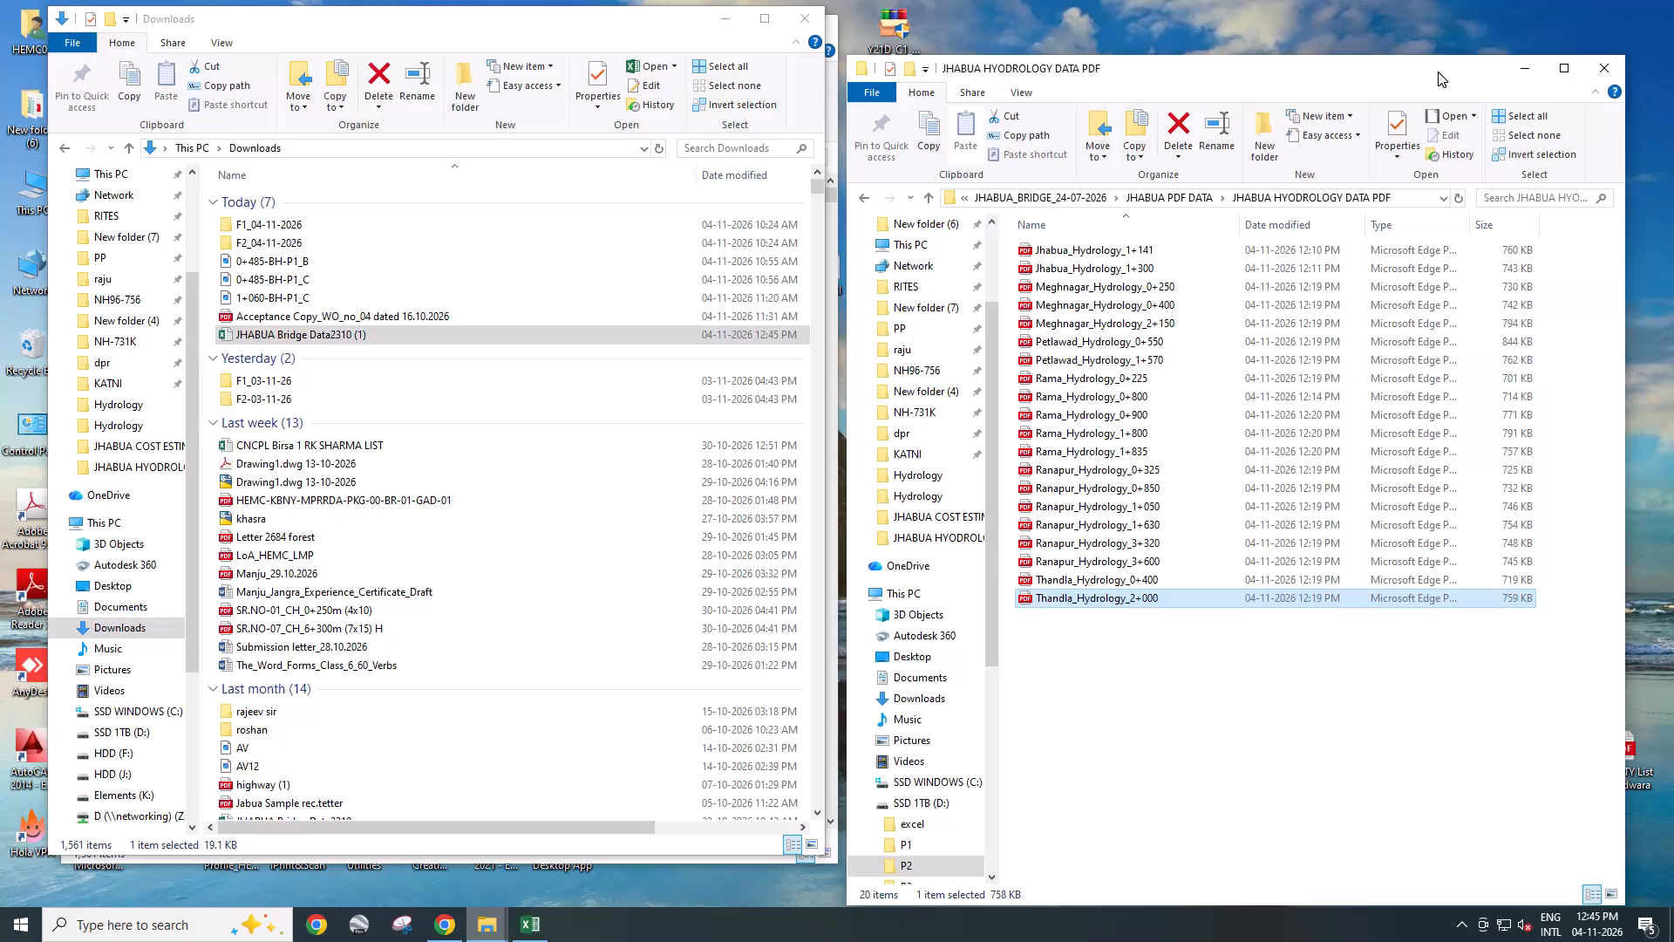
Move the JHABUA Bridge Data2310 (1) workbook from Downloads into the JHABUA PDF DATA folder.
click(1195, 195)
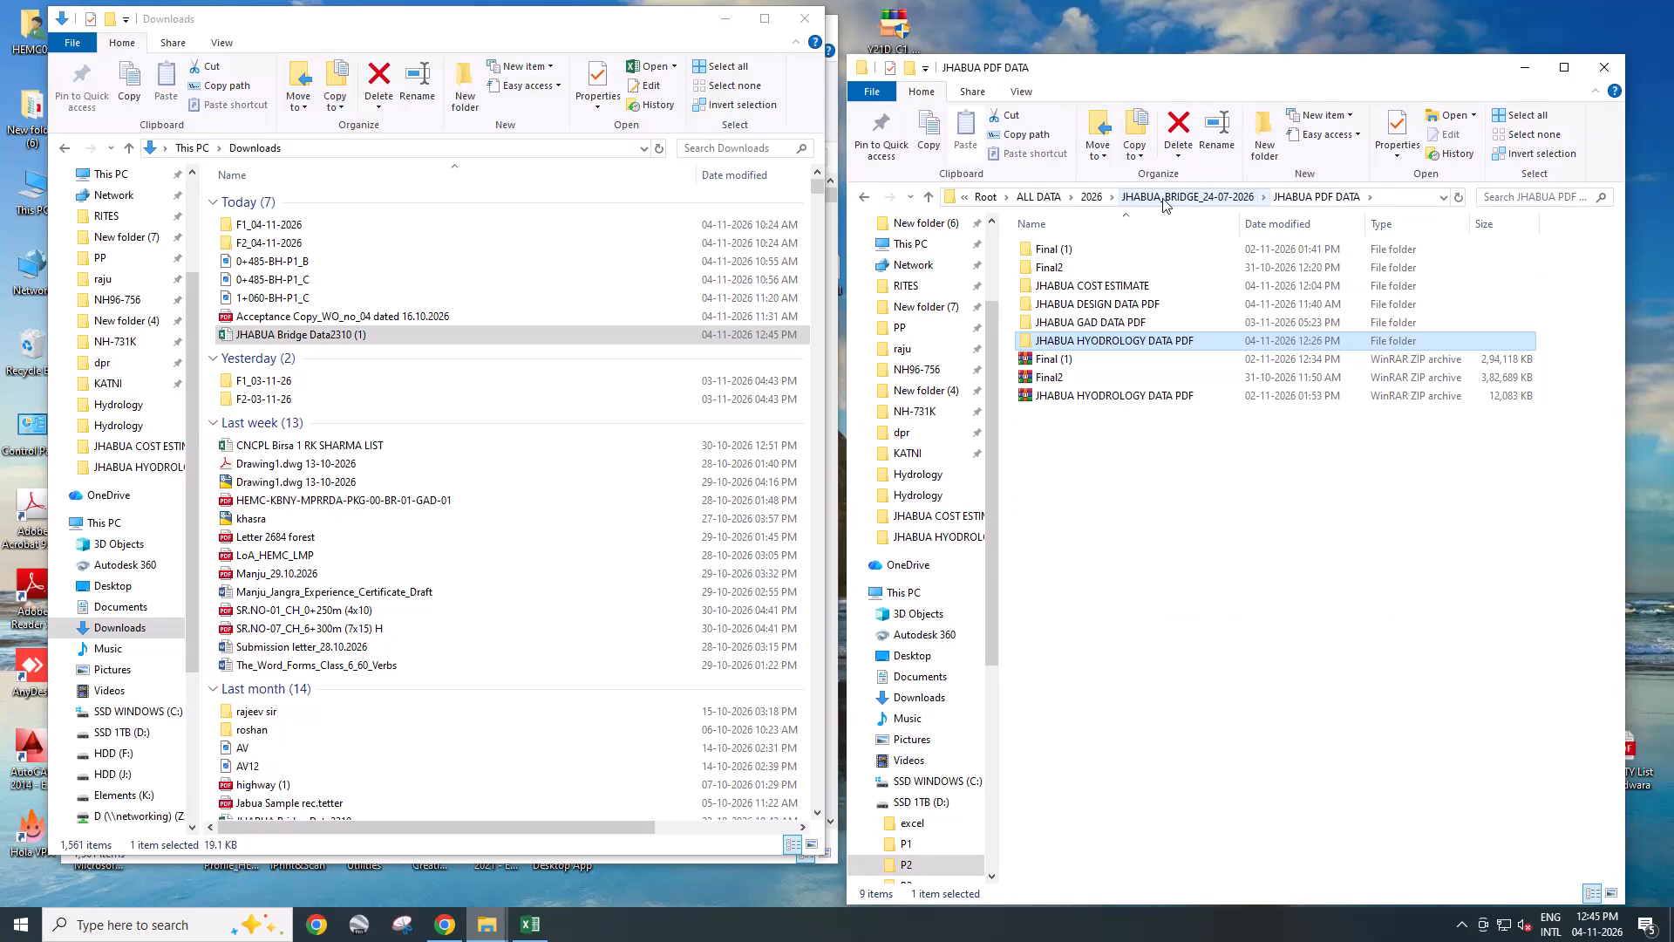
click(317, 318)
click(316, 331)
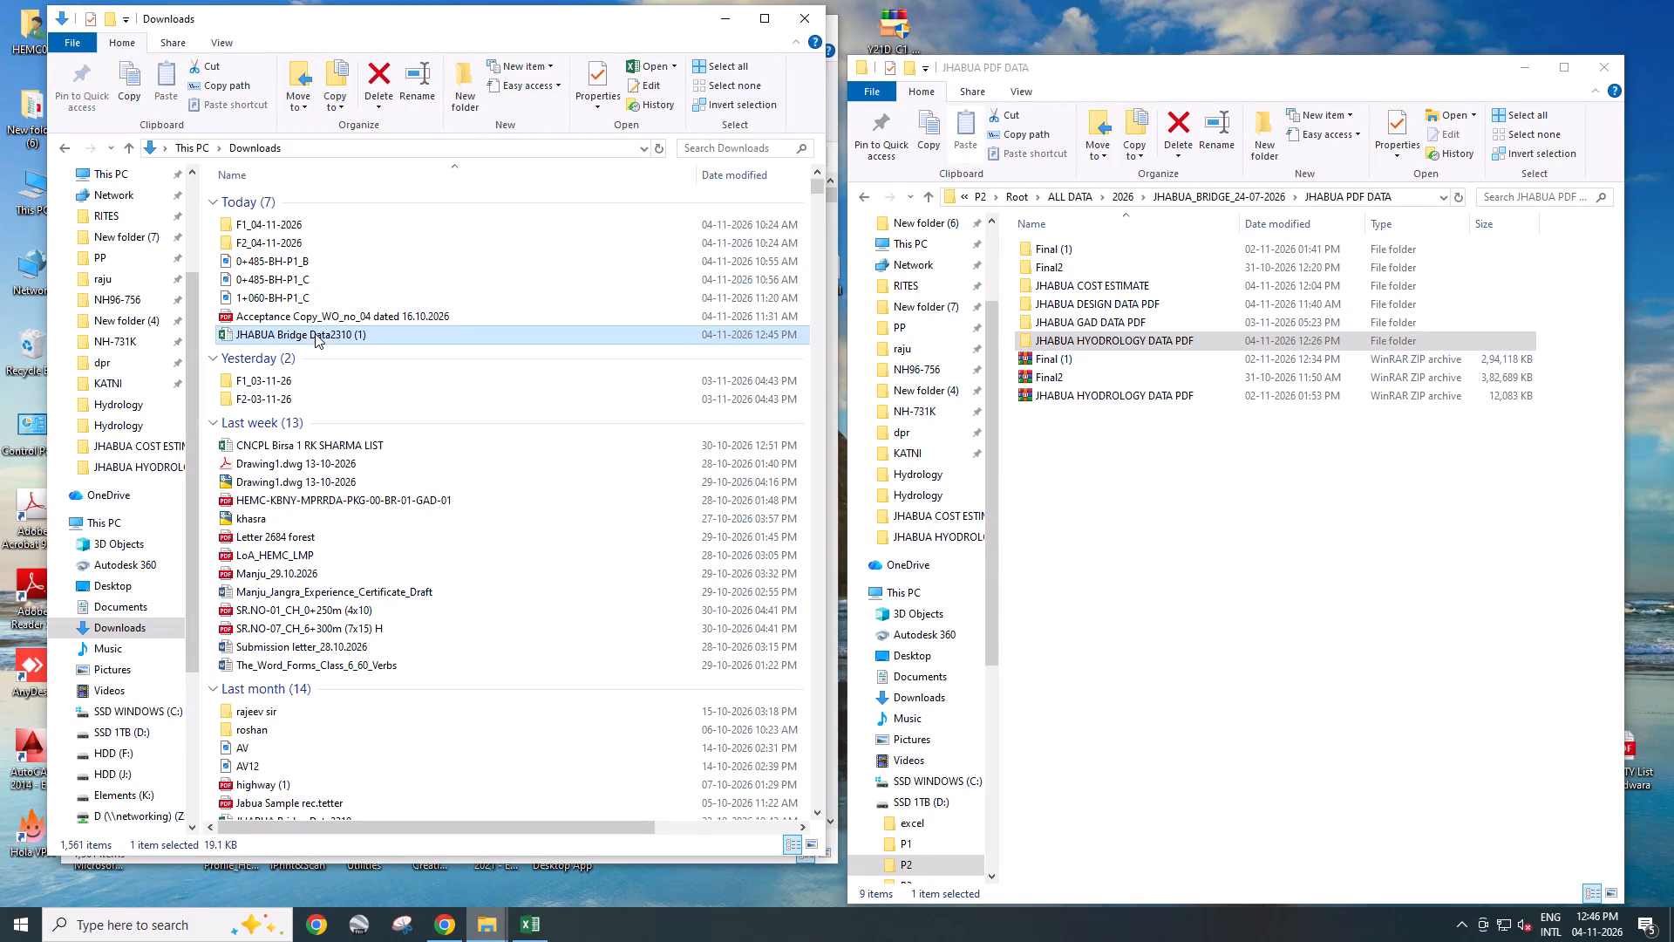
key(ctrl+x)
click(1152, 599)
key(ctrl+v)
click(1152, 599)
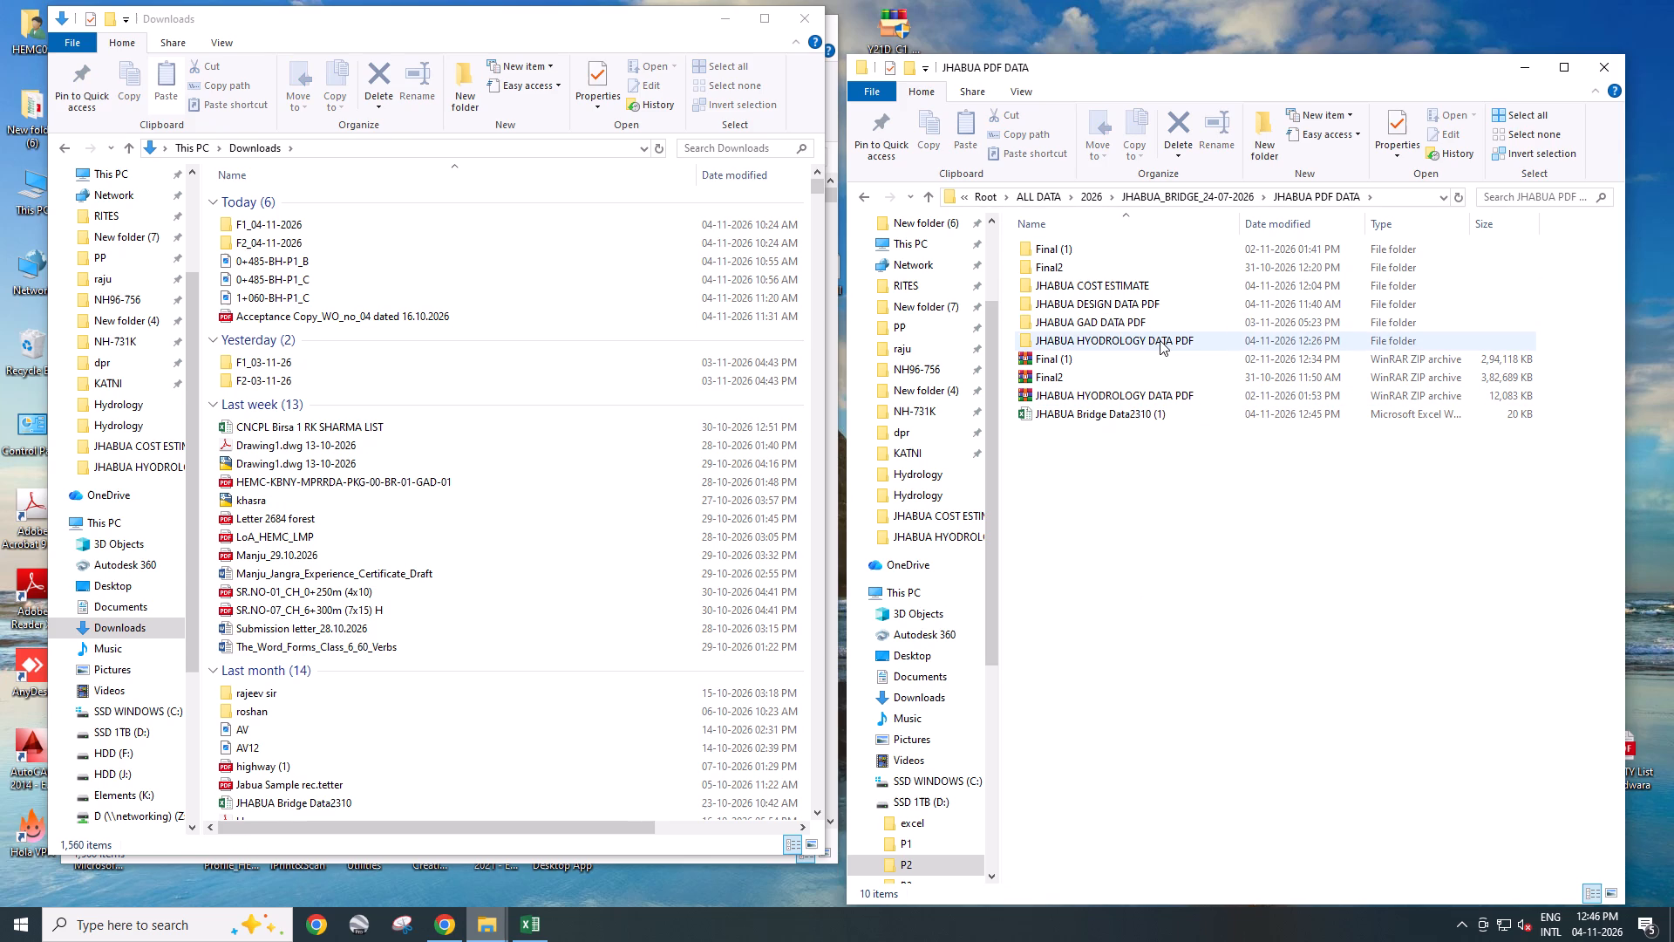
In the Excel estimate's Proforma C sheet, rotate the first bridge photo to landscape, align it under heading 13 at the page's left edge and reduce its height.
click(544, 934)
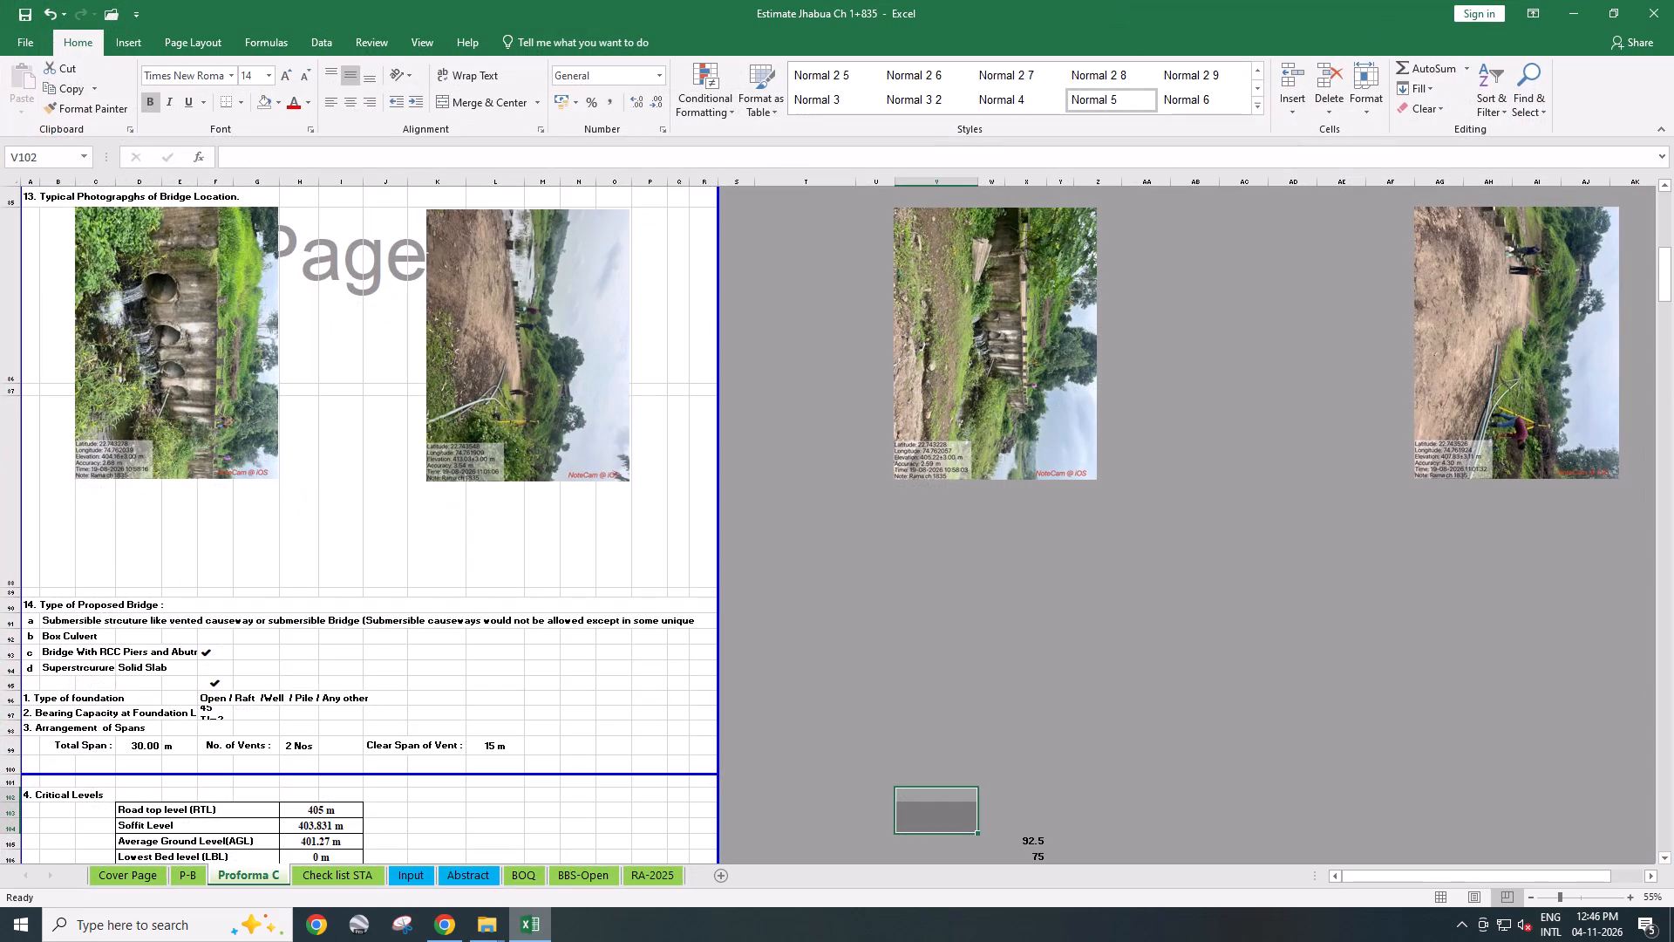
scroll(295, 488, up, 2)
scroll(347, 469, down, 2)
scroll(234, 478, up, 1)
click(182, 502)
drag(179, 442, 40, 509)
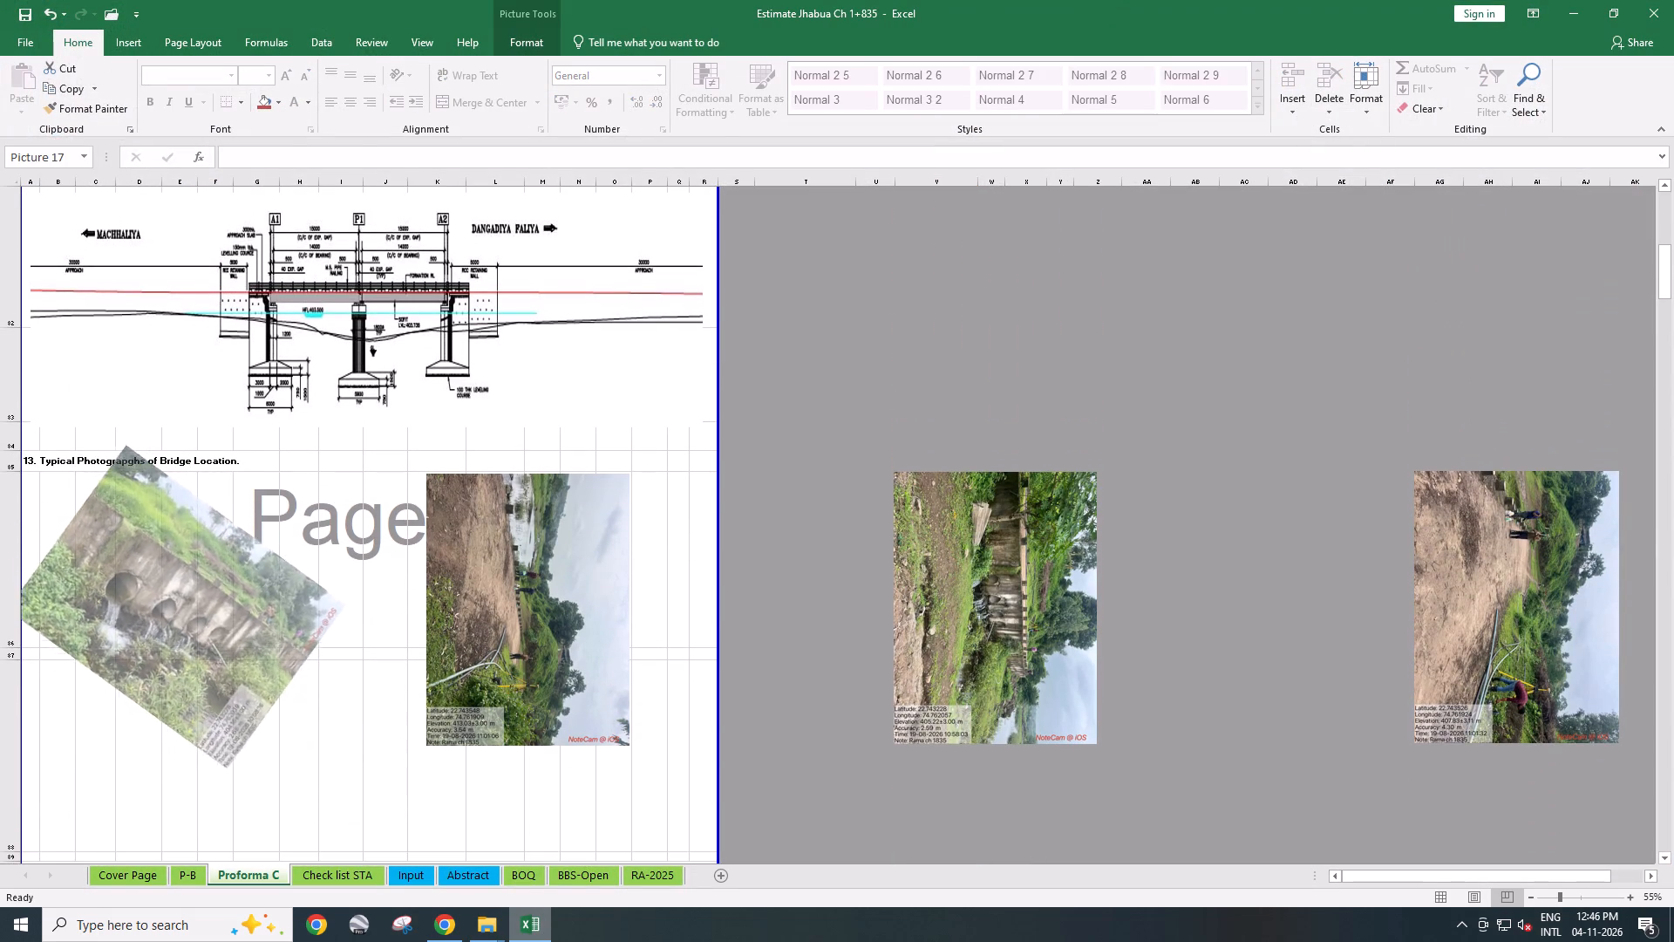
drag(40, 509, 7, 608)
drag(213, 627, 199, 609)
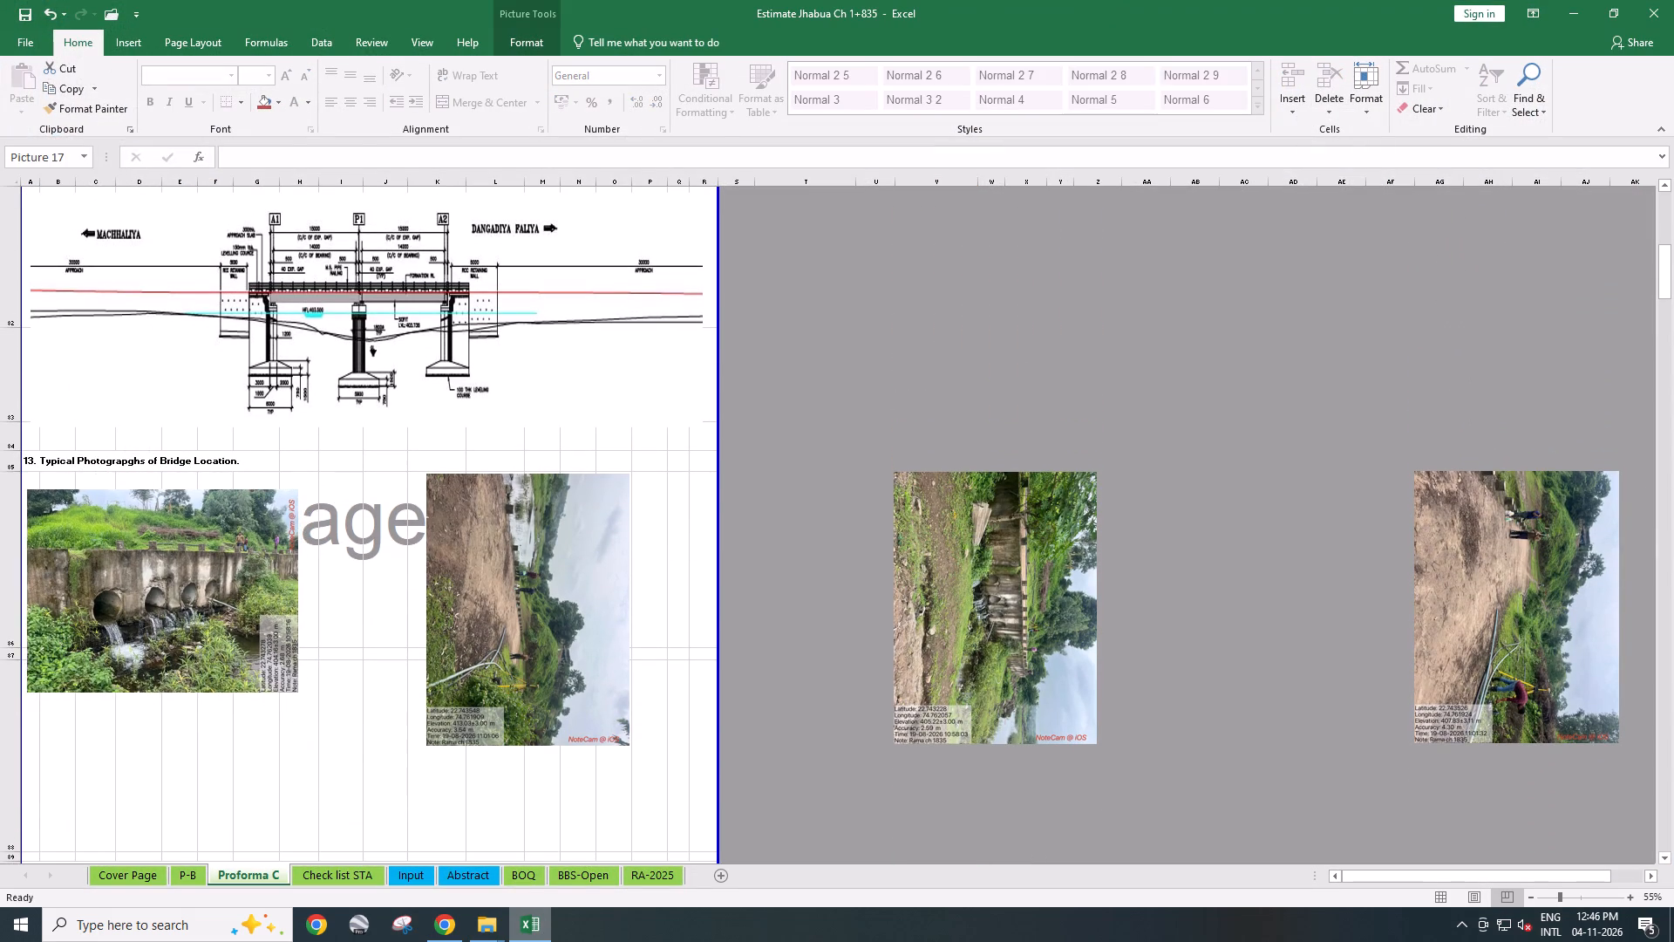
drag(199, 609, 196, 594)
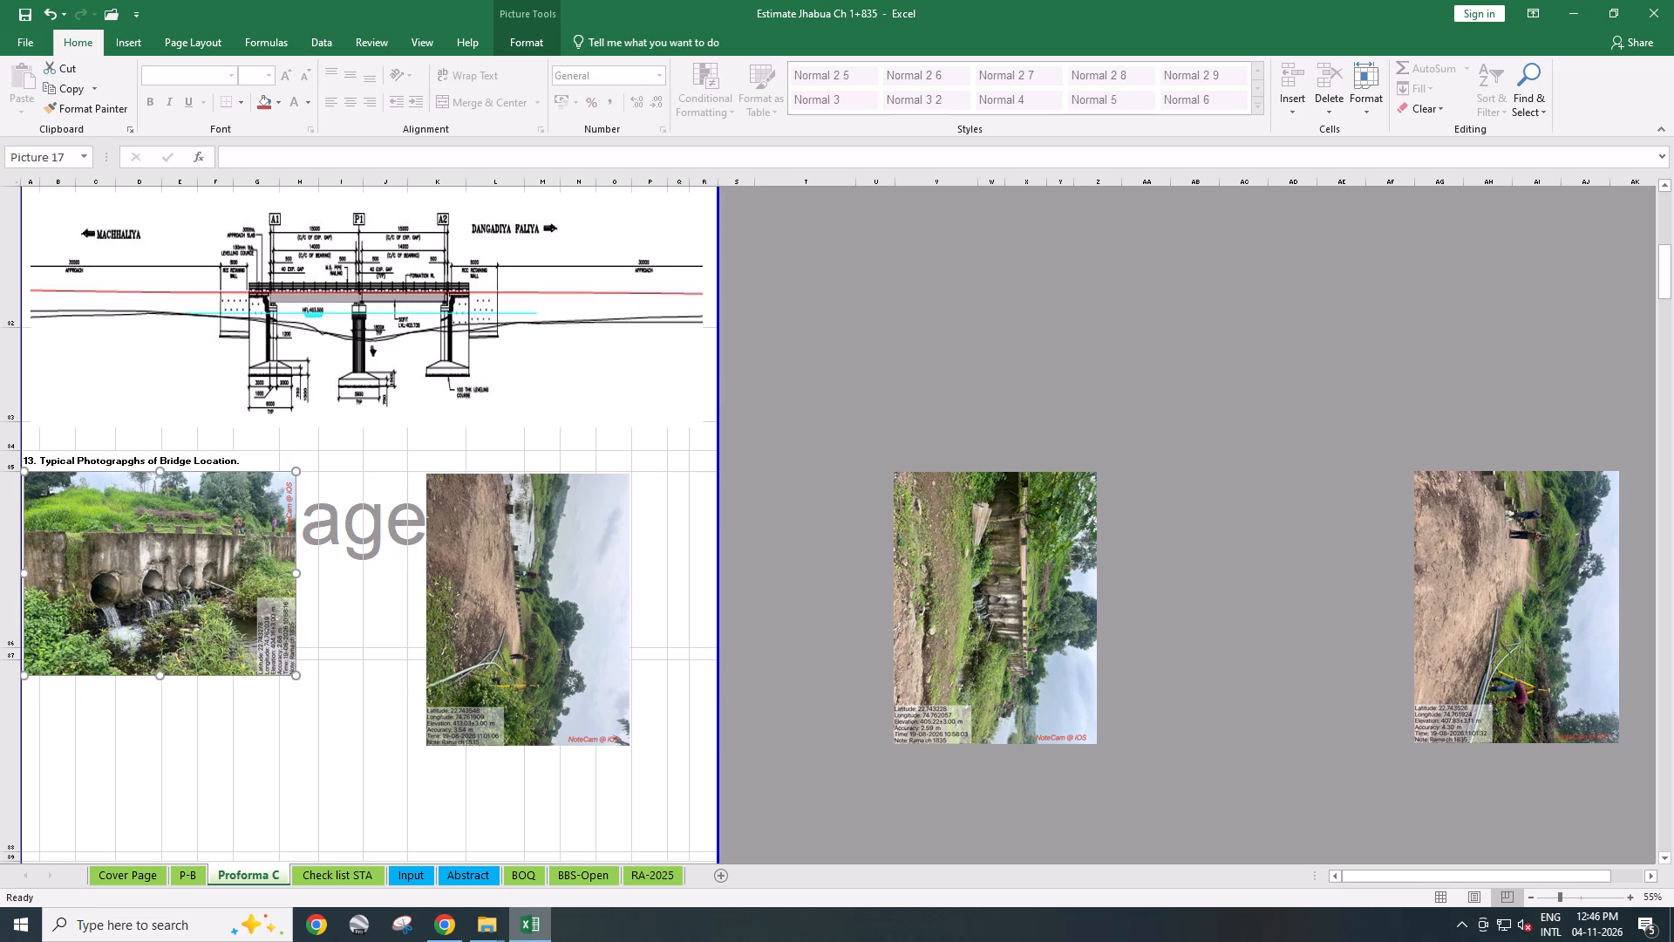
drag(160, 675, 175, 646)
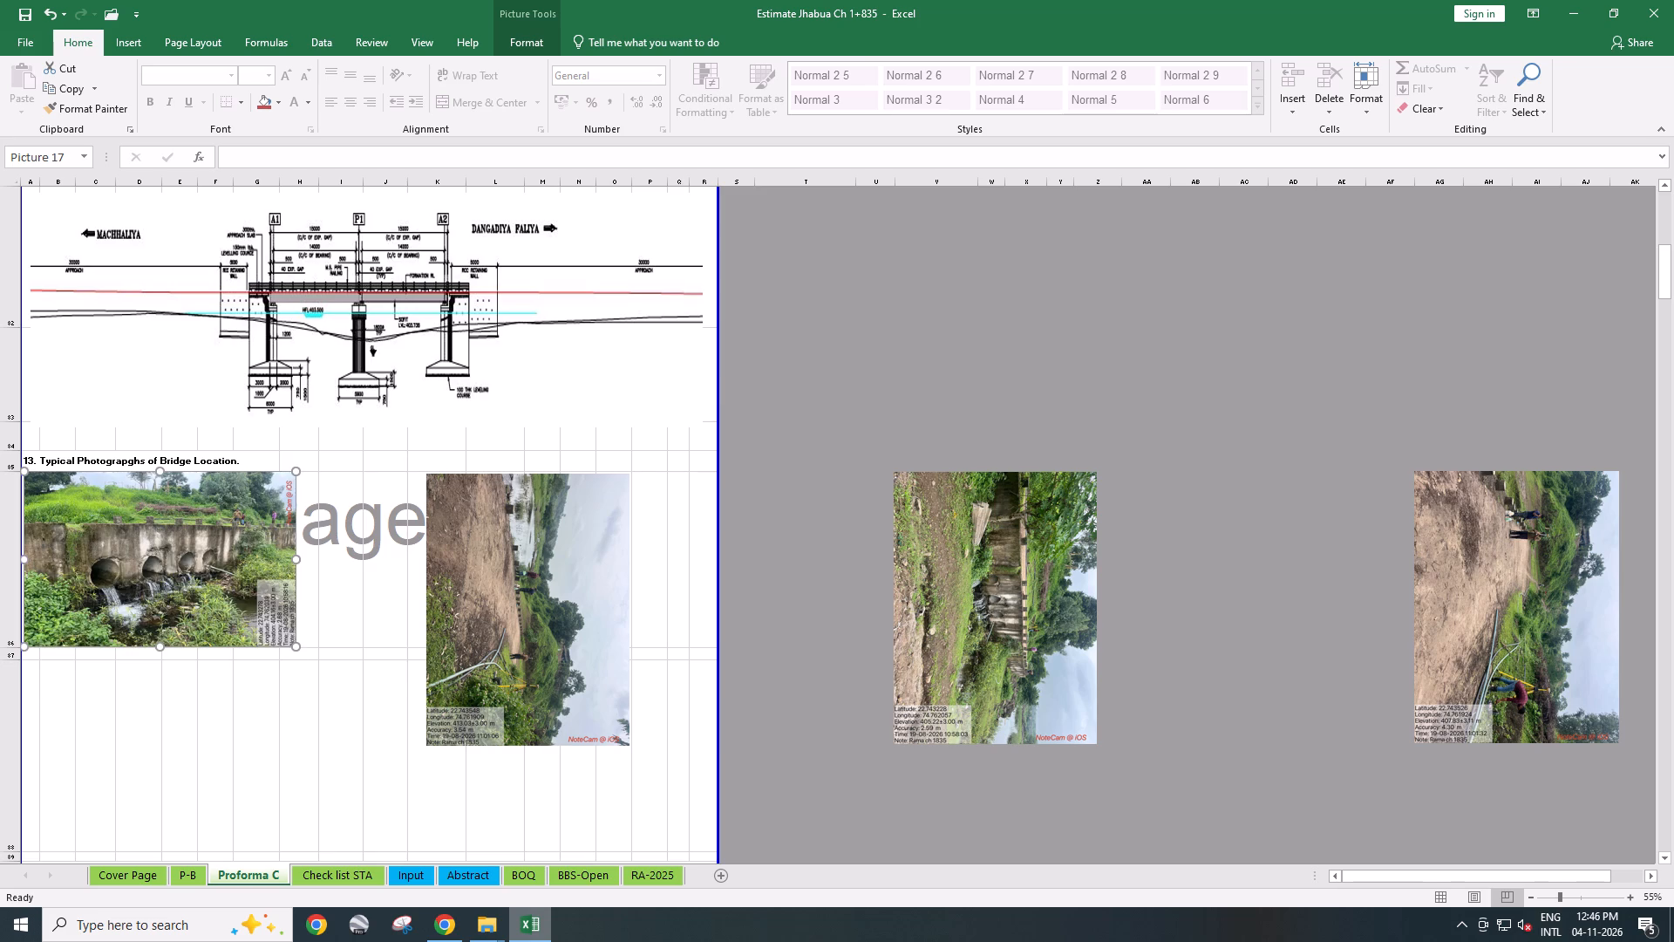
Rotate the second bridge photo to landscape, place it beside the first, stretch it to the page's right border and match the first photo's height.
click(595, 618)
drag(528, 444, 426, 600)
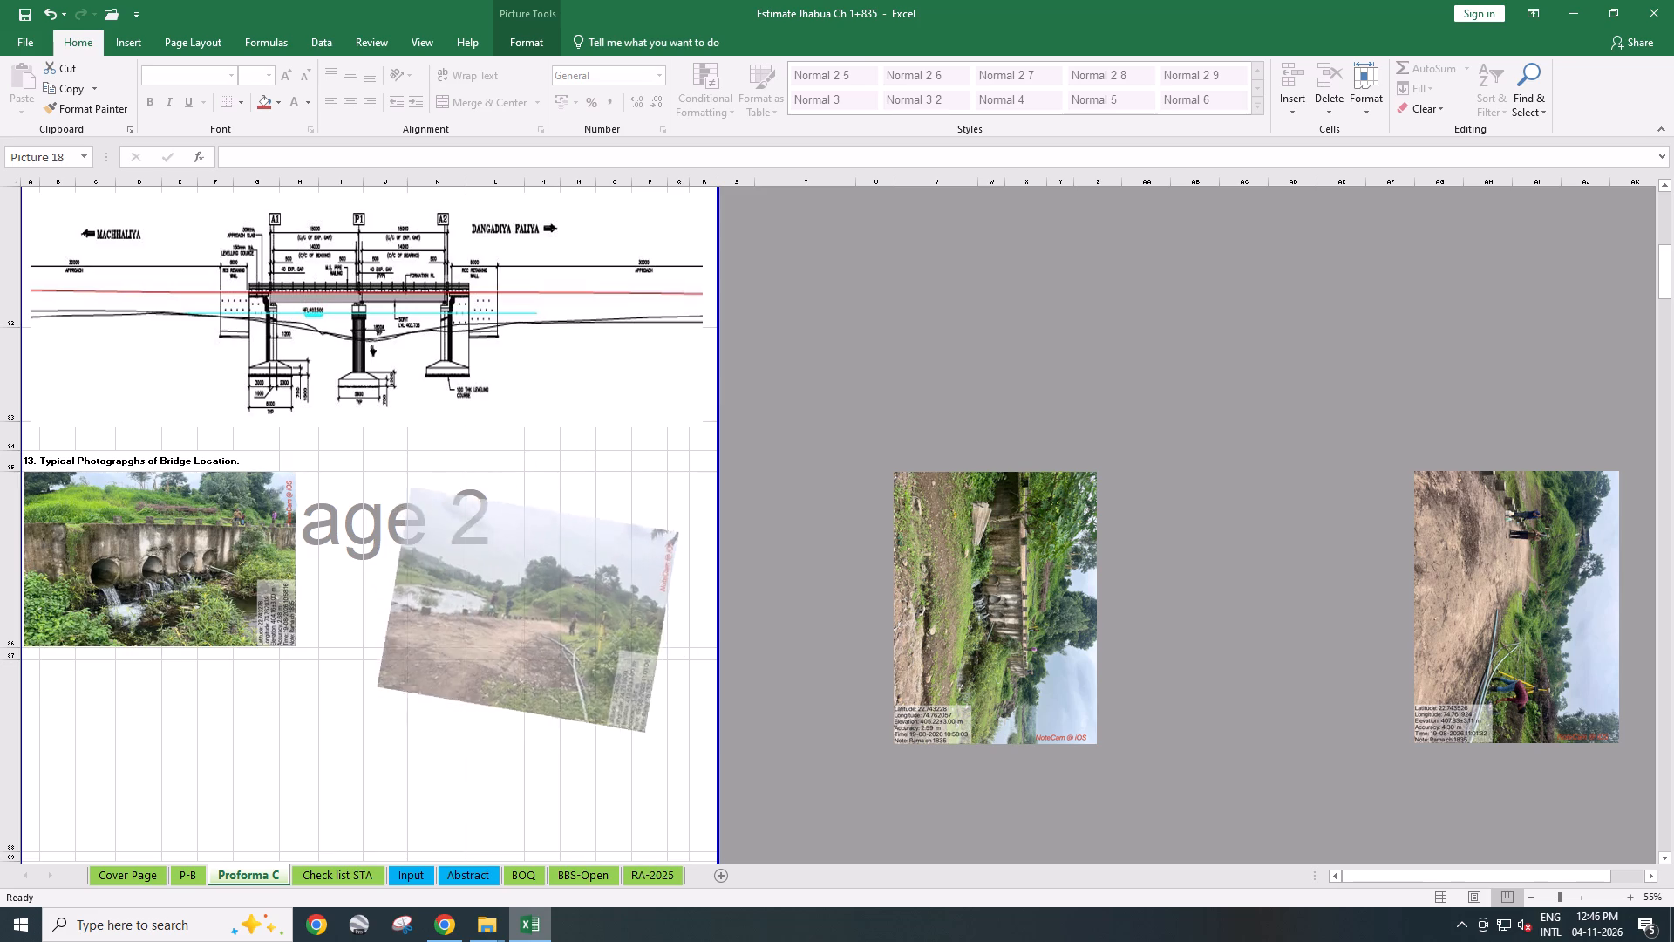
drag(426, 600, 420, 612)
drag(515, 604, 525, 576)
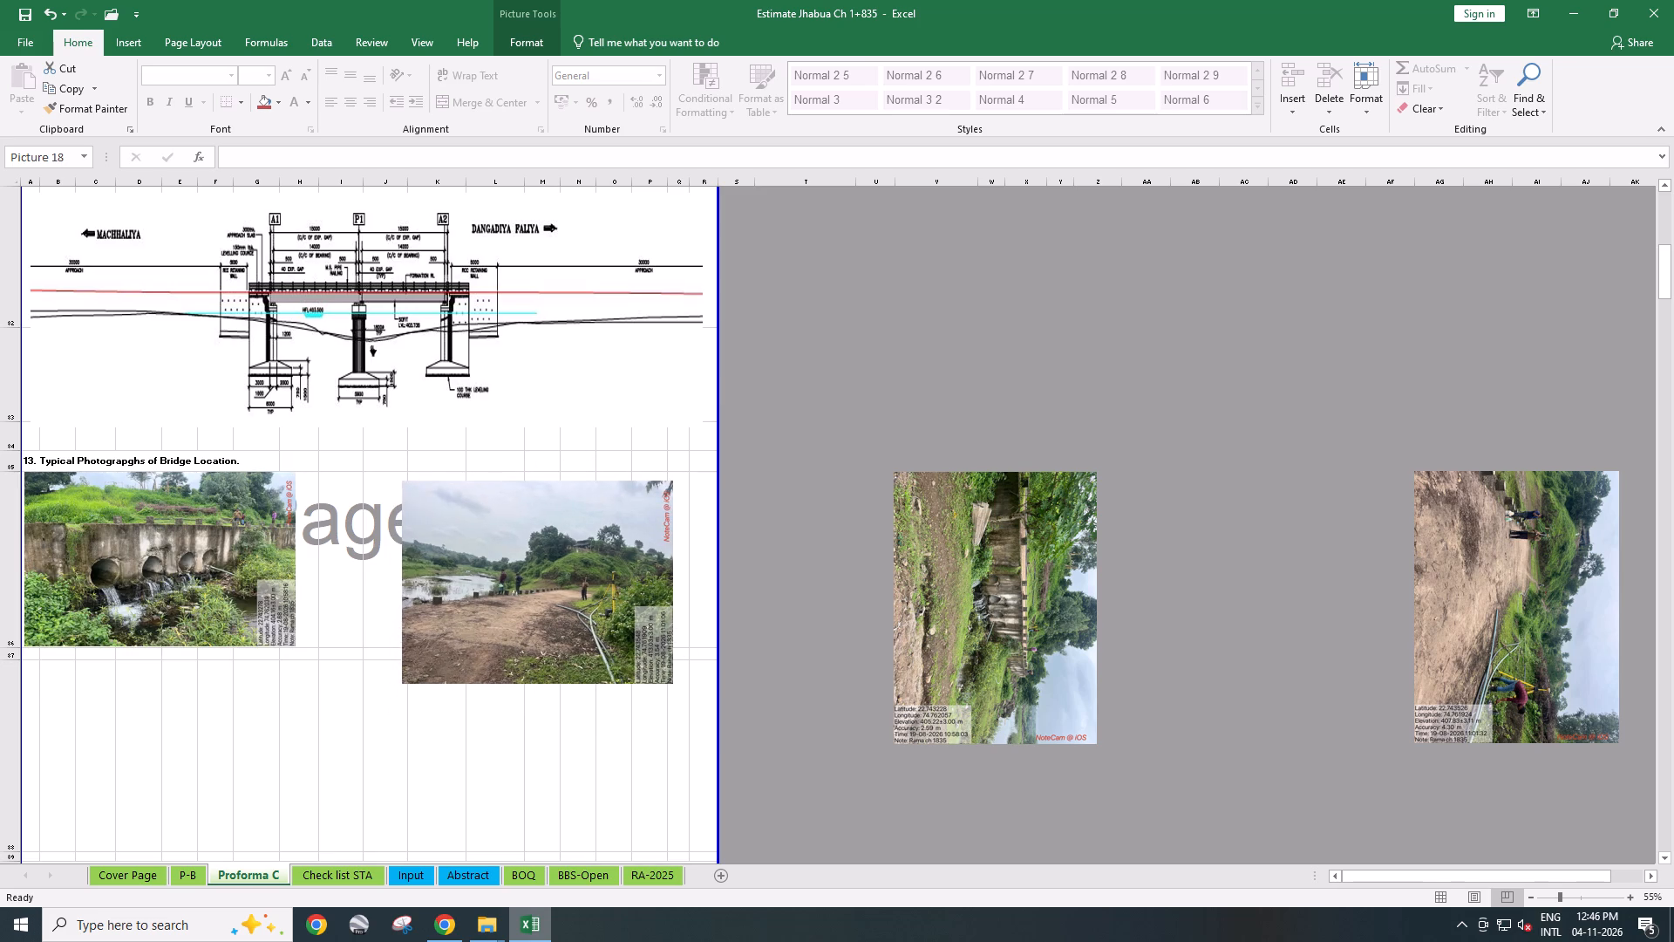
drag(525, 576, 517, 569)
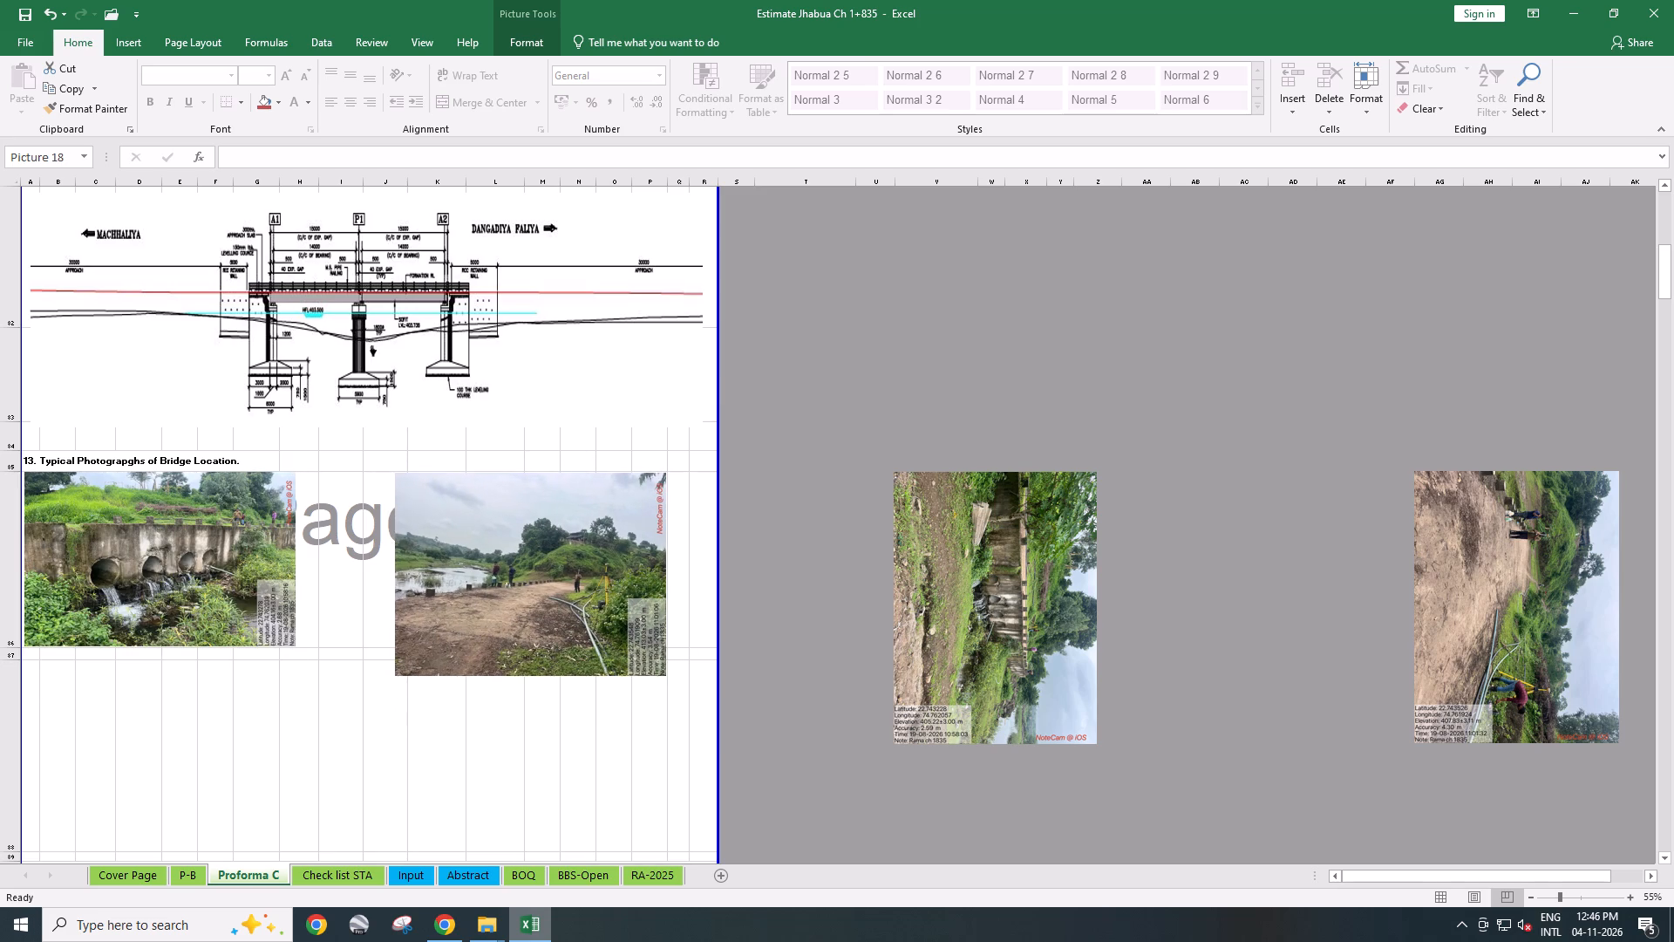
drag(517, 569, 523, 567)
drag(673, 572, 718, 575)
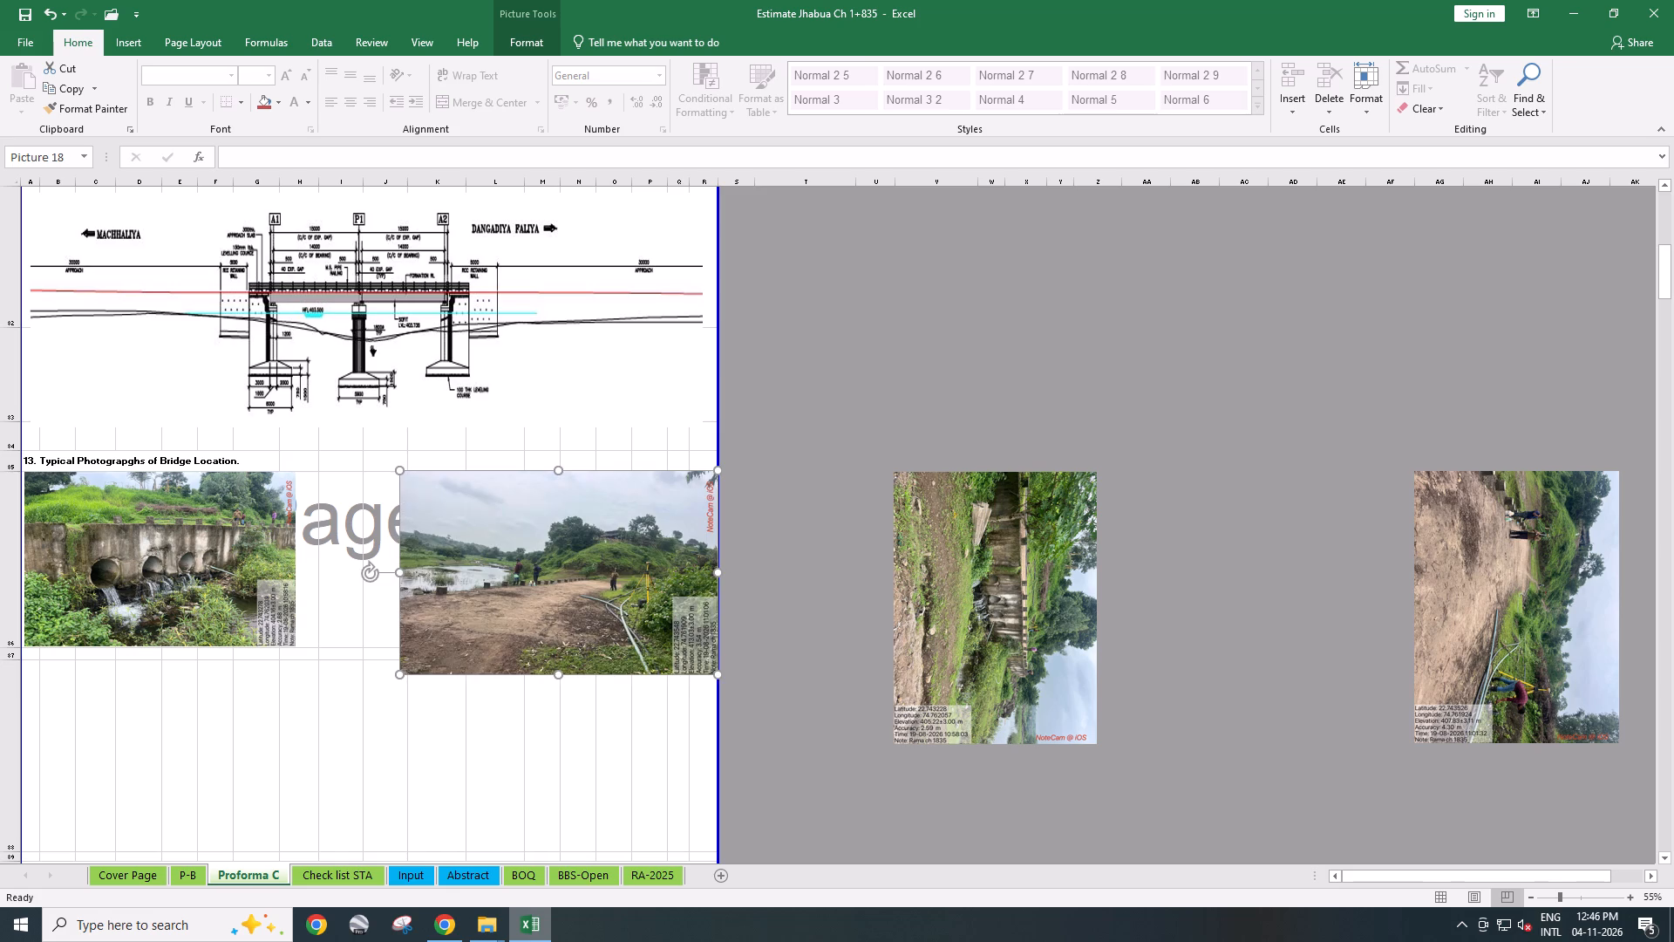
drag(560, 672, 563, 652)
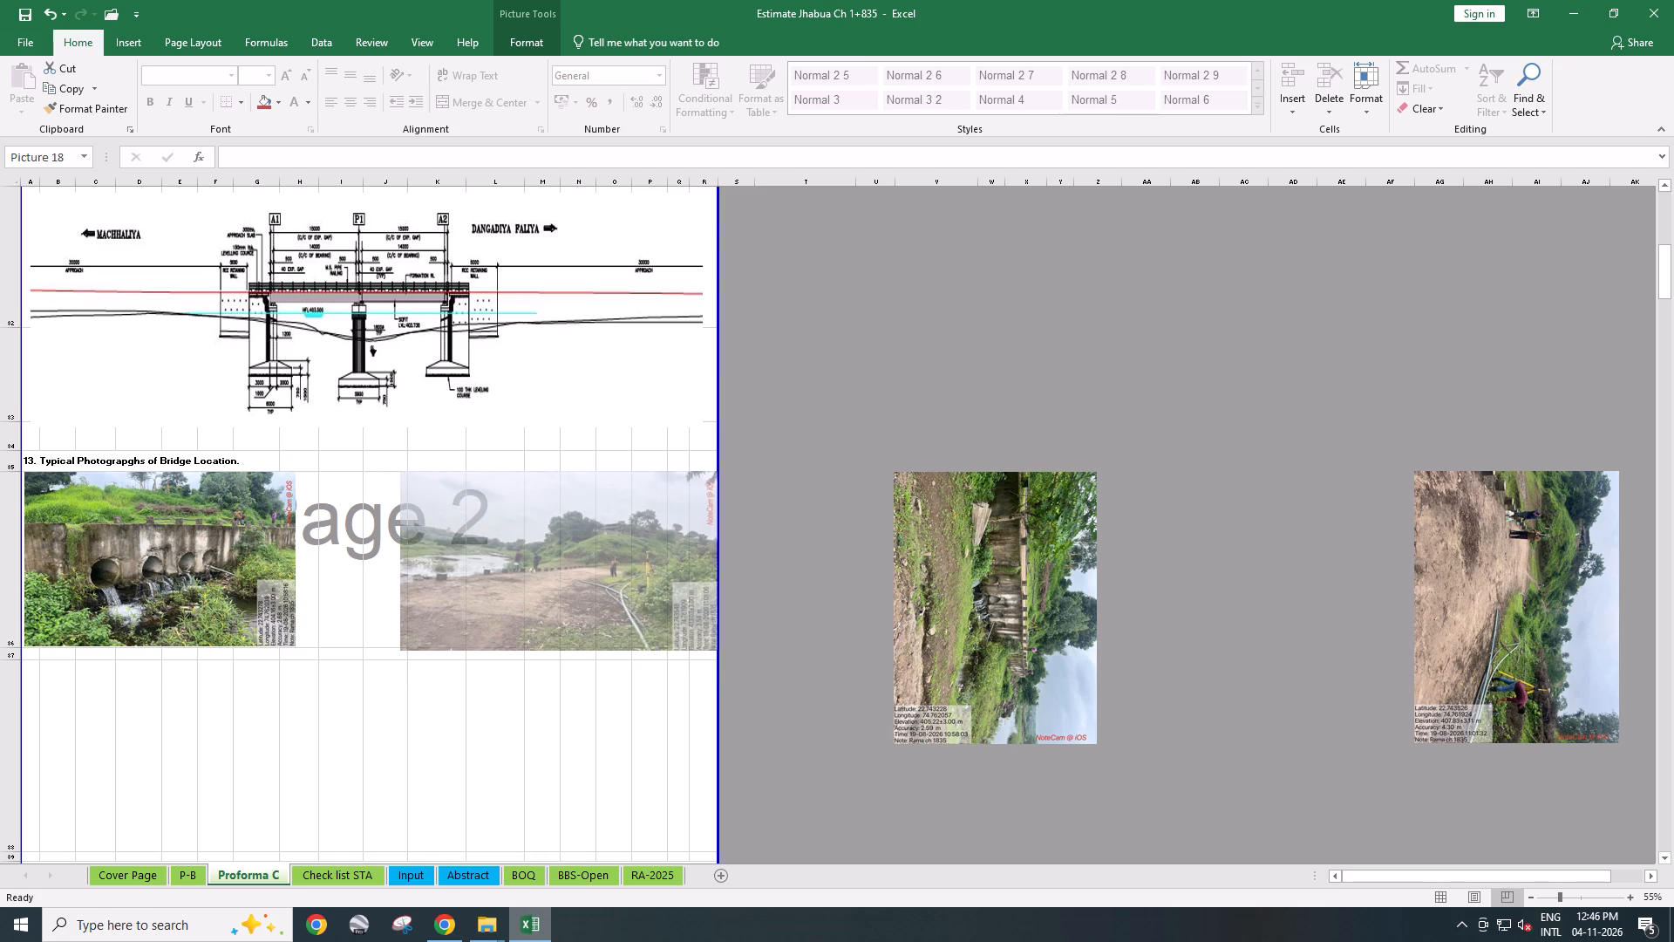
drag(563, 652, 566, 647)
Widen the first bridge photo towards the second one, leaving a narrow gap between them.
click(218, 571)
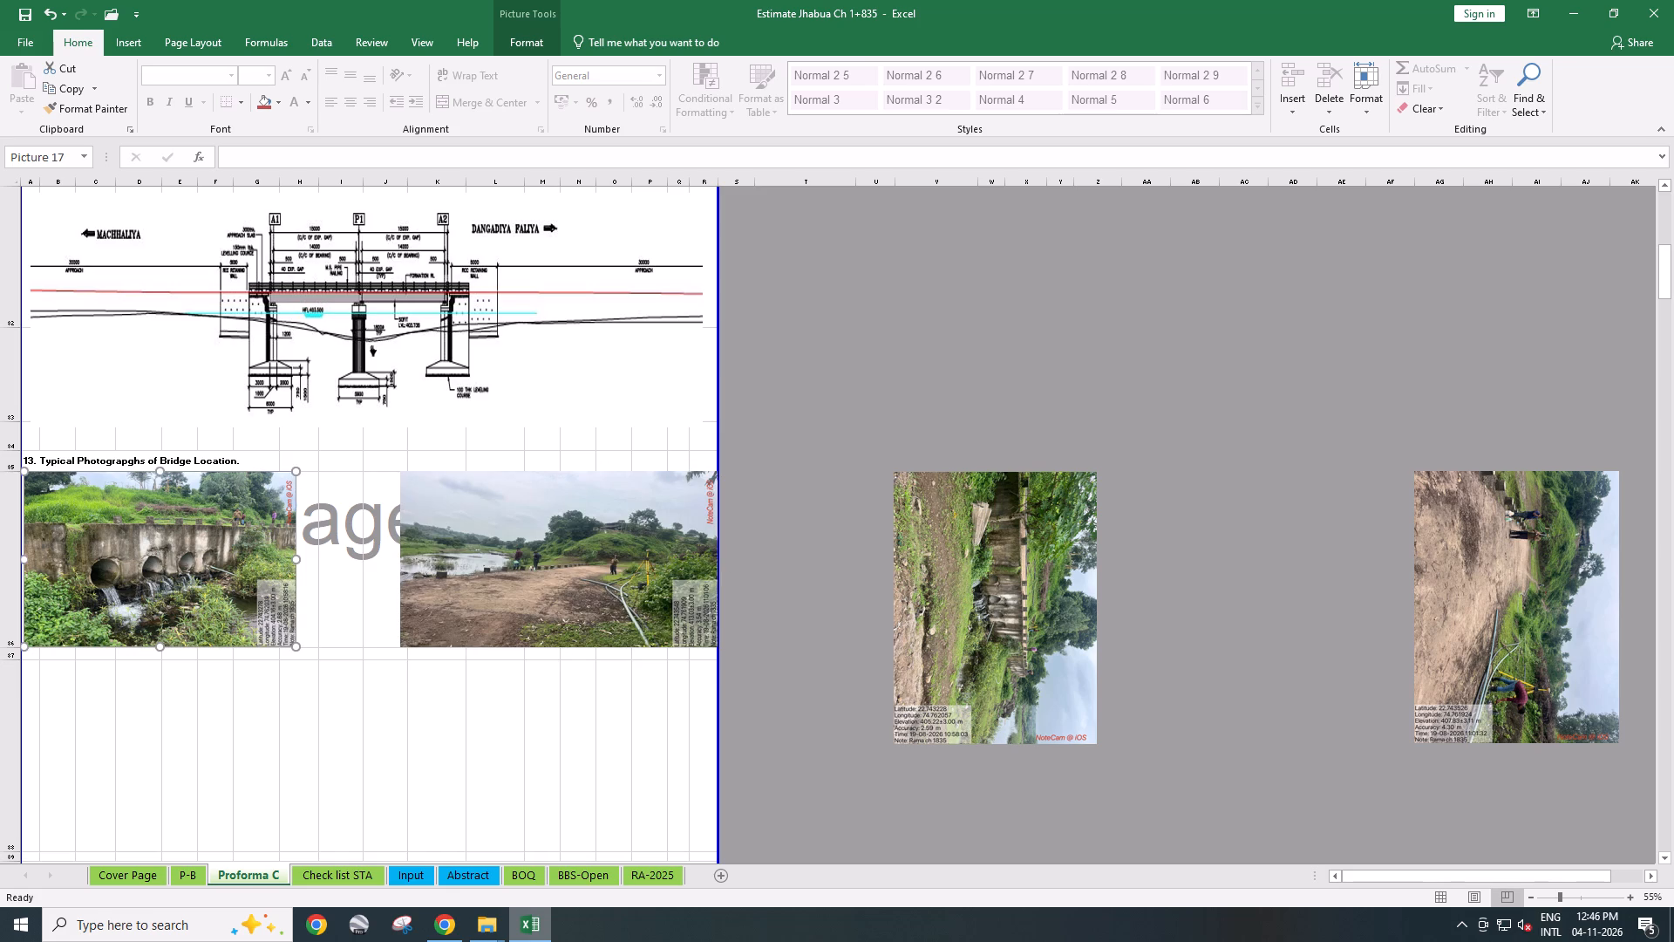
drag(296, 560, 364, 570)
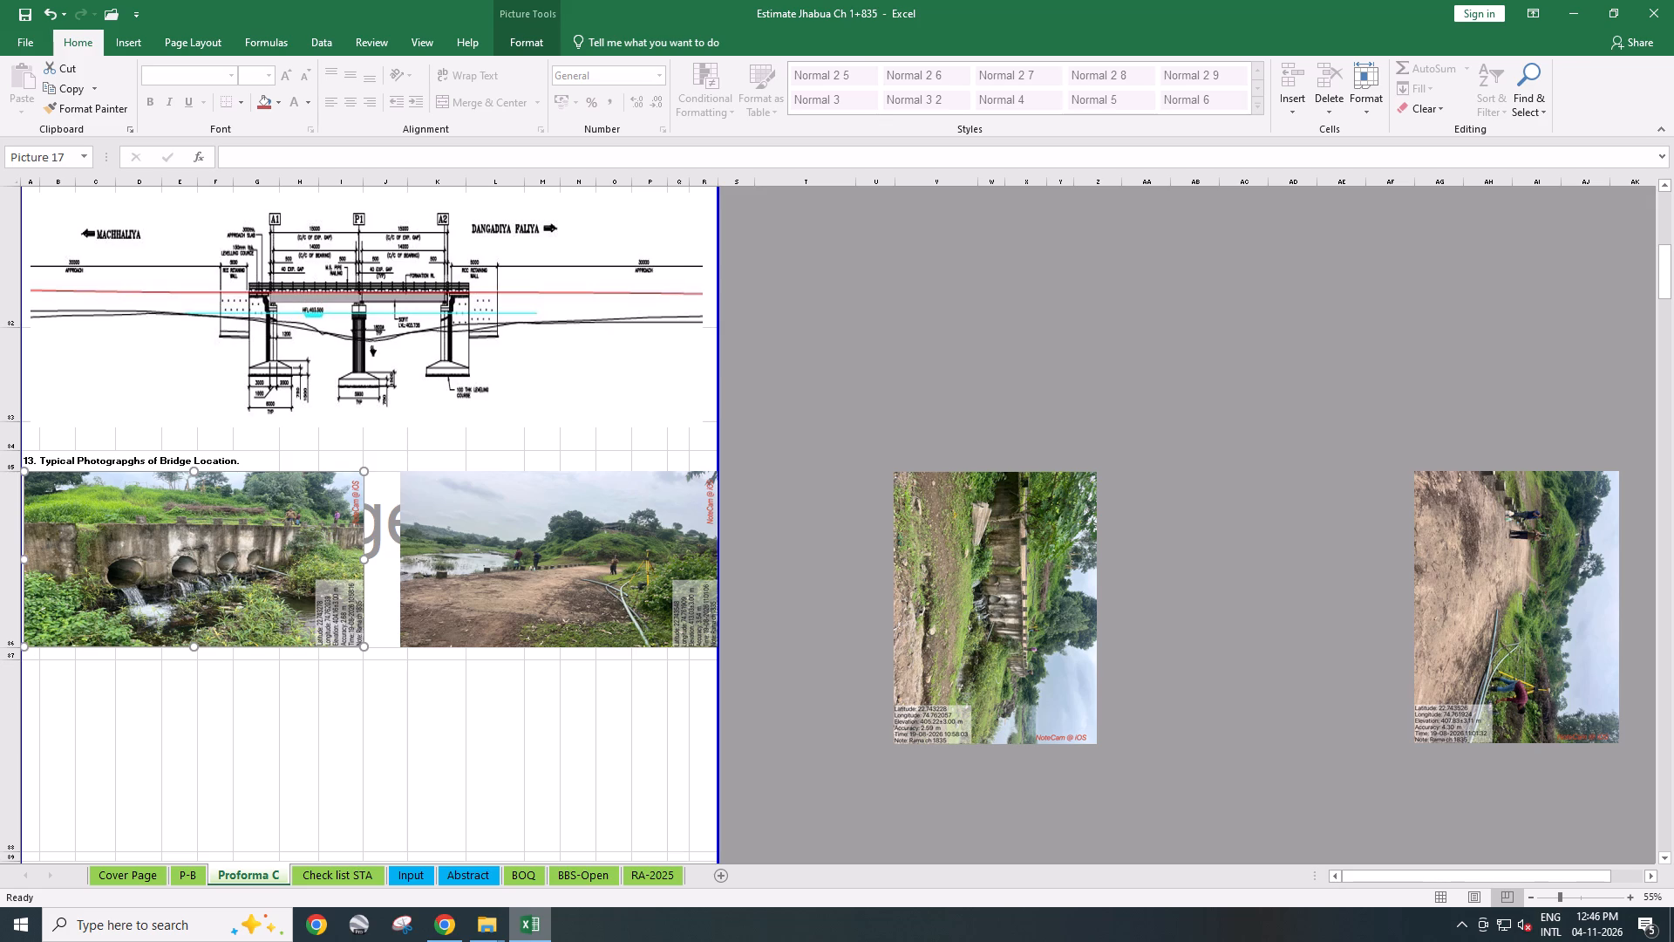
click(398, 695)
Move the two remaining photos from outside the print area into the space beneath the first pair.
scroll(440, 596, down, 1)
drag(970, 401, 267, 585)
drag(1536, 429, 511, 645)
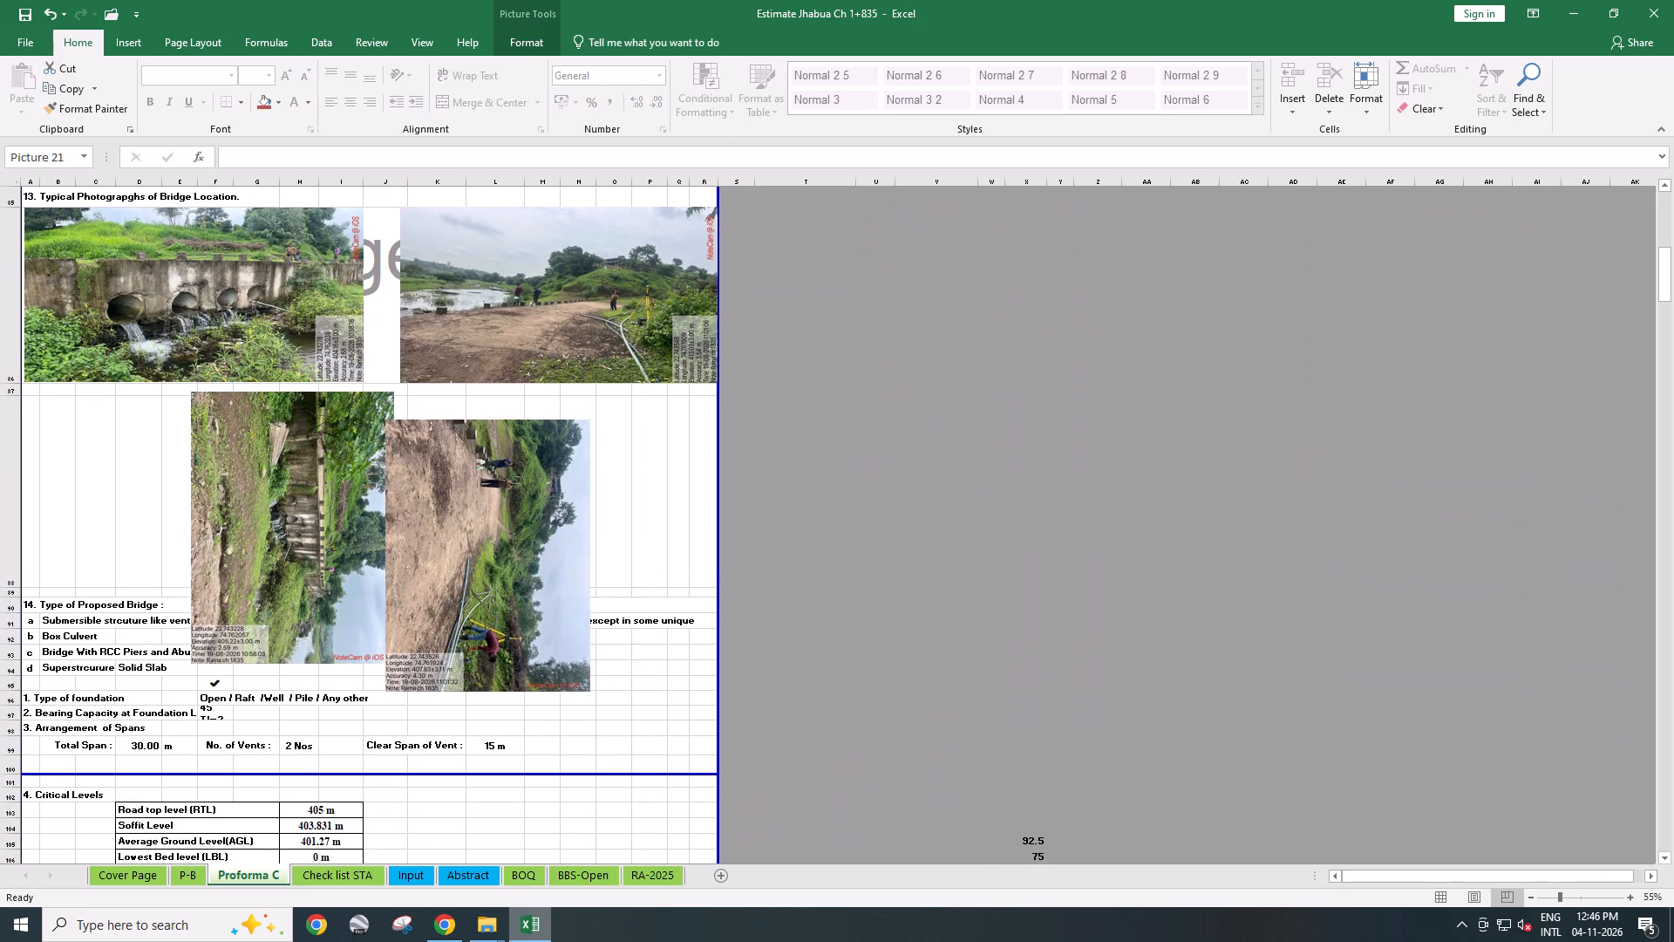
drag(511, 645, 568, 648)
Rotate both photos beneath the first pair to upright landscape orientation.
click(364, 522)
drag(290, 364, 130, 446)
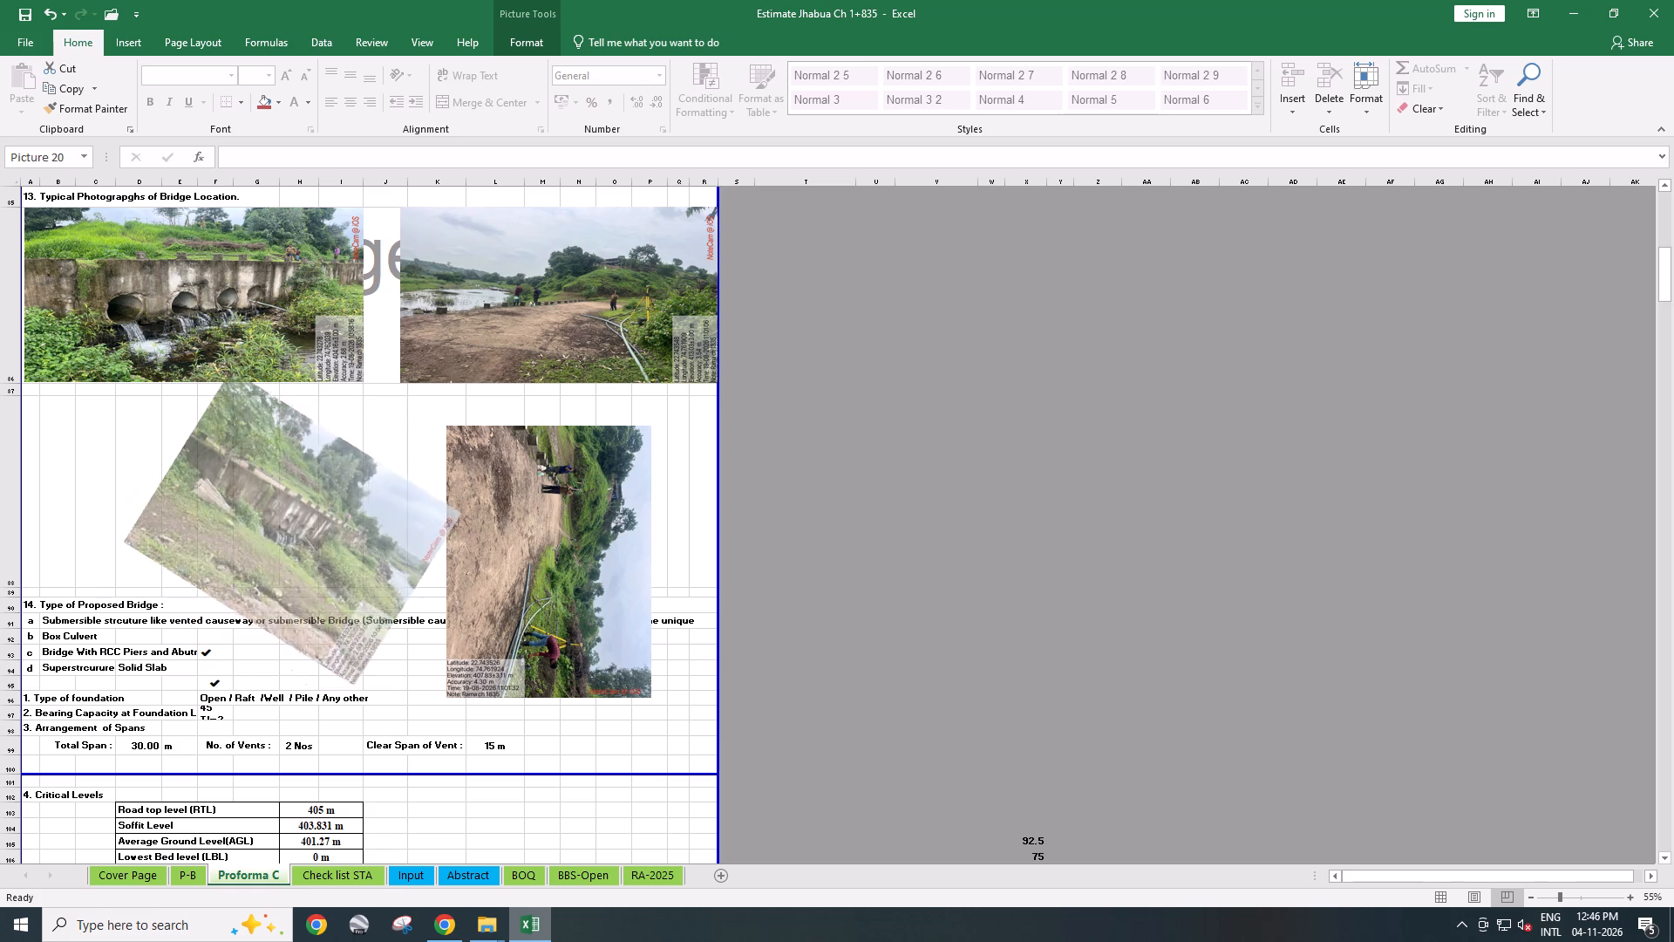
drag(130, 446, 104, 523)
click(521, 518)
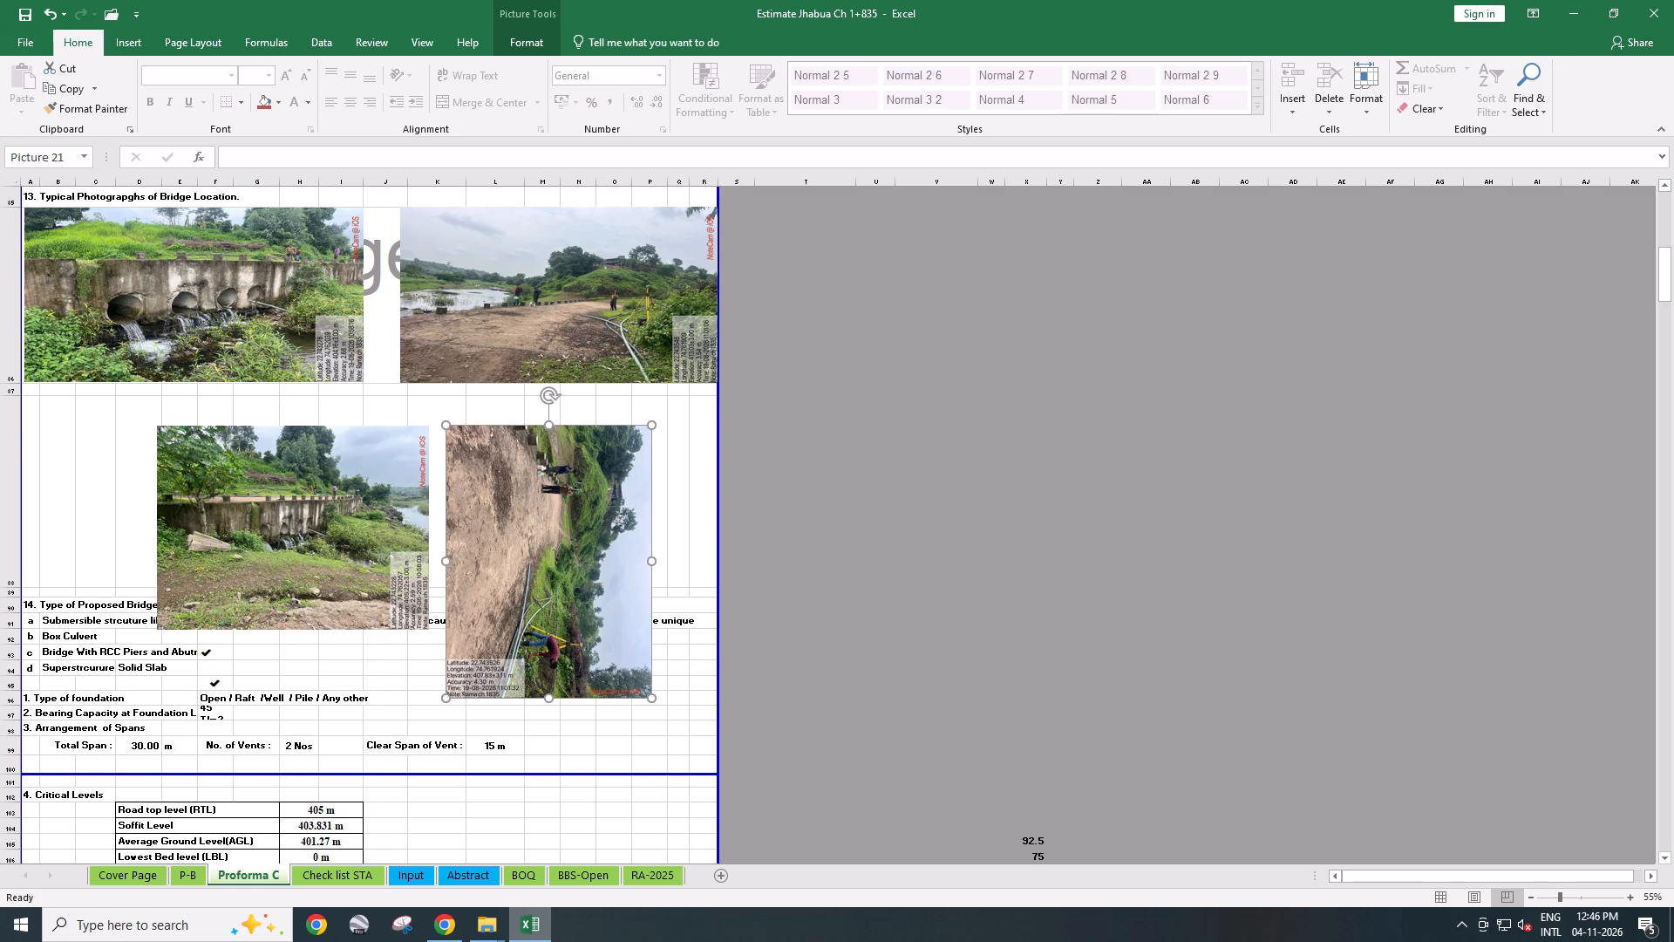
drag(552, 396, 477, 553)
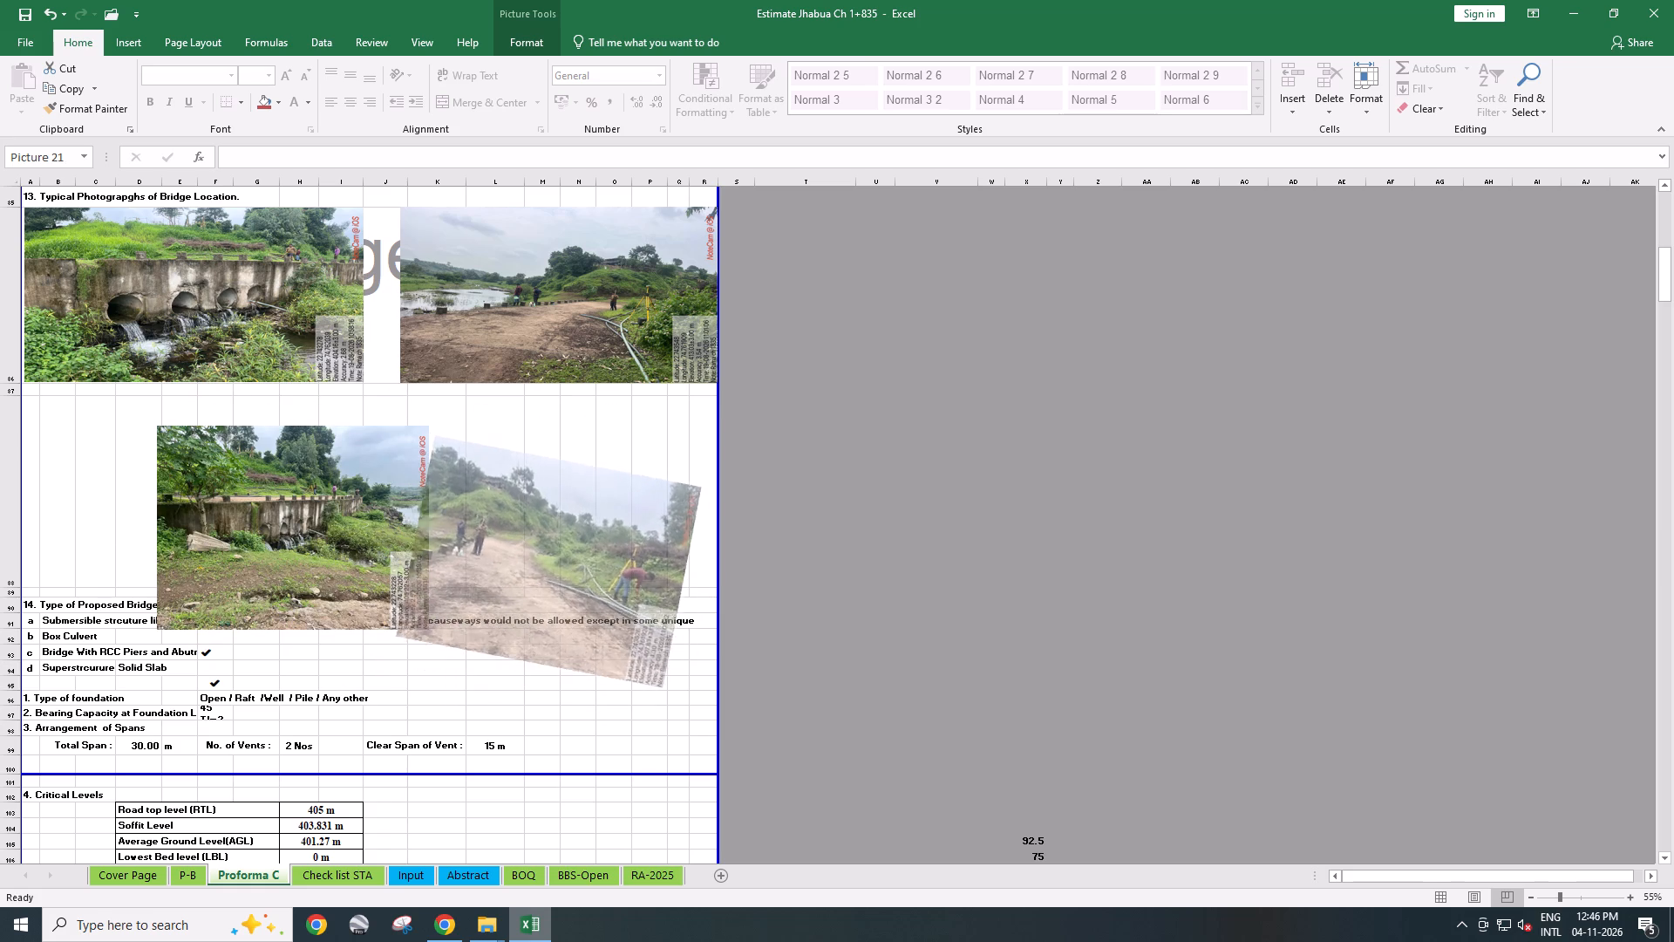
drag(477, 553, 477, 557)
Align the lower culvert photo under the first photo, shorten it to end above heading 14 and widen it to match.
drag(278, 488, 175, 461)
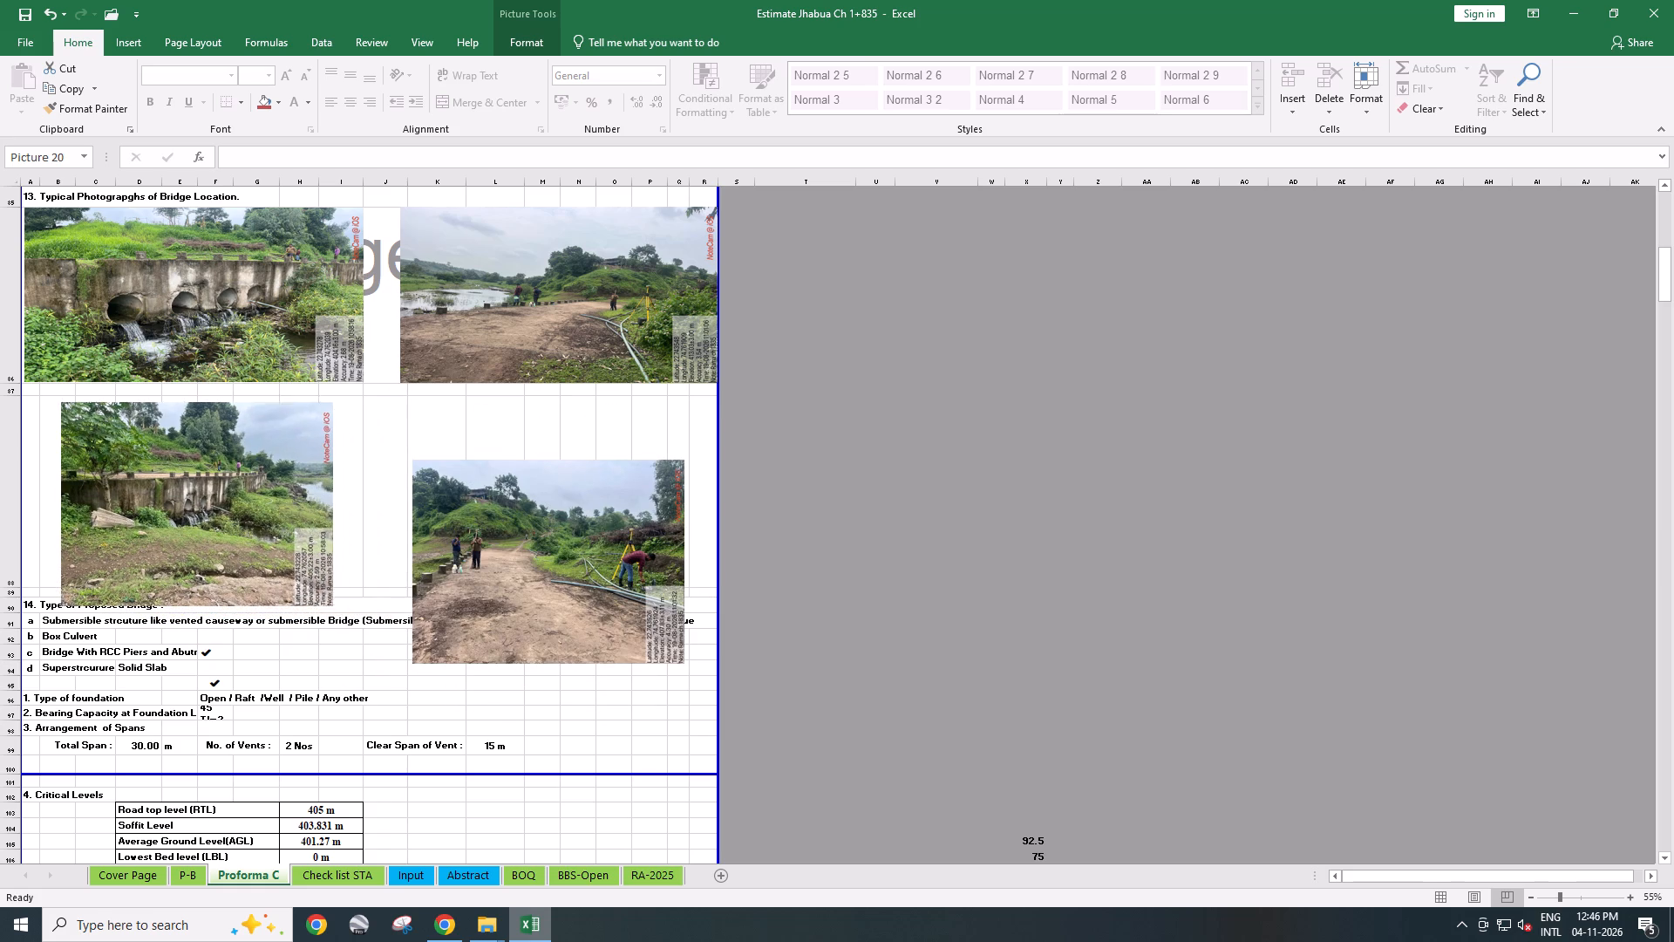
drag(175, 461, 145, 456)
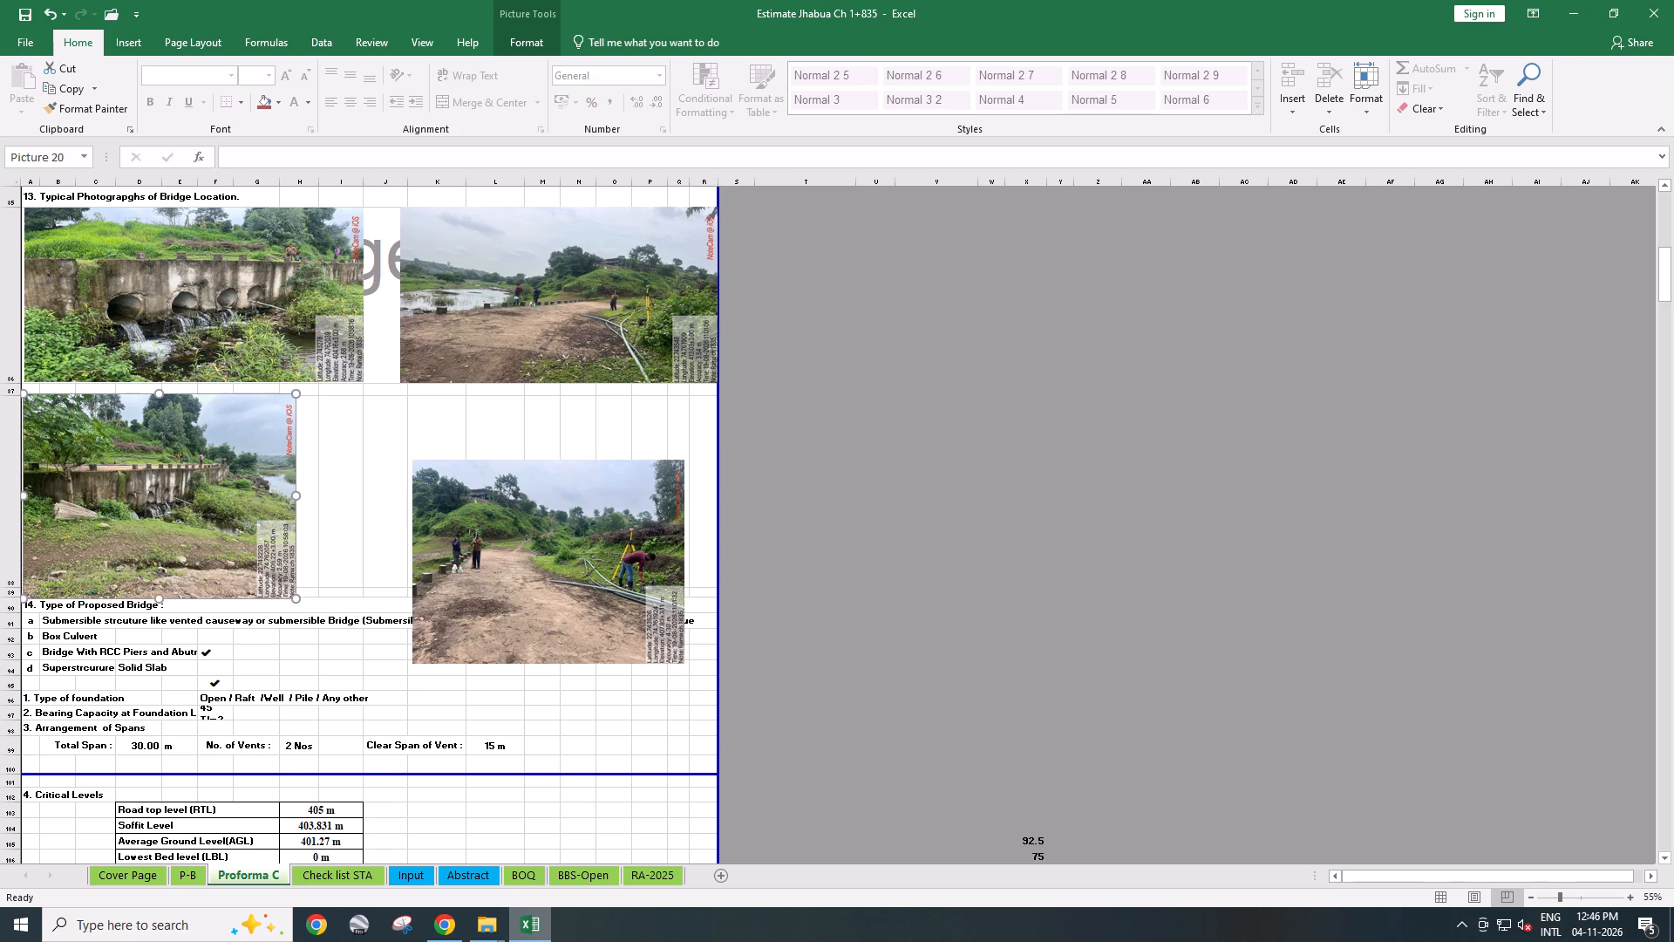
drag(156, 598, 160, 587)
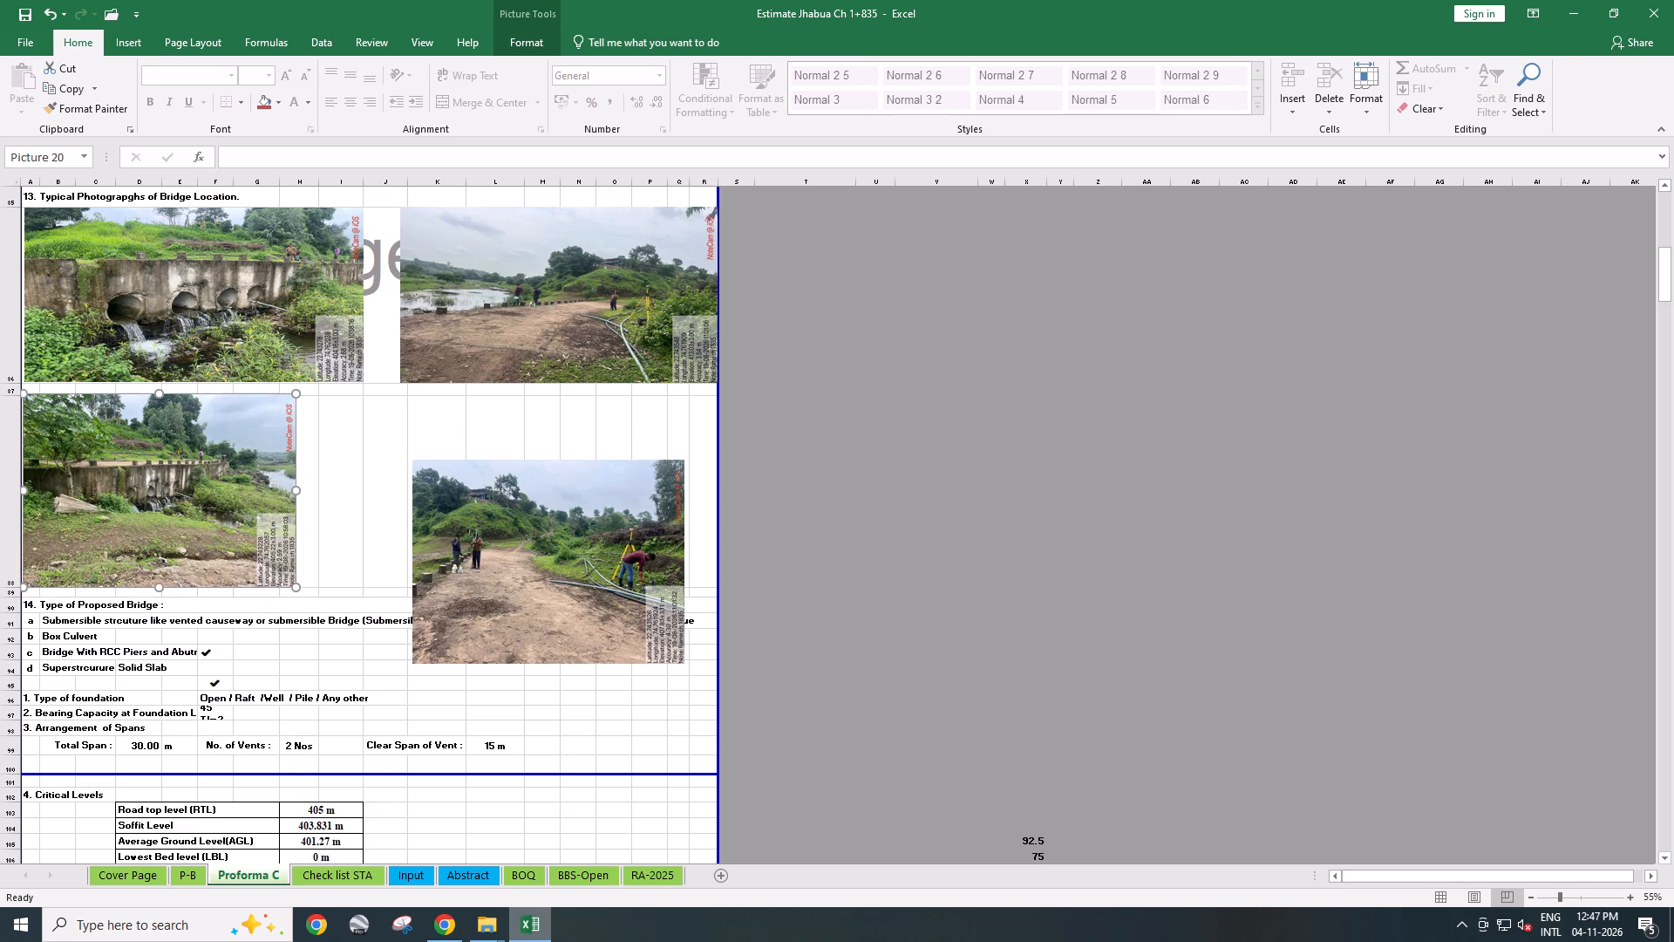
drag(296, 487, 362, 497)
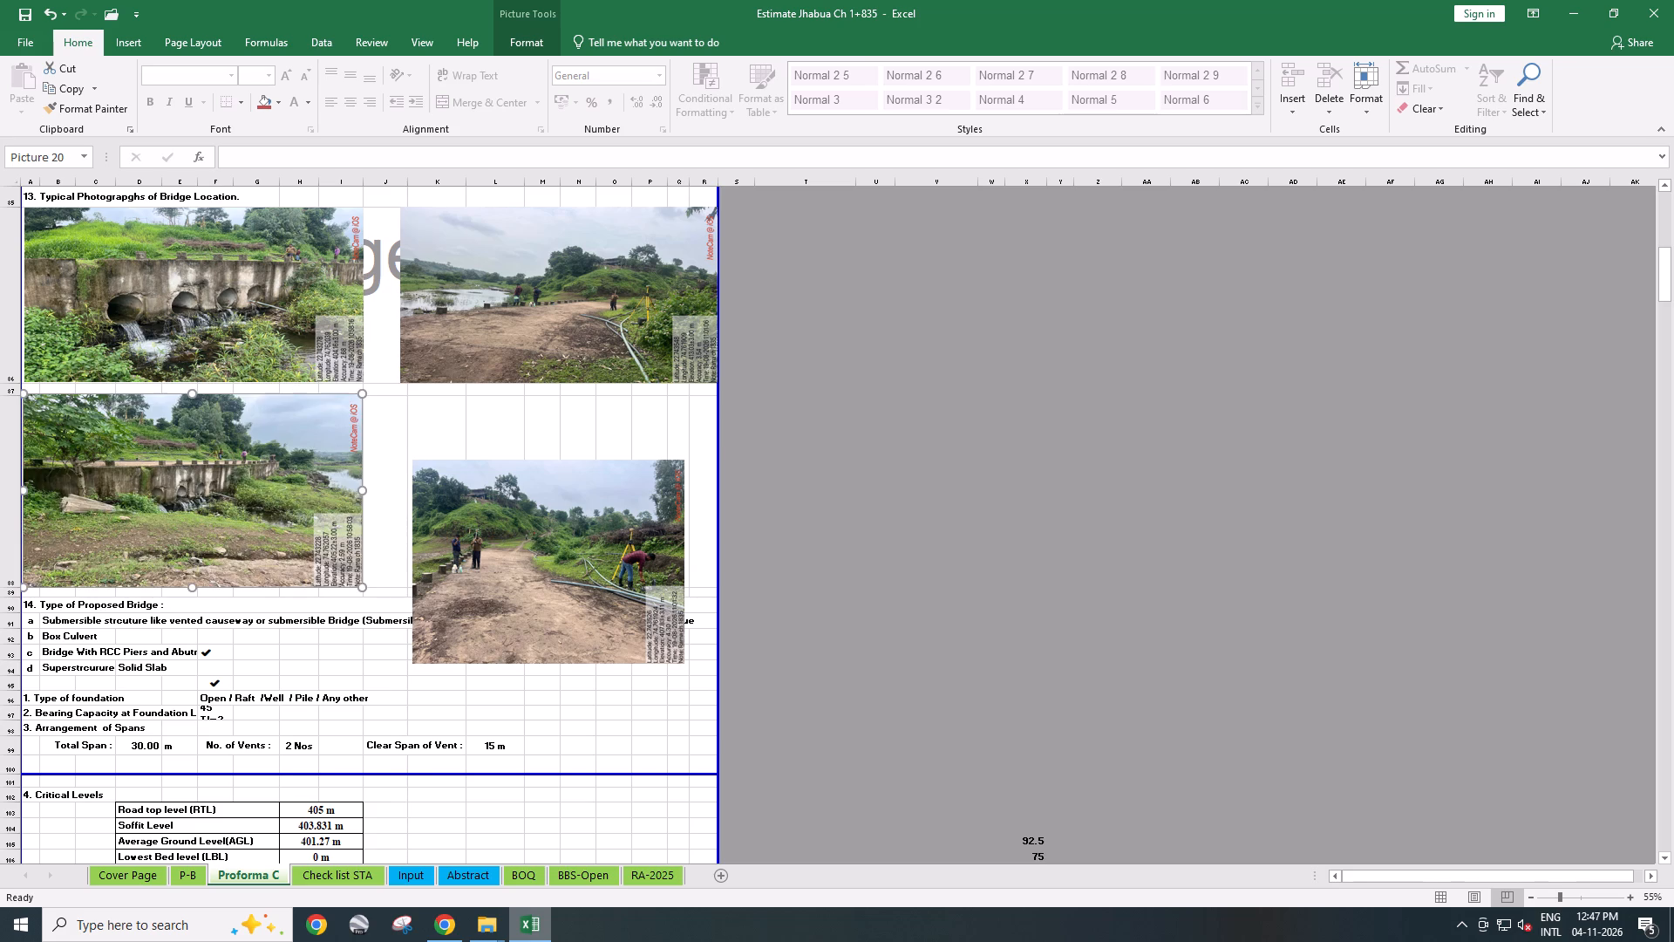
Place the survey-crew road photo under the second photo, stretch it to the page's right border and shorten it to end above heading 14.
drag(520, 536, 505, 473)
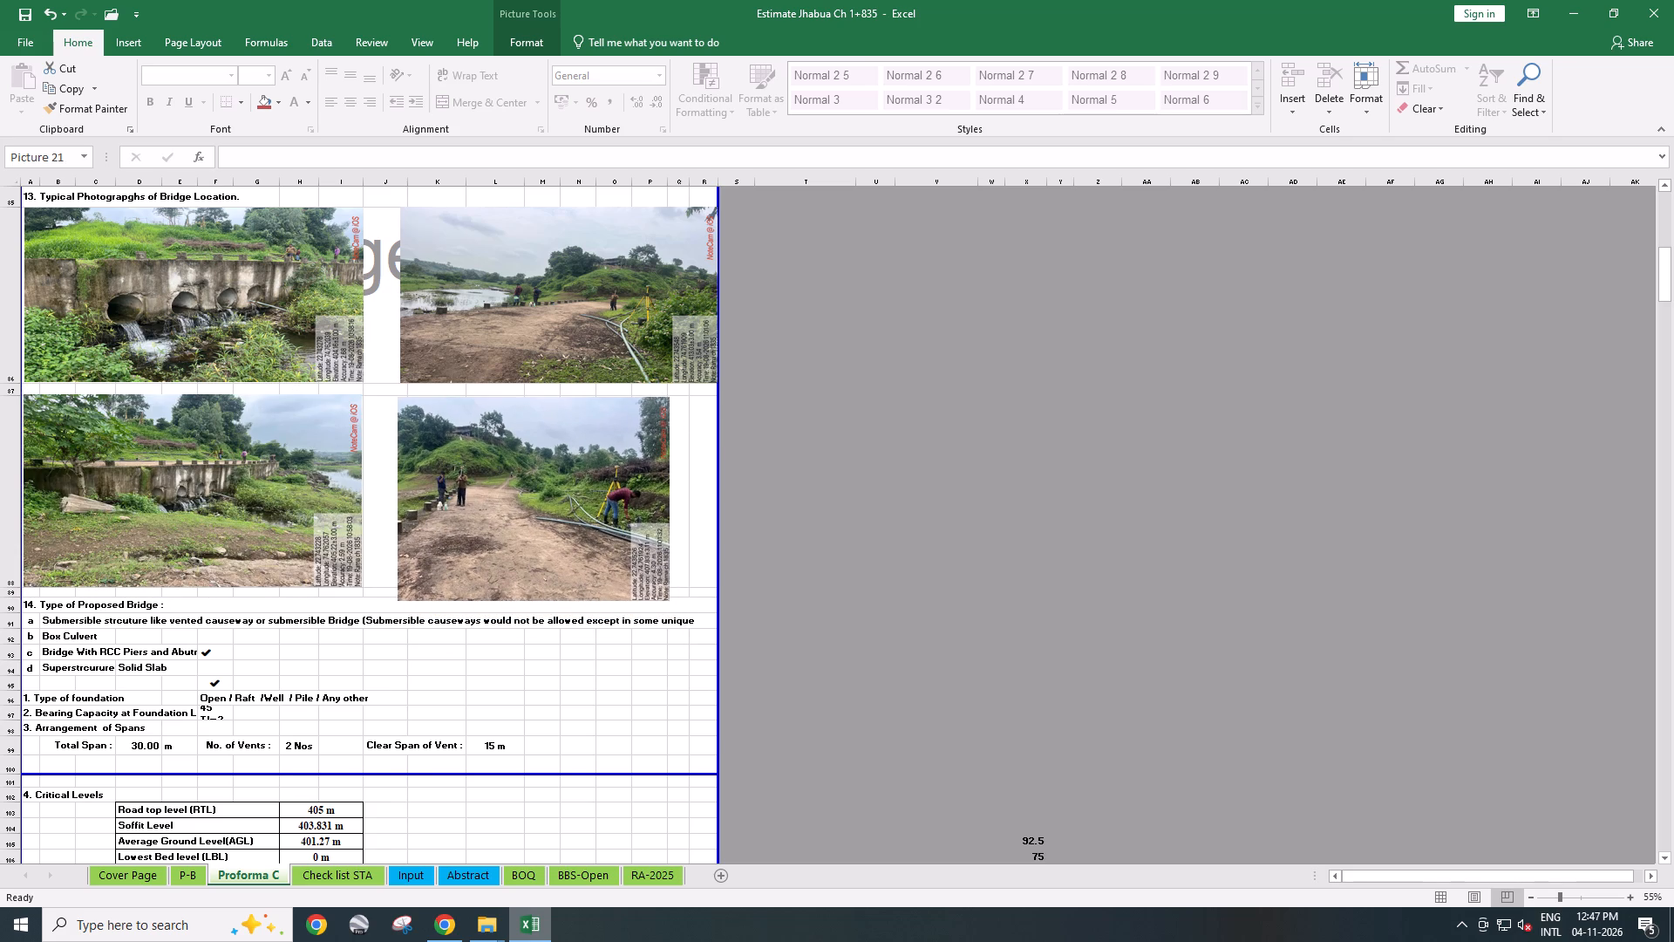
drag(505, 473, 505, 472)
drag(670, 496, 710, 504)
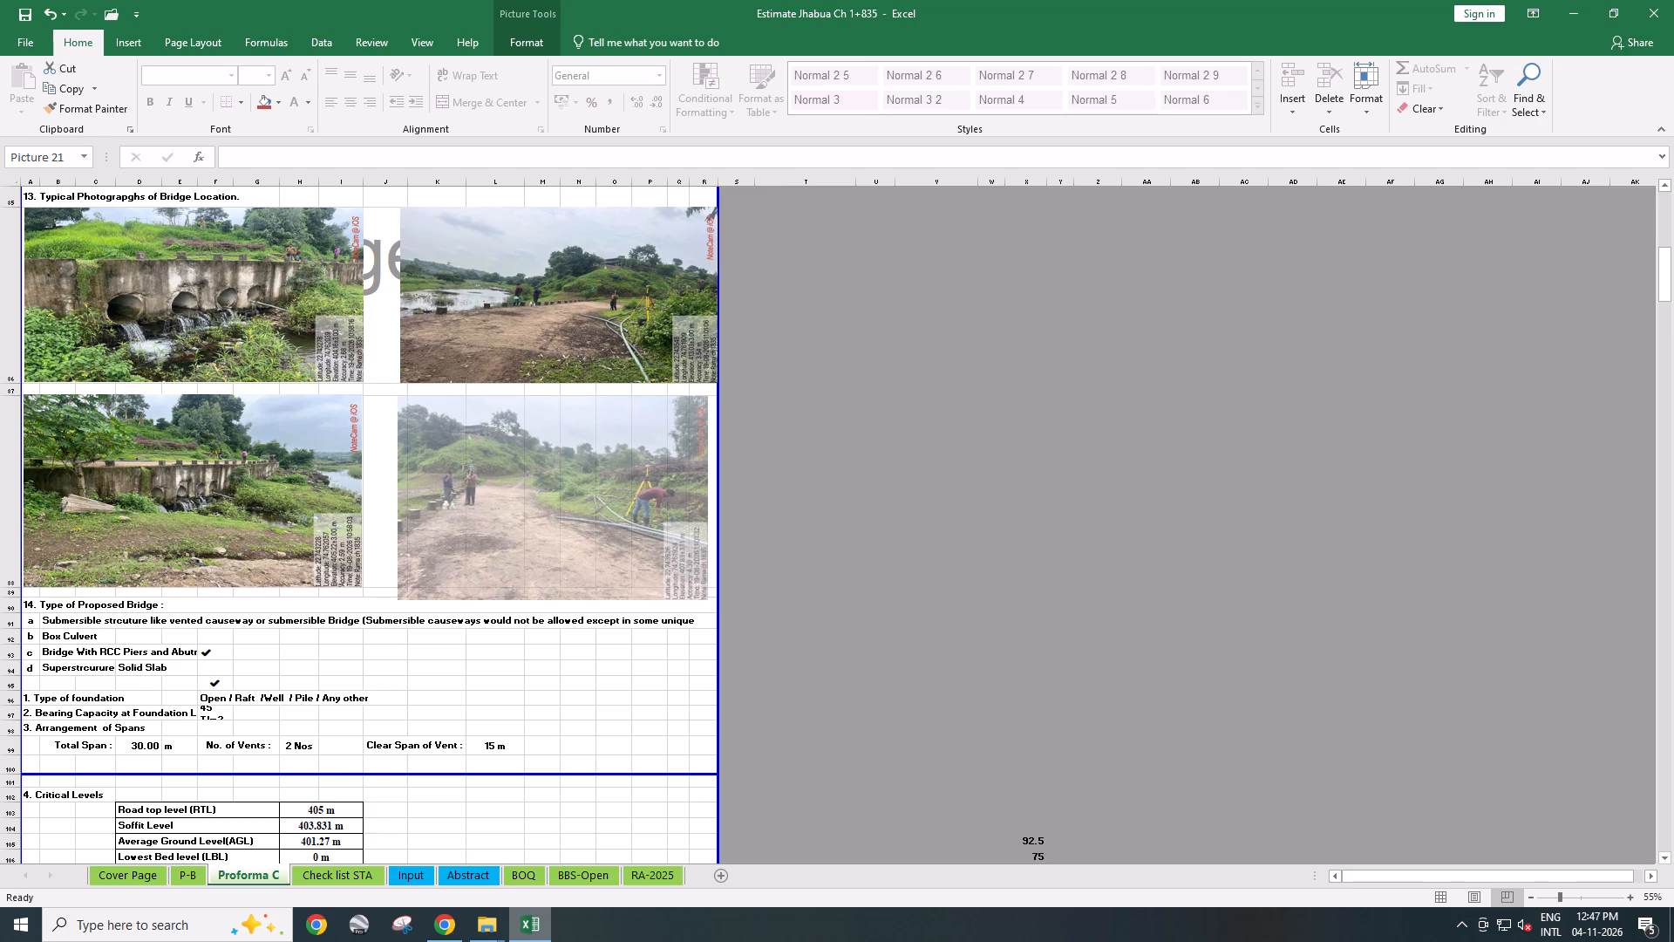
drag(710, 504, 716, 506)
drag(557, 601, 561, 588)
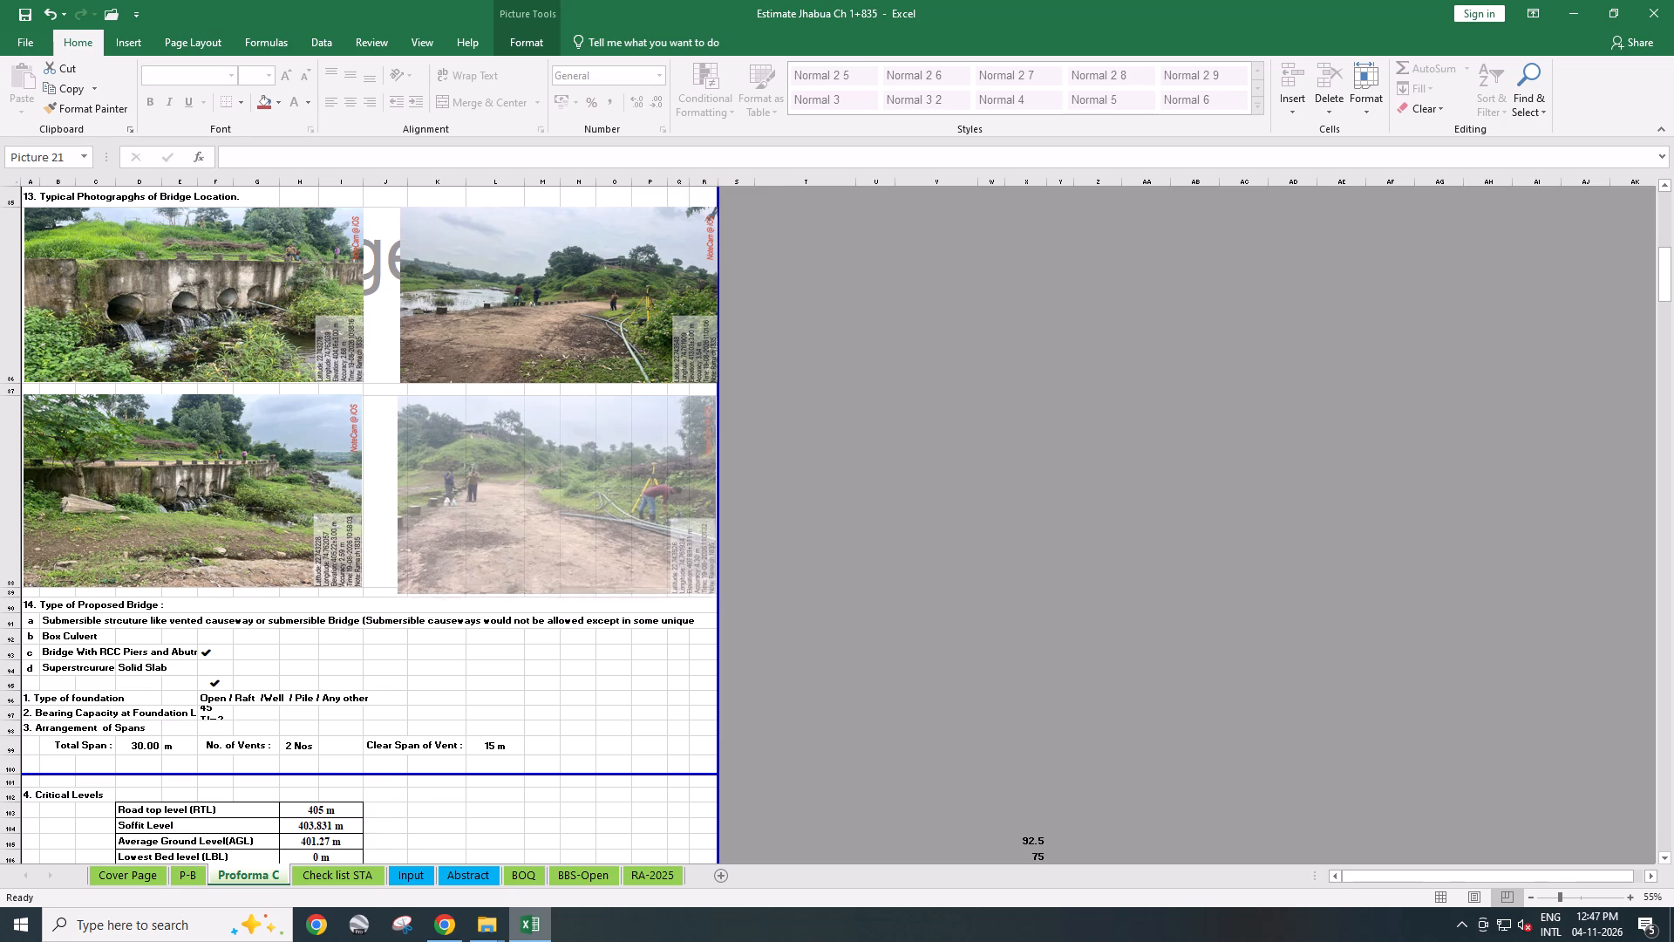
drag(561, 588, 563, 587)
click(475, 696)
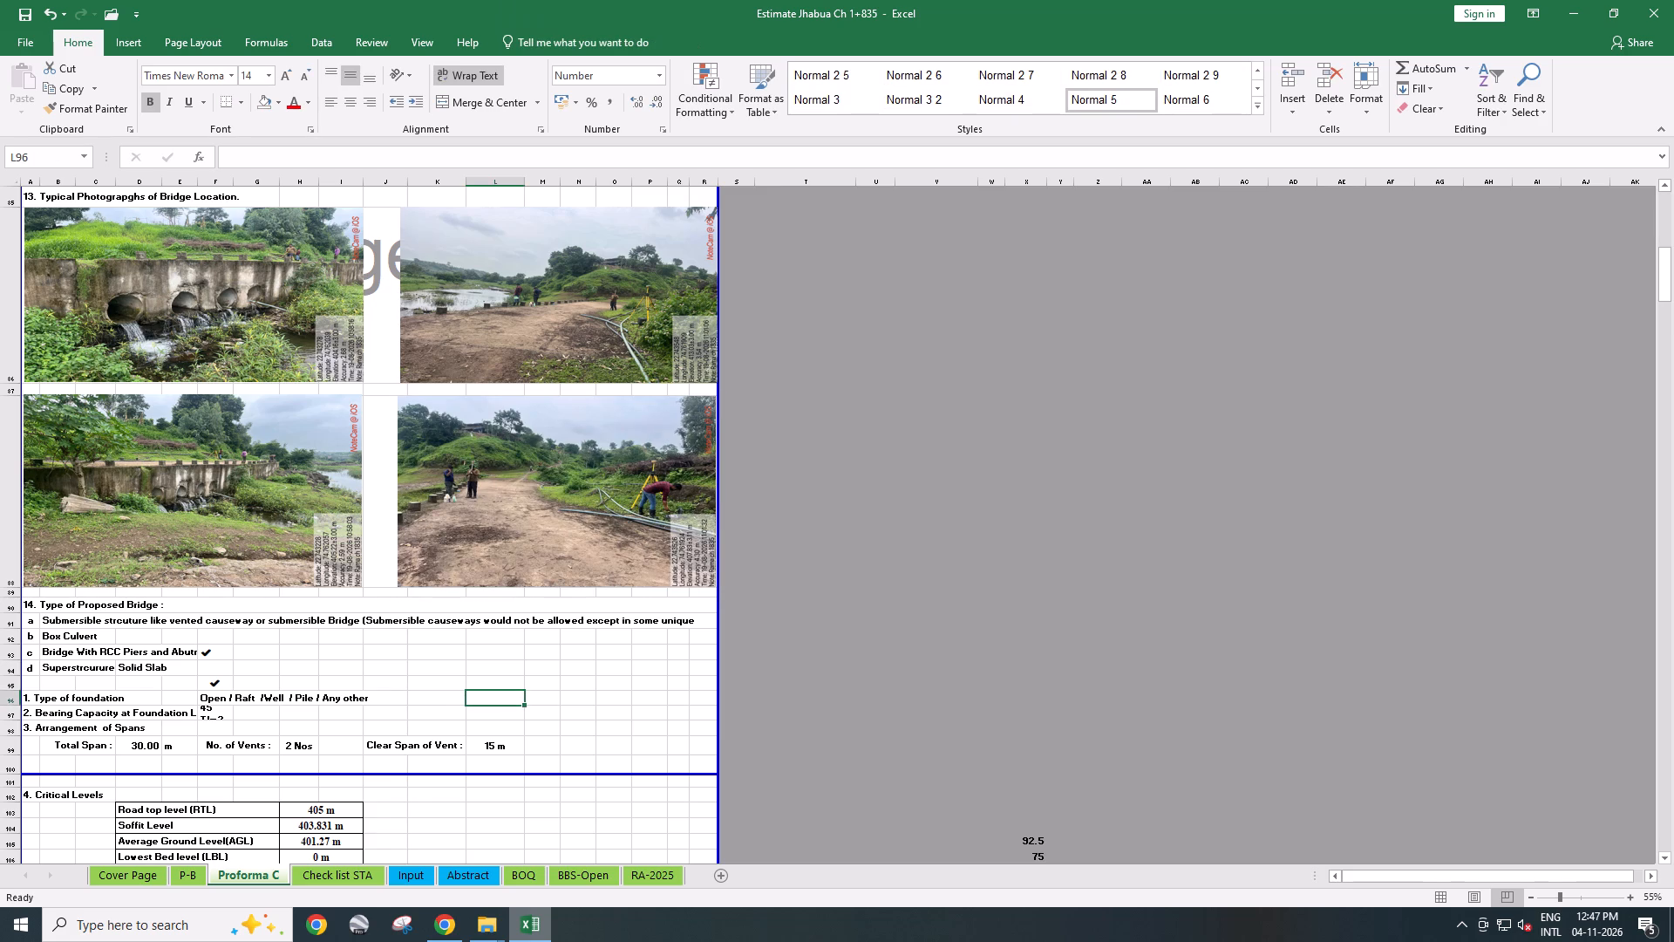
Select all sheets, starting from Cover Page, and save them as the PDF Estimate Jhabua Ch 1+835 in the JHABUA COST ESTIMATE folder.
click(128, 883)
right_click(133, 882)
click(182, 869)
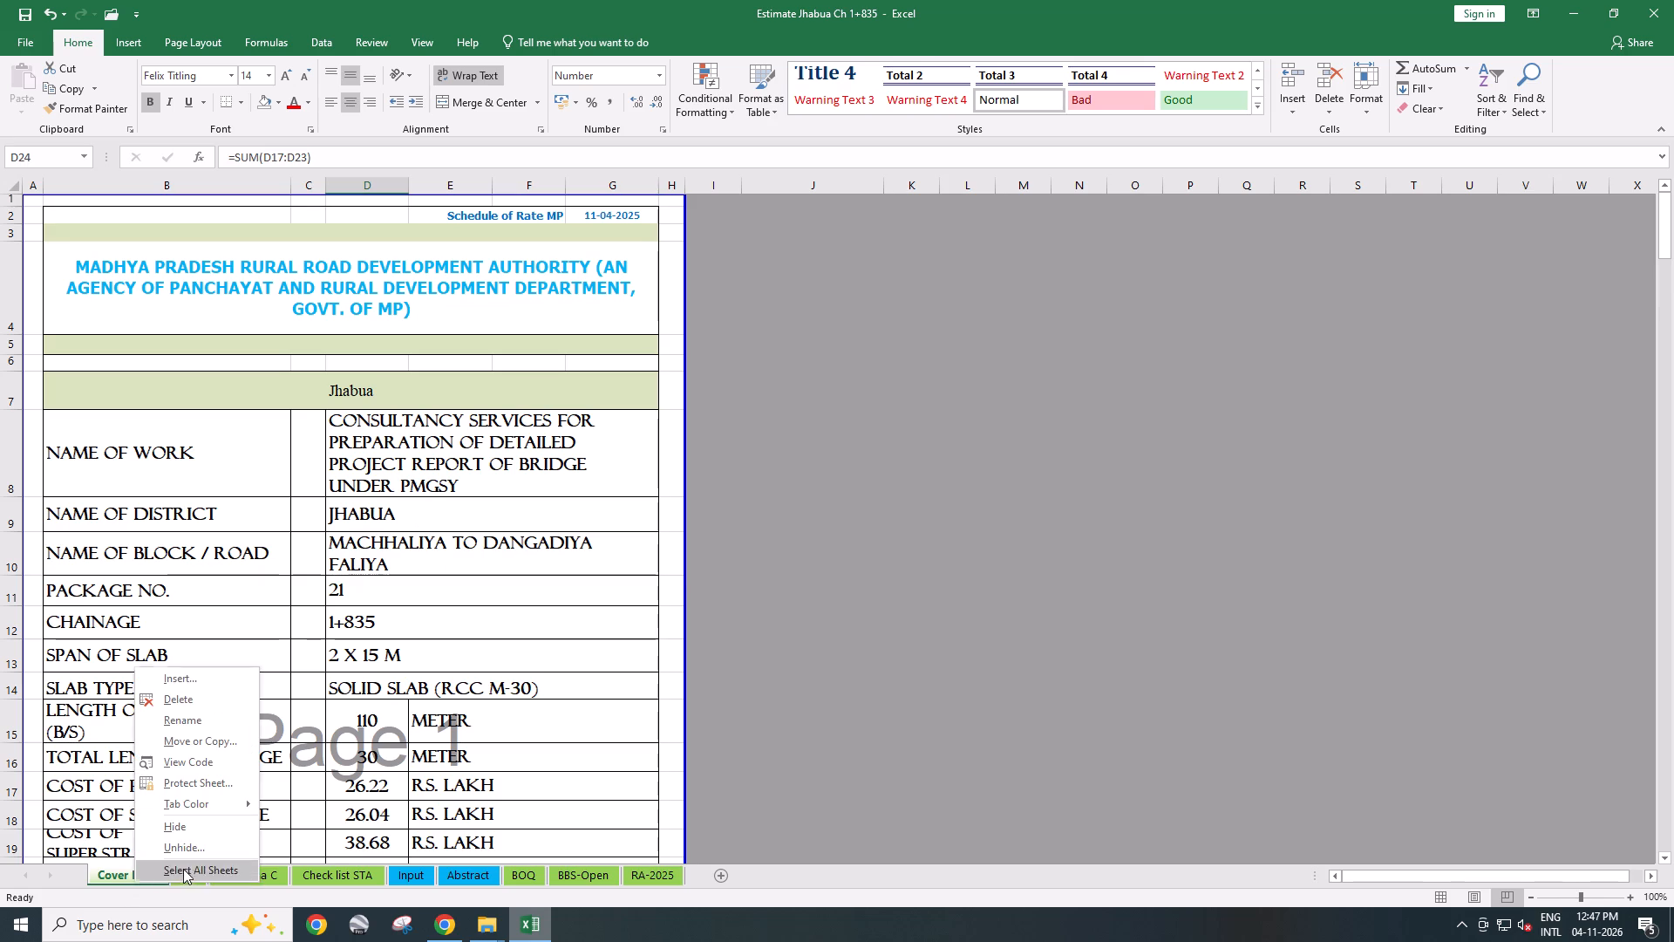
click(28, 44)
click(58, 212)
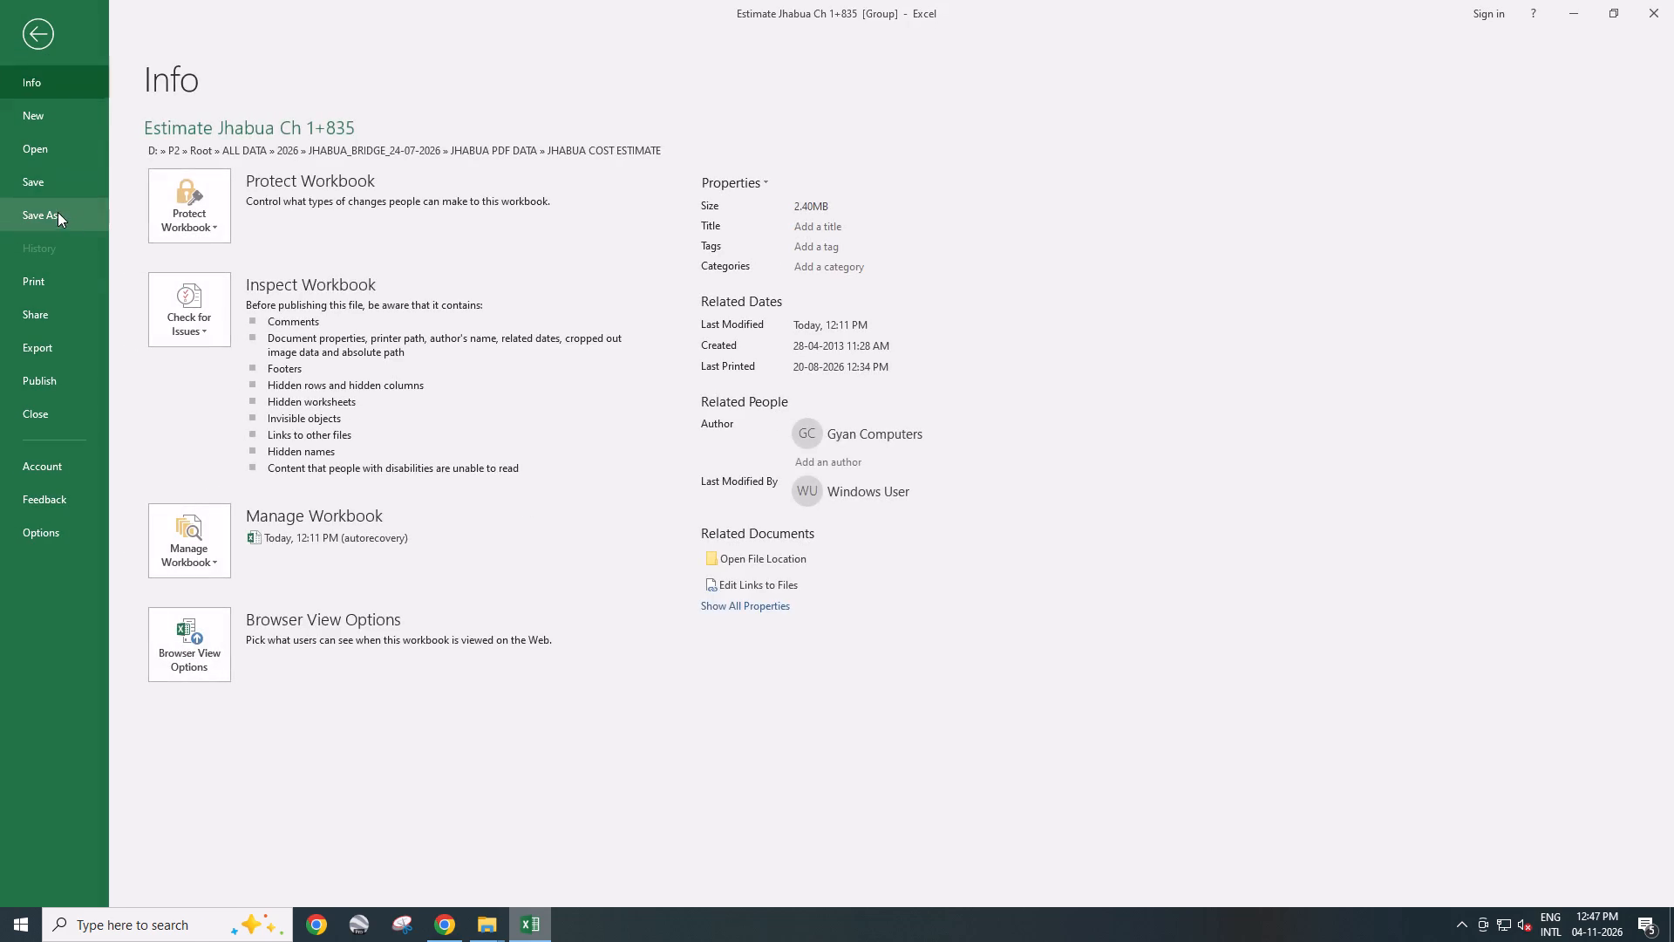
click(191, 331)
click(215, 370)
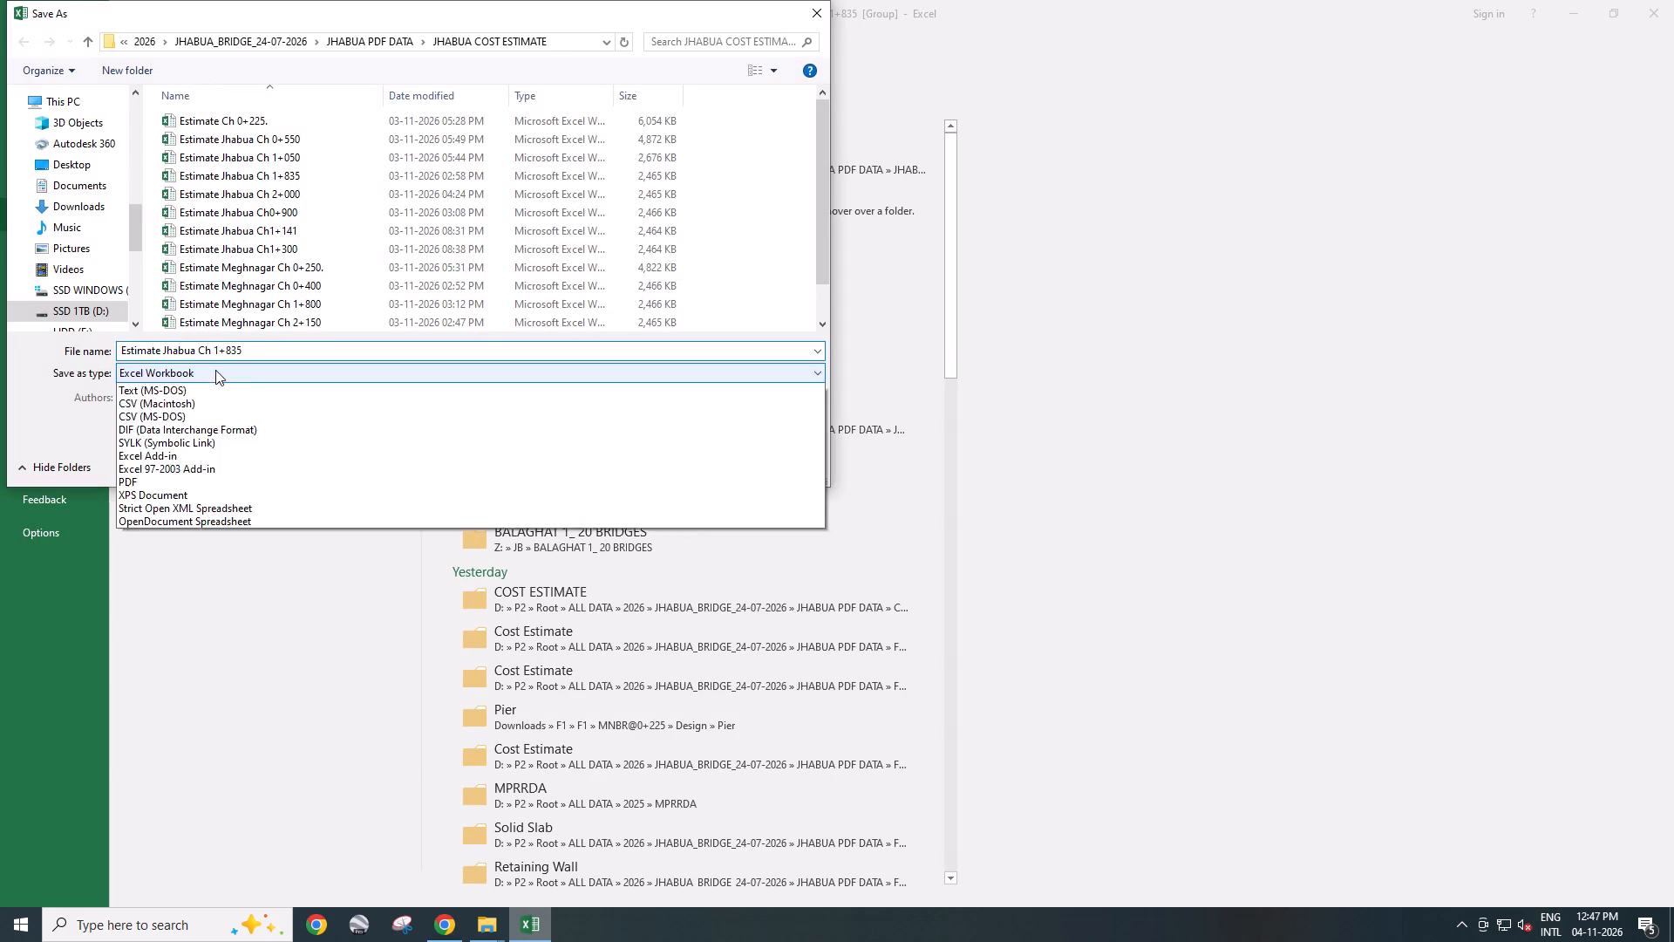
click(144, 719)
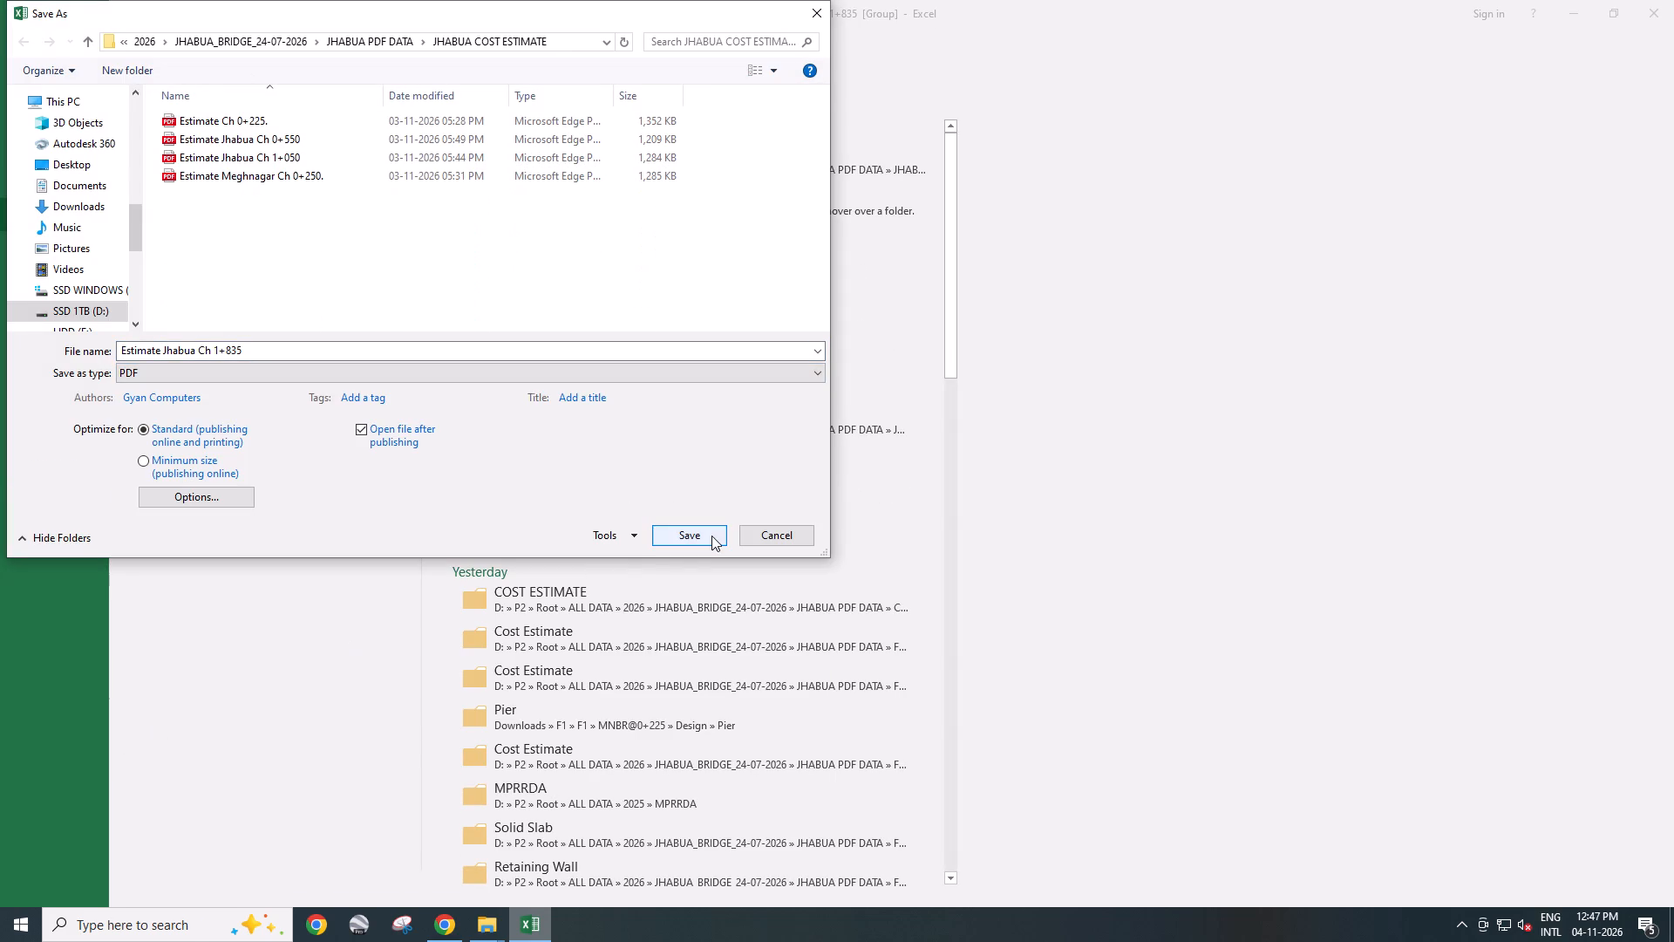
click(711, 536)
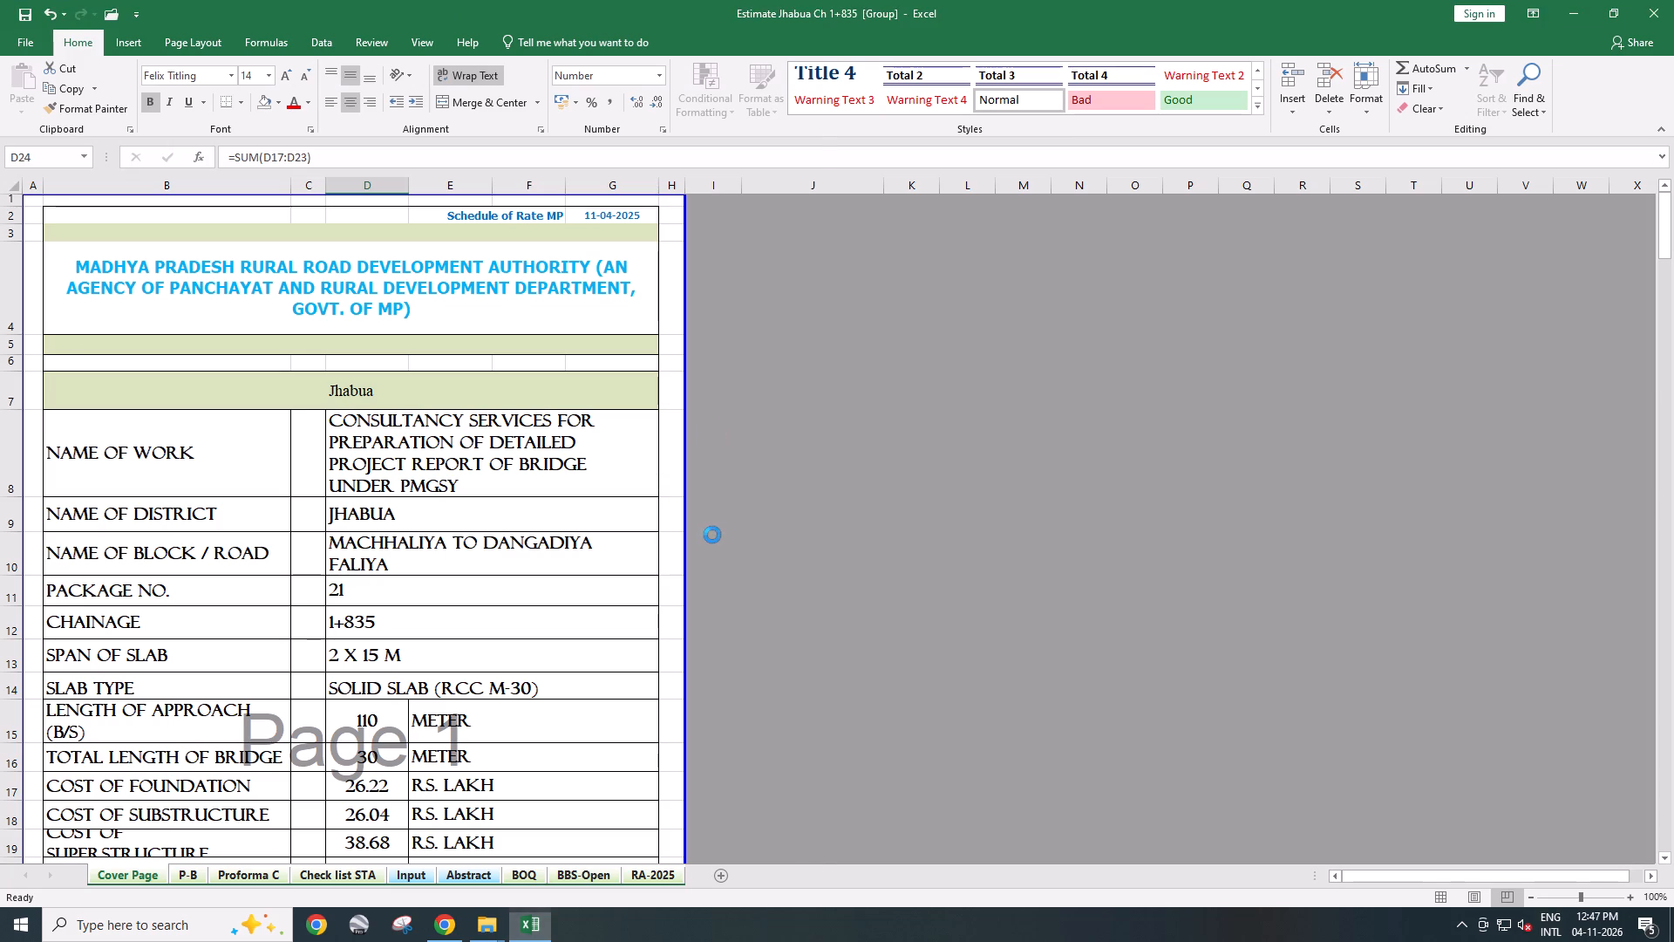
Check the arrangement of the four site photos under Typical Photographs of Bridge Location in the exported PDF.
scroll(572, 513, down, 5)
scroll(572, 513, up, 1)
scroll(572, 513, down, 11)
scroll(571, 513, up, 1)
scroll(571, 513, down, 5)
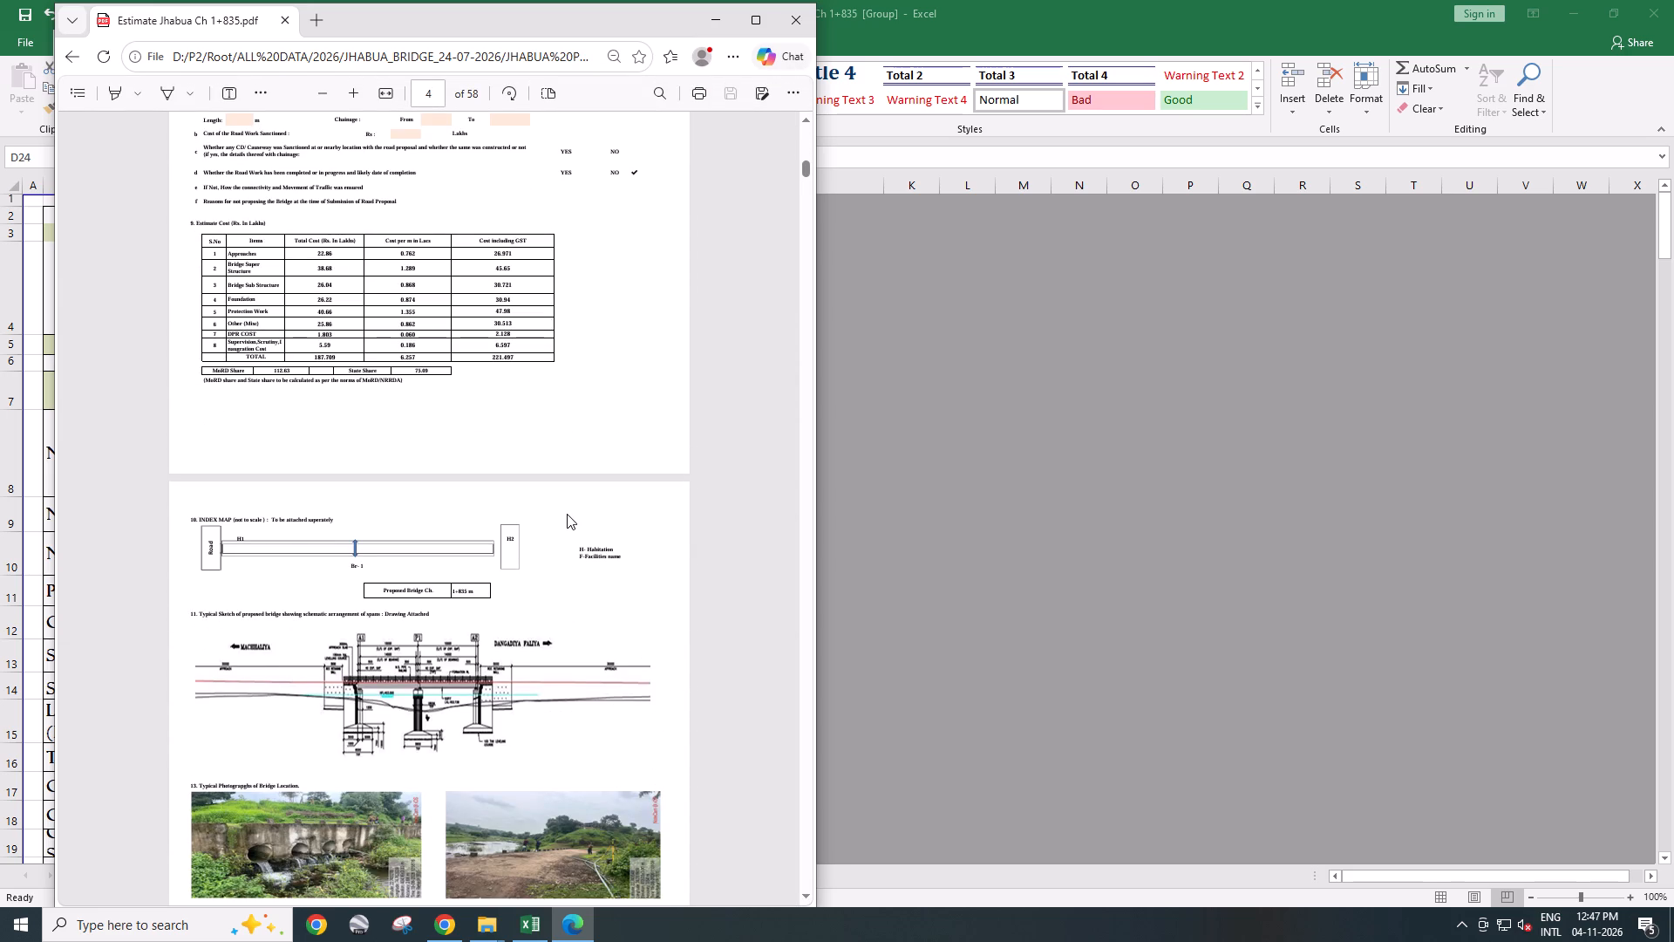
scroll(567, 514, down, 6)
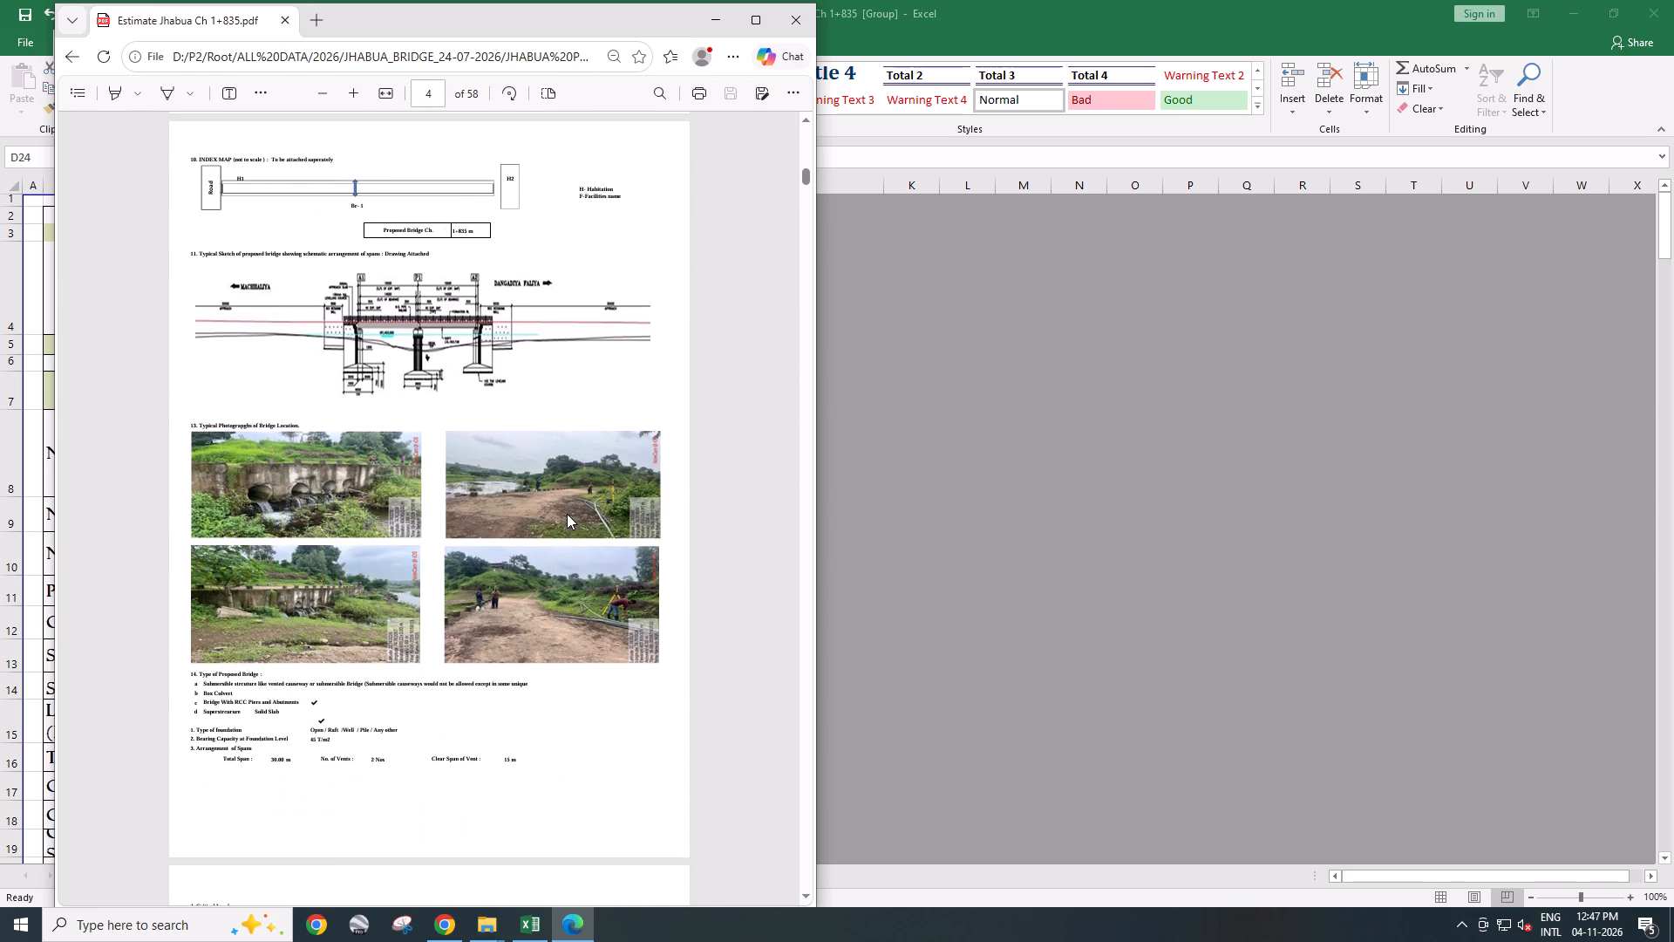
Review the remaining pages of the exported estimate PDF through to the Chapter 16 rates, and close it.
scroll(567, 514, down, 4)
key(Page_Down)
key(Page_Down)
key(Page_Down)
key(Page_Down)
key(Page_Down)
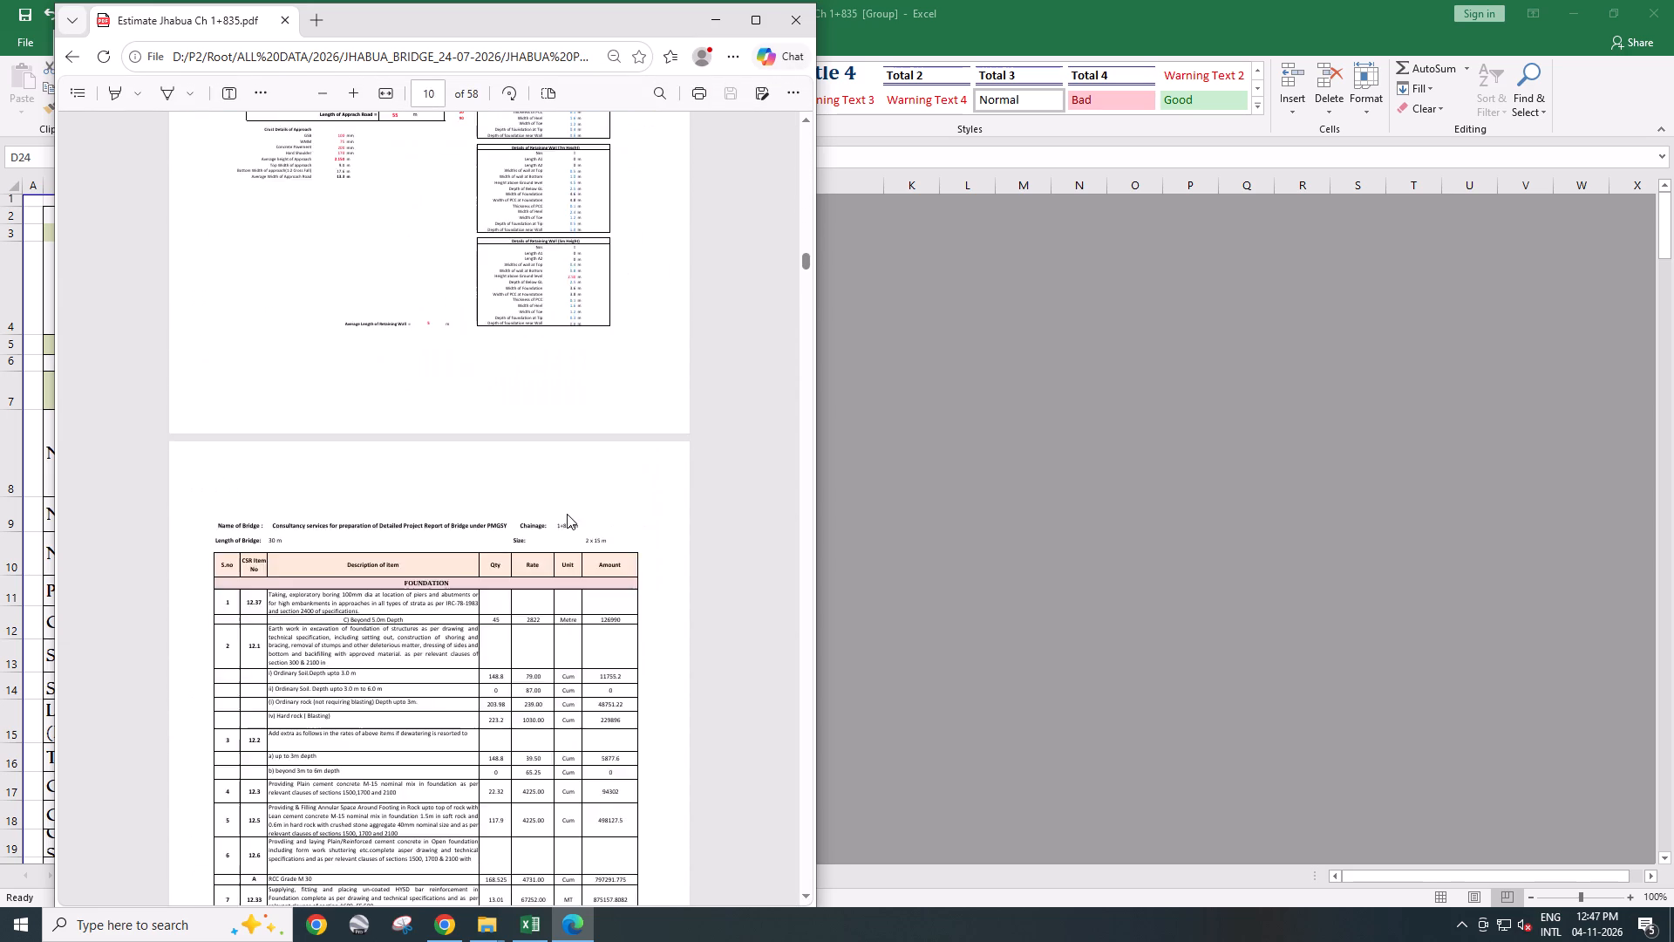
key(Page_Down)
key(Page_Down)
key(Page_Down)
key(Page_Down)
key(Page_Down)
key(Page_Down)
key(Page_Down)
key(Page_Down)
key(Page_Down)
key(Page_Down)
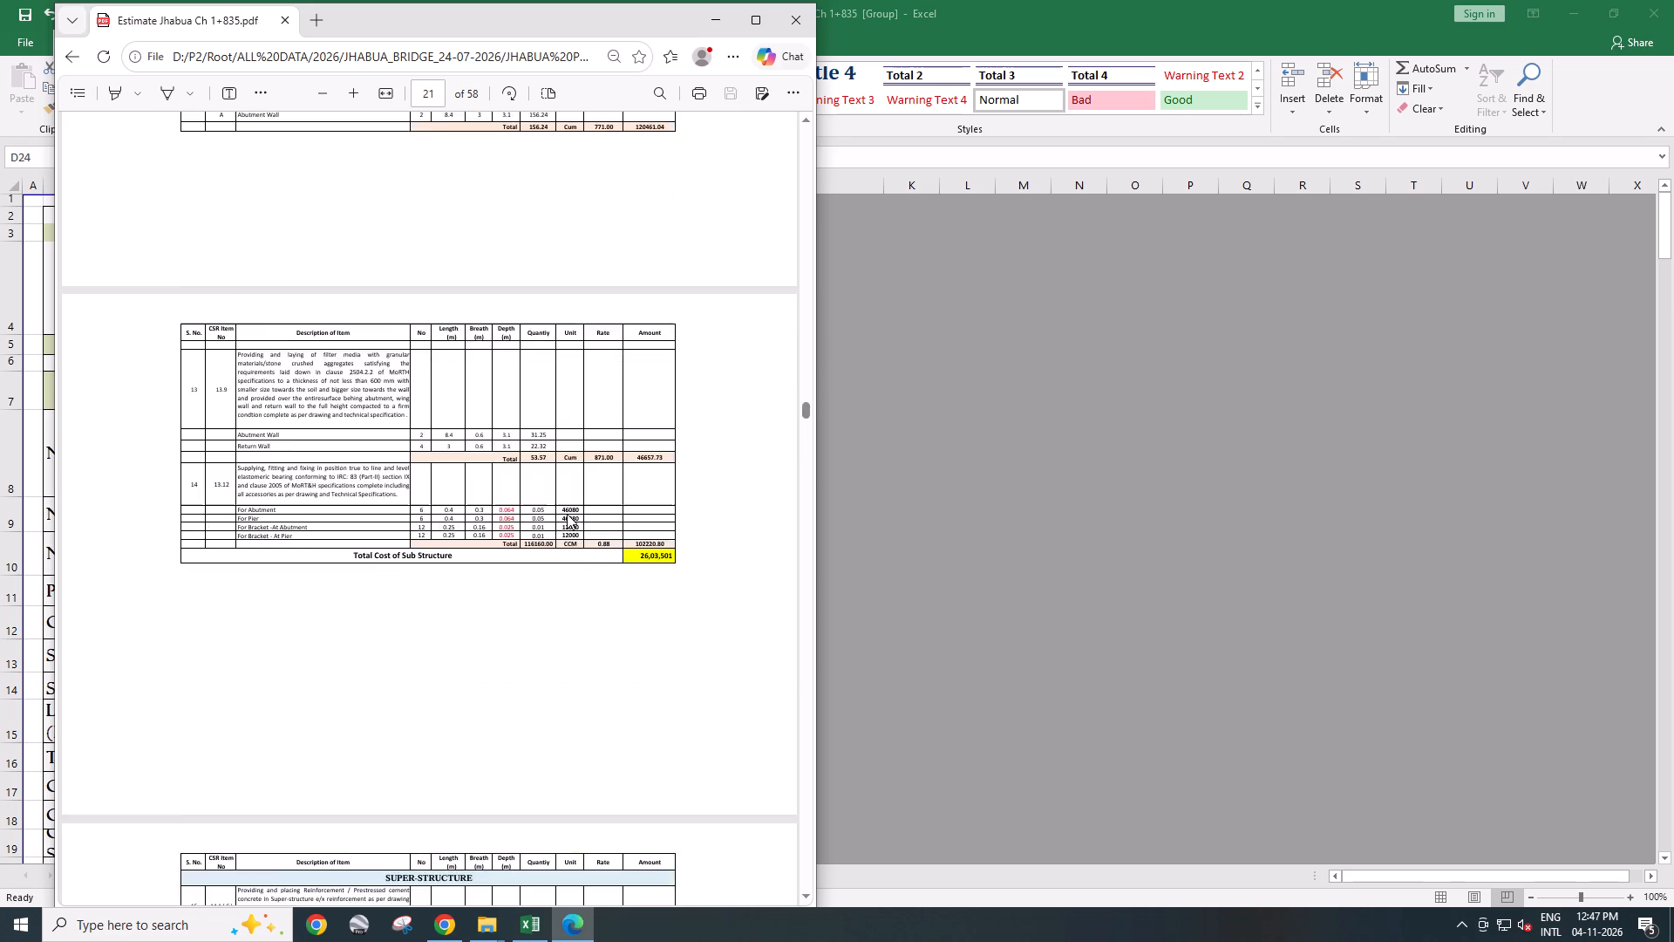
key(Page_Down)
key(Page_Down)
key(Page_Down)
key(Page_Down)
key(Page_Down)
key(Page_Down)
key(Page_Down)
key(Page_Down)
key(Page_Down)
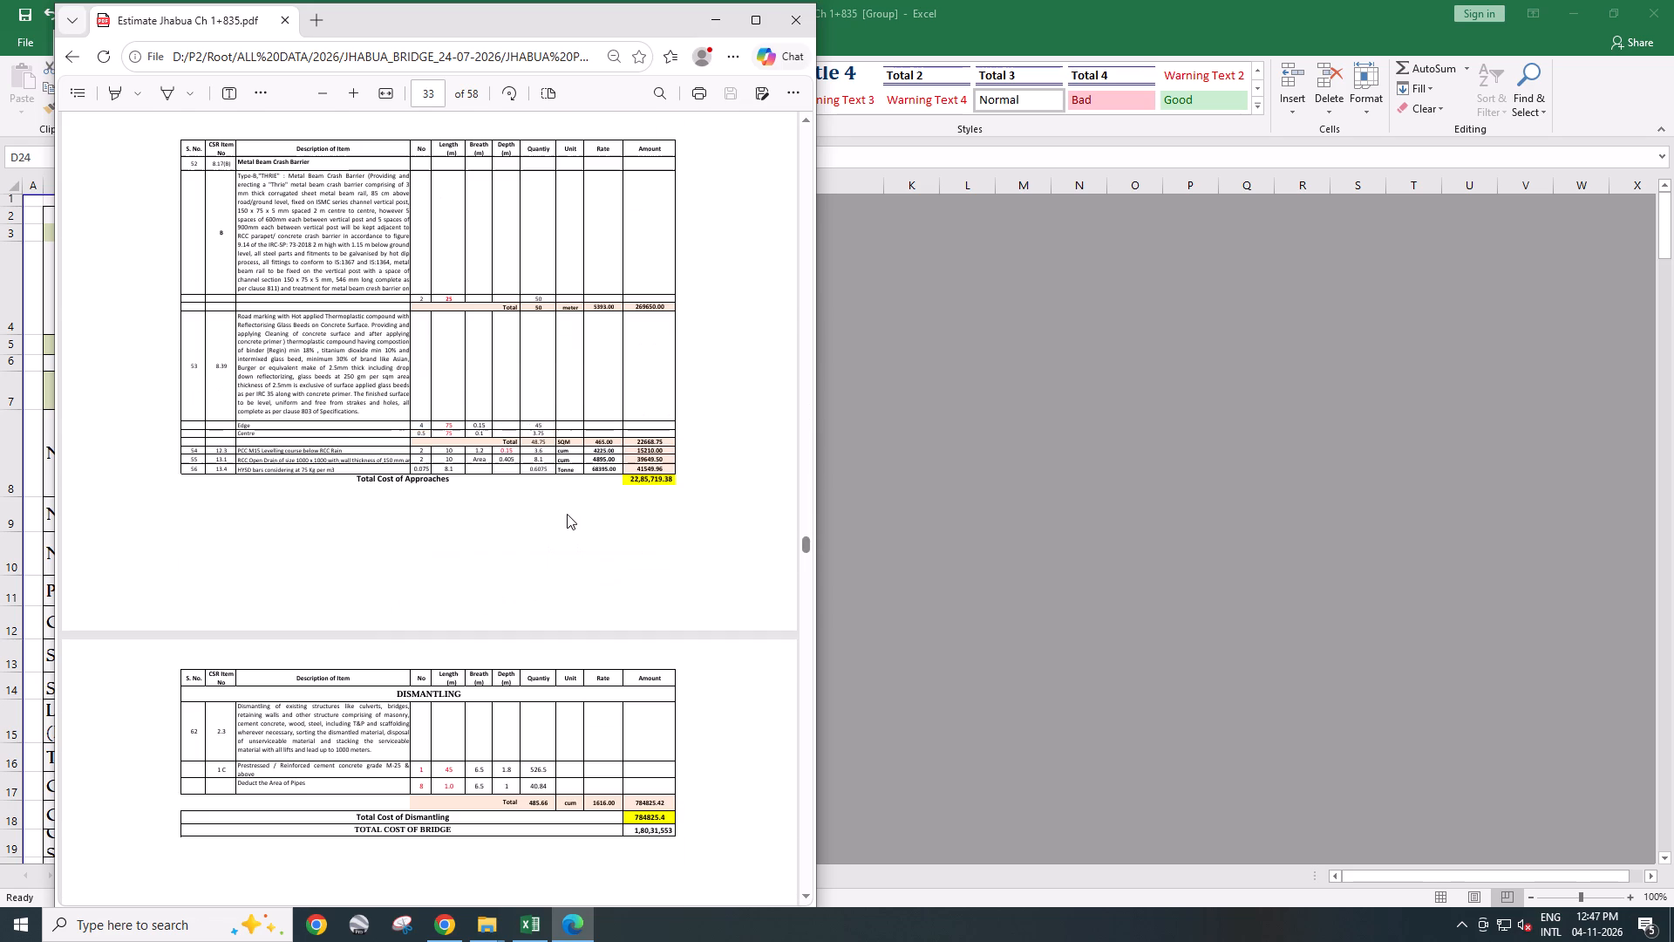
key(Page_Down)
key(Page_Down)
key(Page_Down)
key(Page_Down)
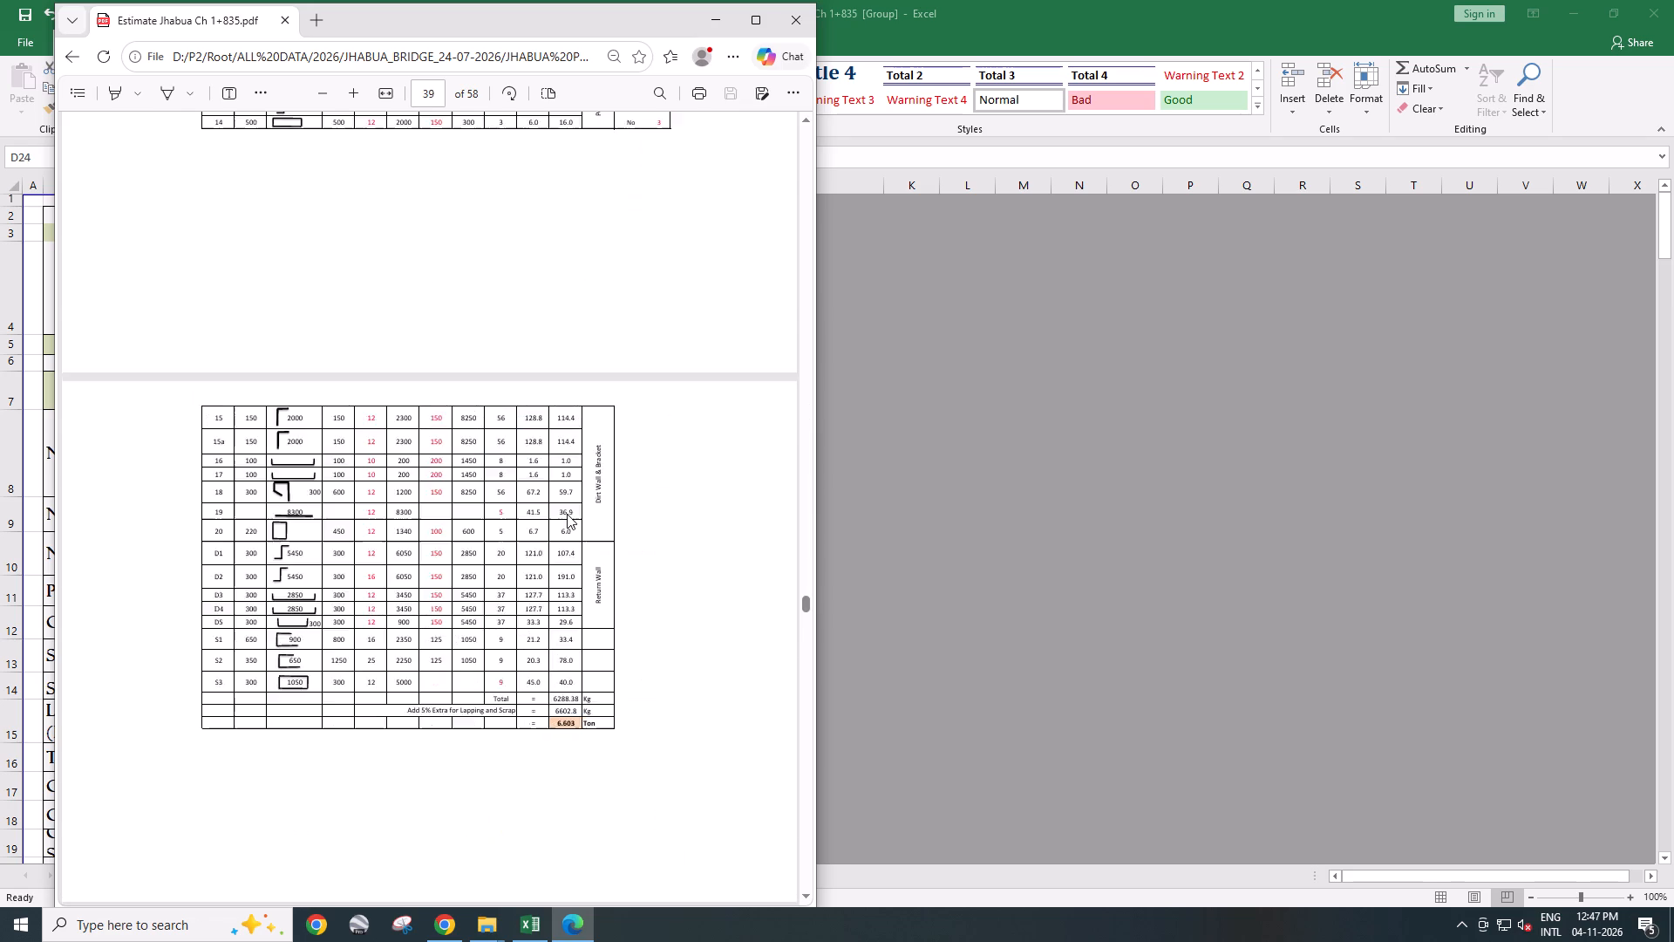
key(Page_Down)
key(Page_Down)
key(Page_Down)
key(Page_Down)
key(Page_Down)
key(Page_Down)
key(Page_Down)
key(Page_Down)
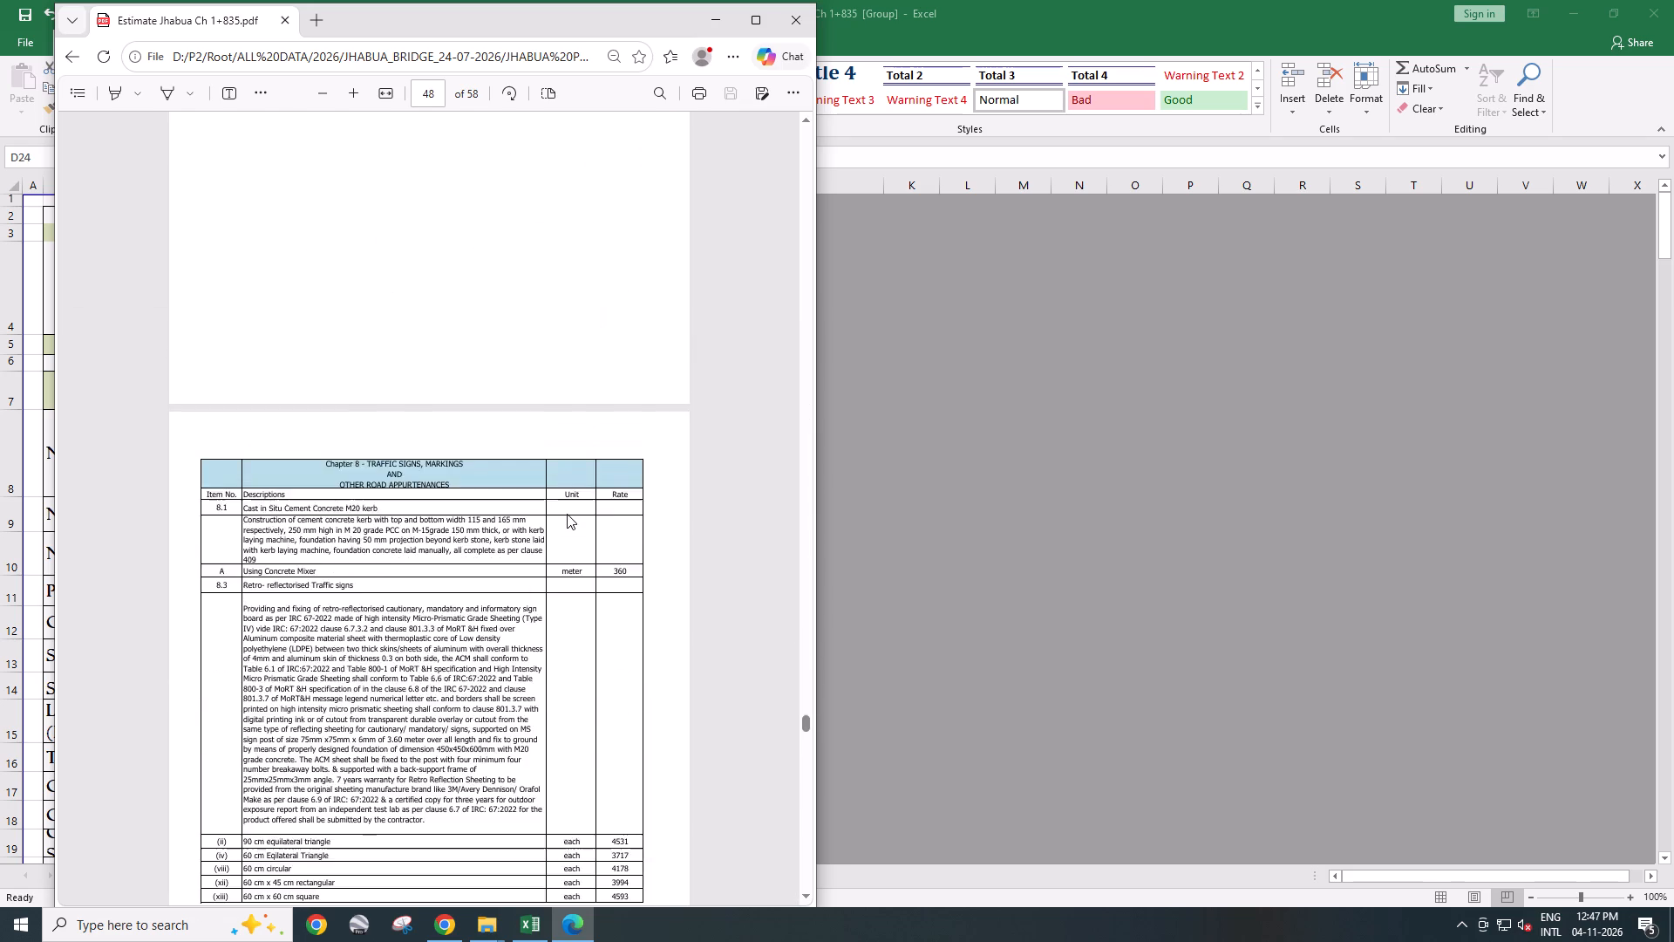
key(Page_Down)
key(Page_Down)
key(Page_Down)
key(Page_Down)
key(Page_Down)
key(Page_Down)
key(Page_Down)
key(Page_Down)
key(Page_Down)
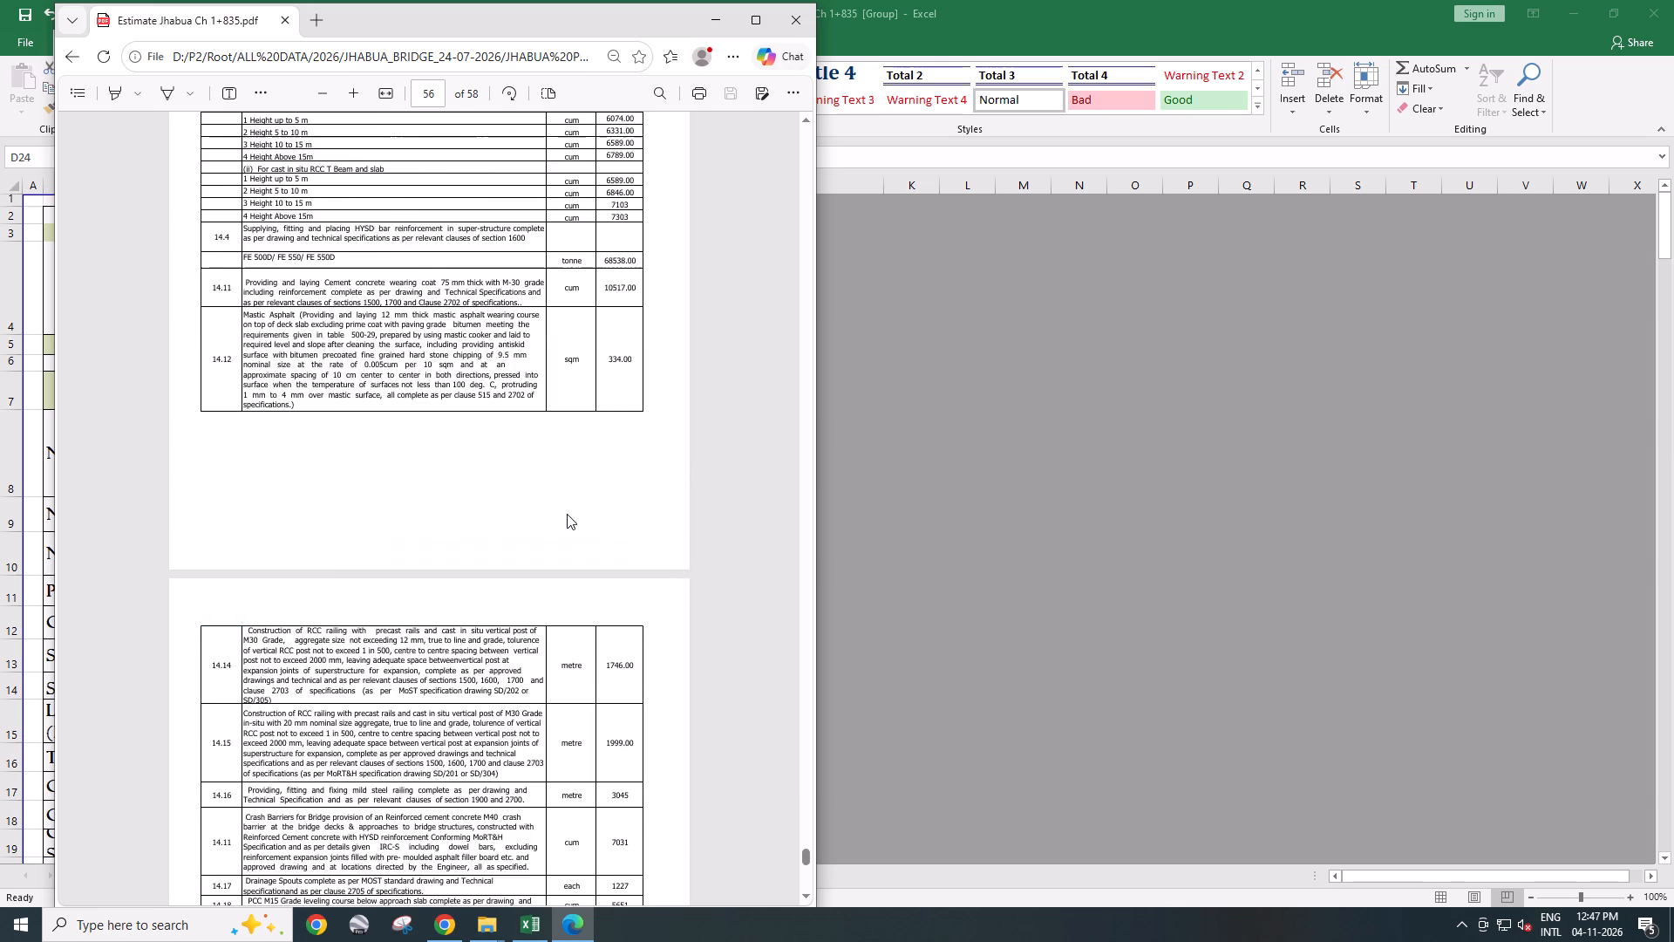
key(Page_Down)
key(Page_Down)
key(Page_Down)
key(Page_Down)
key(Page_Down)
key(Page_Down)
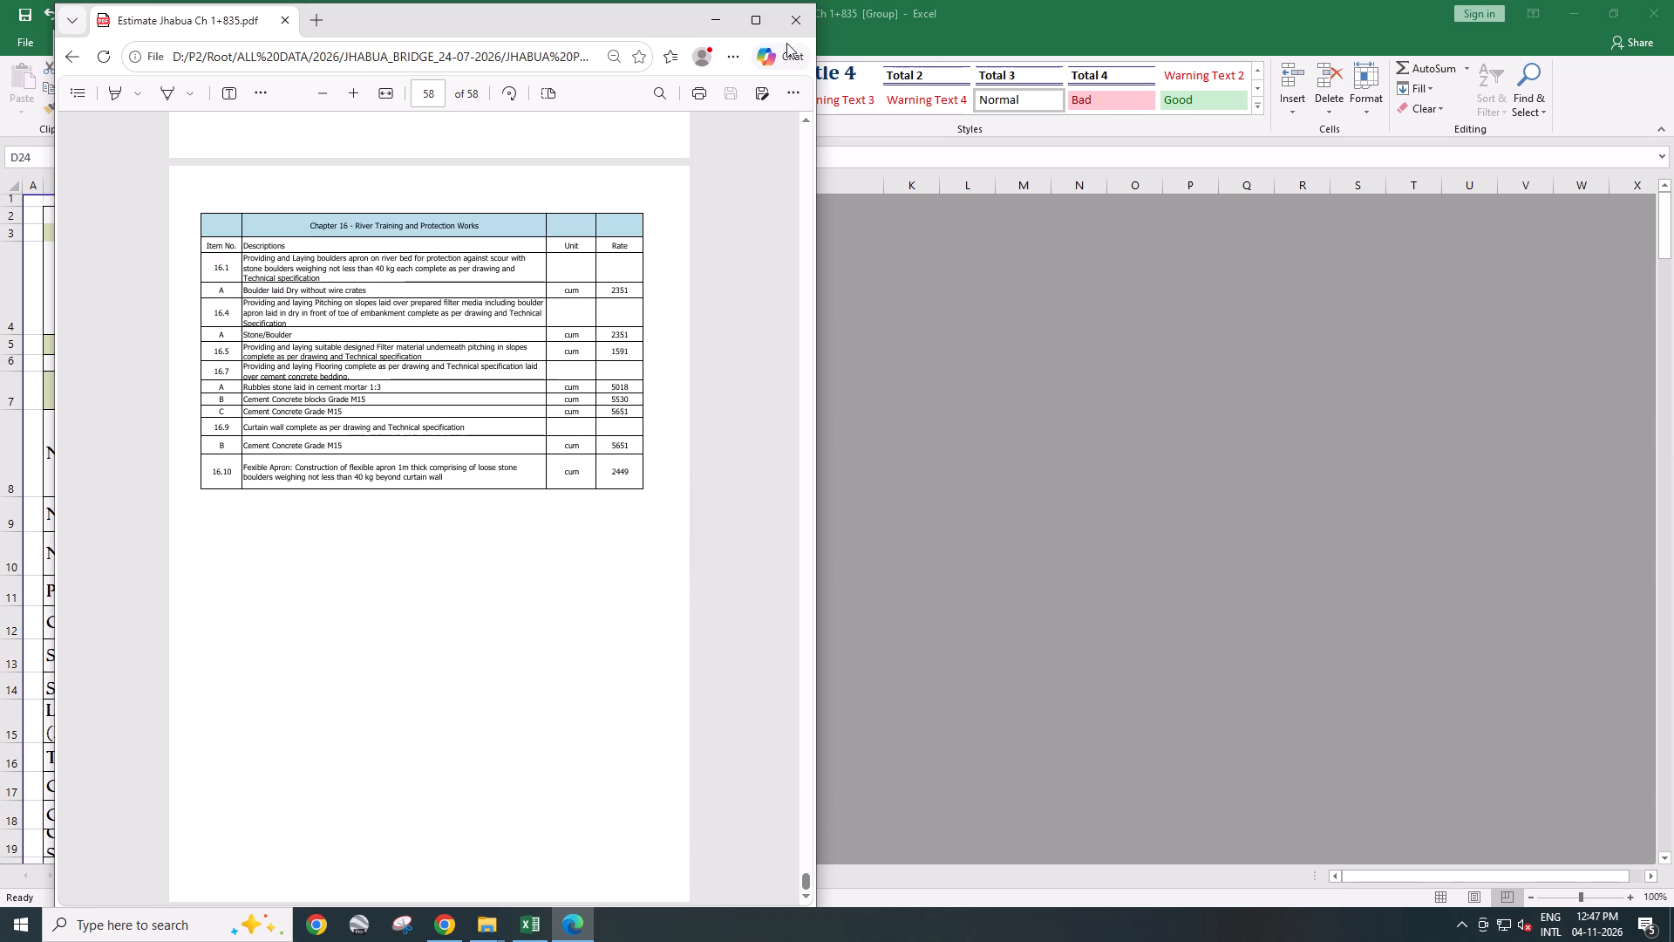
click(797, 17)
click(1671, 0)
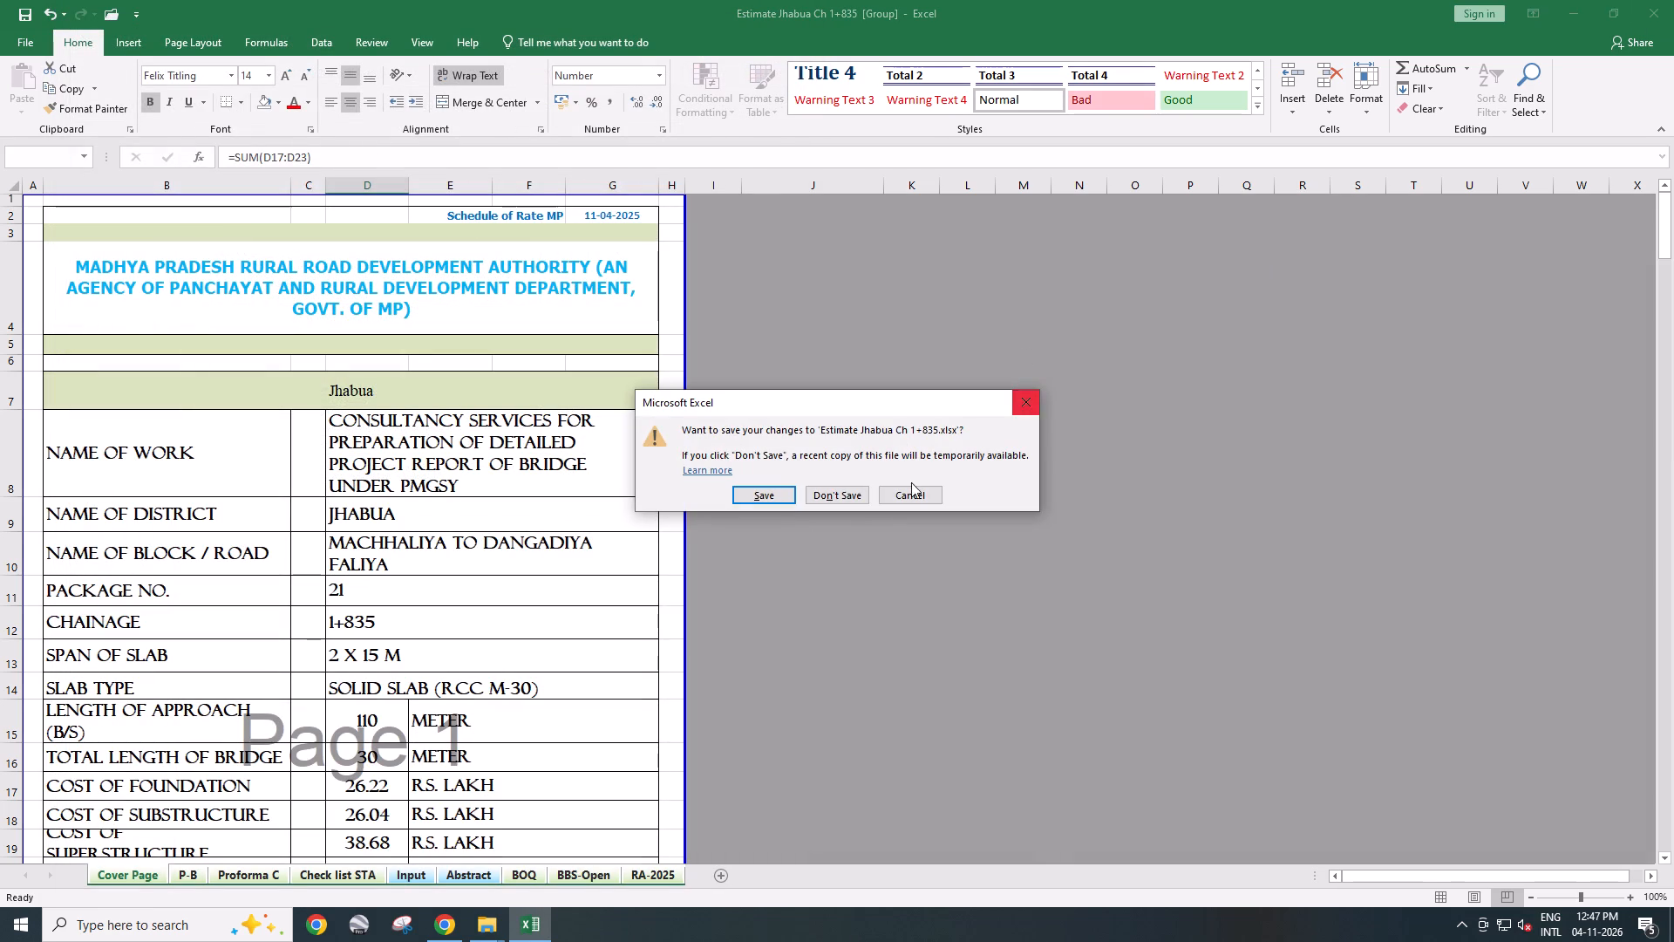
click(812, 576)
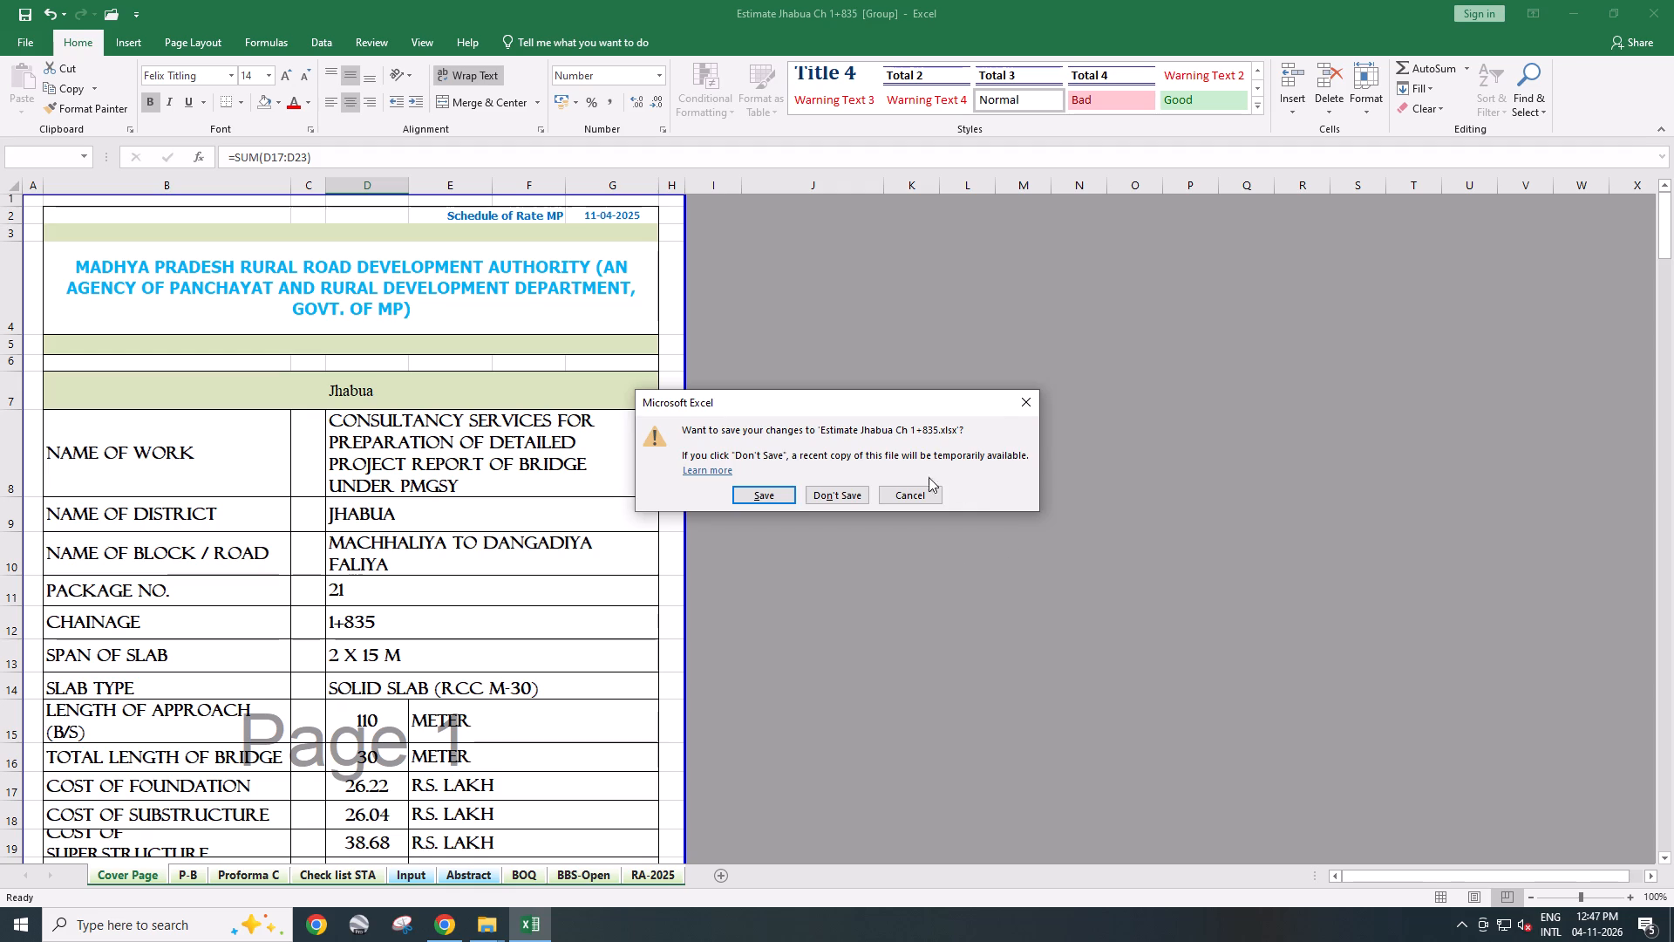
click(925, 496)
Export only Cover Page, P-B, Proforma C, Check list STA, BOQ and BBS-Open as PDF, replacing Estimate Jhabua Ch 1+835, and close the preview.
click(141, 873)
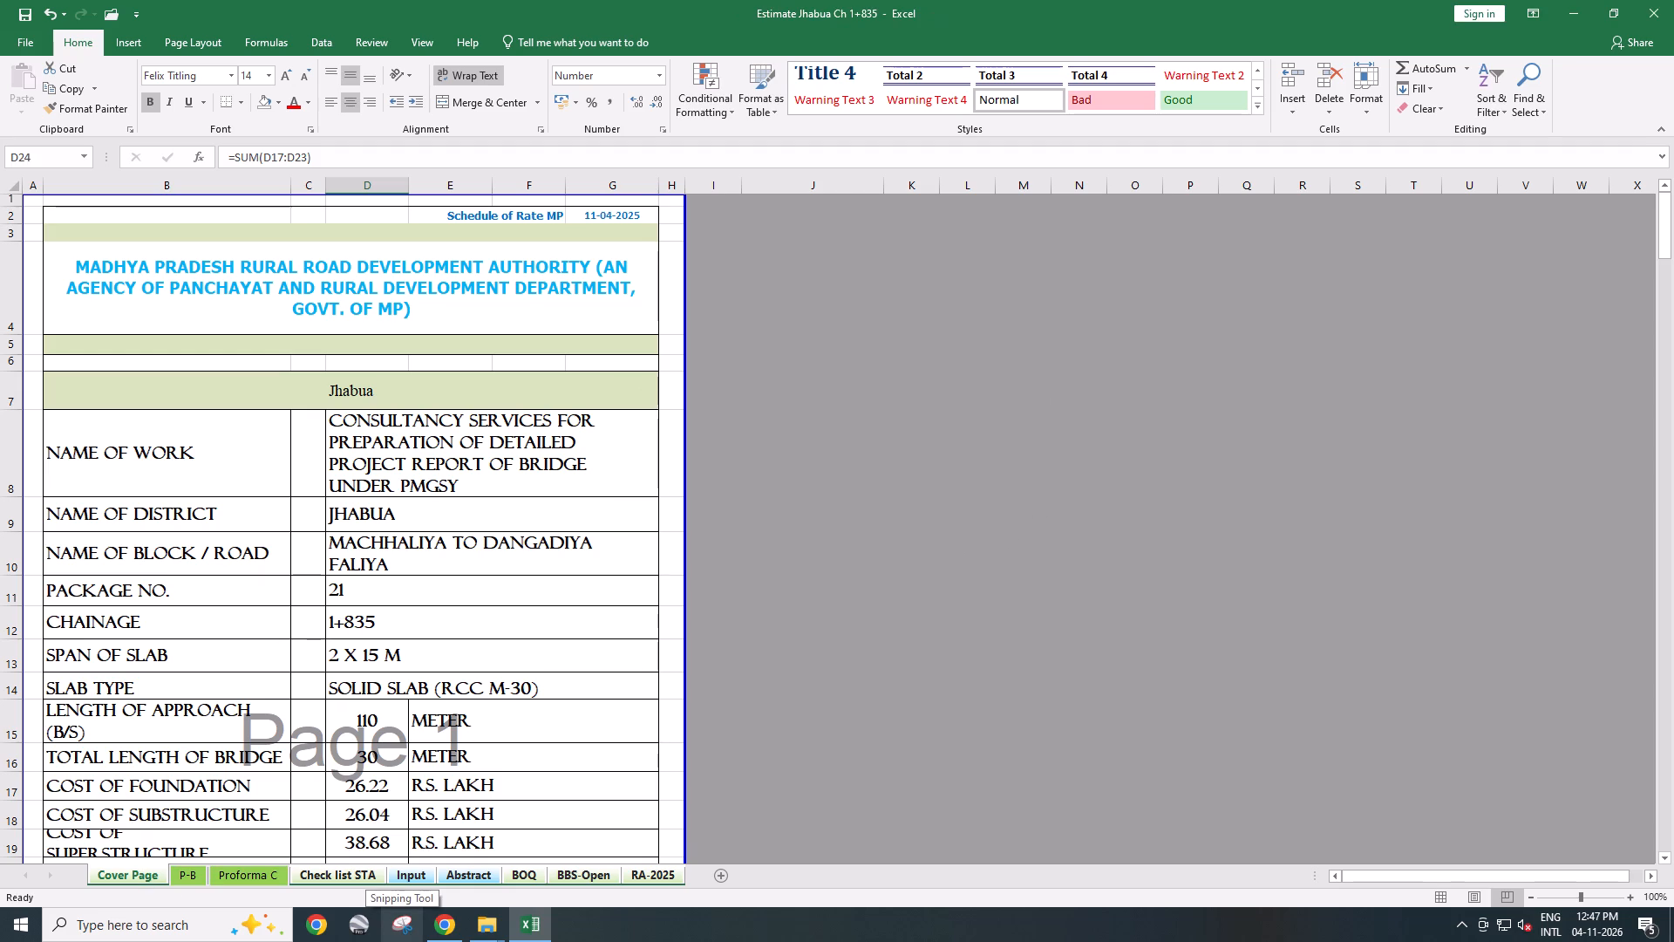
key(Escape)
key(Escape)
key(Escape)
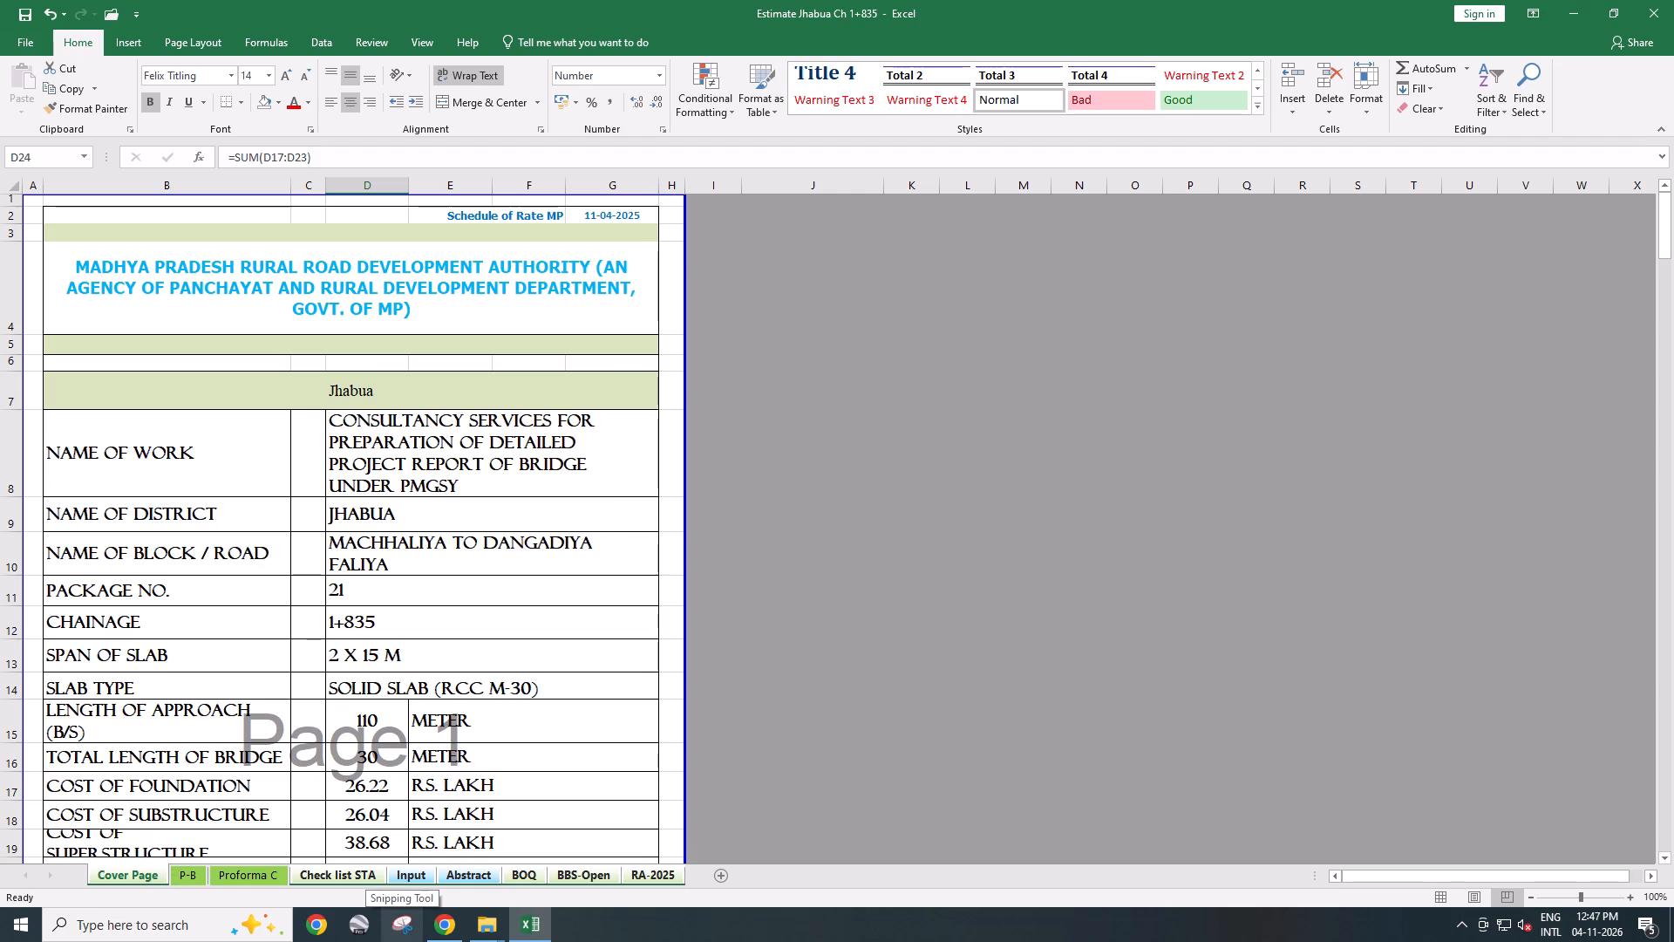
ctrl+click(198, 871)
ctrl+click(233, 871)
ctrl+click(334, 880)
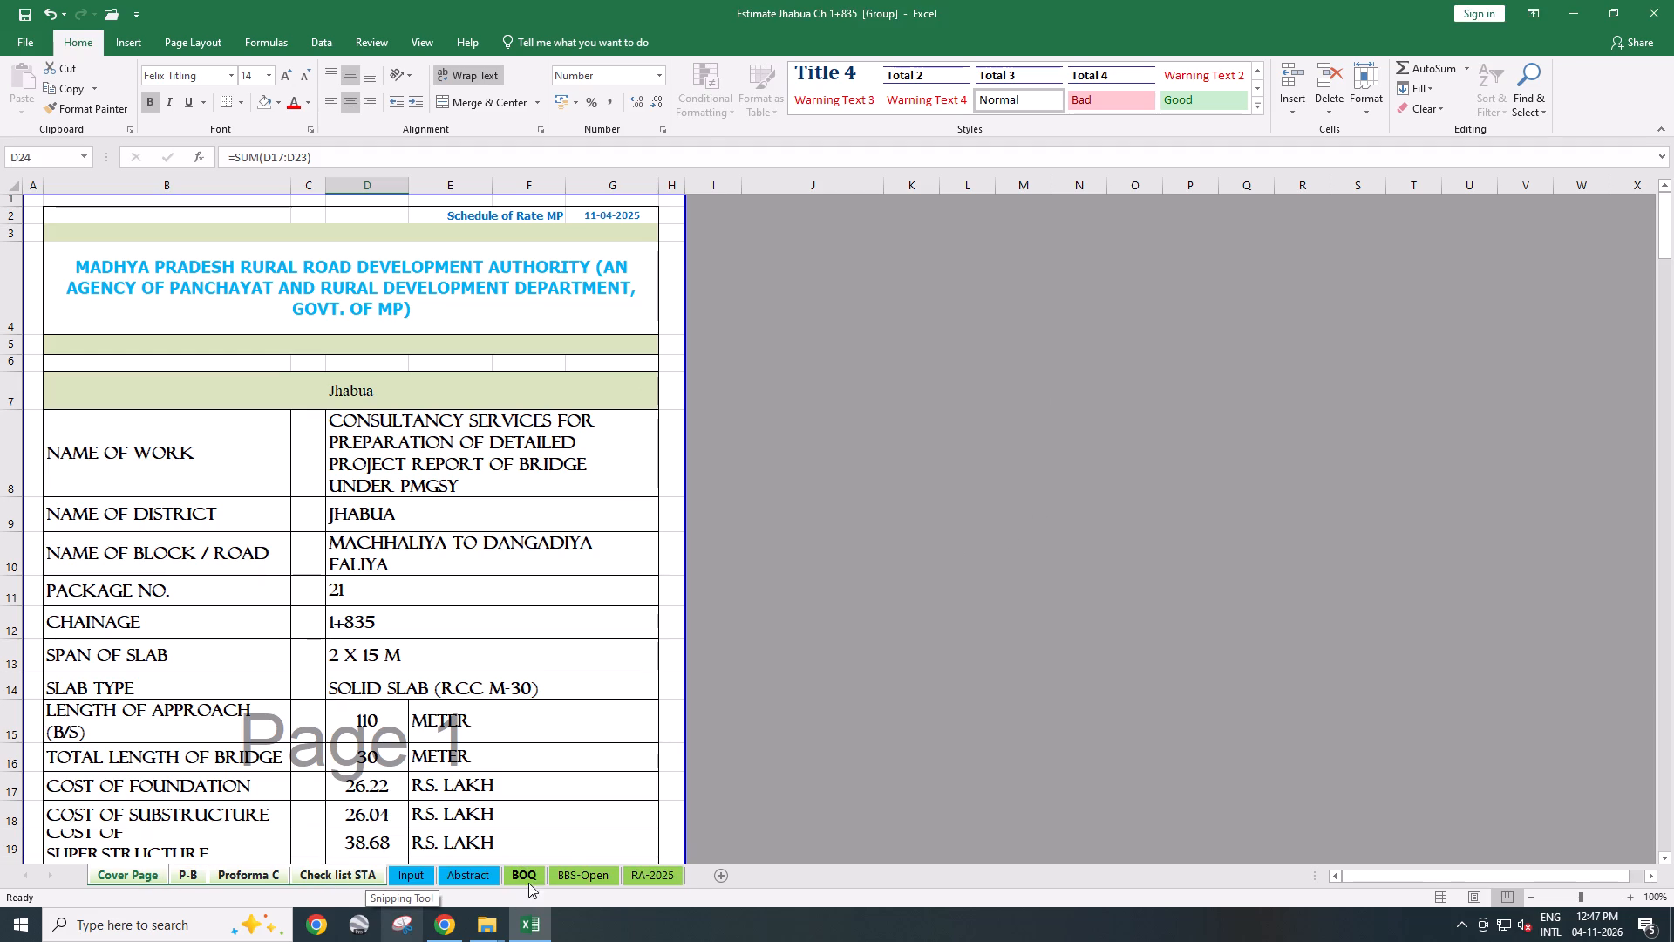
ctrl+click(528, 883)
ctrl+click(570, 877)
click(25, 42)
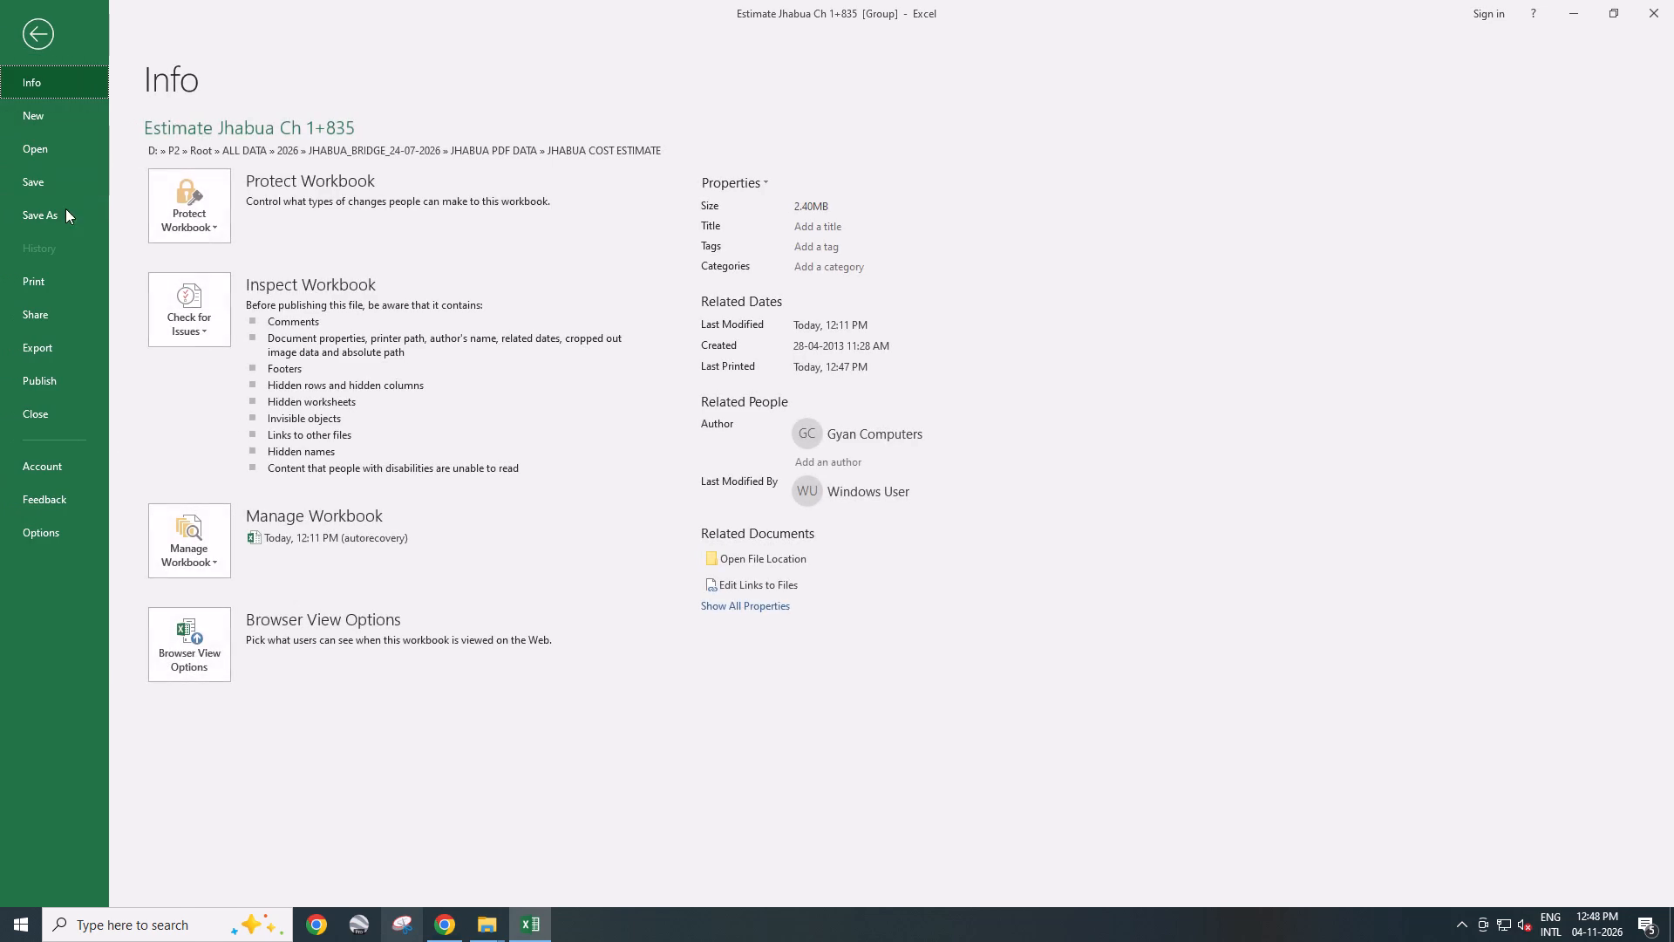
click(54, 225)
click(192, 342)
click(217, 366)
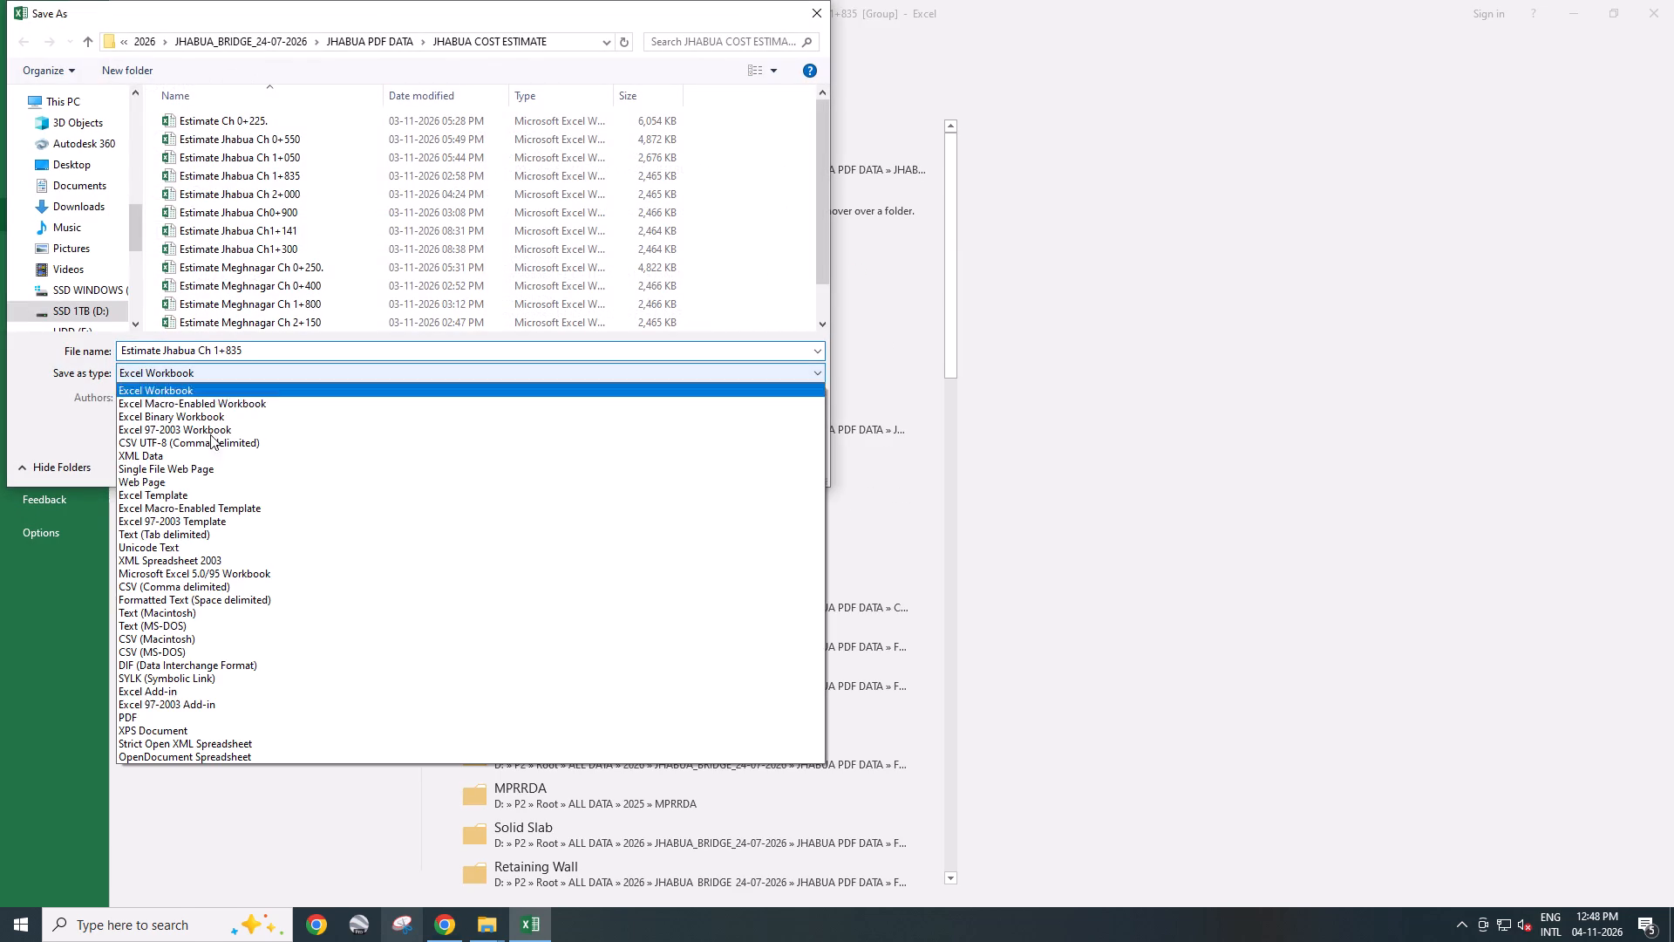
click(126, 712)
click(694, 534)
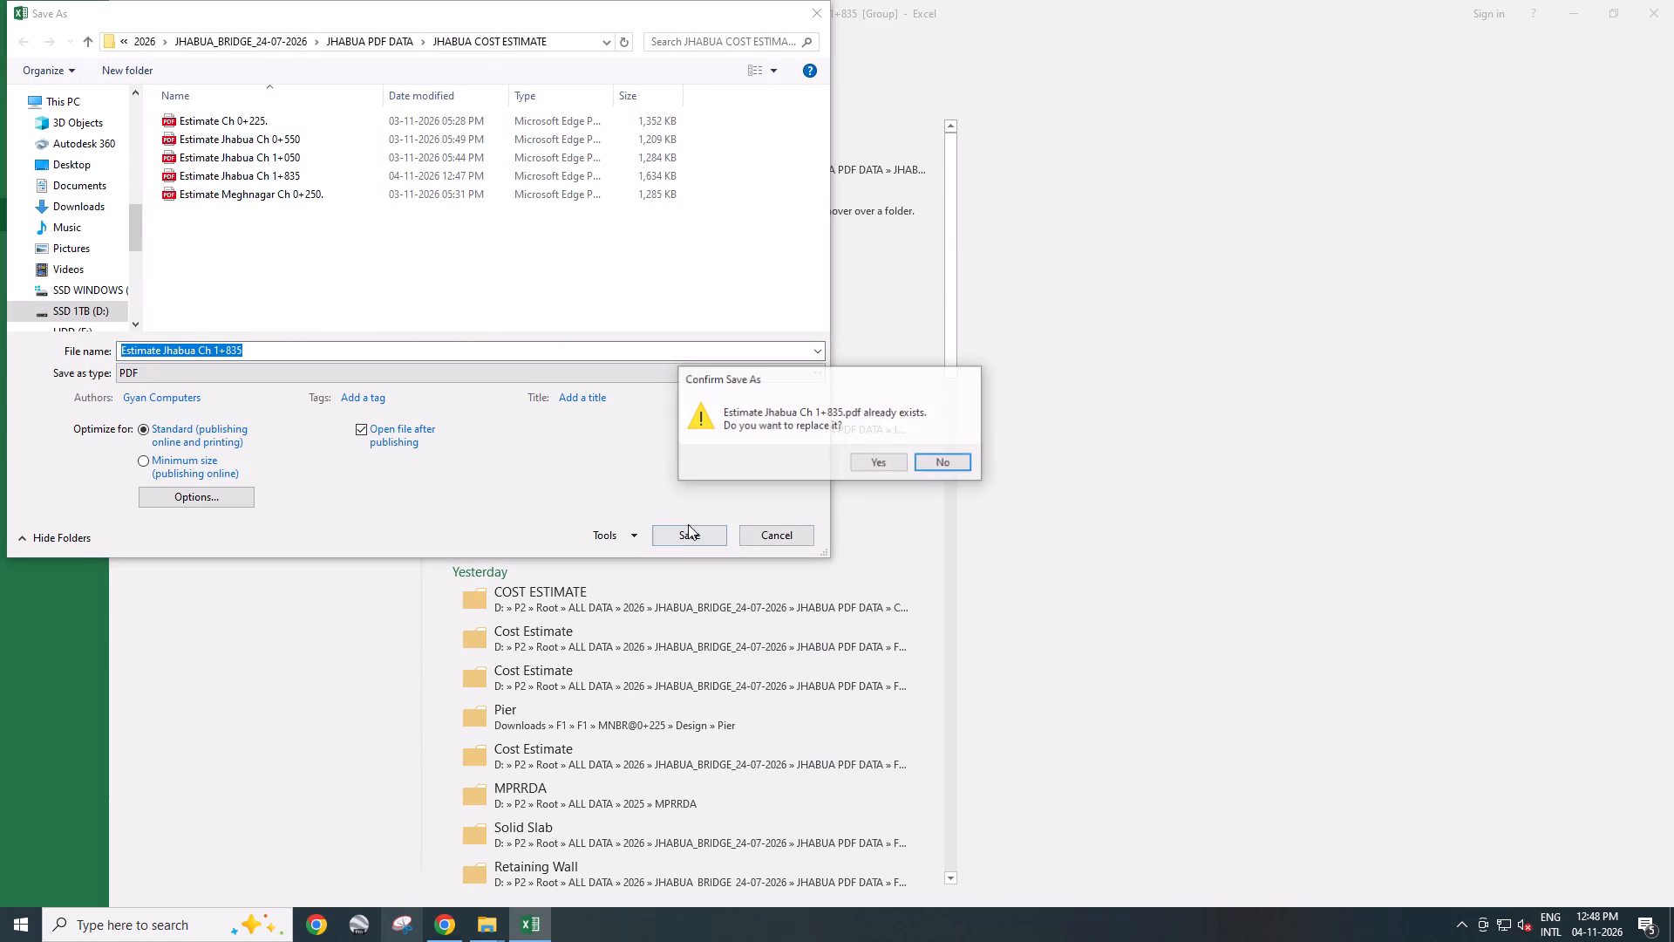
click(881, 462)
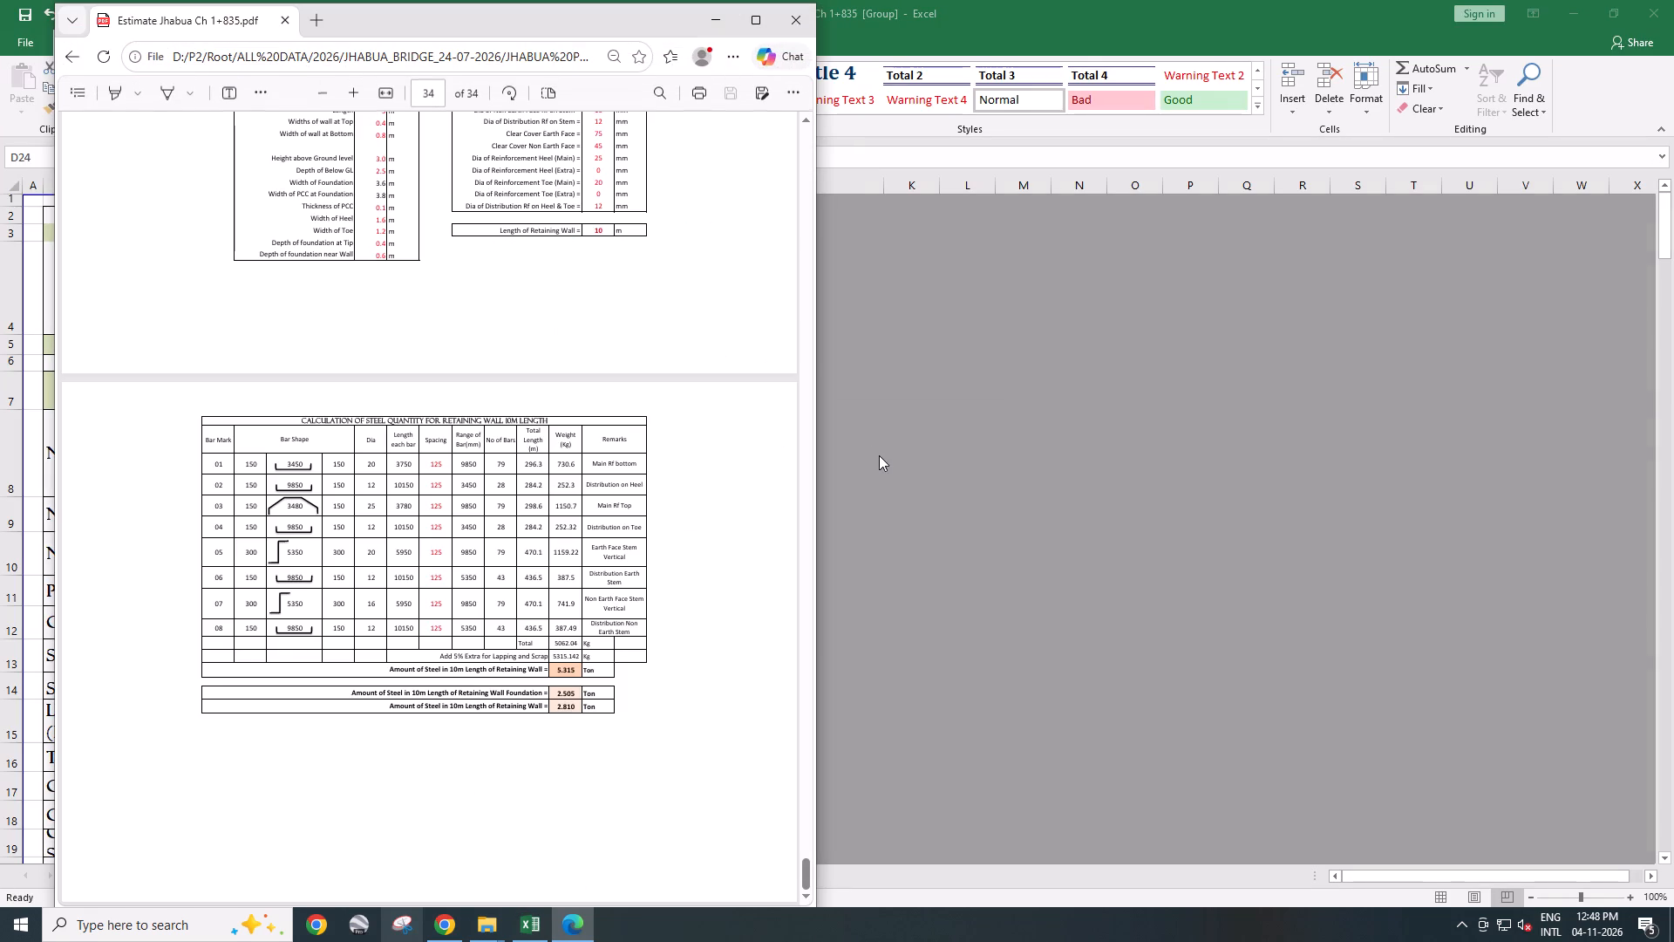
click(794, 6)
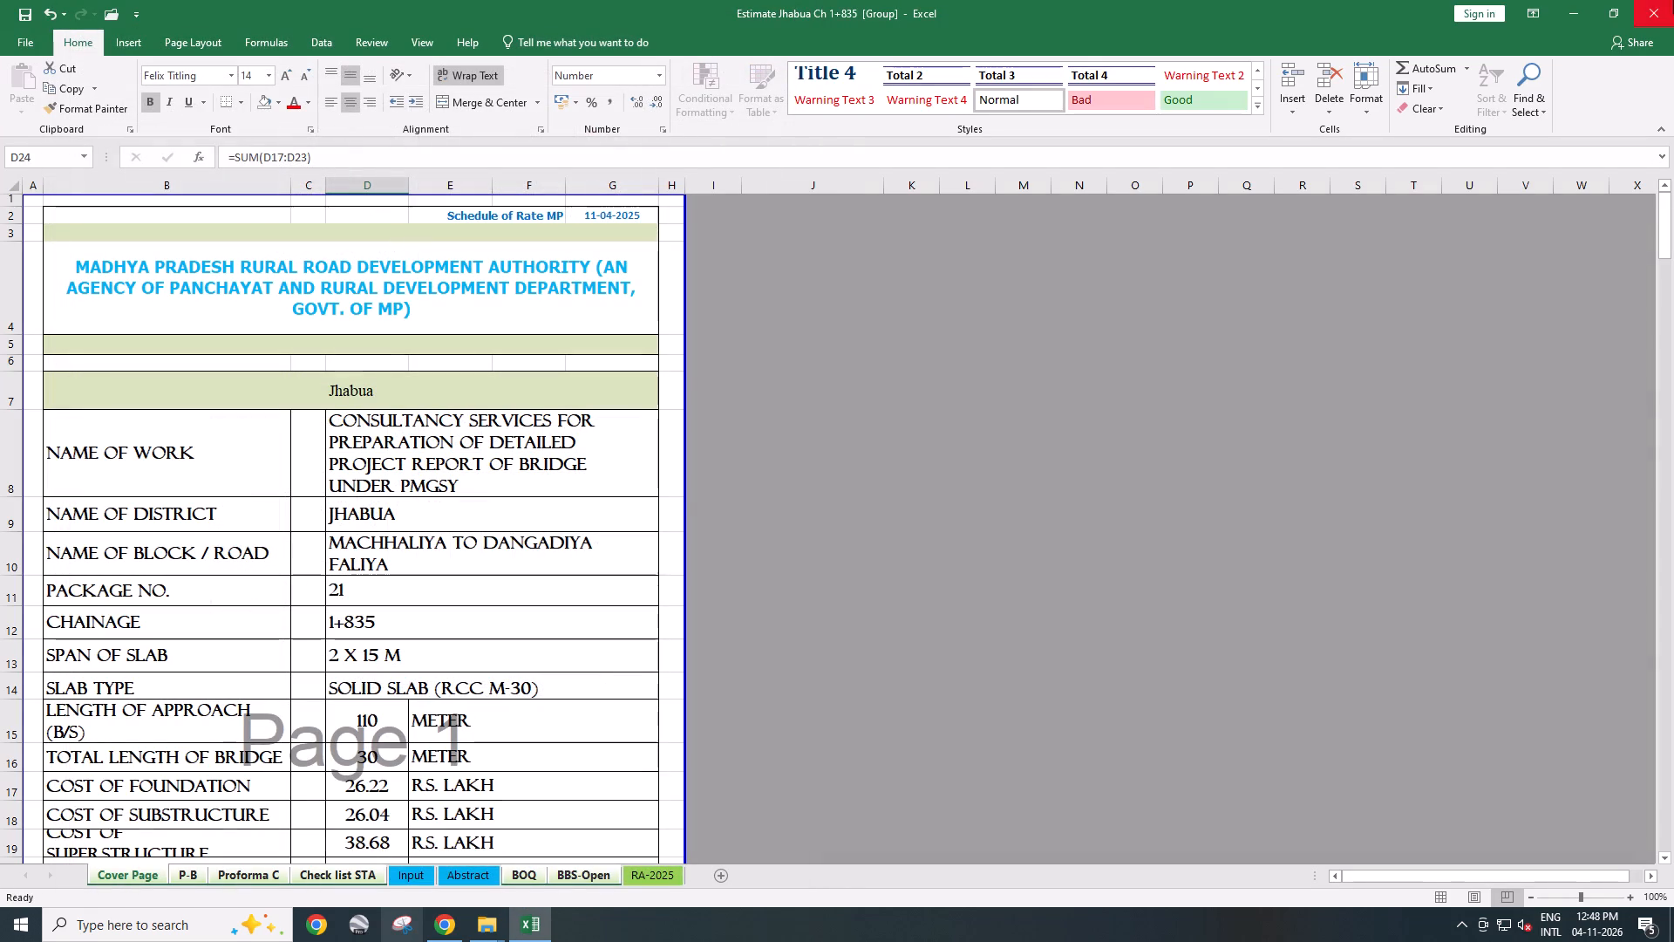
Close the Estimate Jhabua Ch 1+835 workbook, saving its changes.
click(1673, 0)
click(768, 502)
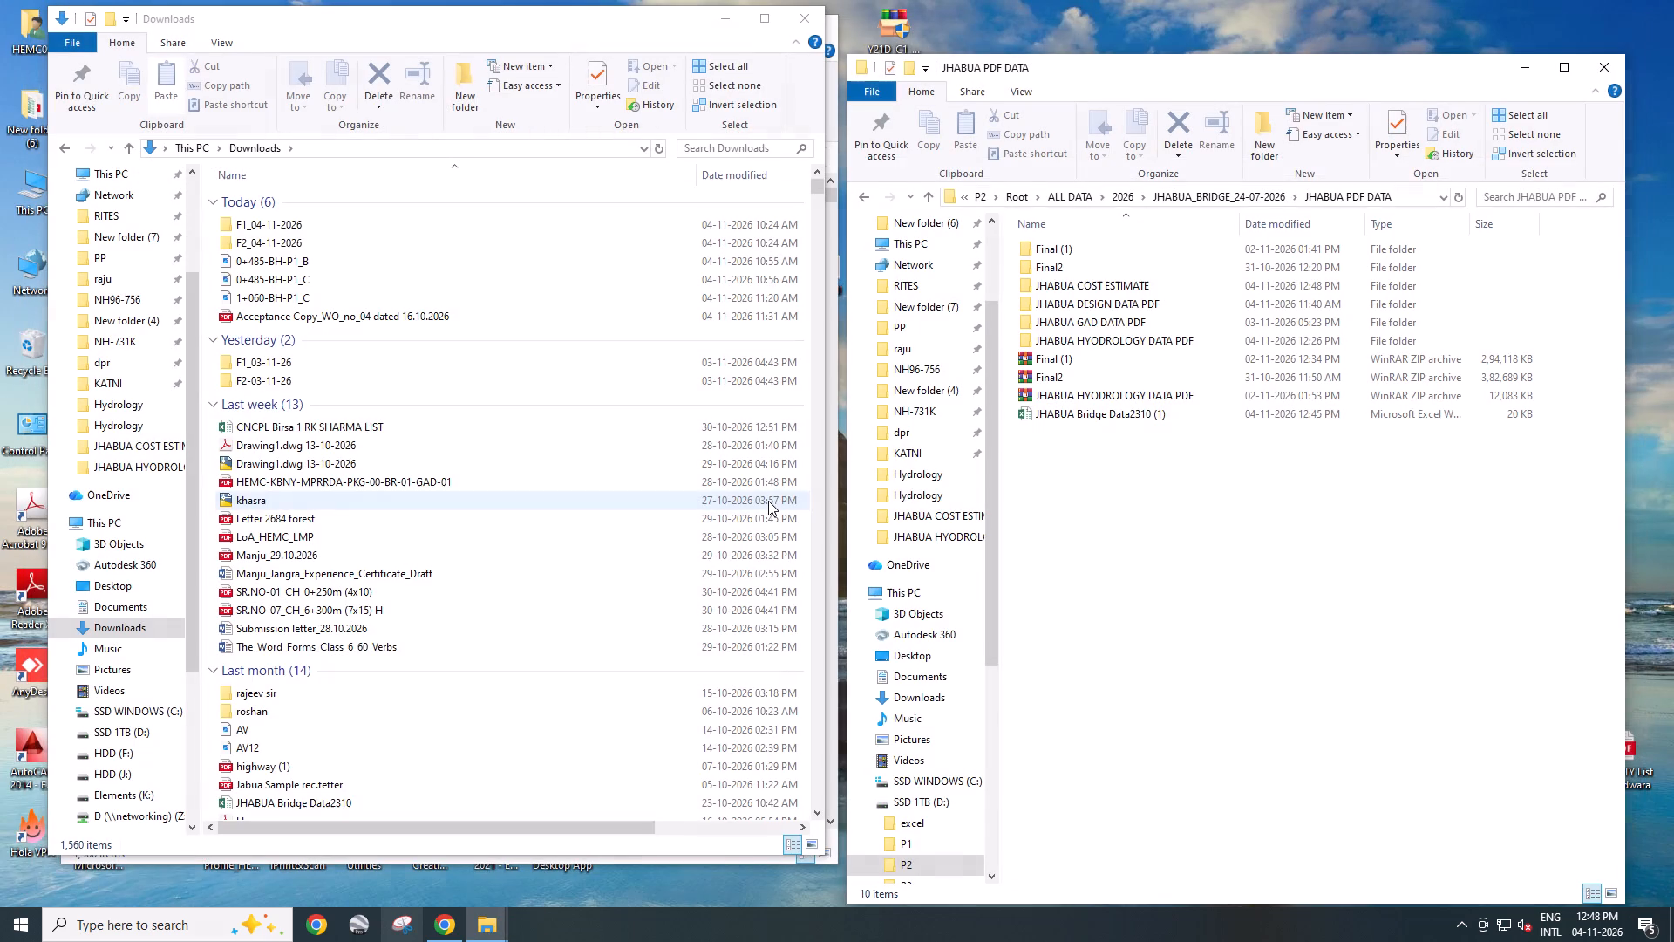
In the Downloads file window, open the JHABUA COST ESTIMATE folder under JHABUA_BRIDGE_24-07-2026, JHABUA PDF DATA on drive D.
click(490, 934)
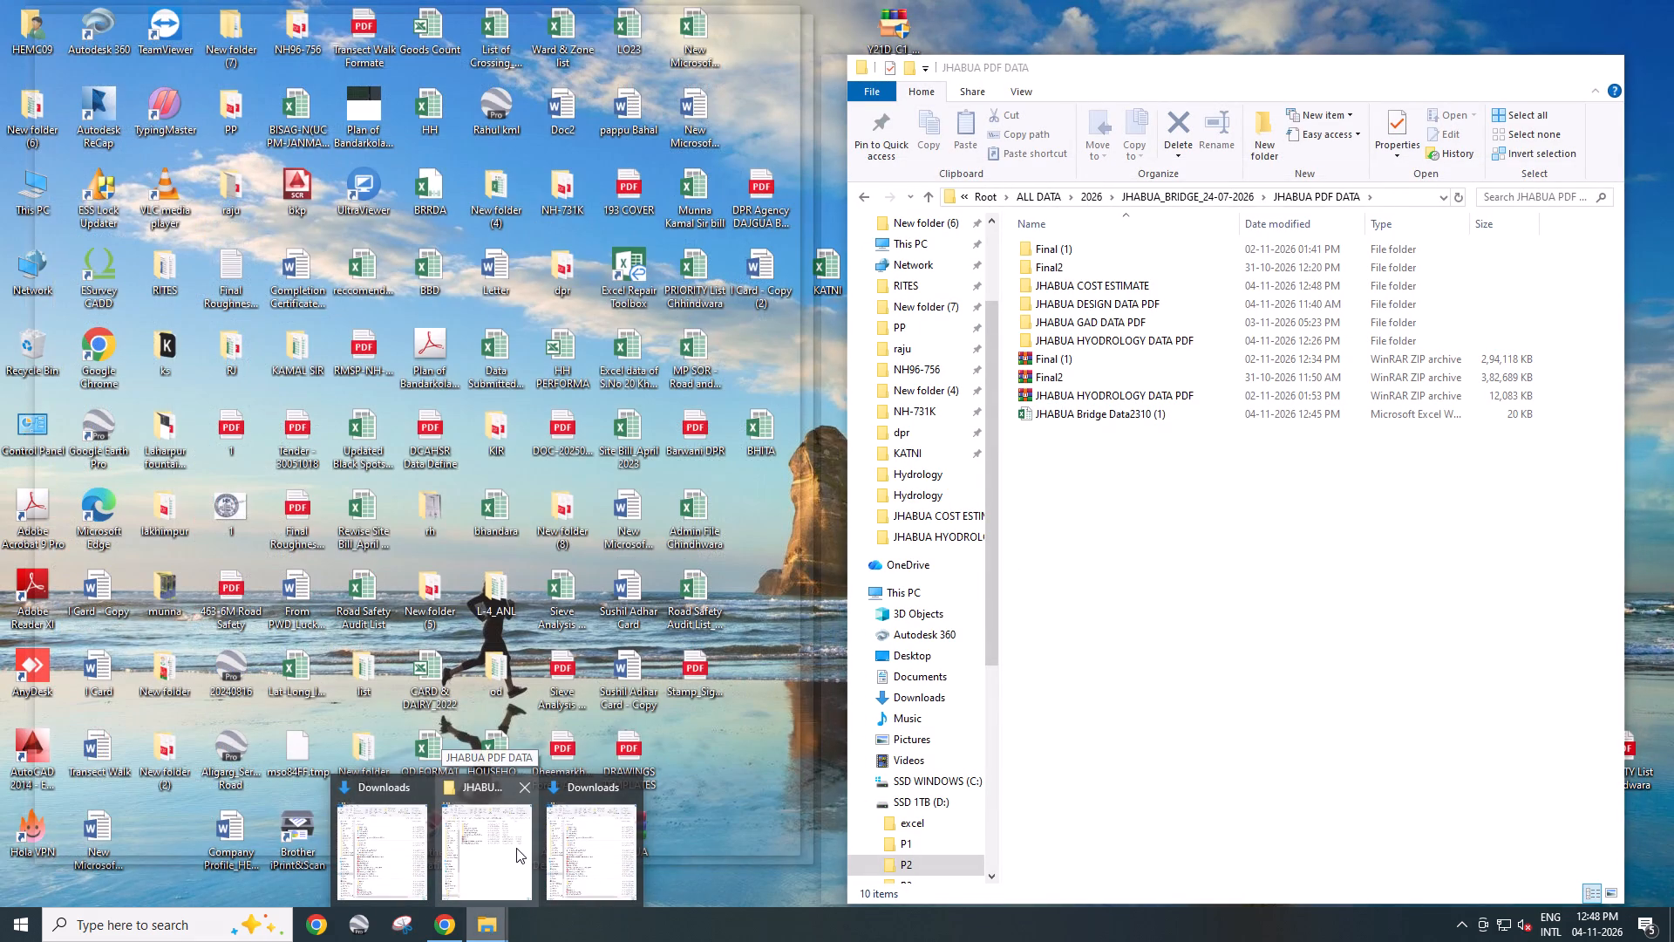
click(612, 863)
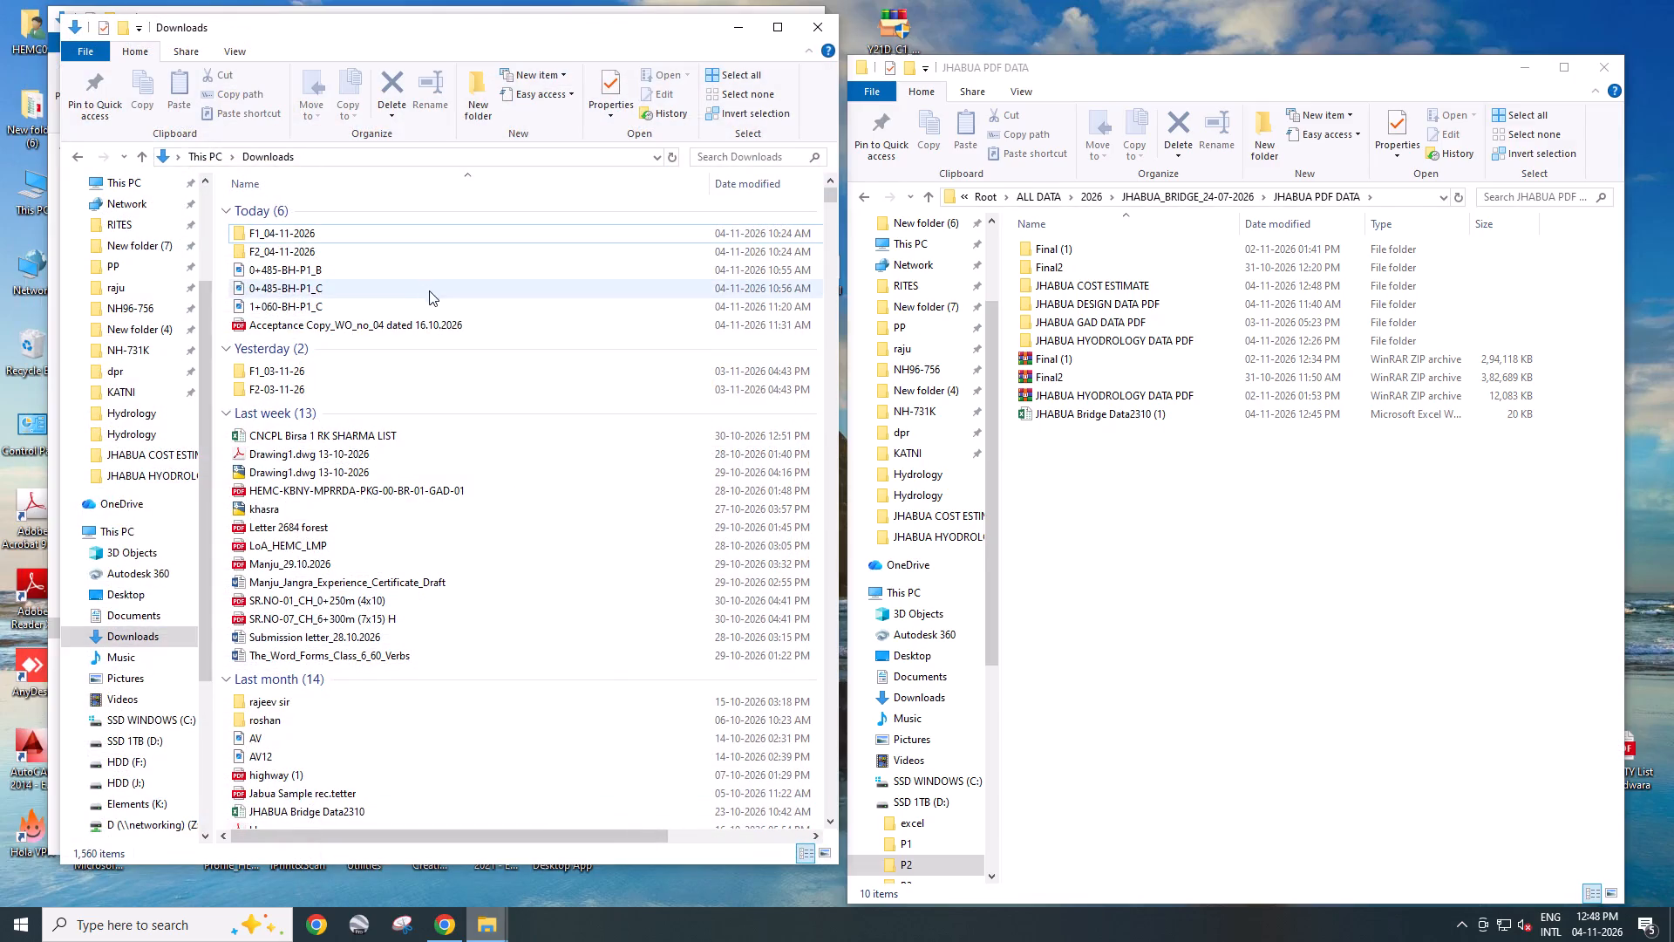
double_click(153, 743)
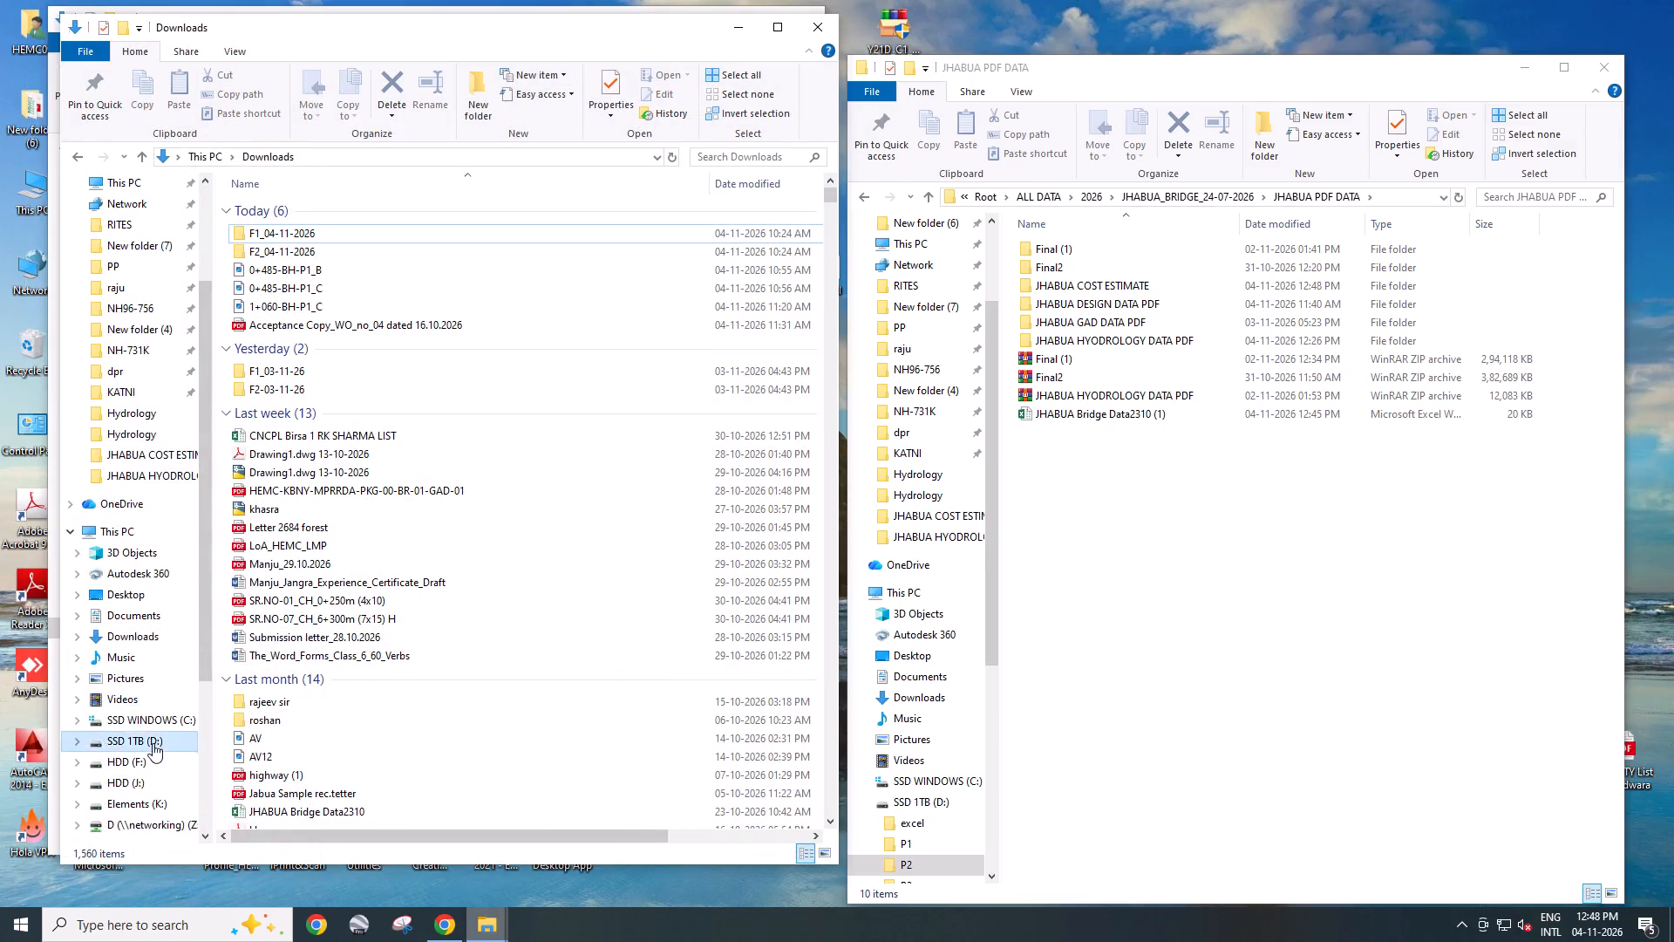
double_click(276, 249)
triple_click(280, 217)
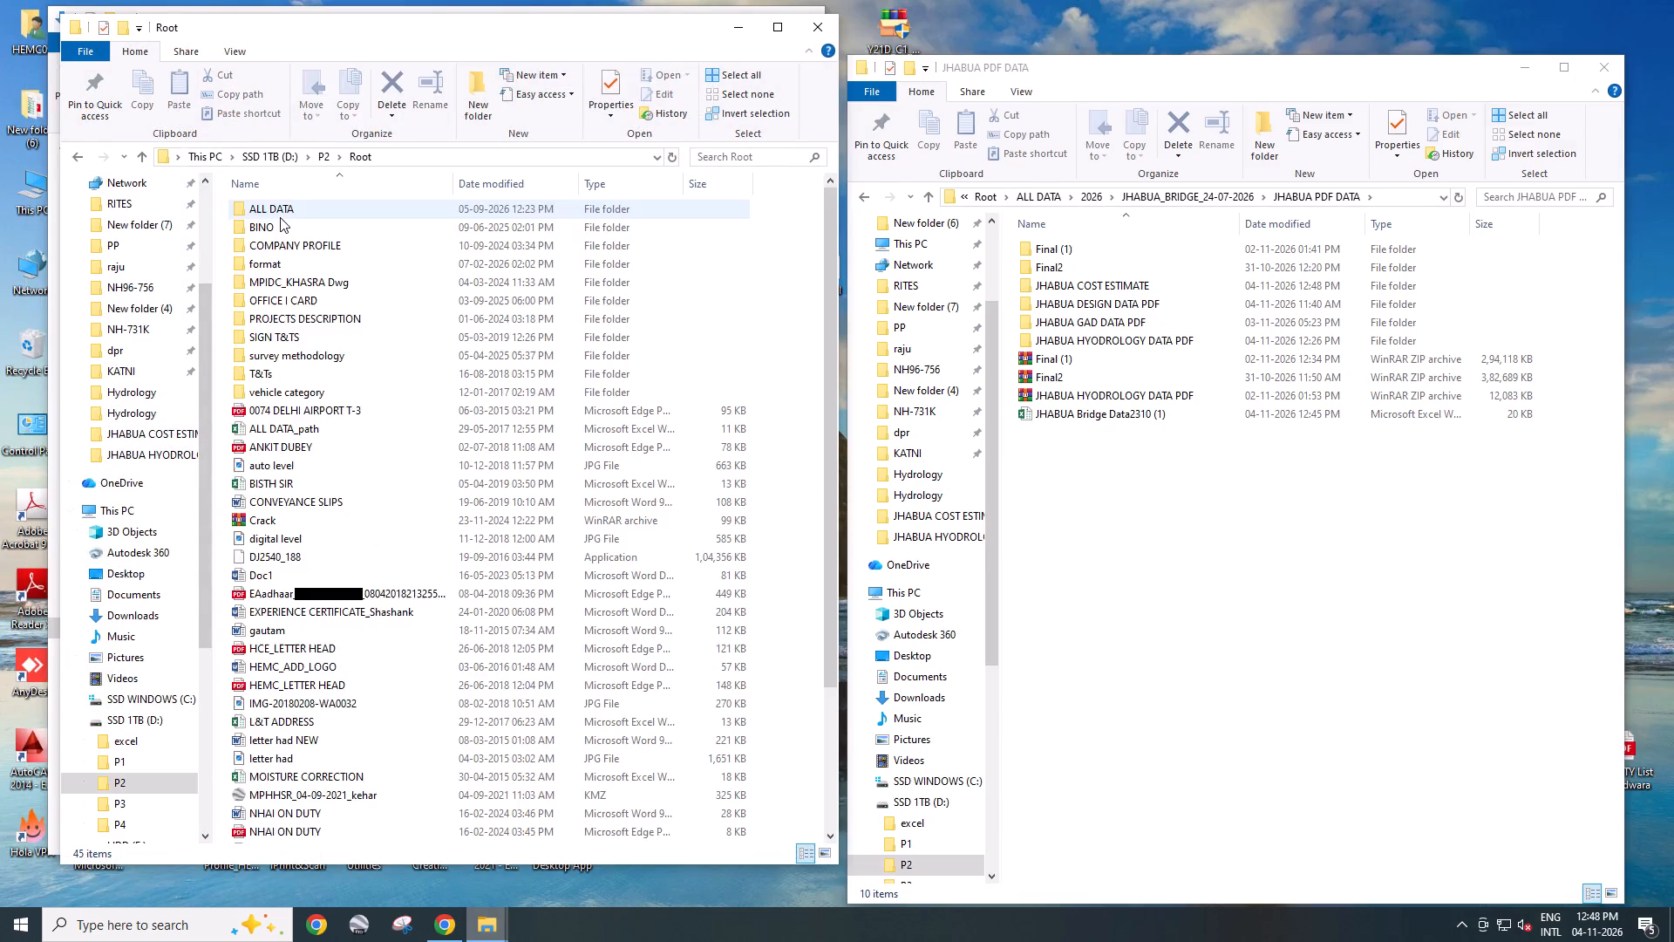
click(280, 217)
double_click(274, 320)
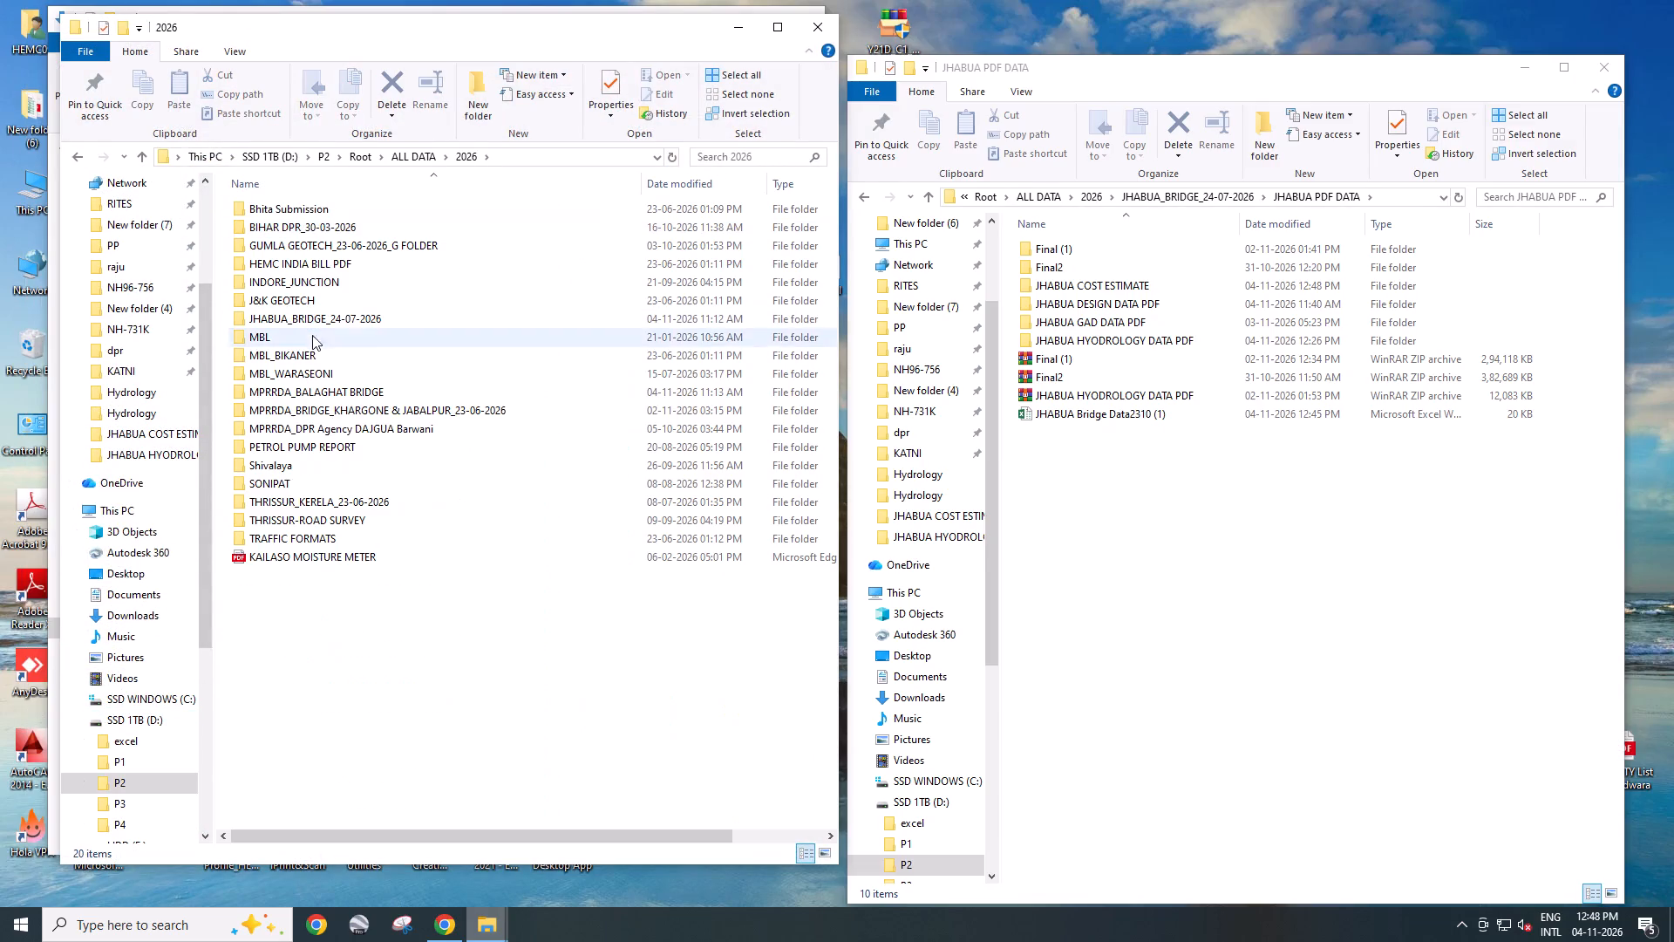
double_click(336, 325)
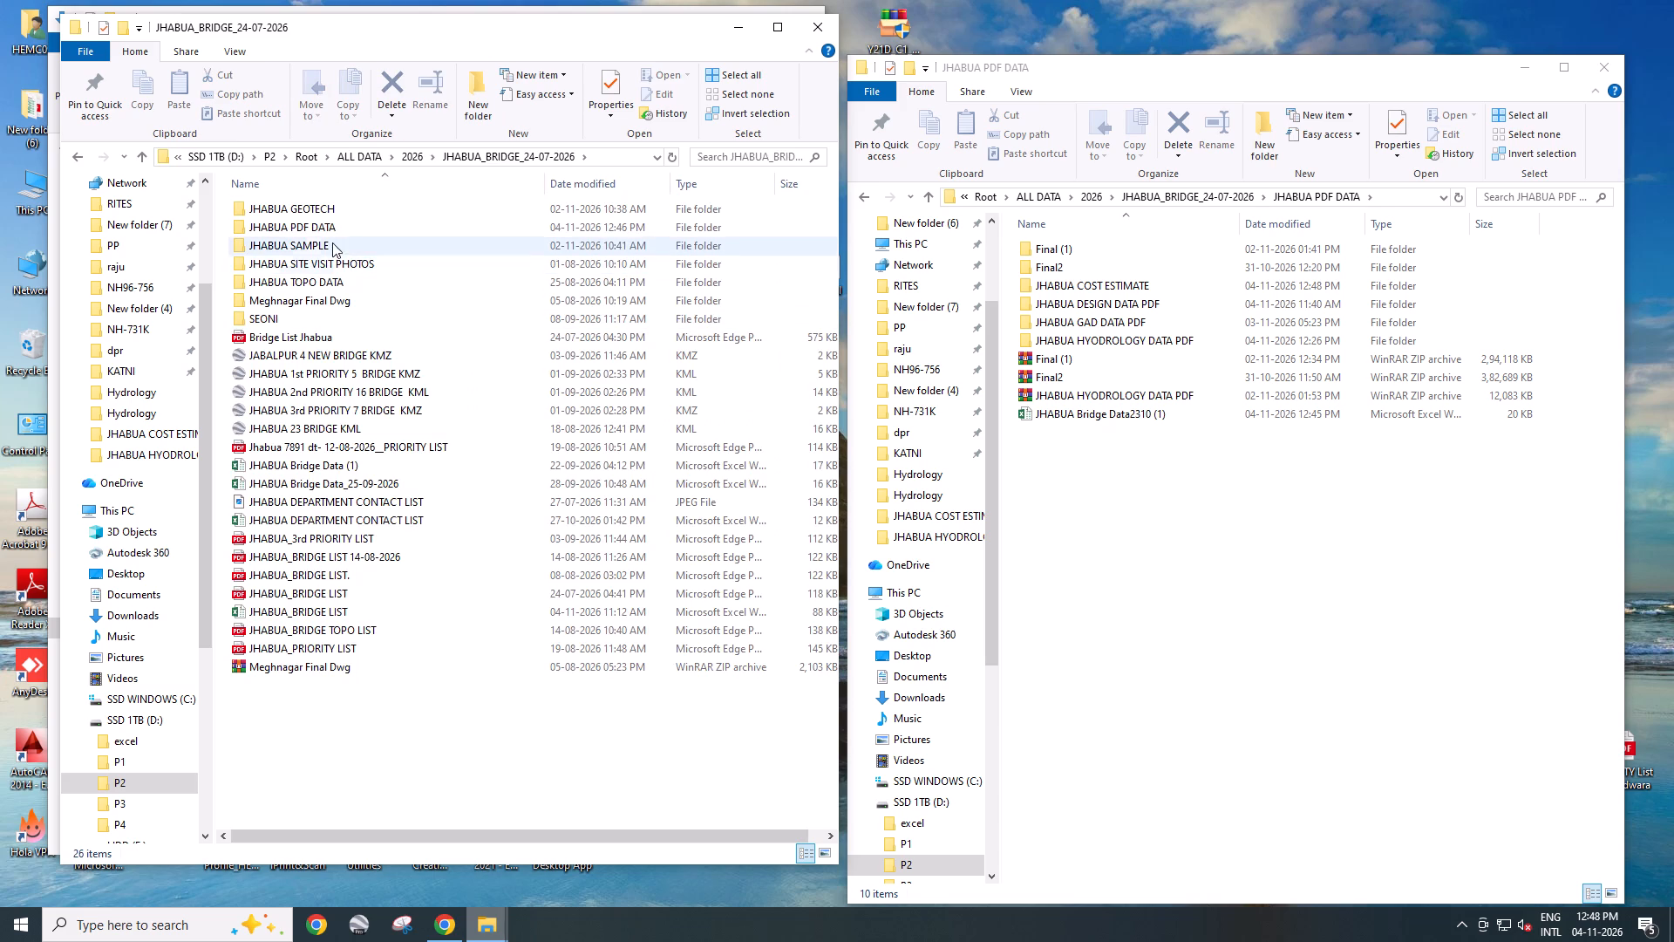
double_click(327, 232)
double_click(351, 237)
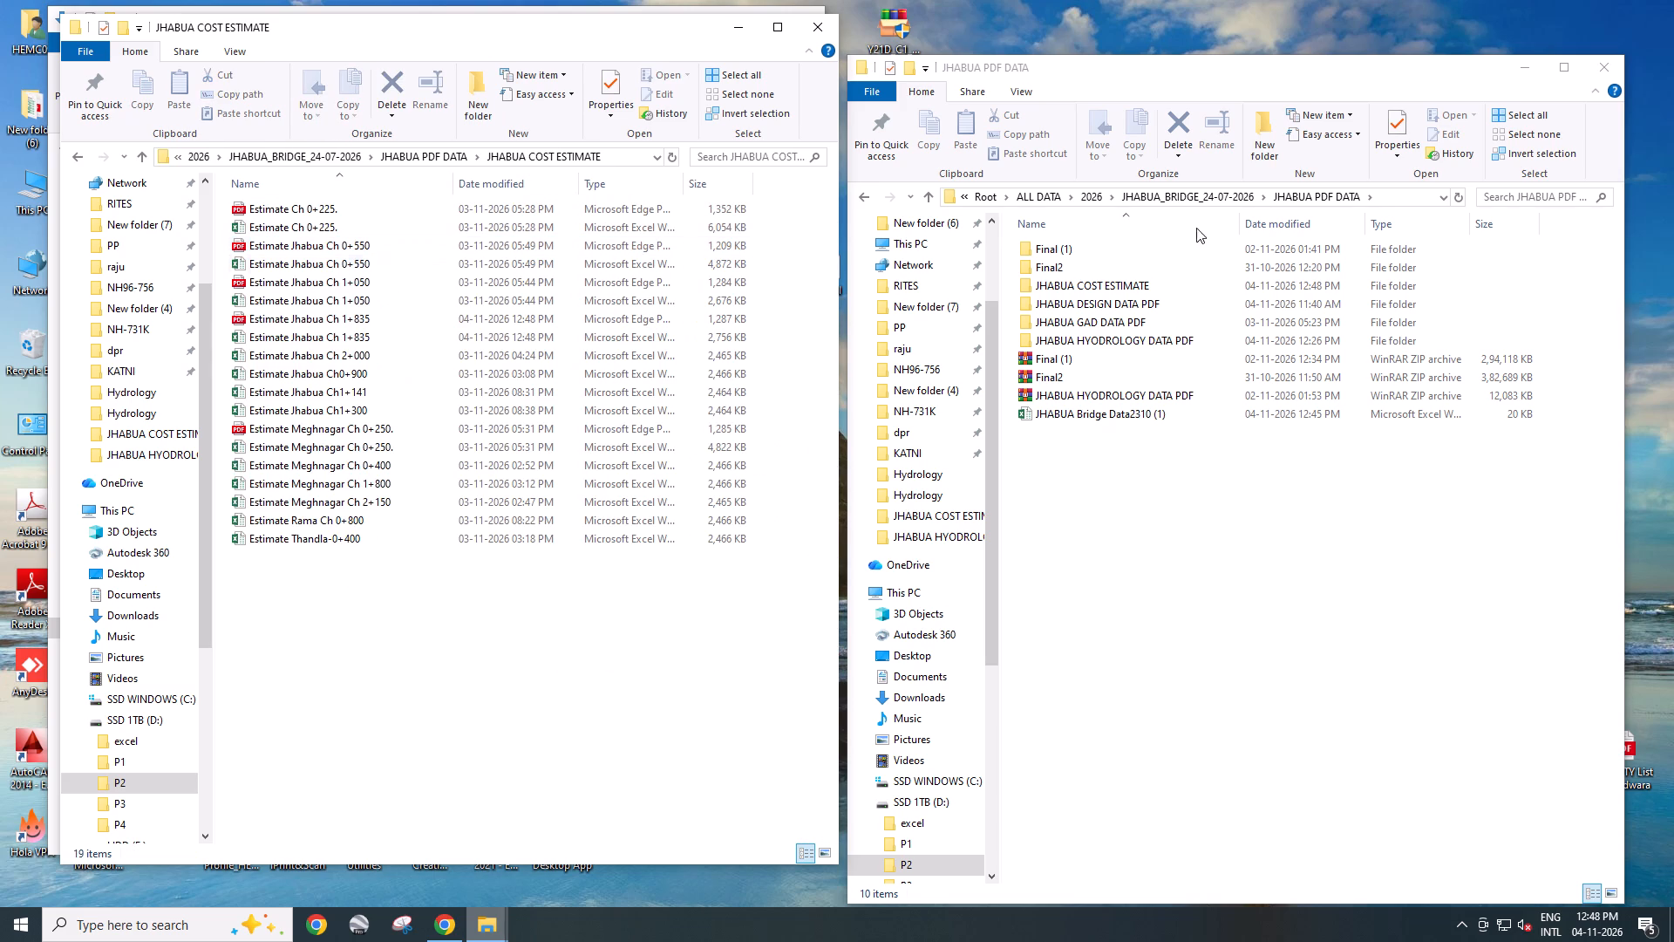
In the JHABUA PDF DATA window, open the GAD image folder inside JHABUA GAD DATA PDF.
double_click(1120, 322)
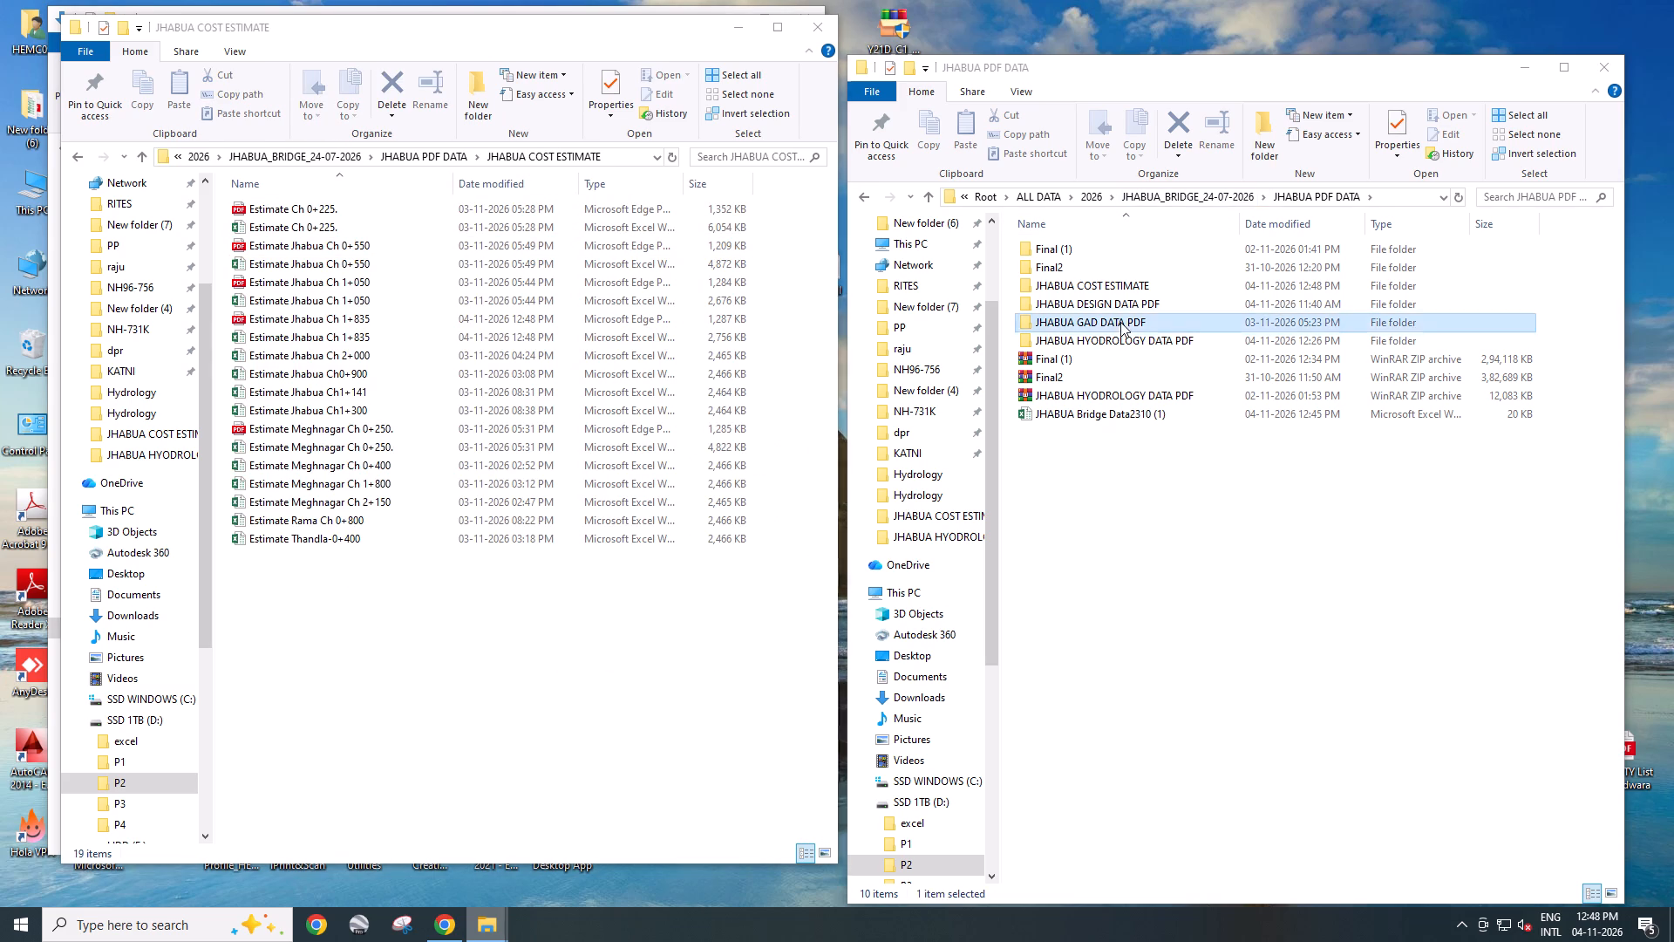
double_click(1150, 241)
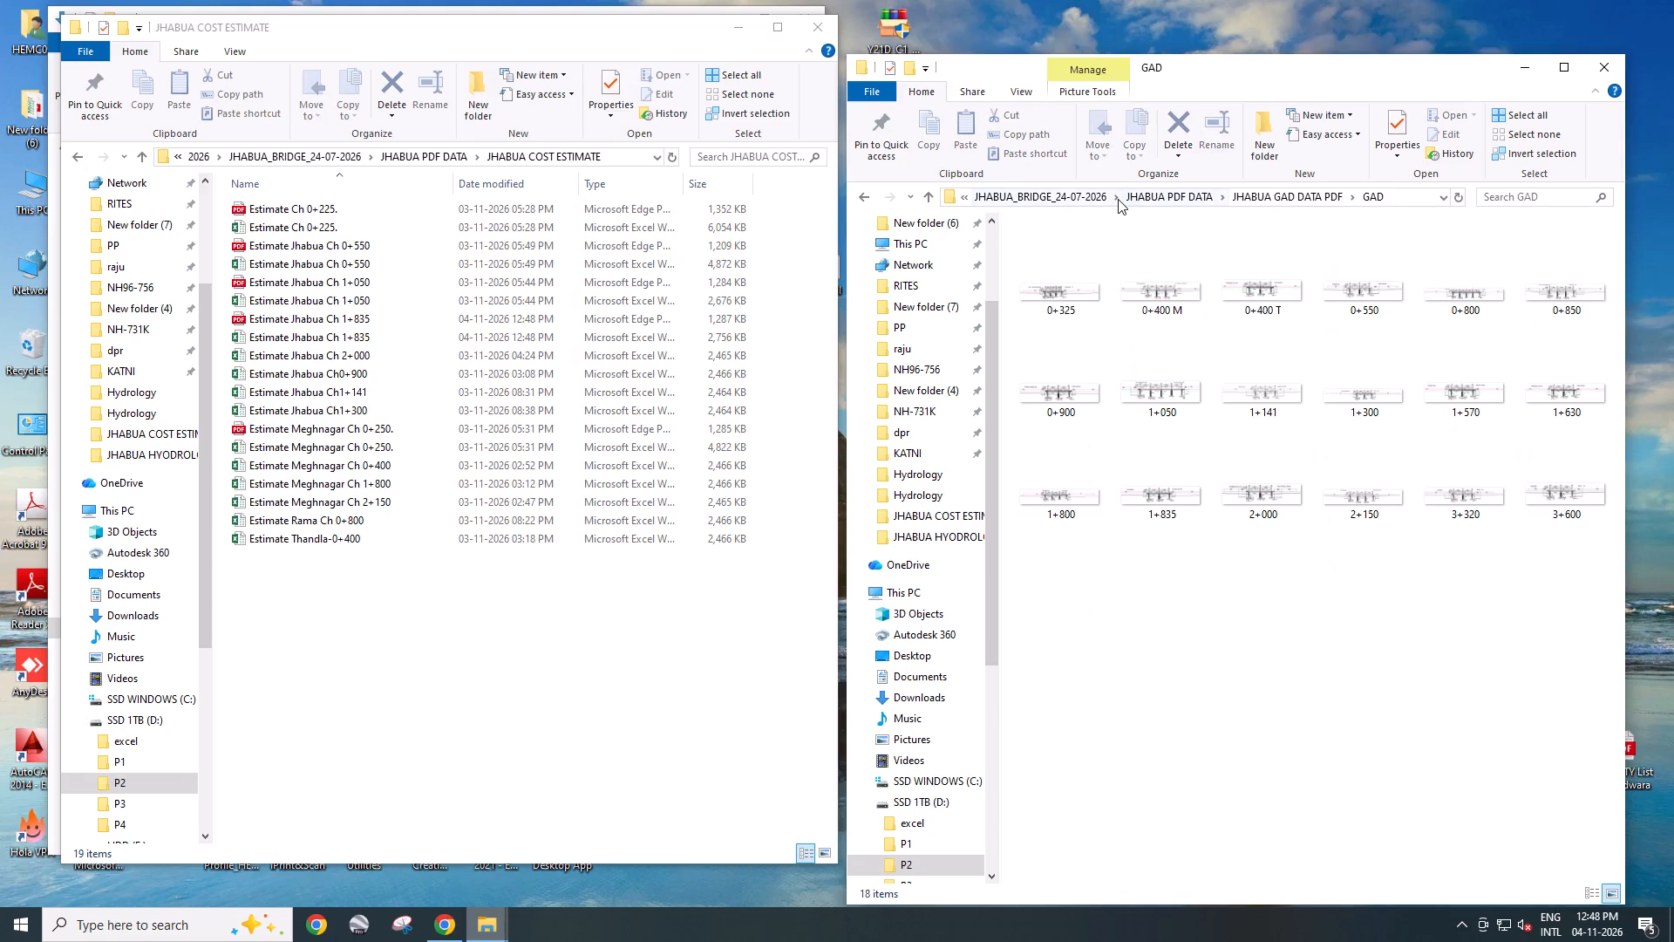
In a new file window, open JHABUA 16 BRIDGE TOPO DATA under JHABUA_BRIDGE_24-07-2026, JHABUA TOPO DATA, JHABUA 21 BRIDGES on drive D.
double_click(28, 189)
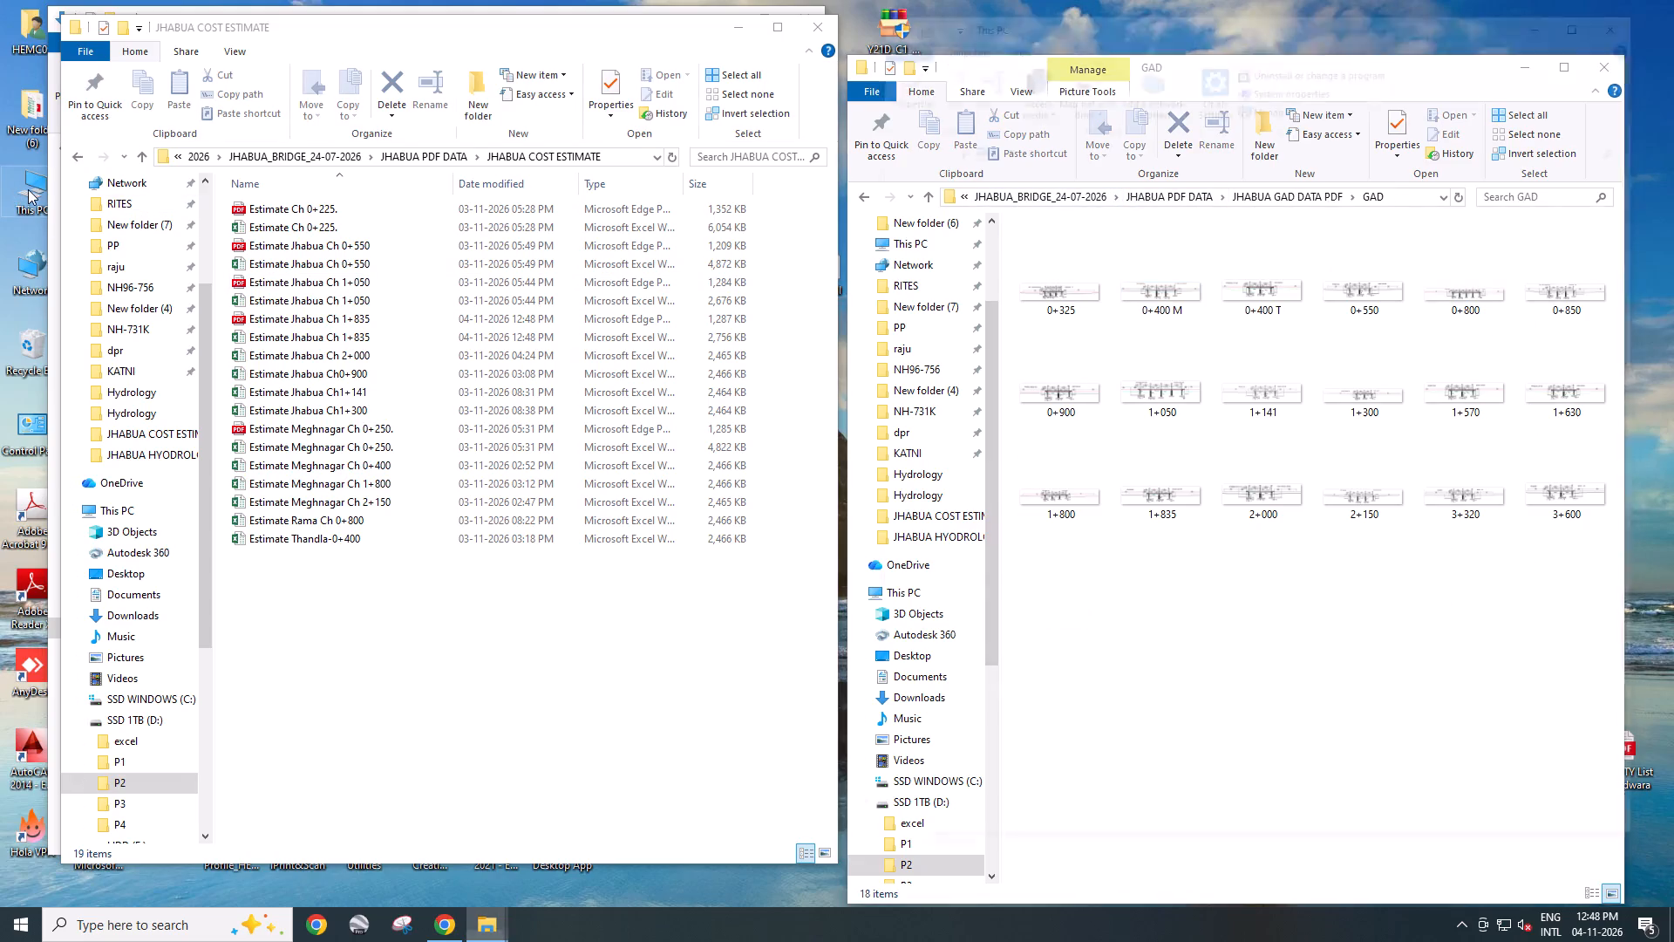
double_click(1117, 389)
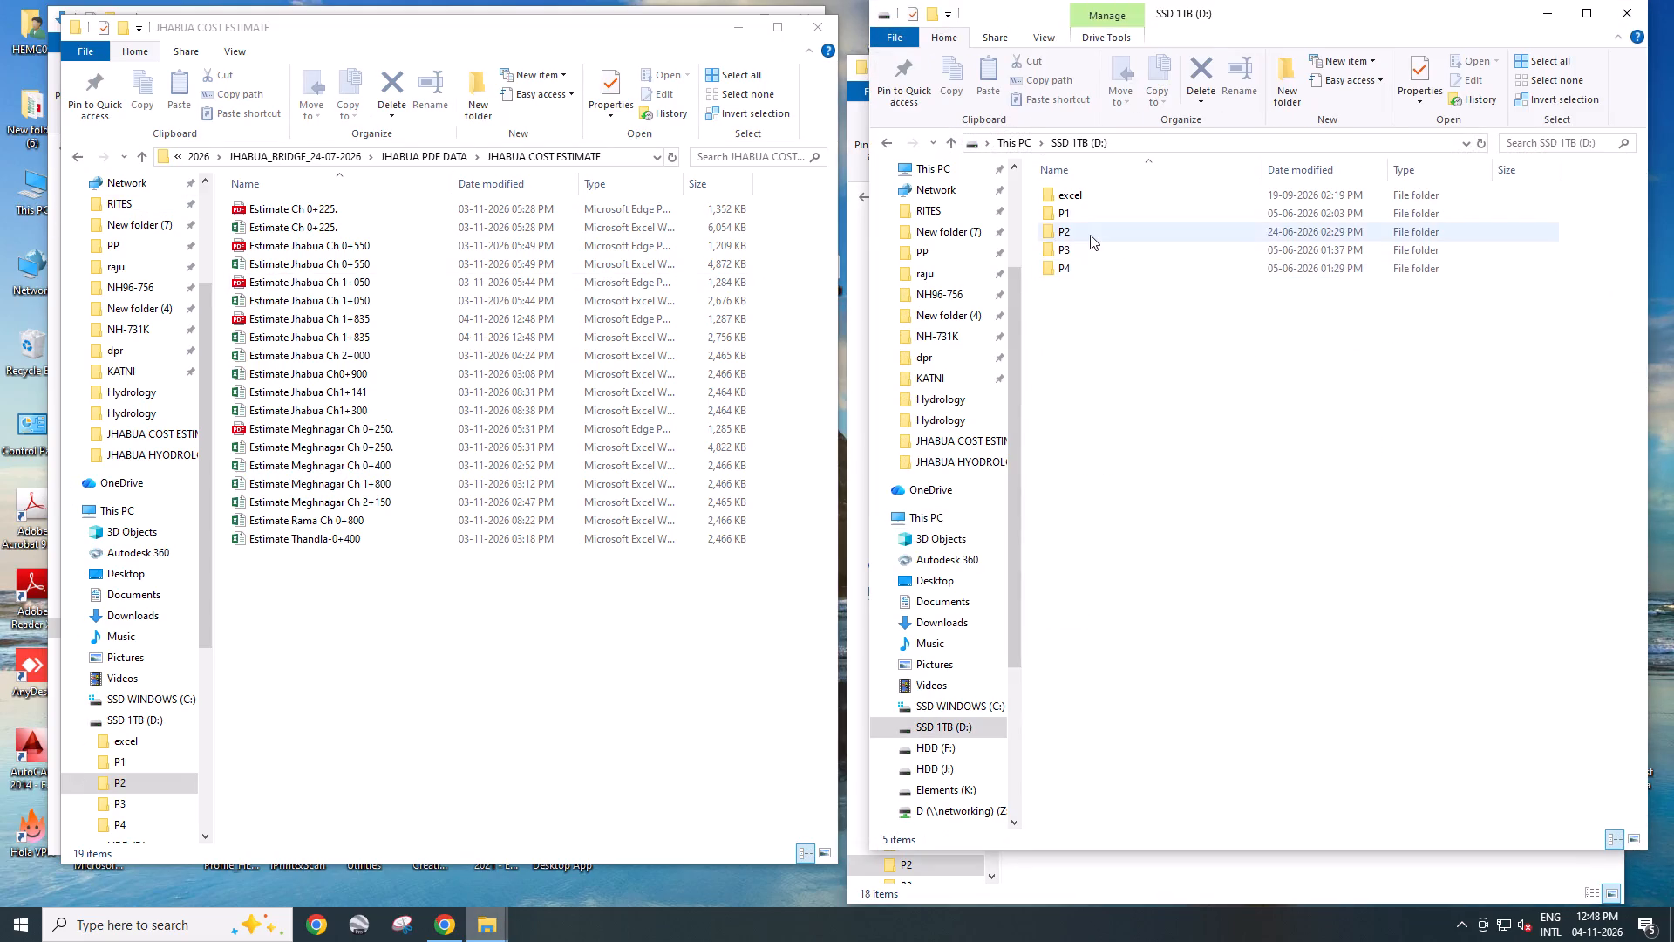
double_click(1090, 235)
double_click(1105, 188)
double_click(1105, 188)
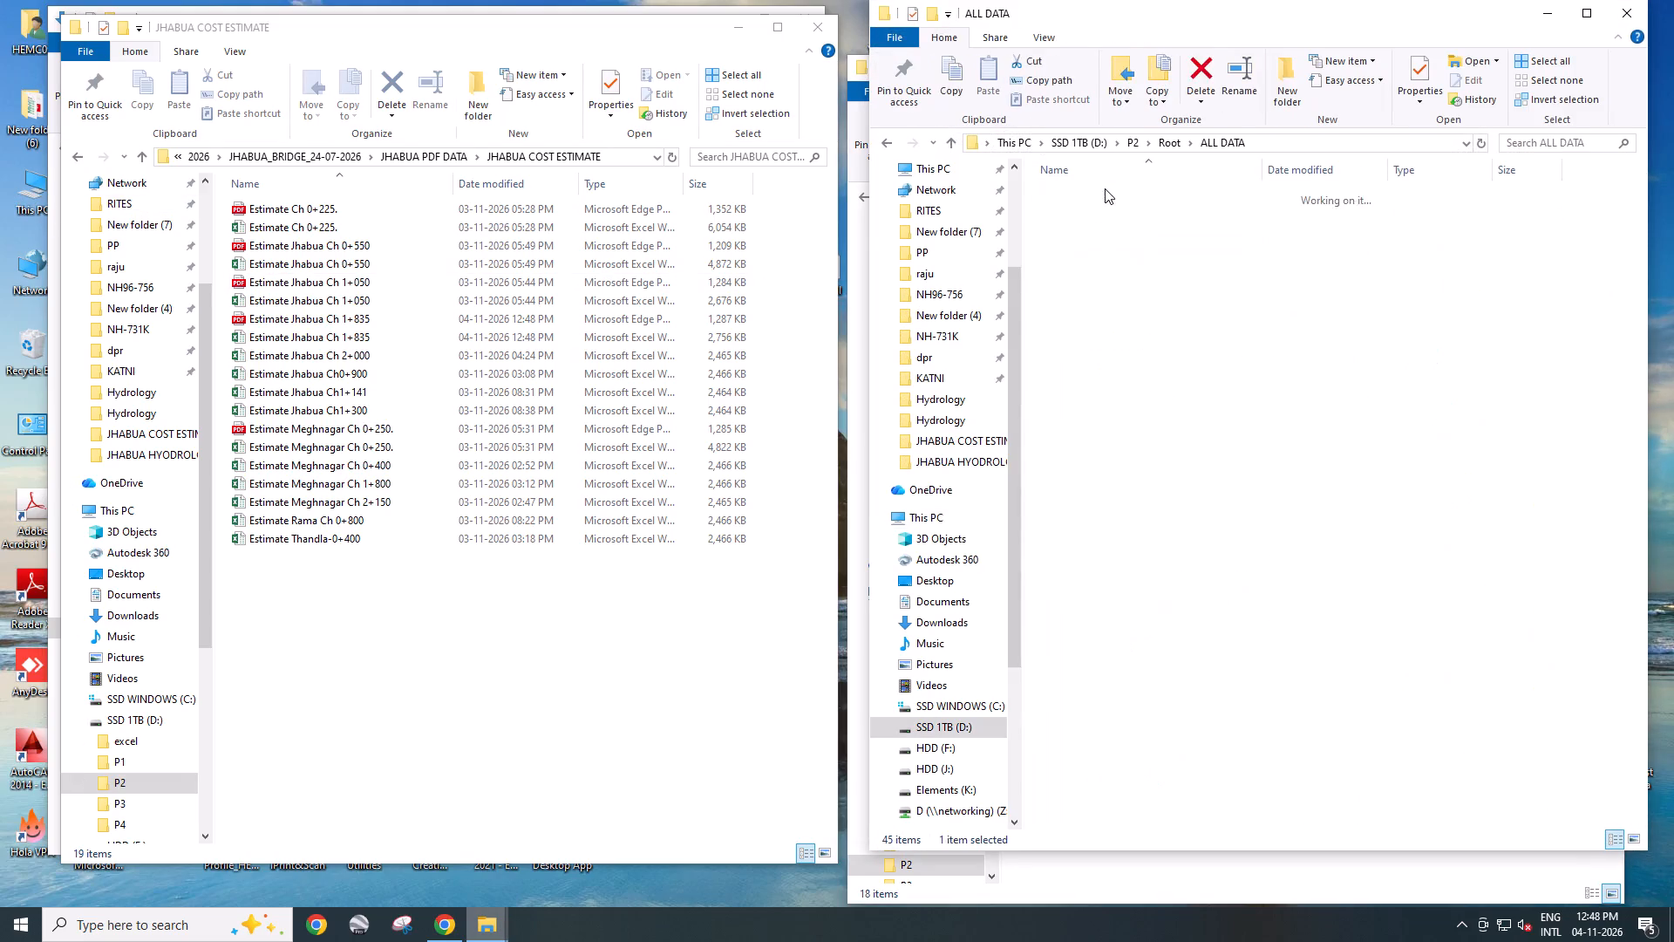
double_click(1100, 304)
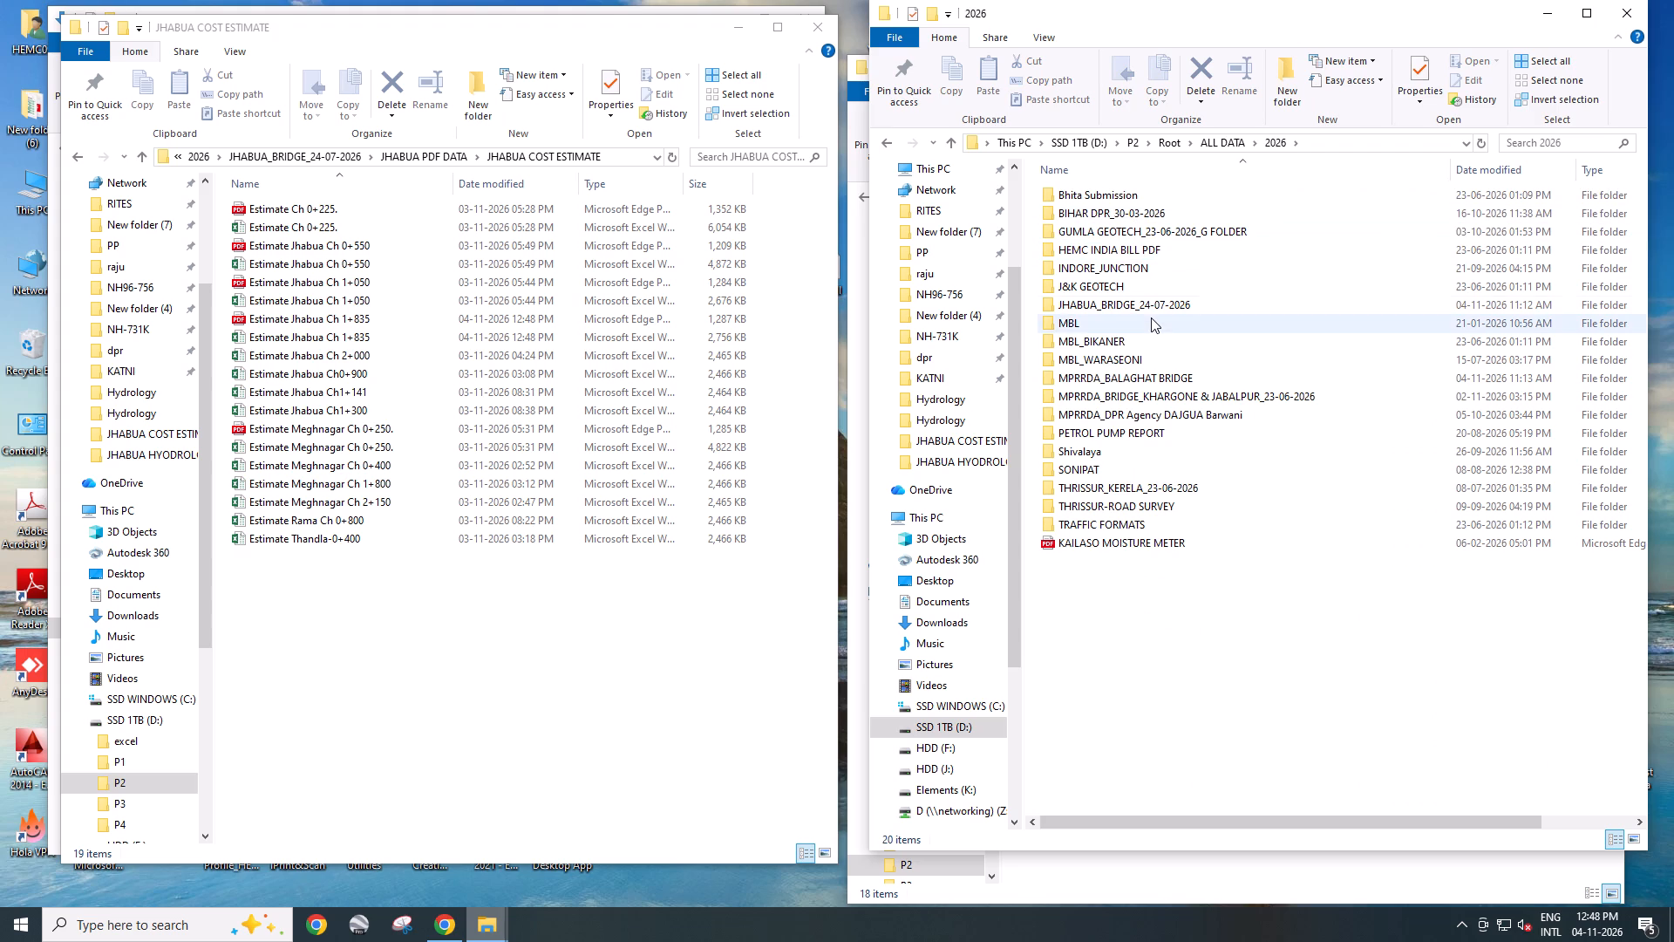
double_click(1150, 313)
double_click(1107, 271)
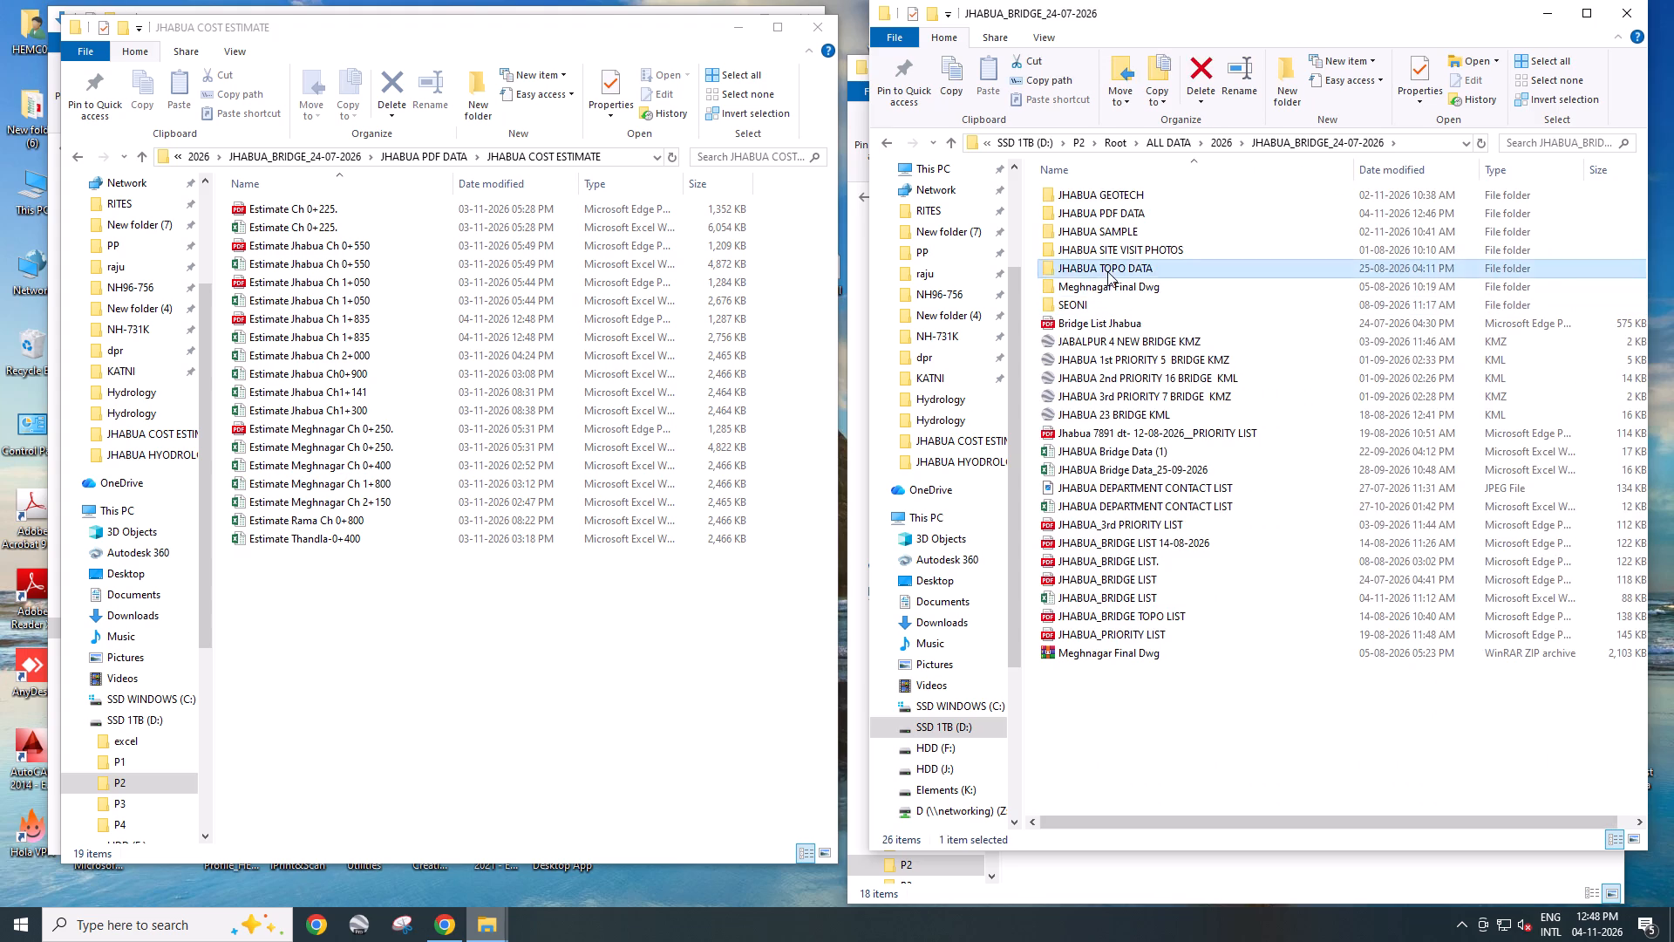
double_click(1133, 200)
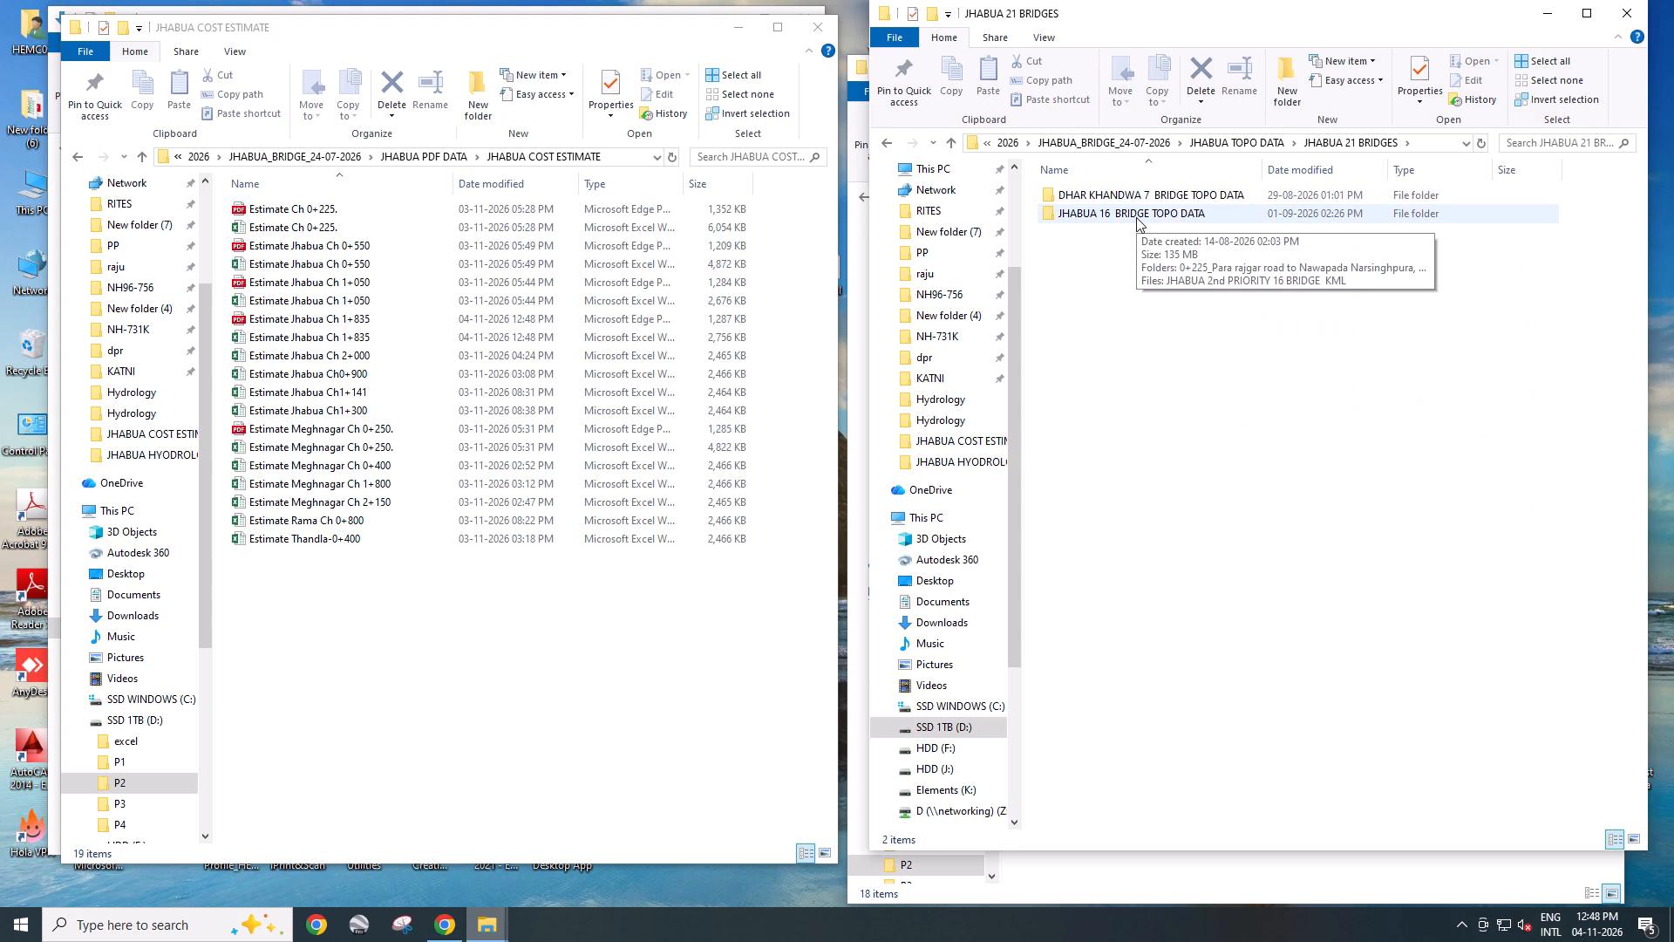
double_click(1136, 217)
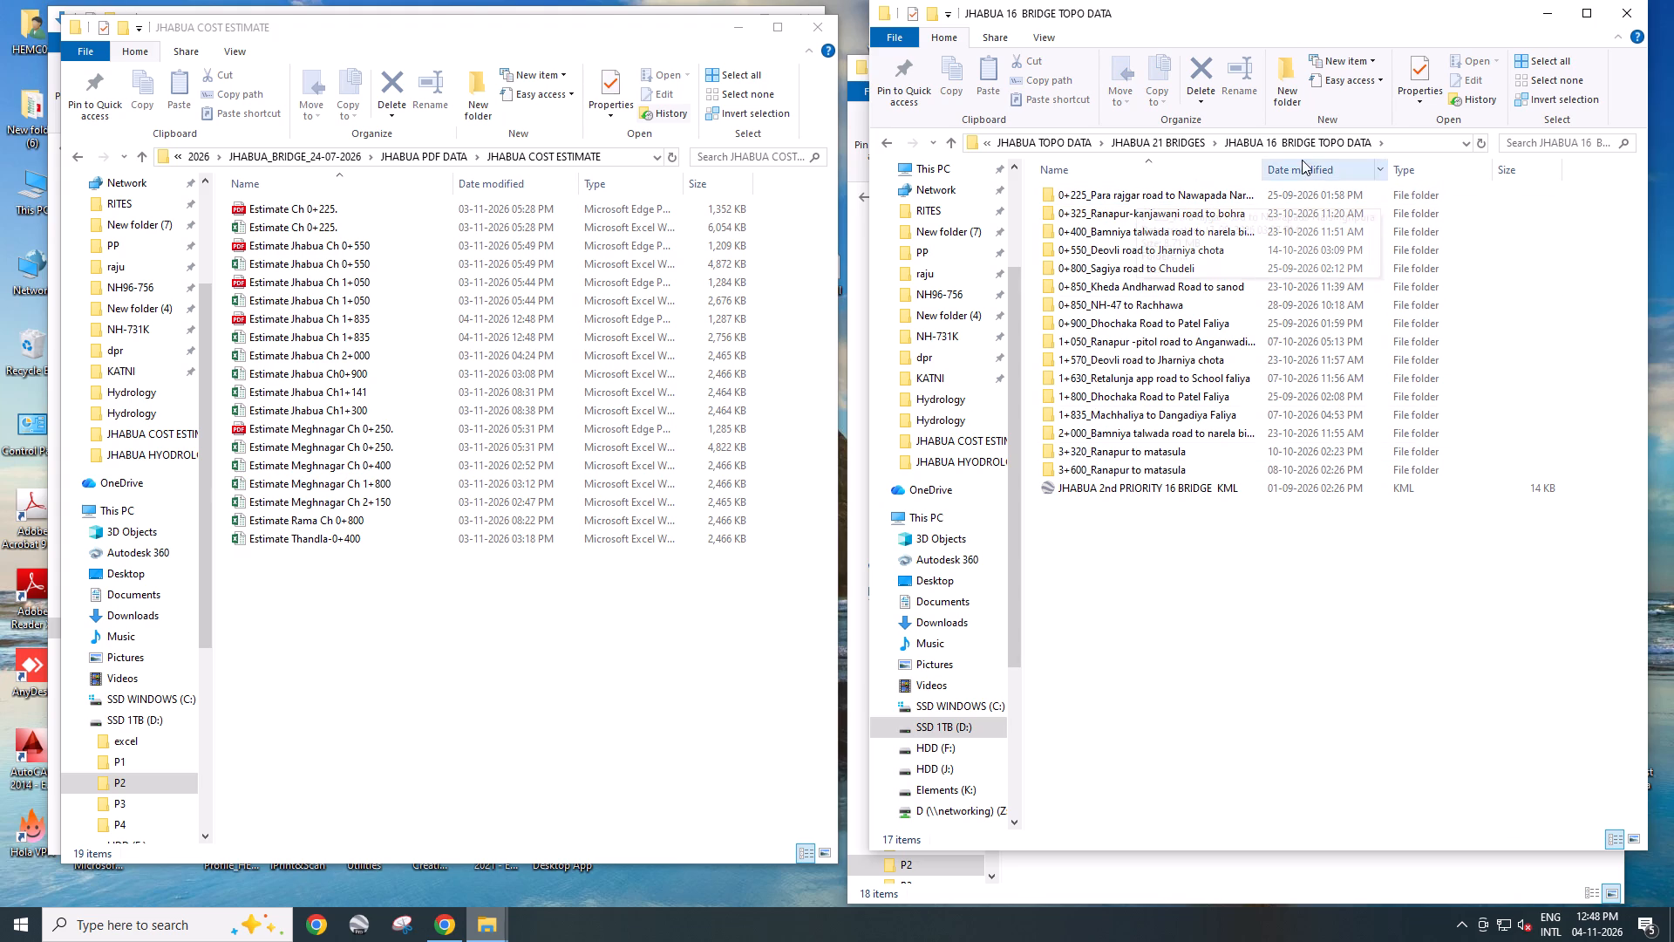
Check the bridge folders in DHAR KHANDWA 7 BRIDGE TOPO DATA and return to JHABUA 16 BRIDGE TOPO DATA.
click(1197, 148)
double_click(1153, 190)
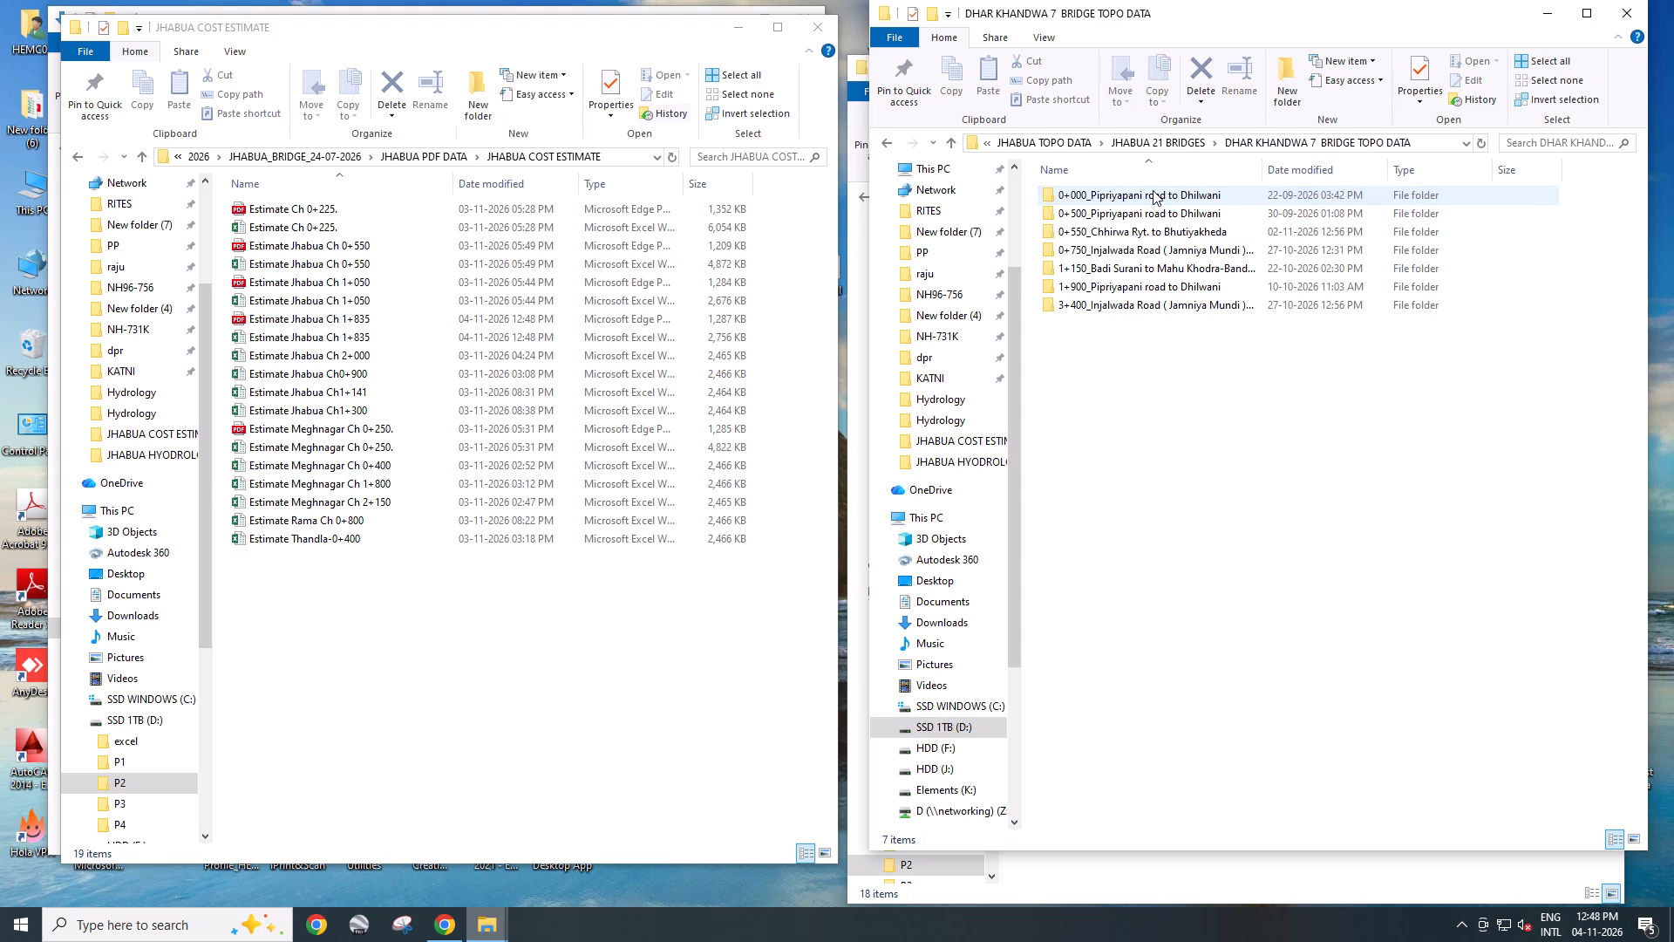
click(1062, 141)
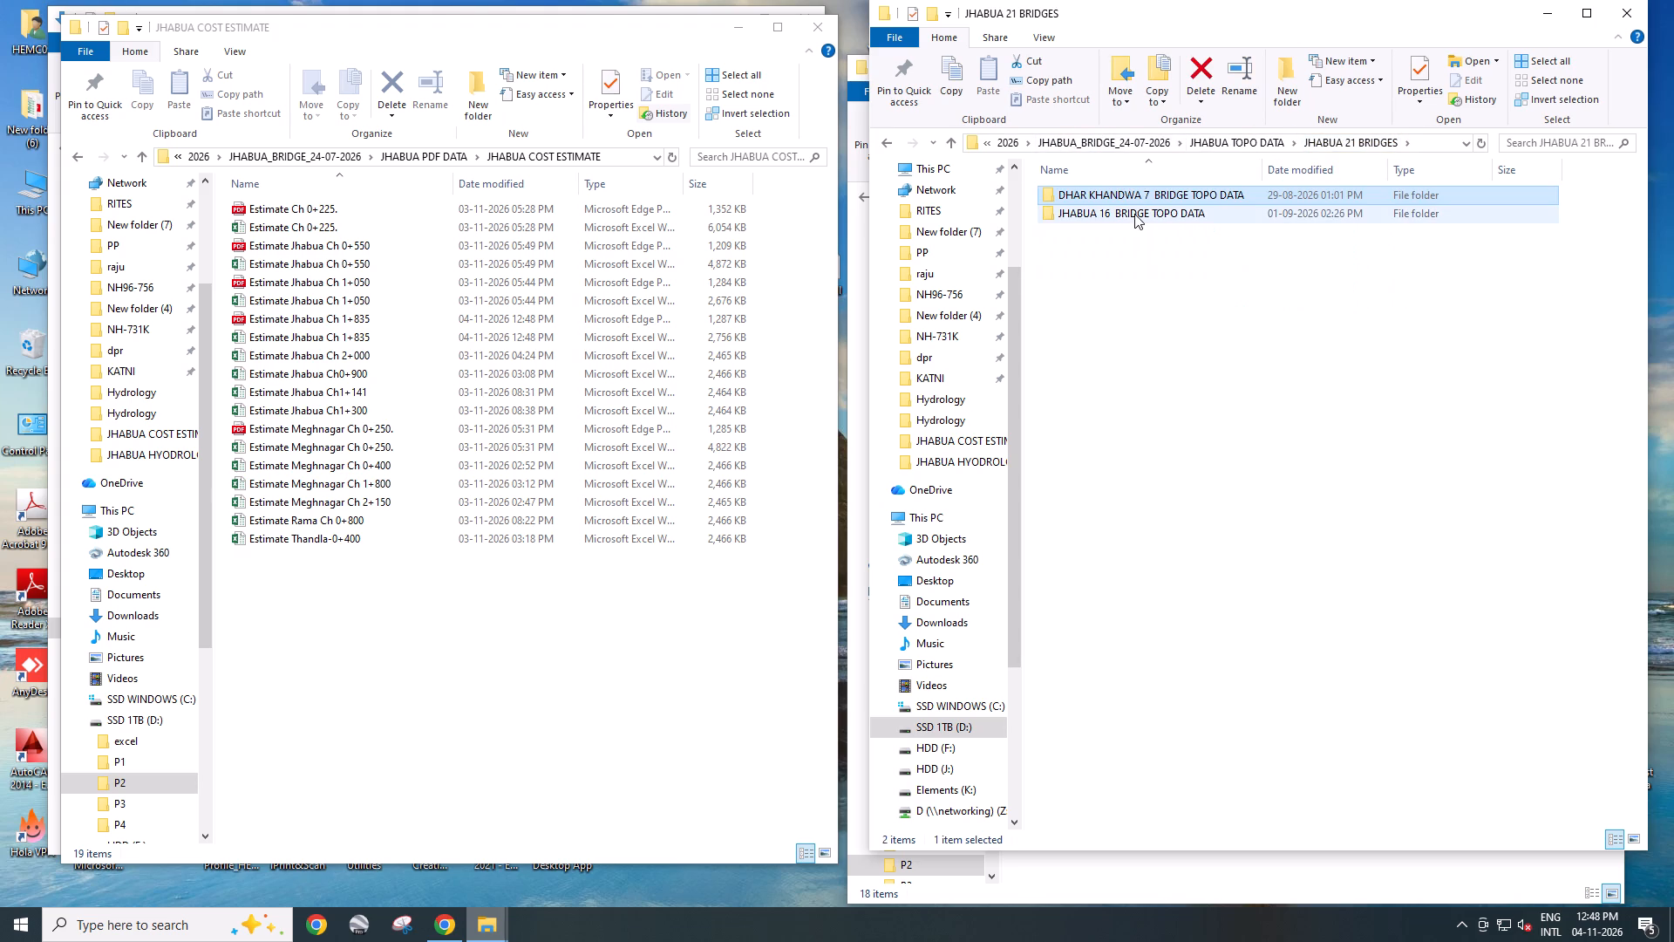
double_click(1149, 215)
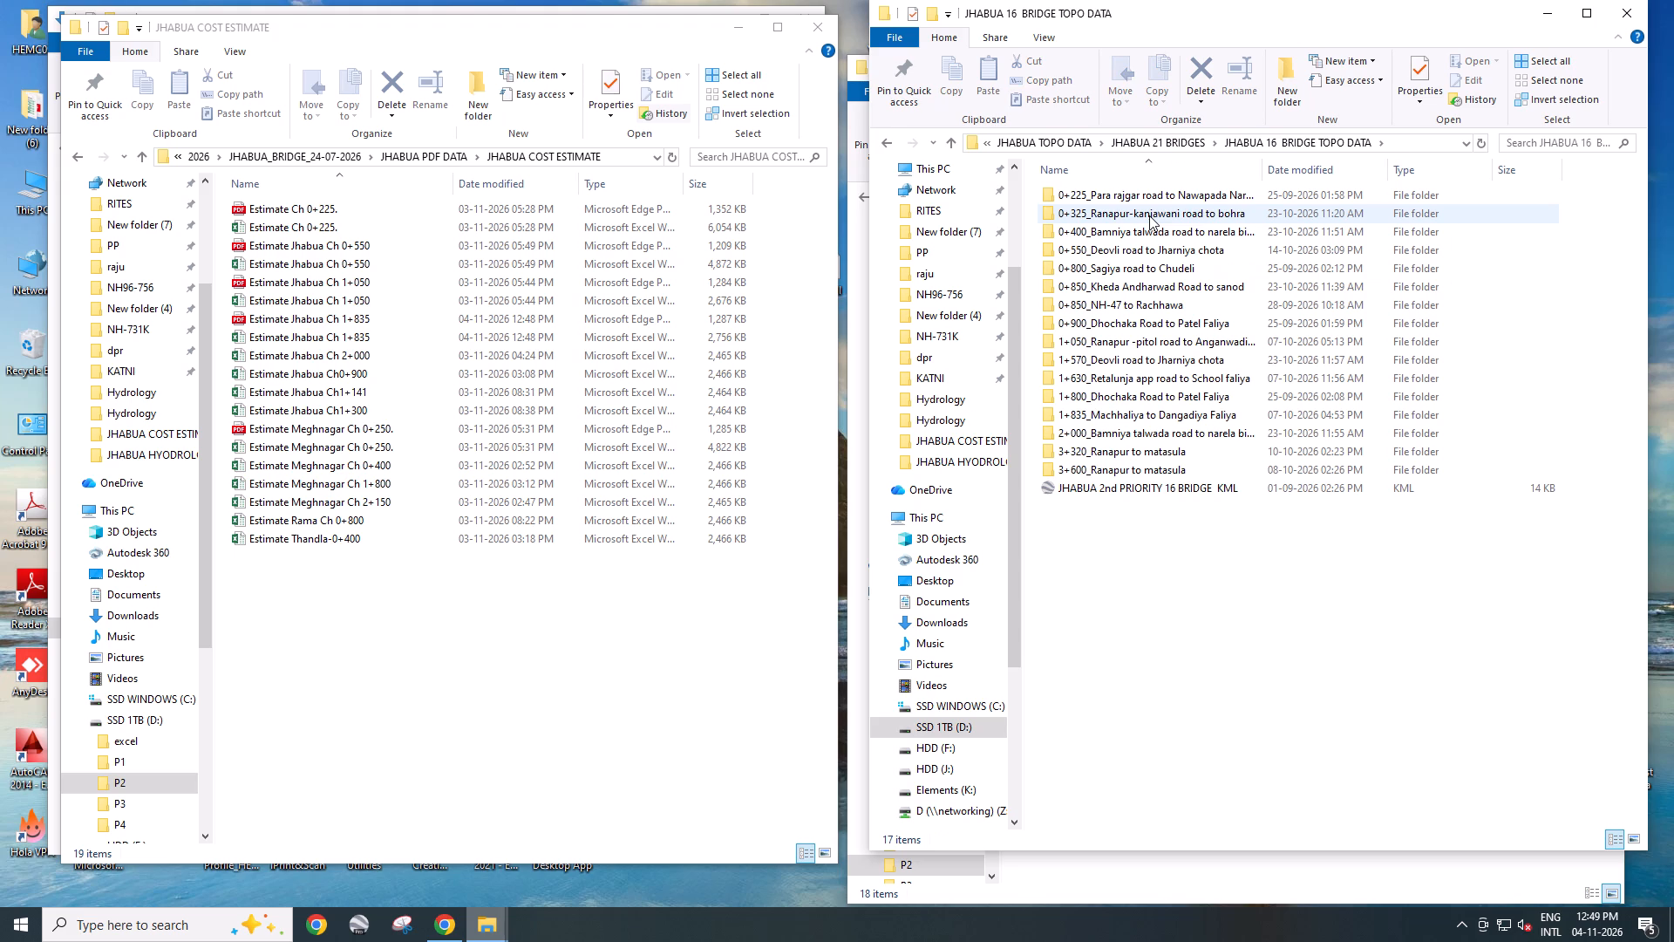
Open the Topo Photos folder inside 2+000_Bamniya talwada road to narela bijnipada faliya and minimize its window.
double_click(1150, 433)
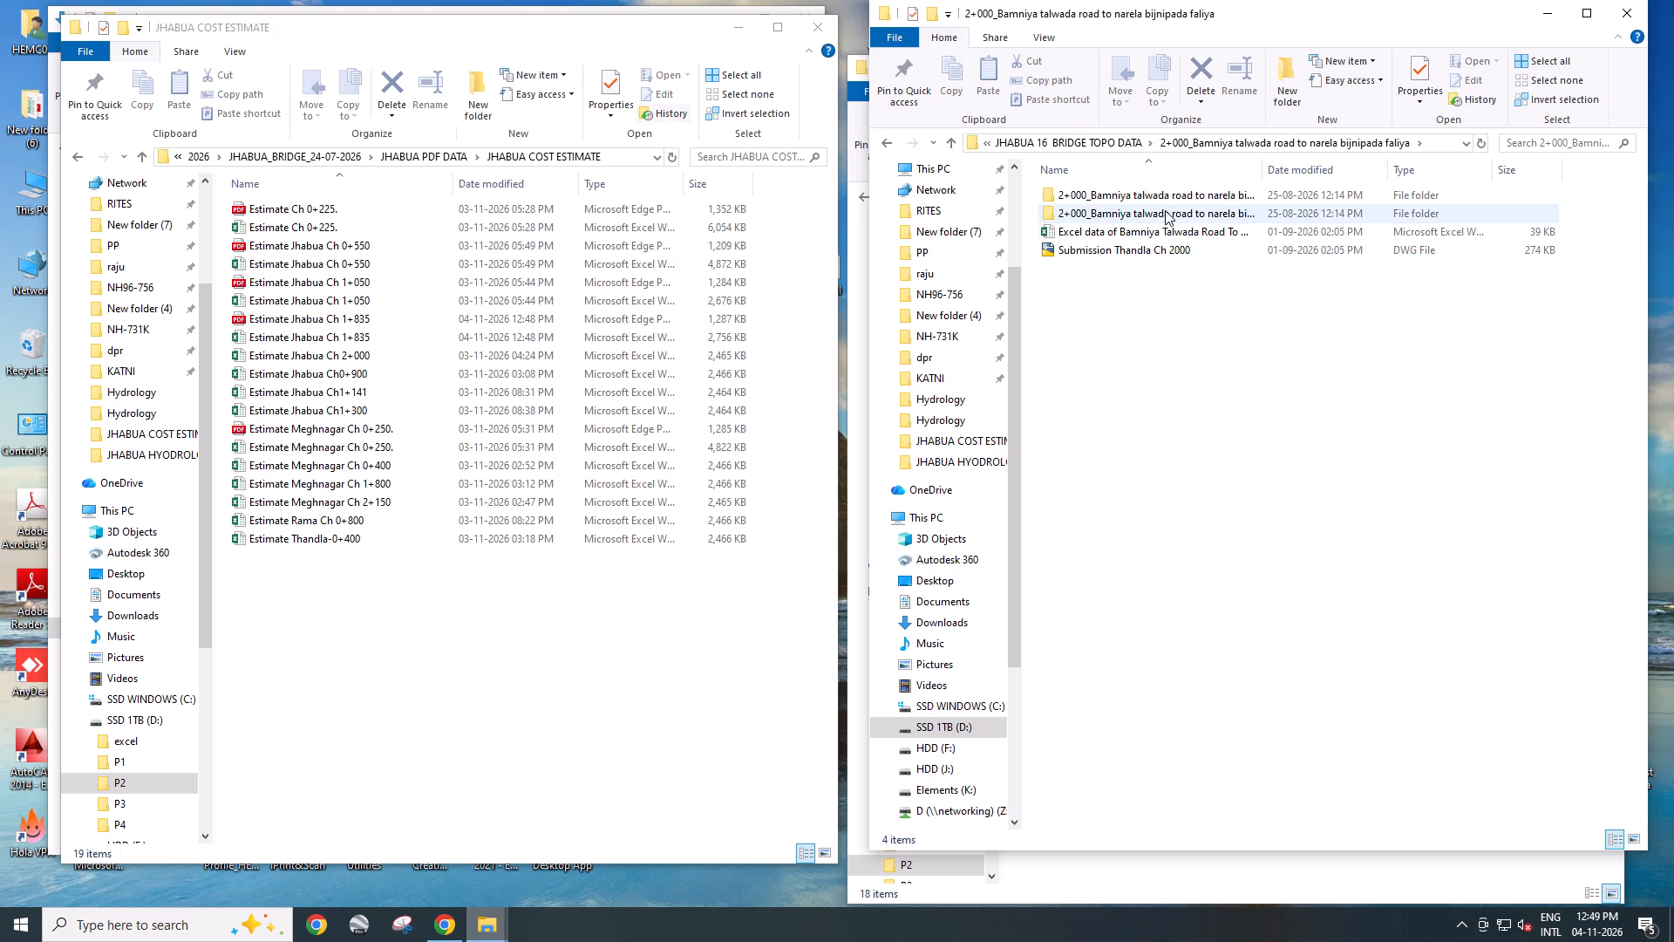
double_click(1167, 210)
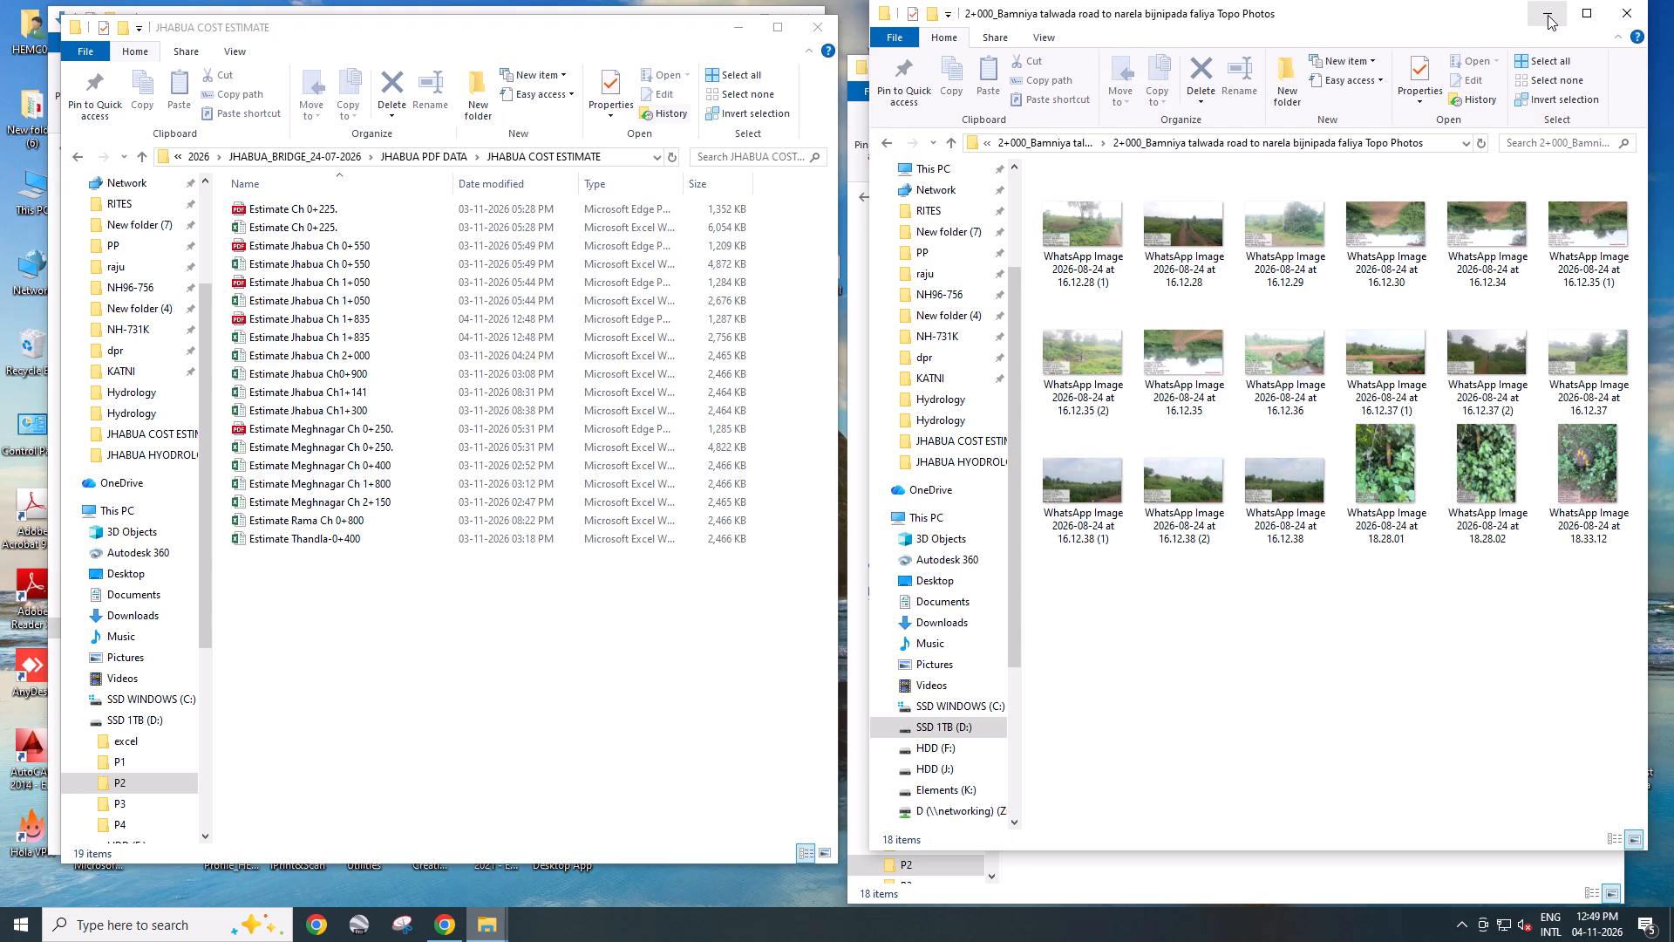
click(1548, 15)
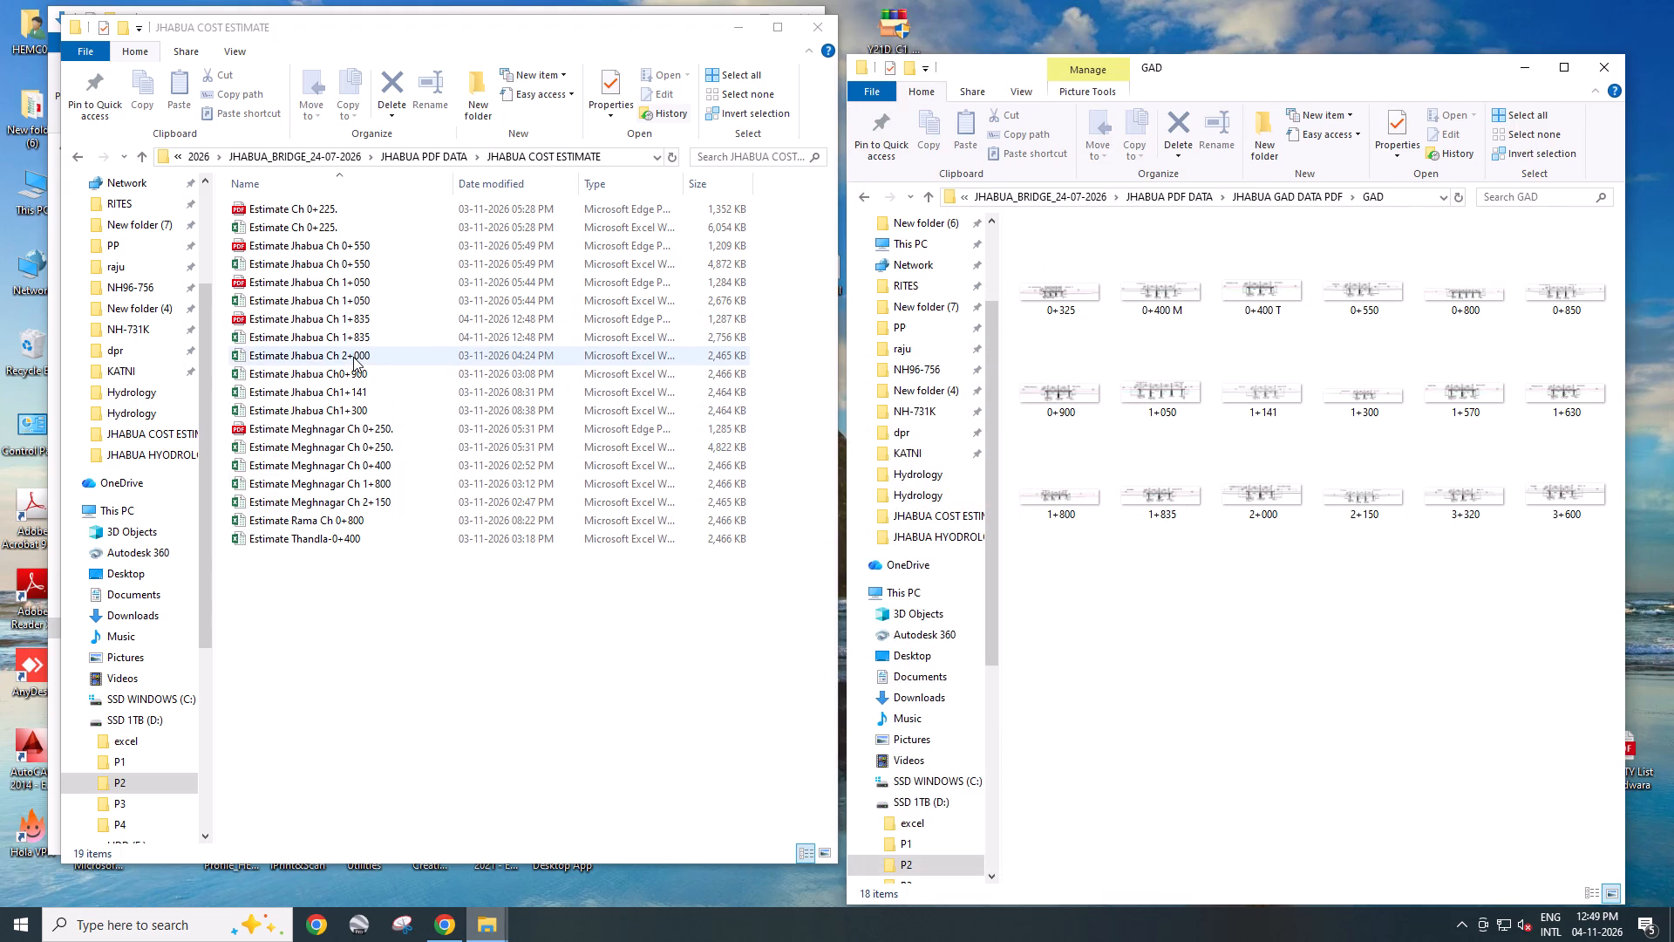
Open the Estimate Jhabua Ch 2+000 workbook from the JHABUA COST ESTIMATE folder and enable editing.
double_click(353, 357)
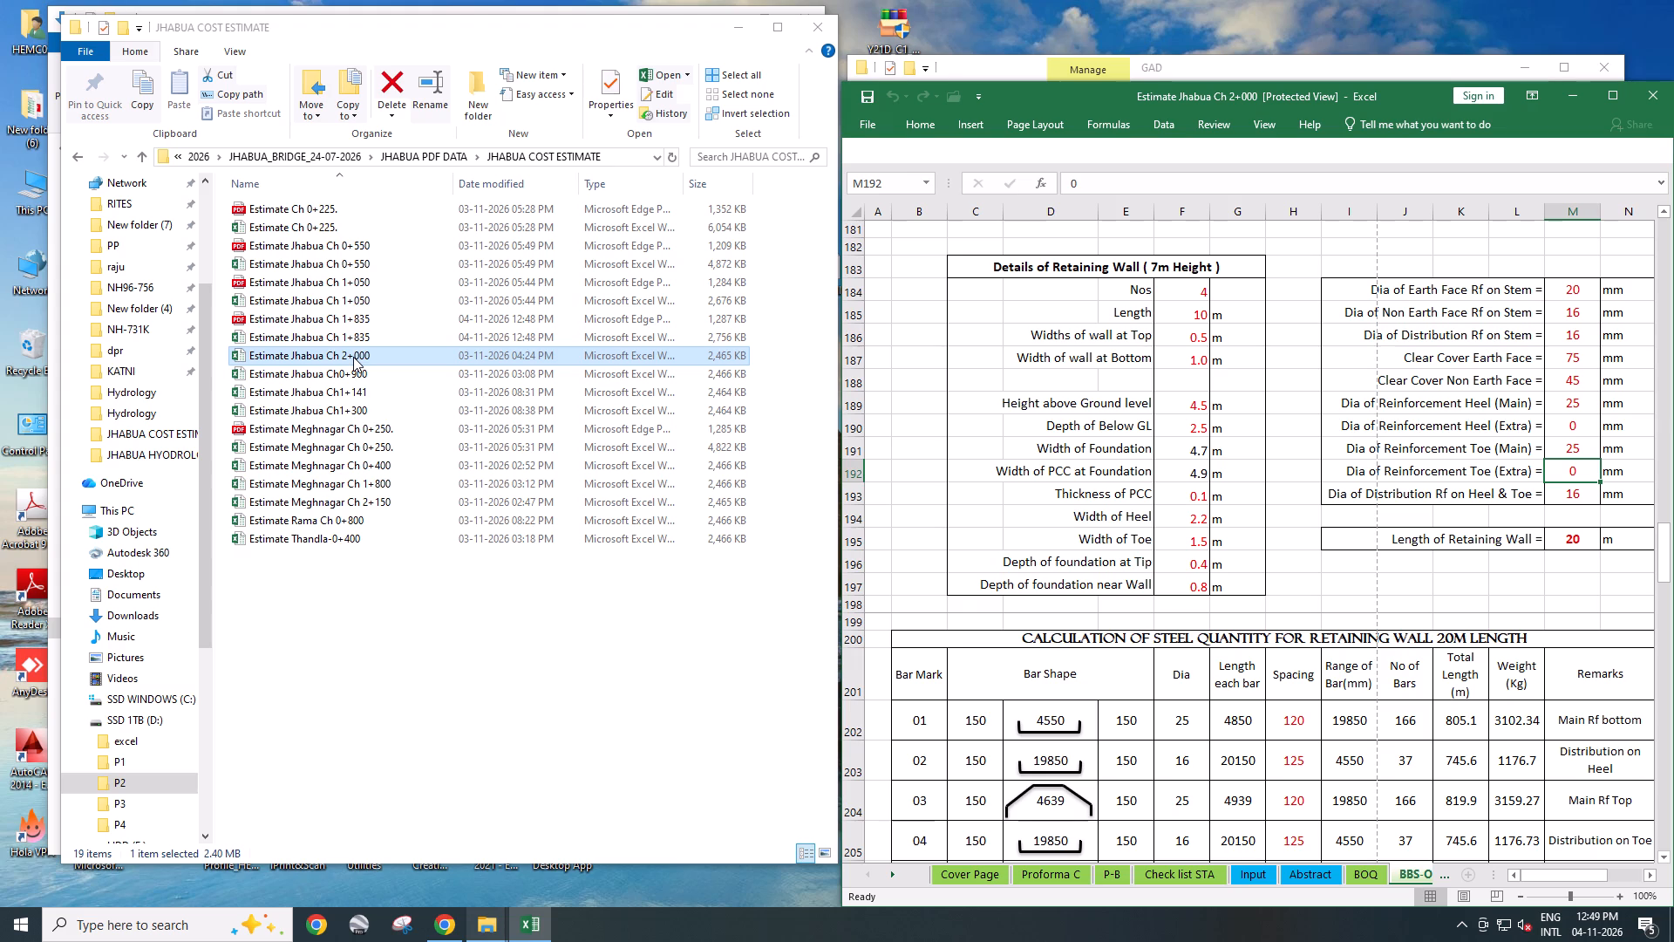
click(1547, 158)
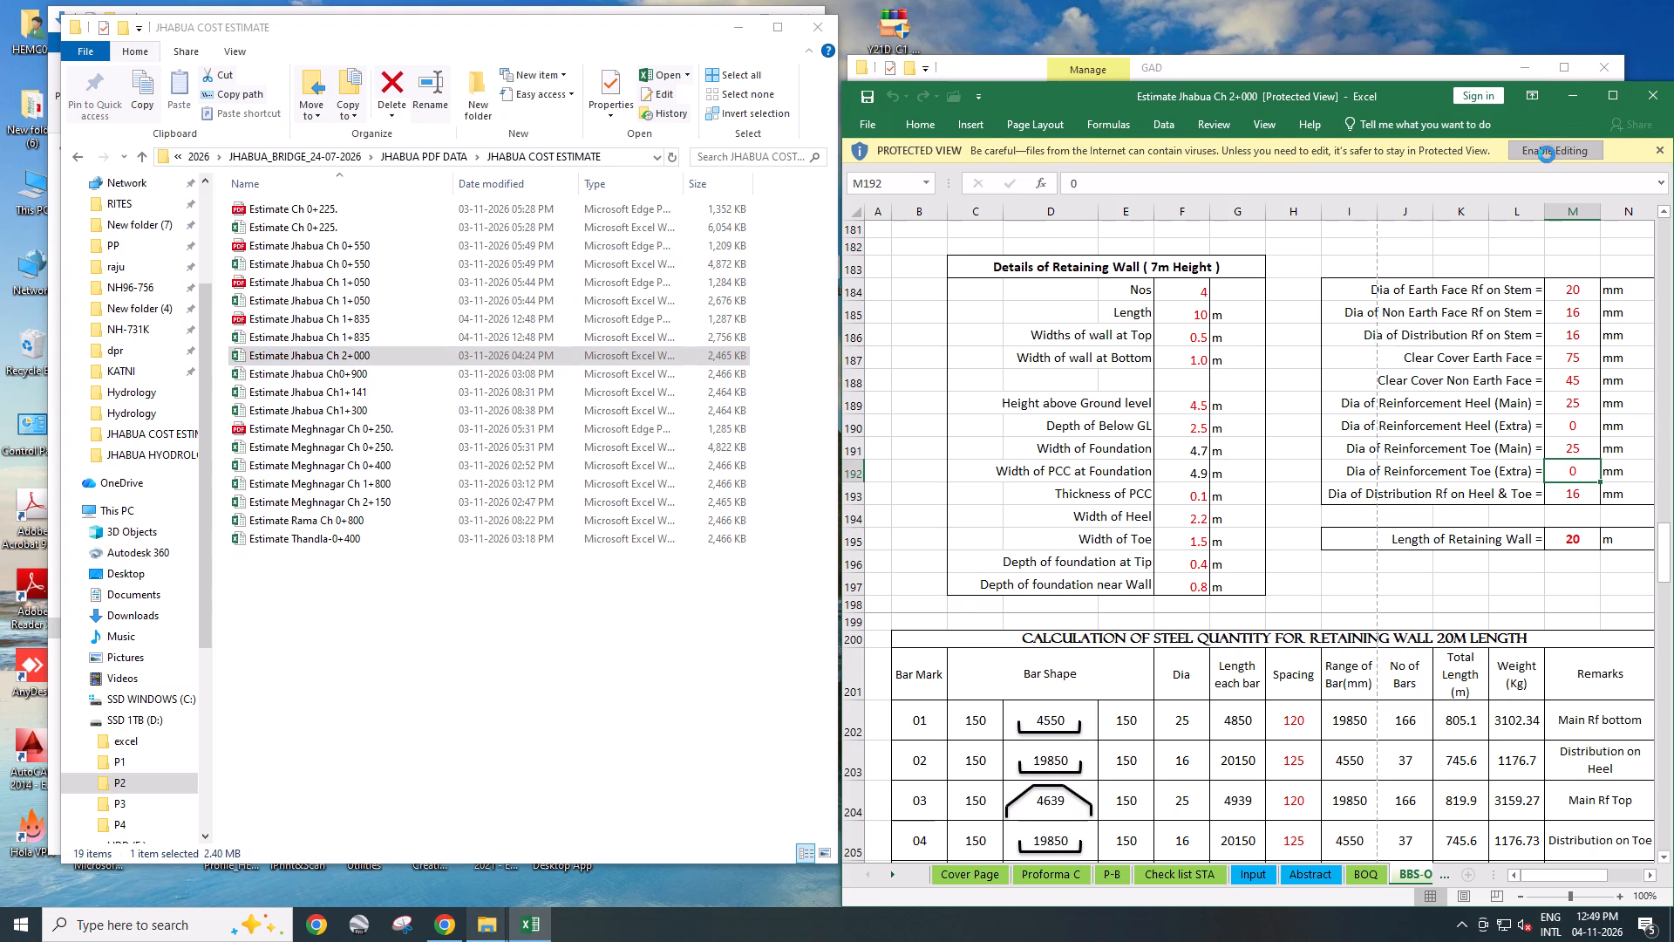
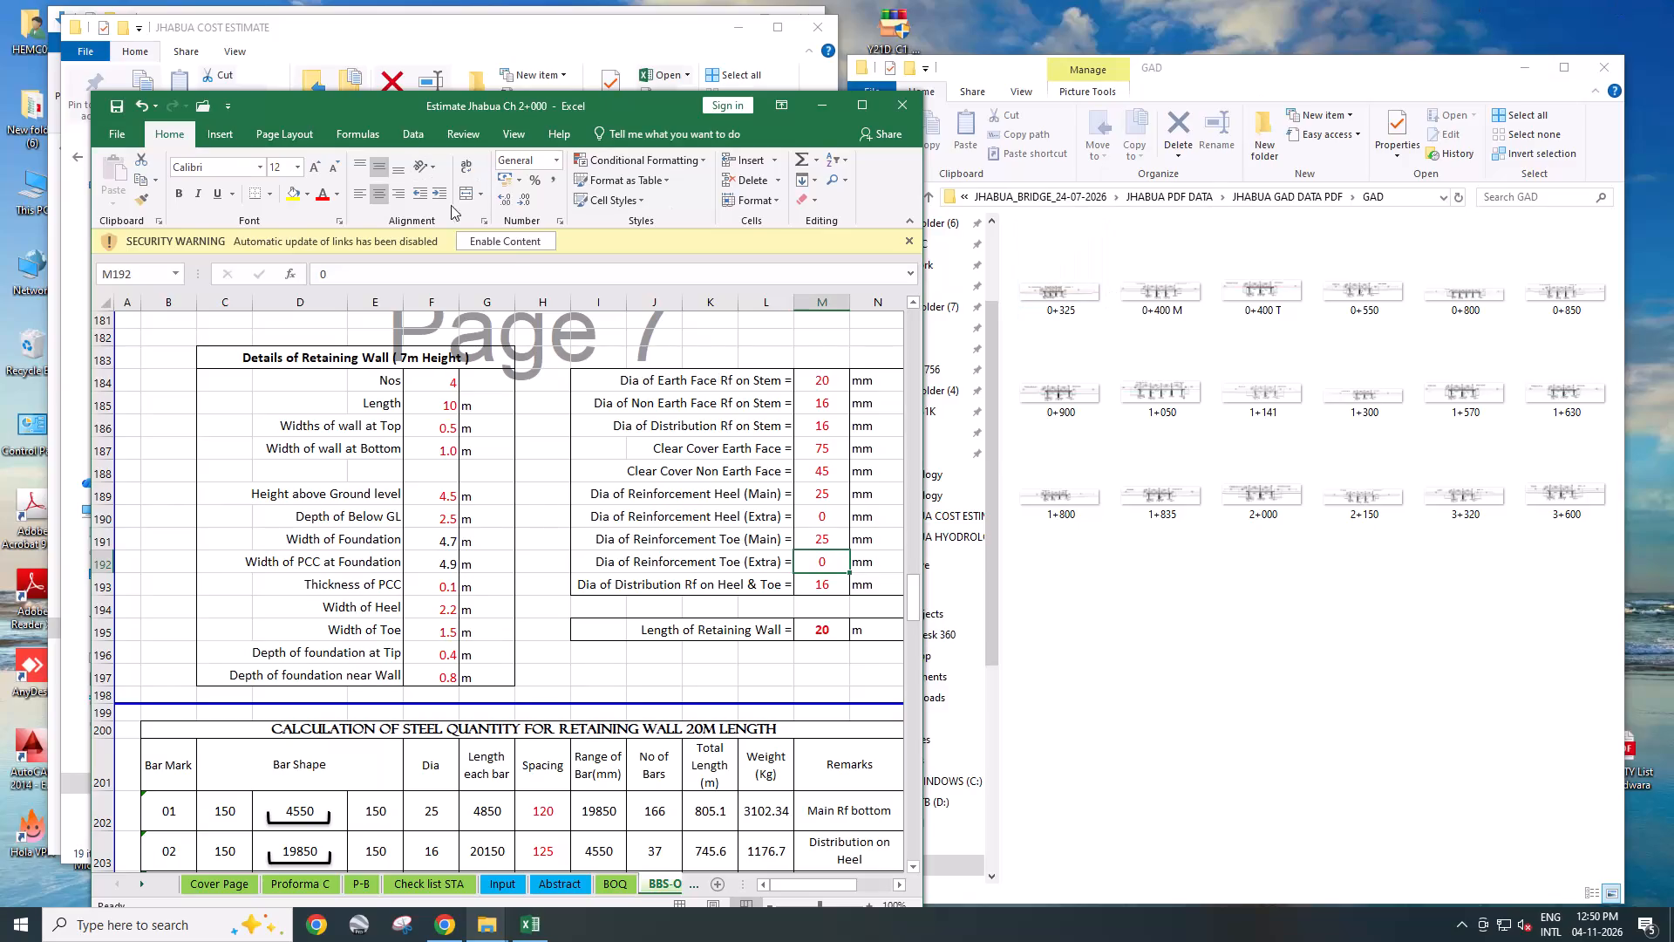
Enable the workbook's content and dismiss the link update warning without editing the links.
click(507, 247)
click(625, 109)
drag(625, 109, 619, 67)
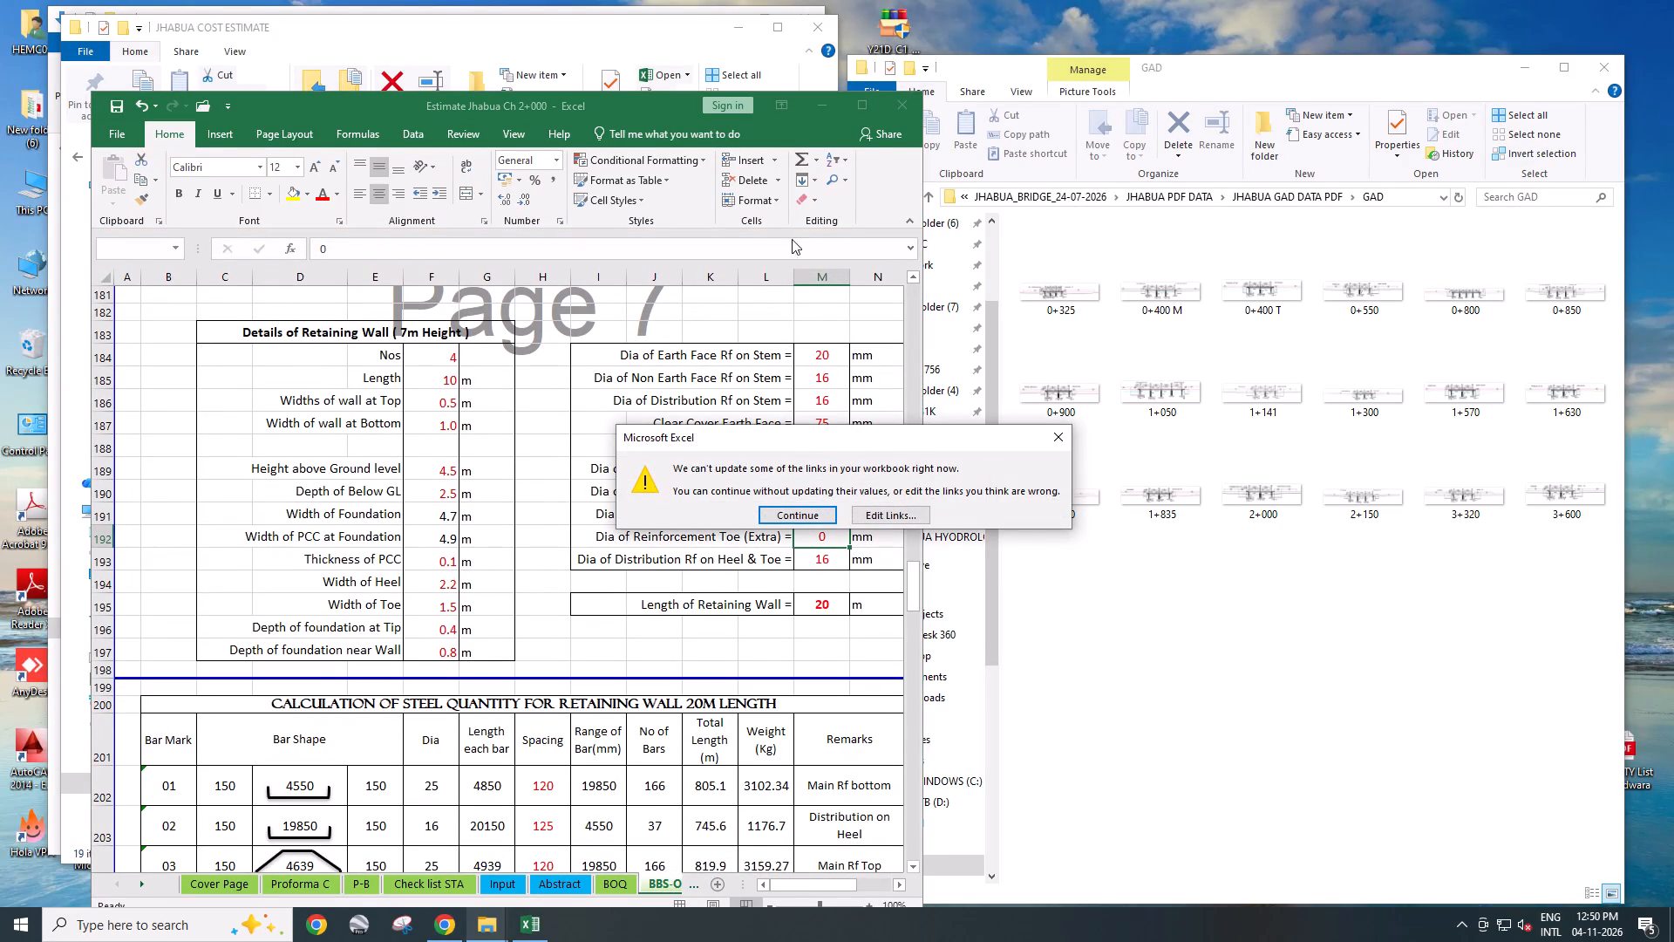
click(1044, 439)
On the Proforma C sheet, delete the old bridge span arrangement sketch in section 11.
click(325, 884)
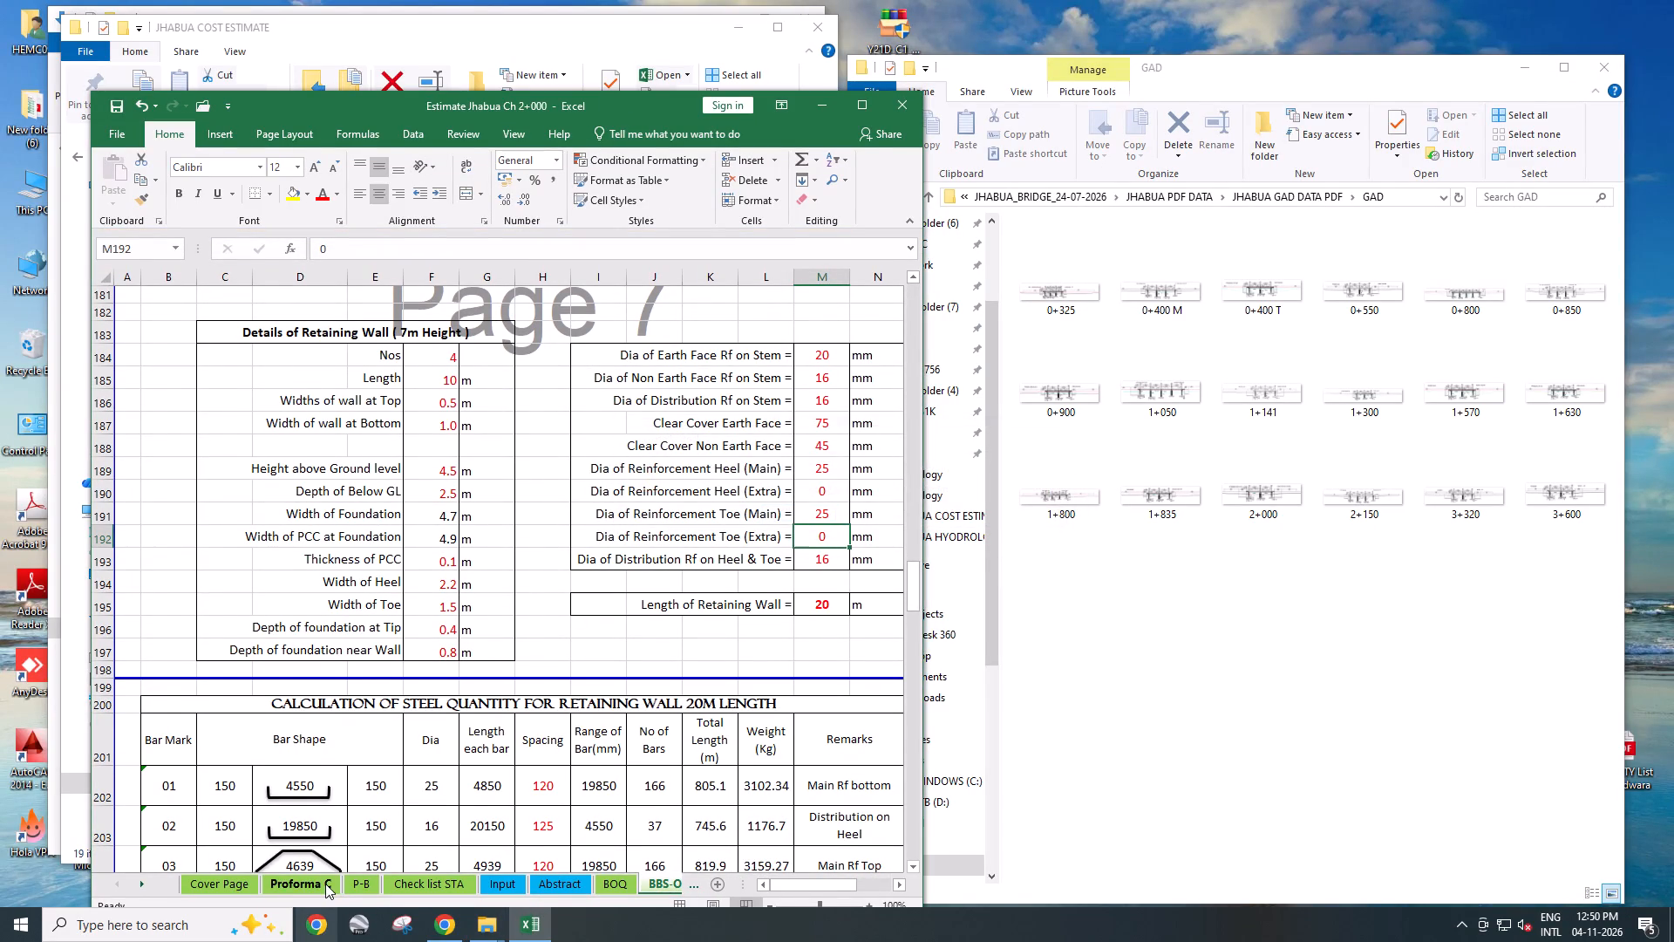
scroll(477, 563, down, 1)
scroll(477, 563, up, 1)
scroll(477, 563, down, 1)
scroll(477, 563, up, 11)
scroll(477, 563, down, 1)
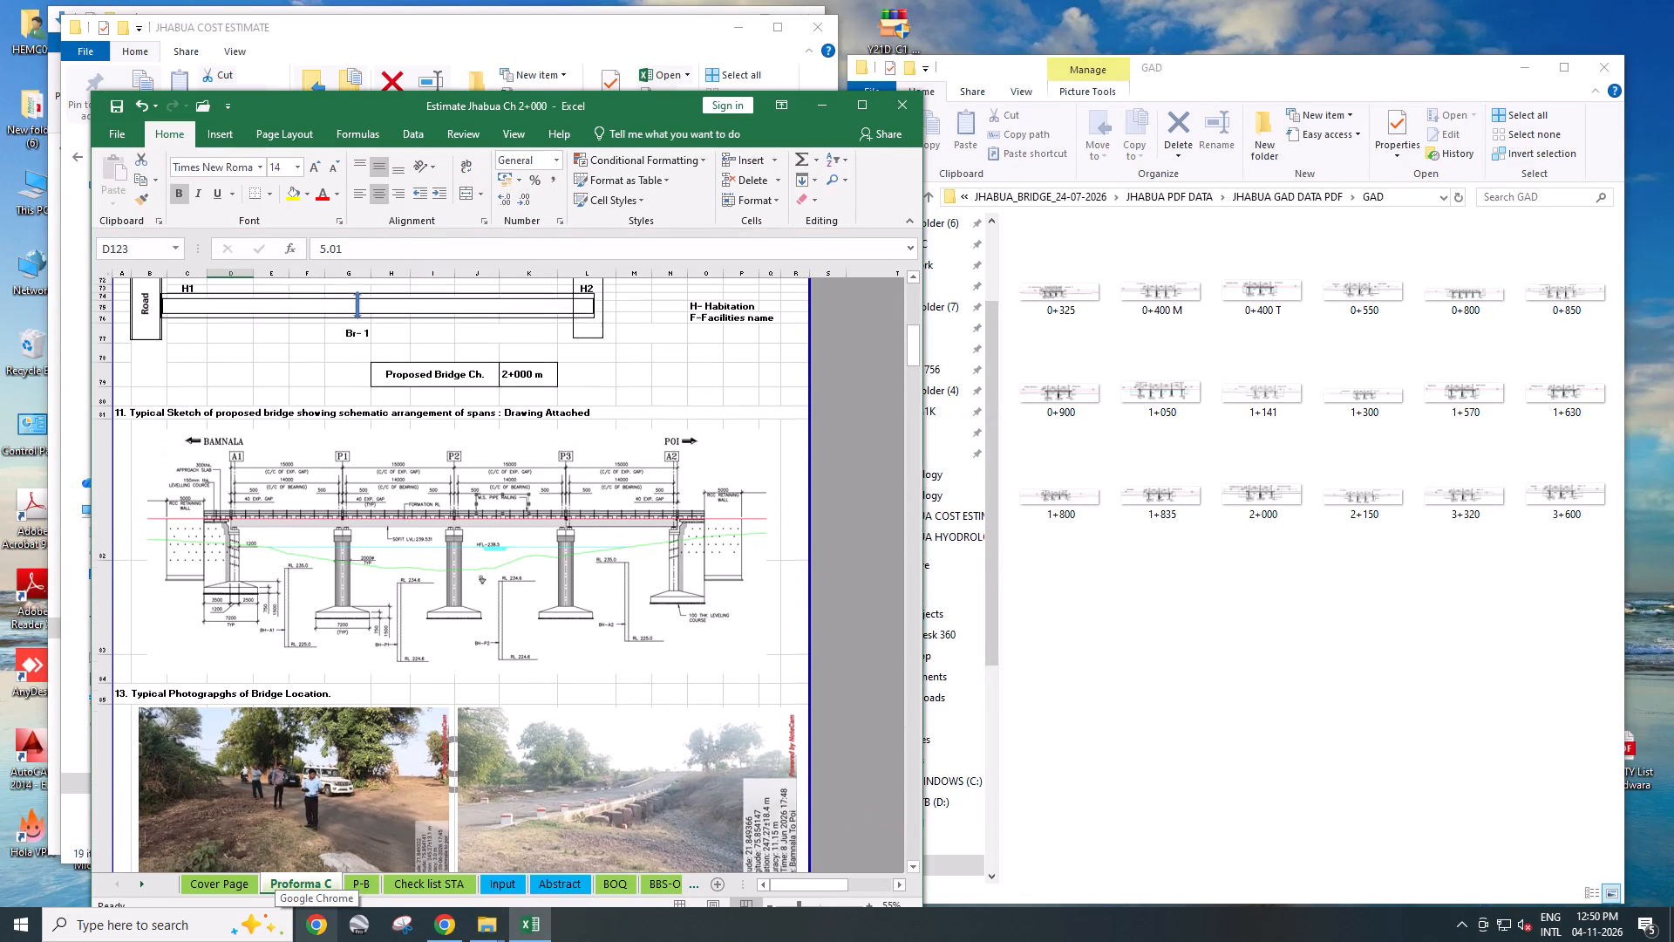
click(477, 563)
key(Delete)
Delete the four old site photos under section 13, Typical Photographs of Bridge Location.
click(370, 744)
key(Delete)
click(603, 754)
key(Delete)
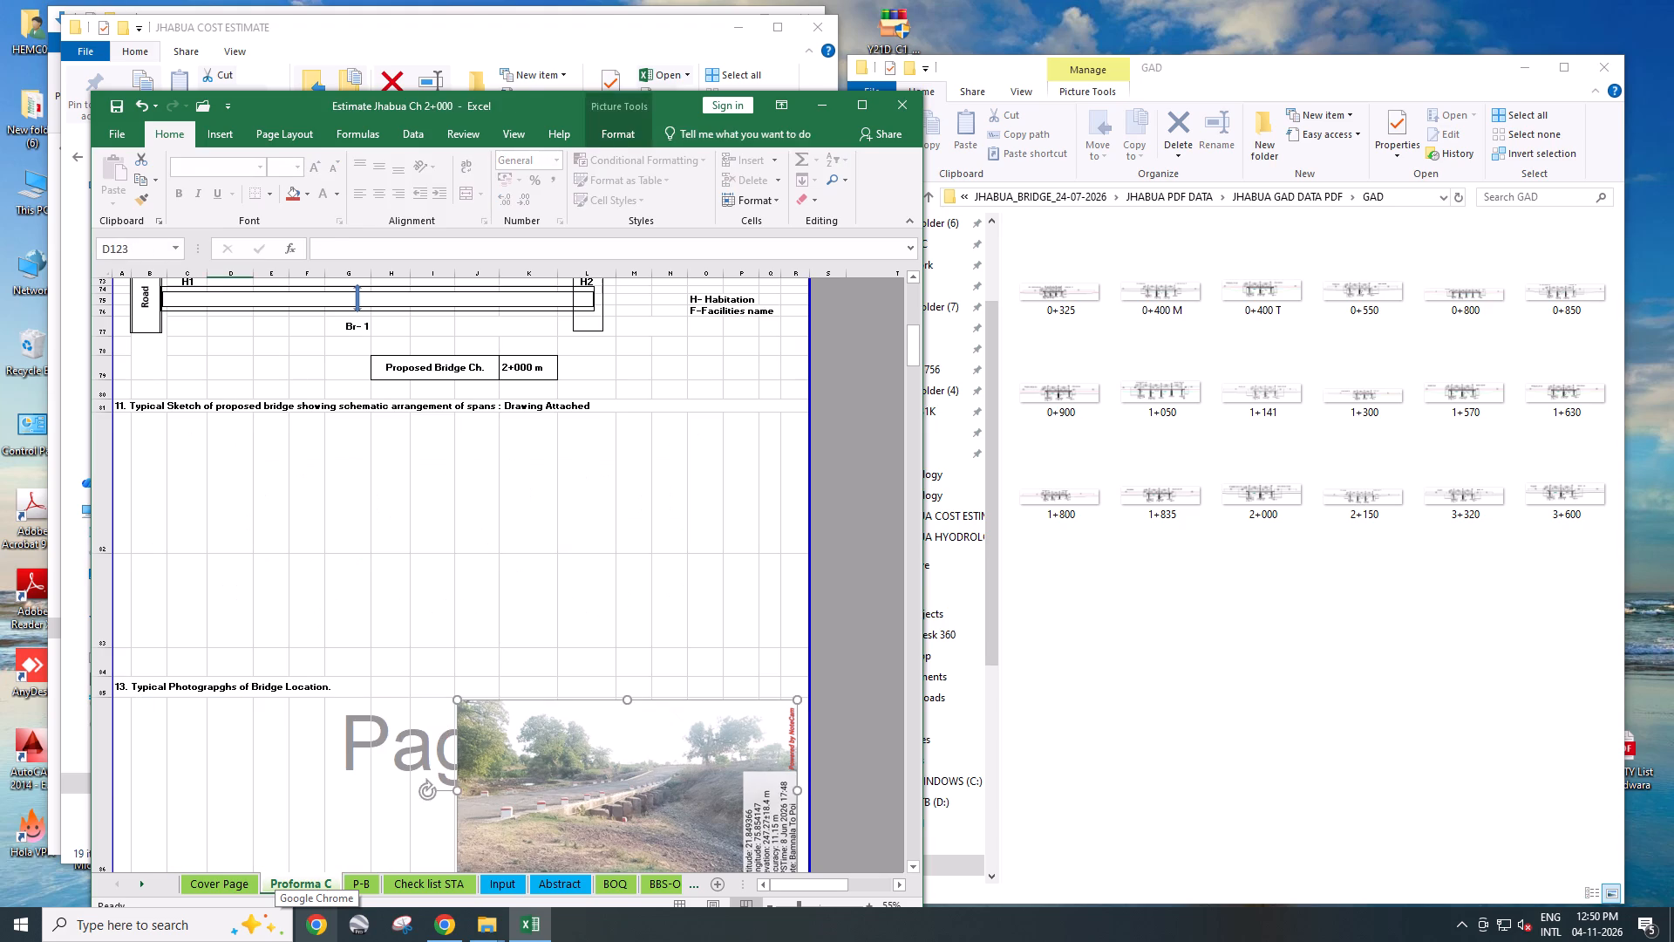
scroll(526, 631, down, 3)
click(357, 775)
key(Delete)
click(539, 796)
key(Delete)
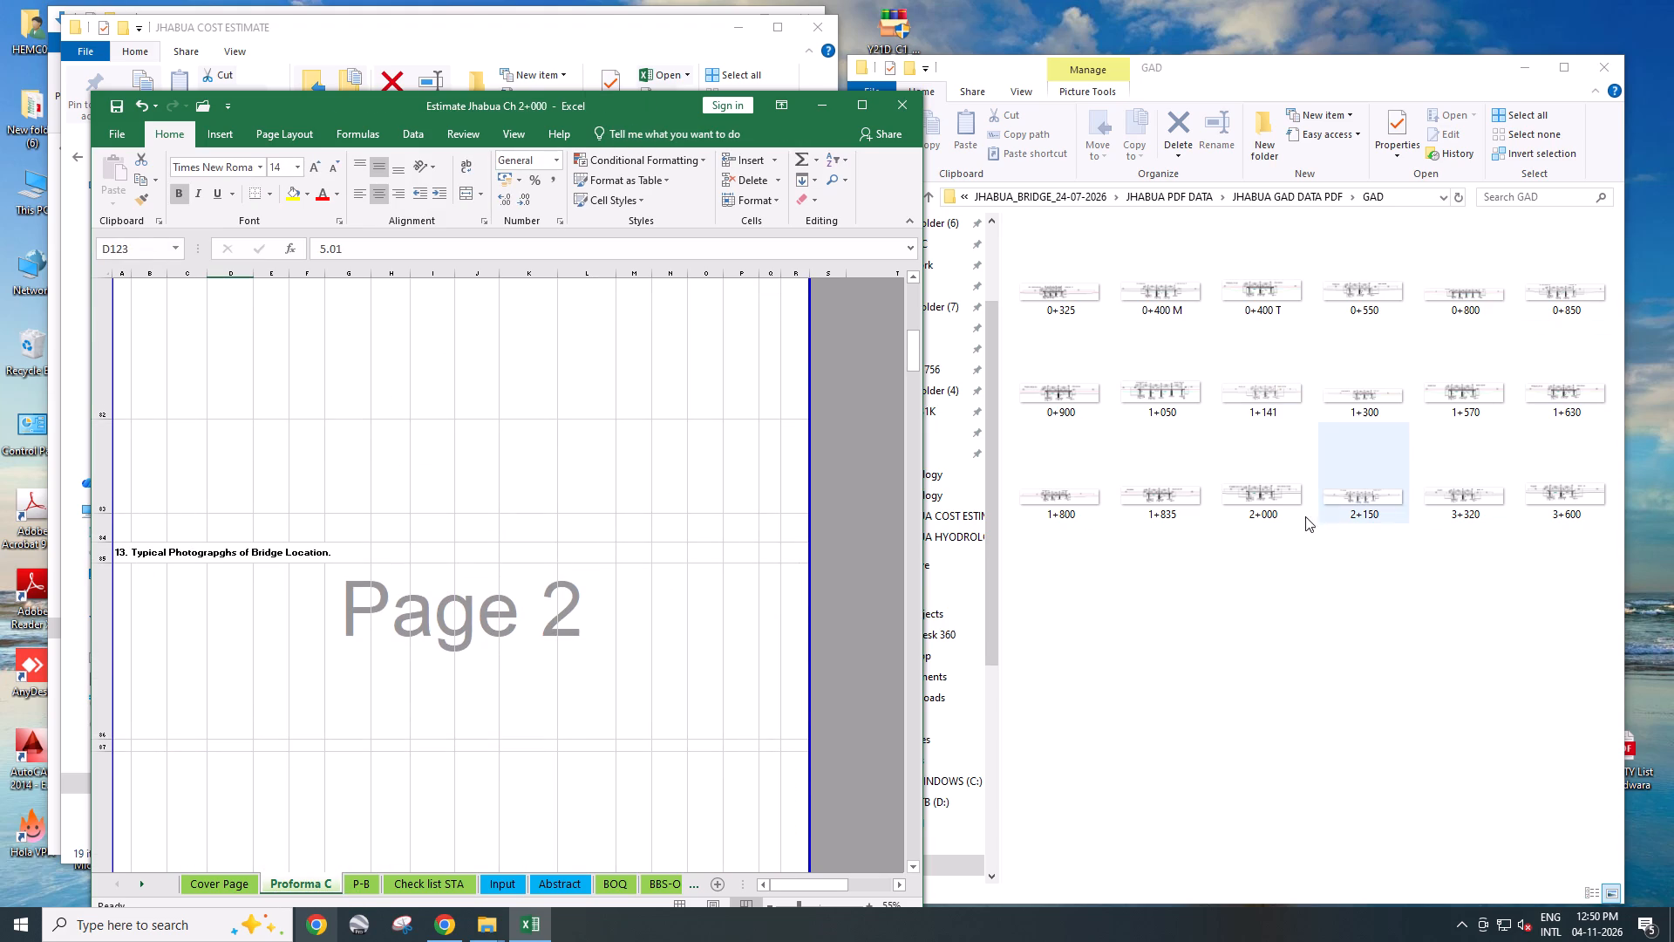
Copy the 2+000 drawing from the GAD folder and paste it under section 11 at cell B82.
double_click(1276, 505)
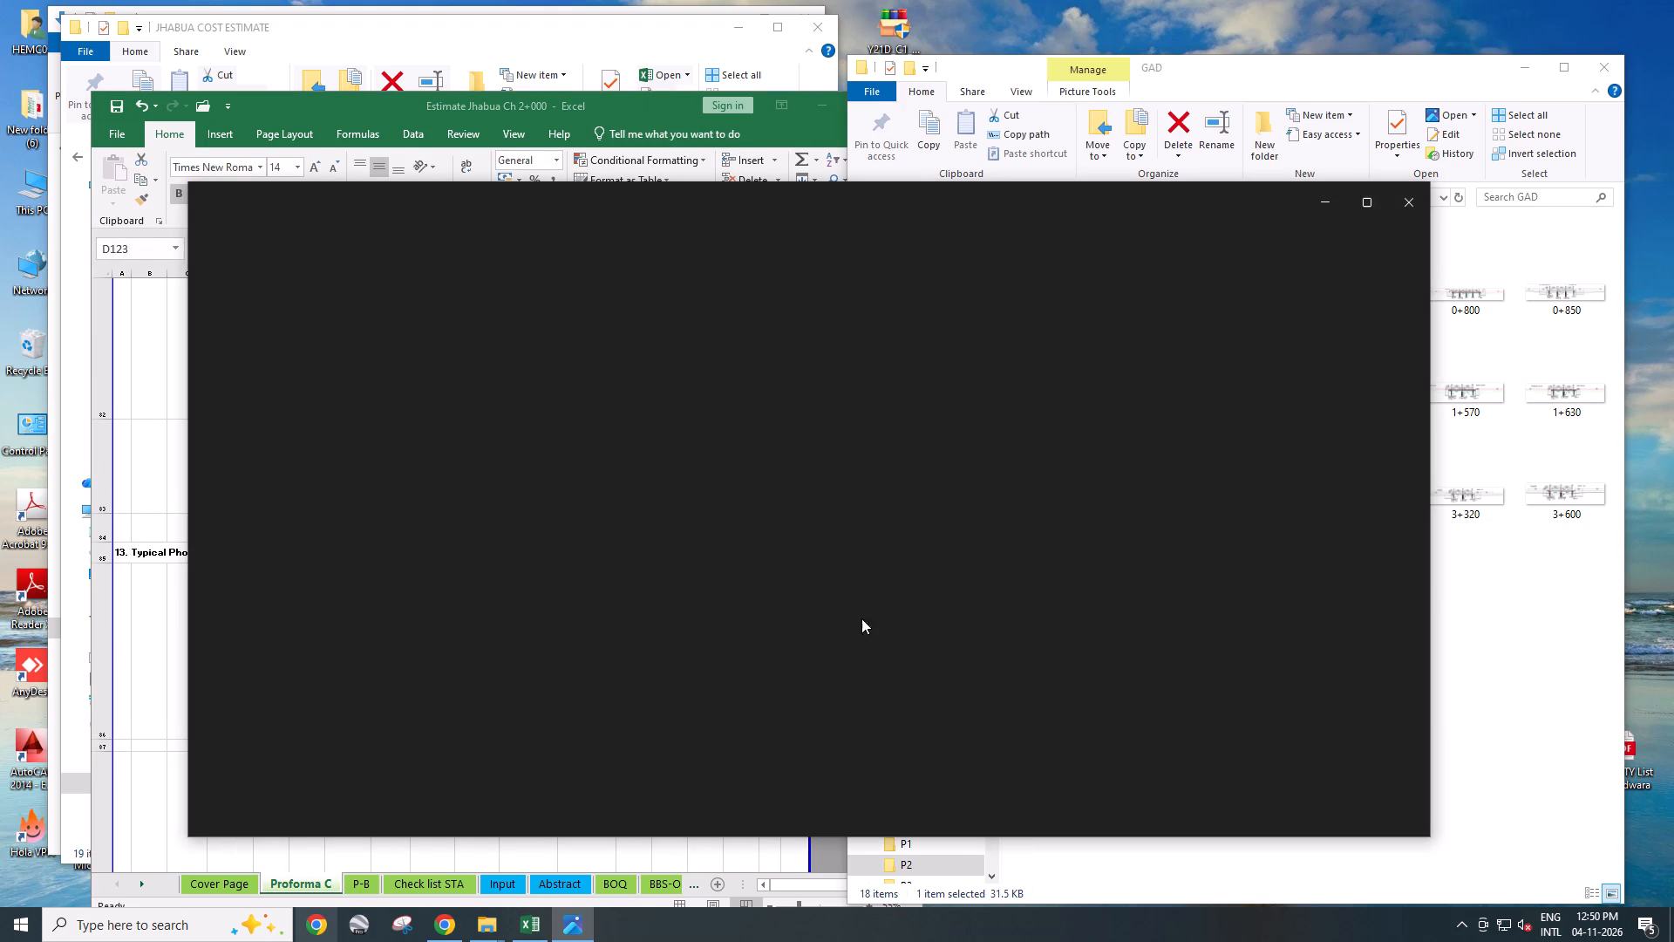
right_click(848, 578)
click(884, 593)
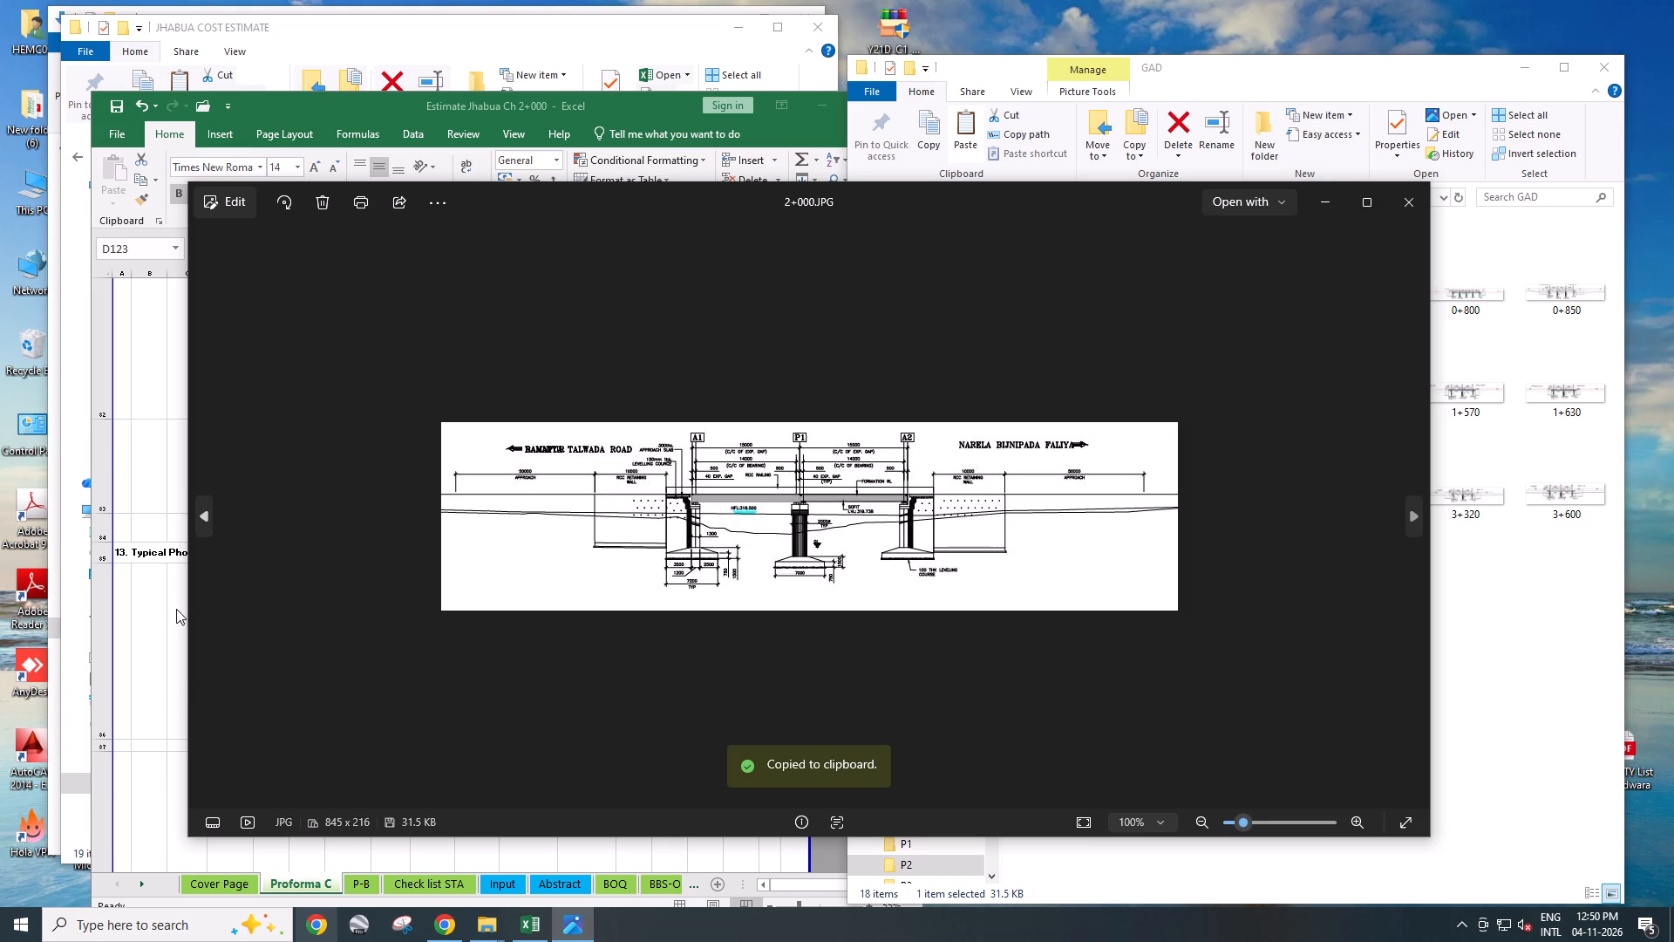
click(169, 608)
scroll(216, 446, up, 1)
click(152, 411)
key(ctrl+v)
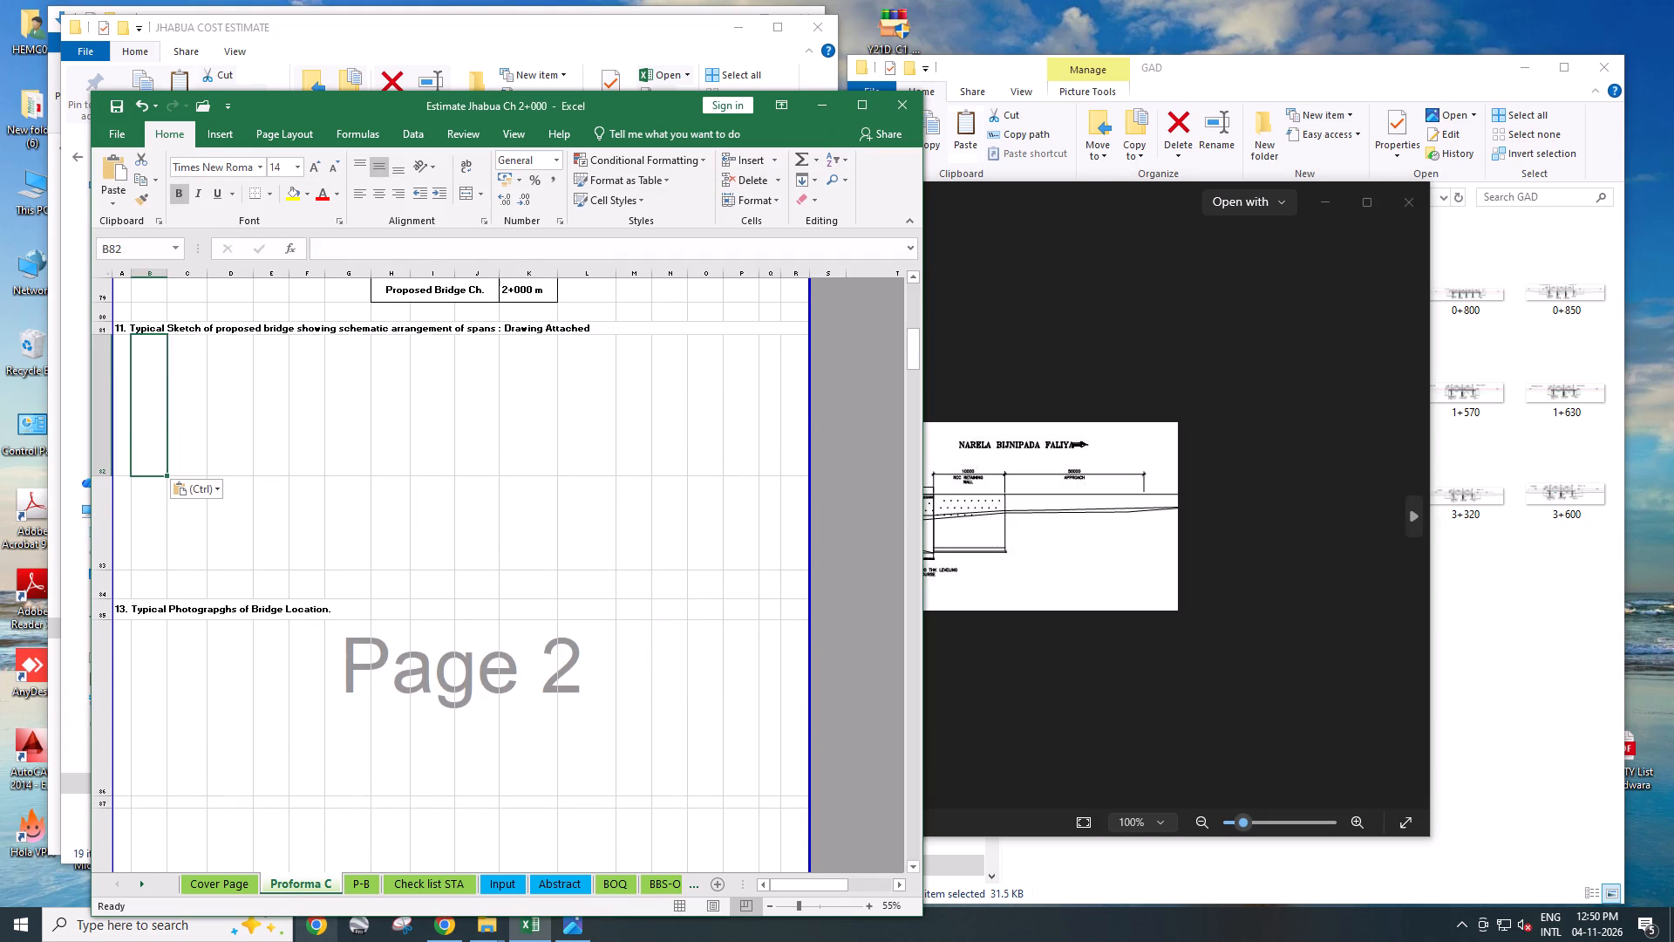
Enlarge and position the pasted sketch to fill the space between sections 11 and 13, and close its image viewer.
click(321, 410)
drag(536, 437, 678, 495)
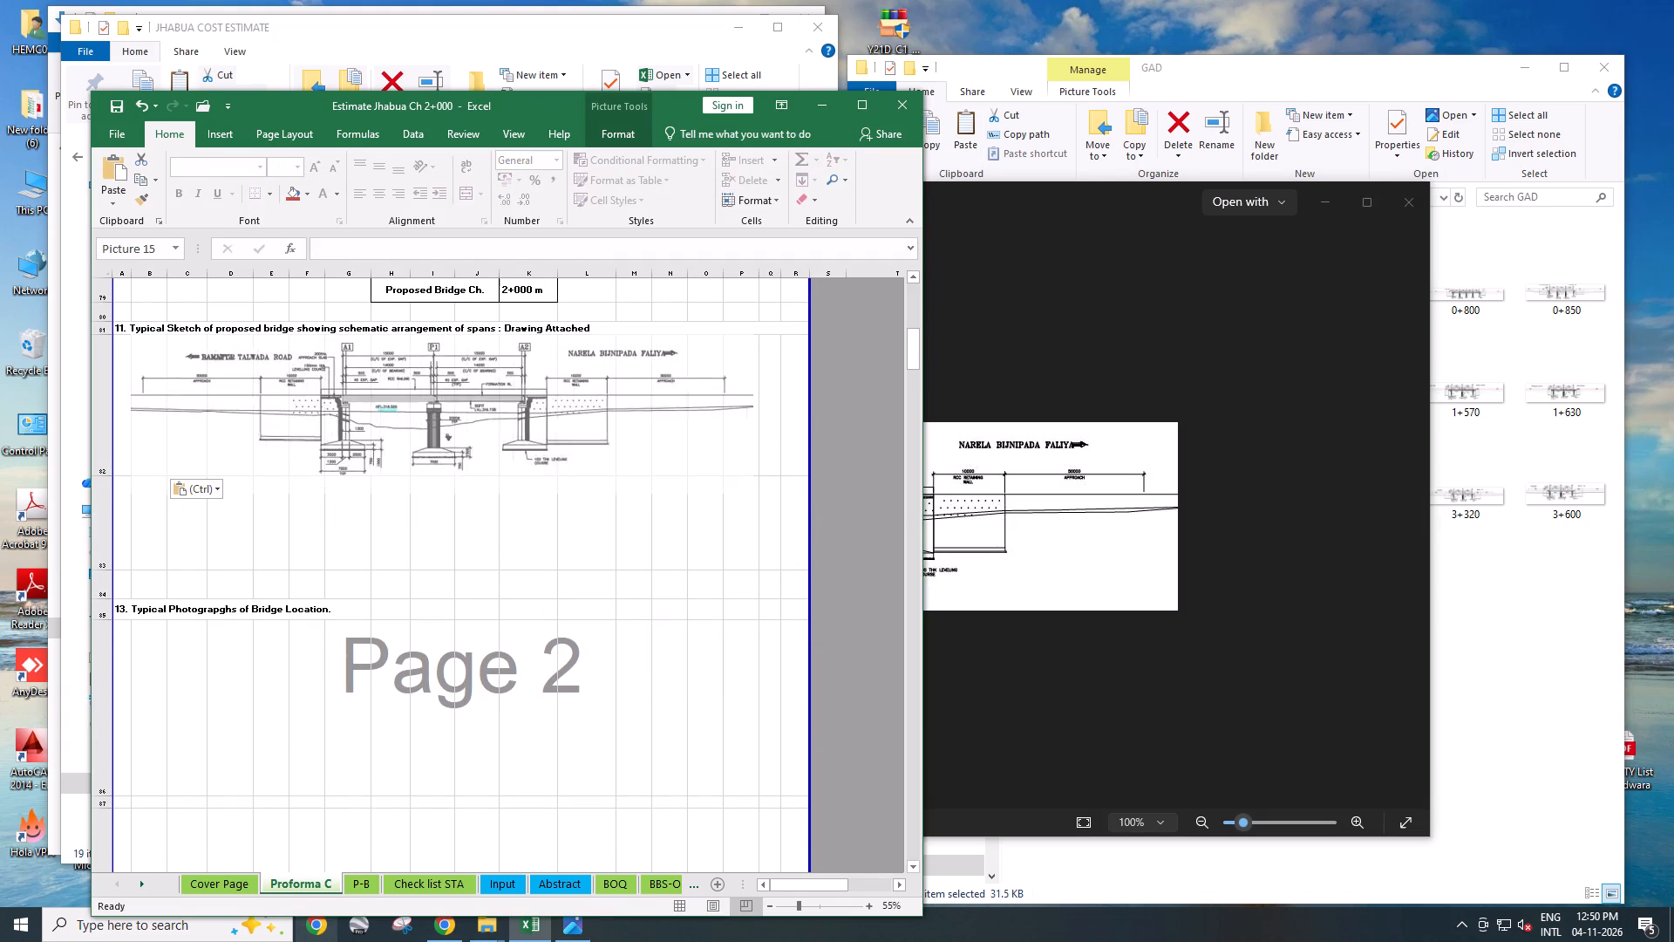
drag(678, 495, 691, 506)
drag(489, 427, 478, 432)
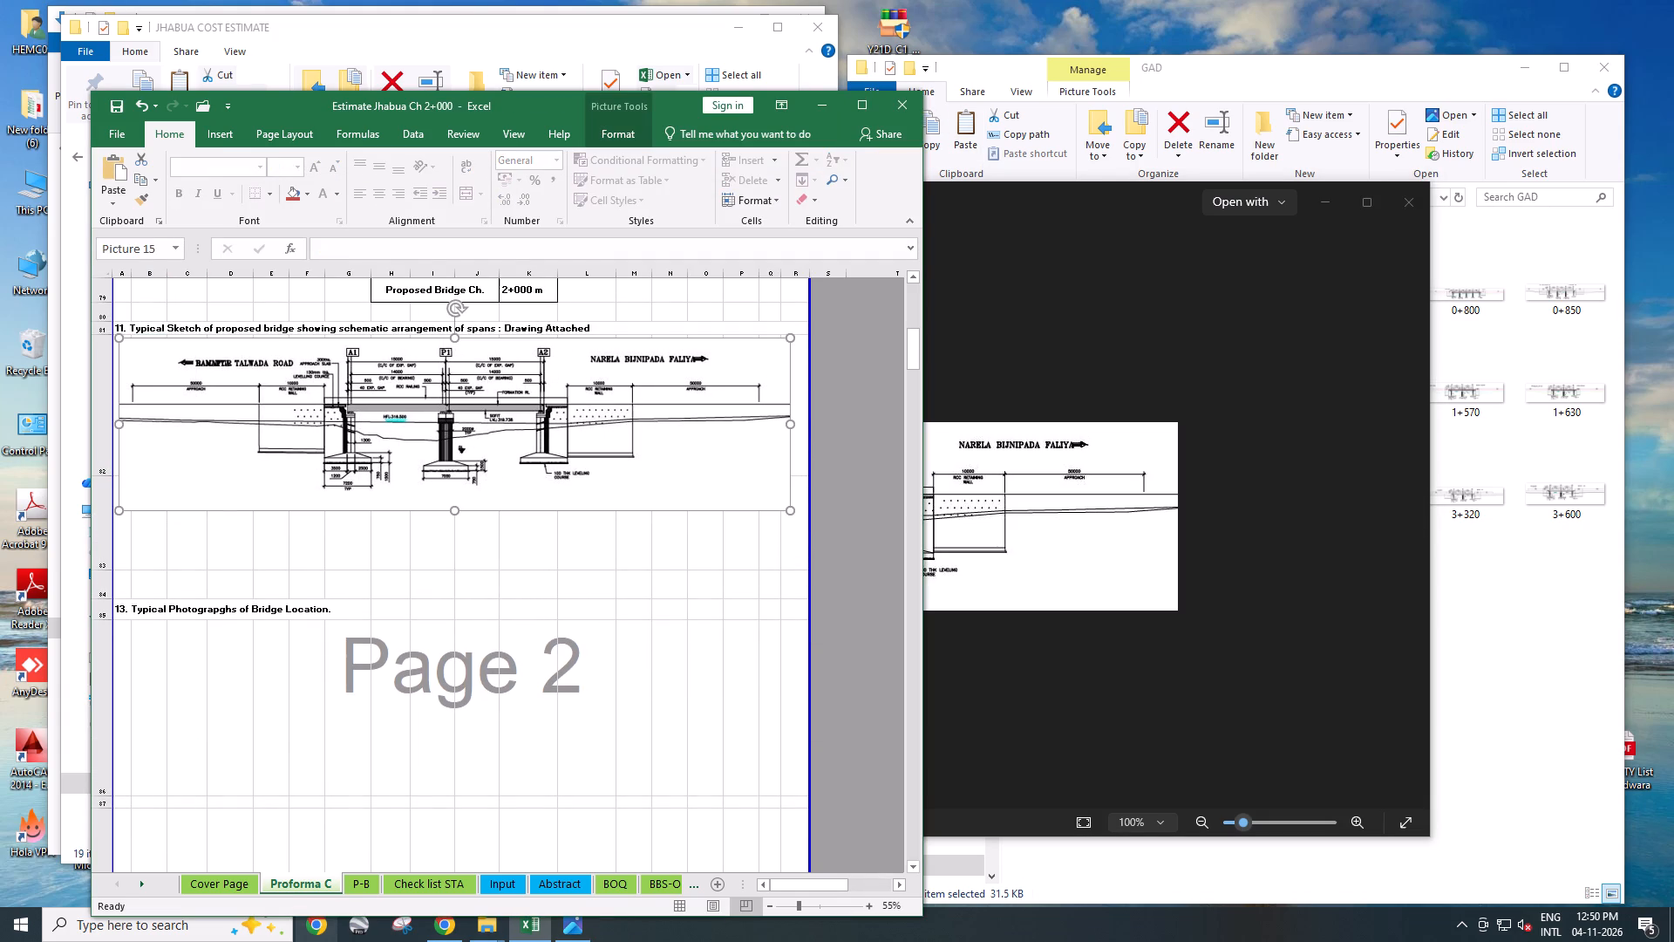
drag(453, 511, 449, 570)
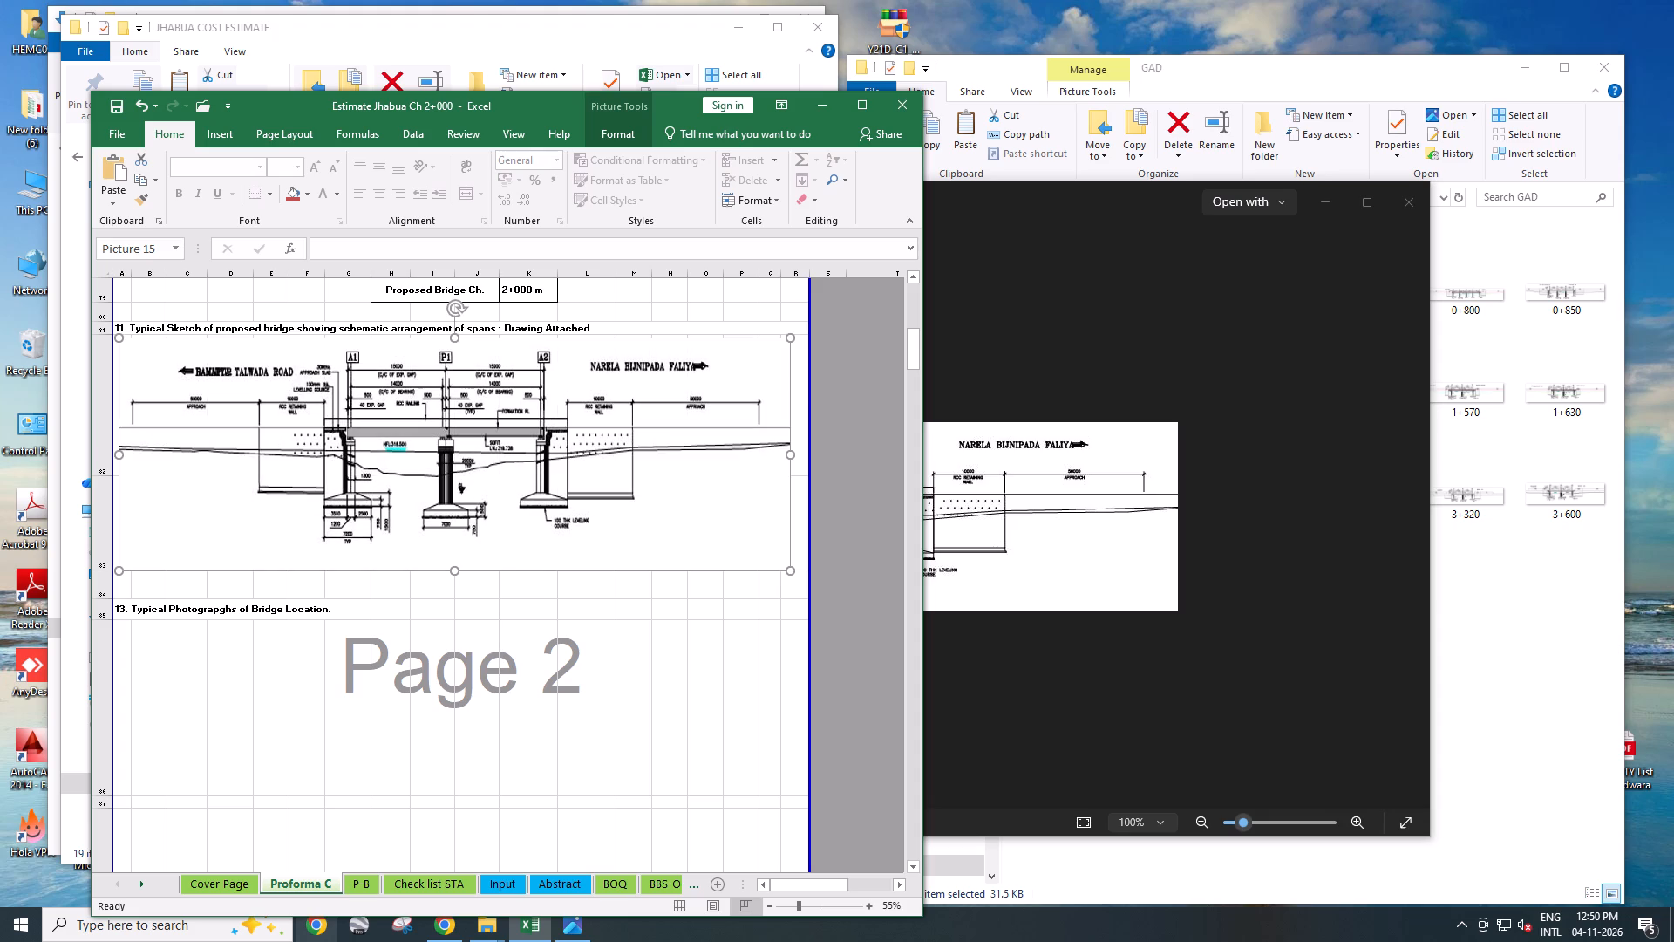
click(509, 726)
click(1405, 213)
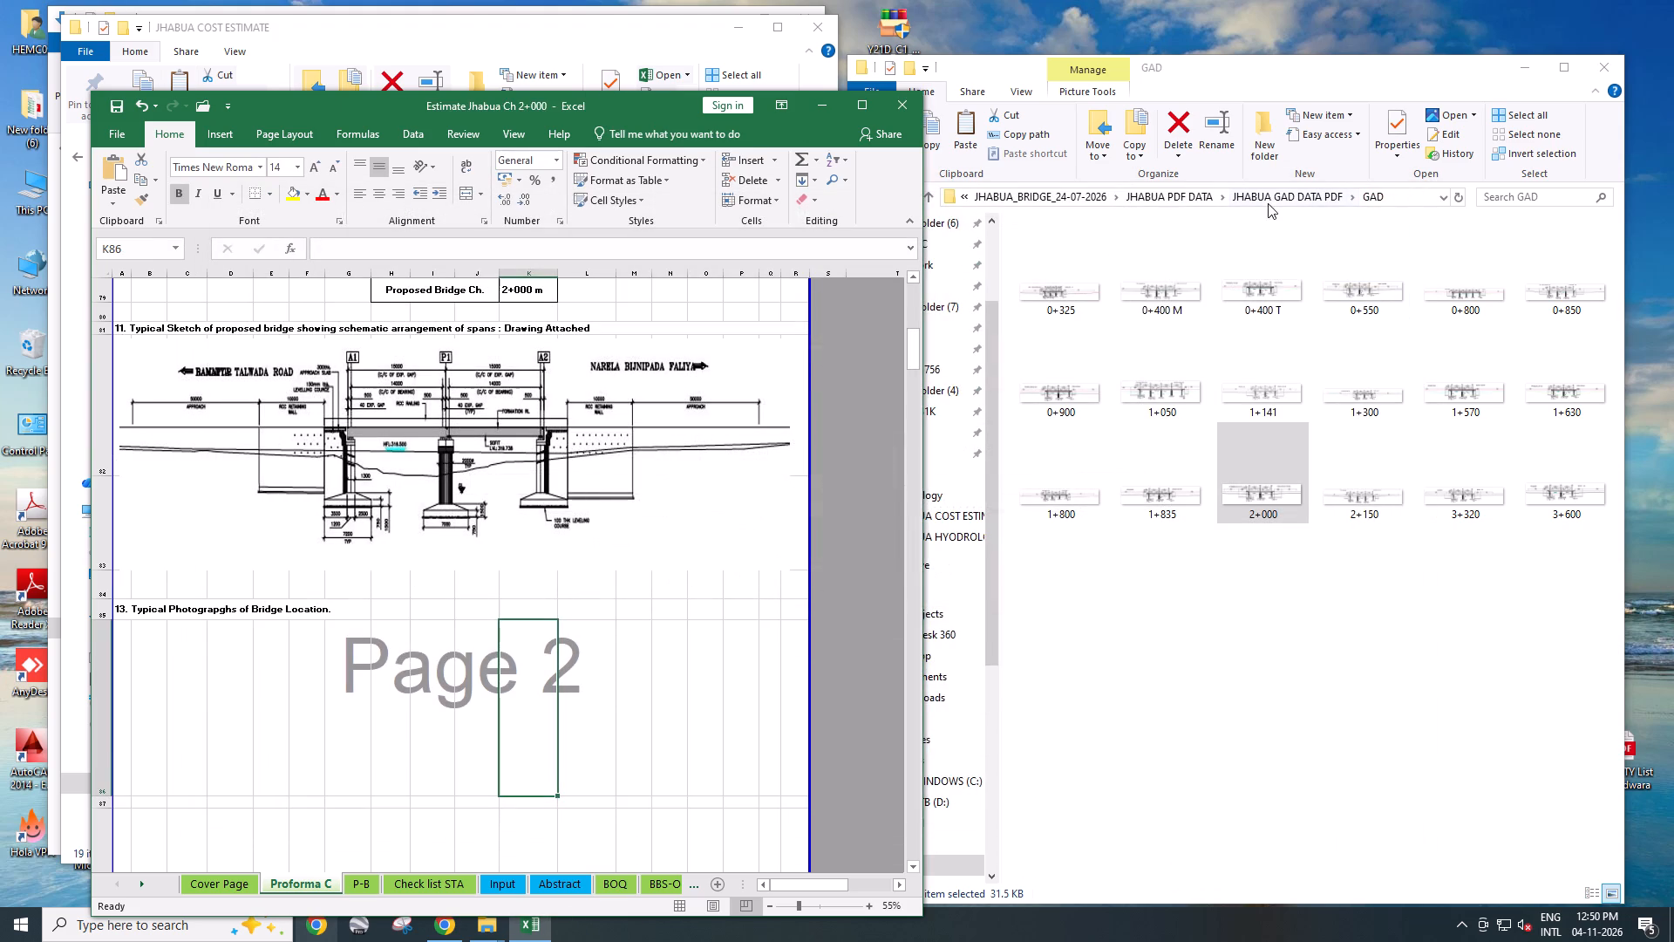
Open the 2+000 topo photos folder and browse its site photos to the stream-crossing shot, WhatsApp Image 2026-08-24 at 16.12.35 (2).
click(491, 931)
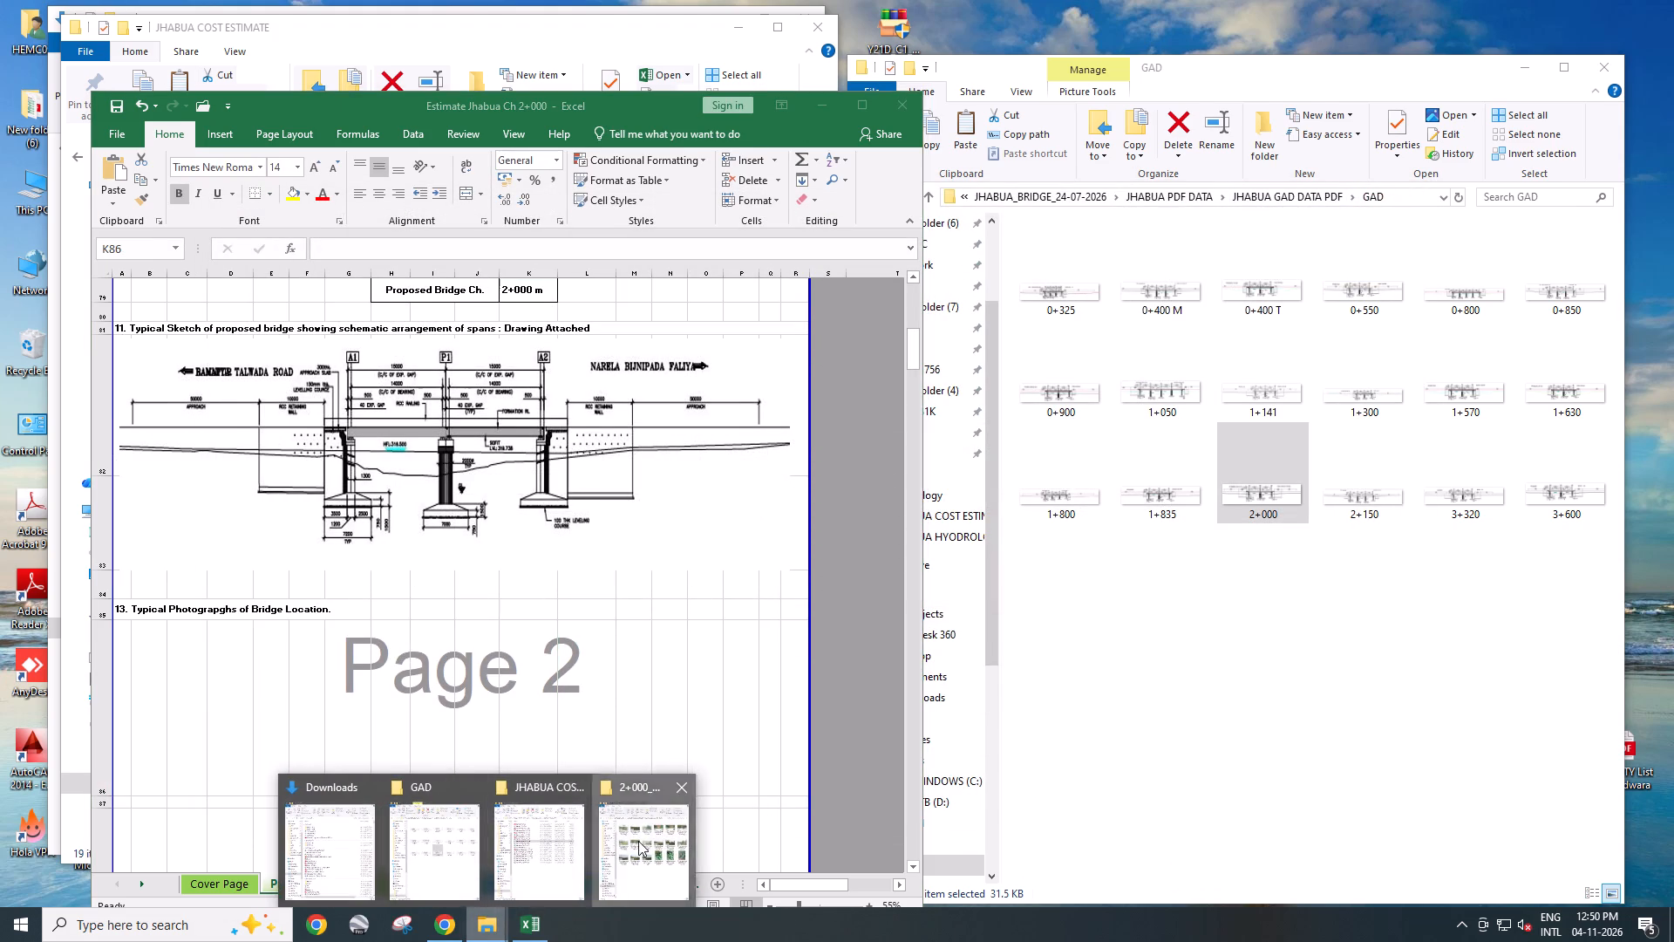
click(638, 841)
double_click(1087, 219)
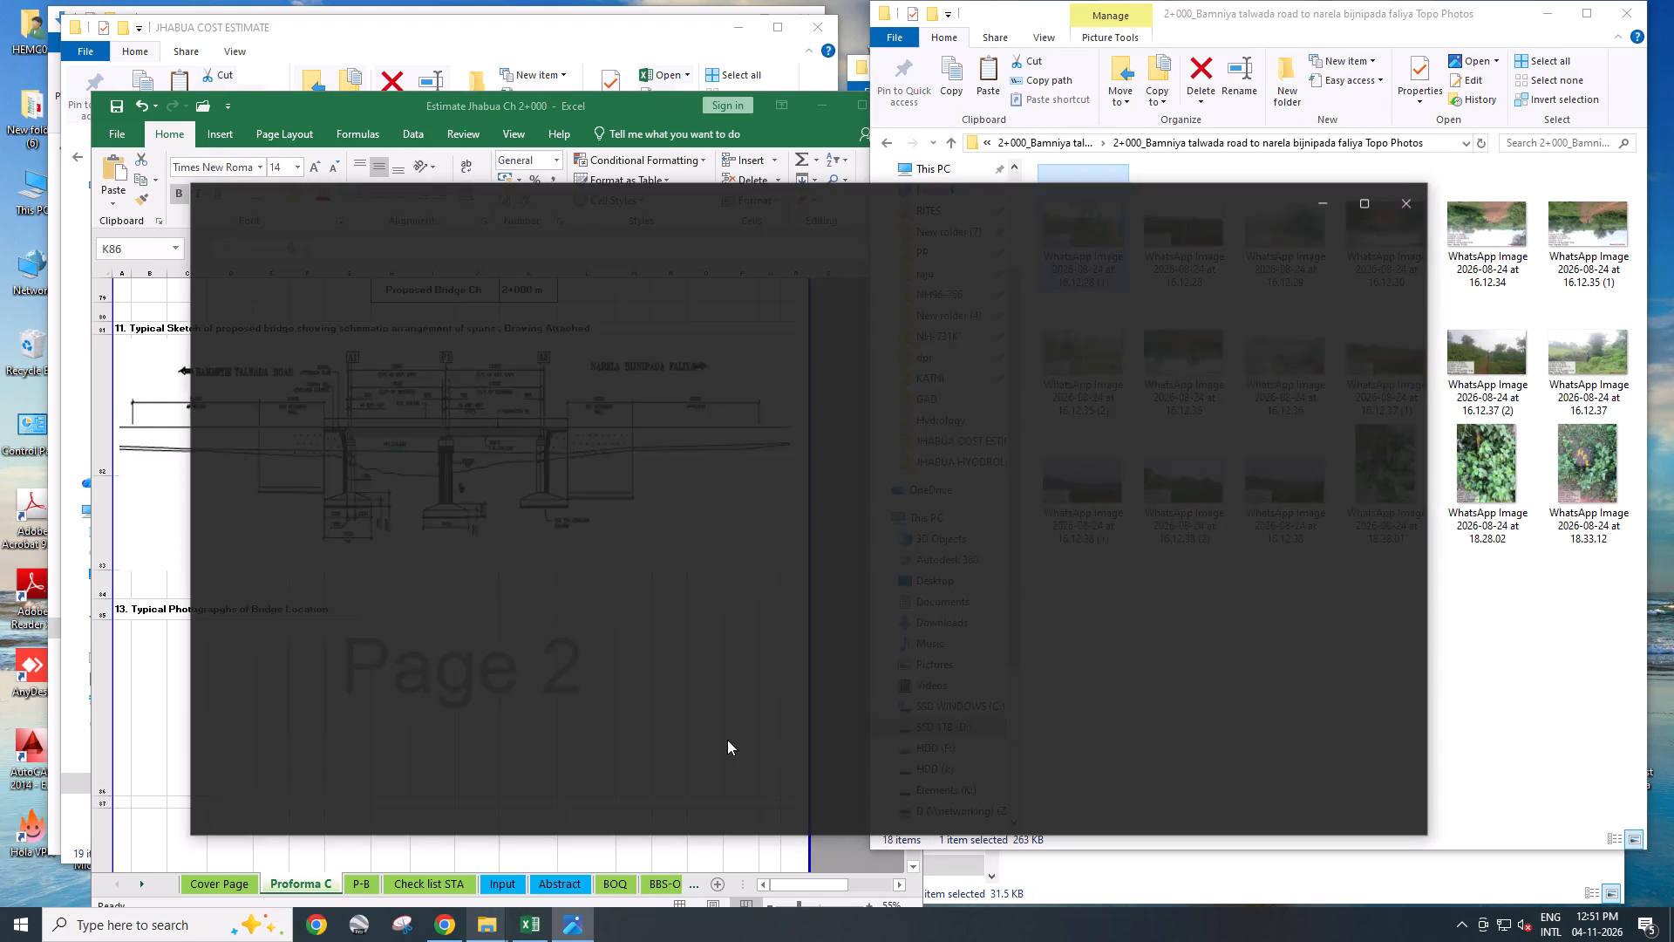
click(1418, 515)
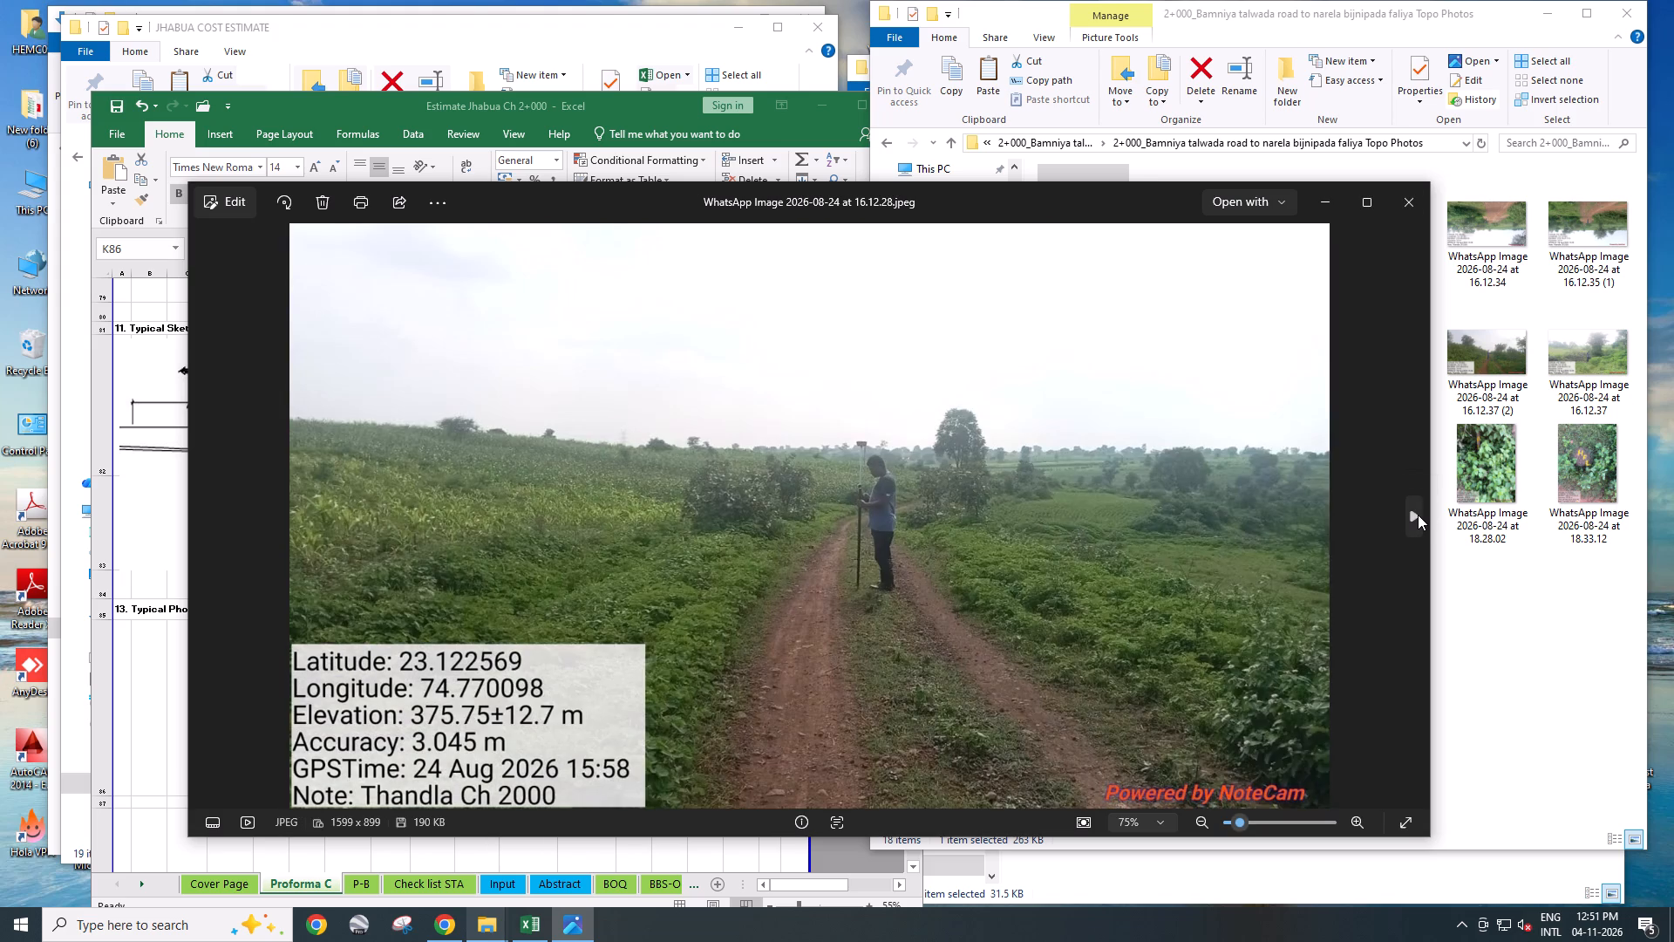
click(1418, 515)
click(1418, 515)
click(1418, 515)
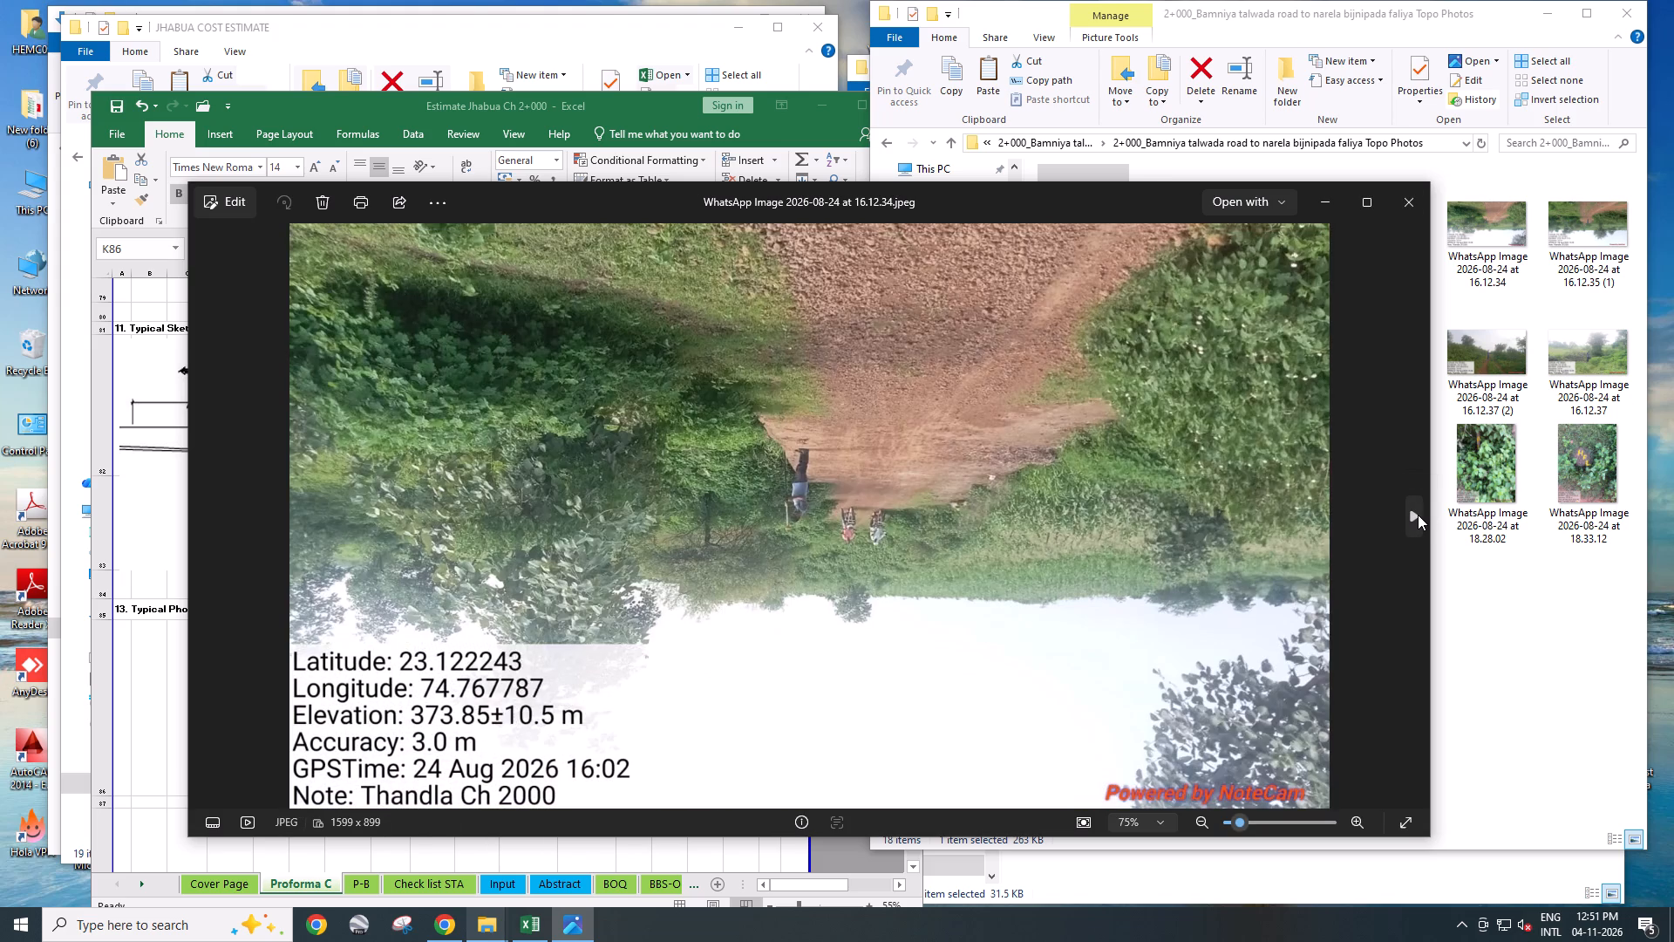
click(1417, 515)
click(1417, 515)
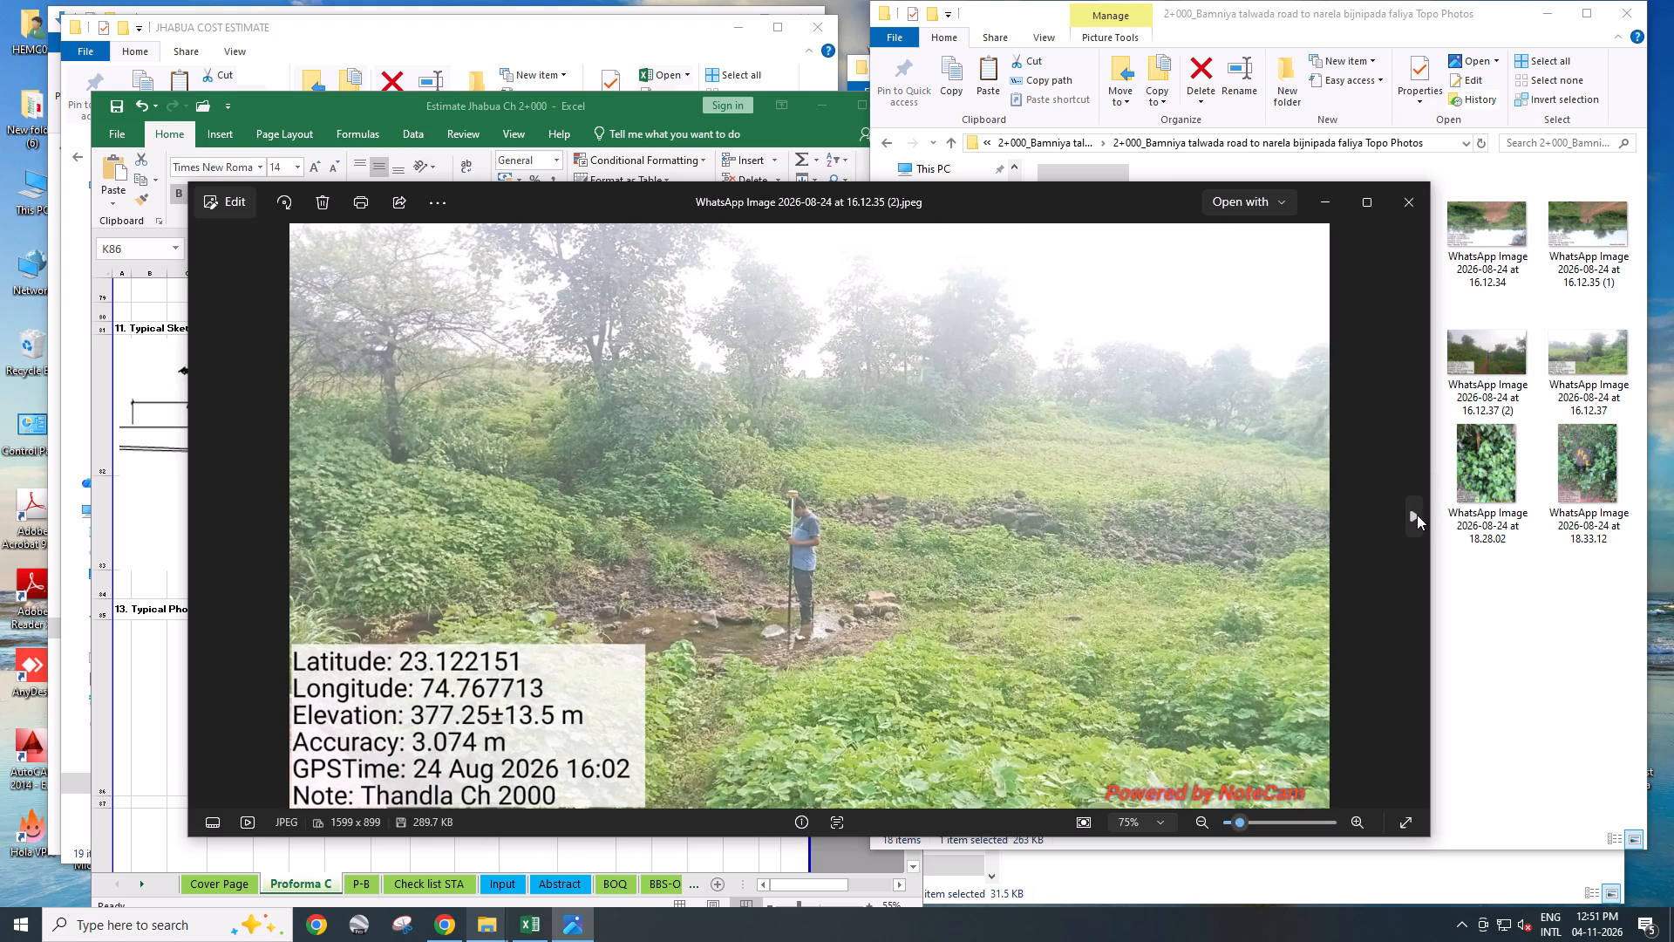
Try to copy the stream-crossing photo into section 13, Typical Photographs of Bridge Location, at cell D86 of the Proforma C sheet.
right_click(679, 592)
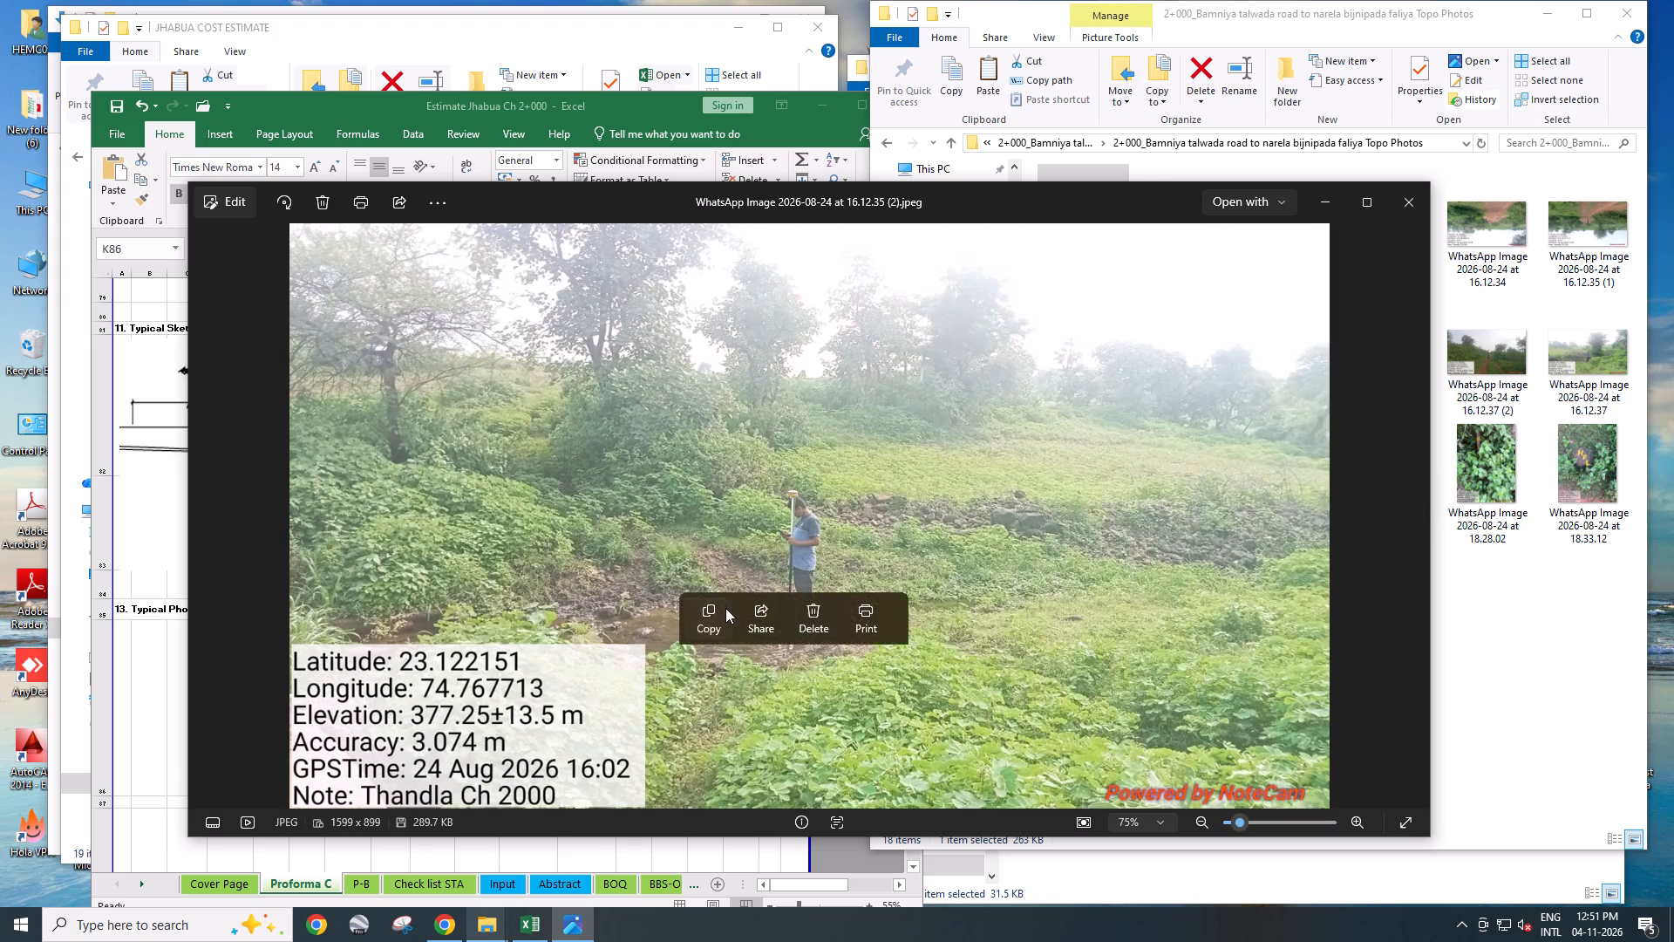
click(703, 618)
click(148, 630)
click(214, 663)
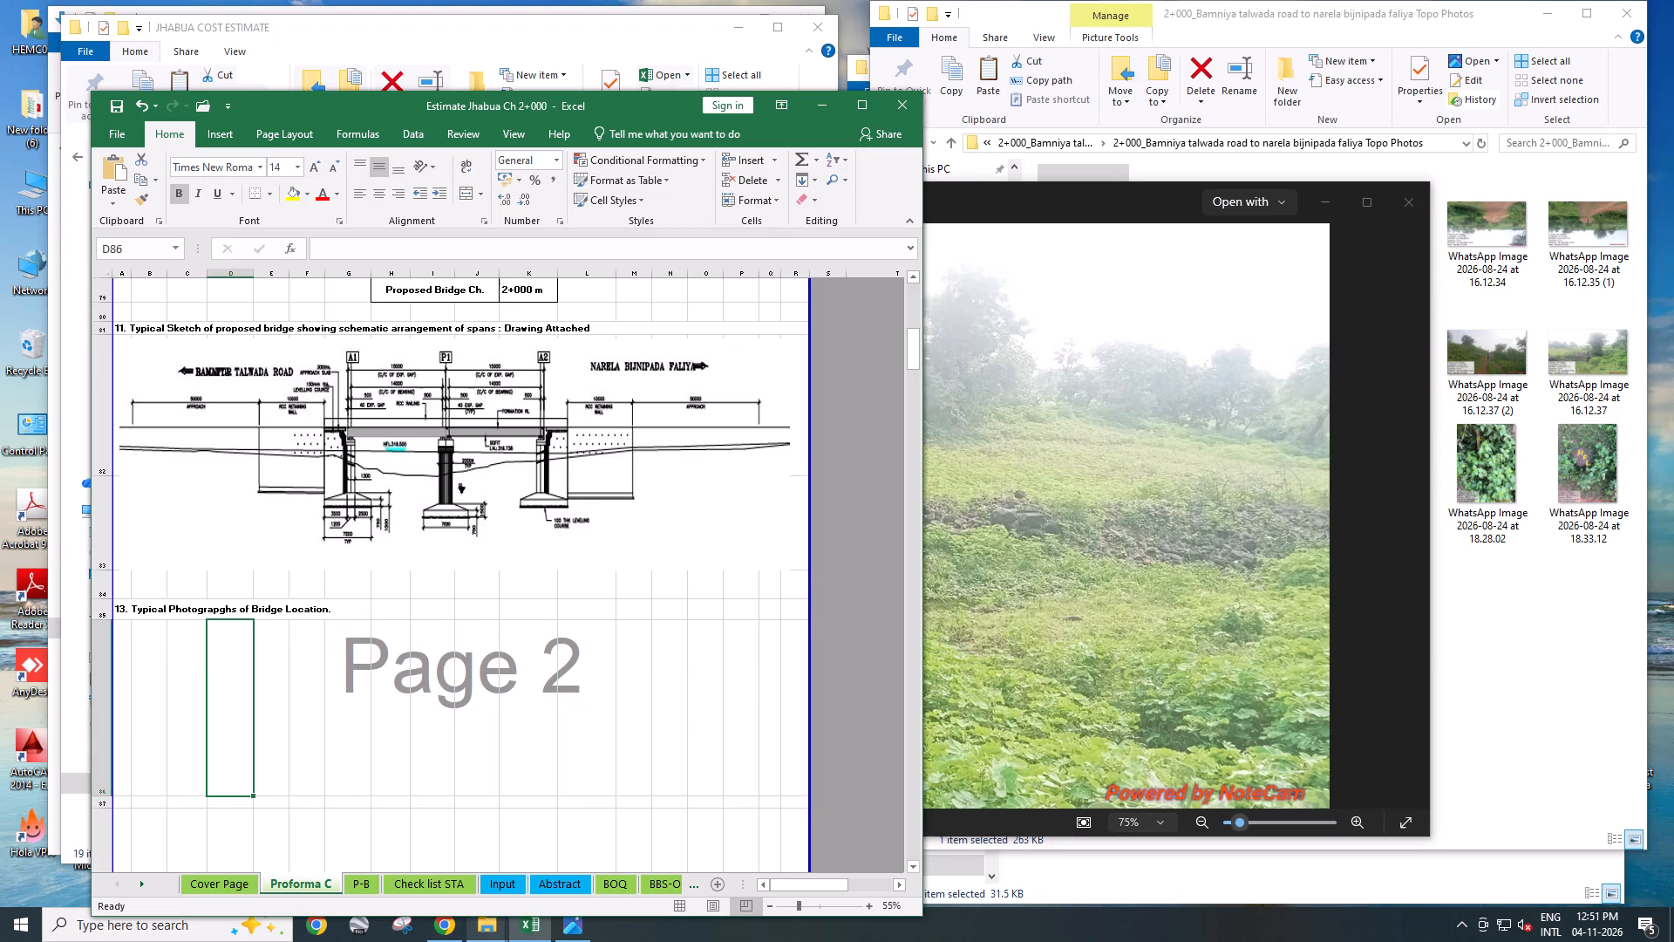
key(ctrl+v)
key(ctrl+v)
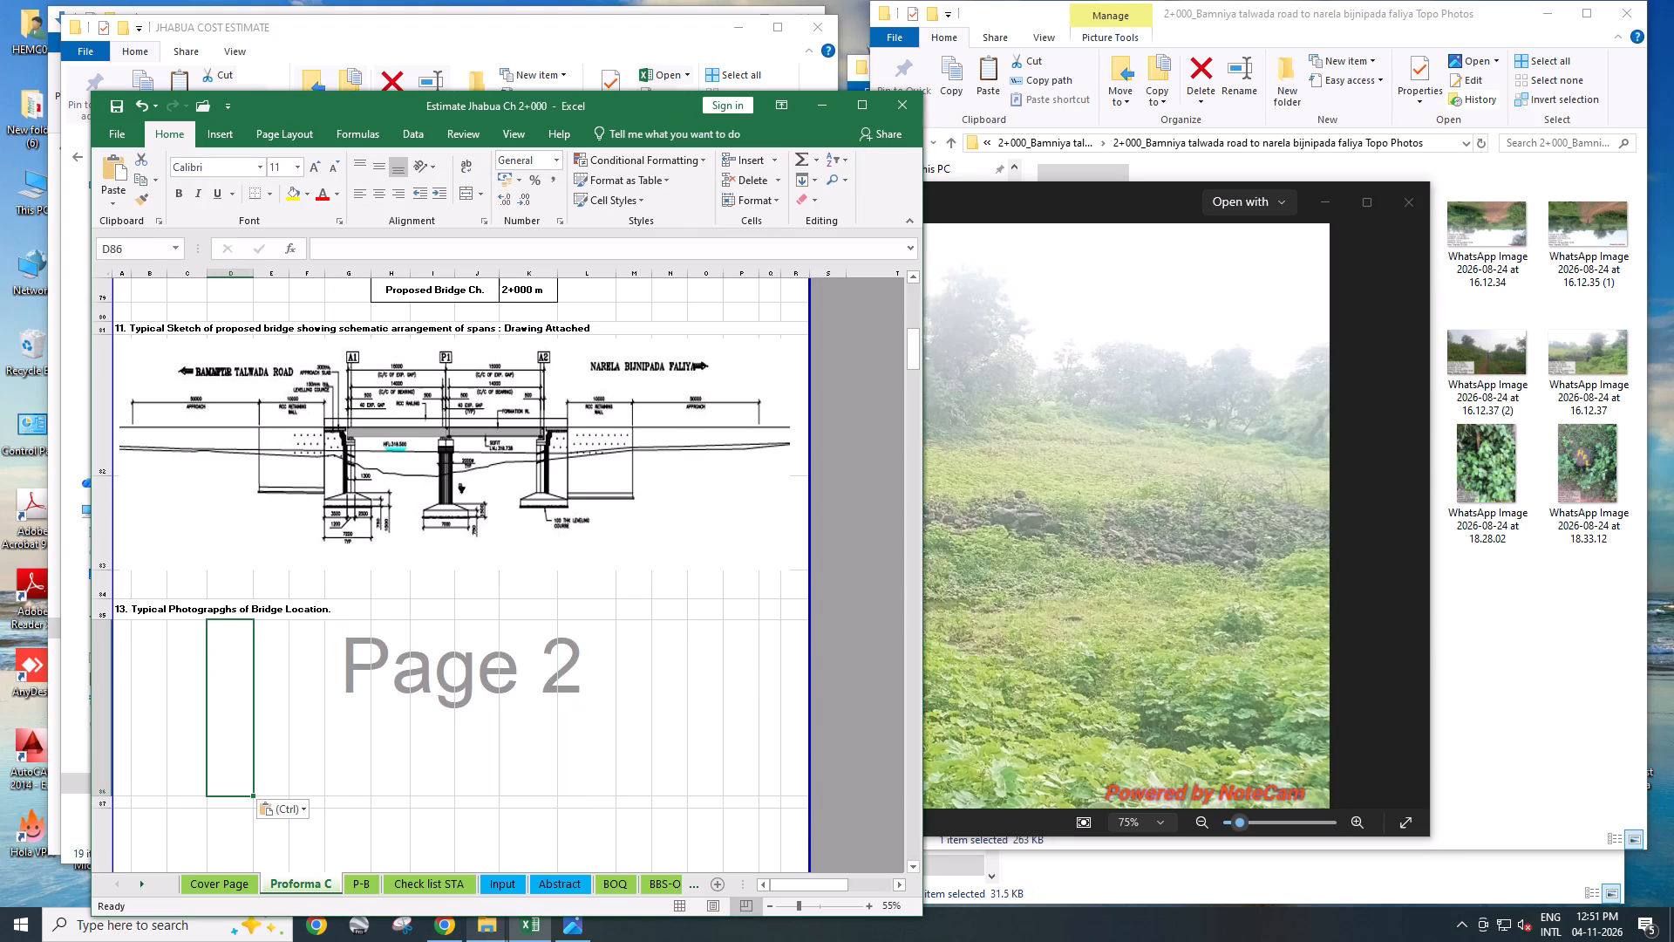
Copy the same stream-crossing photo from the viewer again and try to paste it under section 13 at cell B86.
key(alt+Tab)
right_click(804, 597)
click(832, 625)
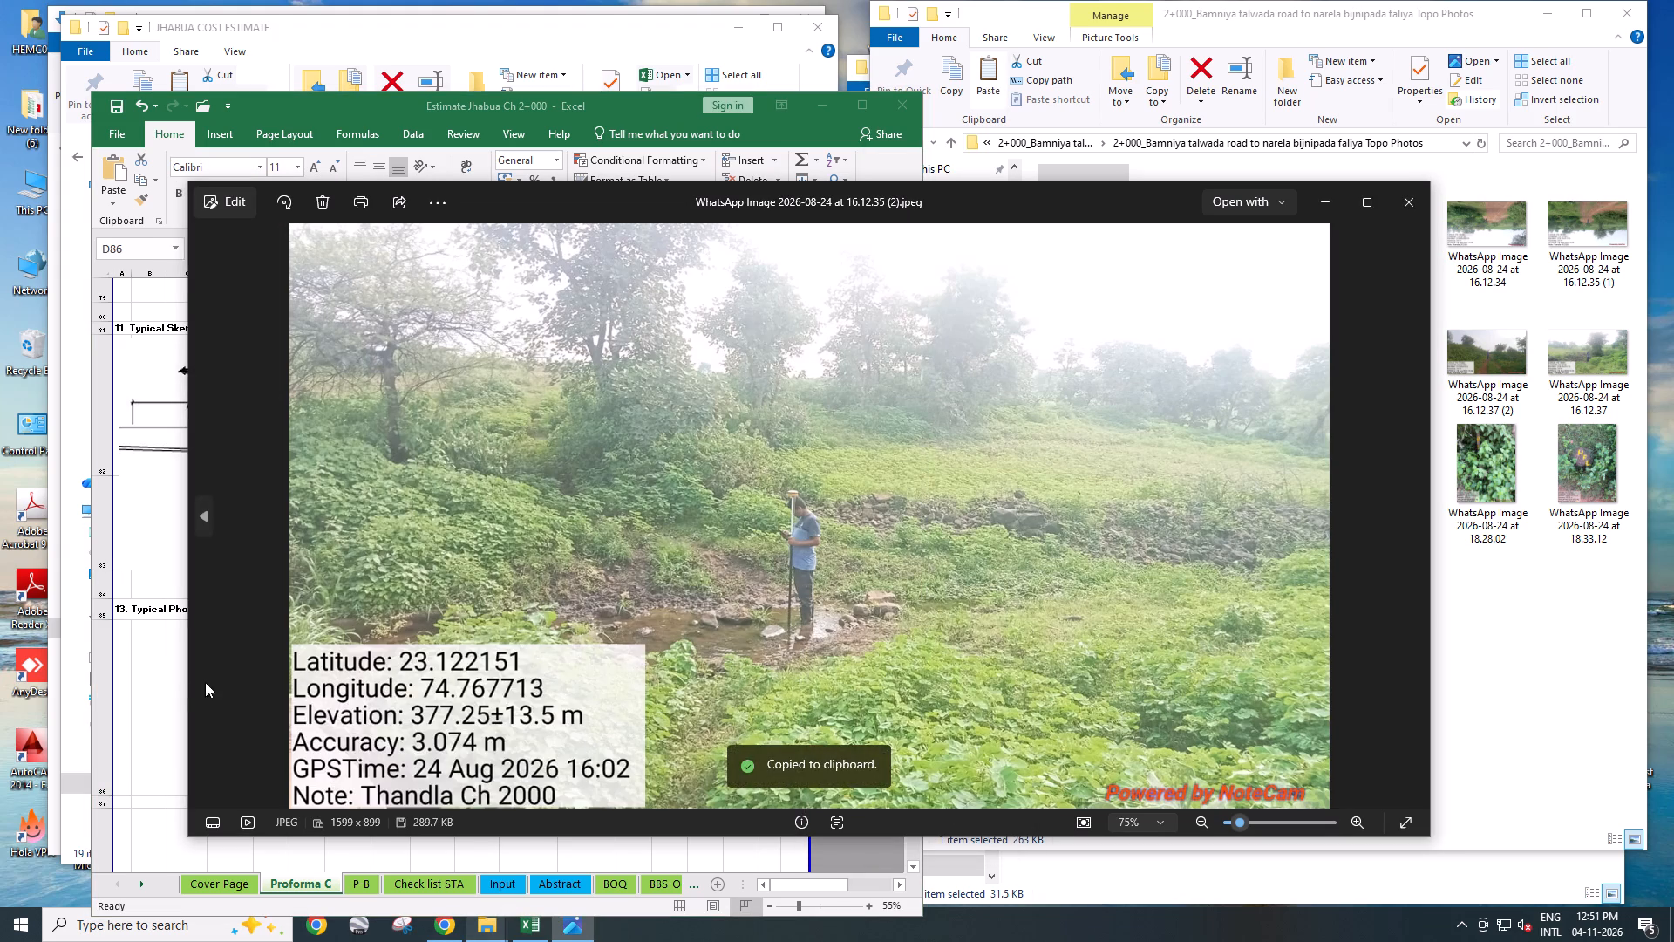
click(173, 688)
click(156, 674)
key(ctrl+v)
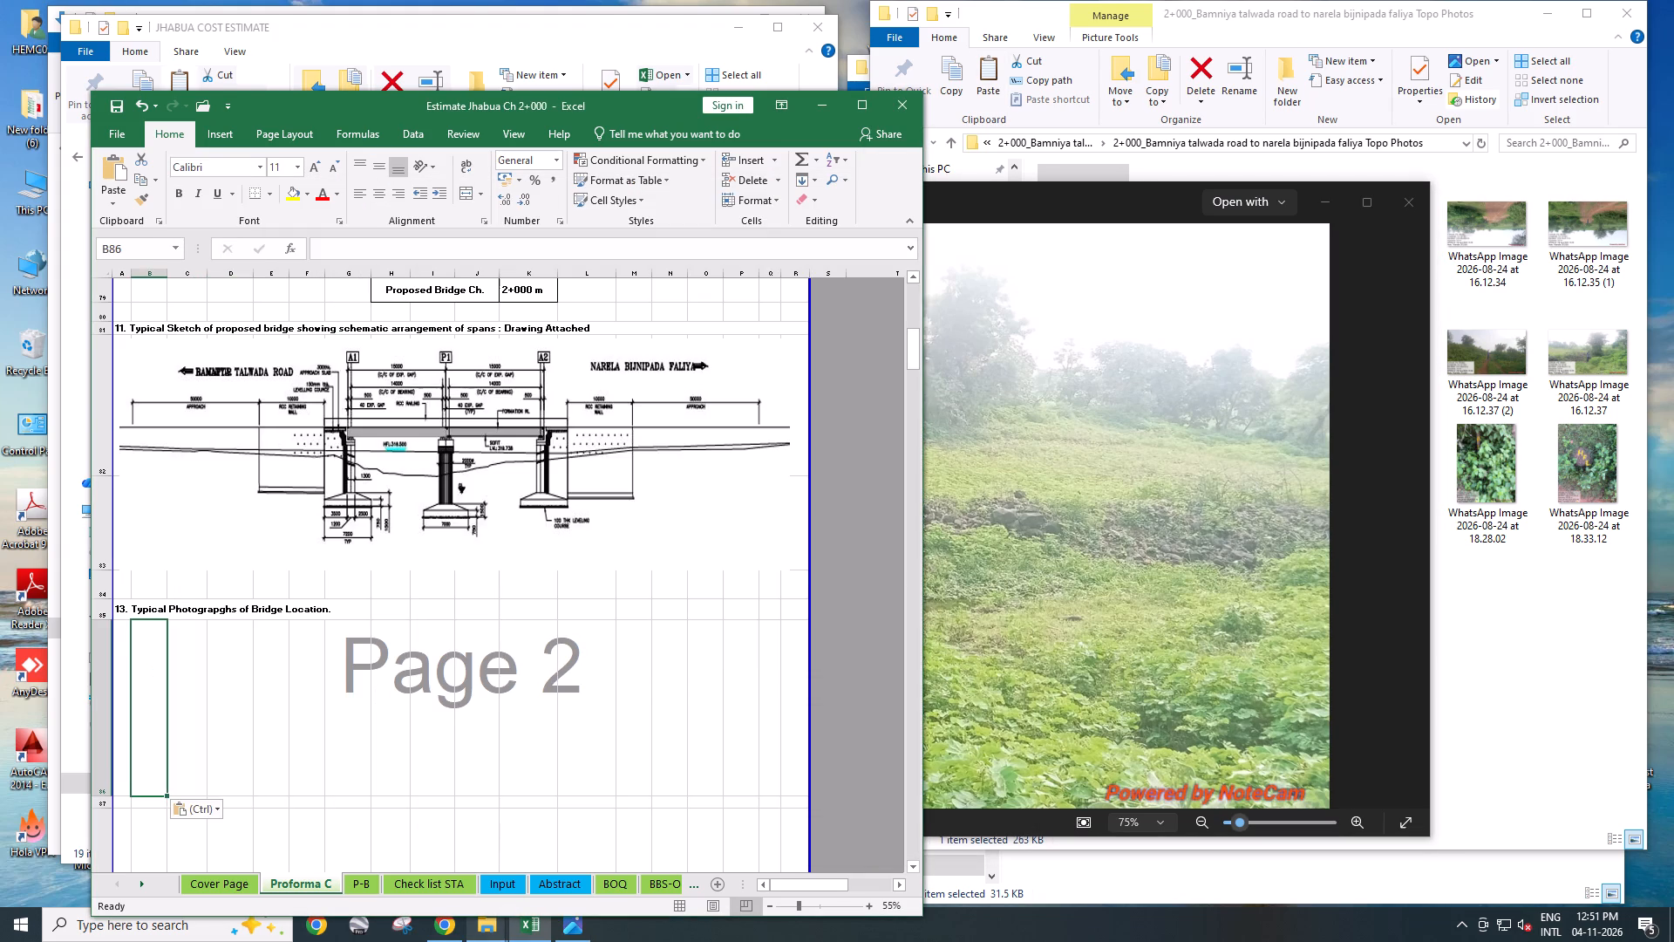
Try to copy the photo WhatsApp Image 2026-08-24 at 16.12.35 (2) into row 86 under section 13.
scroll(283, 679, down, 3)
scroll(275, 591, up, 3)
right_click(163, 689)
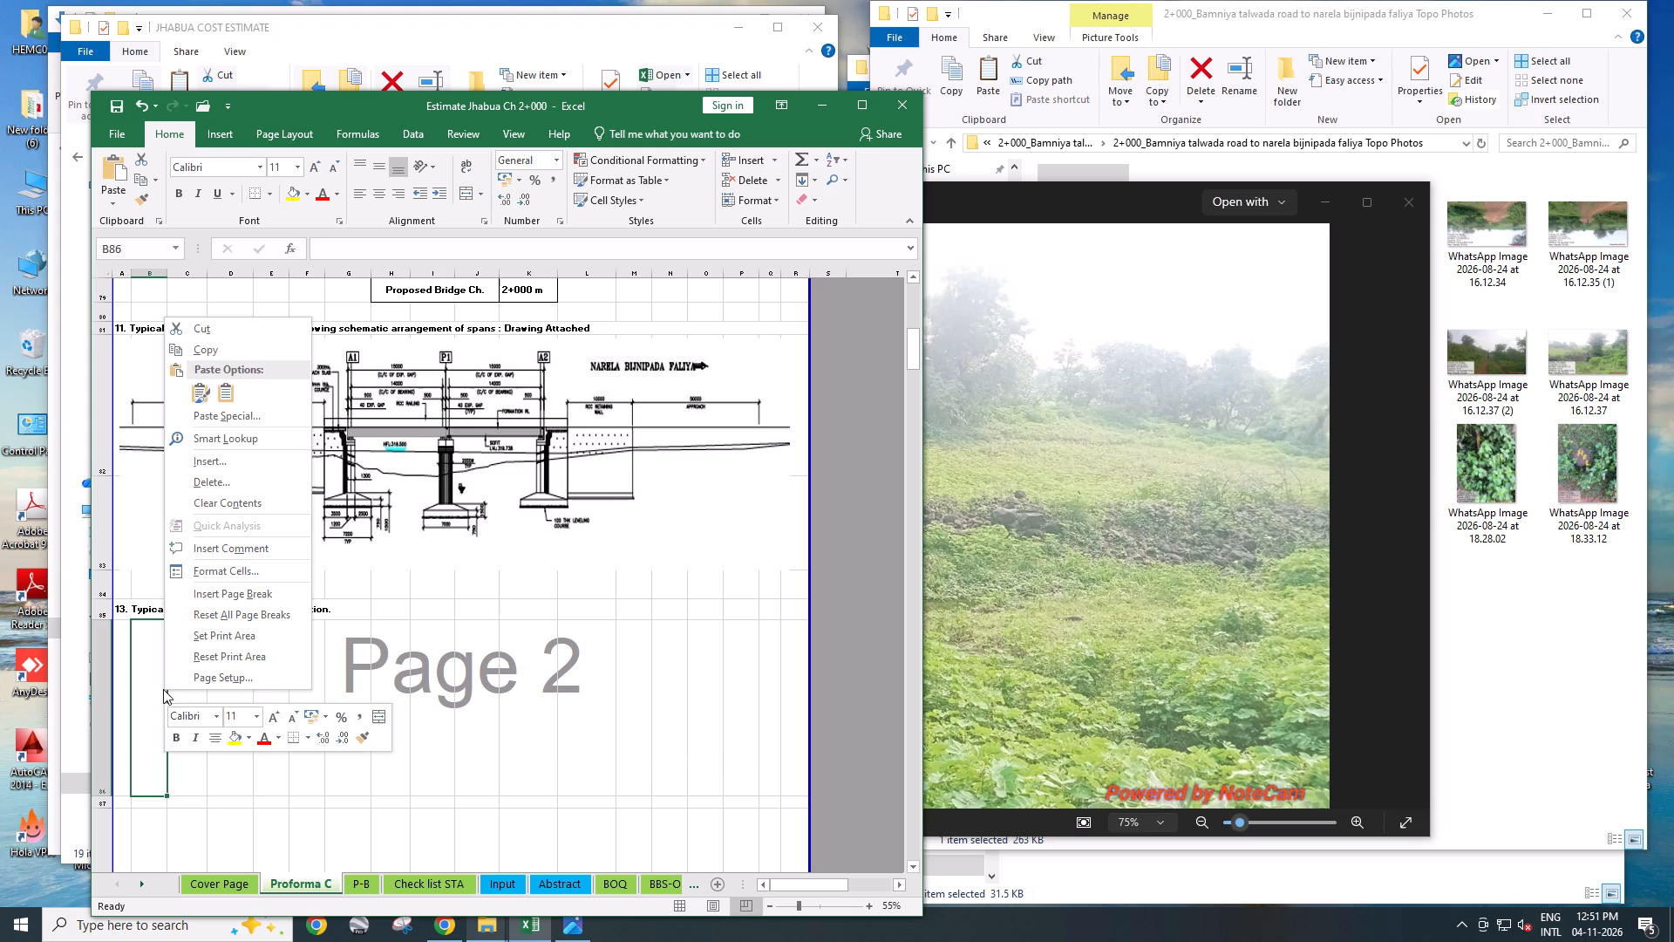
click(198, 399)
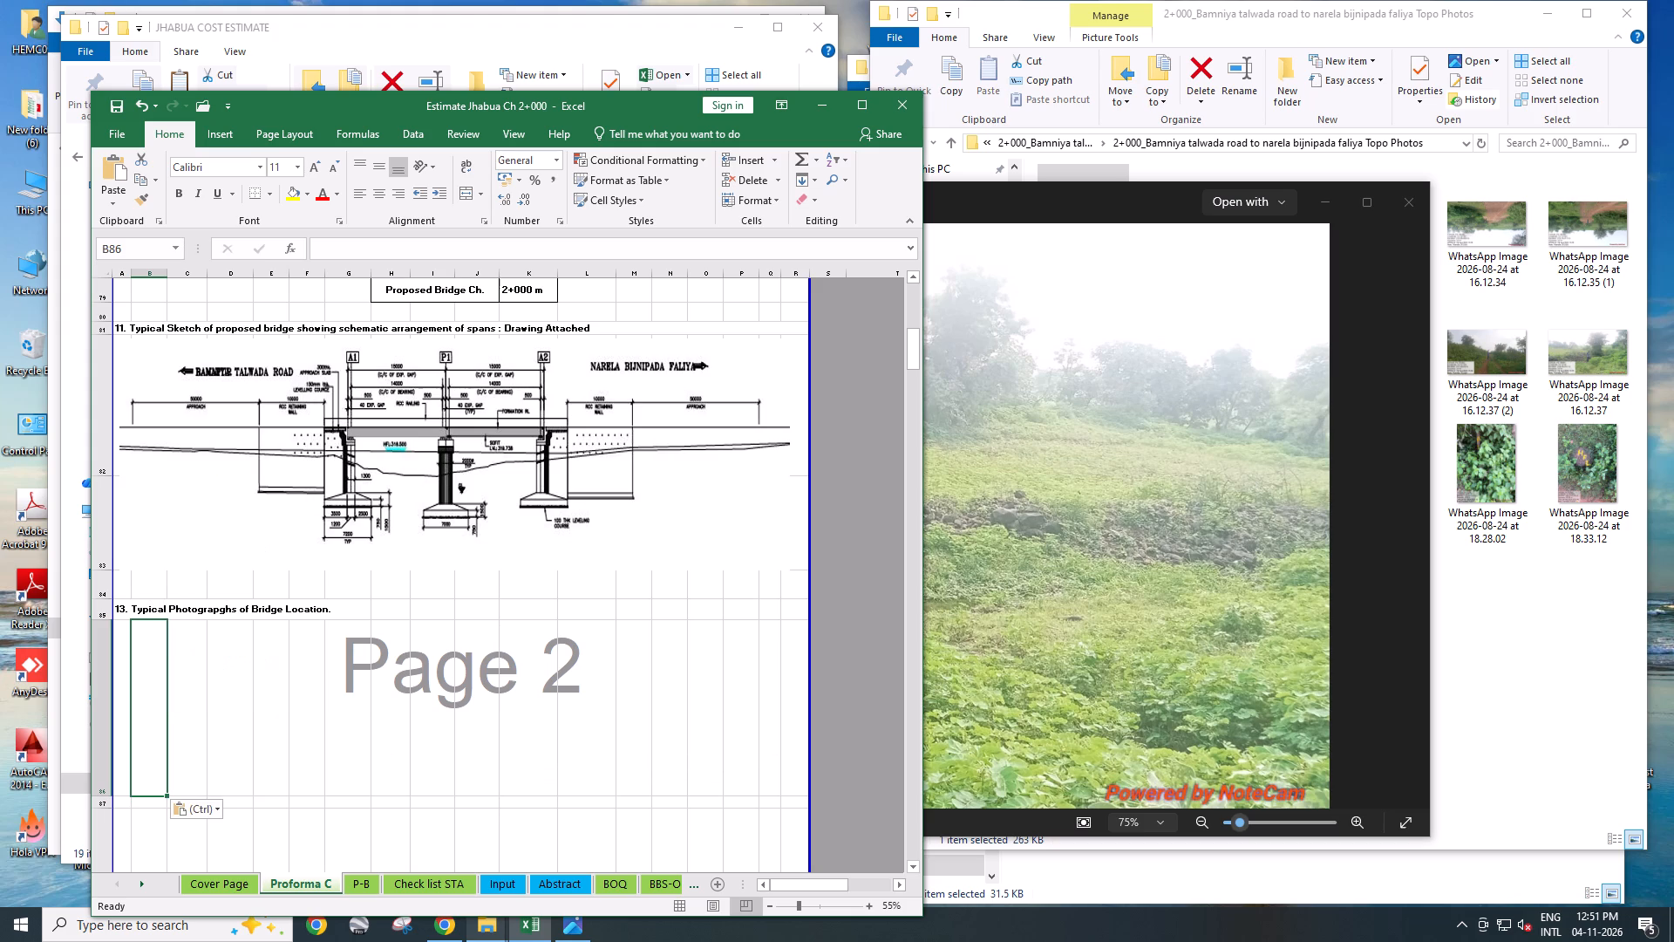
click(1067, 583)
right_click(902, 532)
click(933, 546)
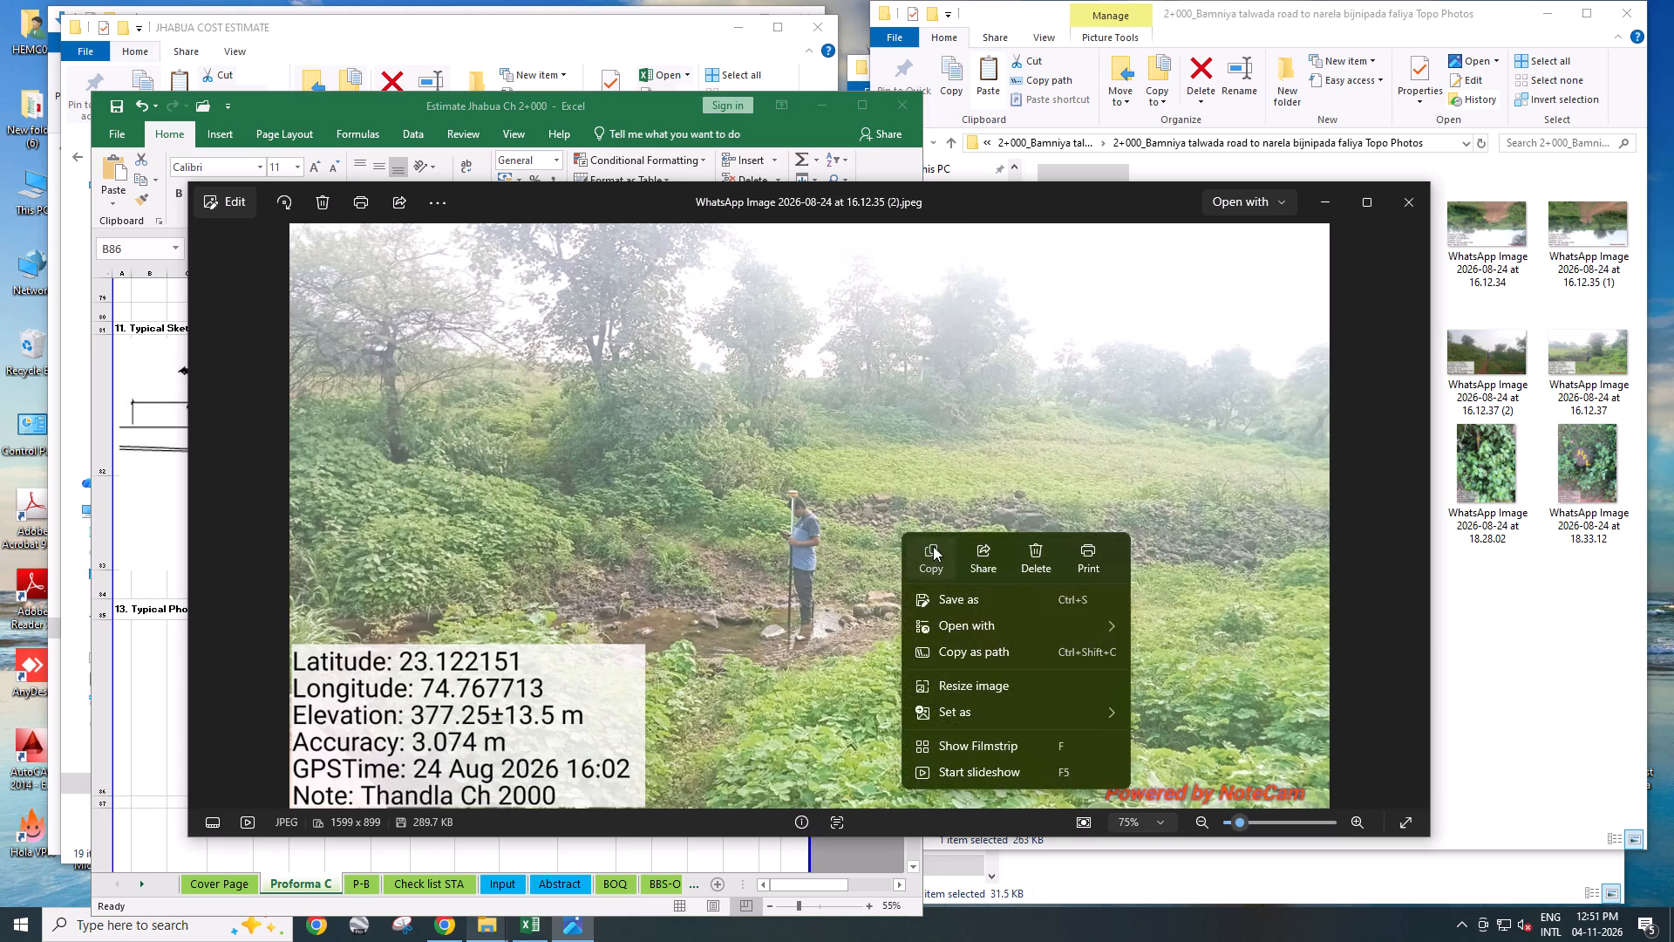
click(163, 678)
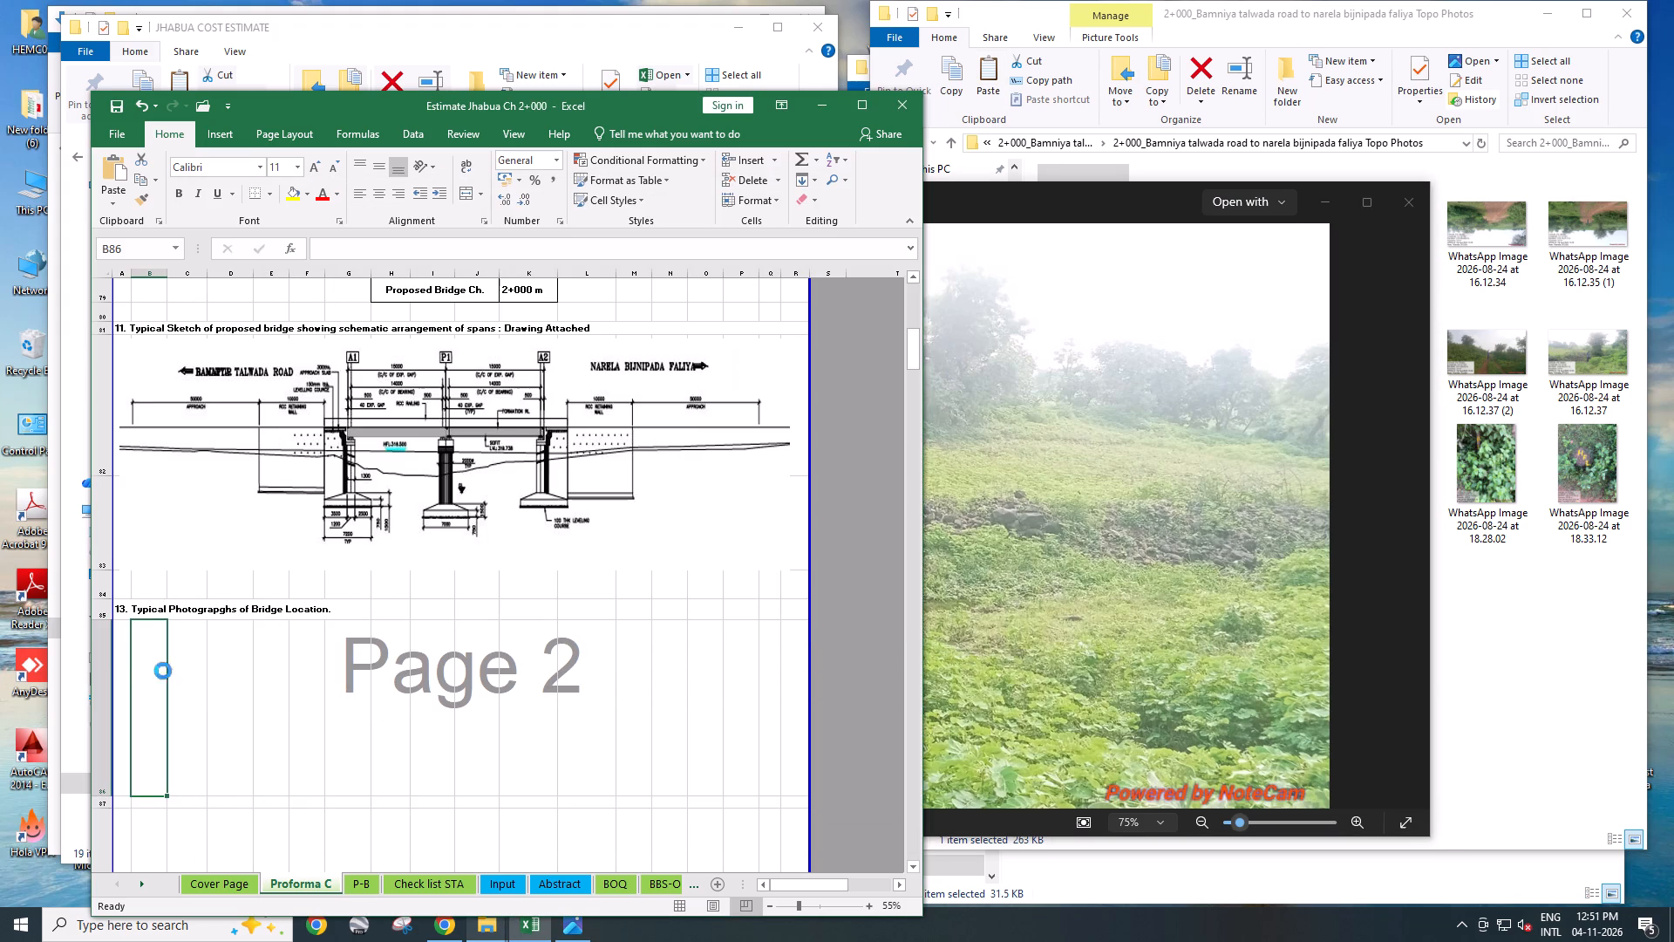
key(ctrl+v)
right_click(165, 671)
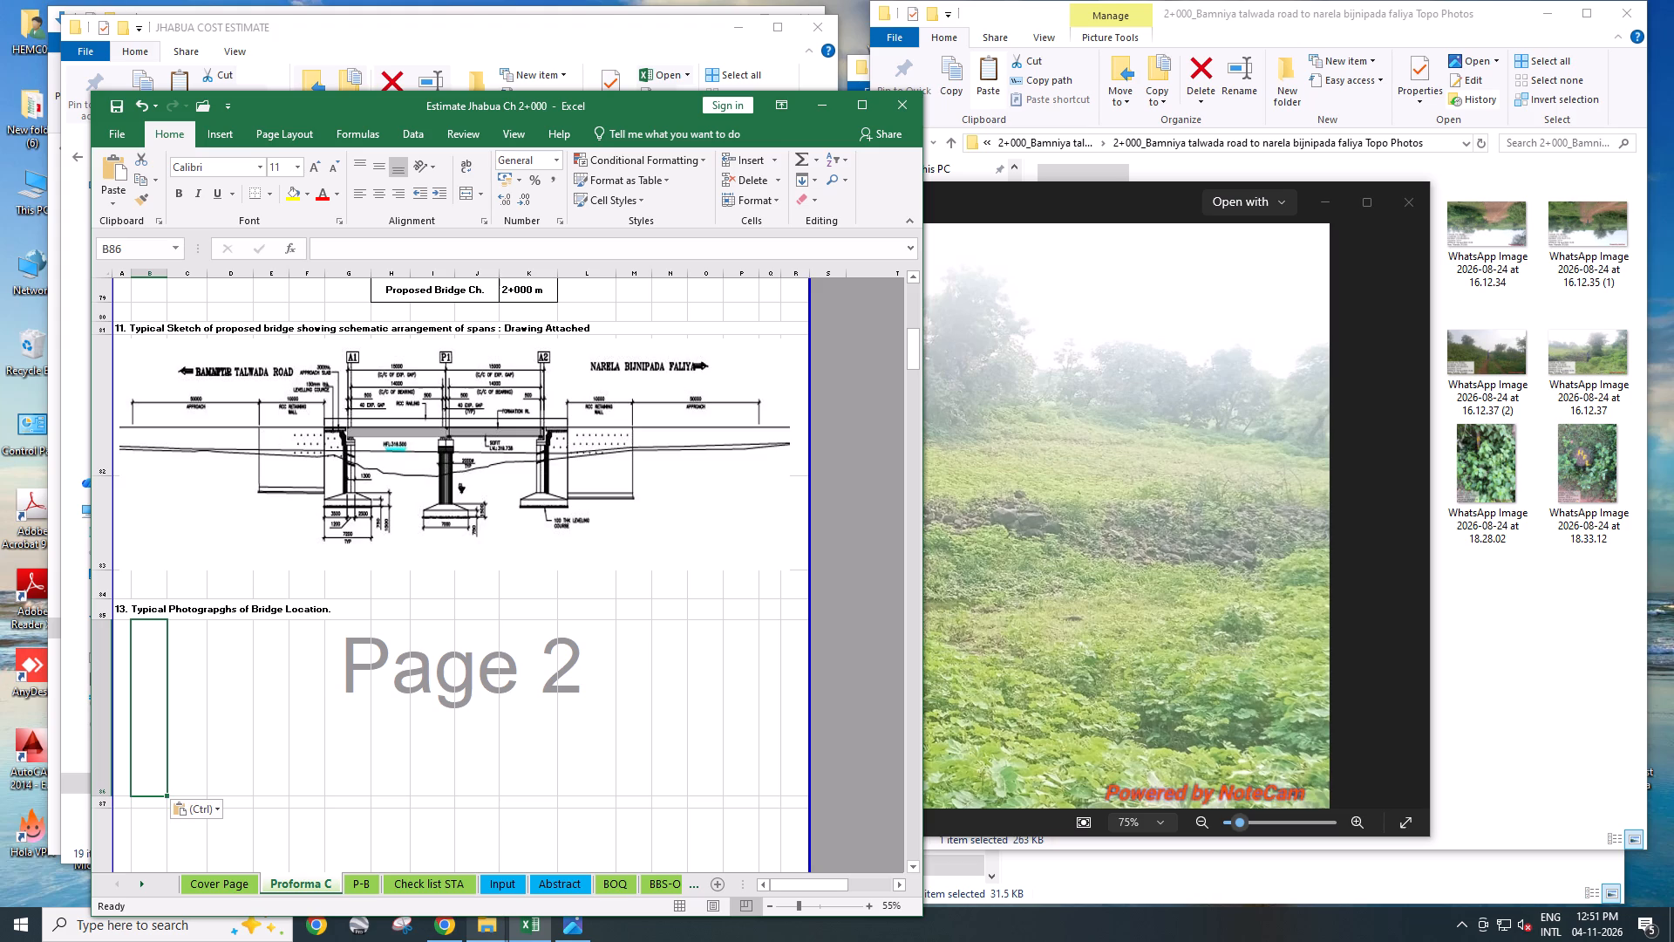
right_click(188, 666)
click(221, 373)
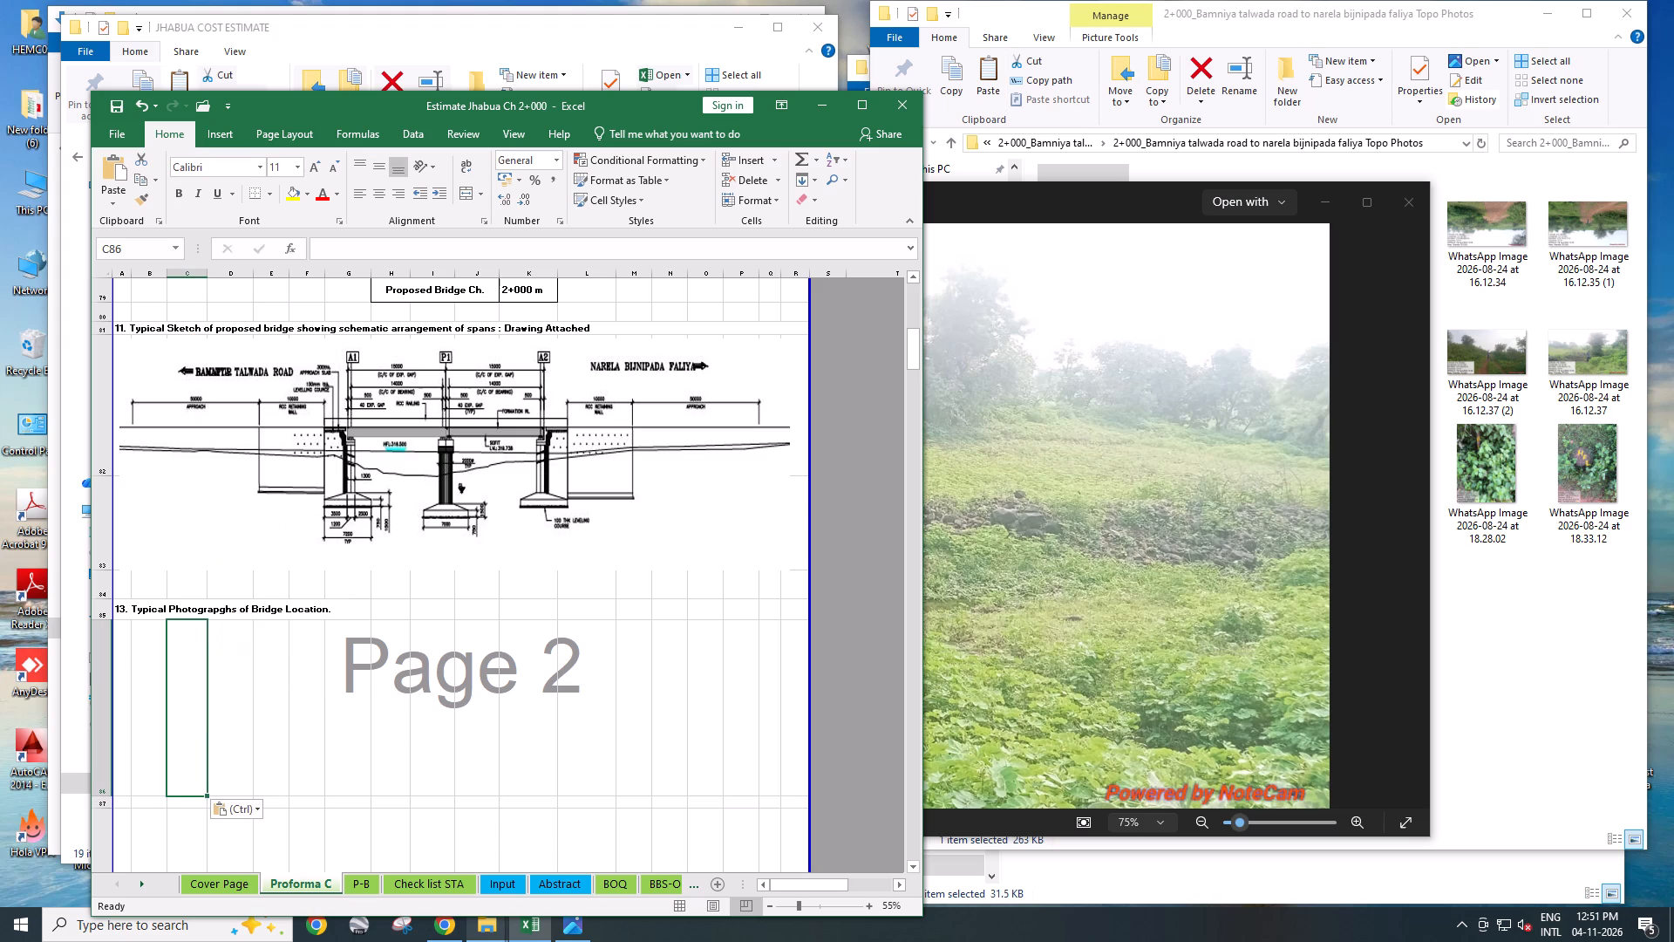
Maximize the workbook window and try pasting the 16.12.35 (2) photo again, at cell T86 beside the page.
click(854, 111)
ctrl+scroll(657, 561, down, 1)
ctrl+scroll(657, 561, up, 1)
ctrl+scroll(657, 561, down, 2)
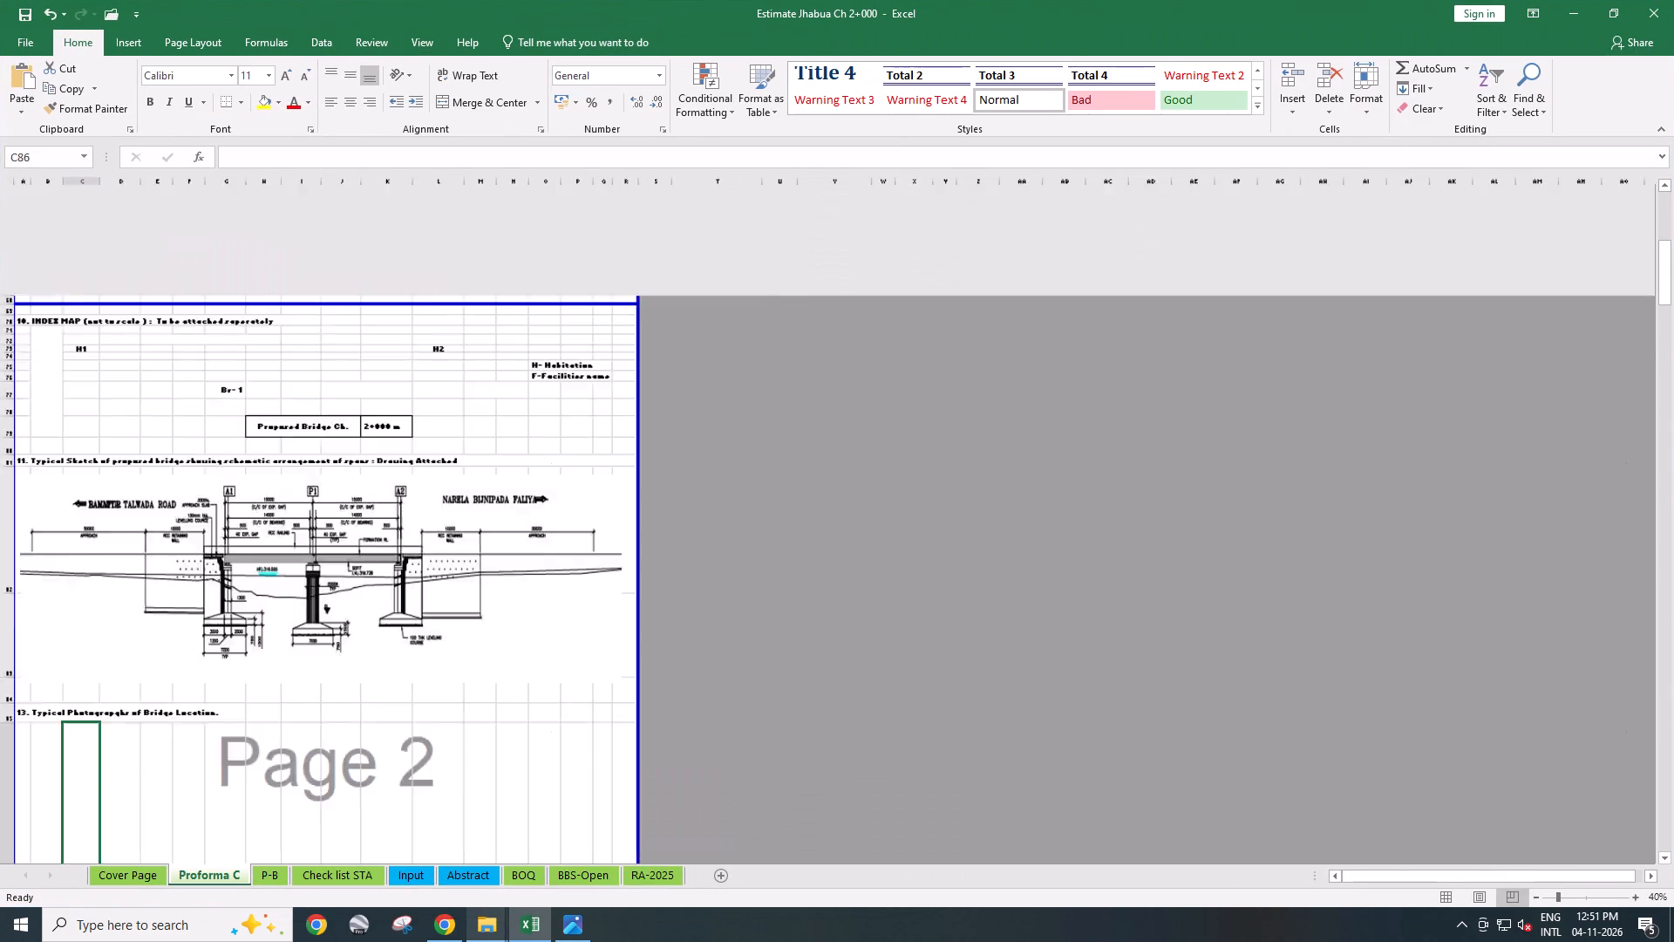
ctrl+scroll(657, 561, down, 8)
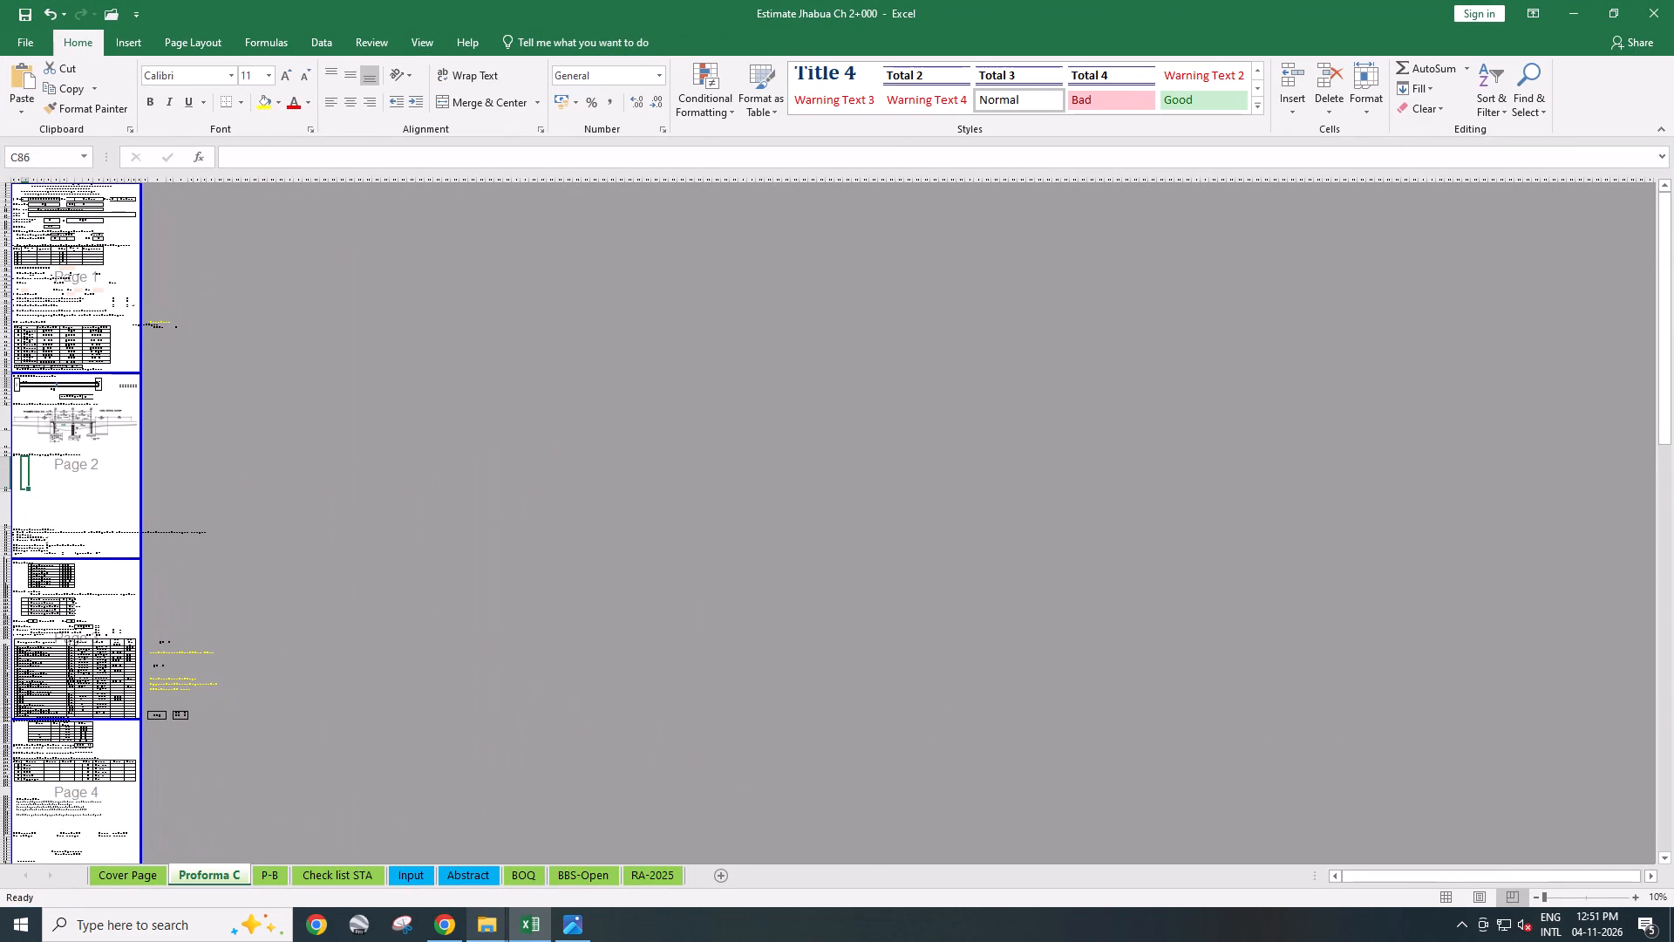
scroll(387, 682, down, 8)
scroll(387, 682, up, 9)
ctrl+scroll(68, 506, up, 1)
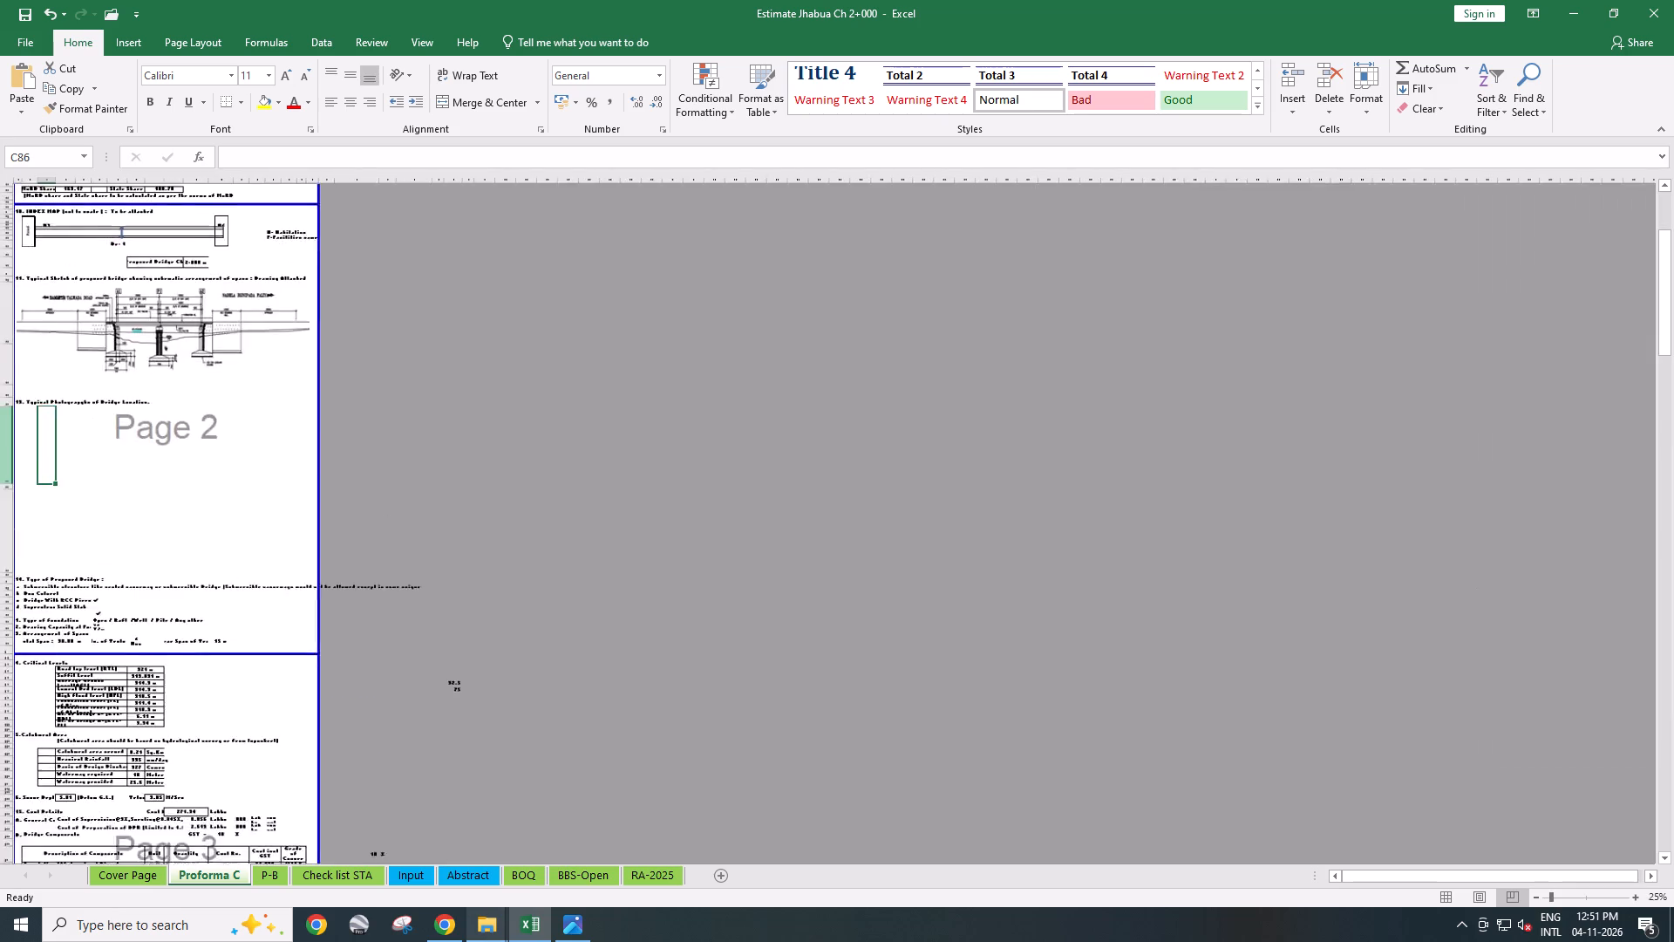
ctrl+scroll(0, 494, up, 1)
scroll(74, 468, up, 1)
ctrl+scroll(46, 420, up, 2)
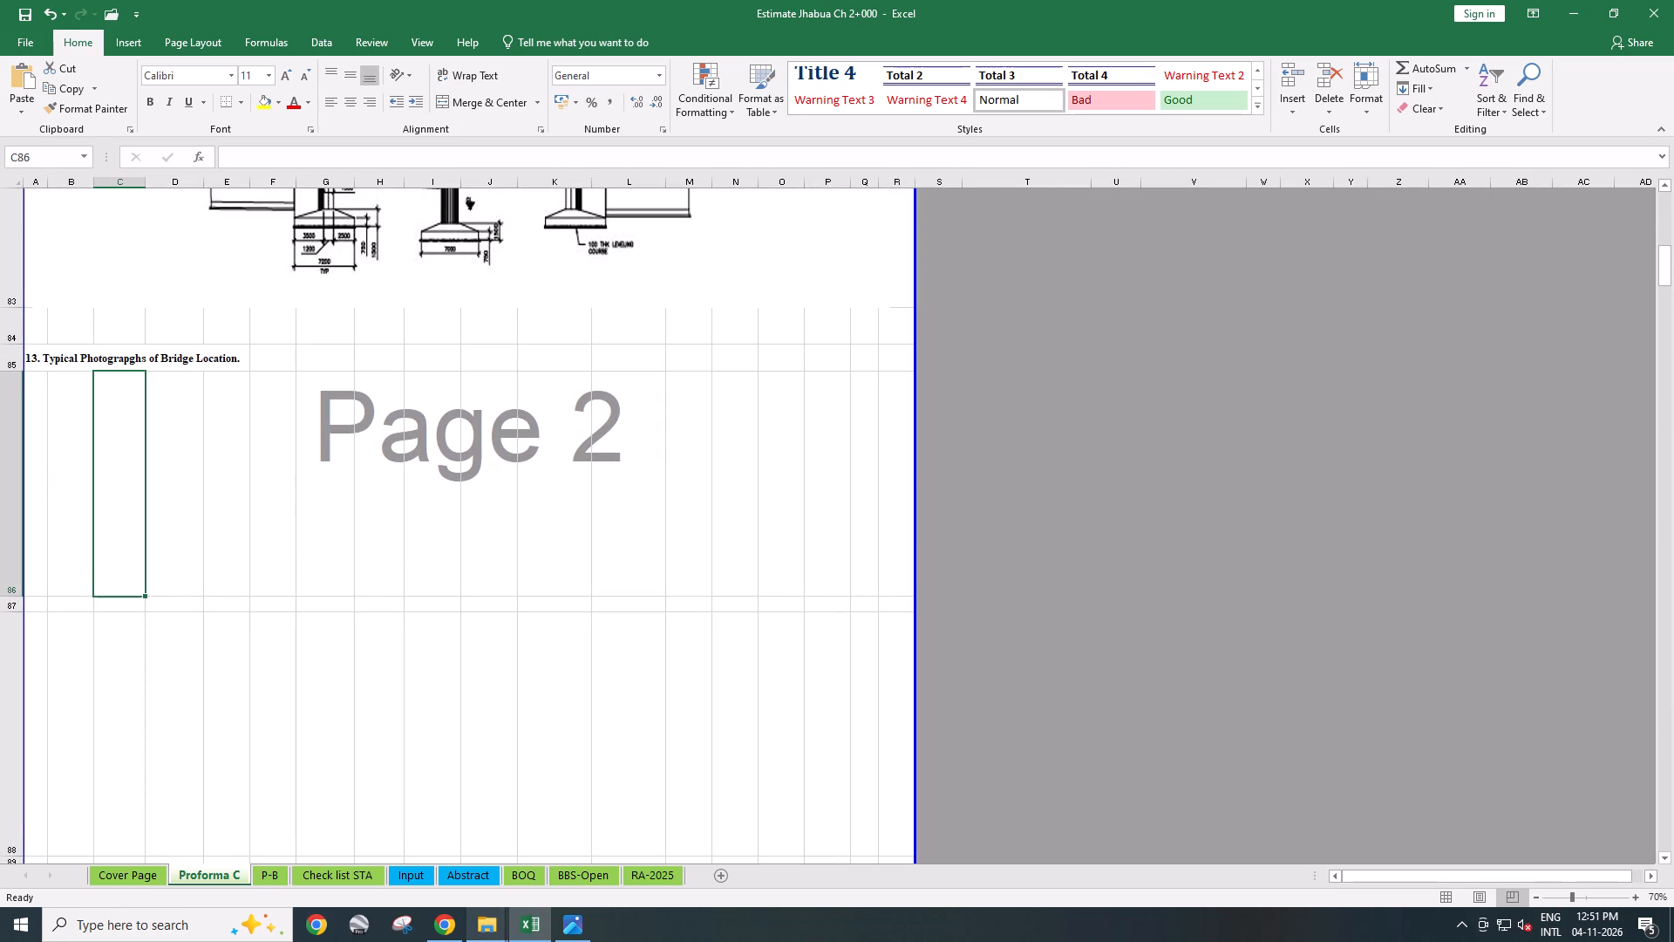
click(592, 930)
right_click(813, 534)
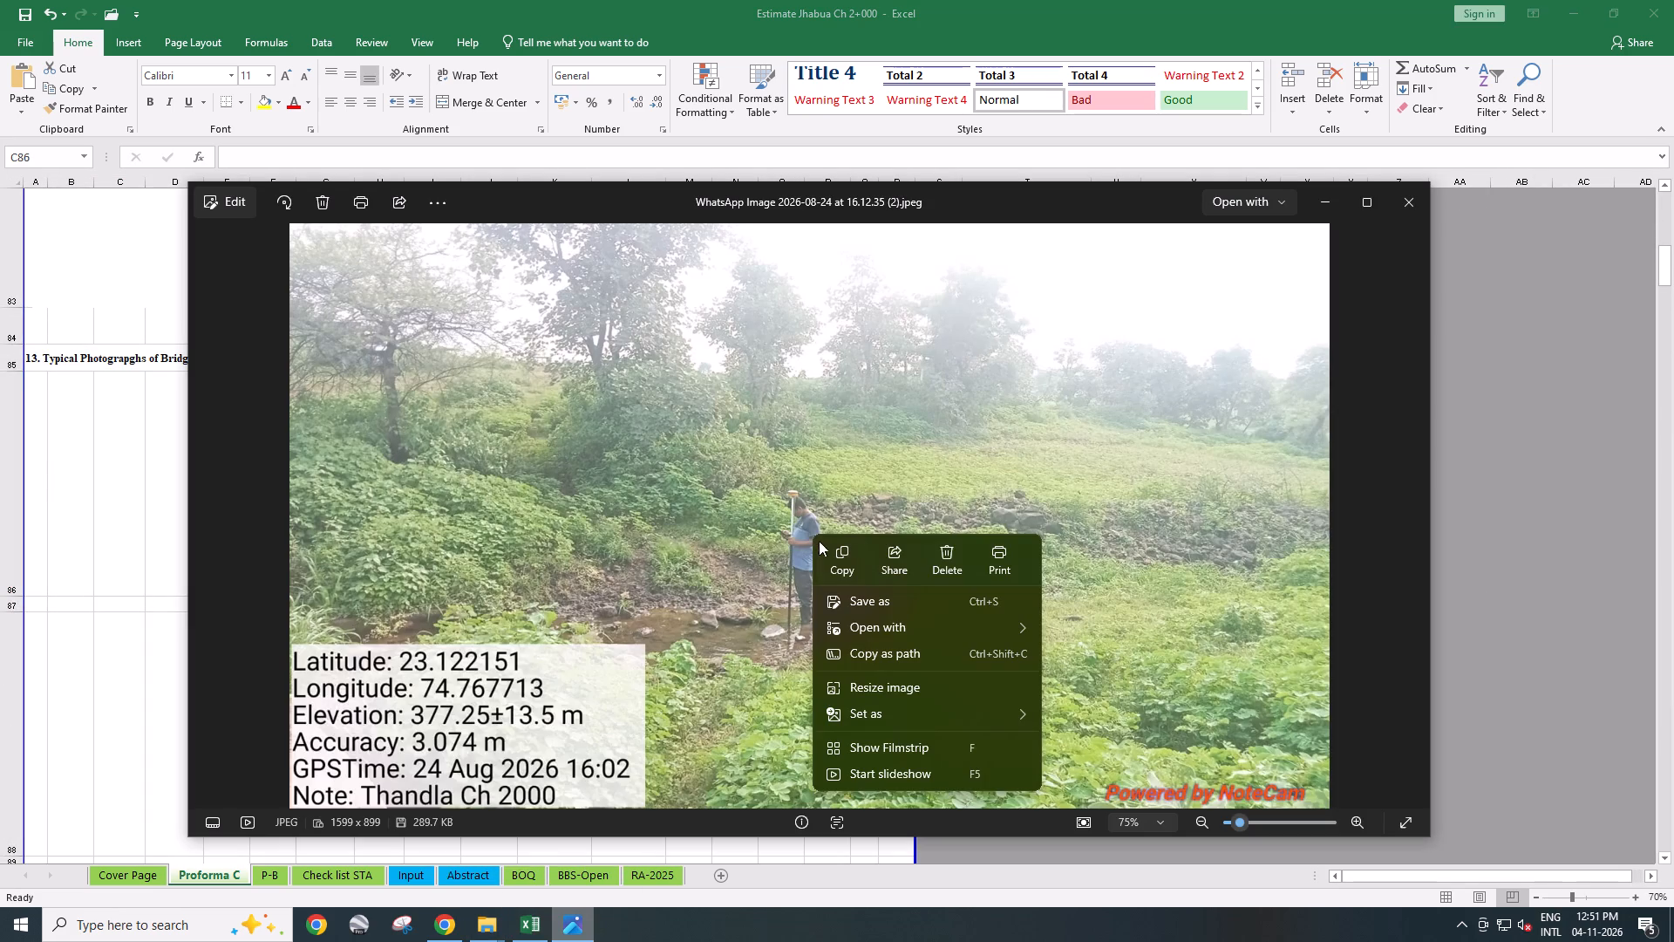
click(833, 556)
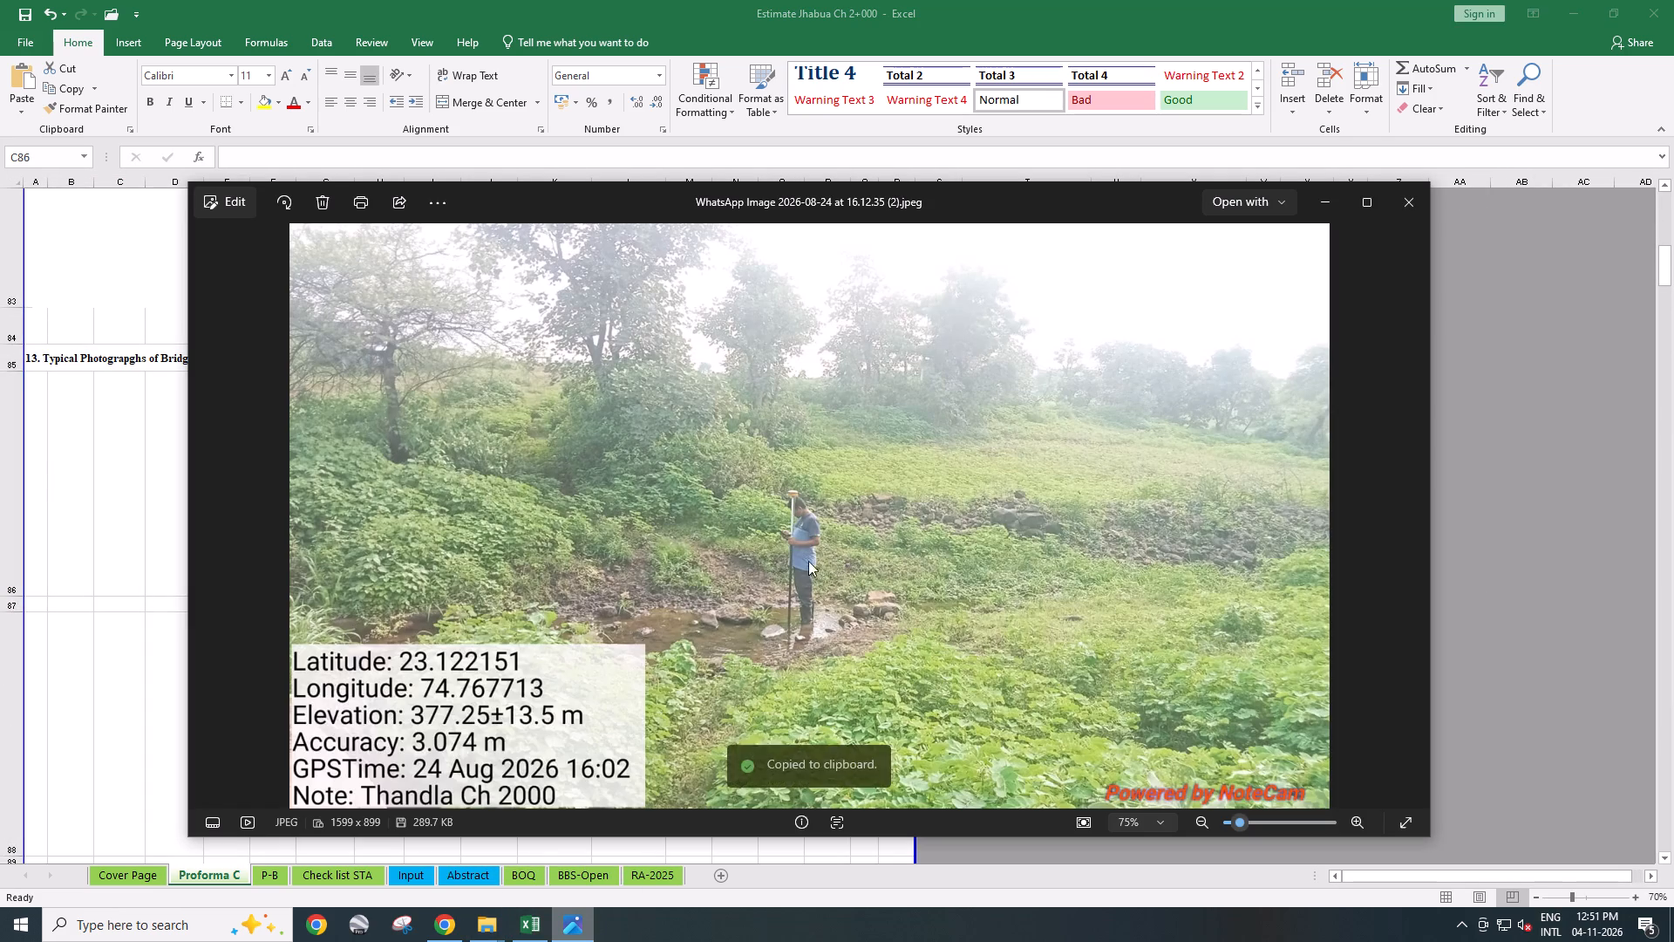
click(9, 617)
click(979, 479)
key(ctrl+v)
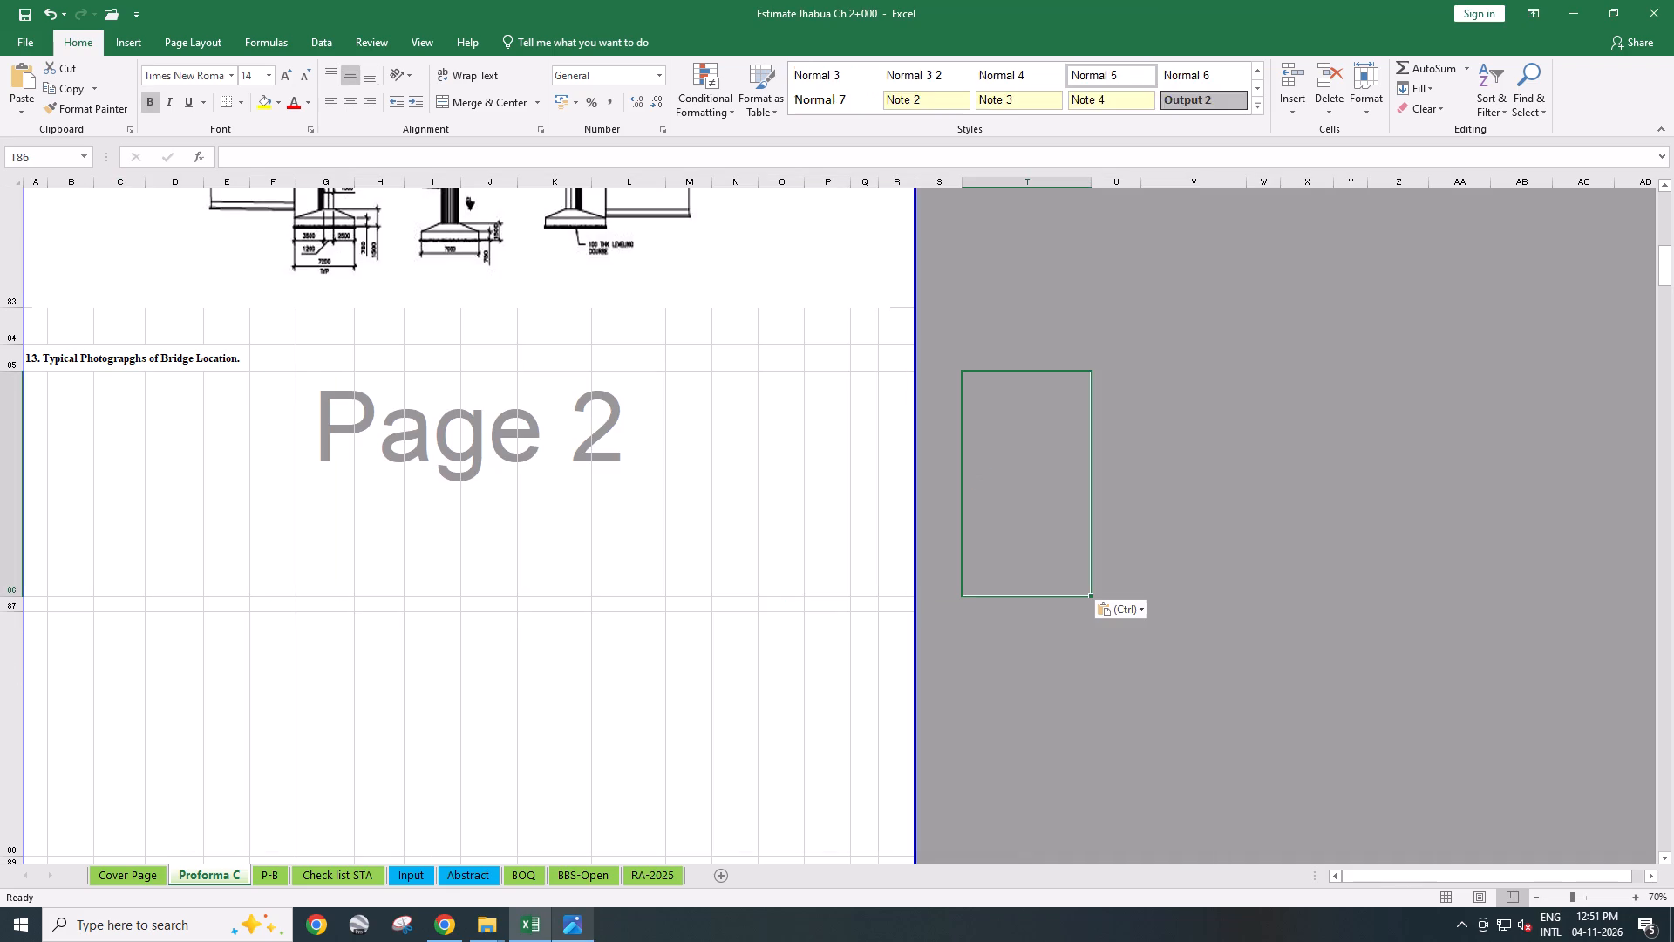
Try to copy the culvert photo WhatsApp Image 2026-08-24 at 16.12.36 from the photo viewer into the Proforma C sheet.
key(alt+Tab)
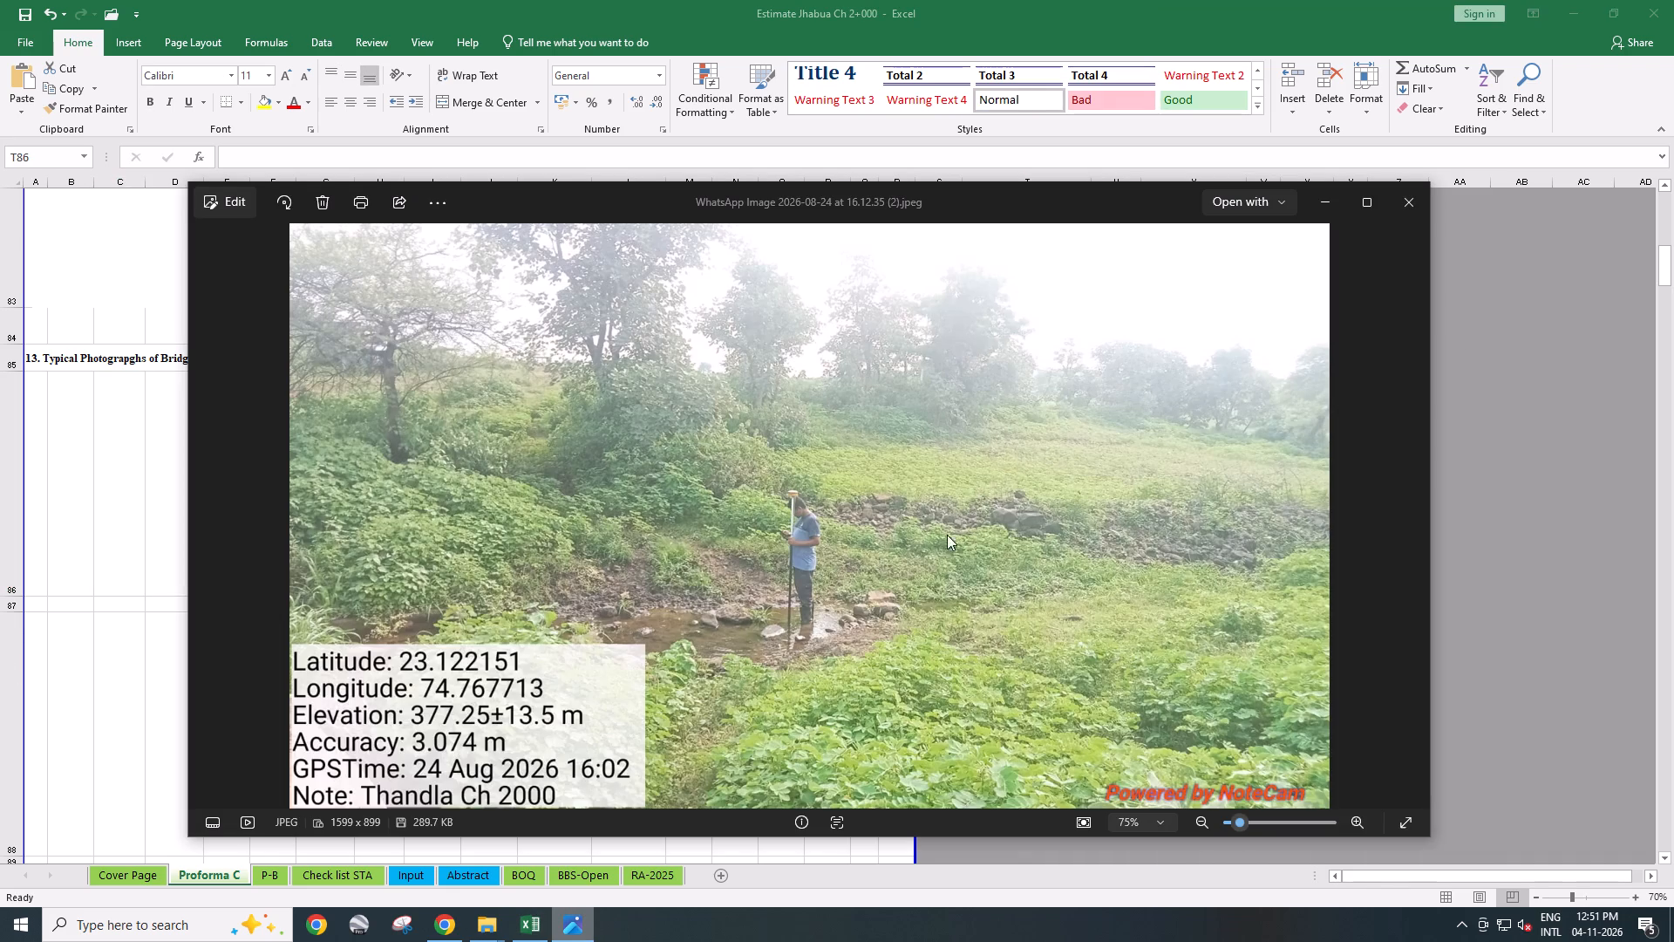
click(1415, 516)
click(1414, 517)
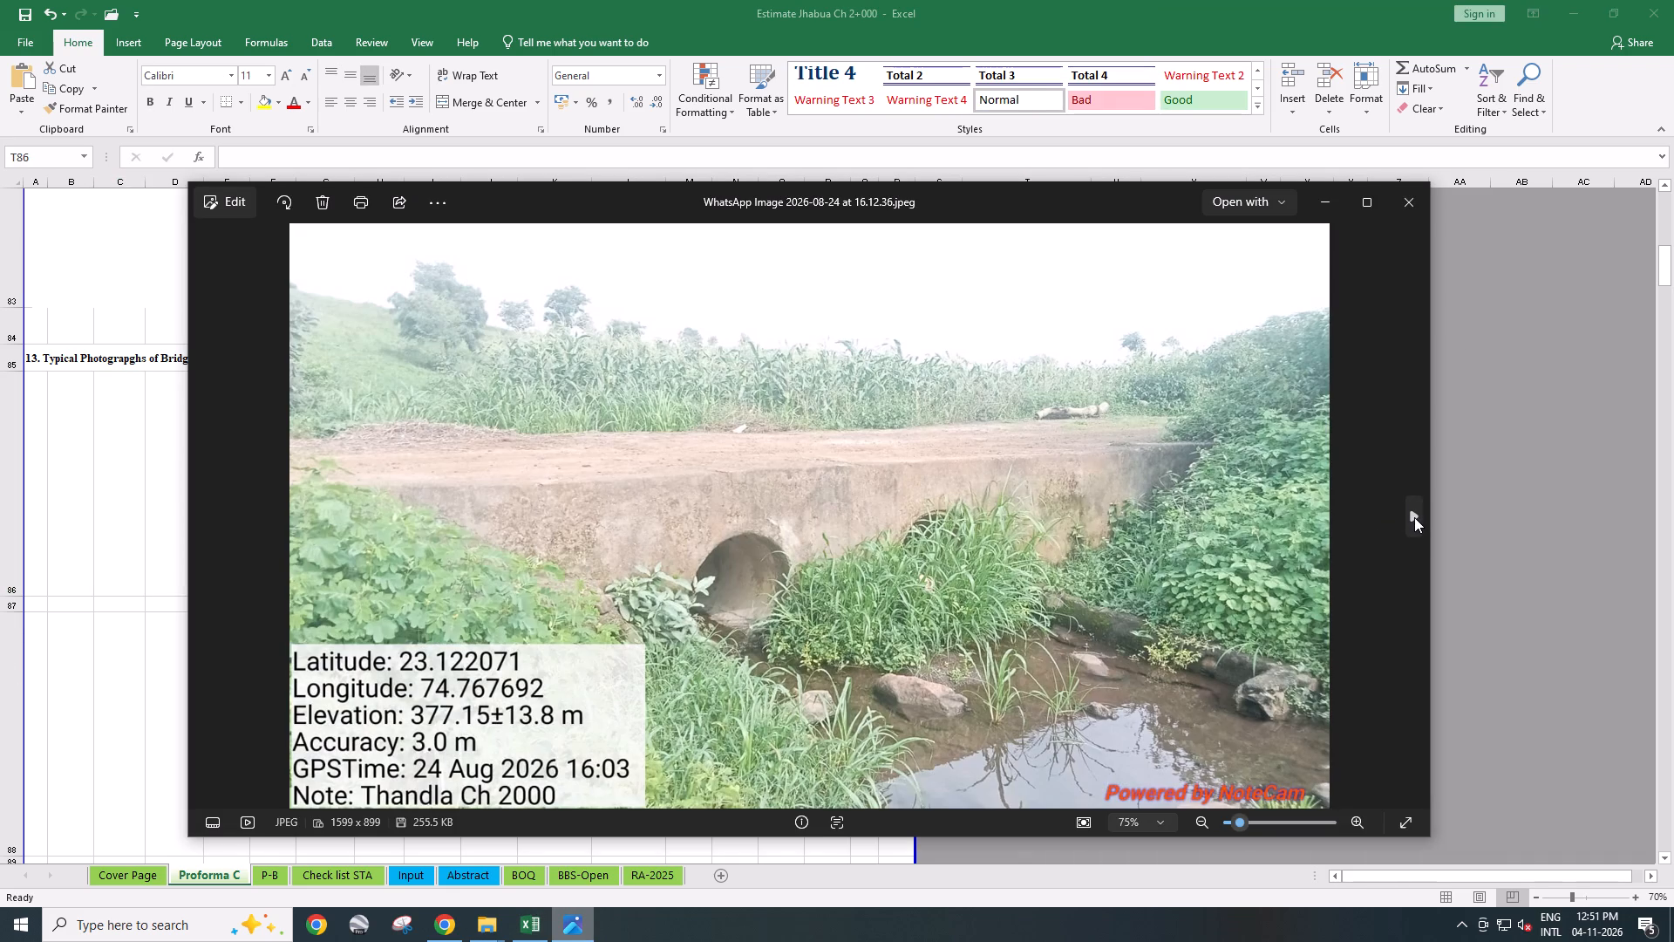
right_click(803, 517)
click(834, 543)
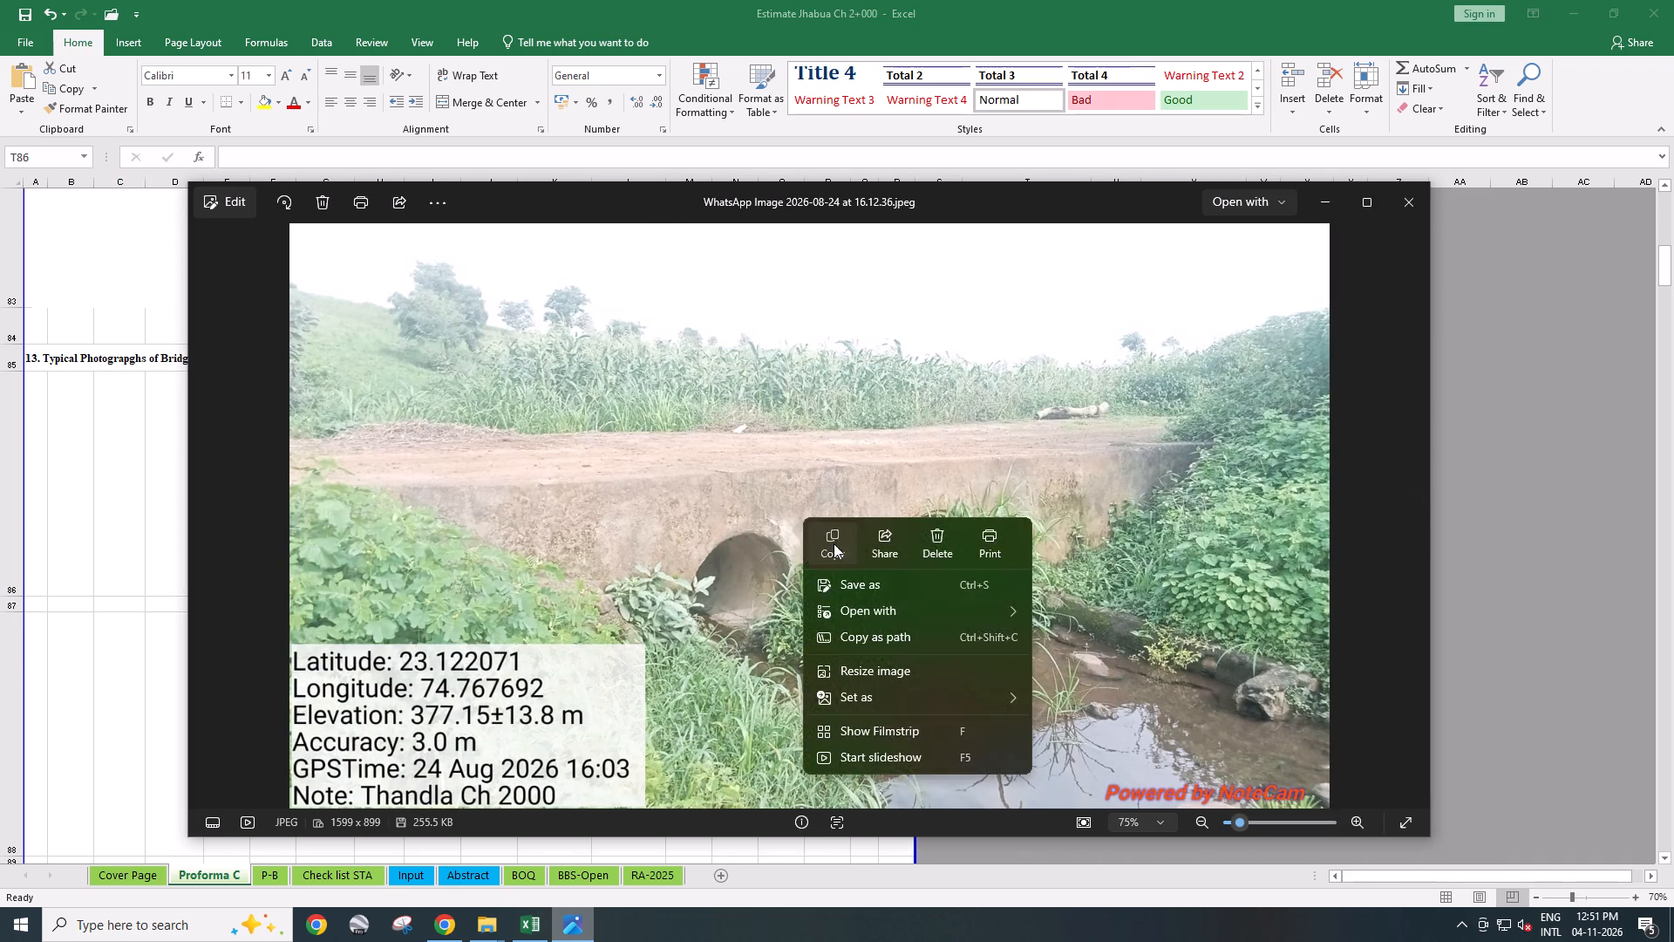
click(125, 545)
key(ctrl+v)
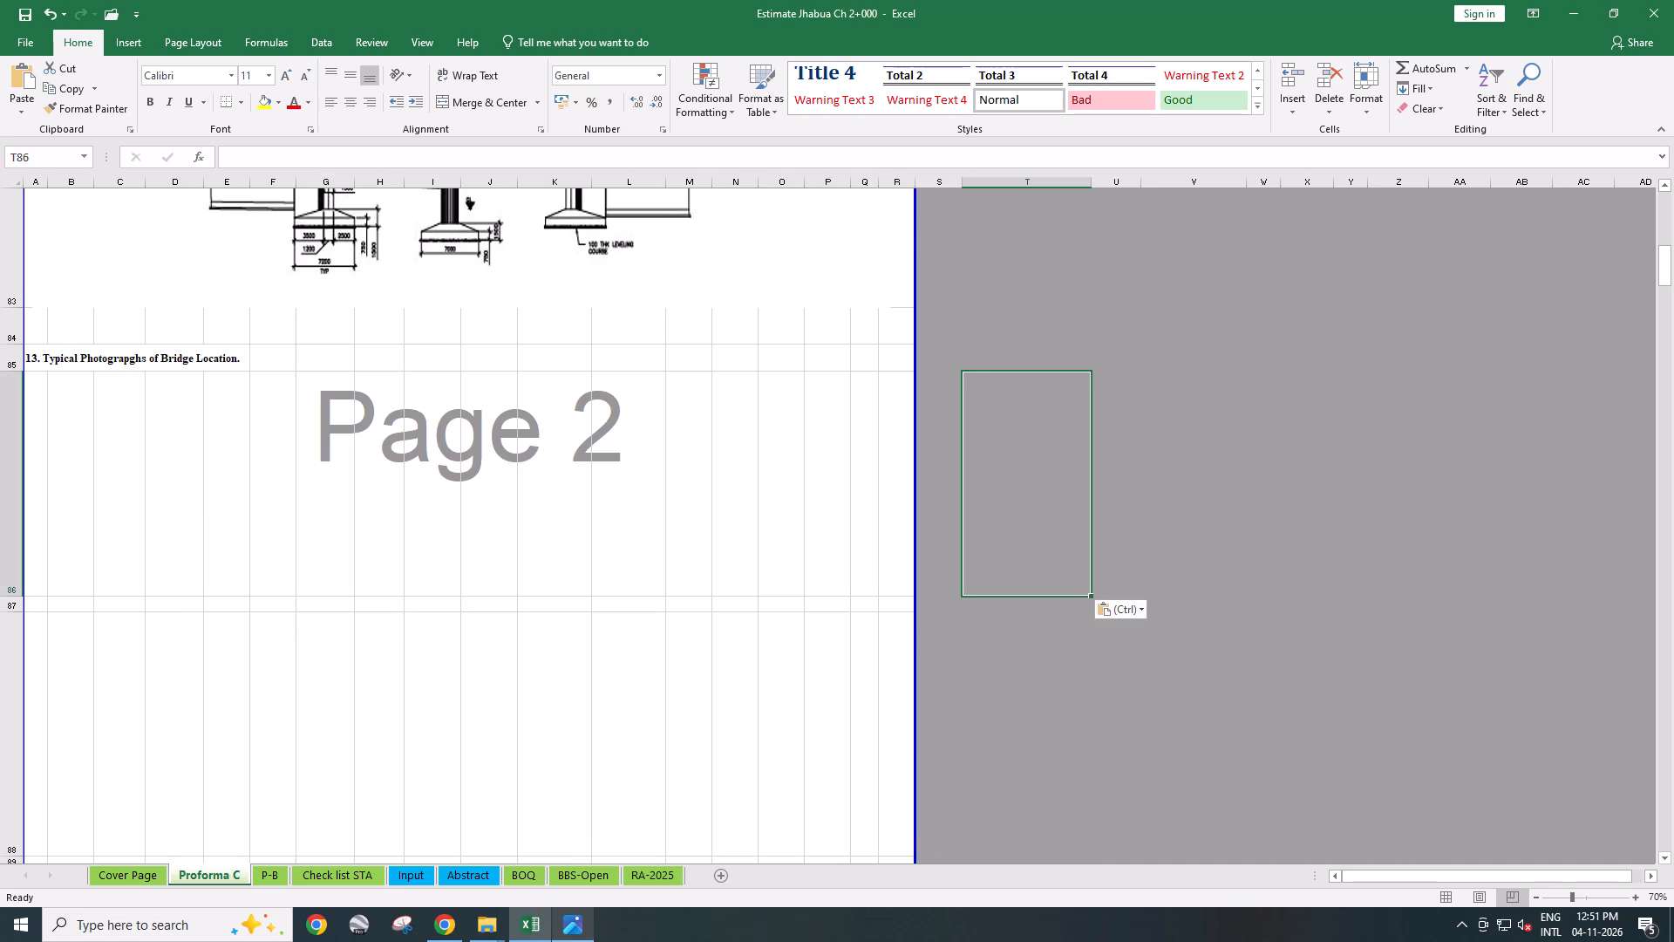
Capture the 16.12.36 culvert photo with the Snipping Tool and paste the snip under section 13 at cell B86.
key(alt+Tab)
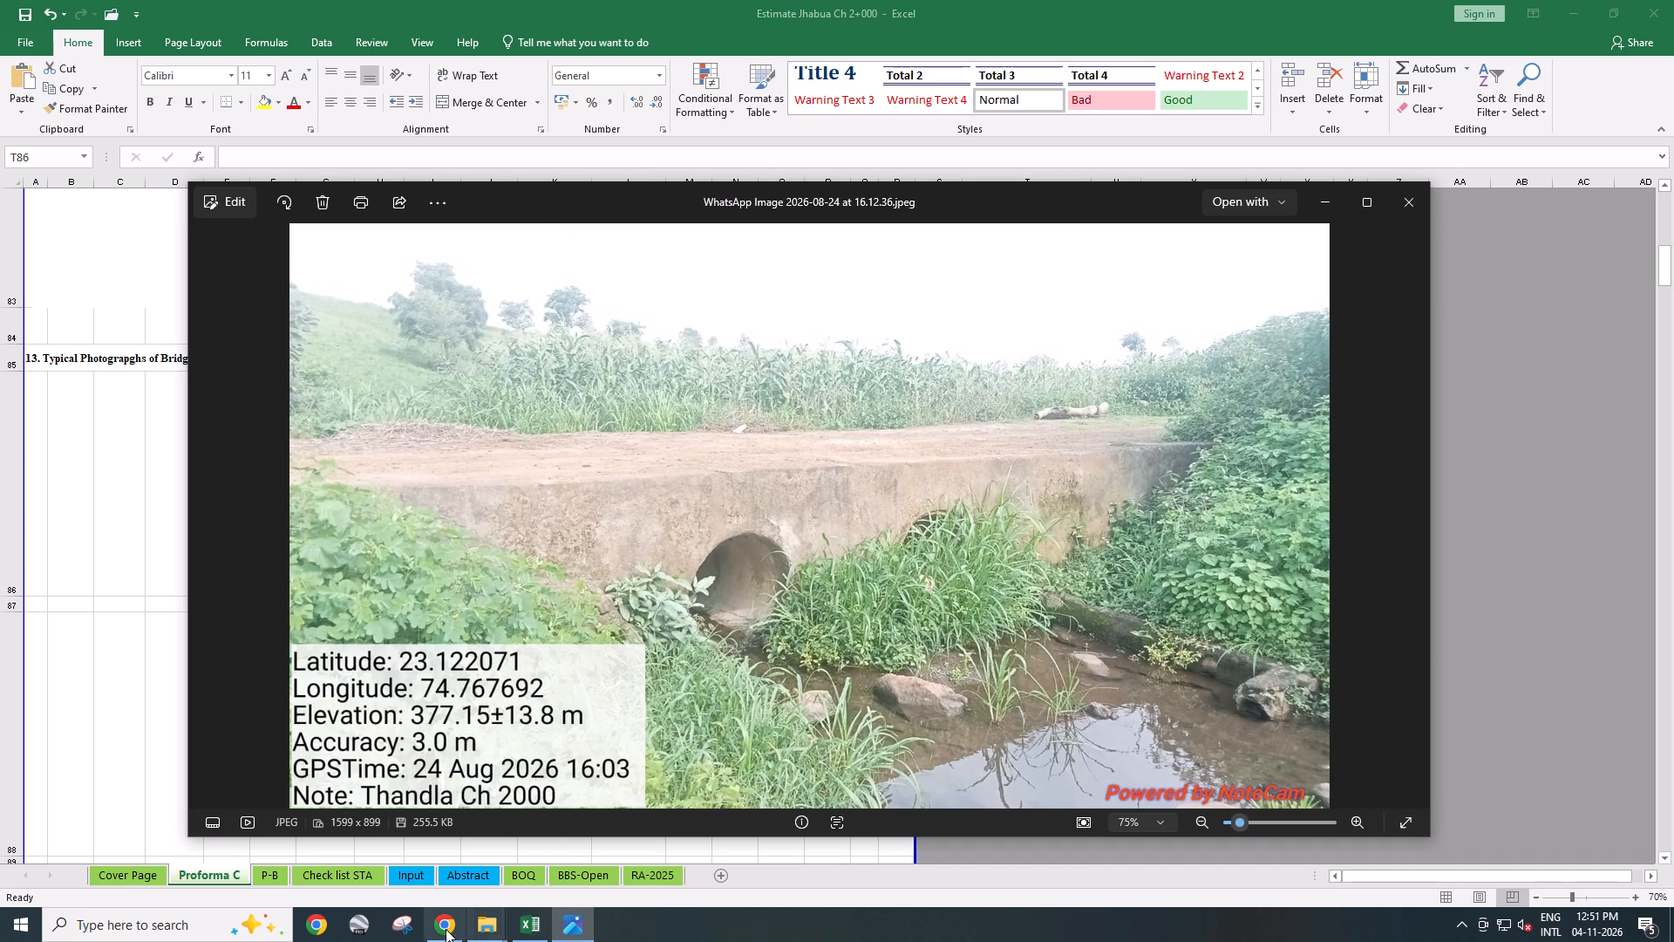
click(409, 924)
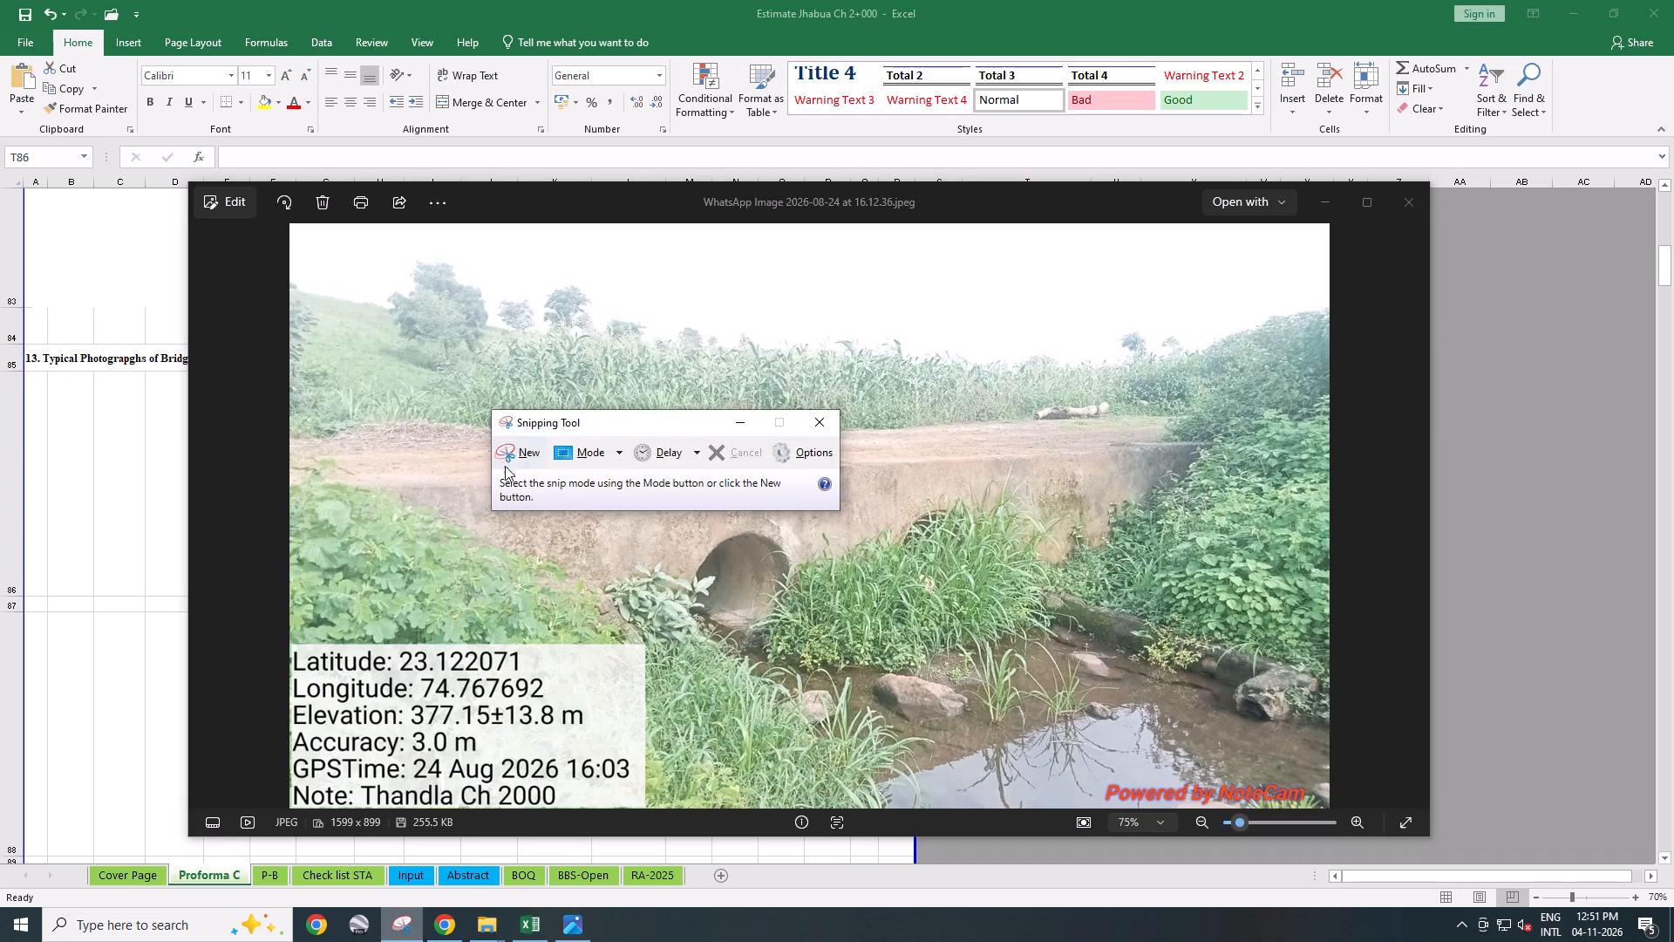
click(517, 454)
drag(293, 228, 1223, 806)
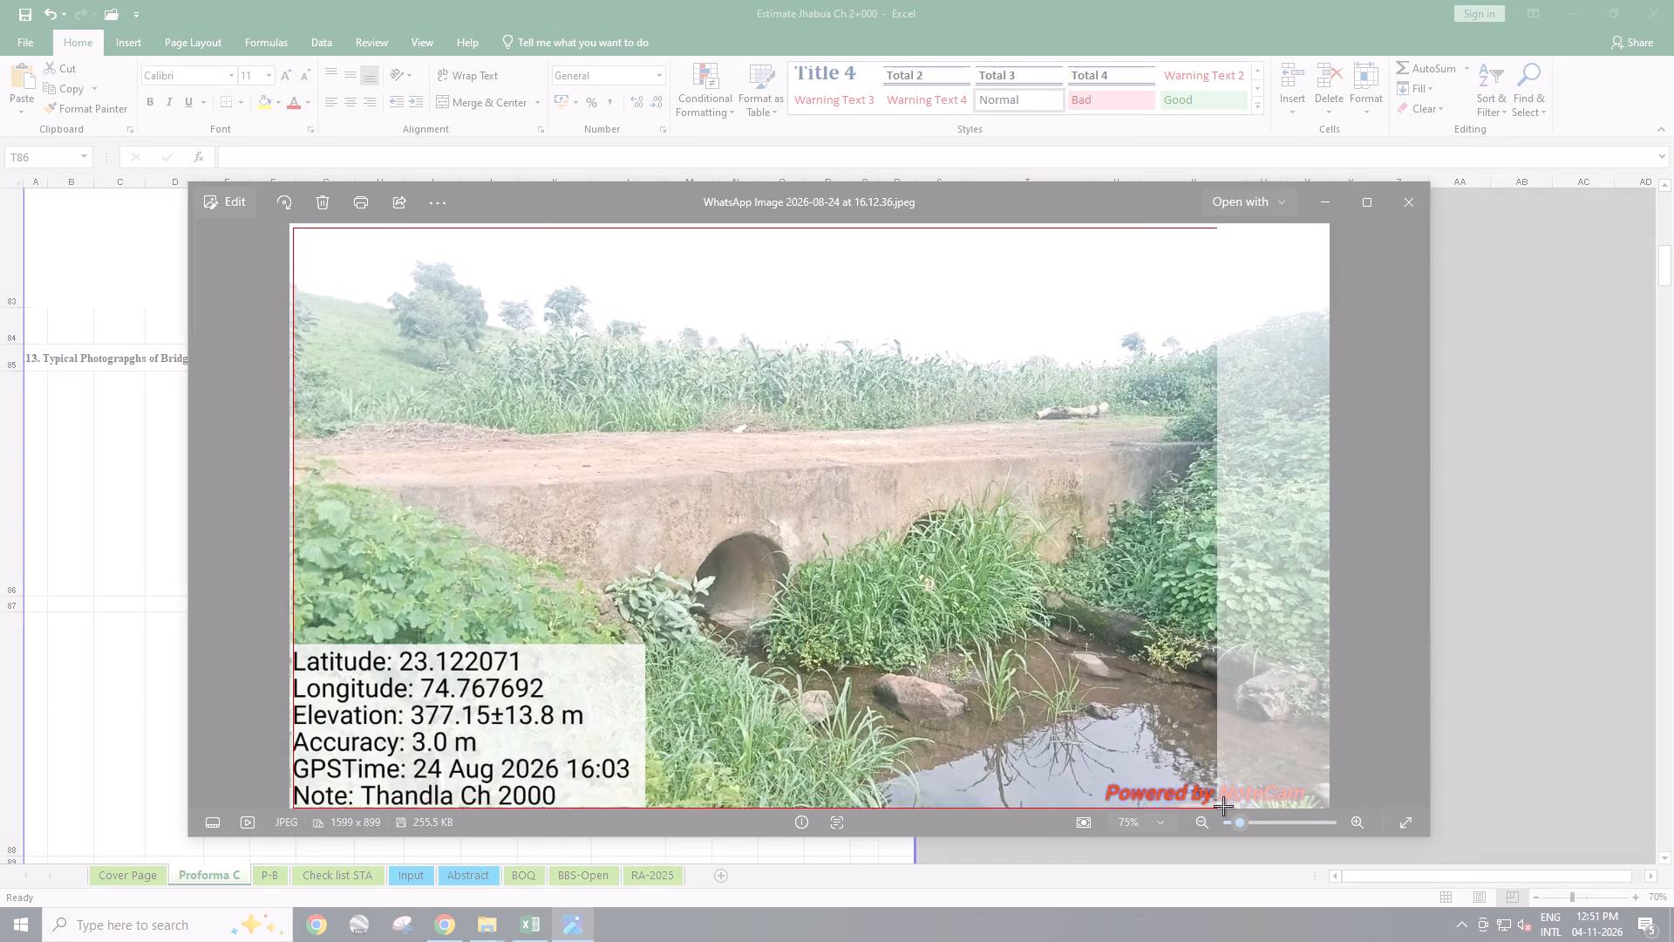
drag(1223, 806, 1290, 808)
right_click(649, 674)
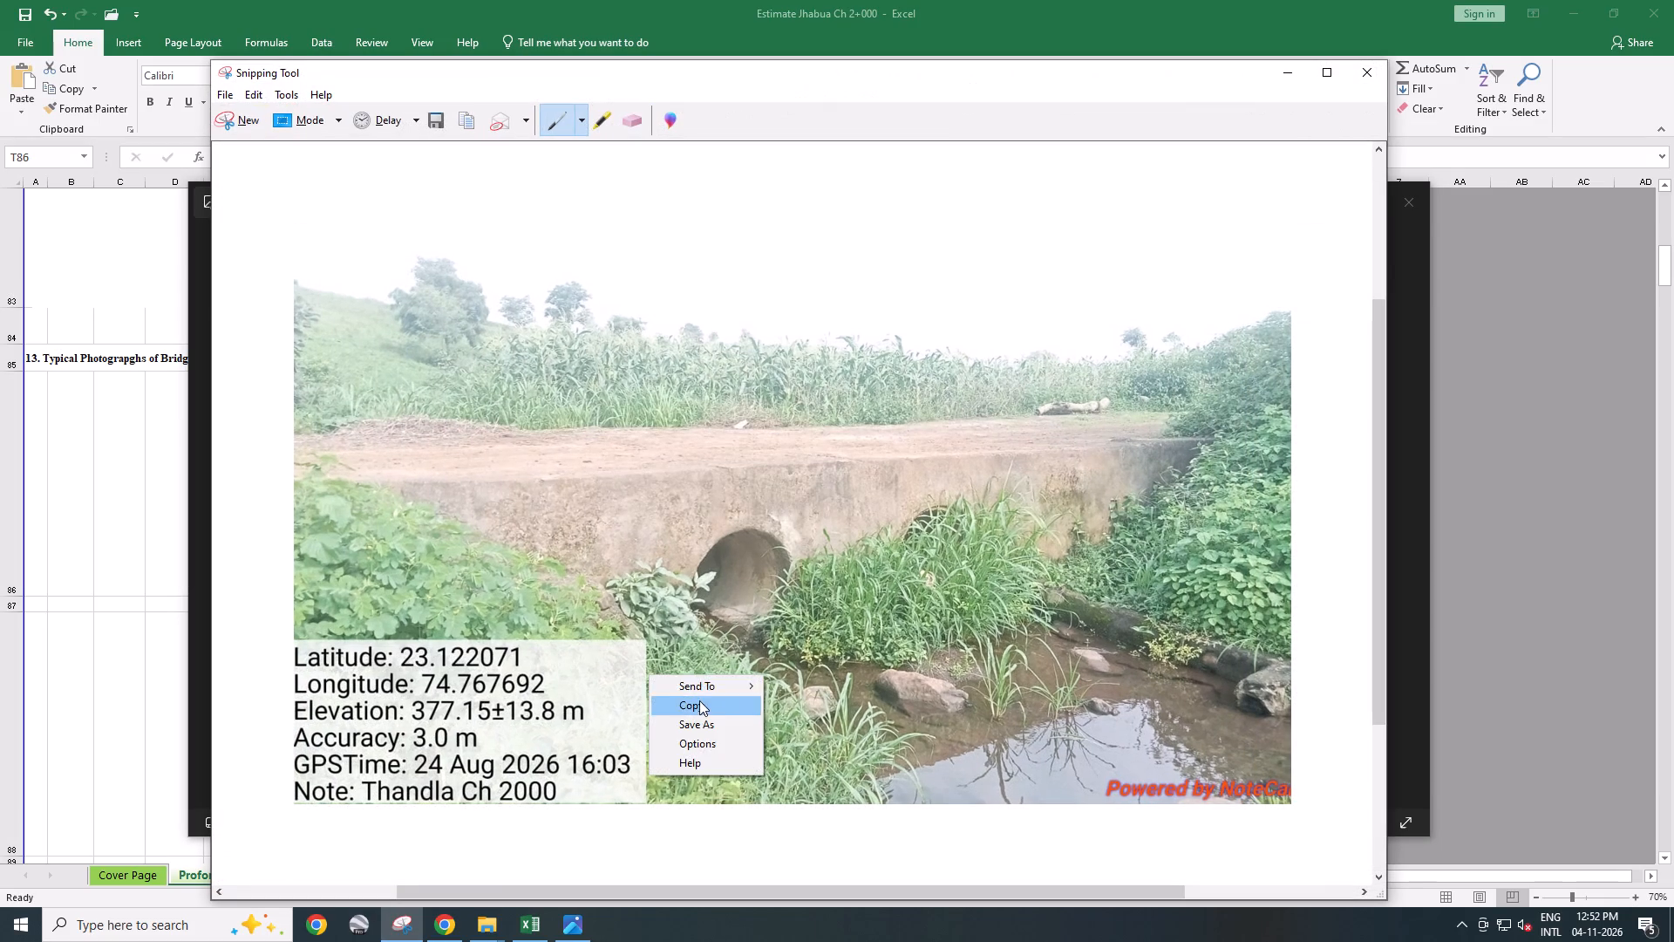
click(699, 700)
click(75, 562)
click(58, 452)
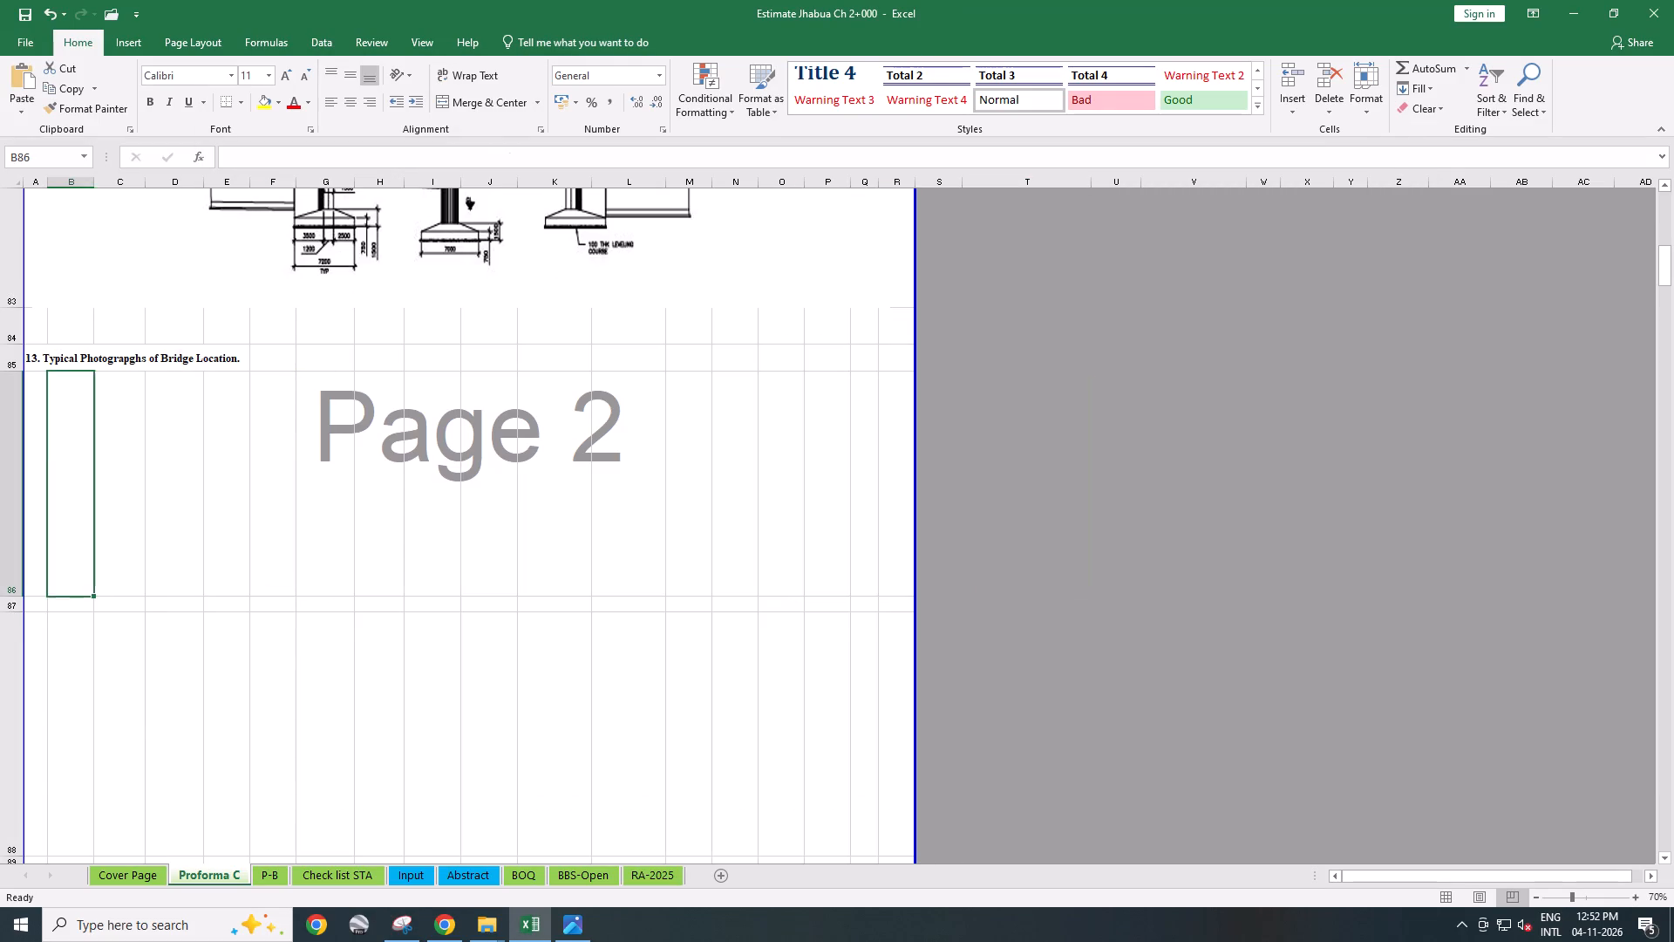
key(ctrl+v)
Look through the Thandla Ch 2000 site photos in the photo viewer, returning to WhatsApp Image 2026-08-24 at 16.12.37.
key(alt+Tab)
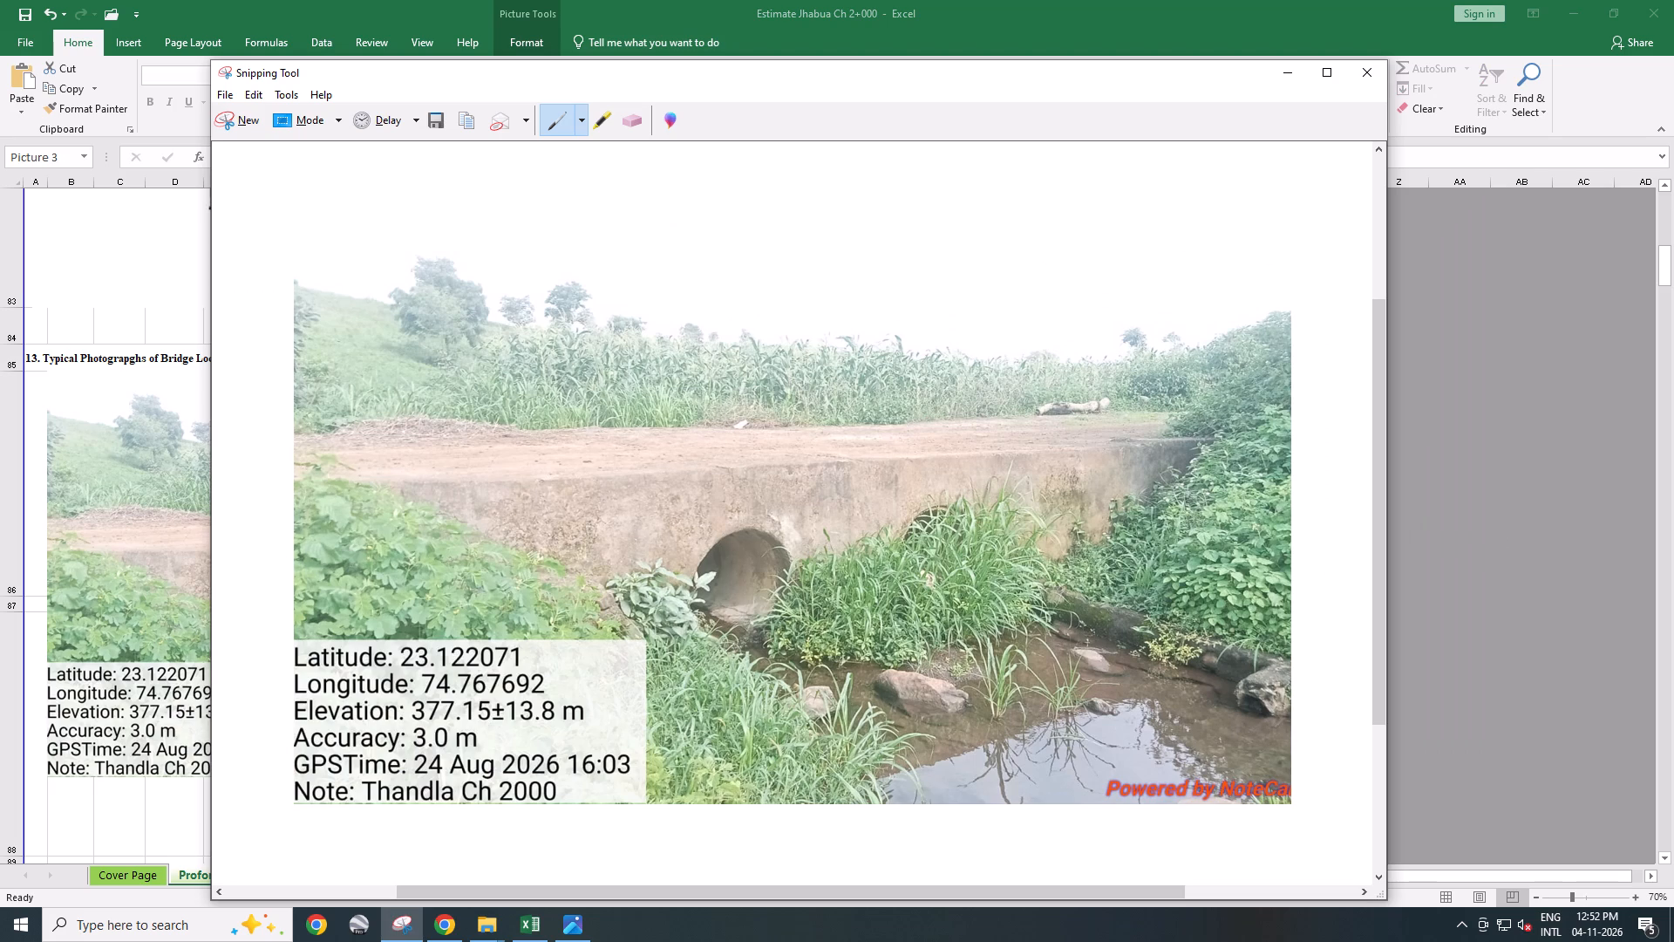
click(580, 932)
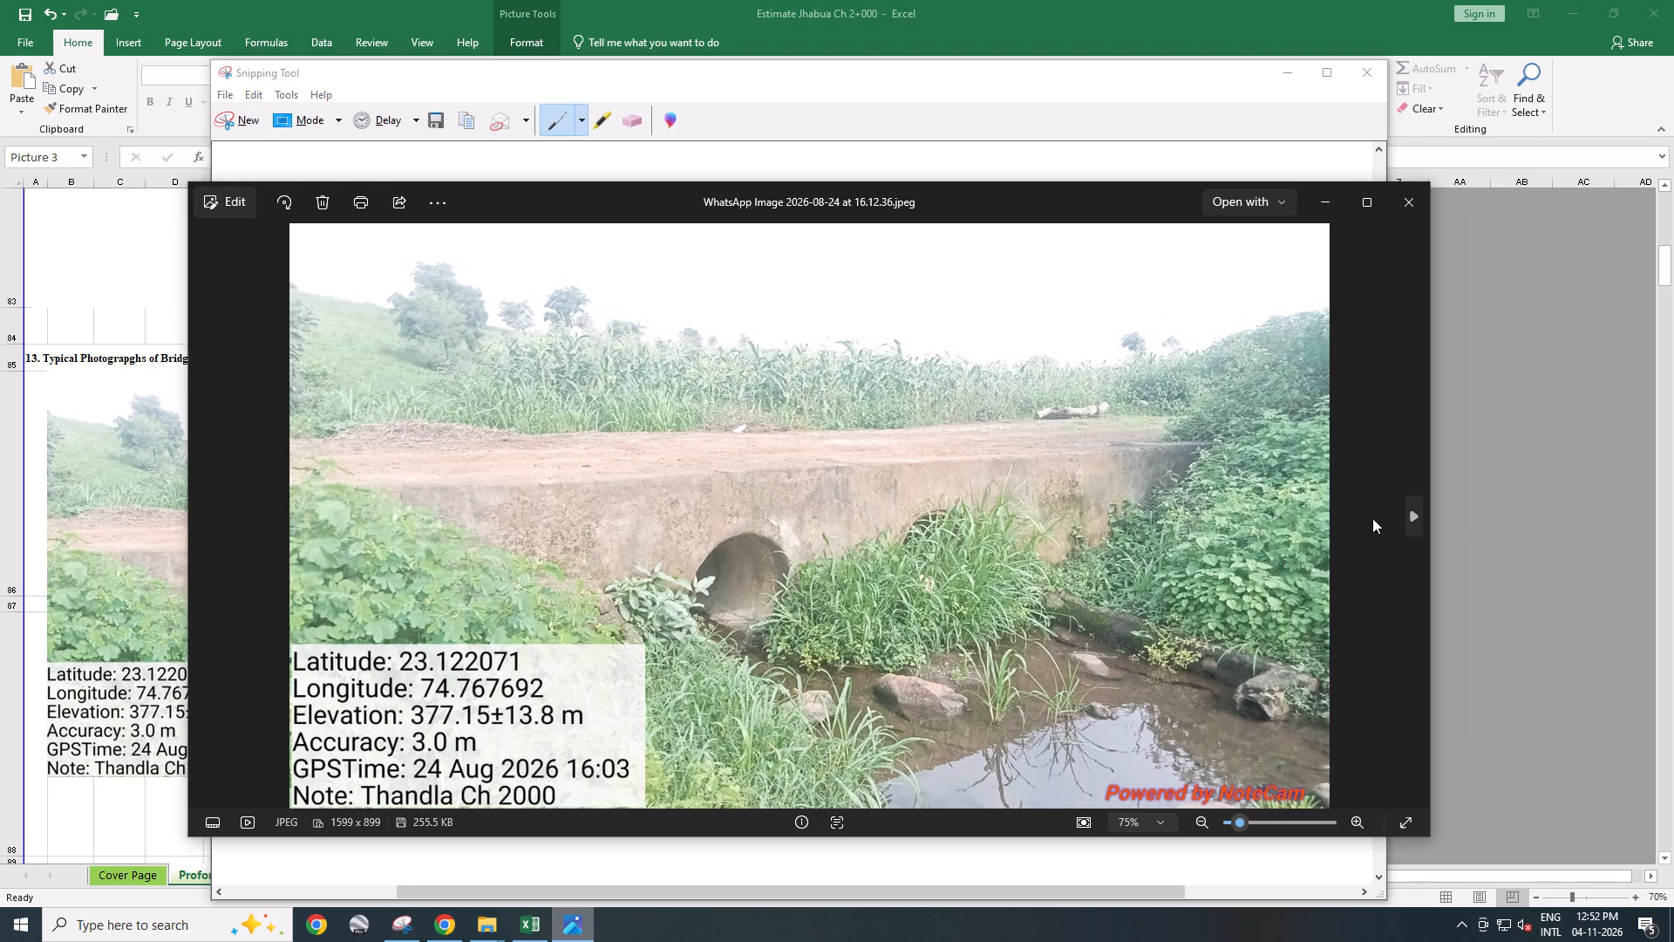
click(1414, 516)
click(1414, 516)
click(1414, 516)
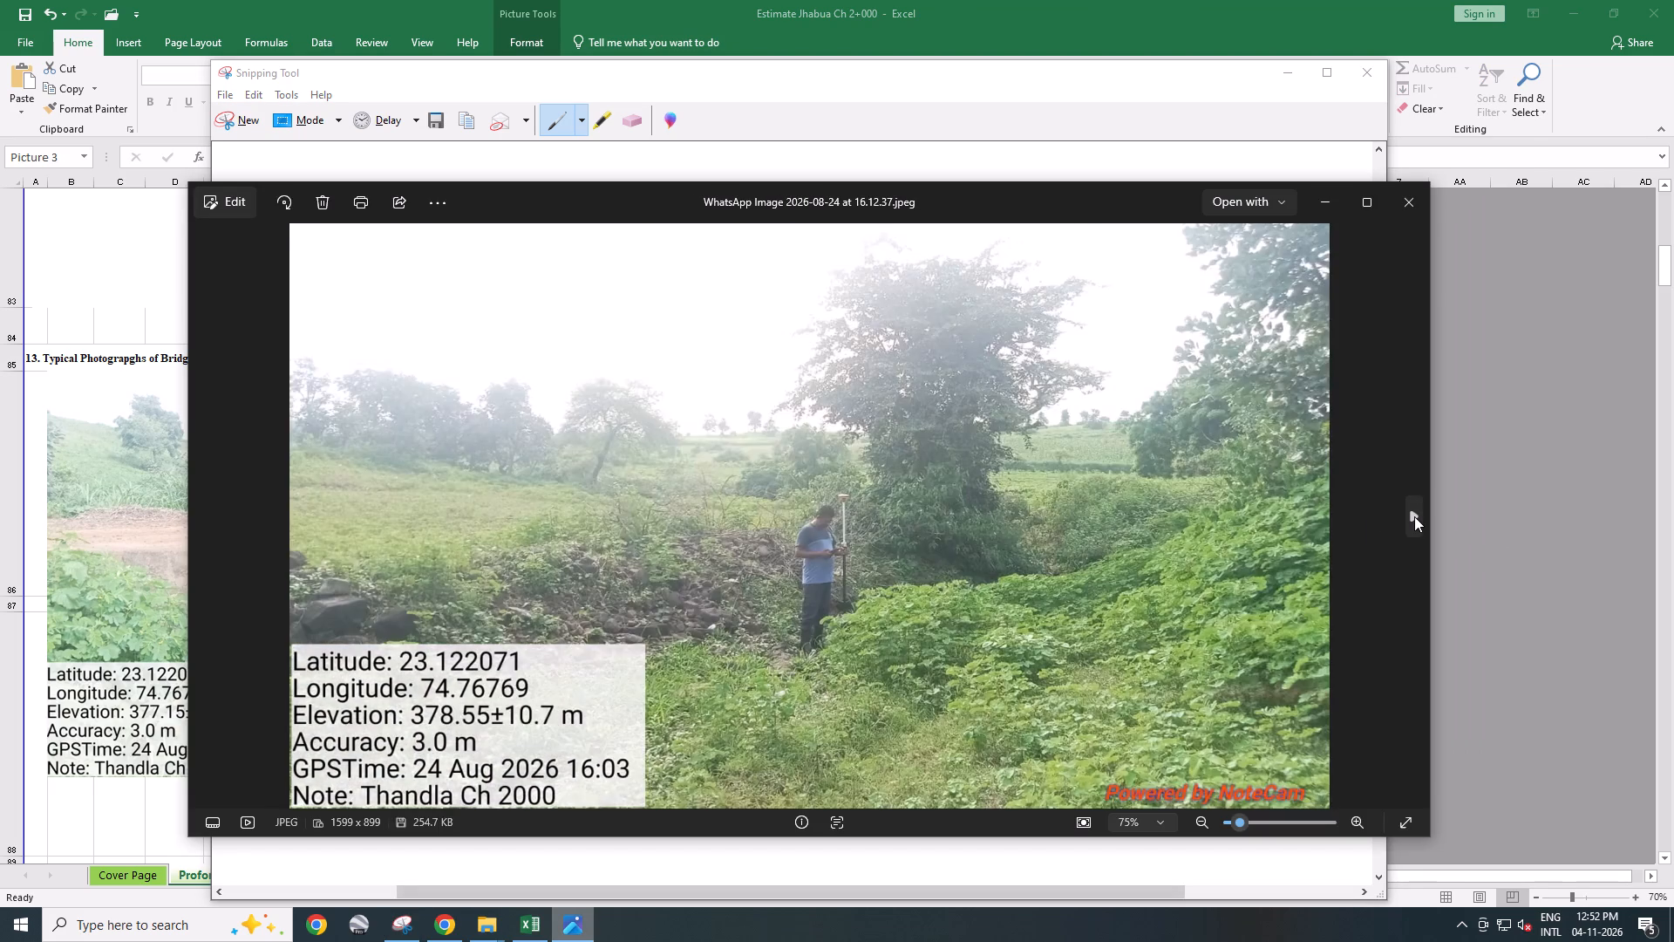
click(1414, 516)
click(1414, 516)
click(1414, 516)
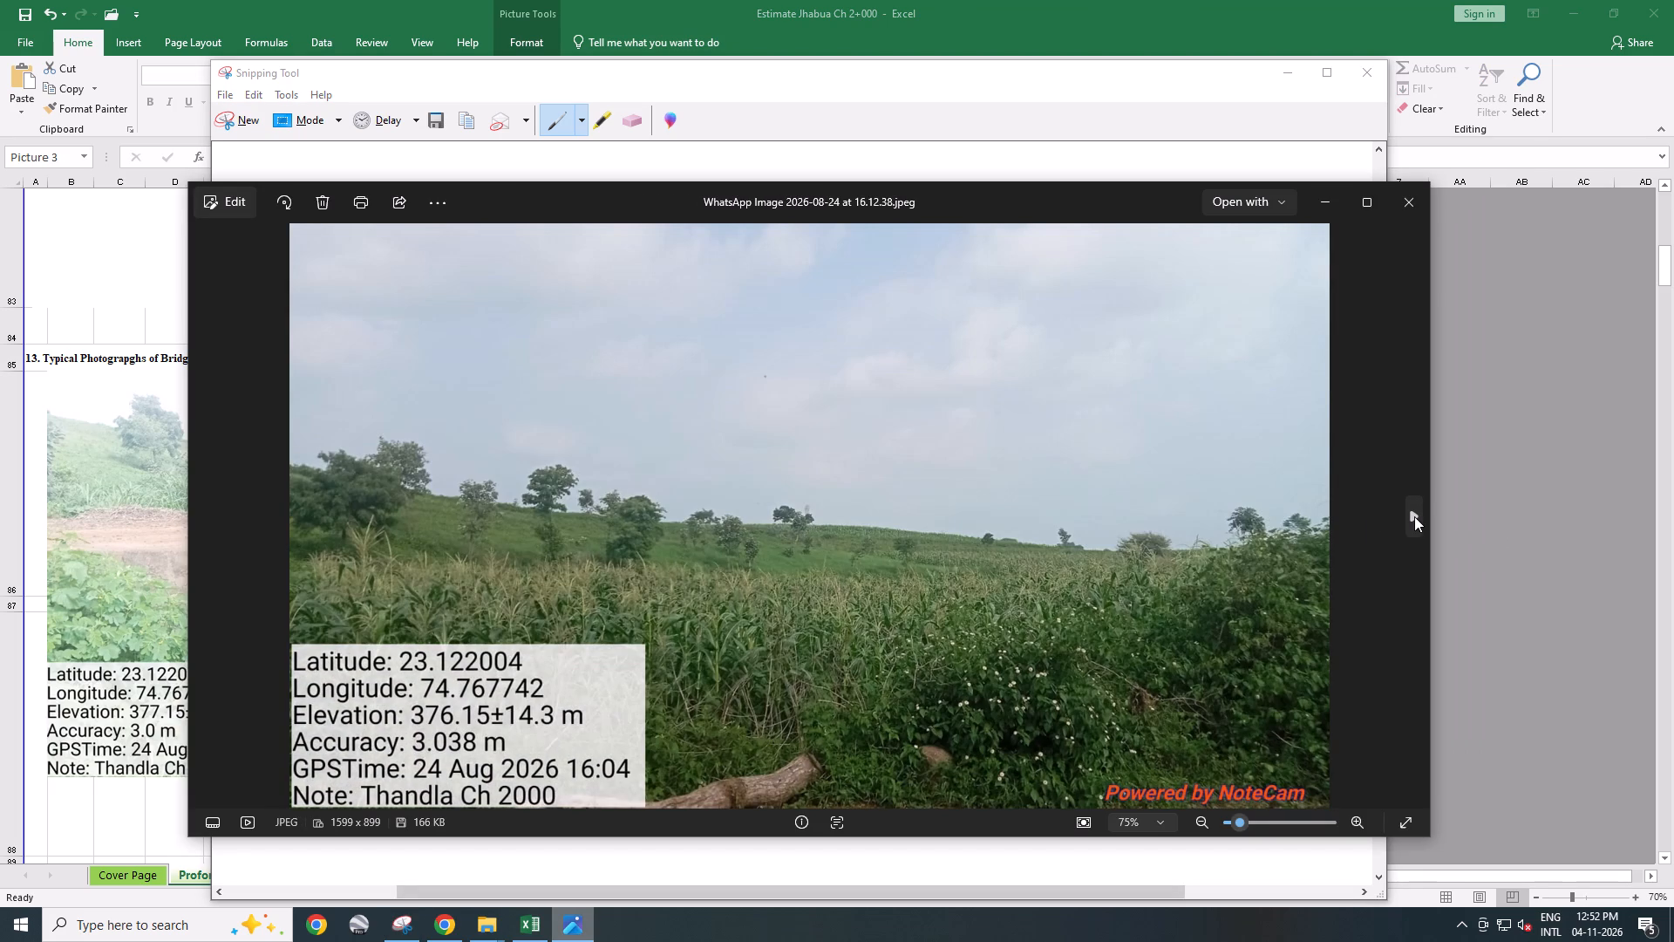
click(1414, 516)
triple_click(1414, 516)
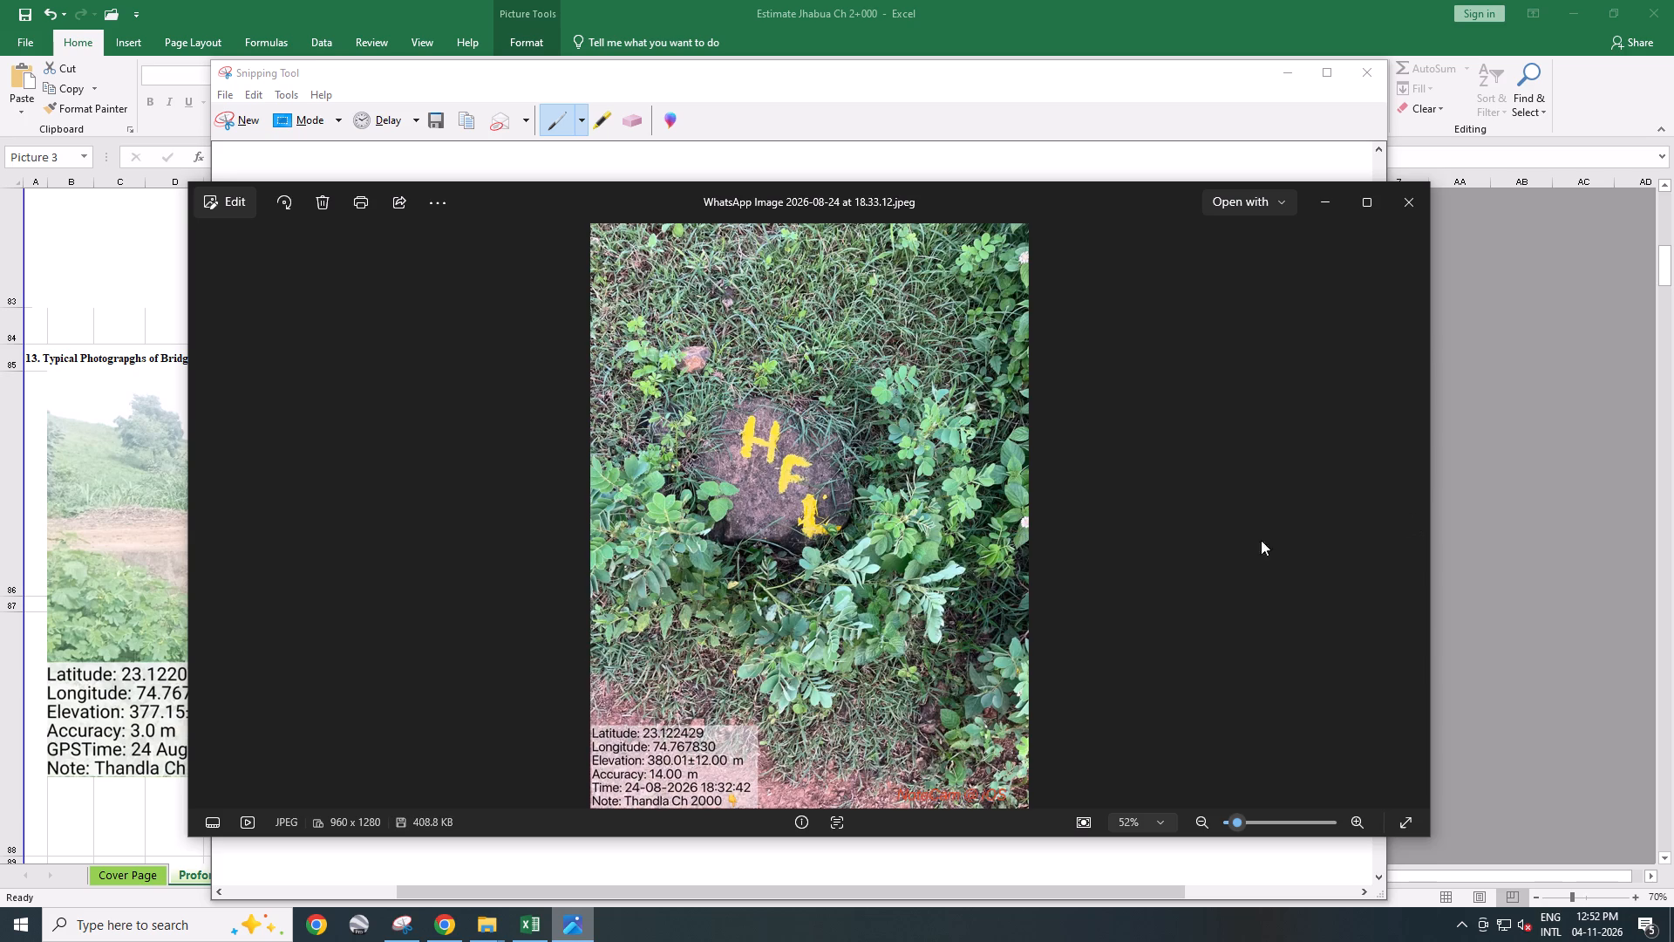
triple_click(213, 511)
triple_click(213, 511)
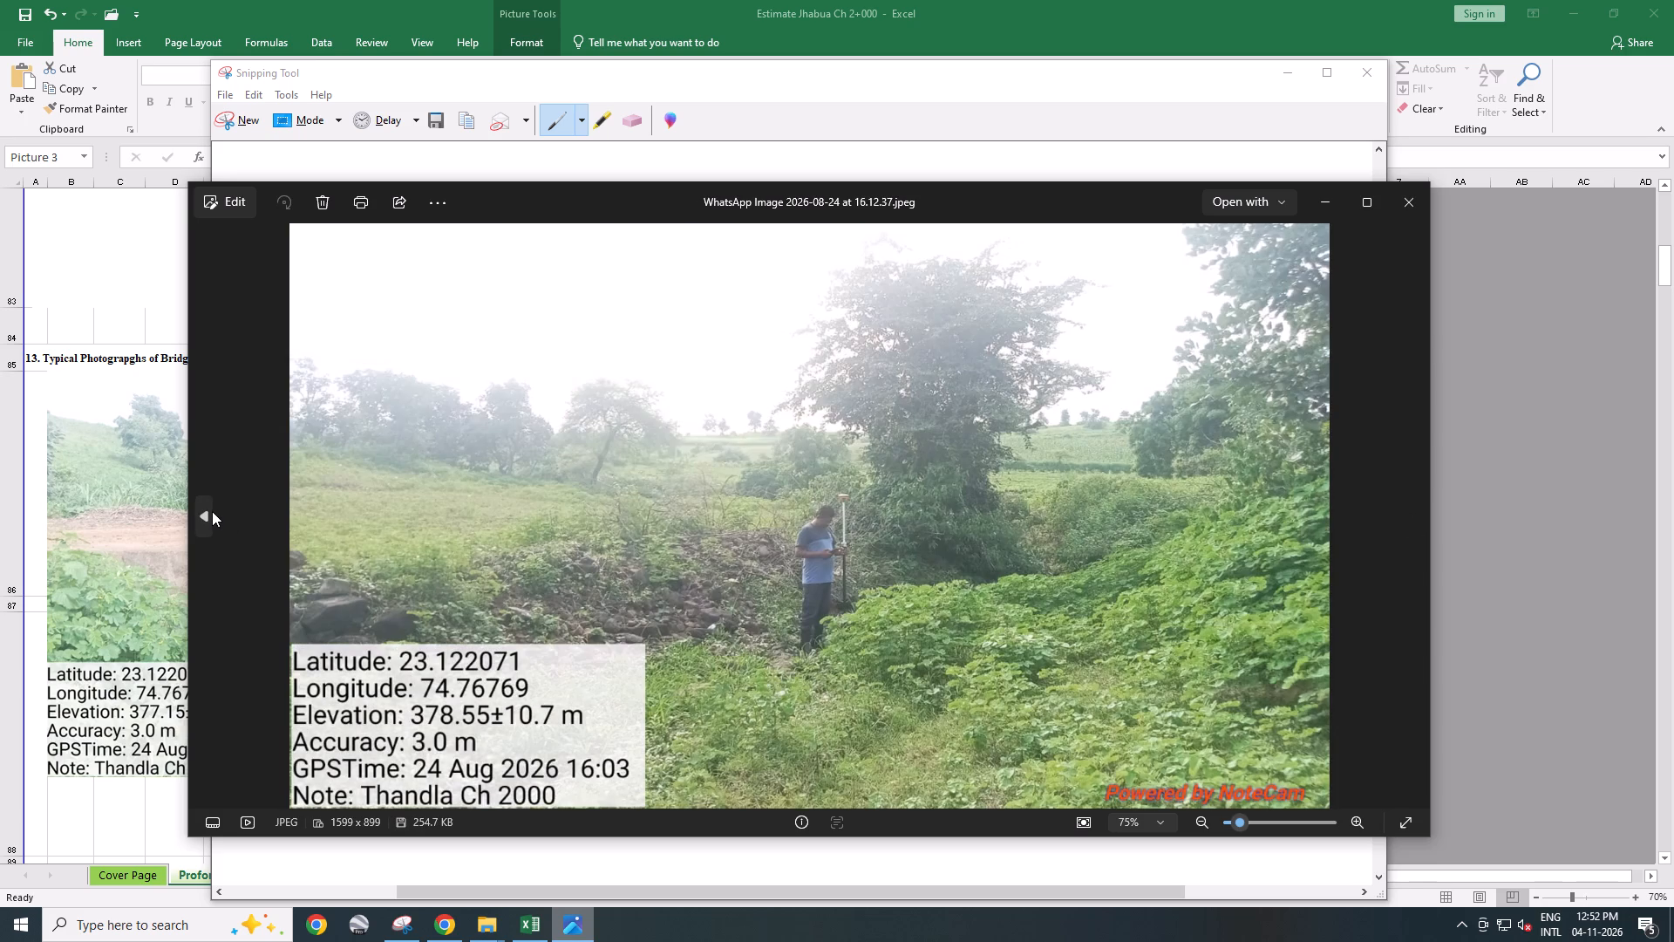
Capture the 16.12.37 photo of the surveyor beside the tree with the Snipping Tool and copy the snip.
click(399, 919)
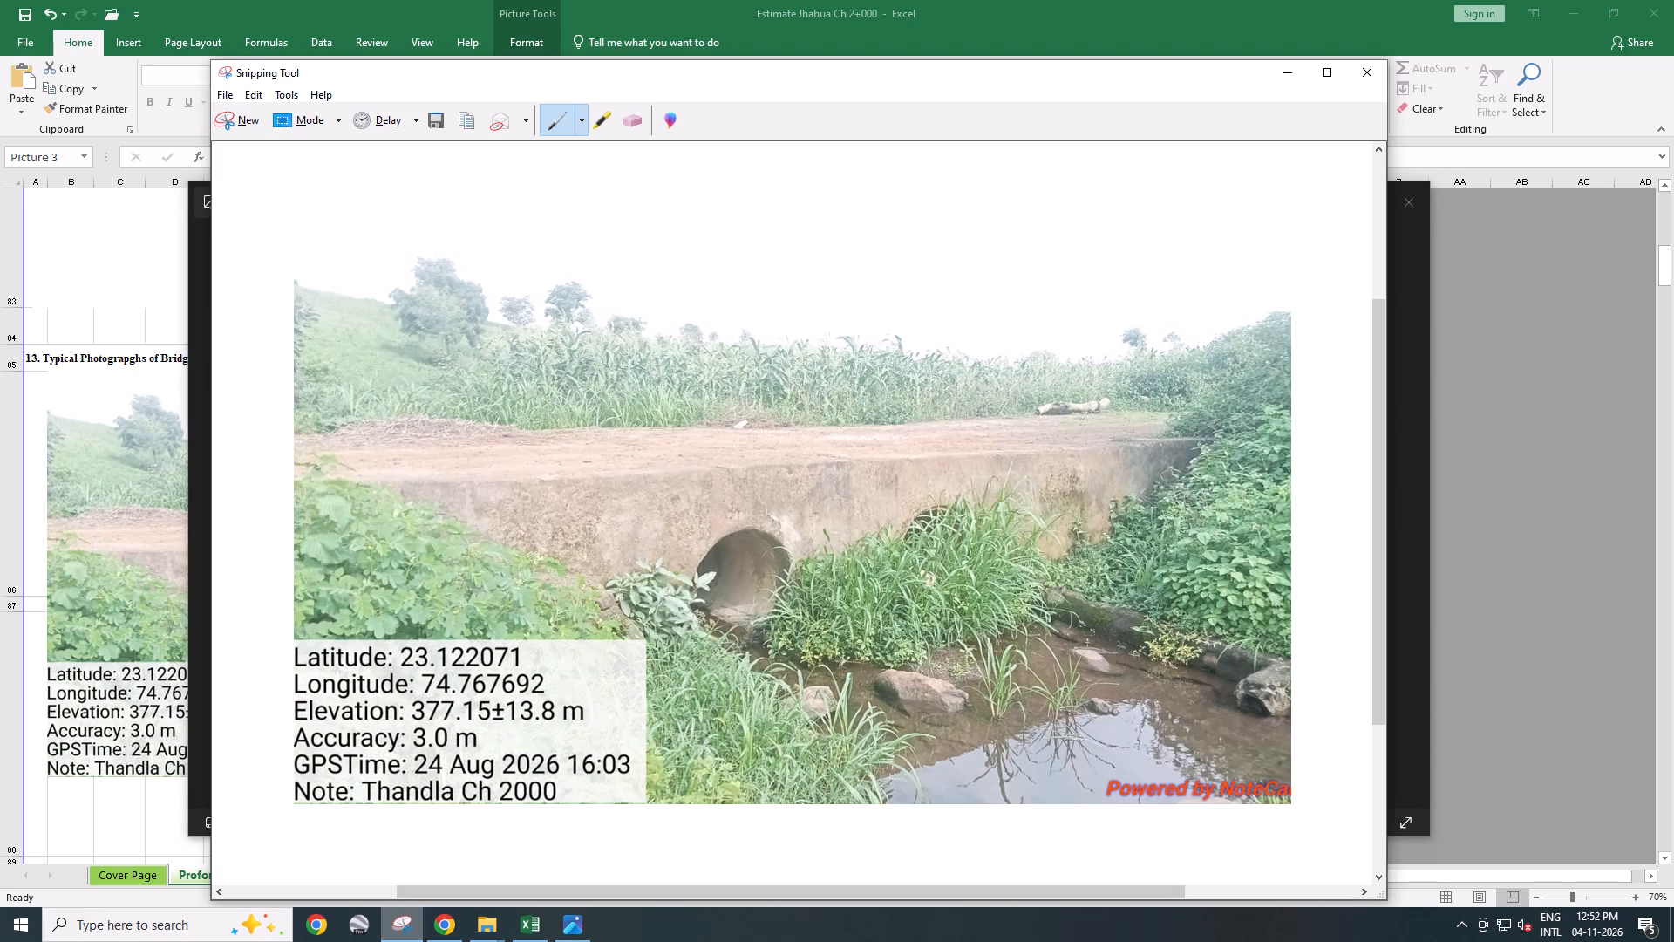
click(228, 125)
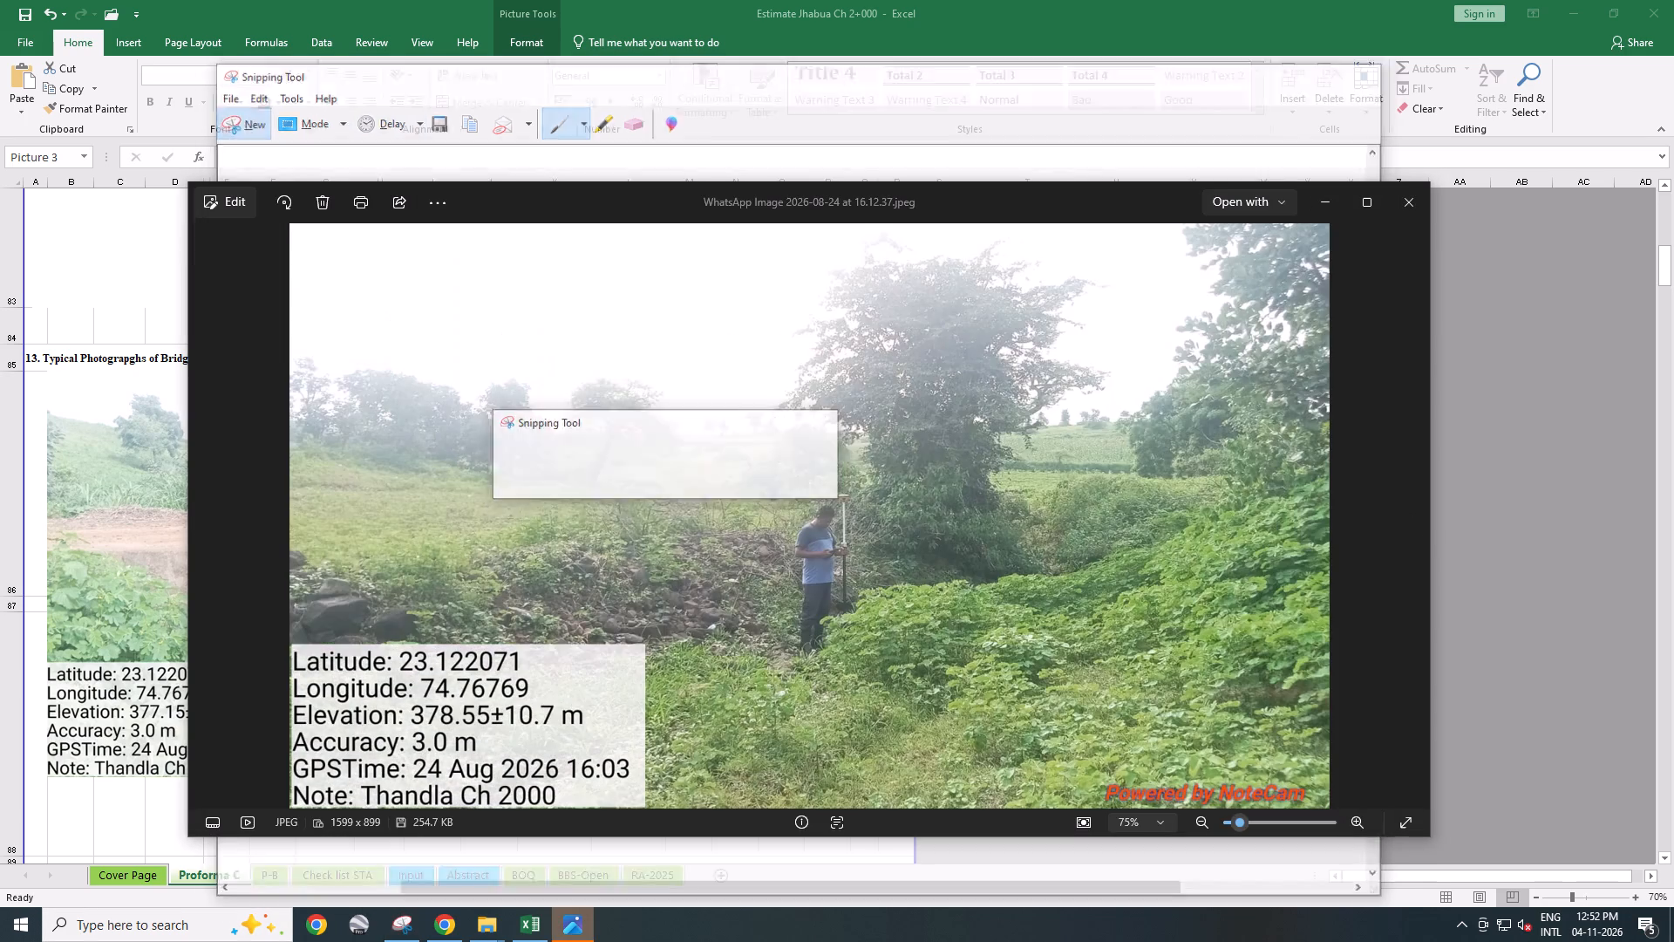
drag(289, 222, 1289, 734)
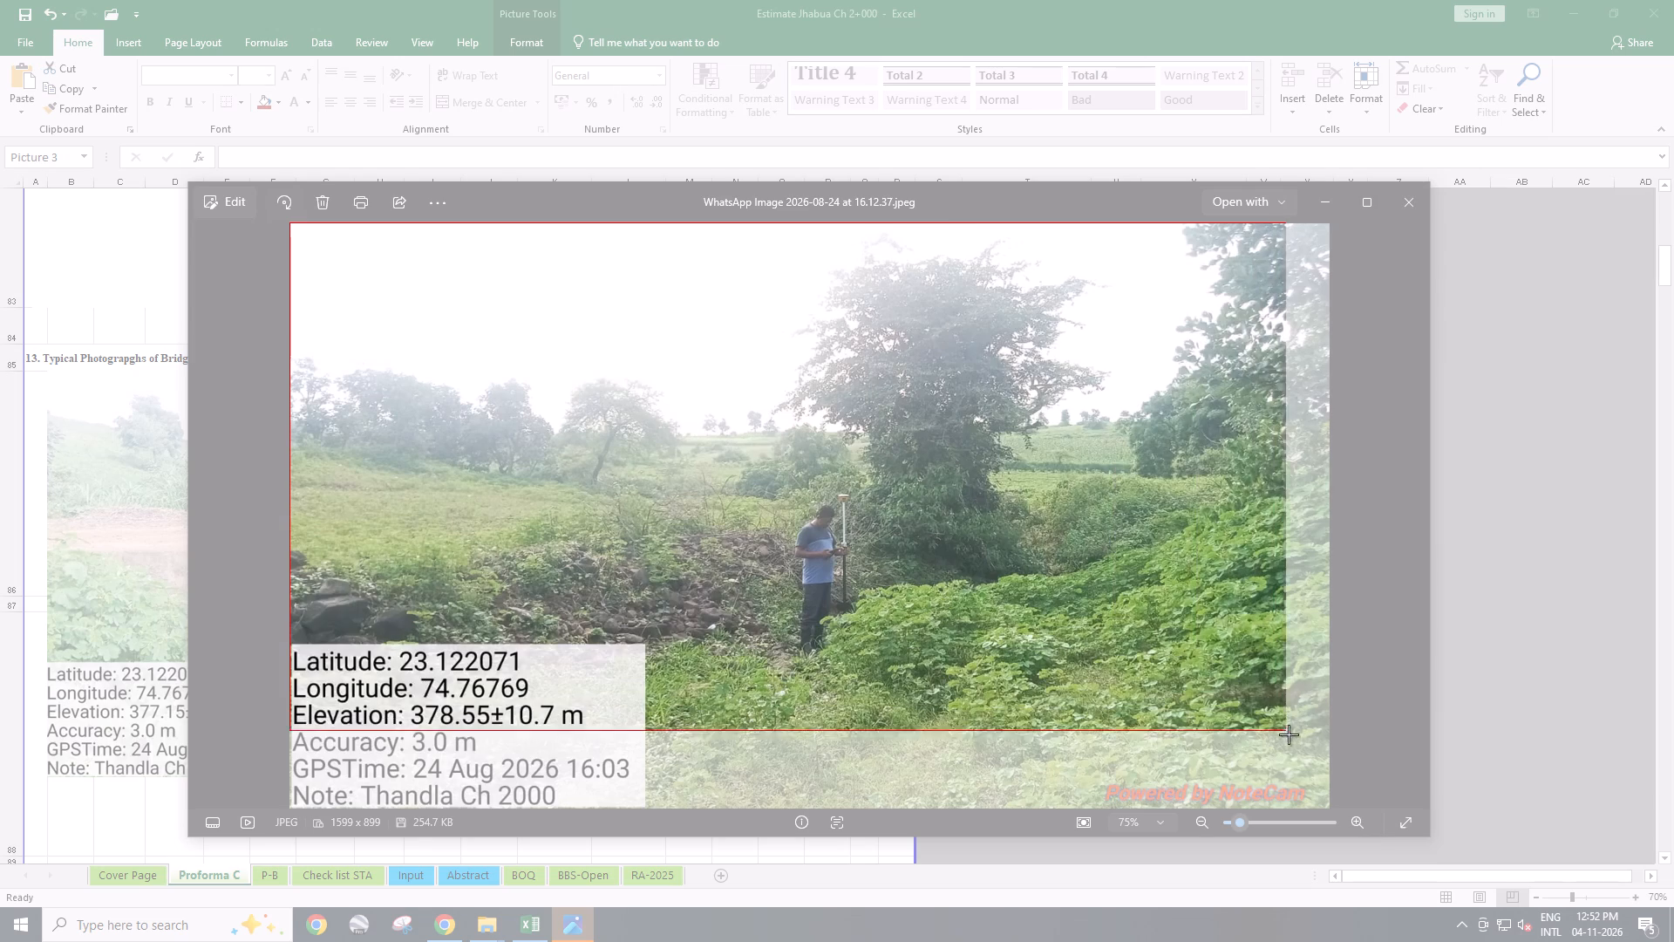
drag(1289, 734, 1323, 807)
right_click(767, 593)
click(815, 626)
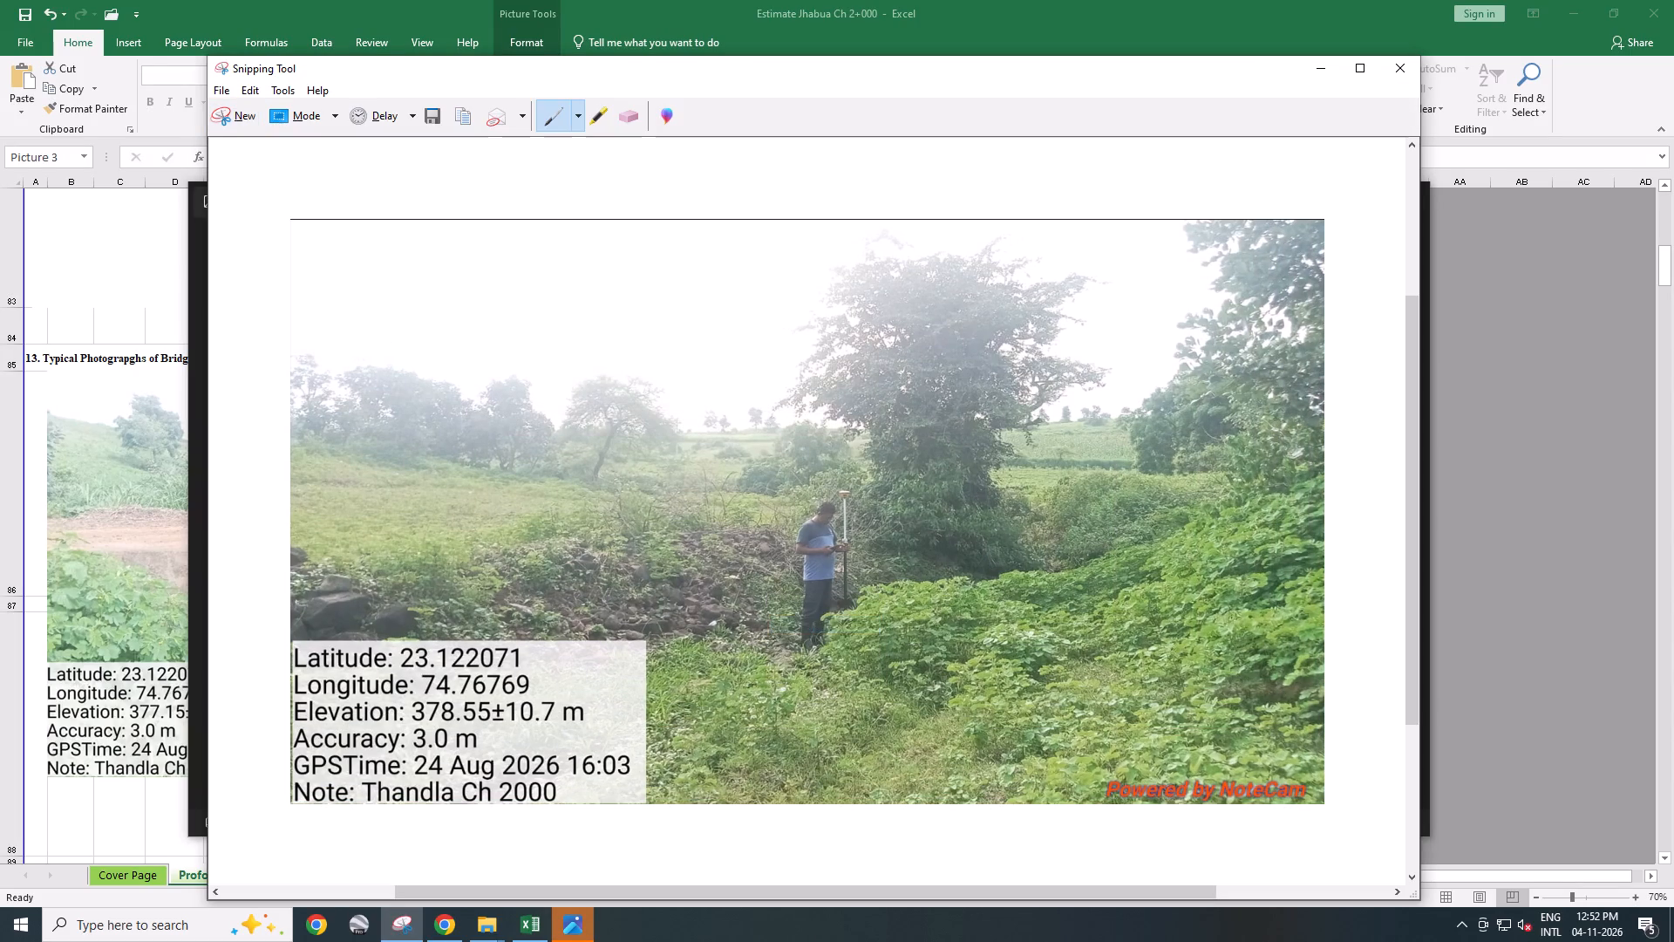
Paste the copied 16.12.37 snip of the surveyor beside the tree next to the culvert photo in the Proforma C sheet.
click(161, 578)
click(808, 489)
key(ctrl+v)
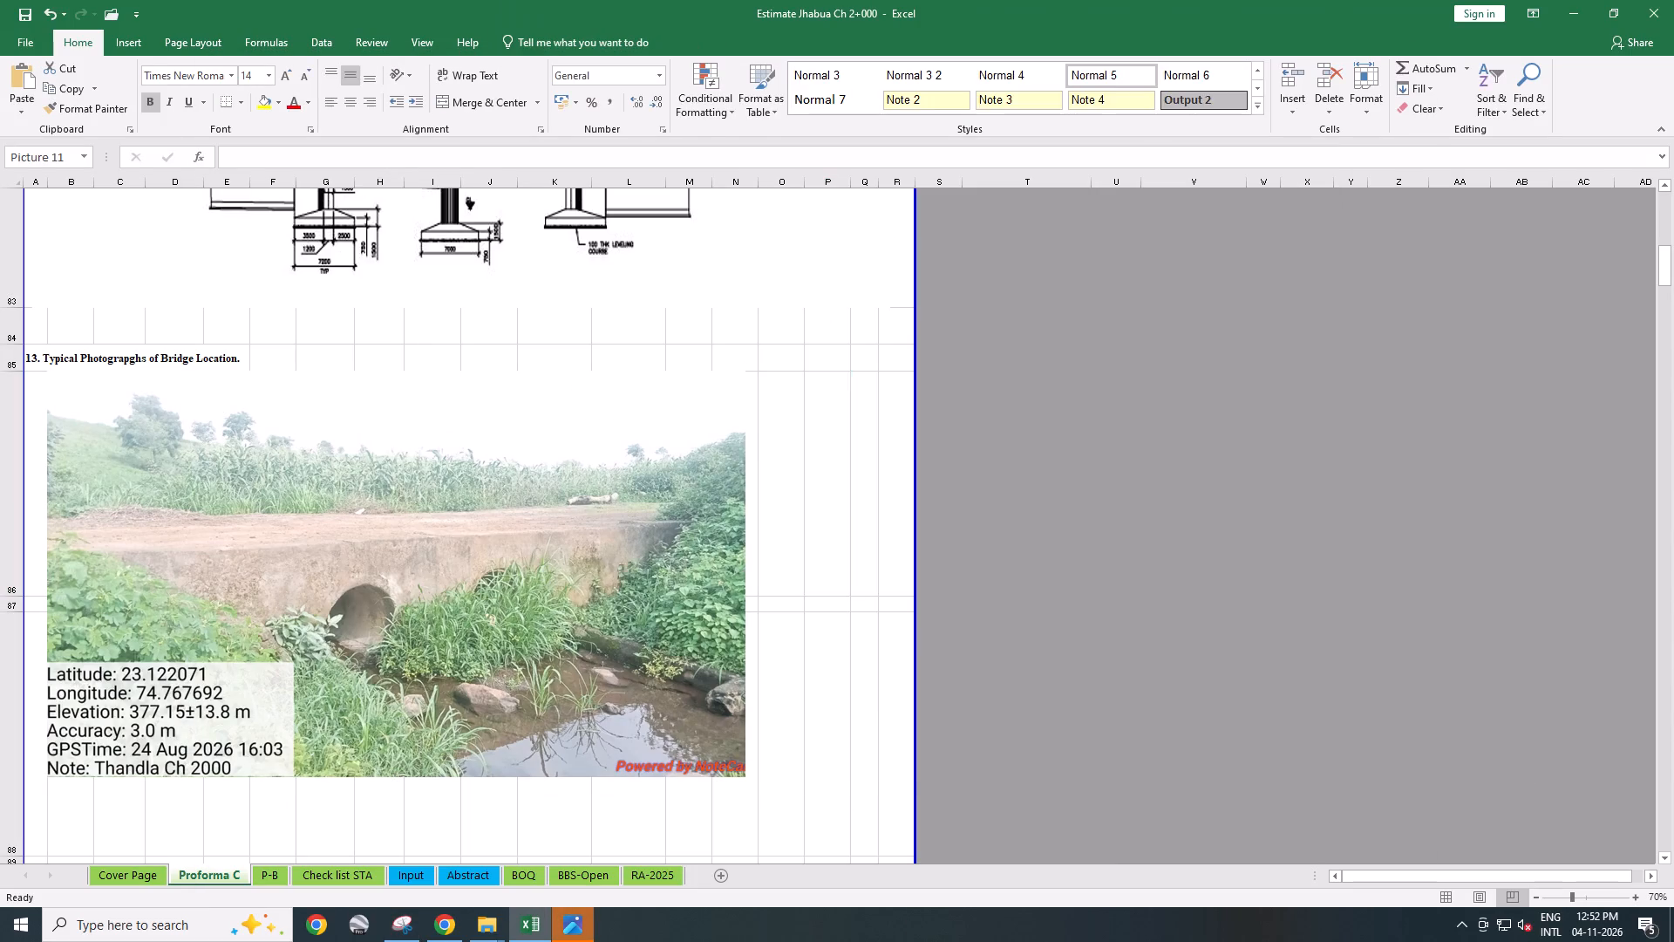
Capture the 16.12.37 (1) culvert photo with the Snipping Tool and paste the snip at cell O85 of Proforma C.
key(alt+Tab)
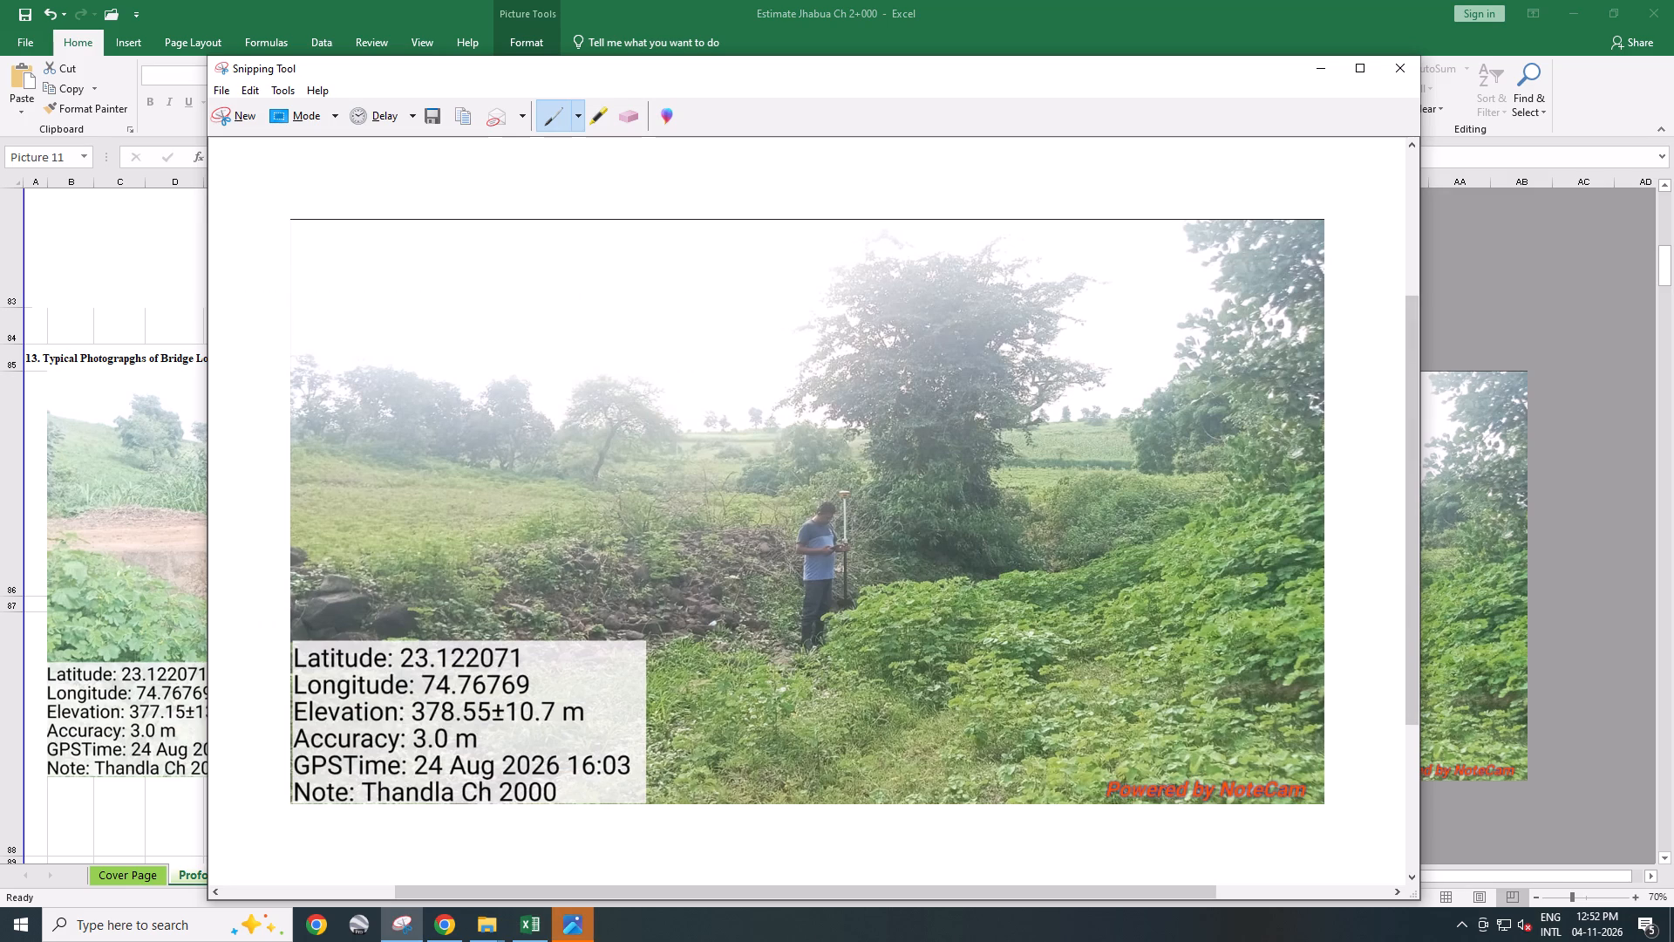
click(575, 921)
click(1399, 505)
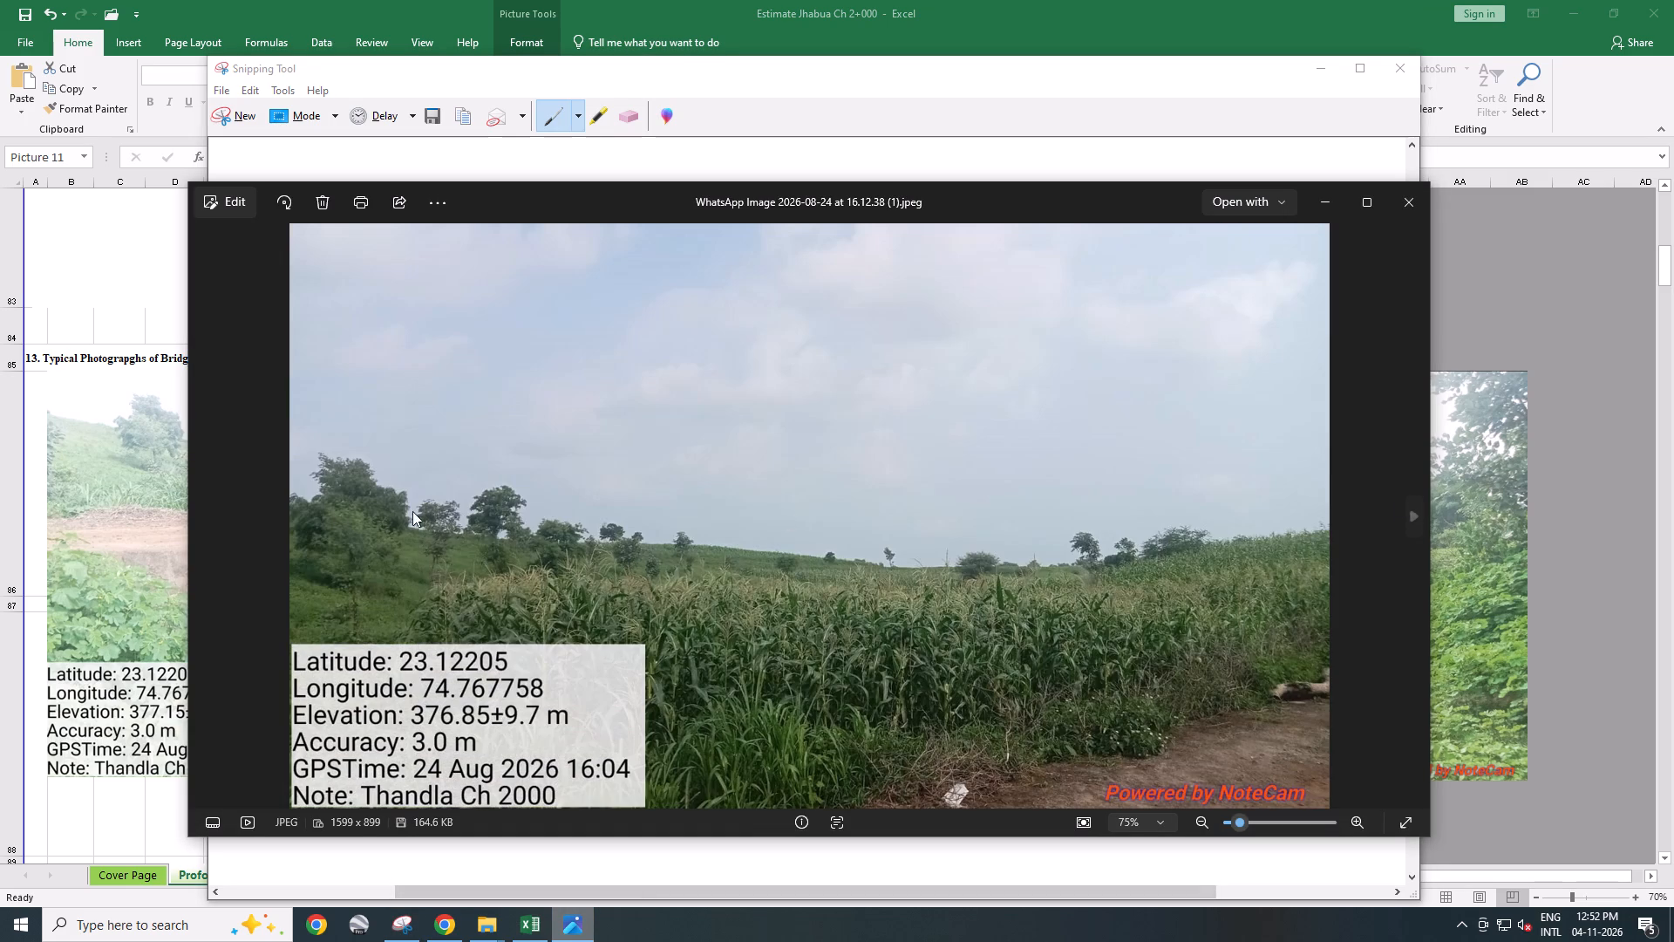
double_click(201, 522)
click(201, 522)
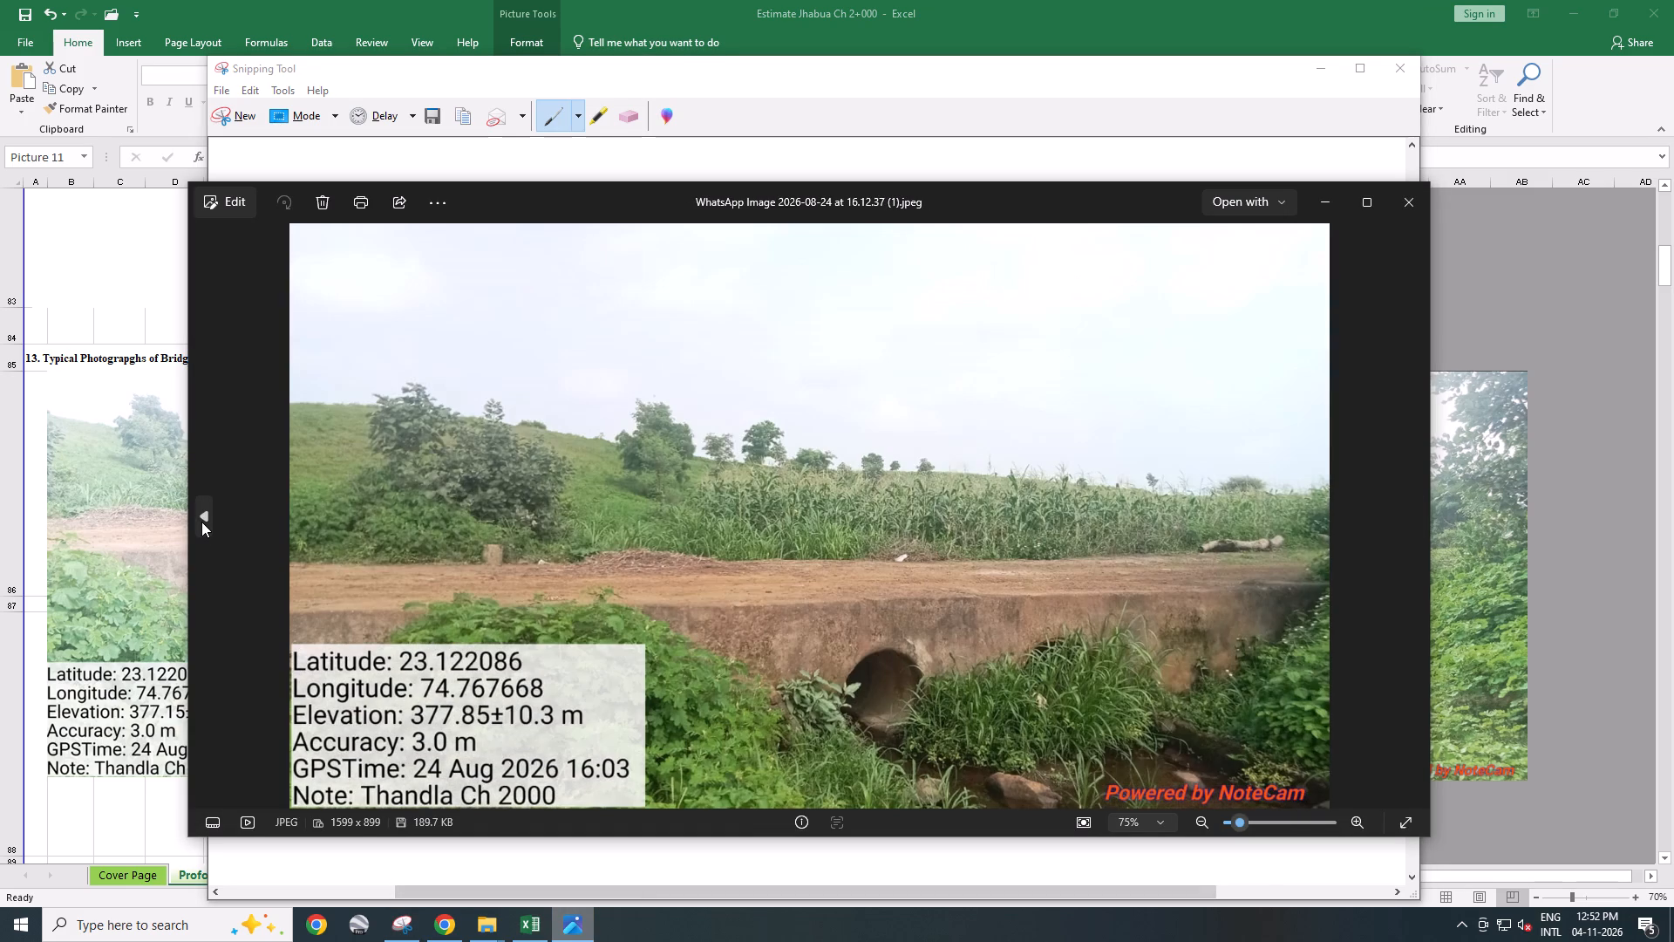
click(407, 924)
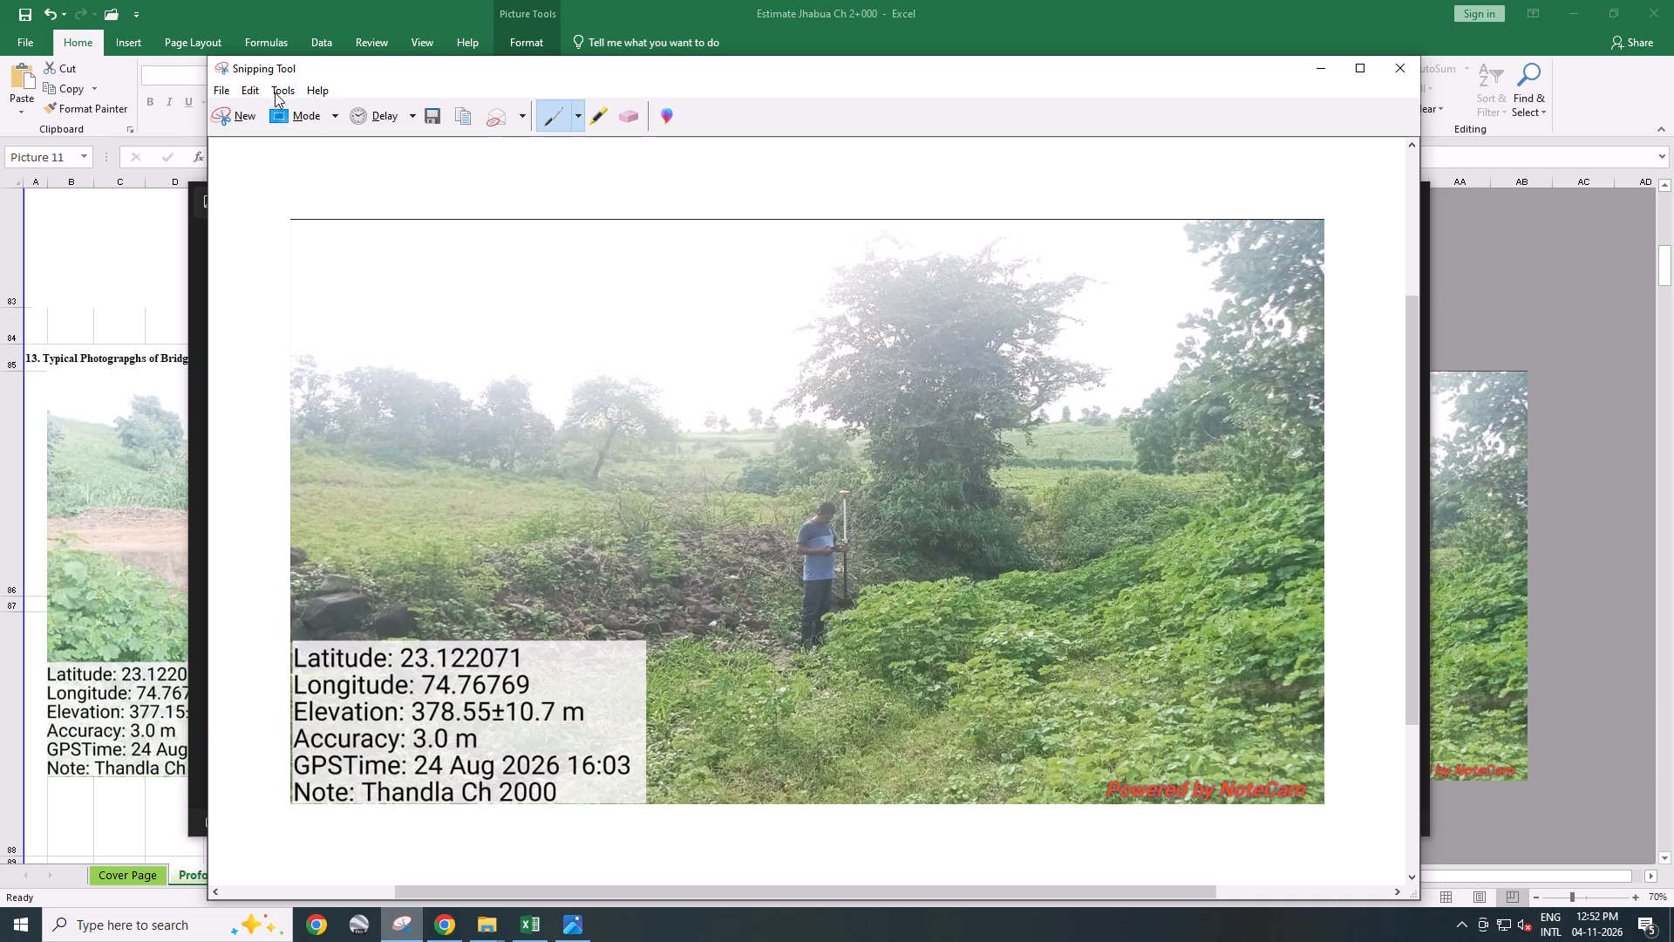
click(229, 113)
drag(290, 224, 316, 270)
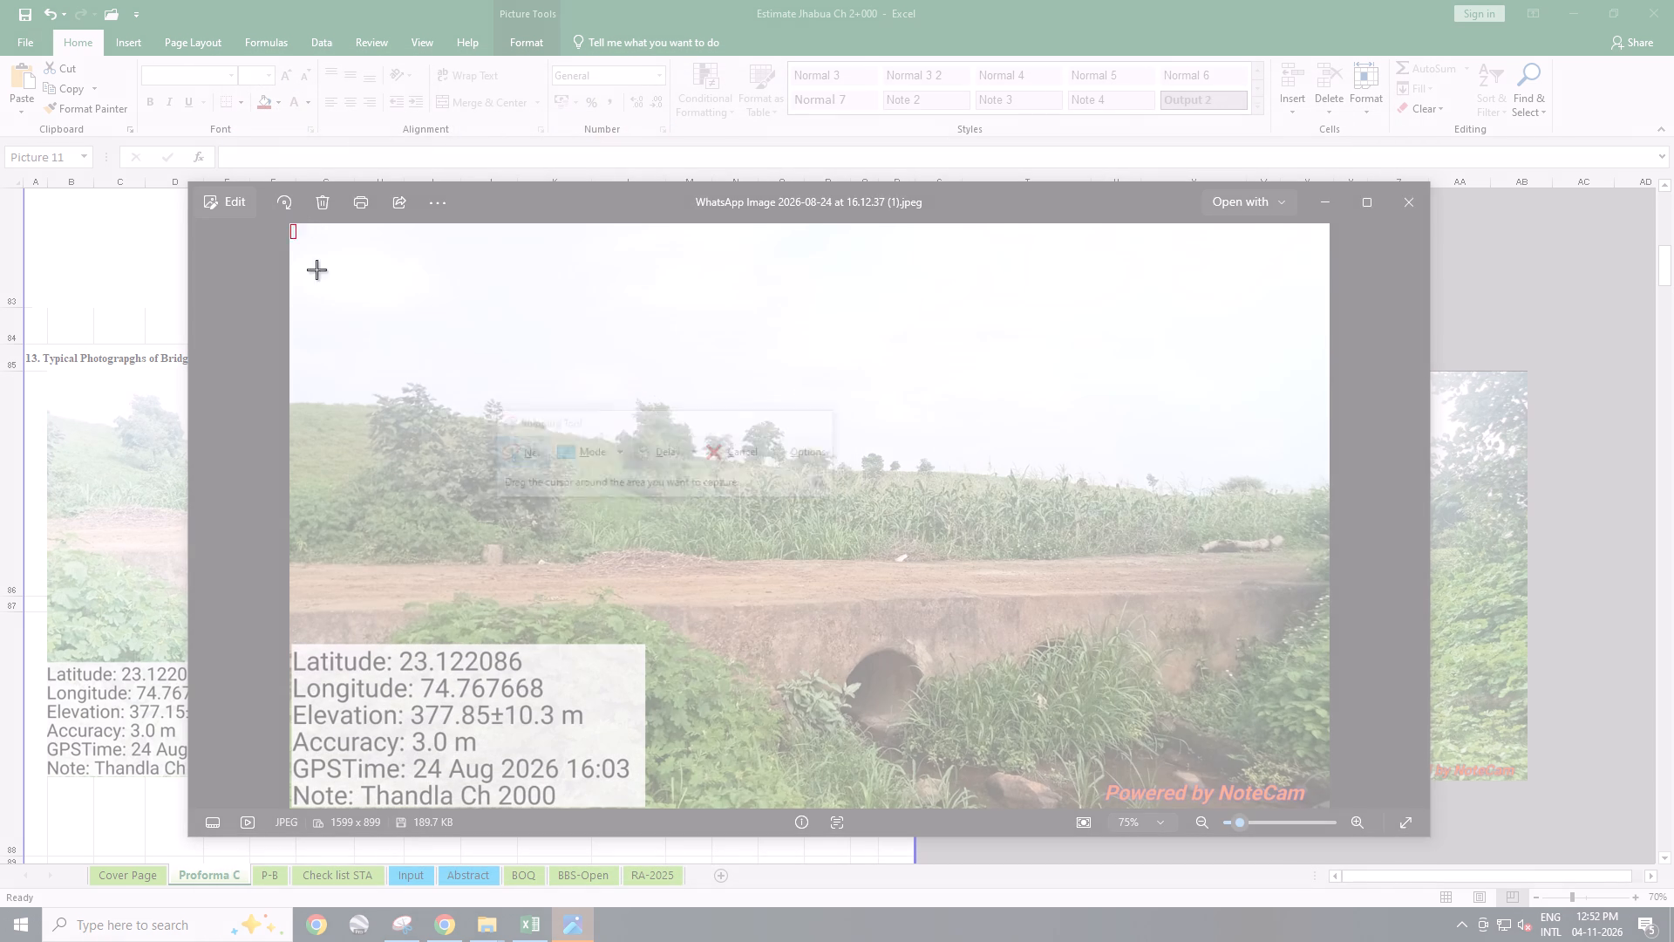
drag(316, 270, 1339, 810)
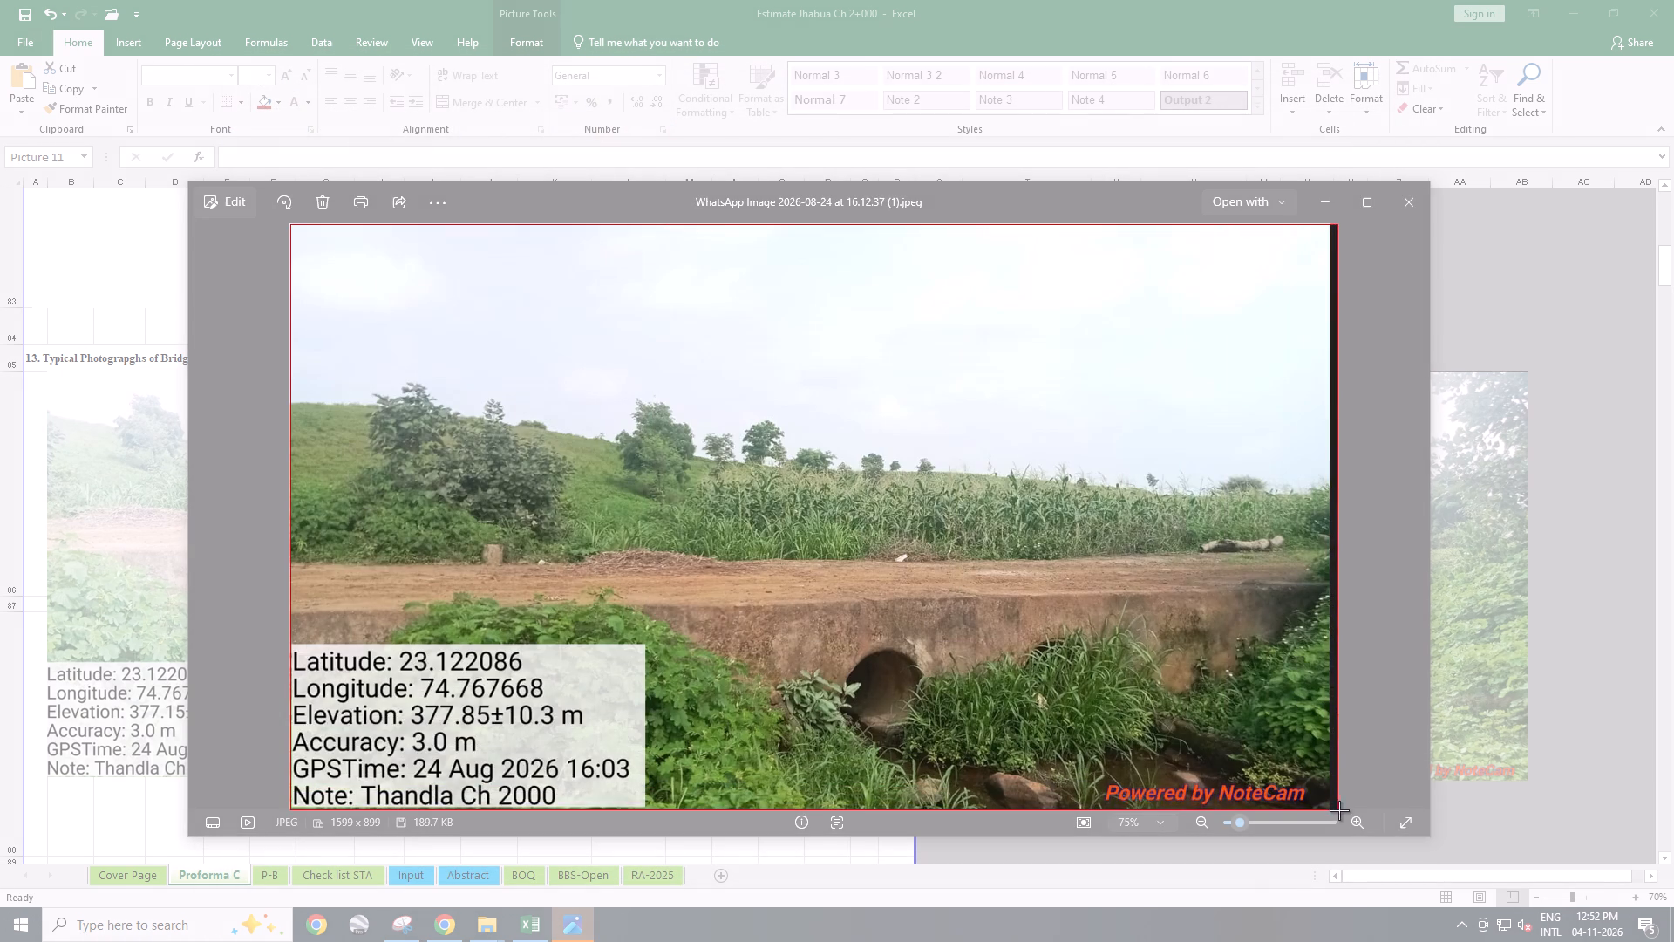
drag(1339, 810, 1324, 807)
right_click(784, 625)
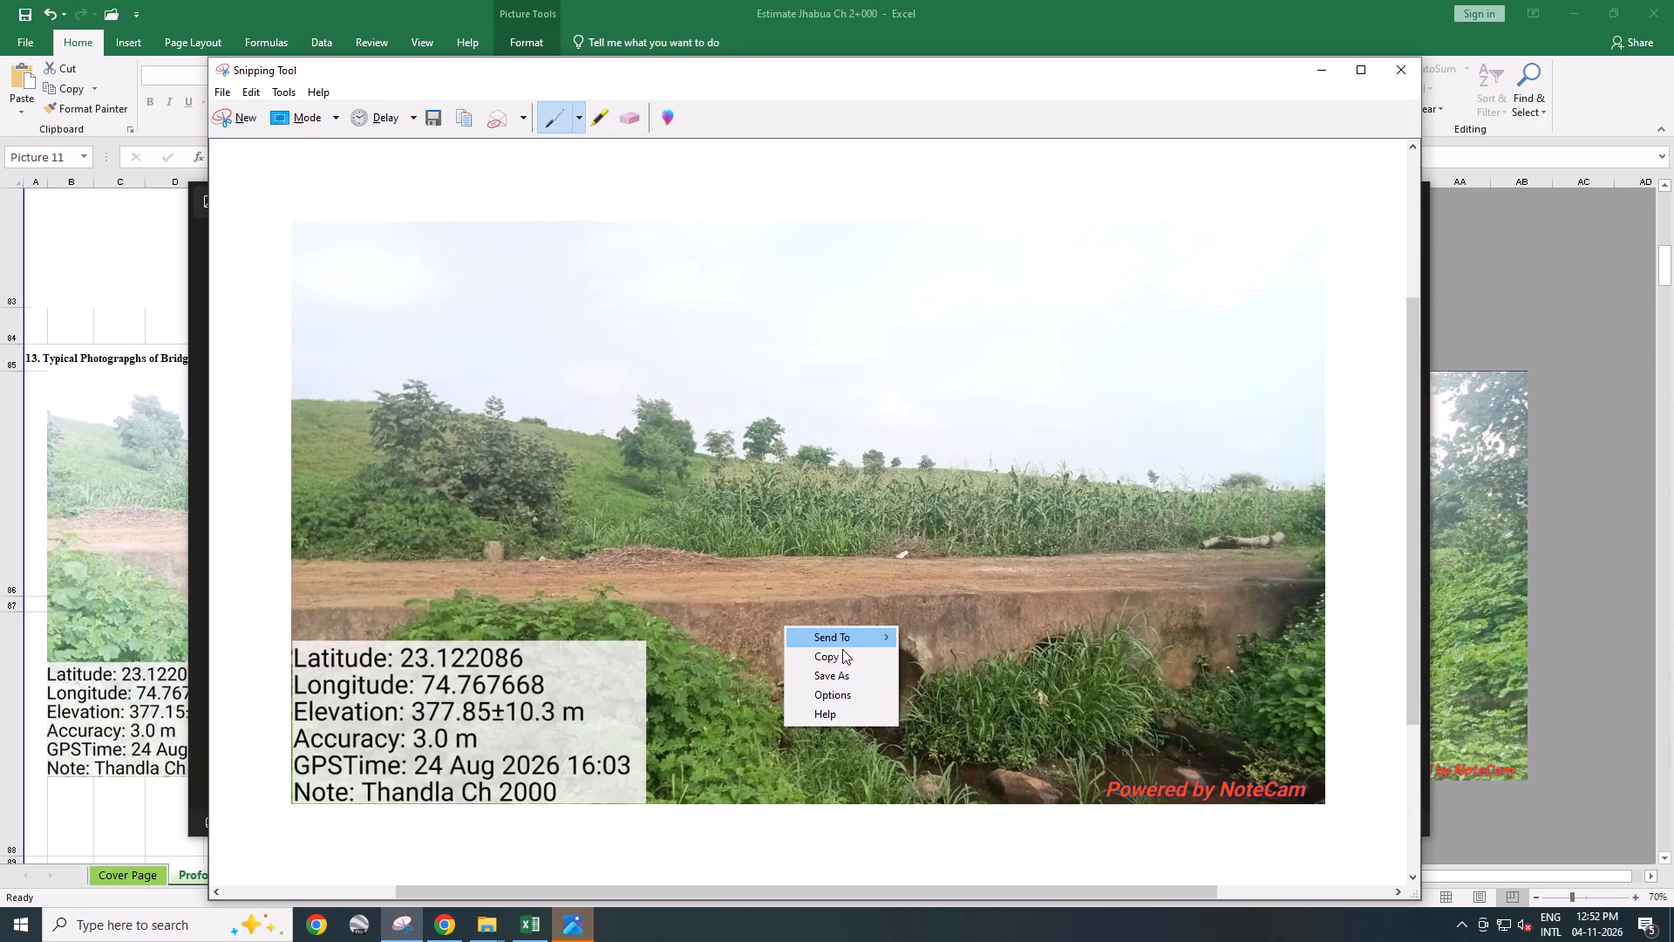
click(853, 660)
click(158, 632)
click(765, 350)
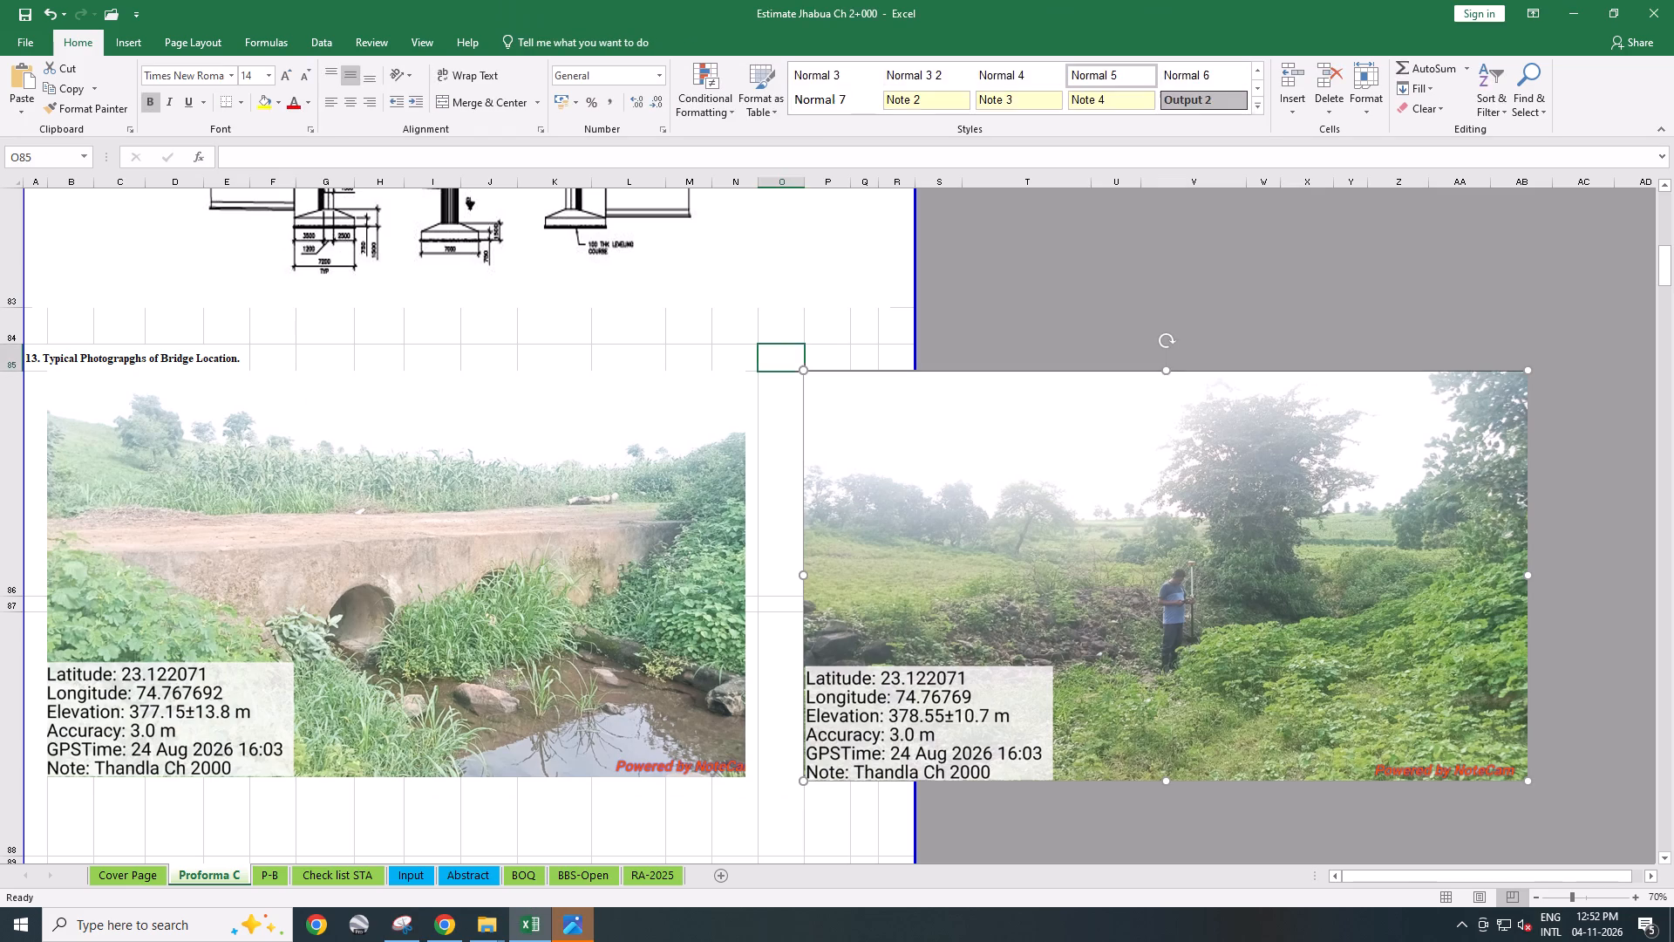
key(ctrl+v)
Look back through the Thandla Ch 2000 site photos in the photo viewer to WhatsApp Image 2026-08-24 at 16.12.35 (2).
key(alt+Tab)
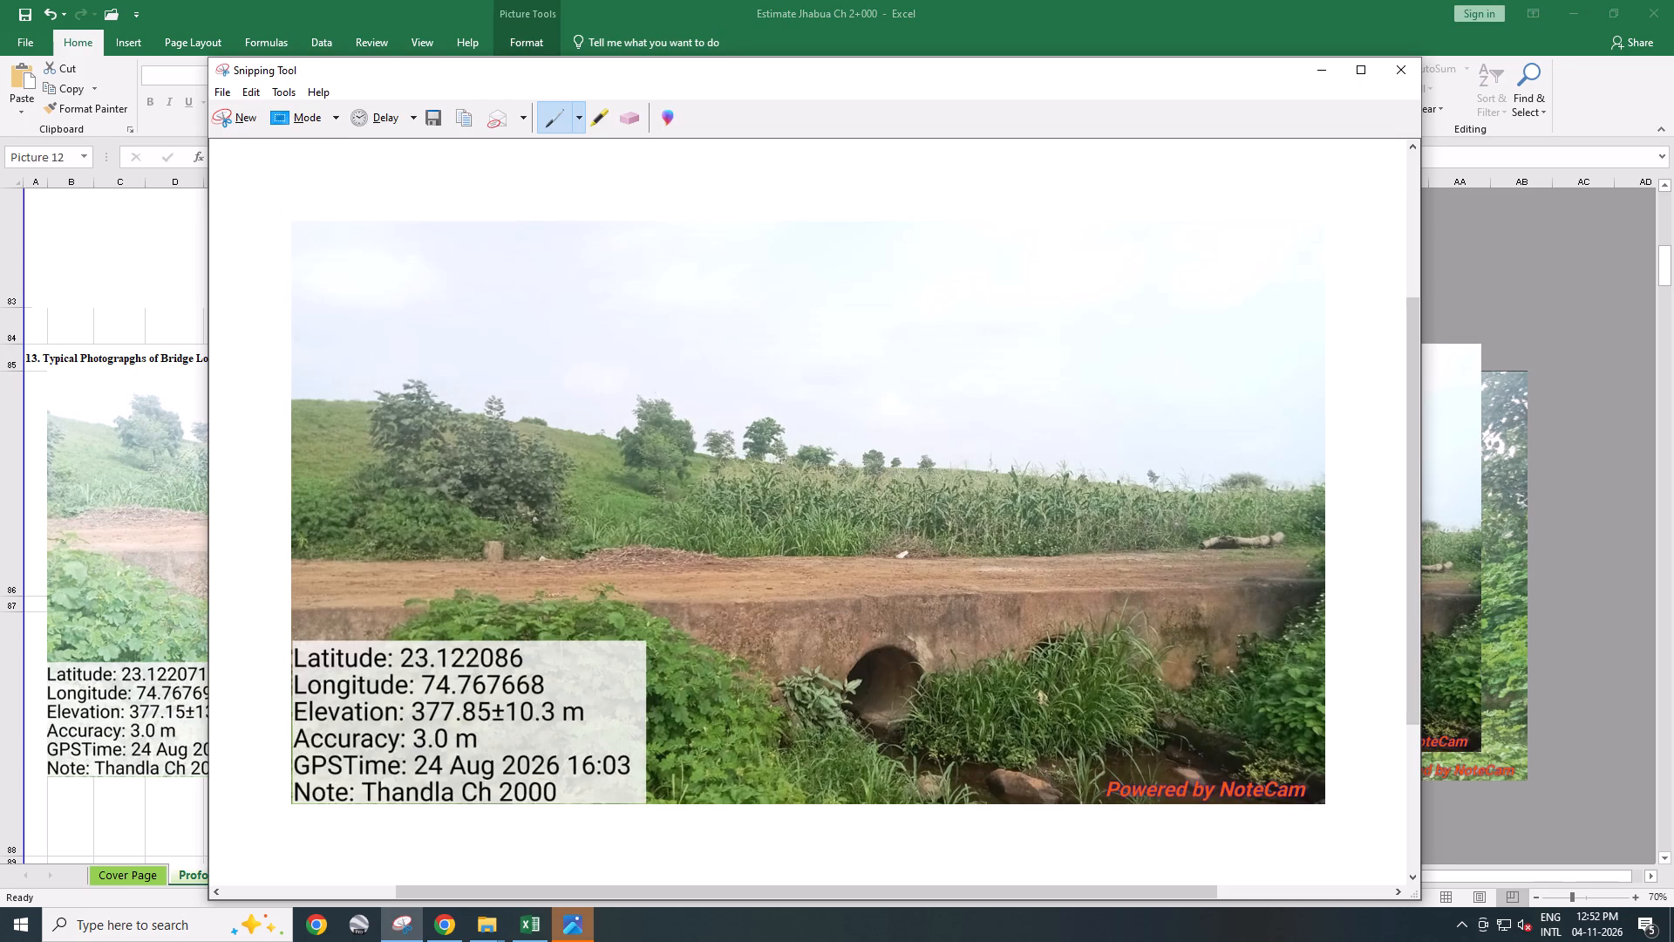
click(571, 911)
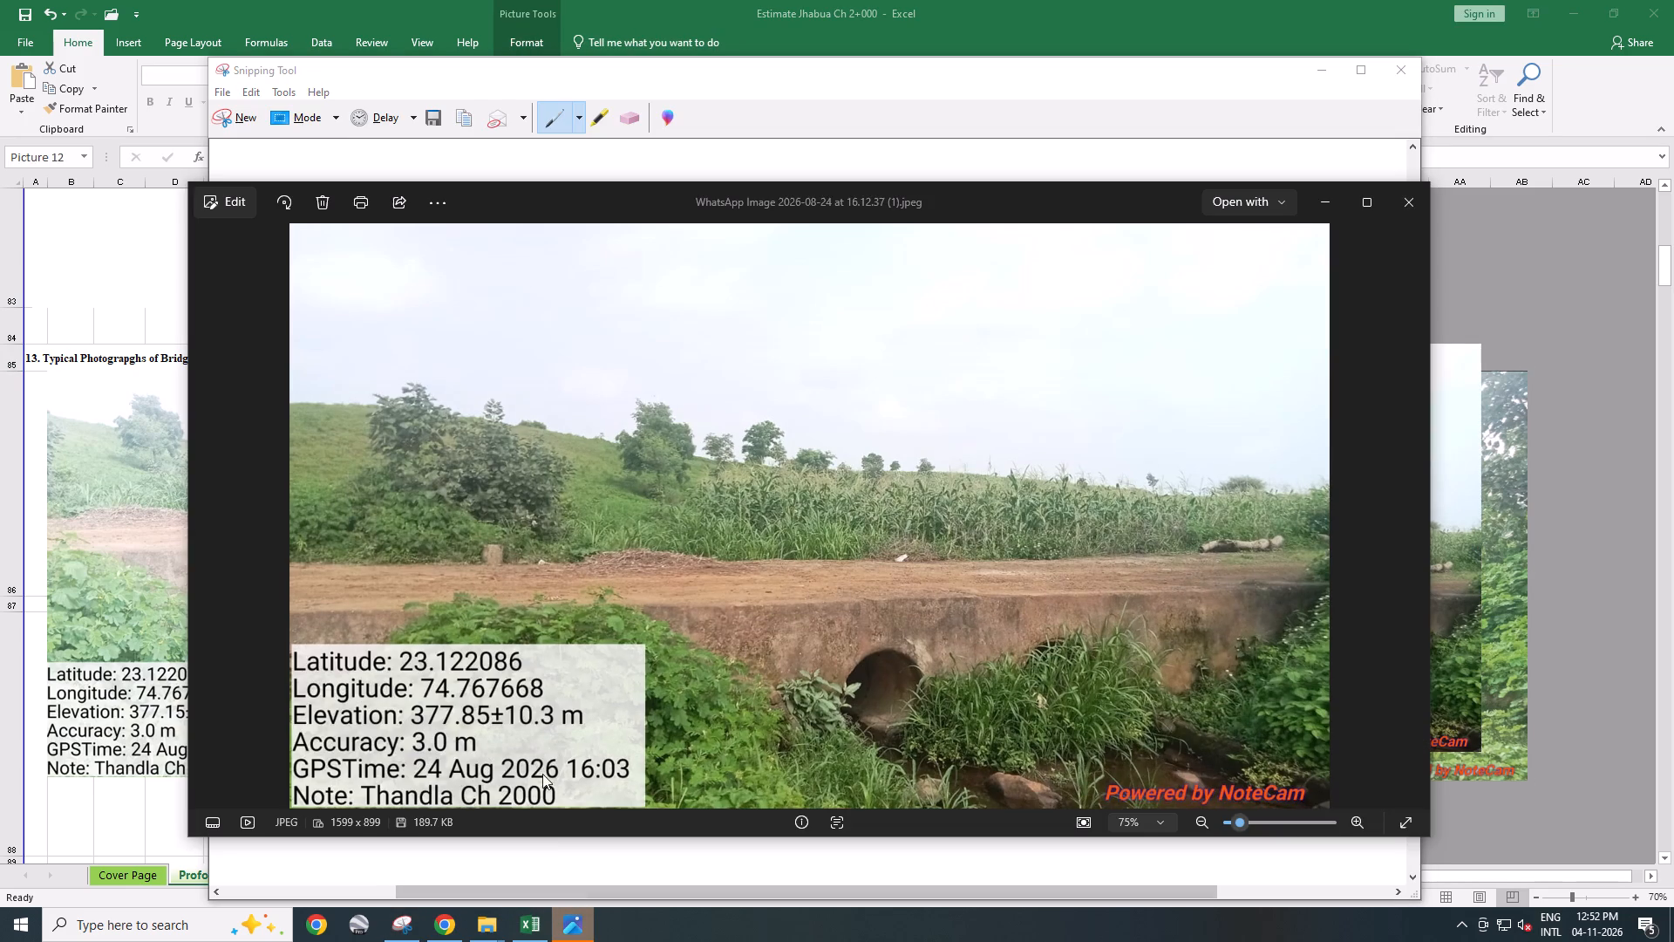
double_click(202, 519)
click(202, 519)
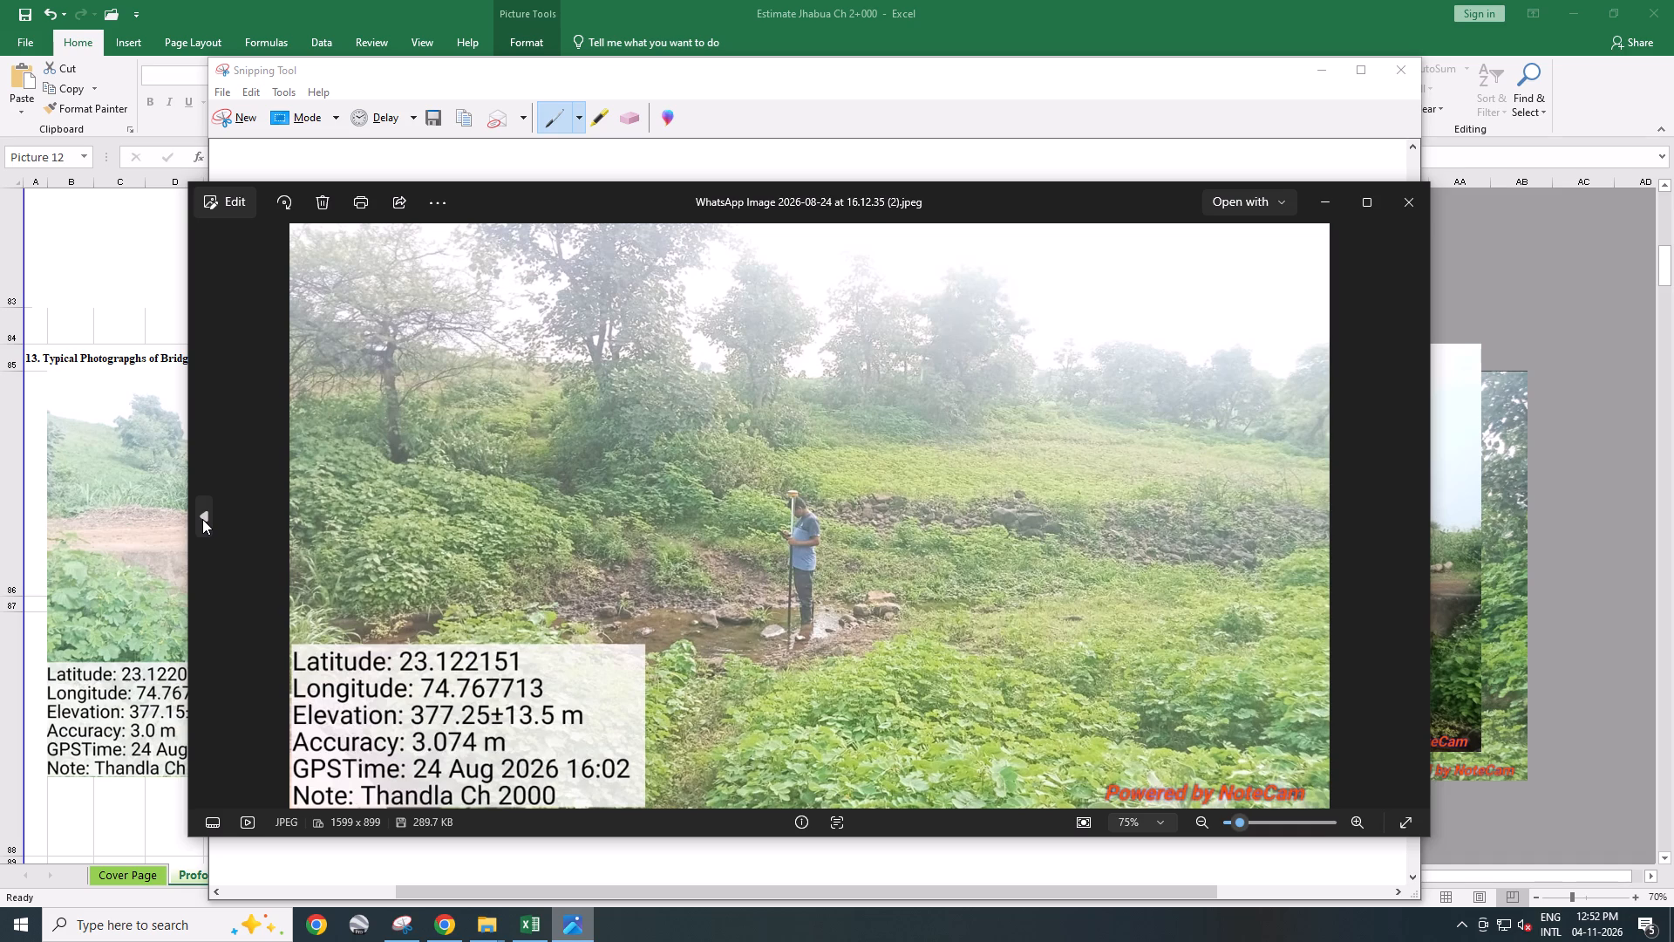
key(alt+Tab)
key(alt+Tab)
Move the pasted 16.12.37 (1) culvert picture up and to the left in the Proforma C sheet.
click(1626, 605)
drag(1217, 611, 891, 447)
Capture the 16.12.28 photo of the surveyor on the dirt track with the Snipping Tool and copy the snip.
key(alt+Tab)
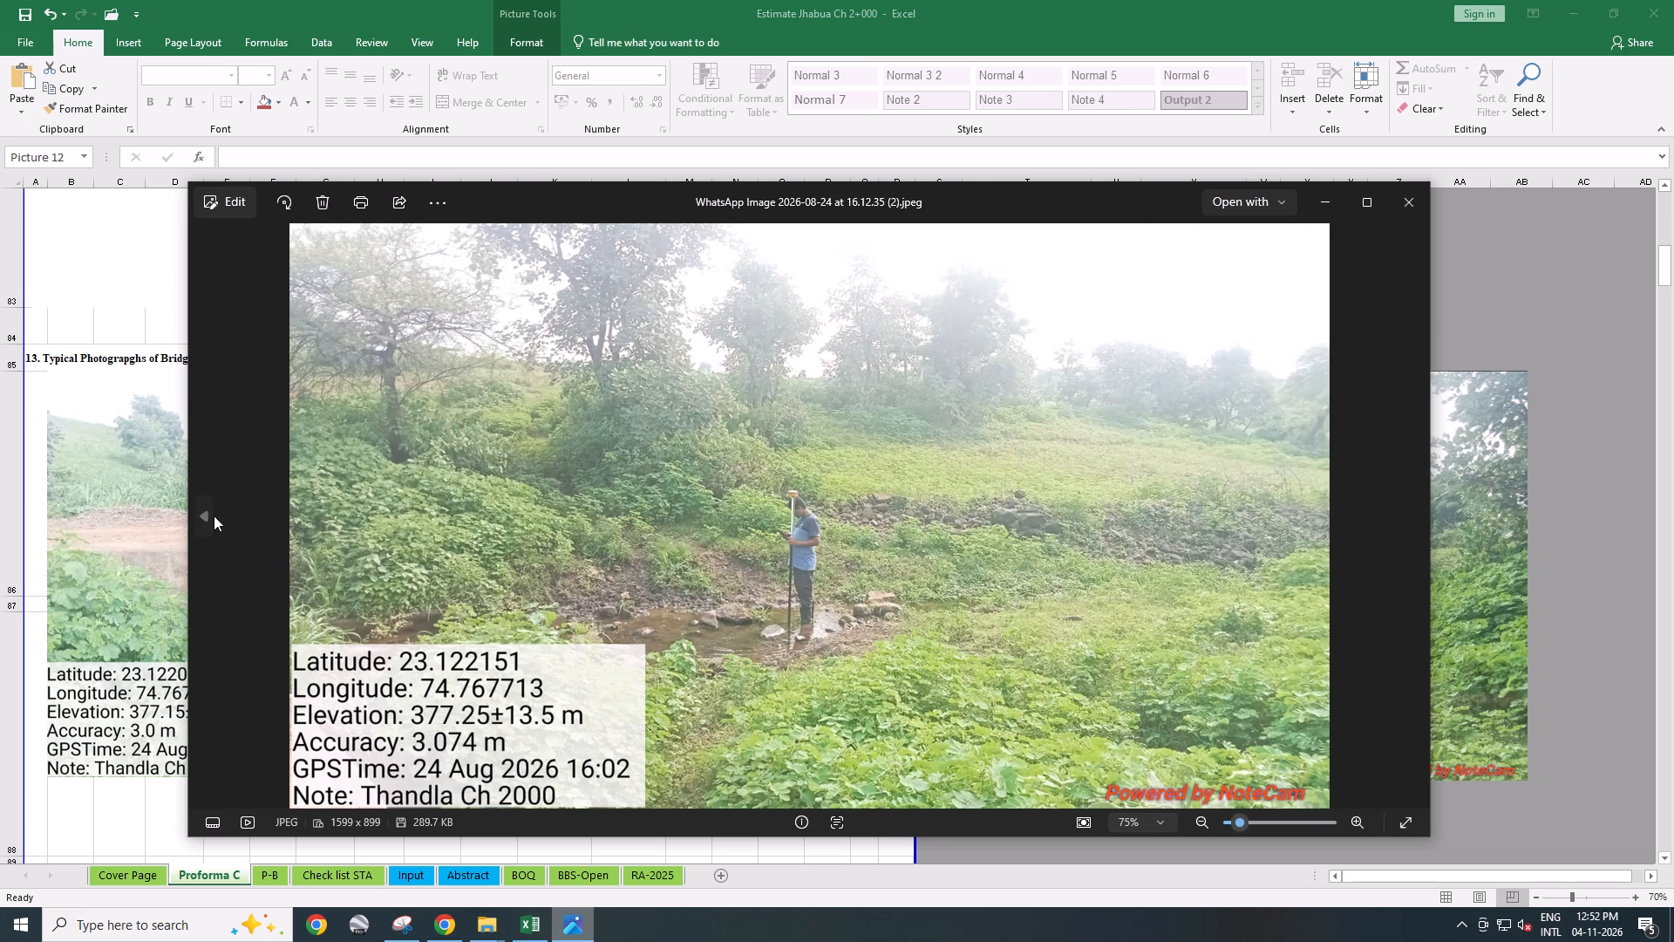
click(204, 515)
double_click(204, 515)
click(204, 515)
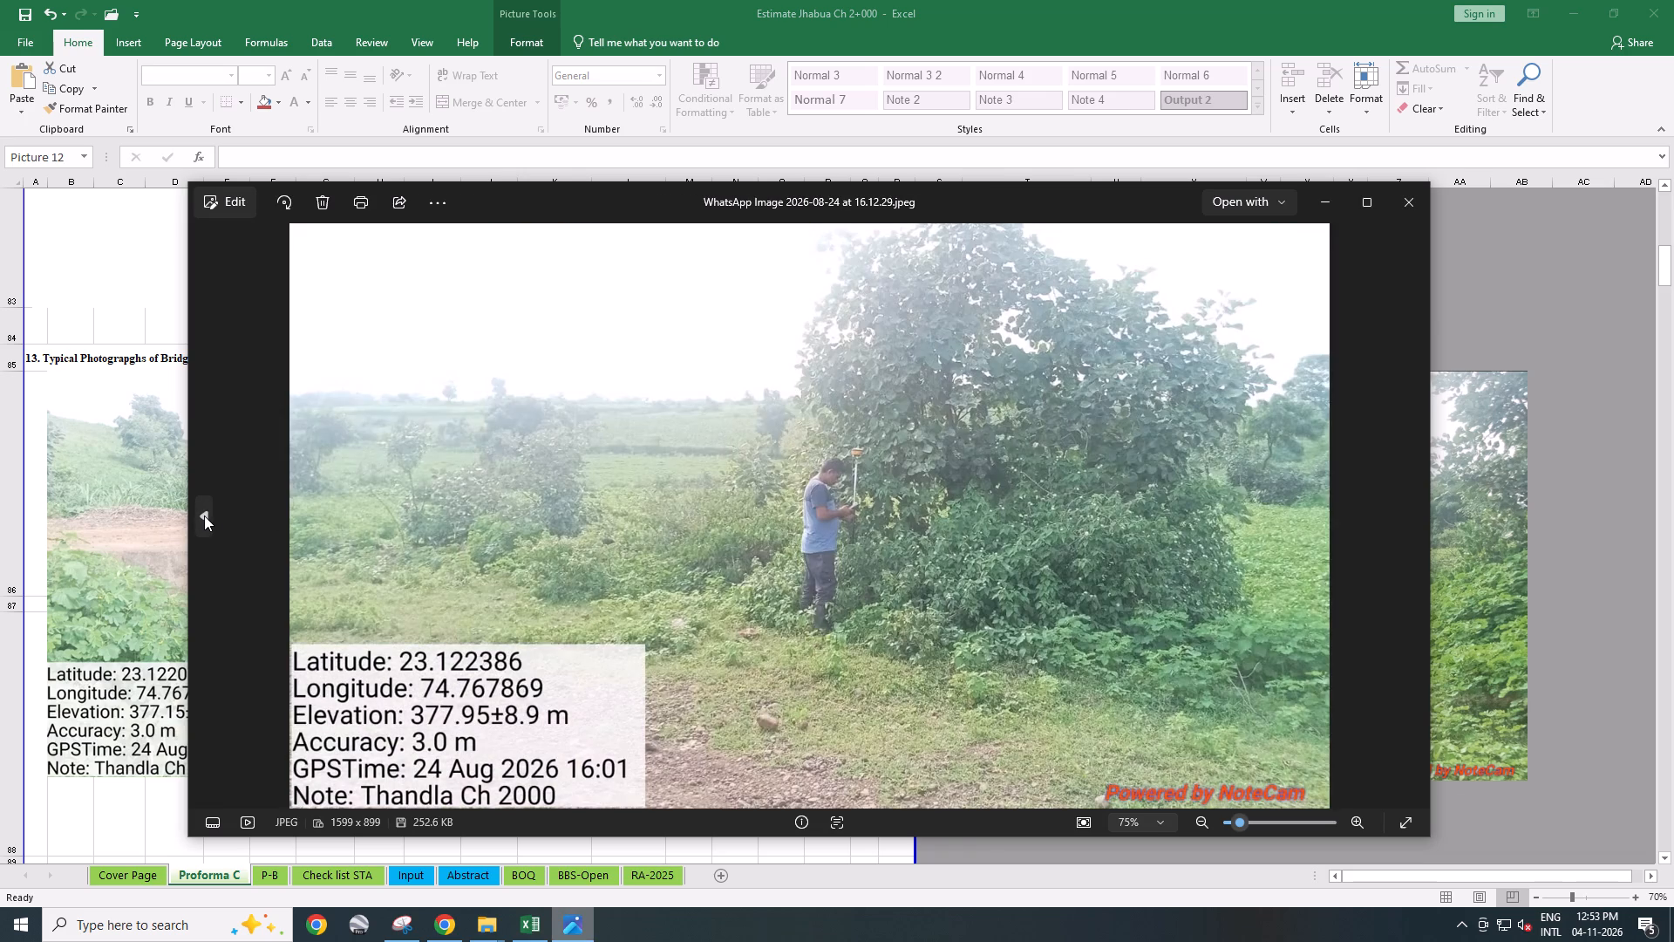
click(204, 515)
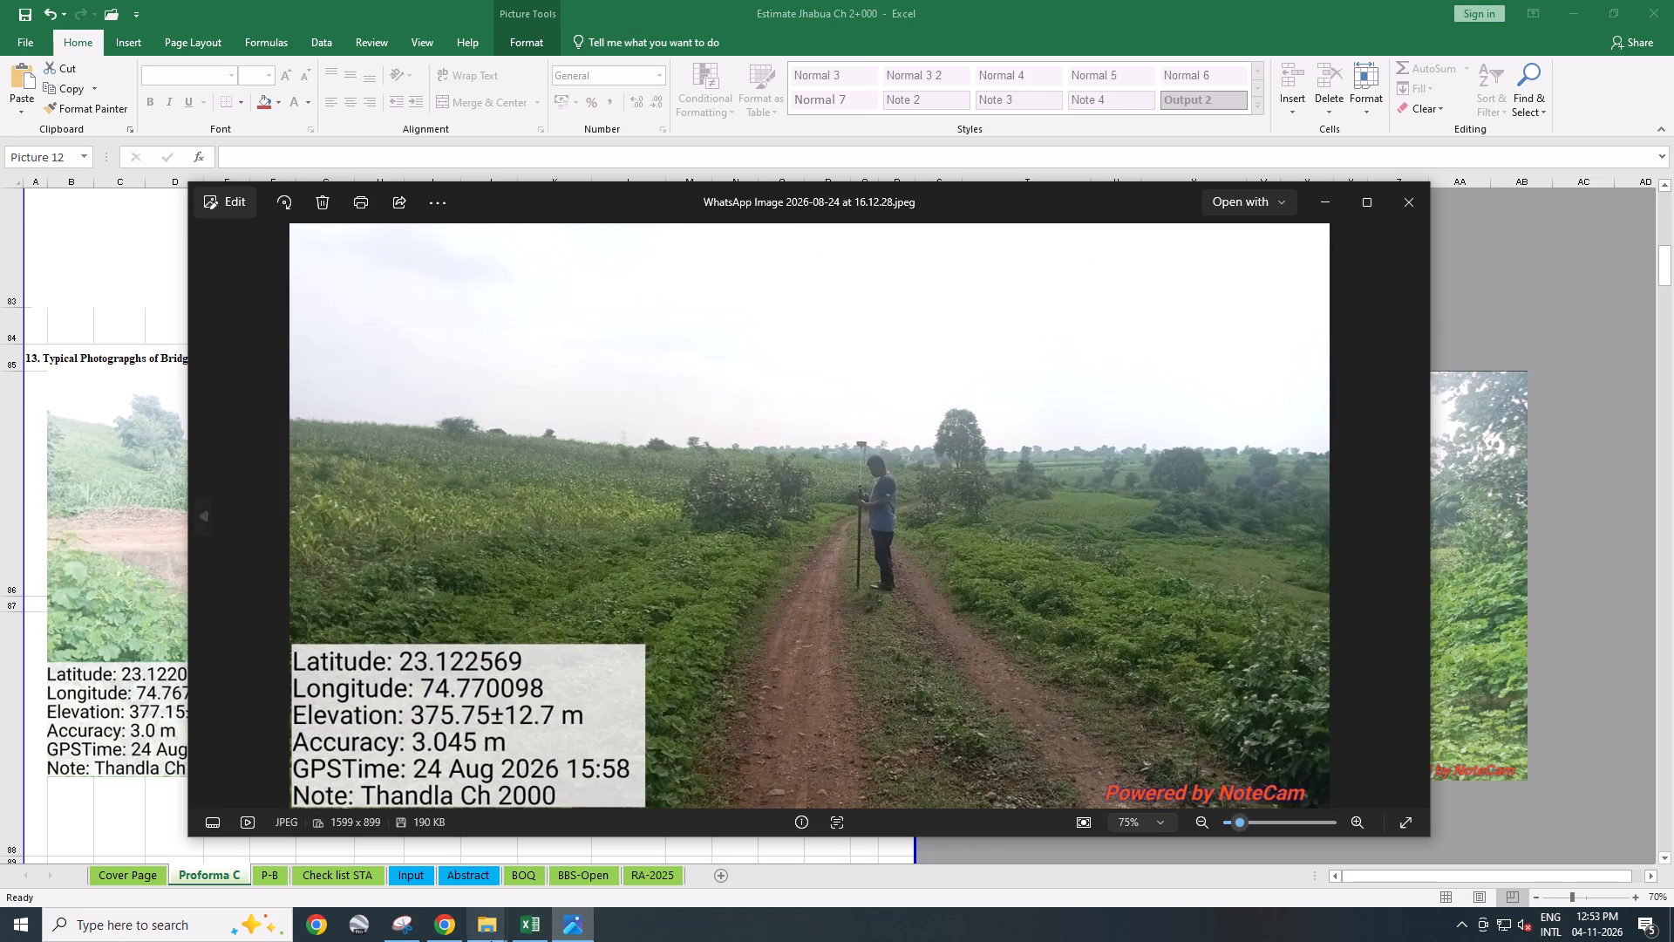
click(398, 927)
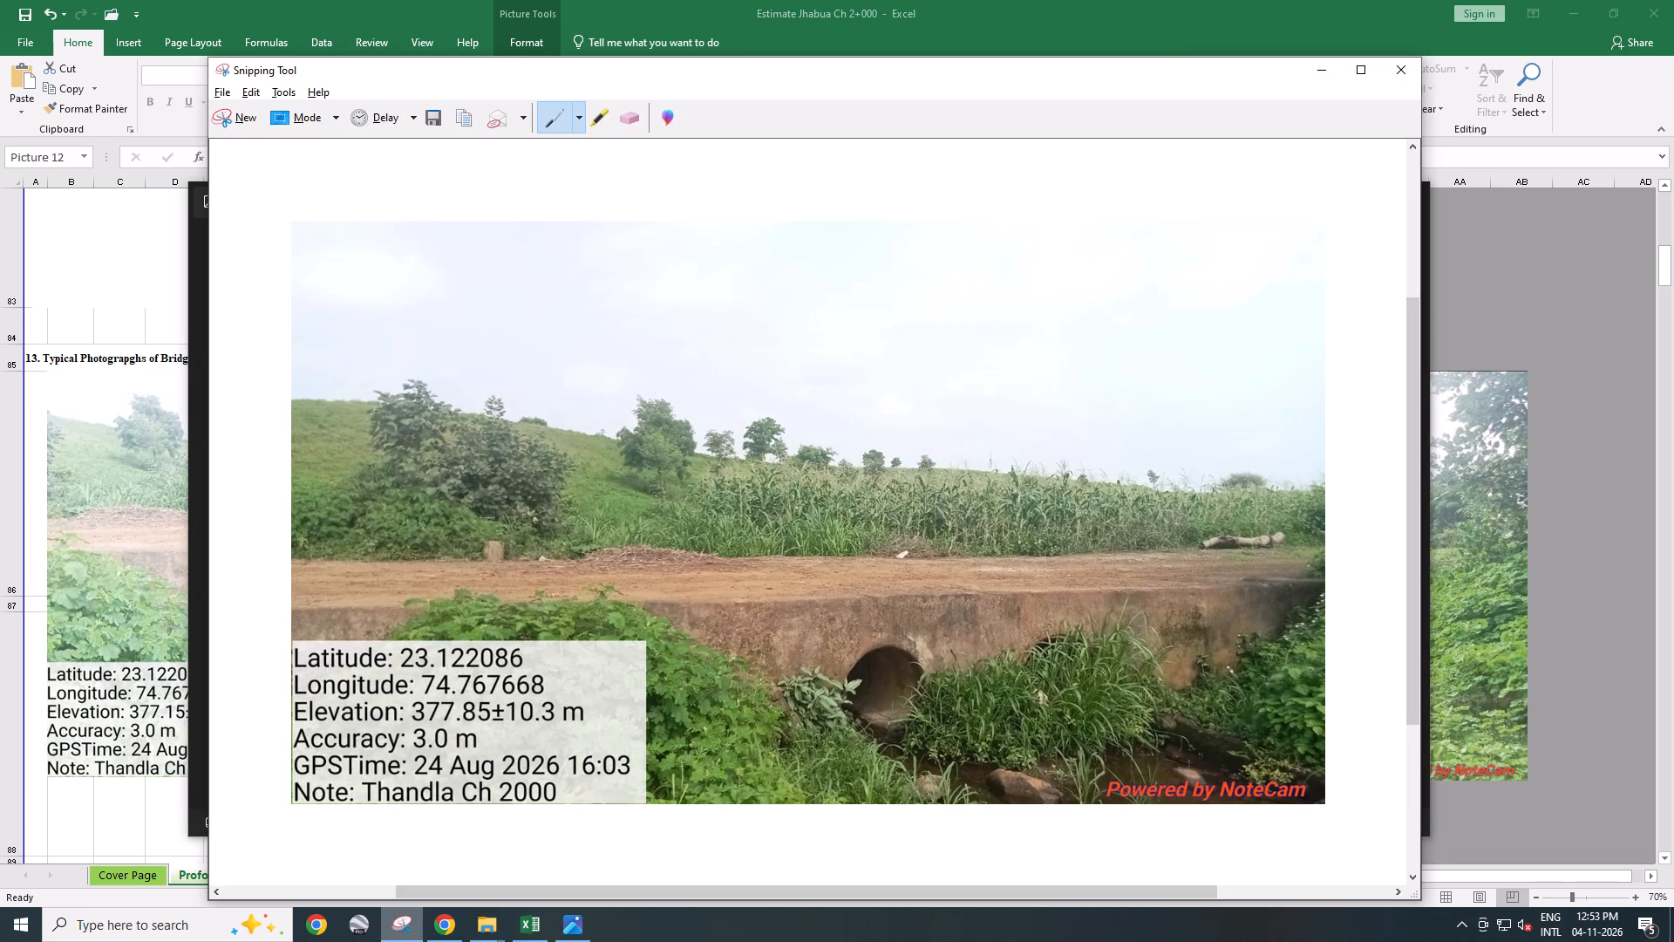
click(242, 120)
drag(290, 222, 736, 717)
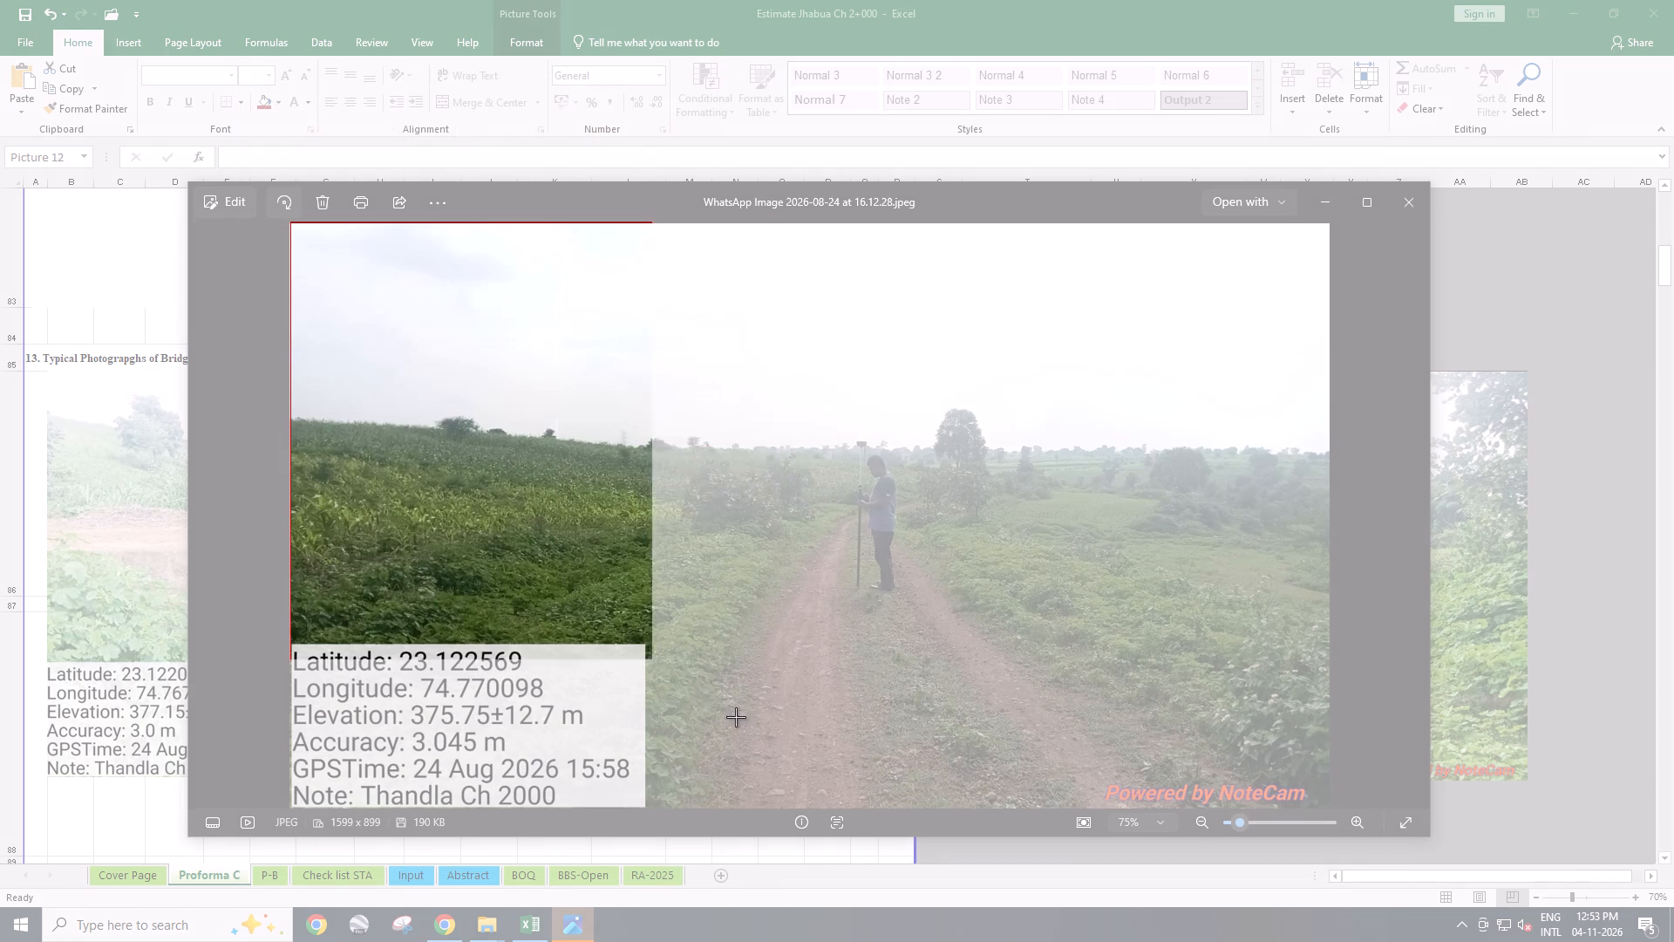
drag(736, 717, 1300, 809)
right_click(717, 685)
click(766, 714)
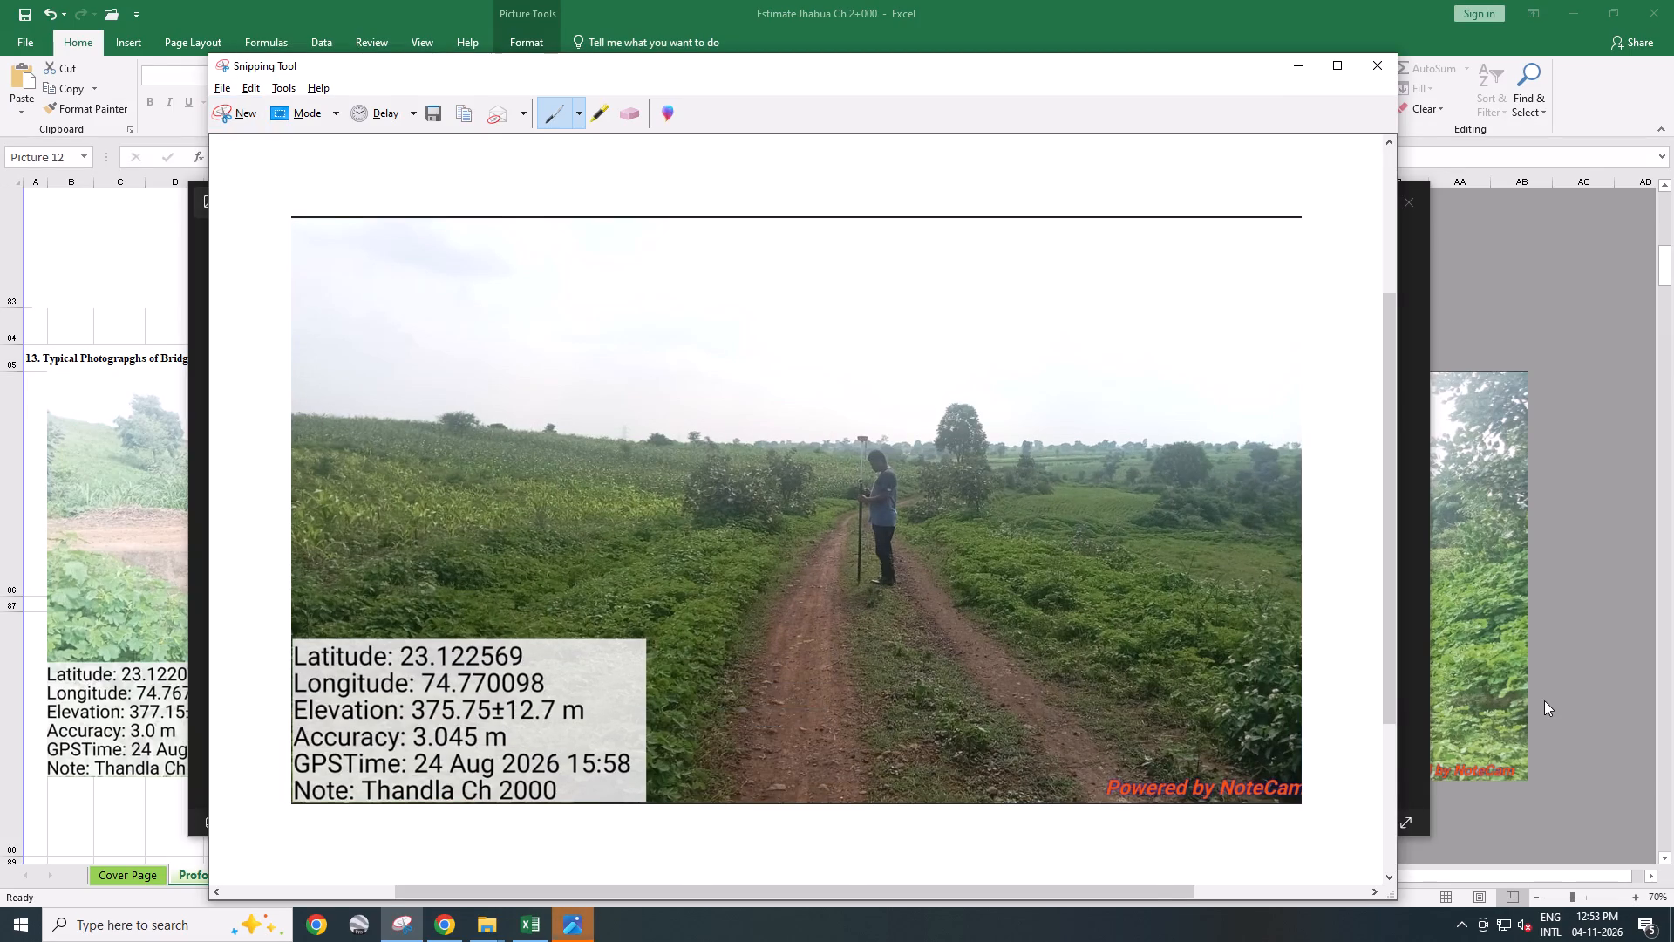
Paste the snip of the surveyor on the dirt road into Proforma C at cell AB88, outside the page.
click(1544, 700)
click(1549, 653)
key(ctrl+v)
Set the height of the first culvert photo under section 13 to 10 cm.
double_click(353, 584)
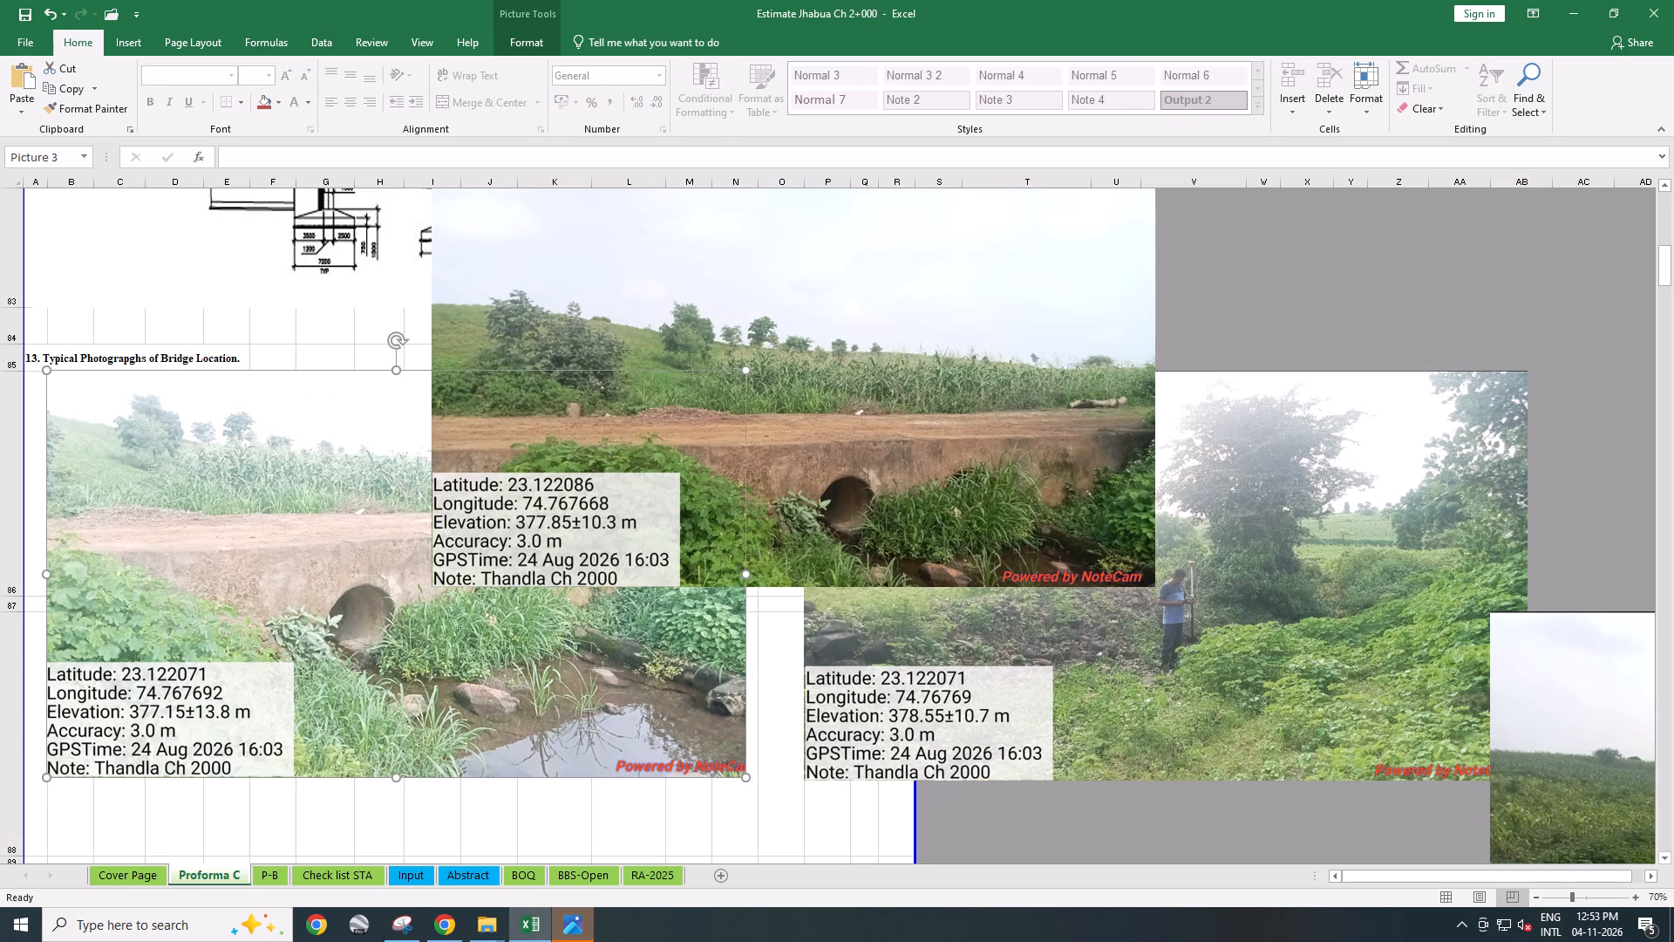
click(1583, 74)
text(10)
key(Return)
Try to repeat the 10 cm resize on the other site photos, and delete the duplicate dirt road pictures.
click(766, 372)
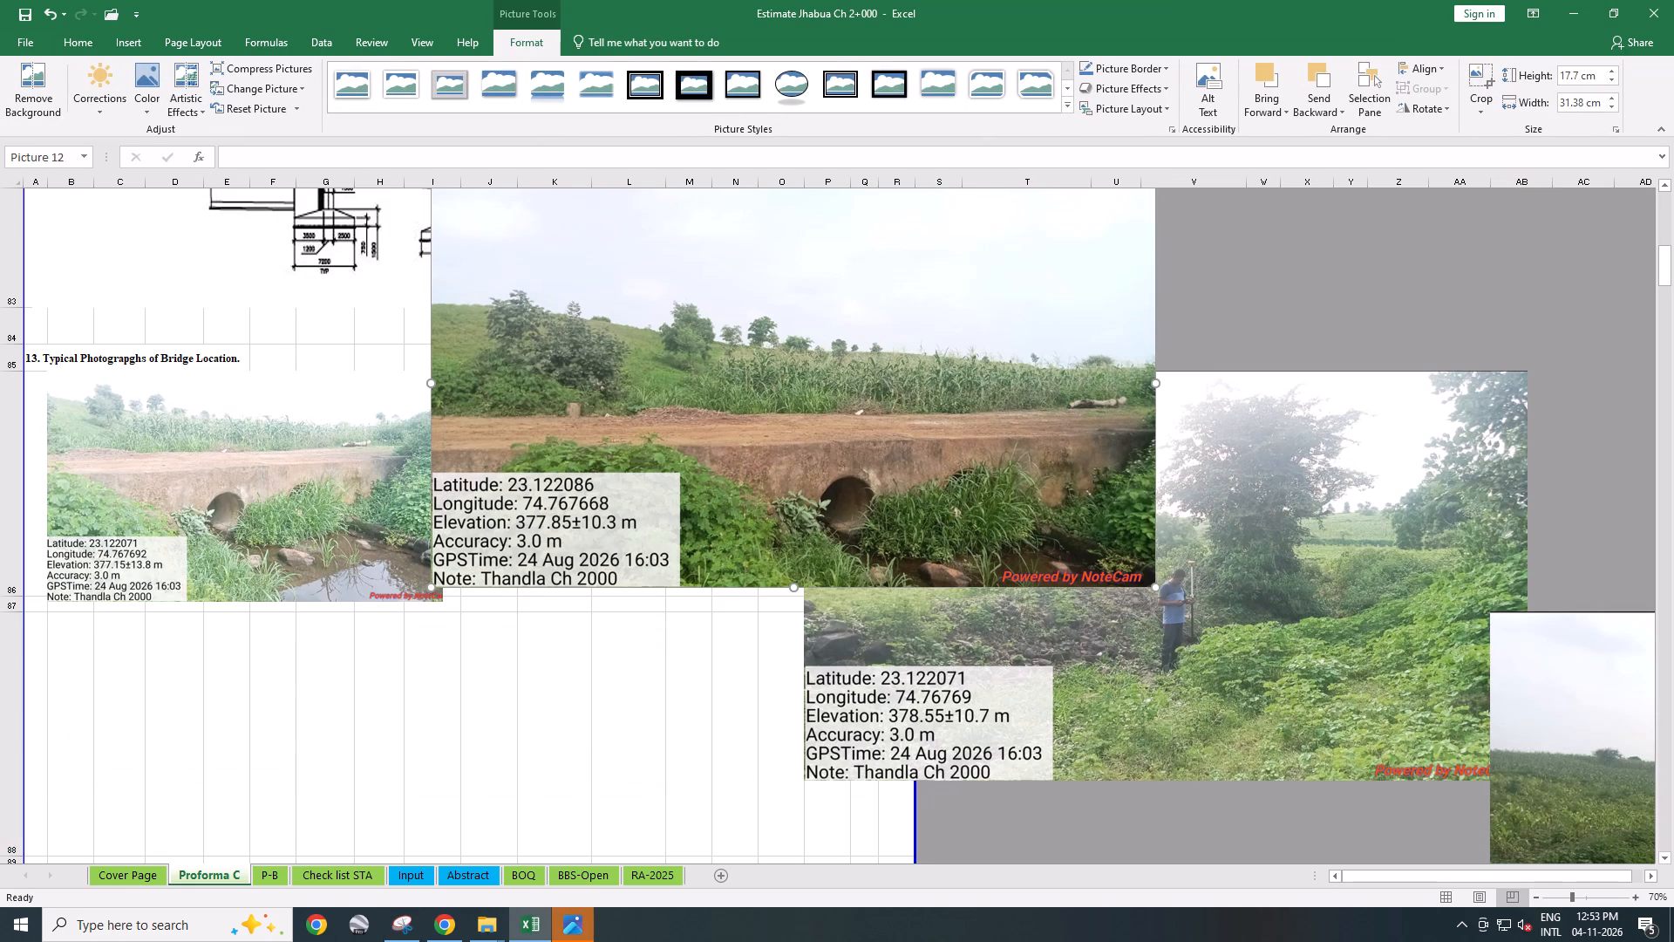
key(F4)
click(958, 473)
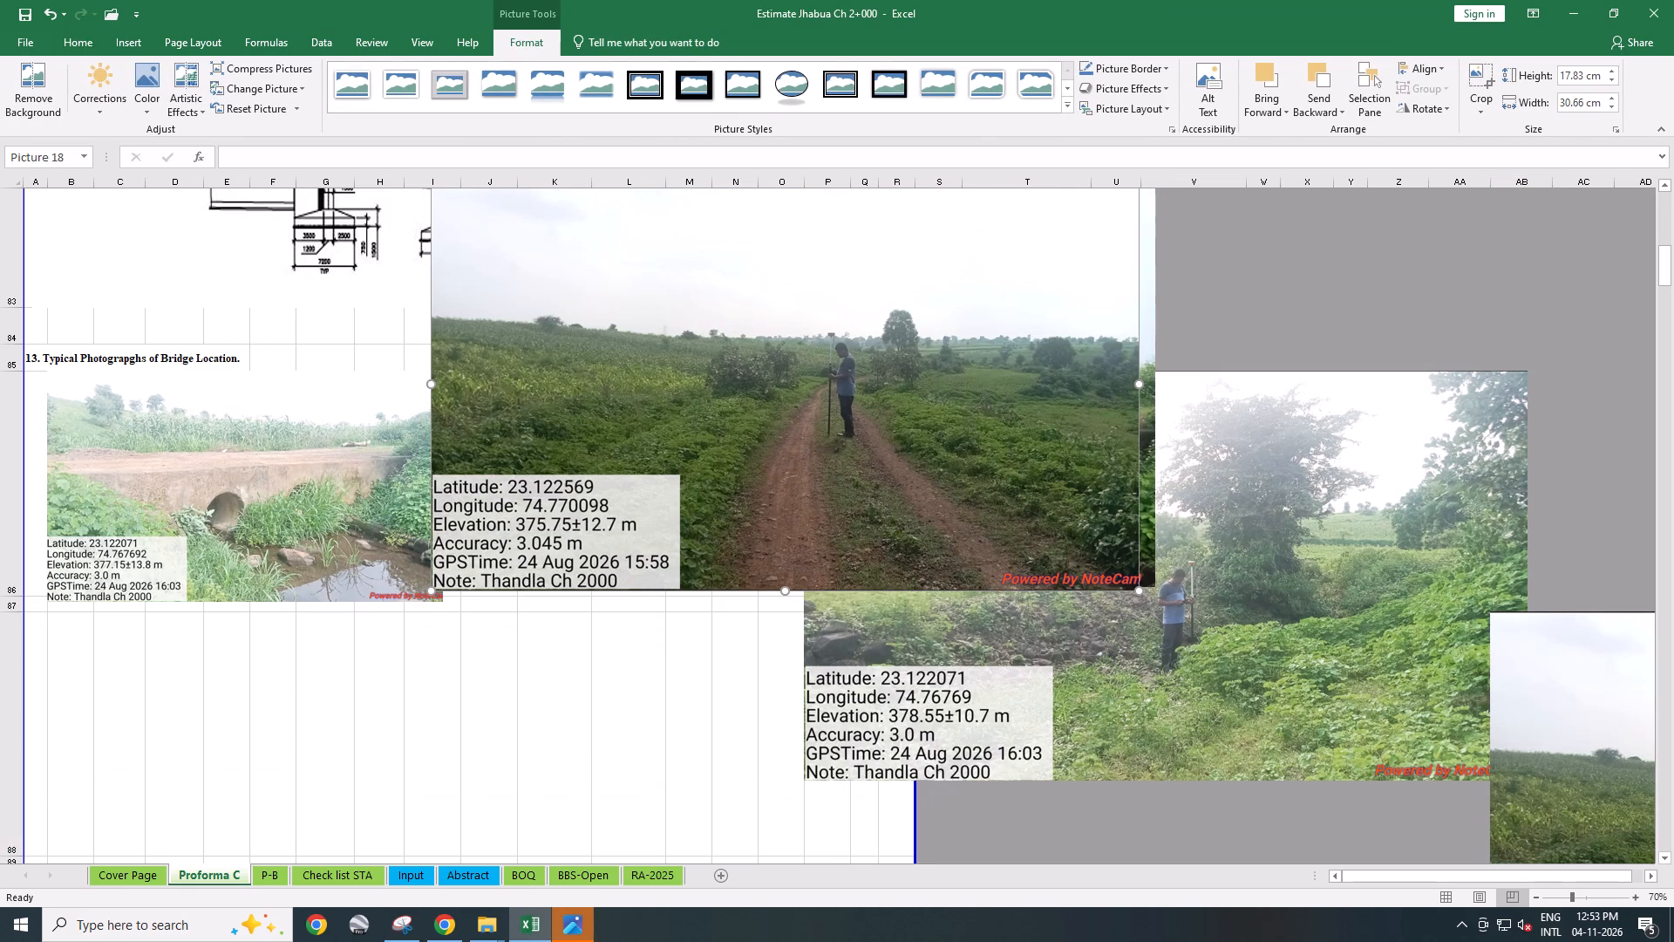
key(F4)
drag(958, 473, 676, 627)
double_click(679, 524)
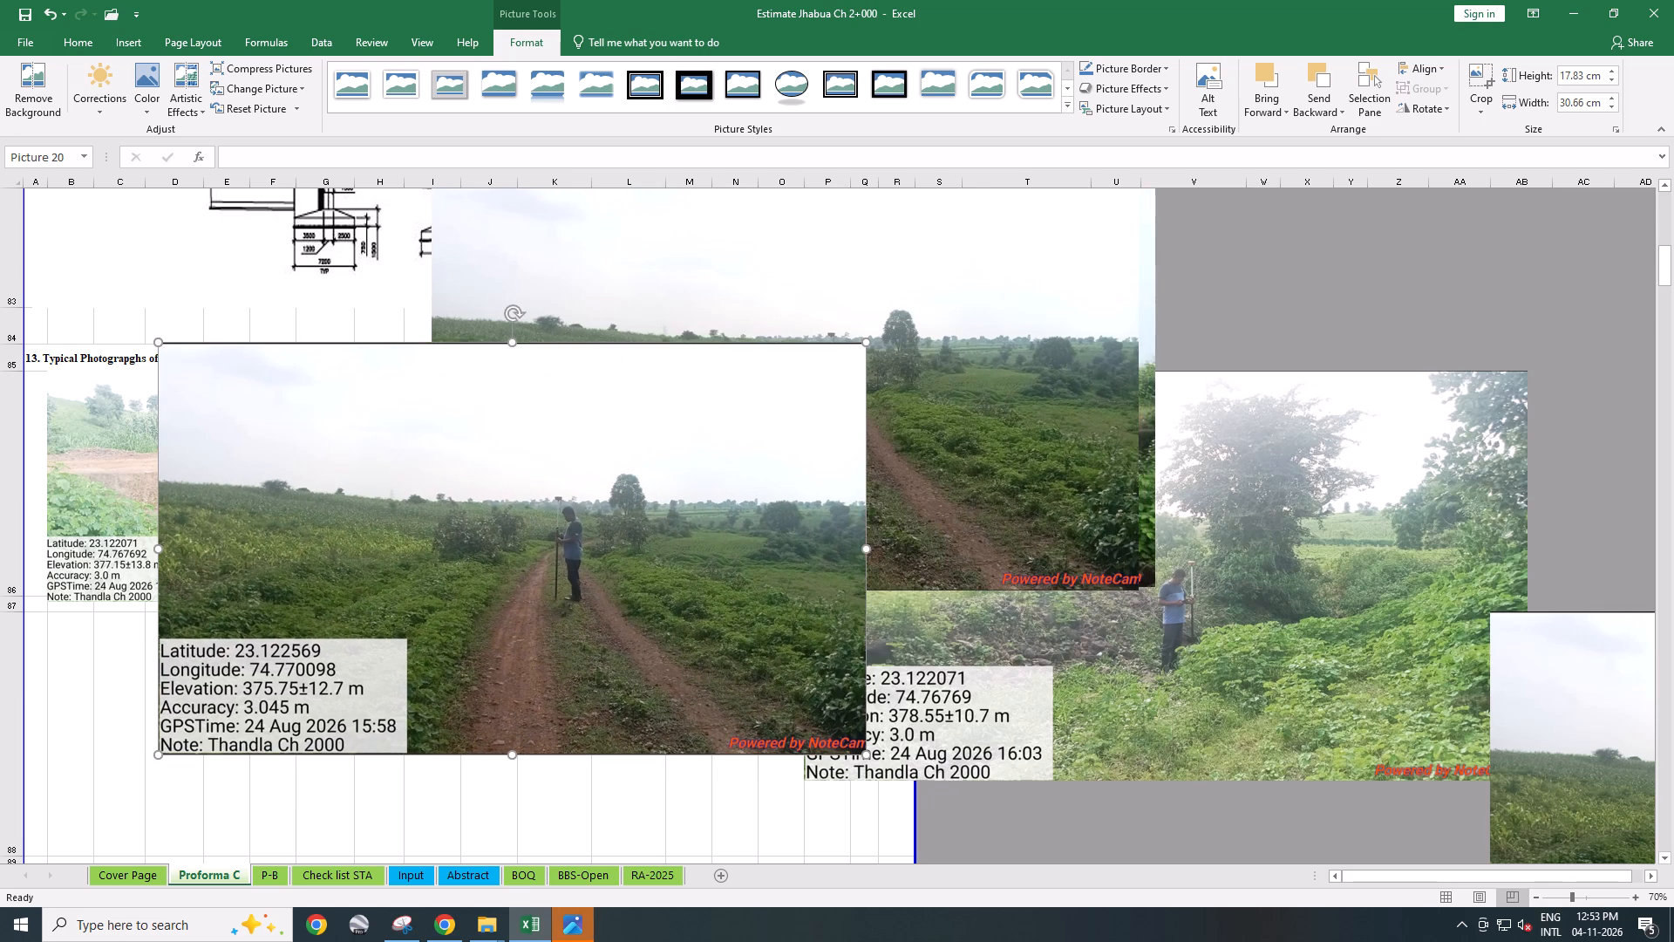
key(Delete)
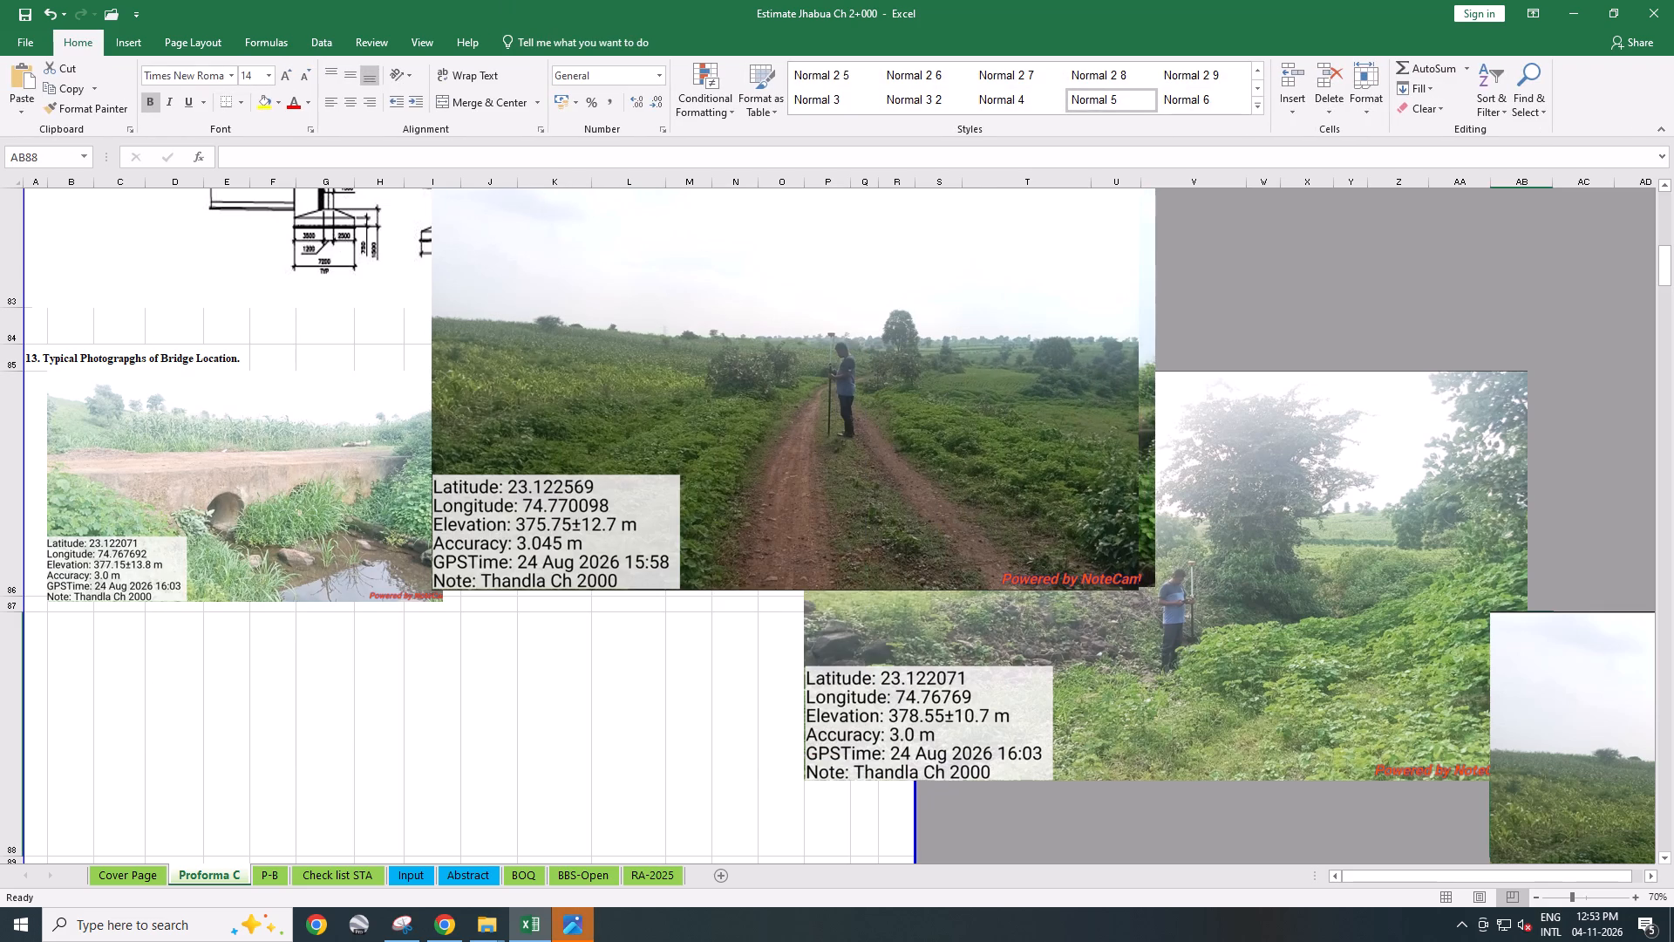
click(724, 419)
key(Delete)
Set the height of the second culvert photo, the tree photo and the dirt road photo to 10 cm each.
double_click(724, 422)
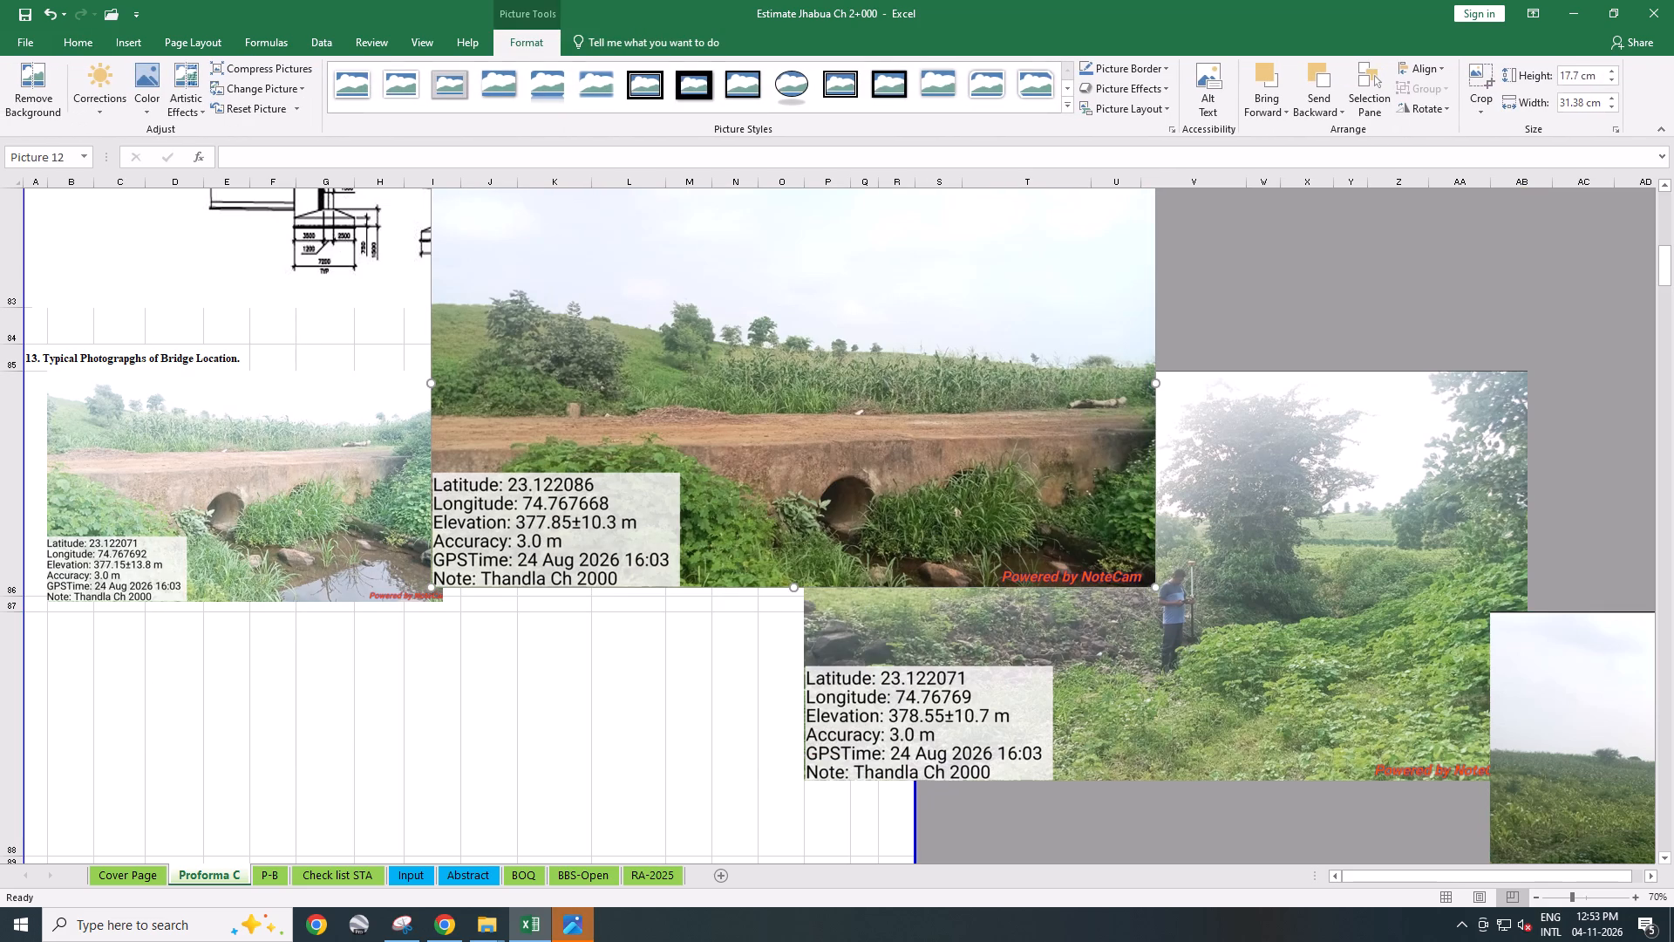
click(1589, 73)
text(10)
key(Return)
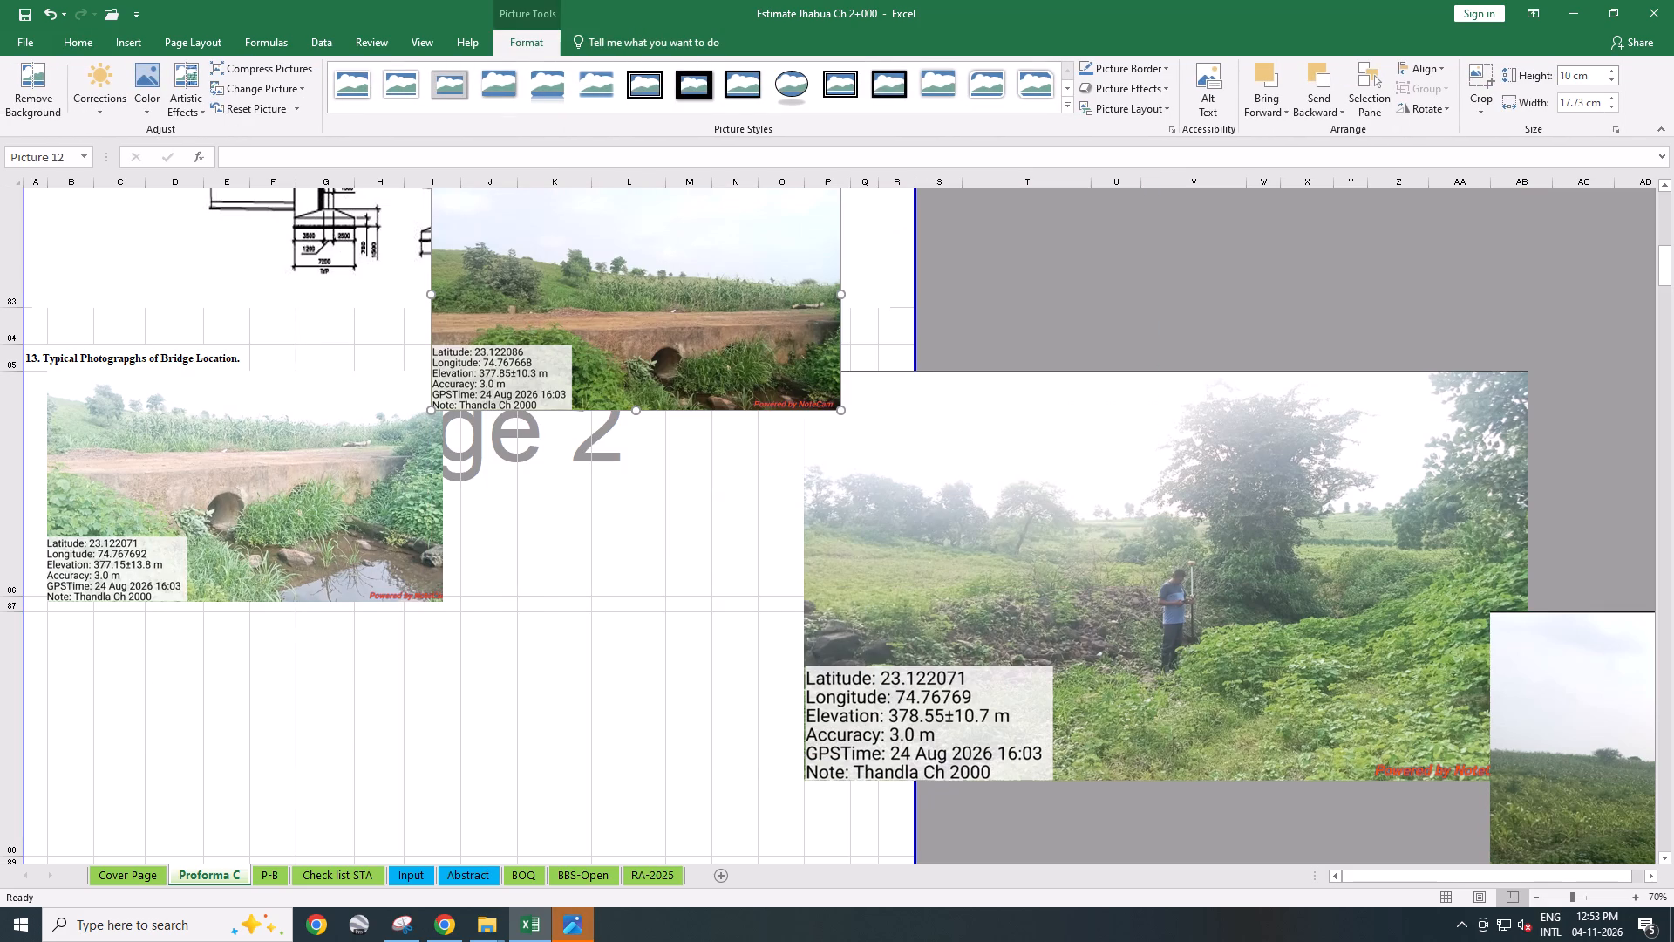
double_click(1144, 592)
click(1585, 69)
text(10)
key(Return)
double_click(1572, 666)
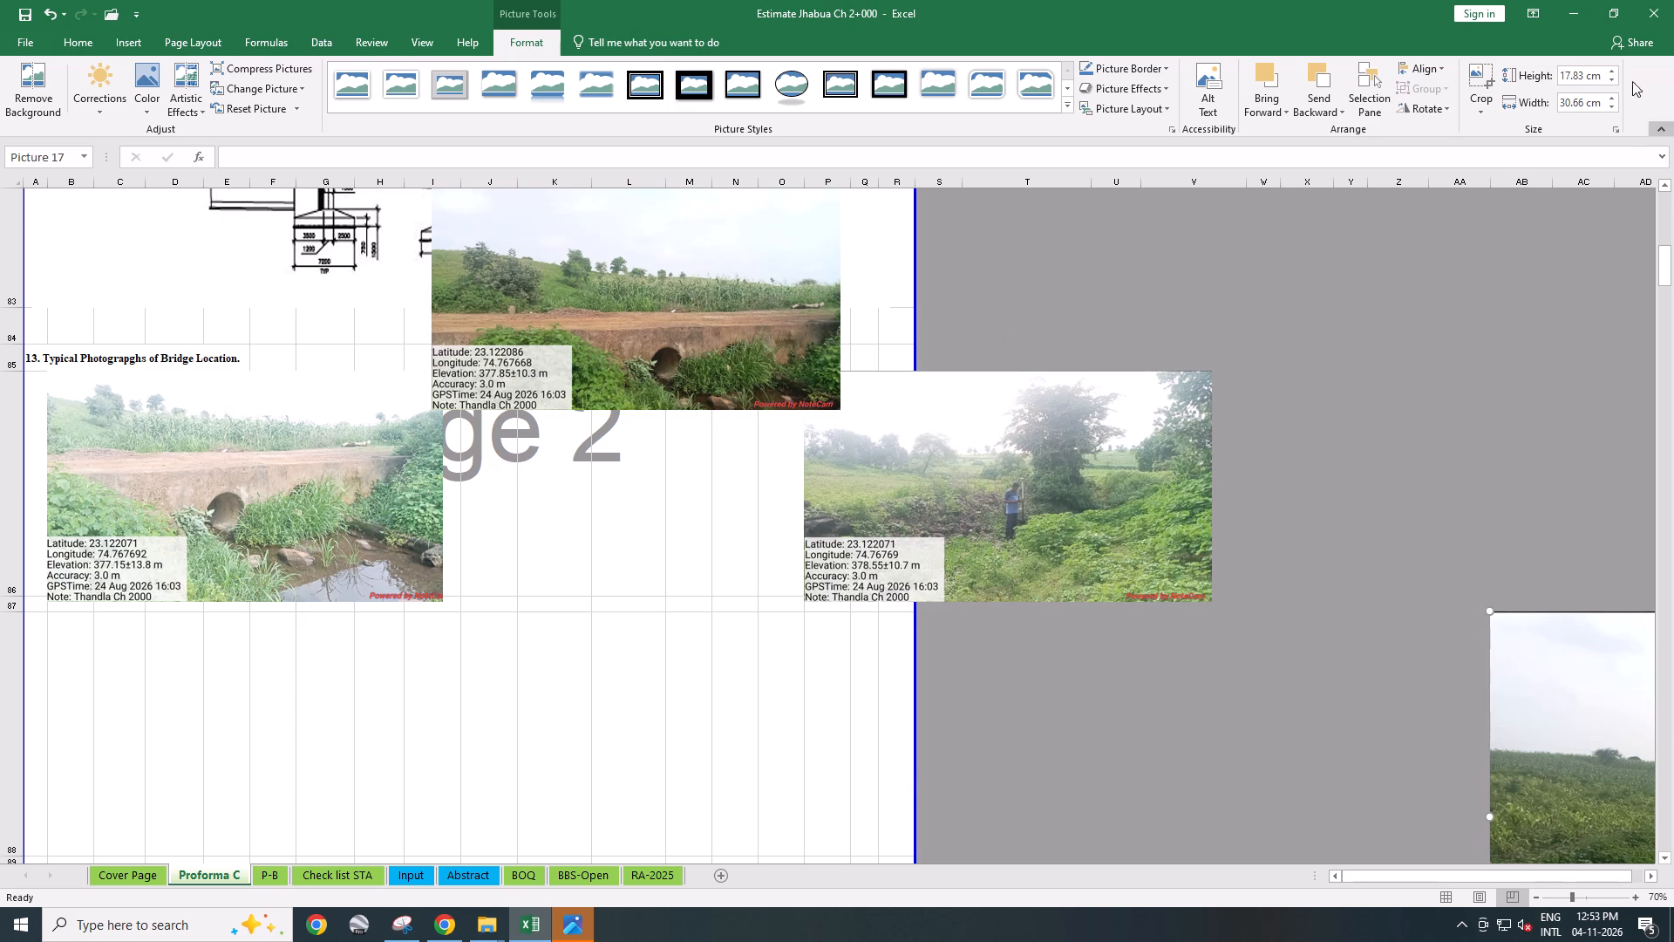
click(1574, 74)
text(10)
key(Return)
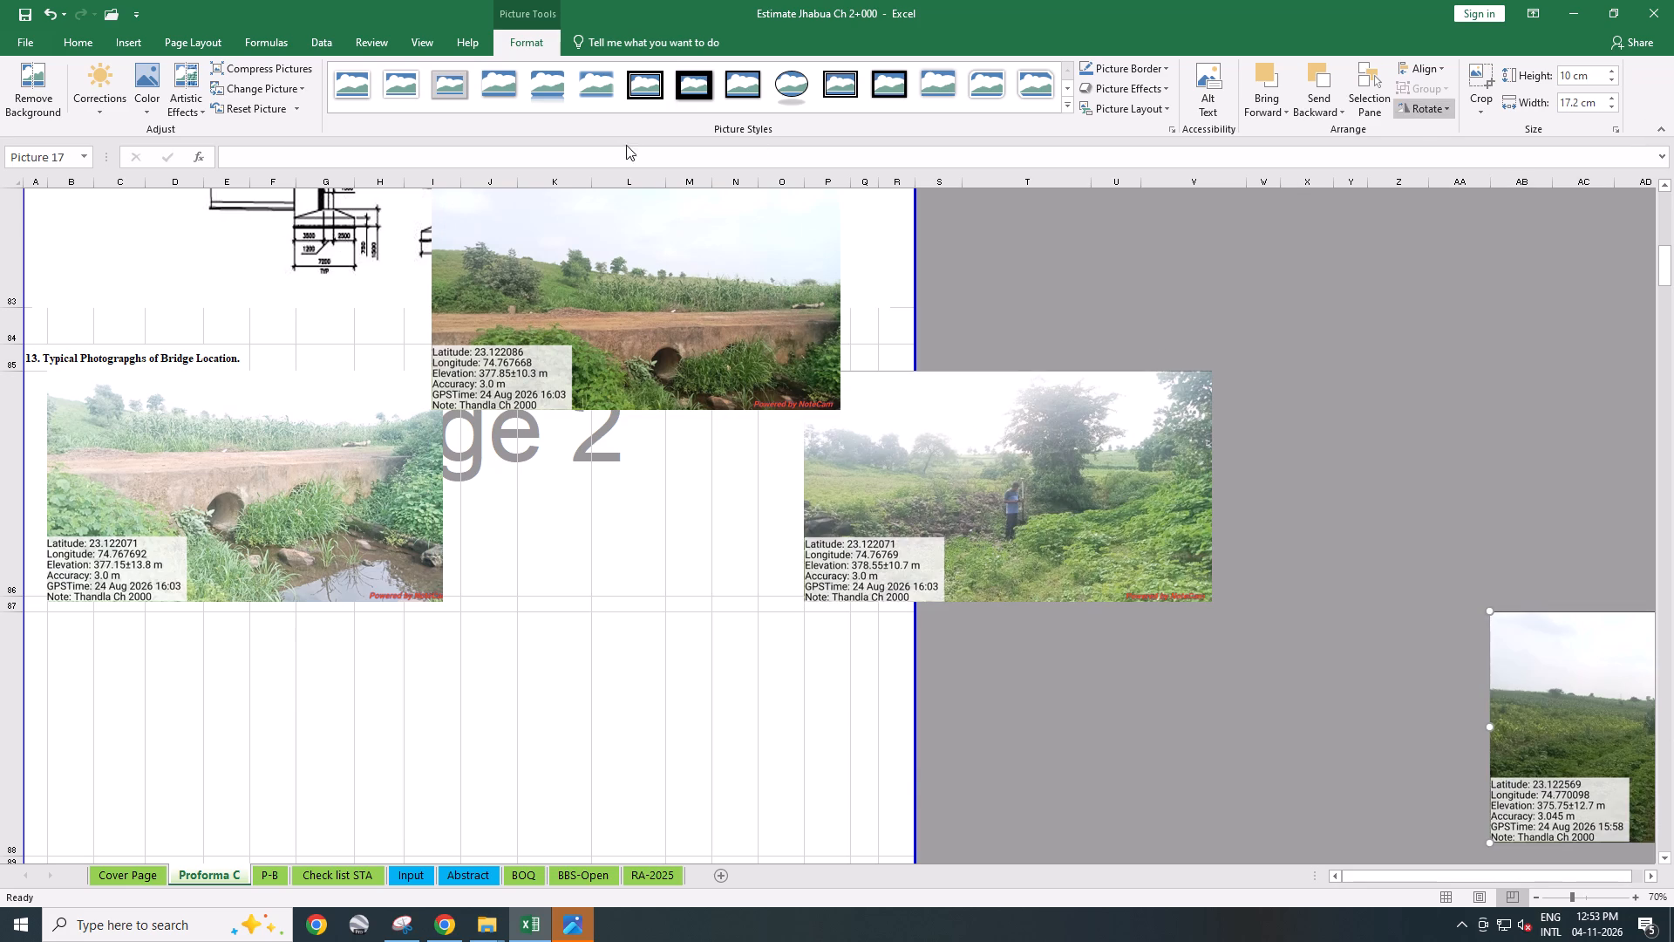
Move the first culvert photo toward the page's left border under section 13 and shorten it to about 9.6 cm high.
drag(268, 504, 255, 503)
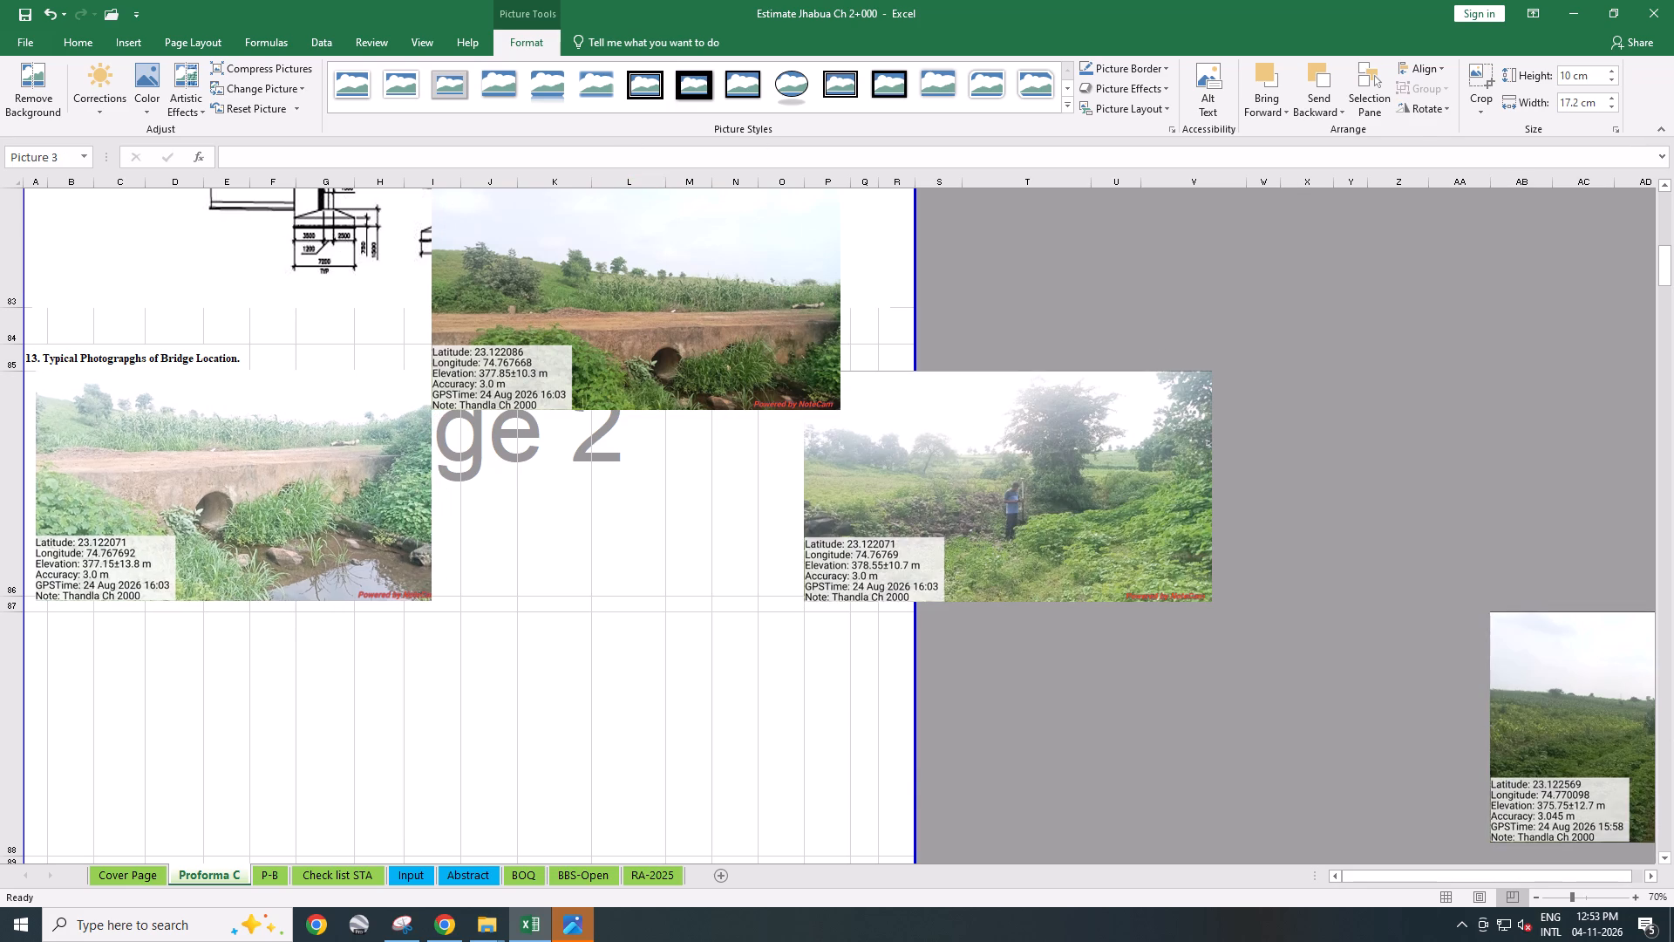
drag(255, 503, 254, 507)
drag(233, 606, 237, 595)
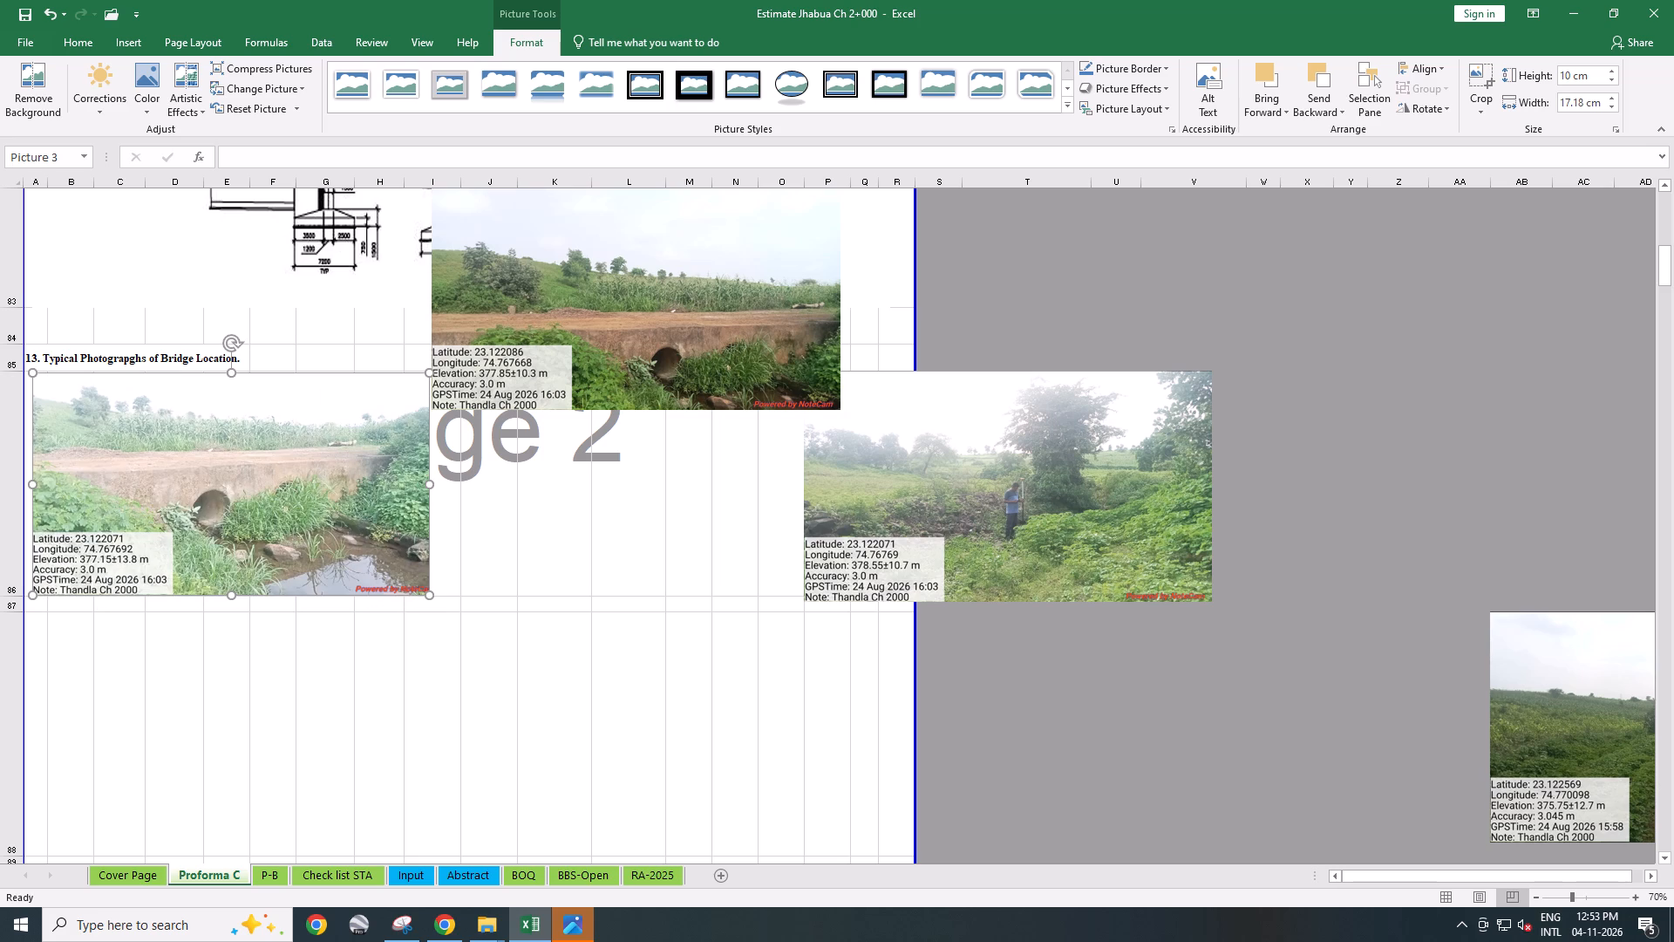
Place the tree photo in row 86 against the page's right border and the second culvert photo below it in row 88.
drag(990, 523, 711, 515)
drag(697, 336, 738, 760)
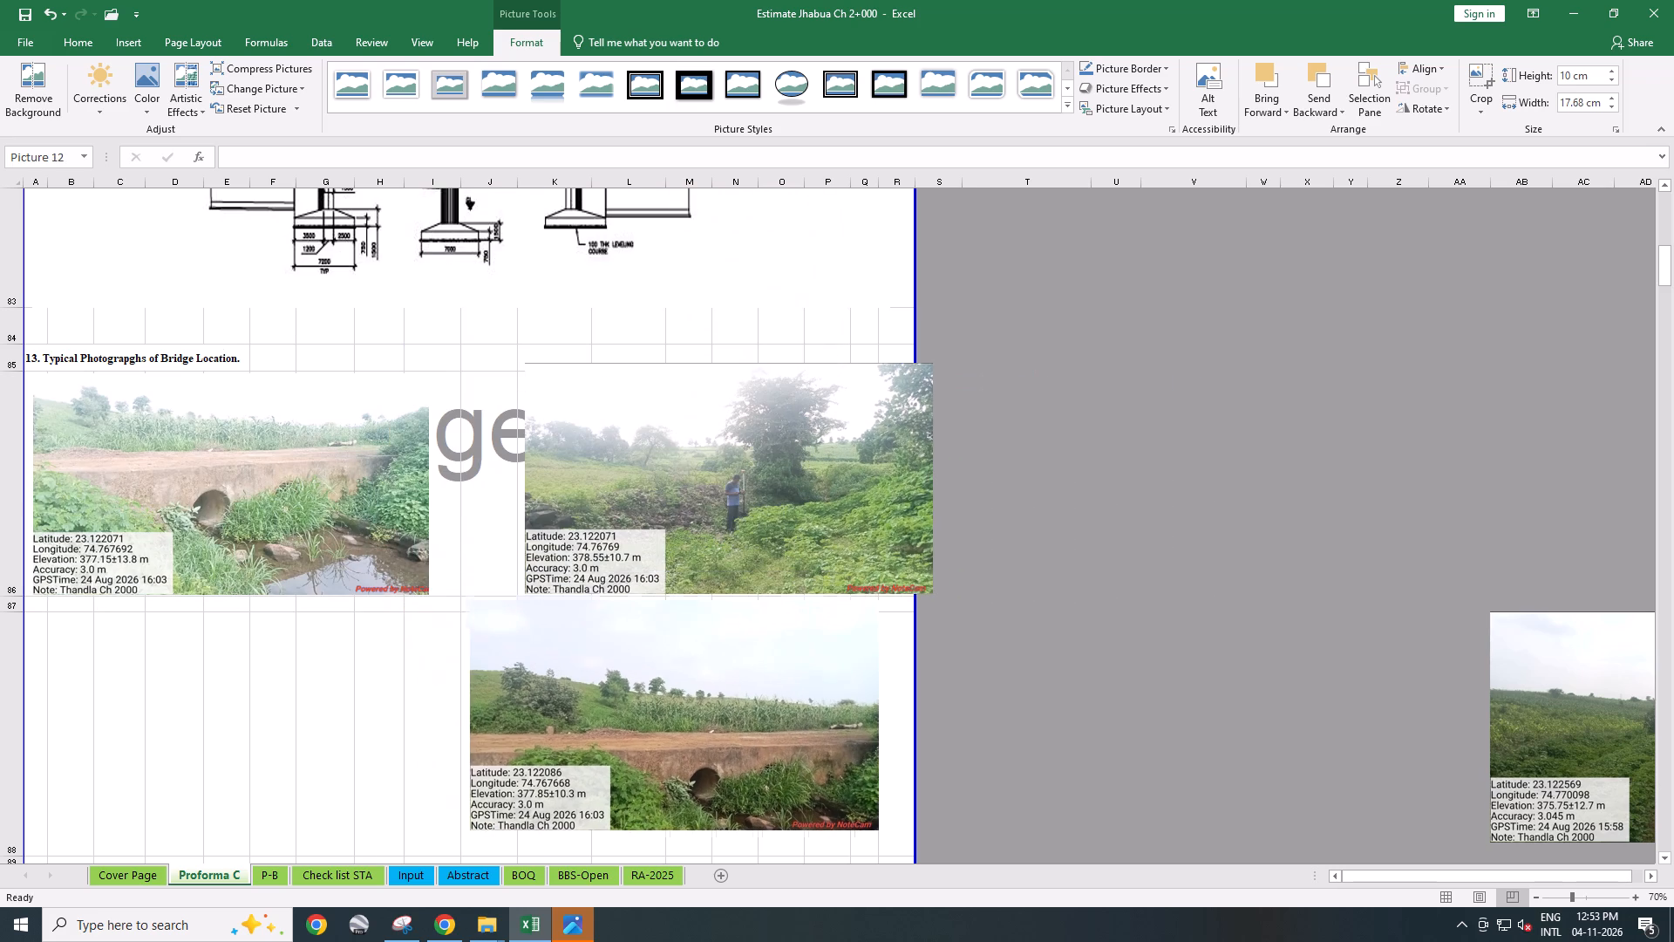
drag(738, 760, 742, 766)
drag(748, 546, 715, 555)
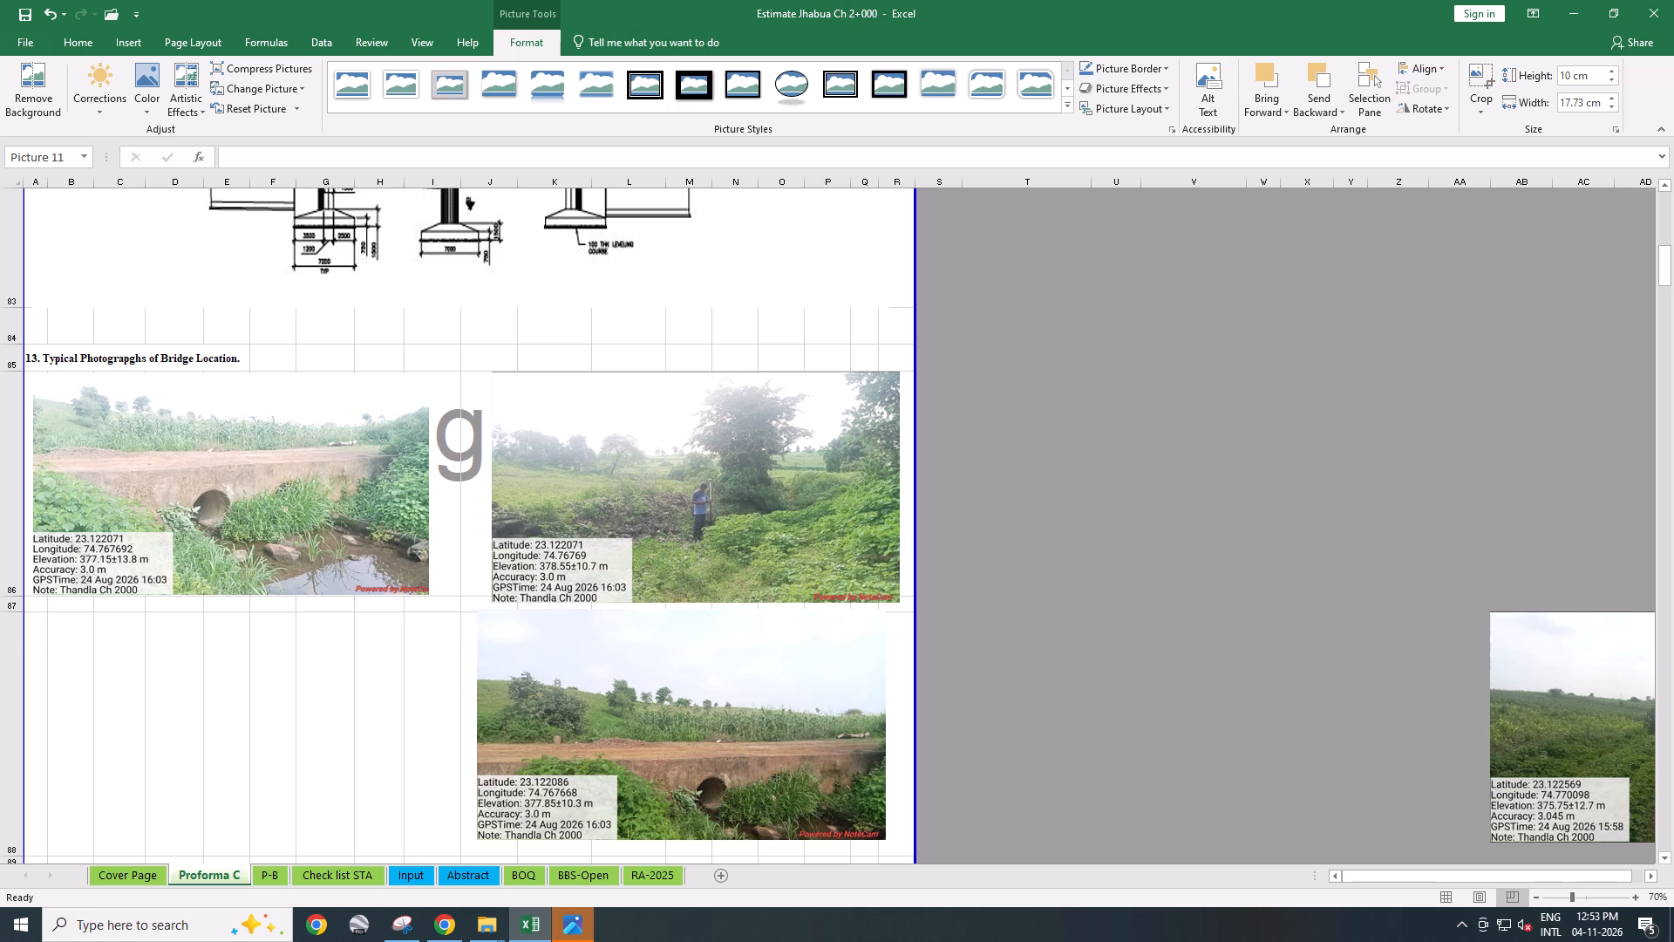
drag(715, 555, 718, 554)
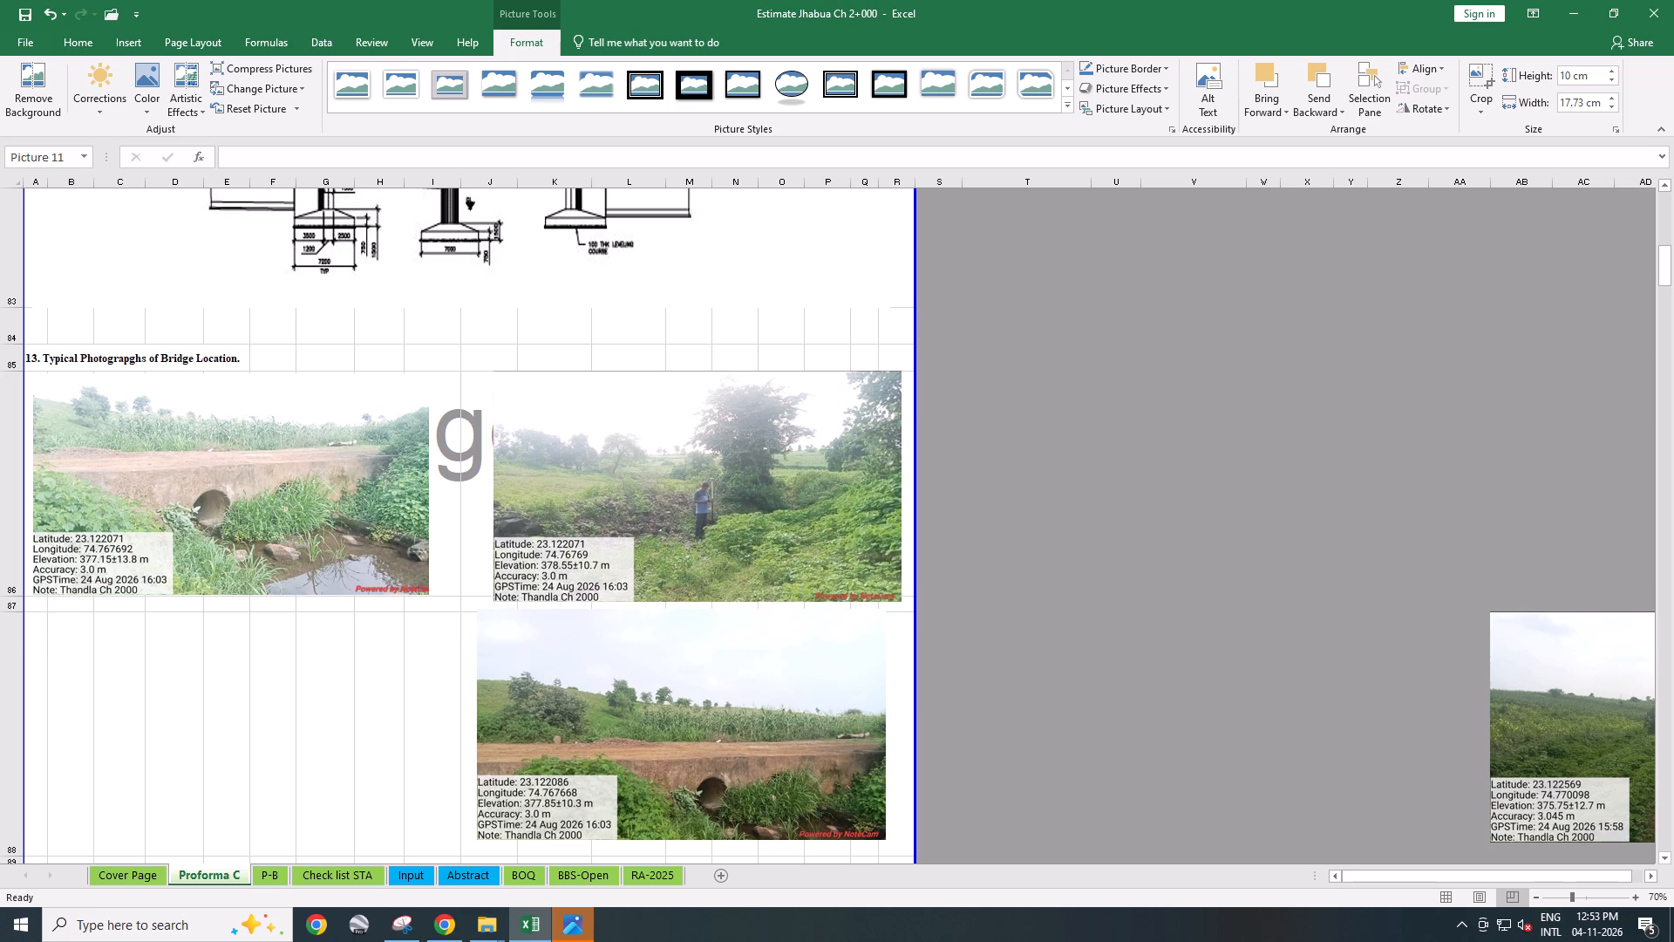
drag(718, 554, 728, 554)
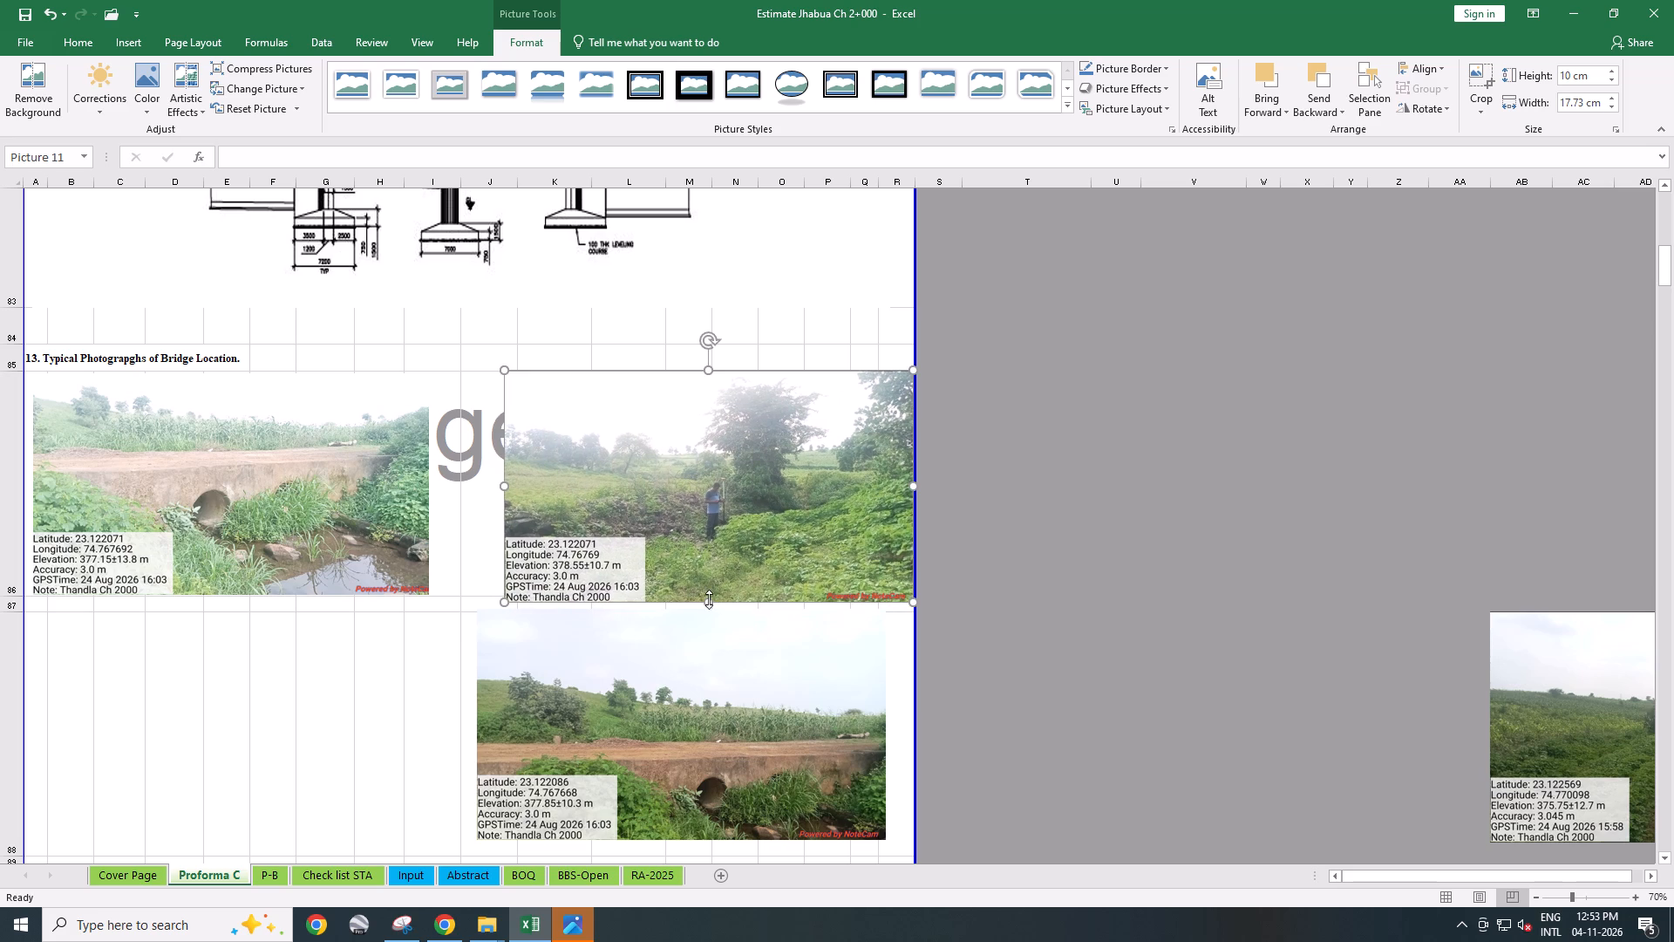
Fit the row 86 photos side by side, widening the culvert photo to column I's edge and sizing the tree photo about 9.68 by 18.32 cm.
click(709, 599)
click(314, 486)
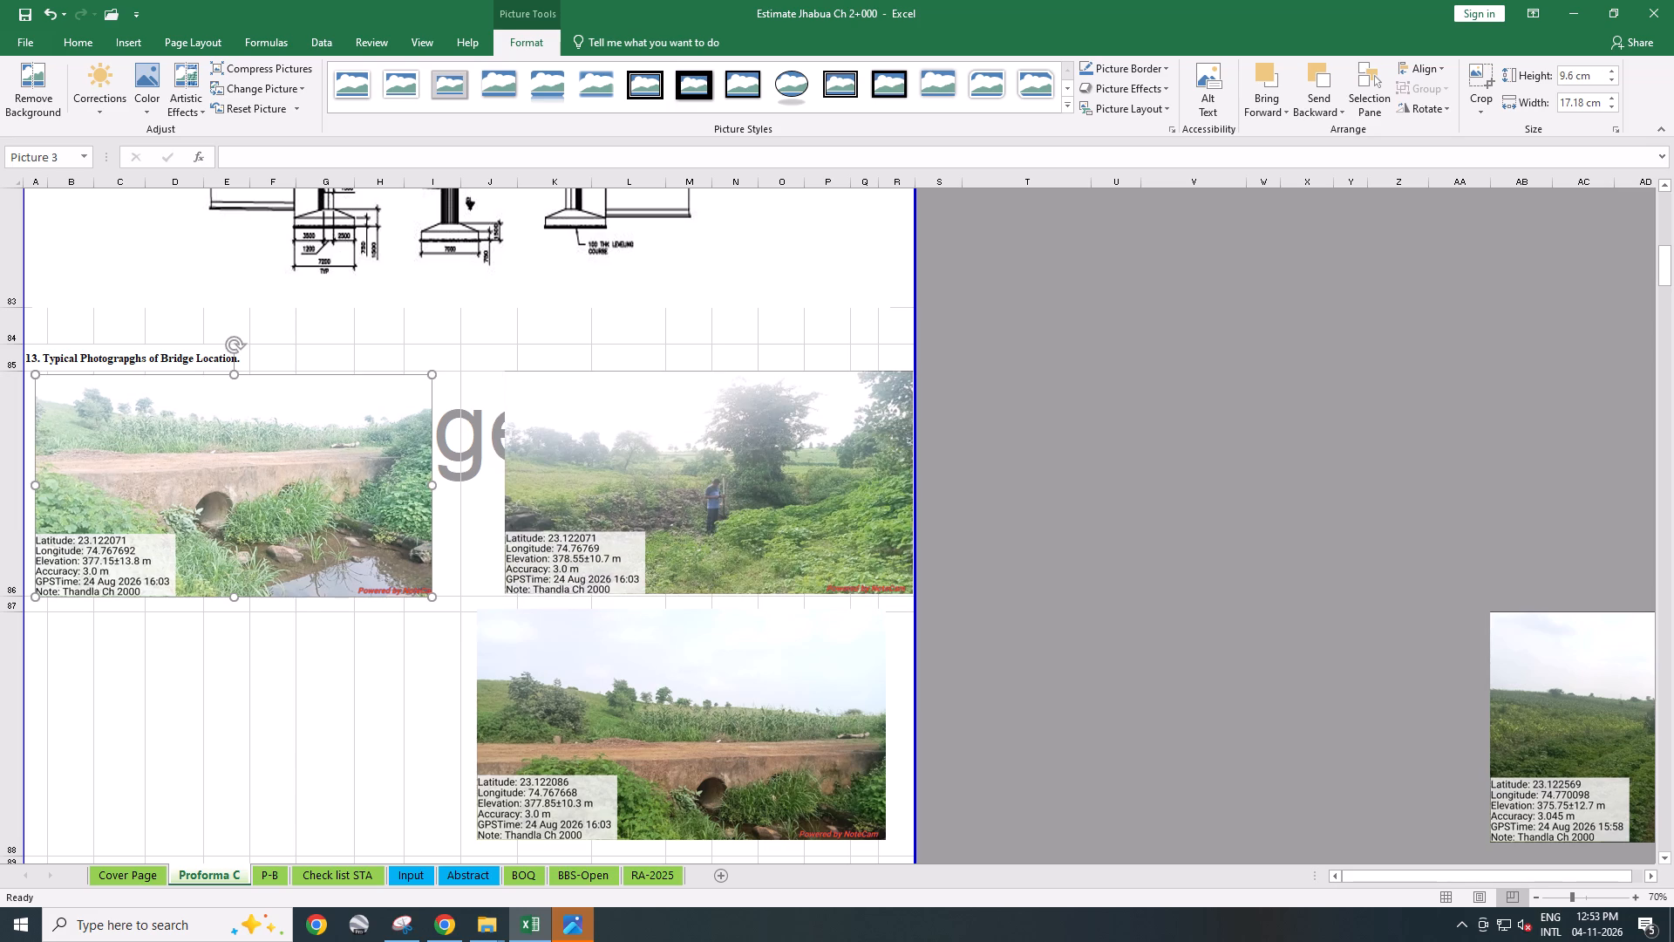
drag(366, 486, 358, 485)
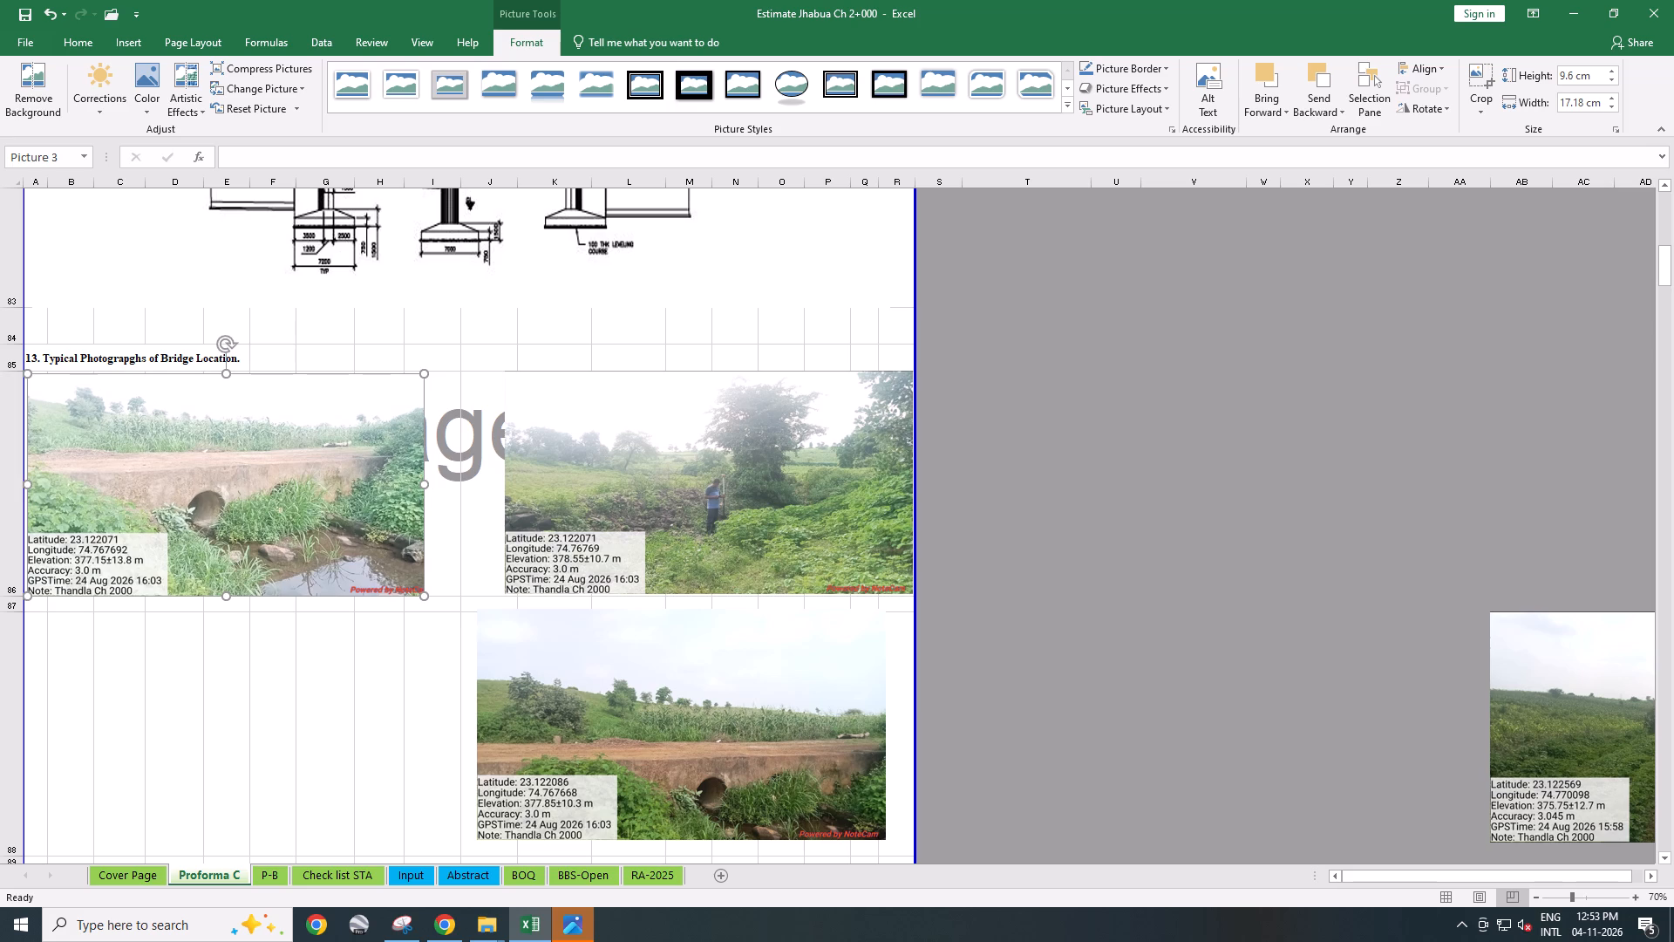
drag(424, 487, 460, 492)
click(663, 516)
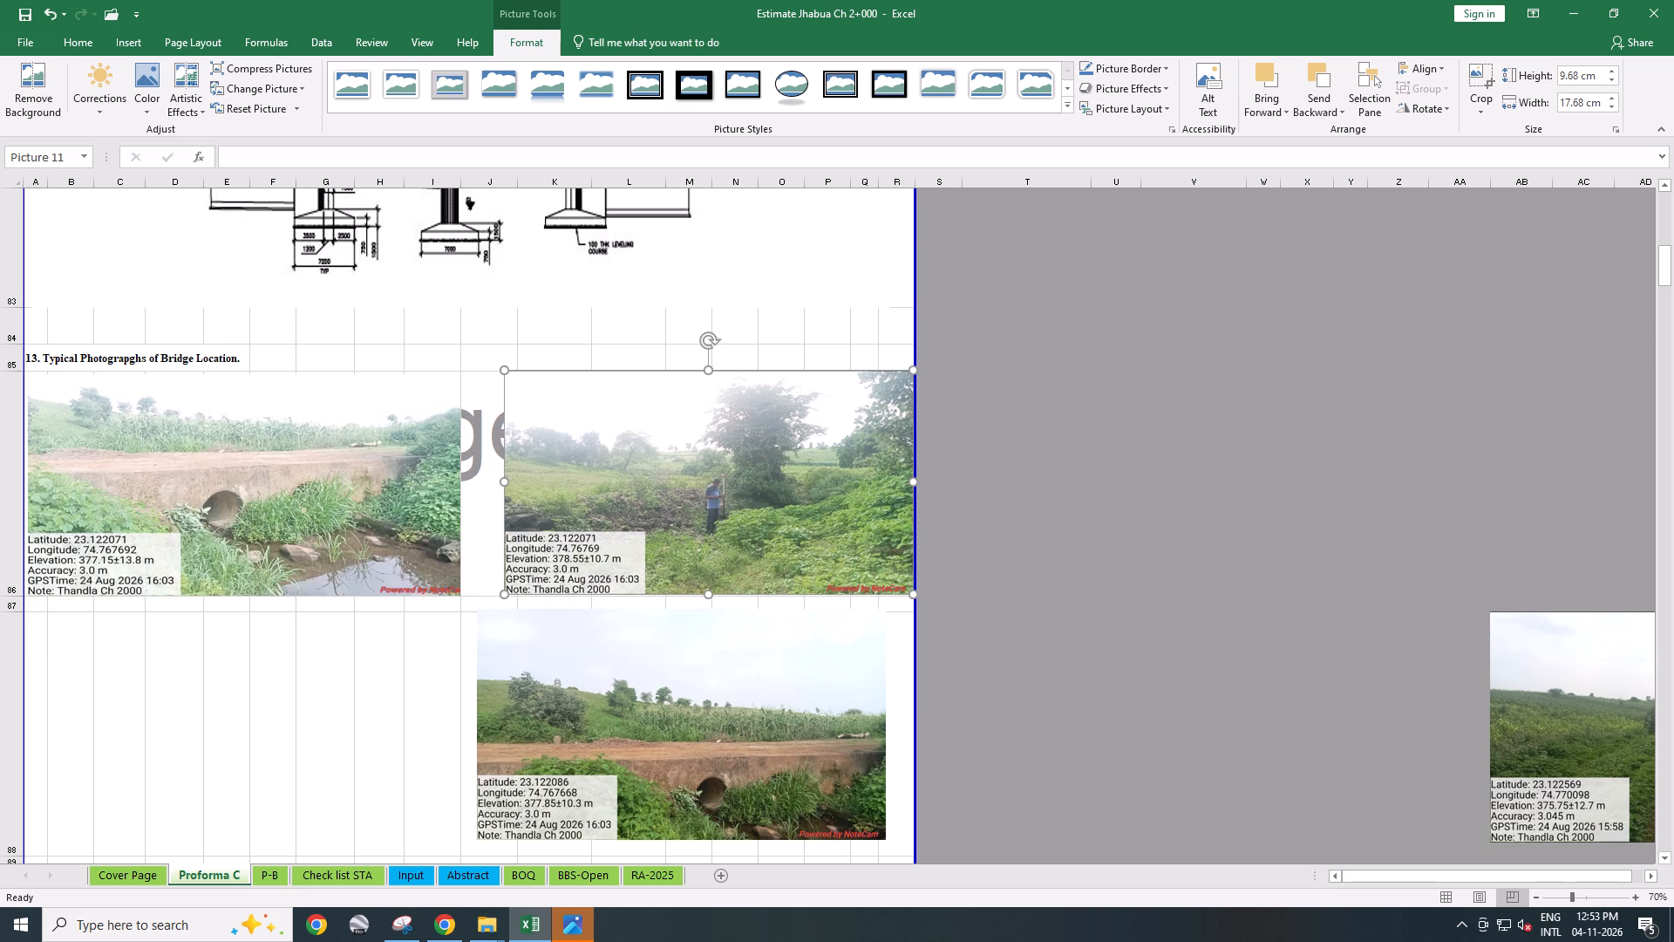
drag(505, 484, 490, 489)
Align the second culvert photo under the tree photo in row 88 and widen it to the page's right border.
scroll(666, 430, down, 1)
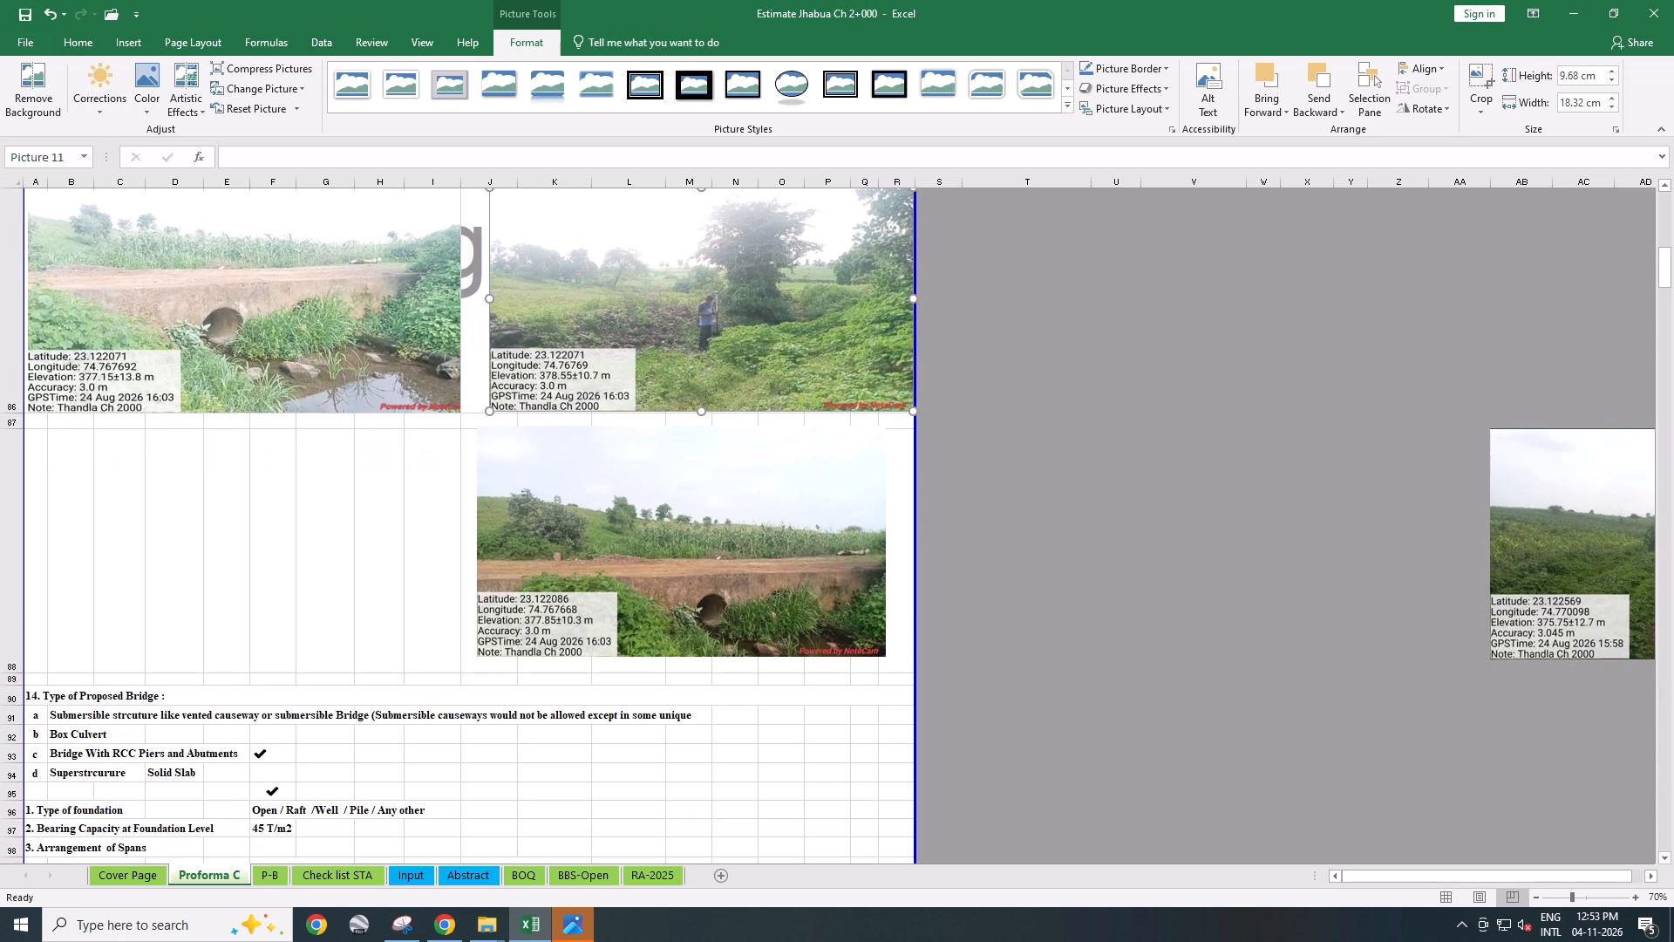
drag(682, 545, 697, 546)
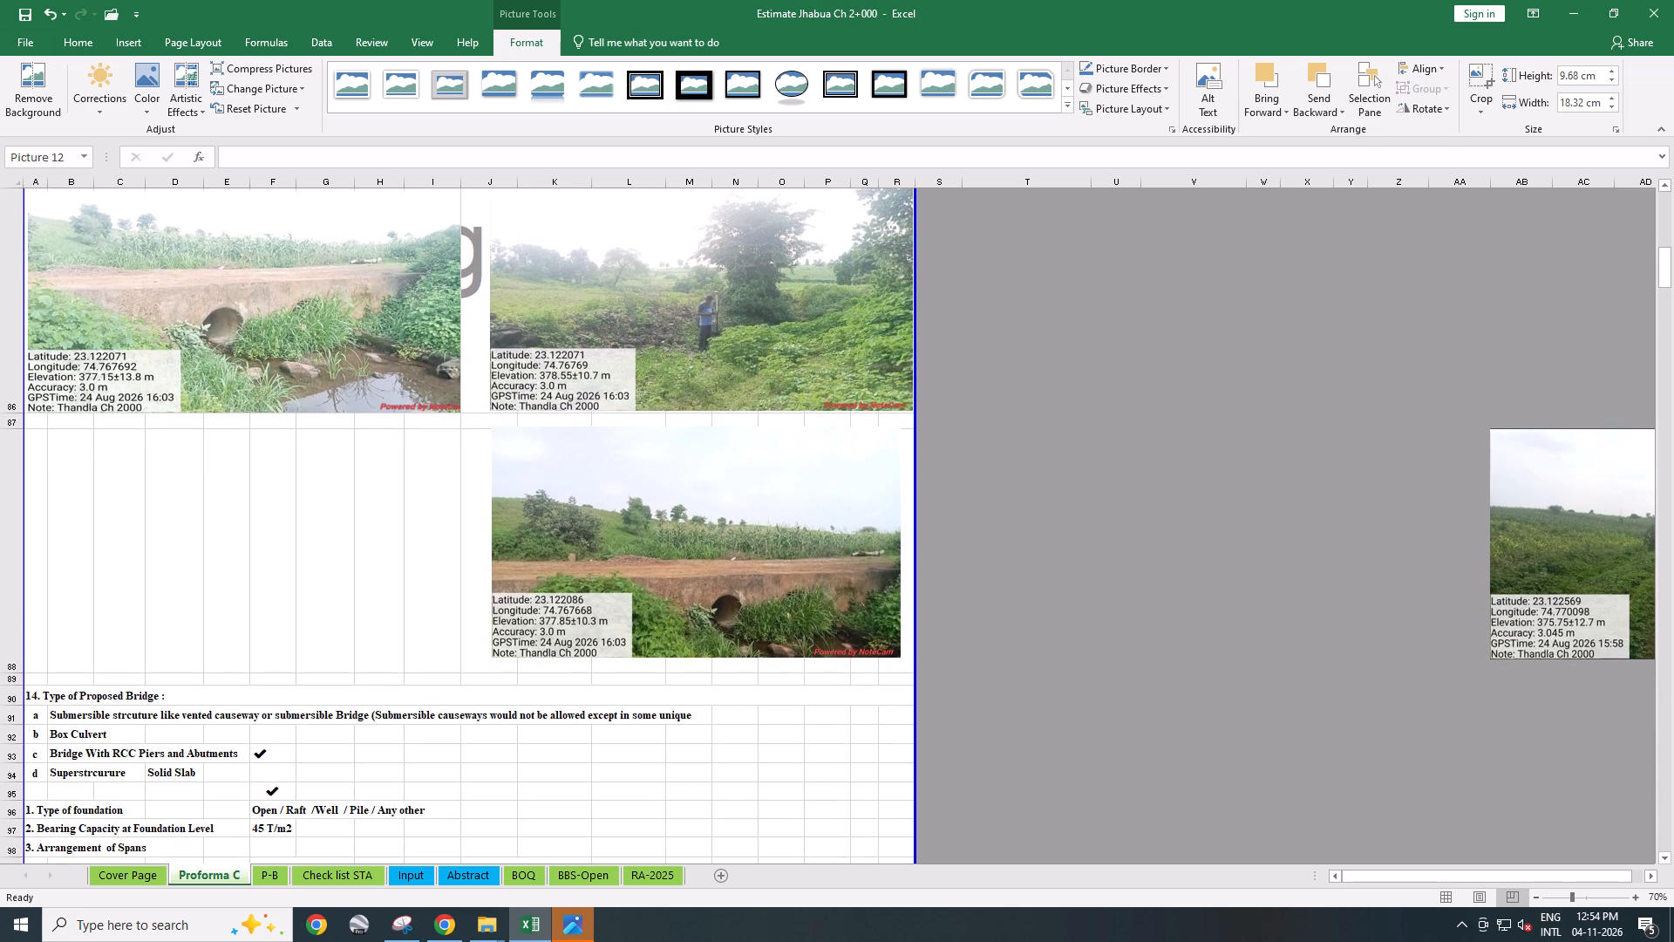
drag(697, 546, 695, 551)
drag(904, 549, 913, 549)
Move the dirt road photo into row 88 beneath the first culvert photo and widen it to column I's edge.
drag(1609, 534, 173, 502)
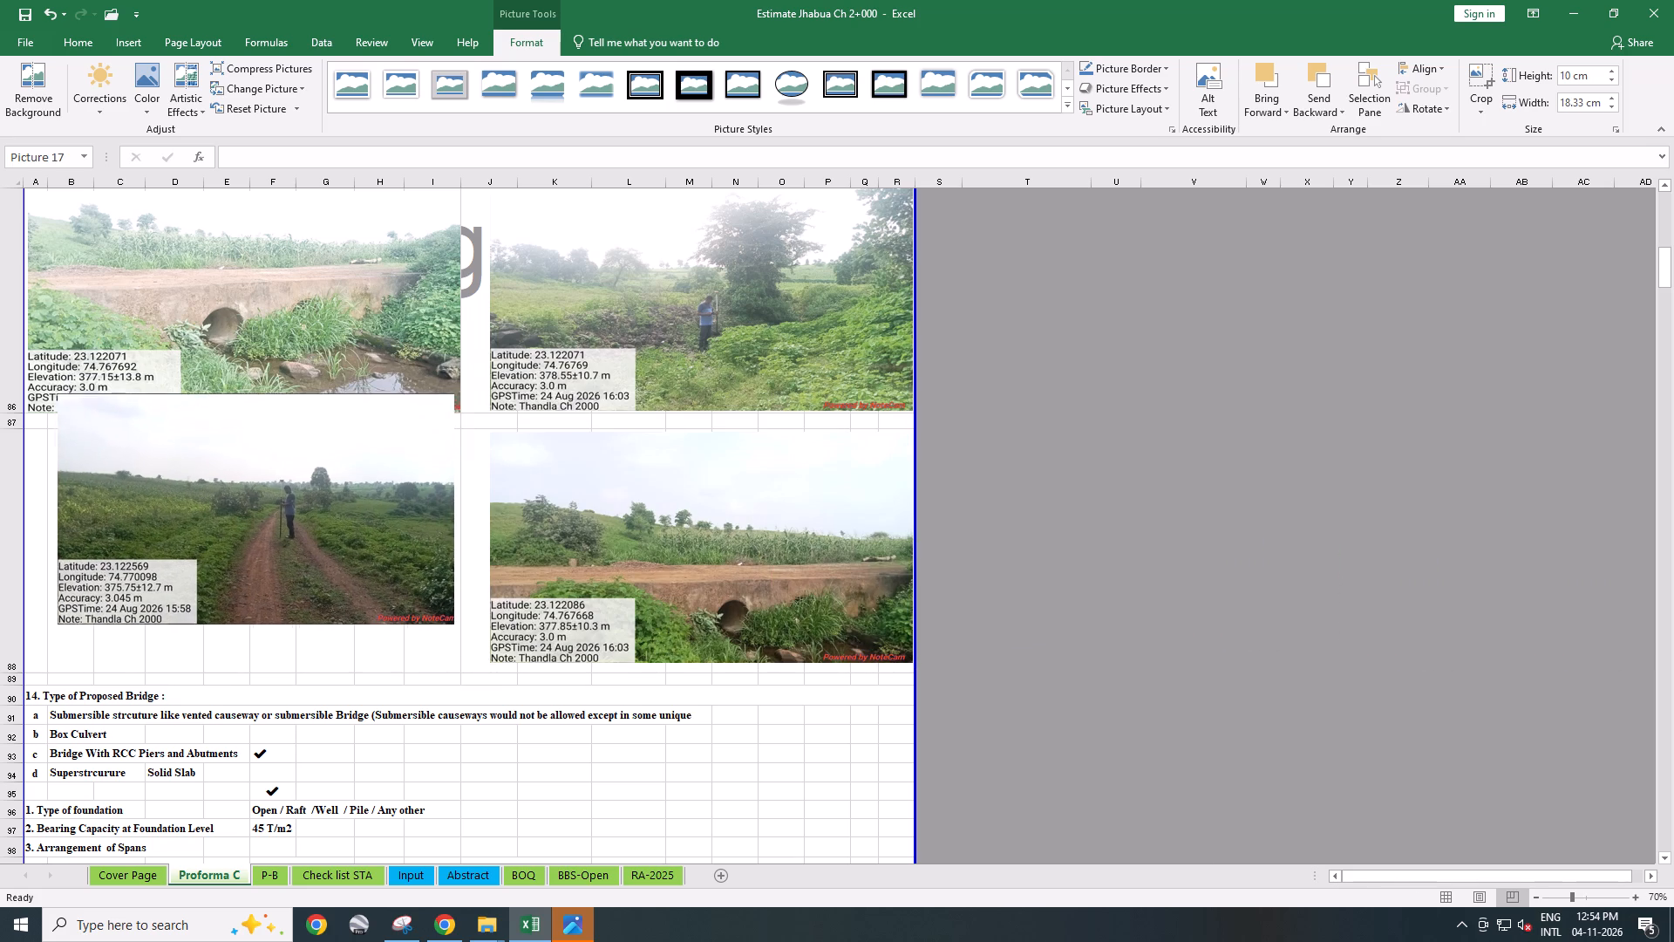
drag(173, 502, 145, 536)
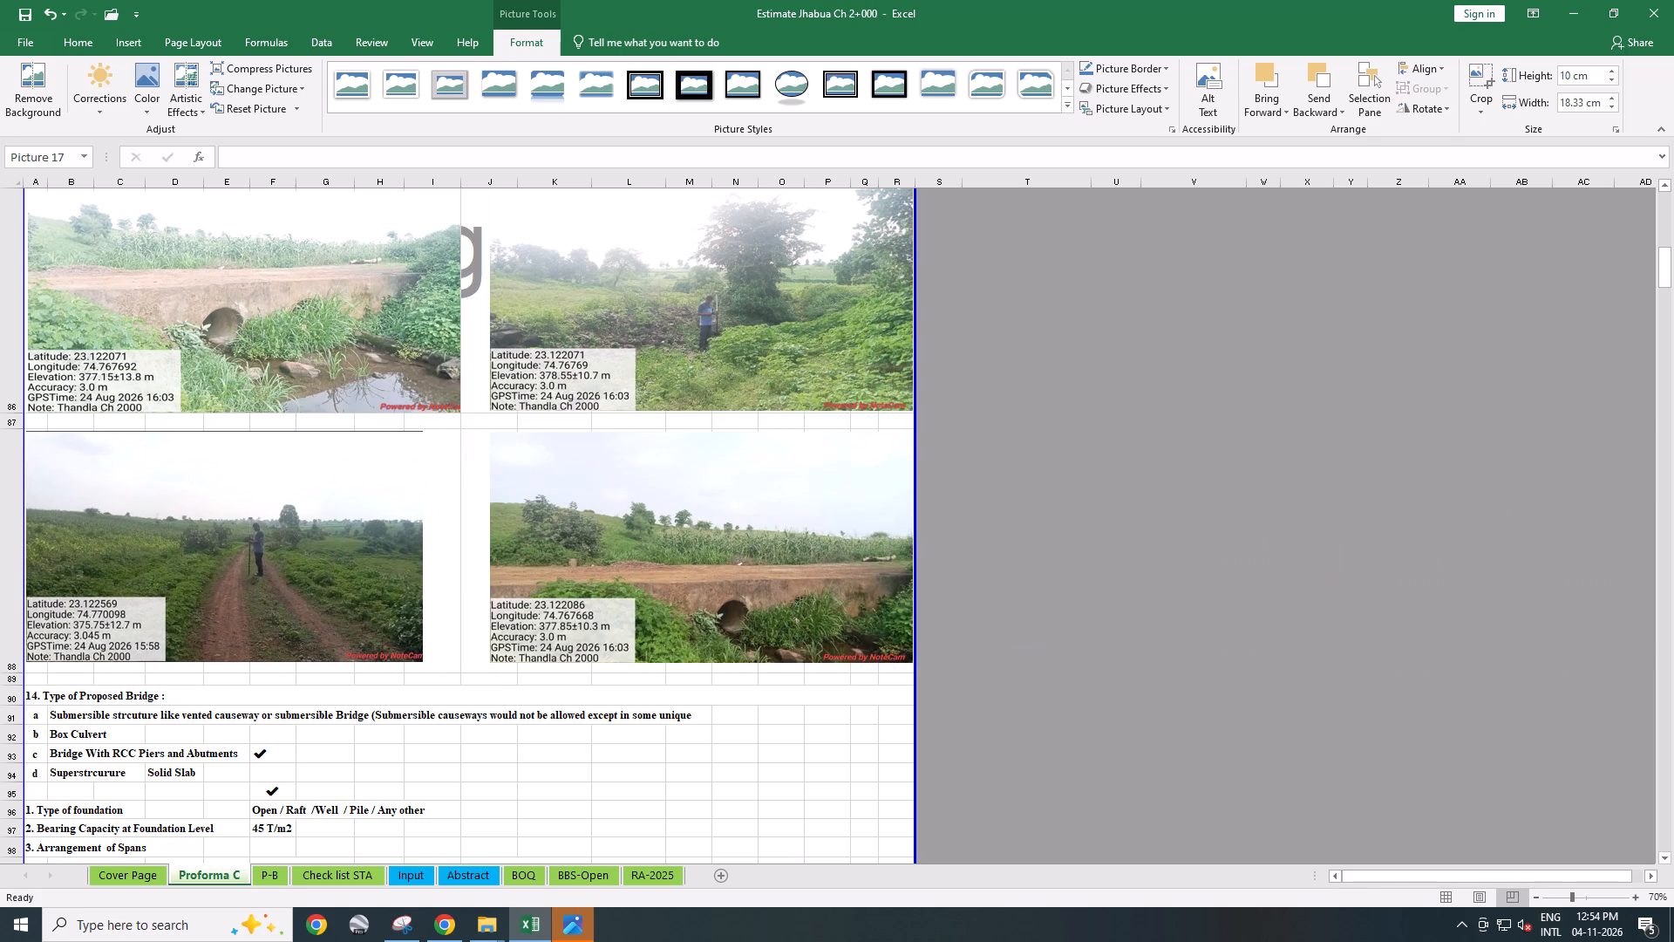
drag(145, 536, 147, 536)
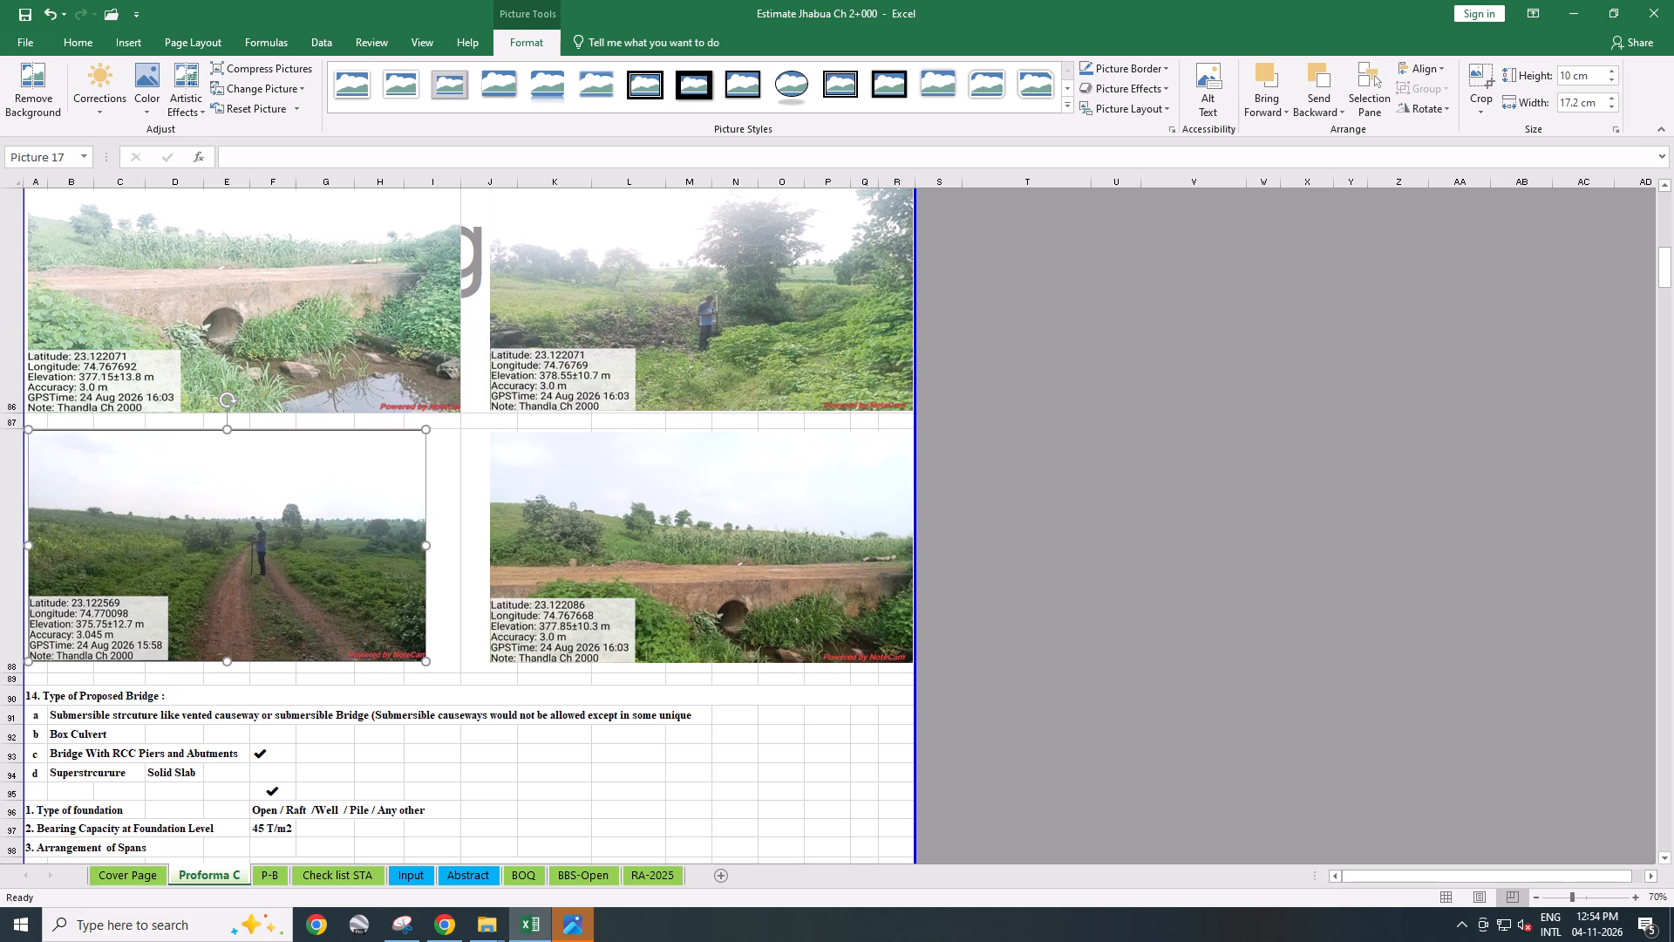
drag(425, 548, 457, 560)
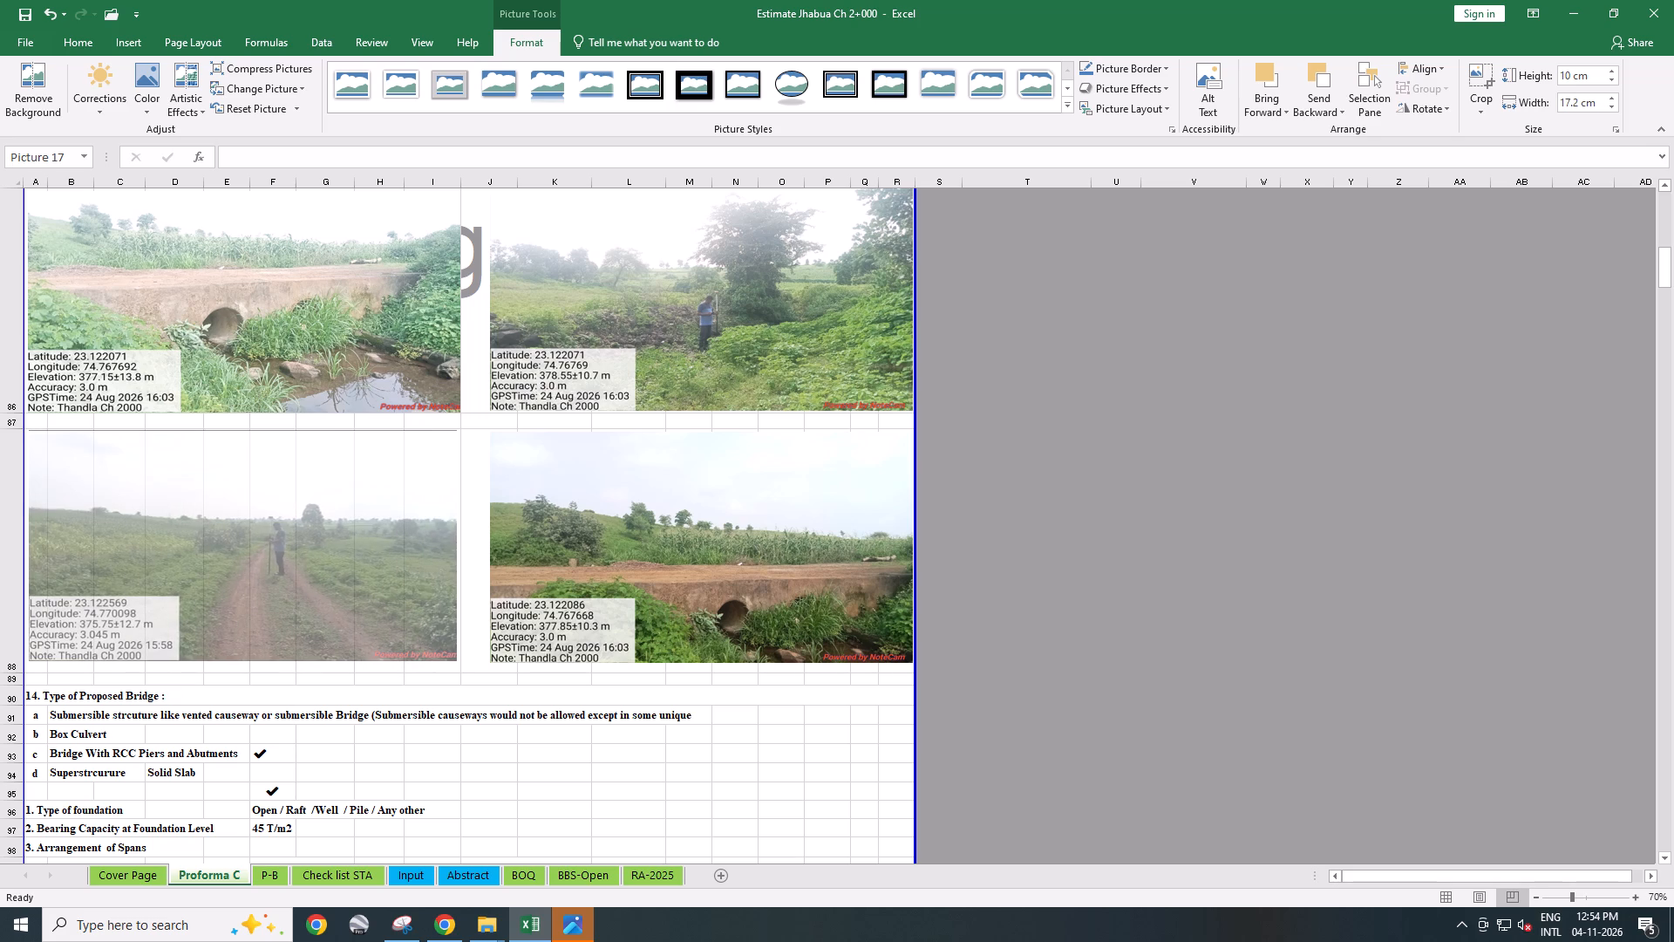
drag(457, 560, 459, 563)
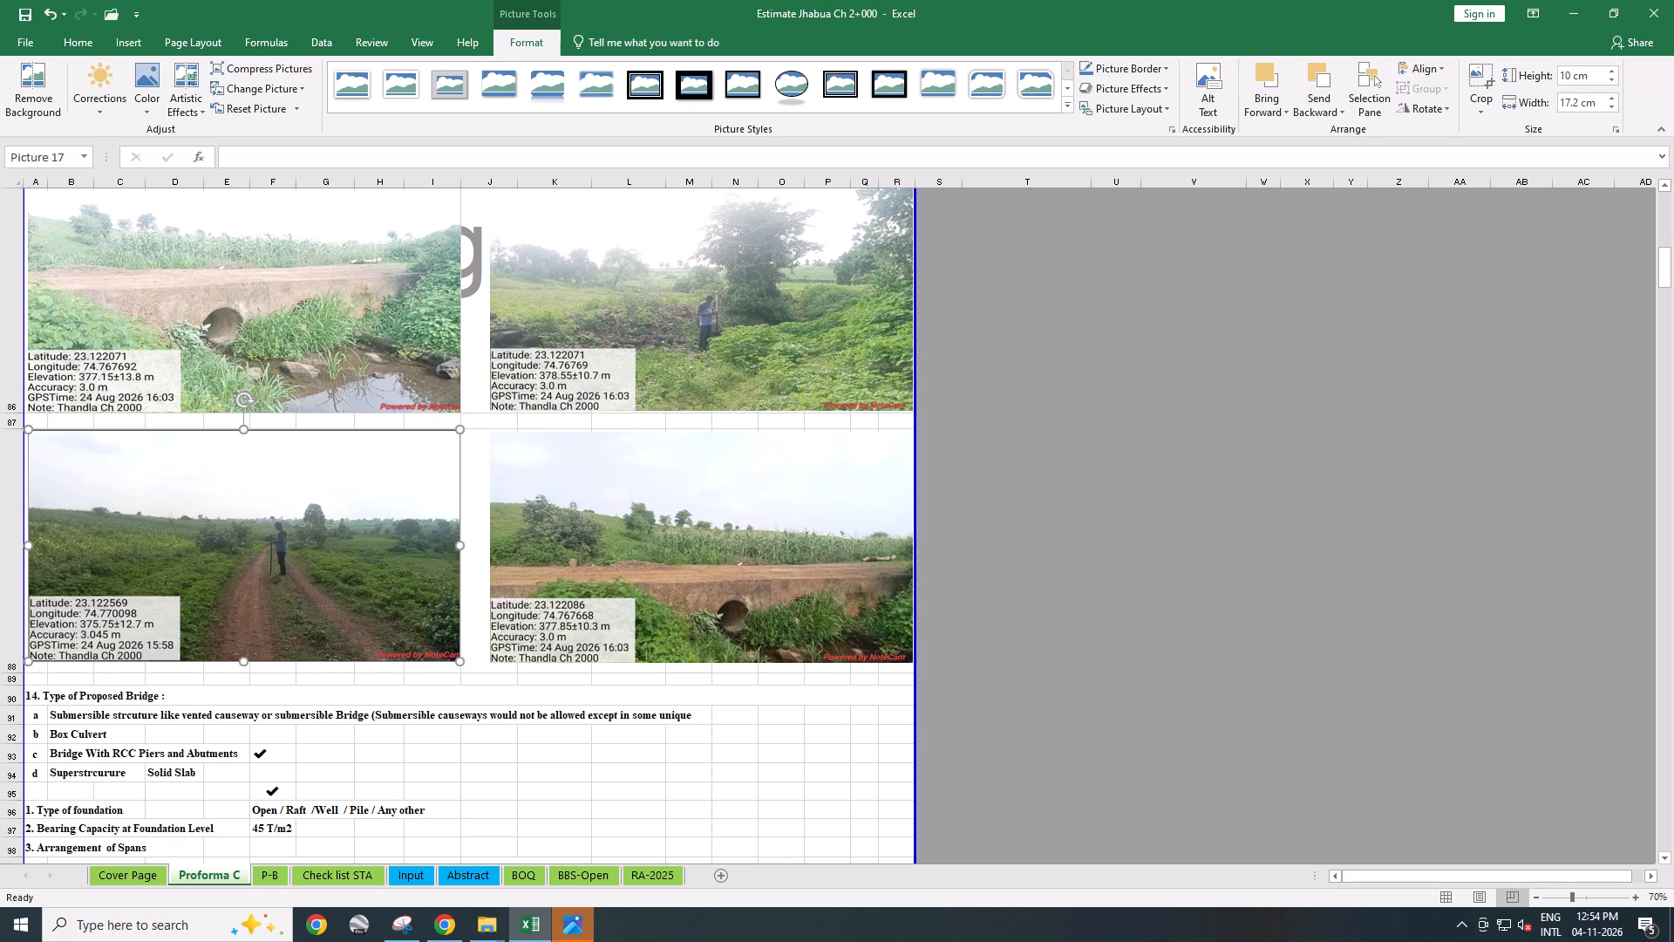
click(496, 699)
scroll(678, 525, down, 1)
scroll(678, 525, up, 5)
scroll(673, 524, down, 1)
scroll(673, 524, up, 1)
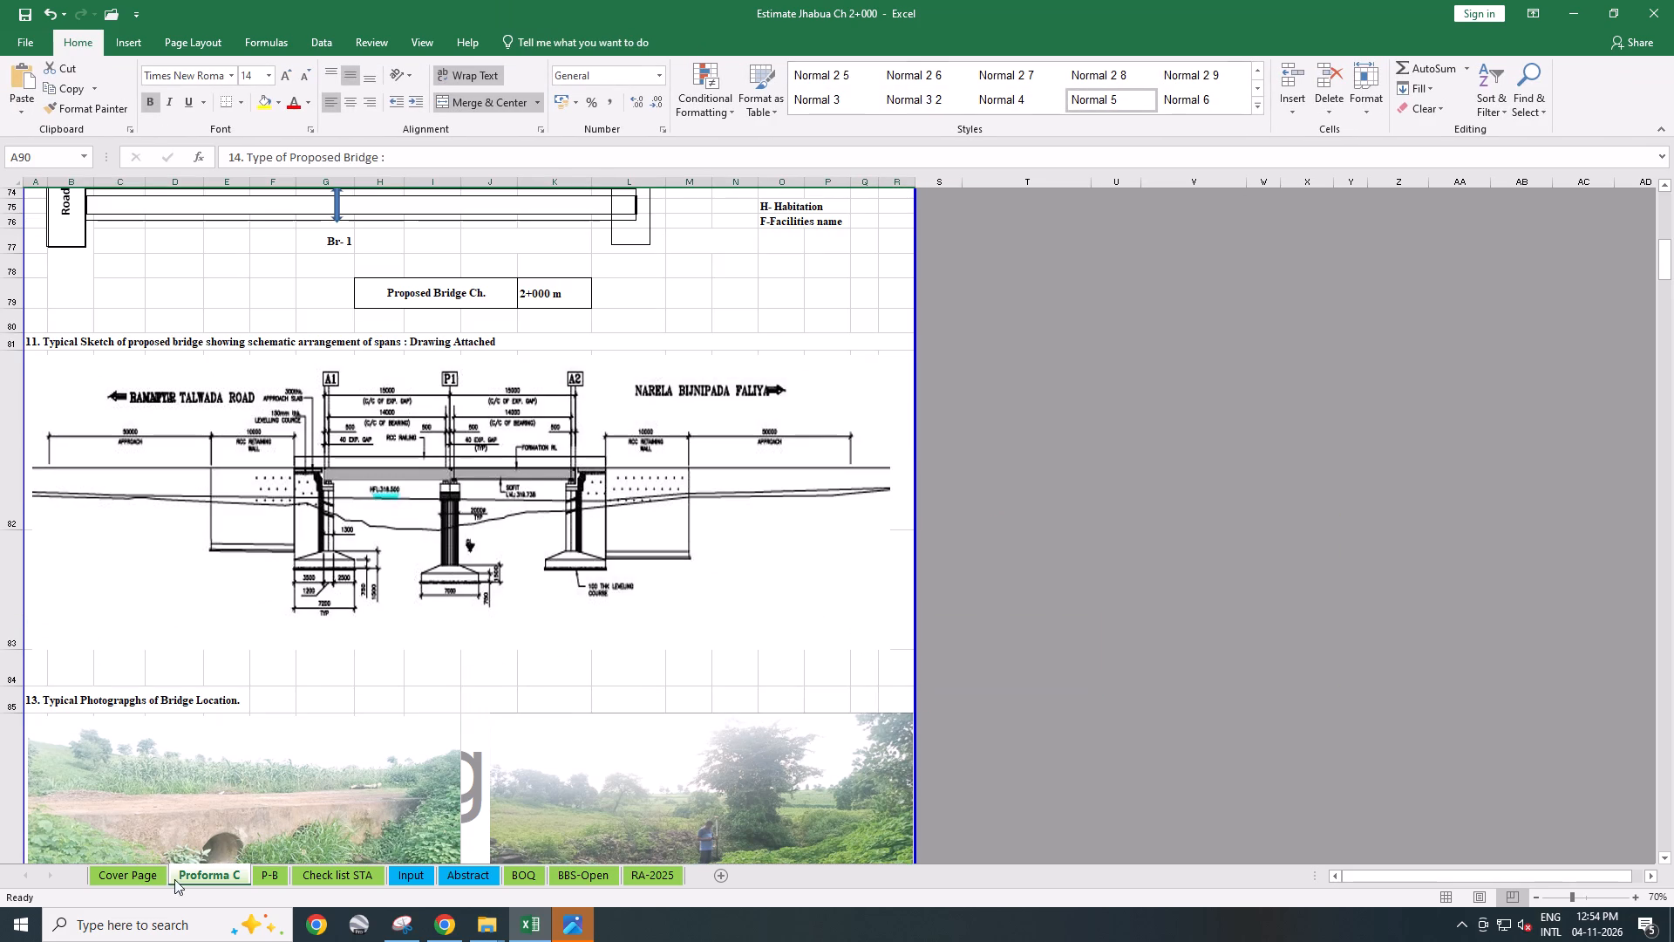
Export the Cover Page, Proforma C, P-B, Check list STA, BOQ and BBS-Open sheets together as PDF Estimate Jhabua Ch 2+000.
click(124, 881)
ctrl+click(193, 878)
ctrl+click(265, 876)
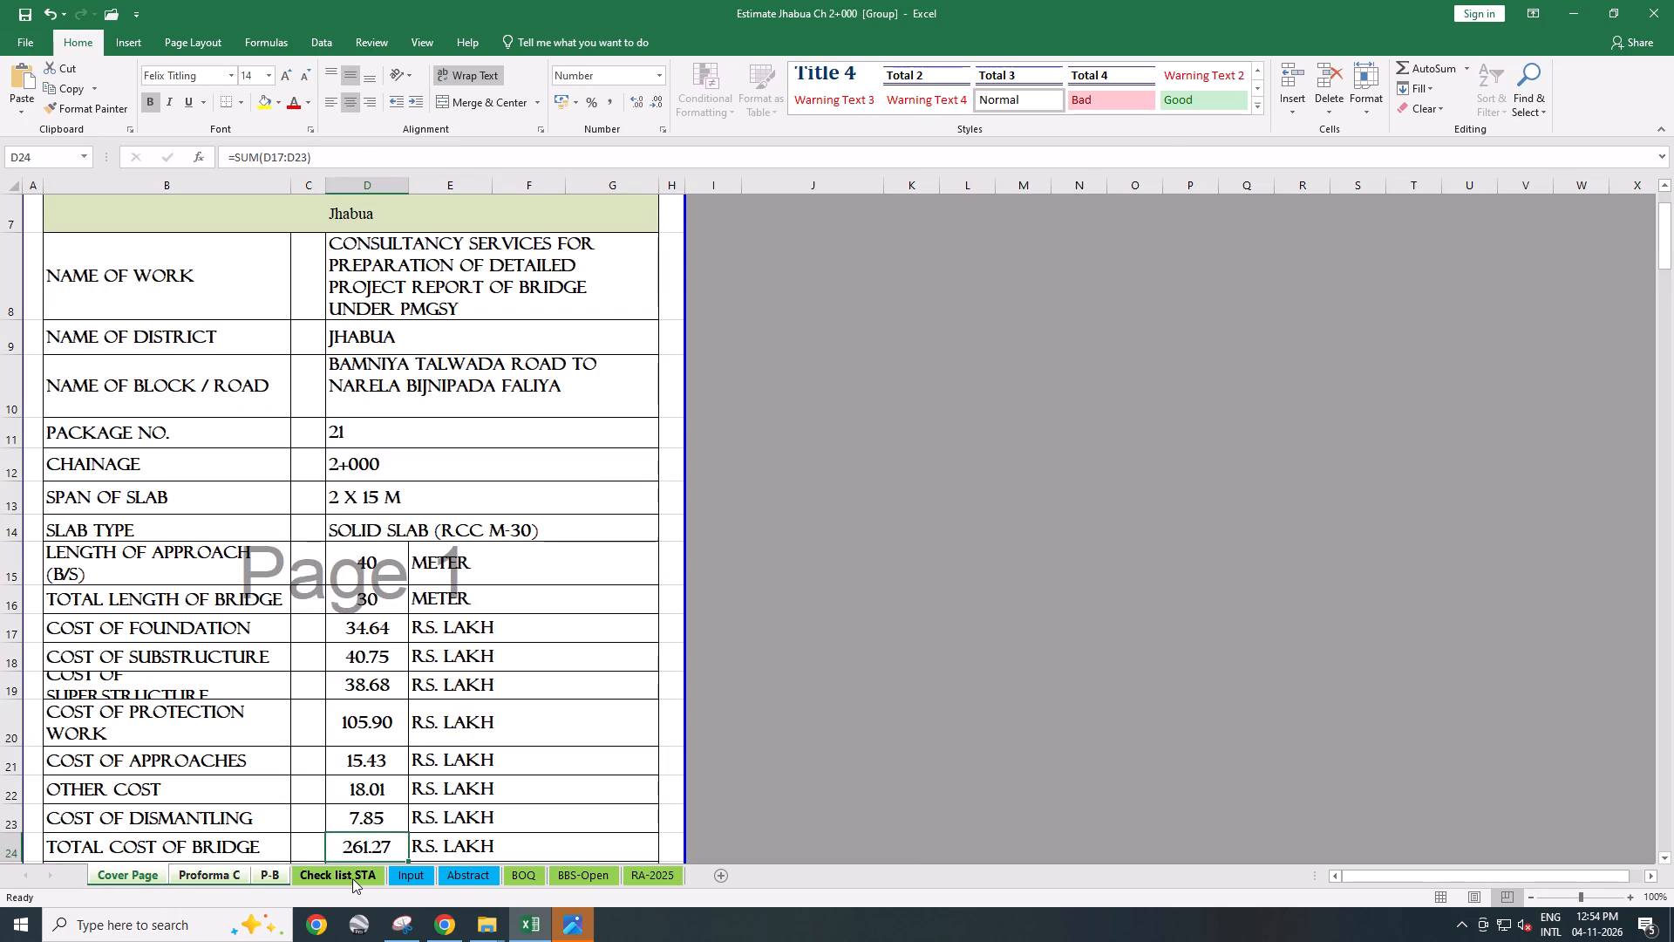
ctrl+click(352, 878)
ctrl+click(534, 880)
ctrl+click(595, 881)
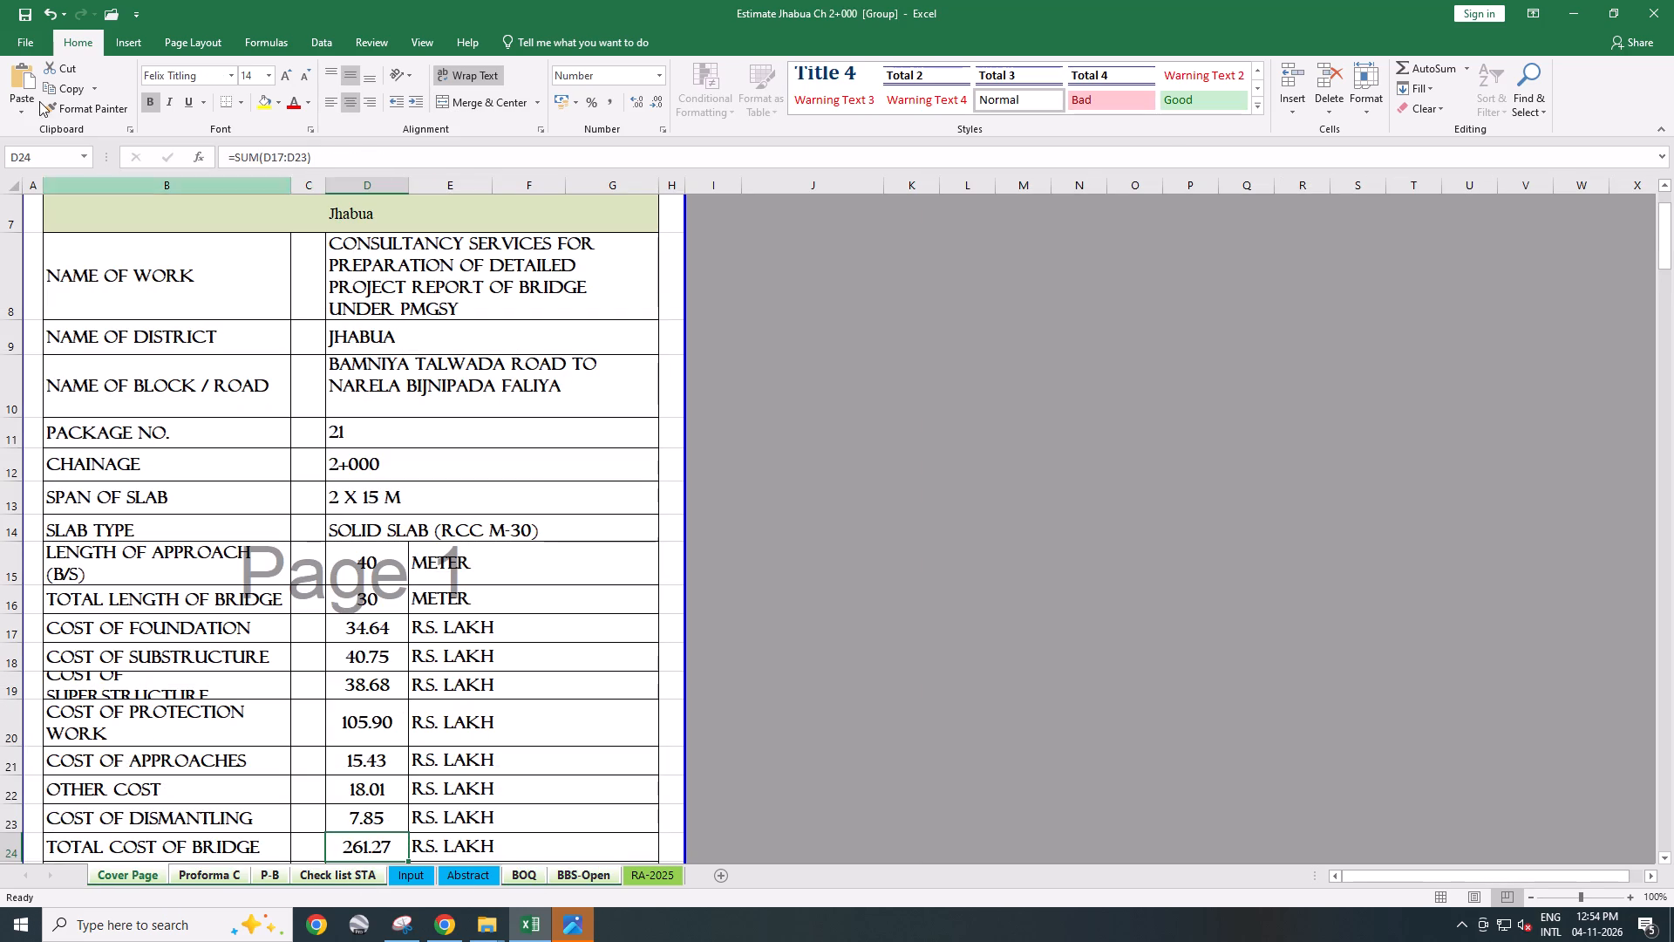
click(17, 35)
click(73, 224)
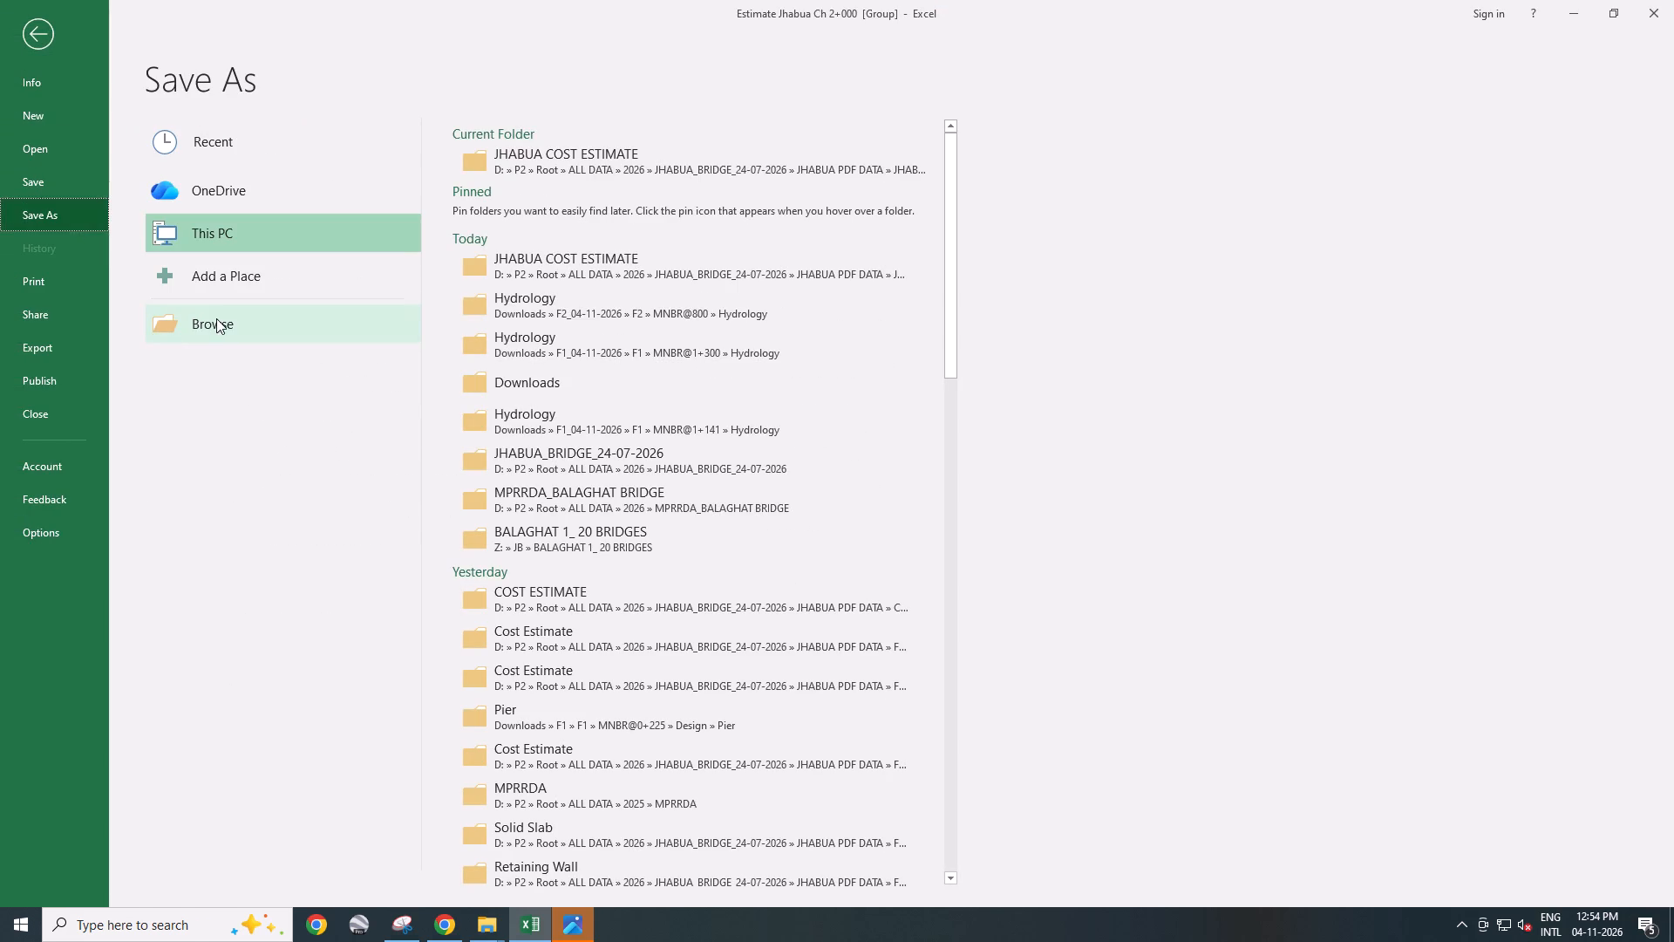
click(216, 318)
click(196, 372)
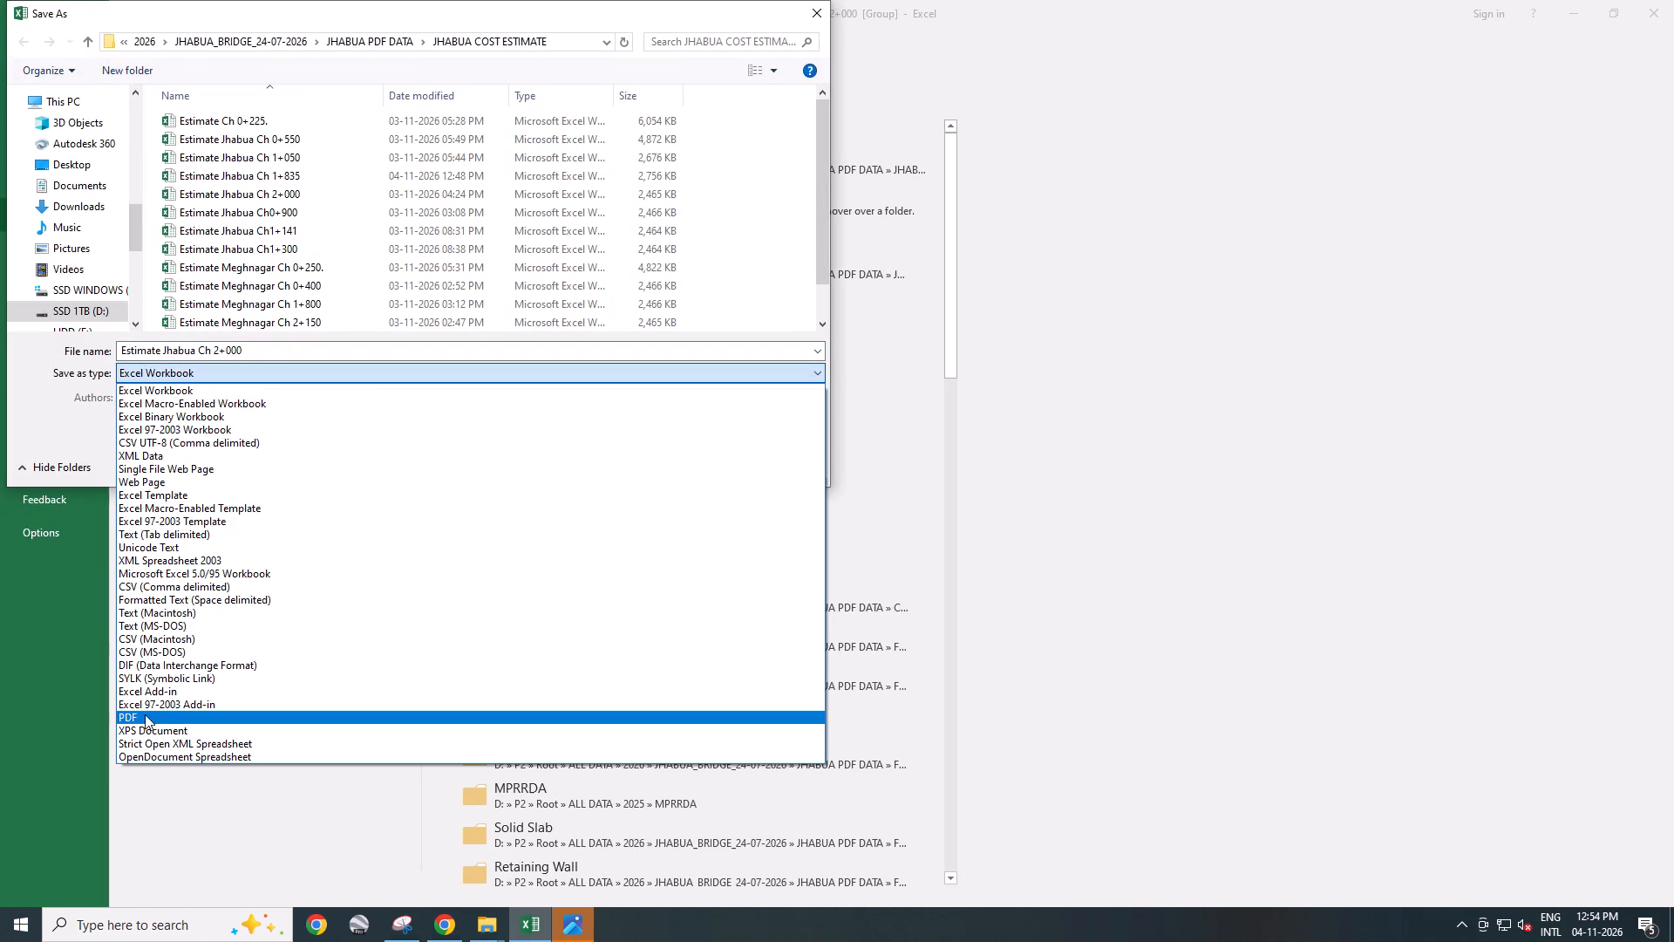
click(145, 716)
click(714, 537)
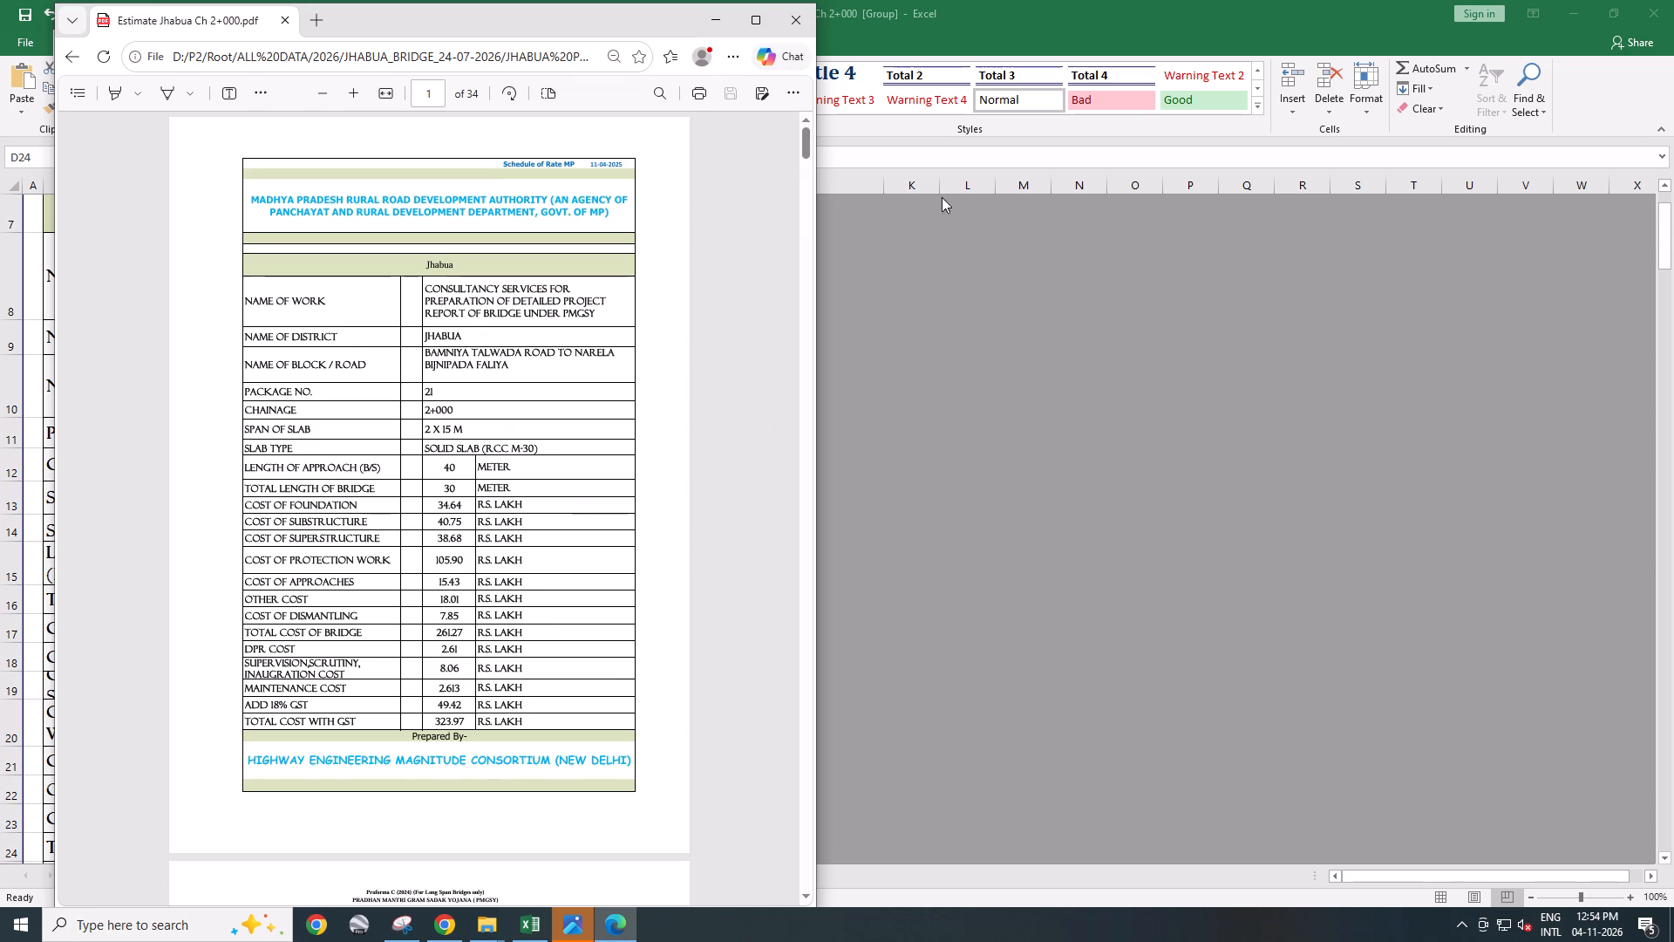
click(787, 26)
Close the Ch 2+000 estimate workbook, saving its changes.
click(1673, 0)
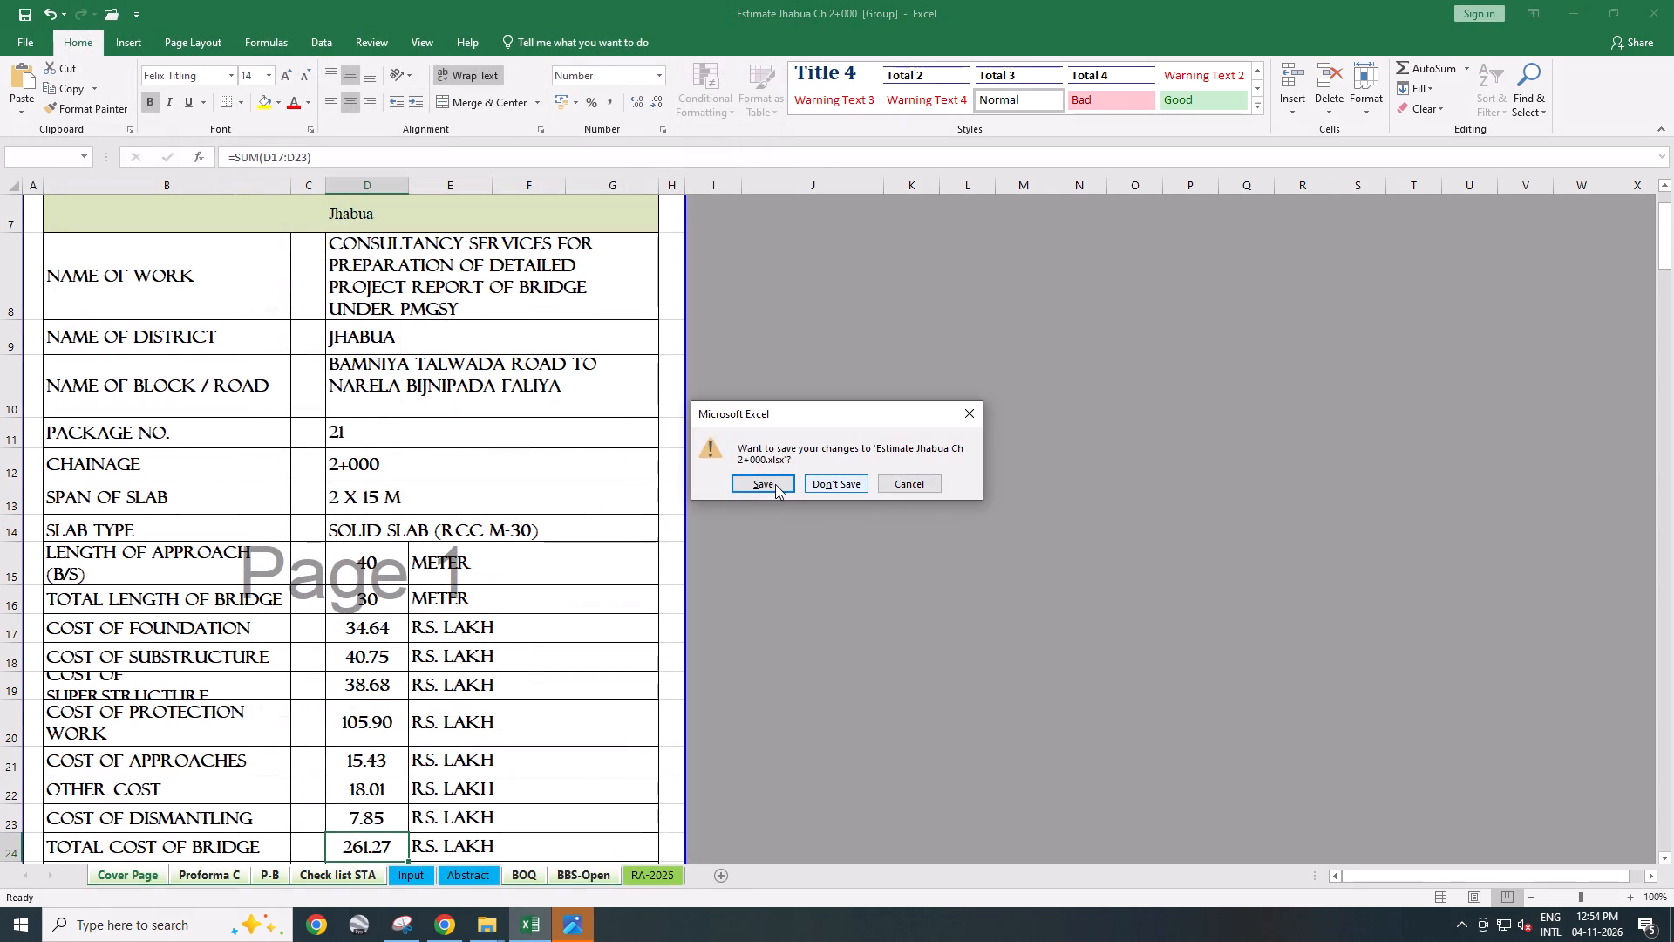
click(775, 484)
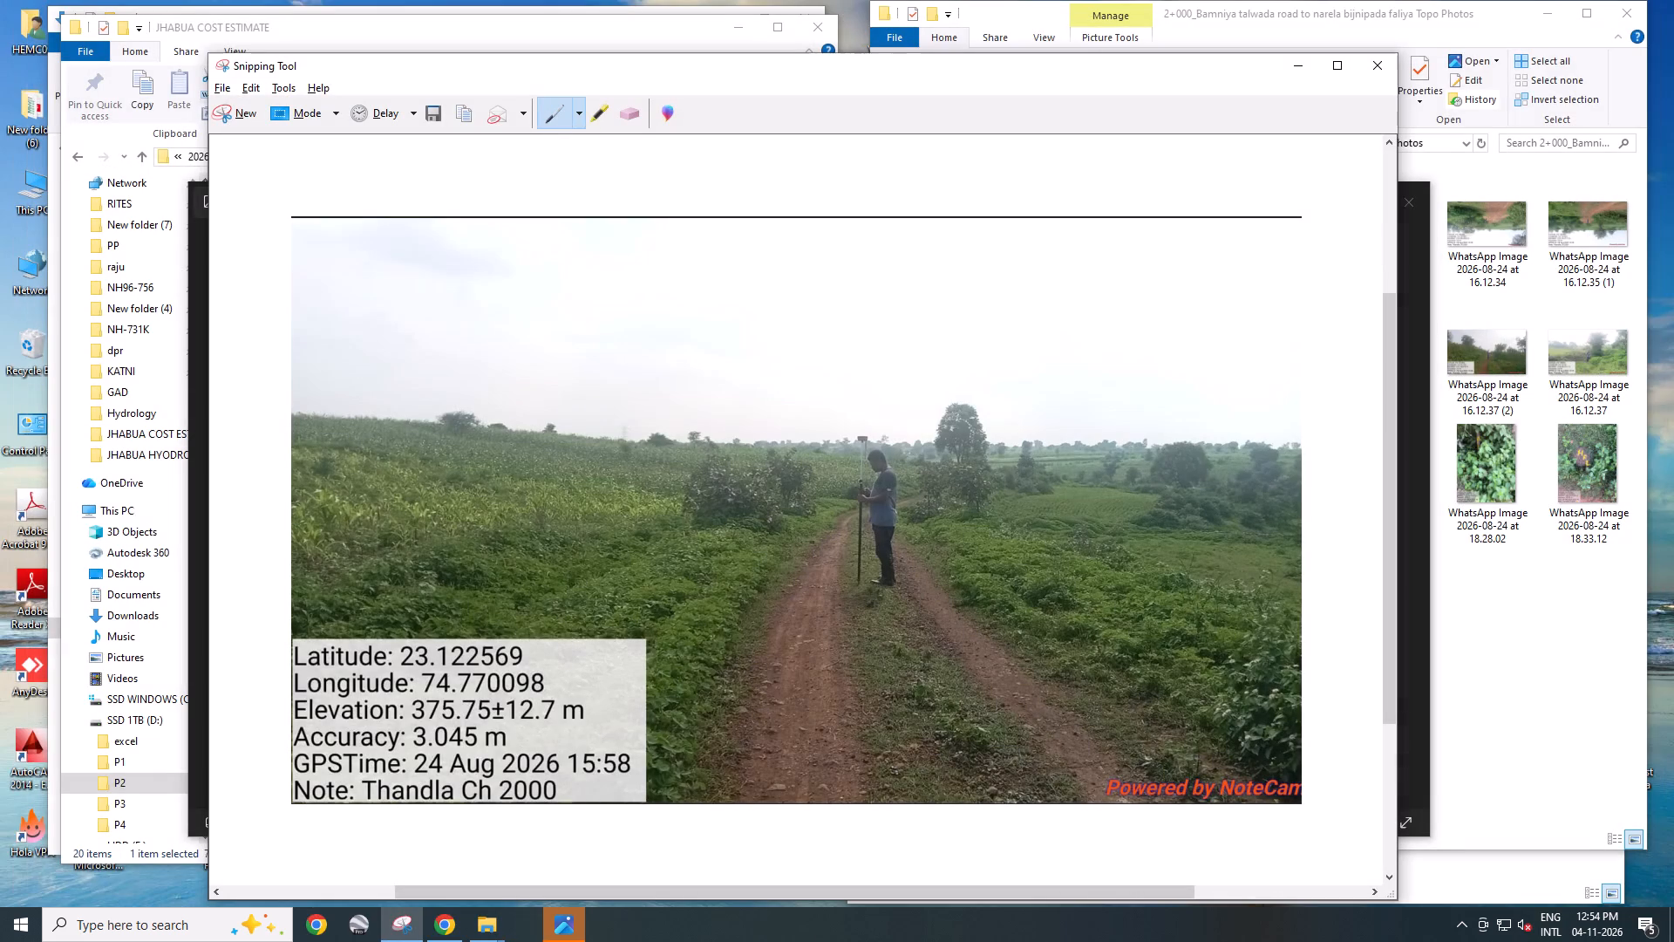
Close the Thandla Ch 2000 dirt road snip and the site photo still open behind it.
click(1366, 71)
click(872, 501)
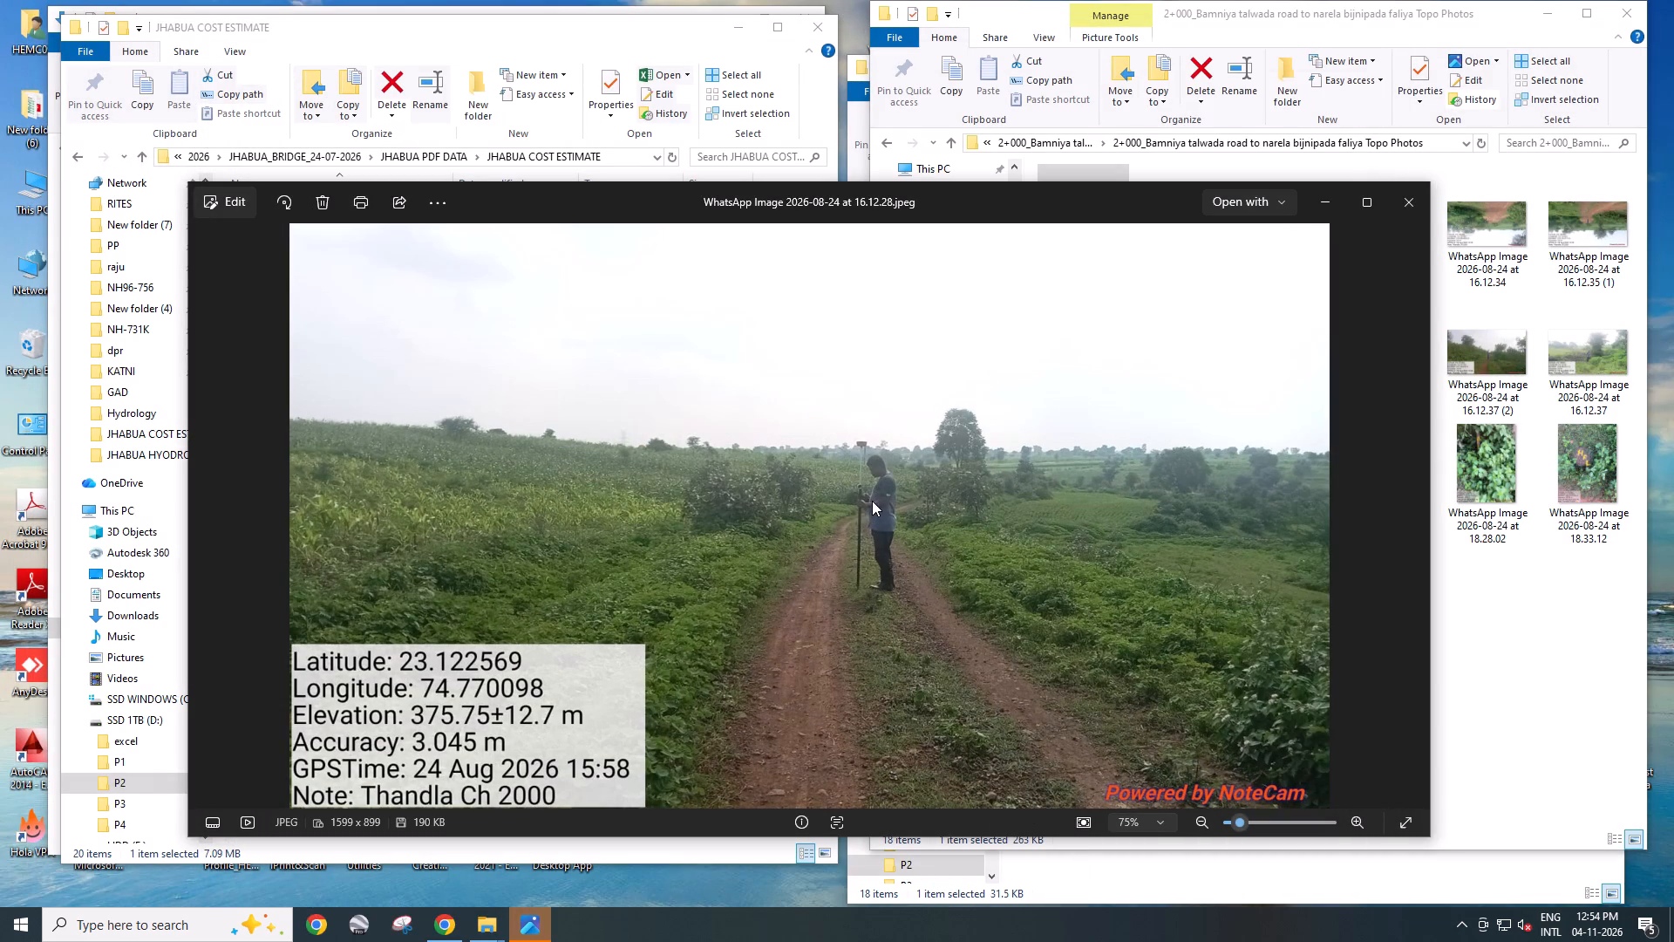
click(1399, 209)
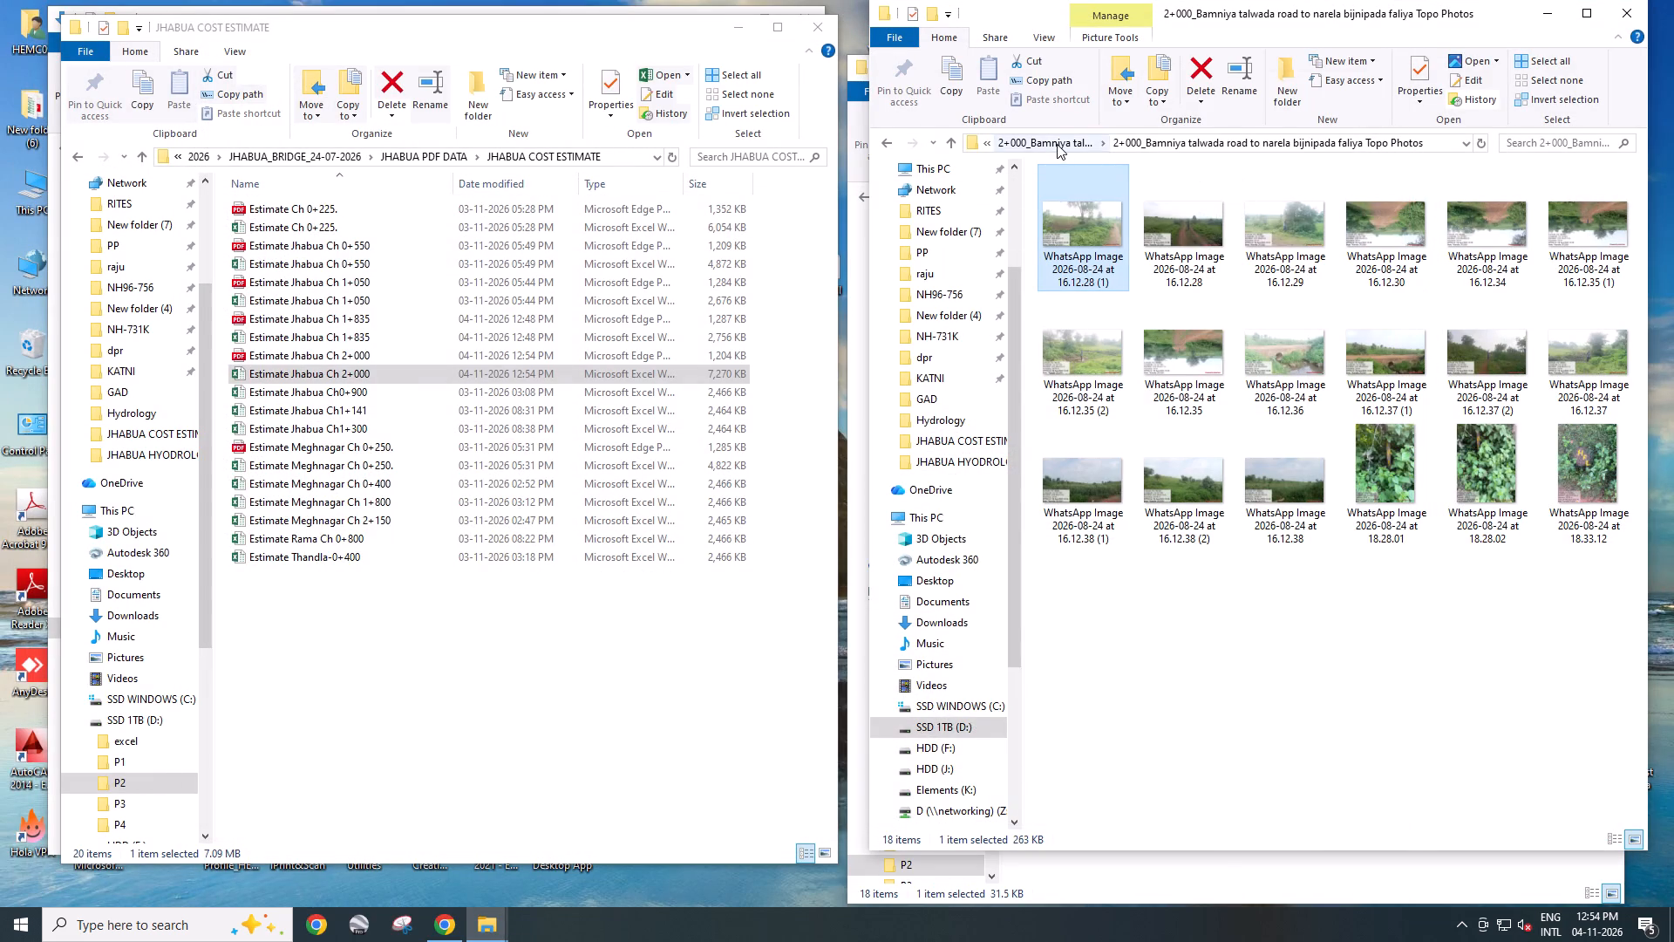
Open the topo photos folder of the 0+900_Dhochaka Road to Patel Faliya bridge within JHABUA 16 BRIDGE TOPO DATA.
click(1057, 144)
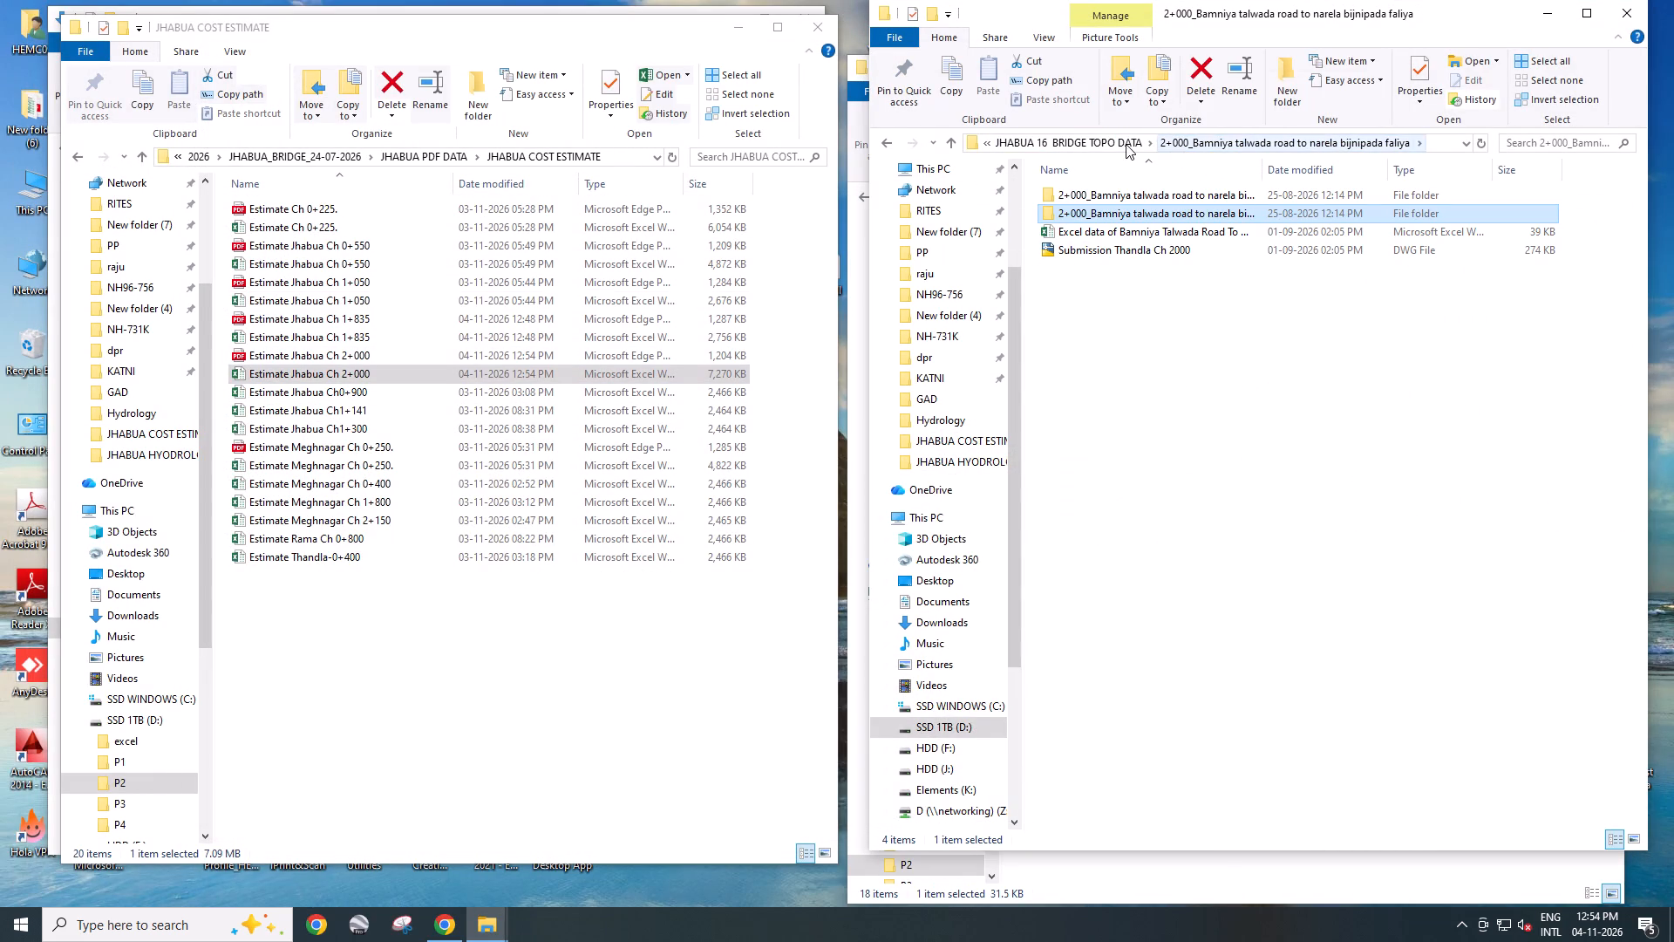
click(1123, 143)
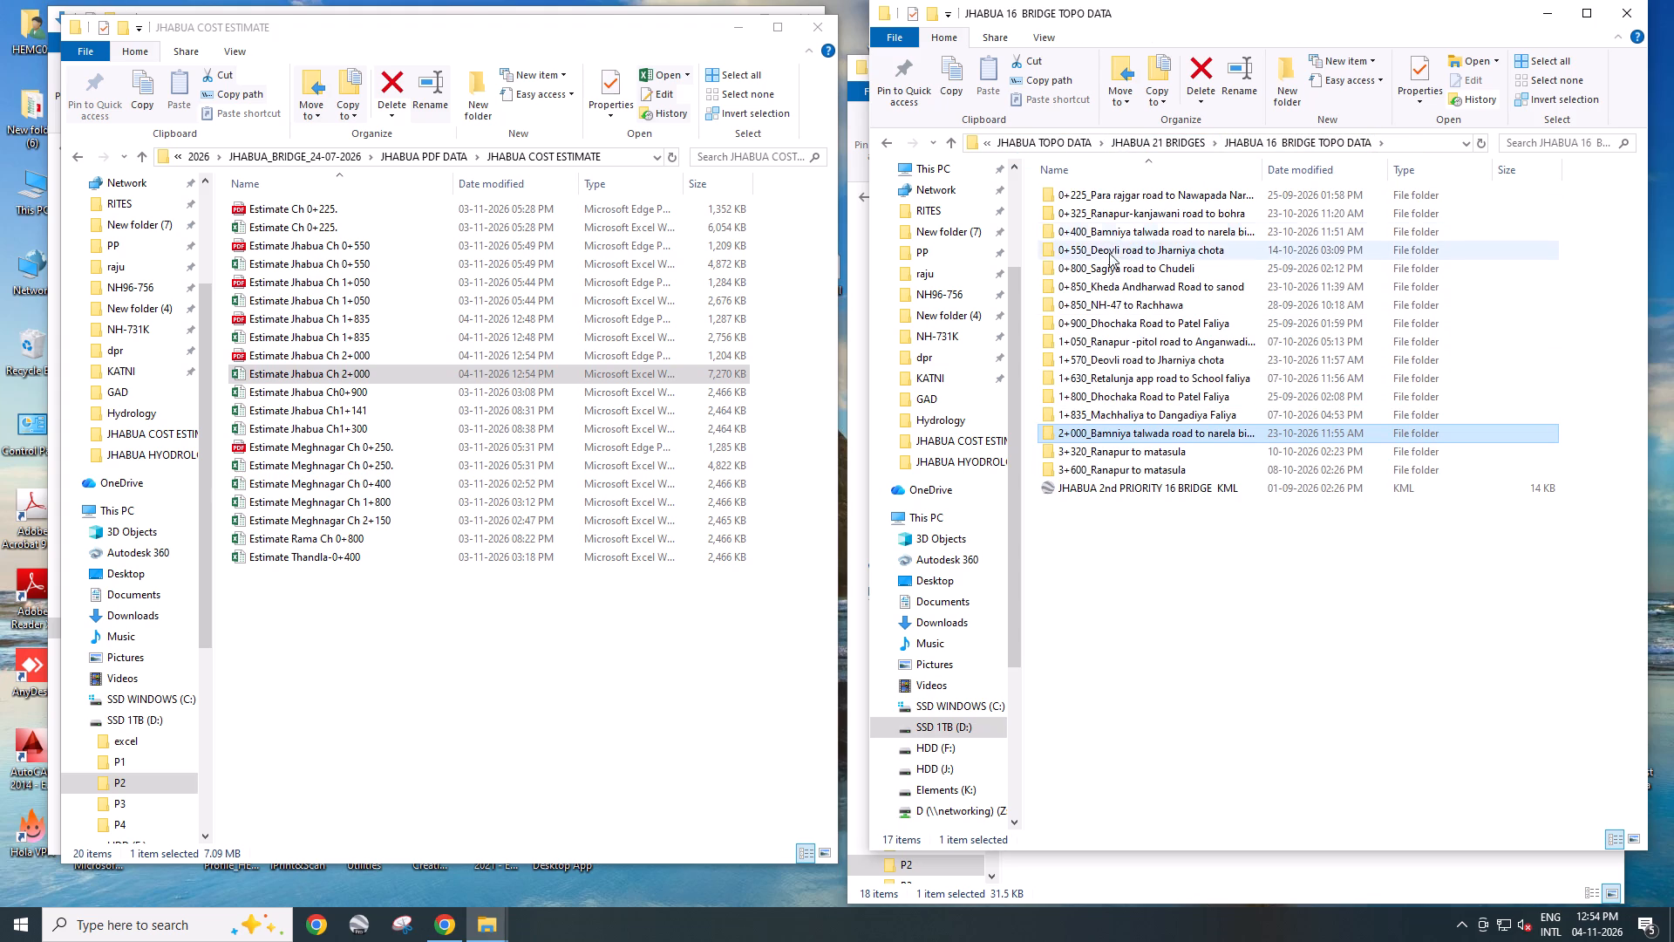
double_click(1101, 318)
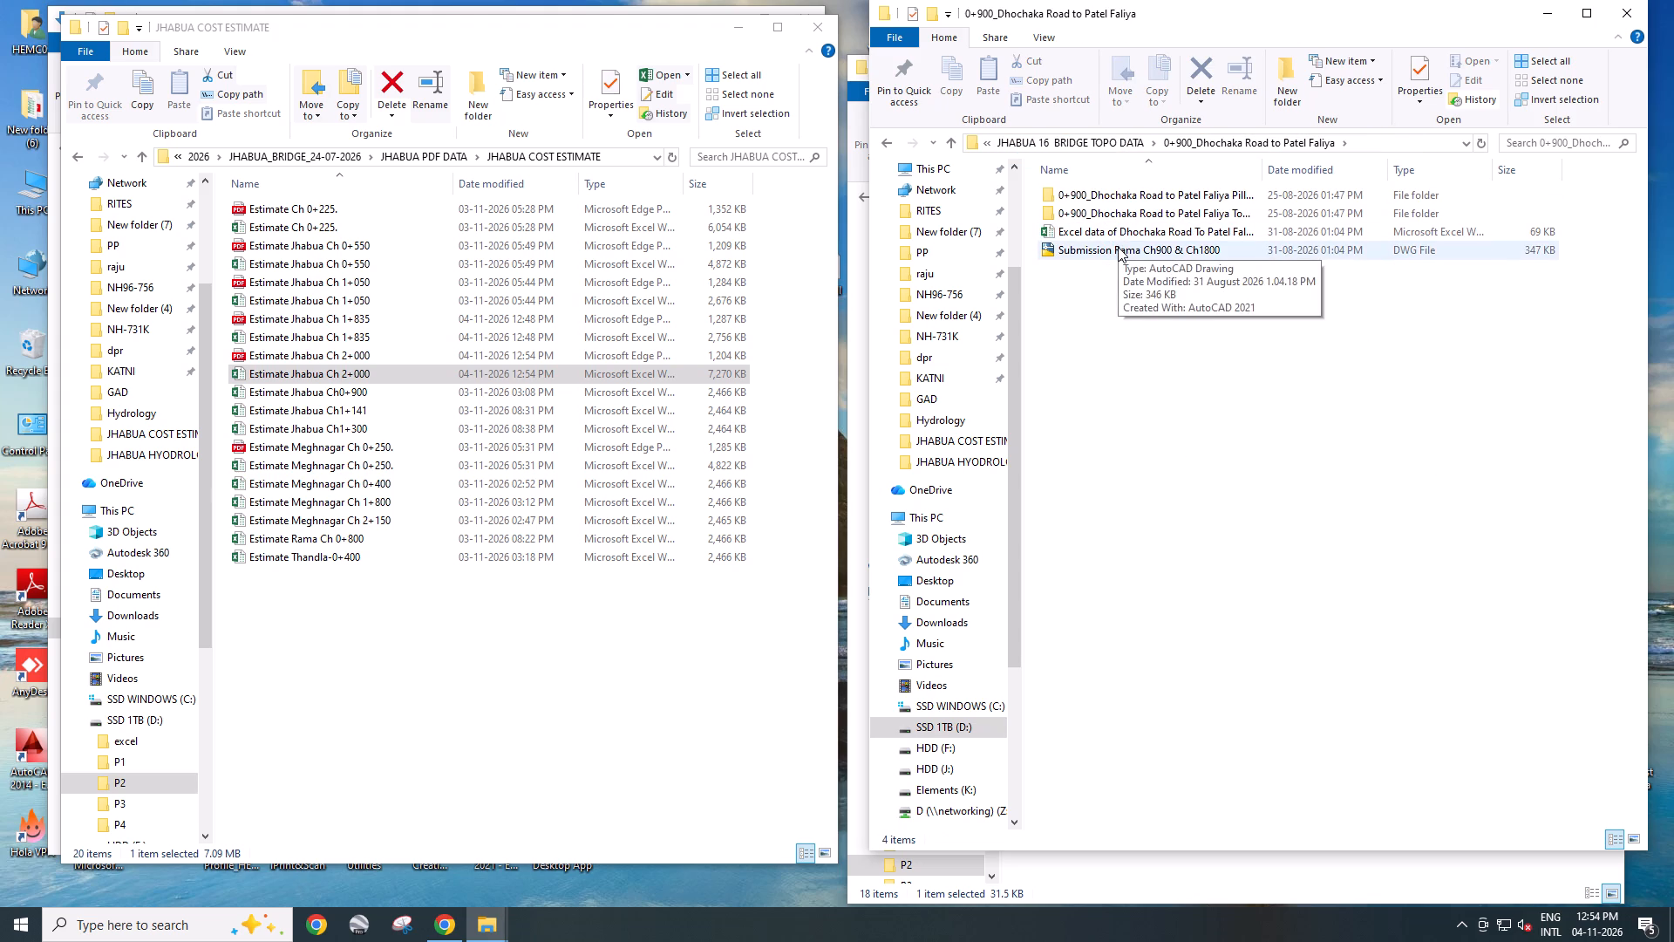
double_click(1133, 218)
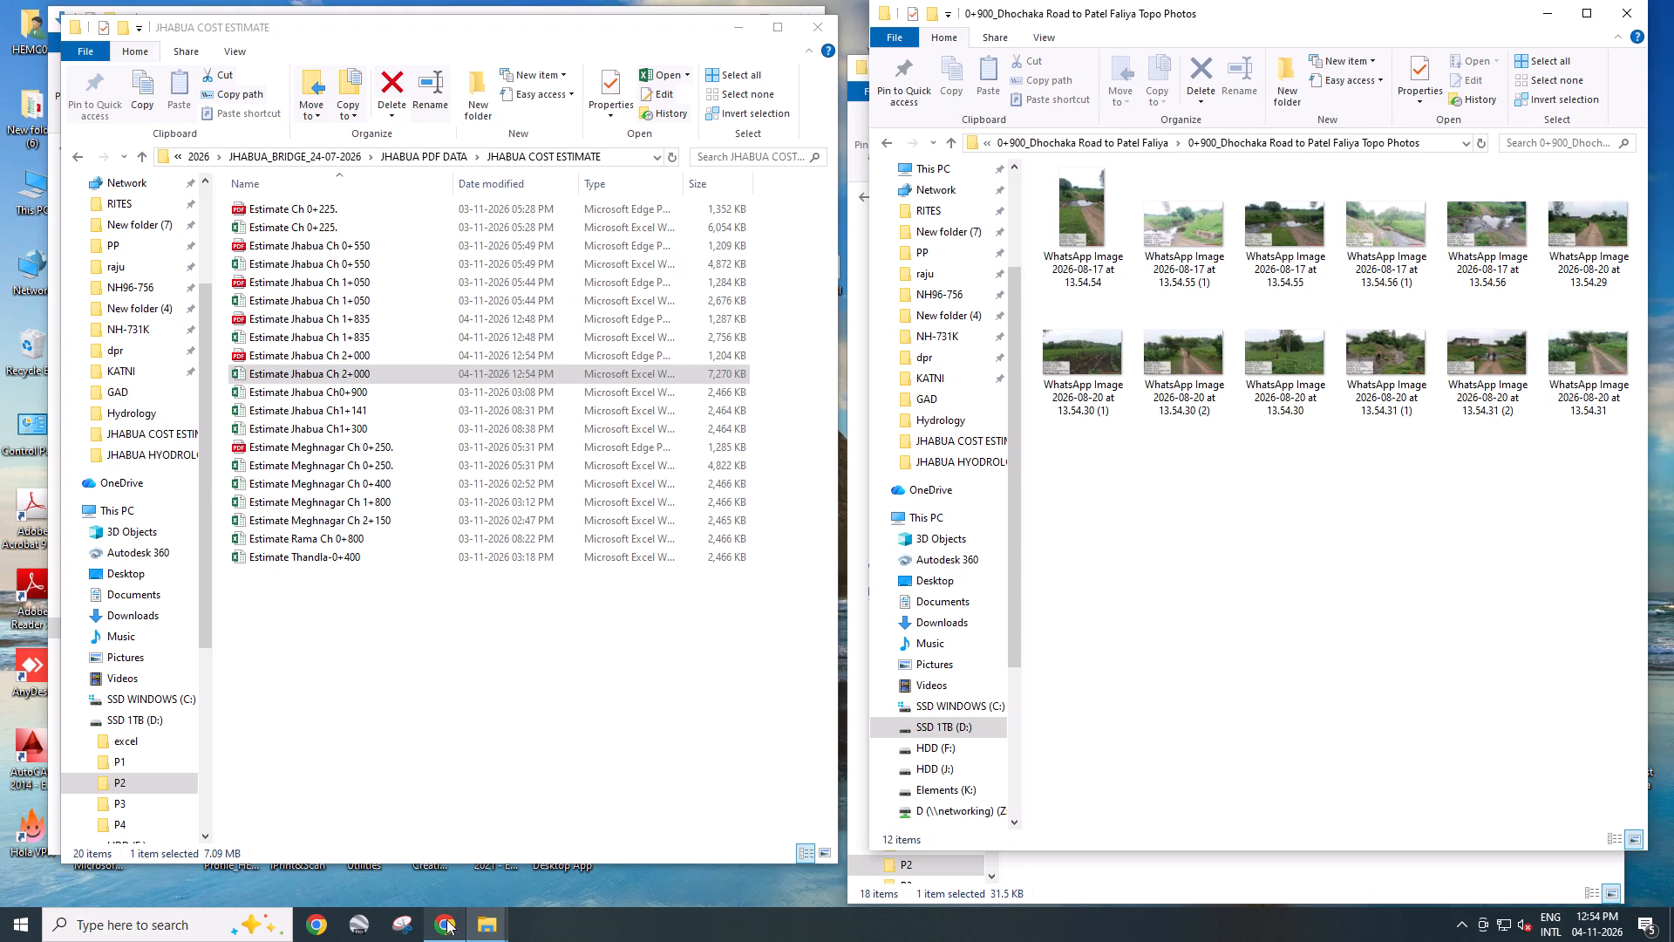
Open the Estimate Jhabua Ch0+900 workbook from the JHABUA COST ESTIMATE folder and enable it for editing.
click(488, 919)
click(380, 637)
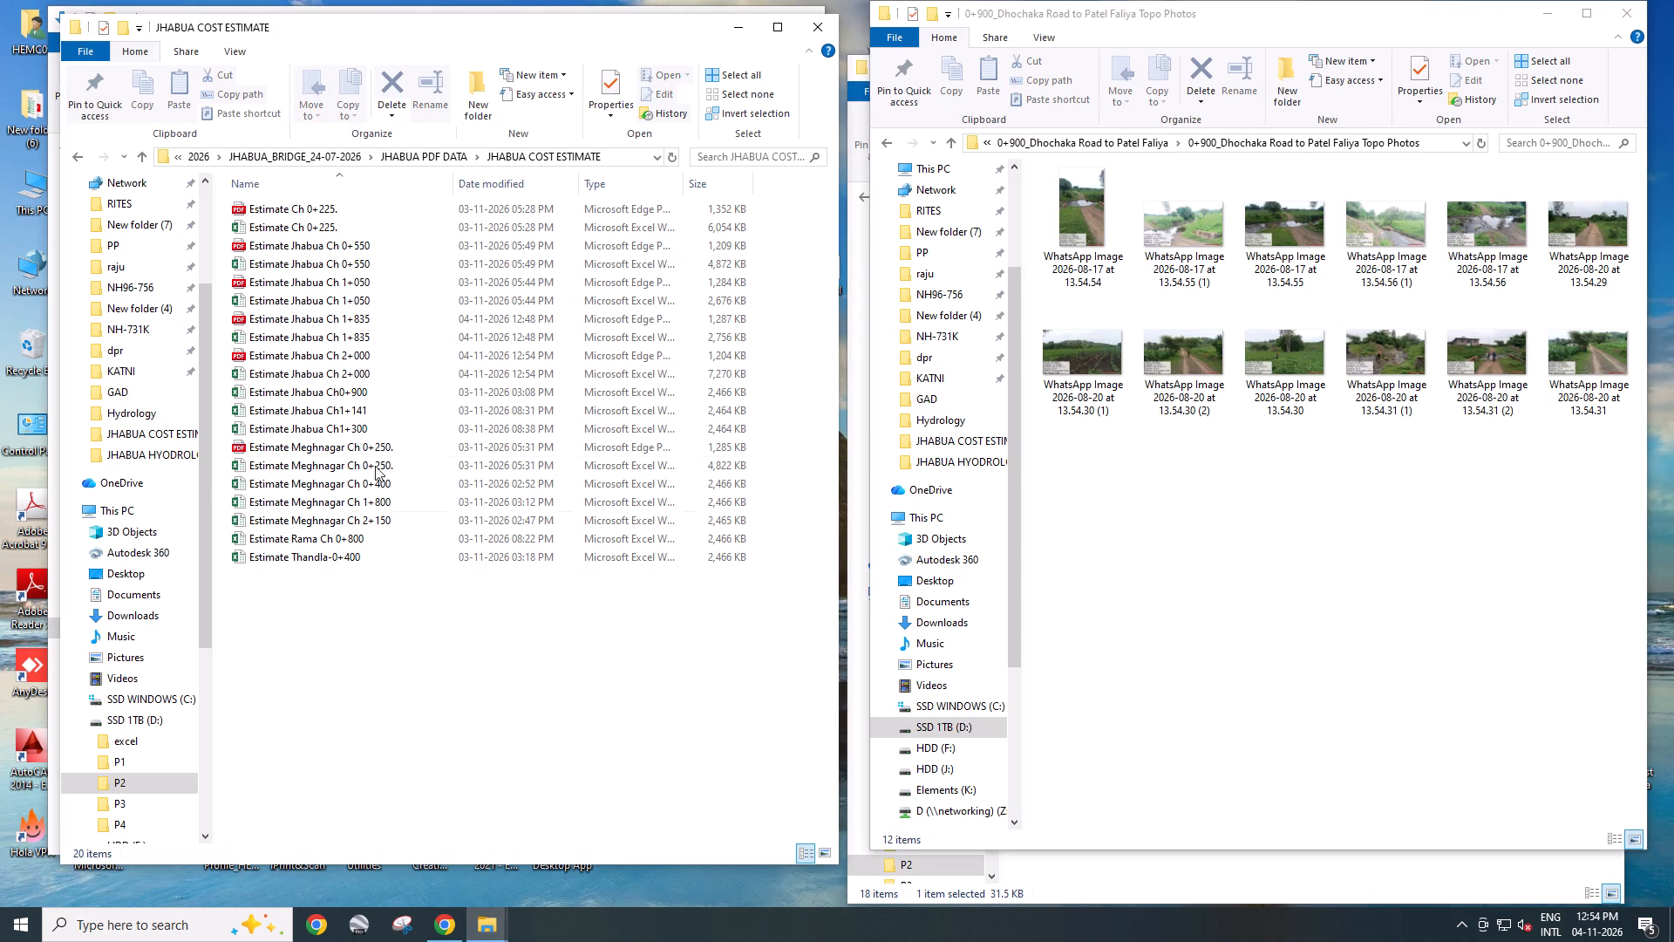
double_click(350, 392)
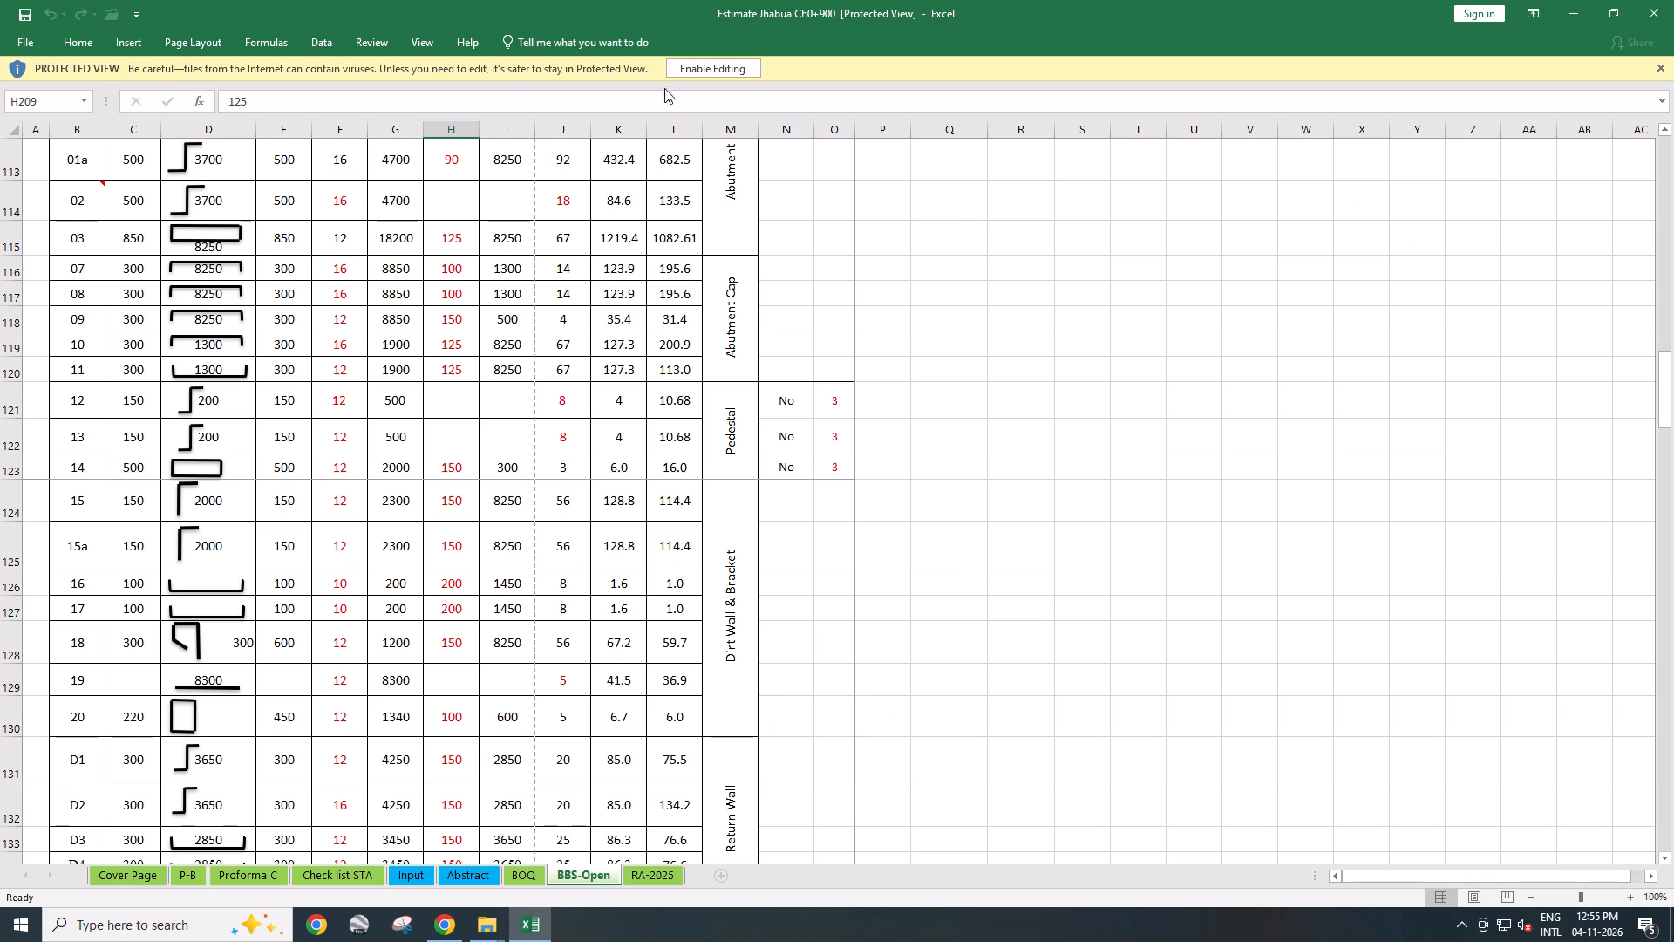
click(716, 65)
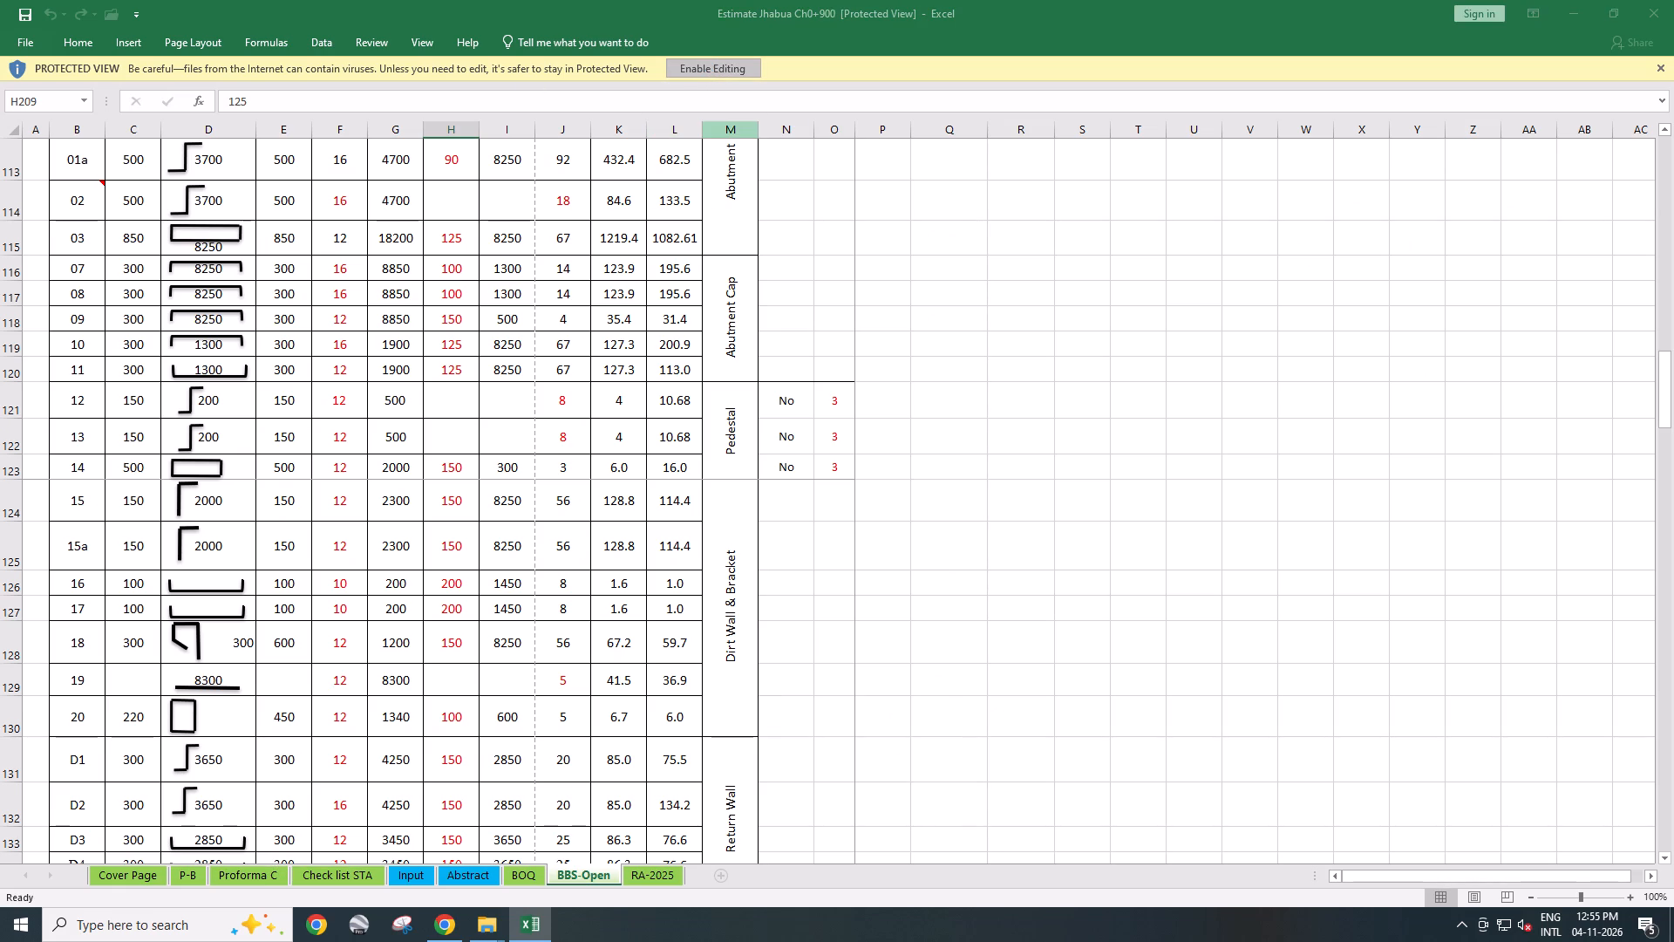
Enable editing and content in the Estimate Jhabua Ch0+900 workbook, leaving its external links as they are.
click(734, 77)
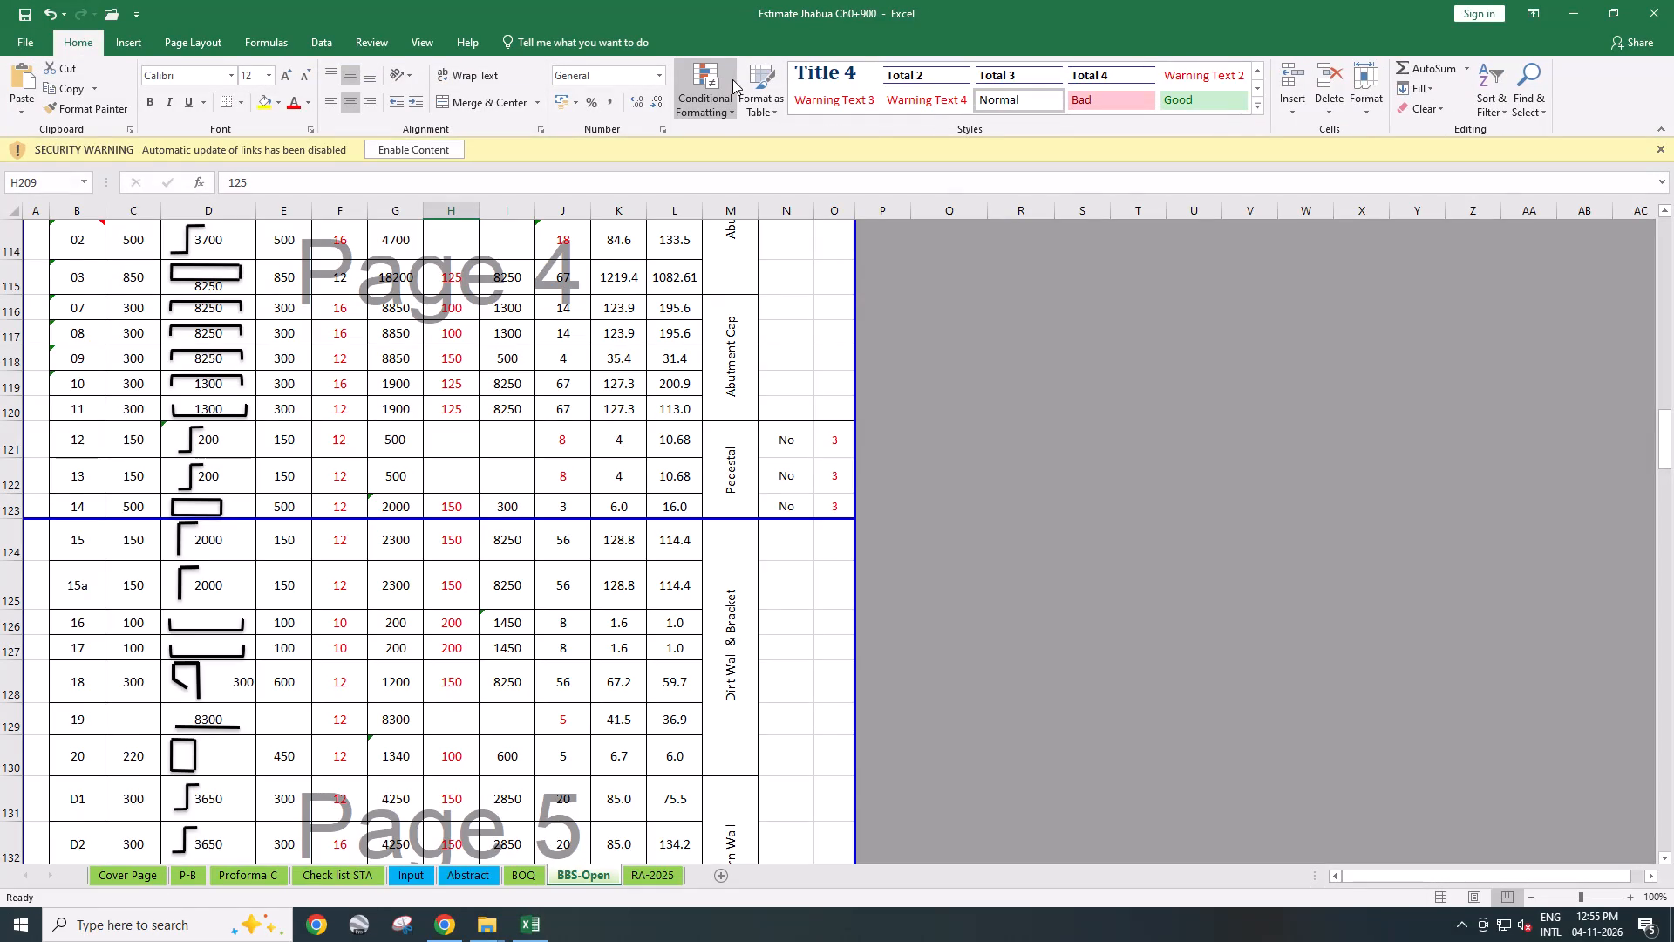
click(446, 150)
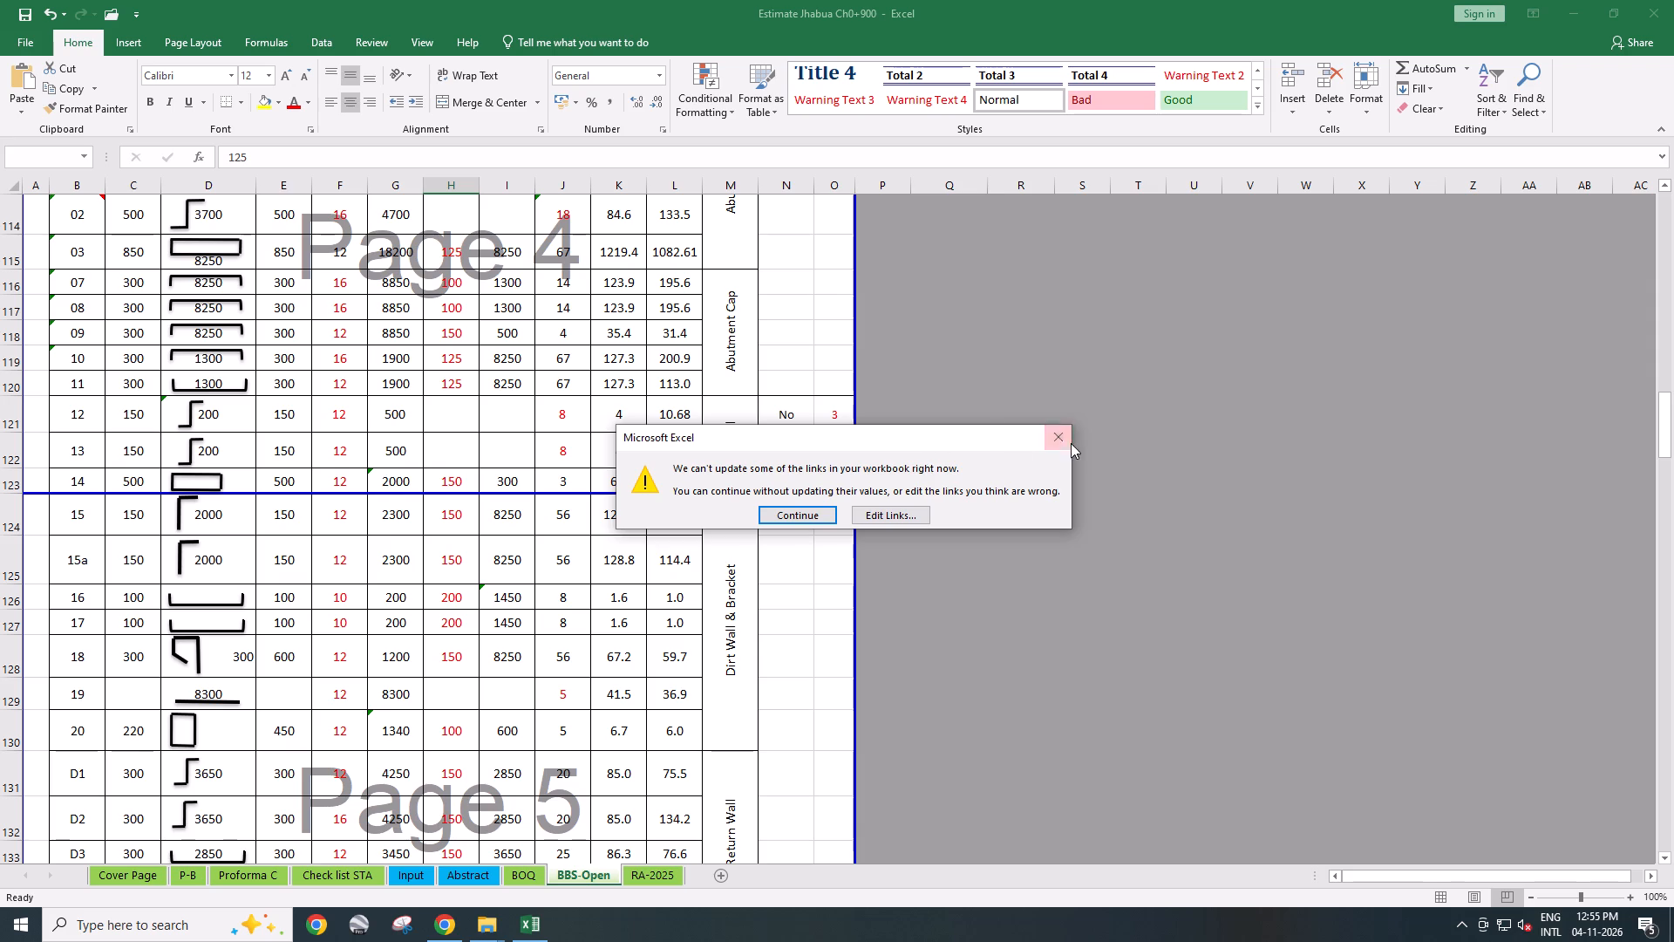
click(1061, 442)
Delete the four old site photos and the old bridge sketch from the Proforma C sheet.
click(279, 881)
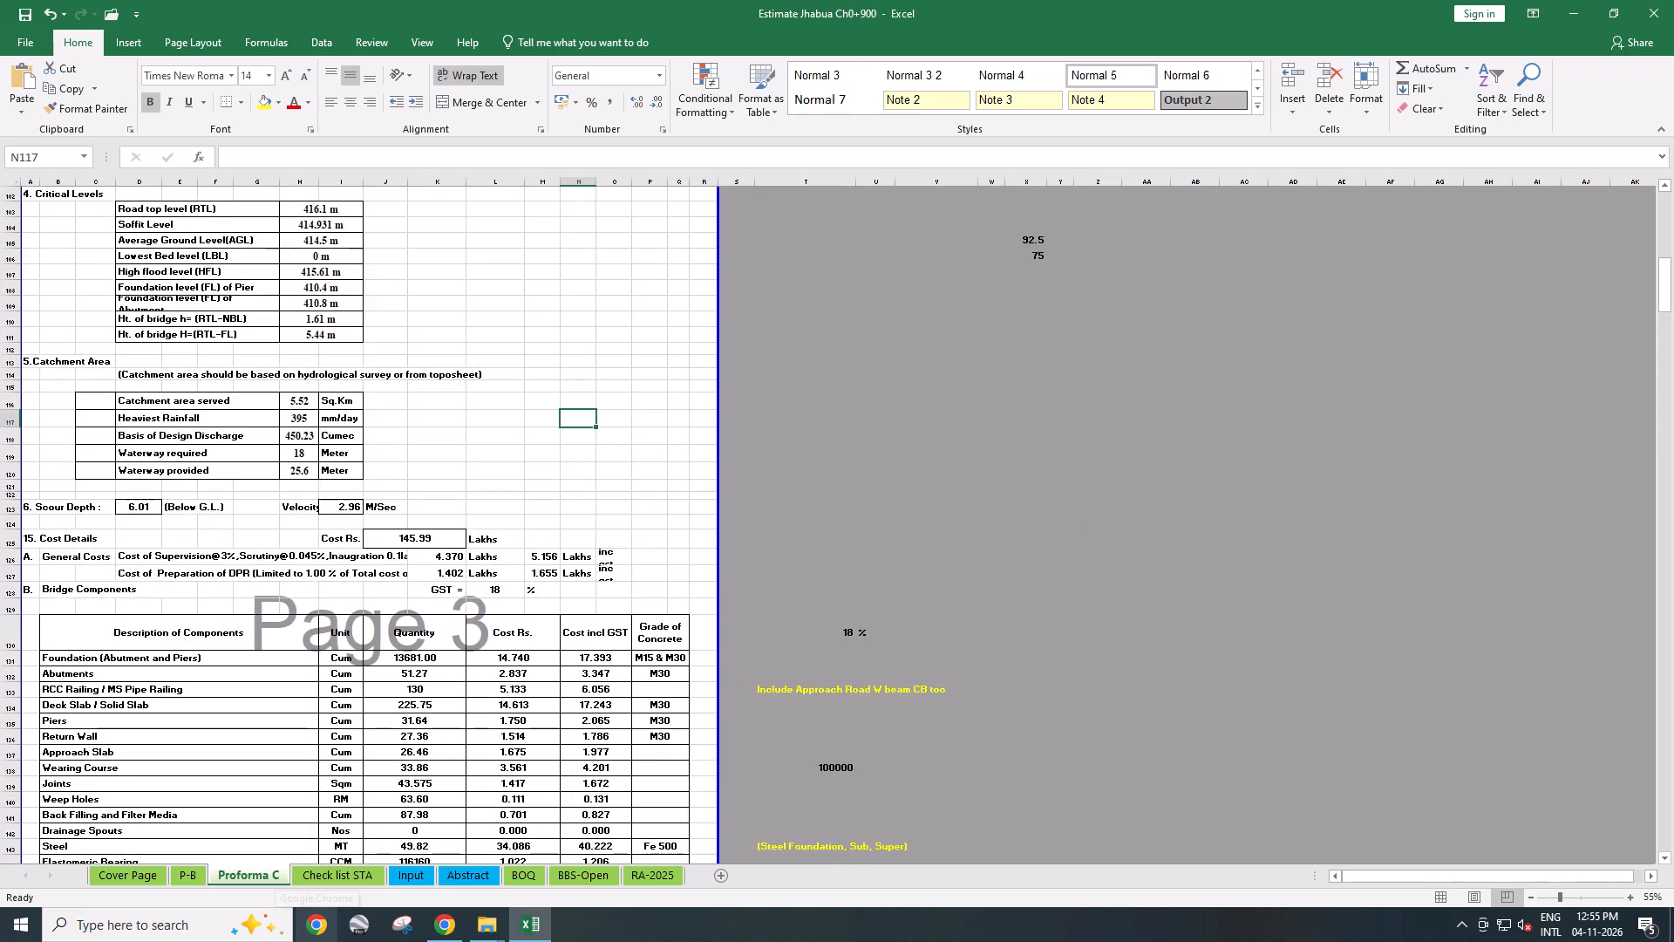
scroll(362, 686, up, 11)
scroll(535, 631, down, 3)
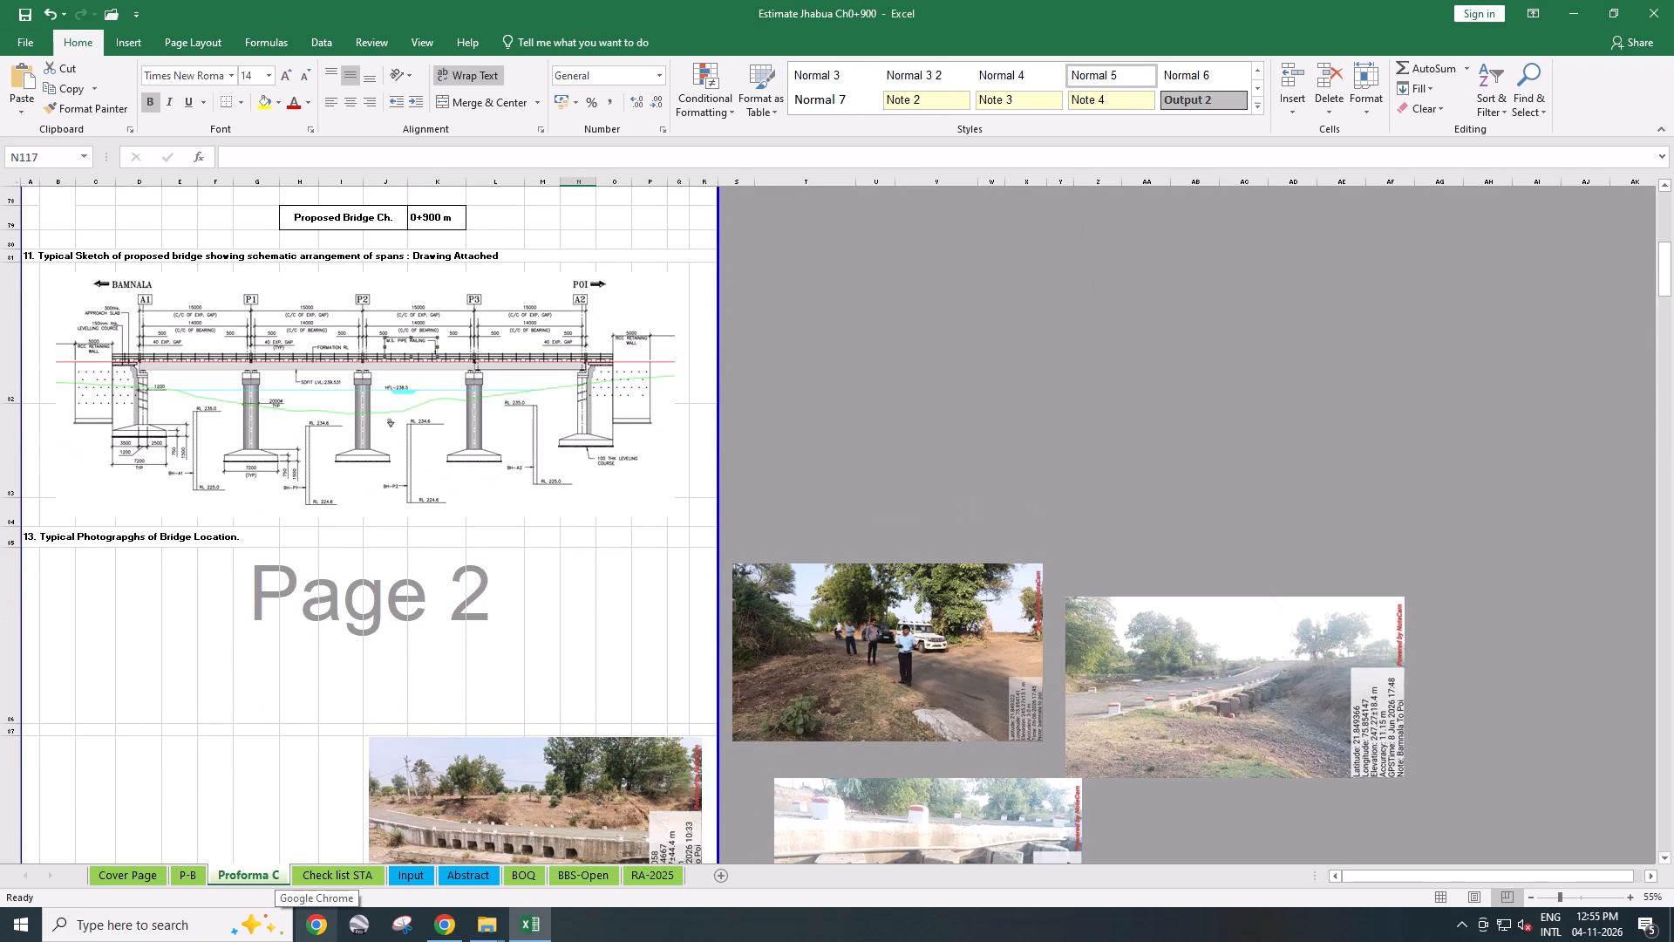
click(533, 764)
key(Delete)
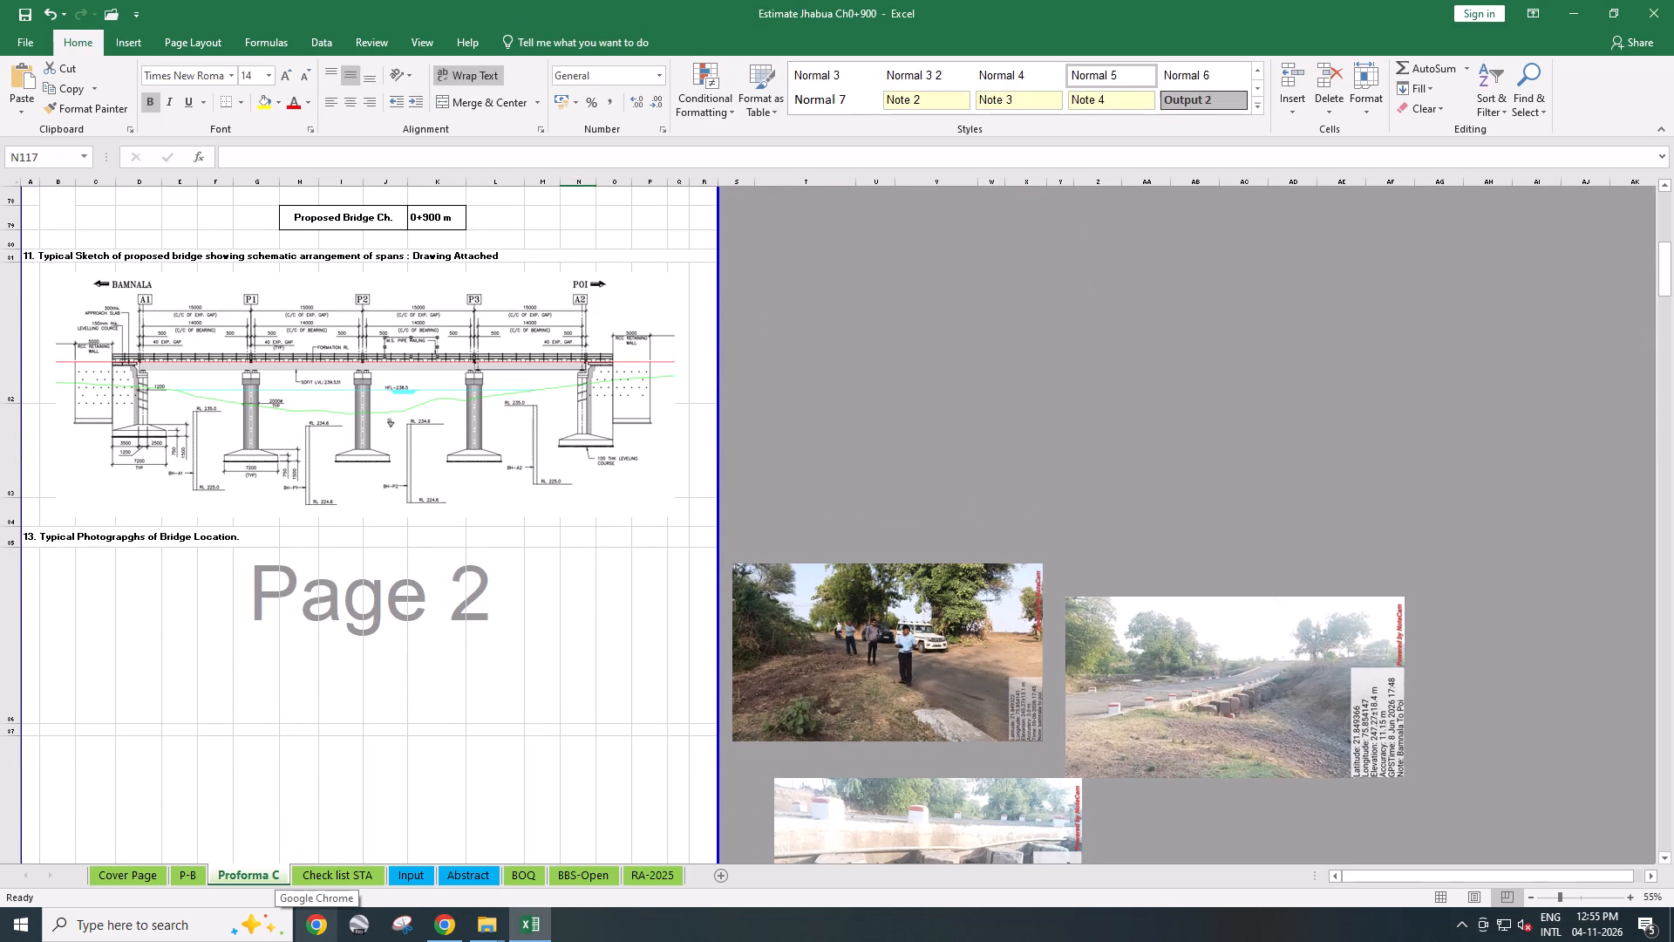
click(903, 682)
key(Delete)
click(1125, 682)
key(Delete)
click(925, 804)
key(Delete)
click(420, 455)
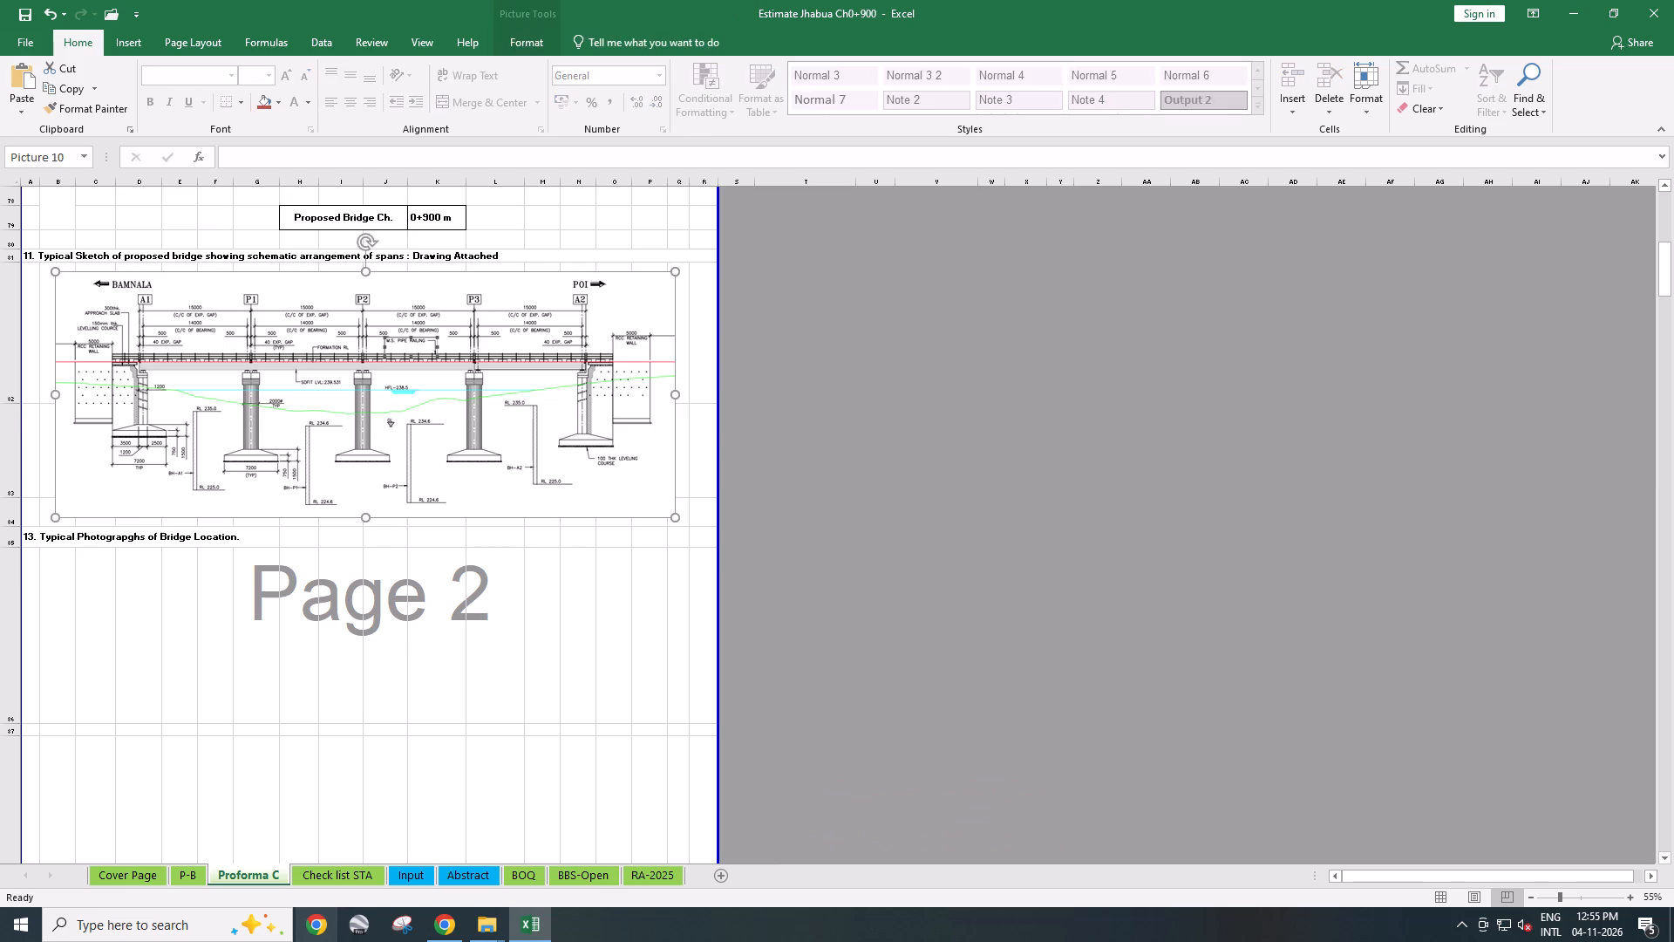
key(Delete)
Copy the 0+900 sketch from the GAD folder and paste it into Proforma C under the typical sketch heading.
click(490, 931)
click(657, 870)
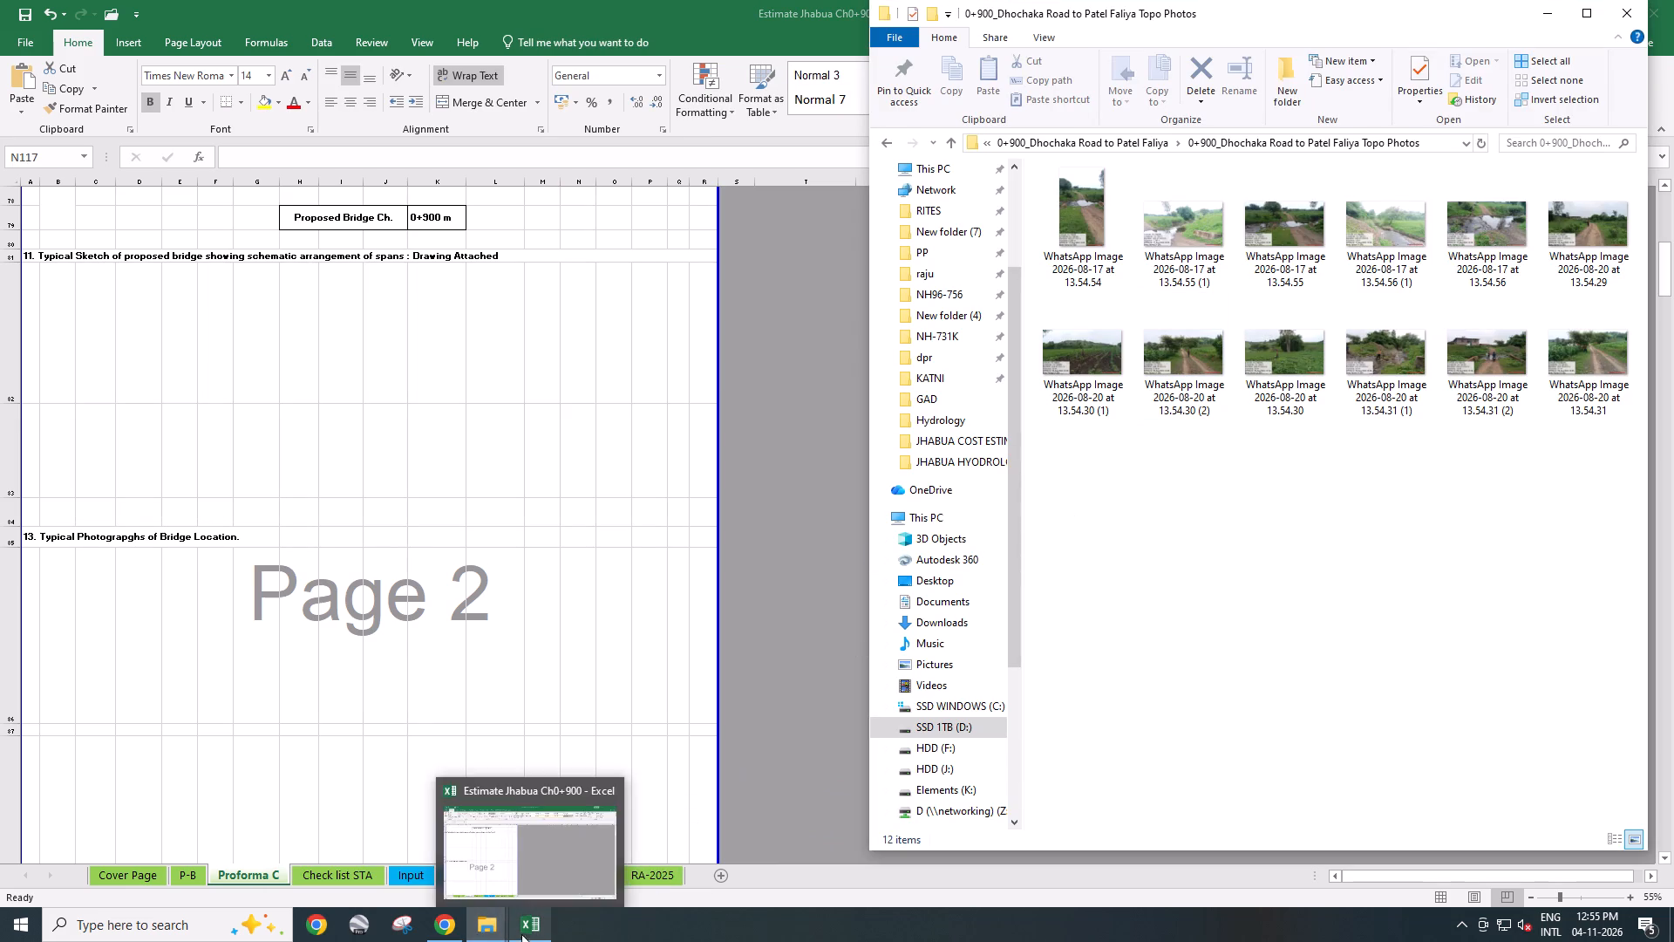
click(499, 931)
click(439, 853)
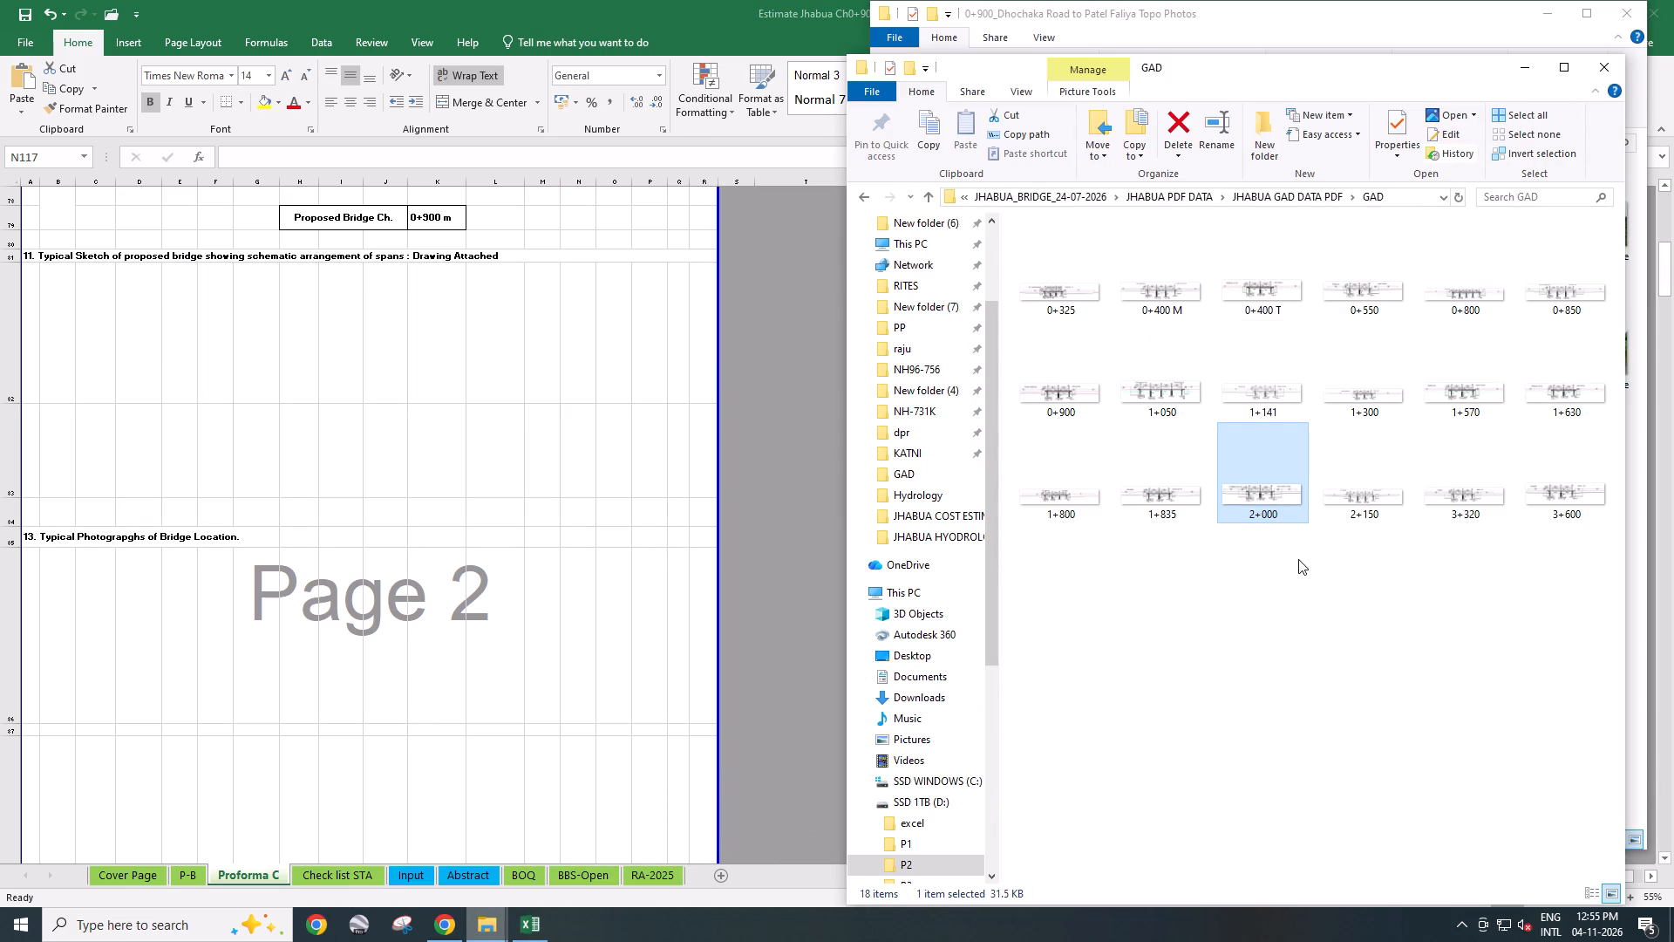
double_click(1061, 407)
click(584, 926)
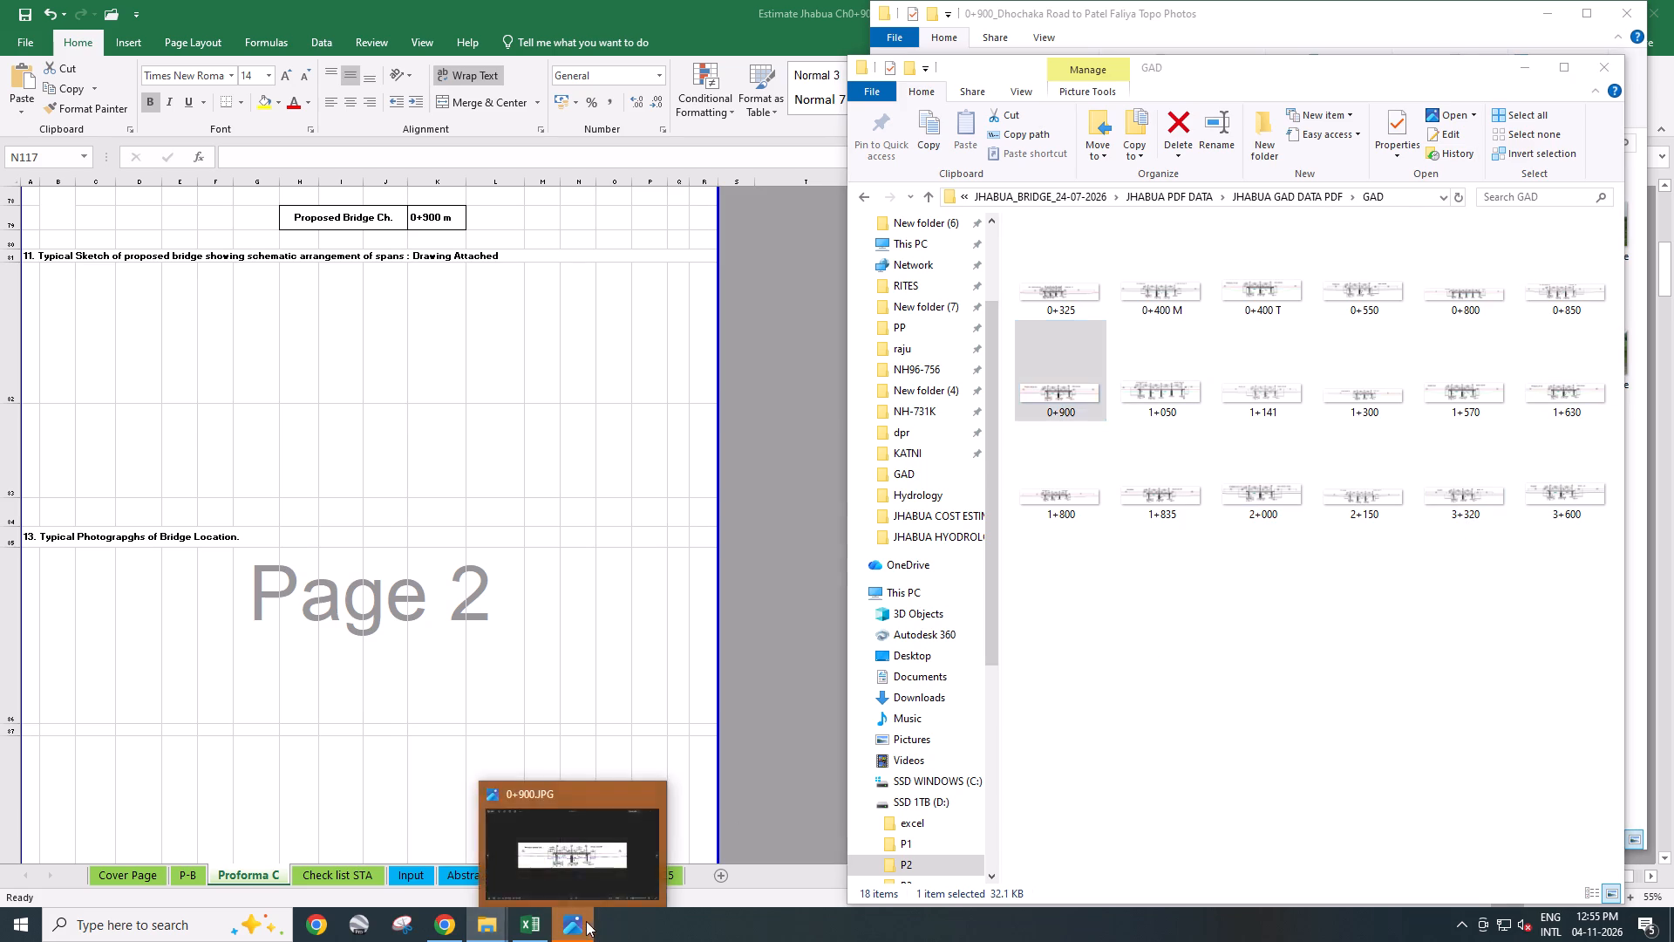
right_click(846, 513)
click(892, 536)
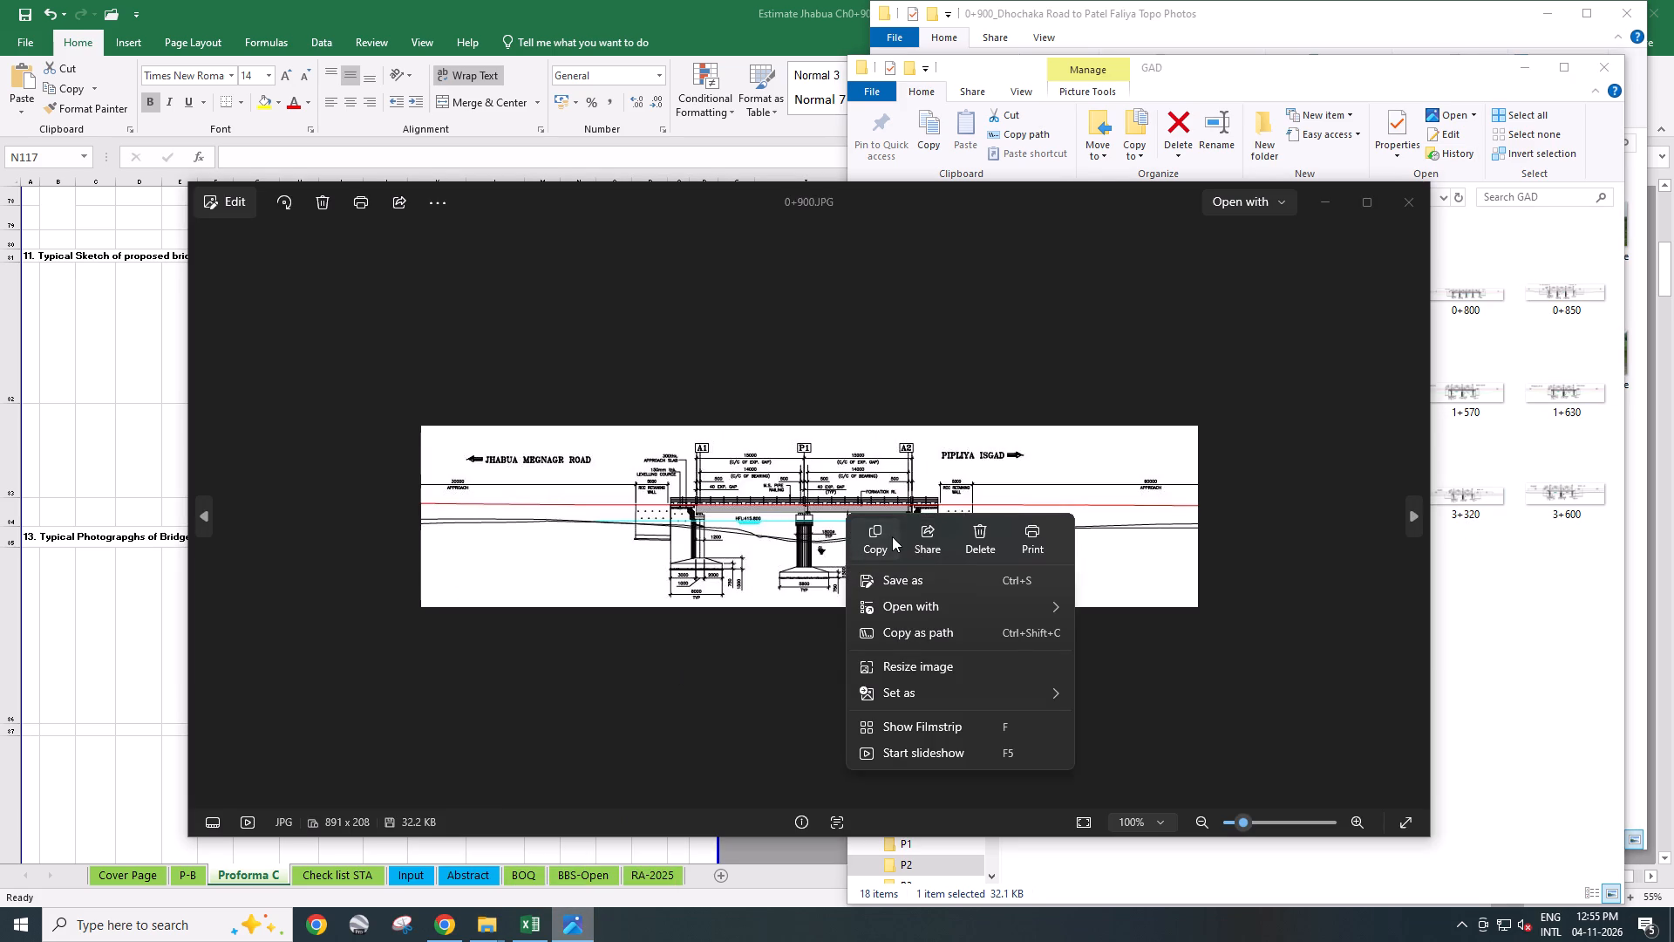
click(143, 504)
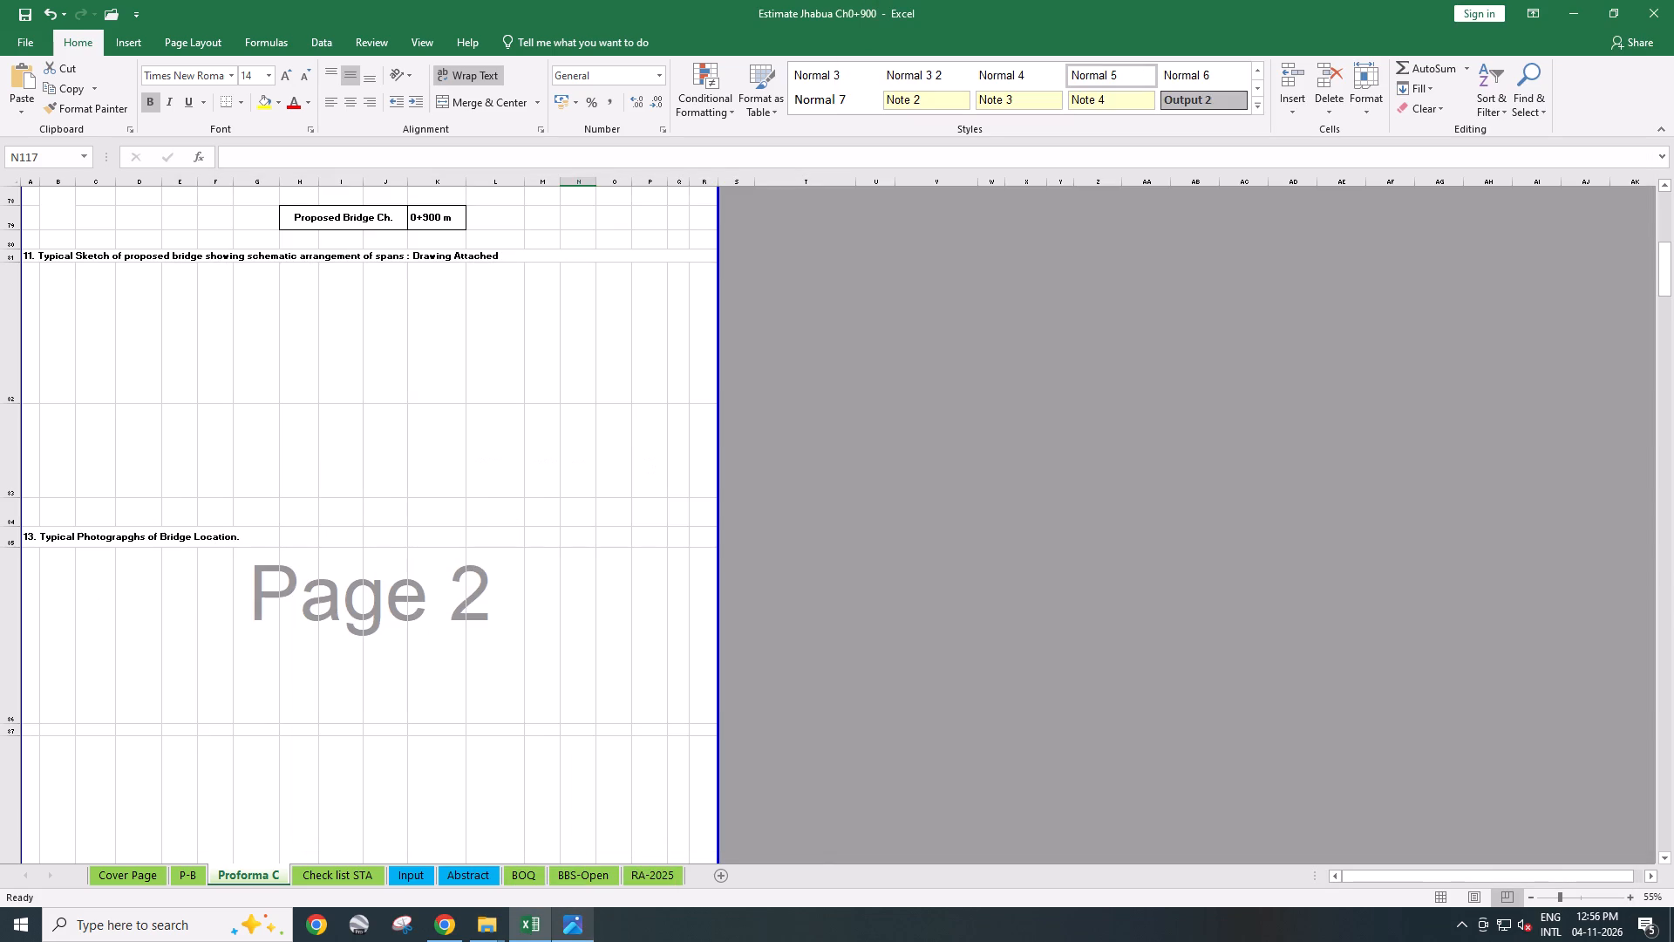
click(132, 342)
key(ctrl+v)
Fit the pasted sketch across the page width from below its heading to row 83's bottom edge, and close the source image.
drag(300, 340, 231, 363)
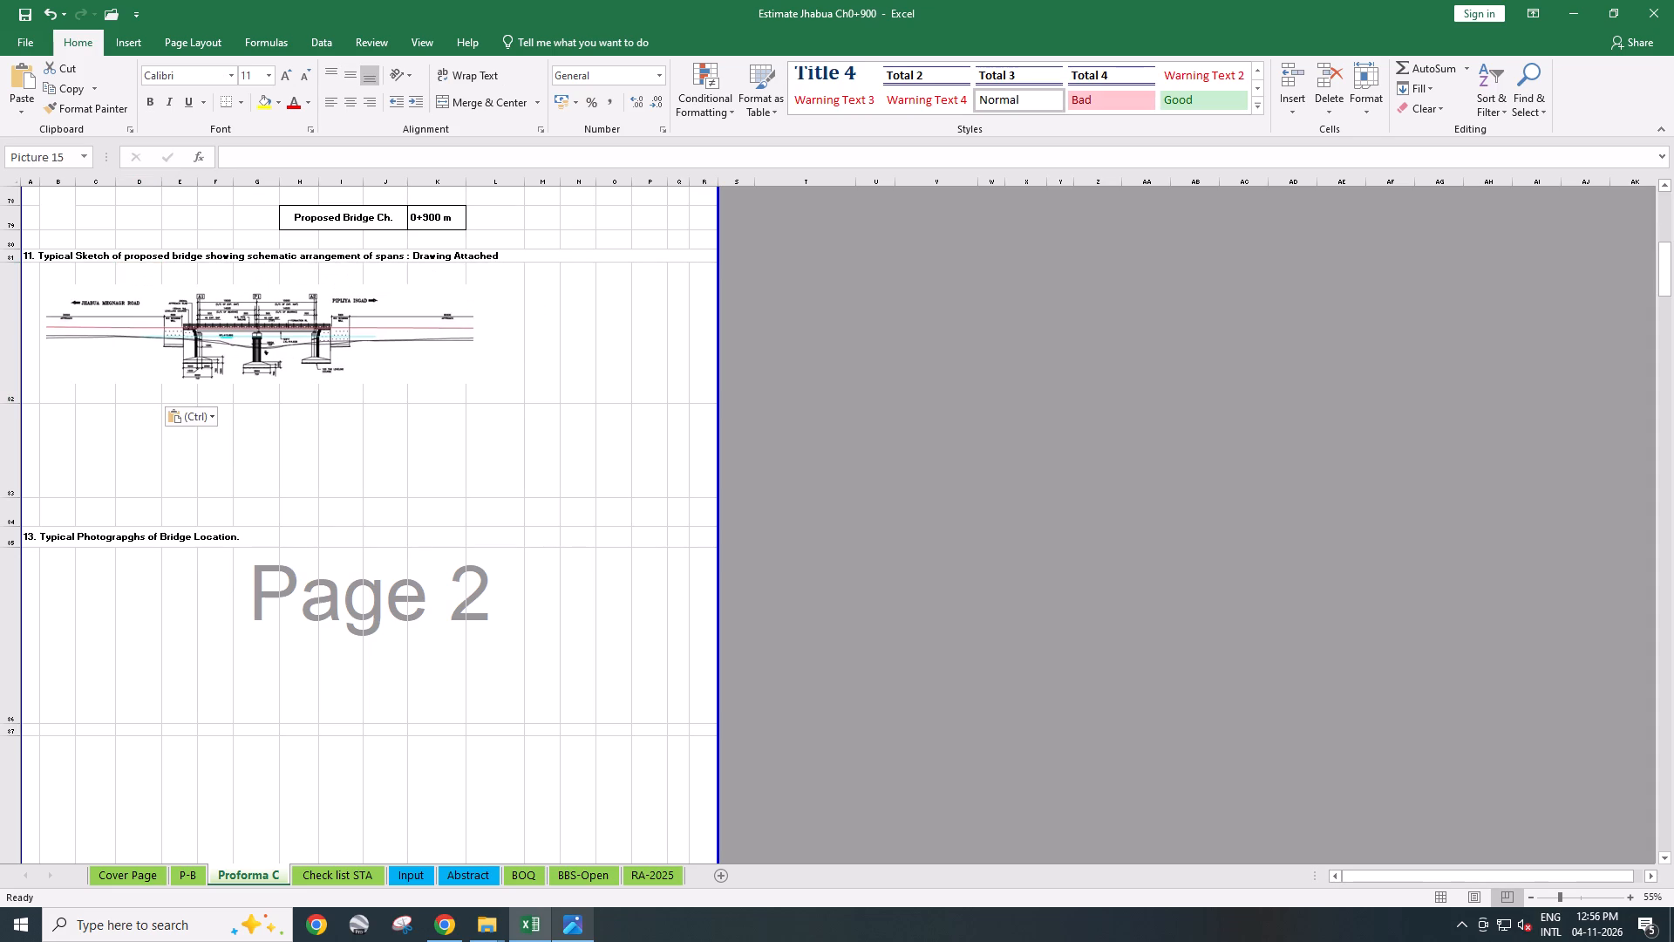
drag(231, 363, 215, 346)
drag(456, 367, 594, 446)
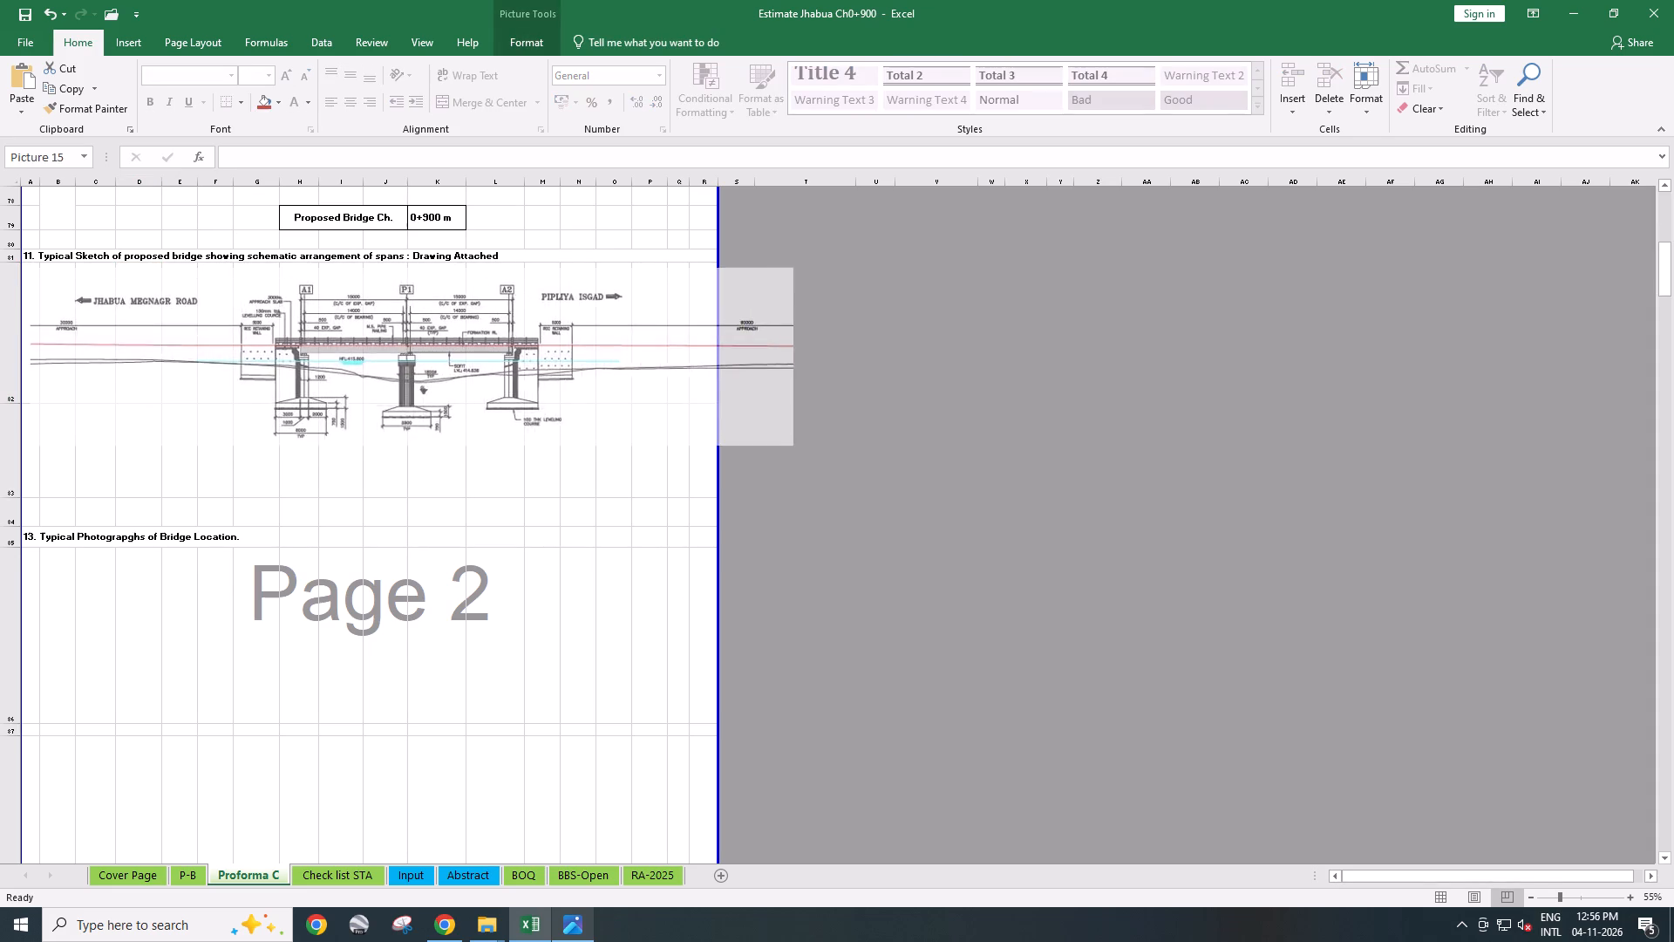
drag(594, 446, 512, 427)
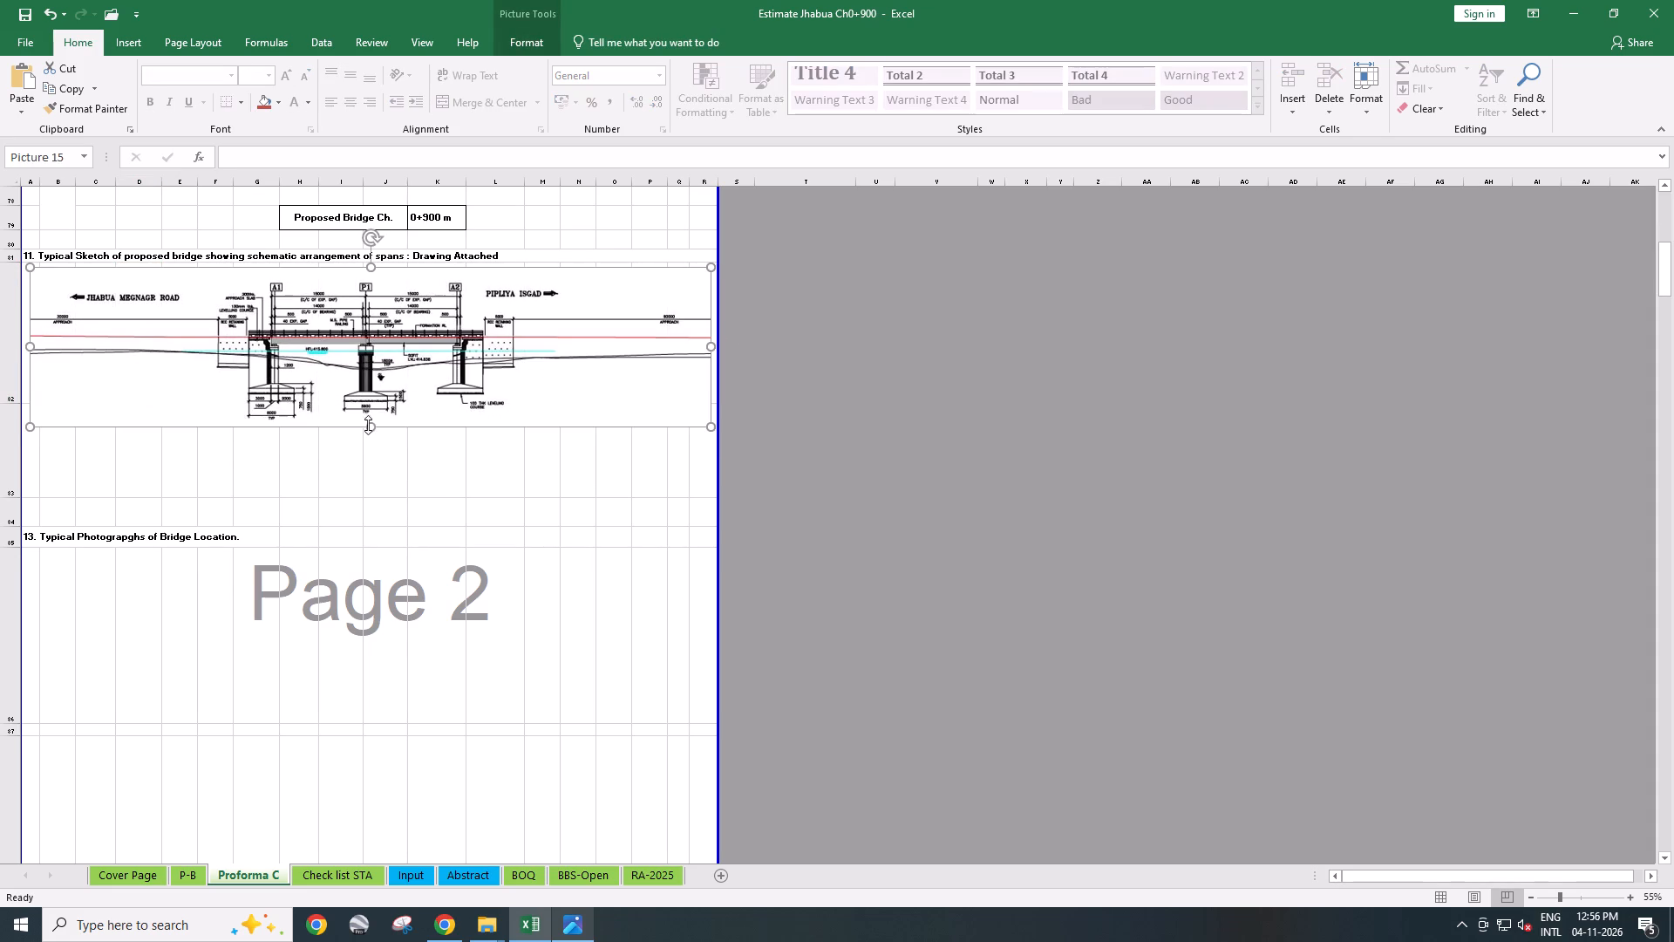
drag(368, 425, 371, 498)
click(434, 623)
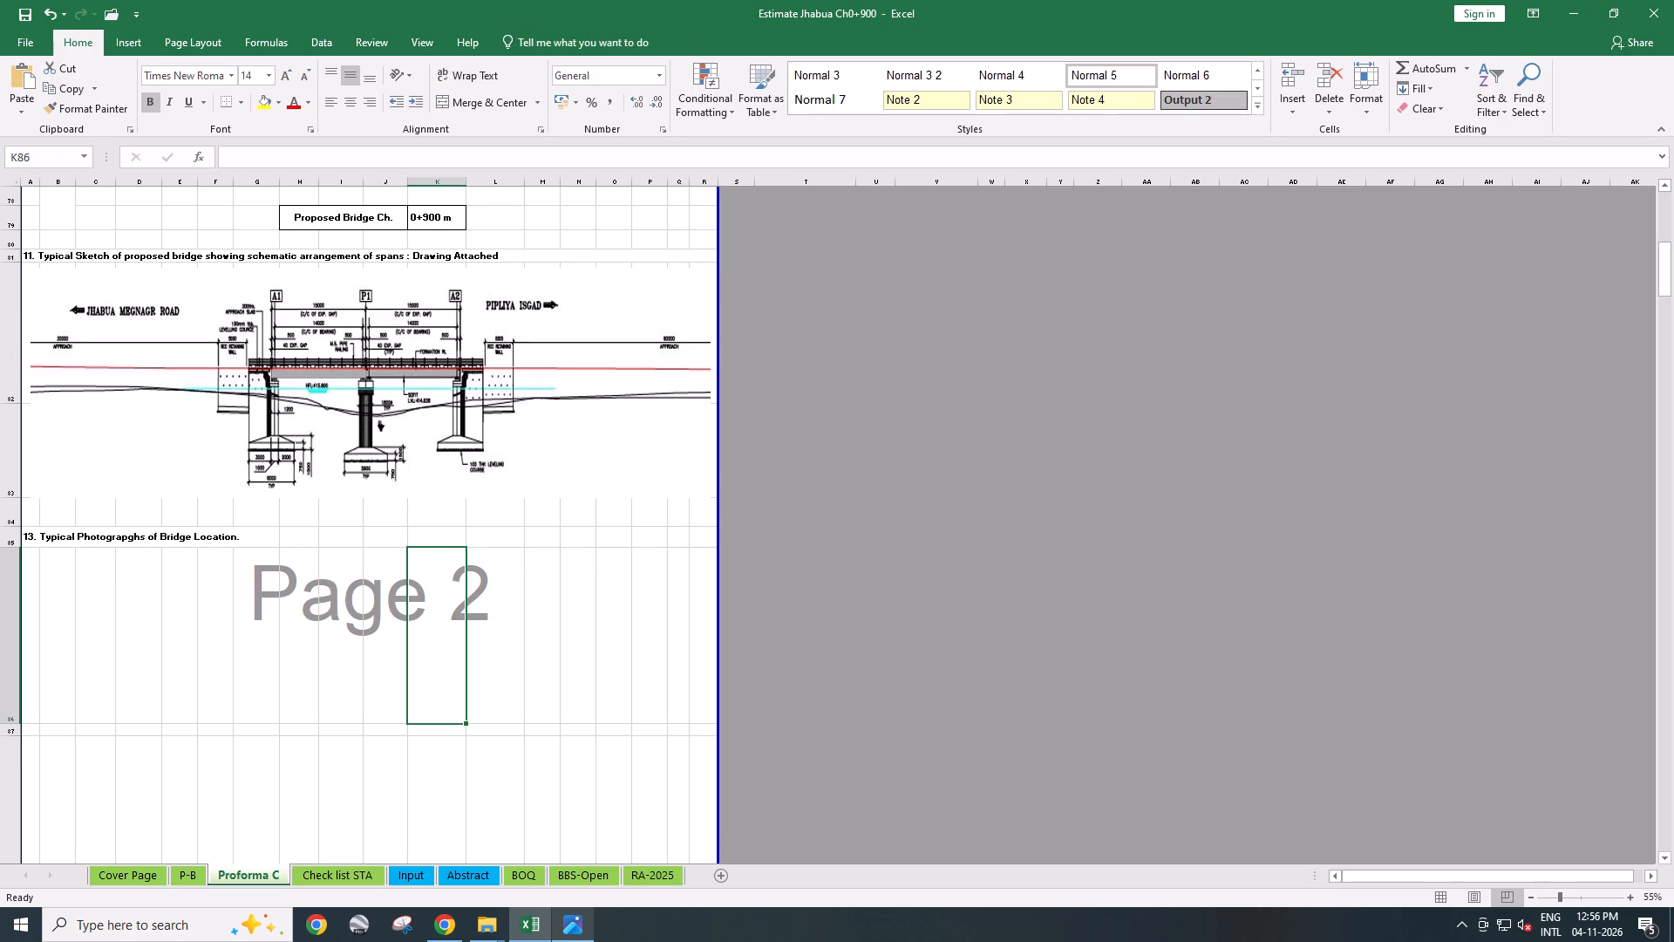
key(alt+Tab)
click(1415, 202)
Copy the site photo 13.54.55 (1) from the 0+900 topo photos folder and paste it under Proforma C's bridge location photographs heading.
click(503, 930)
click(643, 836)
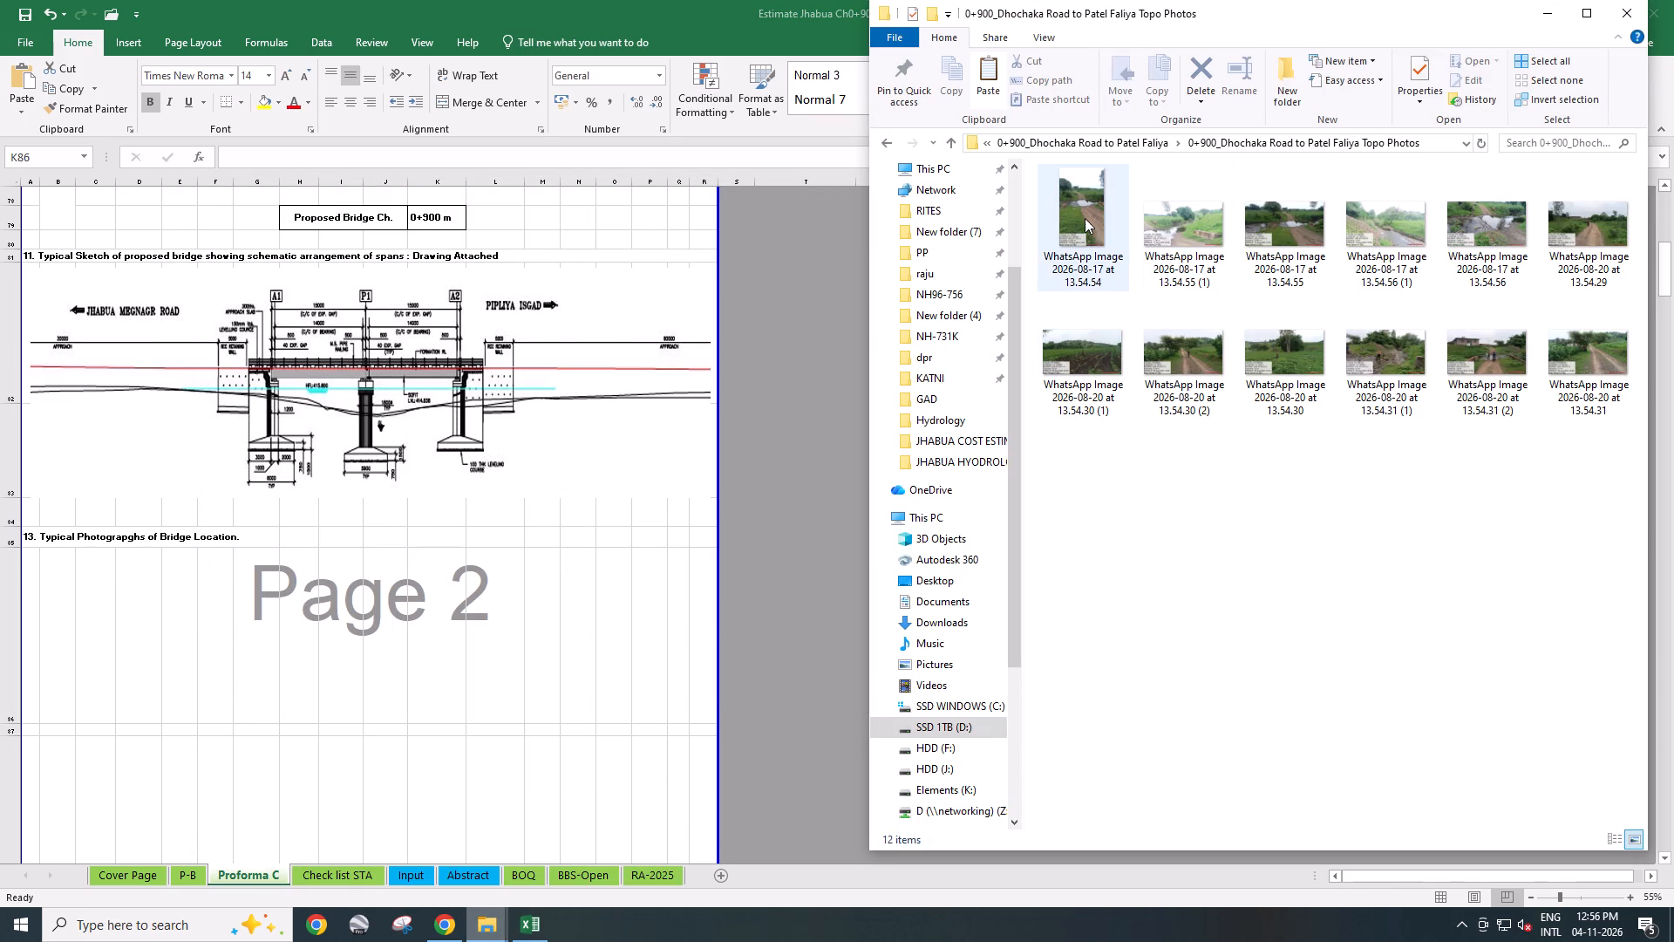
double_click(1084, 218)
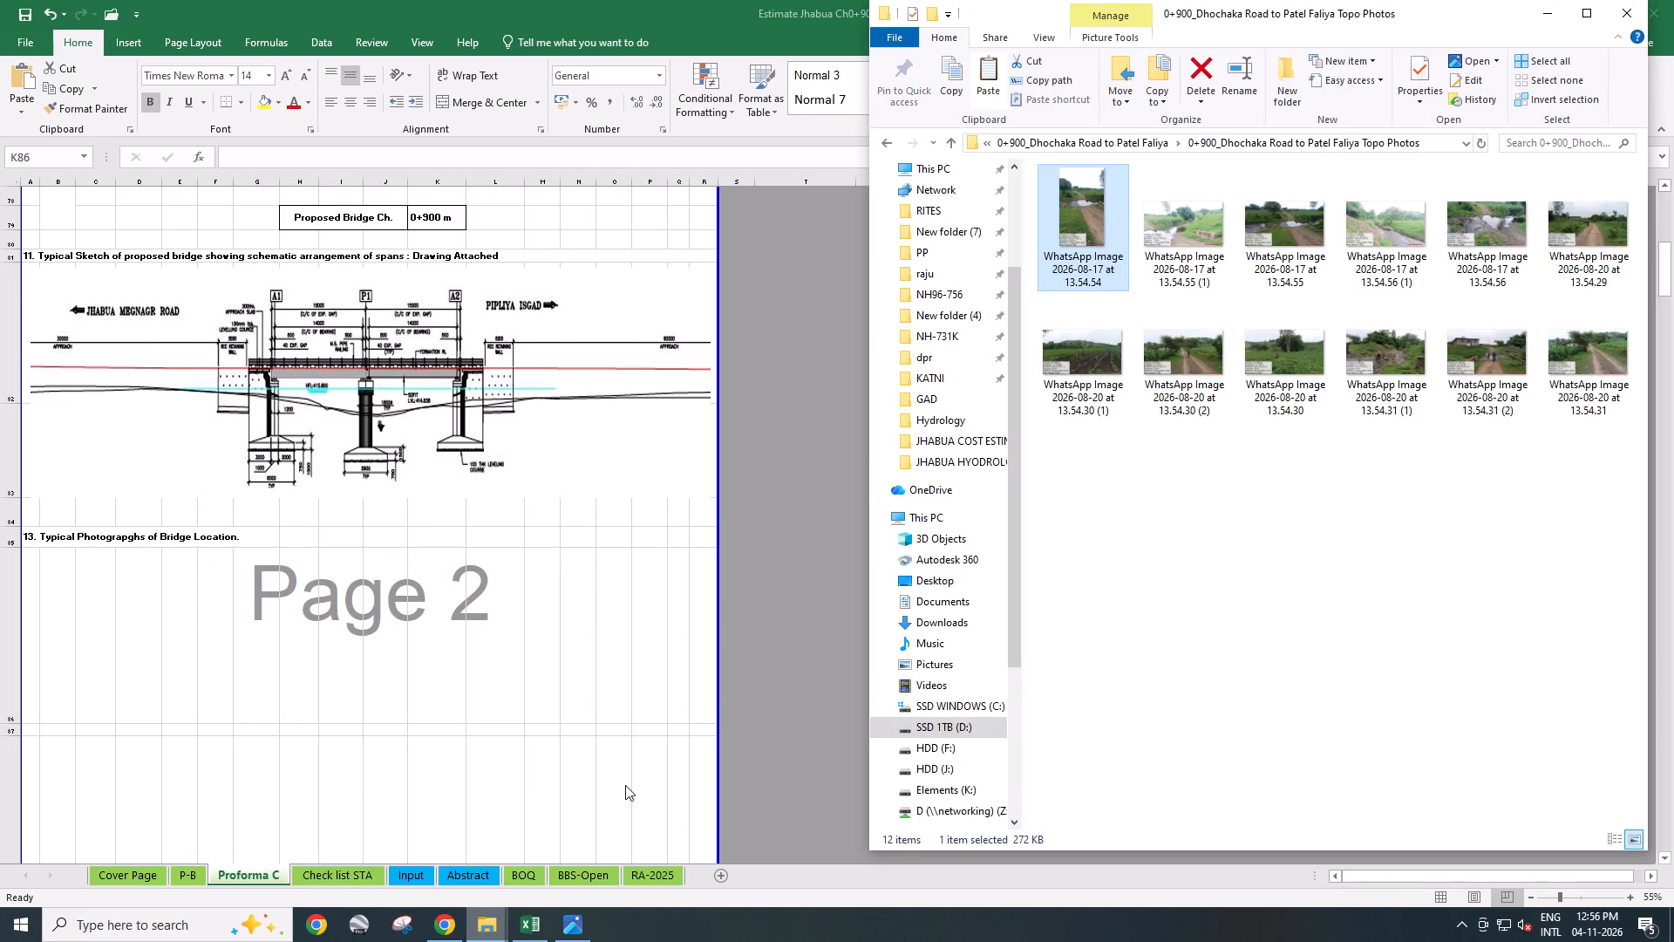
click(582, 925)
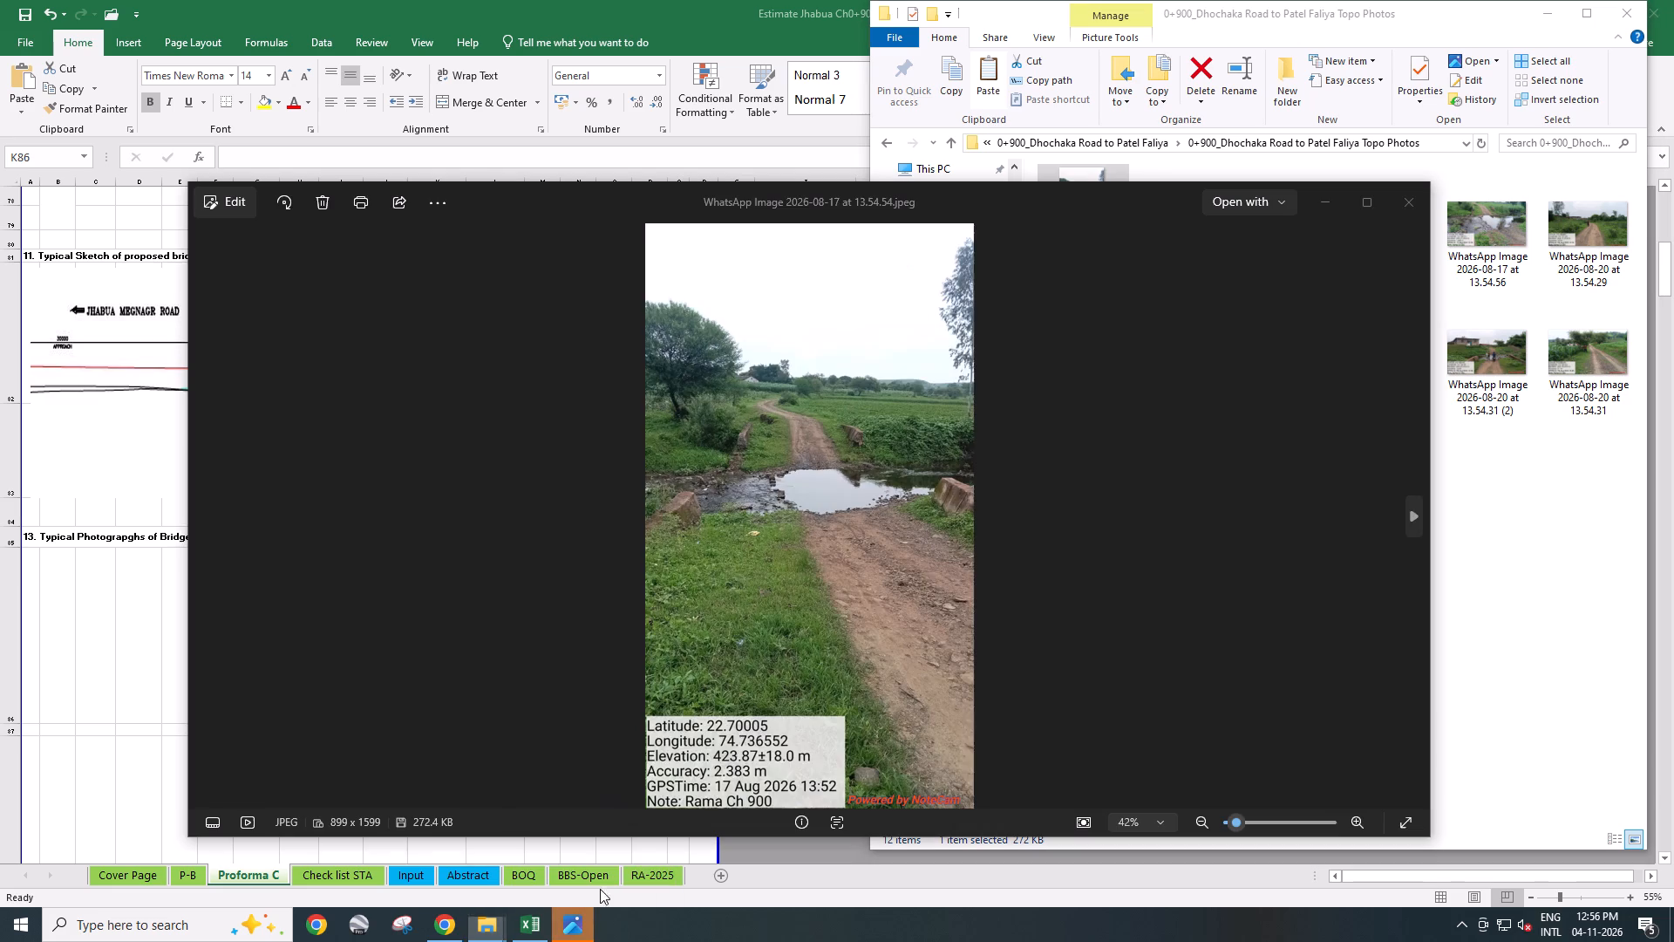
click(1407, 529)
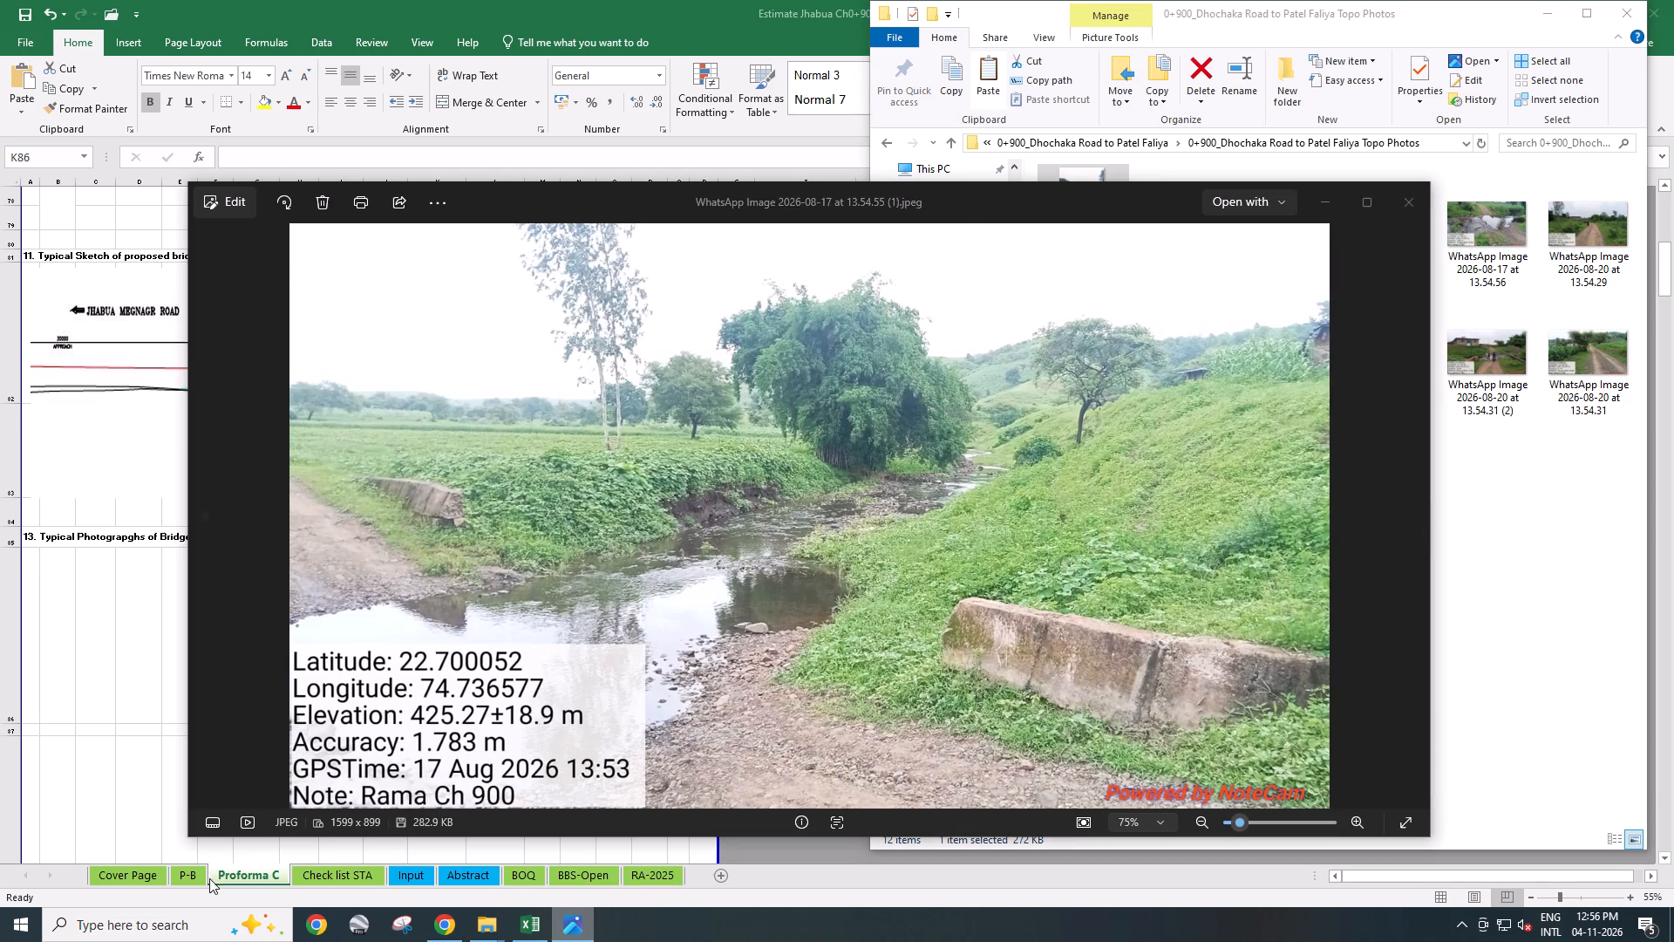
right_click(756, 584)
click(783, 594)
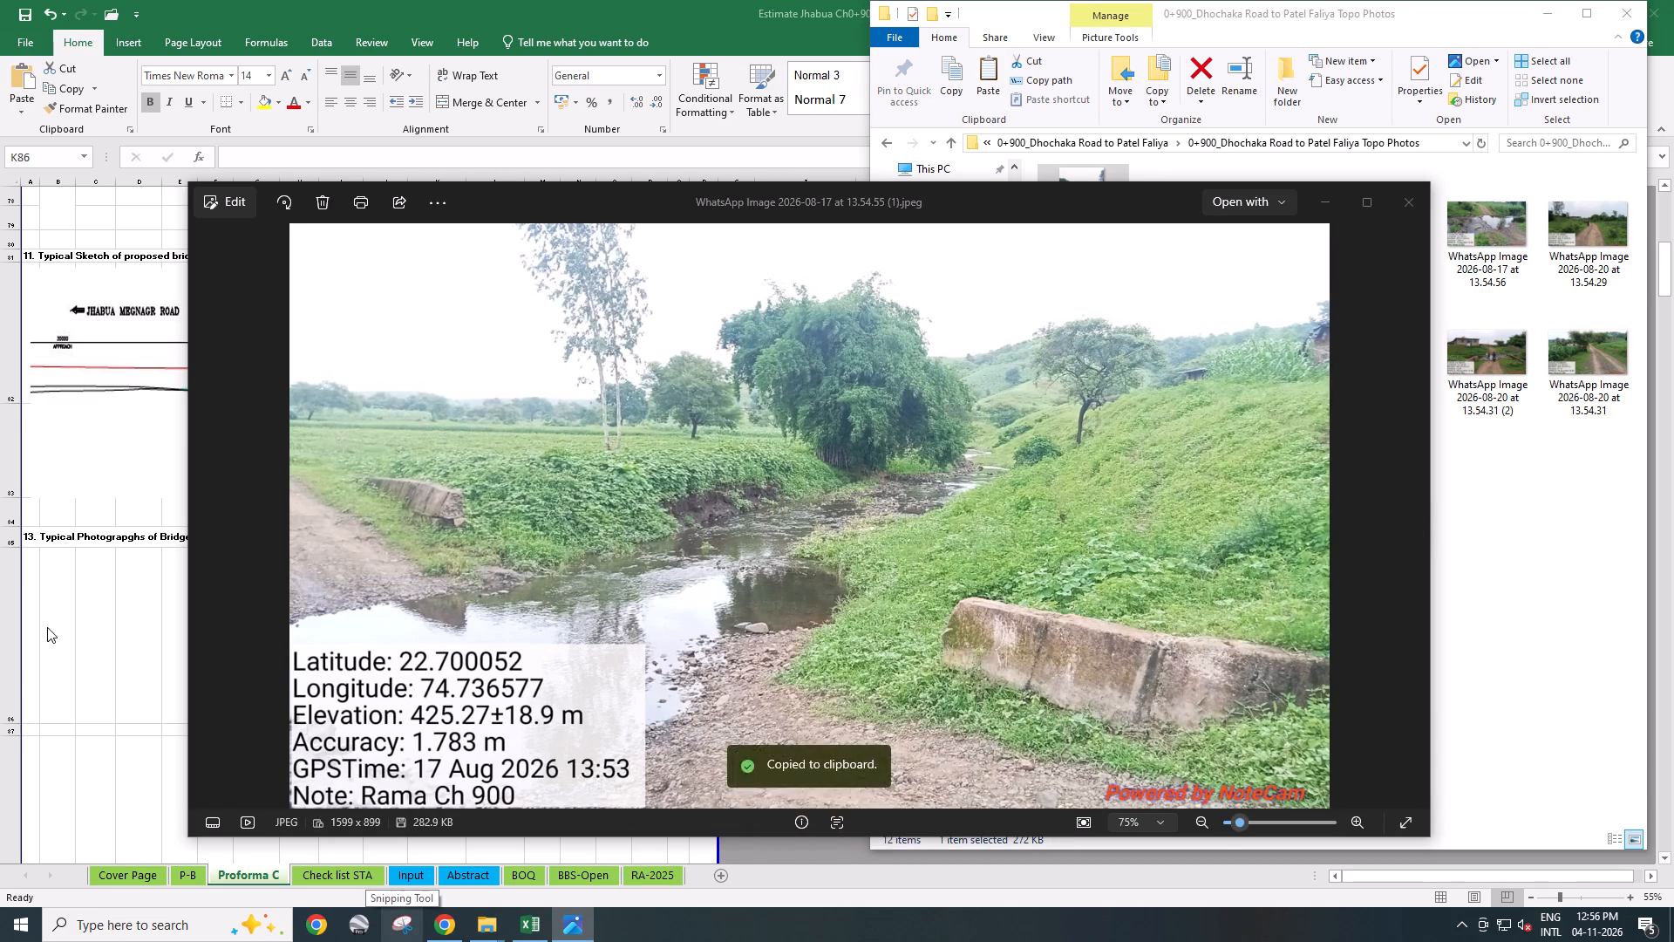
click(99, 576)
click(79, 597)
key(ctrl+v)
click(397, 681)
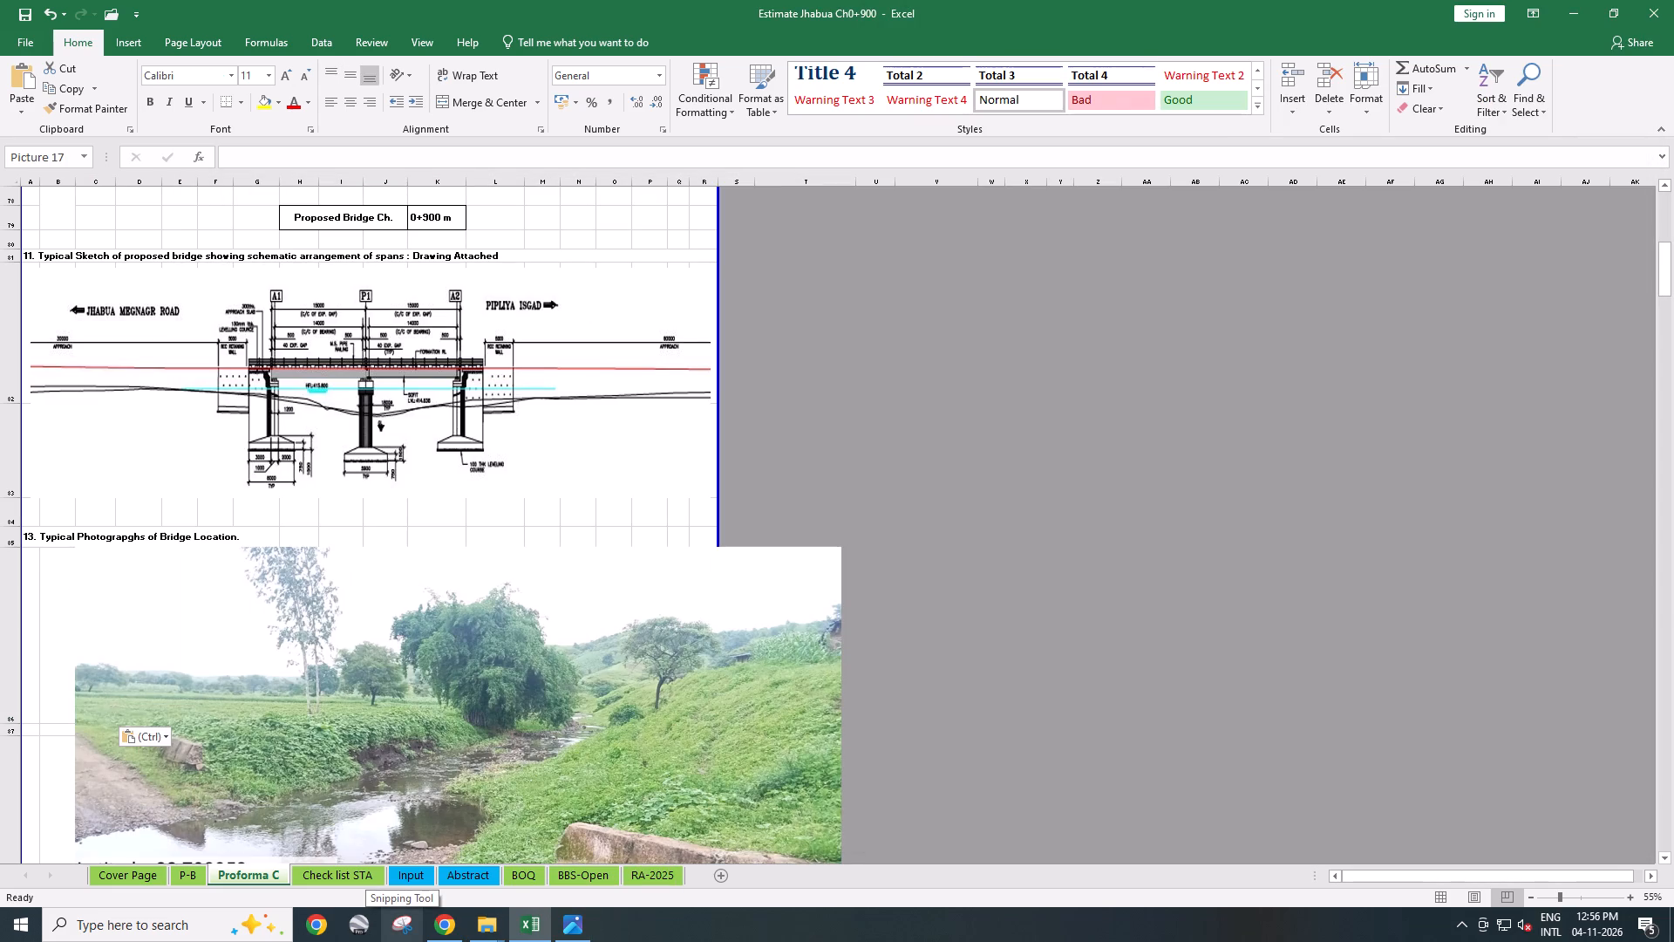
Copy the following site photo, 13.54.55, and paste it in the blank area beside the first photo, starting at cell X86.
key(alt+Tab)
click(1406, 523)
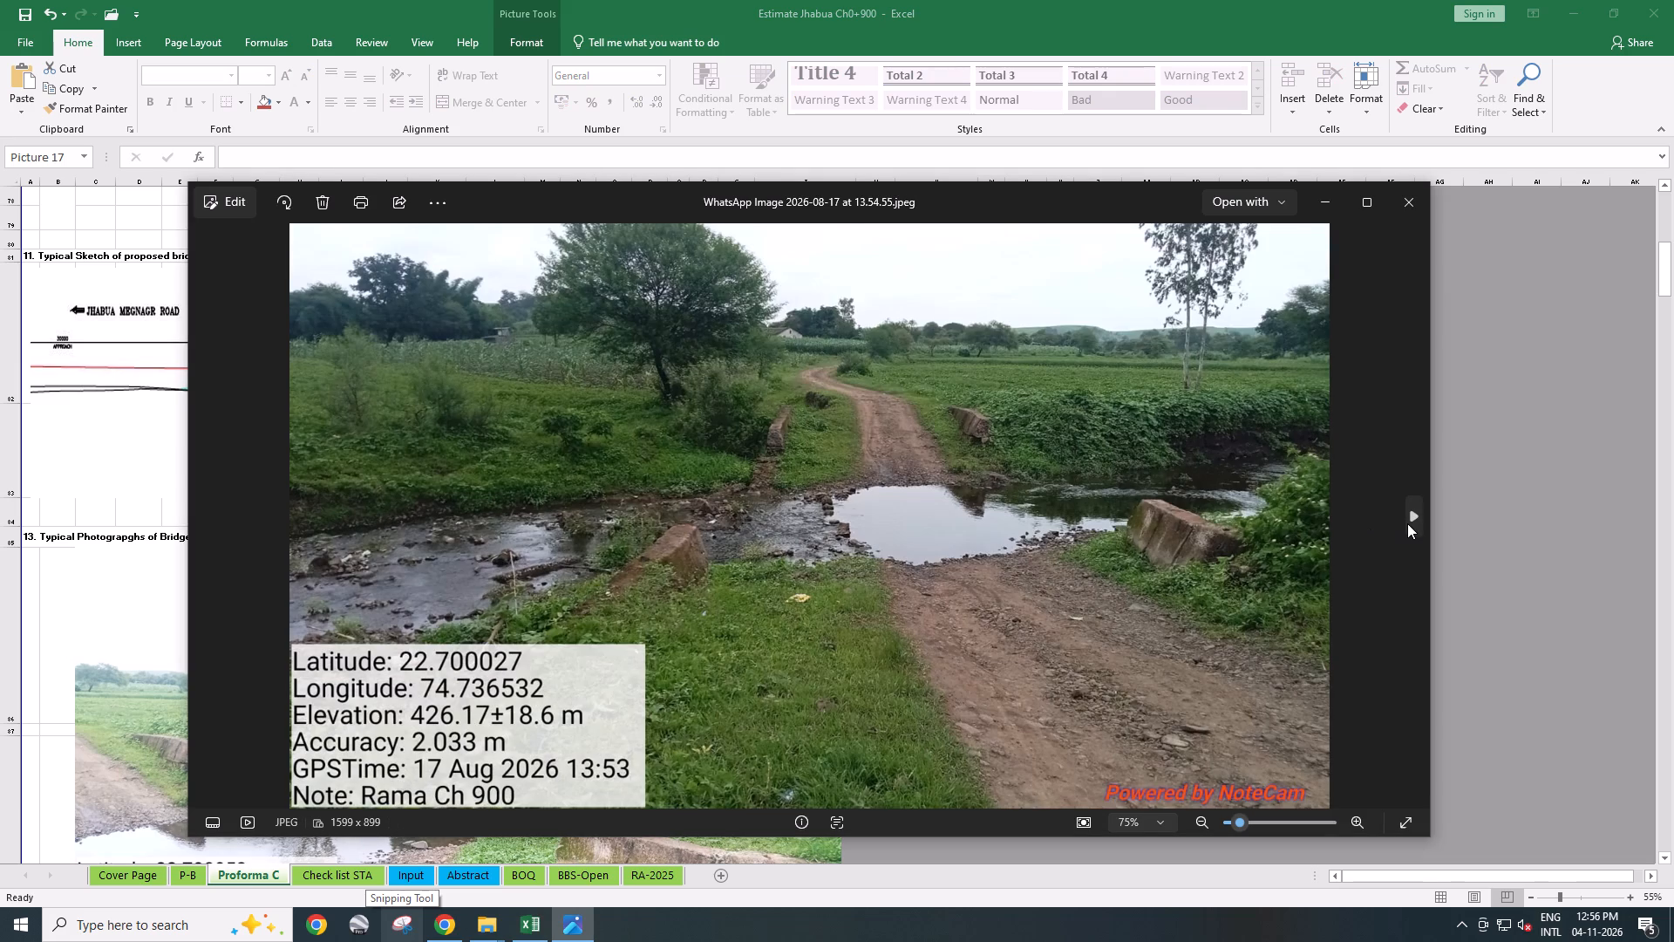
right_click(738, 552)
click(762, 574)
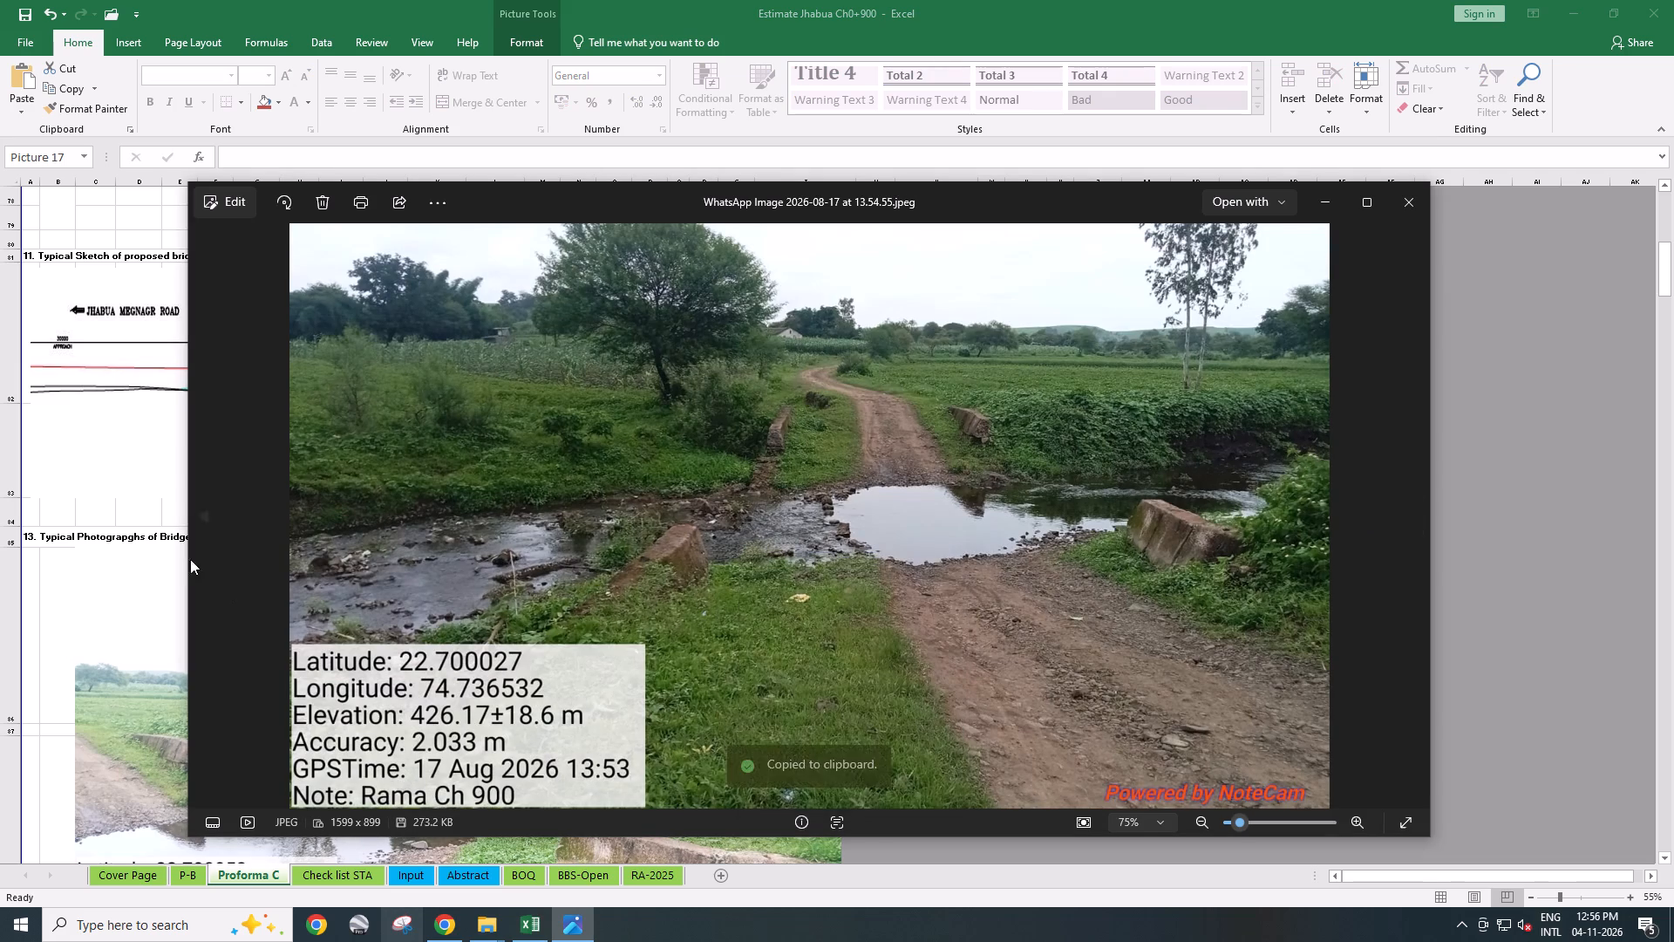
click(128, 499)
click(1022, 561)
key(ctrl+v)
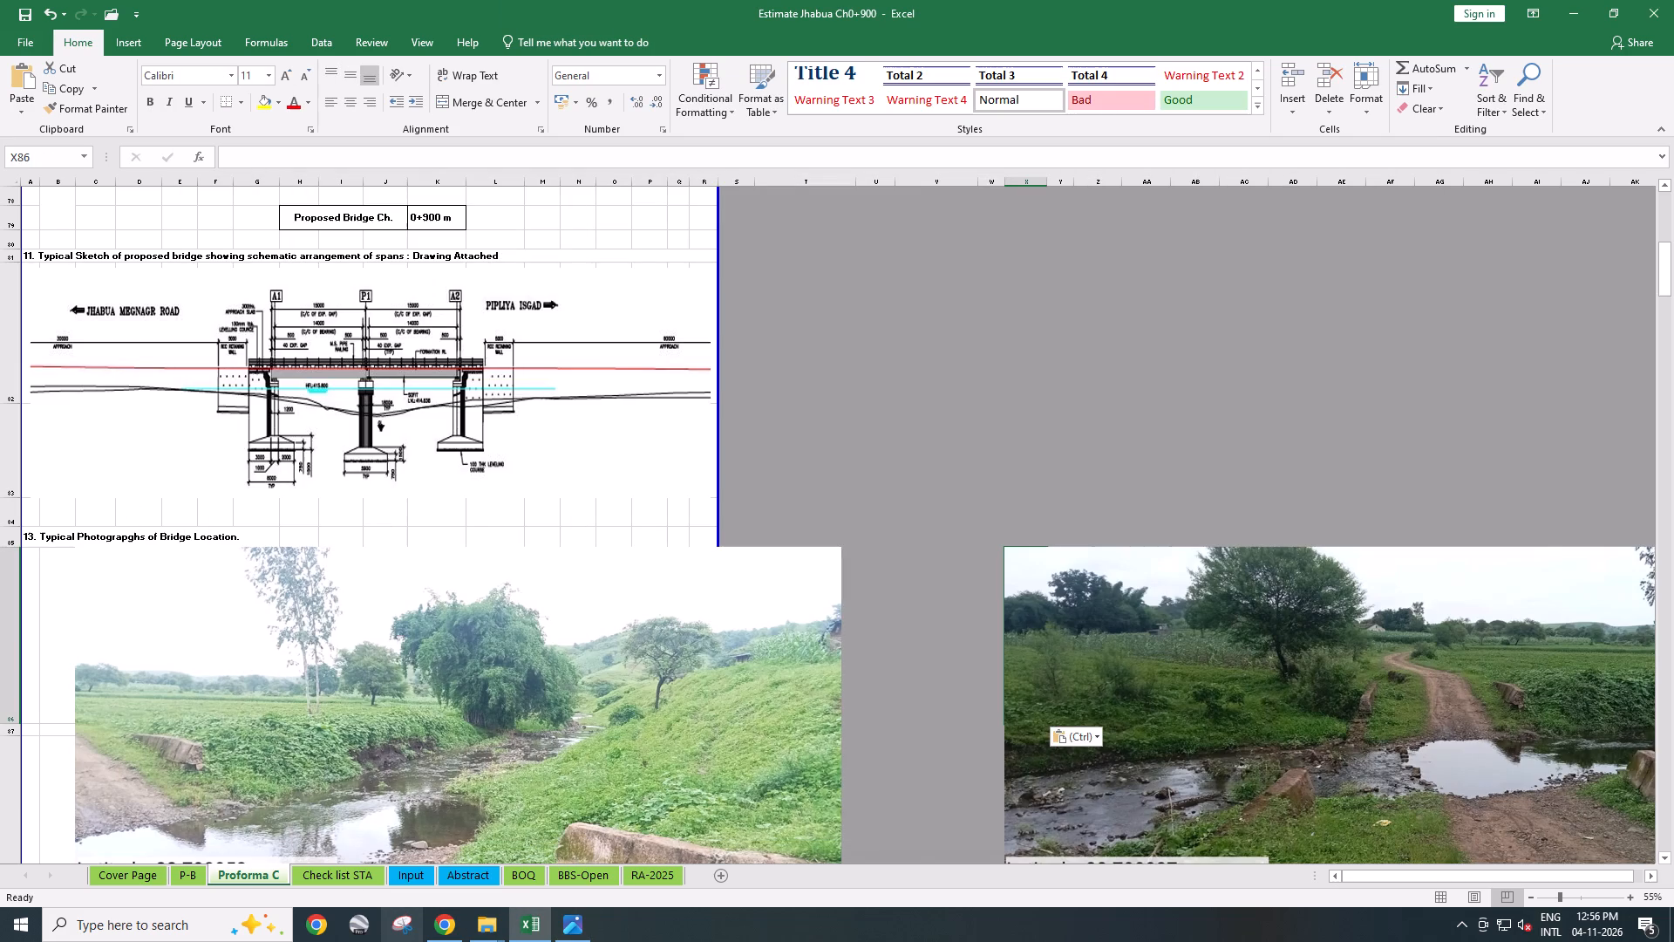
Copy the stream photo WhatsApp Image 2026-08-17 at 13.54.56 (1) and paste it into Proforma C at cell AG83.
key(alt+Tab)
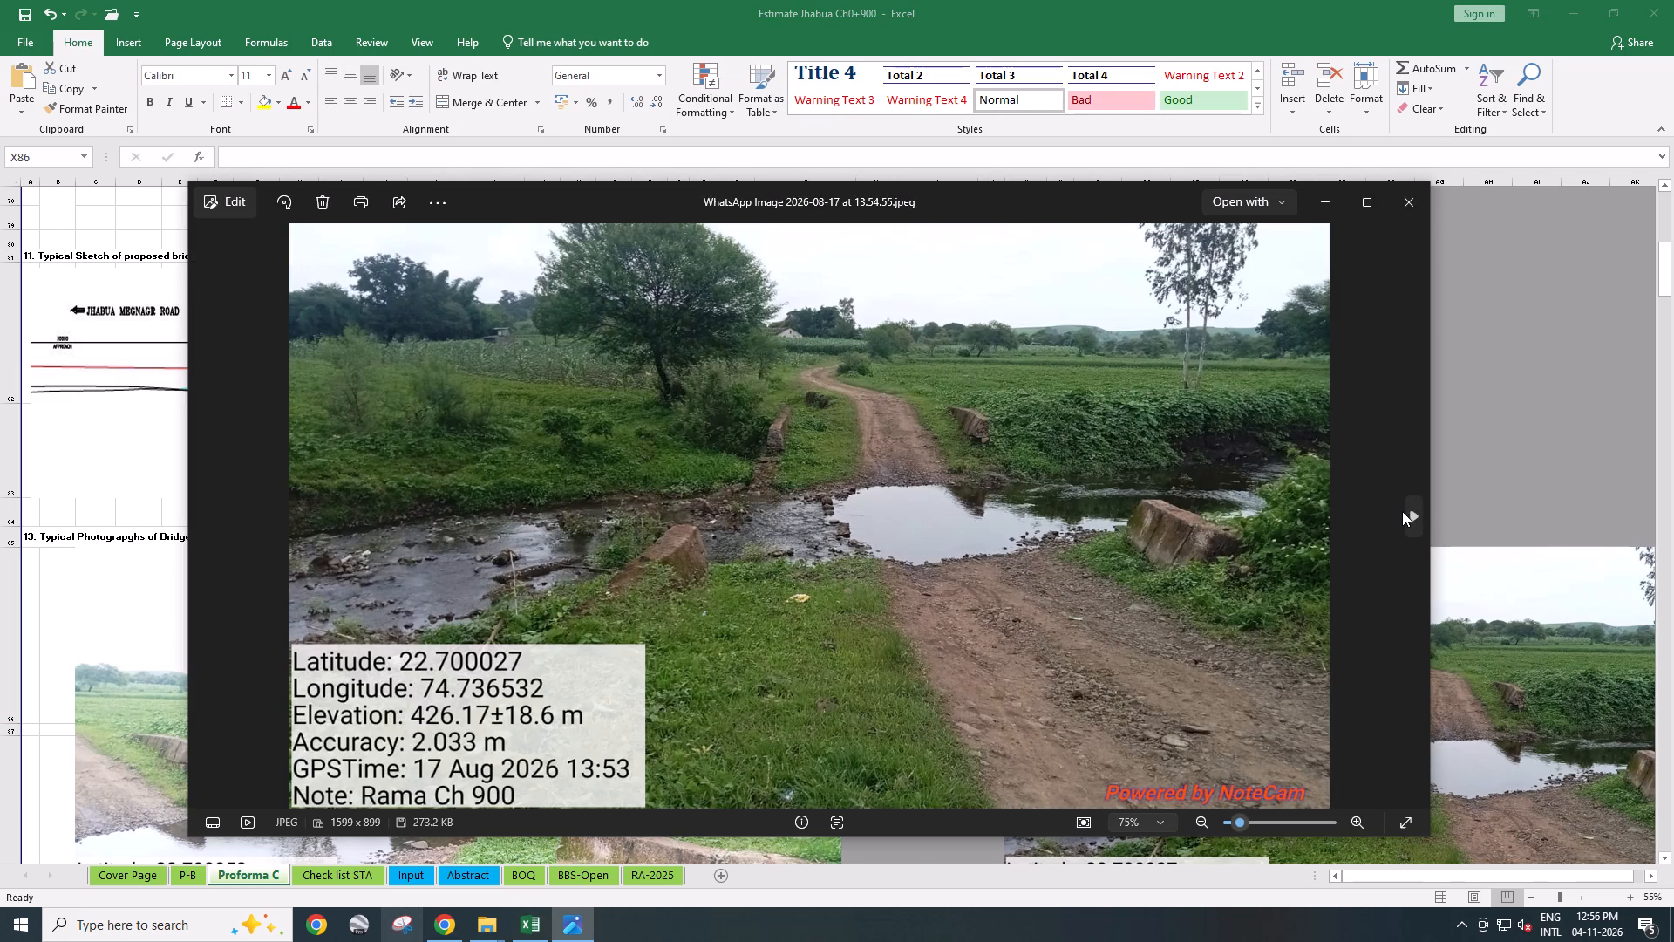
click(1402, 511)
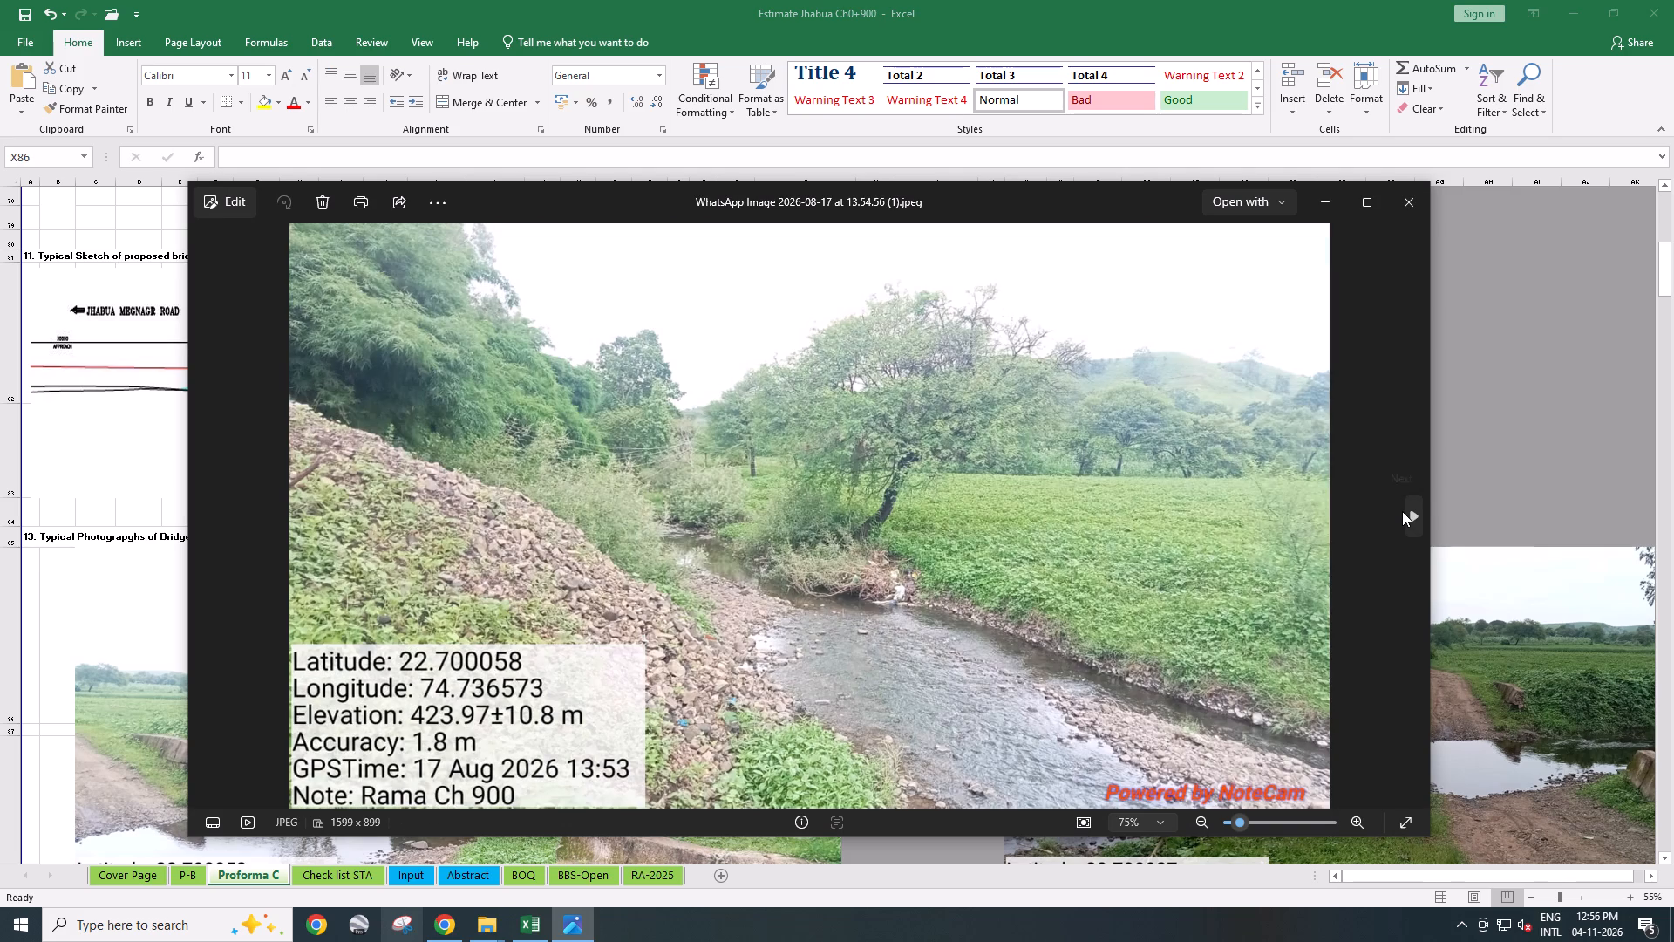
right_click(547, 583)
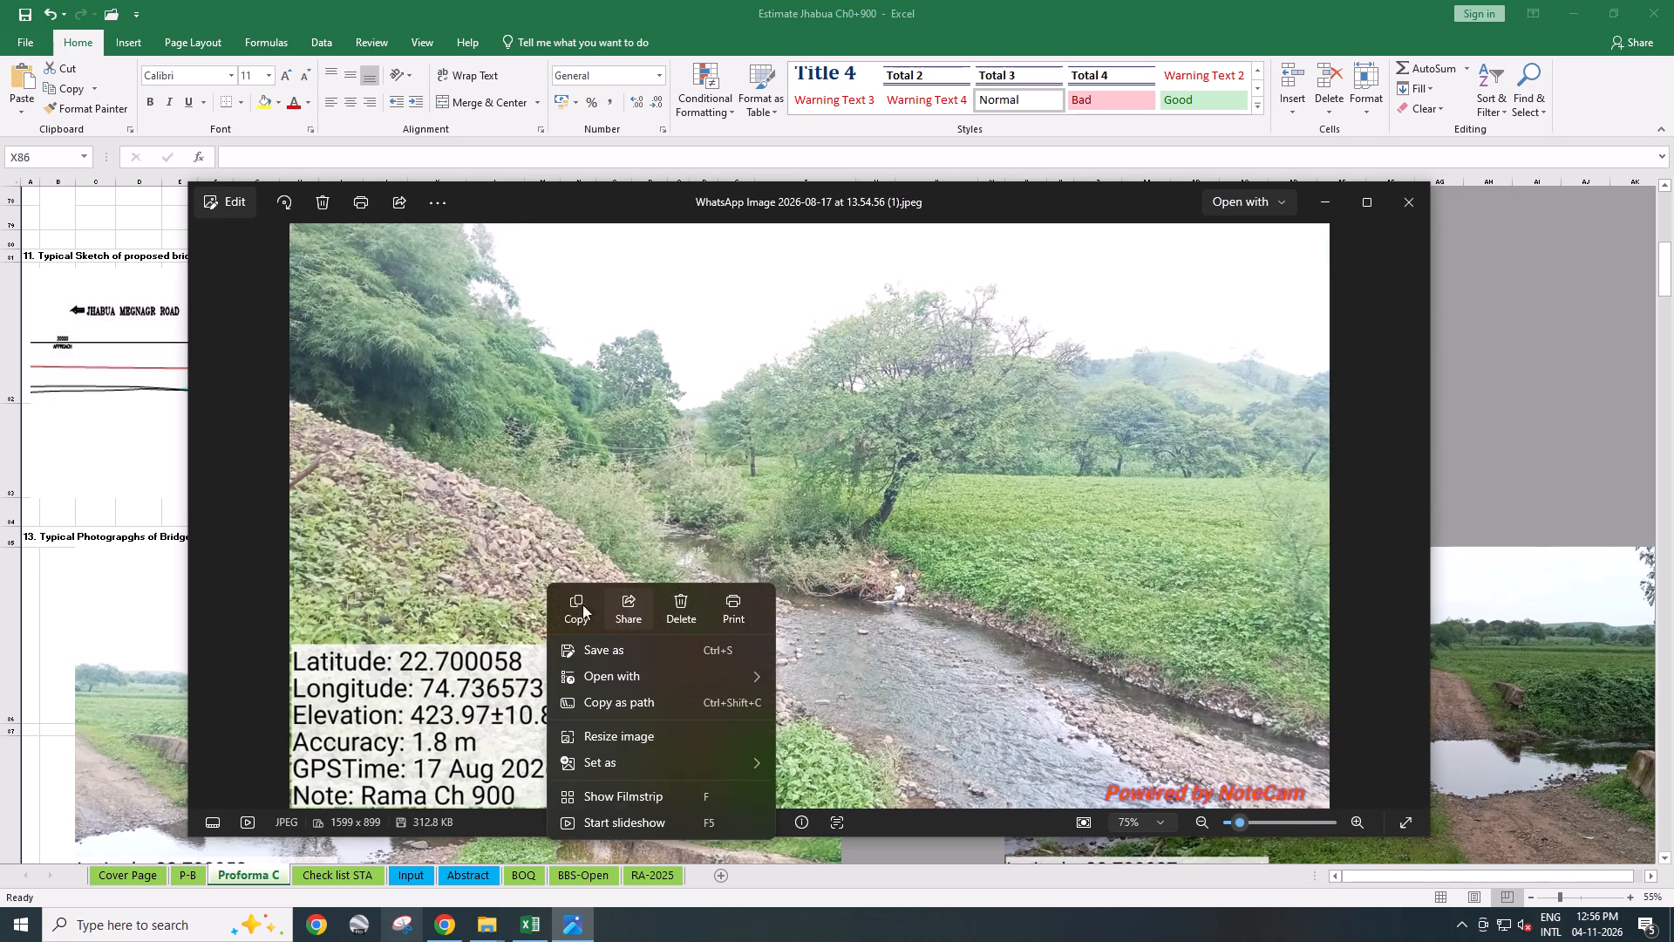
click(582, 609)
click(1473, 481)
click(1456, 481)
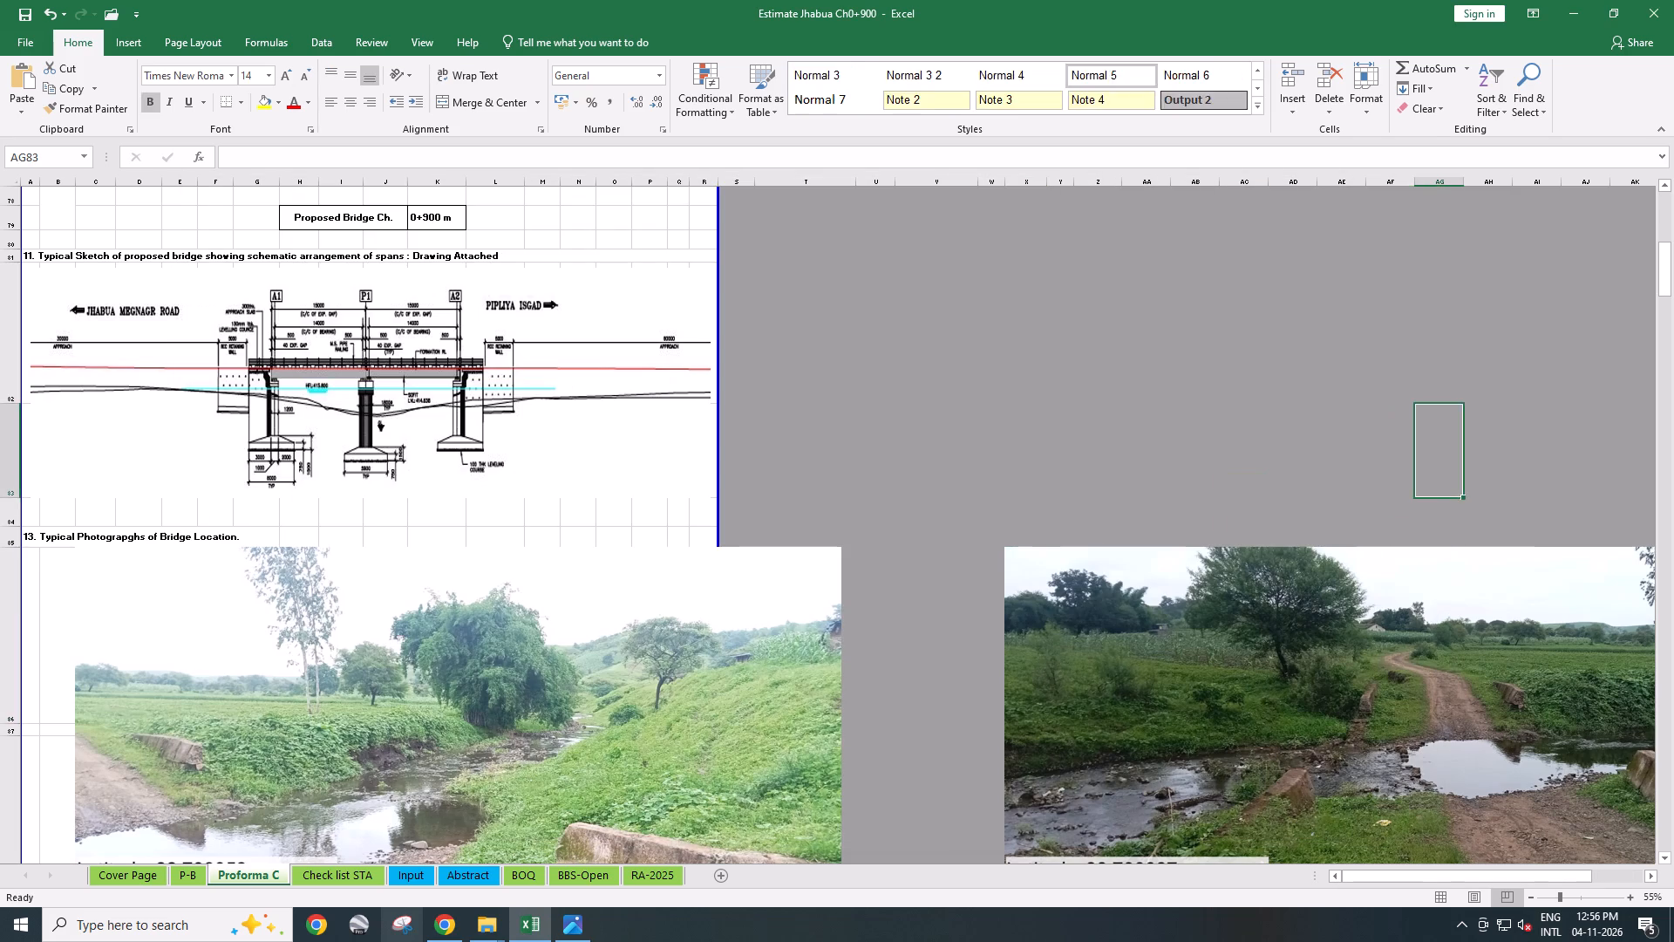
key(ctrl+v)
Copy the stream survey photo WhatsApp Image 2026-08-20 at 13.54.31 (1) and paste it at AG83 and again at AA82.
key(alt+Tab)
click(1417, 510)
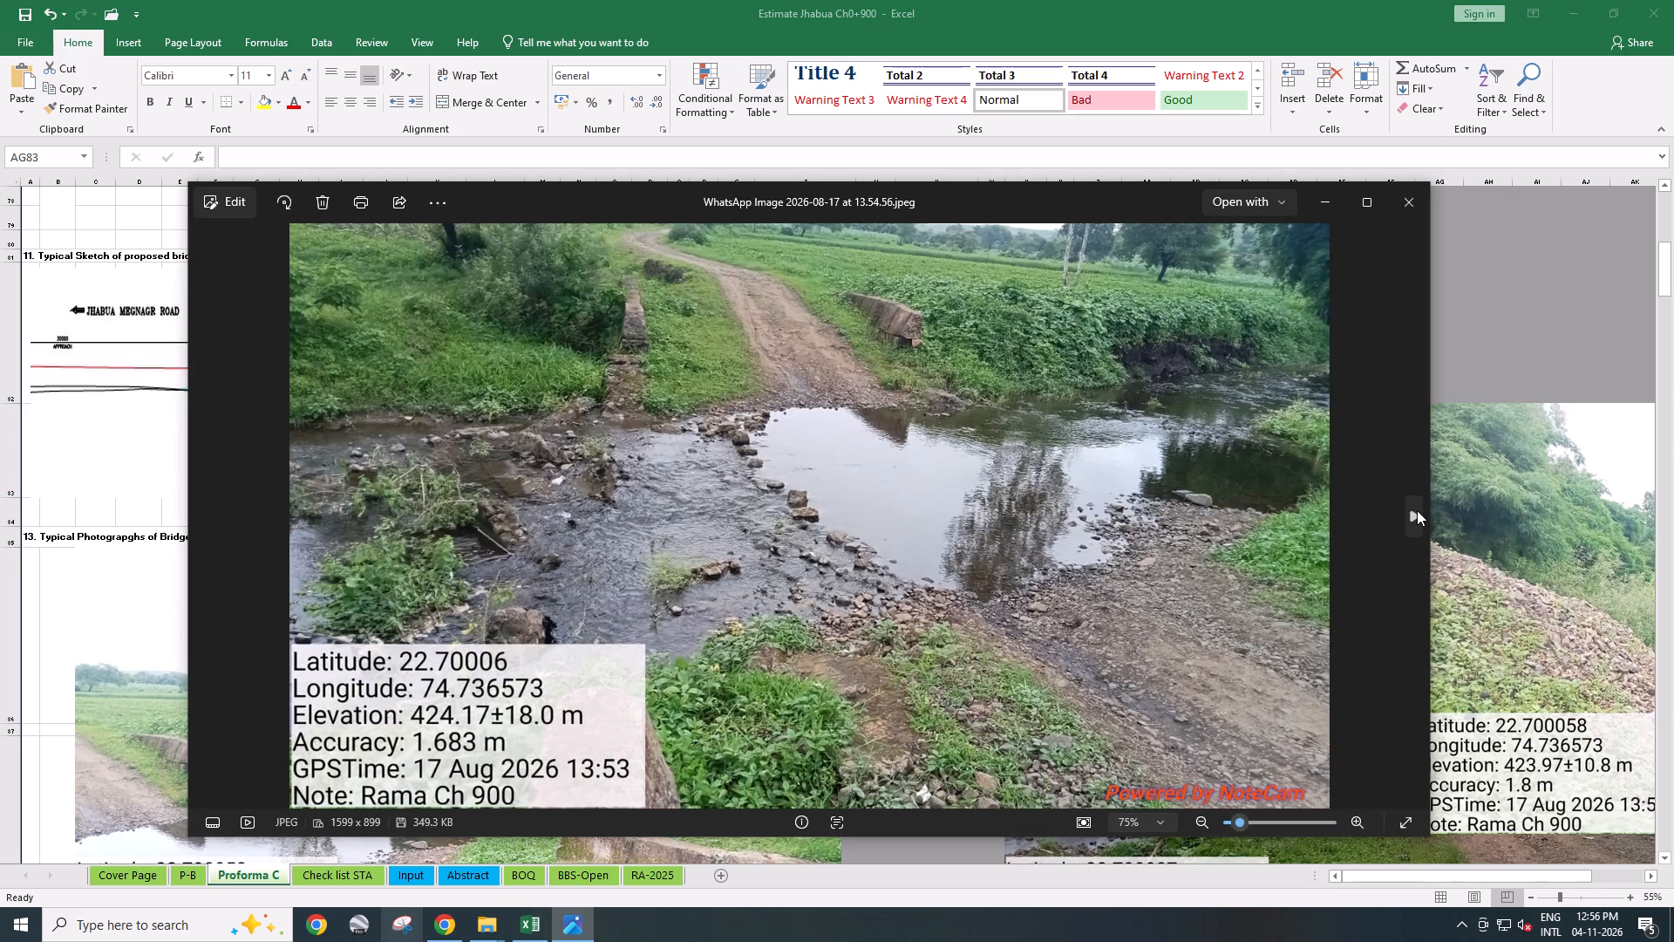
click(1417, 510)
triple_click(1417, 510)
click(1417, 510)
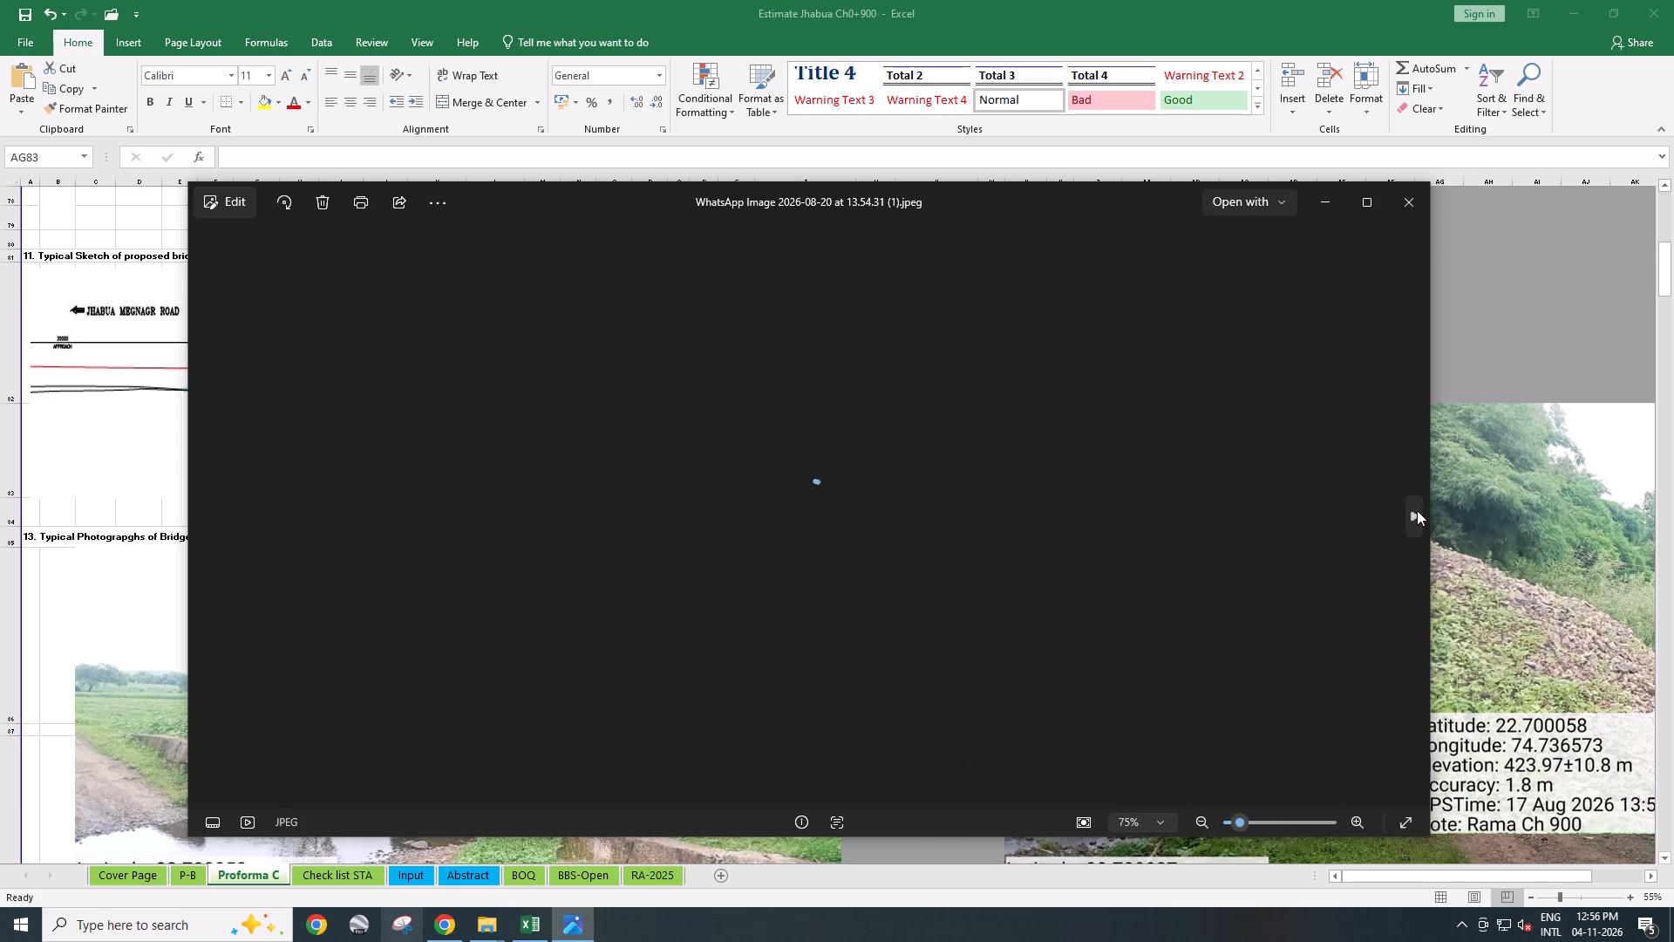
click(1417, 510)
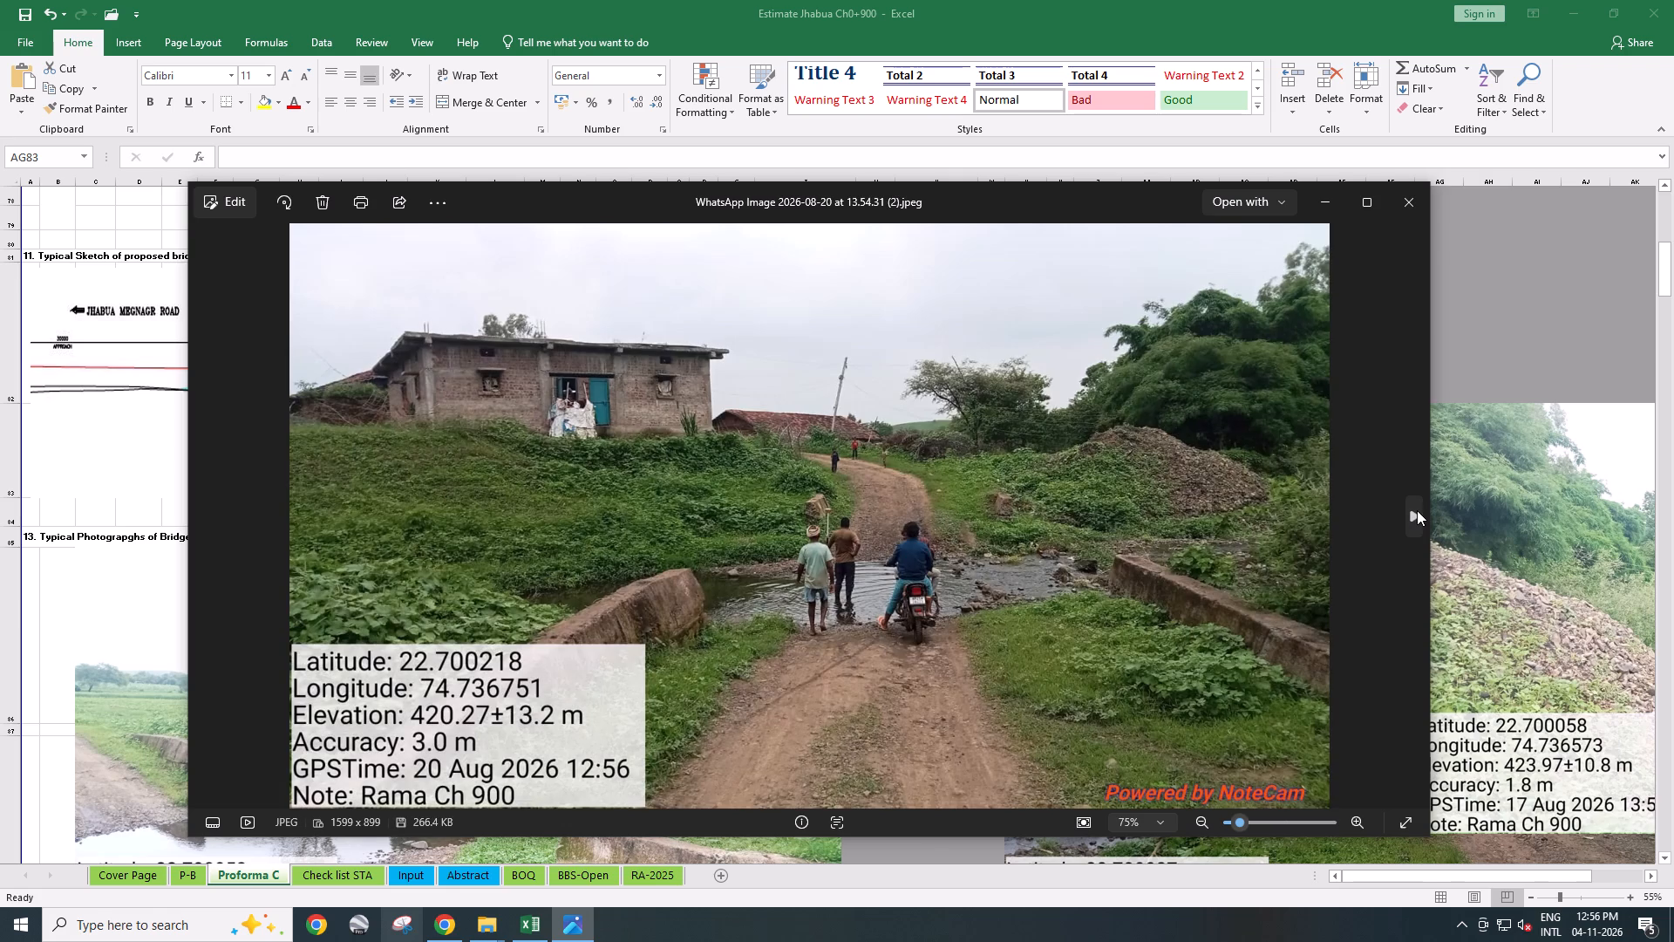
click(1417, 510)
click(1417, 510)
double_click(212, 518)
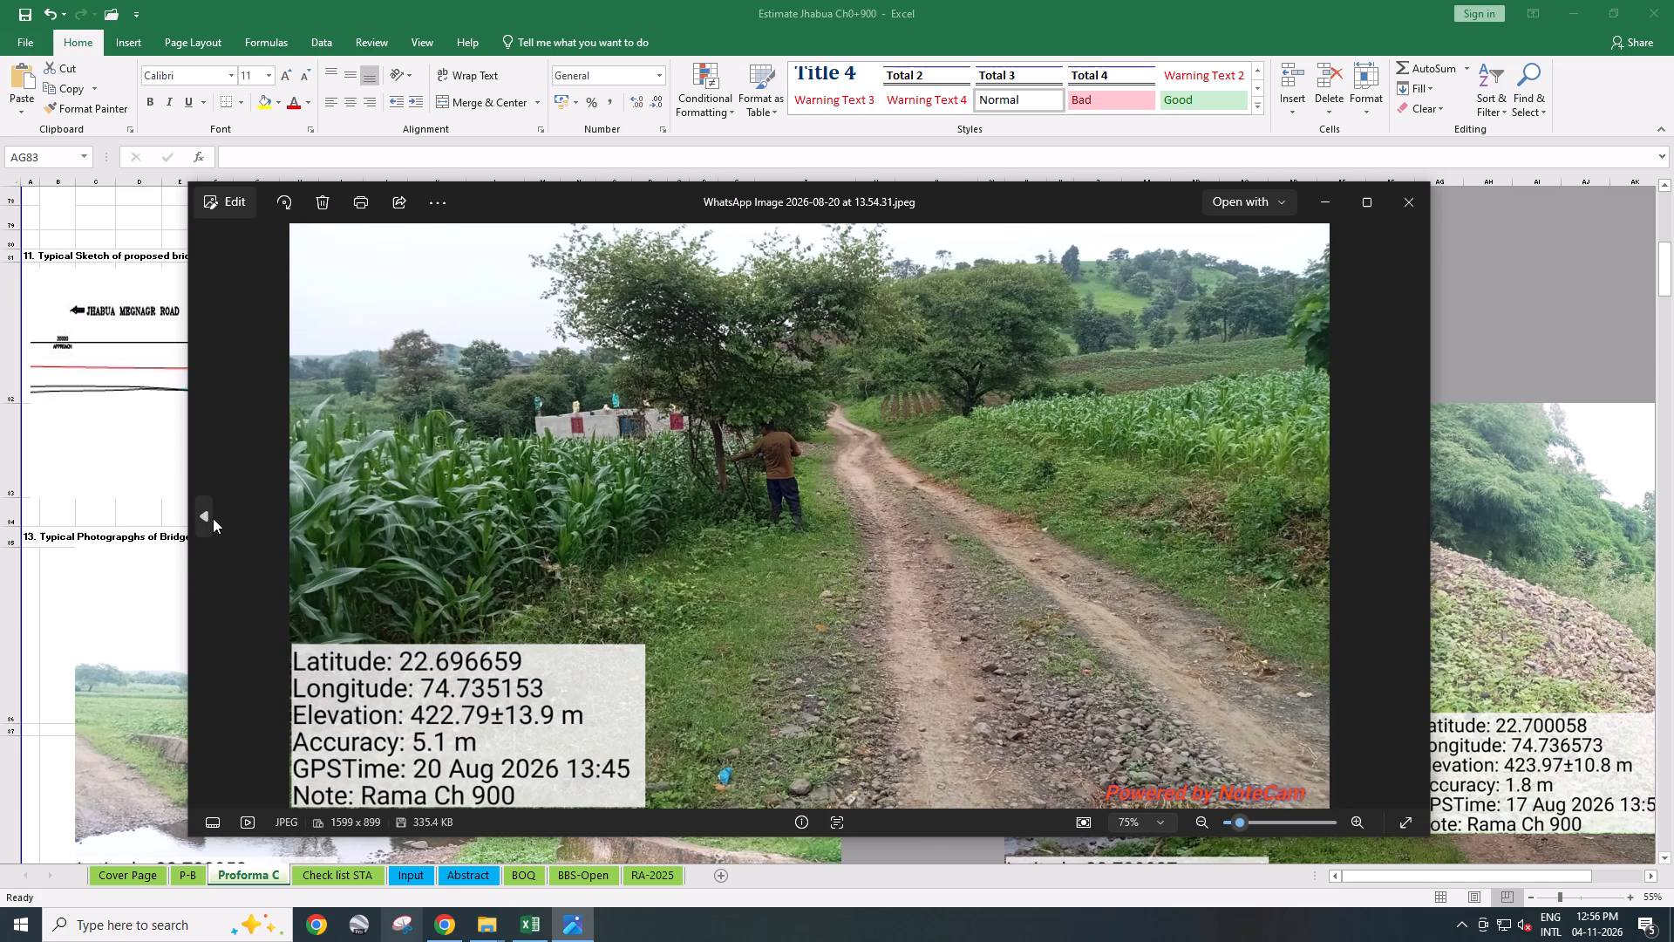
right_click(559, 550)
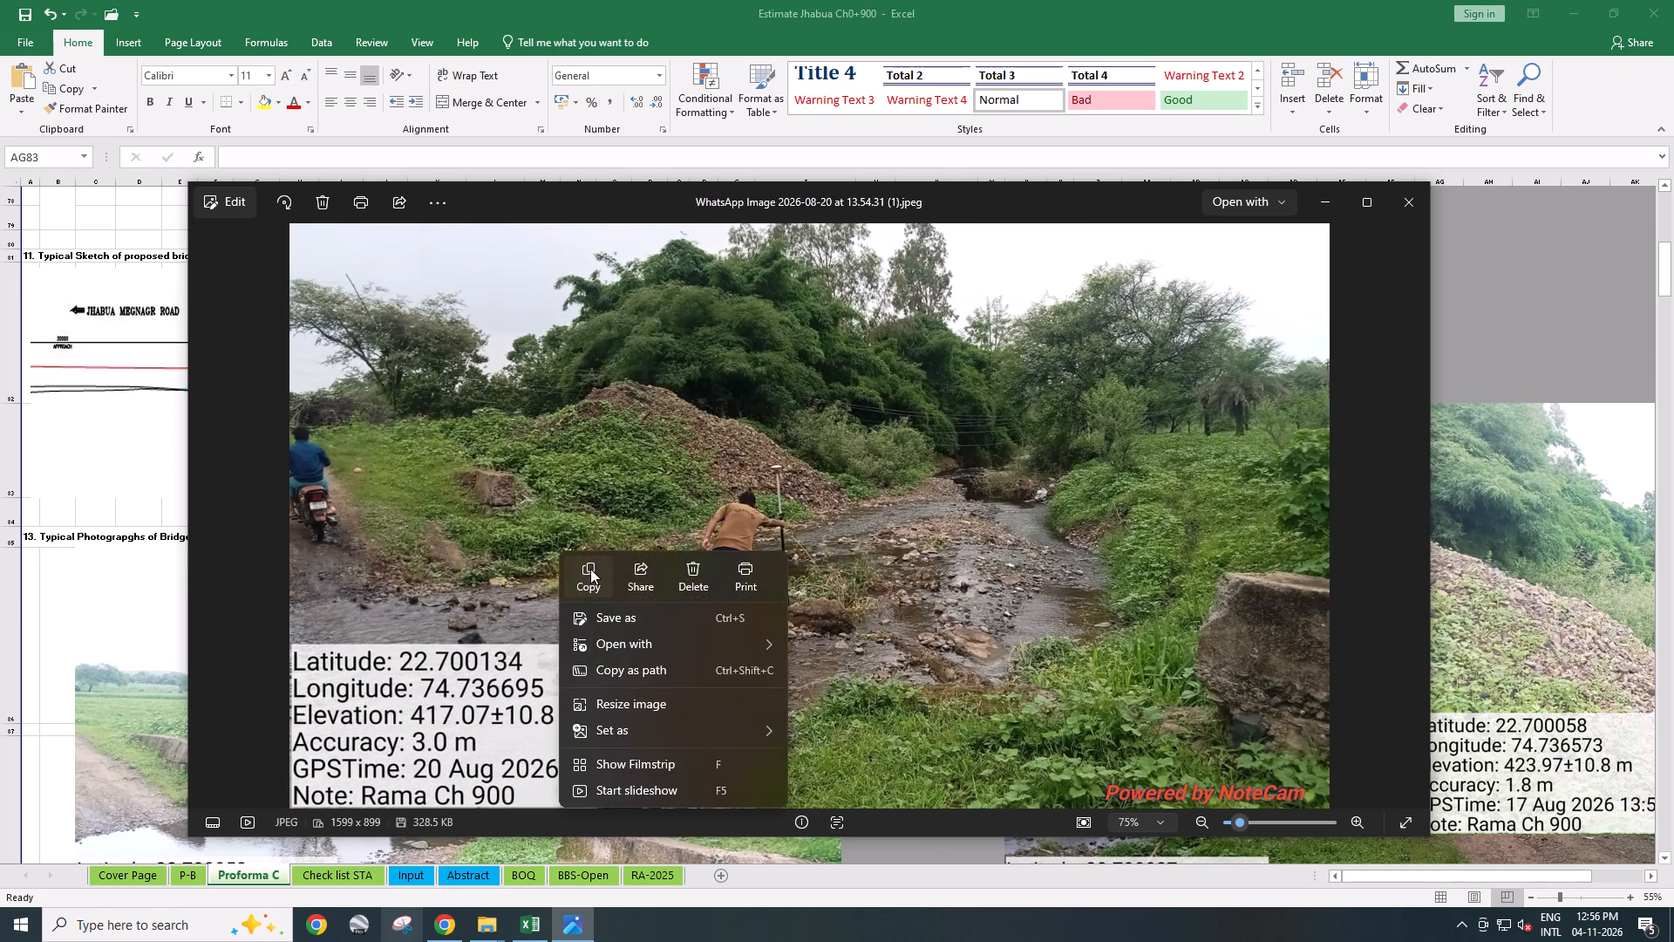
click(590, 569)
click(1470, 345)
key(ctrl+v)
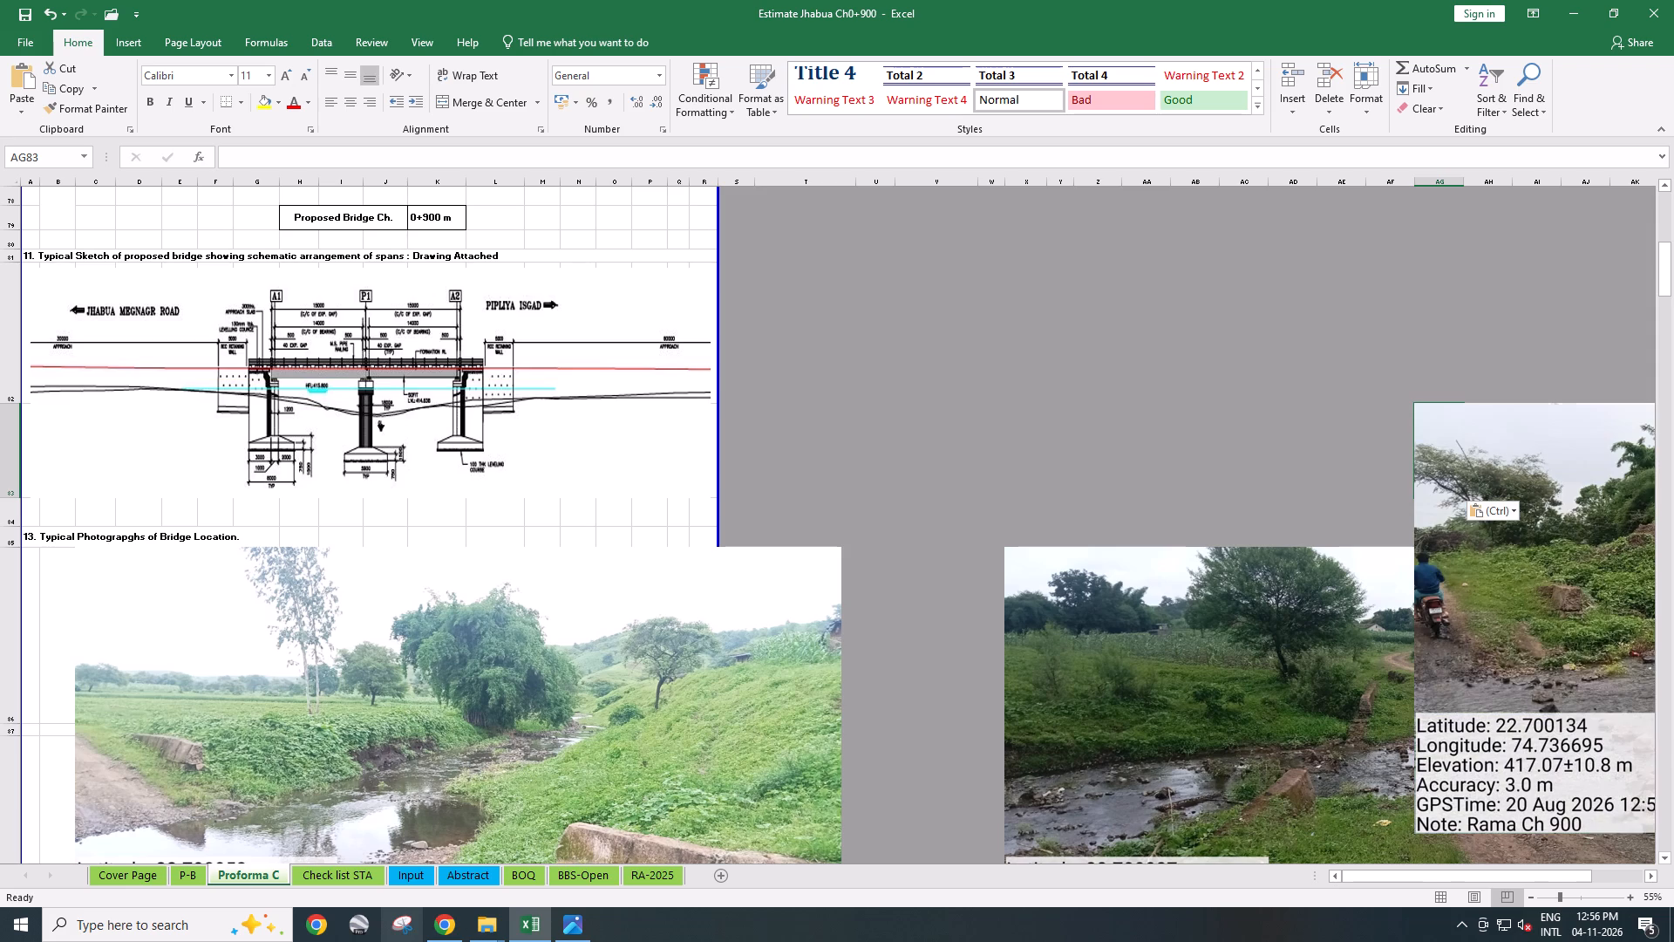
click(1141, 403)
key(ctrl+v)
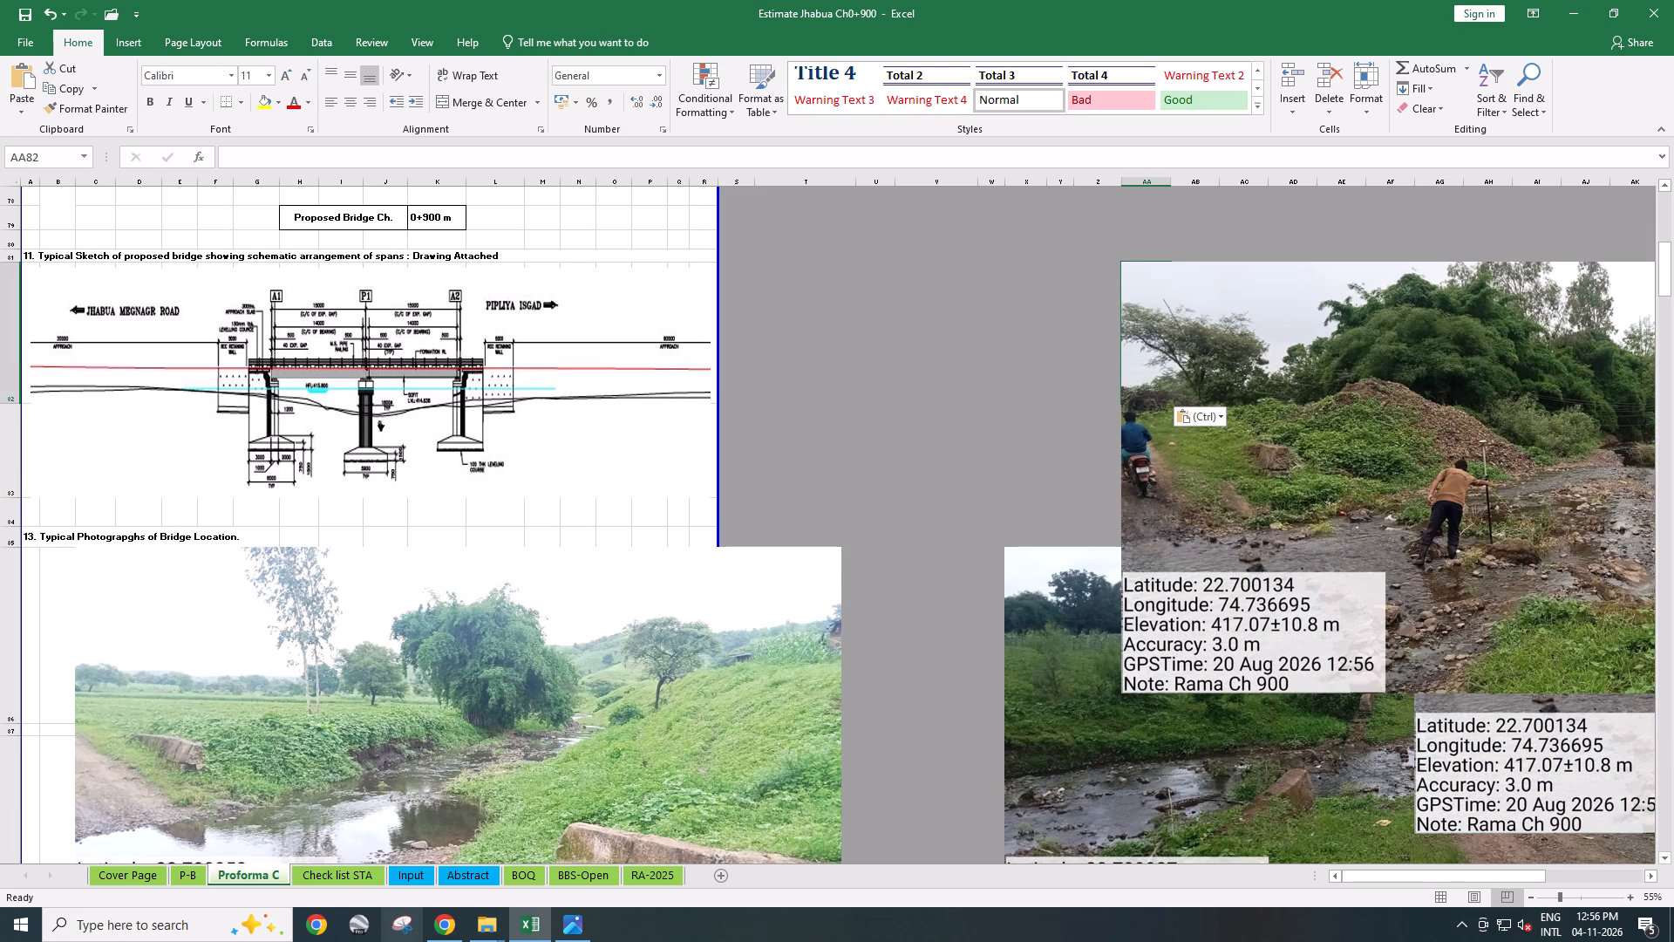
Set the height of the stream photo below heading 13 and of both survey photo copies to 10 cm.
double_click(515, 577)
click(1577, 78)
text(10)
key(Return)
click(1218, 392)
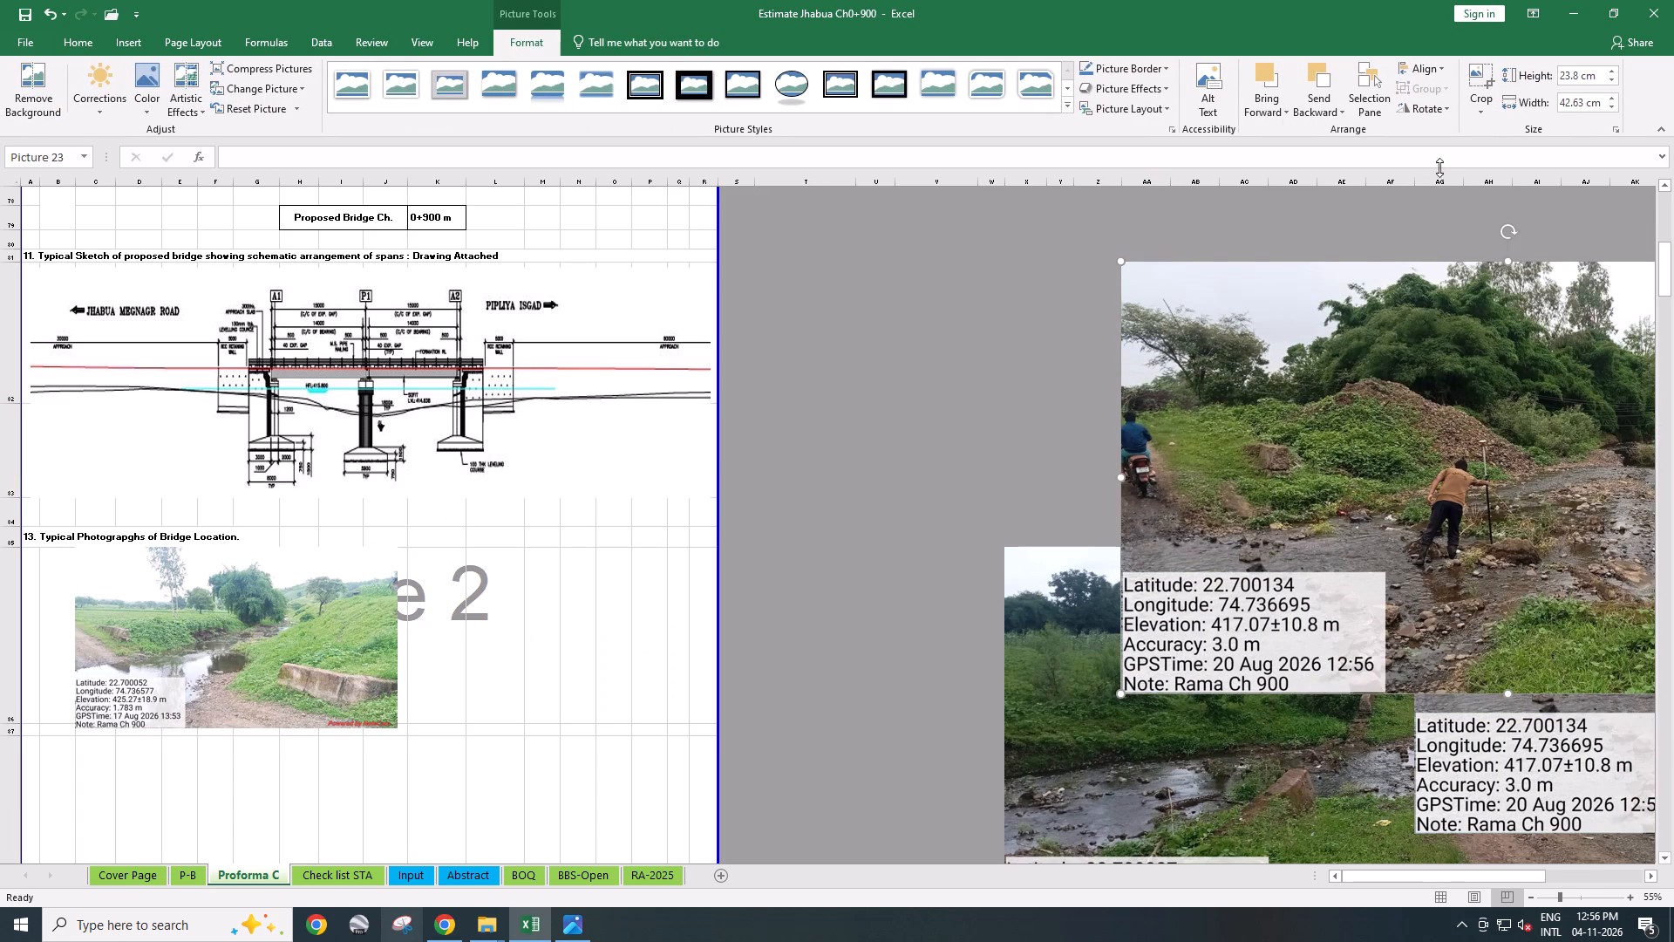
click(1570, 75)
text(10)
key(Return)
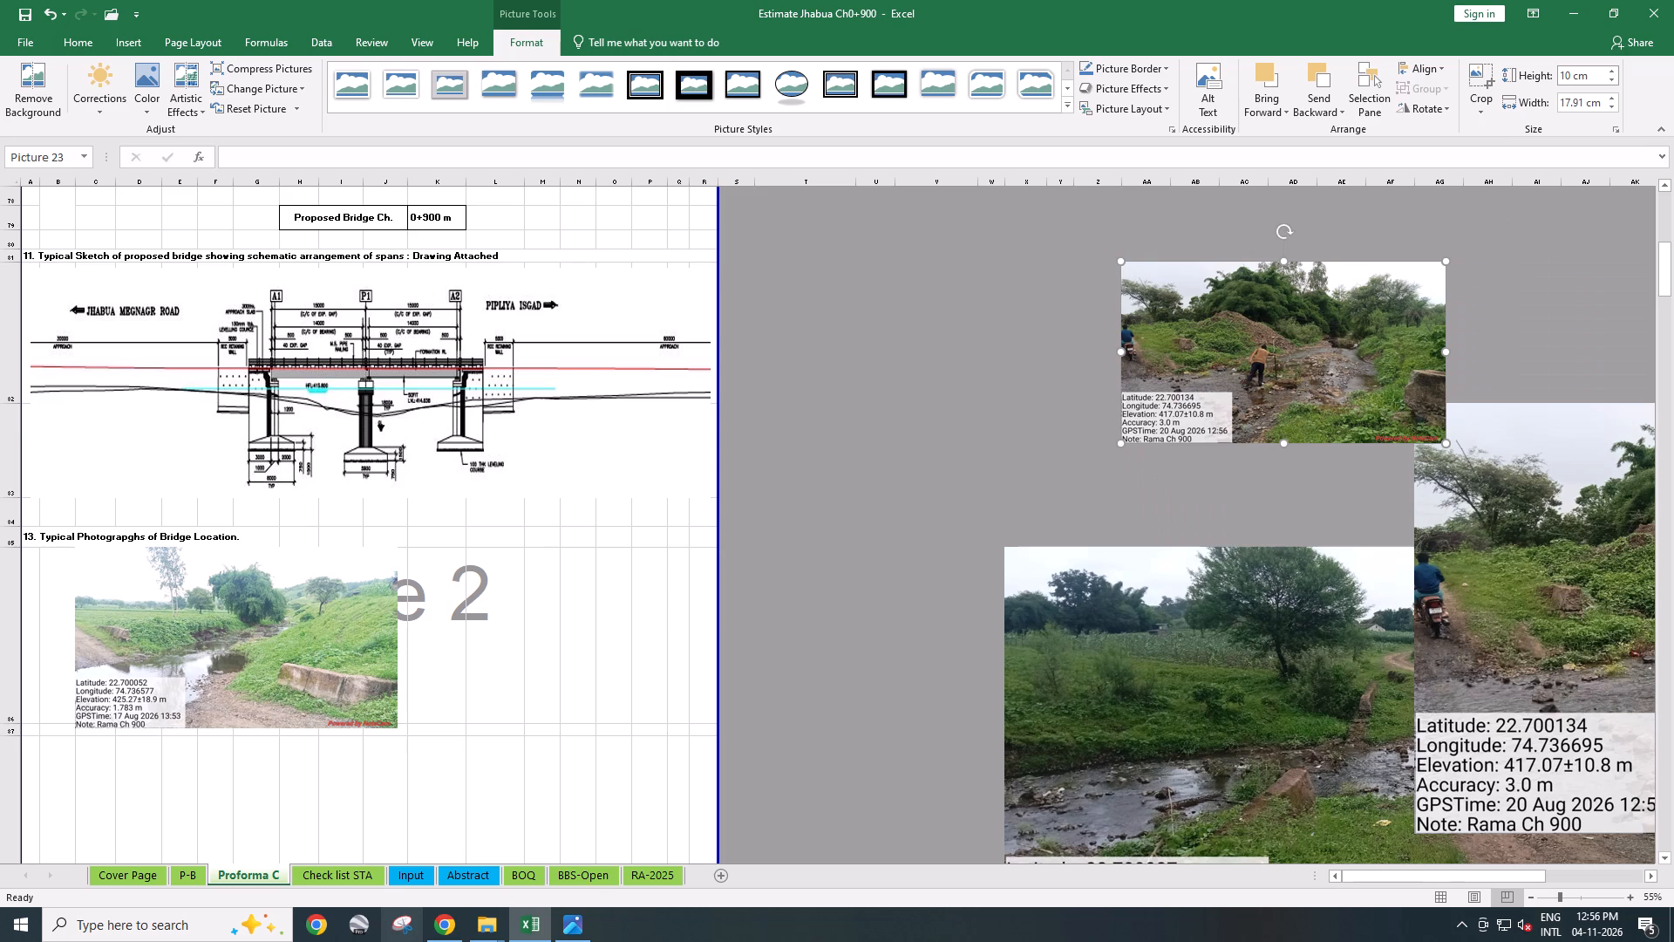
click(1528, 518)
click(1575, 67)
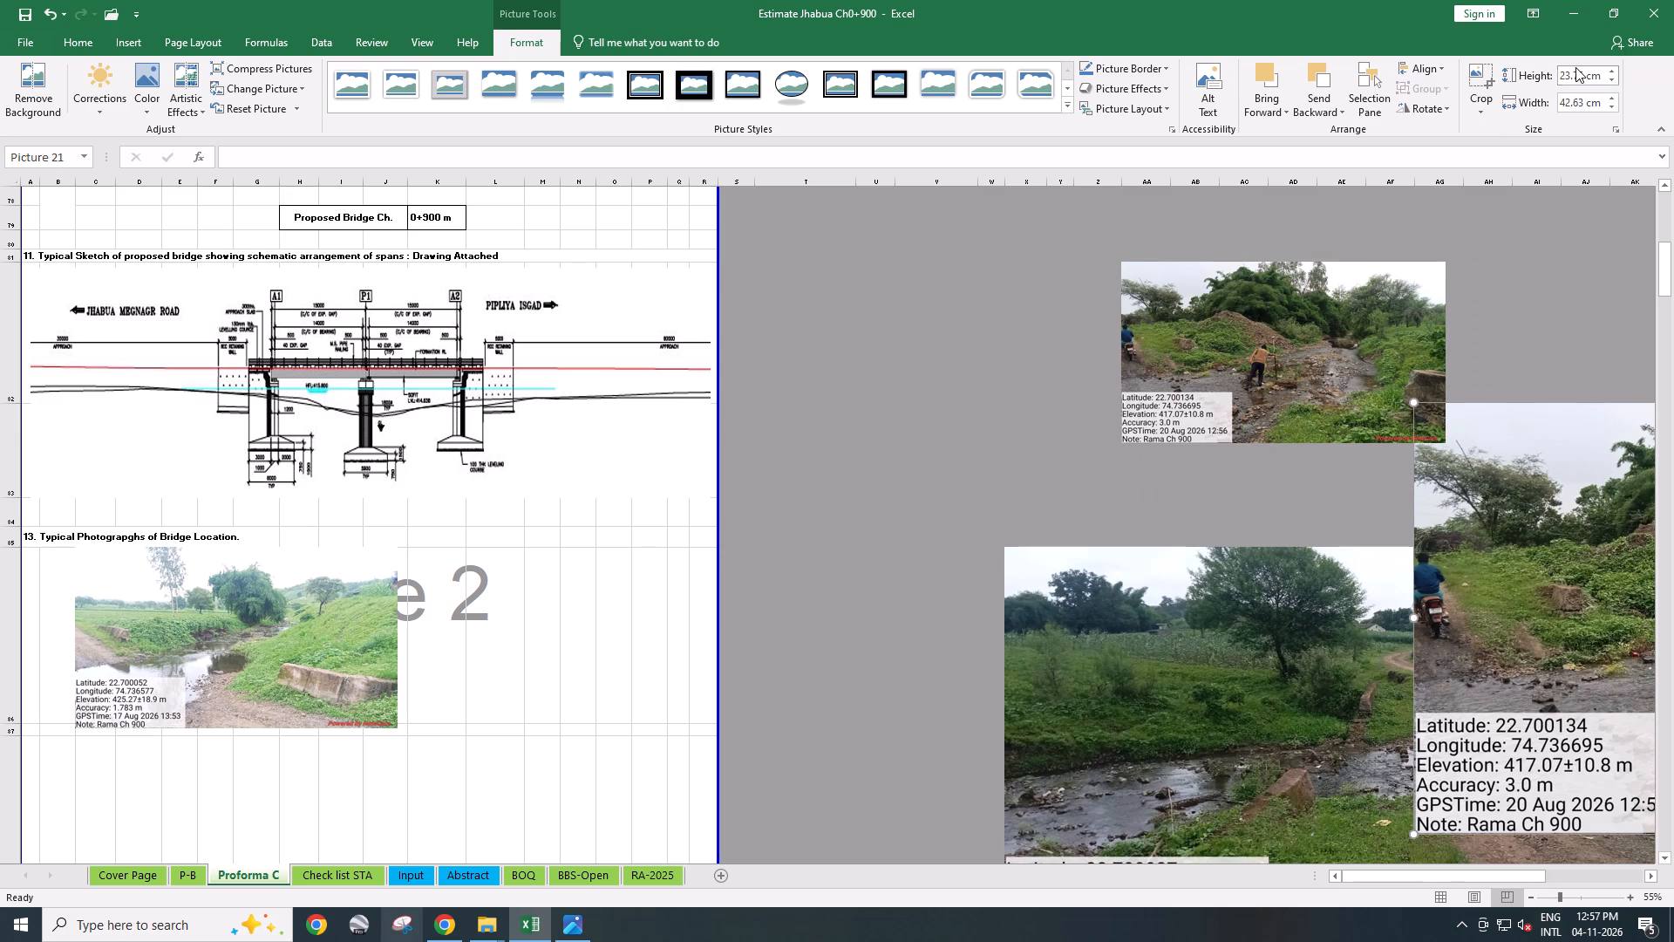
click(1582, 74)
text(10)
key(Return)
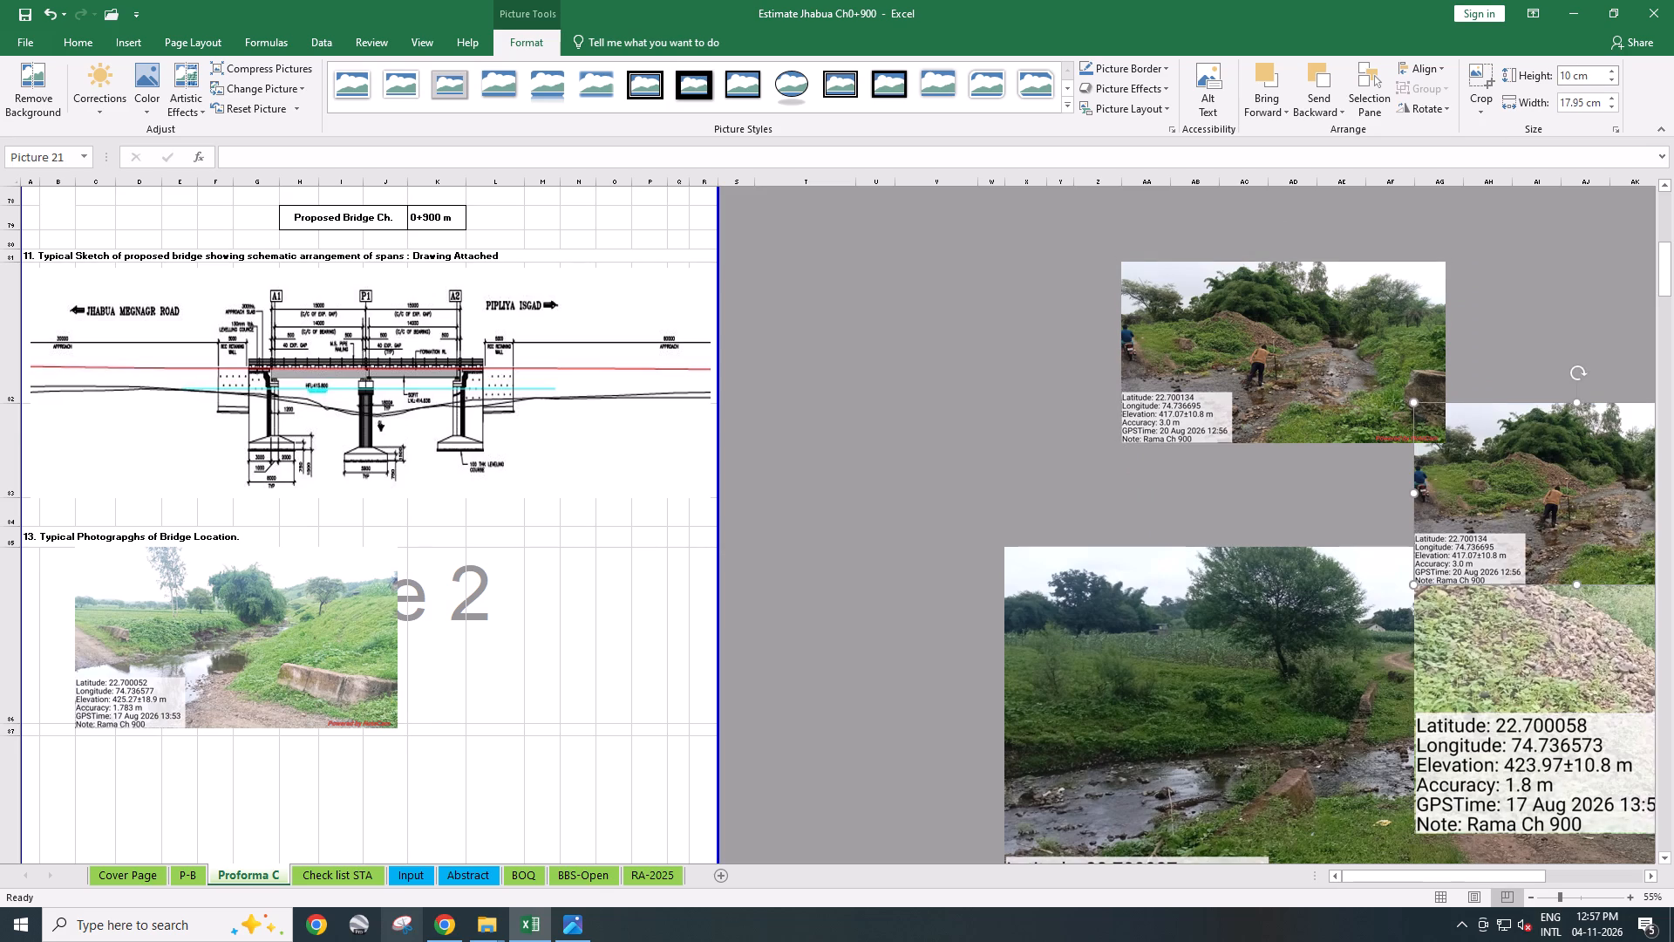
Set the heights of the two remaining oversized stream photos beside the page to 10 cm.
click(1324, 677)
click(1576, 81)
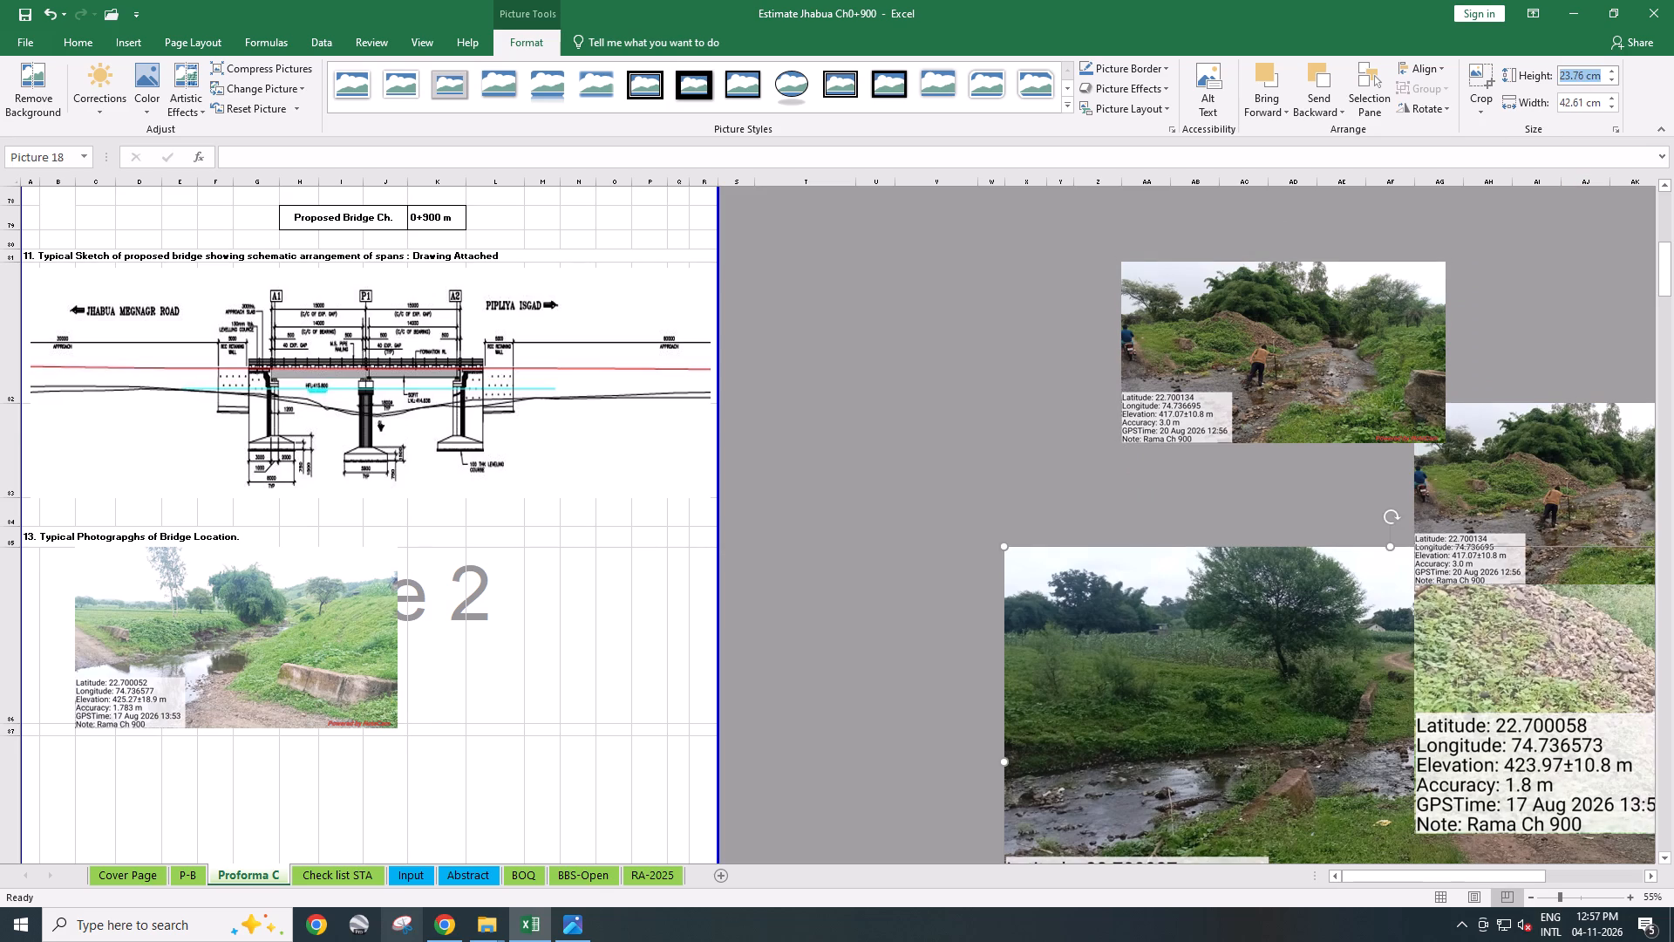
text(10)
key(Return)
click(1536, 673)
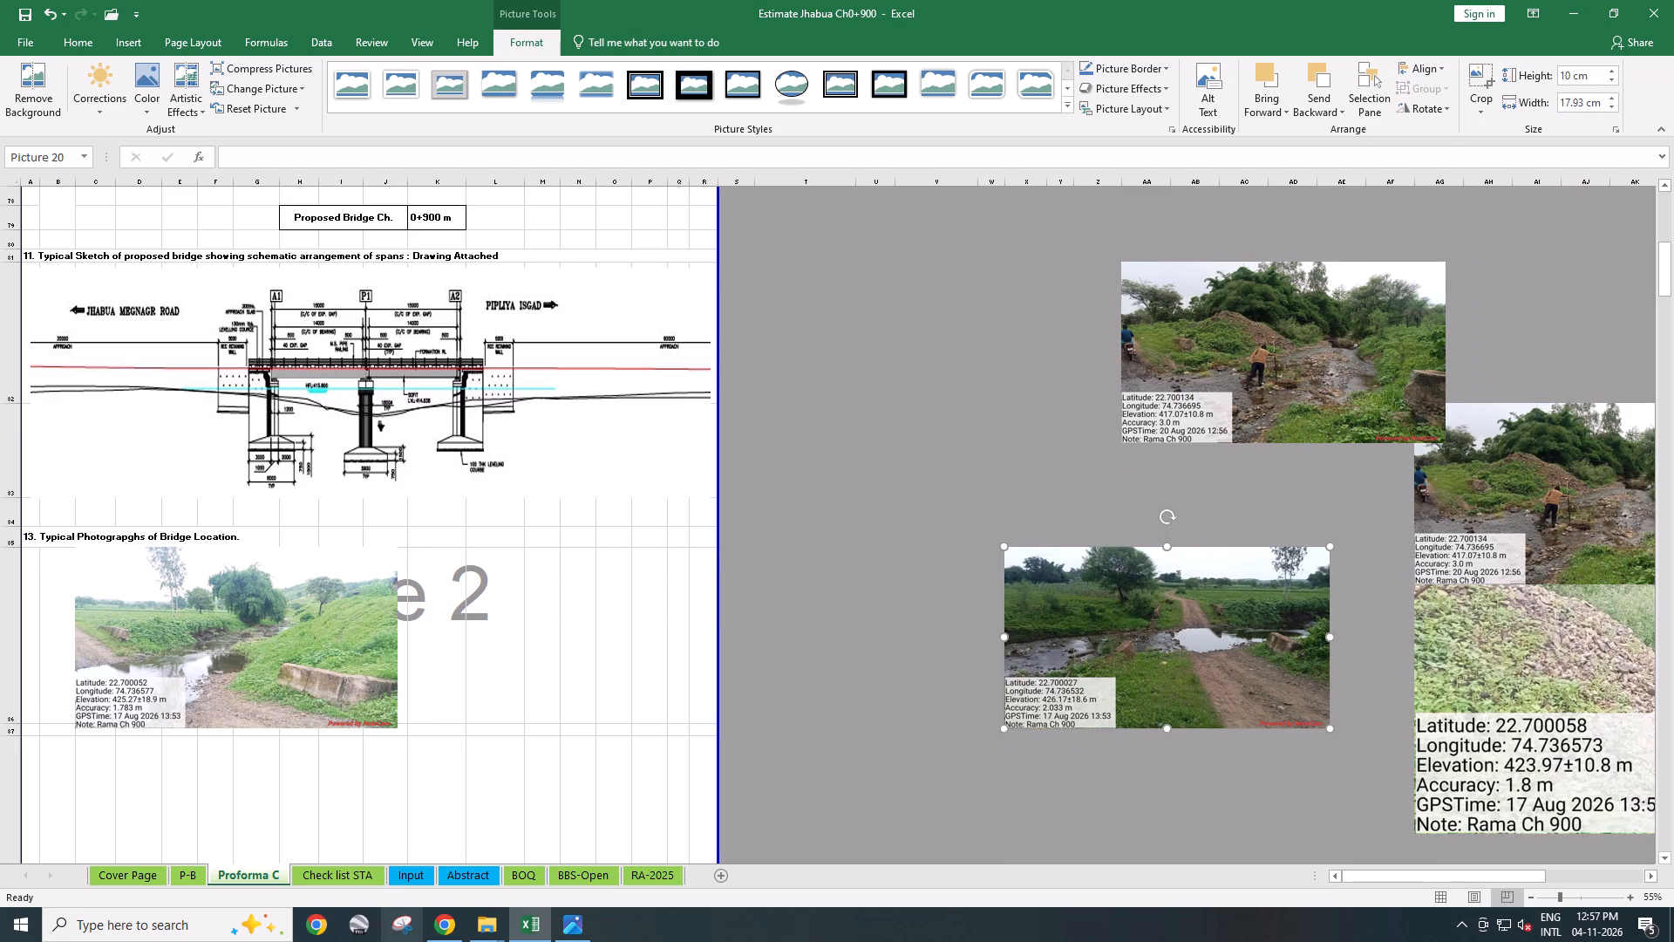
click(1574, 74)
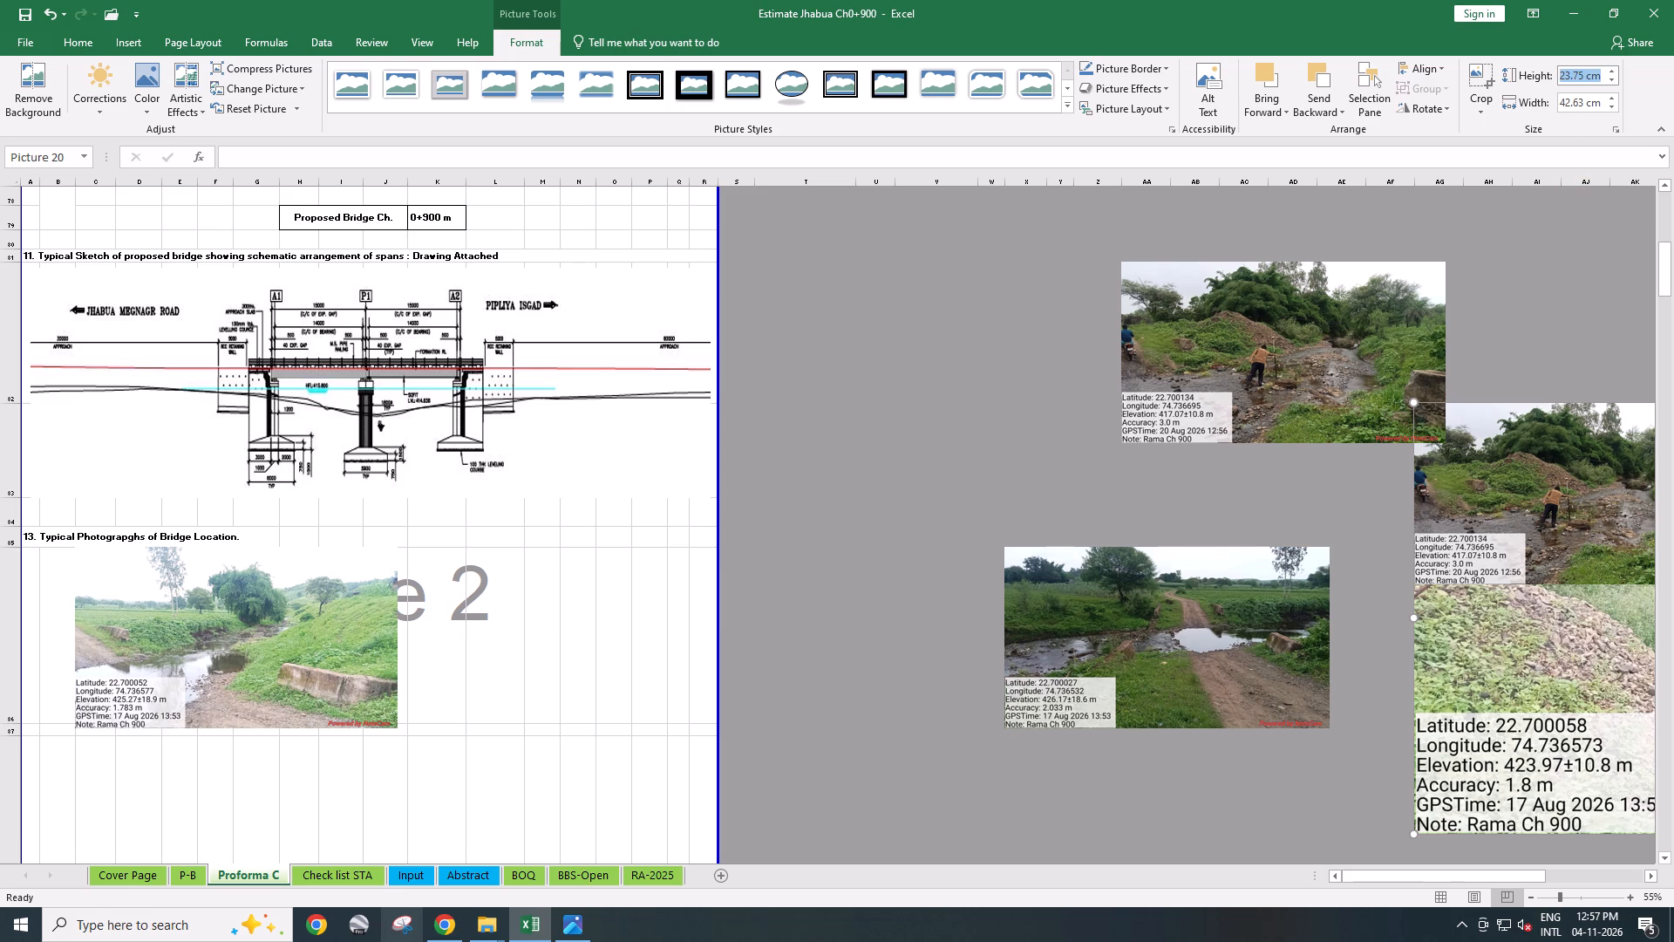
text(10)
key(Return)
Delete the duplicate survey photo that overlaps the other stream photo.
drag(1623, 522, 955, 516)
click(958, 481)
key(Delete)
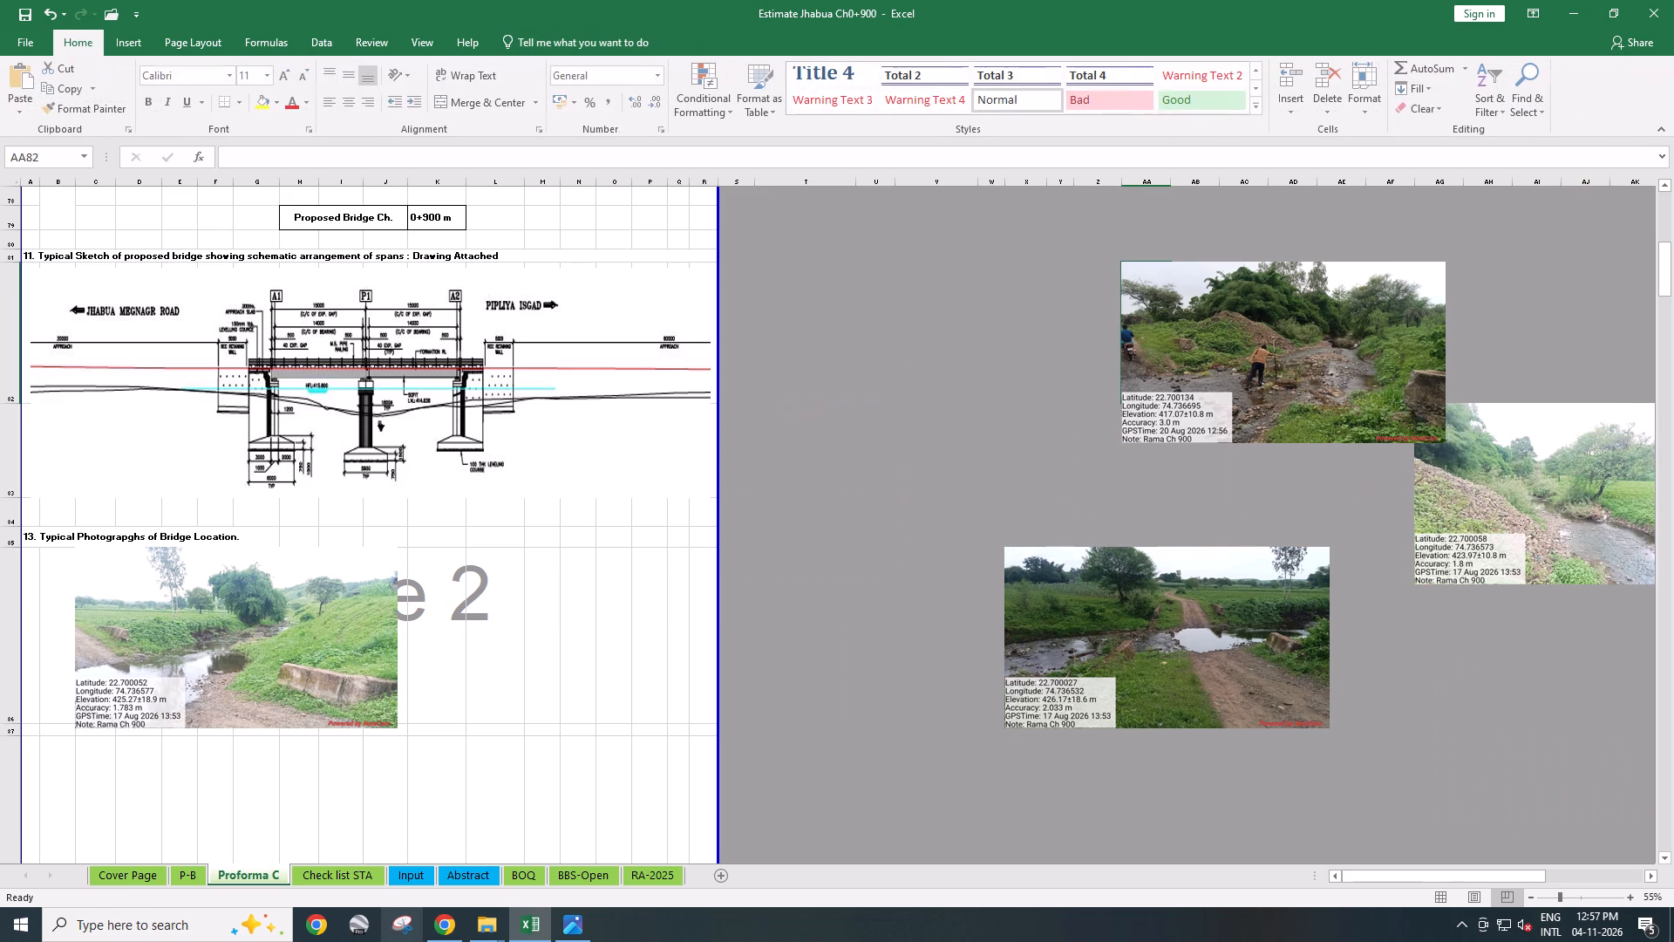
Arrange the four photos in a two-by-two grid under the Typical Photographs heading, with the survey photo at the grid's lower left.
drag(208, 644, 160, 645)
drag(1193, 638, 690, 656)
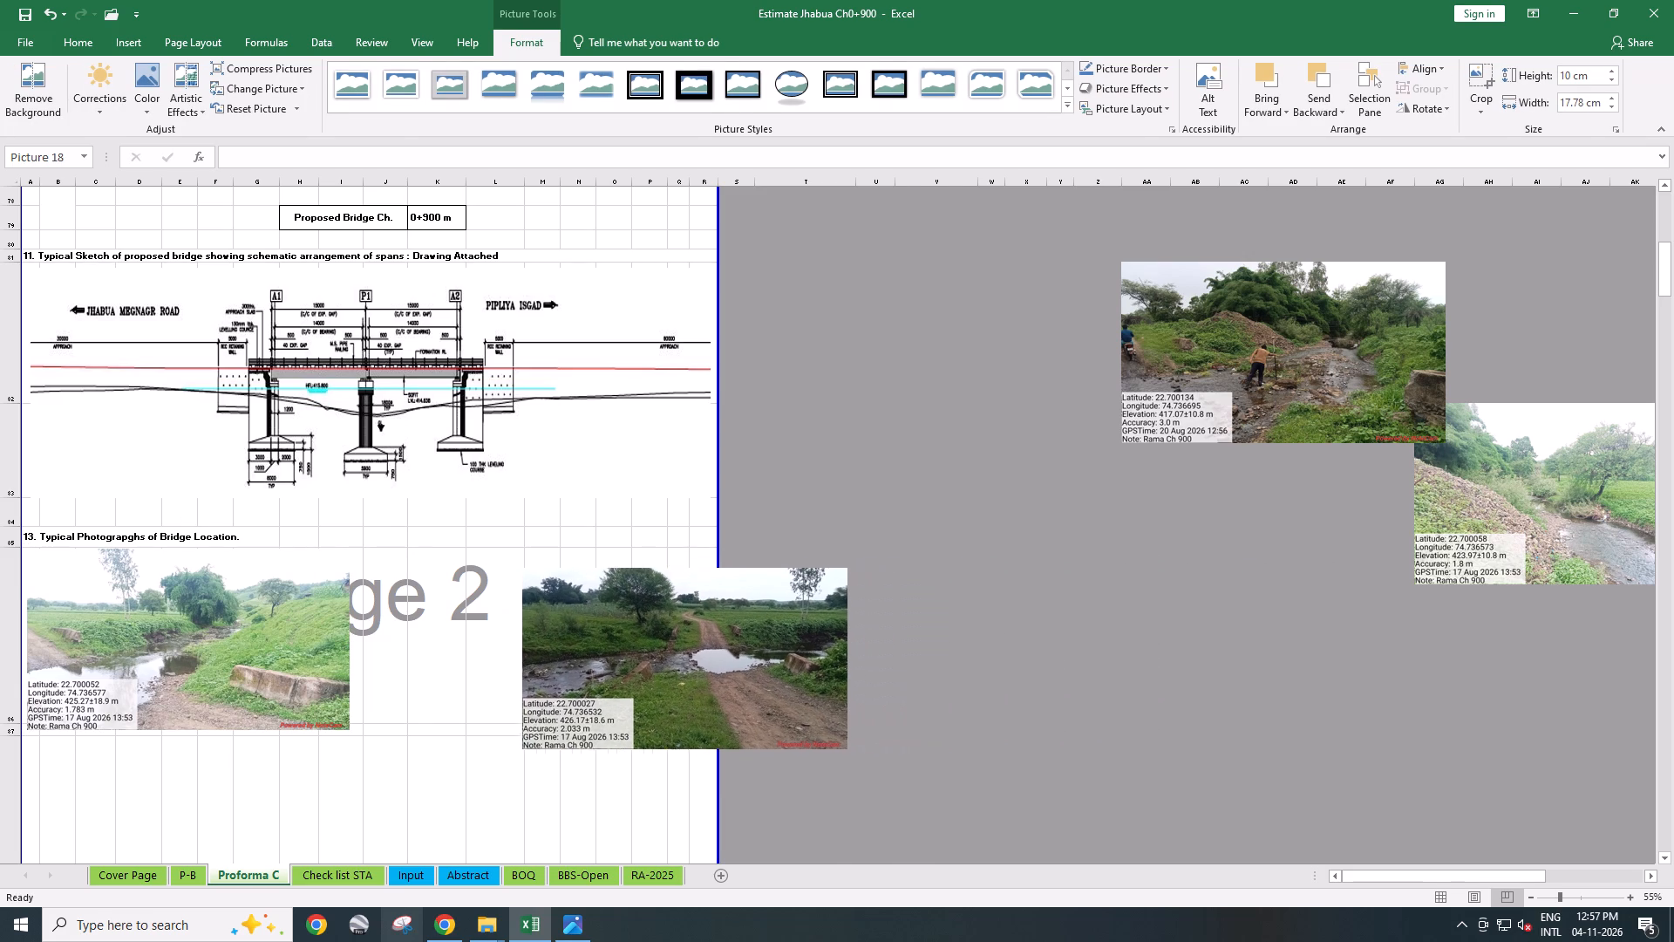
drag(690, 656, 573, 638)
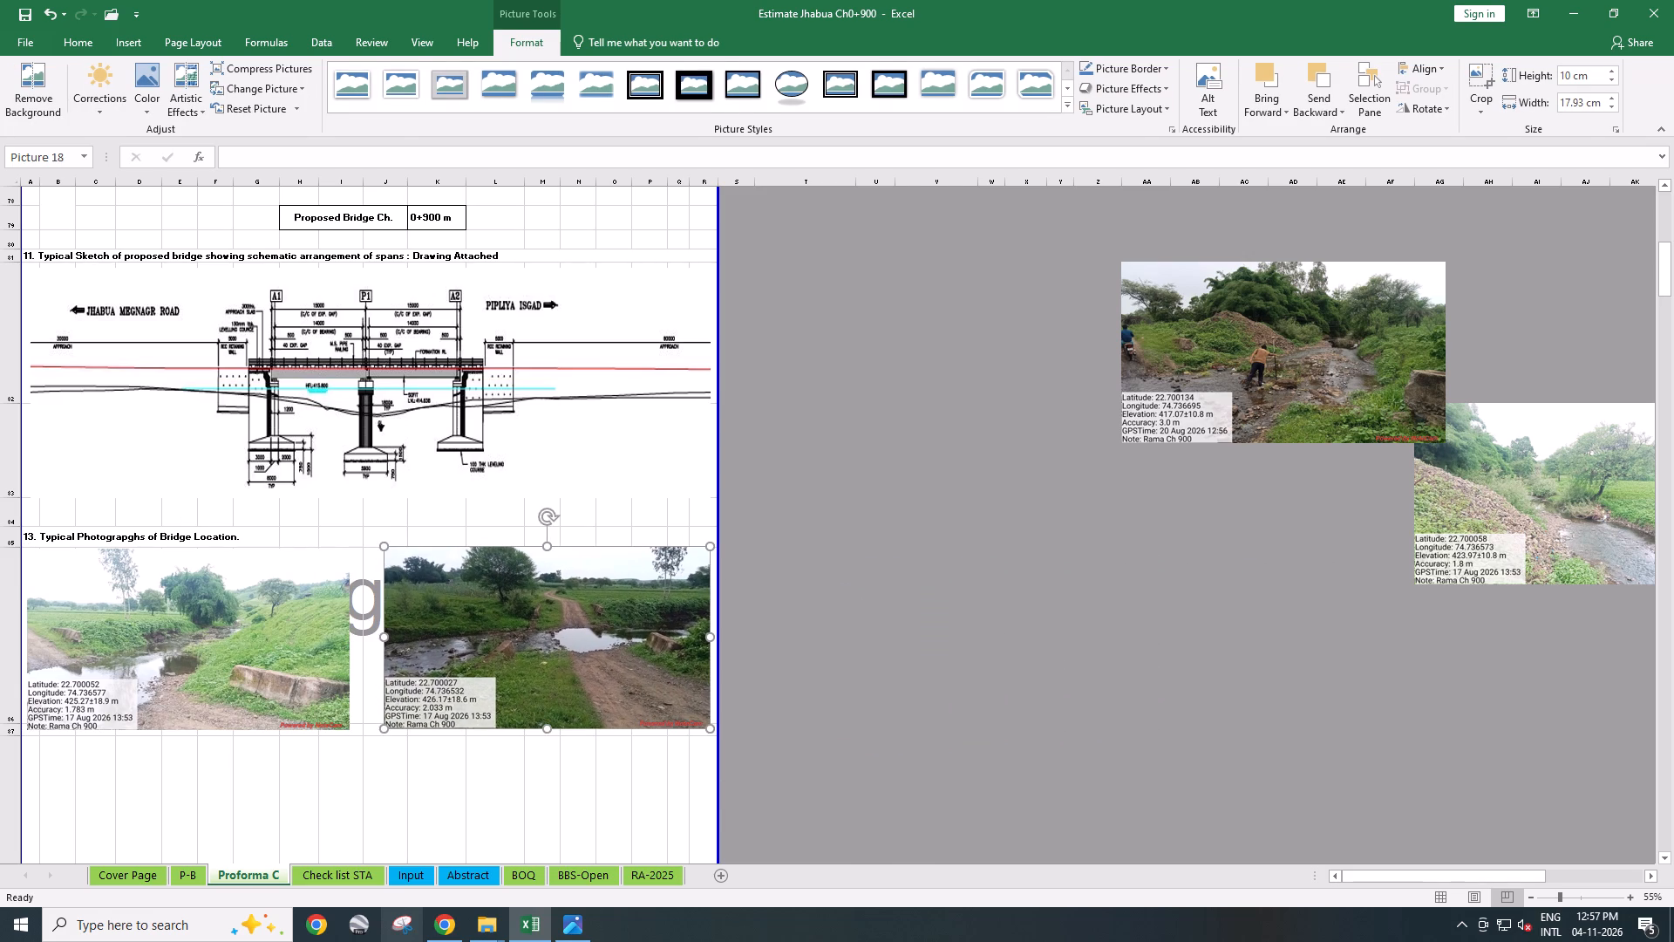
drag(1308, 396, 538, 784)
drag(1582, 521, 684, 698)
scroll(901, 436, down, 3)
scroll(653, 504, up, 1)
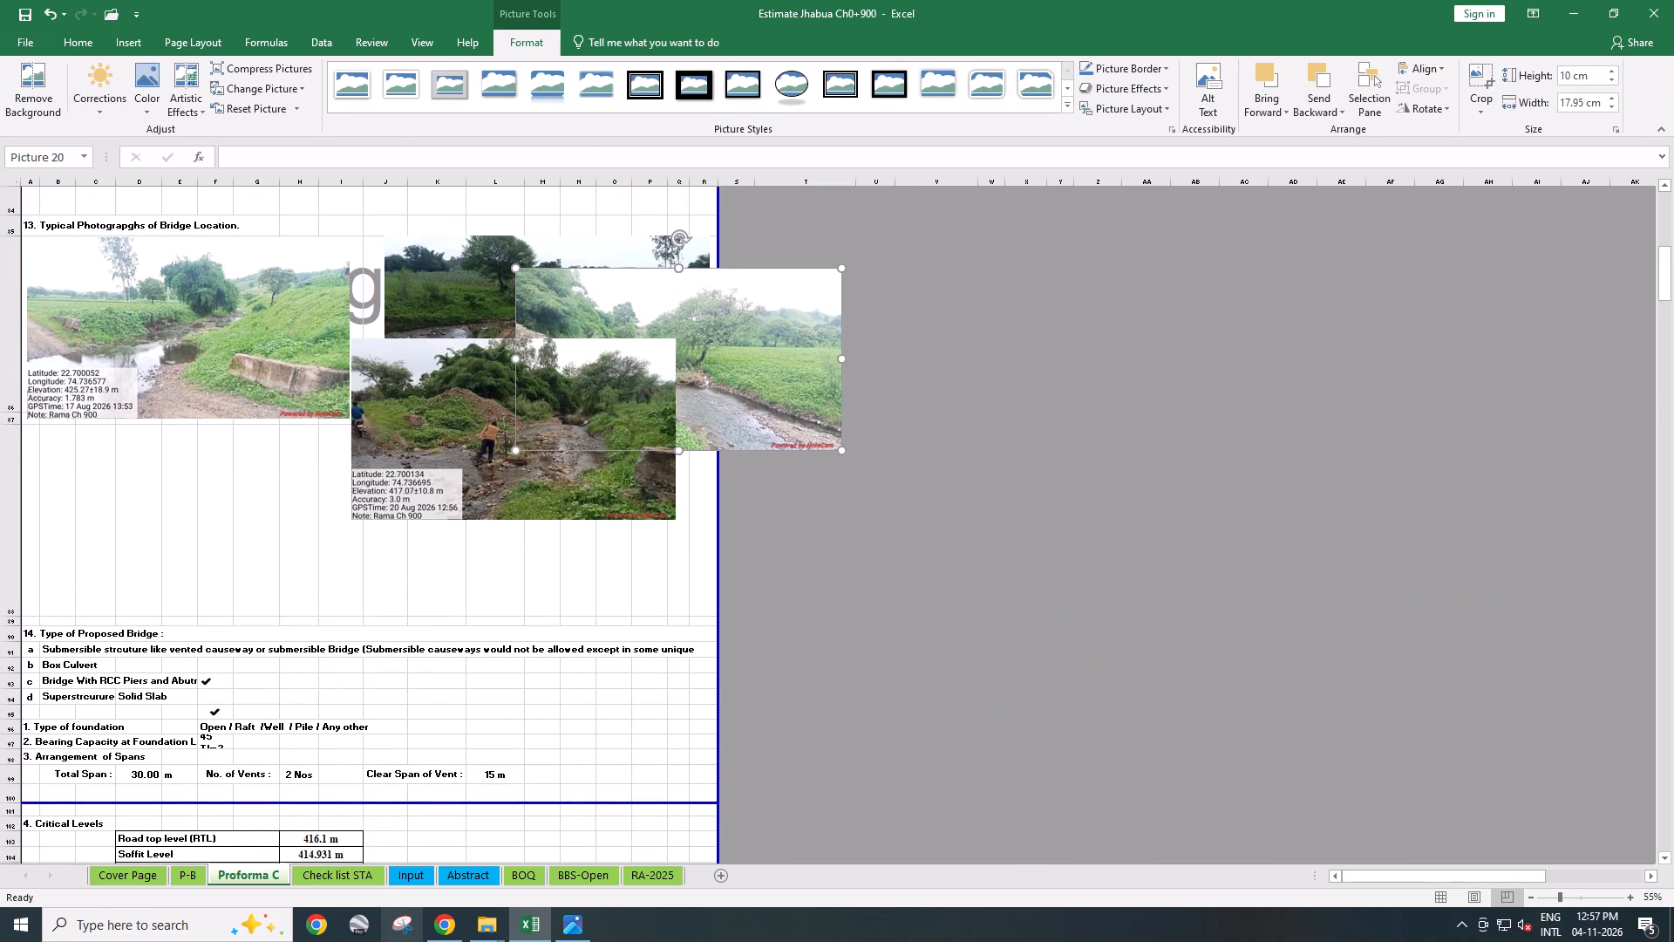
drag(449, 465, 66, 558)
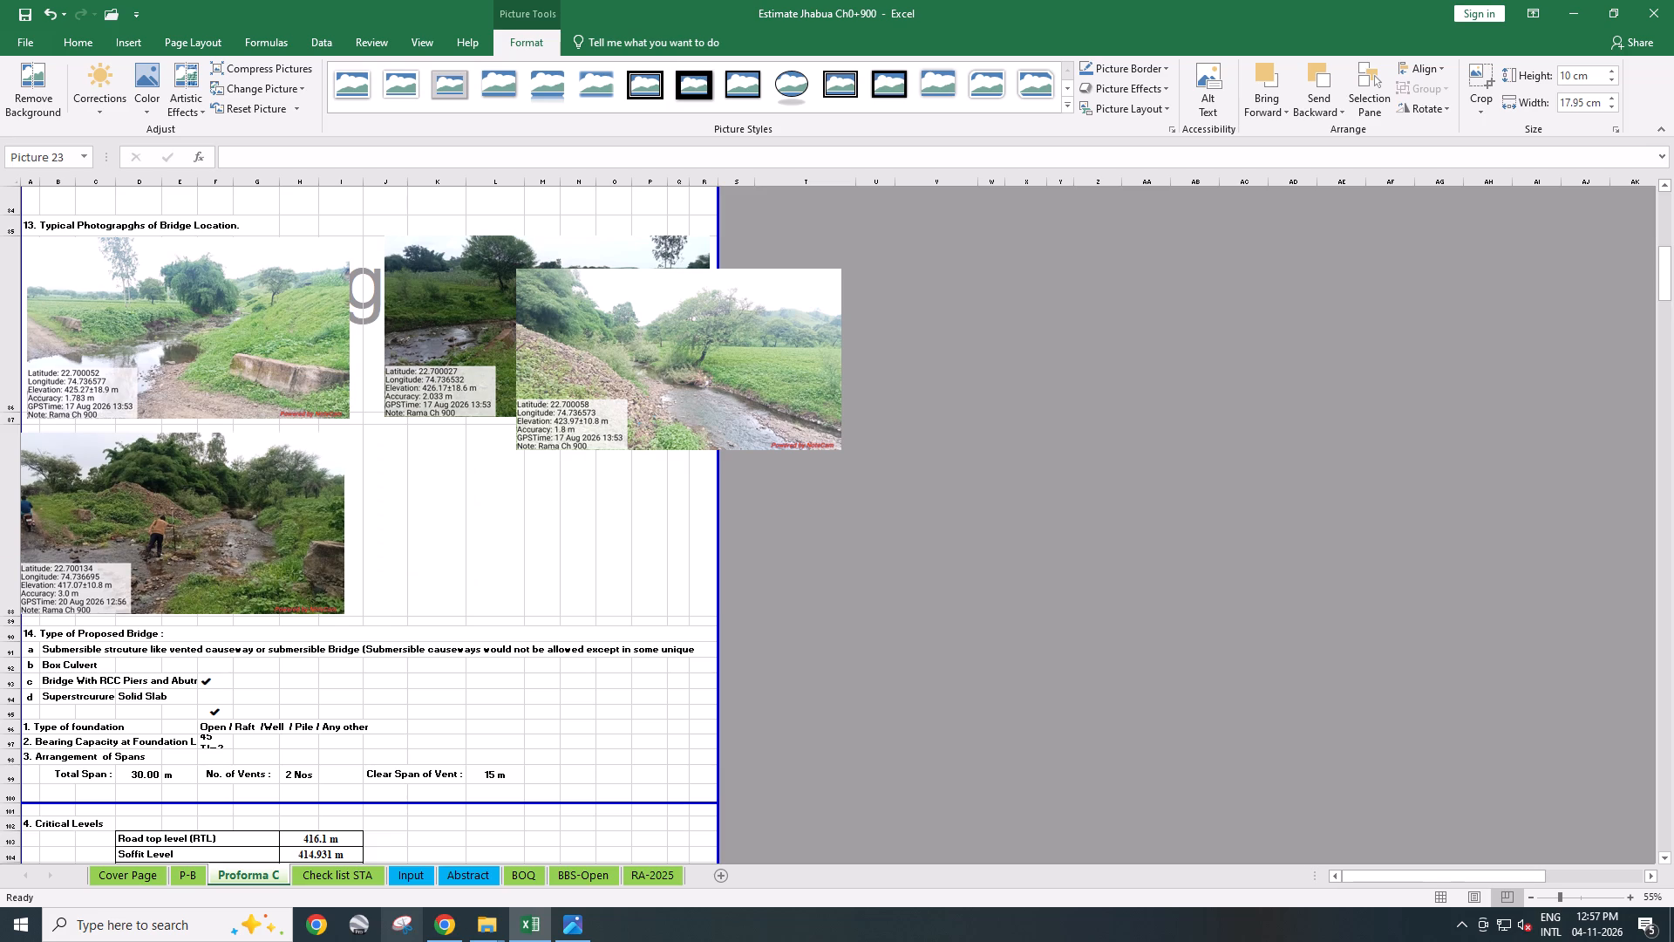
drag(66, 558, 71, 552)
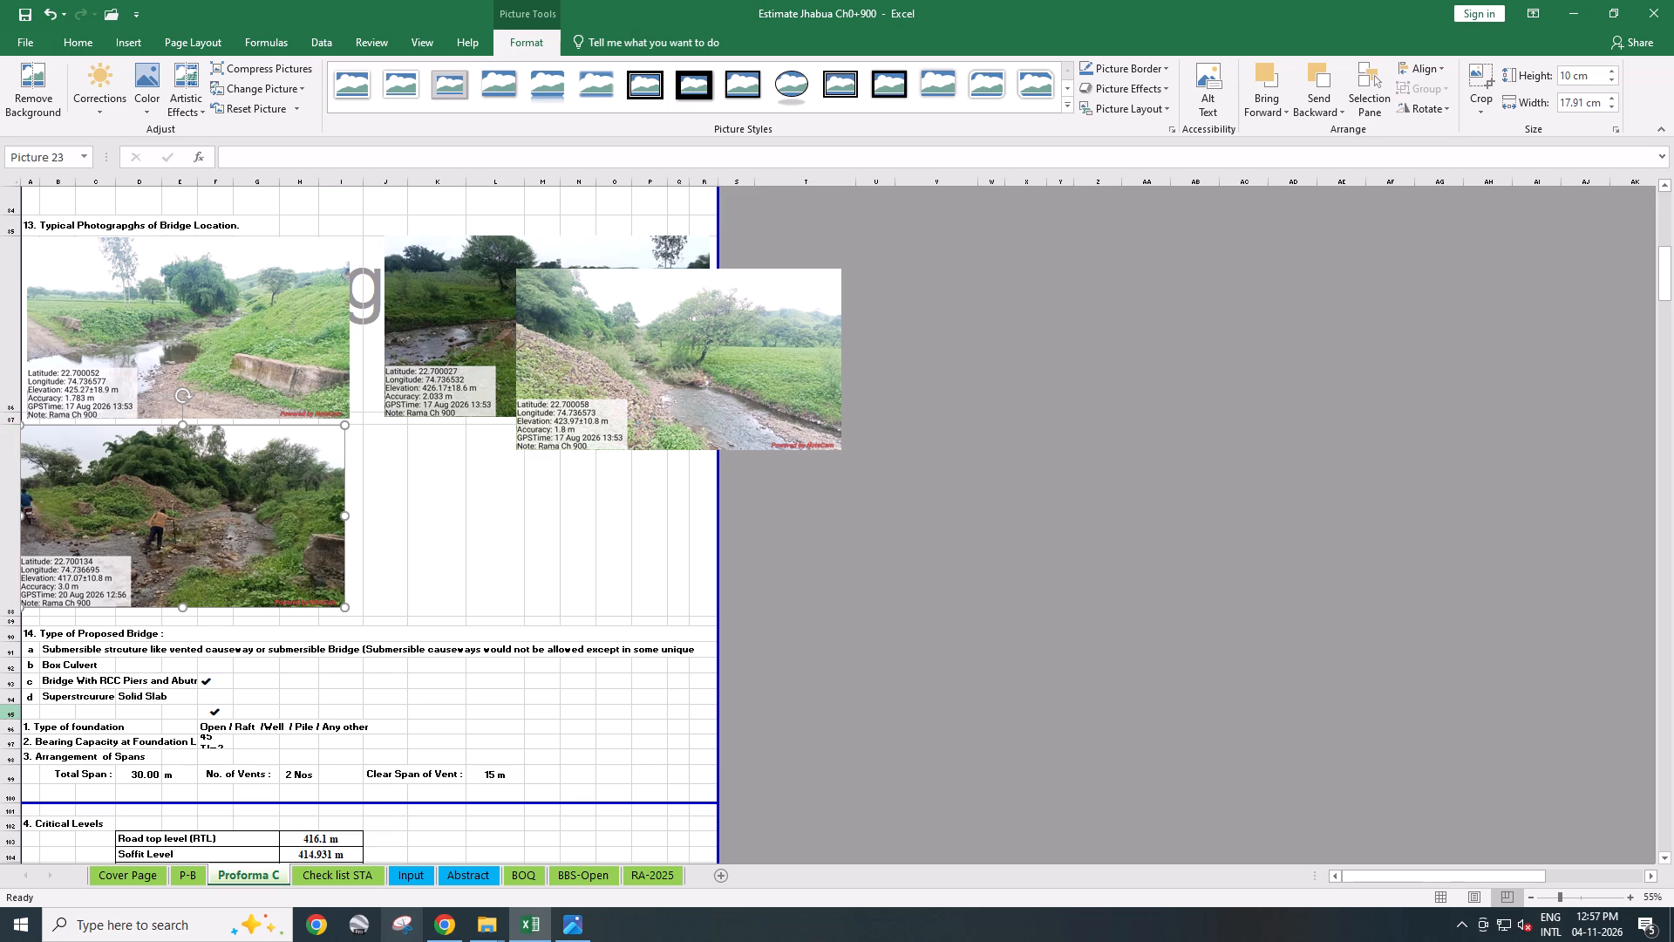
drag(686, 374, 553, 533)
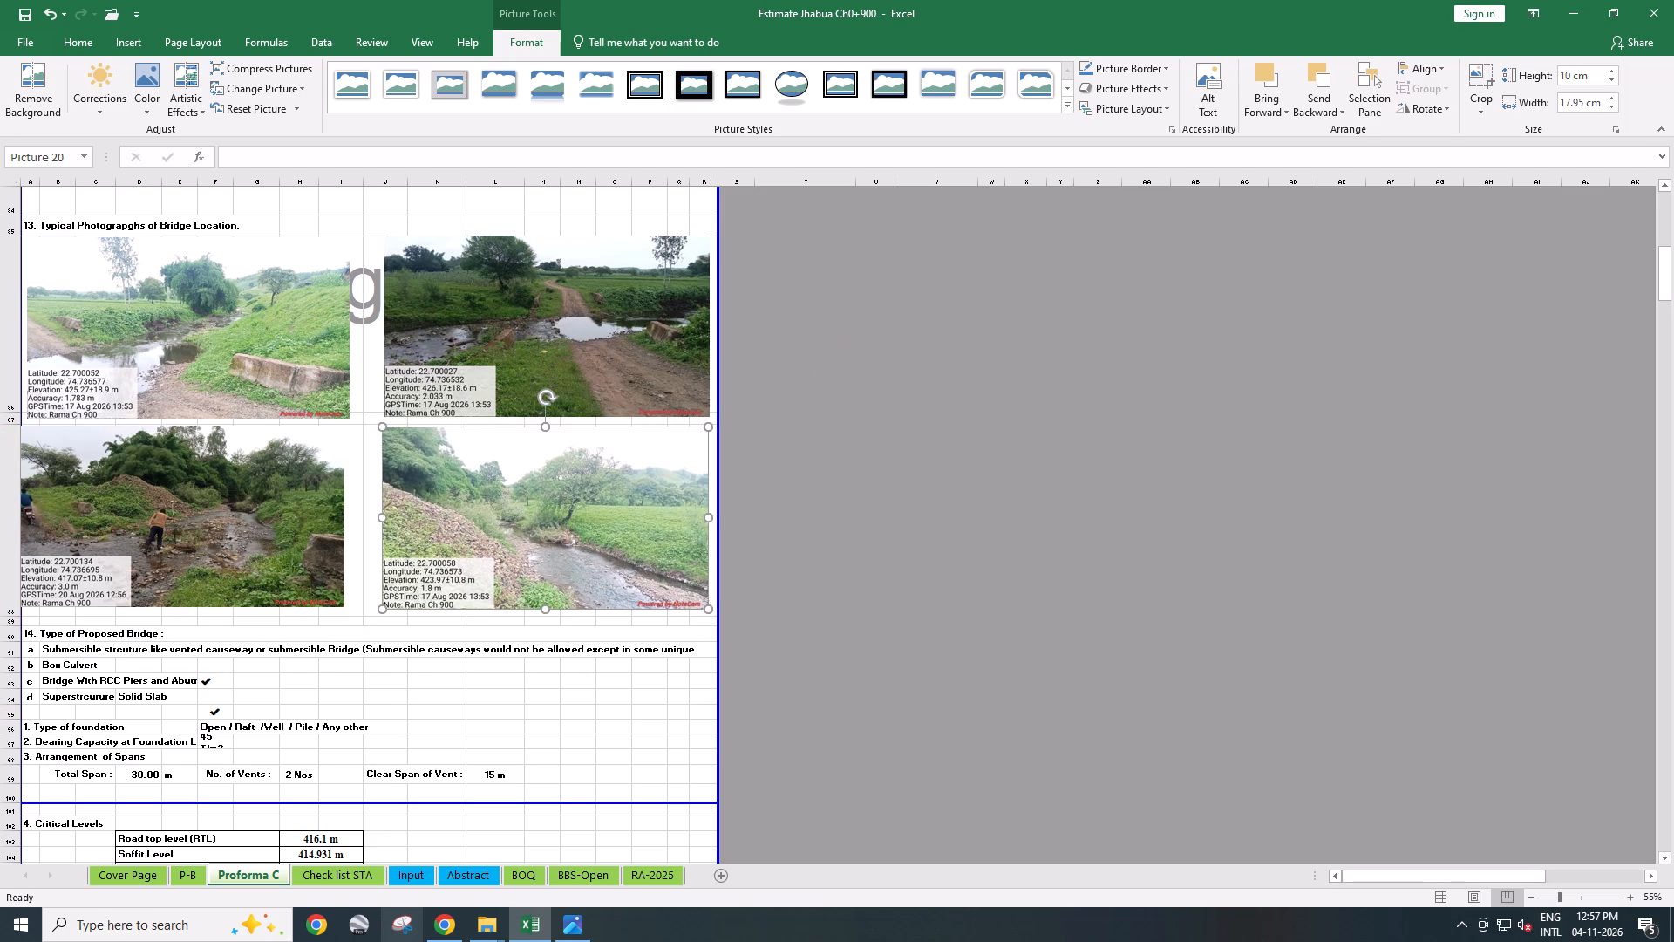
Fit the upper two photos within row 86, making the first about 9.5 cm high and the second about 9.8 by 18.5 cm.
scroll(66, 360, up, 1)
click(131, 568)
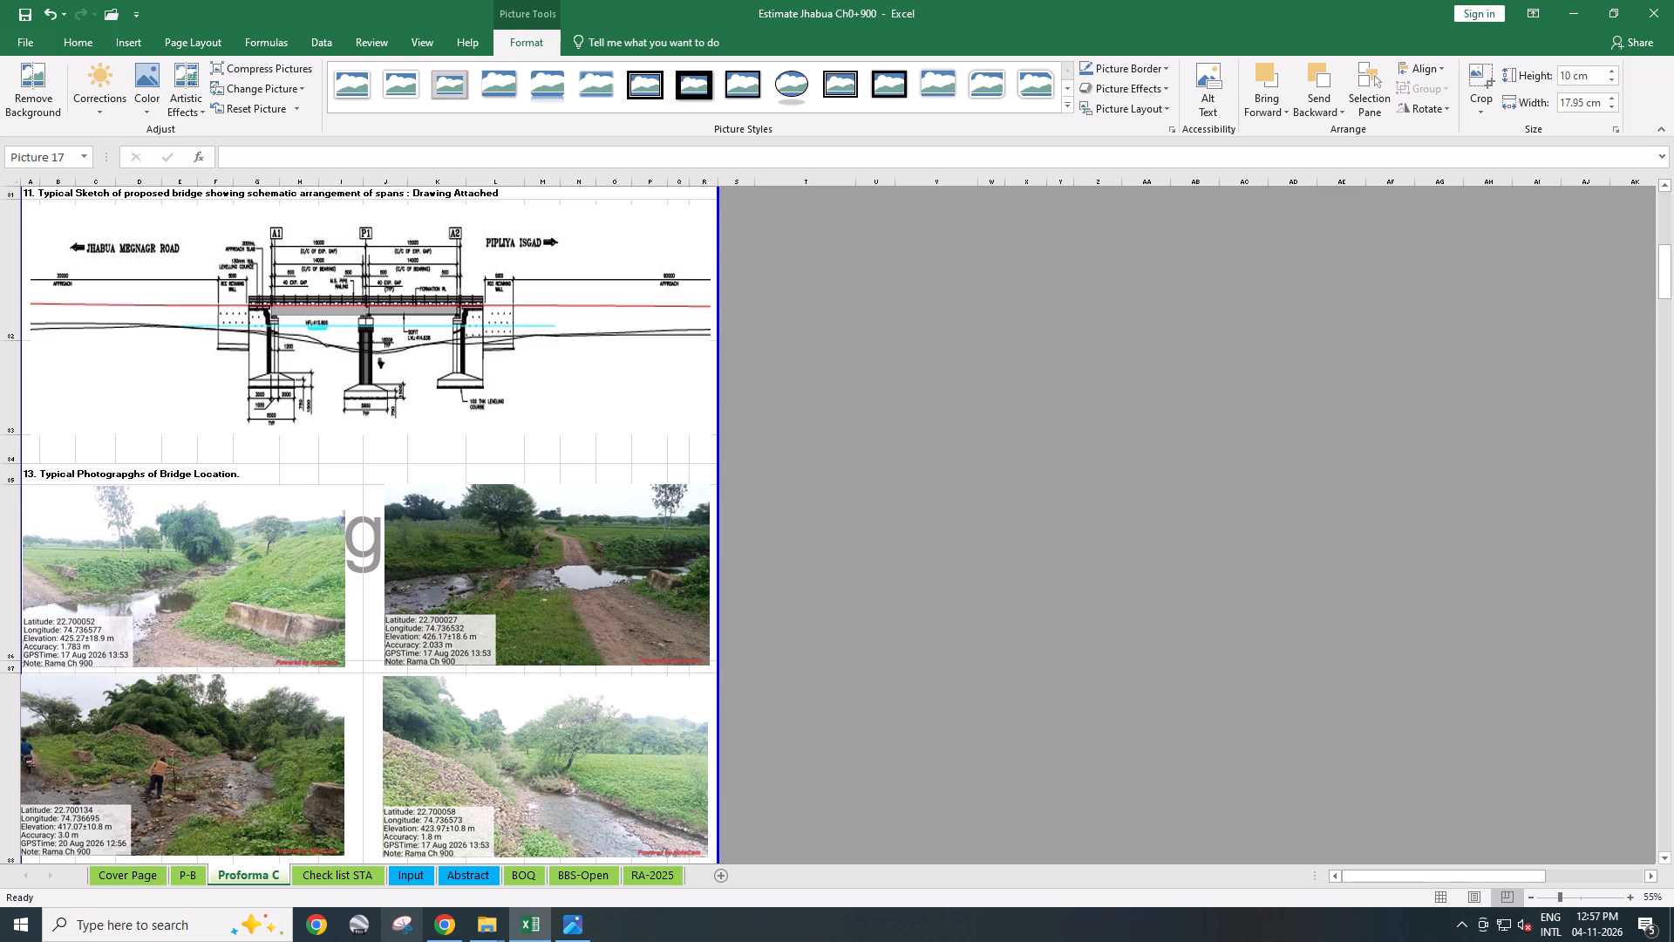
drag(182, 670, 188, 659)
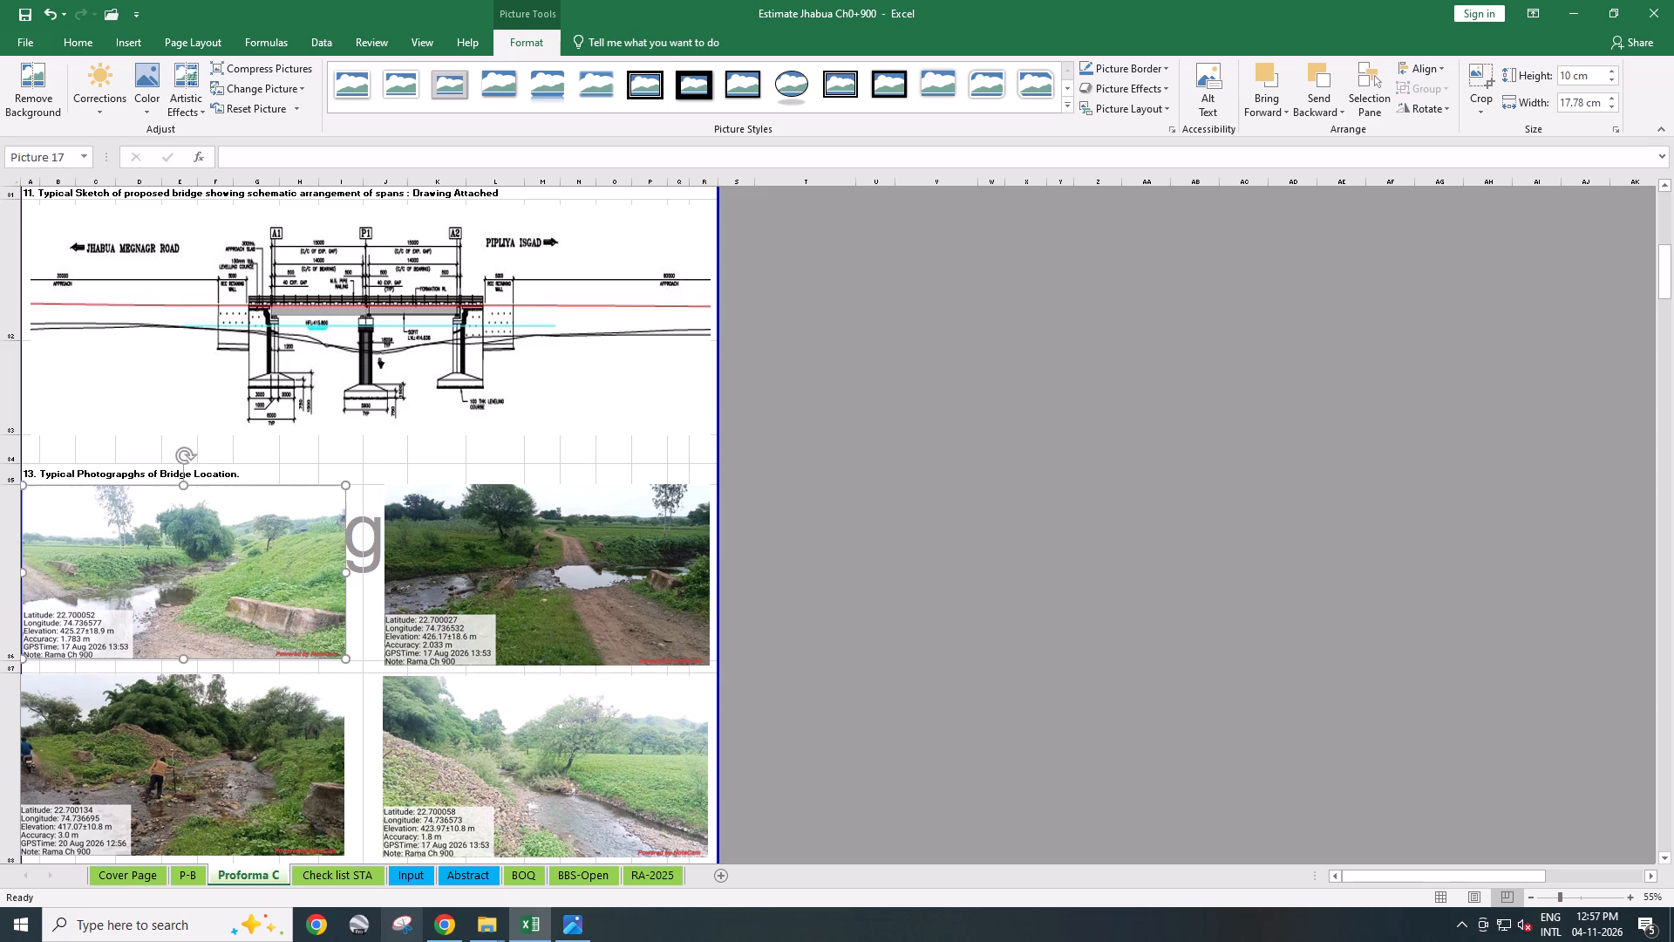
drag(350, 574, 363, 581)
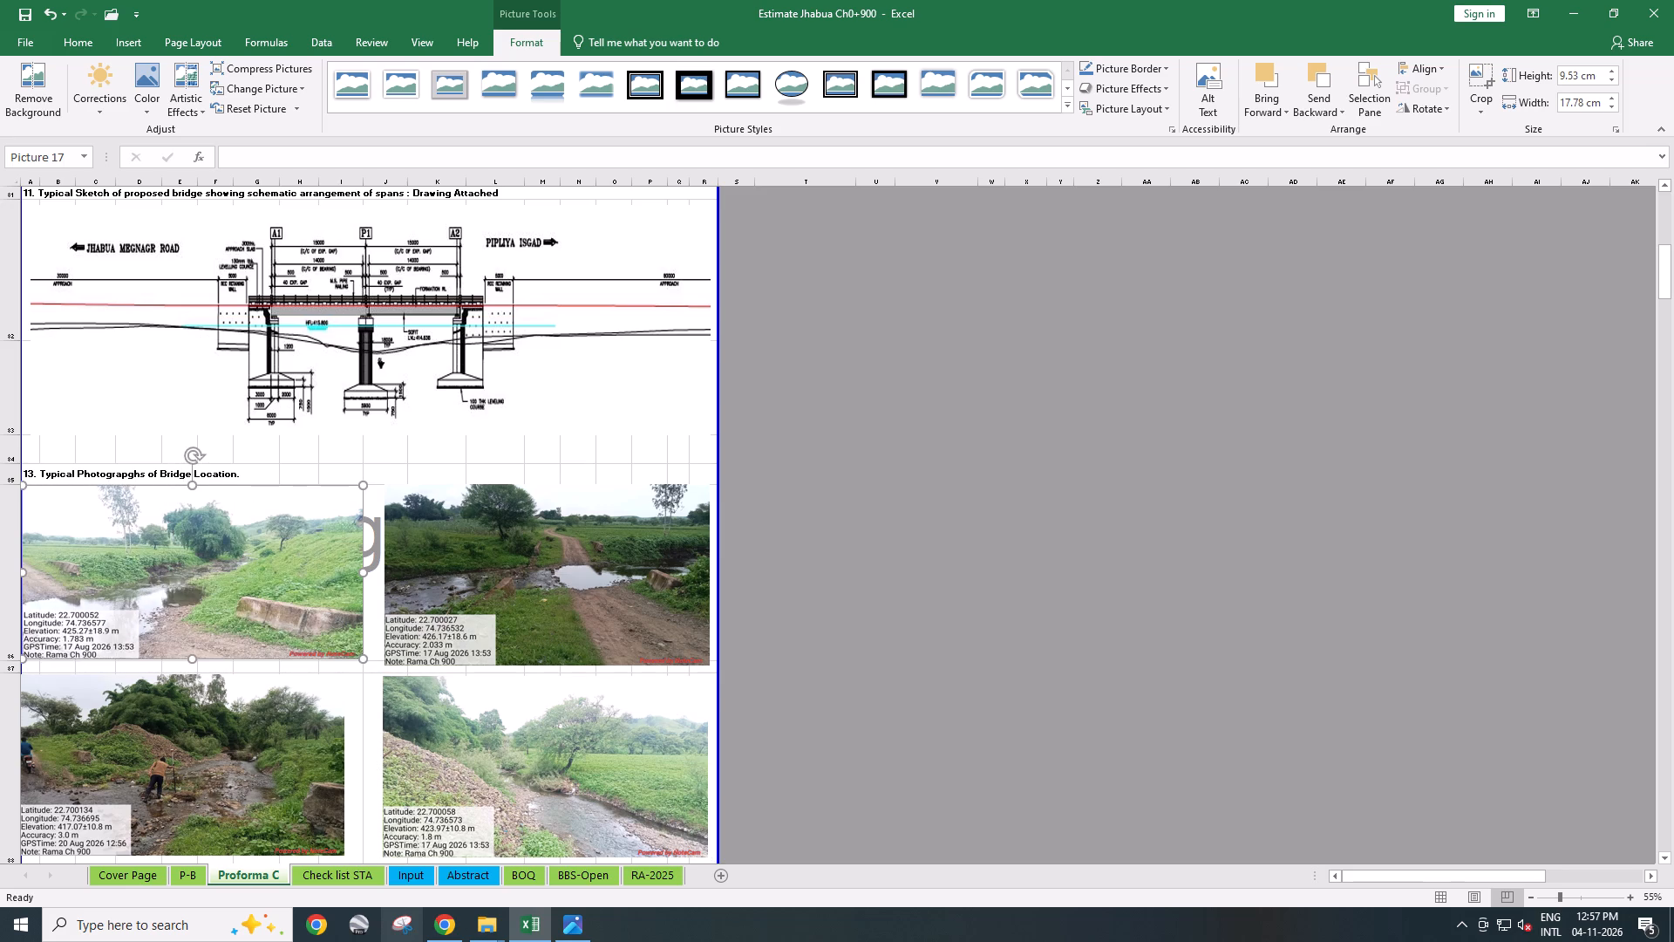
click(566, 610)
drag(704, 577, 718, 580)
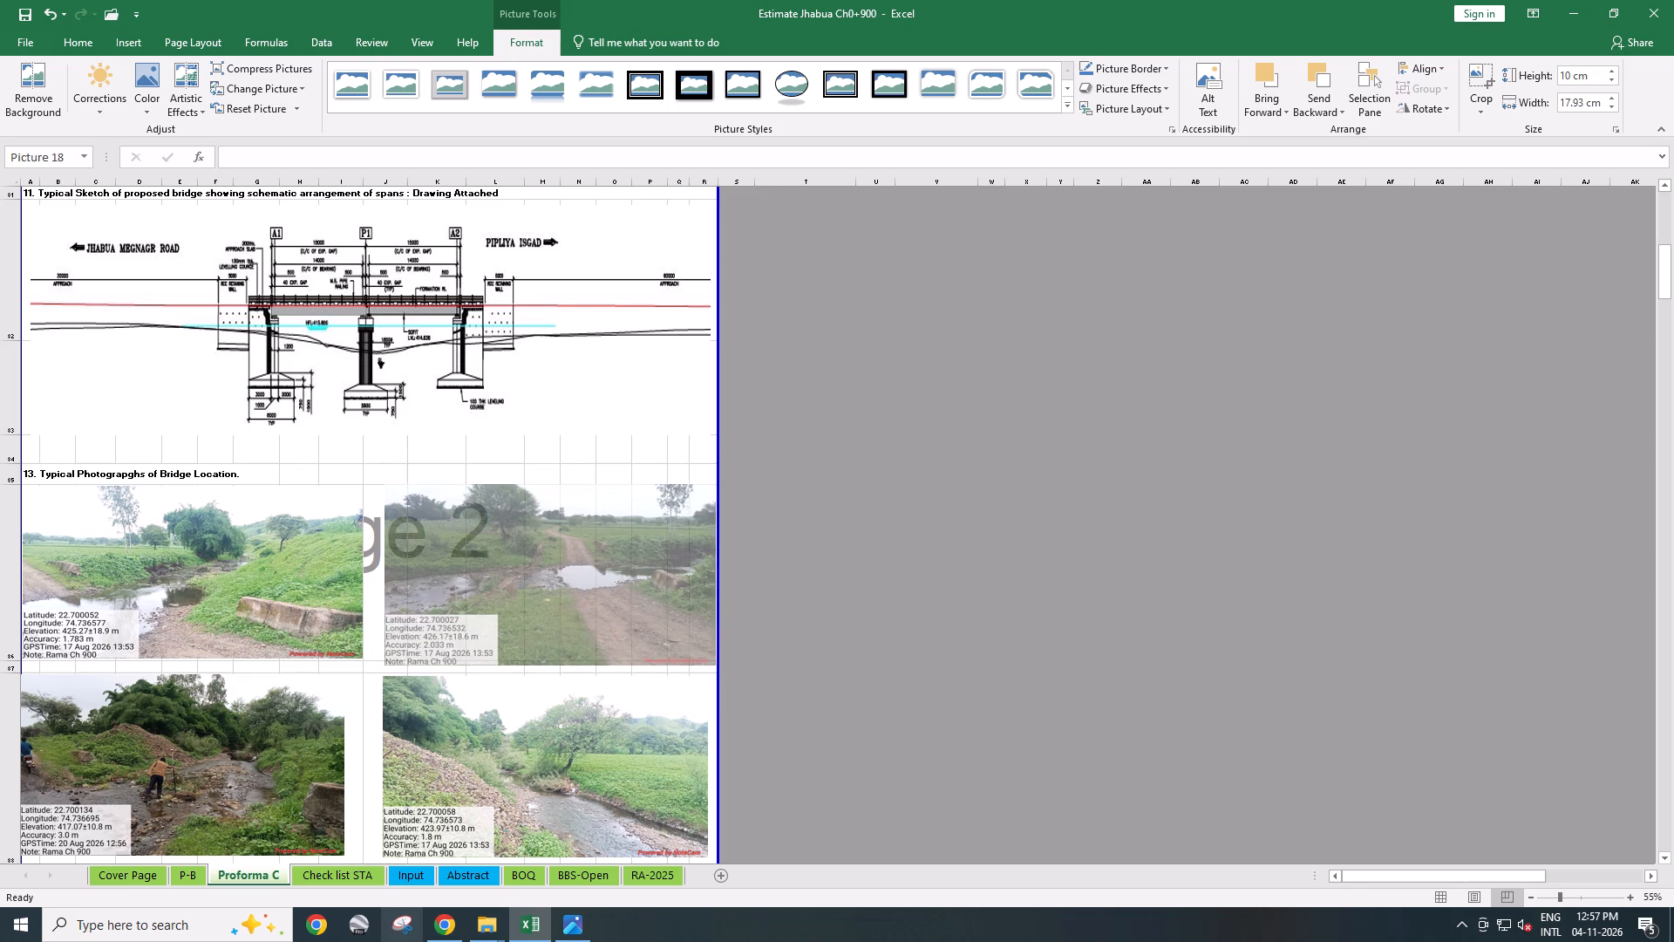
drag(718, 580, 719, 580)
click(549, 665)
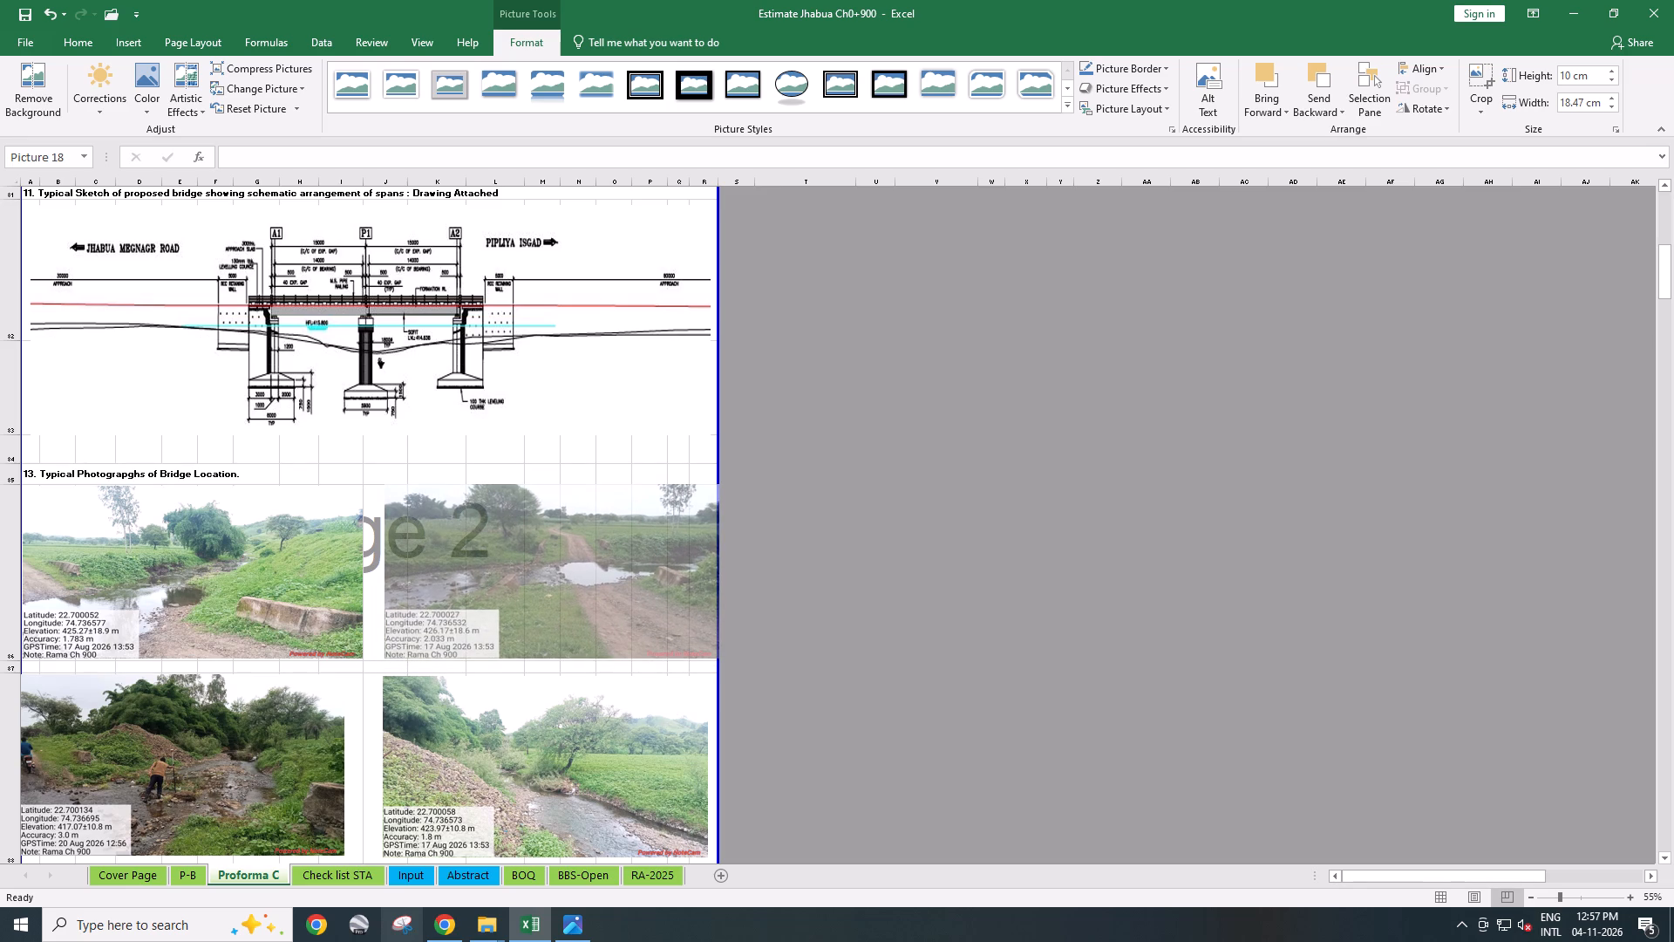
Enlarge the lower two photos to fill row 88, making the survey photo about 10.5 by 18.8 cm and the other about 18.4 cm wide.
scroll(551, 589, down, 3)
scroll(240, 526, up, 3)
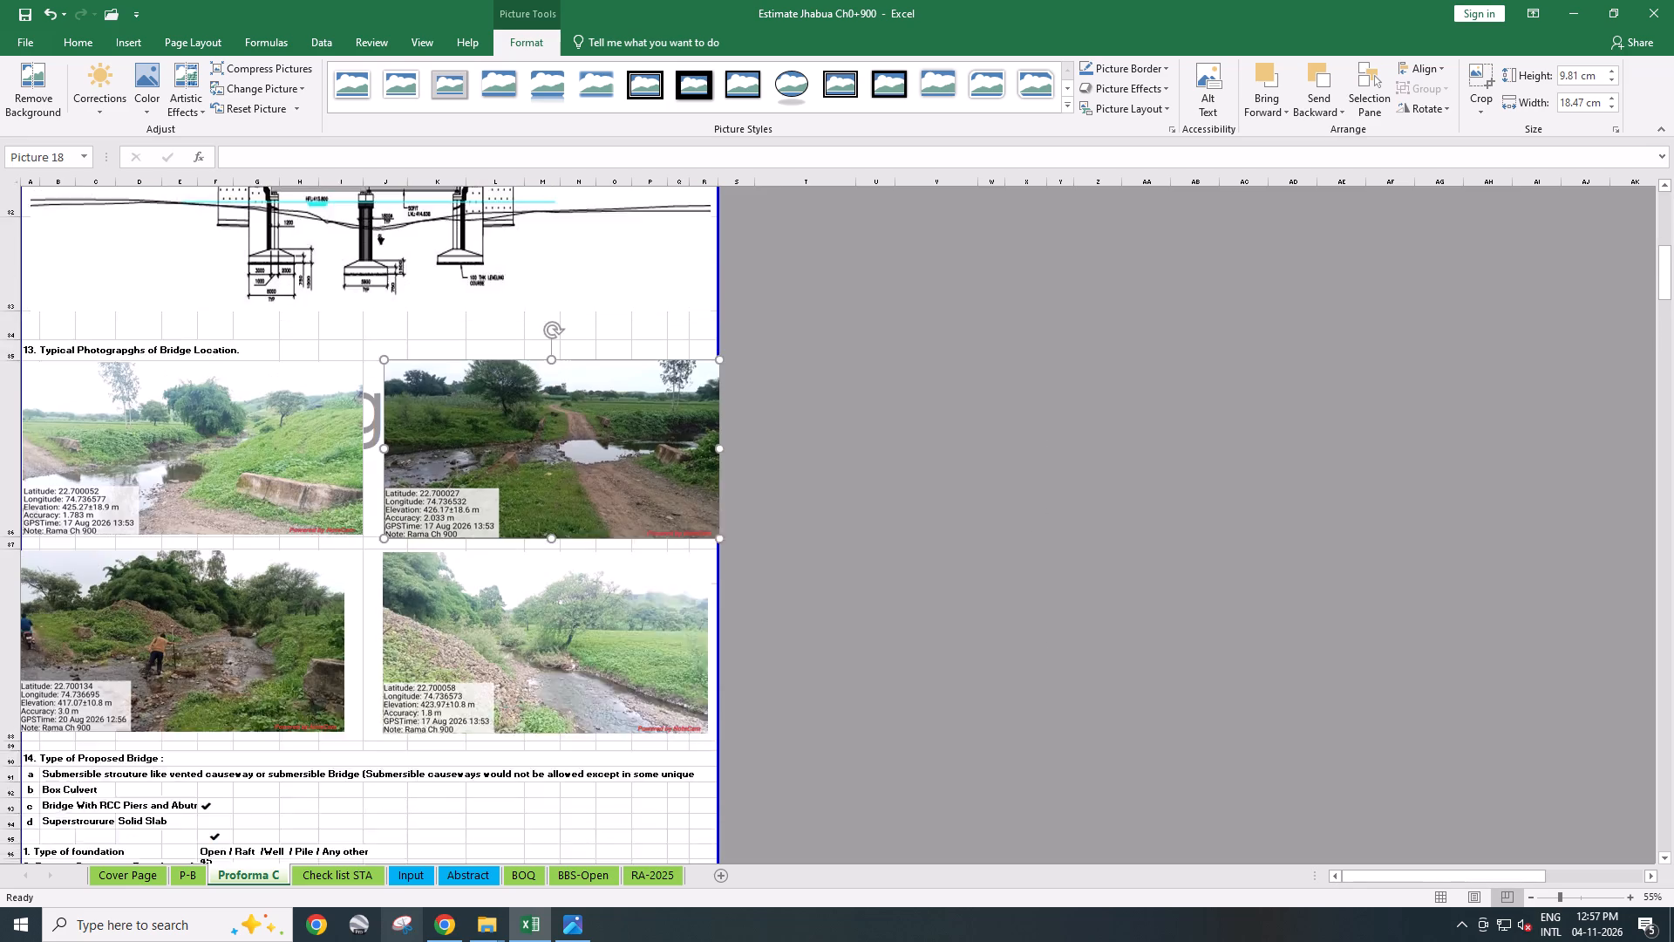
scroll(256, 557, down, 1)
click(236, 526)
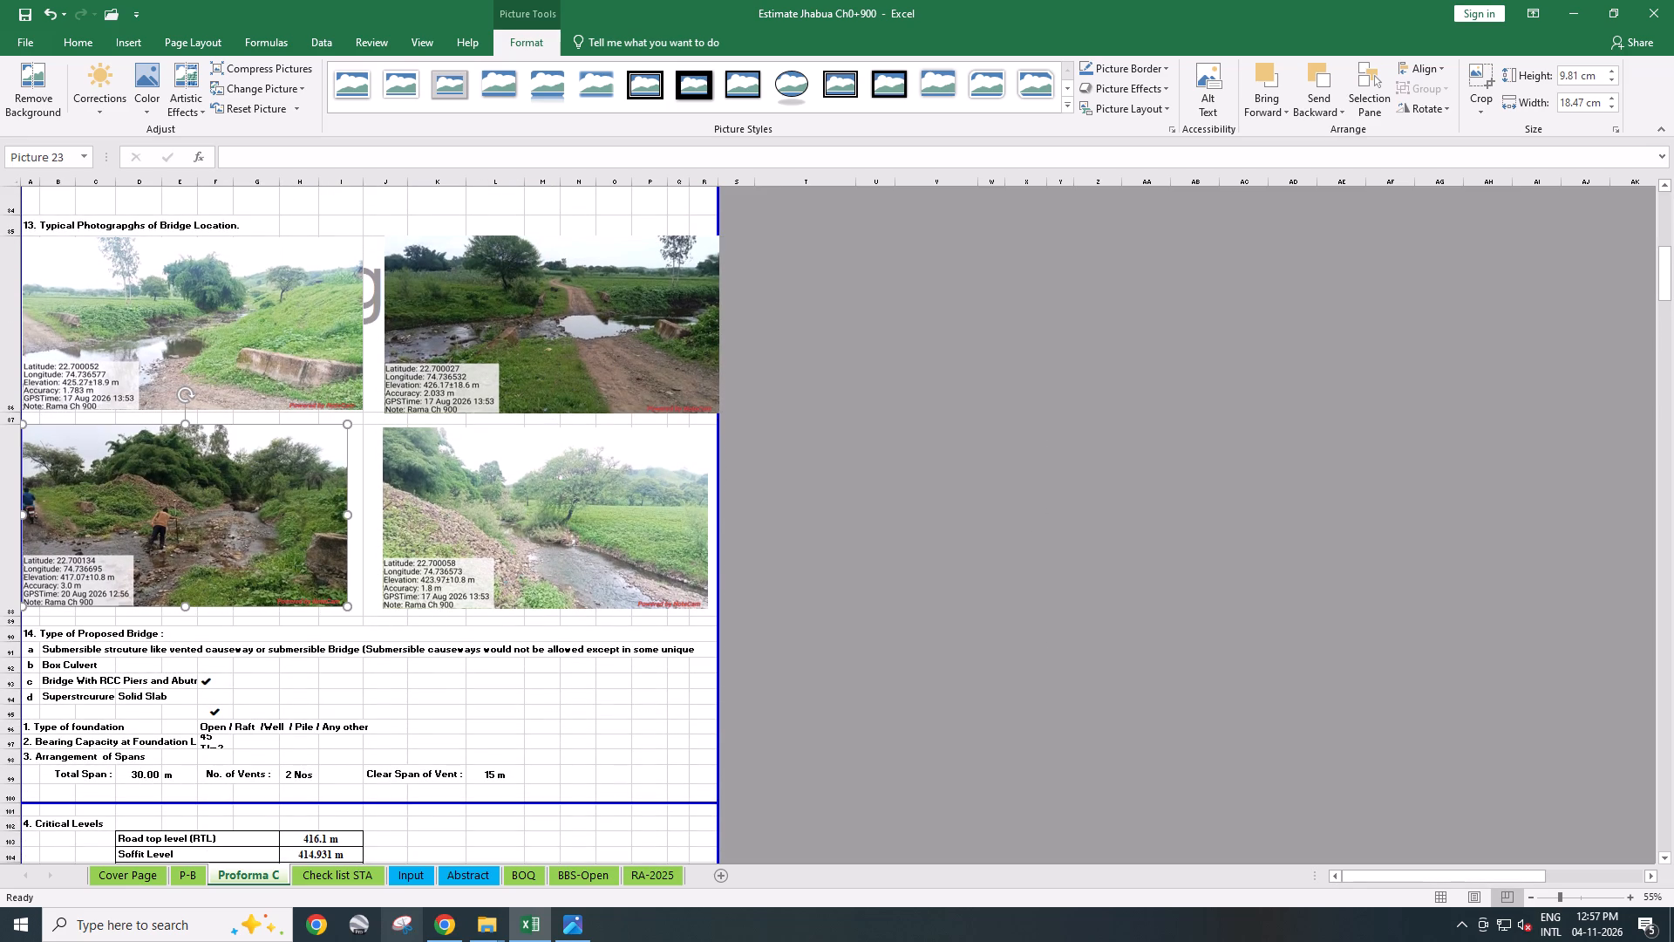
drag(349, 516, 363, 522)
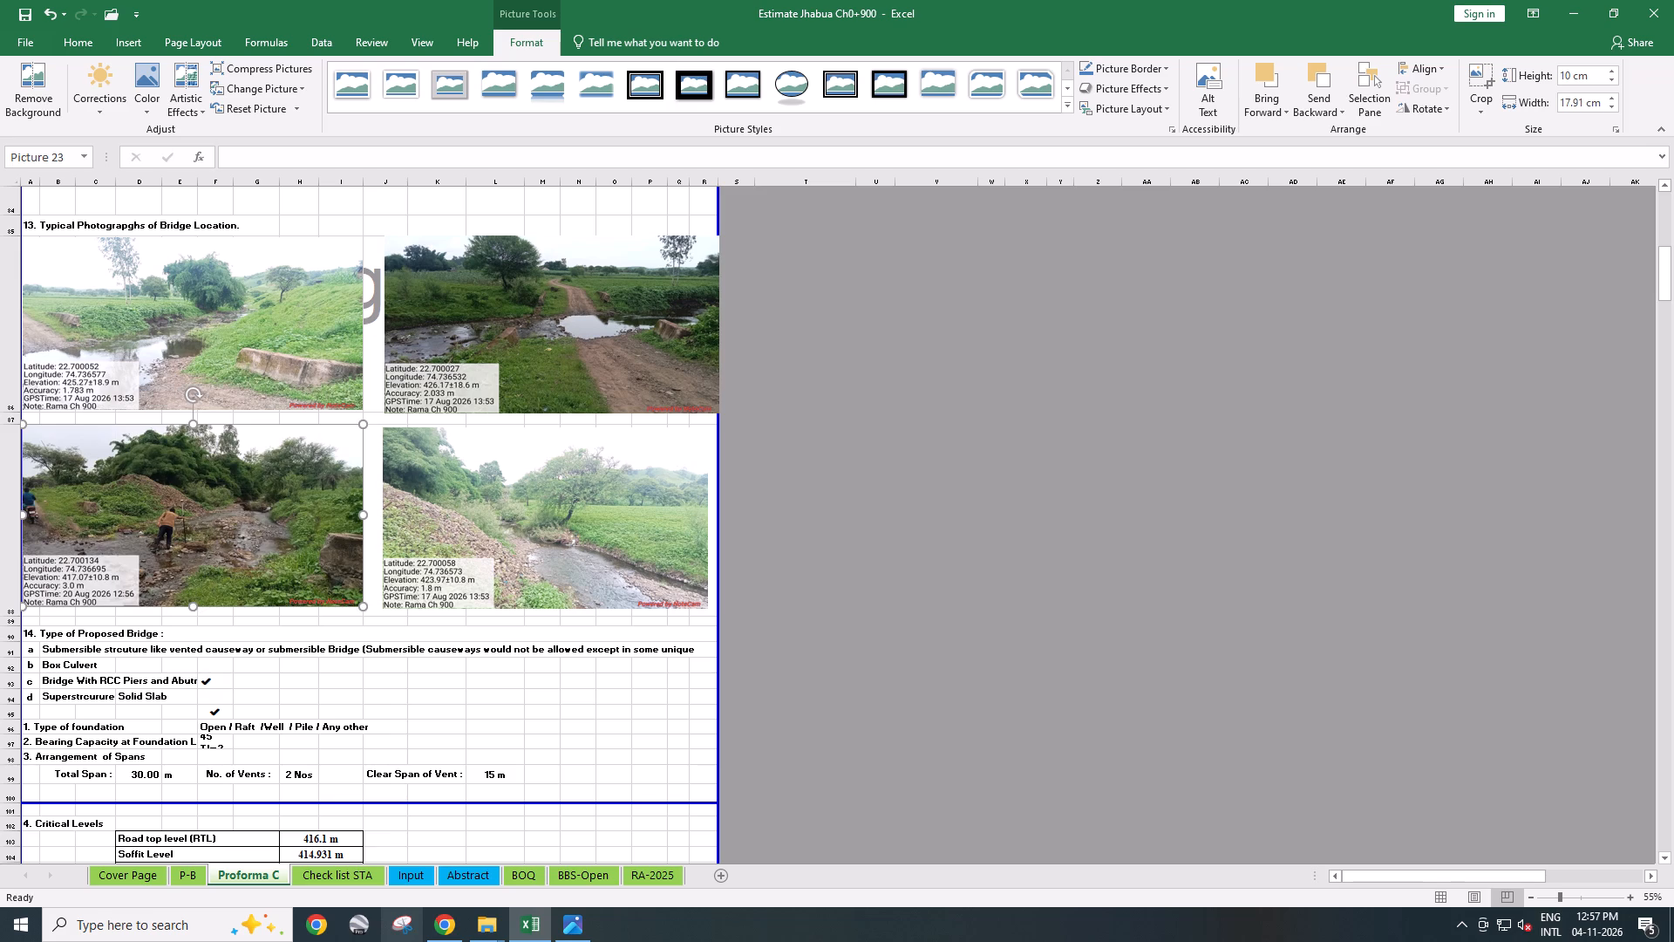
drag(191, 605, 193, 615)
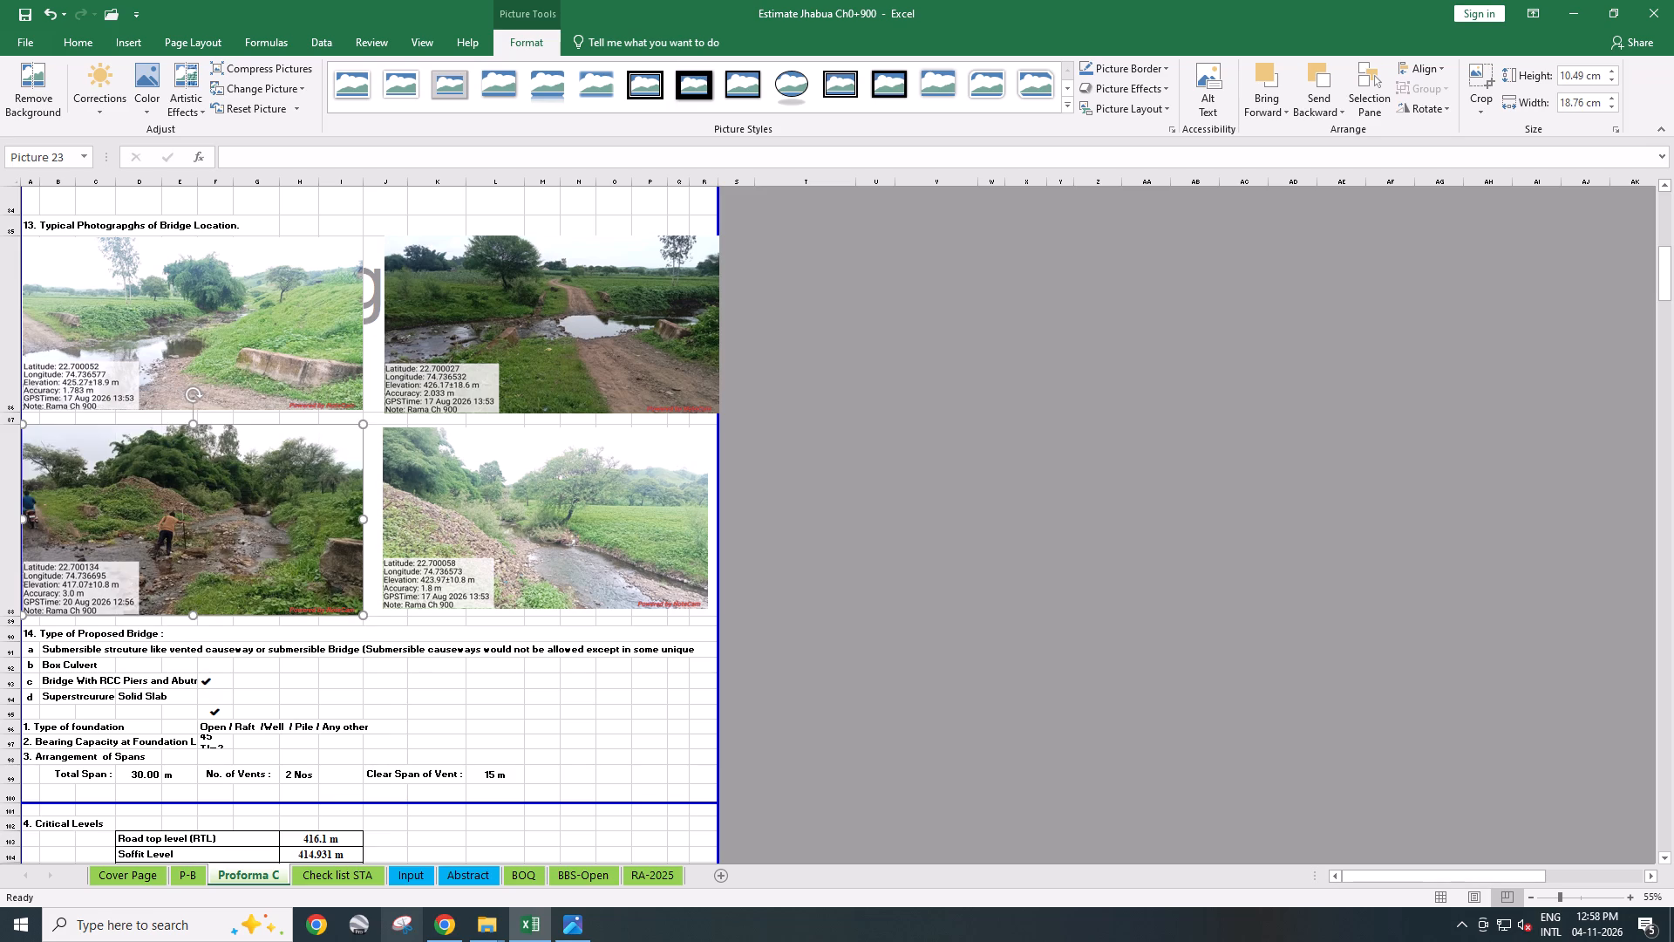
click(511, 511)
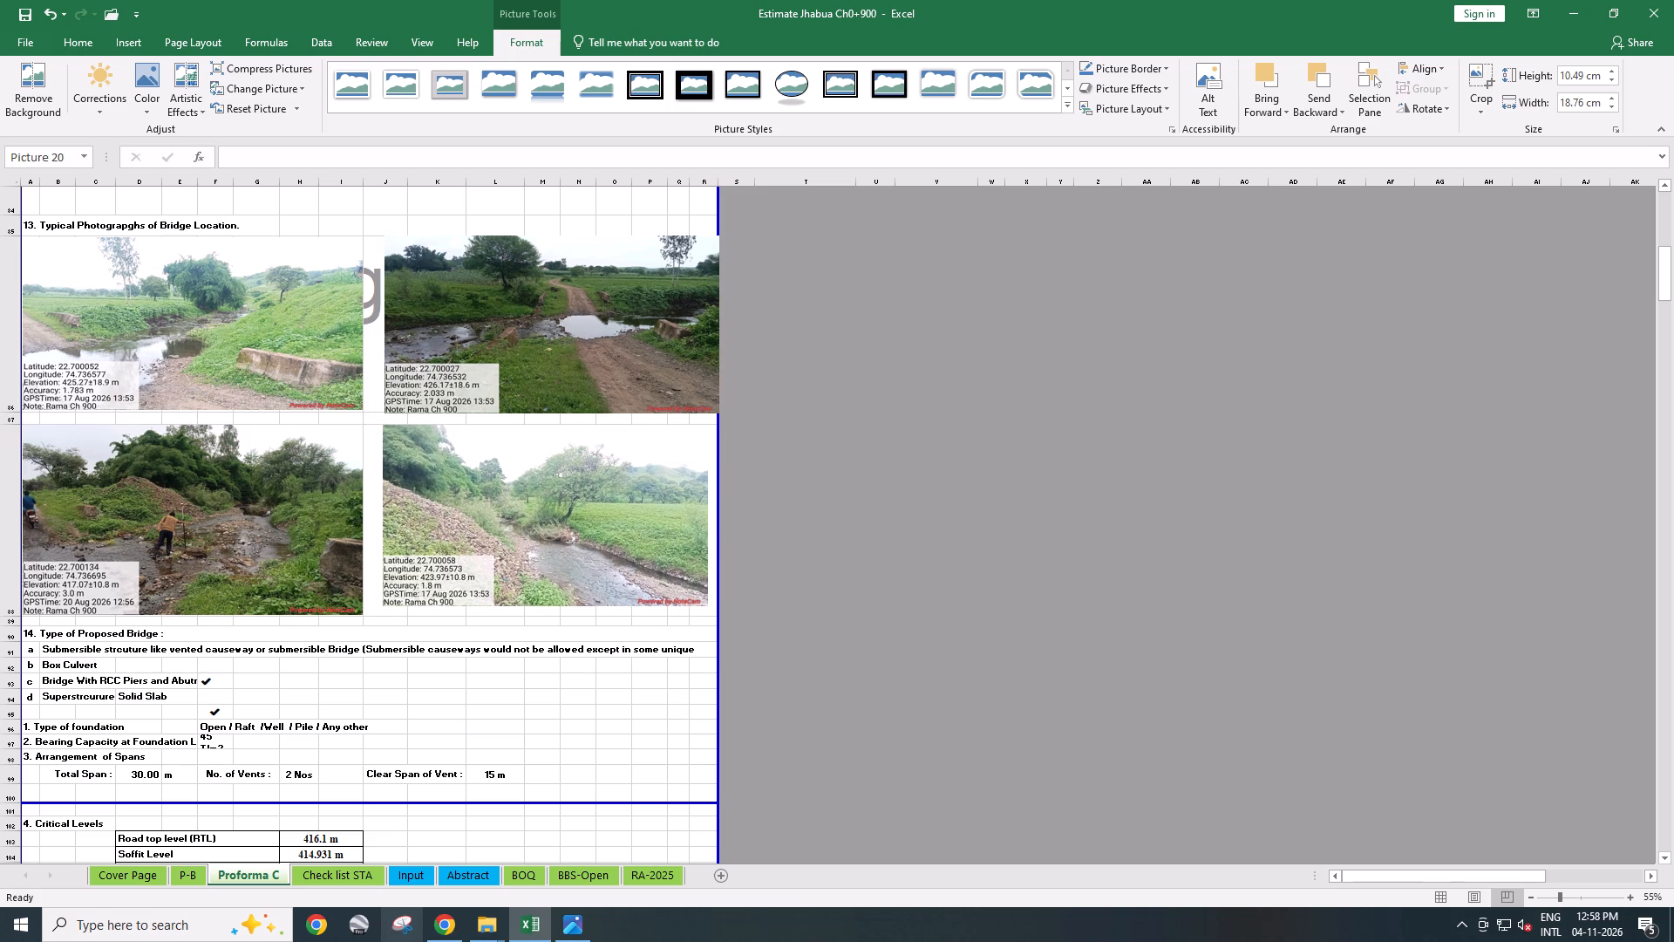
click(709, 515)
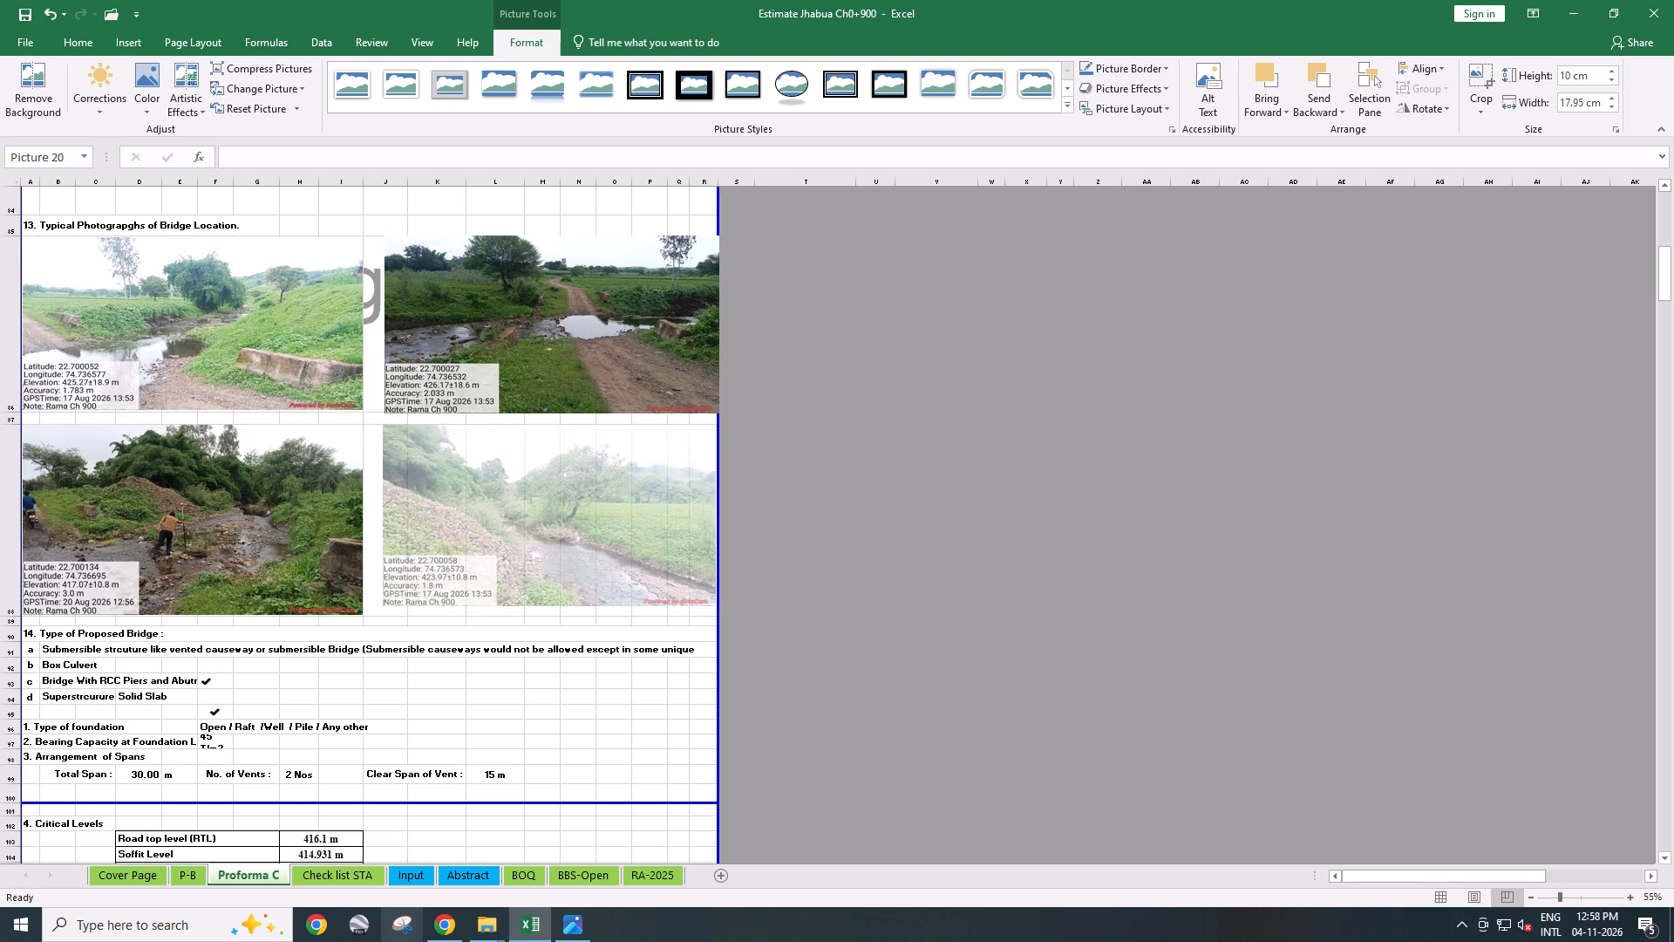
click(547, 609)
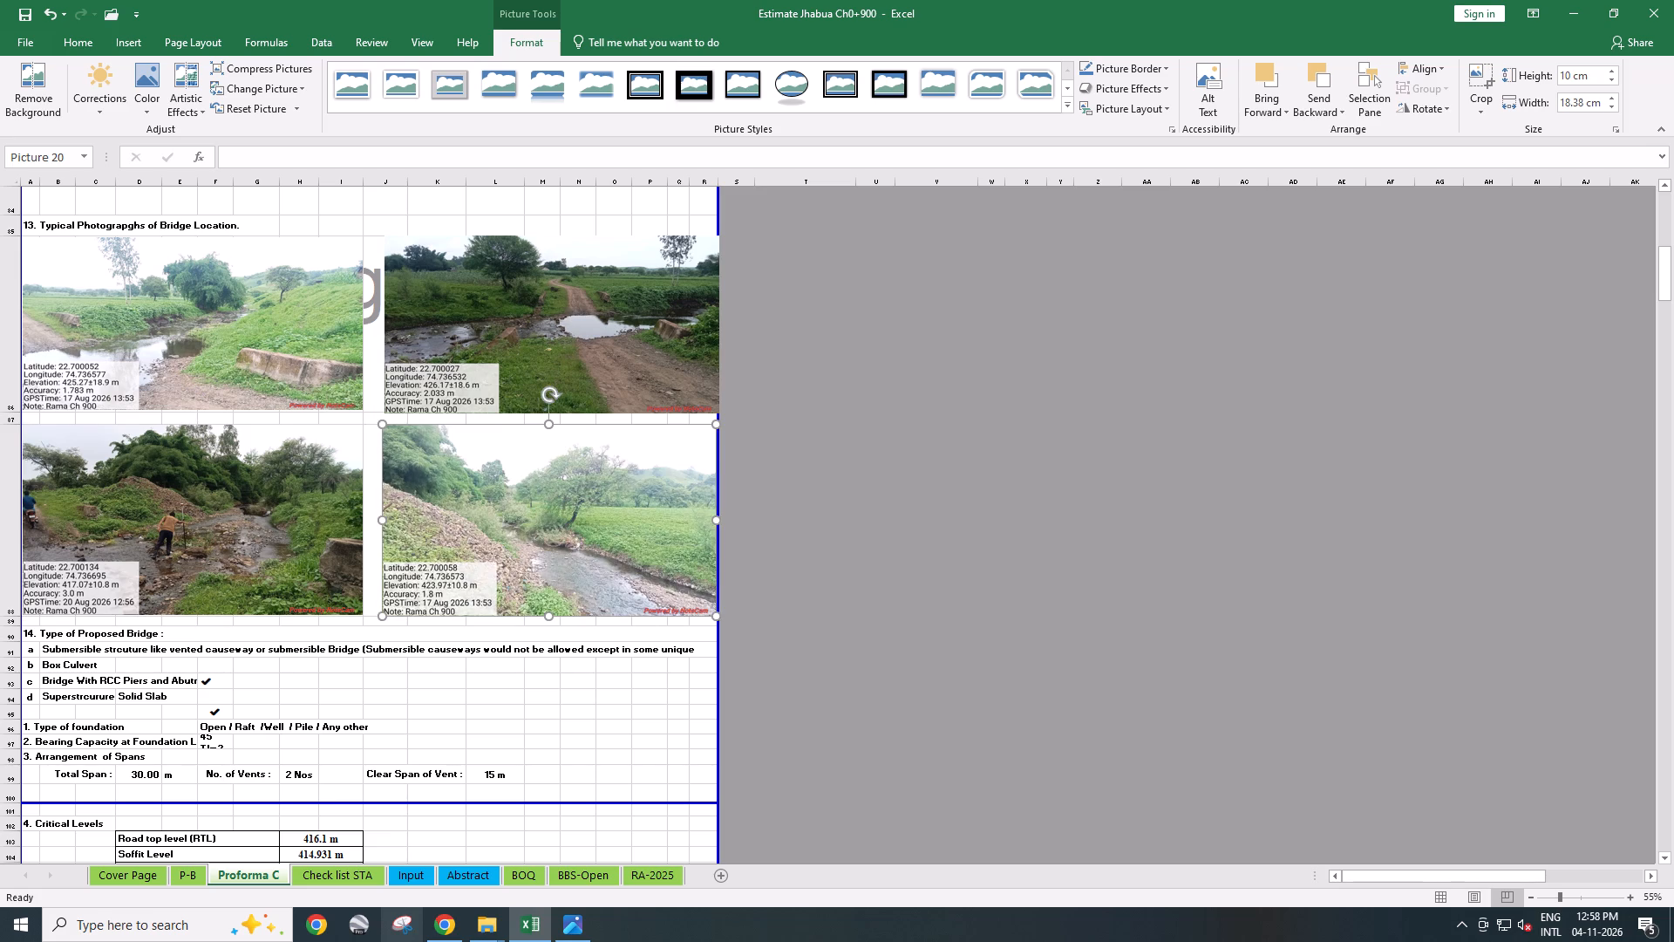
click(437, 686)
scroll(442, 678, up, 3)
scroll(439, 658, down, 2)
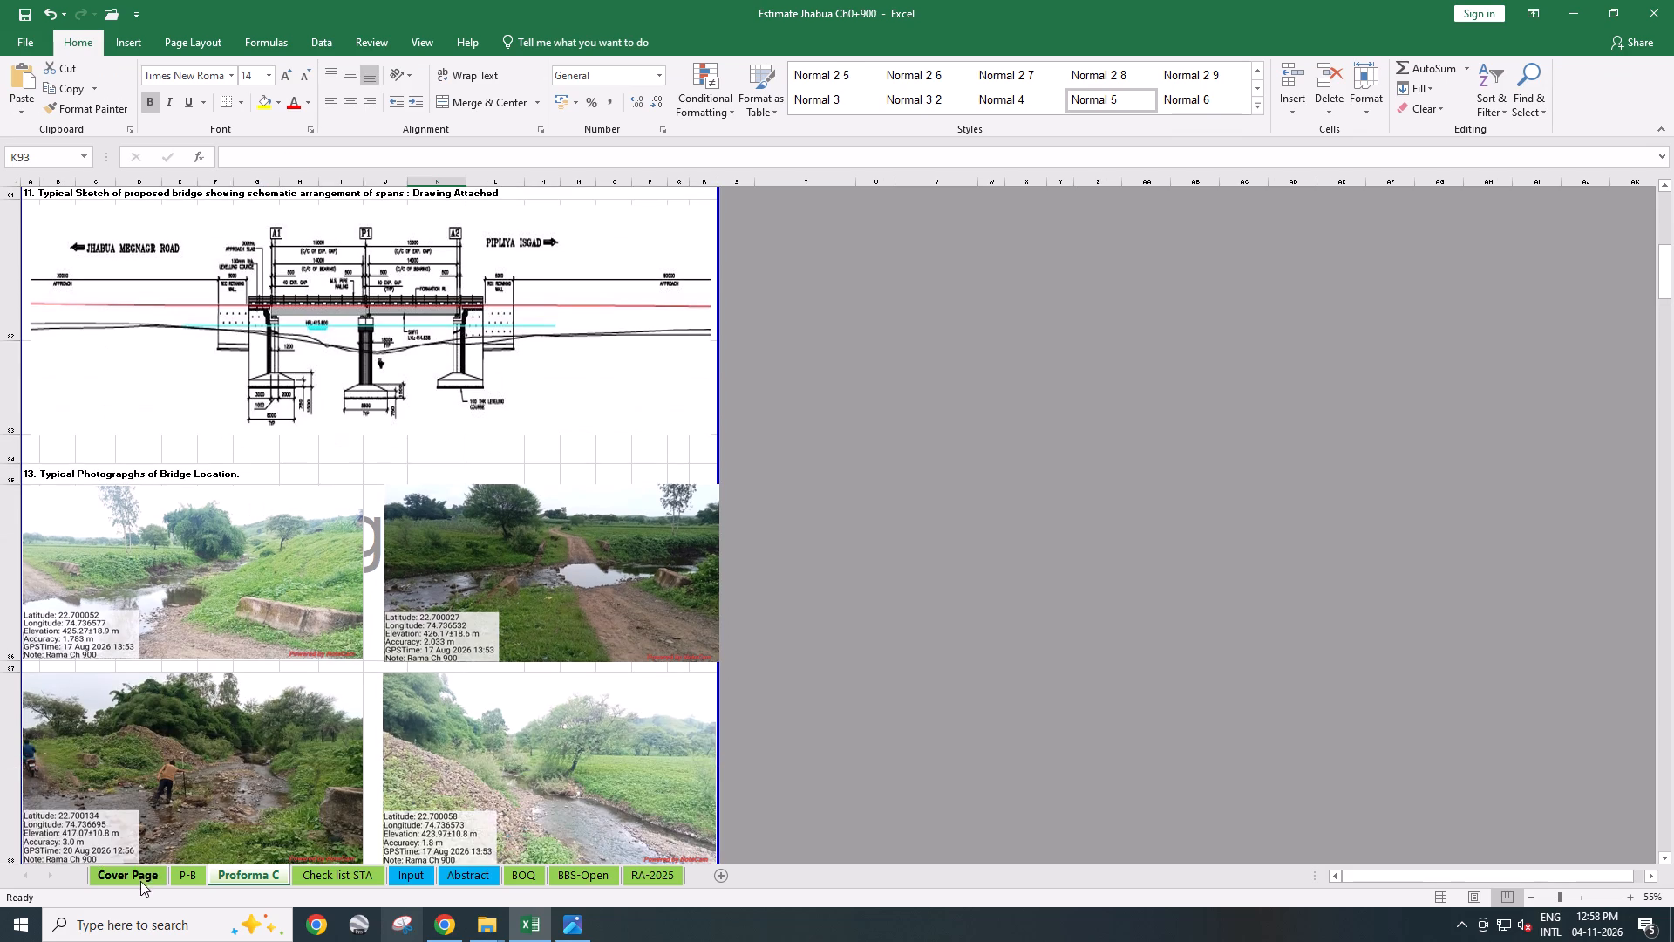
Export the Cover Page, P-B, Proforma C, Check list STA, BOQ and BBS-Open sheets as PDF Estimate Jhabua Ch0+900, and close the opened PDF.
click(140, 881)
ctrl+click(178, 881)
ctrl+click(243, 880)
ctrl+click(331, 876)
ctrl+click(527, 884)
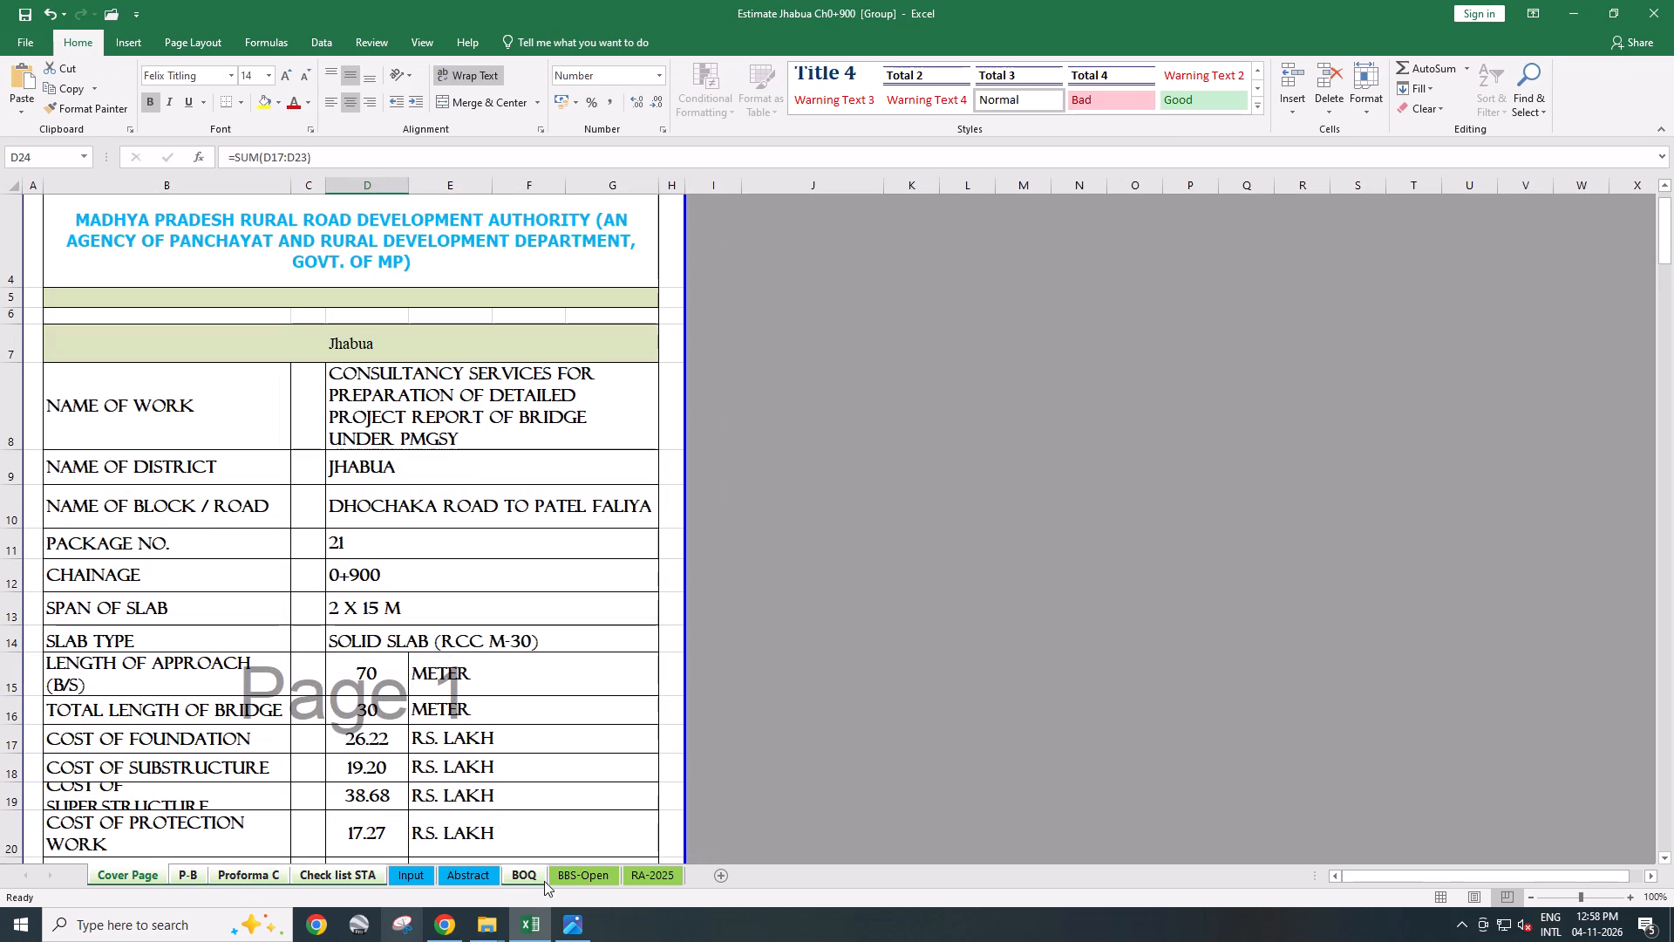
ctrl+click(574, 877)
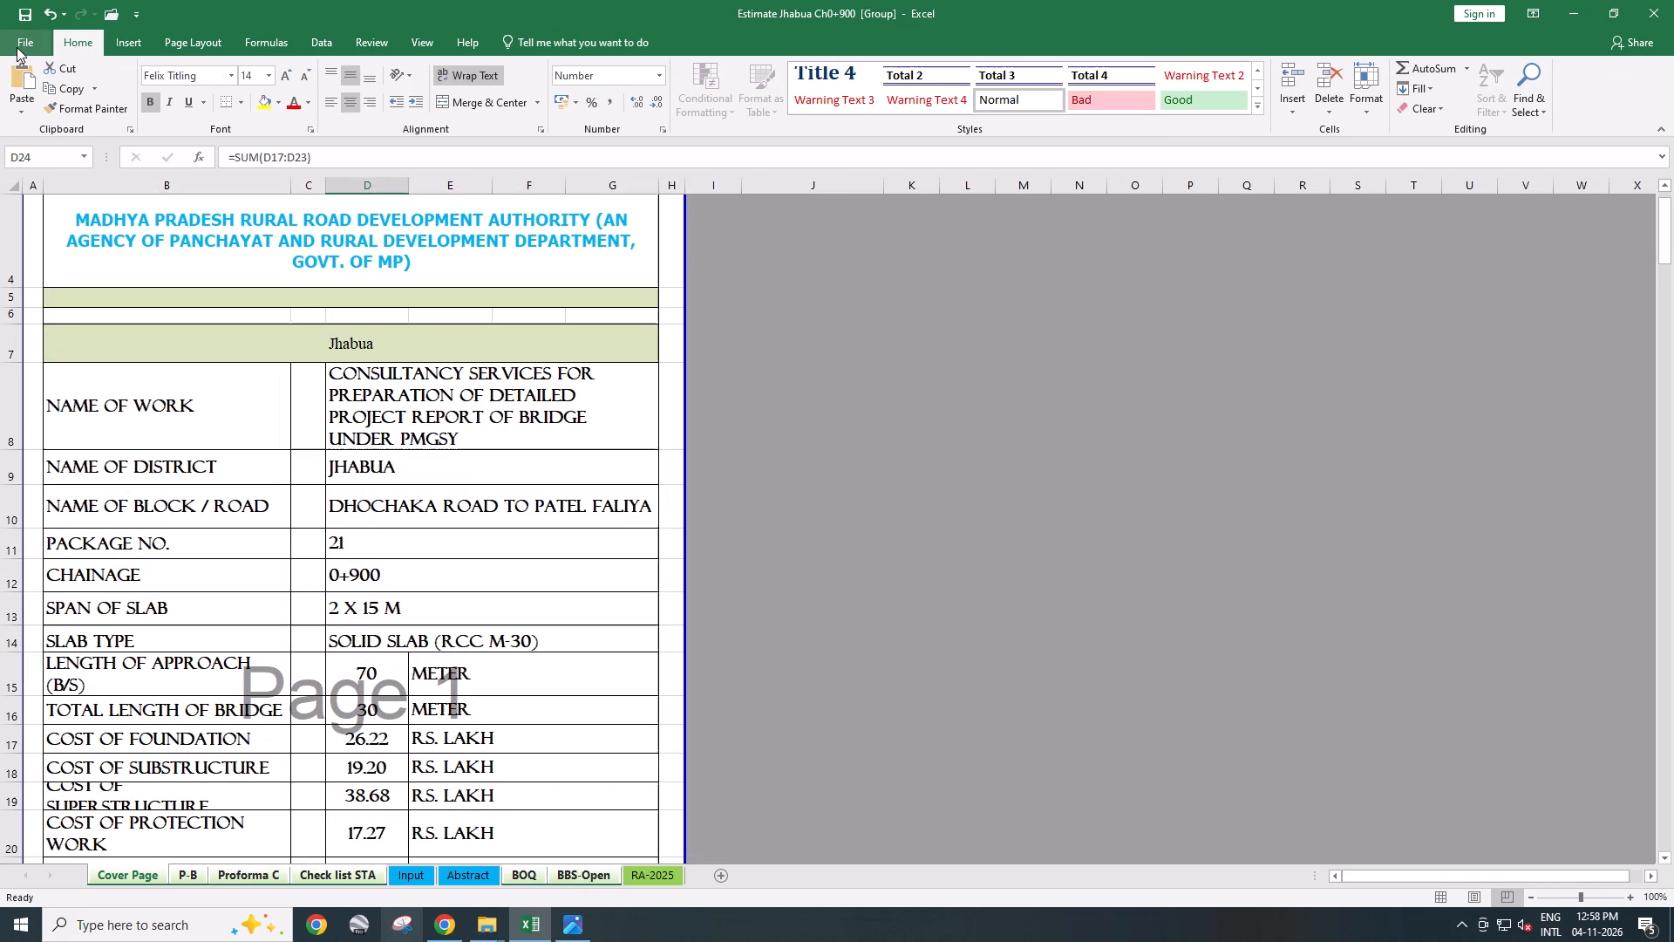
click(17, 47)
click(49, 201)
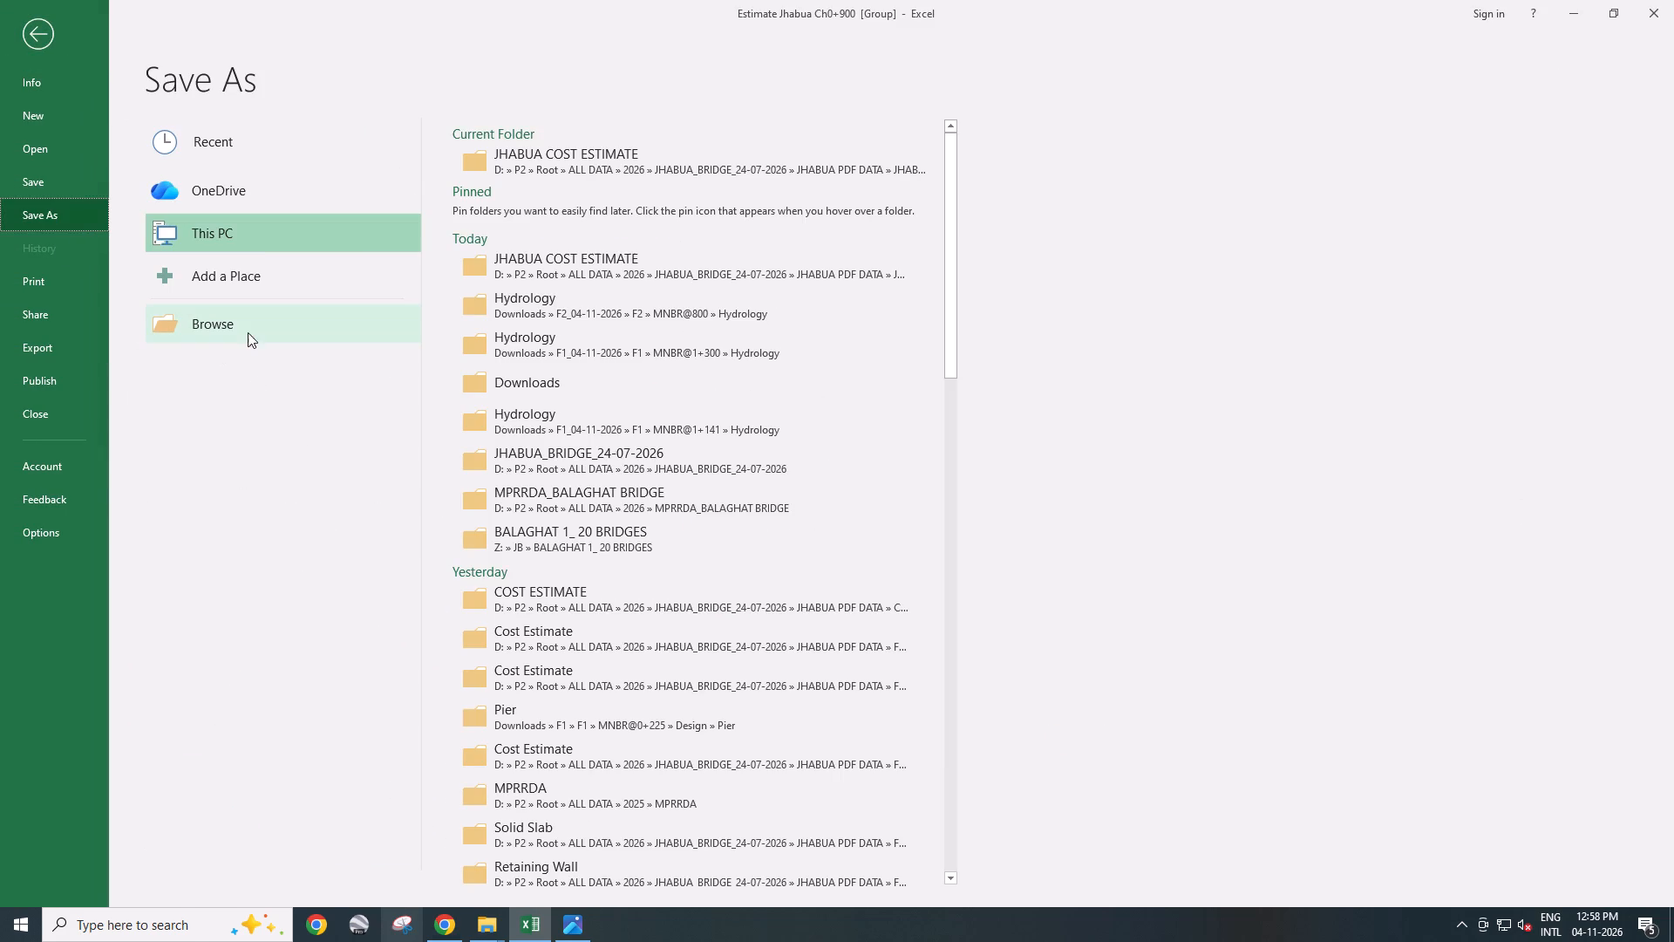
click(246, 322)
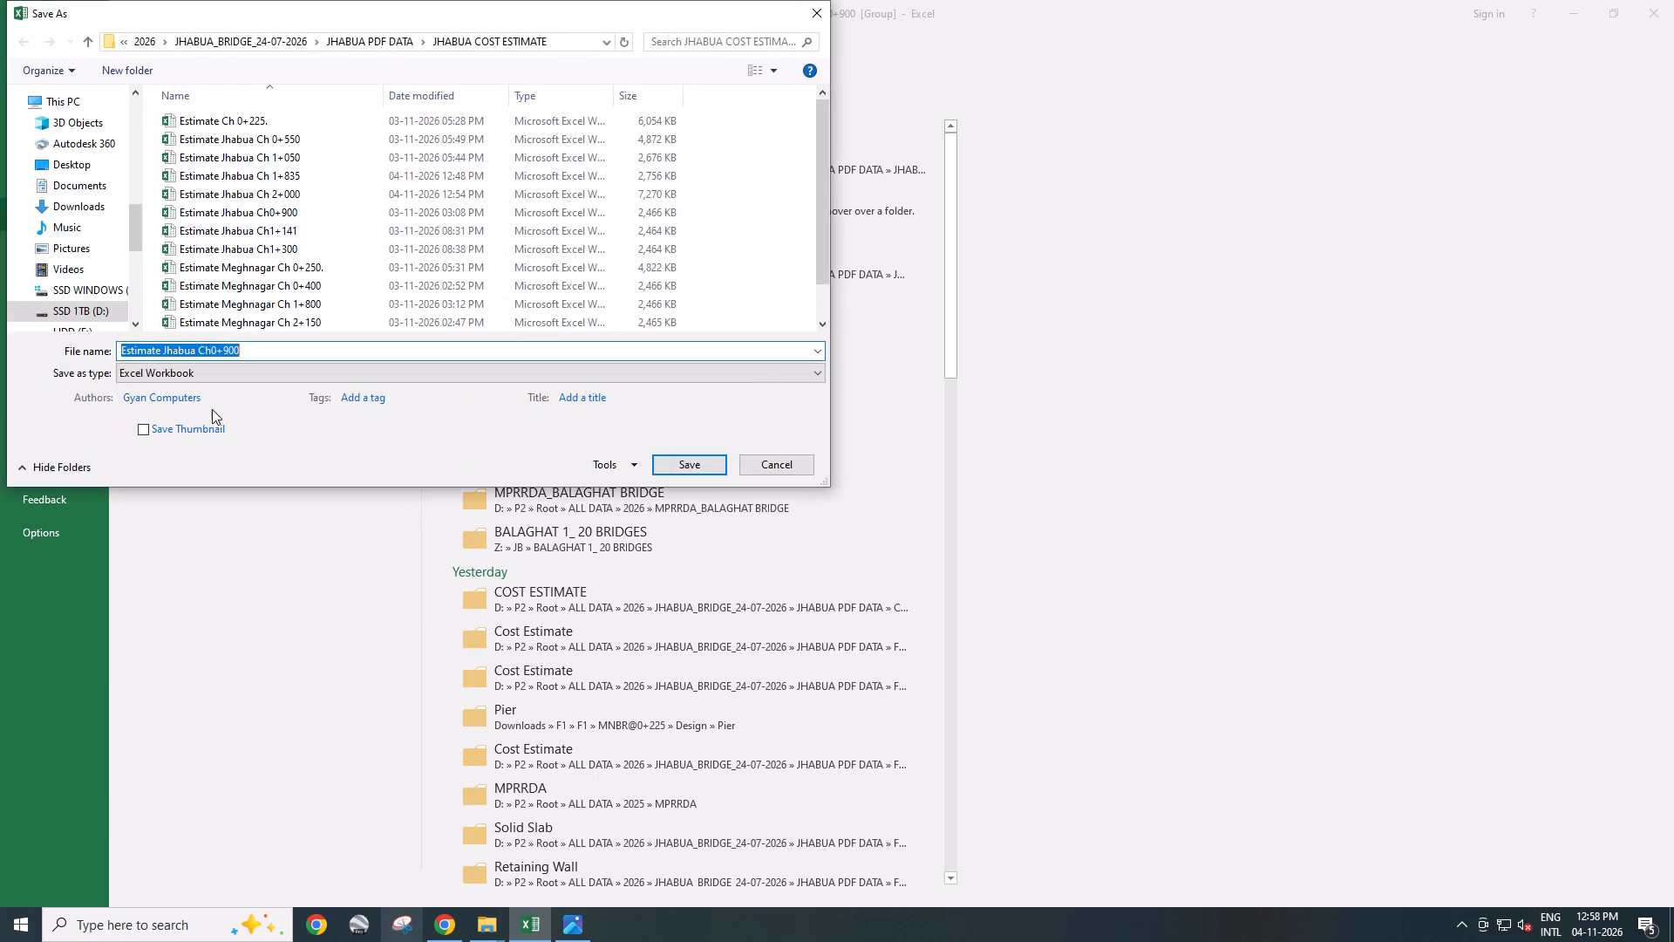
click(192, 375)
click(137, 716)
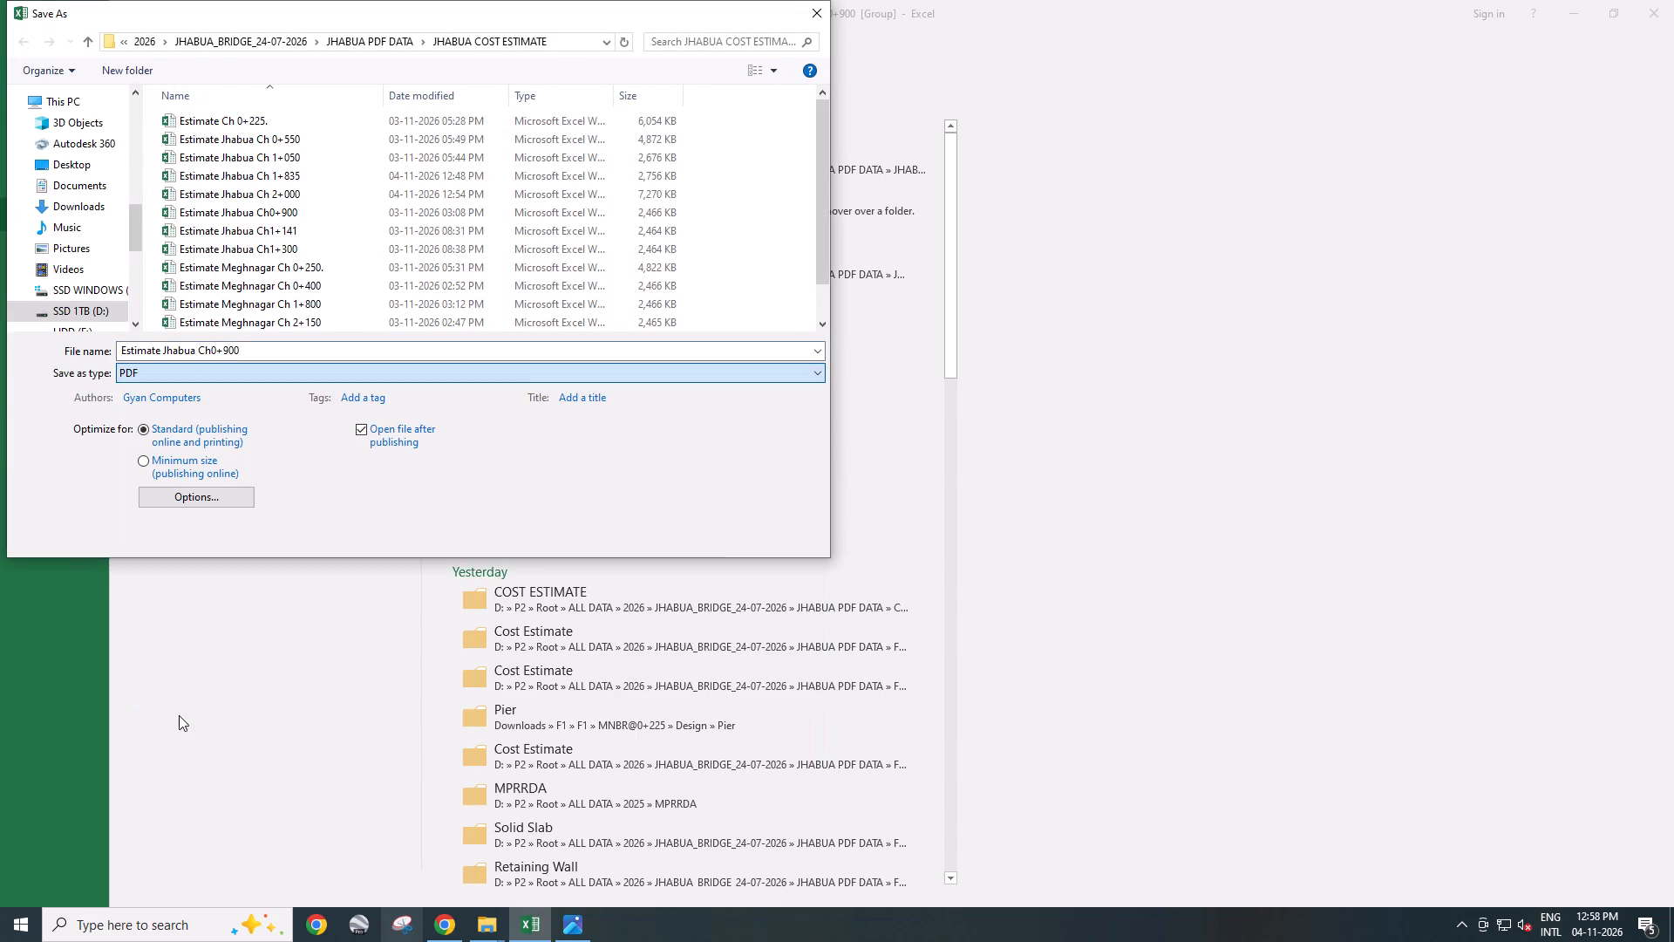
click(708, 532)
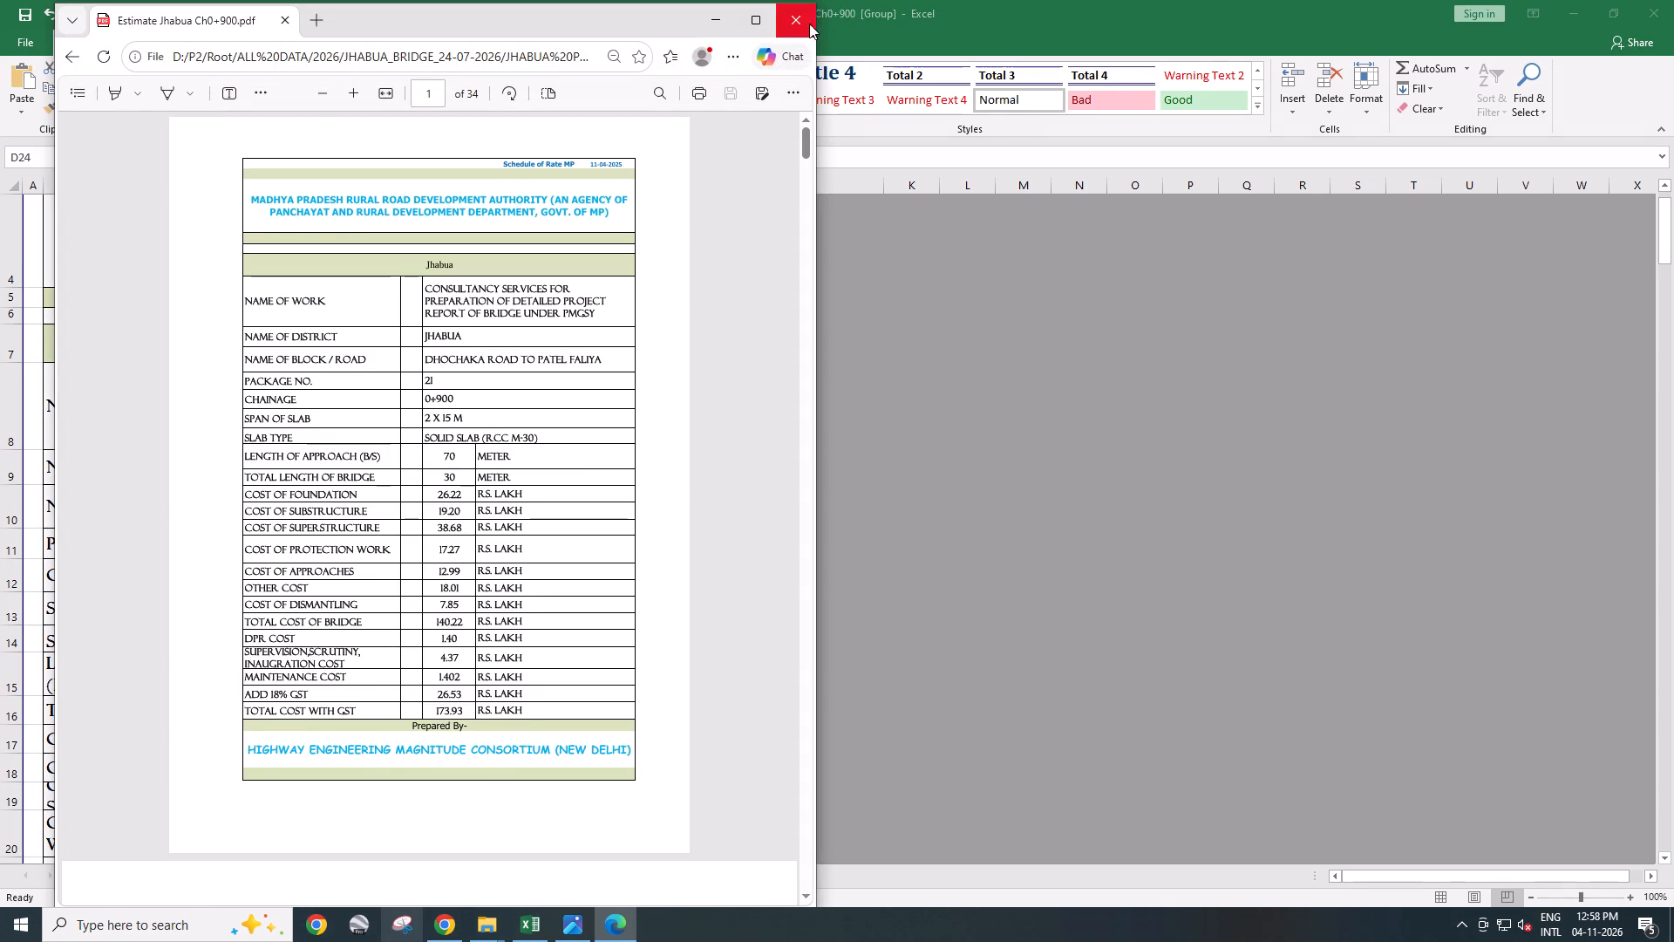
click(809, 24)
Close the Estimate Jhabua Ch0+900 workbook, saving its changes.
click(1661, 10)
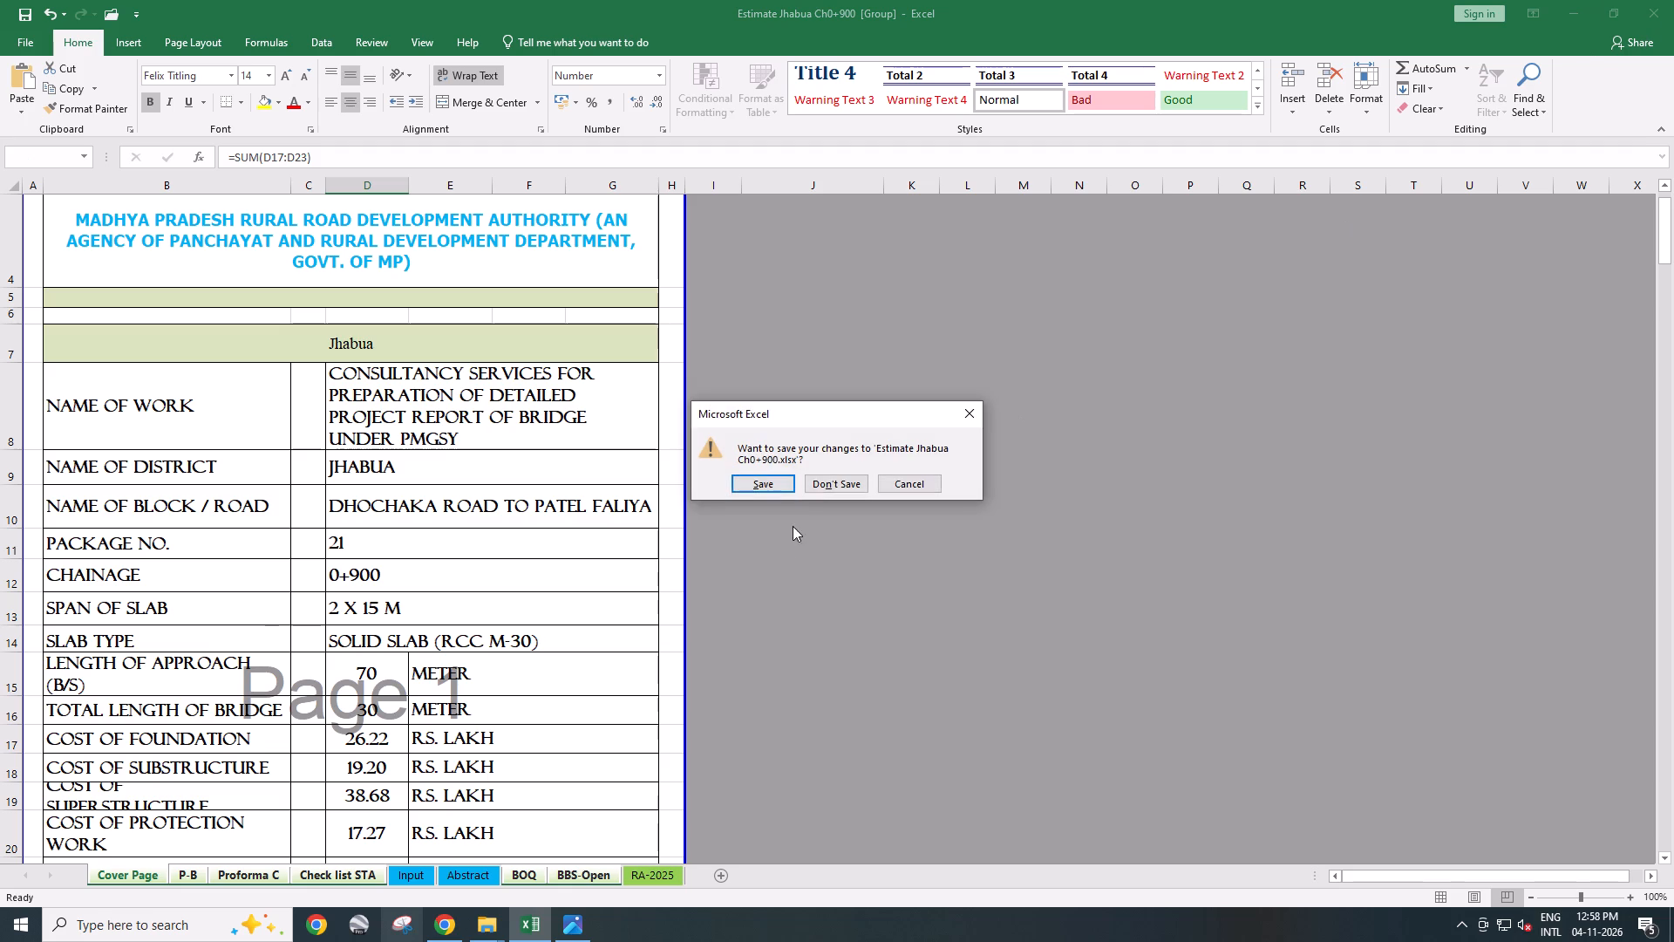
click(762, 487)
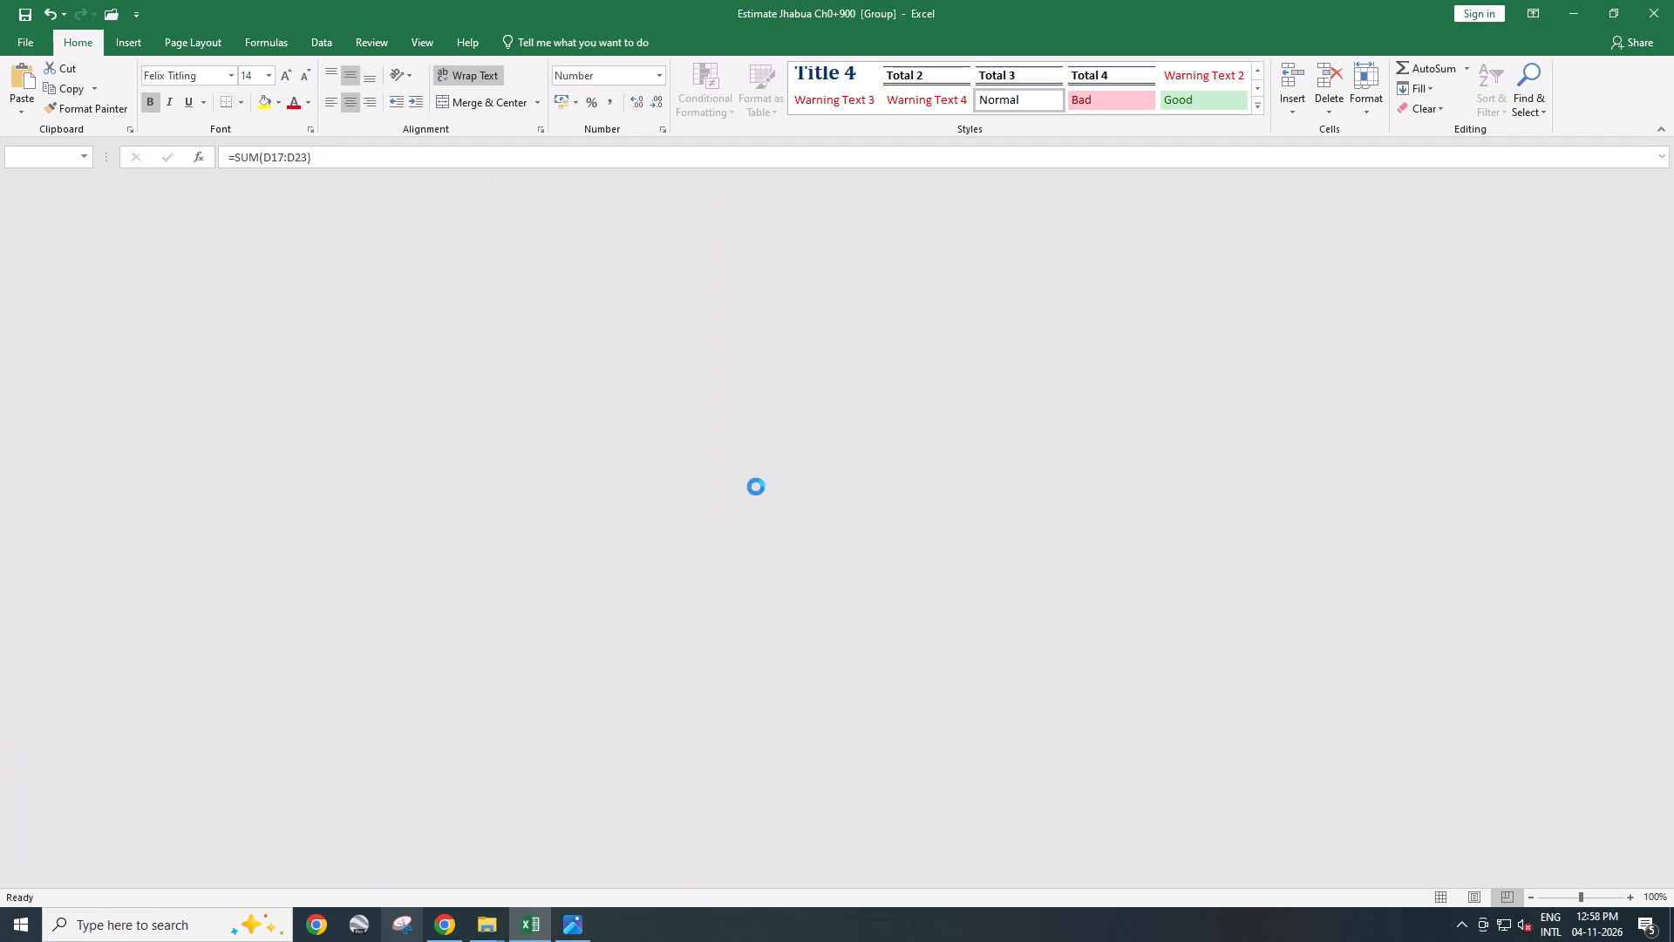
Close the photo viewer and open the 1+141_Umari Road To Bhamriya Faliya Topo Photos folder under JHABUA 24 BRIDGES.
click(1402, 201)
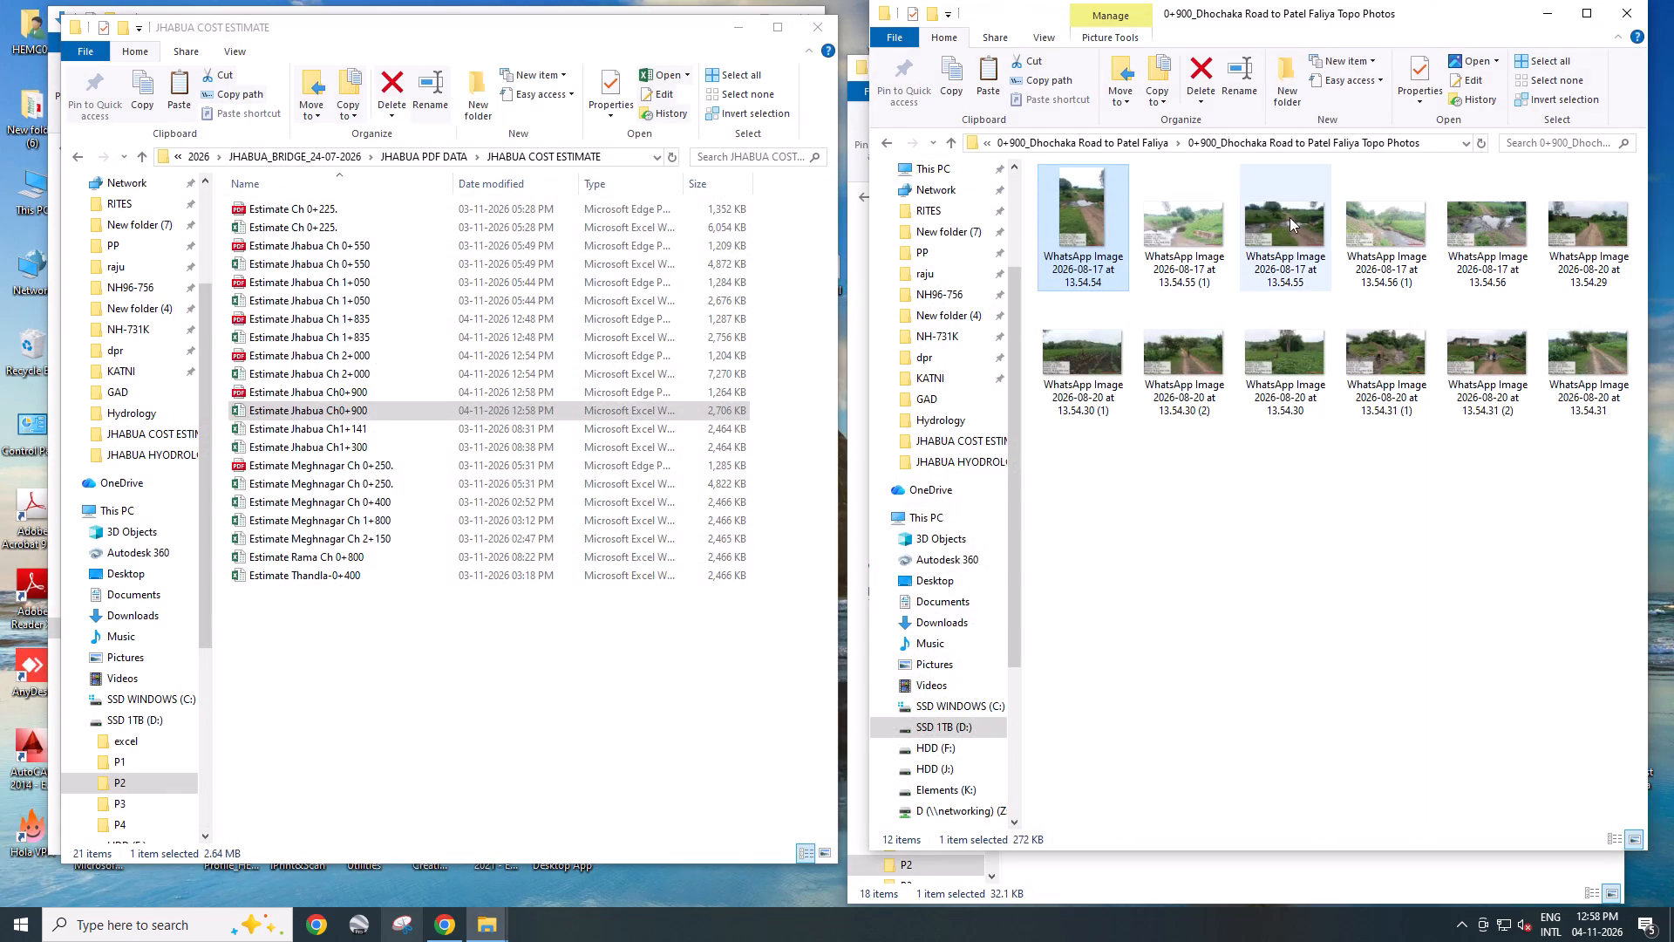
click(1149, 149)
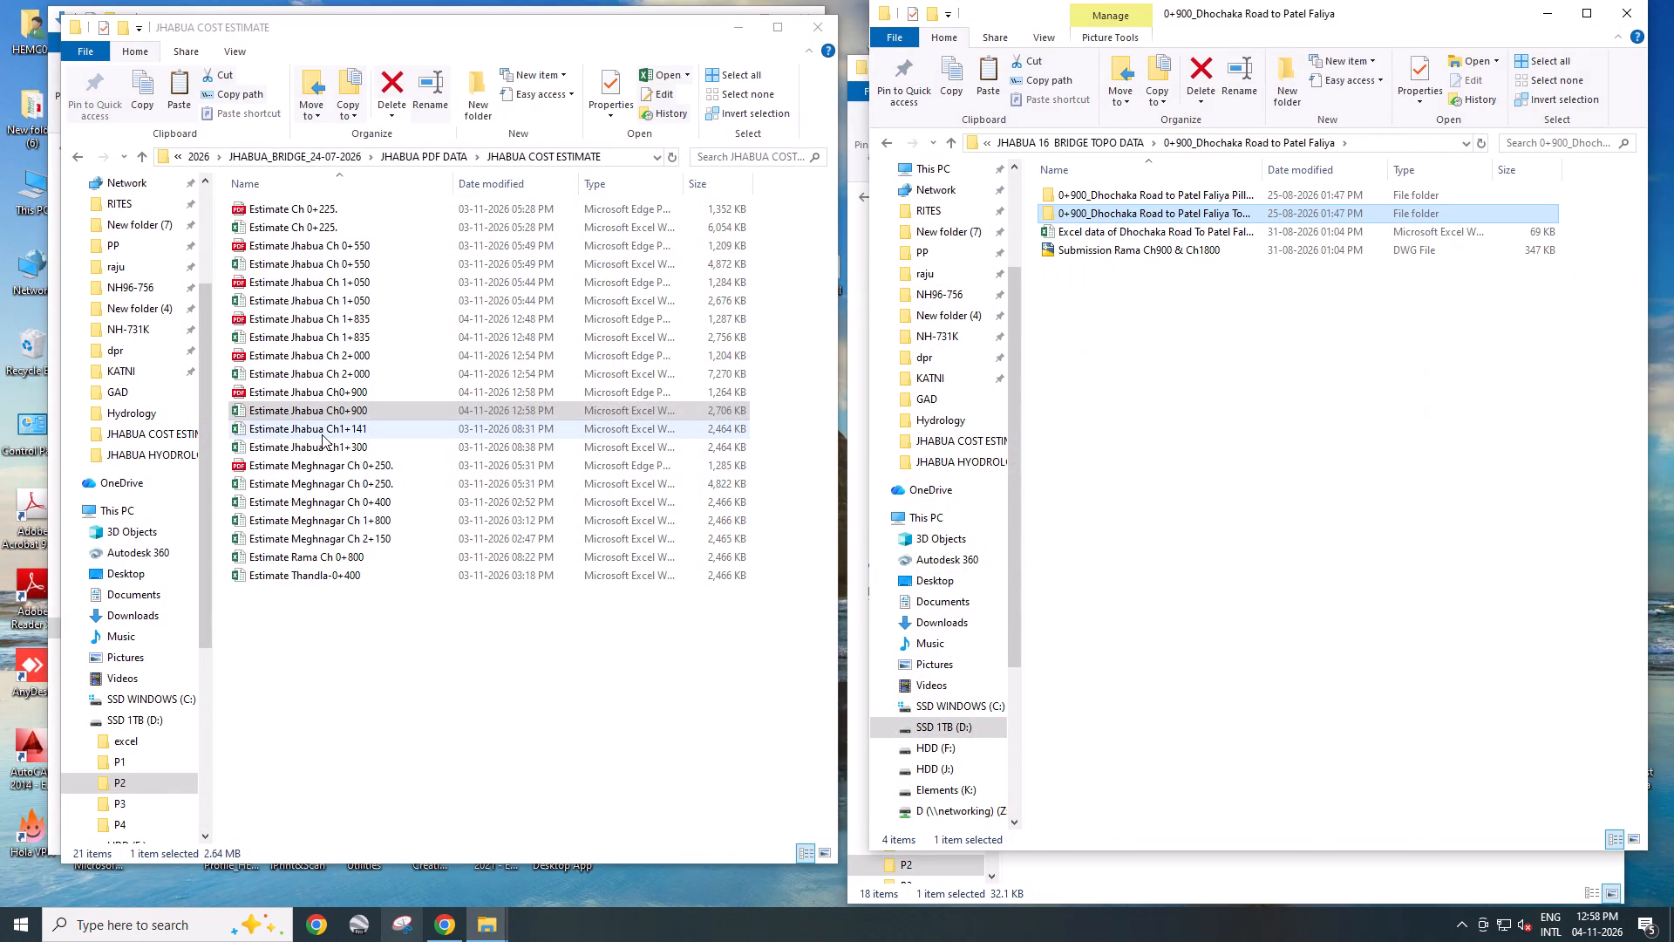
click(322, 433)
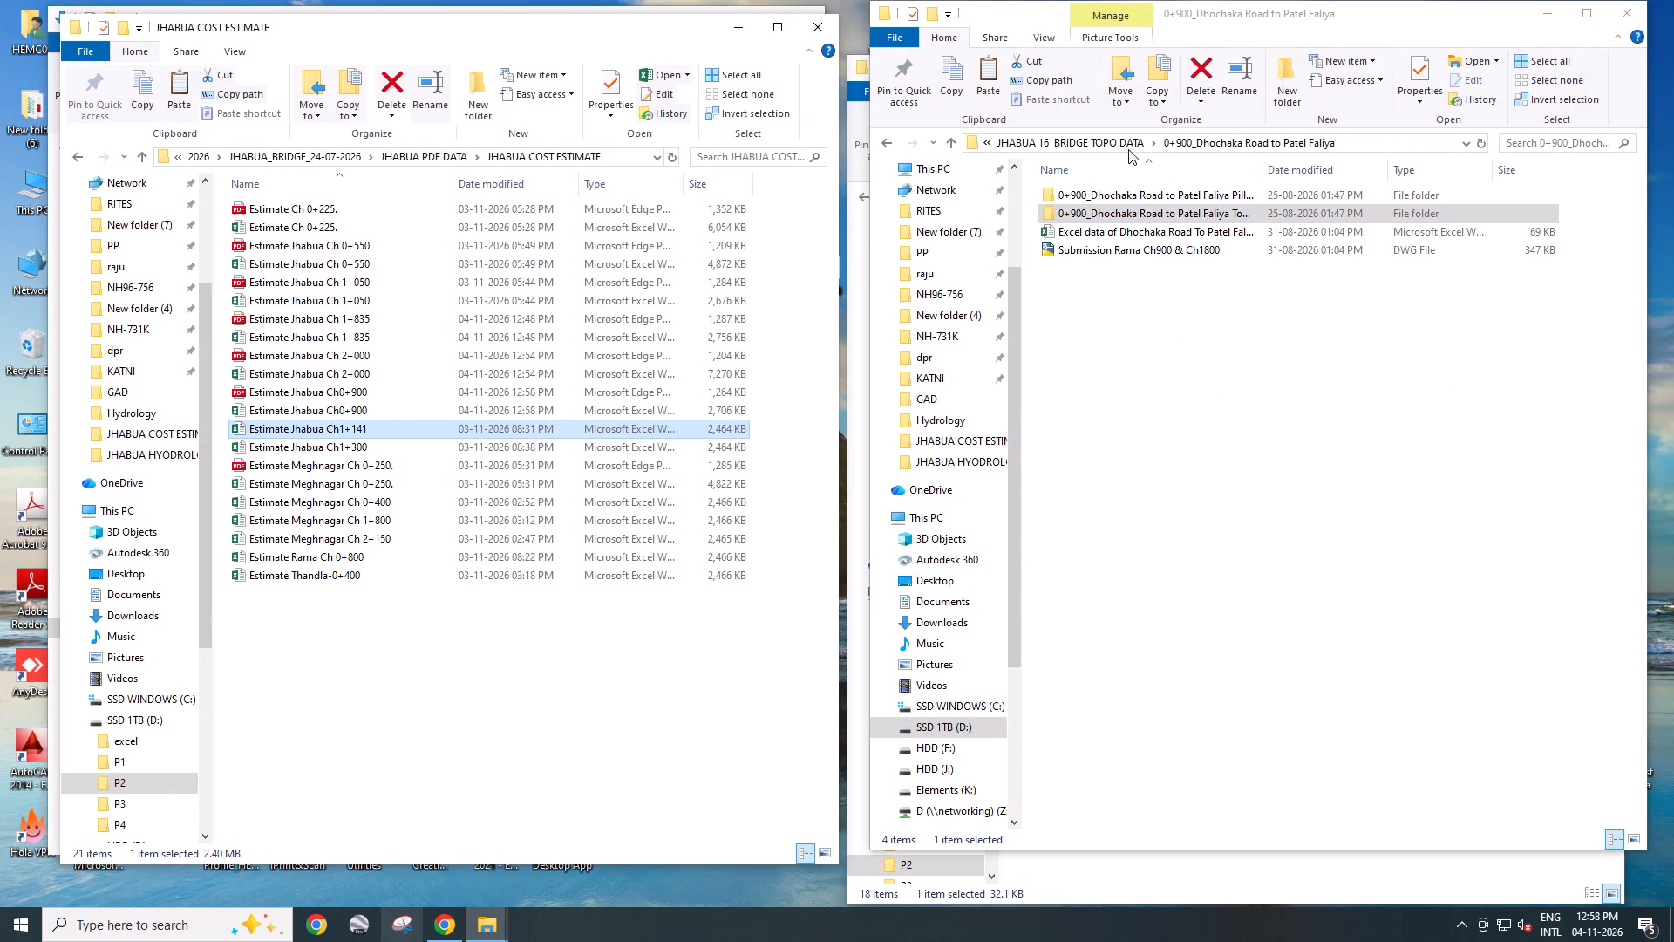
click(1121, 140)
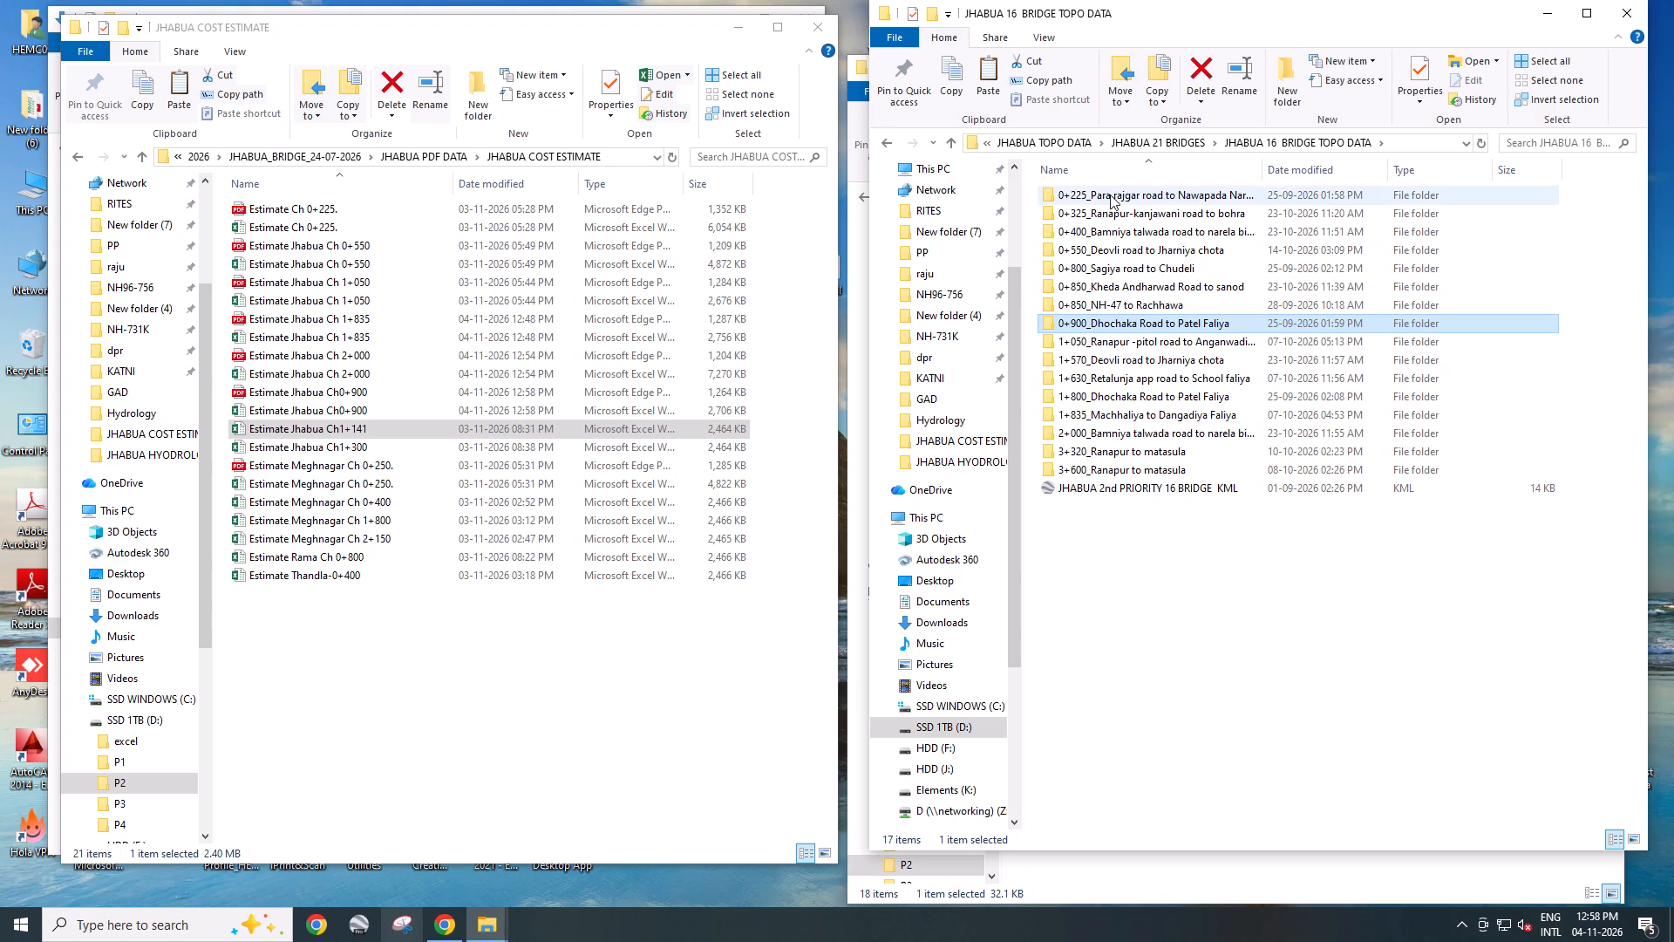
click(1166, 147)
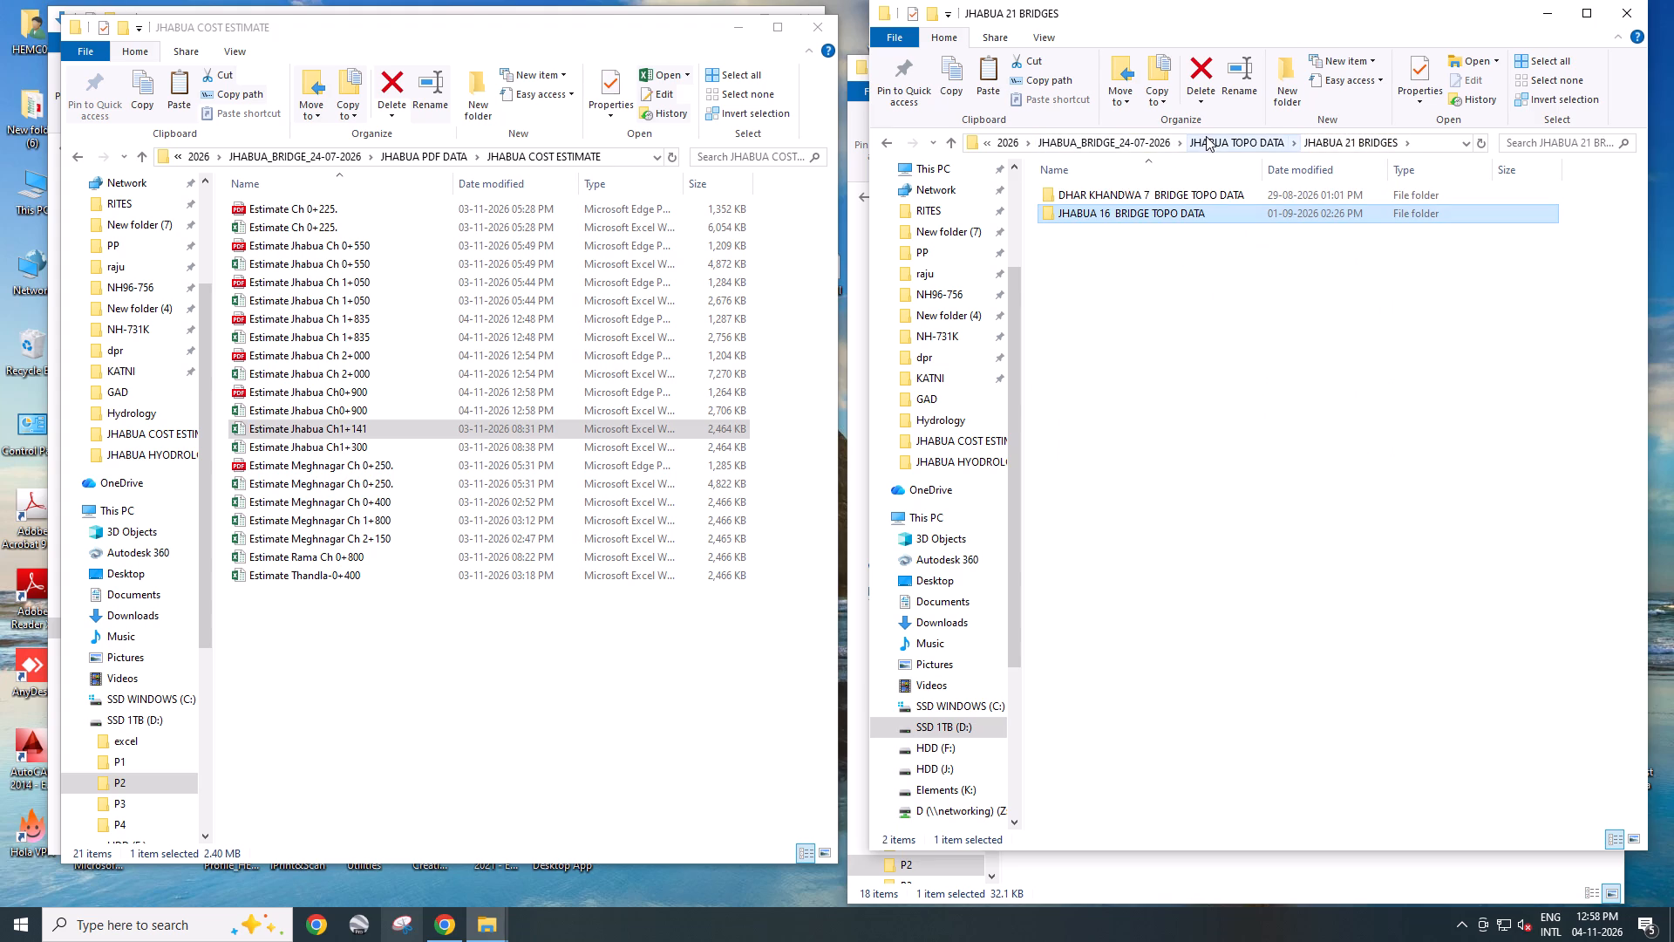
click(1205, 136)
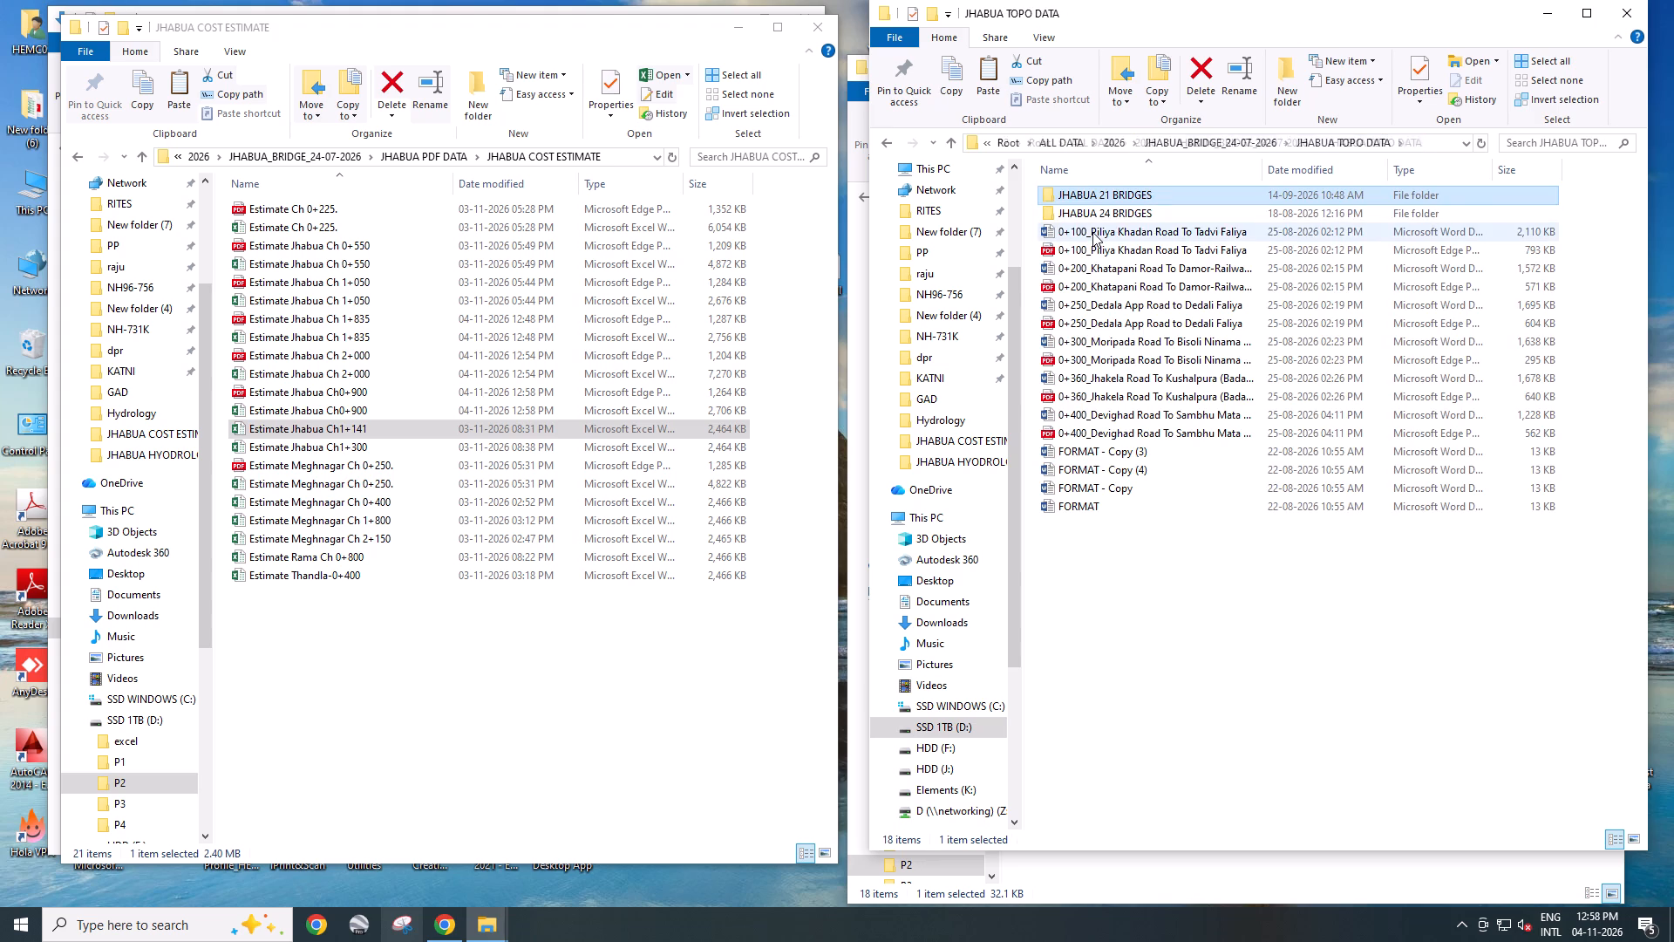
click(1253, 138)
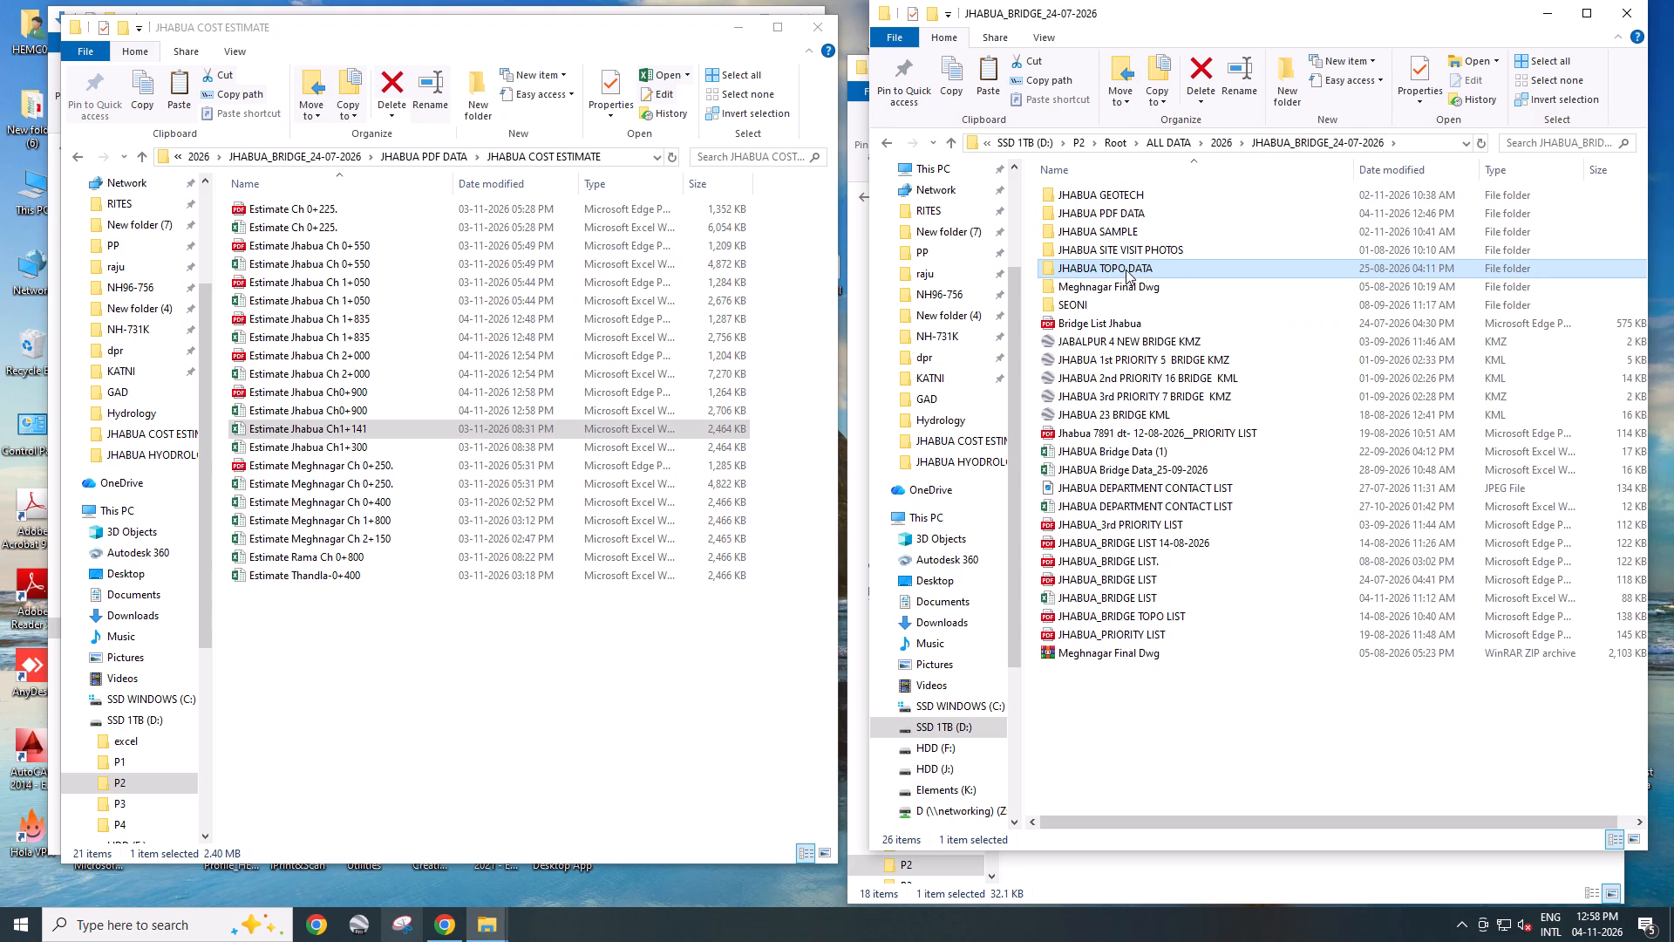
double_click(1126, 270)
double_click(1125, 217)
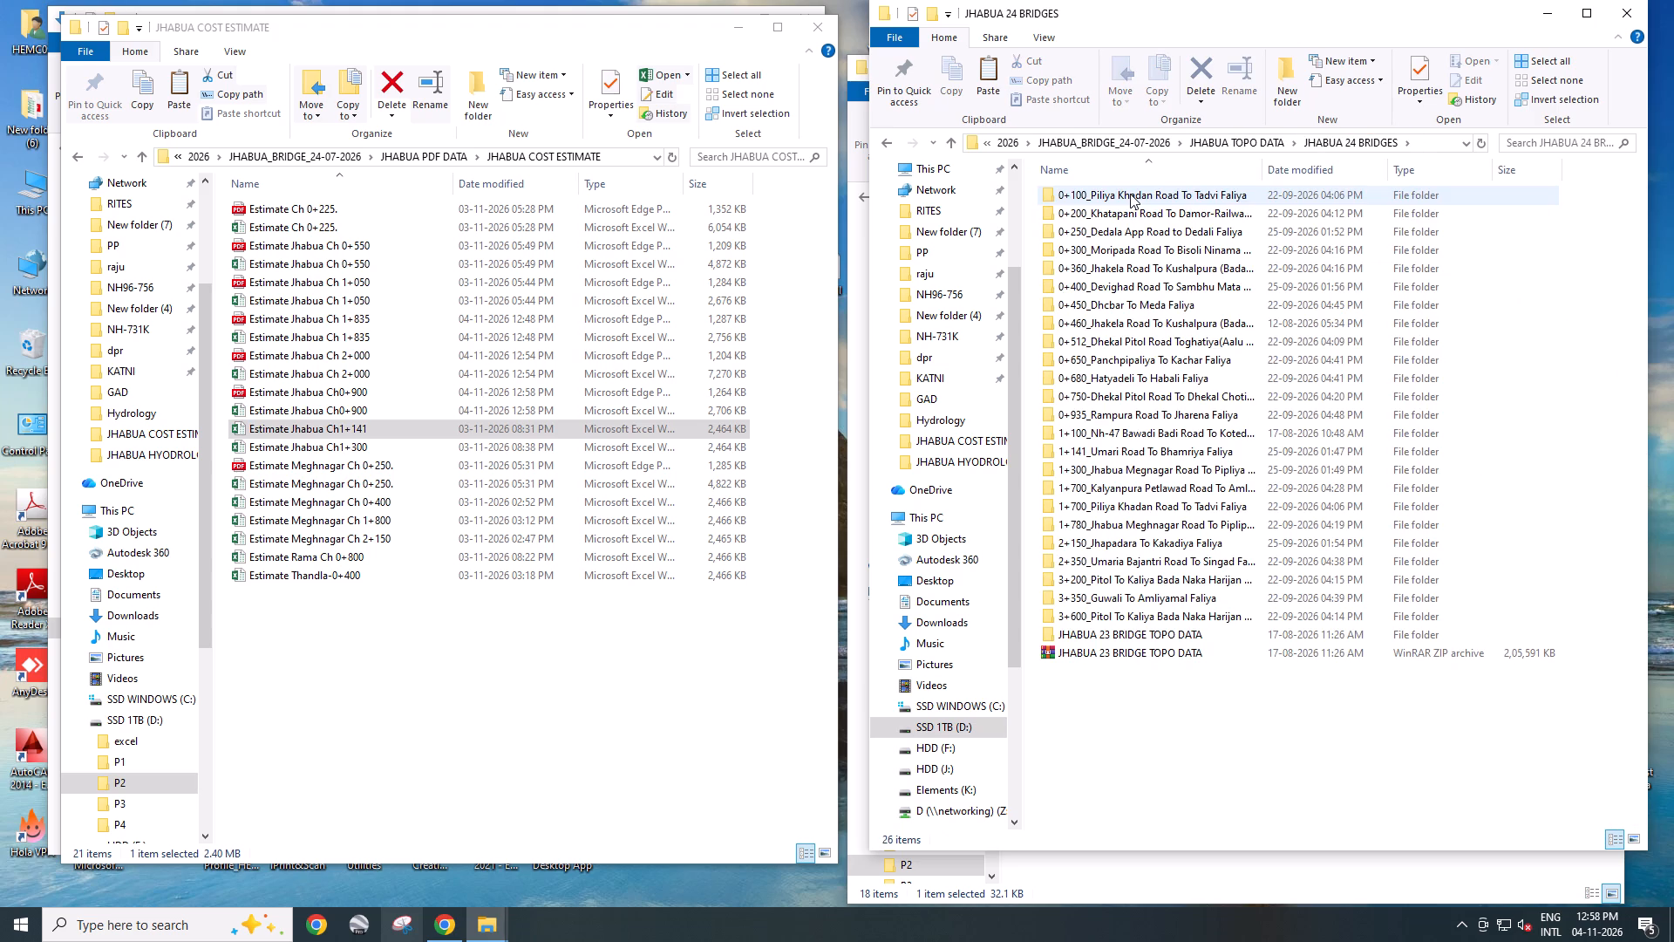
double_click(1115, 450)
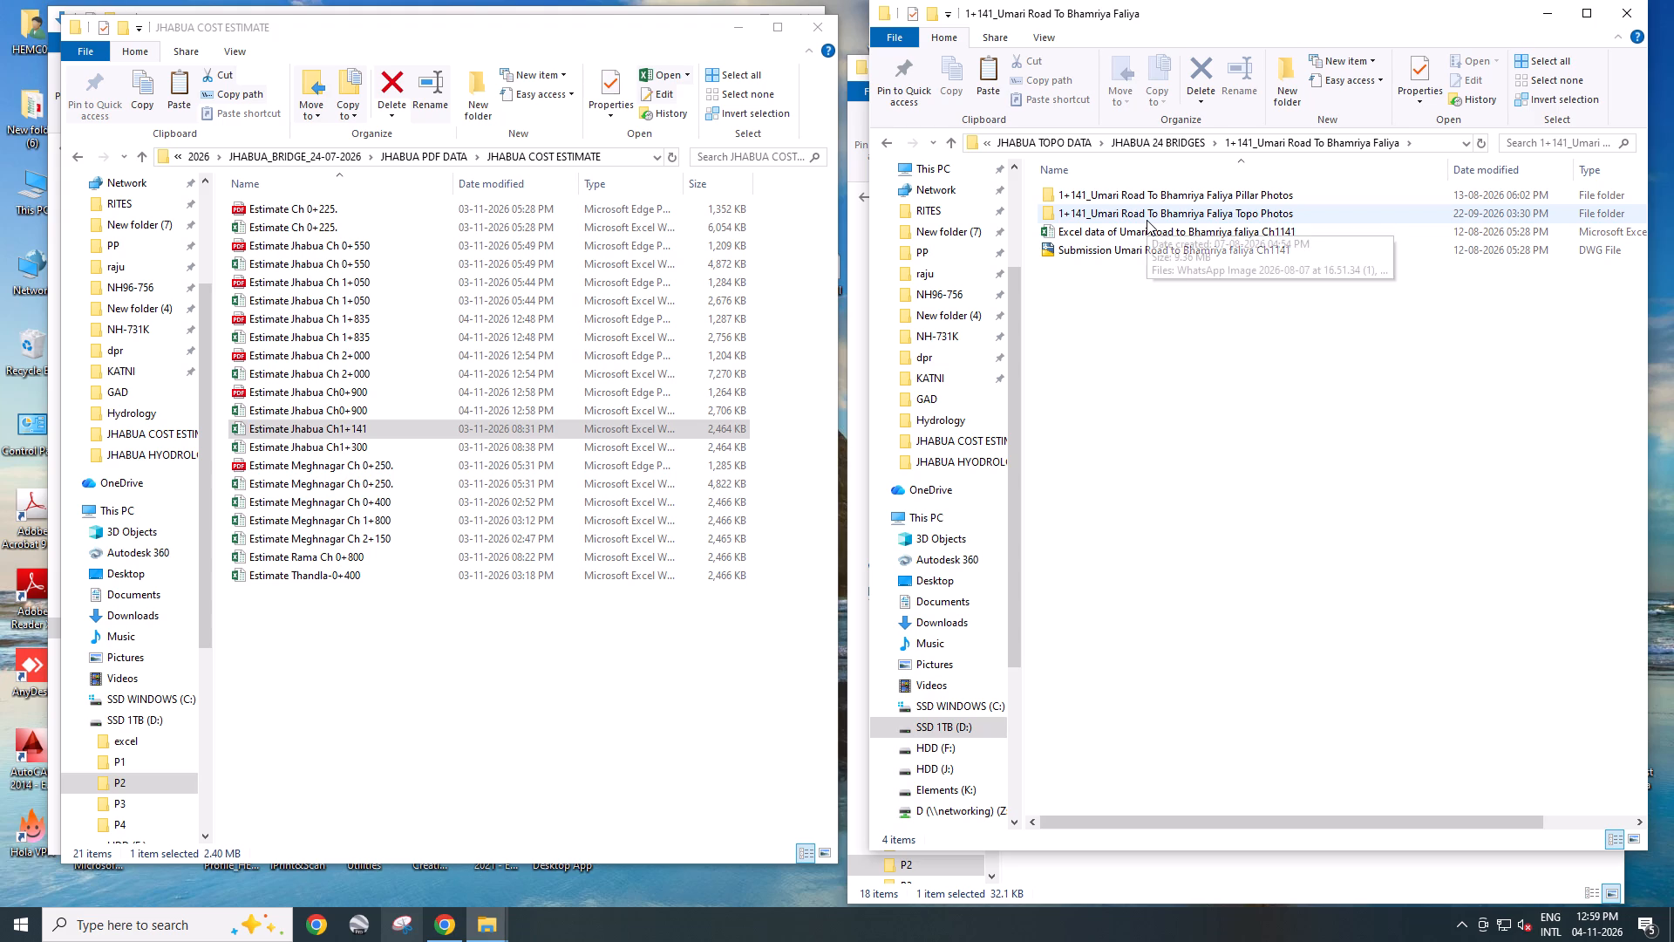
double_click(1147, 220)
Open the Estimate Jhabua Ch1+141 workbook from the cost estimate folder, with editing and content enabled.
click(504, 929)
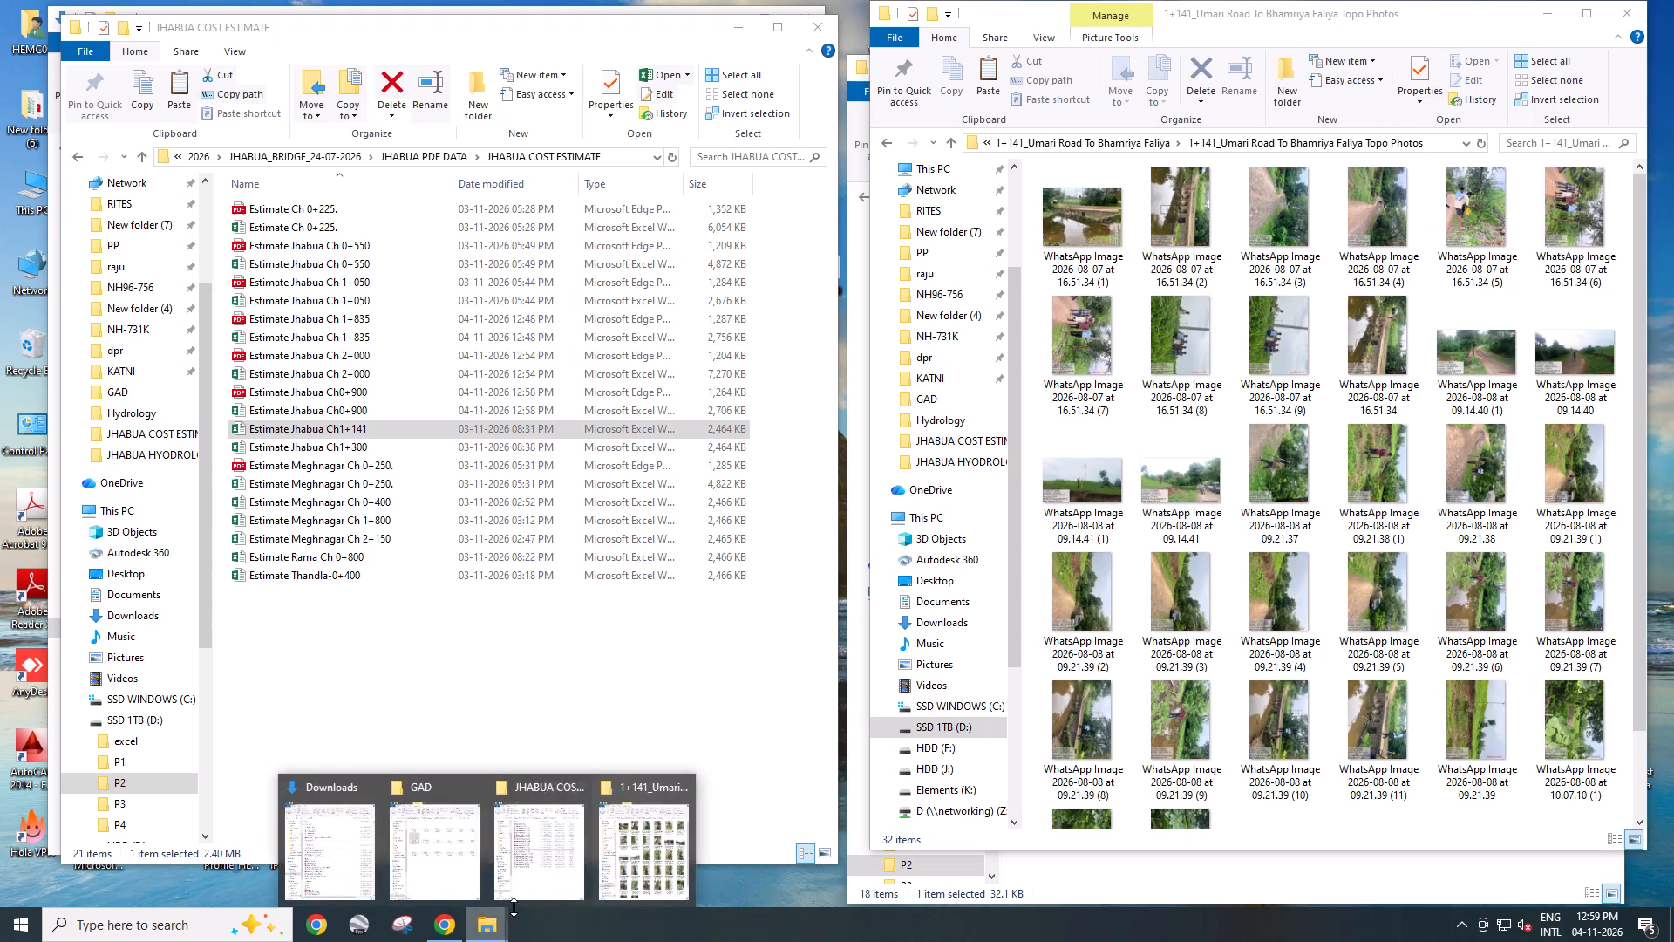
click(521, 703)
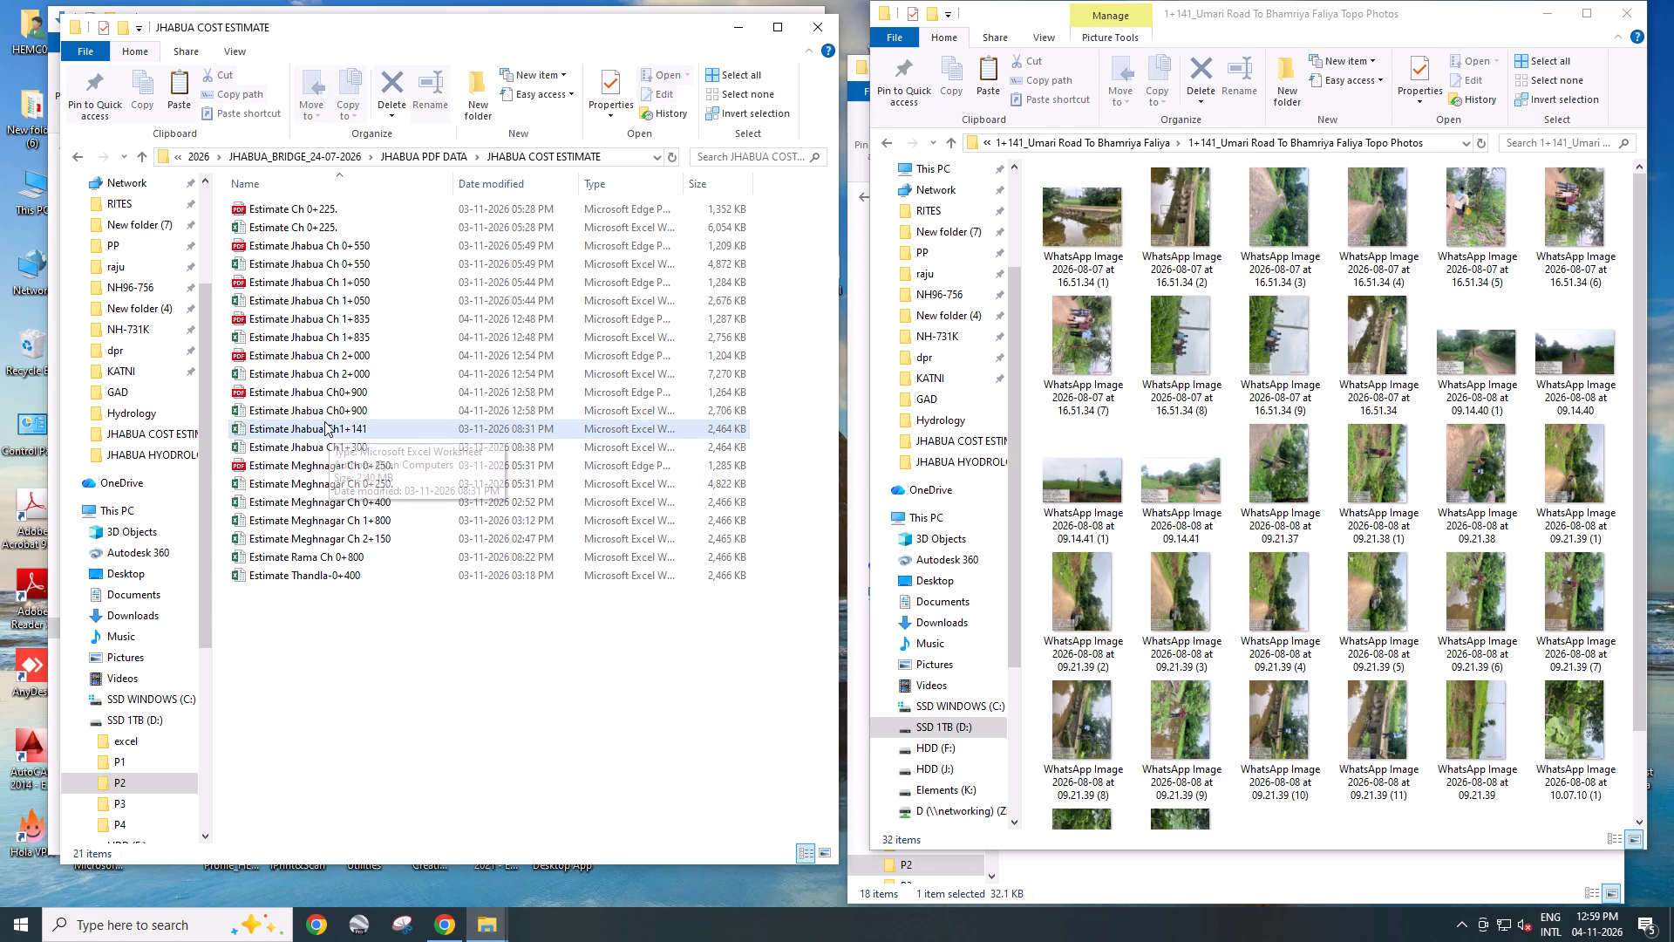
double_click(355, 427)
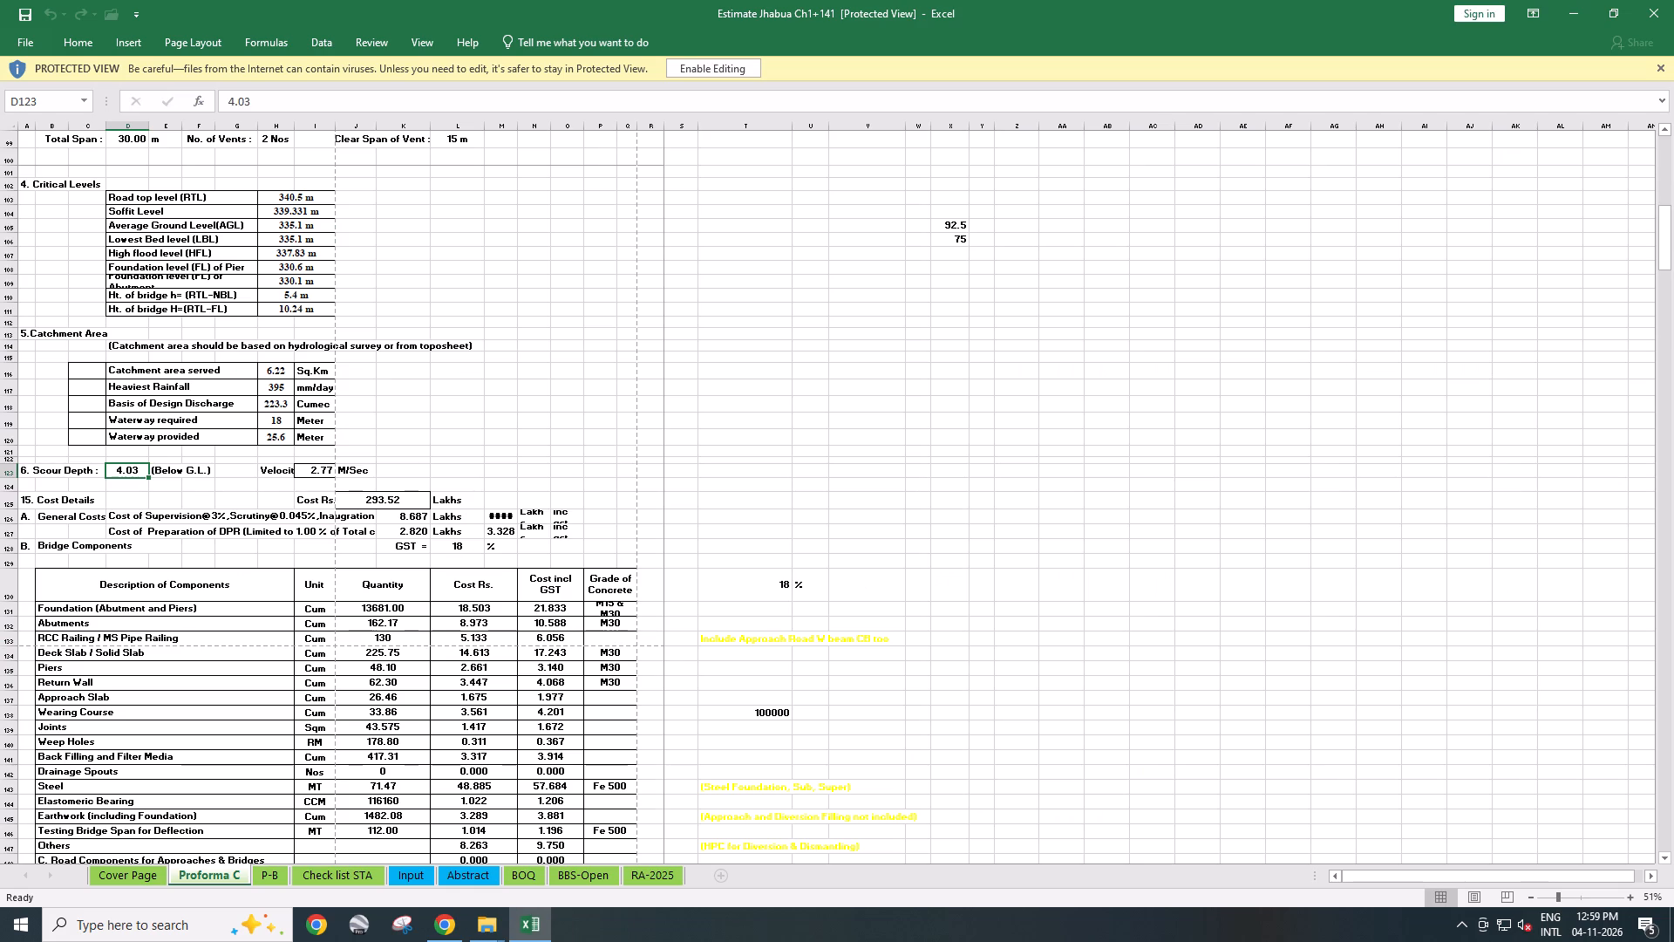
click(735, 72)
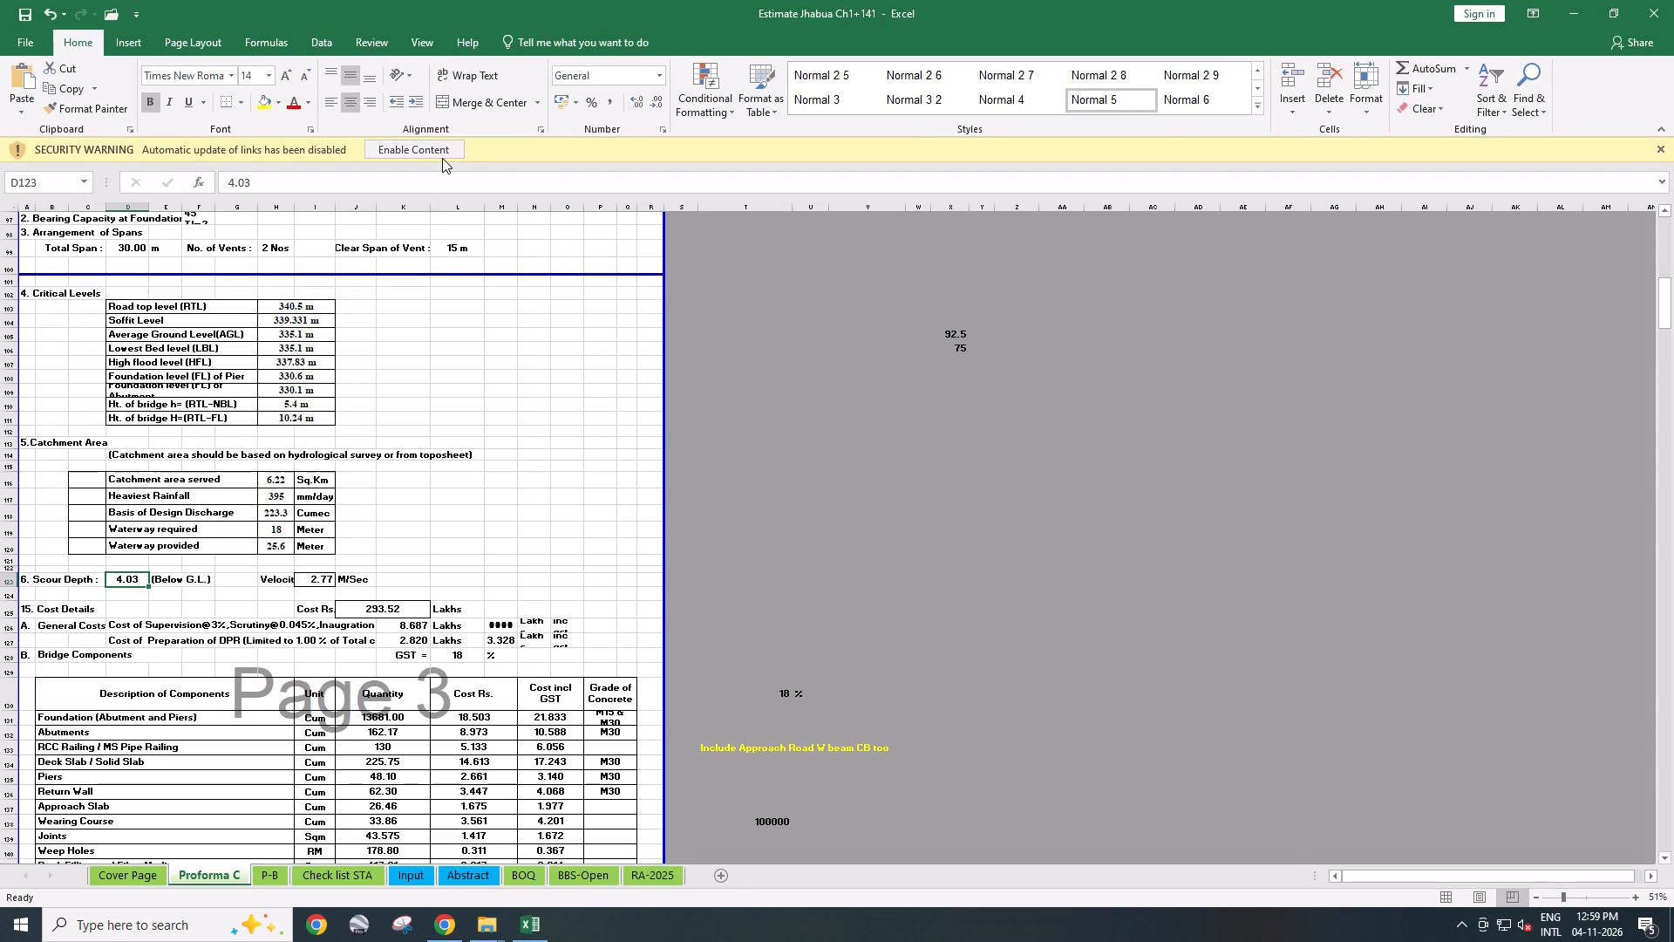
click(444, 151)
click(1068, 435)
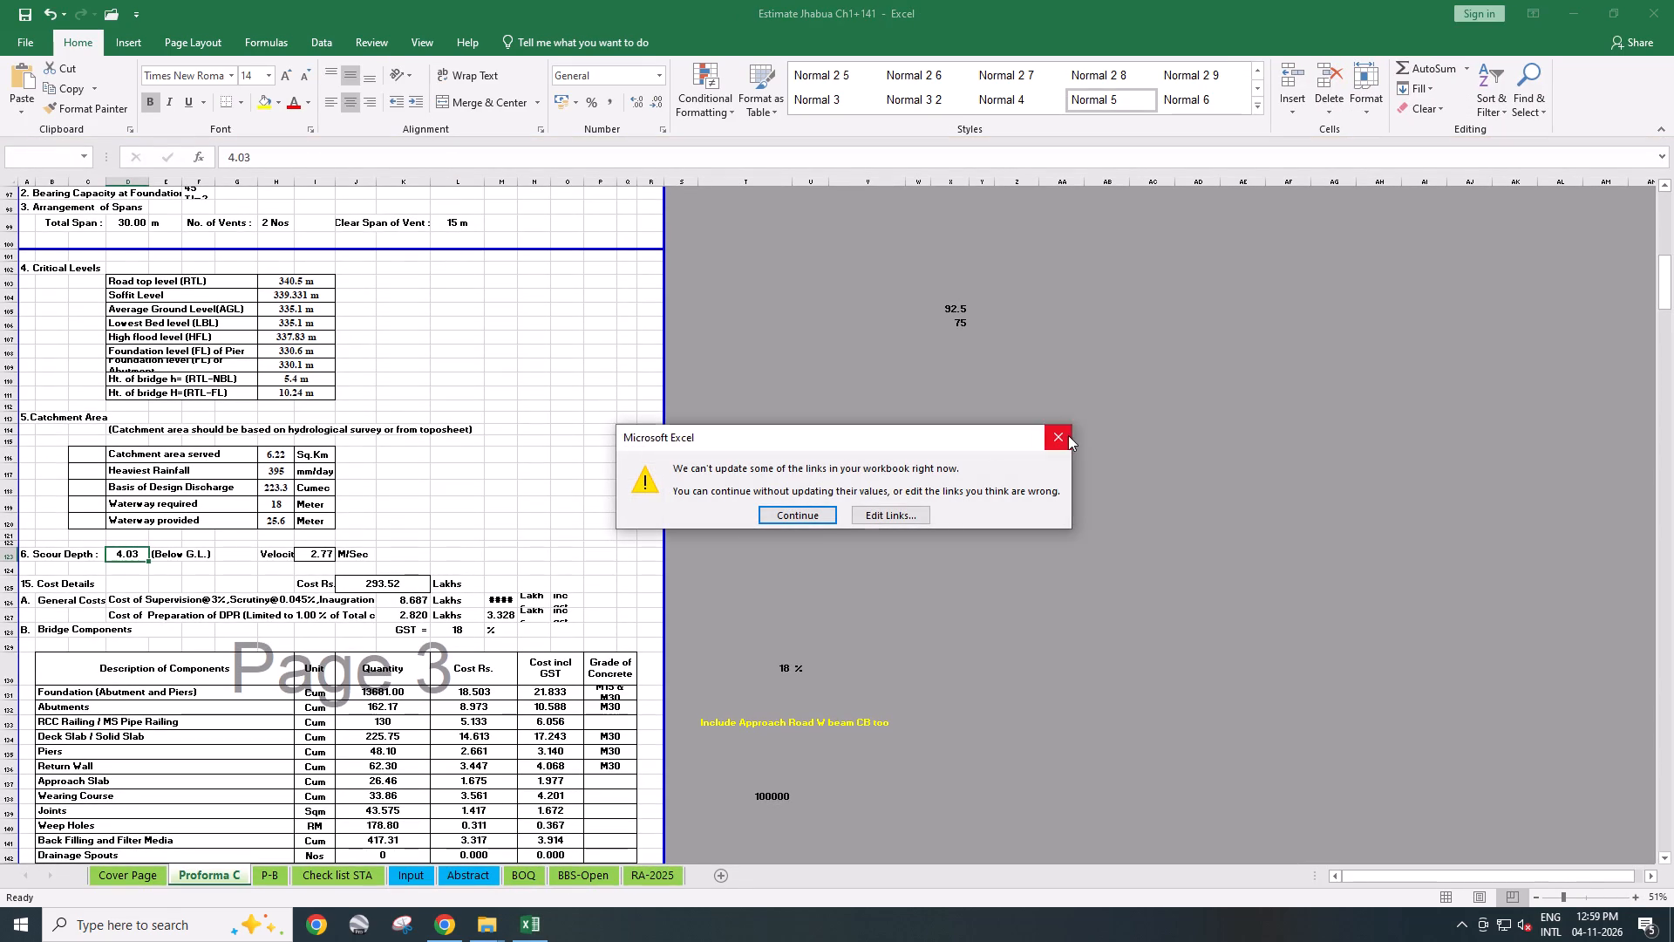
Delete the four old bridge location photos and the old bridge sketch from the Proforma C sheet.
scroll(370, 786, up, 5)
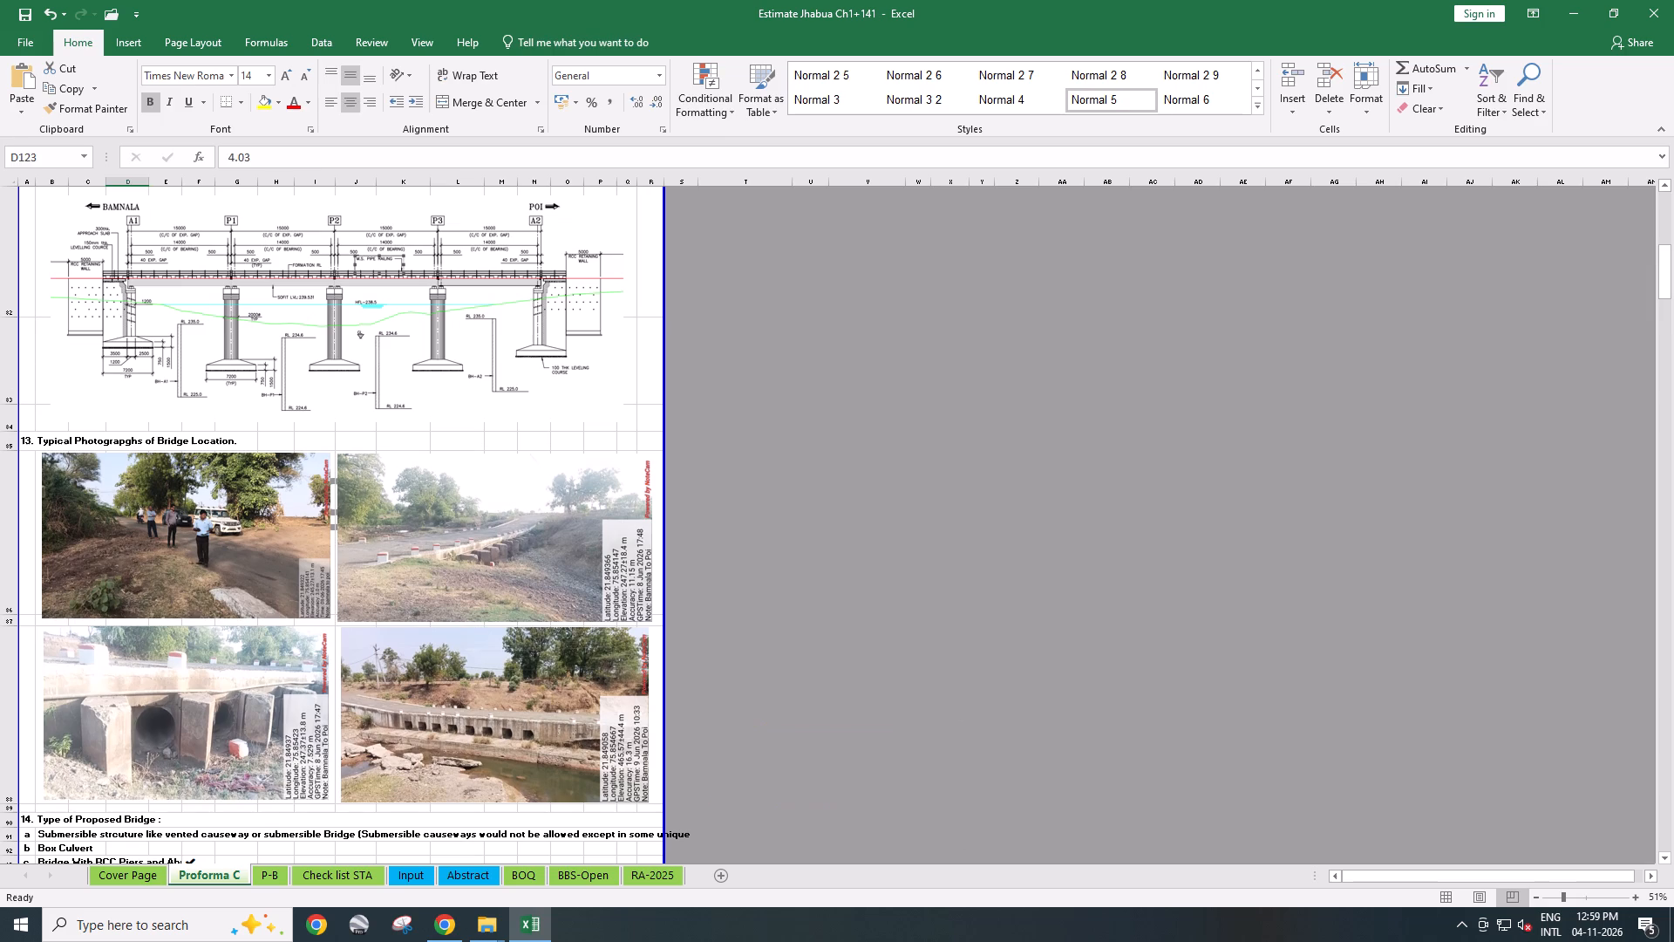
click(284, 706)
key(Delete)
click(410, 714)
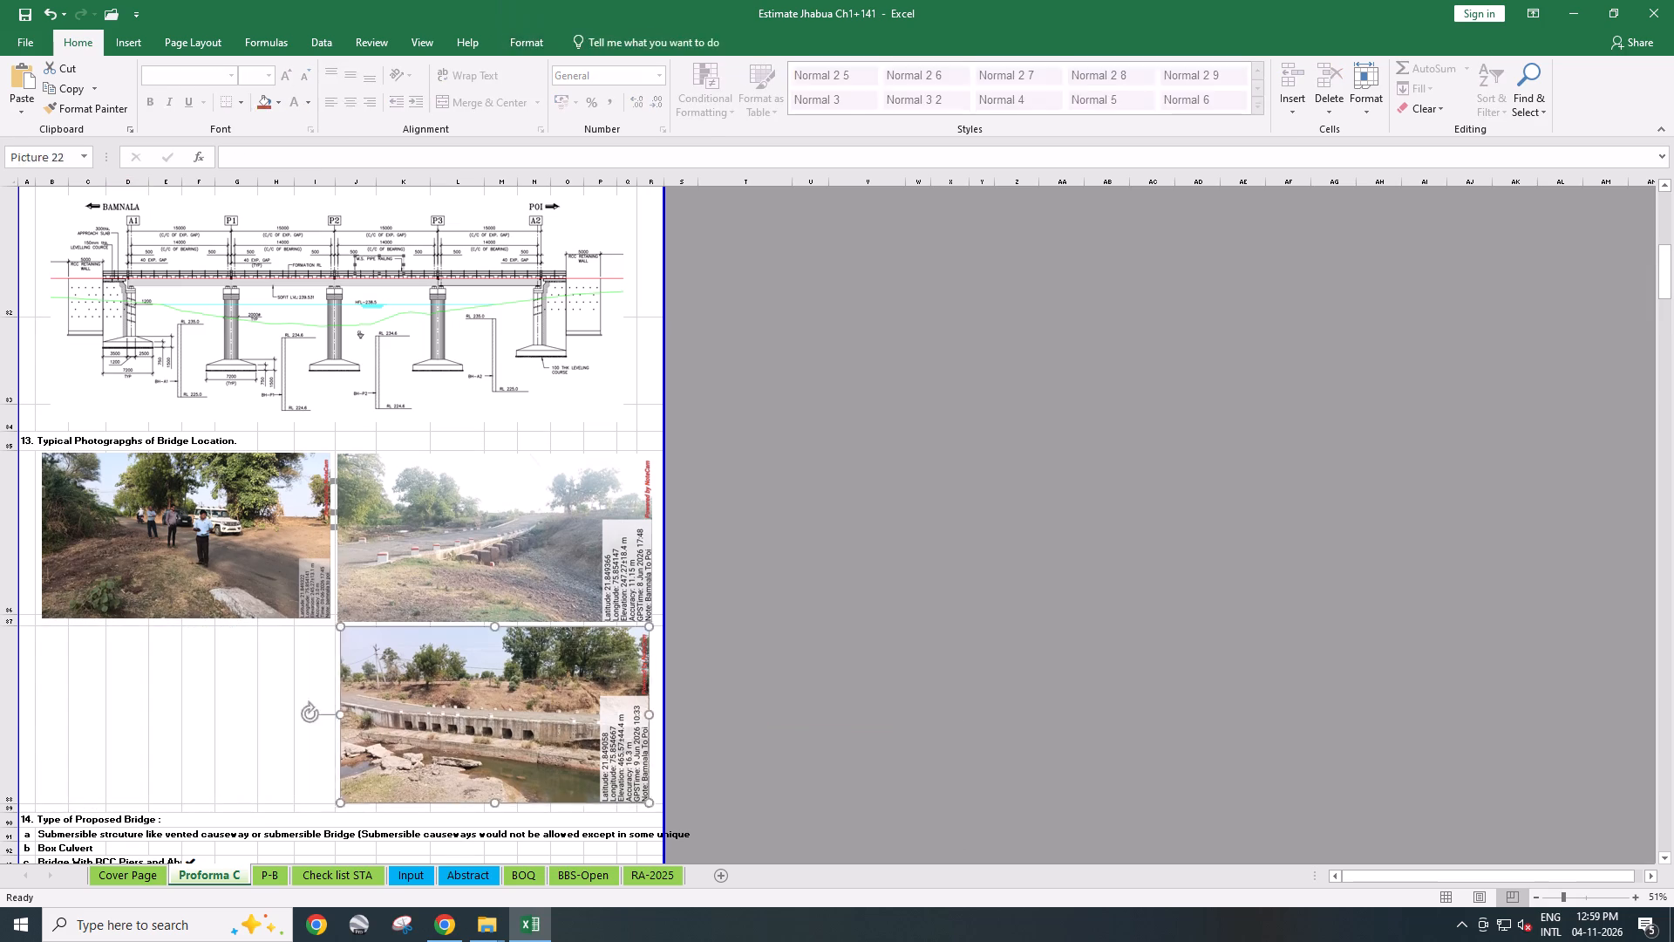
key(Delete)
click(433, 592)
key(Delete)
click(264, 590)
key(Delete)
click(455, 340)
key(Delete)
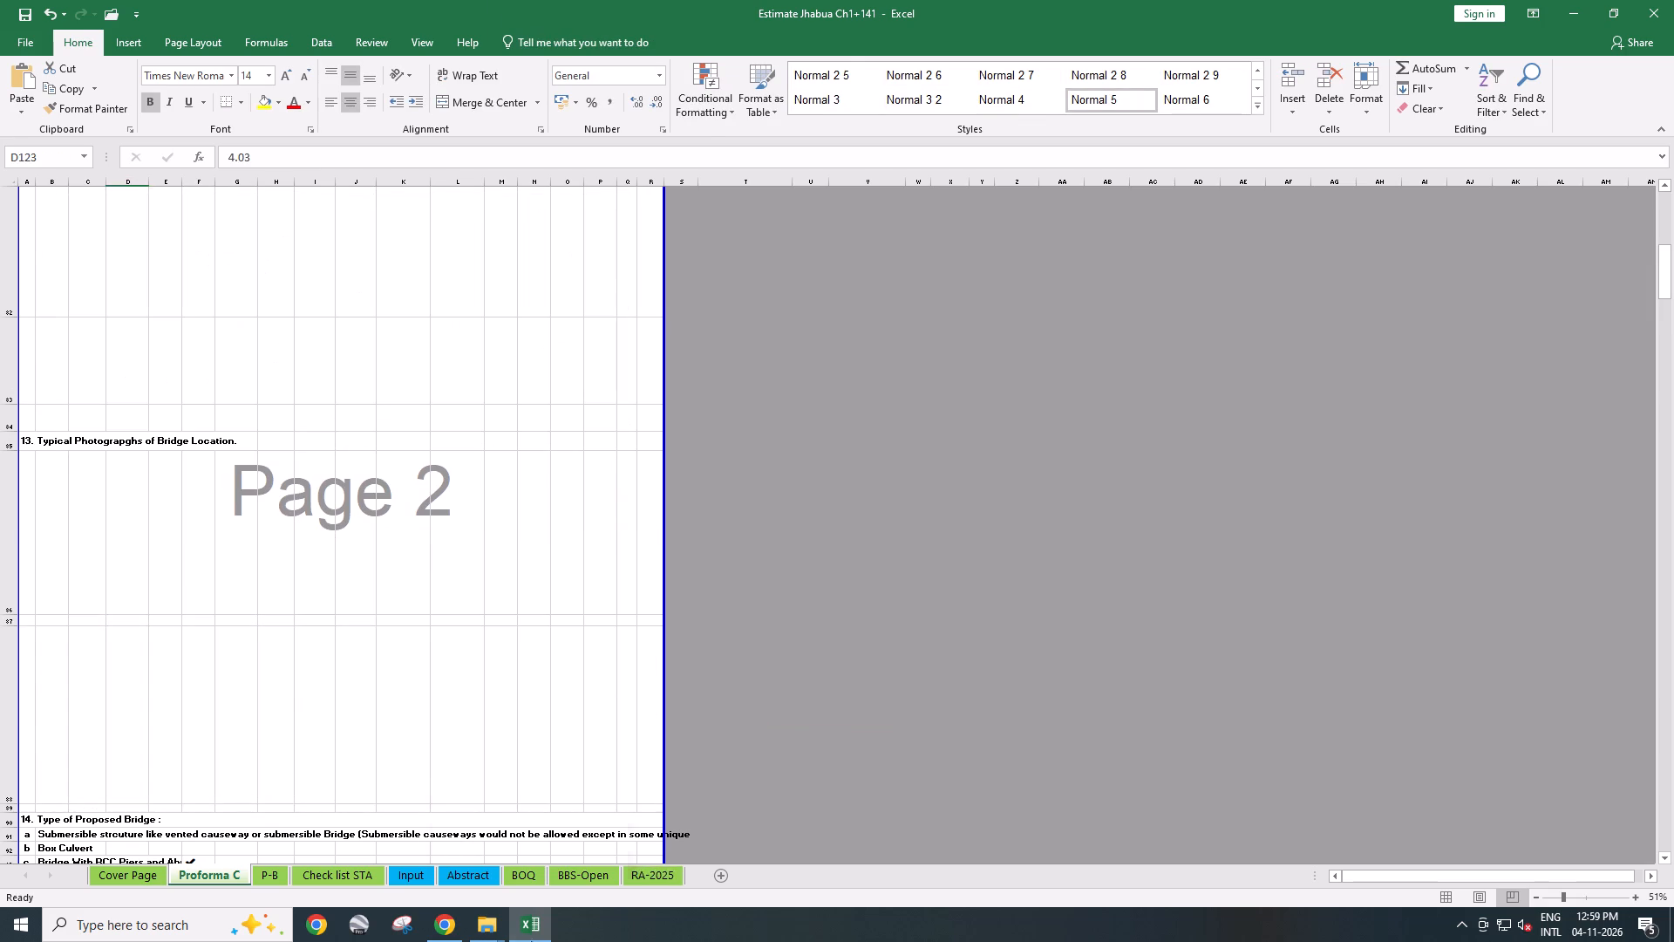
Copy the 1+141 drawing from the GAD folder and paste it below the section 11 typical sketch heading.
click(462, 860)
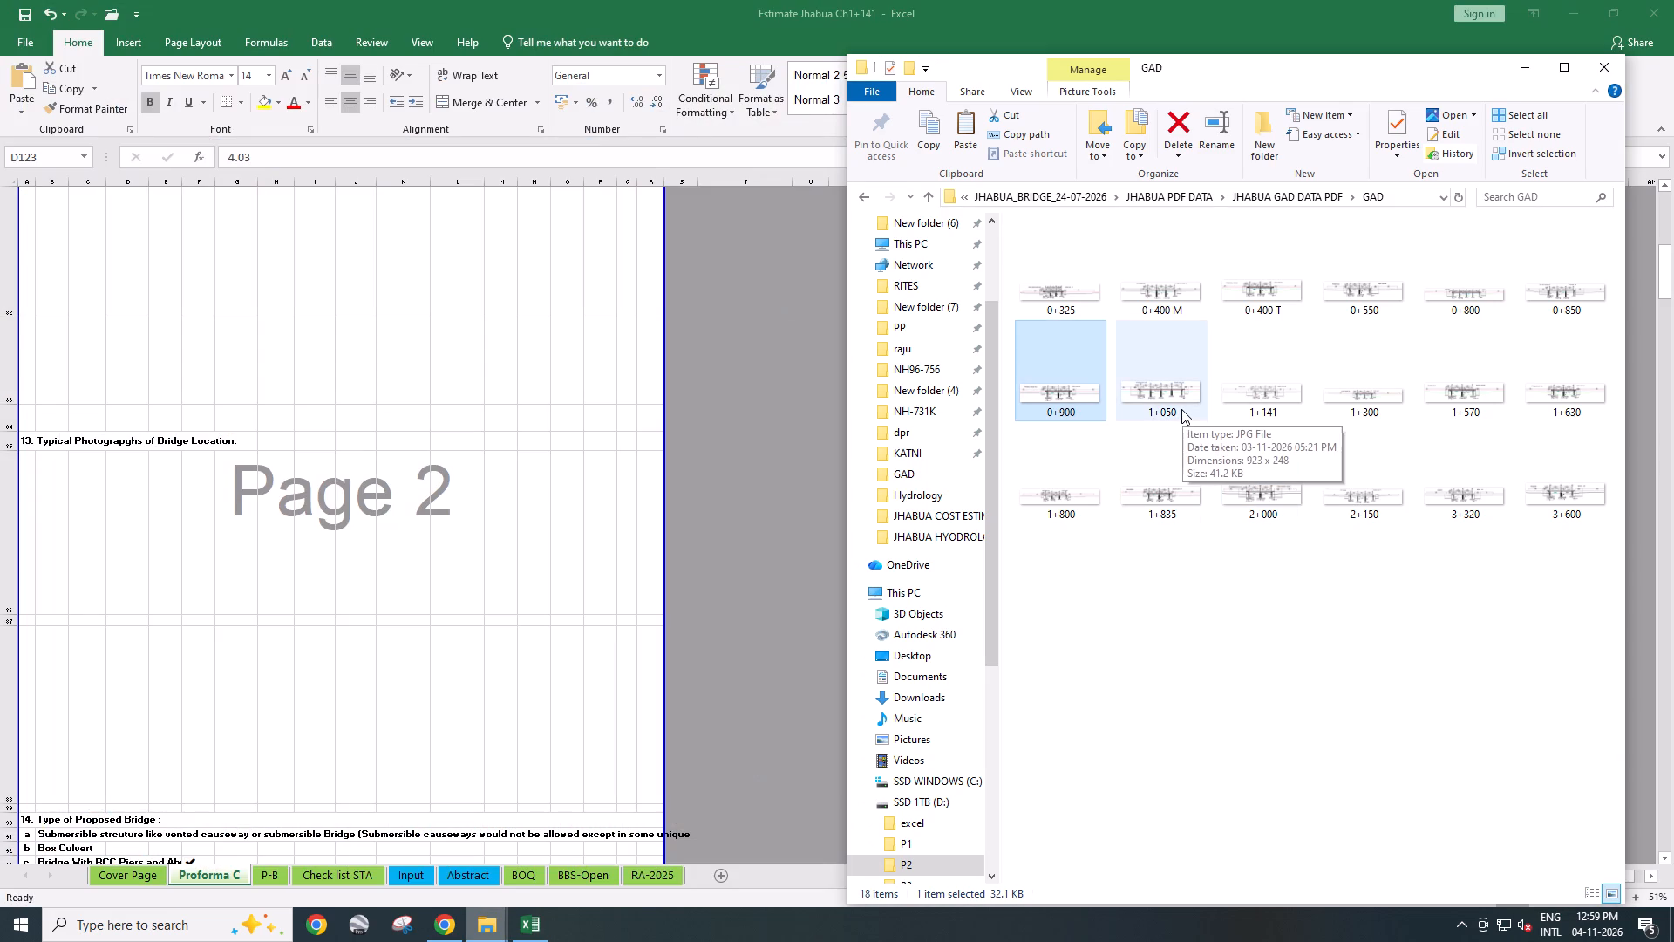
double_click(1273, 400)
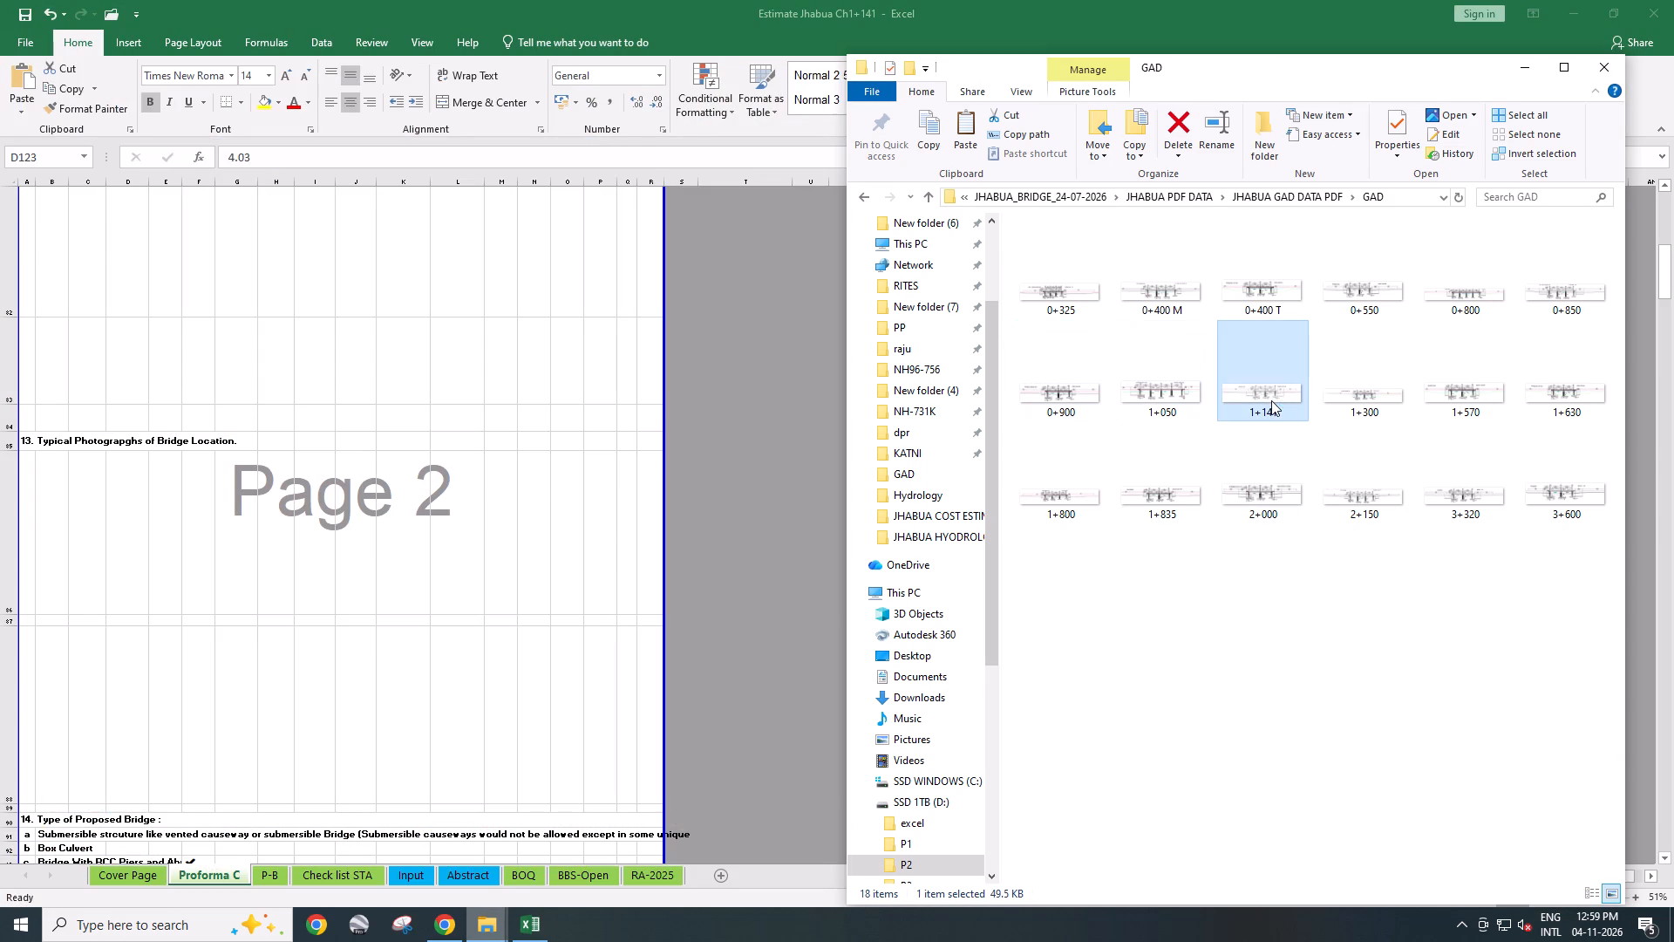
click(575, 941)
right_click(724, 590)
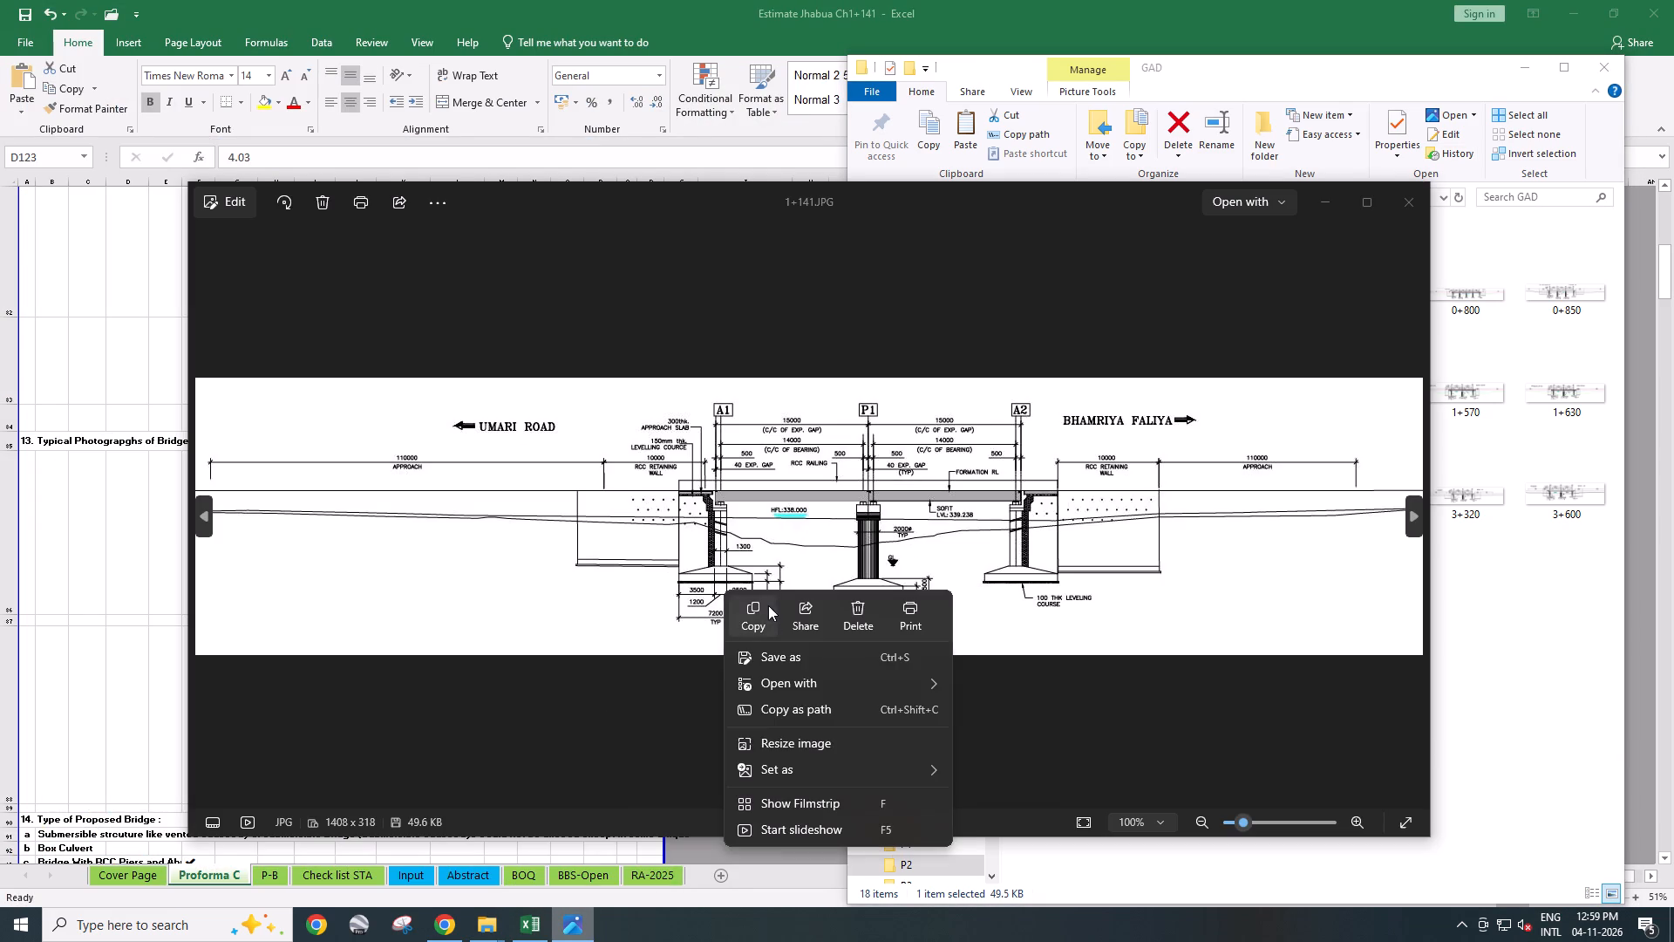
click(755, 615)
click(105, 646)
scroll(149, 485, up, 2)
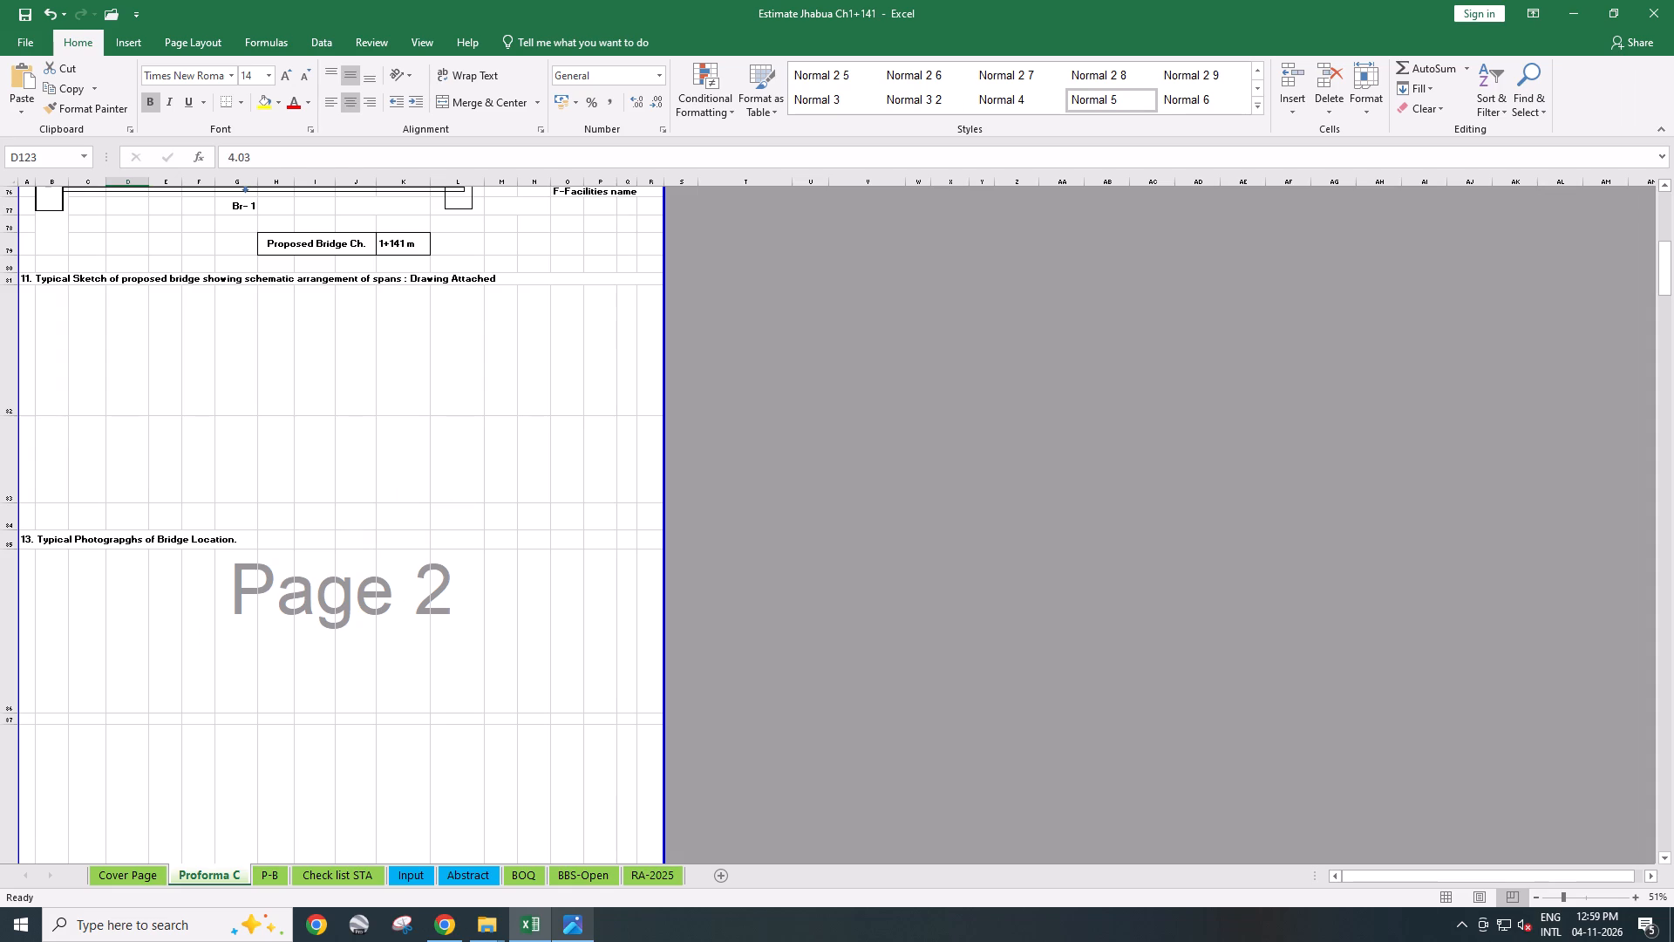
click(61, 371)
key(ctrl+v)
Align the pasted sketch with the page edge and stretch it to the full page width and down through row 83.
scroll(190, 453, up, 1)
click(383, 408)
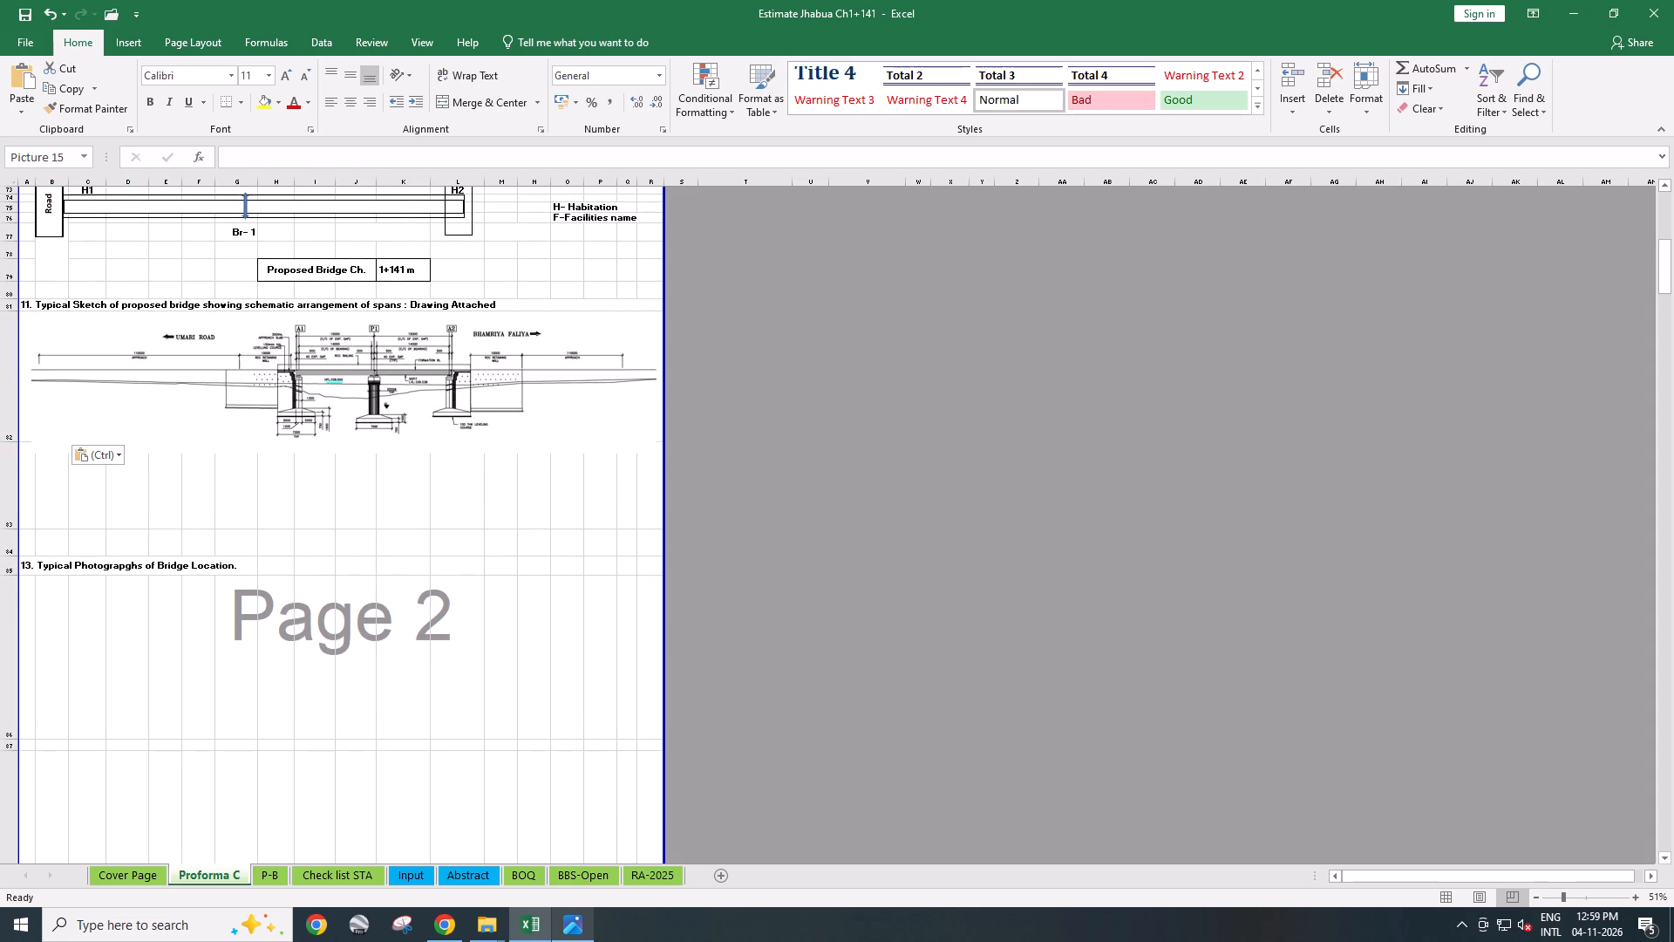
click(378, 413)
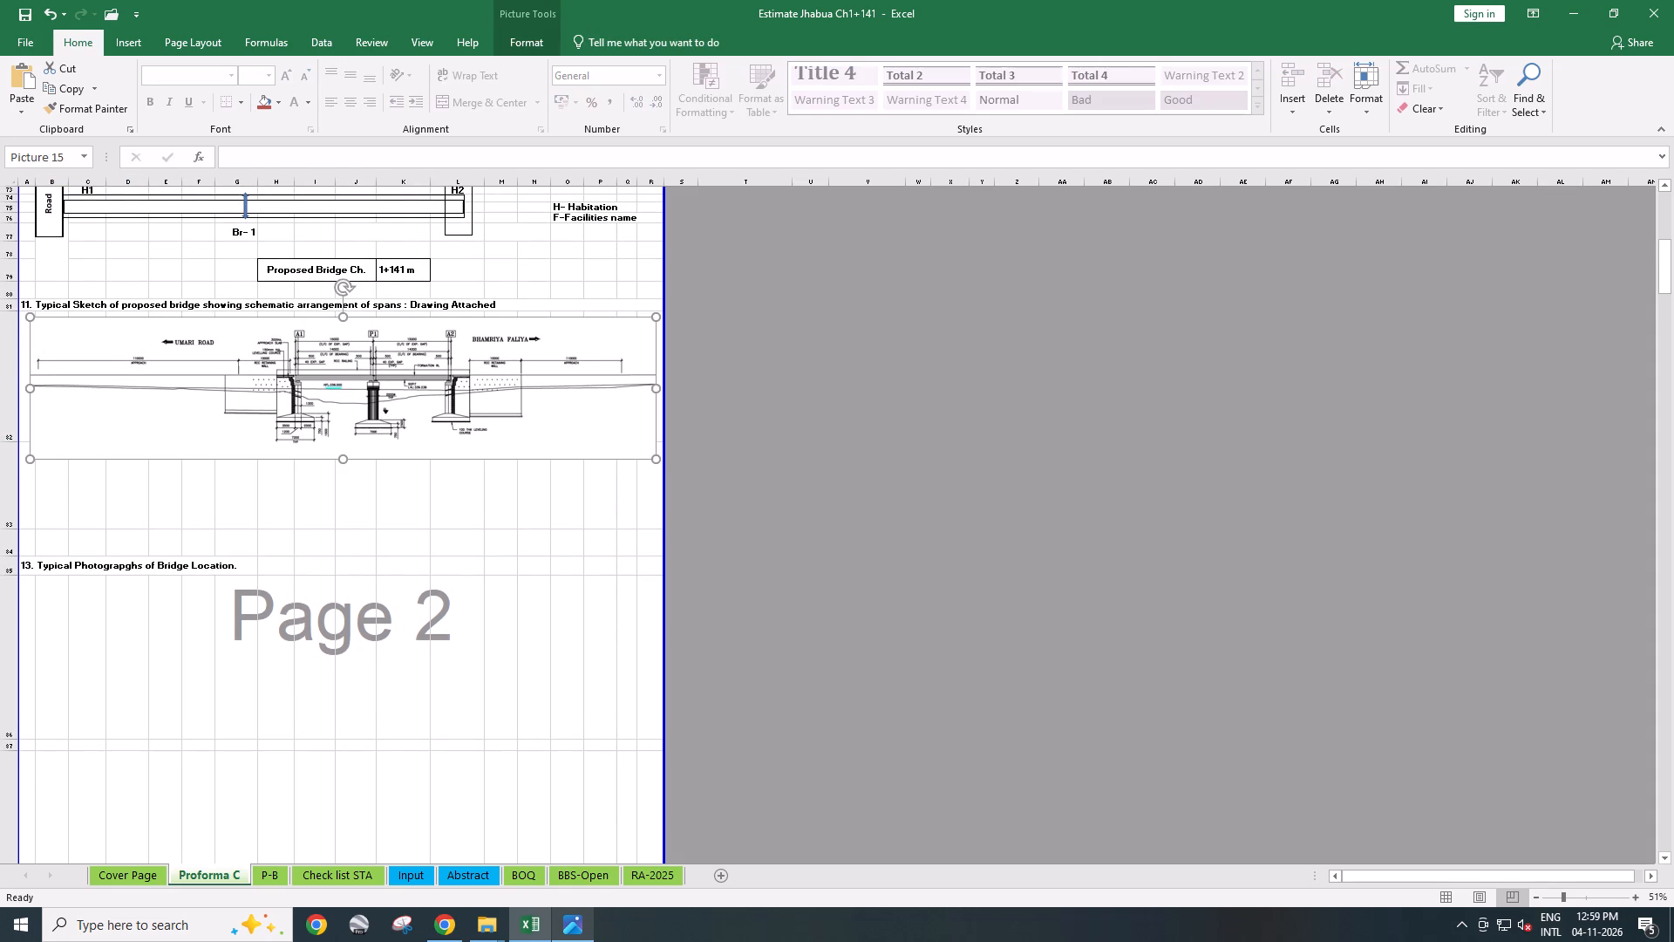
click(382, 431)
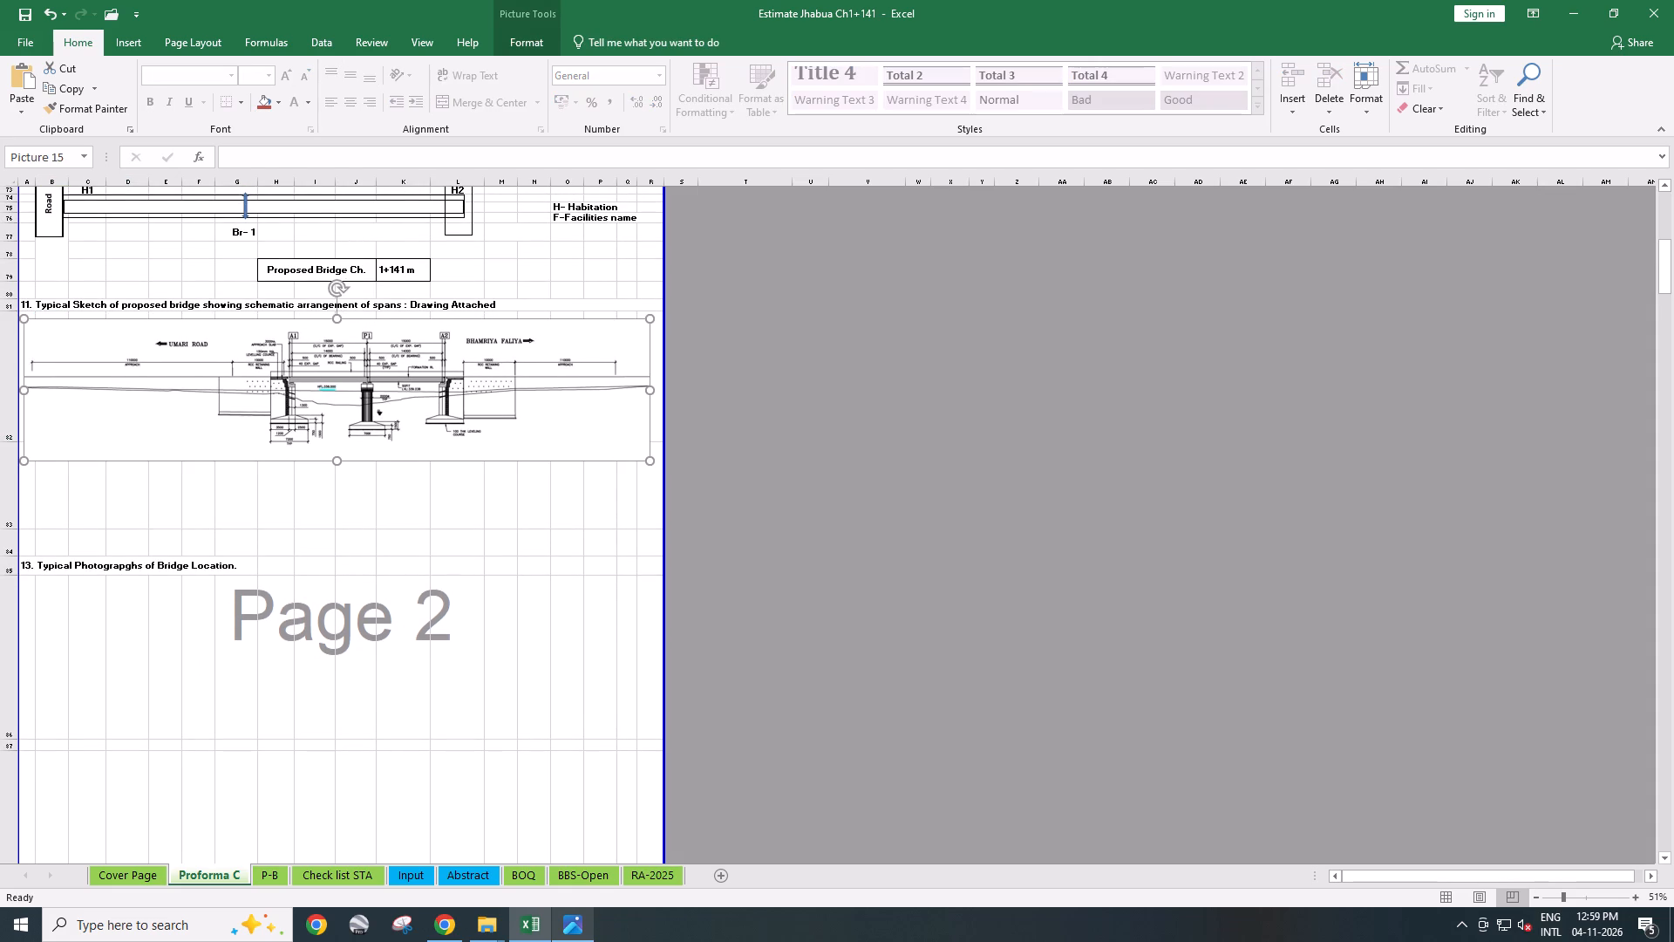
drag(653, 388, 661, 392)
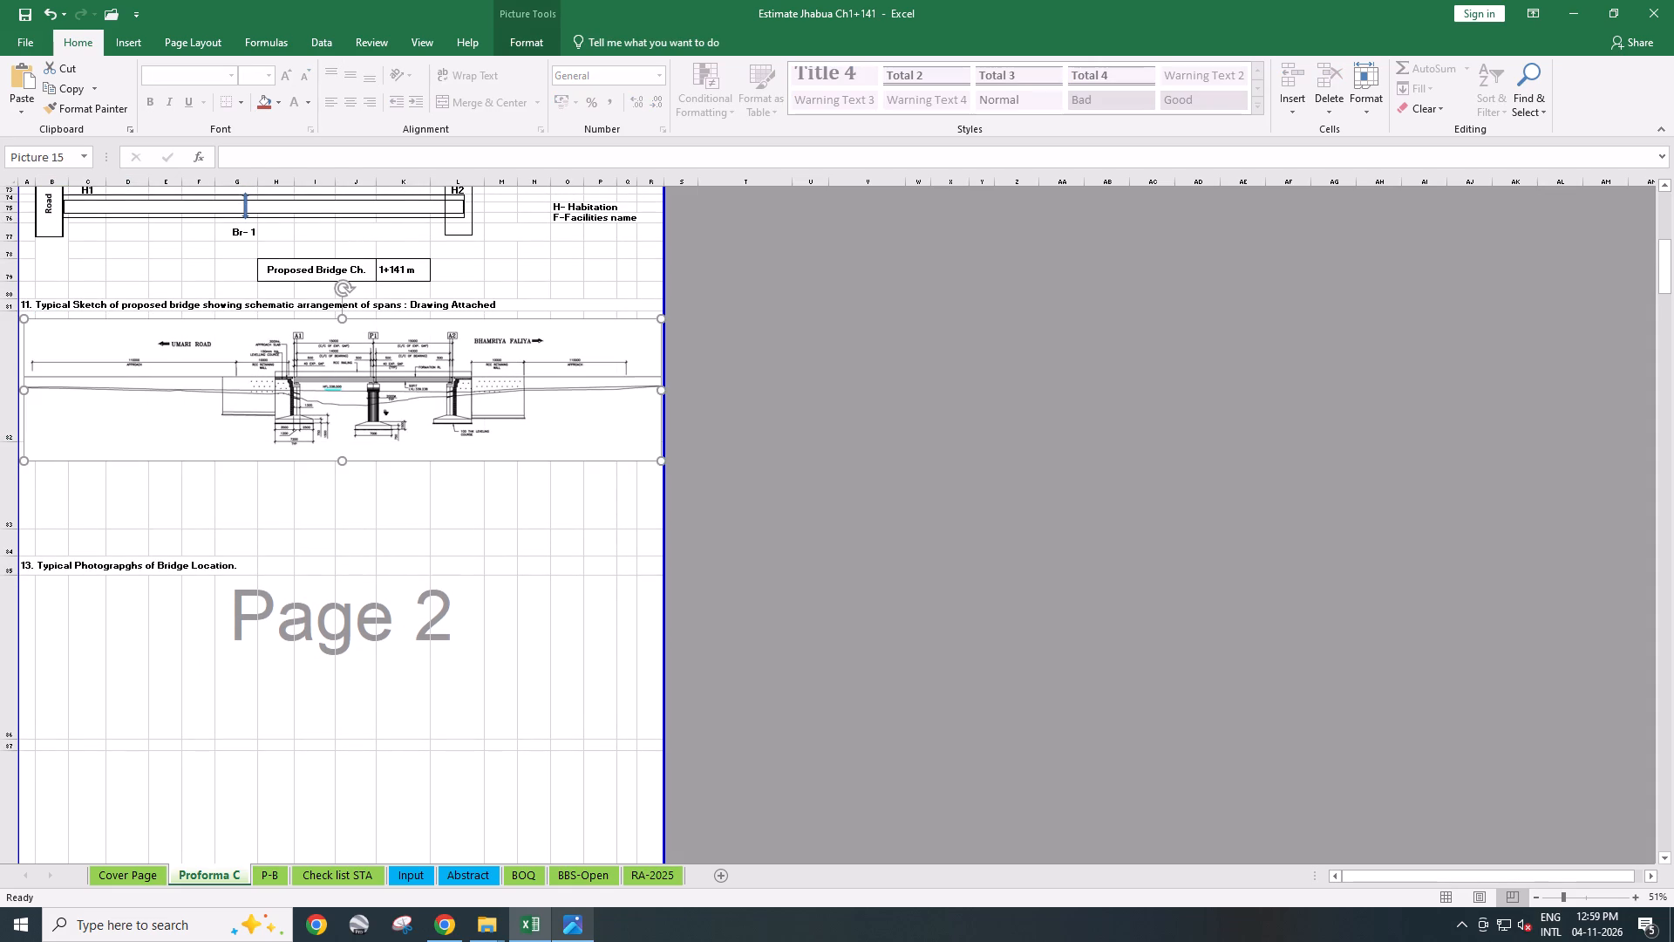
drag(345, 461, 333, 531)
click(405, 676)
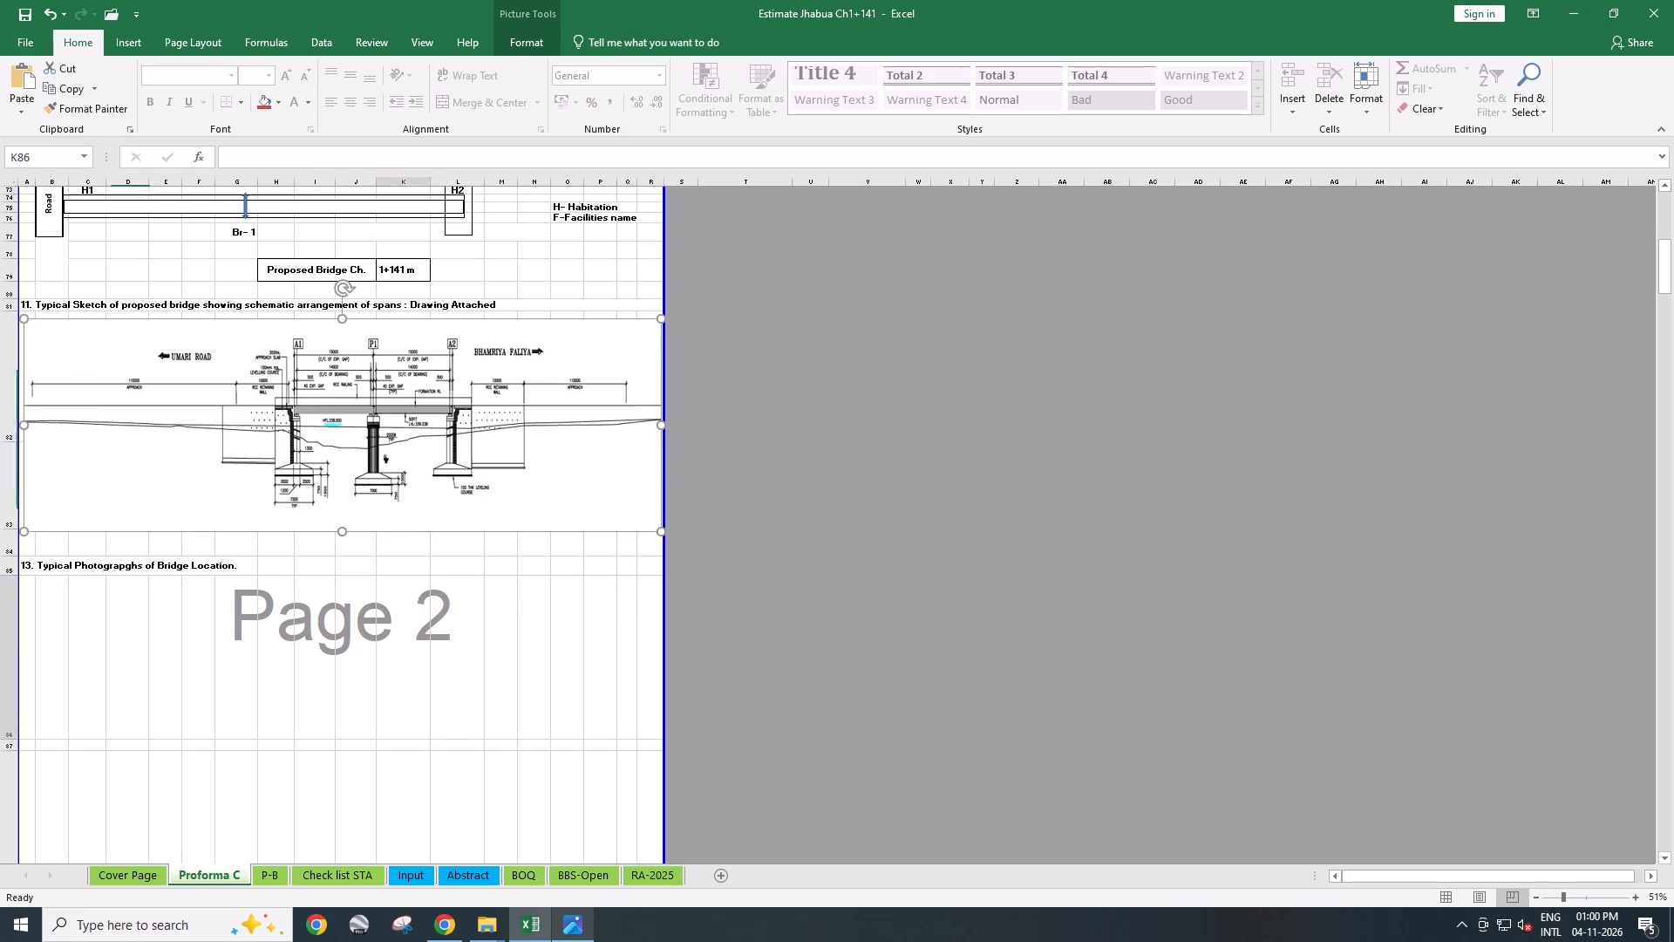
Copy site photo 16.51.34 (1) from the 1+141 topo photos folder and paste it at B86, below the section 13 heading.
key(alt+Tab)
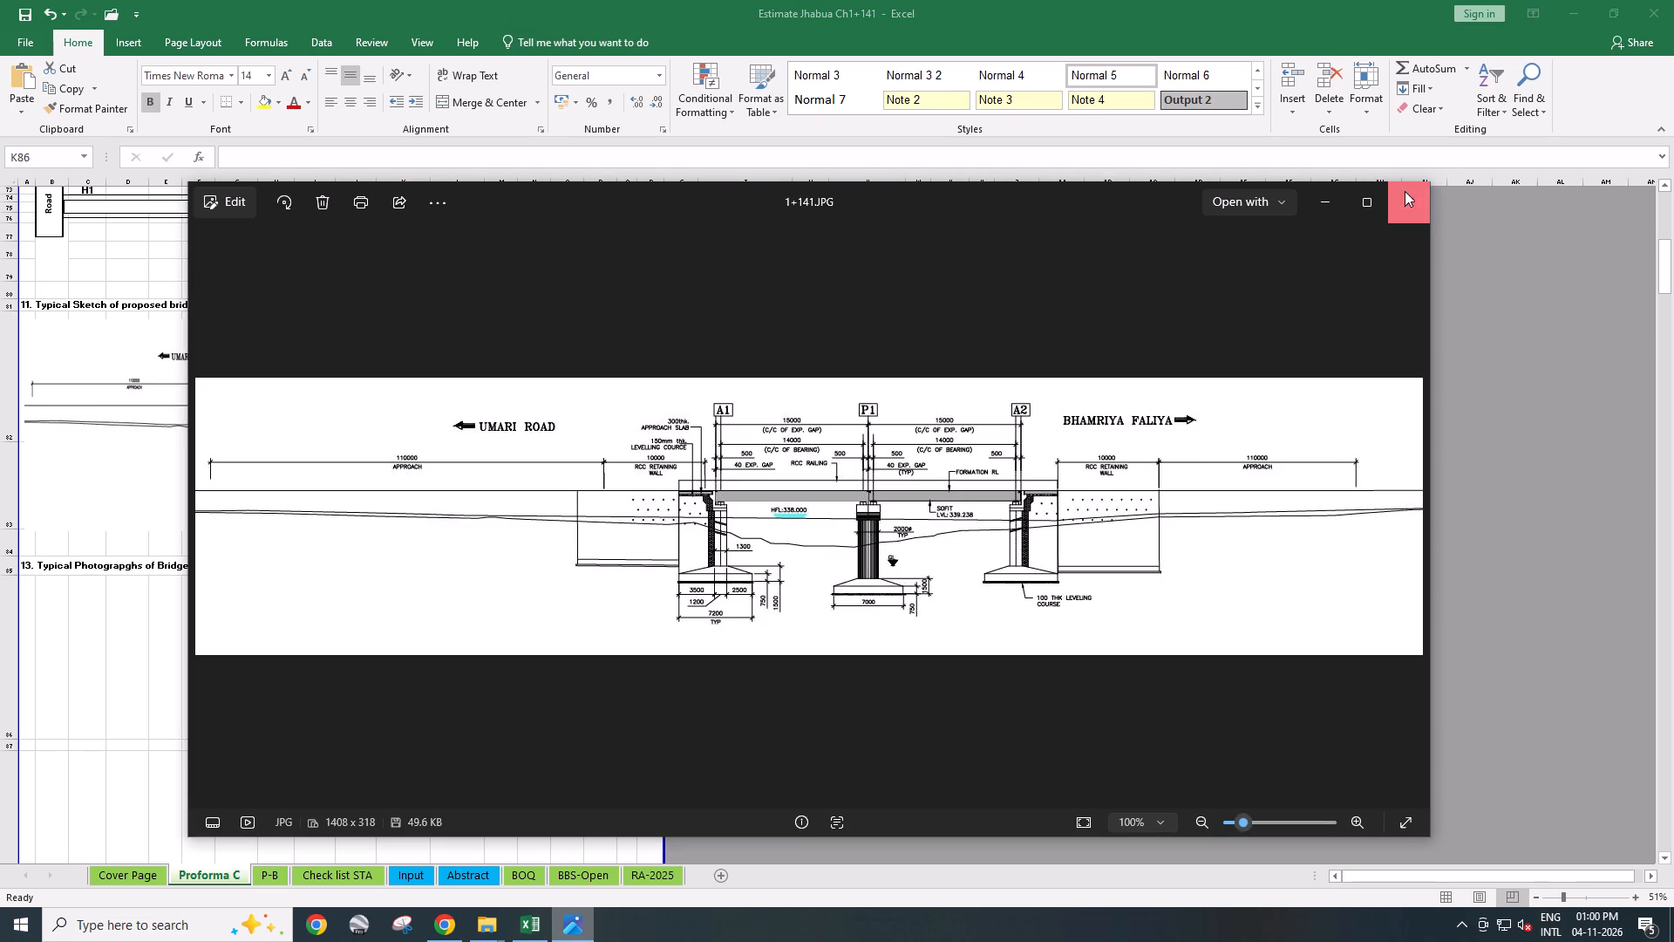
click(1405, 191)
click(490, 933)
click(639, 851)
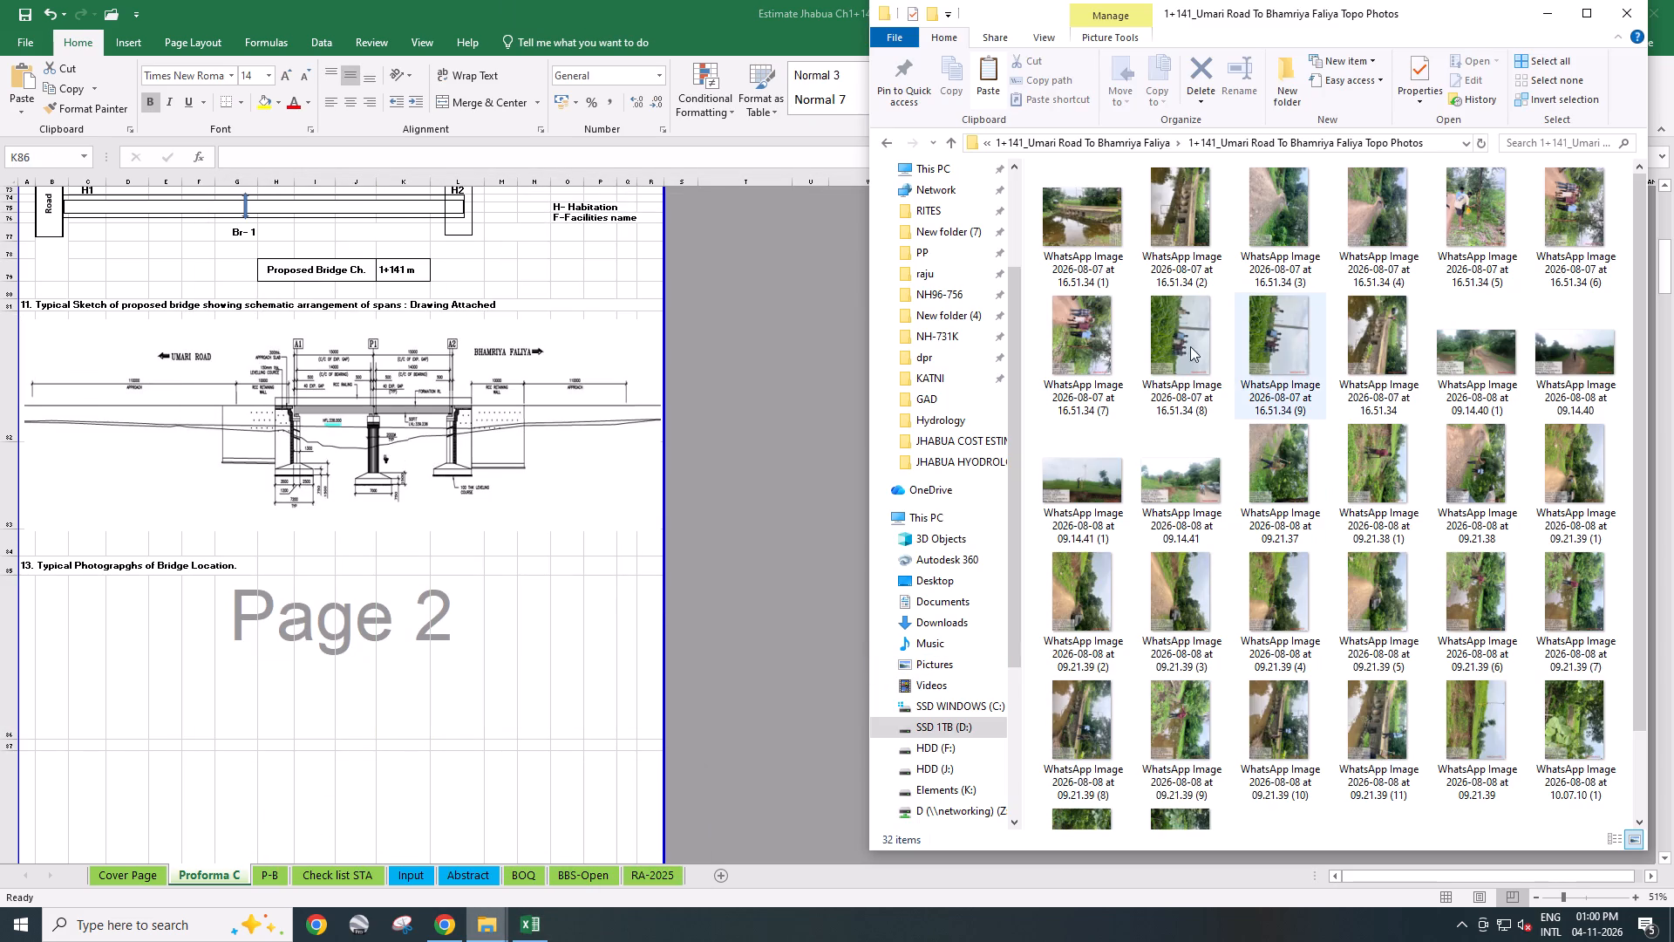
double_click(1090, 241)
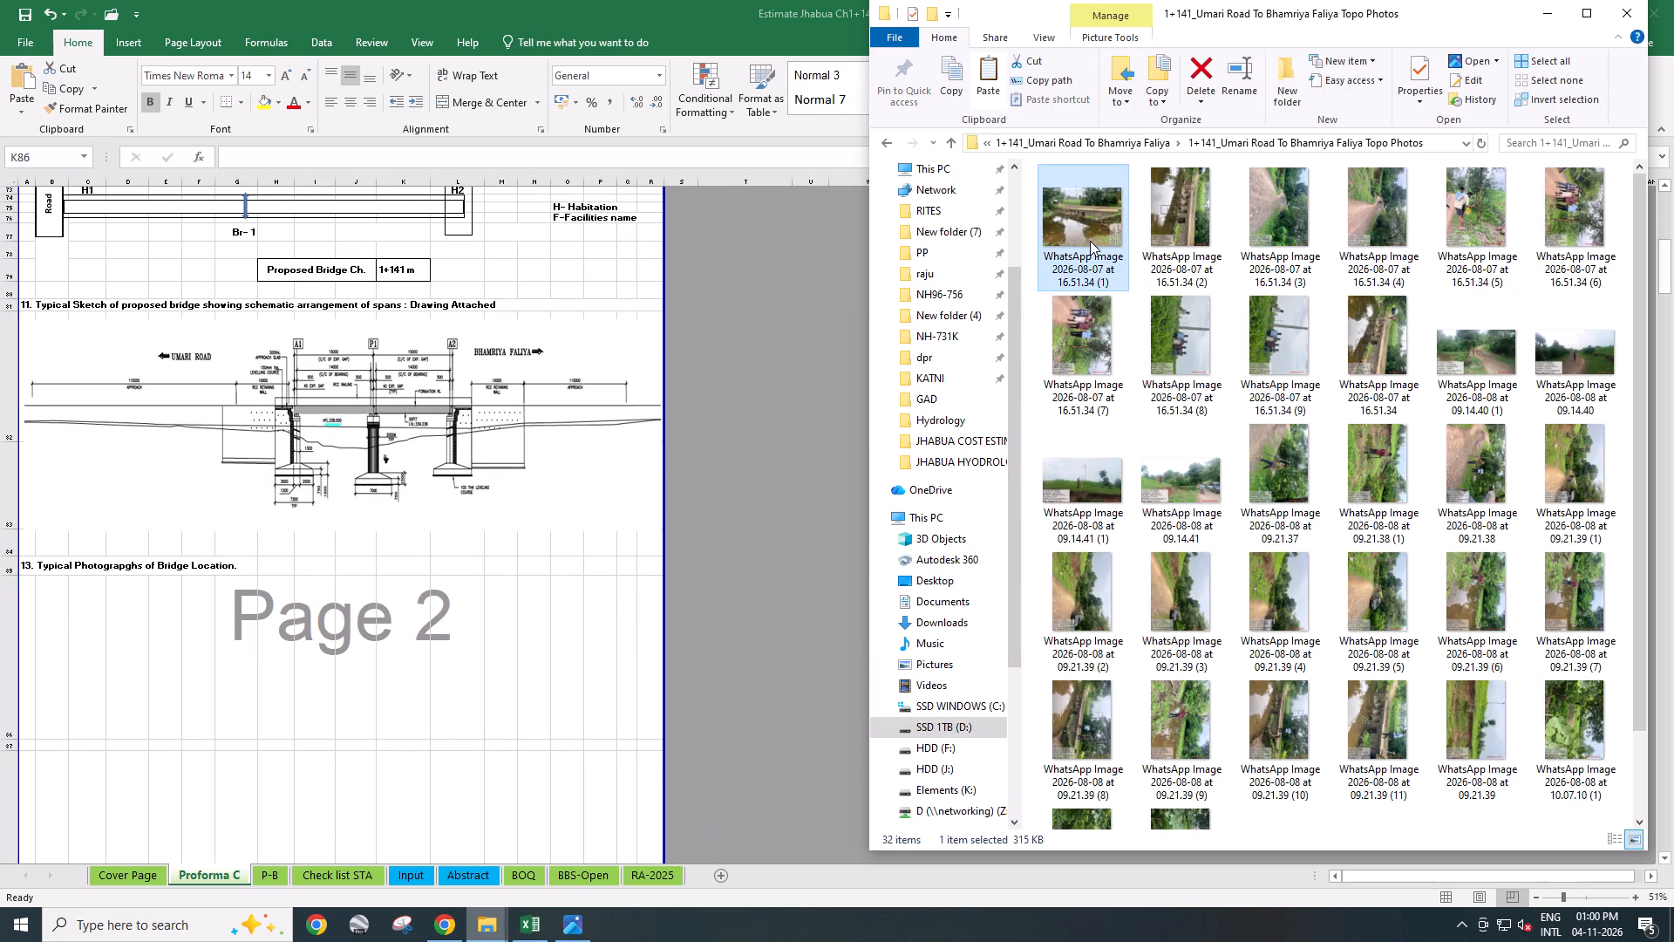
click(574, 927)
right_click(707, 549)
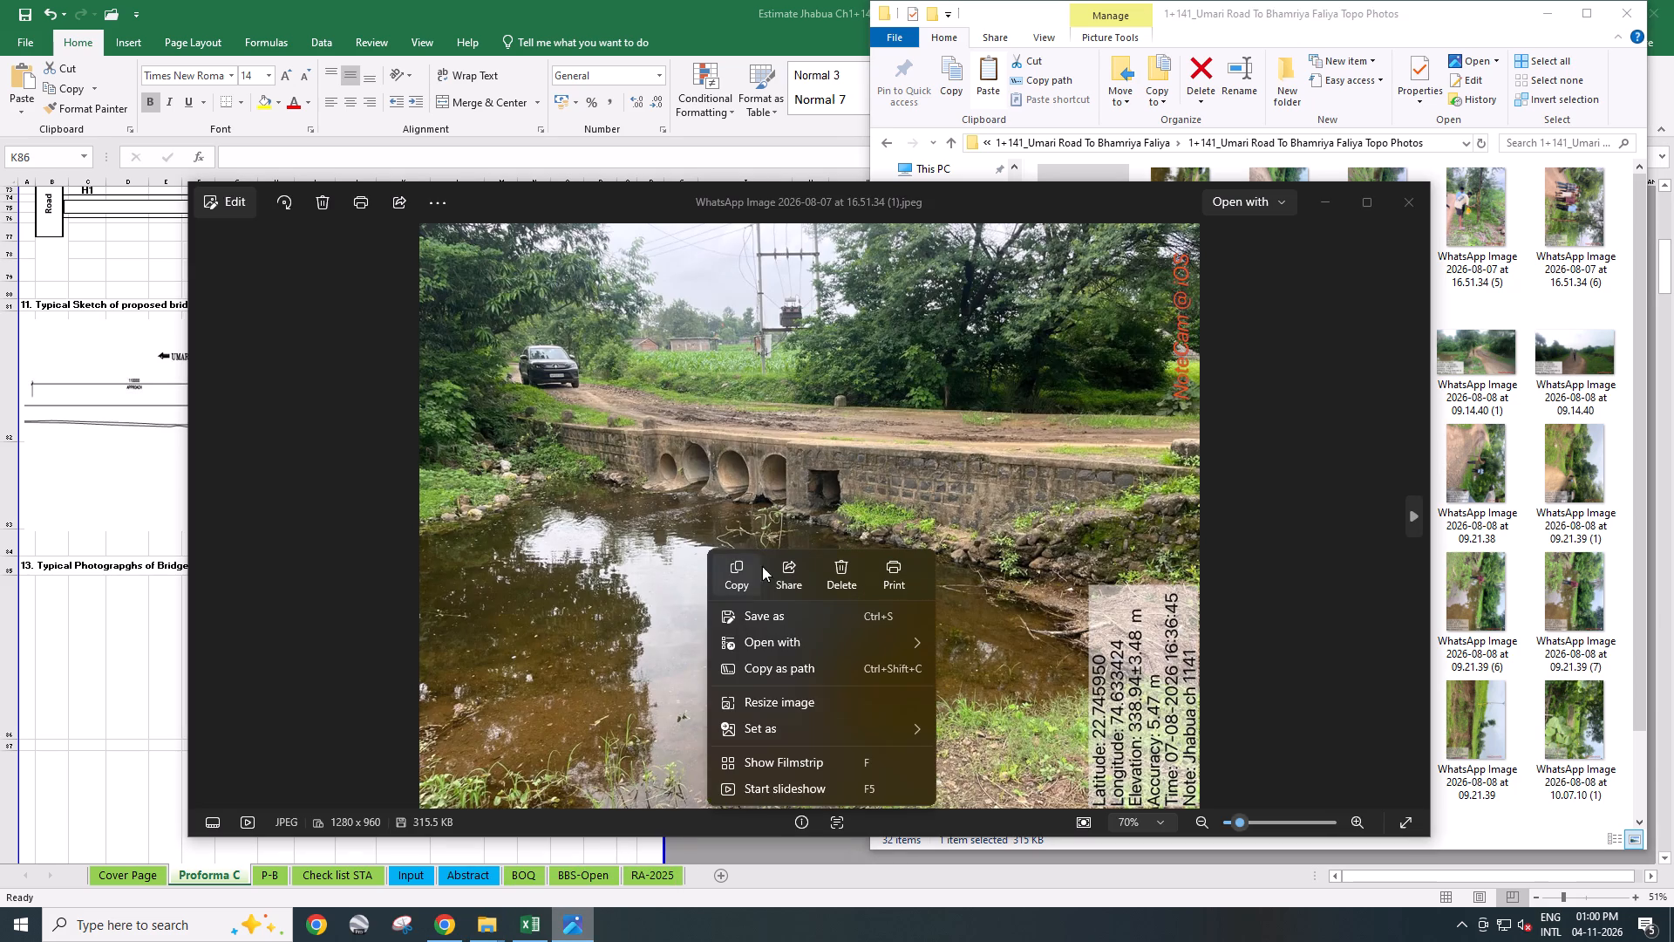
click(738, 574)
click(165, 643)
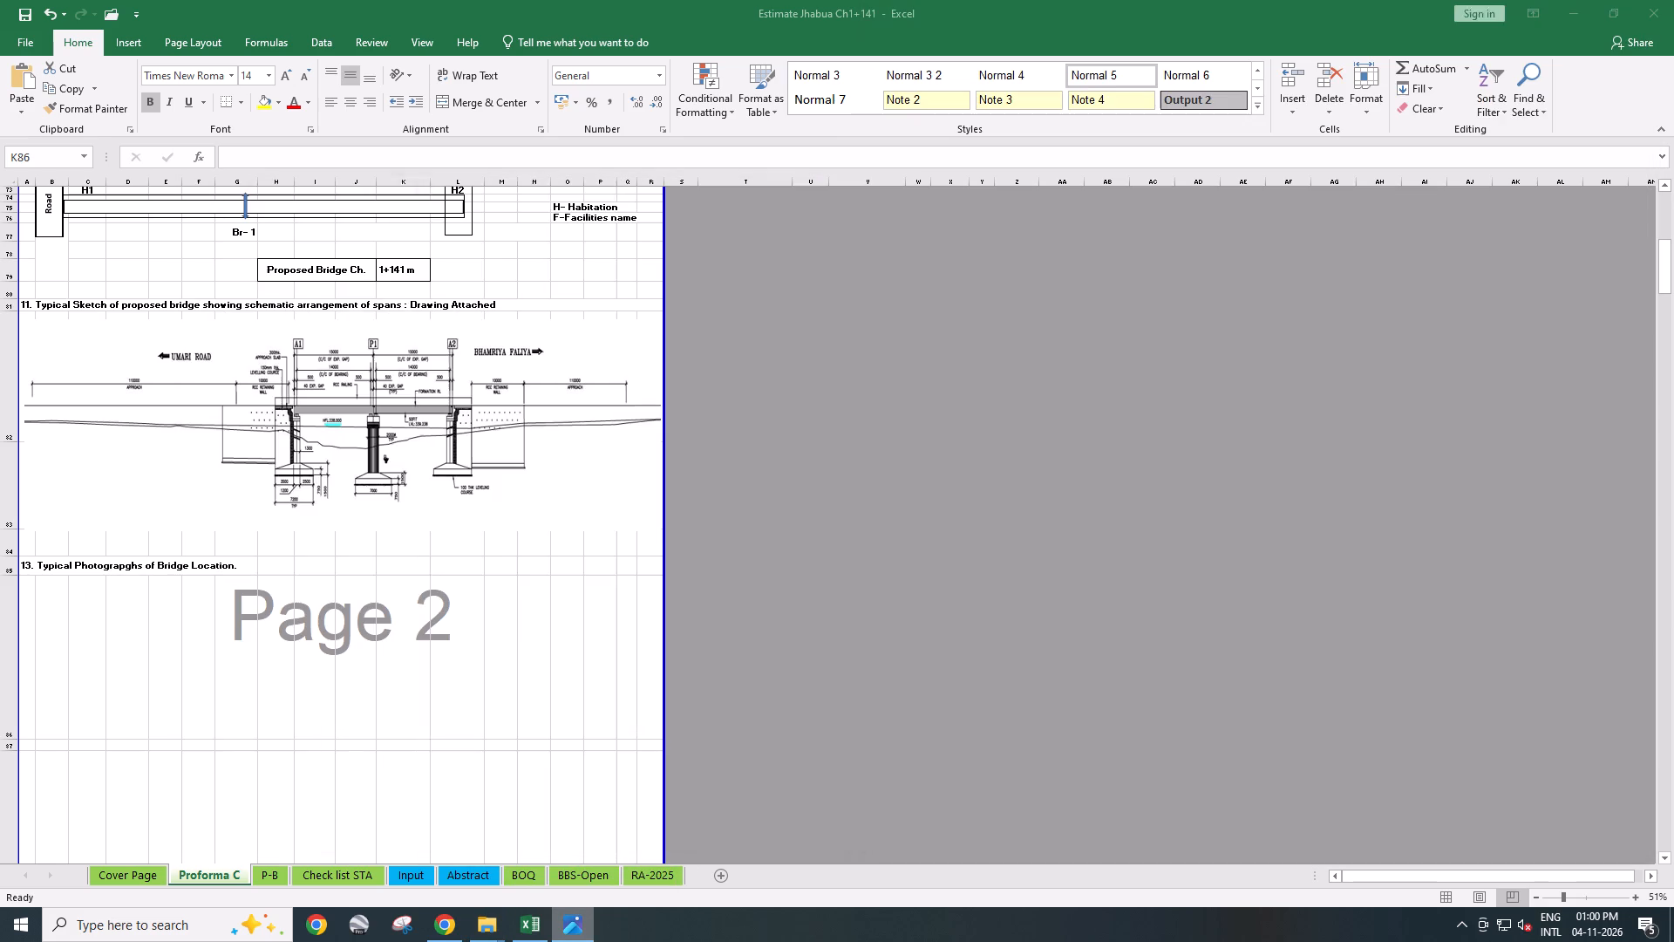
click(51, 620)
key(ctrl+v)
Copy site photo 16.51.34 (4) of the road approach and paste it at Q86, beside the first photo.
key(alt+Tab)
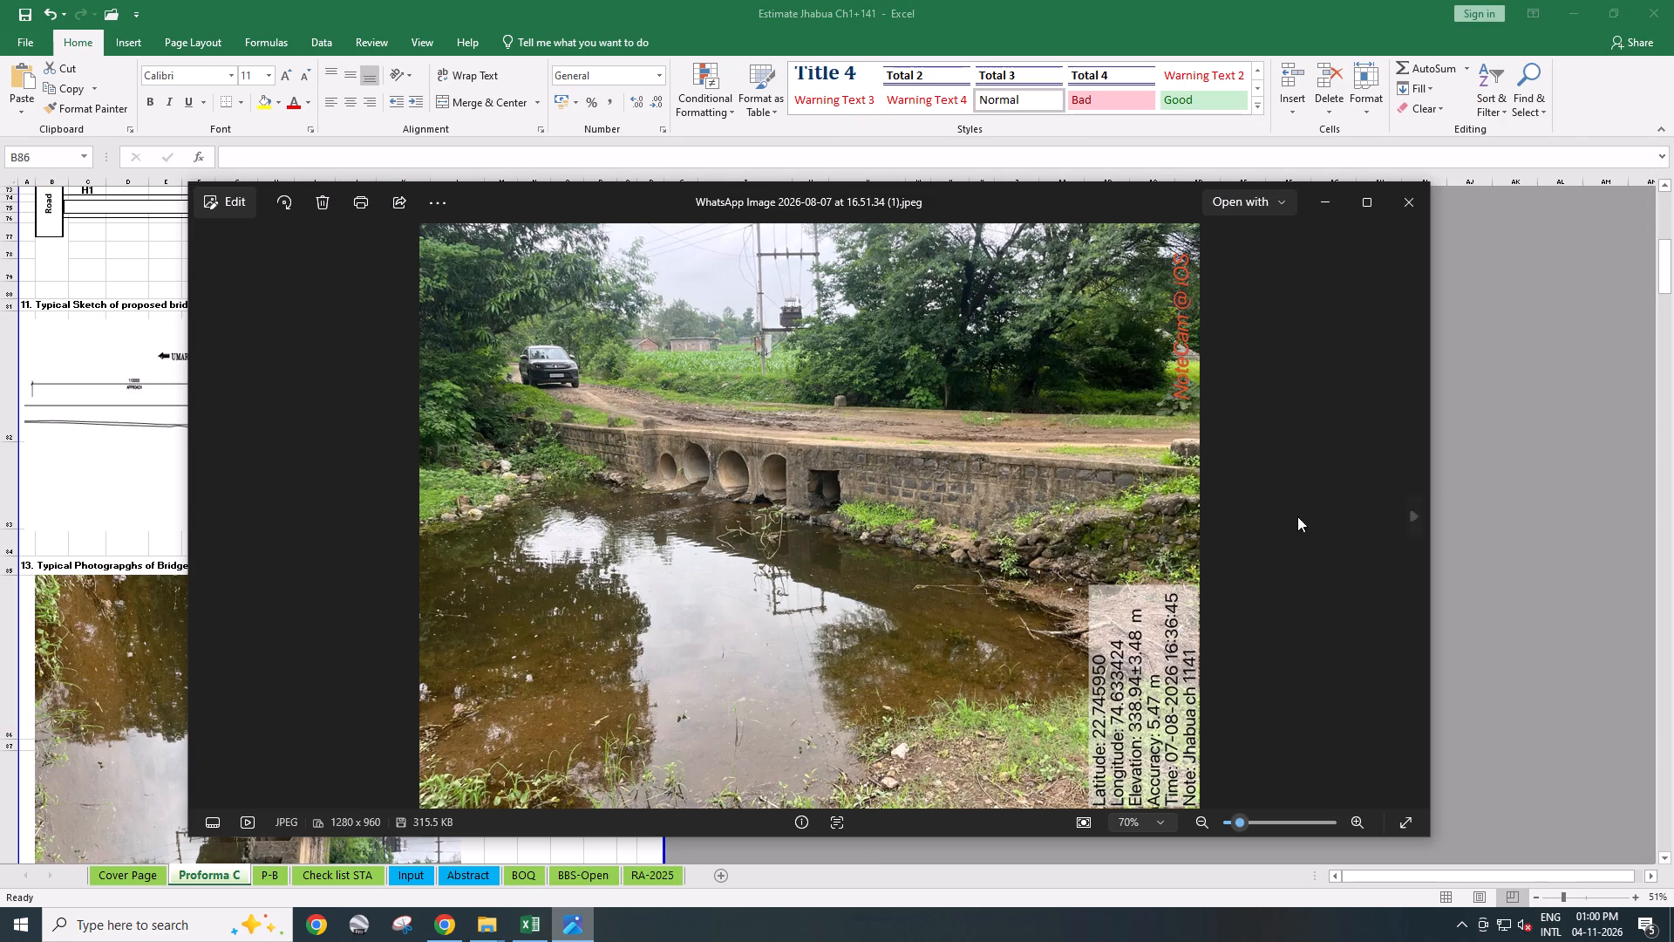
click(1416, 513)
click(1416, 513)
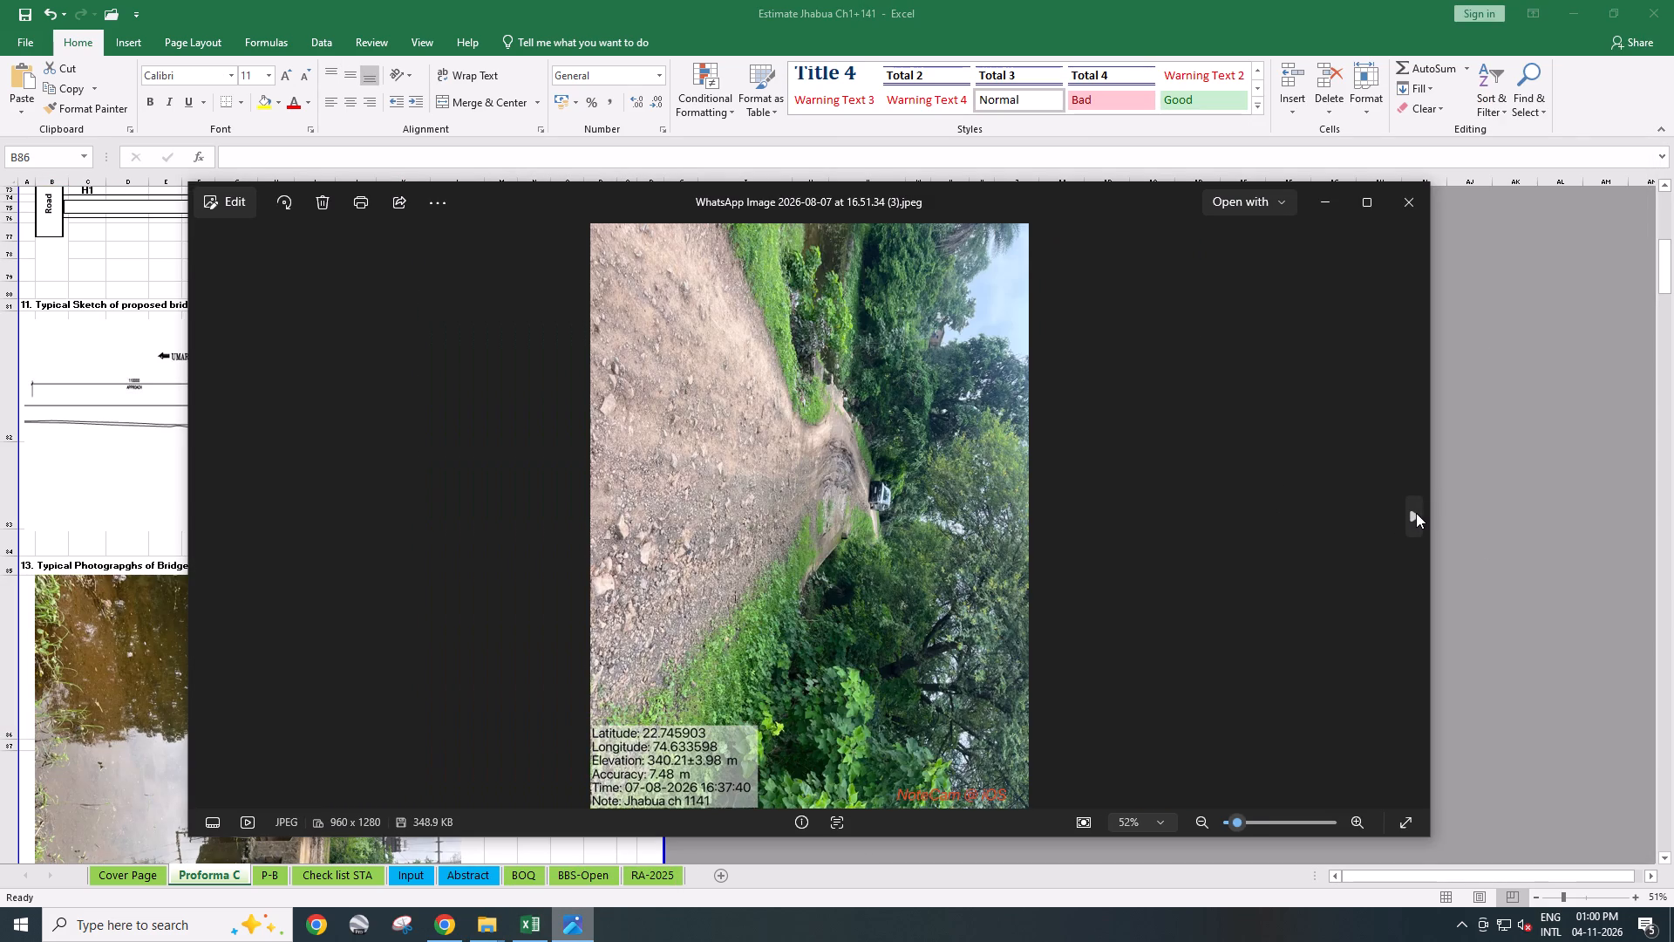
click(1410, 519)
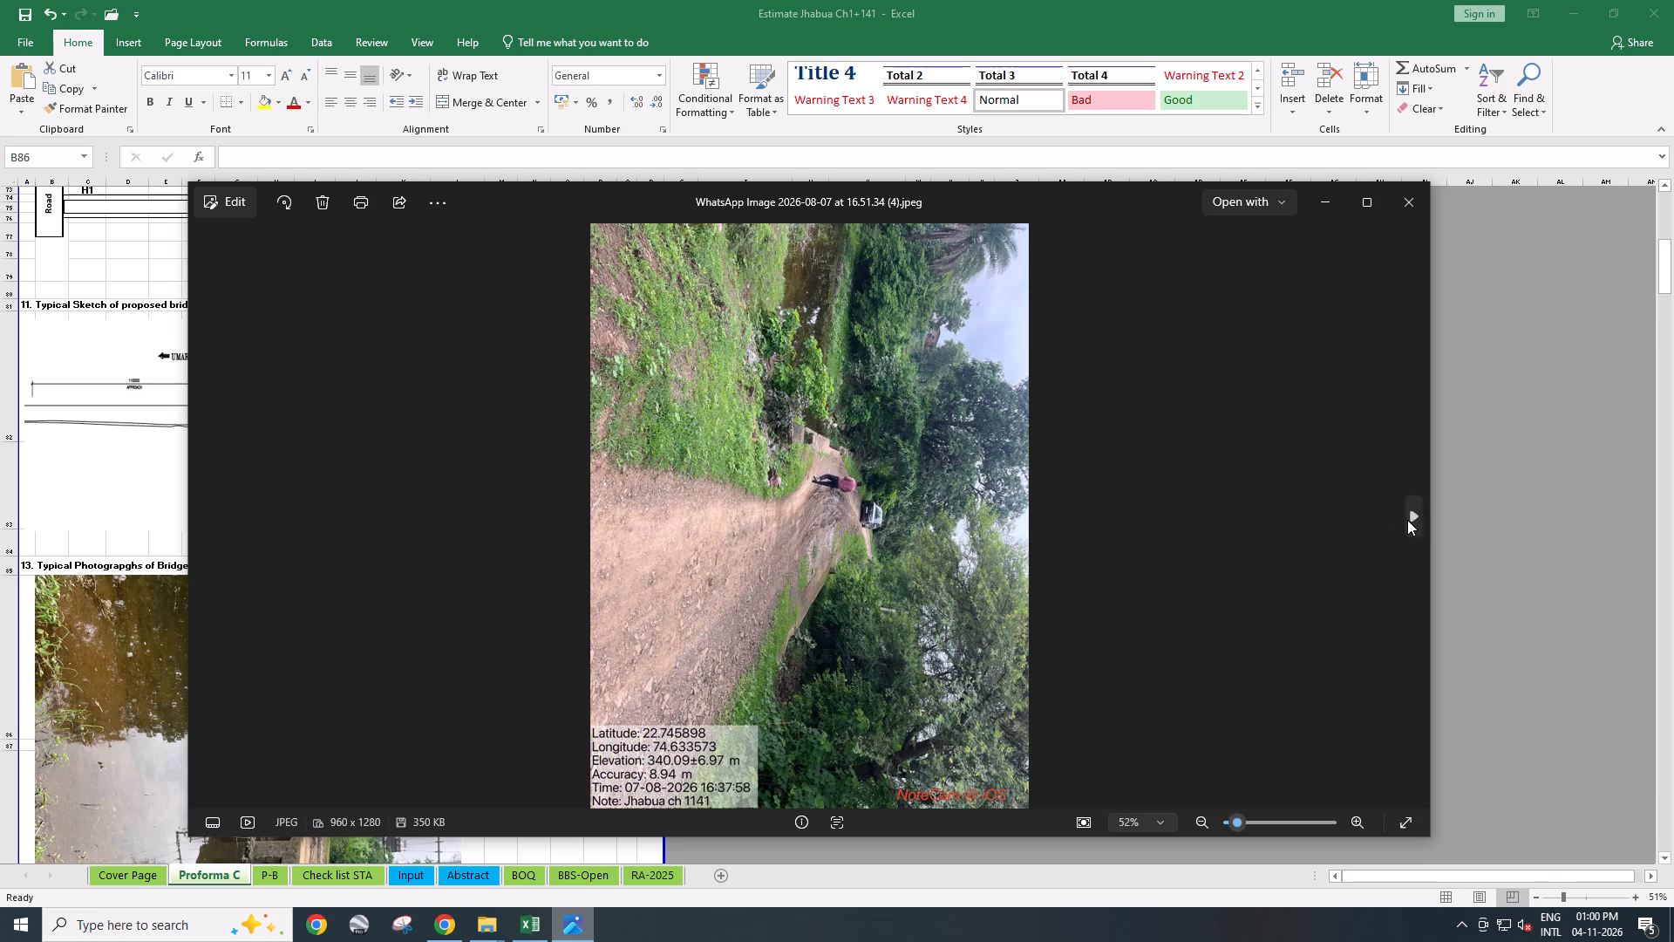
right_click(761, 536)
click(800, 559)
click(107, 620)
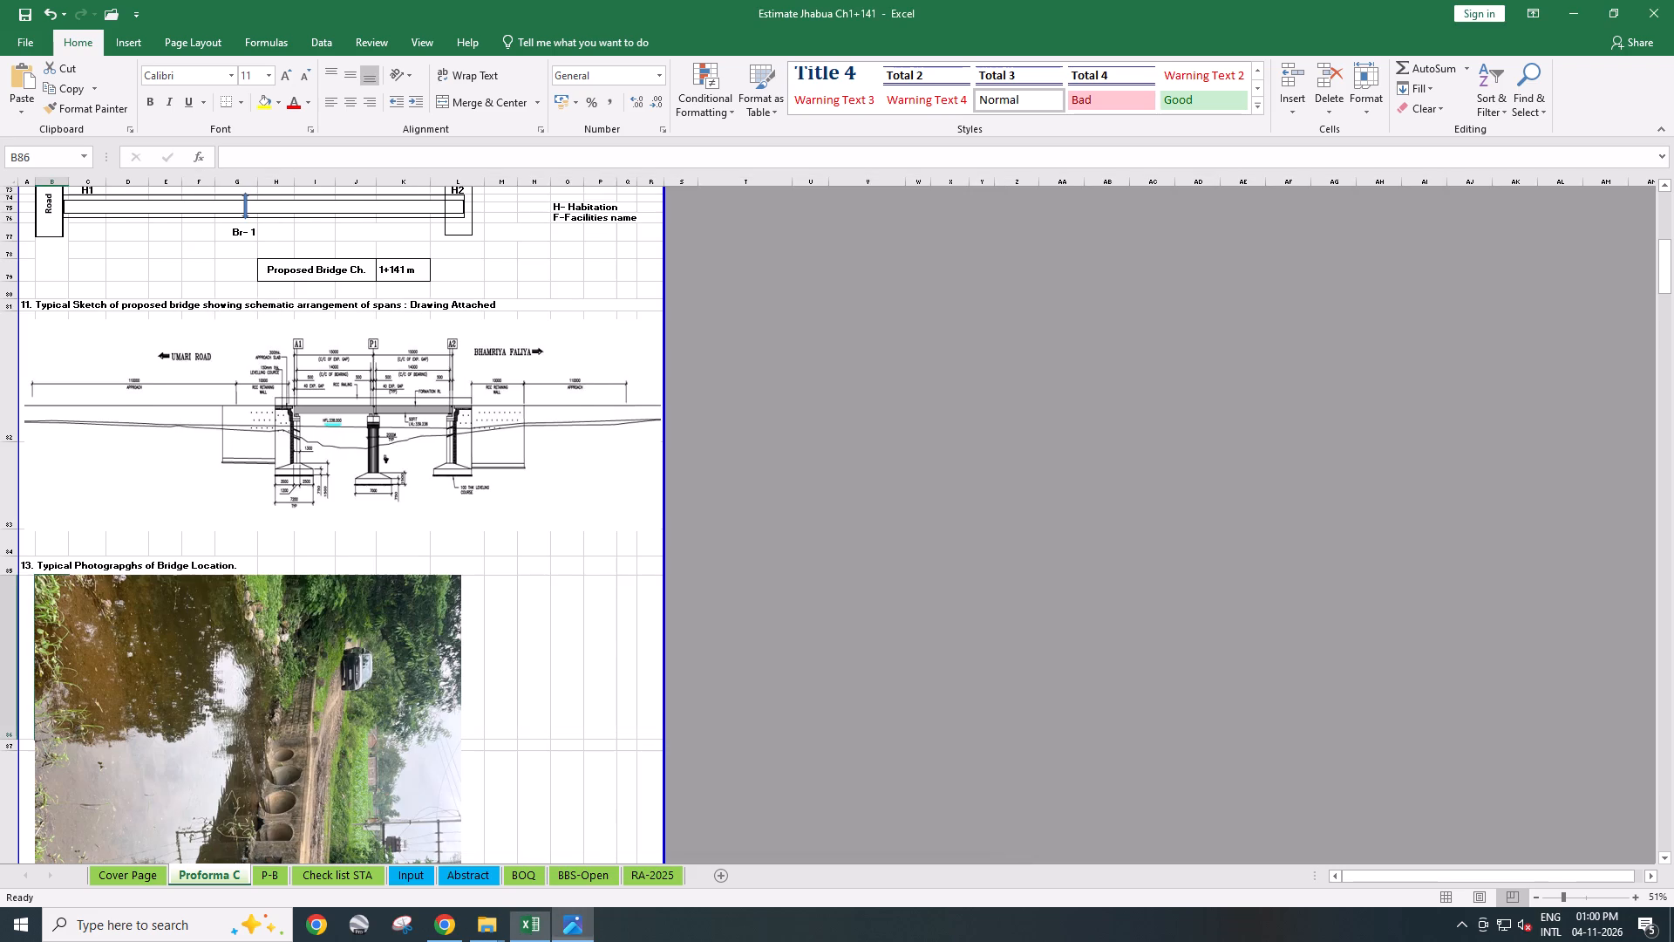
click(623, 619)
key(ctrl+v)
Browse on to site photo 16.51.34 (8), showing people in the crop field by the pole, and copy it.
key(alt+Tab)
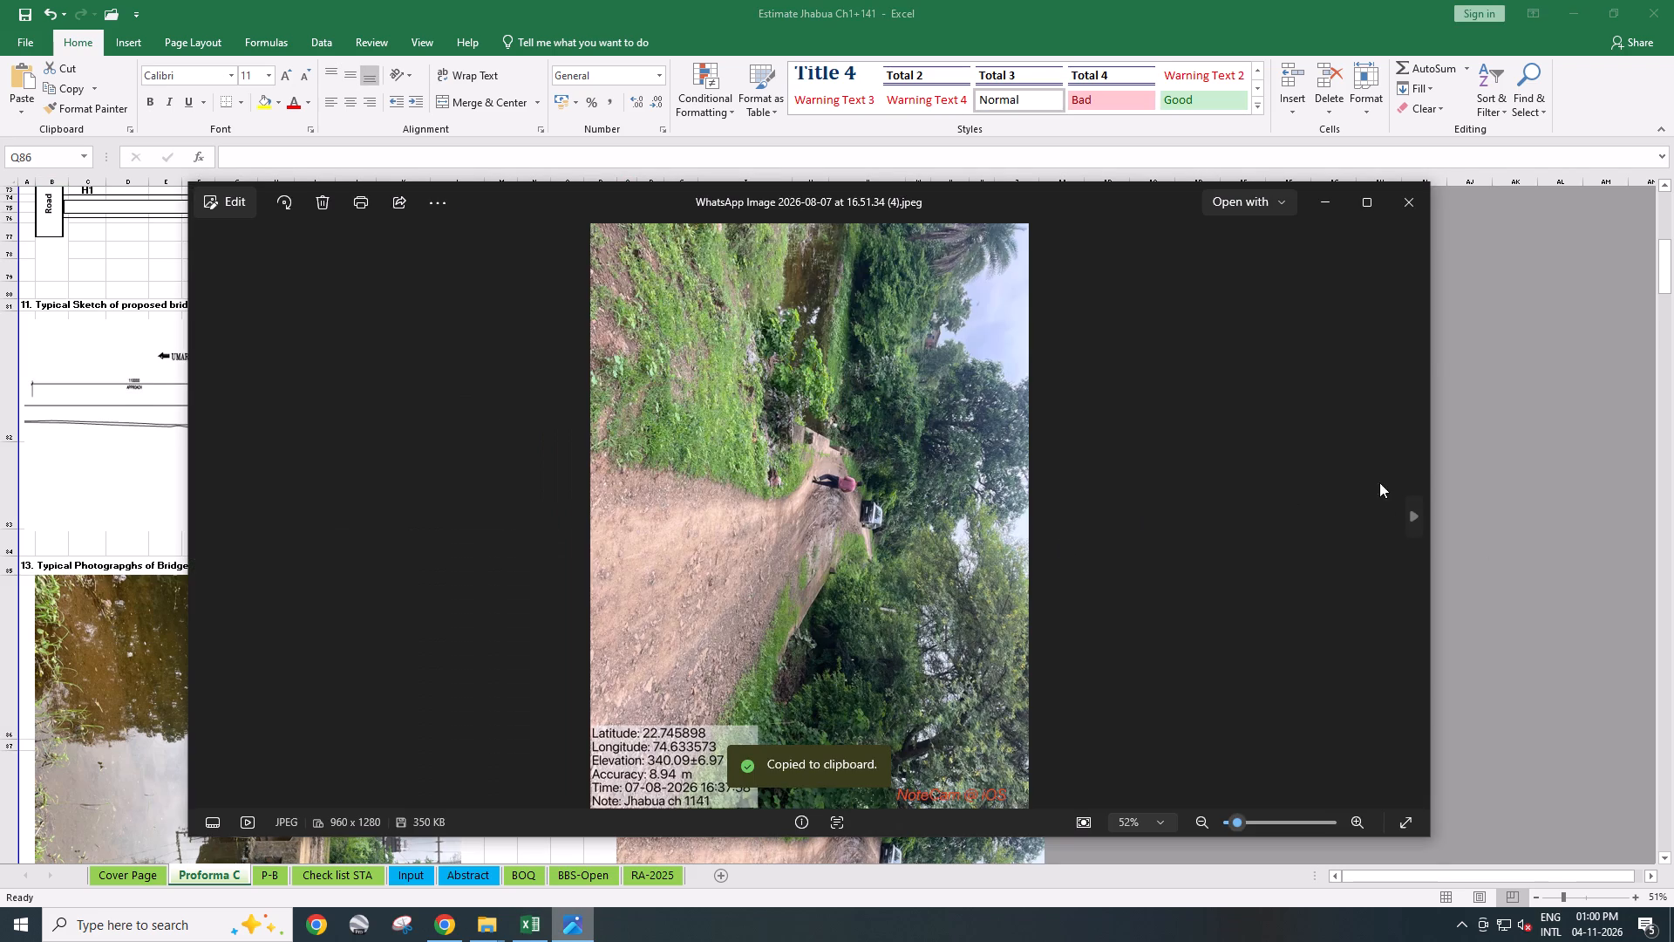
click(1414, 523)
click(1414, 523)
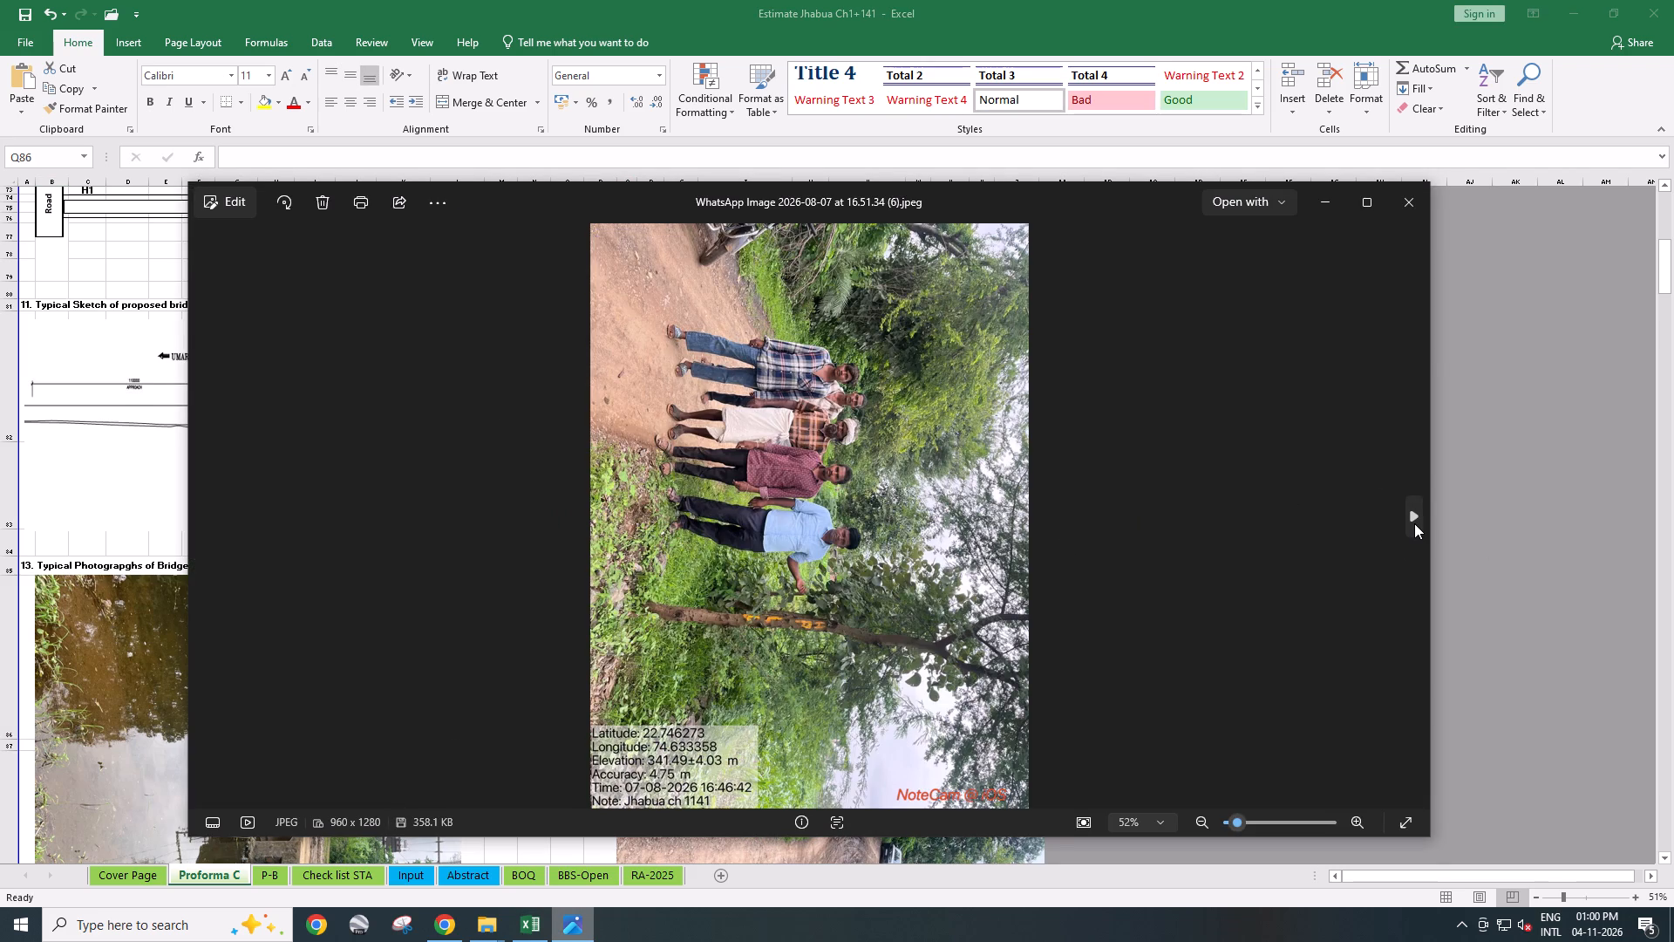
click(1414, 523)
click(1414, 523)
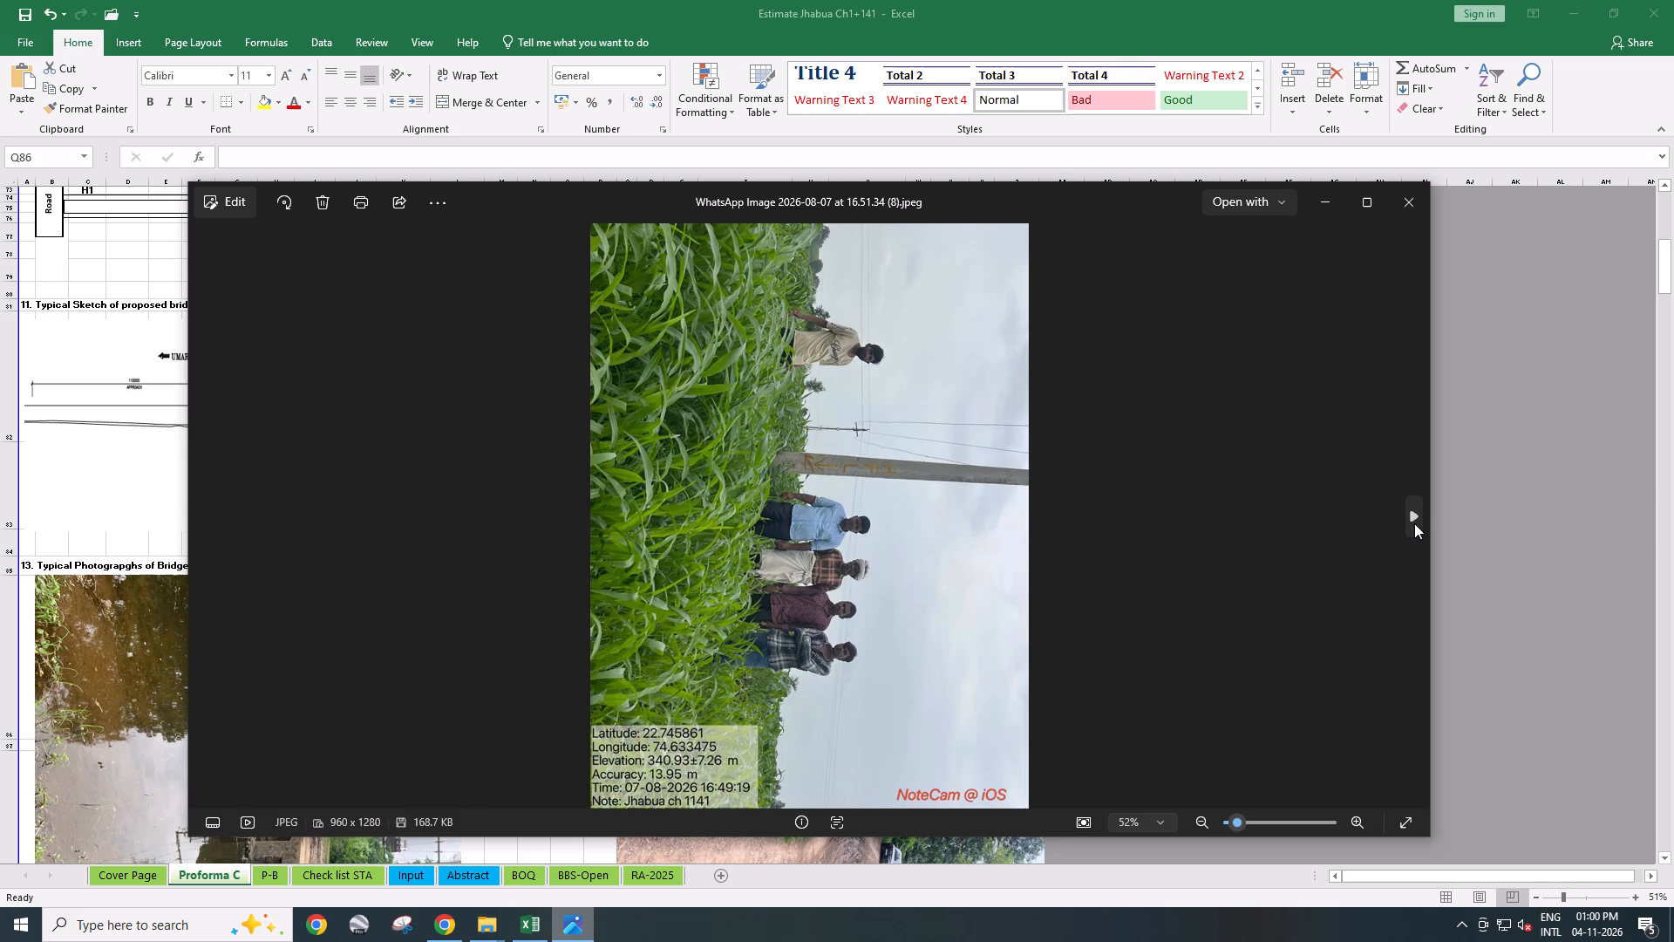
right_click(907, 570)
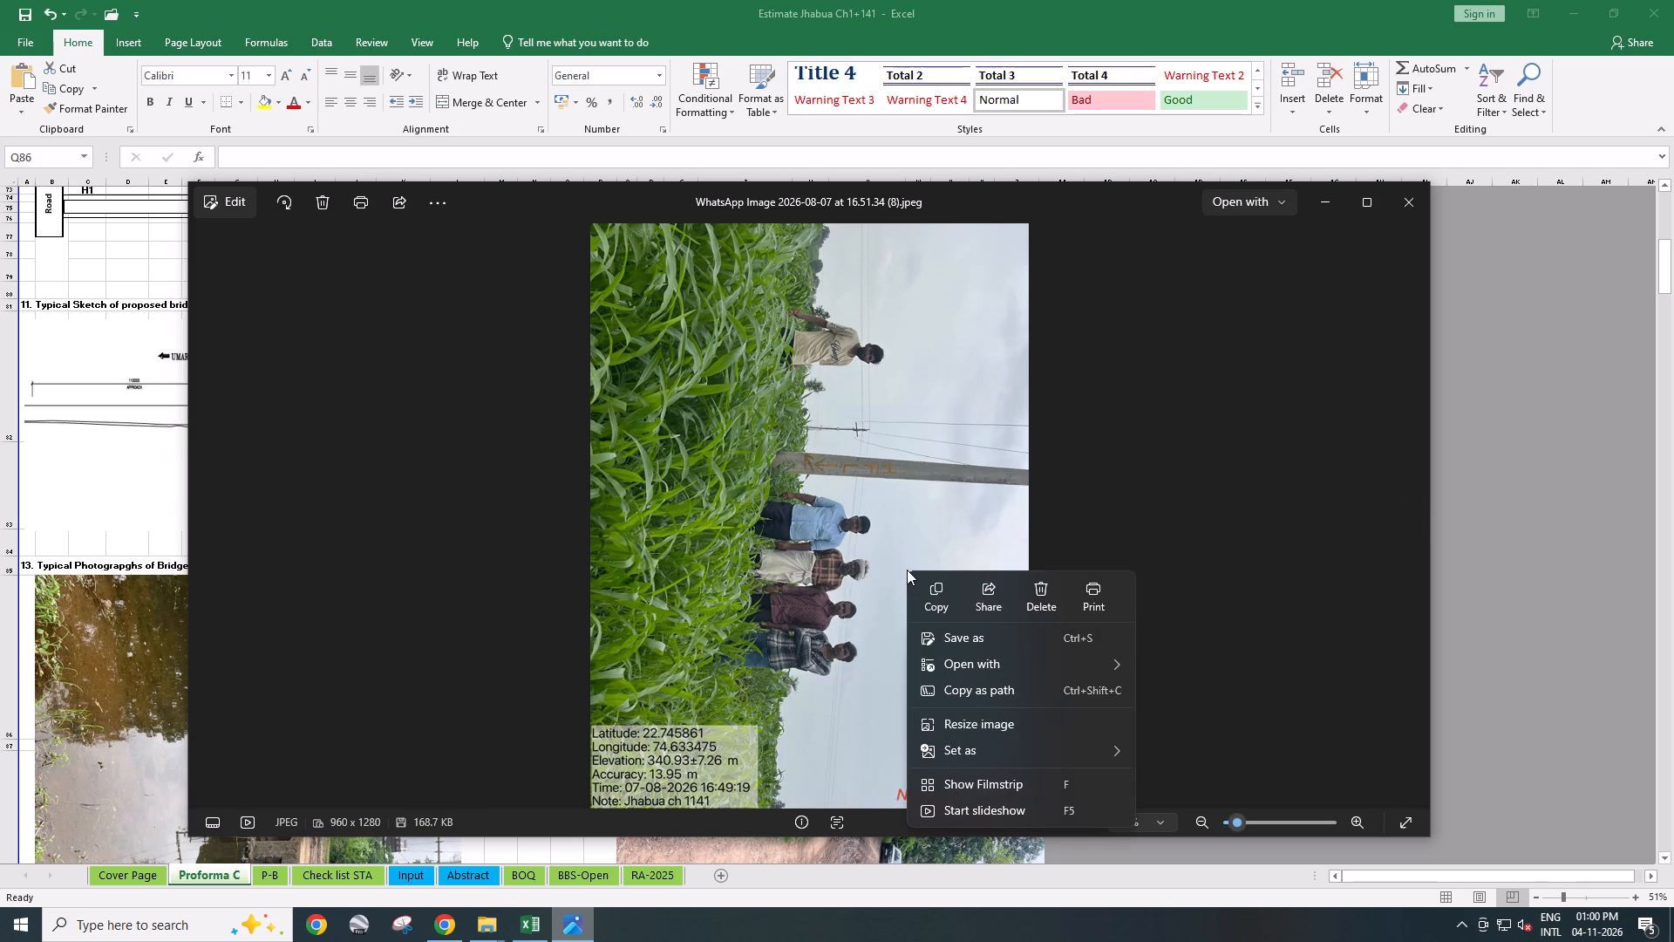
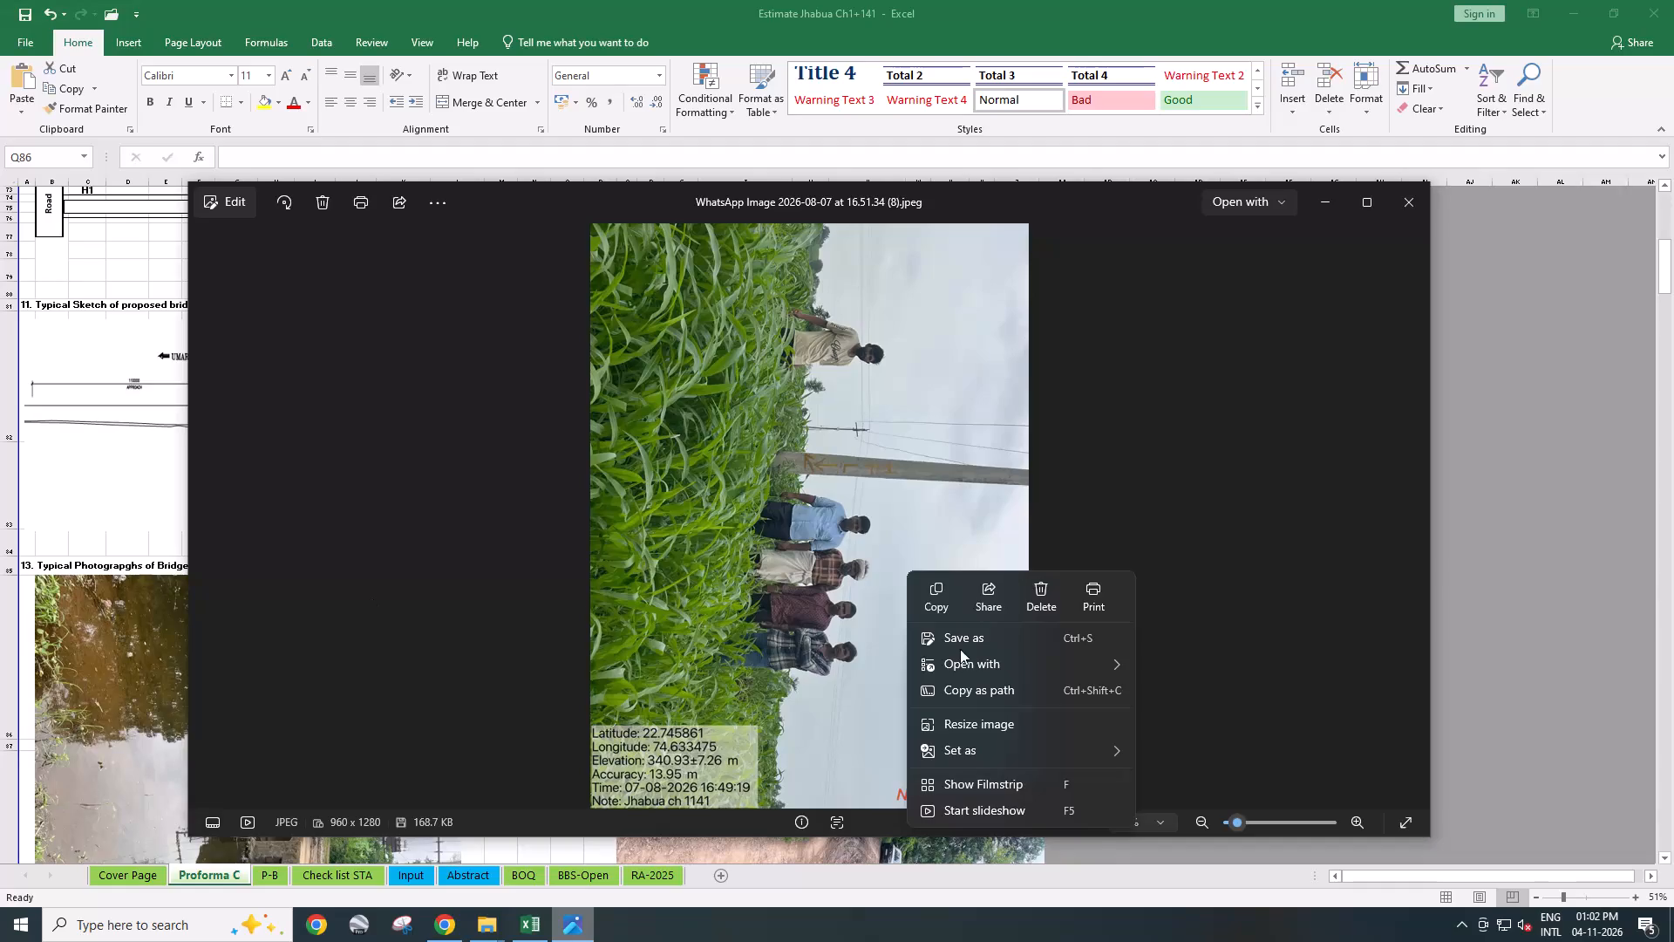
Copy the site photo of the people standing in the crop field and paste it at cell Z85 of Proforma C.
click(940, 602)
click(1458, 582)
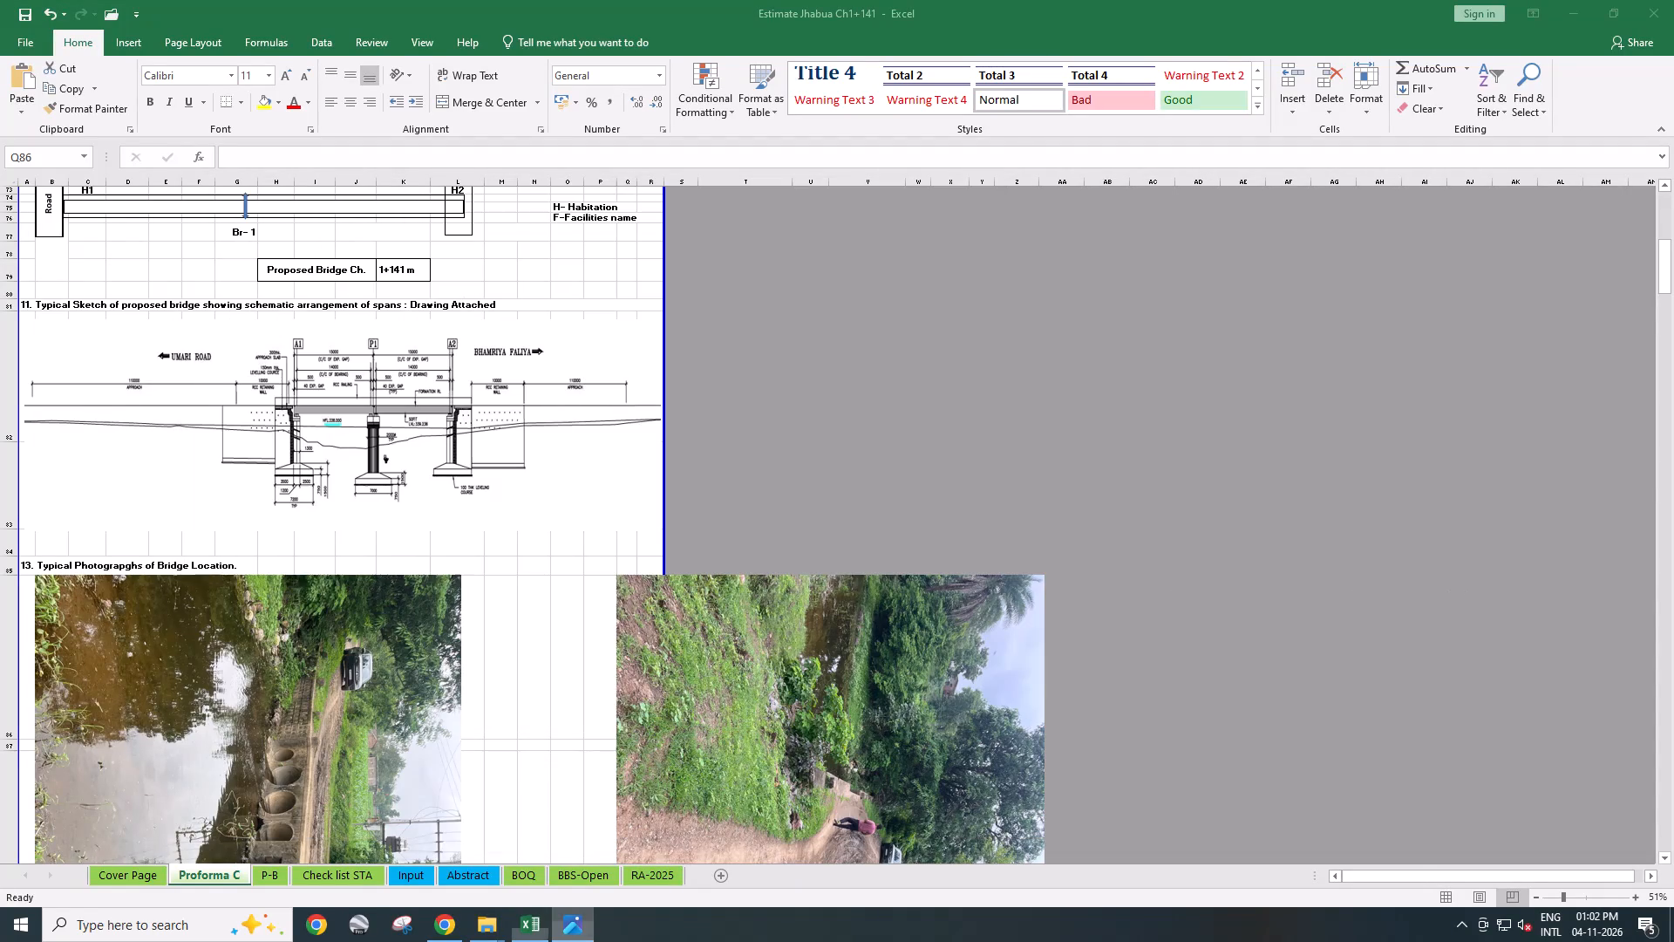
click(1017, 559)
key(ctrl+v)
Copy the 8 Aug 2026 Ch 1141 photo of the surveyor beside the dirt road, paste it at cell AD83, and close the photo viewer.
key(alt+Tab)
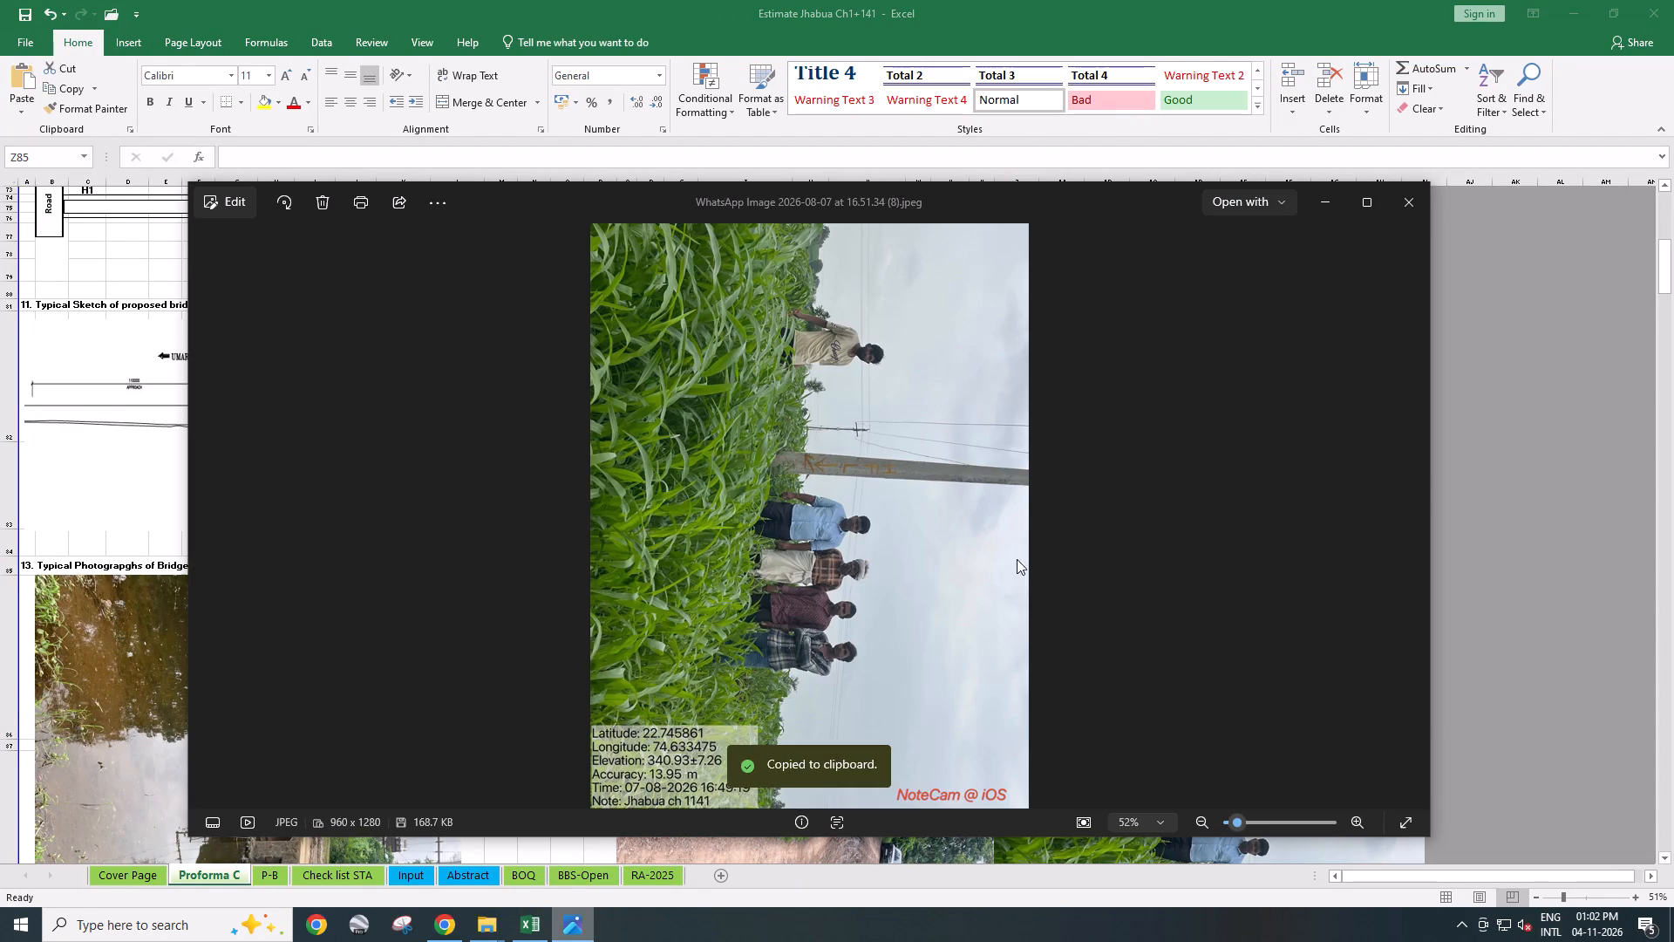
click(1406, 524)
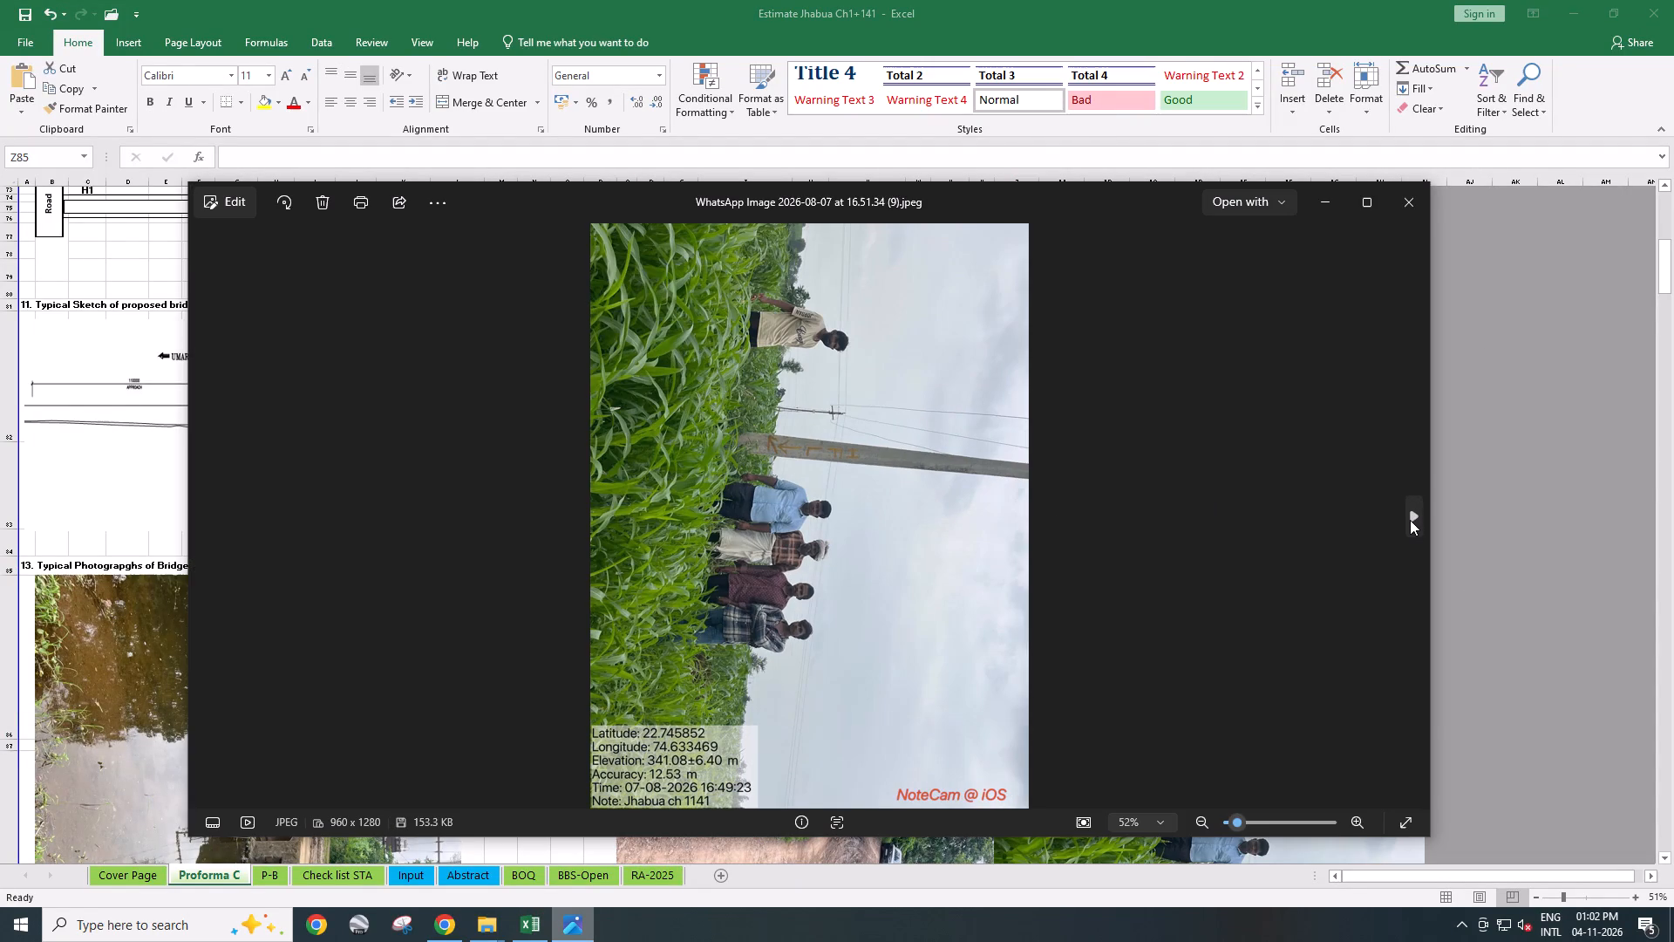
click(1410, 520)
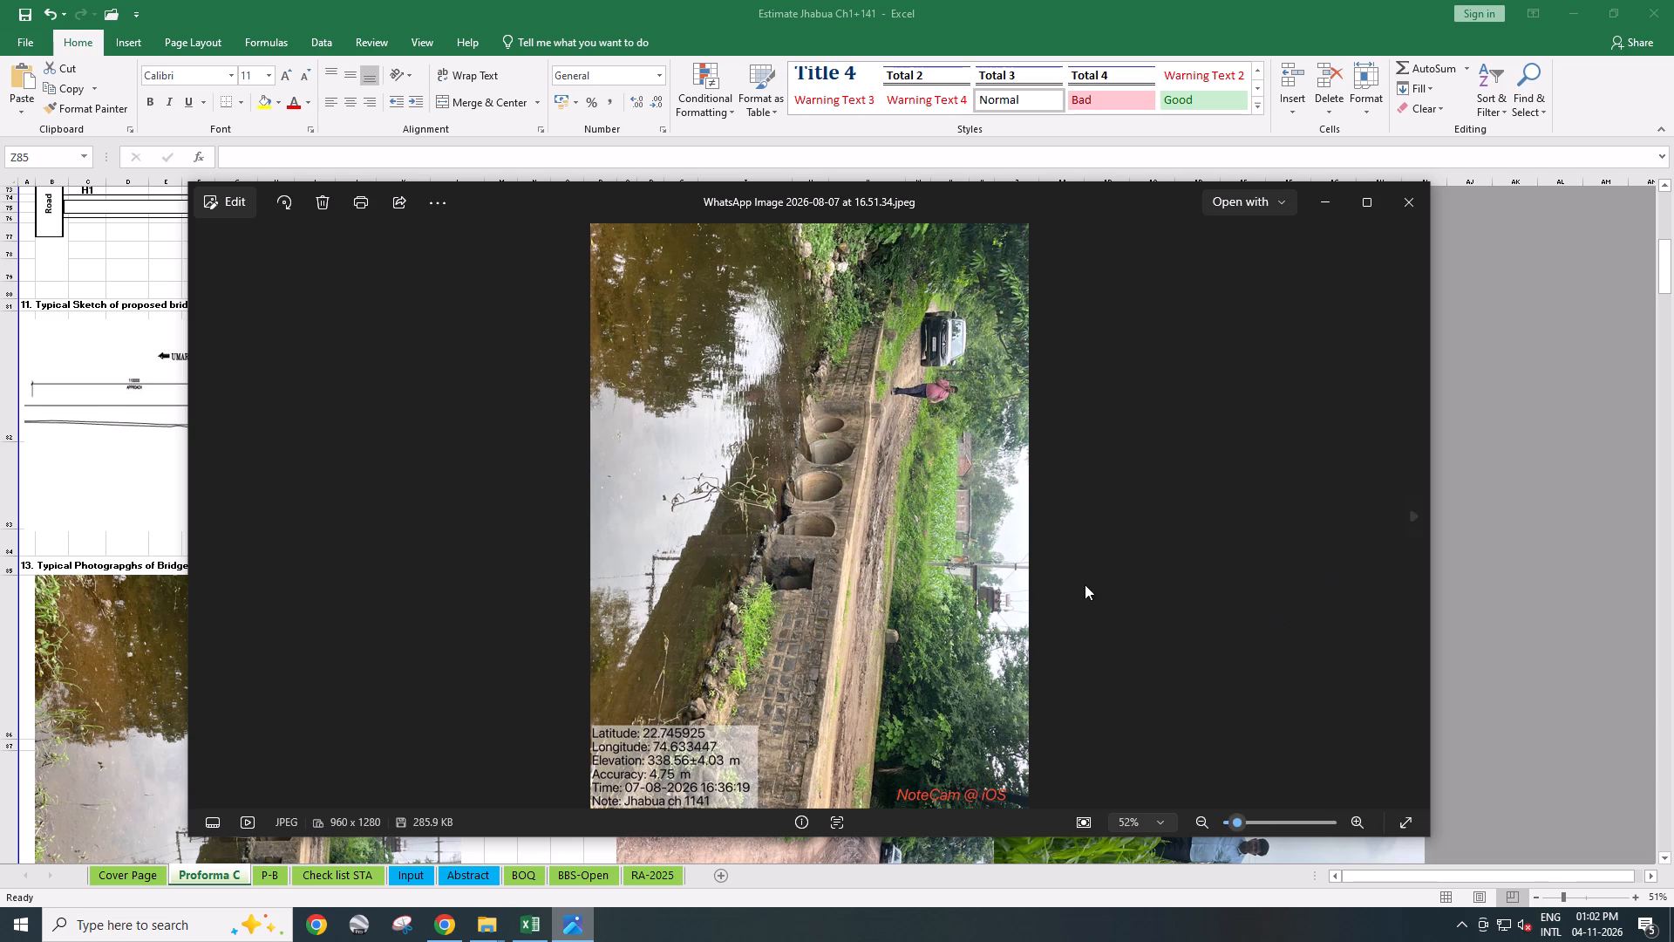
click(1405, 501)
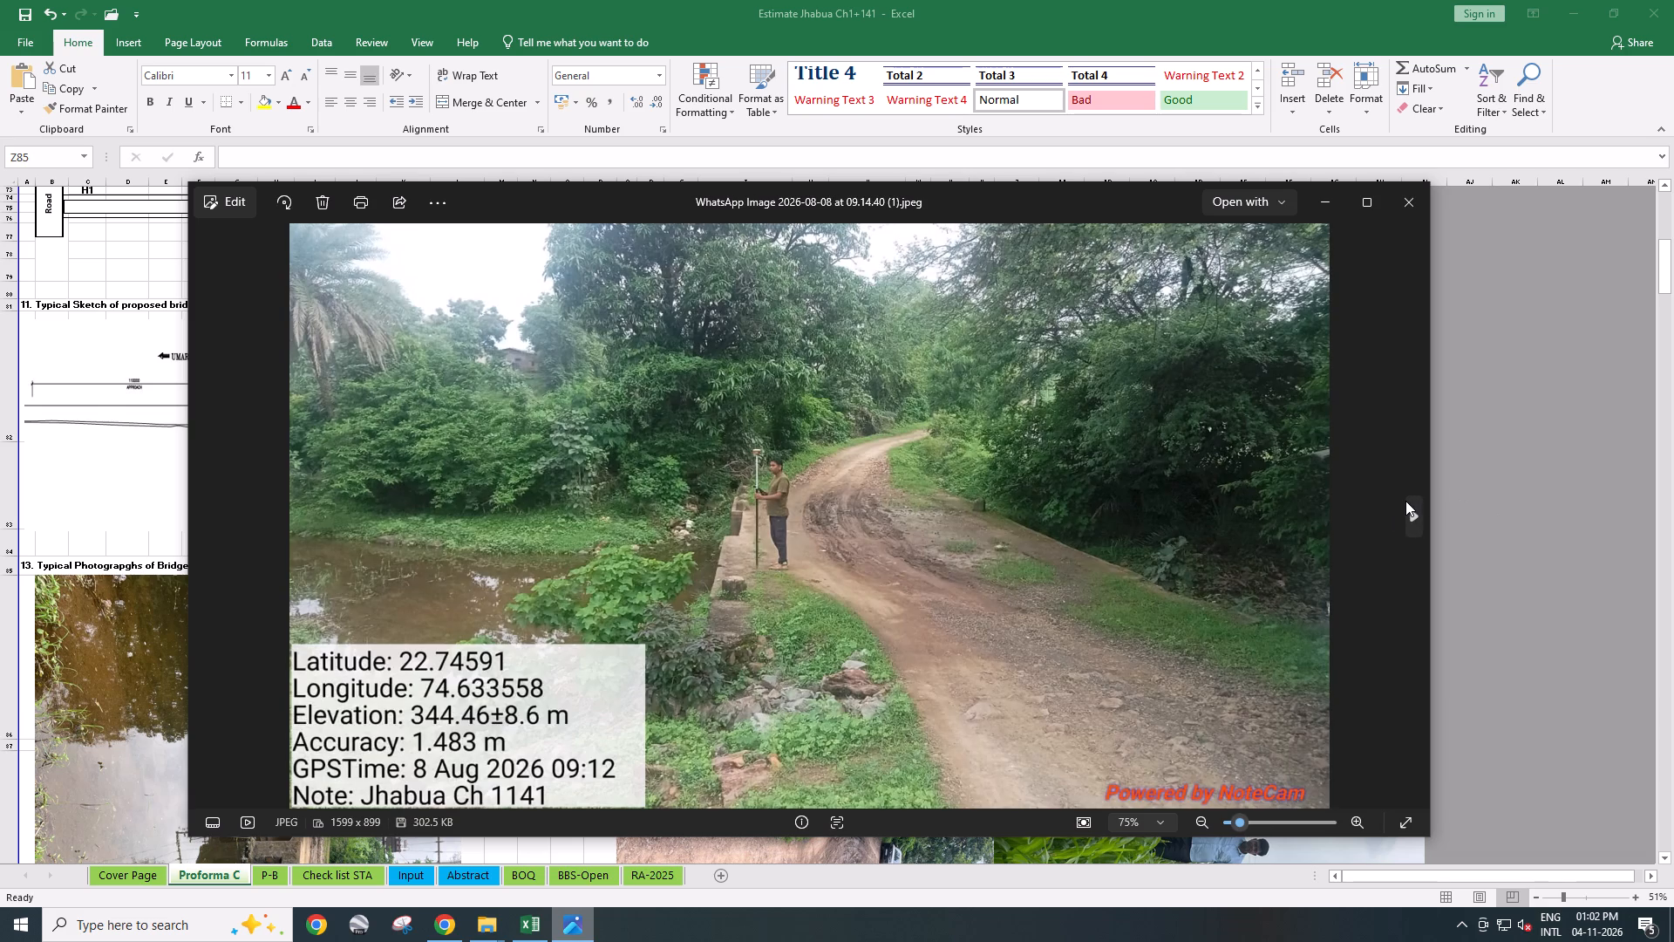
right_click(839, 518)
click(864, 541)
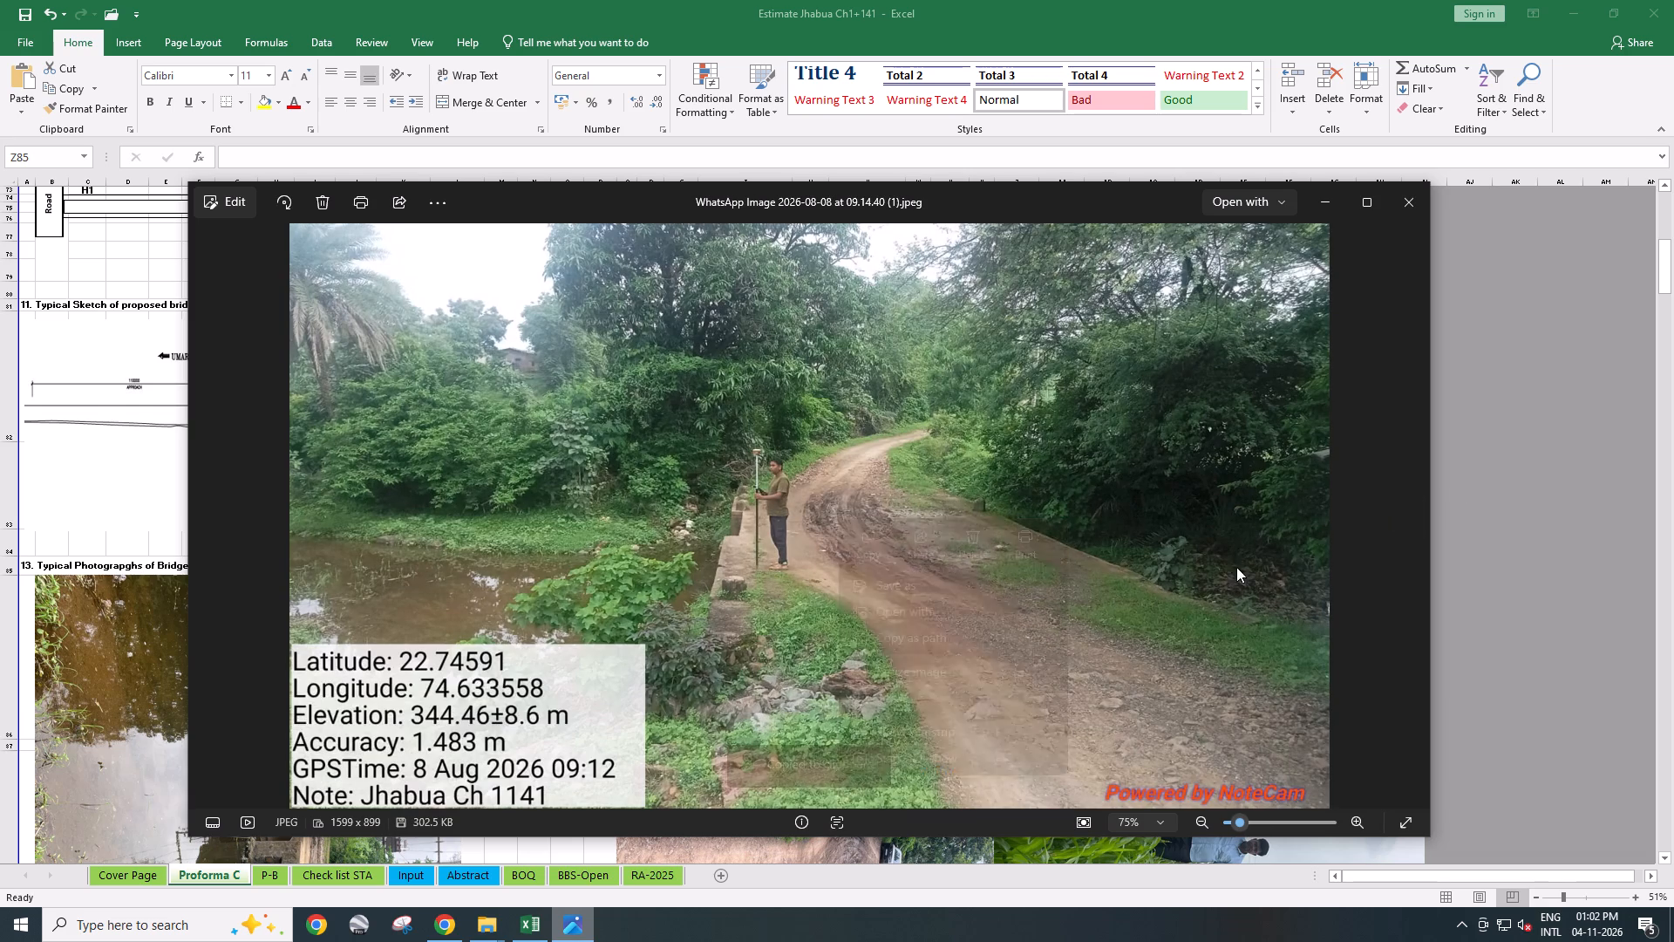
click(1510, 496)
click(1187, 506)
key(ctrl+v)
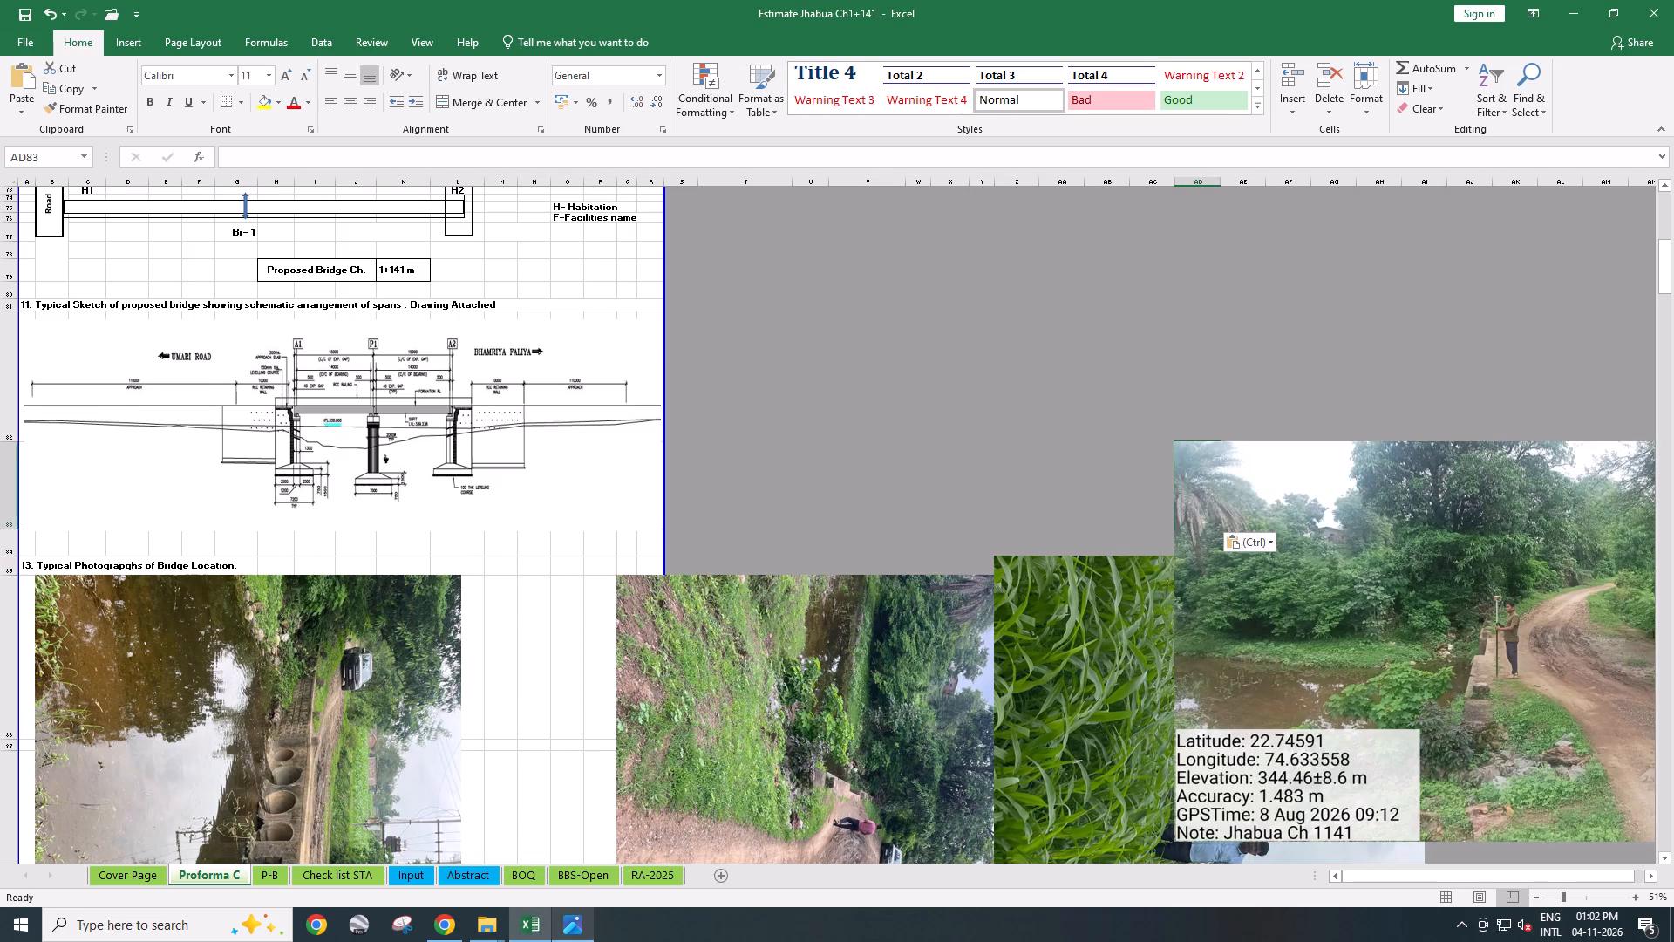
key(alt+Tab)
click(1410, 216)
Resize the first bridge location photo under the section 13 heading, trying a height of 10 cm and settling on 15 cm.
scroll(380, 596, down, 2)
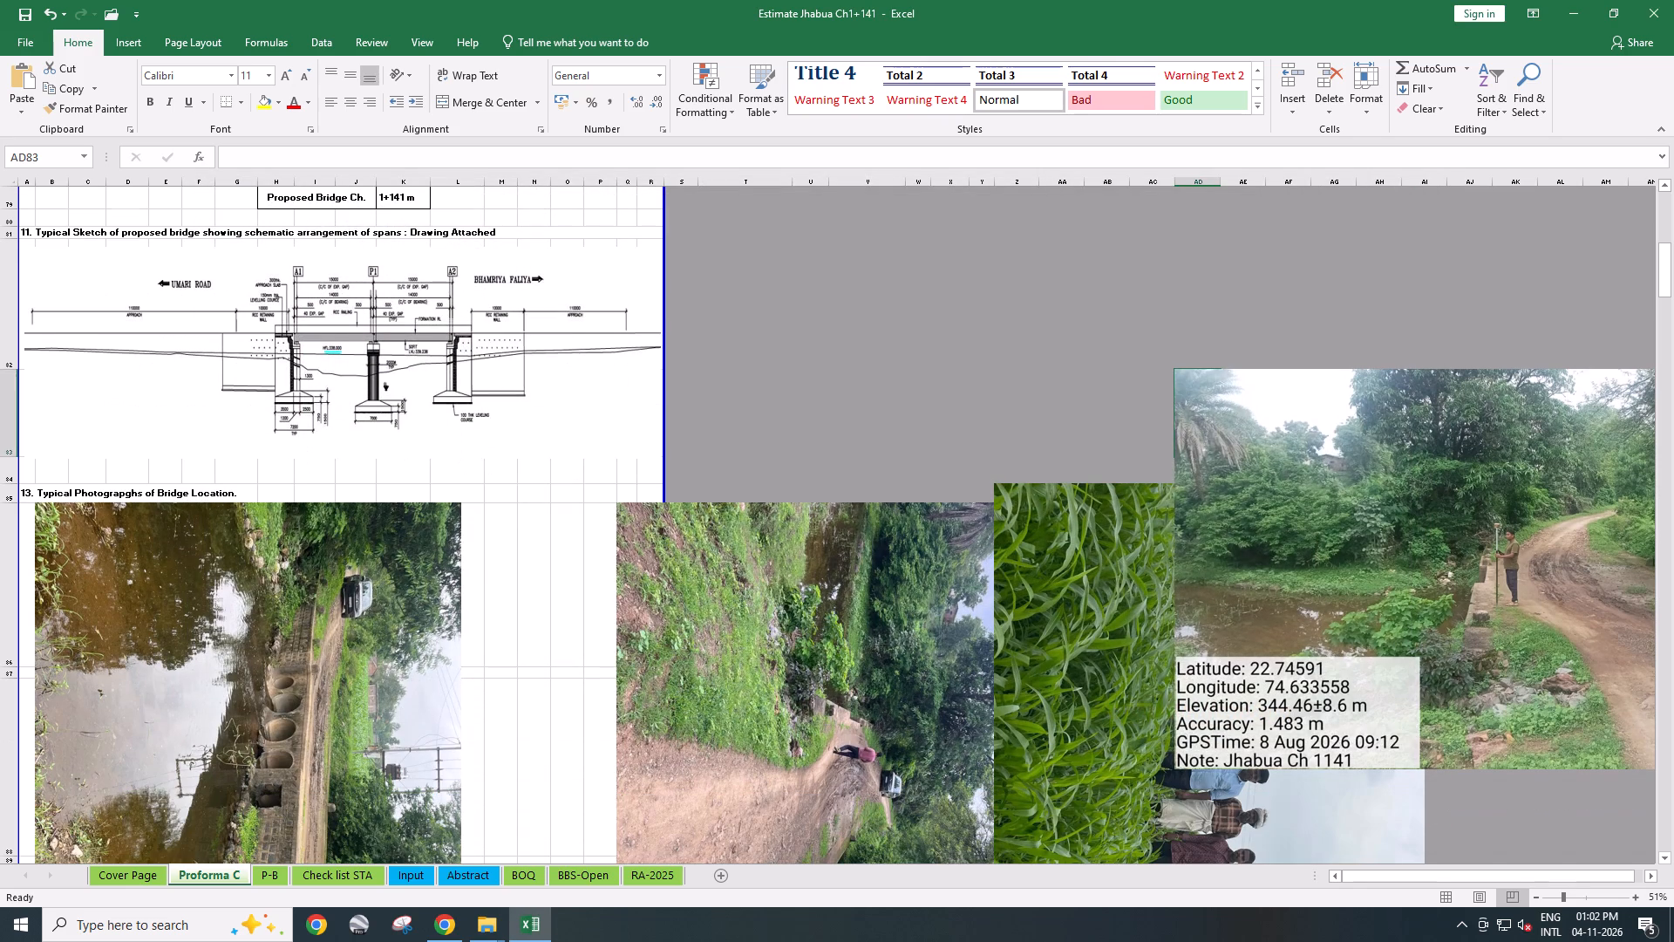
double_click(333, 598)
click(1582, 74)
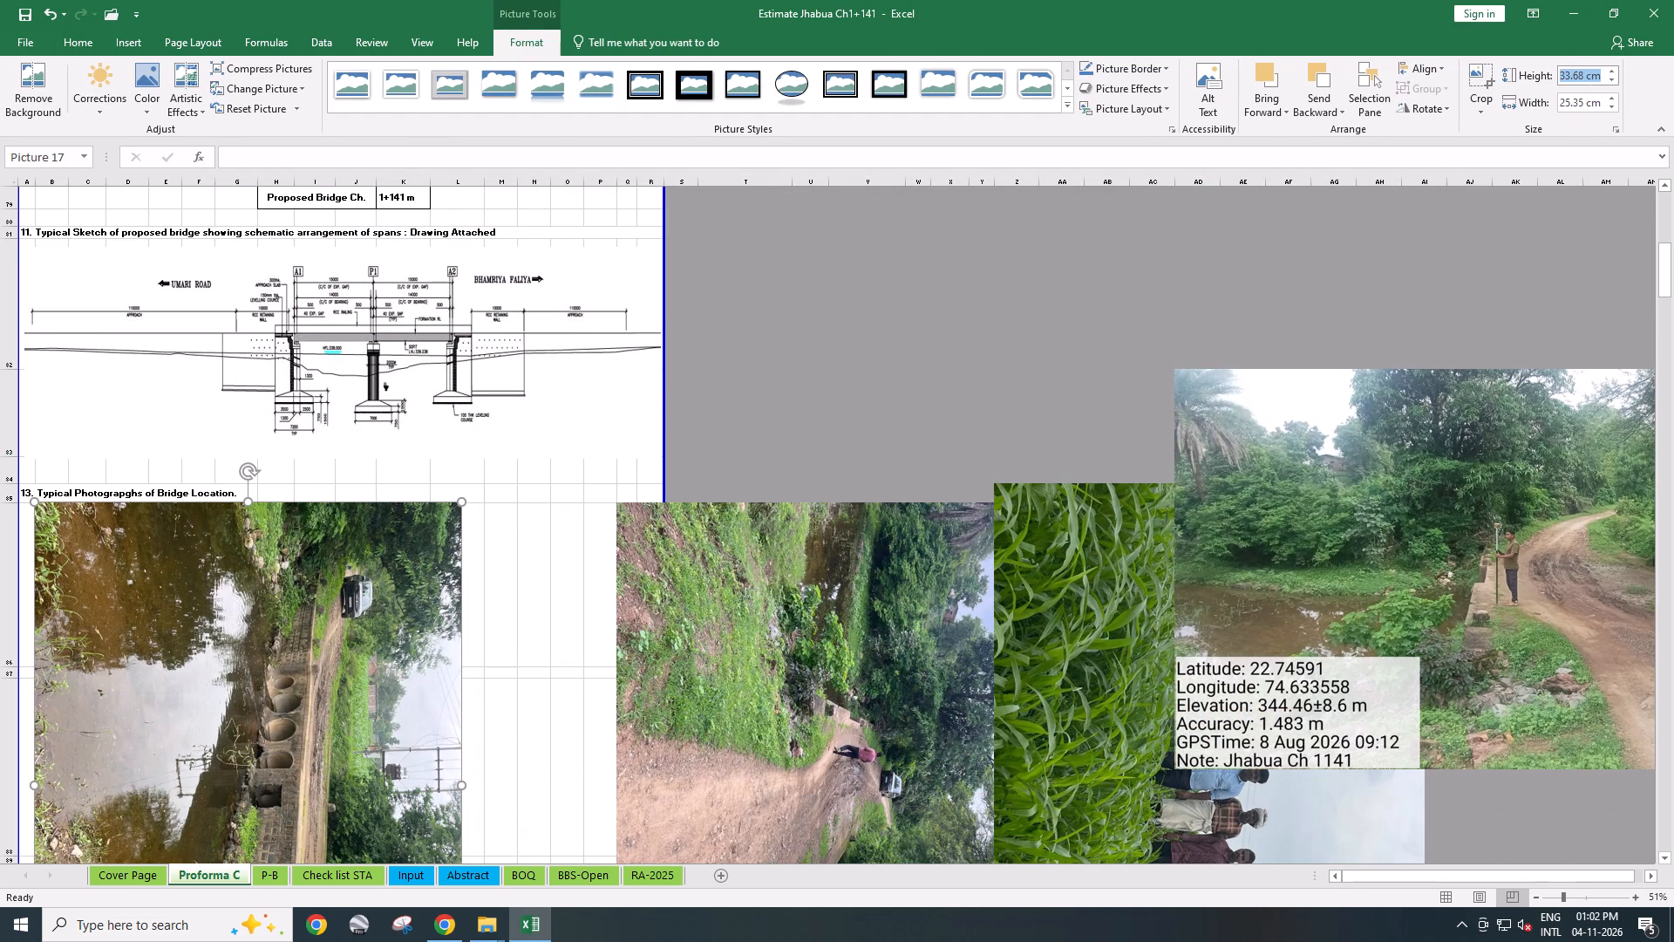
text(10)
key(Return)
click(1589, 74)
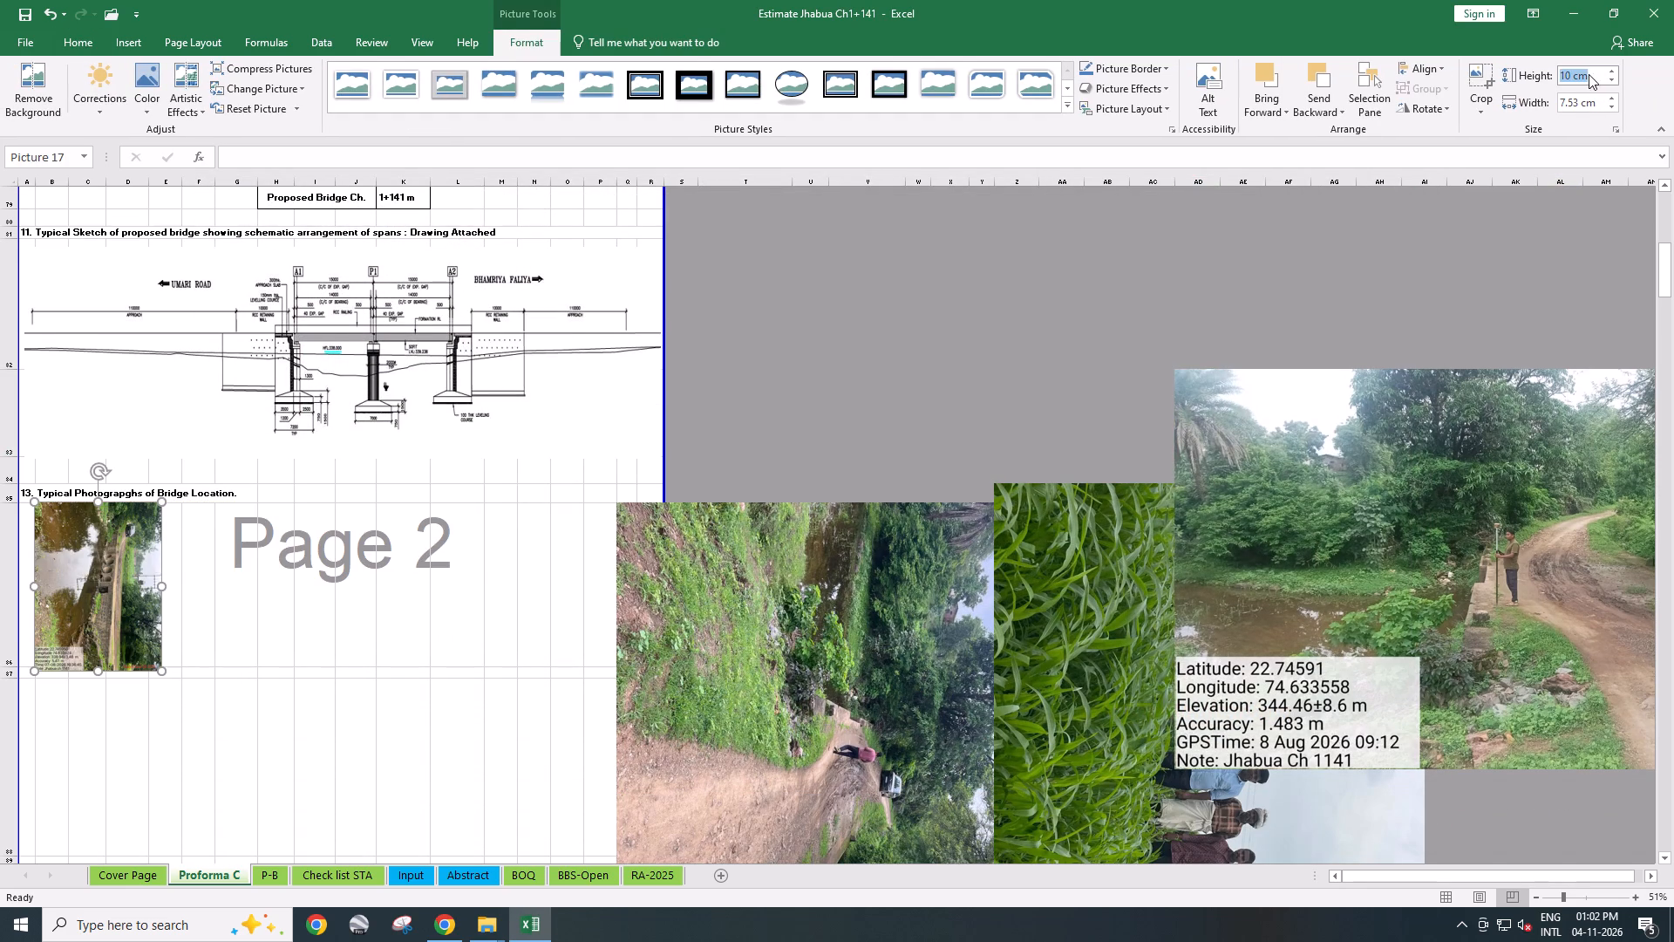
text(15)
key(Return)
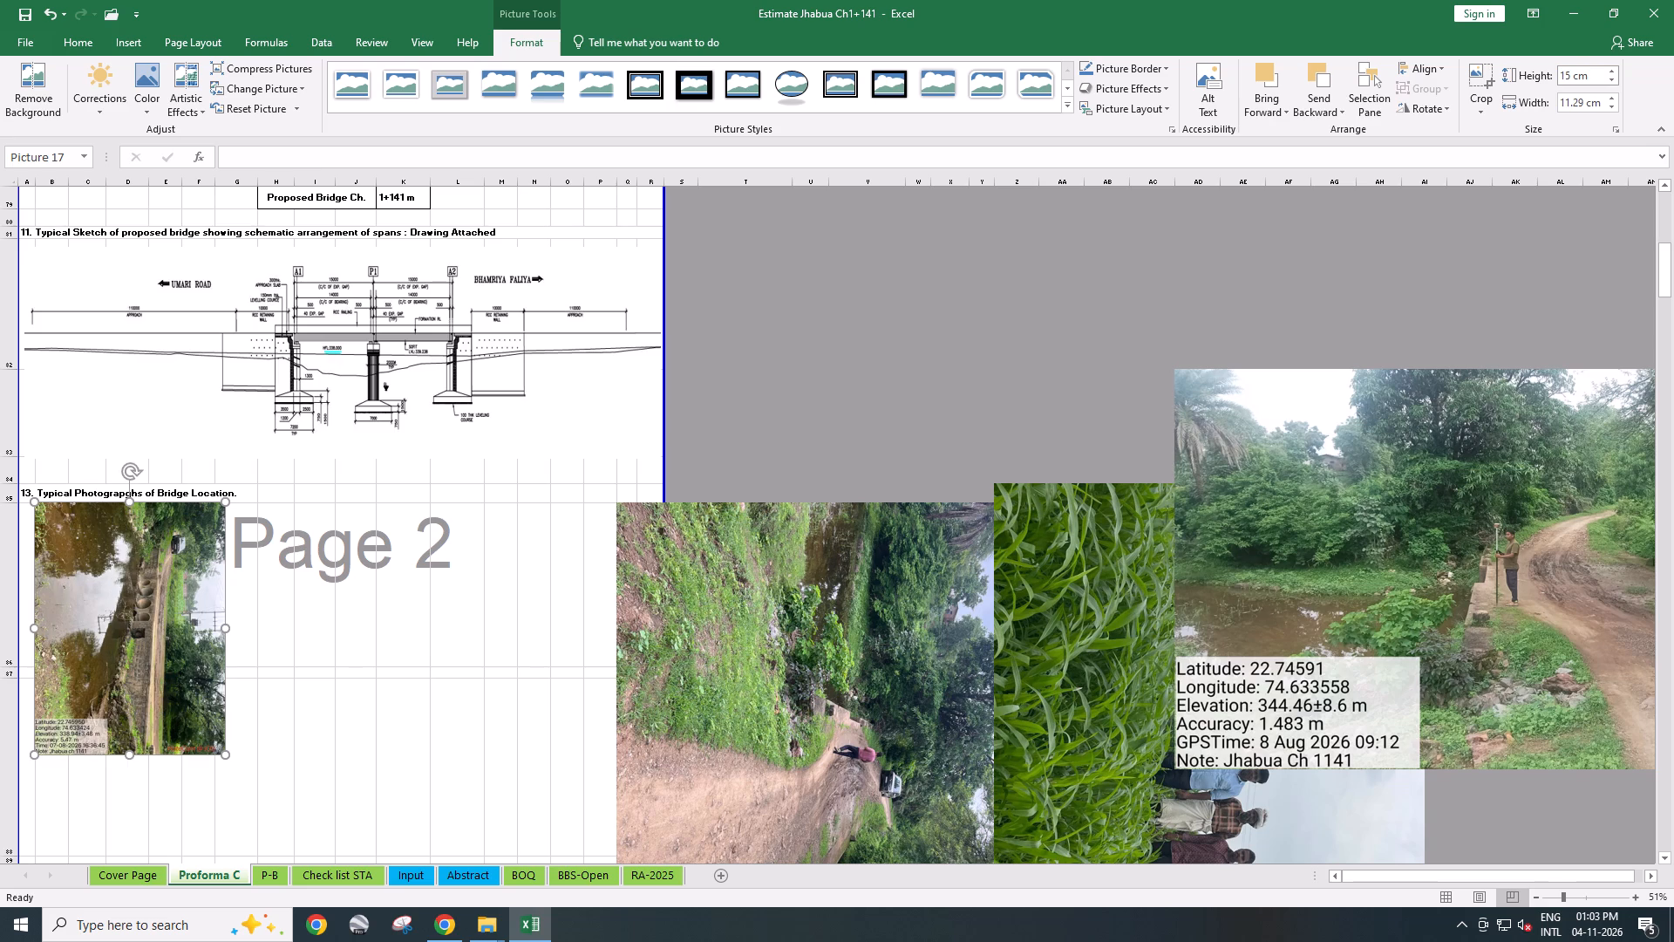
Set the height of each of the three sideways site photos to 20 cm.
click(1588, 74)
text(15)
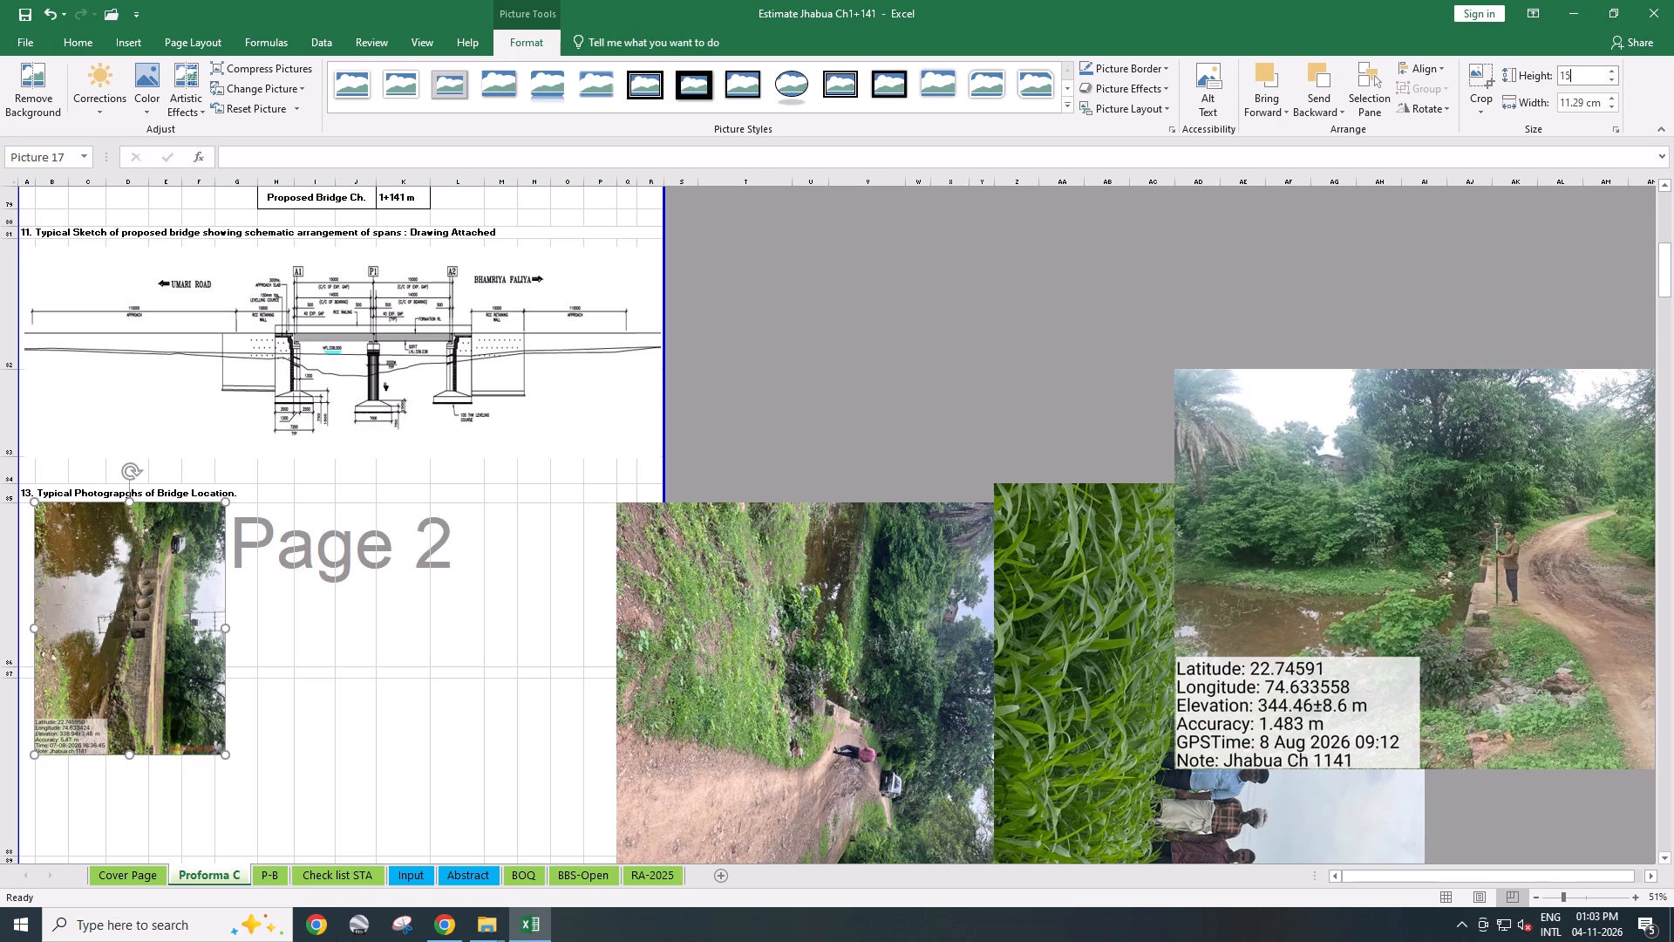
key(Return)
click(1587, 74)
text(20)
key(Return)
double_click(925, 600)
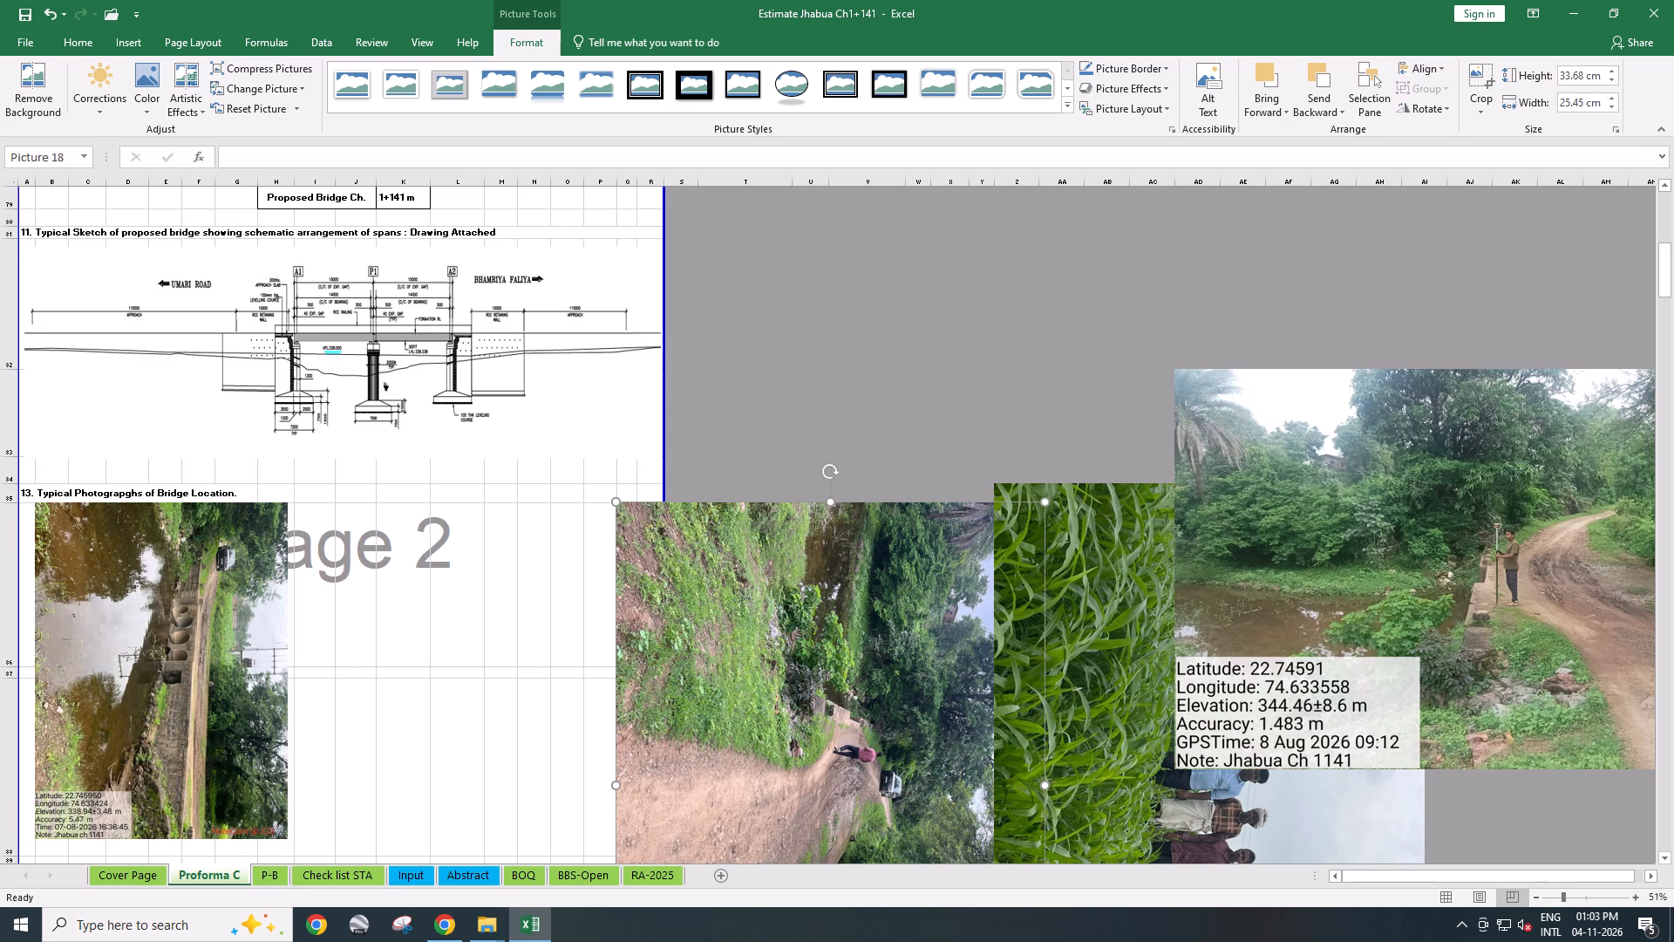
click(1569, 78)
key(2)
key(0)
key(Return)
double_click(1112, 638)
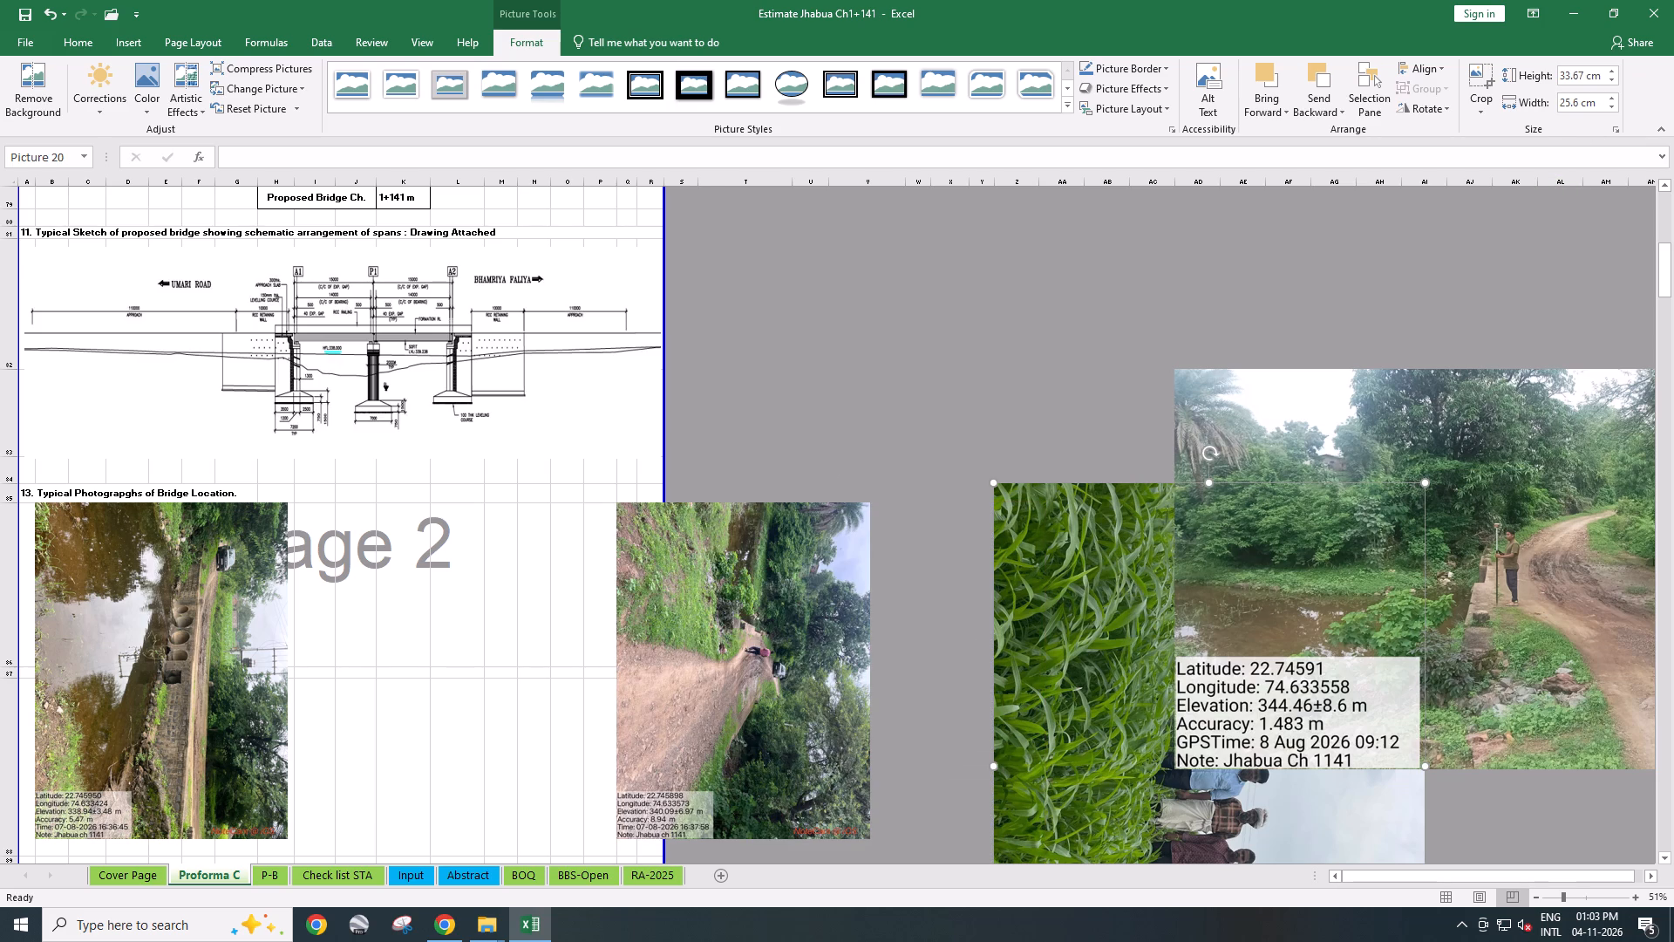
click(1567, 72)
text(20)
key(Return)
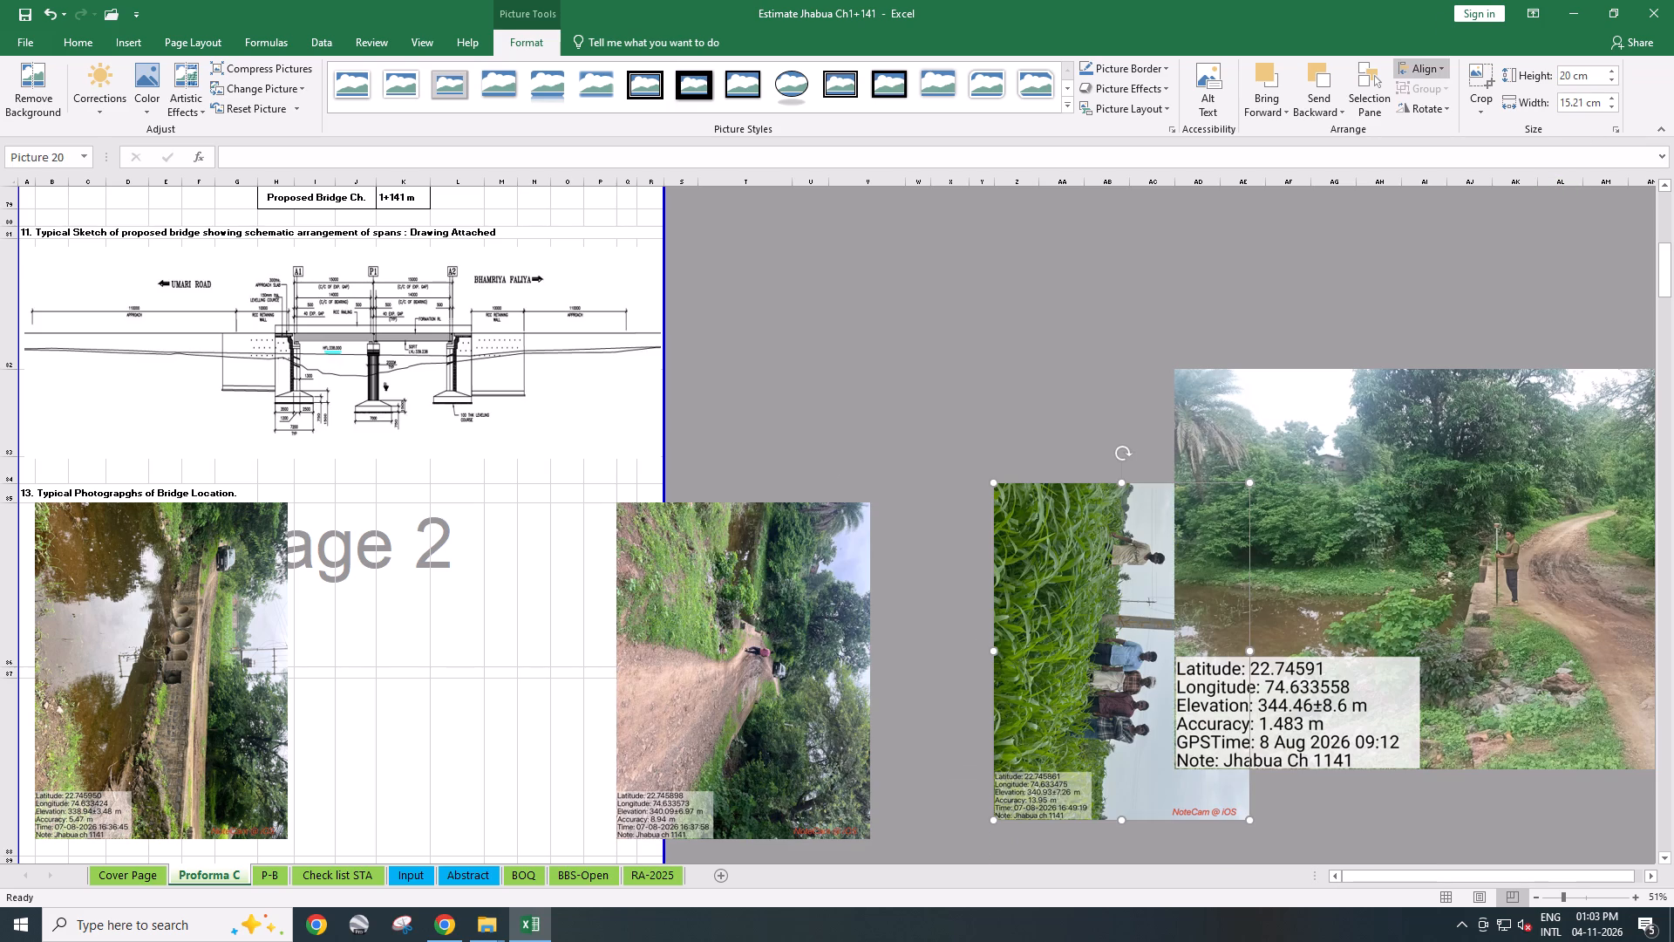
Resize the upright landscape photo of the dirt road beside the pond to a height of 10 cm.
click(1344, 500)
click(1592, 83)
click(1588, 76)
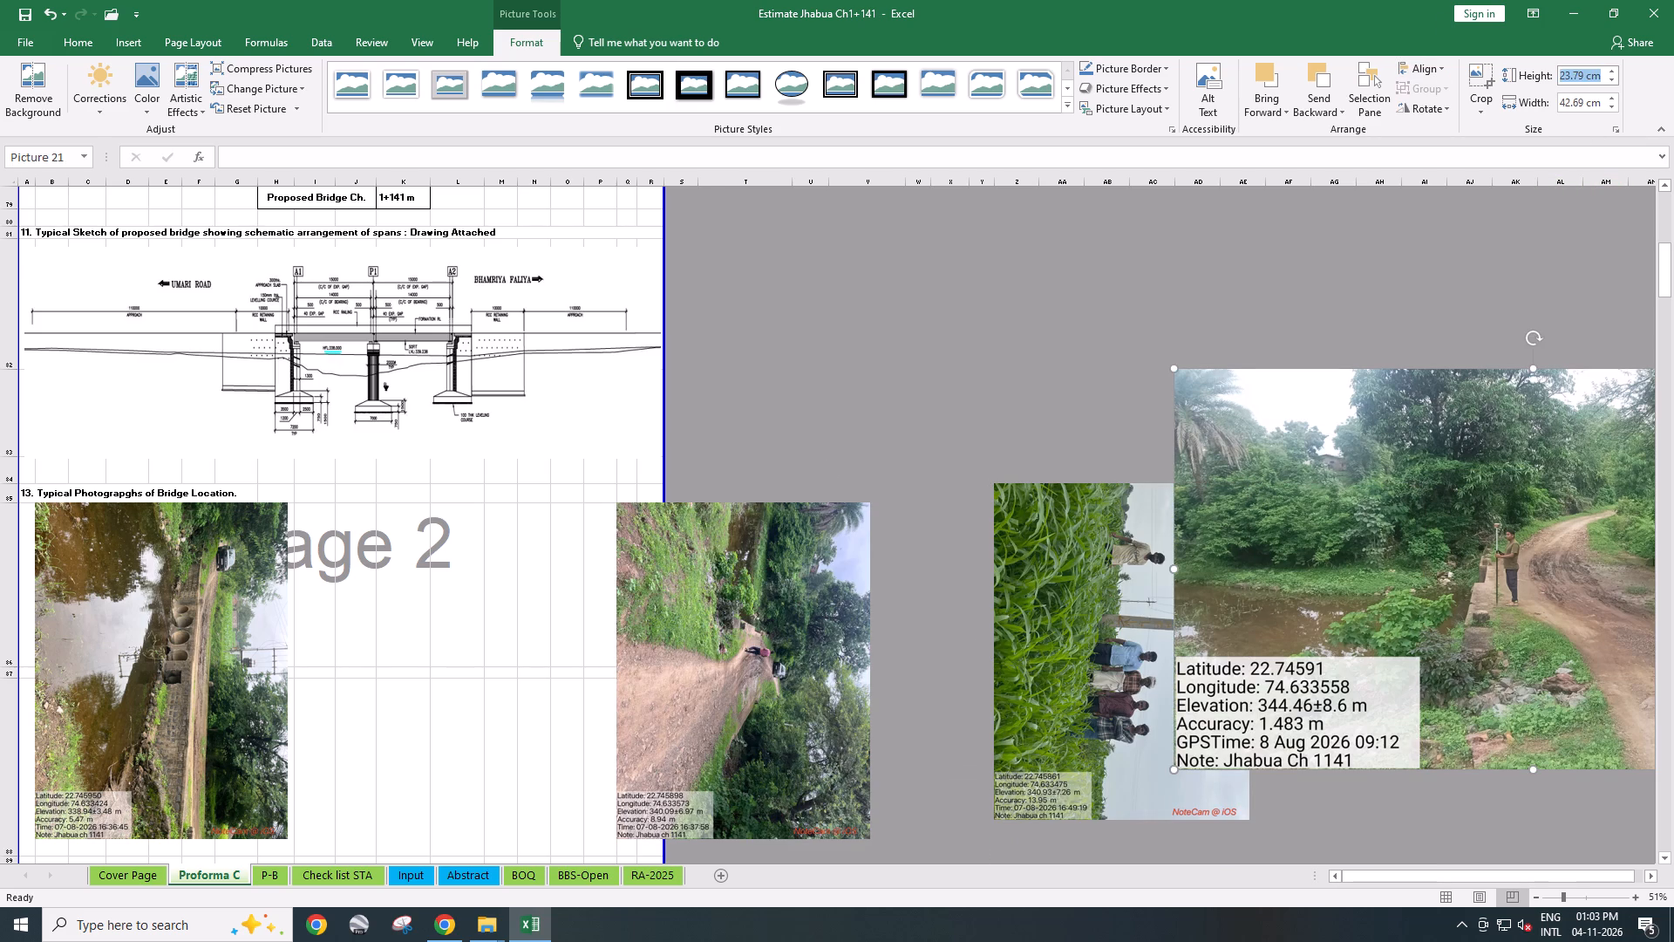
text(20)
key(Return)
double_click(1428, 442)
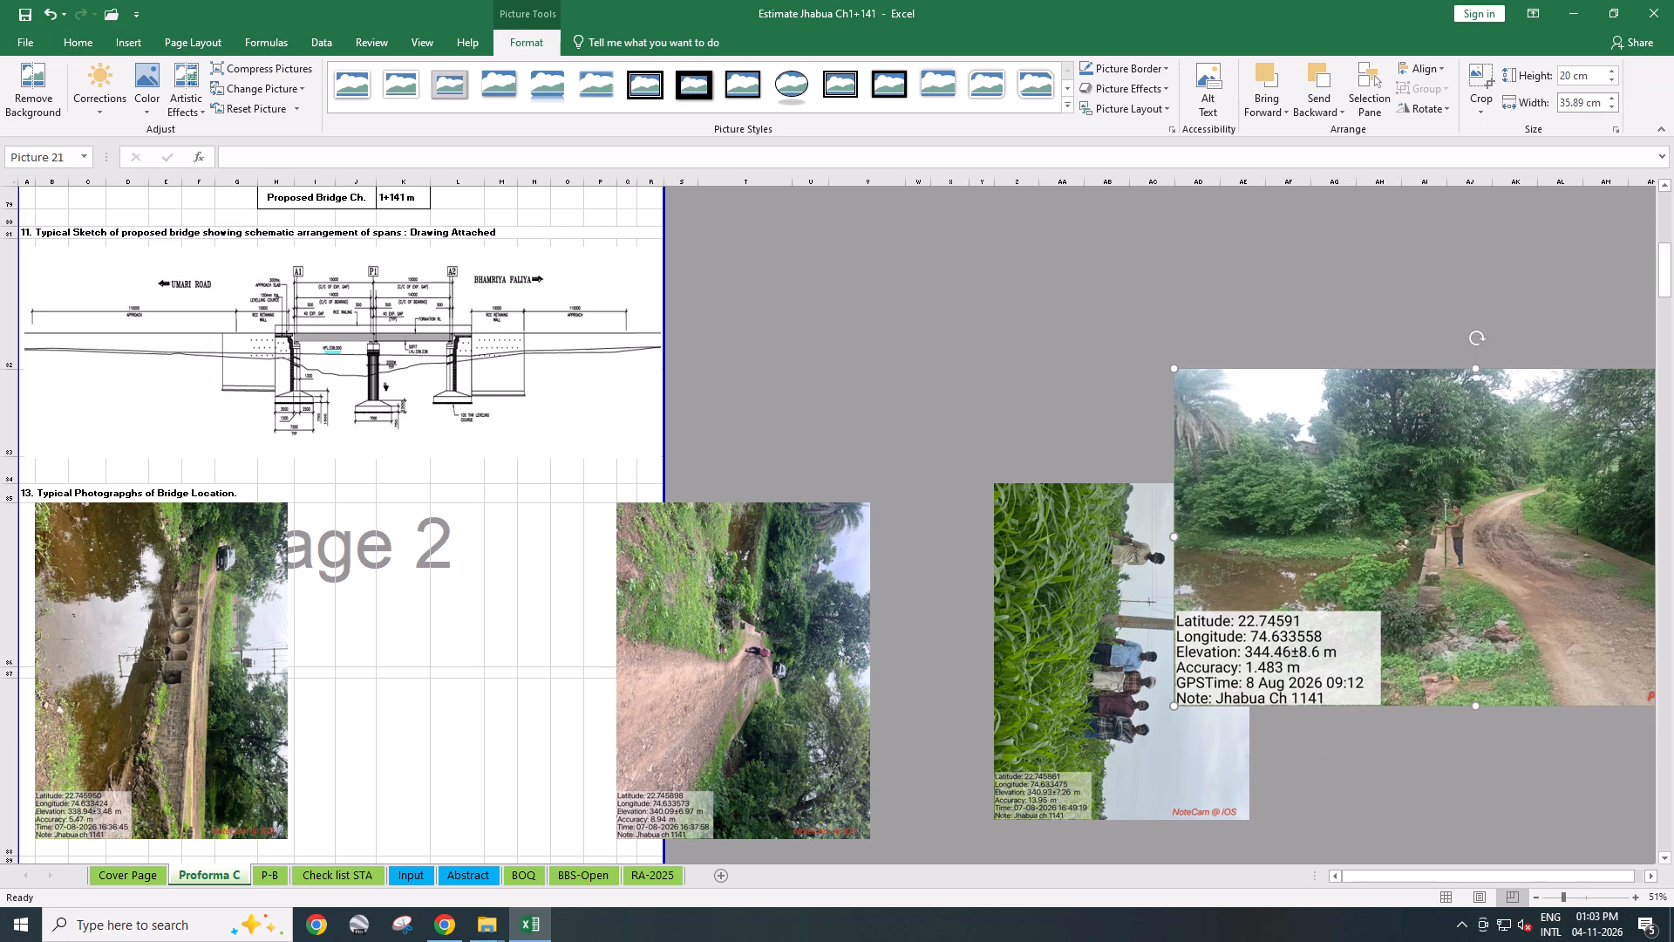
click(1575, 77)
text(10)
key(Return)
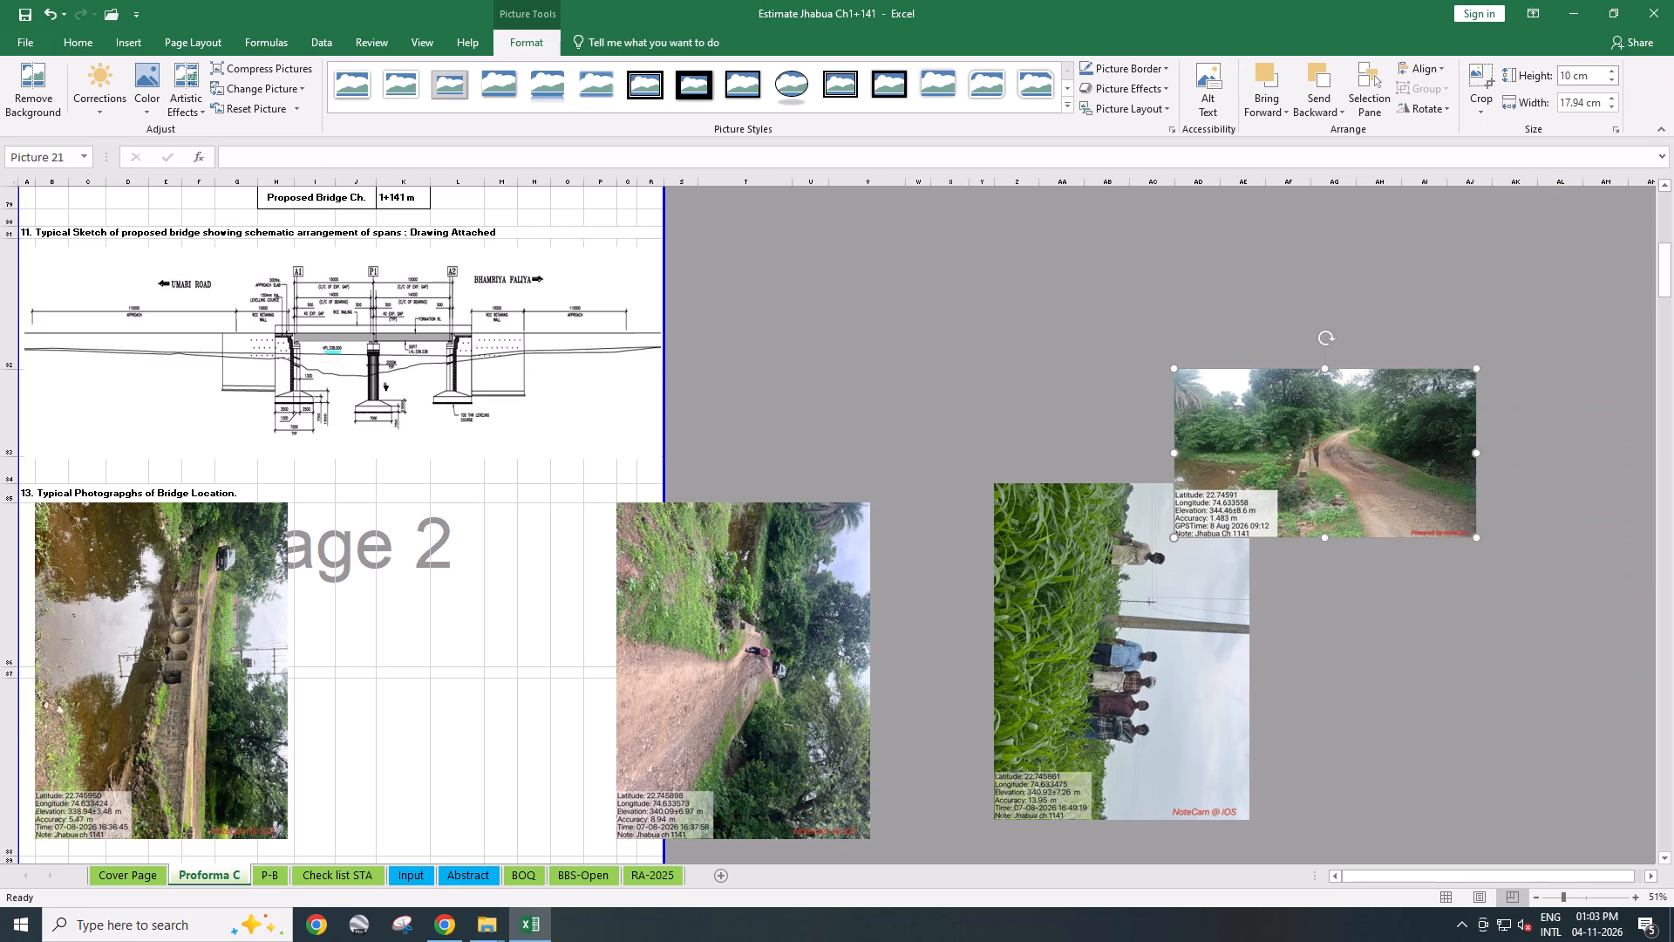
Rotate the three sideways site photos upright into landscape orientation, shifting the pond and culvert photo further onto the page.
click(172, 620)
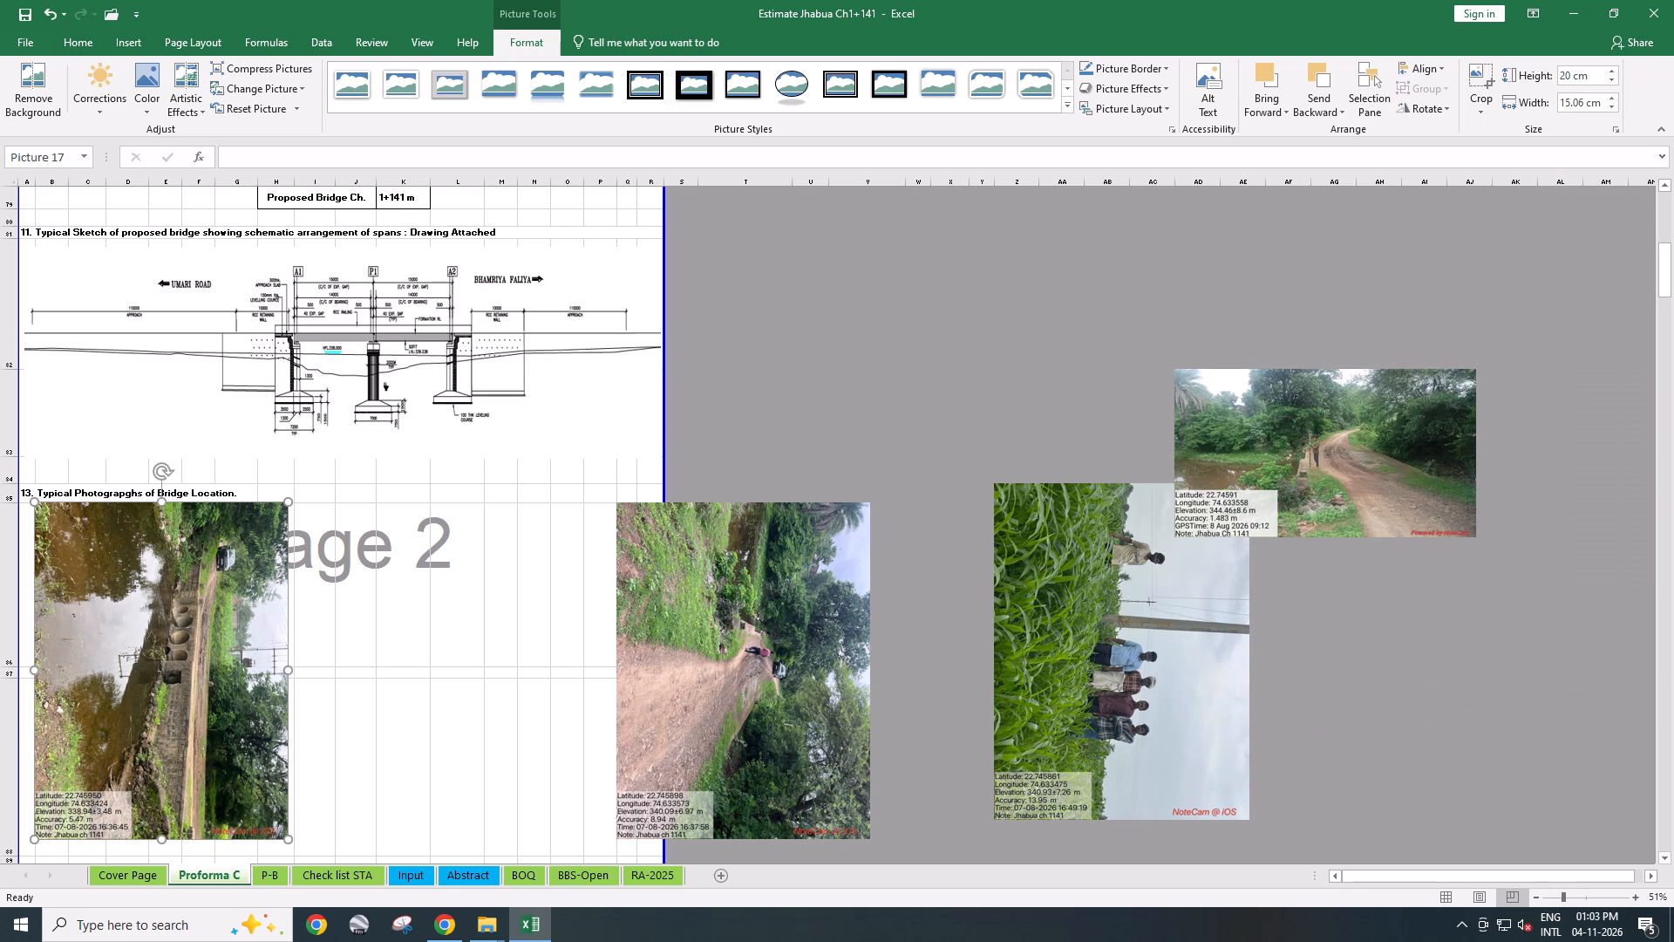
drag(160, 472, 133, 677)
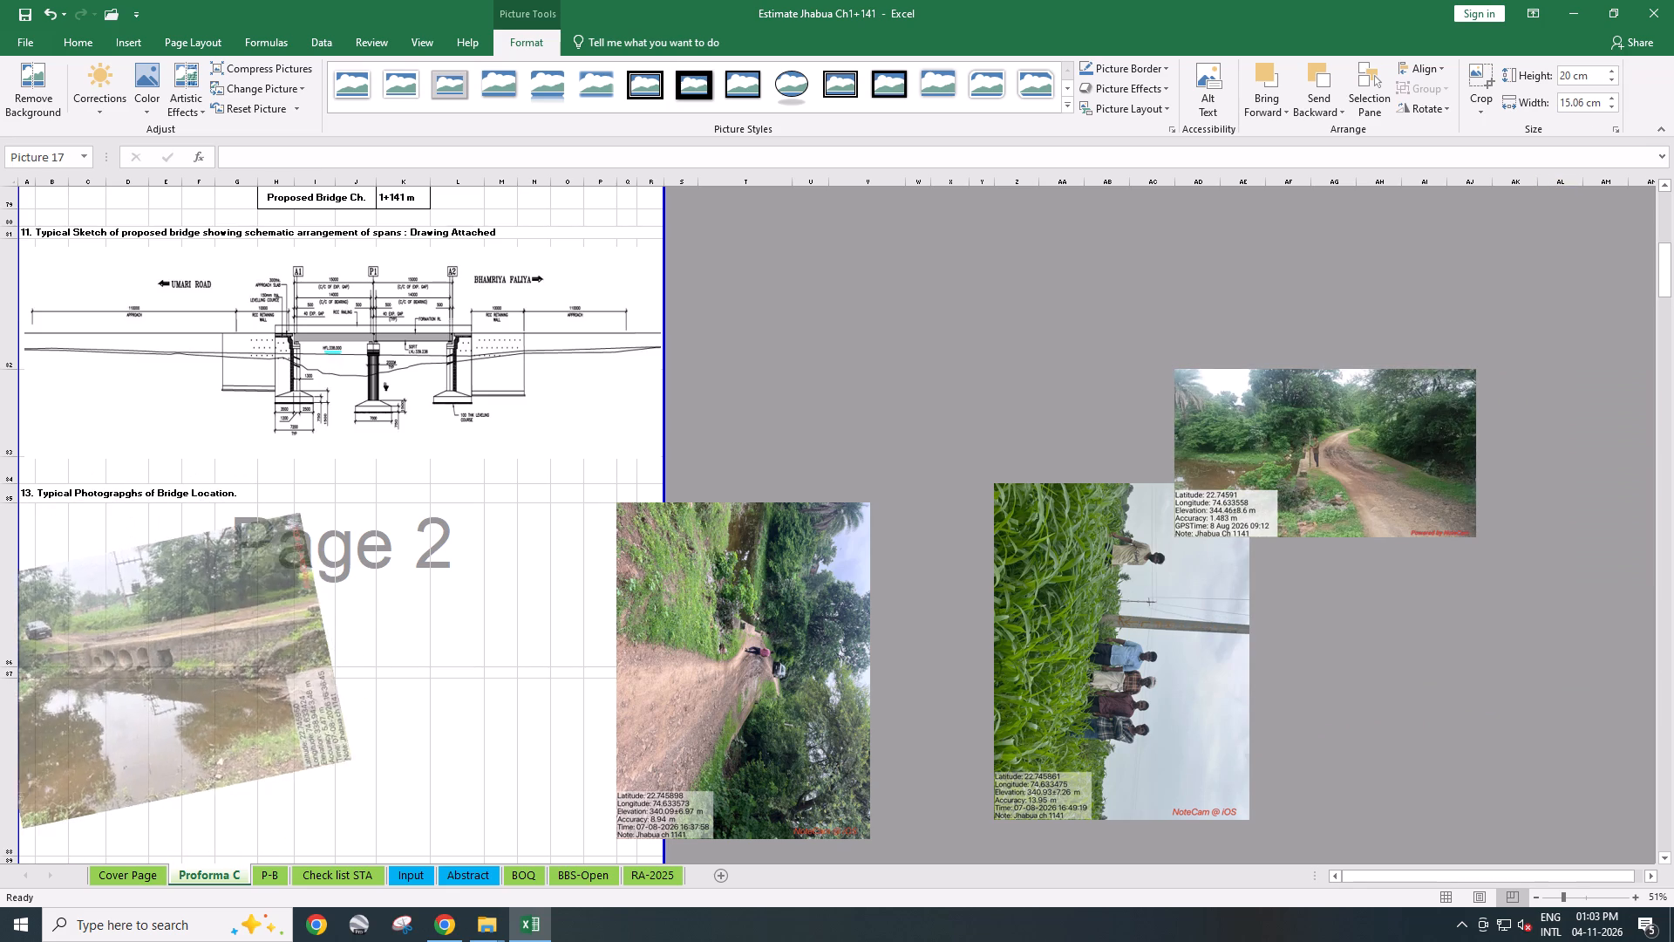
drag(133, 677, 133, 673)
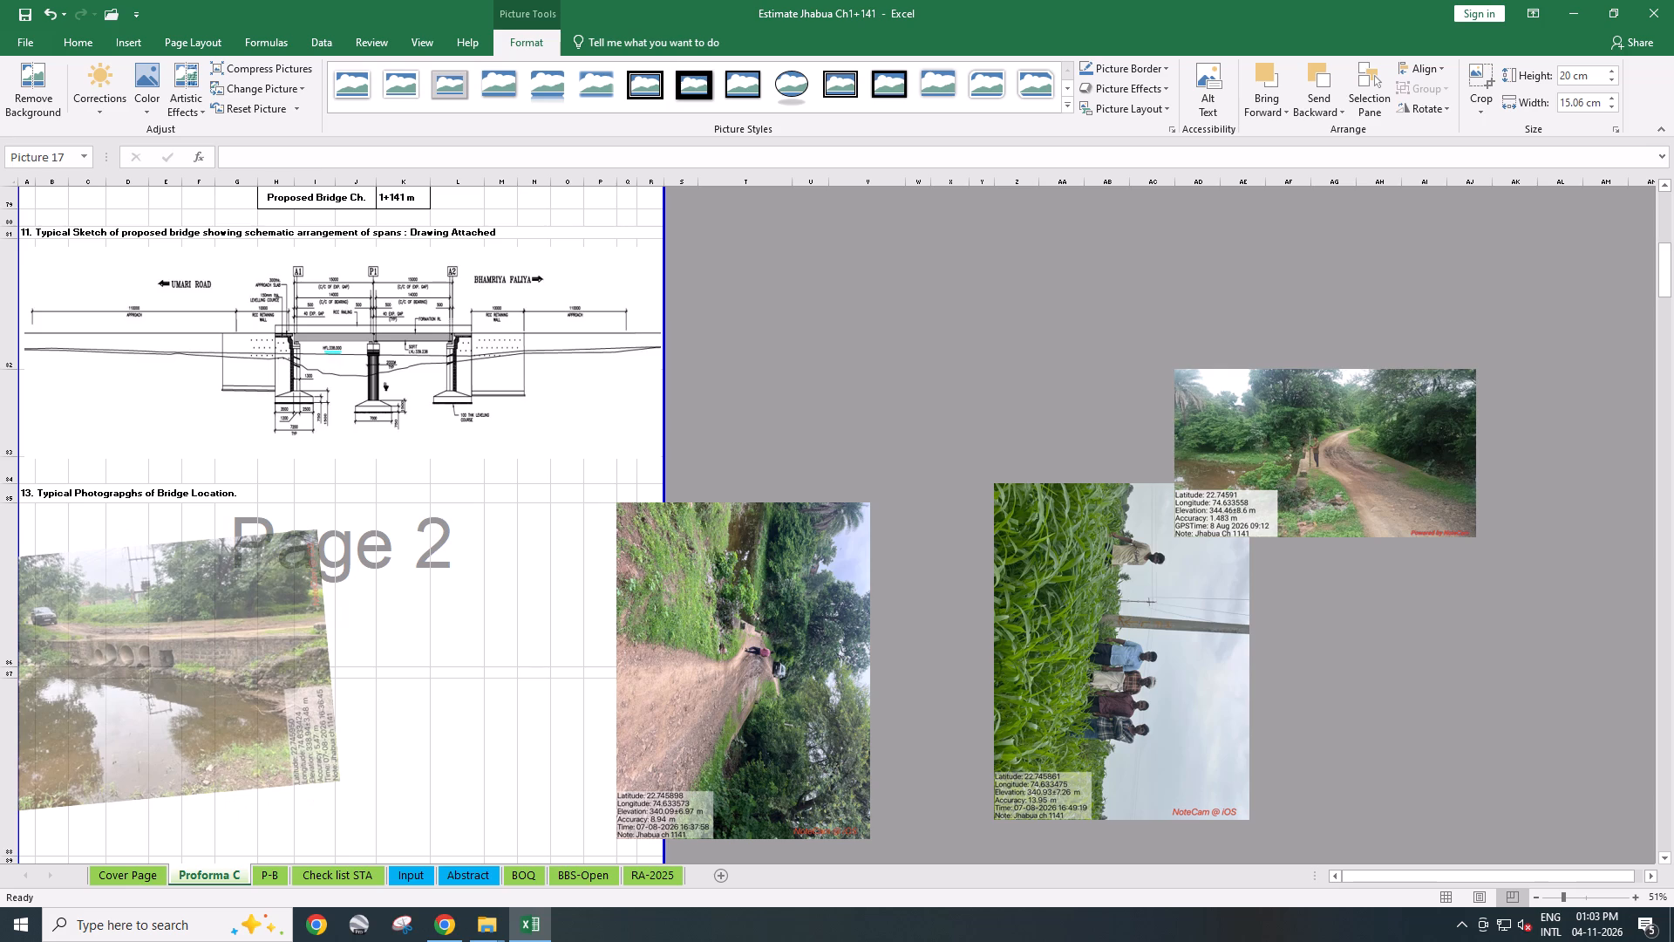
drag(90, 672, 187, 672)
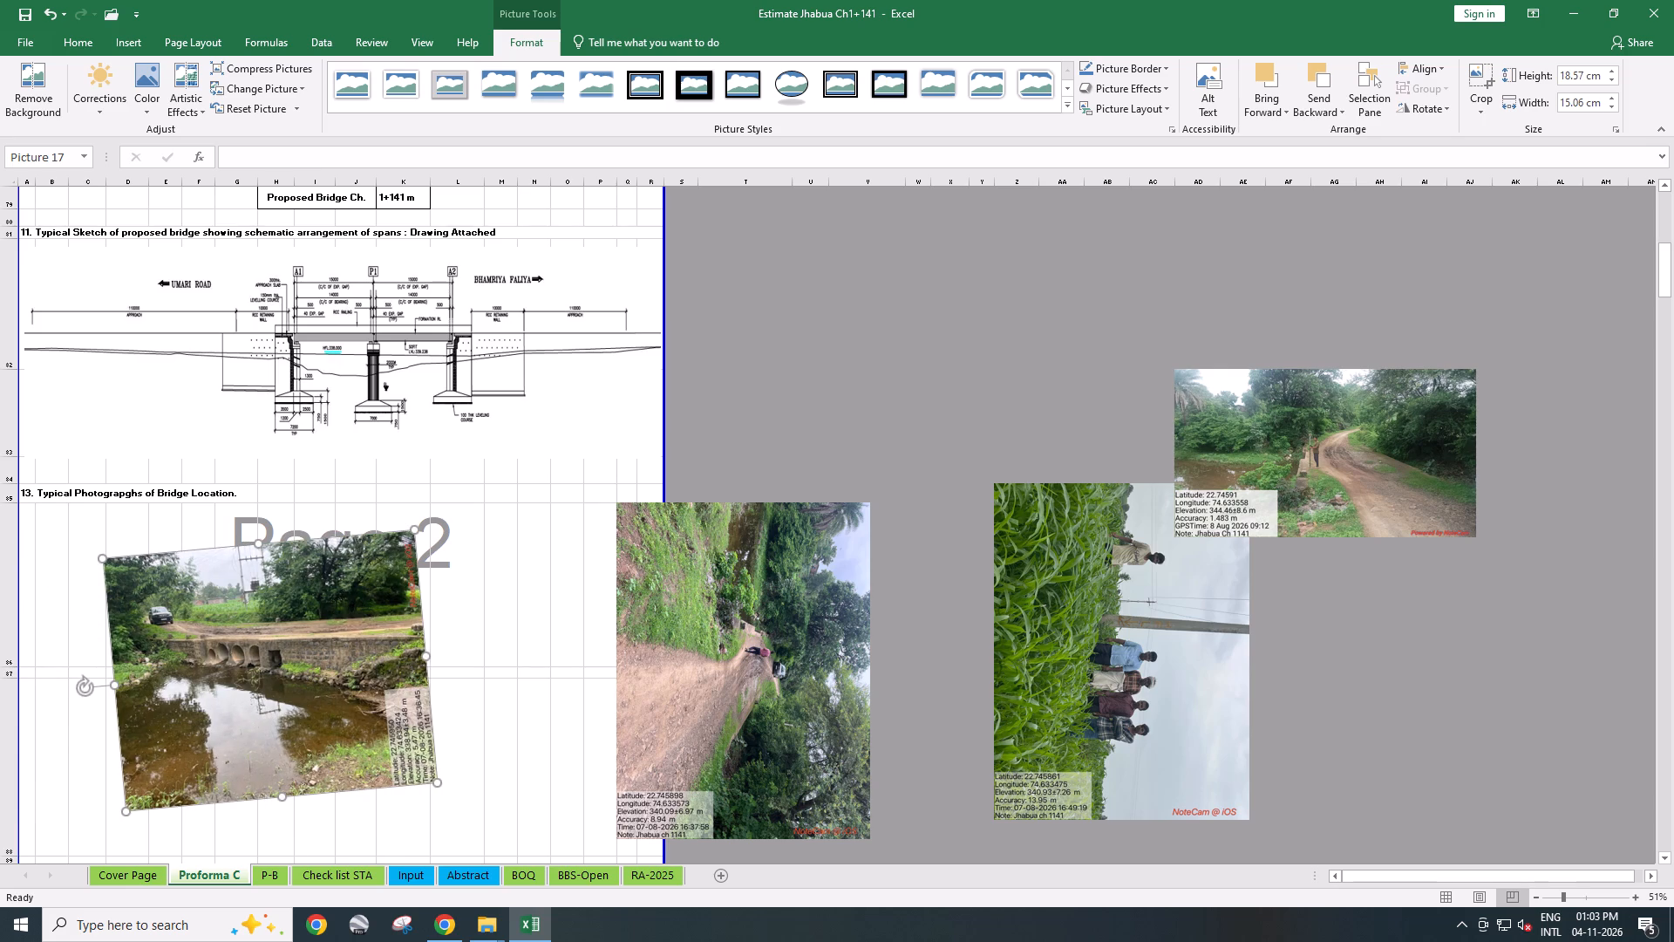
drag(83, 689, 77, 678)
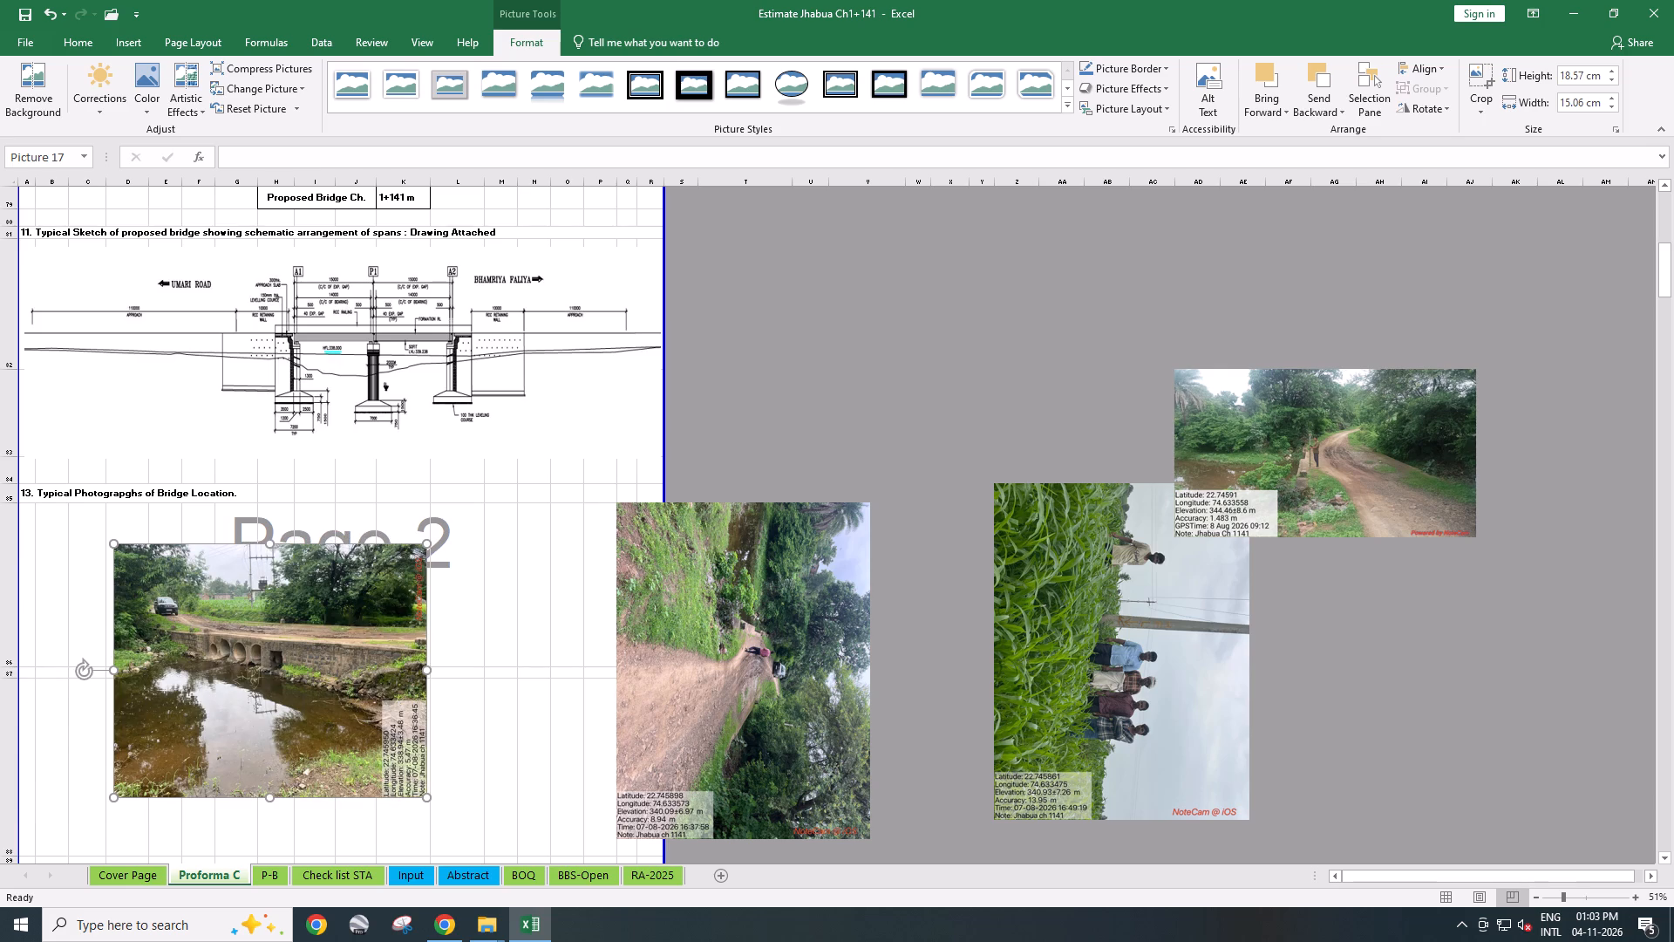
click(673, 637)
drag(747, 471, 595, 672)
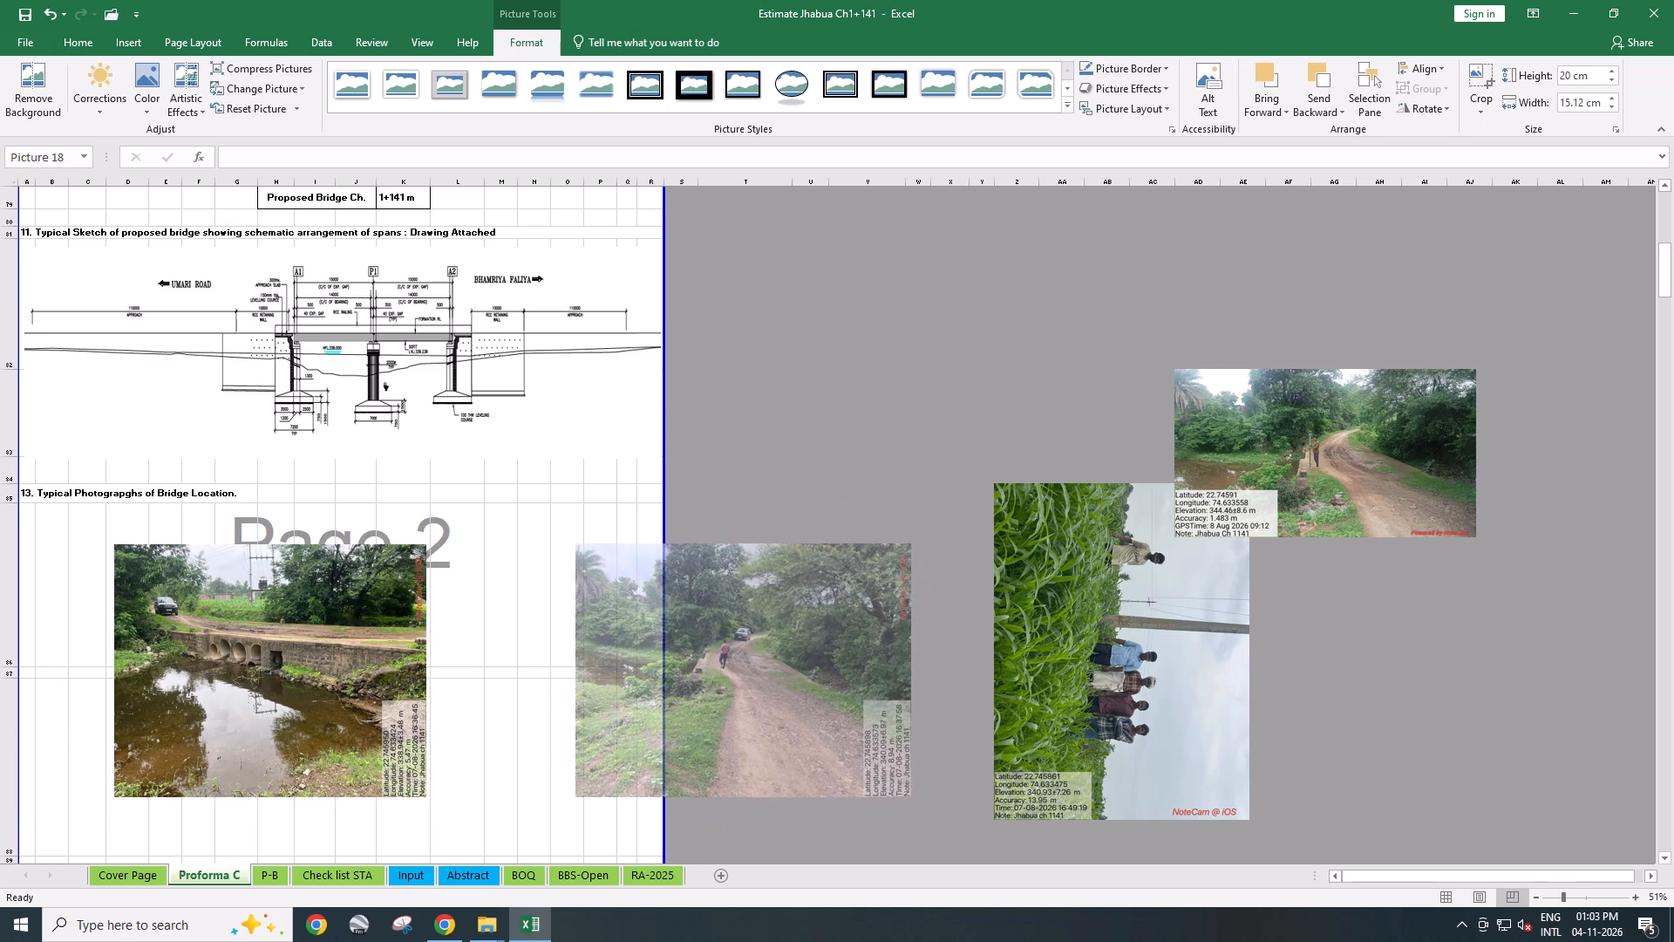
drag(595, 672, 595, 670)
click(1064, 601)
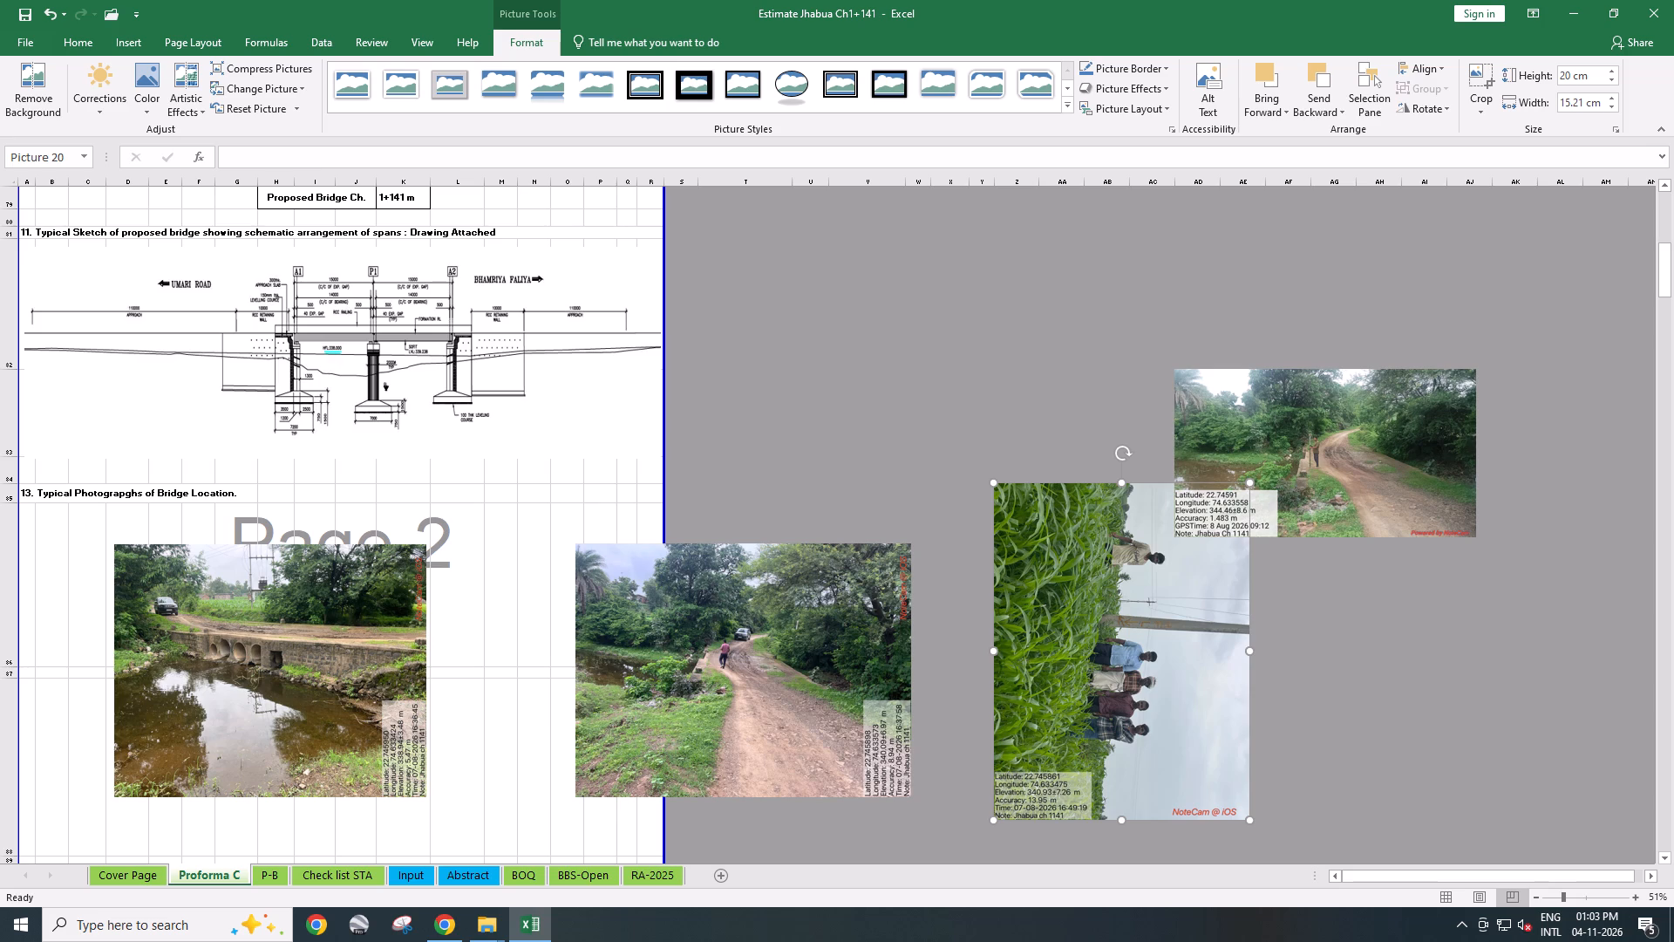
drag(1121, 456, 999, 673)
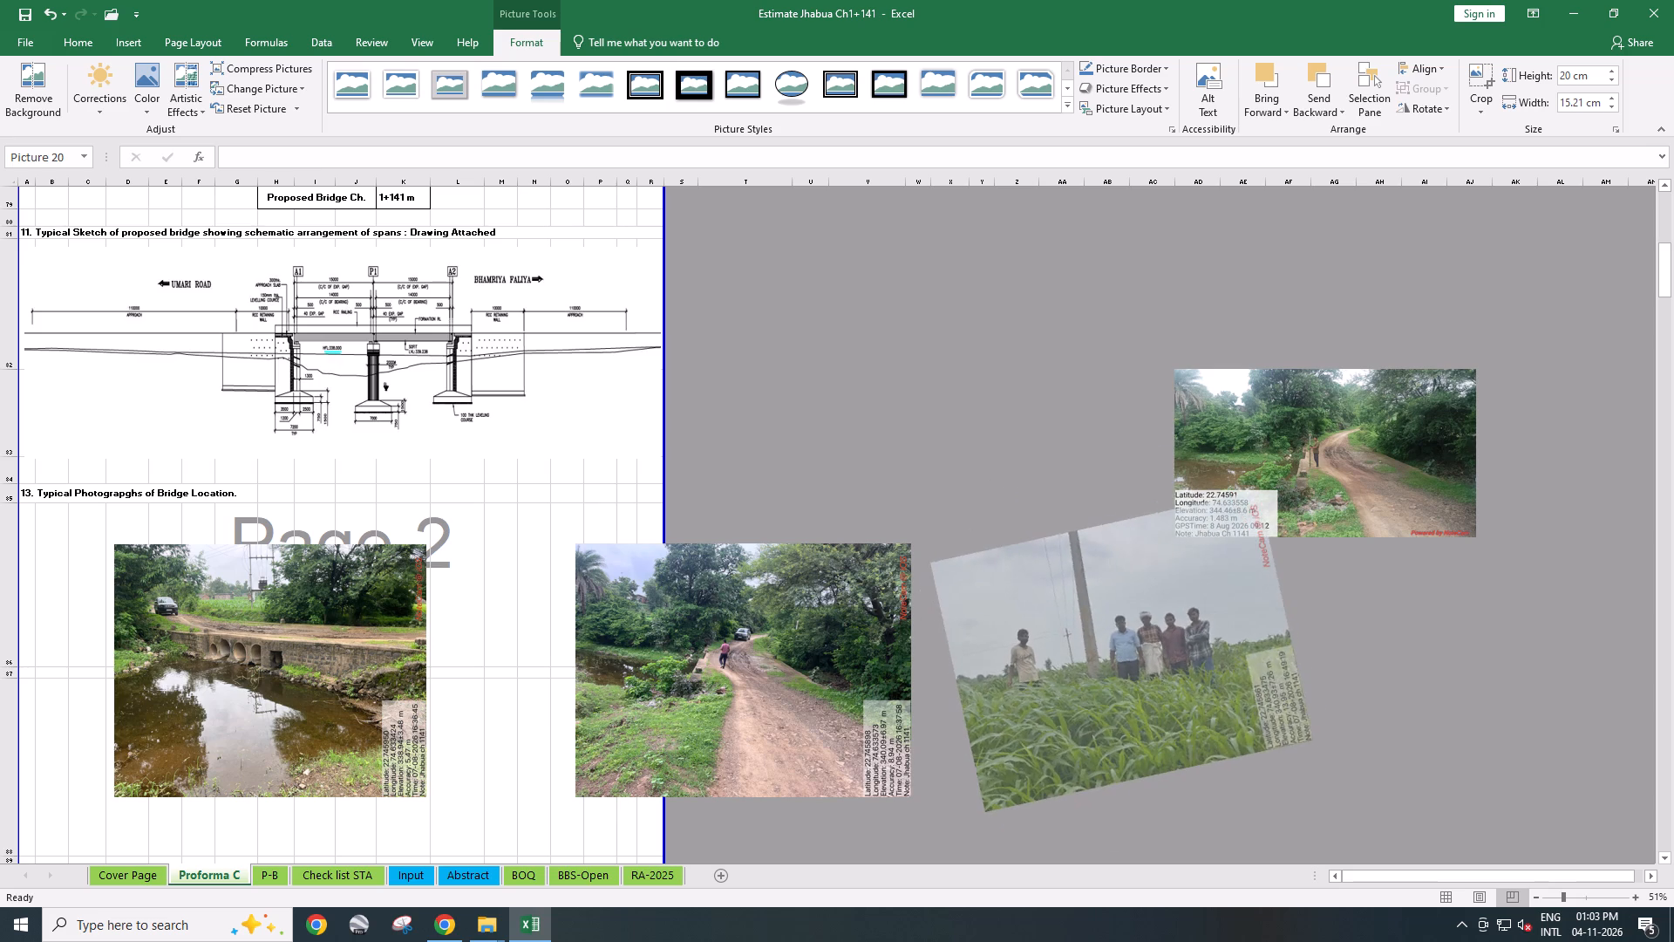
drag(999, 673, 996, 651)
Place the pond and culvert photo at the left page edge below the section 13 heading and shorten it to about 9.7 cm.
scroll(405, 572, down, 1)
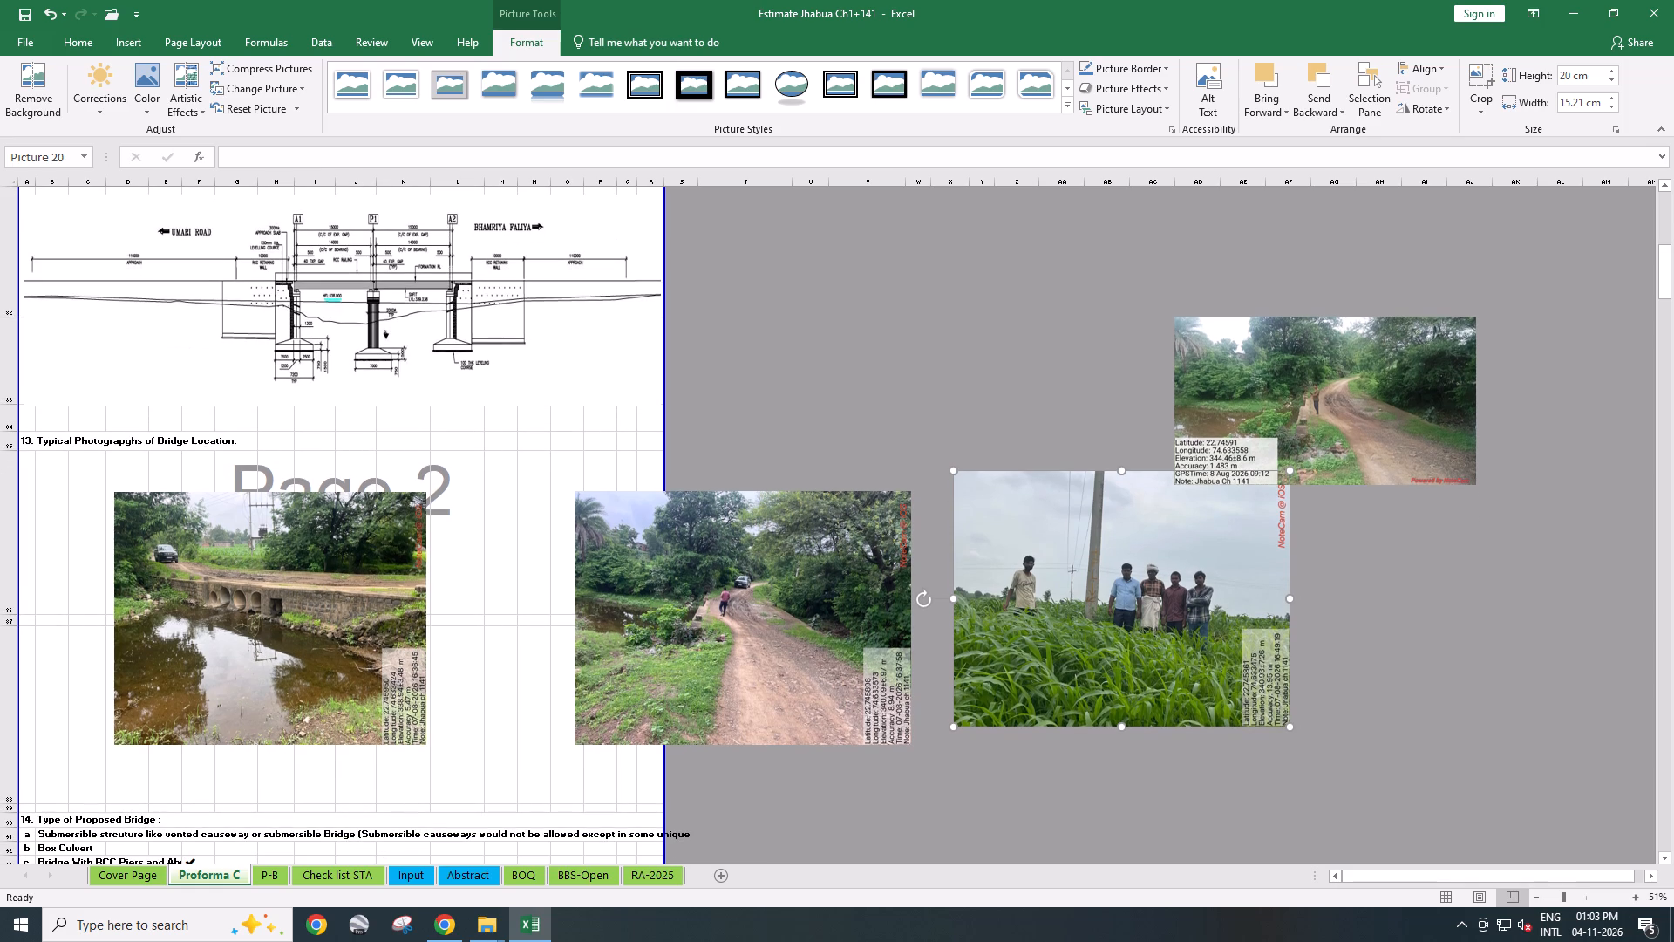
scroll(259, 642, down, 1)
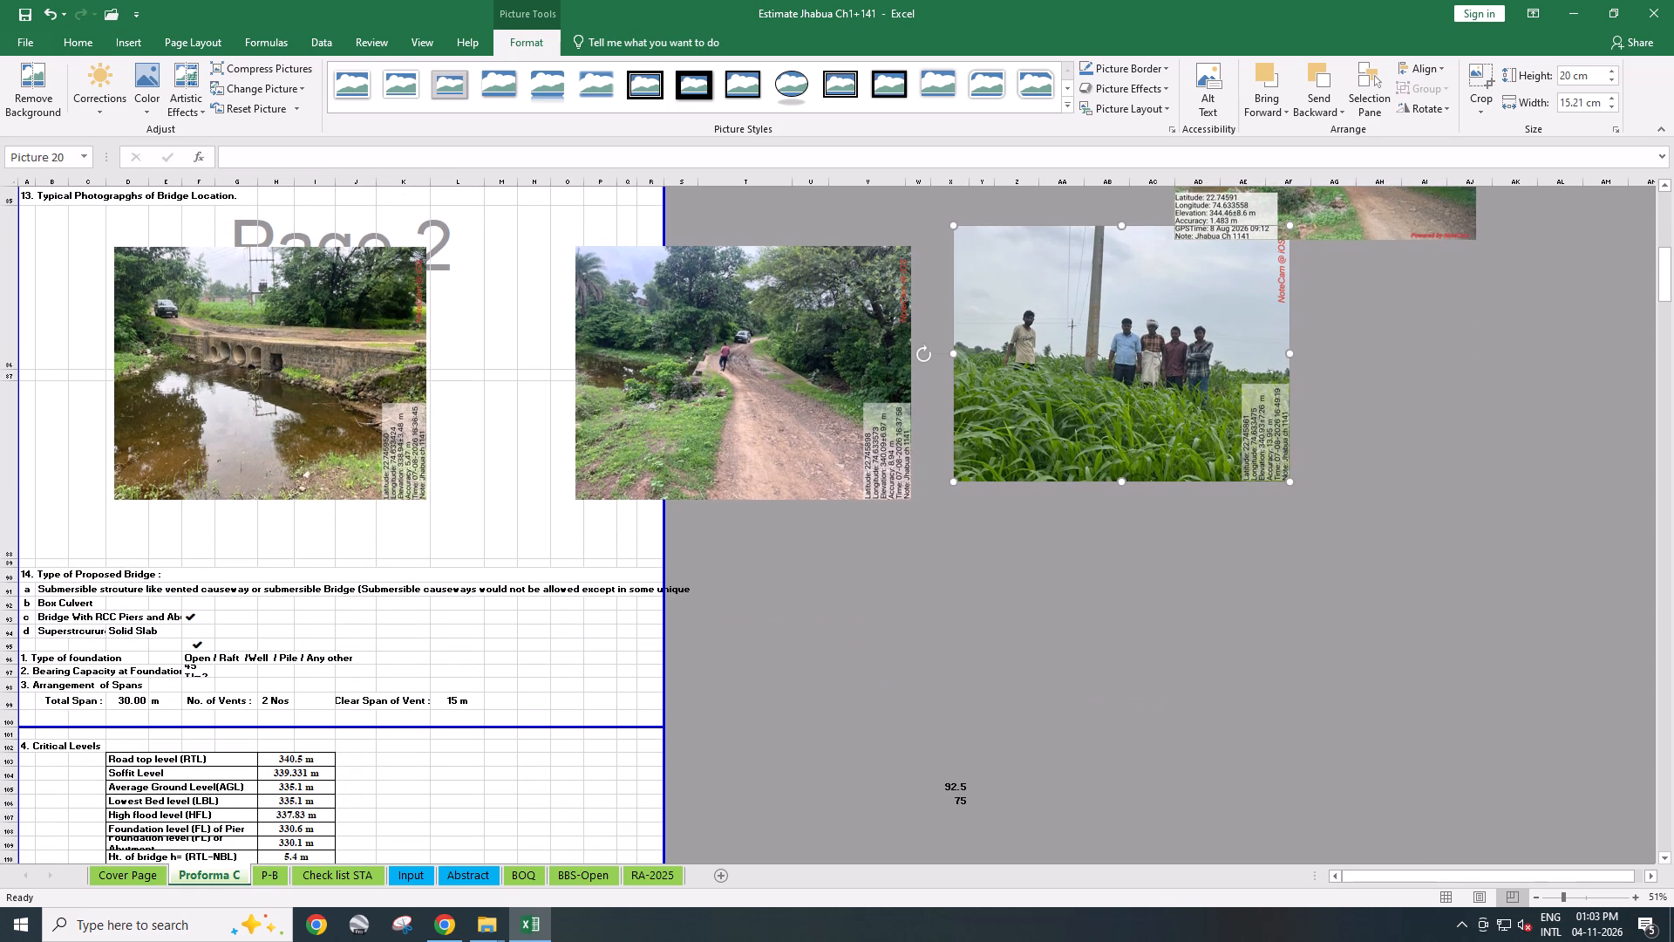
scroll(292, 450, up, 1)
drag(252, 582, 179, 551)
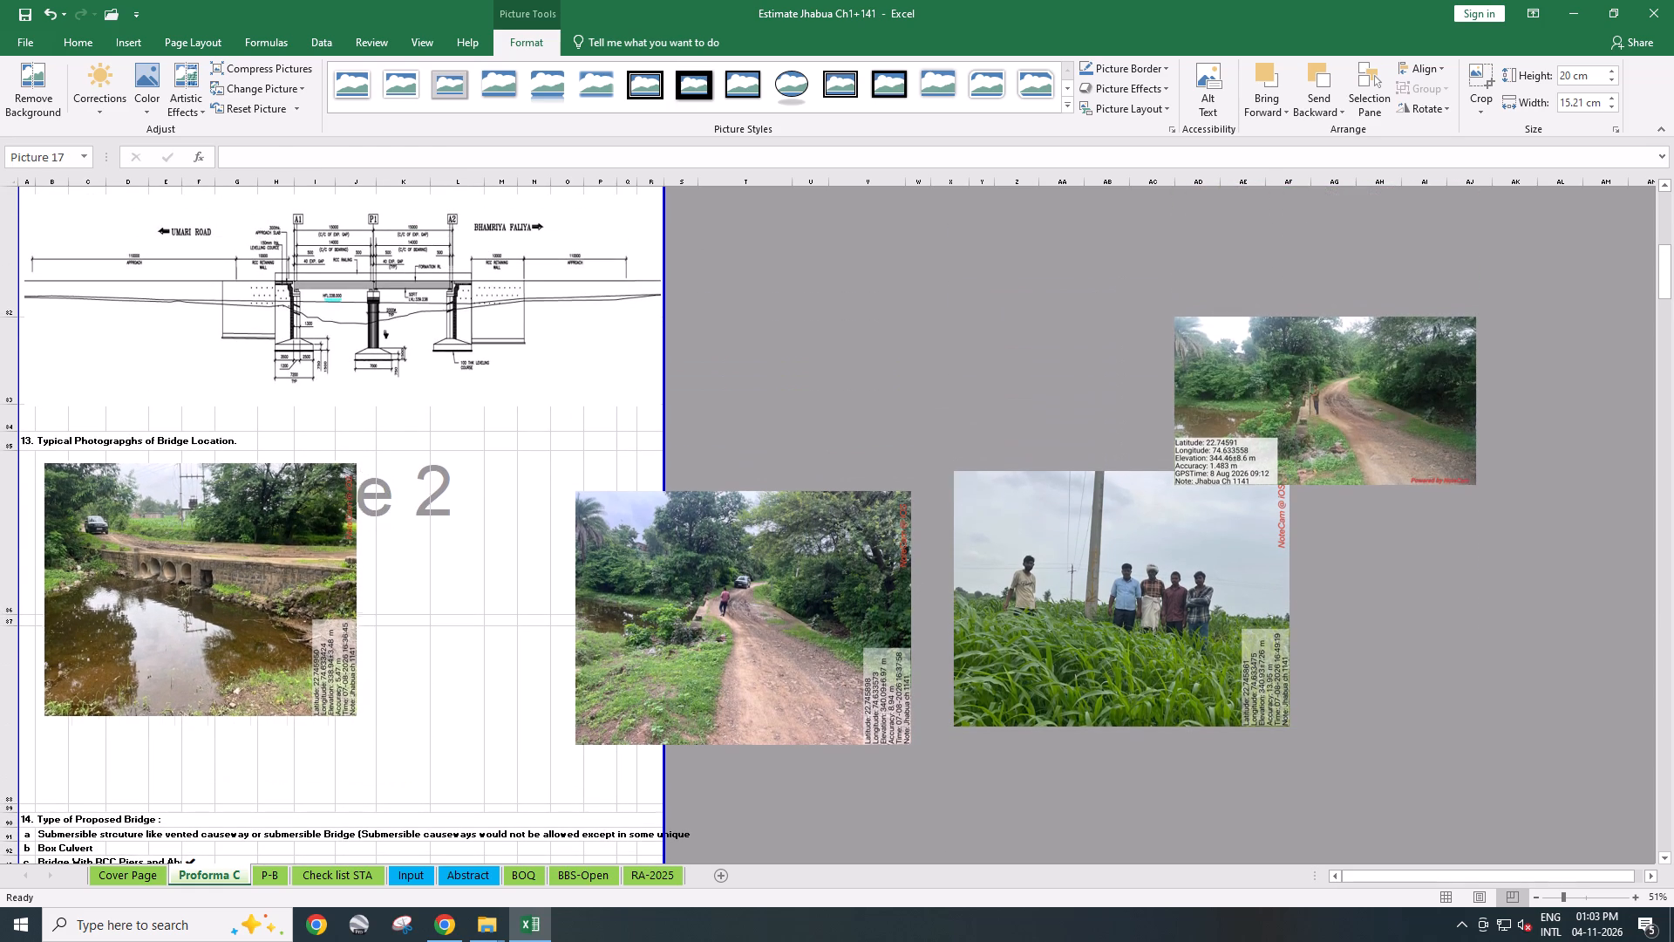
drag(179, 551, 157, 542)
drag(173, 706, 190, 606)
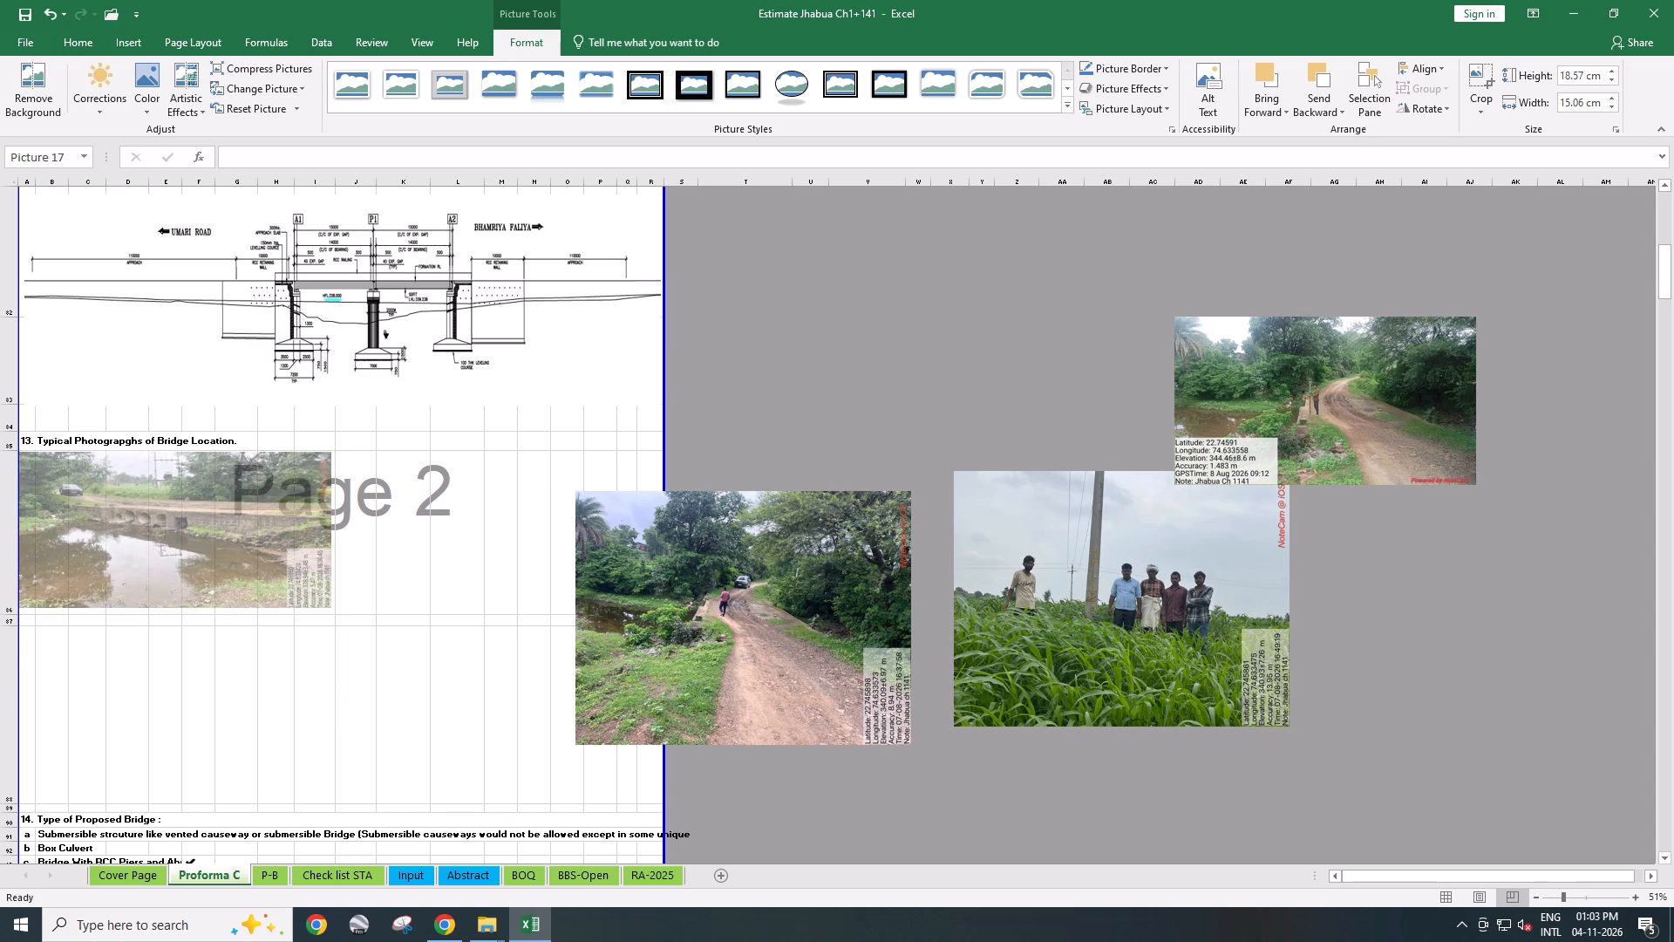
drag(190, 606, 191, 615)
Place the road photo beside the culvert photo against the right page border, resized to about 17.9 cm wide and 9.5 cm high.
drag(706, 636, 479, 591)
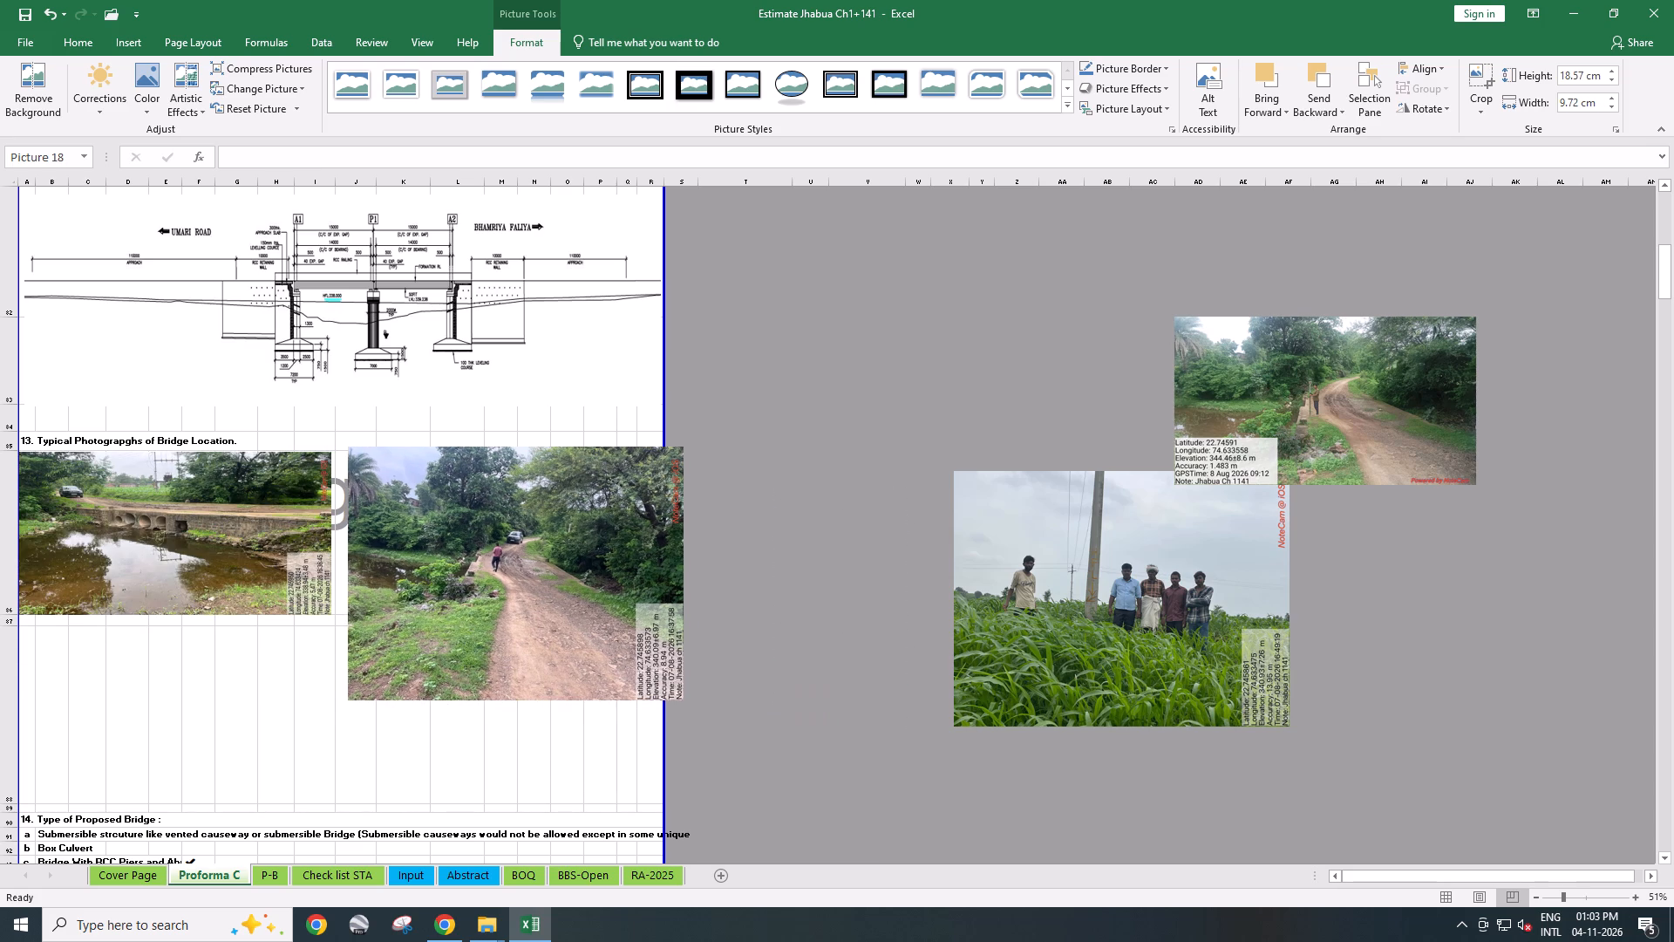
drag(479, 591, 461, 597)
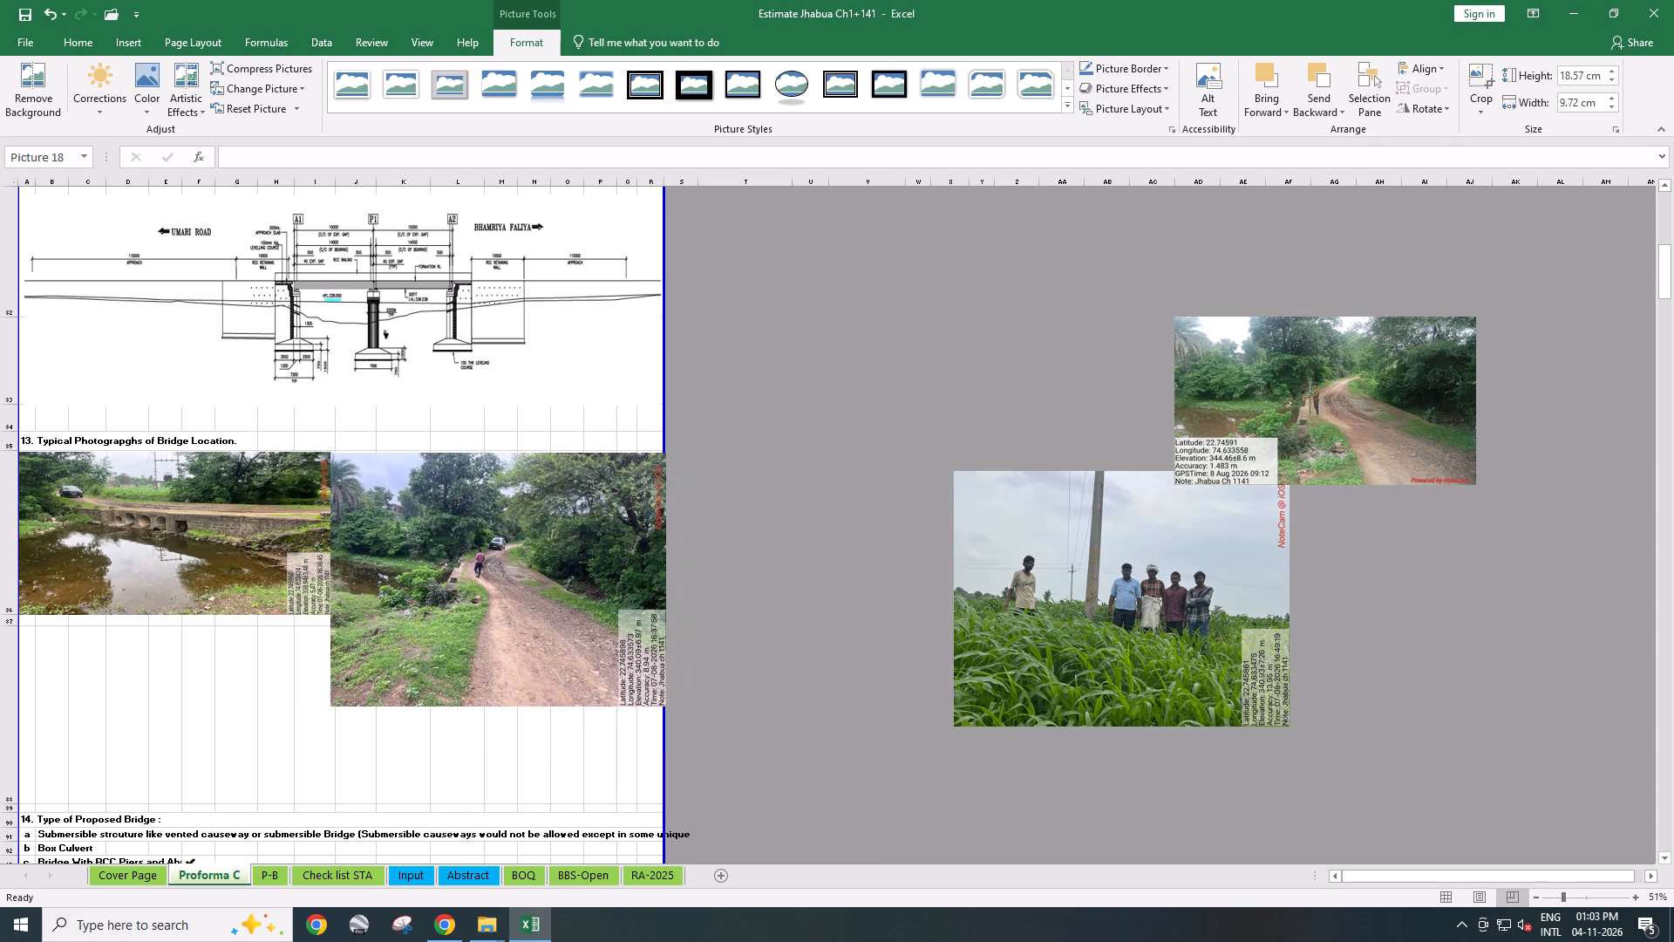
drag(461, 597, 460, 597)
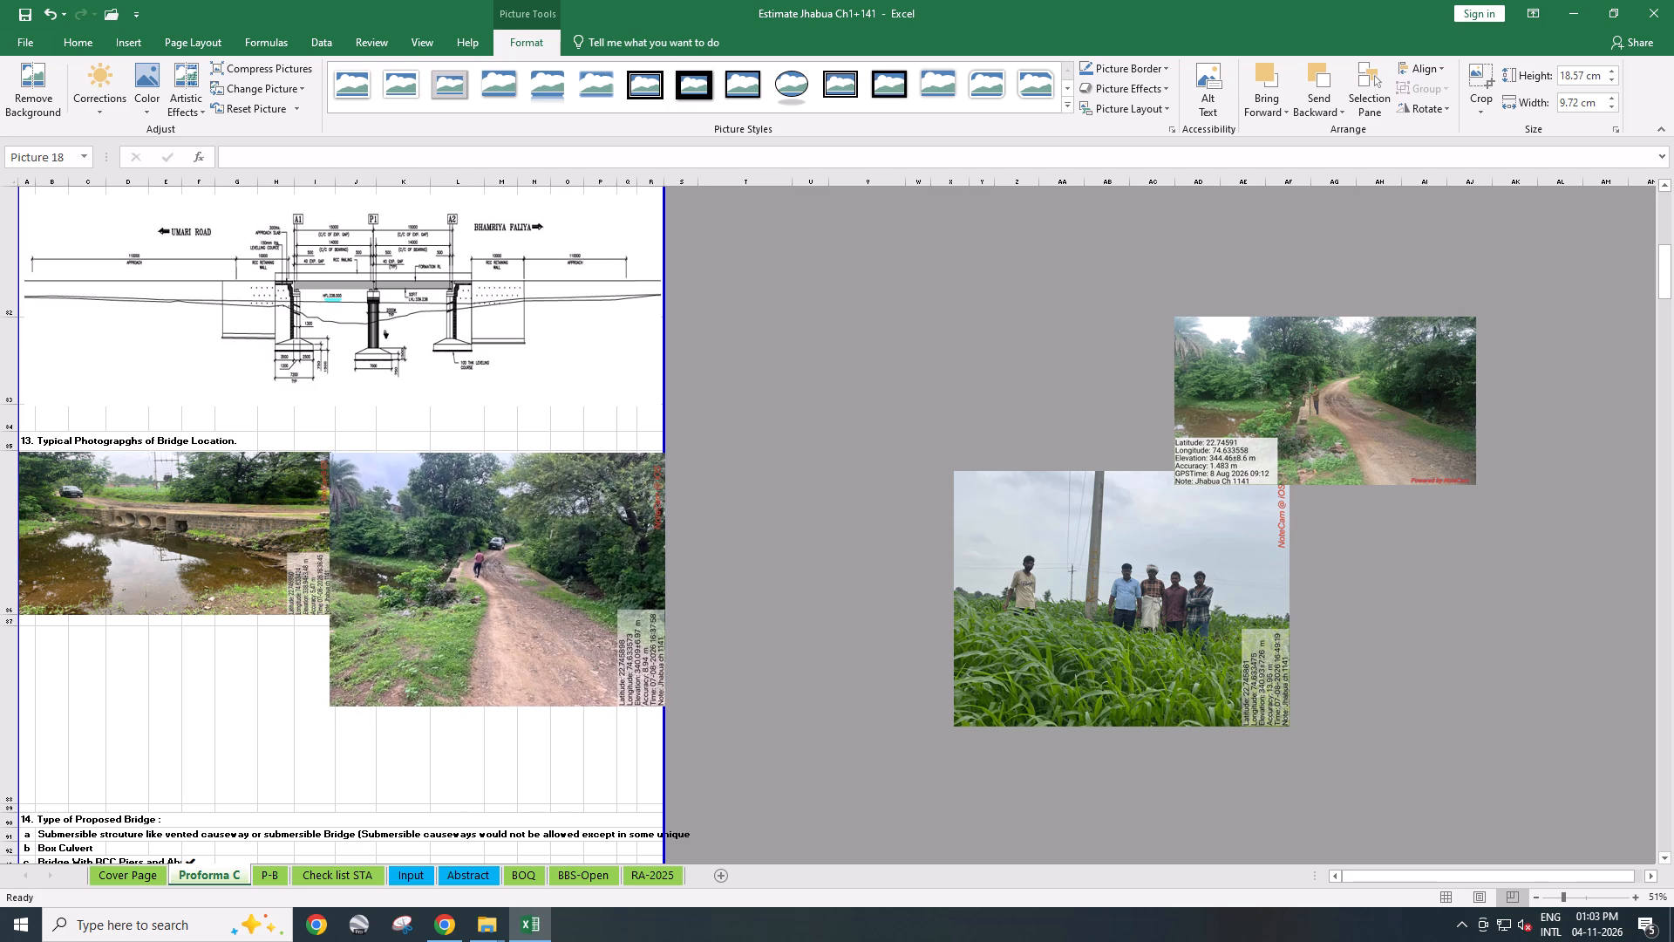
drag(460, 597, 457, 597)
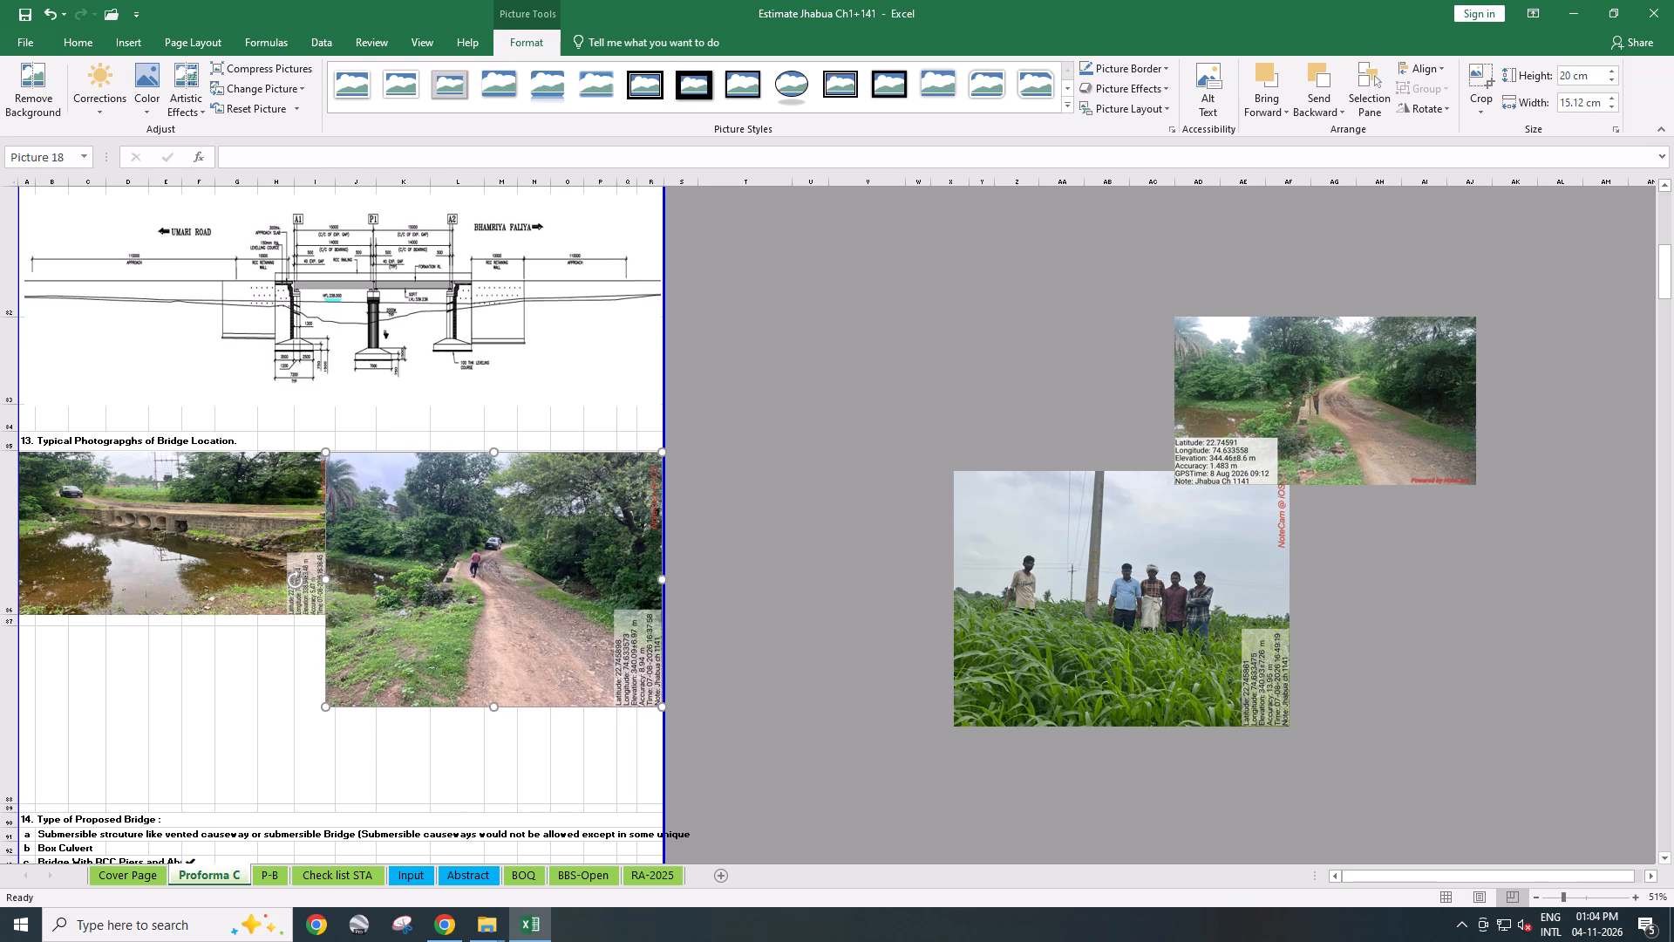
drag(494, 710, 516, 617)
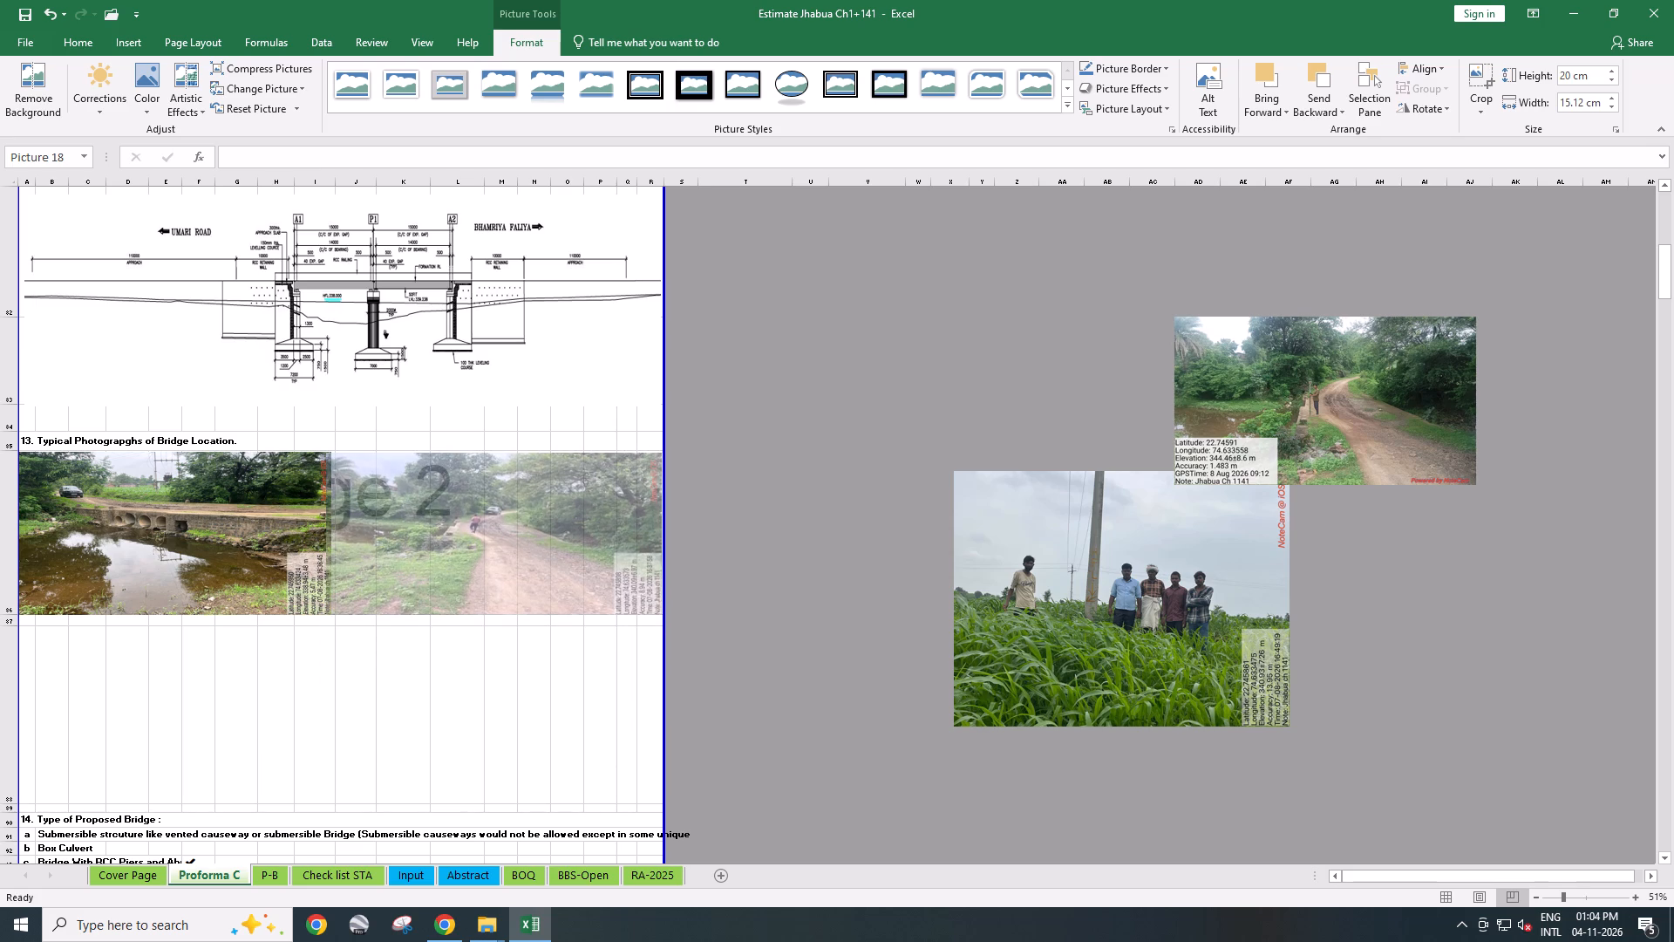
drag(516, 617, 517, 613)
drag(327, 536, 362, 542)
Widen the culvert photo towards the road photo to about 19.5 cm.
click(313, 549)
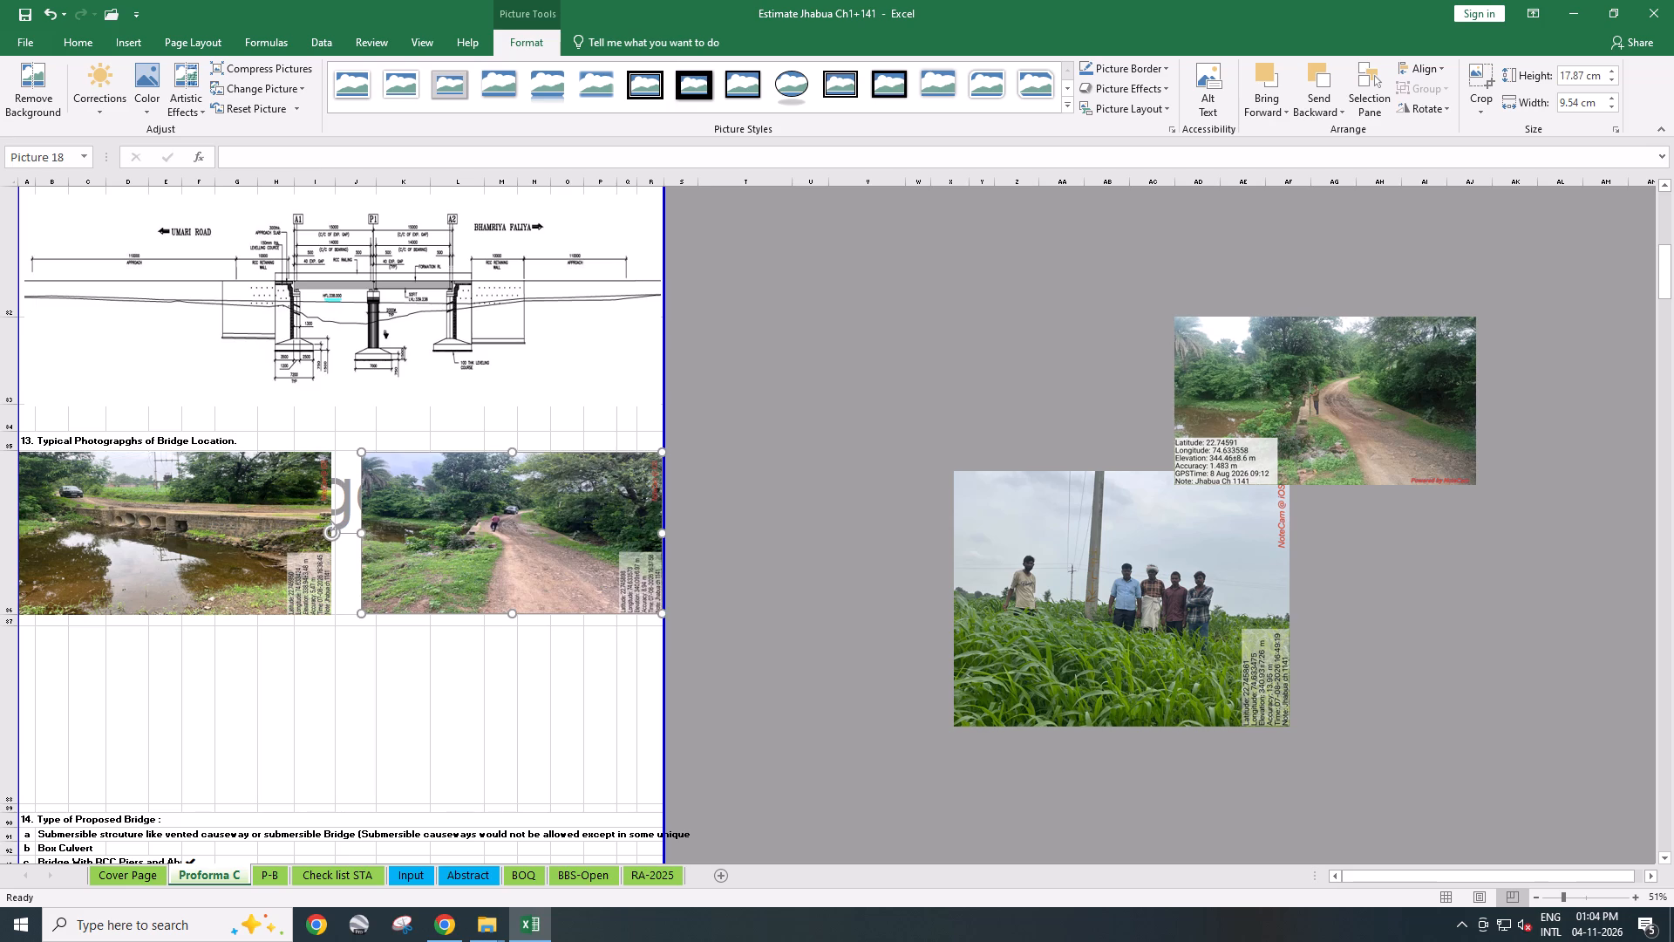
drag(334, 535, 347, 536)
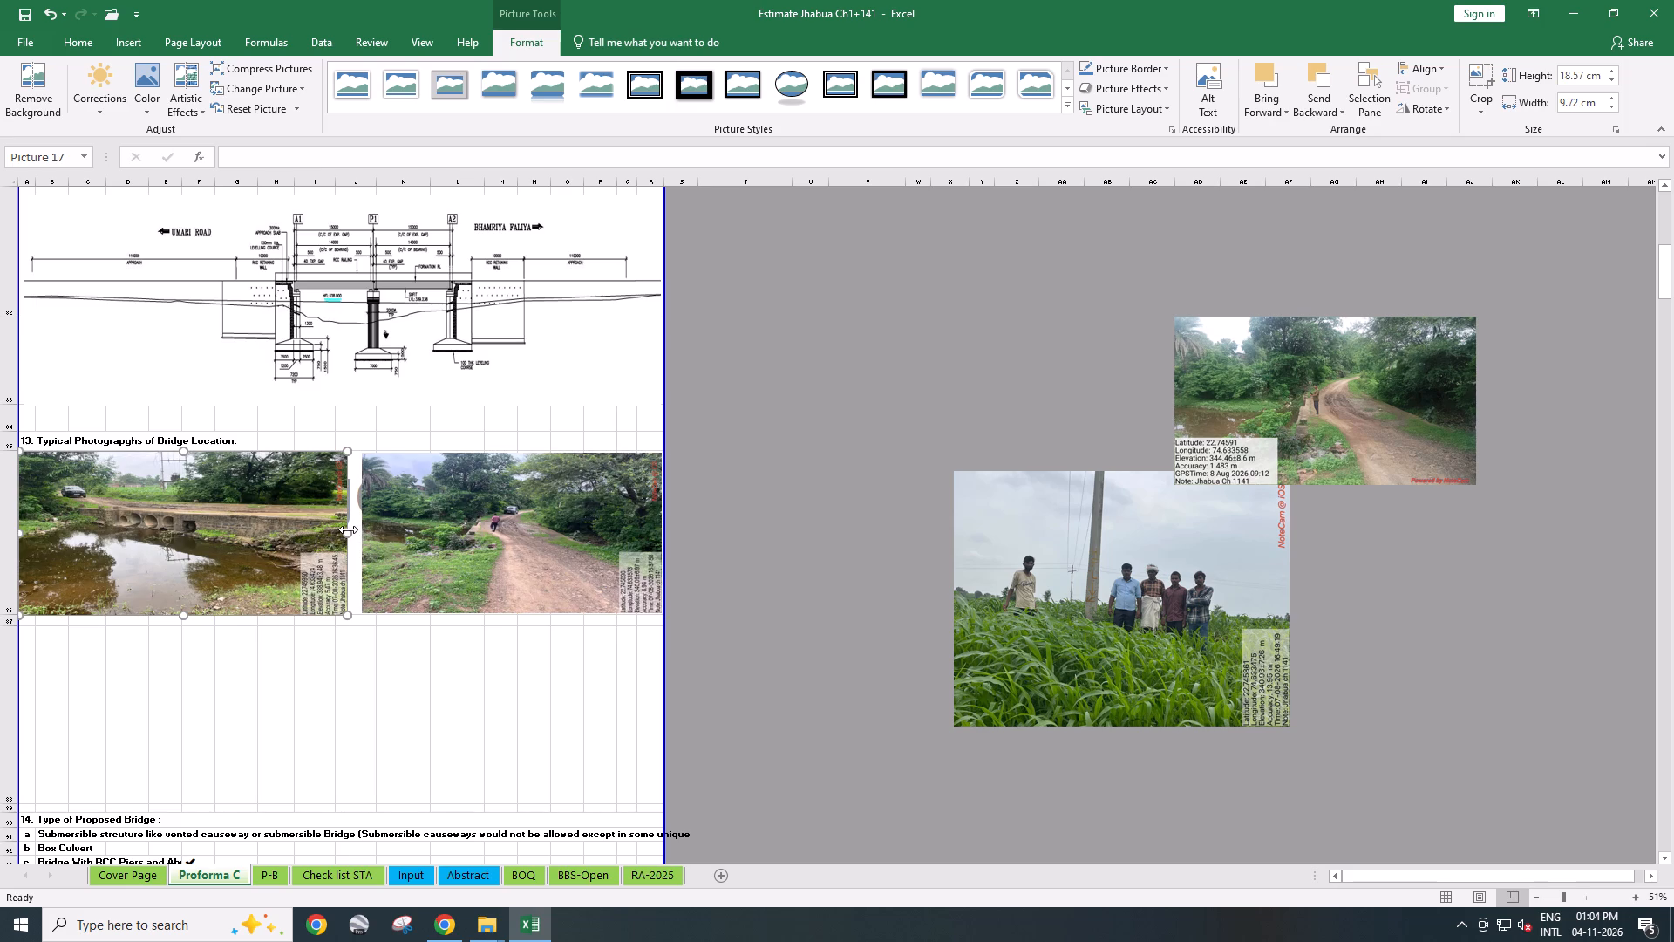
Try the crop field group photo below the culvert photo, and delete it from the sheet.
scroll(347, 528, down, 1)
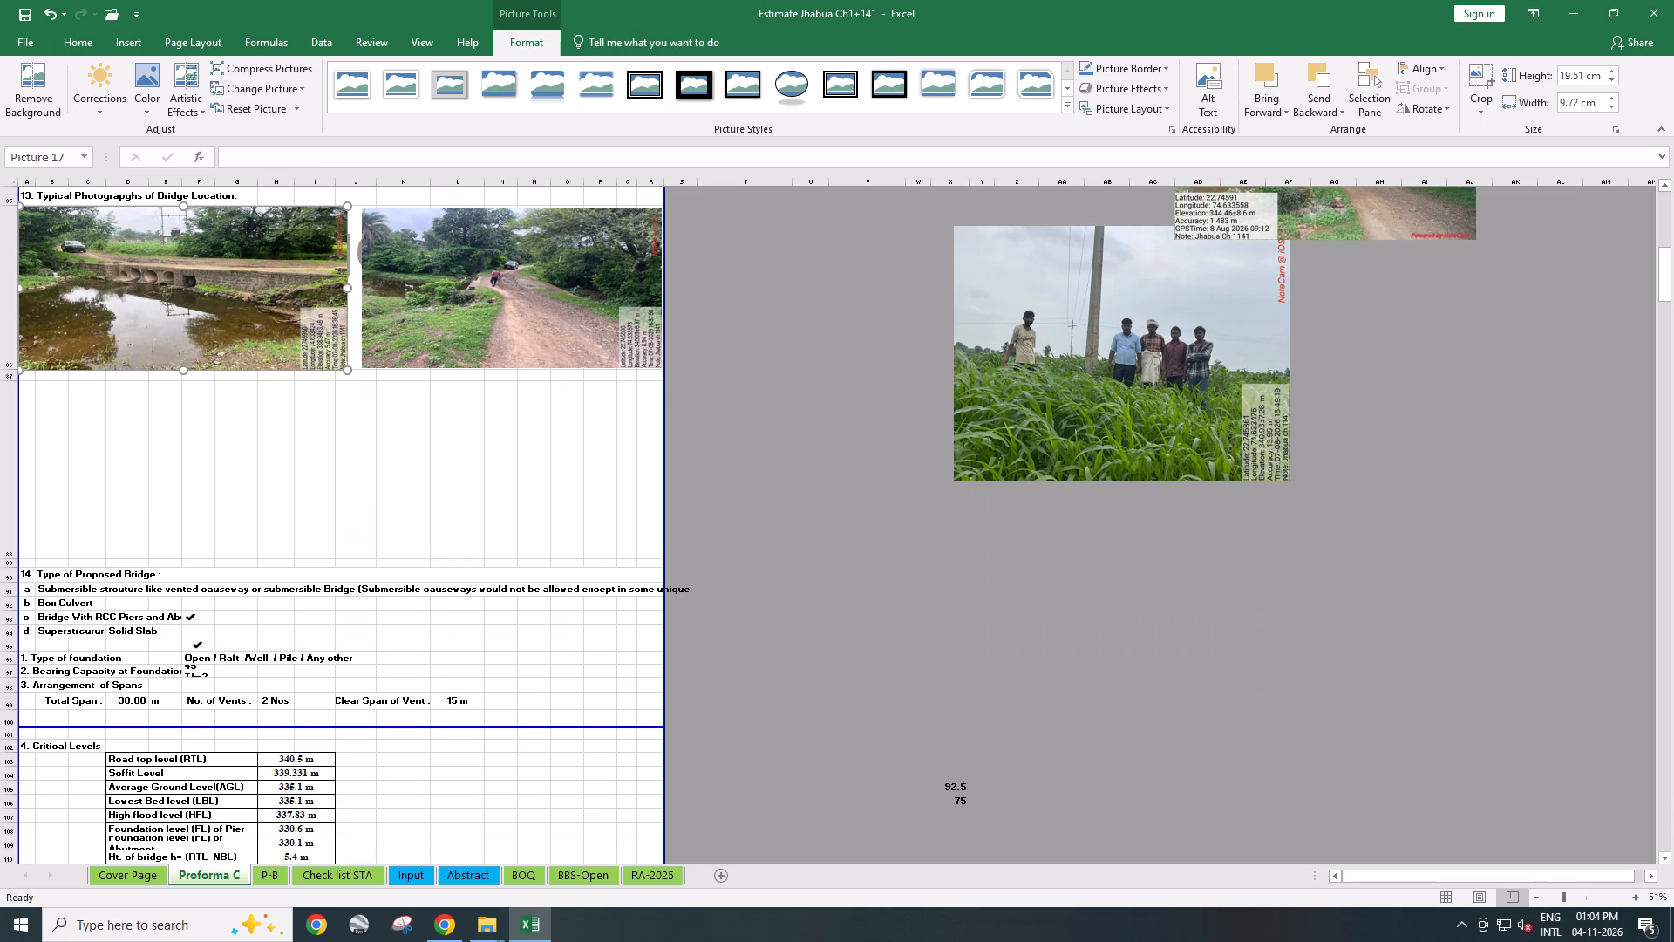
drag(1065, 413, 71, 579)
scroll(270, 627, up, 1)
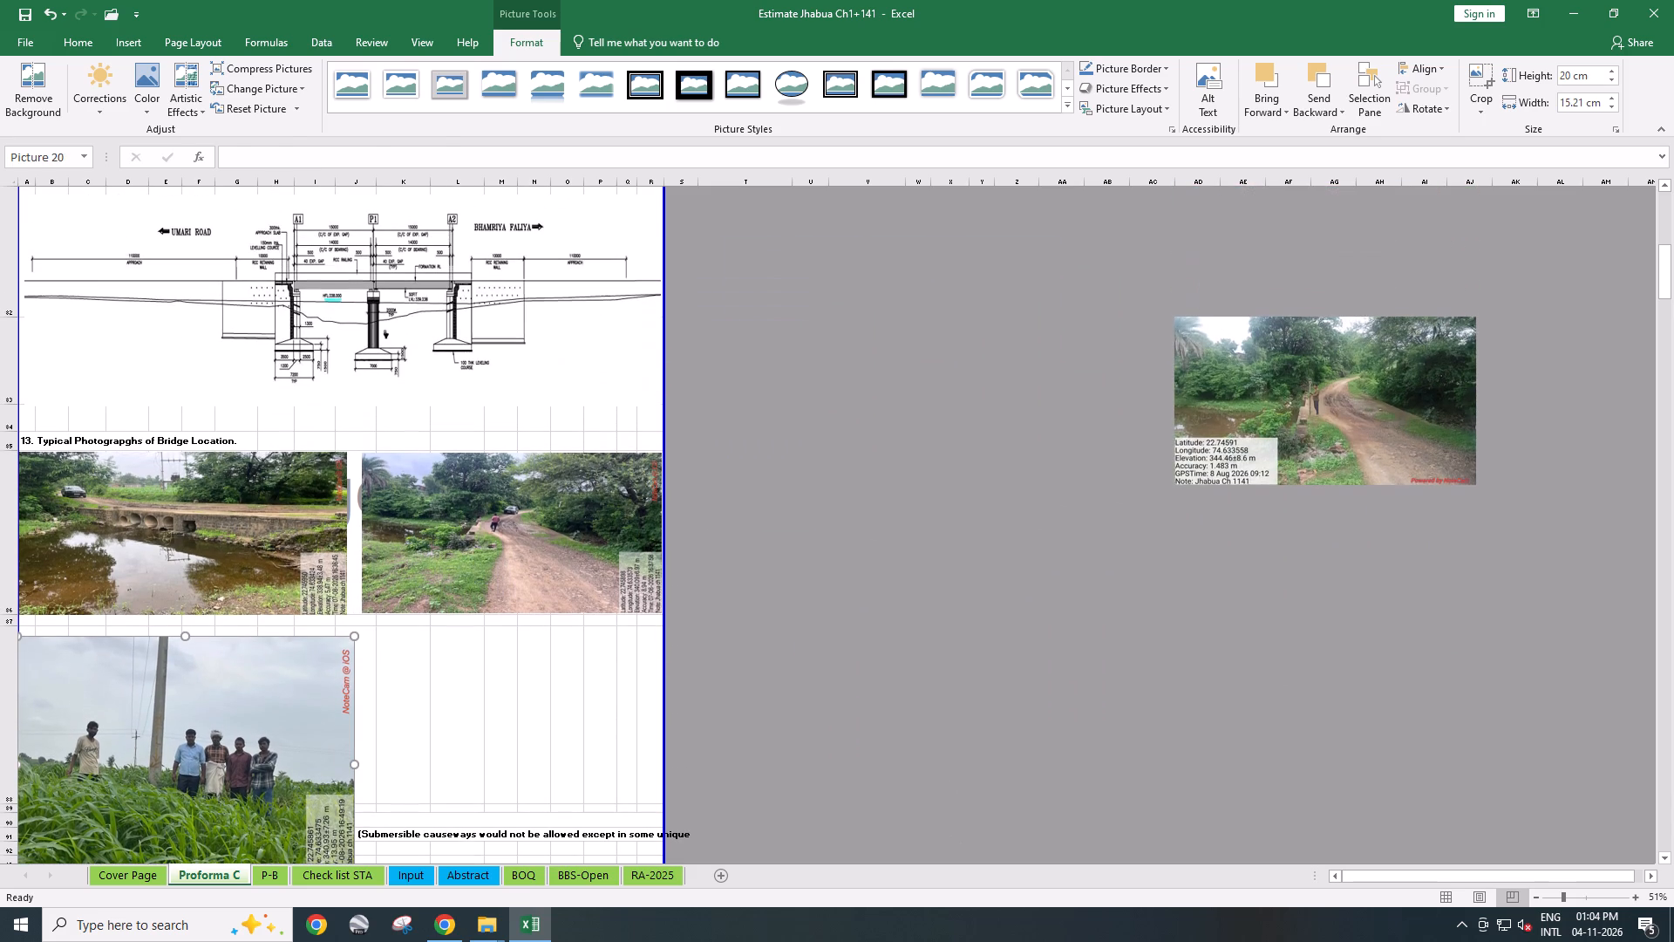
scroll(310, 596, down, 1)
click(265, 564)
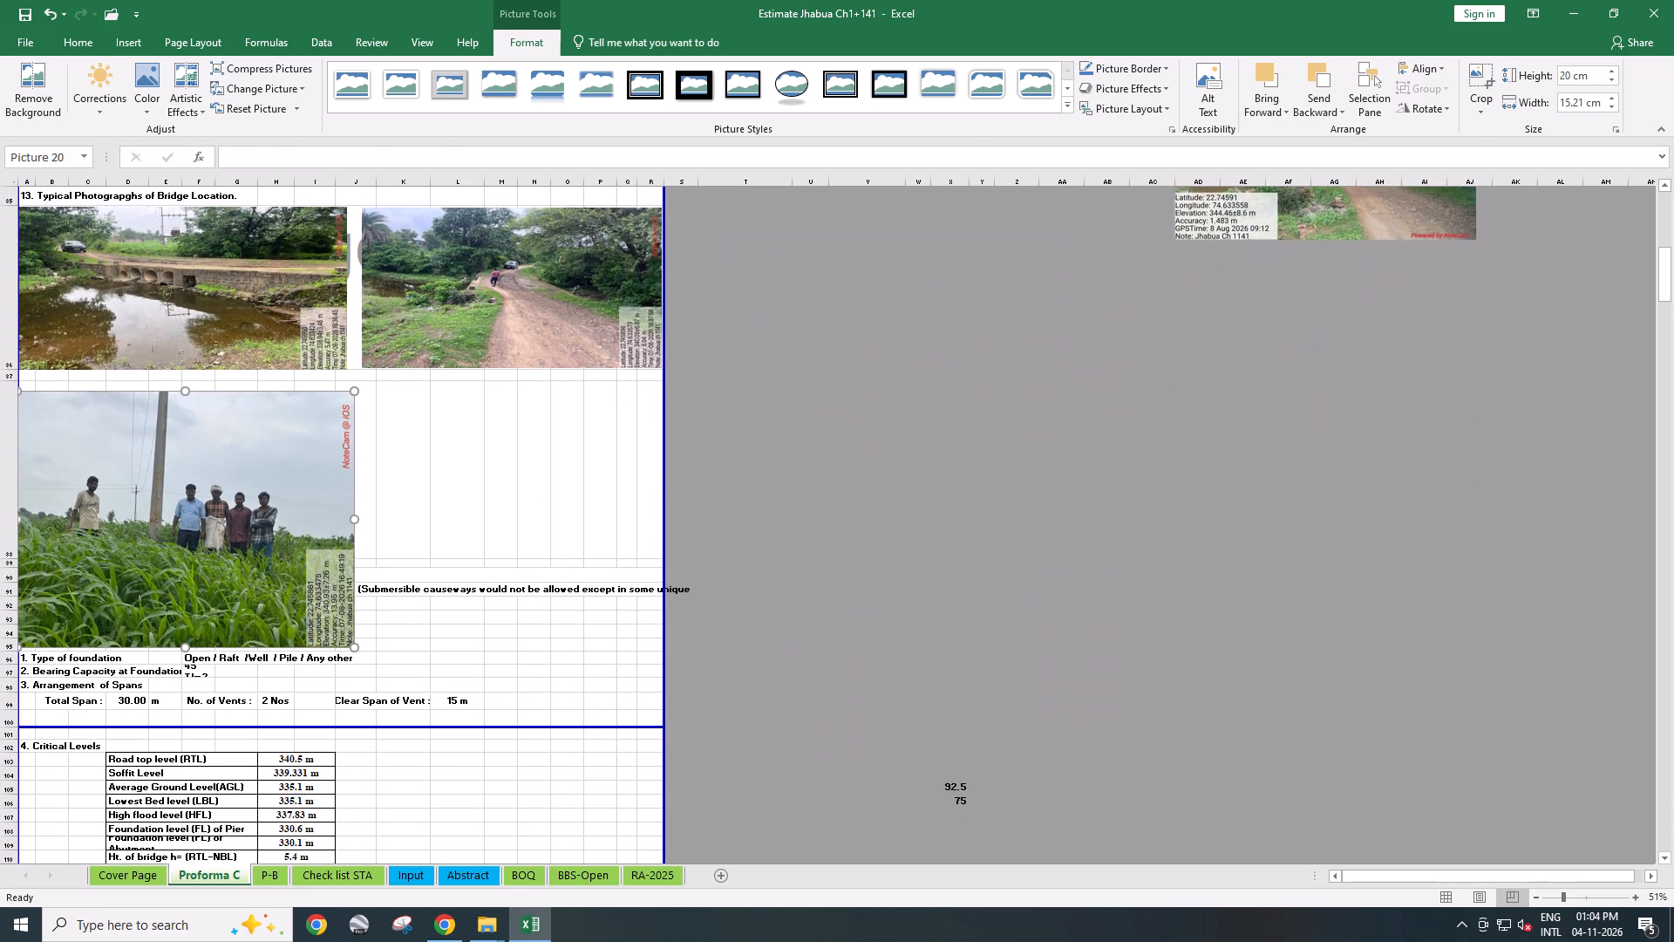
key(Delete)
Switch to File Explorer and pick the site photo of two people standing on the bridge as the replacement.
click(493, 925)
click(704, 832)
click(679, 835)
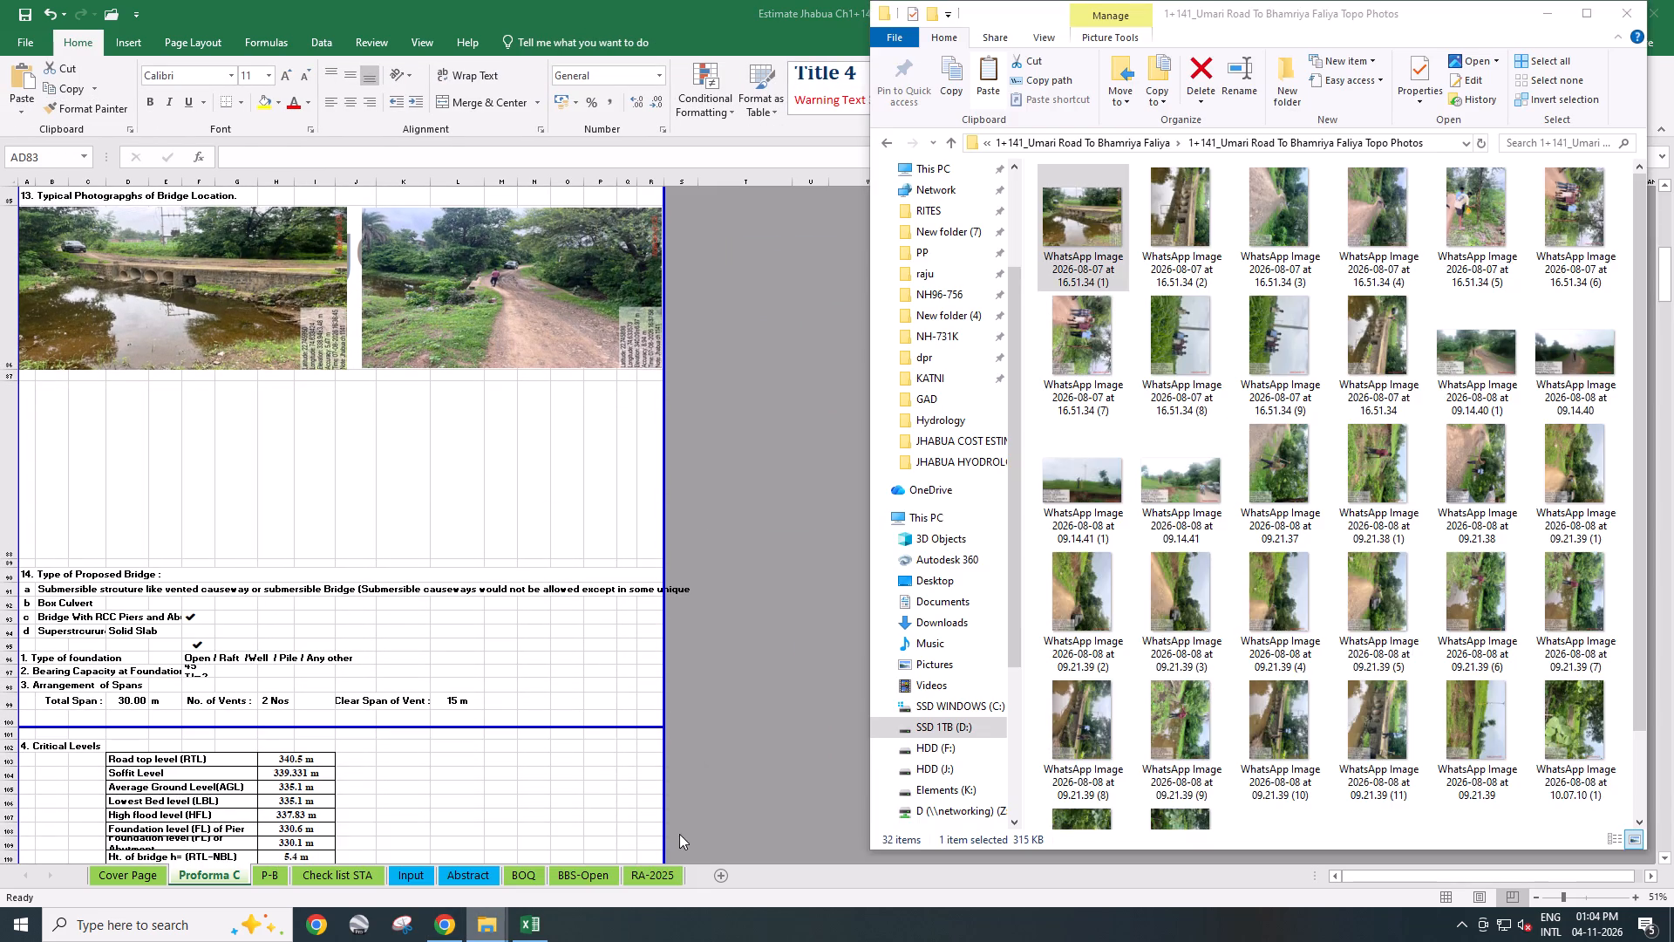
Copy the bridge photo WhatsApp Image 2026-08-08 at 09.21.39 (8) and paste it into Proforma C's empty space below the culvert photo.
scroll(1249, 587, down, 2)
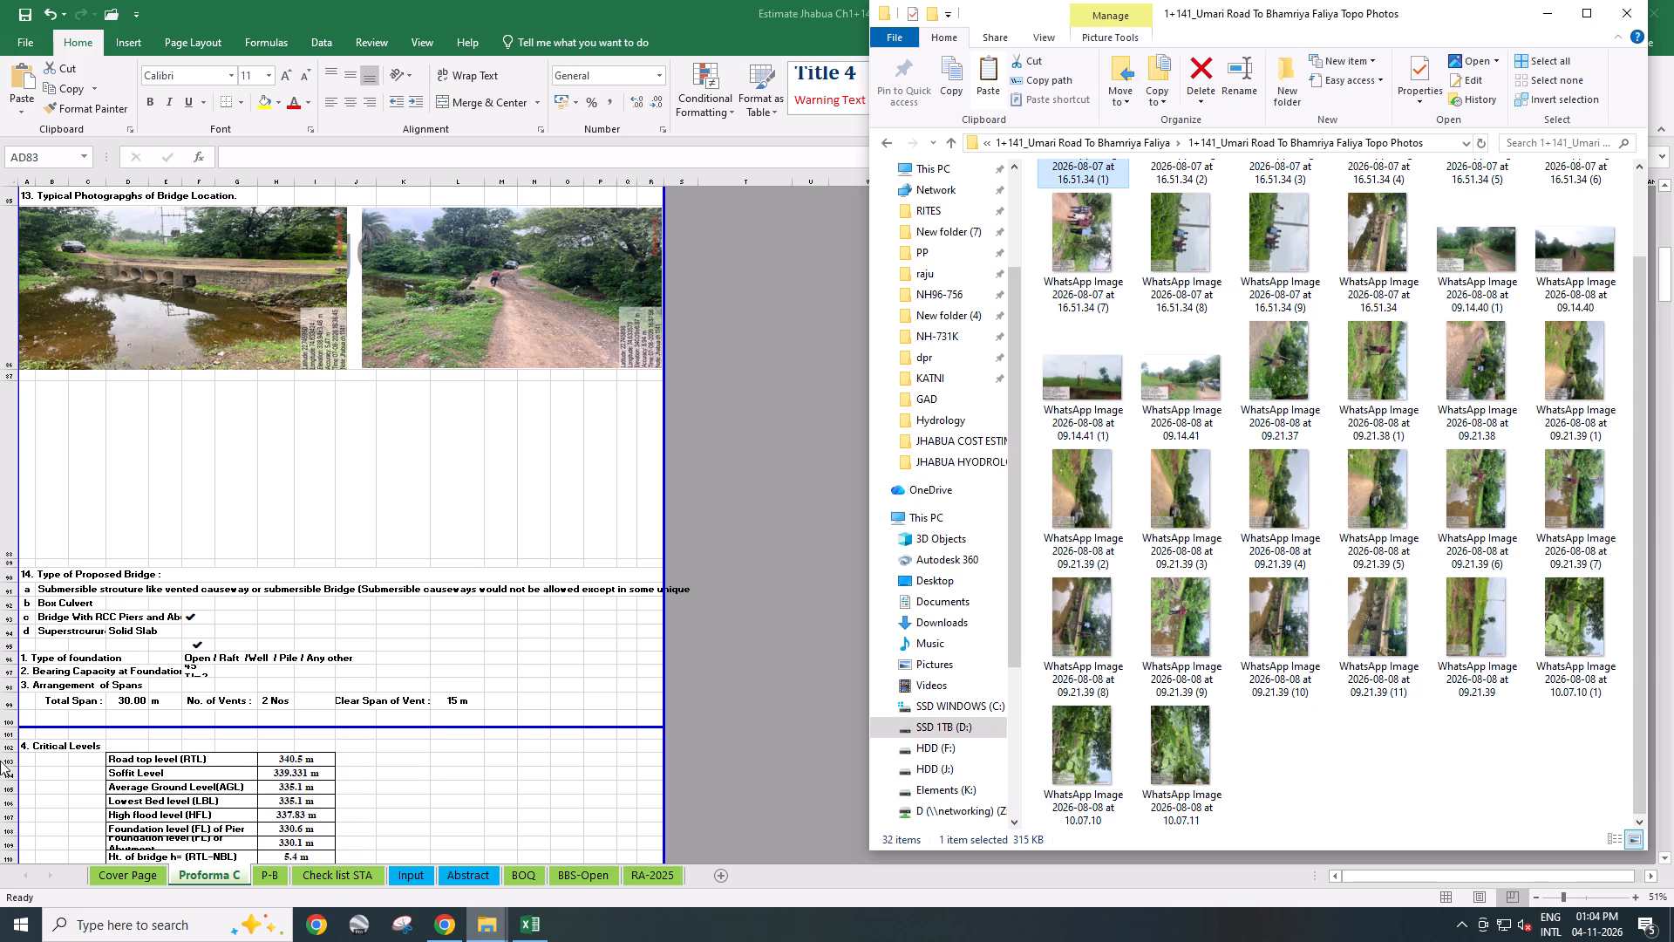
double_click(1092, 631)
click(577, 938)
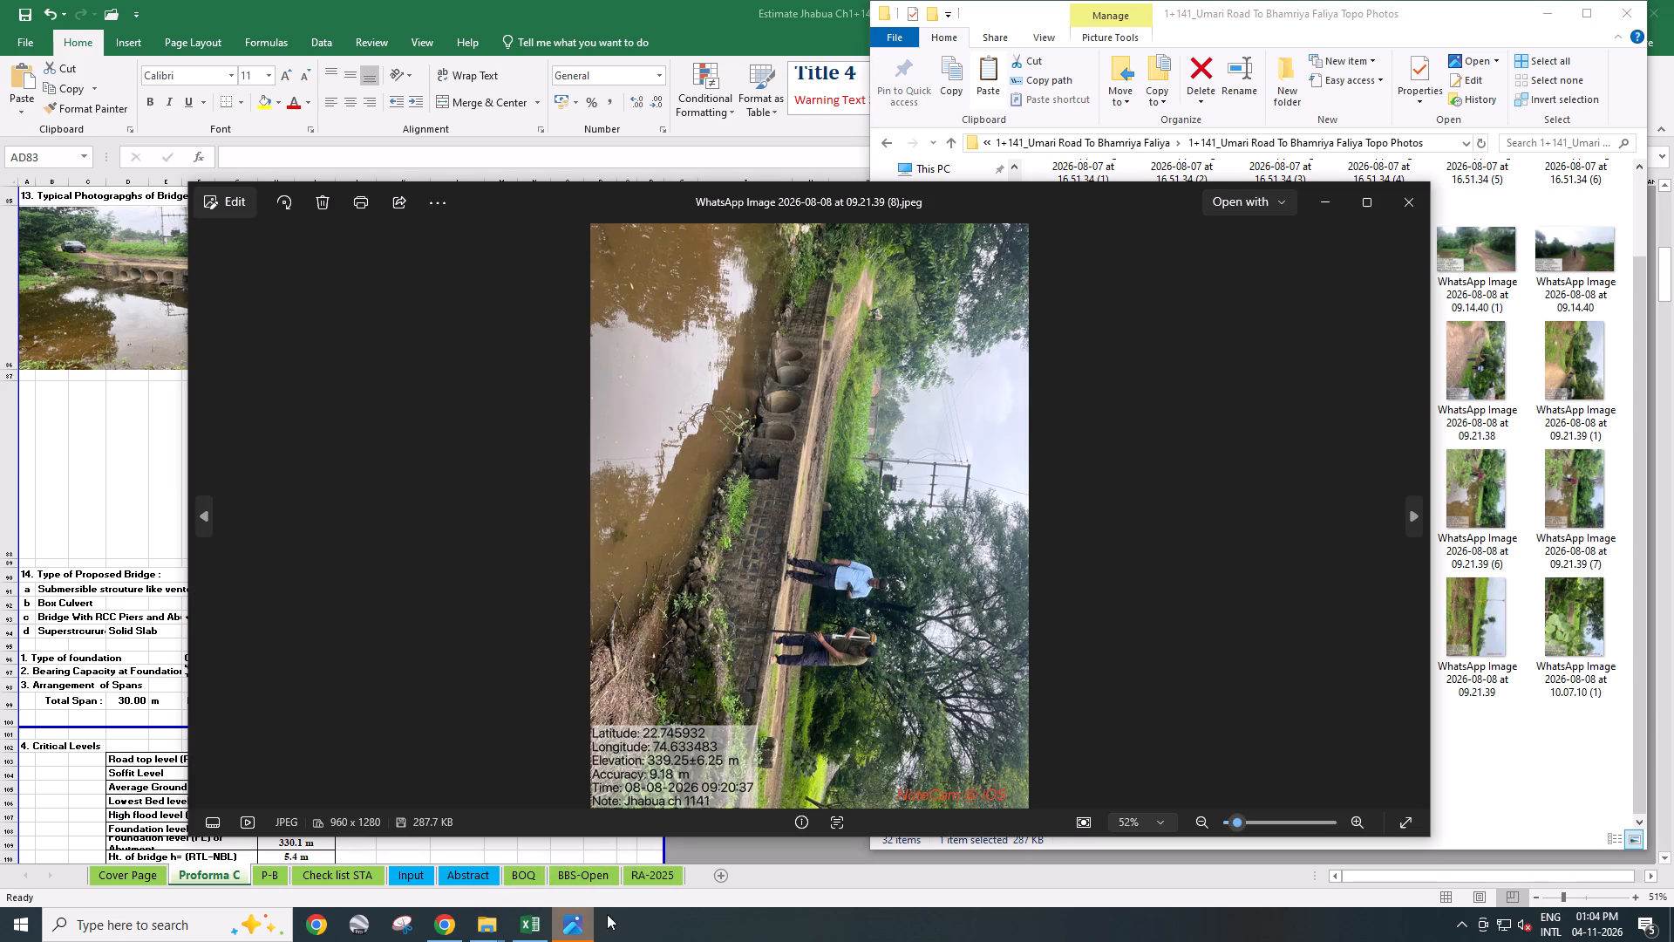
right_click(700, 561)
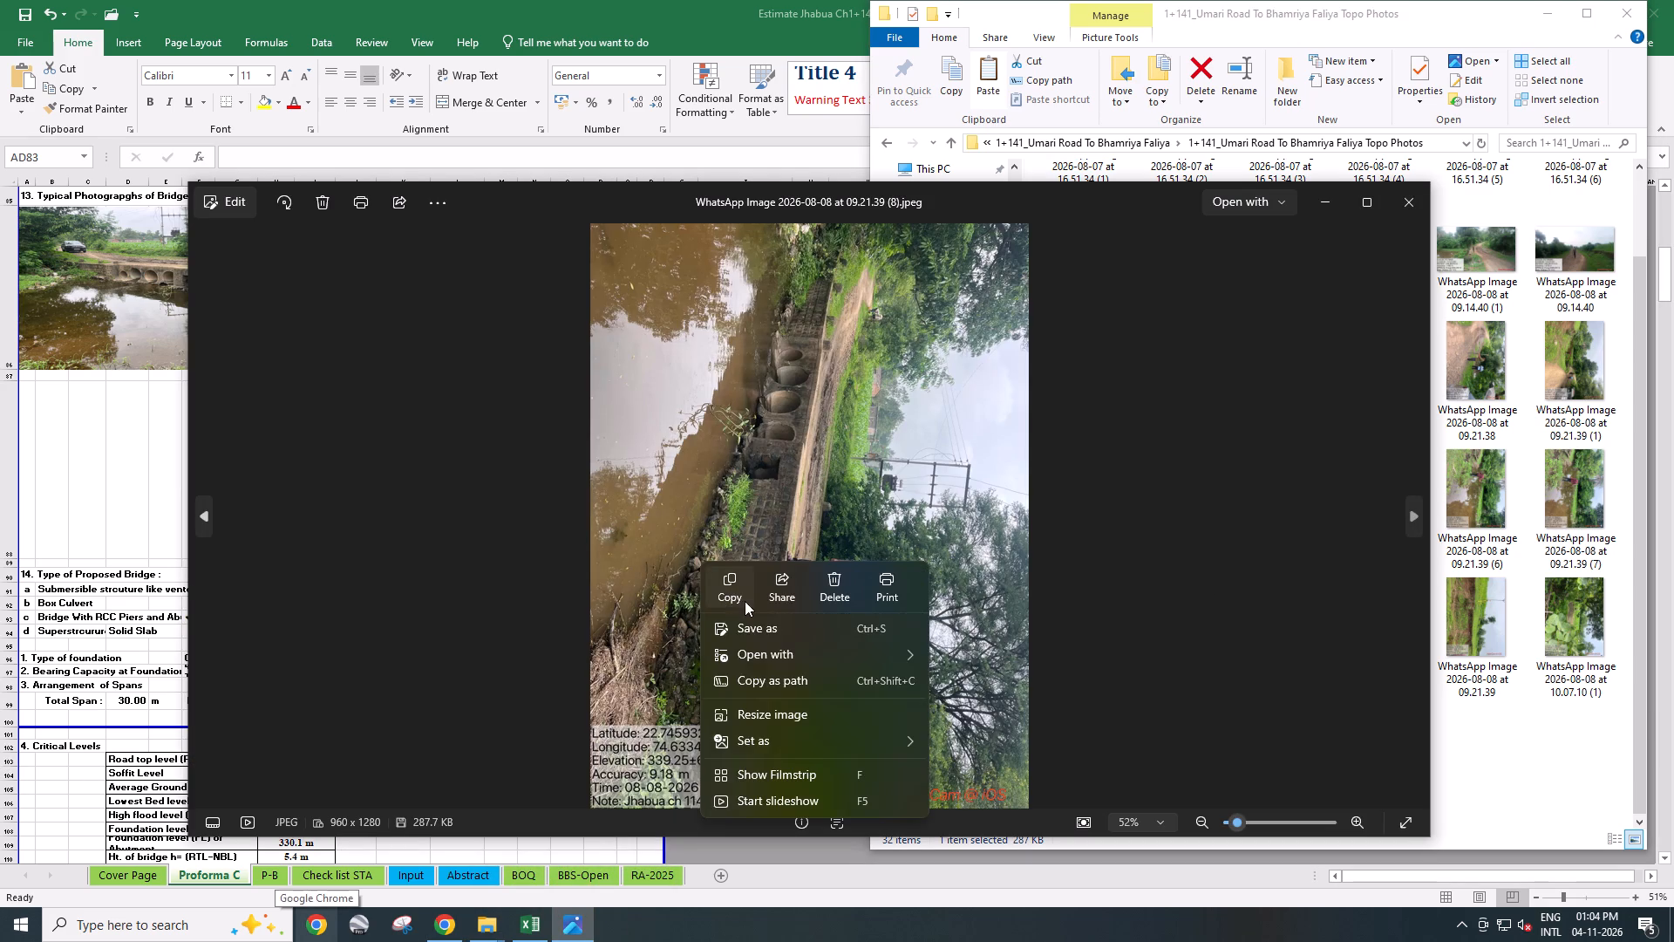
click(726, 592)
click(1394, 204)
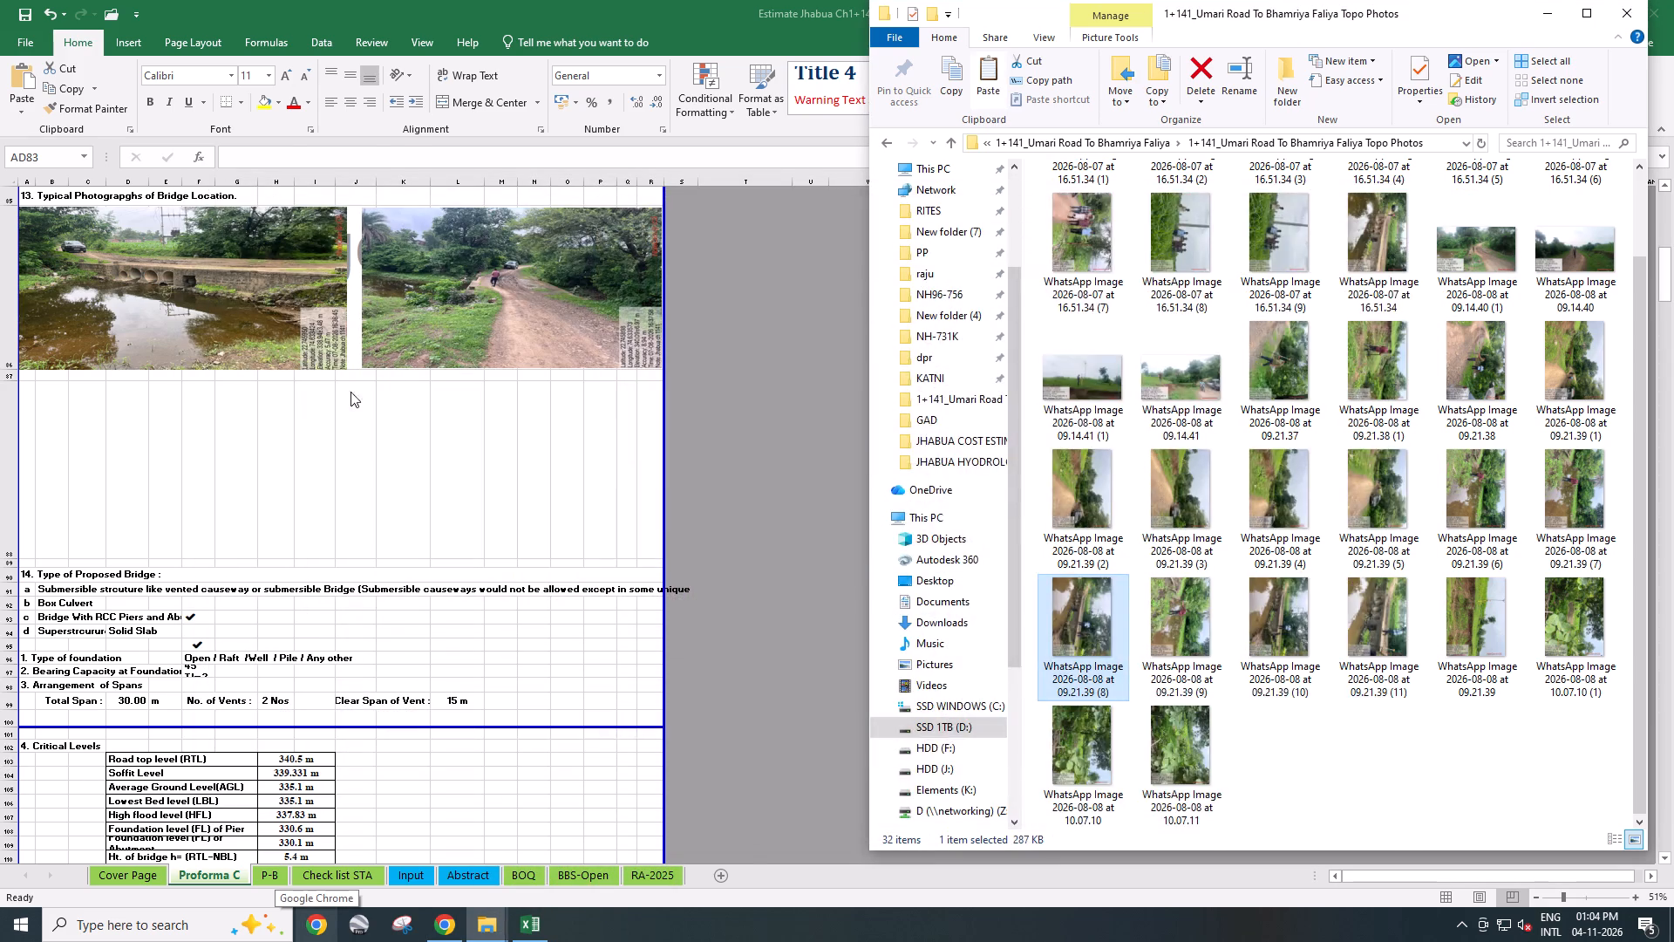
click(245, 442)
click(253, 449)
key(ctrl+v)
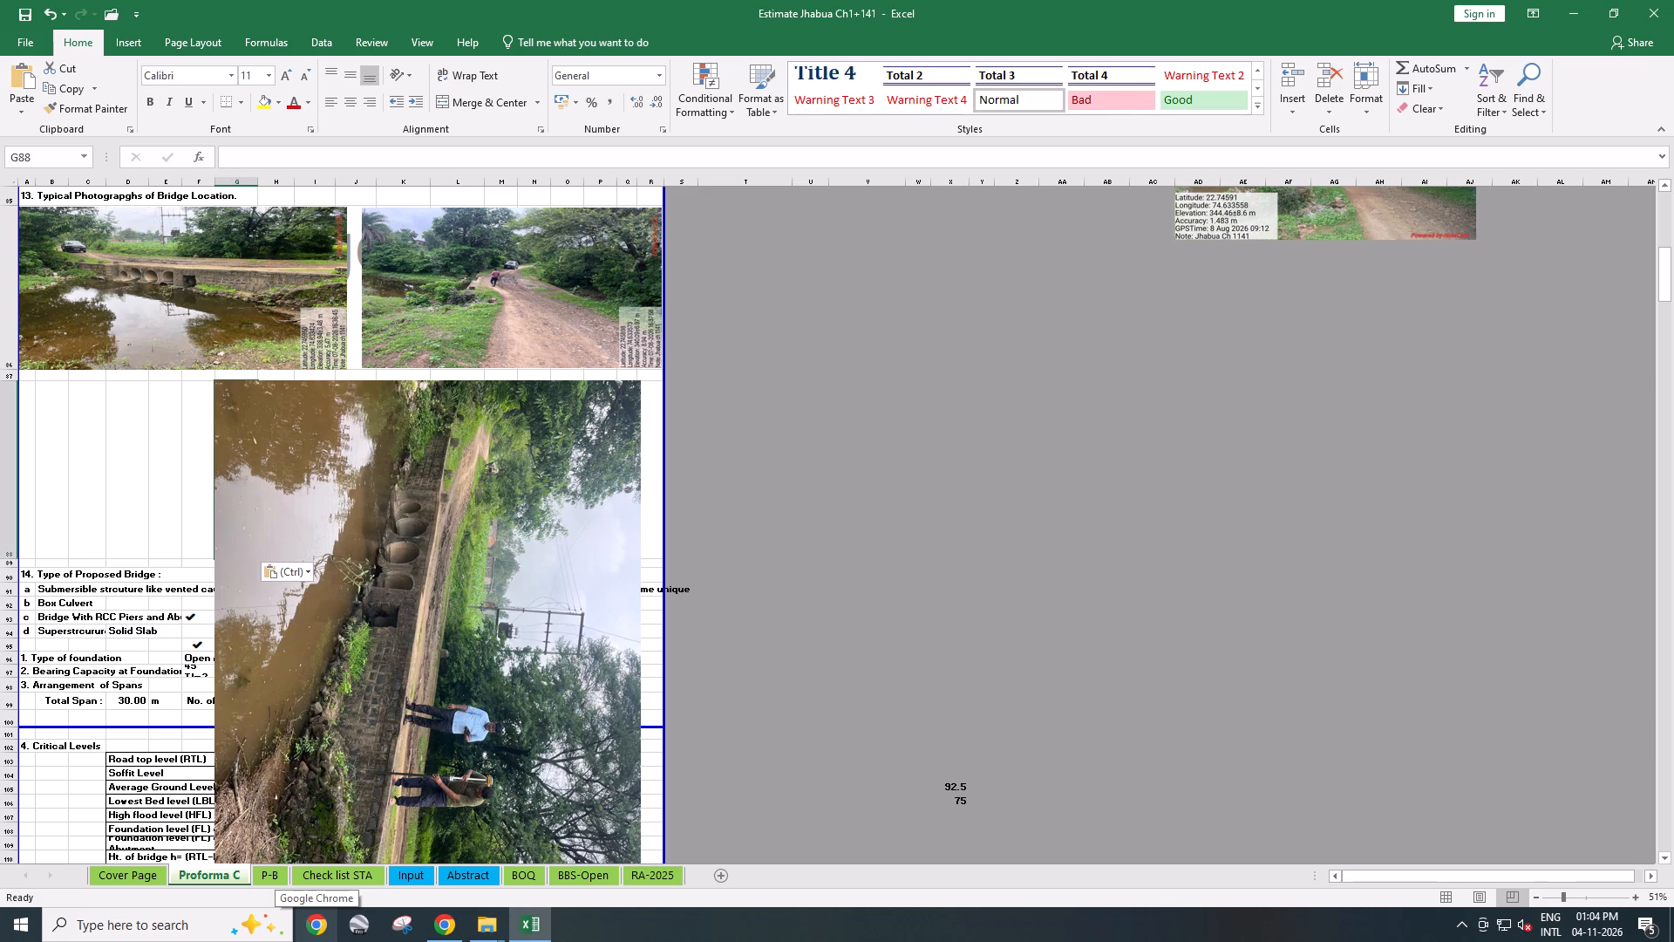
Scale the pasted photo of two people on the bridge to a height of 15 cm.
double_click(445, 559)
click(1589, 78)
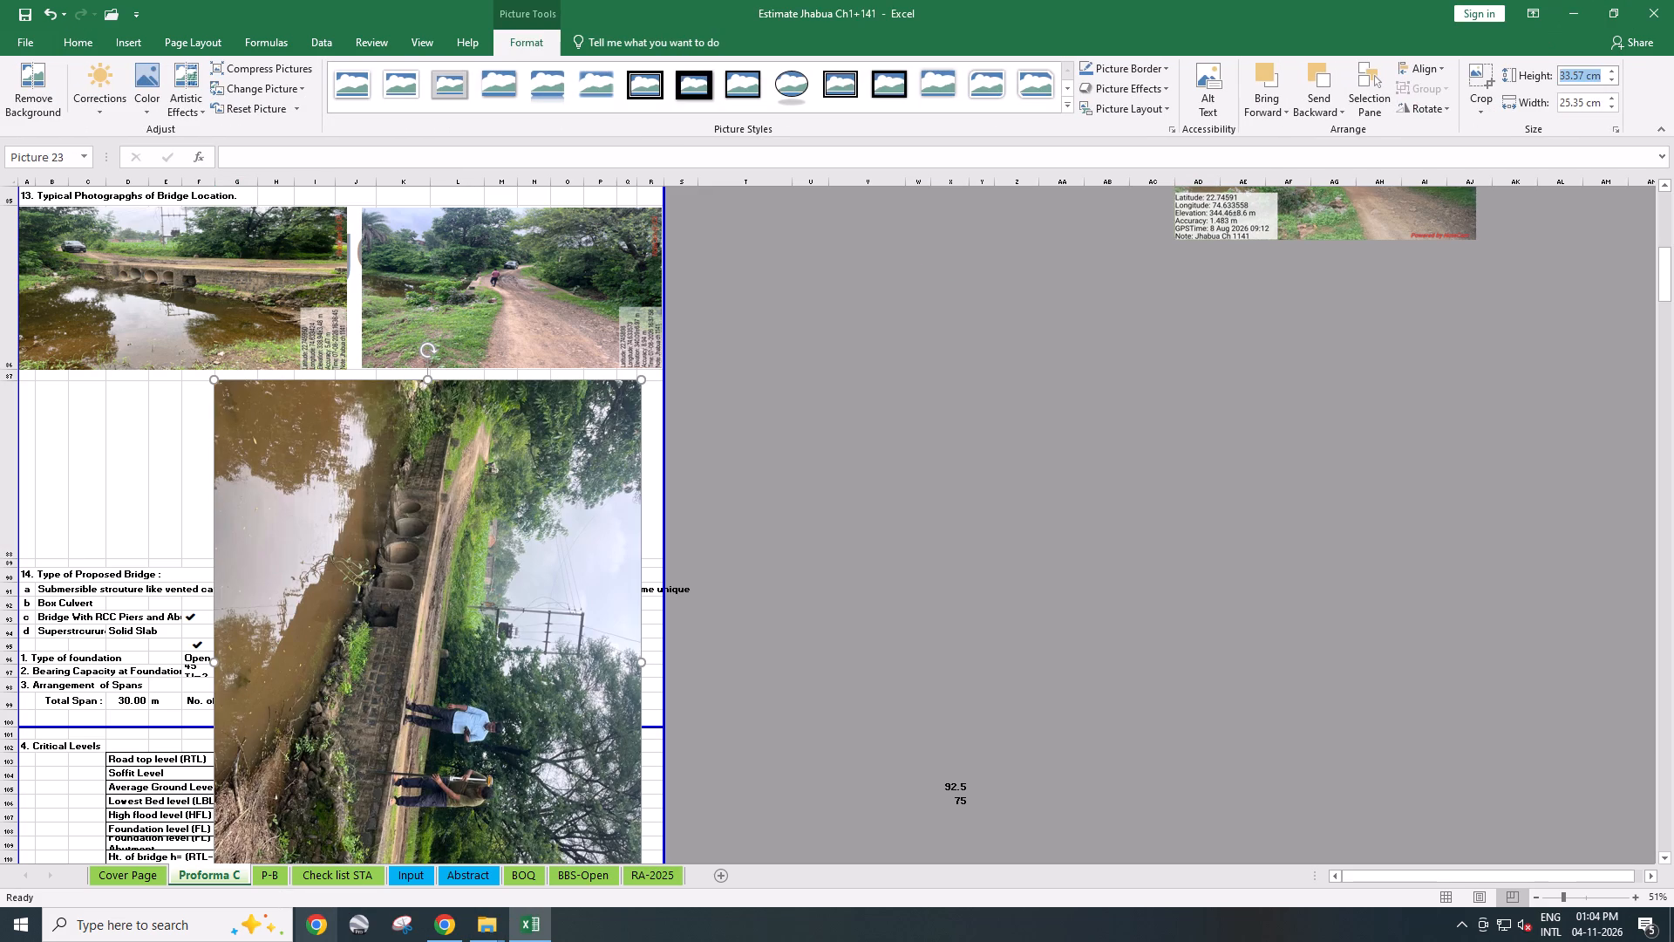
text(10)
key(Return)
click(1567, 73)
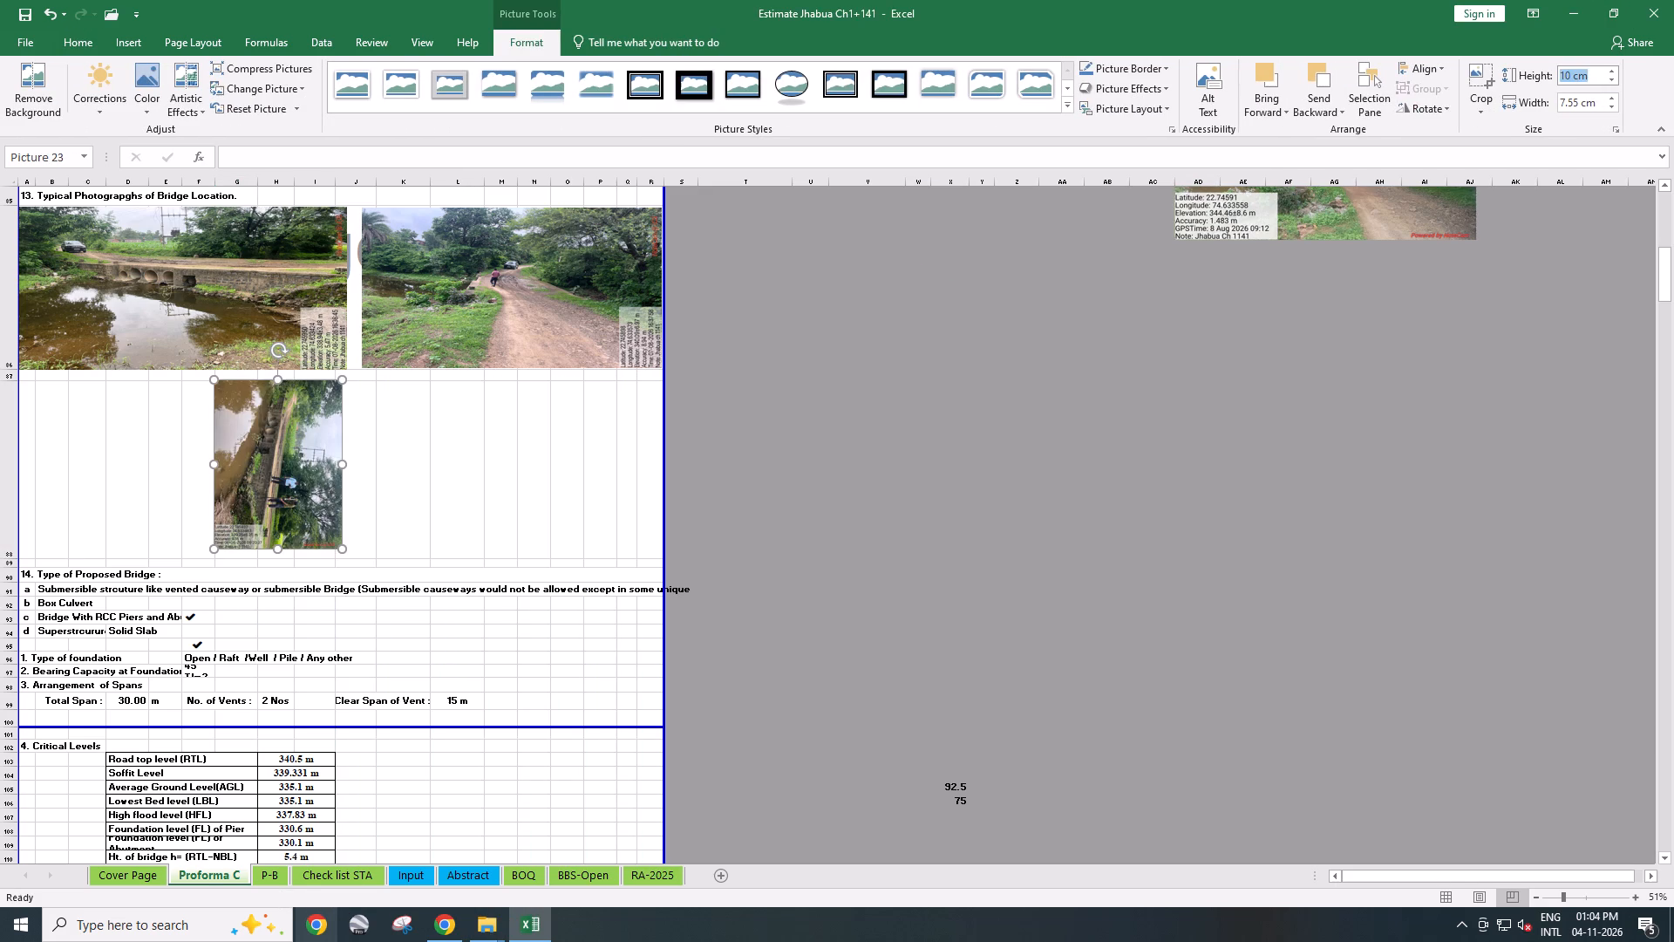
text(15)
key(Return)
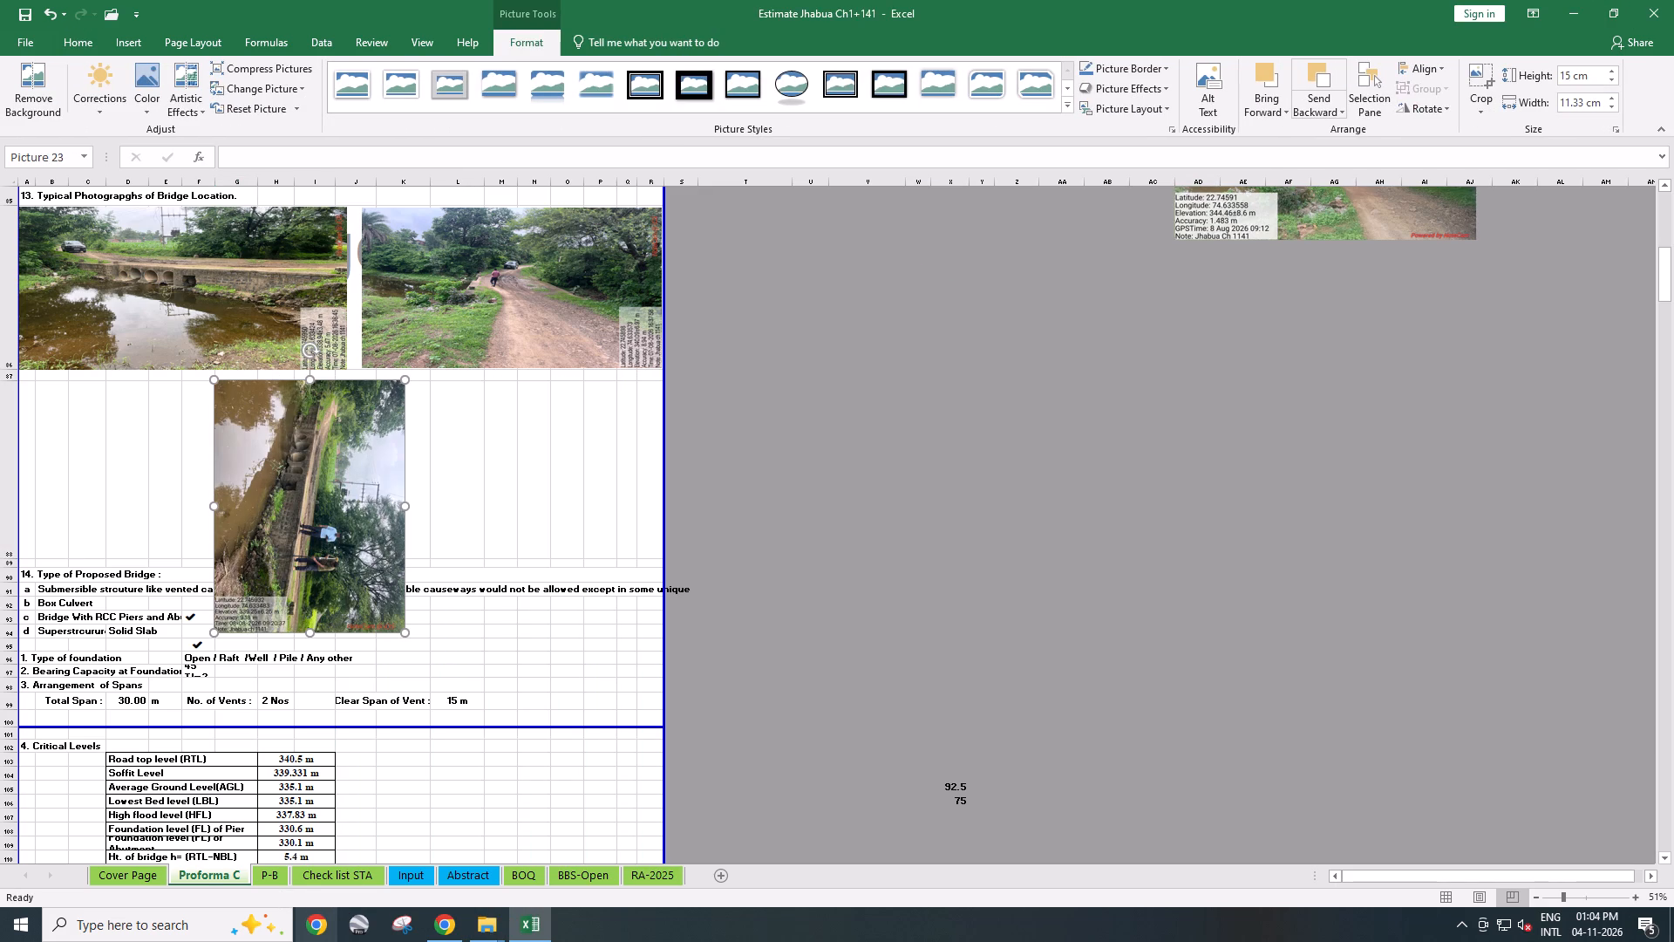
Rotate the bridge photo a quarter turn counter-clockwise and place it directly below the culvert photo against the left page border.
drag(311, 349, 143, 510)
drag(322, 511, 158, 483)
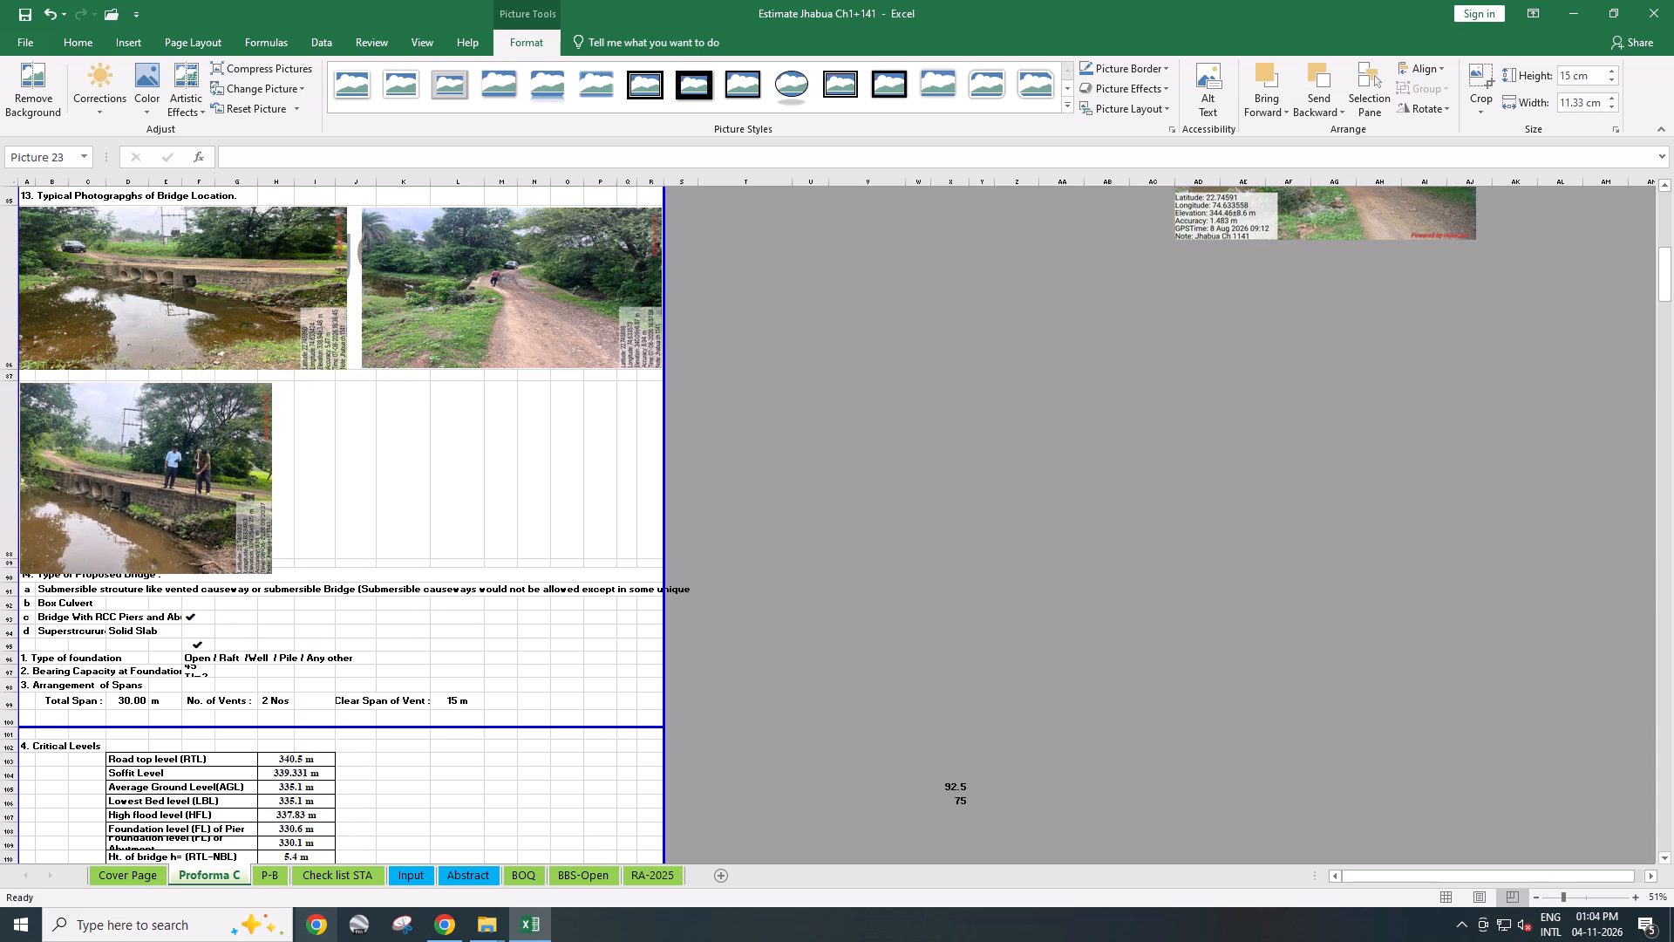
Align the replacement photo with the left page edge, widen it to about 19.7 cm, and shorten it to end just above section 14.
drag(158, 483, 156, 482)
drag(272, 478, 350, 483)
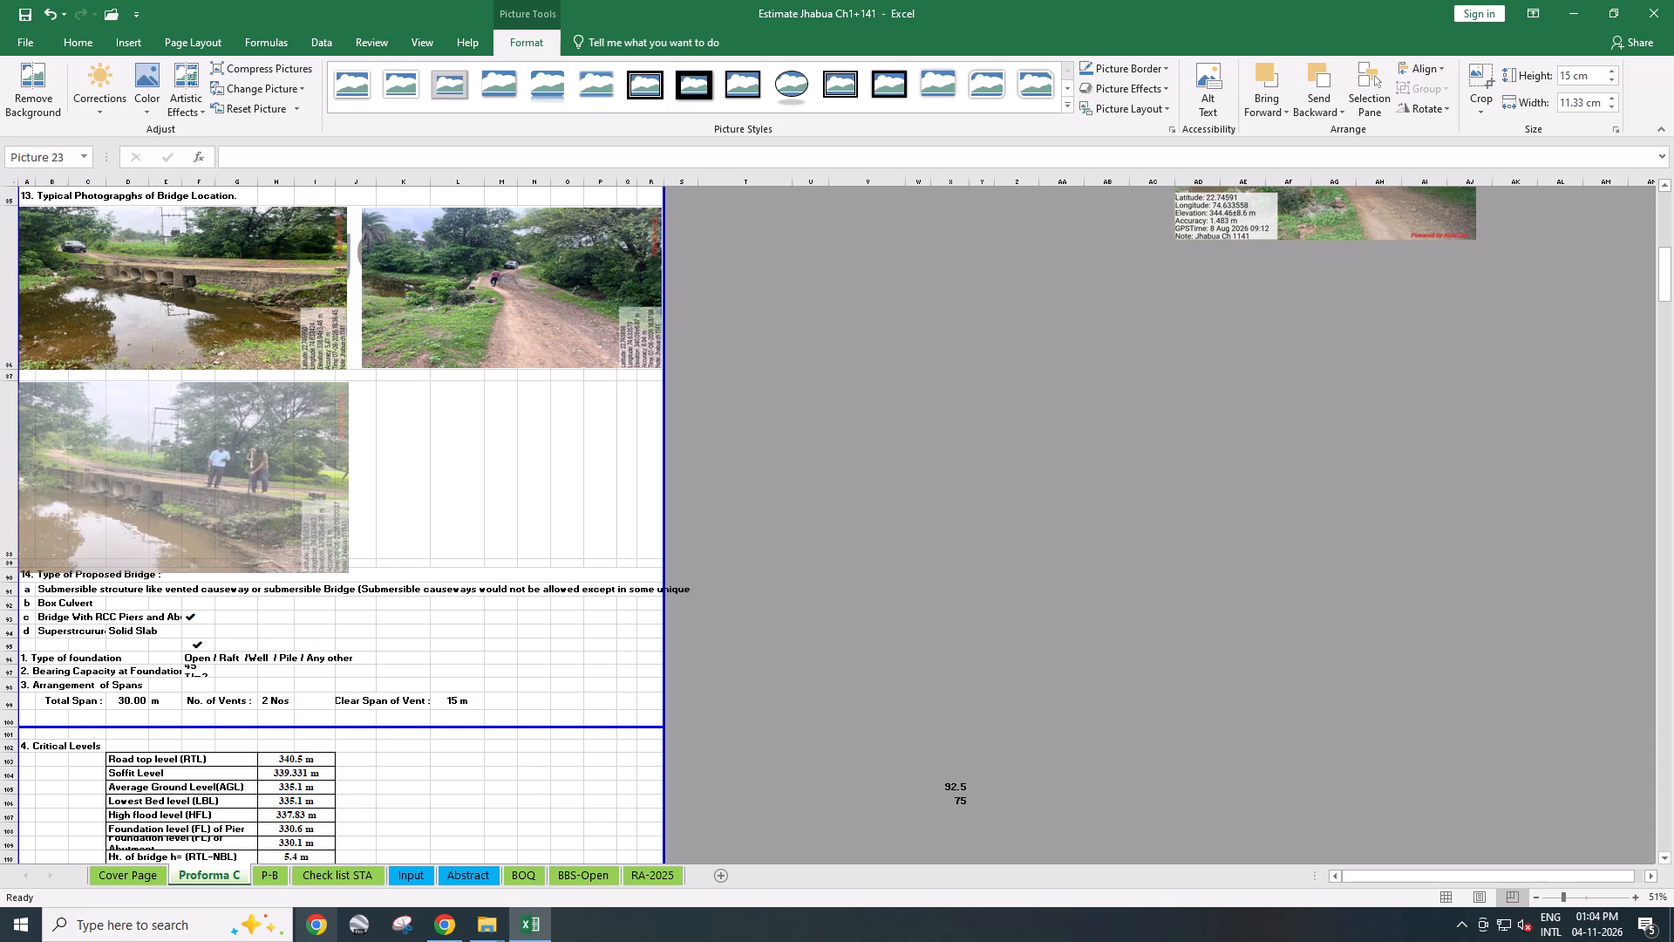
drag(350, 483, 350, 482)
drag(185, 571, 193, 556)
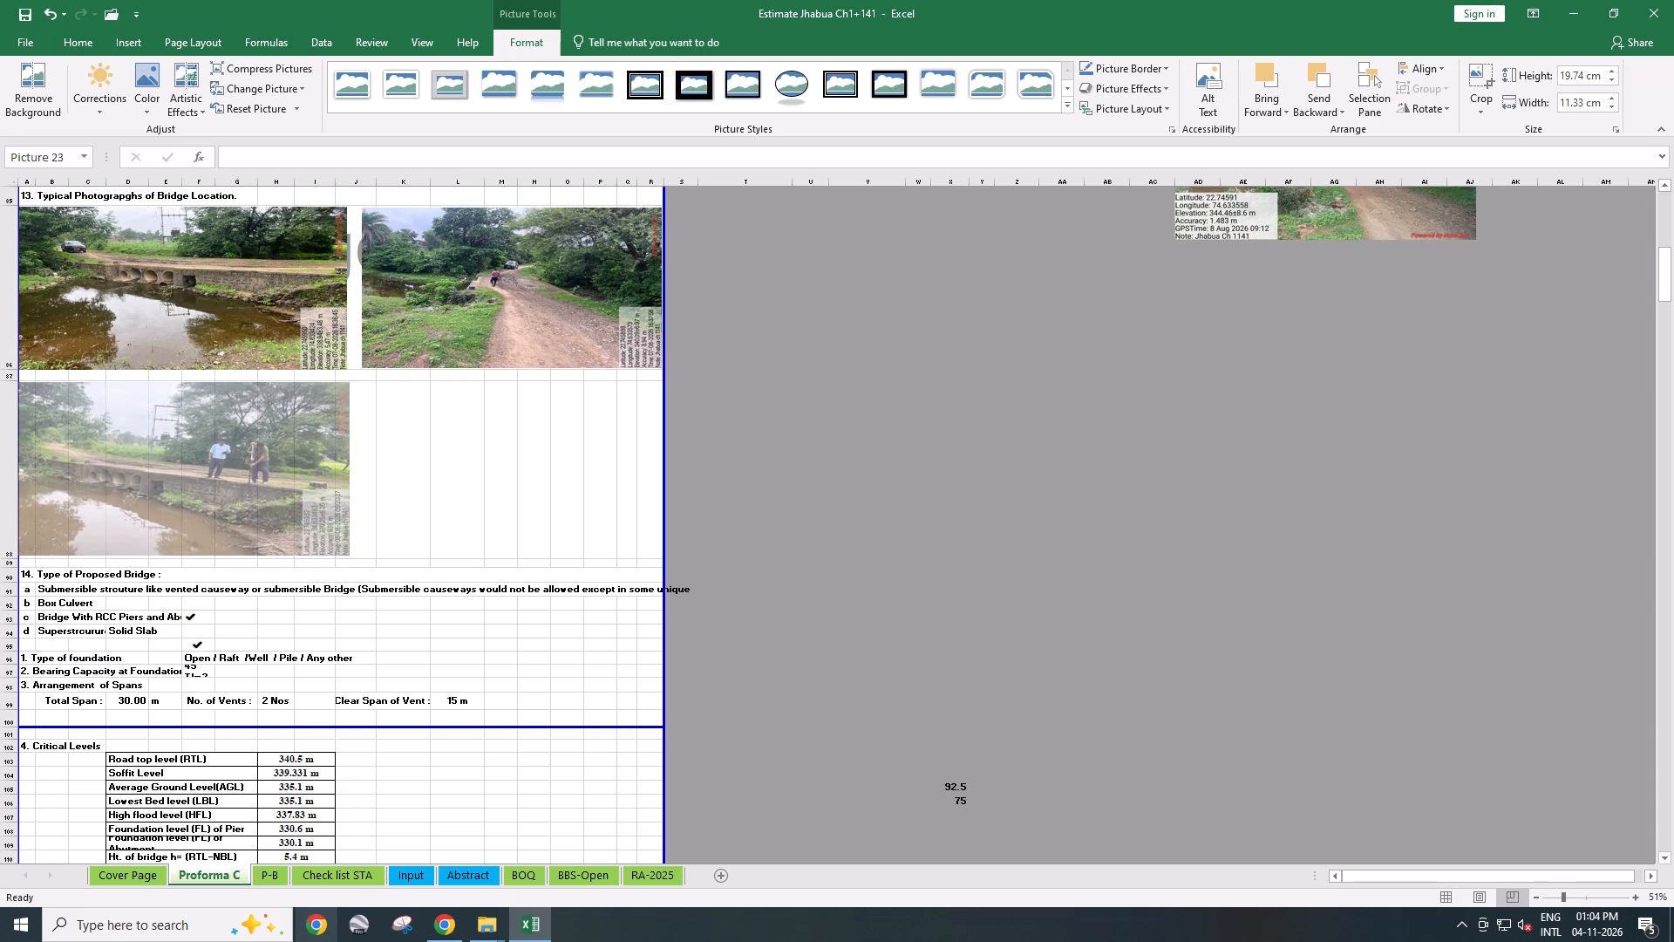
drag(193, 556, 193, 557)
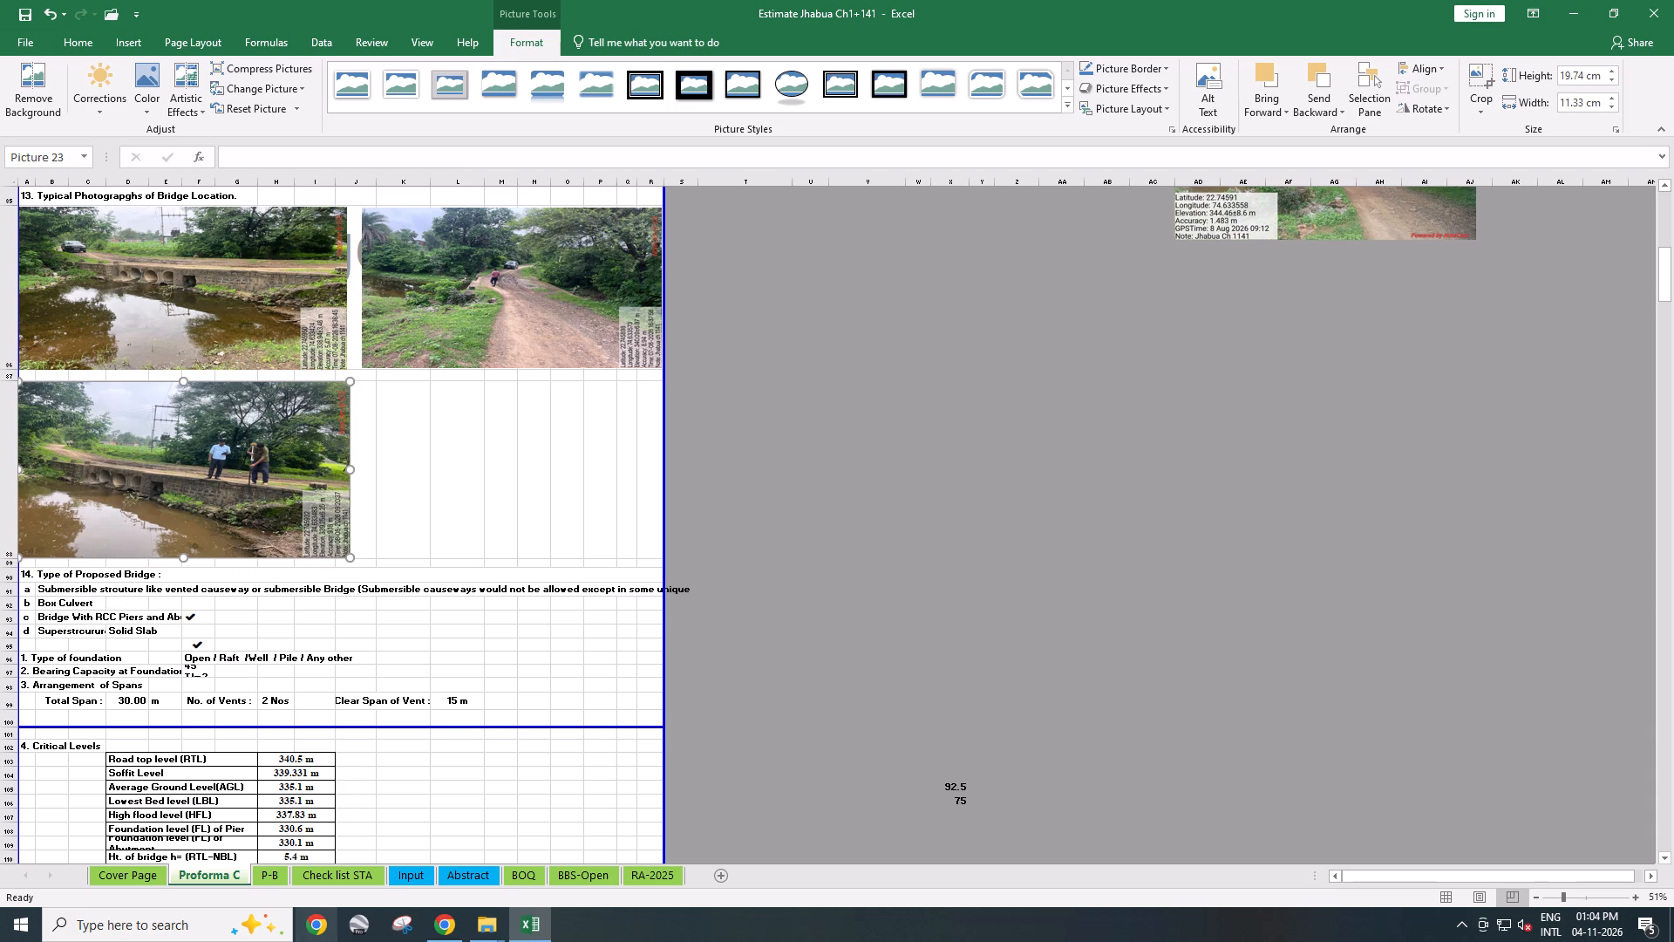
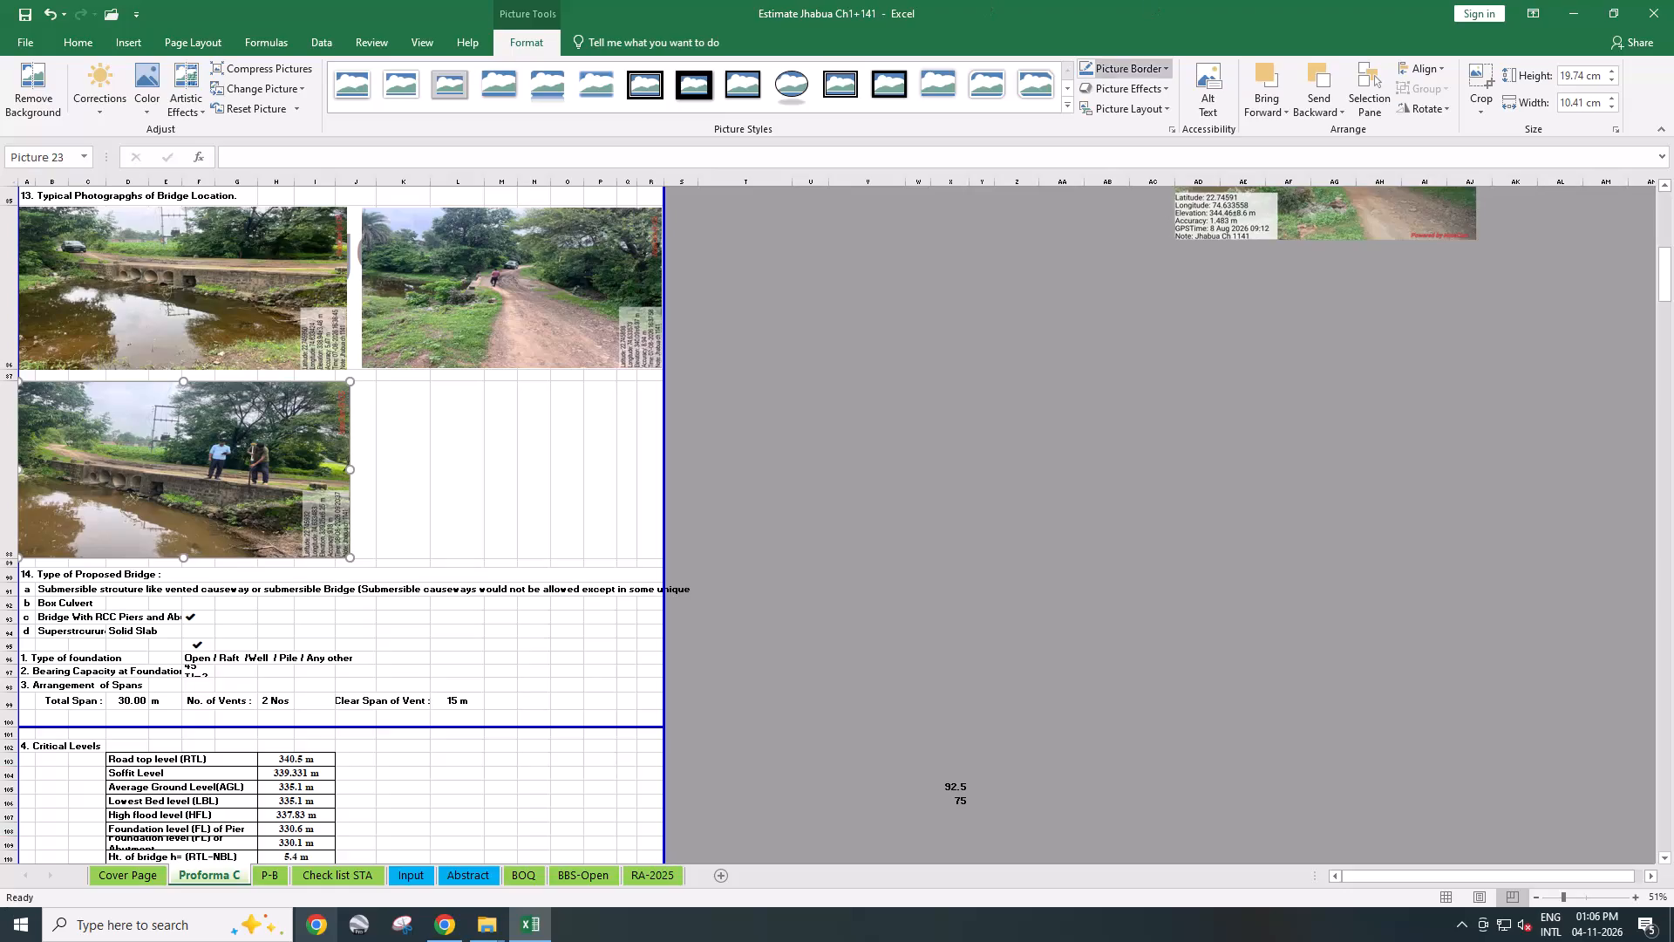
Place the remaining road photo beside the two-people bridge photo under the upper road photo, and stretch it down to just above section 14.
scroll(876, 446, up, 1)
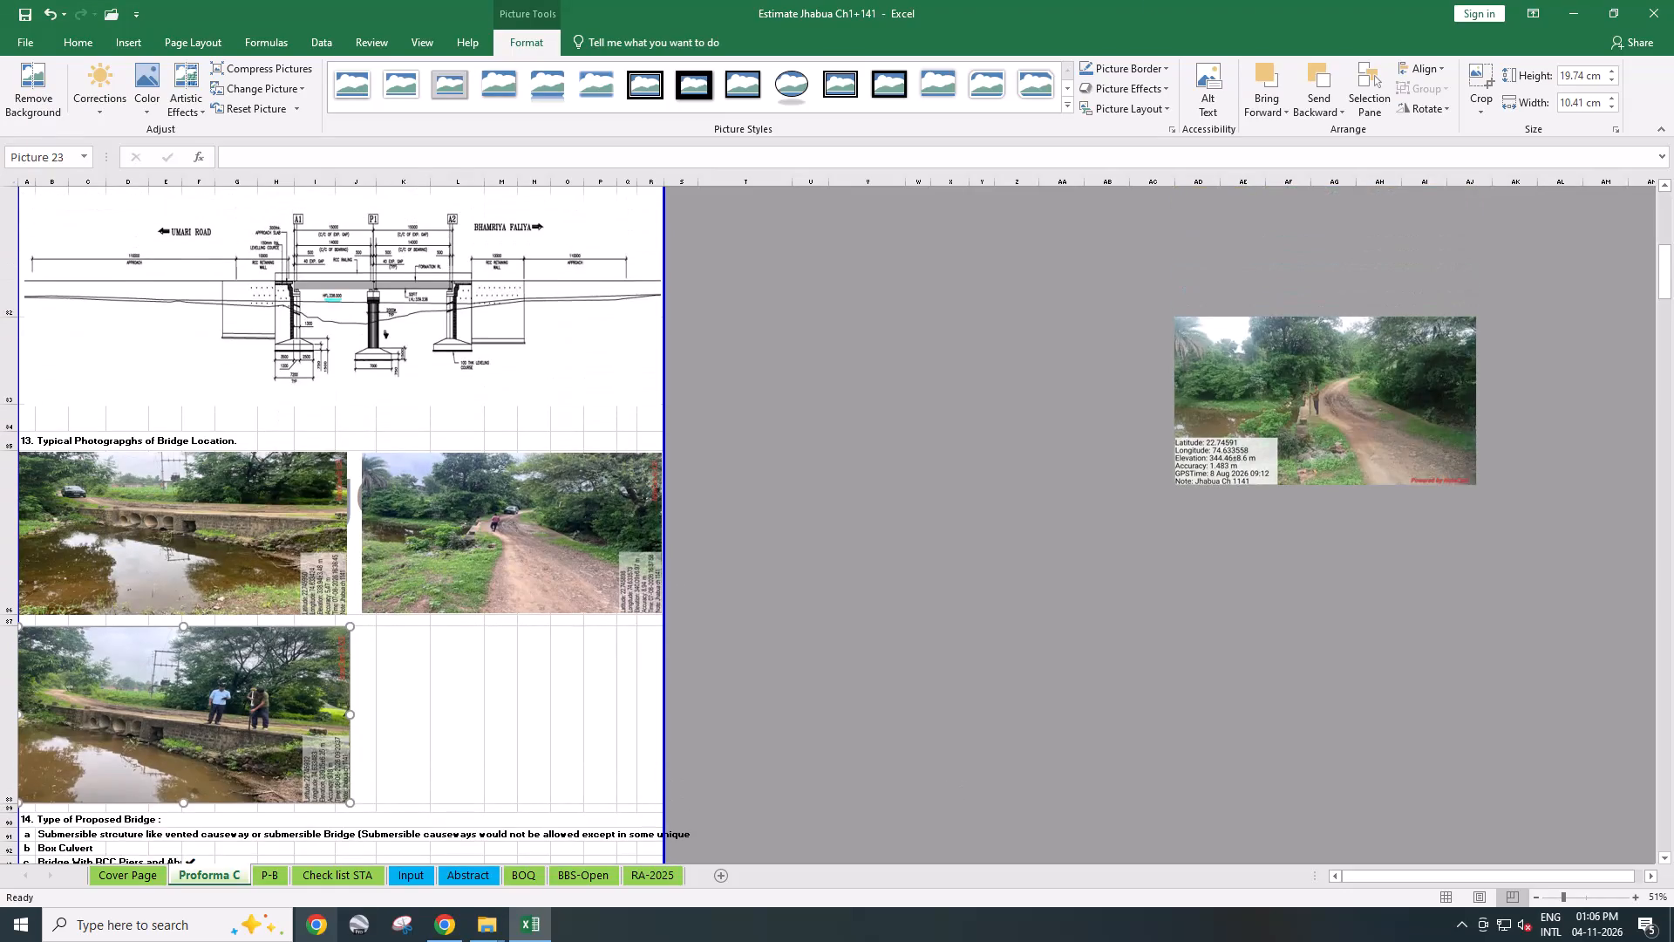
scroll(973, 407, down, 1)
drag(1249, 223, 439, 559)
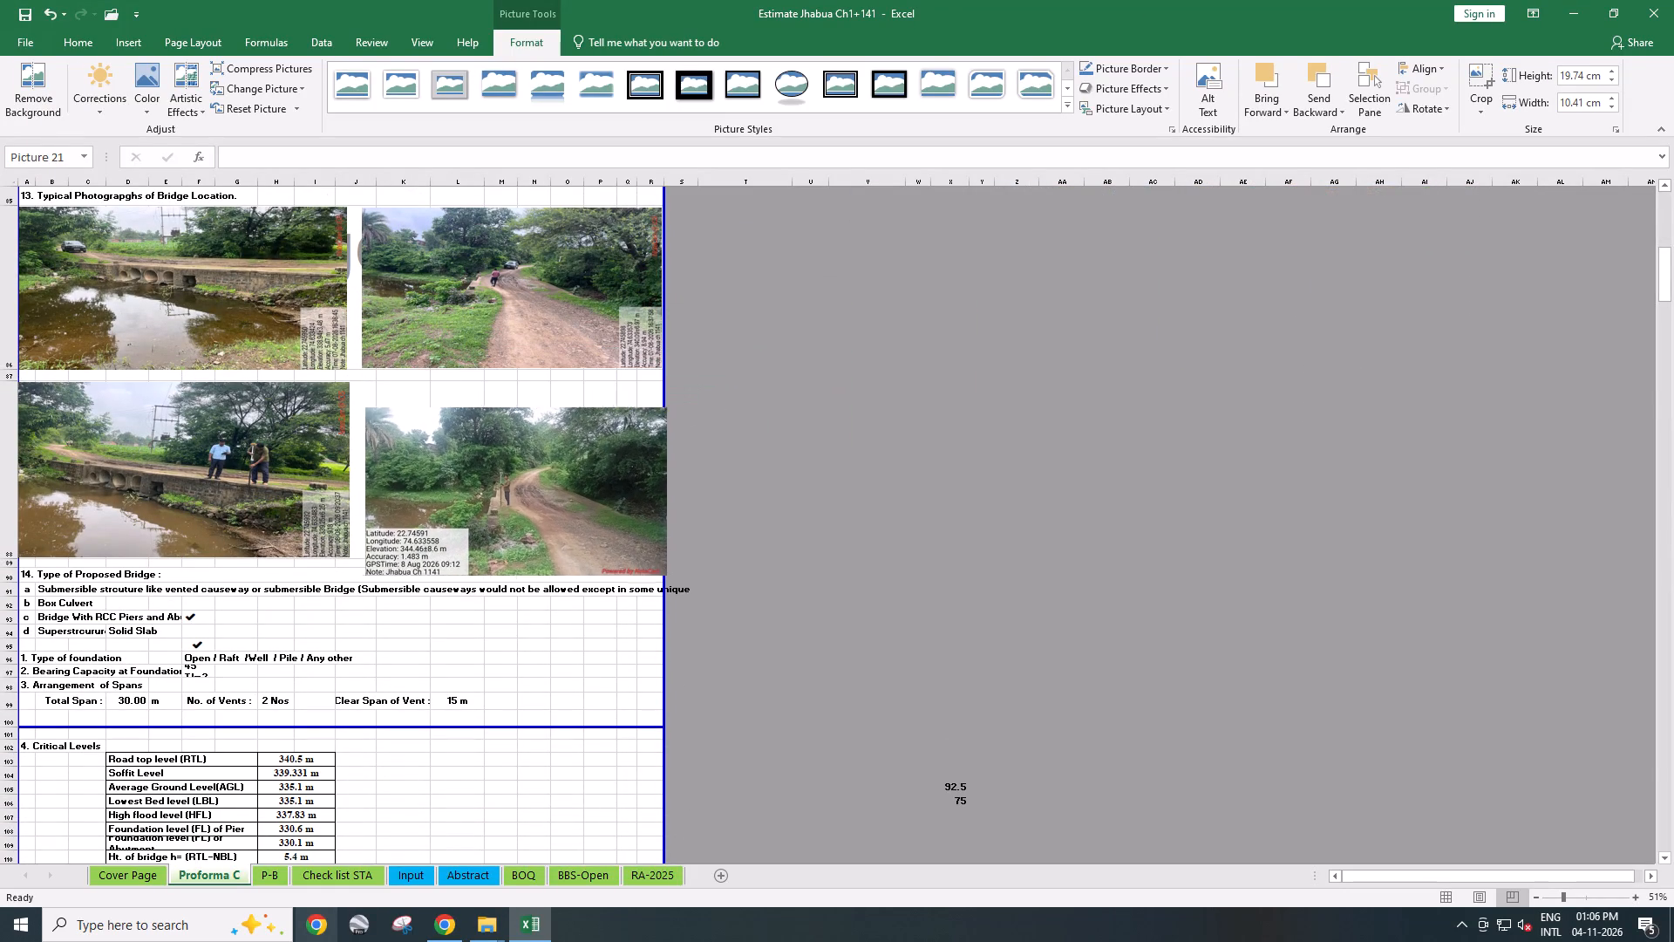
drag(439, 559, 436, 534)
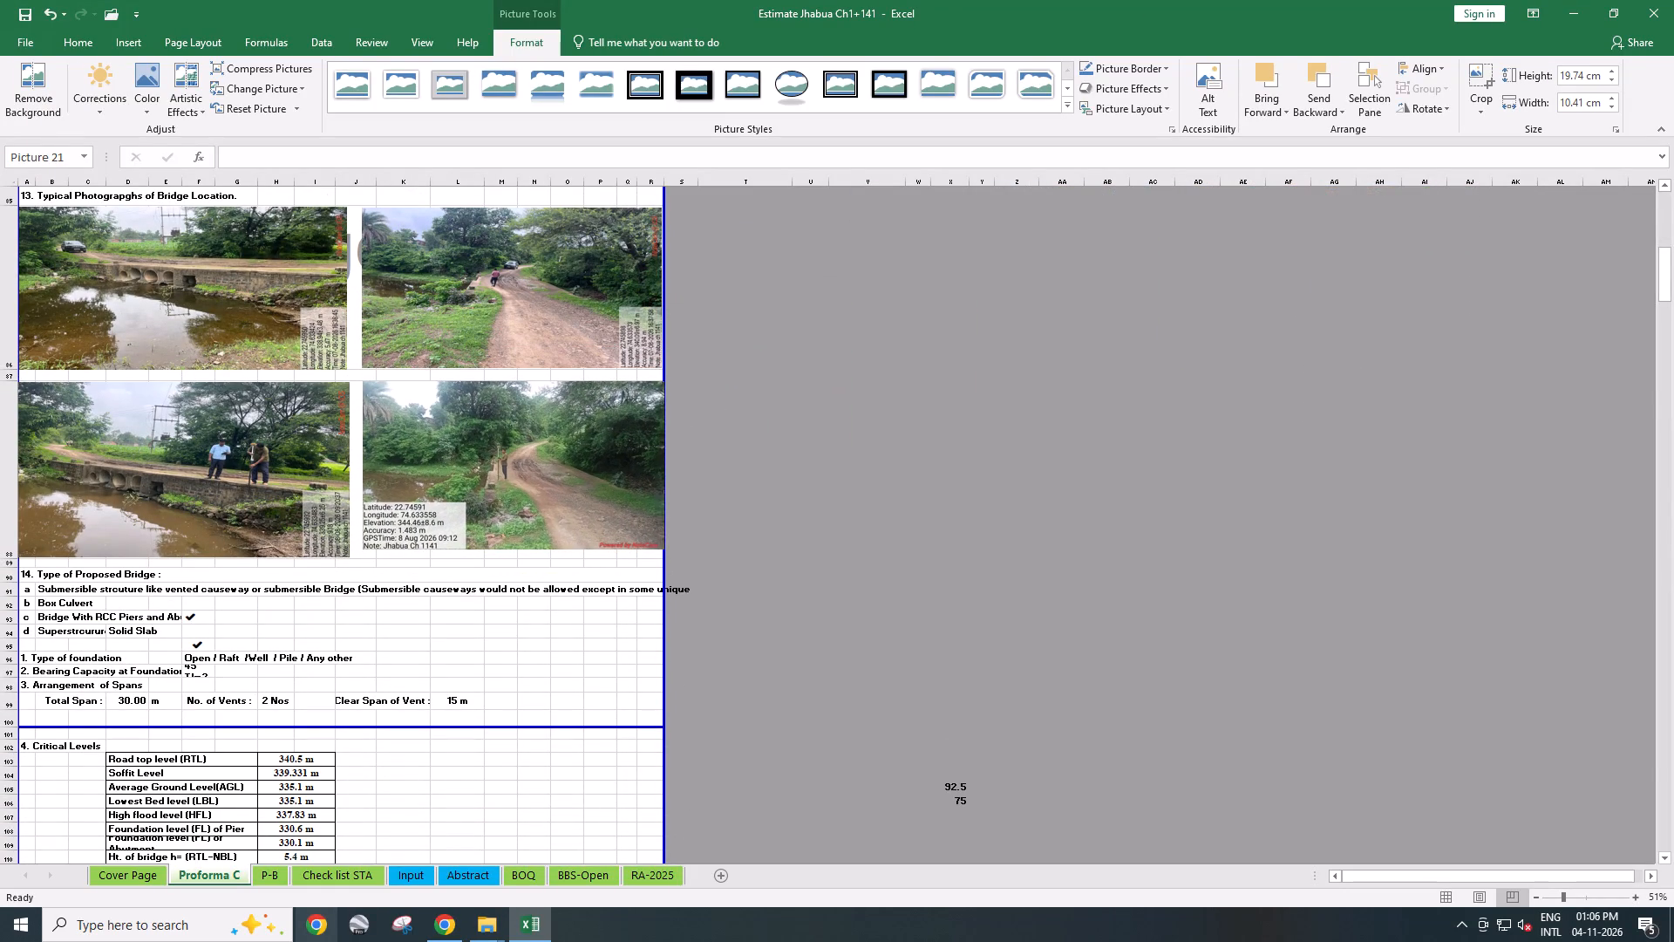
drag(436, 534, 435, 533)
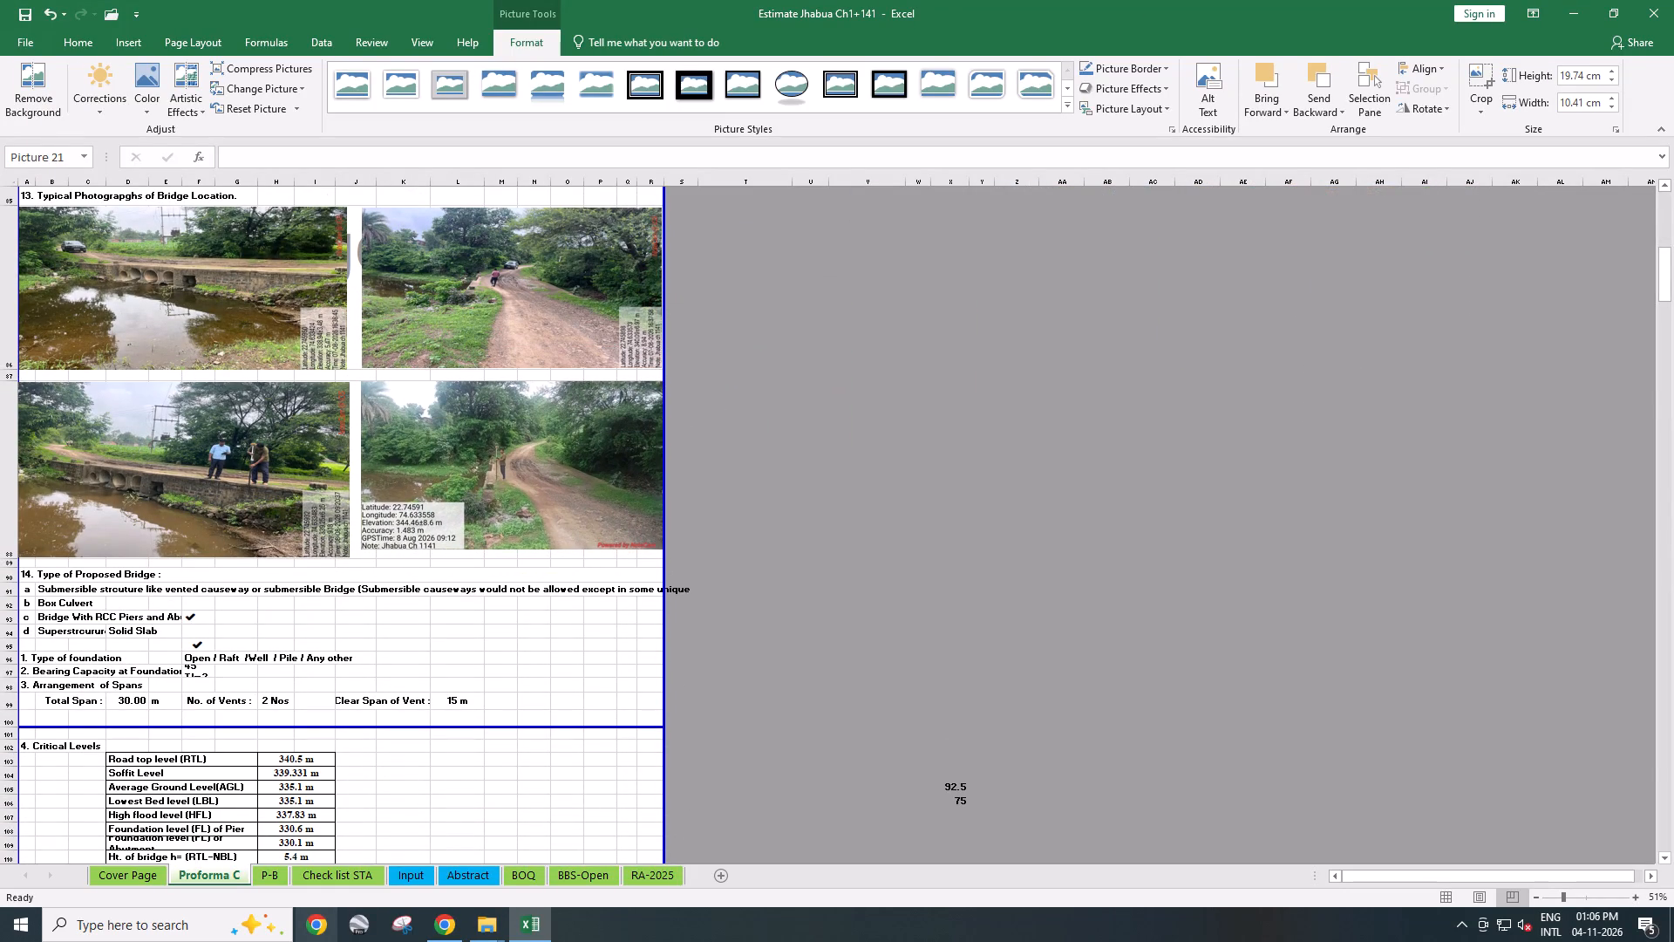
drag(435, 533, 438, 533)
click(512, 553)
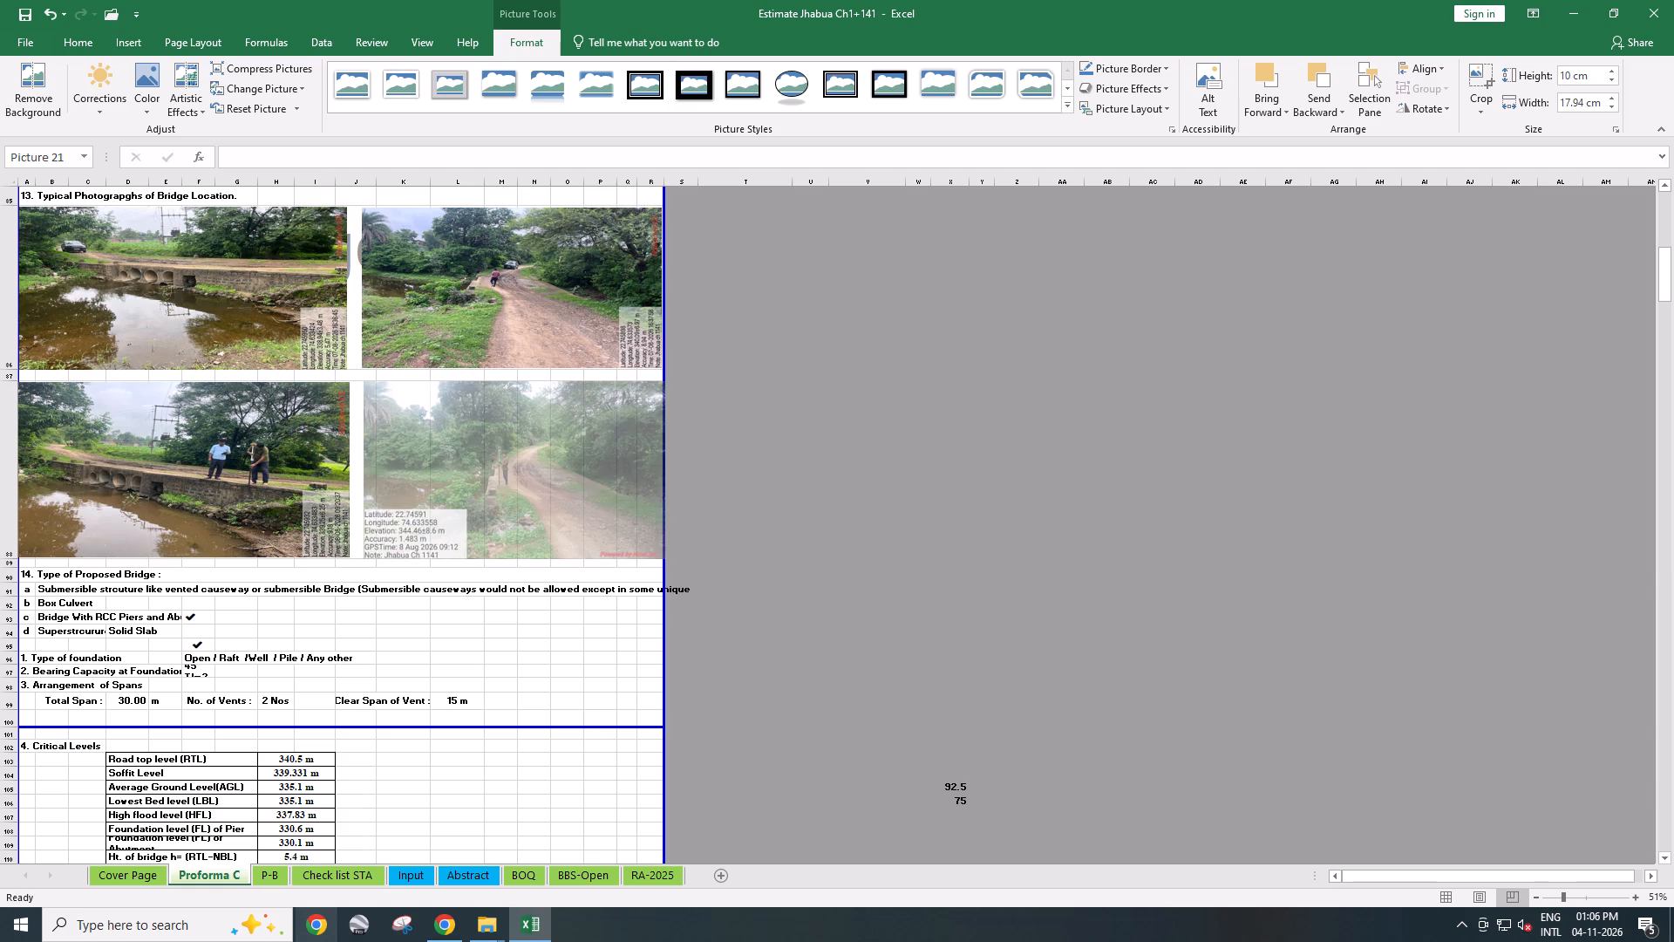
click(493, 636)
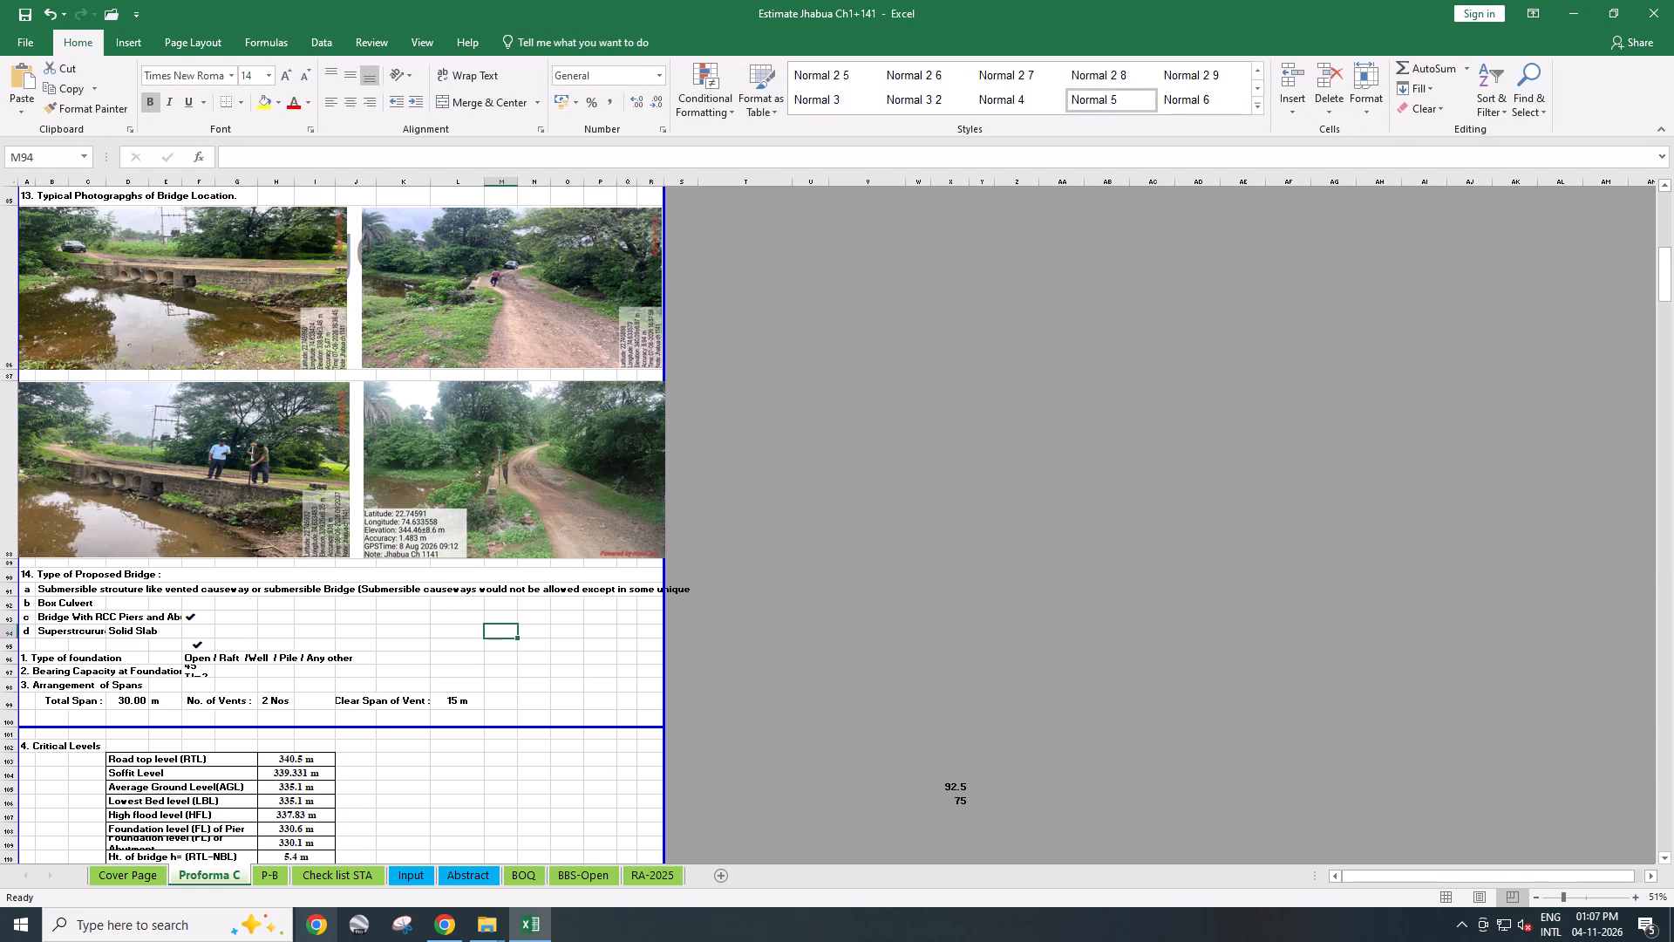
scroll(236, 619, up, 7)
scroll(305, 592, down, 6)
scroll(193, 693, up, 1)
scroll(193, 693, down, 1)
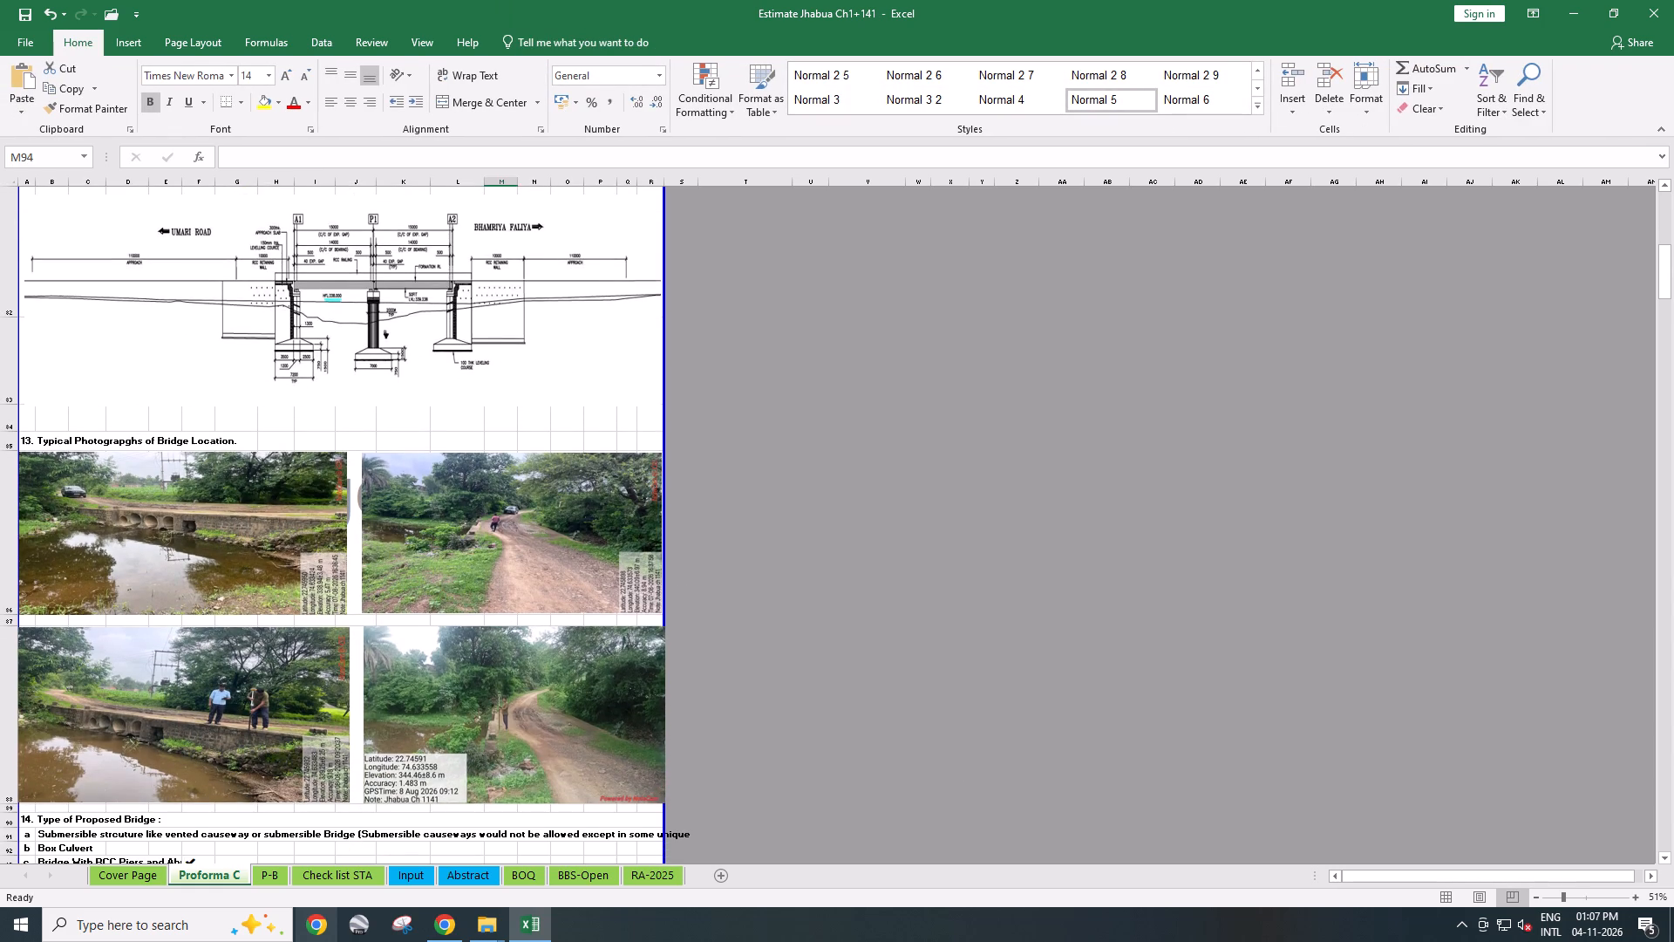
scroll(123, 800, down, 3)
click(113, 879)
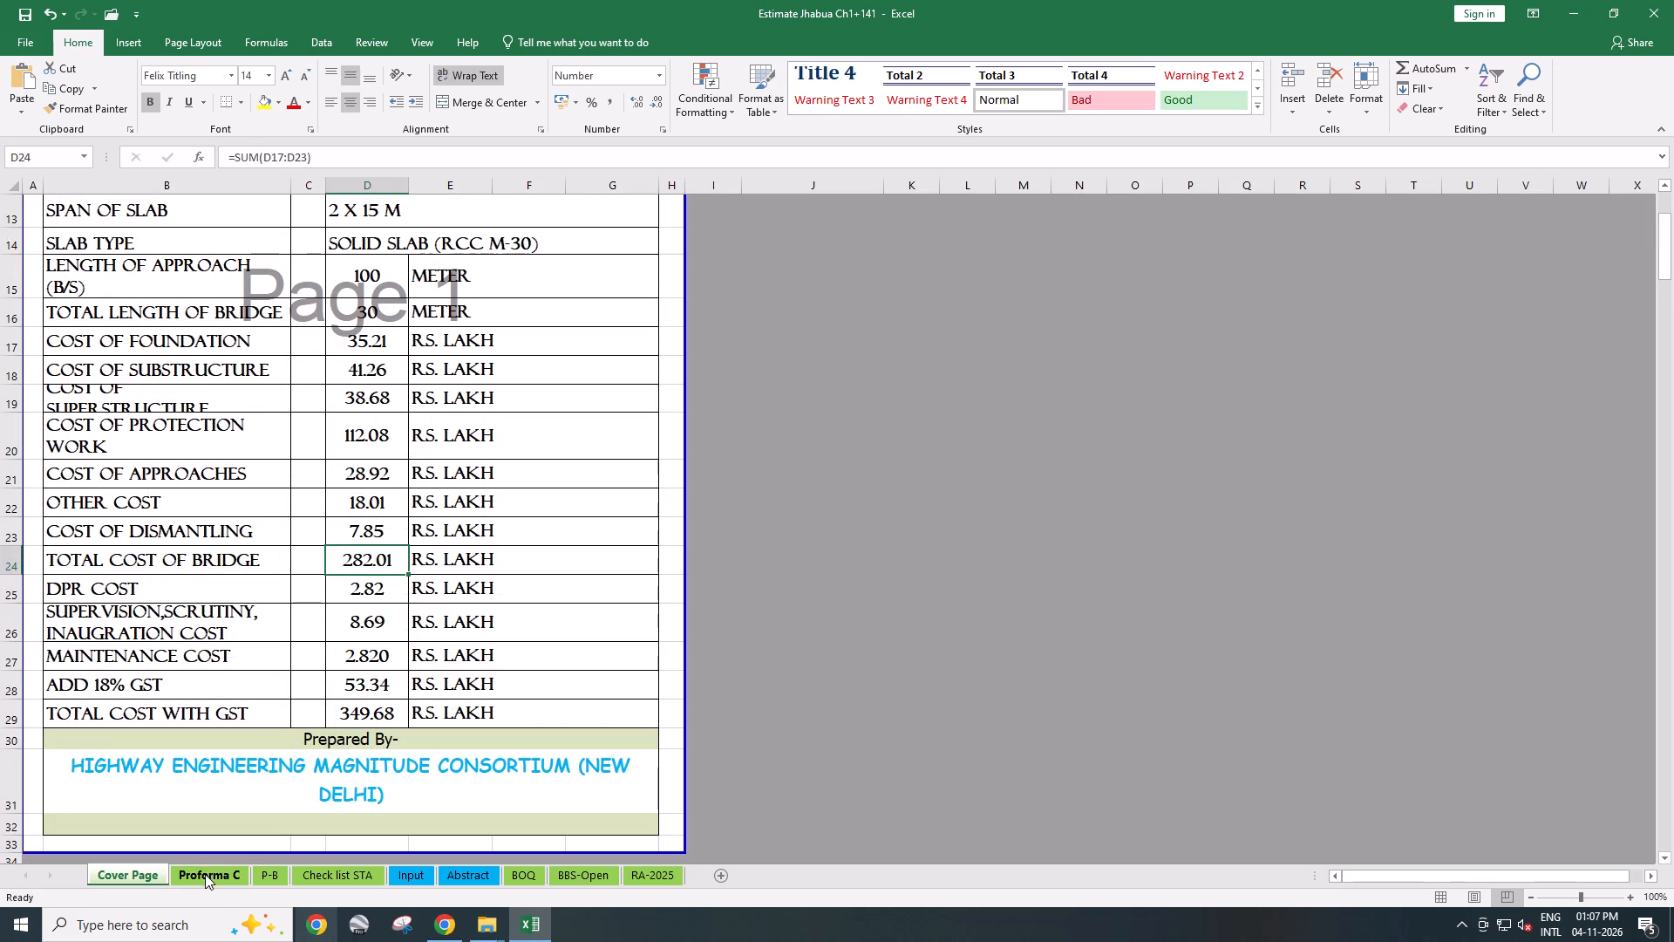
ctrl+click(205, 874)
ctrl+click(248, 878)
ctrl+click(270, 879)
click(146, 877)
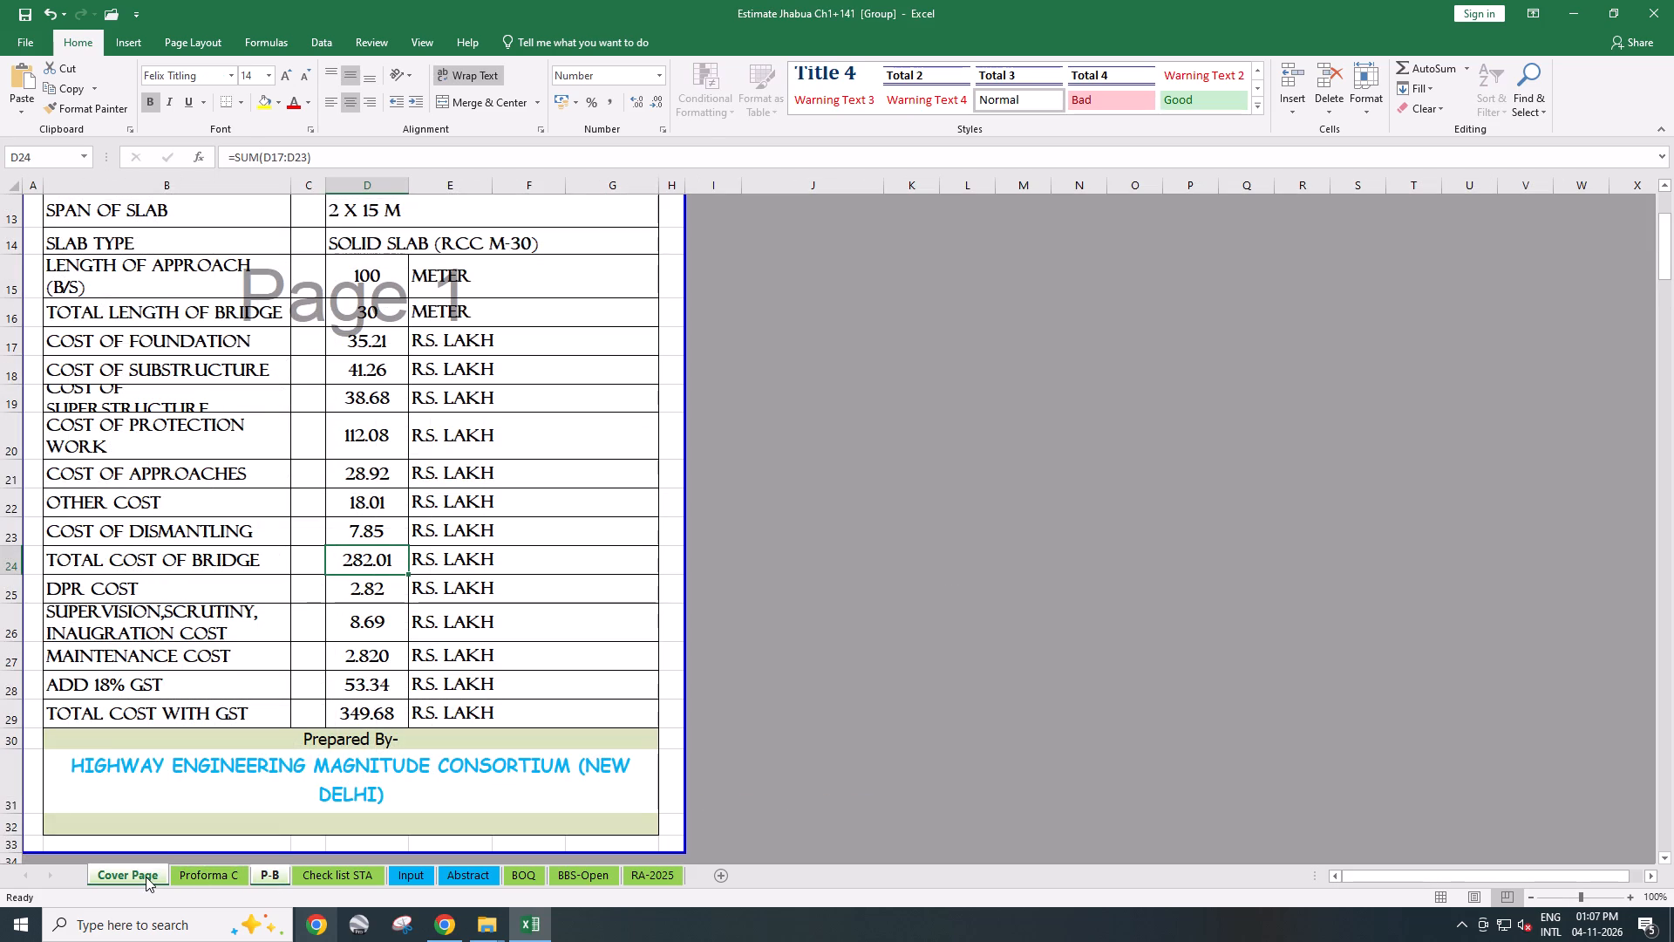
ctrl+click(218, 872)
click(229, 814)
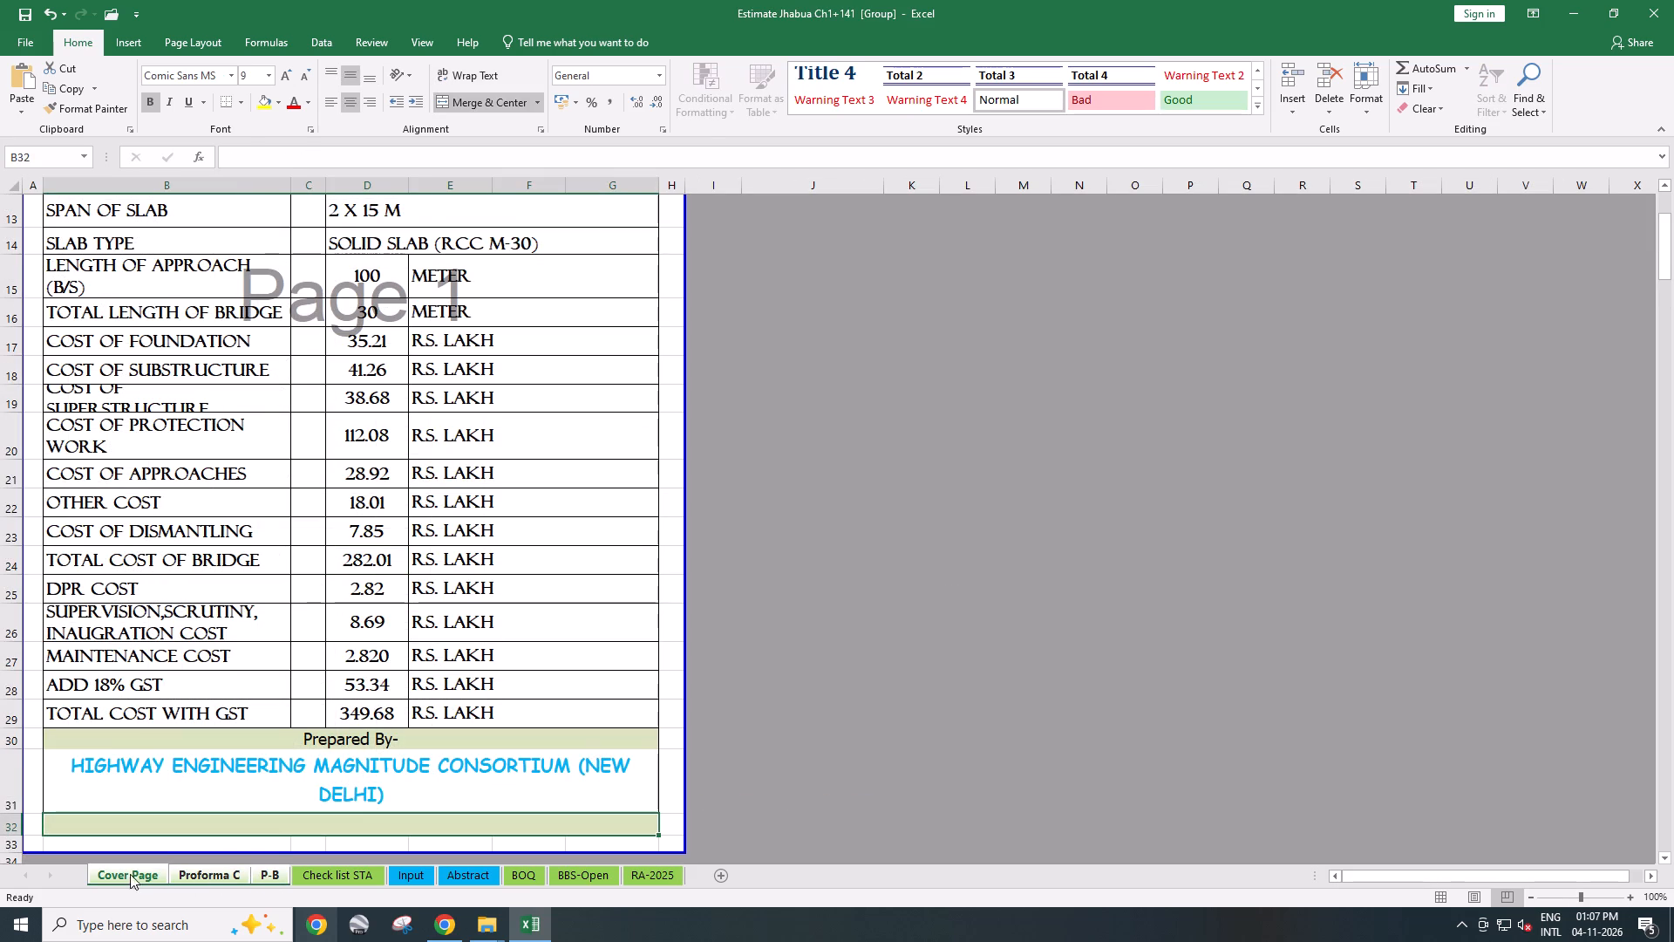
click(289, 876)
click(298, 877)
Group the Cover Page, Proforma C, P-B, Check list STA, BOQ and BBS-Open sheets.
click(131, 876)
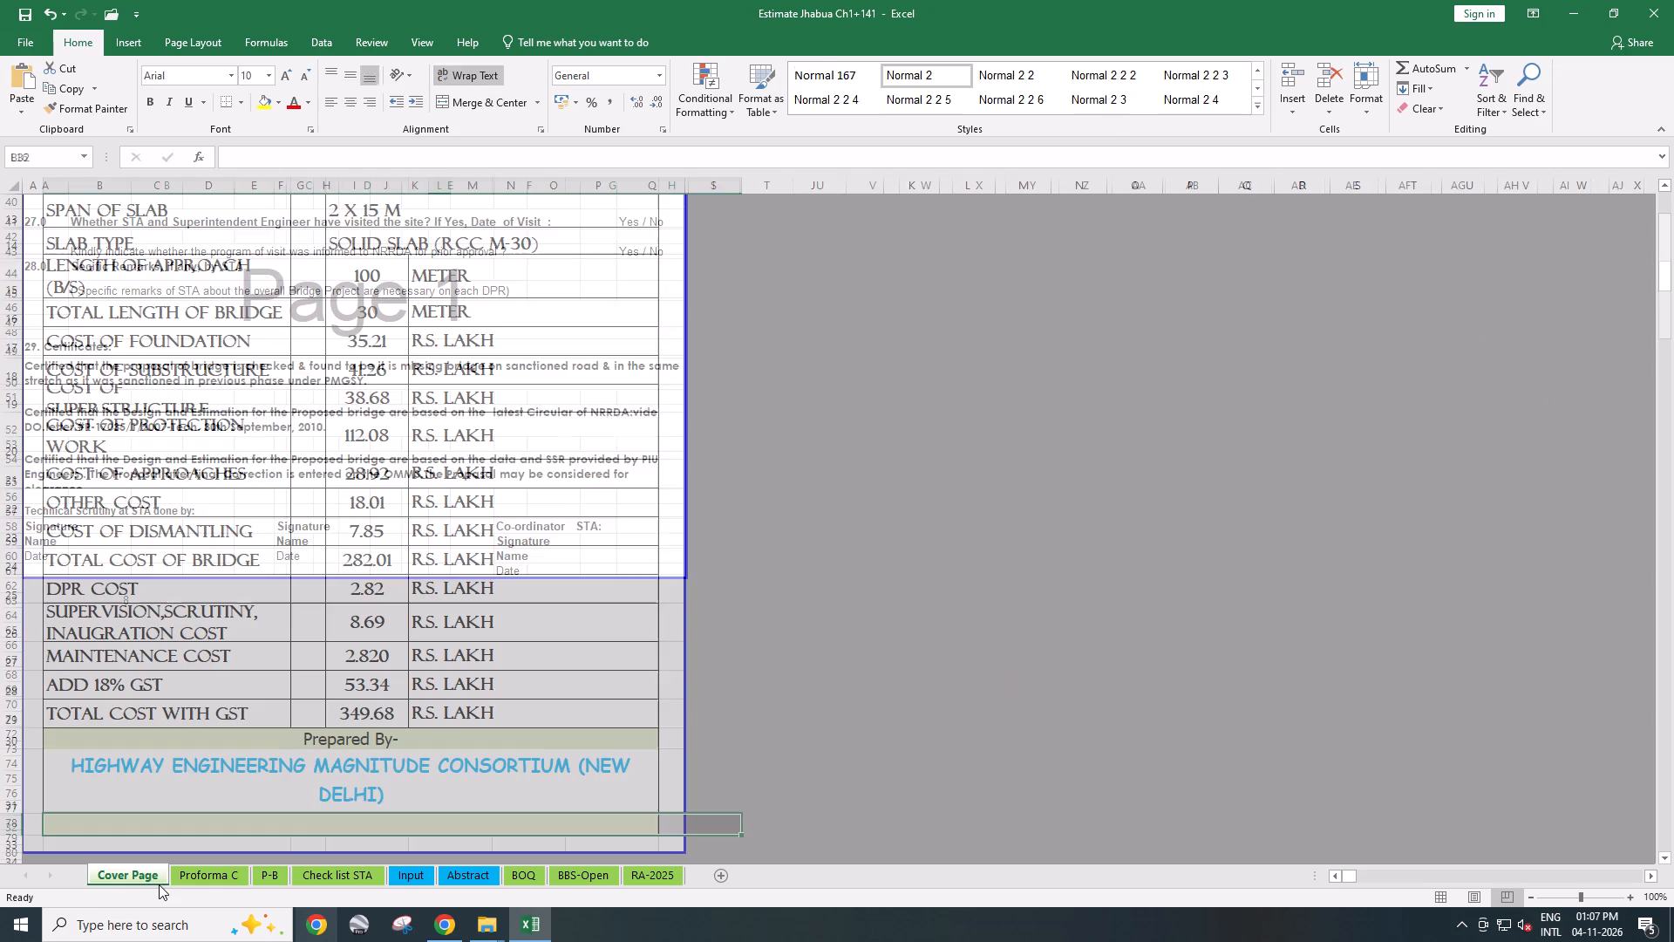
ctrl+click(171, 886)
ctrl+click(267, 874)
ctrl+click(336, 877)
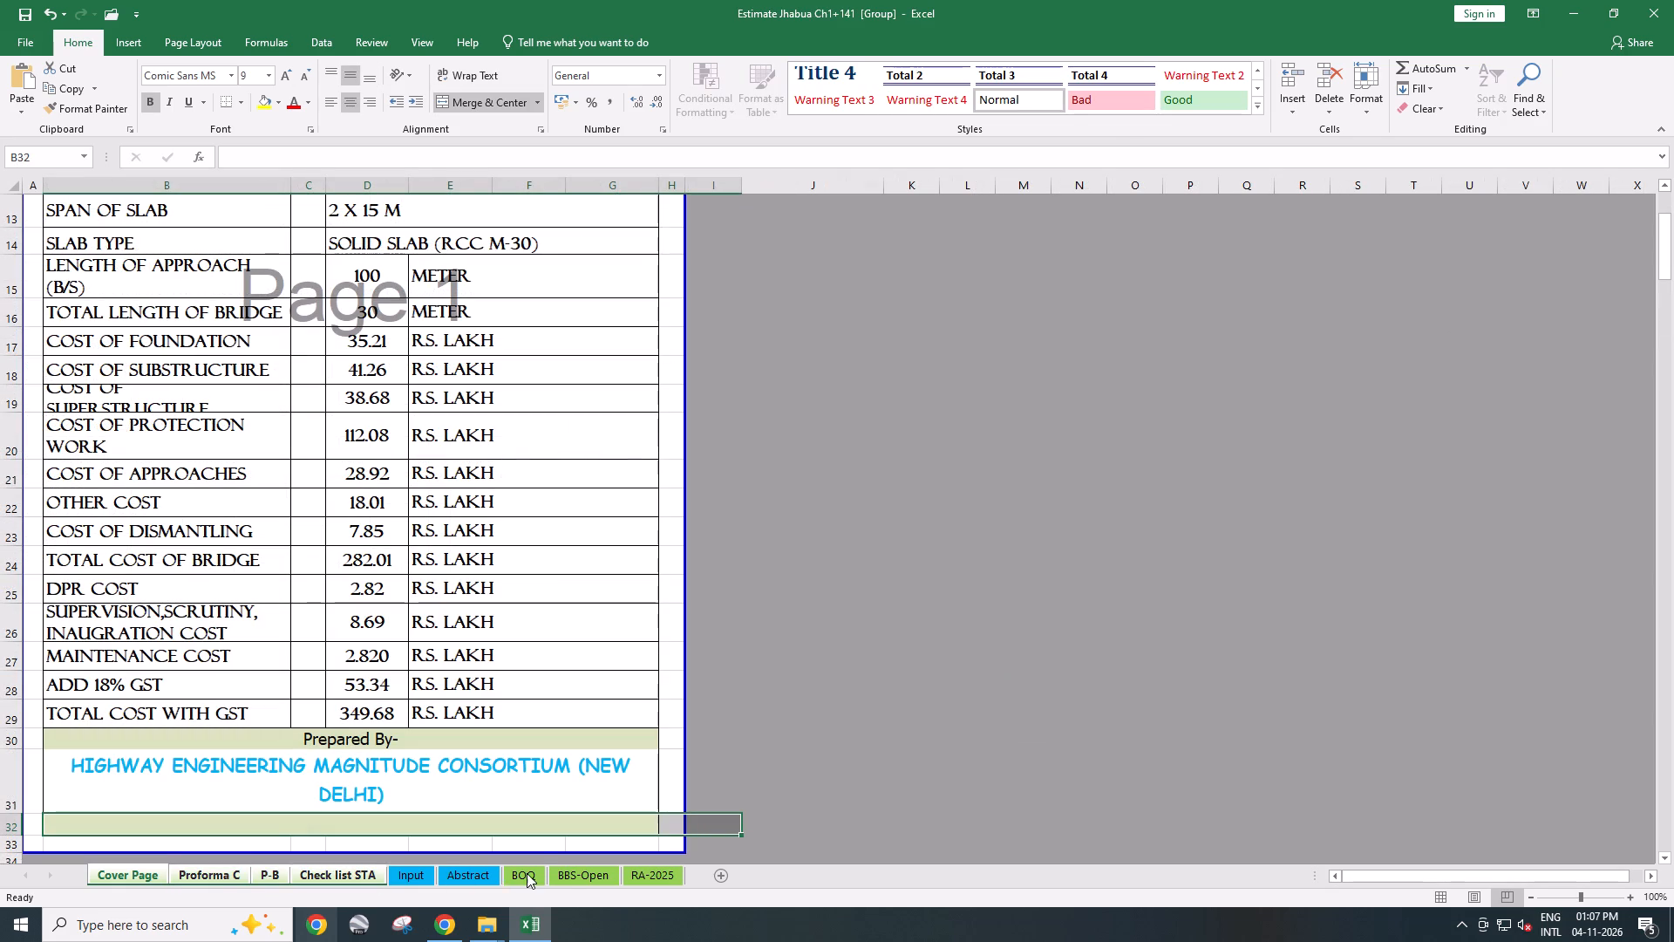
ctrl+click(525, 873)
ctrl+click(571, 877)
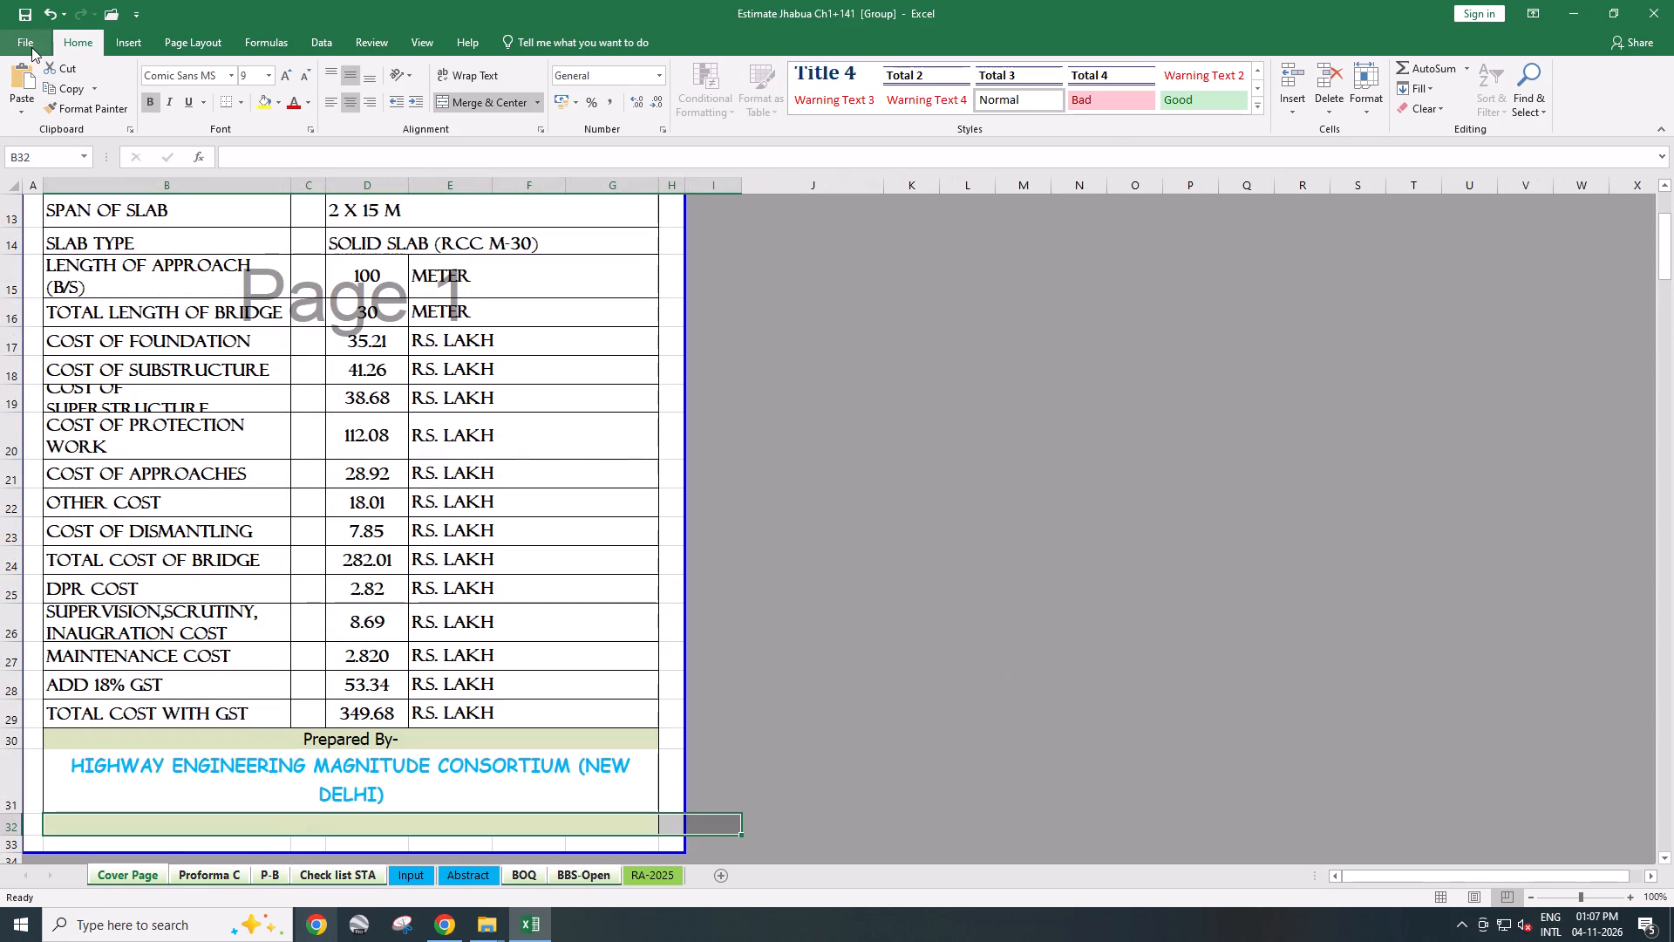
Save the grouped sheets as a PDF named Estimate Jhabua Ch1+141 in the JHABUA COST ESTIMATE folder.
click(31, 47)
click(62, 217)
click(225, 334)
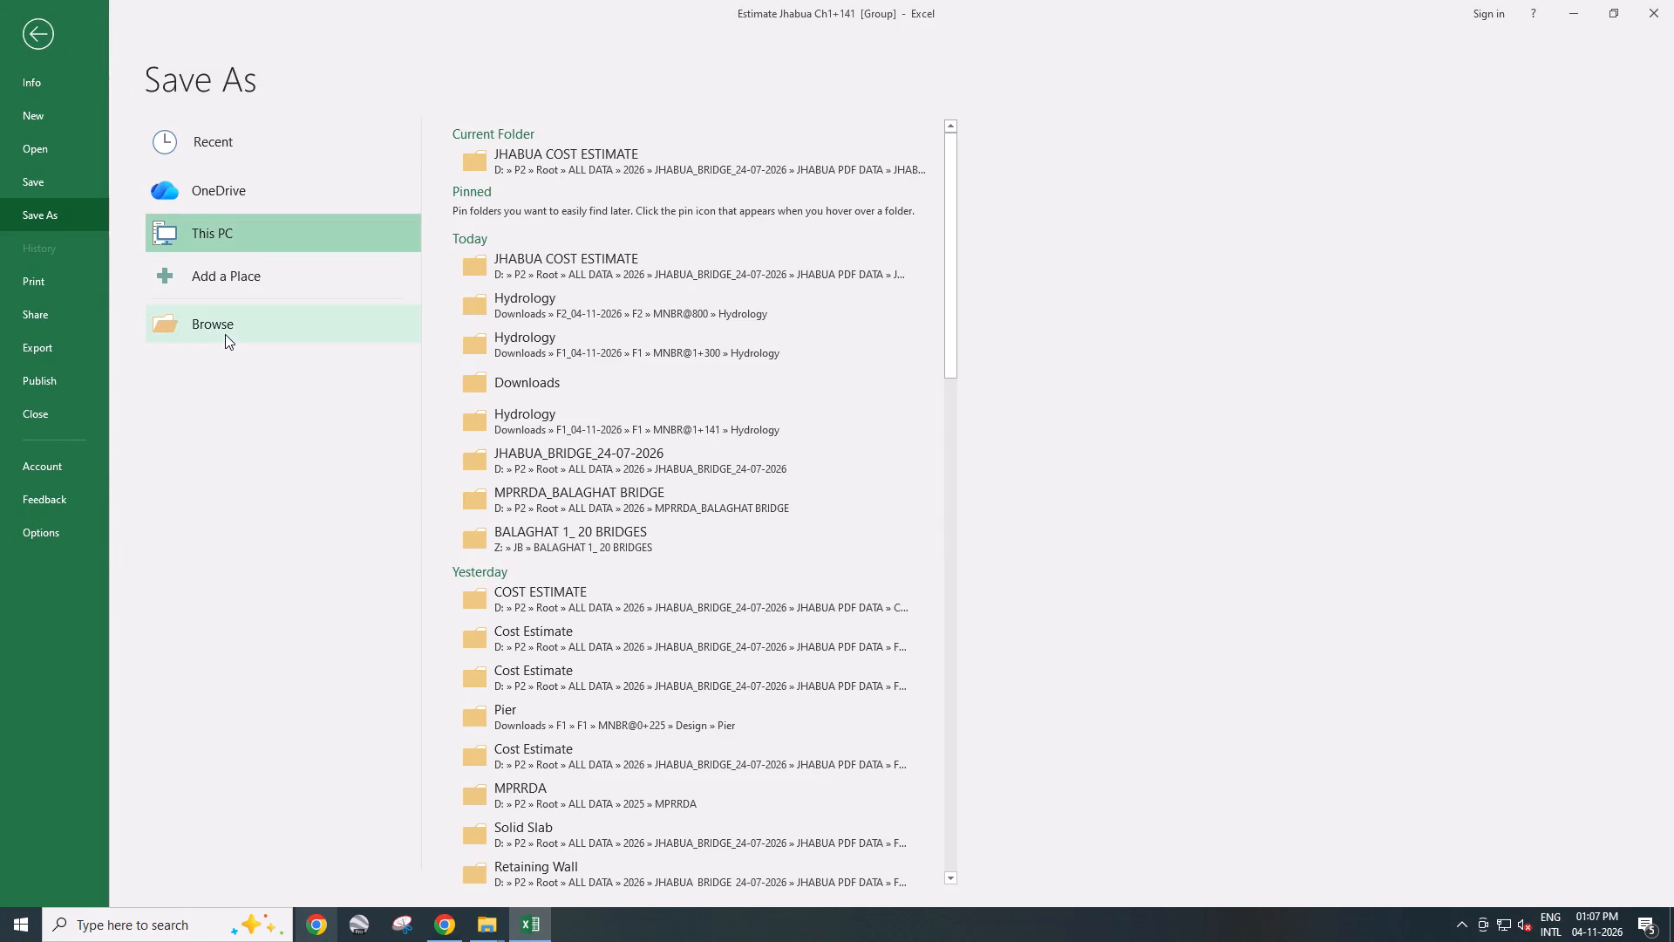
click(182, 371)
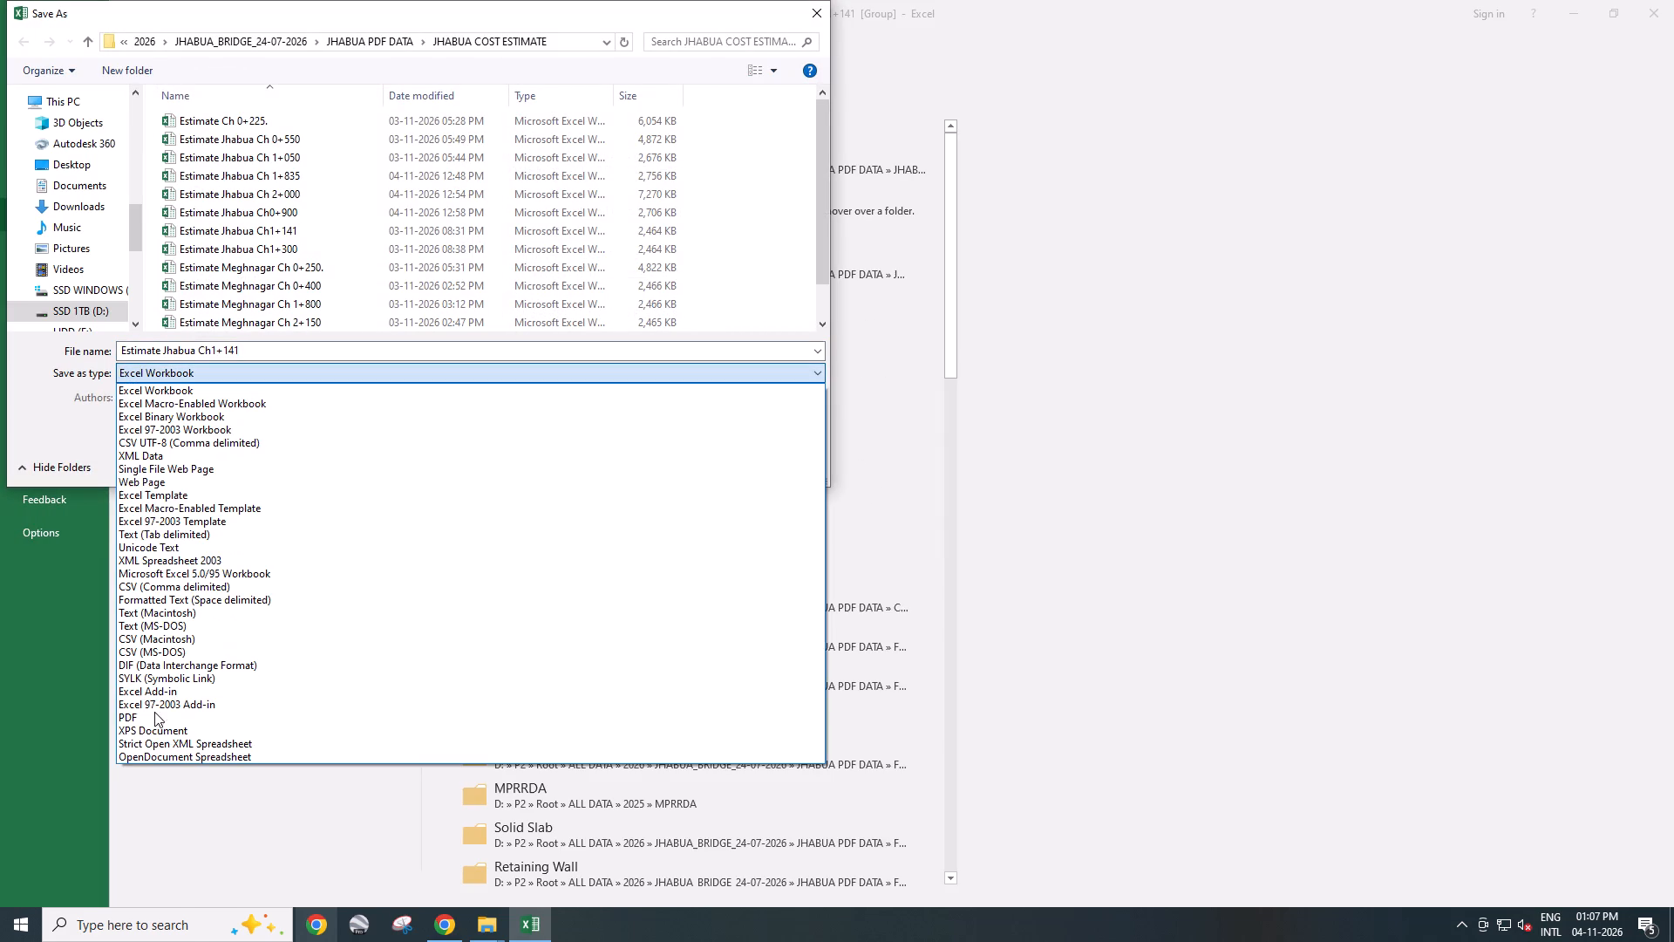
click(146, 719)
click(680, 536)
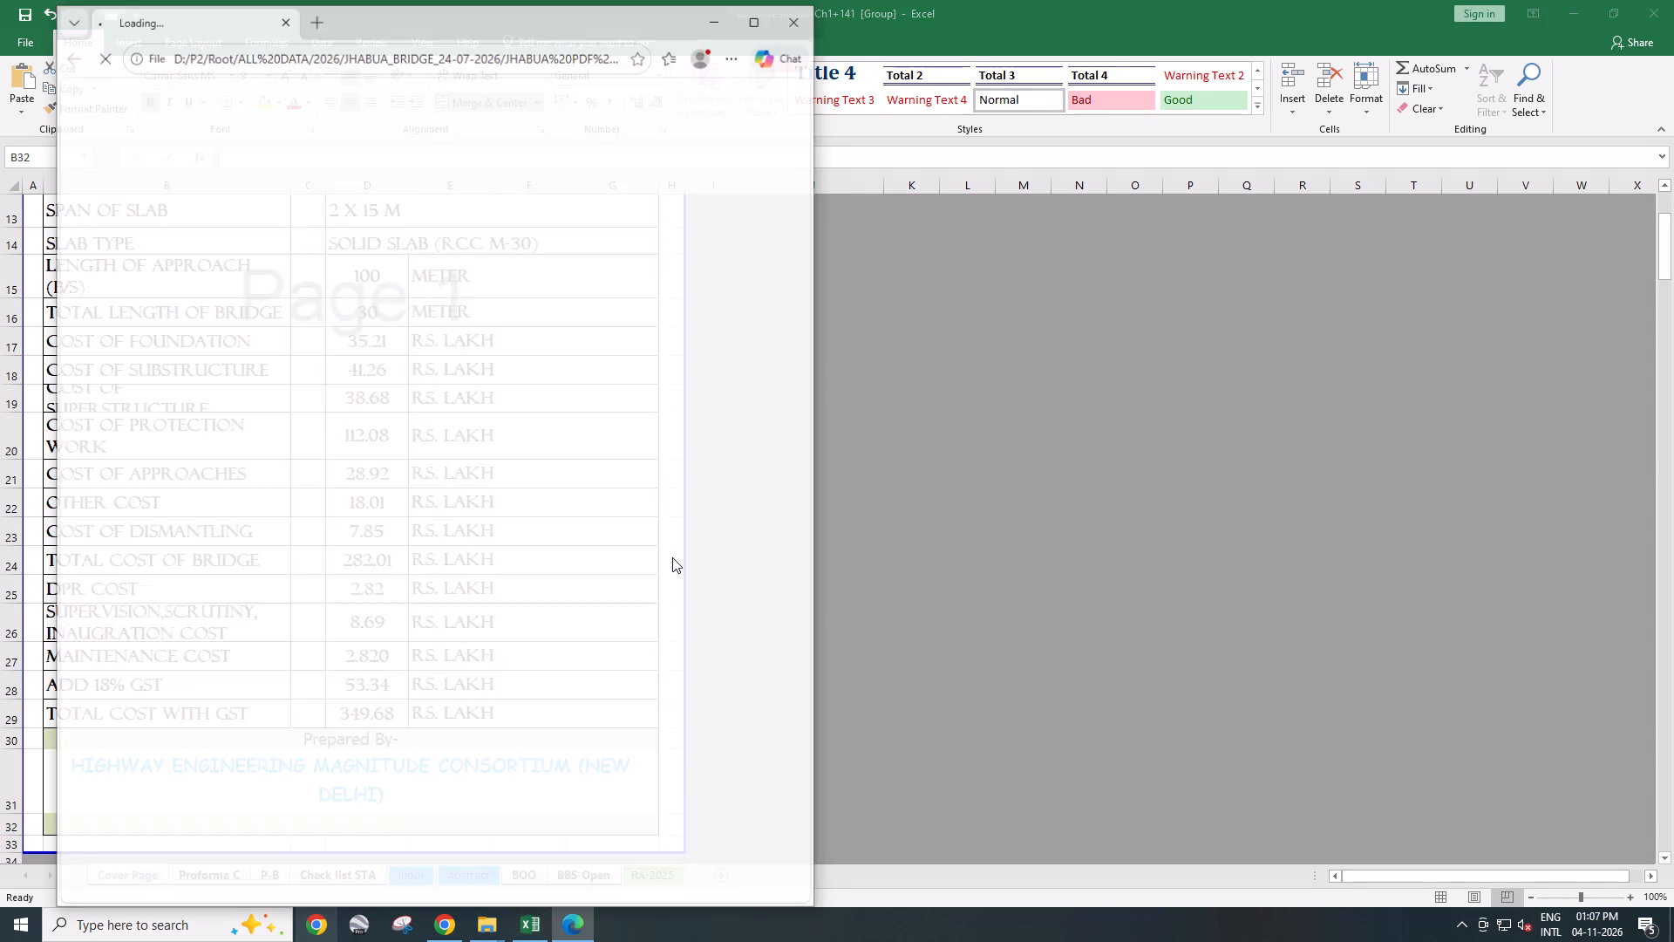
Look through the exported PDF's opening pages to check the sketch and site photos, and close it.
scroll(568, 362, down, 7)
scroll(571, 398, up, 1)
scroll(574, 399, down, 5)
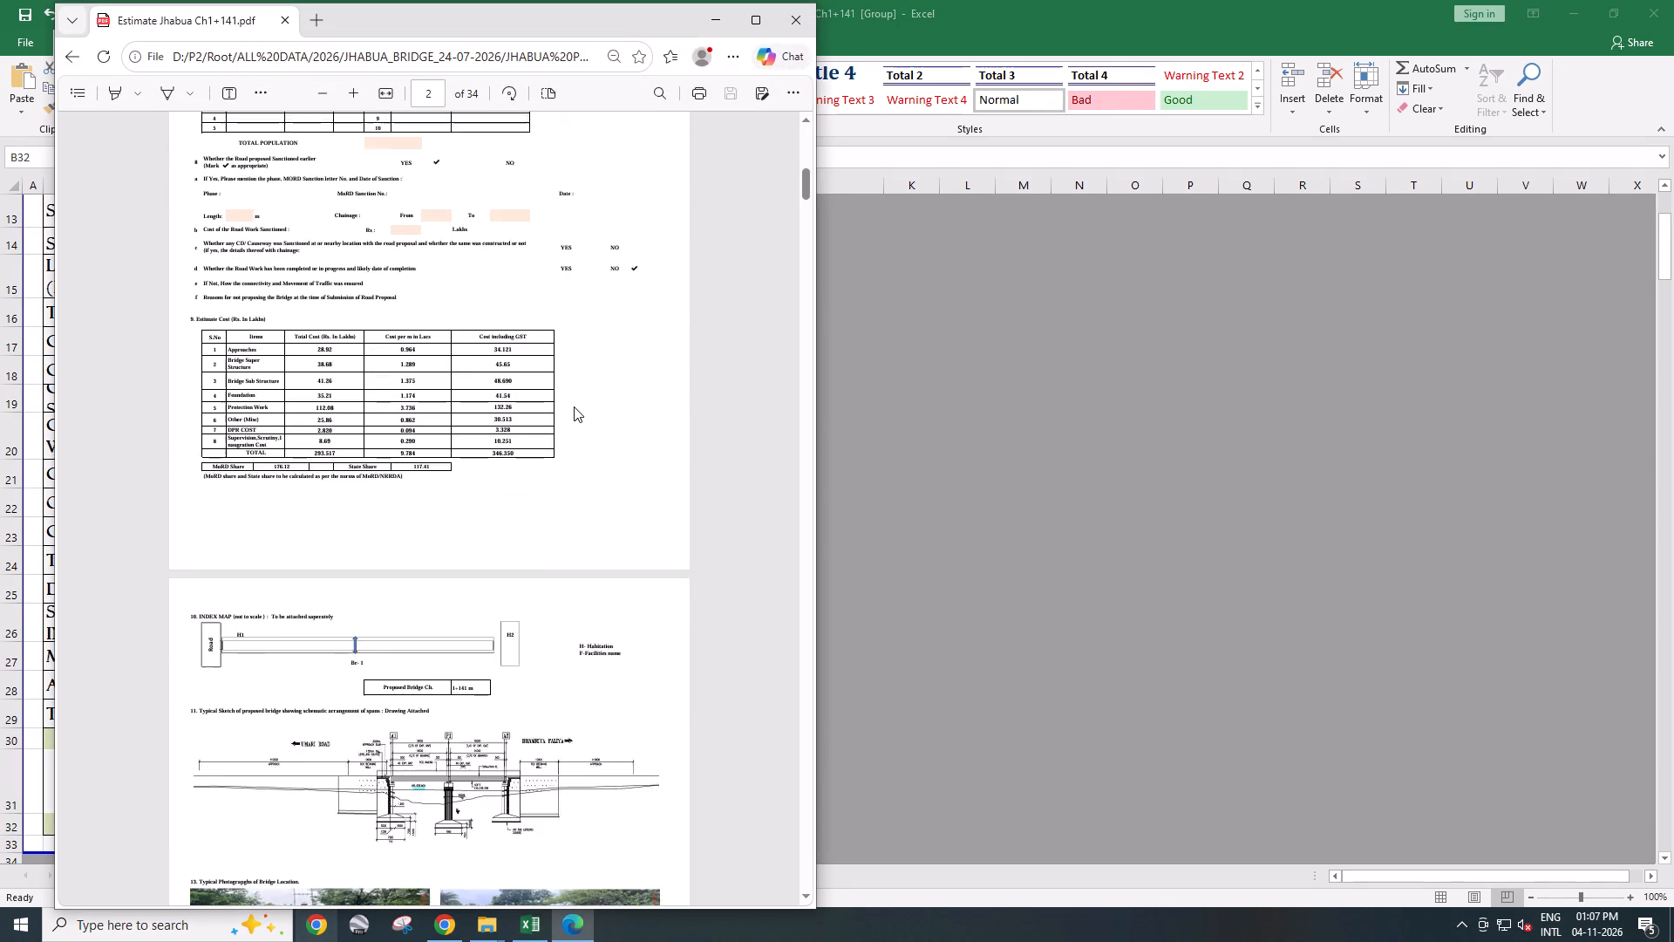
scroll(574, 406, down, 2)
scroll(573, 407, up, 1)
scroll(573, 407, down, 5)
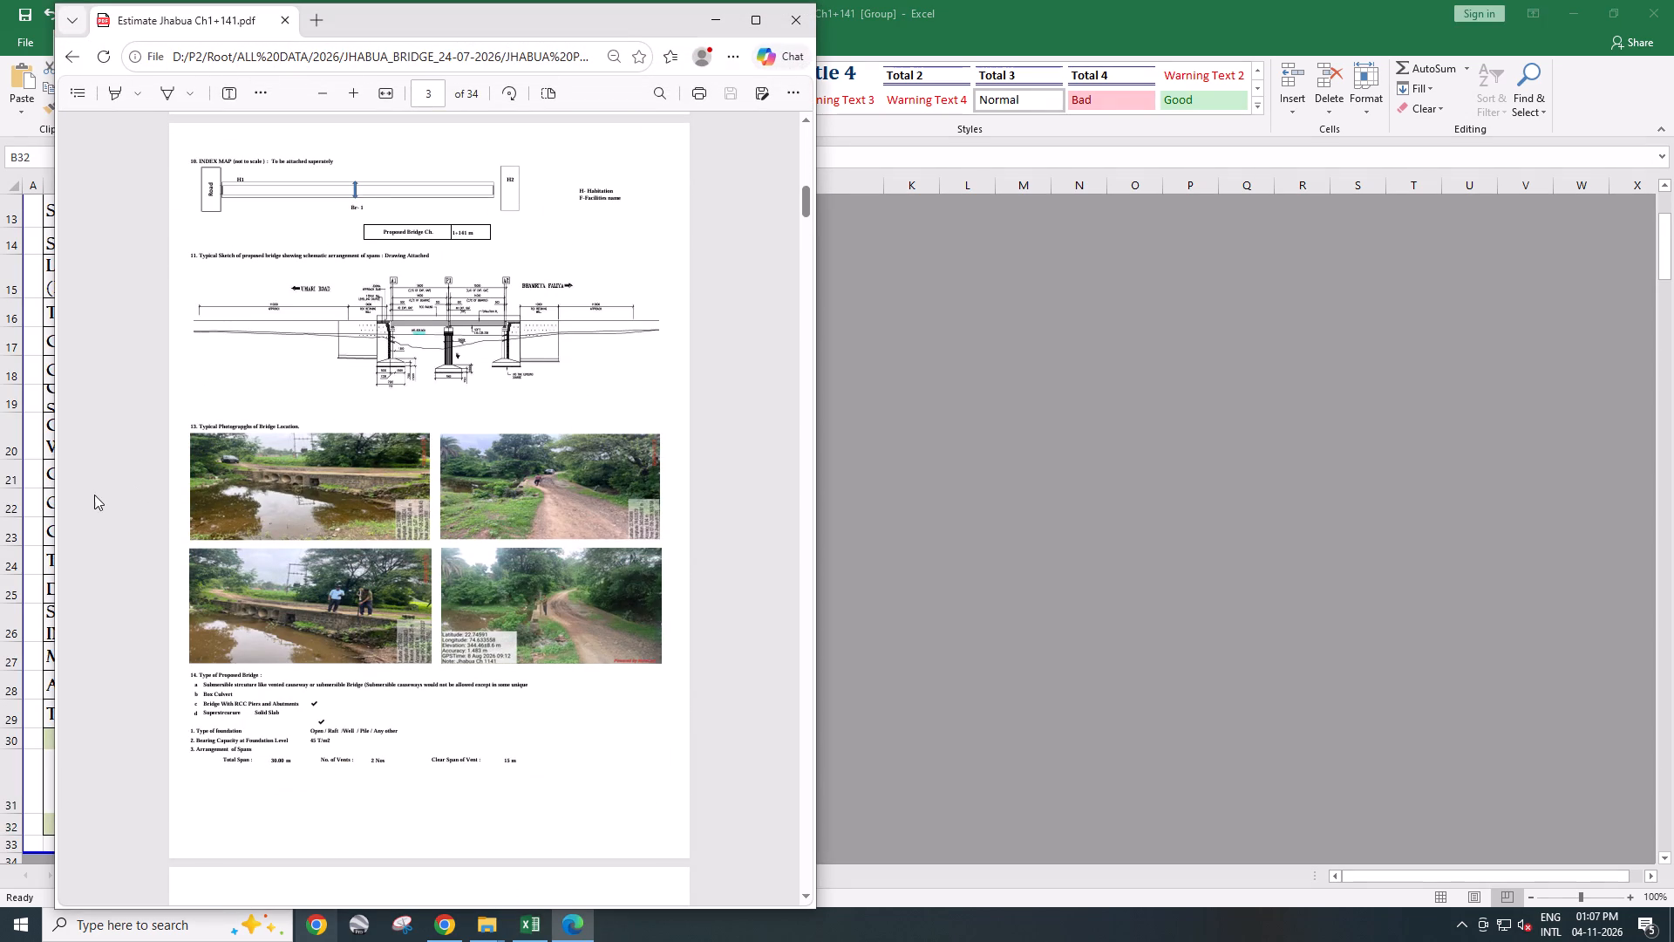
click(792, 28)
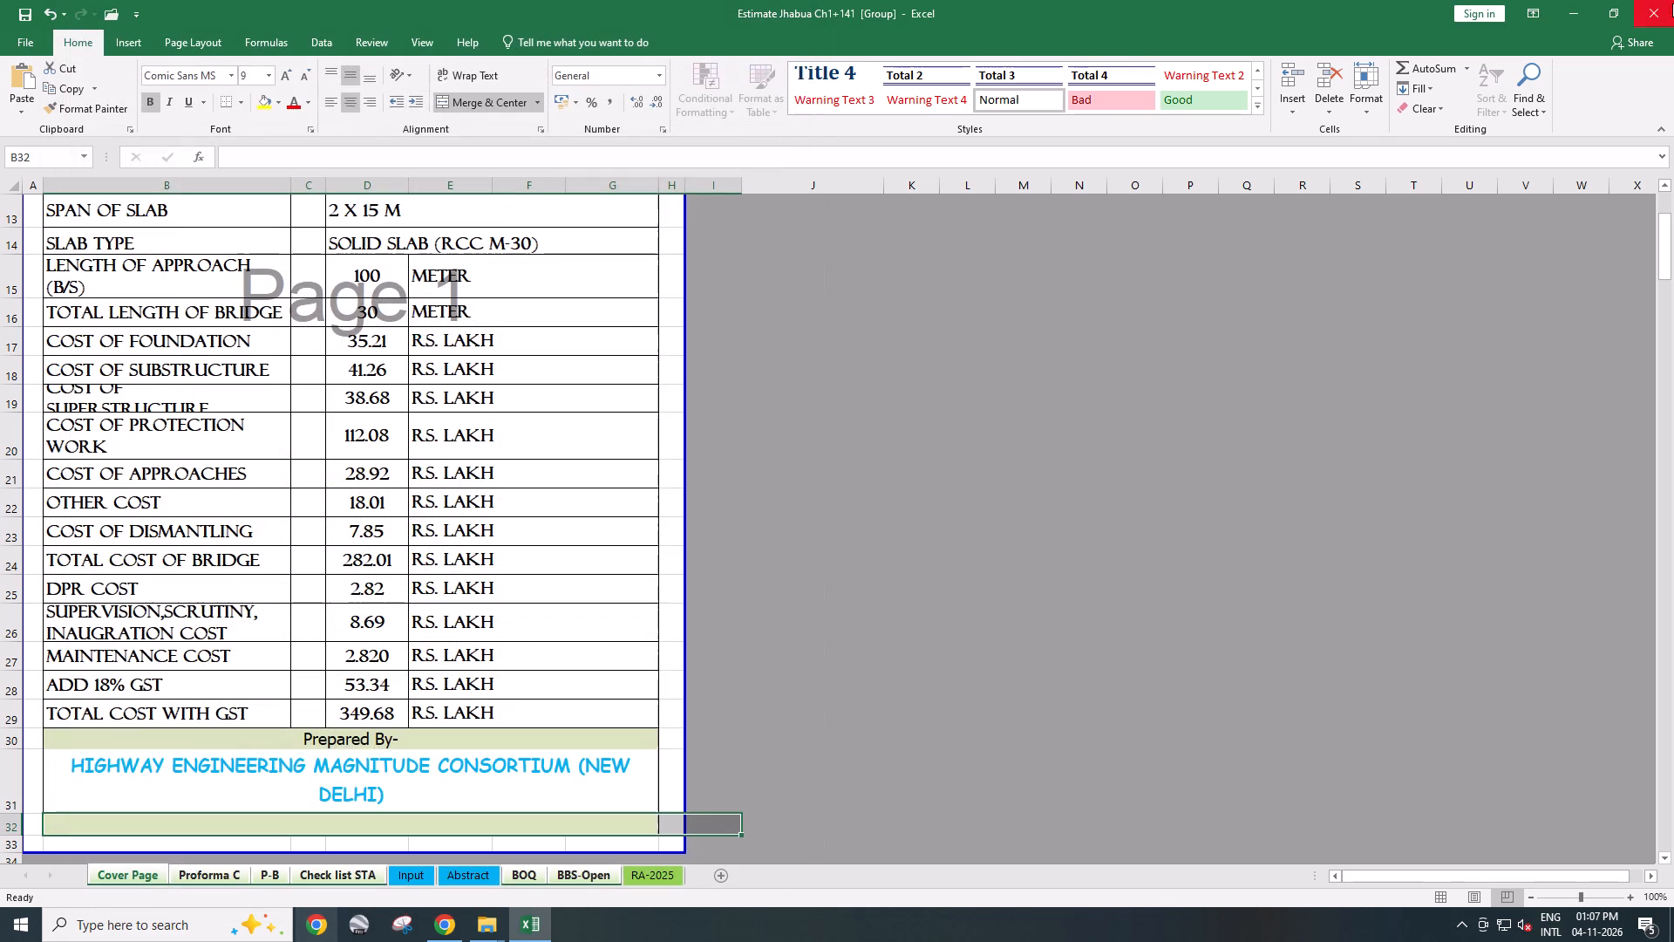
Close the Ch 1+141 estimate workbook, saving its changes.
click(1673, 7)
click(780, 487)
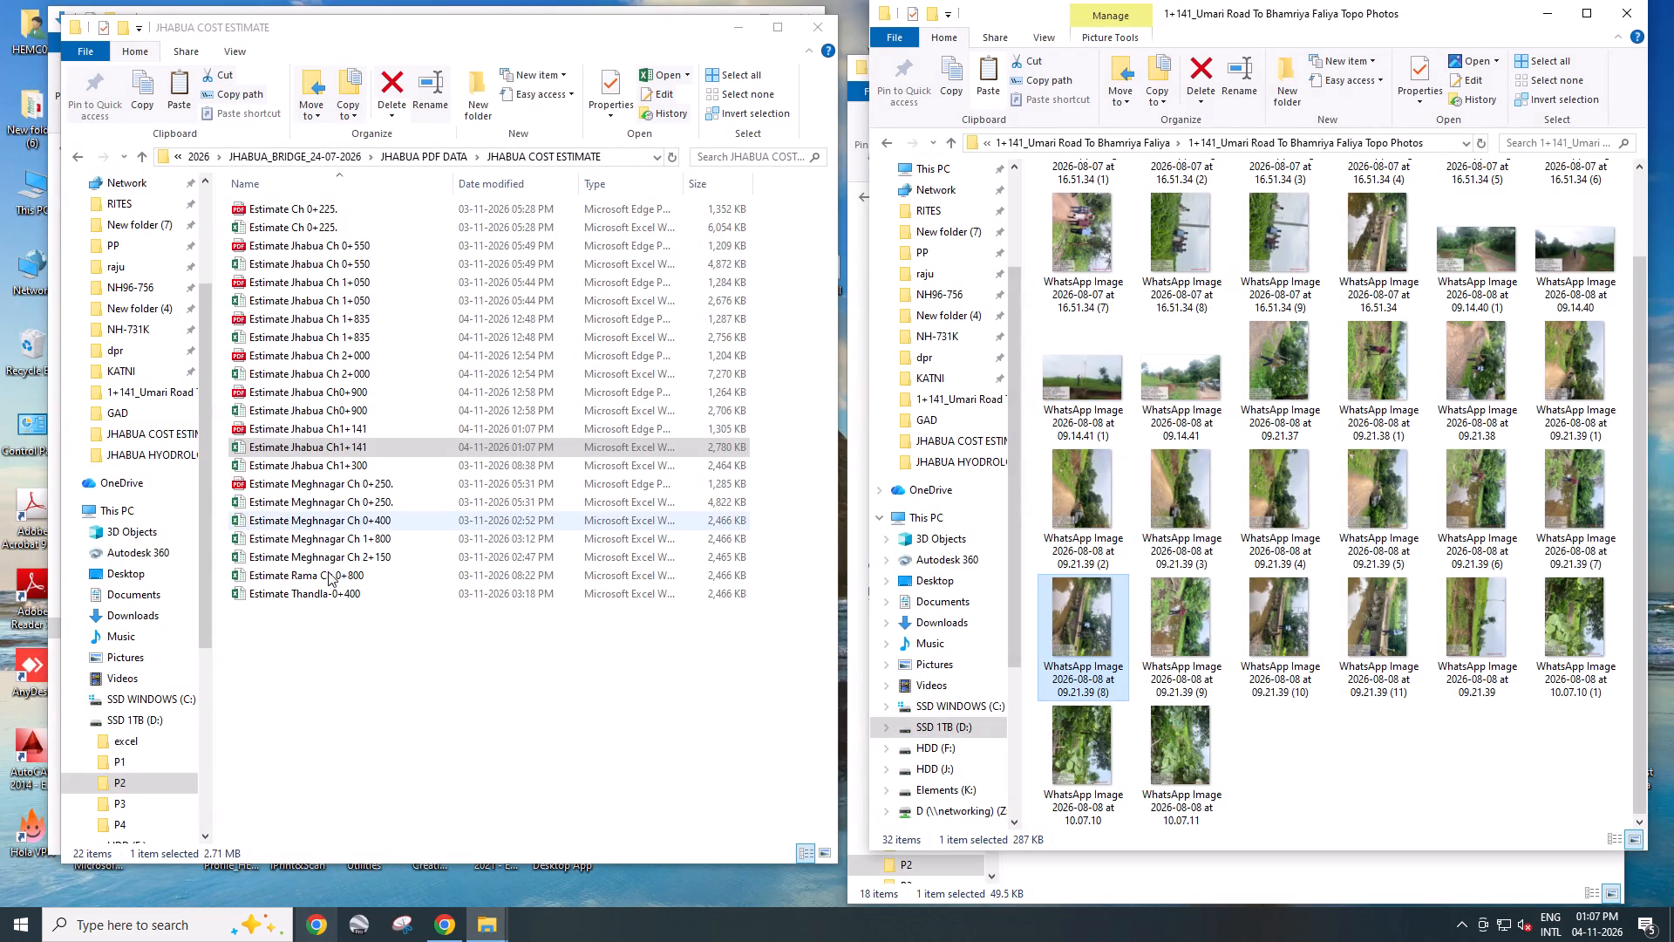
Open the Estimate Jhabua Ch1+300 workbook from the JHABUA COST ESTIMATE folder.
double_click(352, 463)
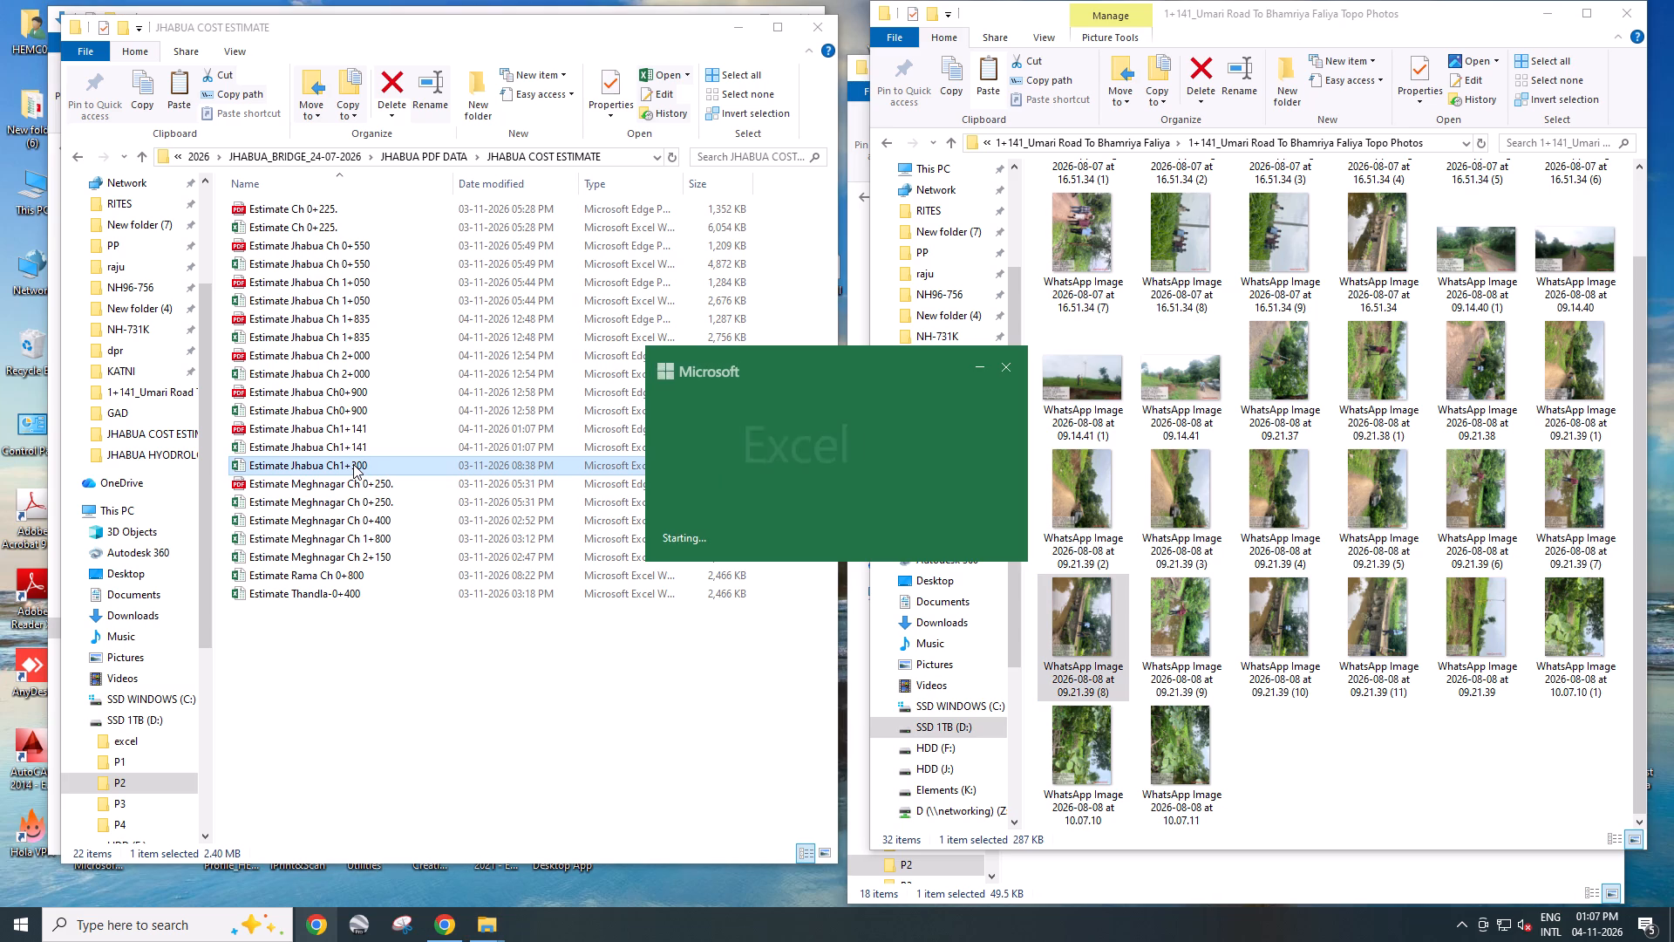
In File Explorer, go back to JHABUA 24 BRIDGES and browse into the 1+300_Jhabua Megnagar Road To Pipliya Isgad site folder.
click(1142, 143)
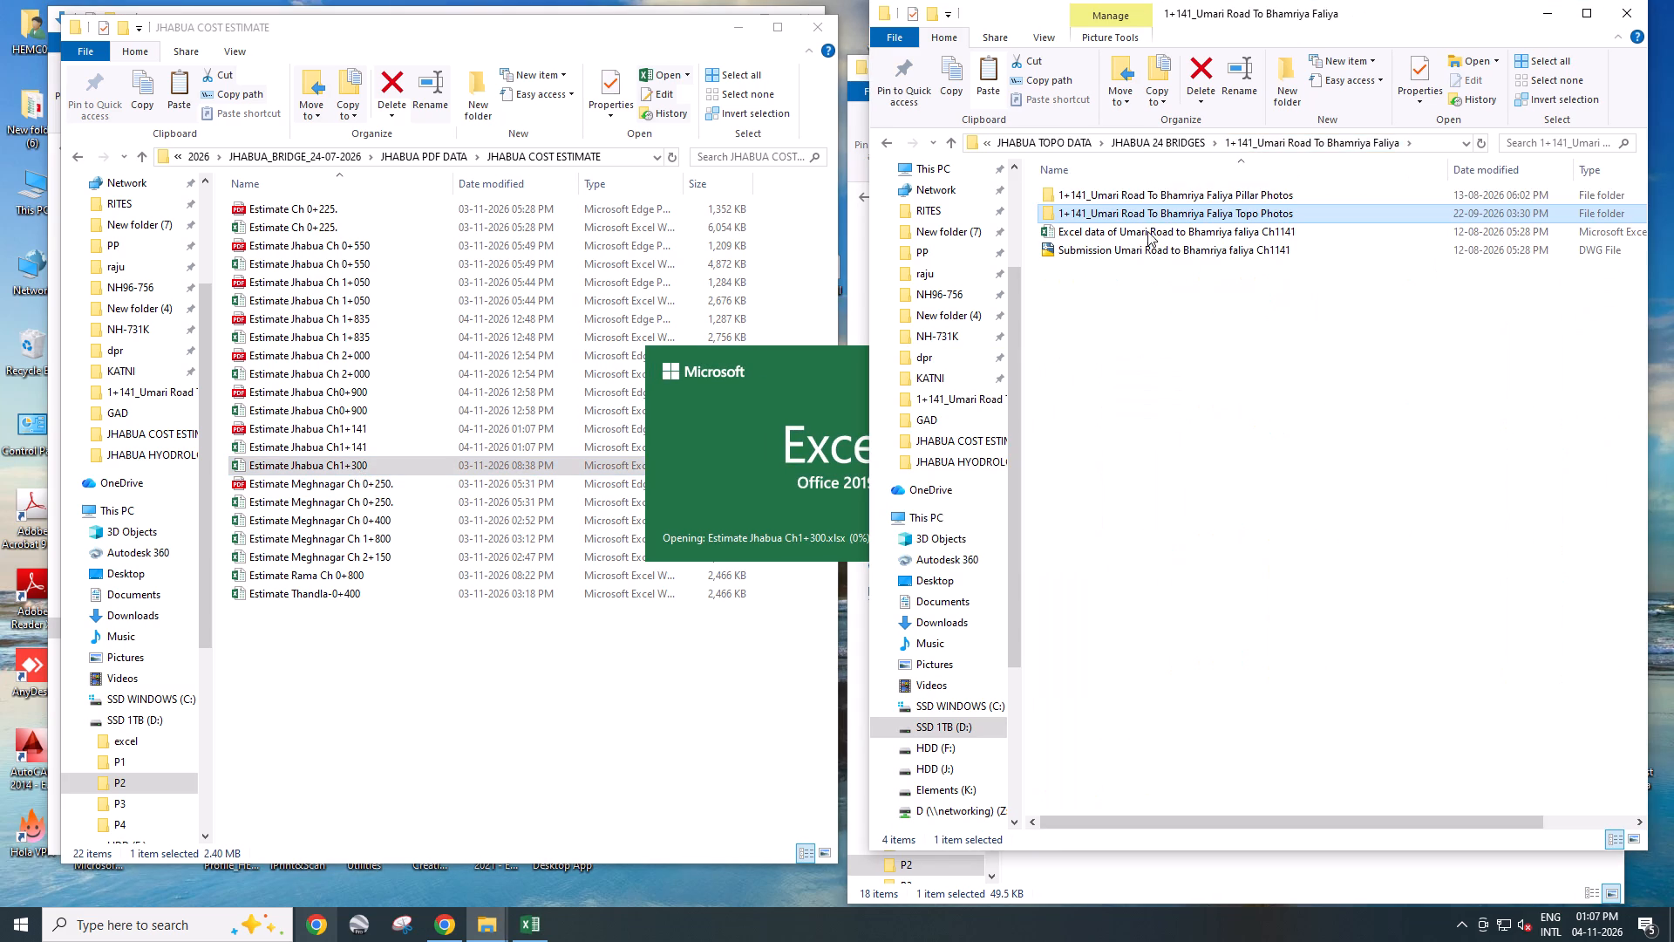
click(1177, 141)
double_click(1093, 462)
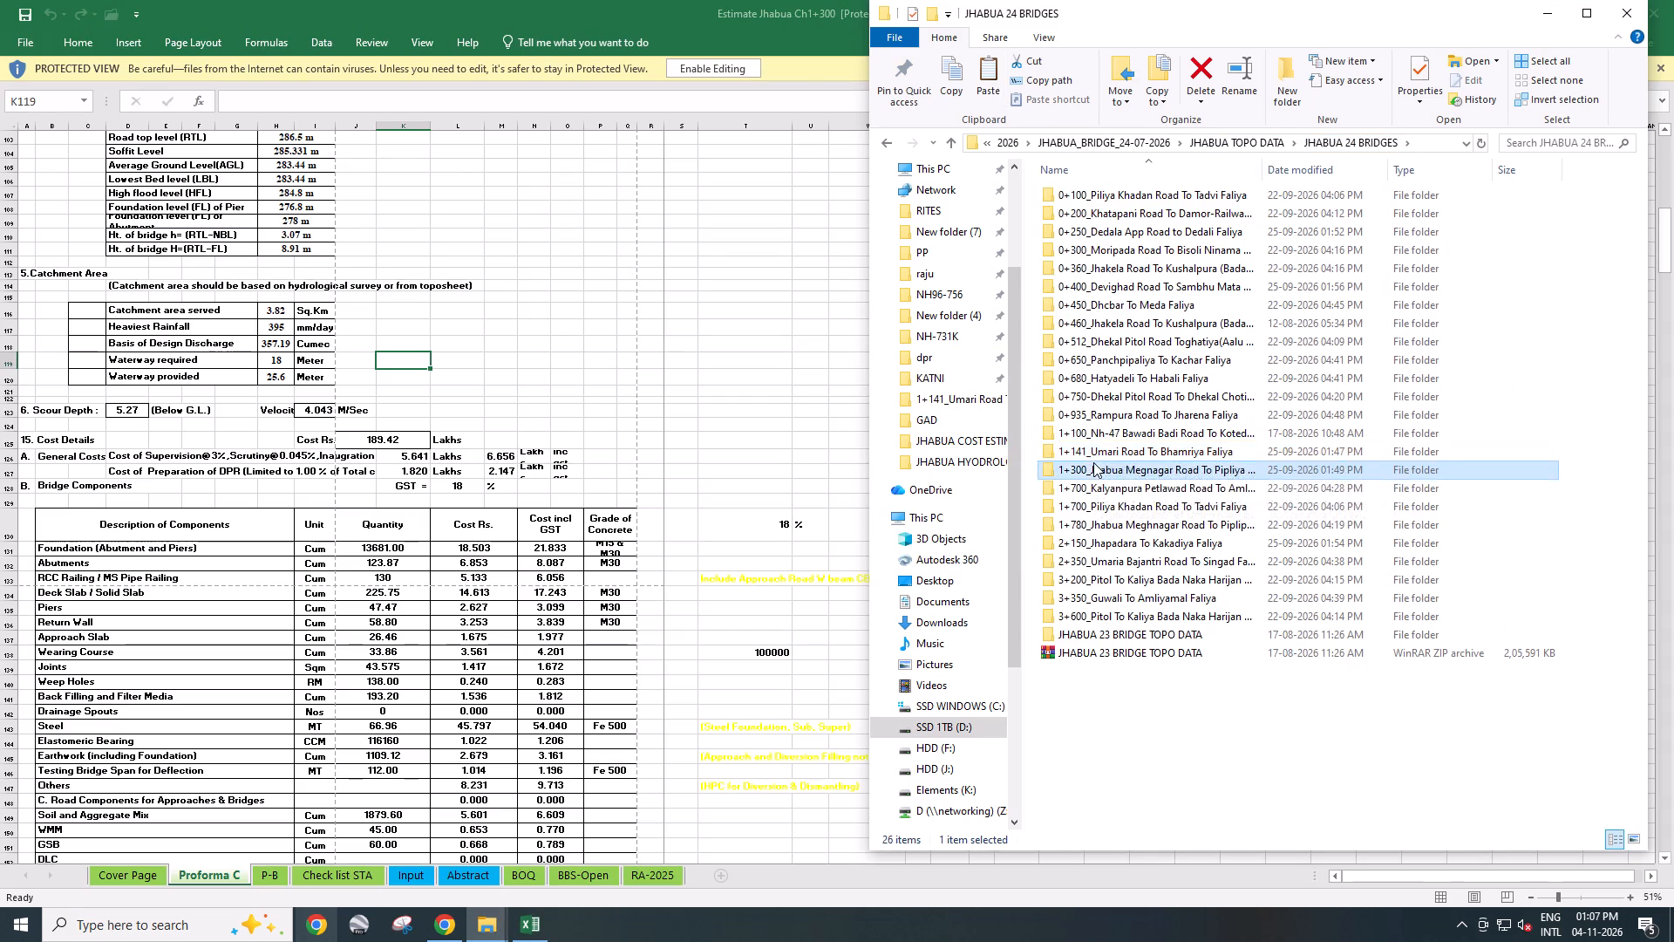
double_click(1128, 217)
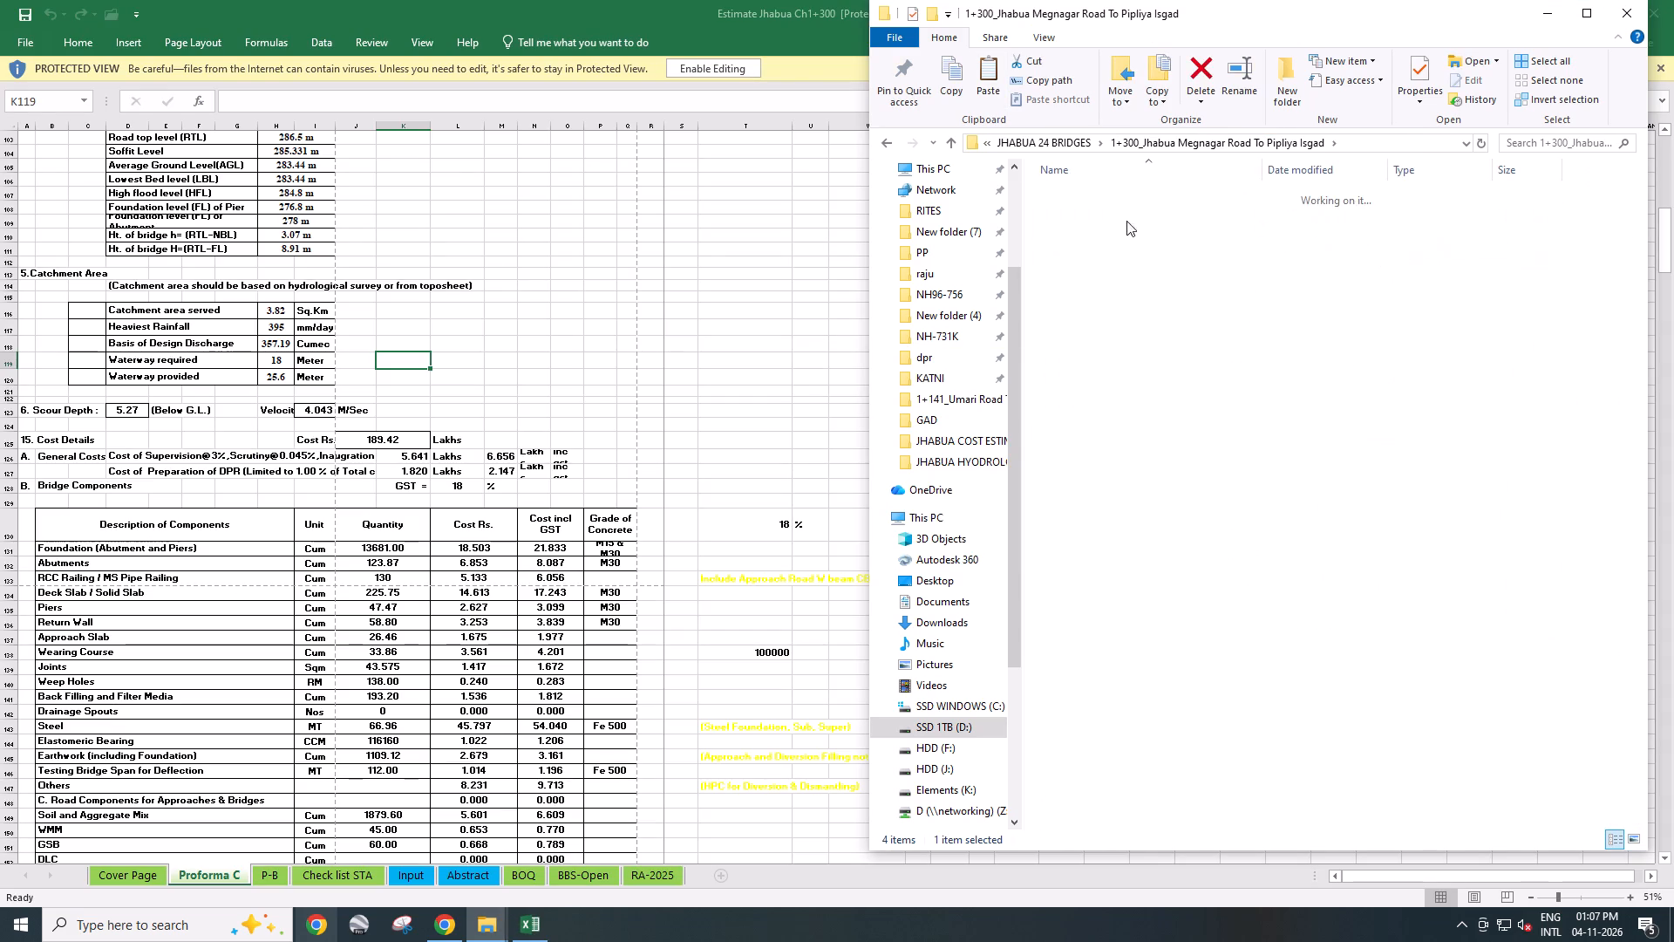
Enable editing and content in the Ch 1+300 workbook, and dismiss the link update notice.
click(616, 379)
click(736, 73)
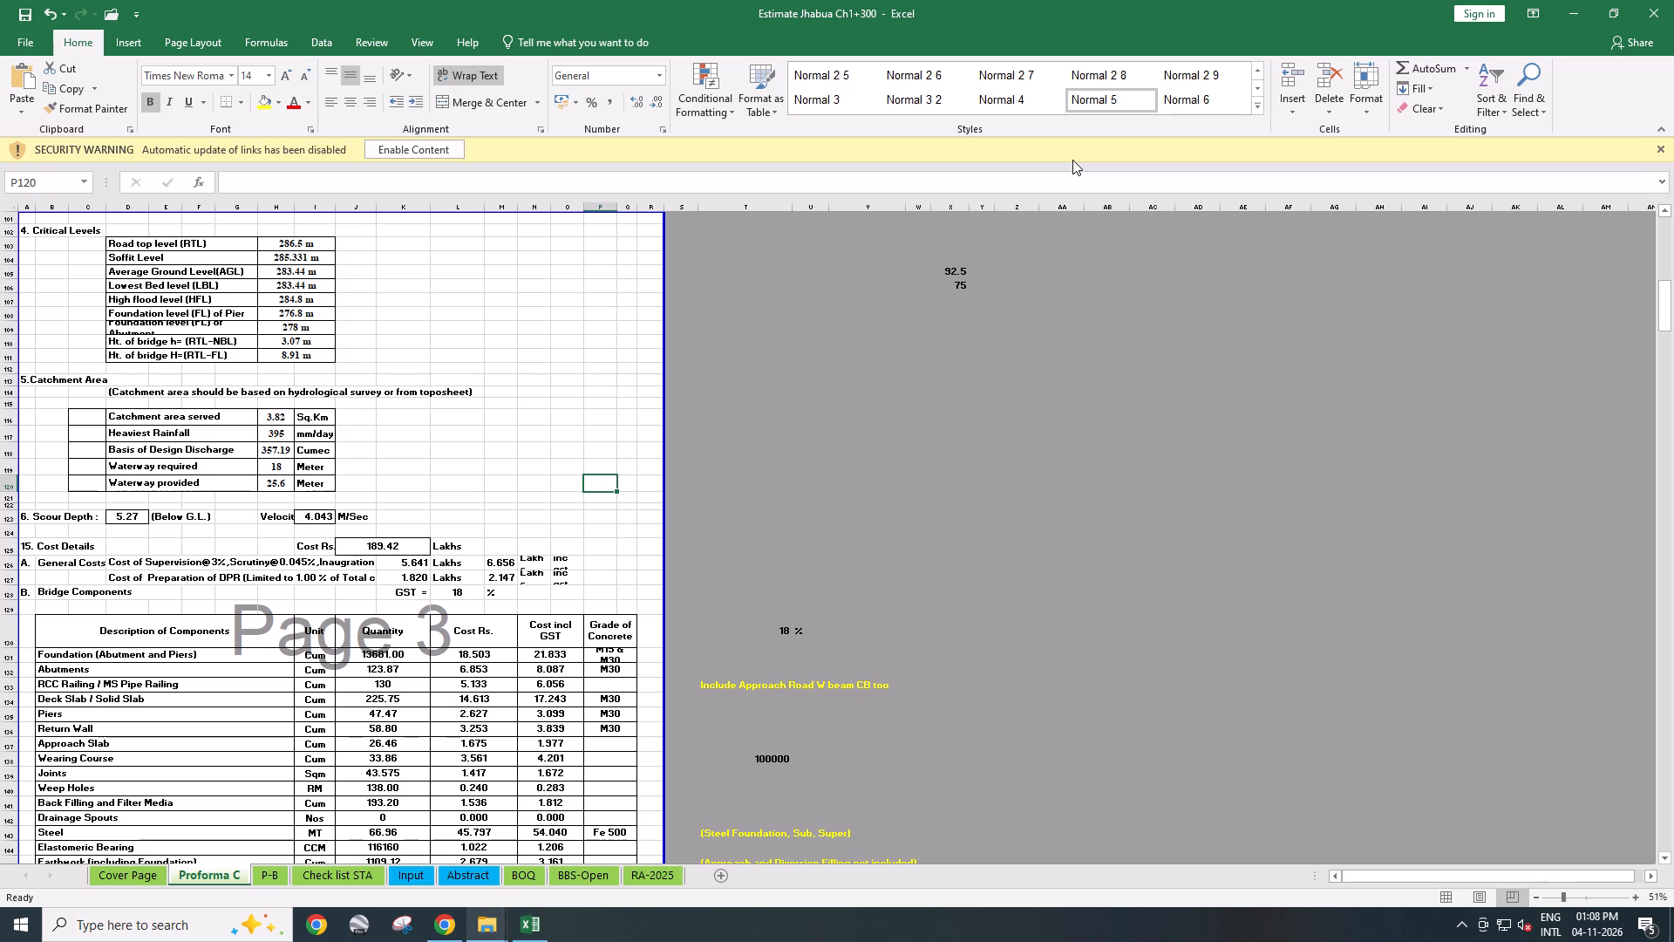
click(450, 153)
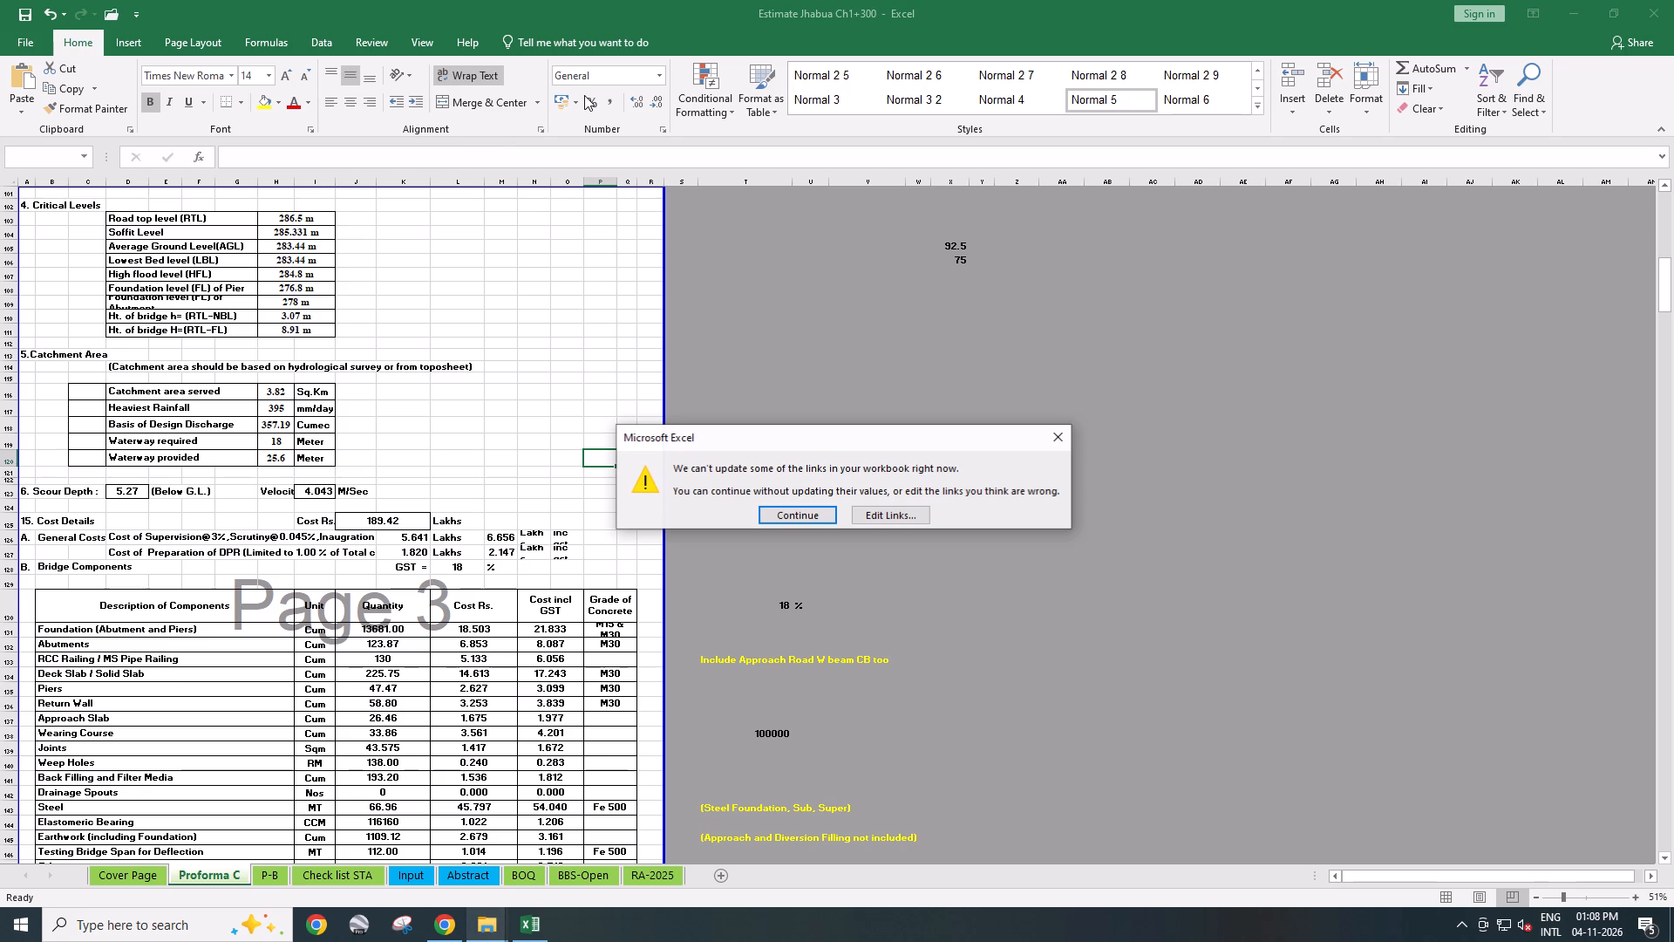
click(1052, 435)
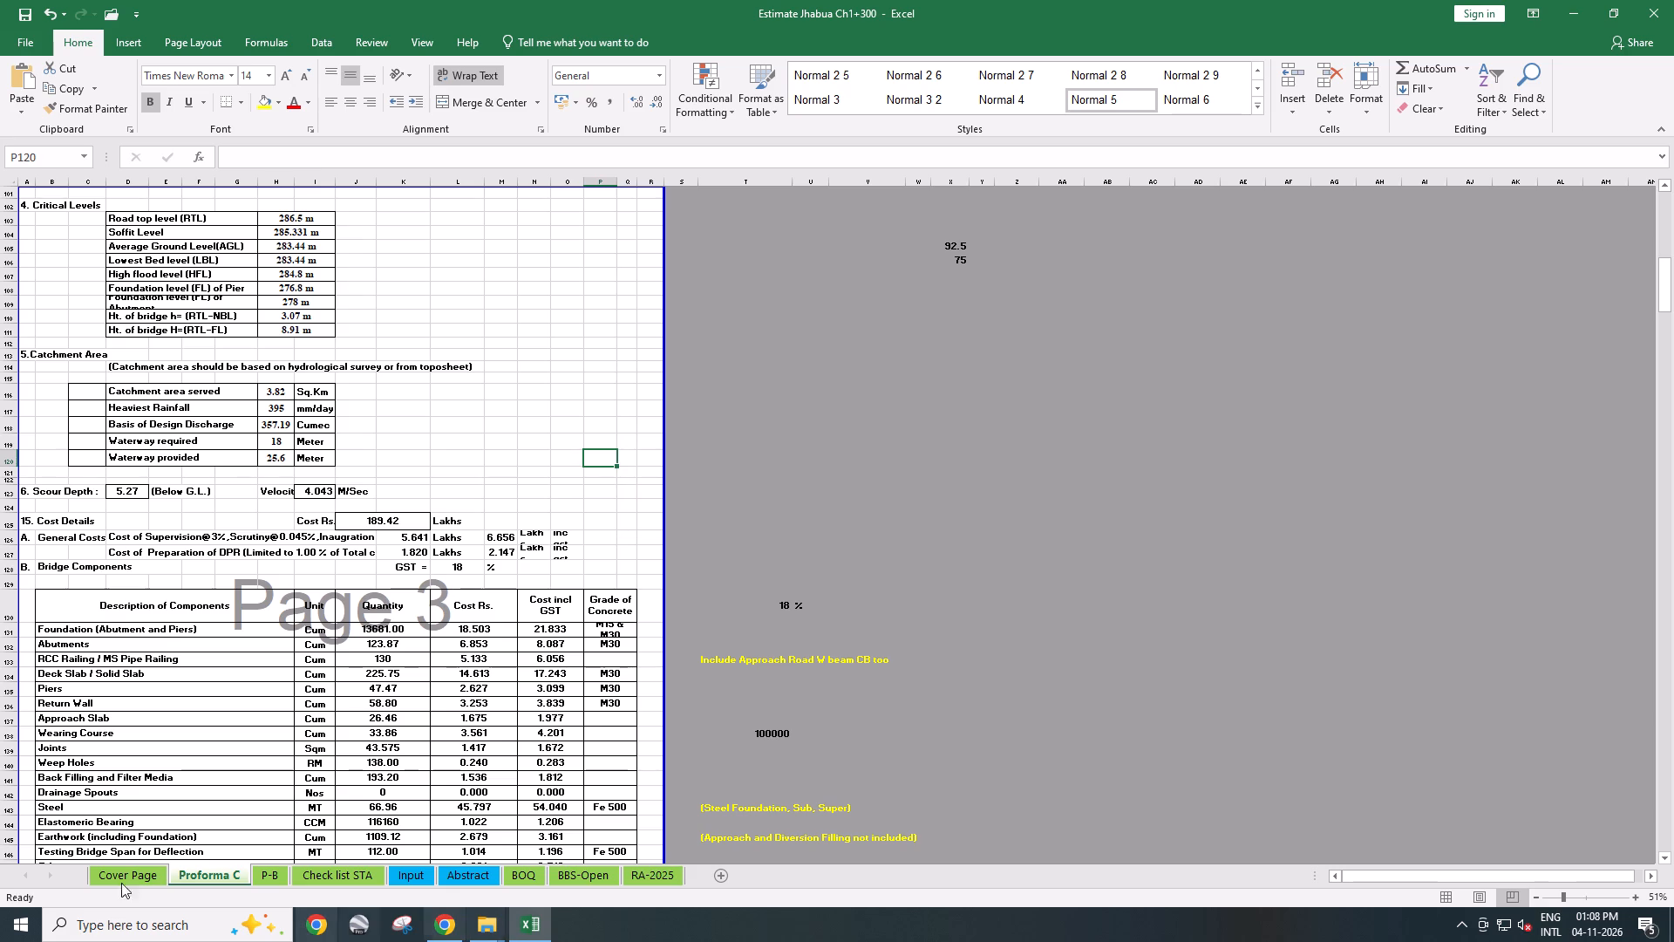
Delete the old bridge sketch under section 11 of the Proforma C sheet.
click(230, 882)
scroll(366, 732, down, 1)
scroll(366, 732, up, 3)
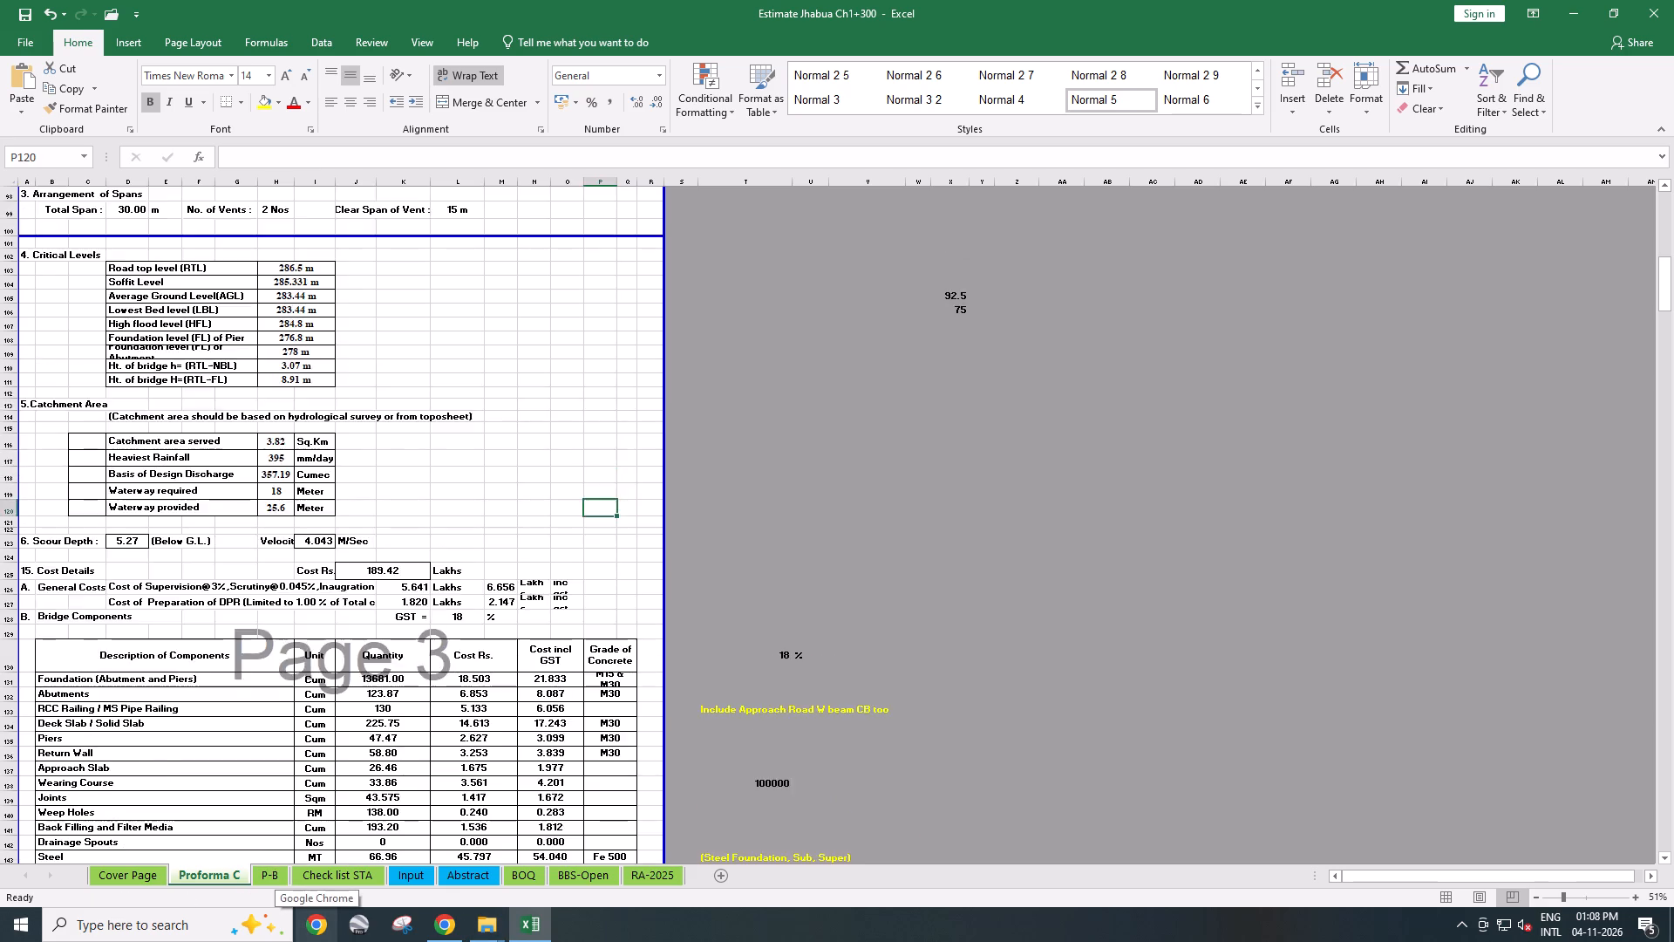
scroll(360, 732, up, 4)
scroll(360, 732, down, 1)
scroll(360, 732, up, 1)
scroll(359, 732, down, 1)
scroll(359, 732, up, 3)
click(316, 439)
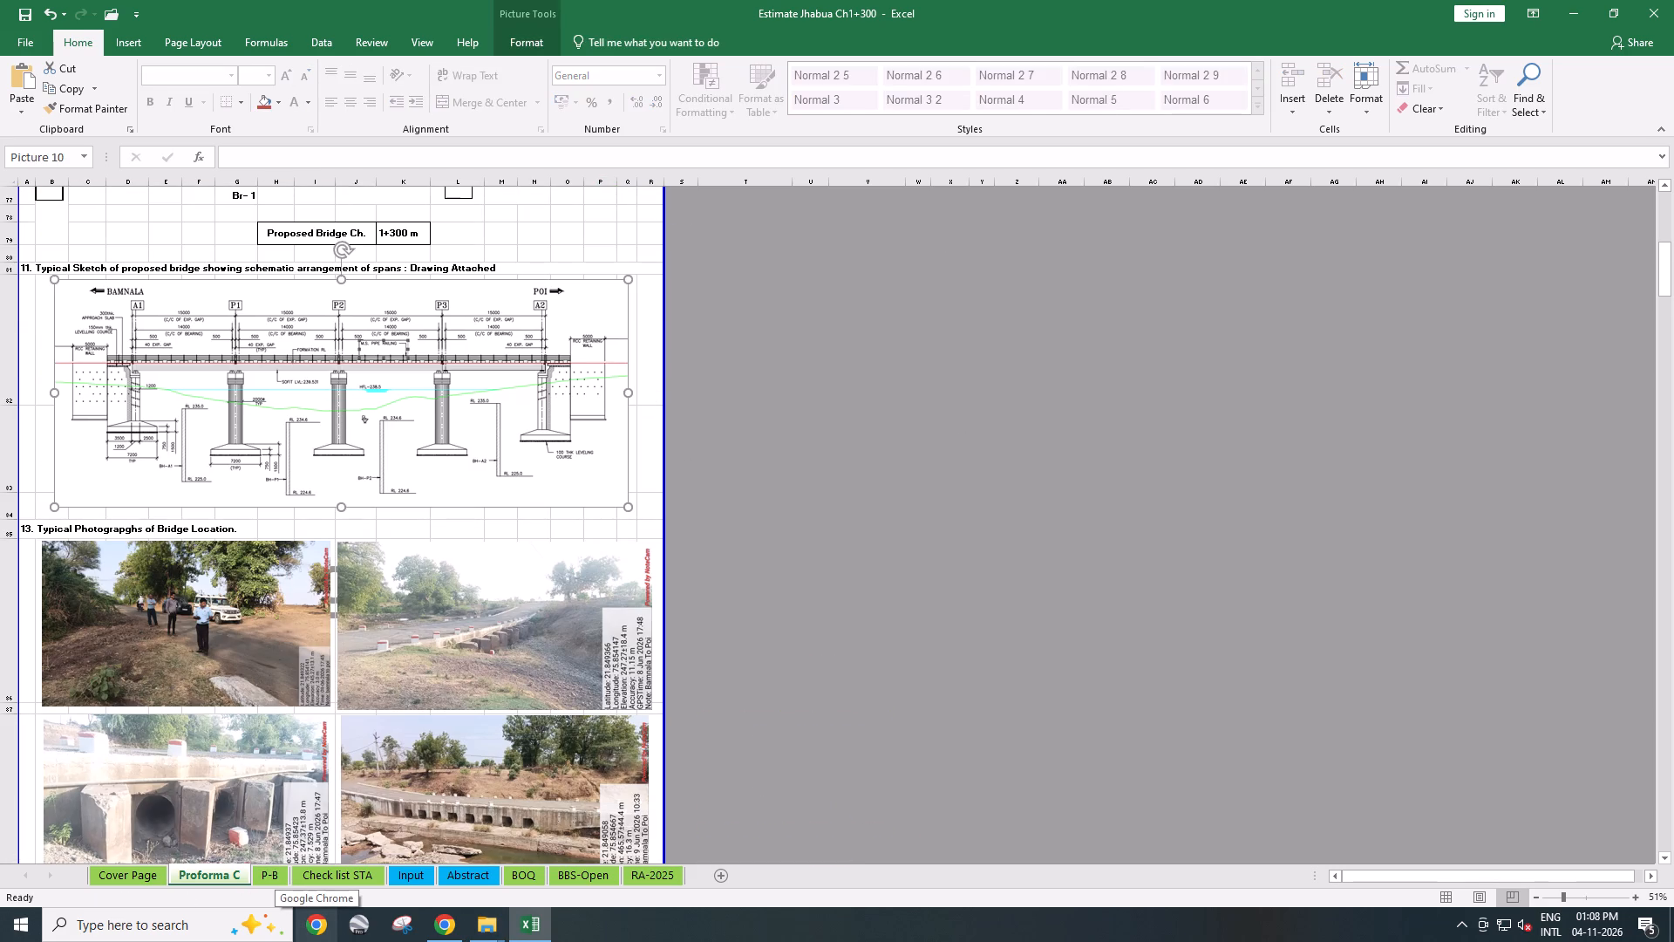
key(Delete)
Delete the four old site photos under section 13, Typical Photographs of Bridge Location.
click(236, 609)
key(Delete)
click(498, 606)
key(Delete)
click(244, 758)
key(Delete)
click(498, 728)
key(Delete)
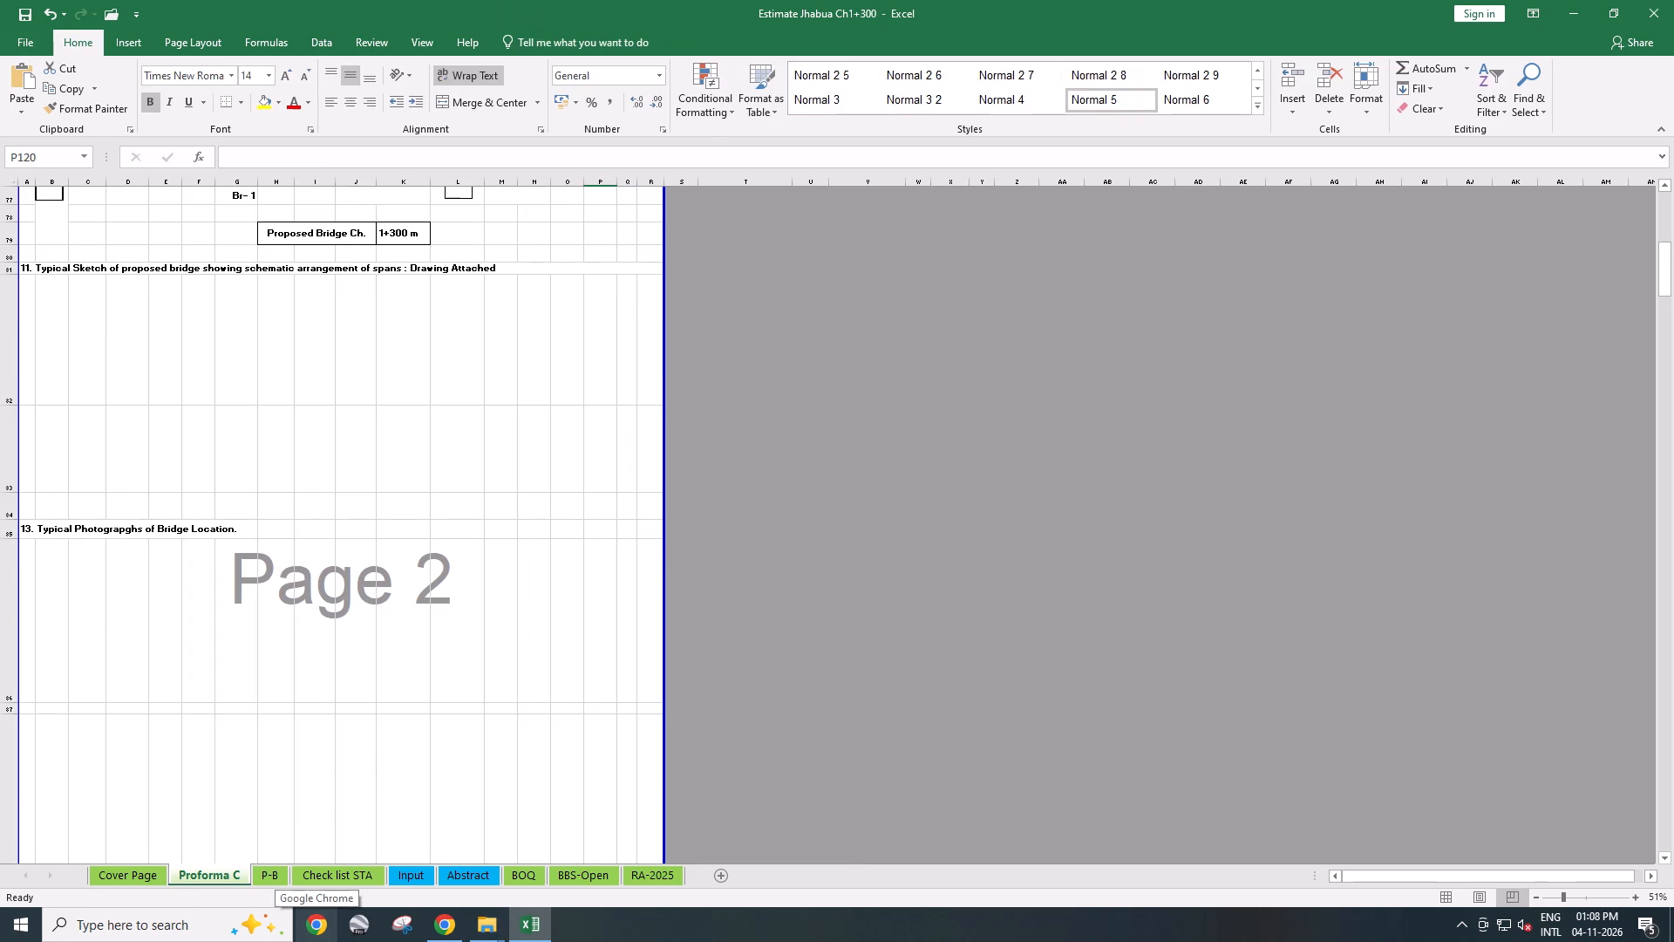
Copy the 1+300 drawing image from the GAD folder and paste it below the section 11 heading in Proforma C.
click(489, 927)
click(452, 850)
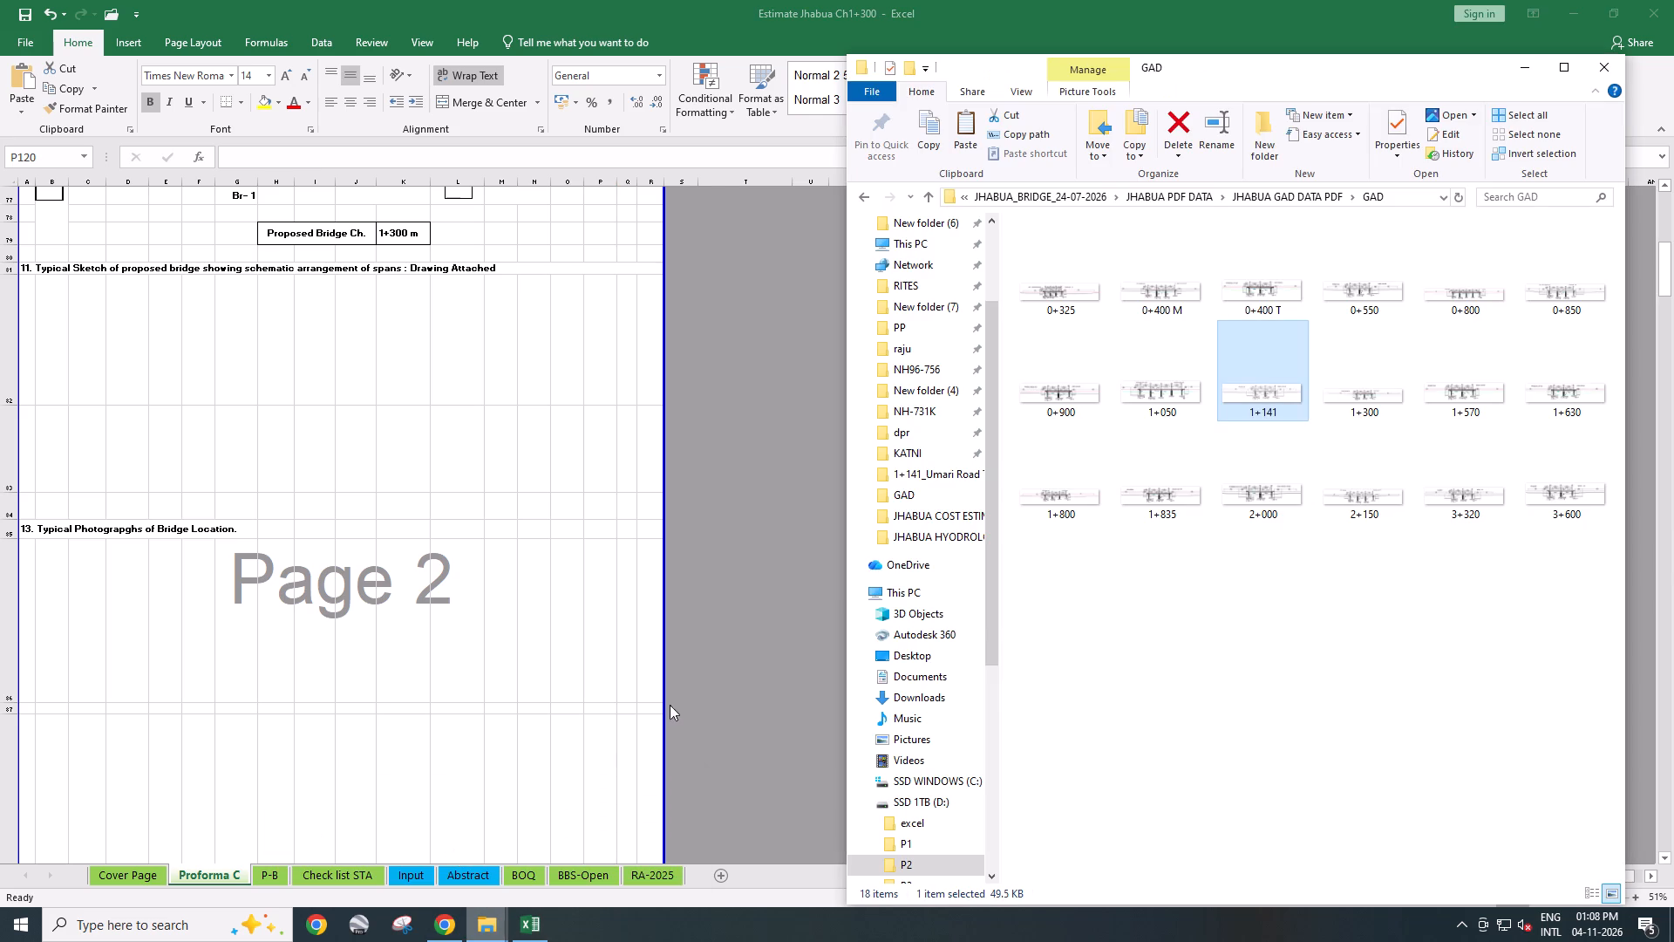
double_click(1342, 386)
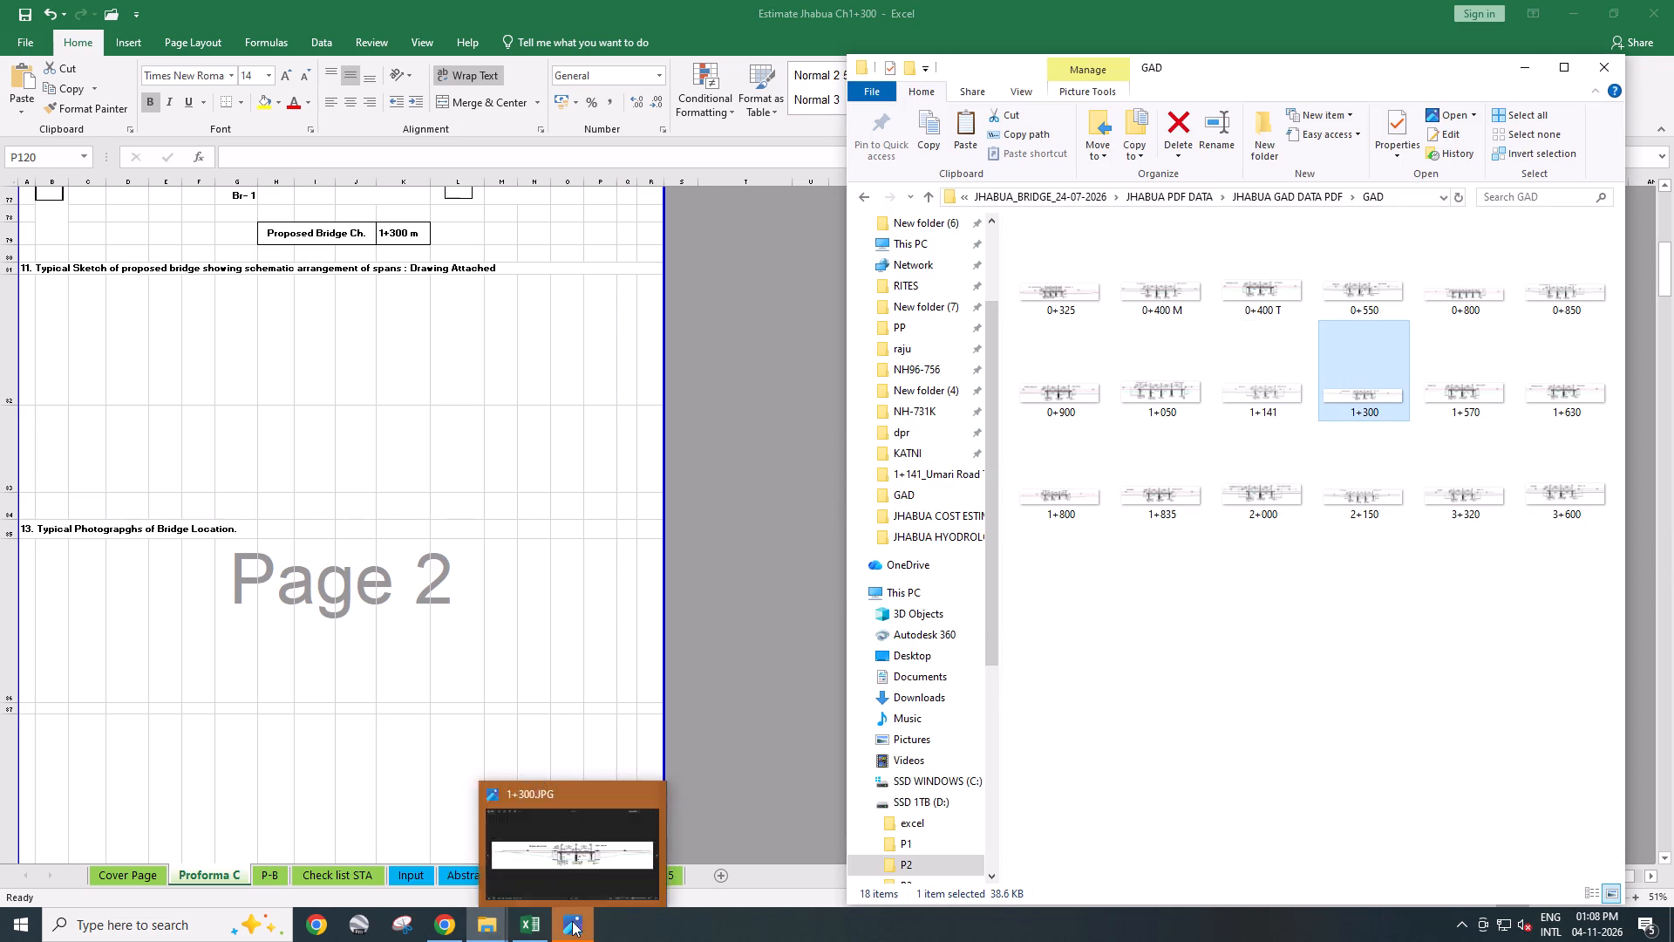
click(573, 922)
right_click(725, 609)
click(758, 627)
click(85, 662)
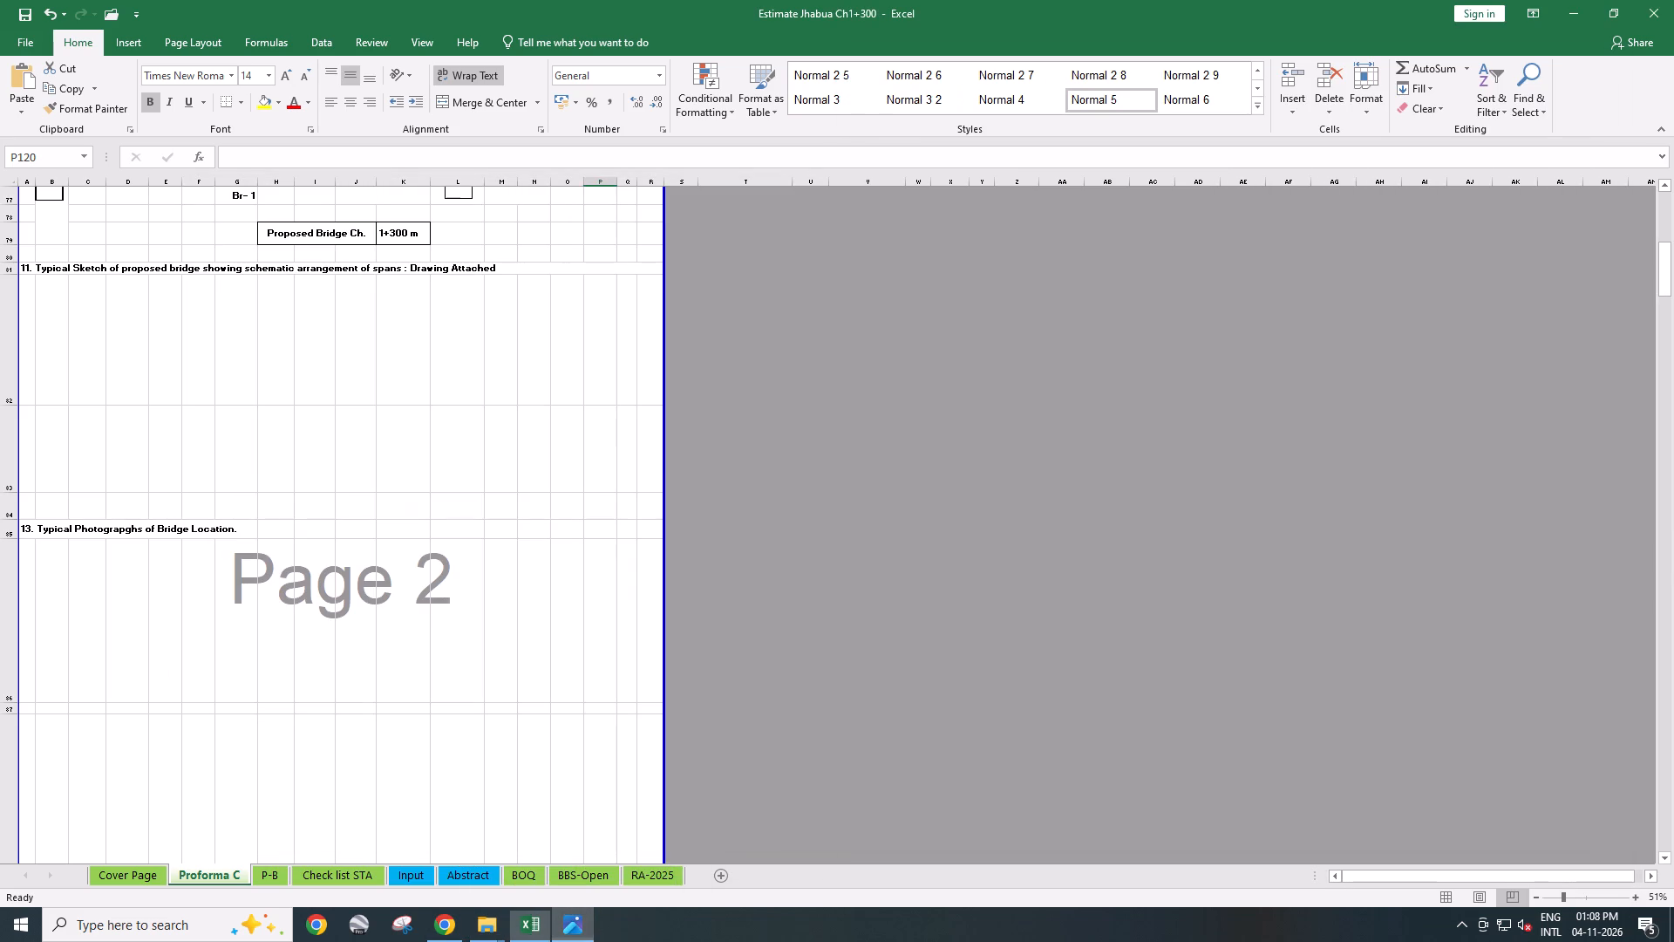
click(56, 315)
key(ctrl+v)
Shift the pasted 1+300 sketch to the left page edge and widen it to the right page border.
click(459, 315)
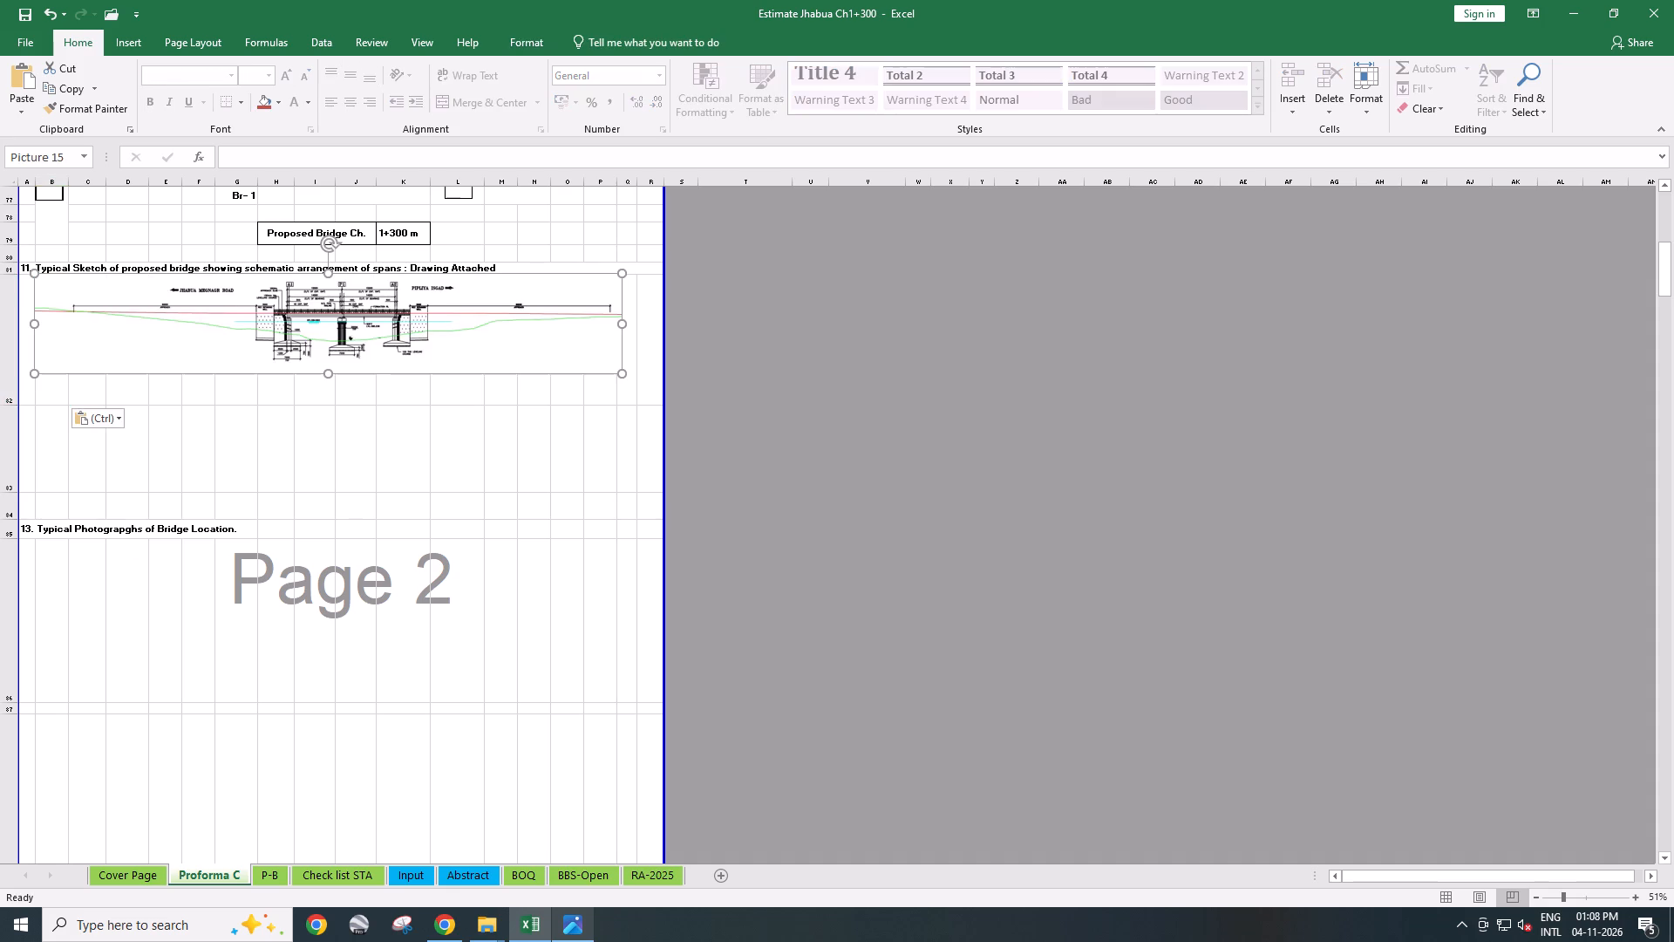
drag(424, 330, 413, 333)
drag(614, 325, 660, 340)
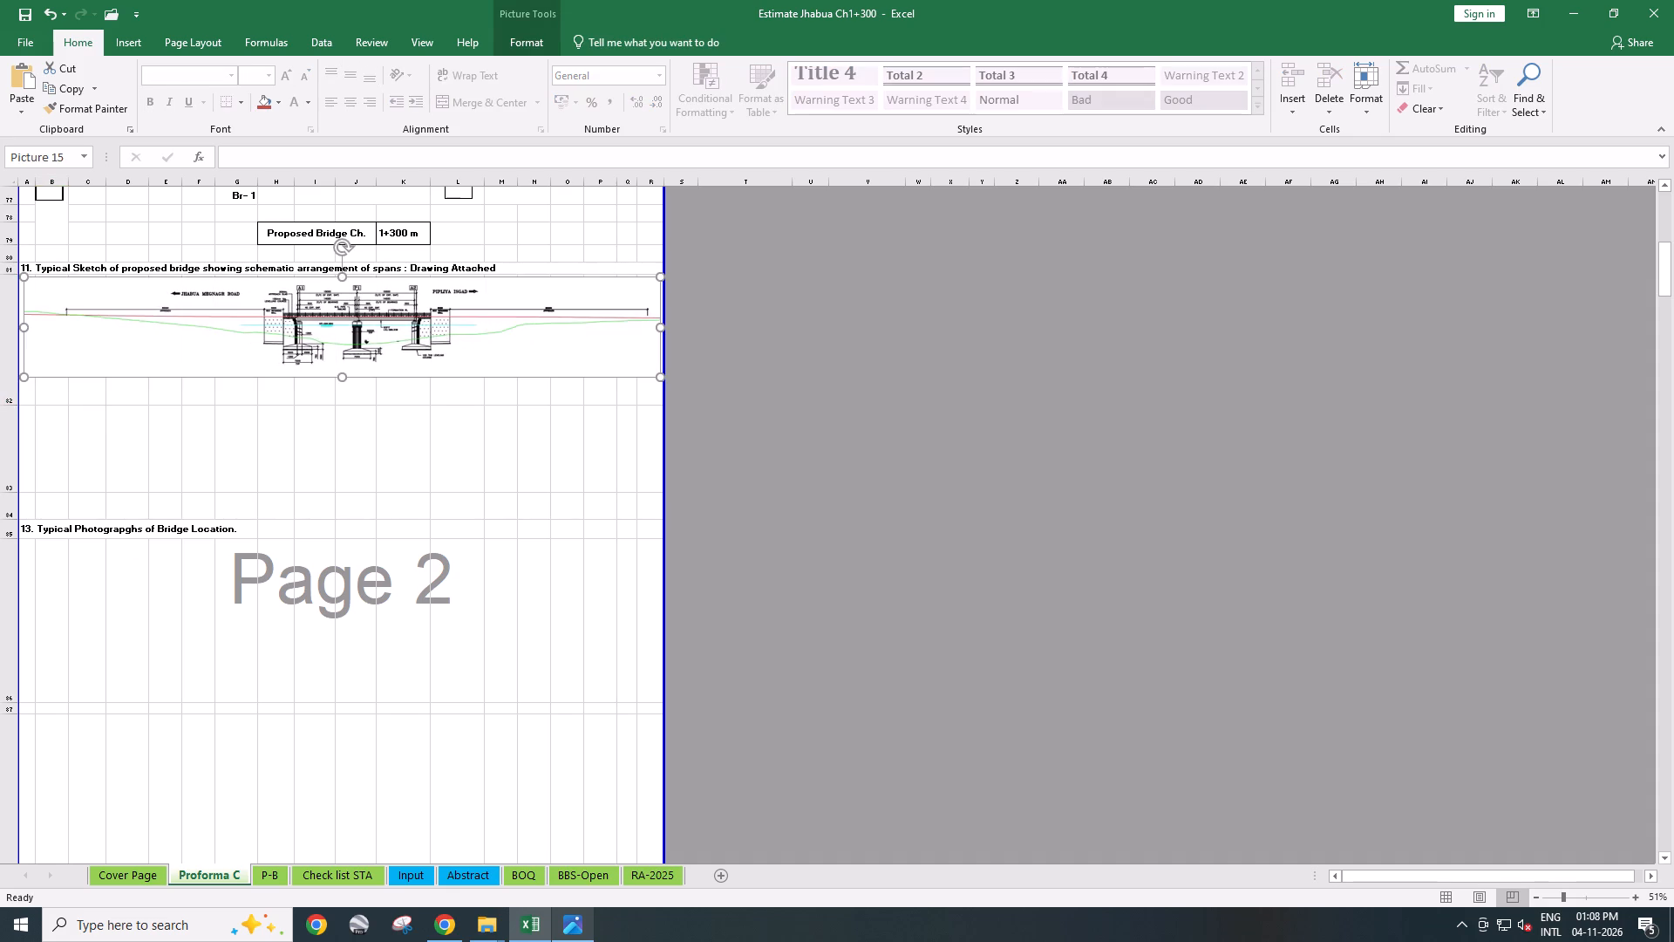
Stretch the 1+300 sketch downward to just above the section 13 heading, and close the drawing image's viewer.
drag(343, 376, 330, 496)
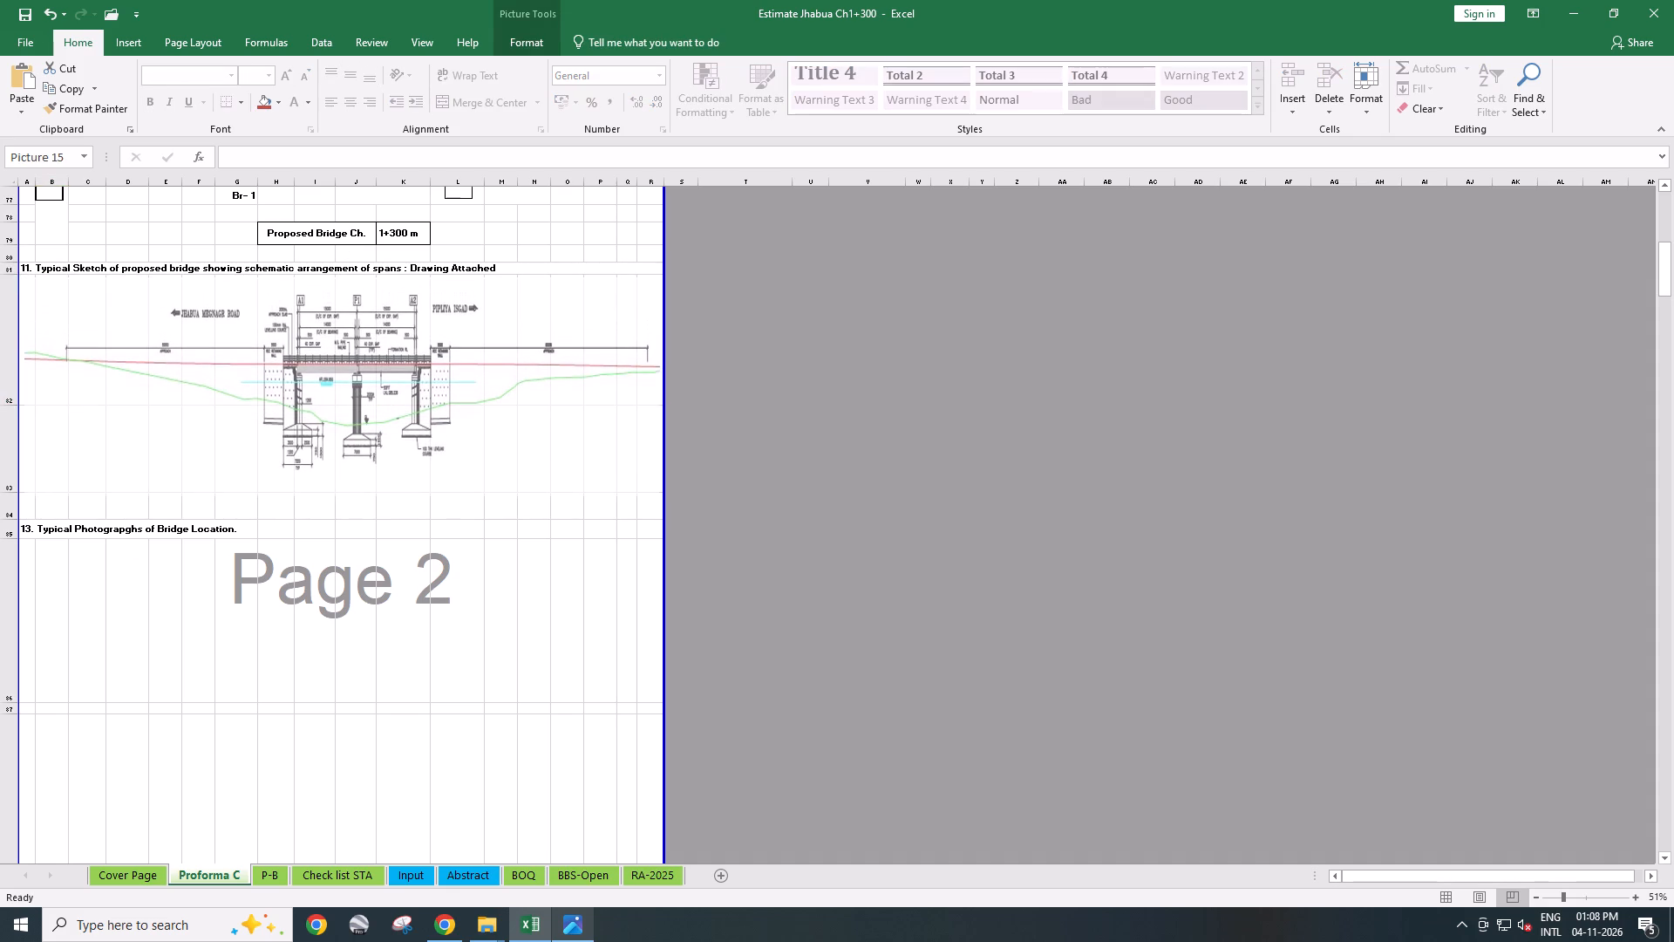
drag(330, 496, 330, 497)
click(360, 644)
key(alt+Tab)
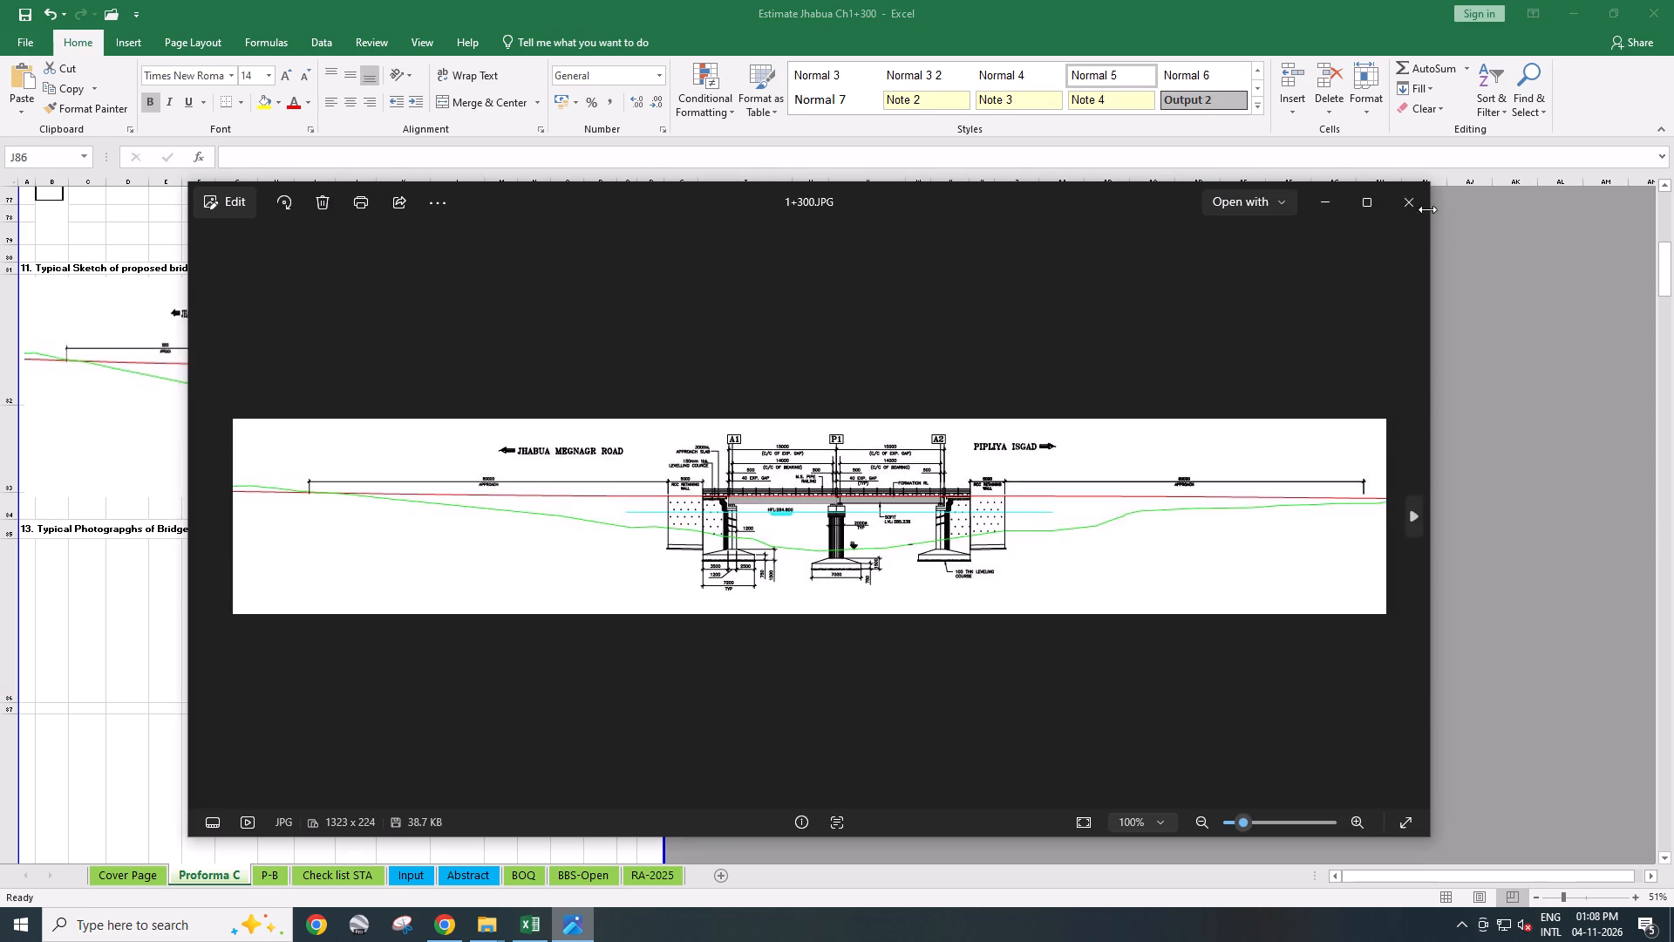
click(1420, 198)
Open the 1+300 topo photos from their folder and browse them for pictures suitable for the bridge location section.
click(493, 925)
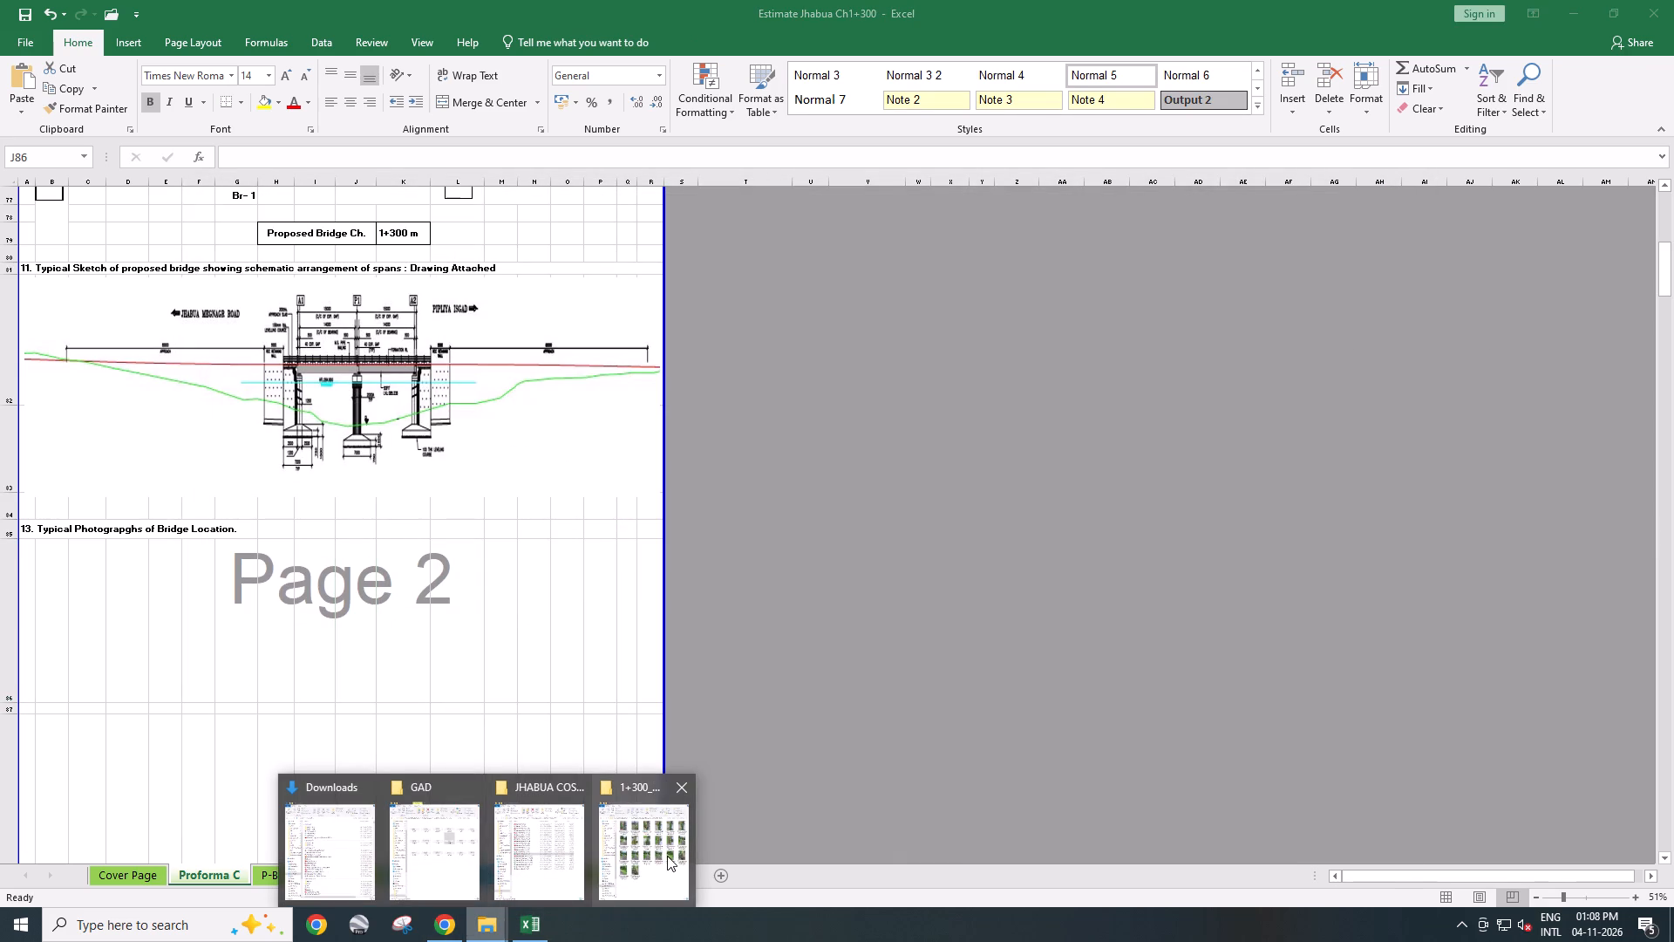
click(658, 863)
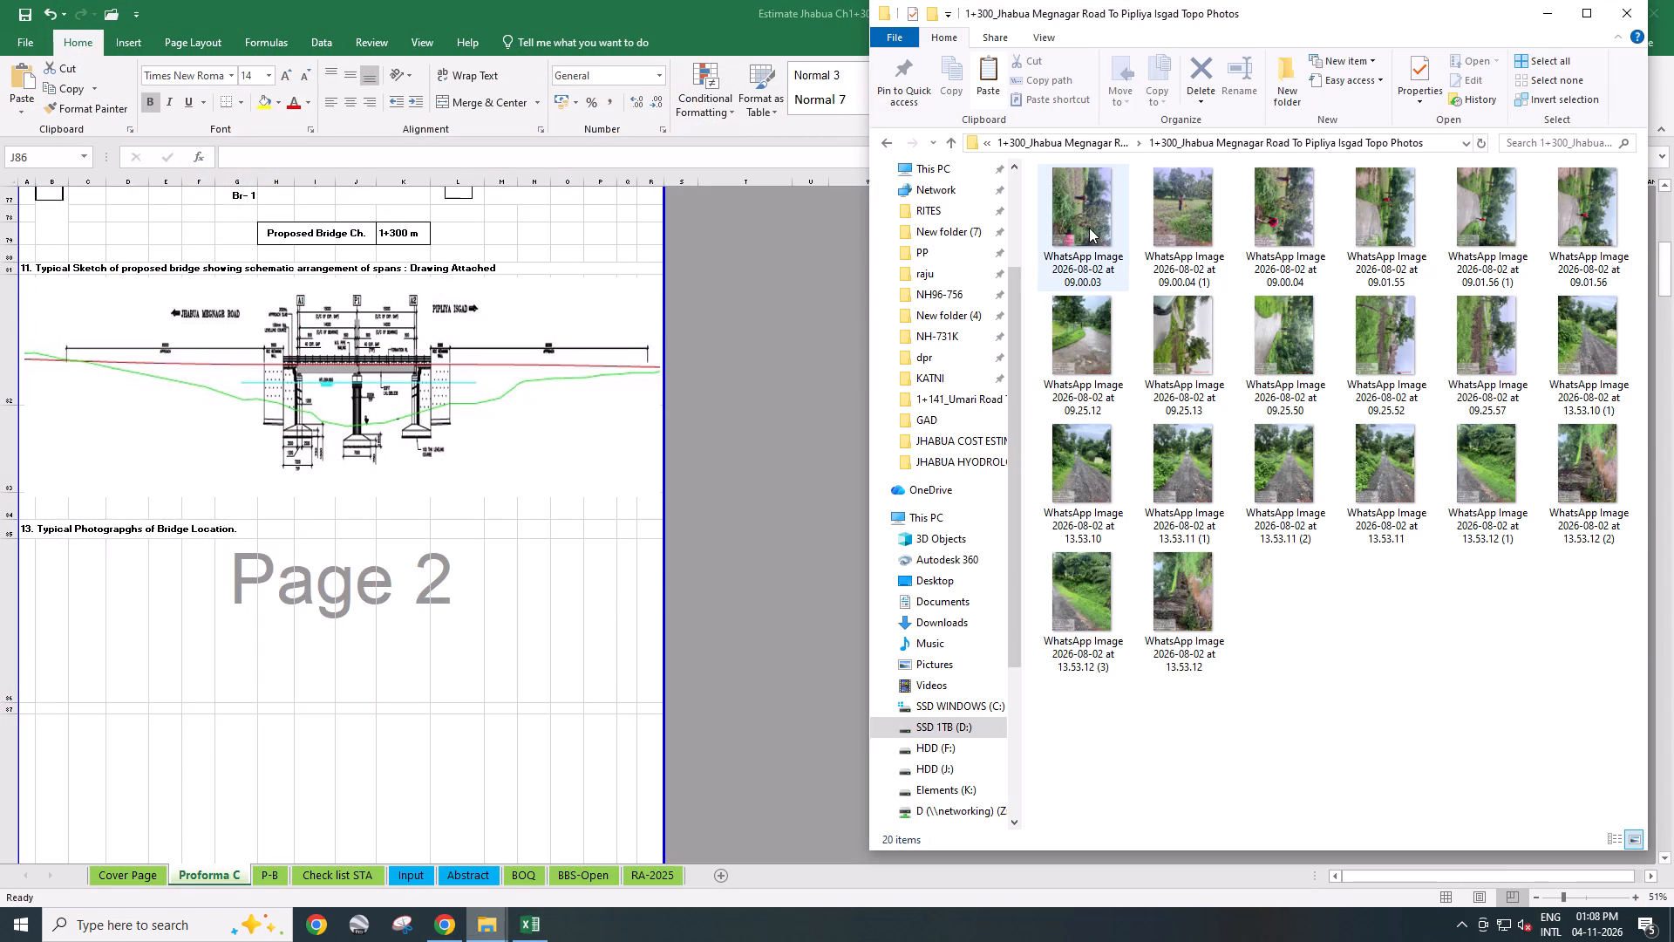
double_click(1088, 228)
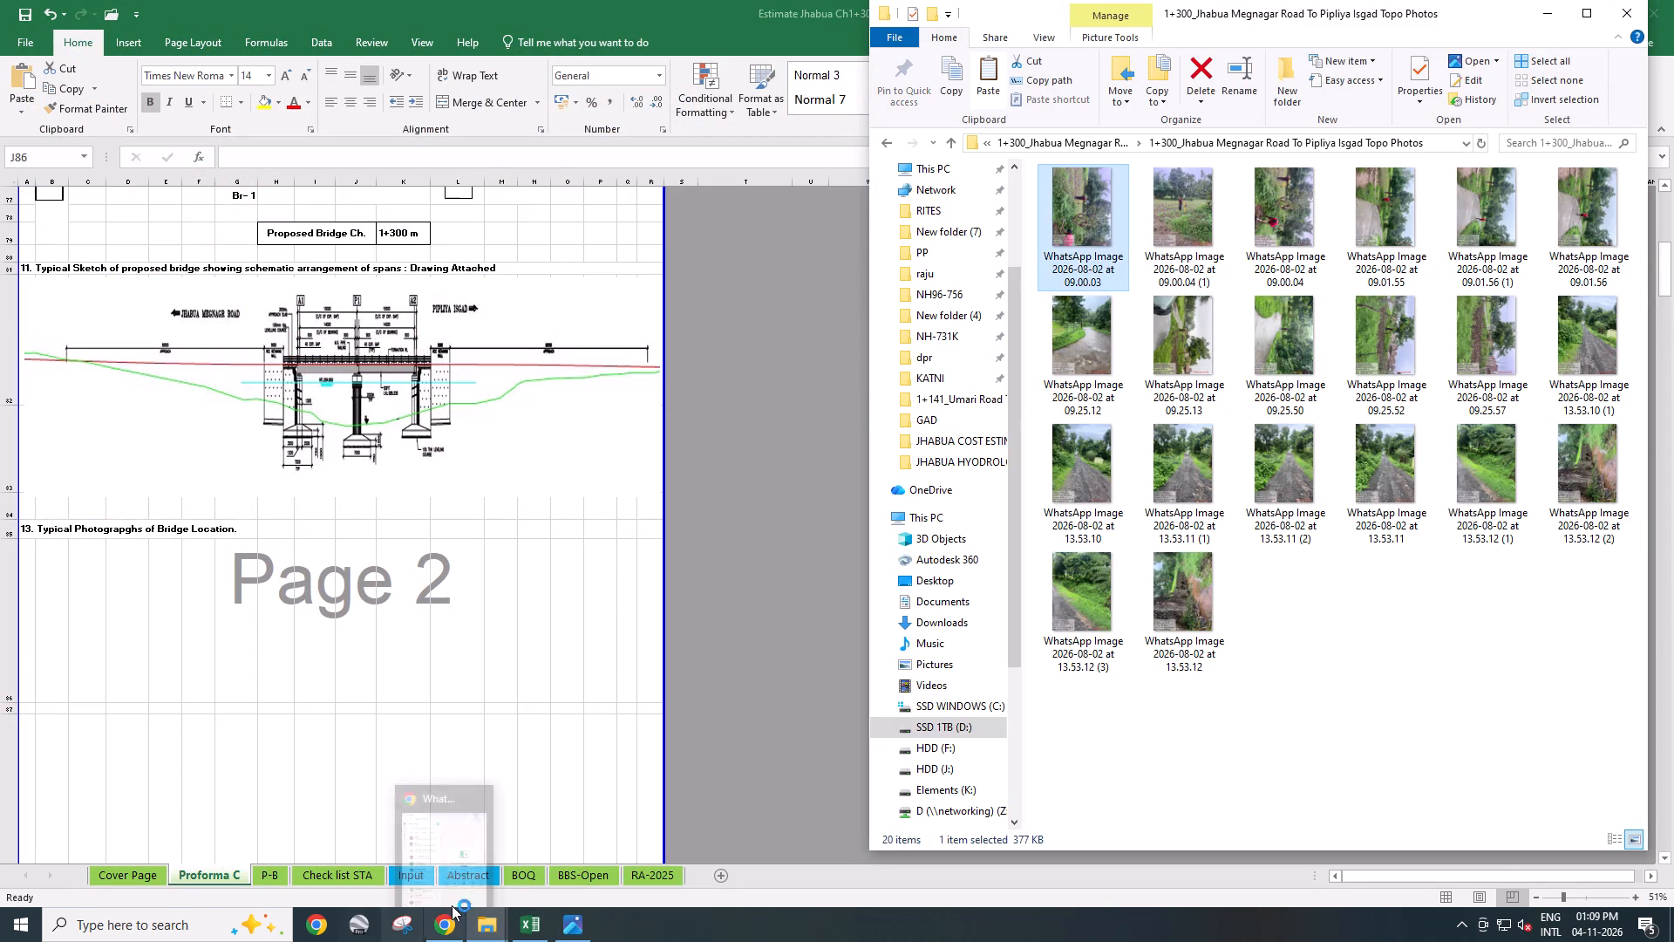
click(582, 928)
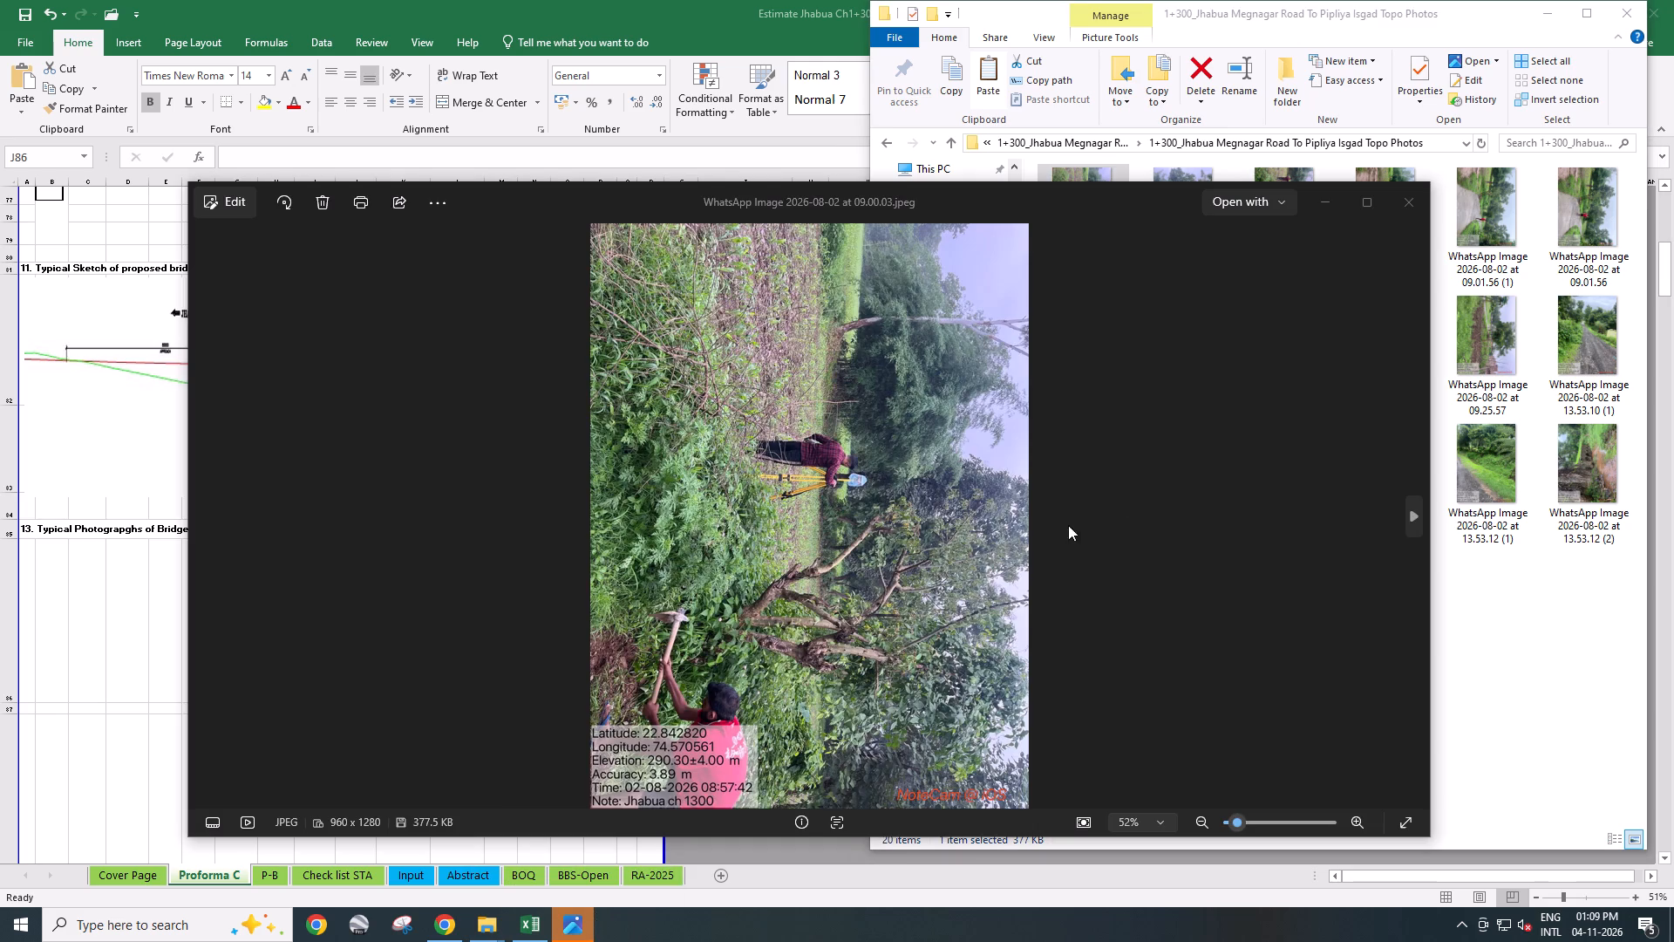
click(1400, 513)
click(1401, 514)
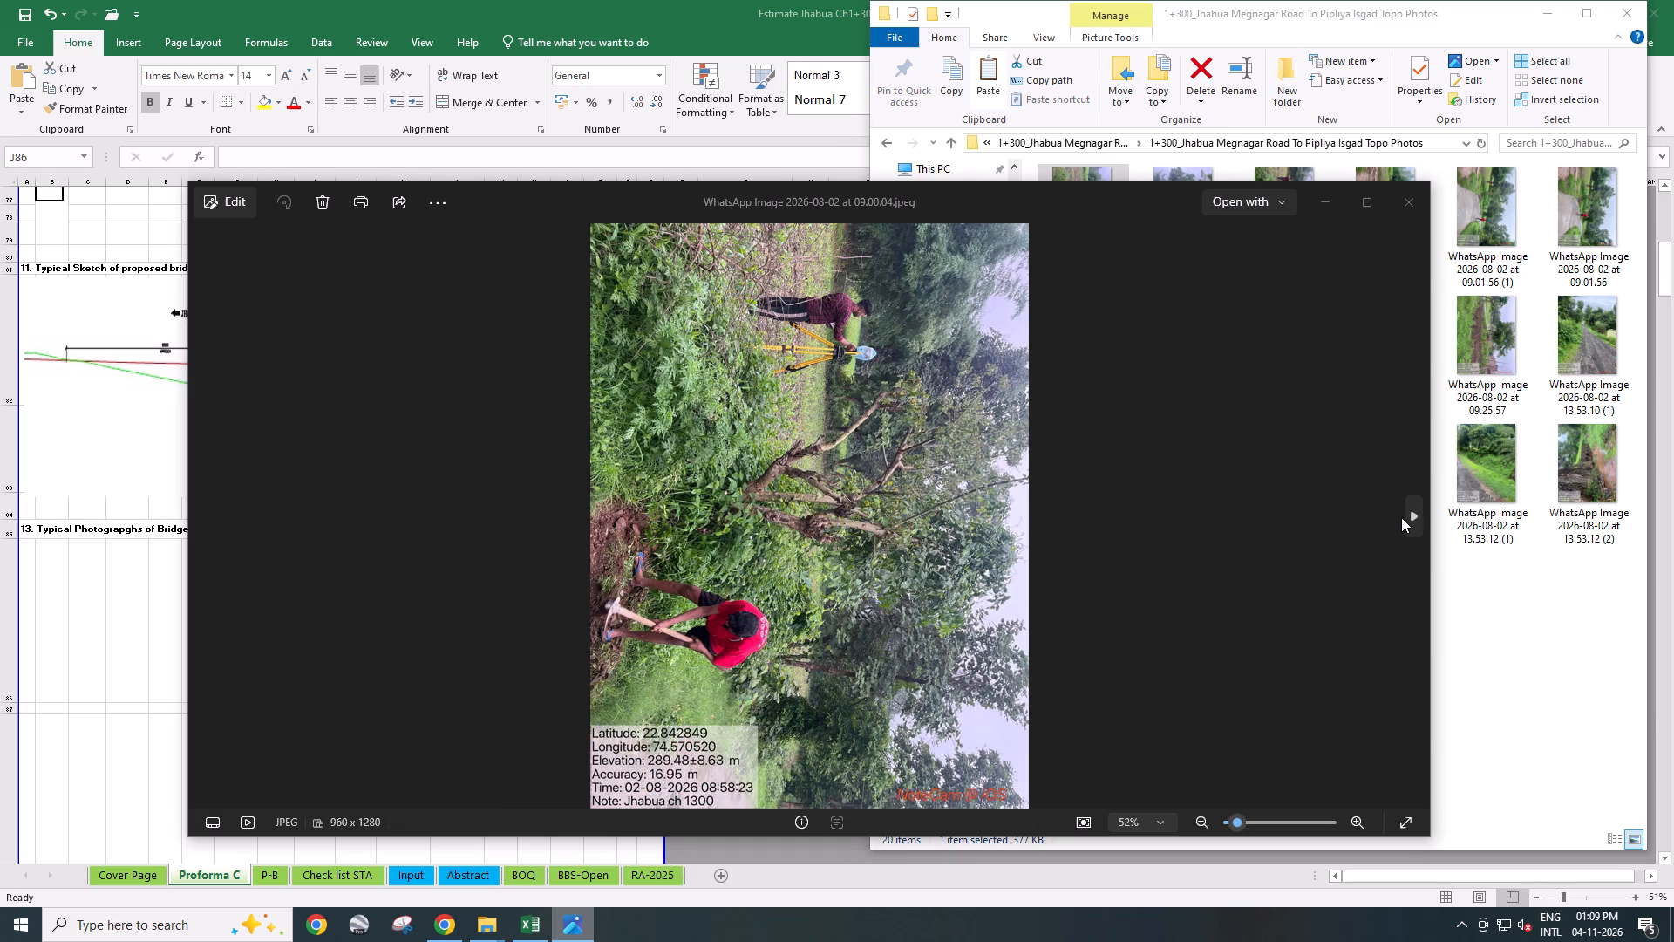
click(1401, 517)
click(1397, 520)
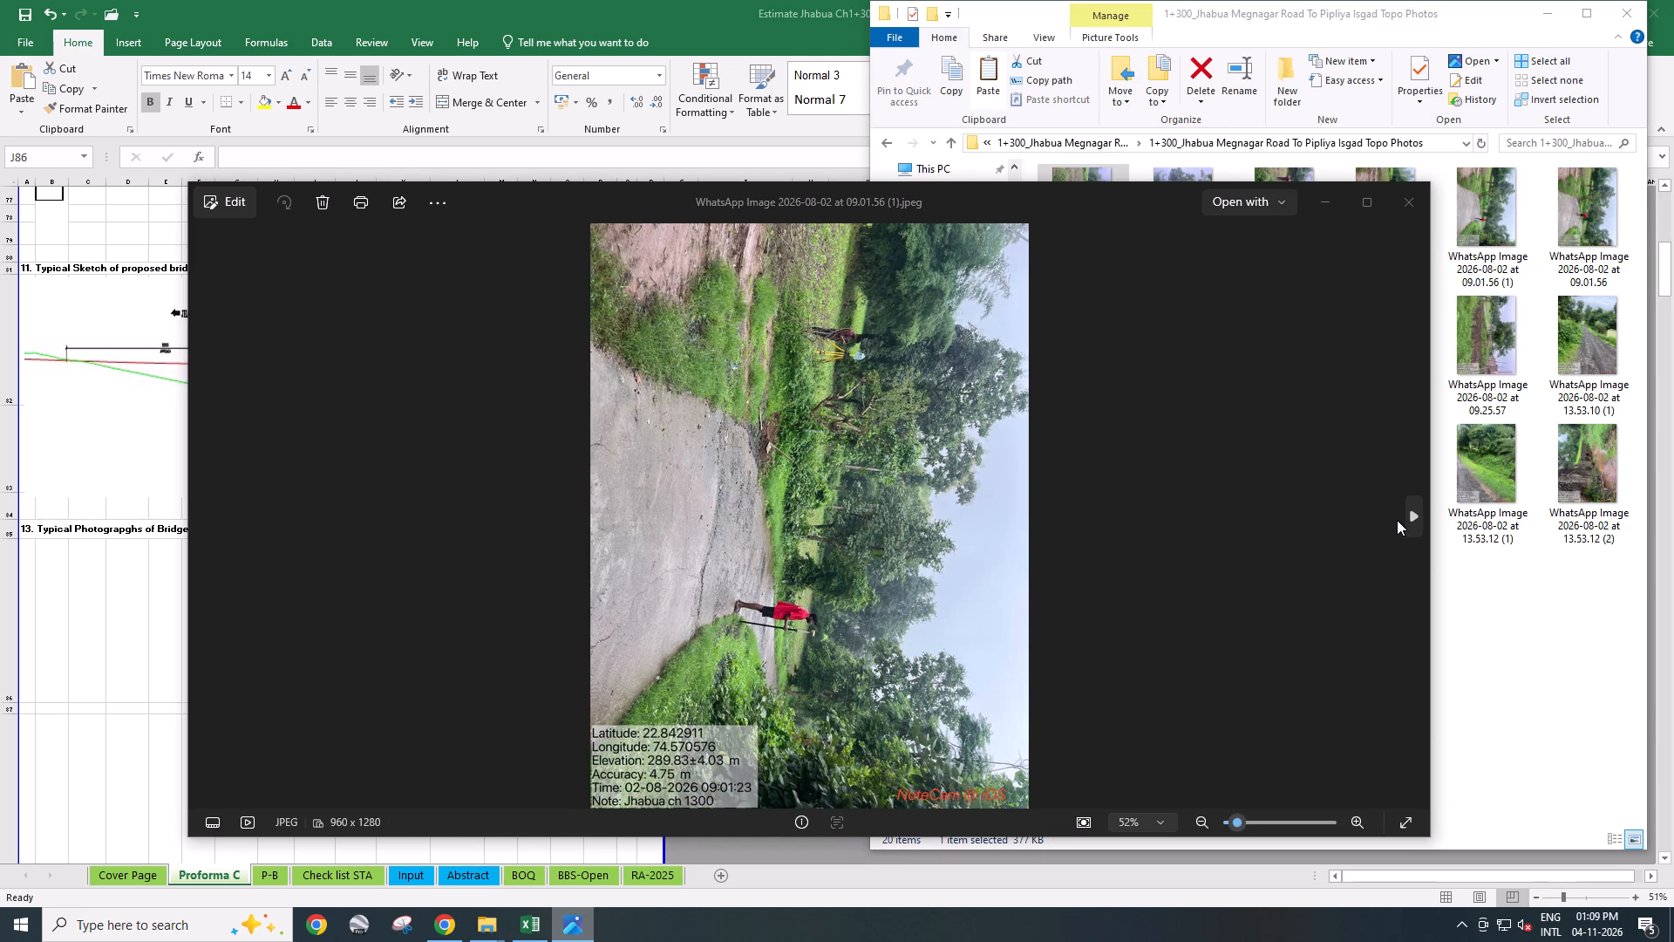
click(1397, 520)
click(1397, 520)
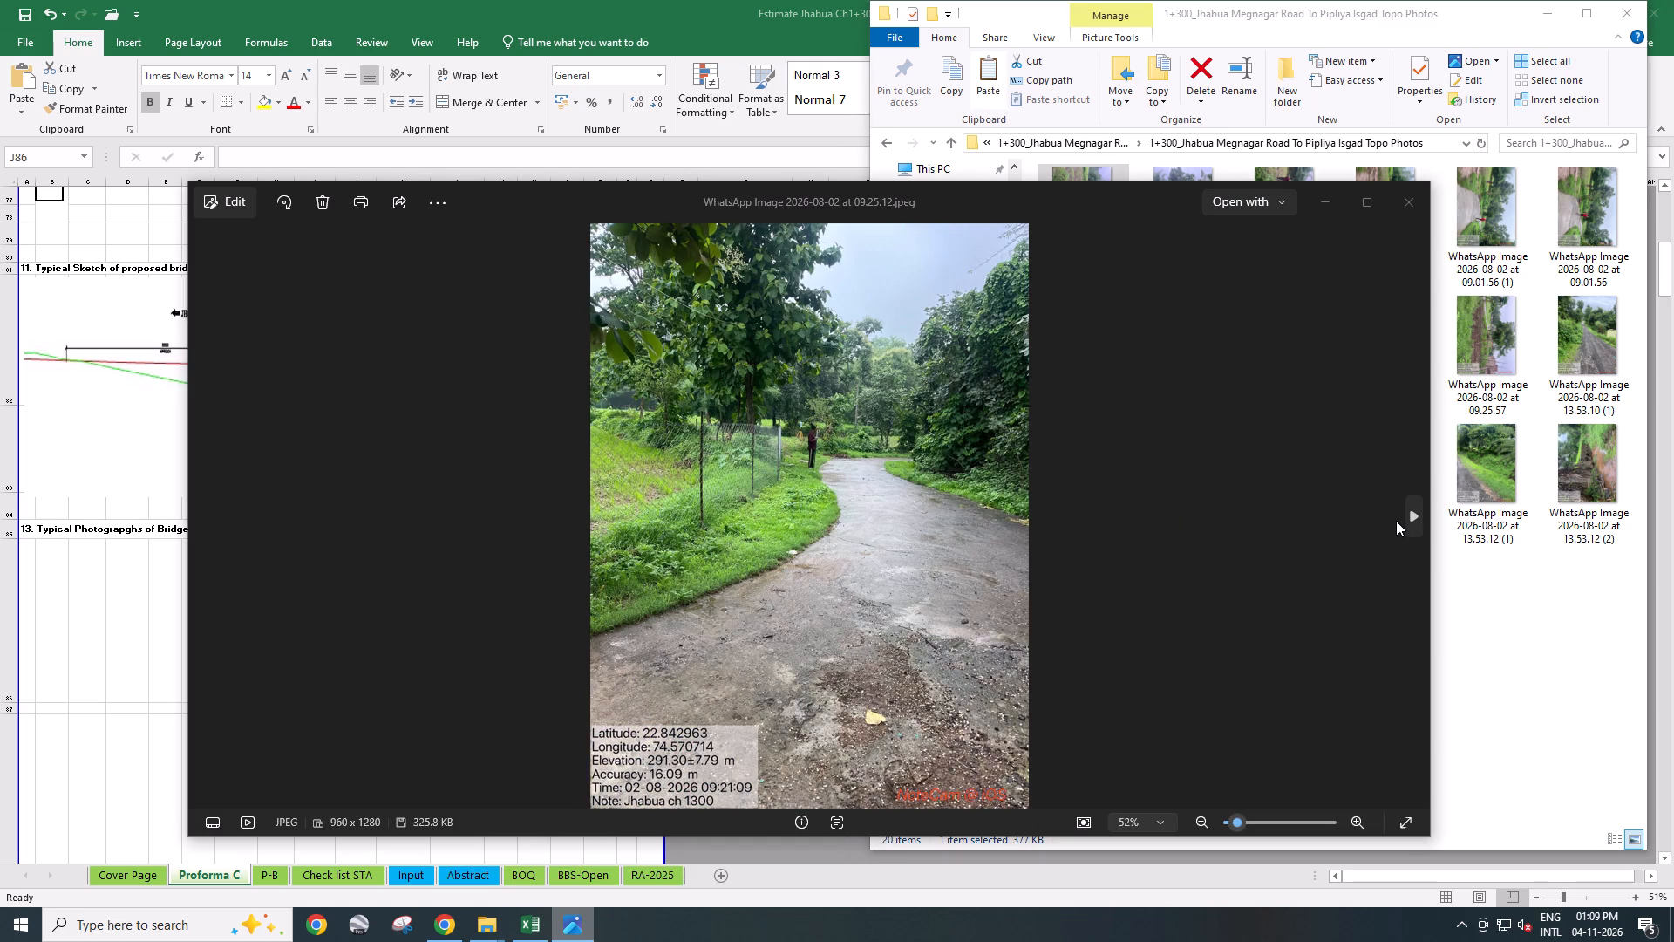
click(1396, 521)
click(1393, 524)
click(1392, 524)
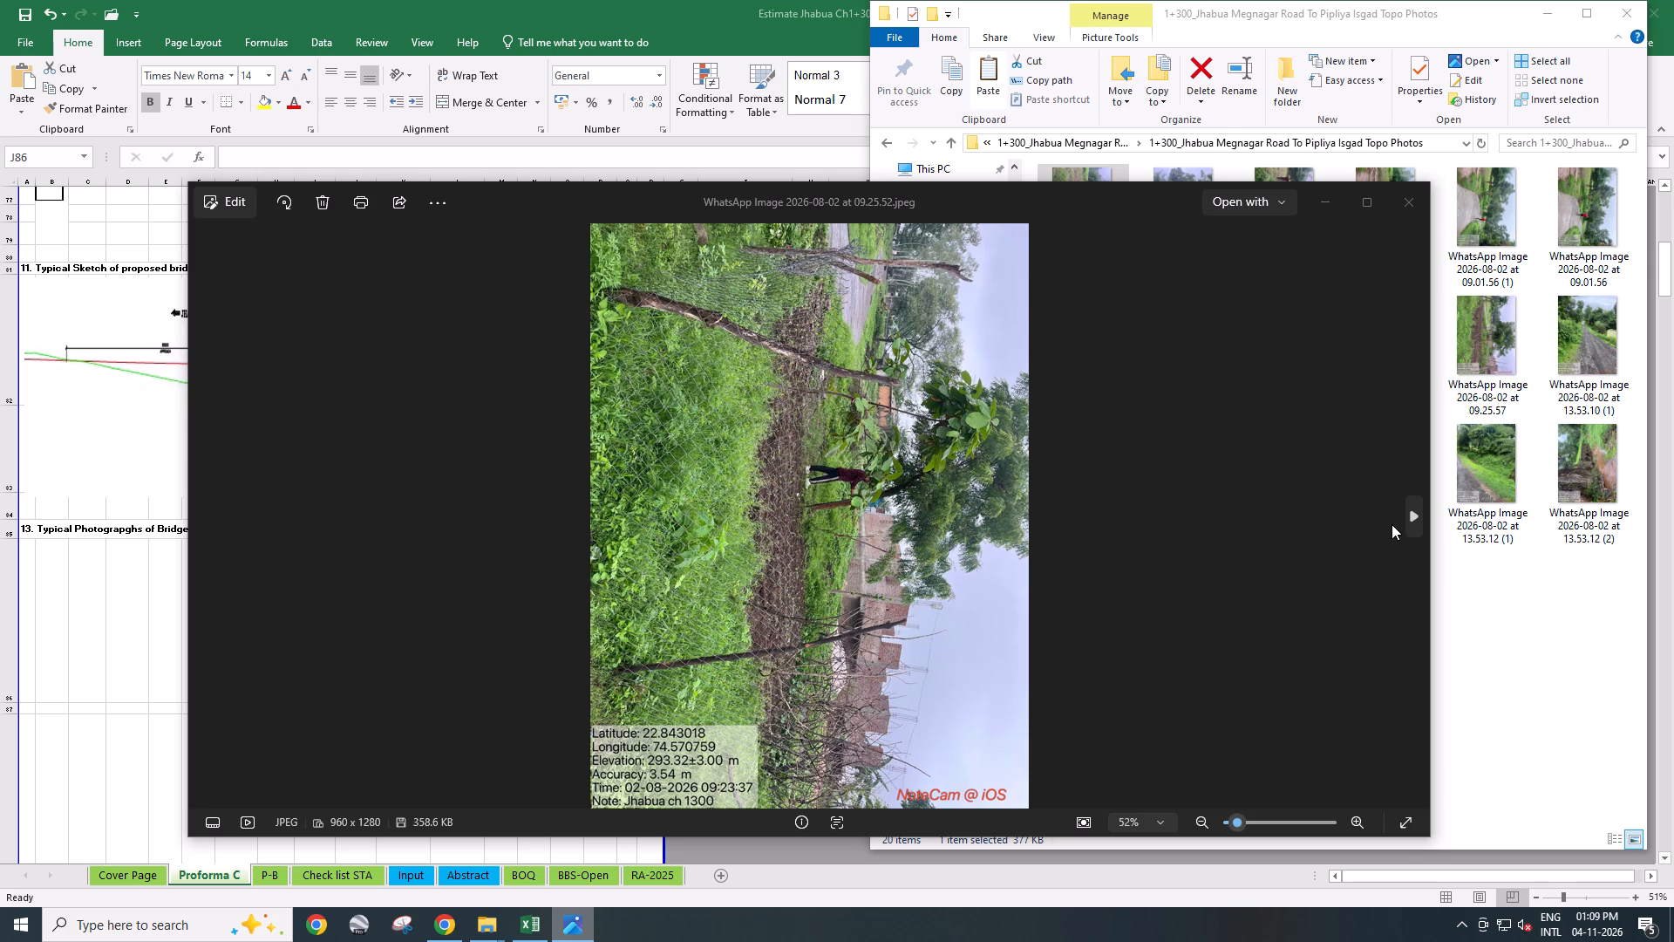
click(1383, 532)
click(1408, 521)
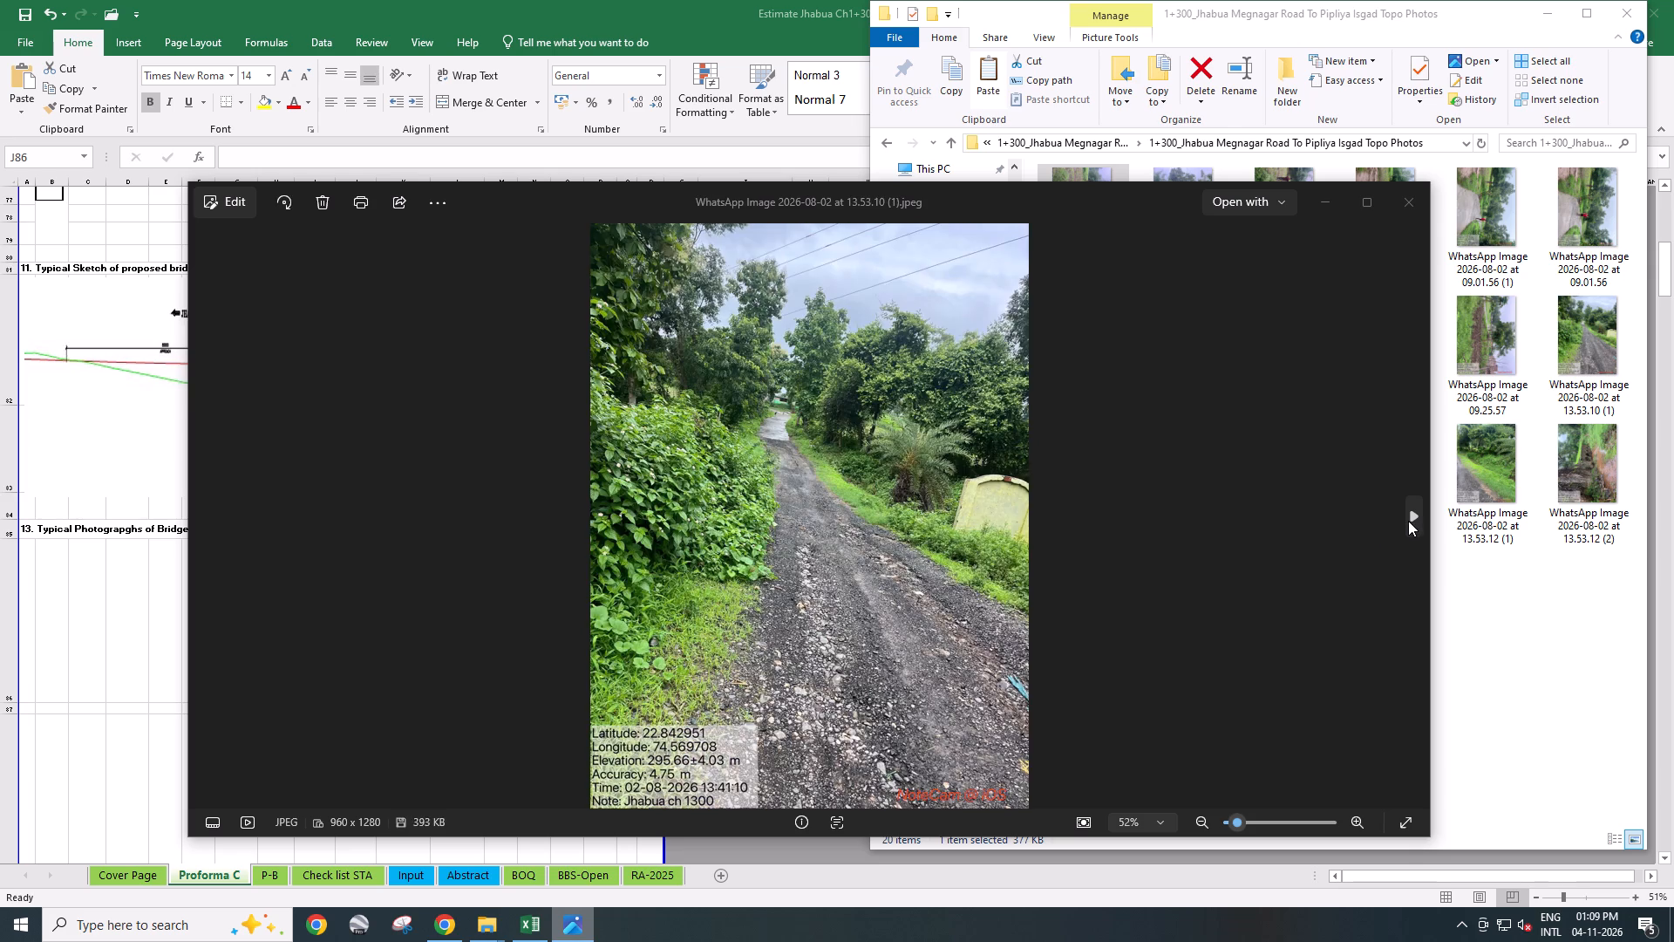
click(1408, 521)
click(1408, 521)
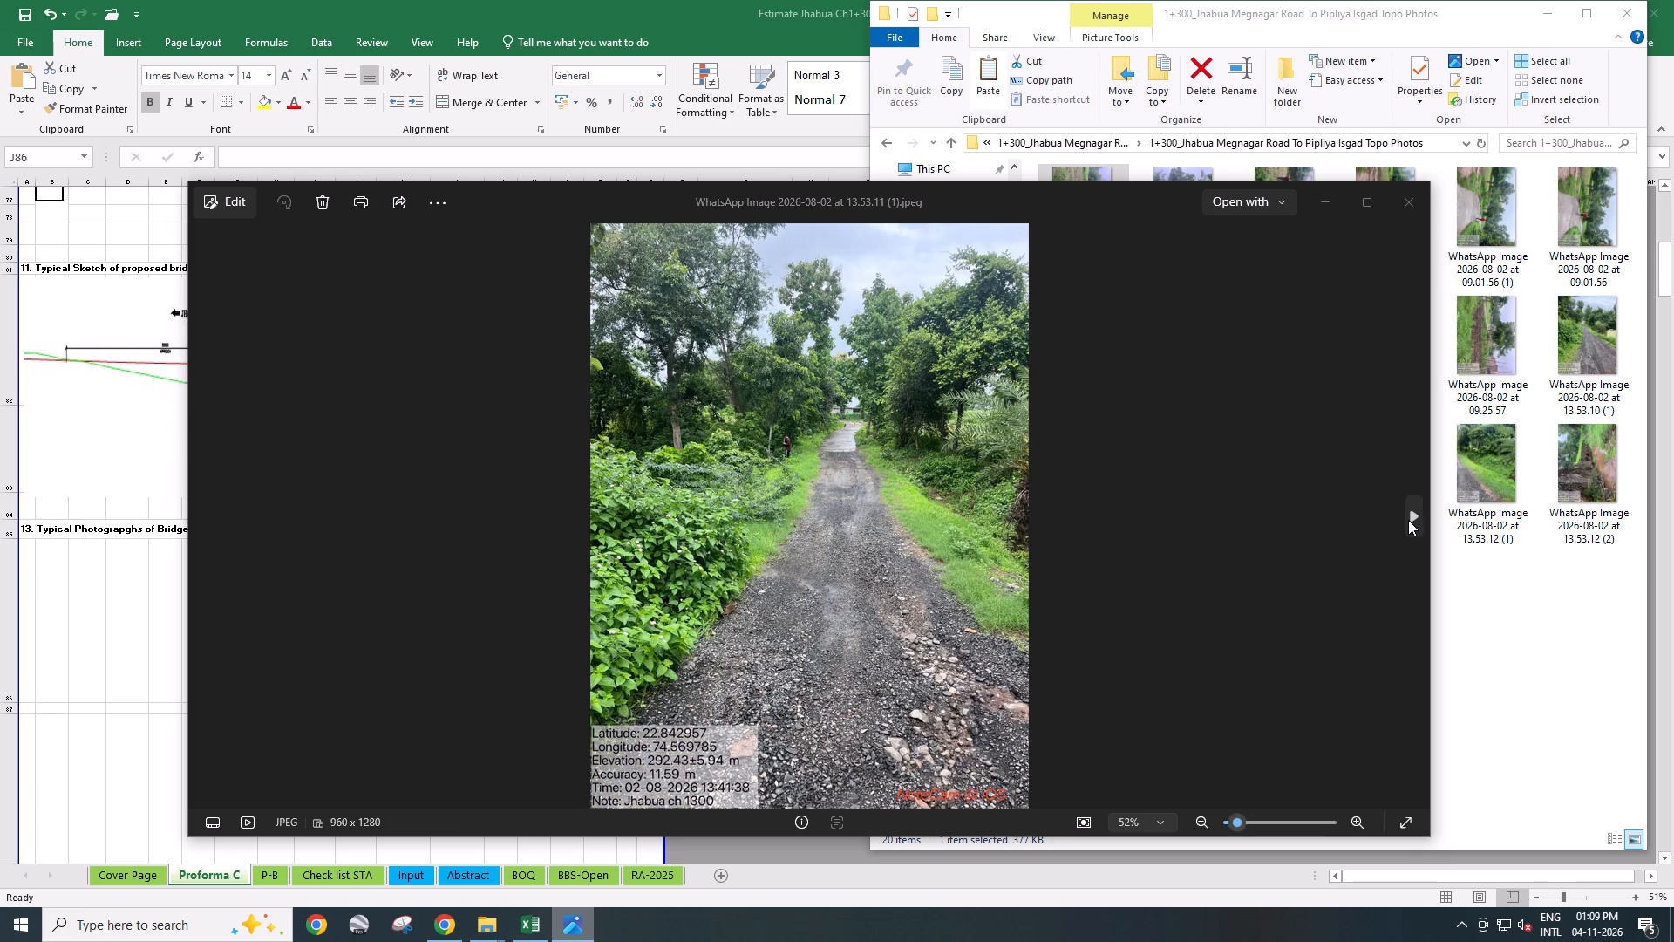
click(1408, 520)
click(1408, 520)
Copy the road photo WhatsApp Image 2026-08-02 at 13.53.11 and paste it at cell C86 under section 13 of Proforma C.
right_click(799, 488)
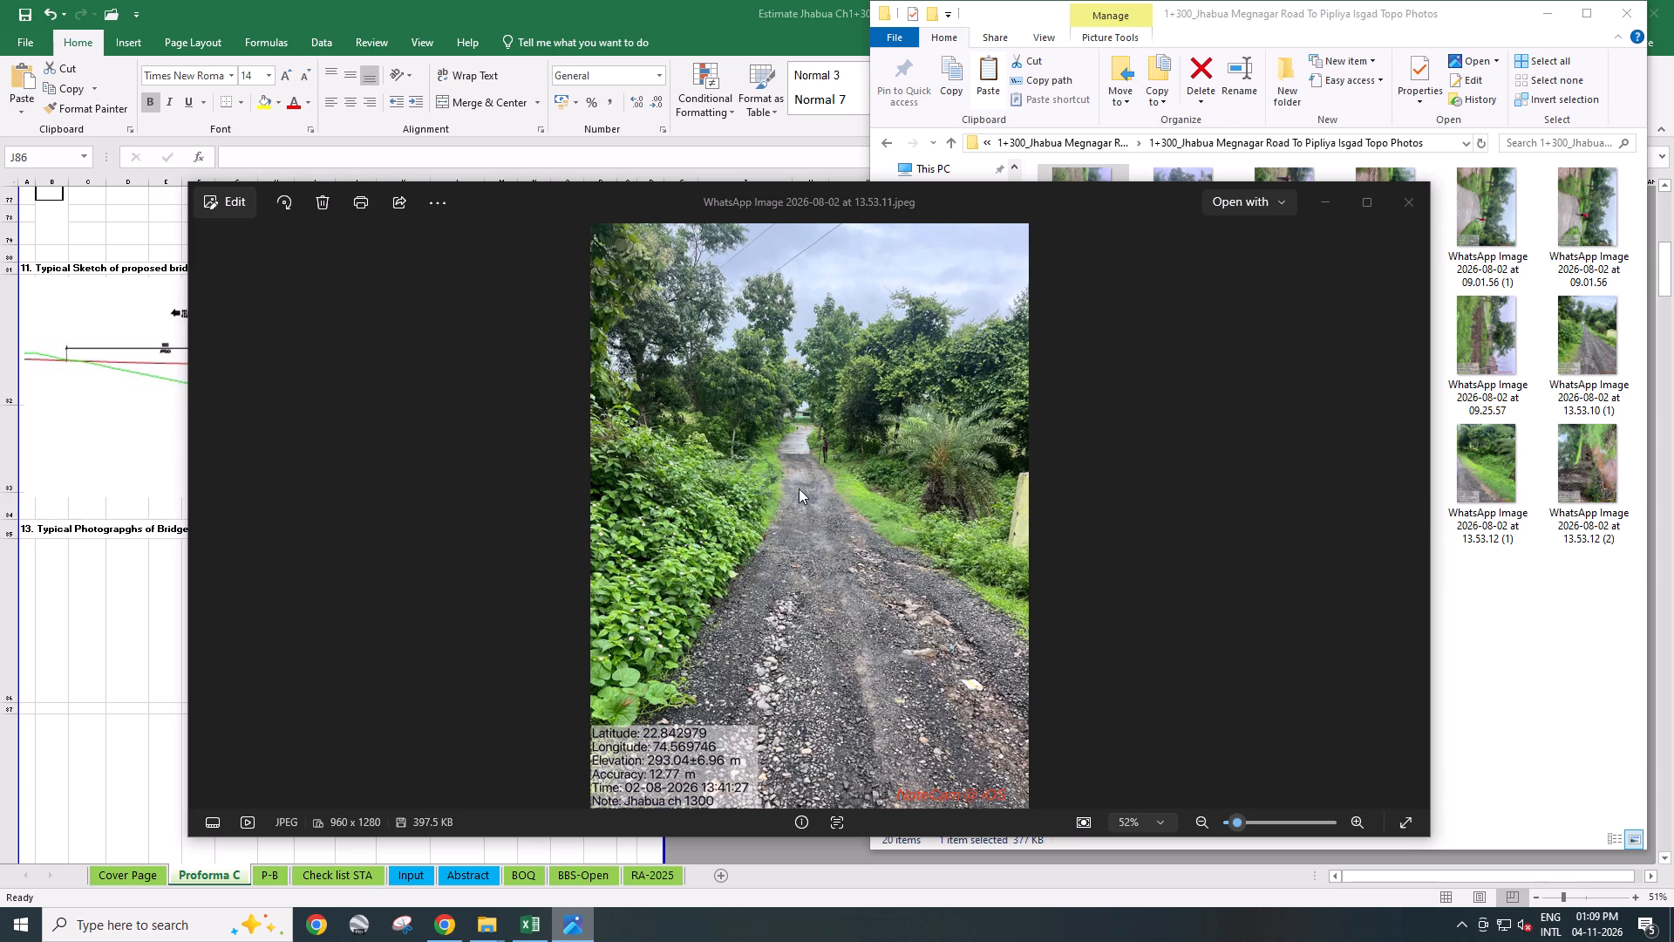
click(834, 516)
click(105, 503)
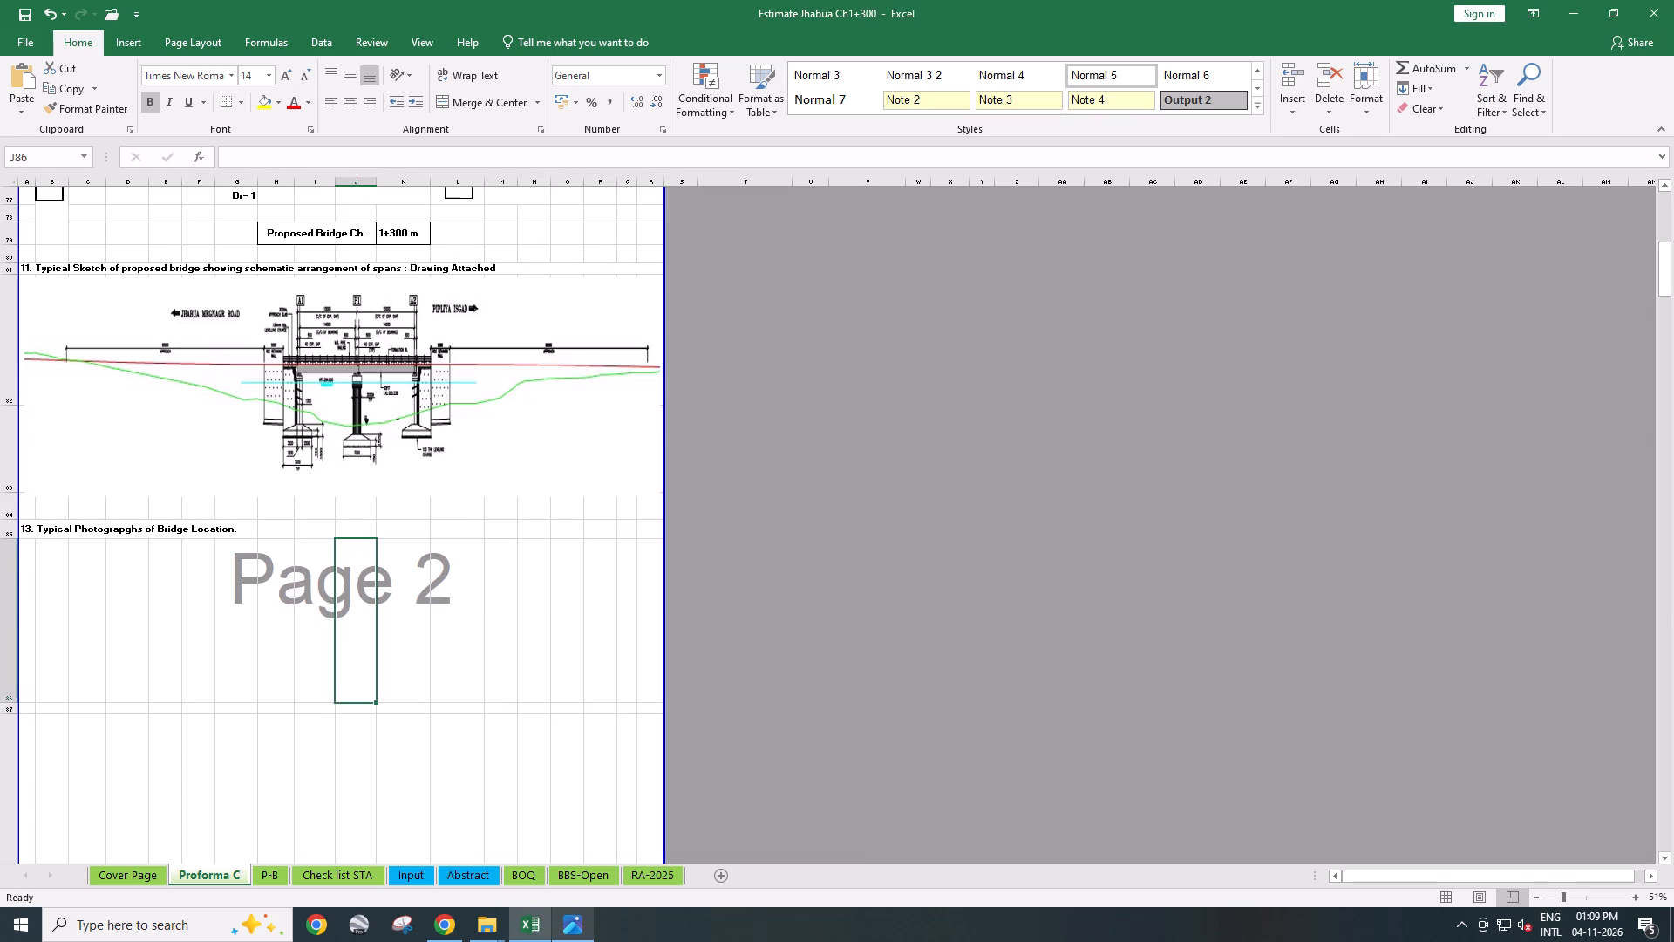
click(82, 584)
key(ctrl+v)
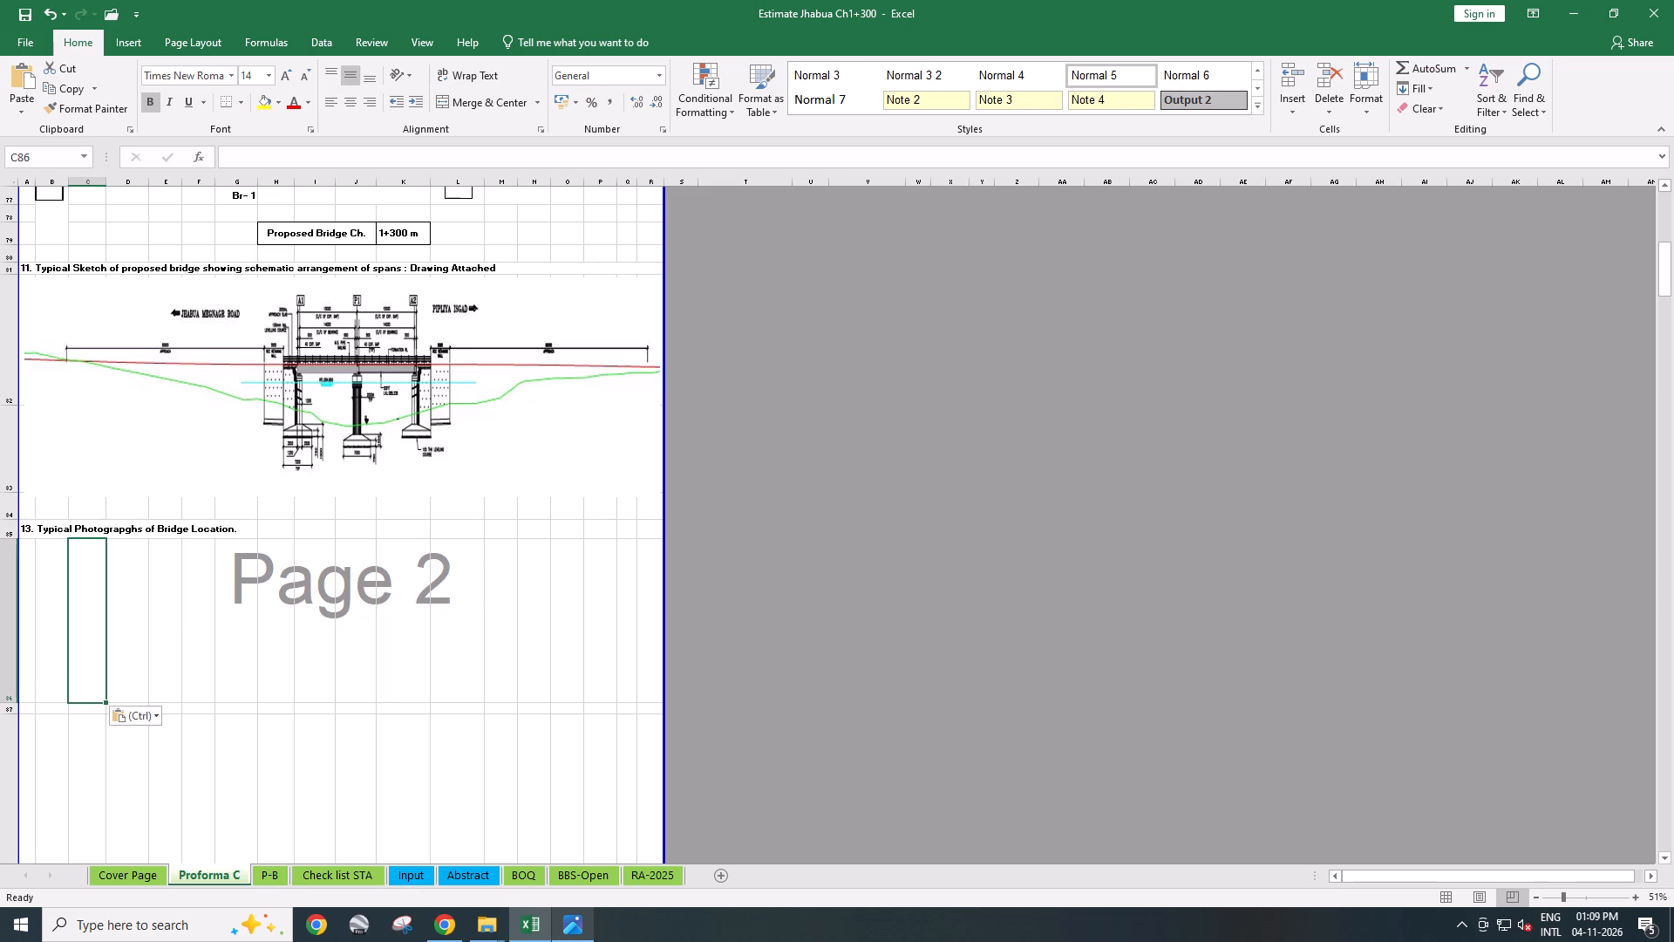
Copy the stream photo WhatsApp Image 2026-08-02 at 13.53.12 (2) and paste it near the page's right border under section 13.
key(alt+Tab)
click(1410, 502)
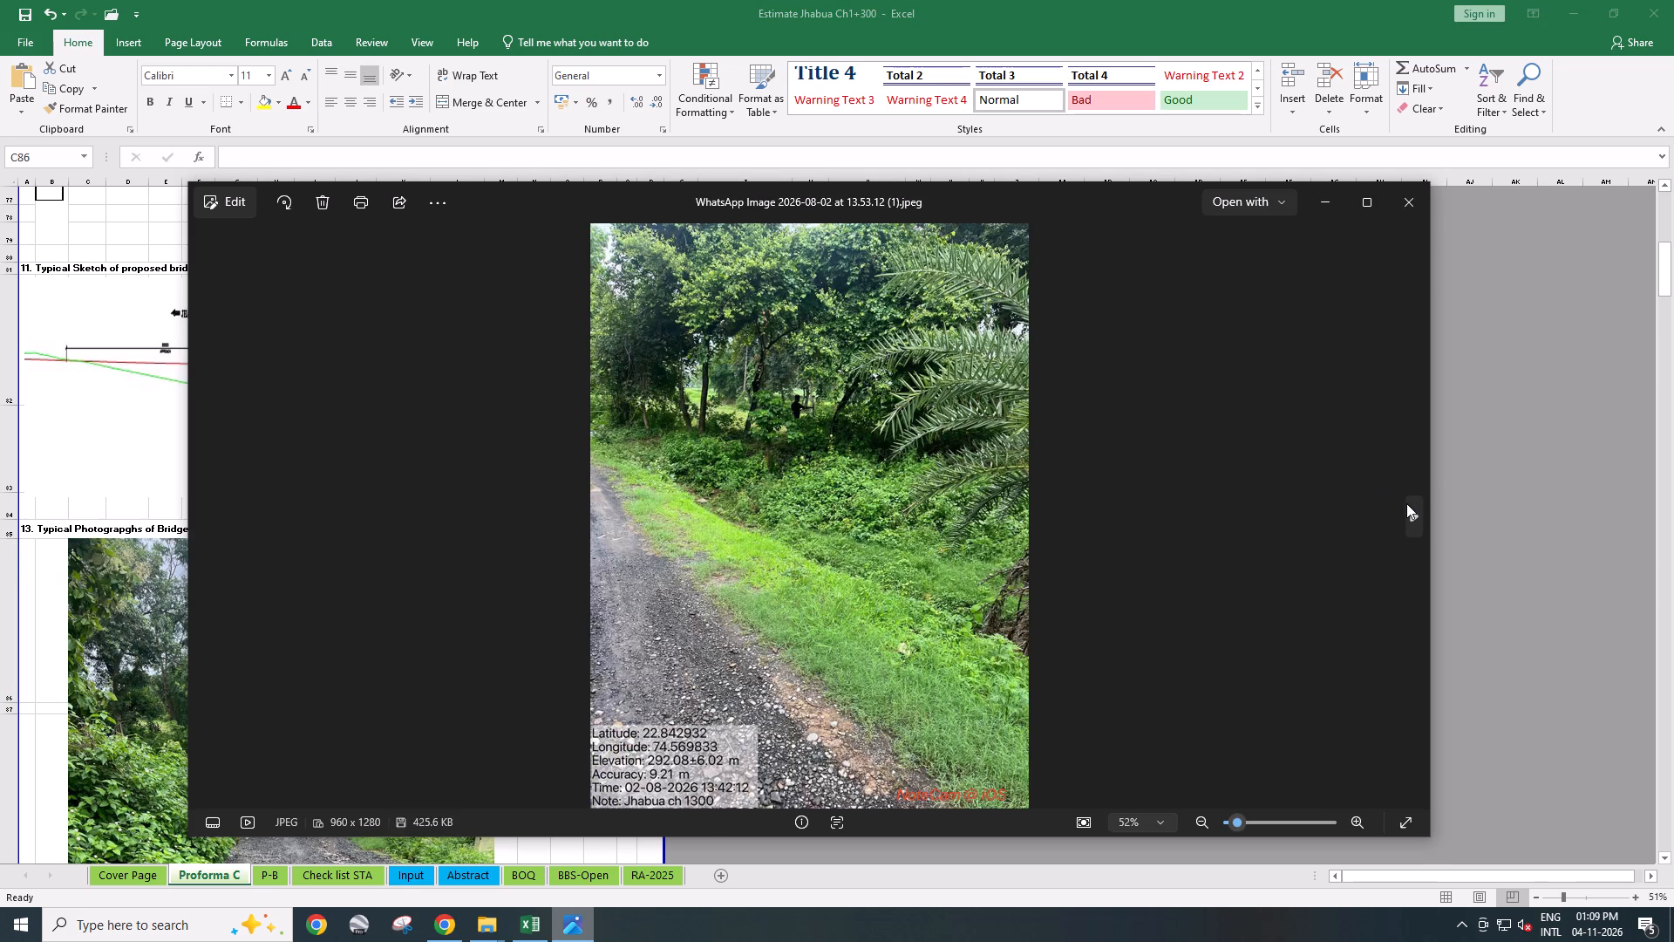
click(1406, 503)
right_click(793, 481)
click(822, 510)
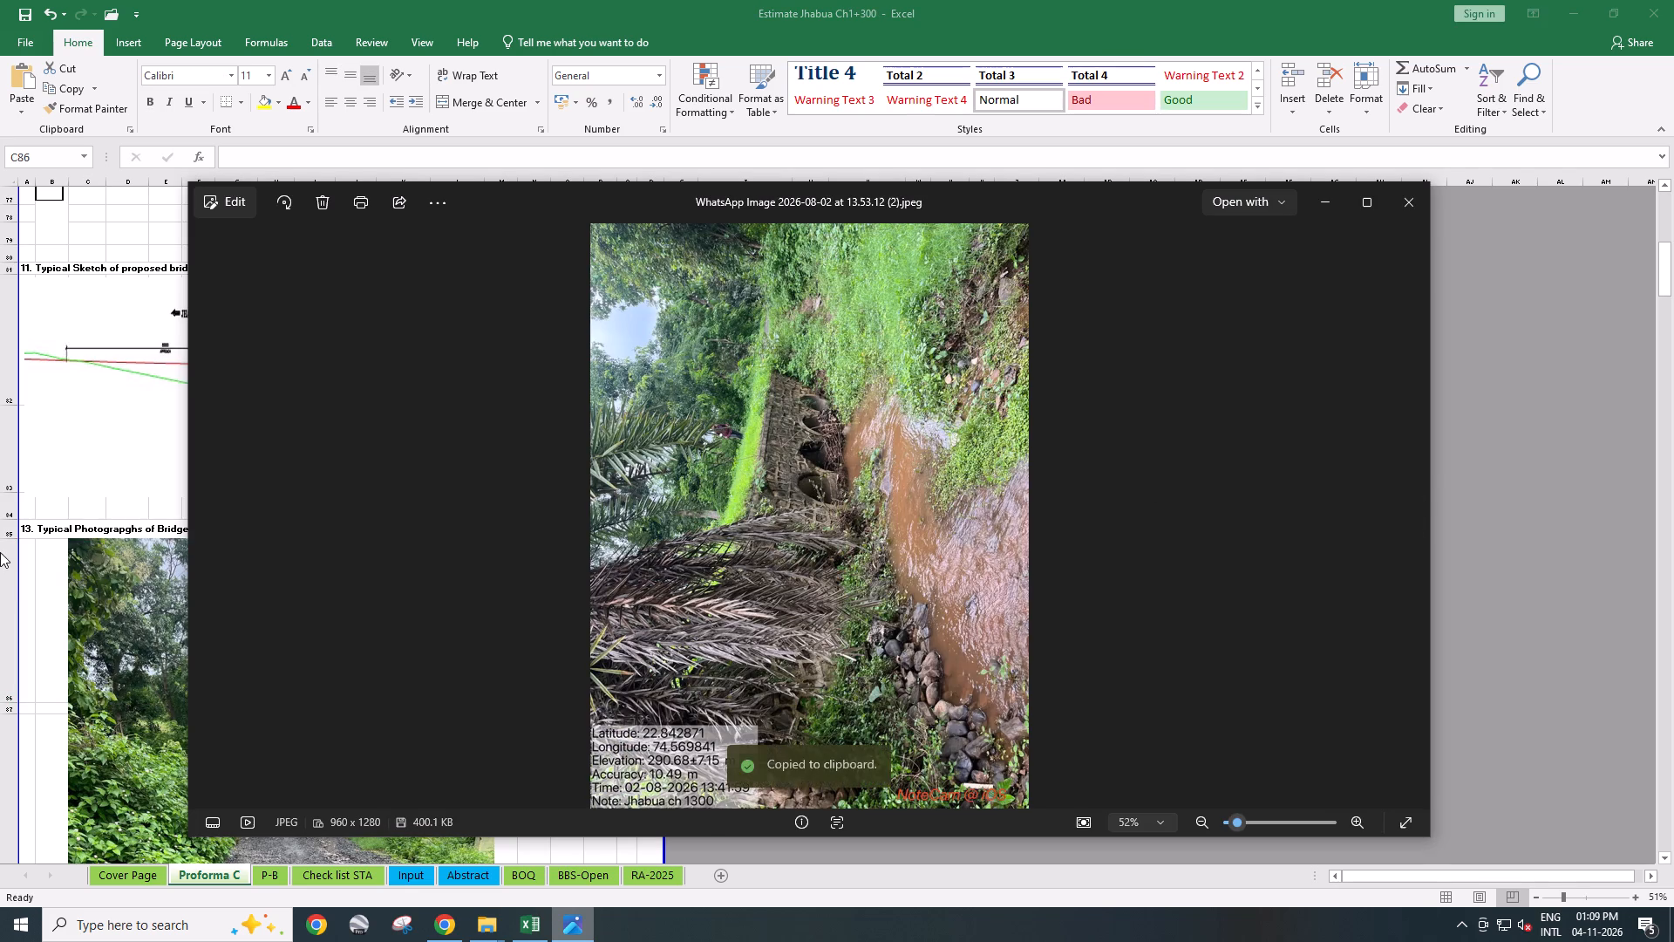
click(89, 570)
click(566, 634)
key(ctrl+v)
Switch back to the photo viewer to copy another 1+300 site photo for section 13.
key(alt+Tab)
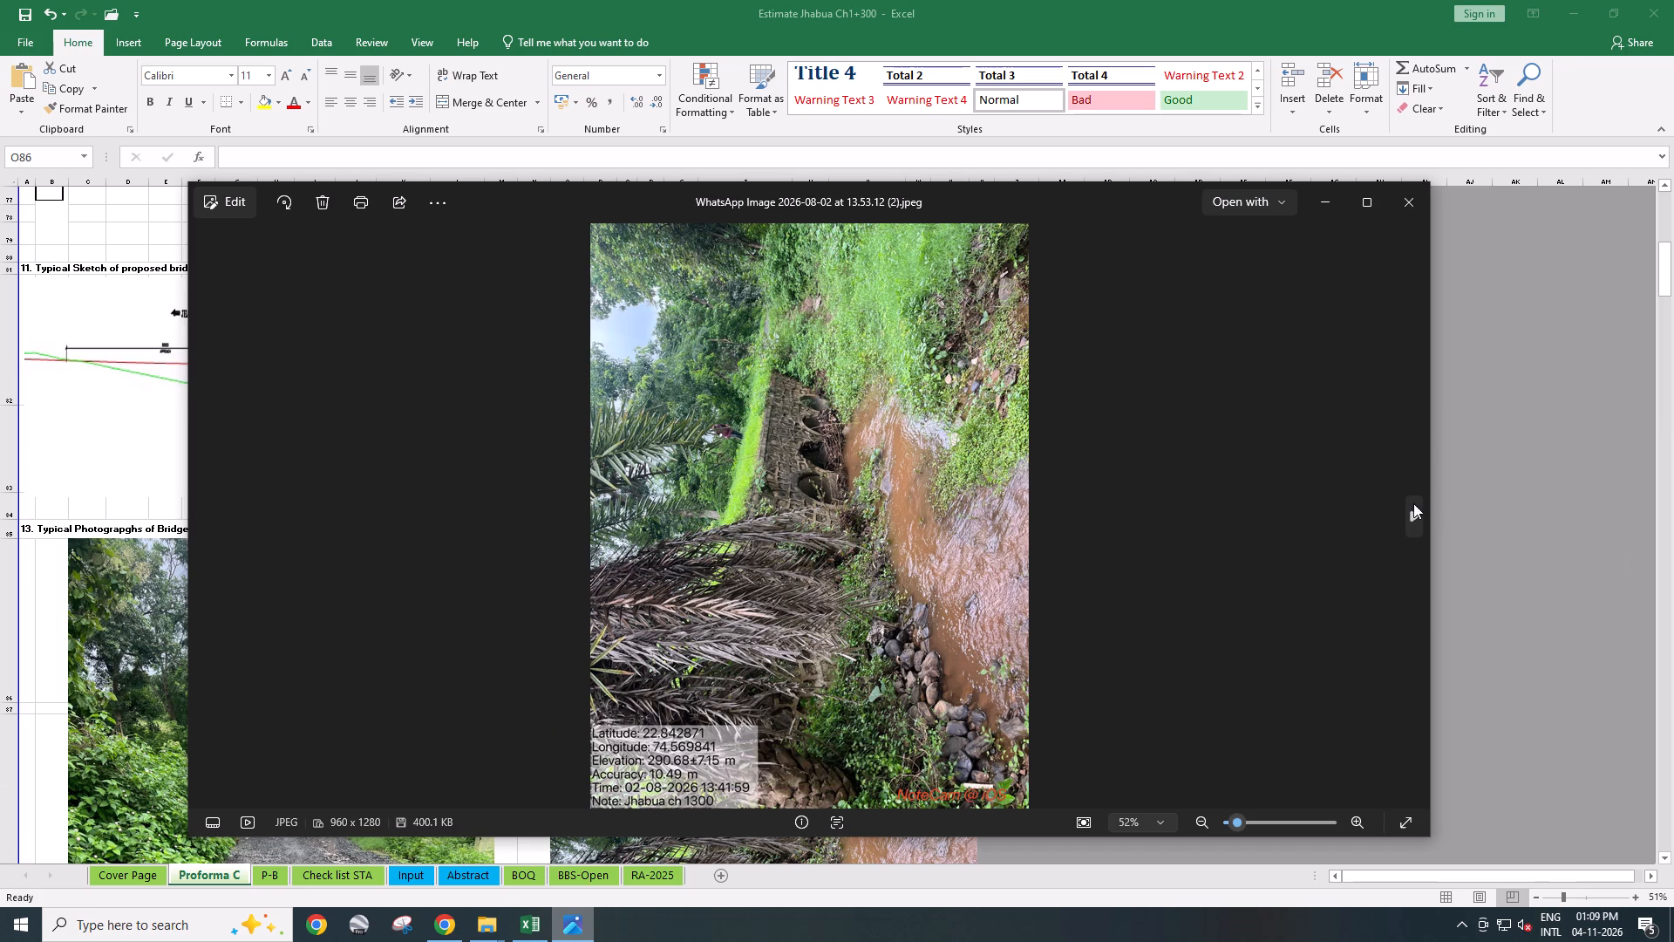
Find and copy the 1+300 photo WhatsApp Image 2026-08-02 at 09.25.50 and paste it at cell AF84, outside Proforma C's page area.
click(1413, 504)
click(1413, 504)
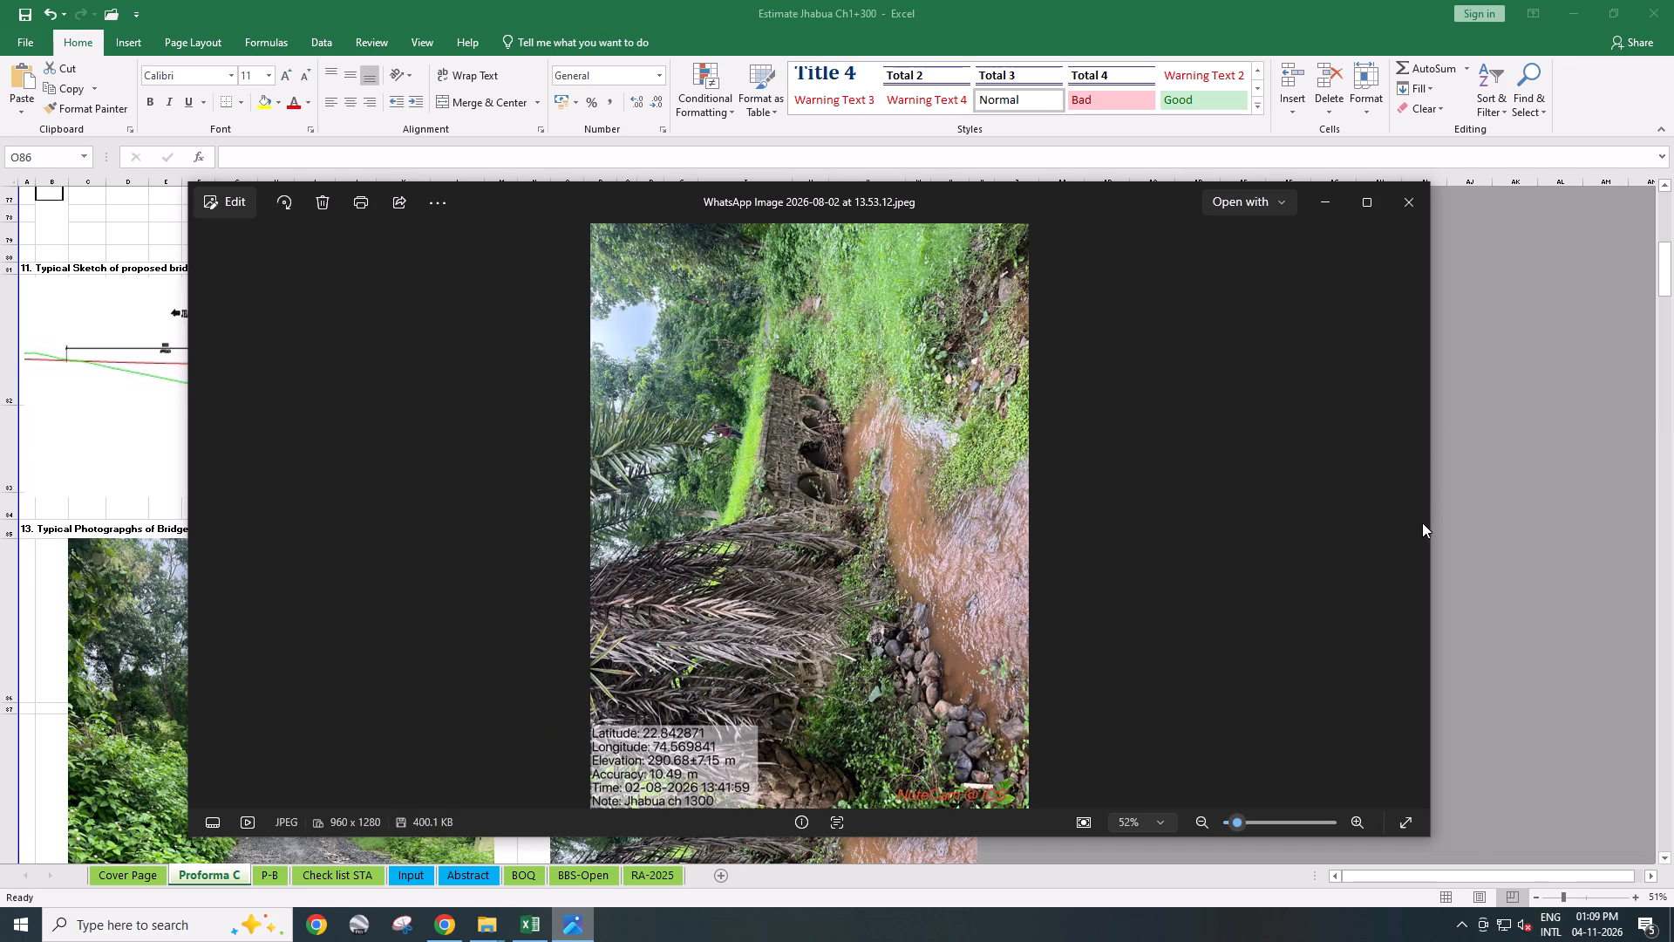
click(1405, 518)
triple_click(211, 515)
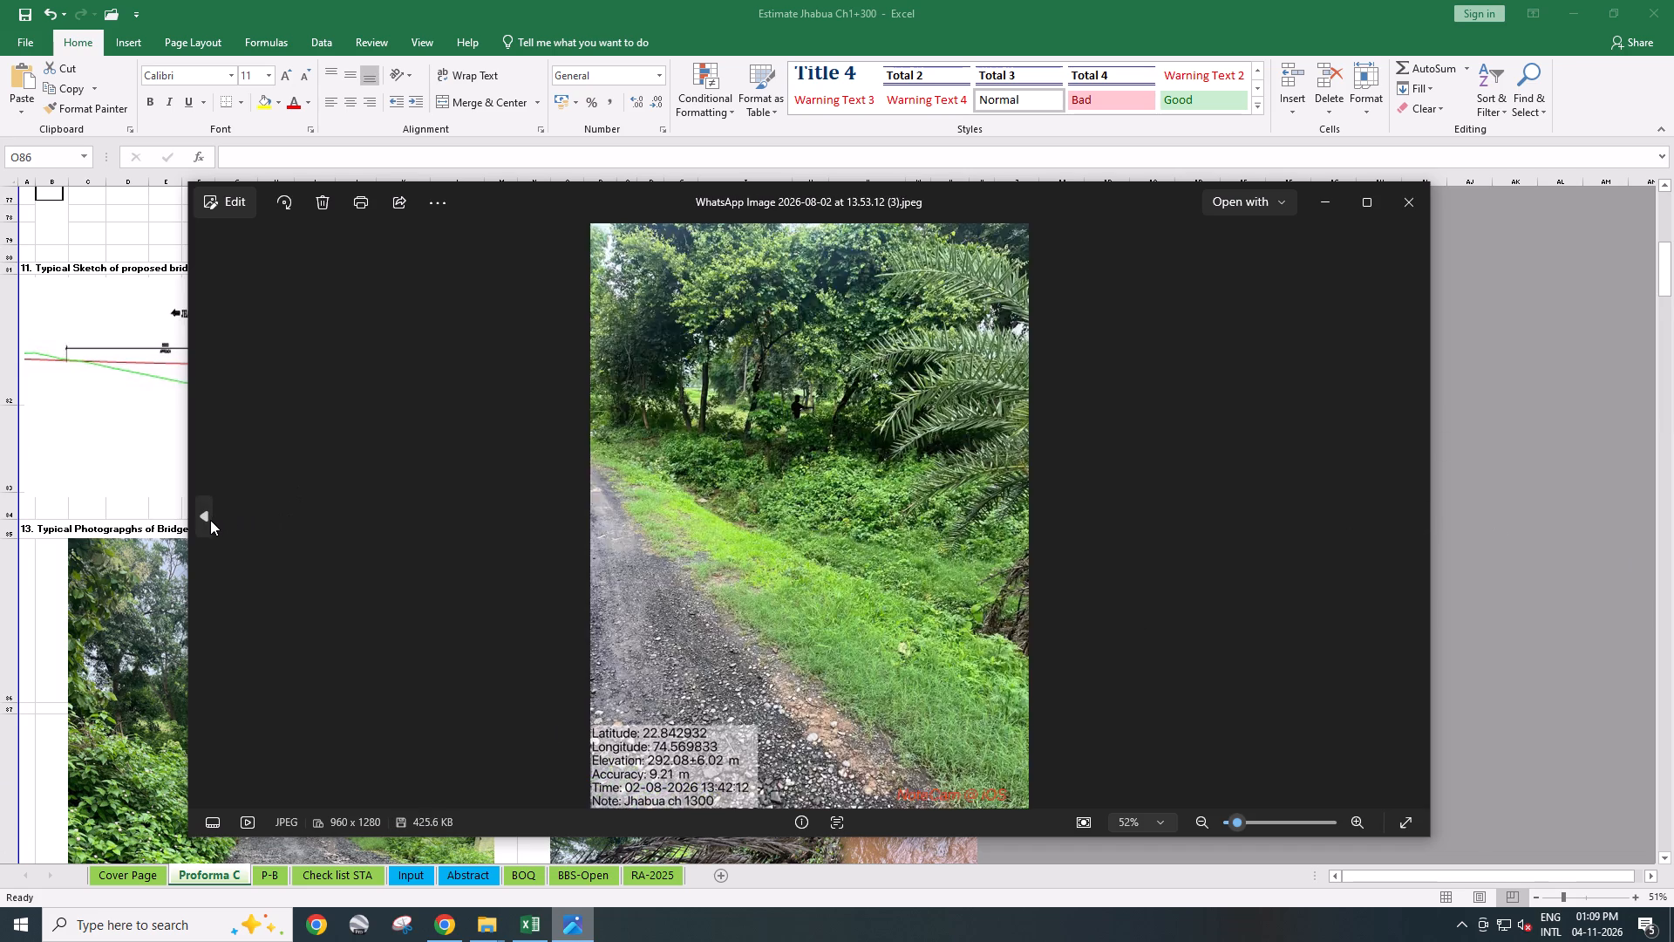
click(209, 520)
click(208, 521)
click(208, 521)
click(208, 521)
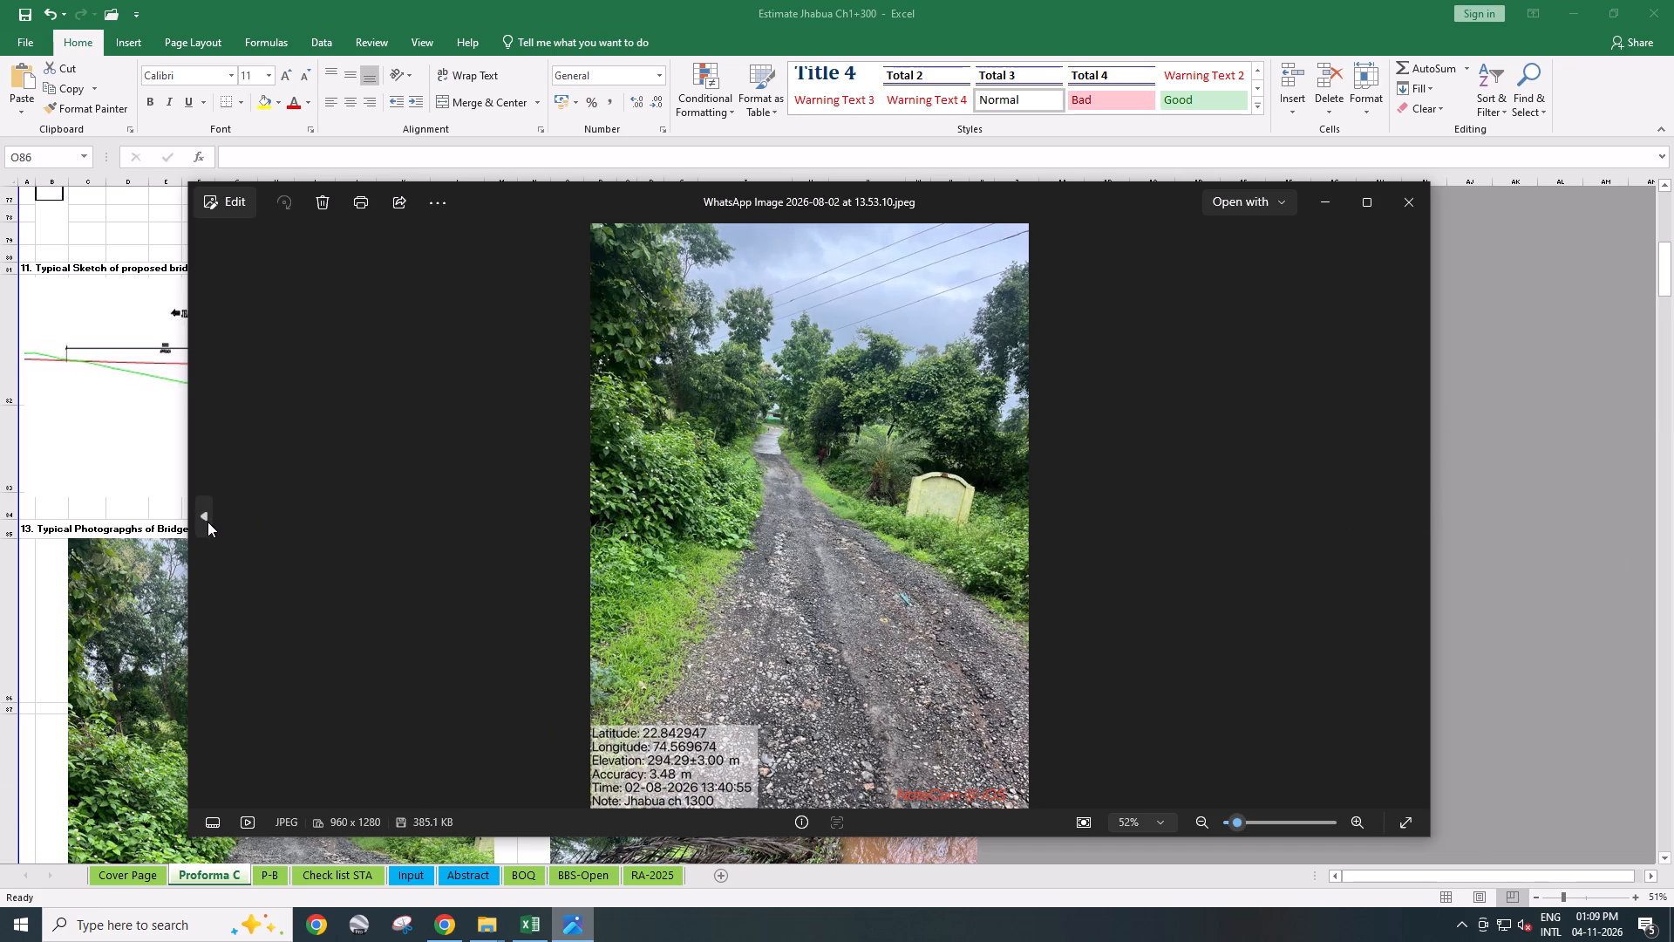
click(208, 522)
click(208, 522)
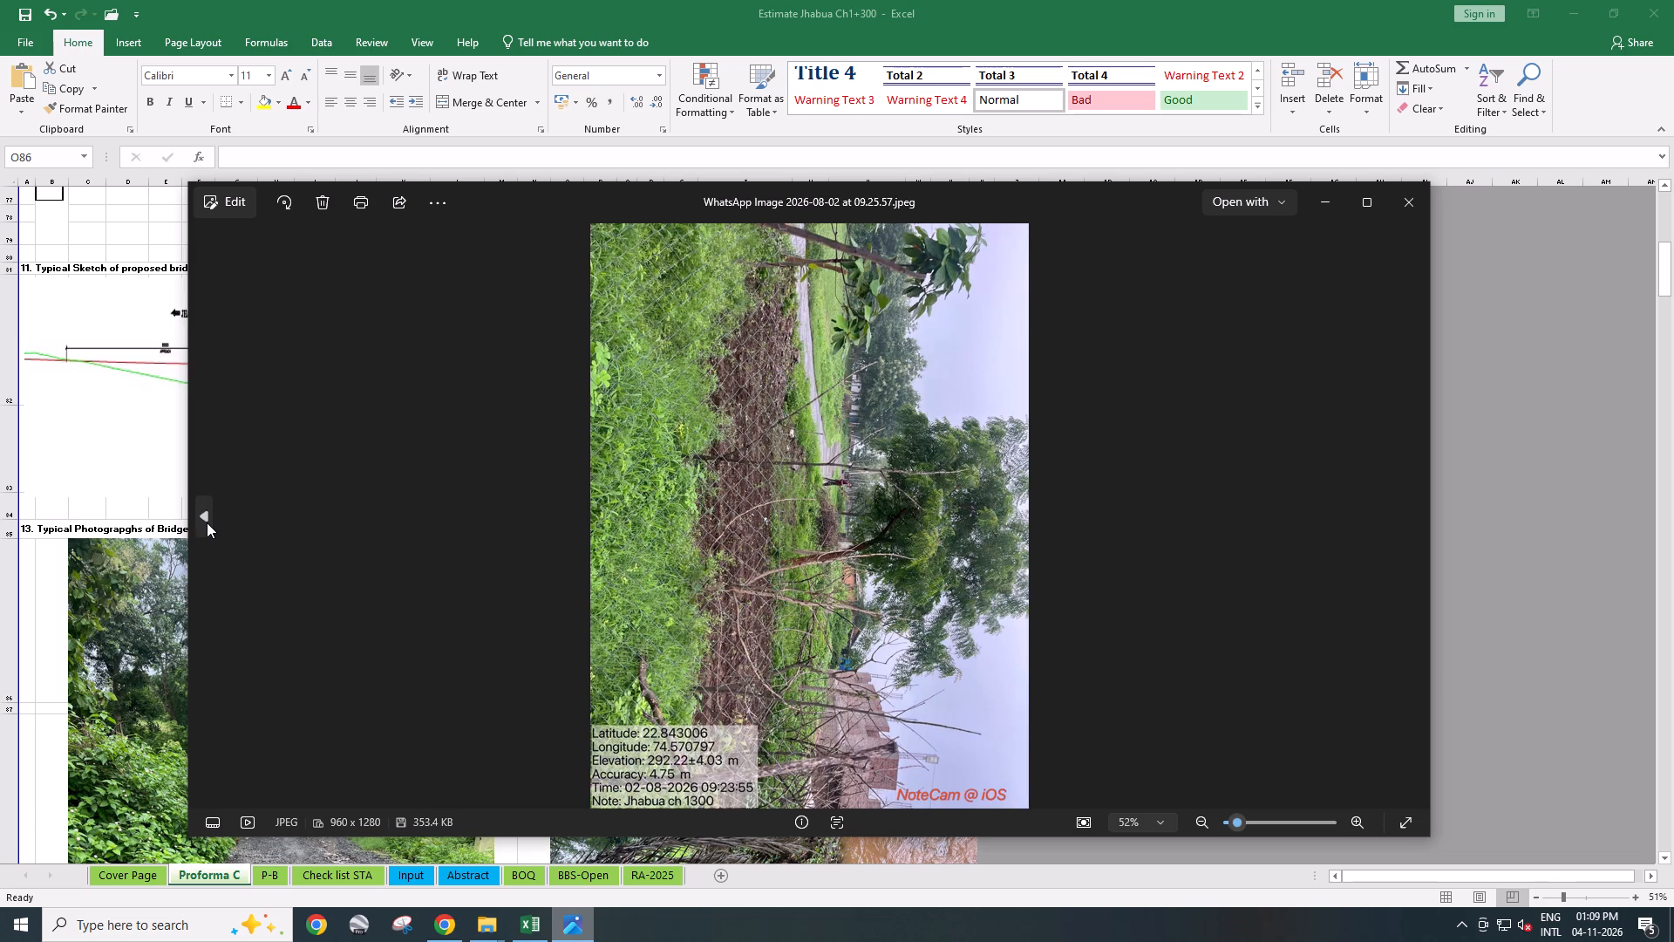
click(207, 522)
click(207, 522)
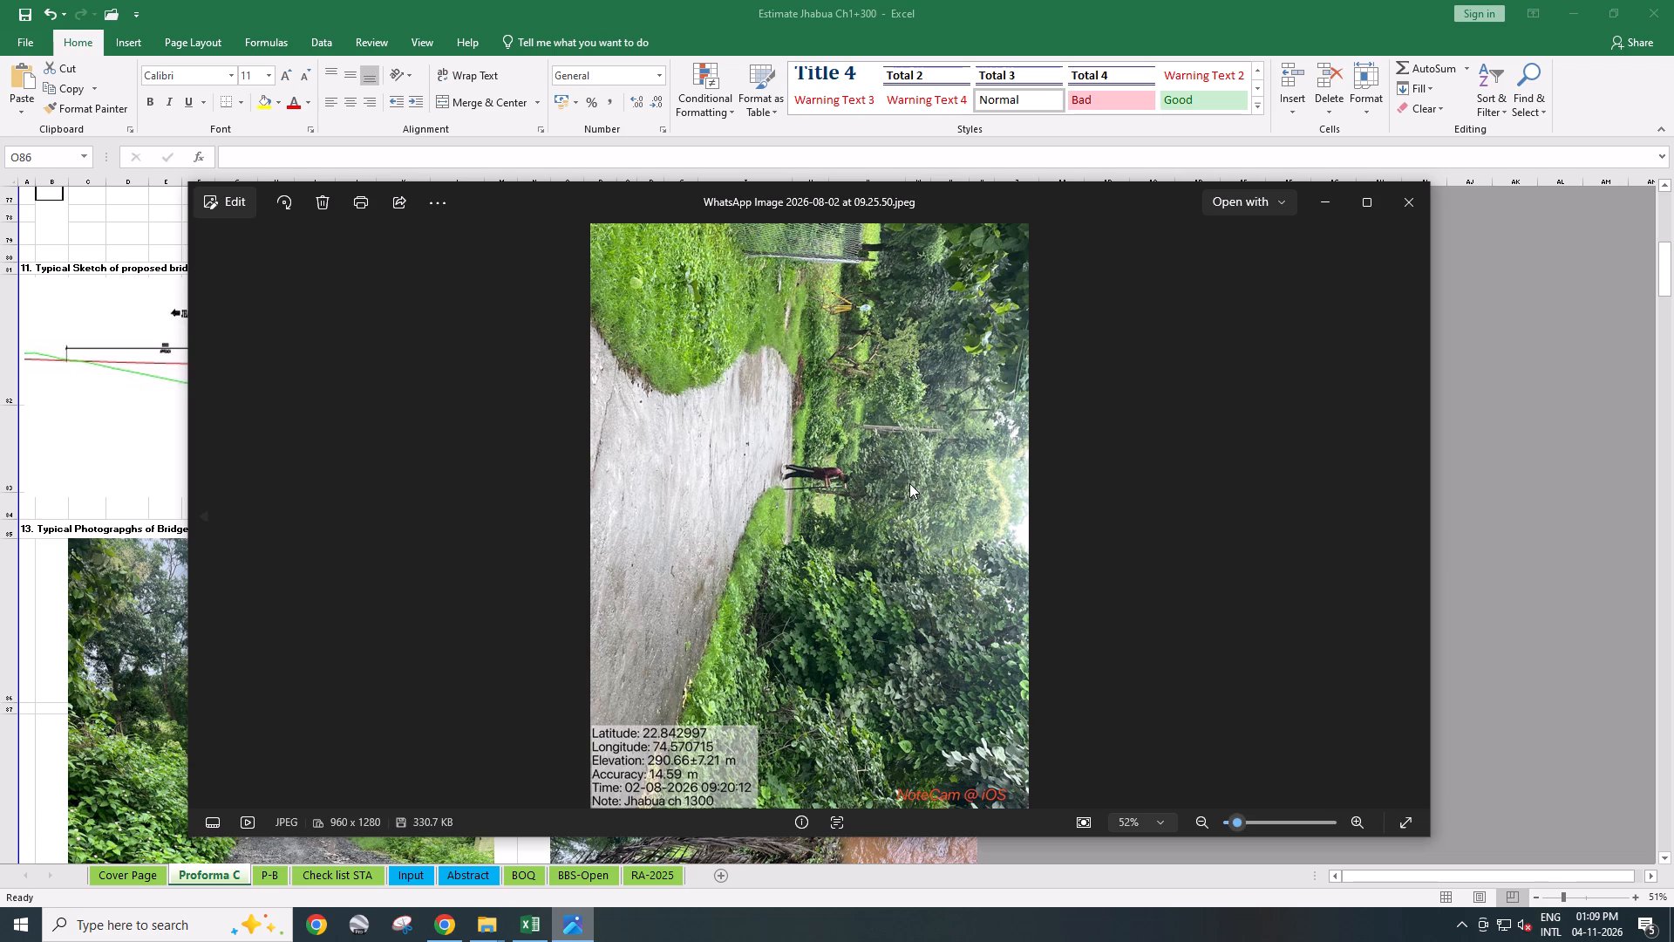
right_click(909, 483)
click(956, 509)
click(1473, 511)
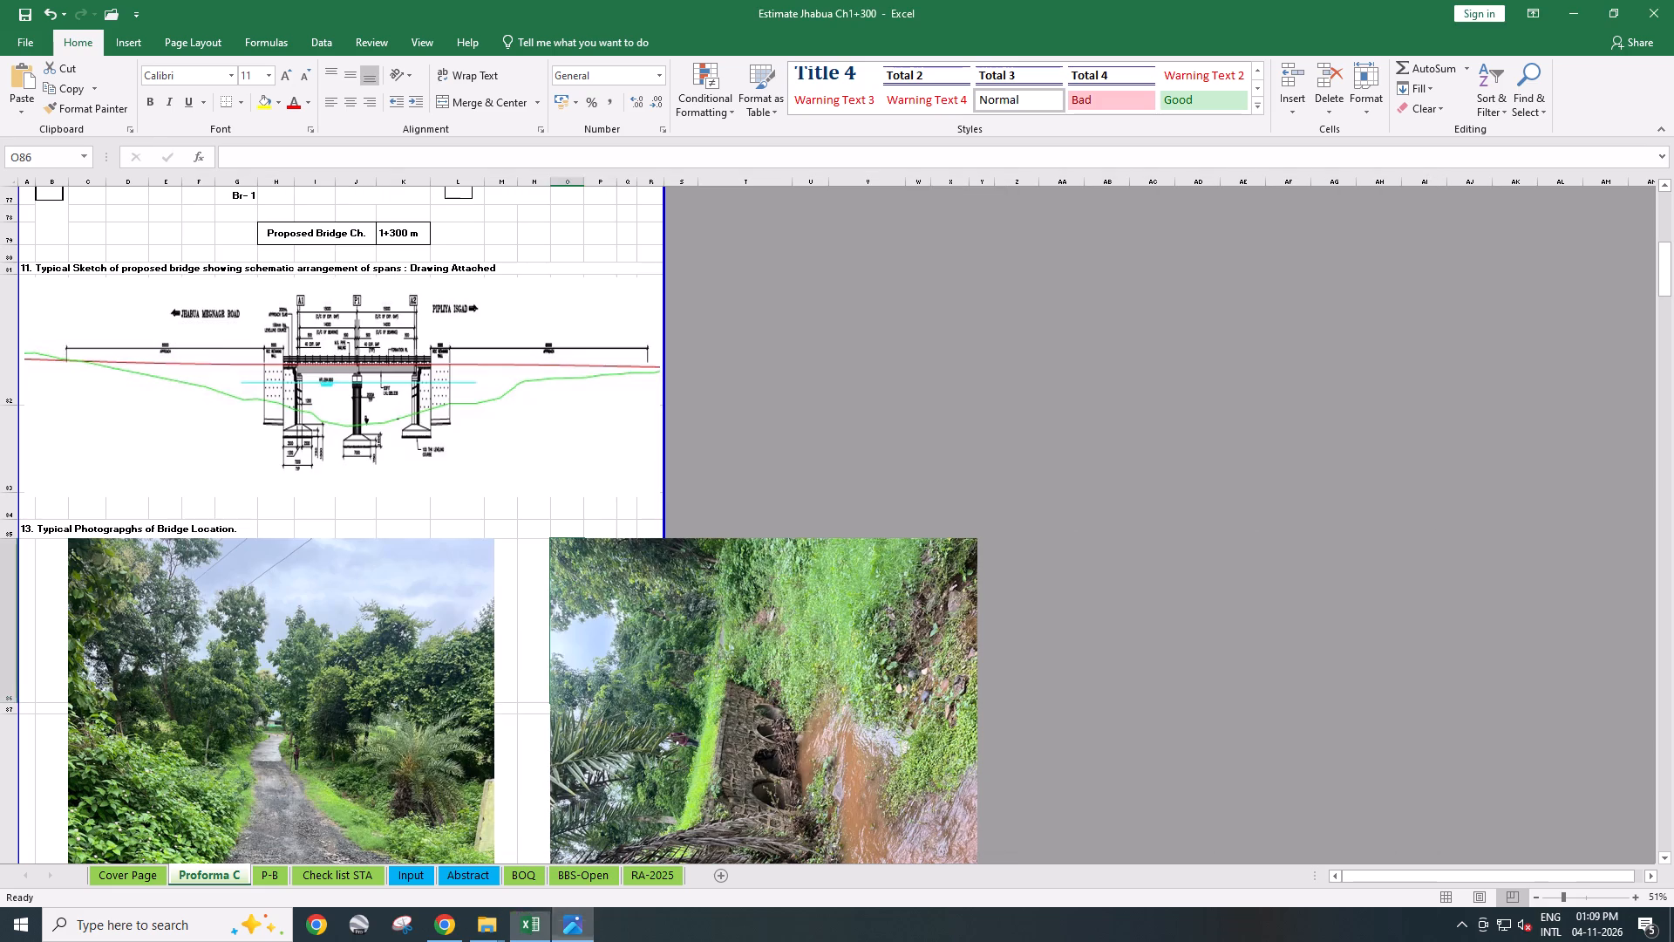
click(1310, 496)
key(ctrl+v)
scroll(734, 583, down, 1)
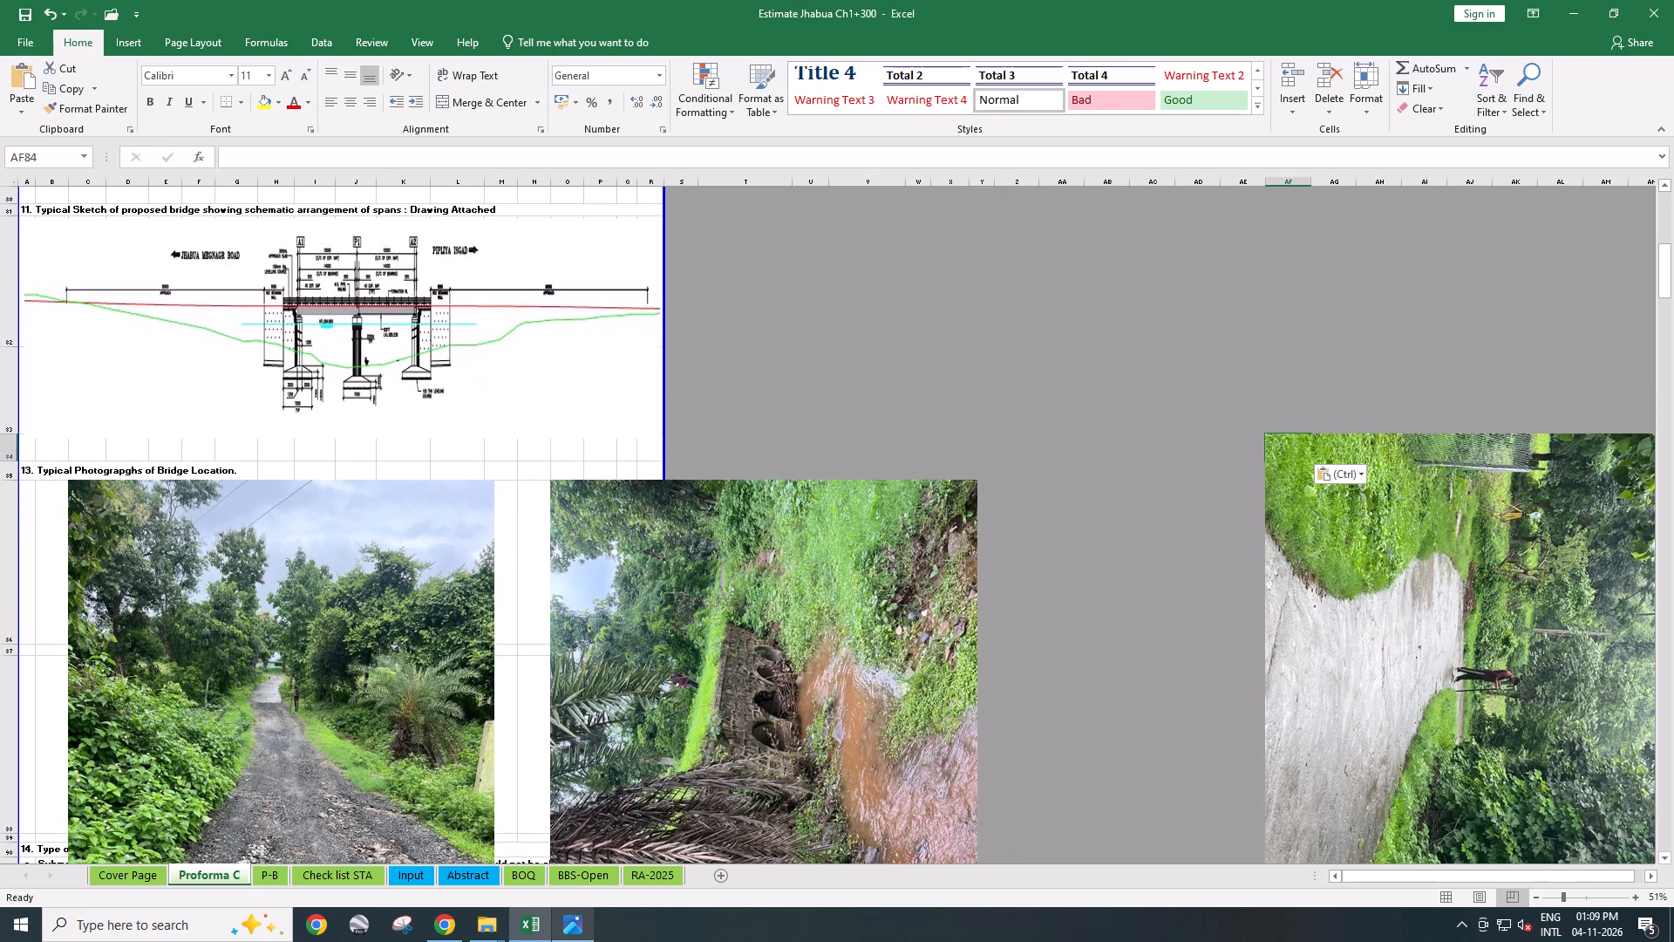
Copy the photo following WhatsApp Image 2026-08-02 at 09.00.04, showing a red-shirted person by the concrete road, and paste it at cell AC83.
key(alt+Tab)
click(194, 518)
click(194, 518)
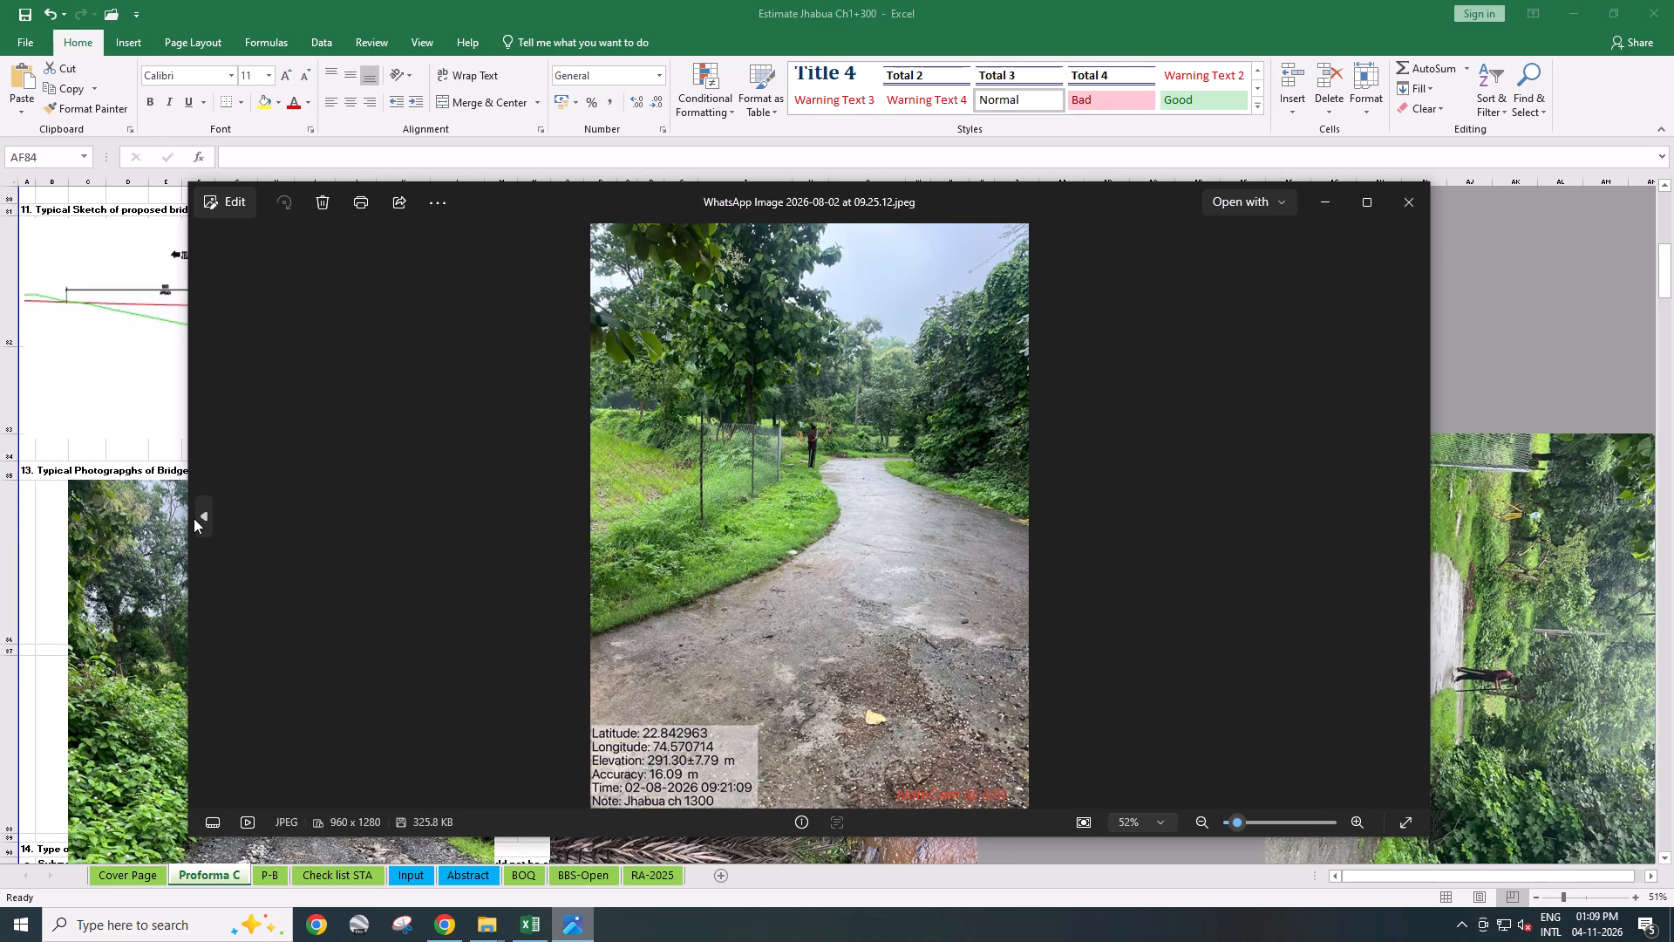
click(194, 519)
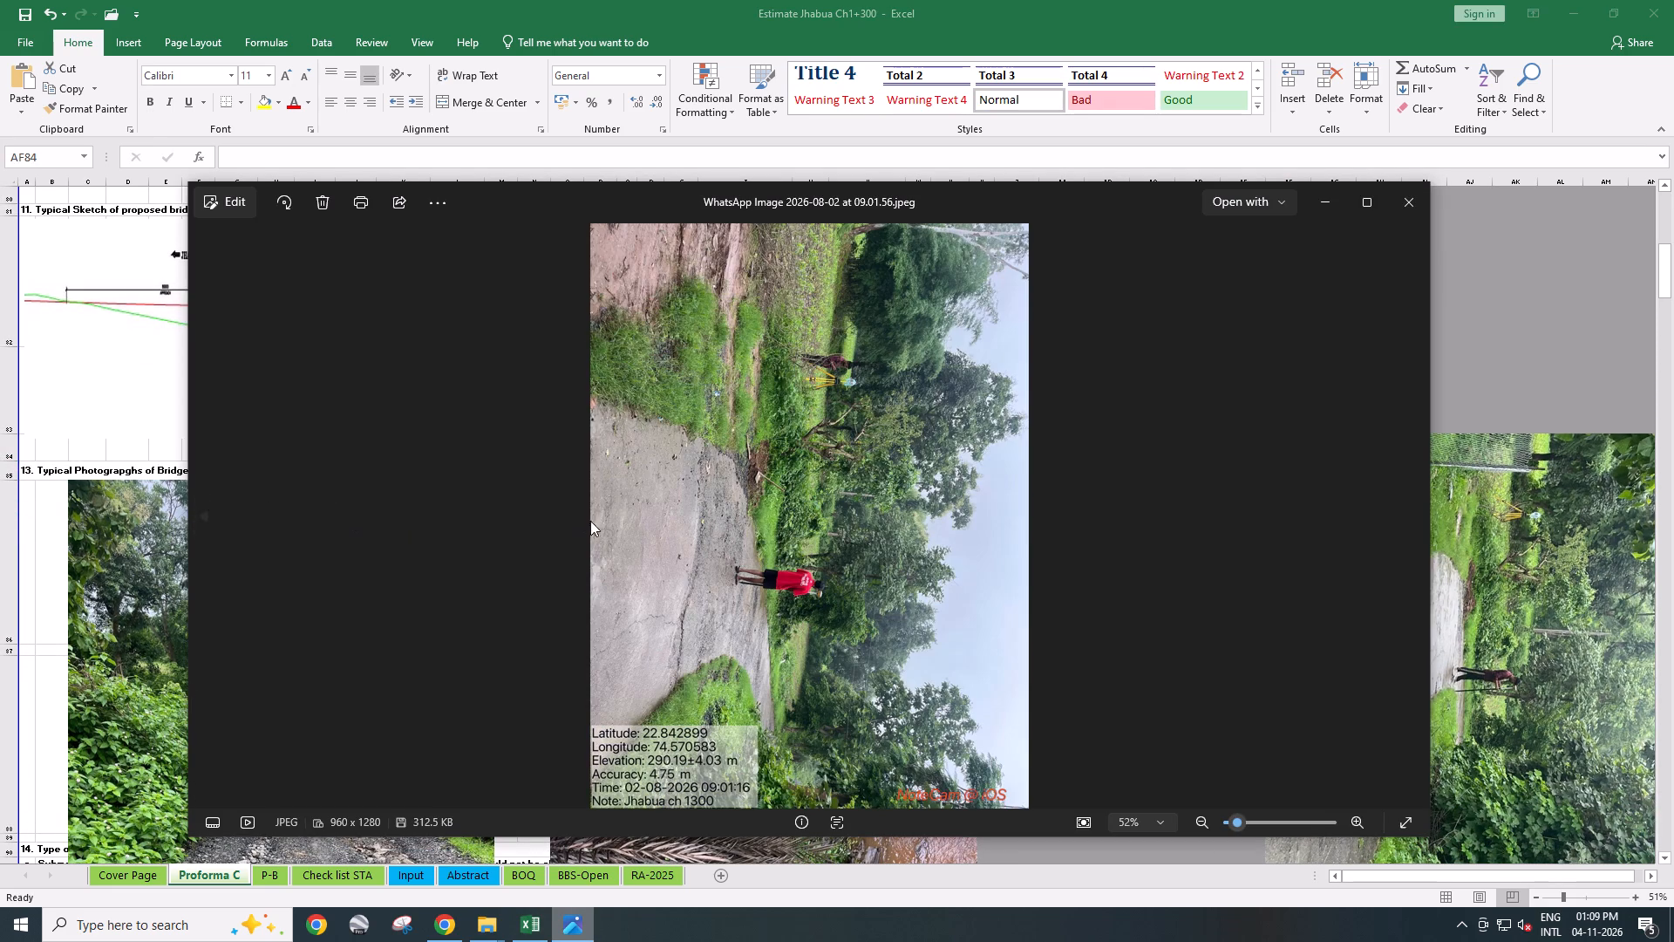
click(210, 515)
click(210, 515)
click(210, 515)
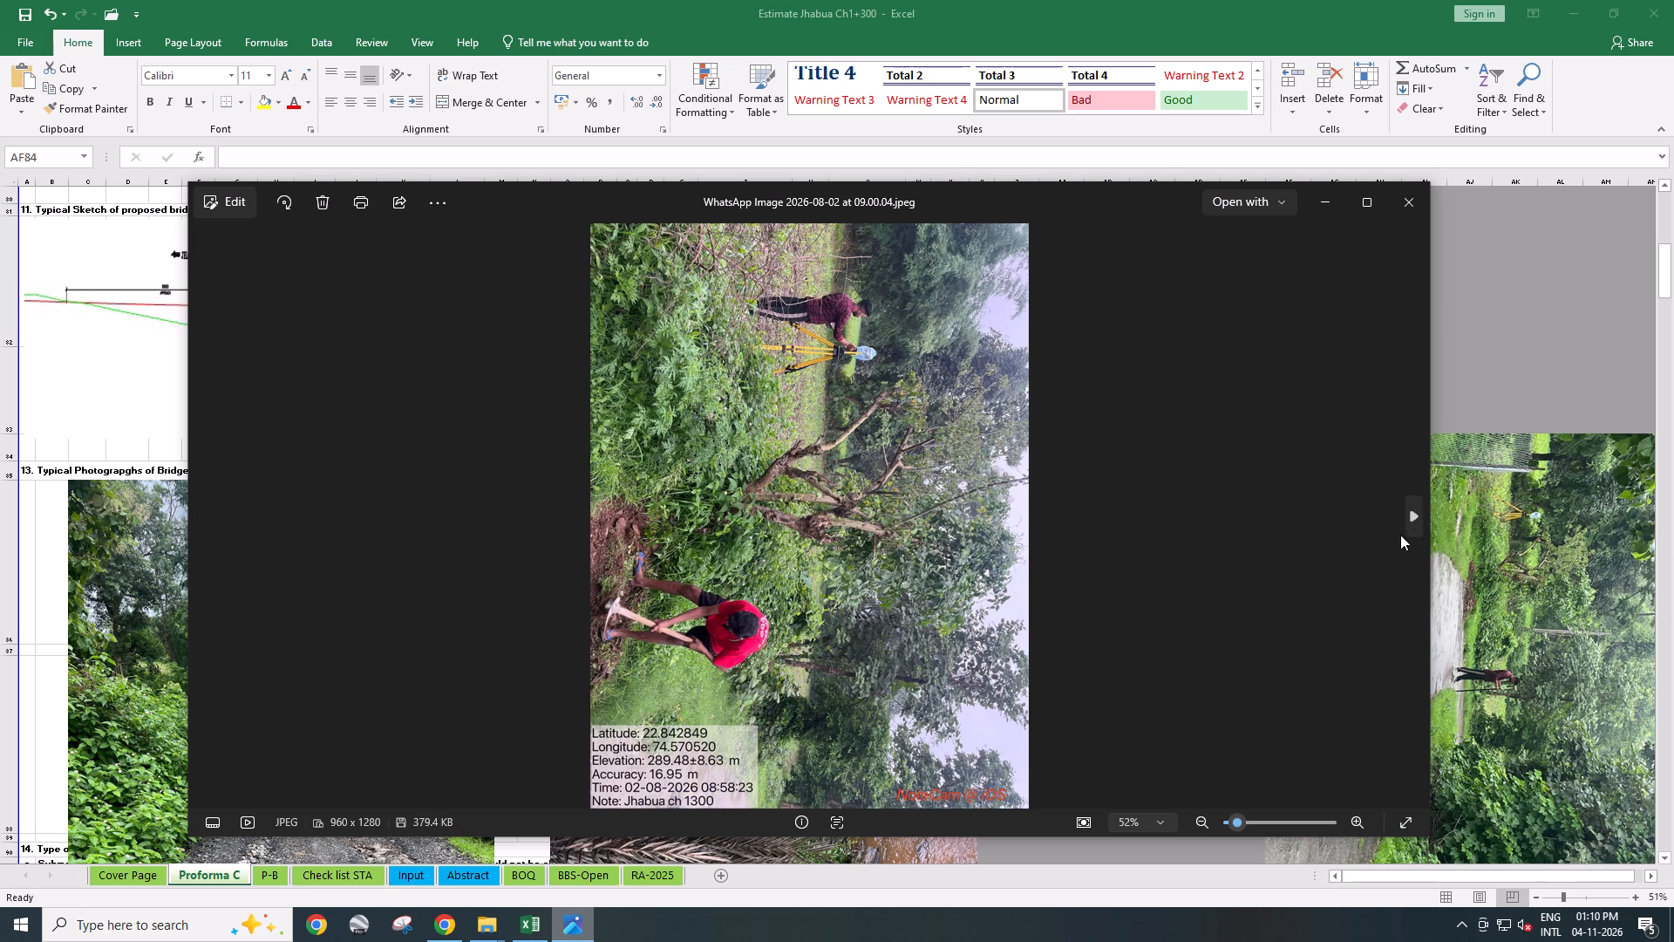
click(1414, 523)
right_click(861, 528)
click(886, 545)
click(1521, 381)
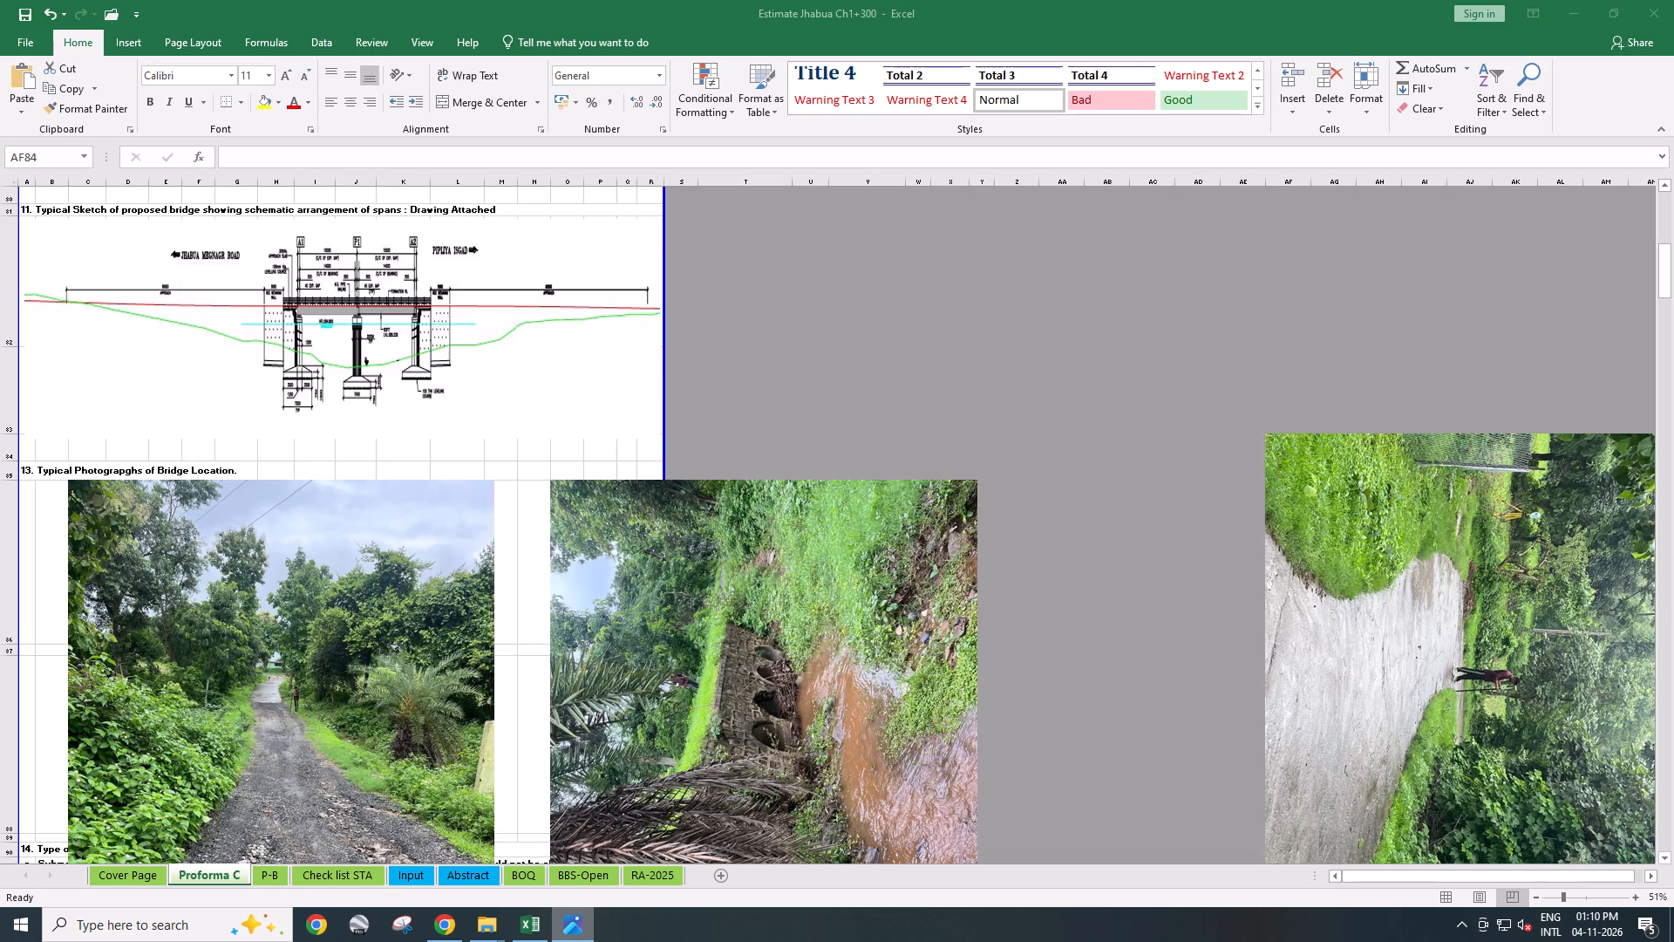
click(1172, 422)
key(ctrl+v)
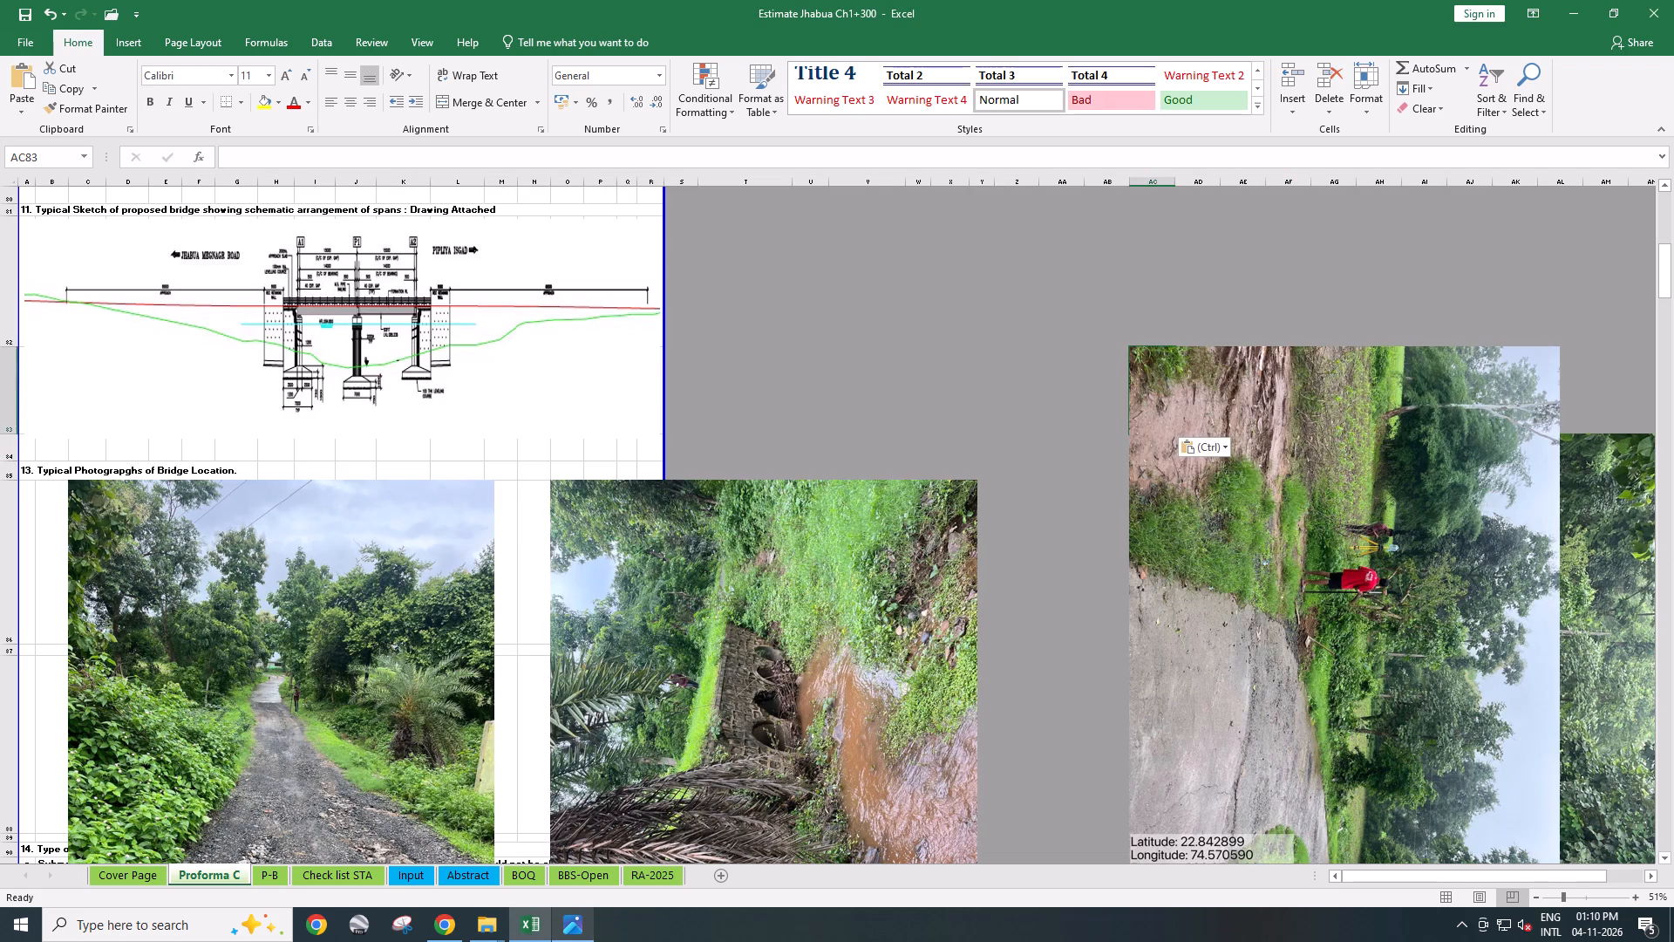
Set the height of the gravel road photo under section 13 to 10 cm.
scroll(589, 445, down, 1)
double_click(240, 556)
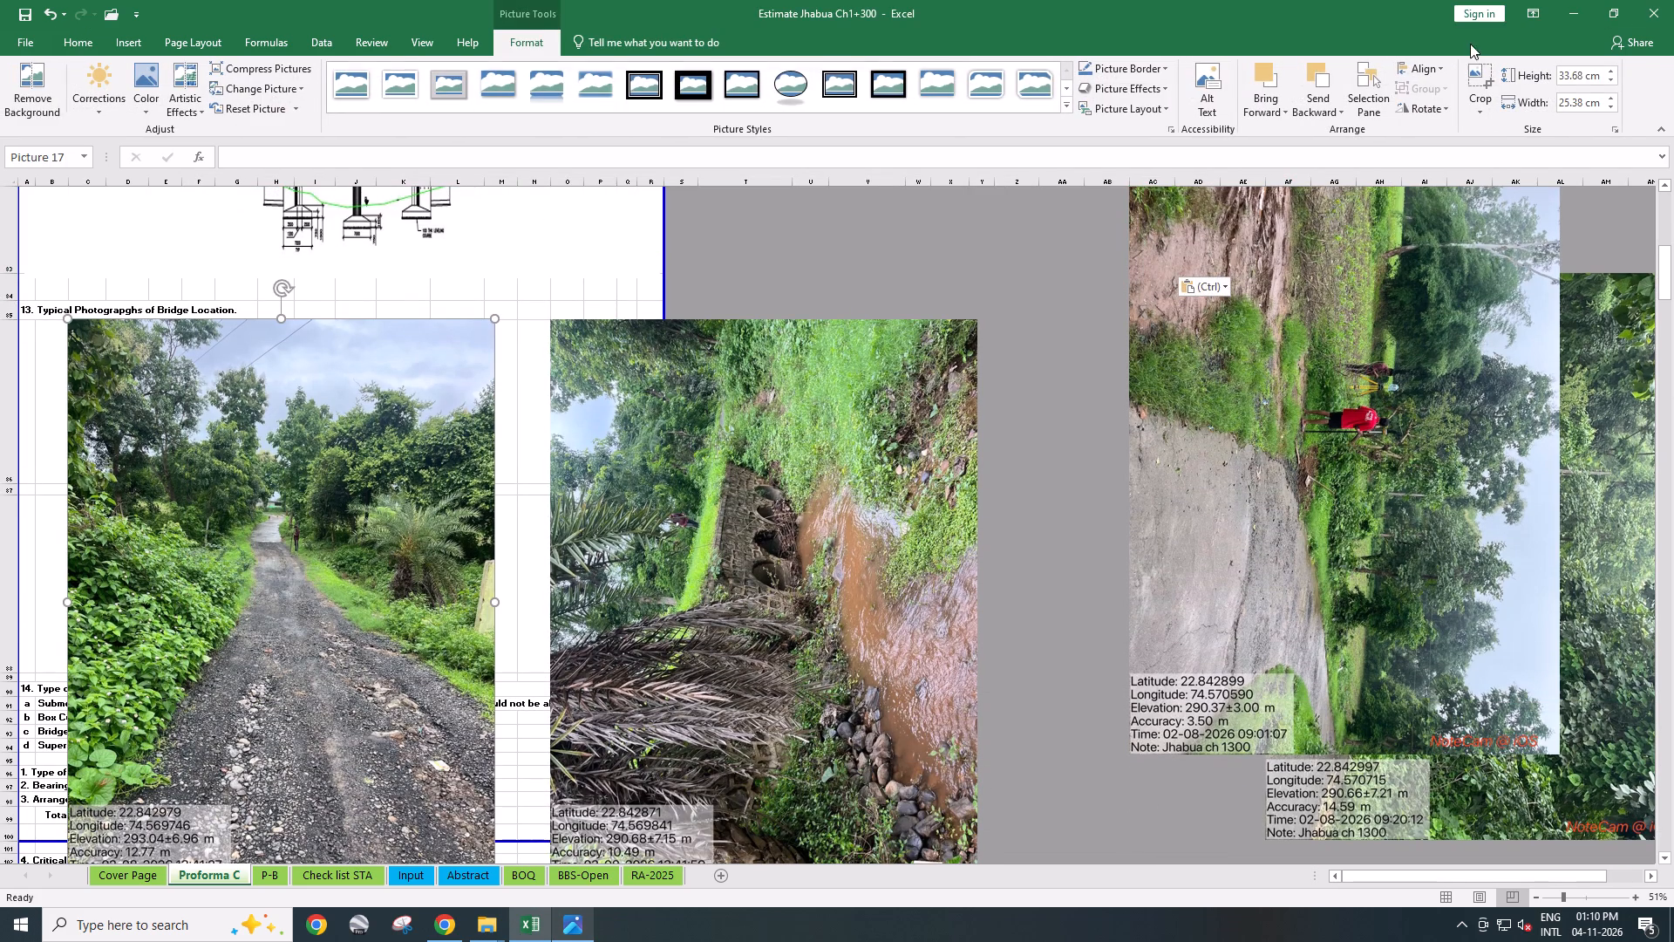
click(1593, 72)
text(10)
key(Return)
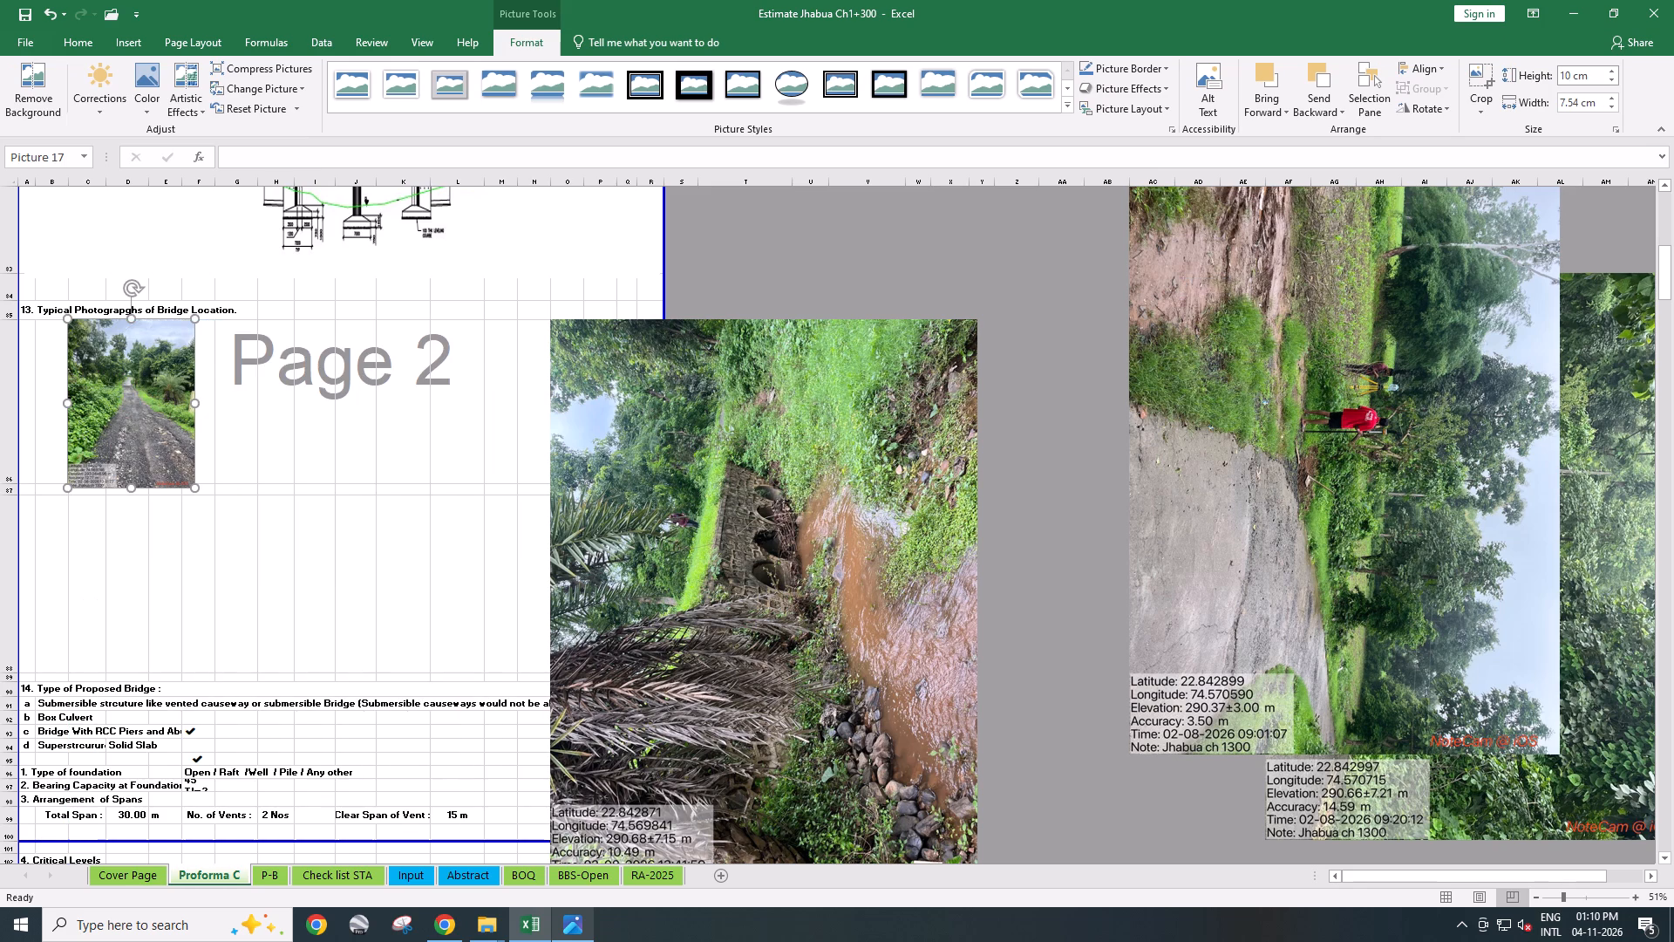
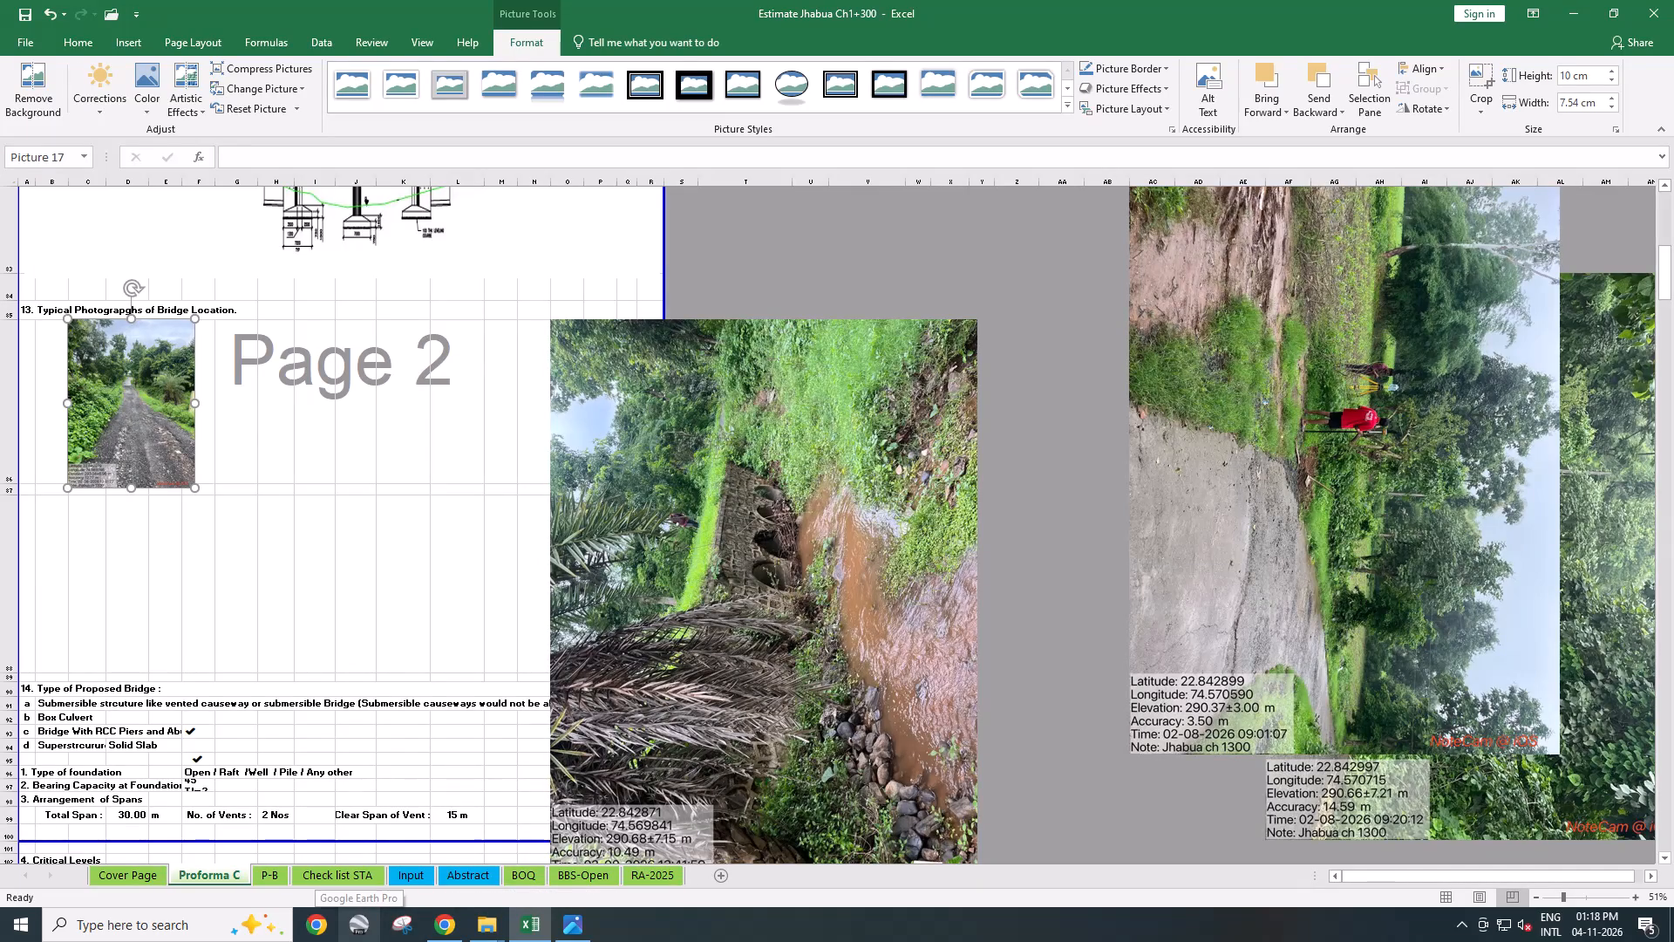
Delete the small 10 cm high road photo placed under section 13 of Proforma C.
click(164, 429)
key(Delete)
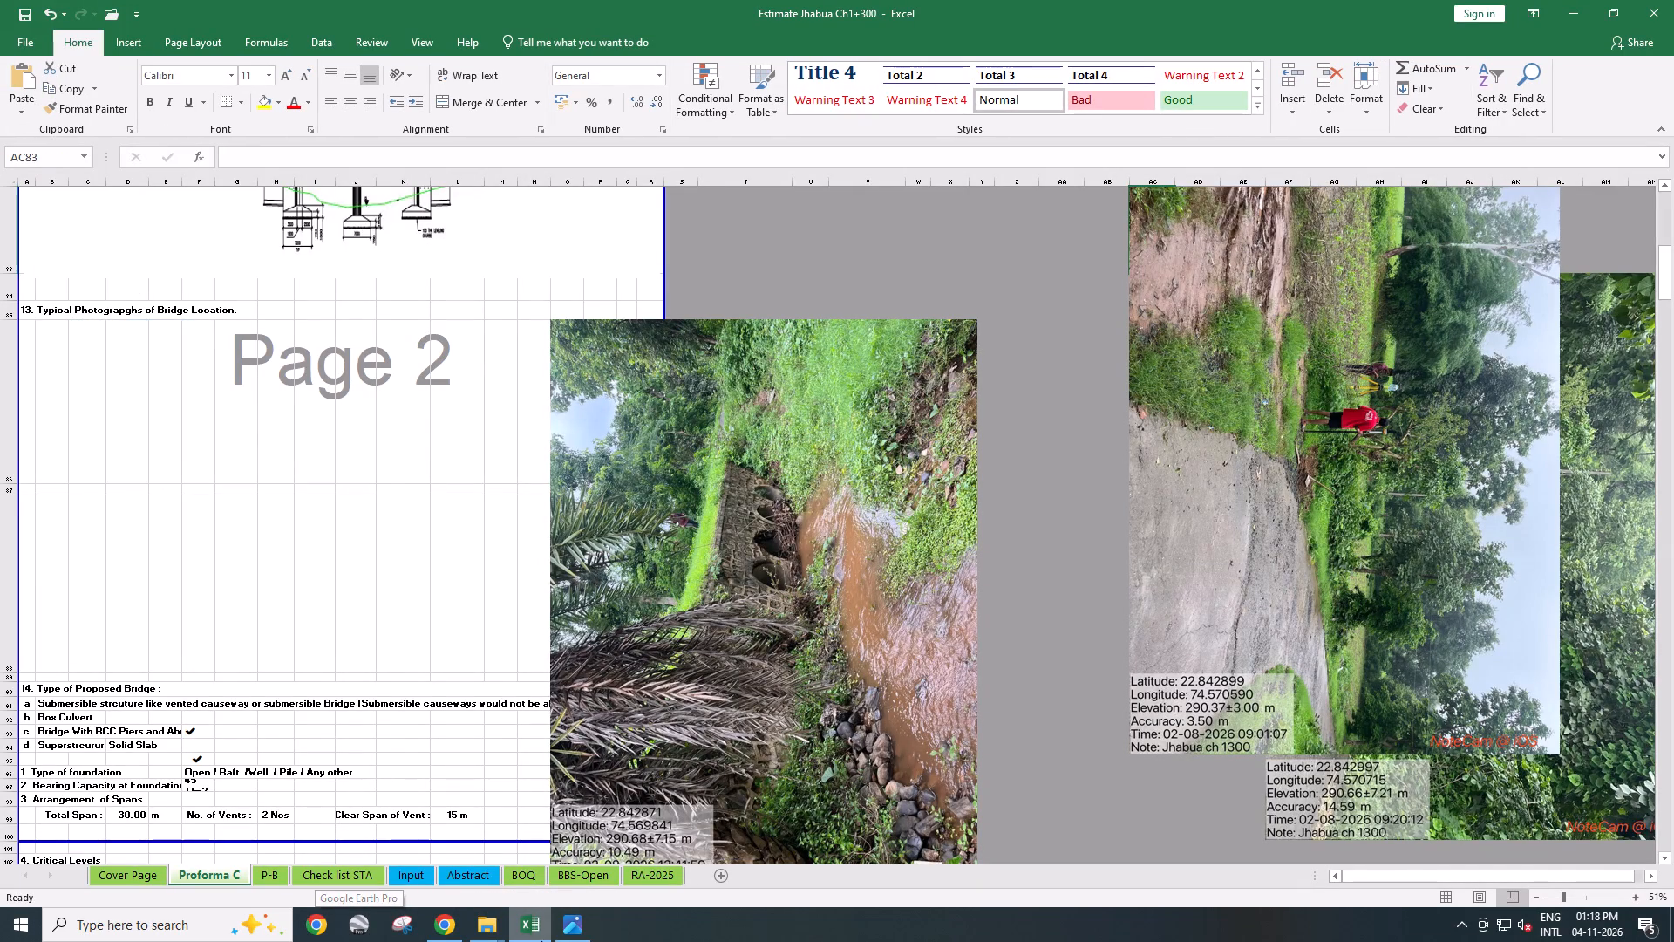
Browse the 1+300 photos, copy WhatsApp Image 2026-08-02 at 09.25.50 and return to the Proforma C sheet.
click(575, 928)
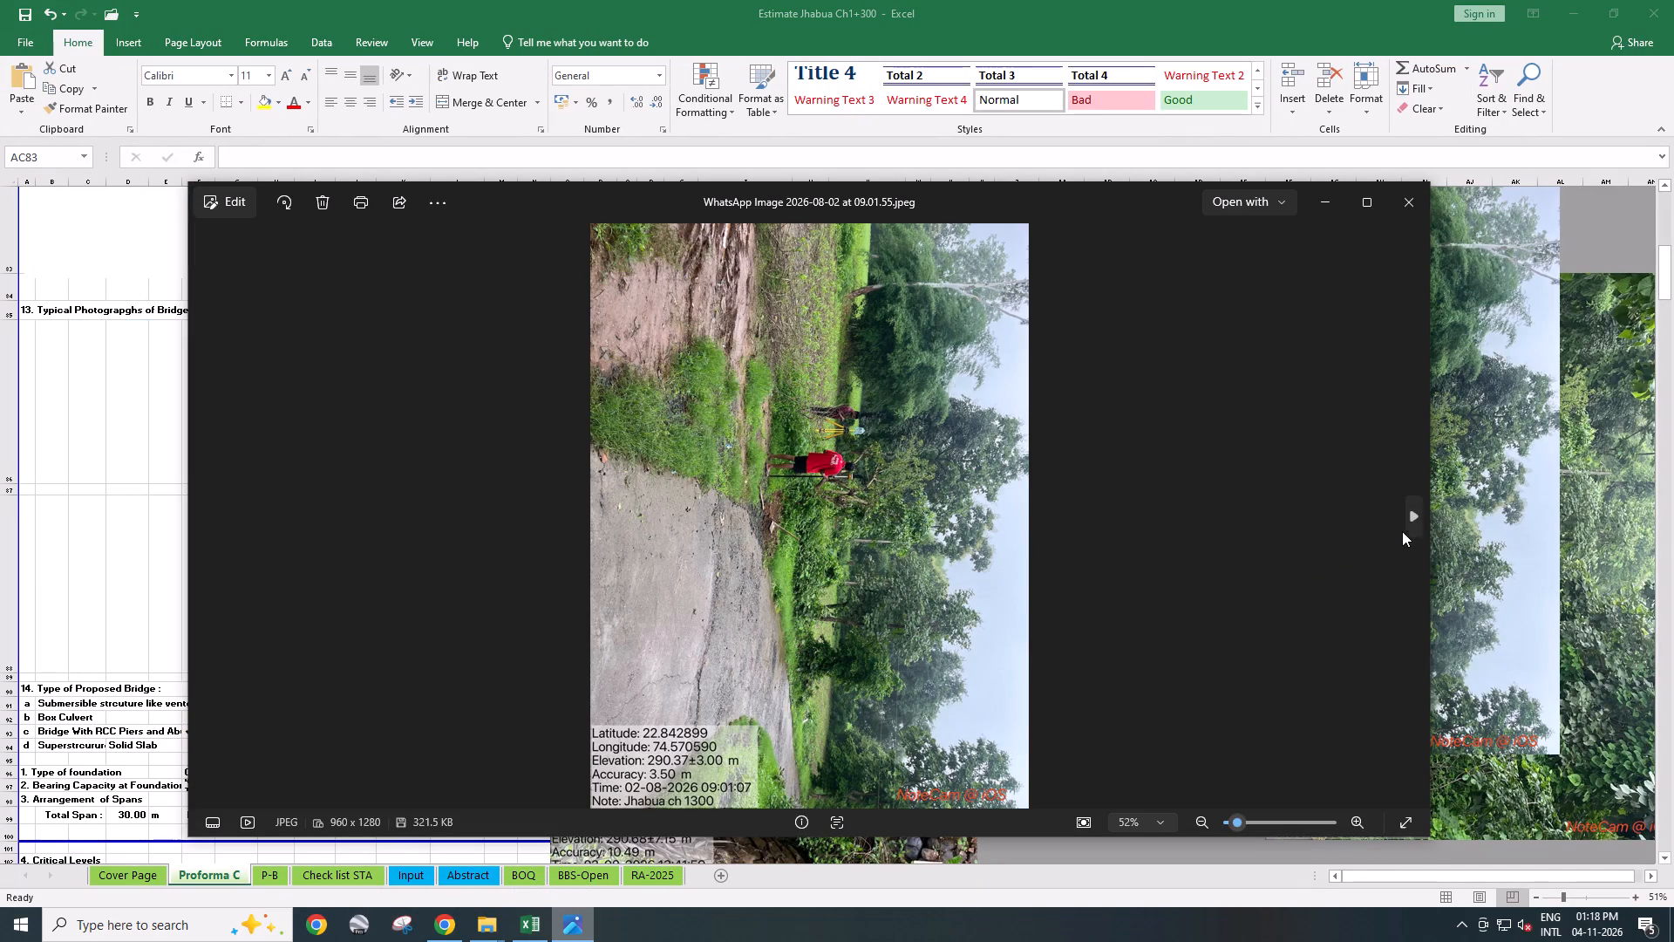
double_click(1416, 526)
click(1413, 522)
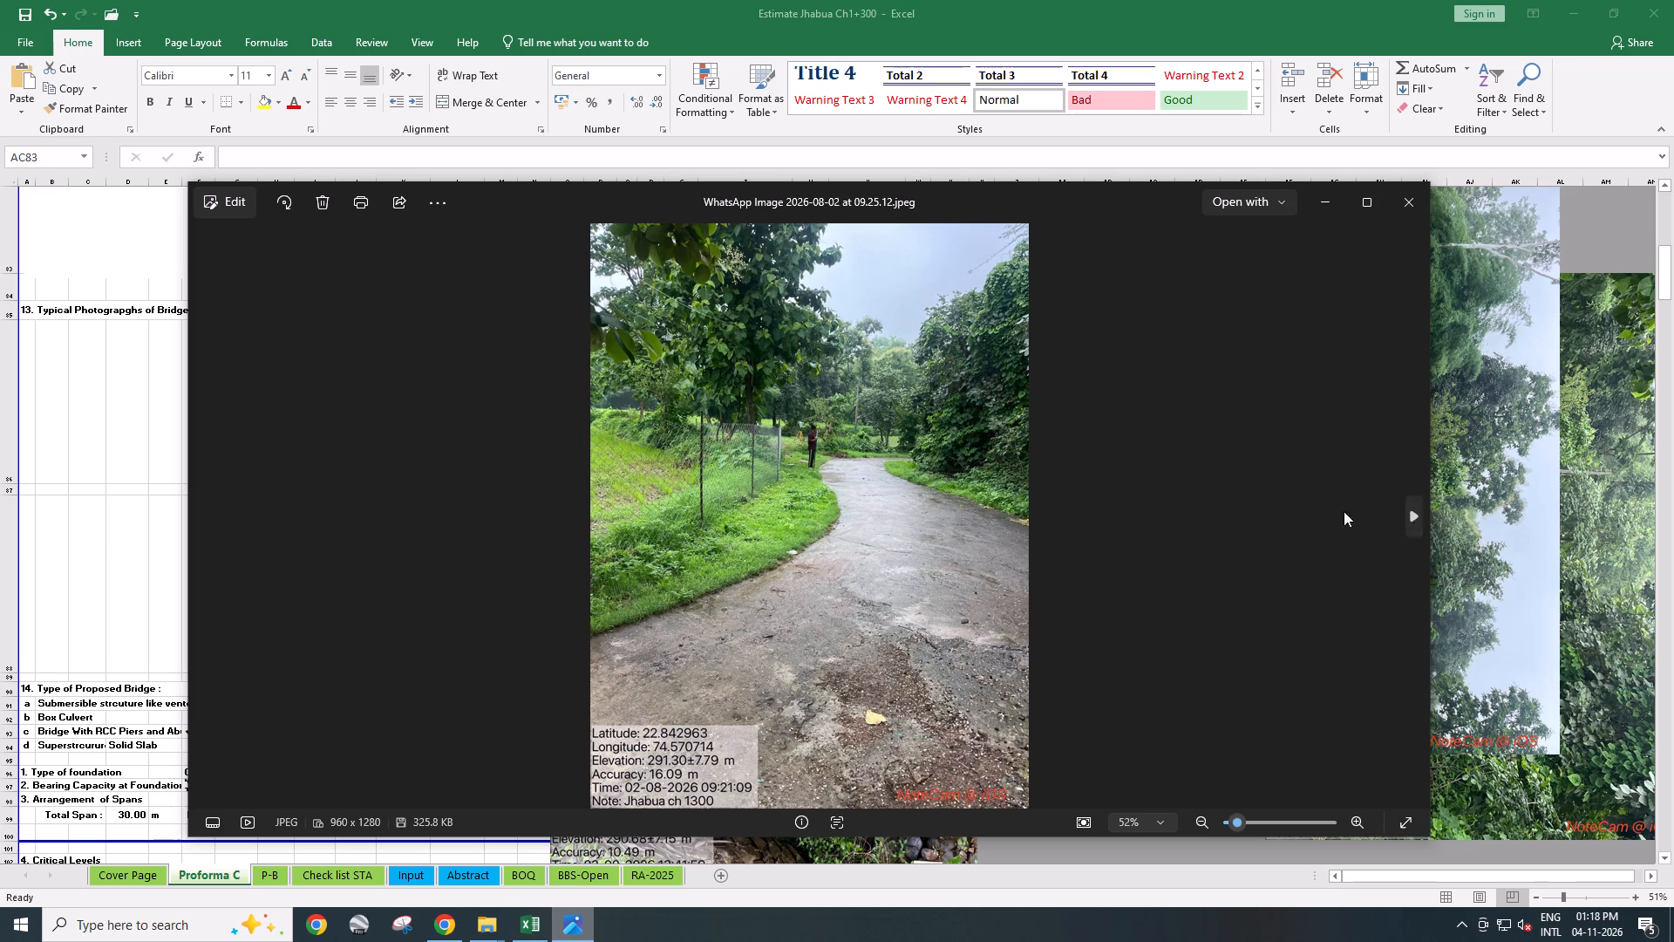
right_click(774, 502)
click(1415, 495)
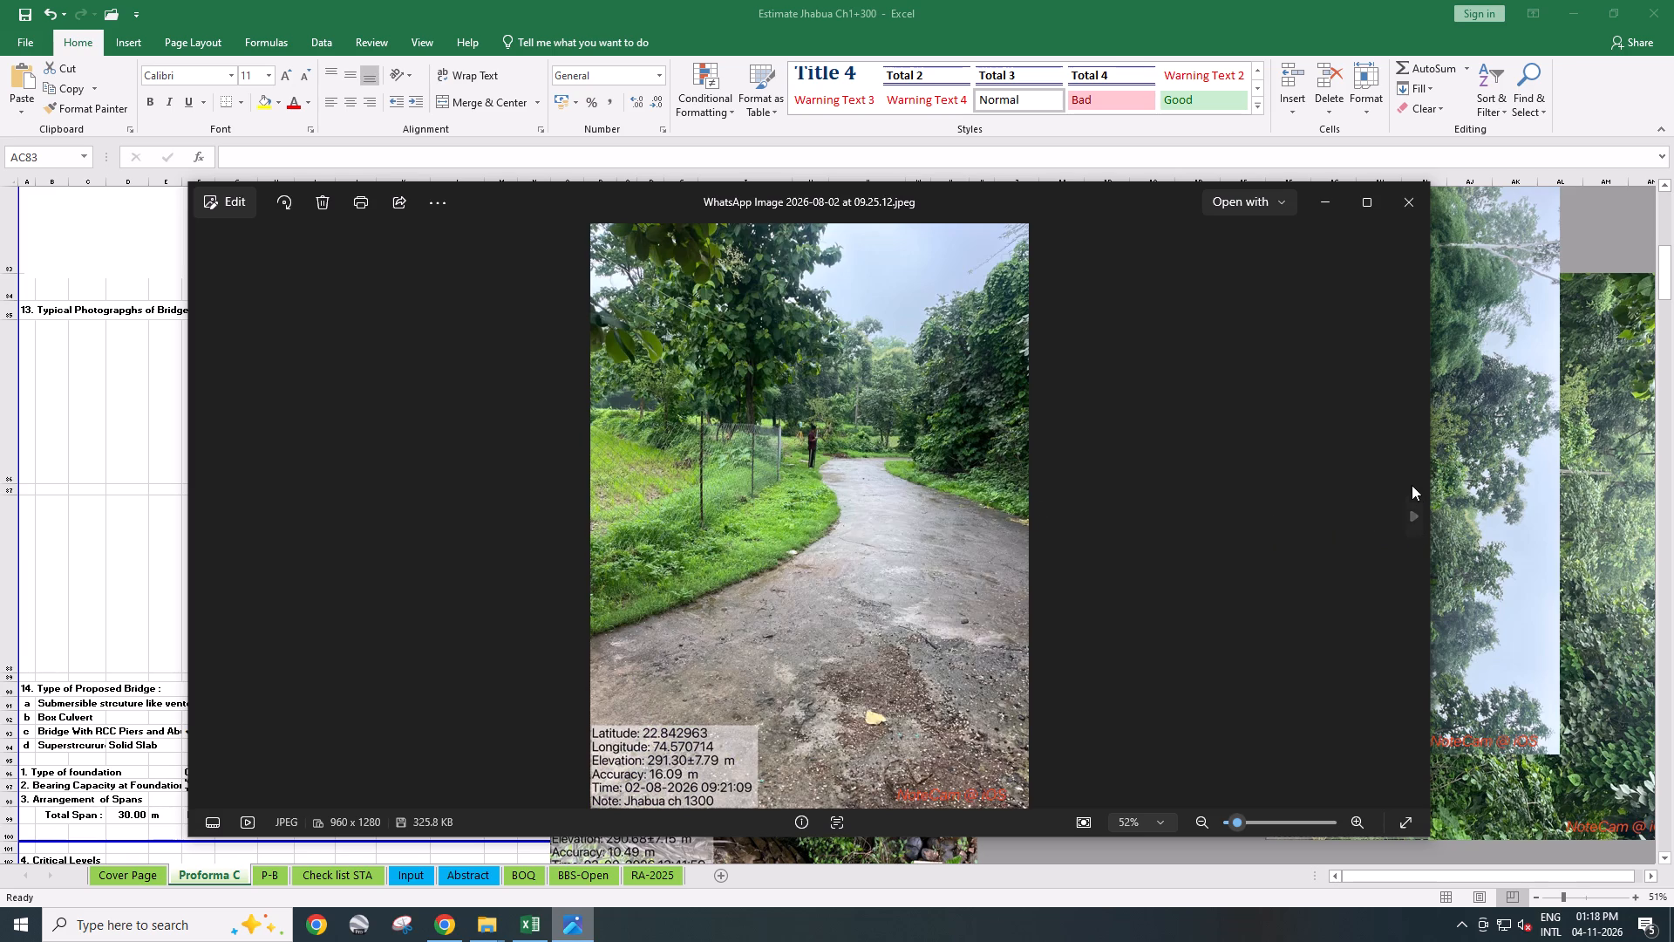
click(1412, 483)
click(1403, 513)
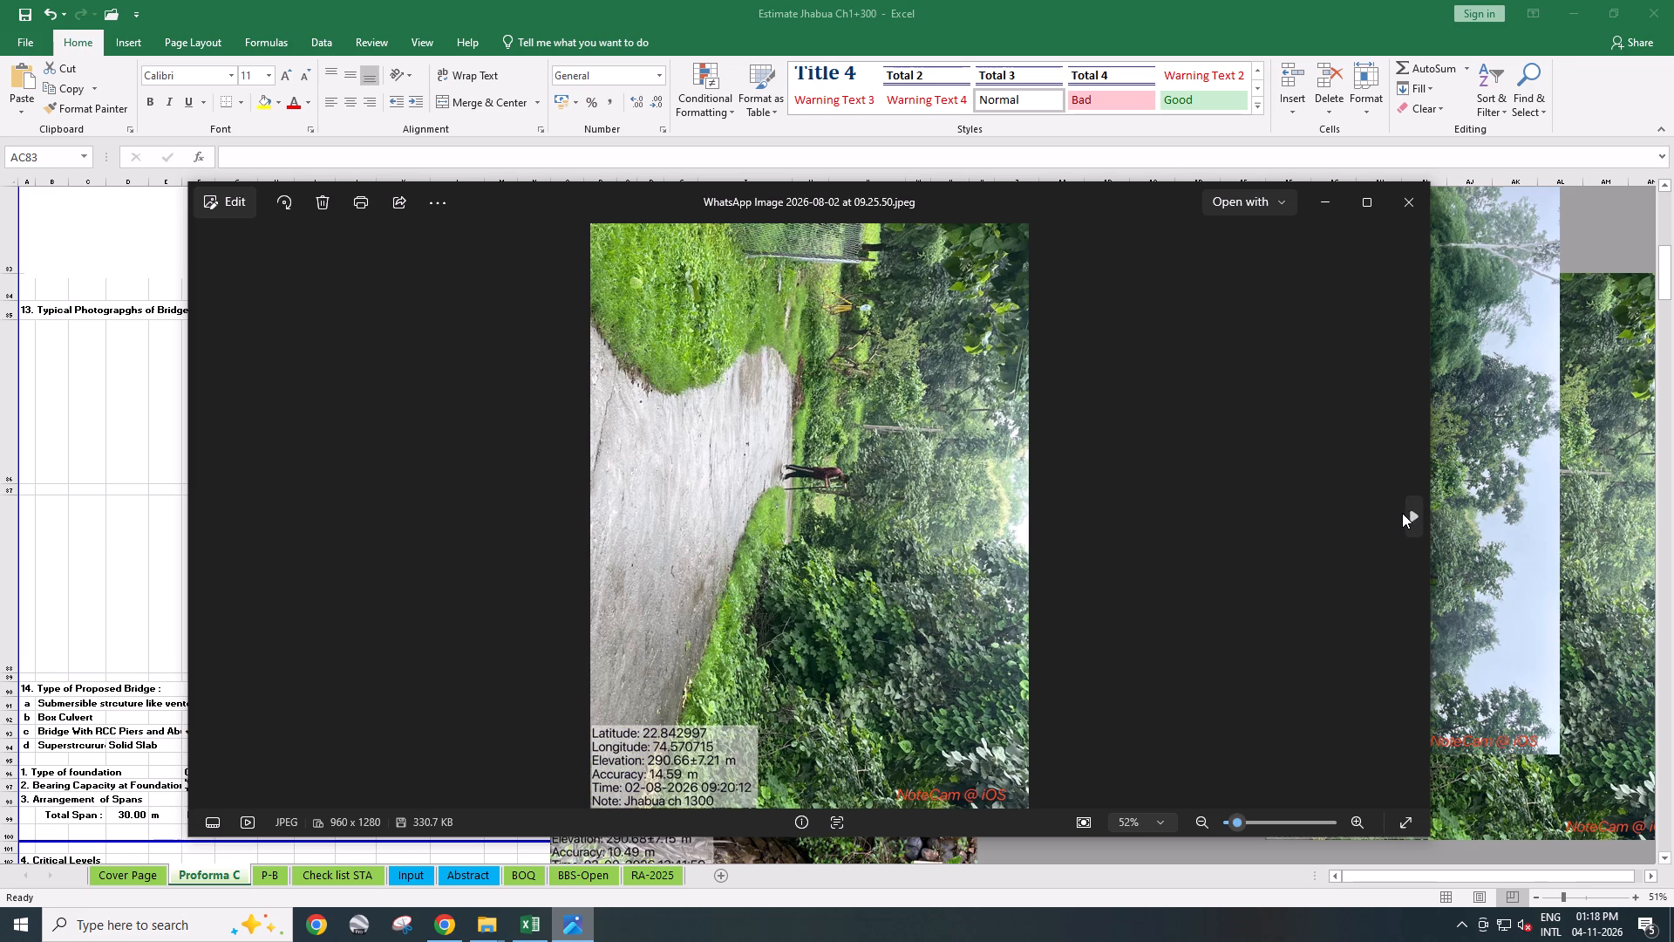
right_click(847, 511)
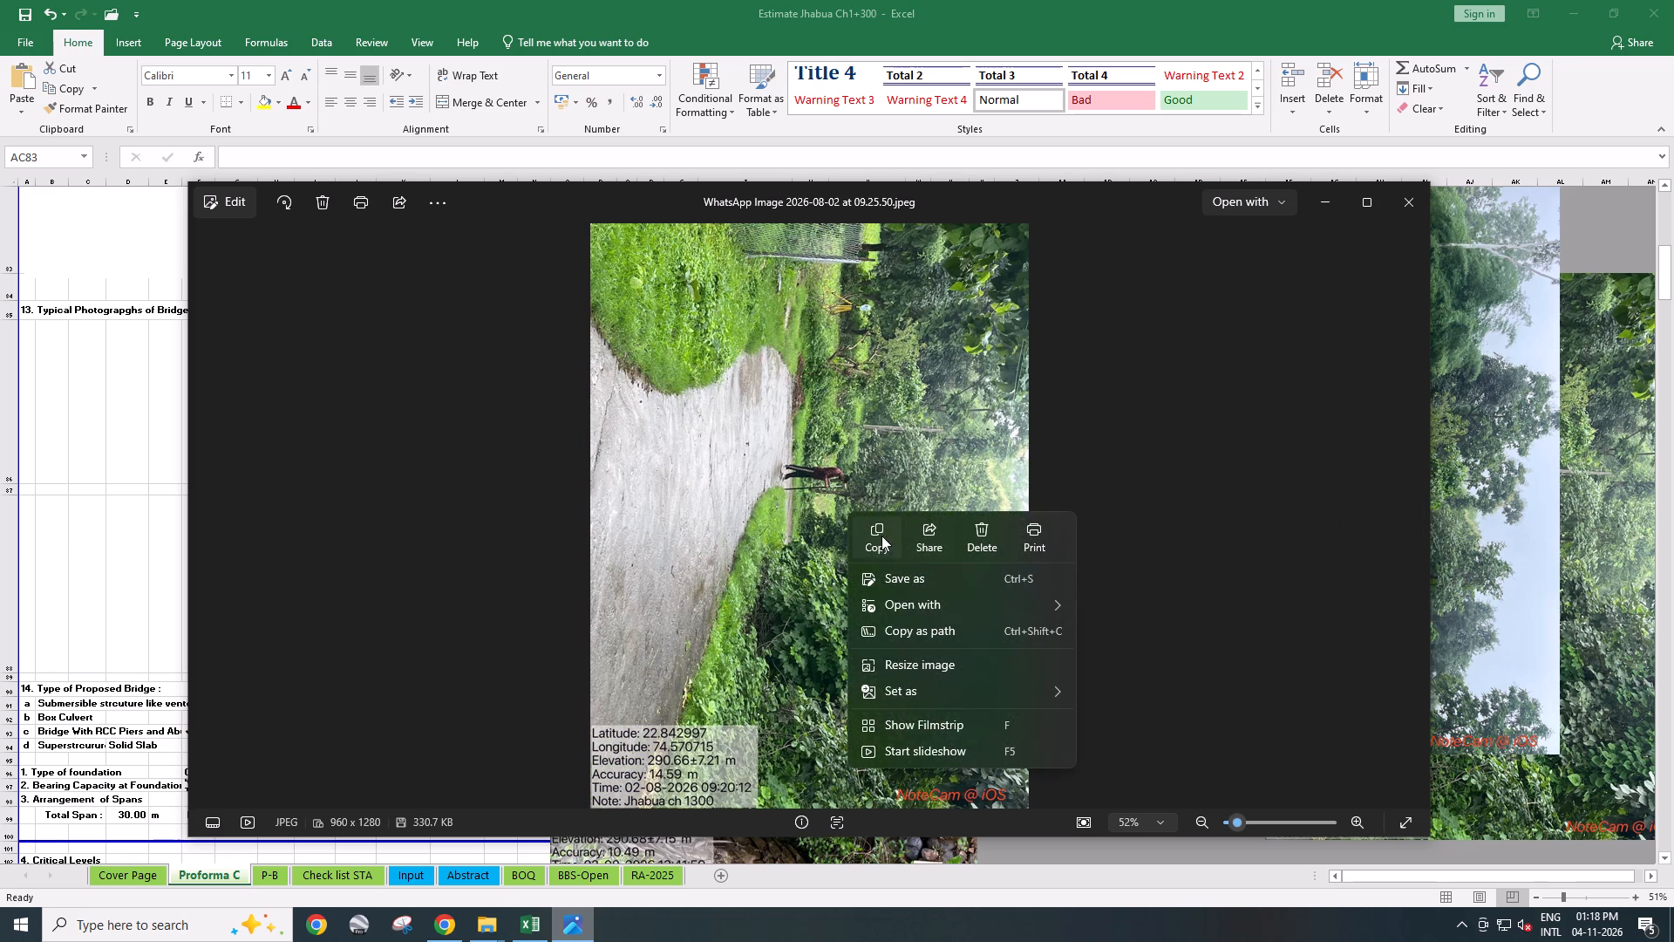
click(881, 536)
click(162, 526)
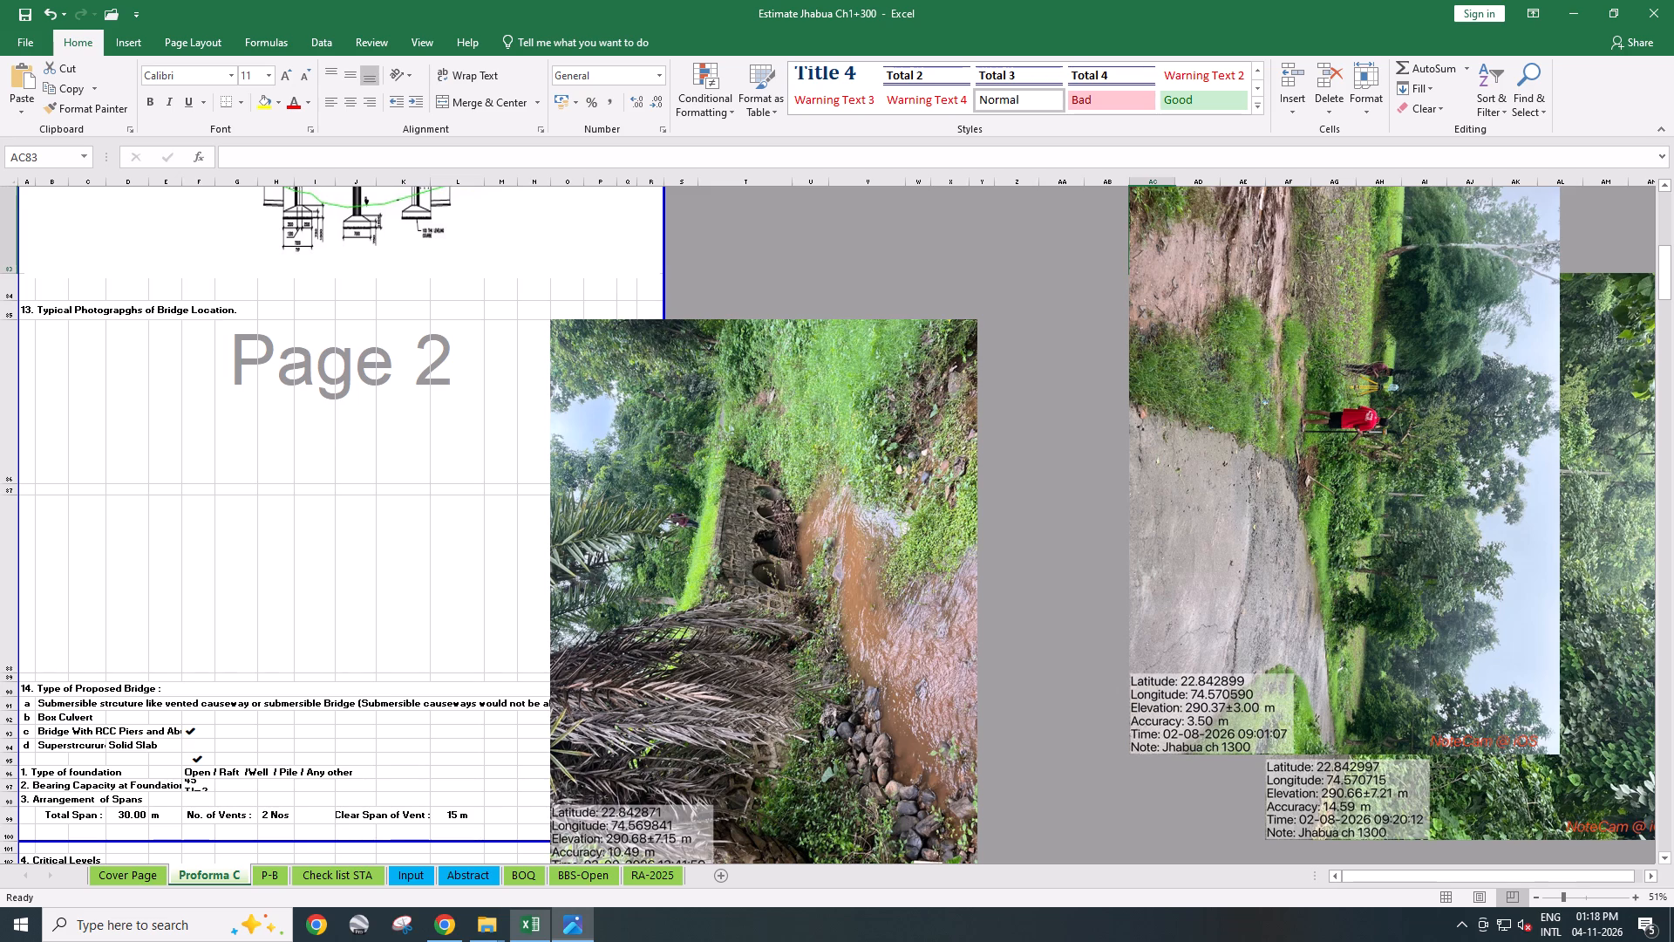
Move the road photo showing the person in red closer to the stream photo, clear of the other road photo.
ctrl+scroll(412, 587, down, 1)
drag(995, 579, 845, 582)
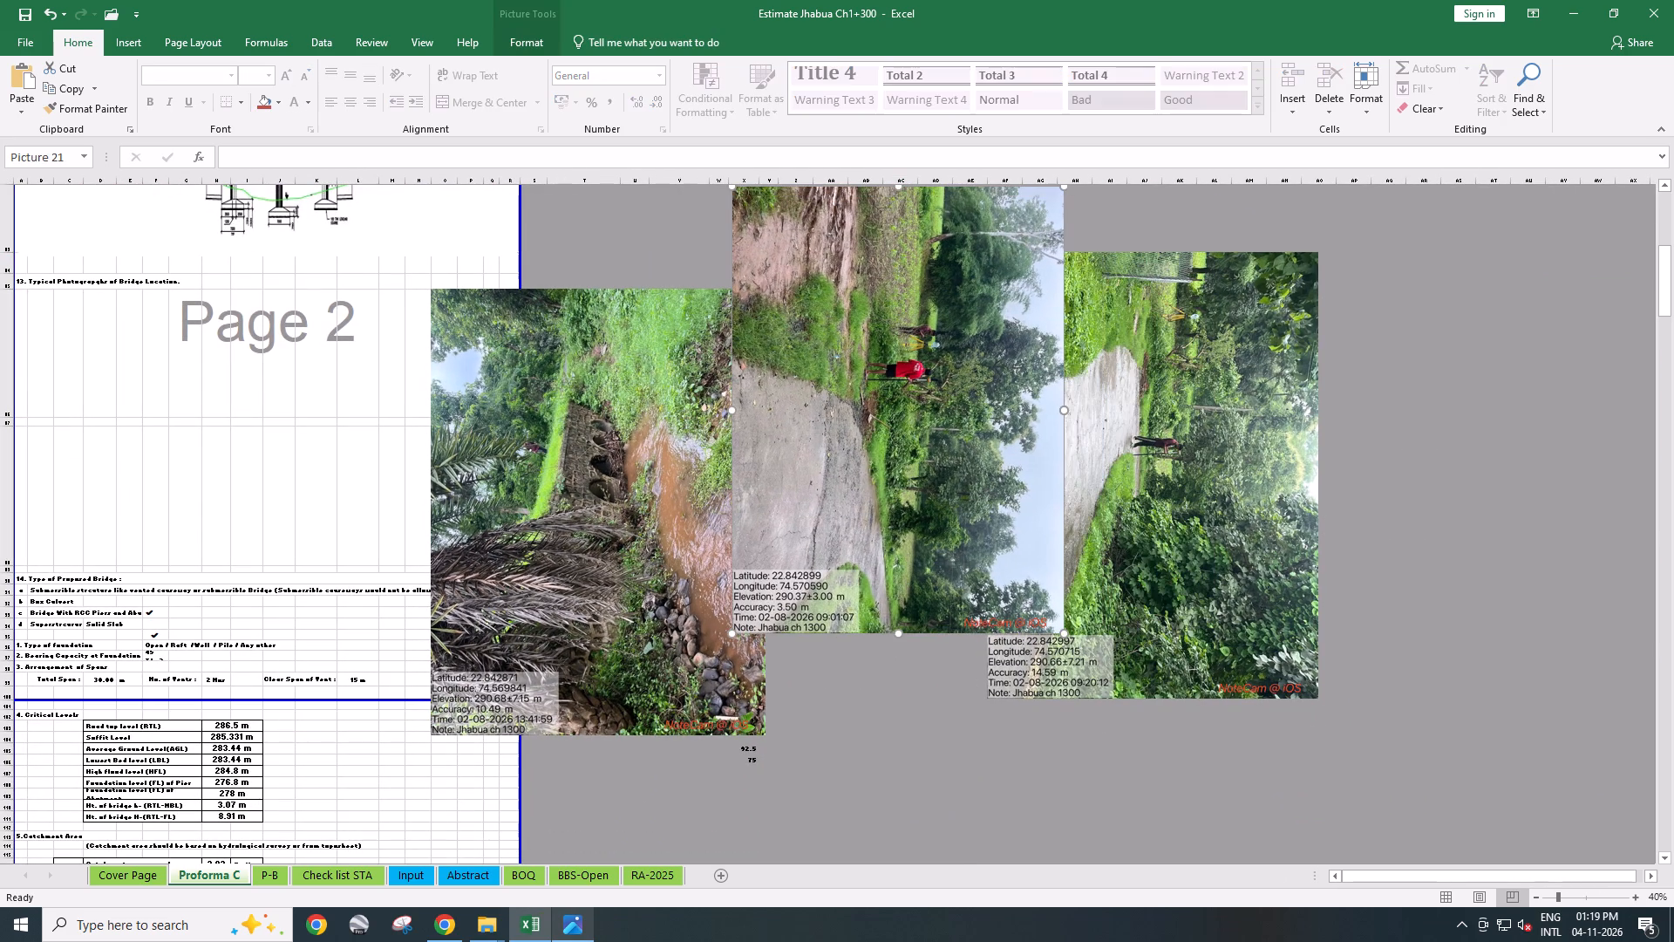
Copy the road photo WhatsApp Image 2026-08-02 at 13.53.11 (2) and paste it at cell AD102 of Proforma C, below the other photos.
click(589, 916)
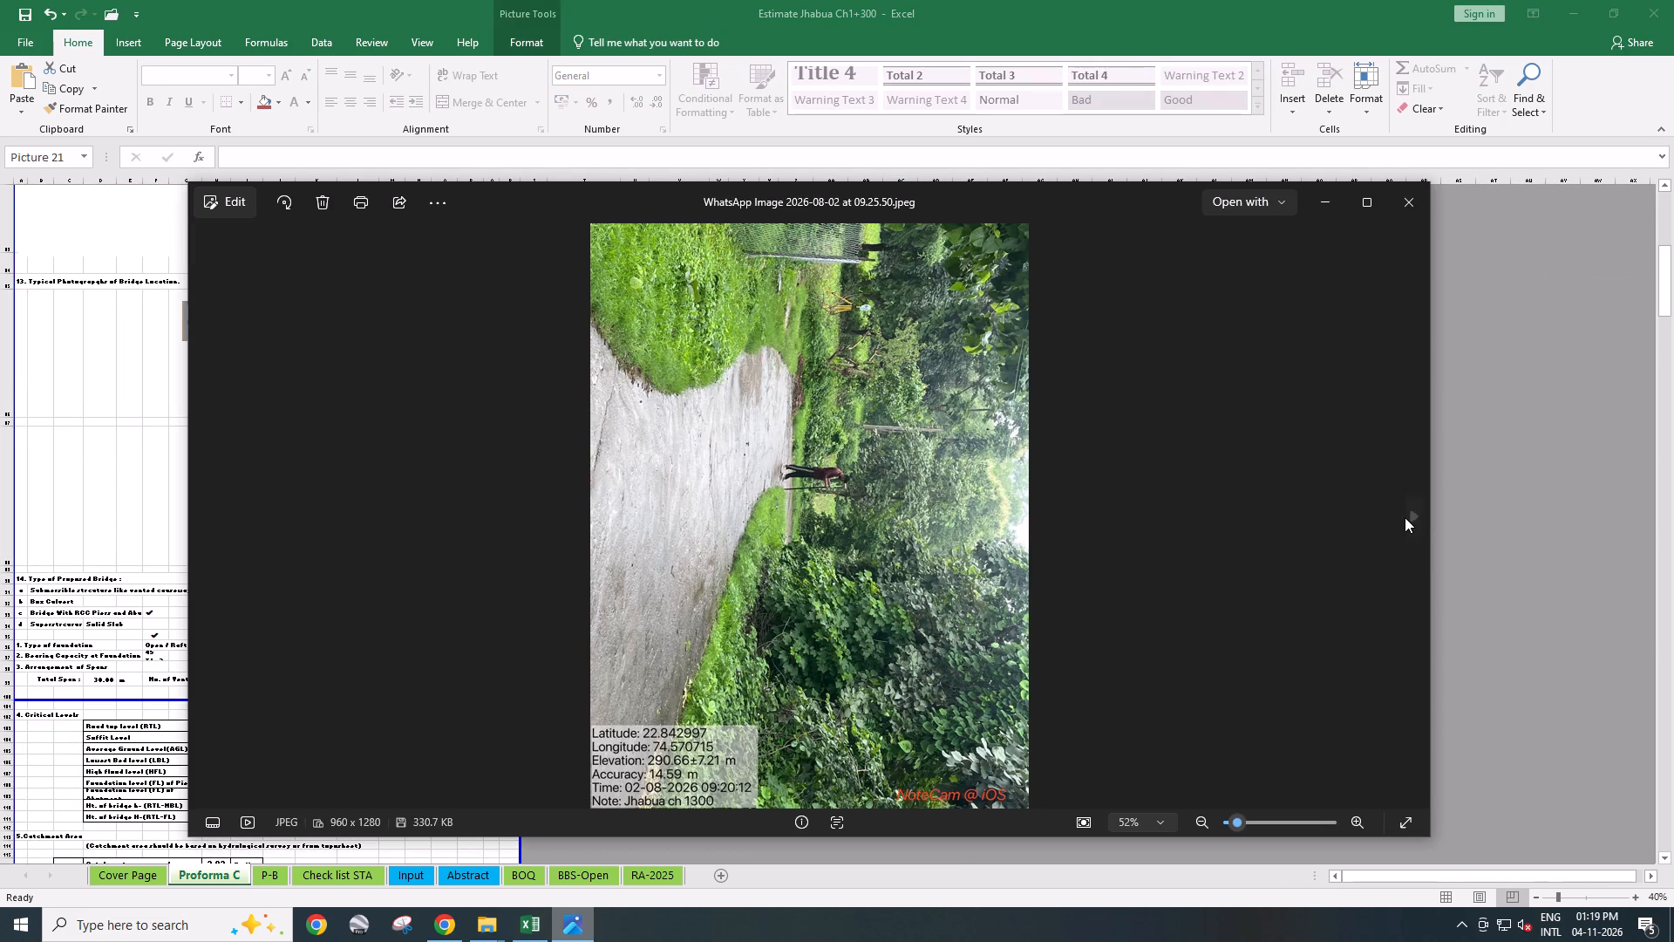
click(1405, 517)
click(1405, 517)
click(1405, 517)
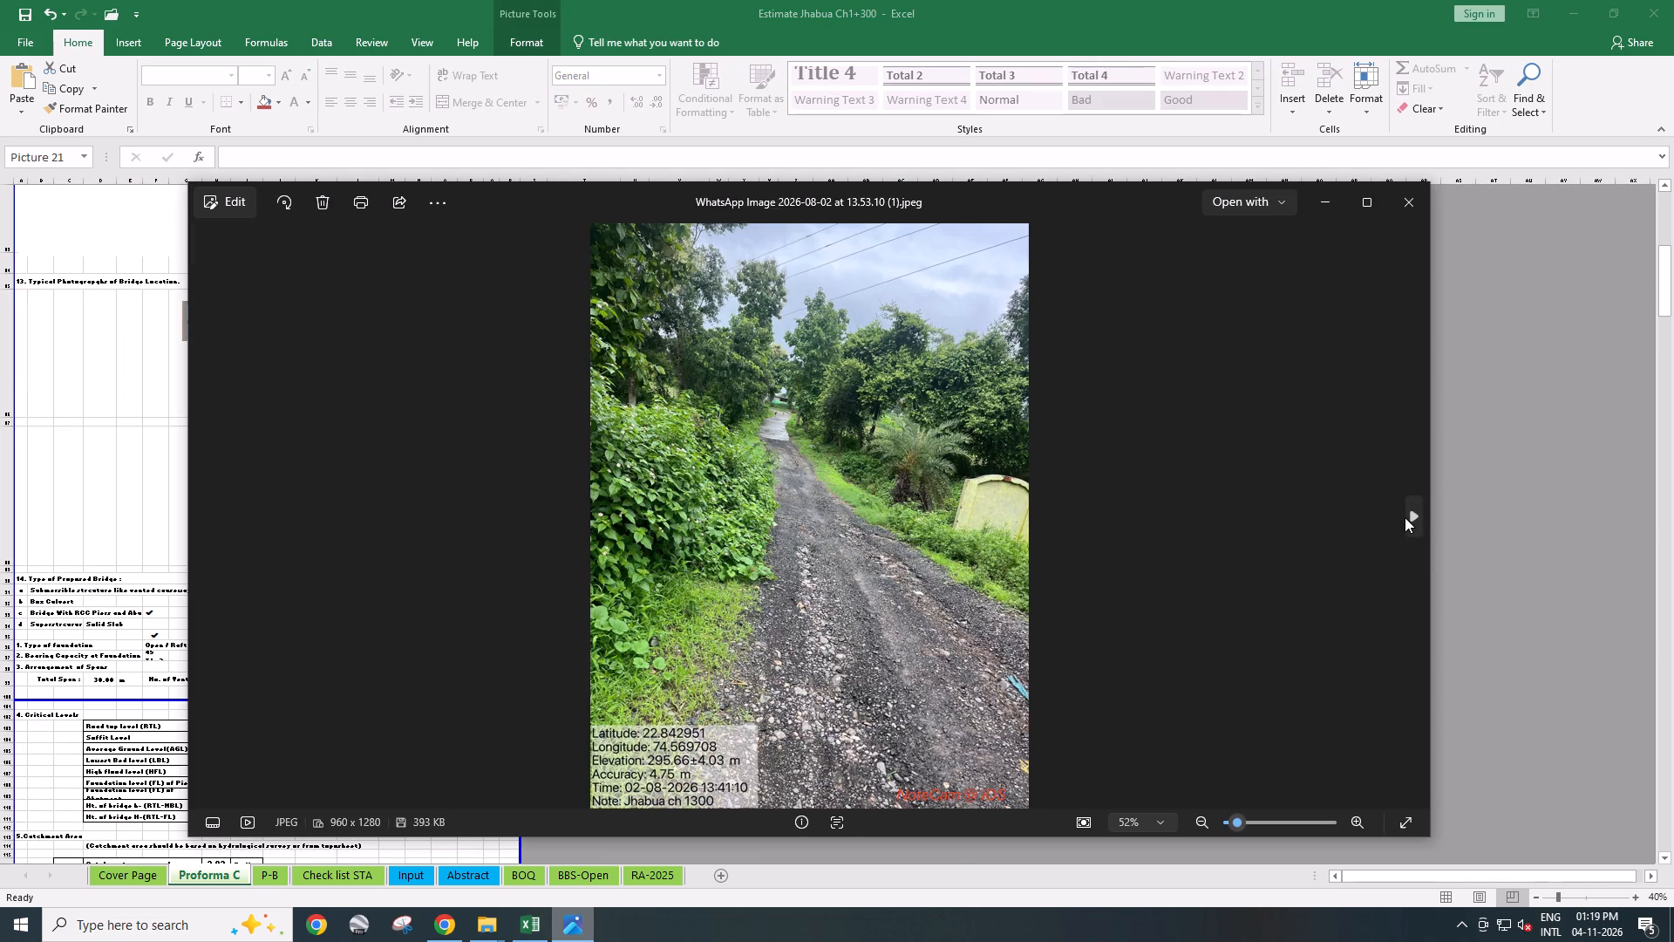
double_click(1405, 517)
click(1405, 517)
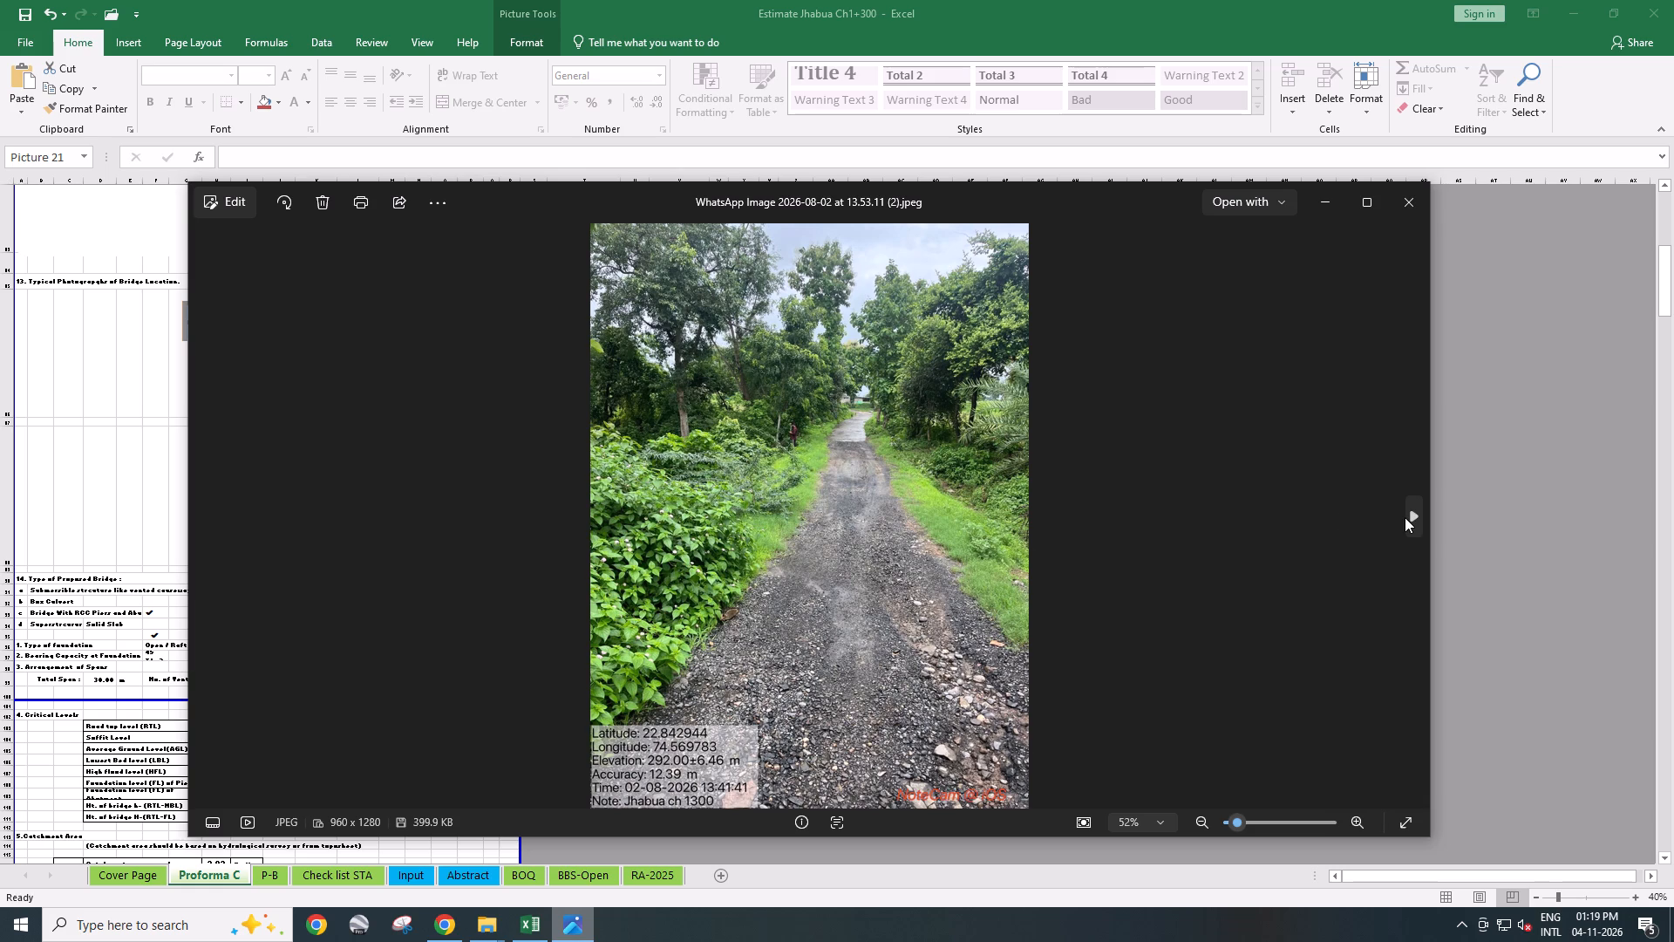
right_click(840, 496)
click(864, 524)
click(1543, 536)
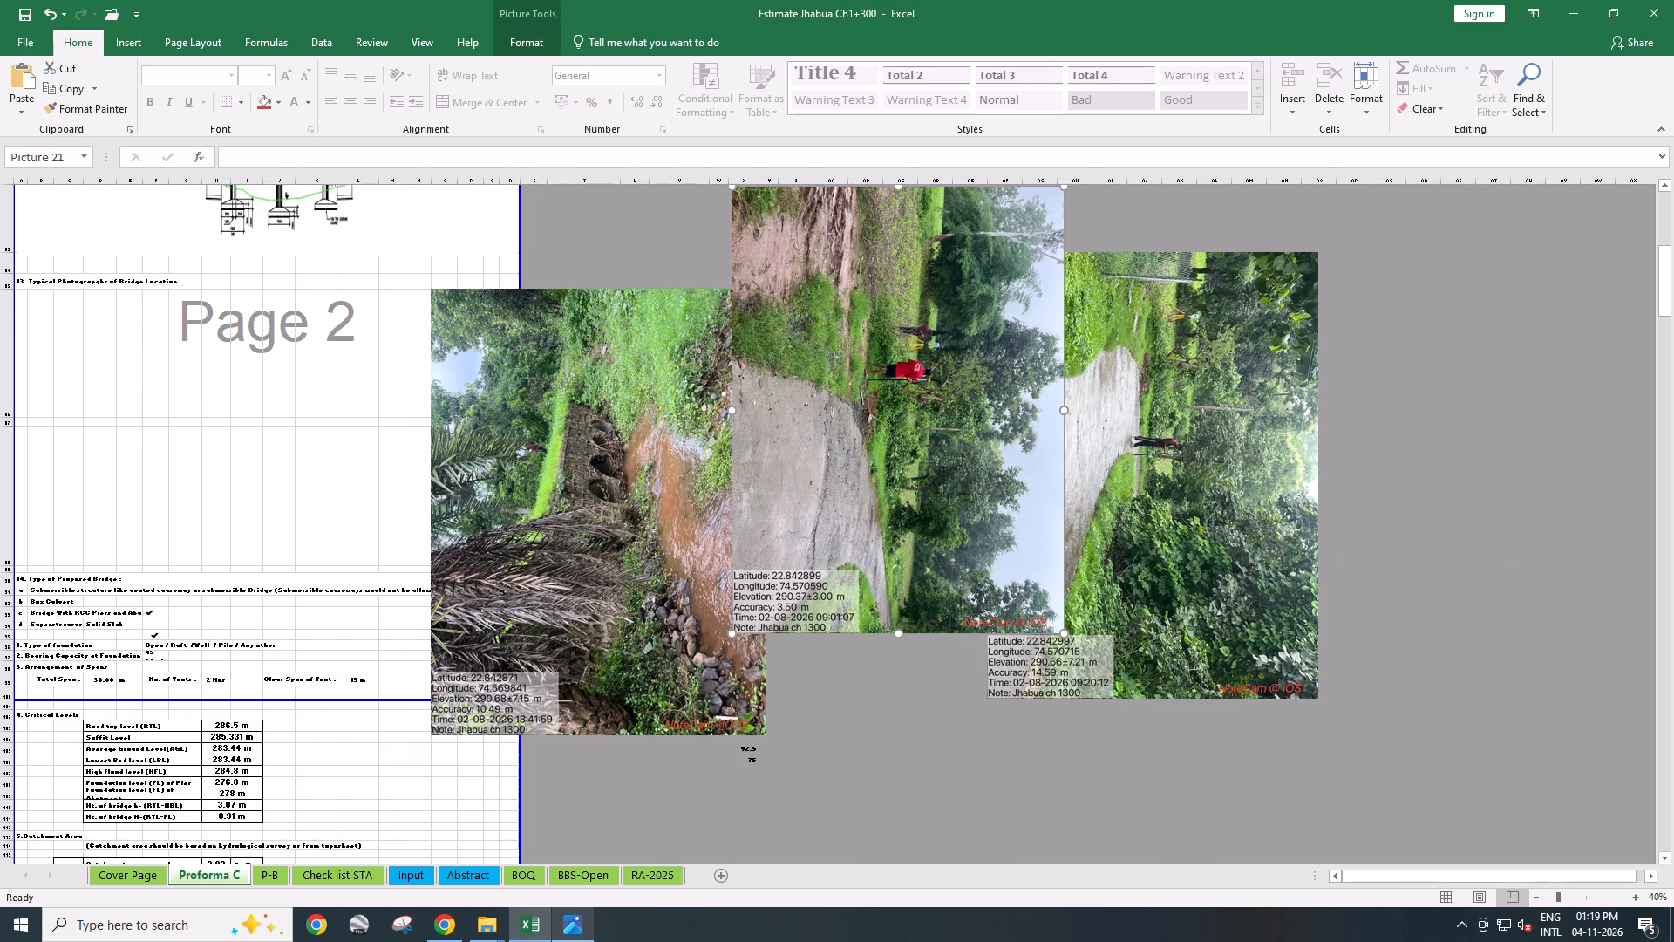
click(918, 710)
key(ctrl+v)
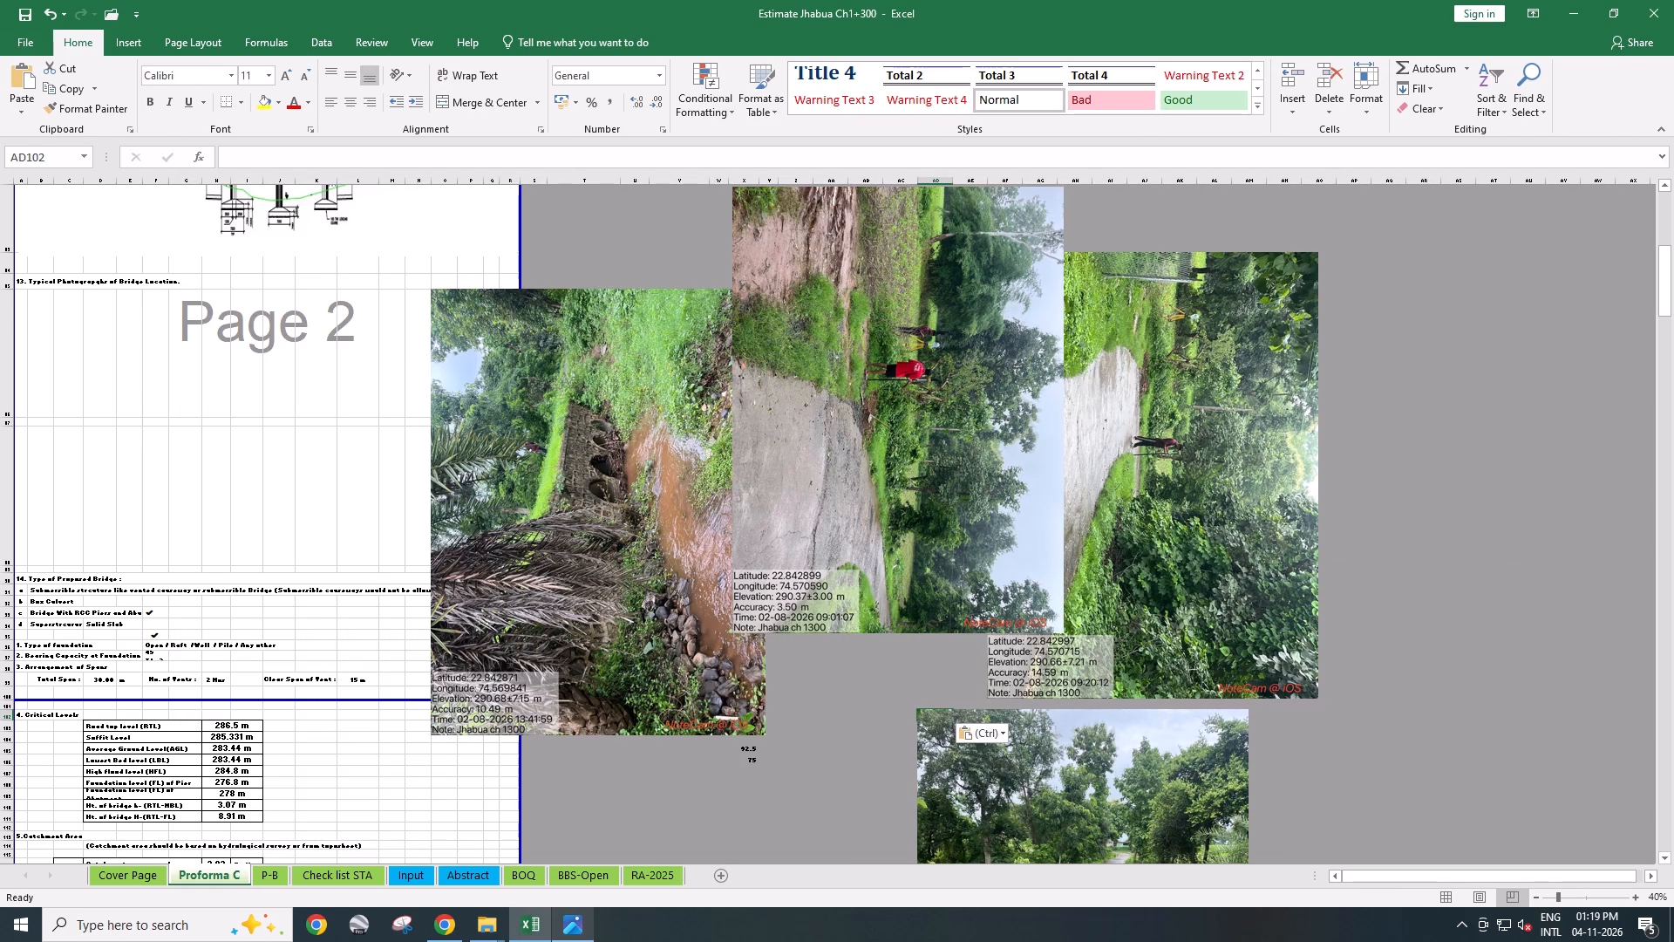
Set the stream photo's height to 10 cm, keeping its proportions.
double_click(569, 542)
click(1566, 65)
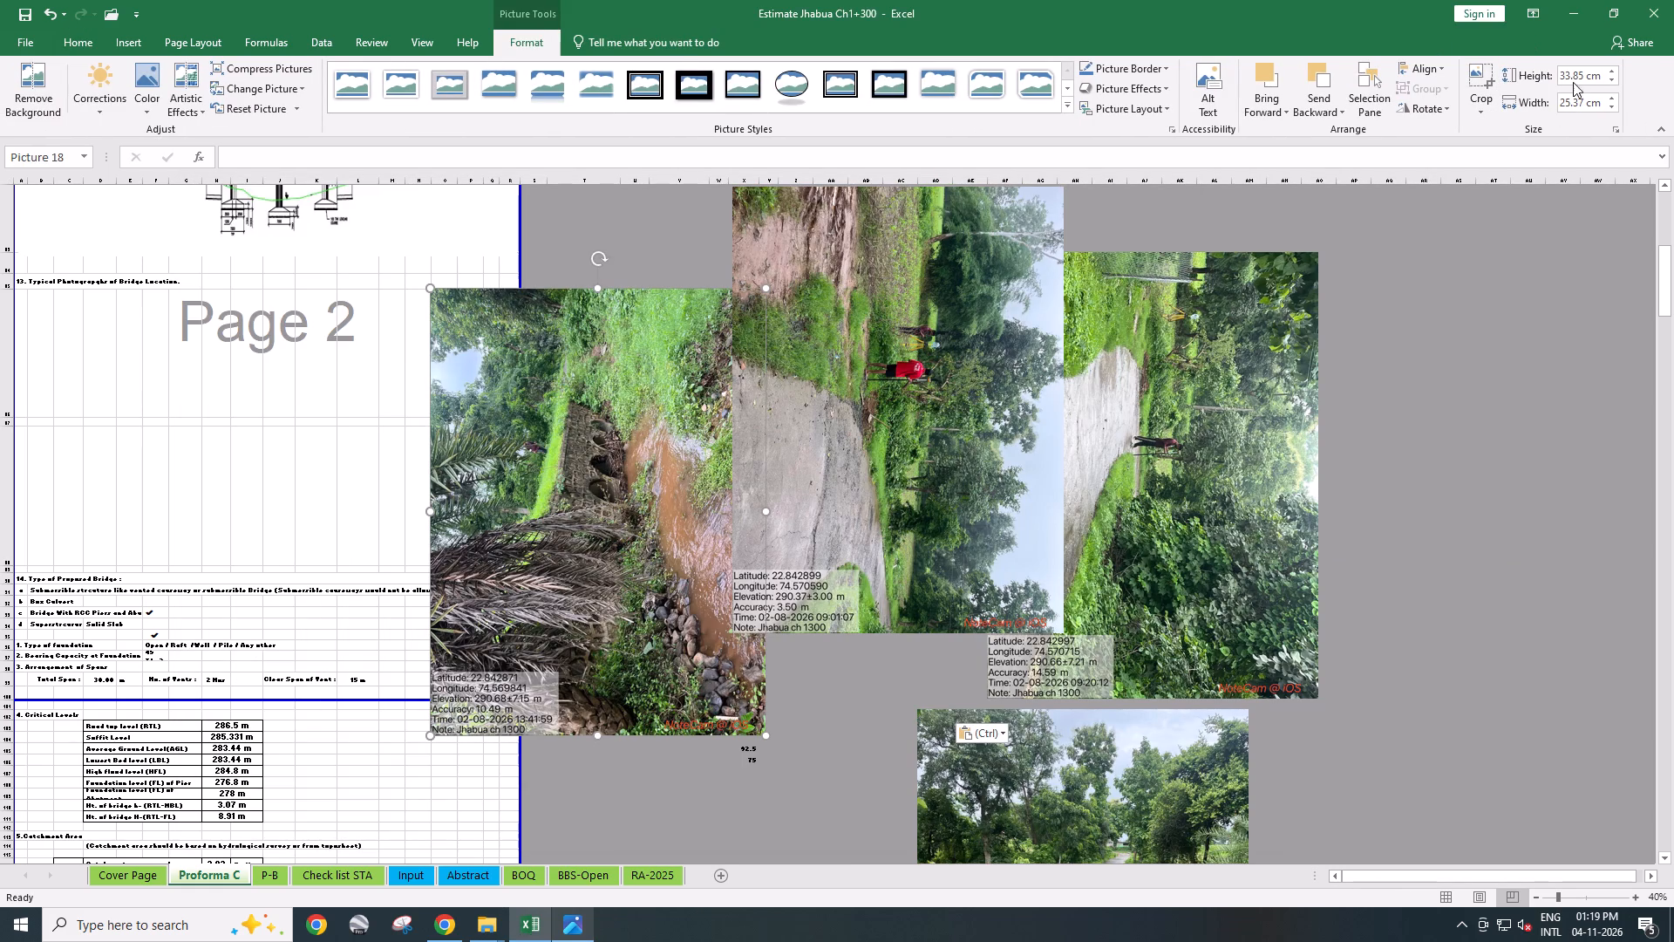
click(1575, 78)
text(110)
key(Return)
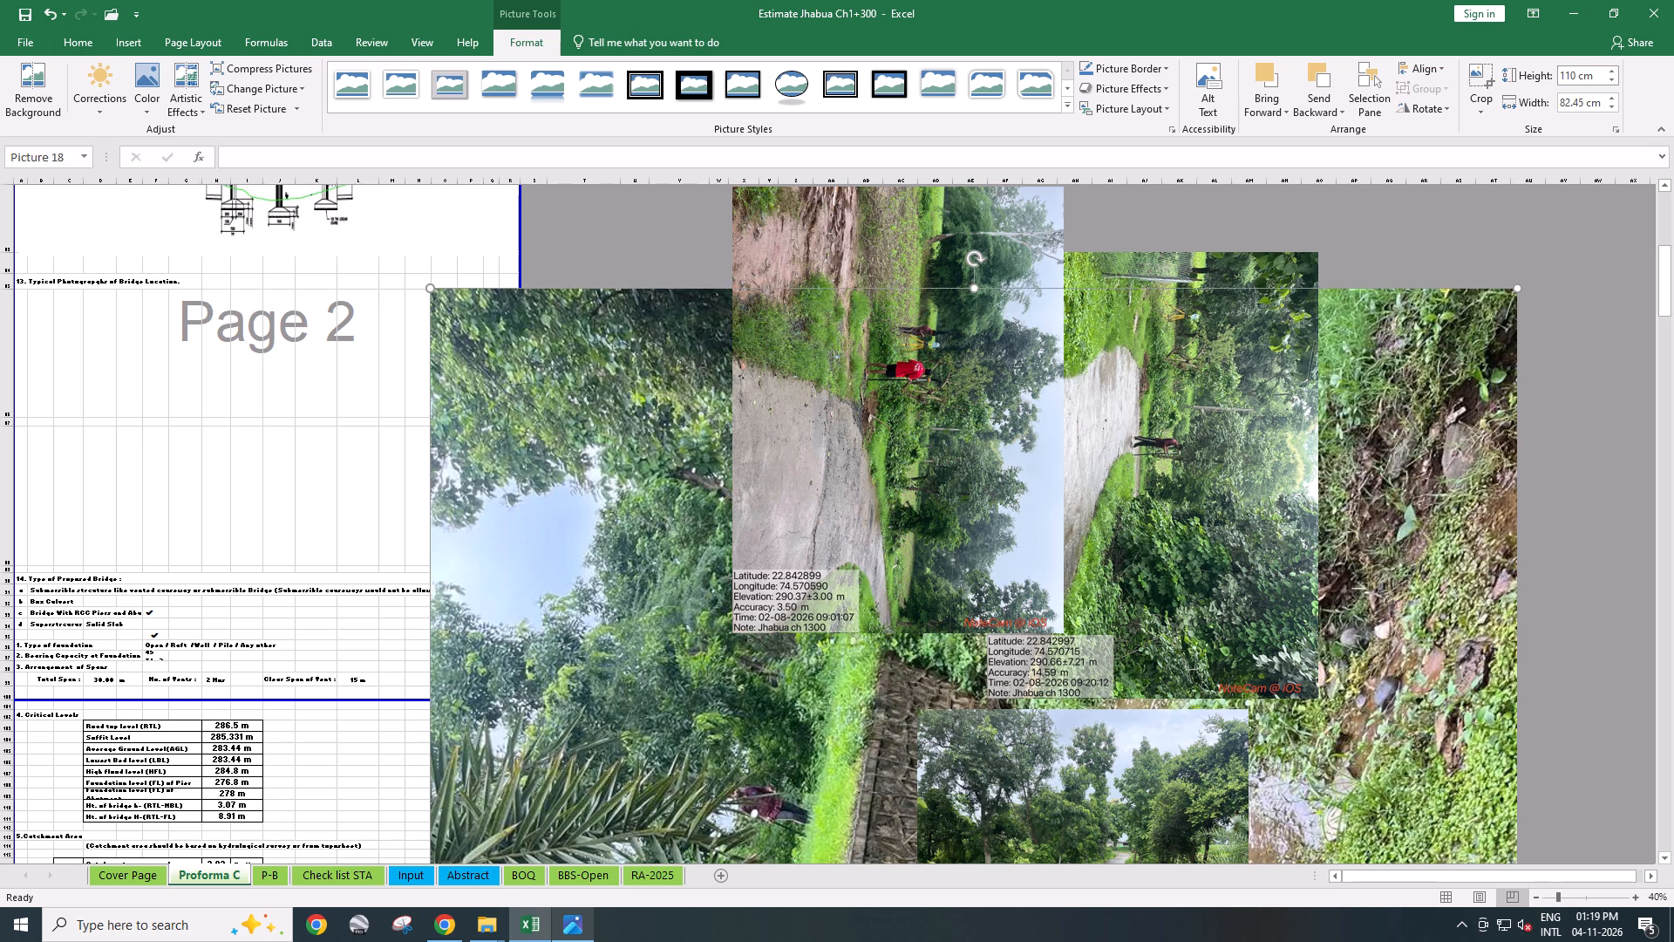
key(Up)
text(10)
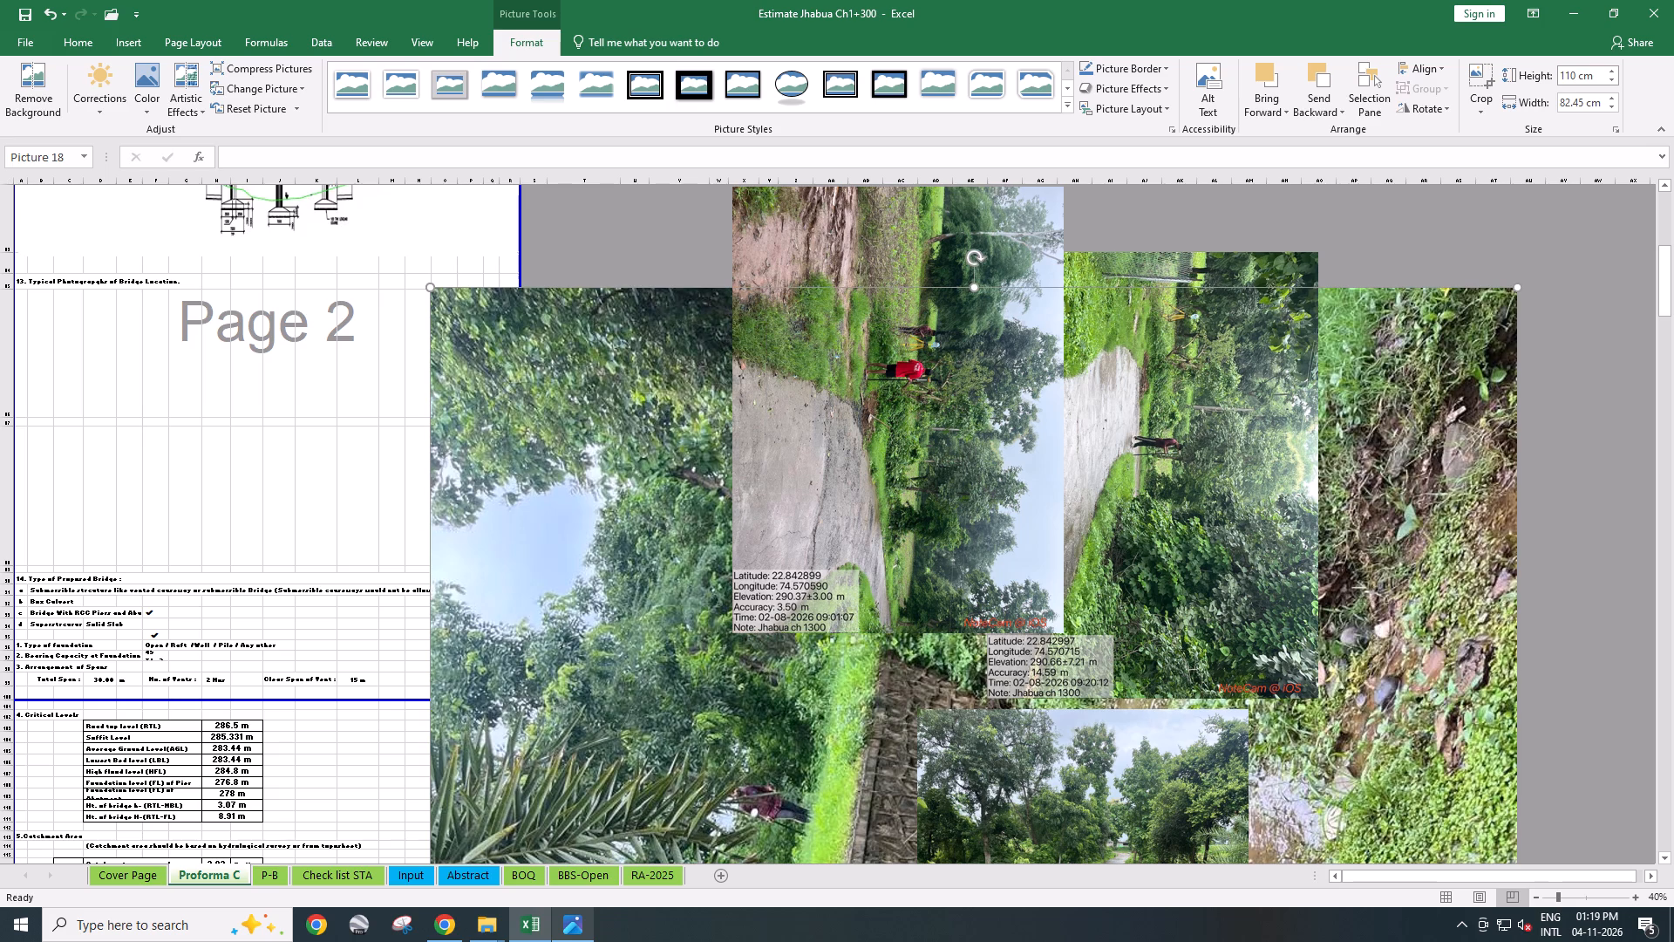
click(1569, 78)
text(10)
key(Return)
click(1588, 73)
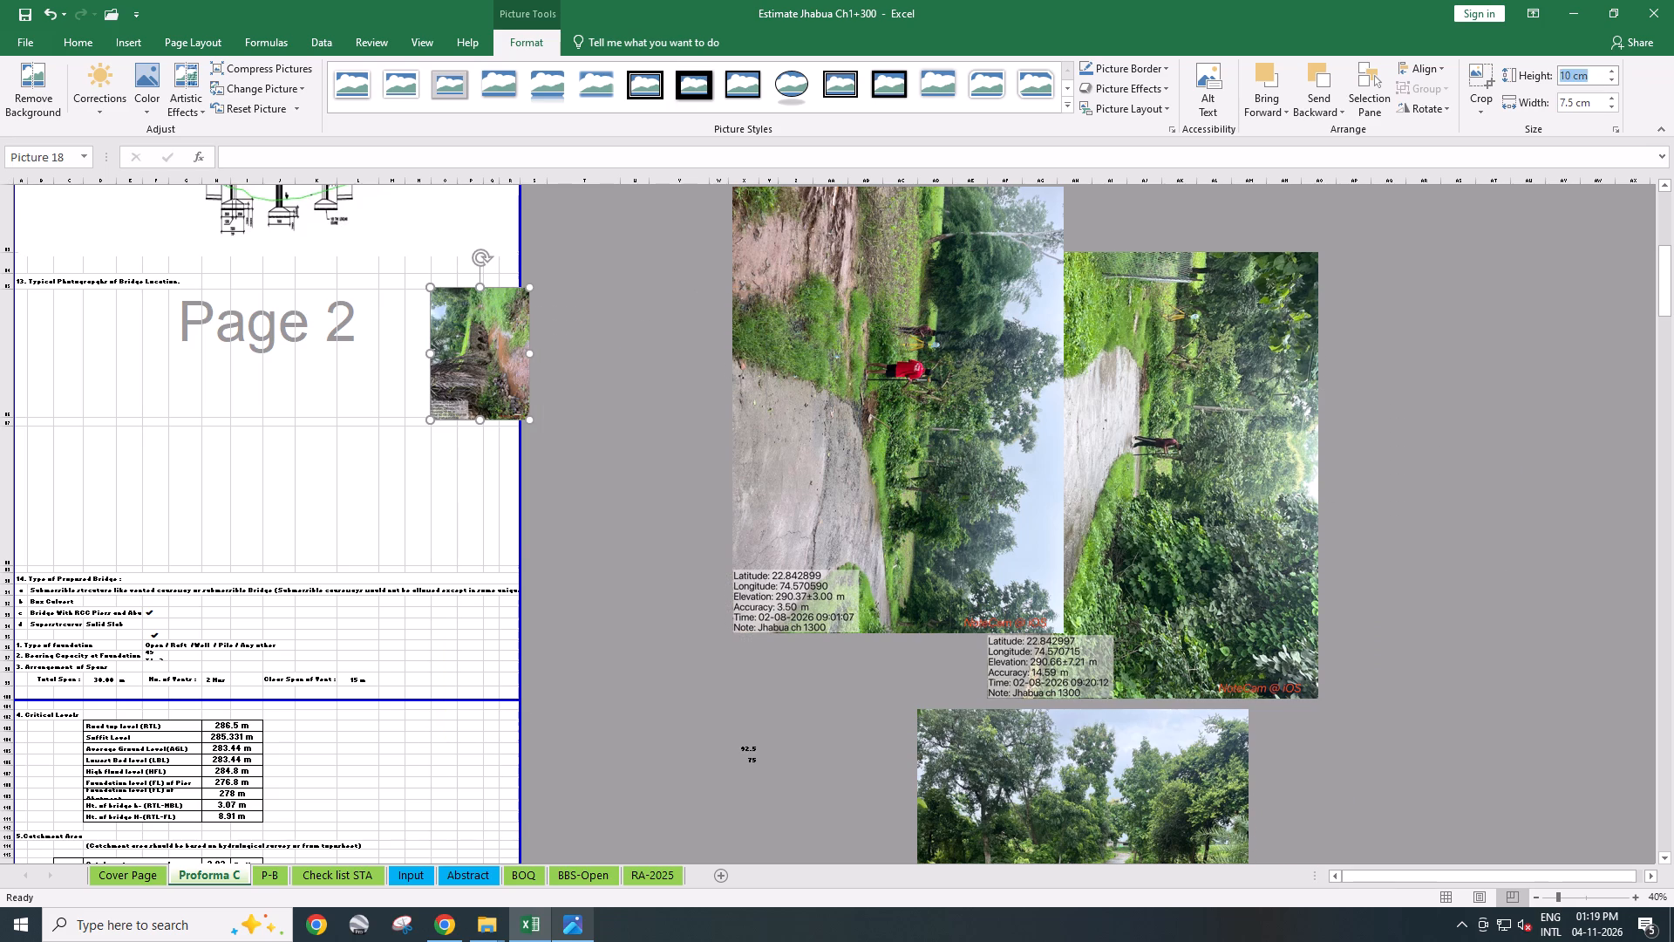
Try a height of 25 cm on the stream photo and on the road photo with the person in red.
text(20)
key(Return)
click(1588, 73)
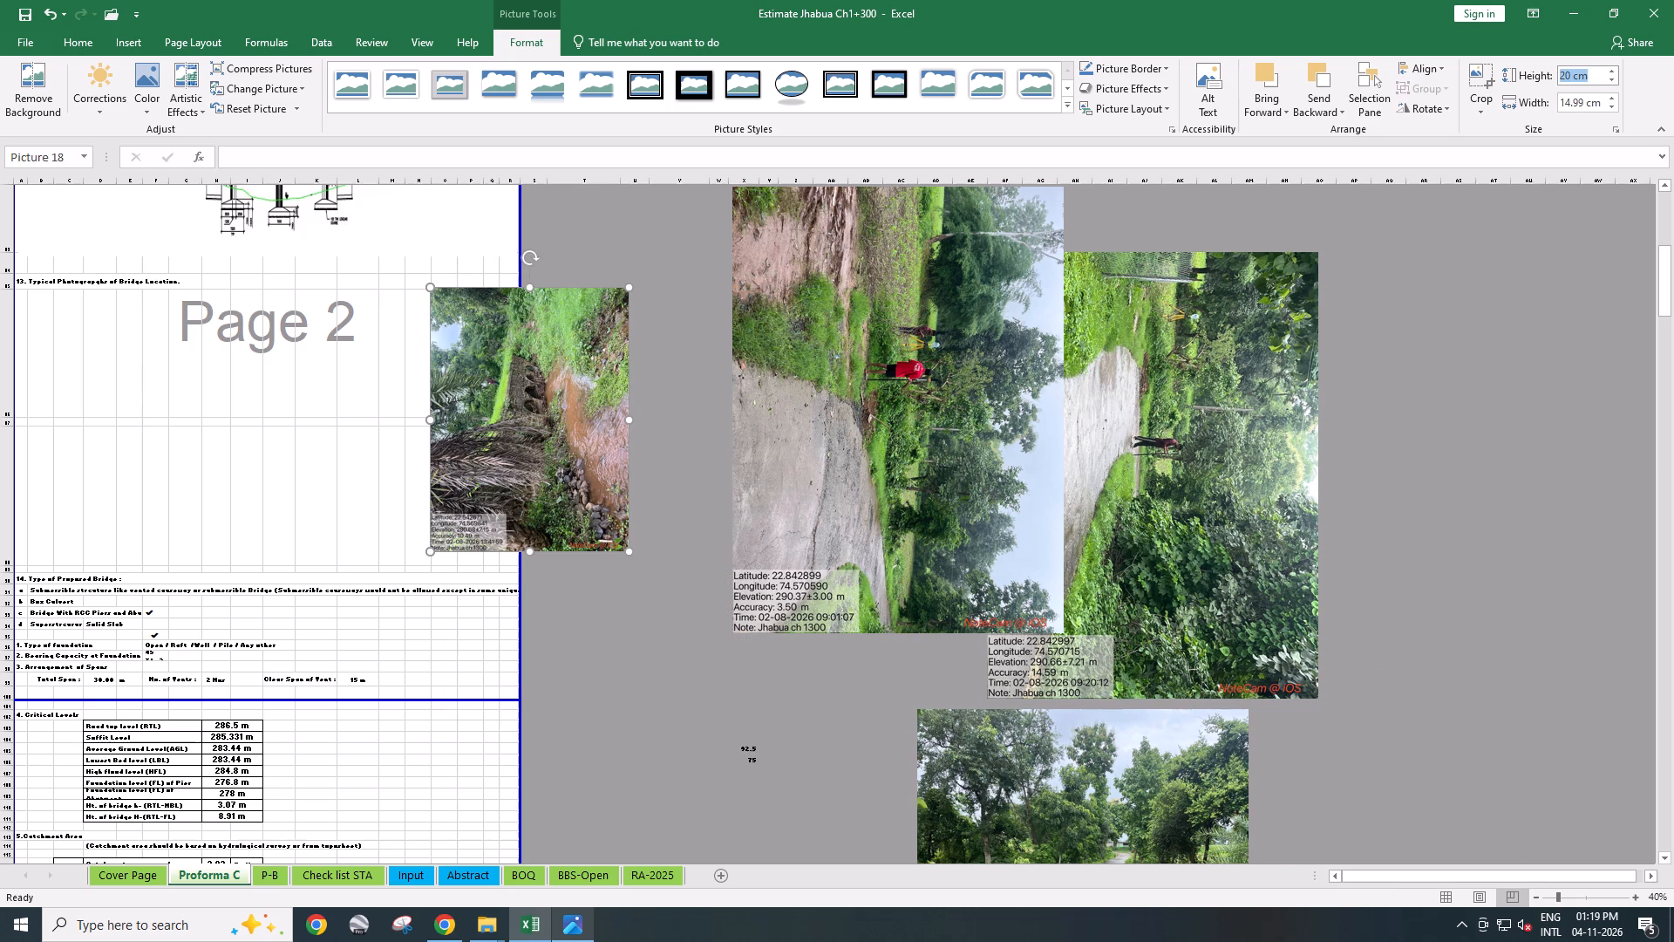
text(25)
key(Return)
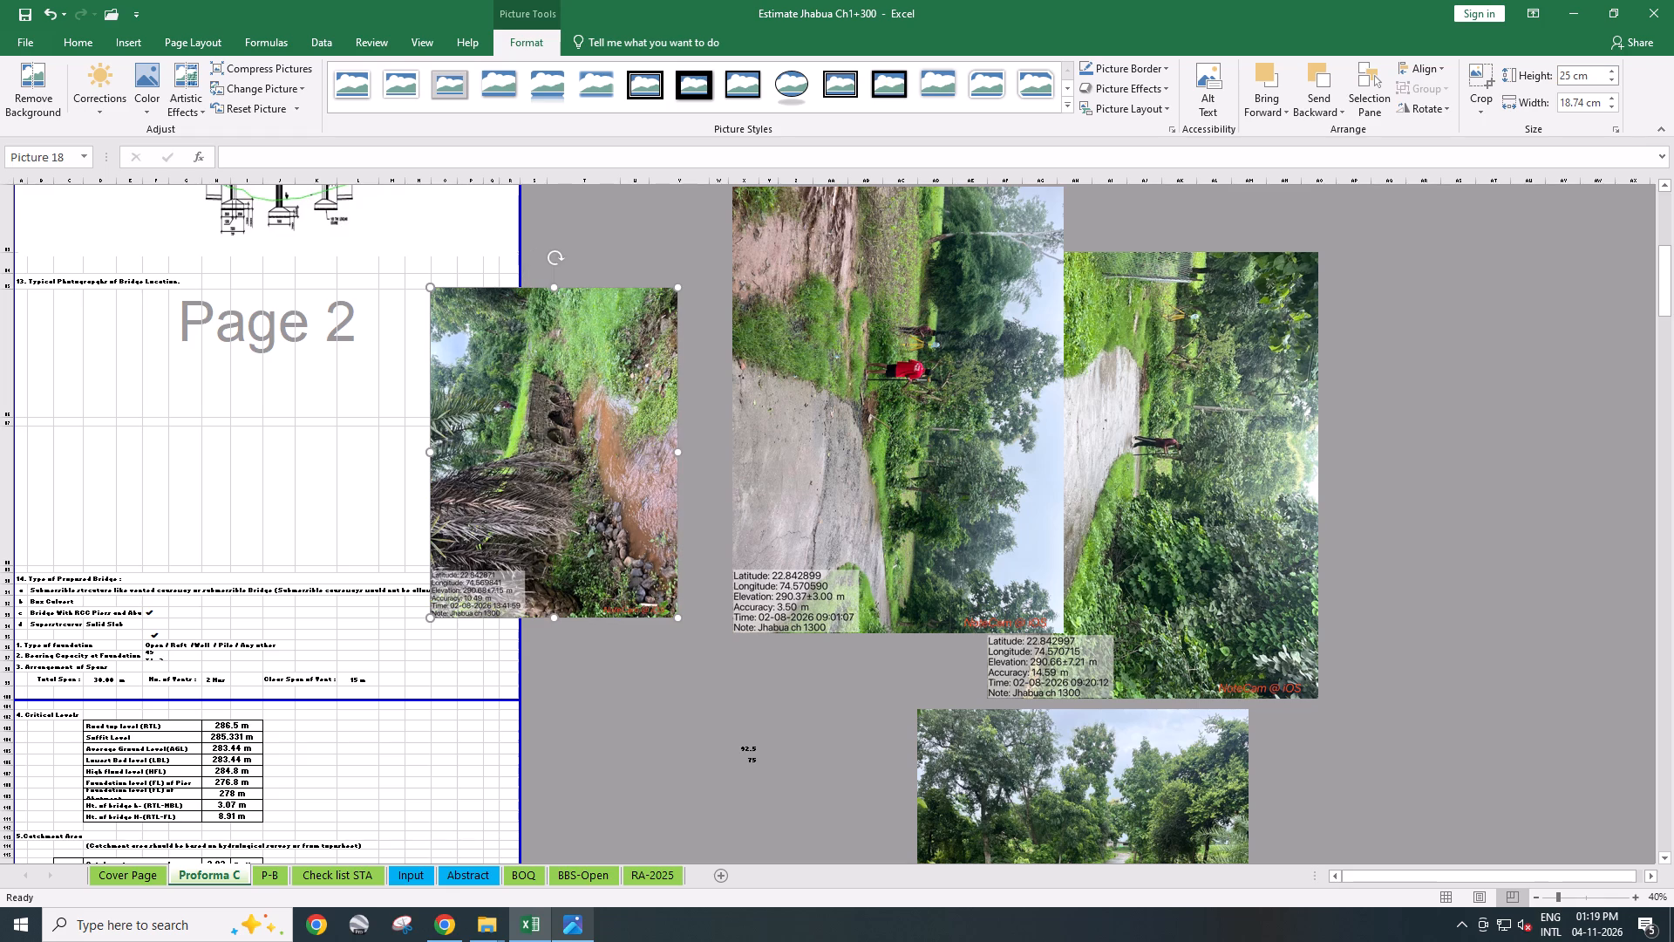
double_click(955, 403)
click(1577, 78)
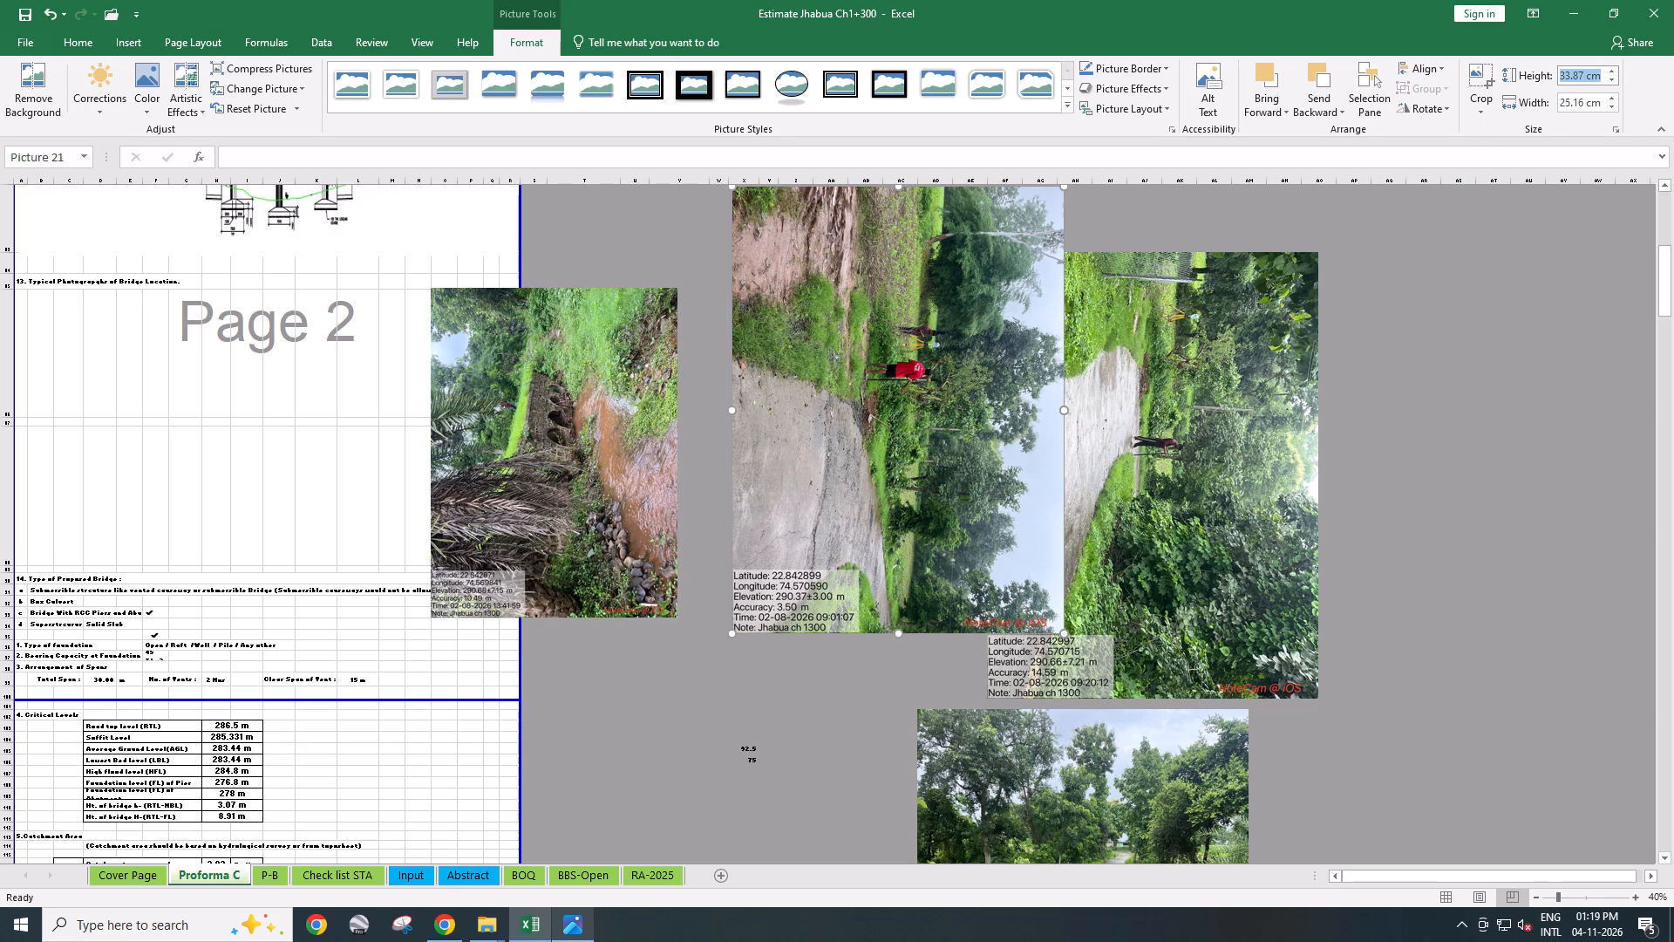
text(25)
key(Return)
Set the height of the curved-road photo and the gravel-road photo to 20 cm.
click(1173, 402)
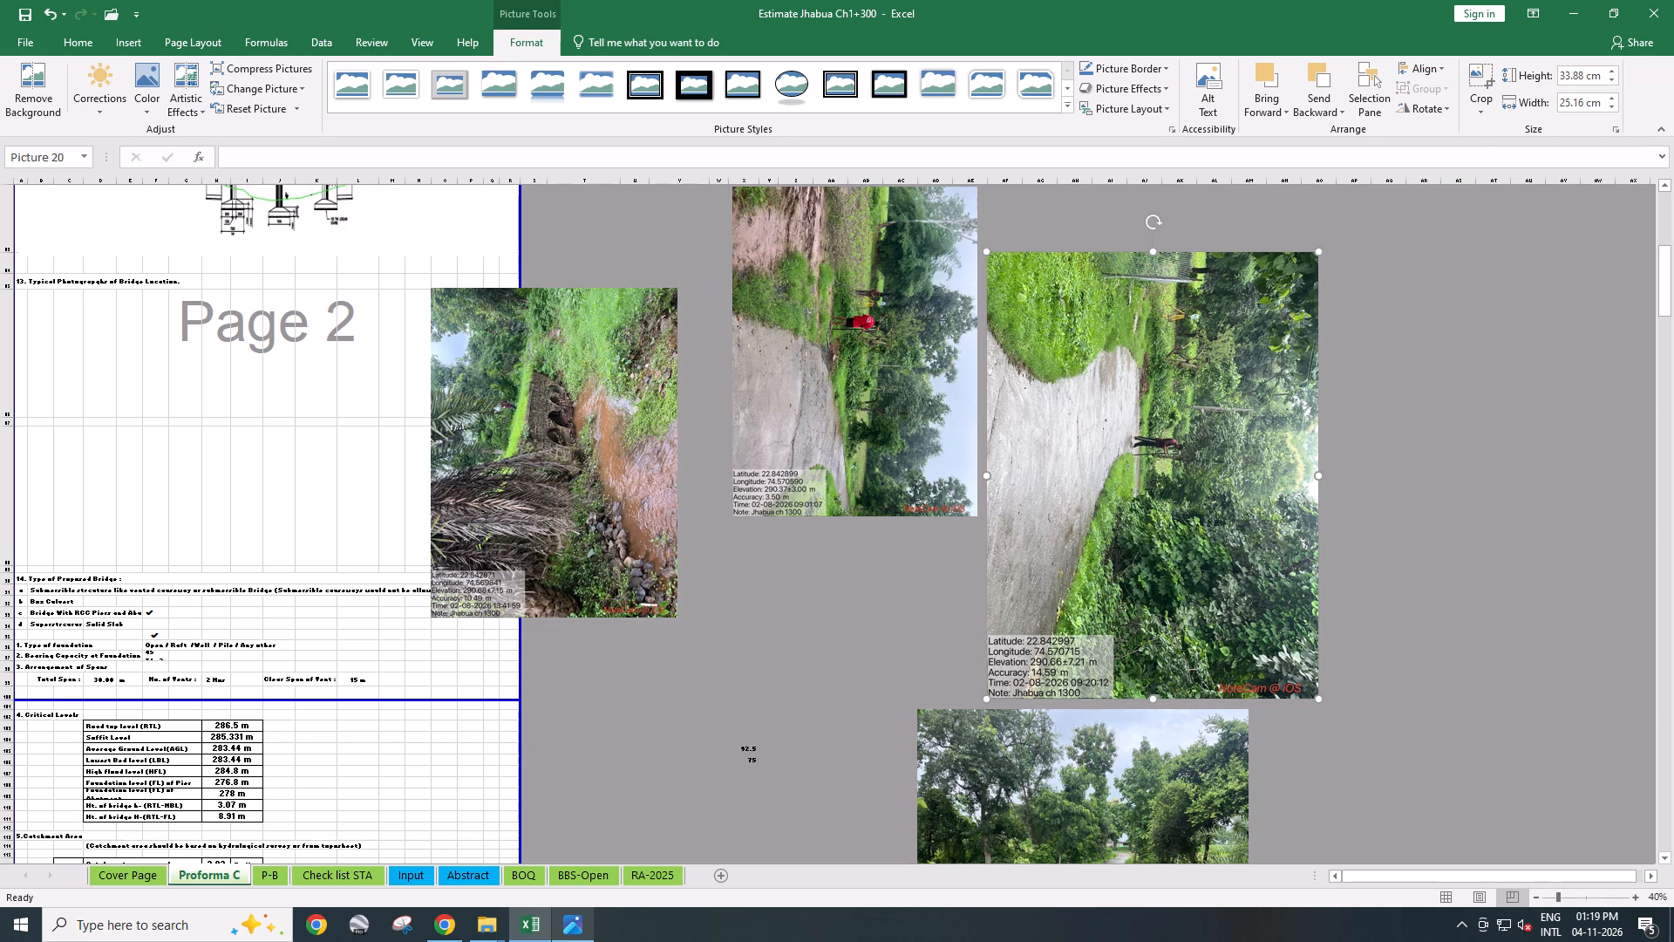
click(1589, 76)
text(20)
key(Return)
click(1015, 772)
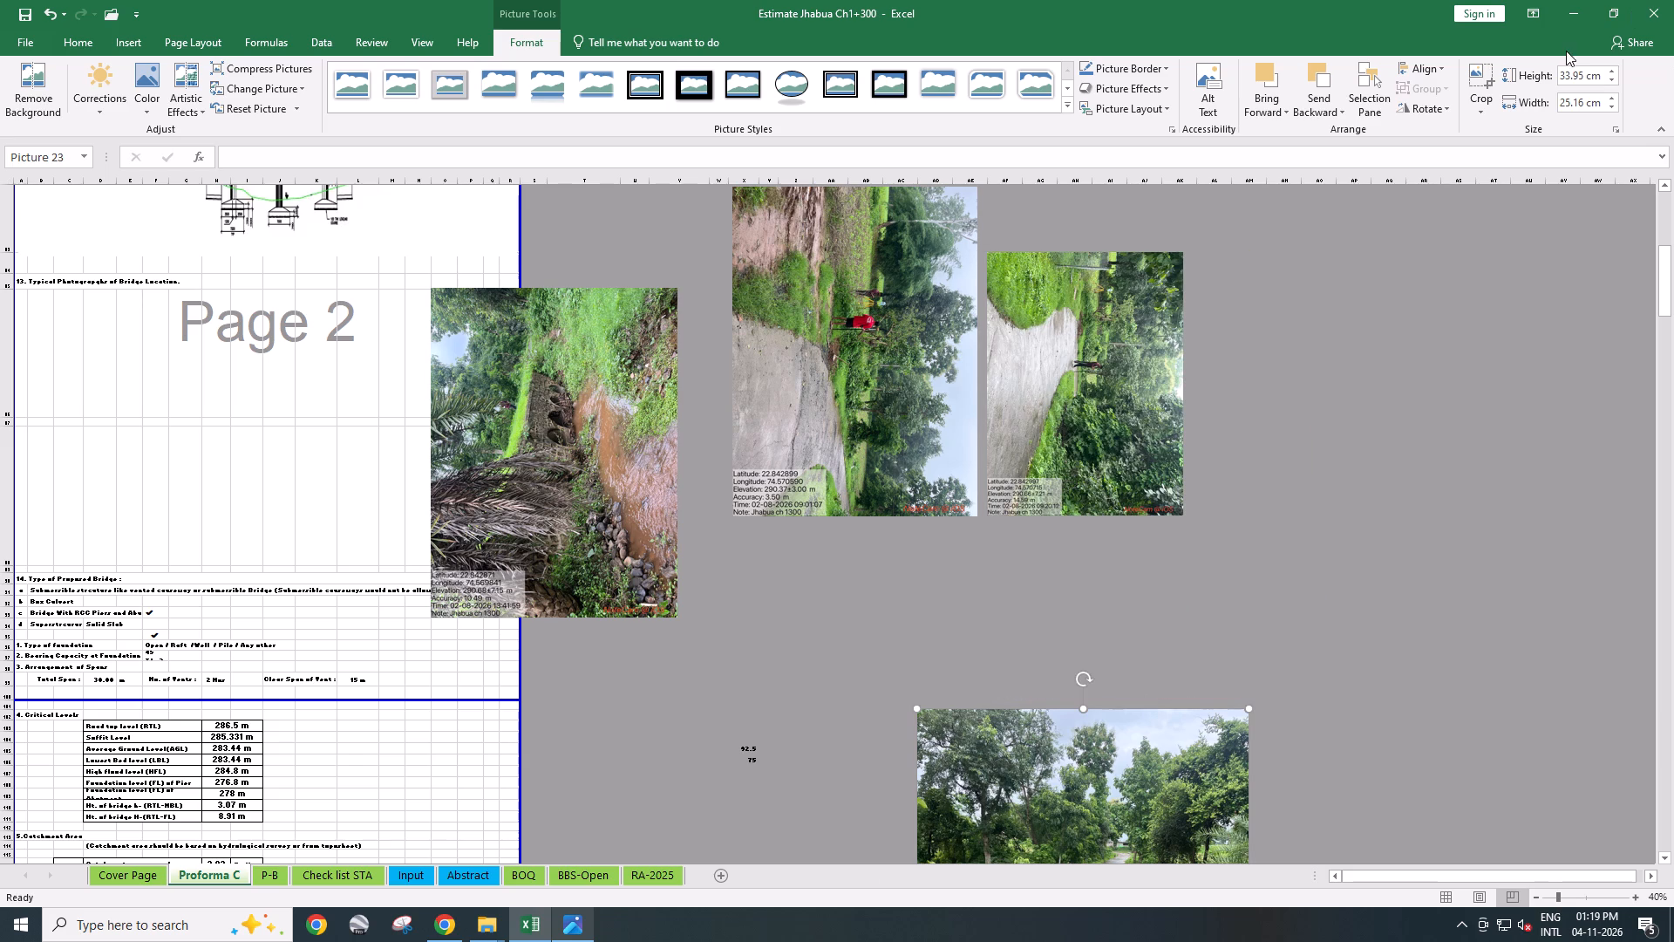
click(1564, 75)
text(20)
key(Return)
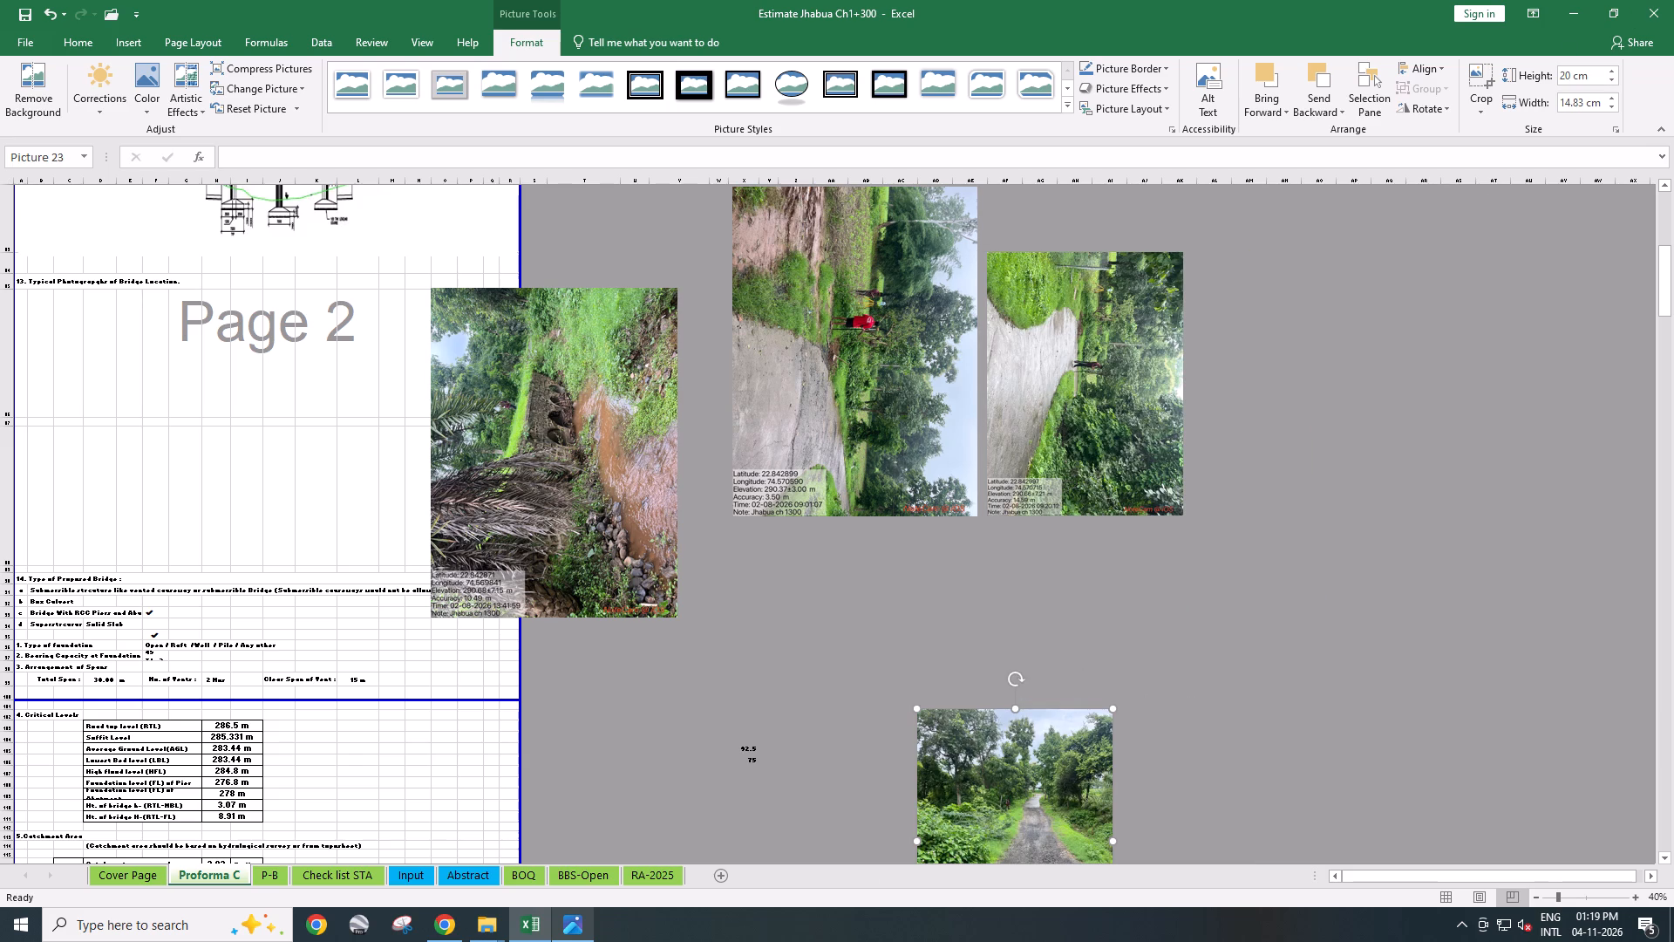
Set the height of the road photo with the person in red and of the stream photo to 20 cm.
click(946, 423)
click(1588, 75)
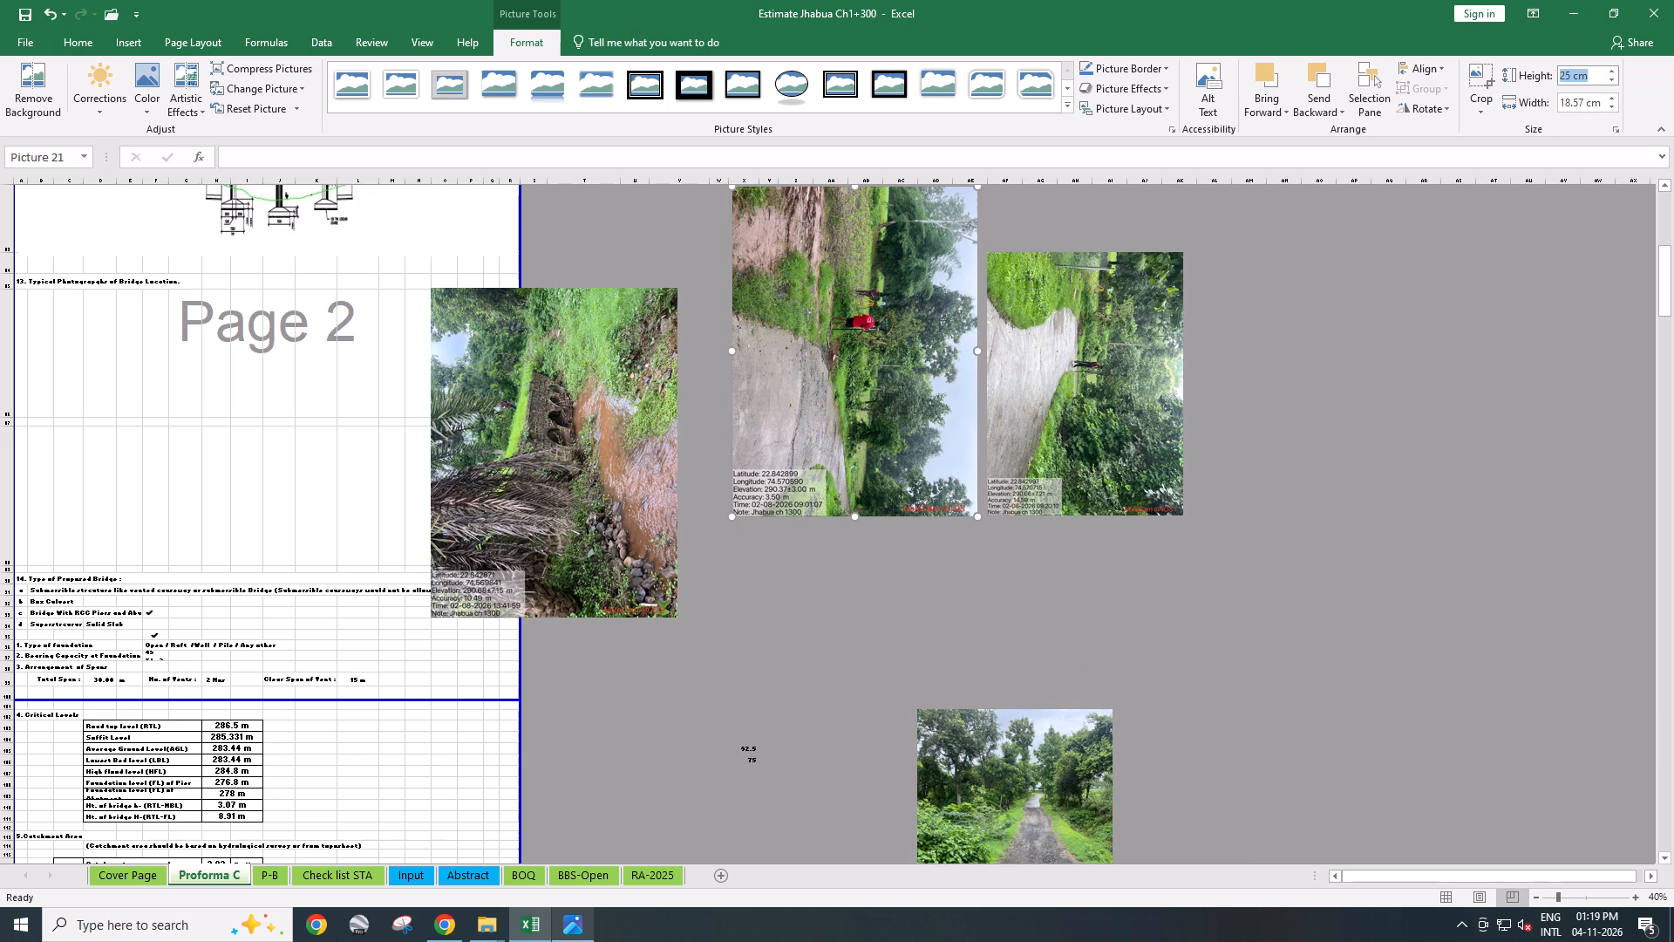
text(20)
key(Return)
click(555, 477)
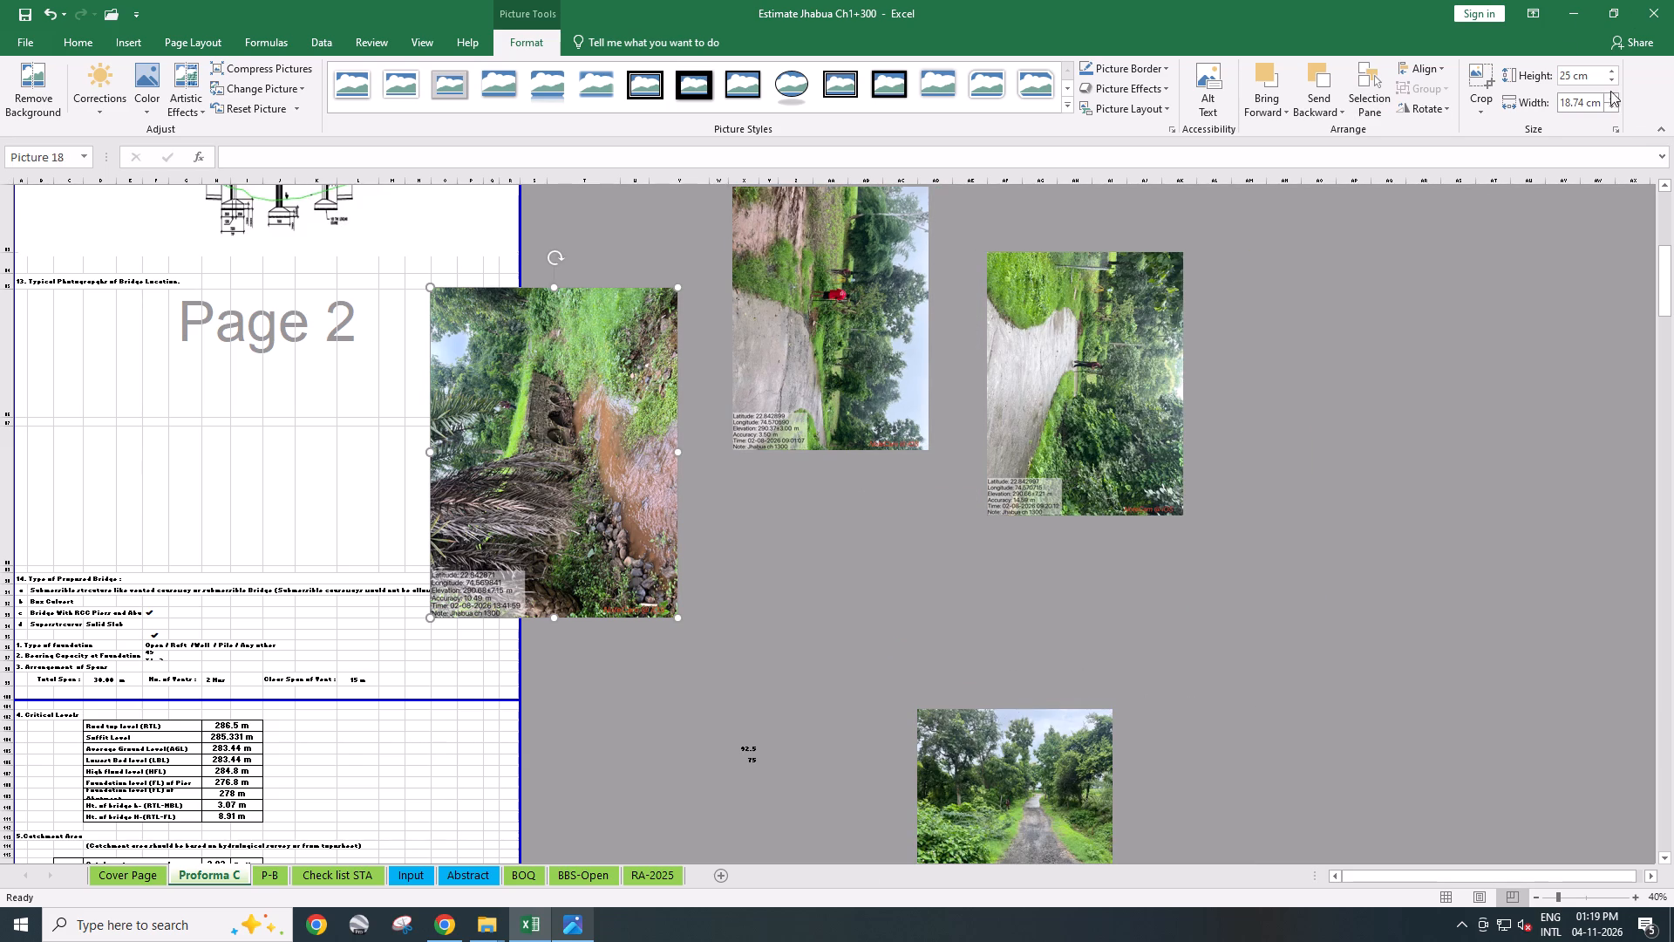
click(1582, 76)
text(20)
key(Return)
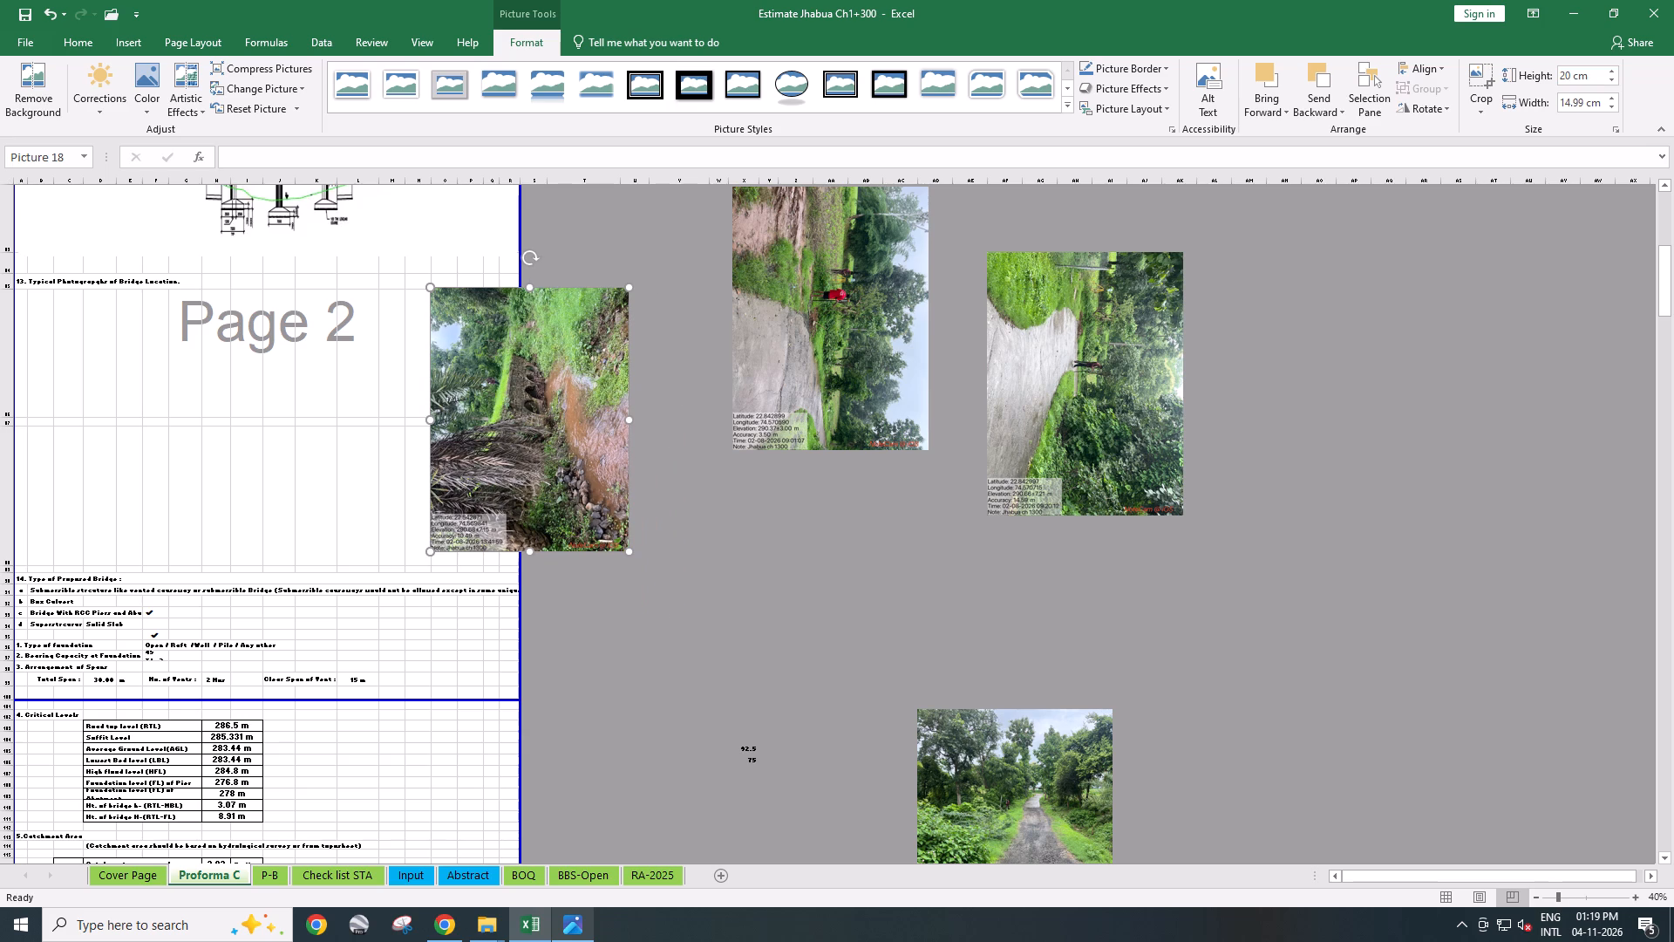
Move the stream photo inside the page under section 13 and rotate it a quarter turn clockwise to landscape.
drag(501, 424, 103, 420)
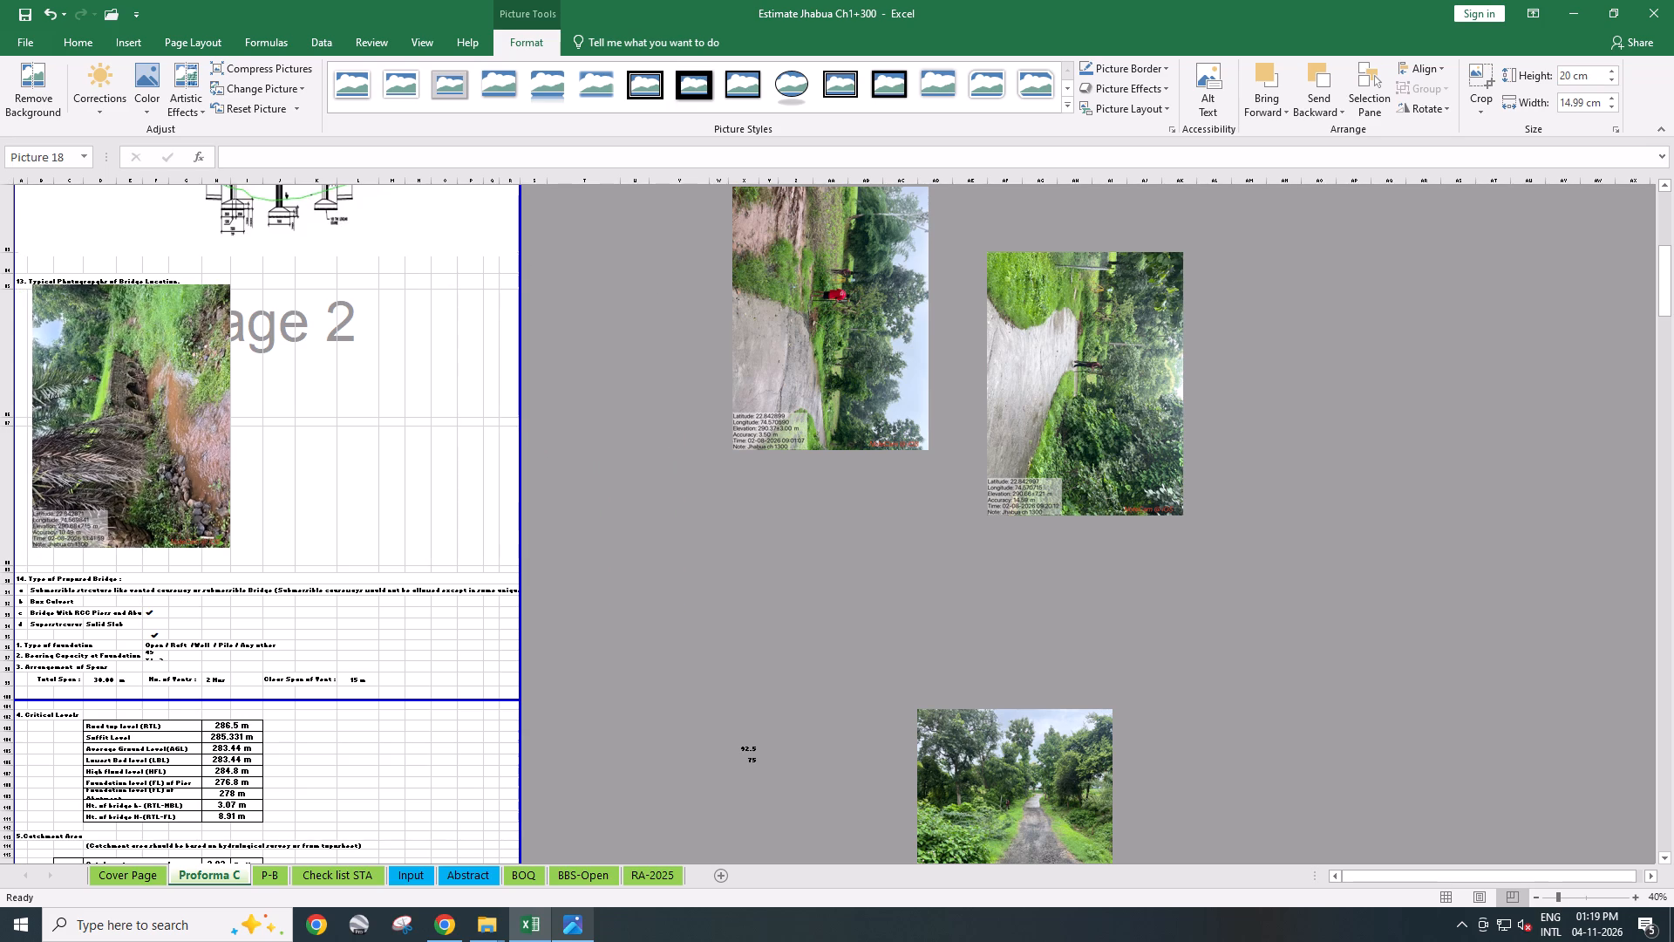
drag(128, 250, 297, 413)
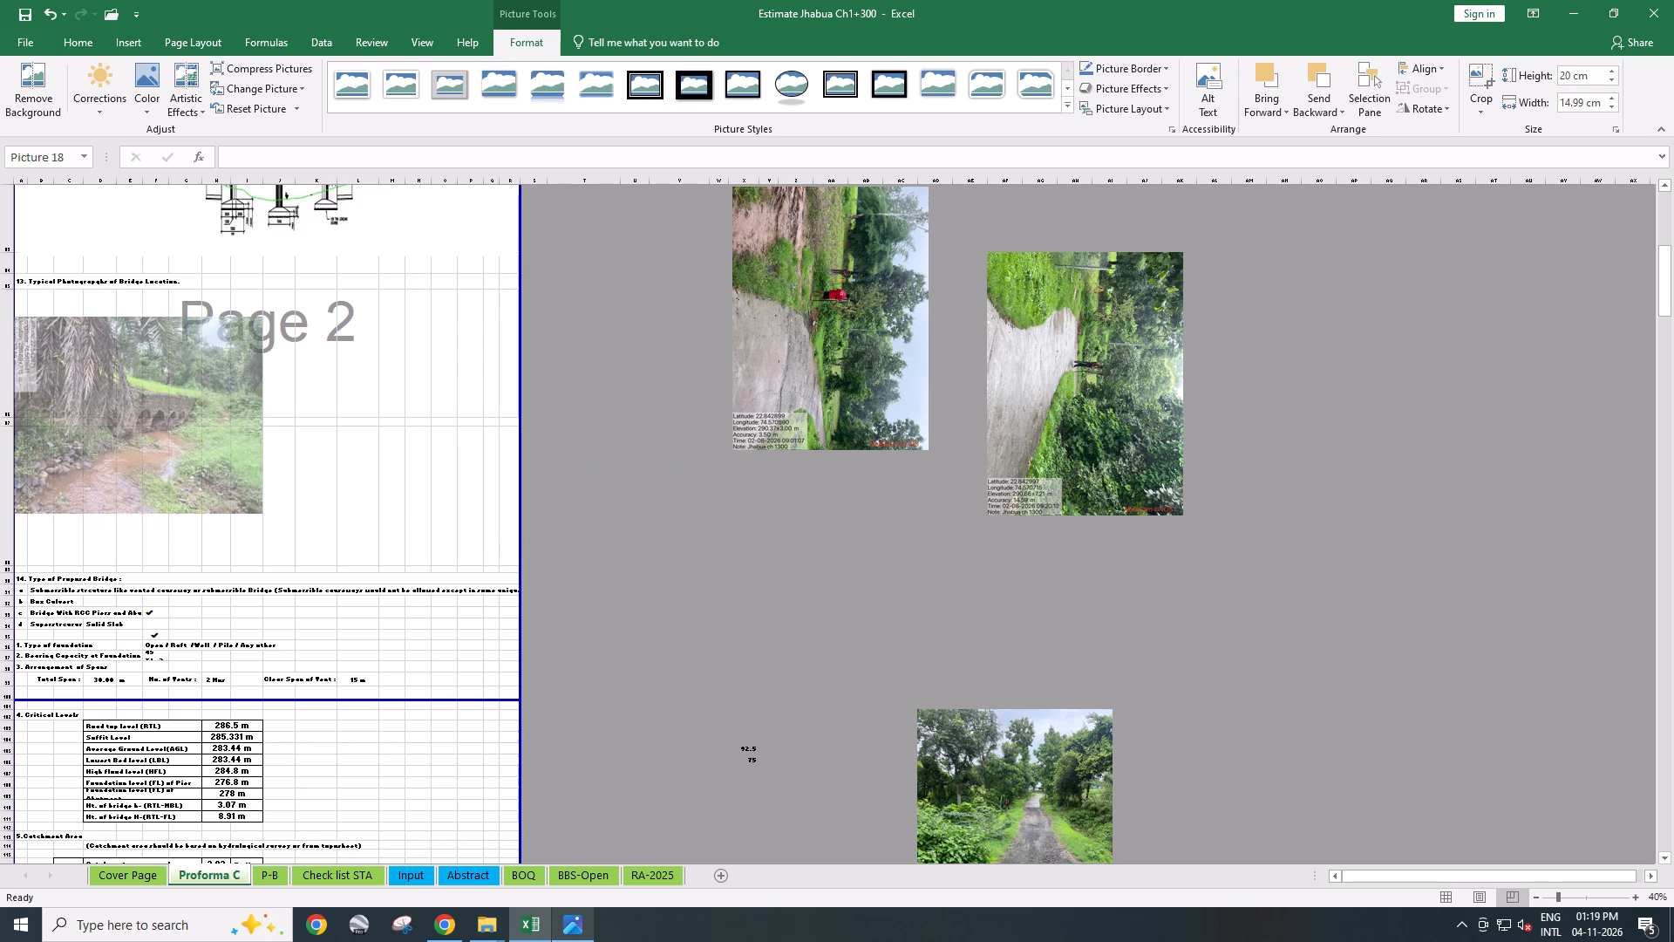
drag(297, 413, 300, 413)
Rotate the photo with the person in red a quarter turn counterclockwise and place it beside the stream photo.
click(849, 300)
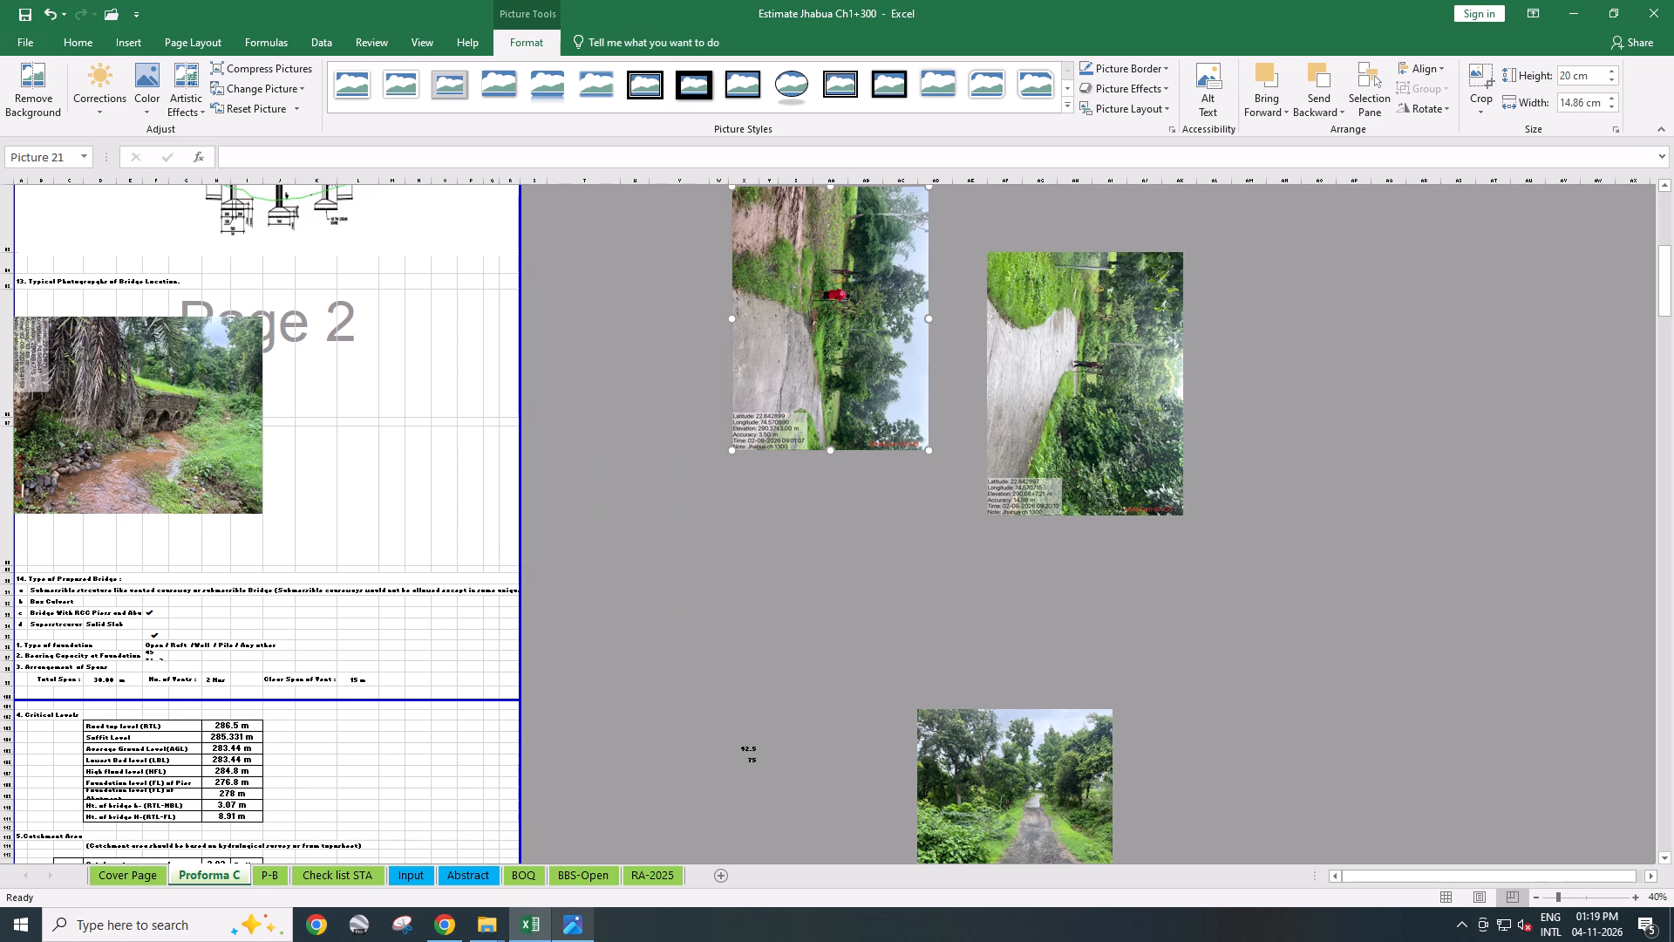
drag(822, 253, 792, 307)
drag(798, 209, 597, 374)
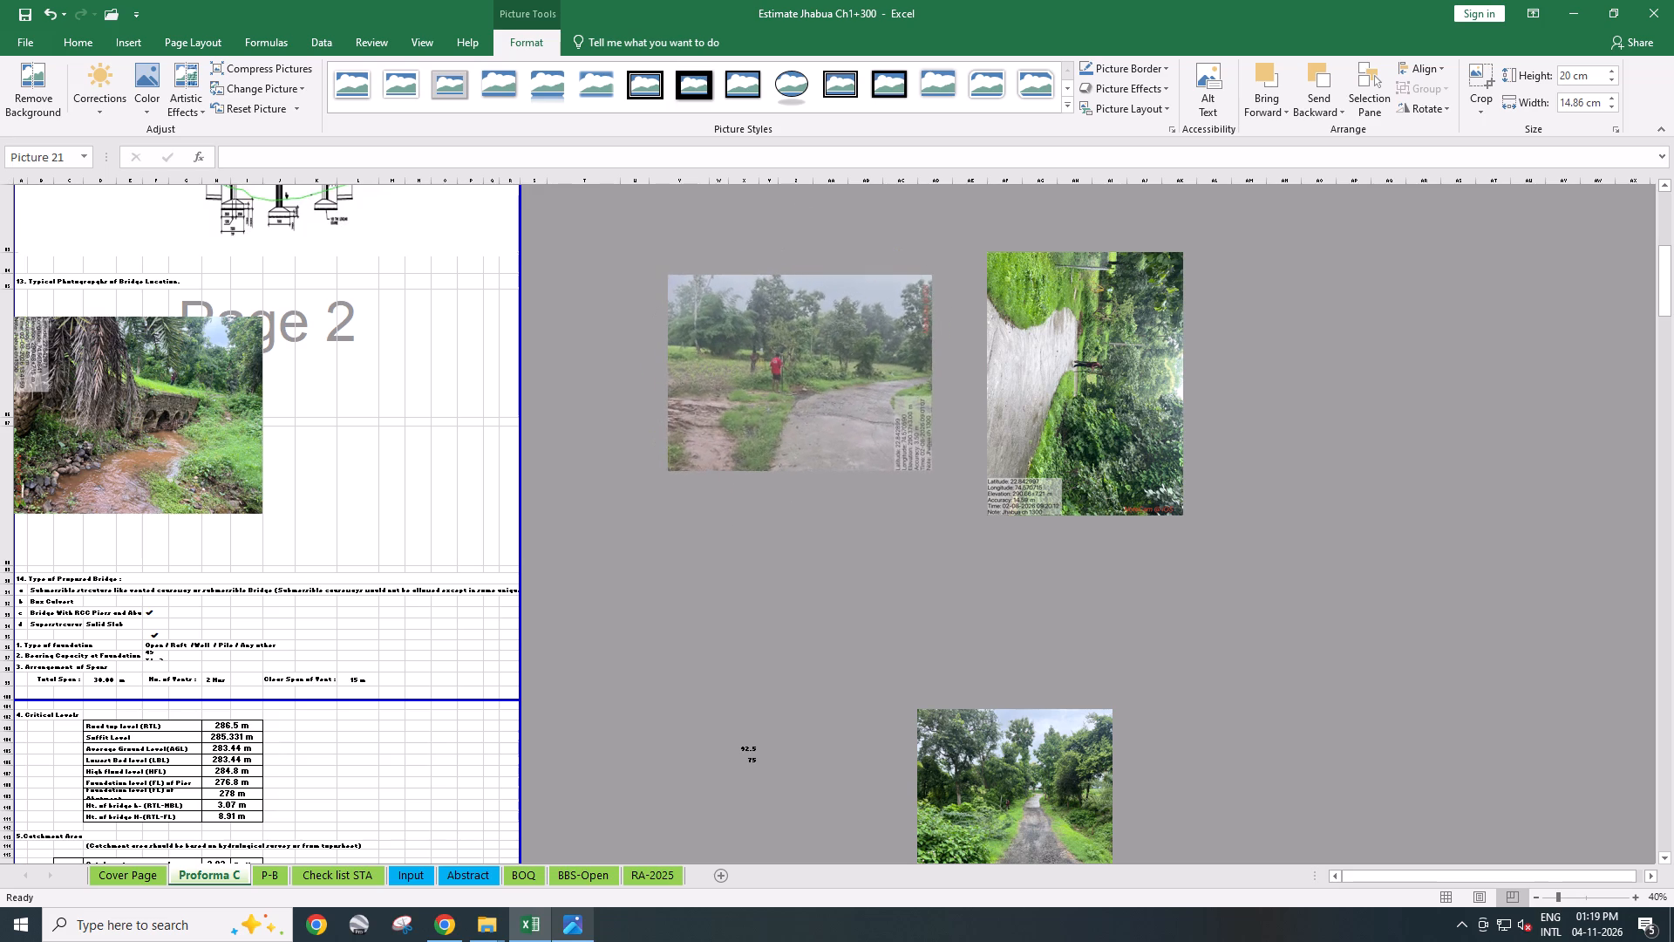
drag(597, 374, 598, 372)
drag(808, 368, 433, 408)
Rotate the curved-road photo a quarter turn counterclockwise, bring the gravel-road photo closer, and move the curved-road photo onto the page below the placed pictures.
click(1072, 366)
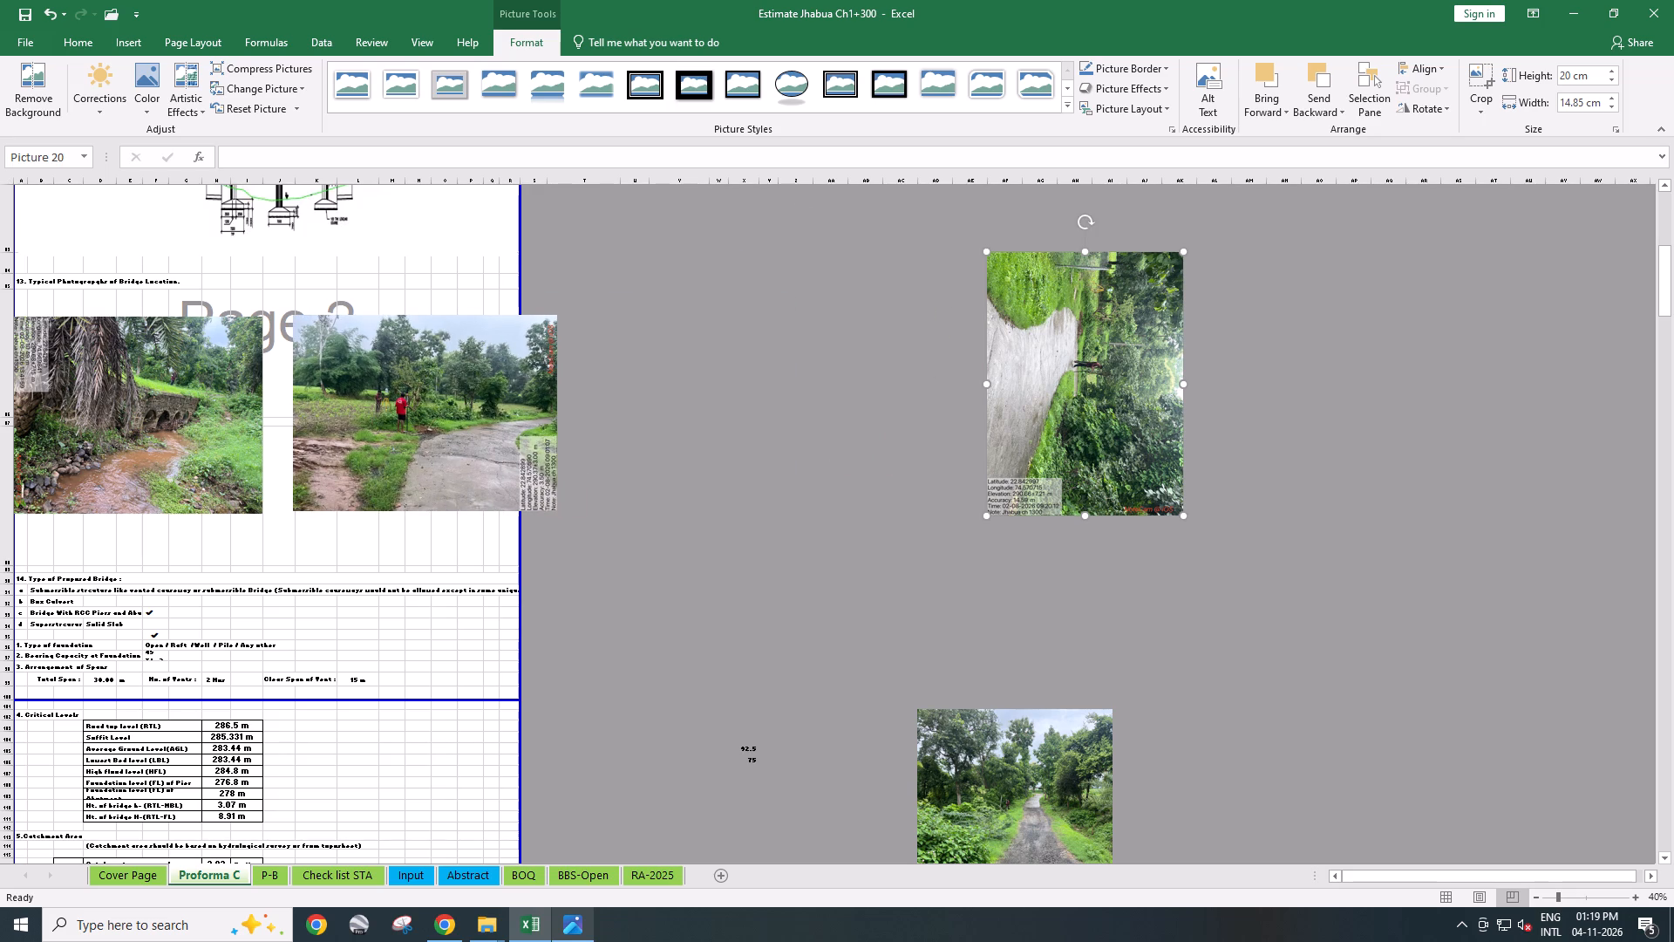
drag(1084, 222, 874, 383)
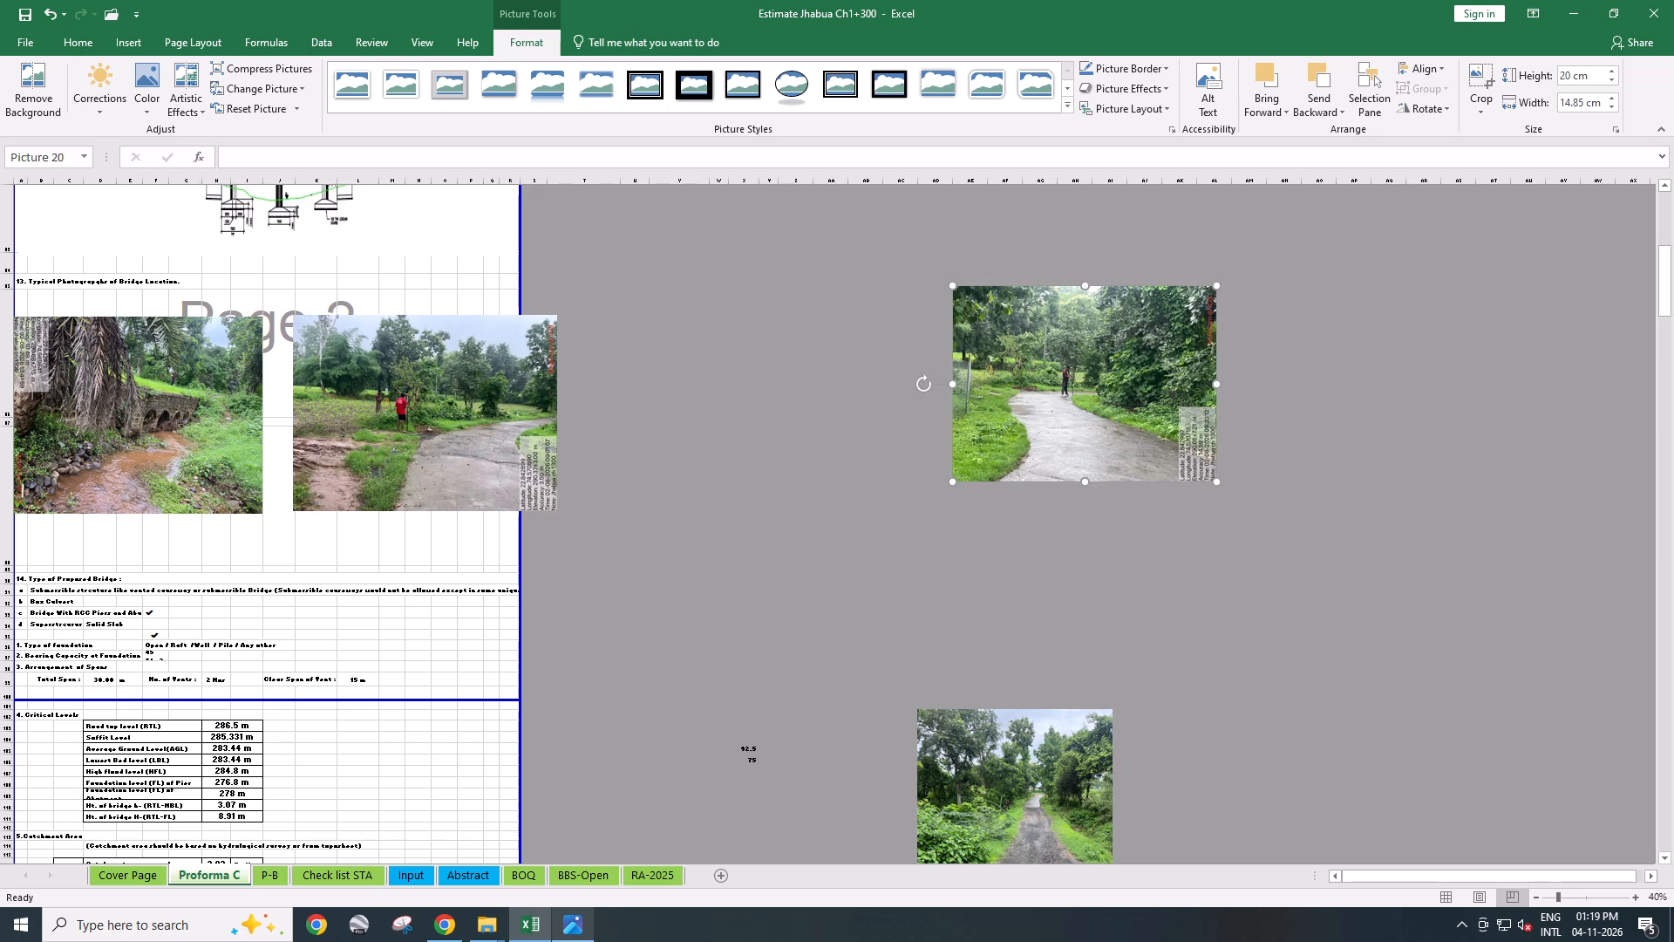
click(998, 747)
drag(1016, 768, 814, 495)
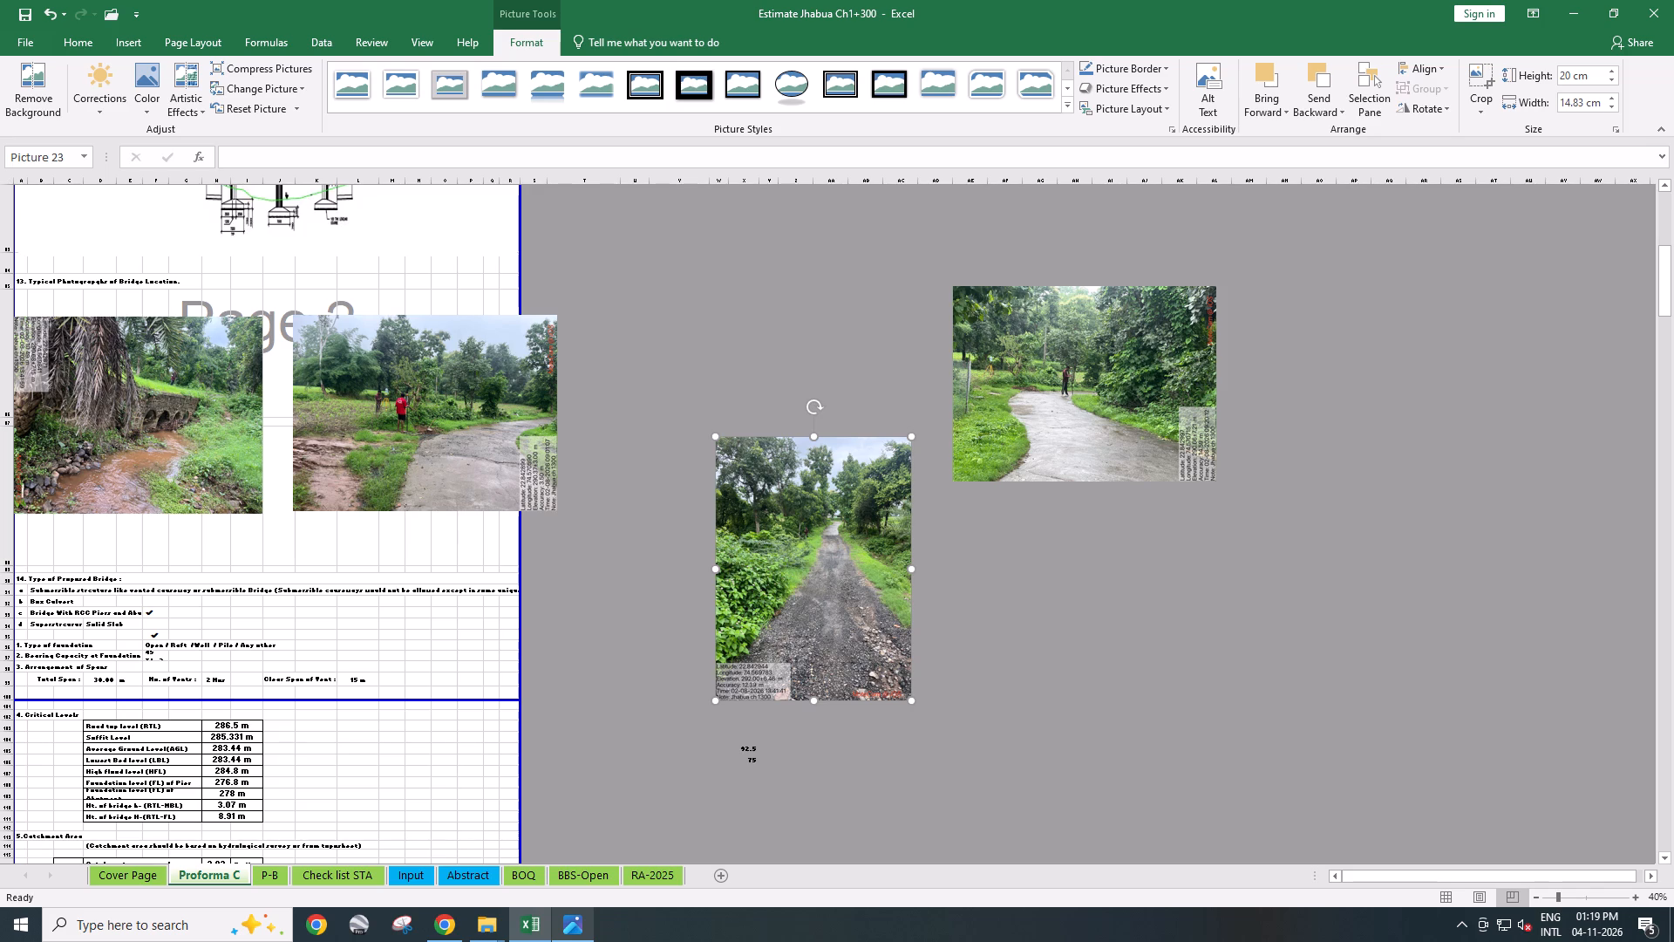
drag(1058, 411, 320, 627)
Align the stream photo with the page edge under section 13 and resize it to about 18.94 cm by 9.68 cm.
ctrl+scroll(28, 553, up, 1)
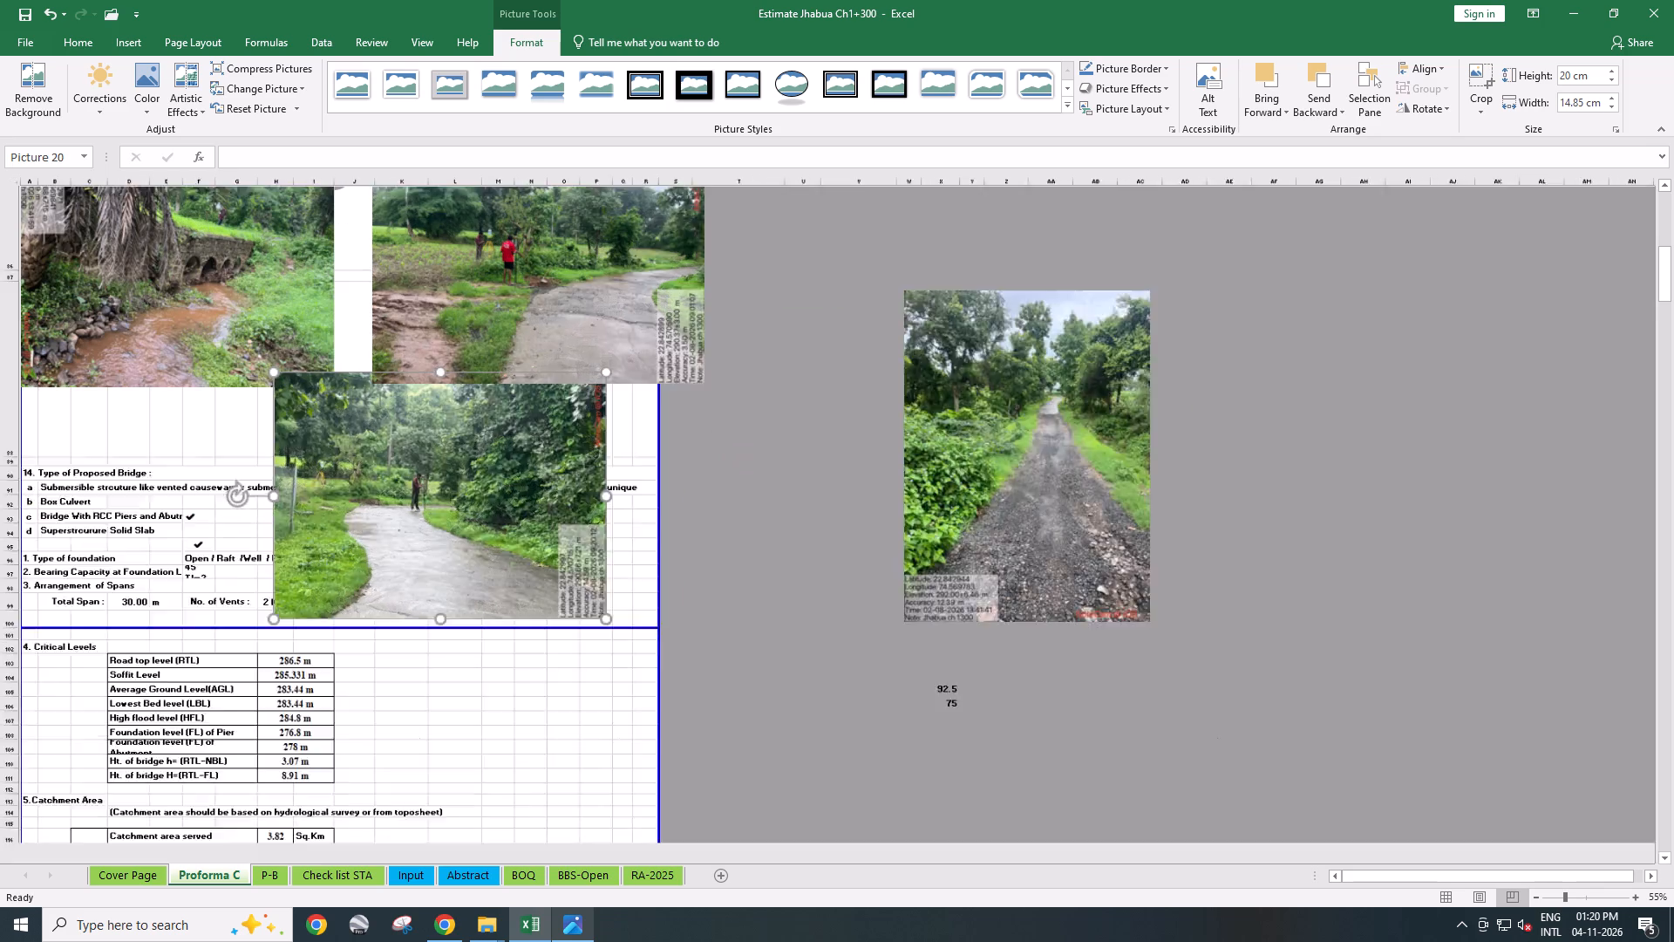
click(160, 442)
drag(183, 429, 189, 392)
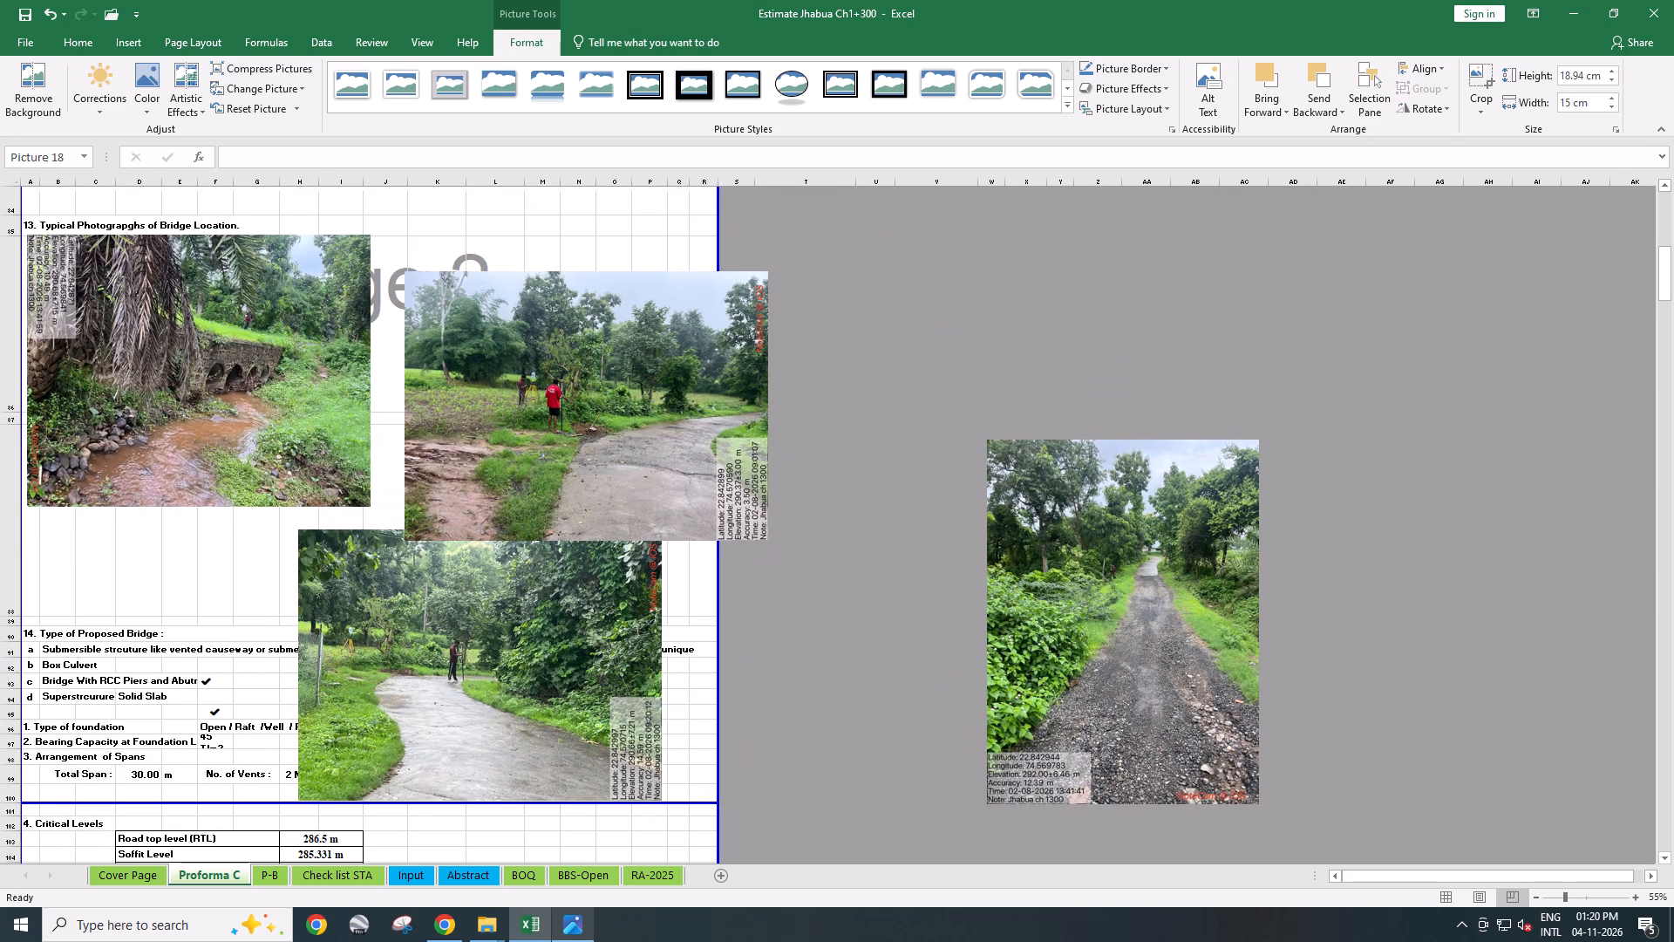
drag(189, 392, 187, 392)
drag(194, 508, 221, 434)
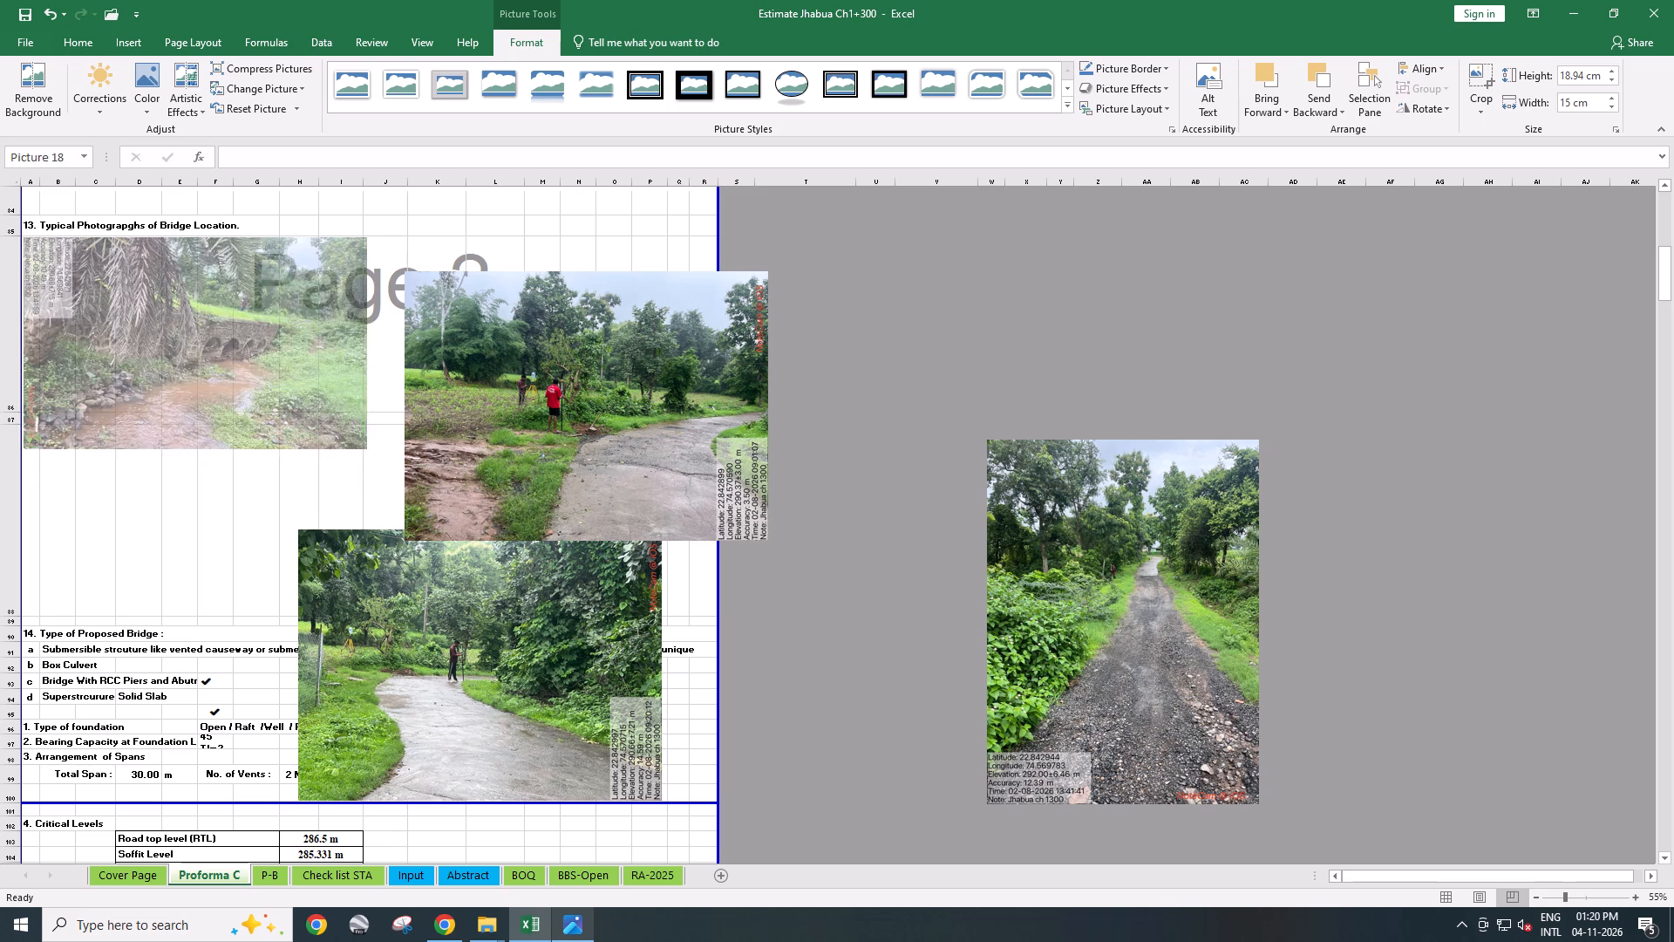
drag(221, 434, 235, 413)
Move the photo with the person in red off the page and put the curved-road photo in its place beside the stream photo.
drag(634, 454, 626, 427)
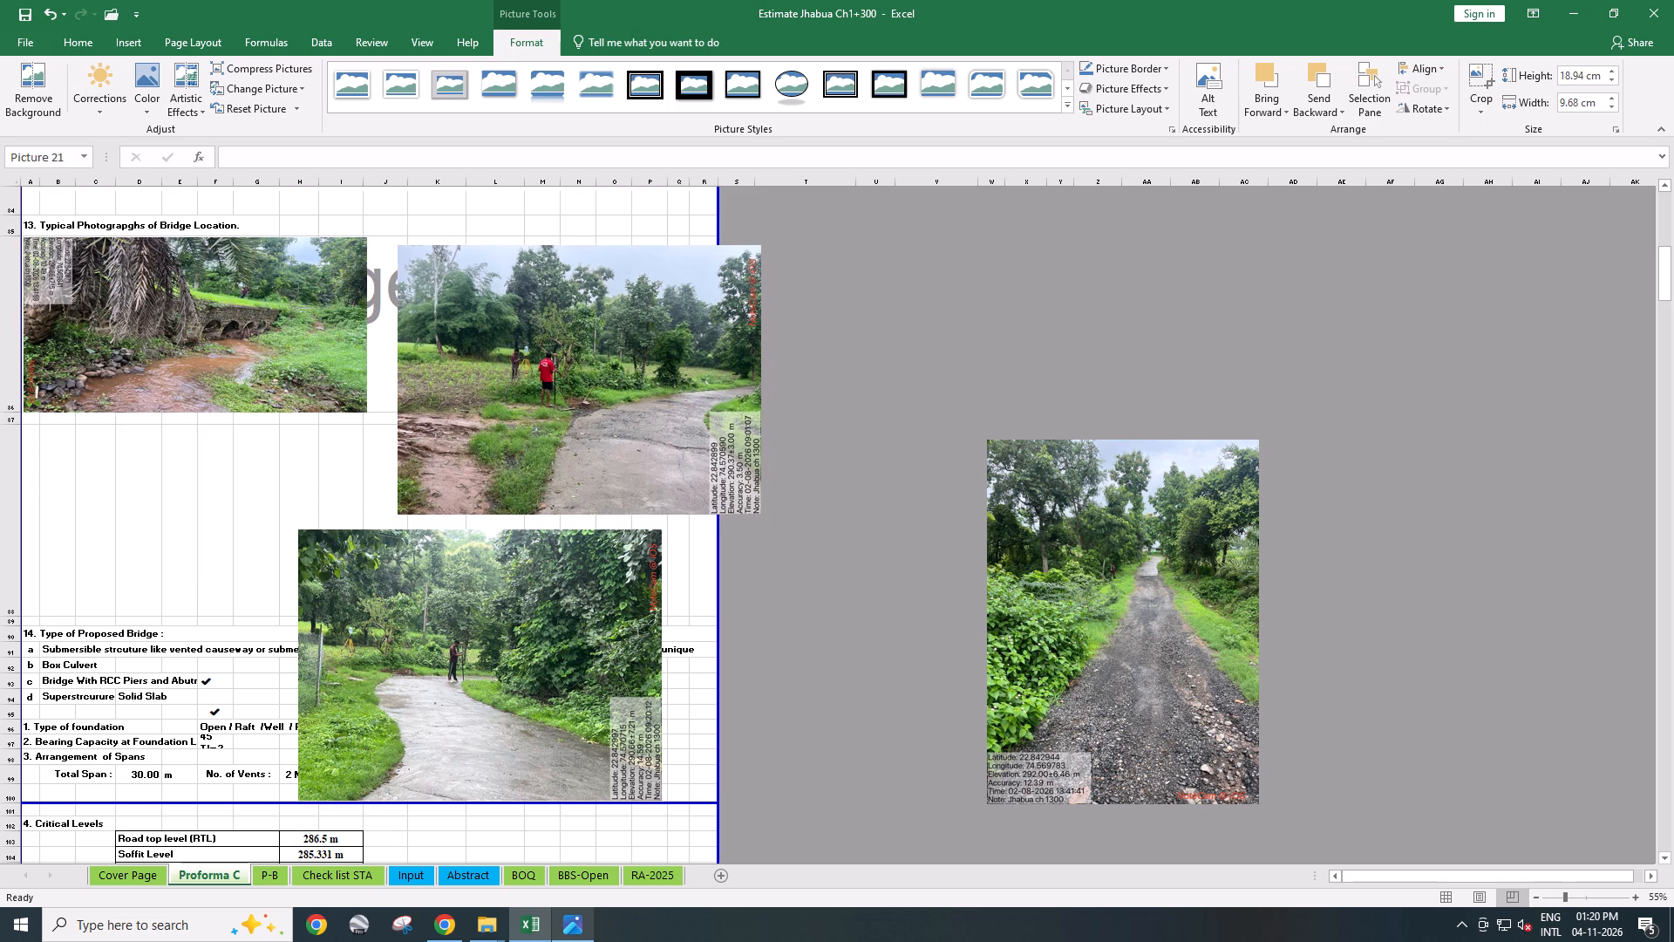
drag(626, 427, 1094, 560)
drag(576, 692, 691, 394)
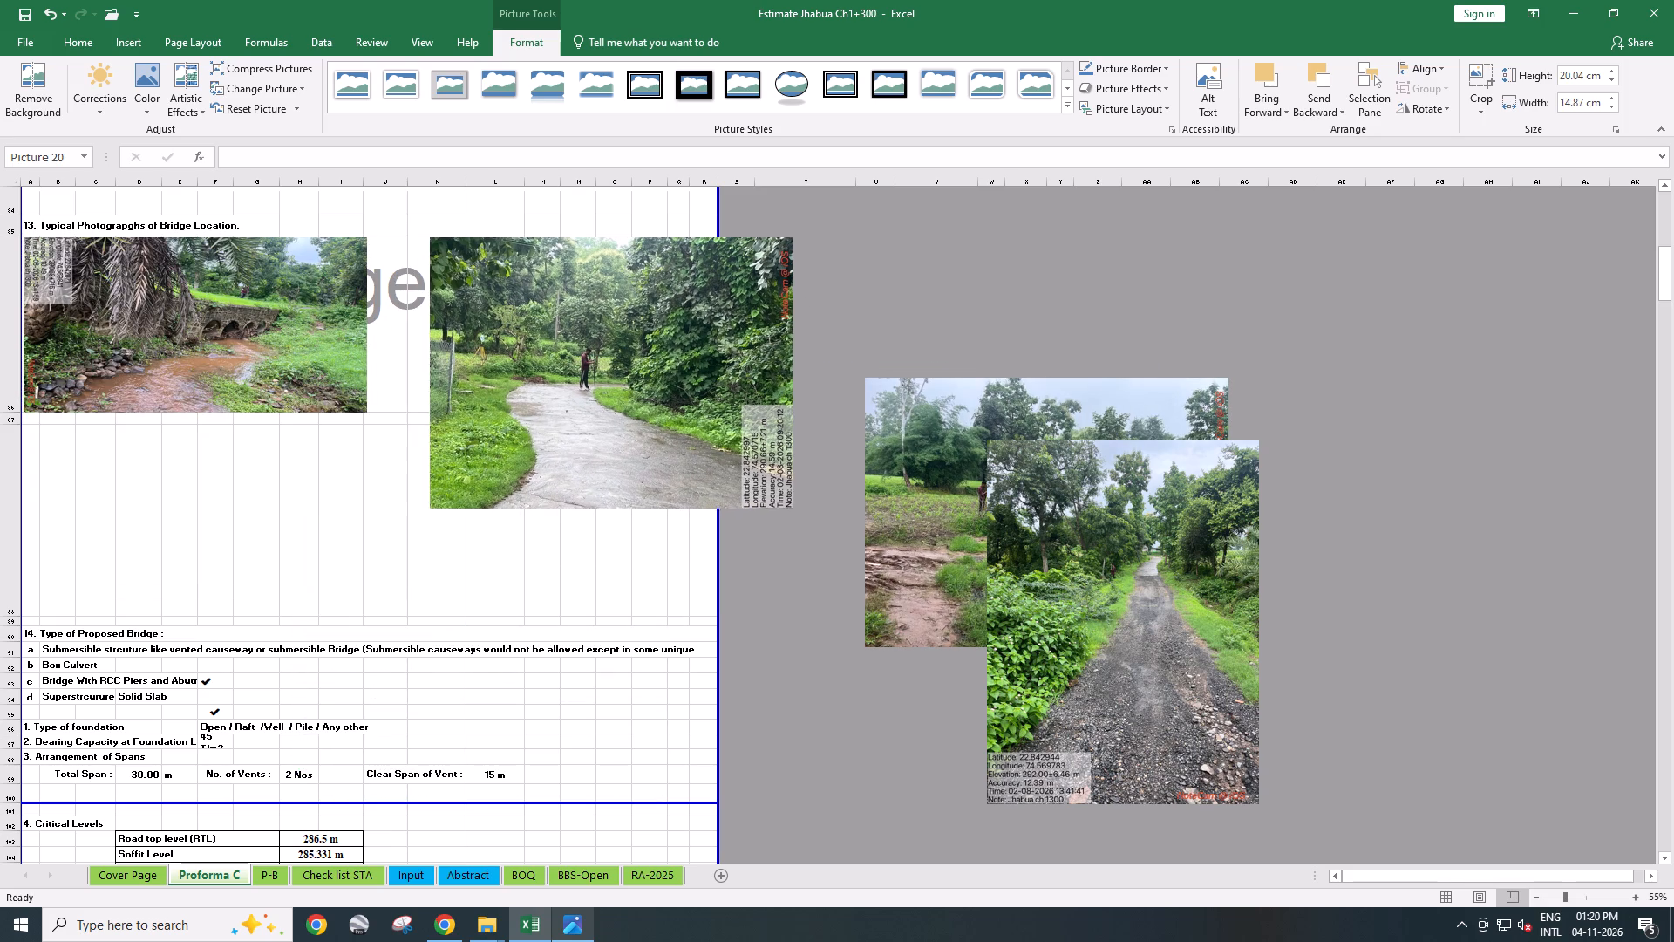
drag(691, 394, 663, 399)
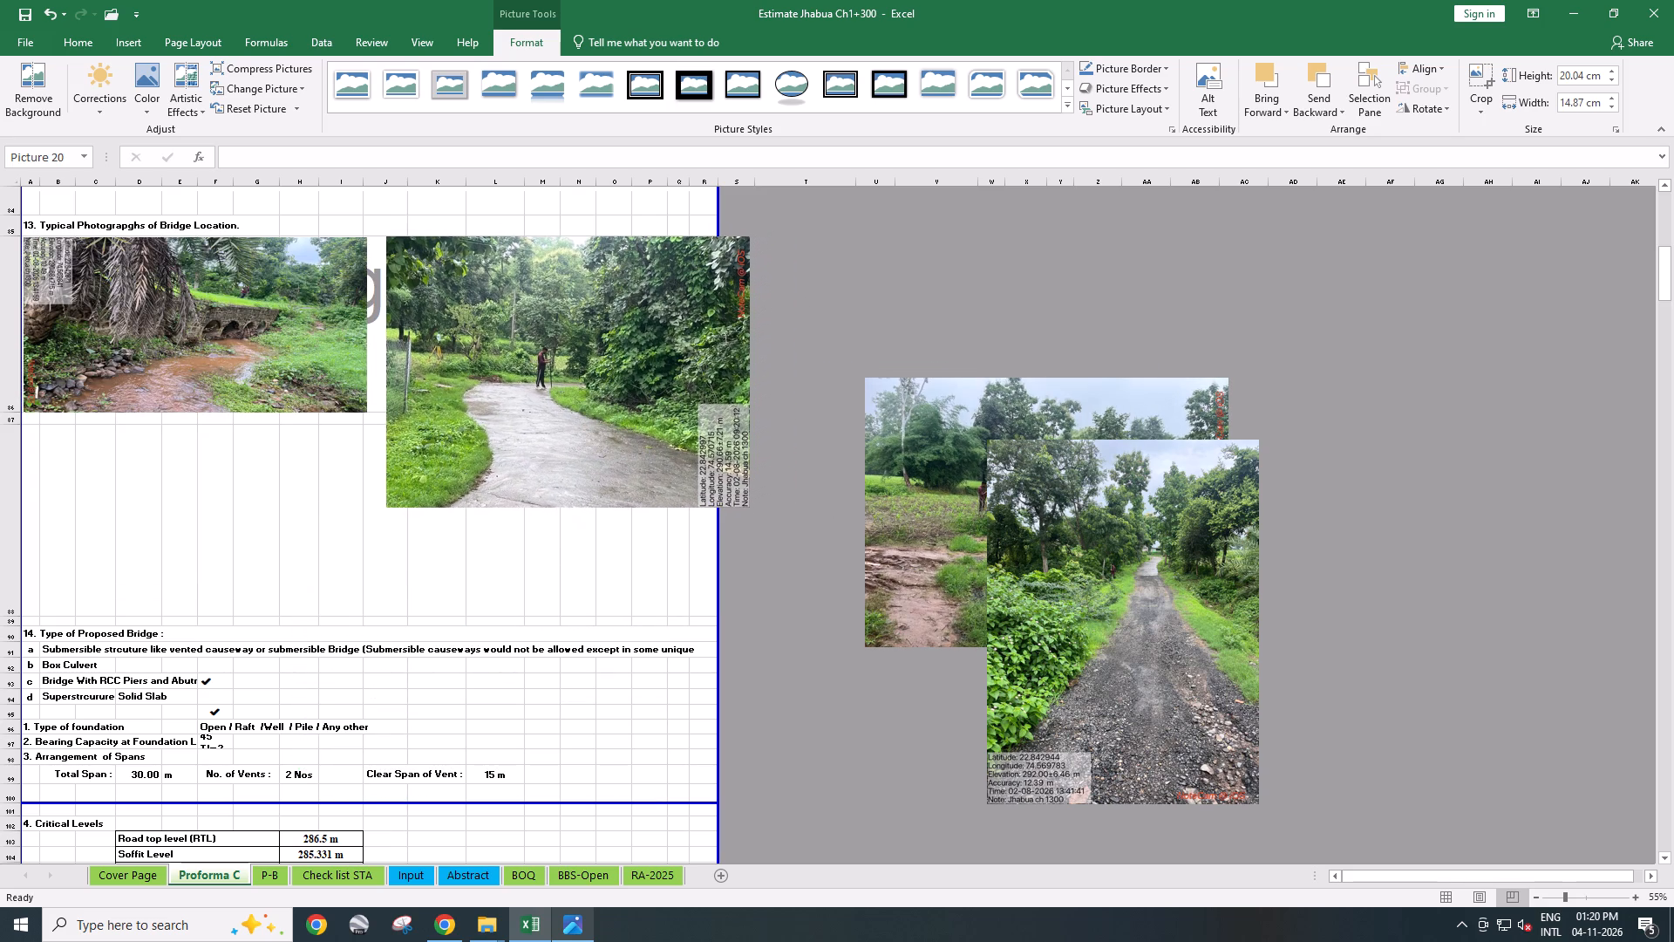
Shrink the curved-road photo to about 18.27 cm by 9.68 cm so it ends at the page border and matches the stream photo's depth.
drag(749, 373, 711, 371)
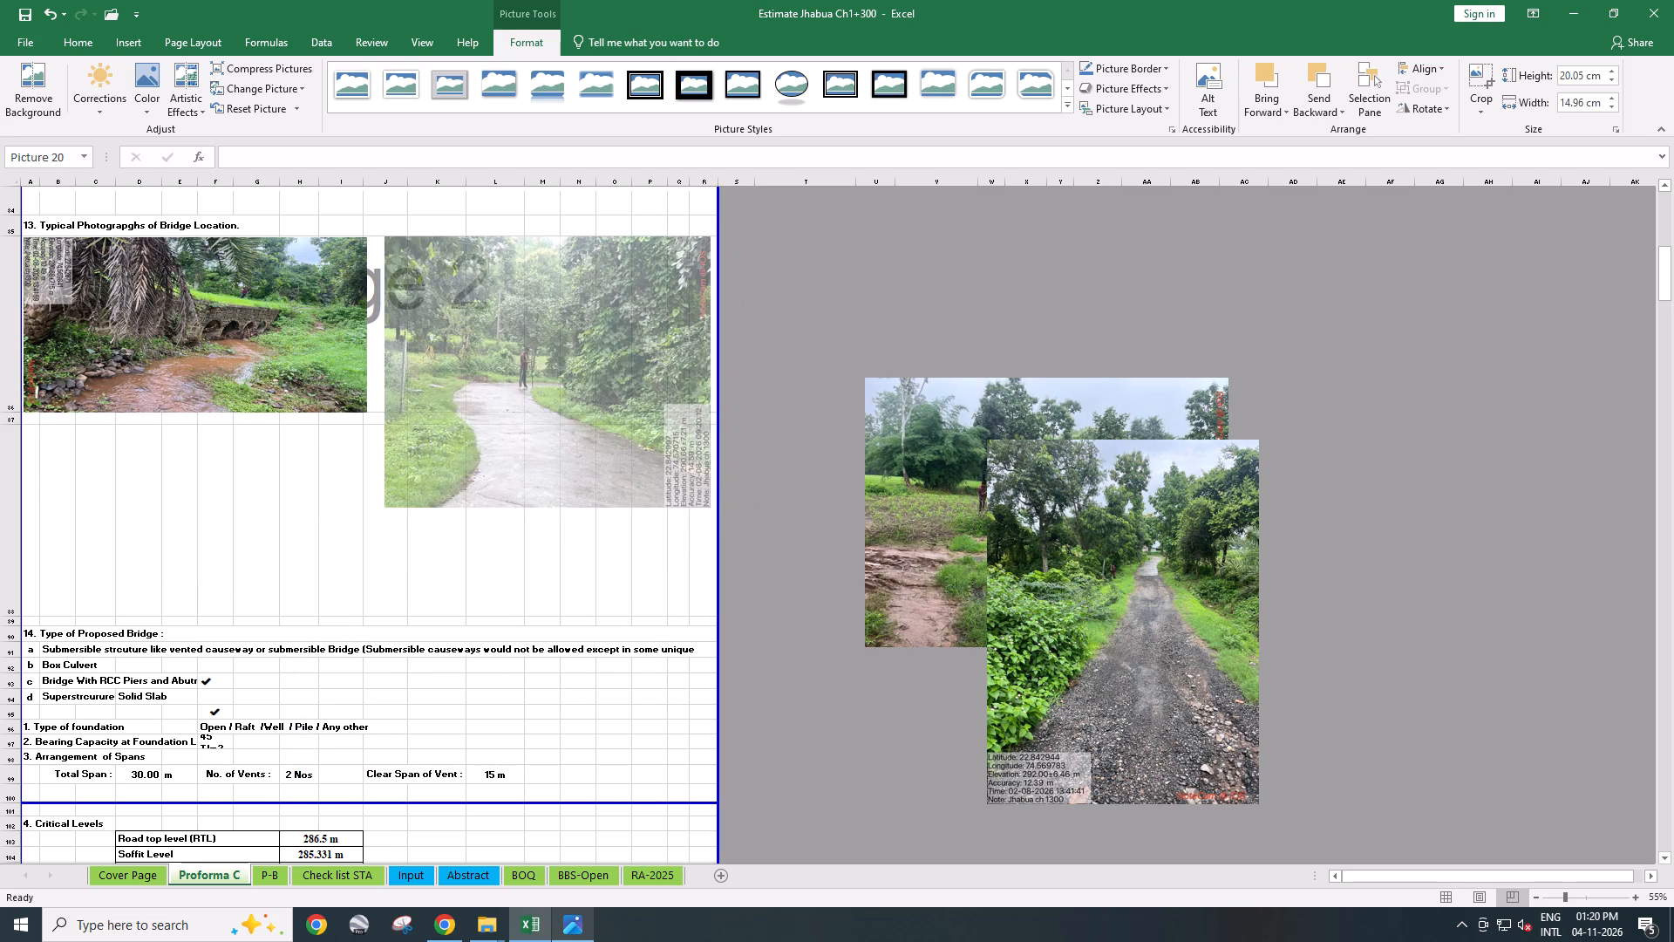
drag(711, 371, 716, 372)
drag(550, 507, 568, 430)
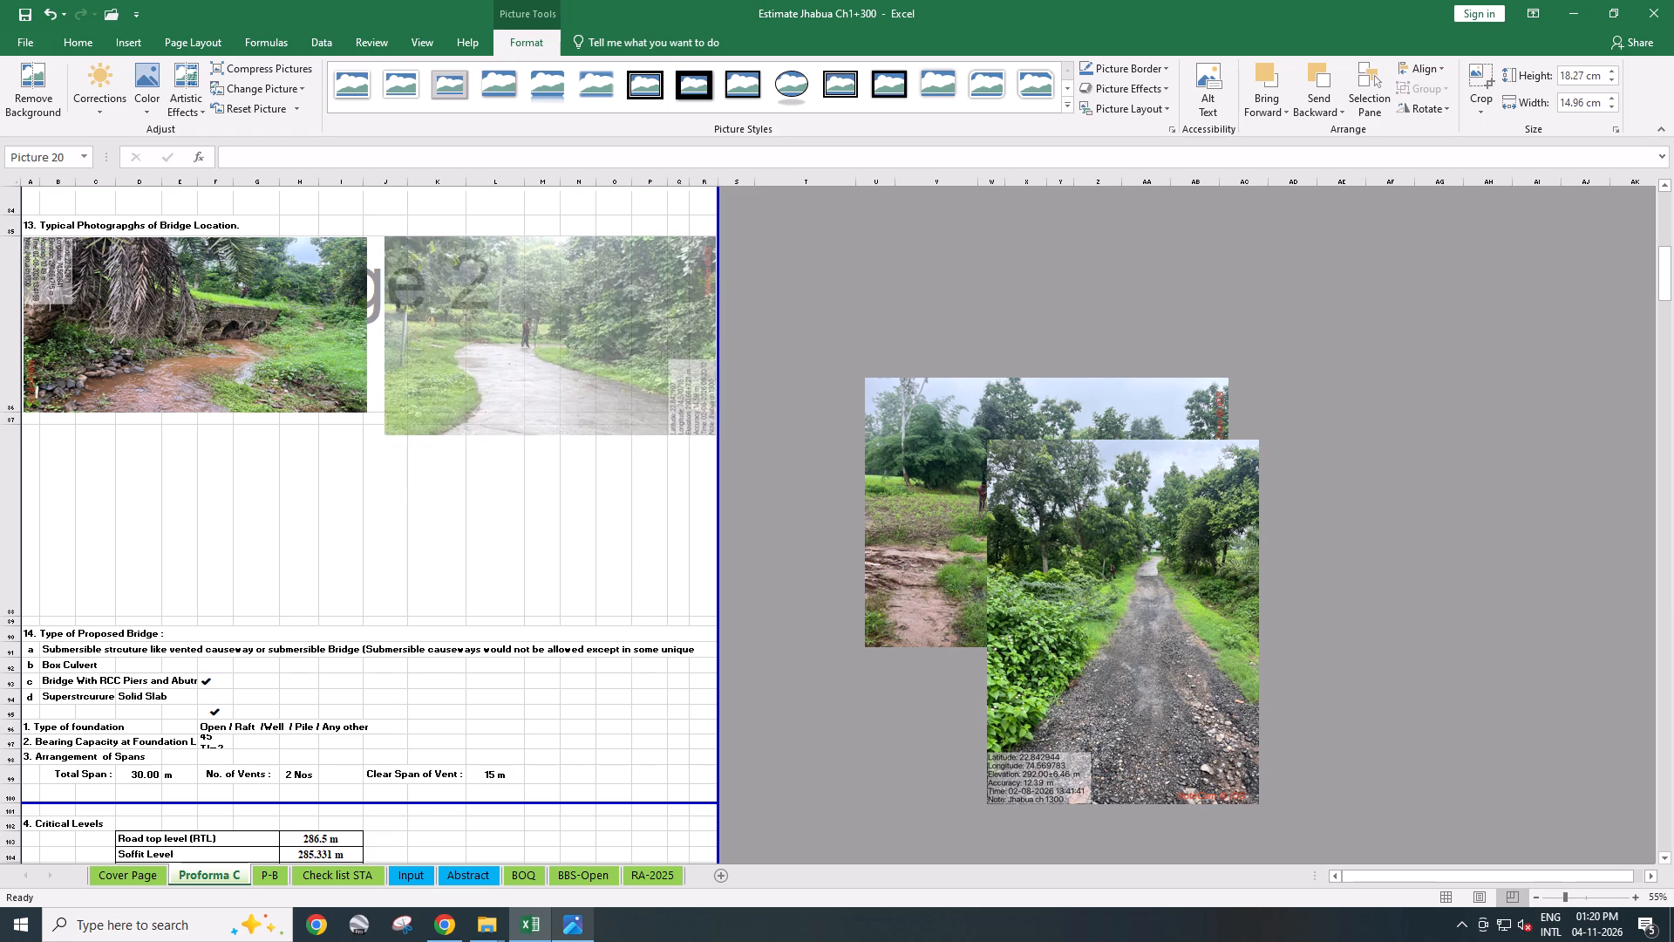
drag(568, 430, 575, 412)
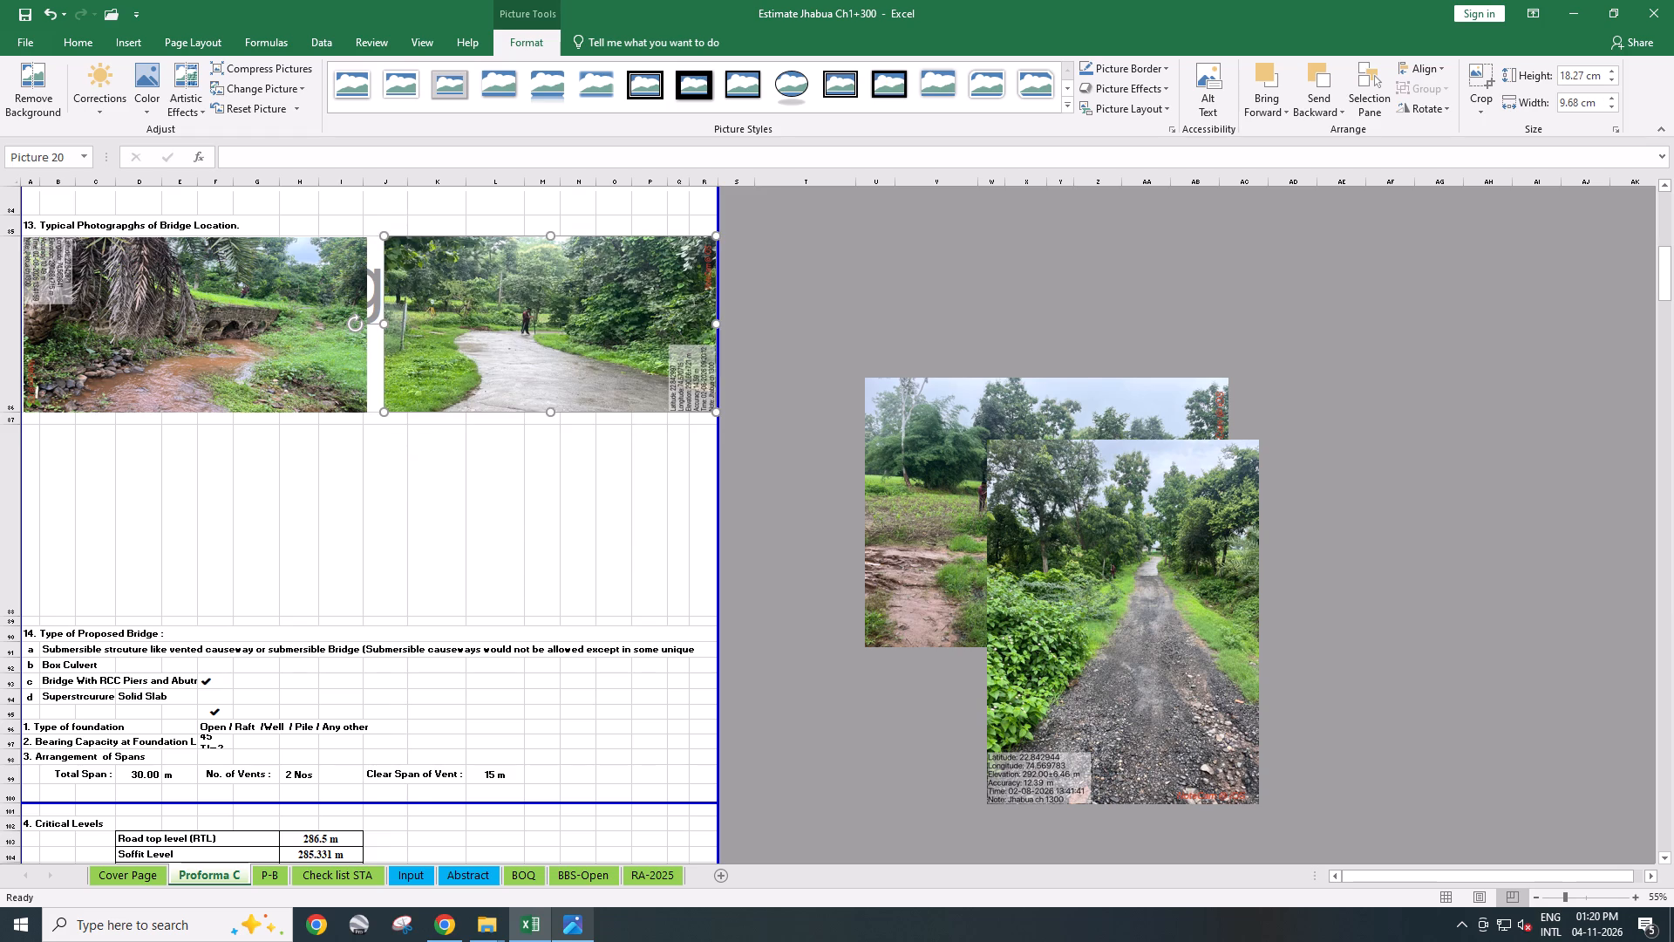
Delete the gravel-road photo.
drag(1129, 609, 523, 584)
click(554, 596)
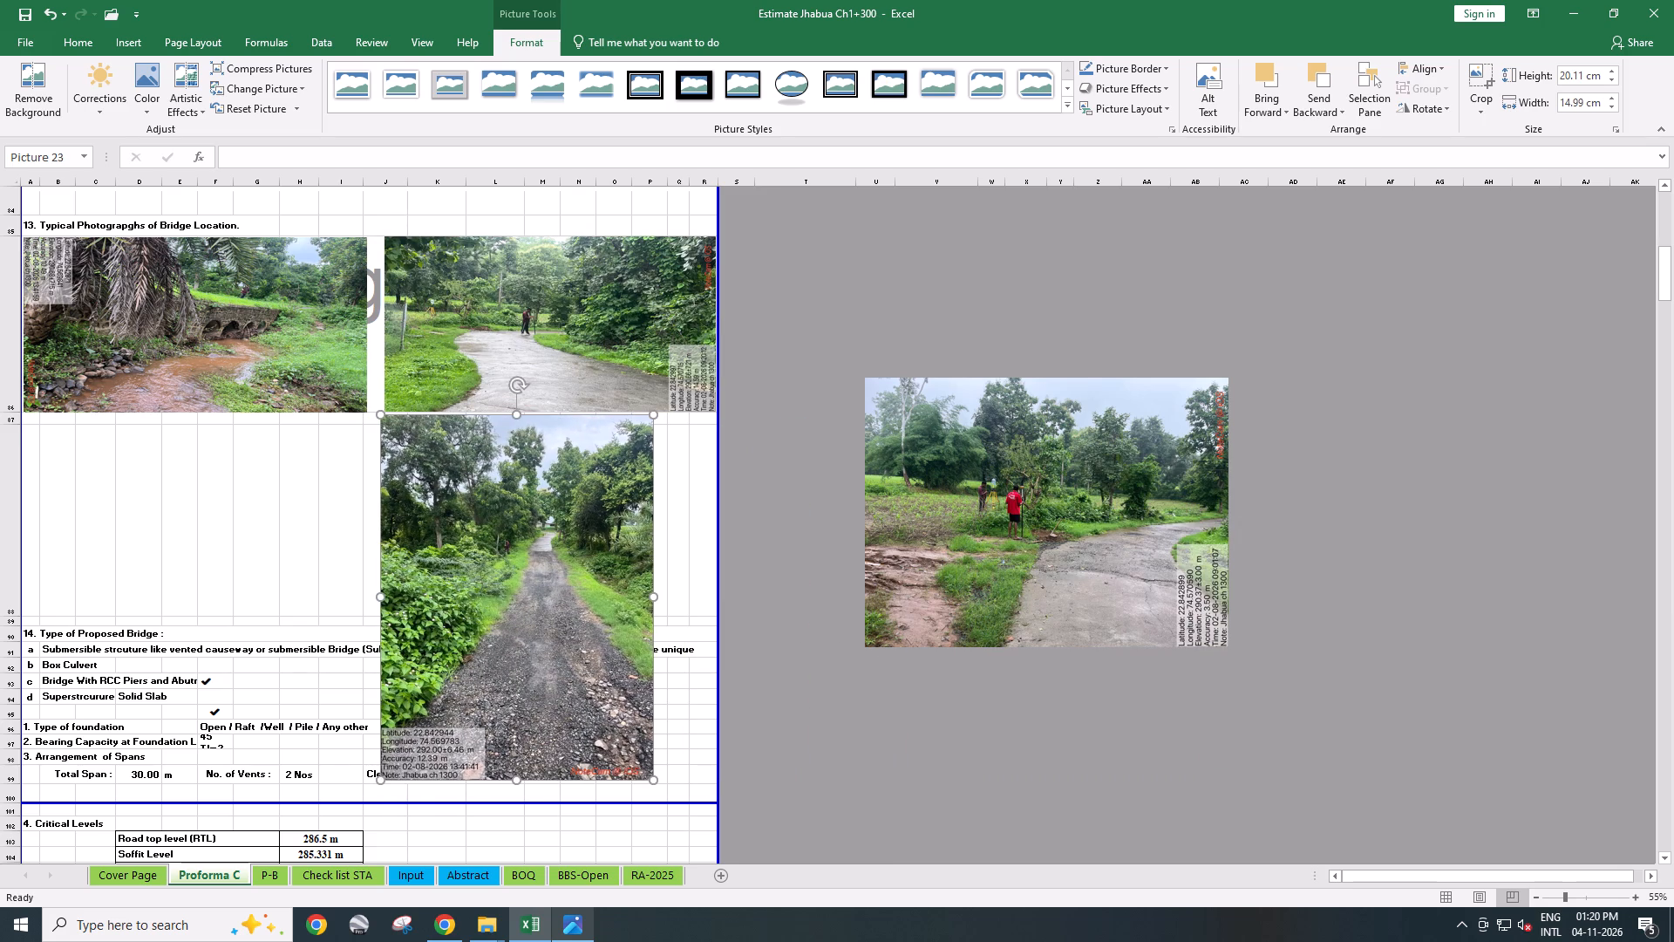
key(Delete)
Move the photo with the person in red onto the page, directly below the stream photo against the page edge.
drag(1065, 500, 243, 544)
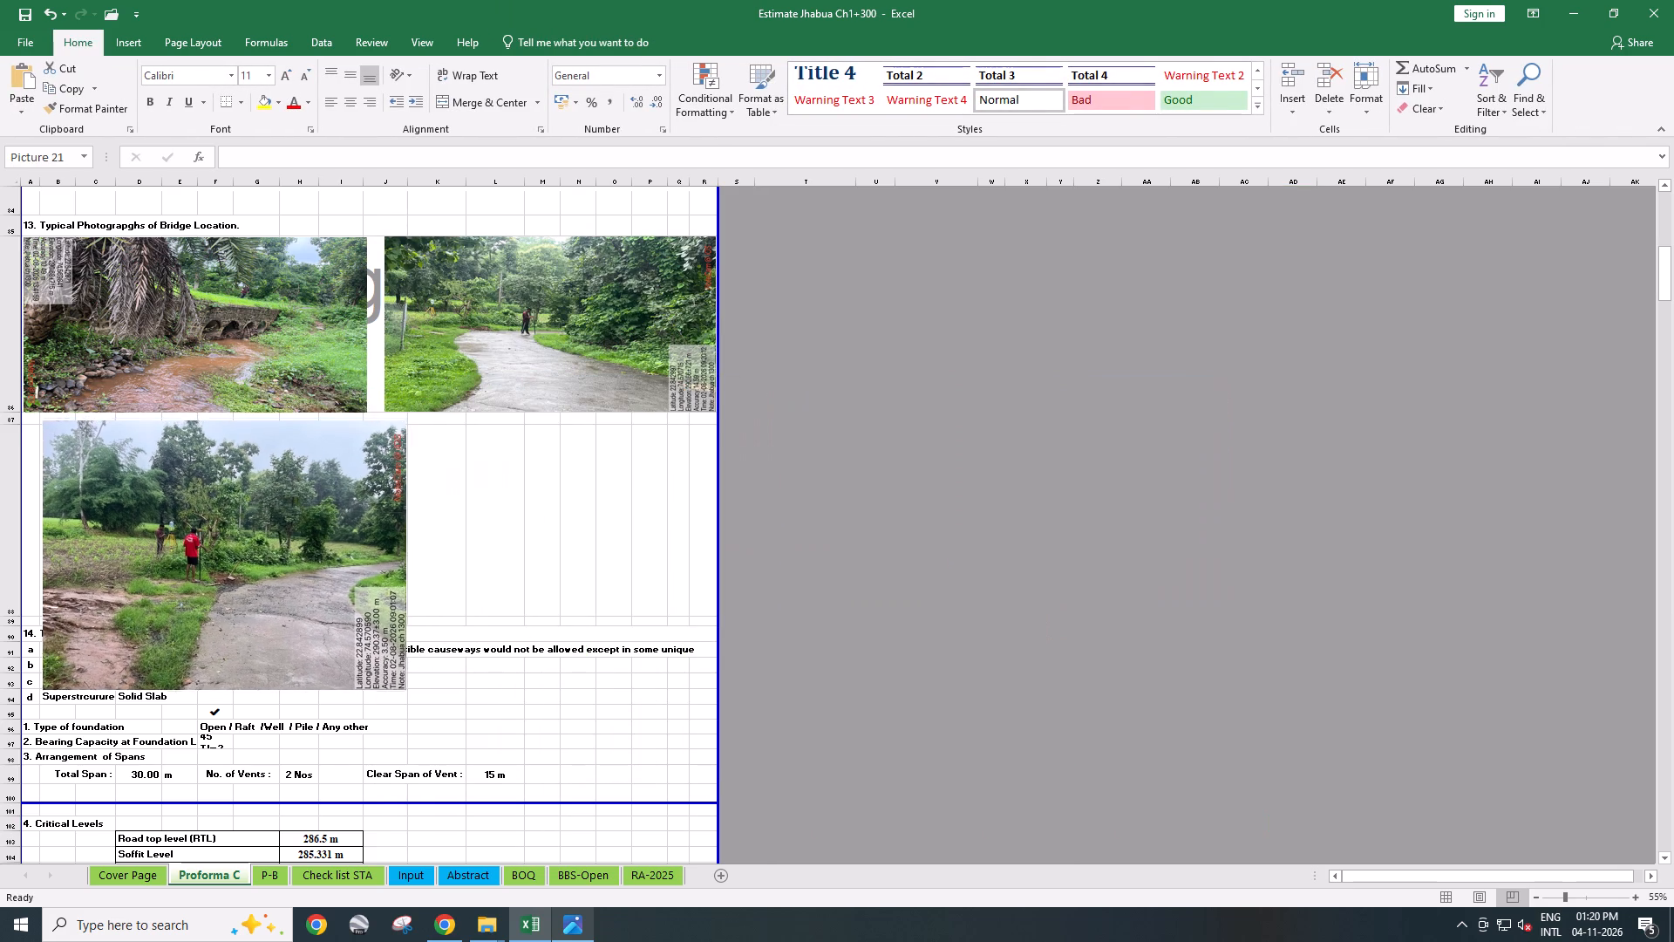
drag(243, 544, 222, 547)
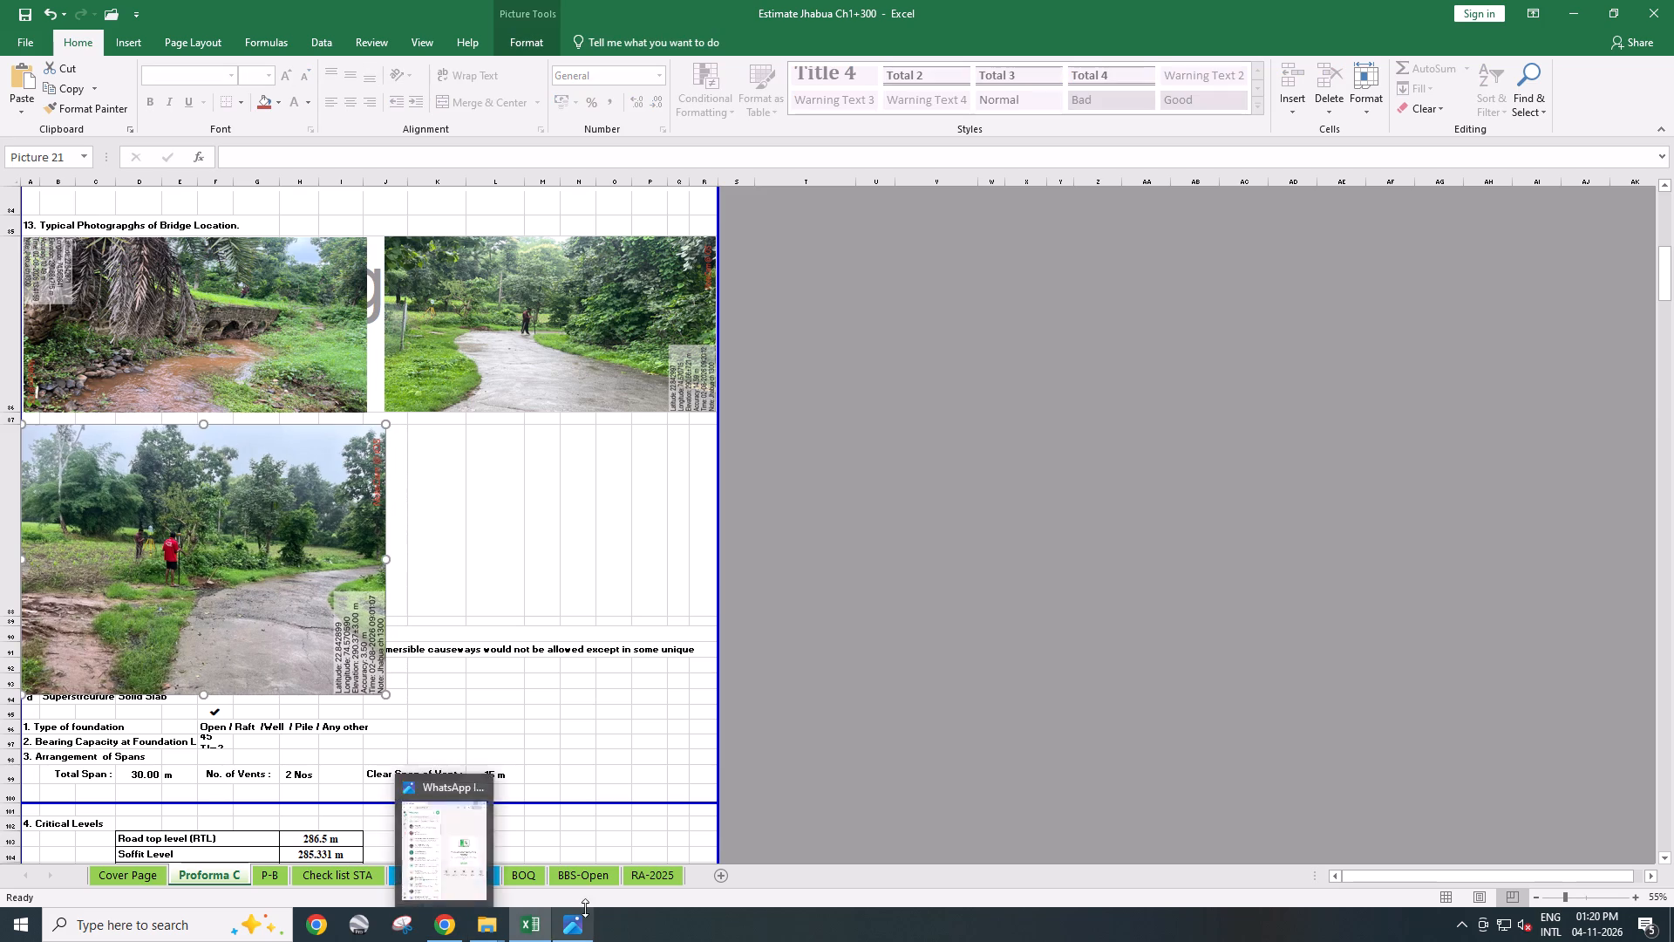
Switch to Photos and browse the Jhabua ch 1300 site pictures for a fourth photo to use.
click(587, 925)
double_click(1413, 515)
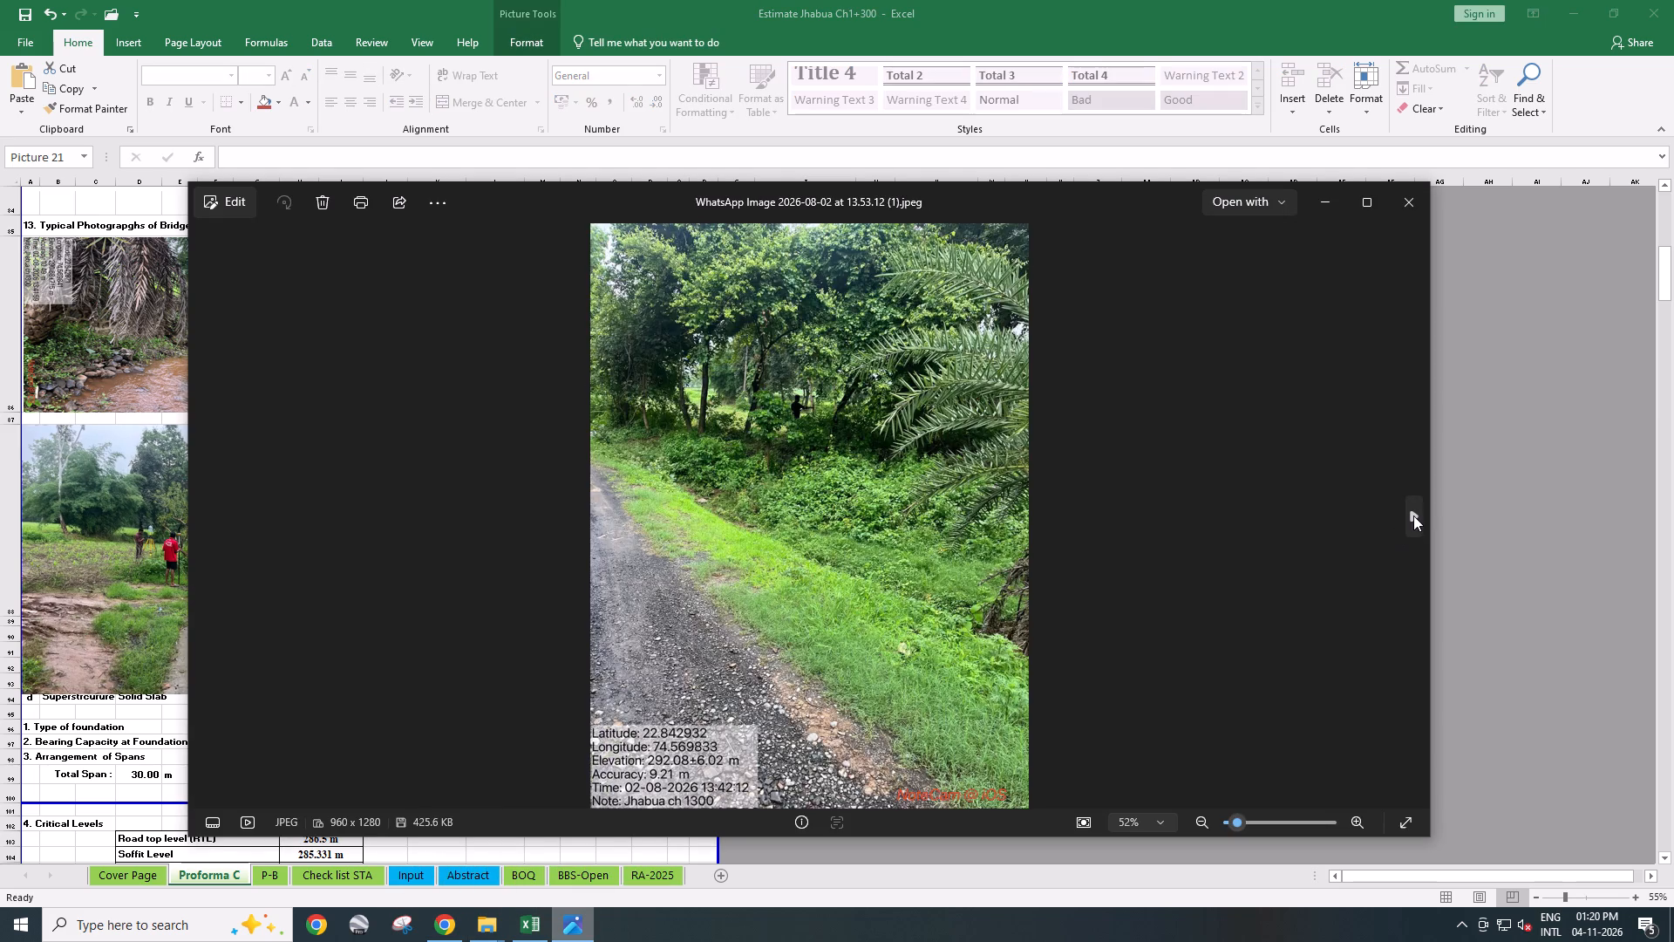
click(1413, 515)
click(1413, 515)
click(1413, 515)
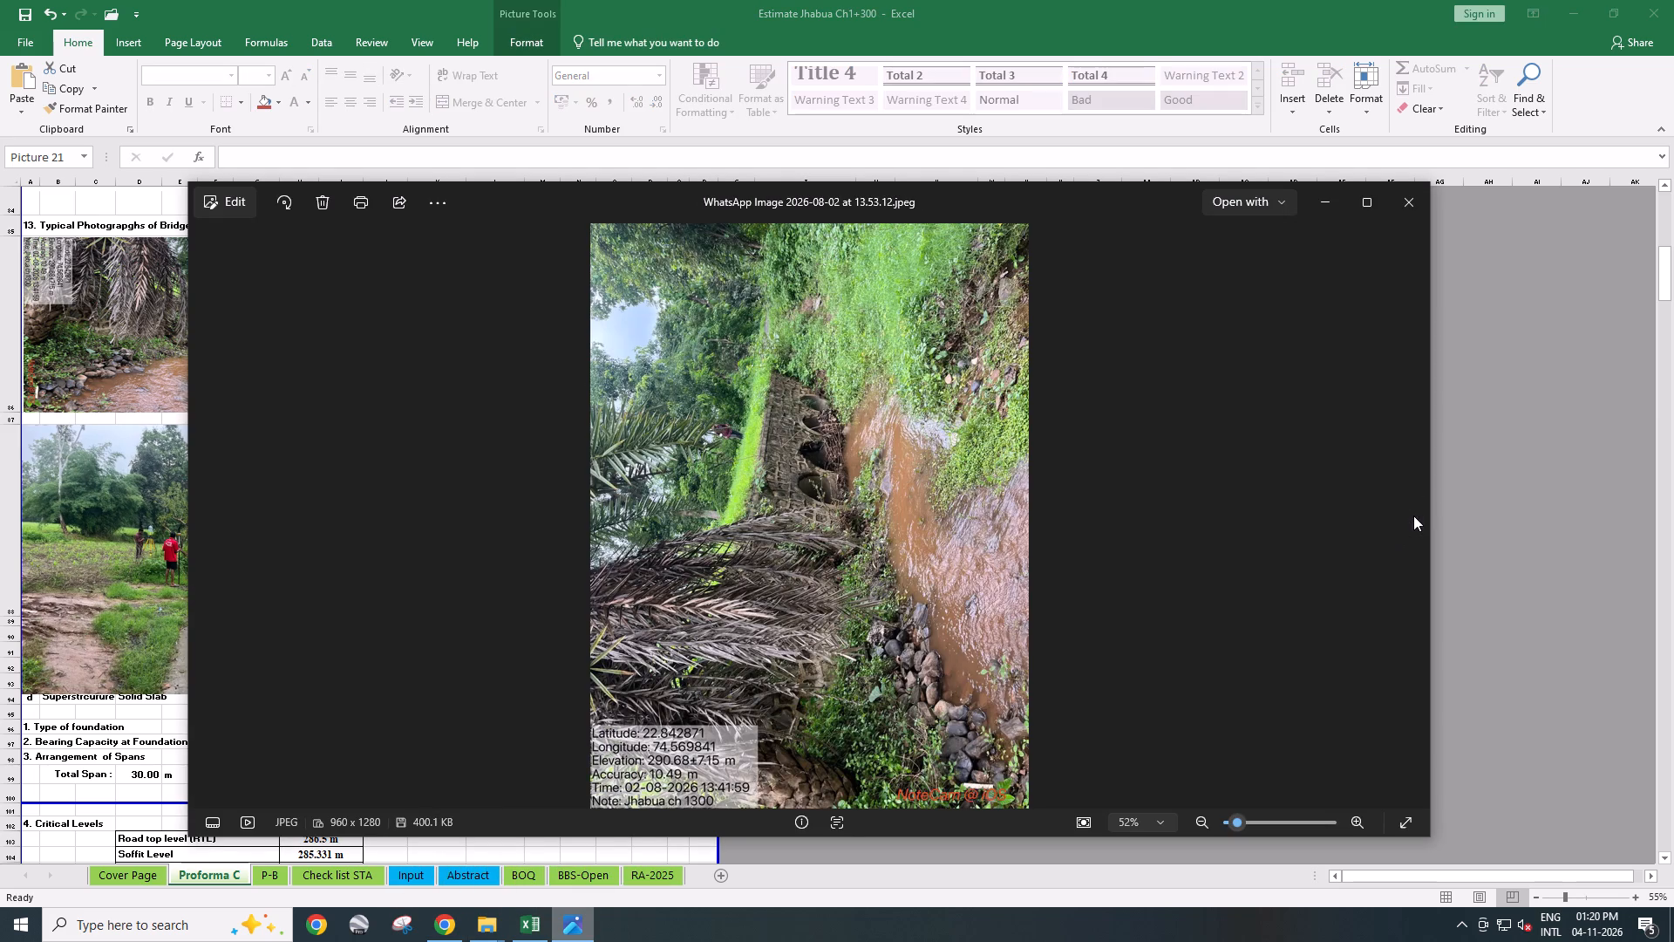
click(1413, 515)
click(129, 359)
key(alt+Tab)
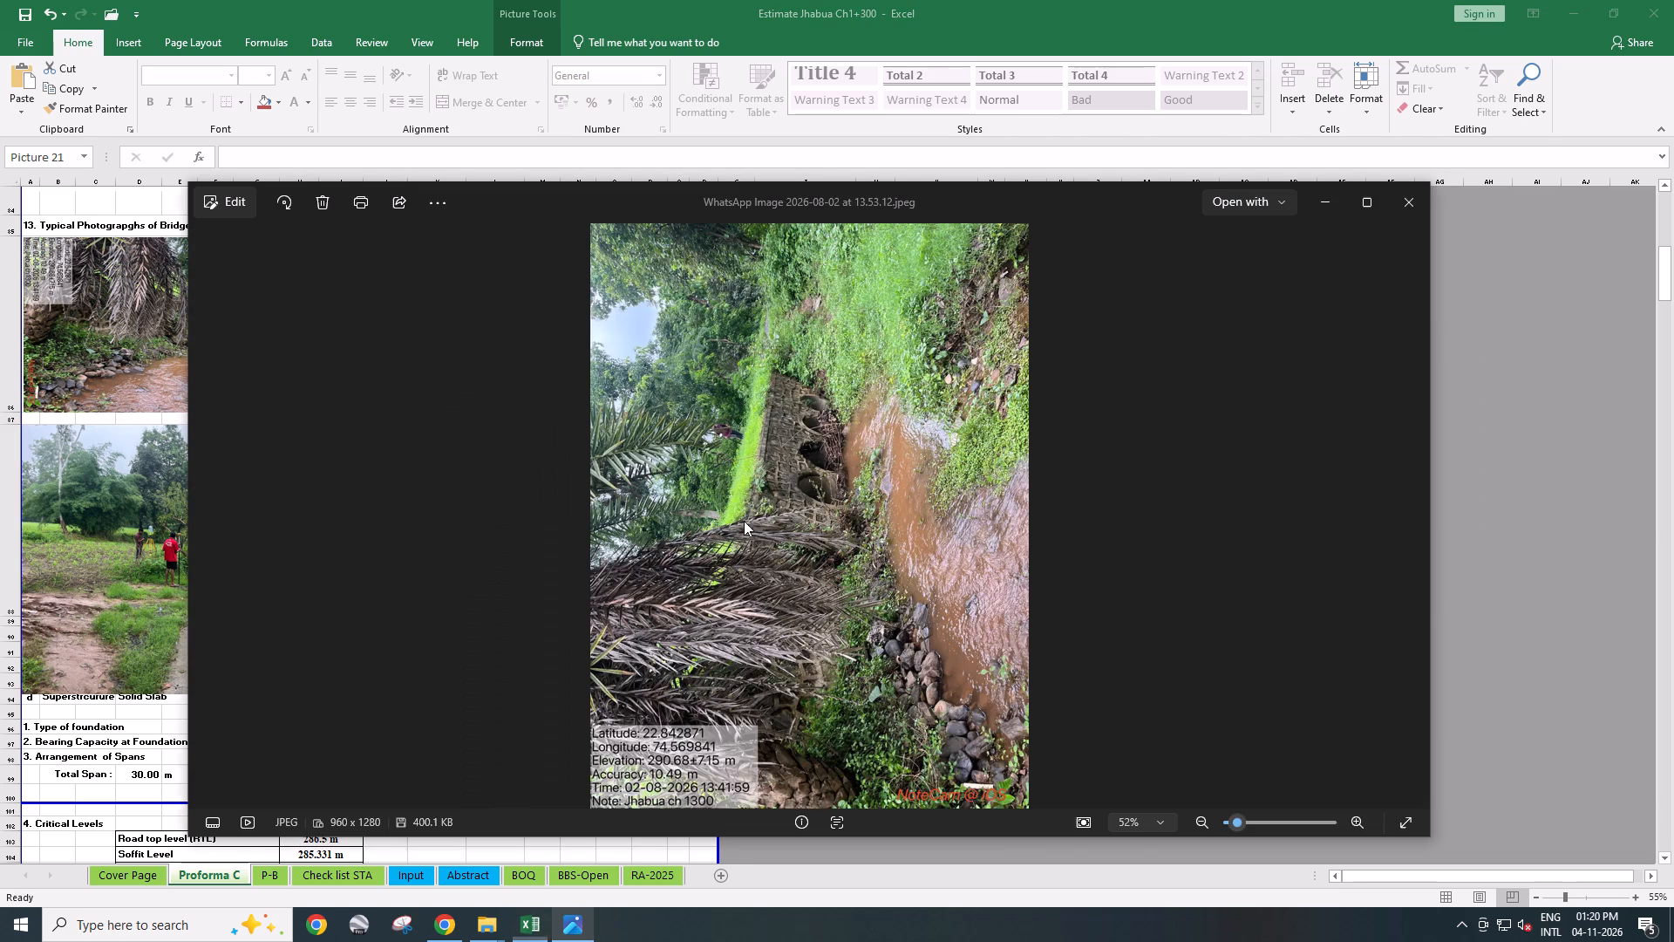
triple_click(208, 522)
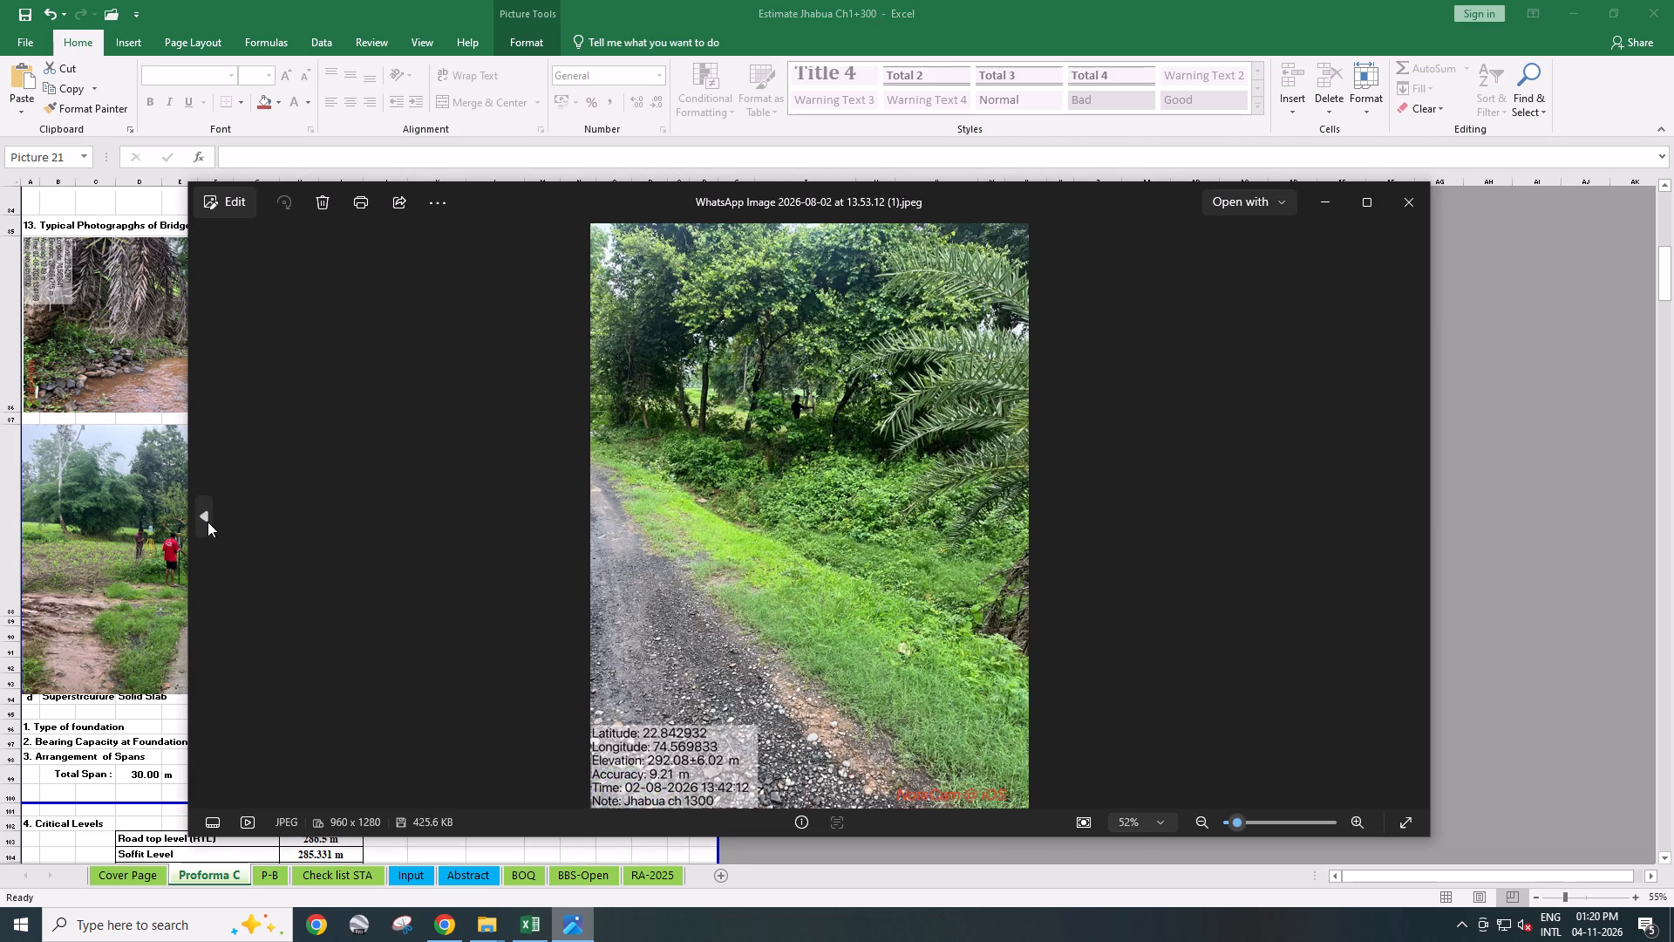
click(208, 522)
triple_click(208, 522)
triple_click(208, 522)
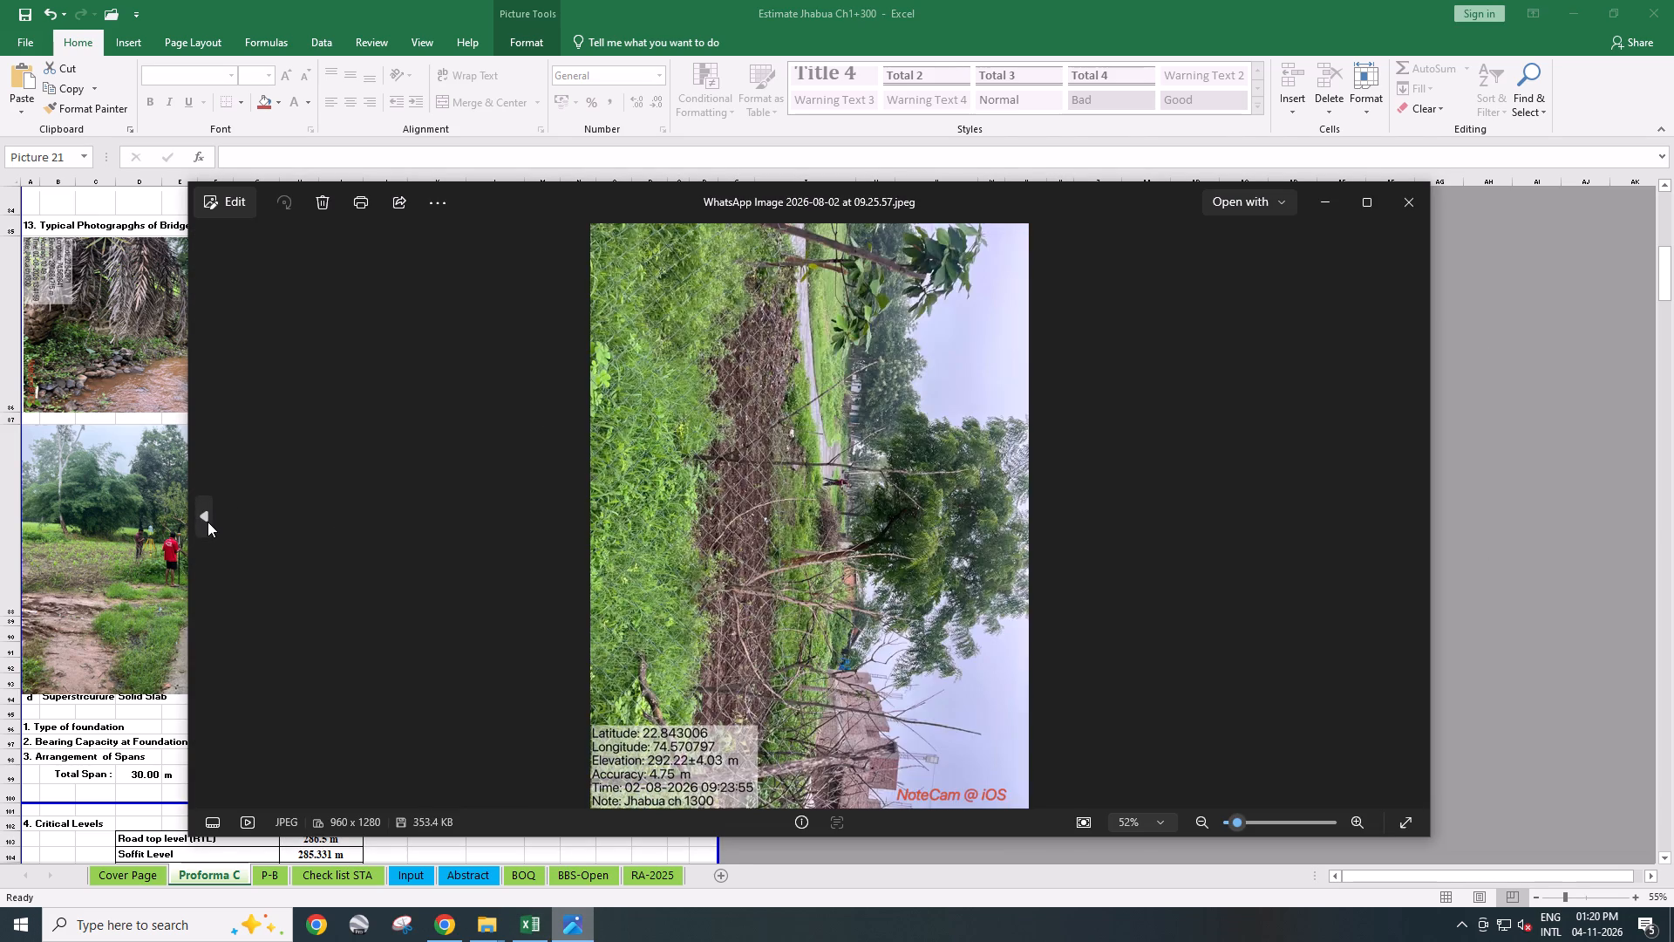
click(208, 522)
click(208, 522)
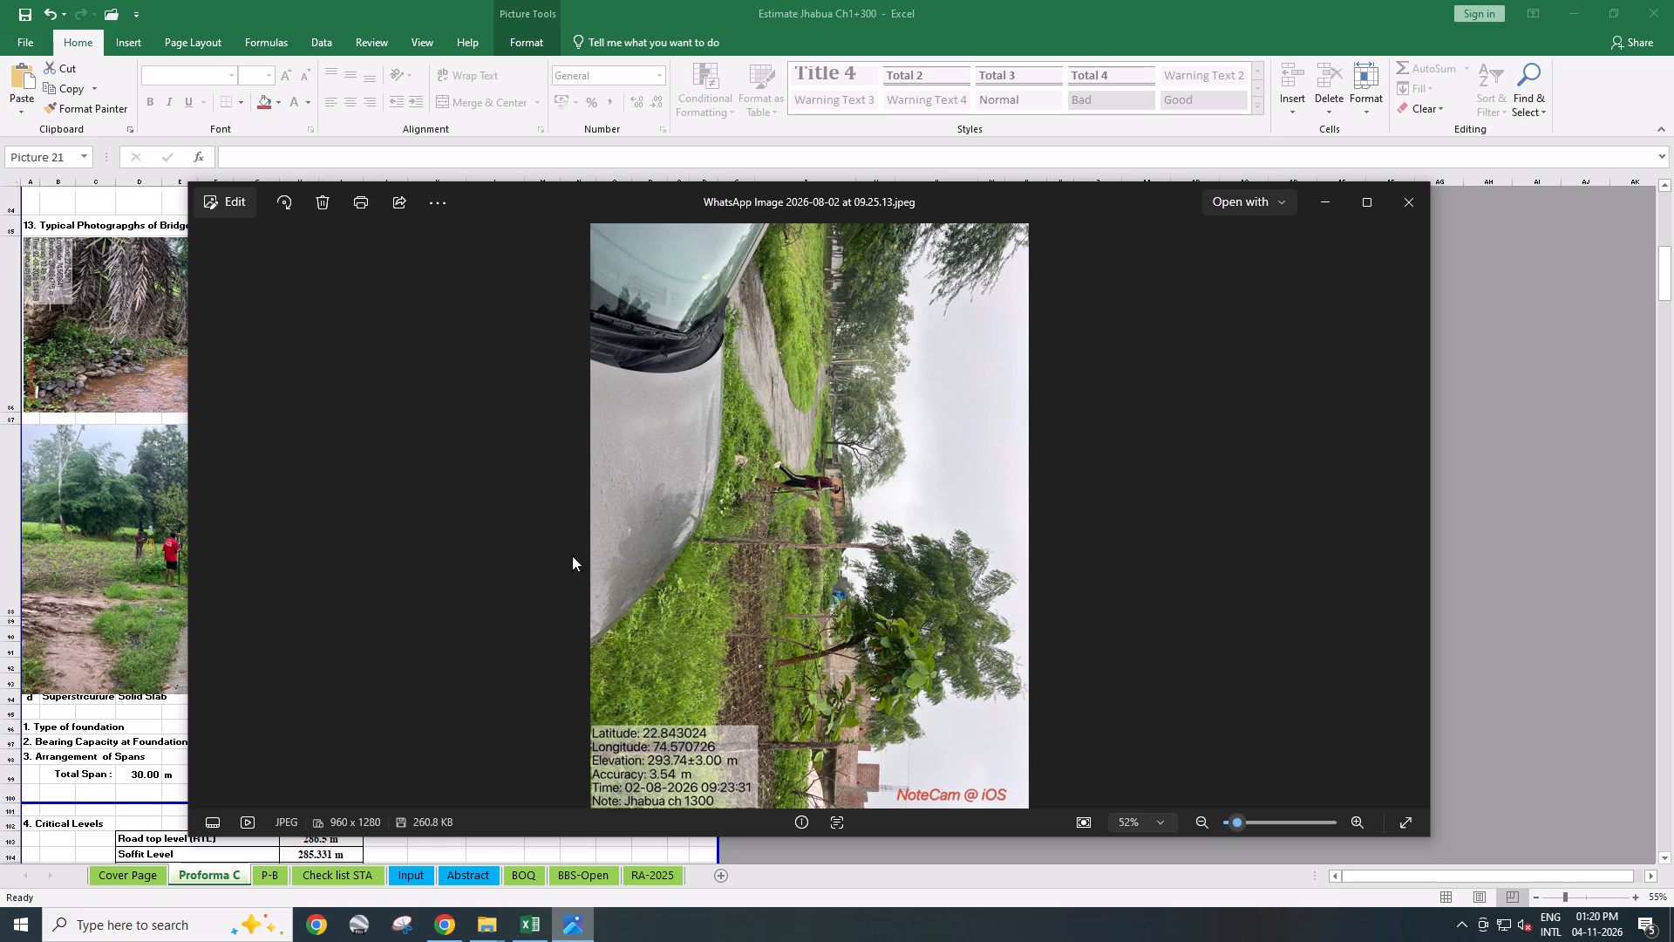
click(208, 522)
click(208, 522)
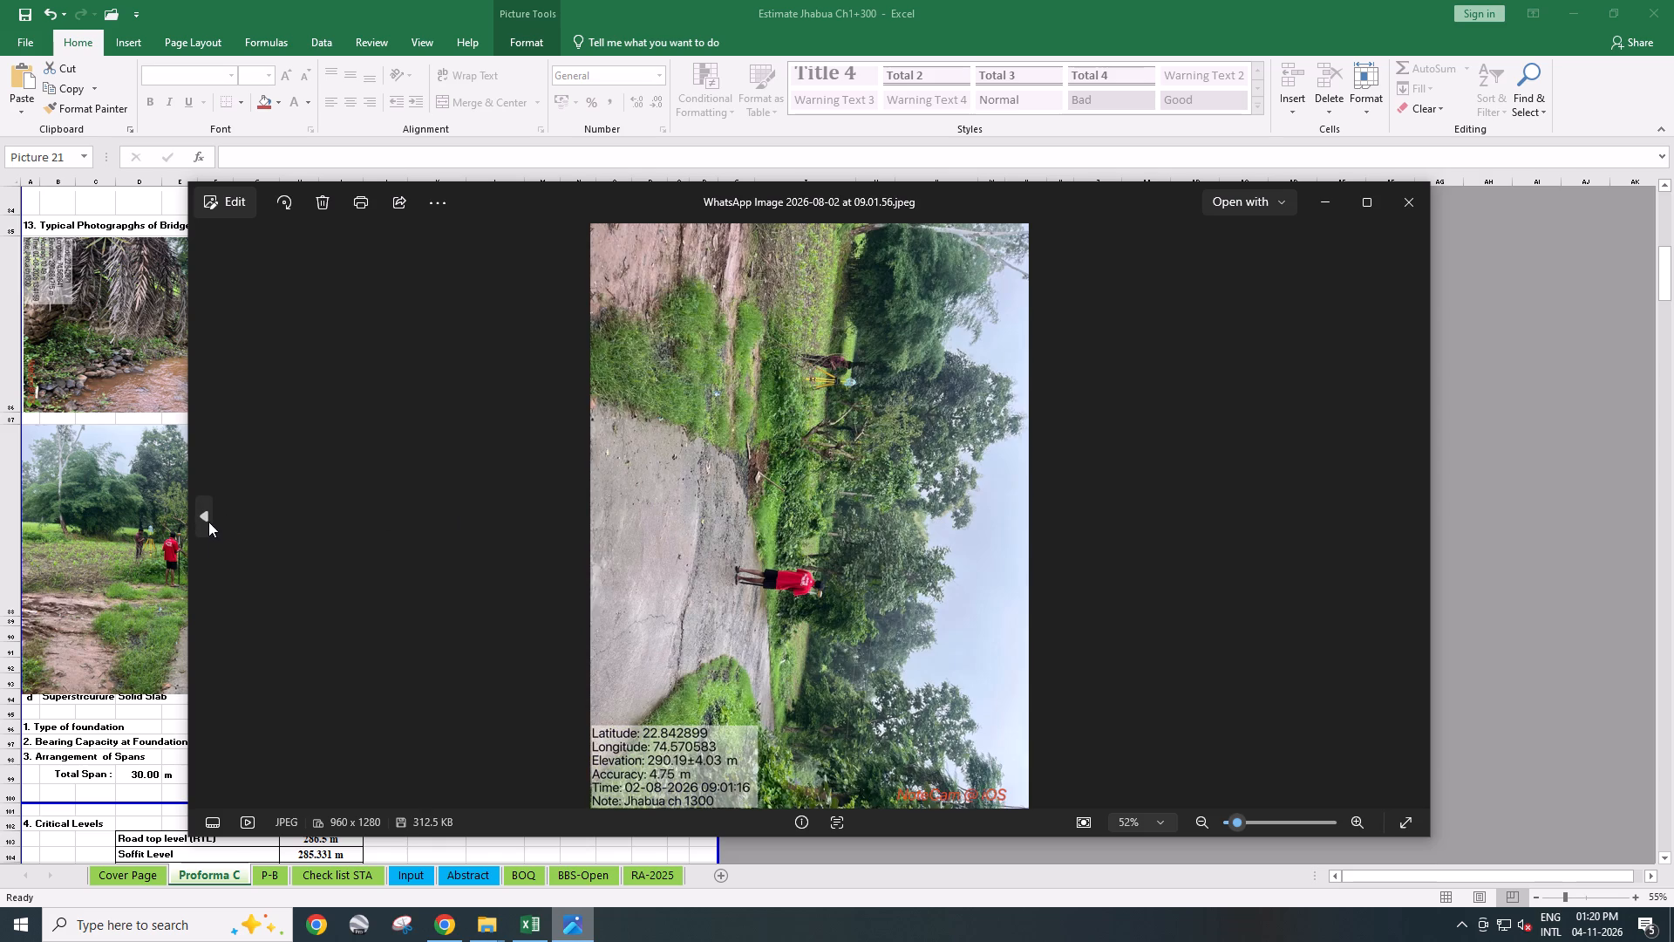
click(208, 522)
click(209, 523)
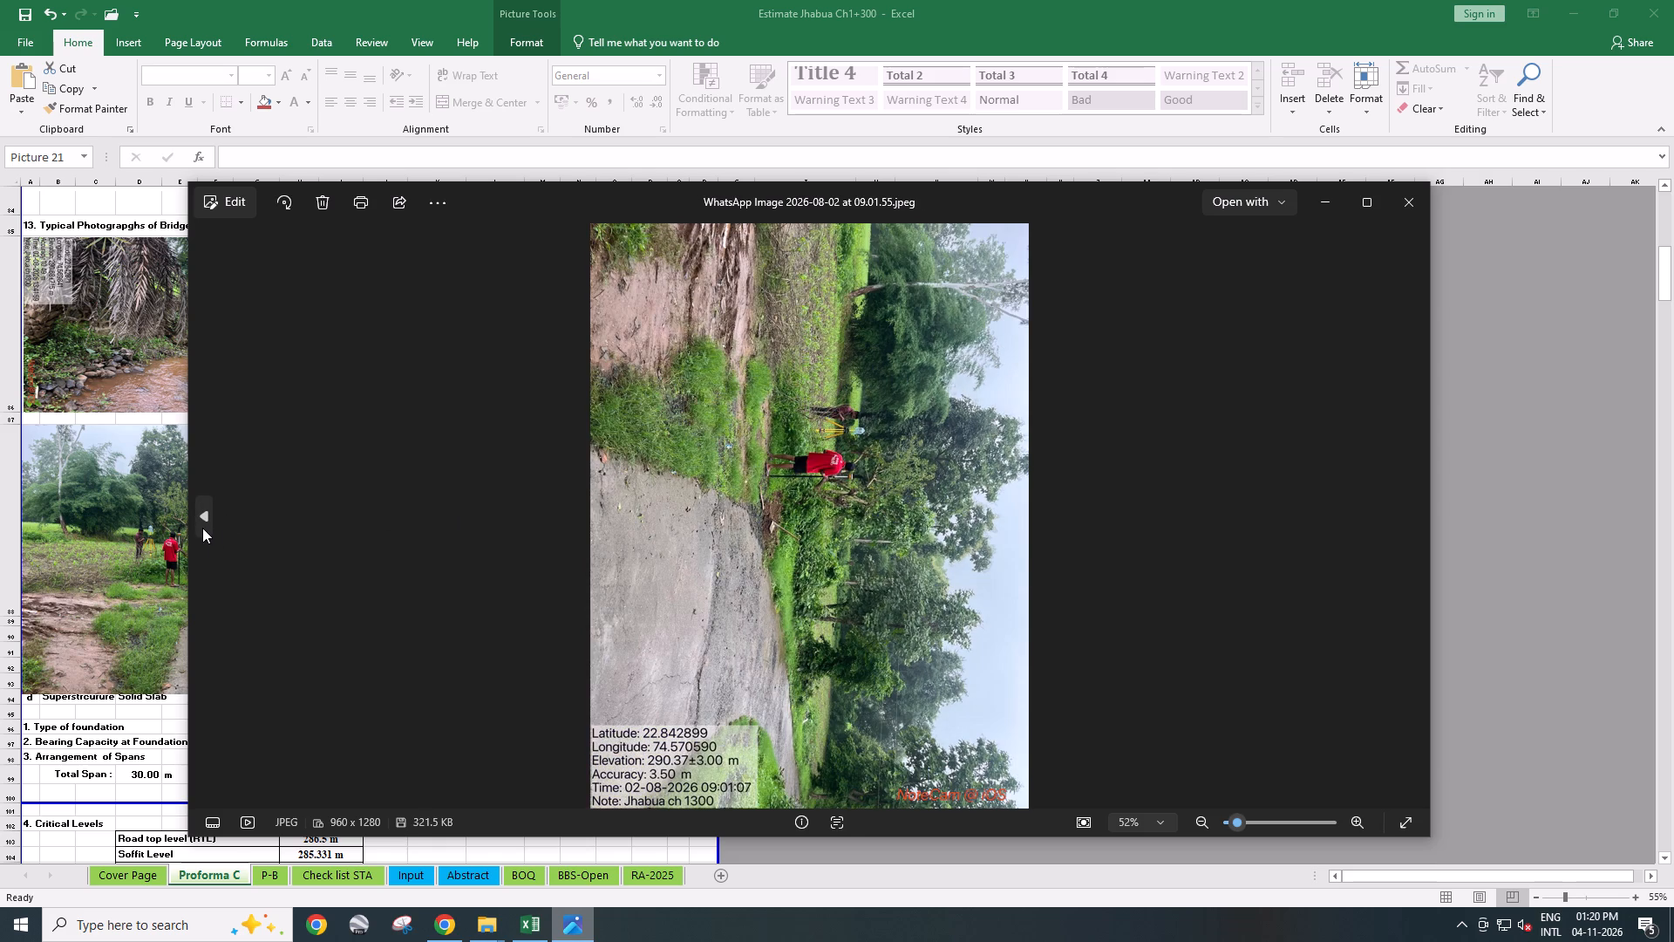
click(202, 528)
click(202, 528)
click(202, 528)
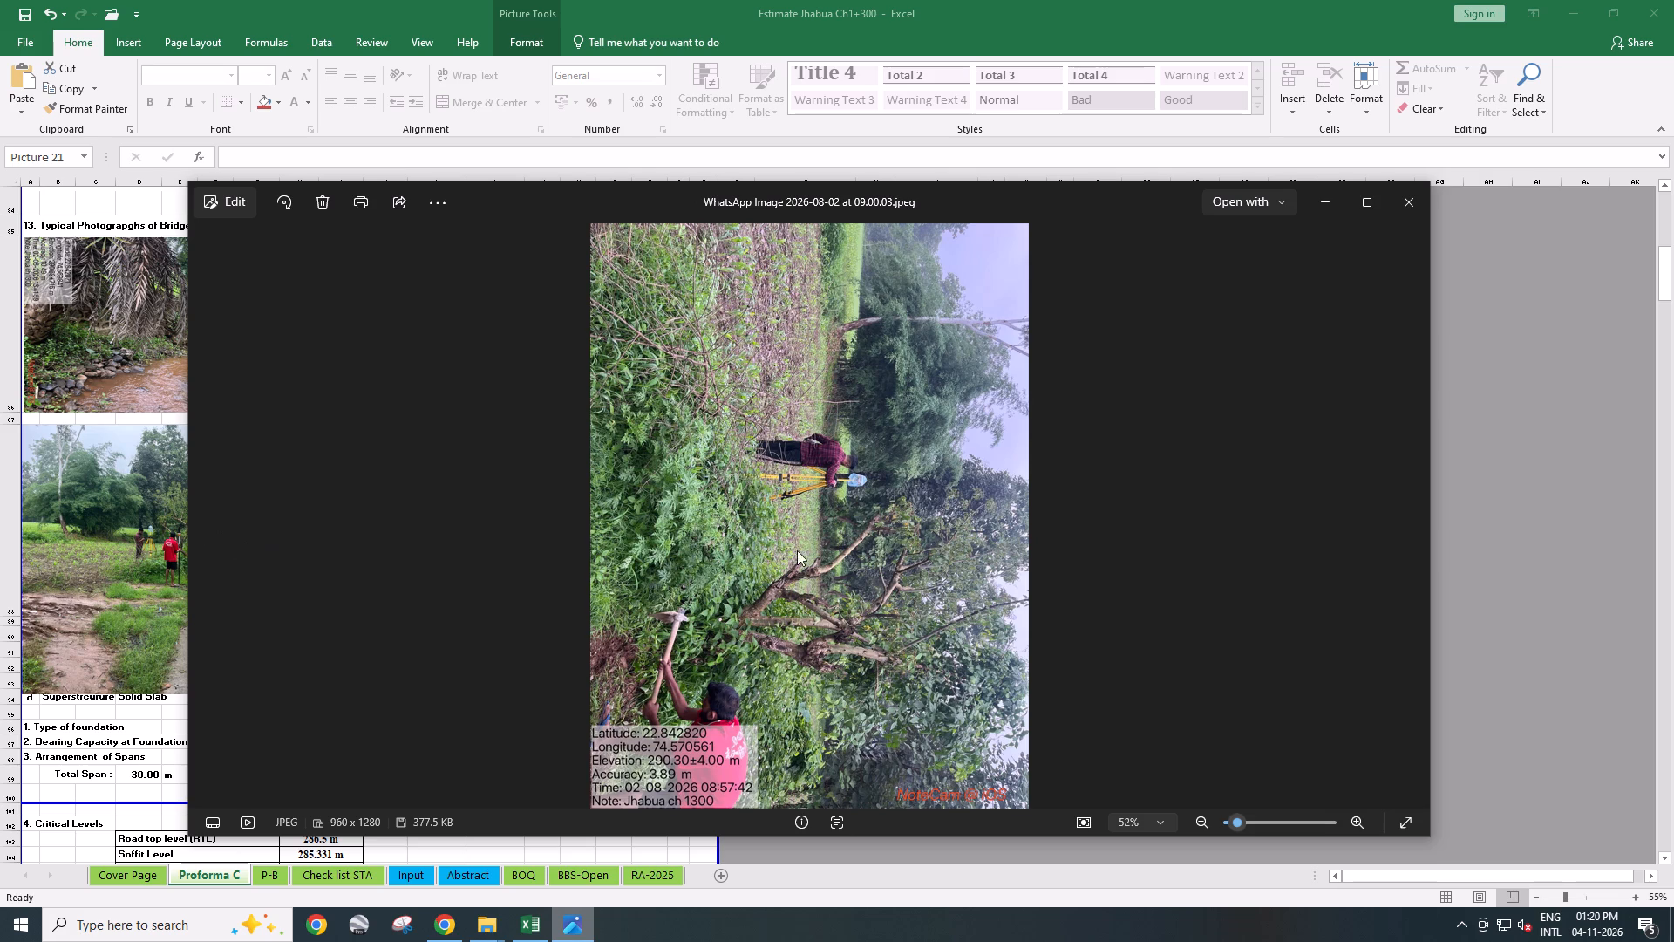
Copy the photo of the surveyor with the tripod into Proforma C and rotate it a quarter turn counterclockwise to landscape.
right_click(843, 560)
click(868, 587)
click(150, 515)
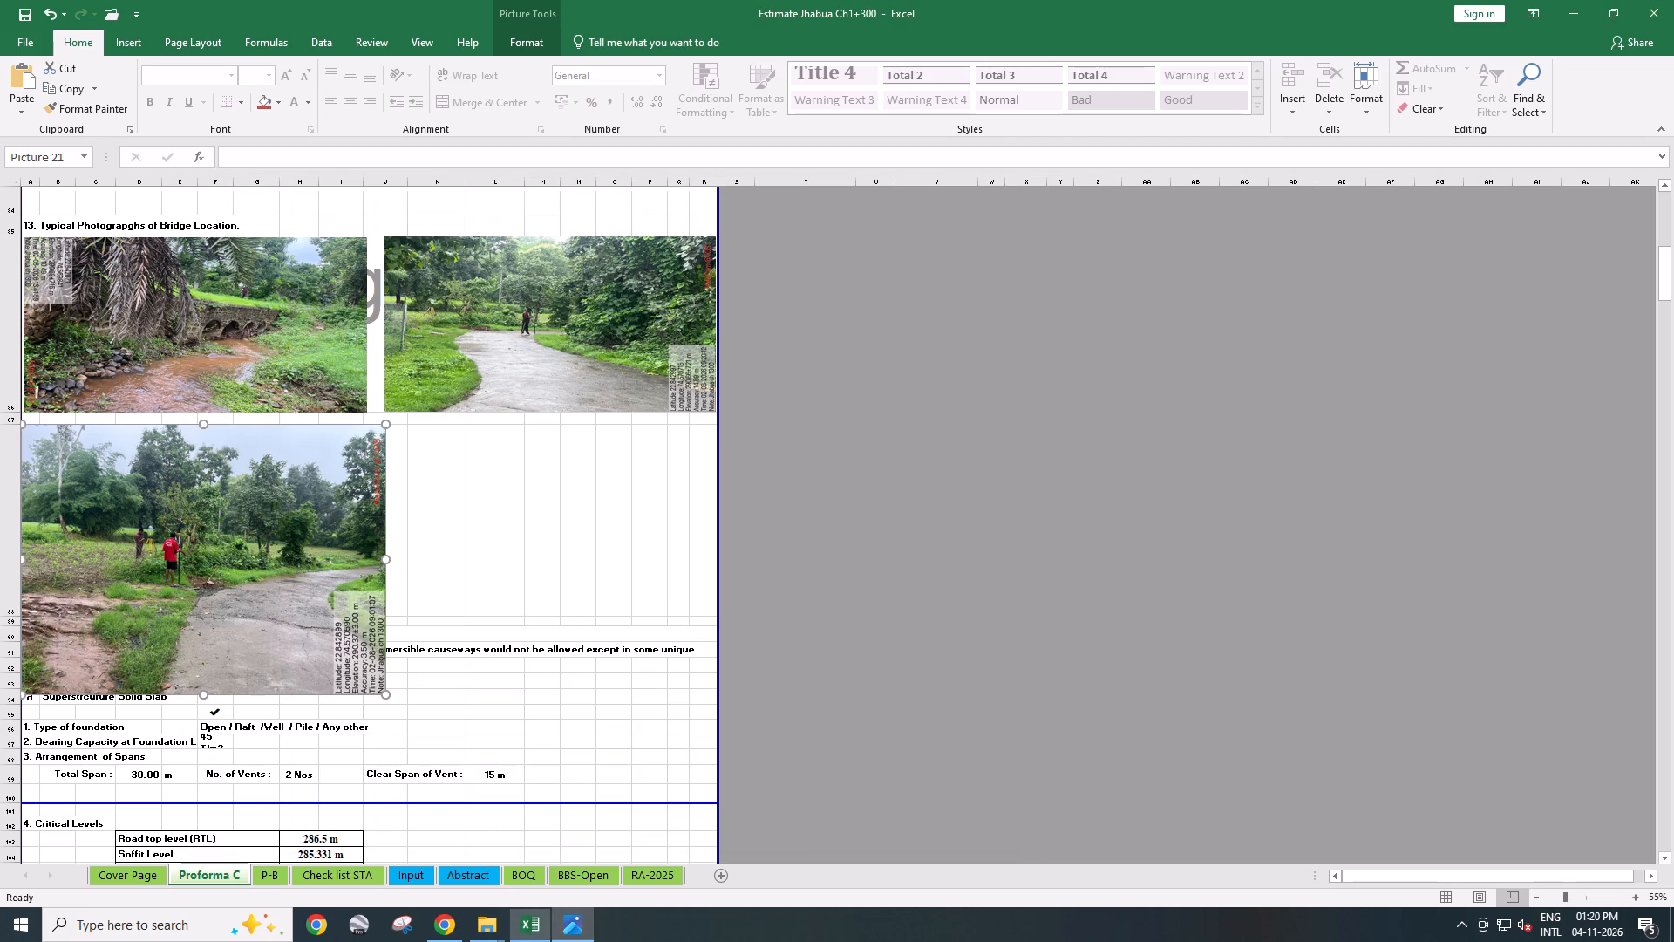
click(521, 513)
key(ctrl+v)
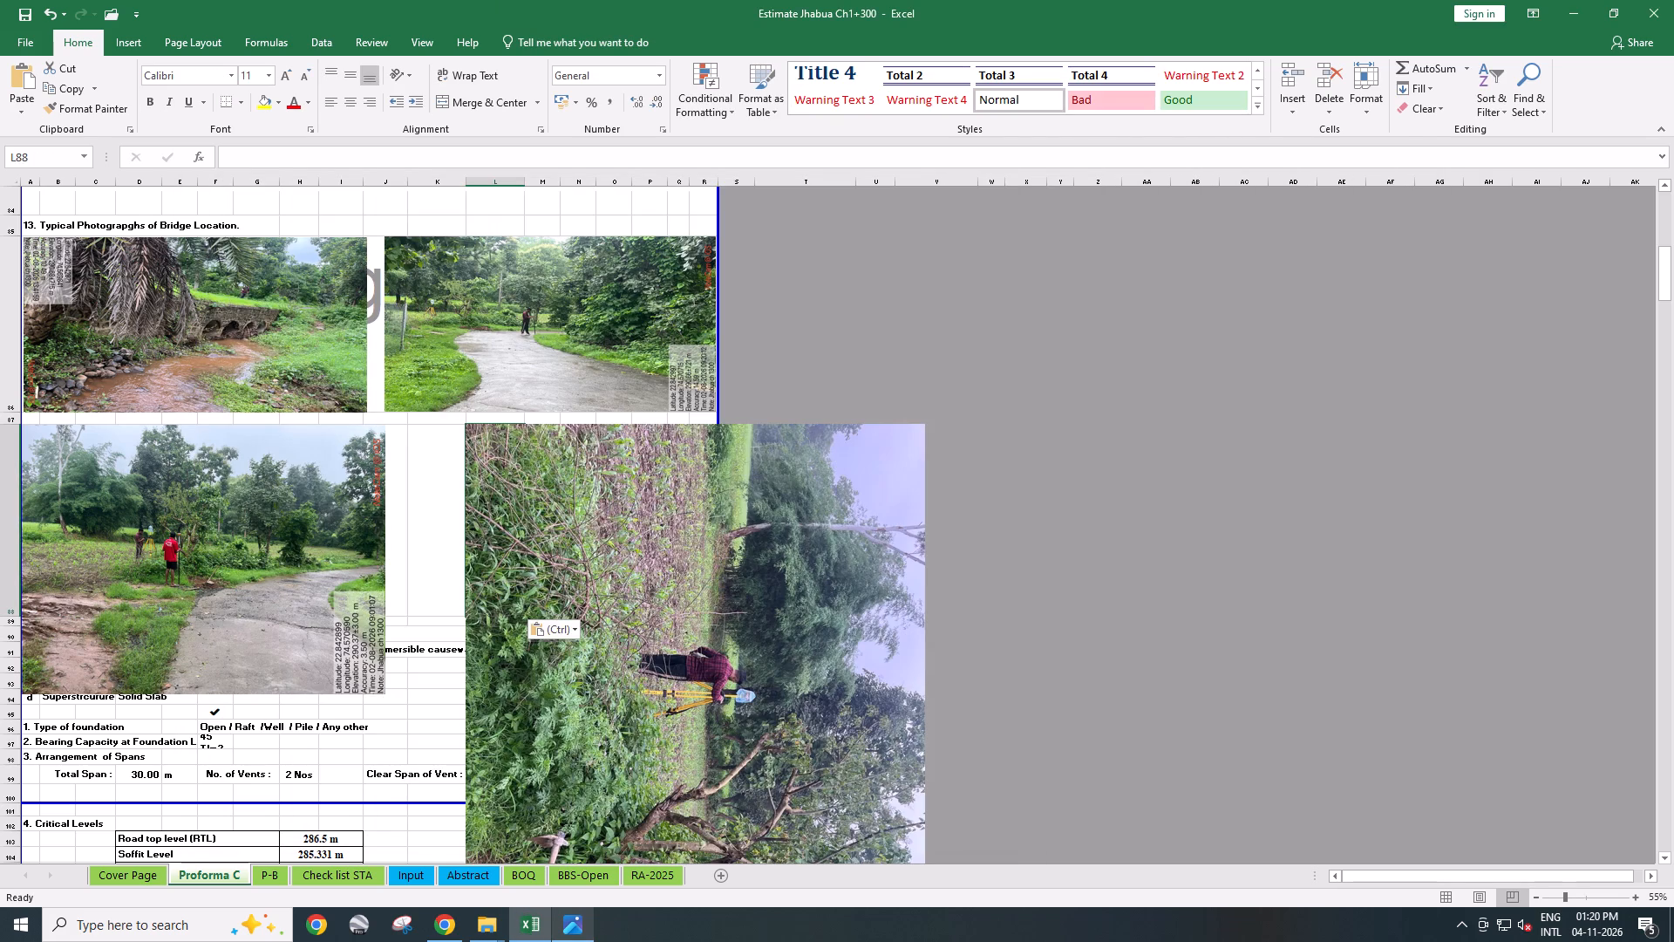
click(662, 501)
drag(697, 392, 450, 730)
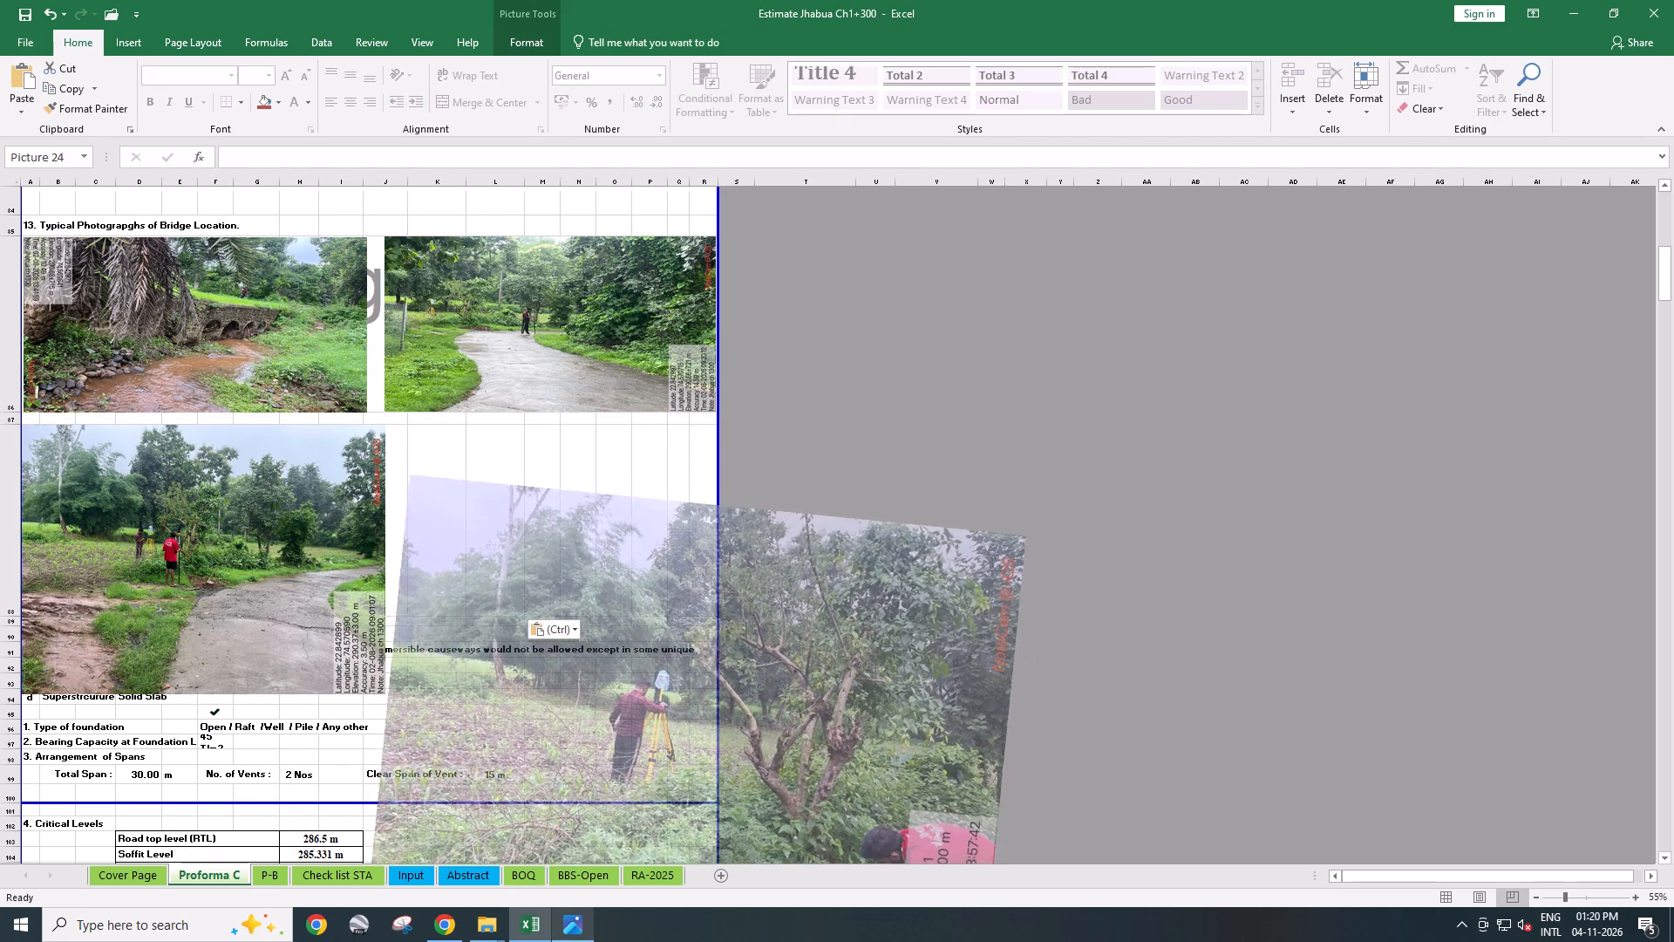
drag(450, 730, 454, 727)
click(786, 694)
drag(786, 694, 833, 675)
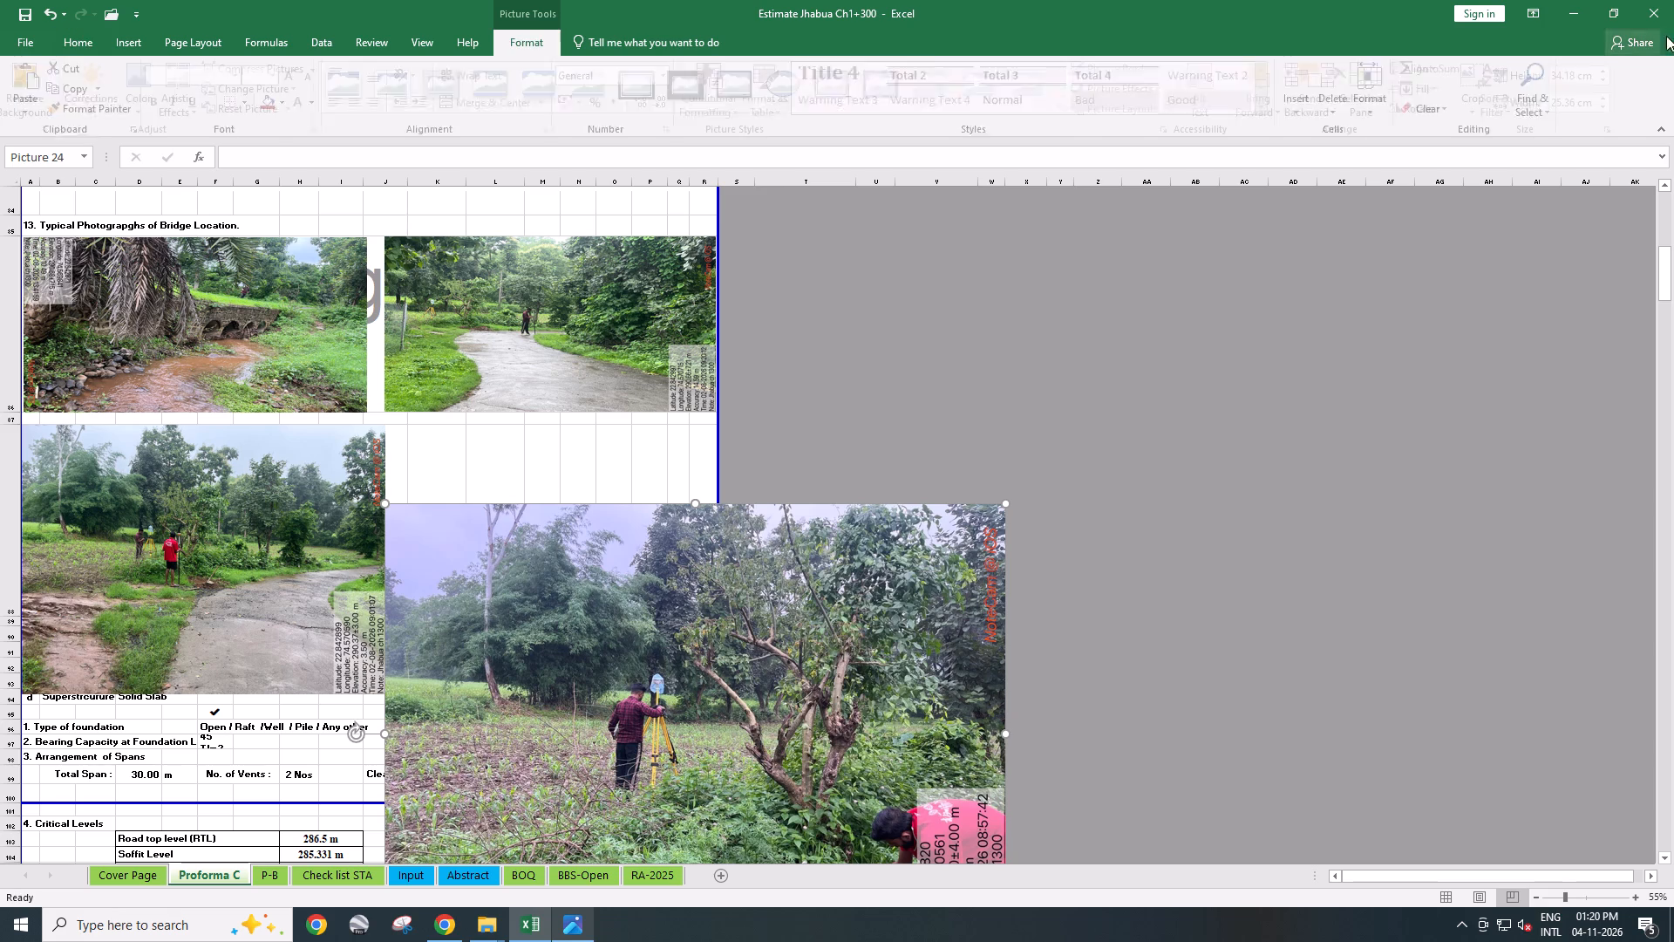
Set the surveyor photo's height to 20 cm and place it beside the photo with the person in red.
click(1577, 79)
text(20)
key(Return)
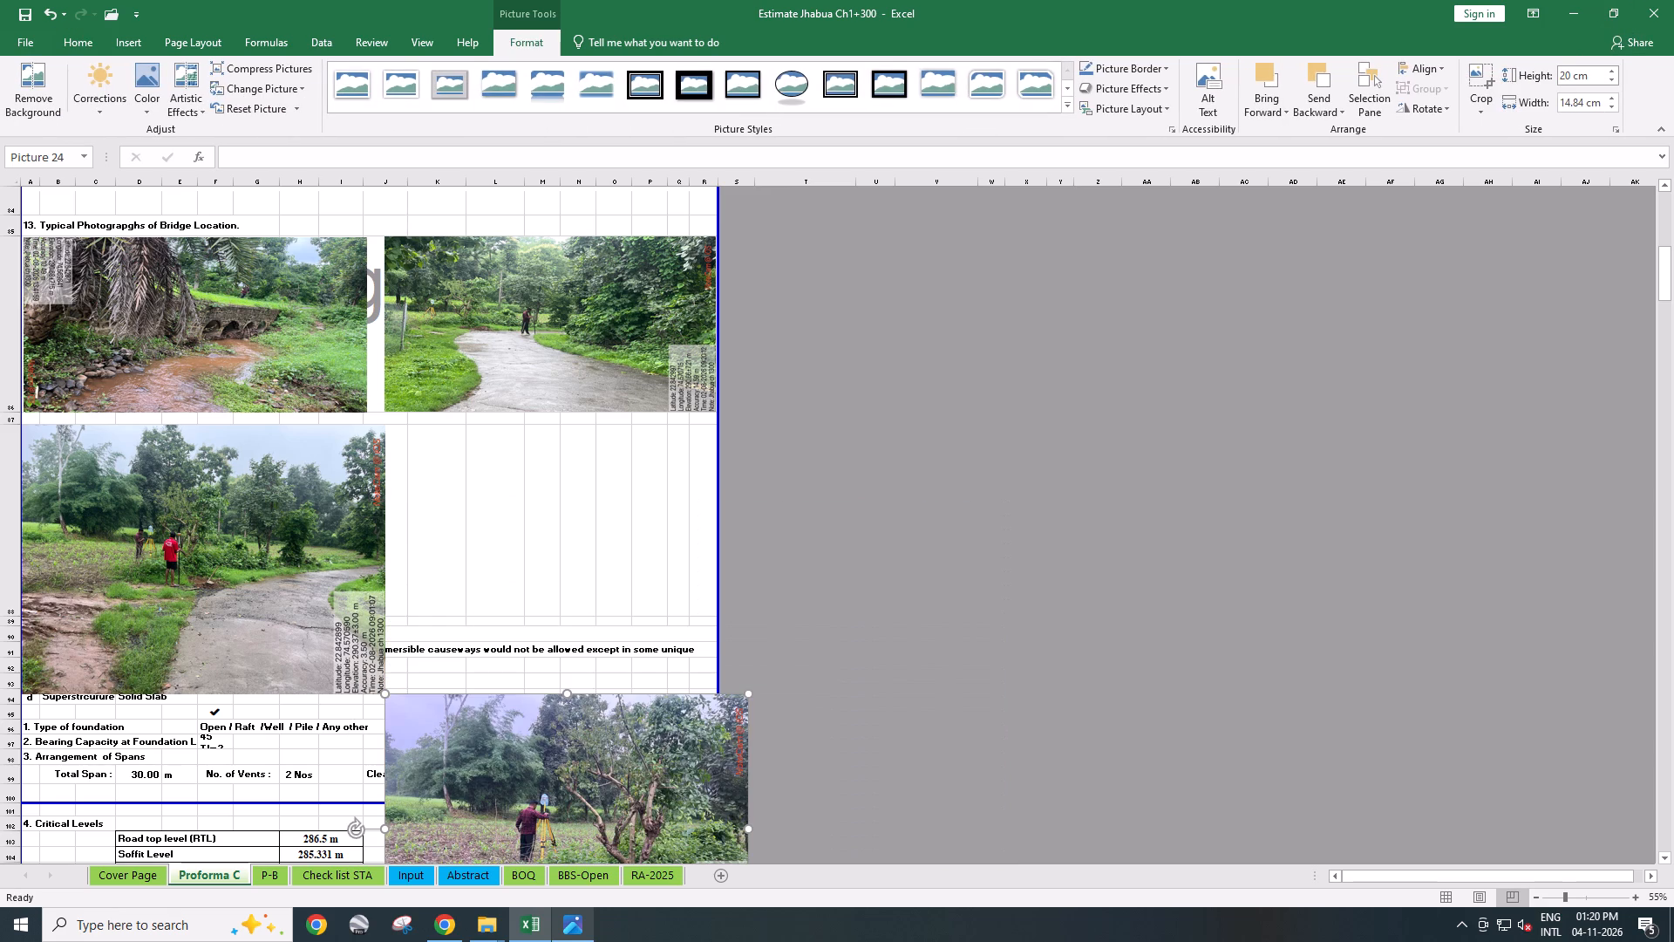
drag(487, 791, 498, 524)
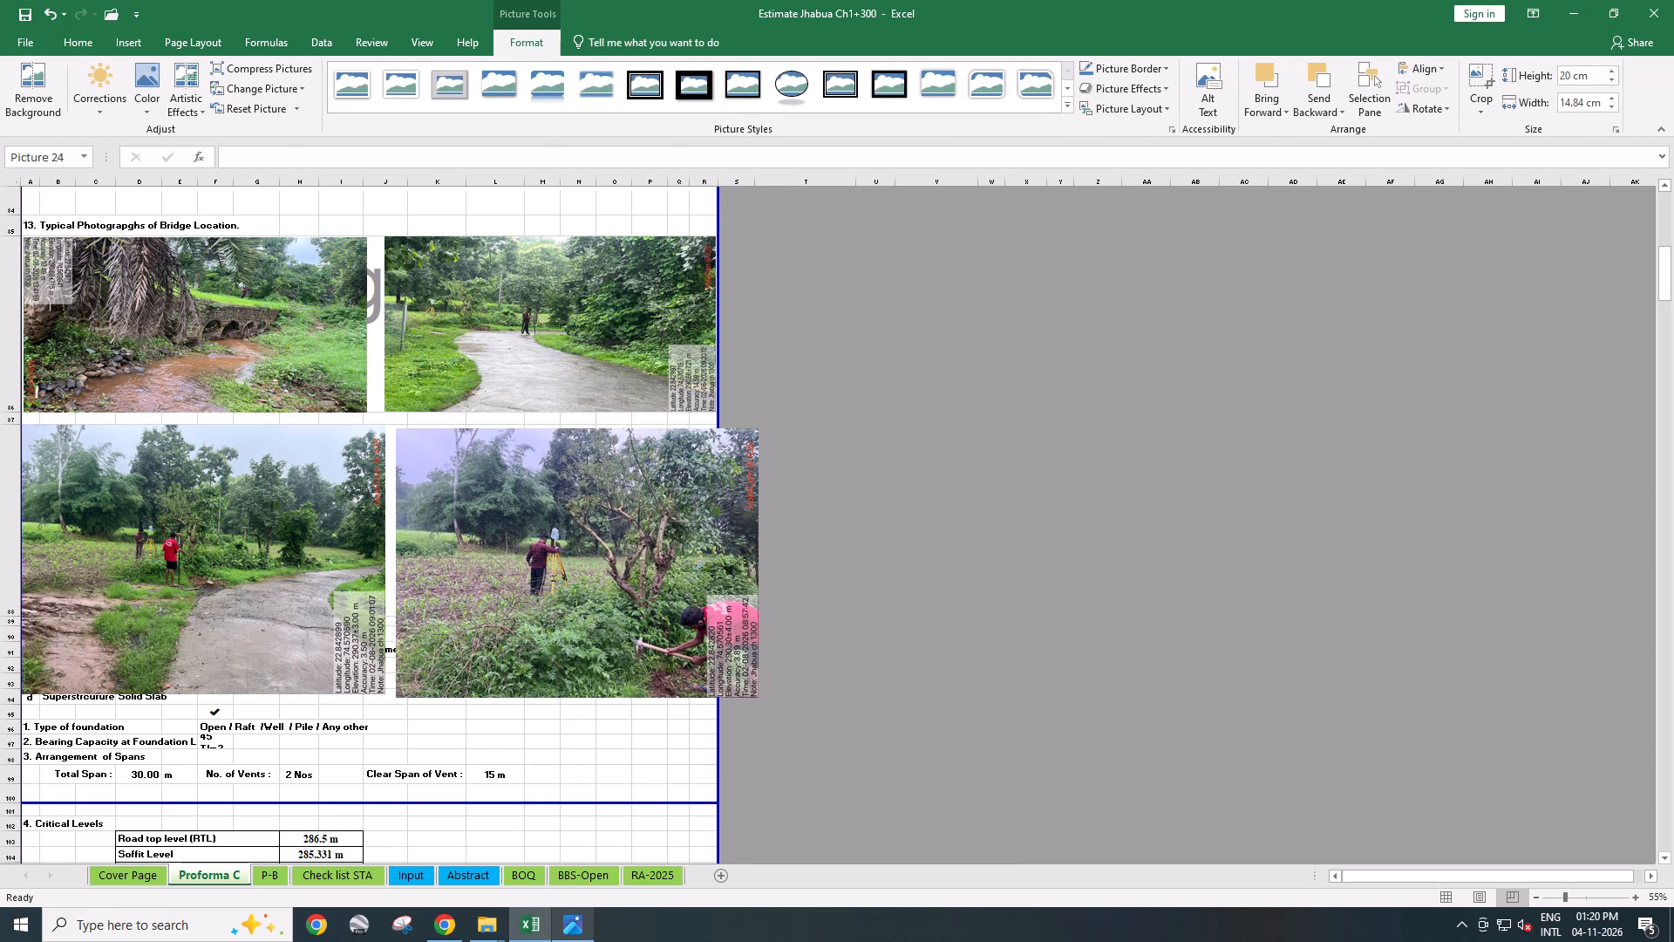
drag(498, 524, 489, 523)
Resize the photo with the person in red to about 19.04 cm by 10.48 cm so it ends above section 14.
click(235, 549)
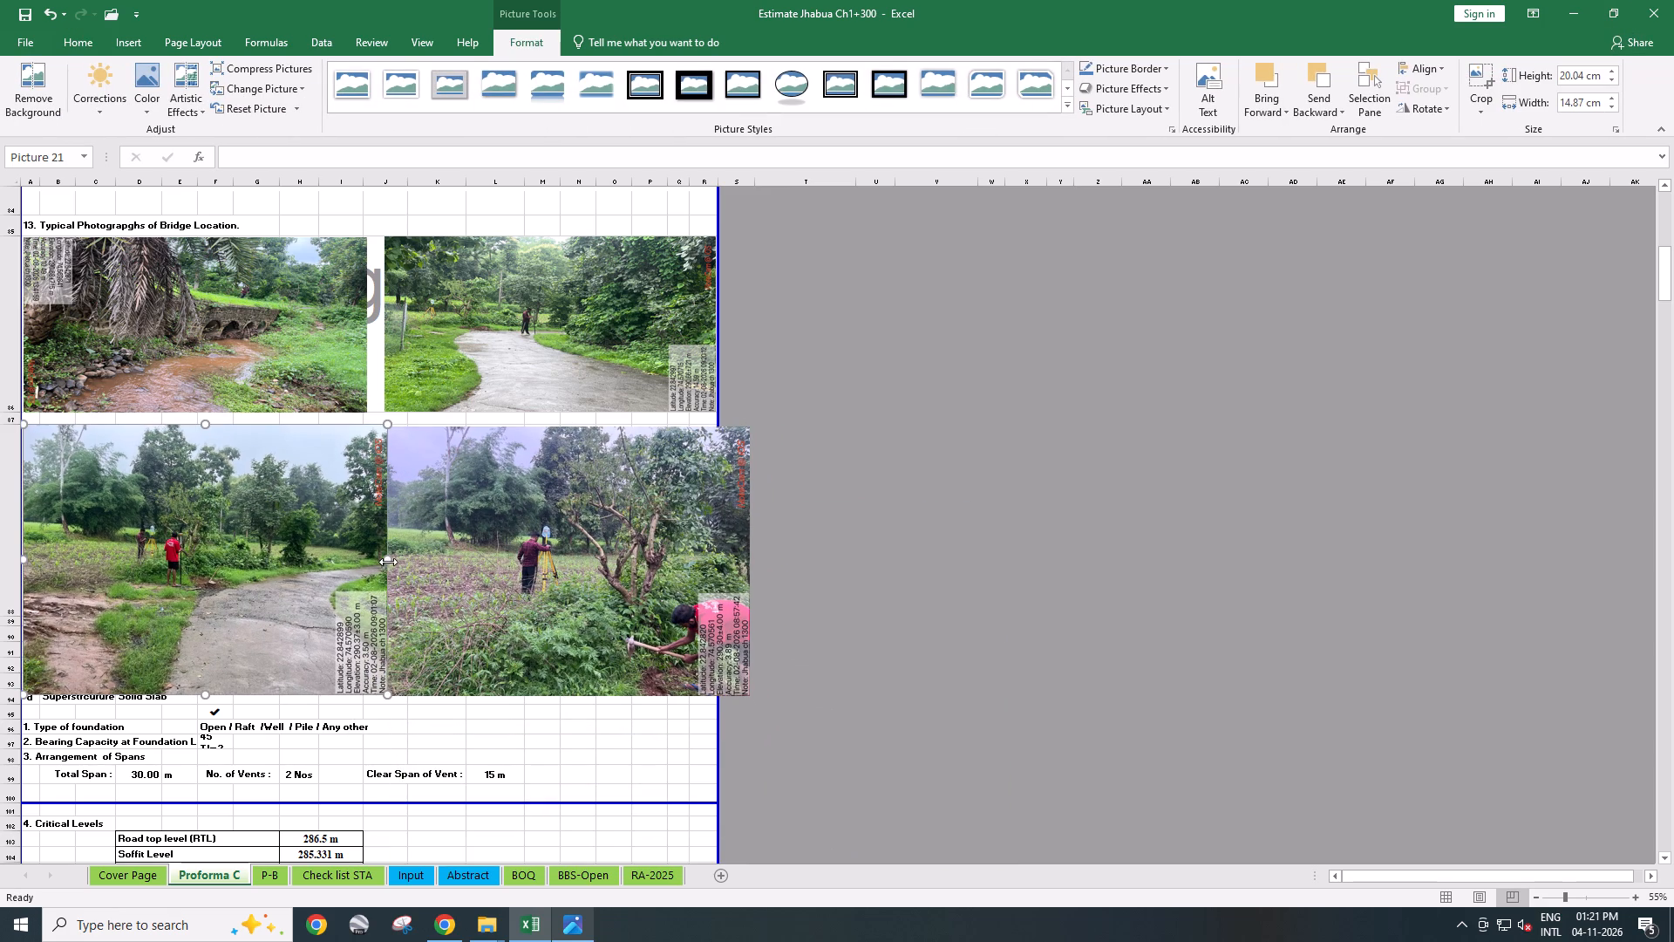
drag(388, 562, 369, 554)
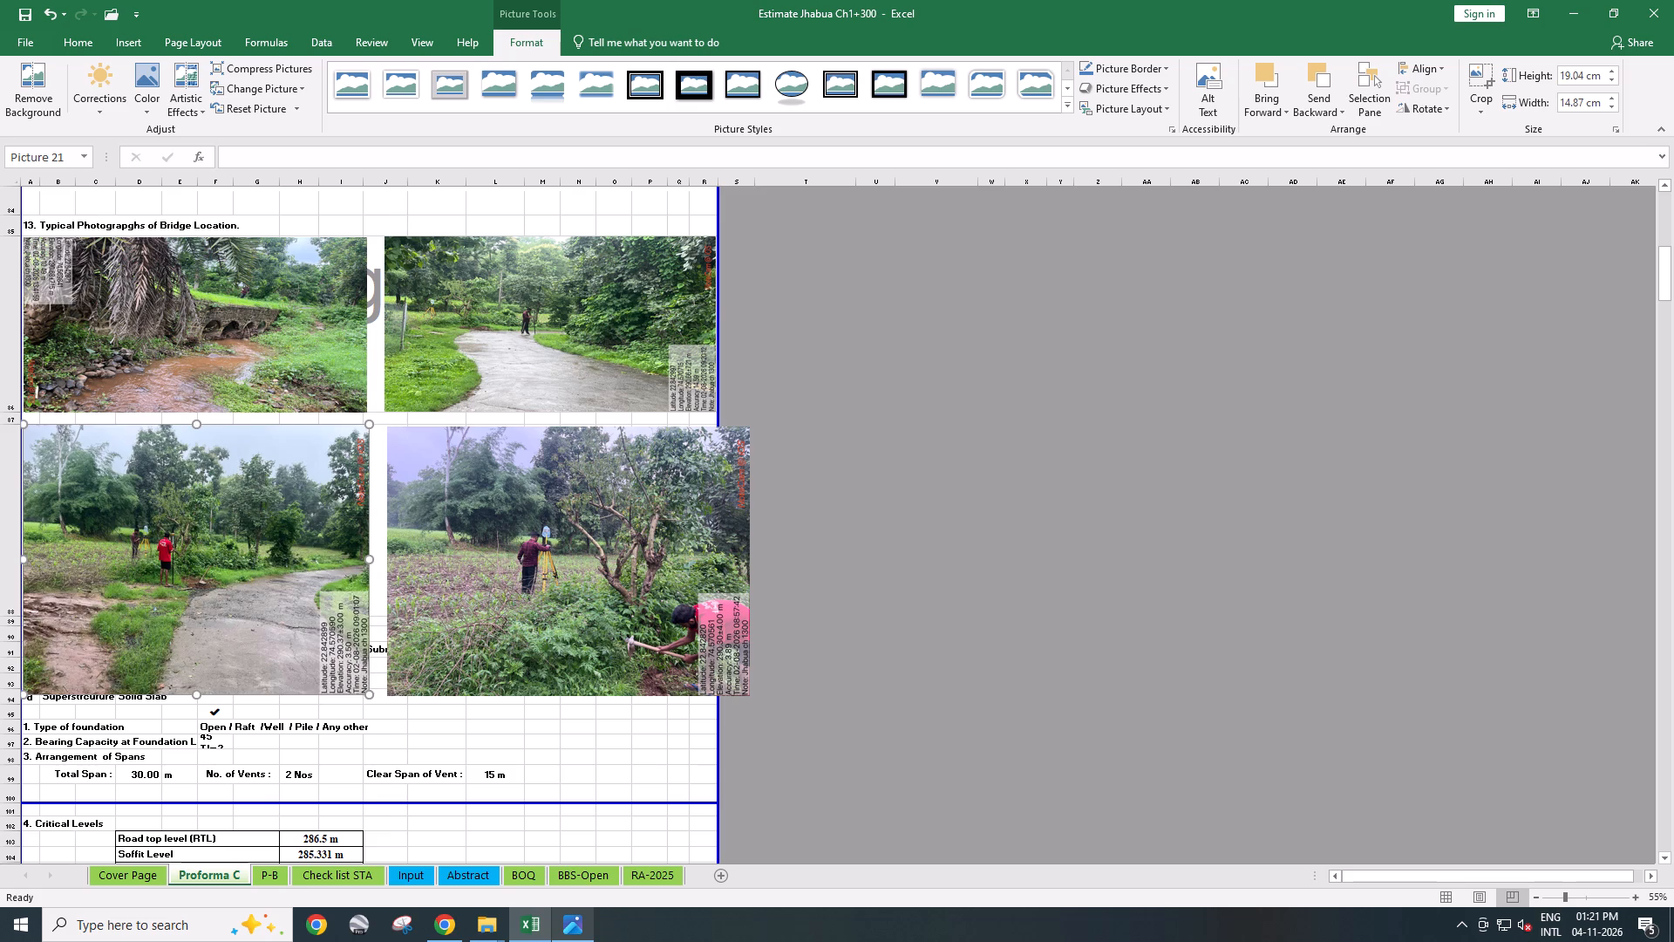
drag(198, 690, 210, 614)
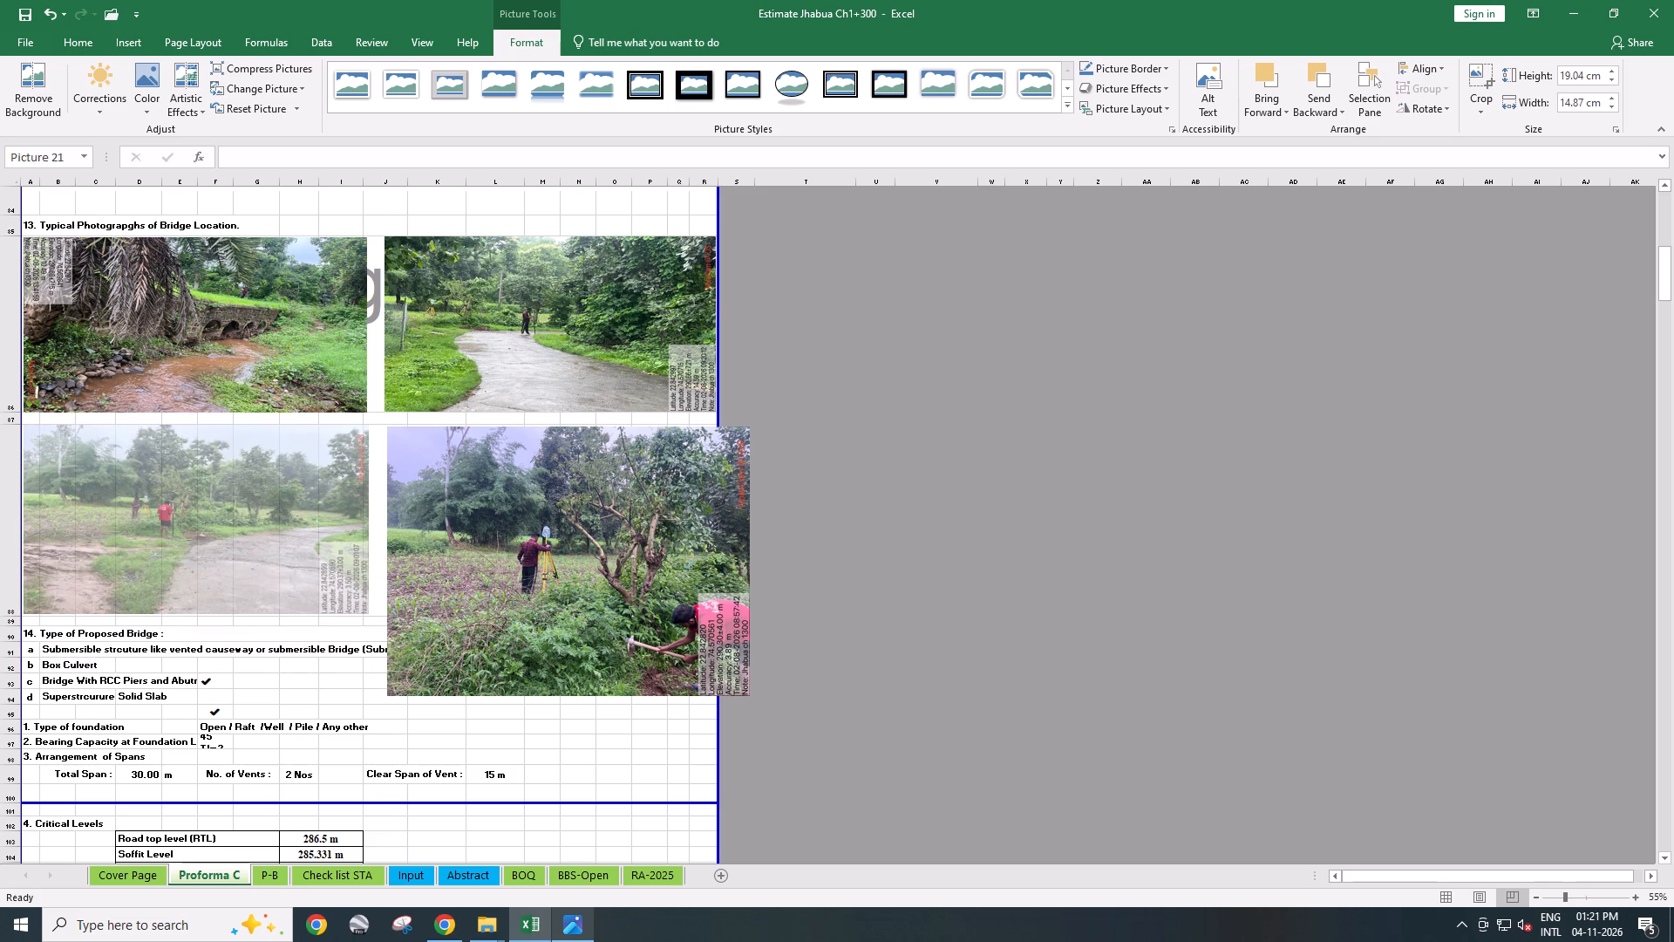
drag(210, 614, 214, 615)
Shrink the surveyor photo to about 18.41 by 10.57 cm so it fits within the page border and above section 14.
click(572, 572)
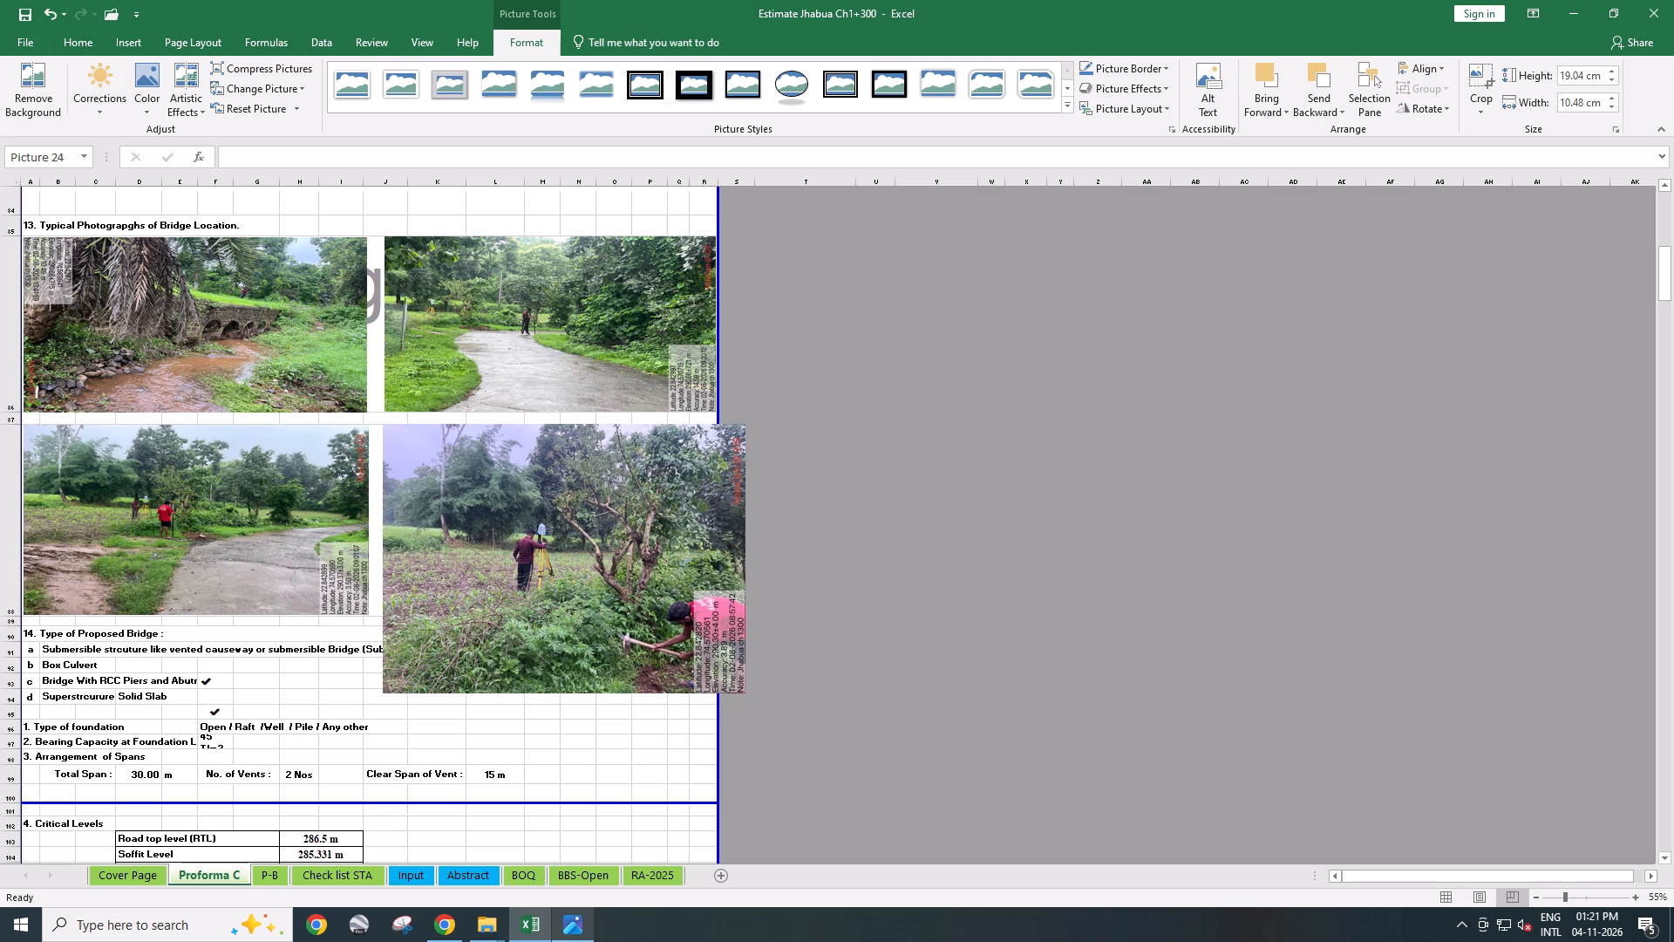
drag(745, 557, 716, 556)
drag(546, 693, 557, 618)
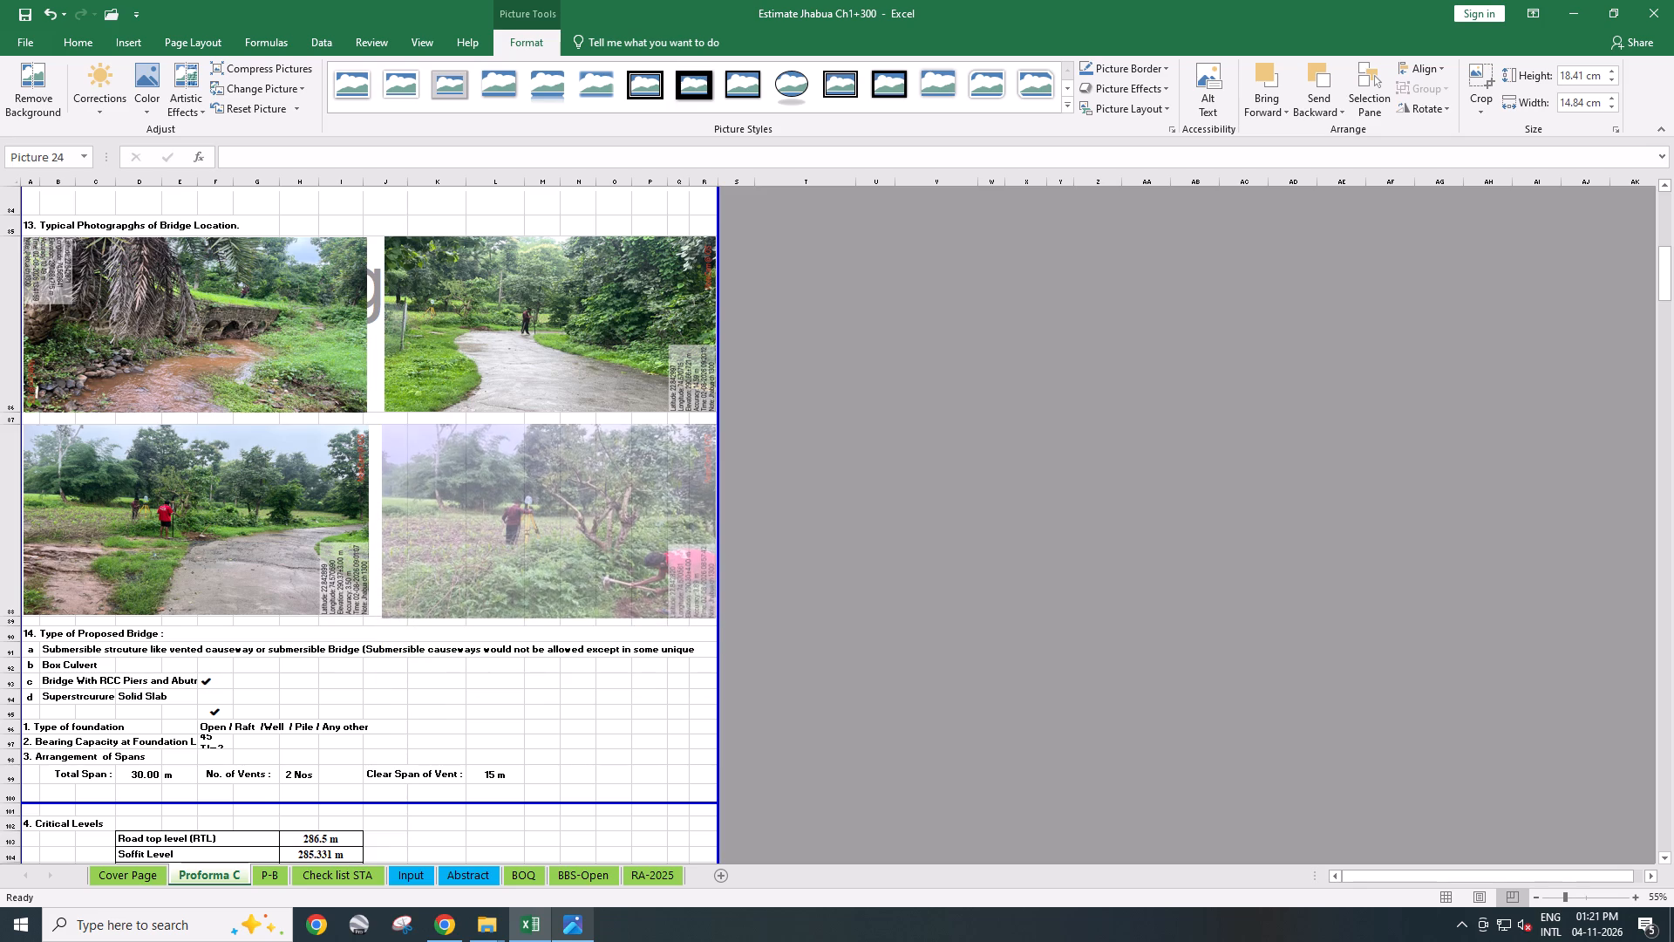
drag(557, 618, 558, 616)
click(419, 698)
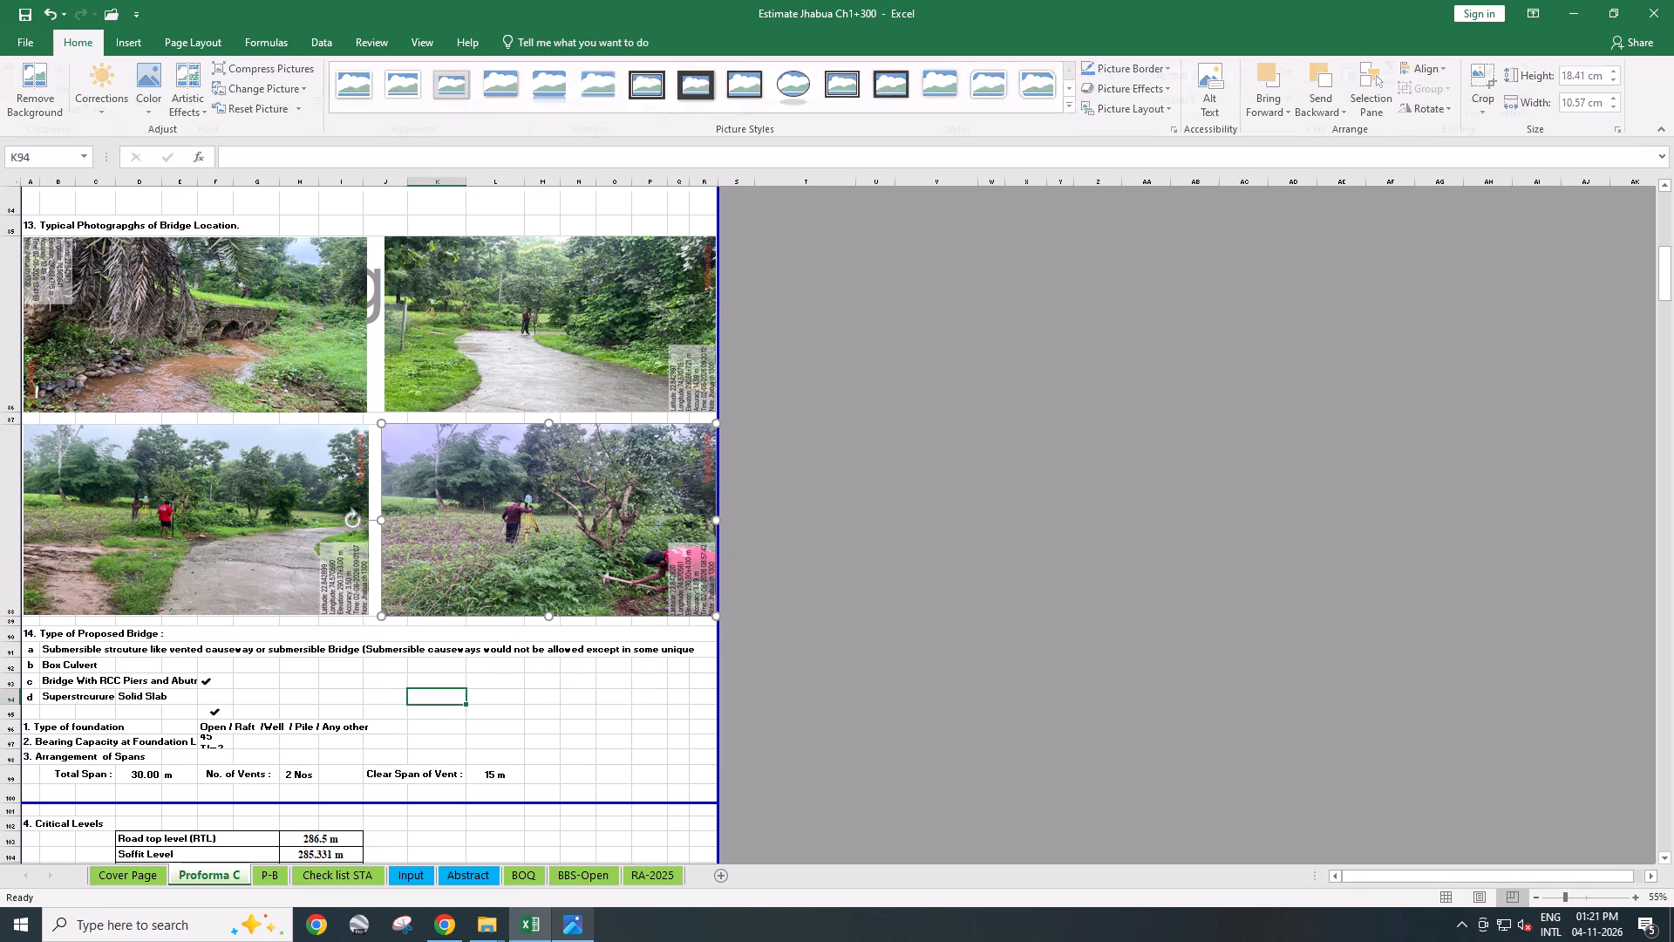
Widen the upper curved-road and stream photos slightly so their inner edges line up with the two photos below.
click(467, 313)
click(385, 323)
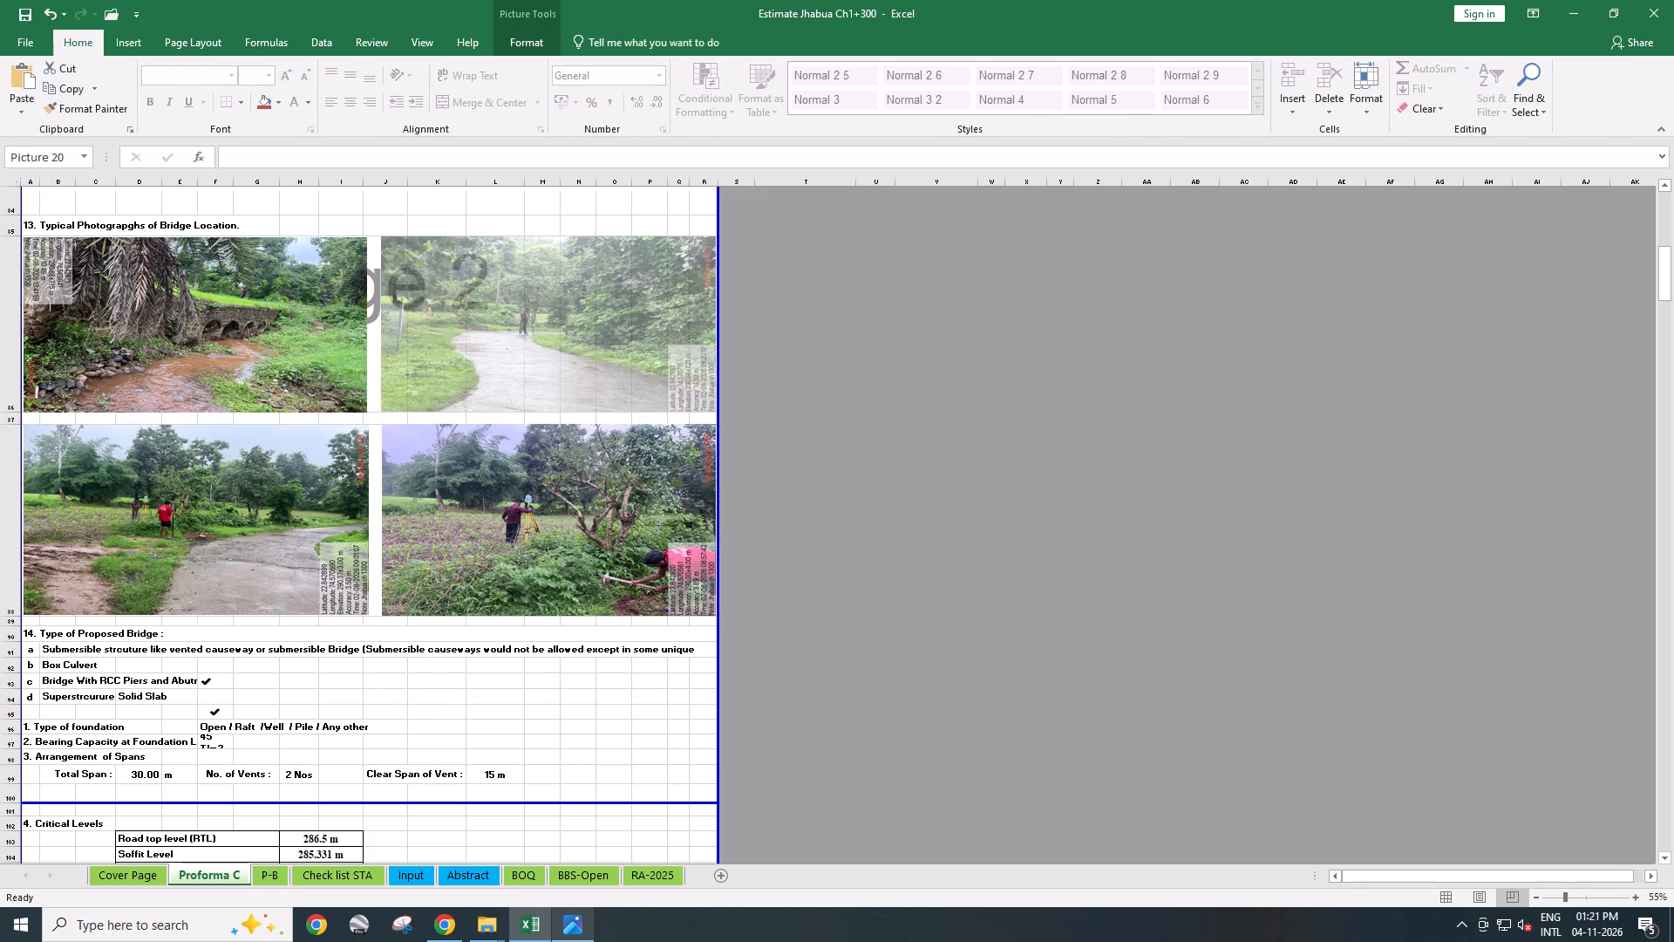
click(330, 333)
click(365, 322)
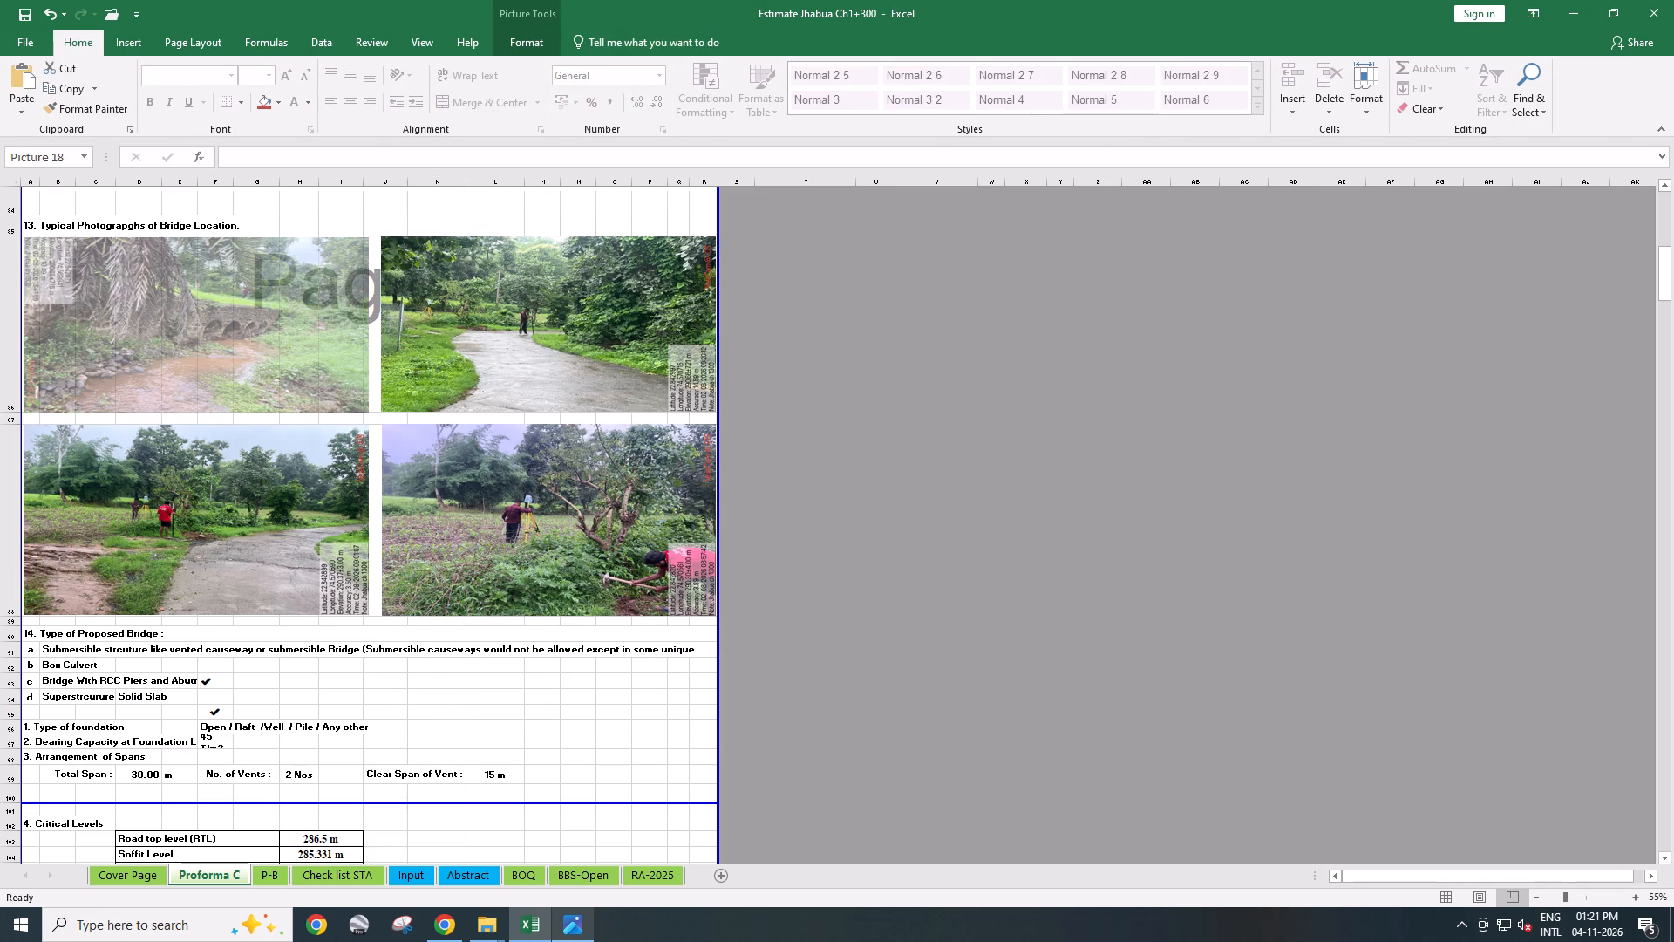
click(550, 709)
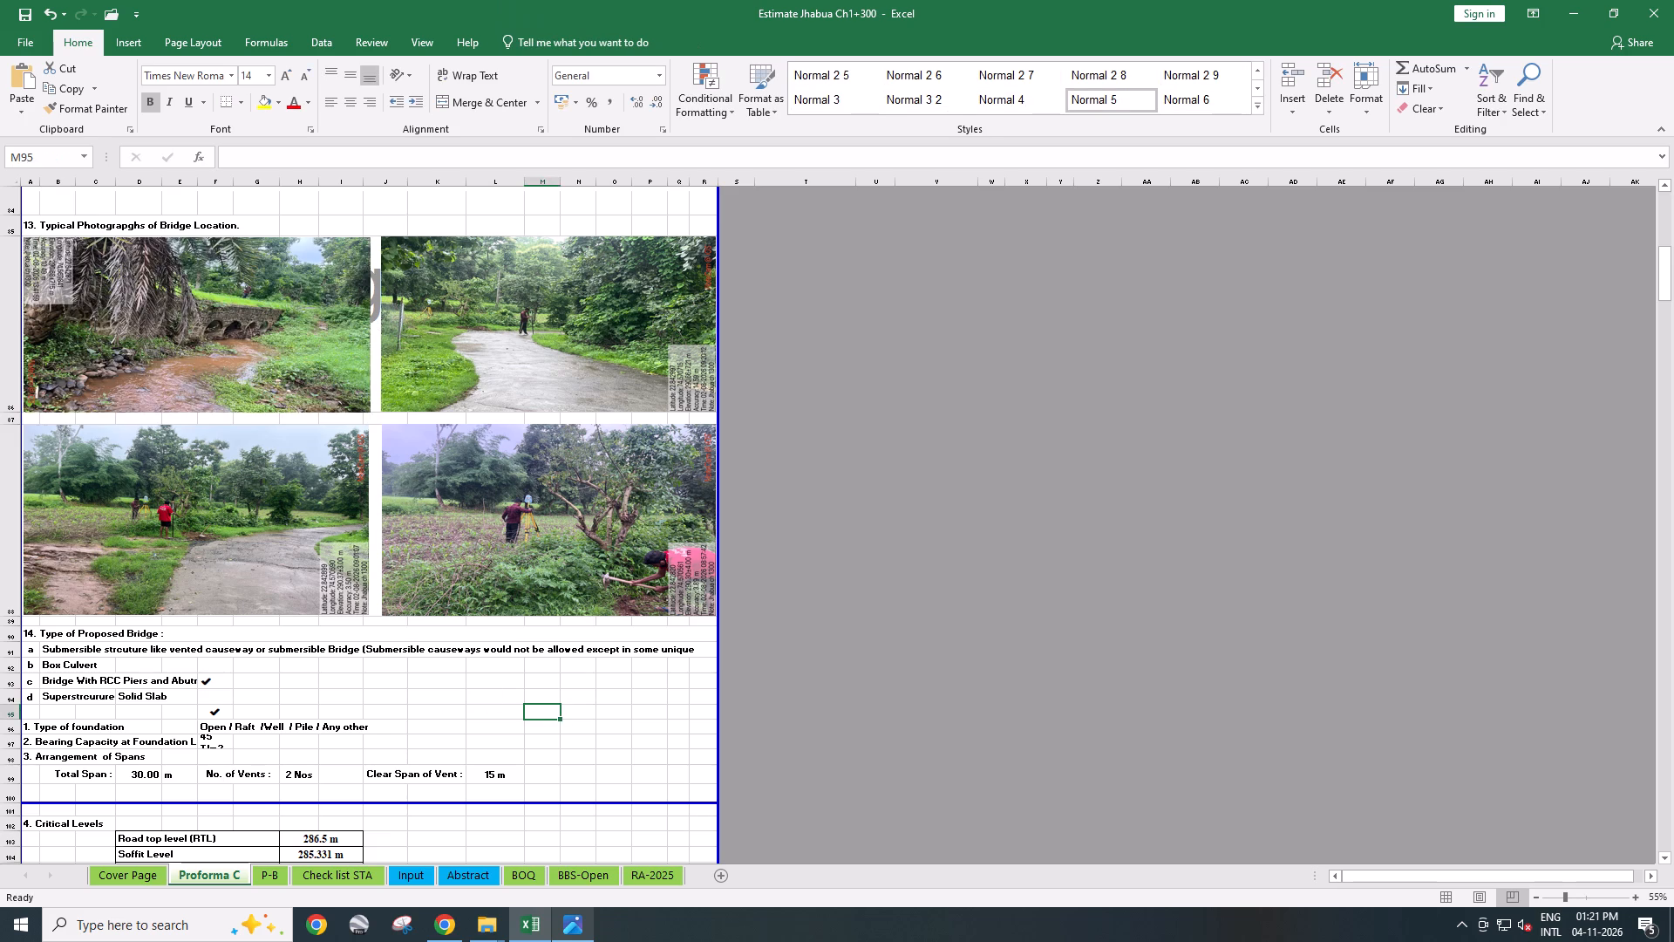
Group the Cover Page, Proforma C, P-B, Check list STA, BOQ and BBS-Open sheets for export.
scroll(422, 743, up, 4)
click(128, 877)
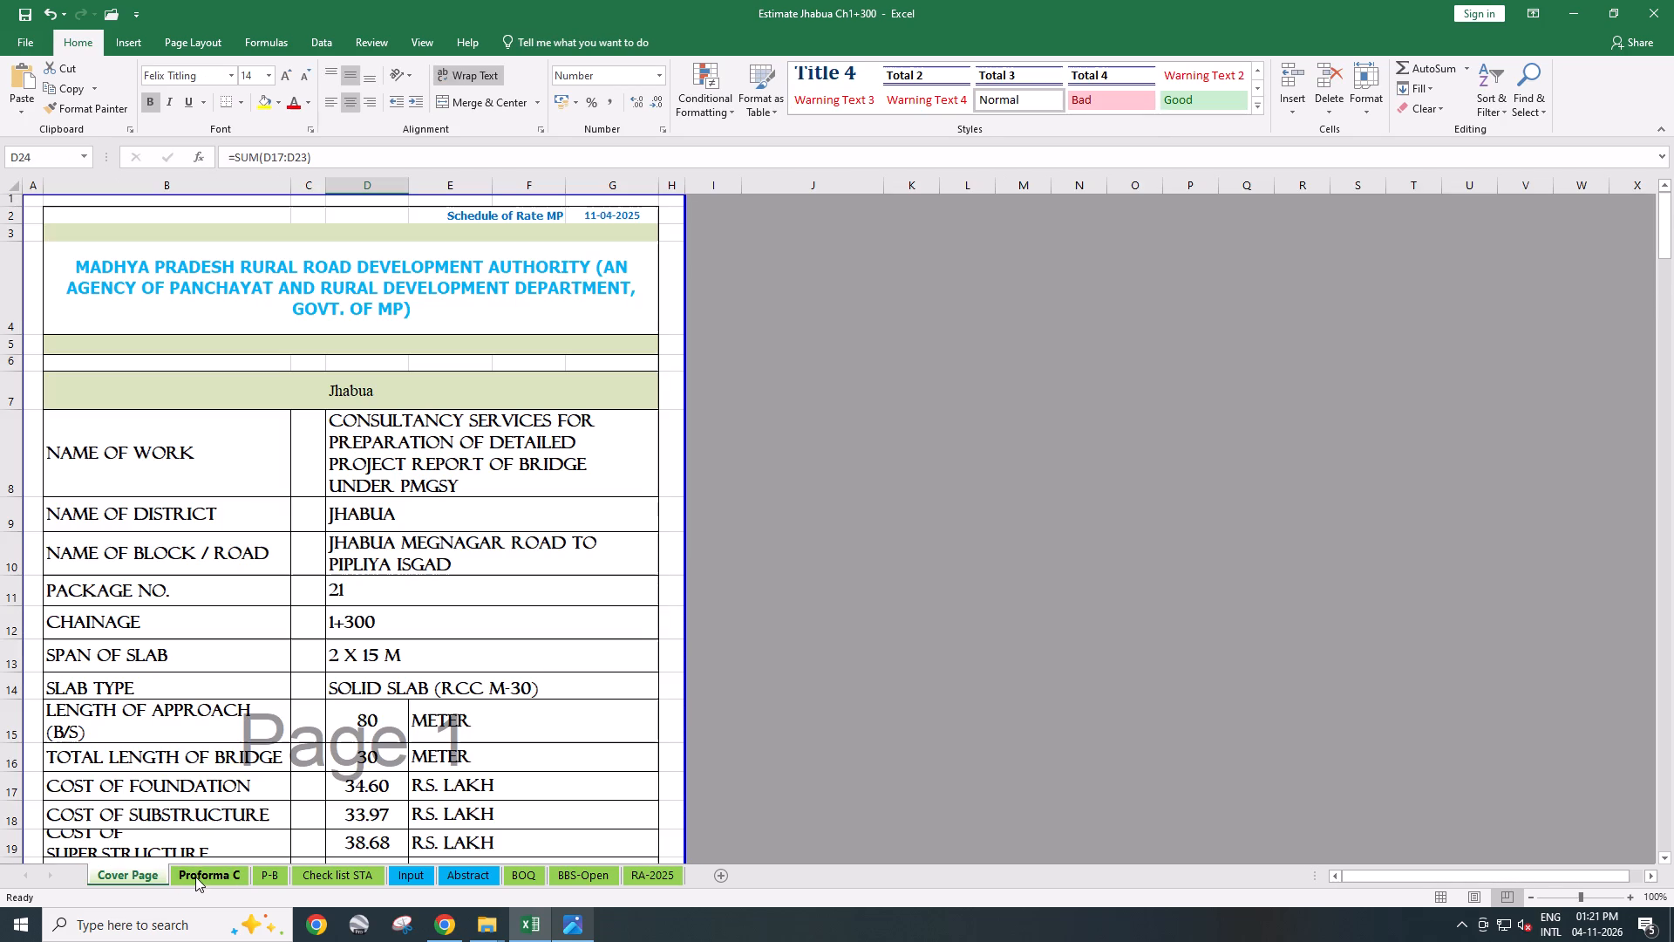
click(153, 879)
ctrl+click(207, 875)
ctrl+click(282, 869)
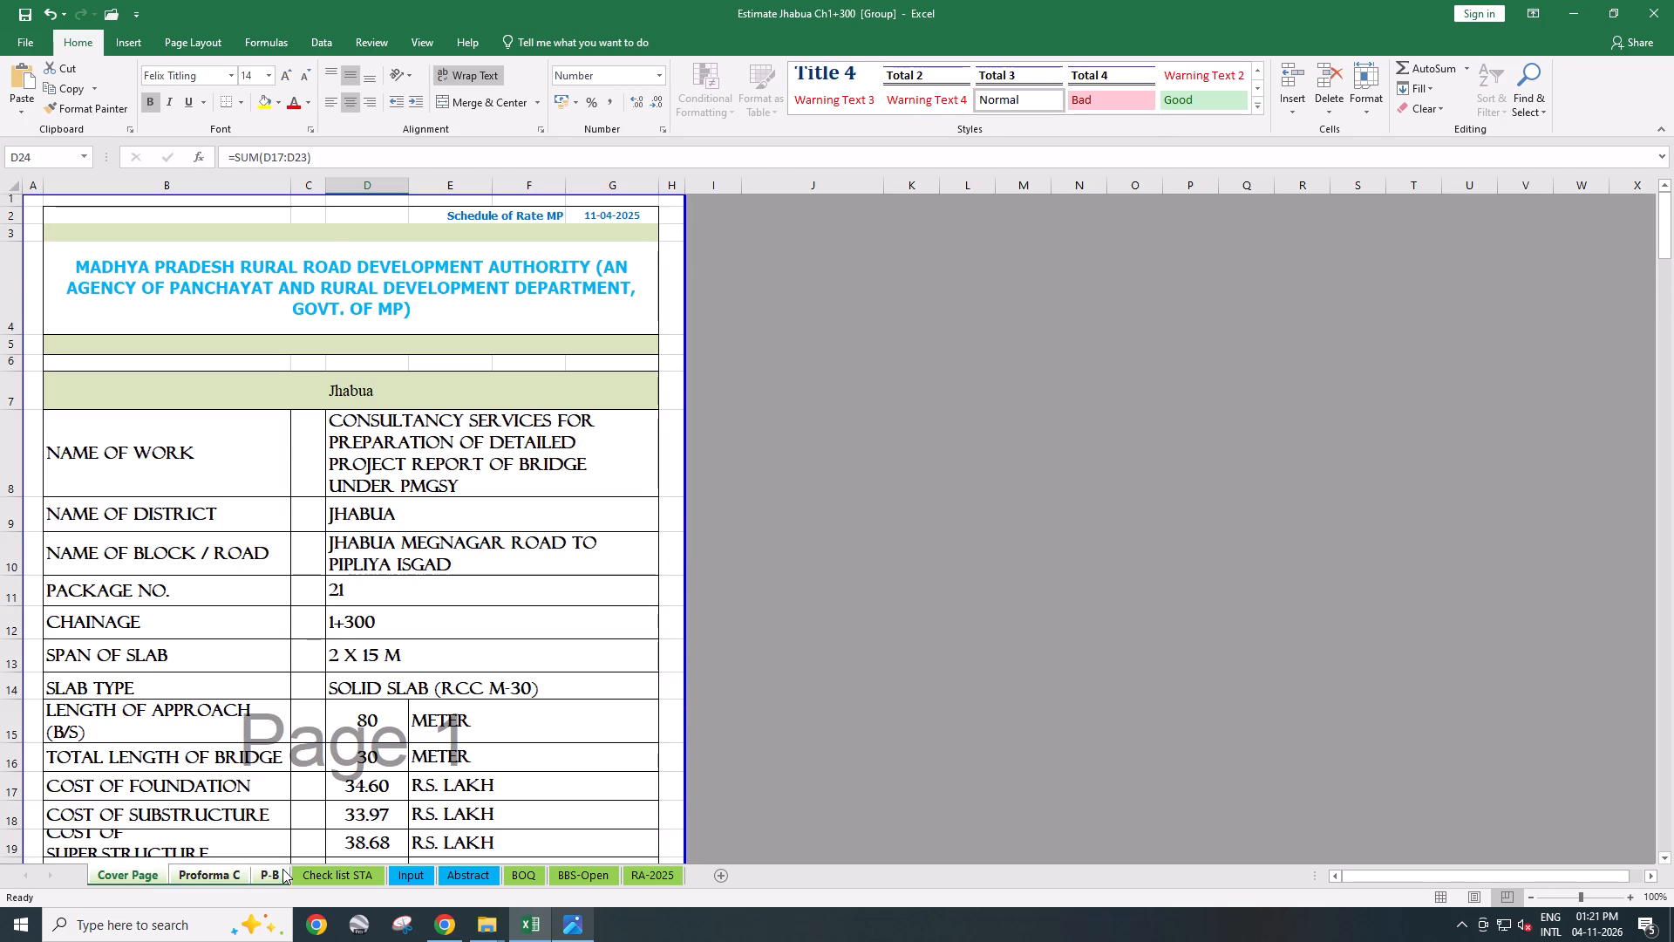
ctrl+click(330, 875)
ctrl+click(517, 874)
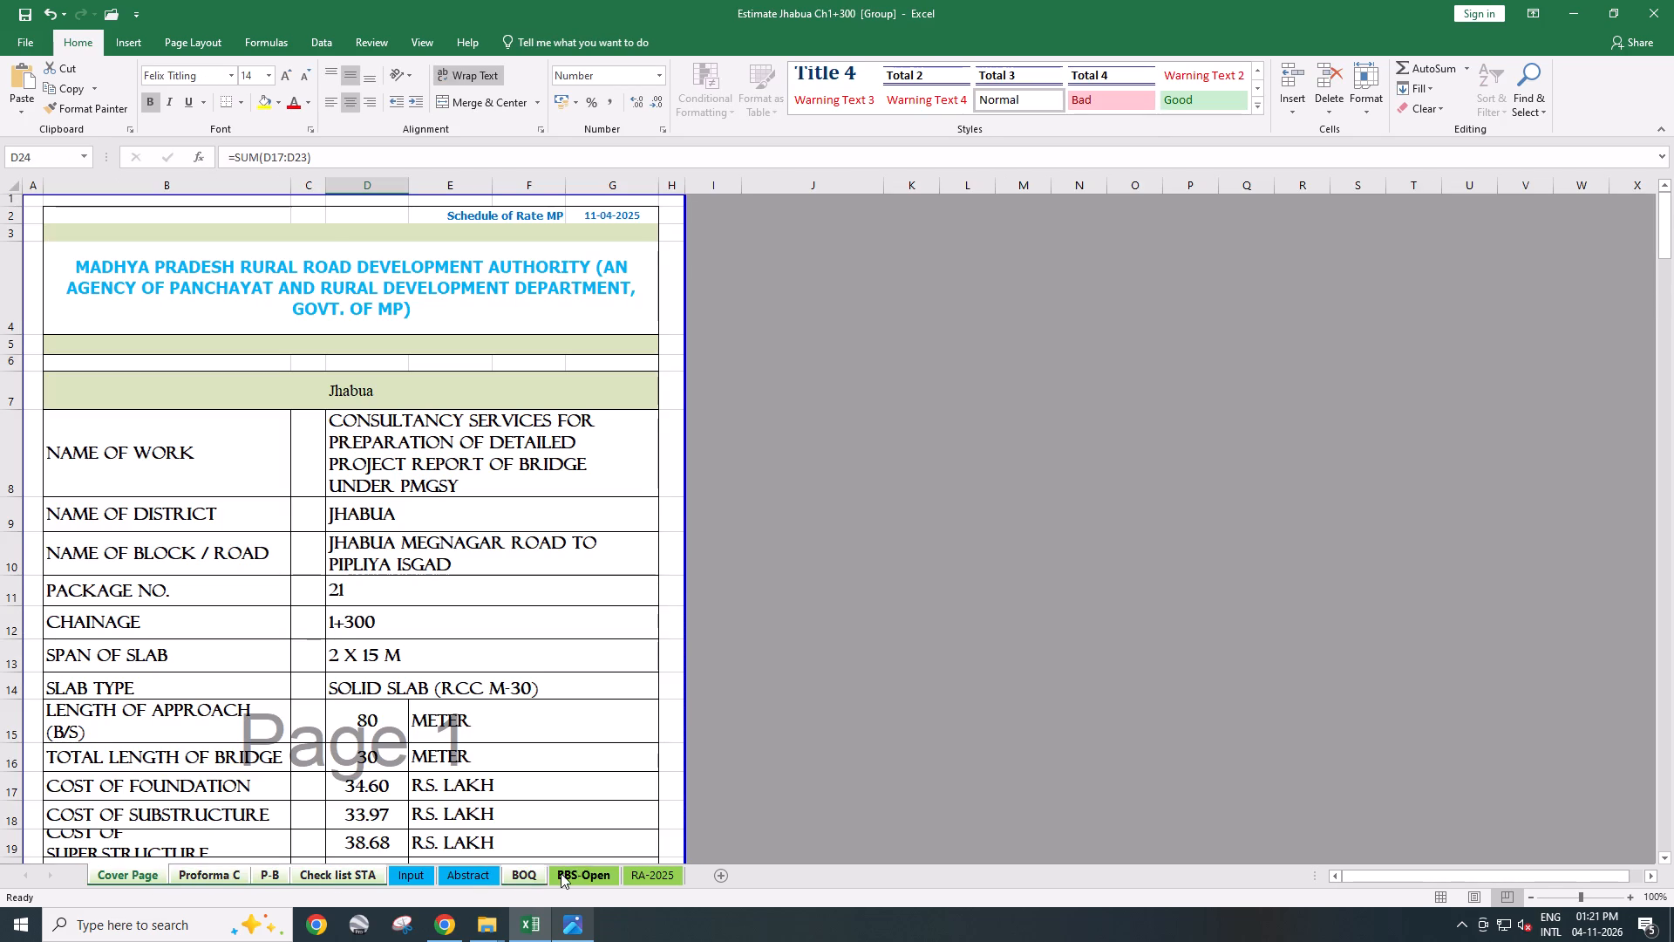
ctrl+click(564, 873)
Save the grouped sheets as the PDF Estimate Jhabua Ch1+300 in the JHABUA COST ESTIMATE folder and close the opened PDF.
click(32, 39)
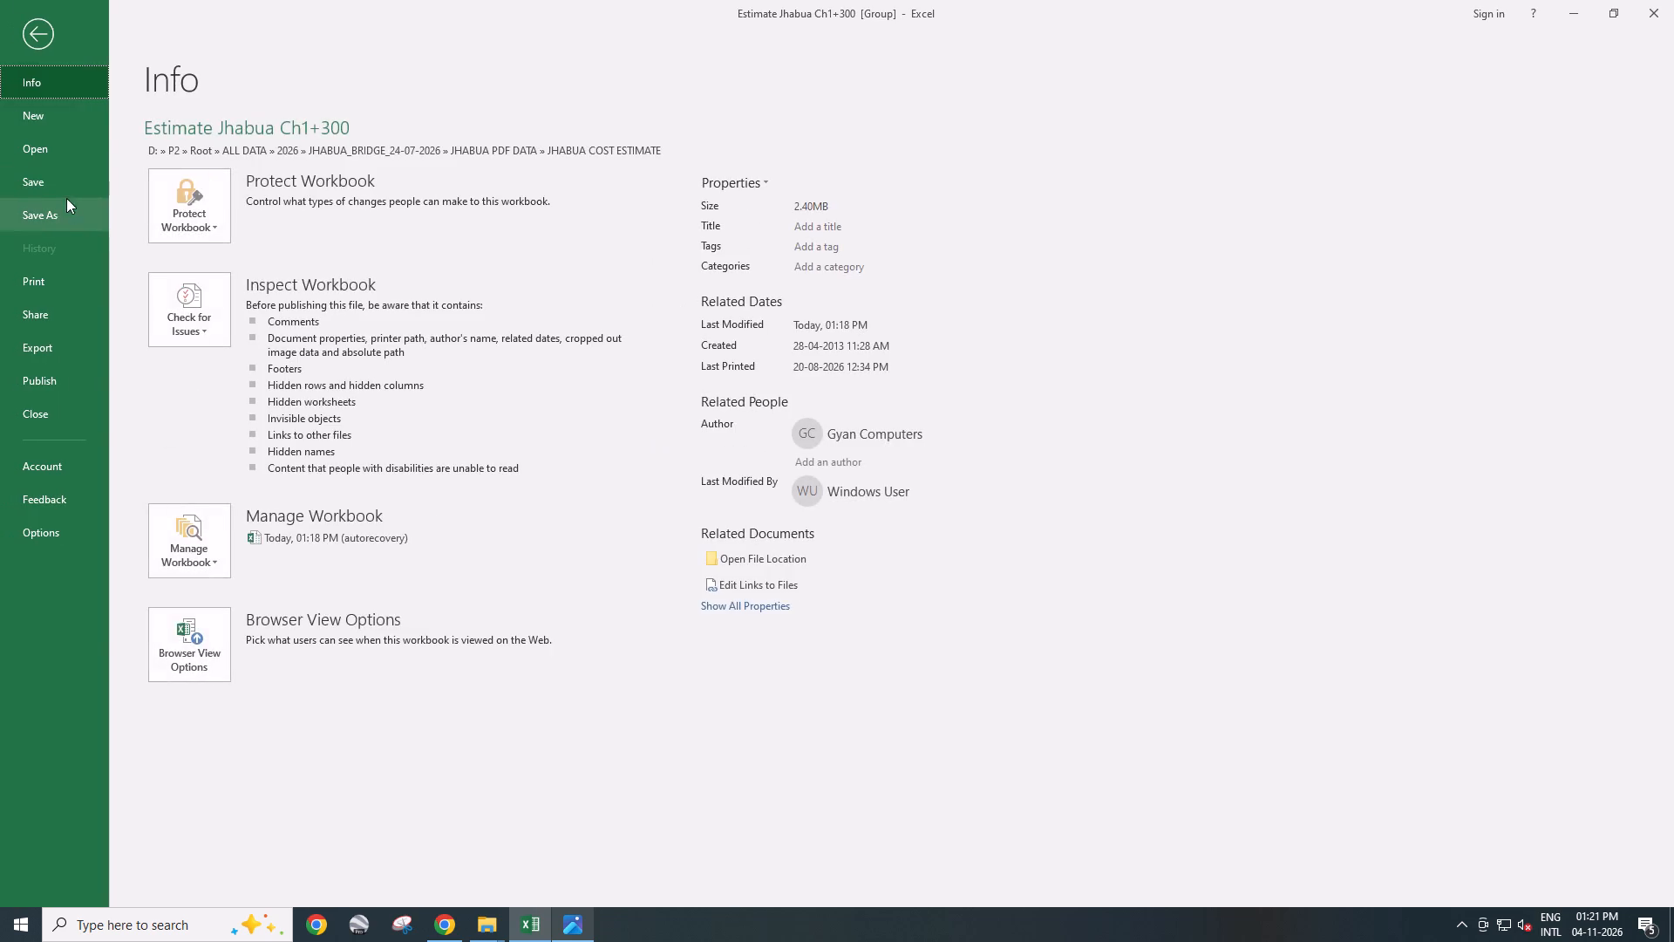
click(64, 211)
click(231, 331)
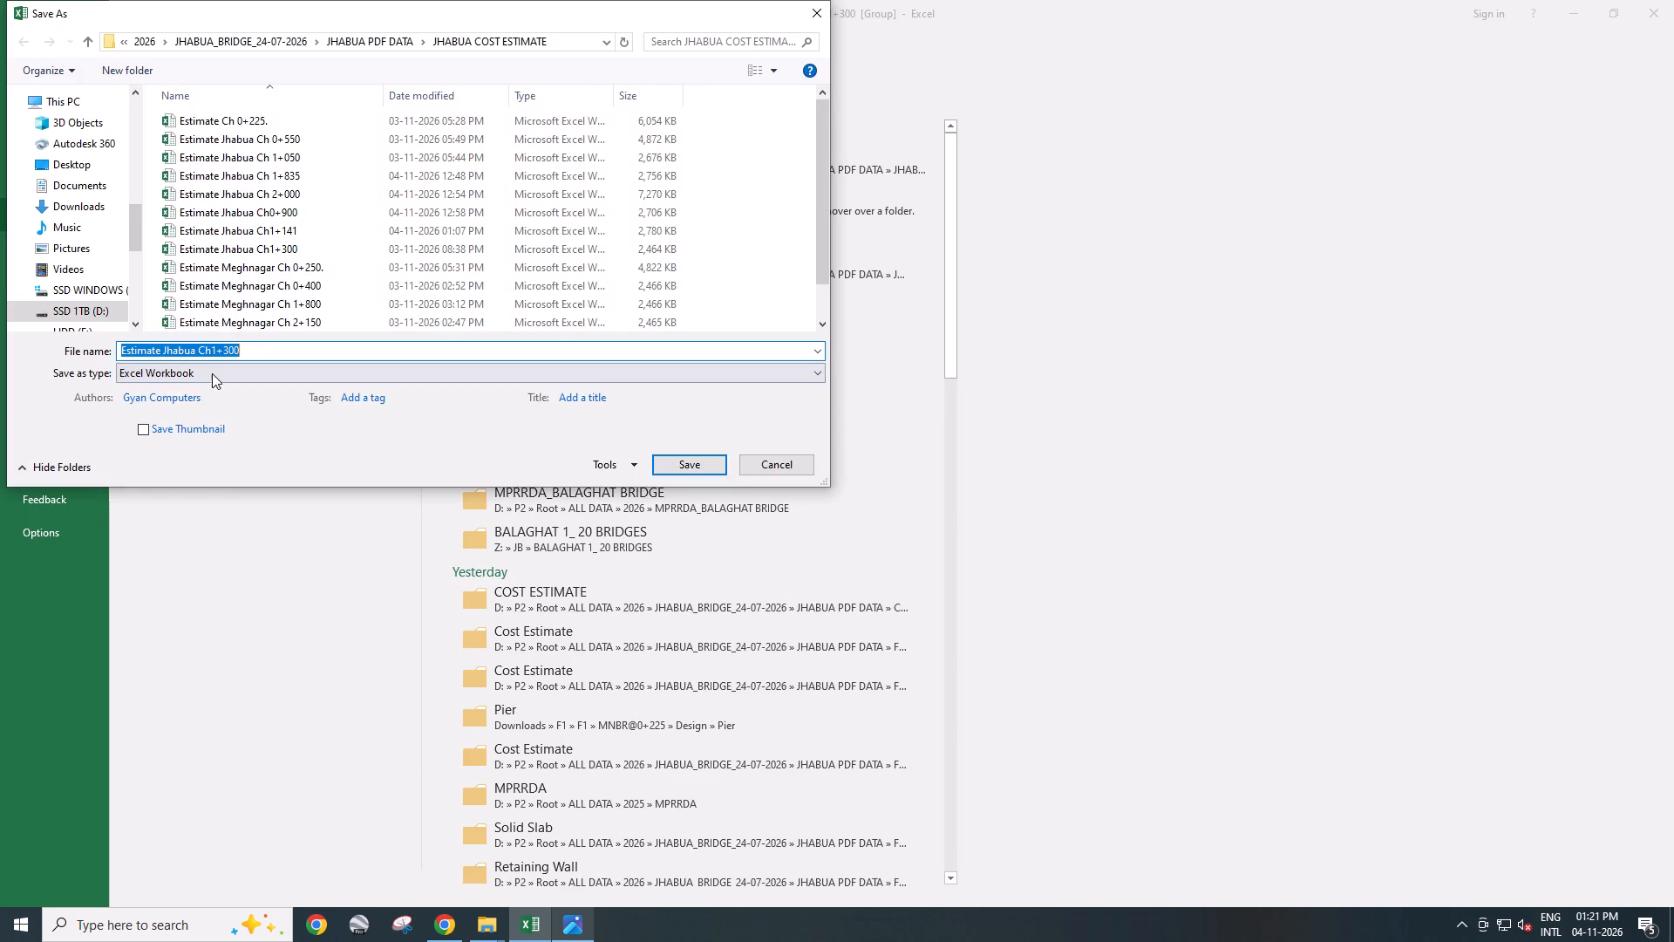
click(213, 372)
click(149, 713)
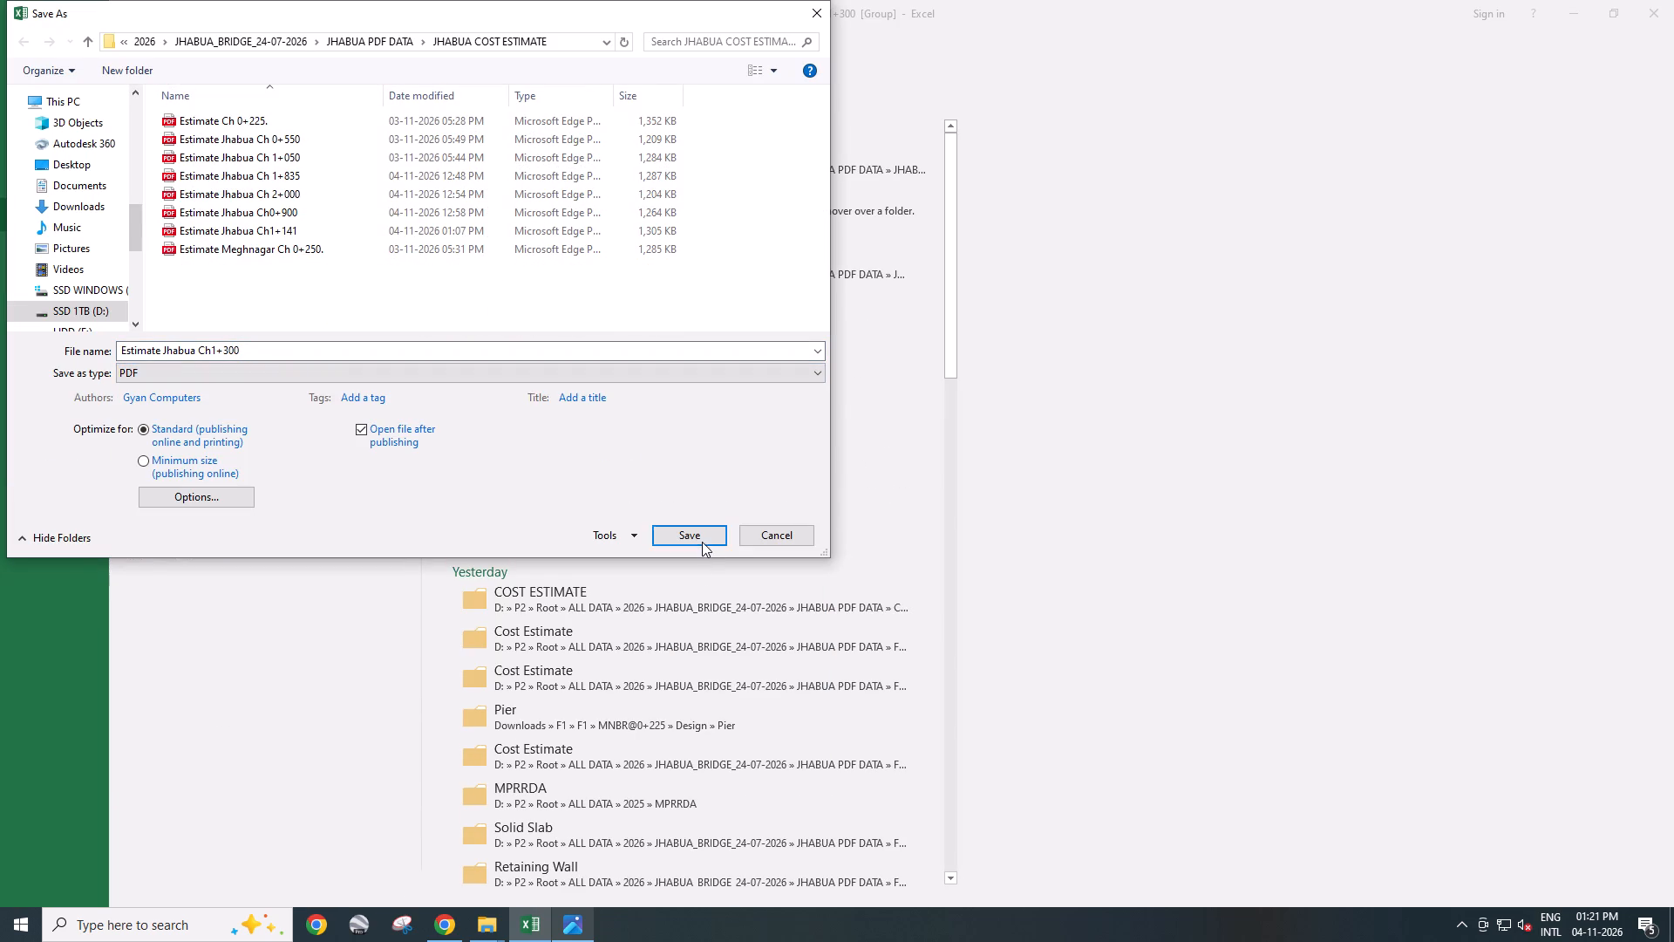
click(702, 542)
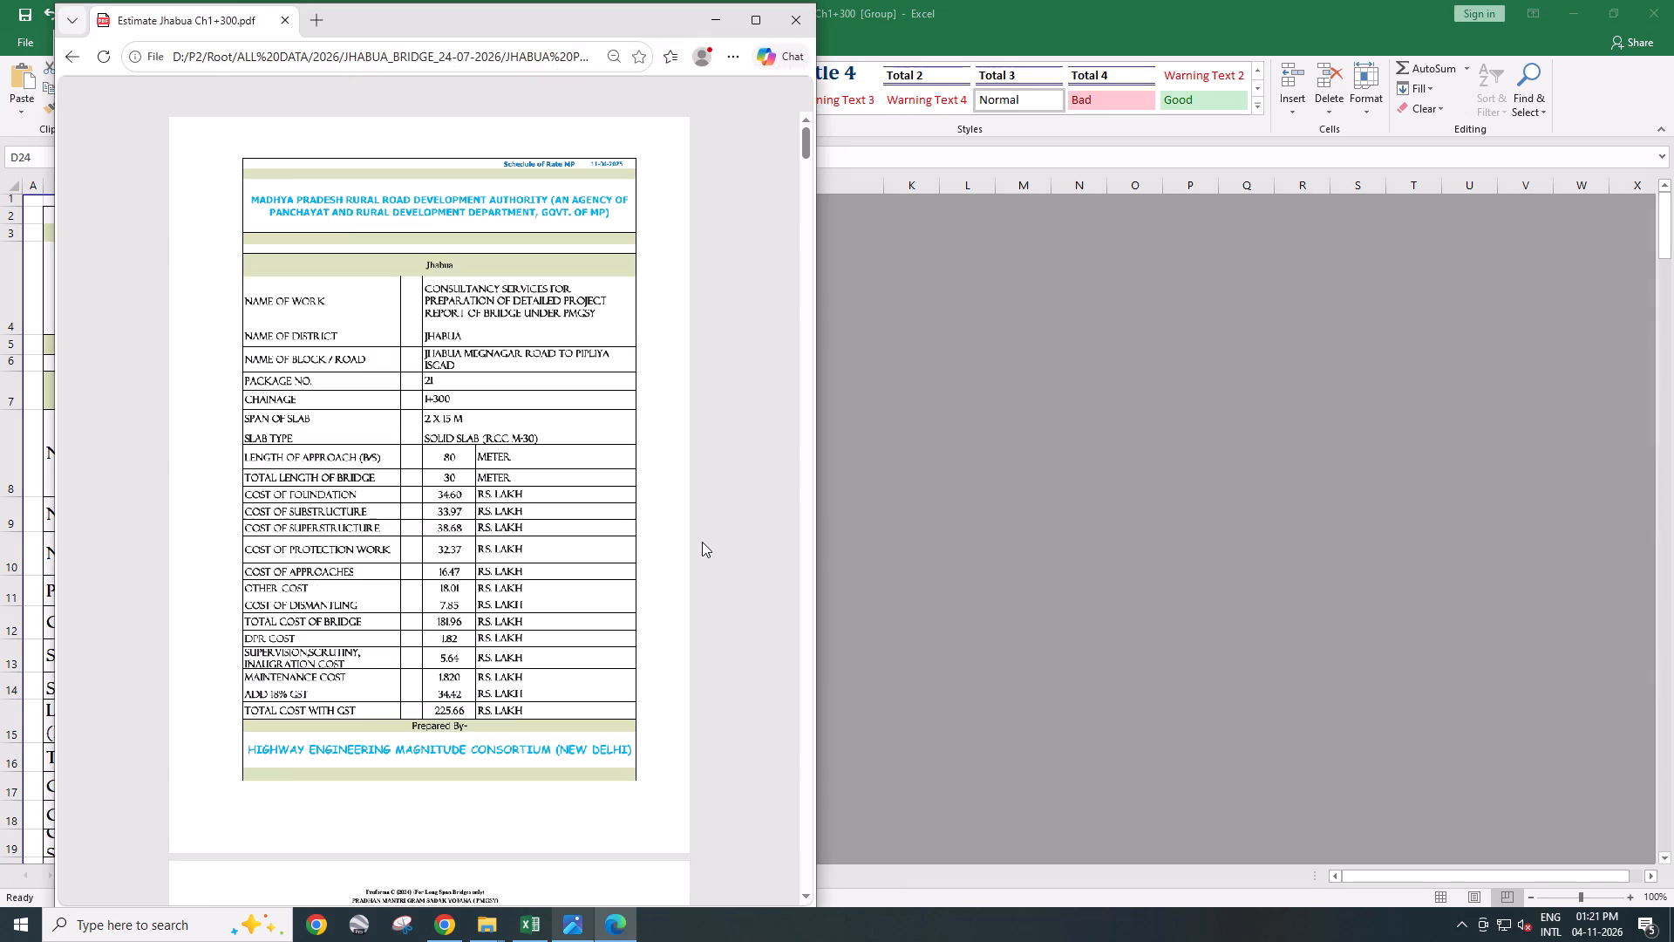
click(796, 29)
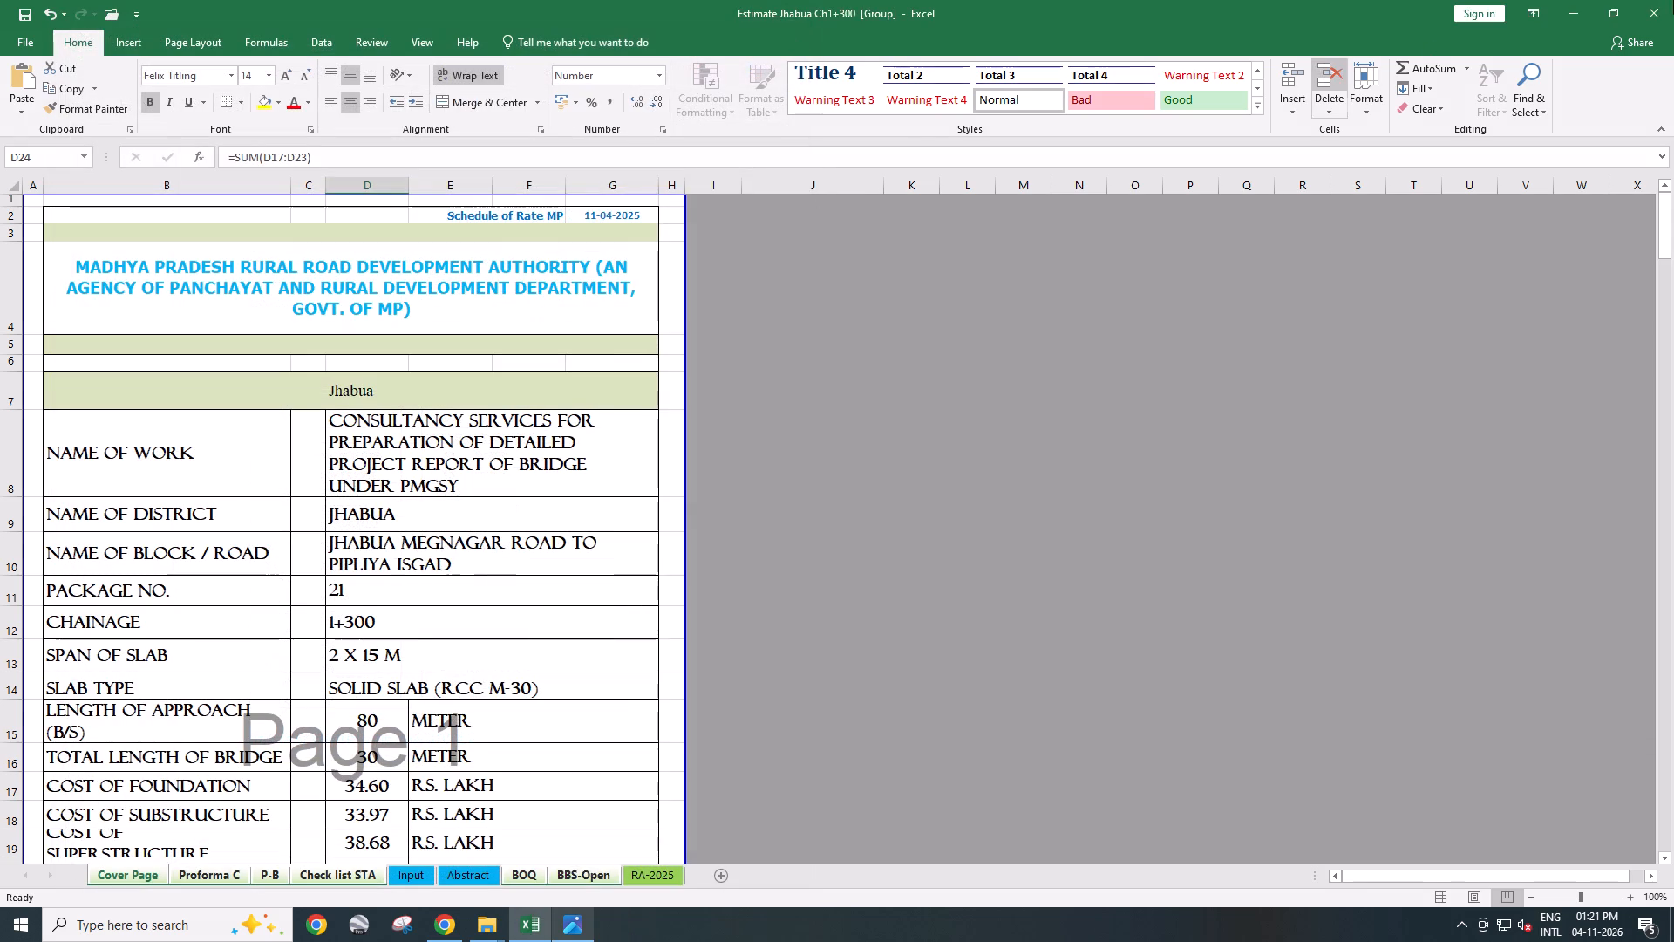
Close the Estimate Jhabua Ch1+300 workbook without saving, and close the open site photo.
click(1663, 0)
click(836, 494)
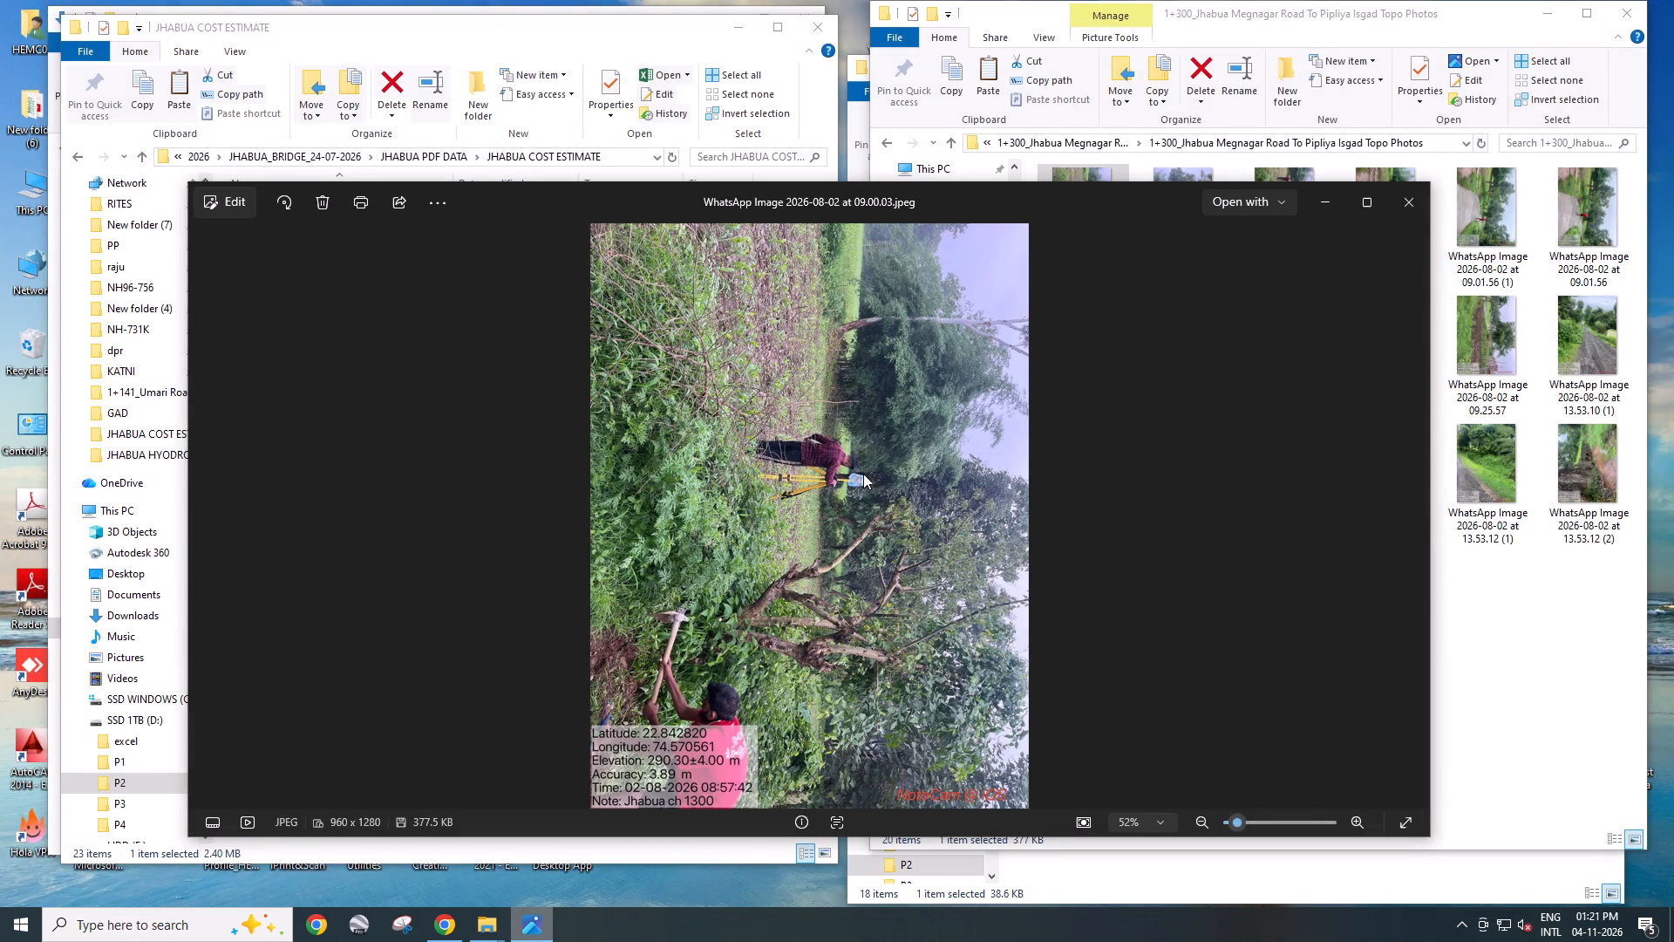
click(1402, 199)
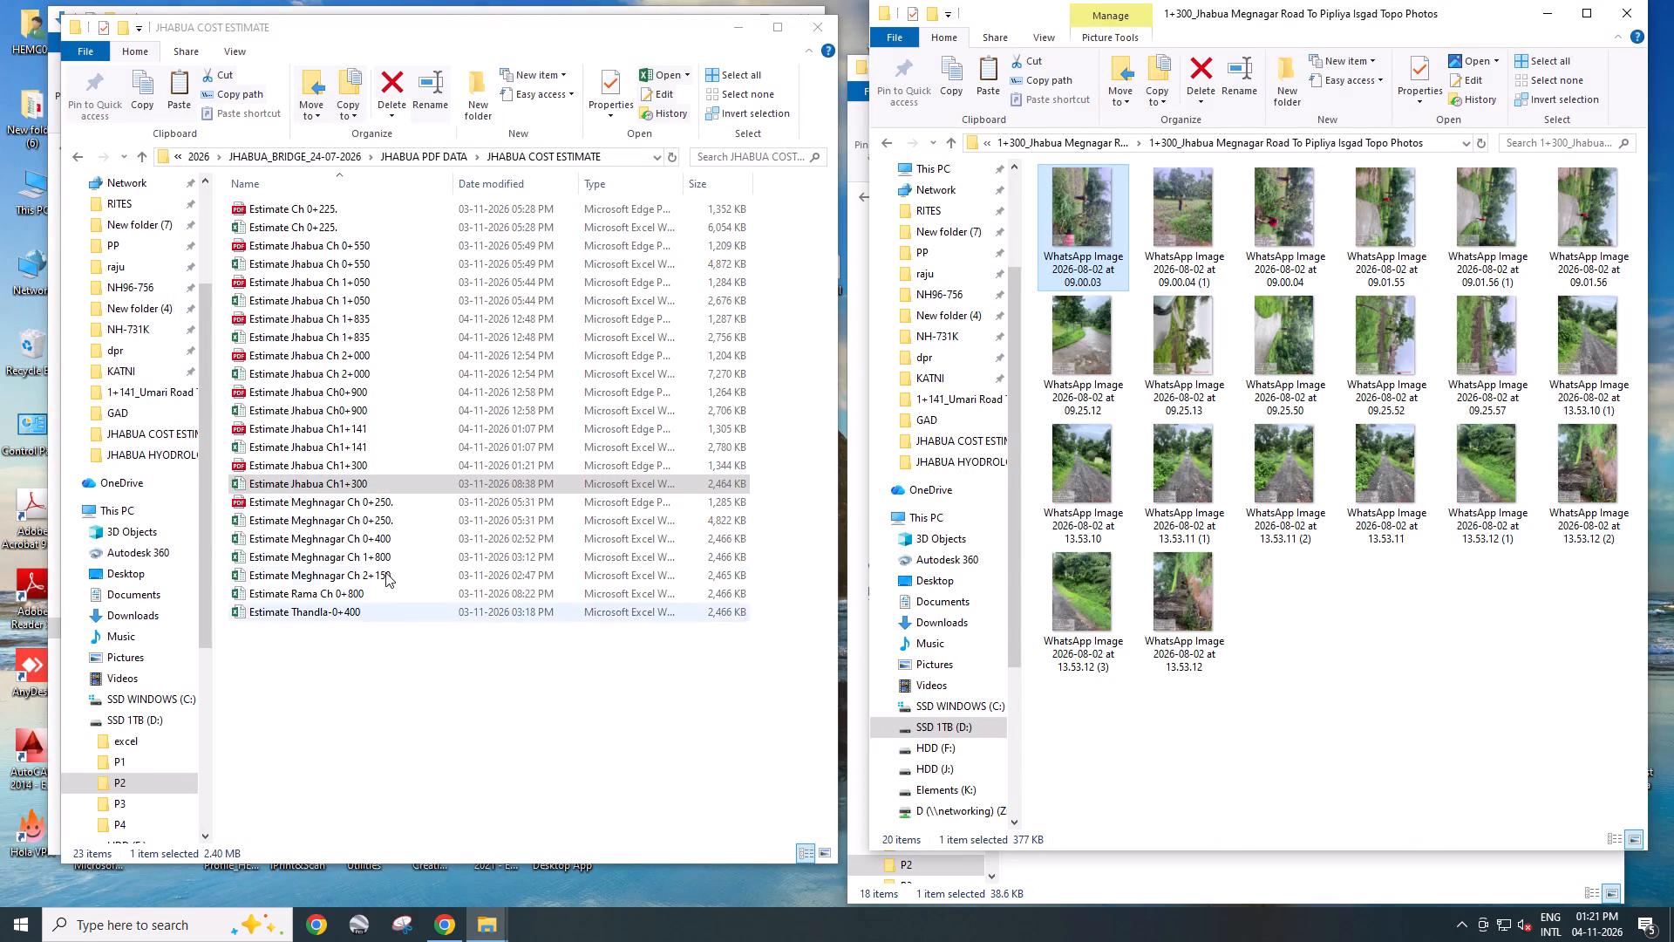
Reopen the Estimate Jhabua Ch1+300 workbook and check the bridge sketch and site photographs on the Proforma C sheet.
double_click(364, 485)
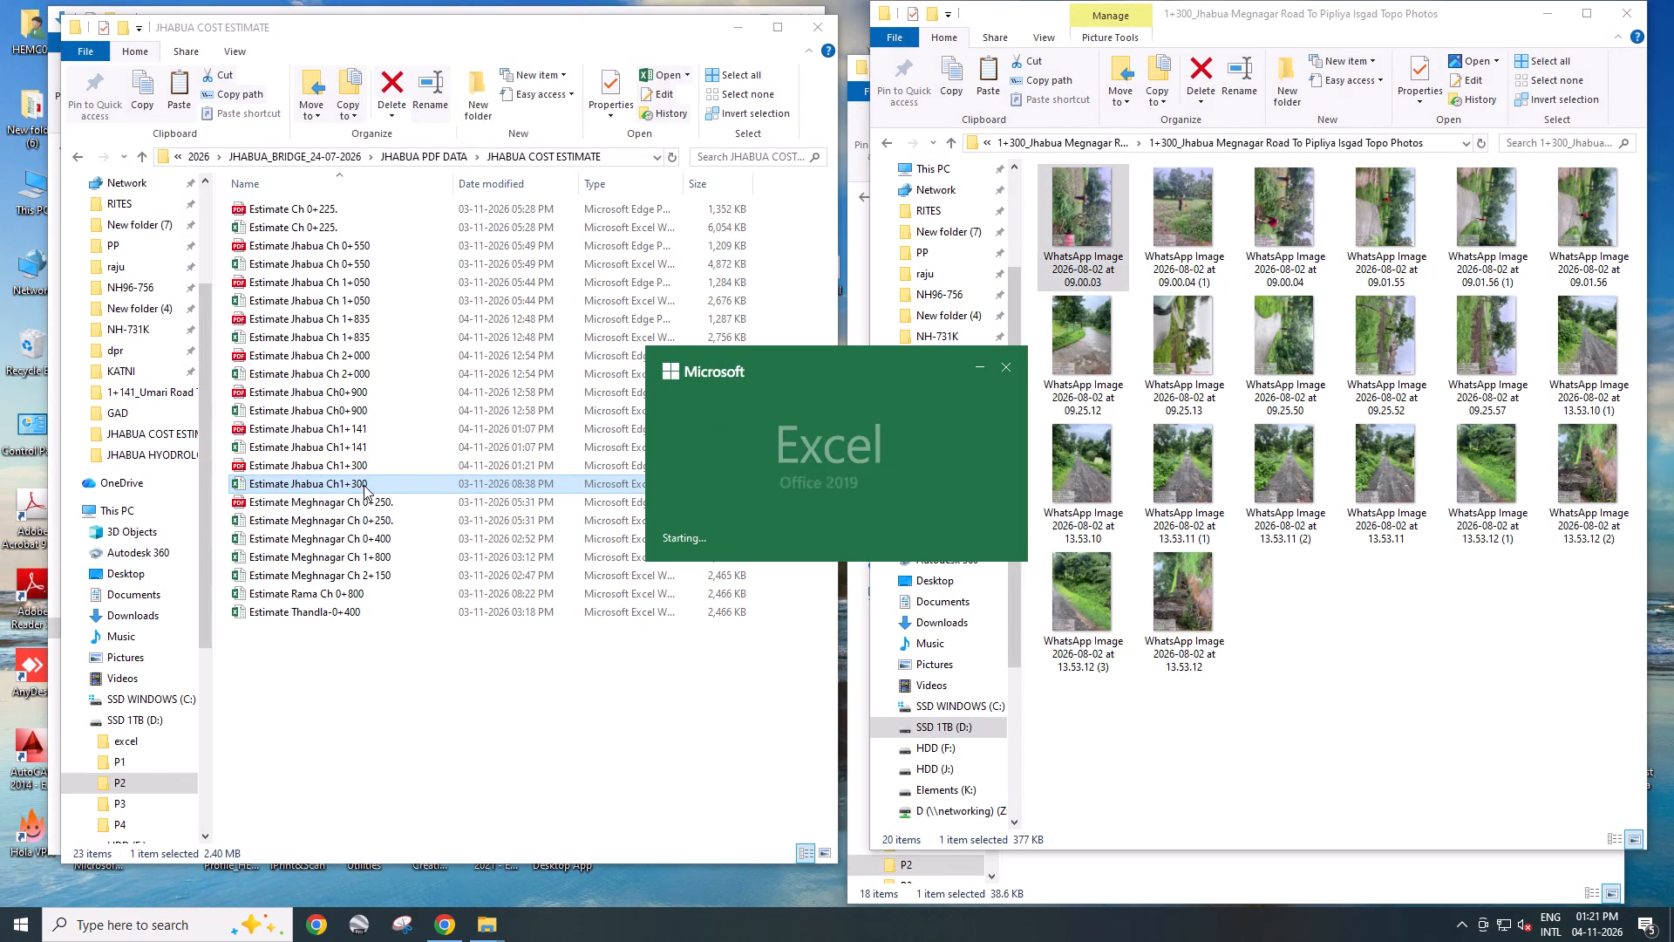
click(1120, 437)
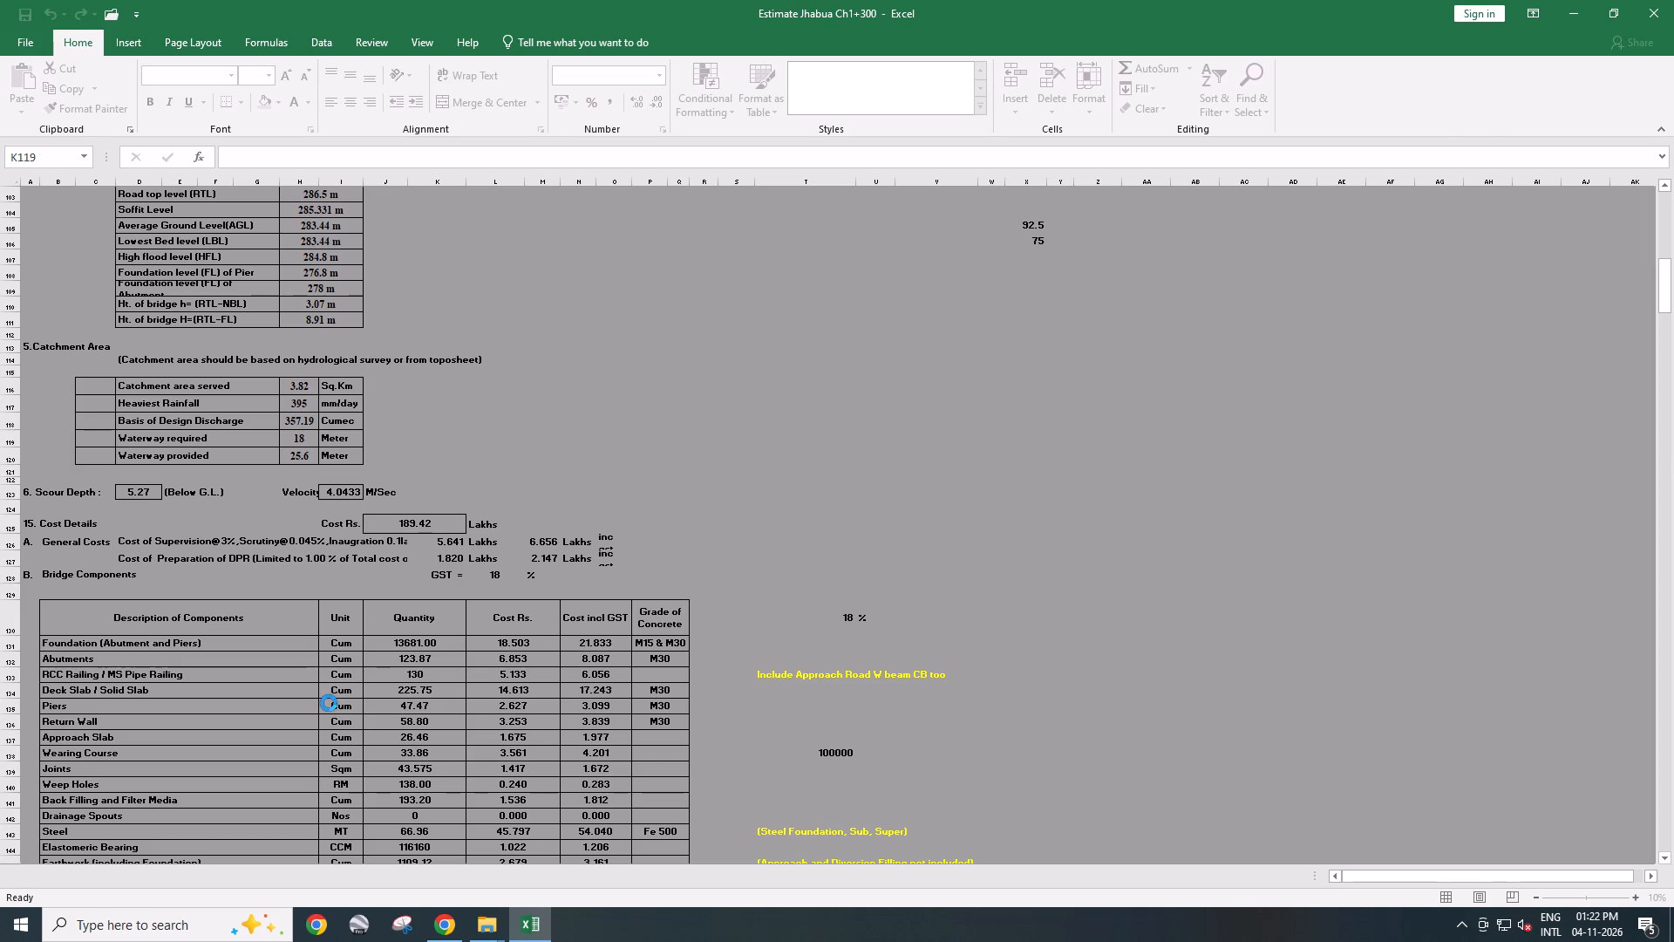
scroll(329, 703, up, 13)
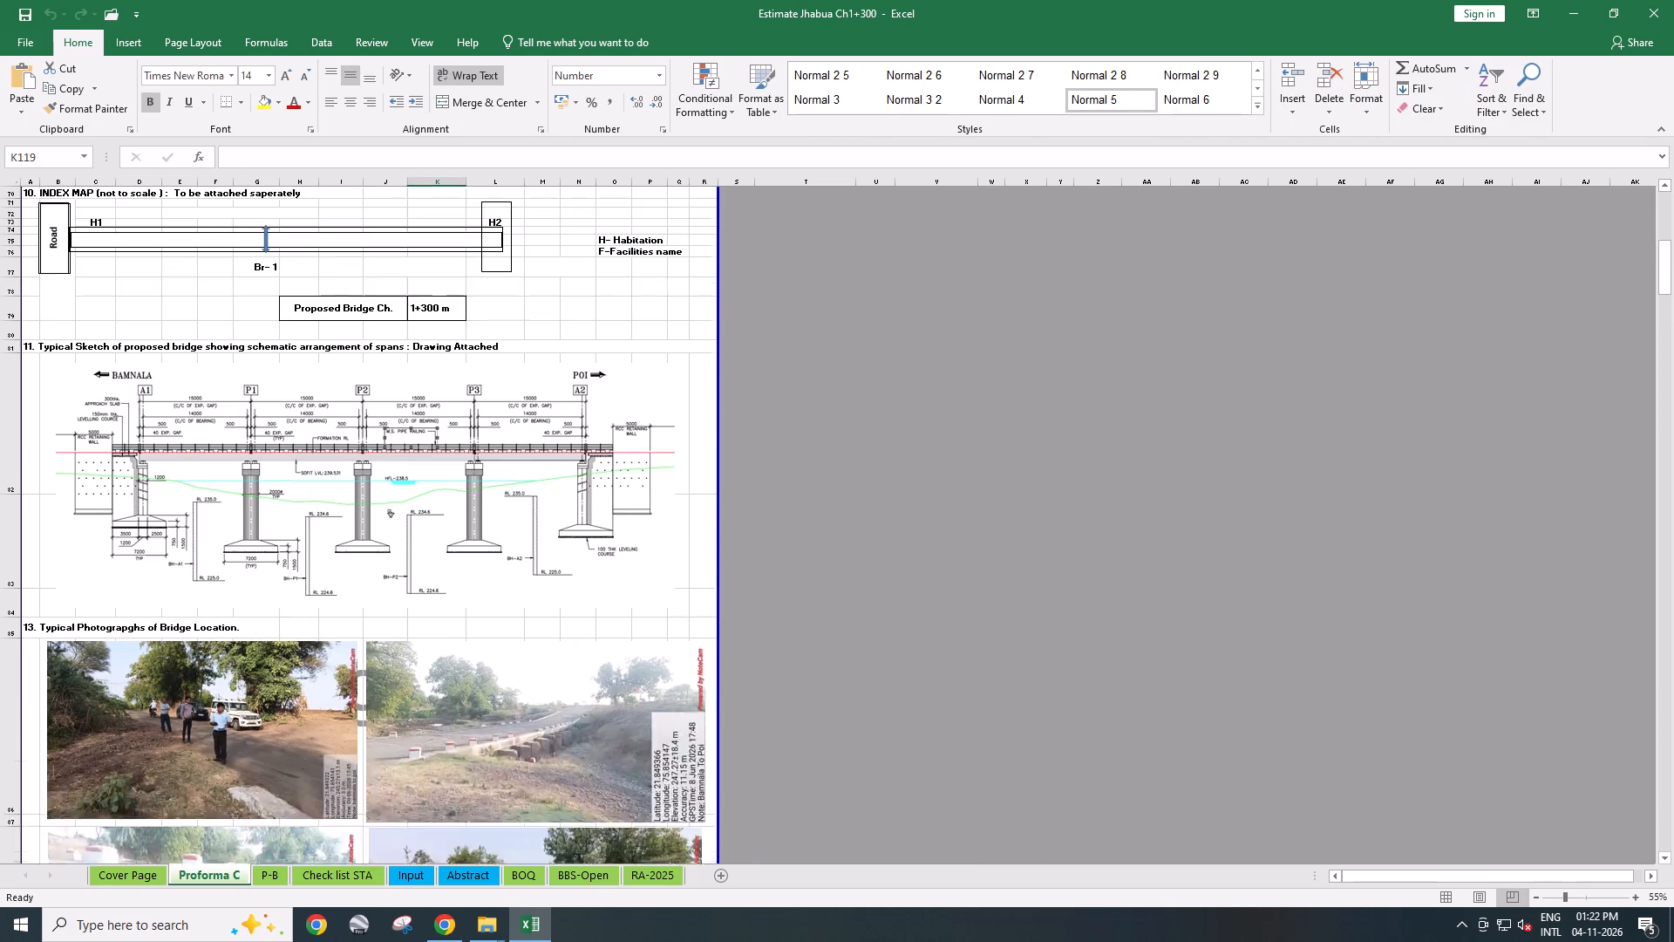
scroll(389, 730, down, 4)
scroll(432, 595, down, 2)
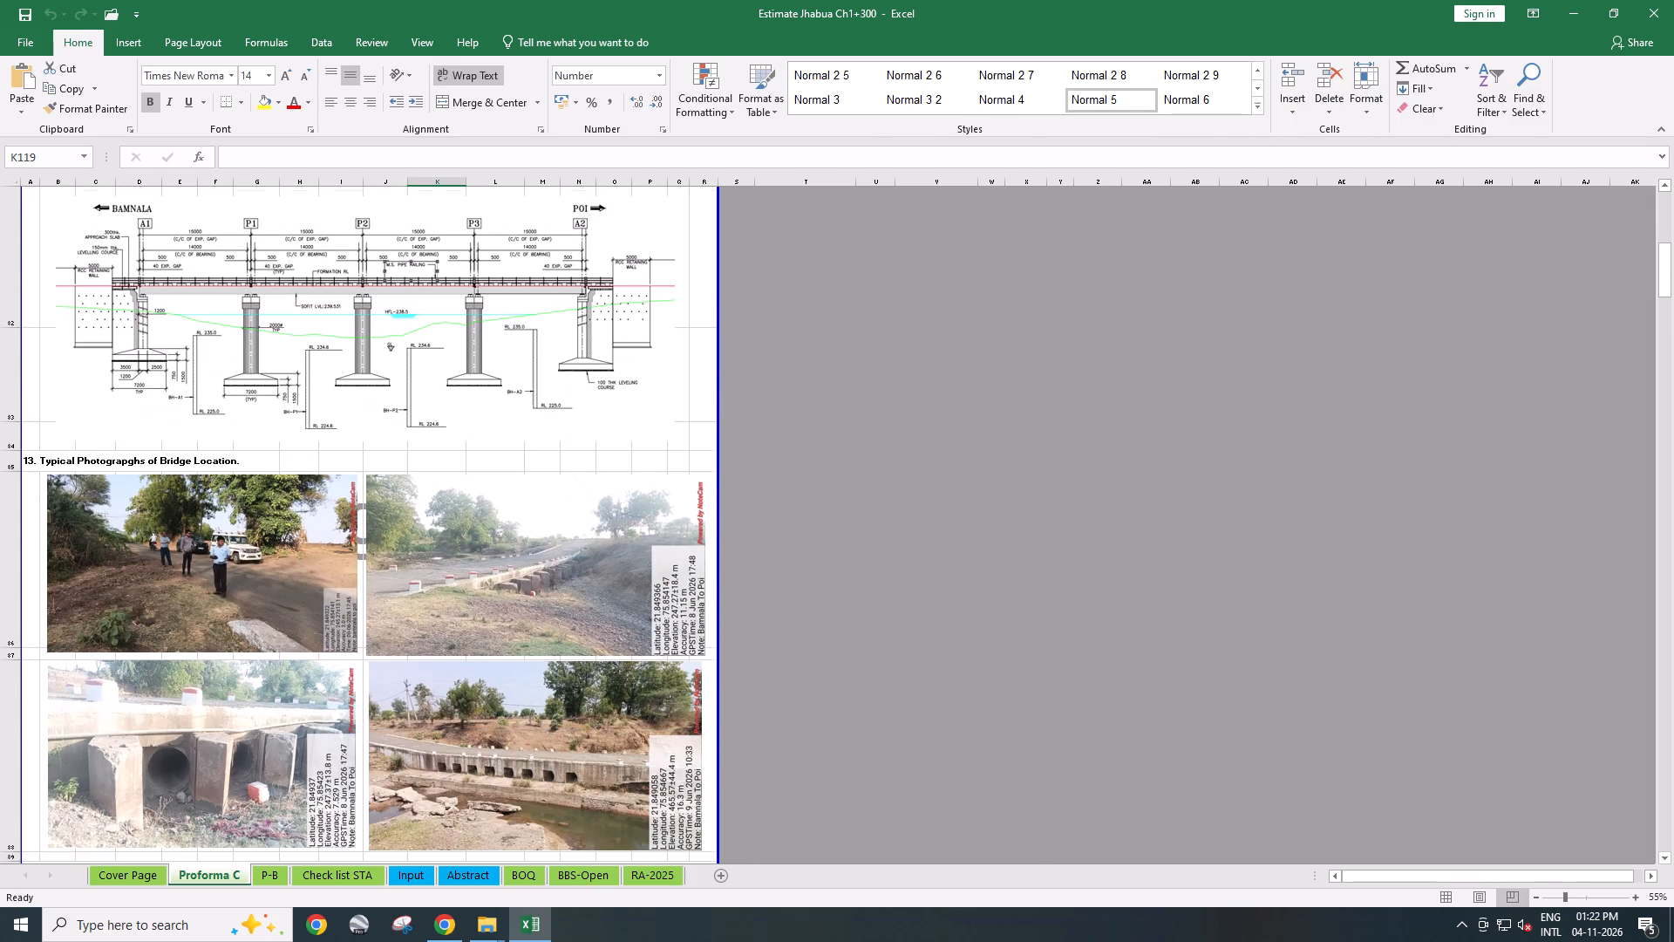
scroll(432, 595, down, 1)
scroll(327, 611, up, 1)
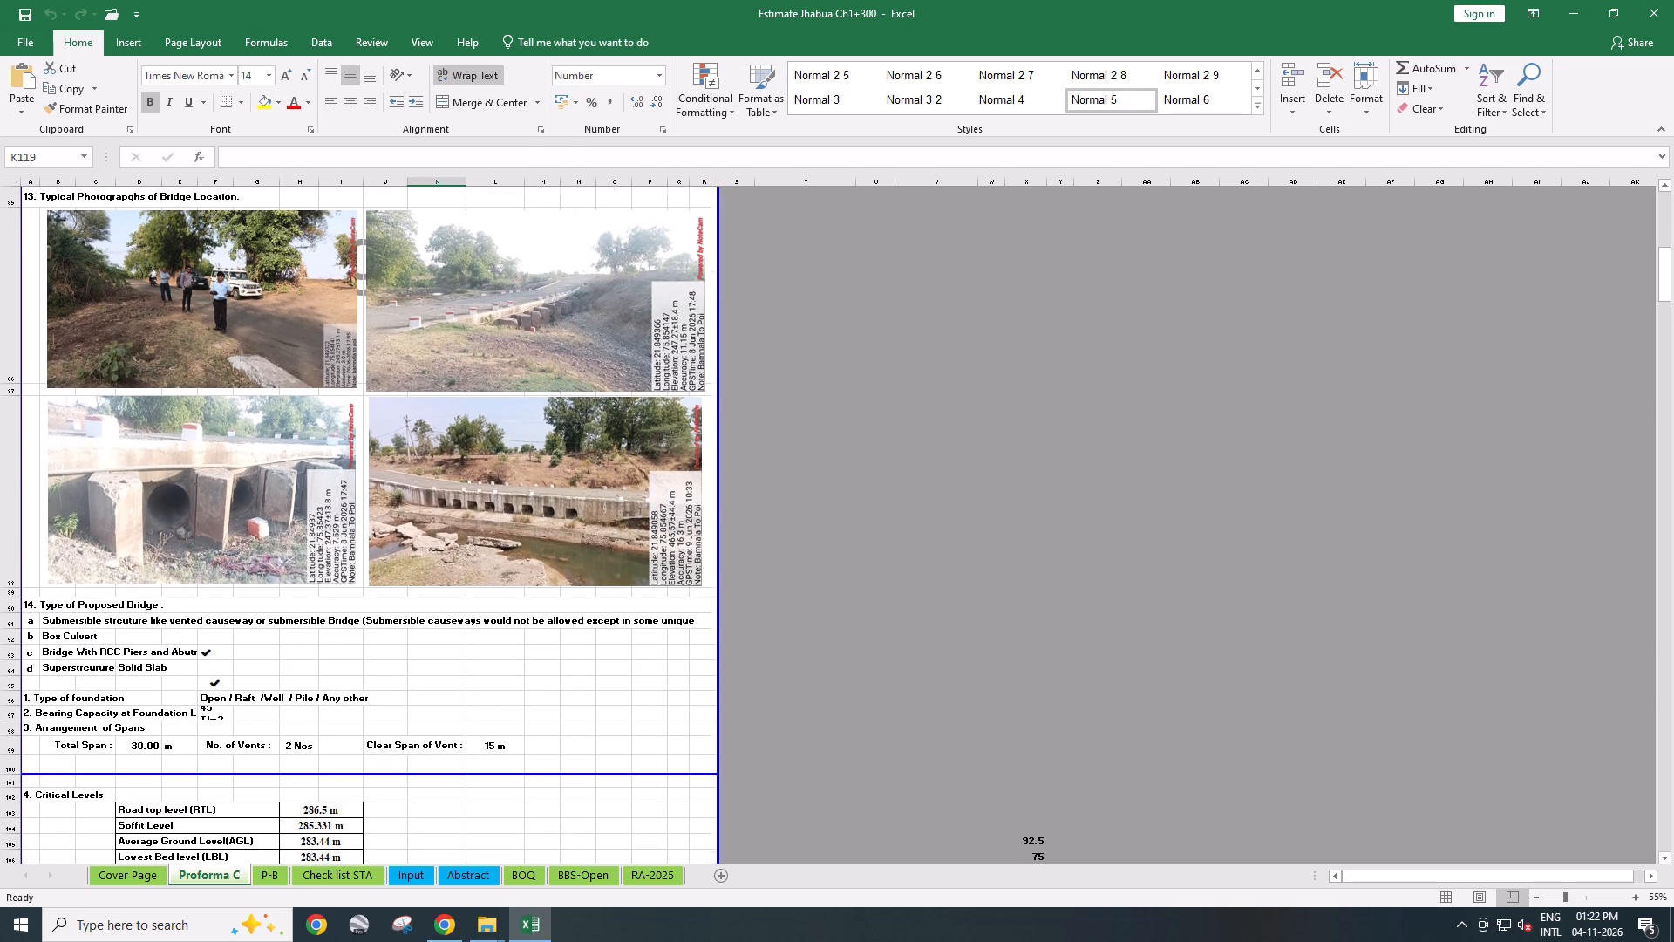
scroll(337, 585, down, 1)
scroll(402, 624, up, 1)
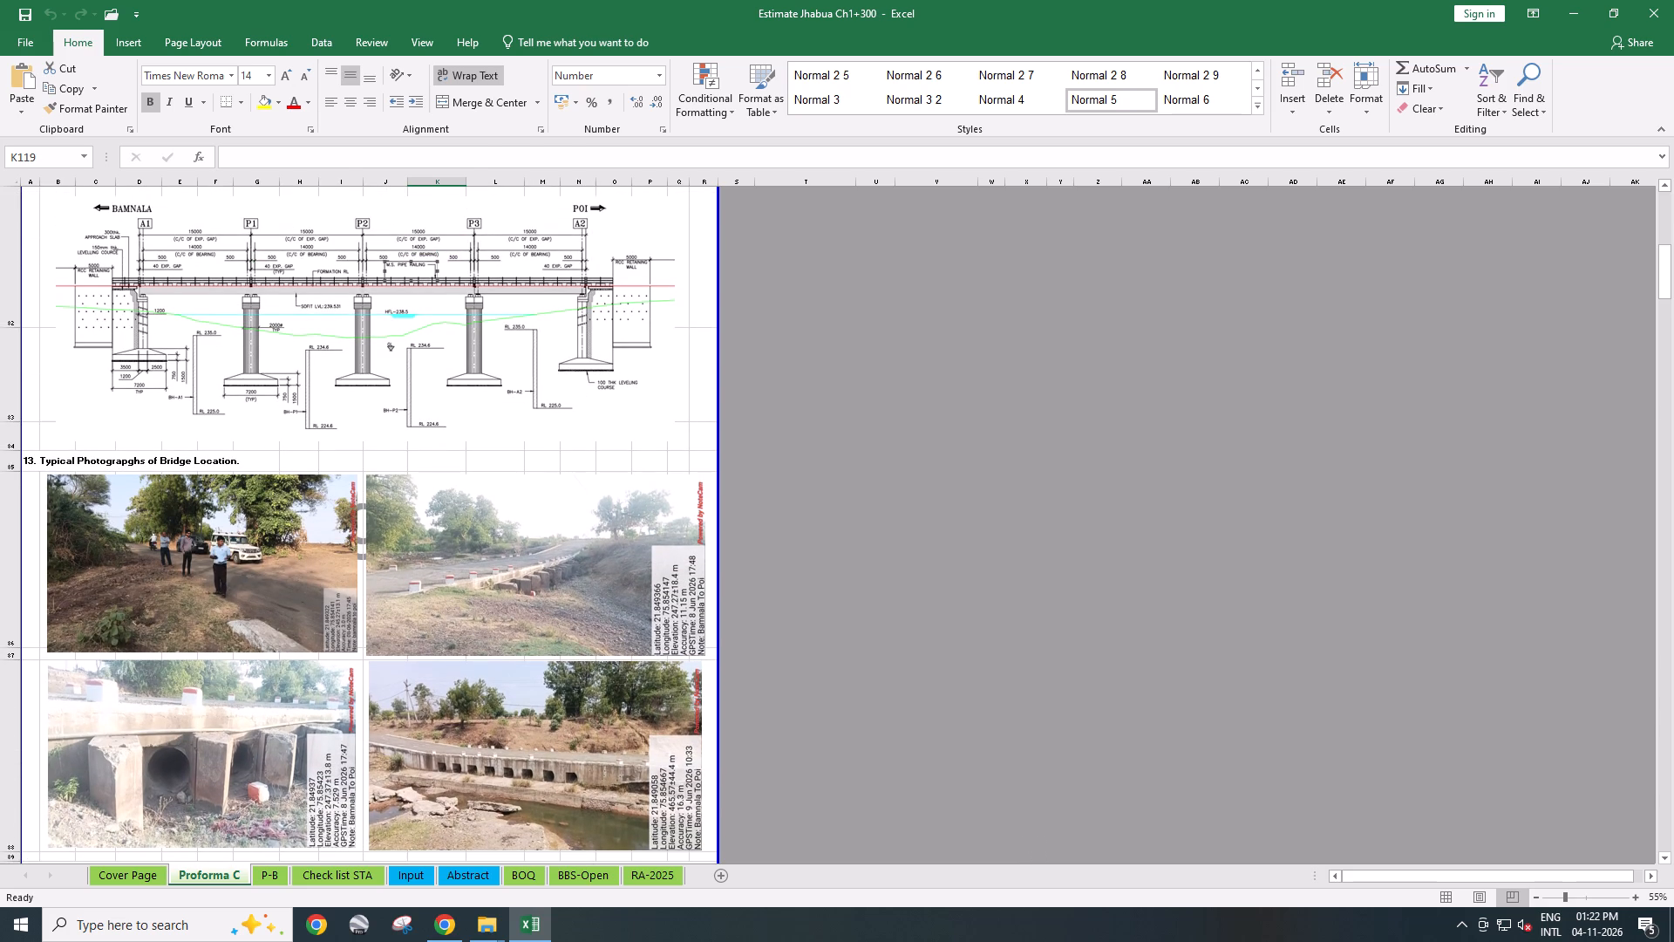
Open the exported PDF Estimate Jhabua Ch1+300 from the JHABUA COST ESTIMATE folder at the section 13 photographs on page 3.
click(489, 930)
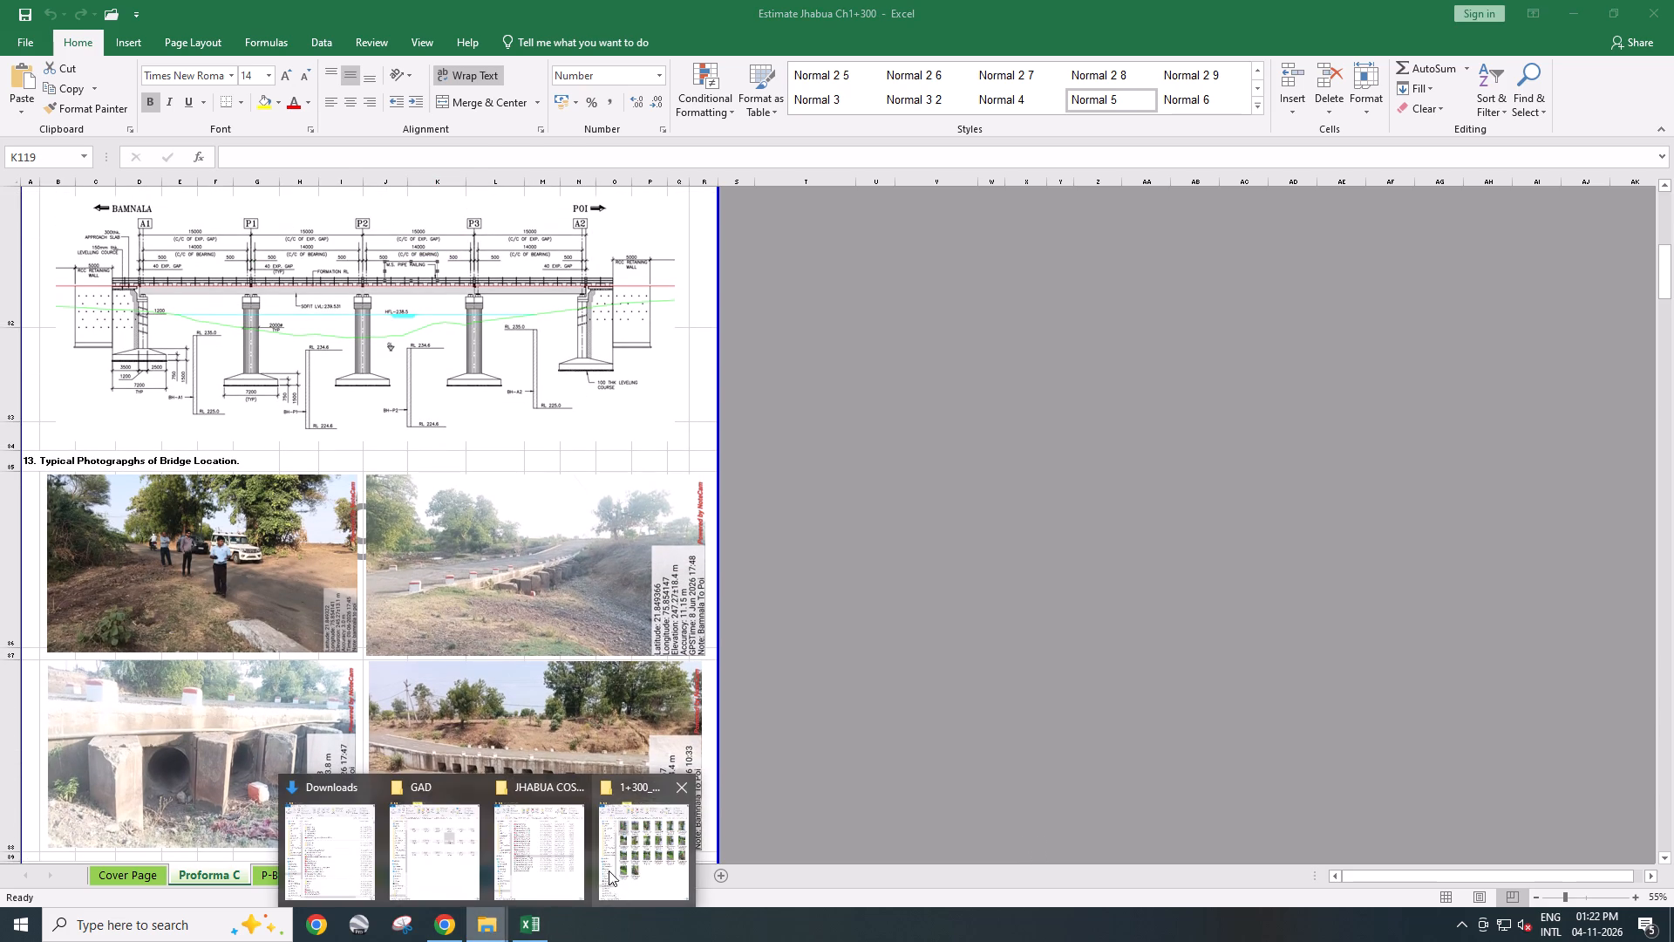
click(553, 854)
double_click(374, 463)
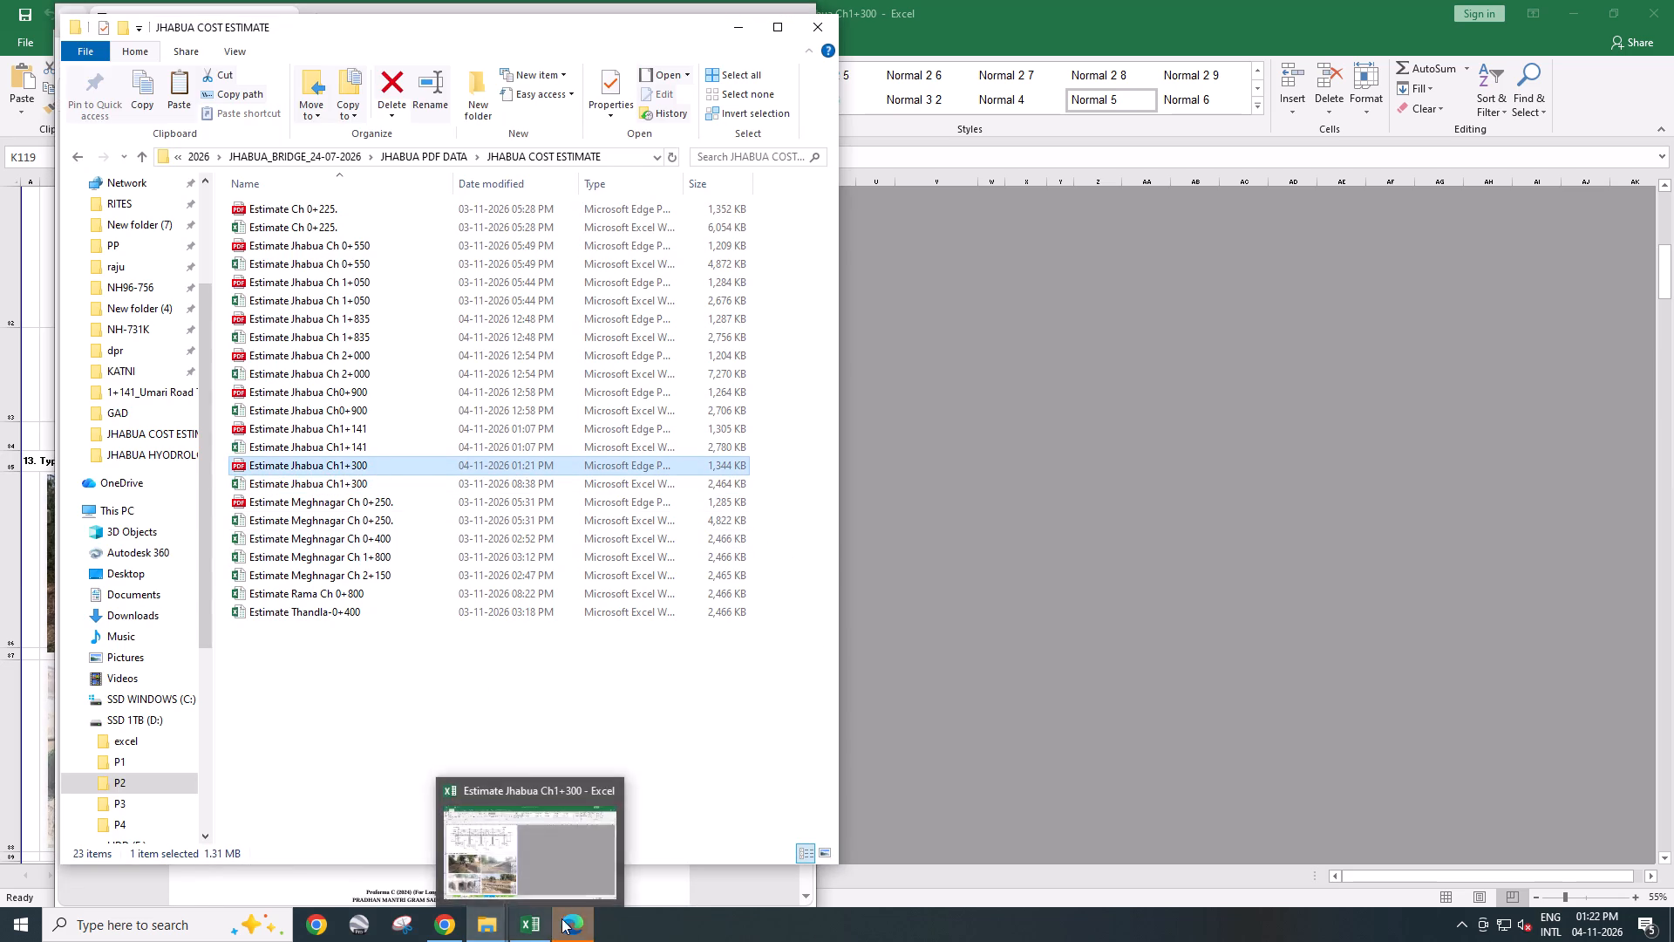
click(568, 918)
scroll(610, 443, down, 9)
scroll(615, 447, up, 1)
scroll(615, 447, down, 8)
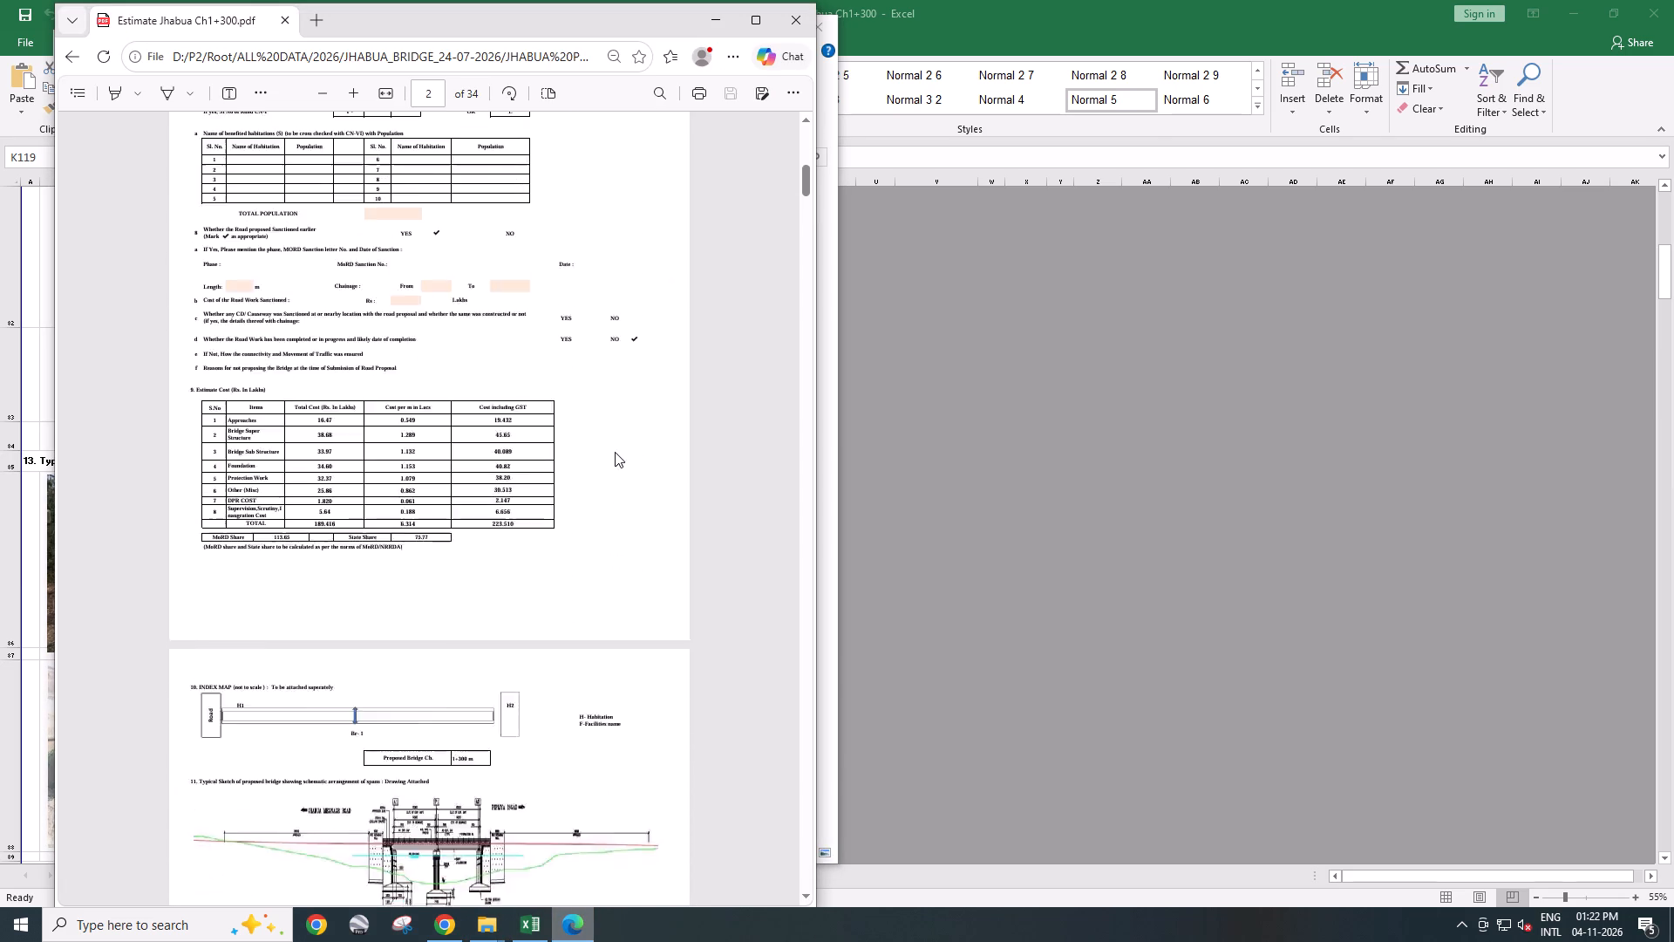
scroll(615, 452, down, 6)
scroll(350, 501, up, 3)
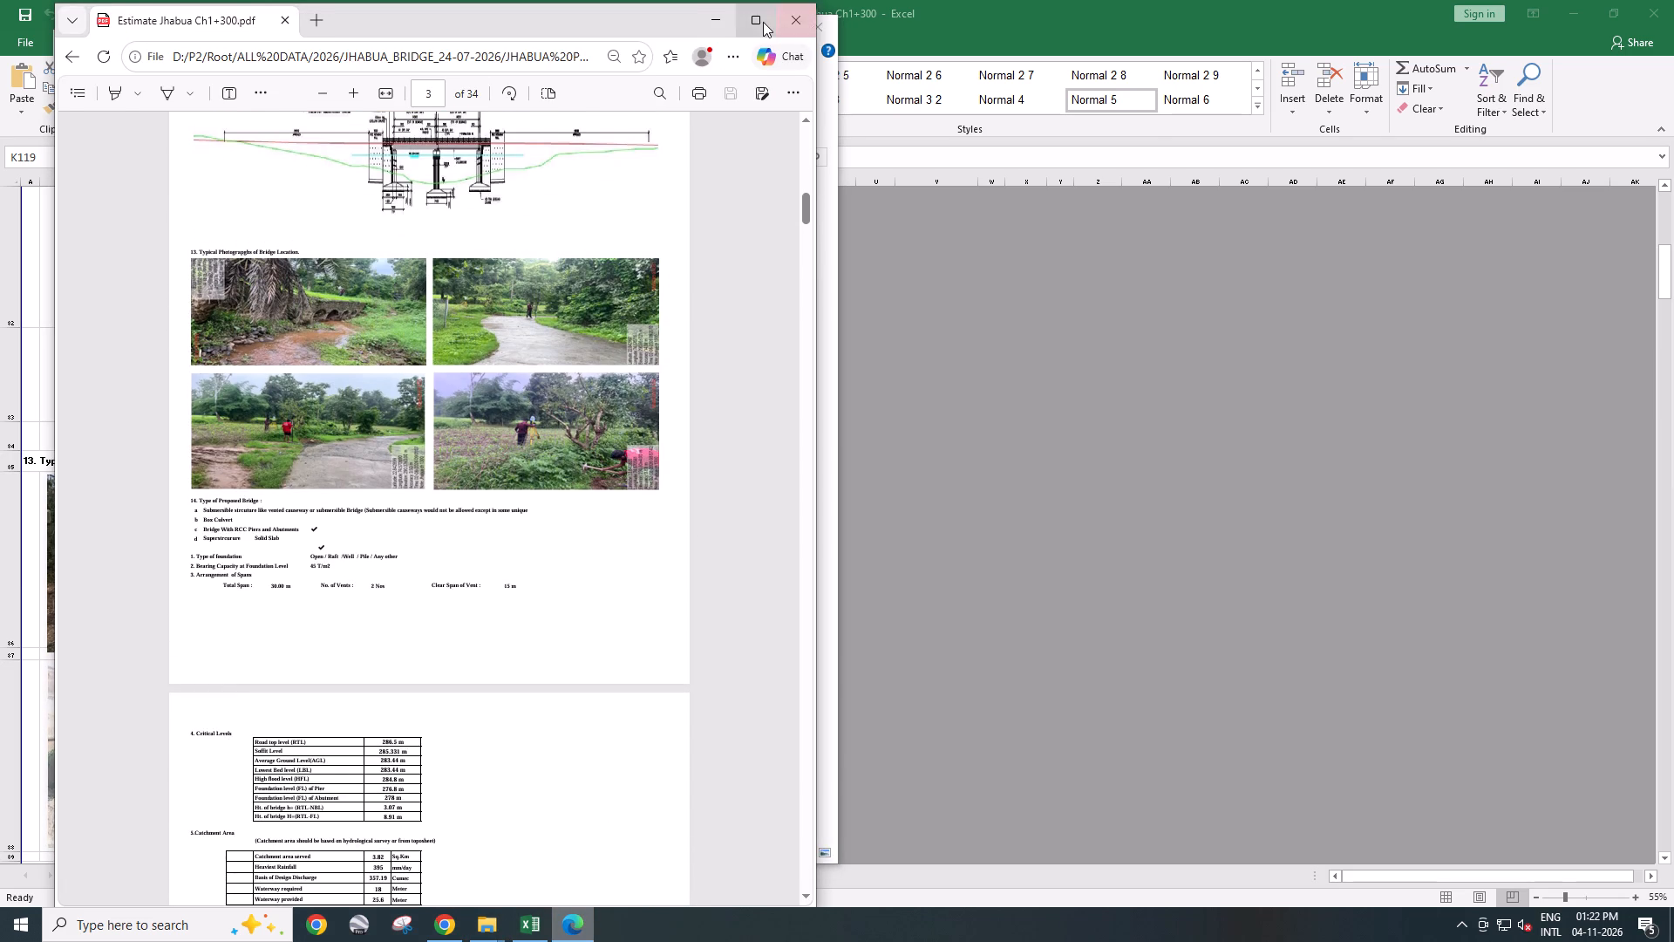
click(763, 22)
ctrl+scroll(748, 483, up, 1)
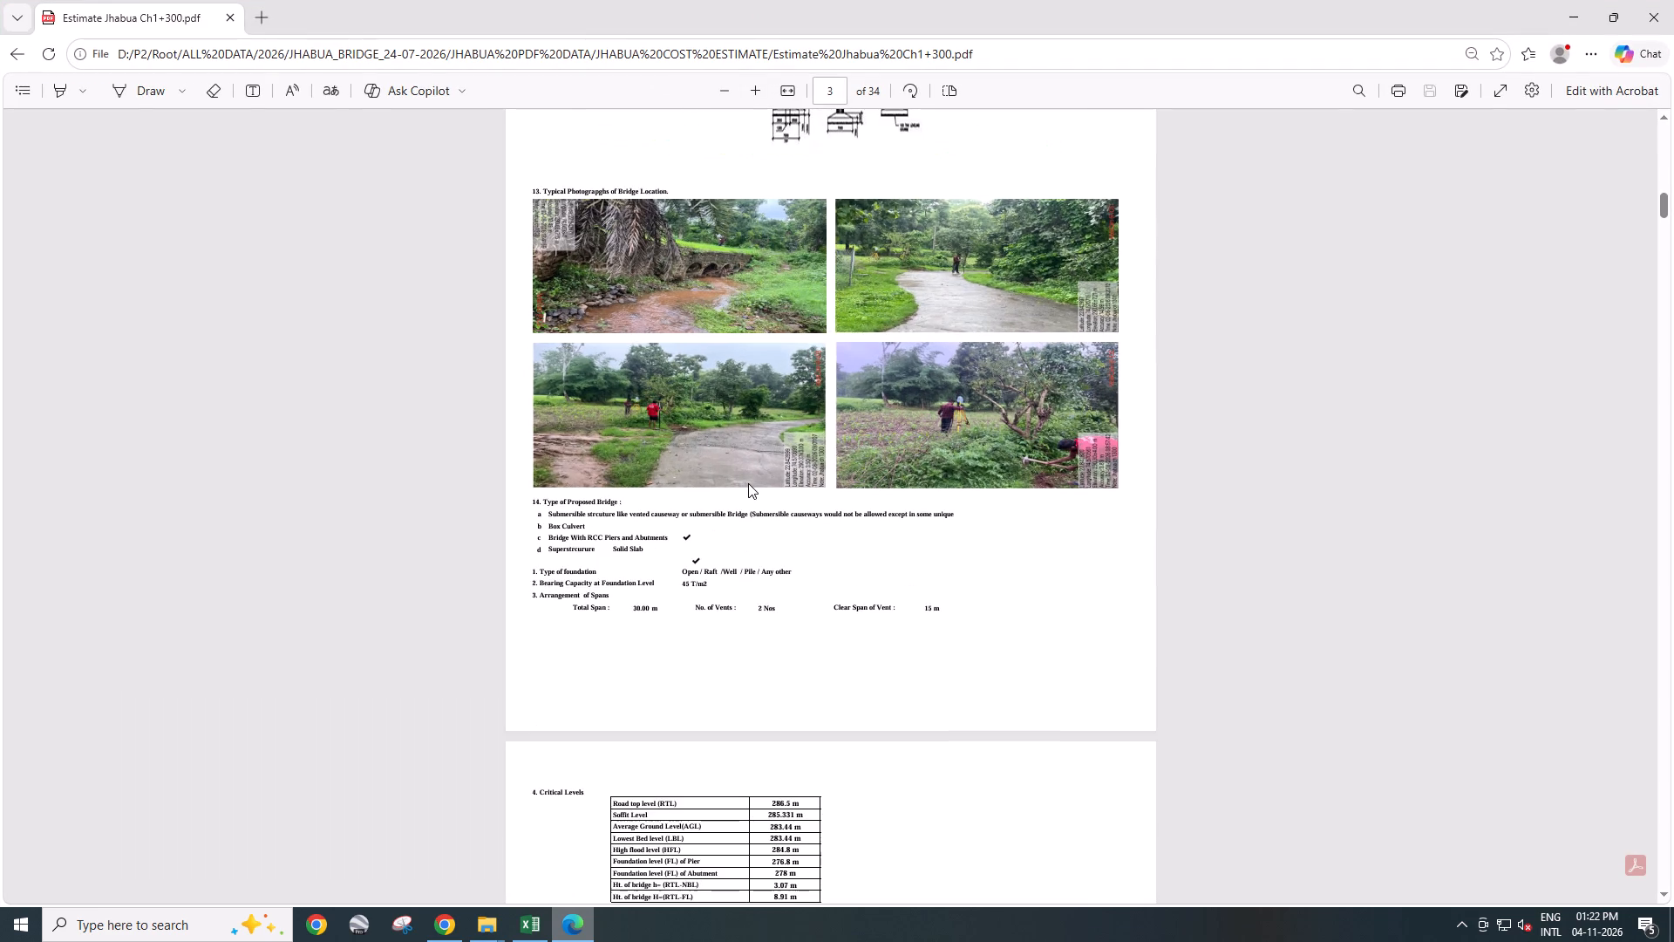
ctrl+scroll(748, 483, up, 2)
drag(765, 413, 752, 563)
scroll(754, 565, up, 2)
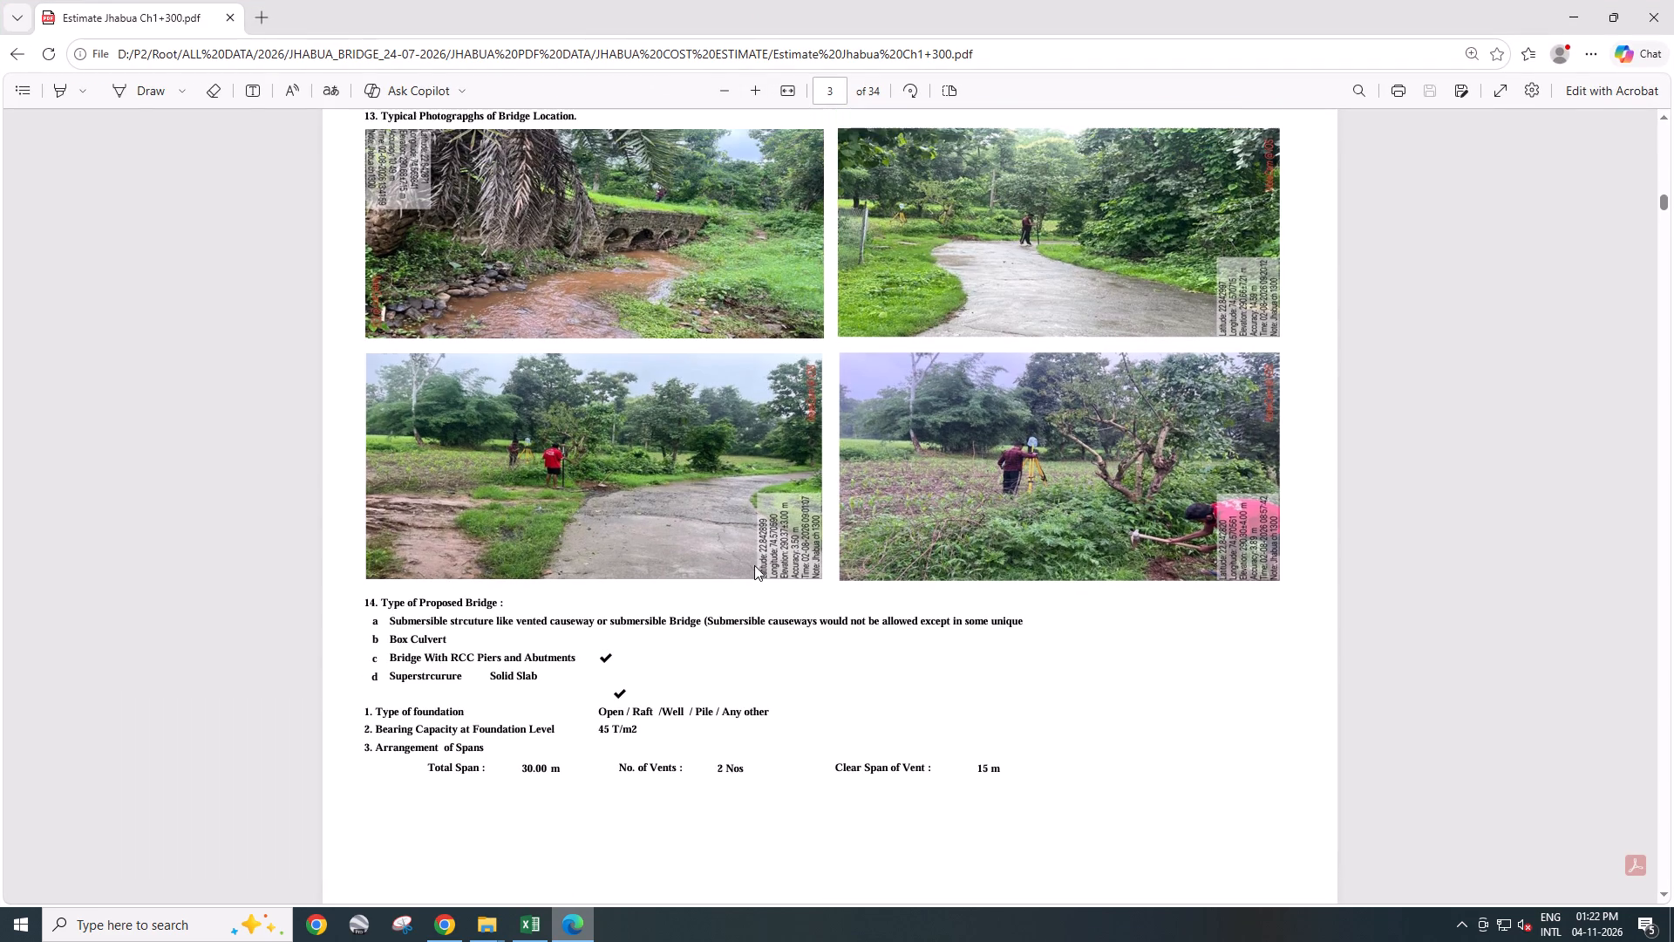
Capture the four section 13 site photos from the PDF as one rectangular snip and copy it.
click(412, 927)
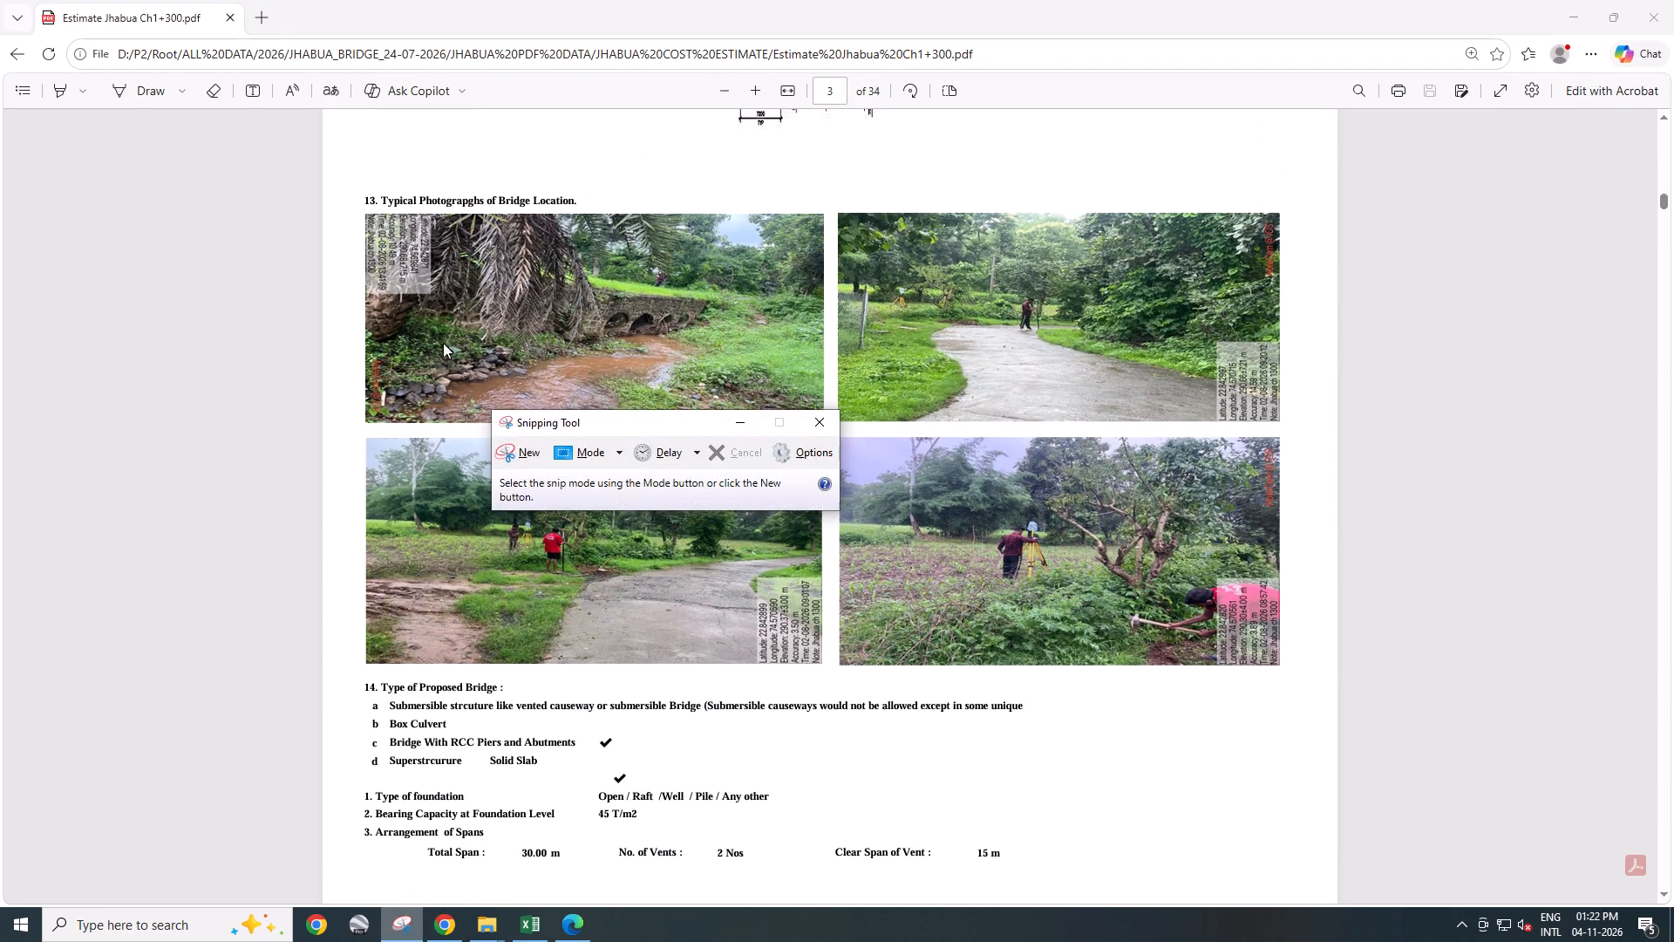
click(507, 455)
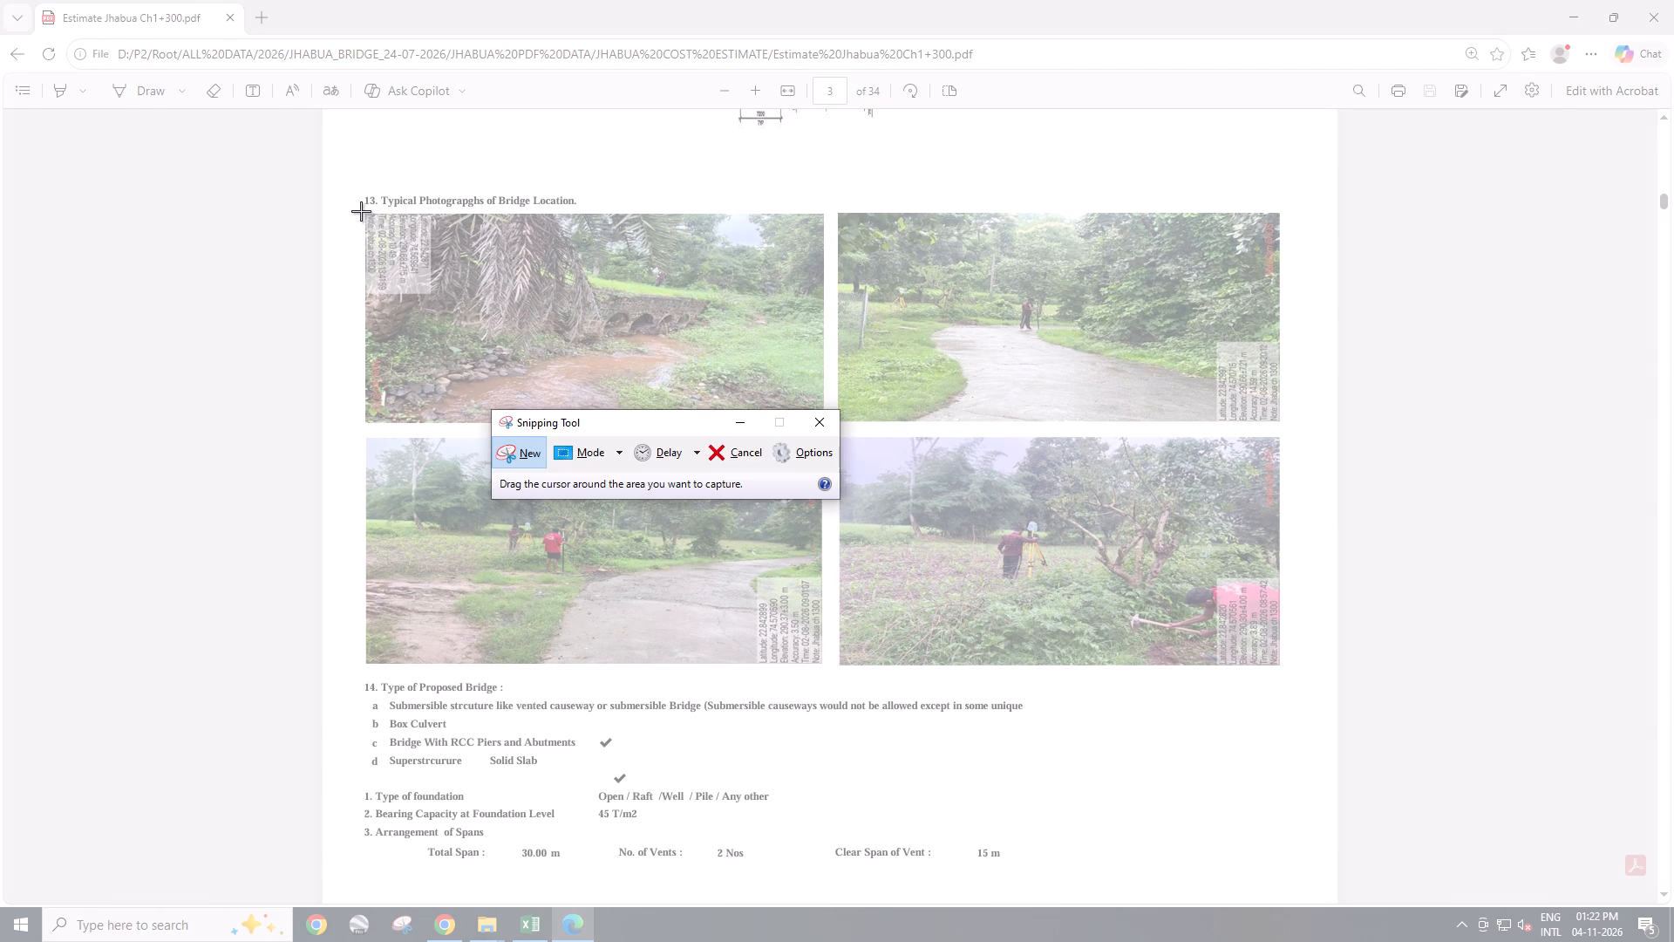
drag(361, 211, 1284, 672)
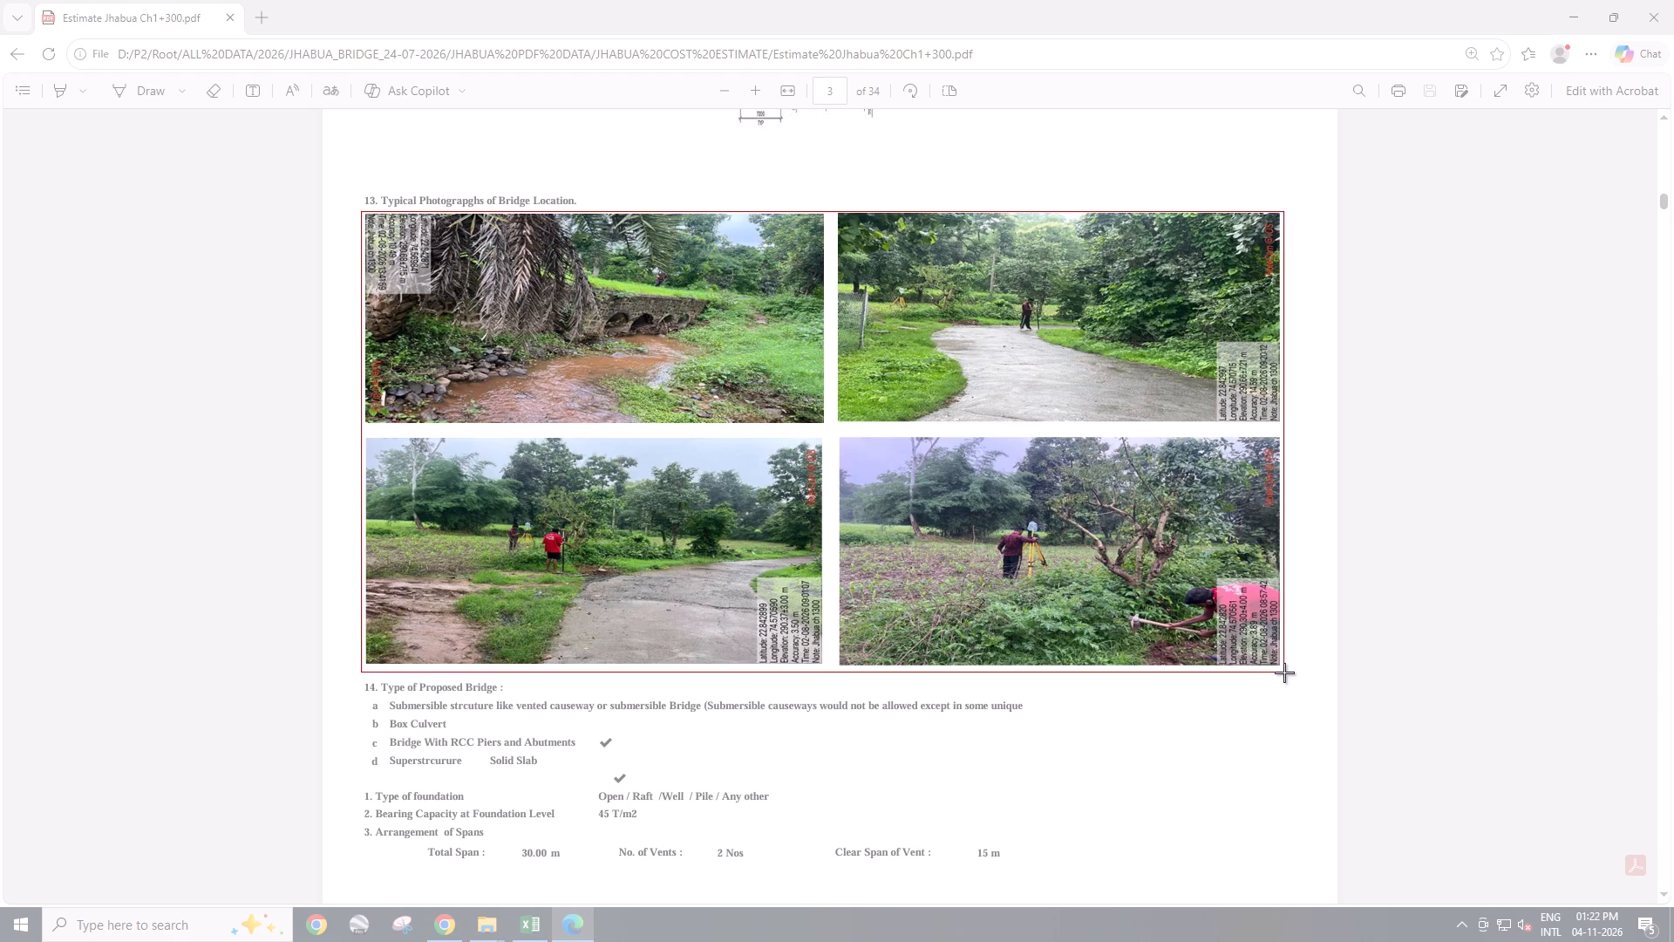
drag(1284, 672, 1282, 668)
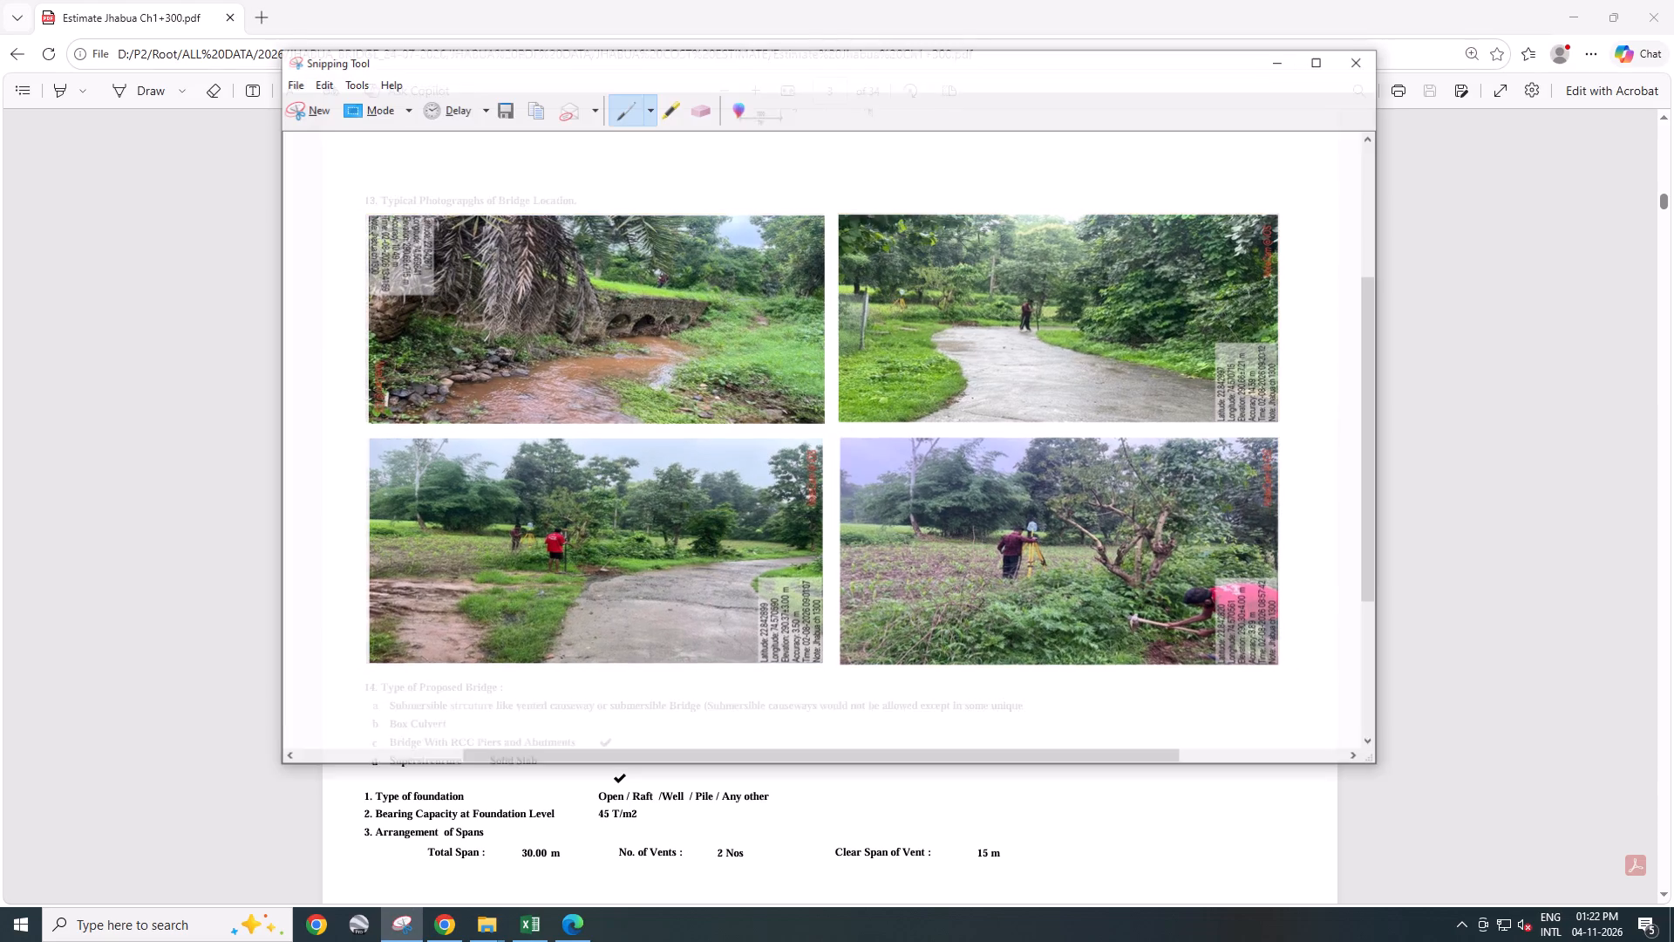
key(ctrl+c)
Delete the four old photographs under section 13 on the Proforma C sheet of the Ch1+300 workbook.
click(544, 925)
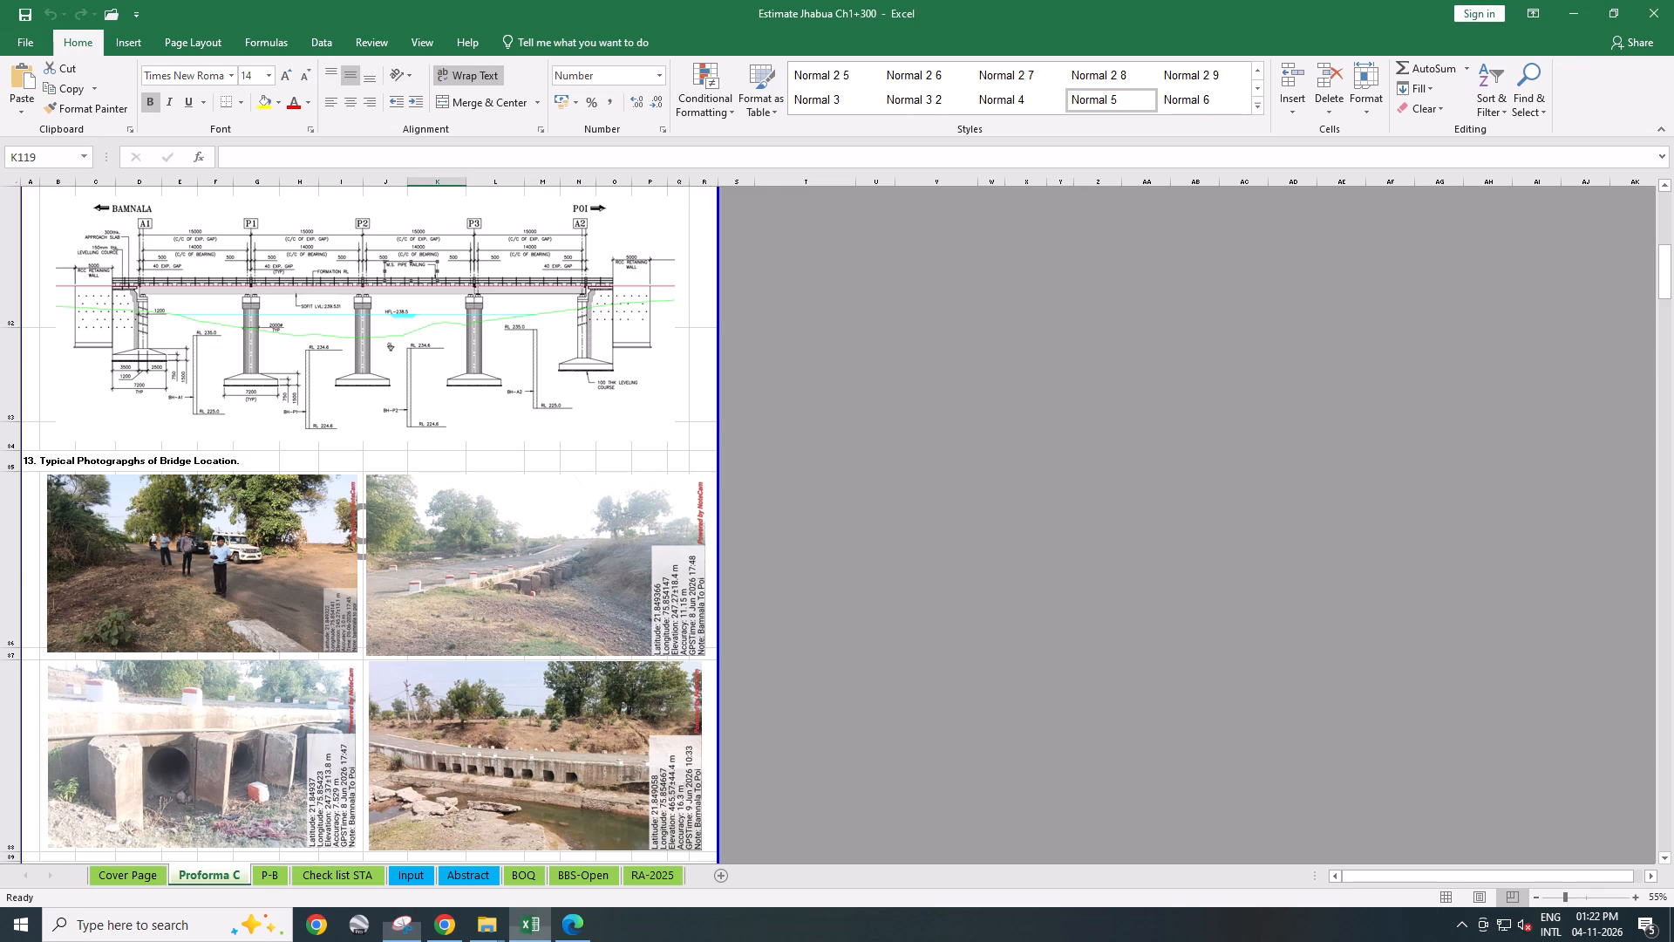
click(227, 561)
key(Delete)
click(595, 588)
key(Delete)
click(218, 736)
key(Delete)
click(512, 710)
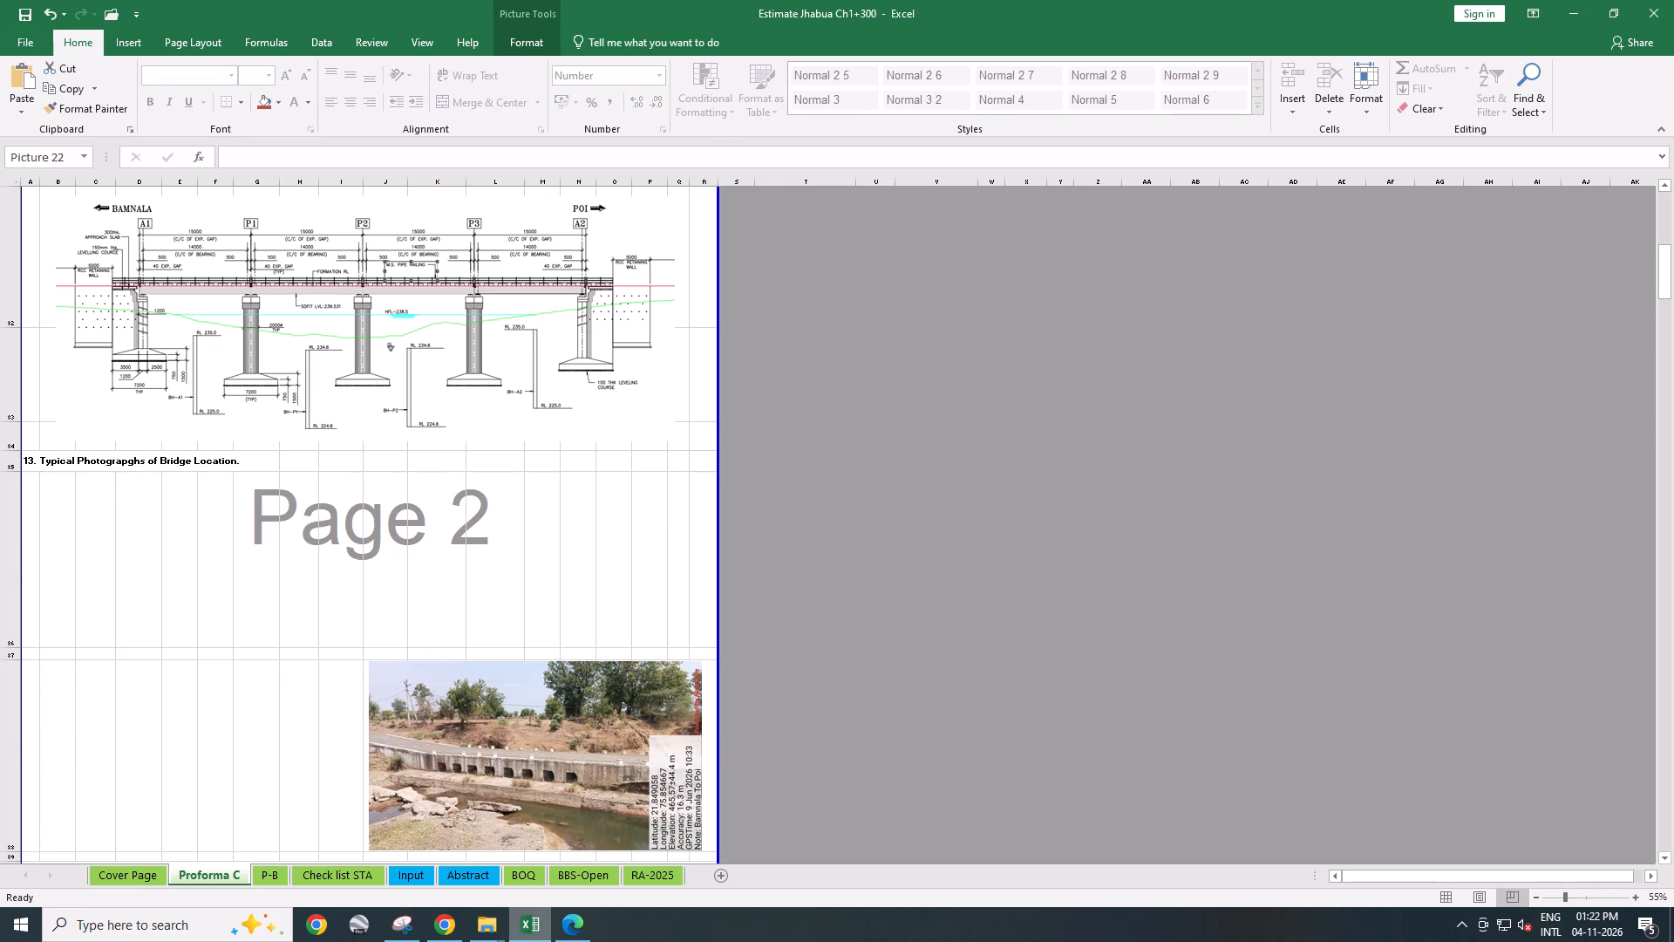
key(Delete)
Paste the copied photo snip at cell B86 and stretch it across the page width down to just above section 14.
click(54, 508)
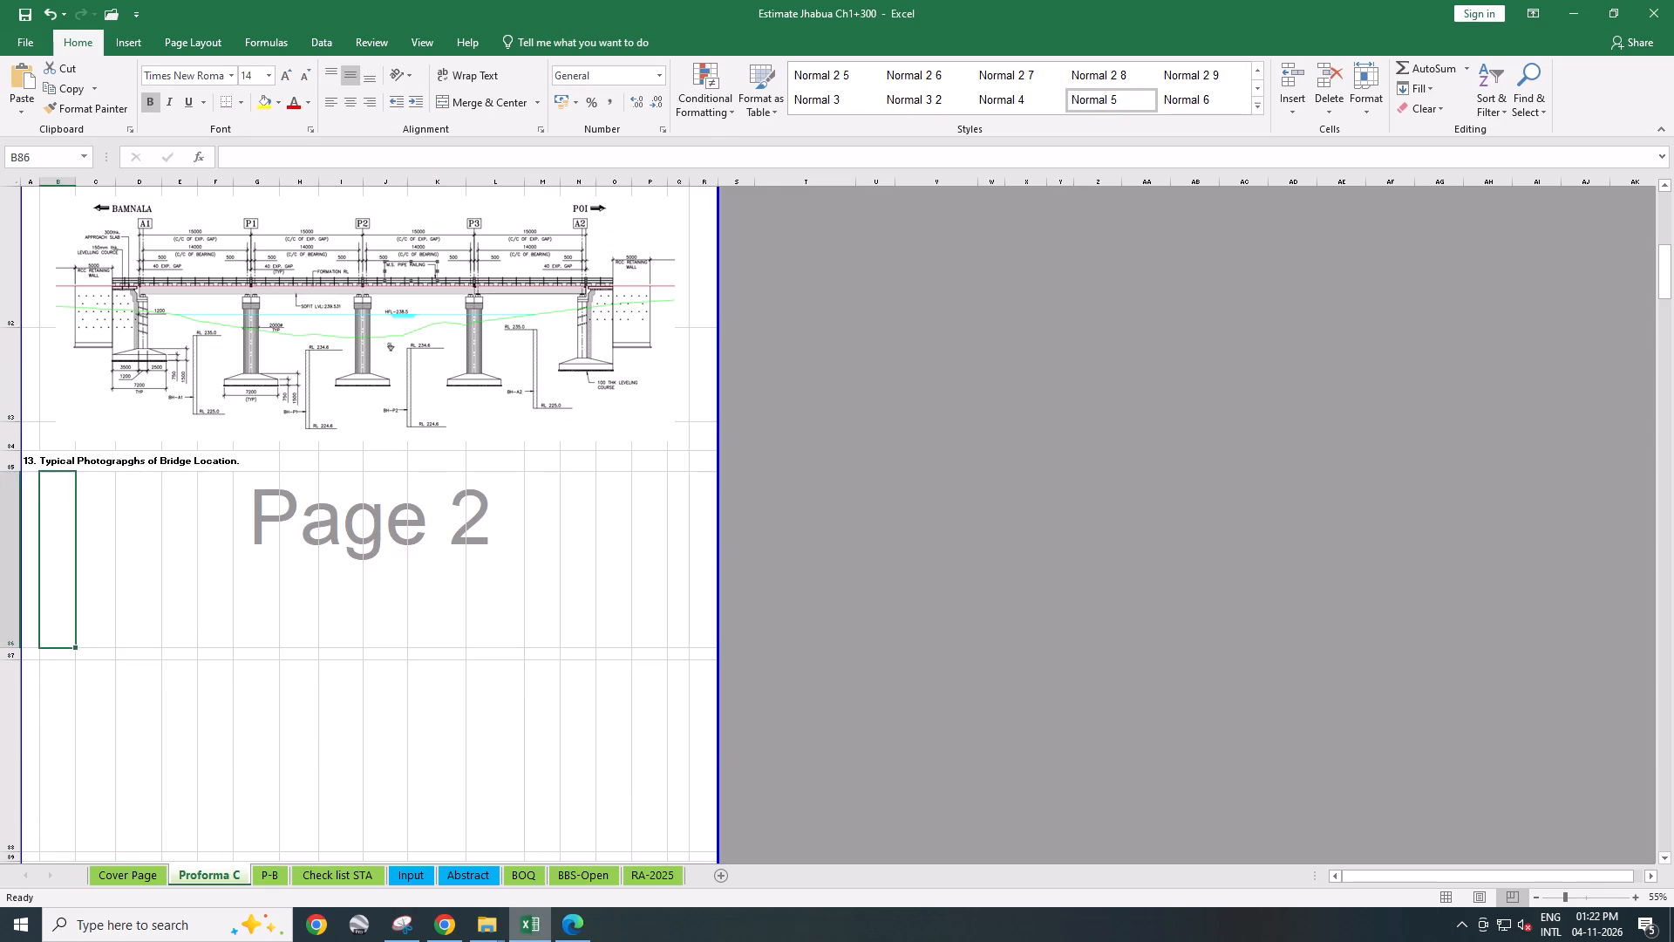
key(ctrl+v)
scroll(418, 496, down, 1)
click(478, 416)
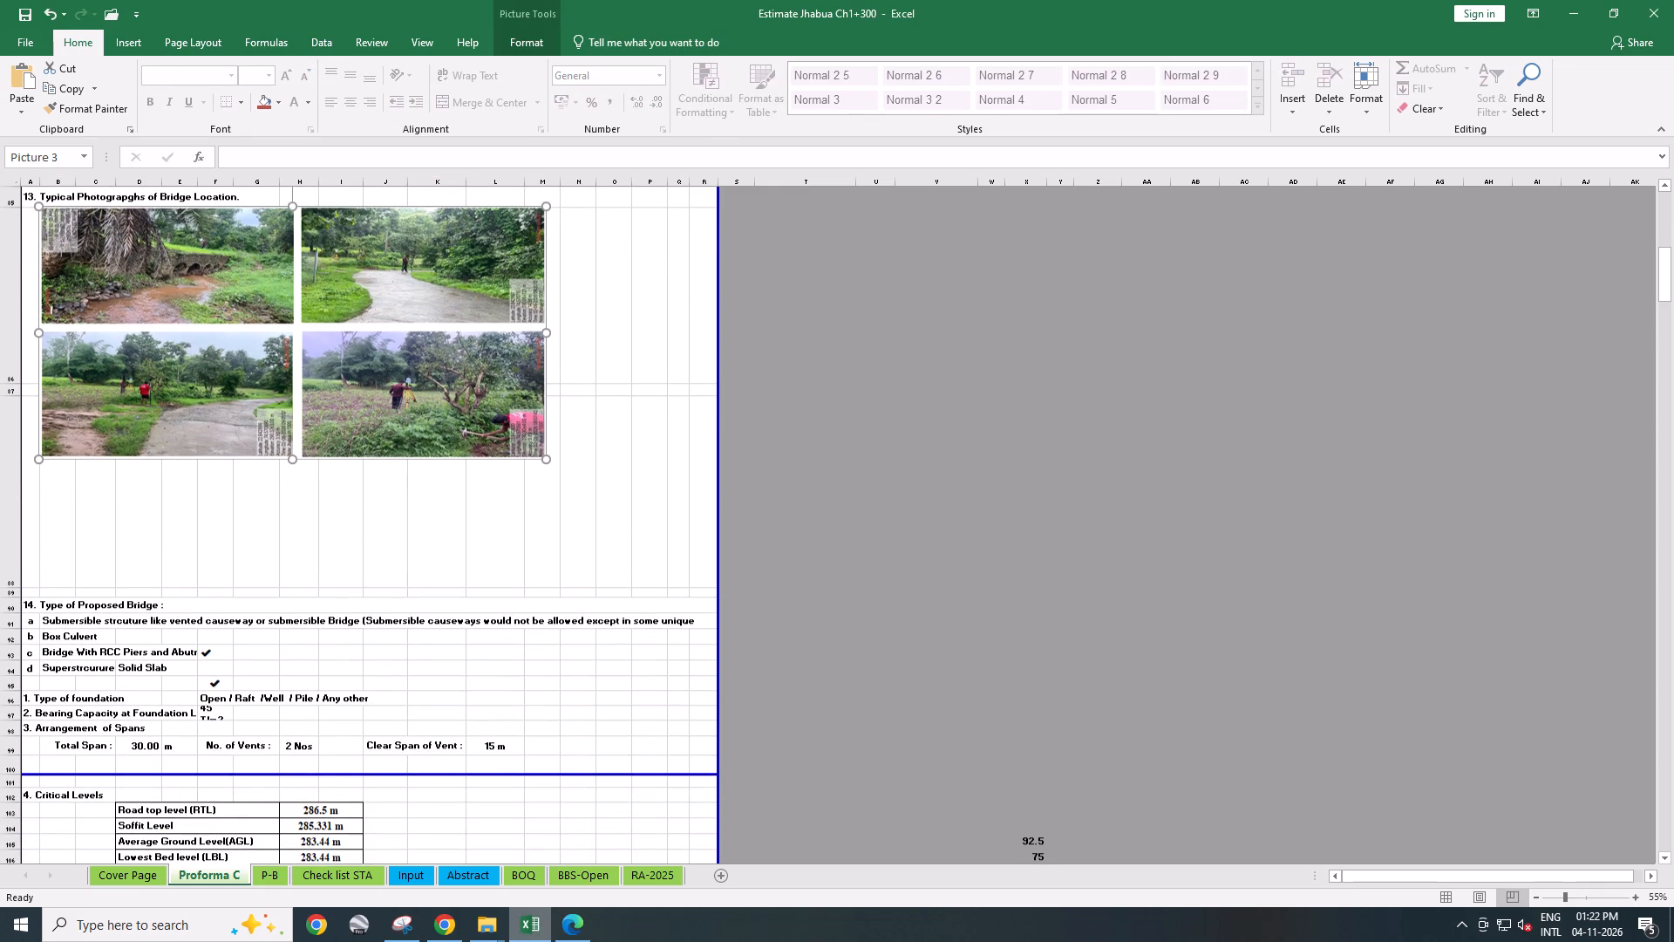
drag(548, 460, 674, 546)
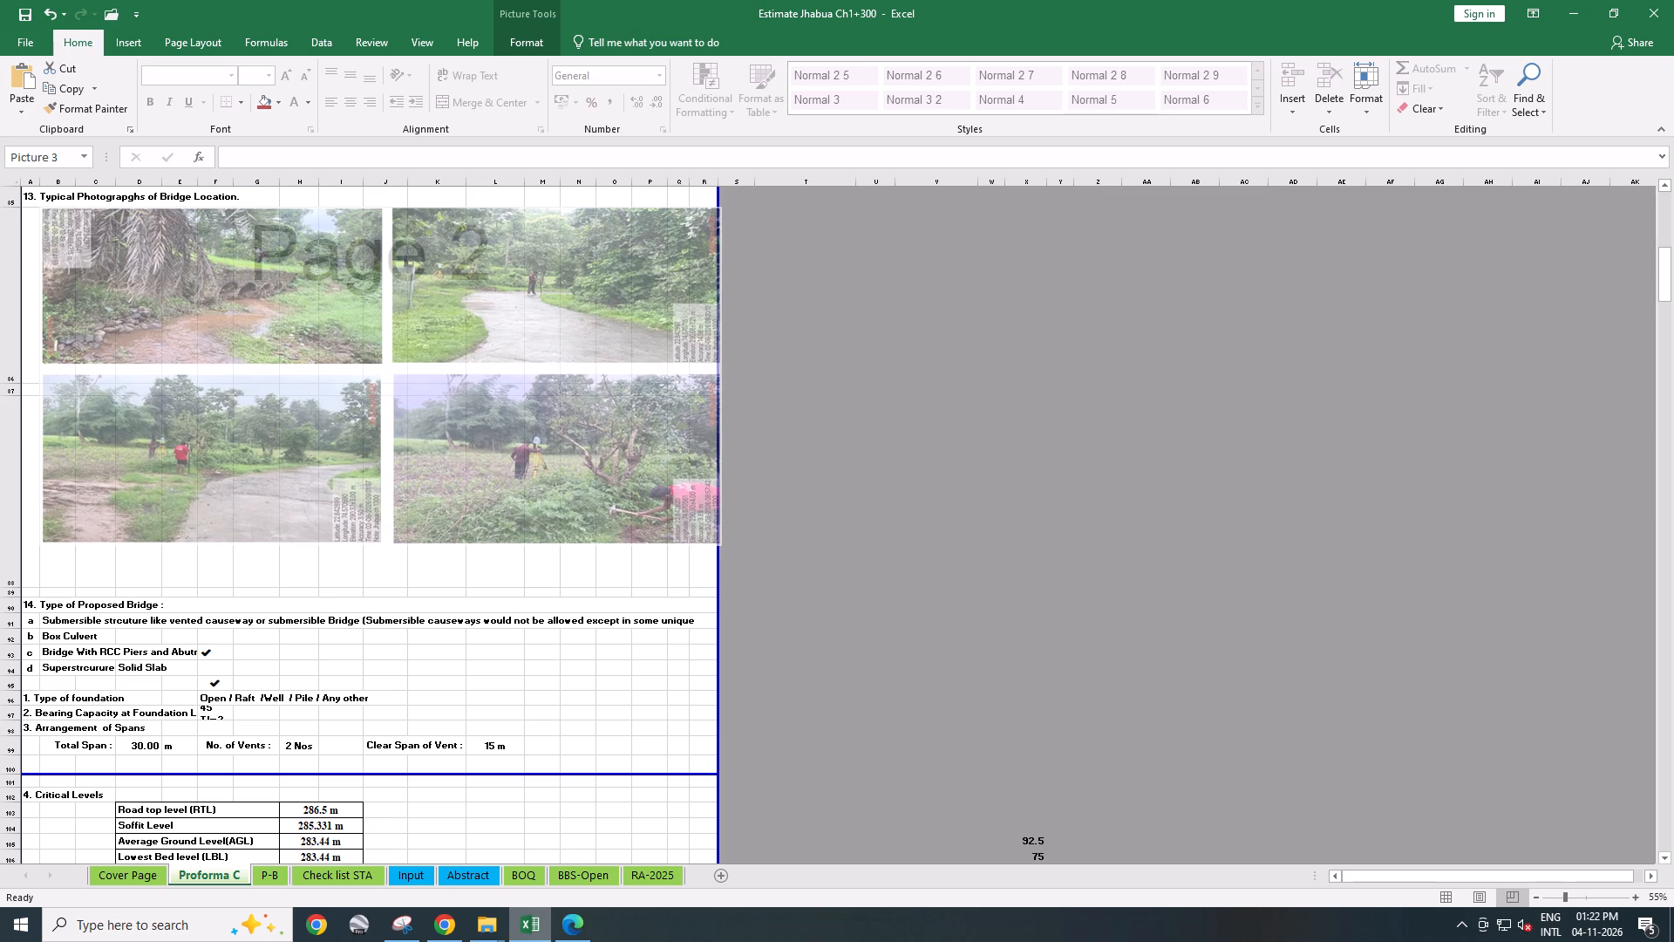
drag(674, 546, 664, 544)
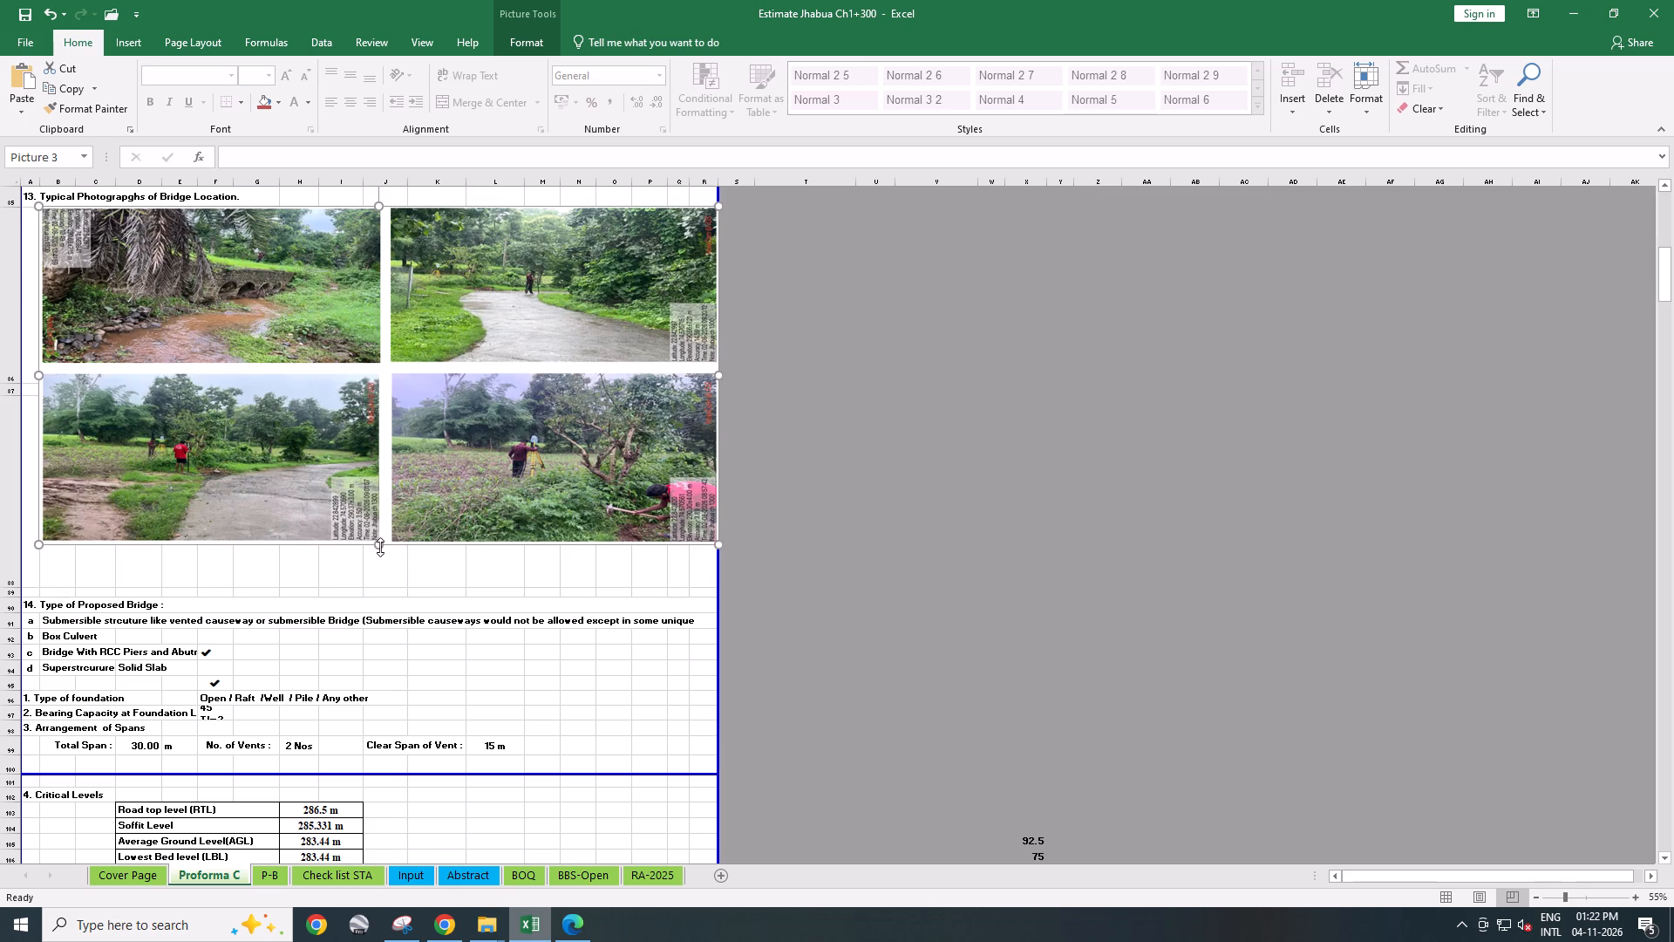
drag(380, 547, 376, 590)
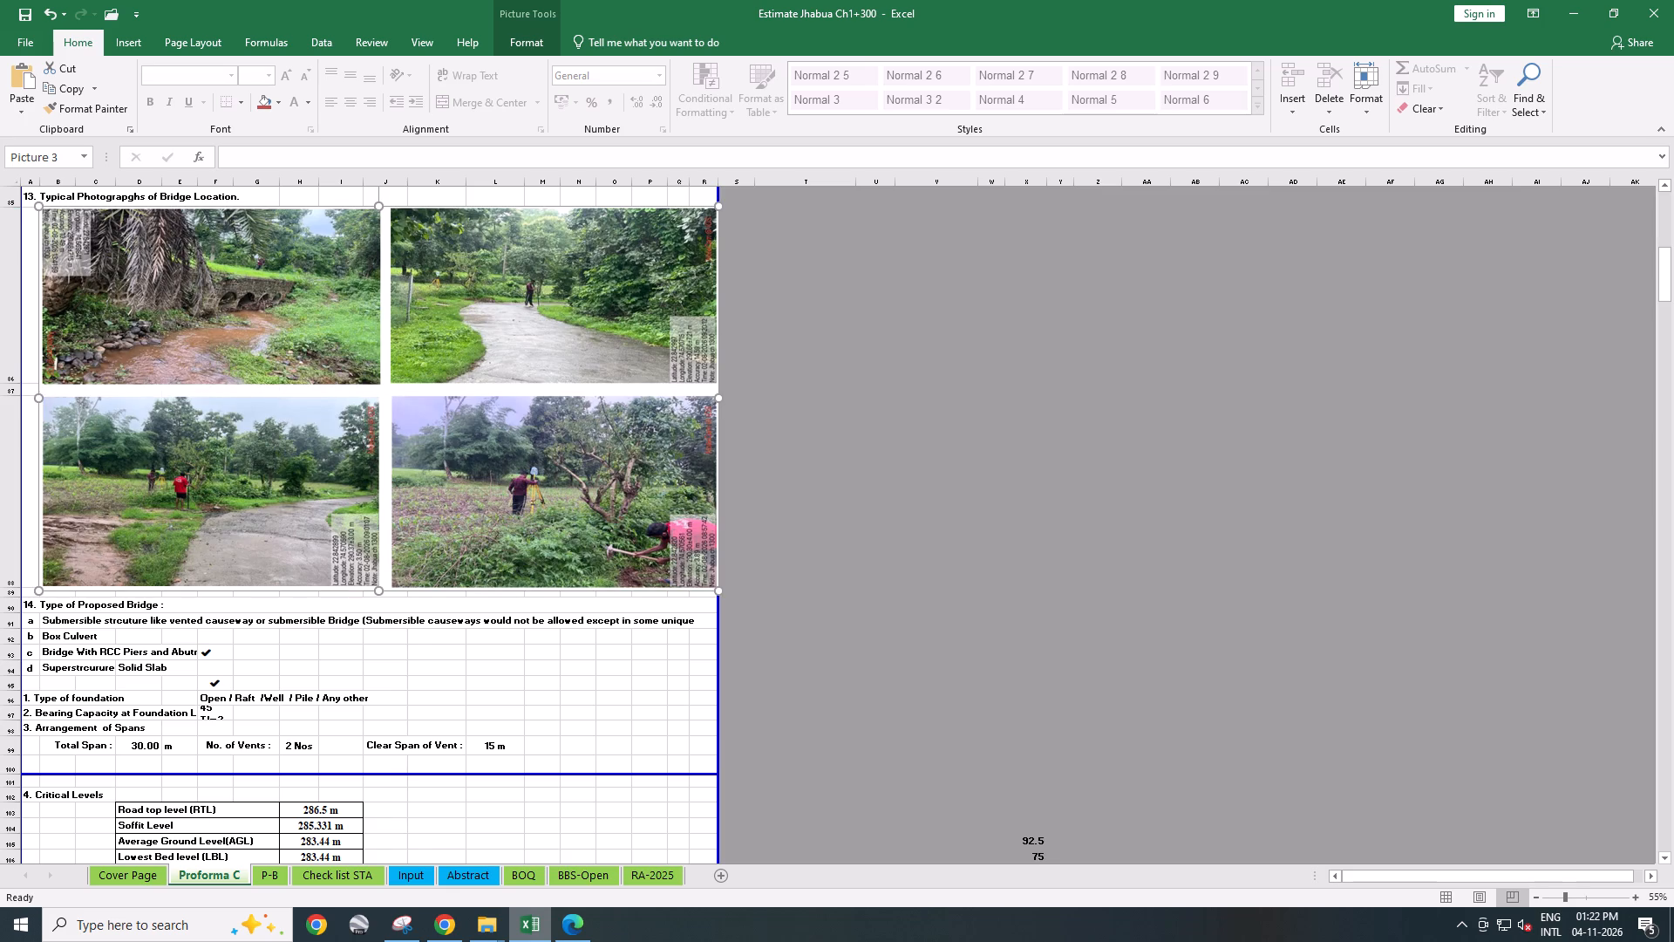
drag(39, 399, 20, 394)
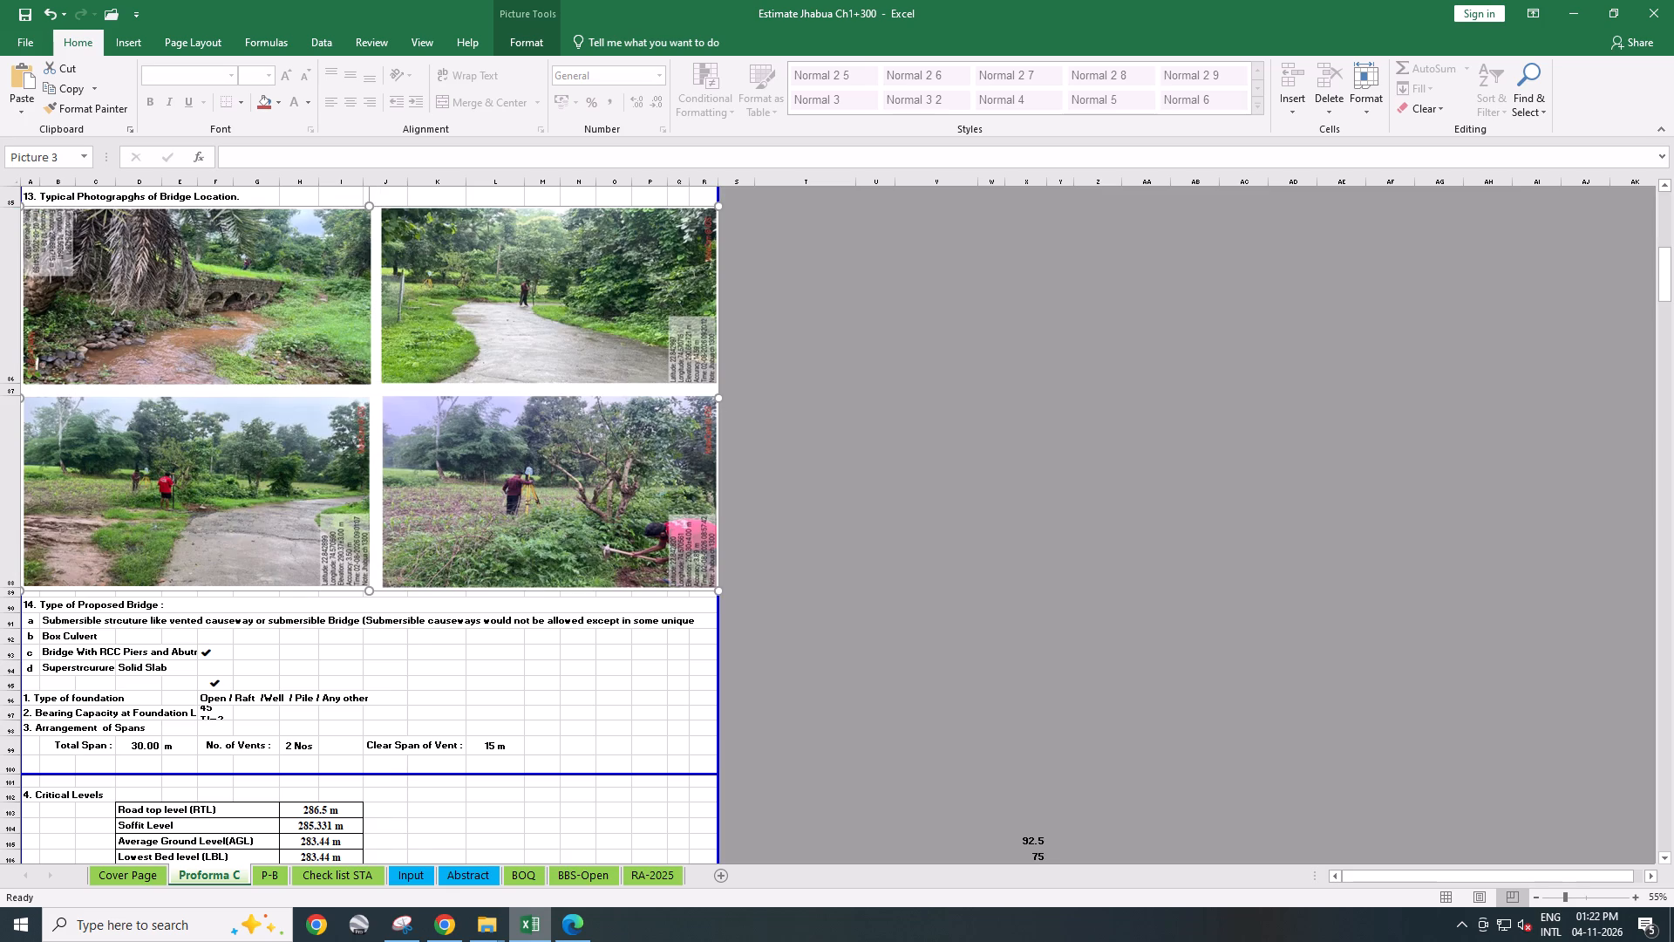
click(720, 396)
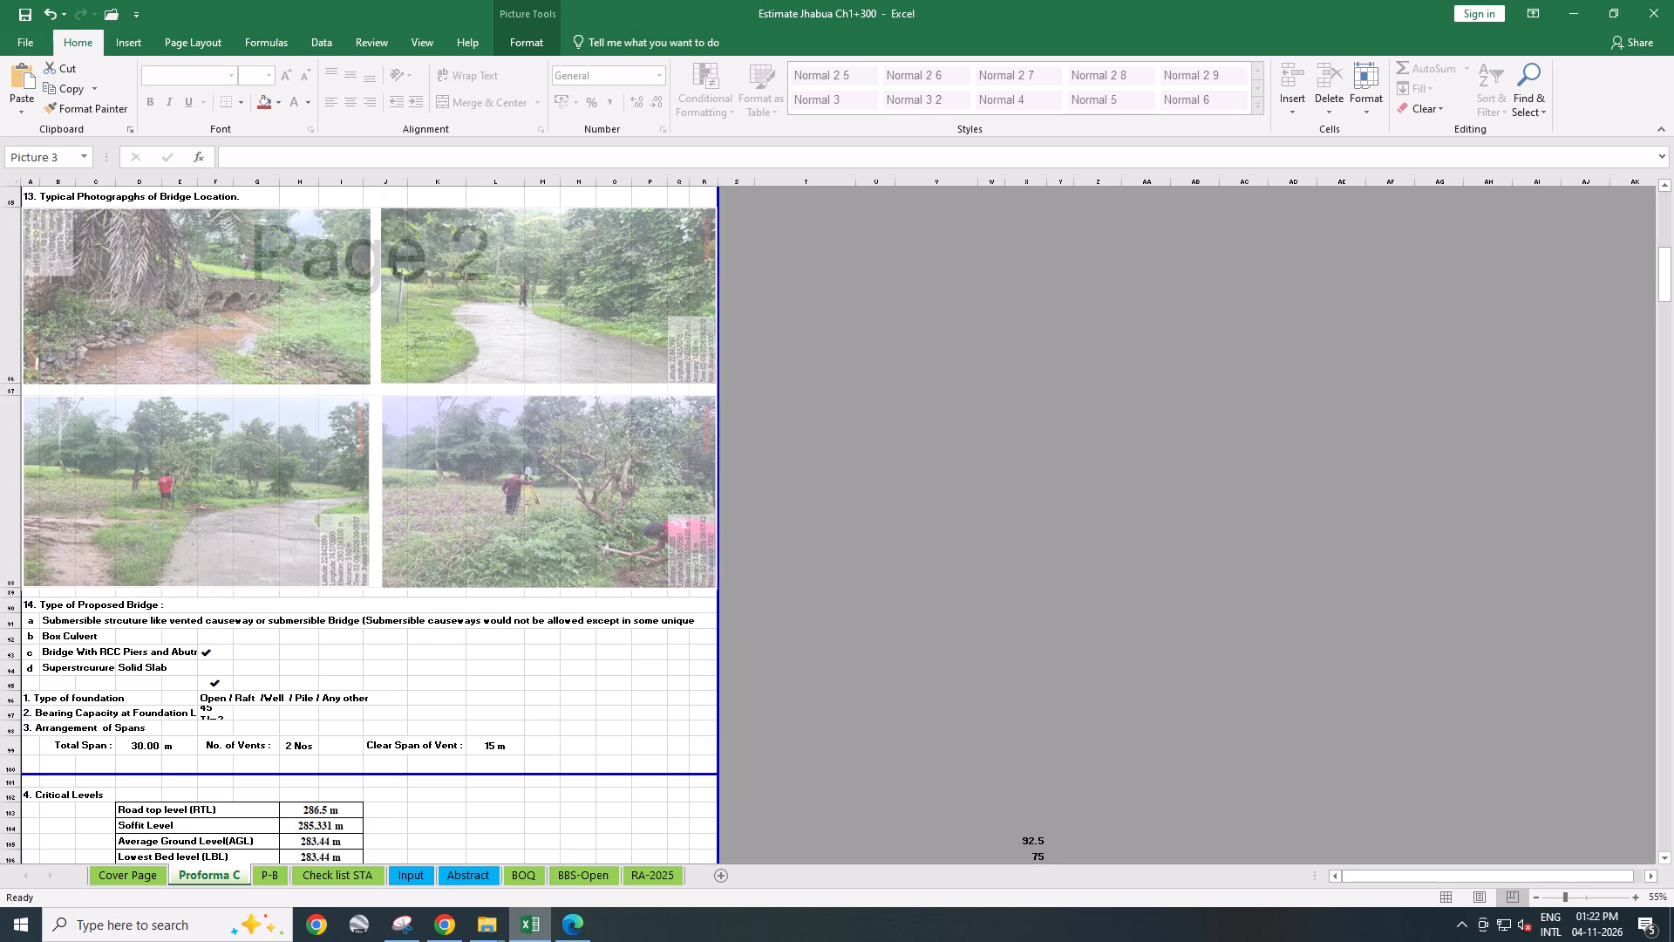
click(462, 714)
Close the Snipping Tool without saving the snip.
scroll(429, 641, up, 2)
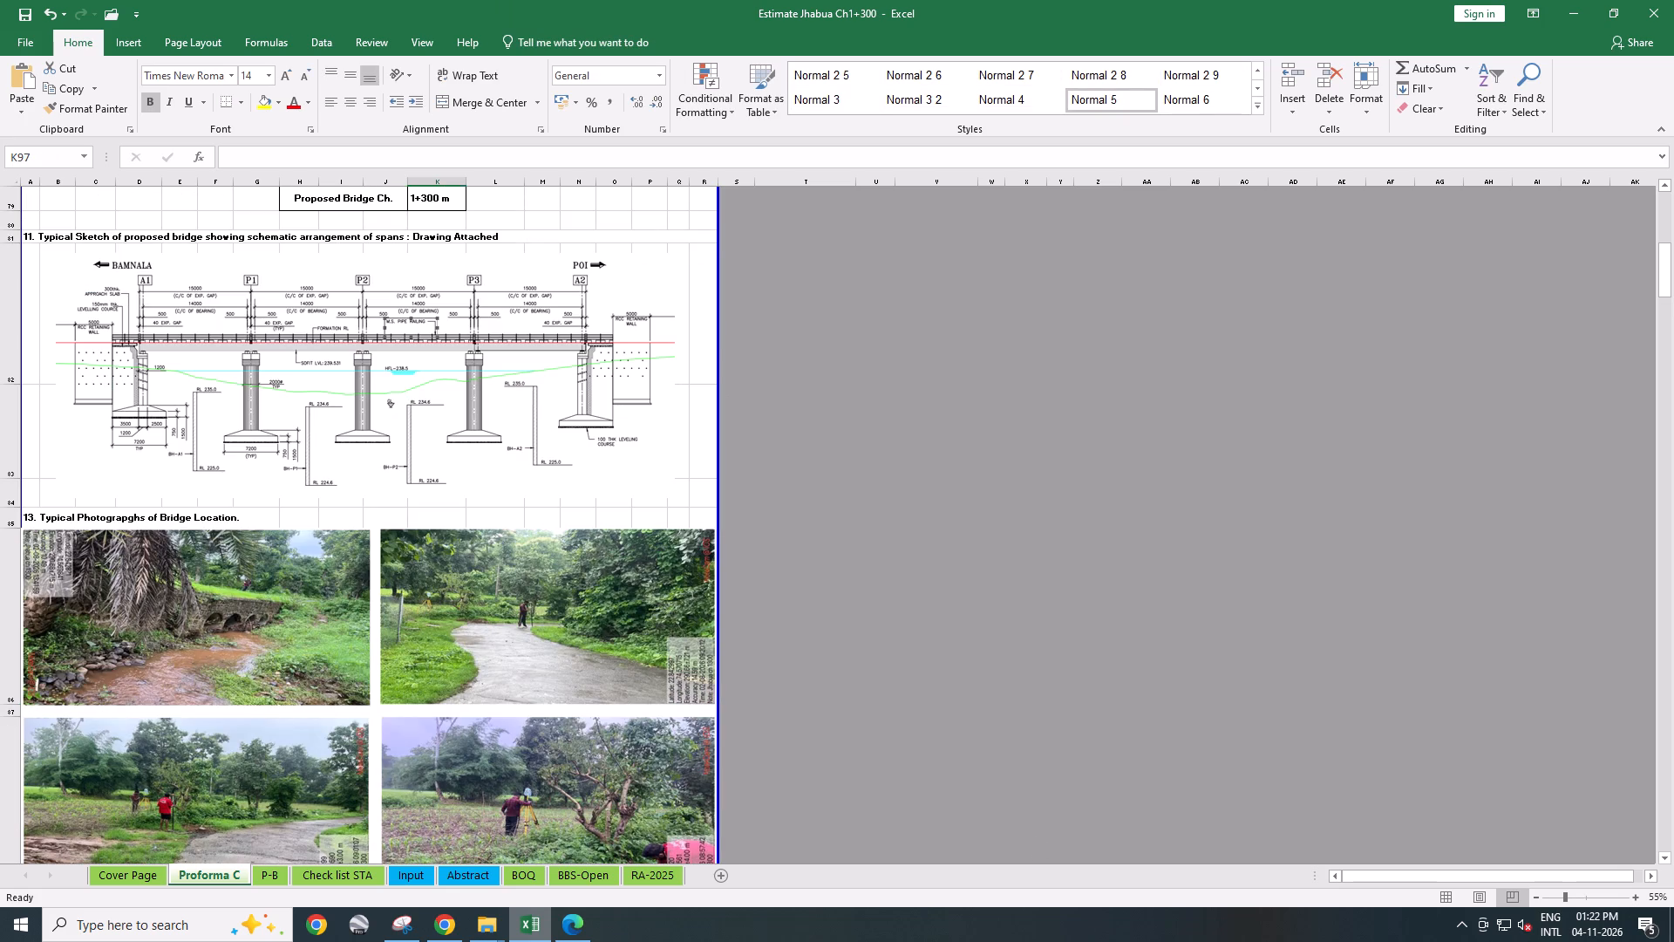
key(alt+Tab)
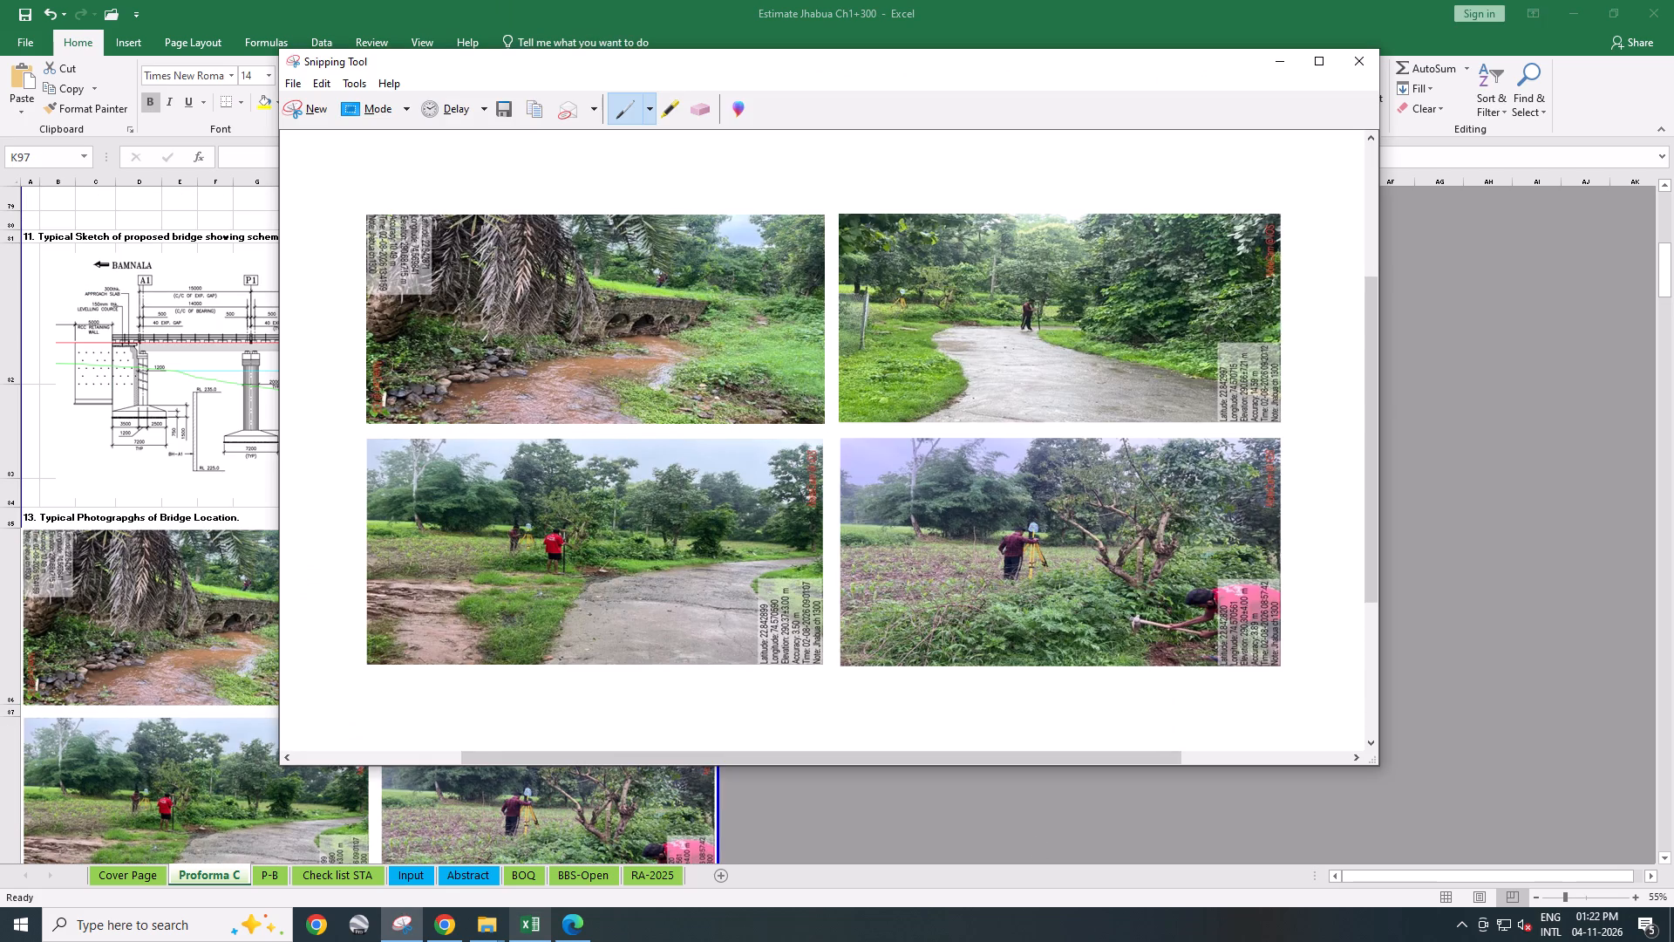
click(1352, 69)
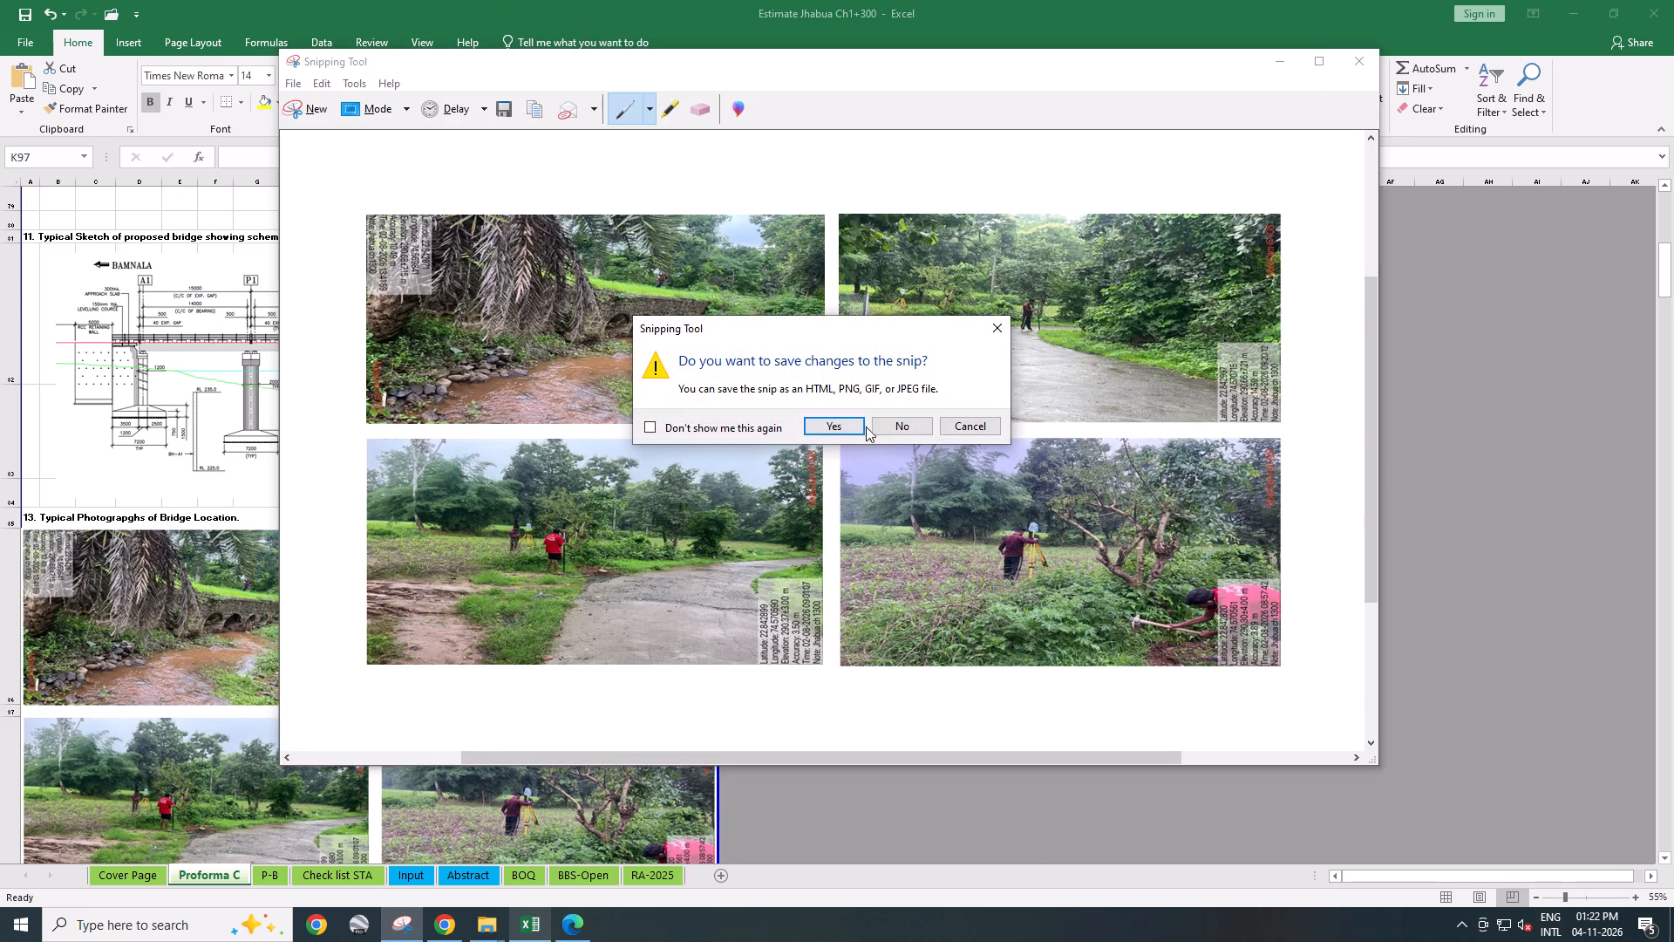
click(906, 429)
Delete the old Bamnala–Poi bridge sketch from section 11 of Proforma C.
click(358, 374)
key(Delete)
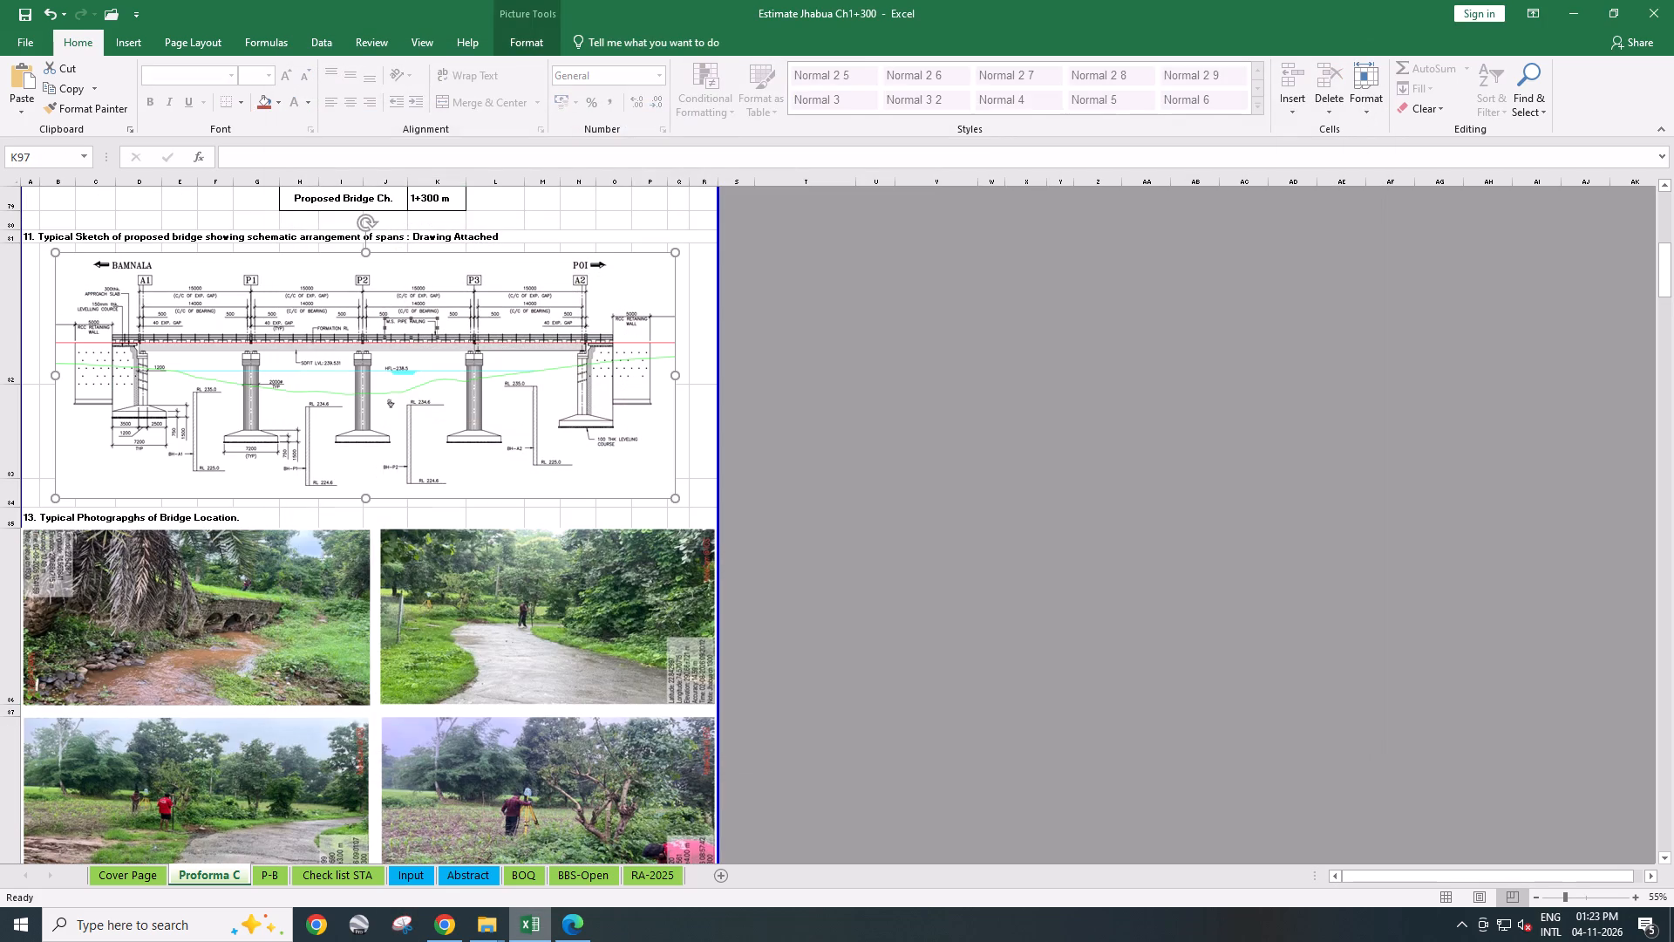
Copy the 1+300 sketch image from the GAD folder and paste it at cell B82 under section 11 of Proforma C.
click(493, 928)
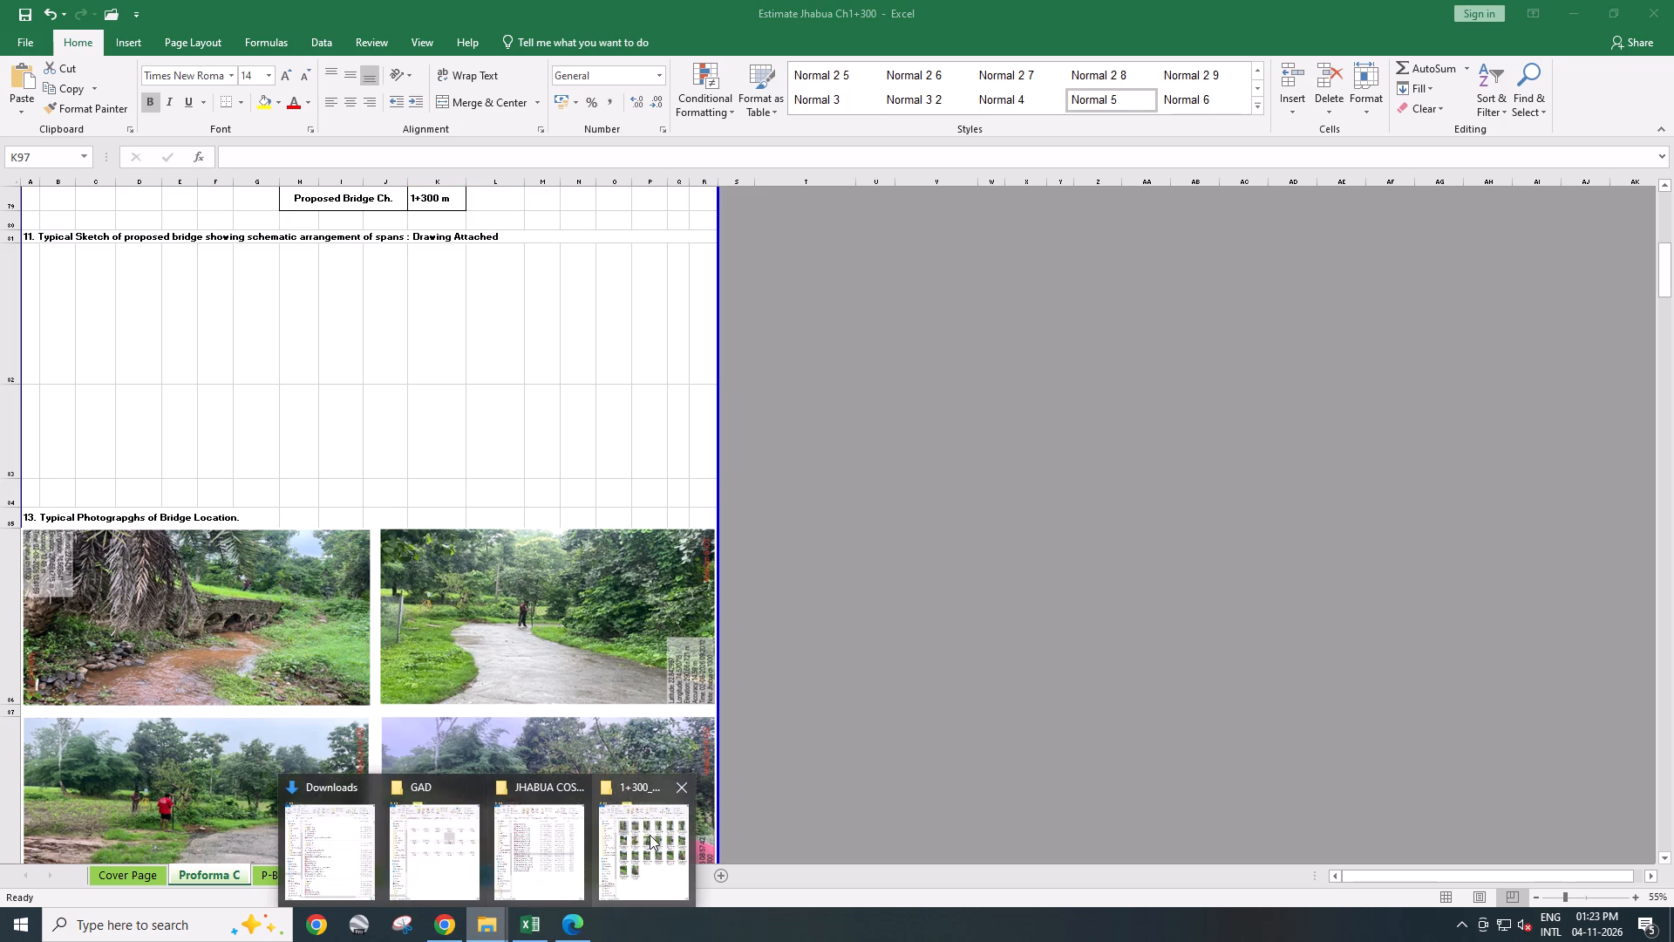
click(421, 859)
double_click(1393, 382)
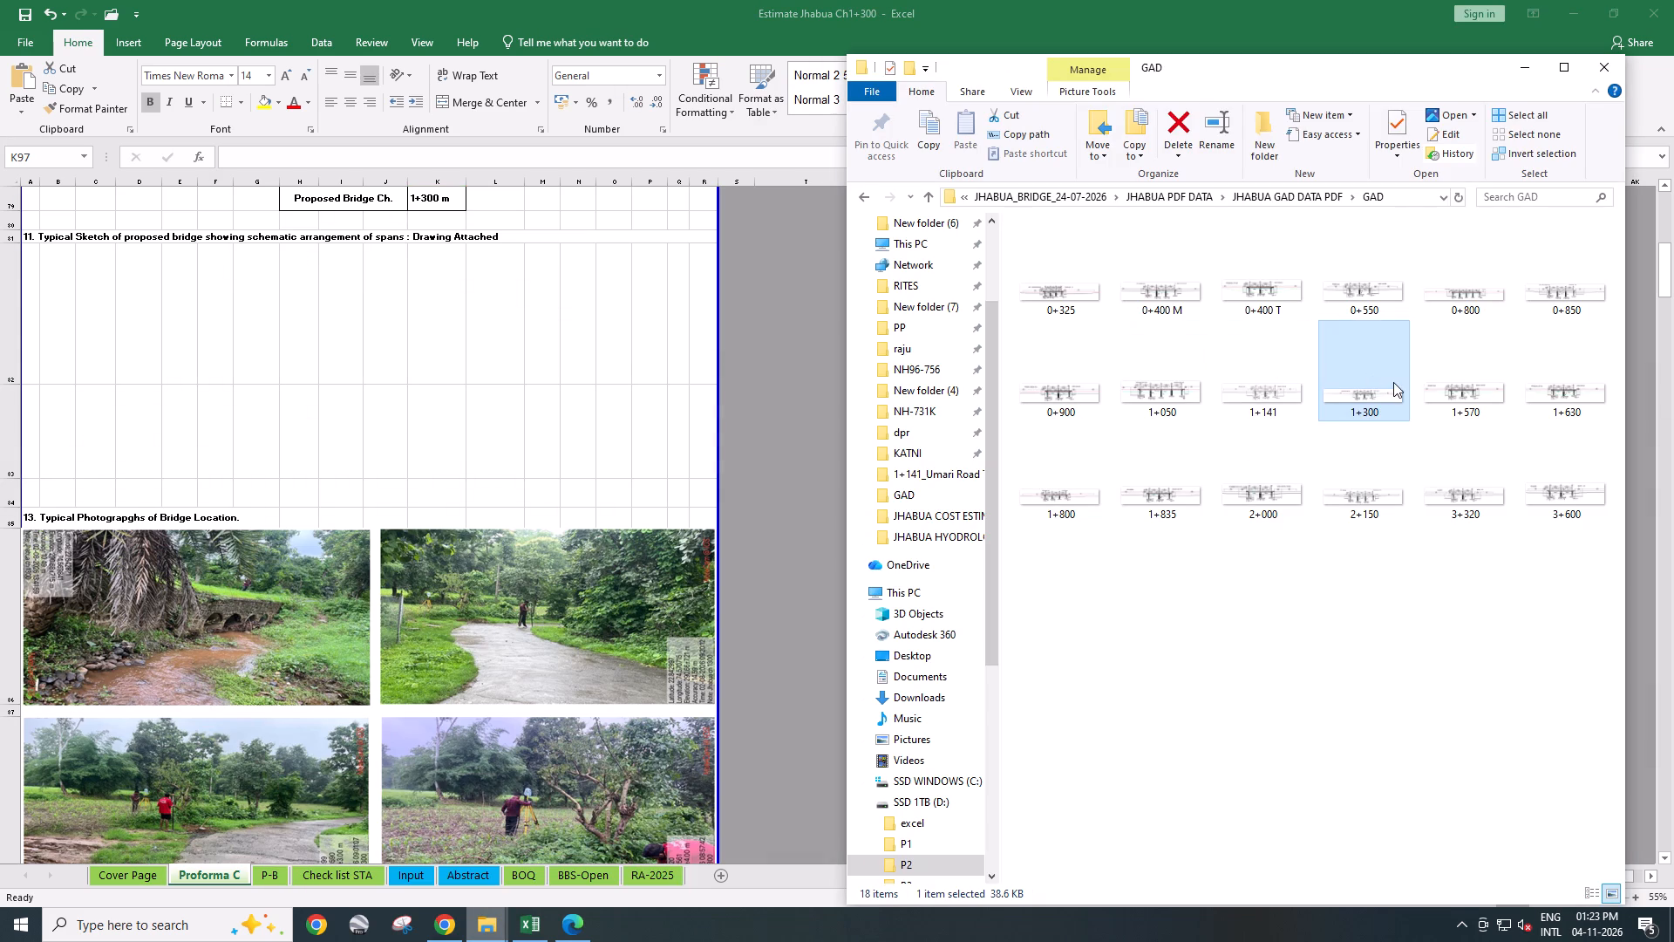
right_click(765, 568)
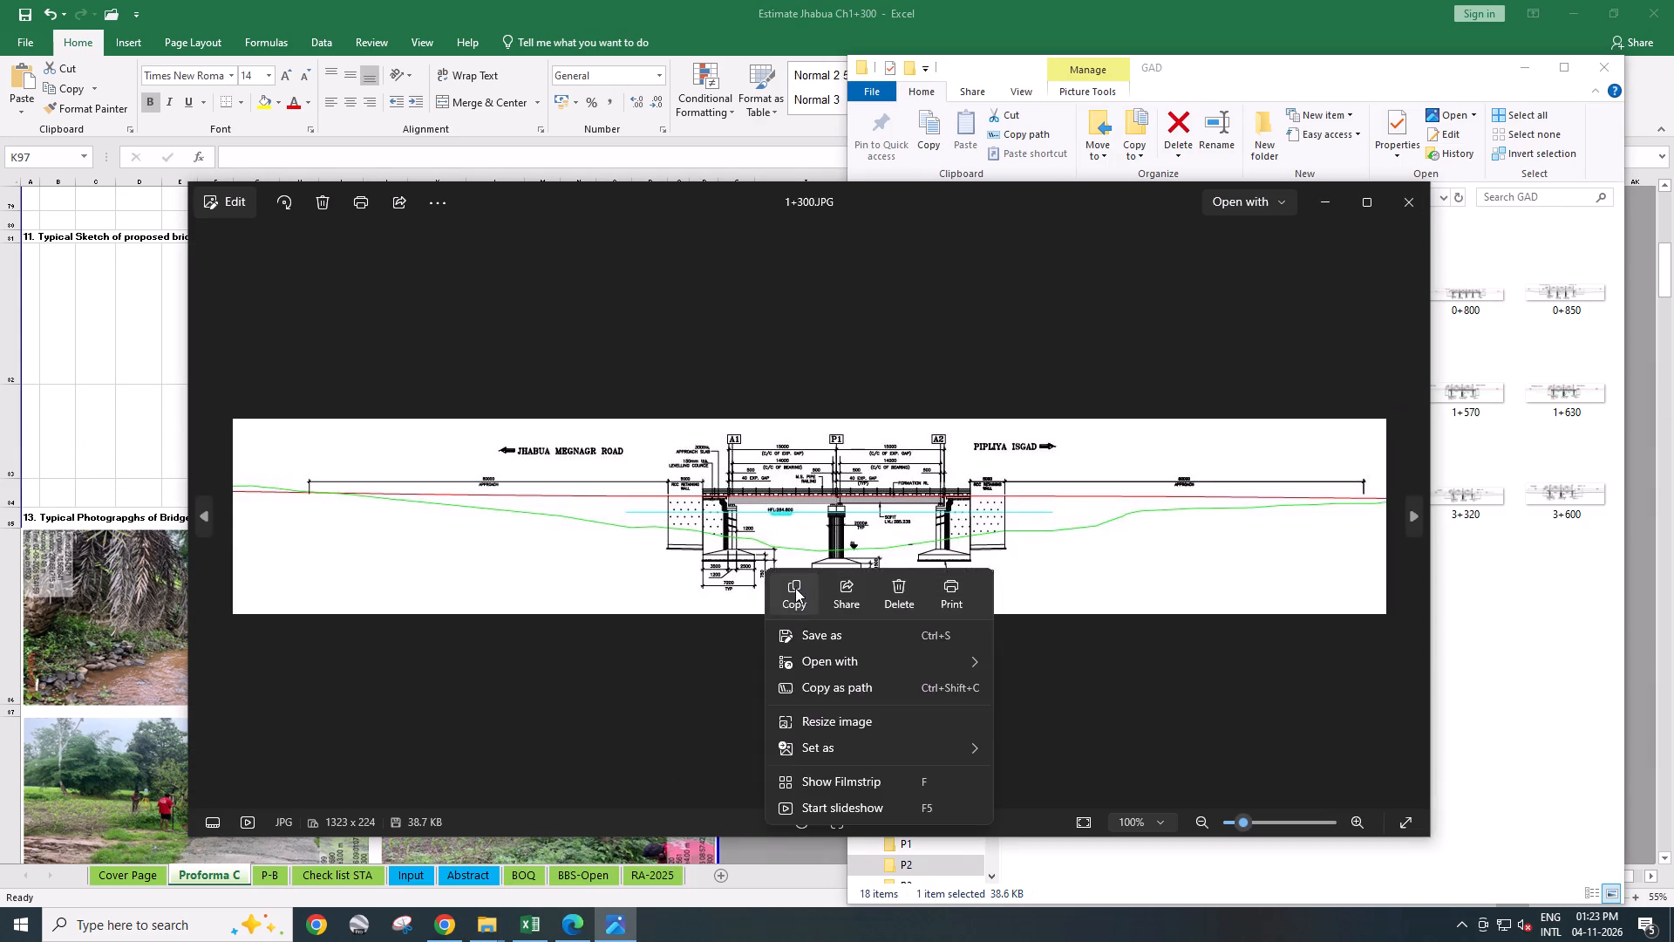
click(795, 588)
click(79, 452)
click(53, 283)
key(ctrl+v)
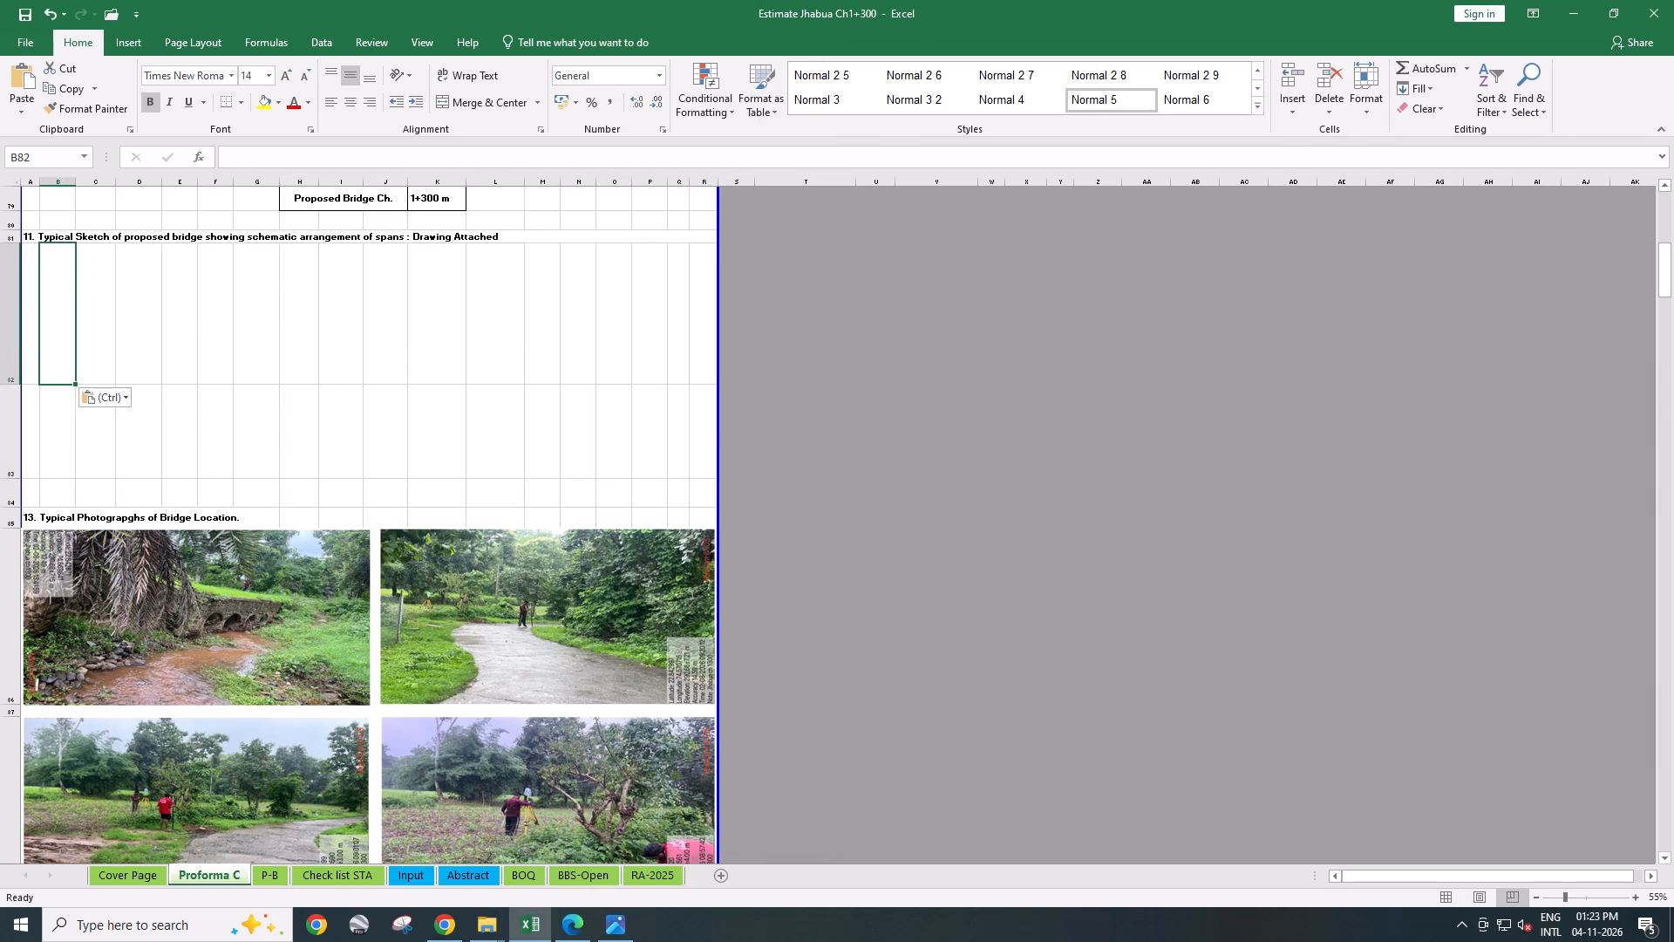
Move the pasted sketch to the page edge under section 11 and stretch it to full page width, ending just above section 13.
drag(350, 324, 339, 329)
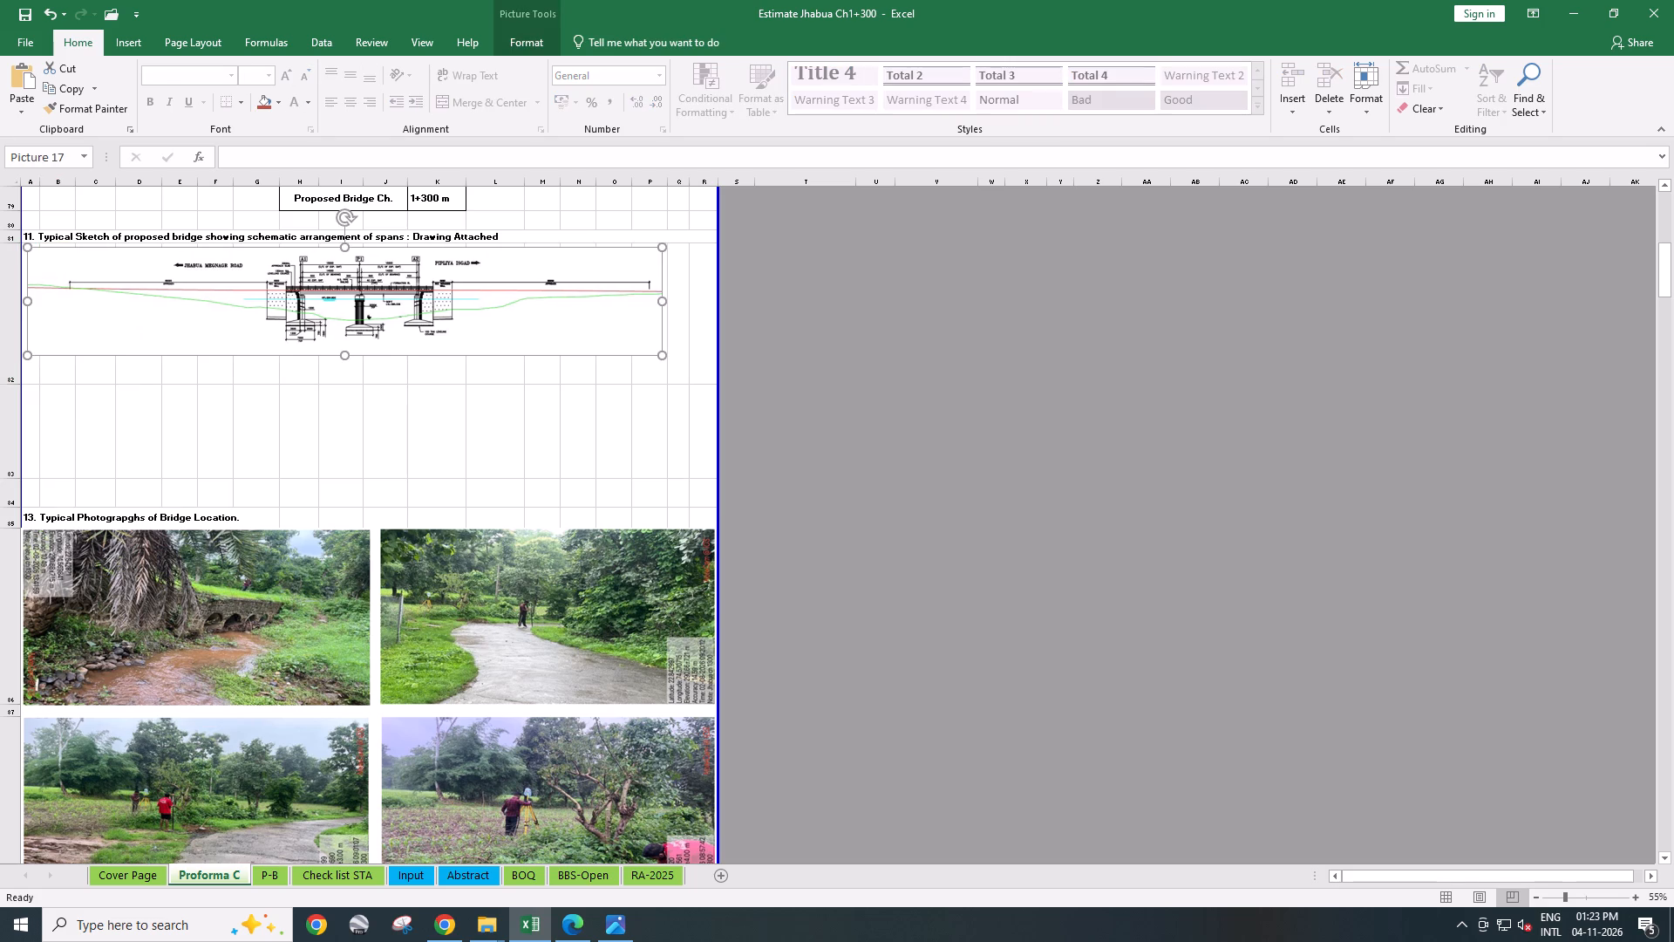
drag(660, 300, 711, 311)
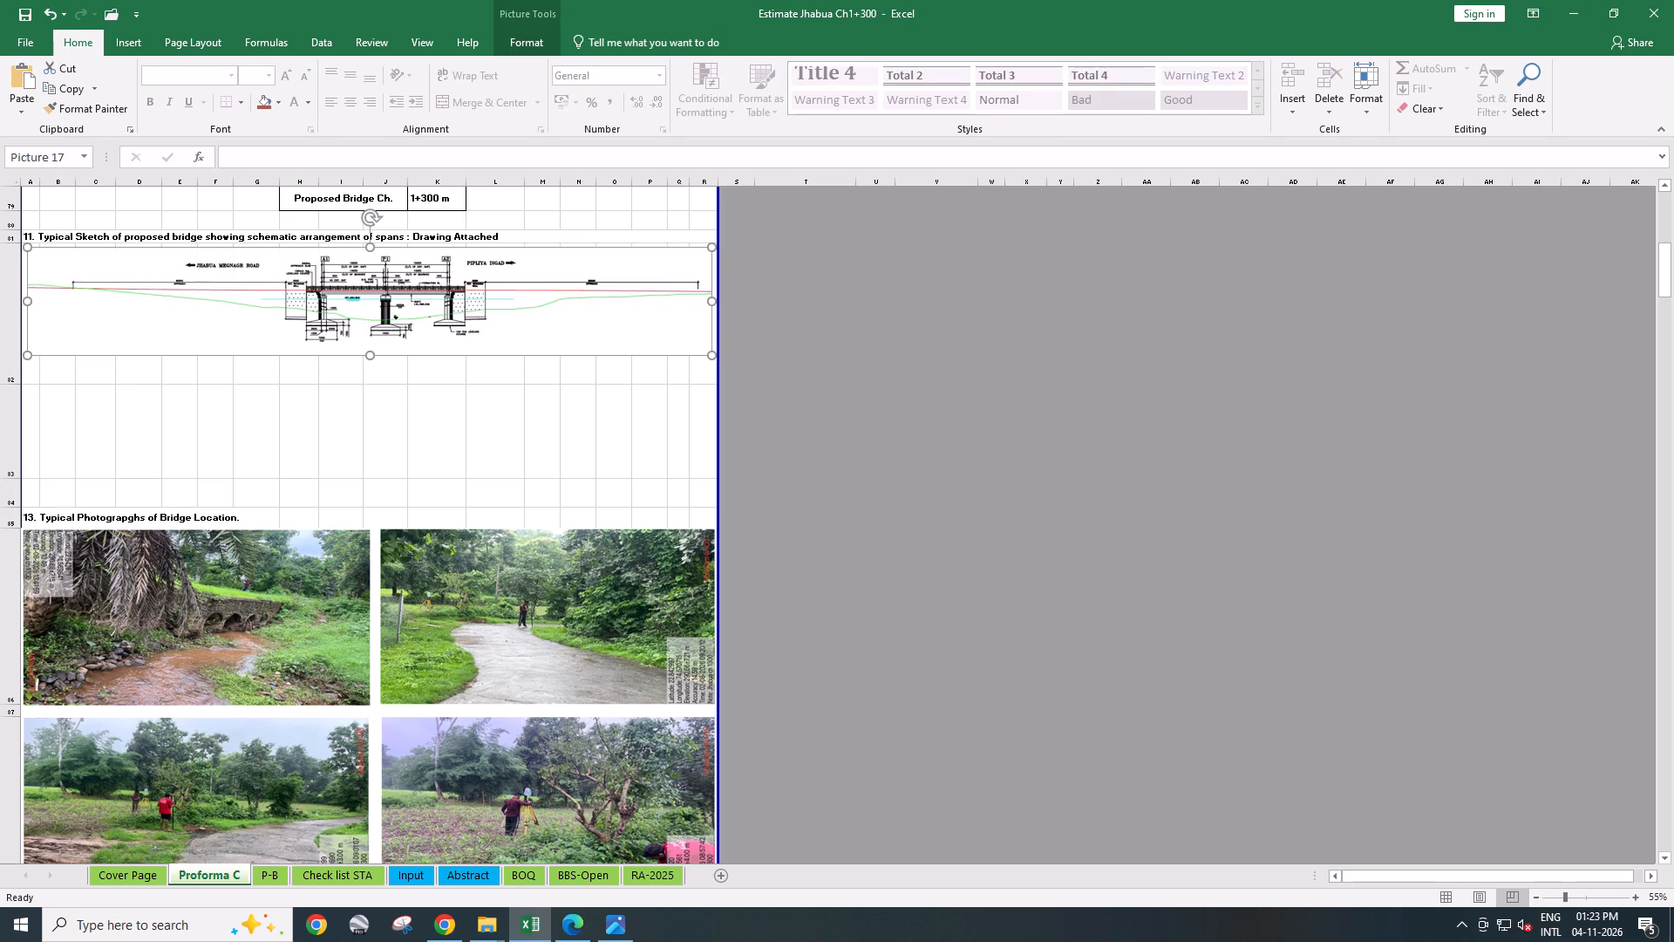
drag(371, 358, 379, 484)
click(991, 529)
Close the Ch1+300 workbook, saving its changes.
click(1673, 0)
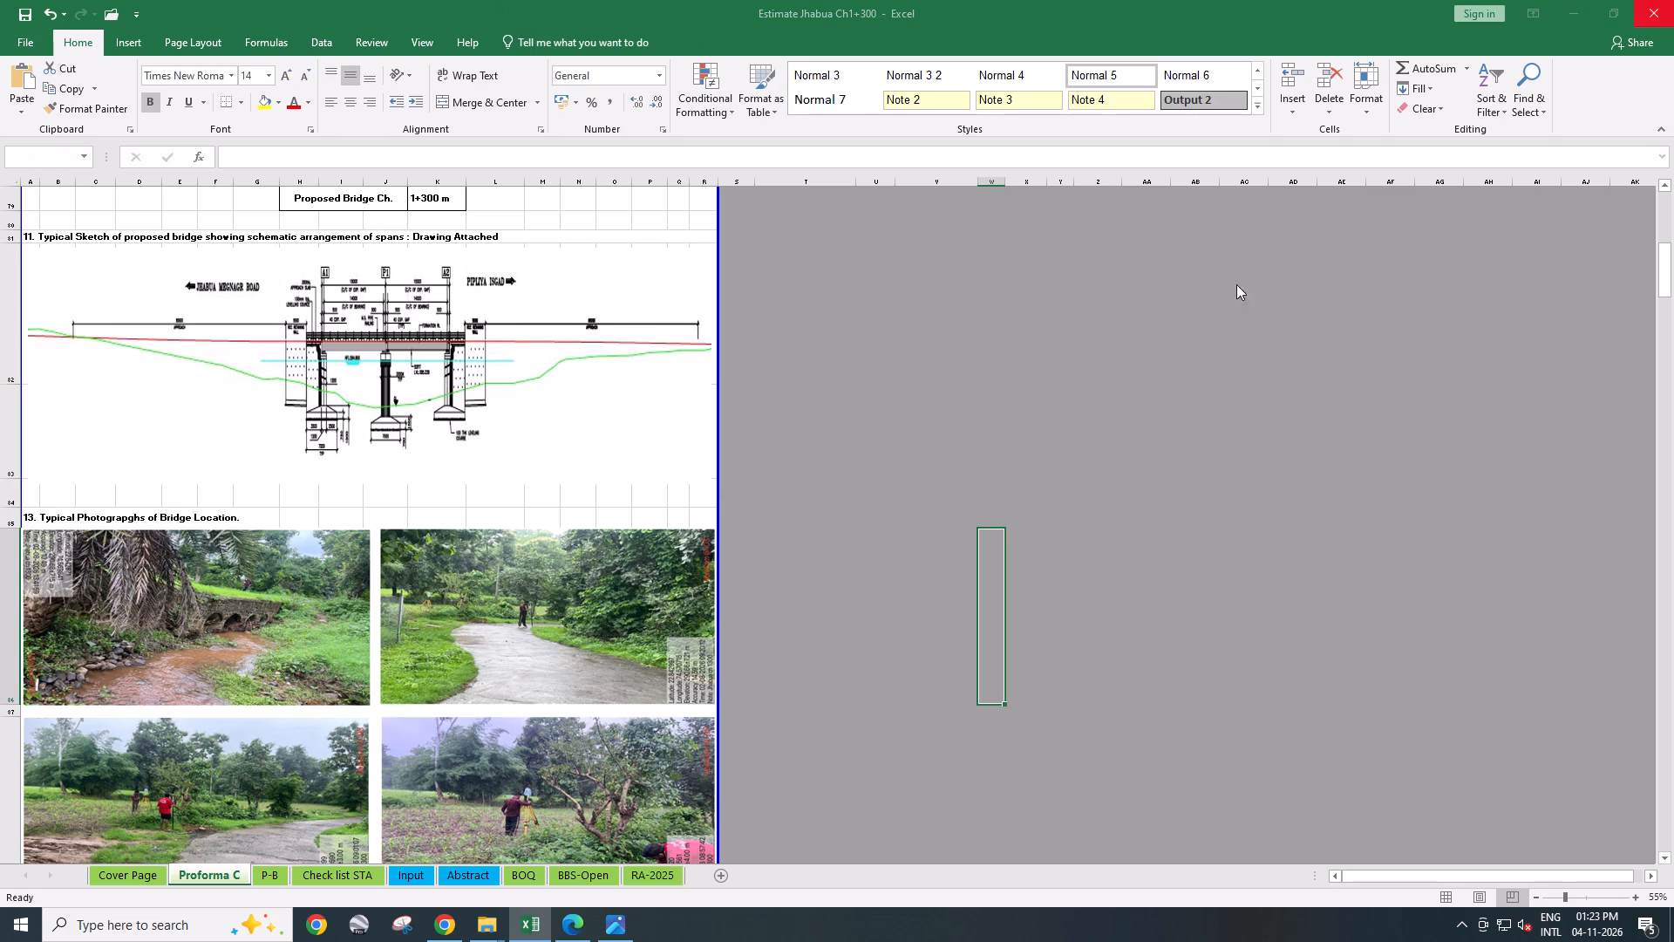
click(747, 481)
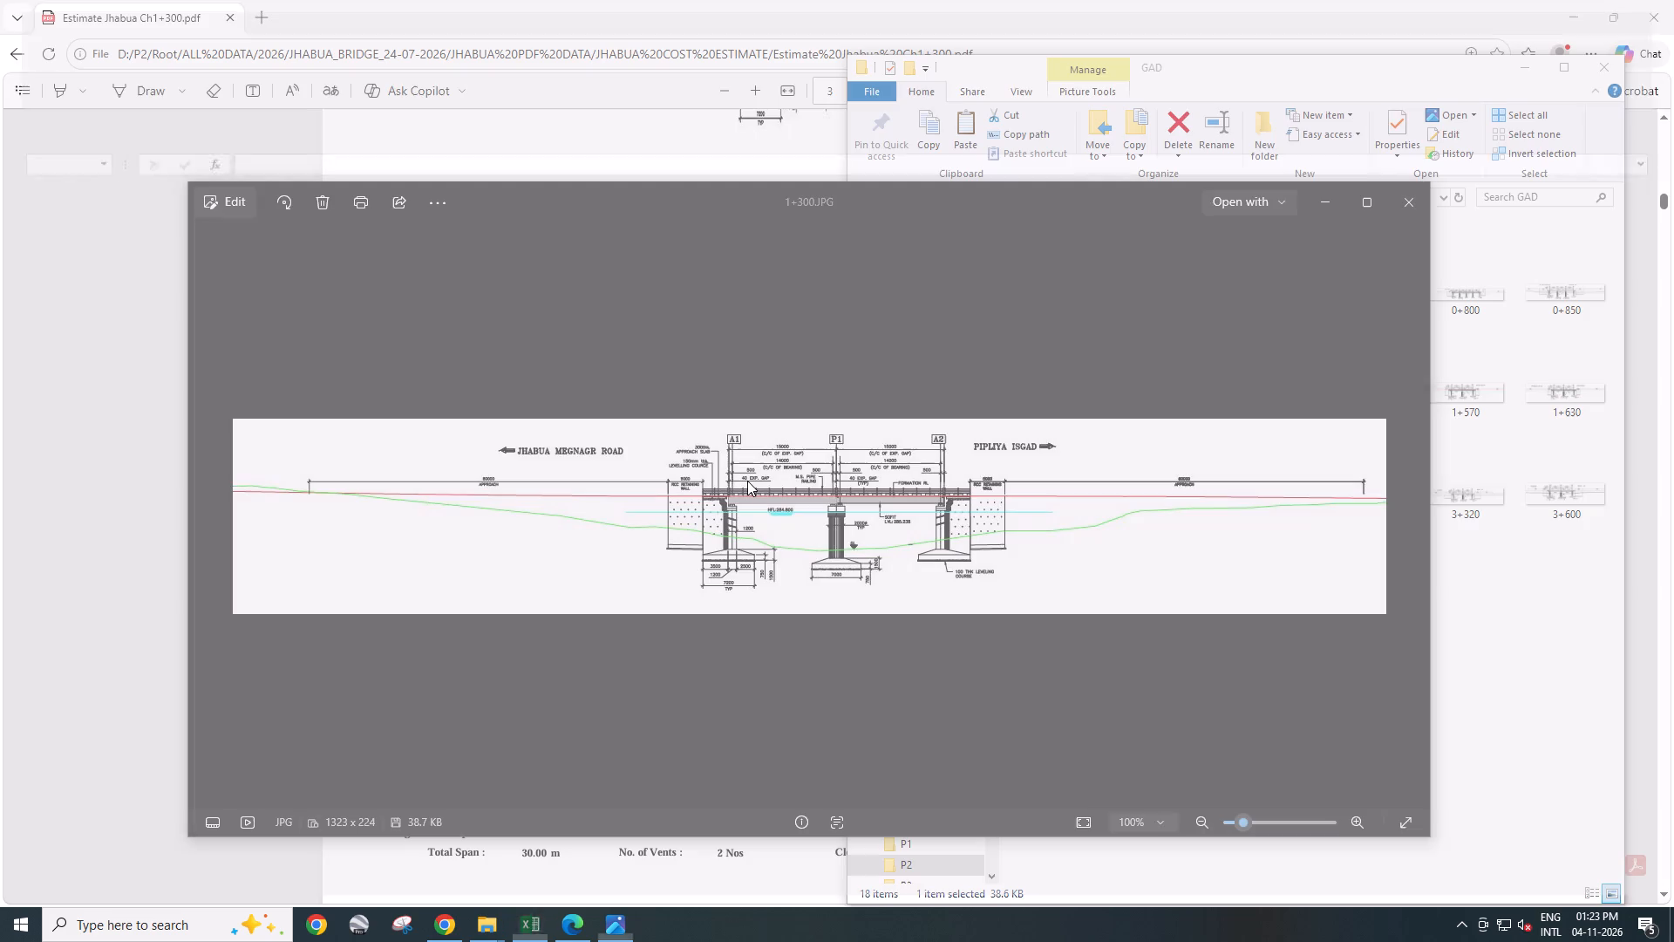
Close the 1+300 sketch image and the Estimate Jhabua Ch1+300 PDF.
click(1423, 195)
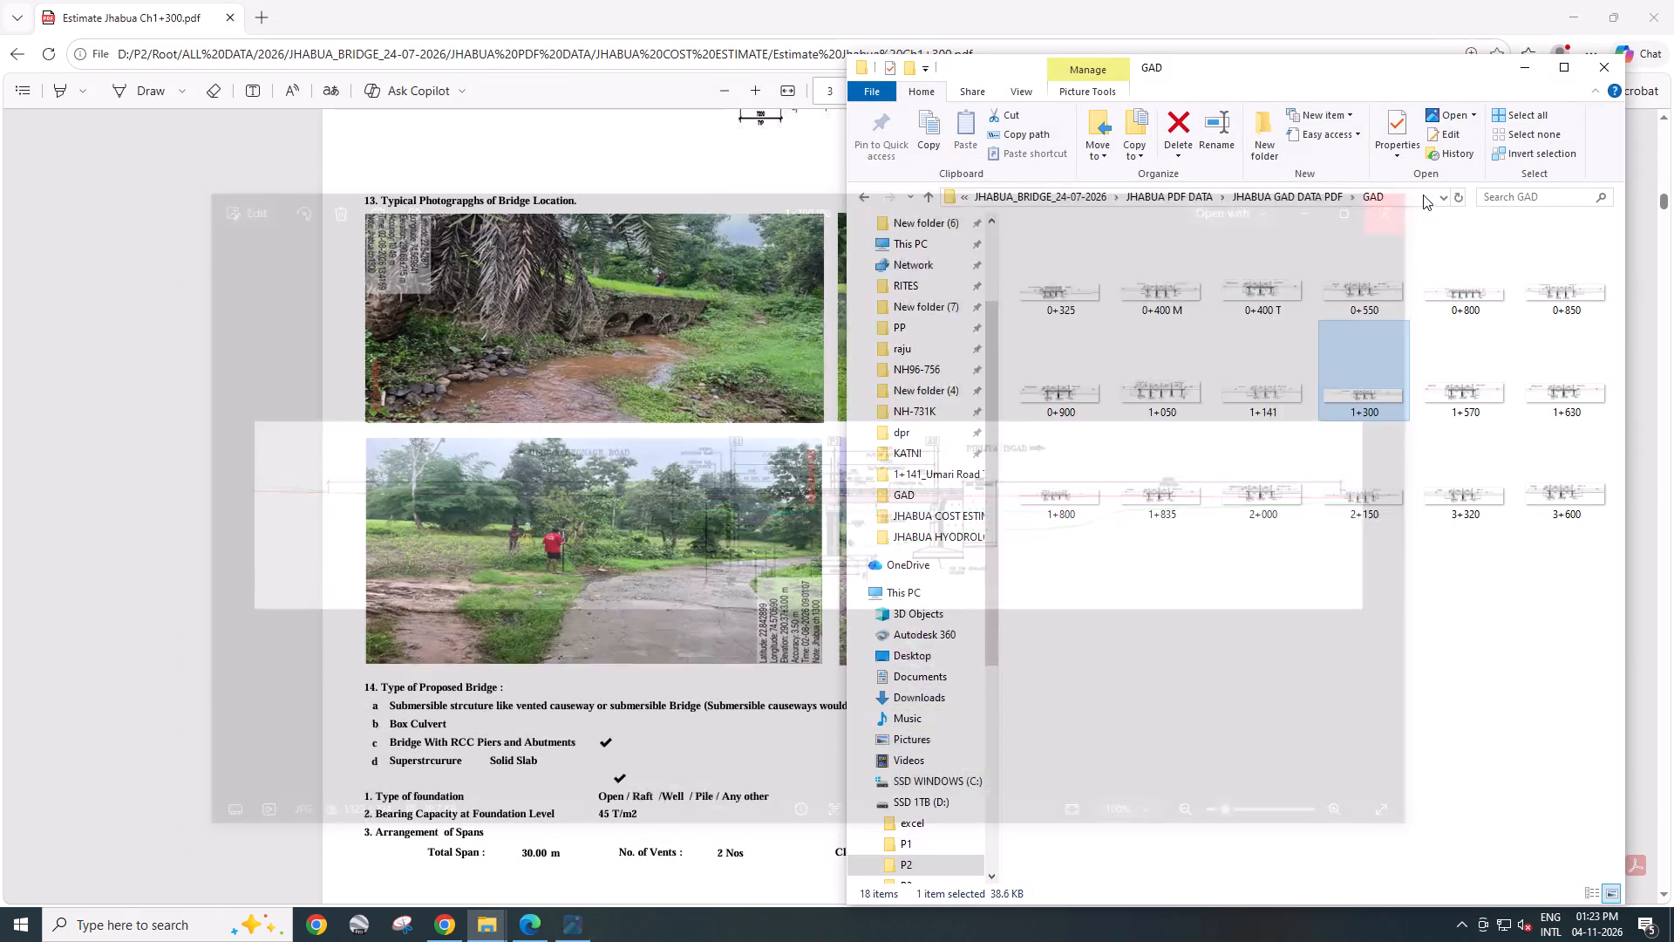
click(514, 390)
click(1673, 0)
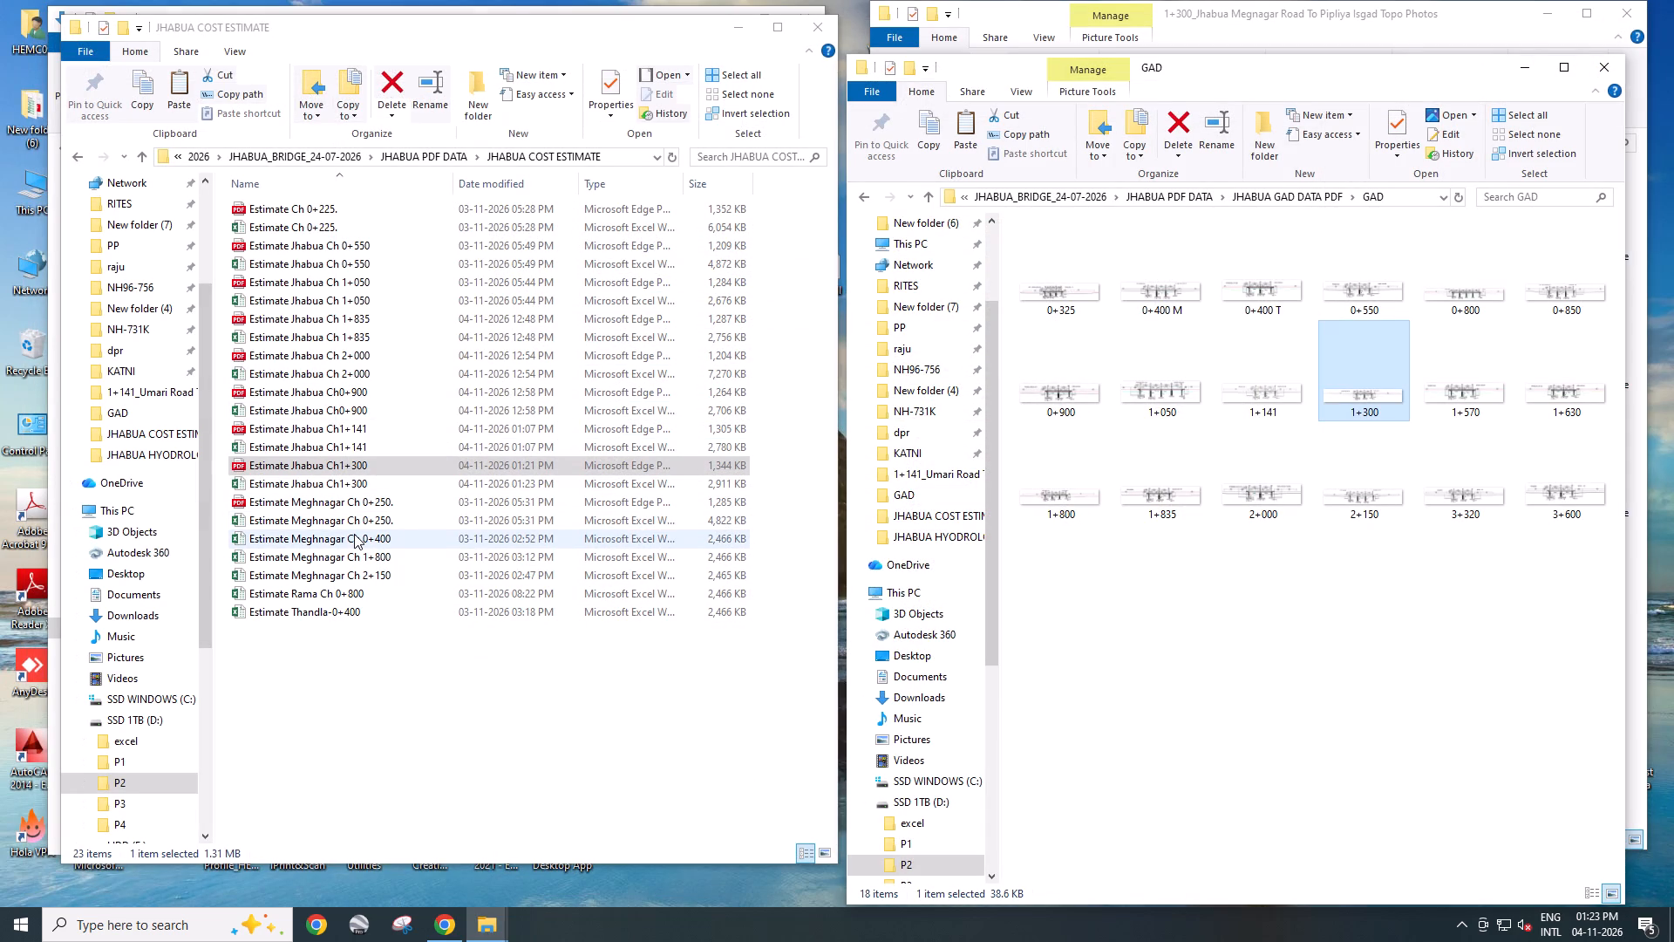
Open the Estimate Meghnagar Ch 0+400 workbook from the JHABUA COST ESTIMATE folder and enable its editing and content.
double_click(354, 536)
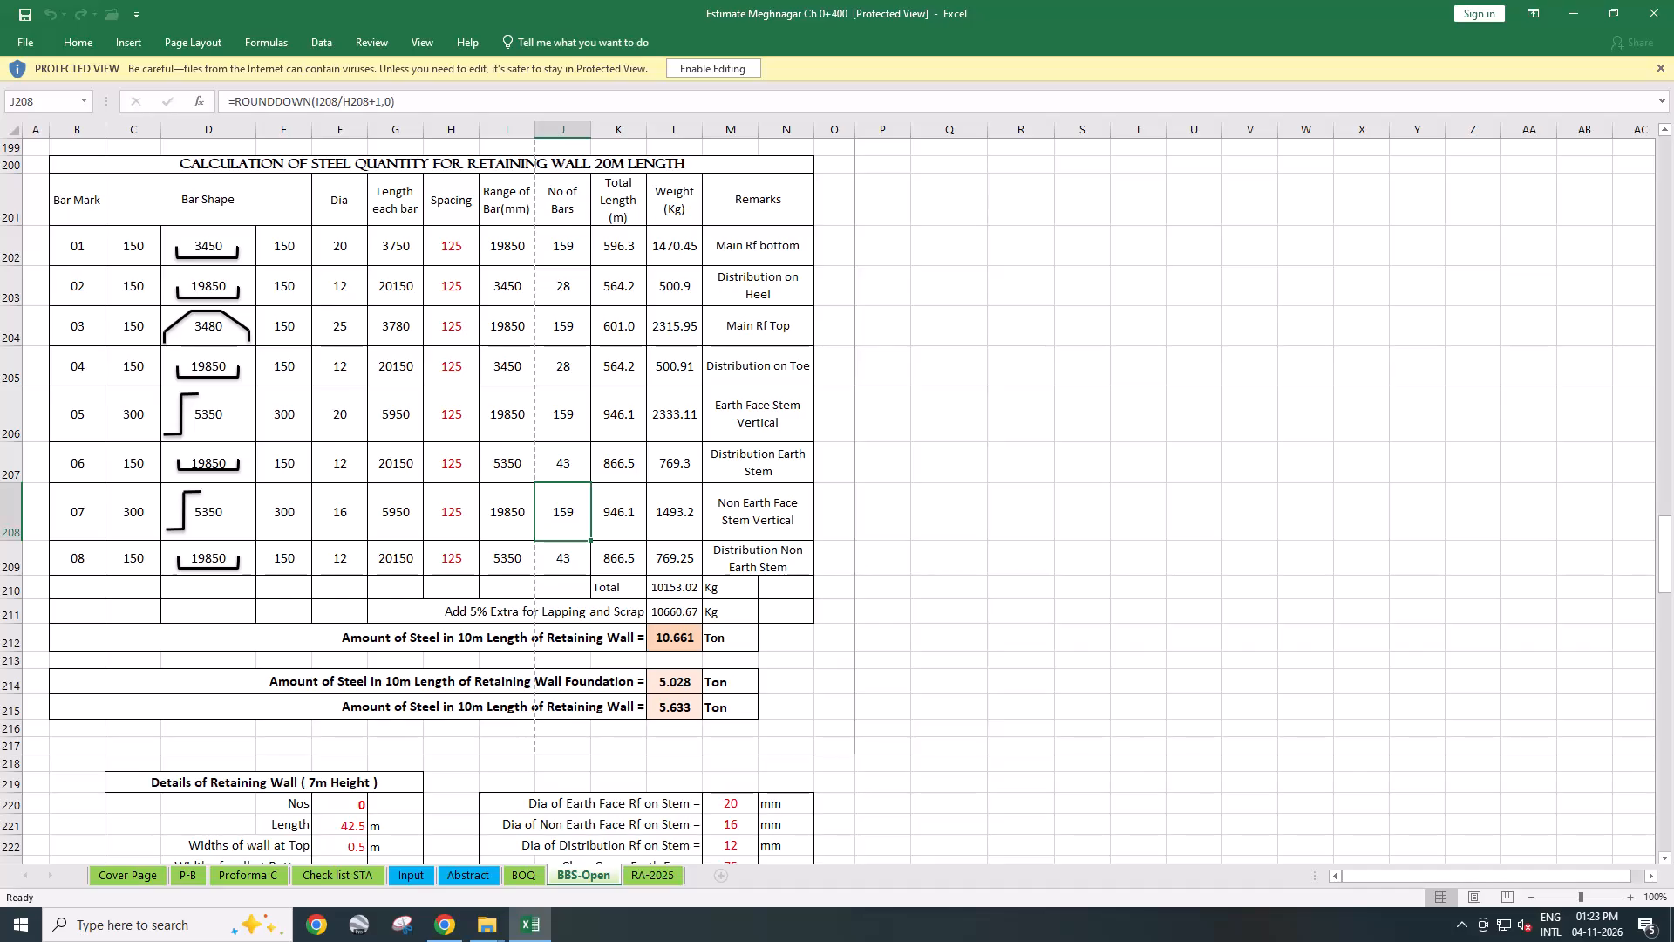
click(712, 74)
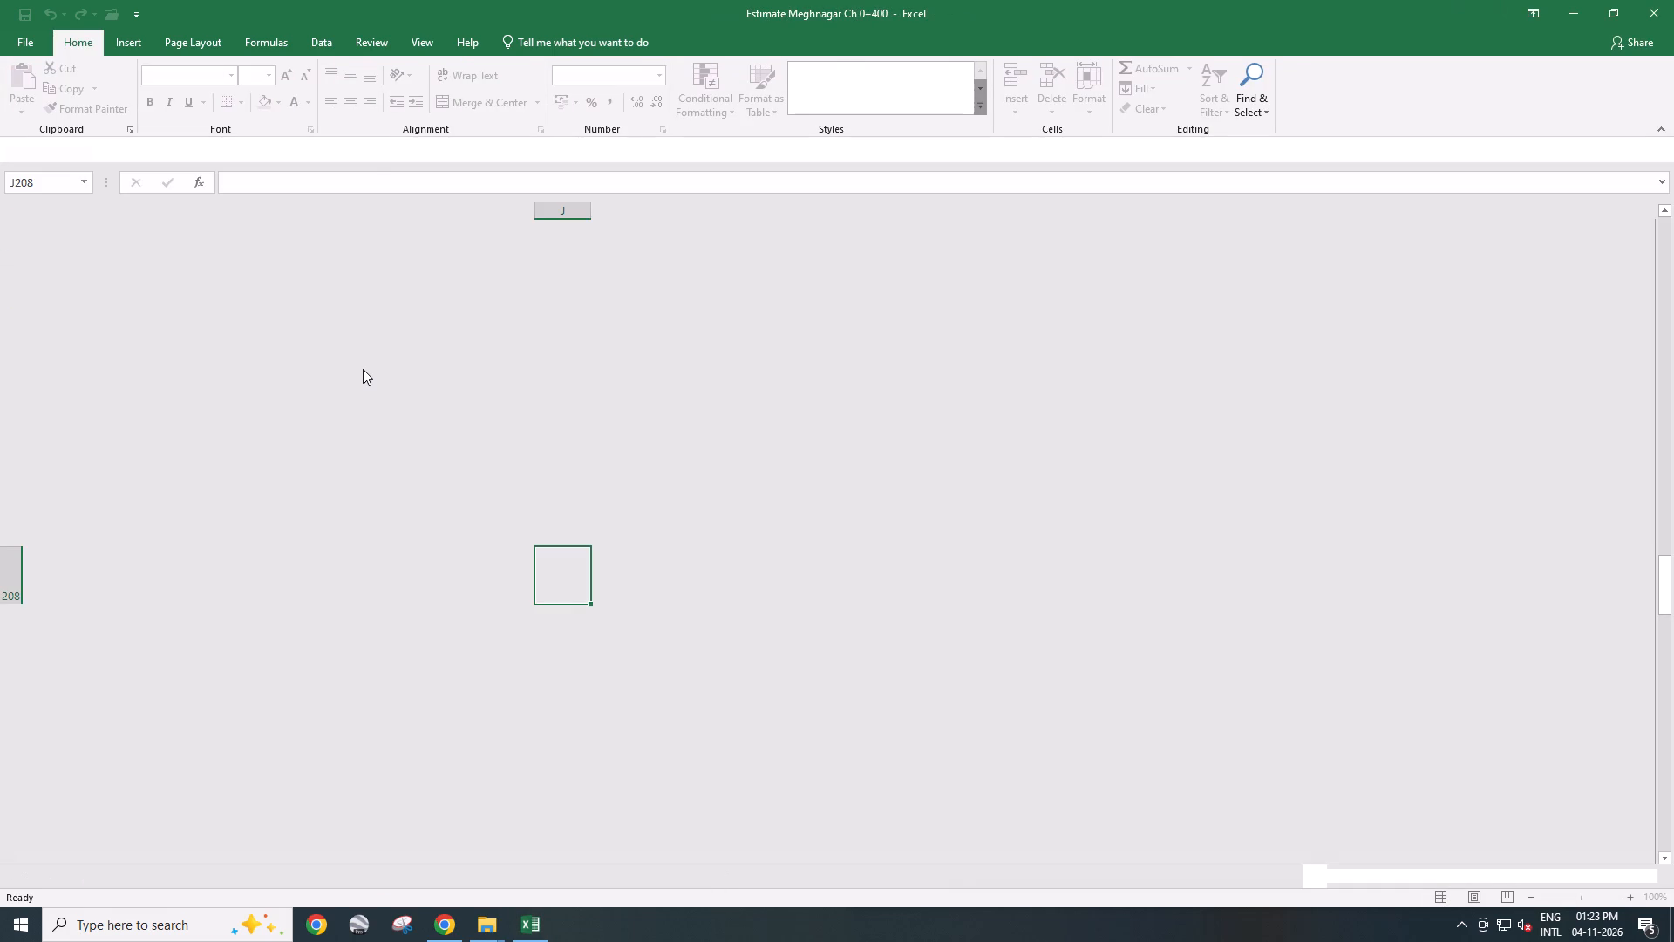
click(425, 151)
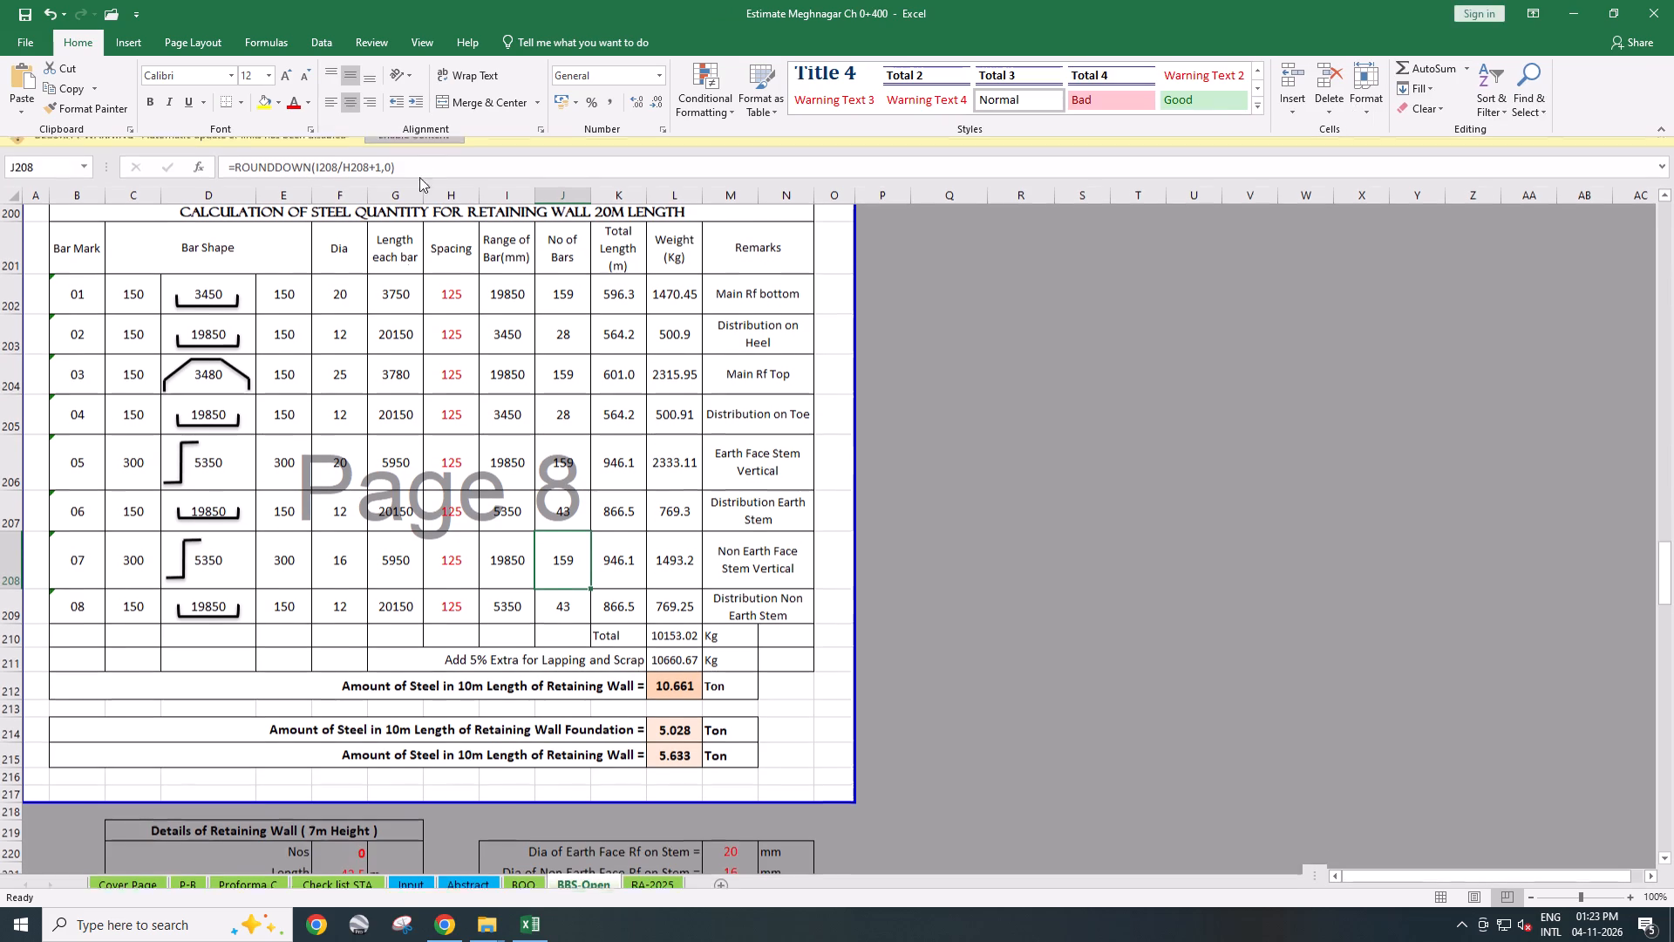
click(1057, 440)
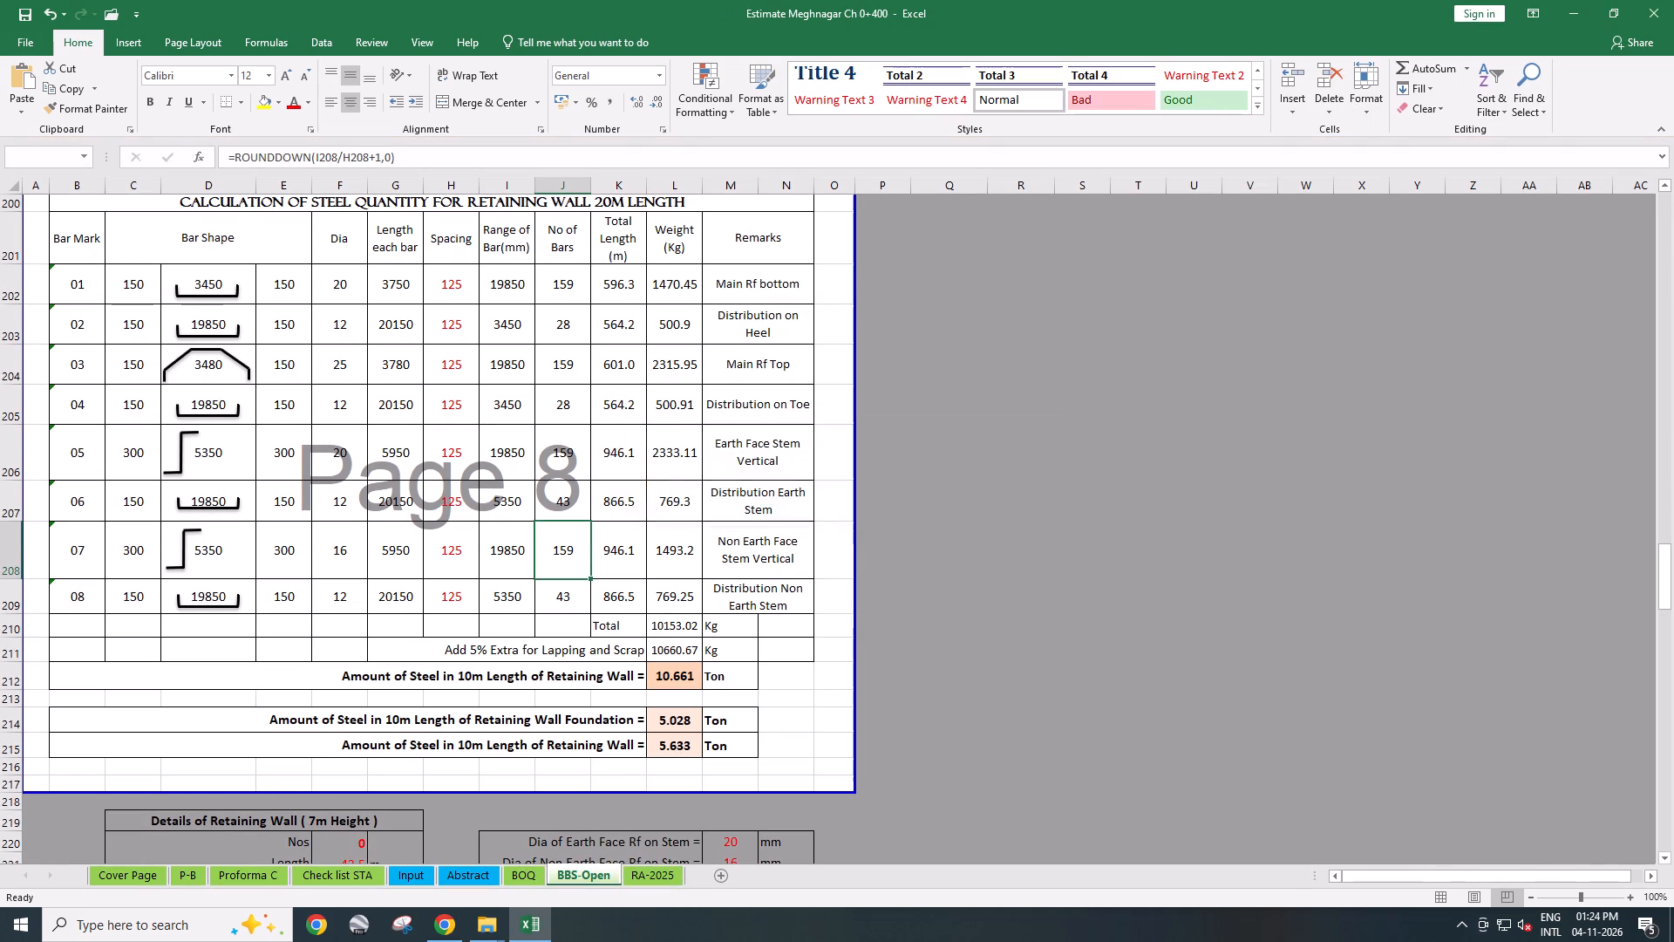
Delete the four old photographs under section 13 on the Proforma C sheet of the Meghnagar Ch 0+400 workbook.
click(255, 883)
scroll(427, 678, up, 12)
scroll(425, 666, down, 1)
scroll(425, 666, up, 1)
scroll(420, 644, down, 1)
scroll(420, 644, up, 3)
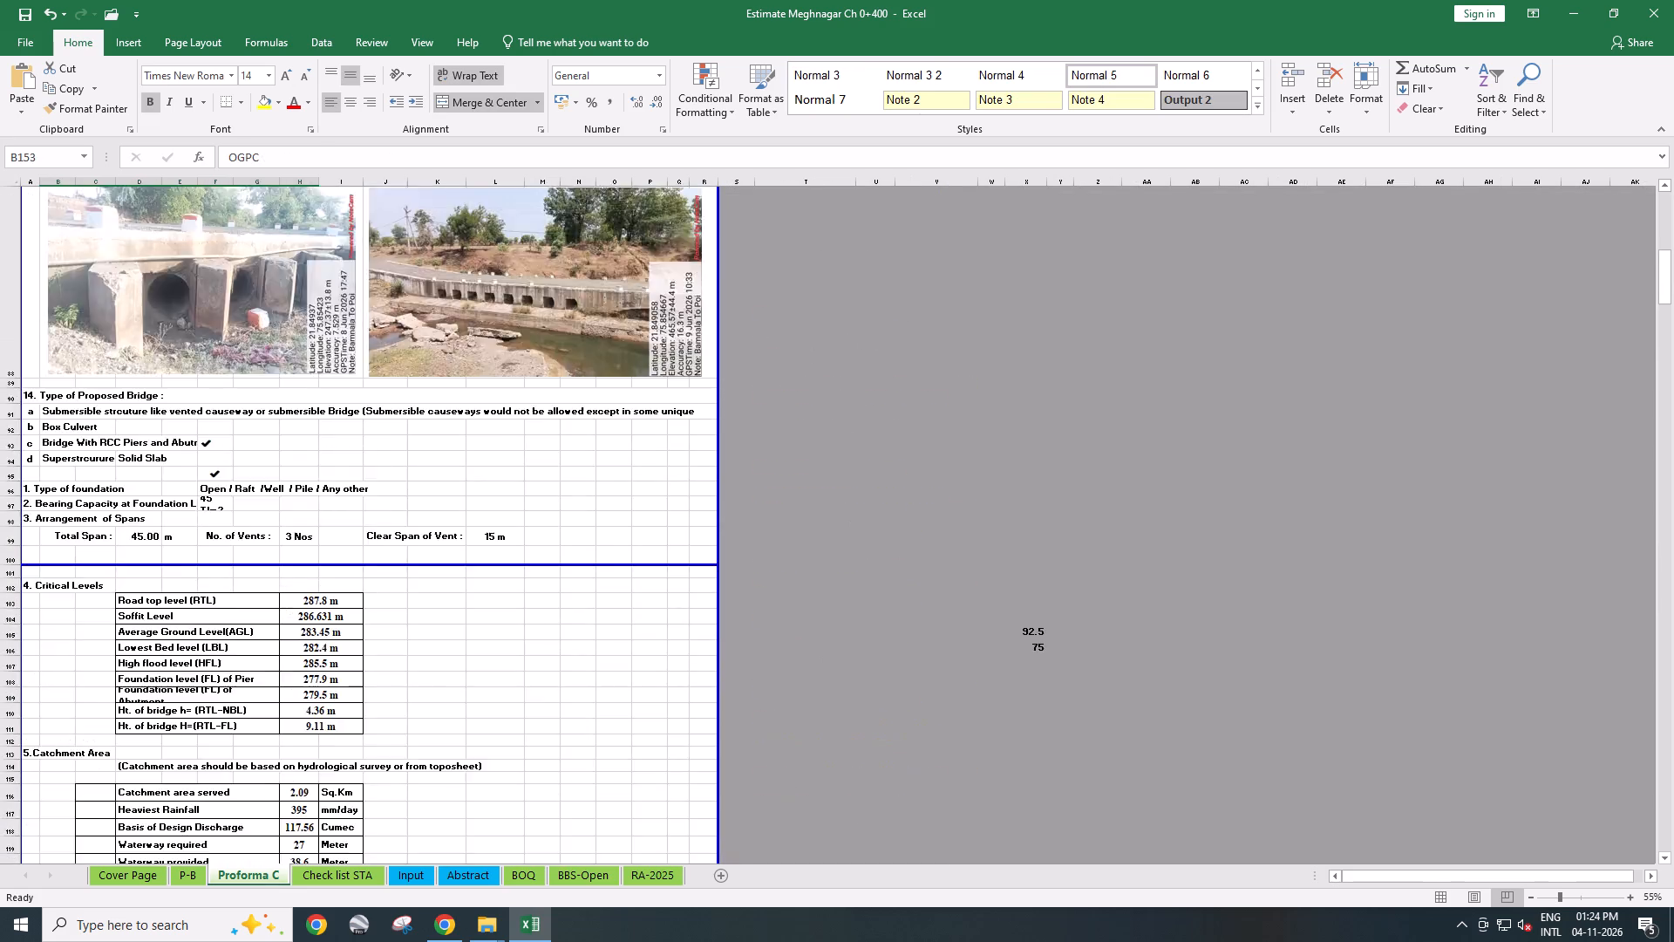
scroll(420, 644, up, 4)
click(276, 664)
key(Delete)
click(455, 652)
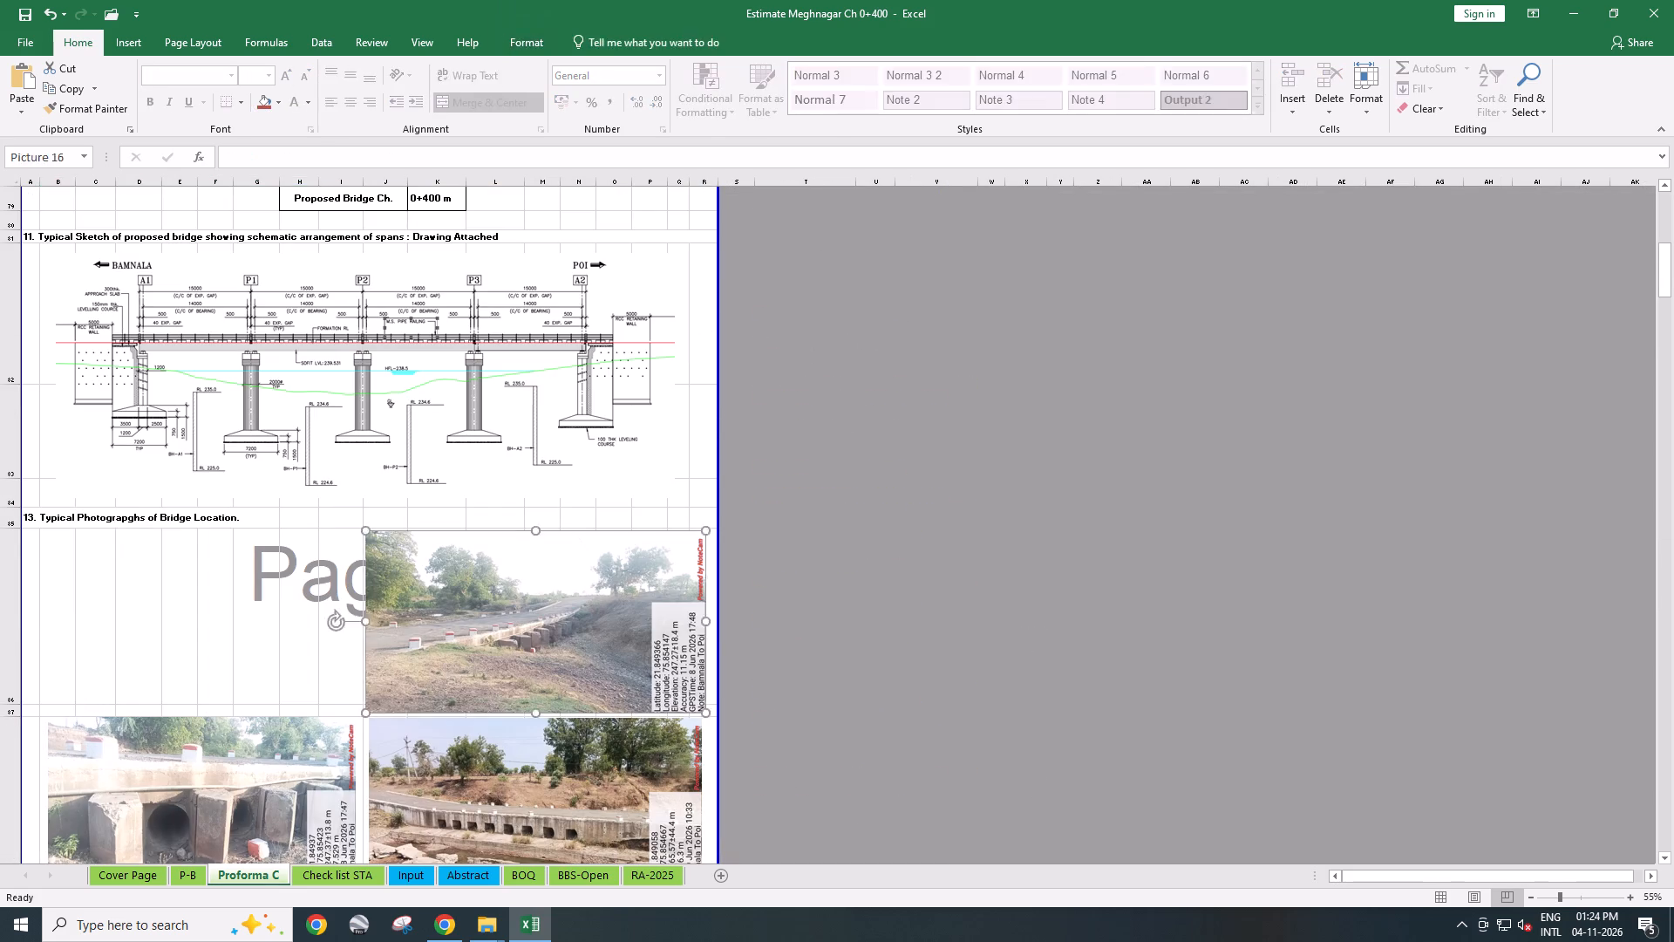
key(Delete)
click(274, 779)
key(Delete)
click(424, 768)
key(Delete)
Delete the old Bamnala–Poi bridge sketch from section 11 of Proforma C.
click(425, 386)
key(Delete)
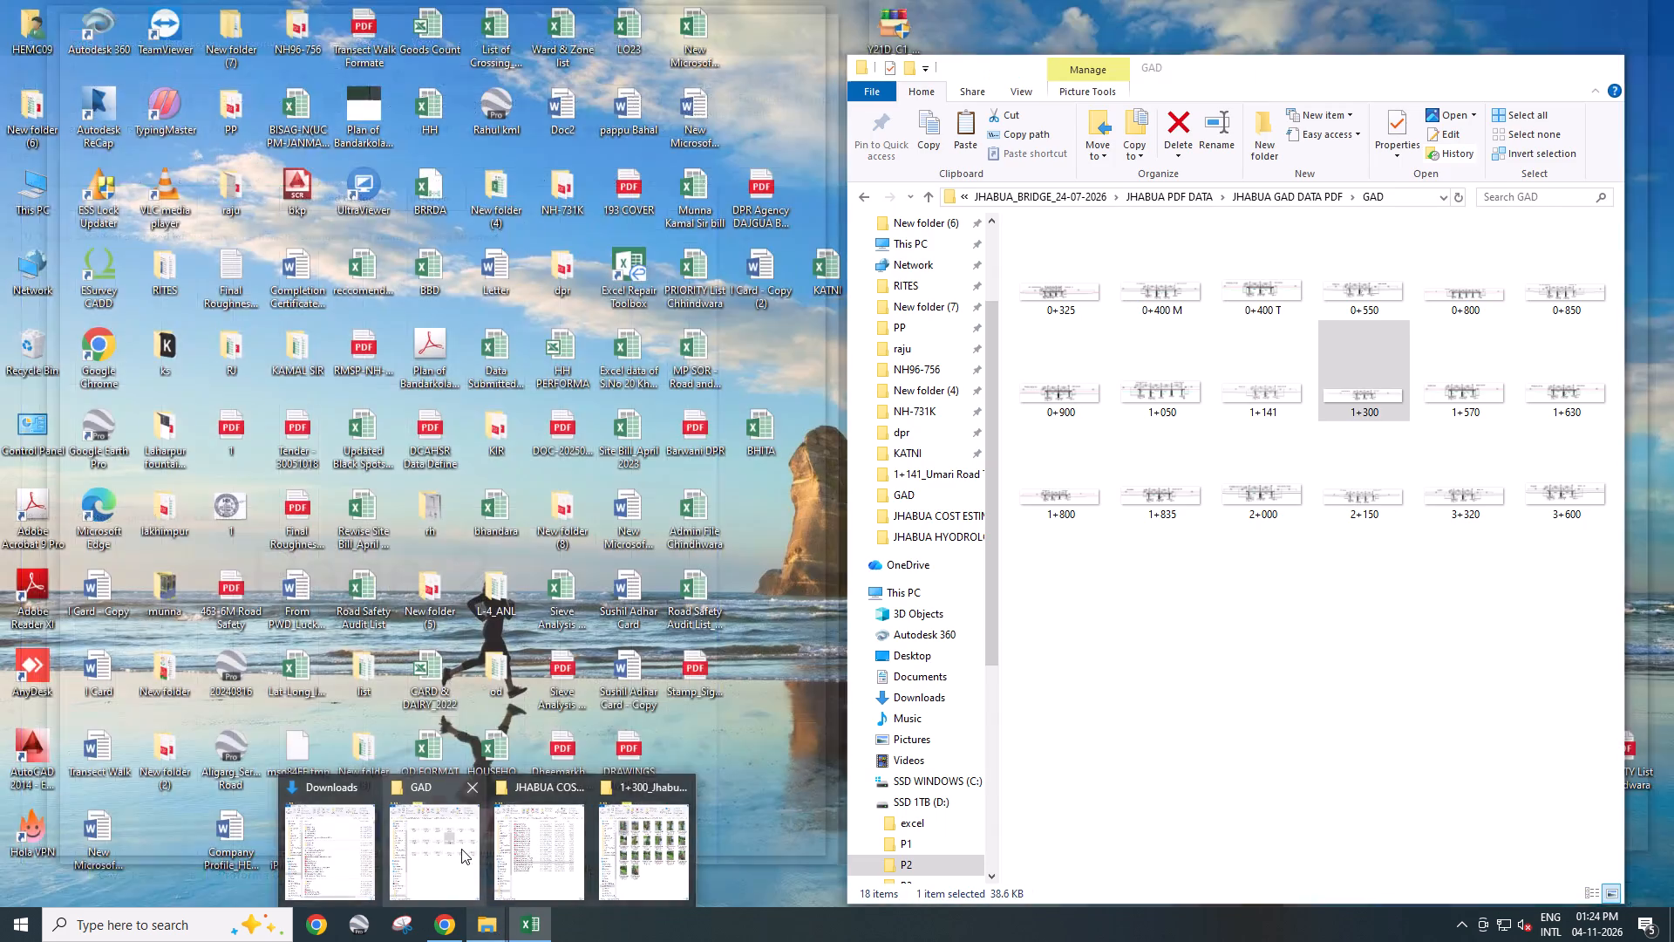
Copy the 0+400 M sketch image from the GAD folder and paste it at cell B82 under section 11.
click(461, 849)
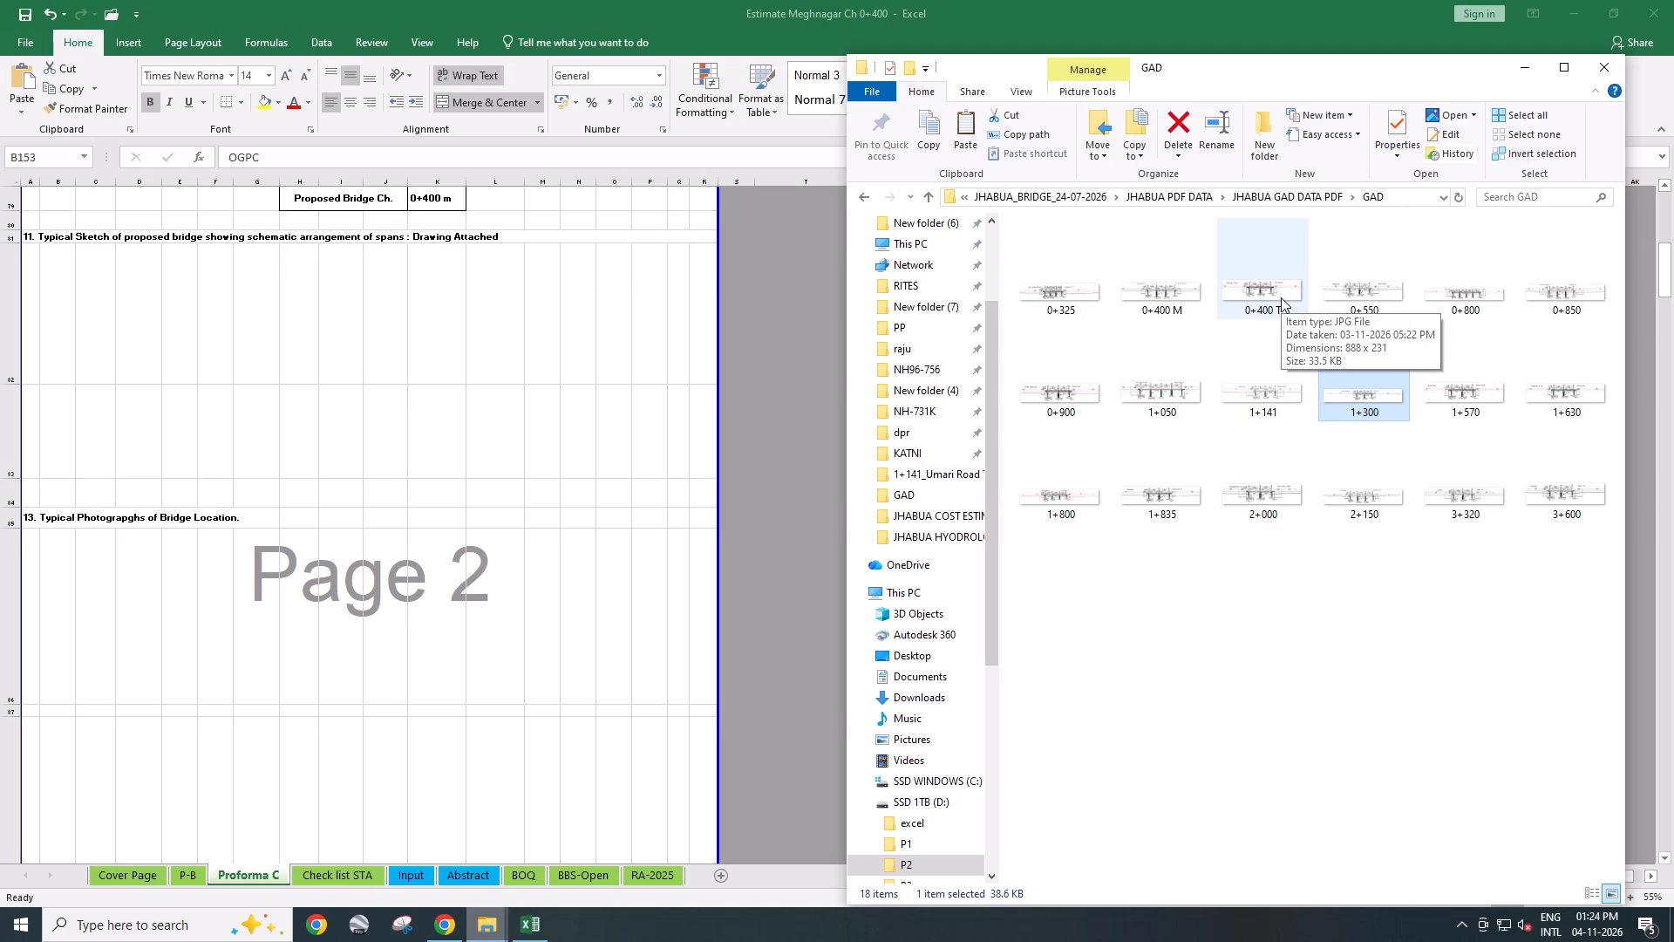
double_click(1176, 305)
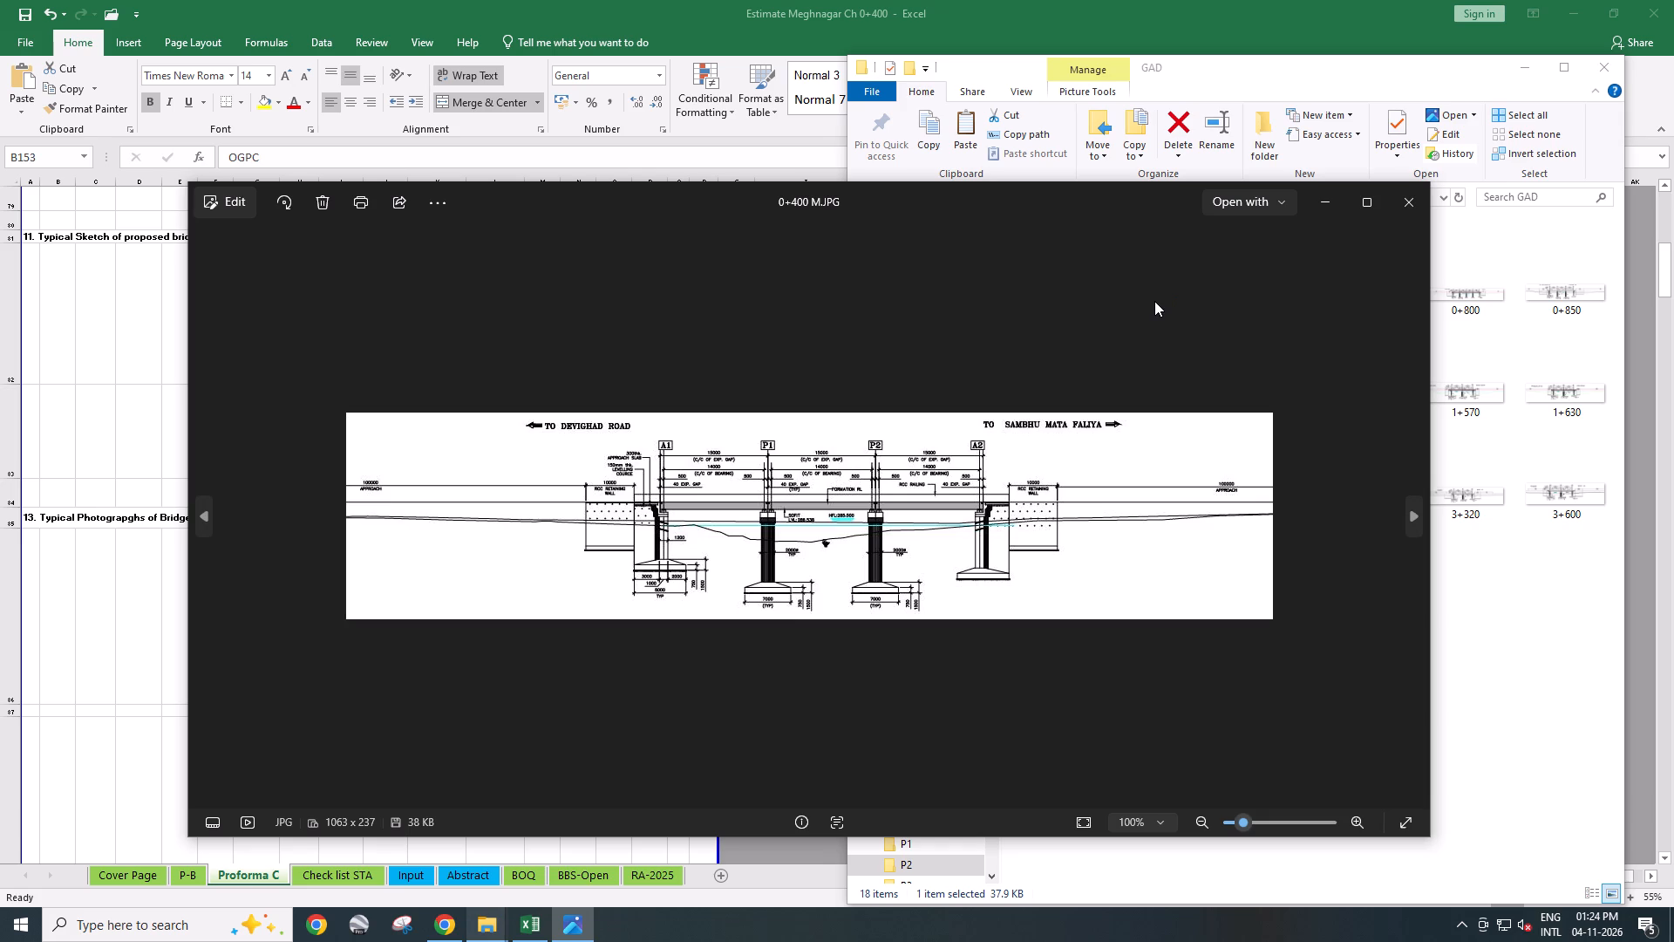
right_click(816, 519)
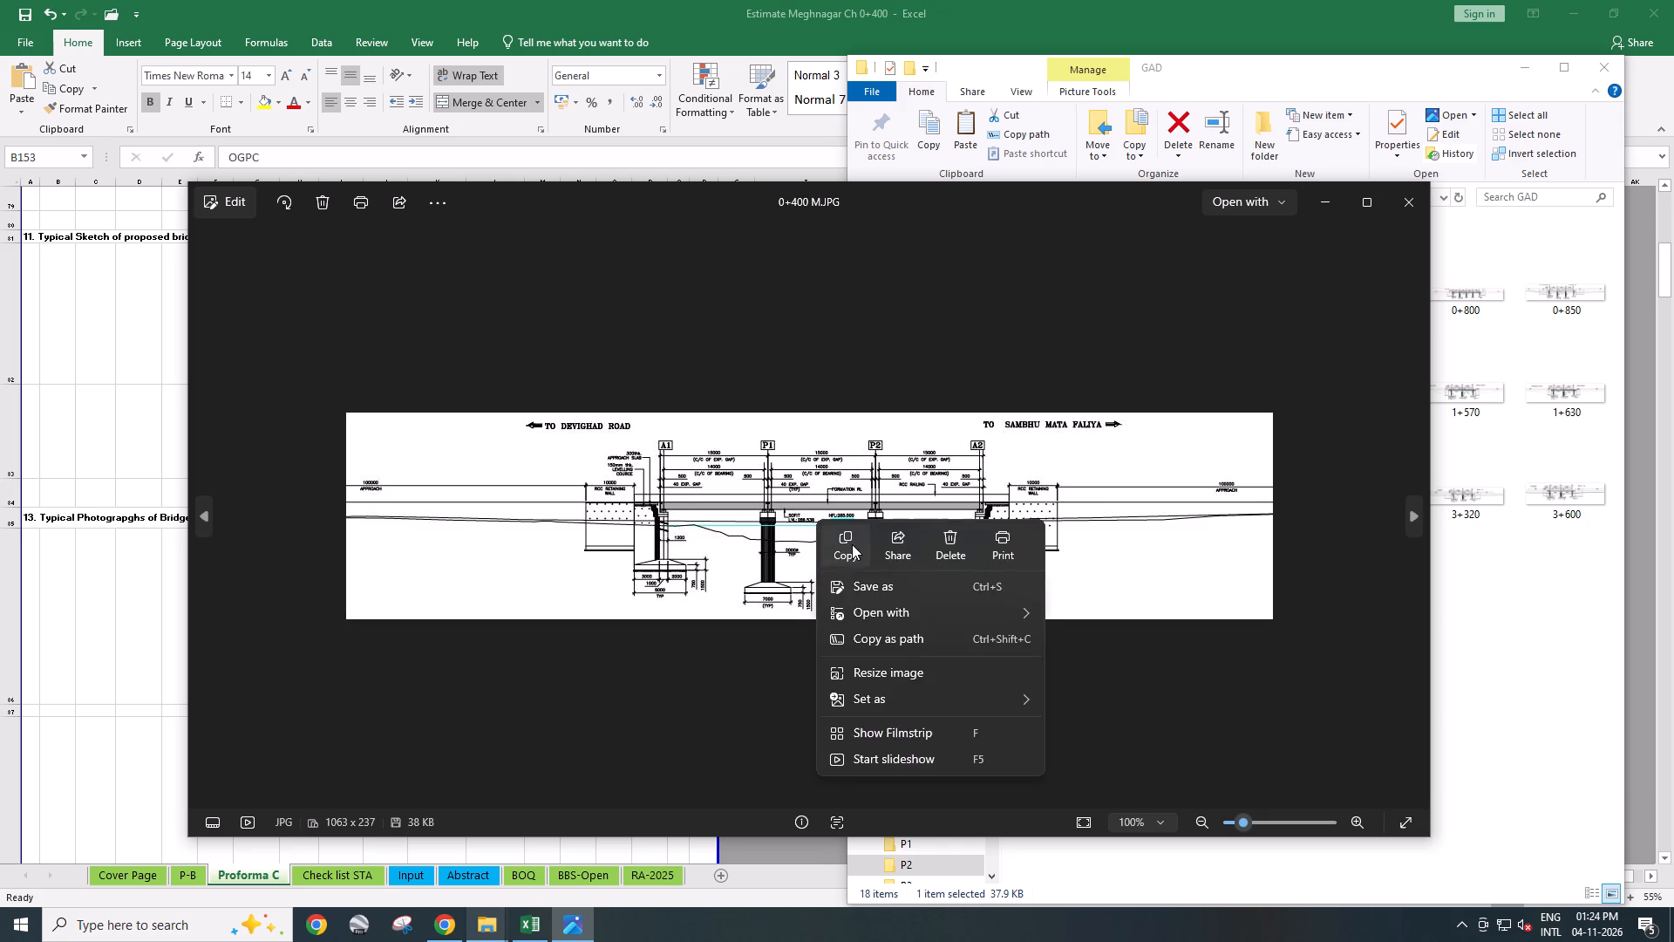
click(852, 540)
click(79, 402)
click(69, 301)
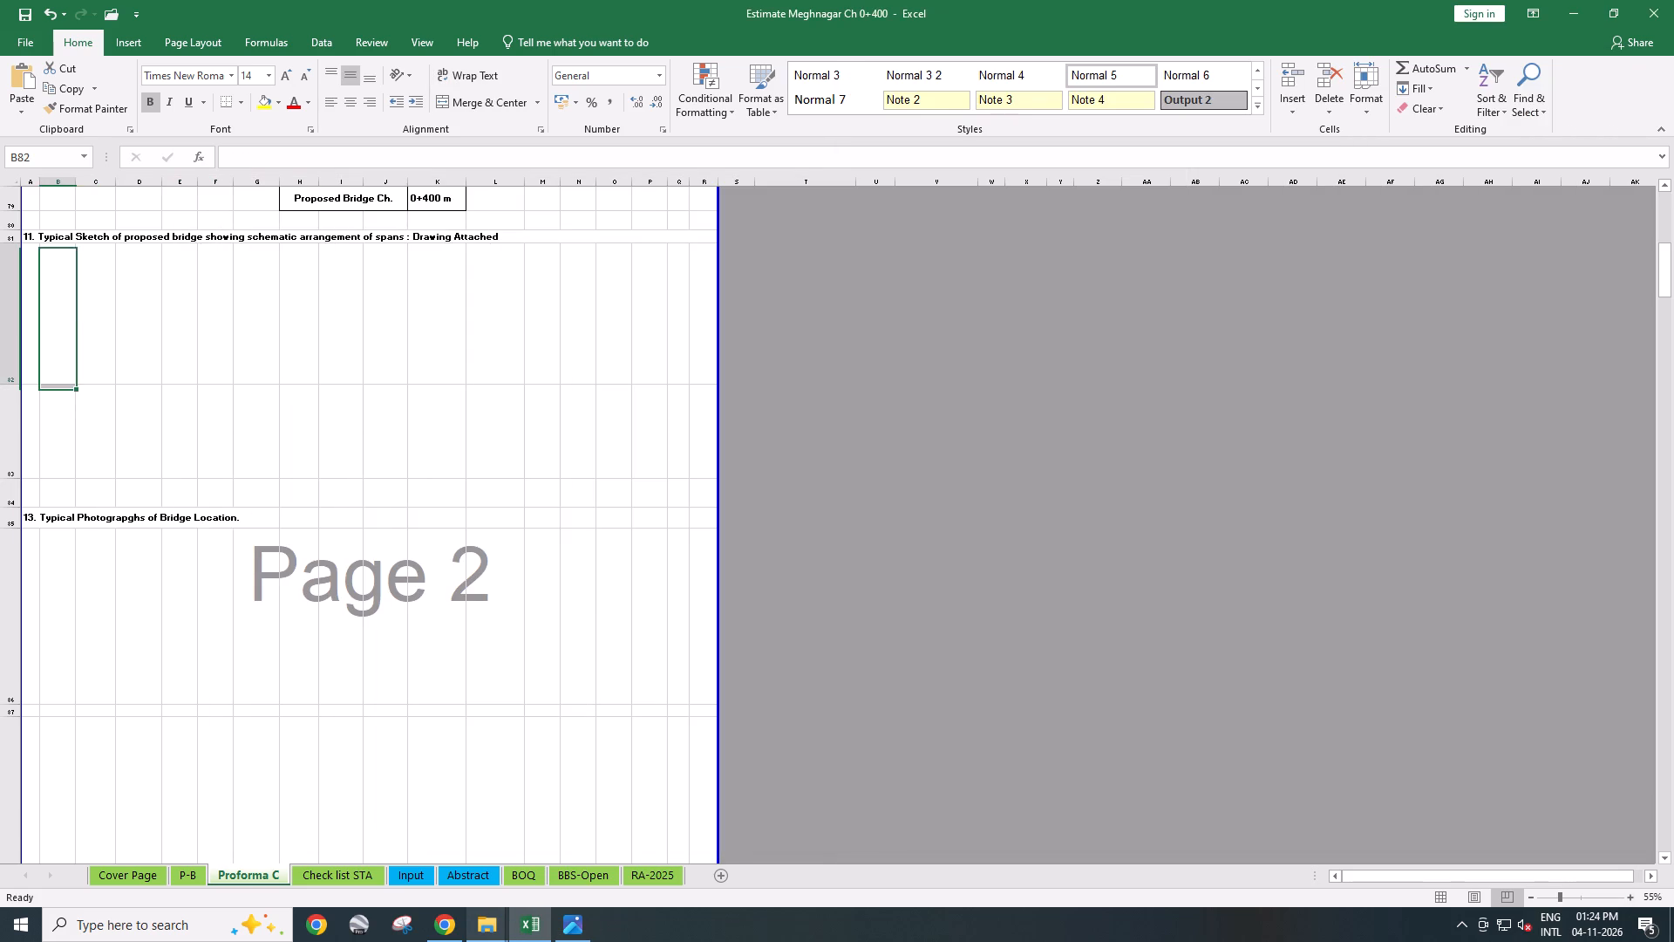
key(ctrl+v)
Review the Proforma C proposal details and estimate cost table above the sketch section.
scroll(341, 461, up, 14)
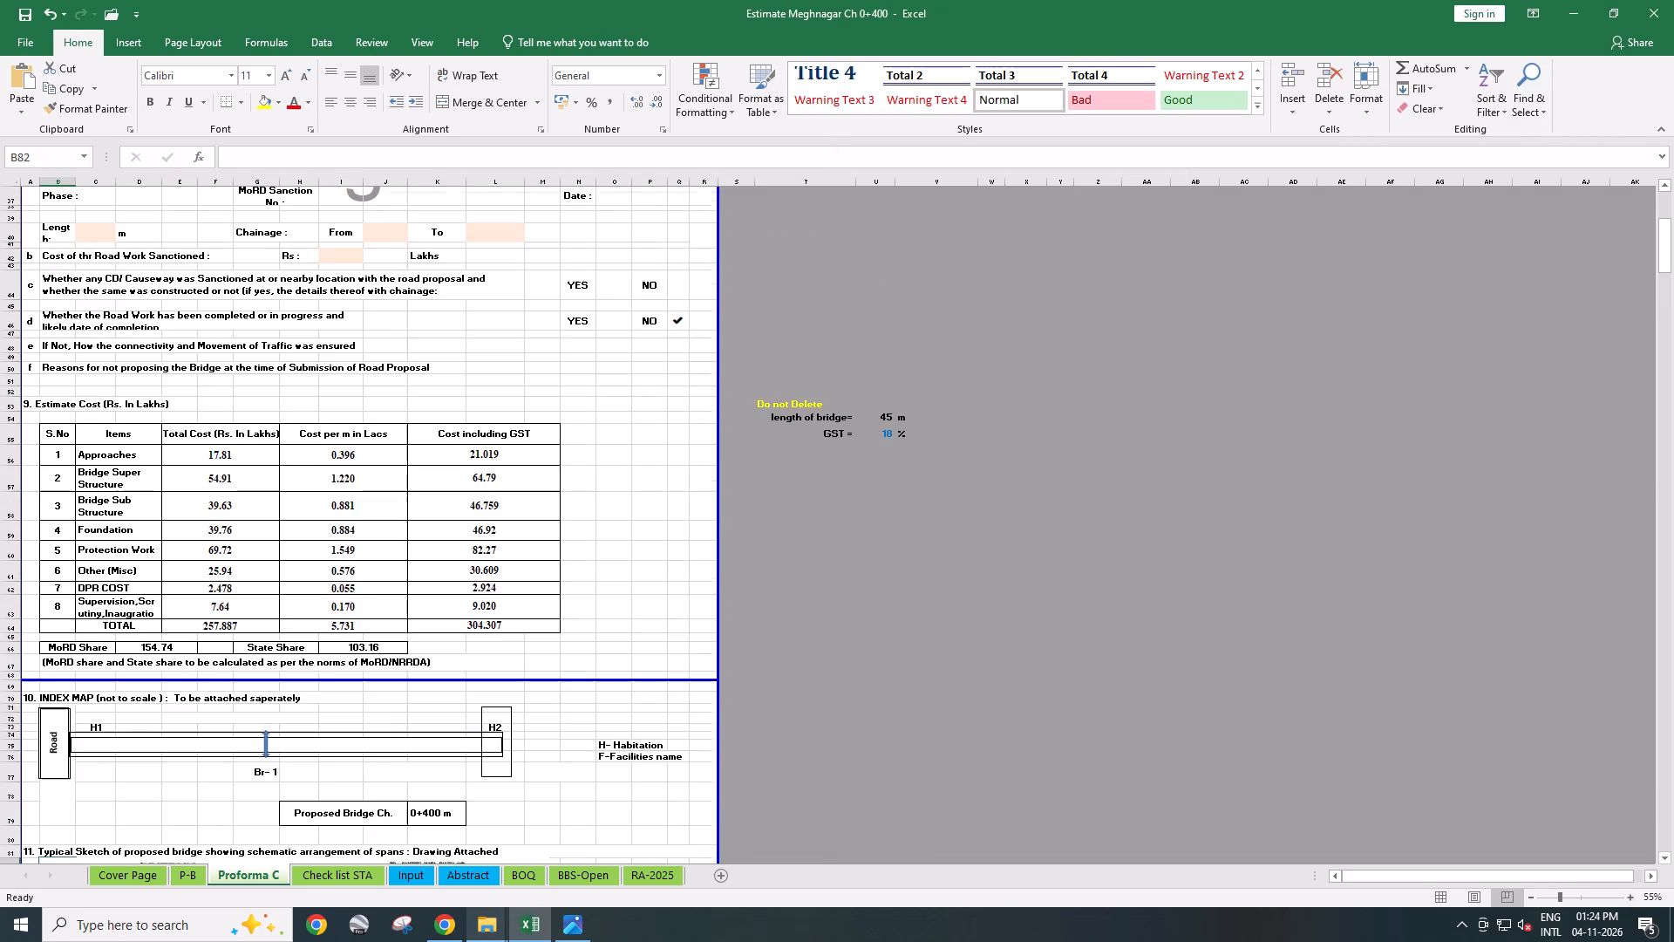
scroll(357, 460, up, 4)
scroll(357, 460, down, 1)
scroll(357, 460, up, 2)
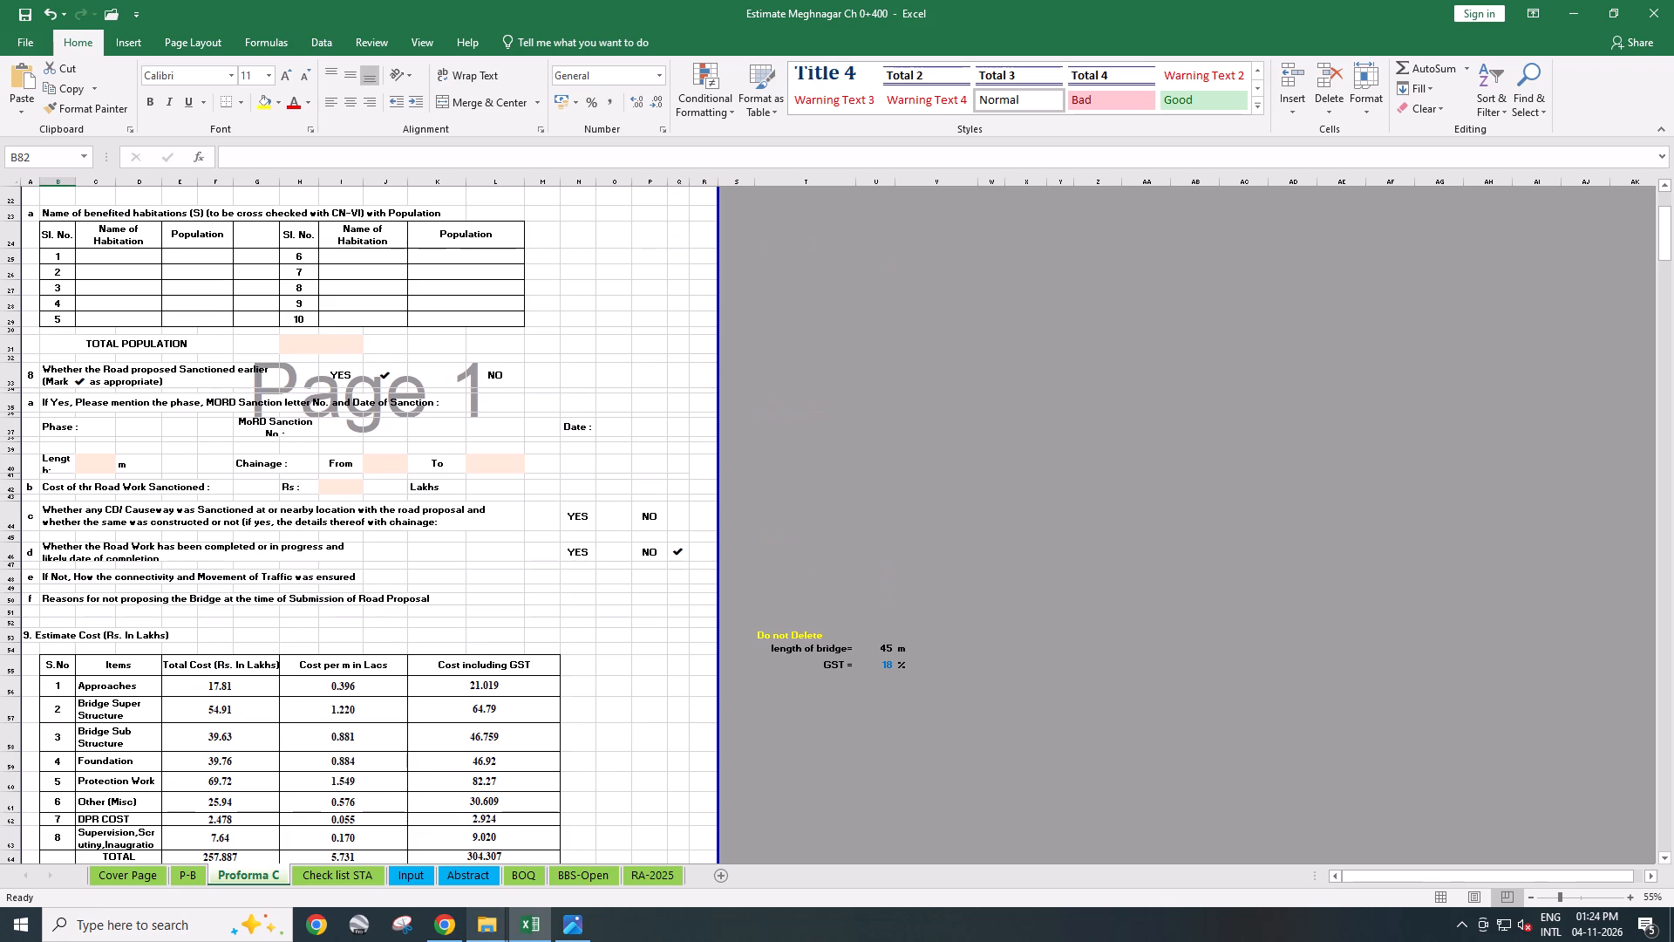
scroll(357, 460, up, 6)
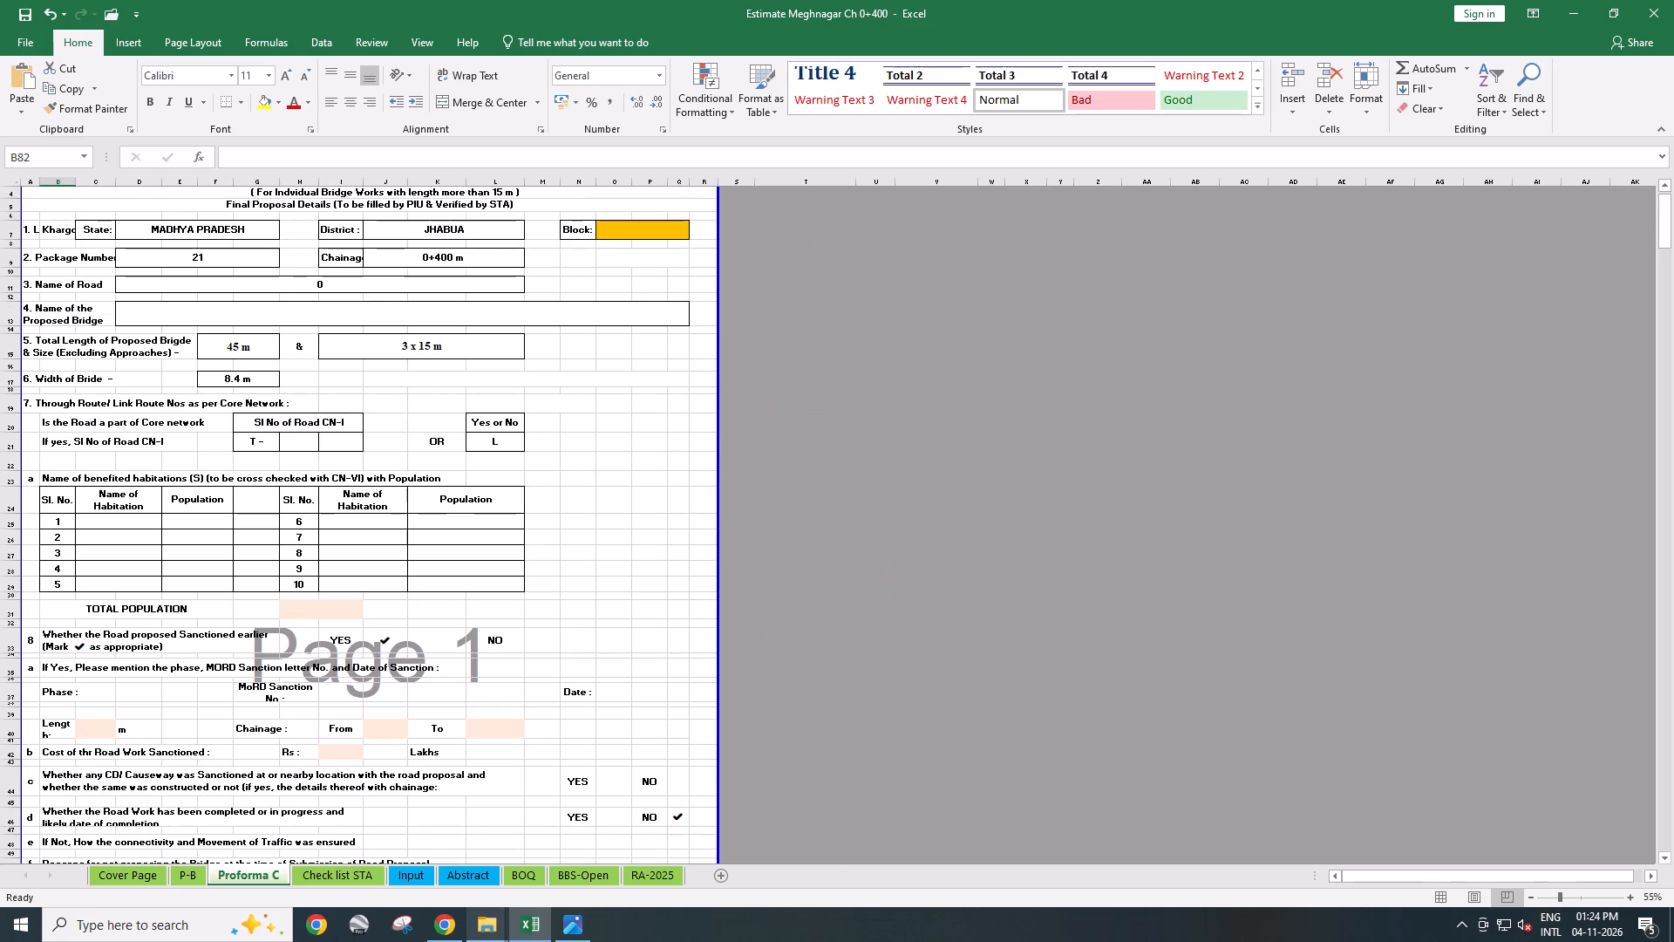
scroll(357, 460, up, 3)
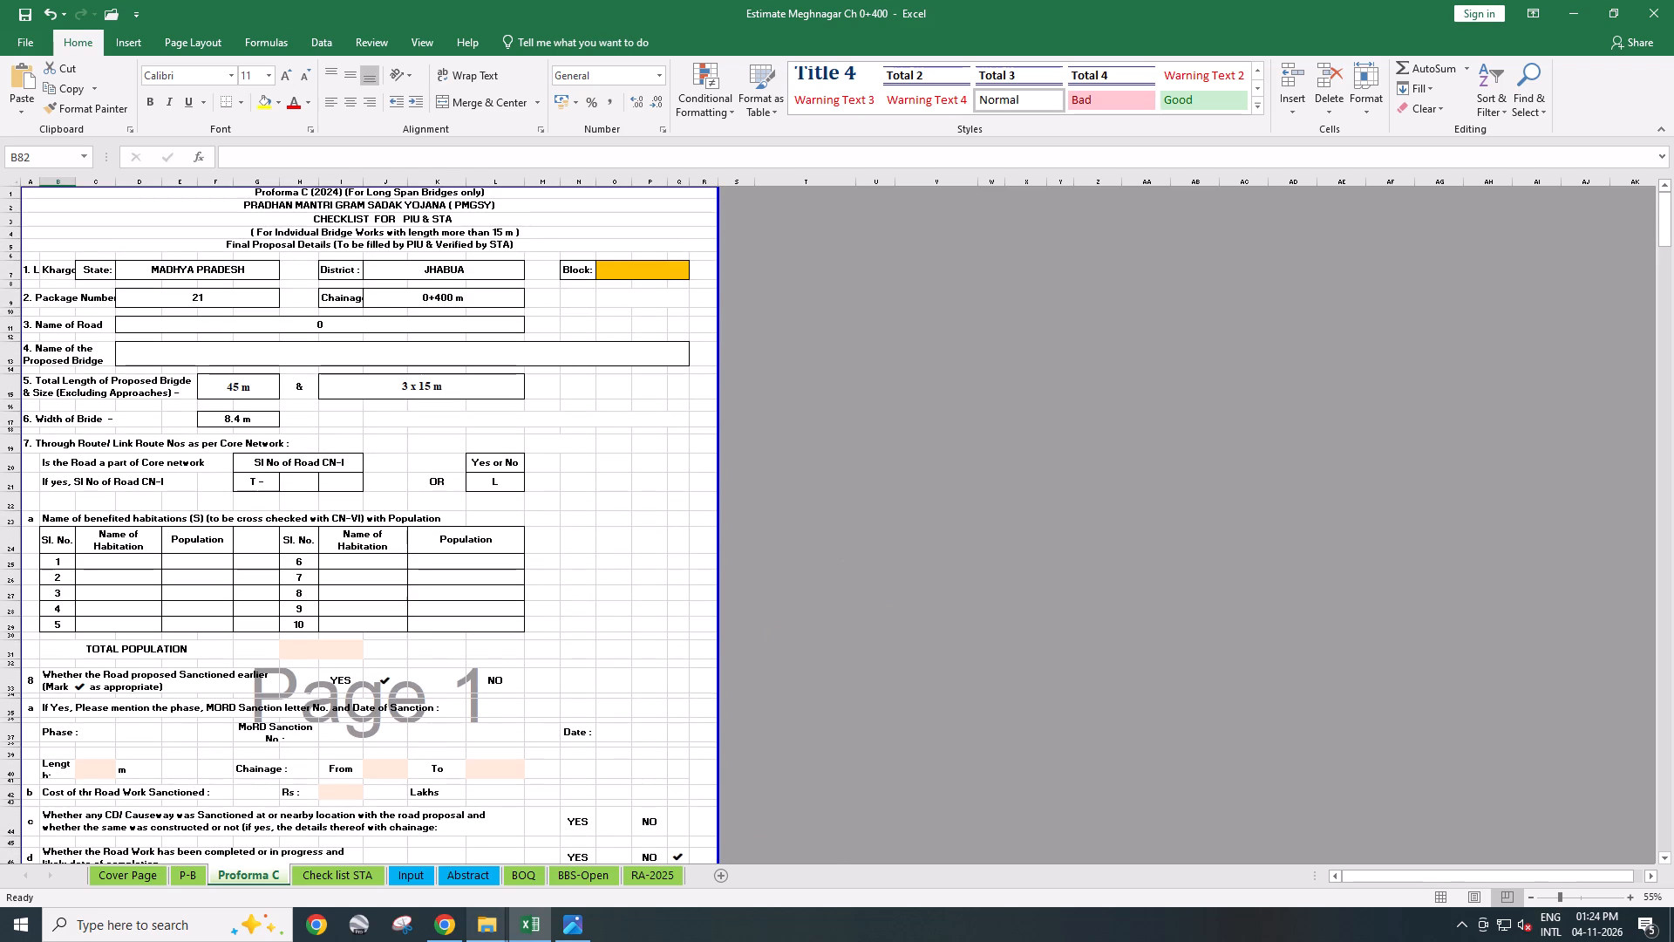
scroll(421, 597, down, 6)
scroll(429, 603, up, 1)
scroll(429, 603, down, 13)
scroll(429, 592, up, 1)
scroll(429, 592, down, 4)
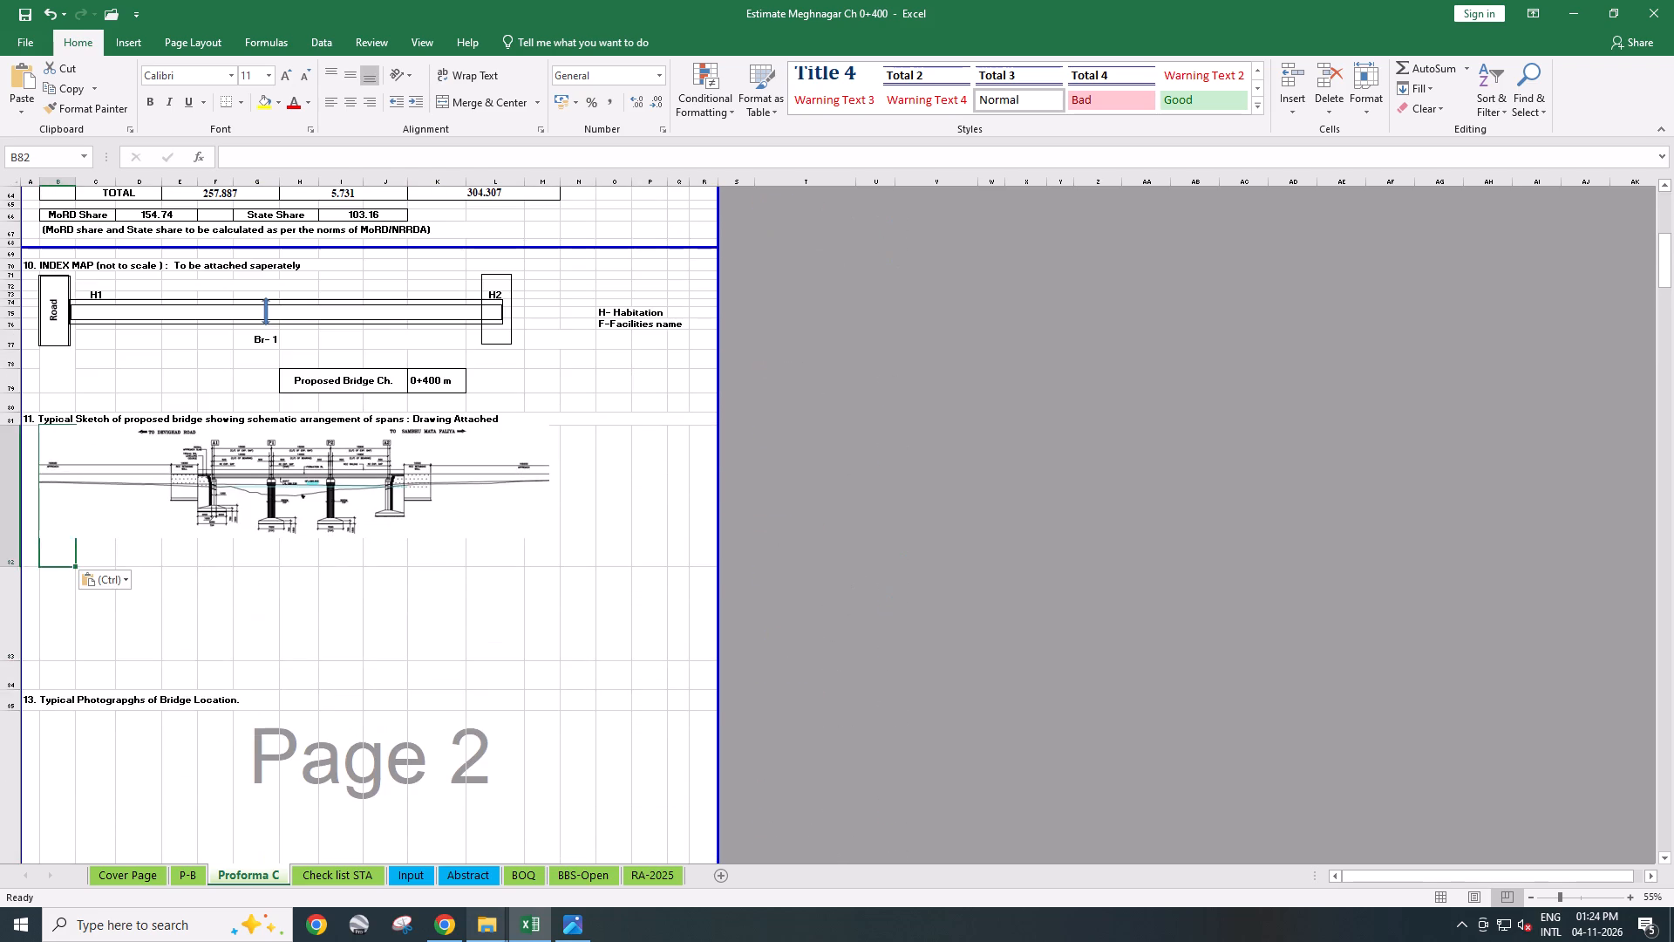
Enlarge the pasted 0+400 sketch to nearly the page width, stretch its height, and position it between section 11 and section 13.
click(359, 474)
drag(551, 539, 595, 577)
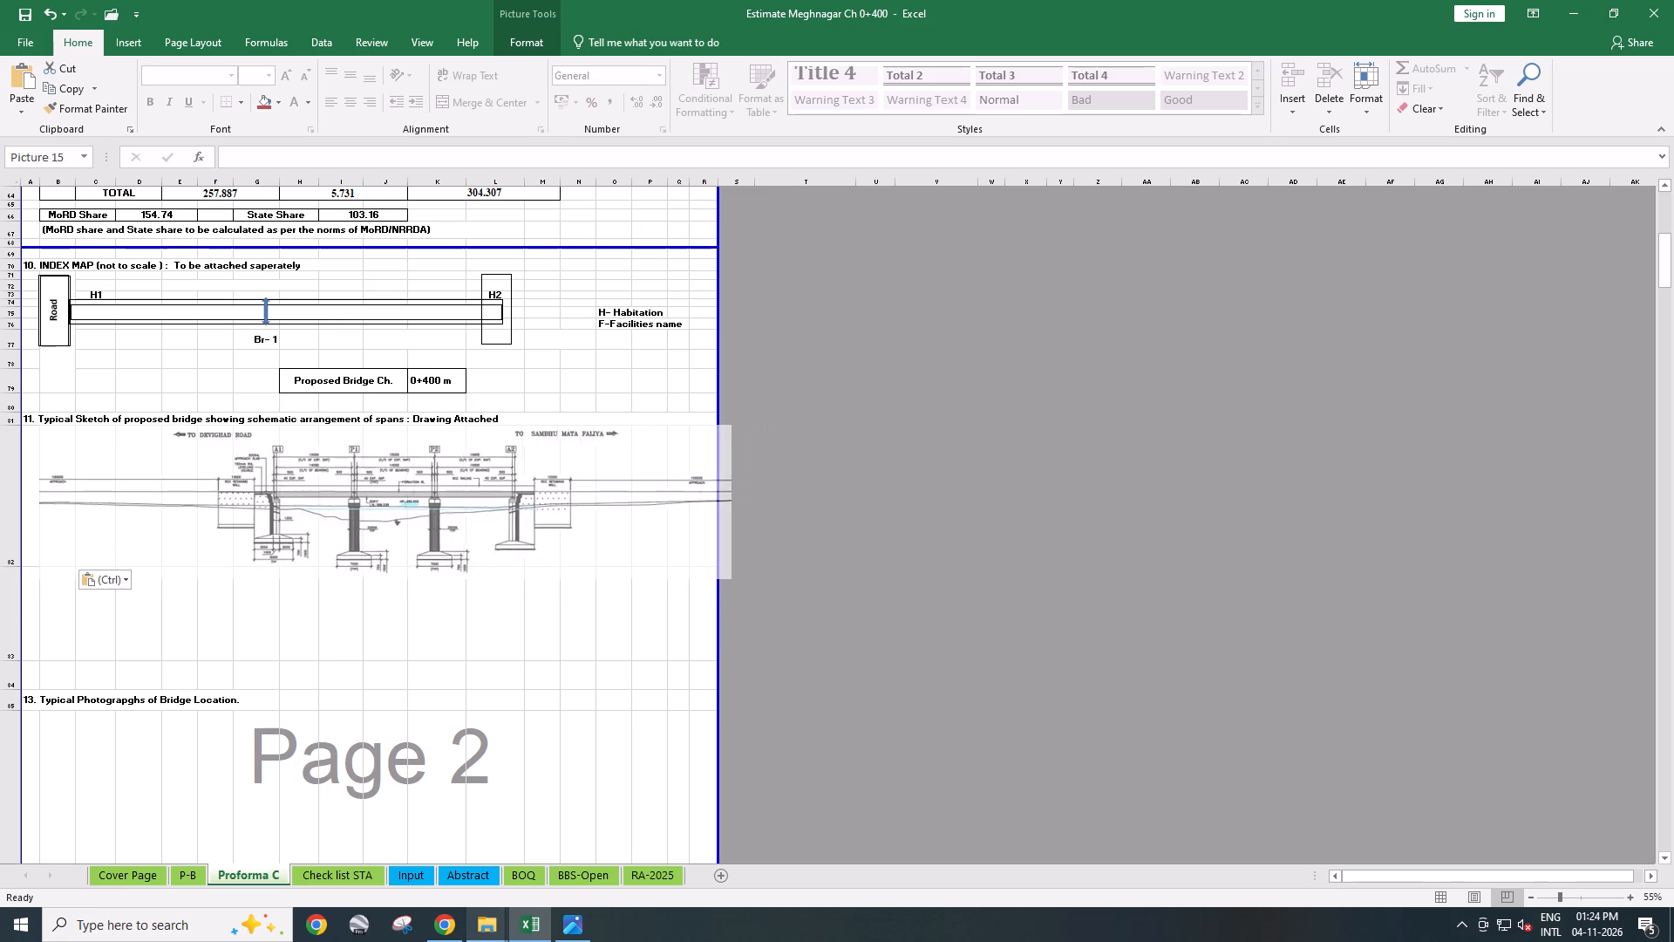
drag(595, 577, 589, 575)
drag(372, 577, 373, 657)
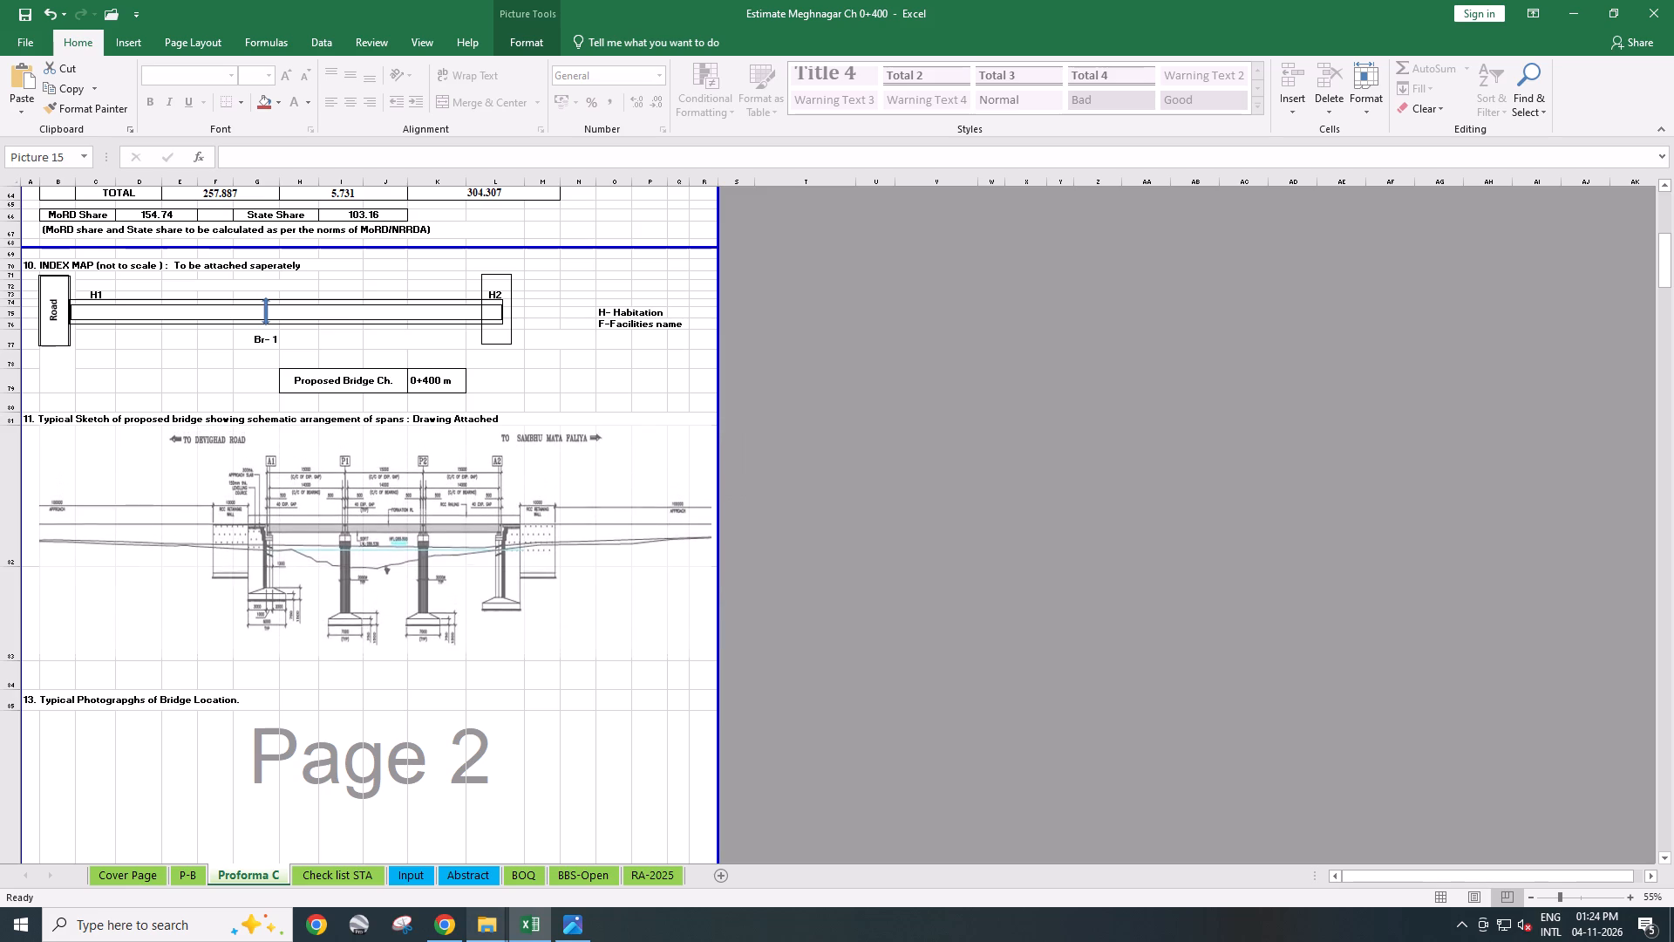
drag(373, 657, 373, 661)
drag(401, 604, 391, 612)
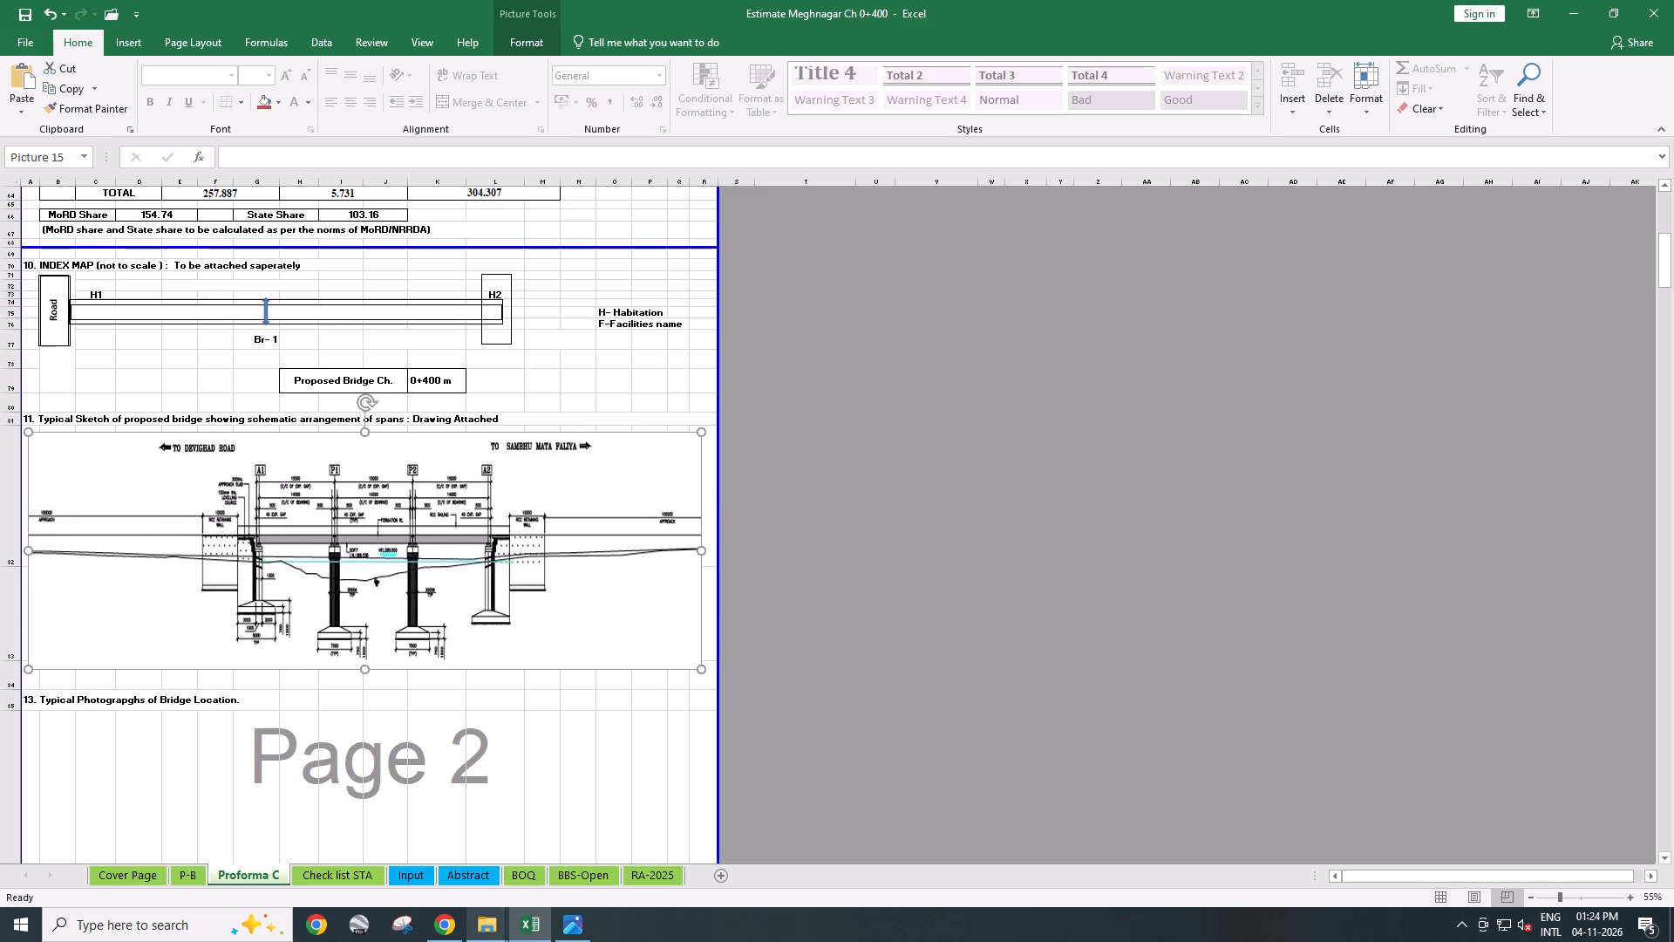
Close the sketch image and open the first site photo in the 0+400 Devighad Road To Sambhu Mata Faliya Topo Photos folder.
scroll(429, 549, down, 2)
key(alt+Tab)
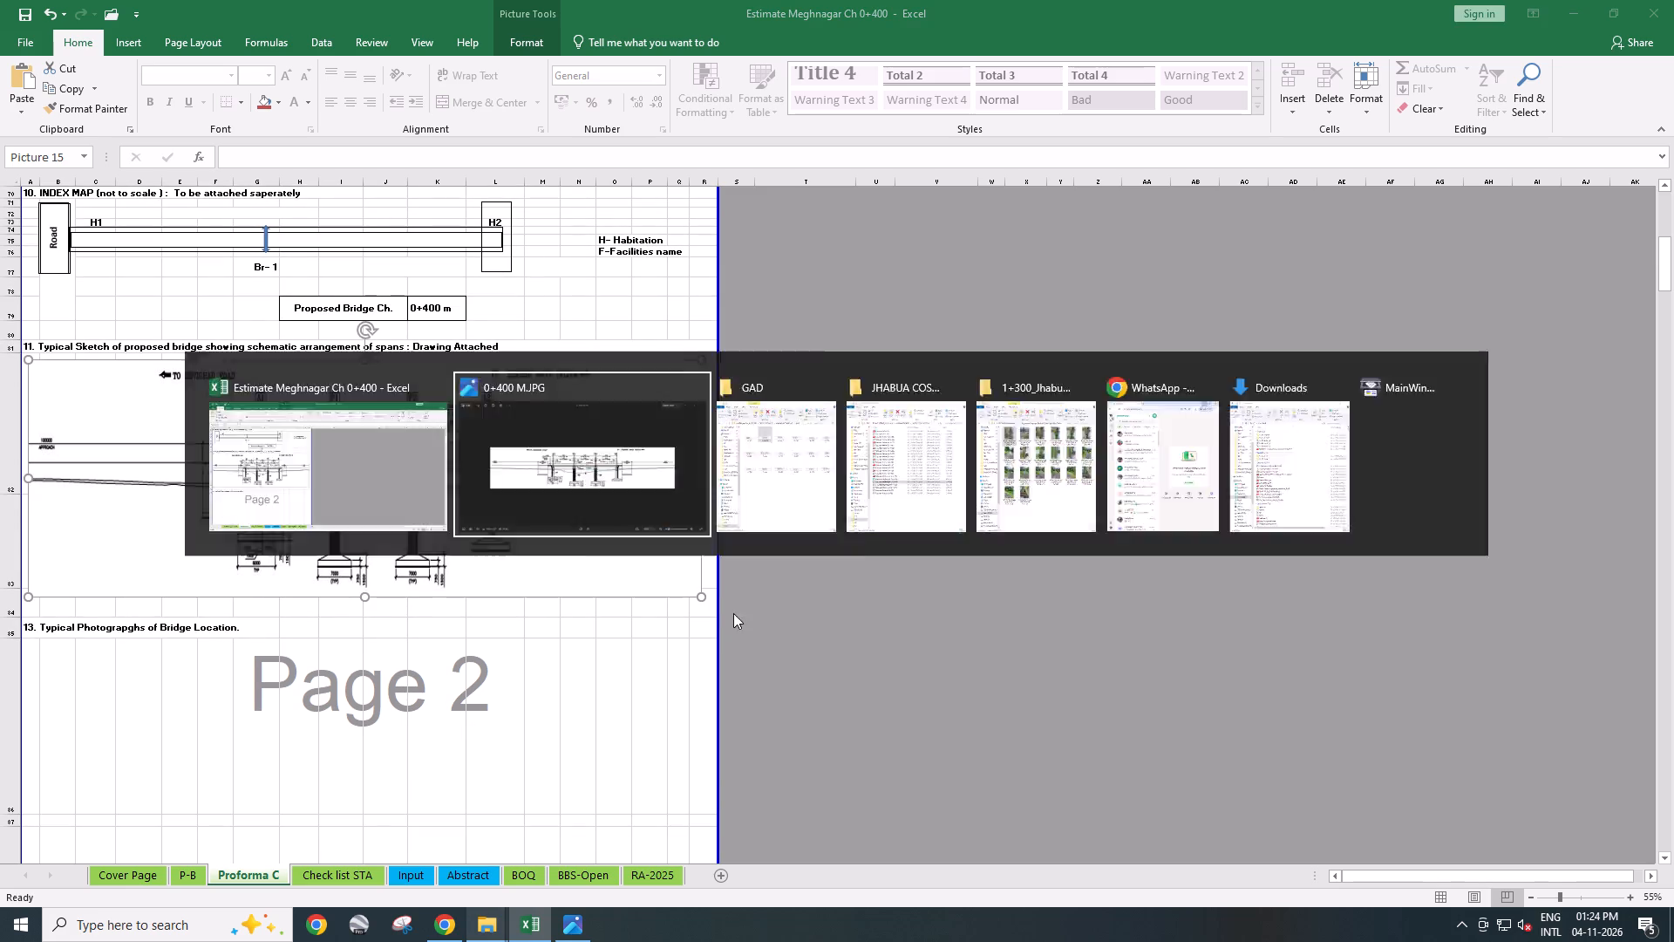
click(1421, 189)
click(492, 941)
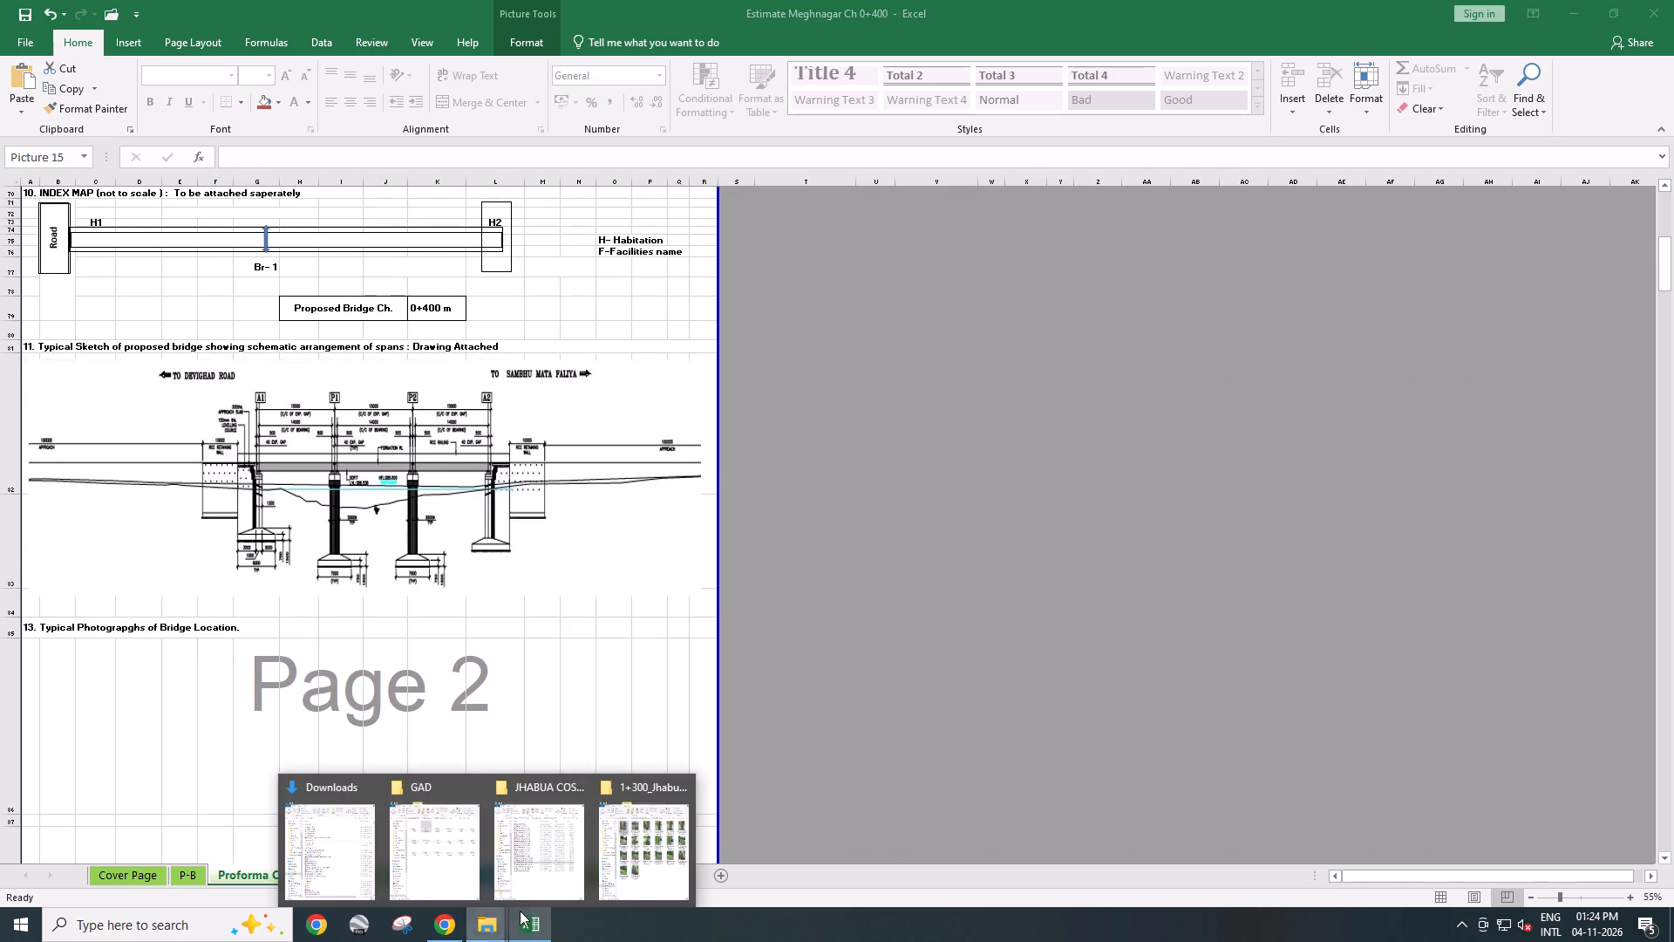
click(660, 865)
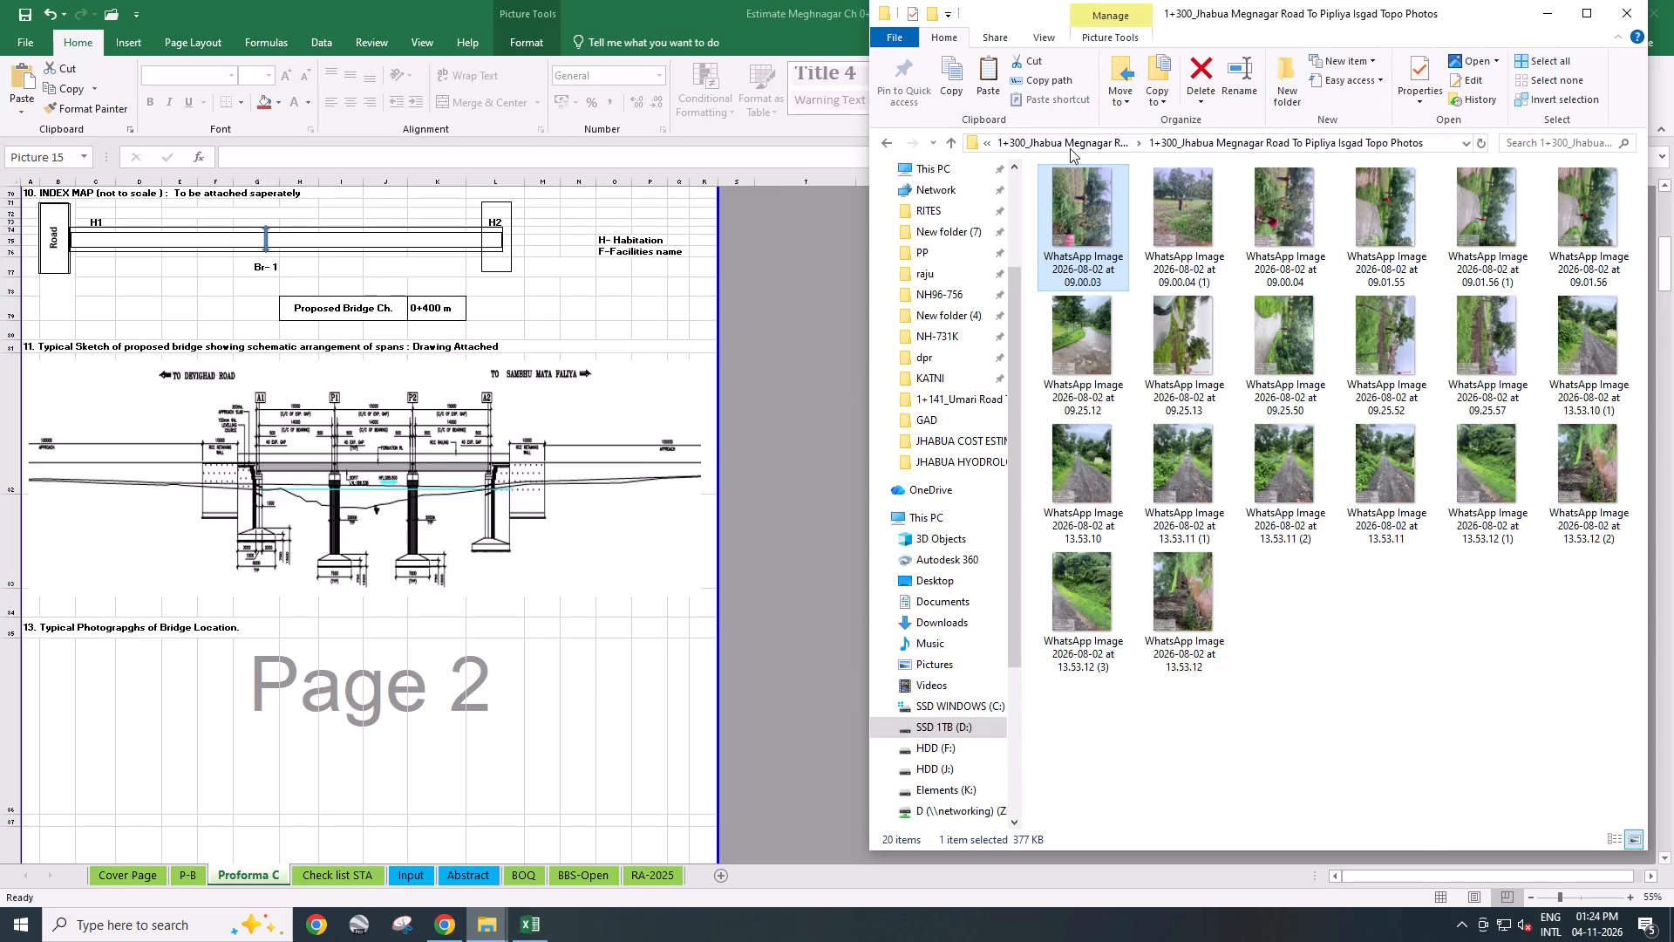
click(1070, 148)
click(1070, 148)
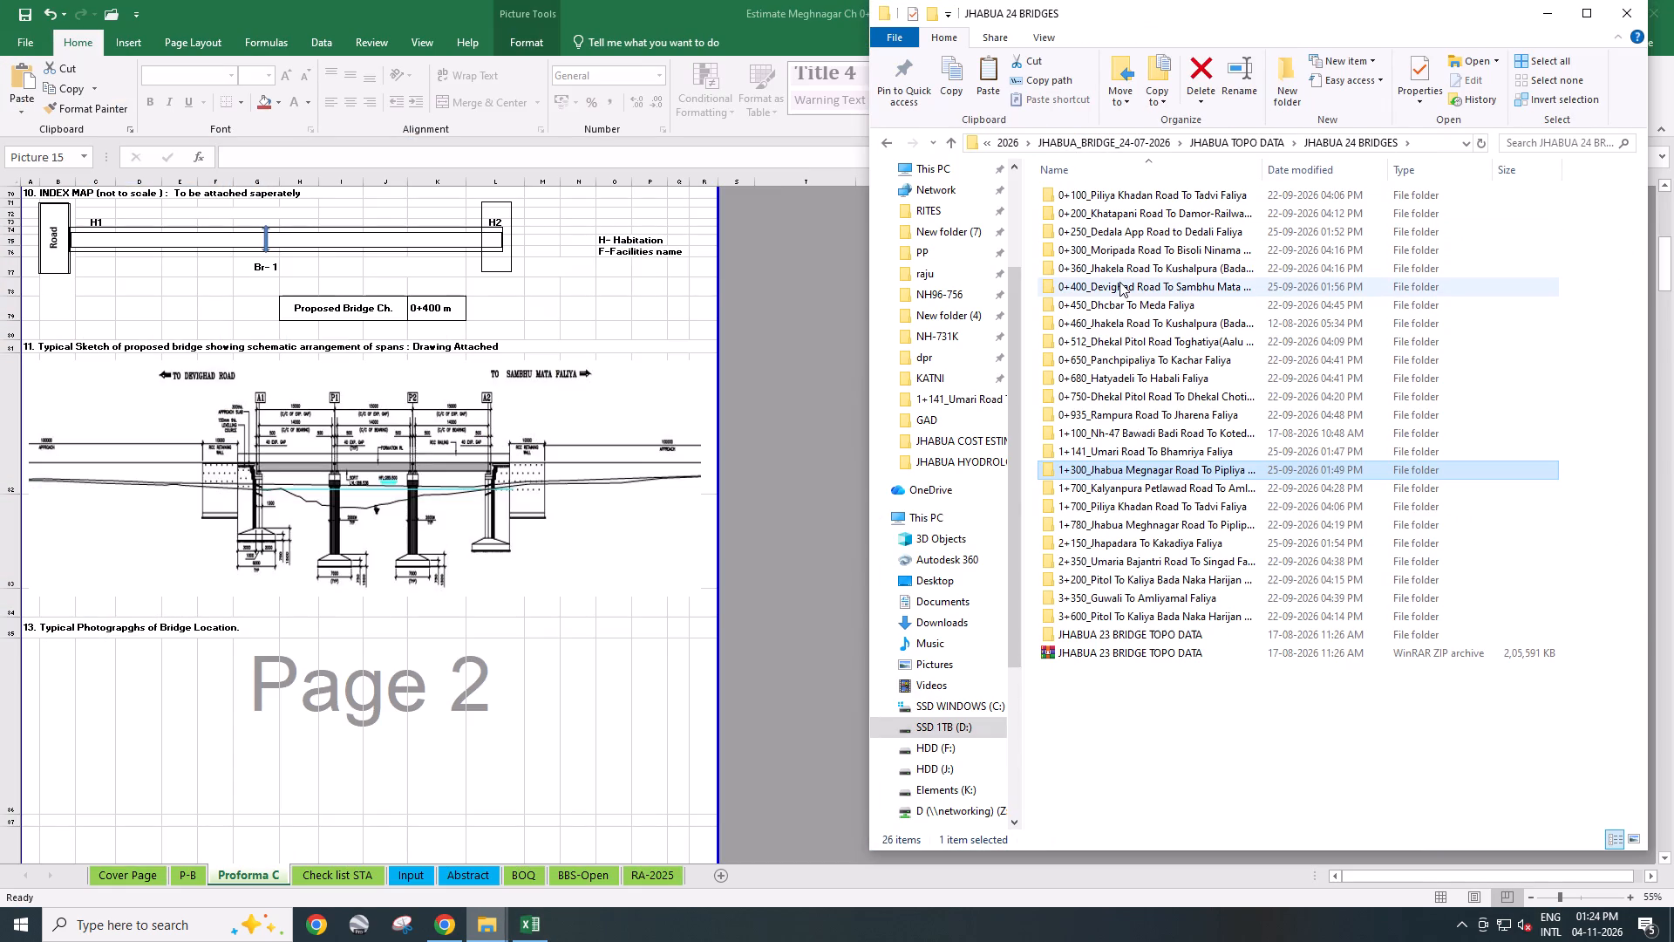
double_click(1119, 282)
double_click(1122, 219)
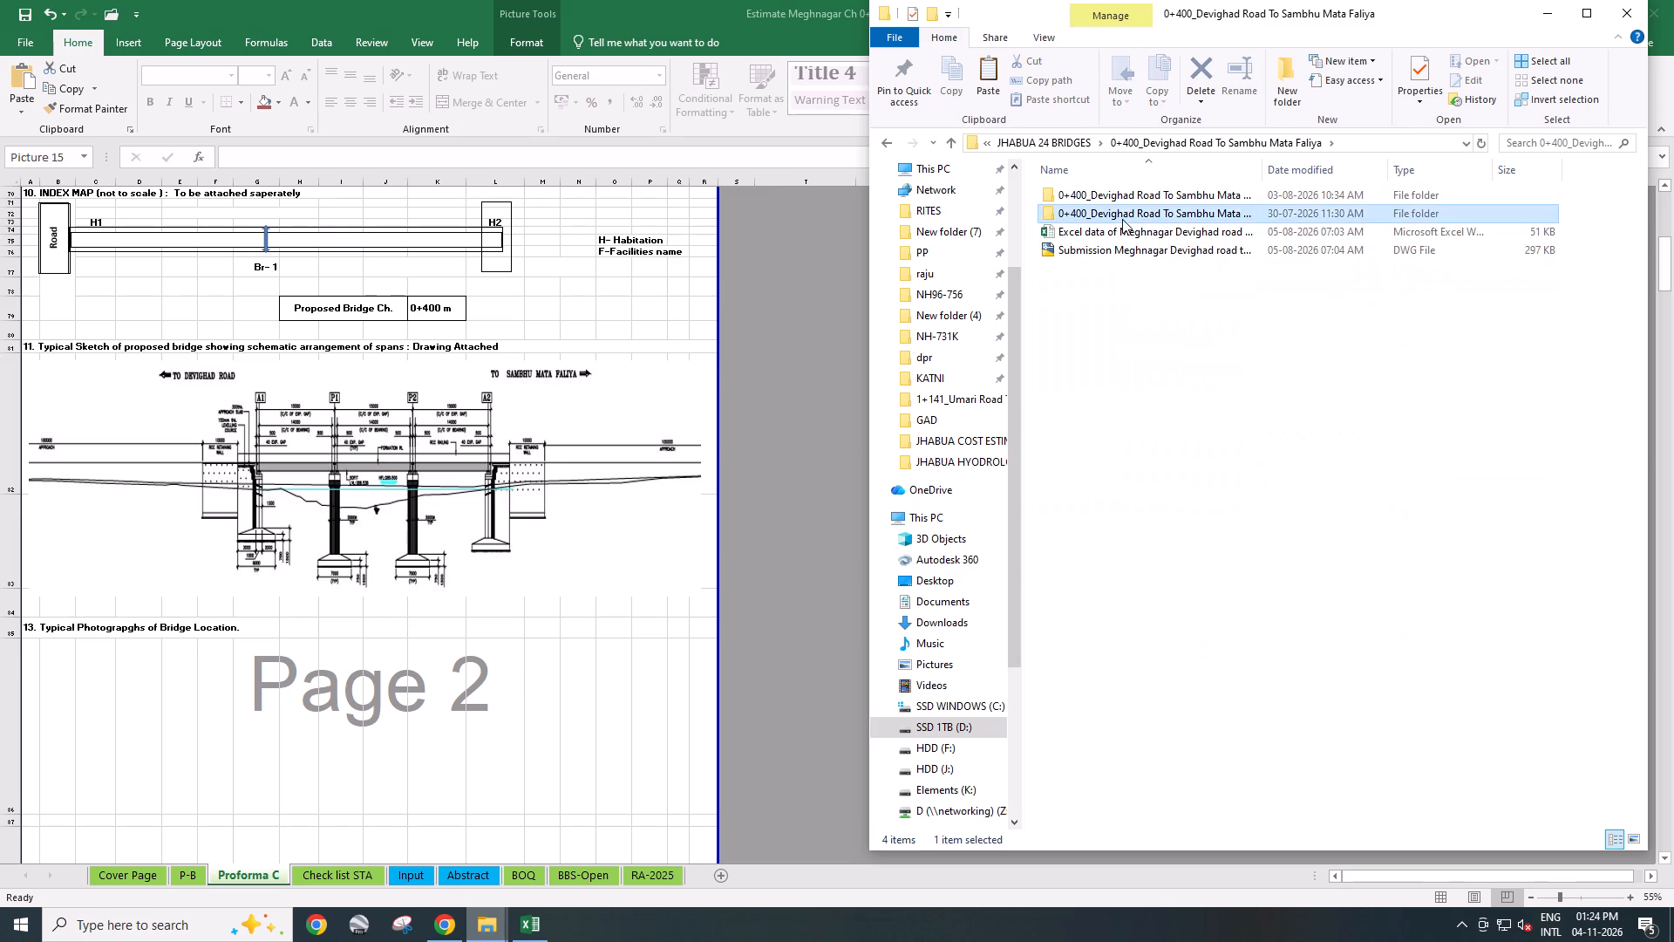
double_click(1113, 220)
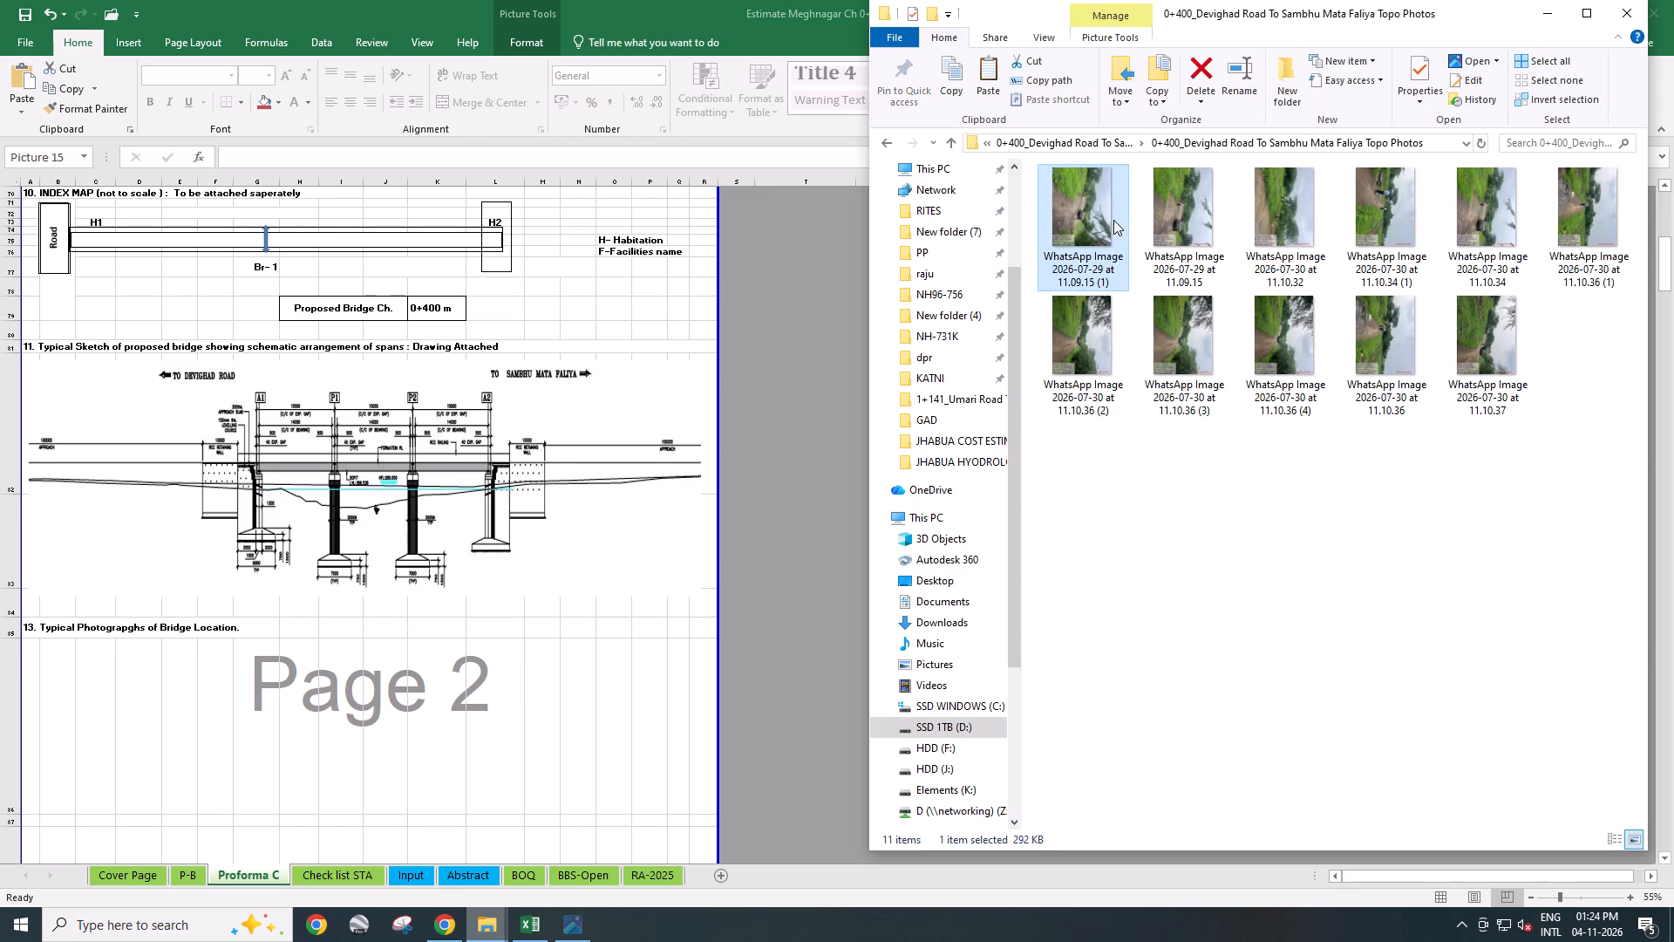
click(577, 924)
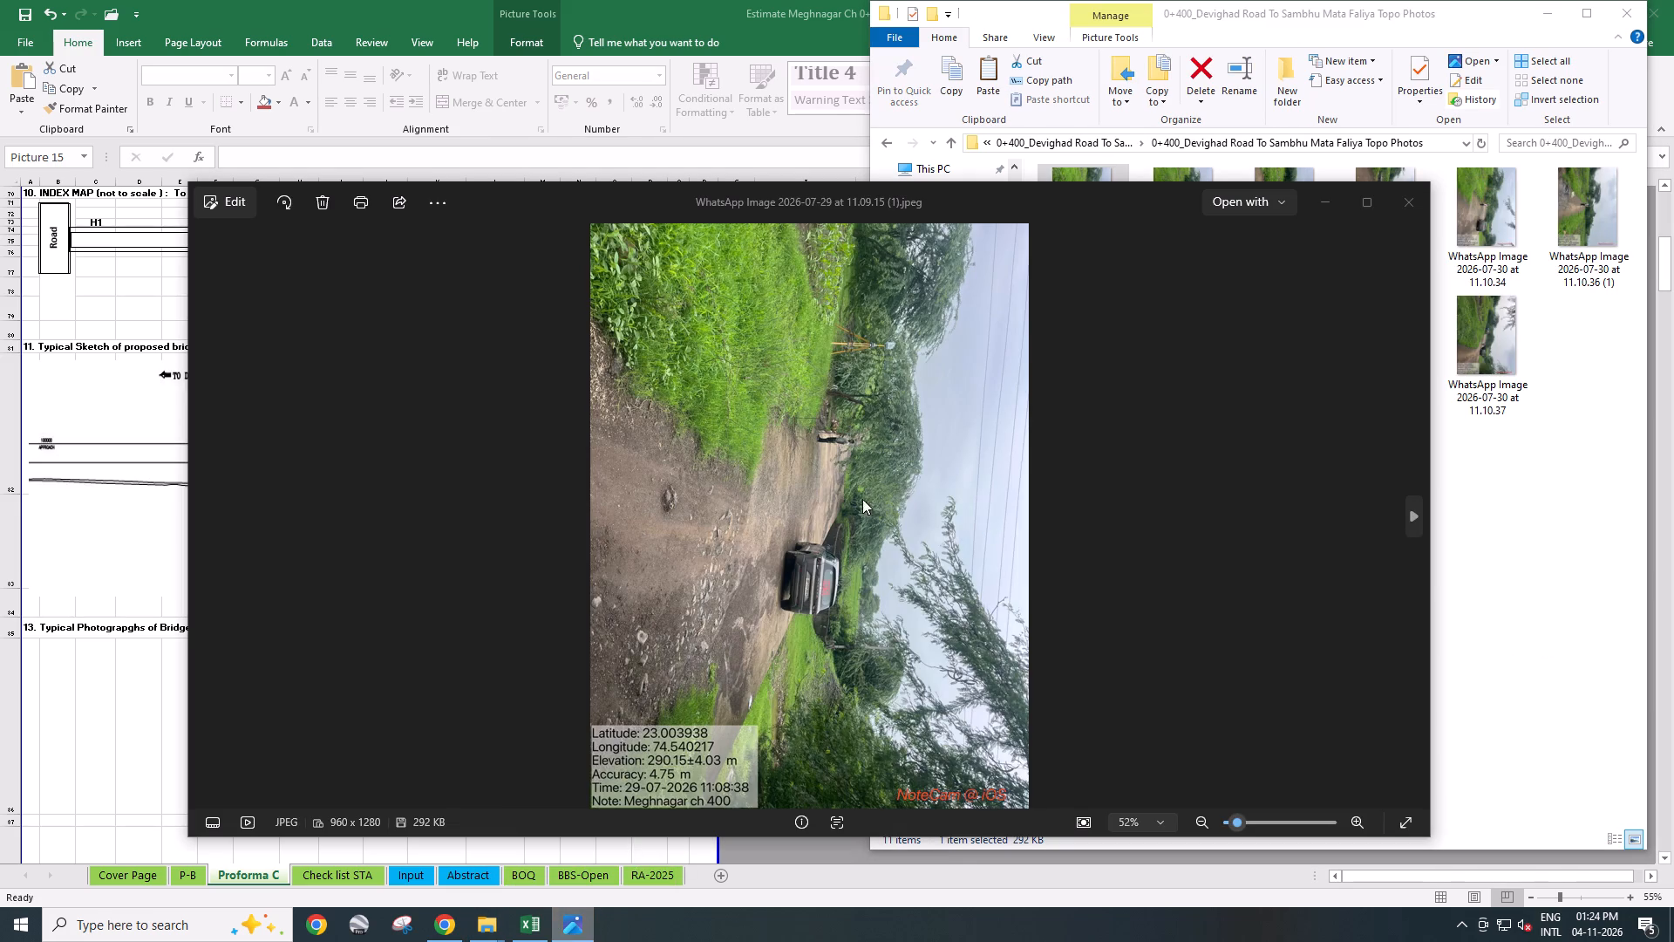
Copy the site photo WhatsApp Image 2026-07-29 at 11.09.15 (1) and paste it at cell B86 under section 13.
right_click(783, 499)
click(814, 524)
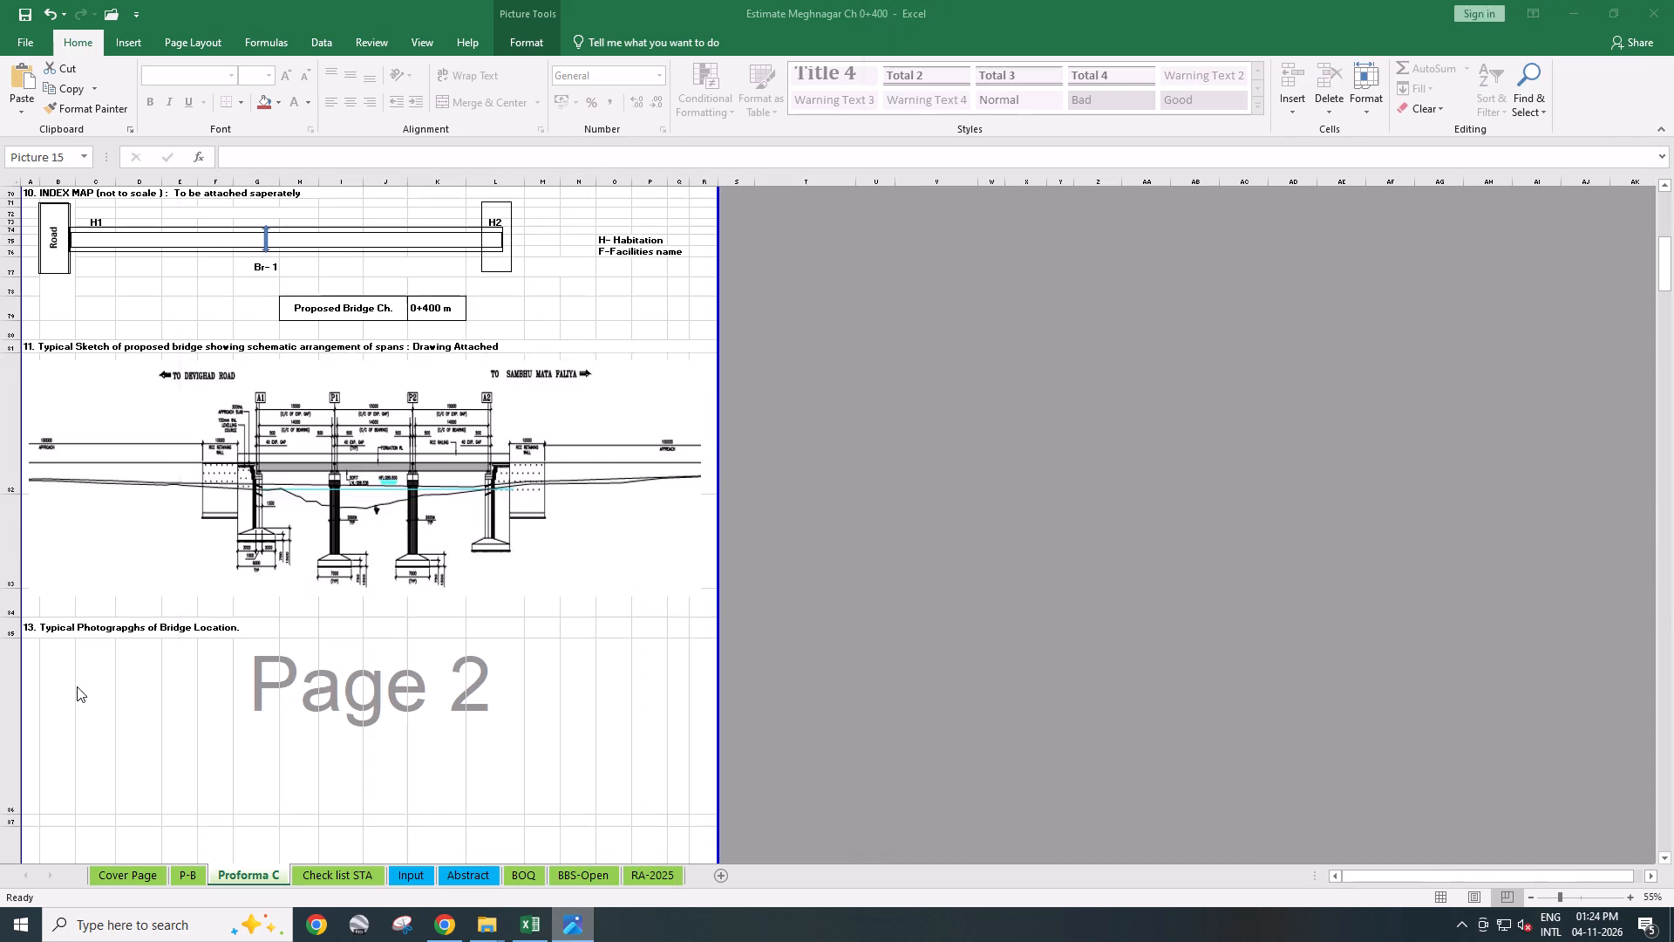
click(77, 686)
click(63, 676)
key(ctrl+v)
Browse the 0+400 site photos, copy WhatsApp Image 2026-07-30 at 11.10.36 (4), and paste it at cell N86.
key(alt+Tab)
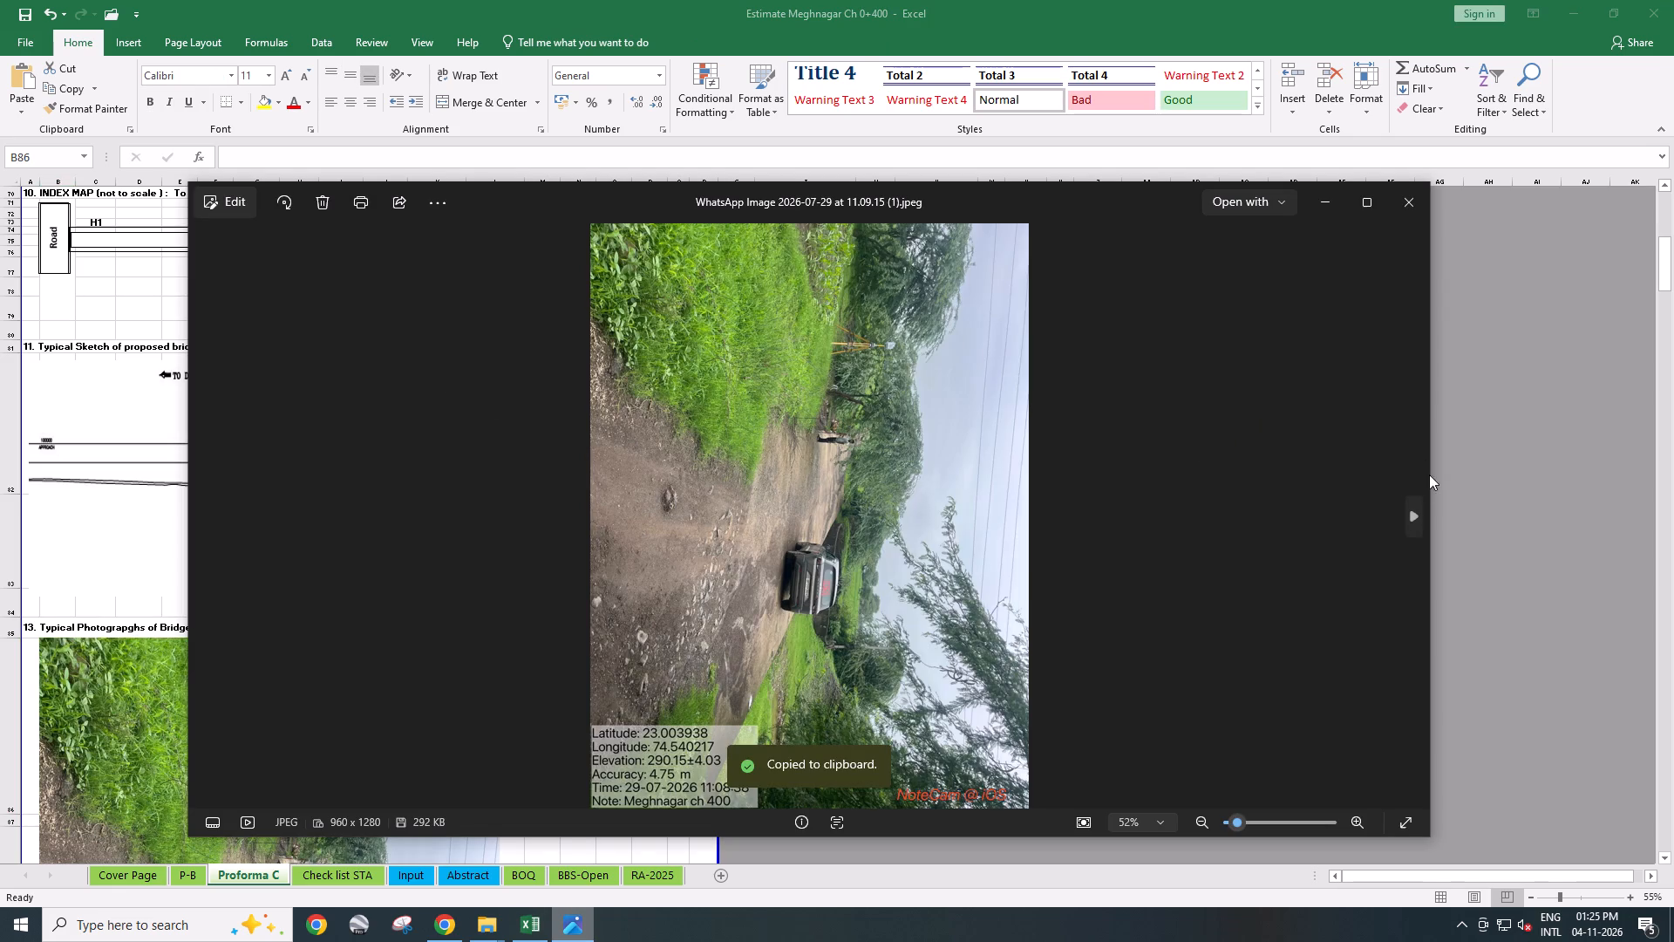
click(1408, 495)
click(1408, 495)
click(1408, 495)
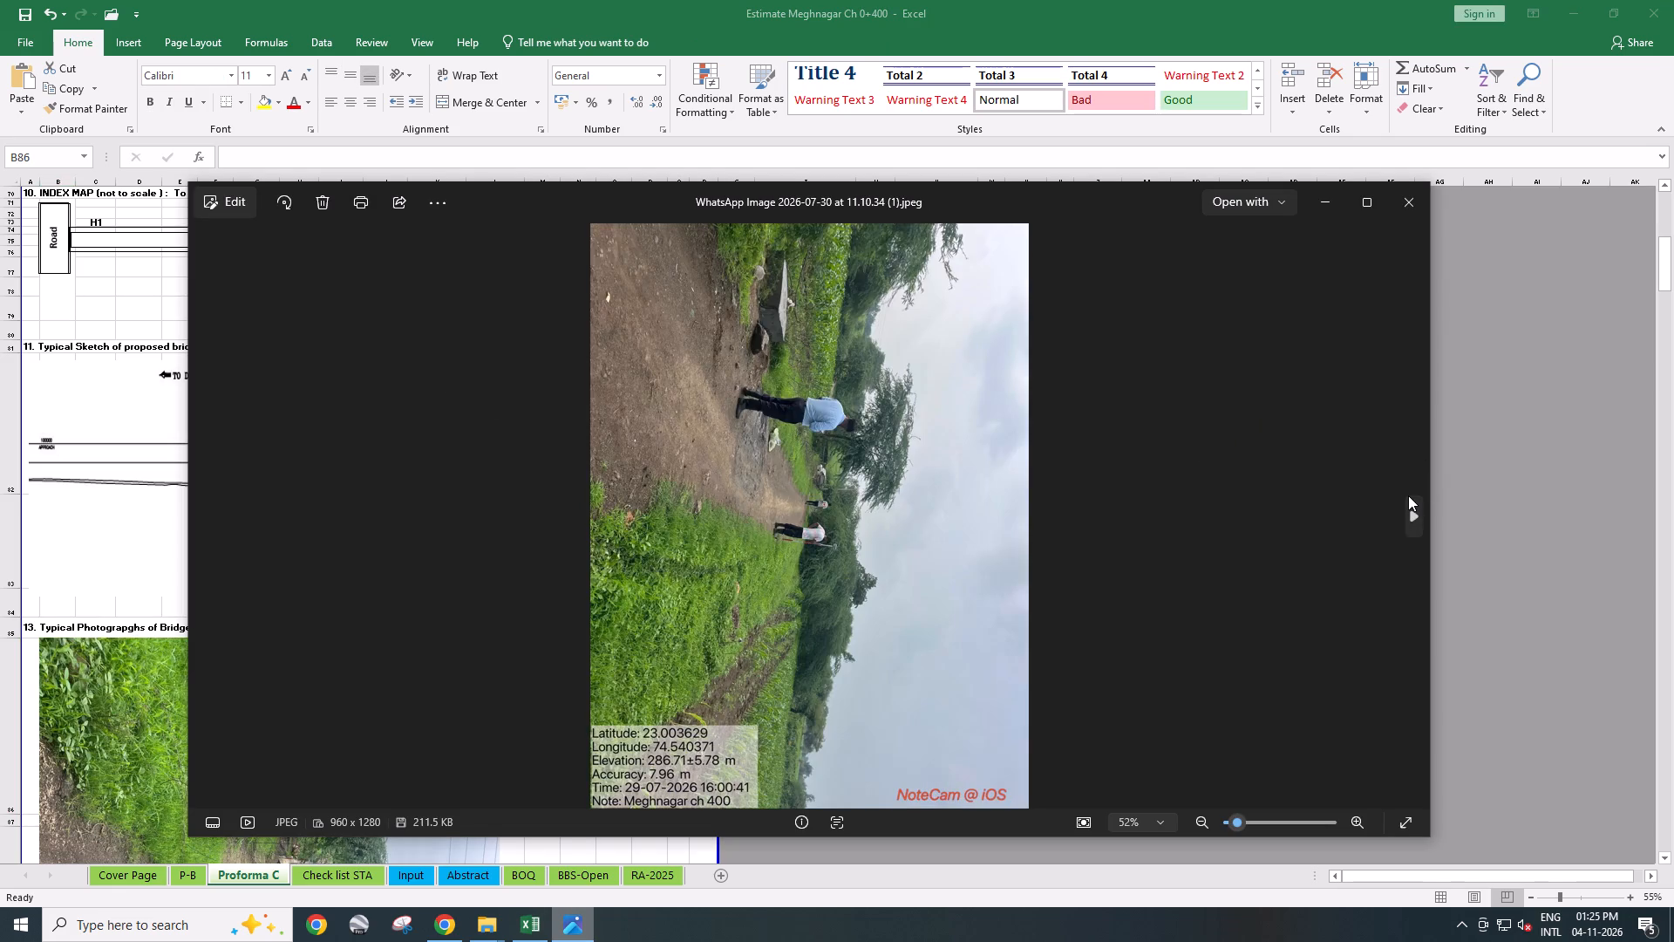
click(1408, 495)
click(1408, 495)
click(1408, 495)
click(1408, 495)
double_click(1408, 495)
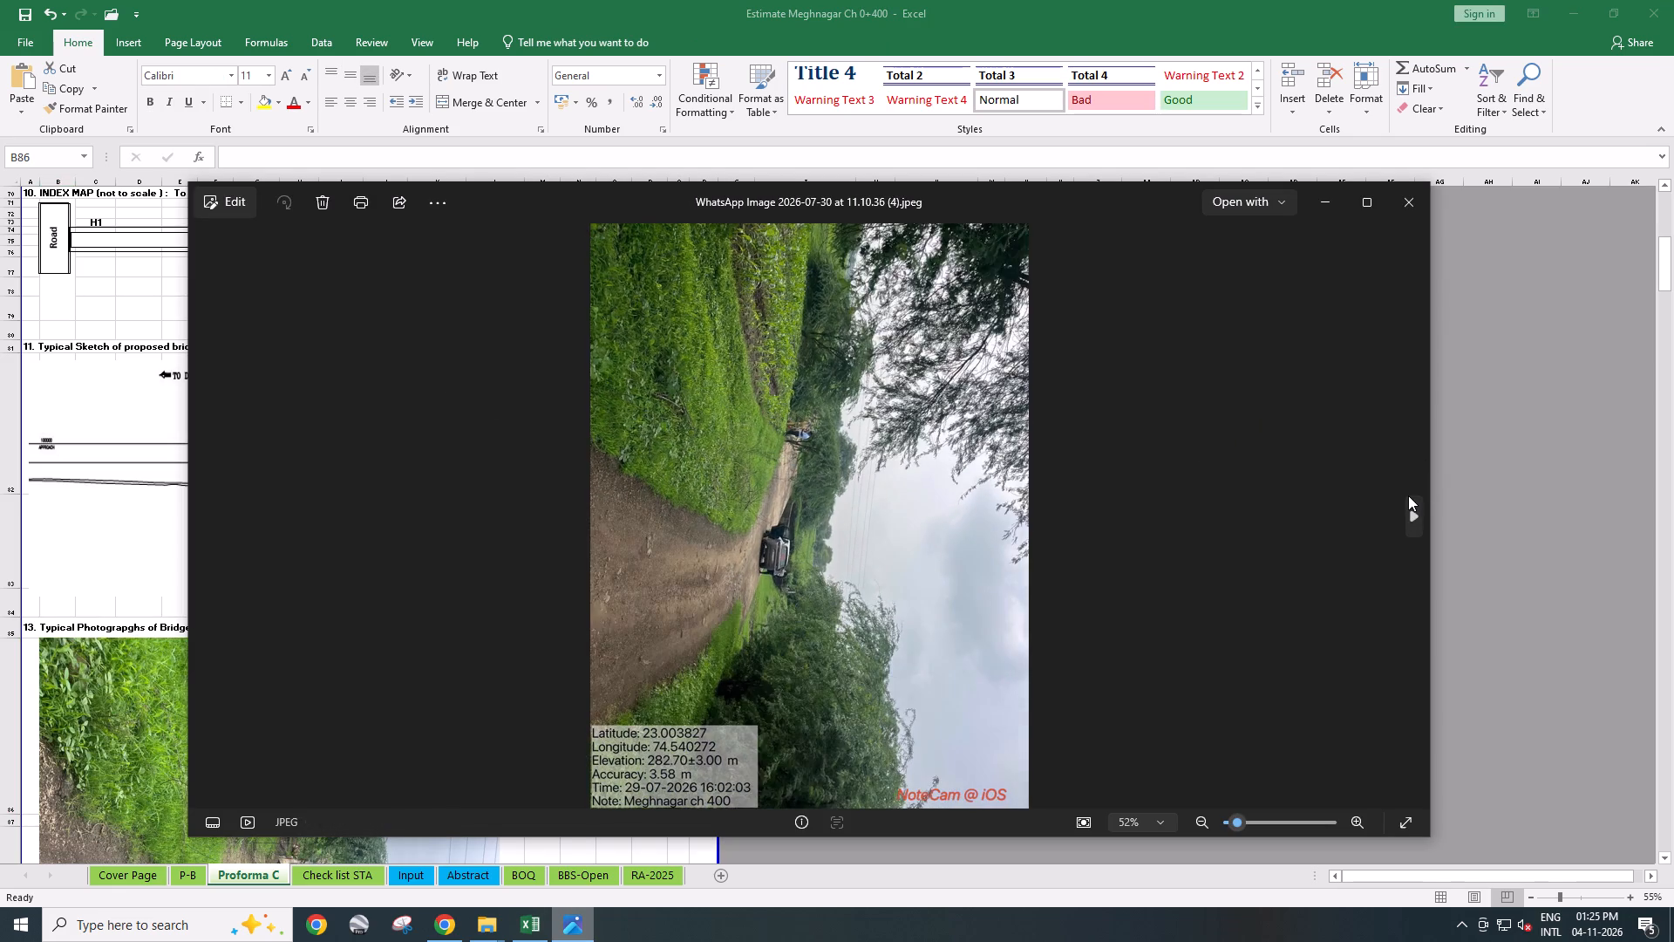
click(1408, 495)
click(1408, 495)
triple_click(1409, 495)
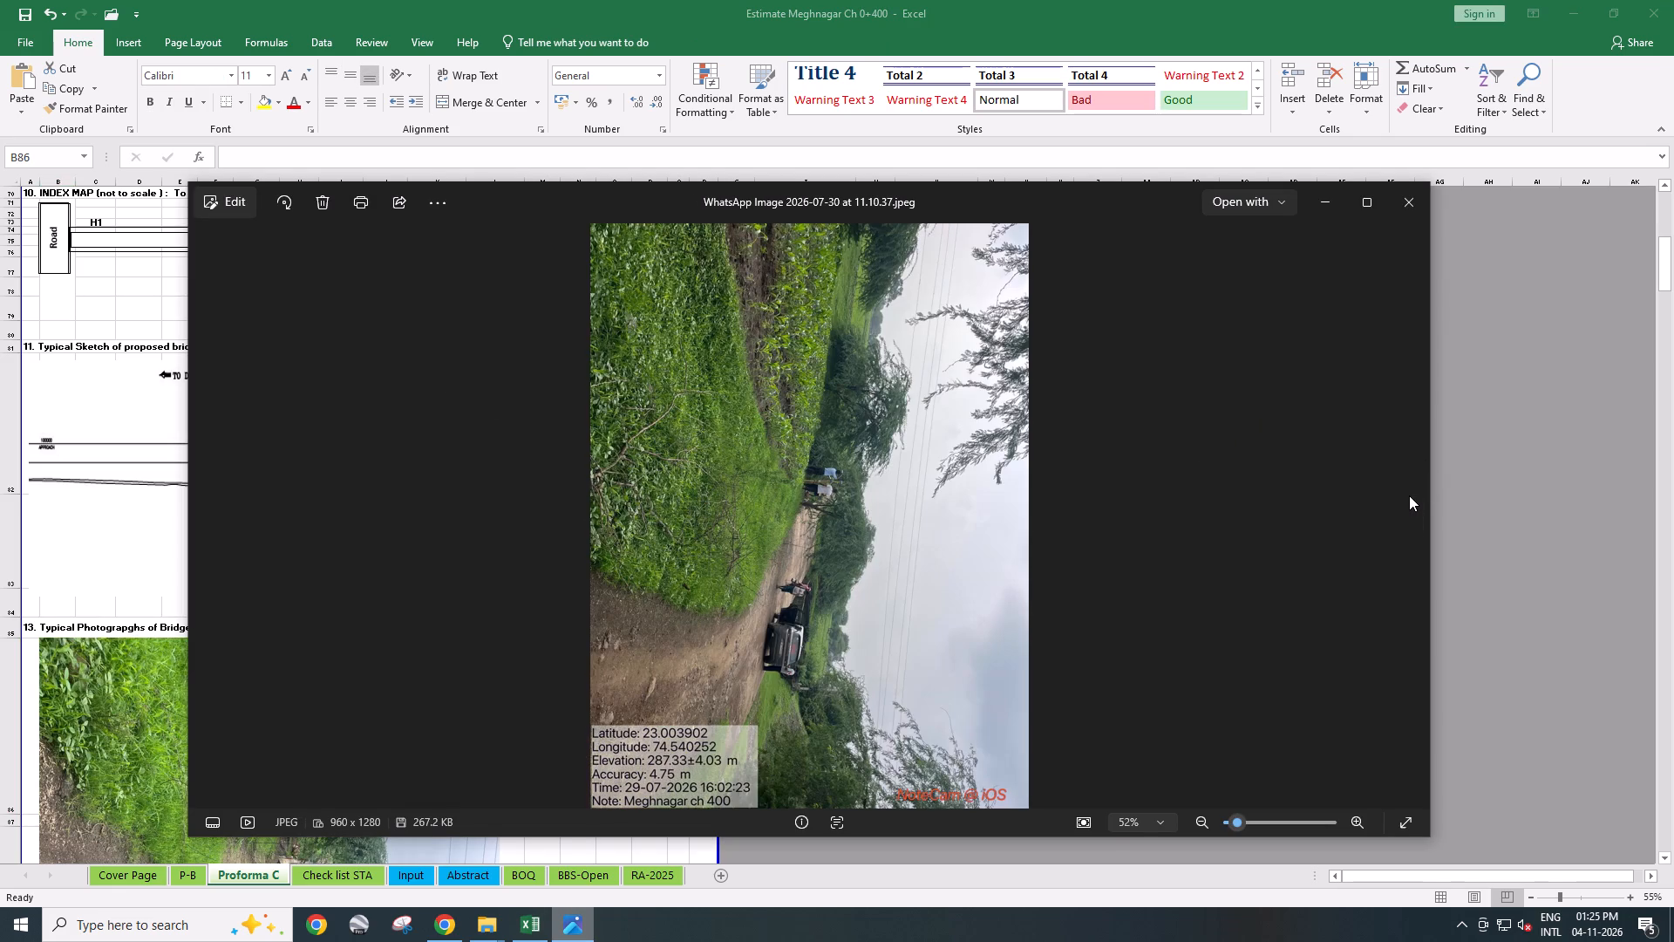
double_click(1409, 495)
click(1414, 504)
click(208, 512)
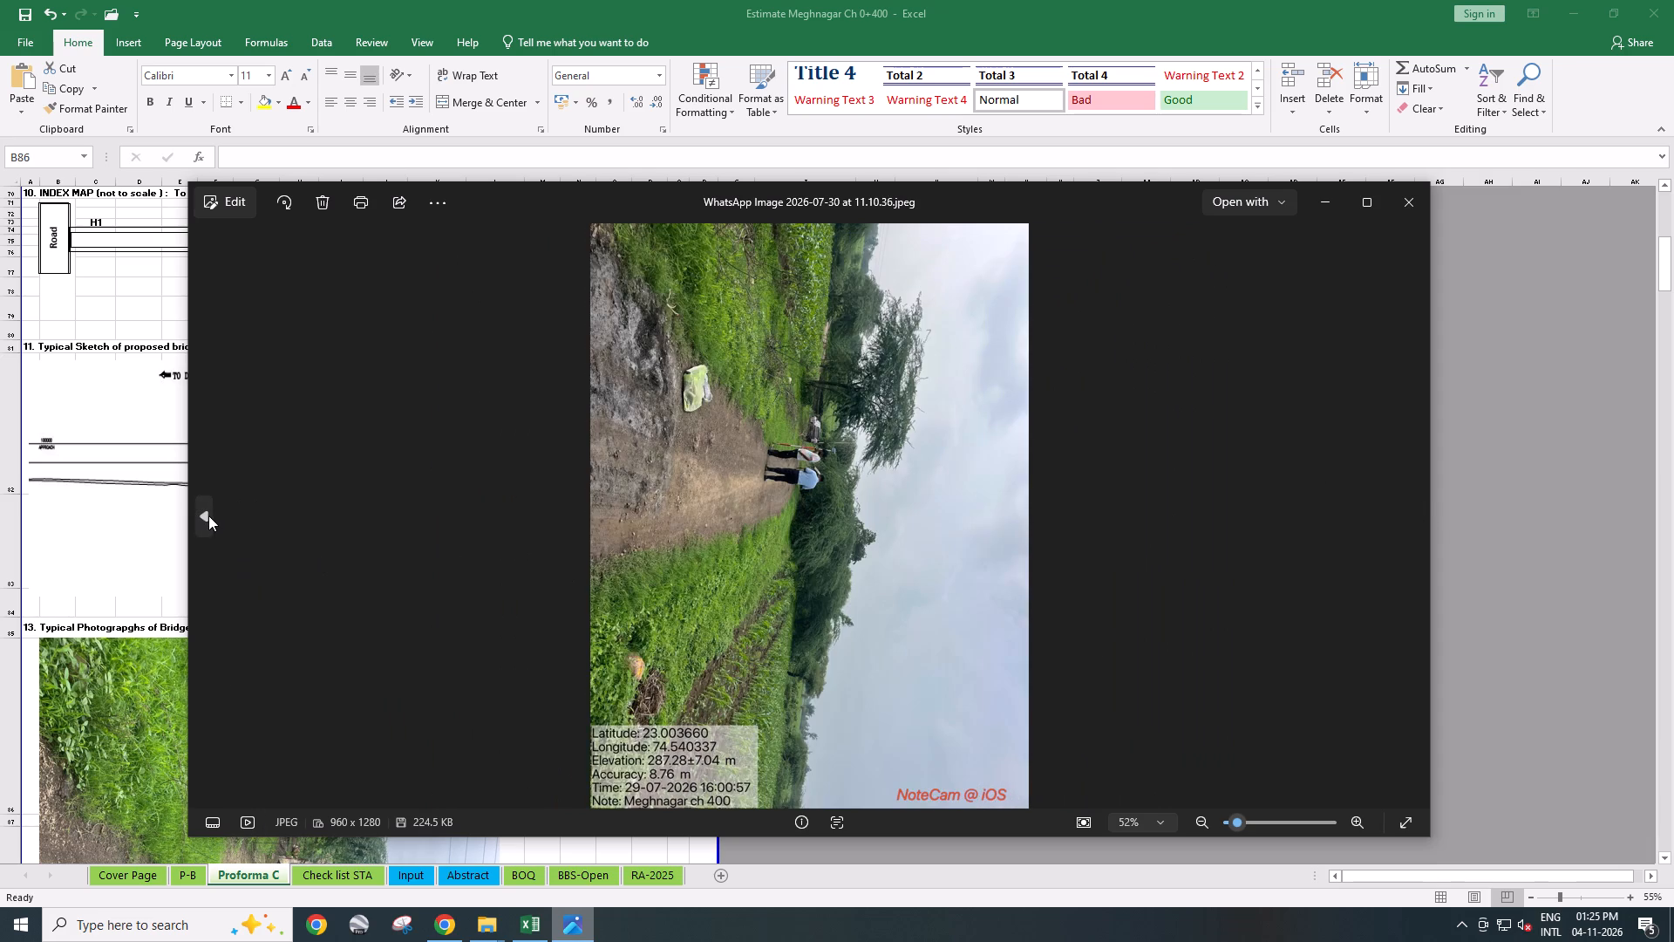
click(209, 515)
right_click(780, 468)
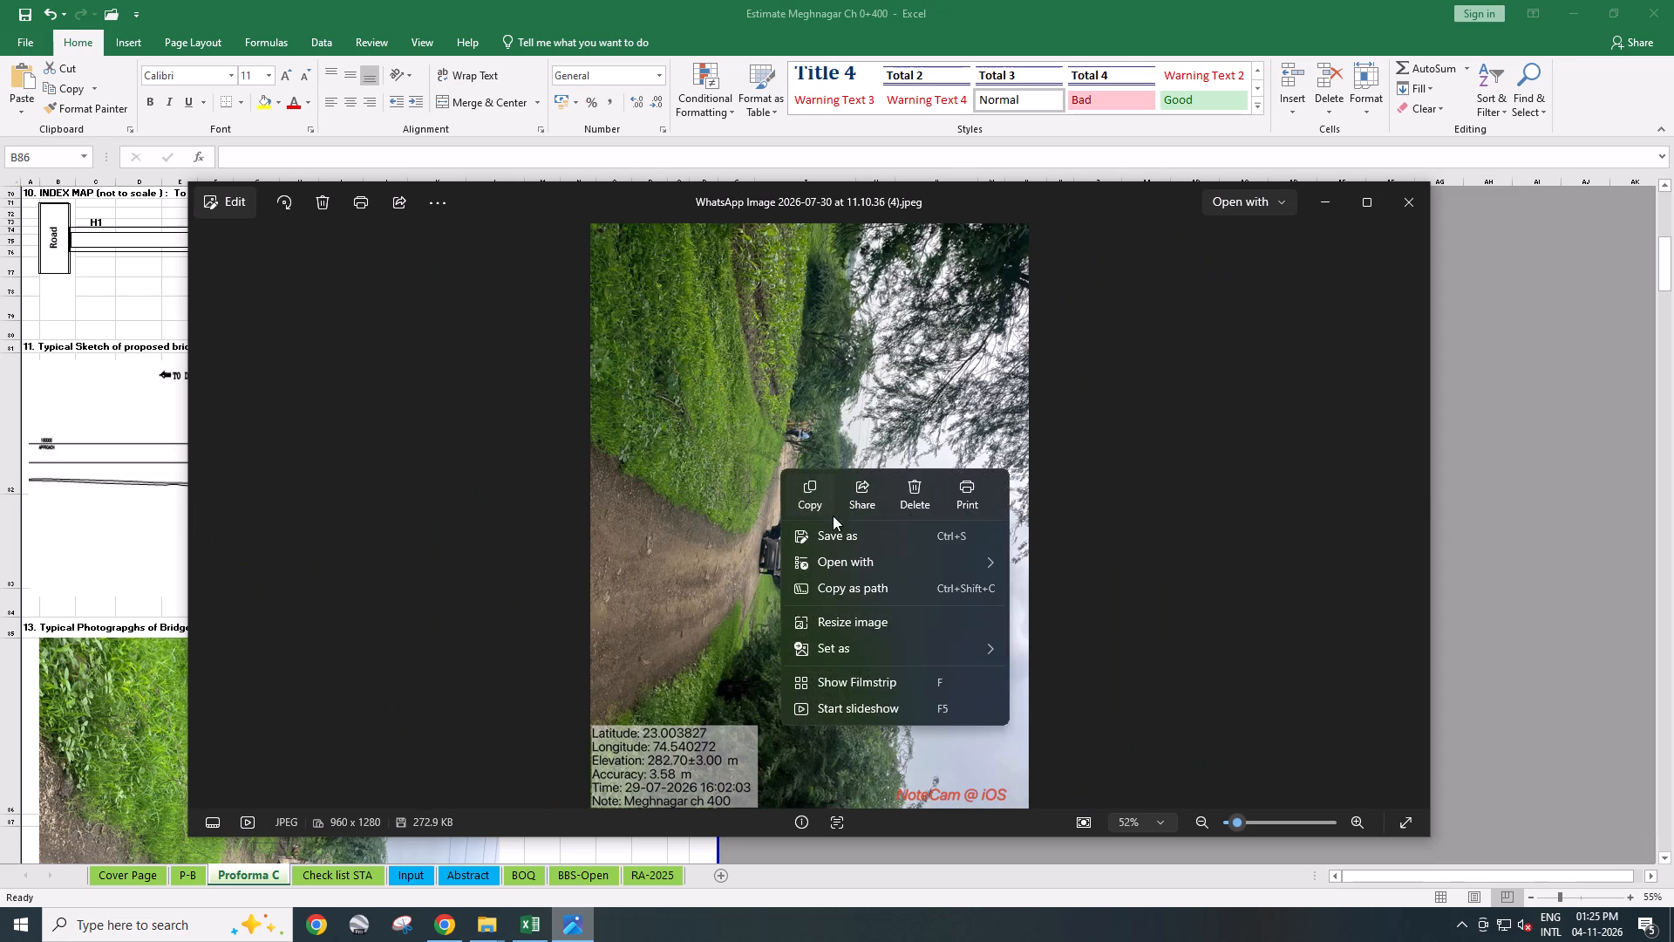
click(791, 498)
click(109, 625)
click(564, 684)
key(ctrl+v)
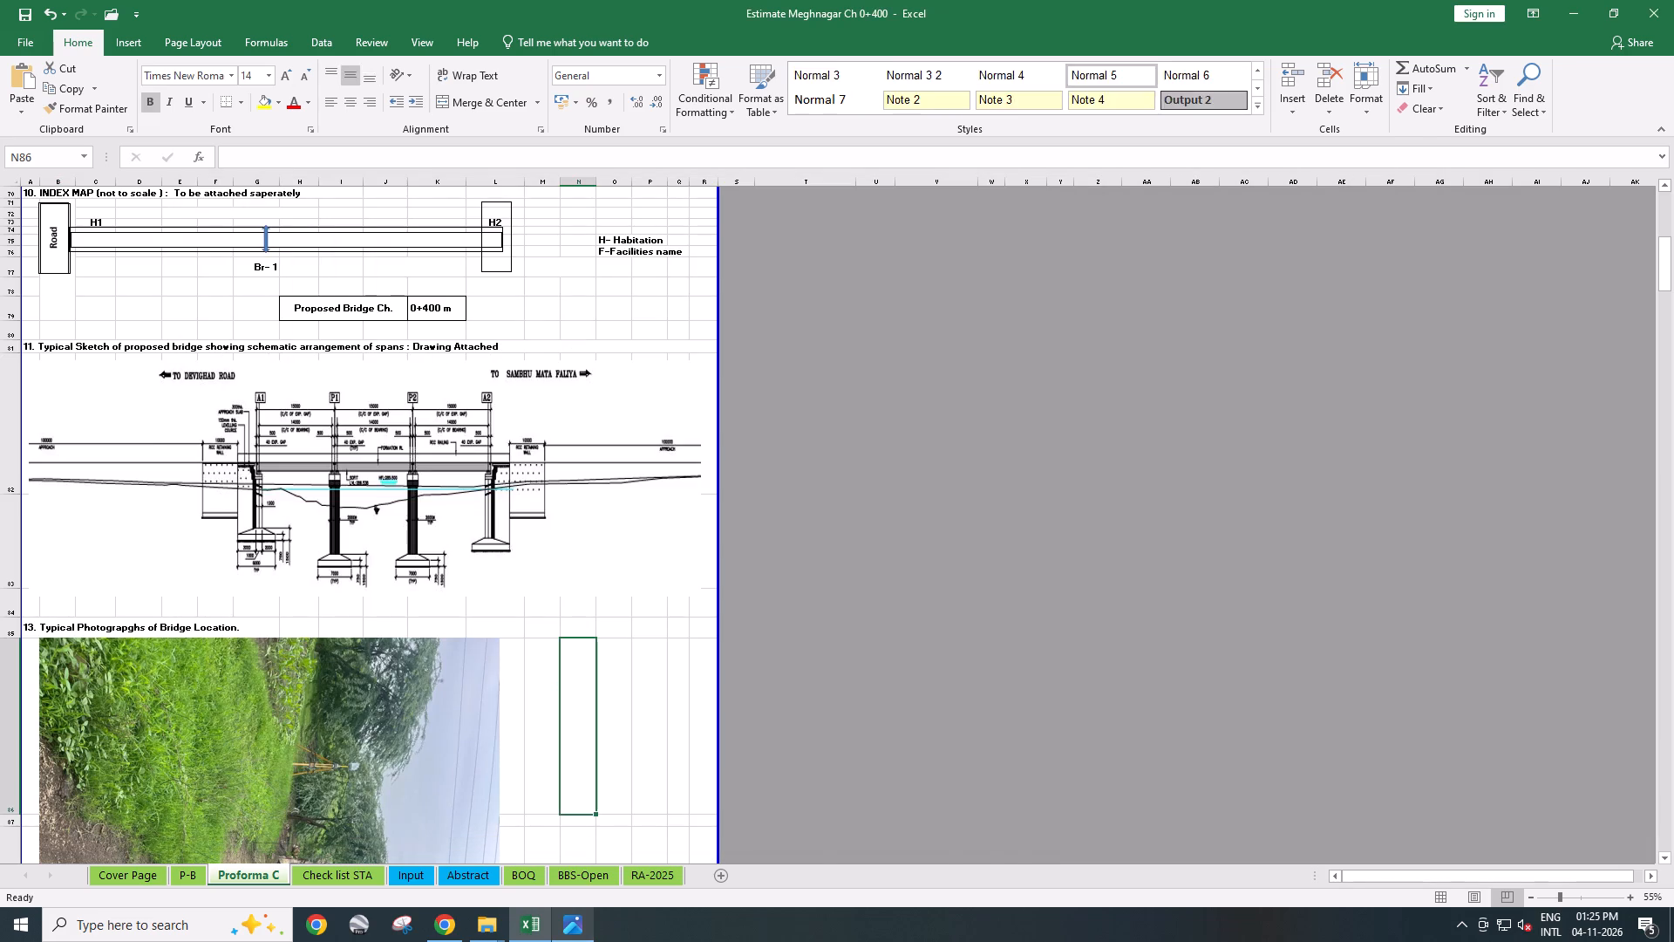
Copy the site photo WhatsApp Image 2026-07-30 at 11.10.34 and paste it at cell Y86, beside the second photo.
key(alt+Tab)
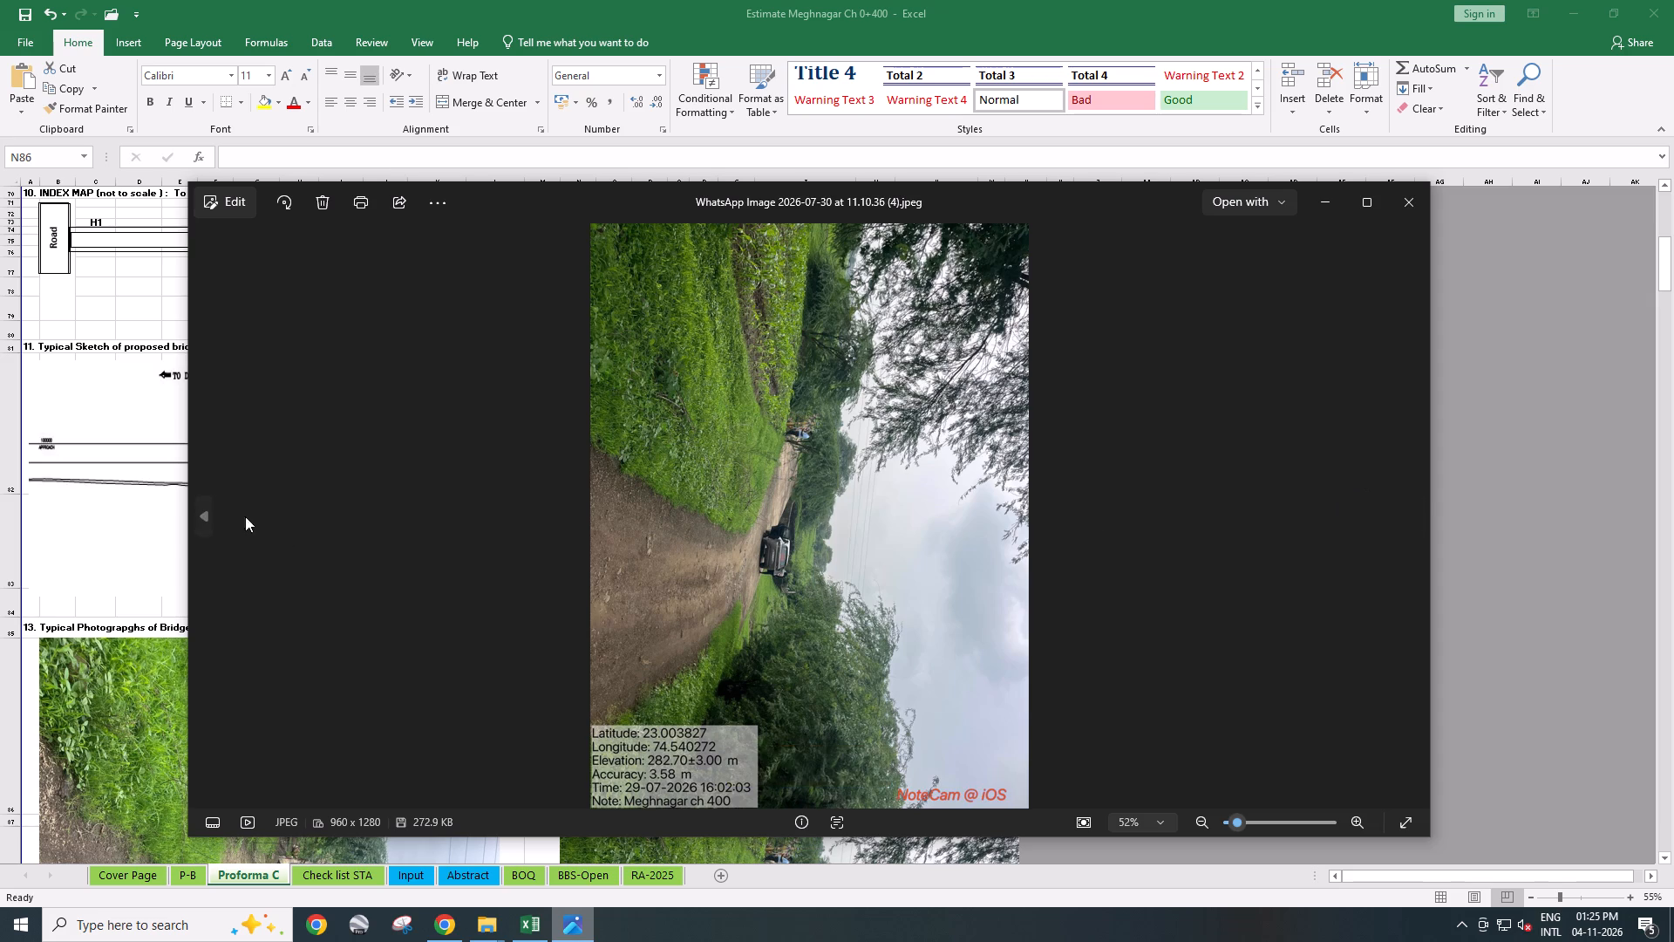
triple_click(204, 523)
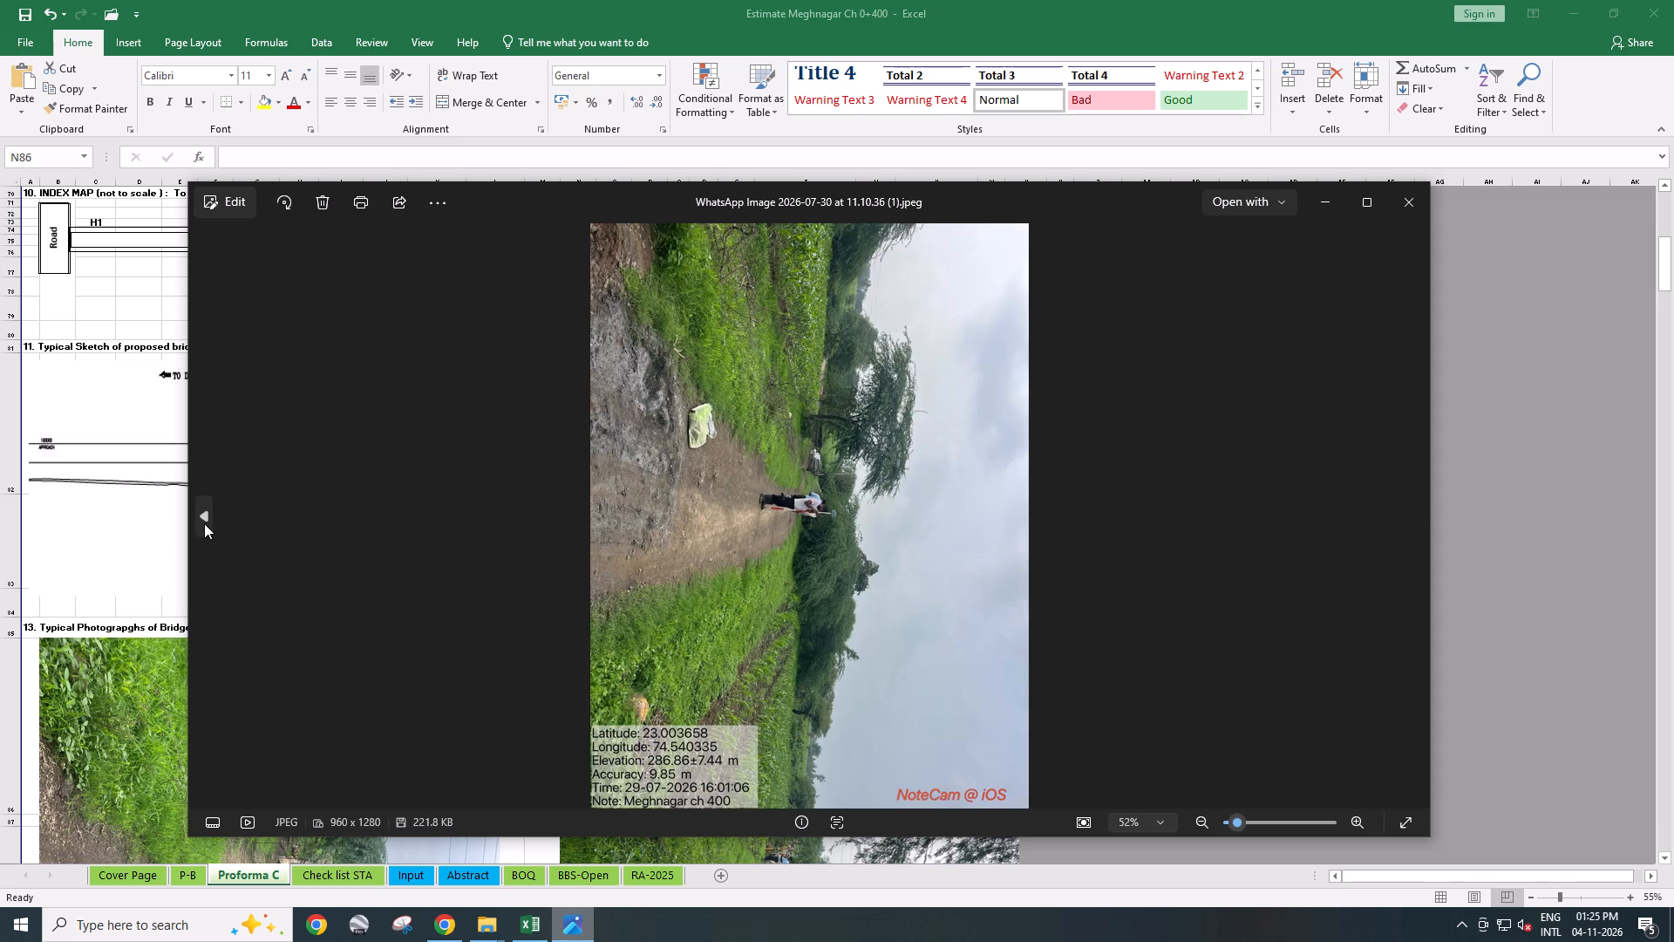
click(204, 523)
right_click(828, 506)
click(857, 524)
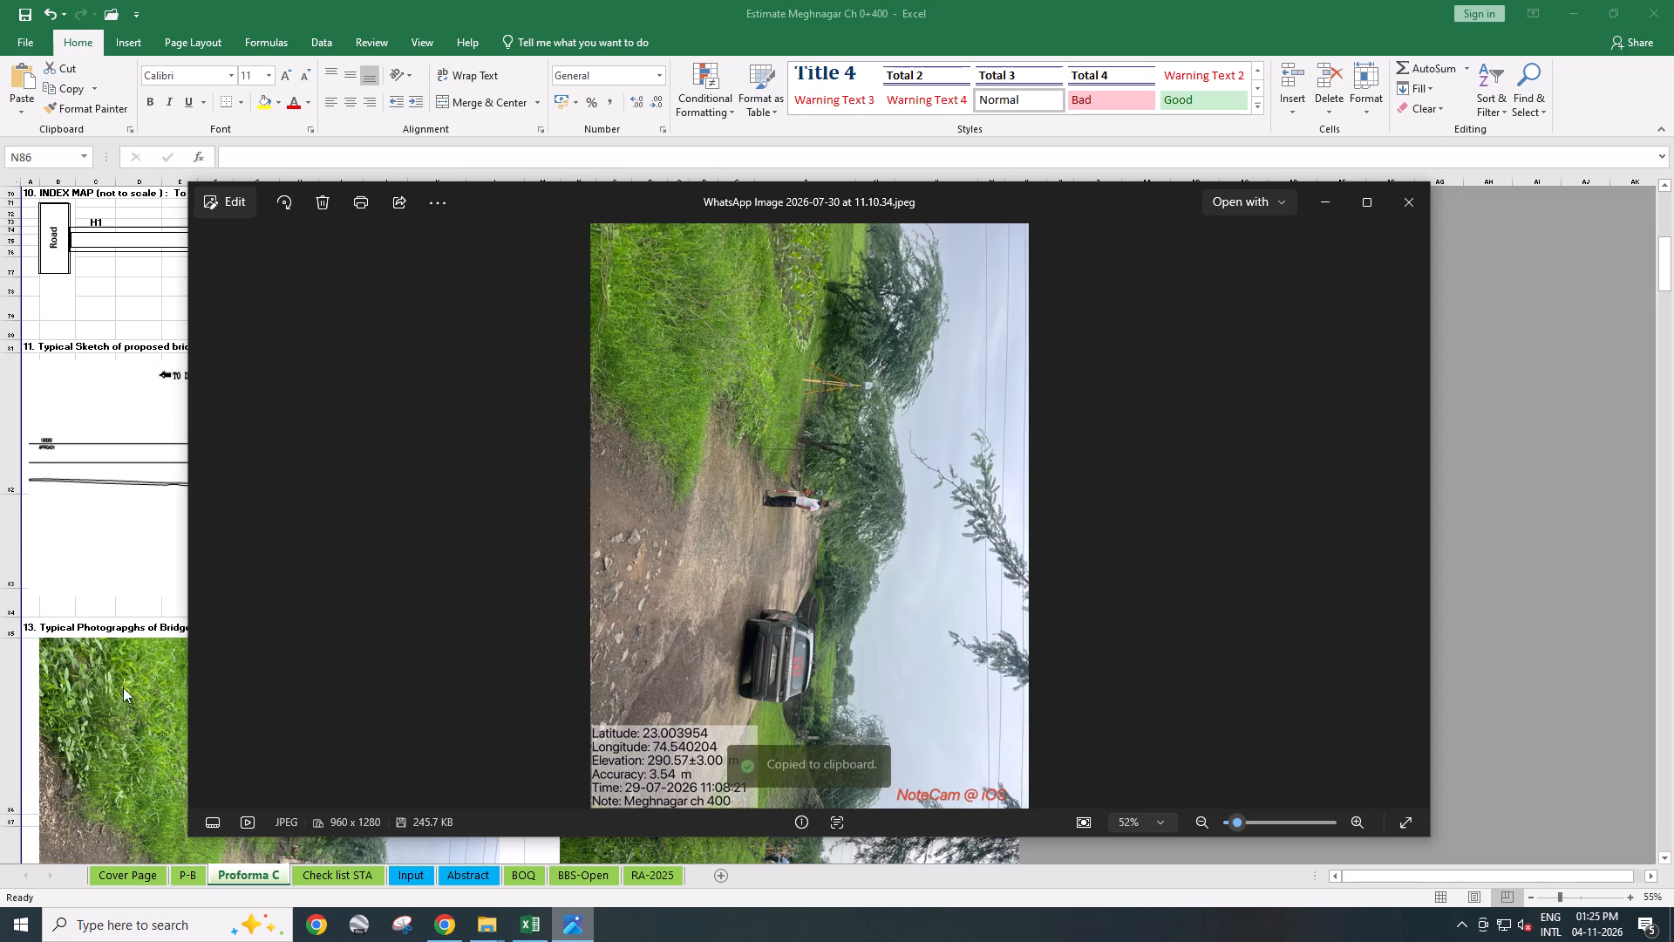
click(100, 681)
scroll(352, 677, down, 3)
scroll(439, 658, down, 2)
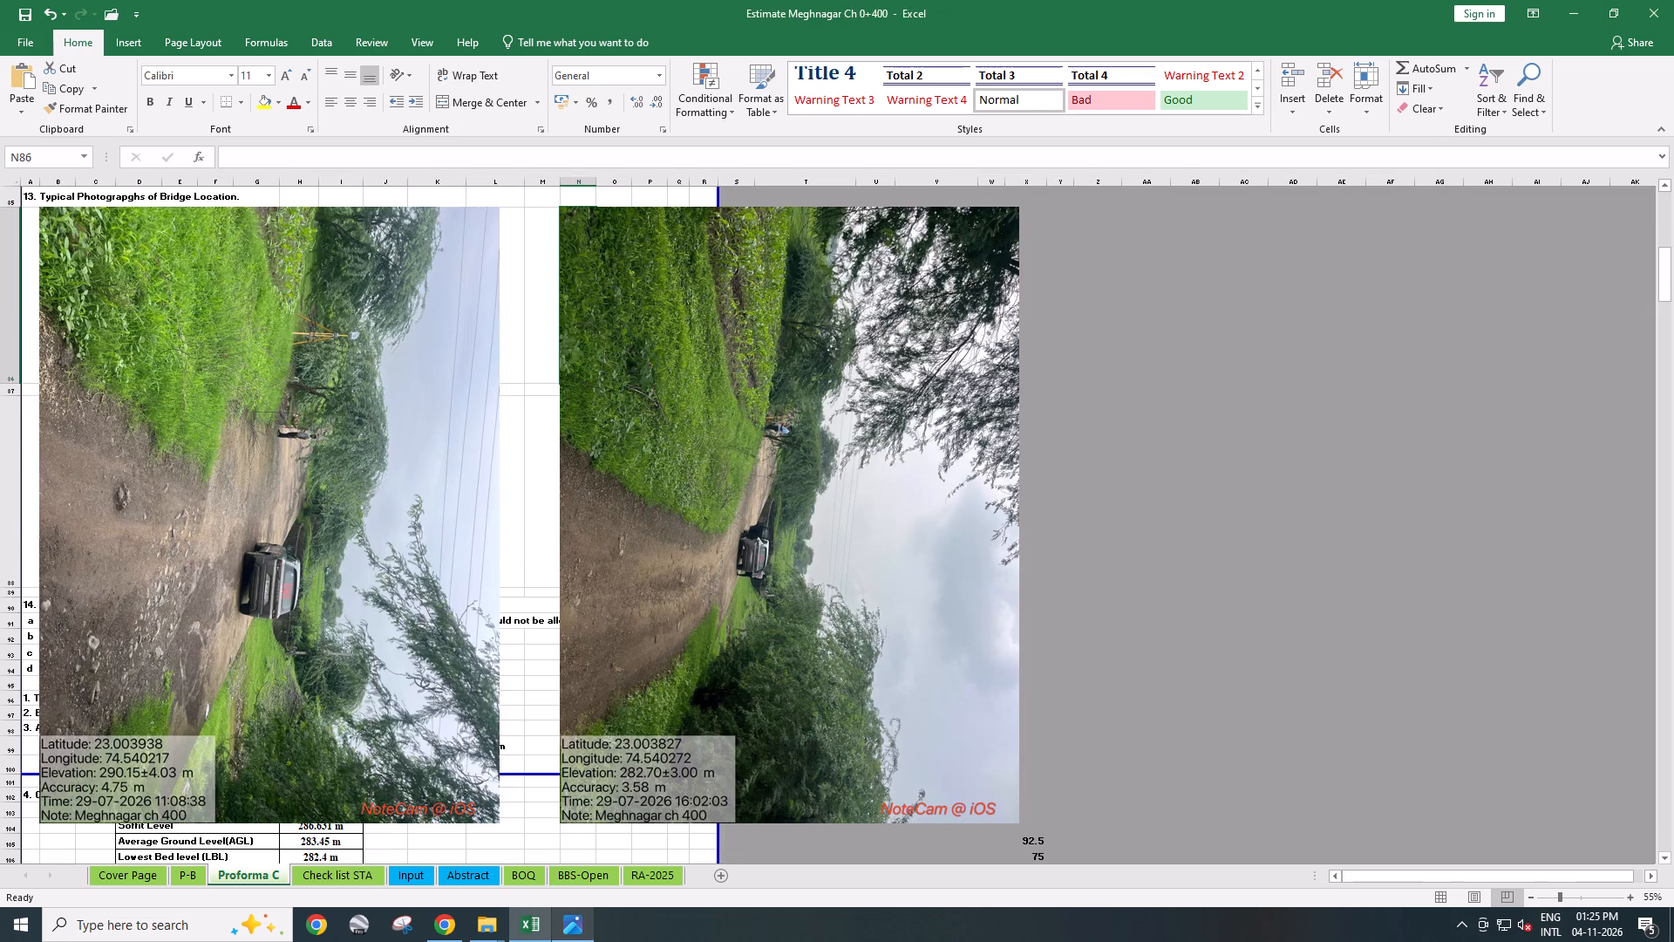
click(1066, 227)
key(ctrl+v)
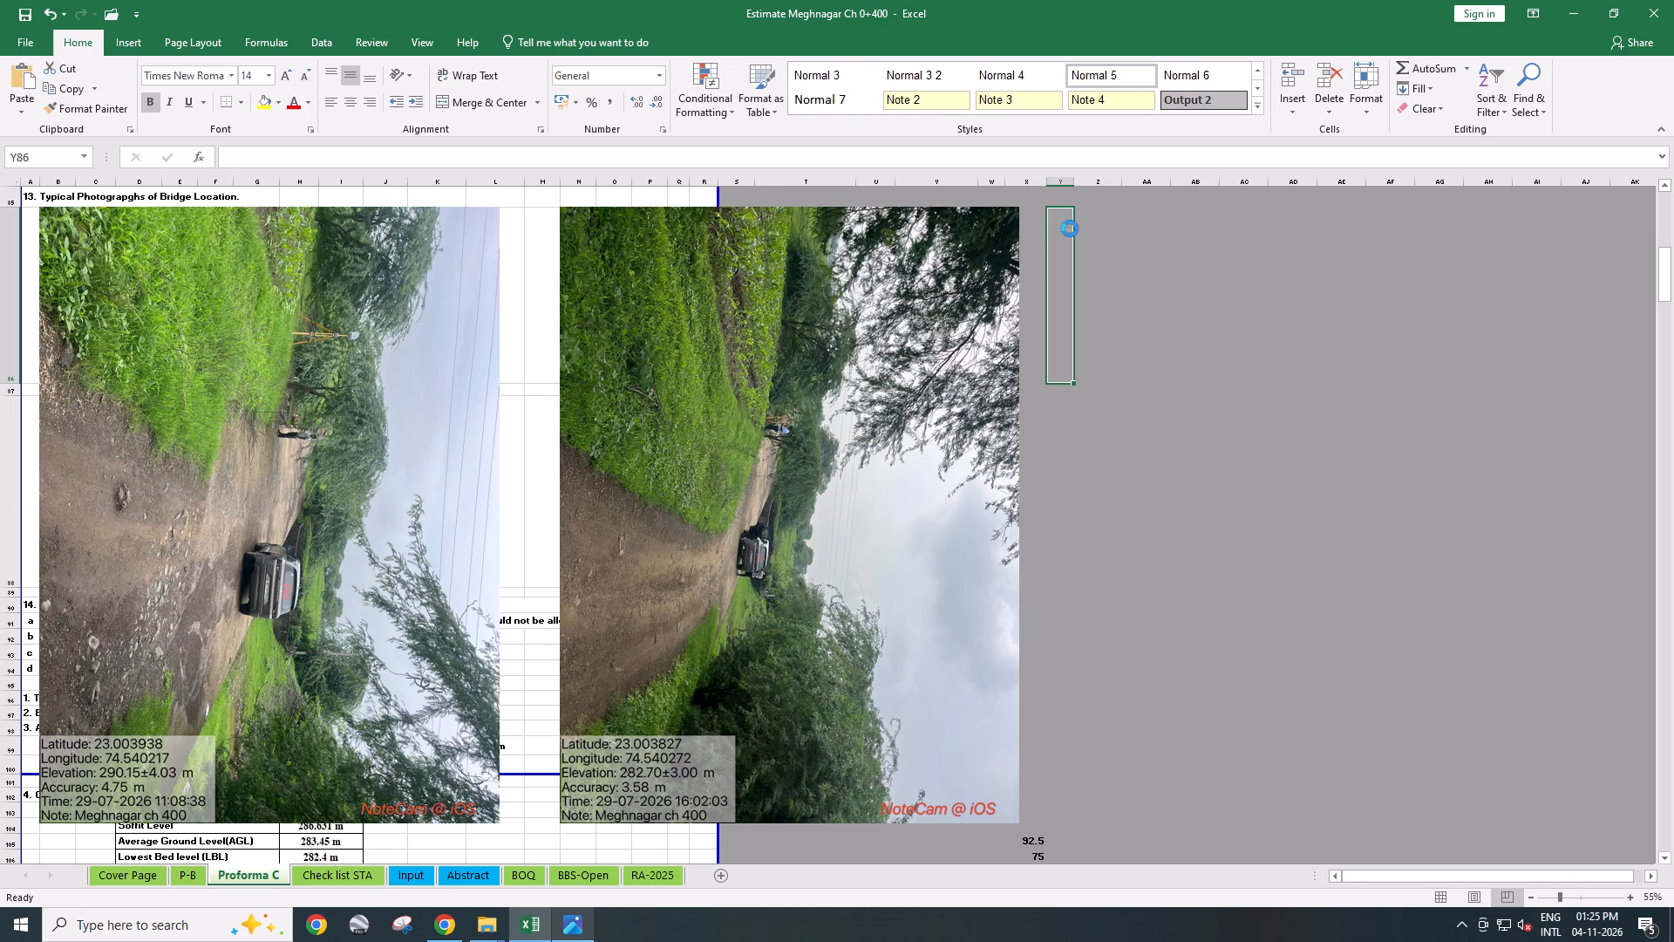
Browse the remaining site photos, copy WhatsApp Image 2026-07-30 at 11.10.37, and paste it in row 86 beside the third photo.
key(alt+Tab)
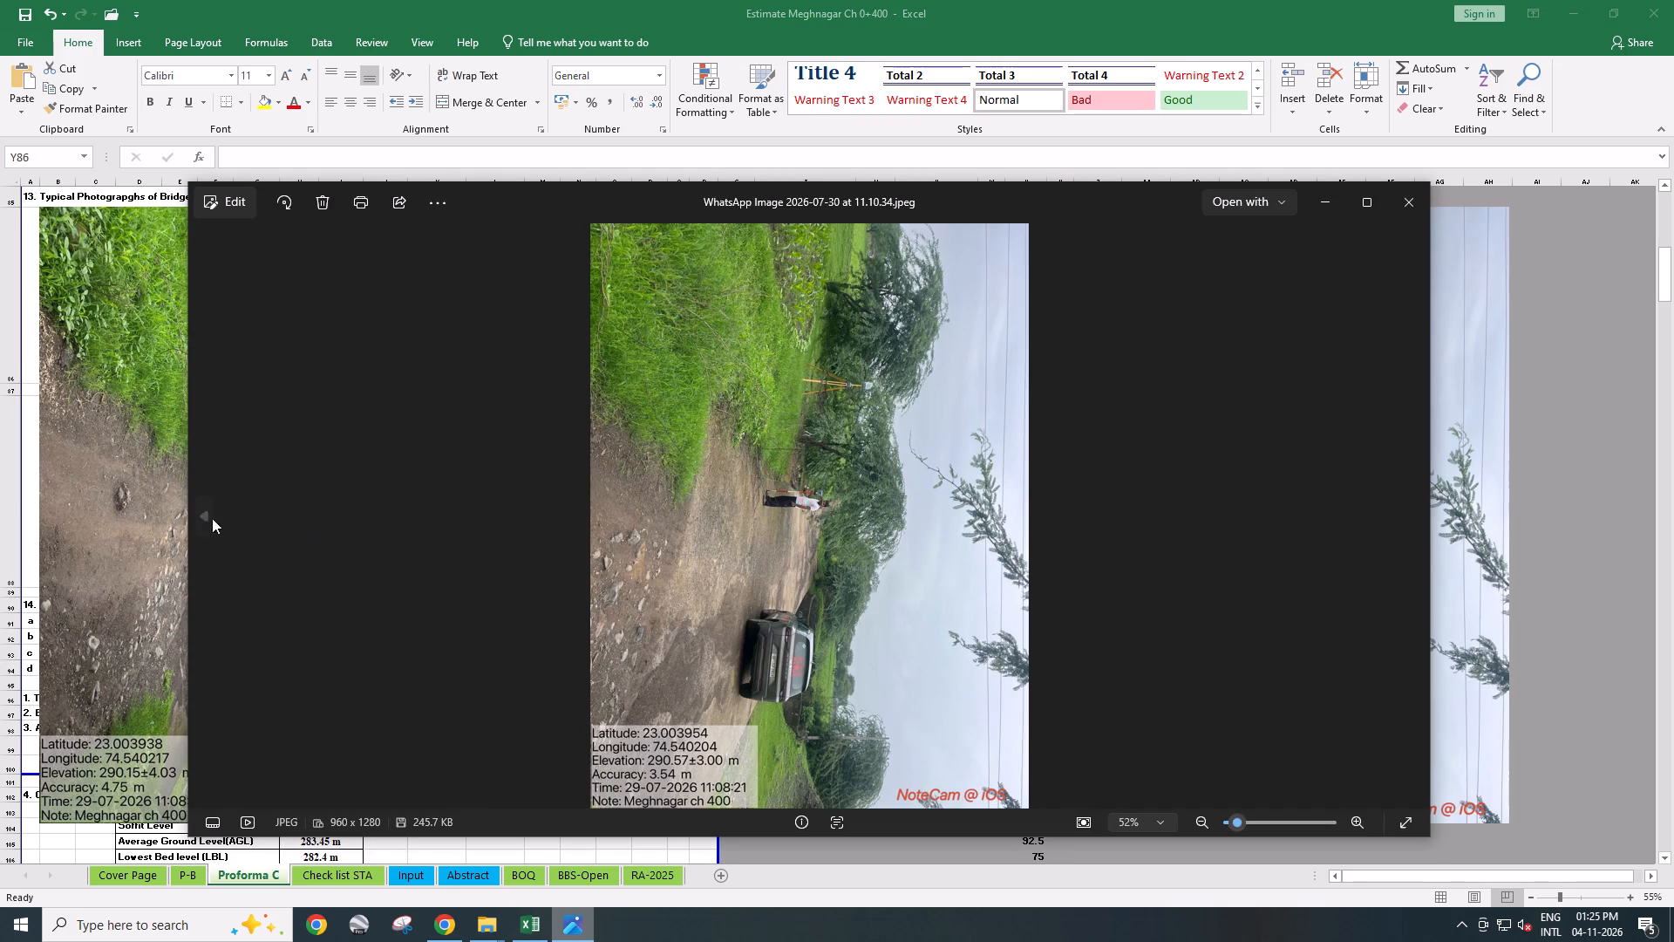
click(206, 522)
click(206, 522)
click(206, 523)
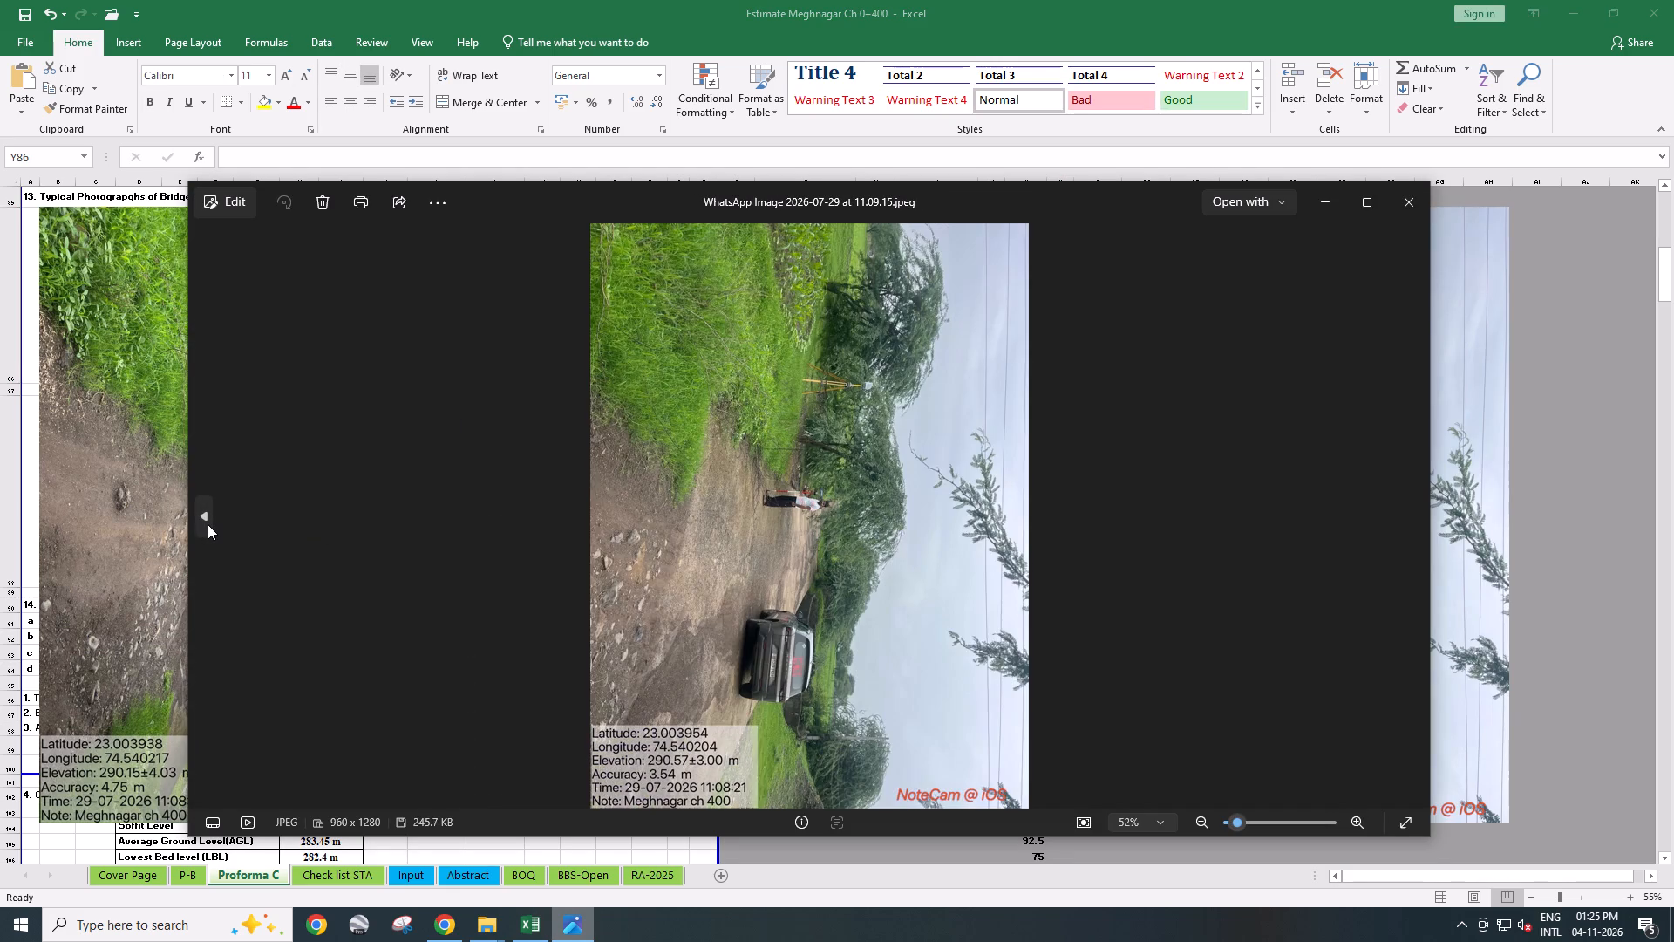
click(210, 526)
key(alt+Tab)
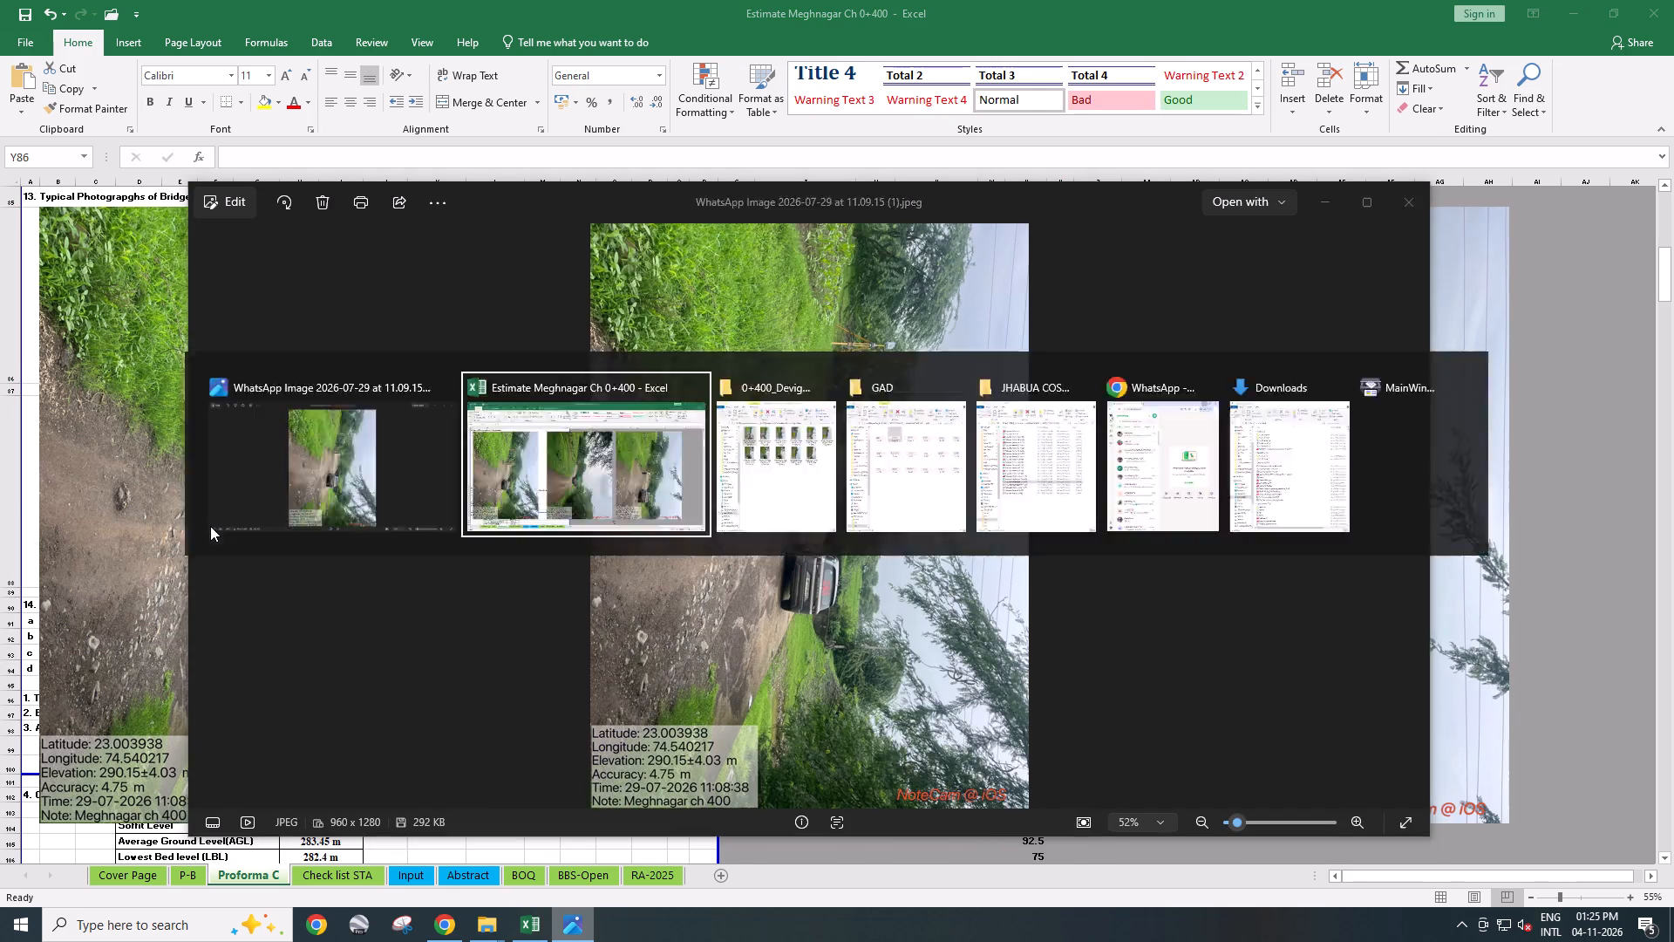
key(alt+Tab)
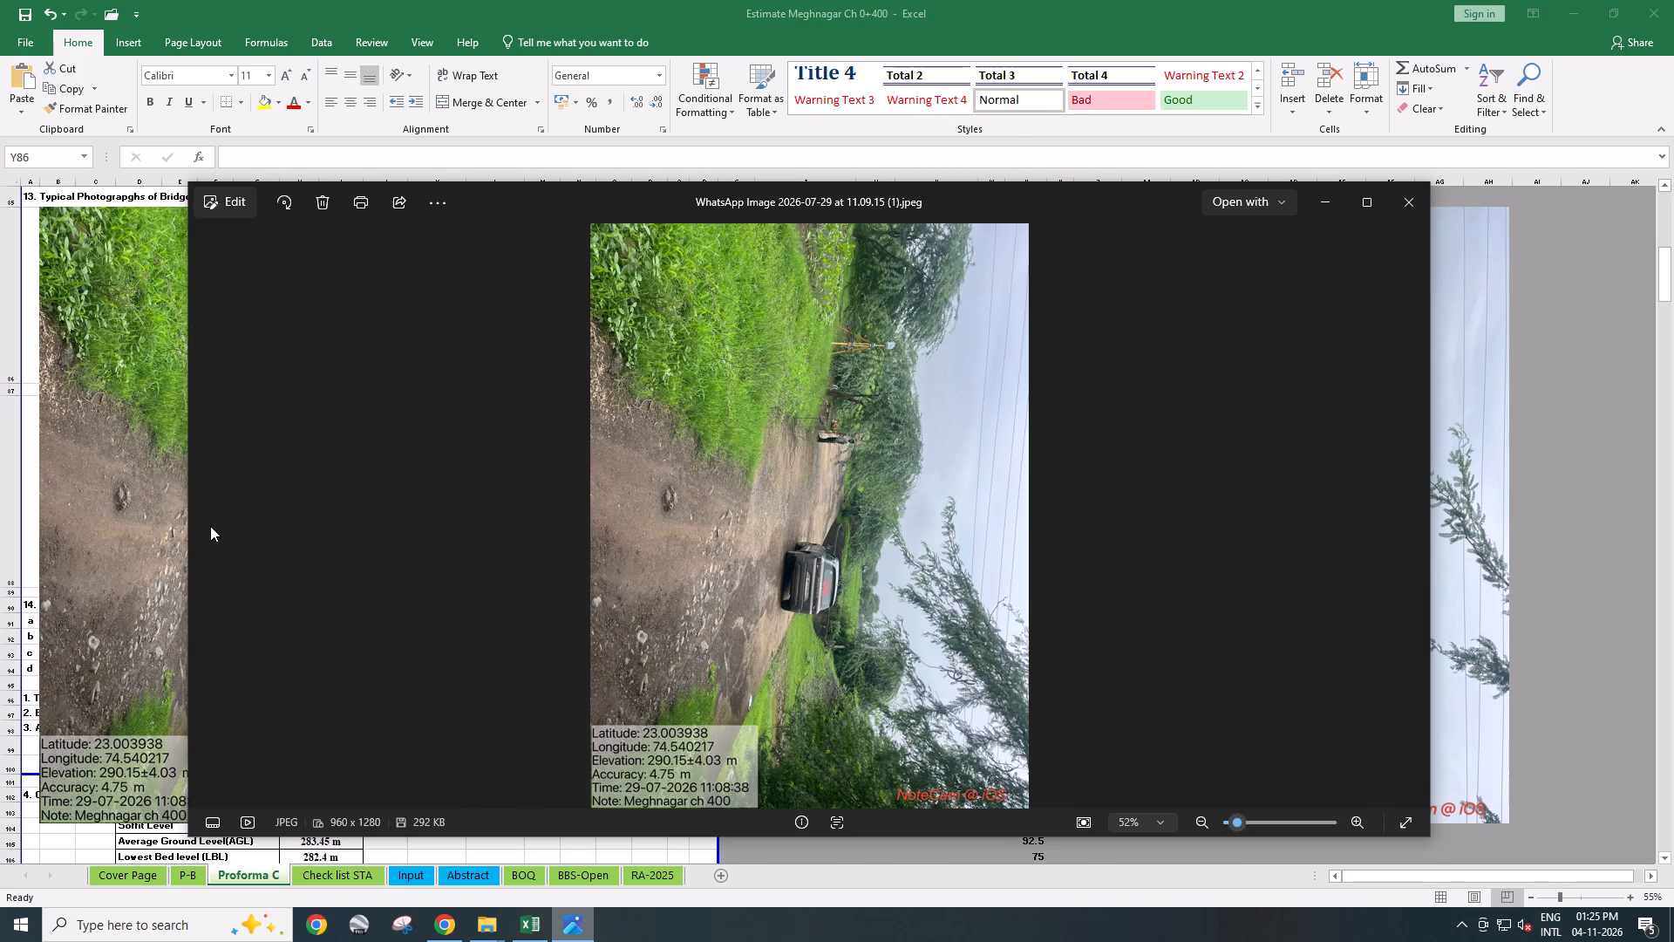
click(210, 526)
click(214, 527)
click(1397, 505)
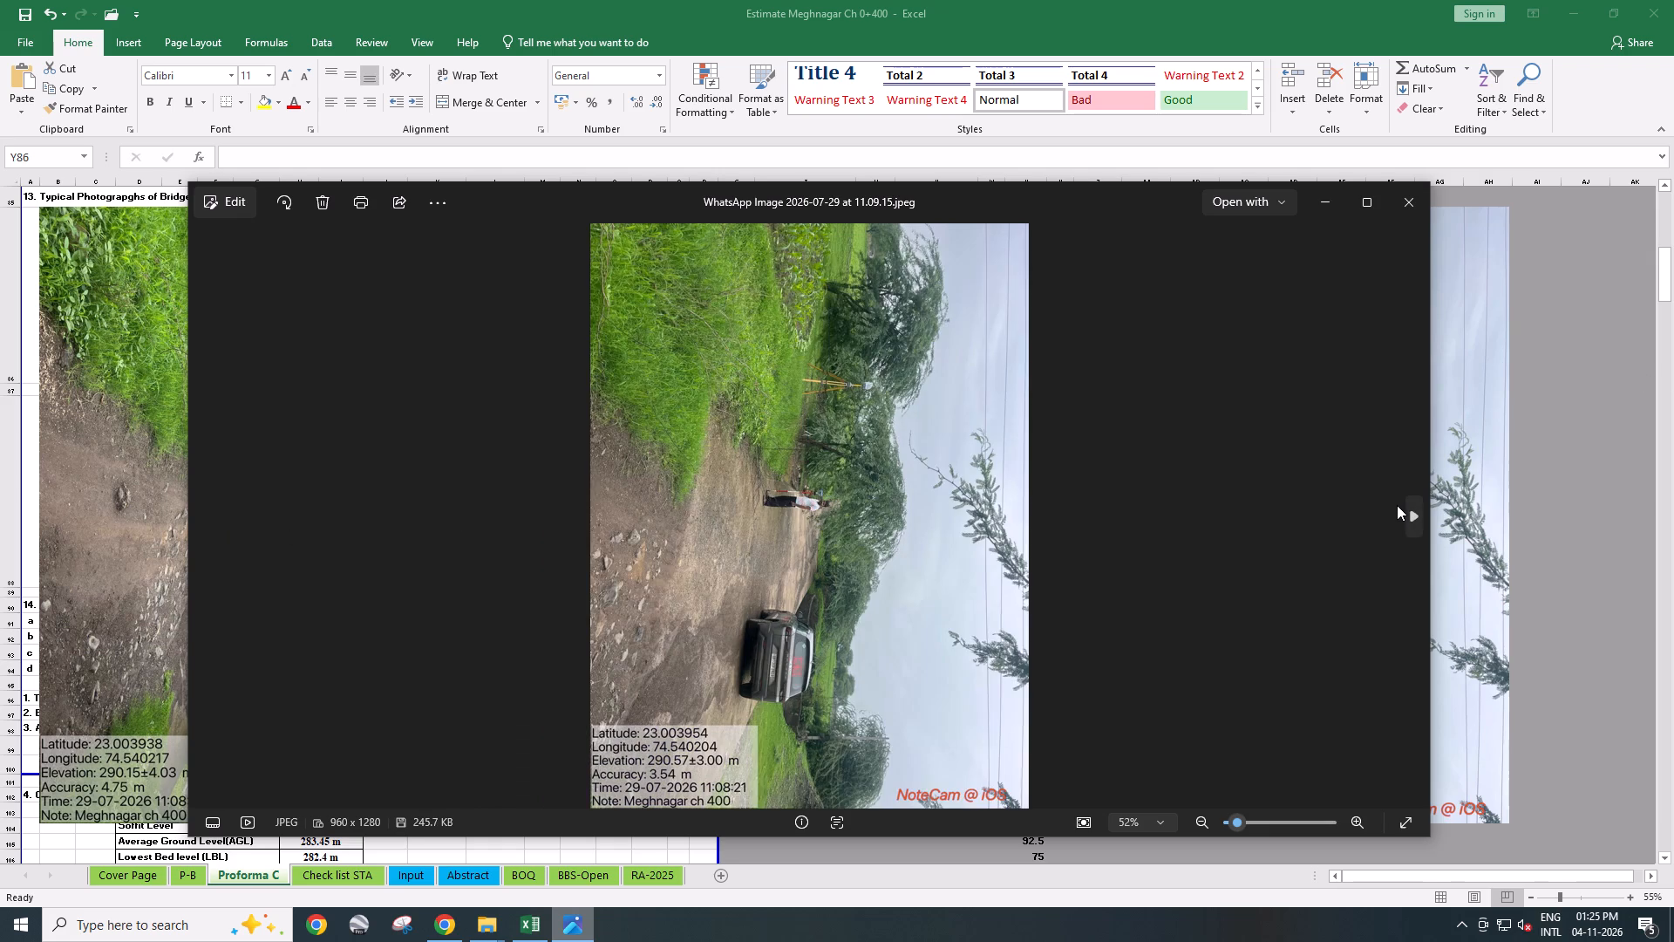
click(1397, 505)
click(1397, 505)
triple_click(1397, 505)
click(1398, 506)
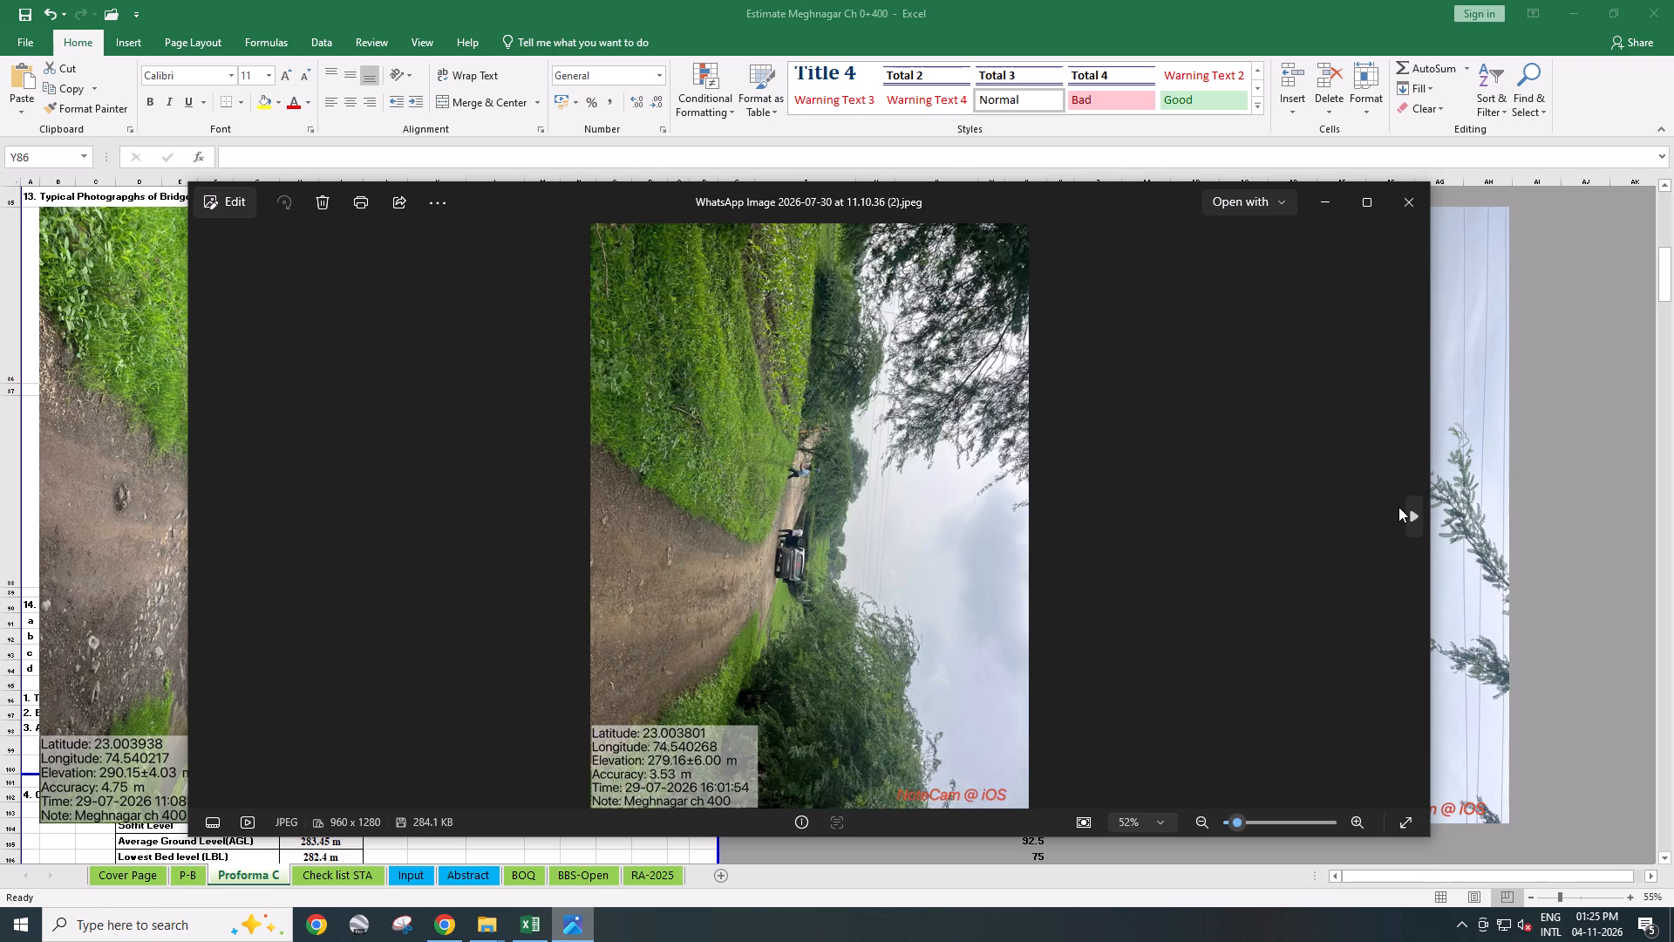
click(1398, 507)
click(1401, 508)
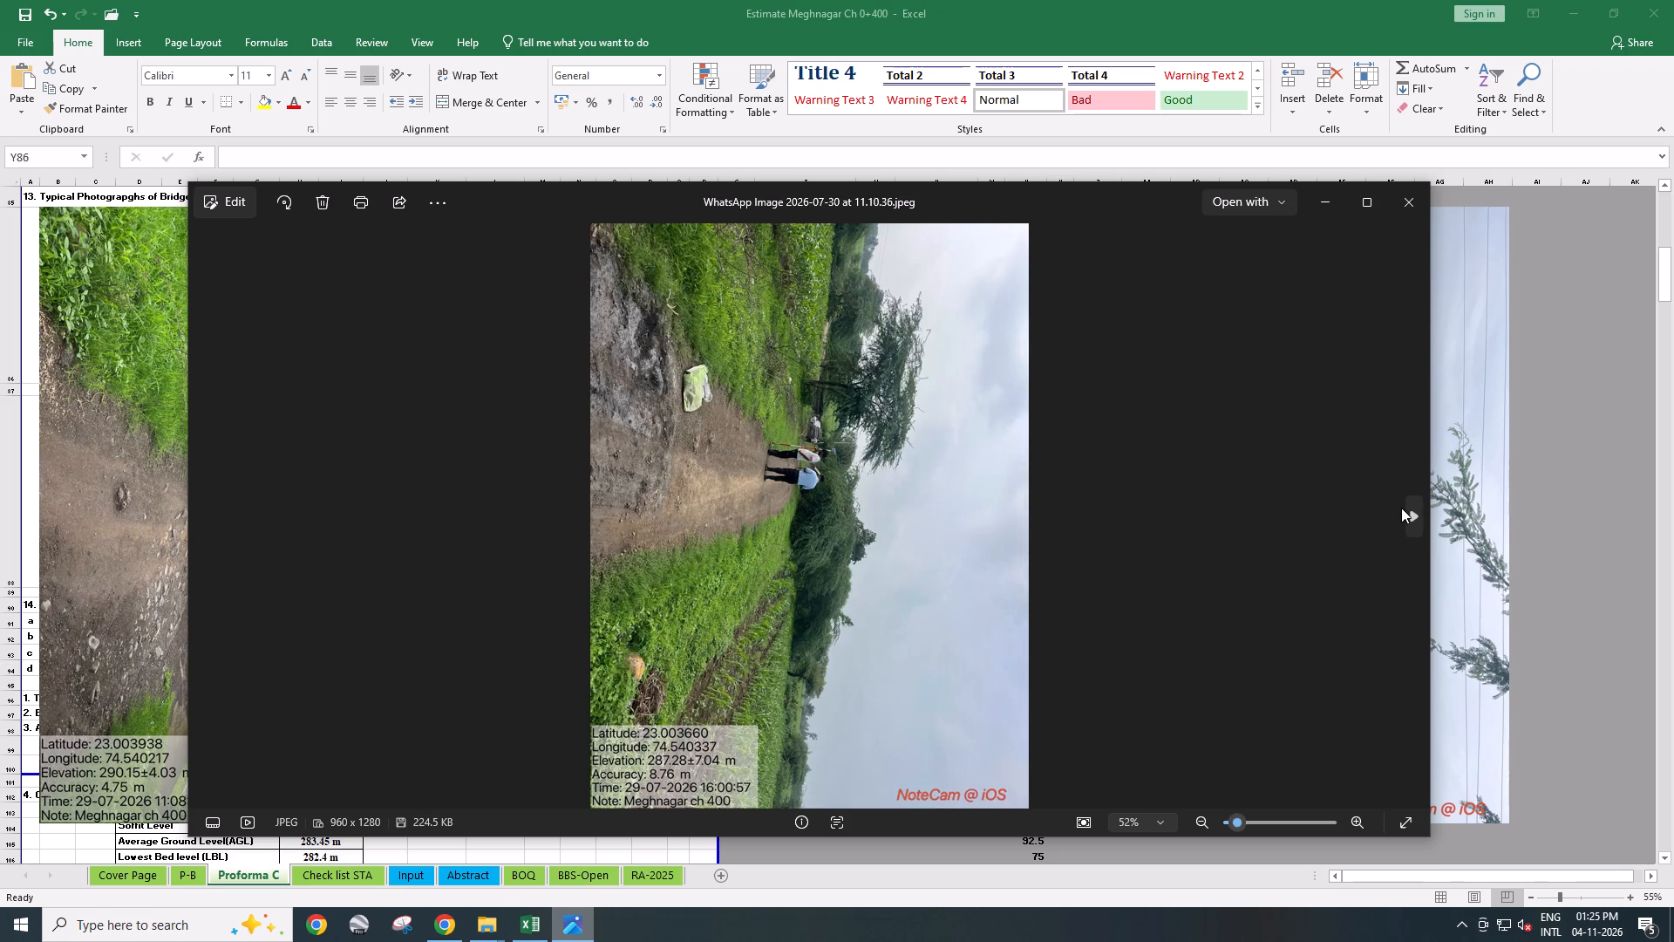
click(1401, 508)
click(1403, 515)
click(1403, 515)
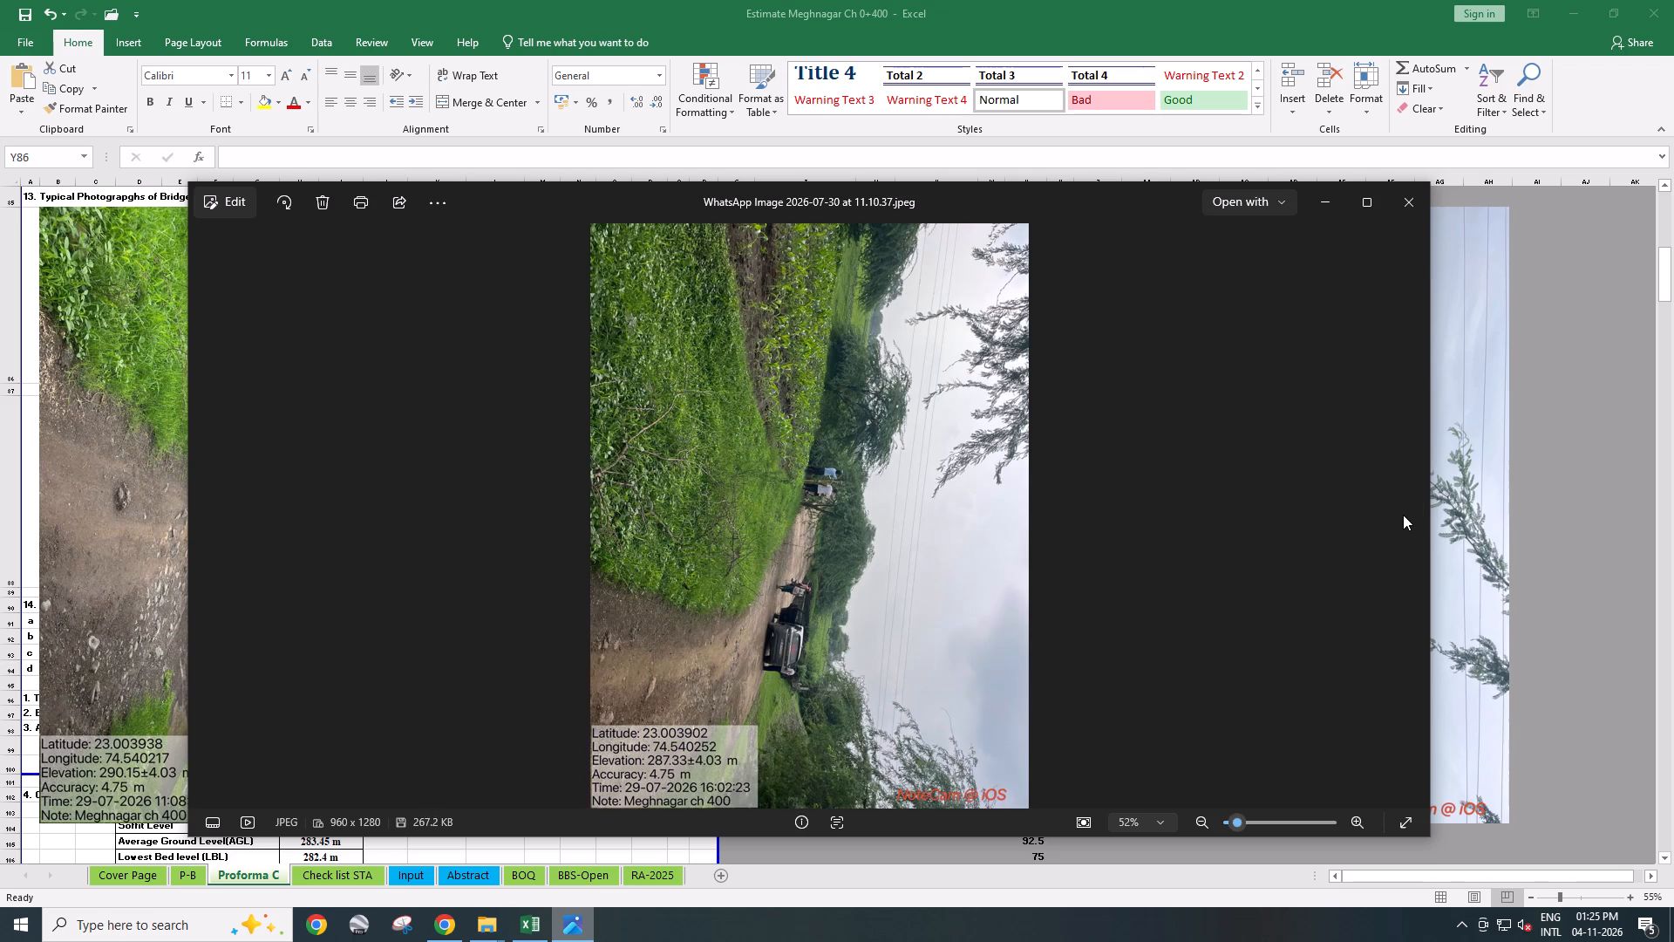
right_click(907, 429)
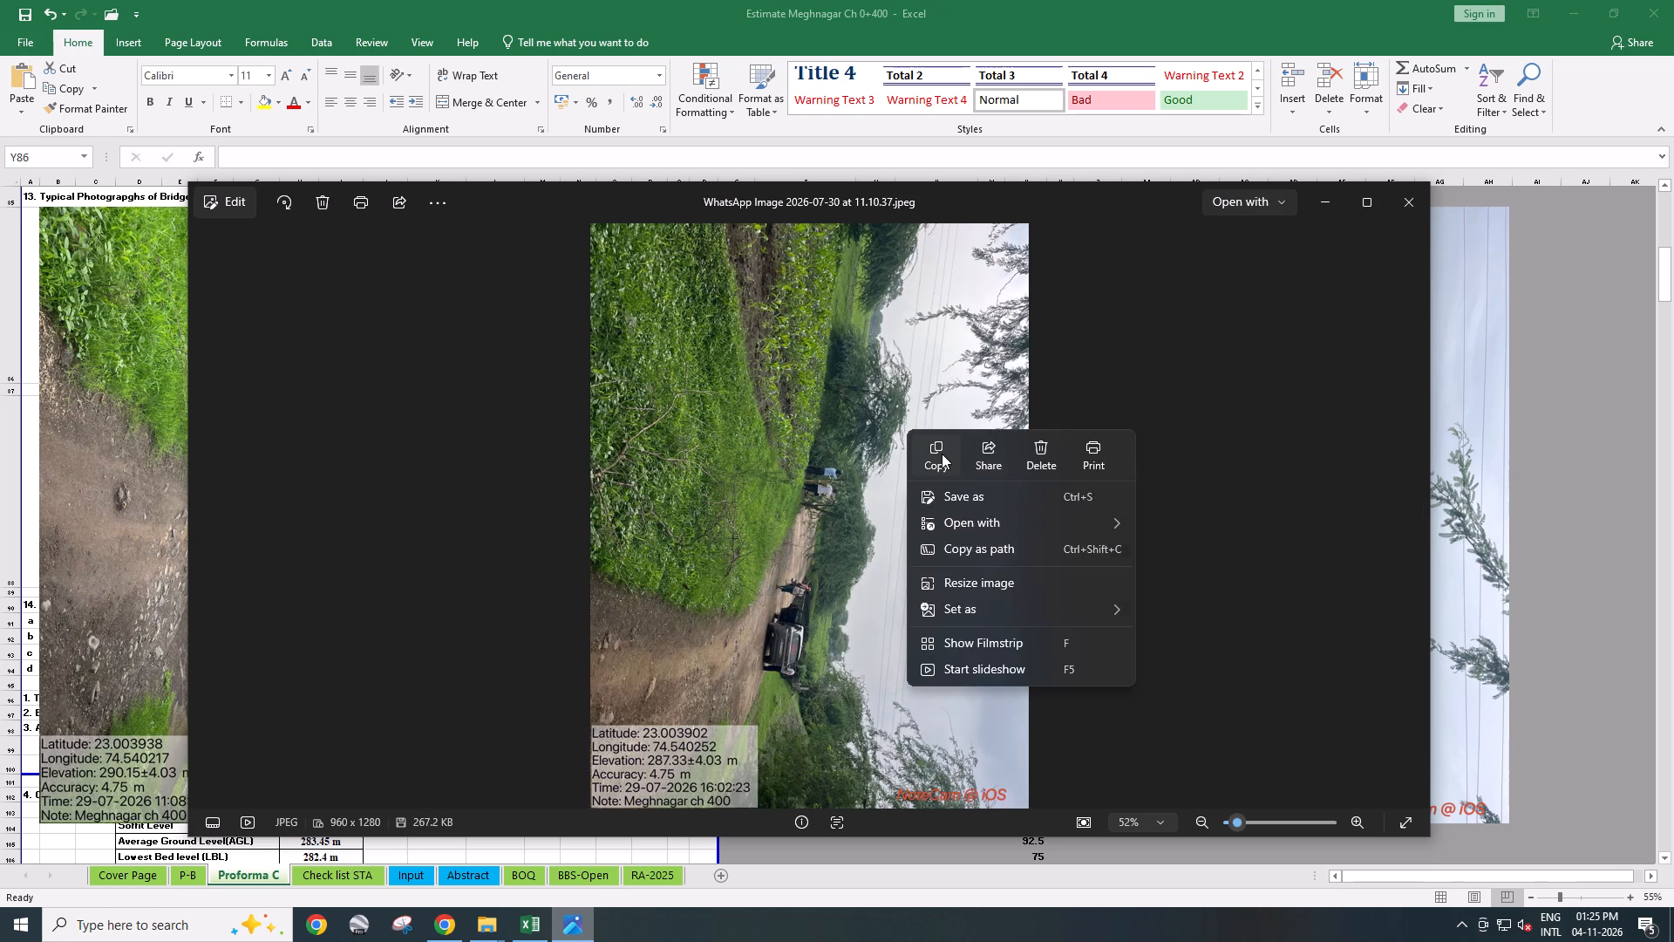
click(942, 454)
click(1535, 424)
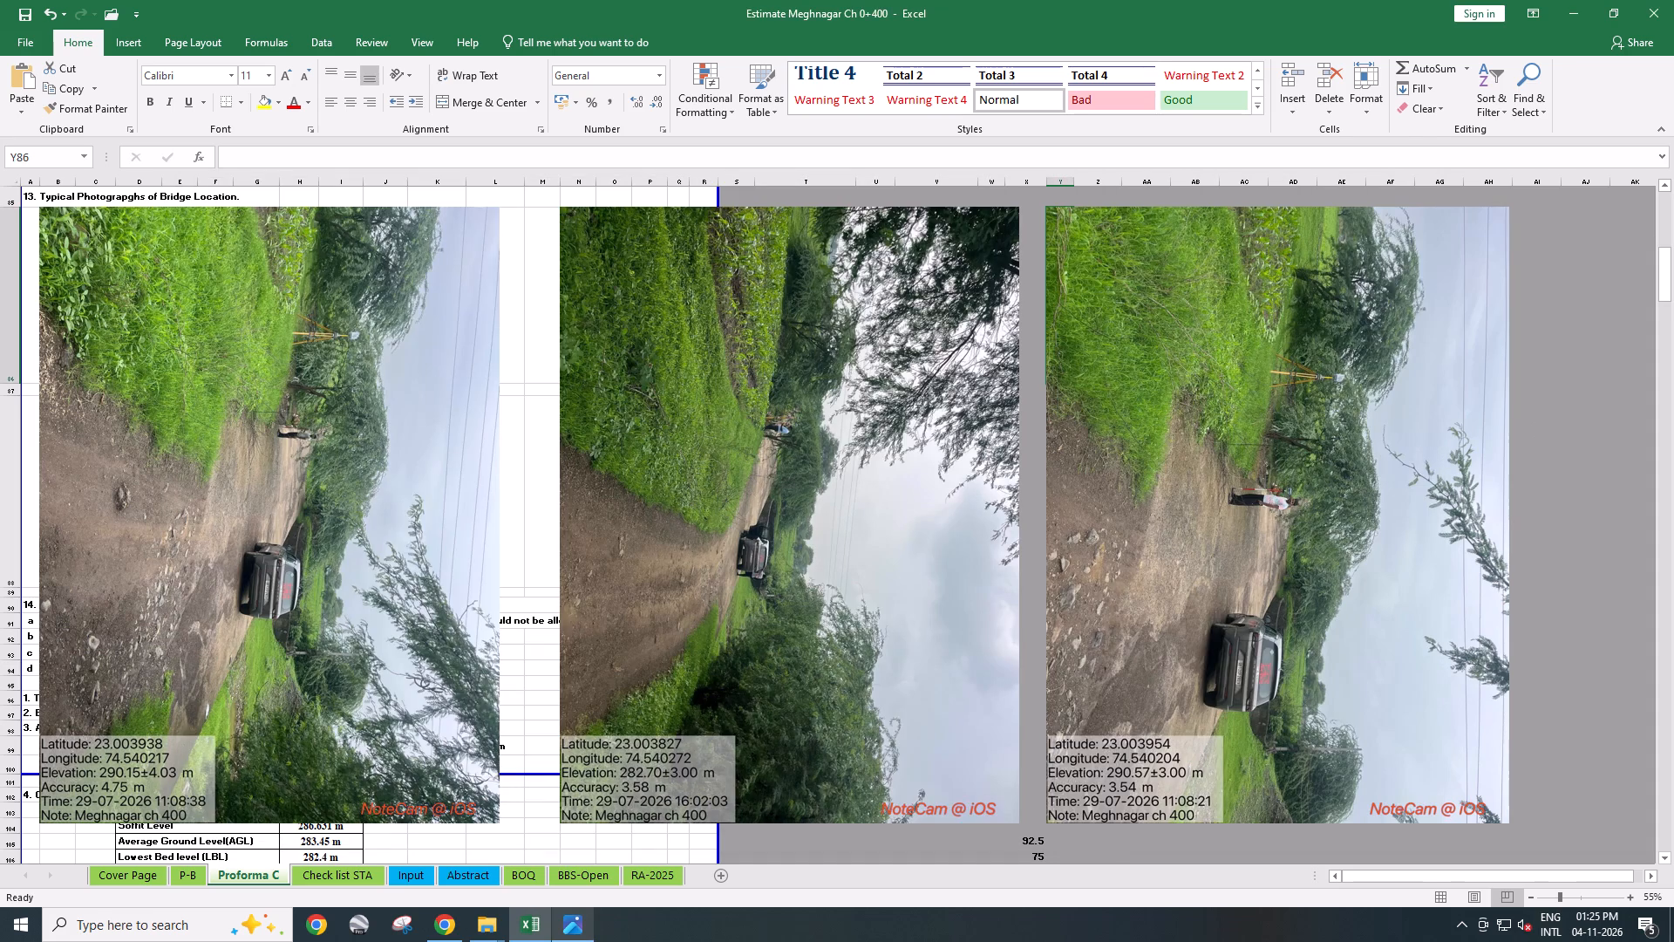
click(1544, 367)
key(ctrl+v)
Resize the first pasted photo under section 13, trying a 10 cm height before setting it to 15 cm.
click(518, 531)
double_click(403, 531)
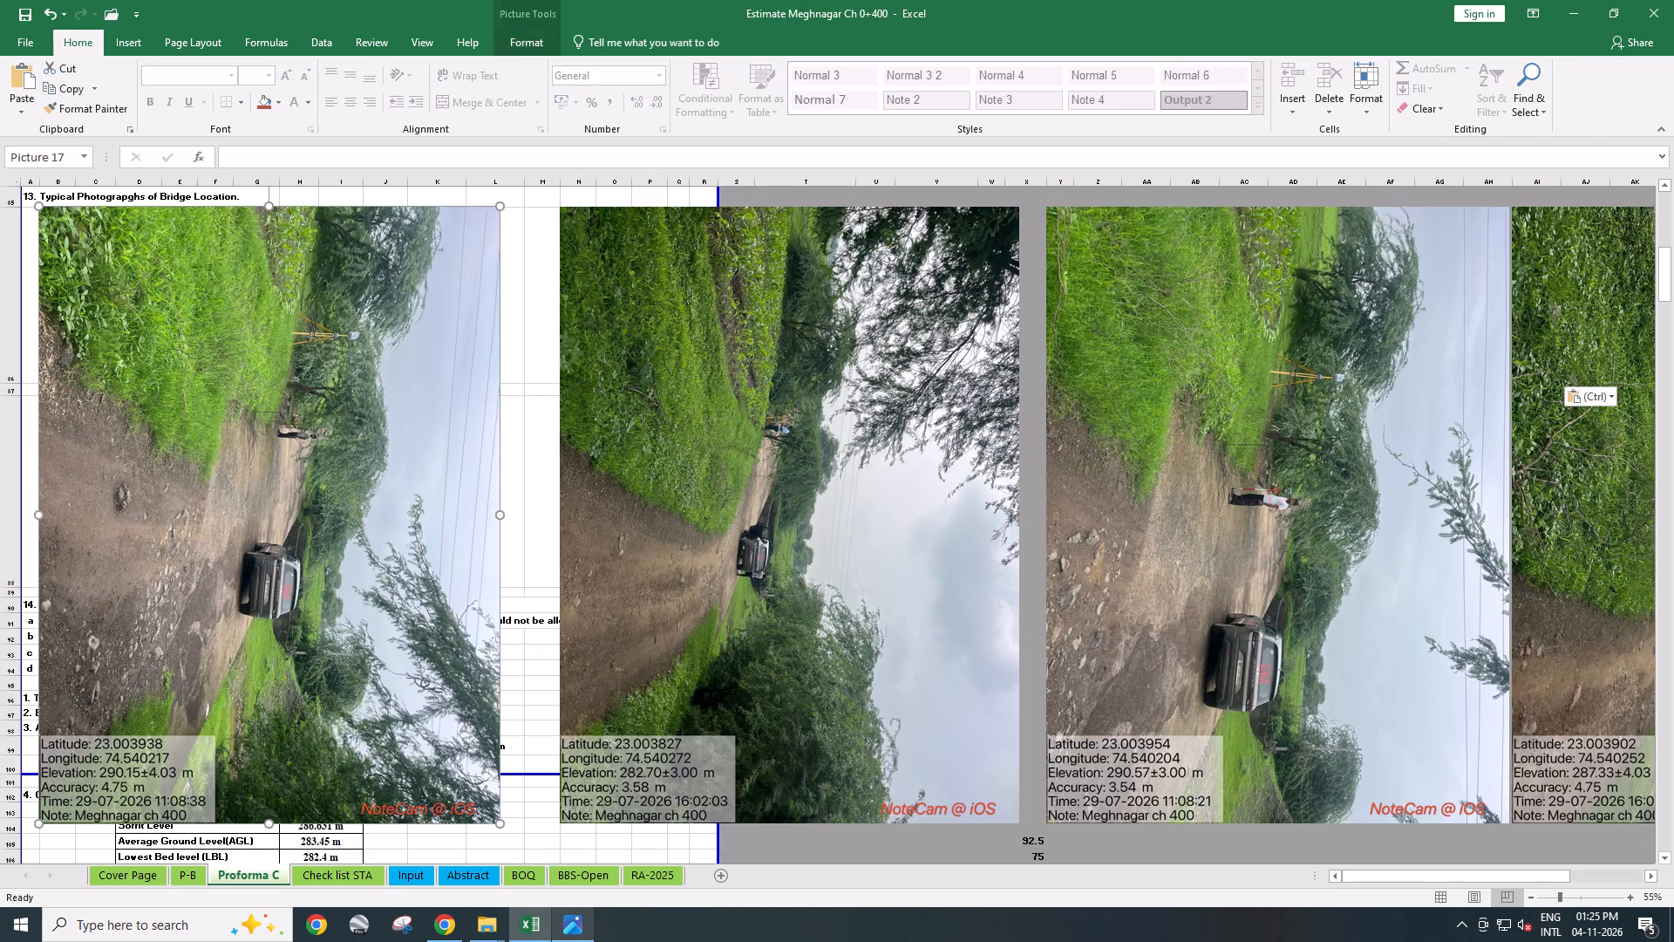
click(1589, 71)
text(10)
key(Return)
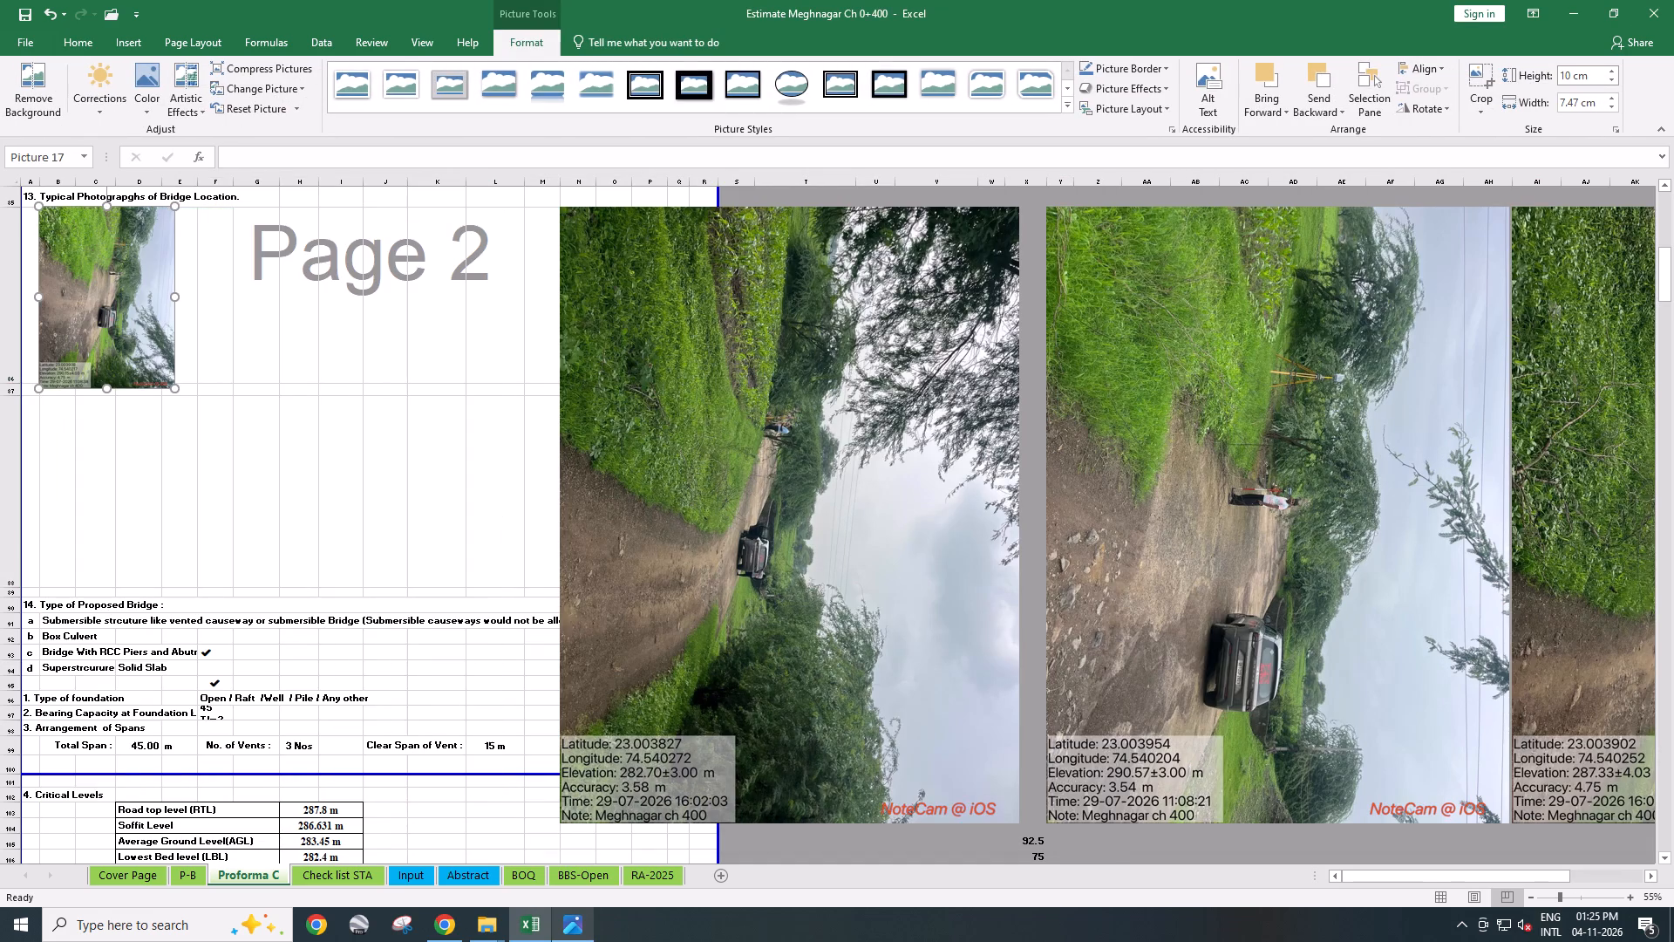
click(1577, 72)
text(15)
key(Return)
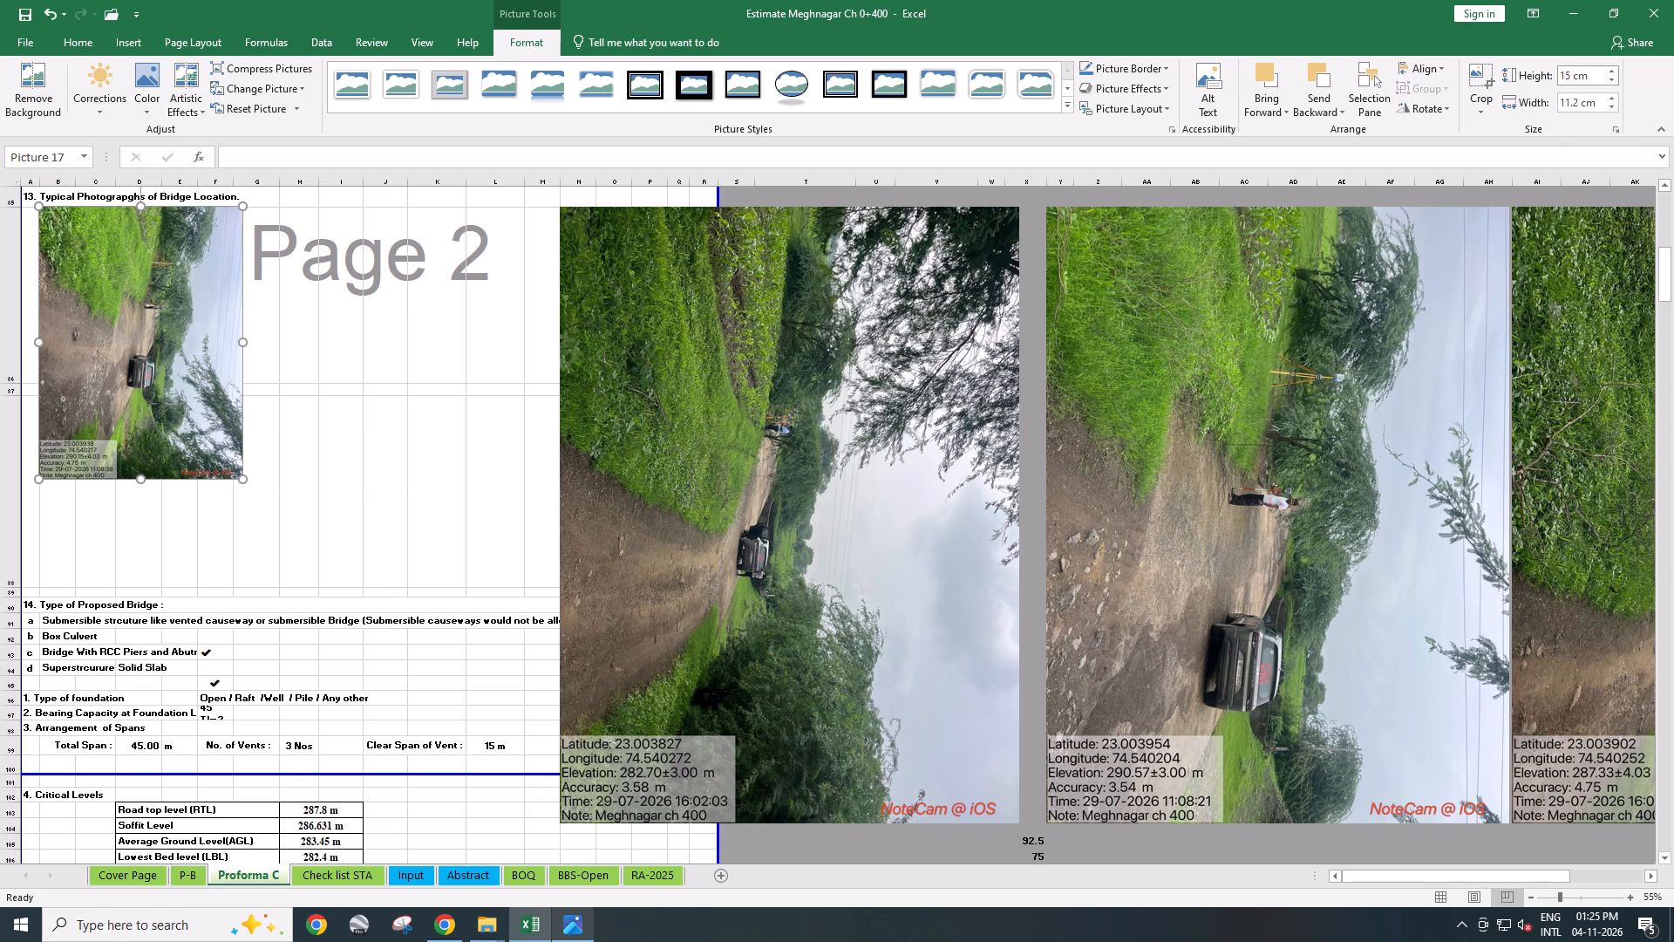
Set the height of the second pasted photo, at cell N86, to 15 cm.
click(942, 481)
double_click(1580, 65)
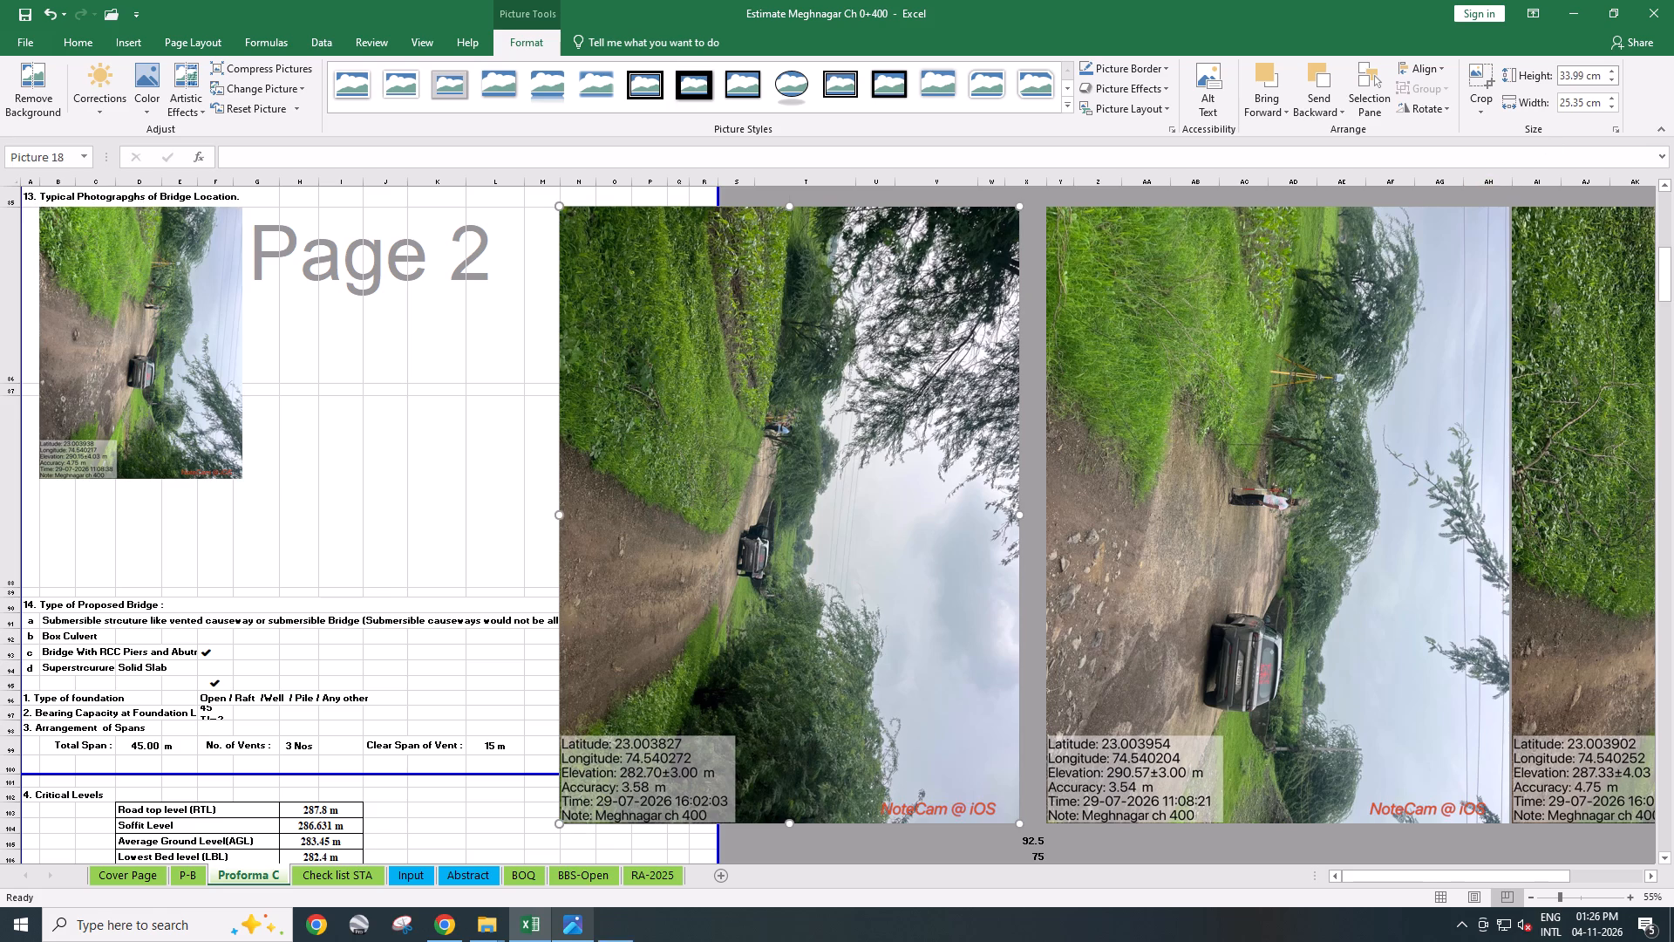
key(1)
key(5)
key(Return)
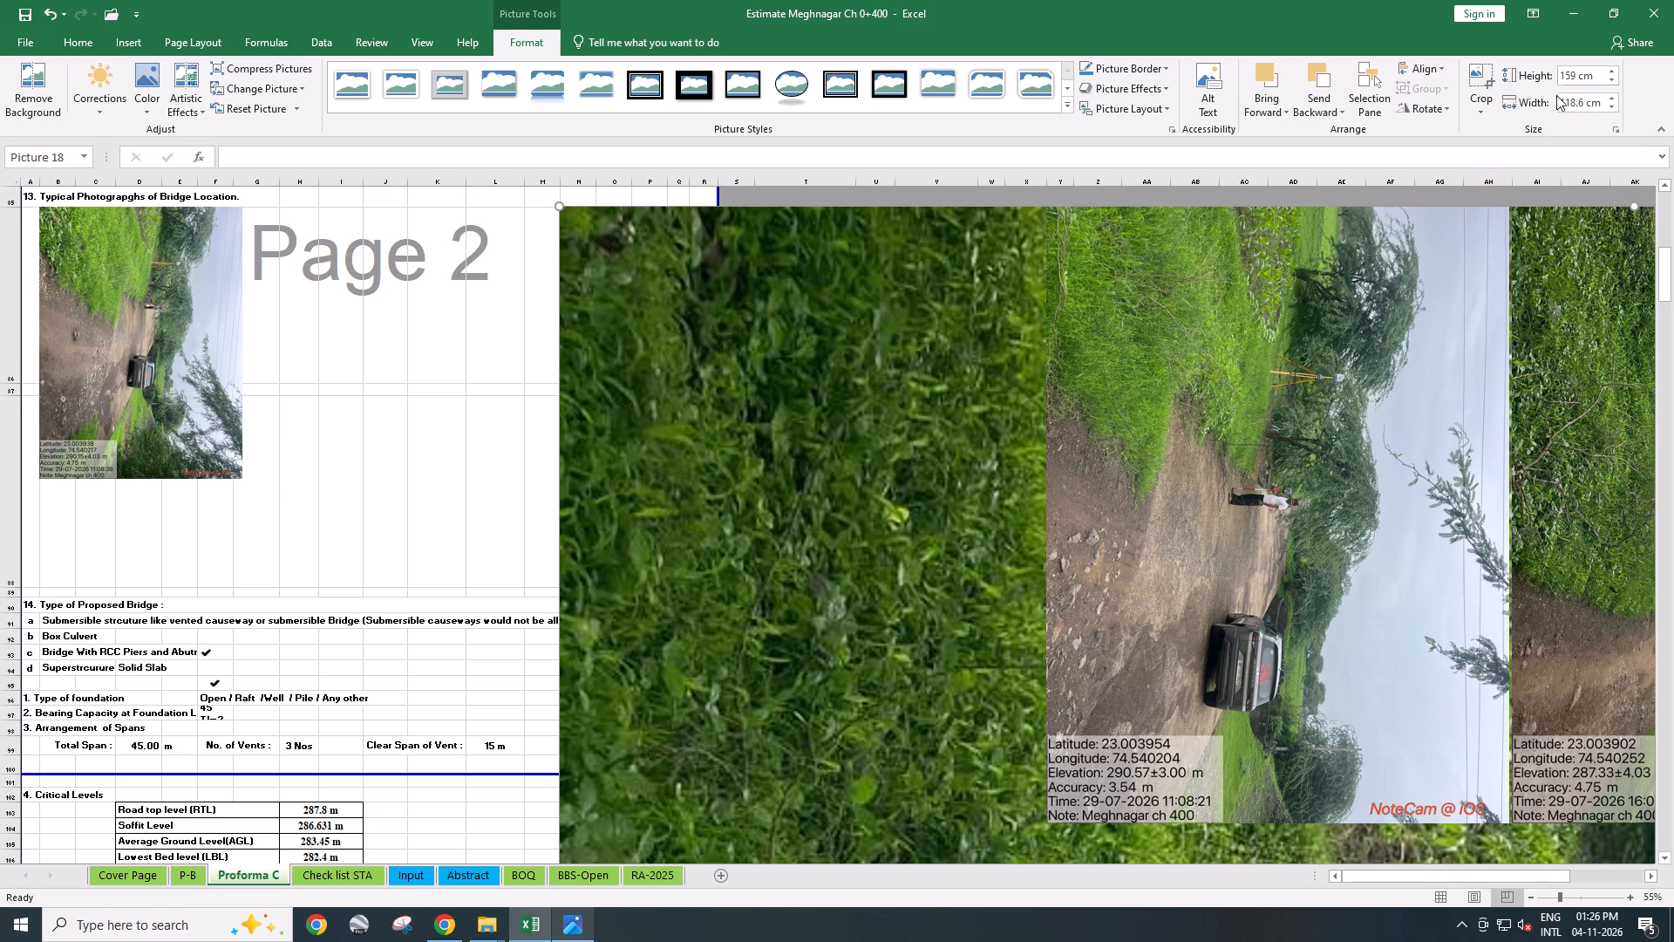
click(1585, 78)
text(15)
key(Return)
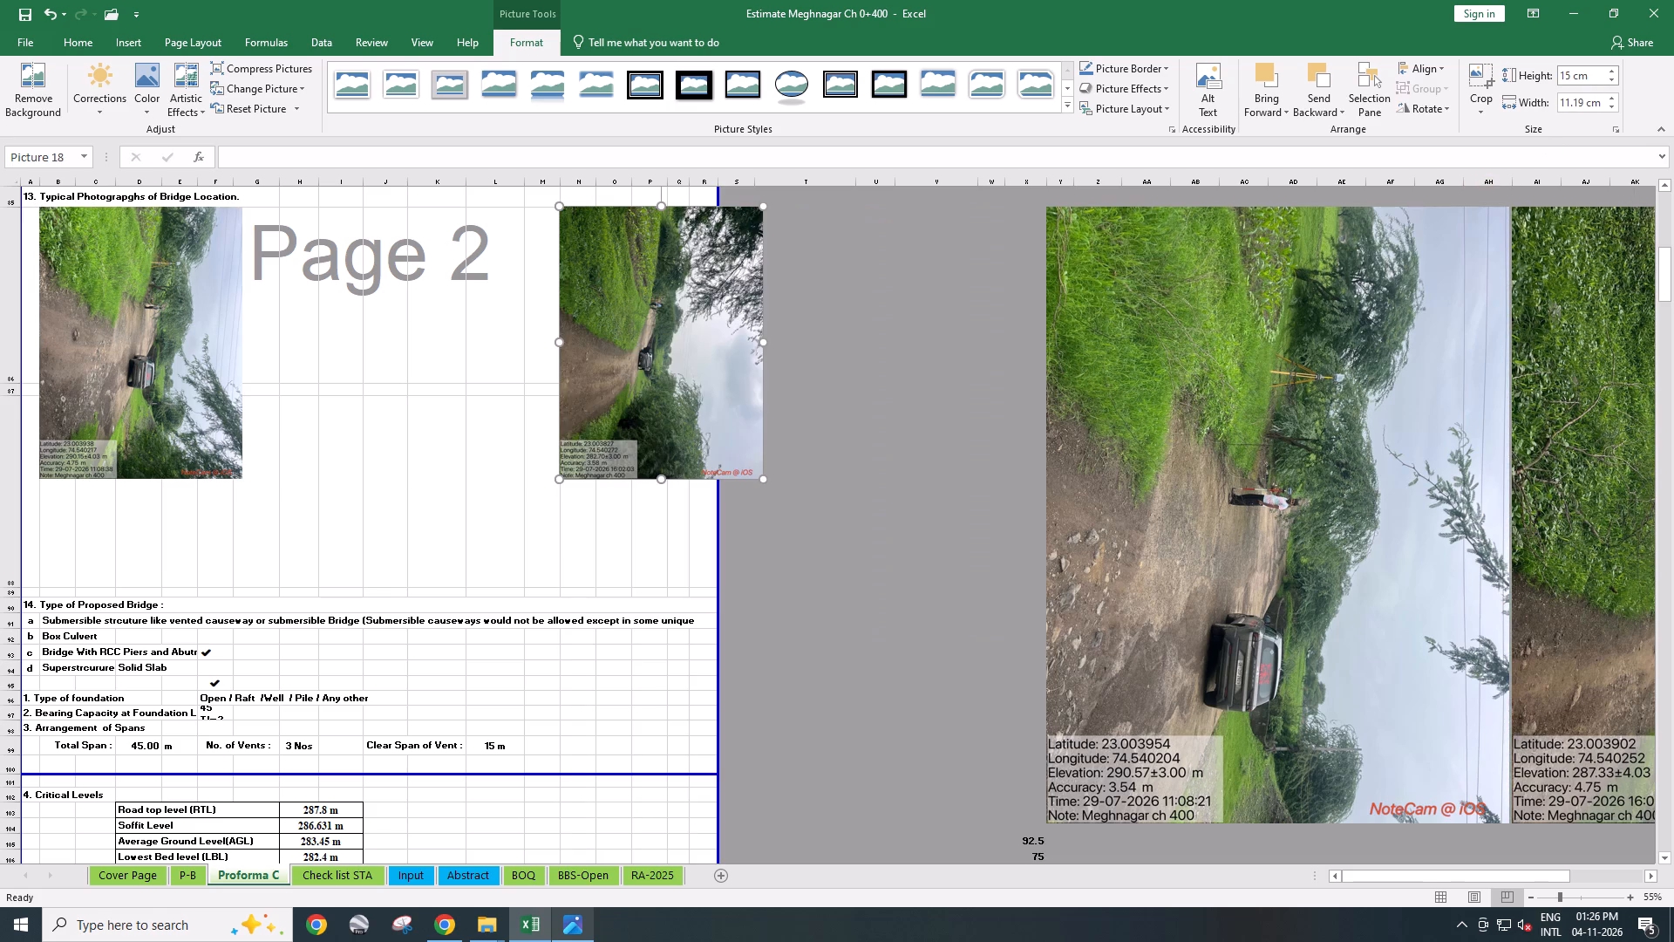
Set the height of the third pasted photo, at cell Y86, to 15 cm.
click(1275, 368)
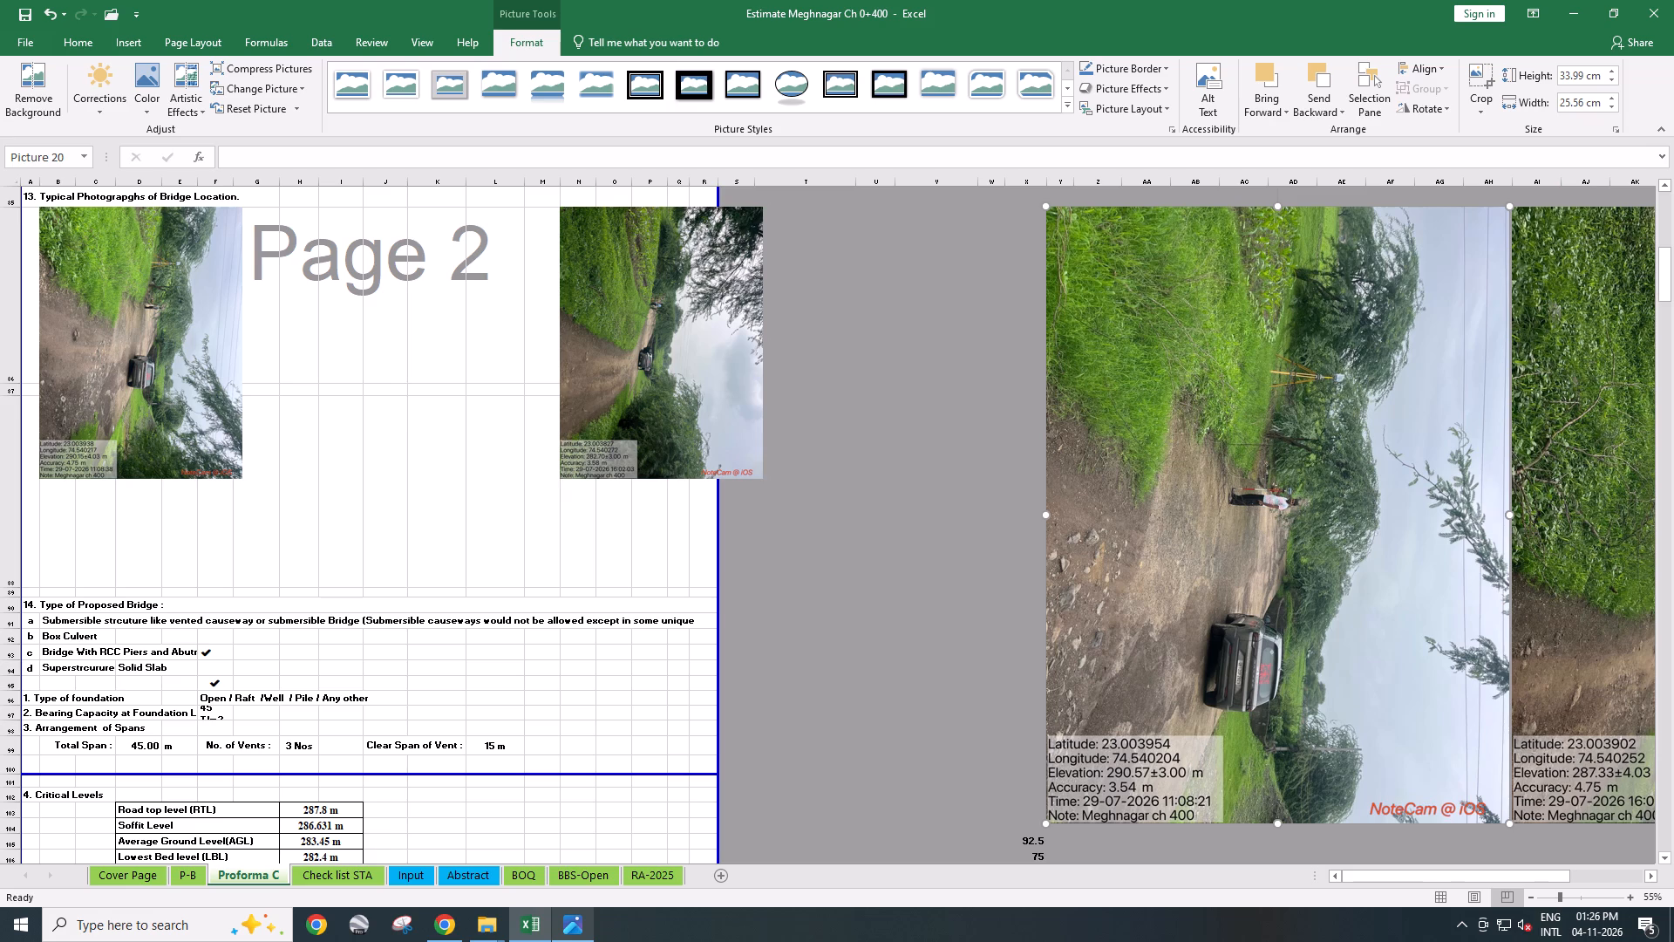
click(1581, 75)
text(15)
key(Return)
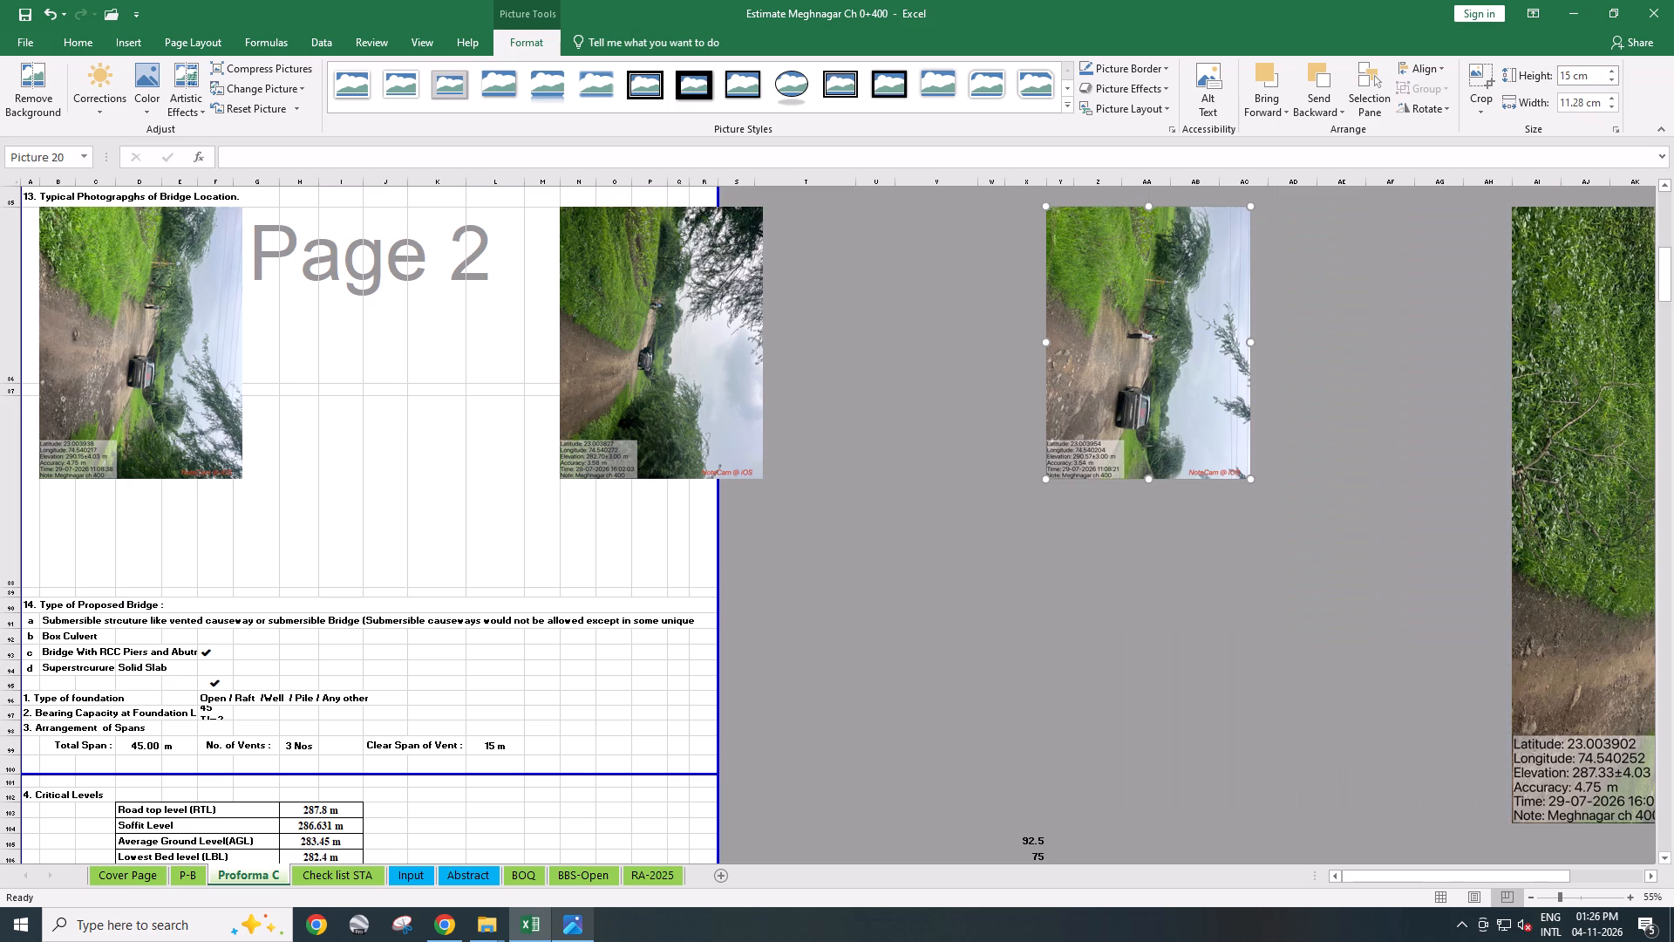
Move the fourth pasted photo closer to and slightly below the third, and set its height to 15 cm.
drag(1577, 463, 1417, 543)
click(1461, 514)
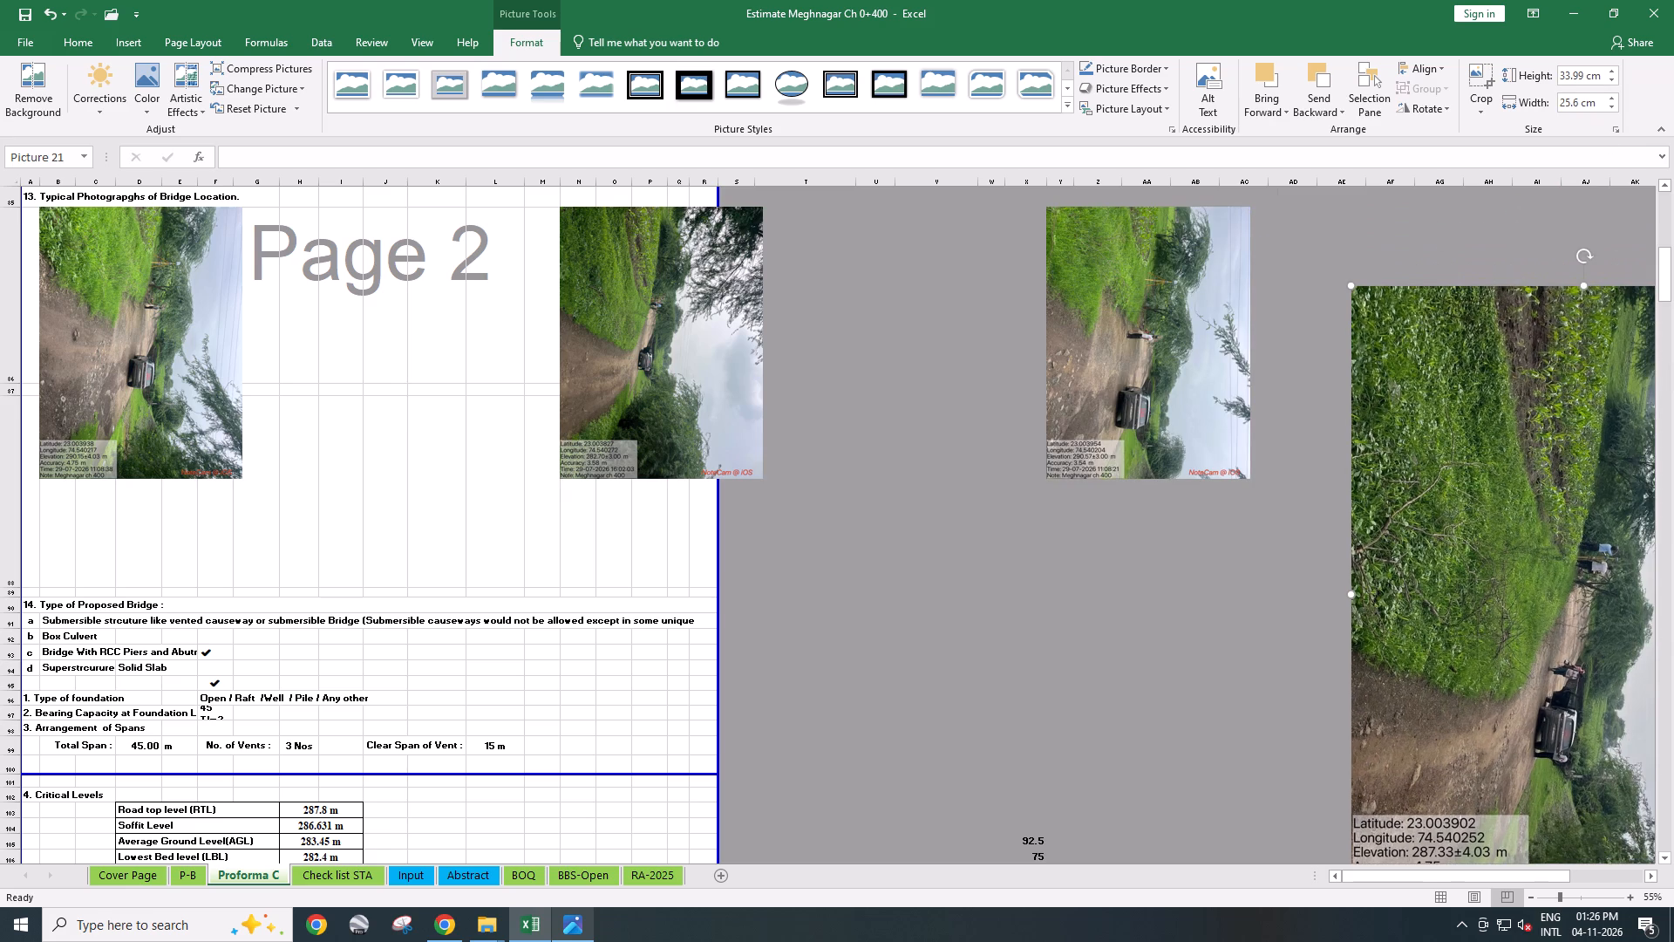
click(1591, 77)
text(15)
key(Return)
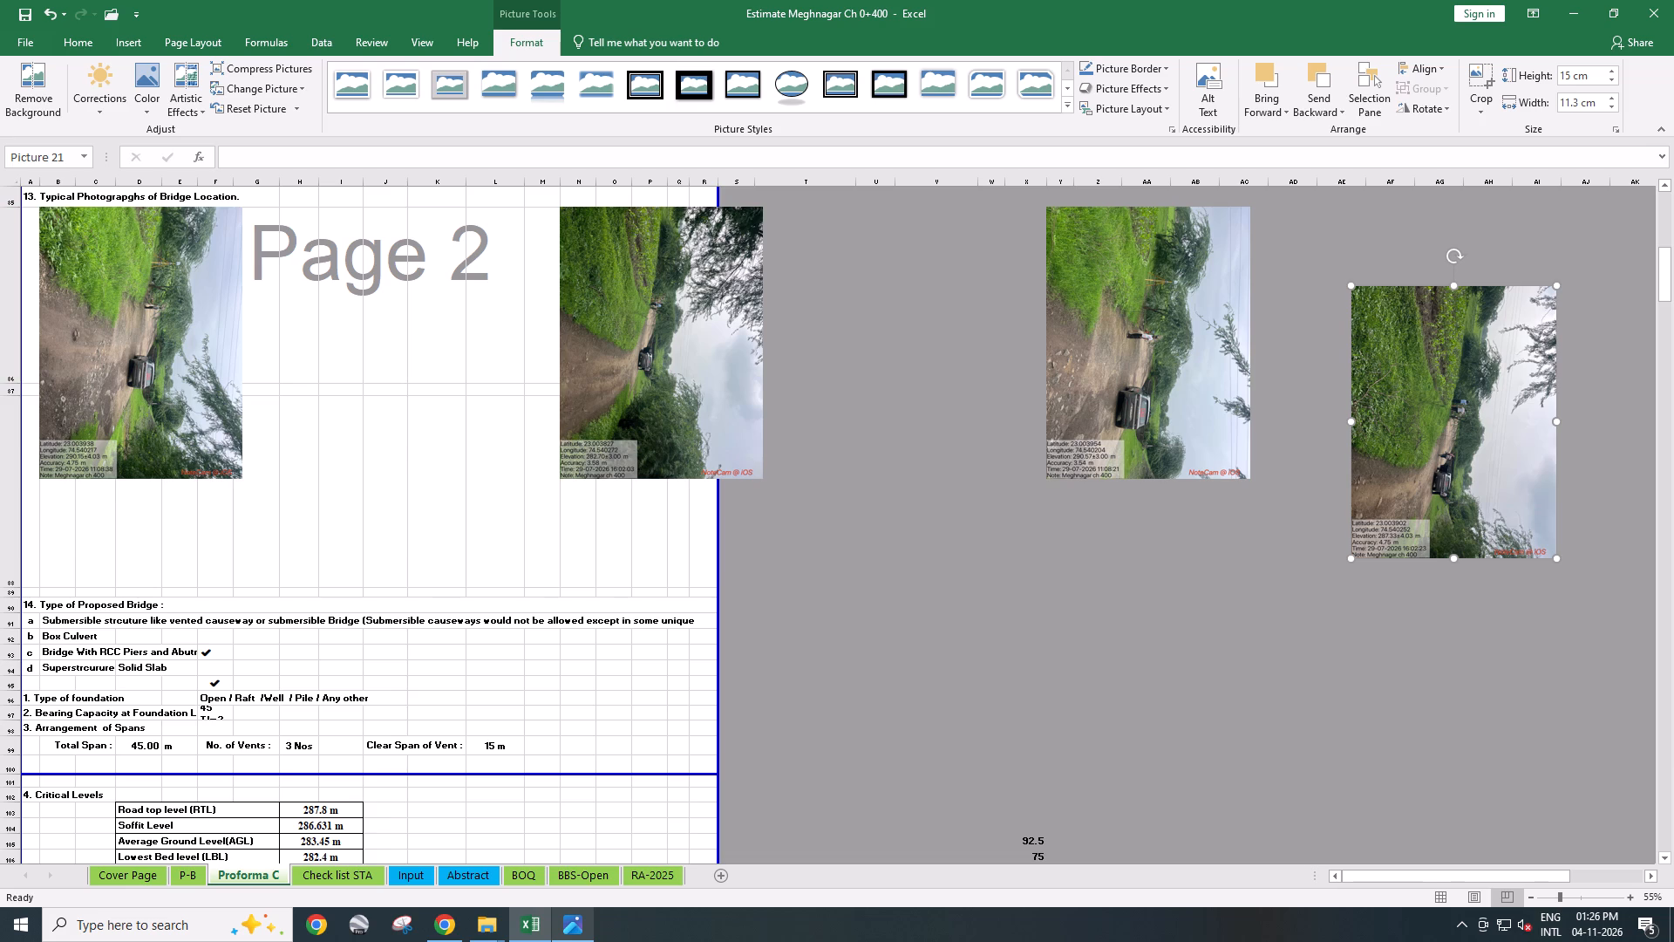
Rotate the two site photos nearest the section 13 heading a quarter turn so they stand upright in landscape orientation.
scroll(200, 325, up, 1)
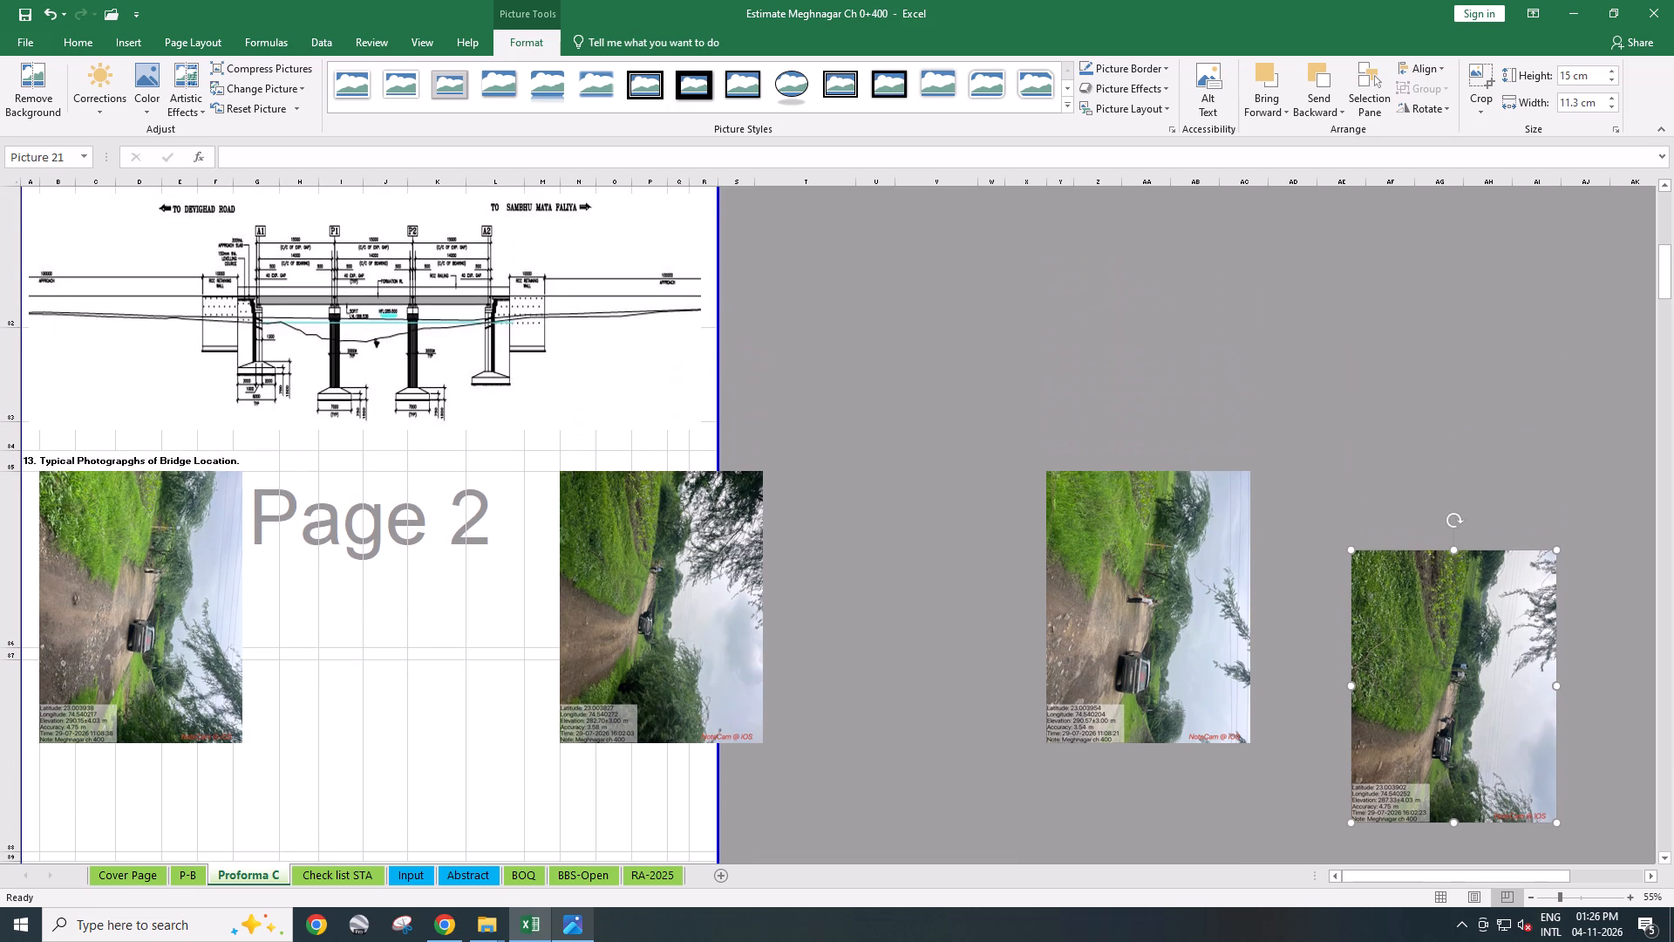
scroll(200, 325, down, 1)
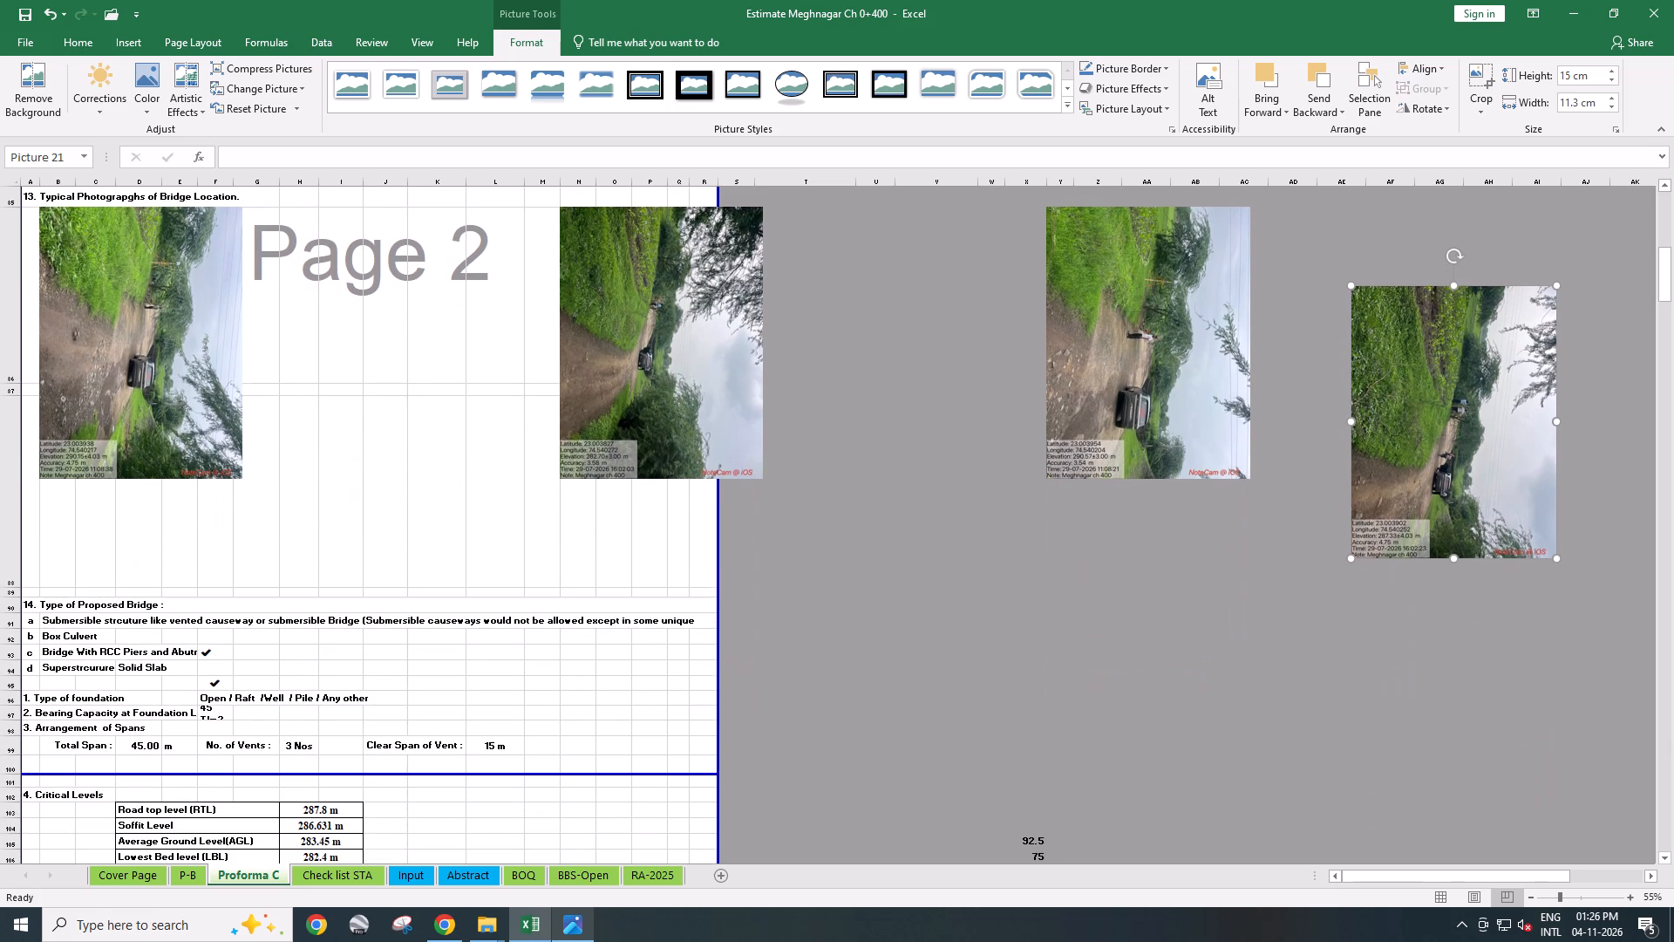
scroll(205, 273, up, 1)
click(126, 575)
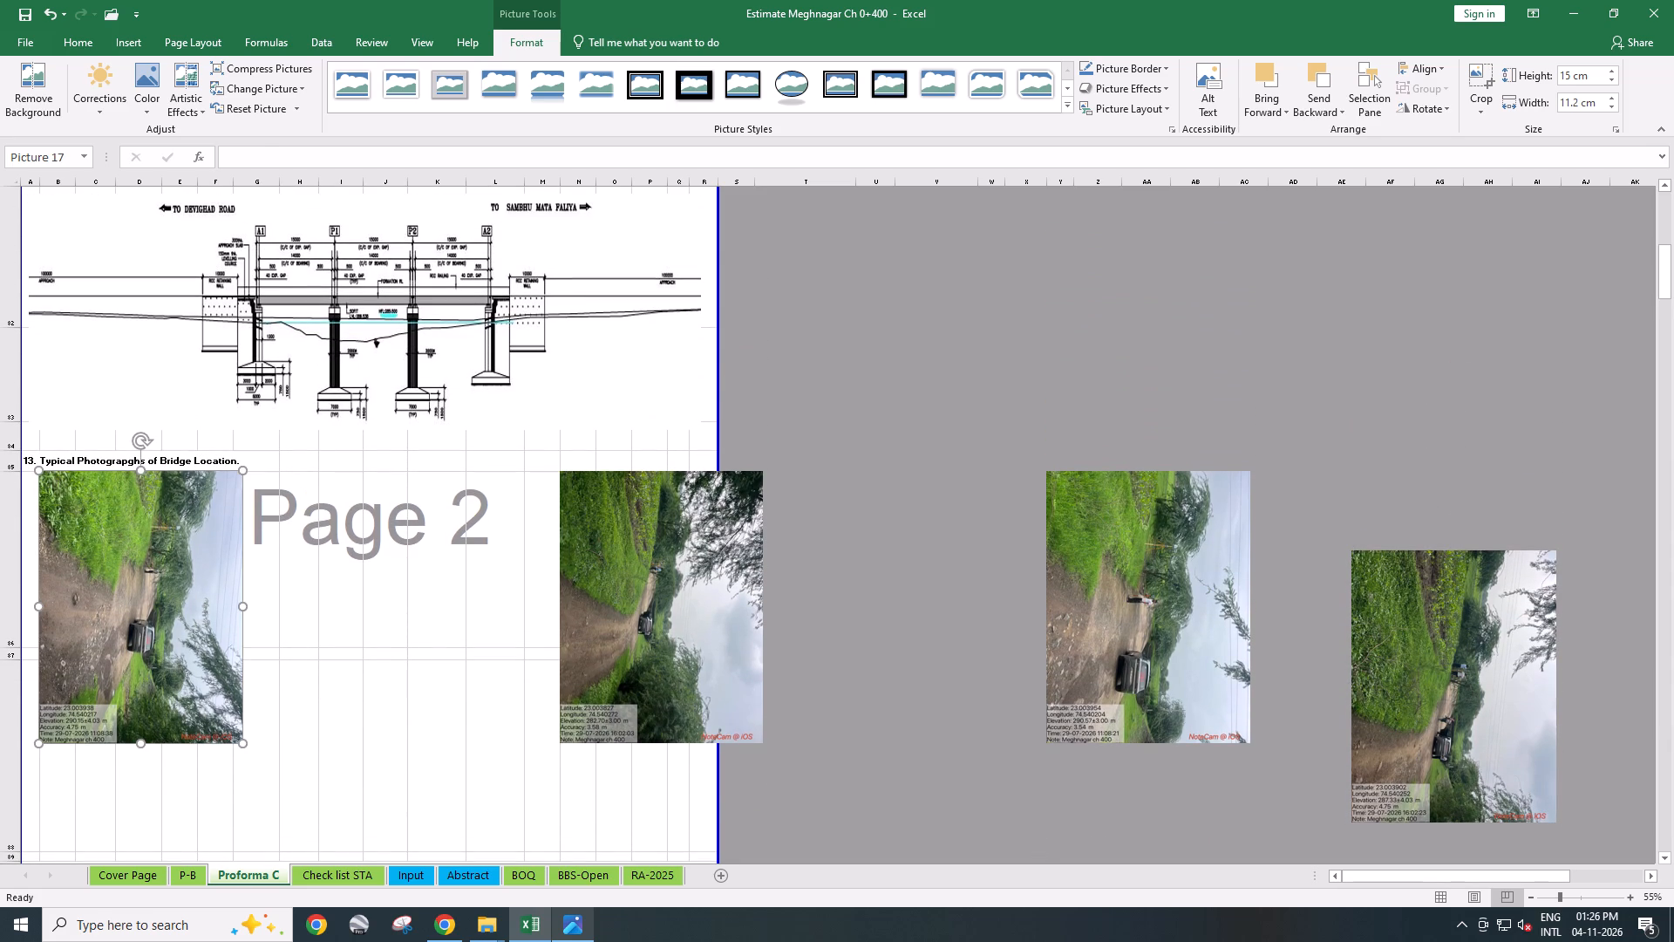
drag(140, 443, 26, 610)
click(672, 542)
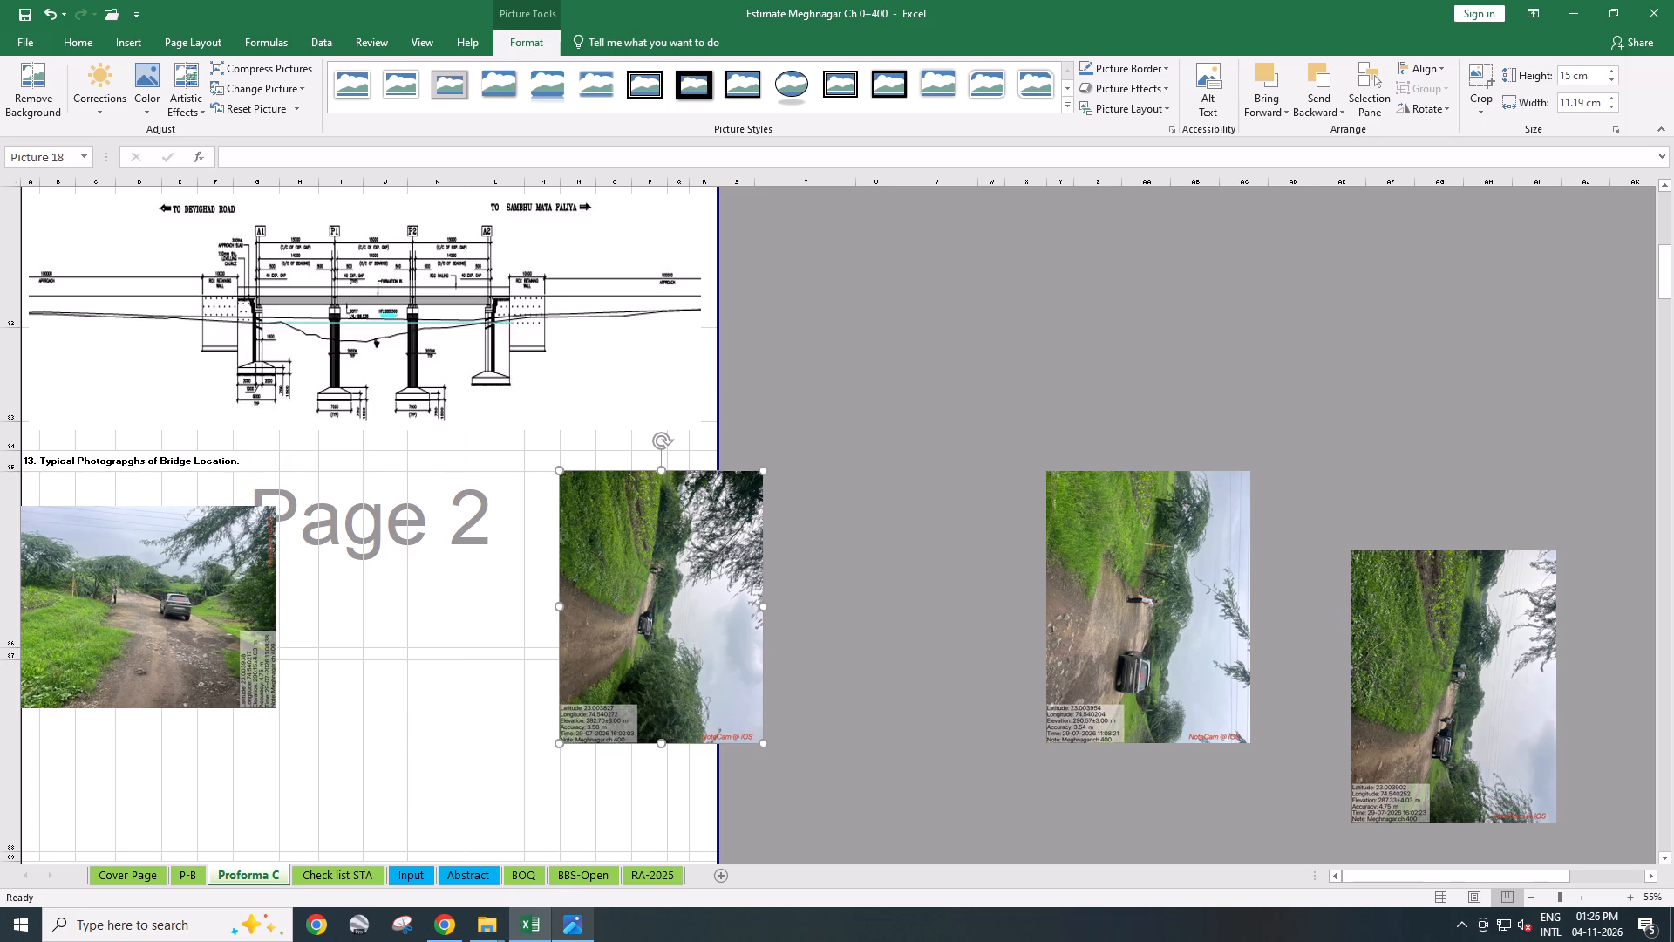
drag(661, 443, 480, 608)
scroll(701, 511, down, 1)
click(493, 344)
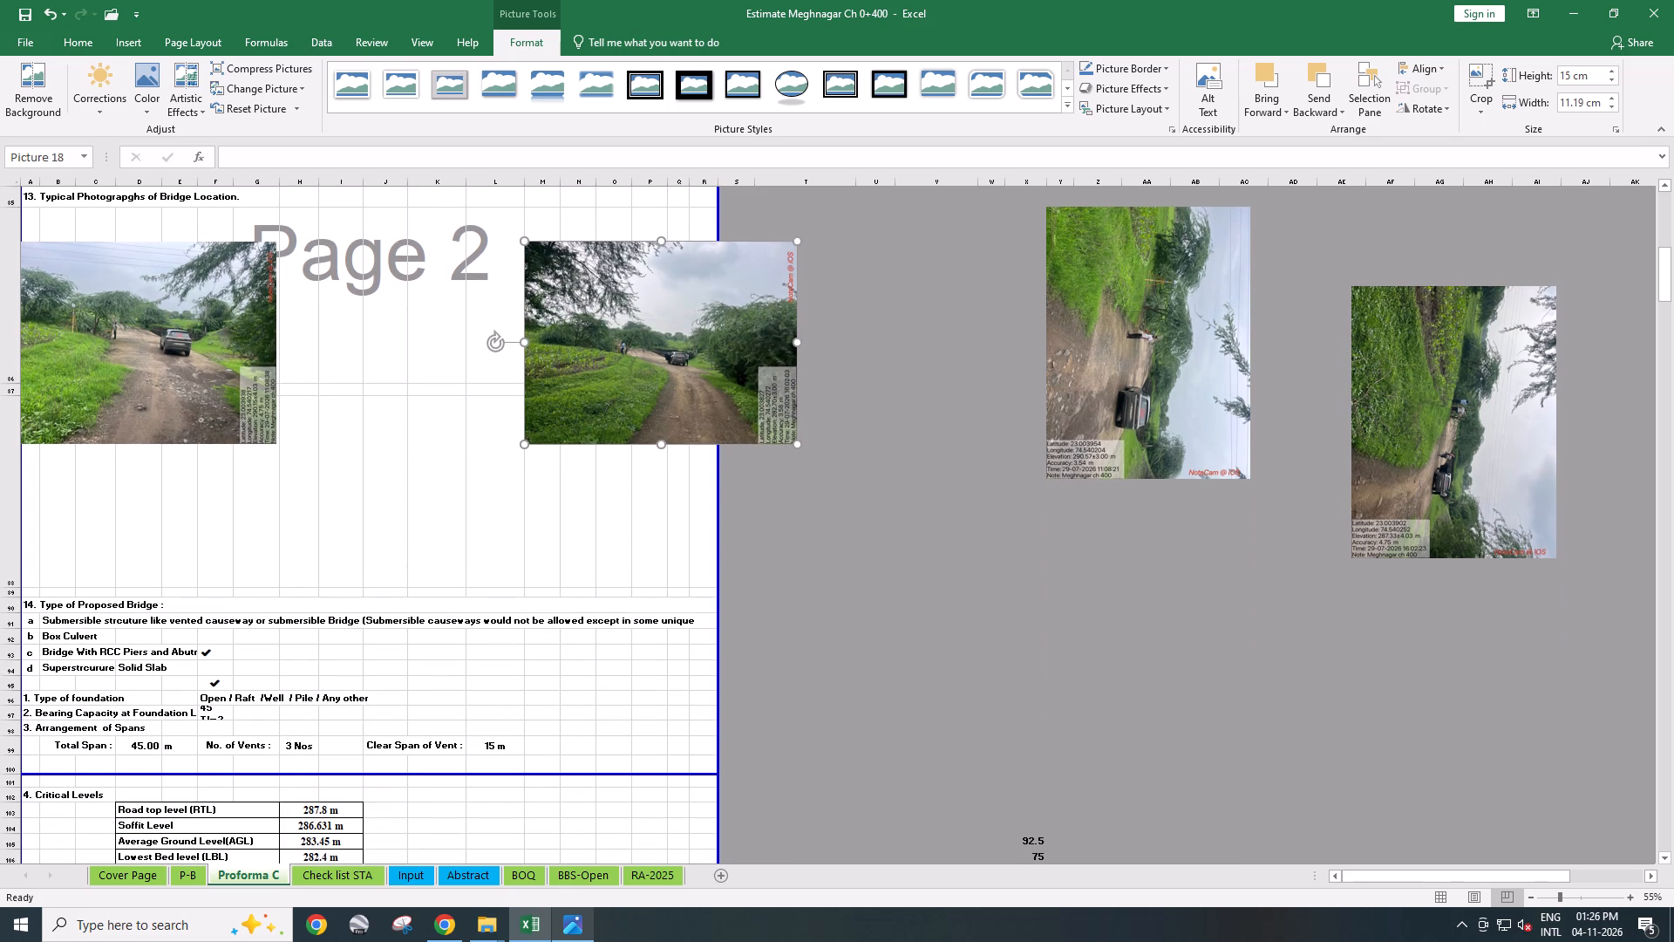
Bring the two outlying site photos in below the first pair and rotate each a quarter turn to landscape orientation.
drag(1102, 309, 463, 549)
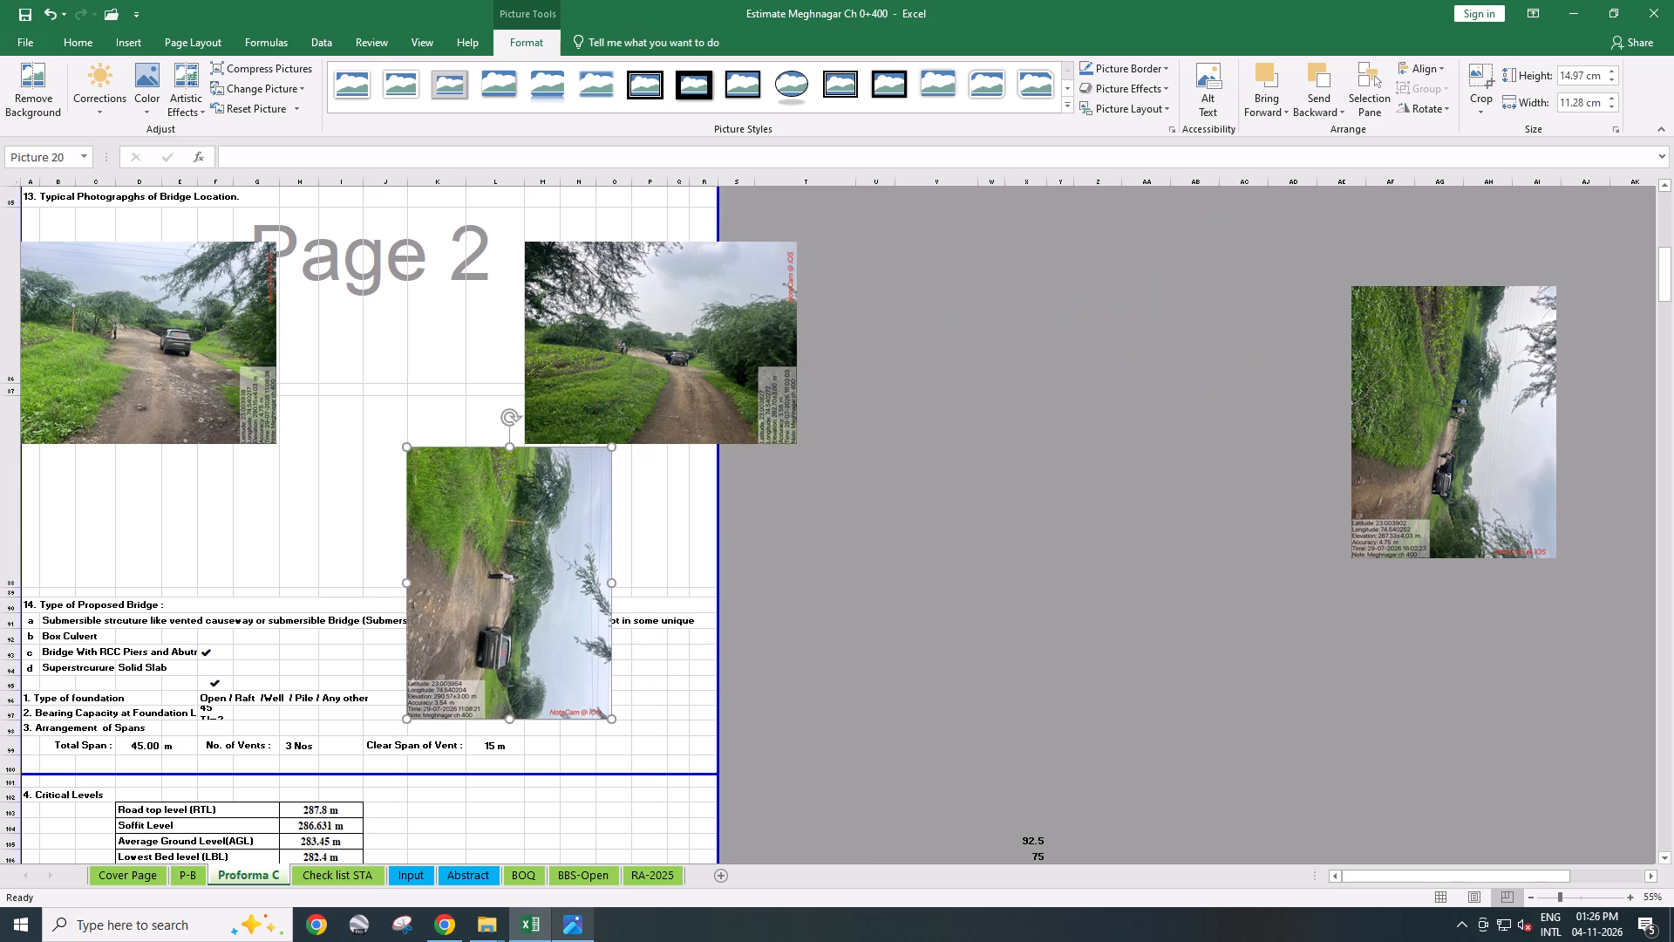
drag(511, 420, 350, 580)
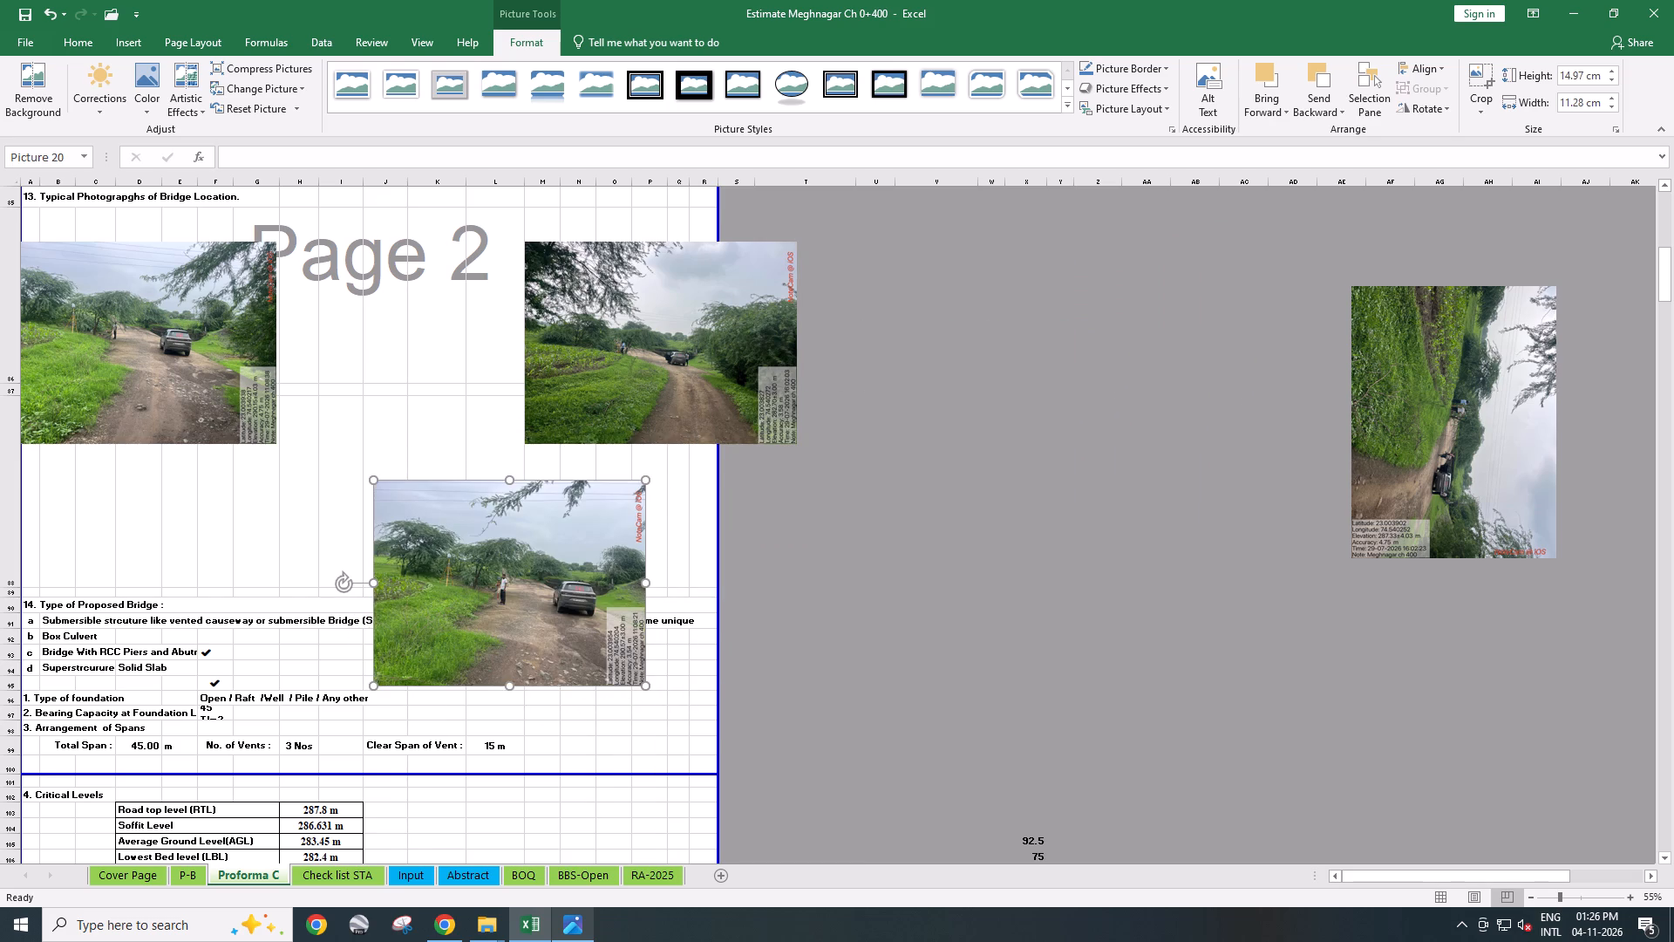
drag(1435, 384, 814, 590)
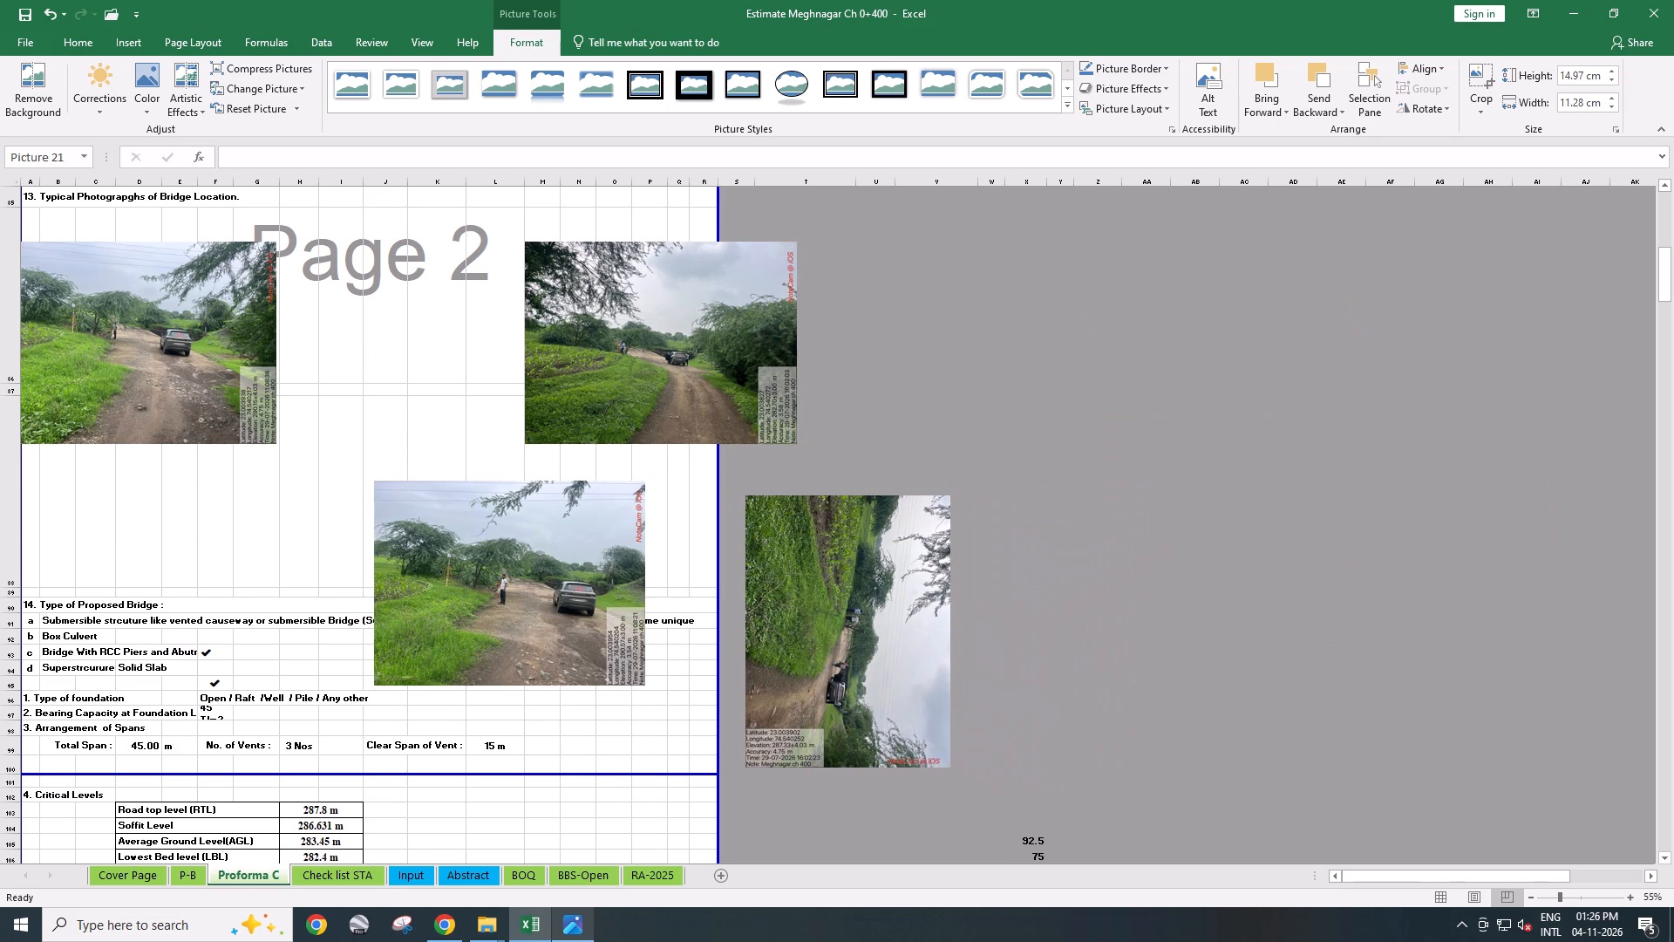
drag(814, 590, 806, 580)
drag(827, 452, 719, 629)
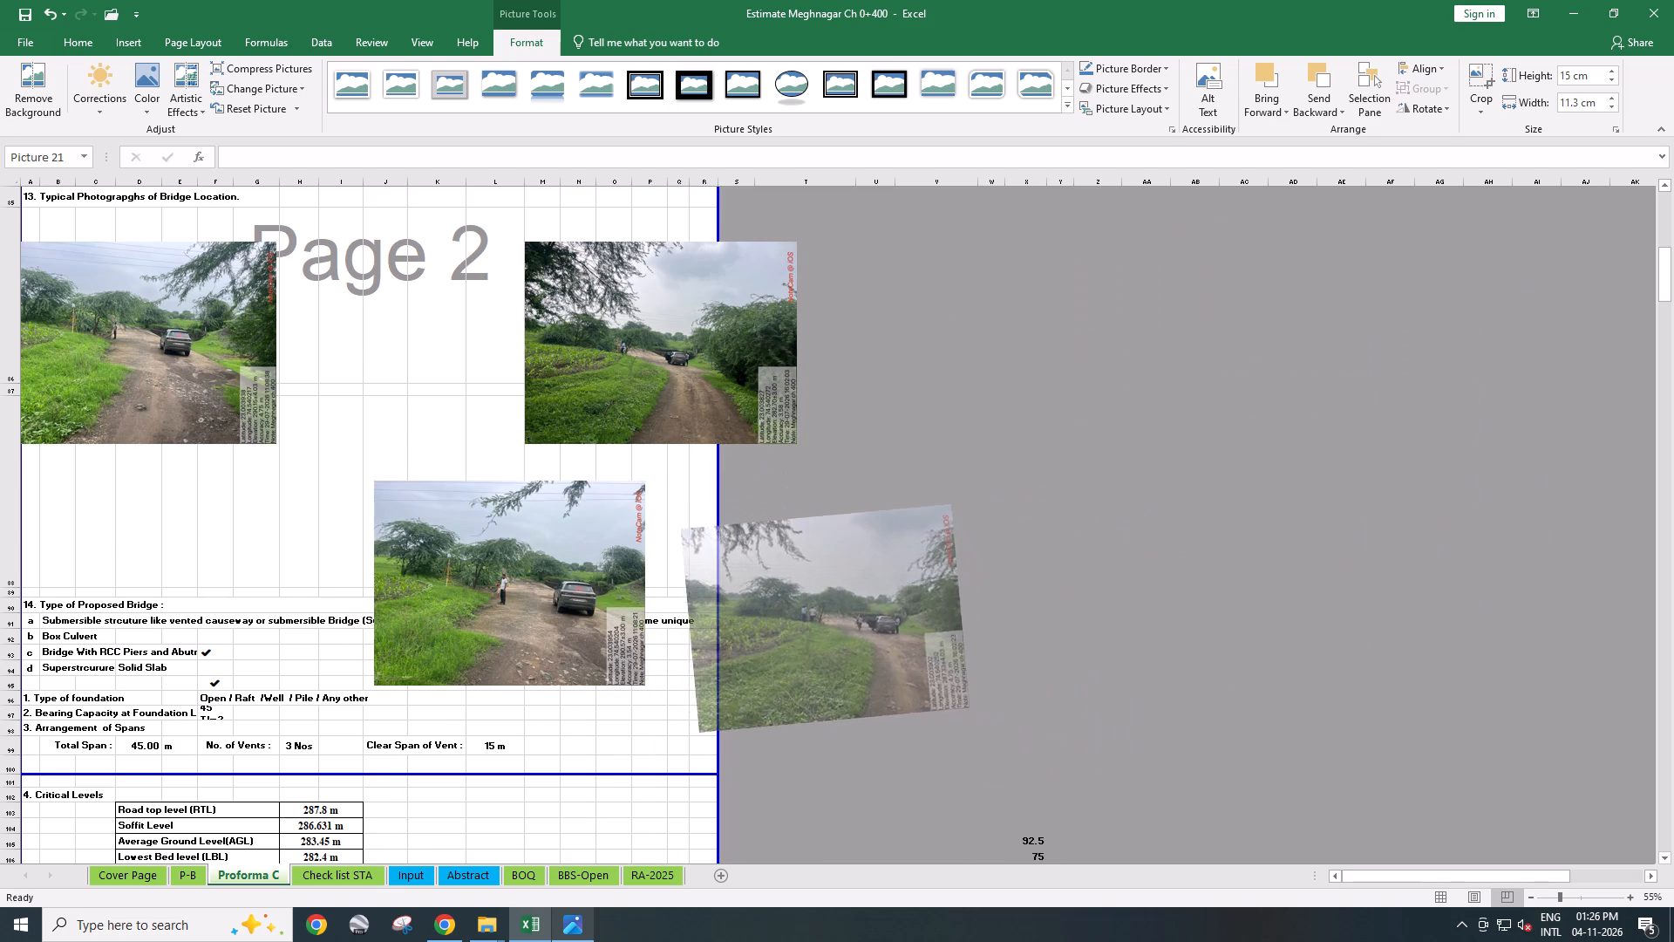
drag(719, 629, 716, 616)
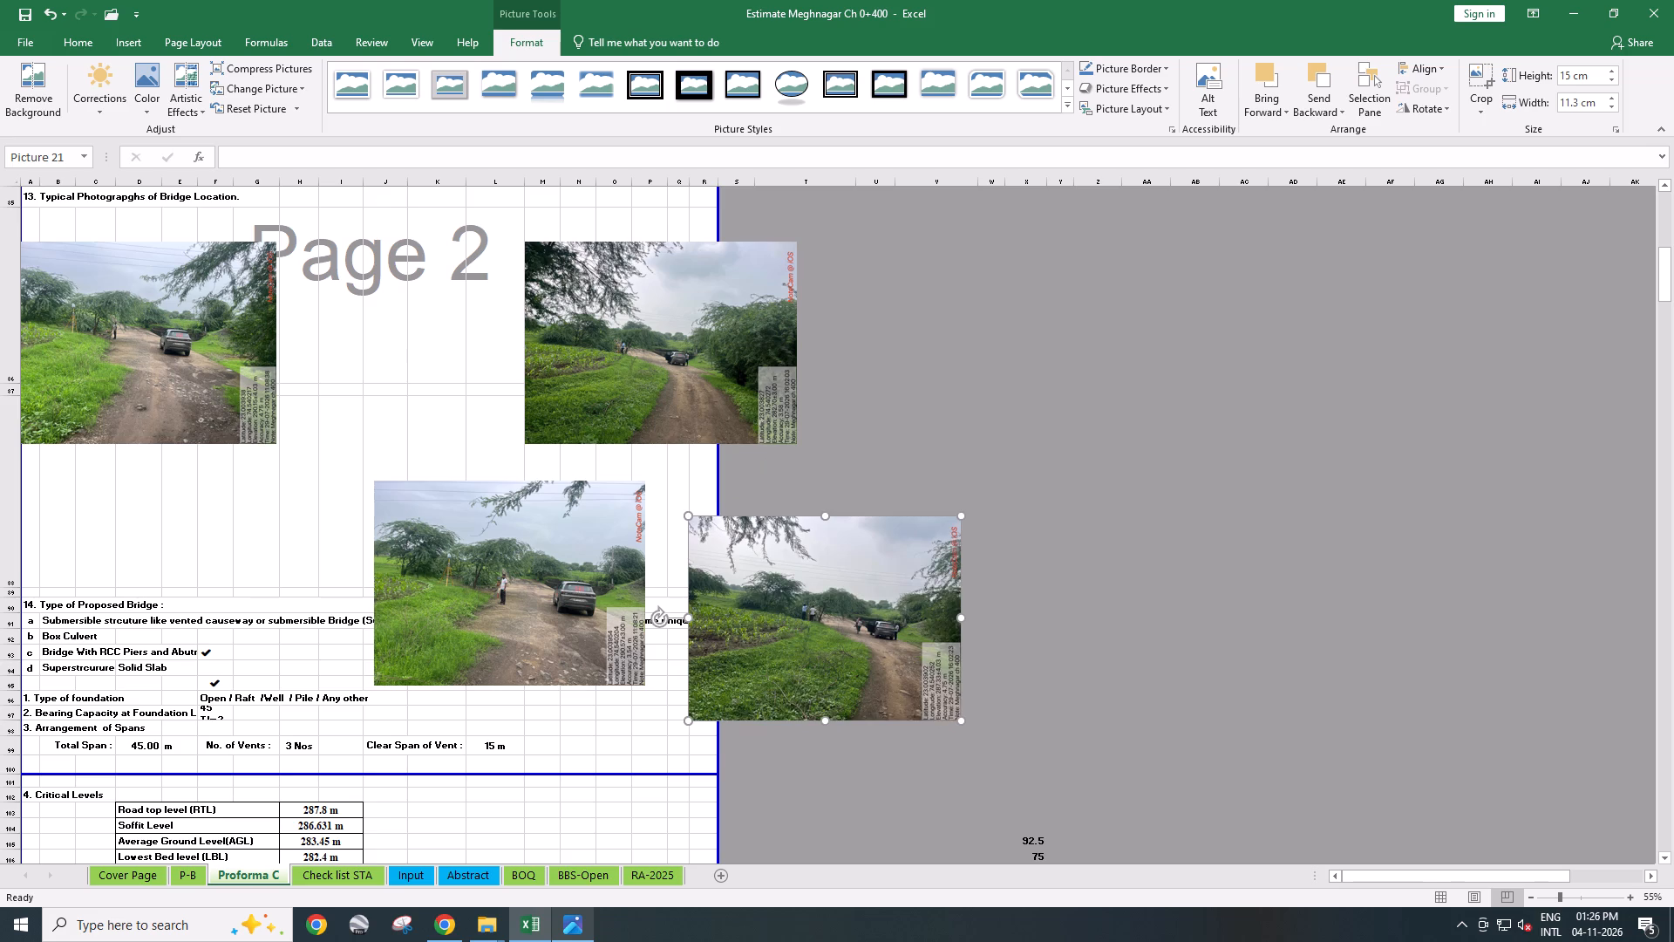
Move the first photo directly under the section 13 heading at the page's left edge and resize it to about 20.1 by 9.7 cm.
drag(135, 345, 189, 308)
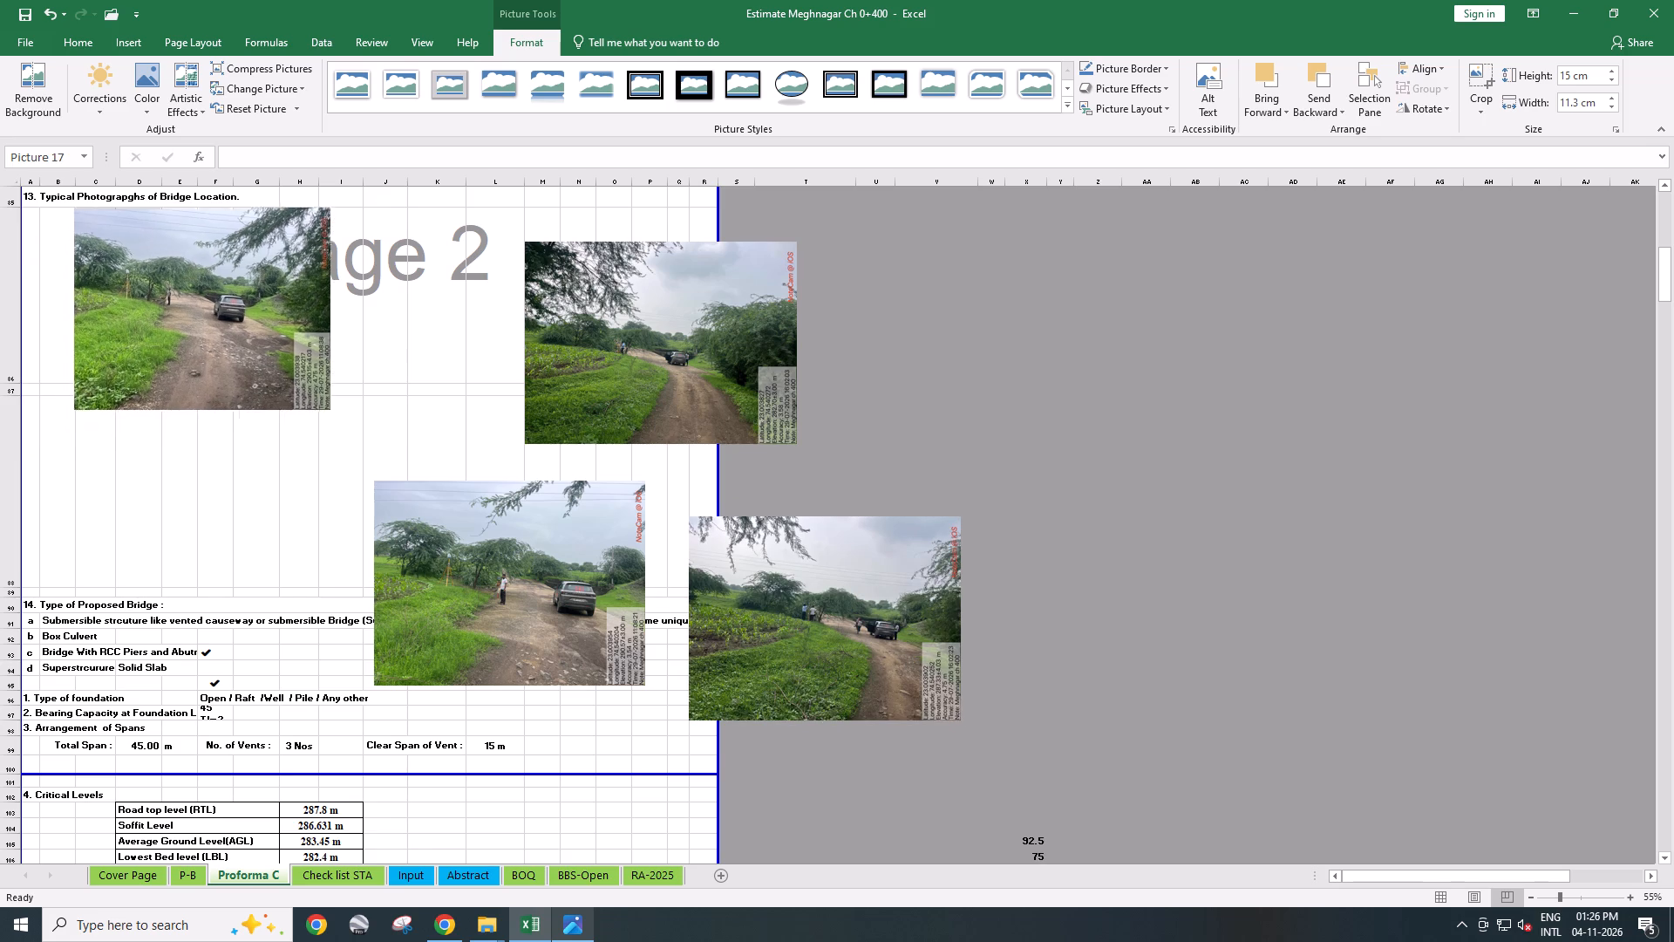
drag(189, 308, 138, 311)
drag(280, 311, 381, 326)
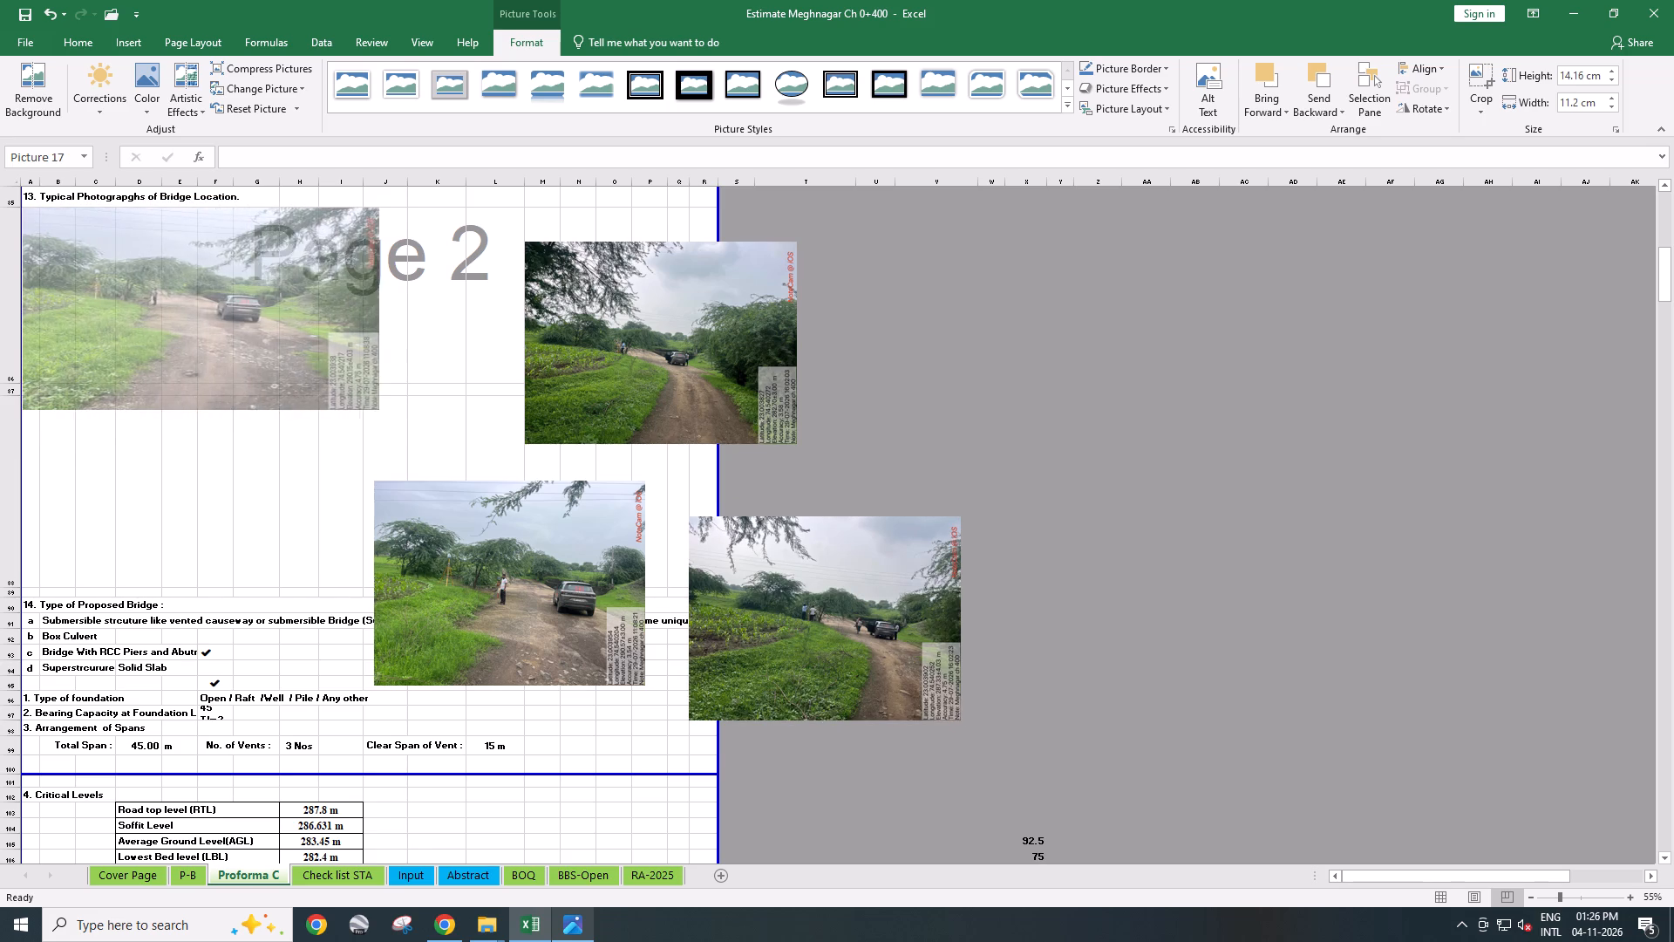
drag(381, 326, 386, 327)
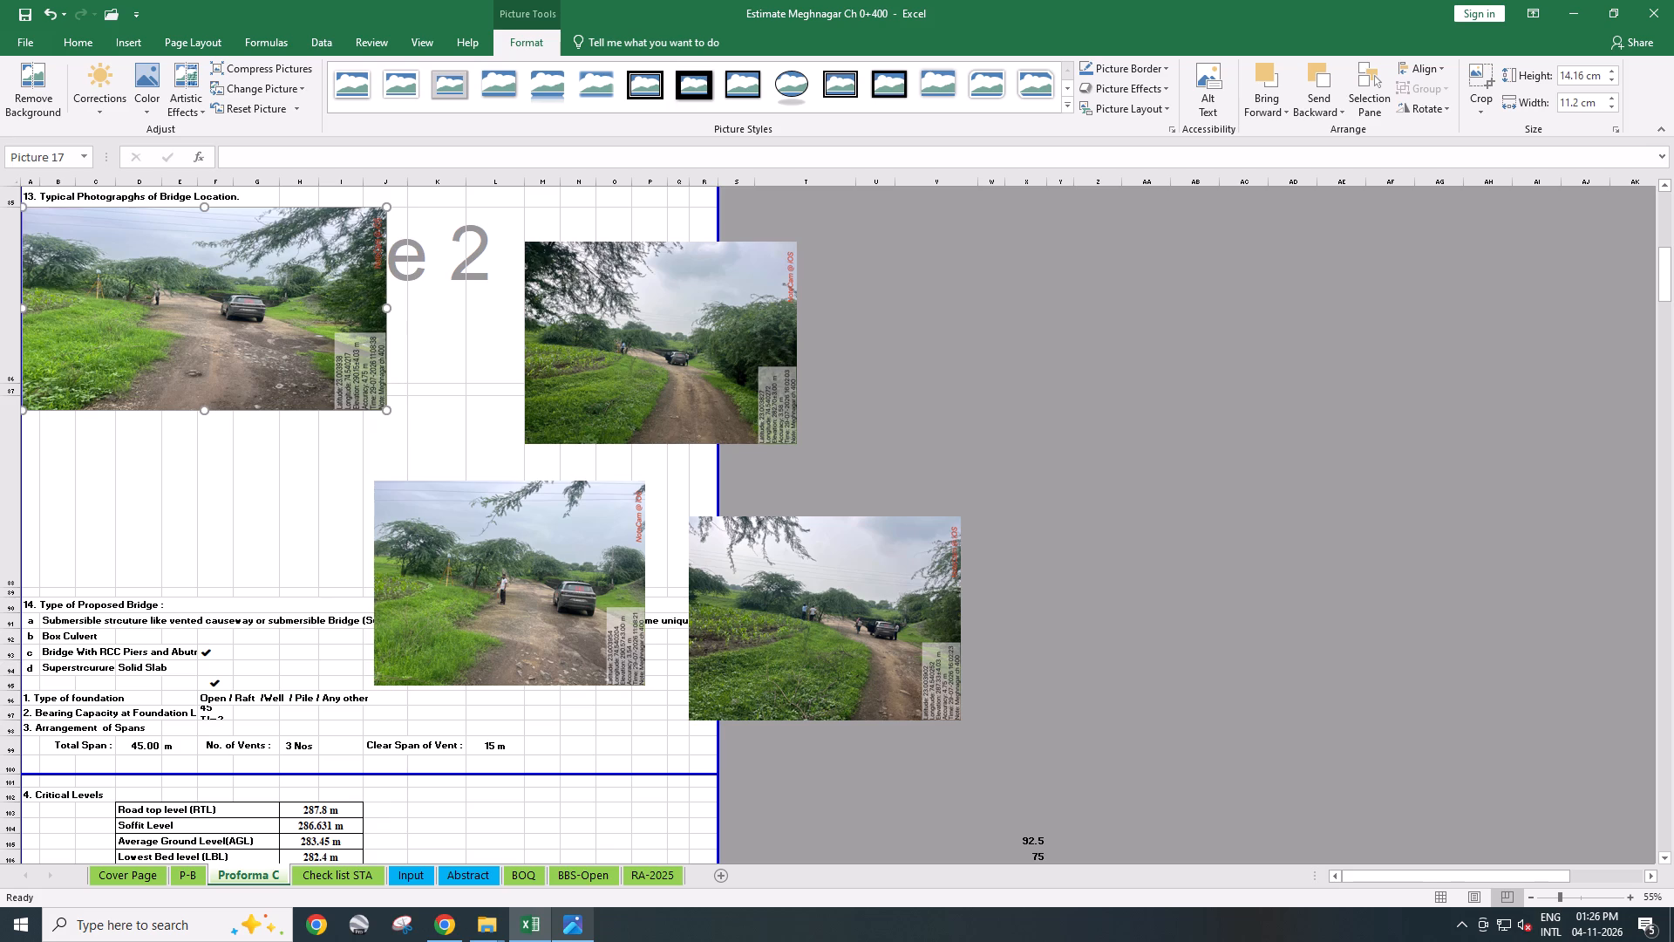
drag(200, 411, 212, 383)
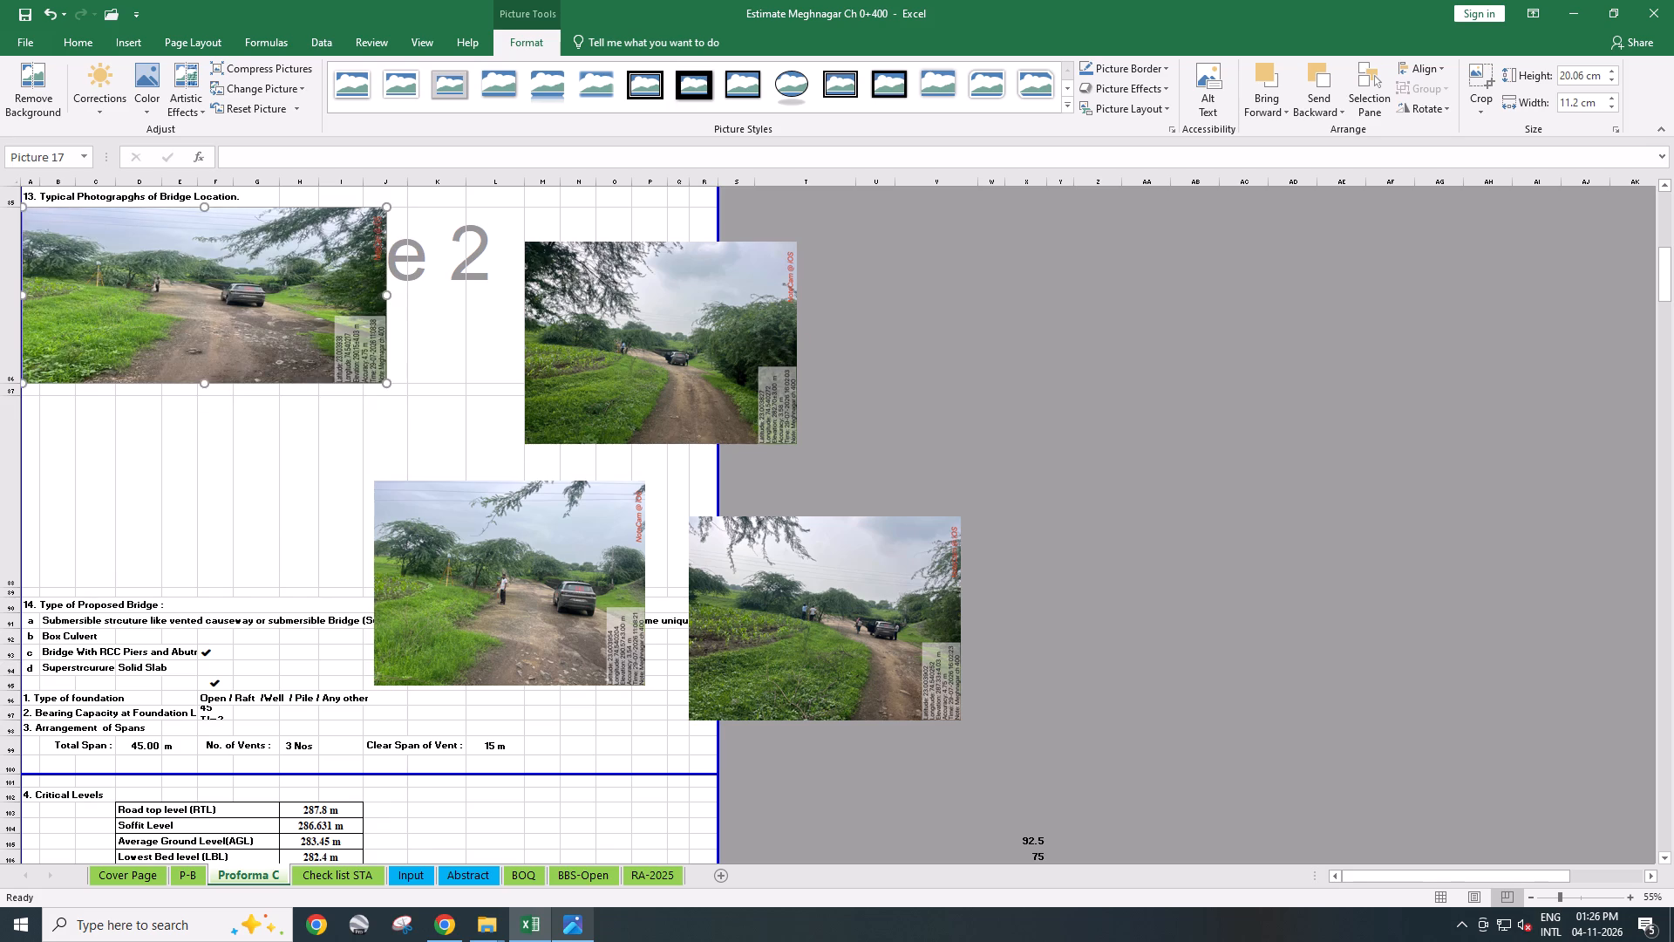
Fit the second photo beside the first, sizing it about 18.5 by 9.8 cm up to the page edge and narrowing the first to about 18.9 cm.
drag(625, 327, 498, 295)
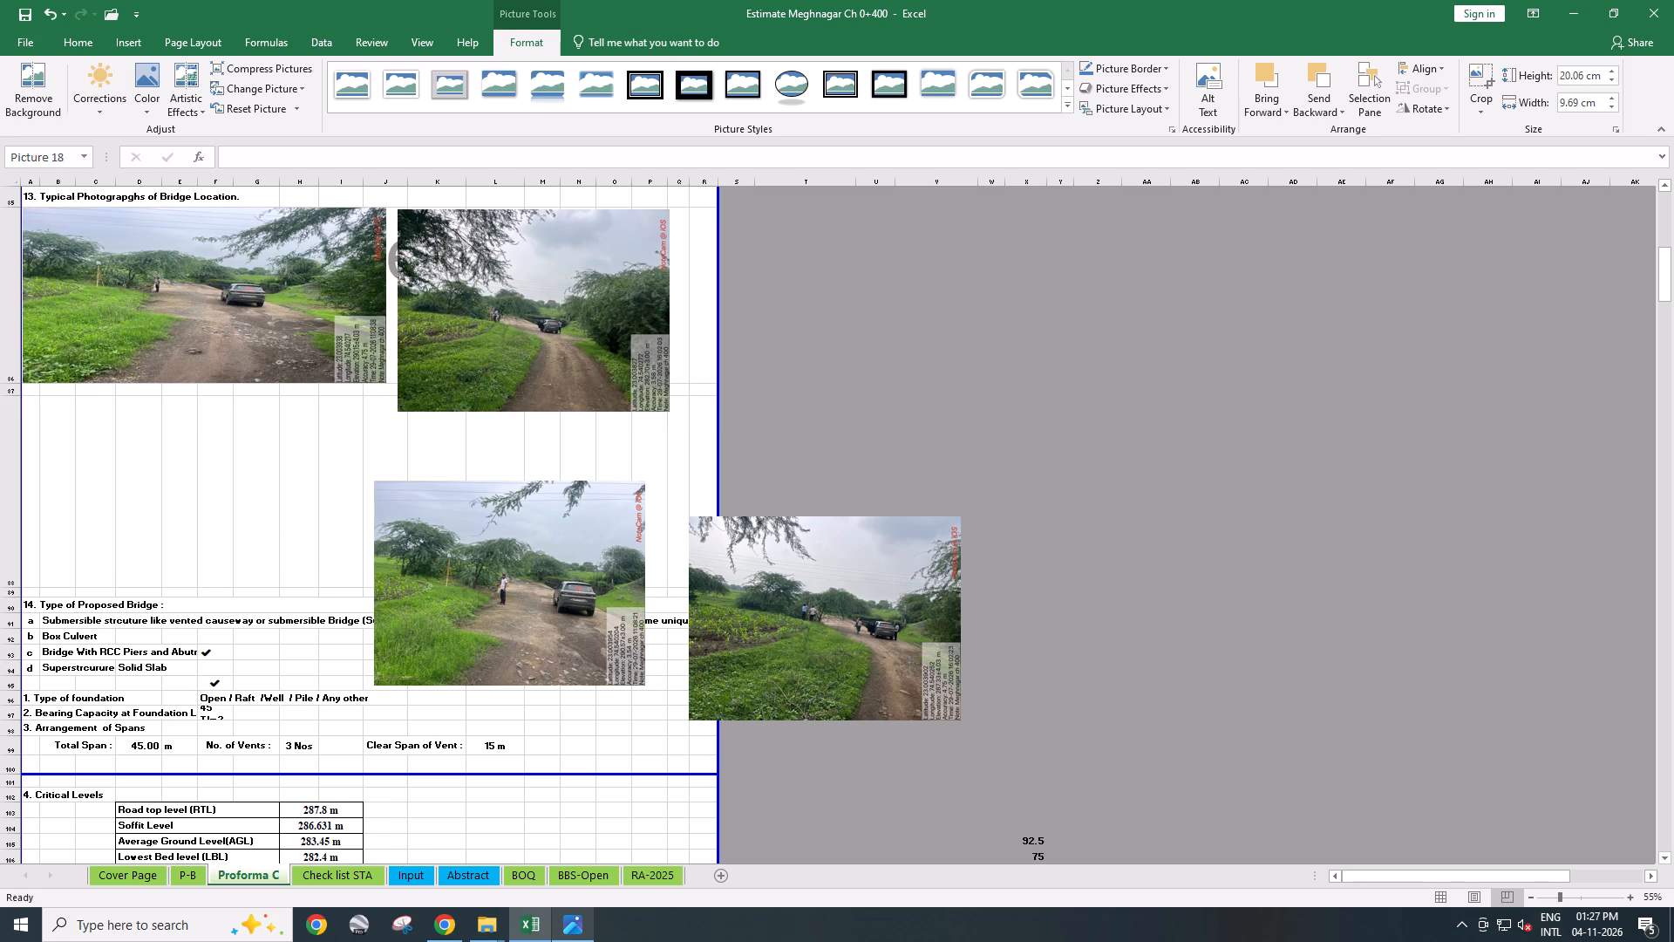
drag(672, 312, 718, 319)
click(208, 295)
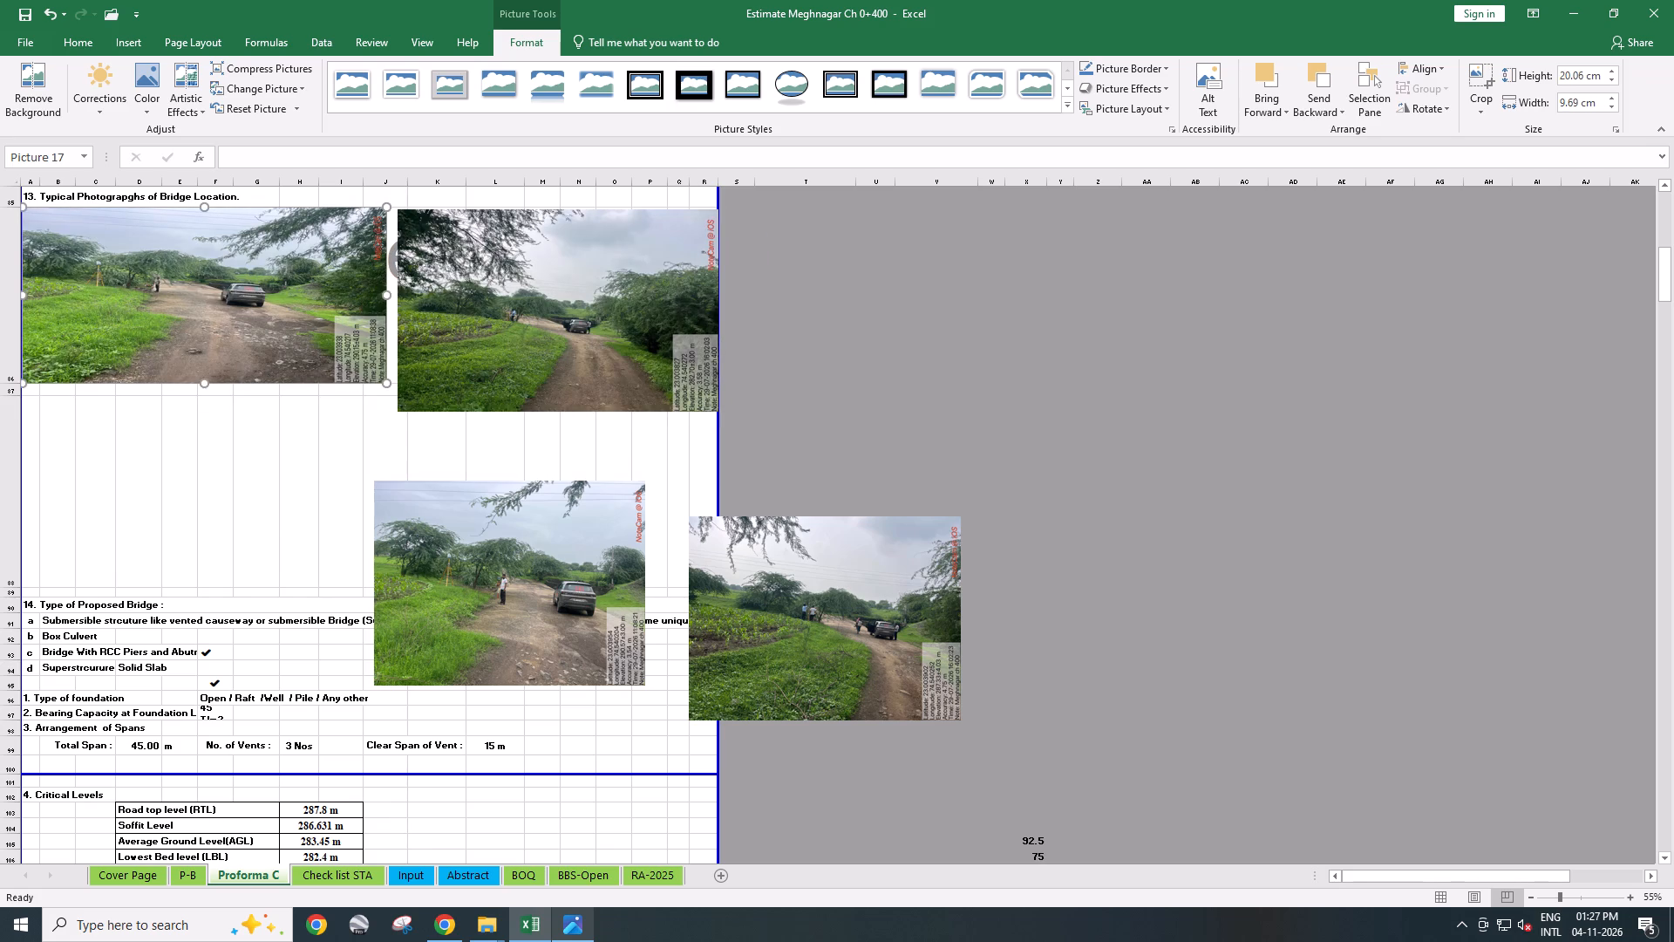
drag(386, 292, 364, 299)
drag(514, 288, 498, 285)
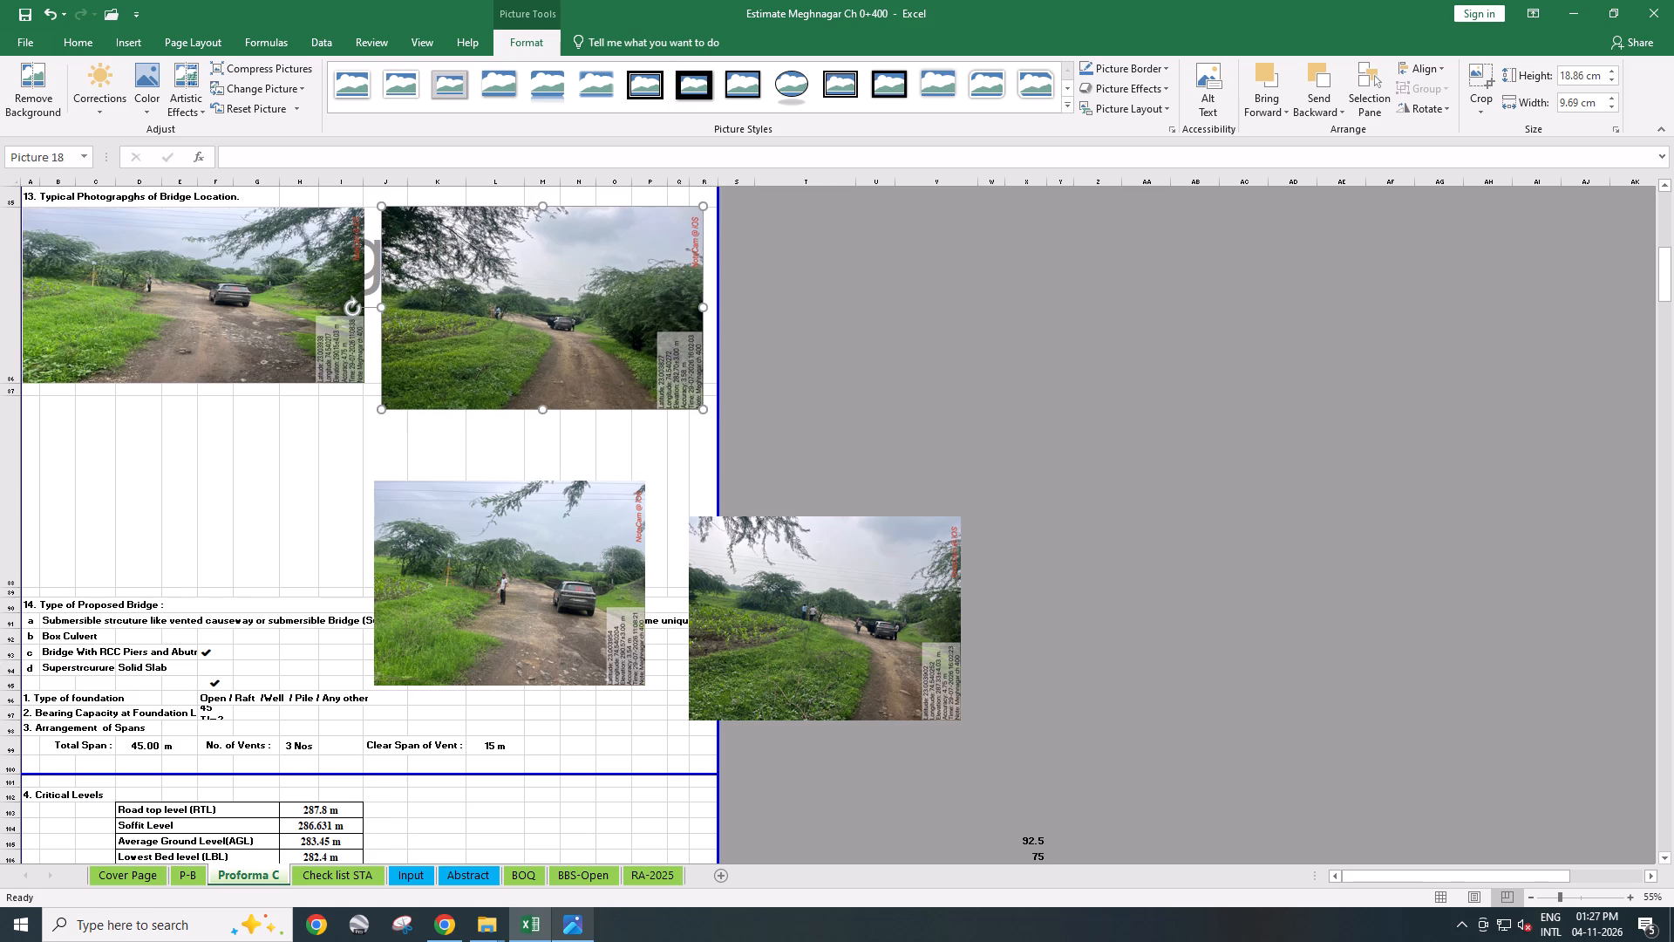
drag(701, 305, 717, 304)
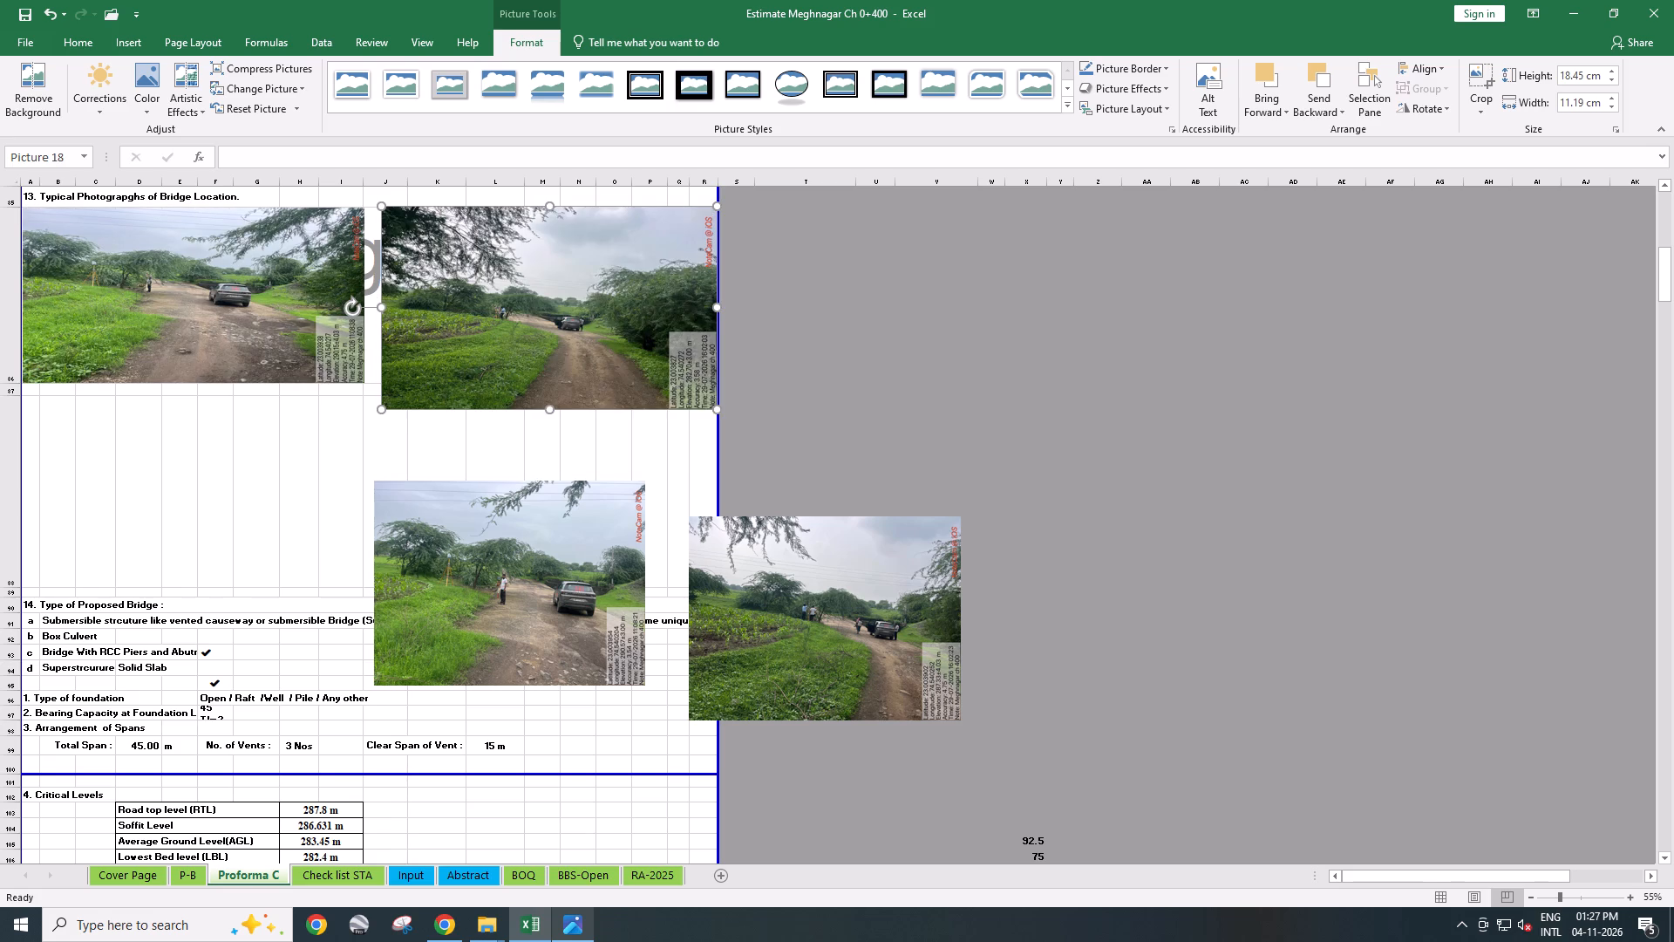
drag(550, 408, 554, 384)
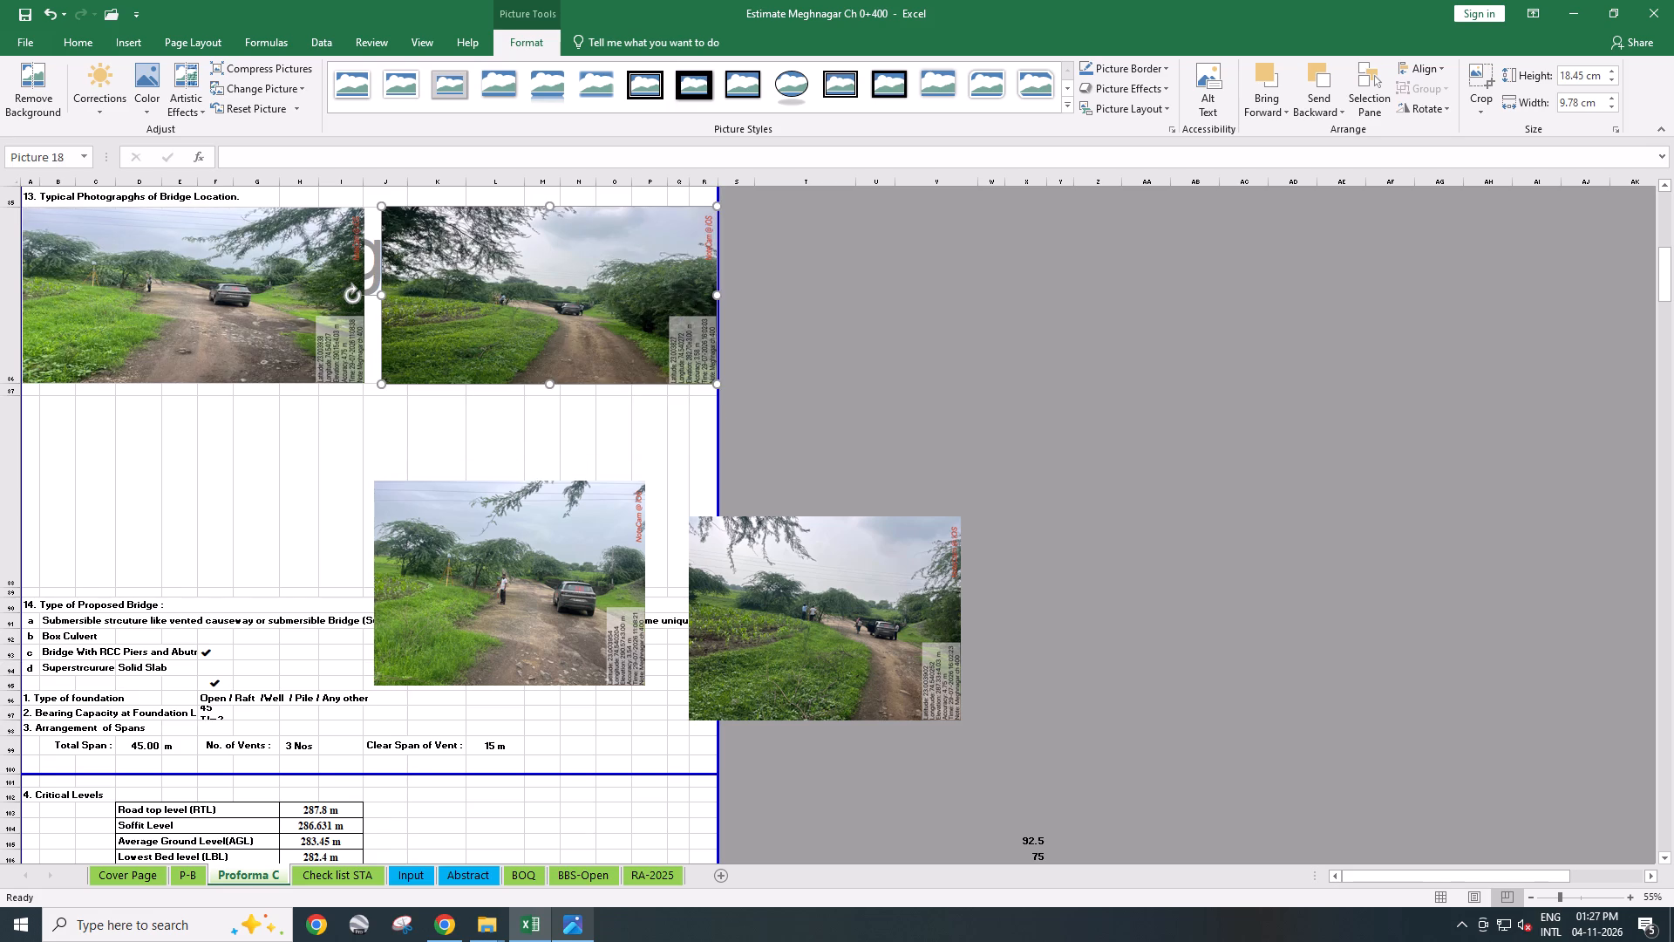
Align the photo with the person by the car under the second photo and resize it to about 18.5 by 10.5 cm above section 14.
drag(534, 592, 538, 509)
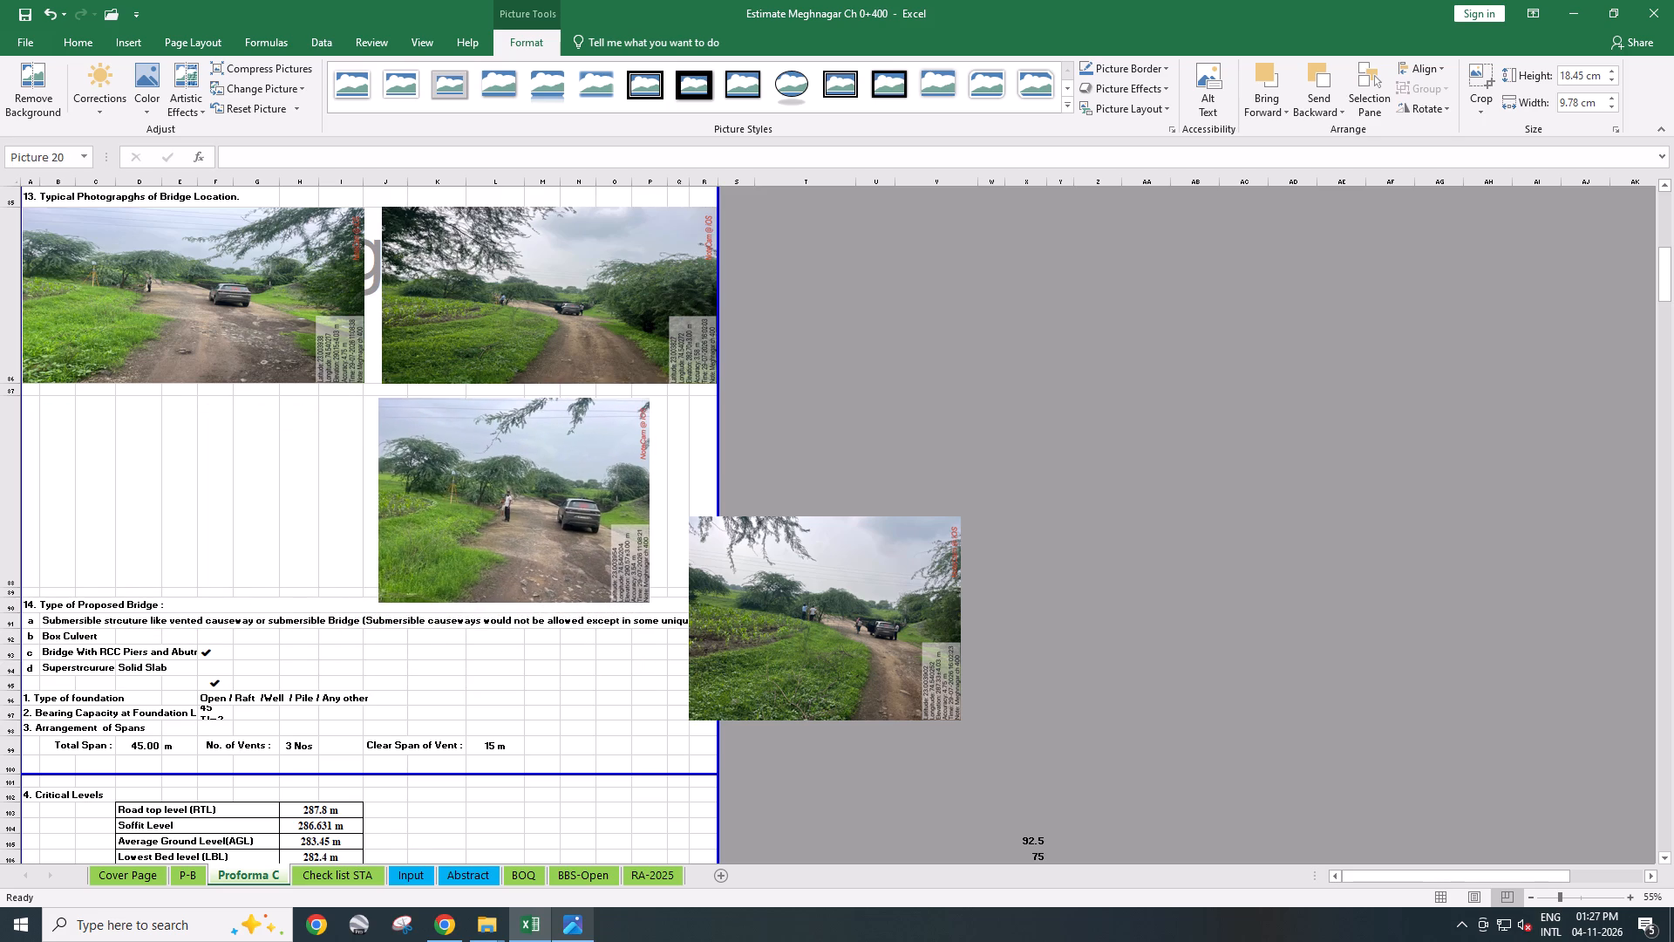
drag(538, 509, 541, 508)
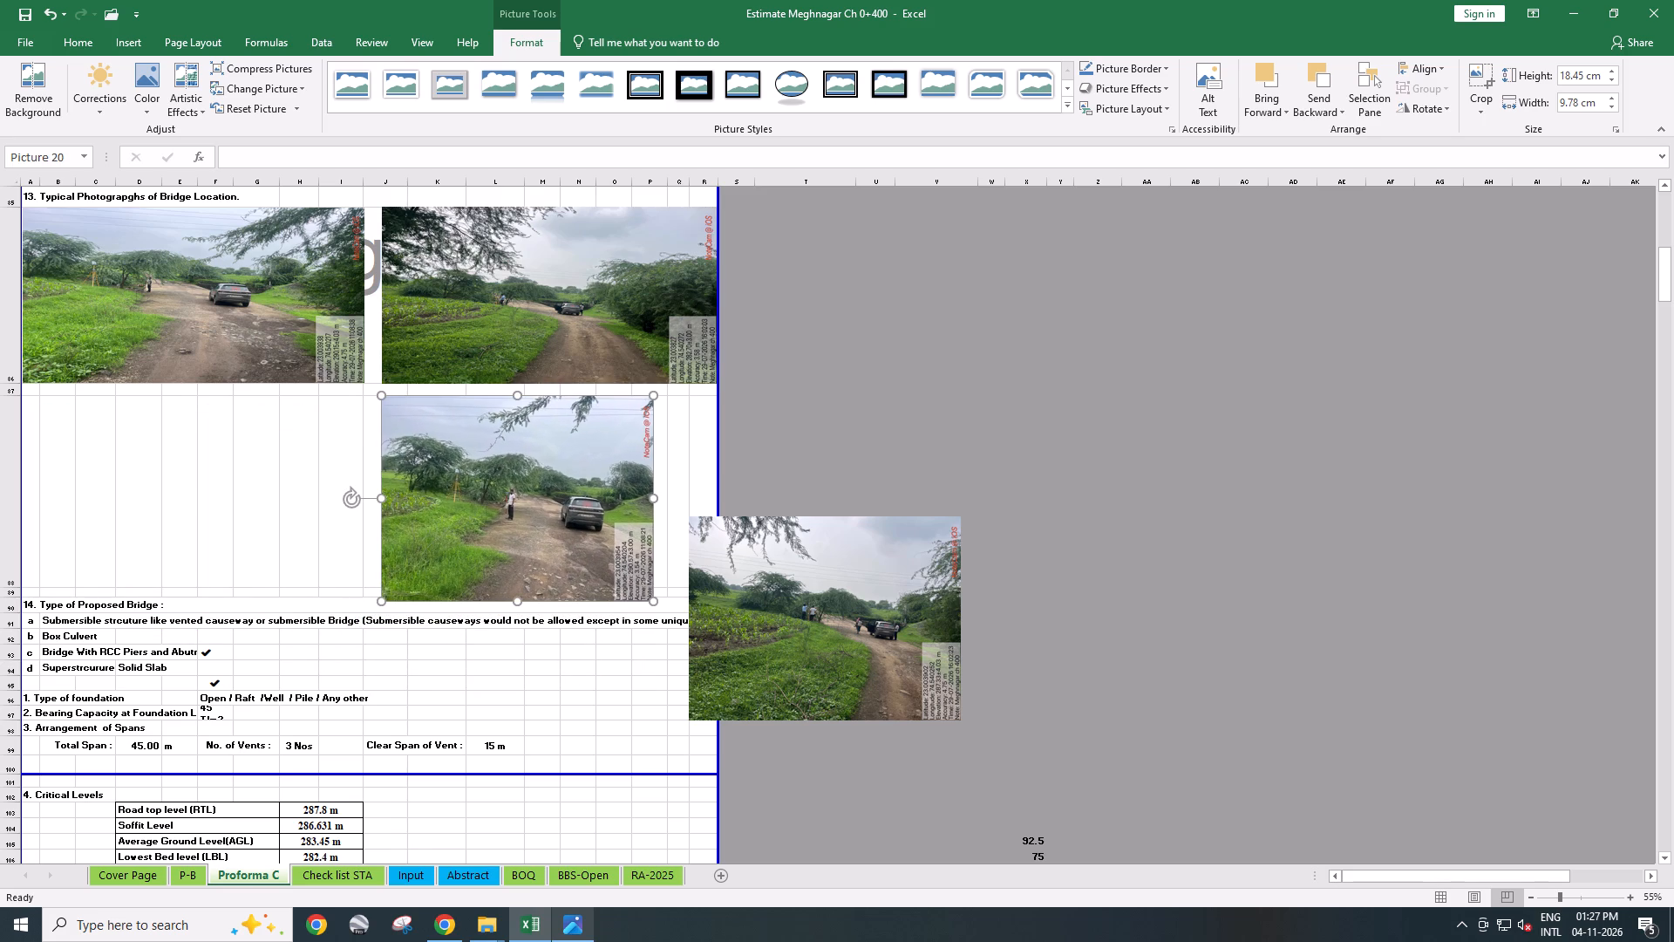
drag(516, 602, 519, 586)
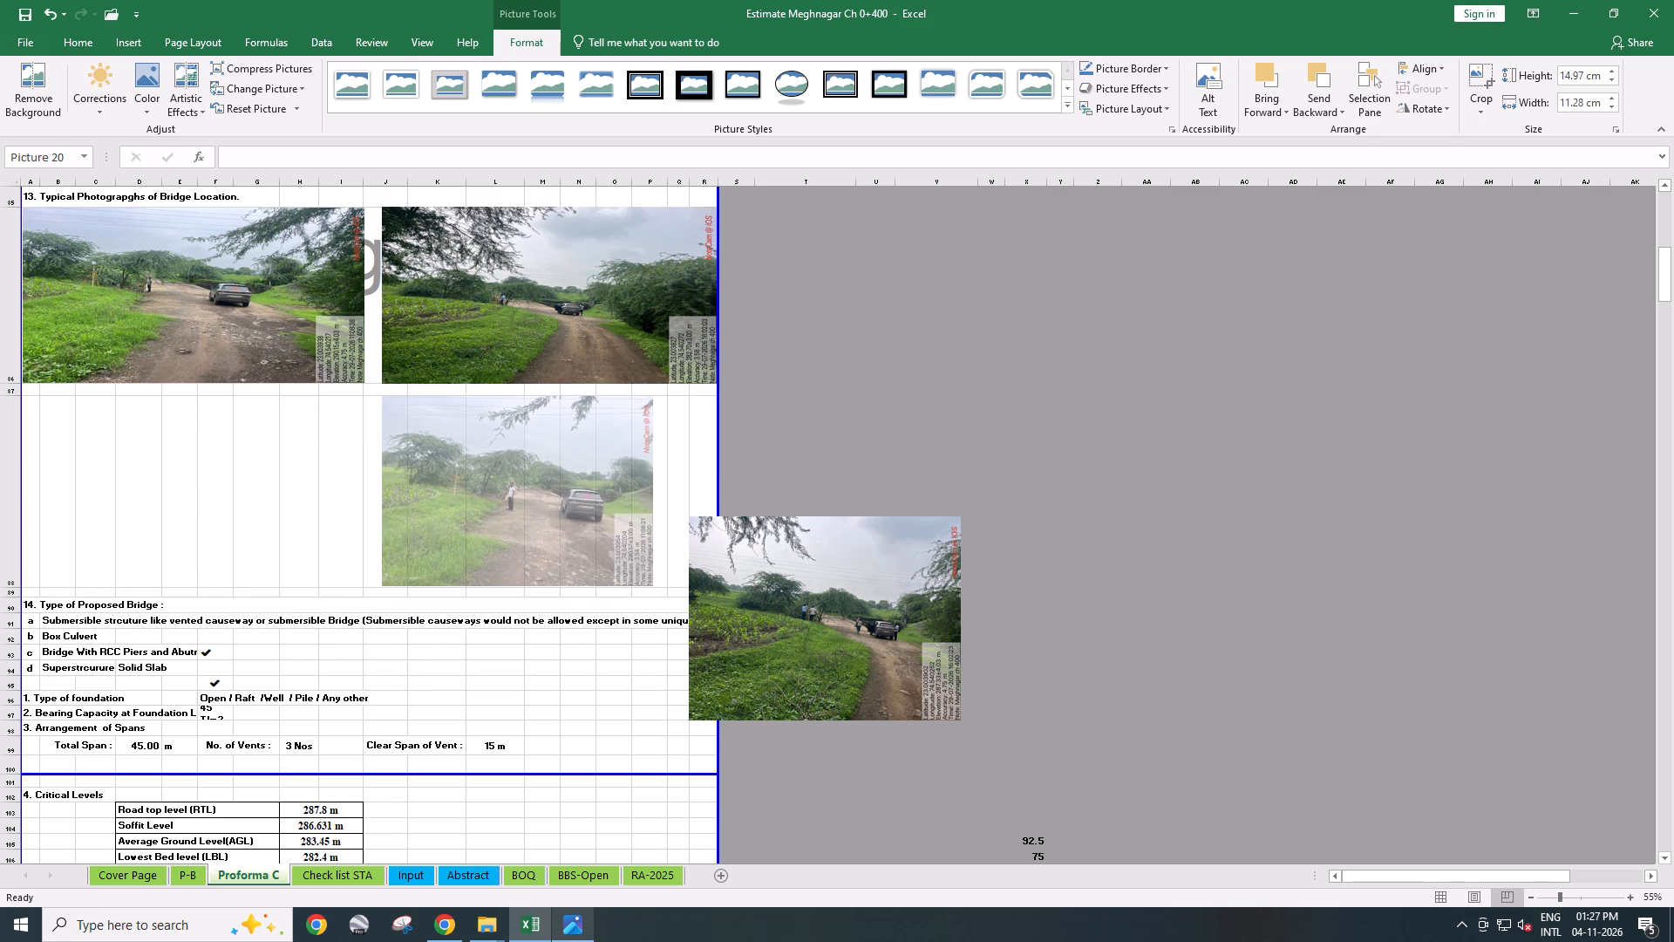
drag(519, 586, 521, 587)
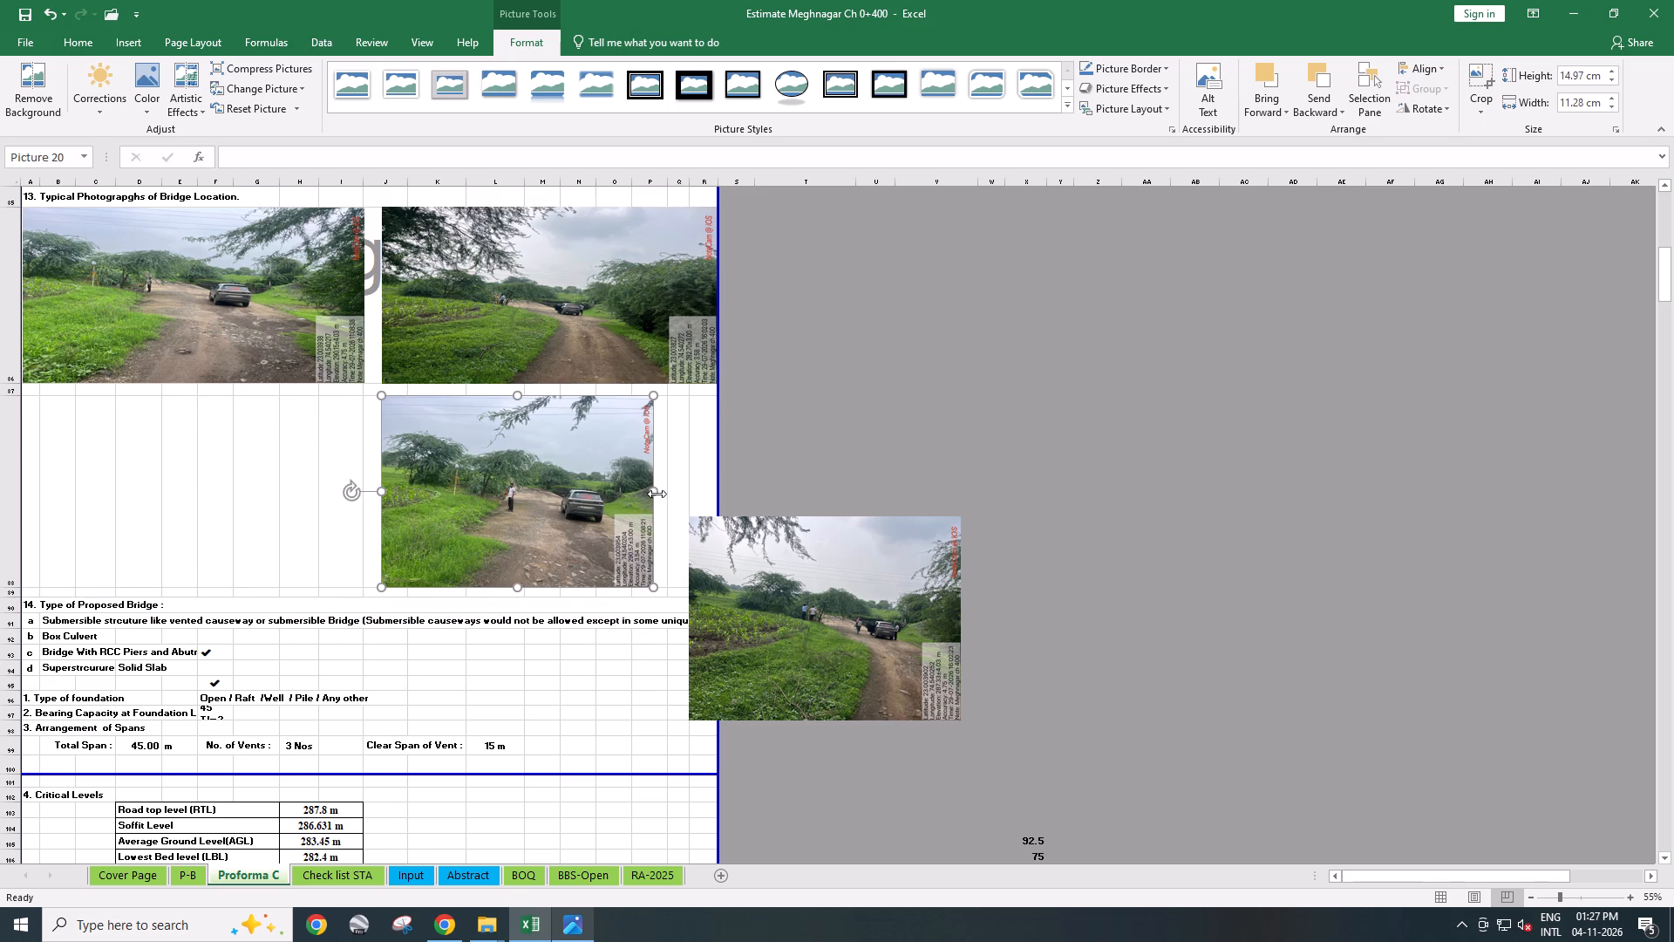
drag(657, 494, 718, 500)
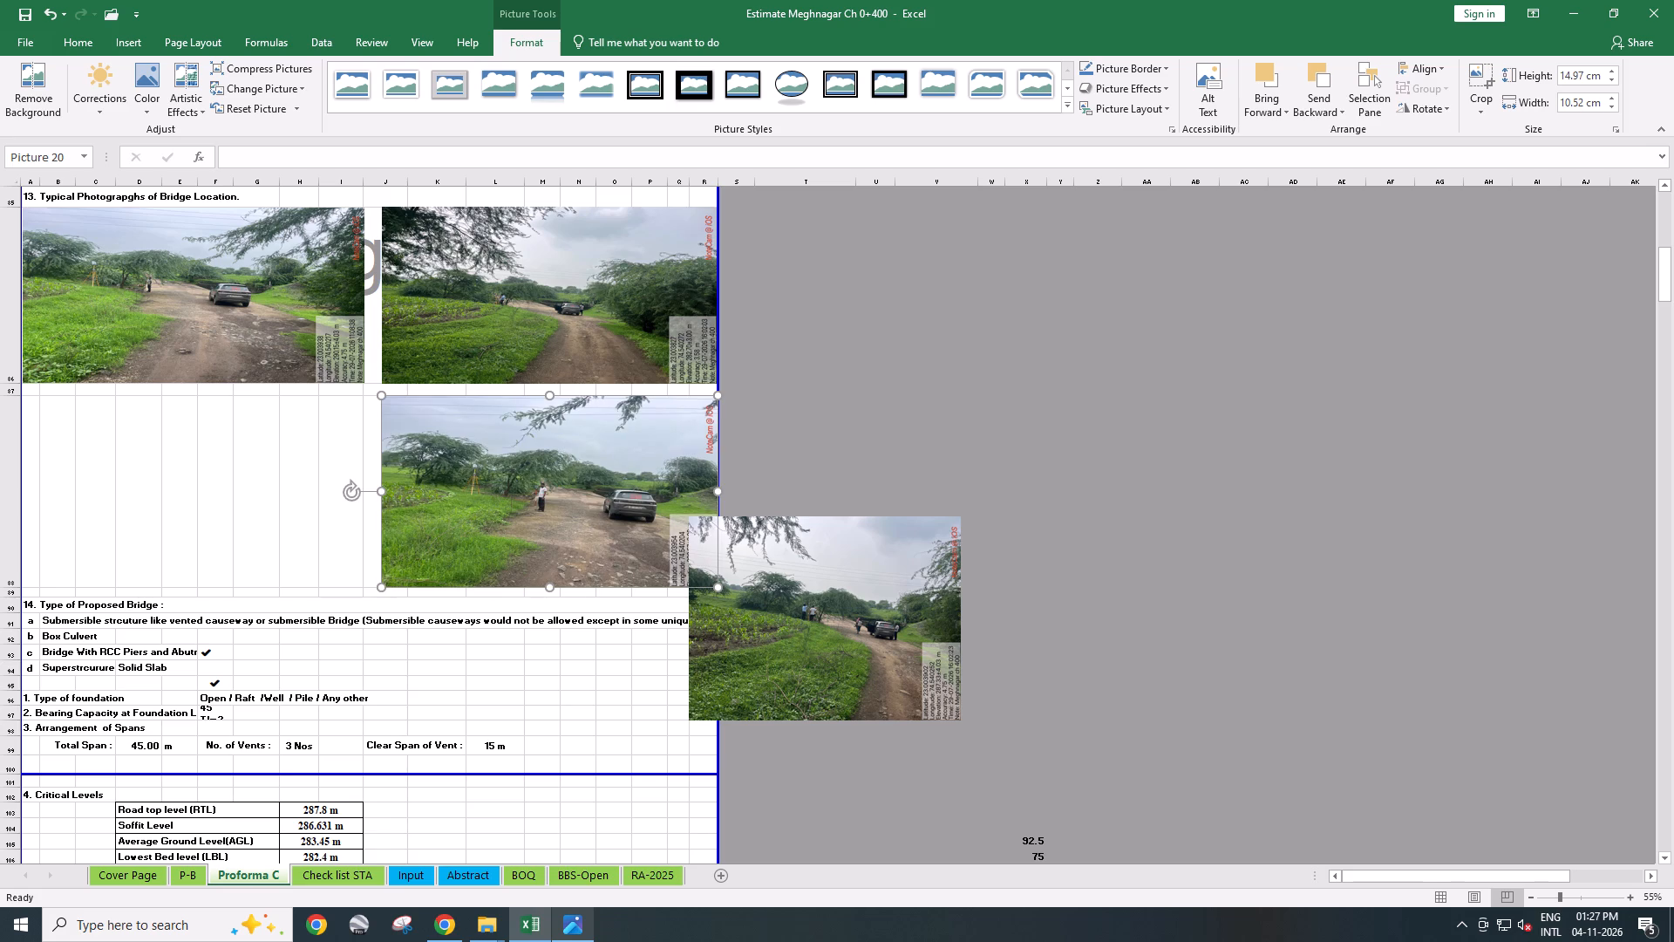
Place the last photo under the first one and resize it to about 18.8 cm long, matching the height of its neighbour.
drag(845, 639, 143, 518)
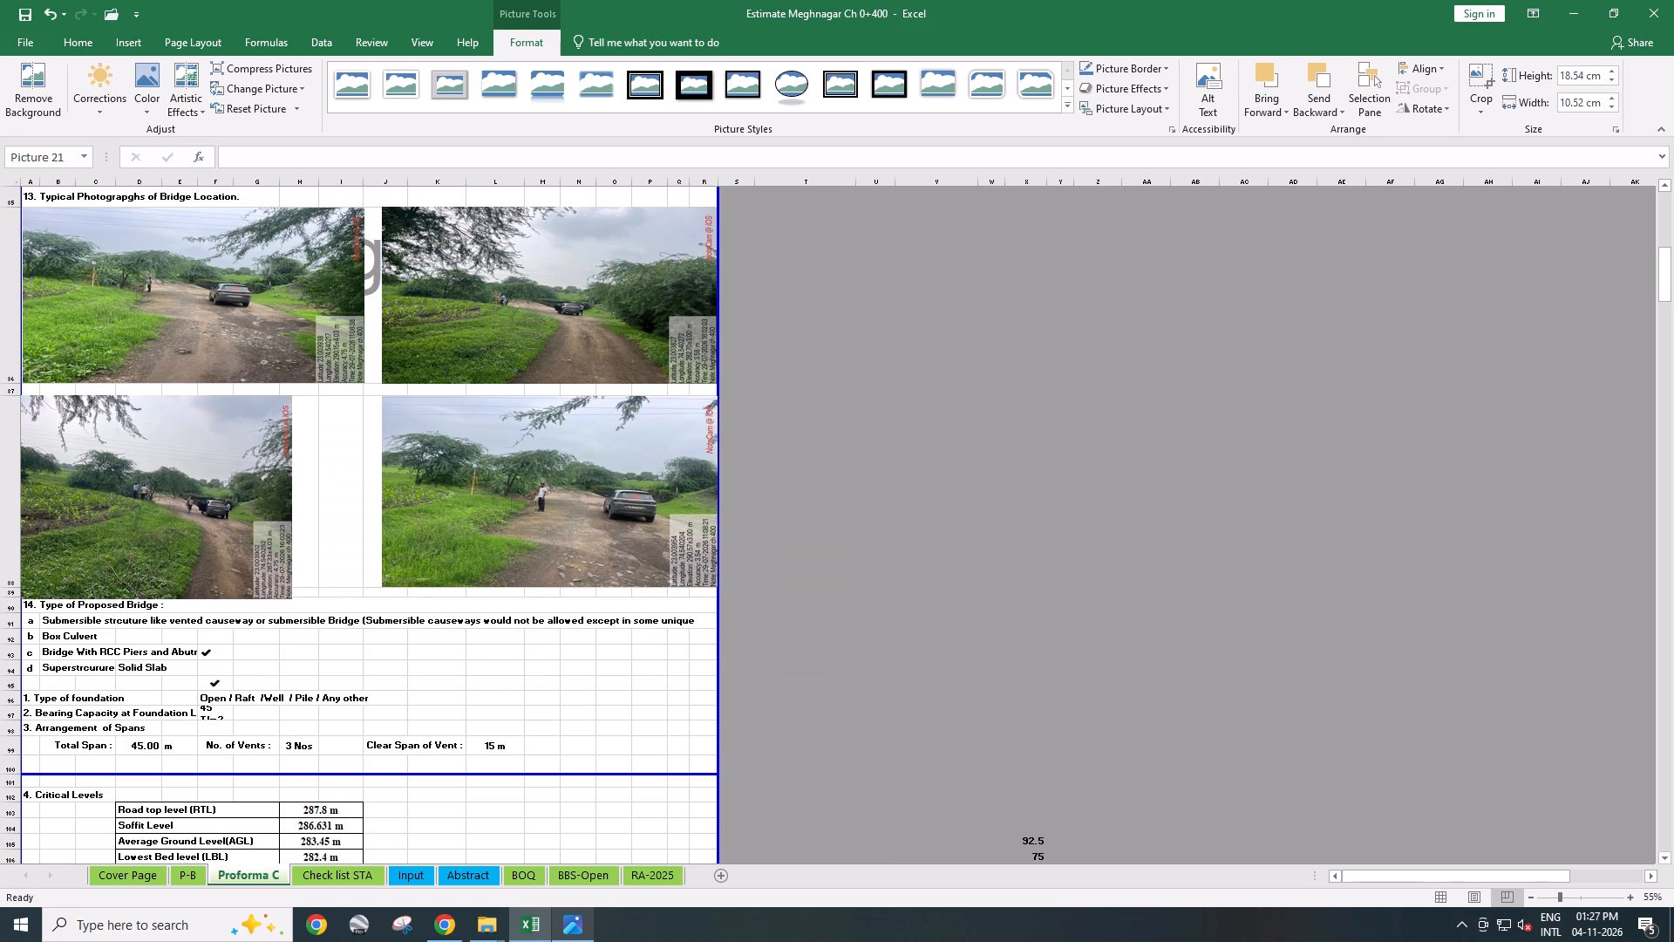
drag(143, 518, 179, 520)
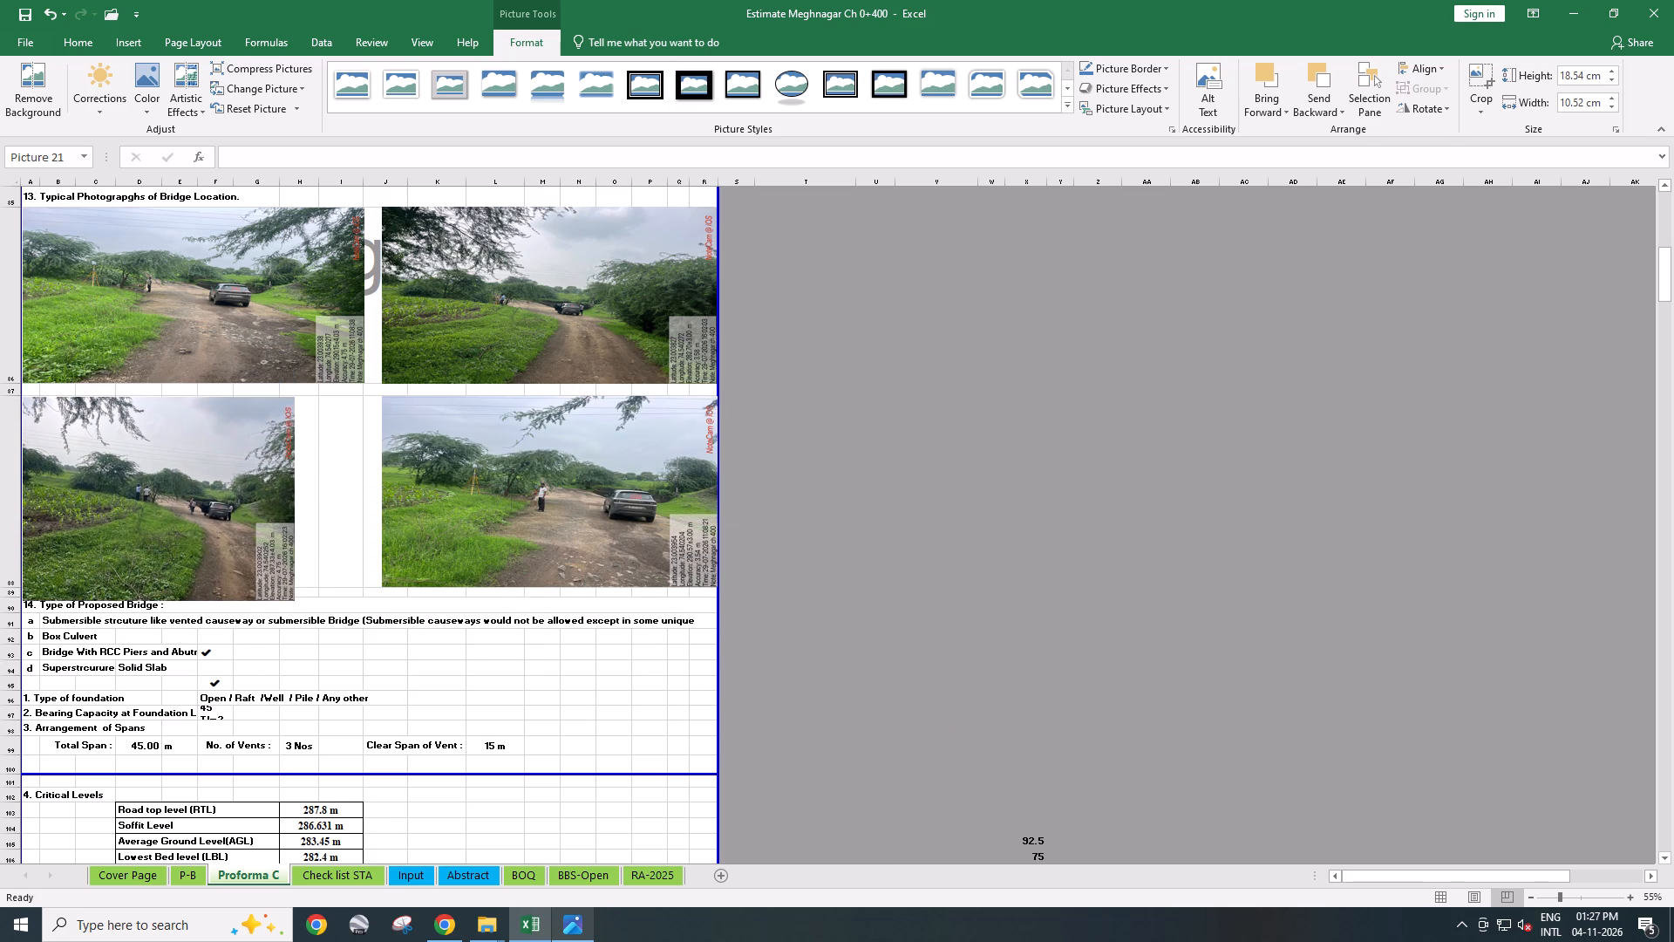
drag(179, 520, 178, 518)
drag(294, 495, 364, 514)
drag(191, 597, 201, 586)
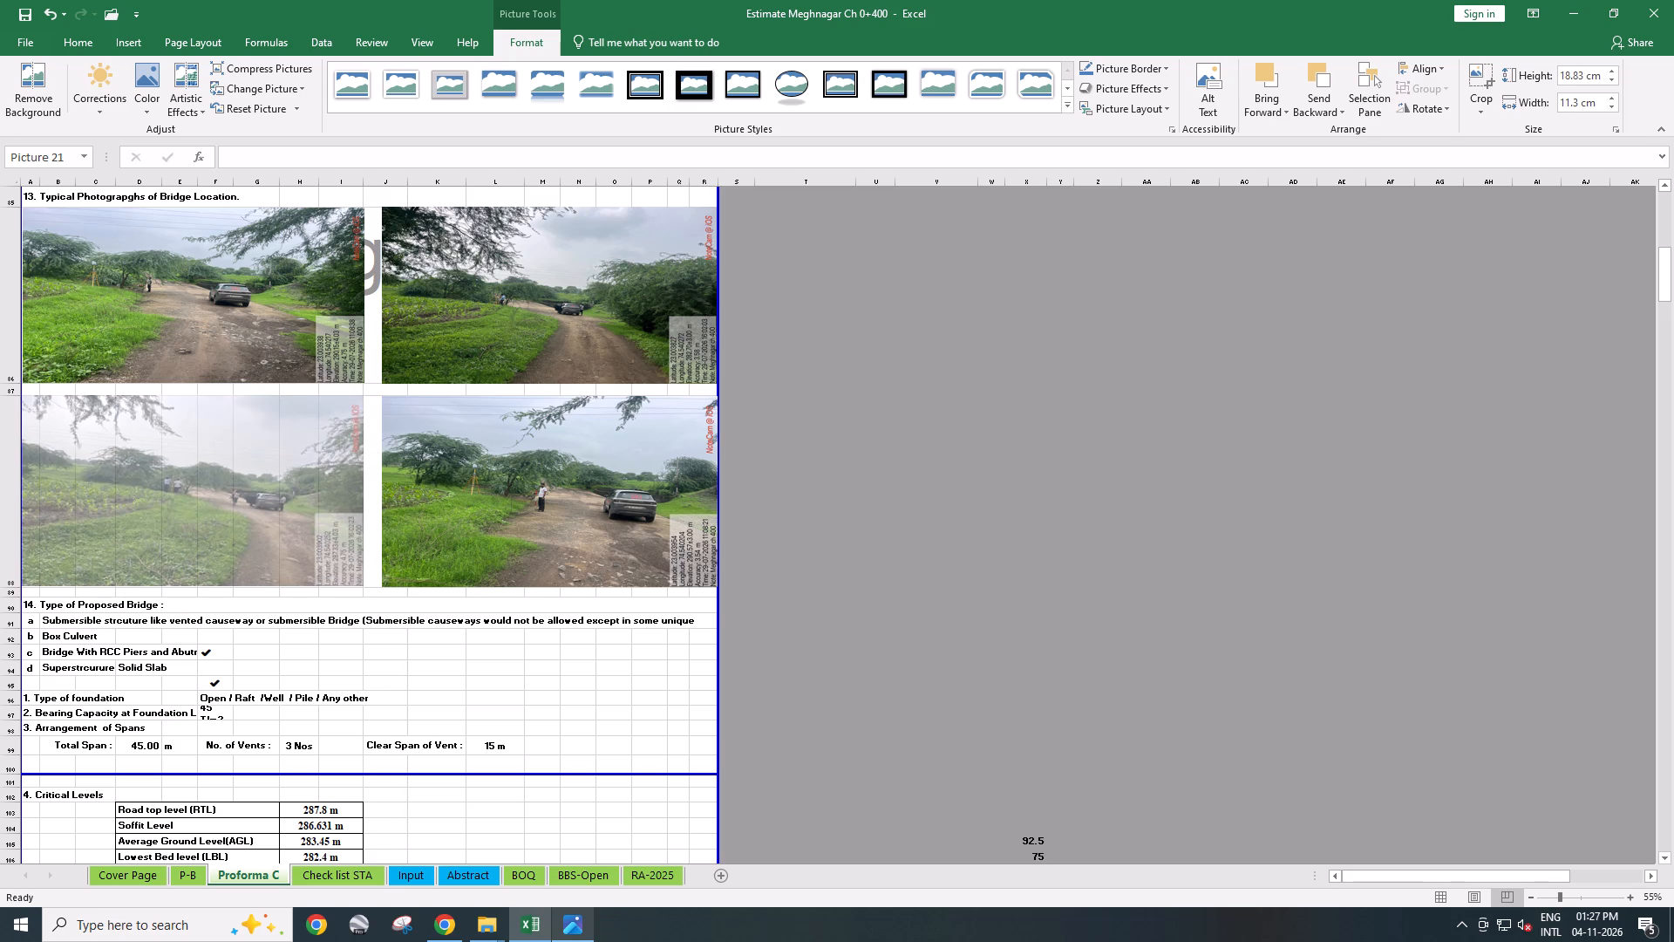
drag(201, 586, 201, 589)
click(383, 685)
Check the sketch and photo layout in sections 11 and 13, and save the workbook.
scroll(770, 663, up, 4)
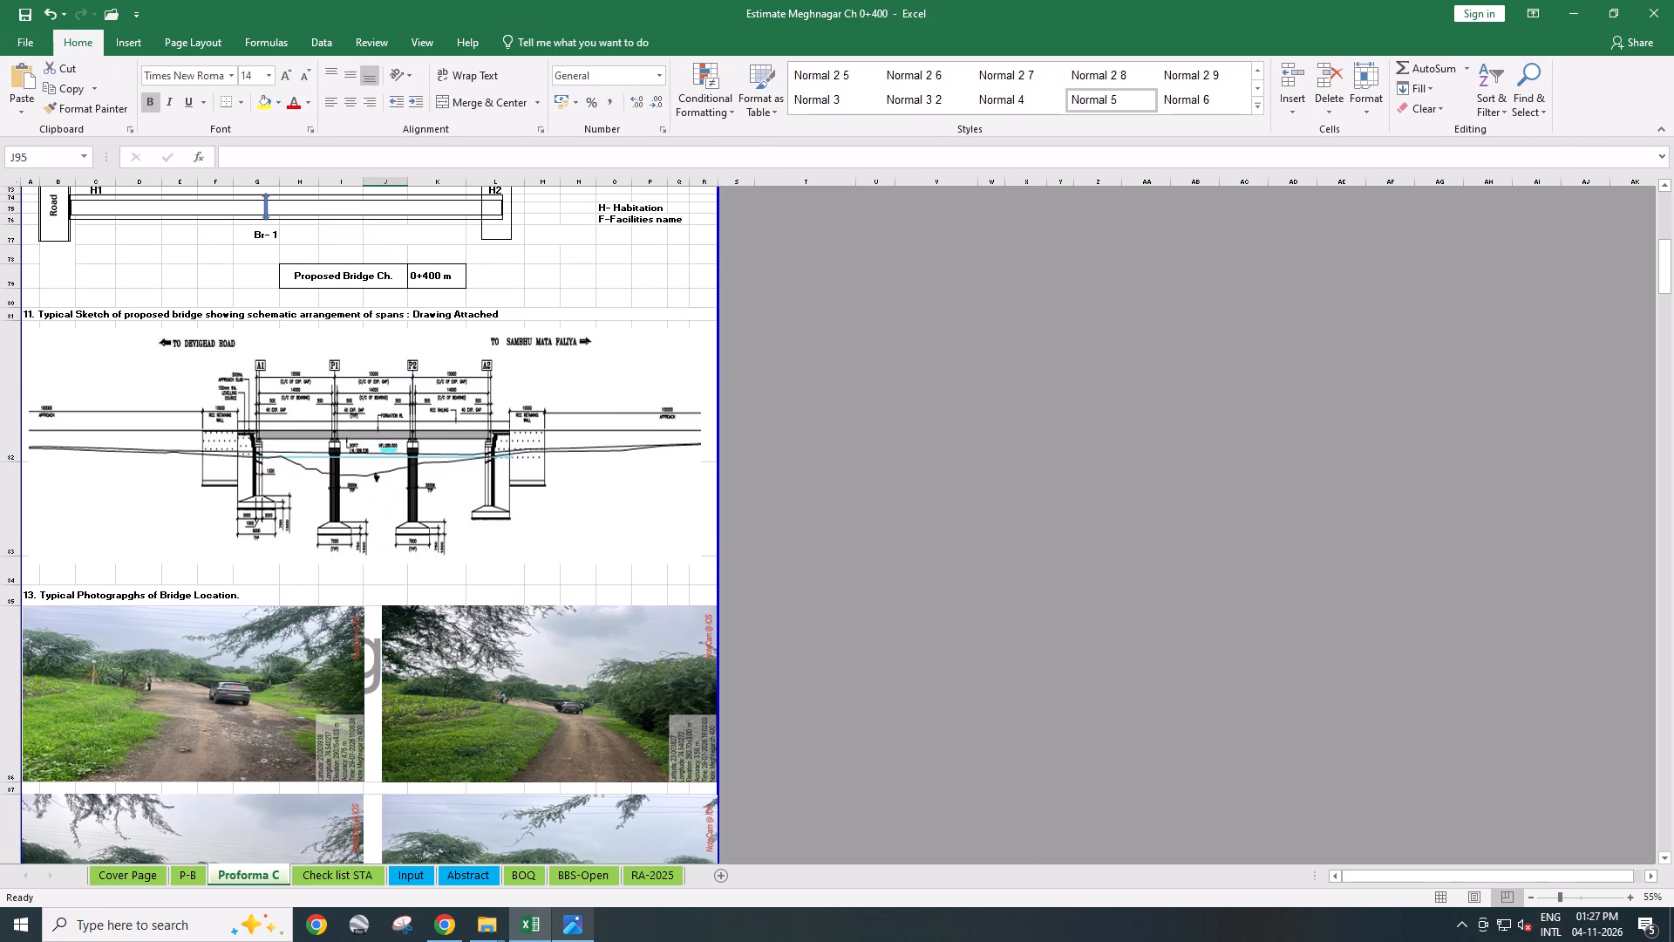
scroll(278, 761, down, 2)
key(ctrl+s)
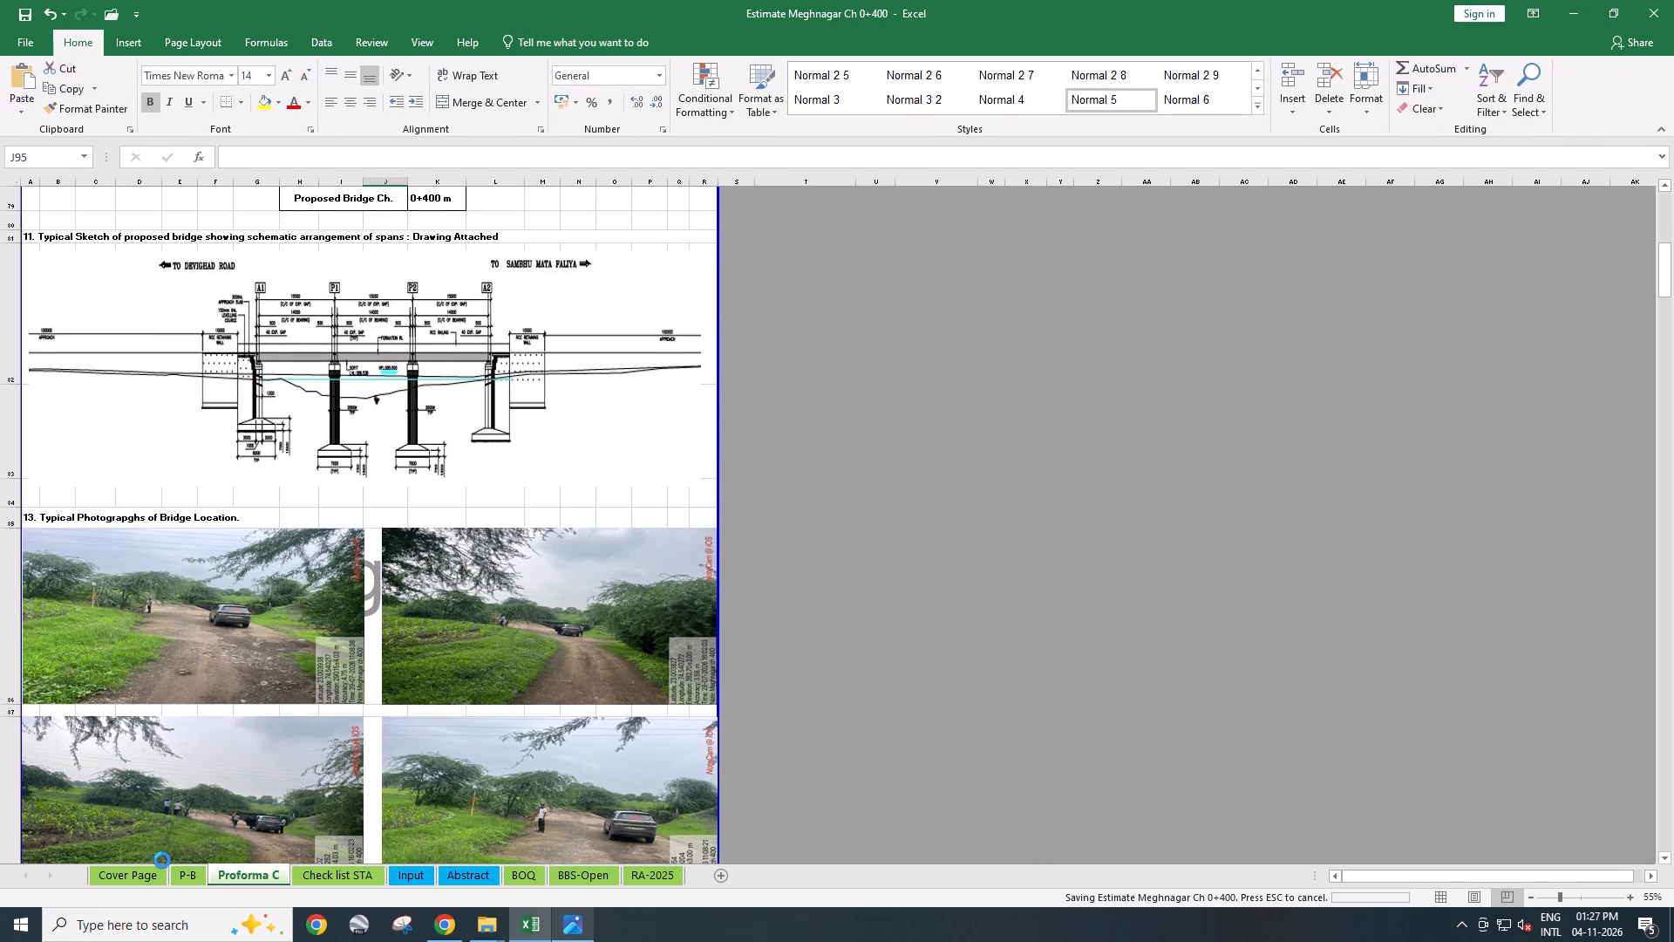
Group the Cover Page, P-B, Proforma C, Check list STA, BOQ and BBS-Open sheets for export.
click(145, 877)
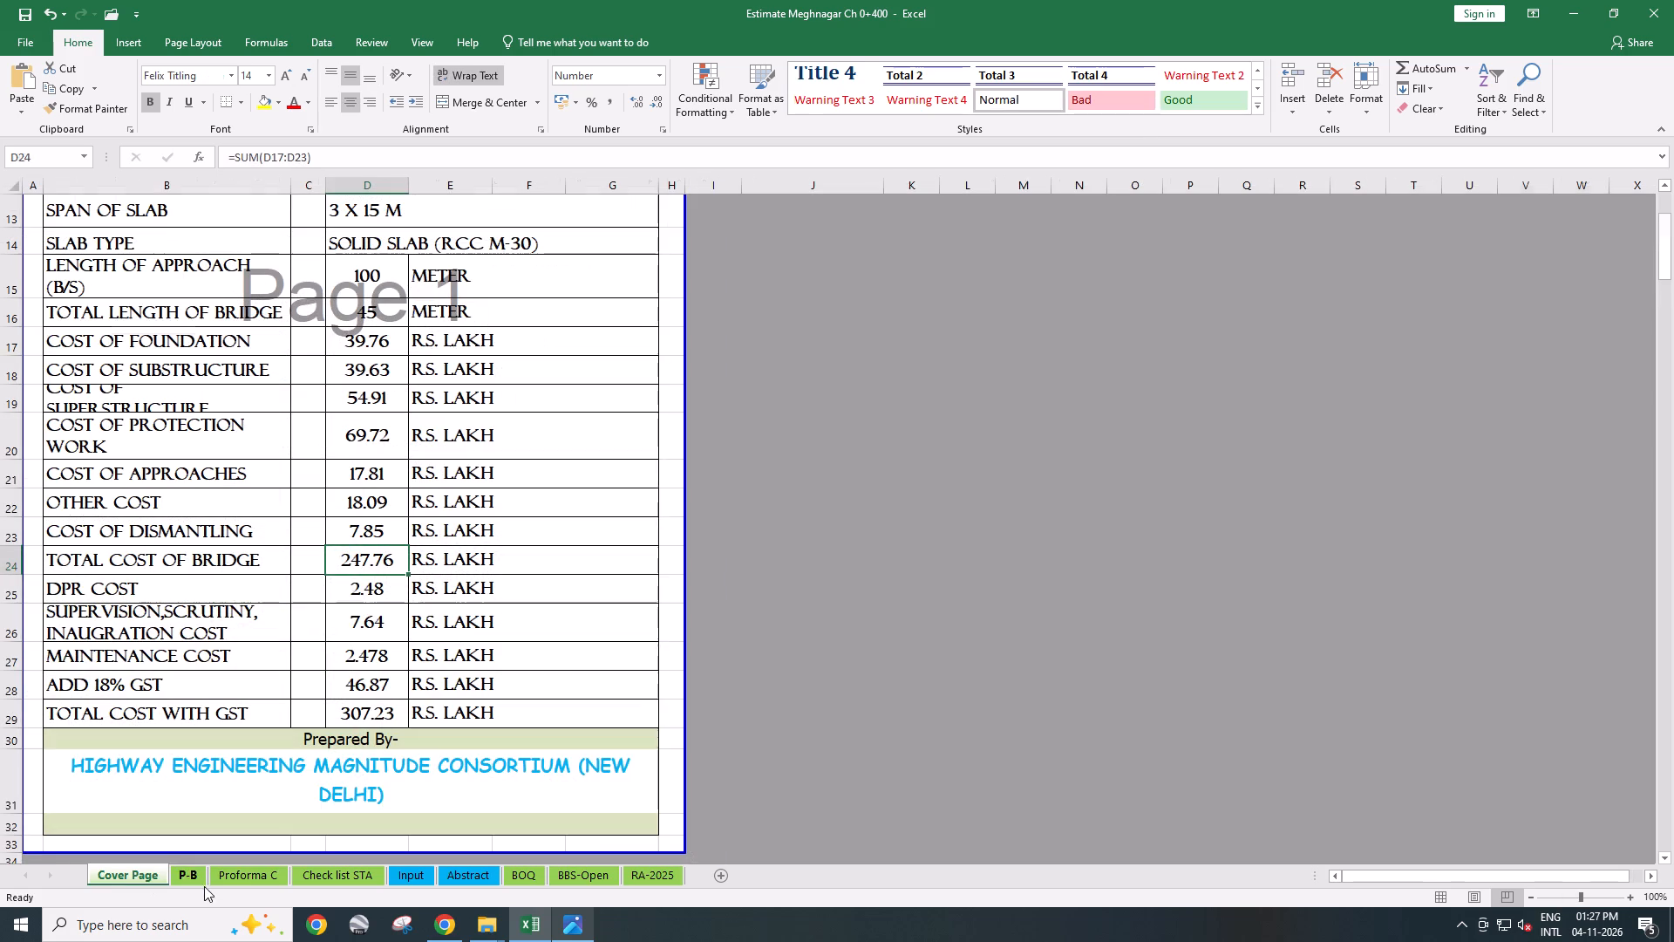
ctrl+click(200, 878)
ctrl+click(242, 882)
ctrl+click(364, 867)
ctrl+click(518, 874)
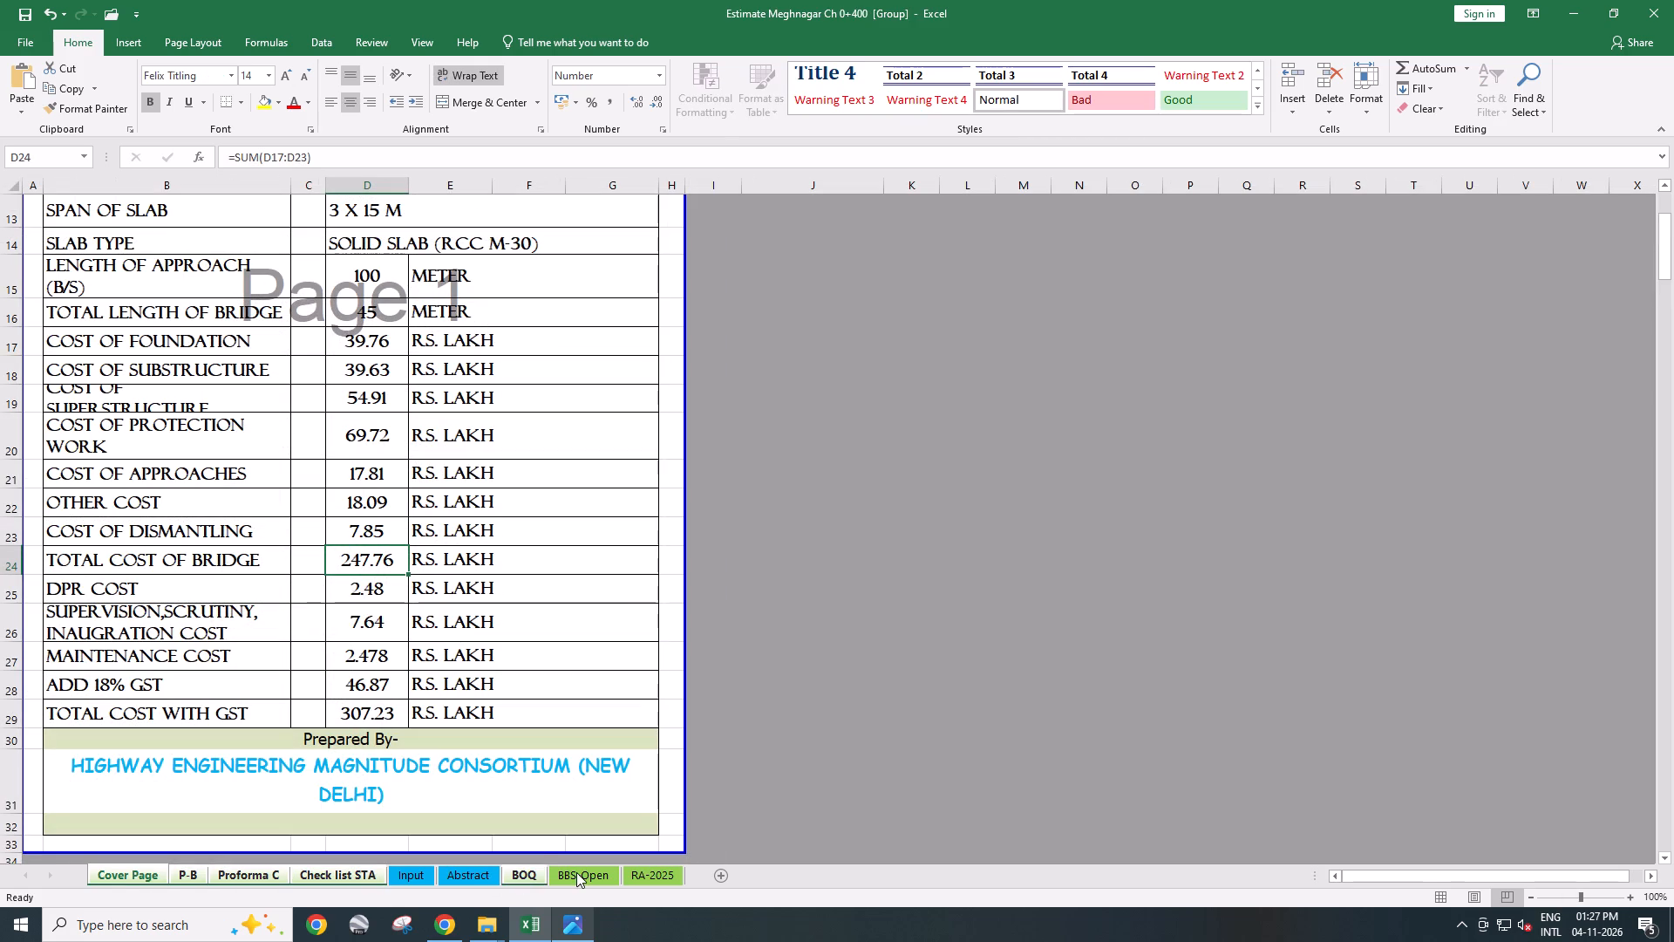
ctrl+click(576, 872)
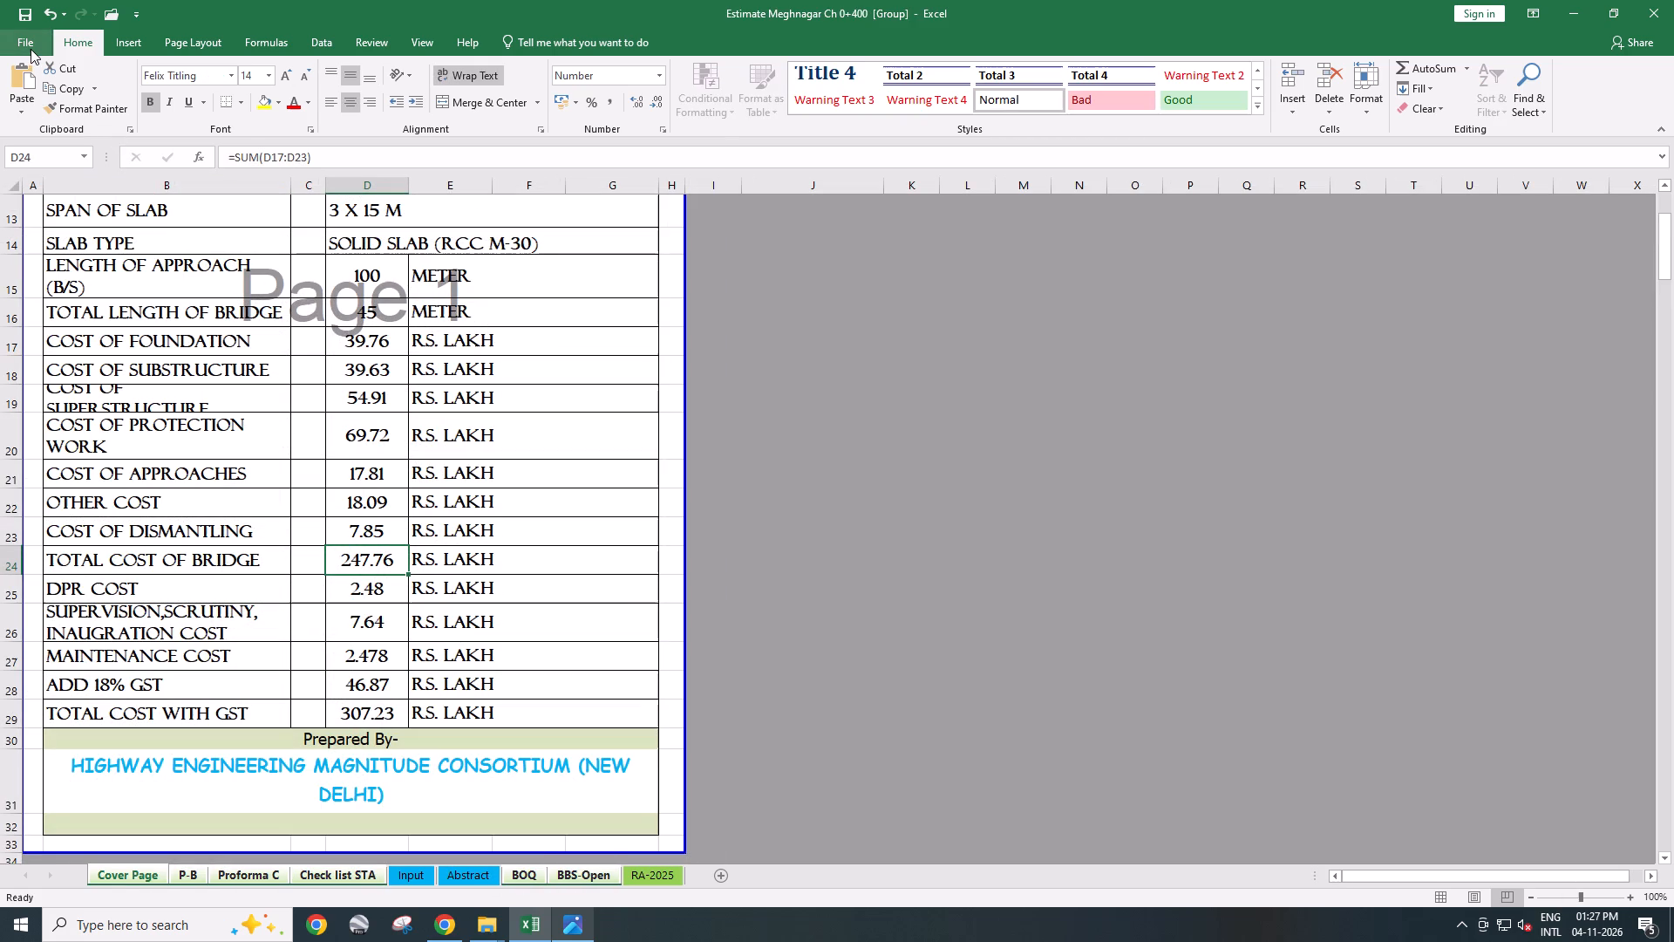
Save the grouped sheets as the PDF Estimate Meghnagar Ch 0+400 in JHABUA COST ESTIMATE, and close the PDF, workbook and site photo.
click(31, 49)
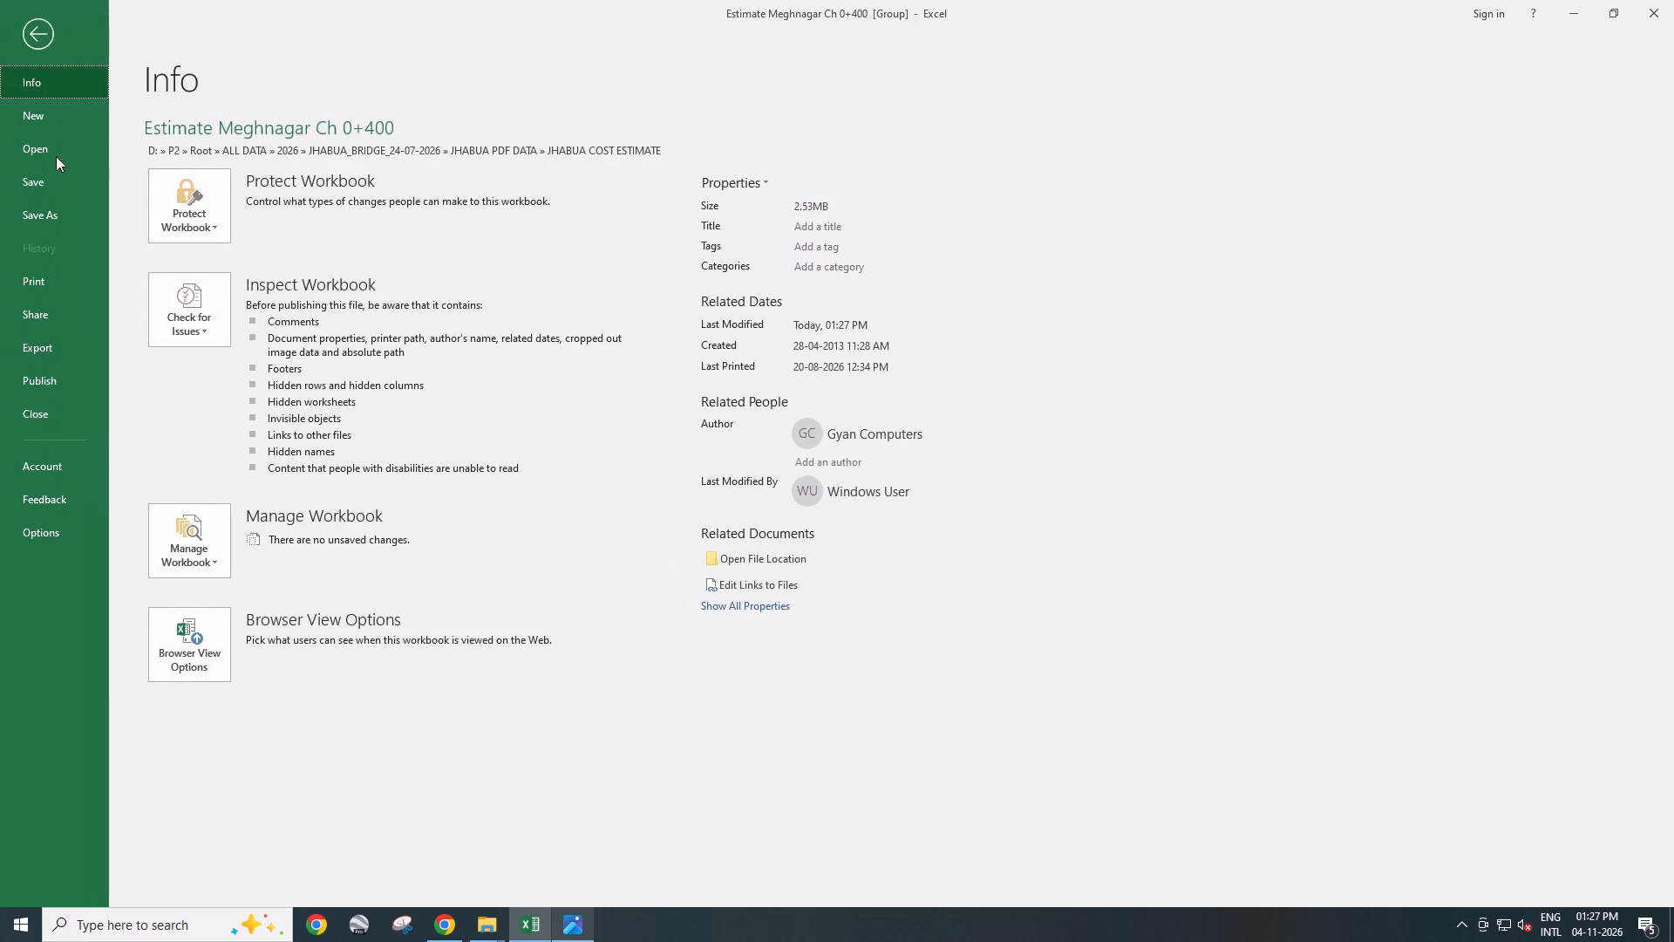
click(54, 211)
click(189, 317)
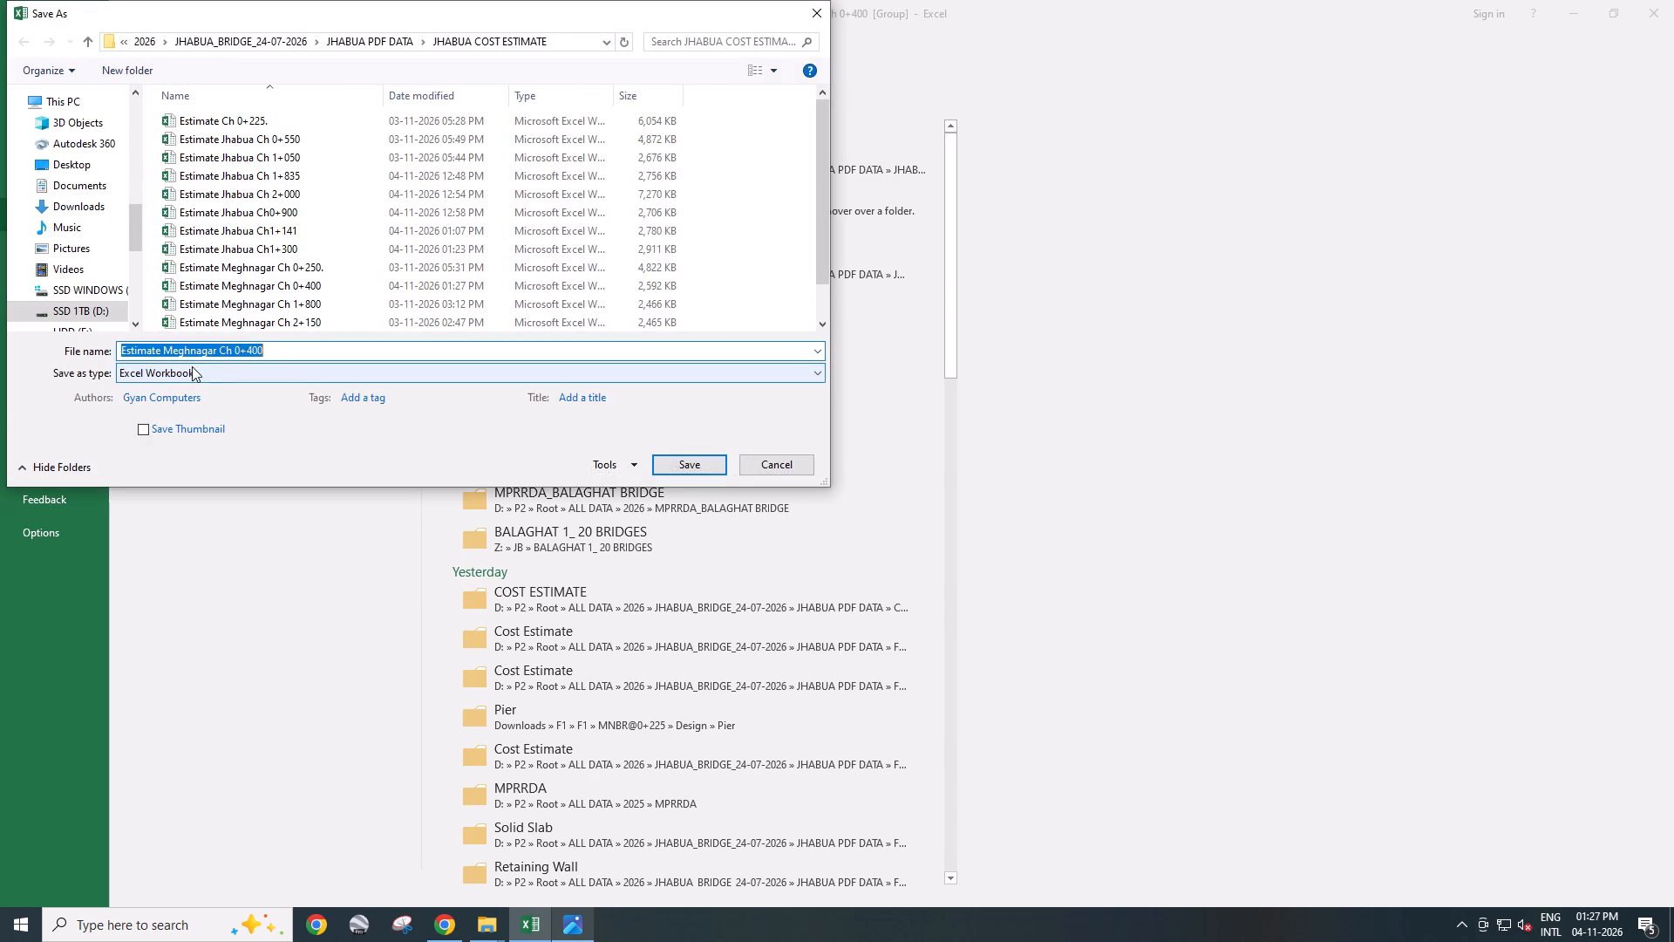
click(193, 369)
click(145, 712)
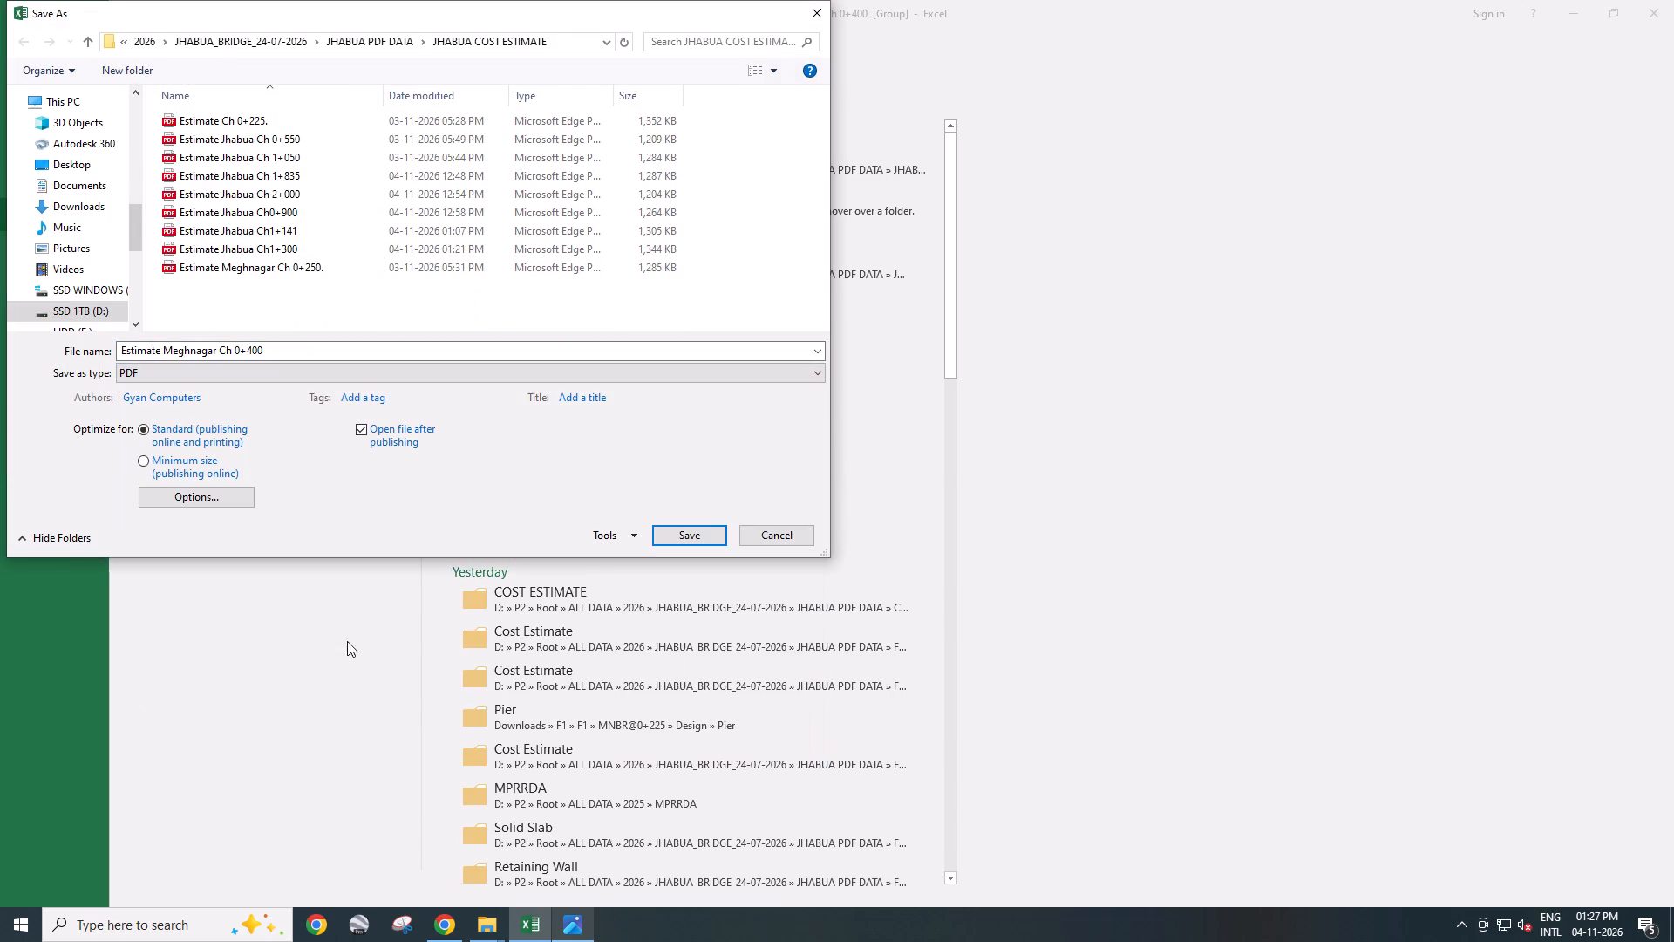
click(695, 537)
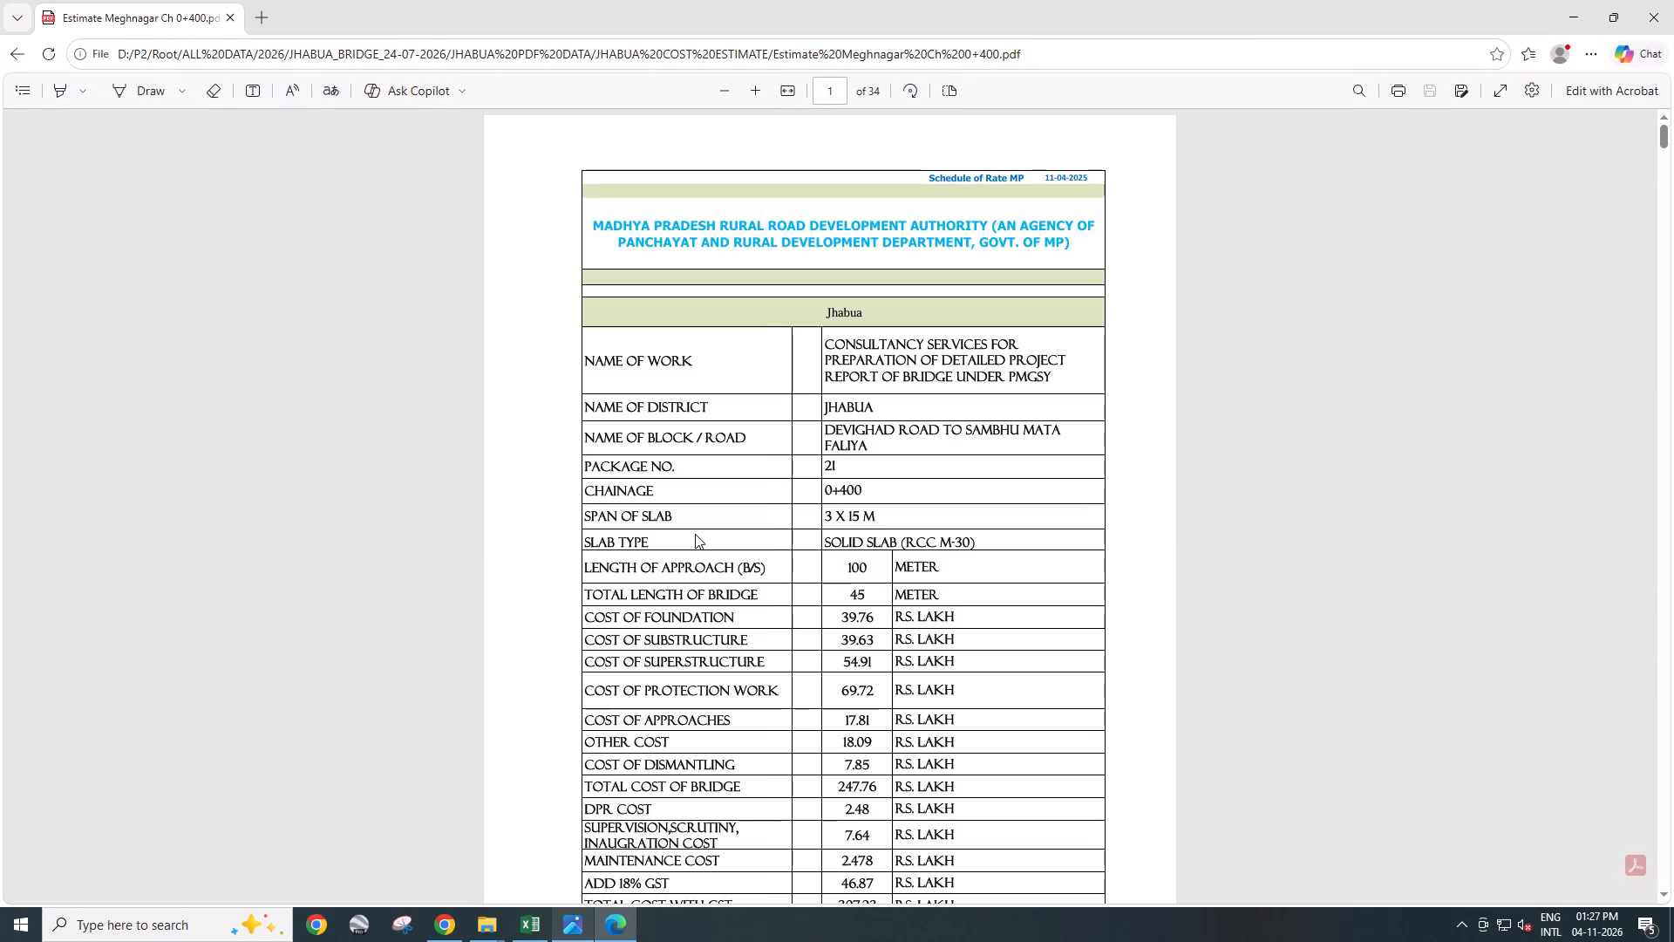
click(1667, 3)
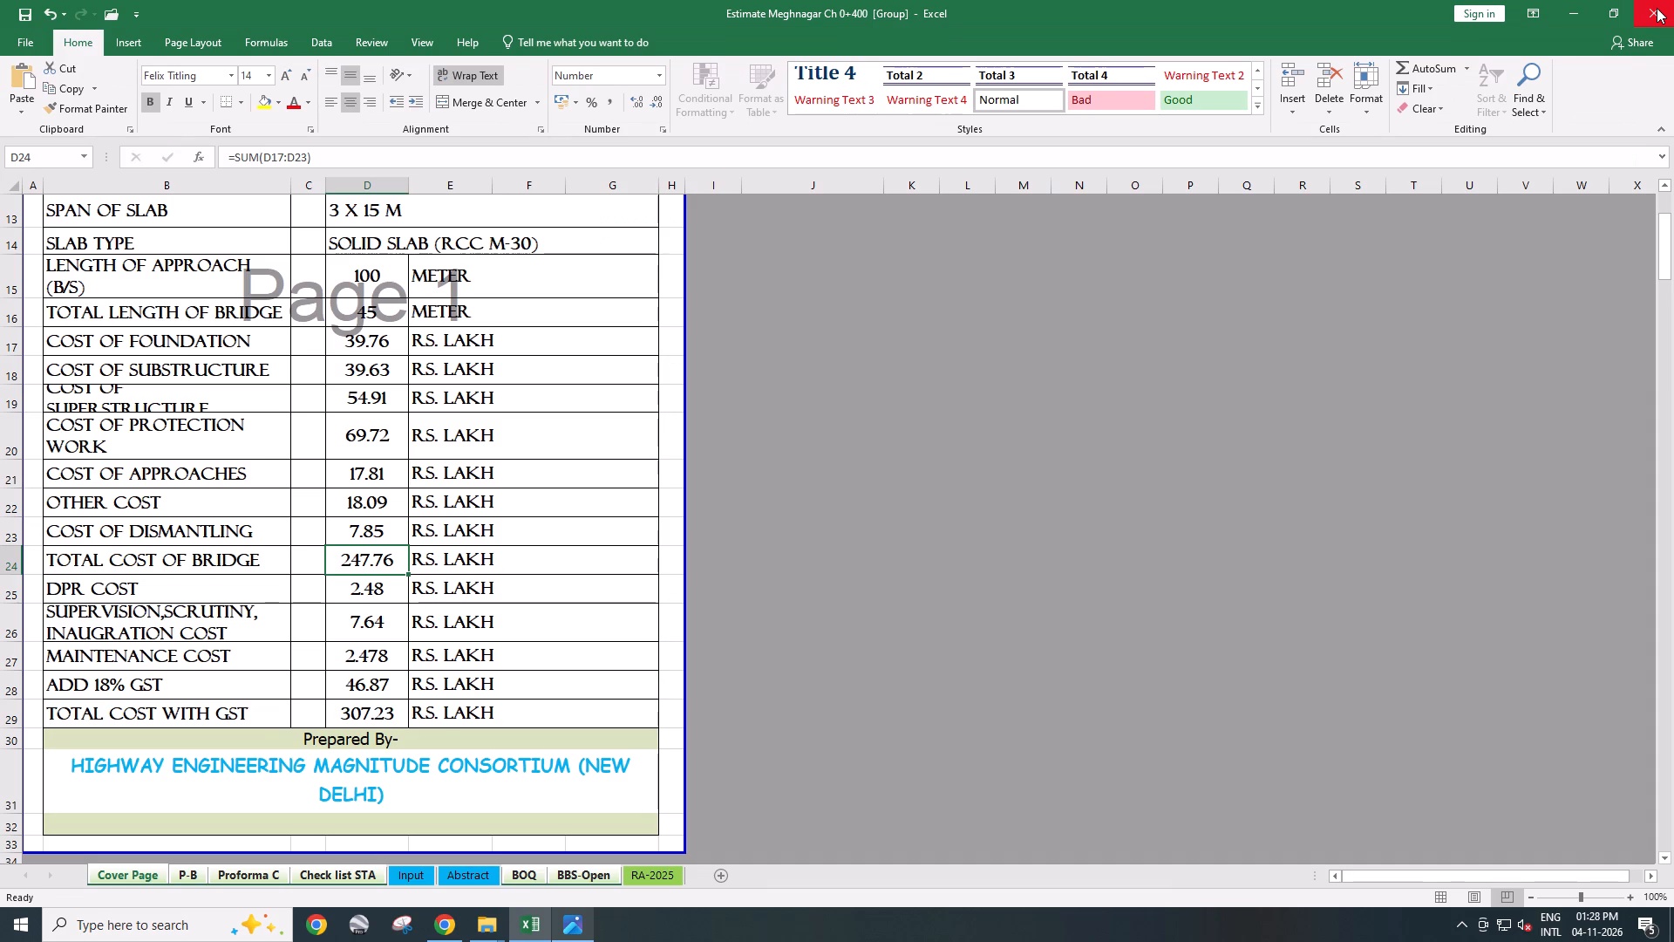
click(1657, 8)
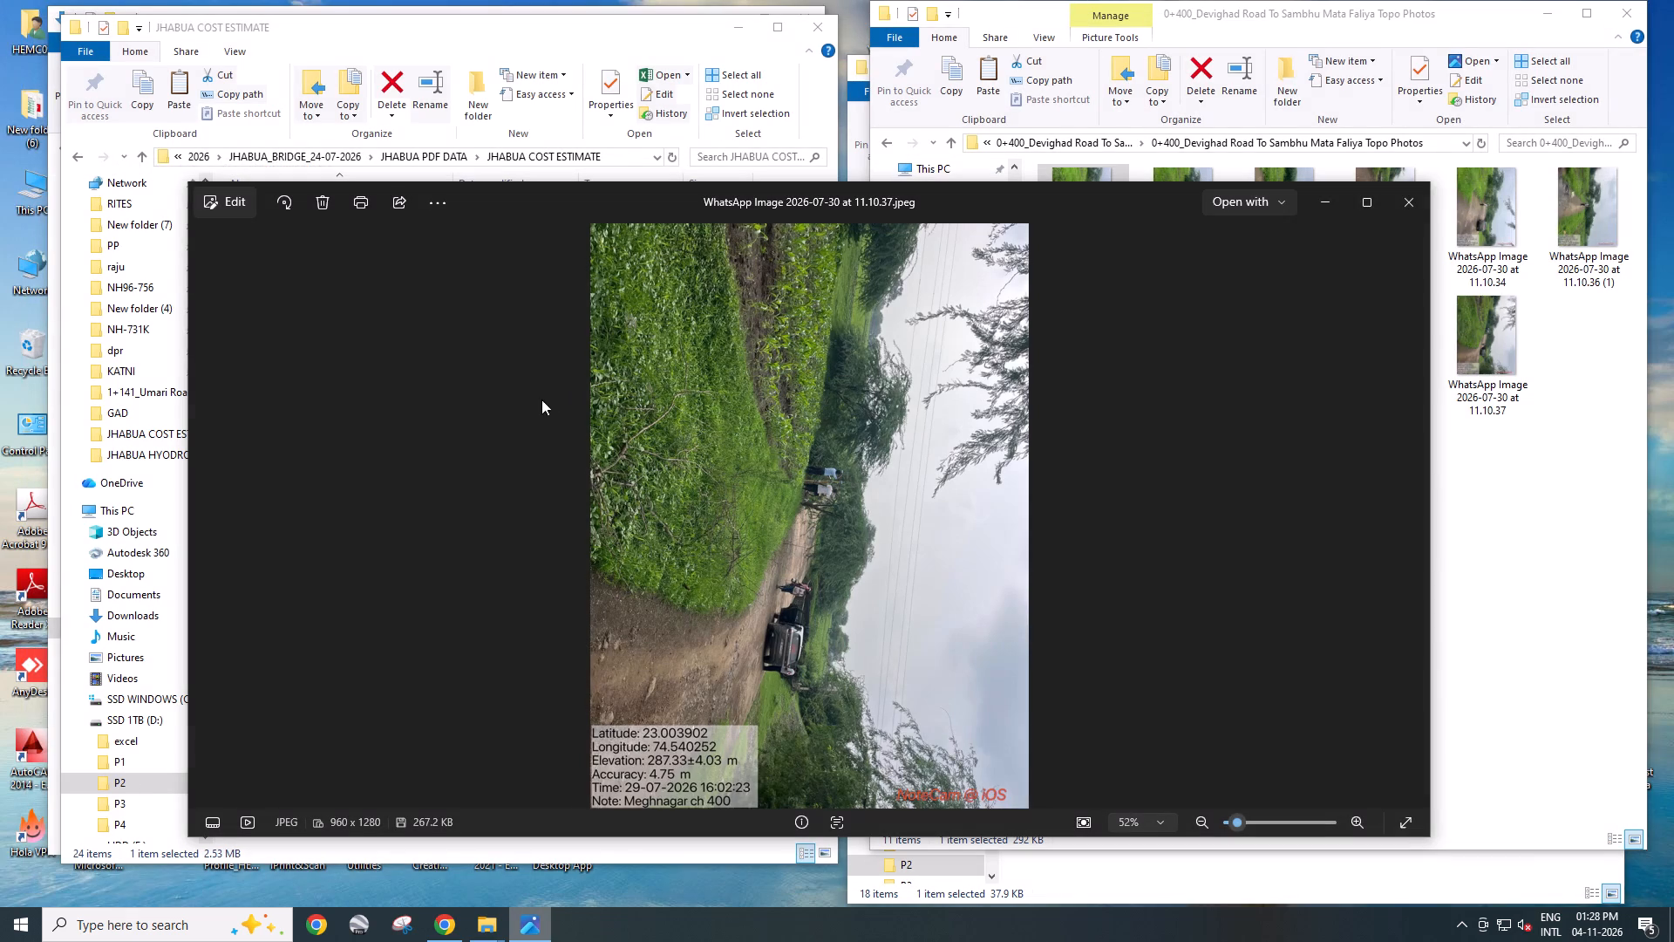
click(1414, 206)
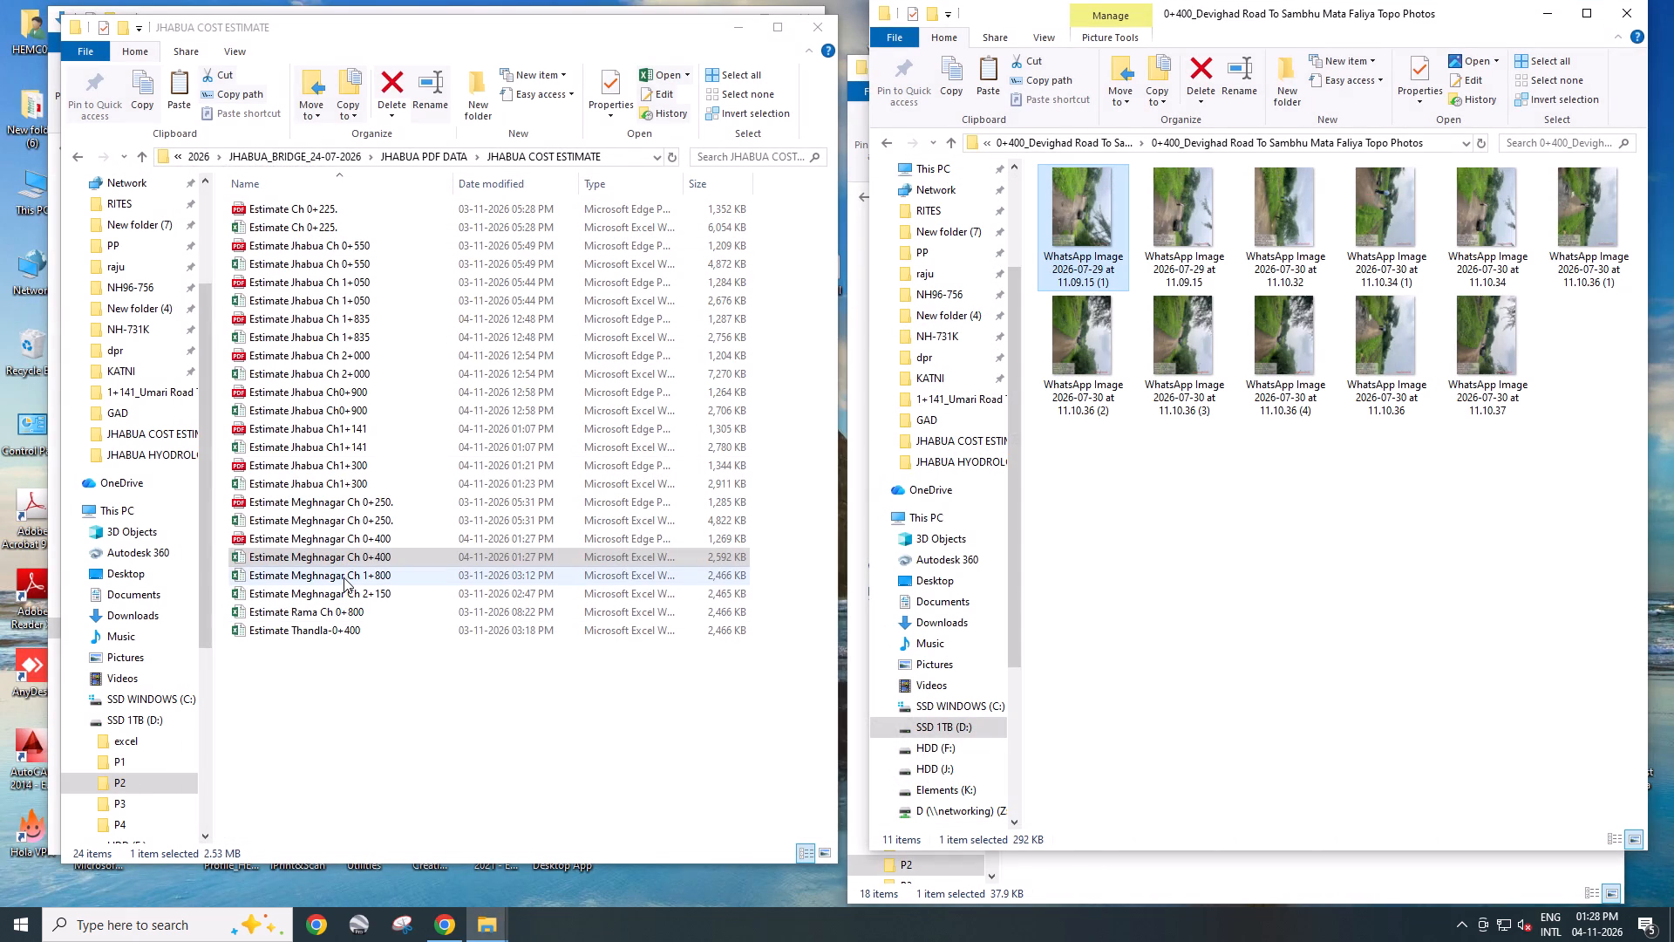
Open the Estimate Meghnagar Ch 1+800 workbook for editing with its content enabled, leaving the external links unedited.
double_click(344, 577)
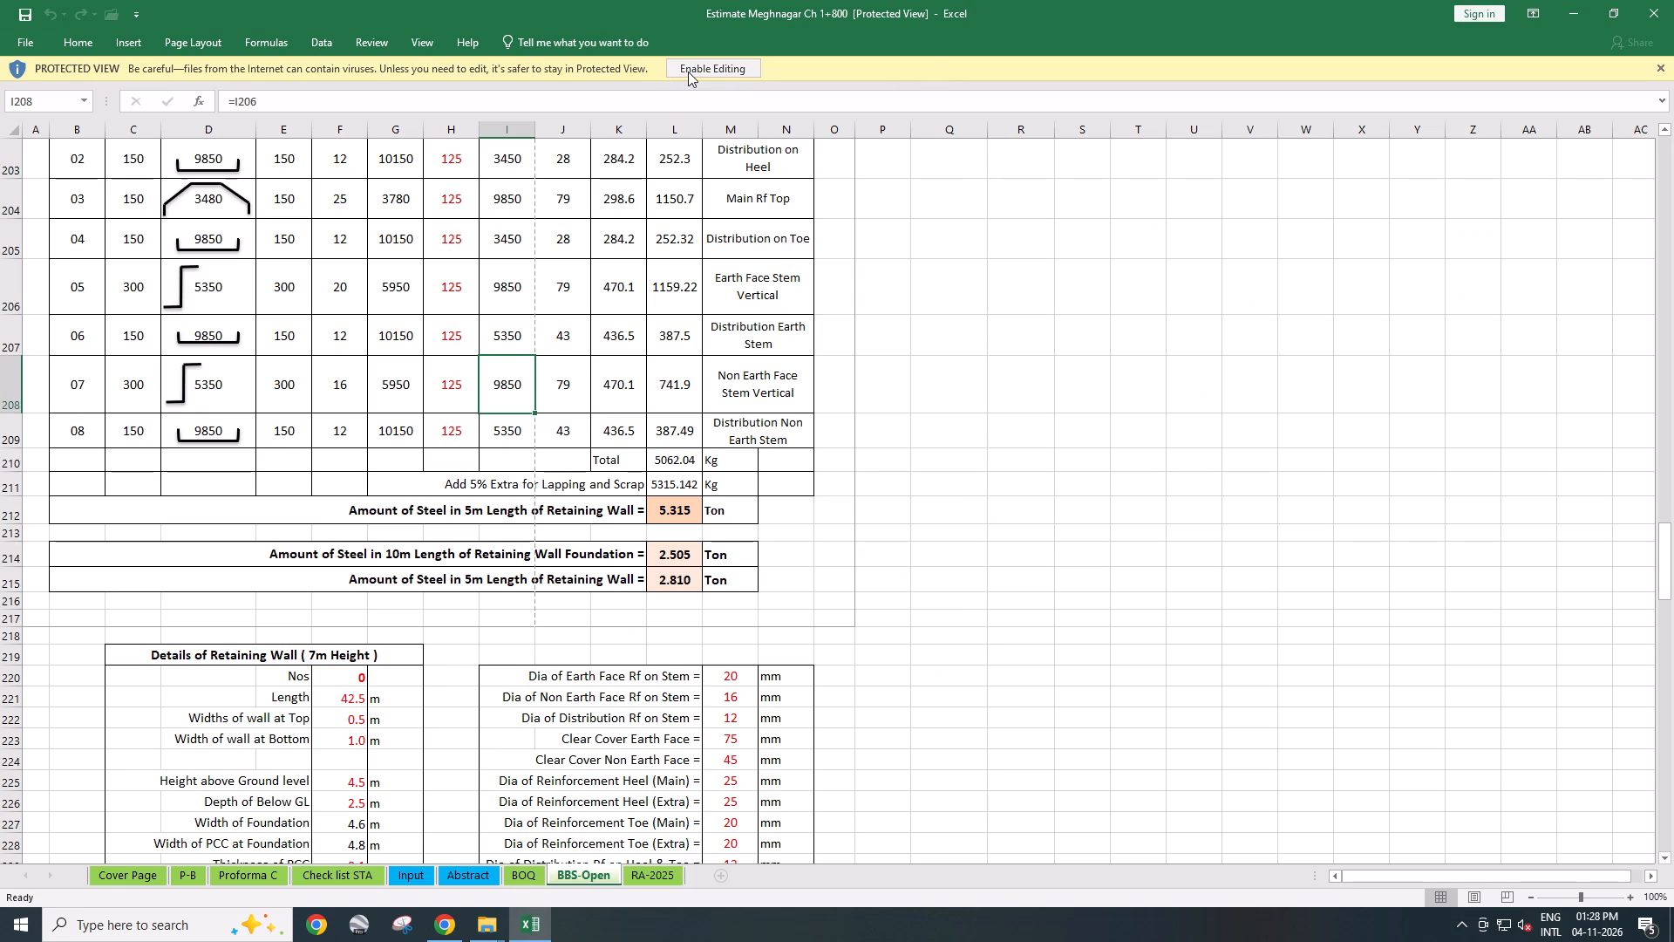
click(688, 72)
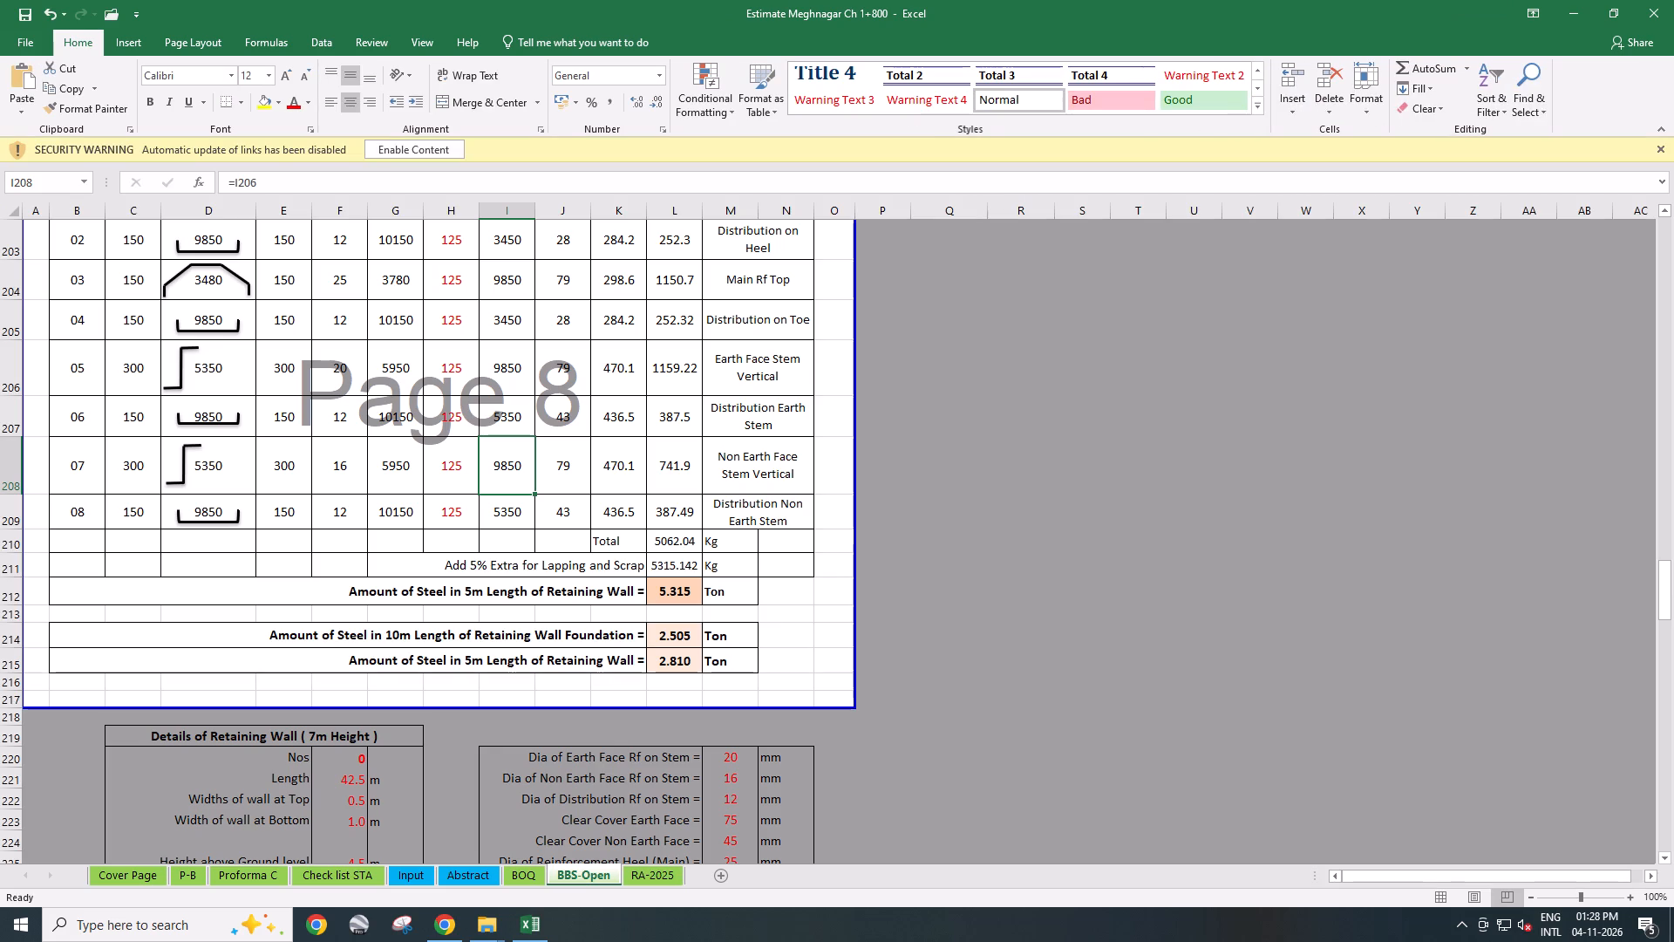
click(426, 144)
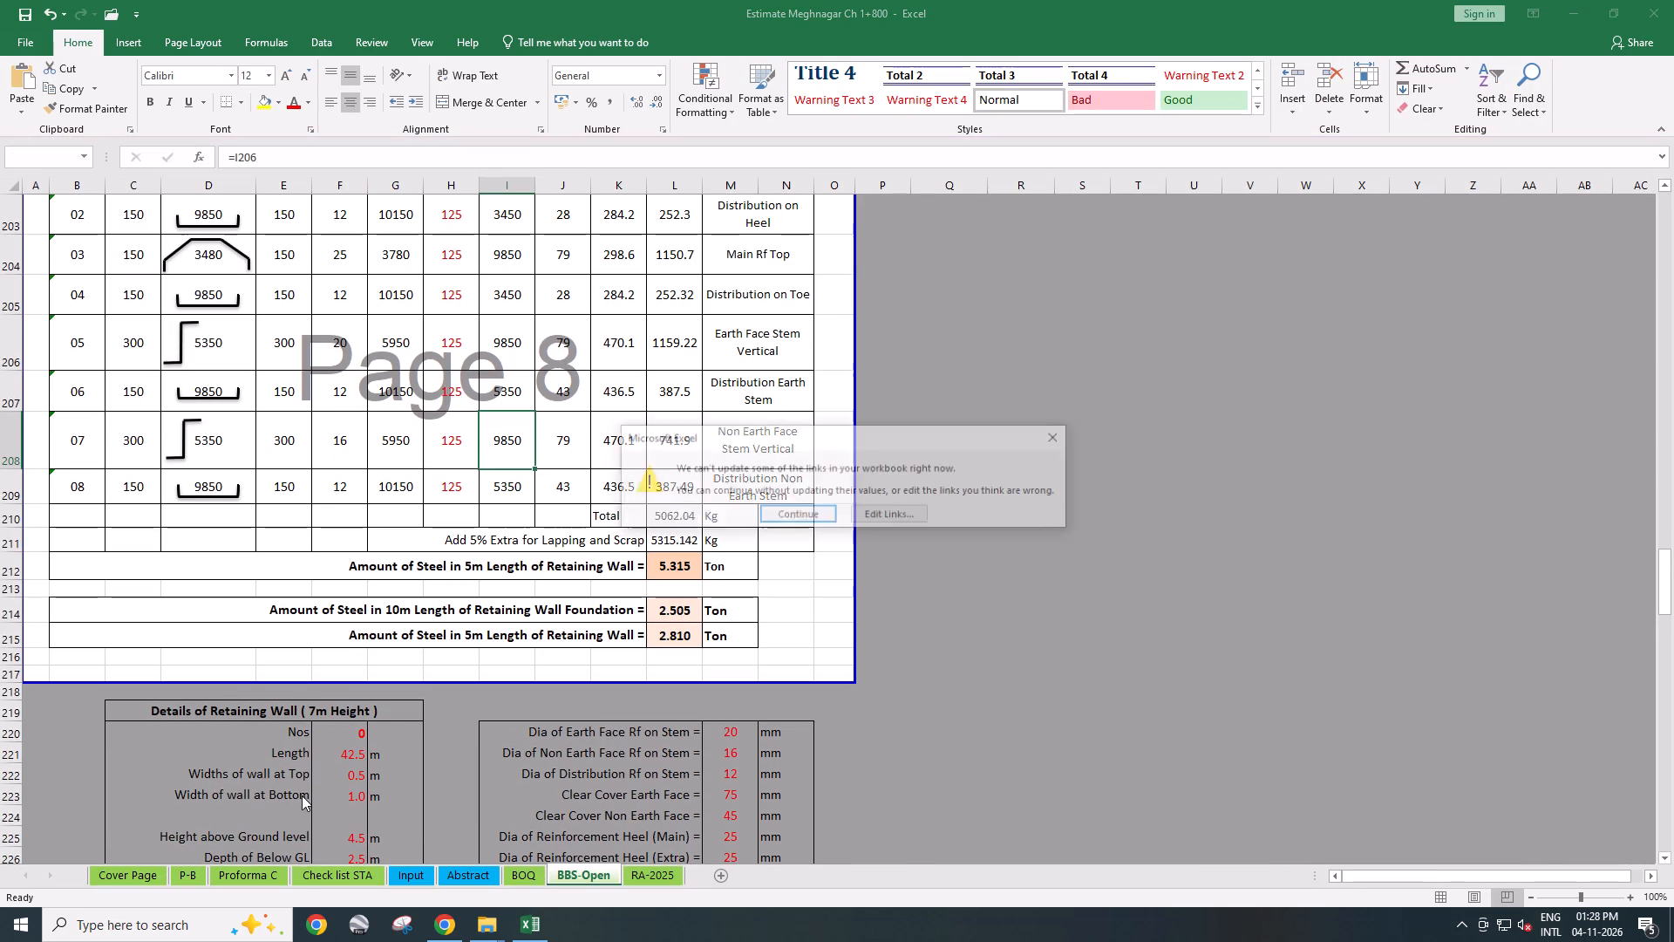
click(264, 879)
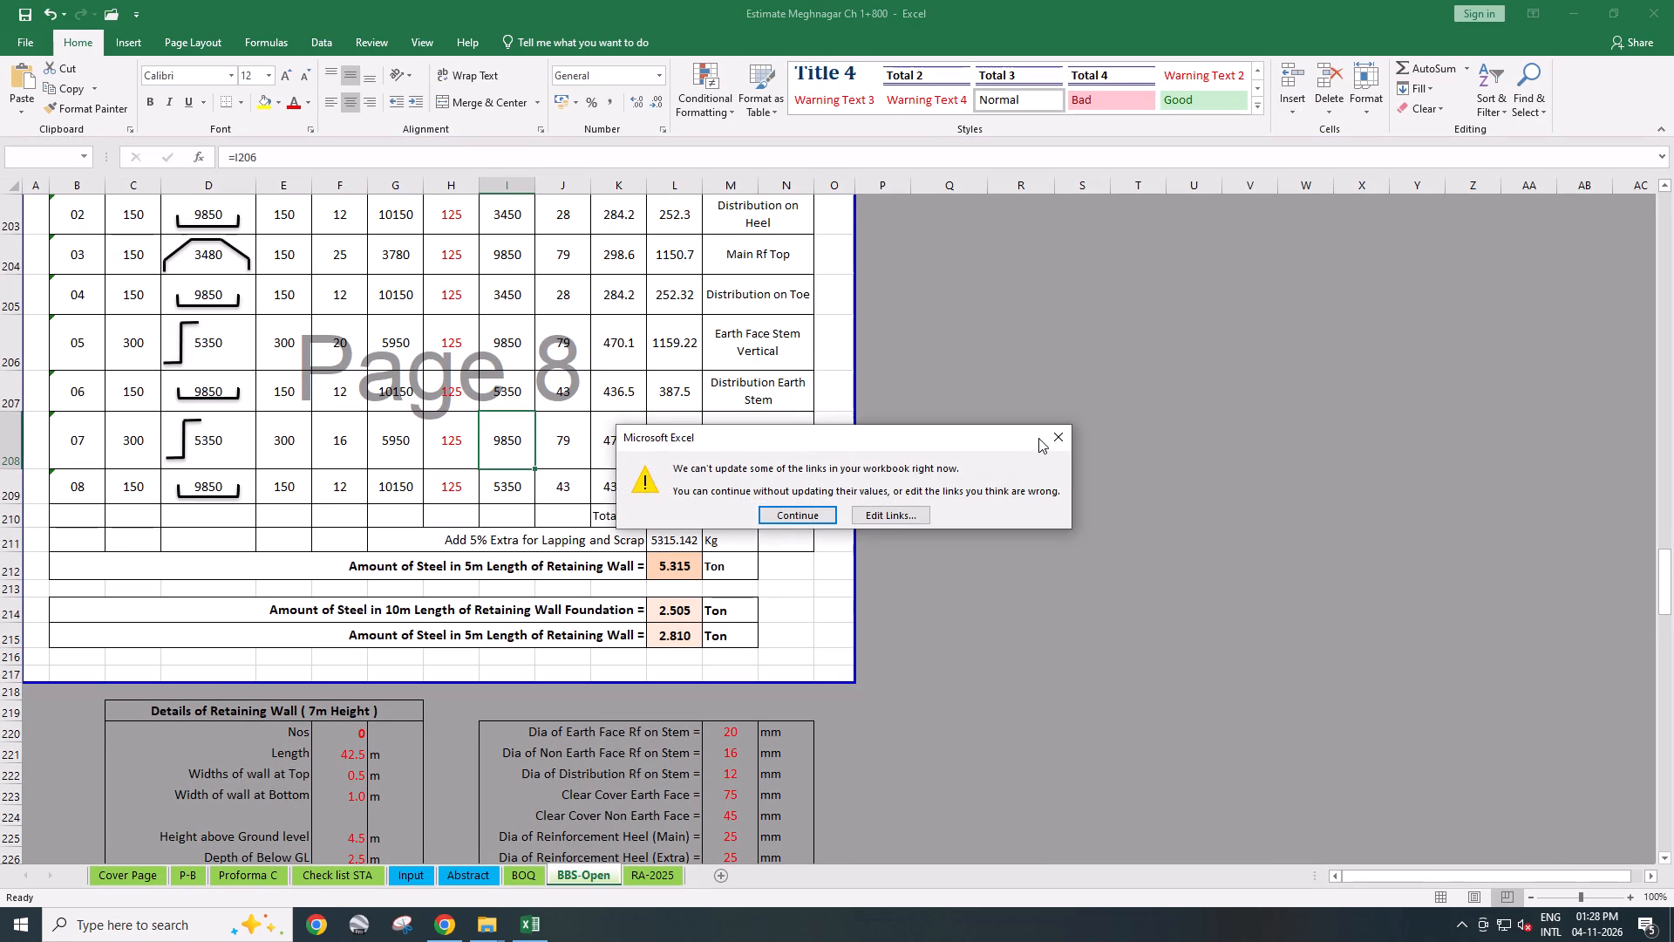
click(1048, 438)
On the Proforma C sheet, delete the four old site photos in section 13 and the old bridge sketch in section 11.
click(248, 870)
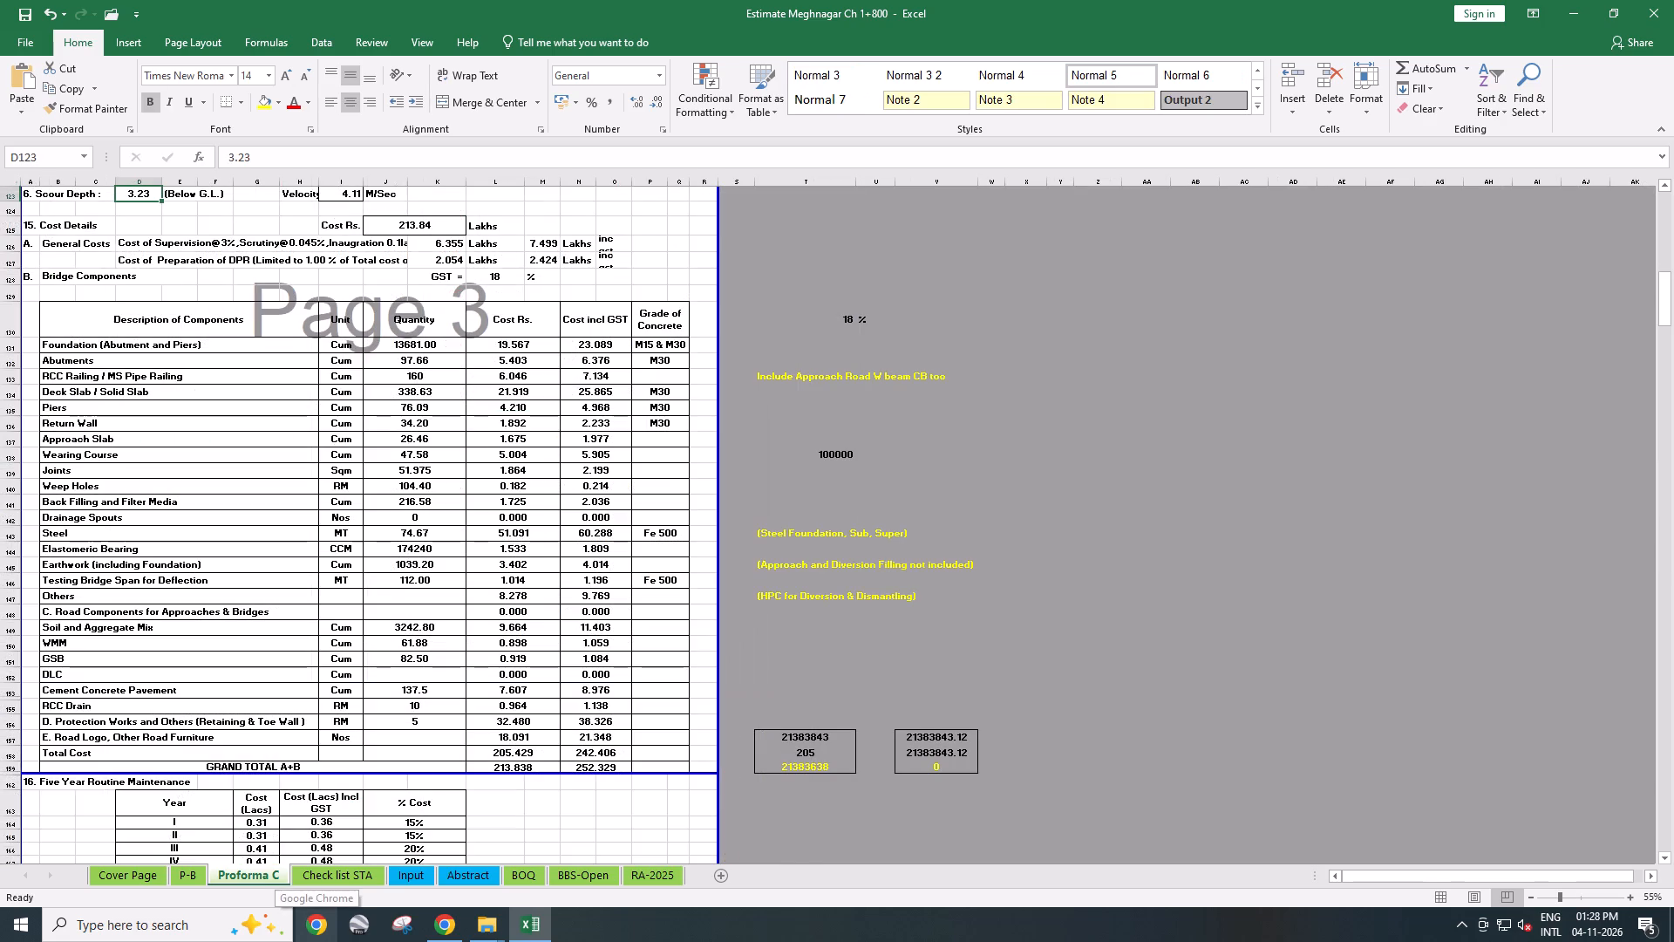
scroll(463, 700, up, 9)
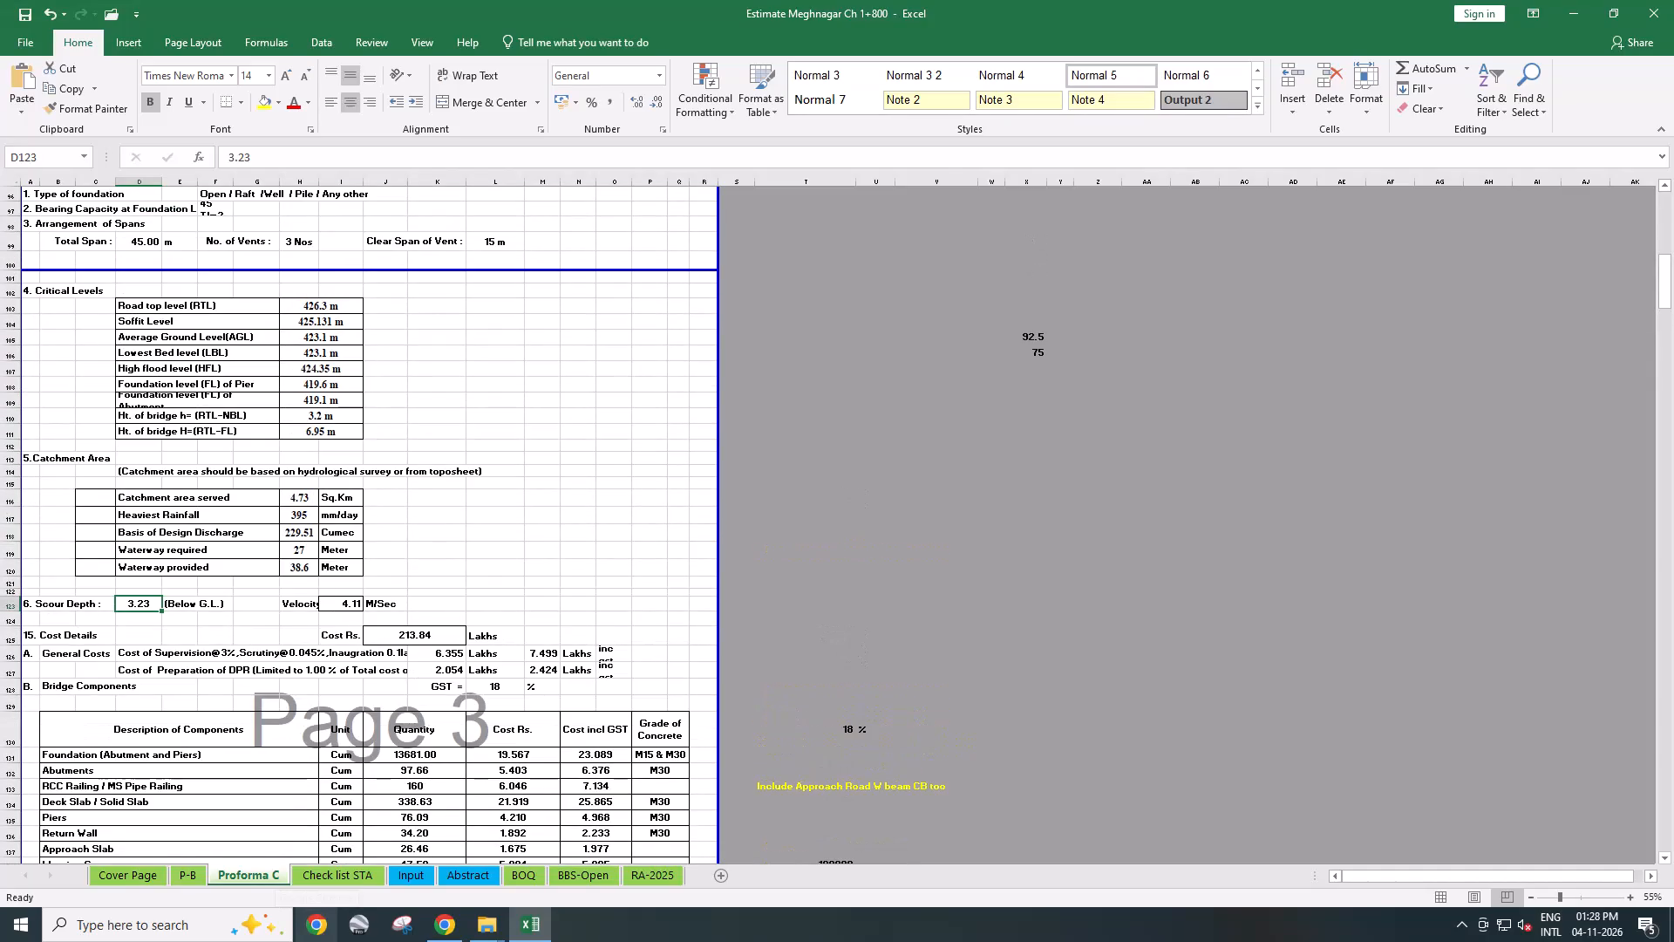
scroll(498, 715, up, 6)
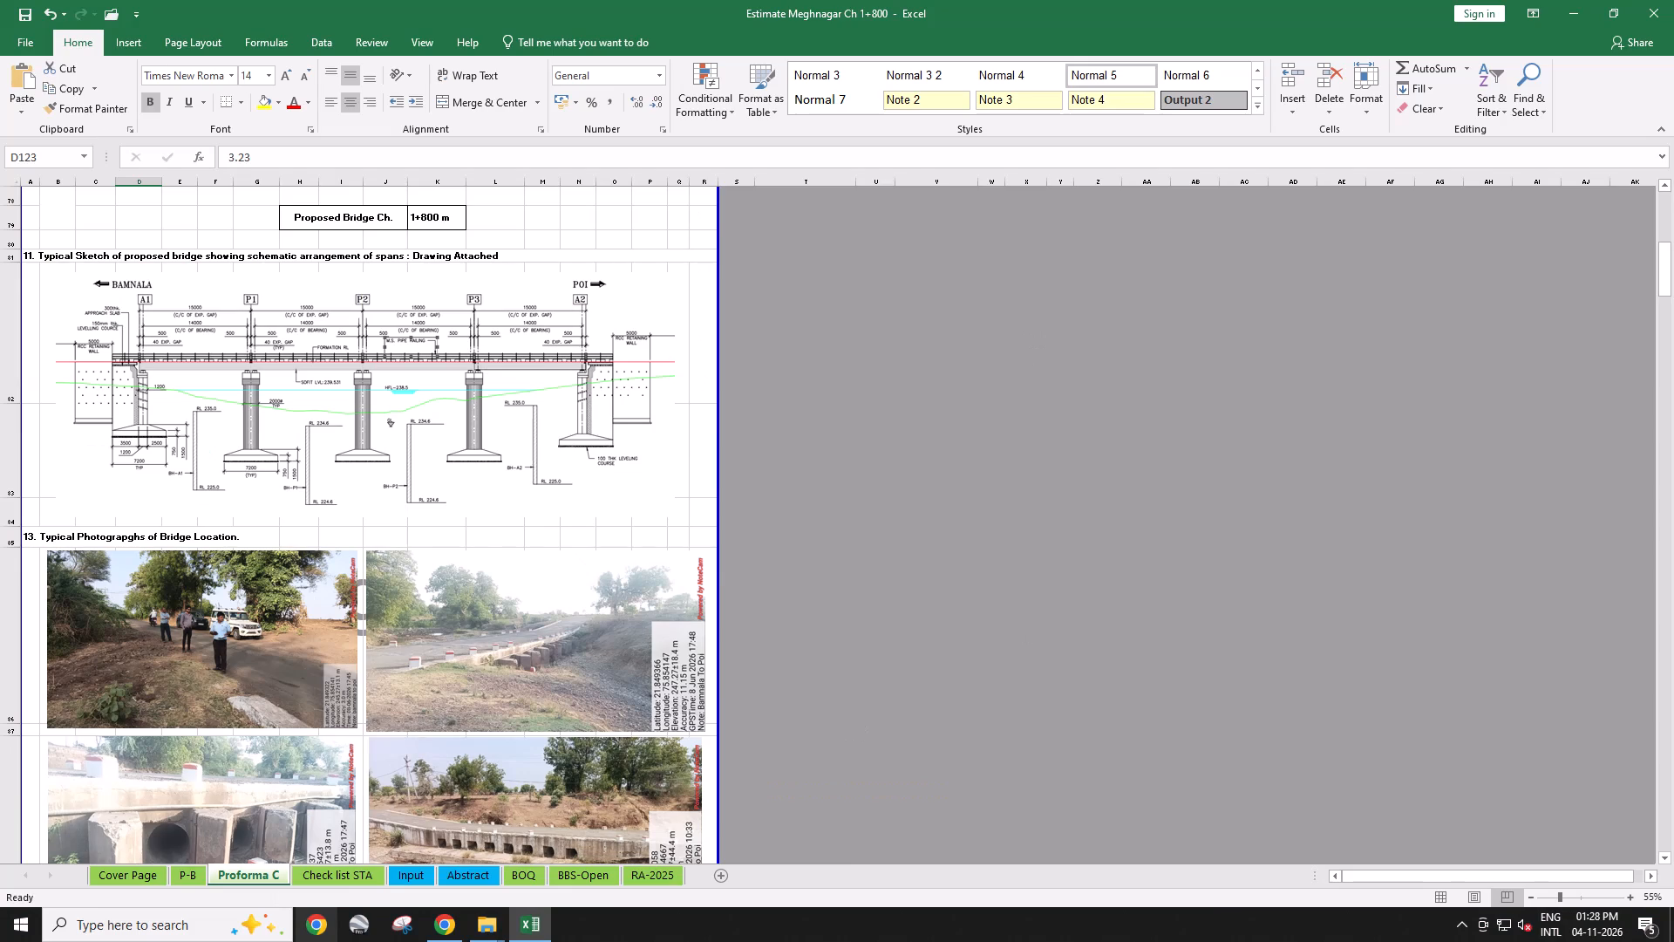
click(313, 621)
key(Delete)
click(439, 625)
key(Delete)
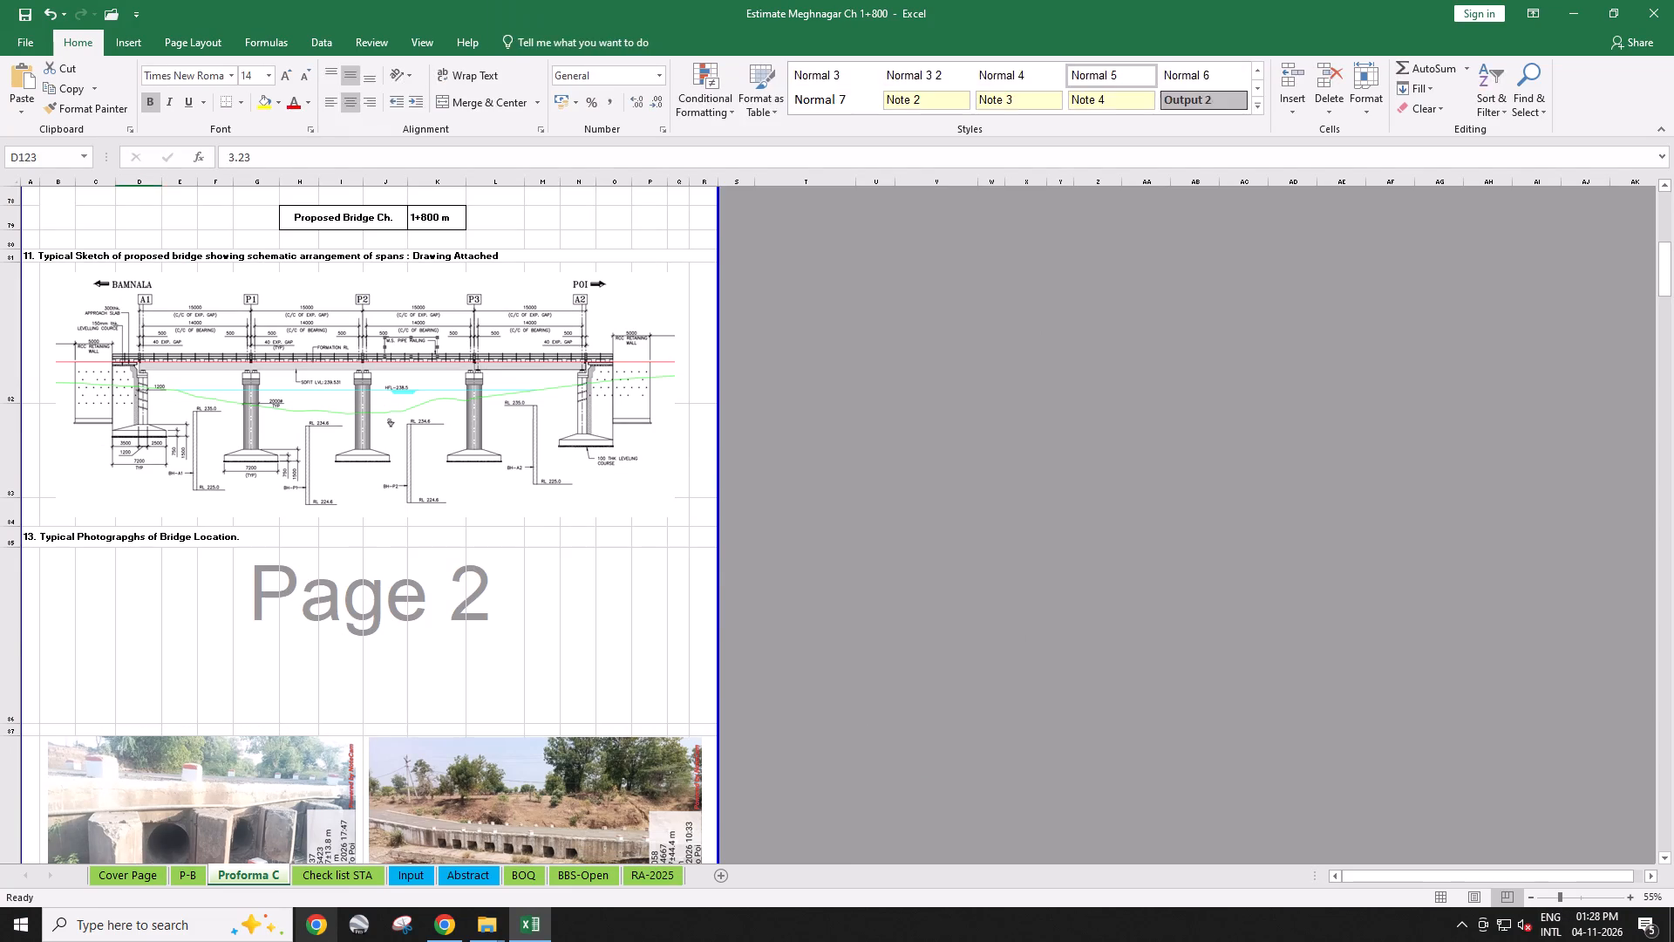
click(432, 747)
key(Delete)
click(307, 761)
key(Delete)
click(384, 407)
key(Delete)
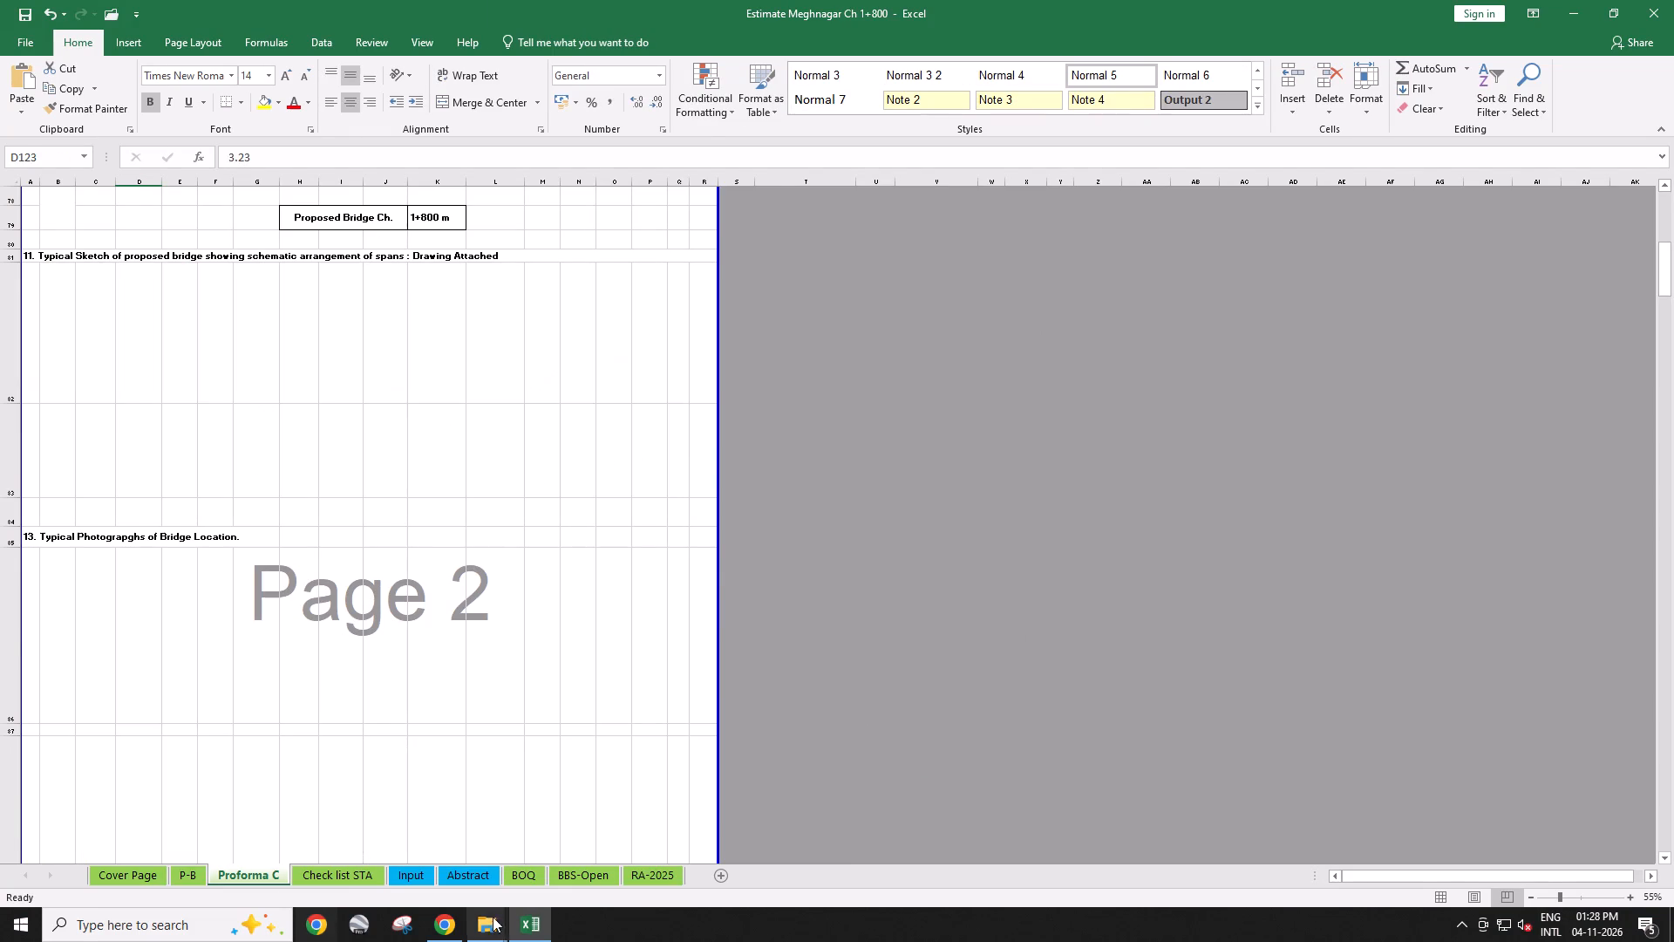
Copy the 1+800 drawing from the GAD folder and paste it at cell B82 under section 11.
click(488, 927)
click(464, 848)
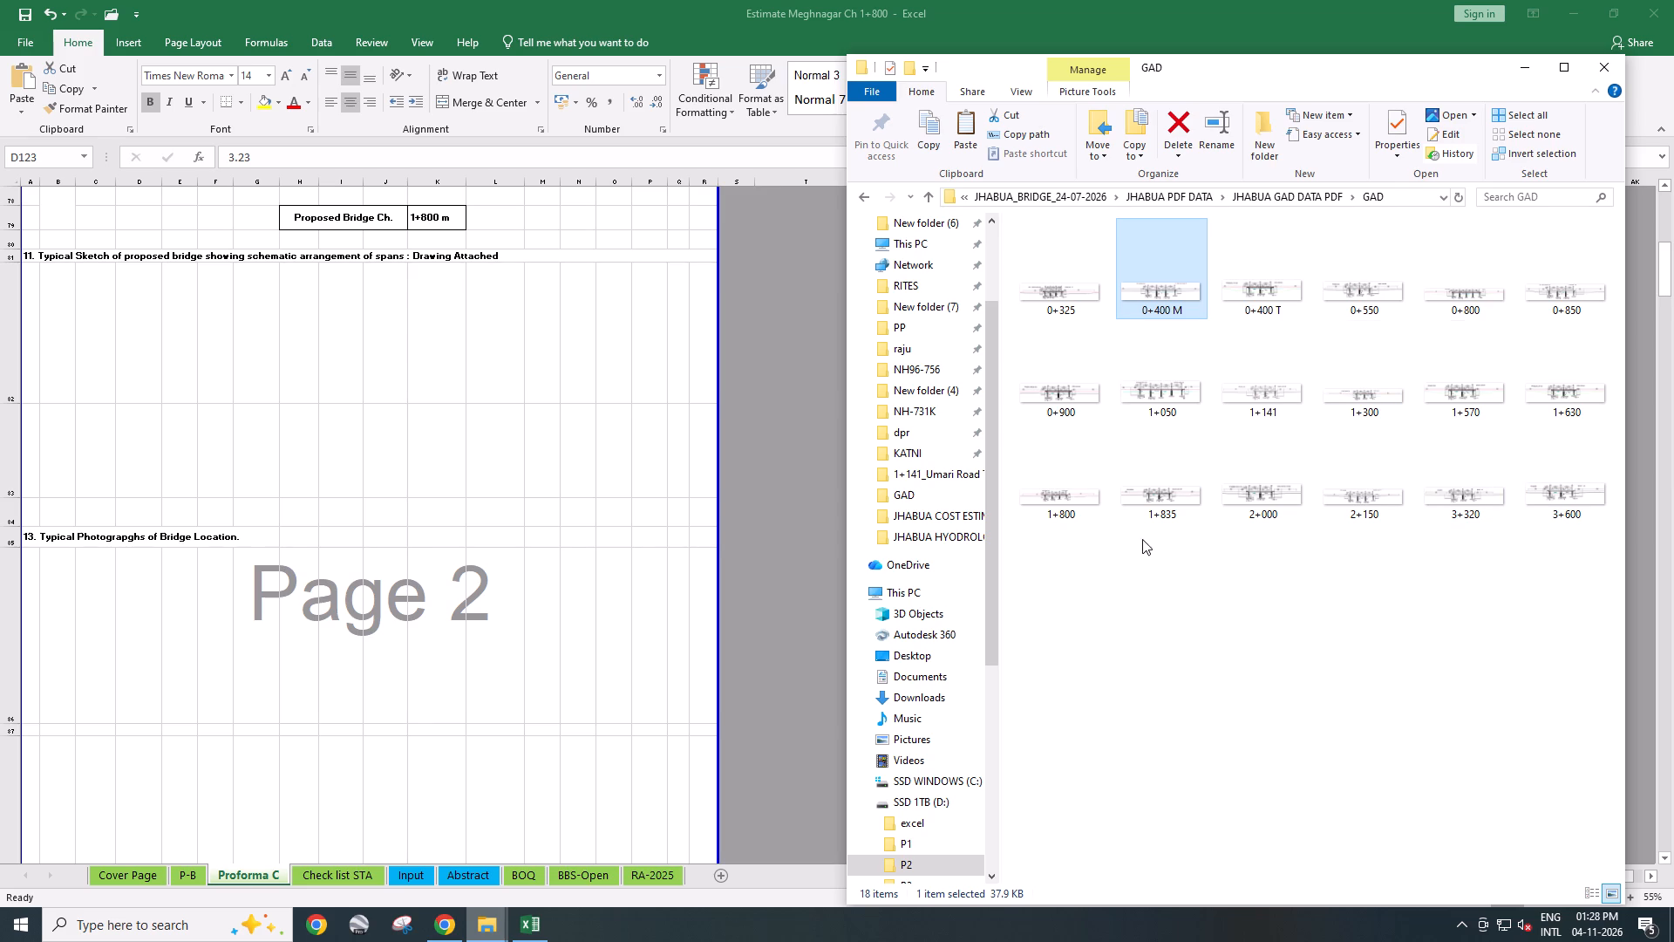
double_click(1077, 503)
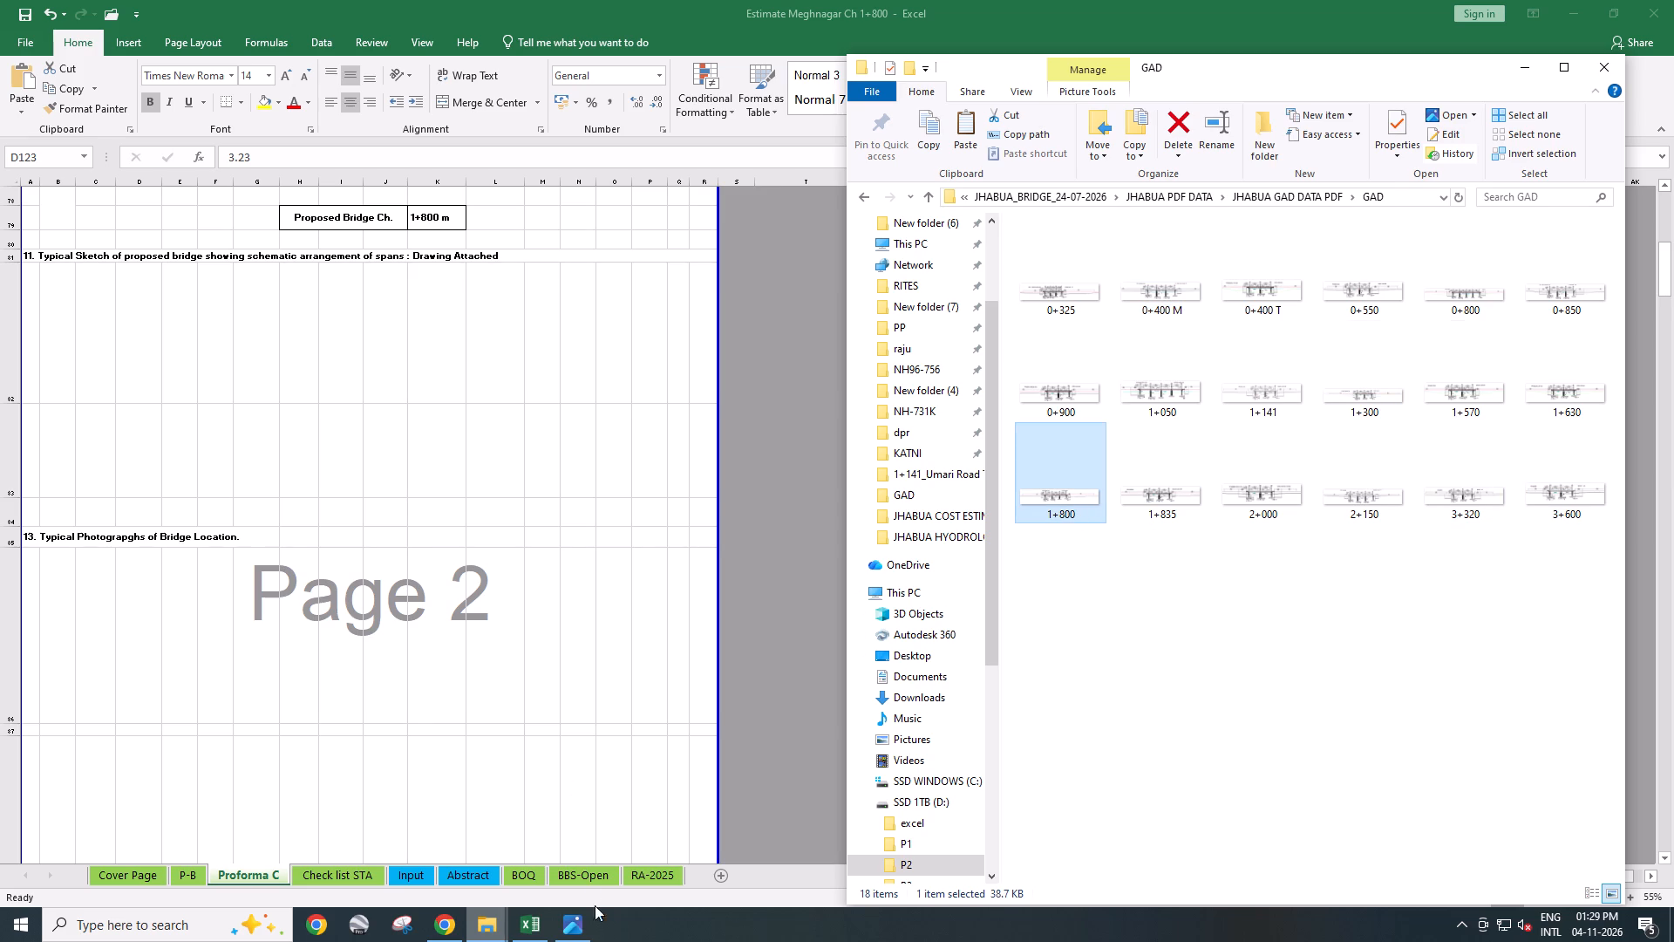
click(579, 932)
right_click(761, 538)
click(790, 563)
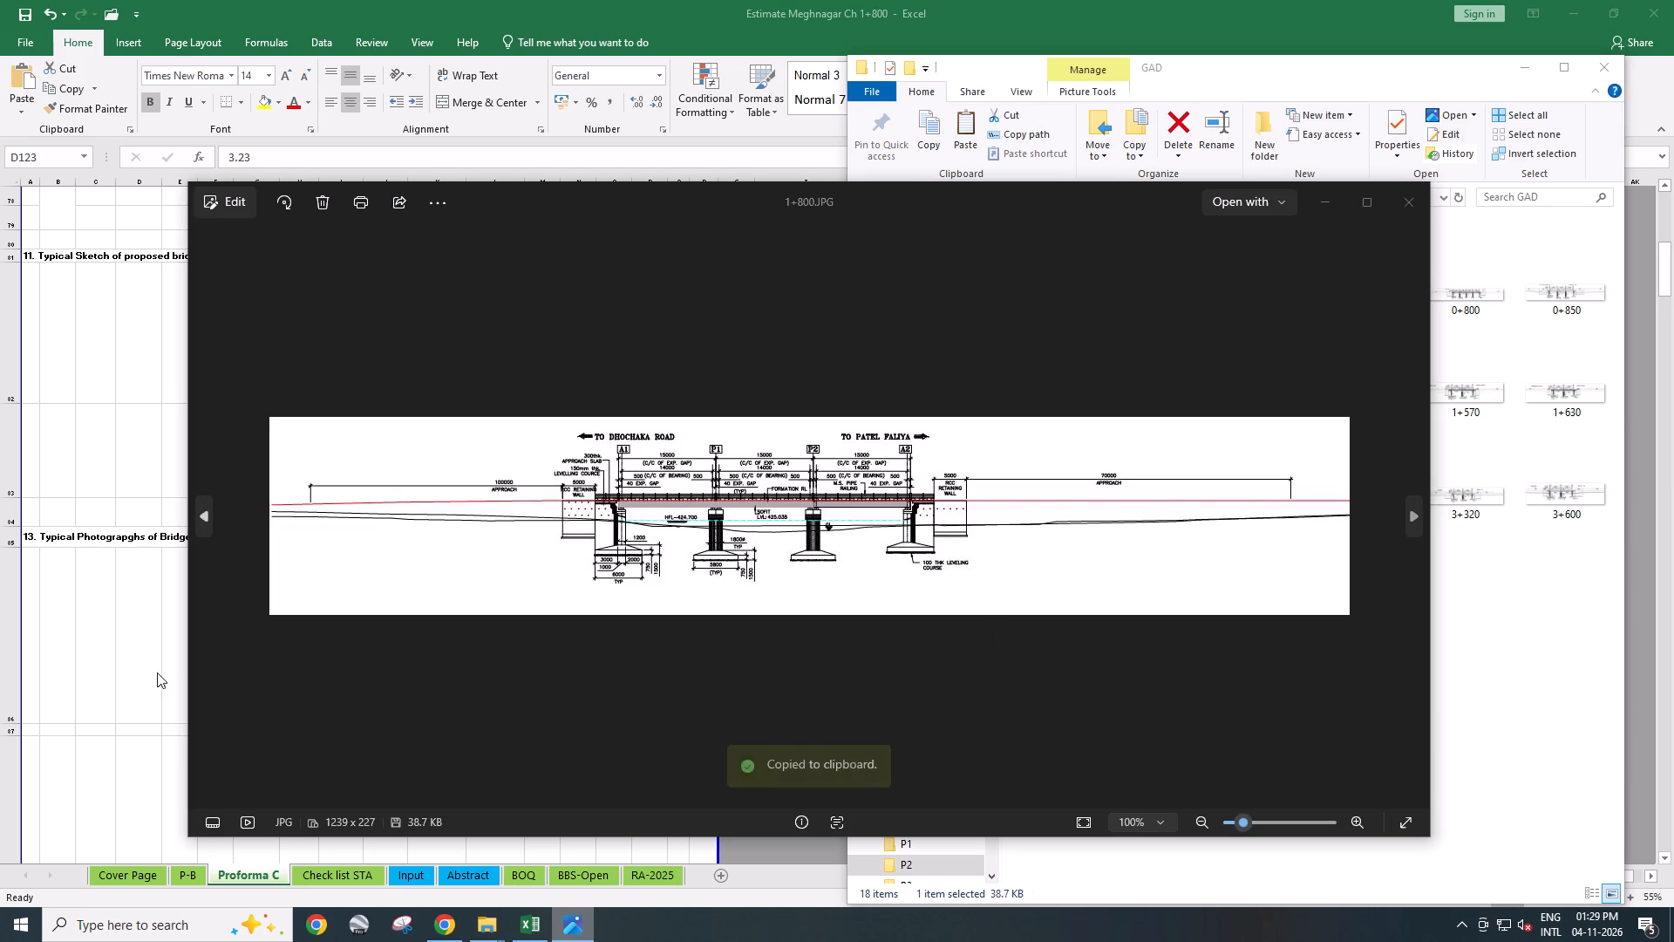
click(92, 626)
click(58, 305)
key(ctrl+v)
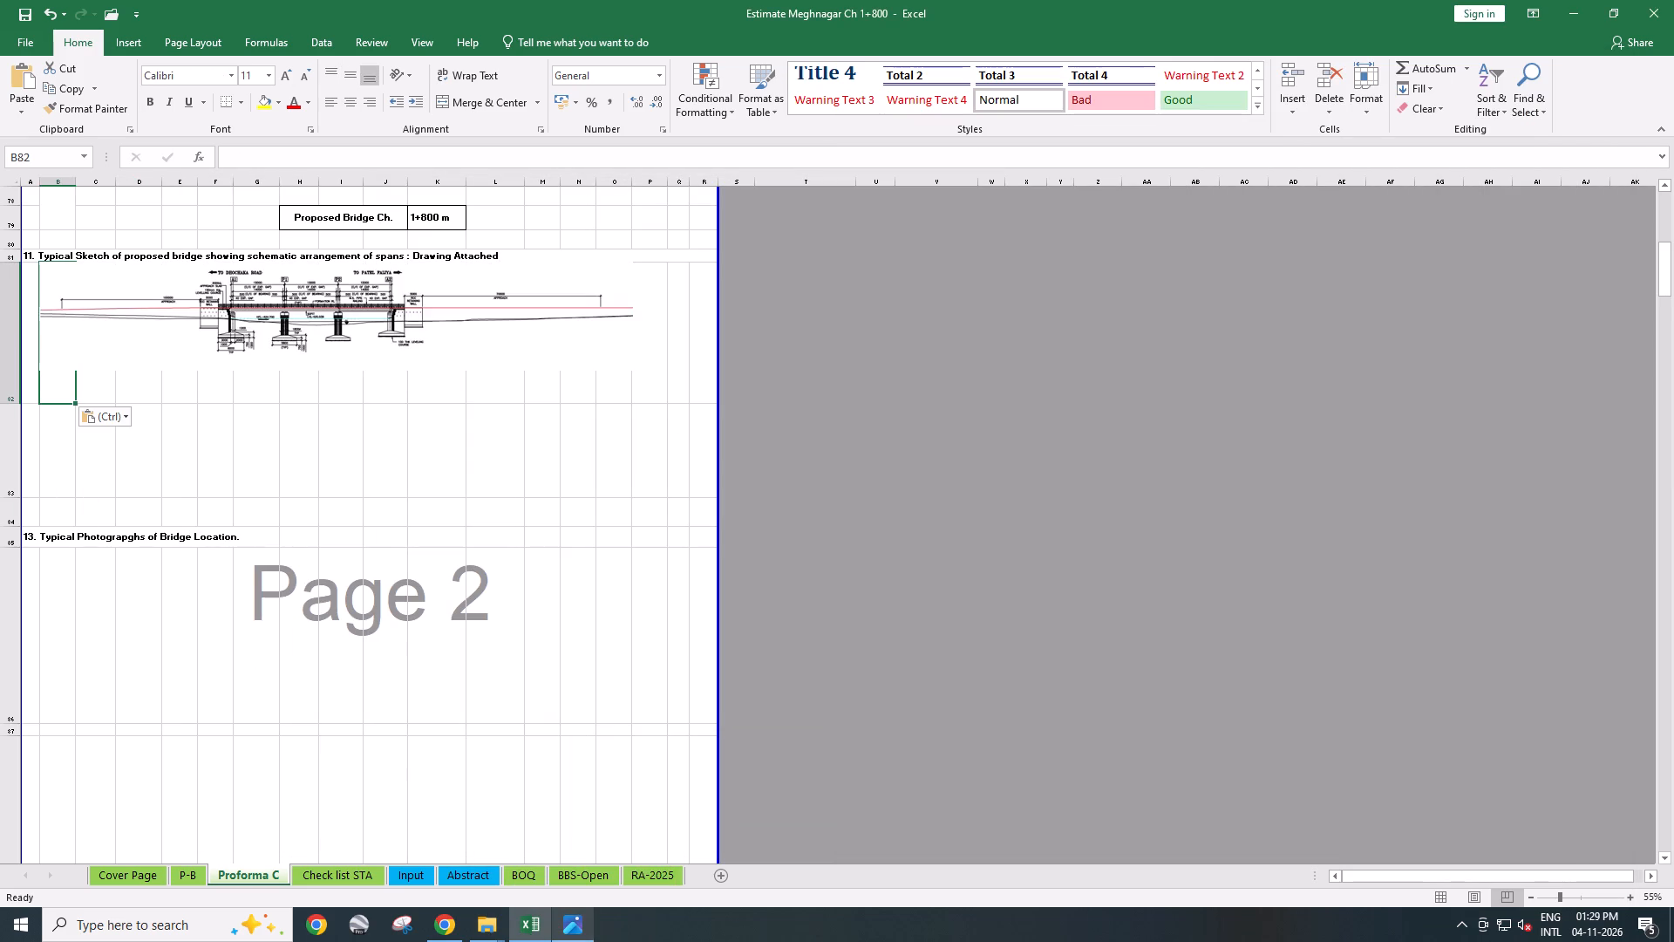
Stretch the pasted sketch across the page width and down to just above section 13, save the workbook, and close the source drawing.
click(342, 341)
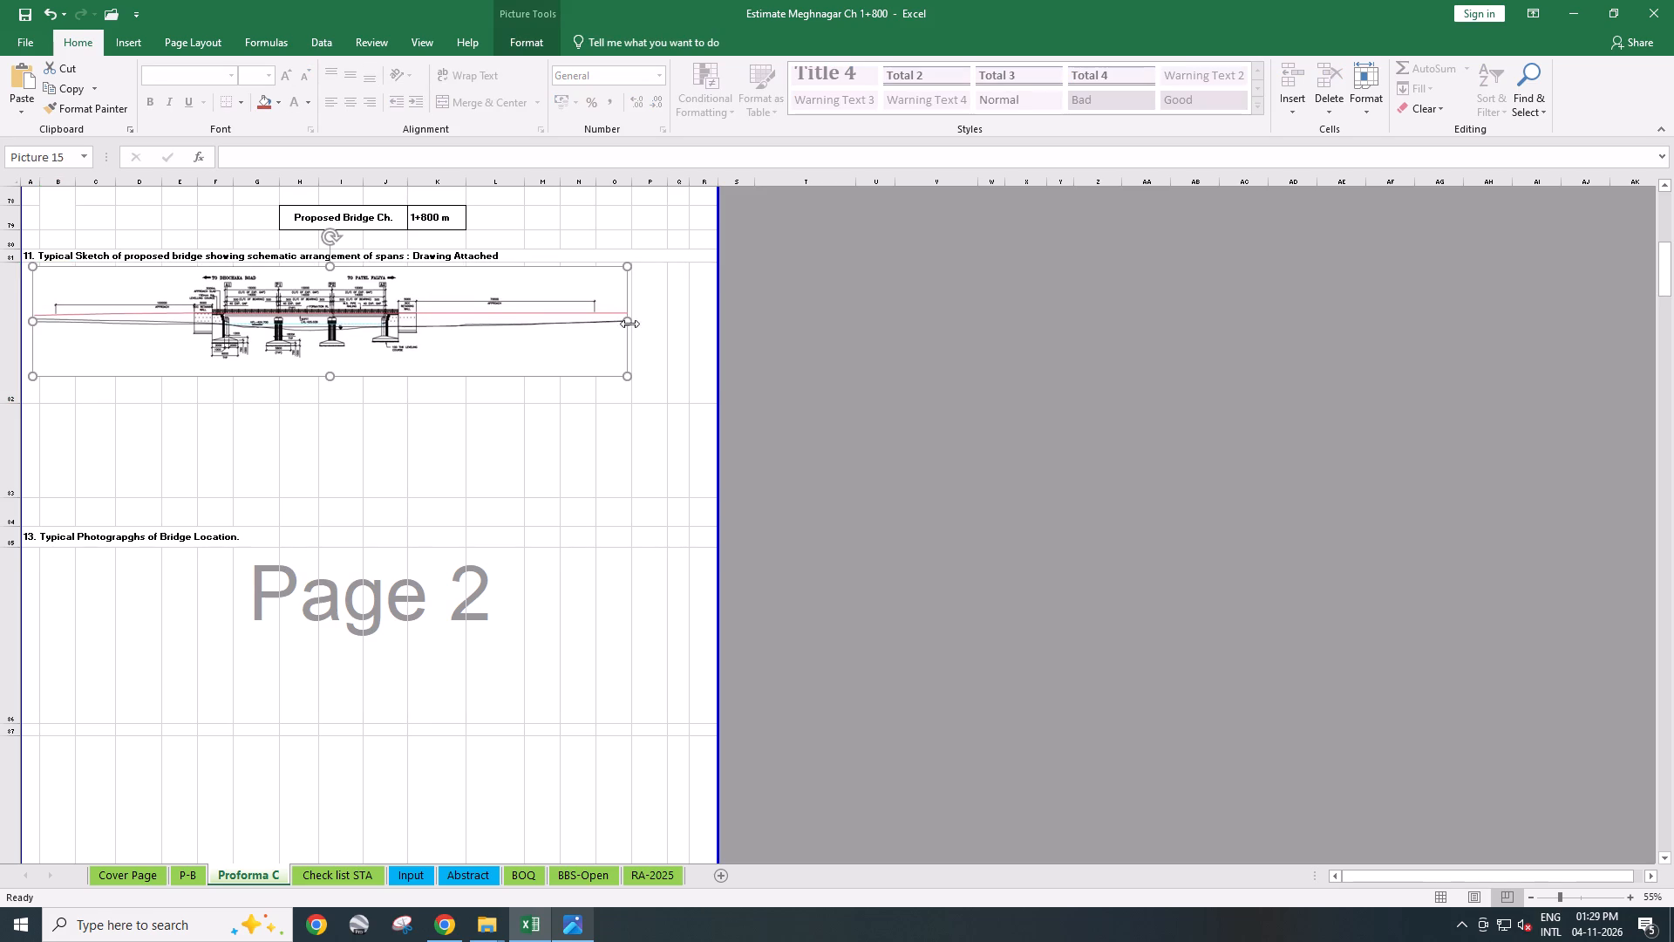
drag(629, 324, 705, 350)
drag(369, 378, 386, 506)
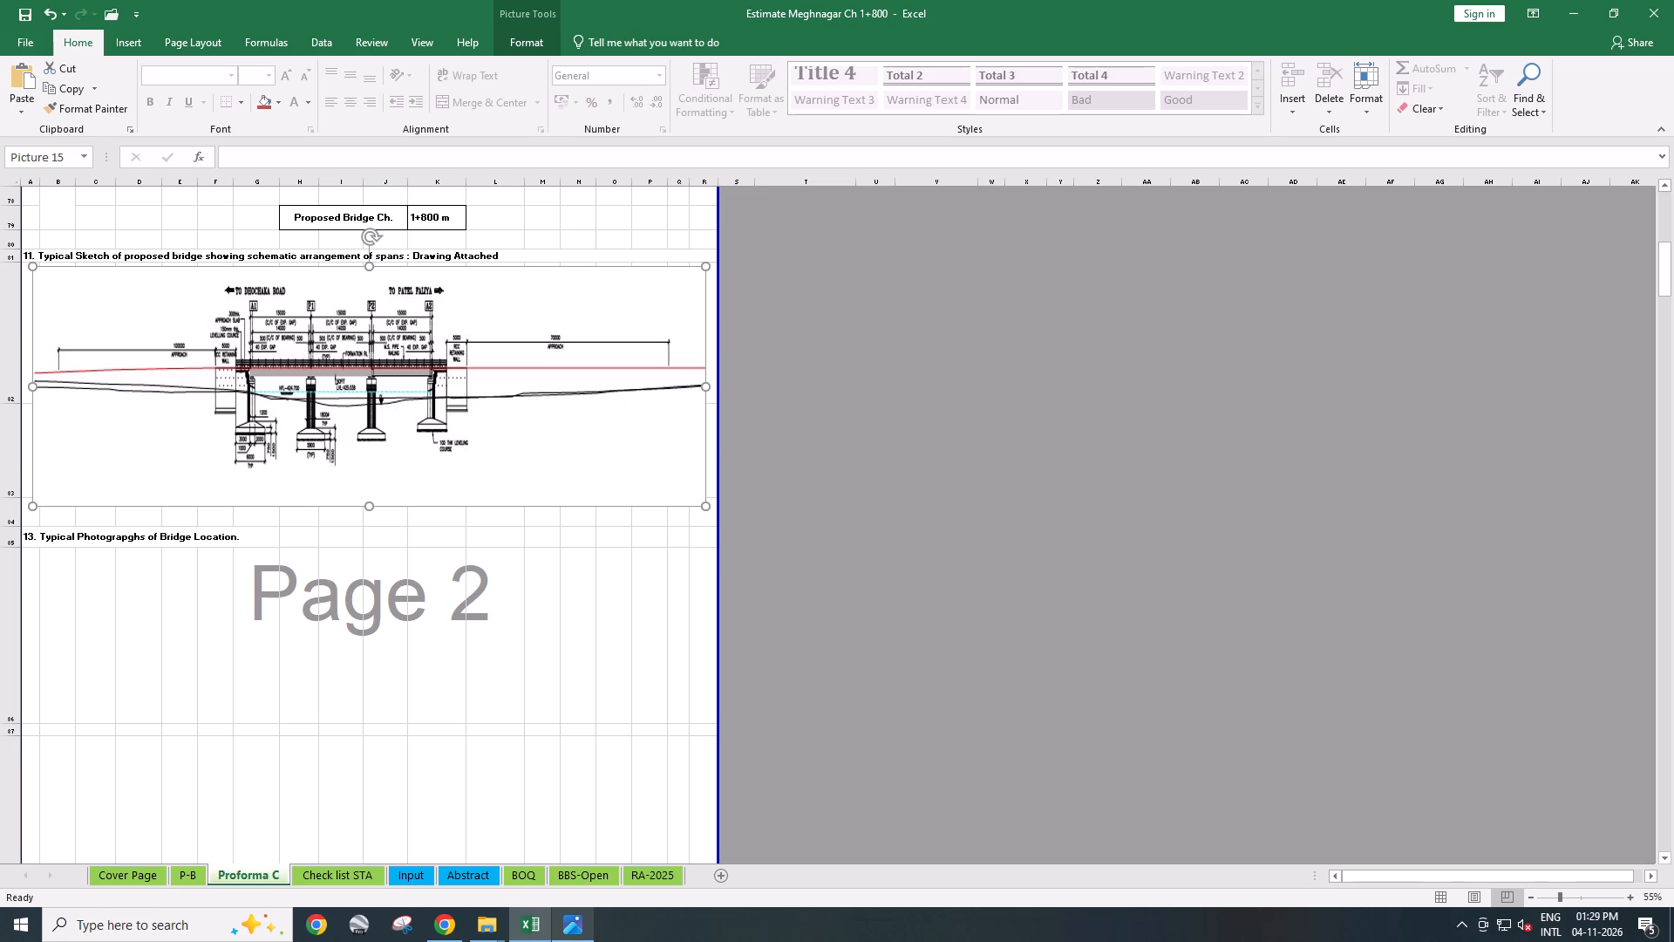
click(485, 683)
key(ctrl+s)
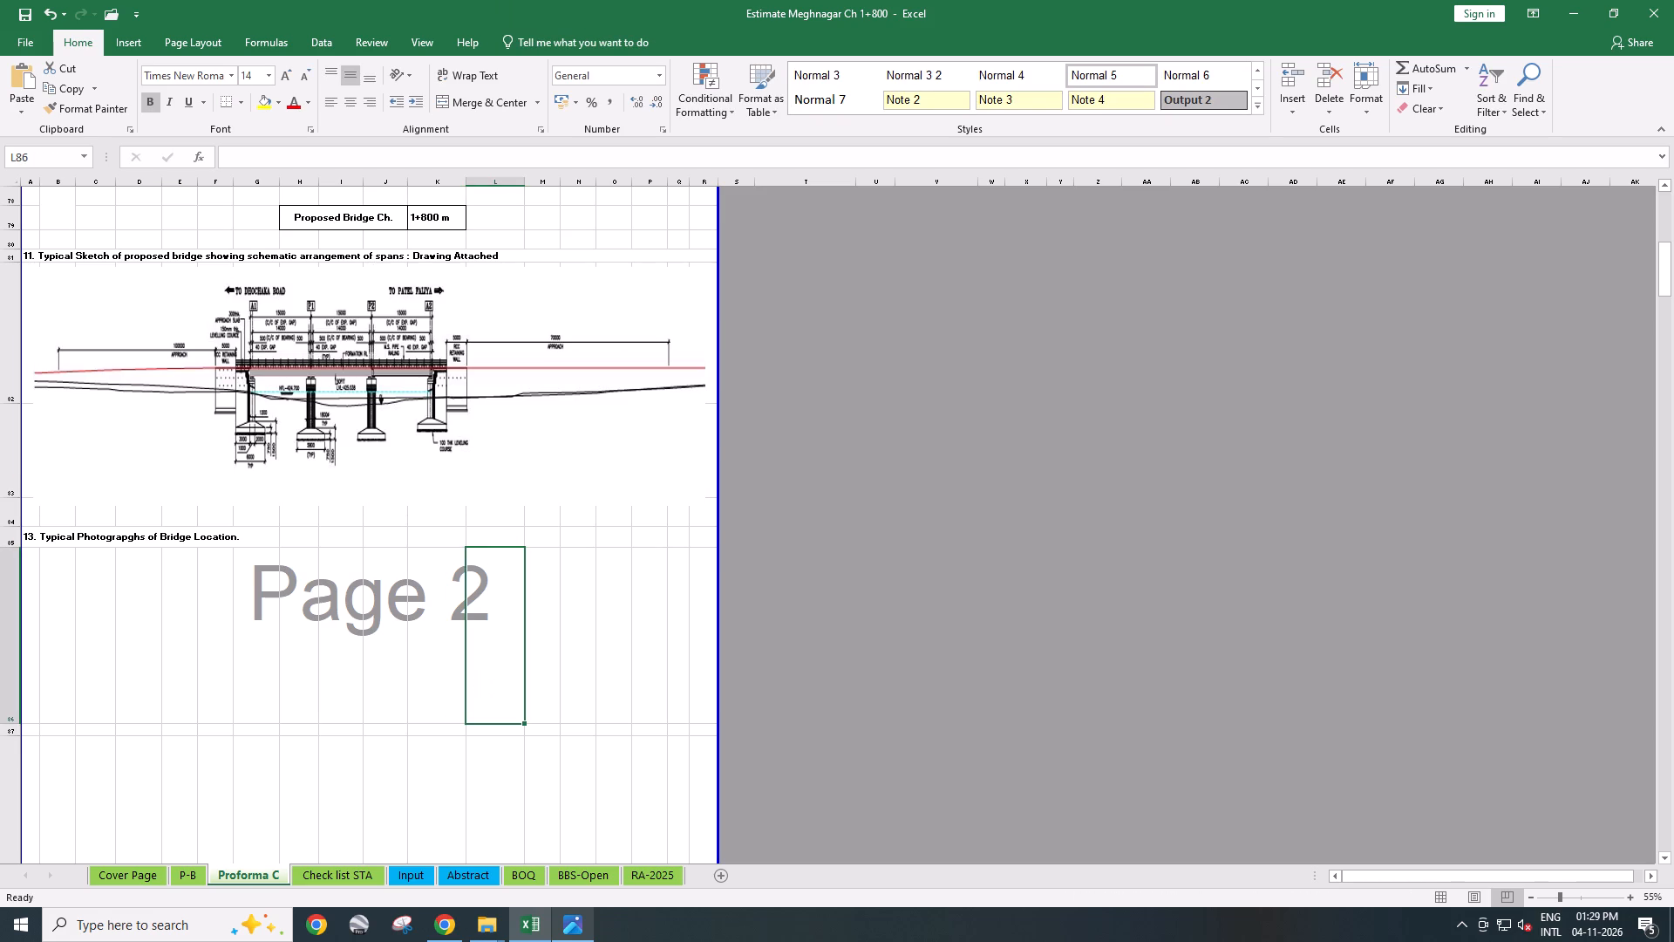
click(571, 928)
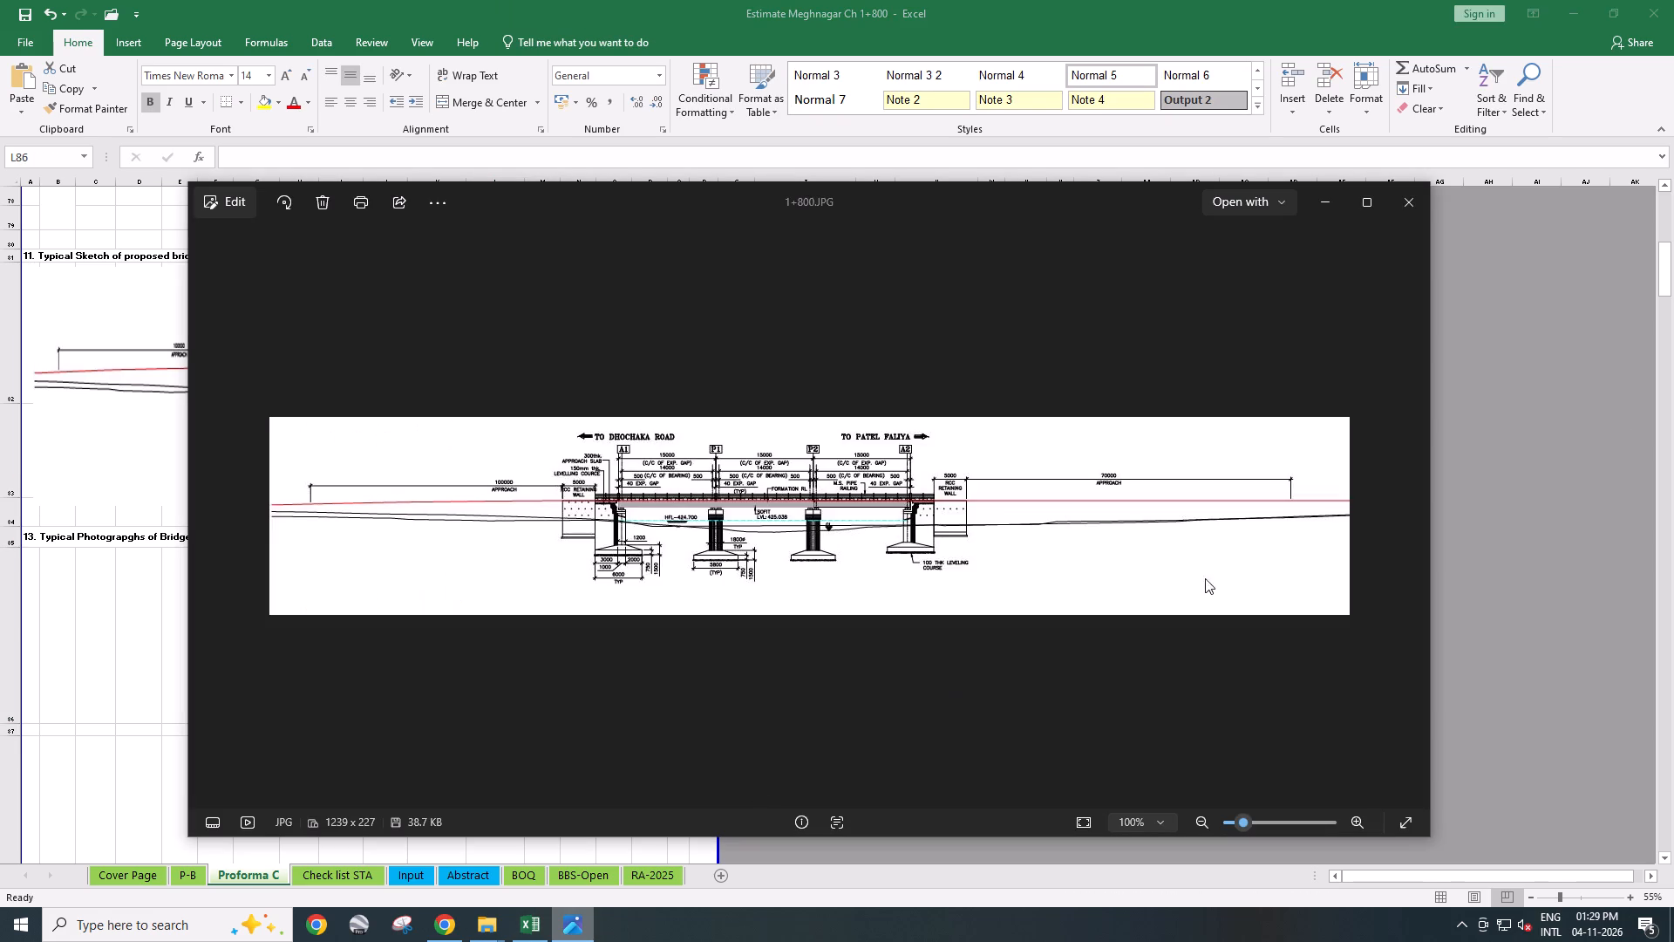
click(1413, 211)
Check the road name on Proforma C and look through the JHABUA 24 BRIDGES topo folders for the matching 1+800 site.
click(496, 930)
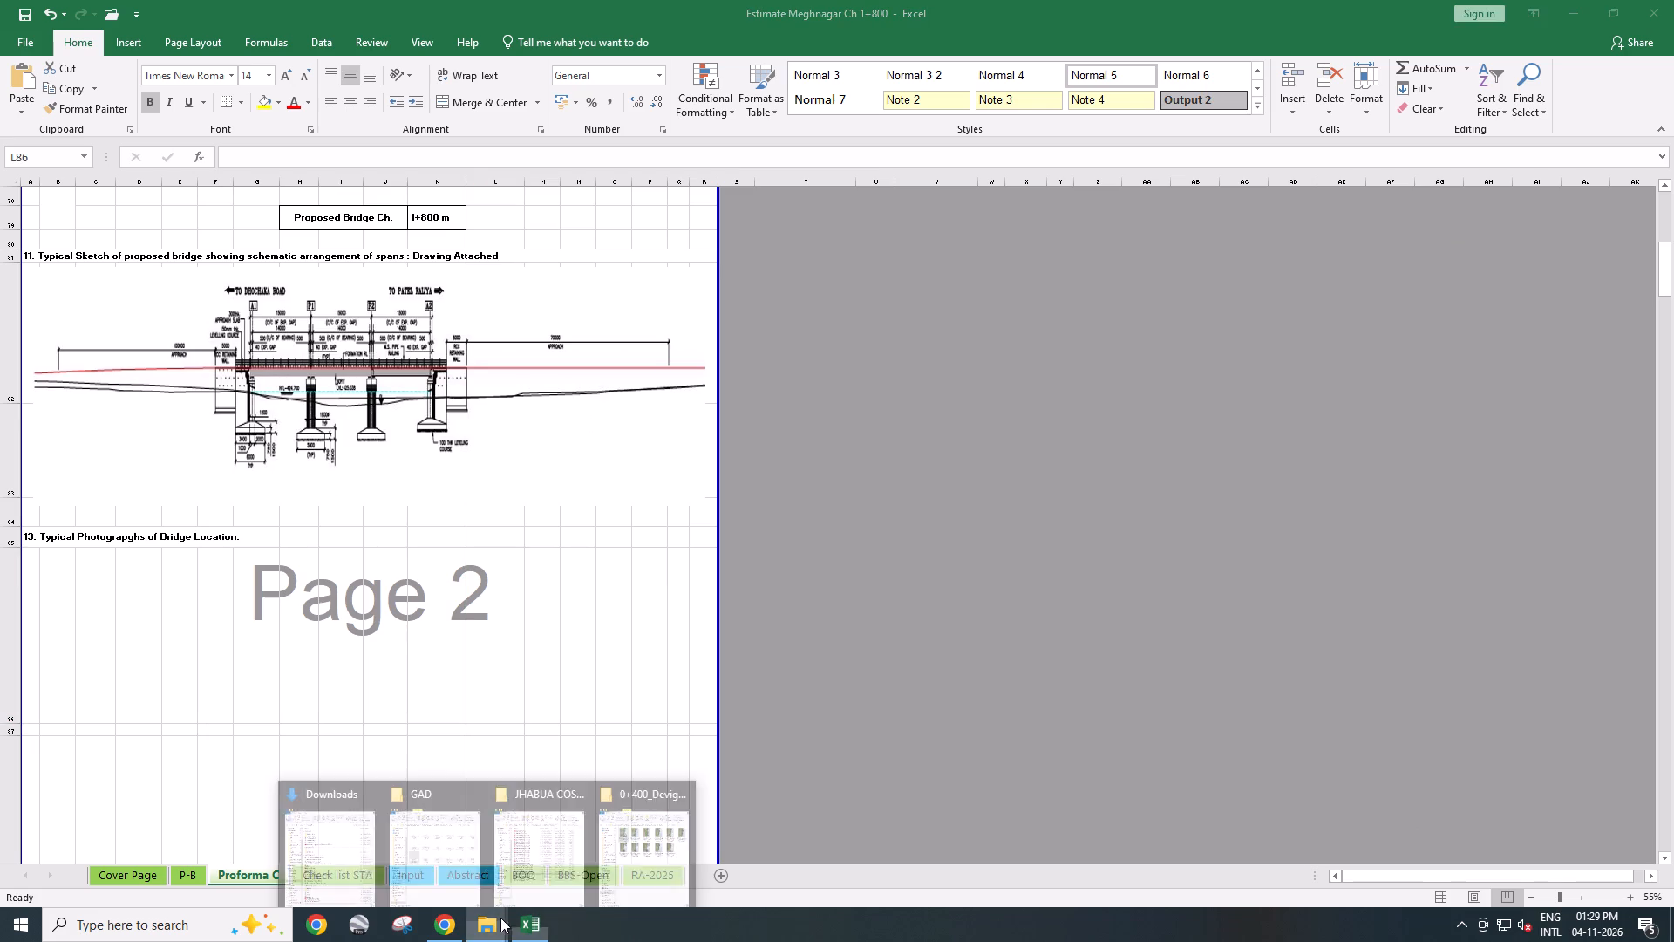
click(650, 844)
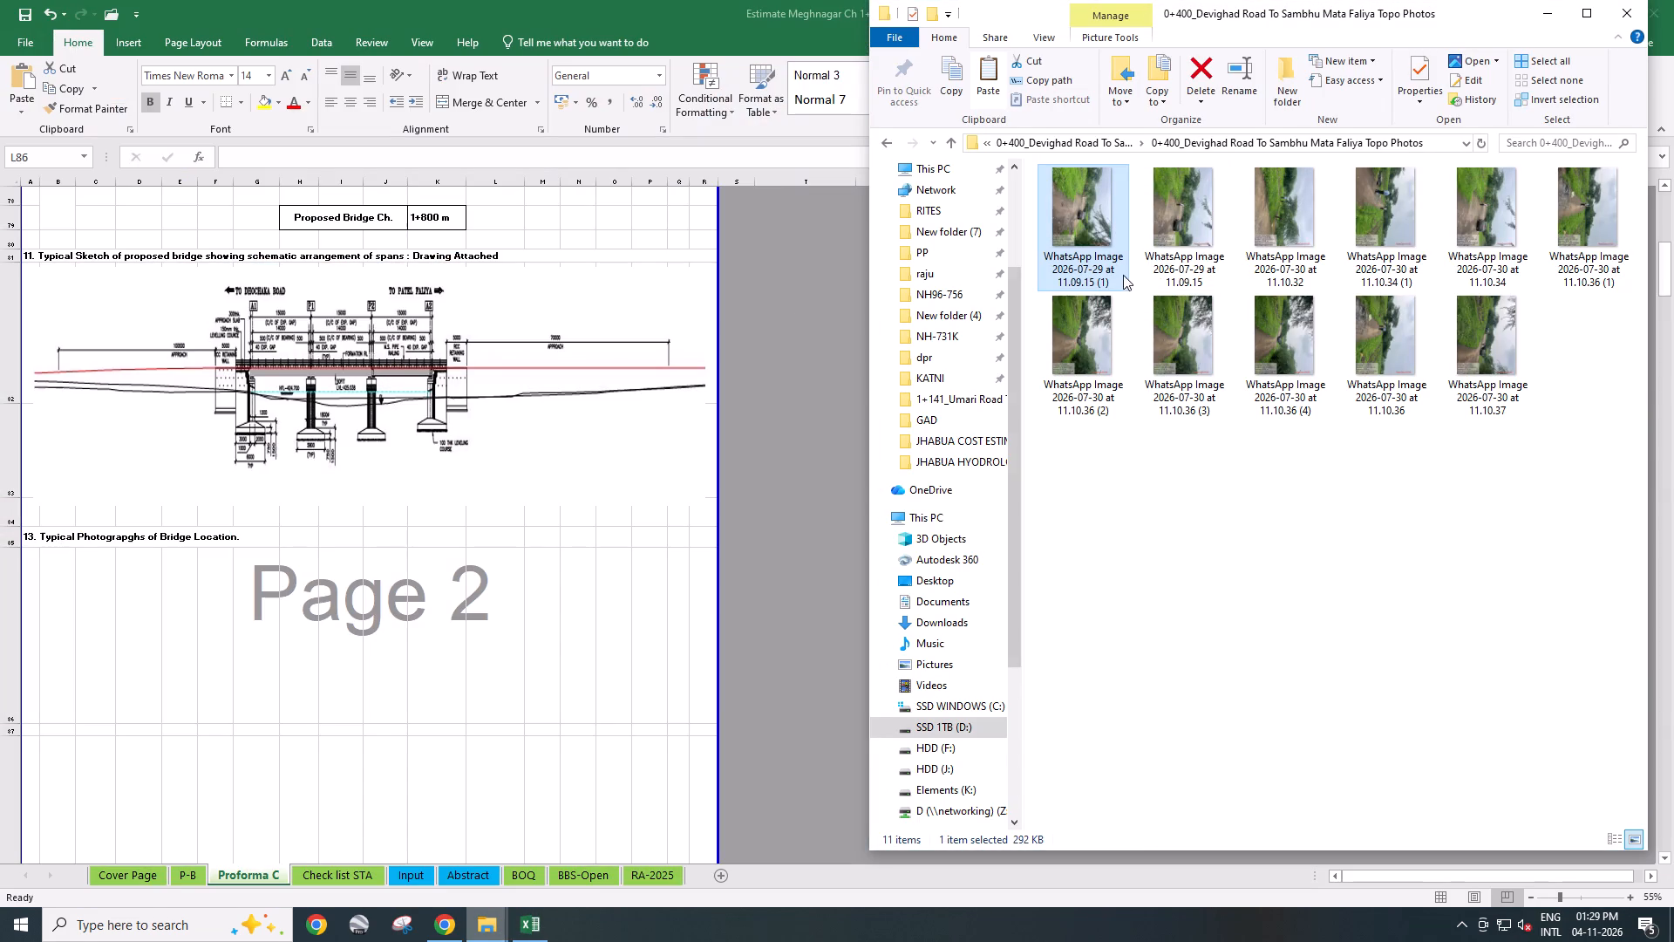
click(1099, 147)
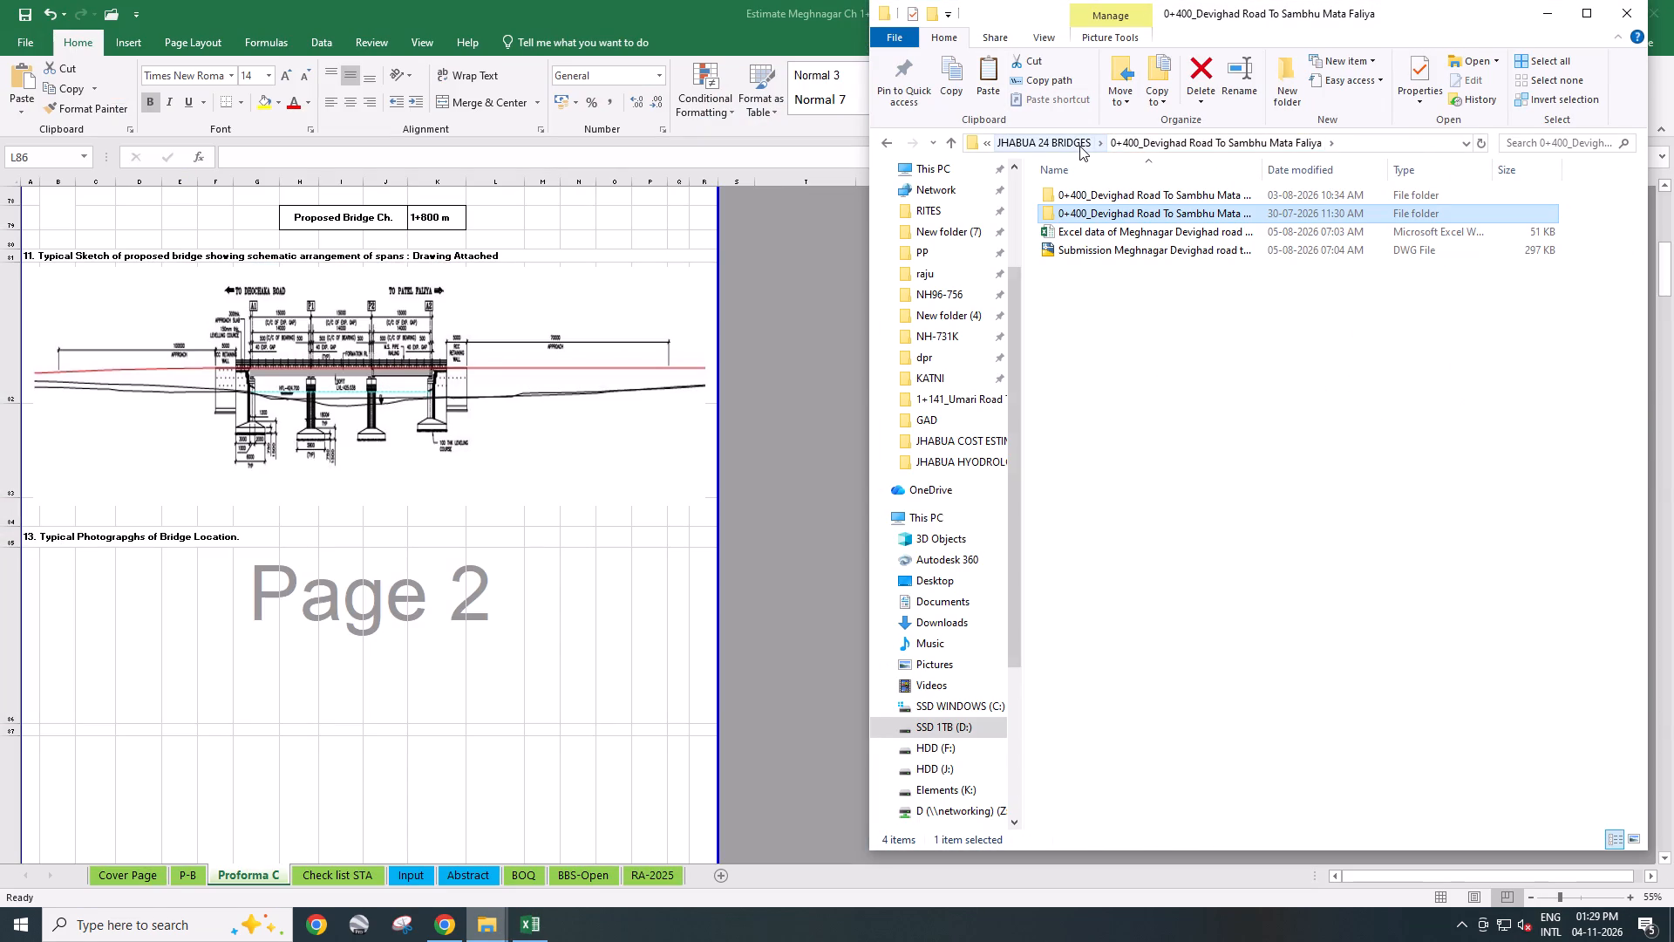
click(1079, 146)
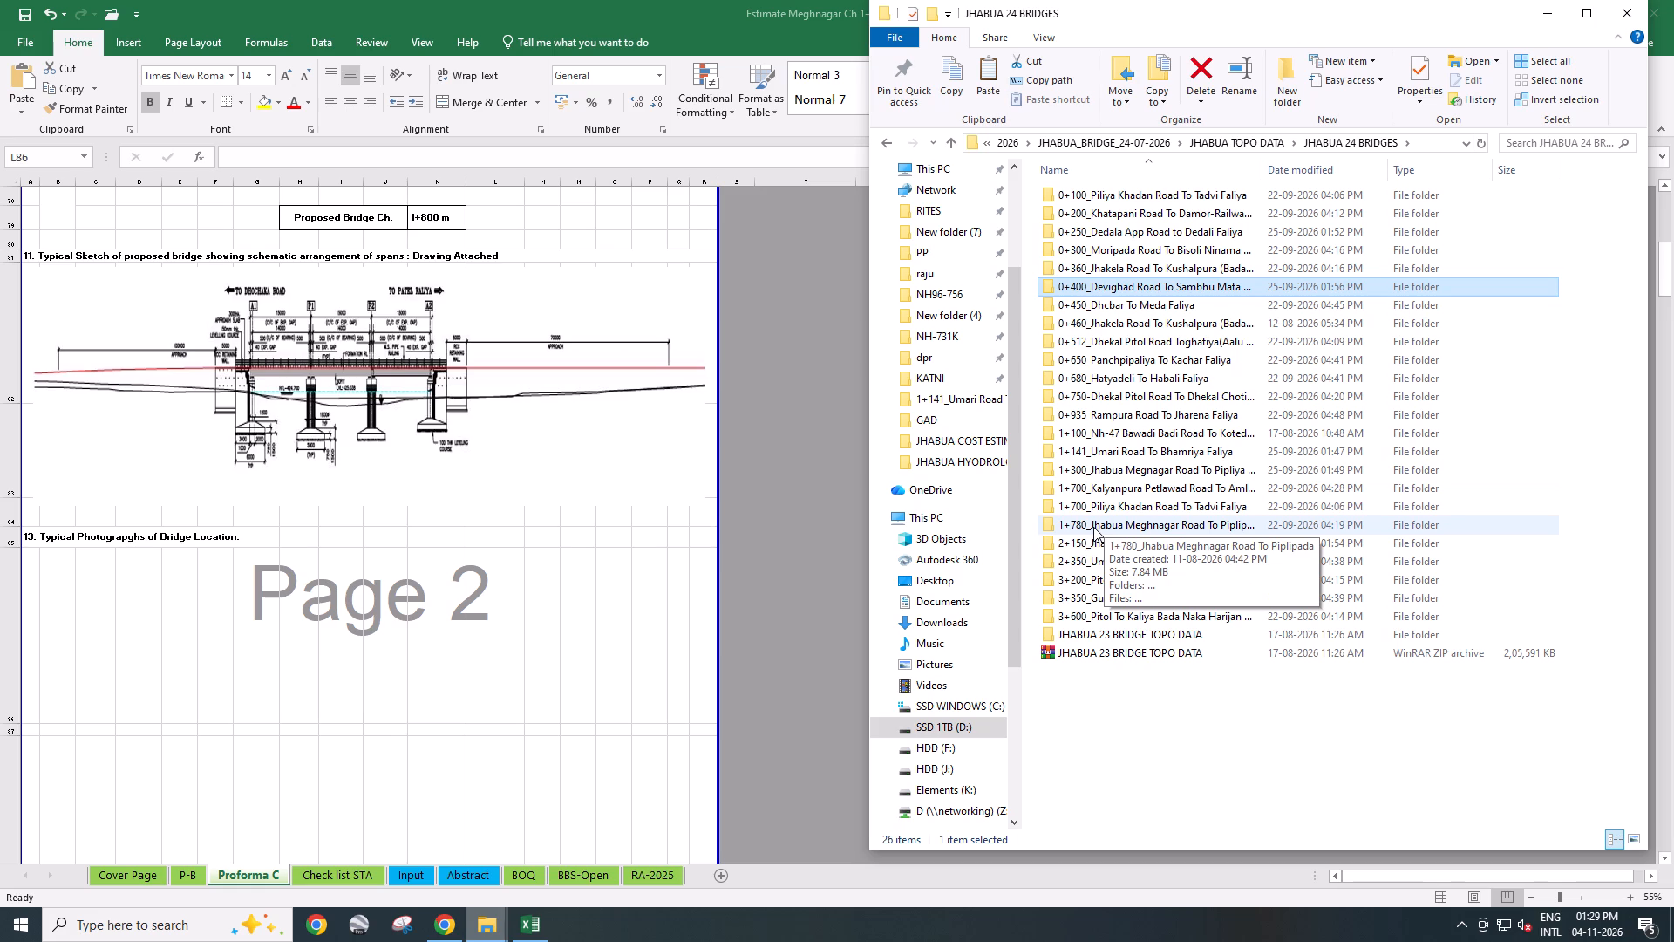
scroll(680, 509, up, 3)
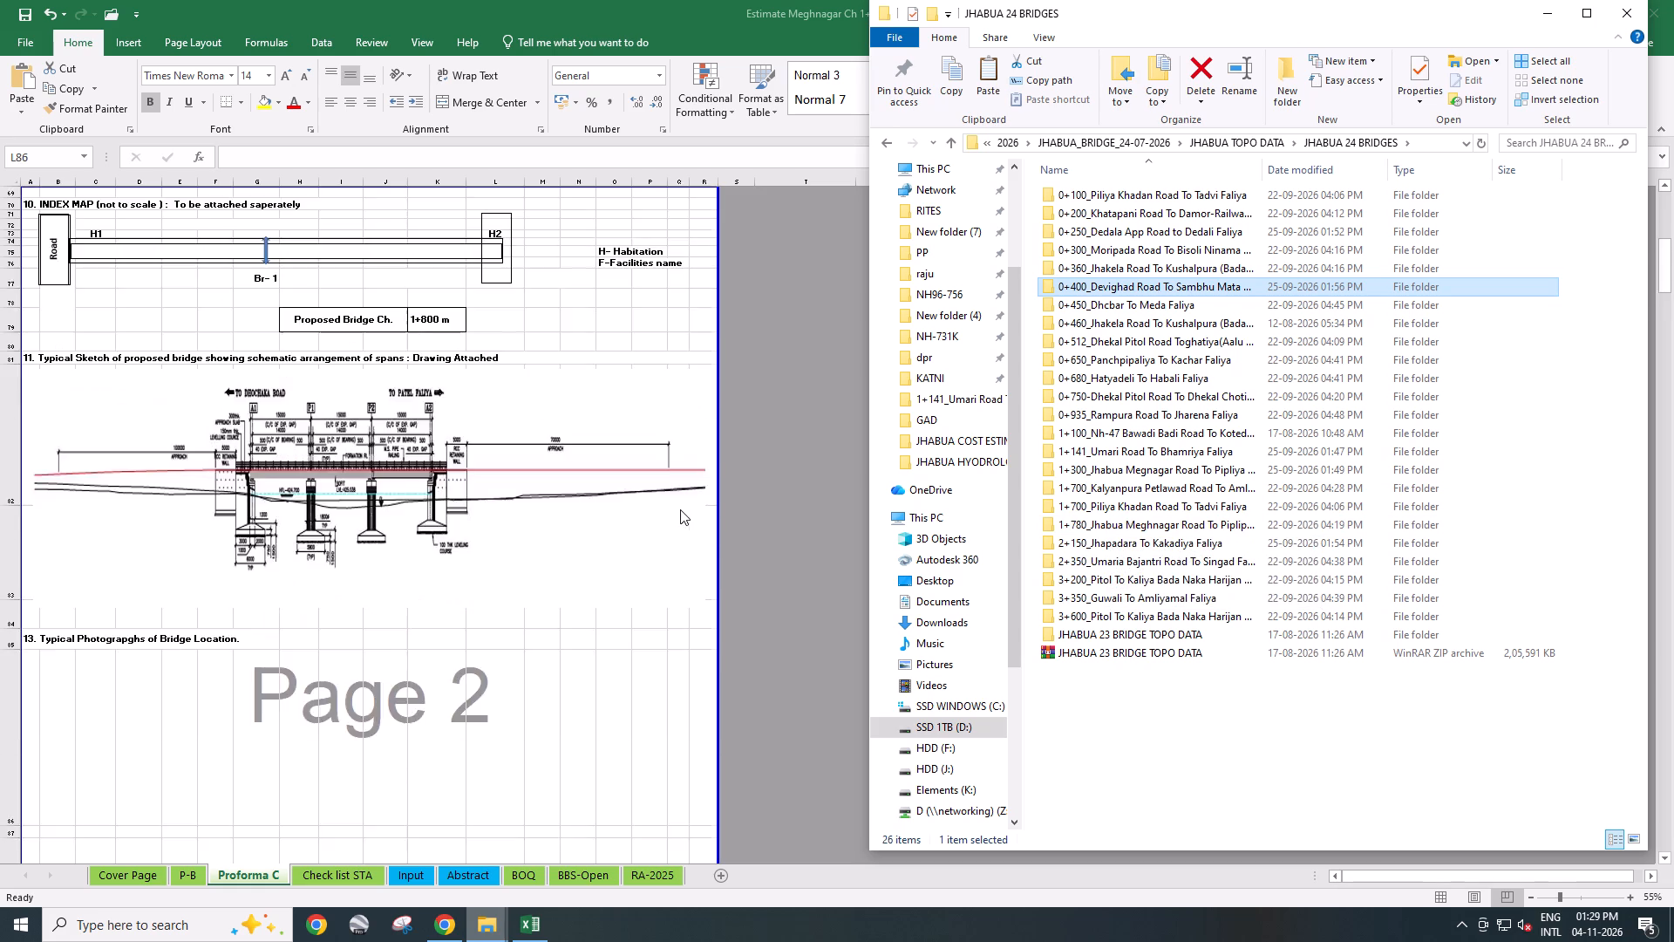
scroll(680, 509, down, 1)
scroll(680, 509, up, 15)
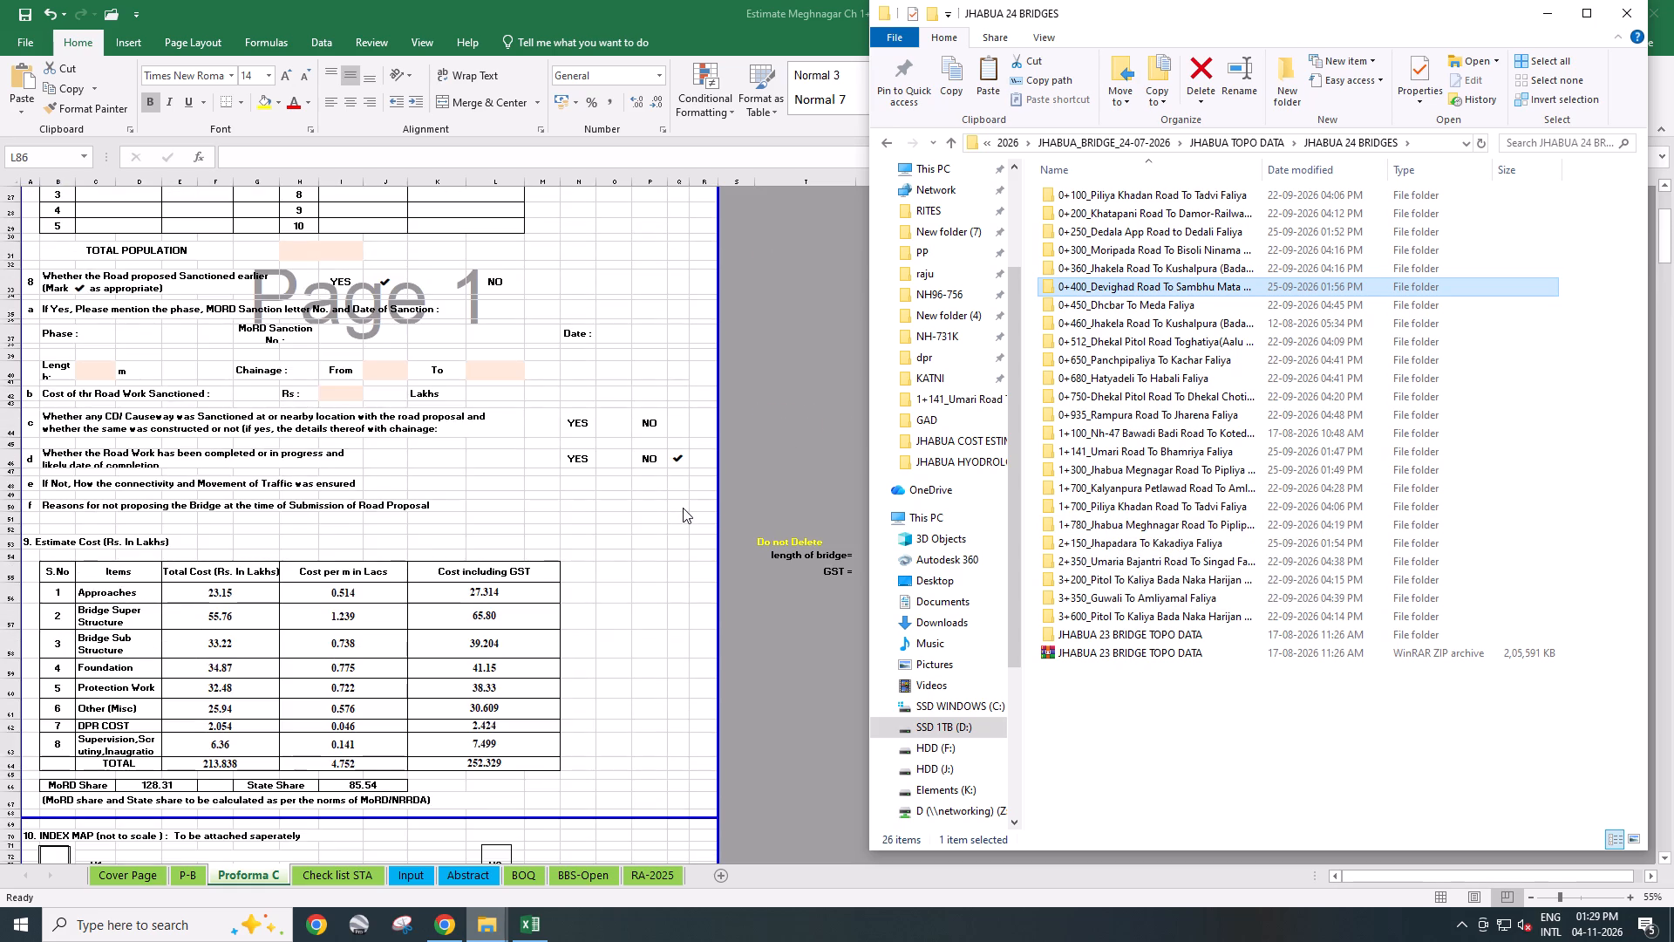
scroll(683, 508, up, 9)
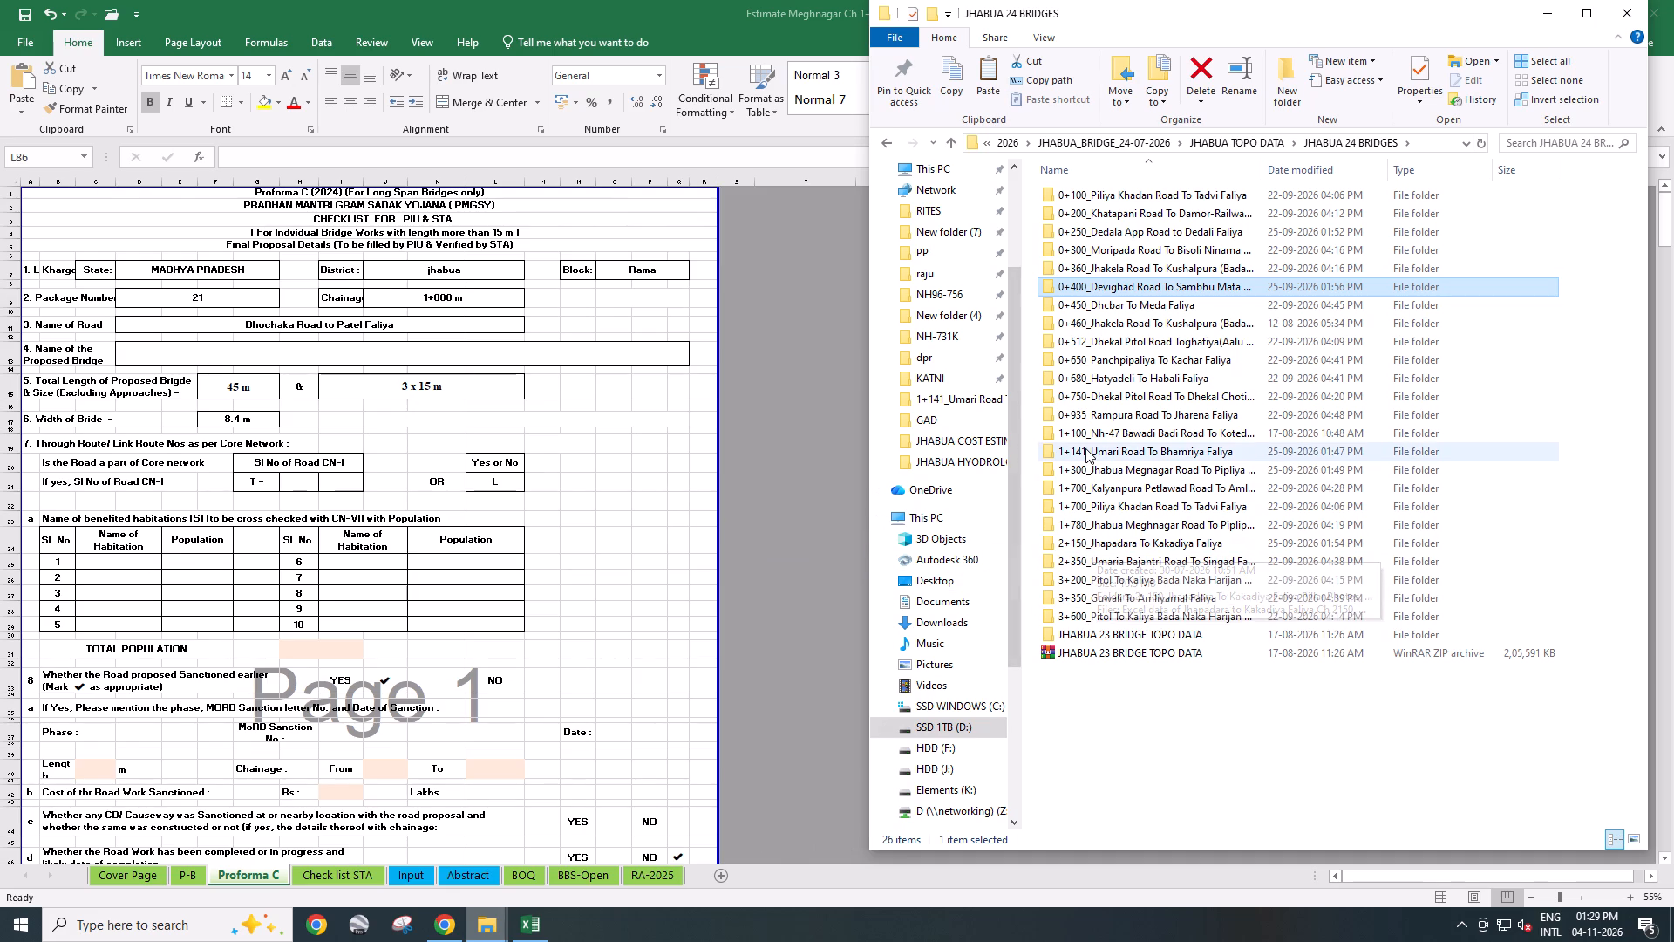
scroll(1085, 448, up, 2)
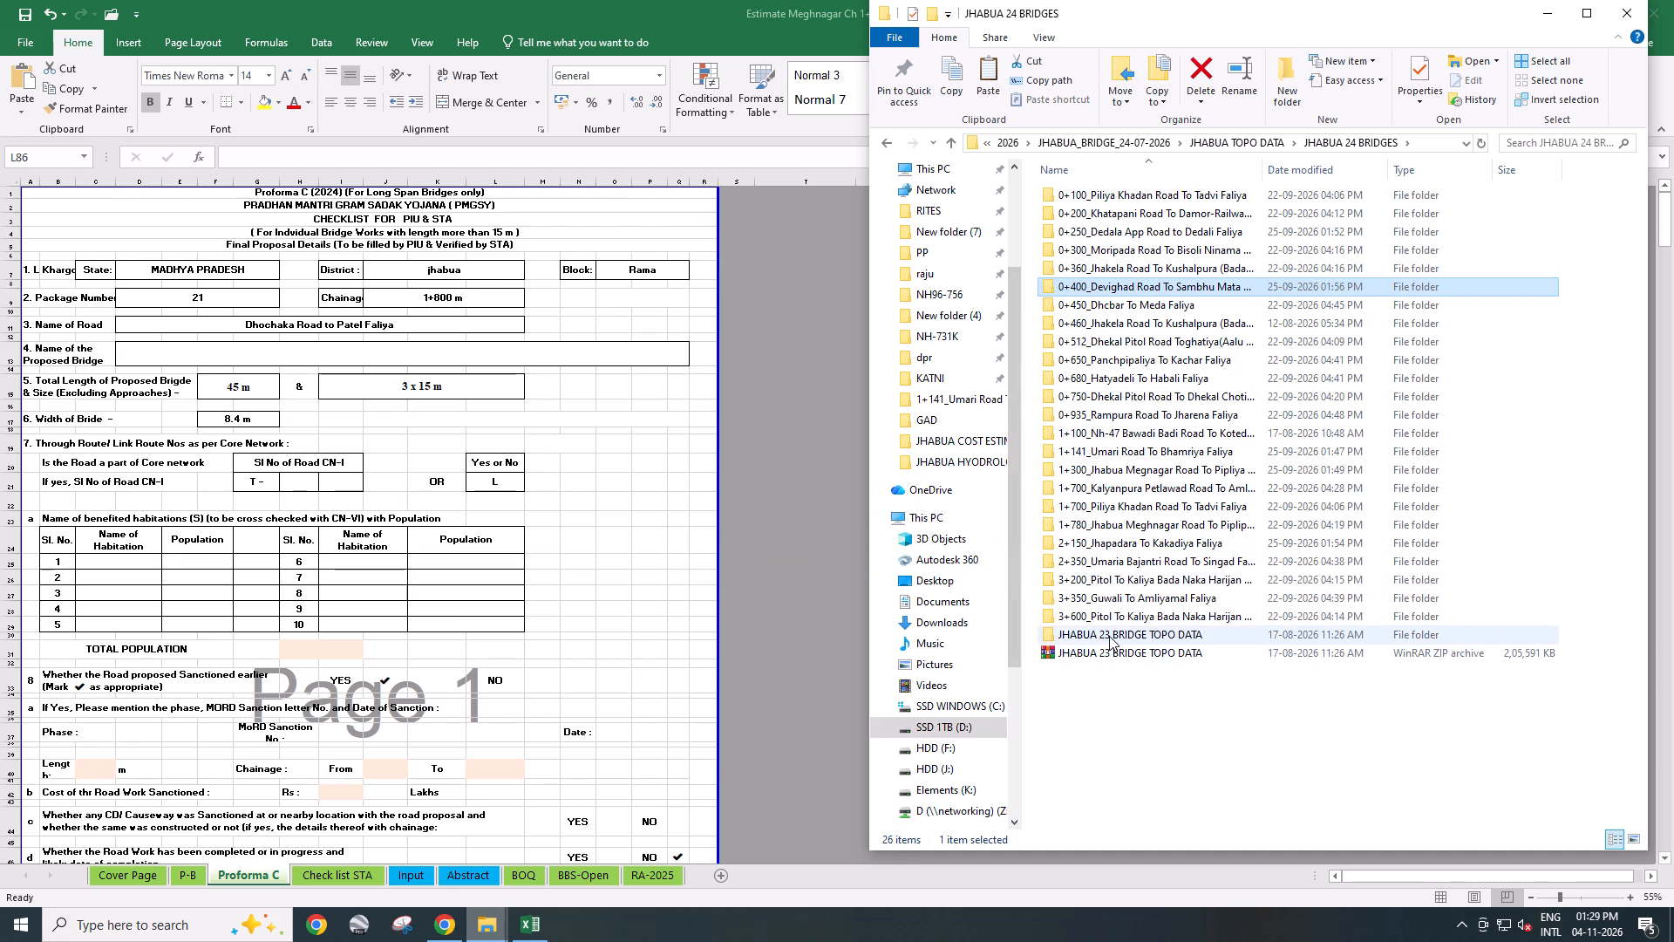
double_click(1109, 636)
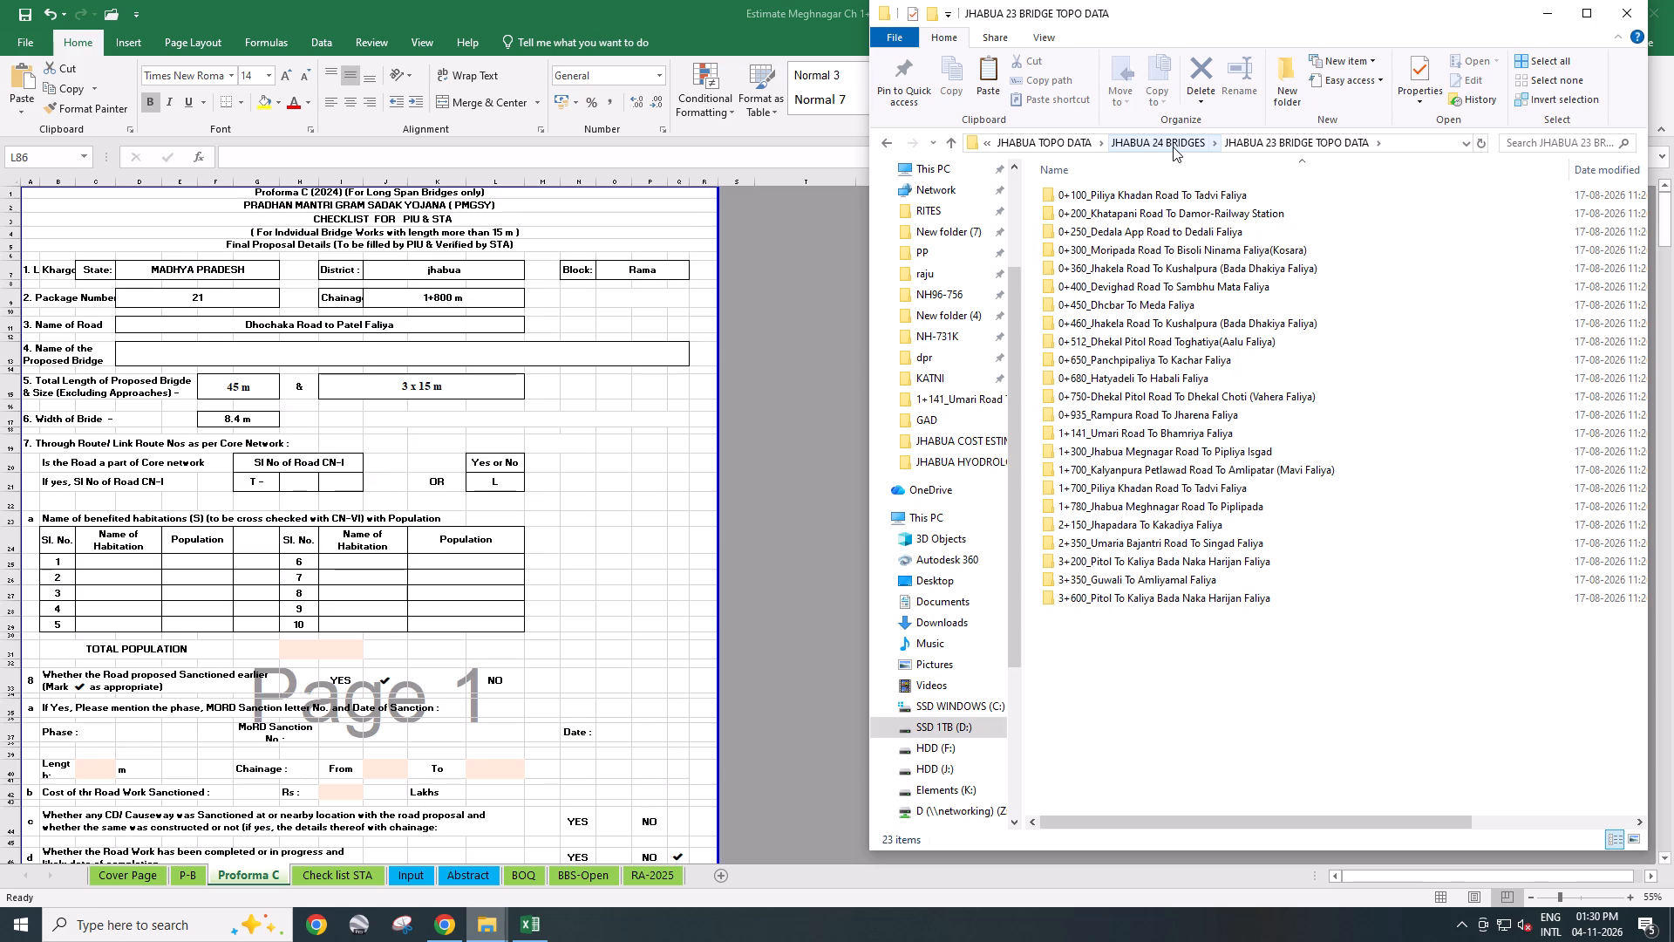
click(1173, 147)
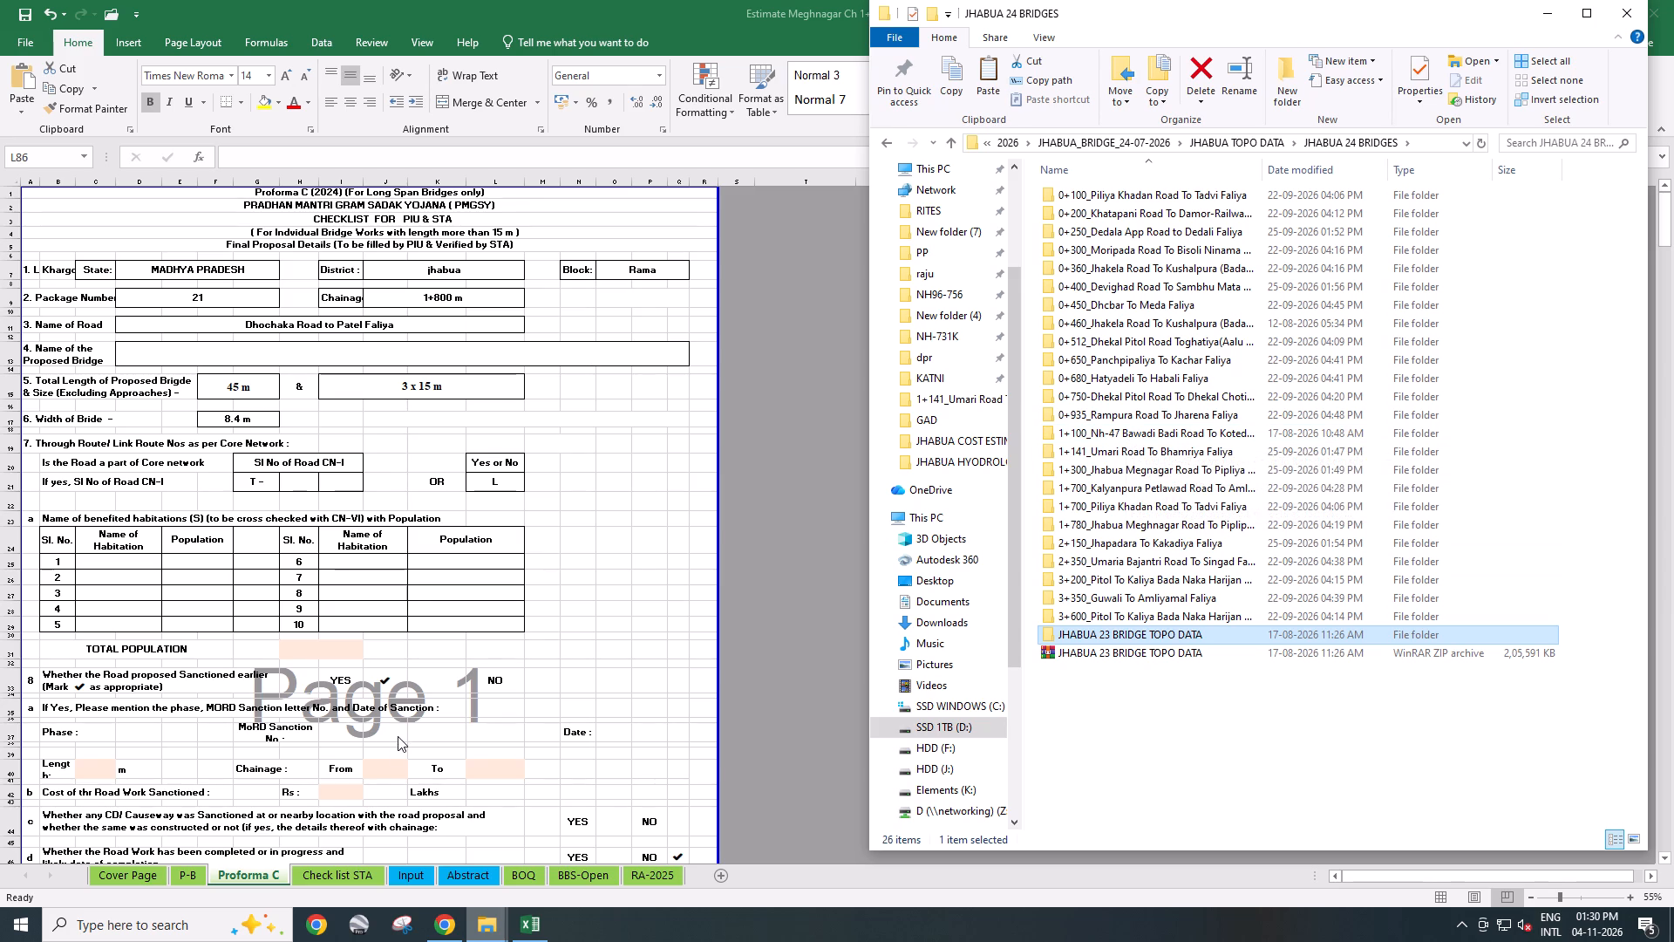
scroll(398, 735, down, 1)
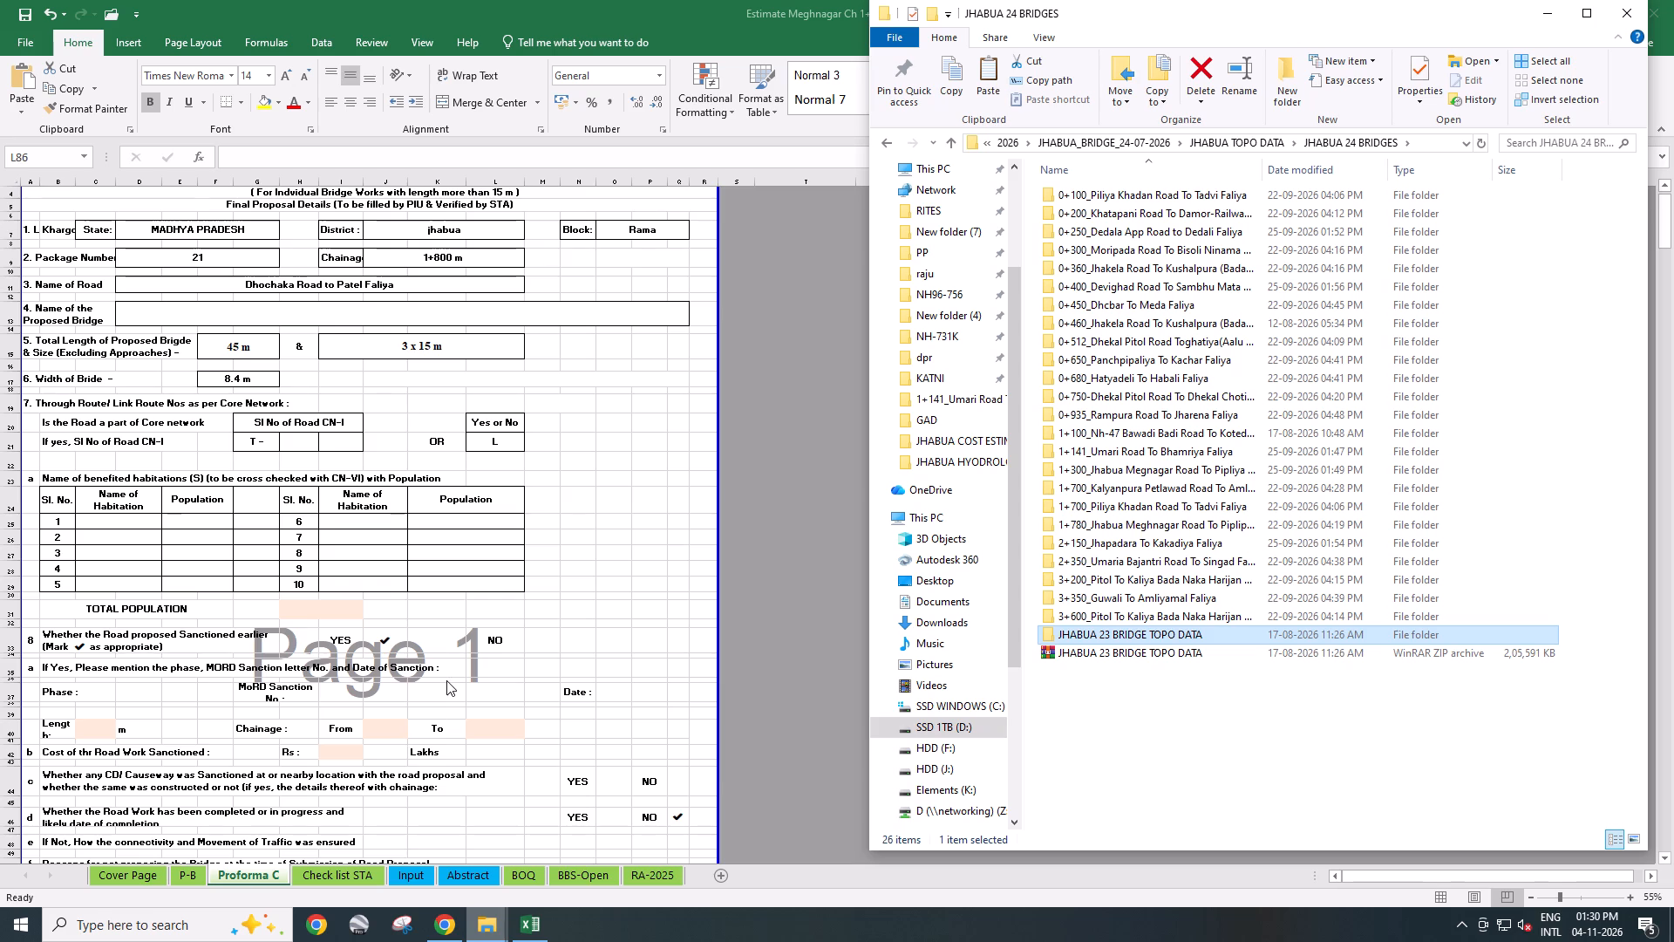
scroll(639, 386, up, 1)
click(767, 380)
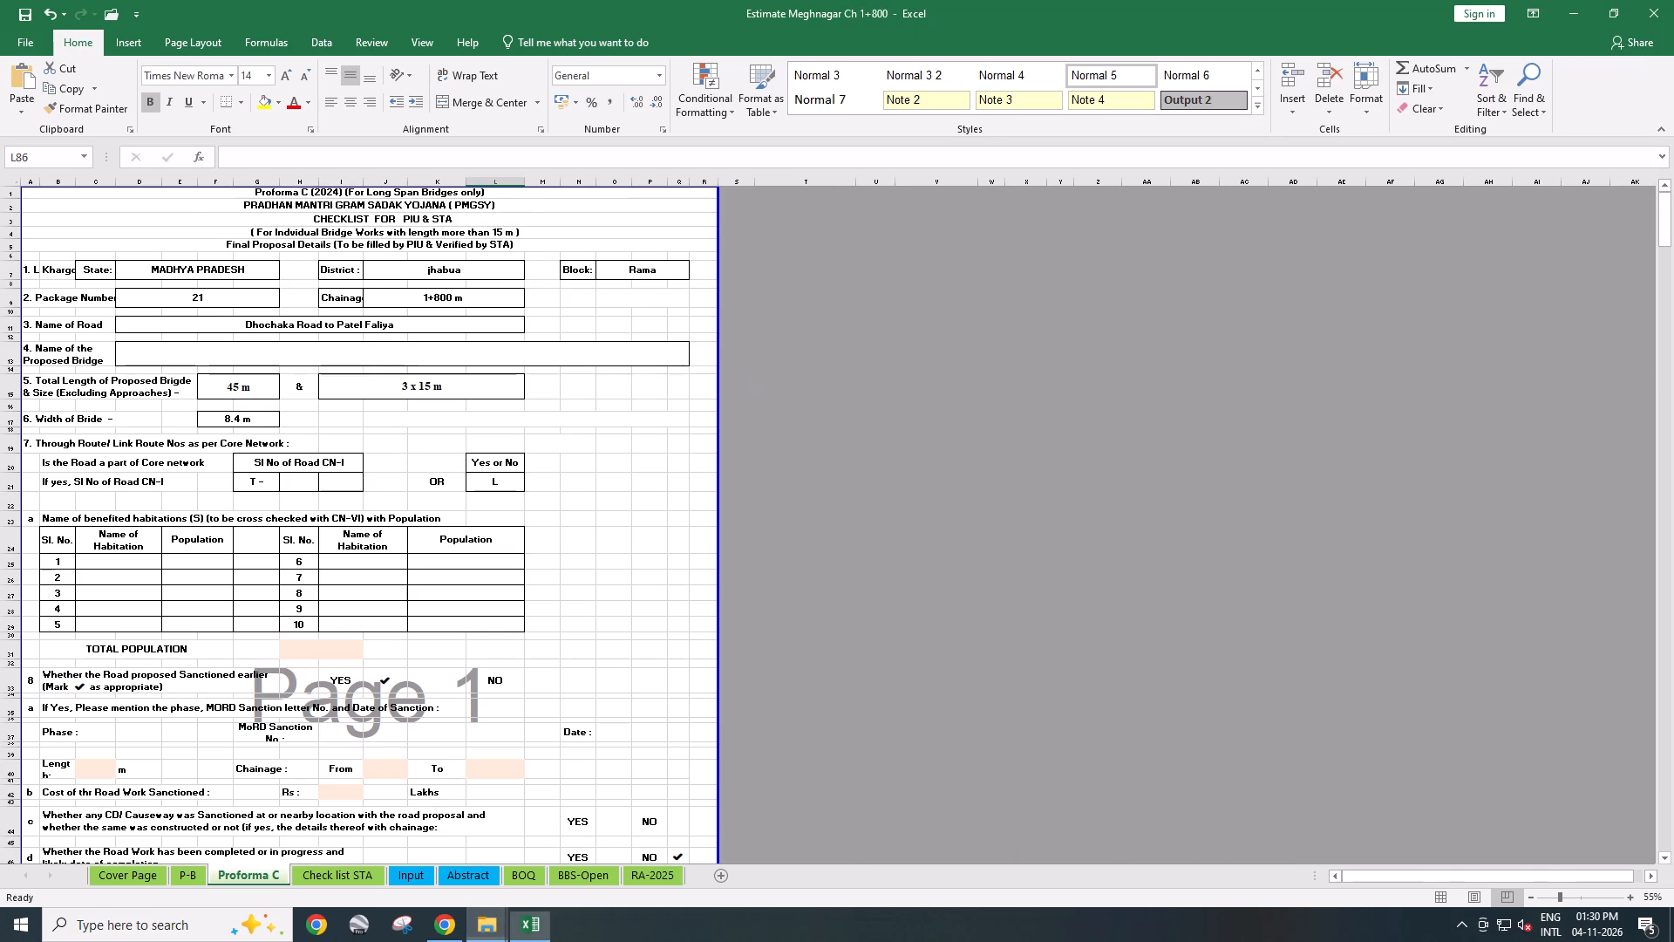
click(492, 932)
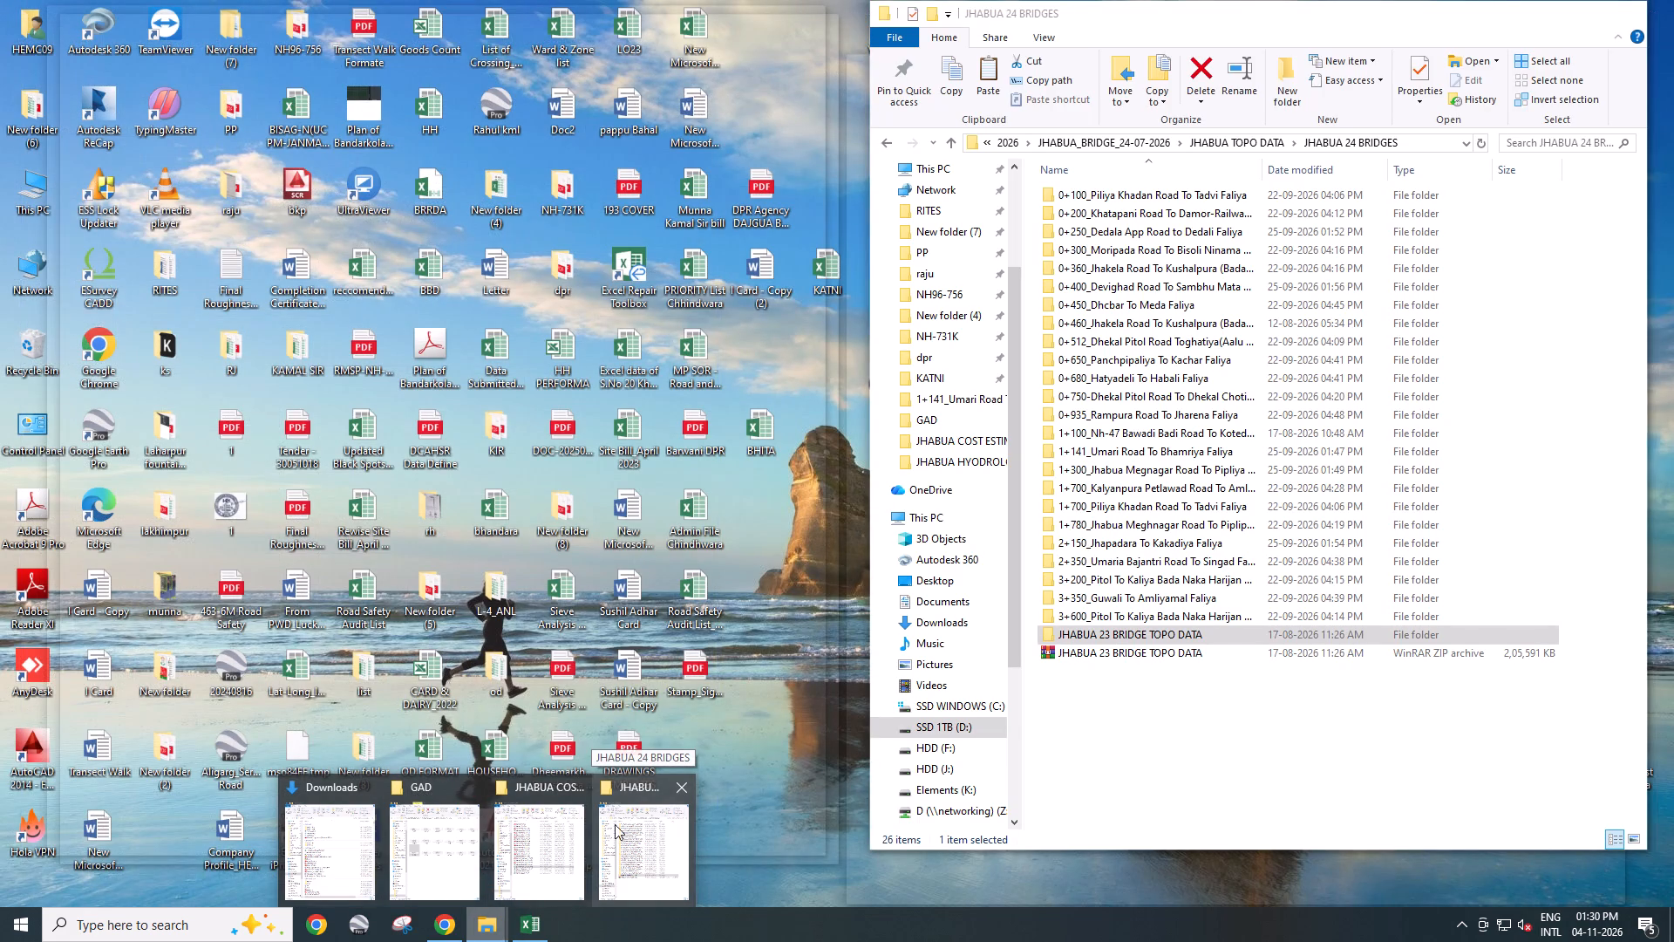
click(632, 832)
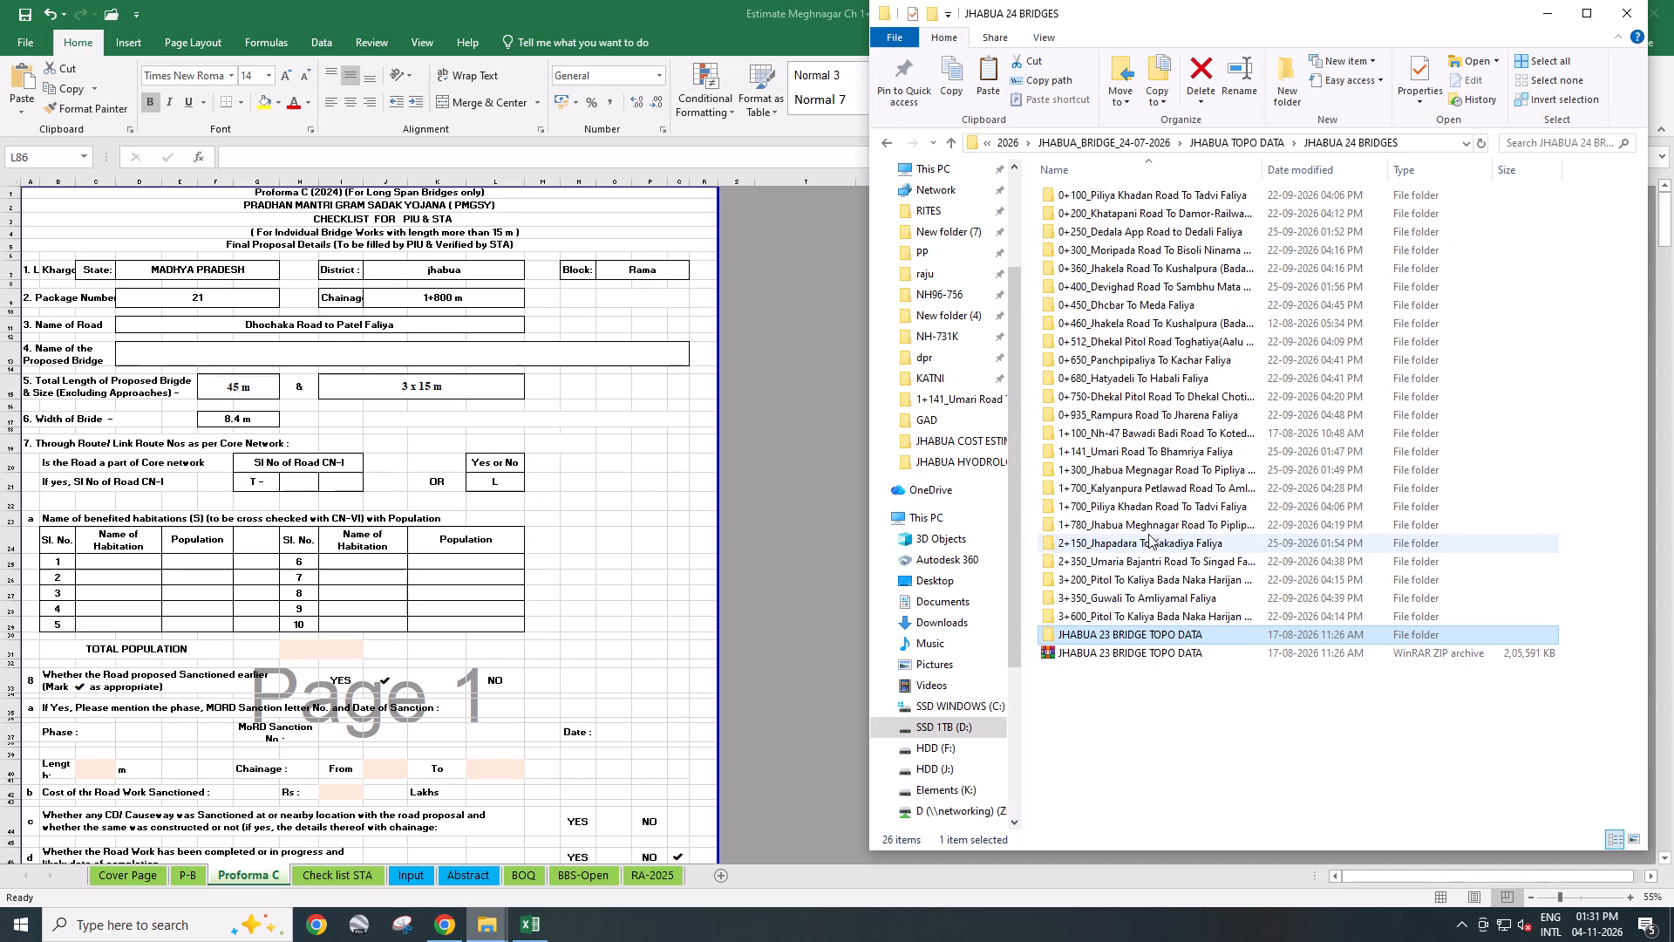
double_click(1106, 636)
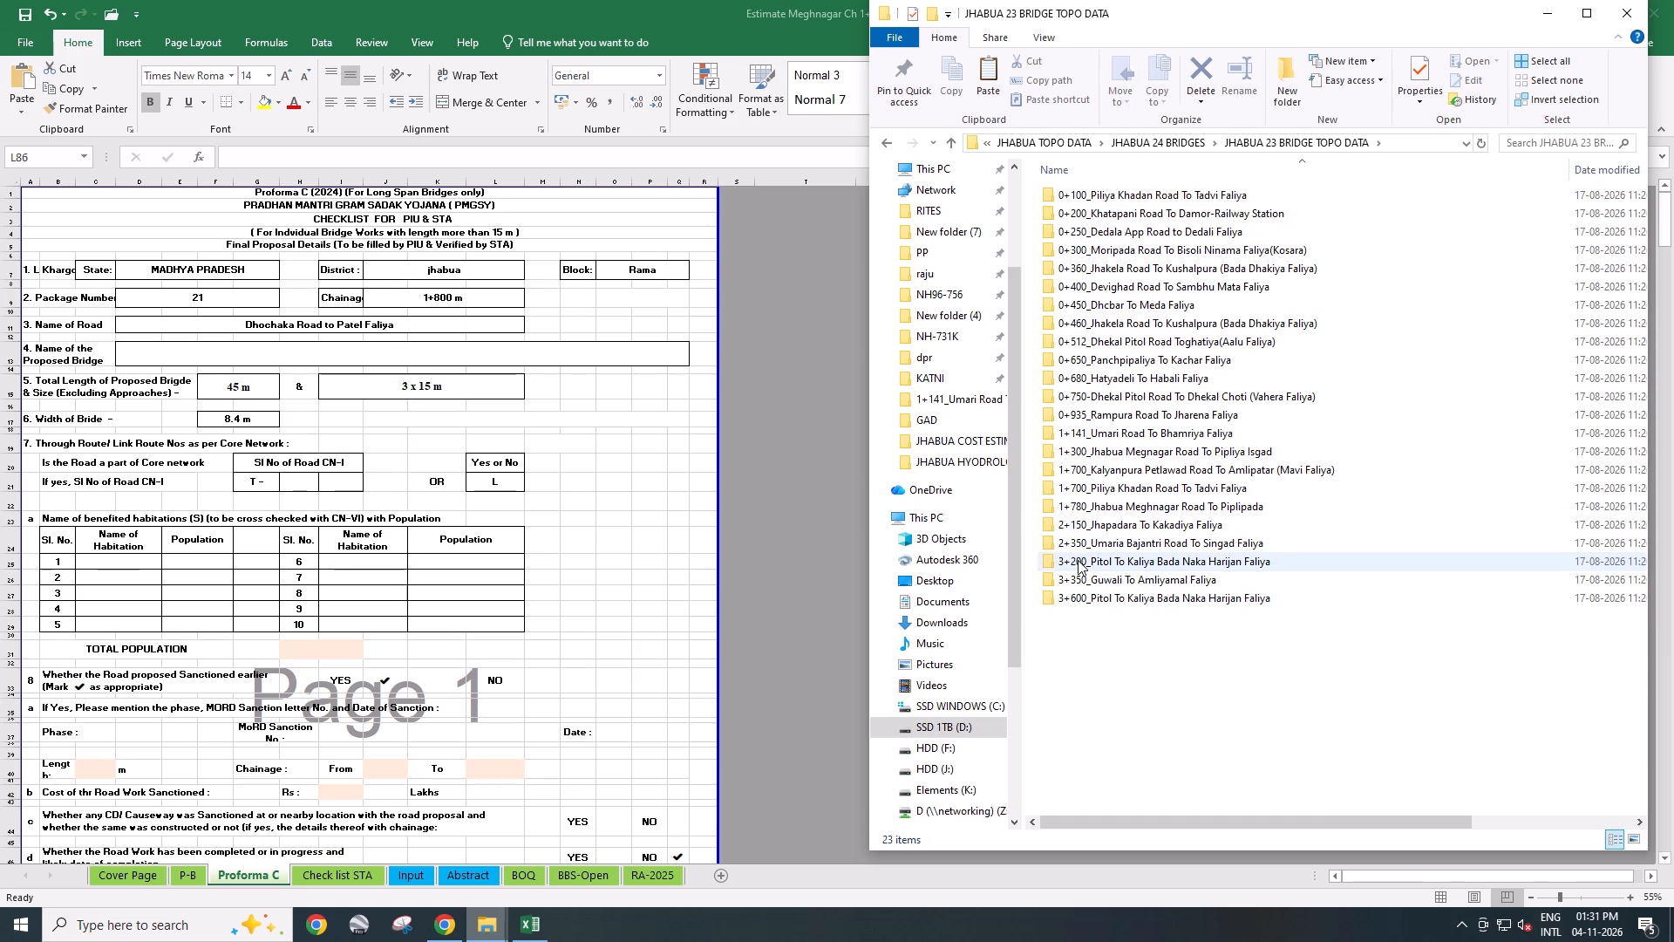
click(1167, 149)
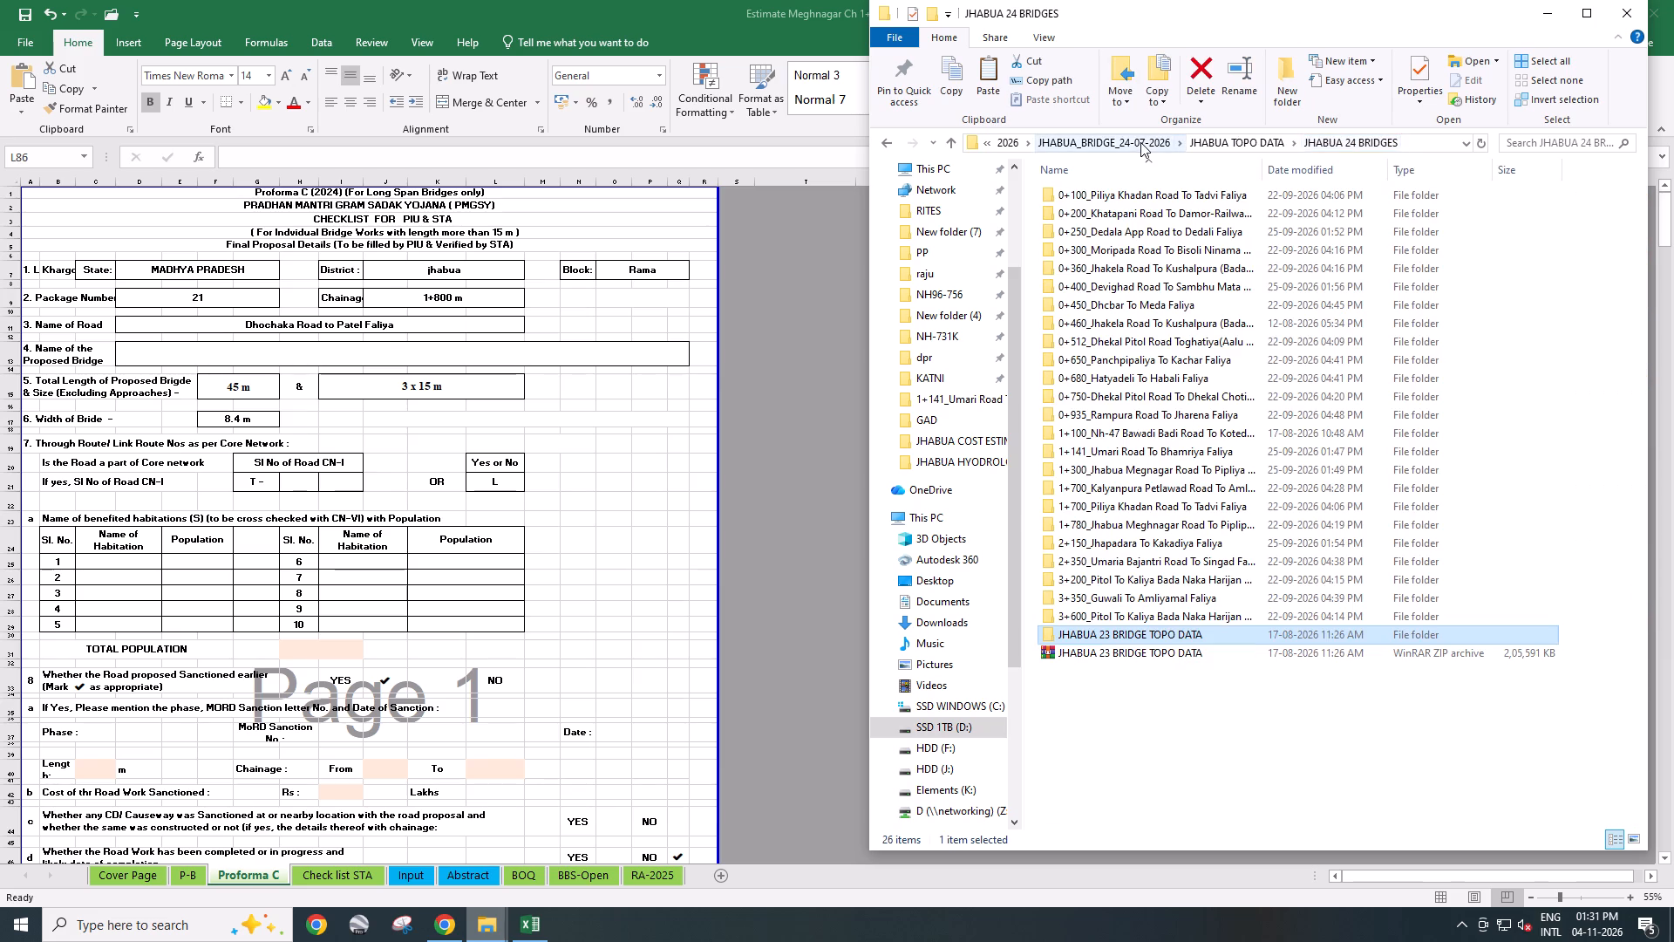
Open the 1+800_Dhochaka Road to Patel Faliya Topo Photos folder in JHABUA 16 BRIDGE TOPO DATA under JHABUA 21 BRIDGES.
click(1193, 143)
double_click(1157, 198)
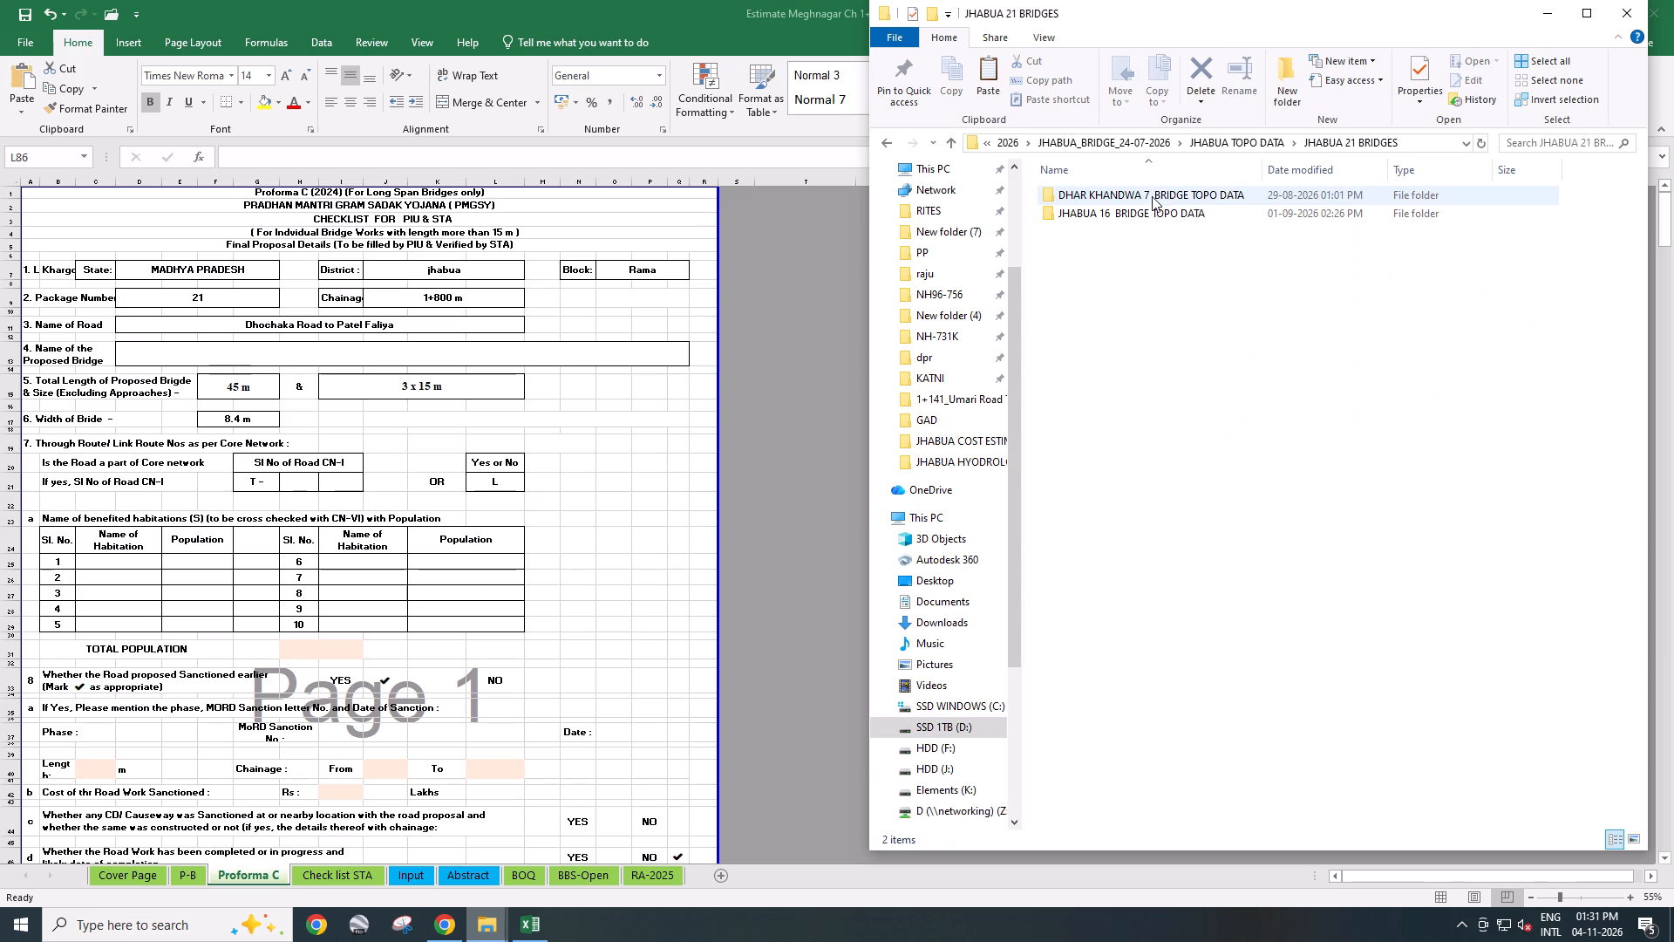
double_click(1160, 209)
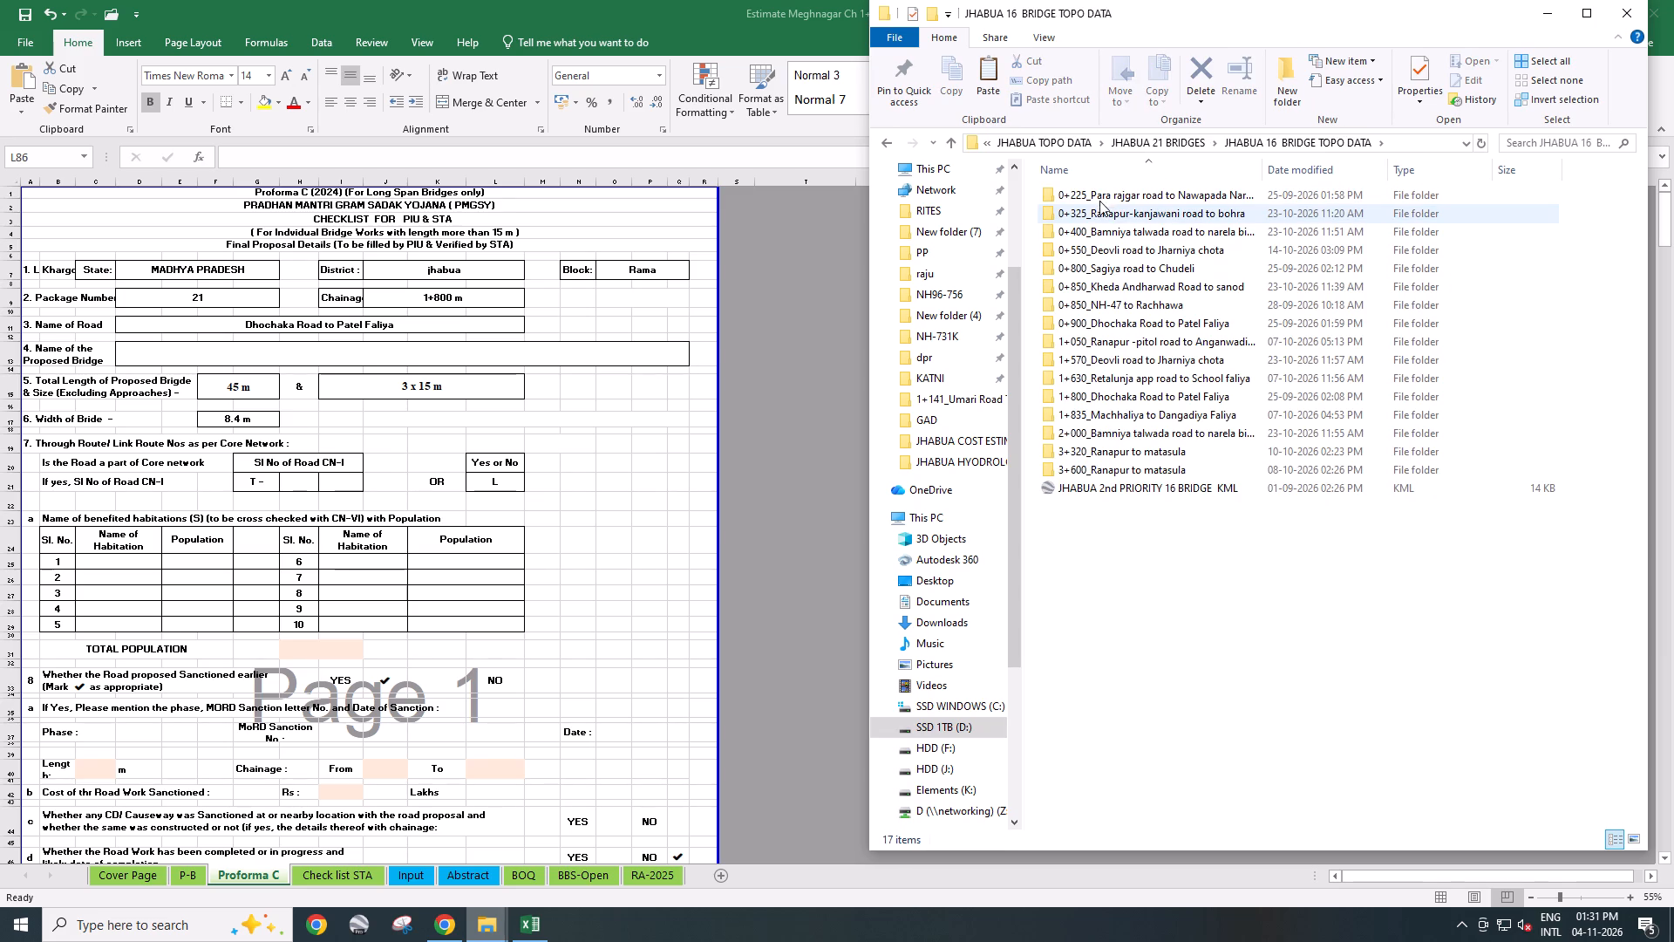
double_click(1113, 399)
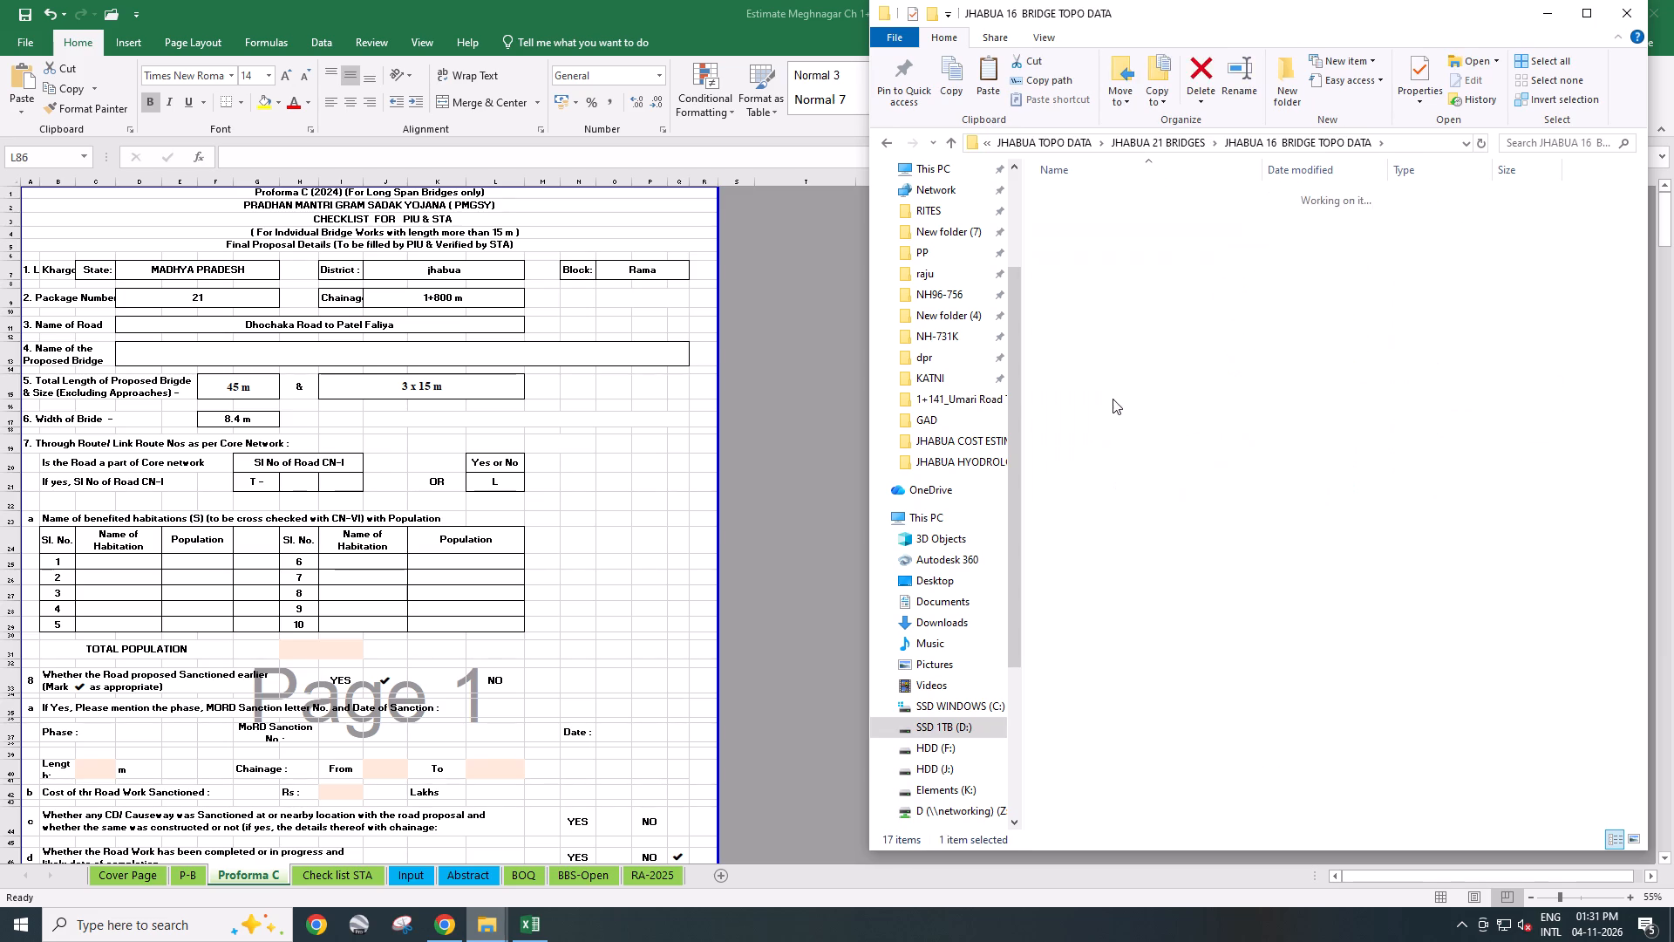
double_click(1124, 219)
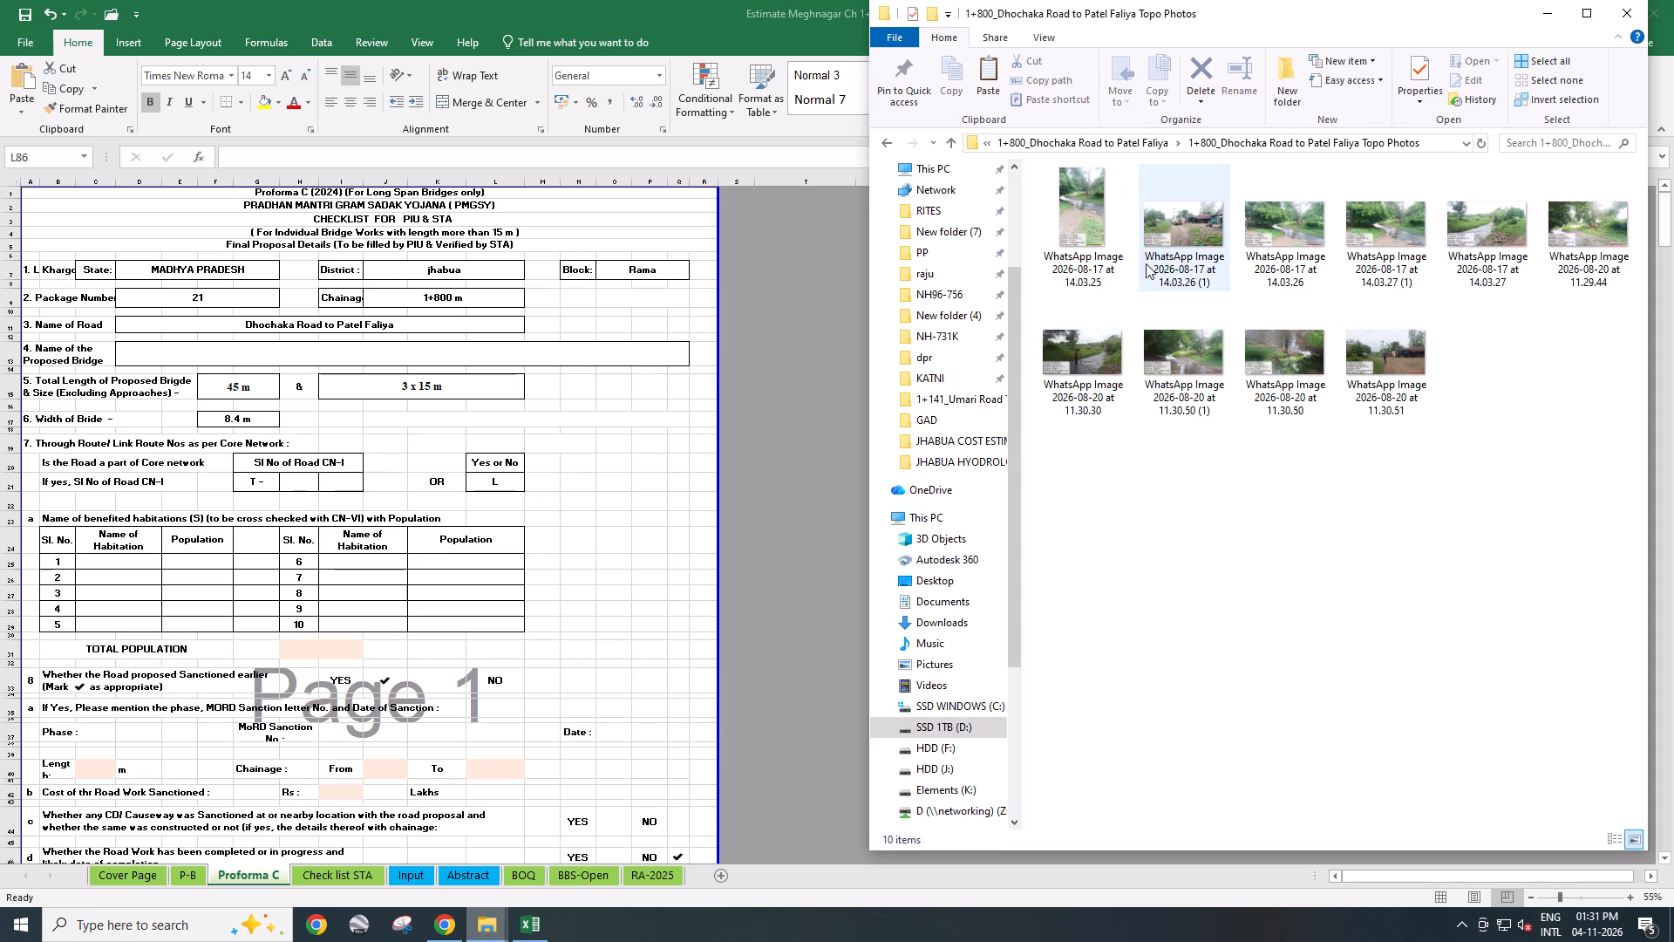
Copy the WhatsApp Image 2026-08-17 at 14.03.26 photo and paste it at cell B86 under section 13 of Proforma C.
click(560, 522)
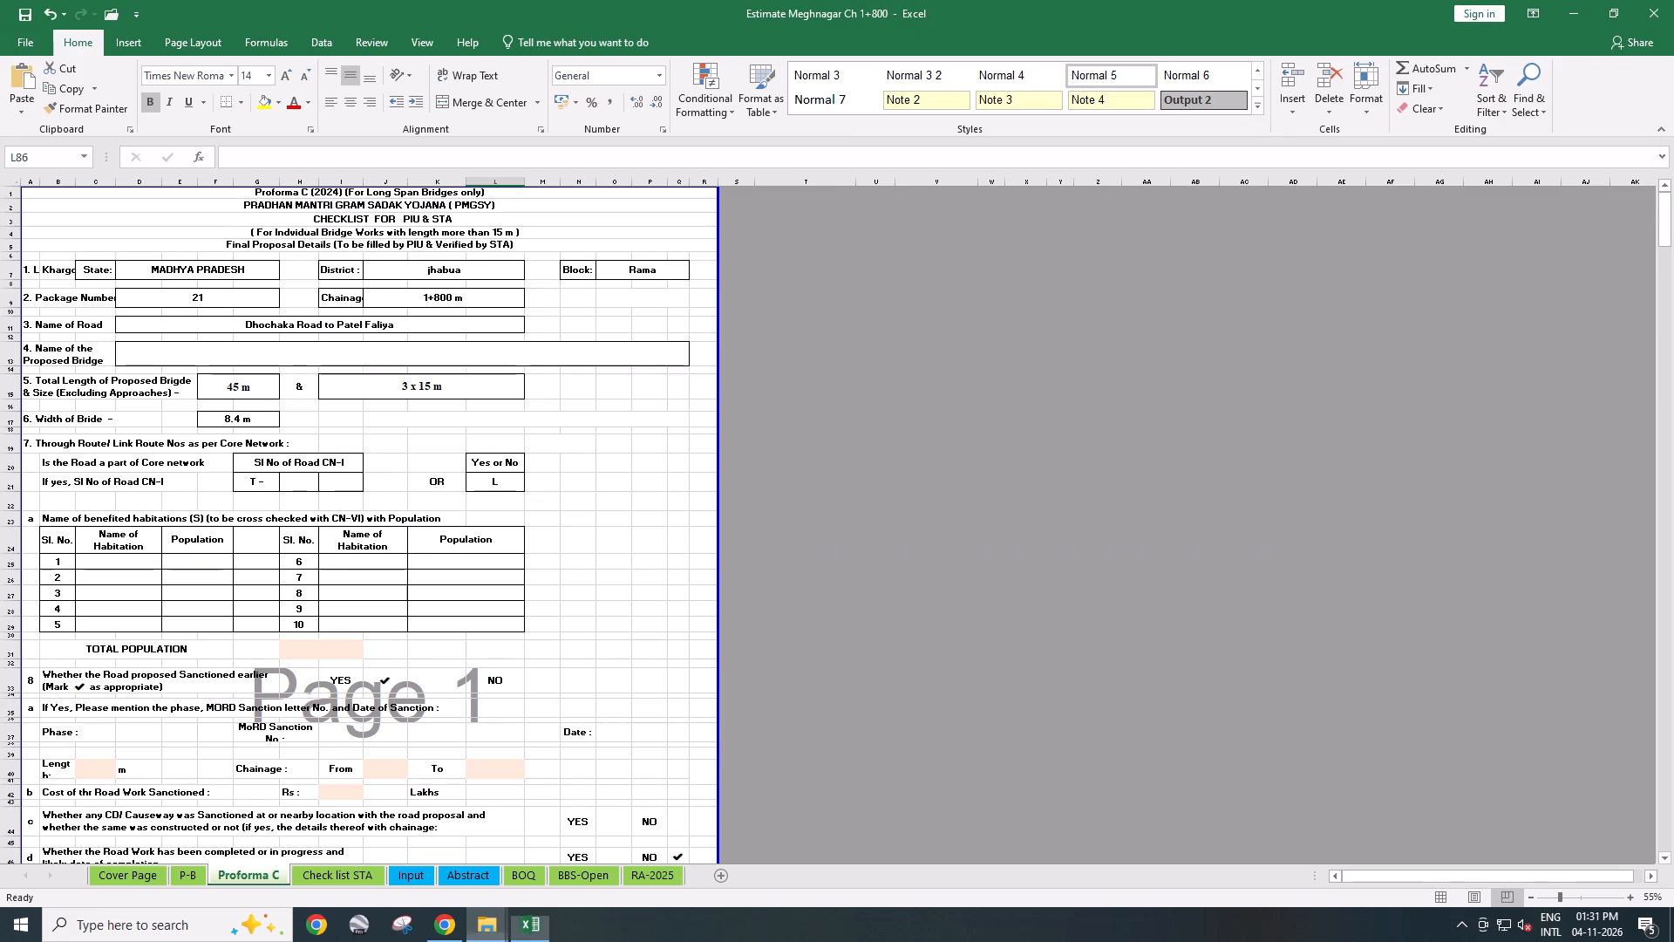
scroll(567, 512, down, 4)
scroll(568, 512, up, 1)
scroll(568, 512, down, 13)
scroll(569, 511, up, 1)
scroll(569, 511, down, 7)
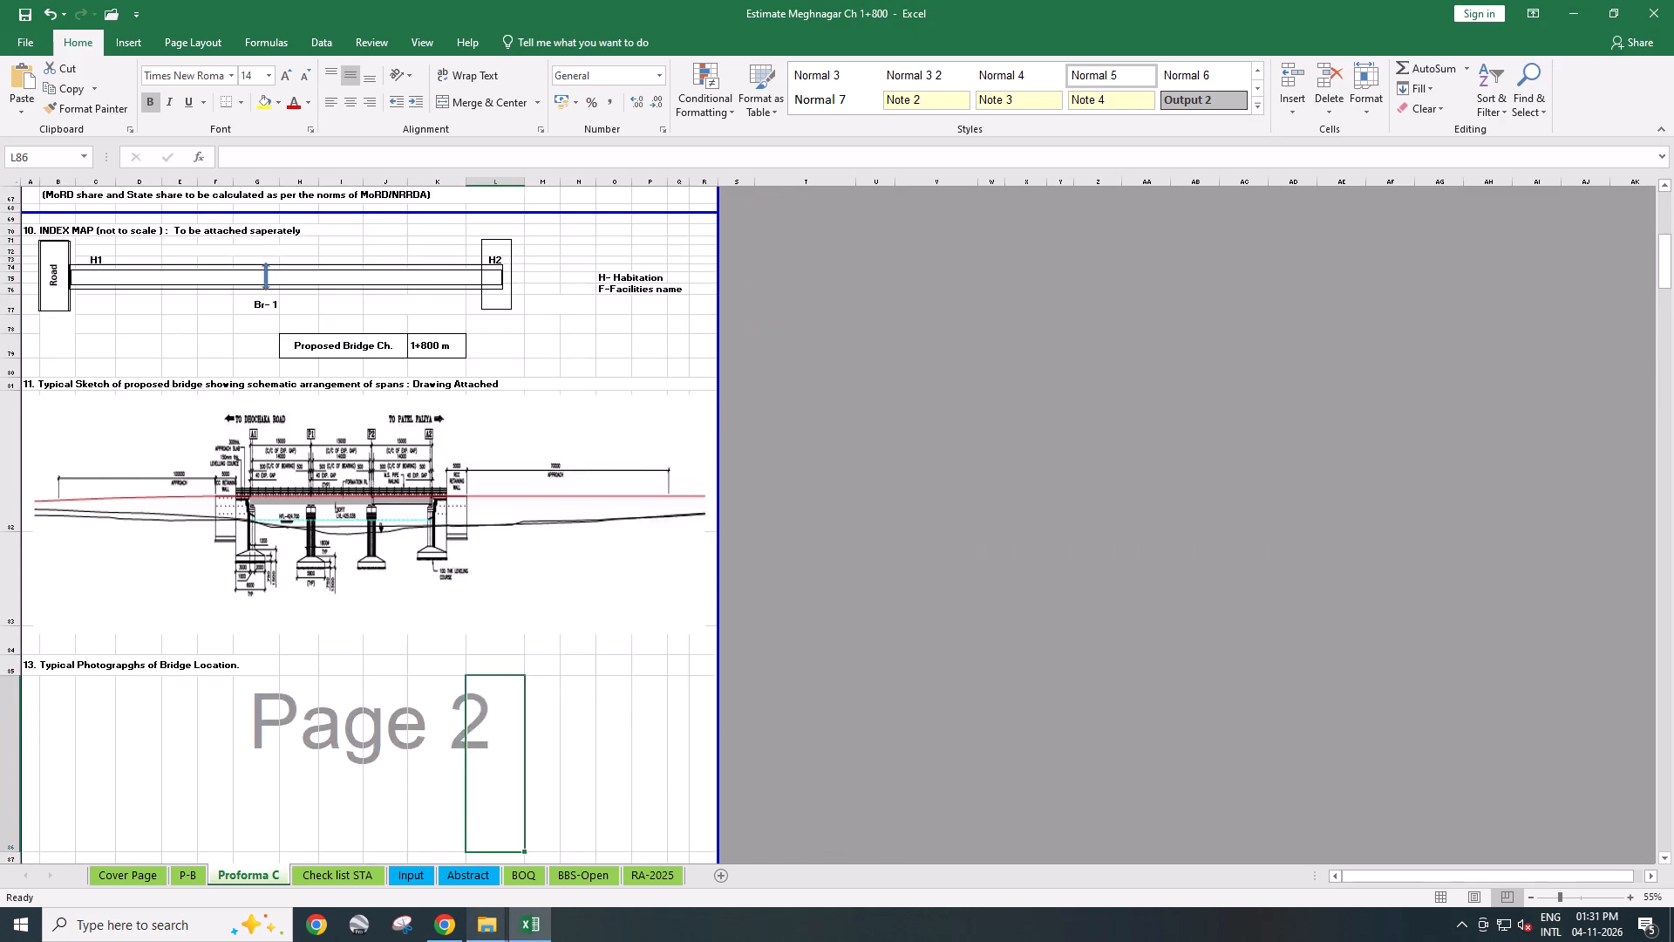
scroll(570, 511, down, 7)
scroll(571, 511, up, 1)
scroll(571, 511, down, 1)
scroll(571, 511, up, 1)
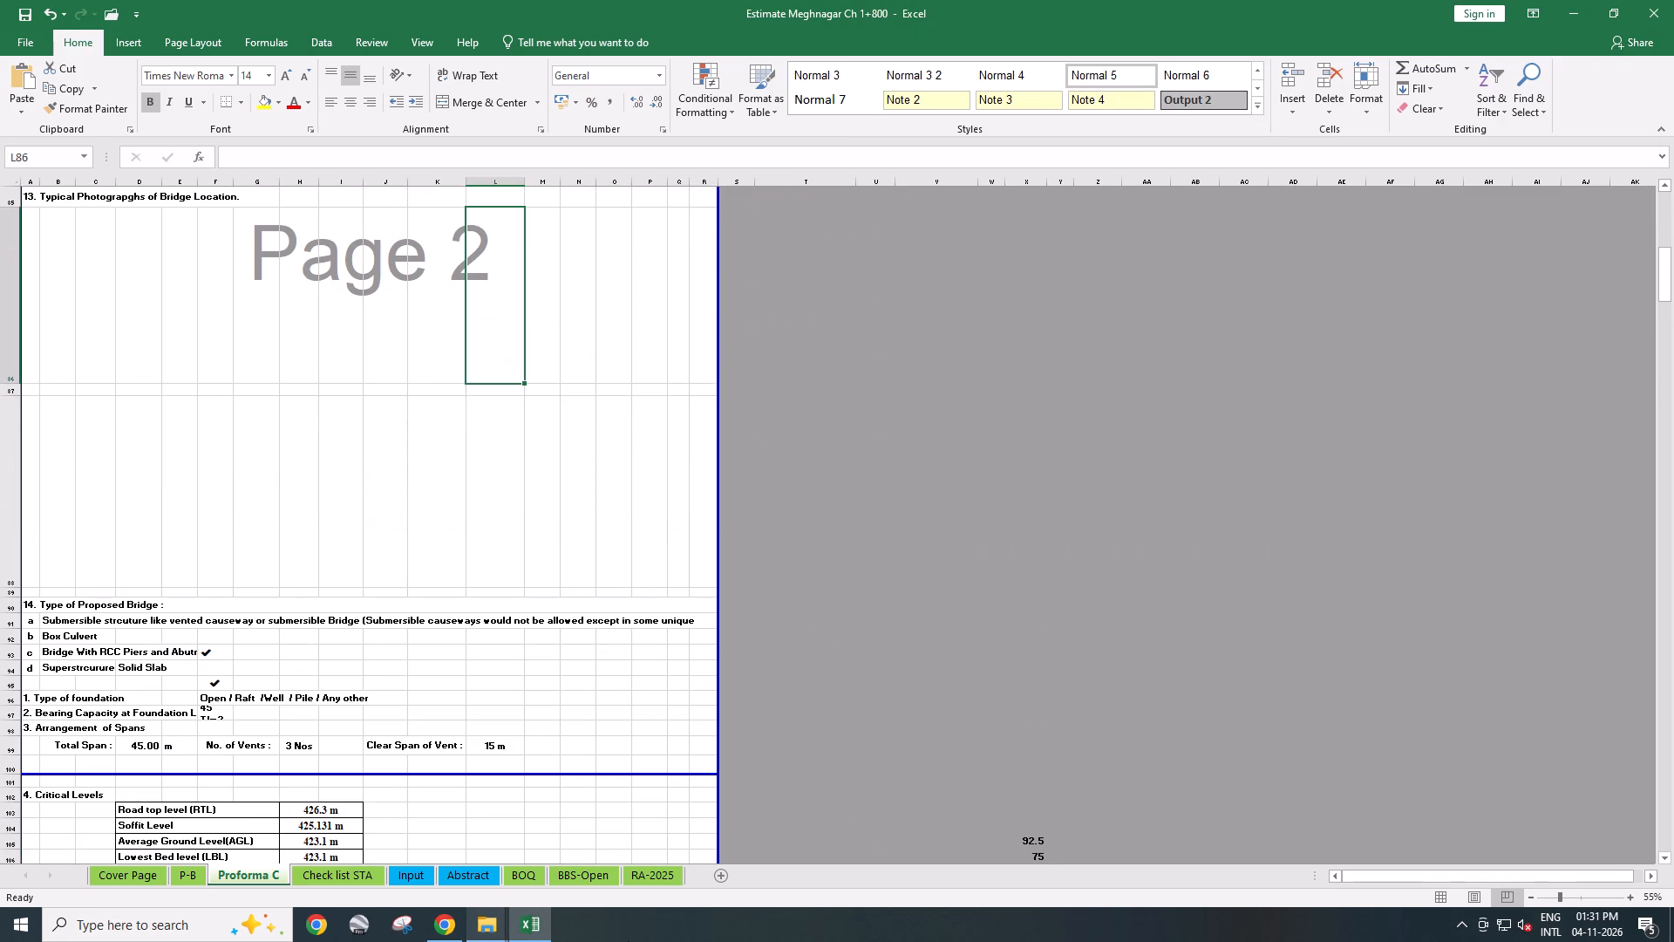
click(488, 922)
click(655, 840)
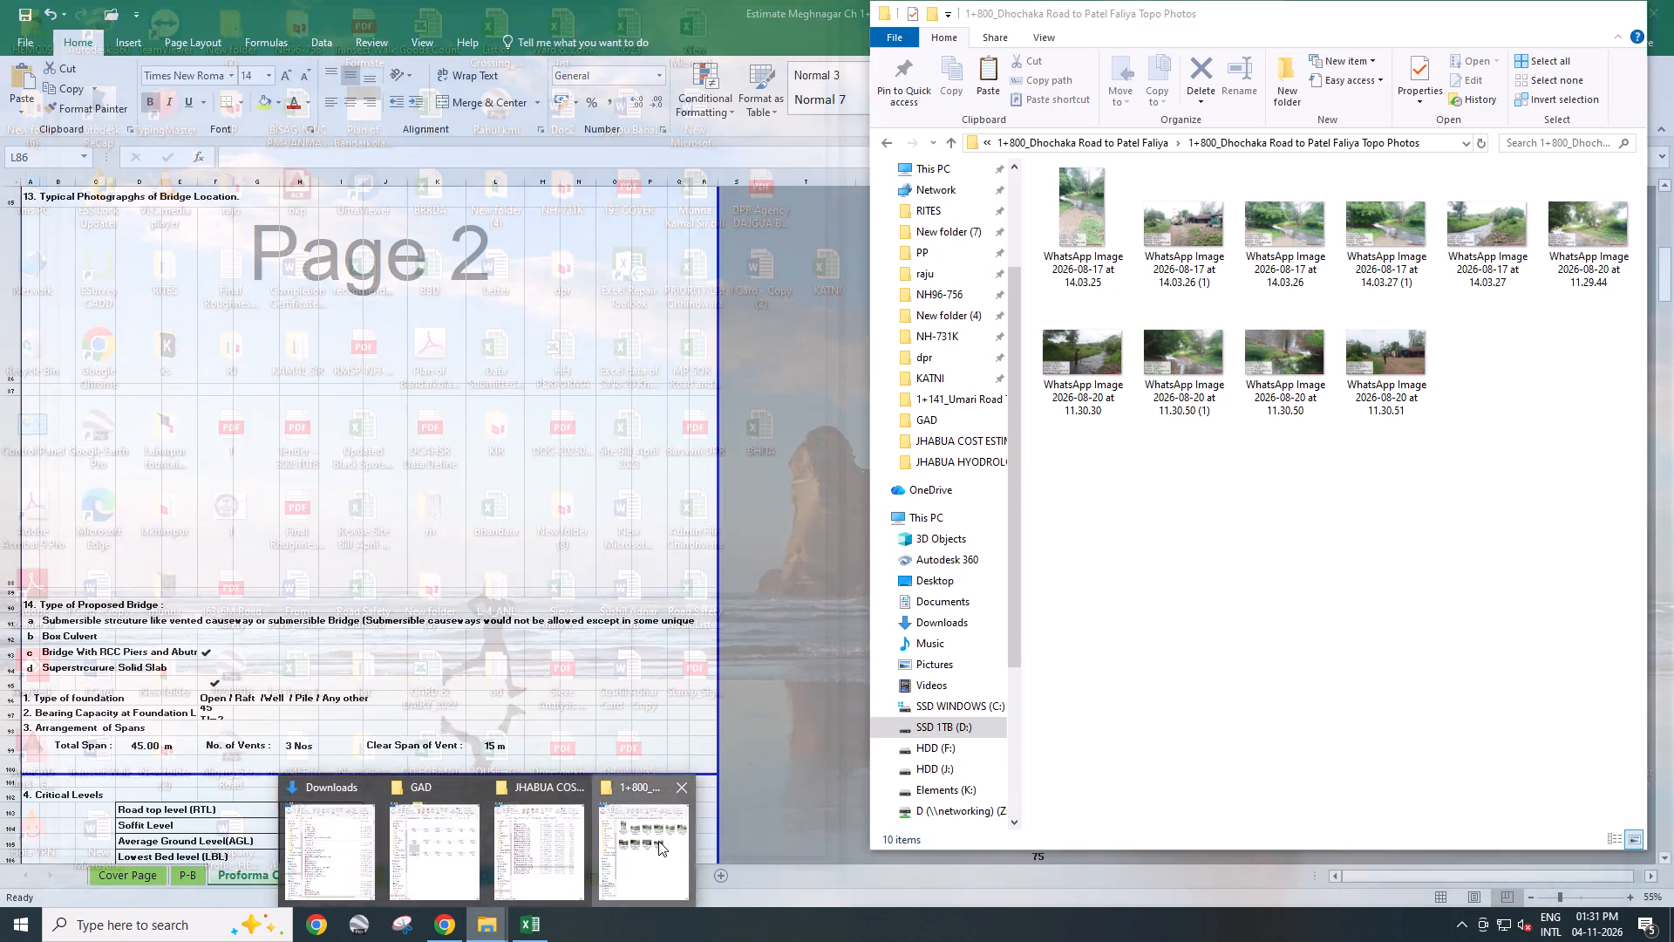
double_click(1188, 225)
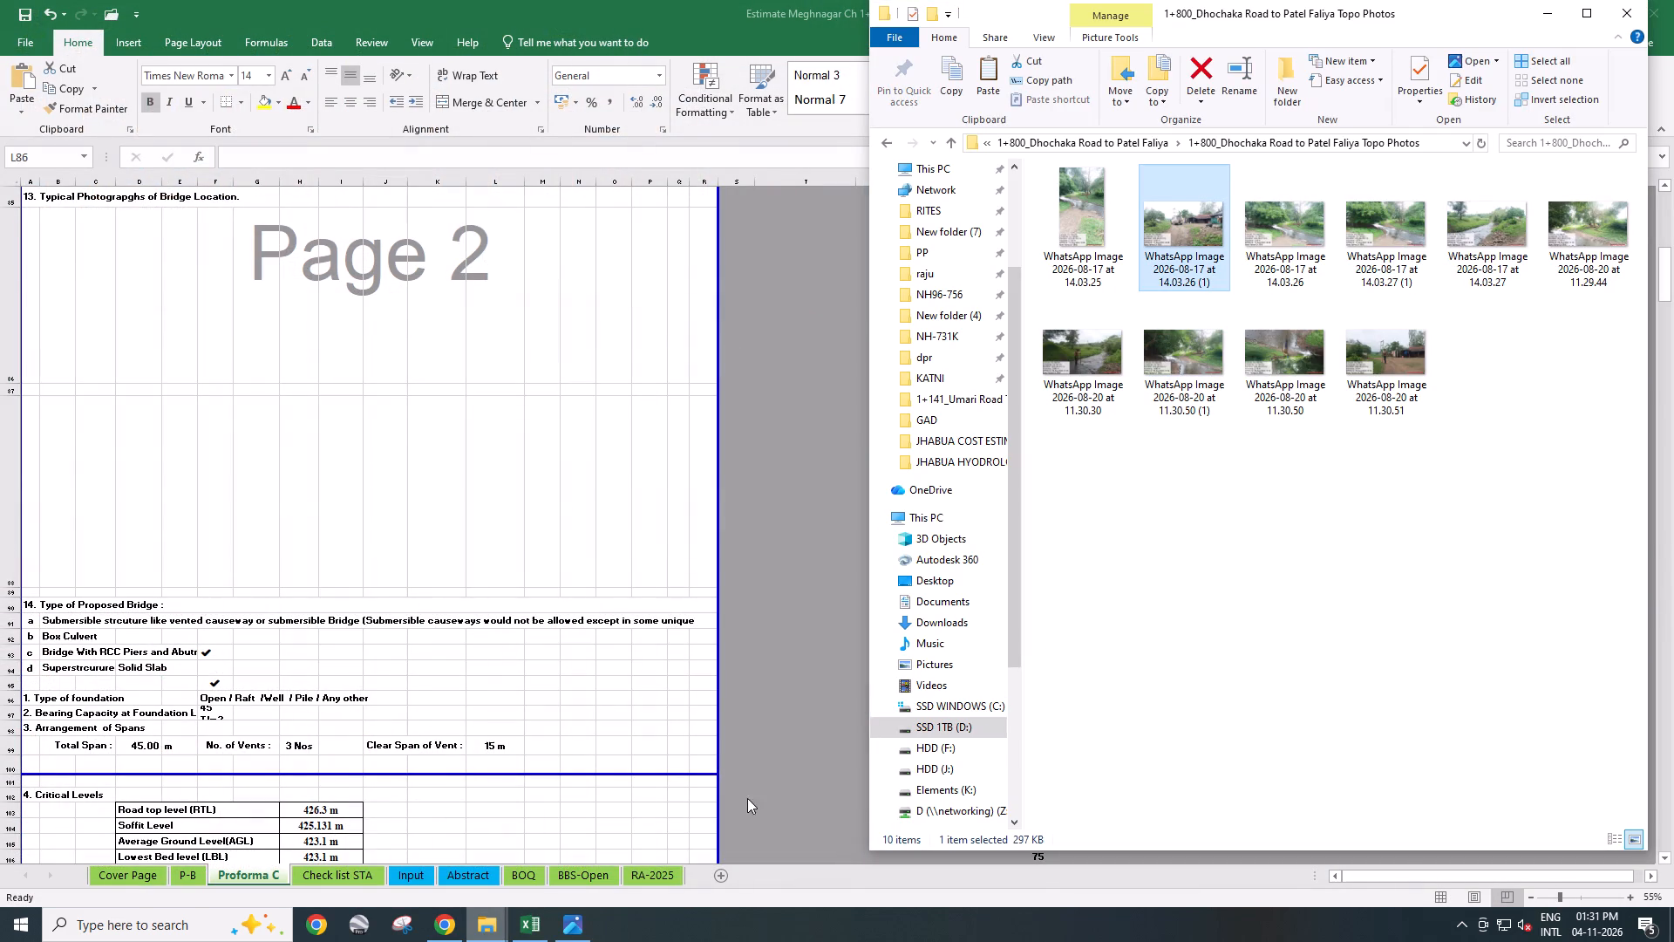
click(582, 917)
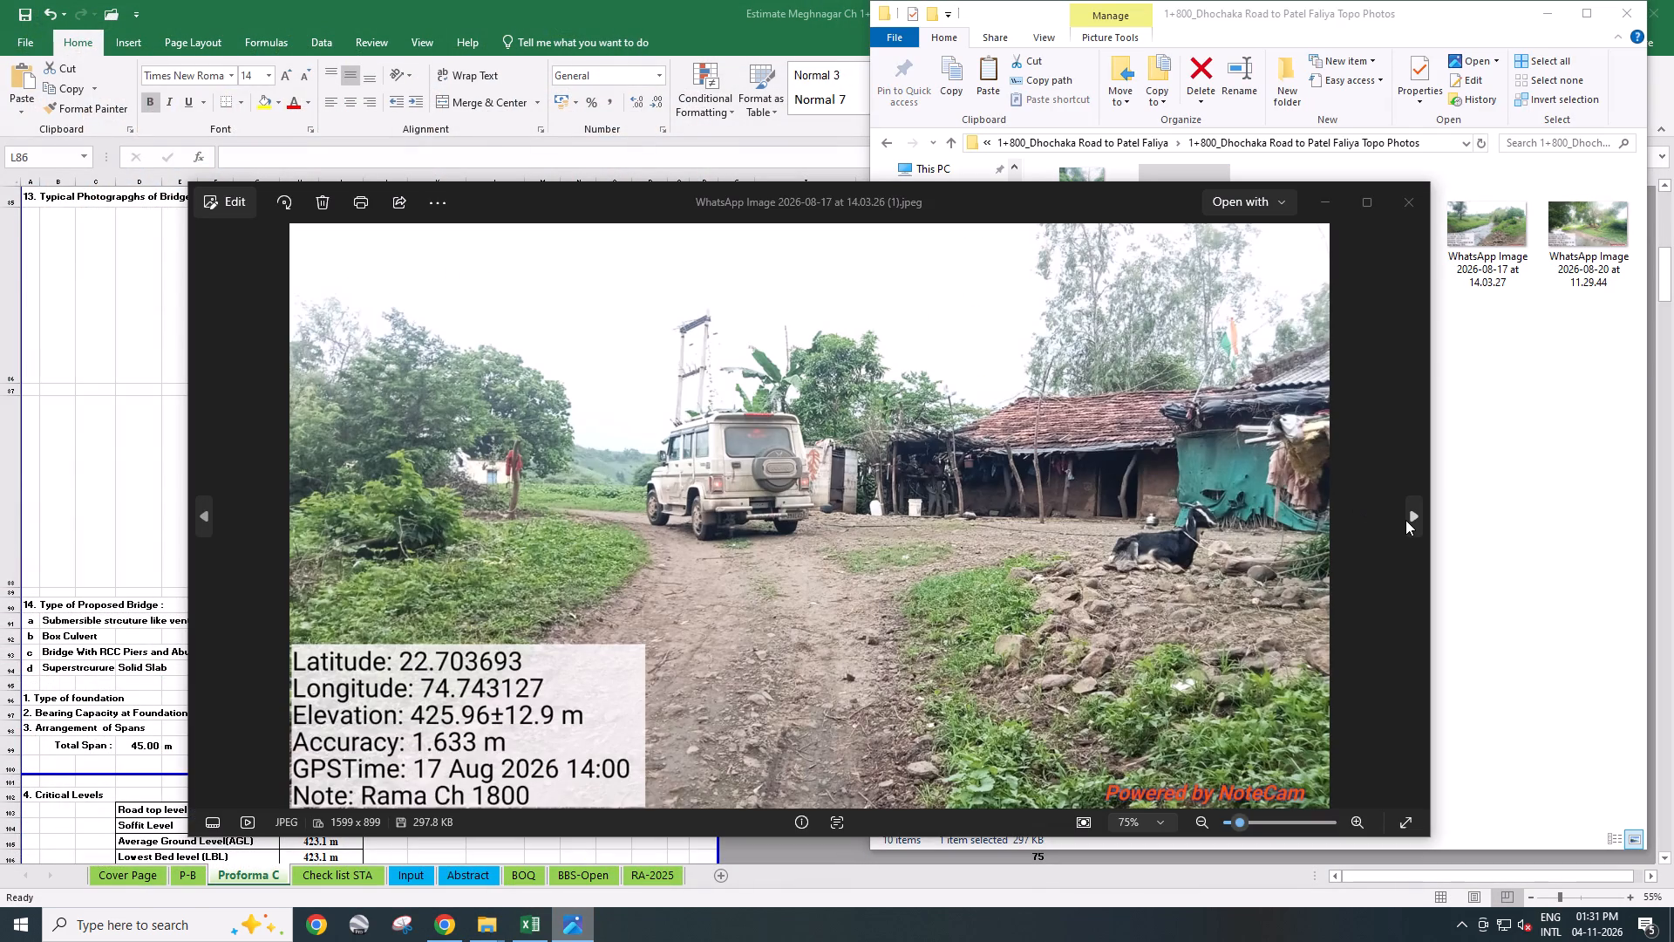
click(1406, 520)
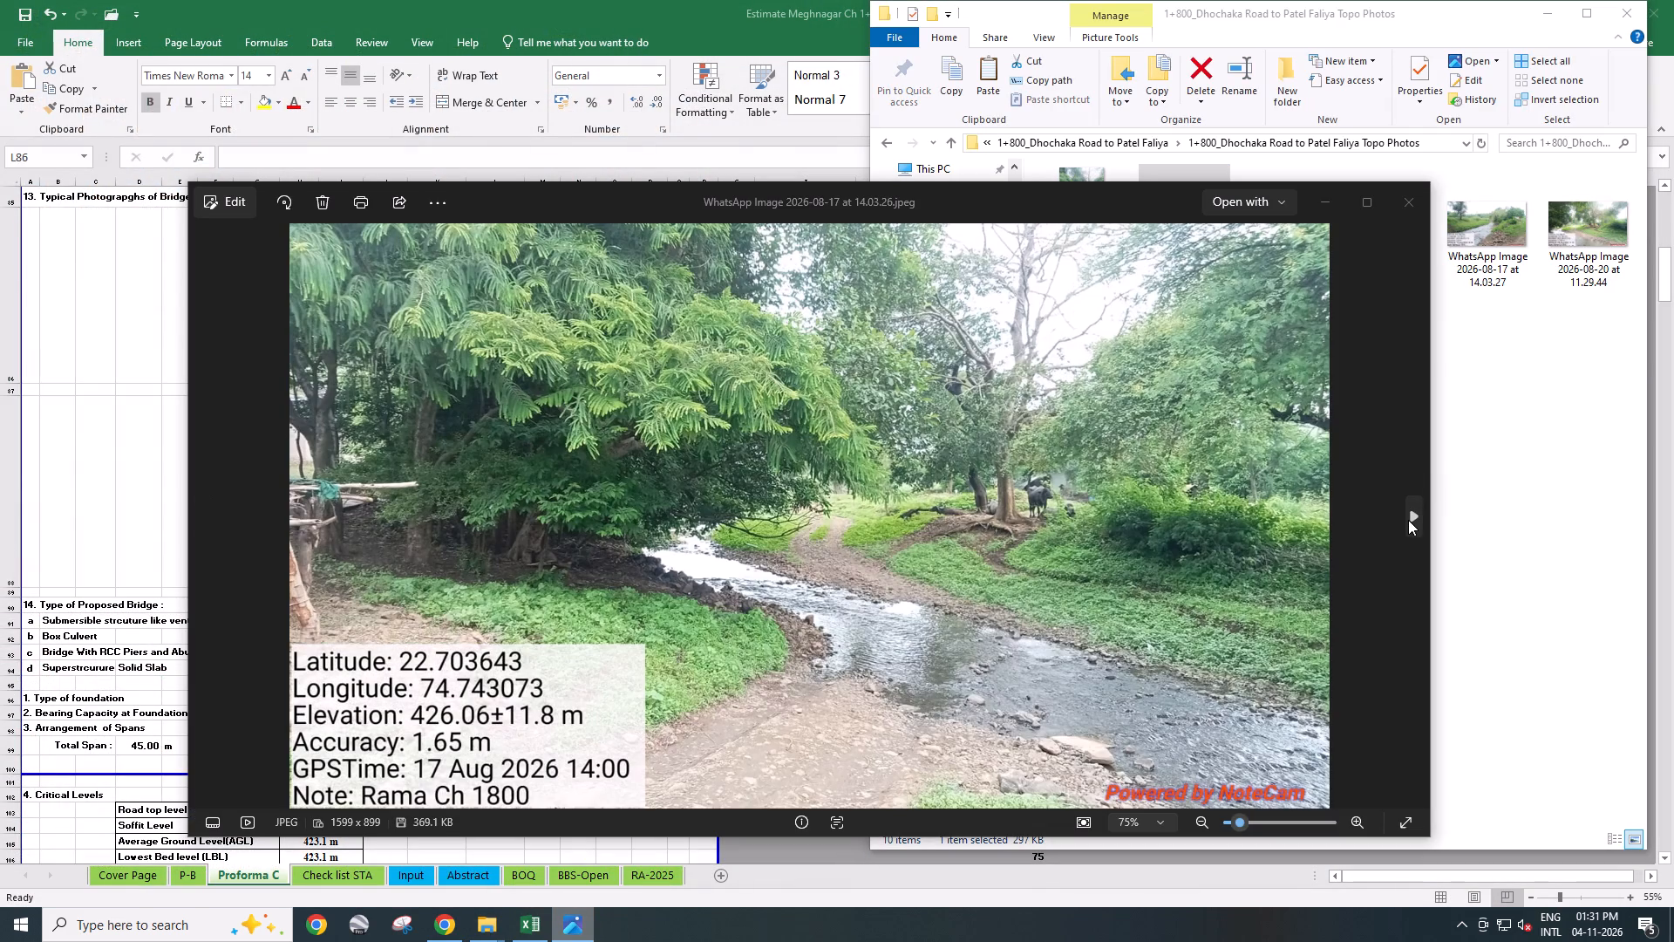
right_click(750, 484)
click(780, 498)
click(157, 447)
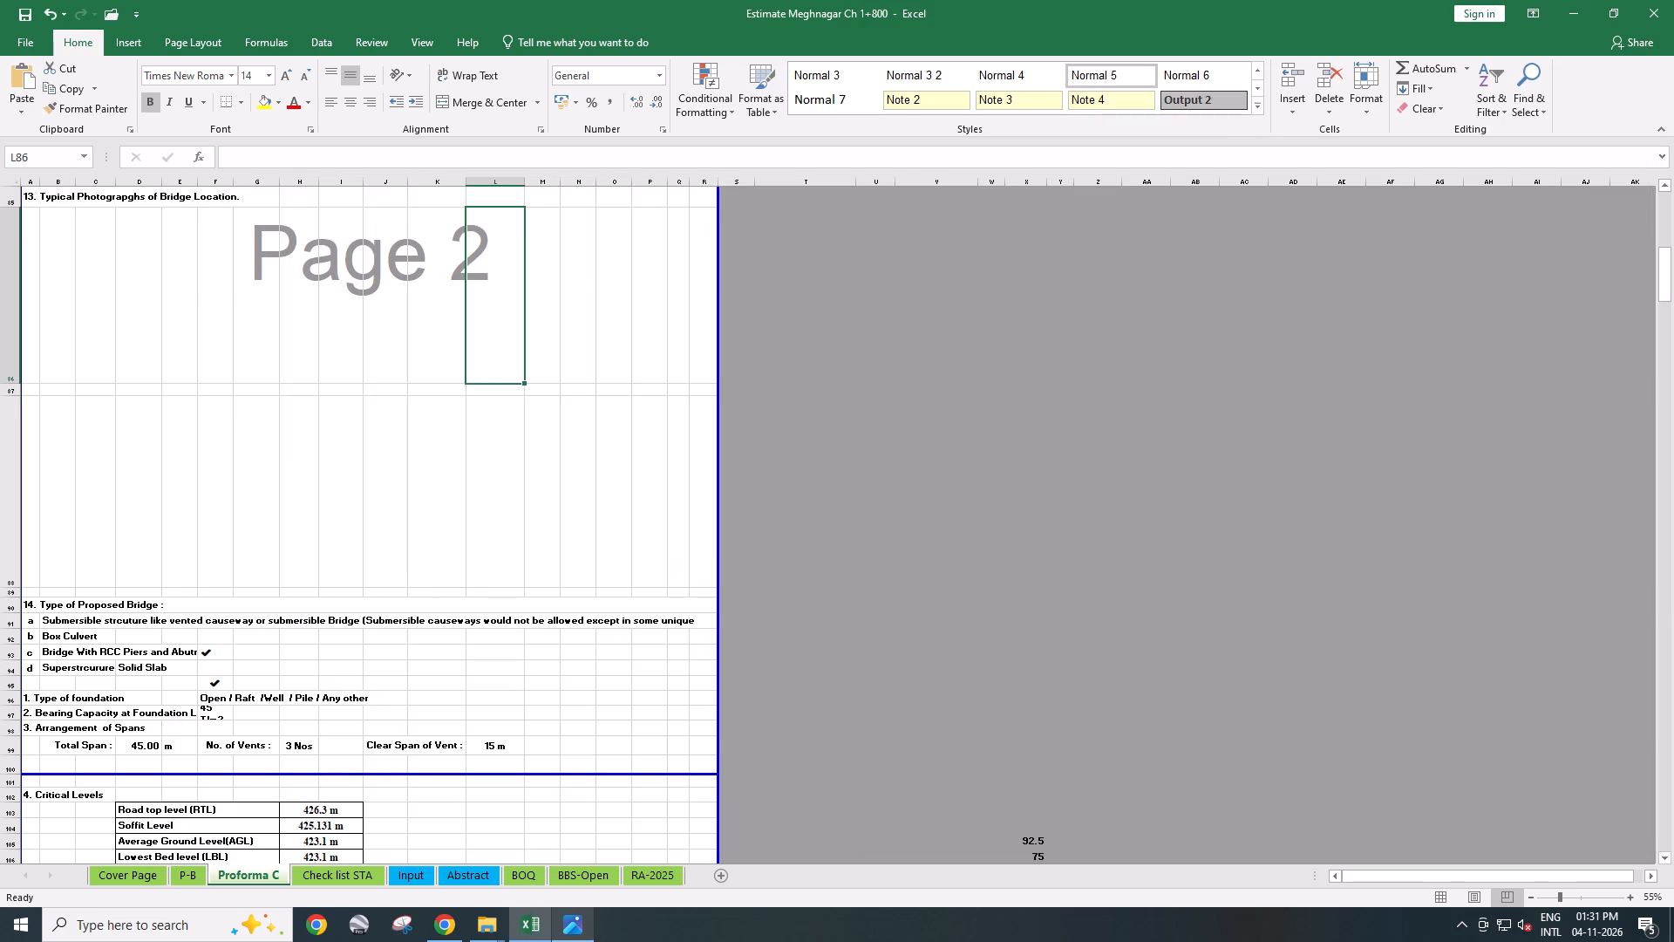
click(58, 303)
key(ctrl+v)
Copy the 2026-08-17 at 14.03.27 stream photo and paste it at cell V87, beside the Proforma C page area.
key(alt+Tab)
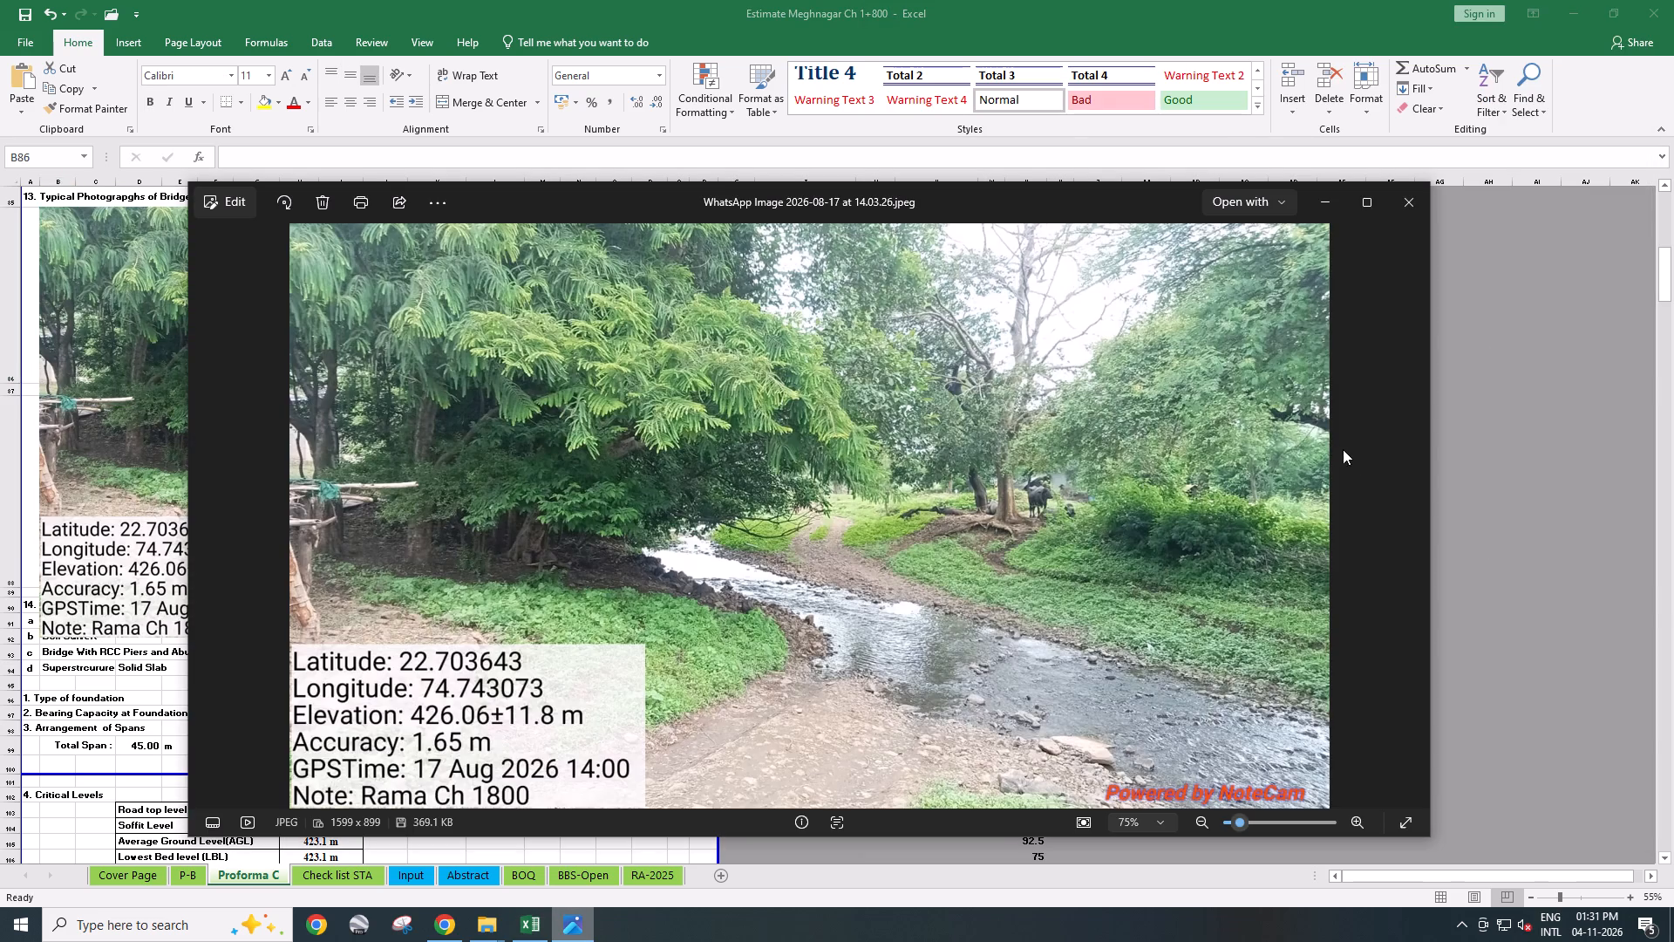
click(1405, 519)
click(1406, 519)
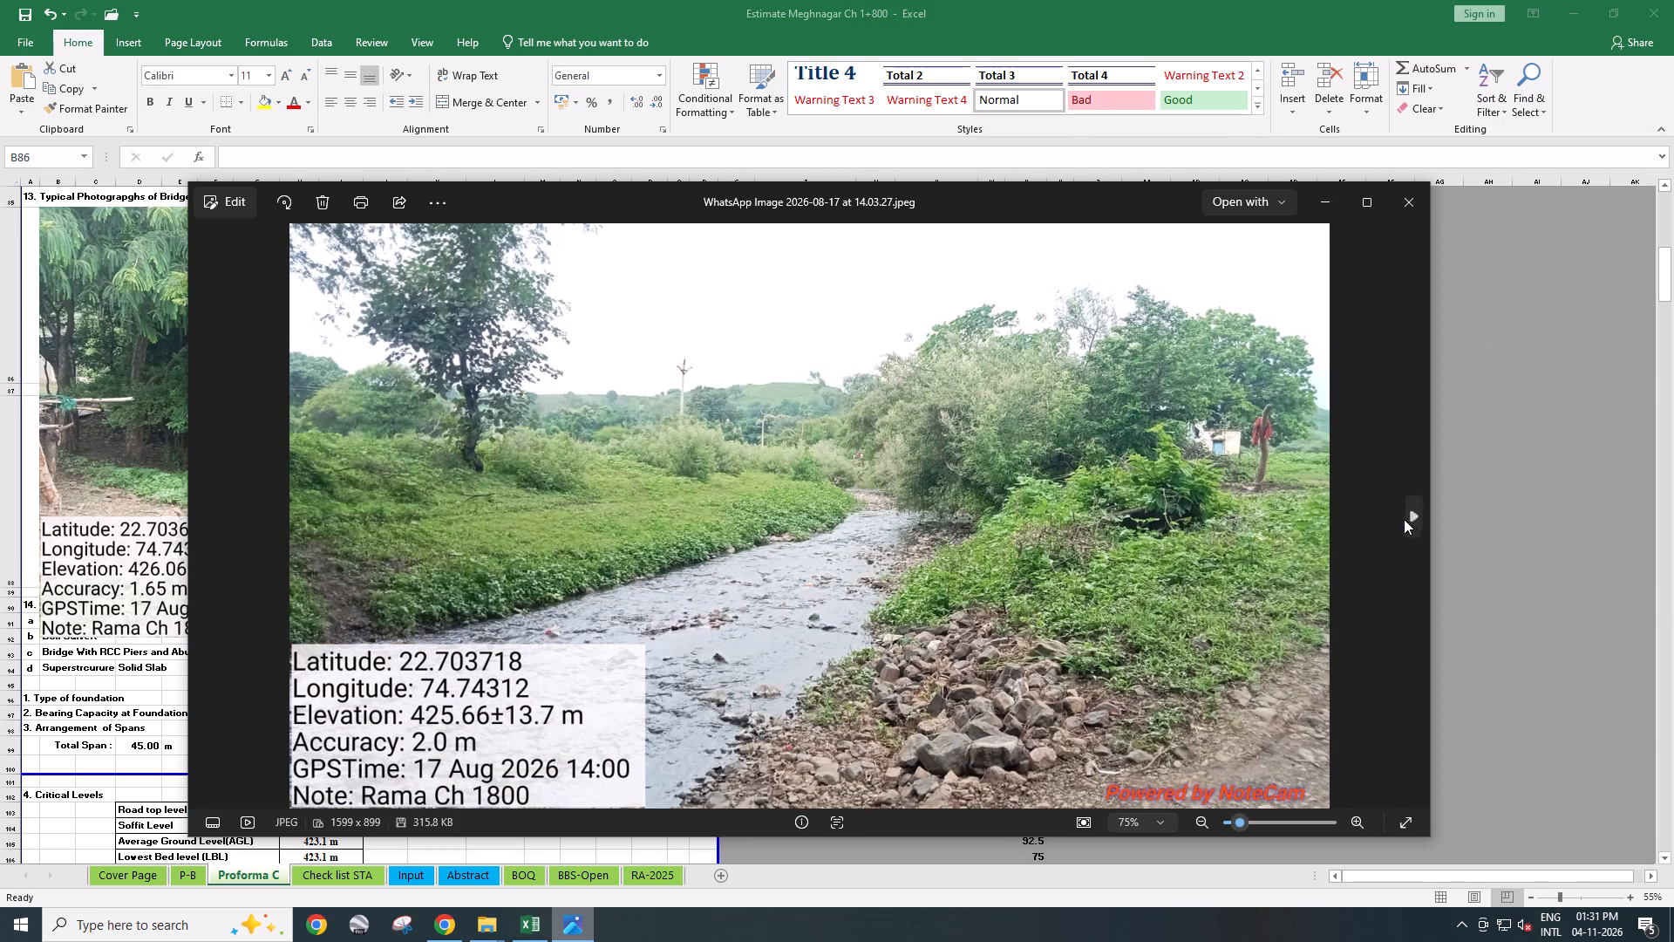
right_click(670, 518)
click(693, 544)
click(99, 523)
click(905, 385)
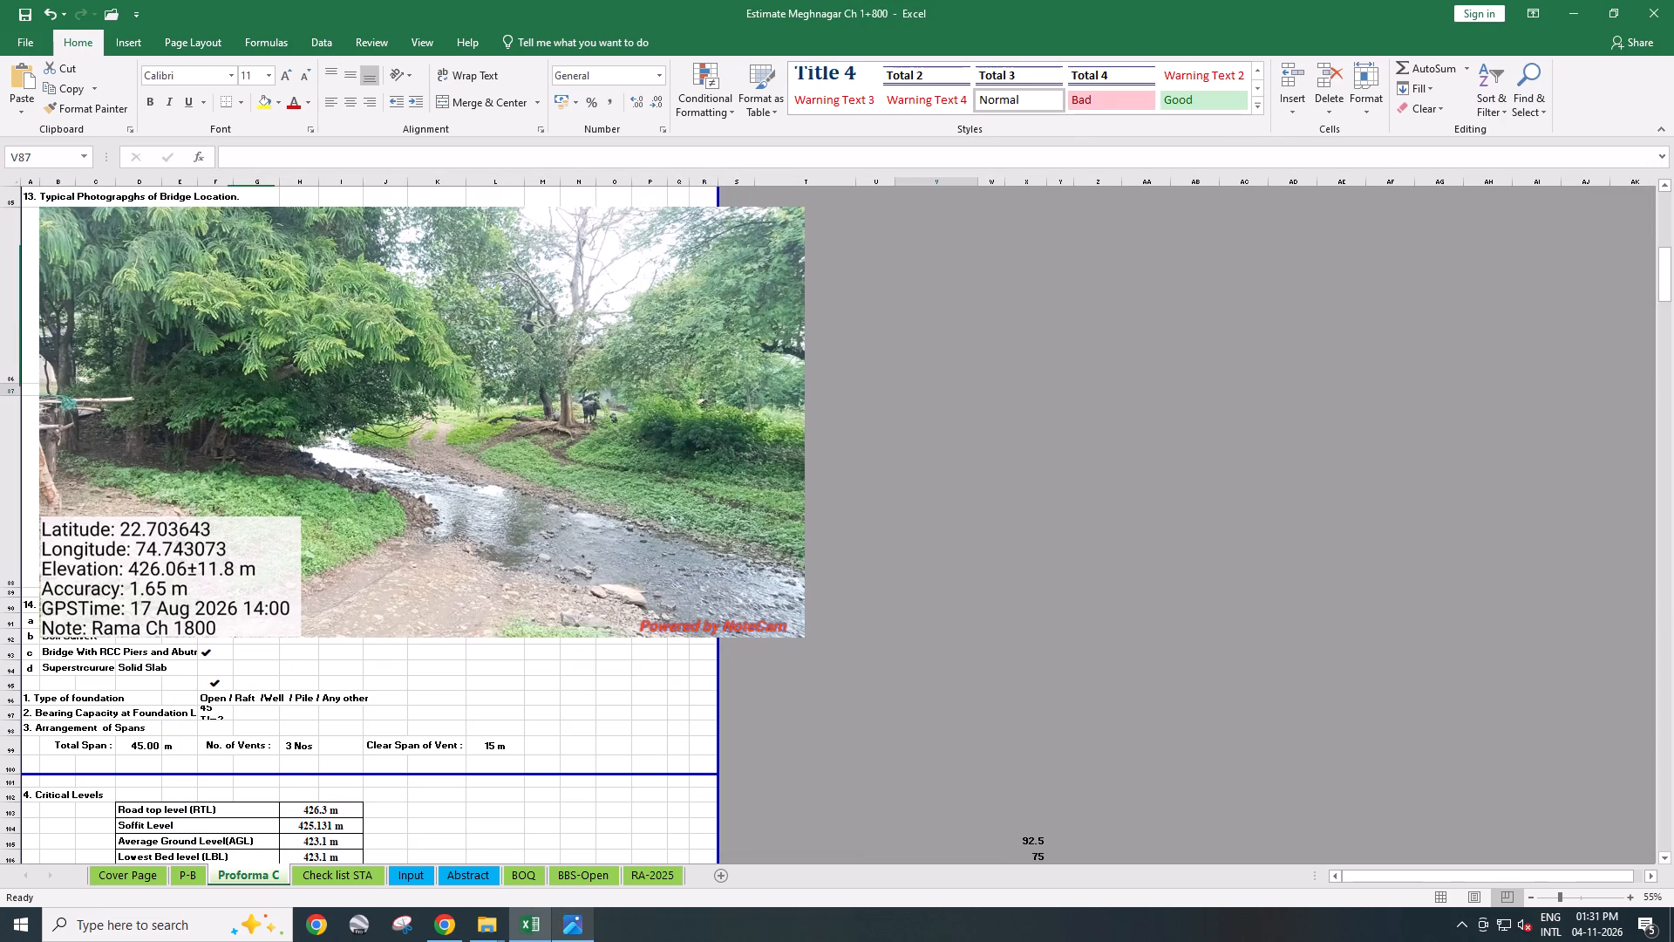
key(ctrl+v)
Copy the WhatsApp Image 2026-08-20 at 11.29.44 photo and paste it at cell L97 of Proforma C.
key(alt+Tab)
click(1398, 527)
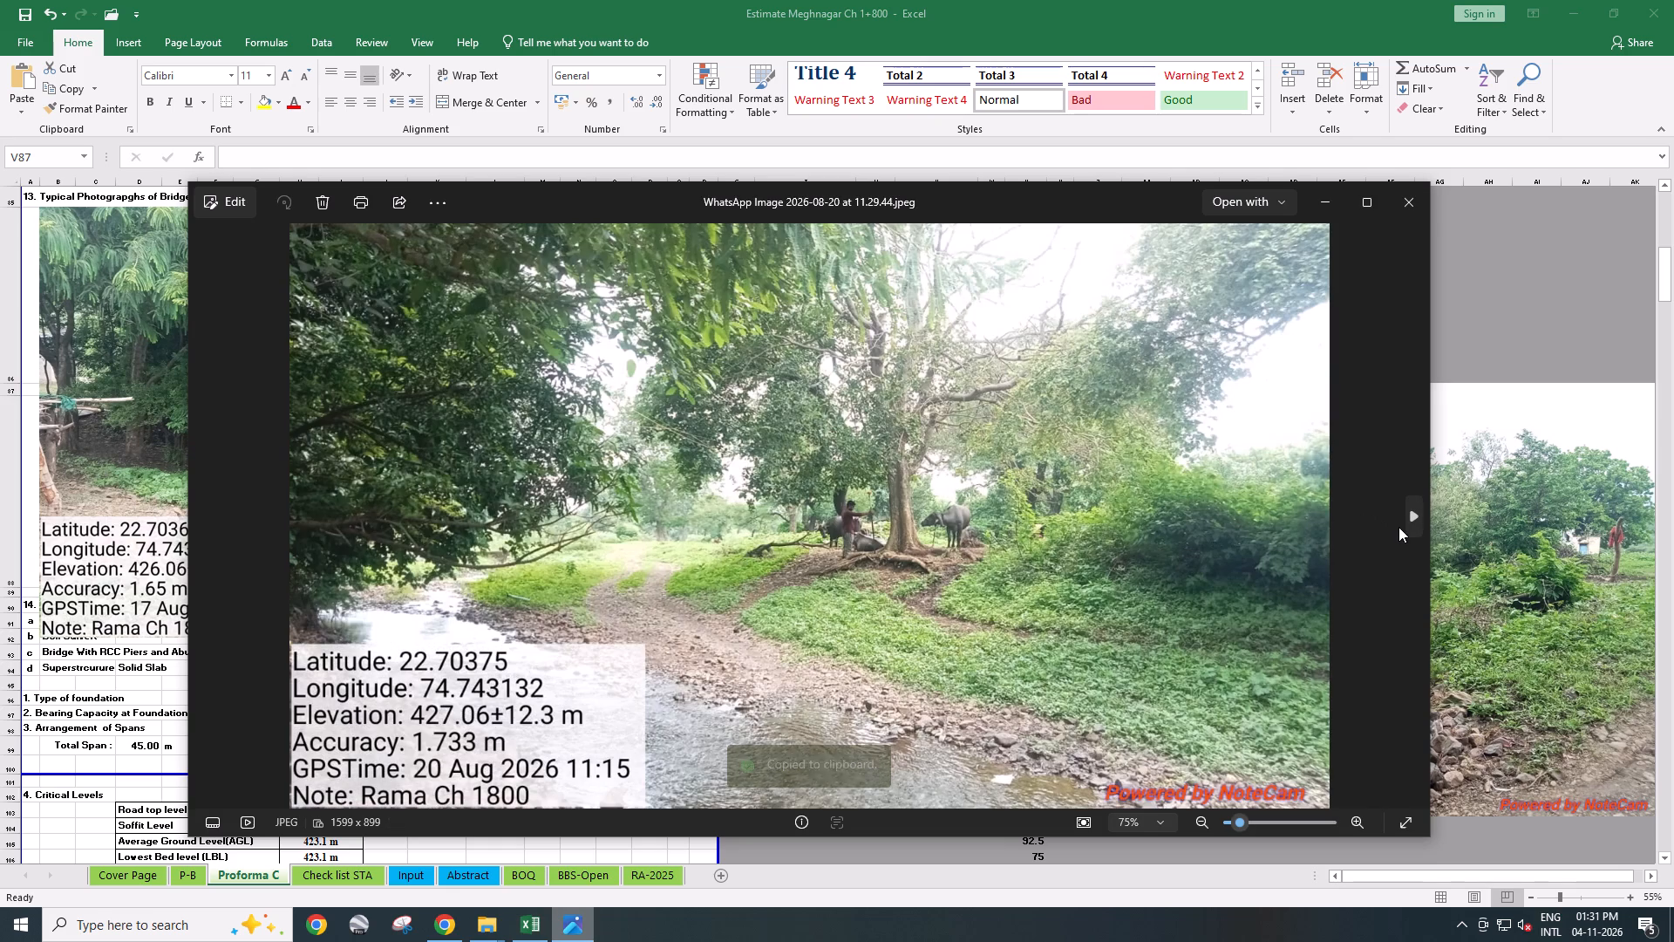
right_click(698, 502)
click(729, 522)
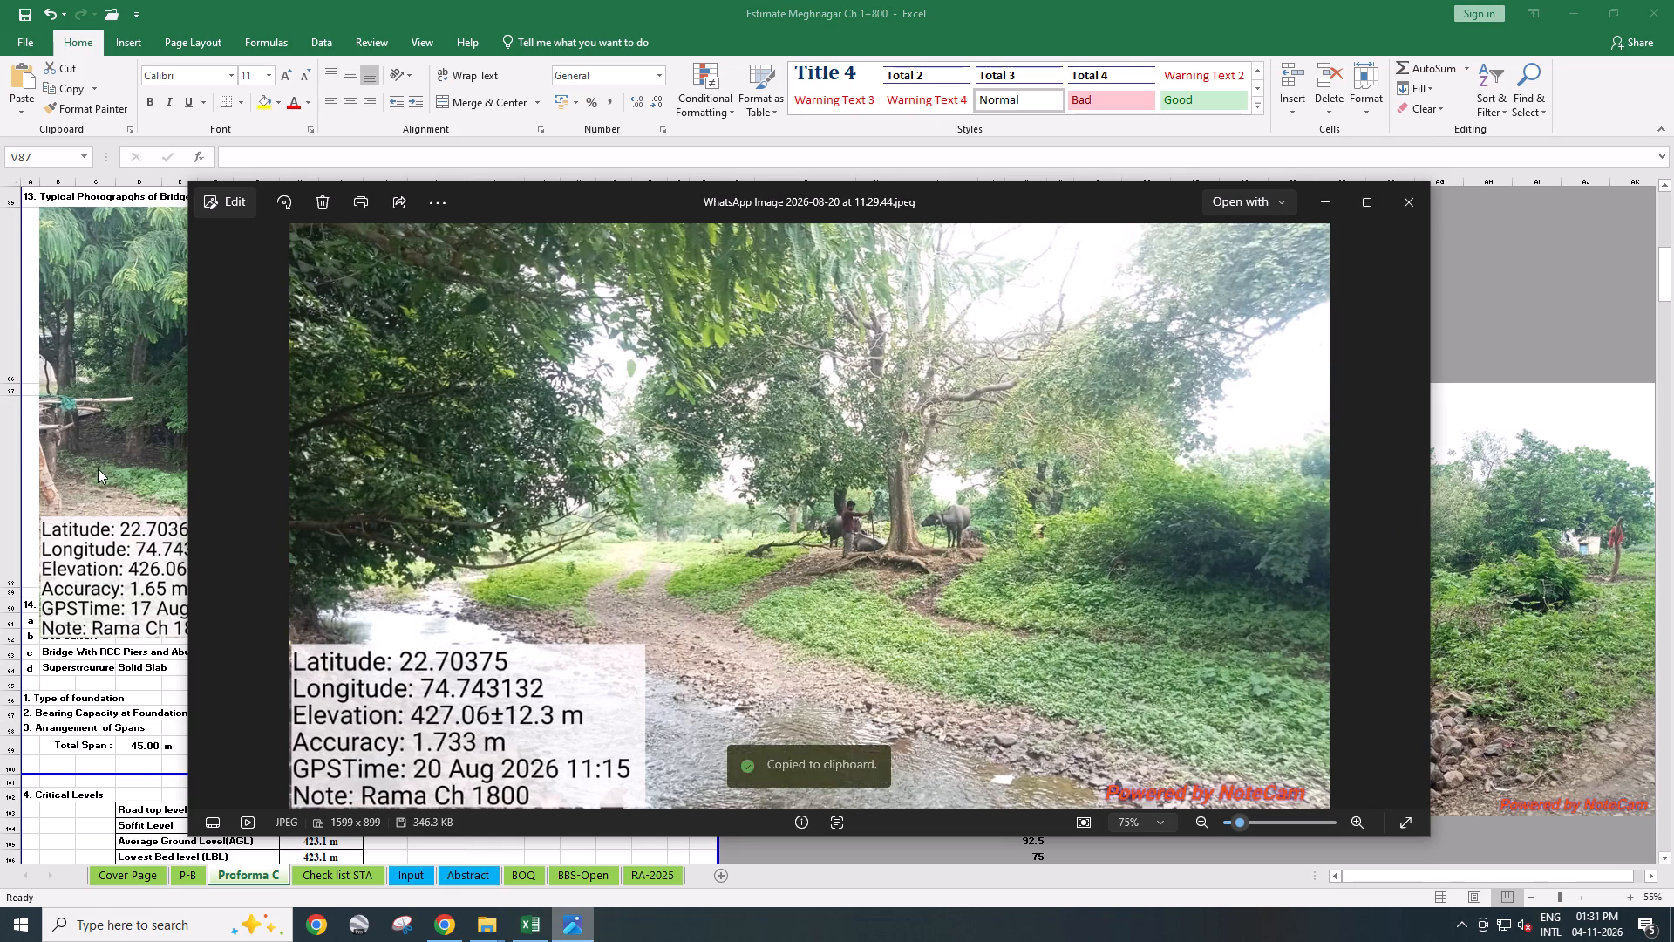
click(99, 448)
scroll(431, 524, down, 1)
click(487, 502)
key(ctrl+v)
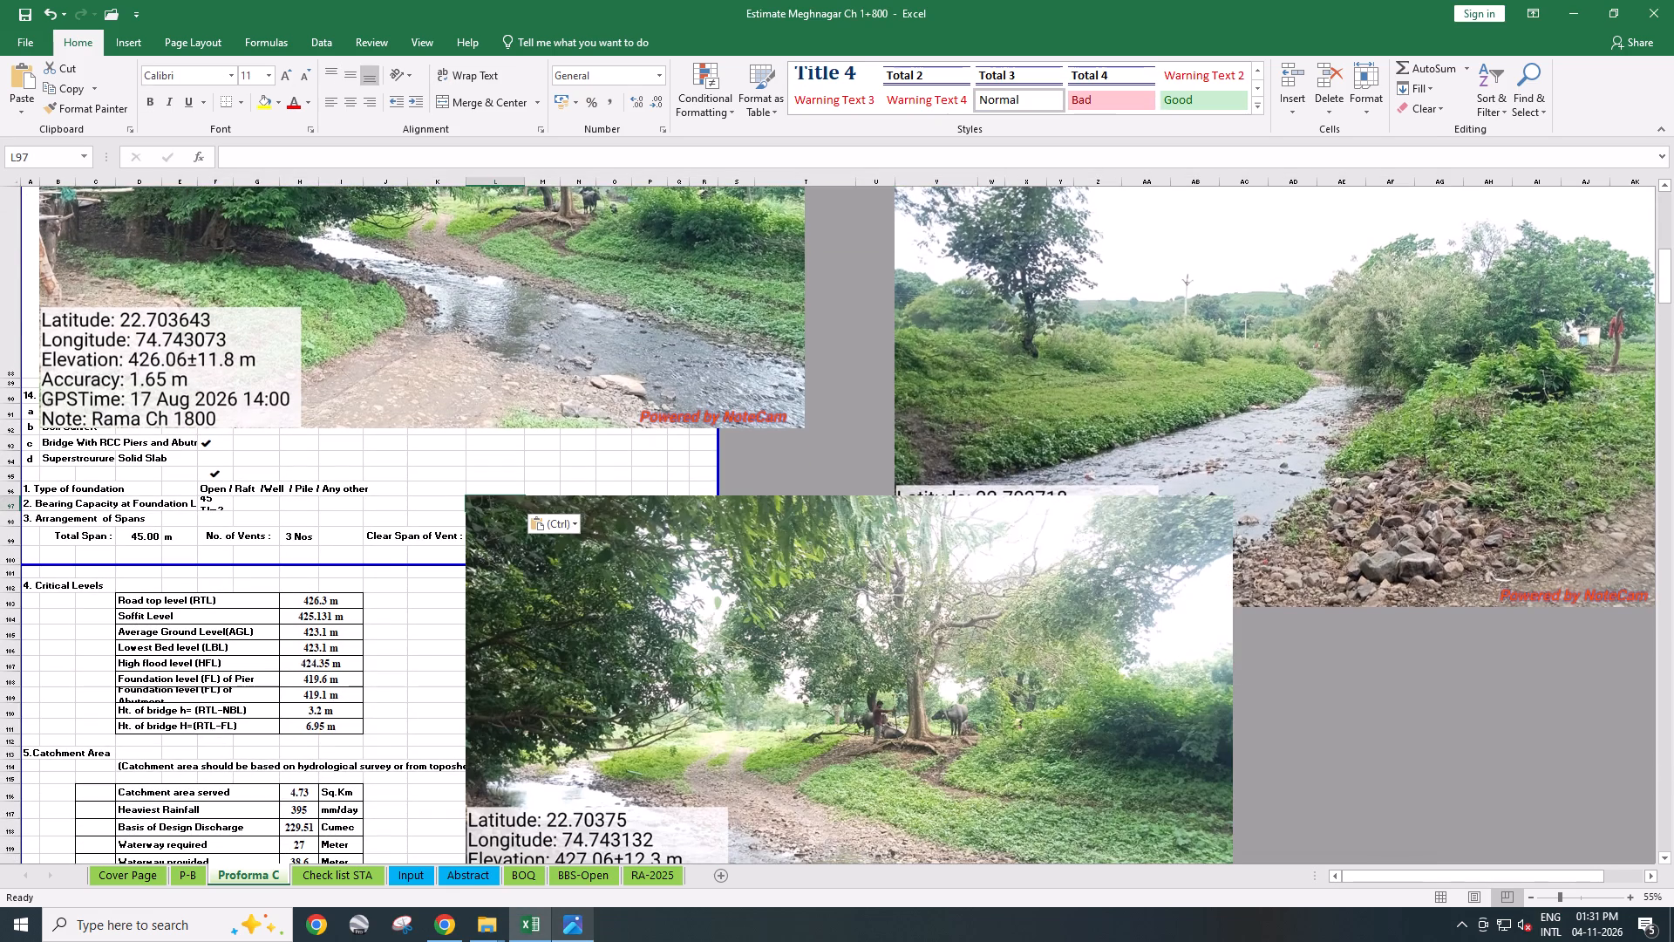
Copy the WhatsApp Image 2026-08-20 at 11.30.30 photo and paste it in column I, just below the section 14 bridge type list.
key(alt+Tab)
click(1408, 497)
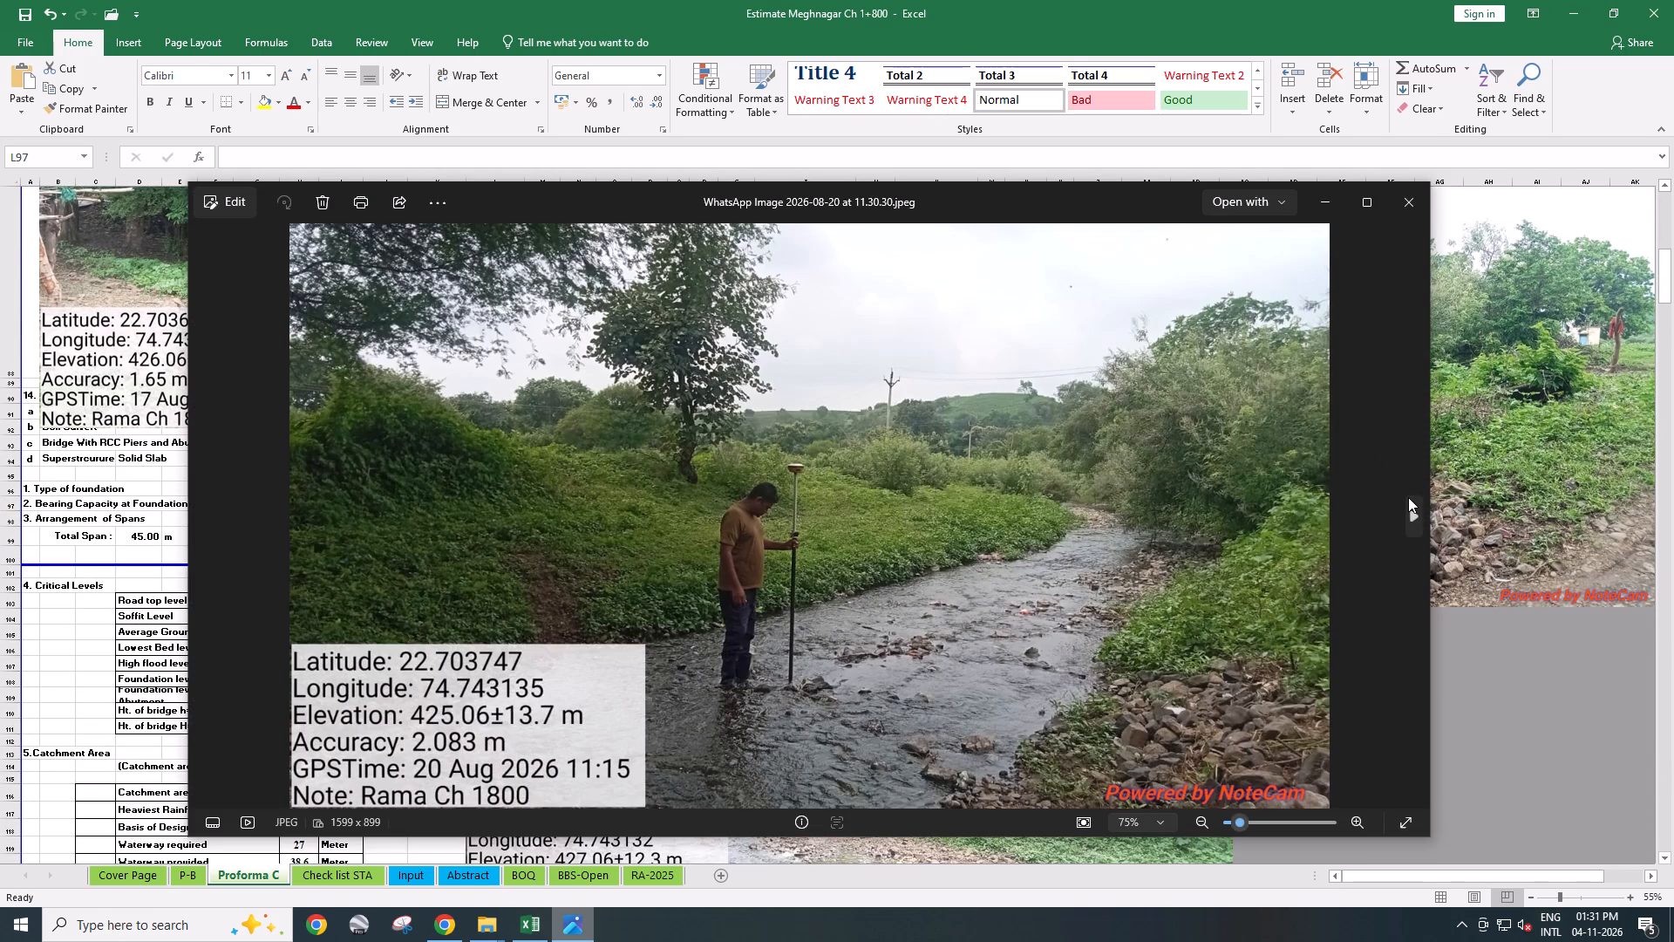
right_click(613, 497)
click(636, 511)
click(119, 536)
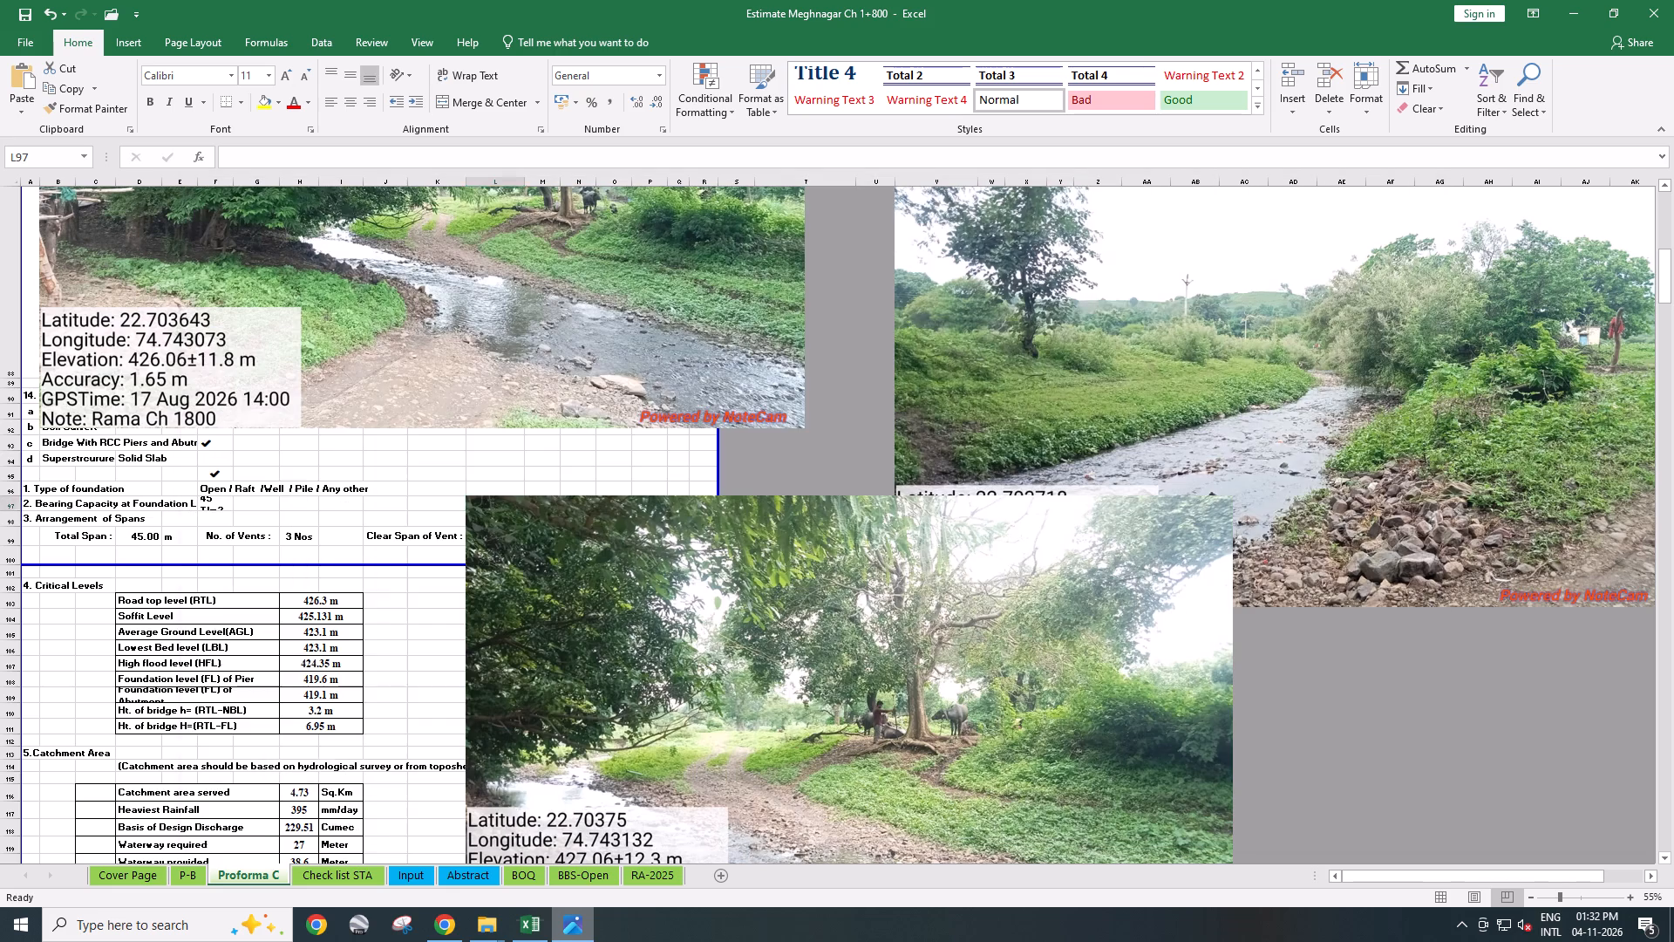
click(352, 468)
key(ctrl+v)
Set the height of each of the four pasted site photos to 10 cm, starting with the surveyor photo.
double_click(638, 544)
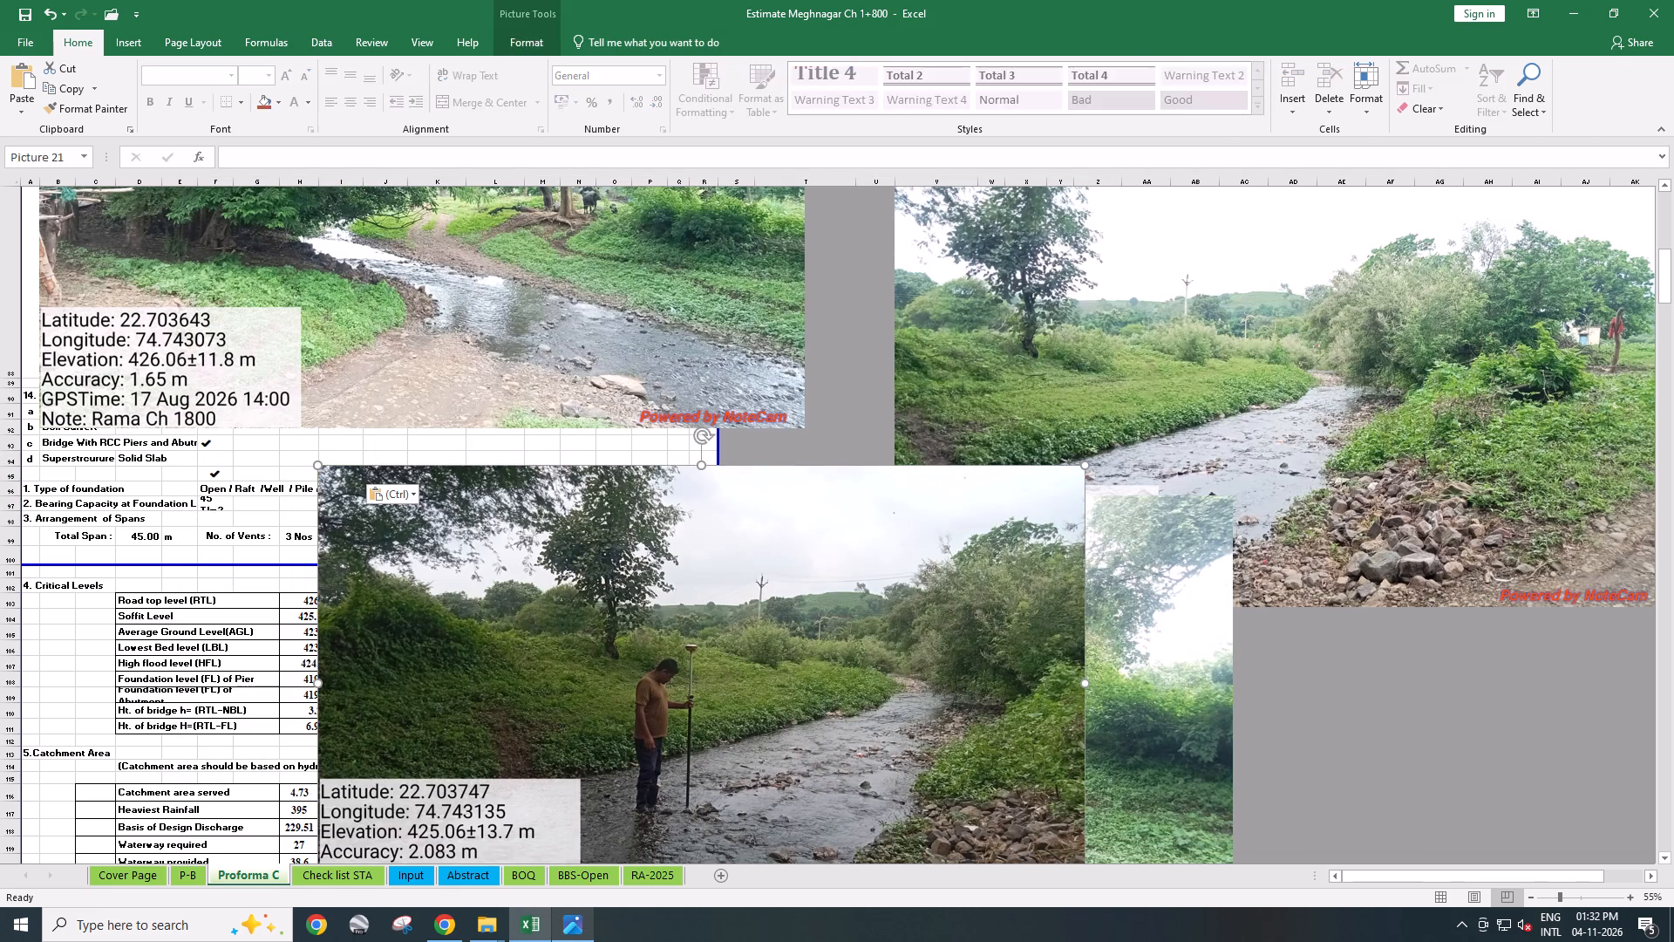
click(1584, 77)
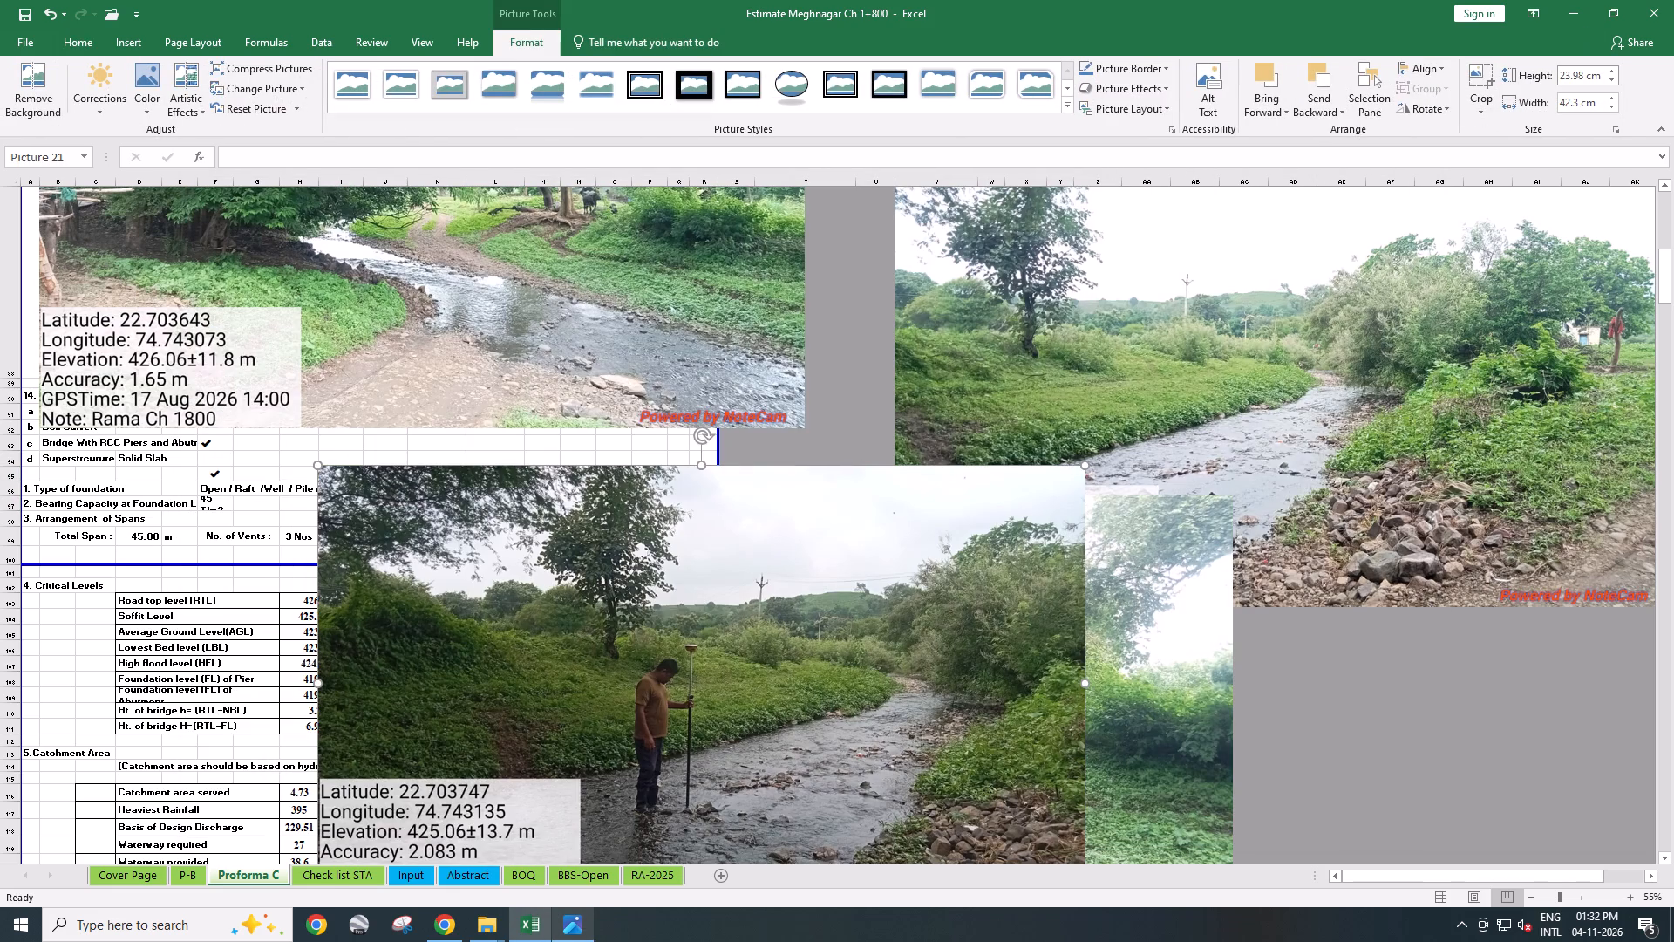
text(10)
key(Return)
click(307, 300)
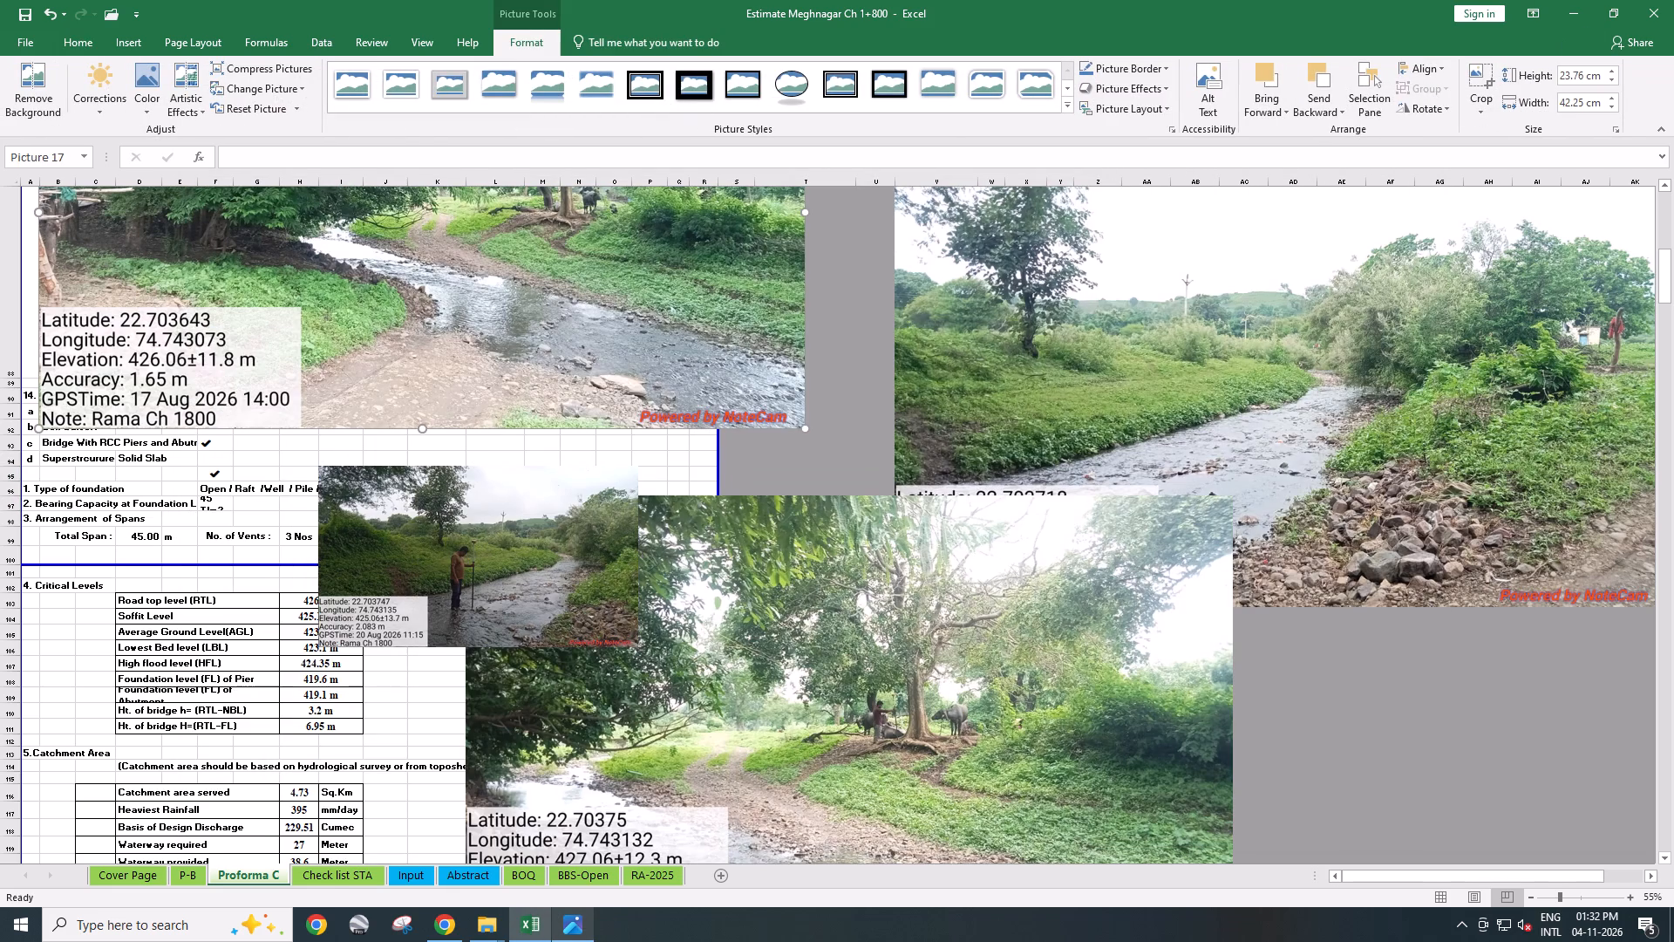
click(1596, 71)
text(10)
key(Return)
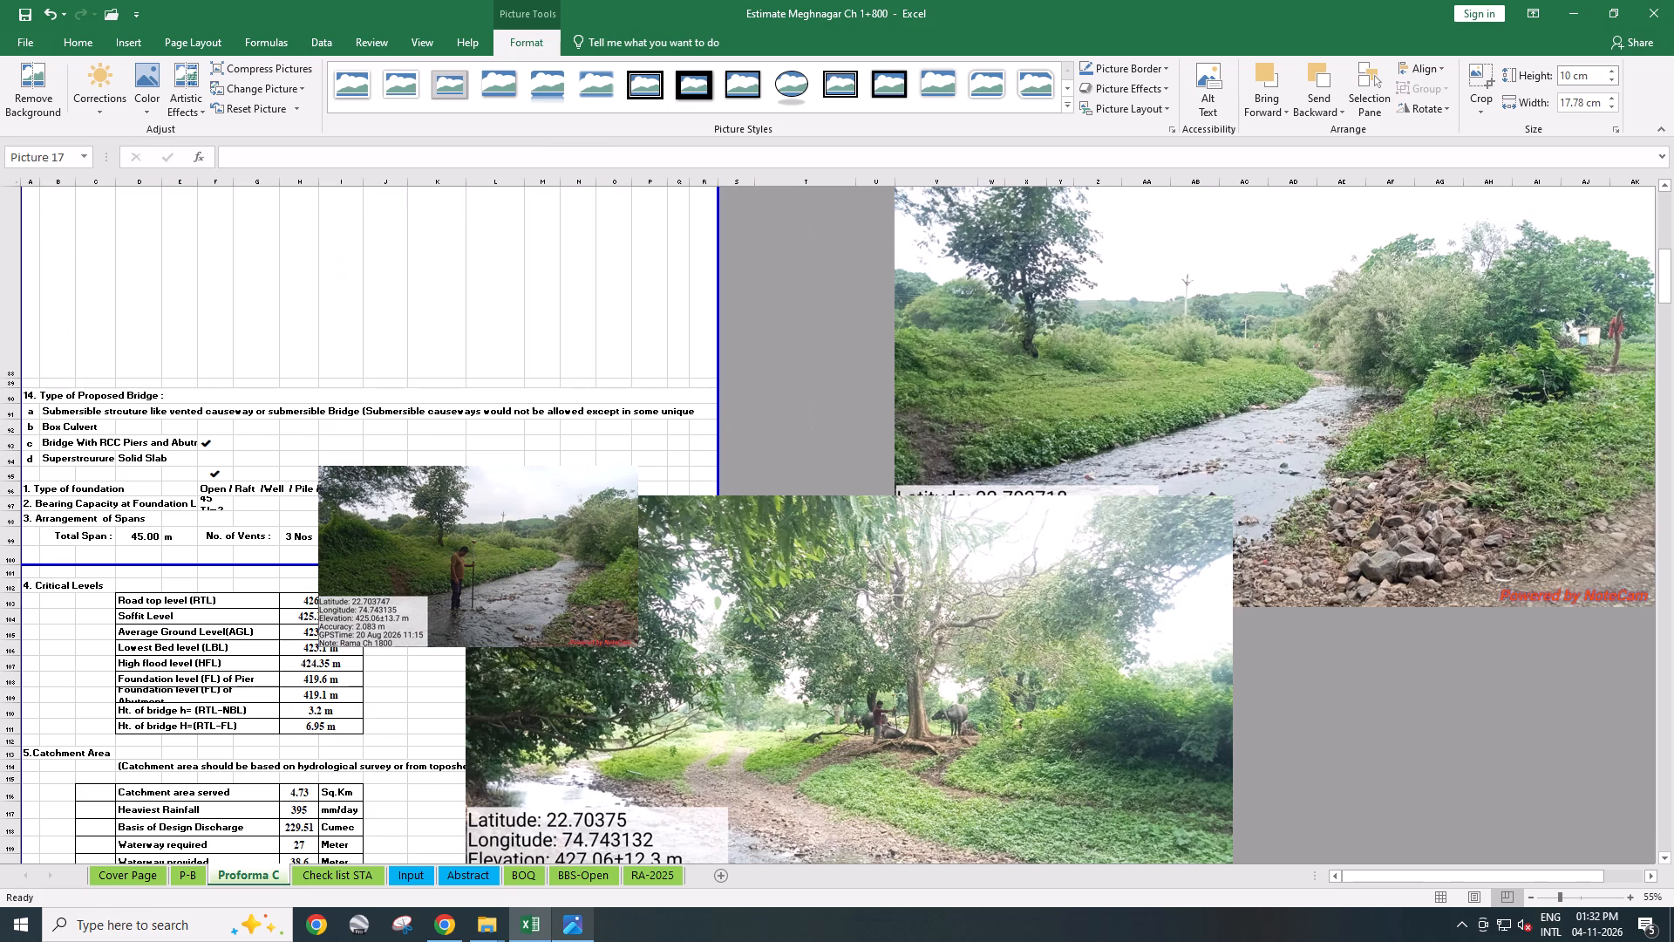
click(1251, 306)
click(1603, 78)
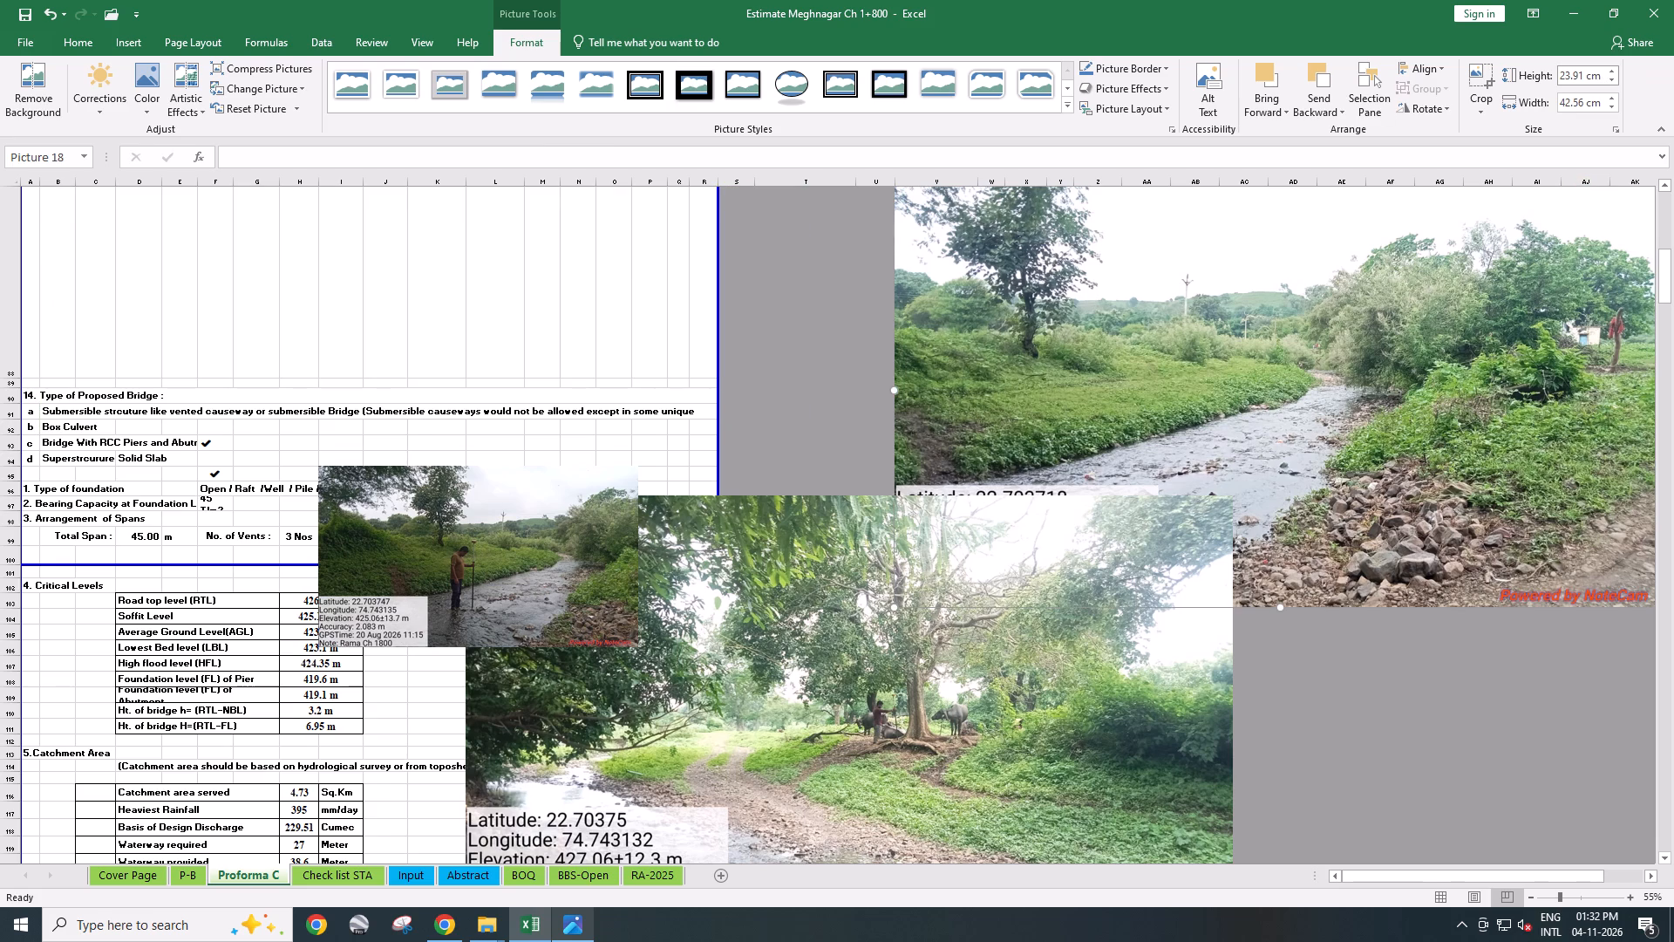
click(1592, 78)
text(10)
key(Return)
click(956, 535)
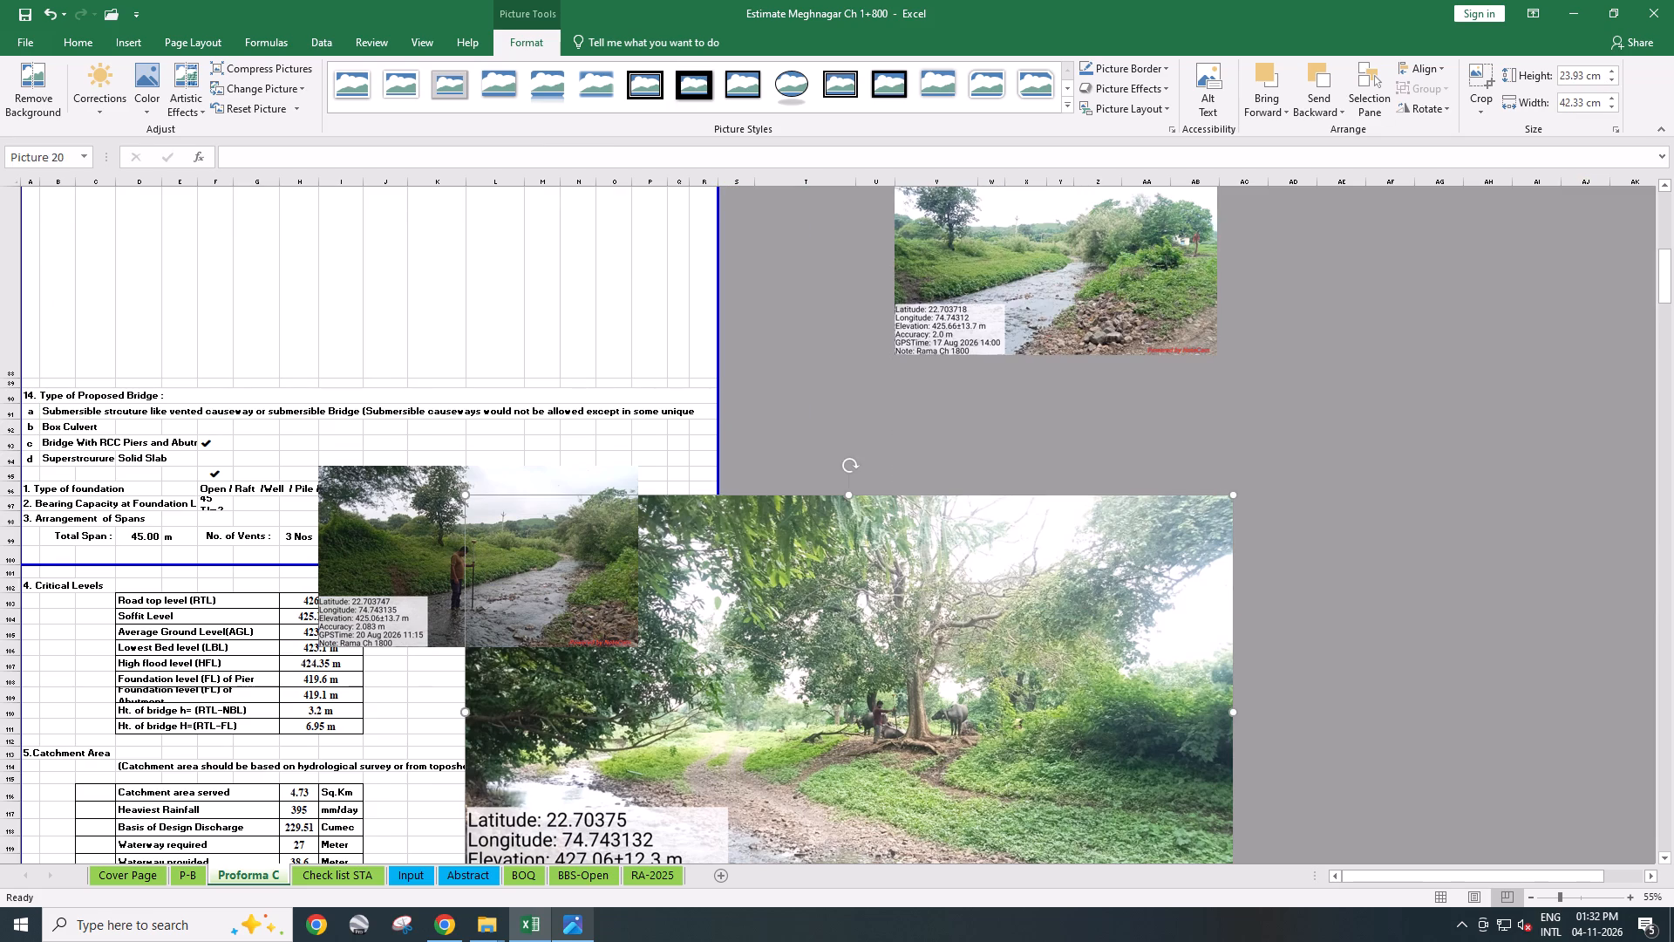
Set the height of the oversized pasted photo of the large tree to 10 cm.
click(1589, 75)
text(10)
key(Return)
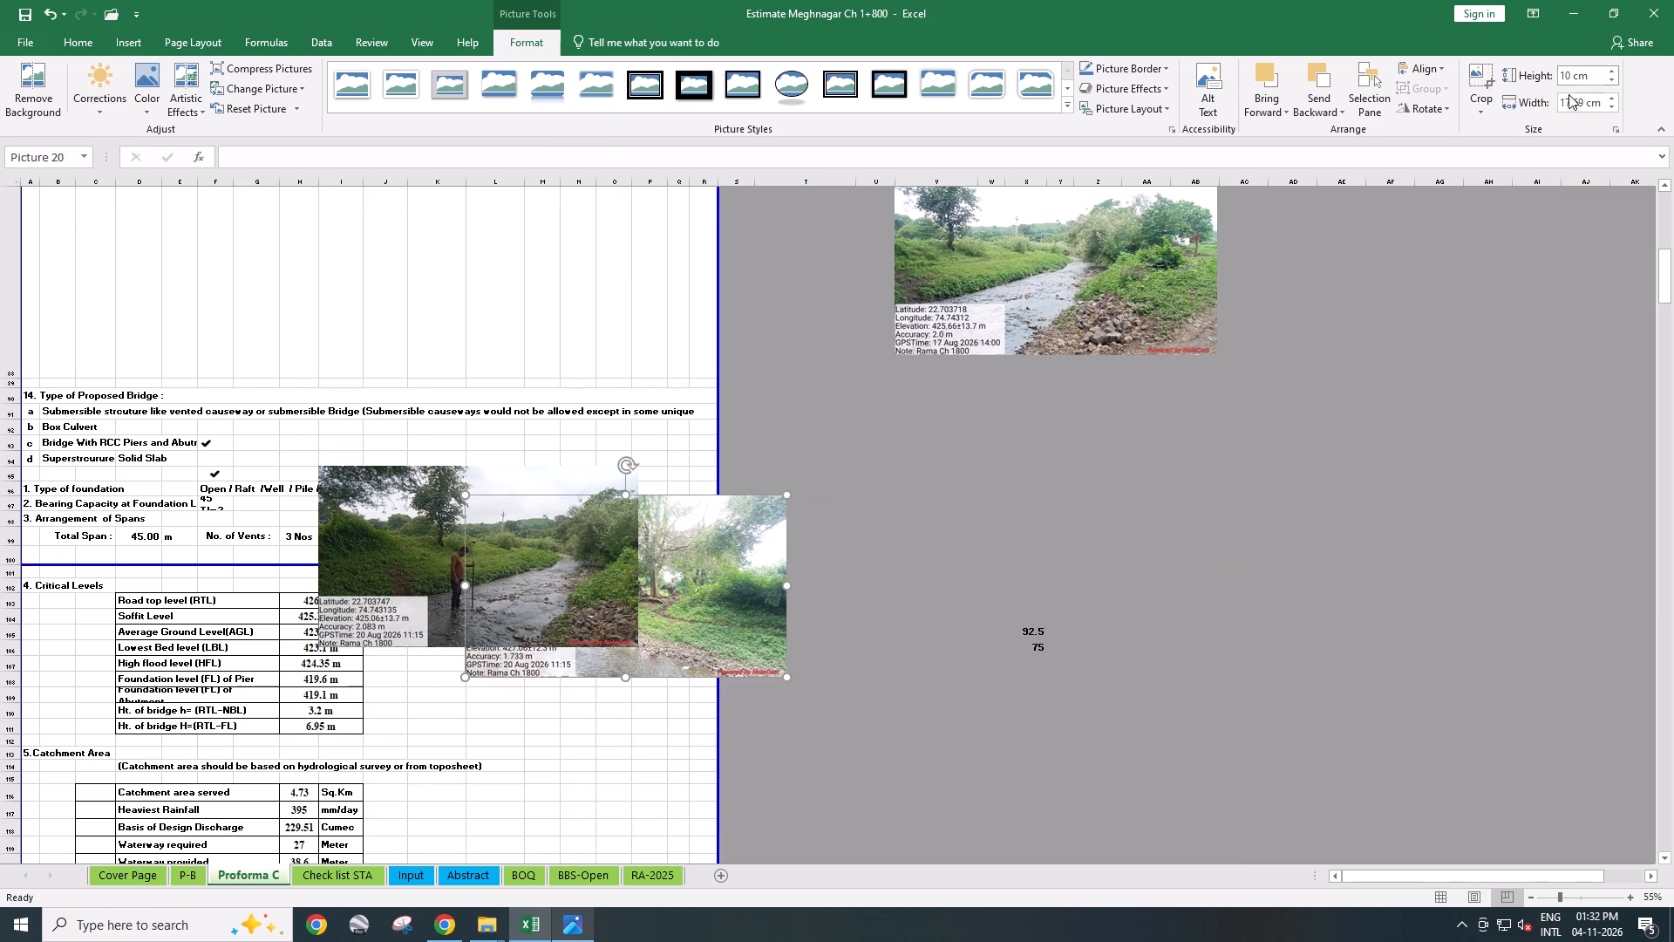
click(1445, 399)
Move the surveyor photo and the large-tree photo up from the critical levels area into the empty space of section 13.
scroll(757, 458, up, 5)
scroll(450, 543, down, 3)
scroll(481, 606, down, 2)
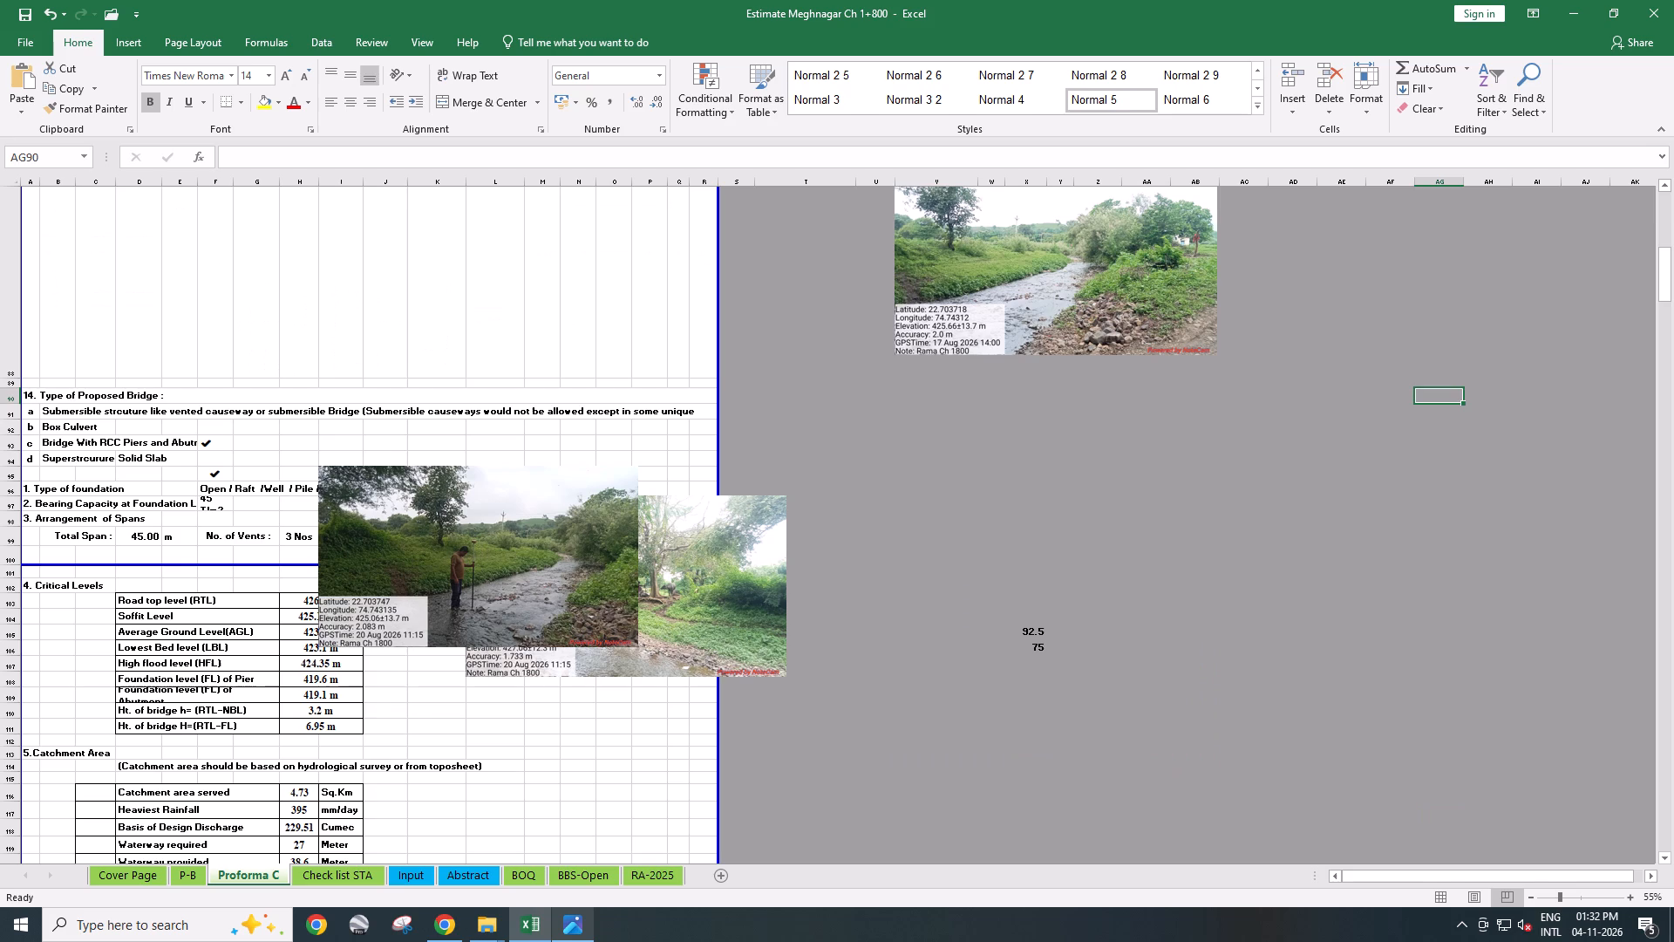
drag(471, 561, 460, 311)
drag(641, 610, 728, 343)
Align the first site photo with the page's left edge directly under the section 13 heading and shorten it to fit row 86.
scroll(815, 541, up, 2)
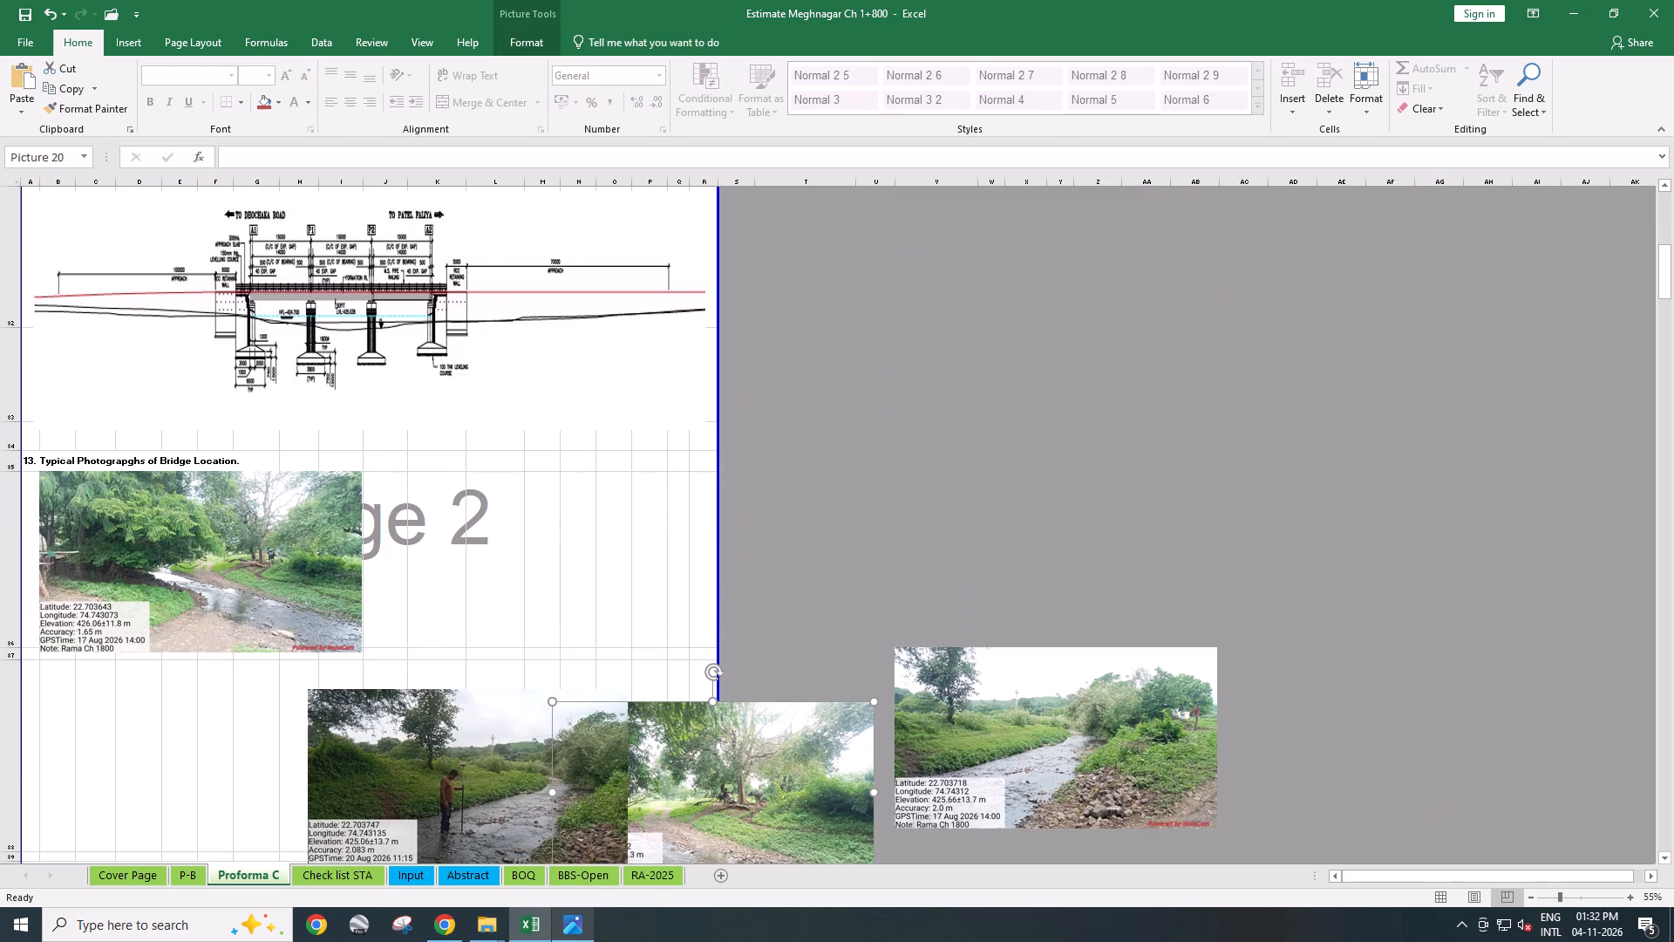
drag(201, 597, 184, 598)
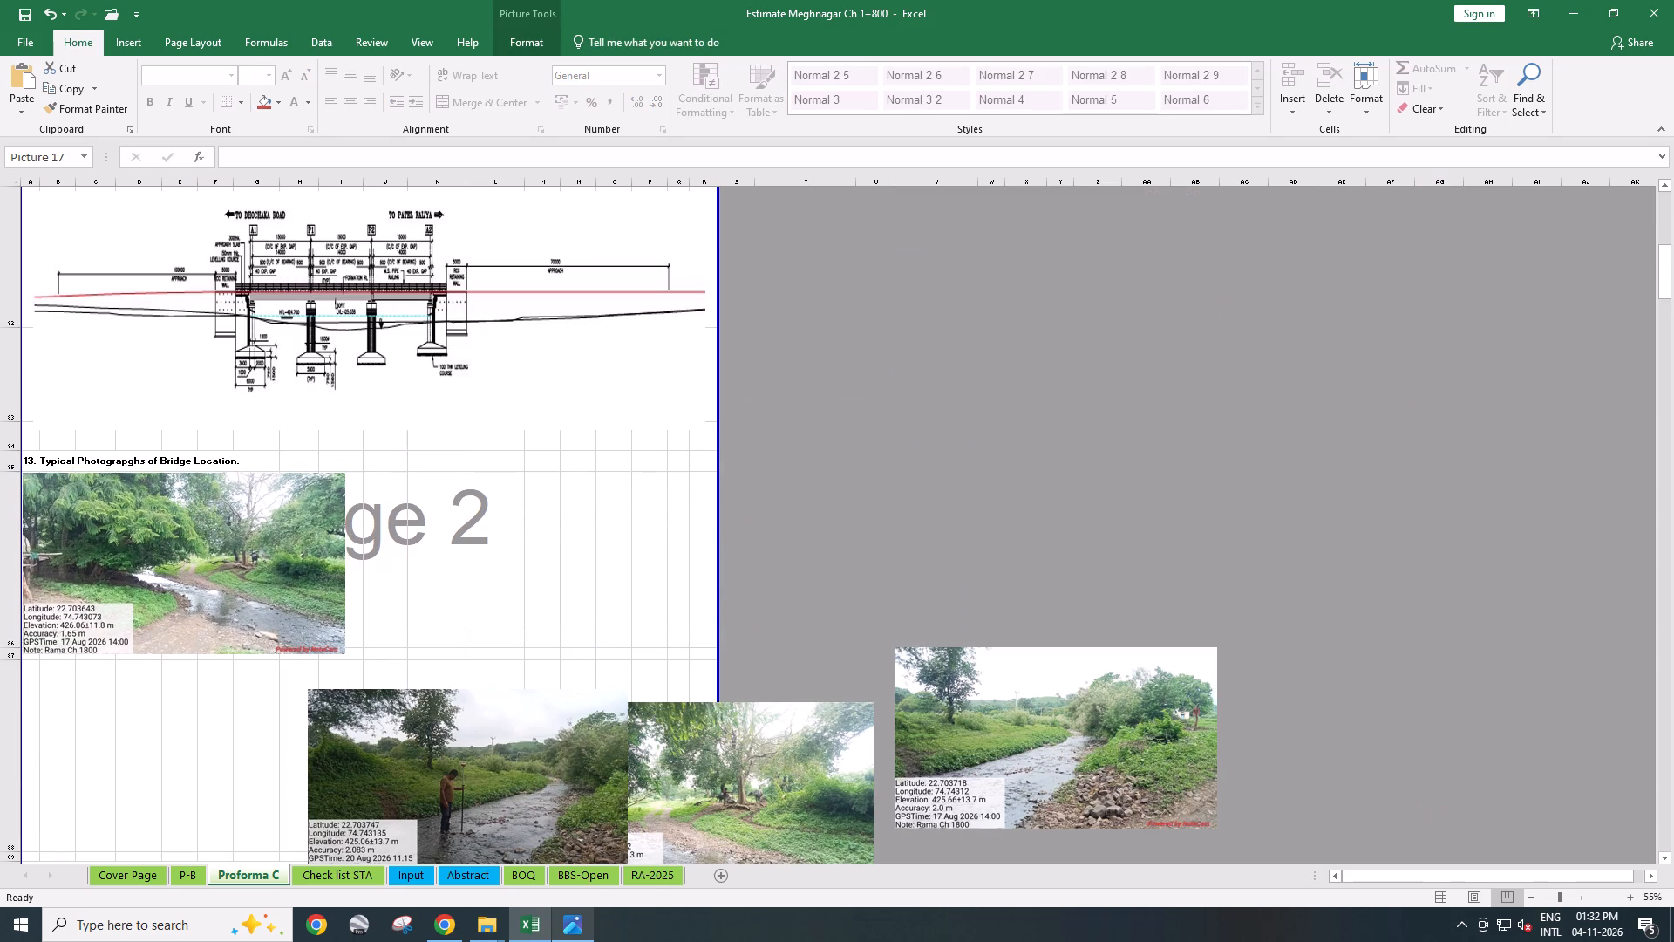
drag(184, 598, 185, 597)
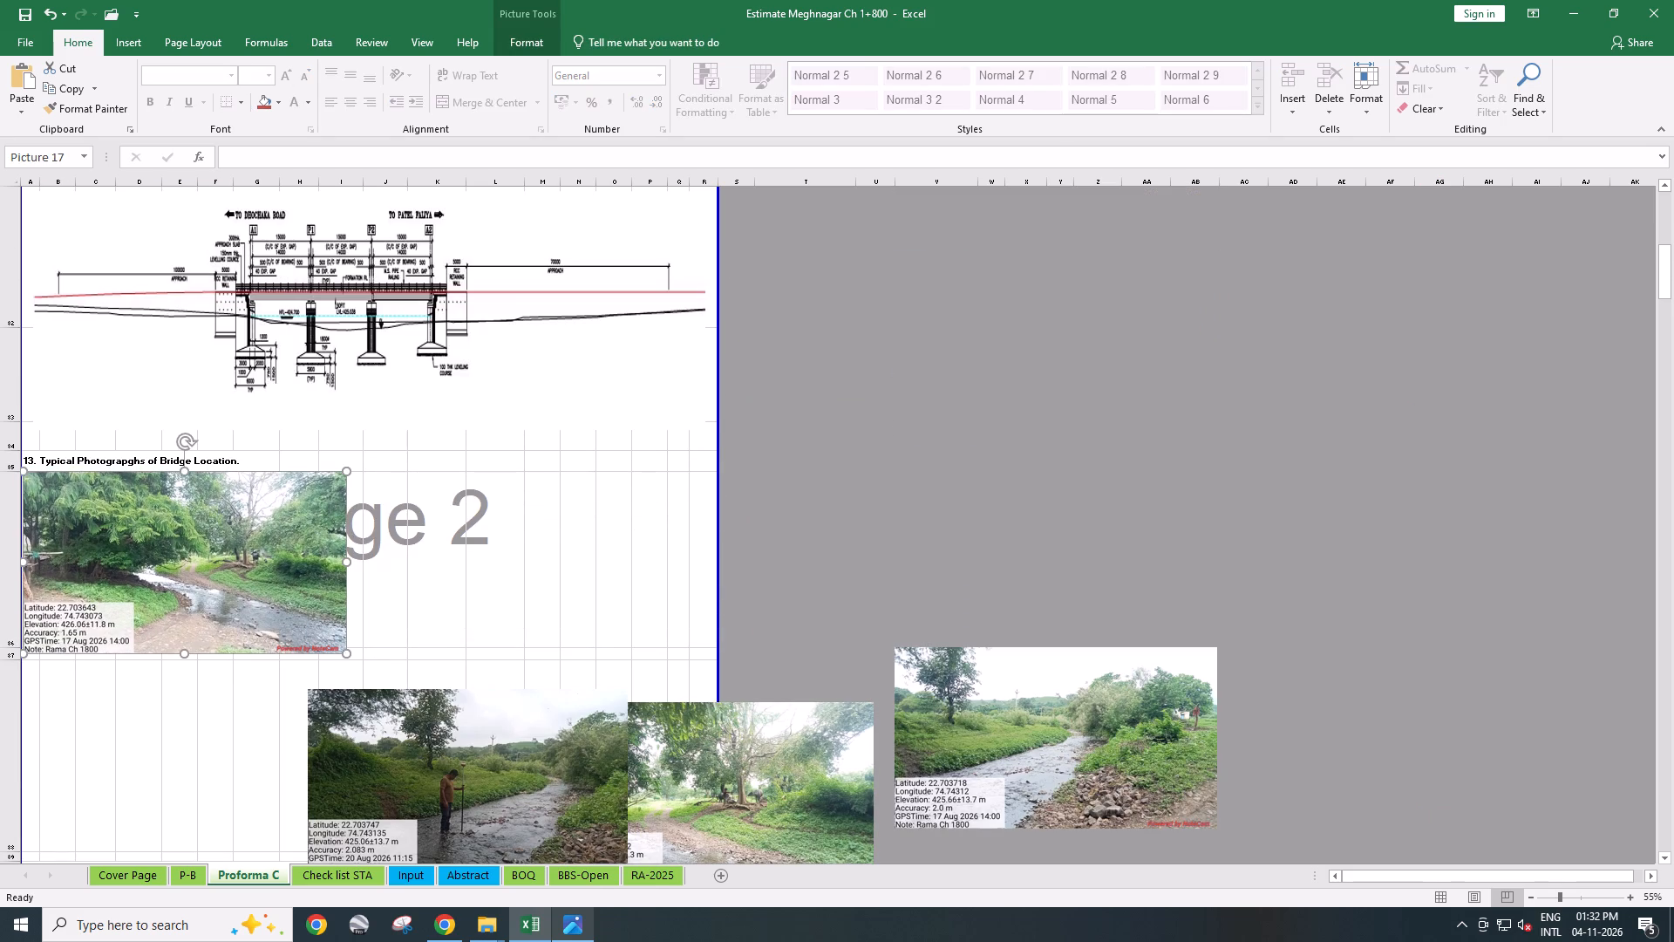
click(185, 654)
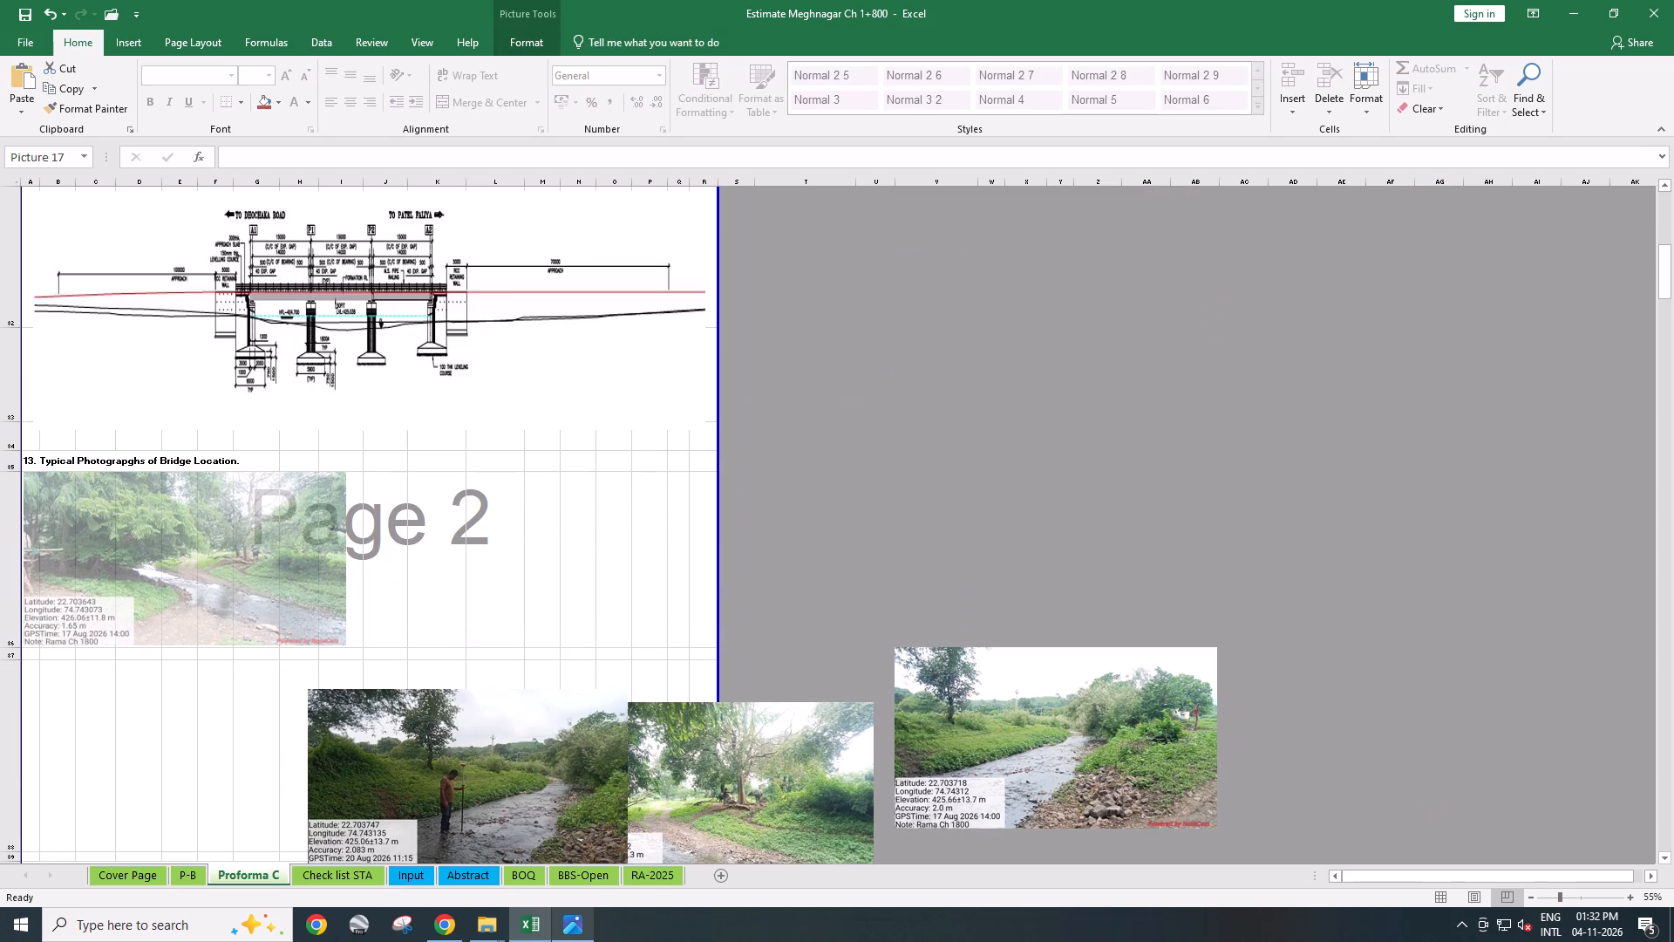
Place the surveyor photo beside the first one under the section 13 heading, widen it to the page's right edge and match the first photo's bottom.
drag(489, 802, 561, 588)
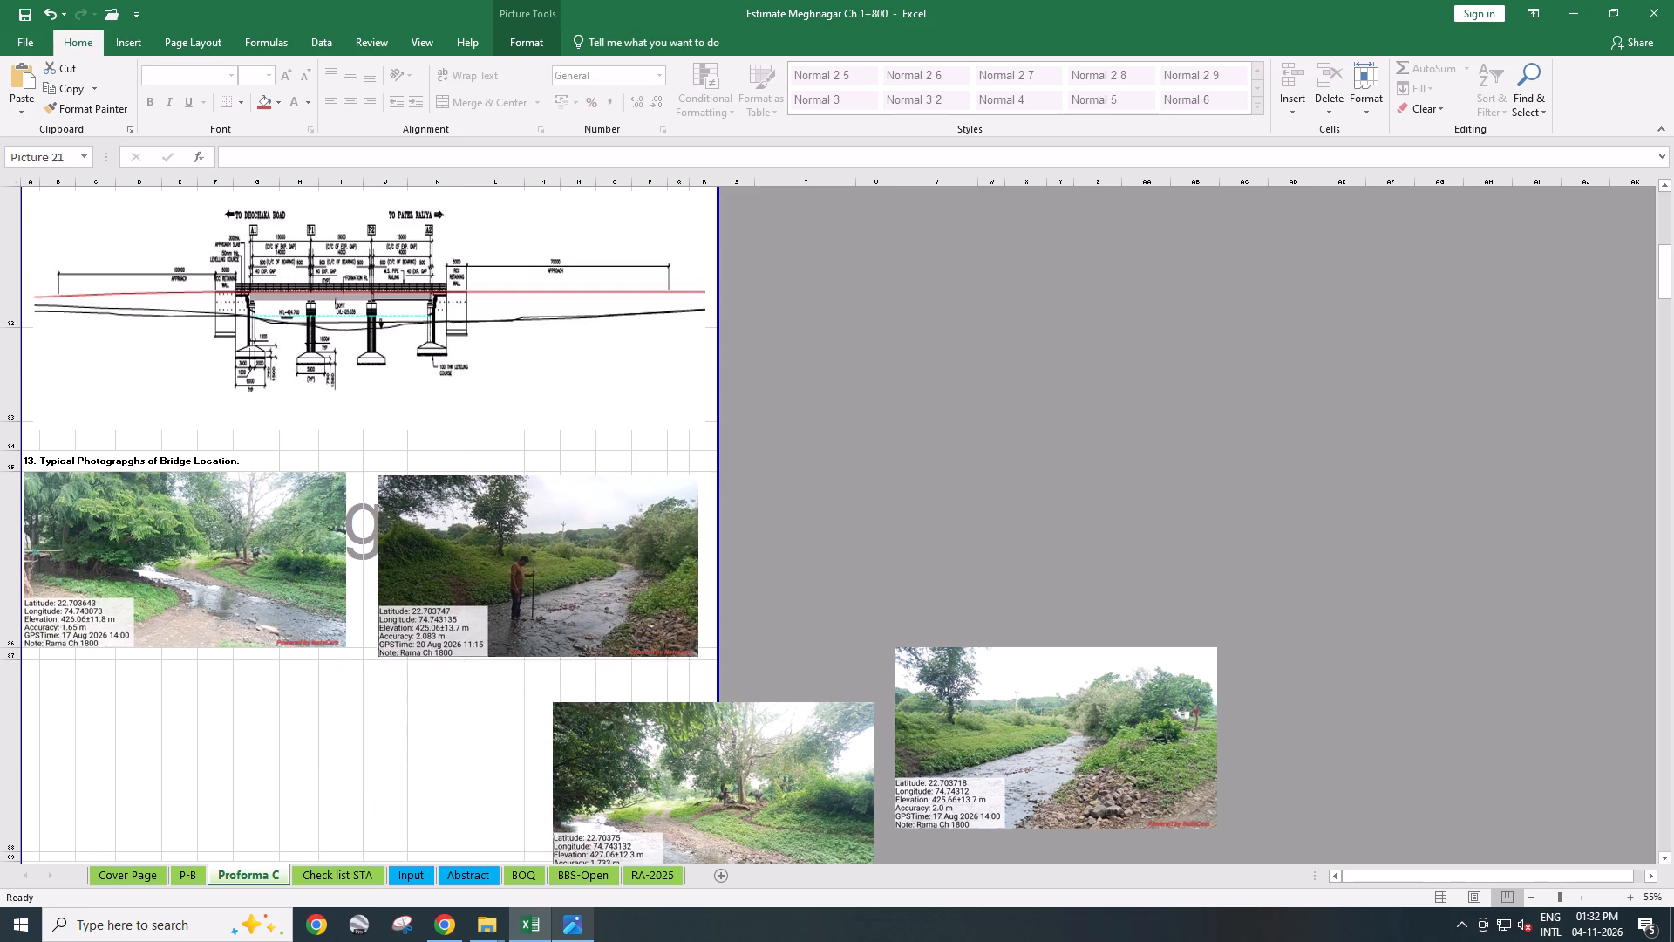
drag(561, 588, 573, 585)
drag(708, 566, 710, 566)
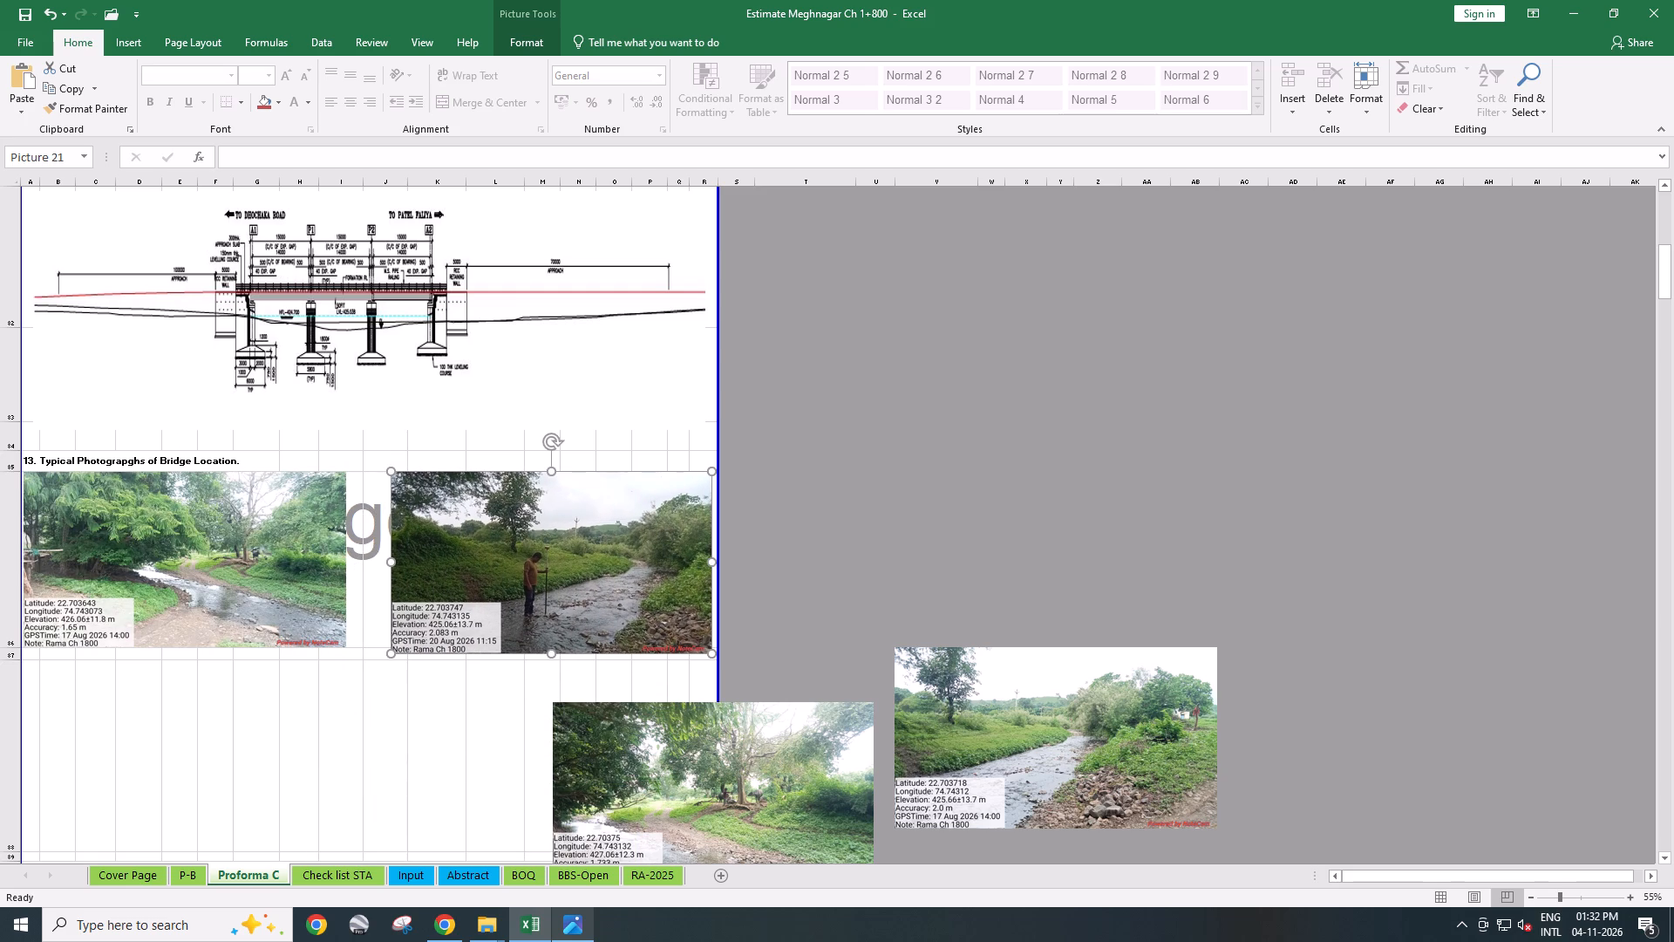
drag(710, 566, 718, 567)
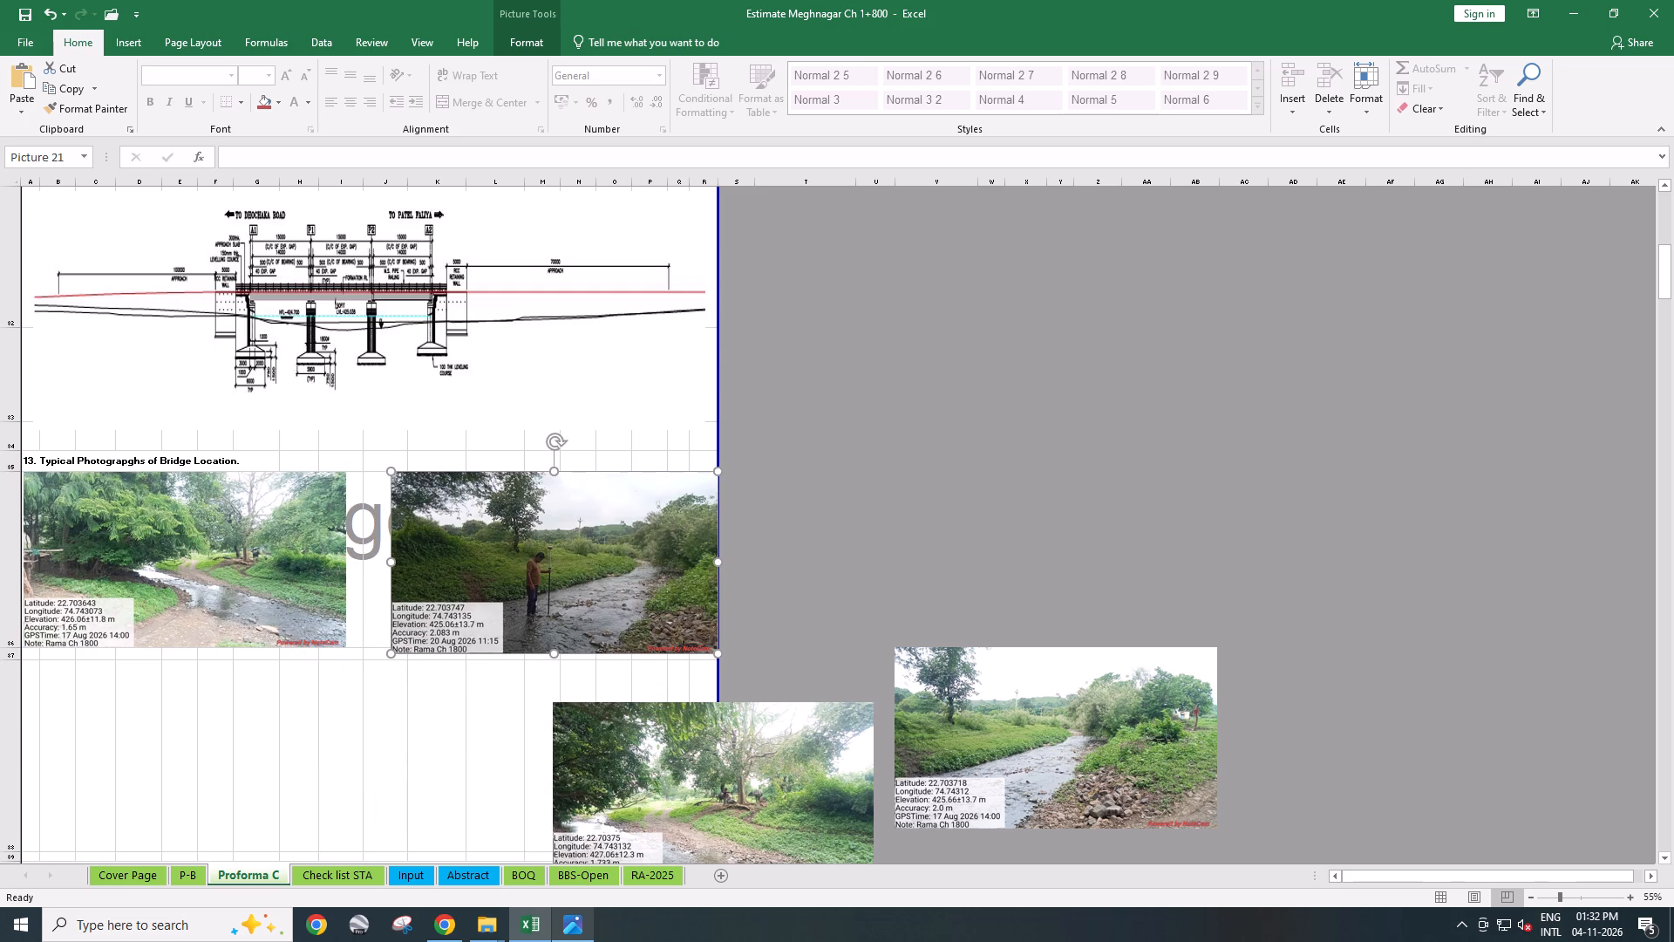
click(548, 656)
drag(551, 655, 554, 647)
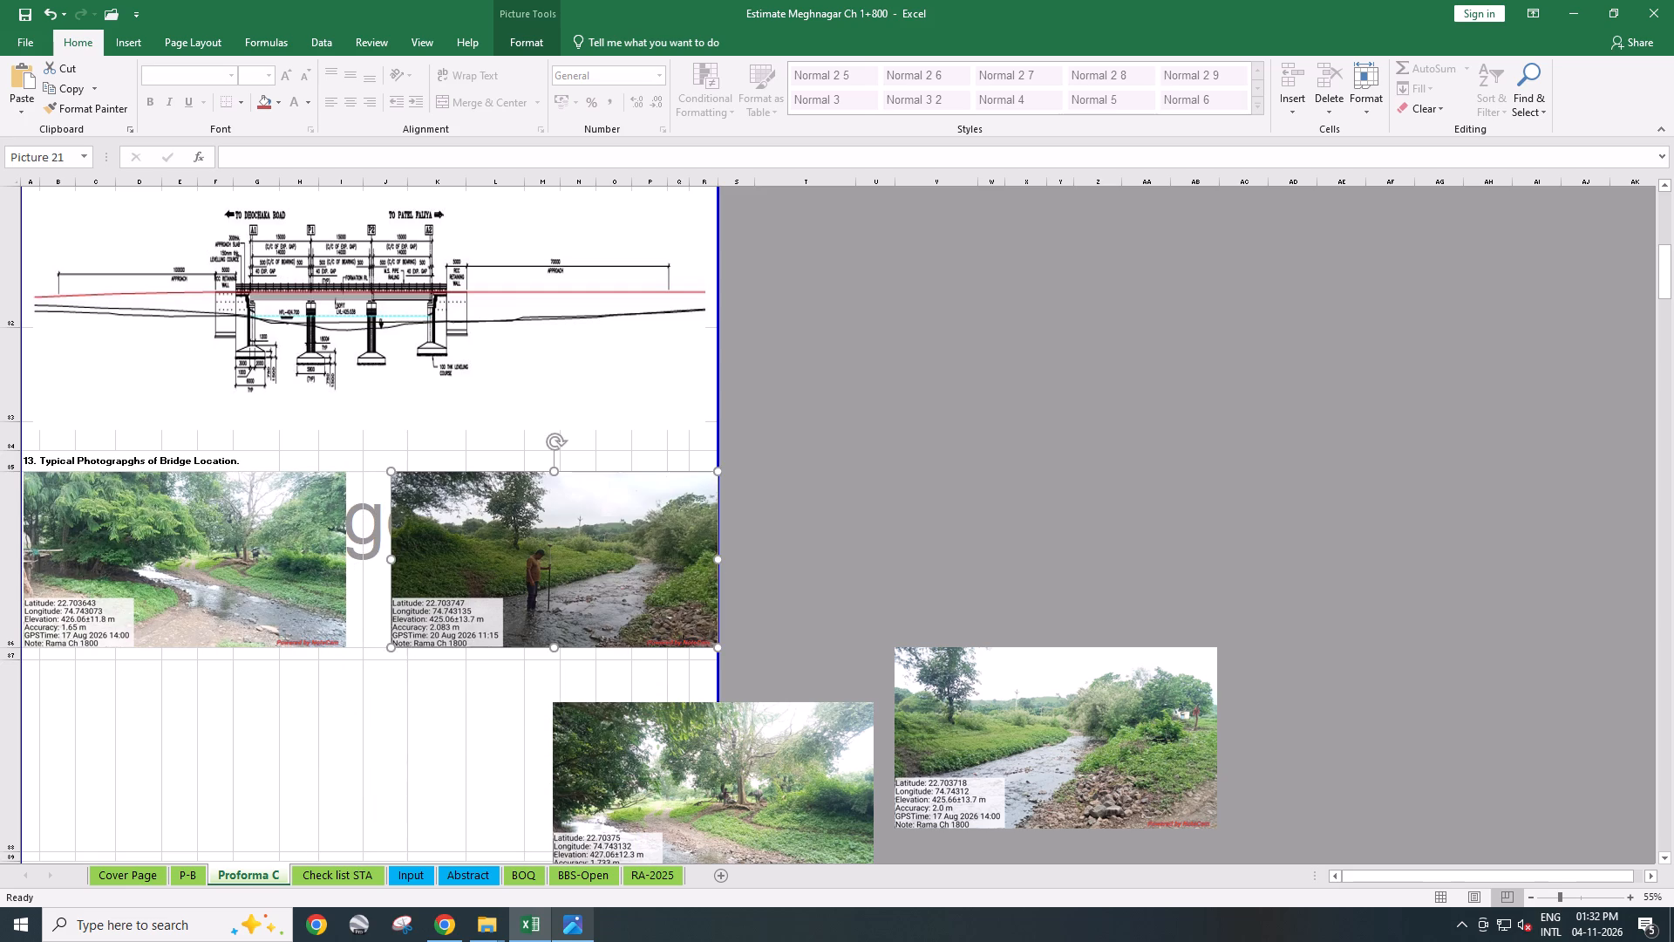
Widen the first site photo rightwards to nearly meet the surveyor photo.
click(232, 573)
drag(344, 560, 379, 559)
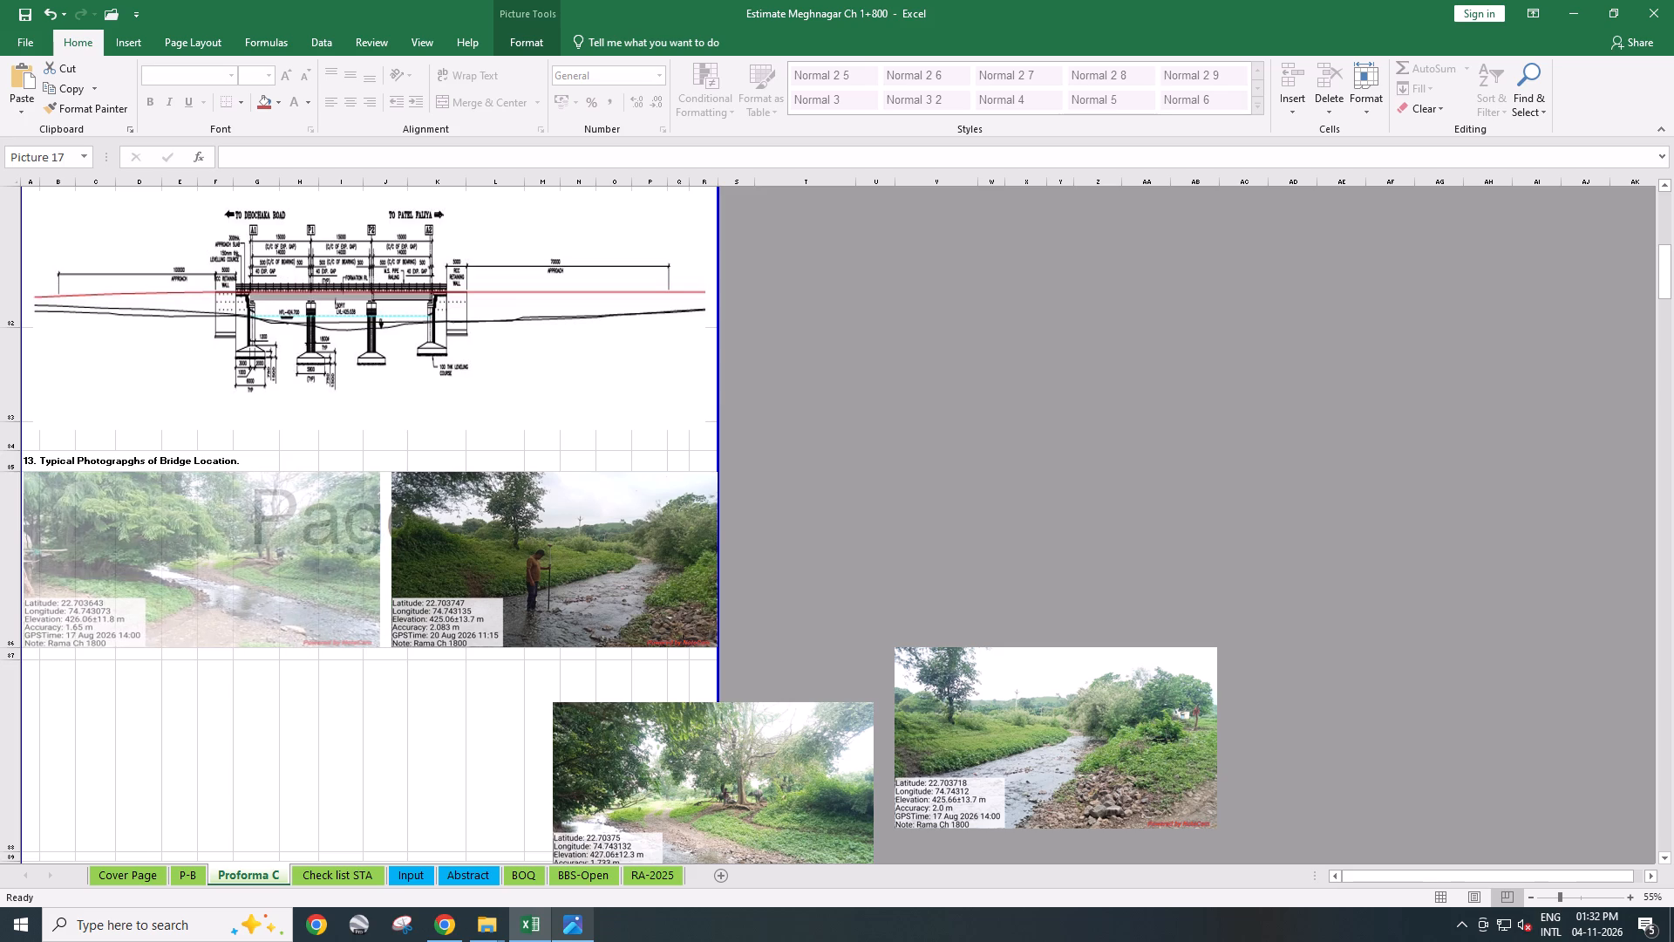
Narrow the first site photo slightly to leave a clear gap before the surveyor photo.
drag(379, 559, 373, 559)
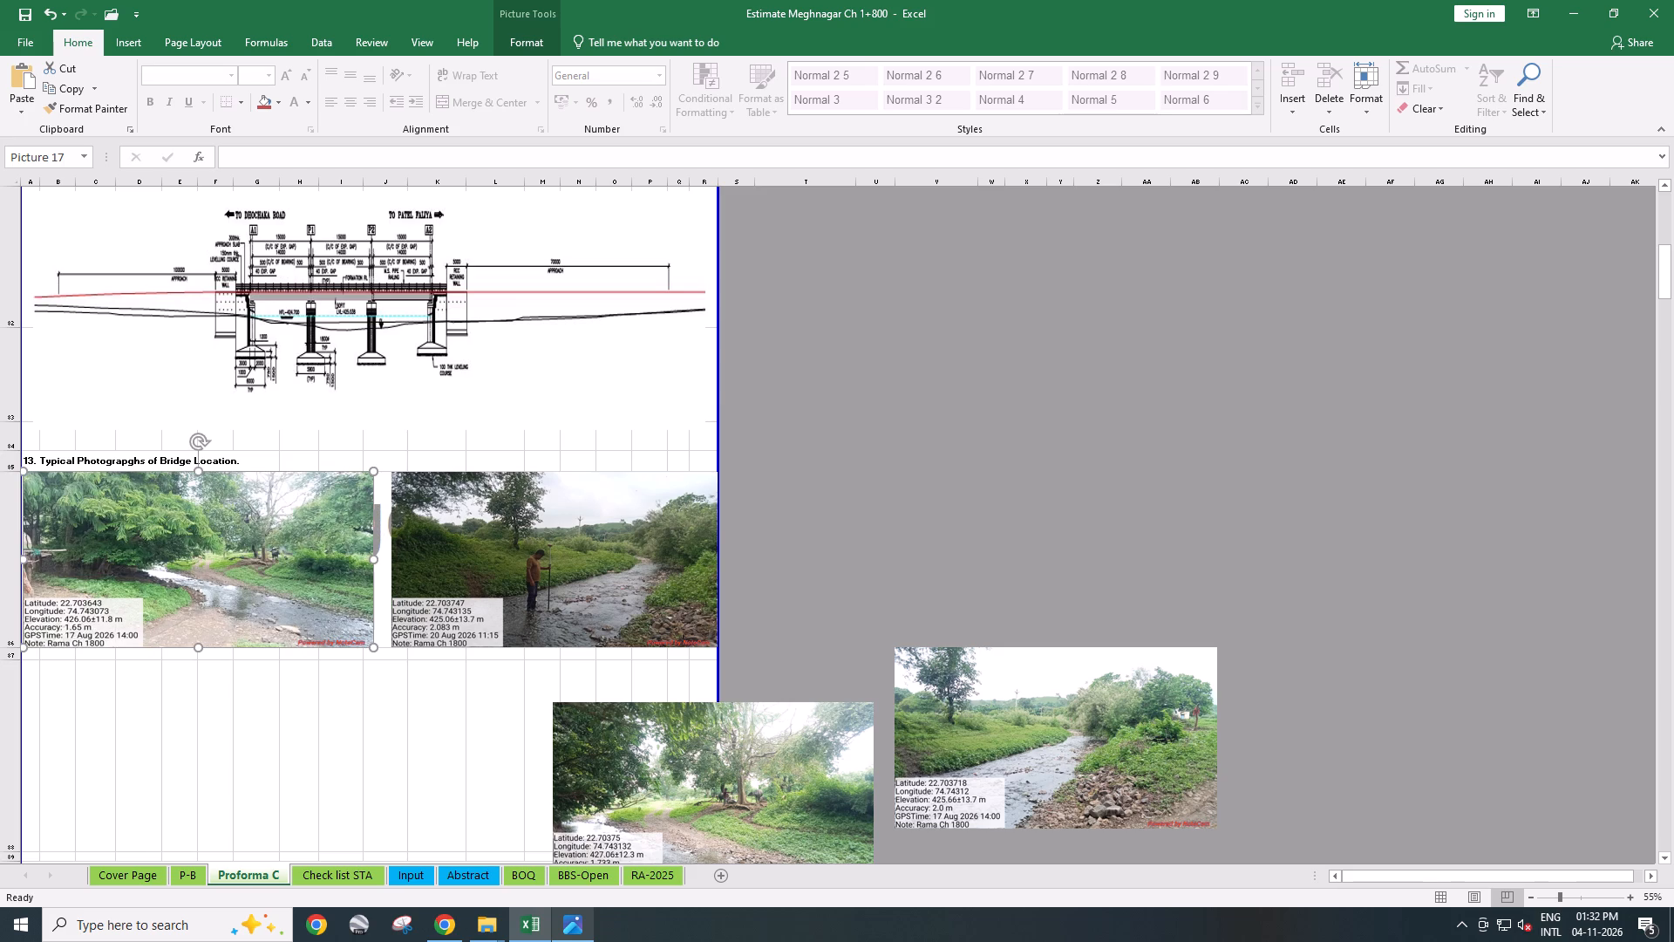
click(341, 562)
click(369, 561)
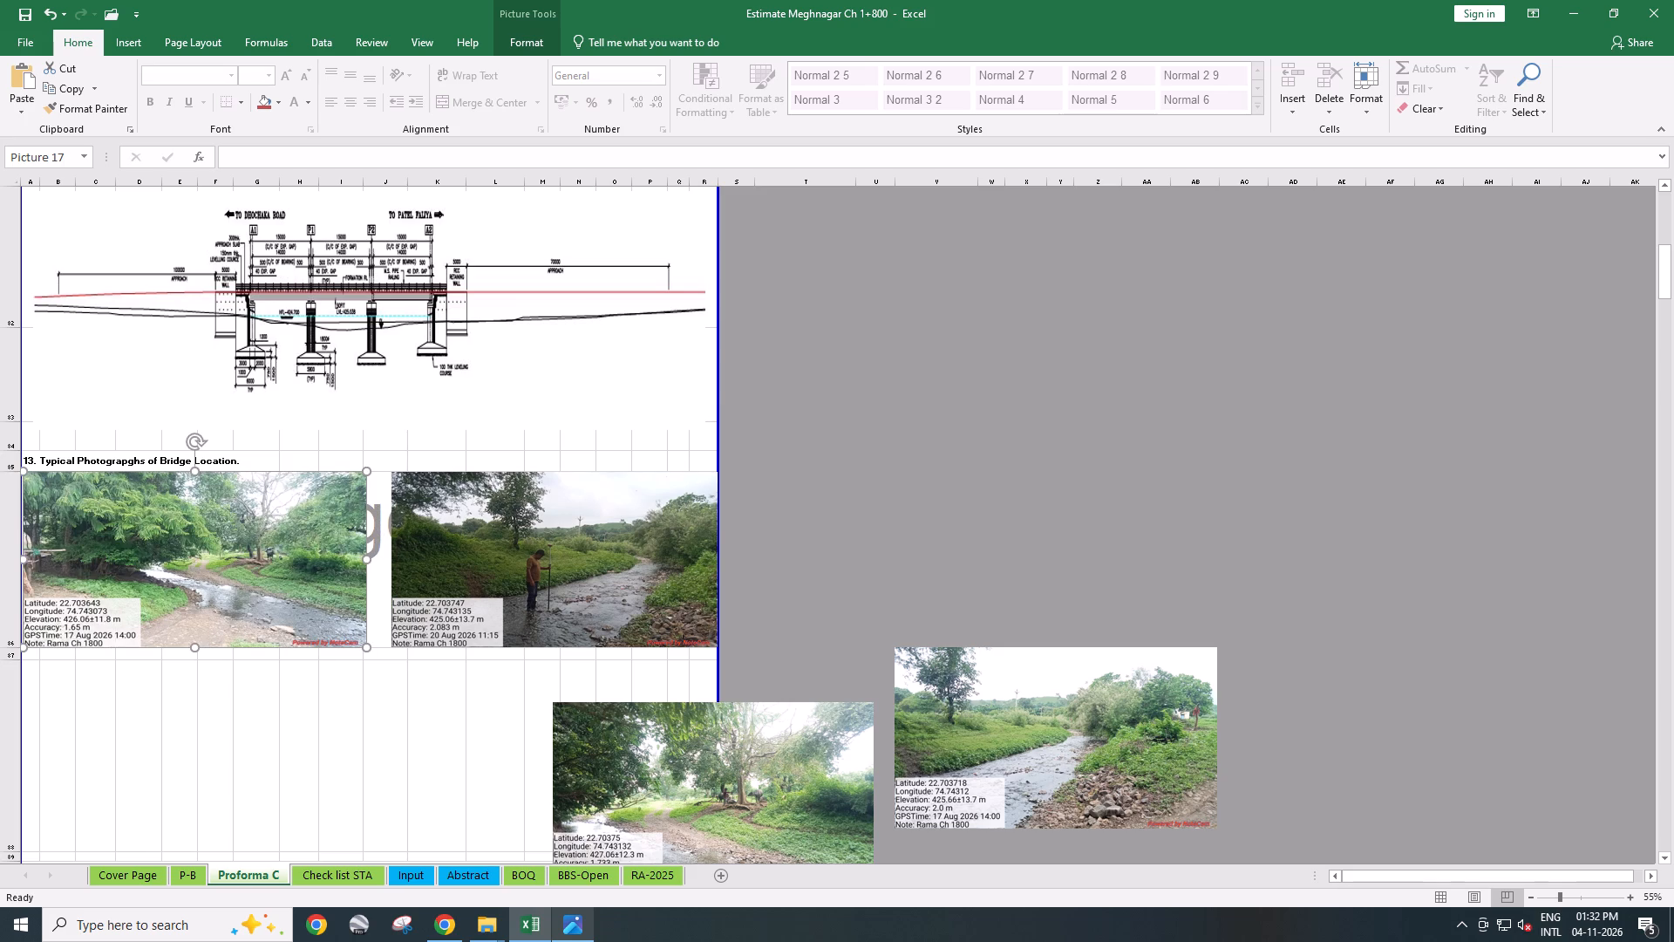
Place the large-tree photo at the page's left edge under the first photo, match its width and lengthen it to just above section 14.
scroll(692, 647, down, 1)
drag(705, 551, 128, 510)
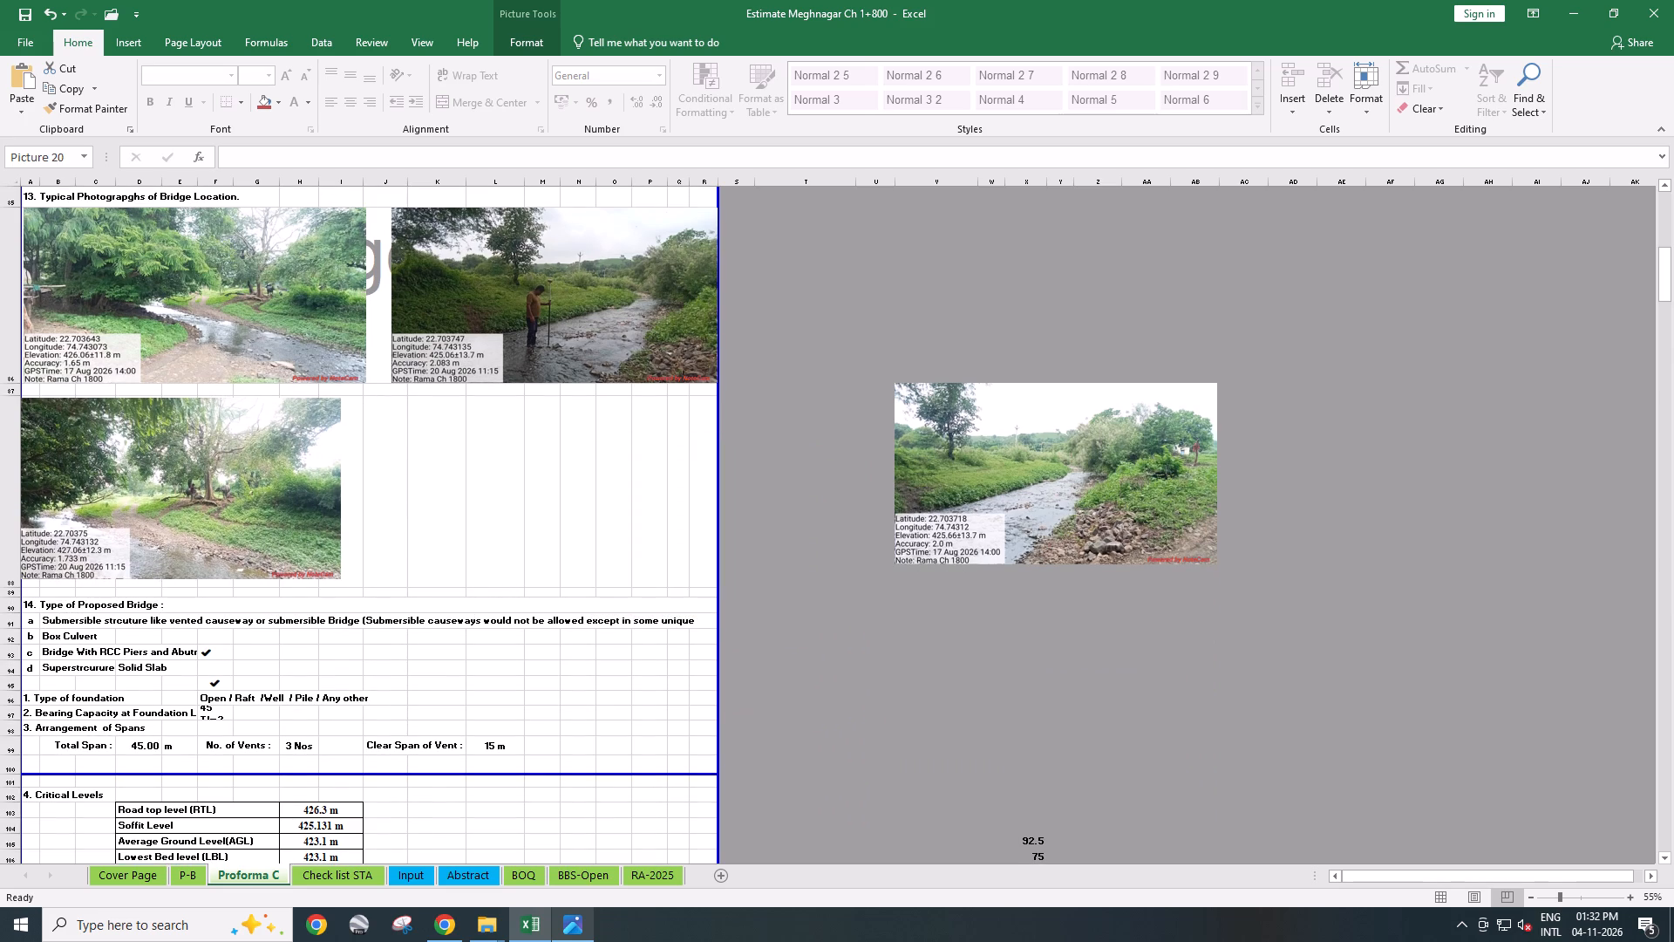
drag(128, 510, 128, 509)
drag(340, 487, 354, 494)
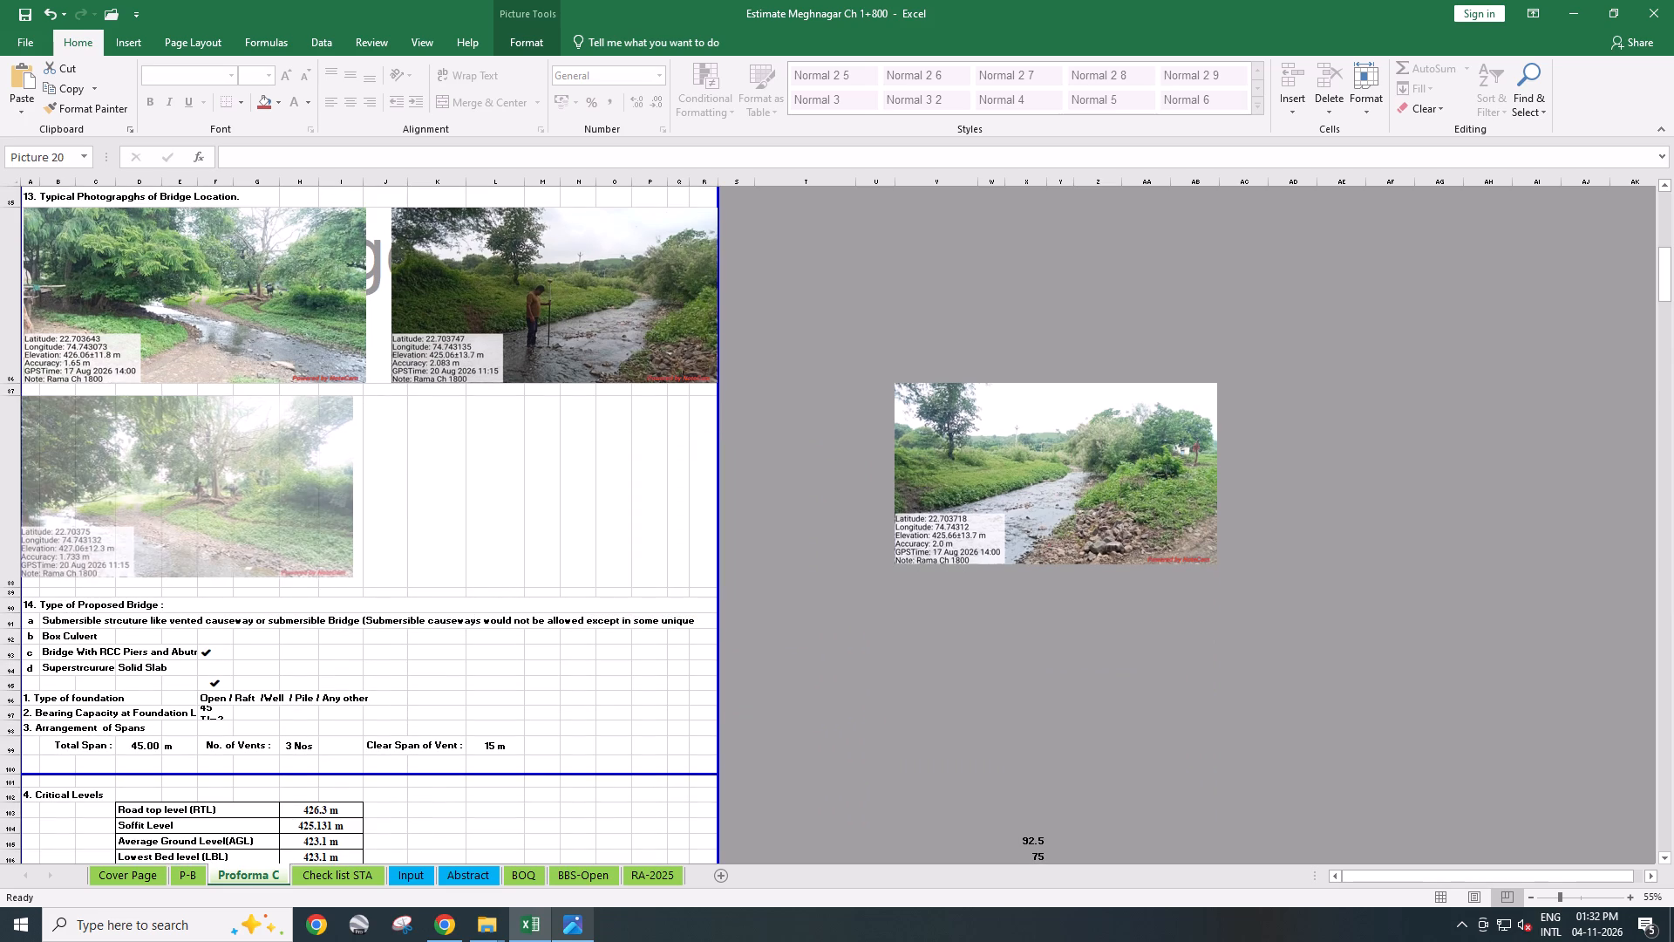
drag(354, 494, 363, 498)
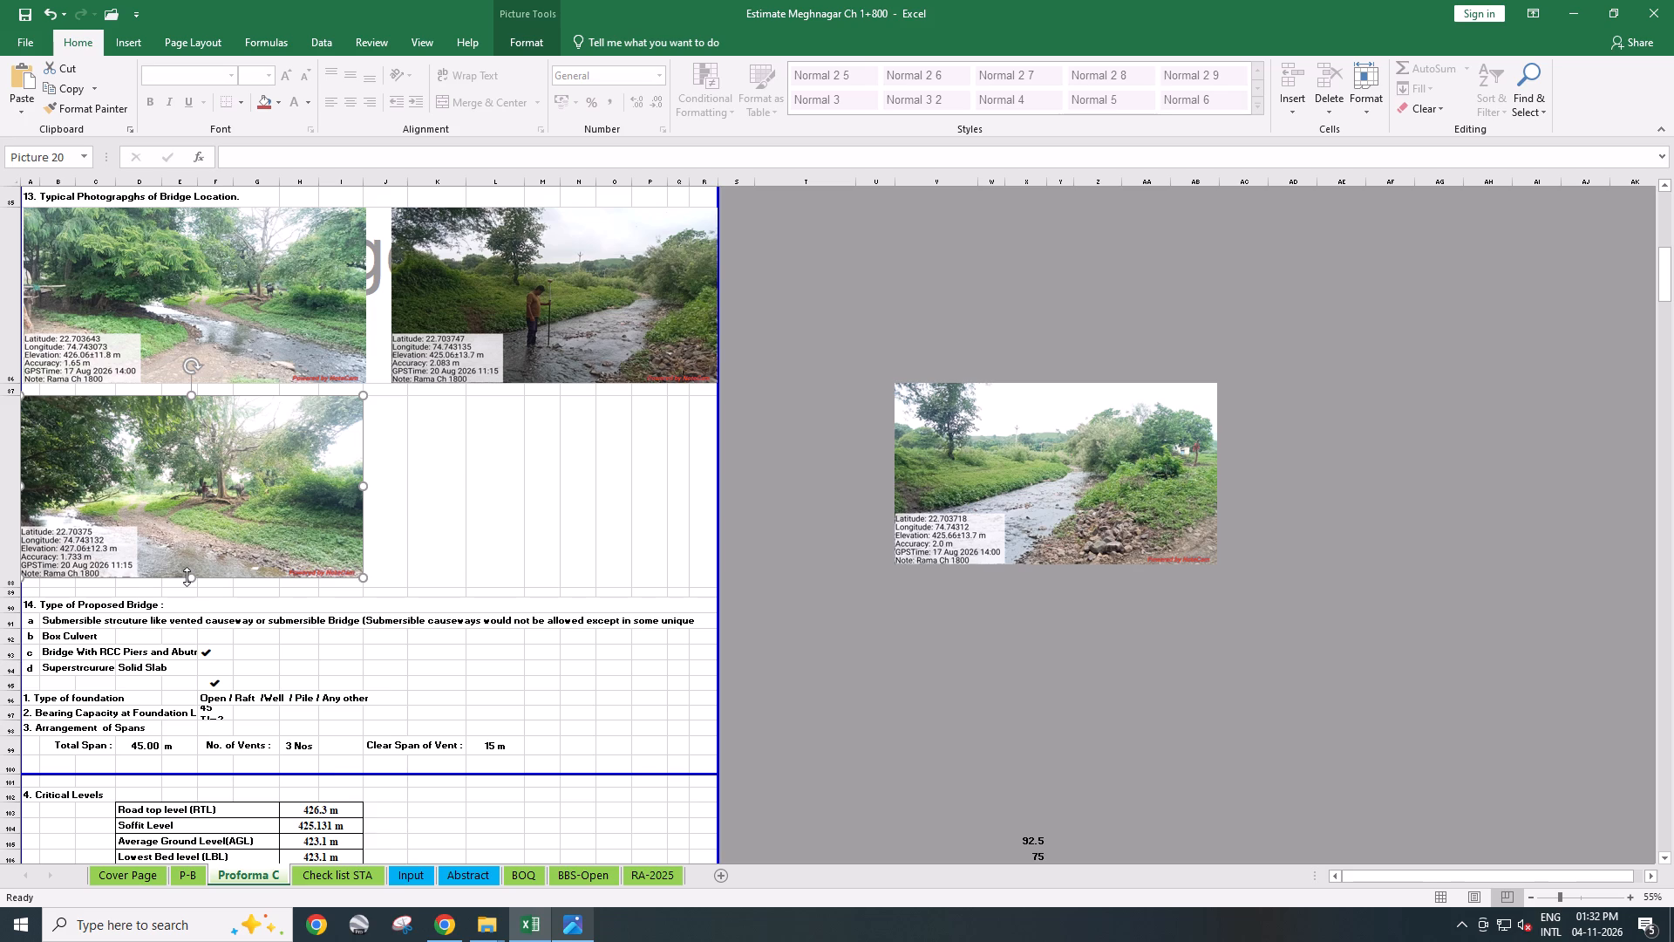
drag(187, 577, 190, 590)
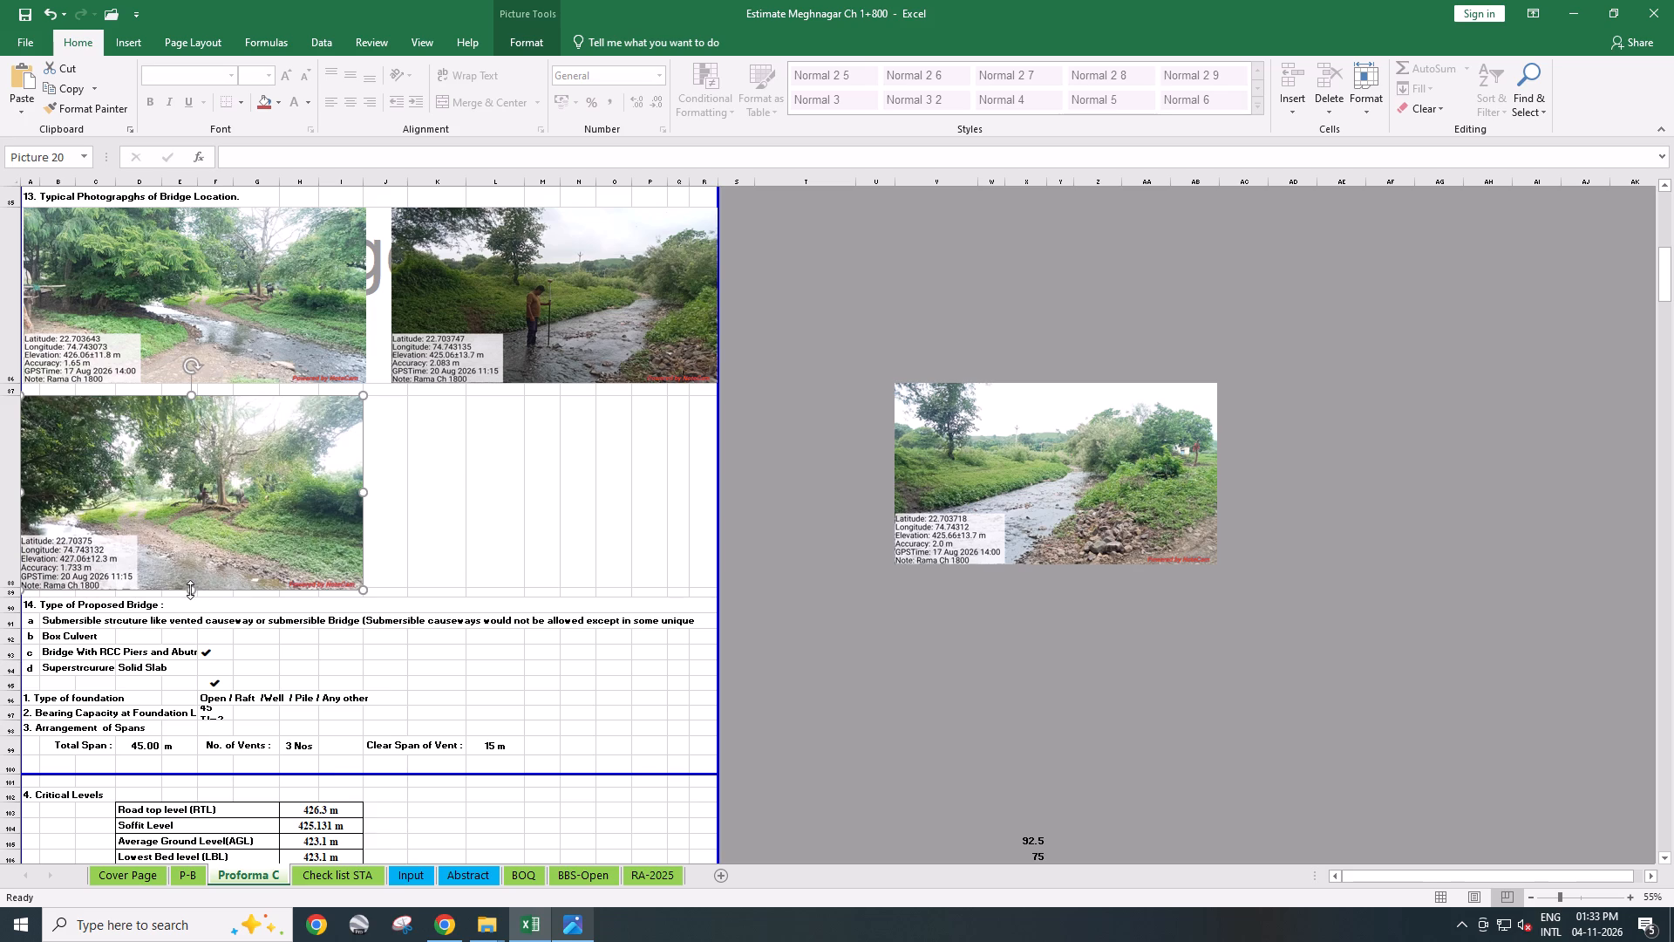
click(189, 590)
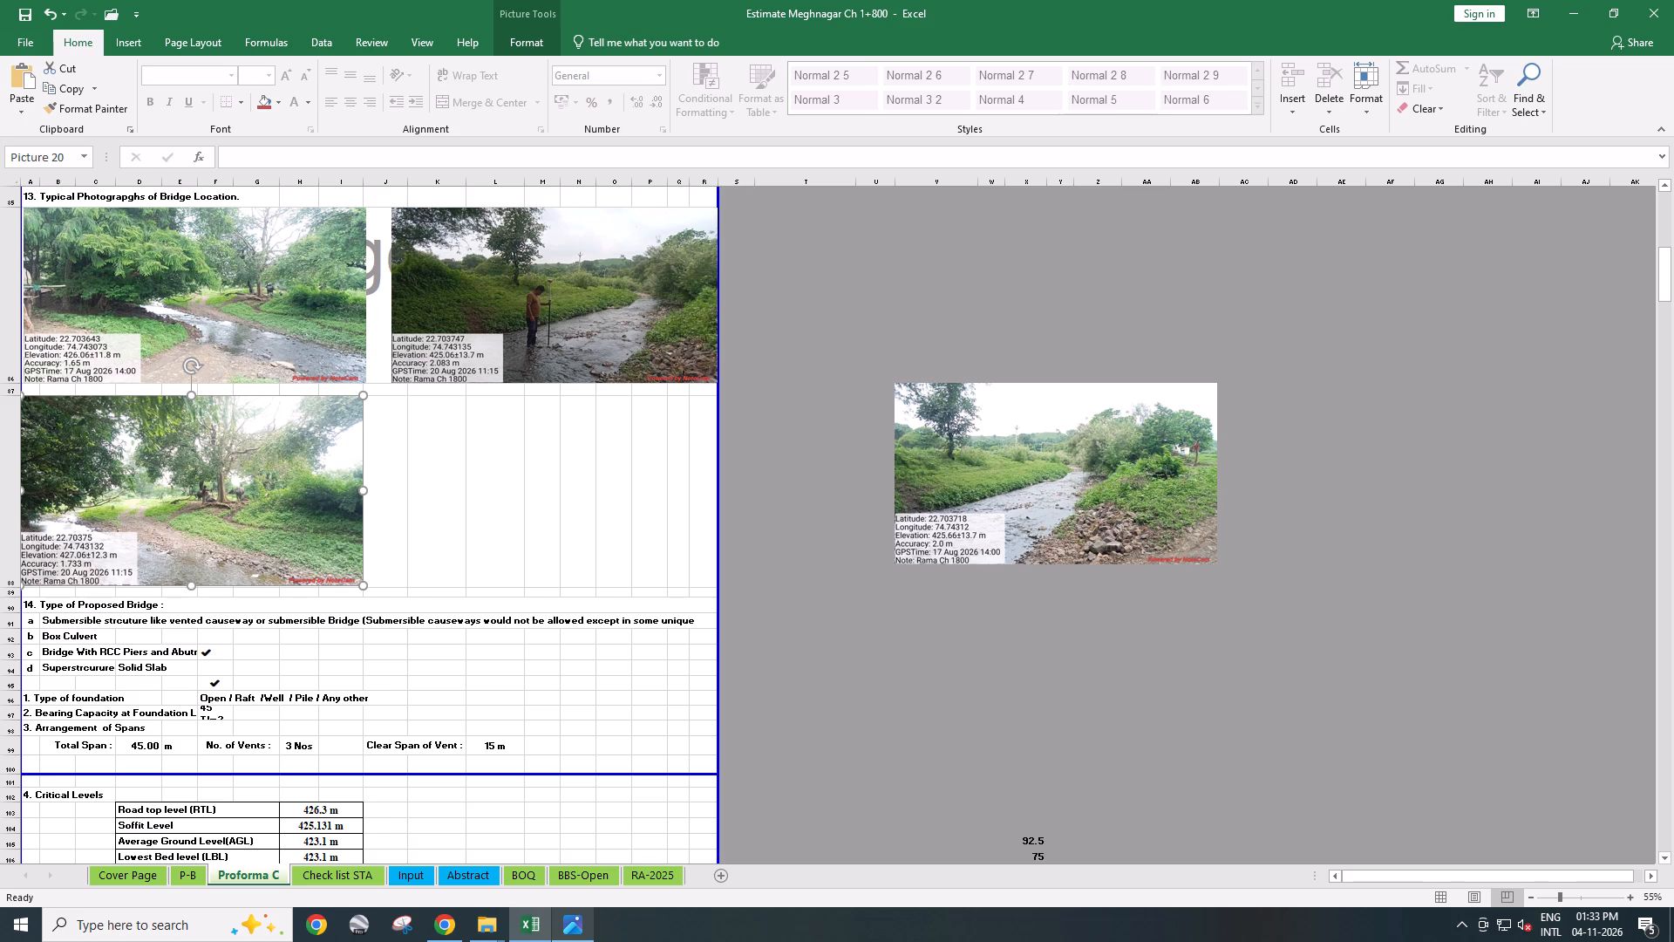
Place the remaining stream photo beside the large-tree photo, widen it to the page's right edge and match the neighbouring photo's bottom.
drag(1080, 490, 568, 506)
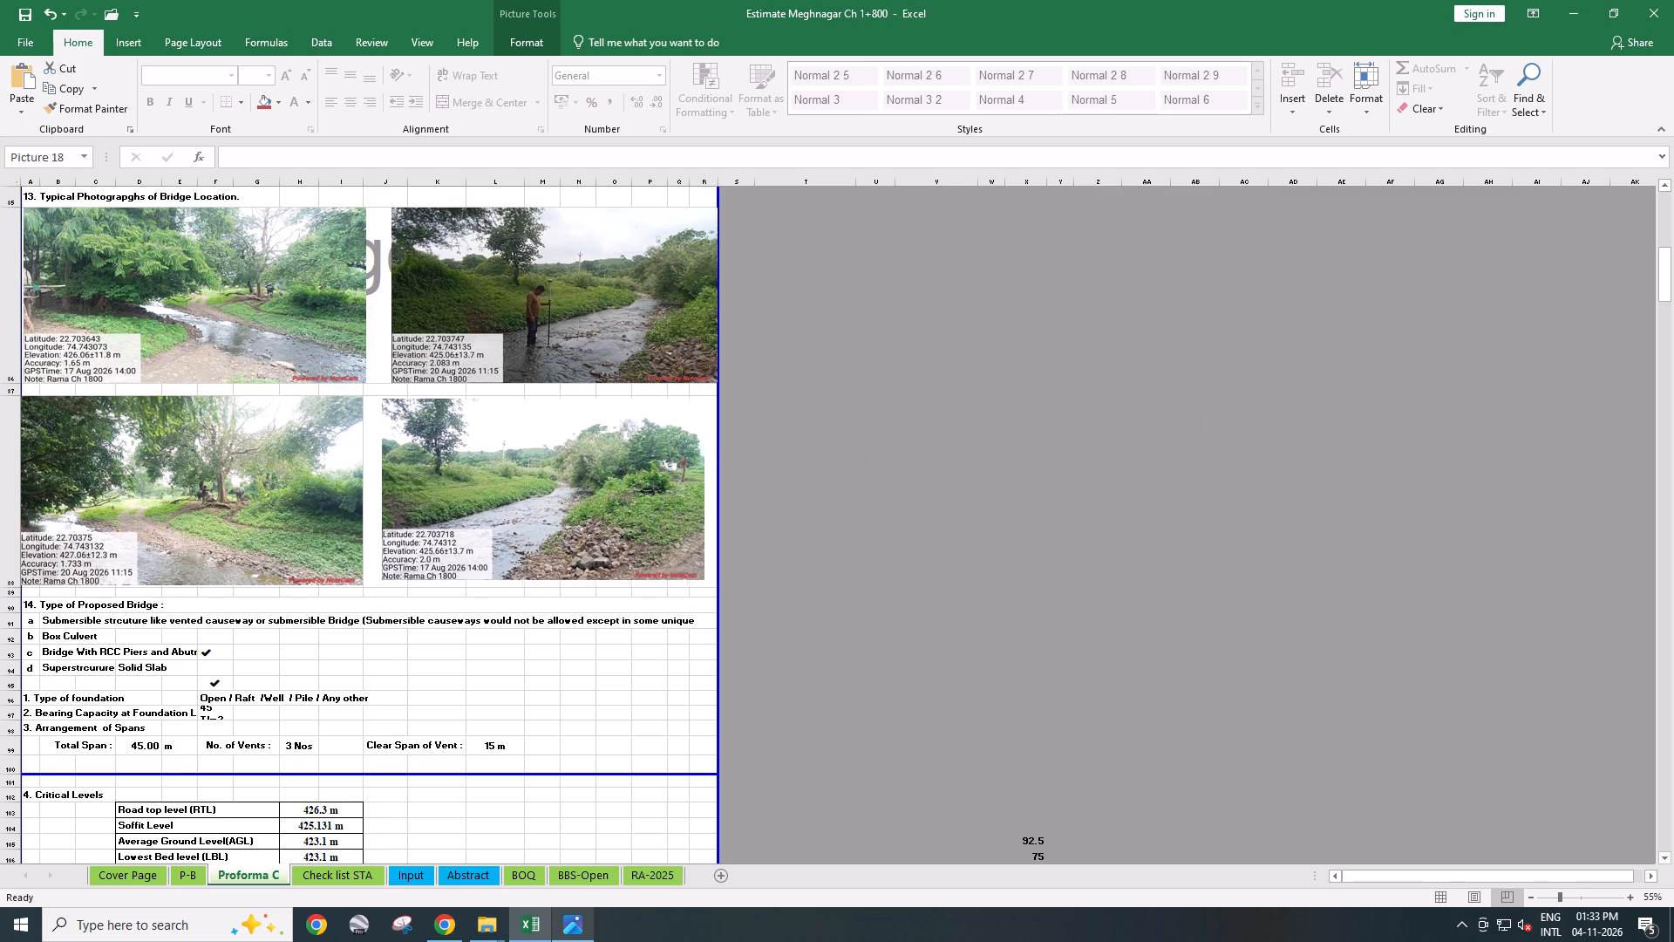
drag(568, 506, 575, 504)
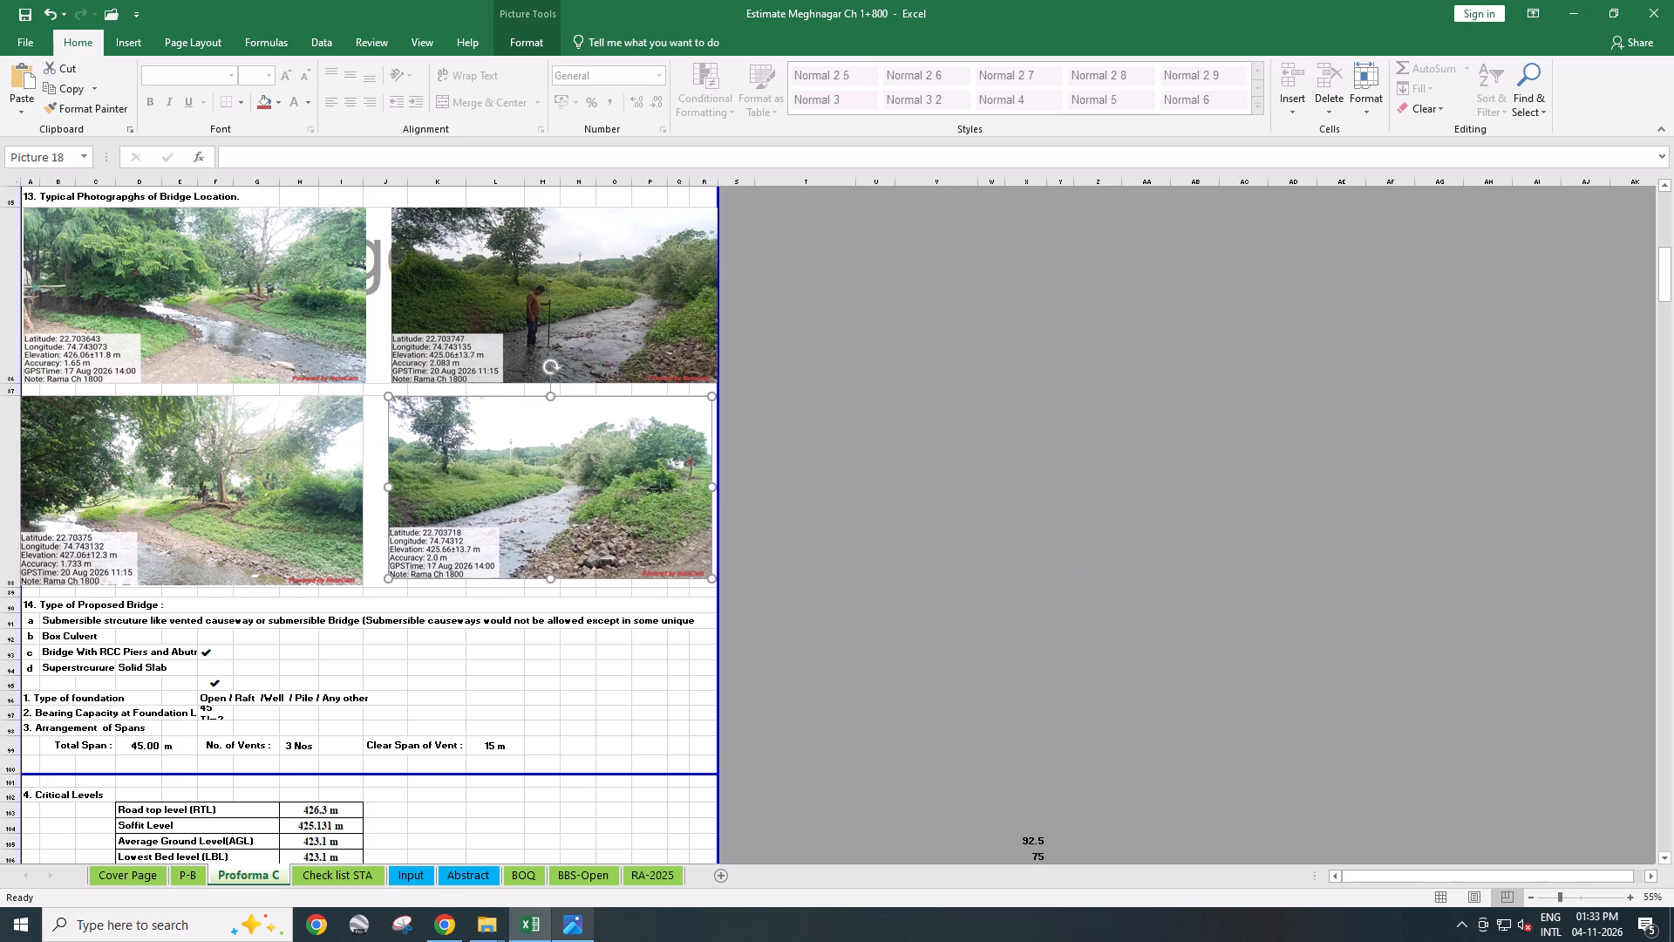
click(711, 488)
drag(552, 578, 550, 587)
click(522, 688)
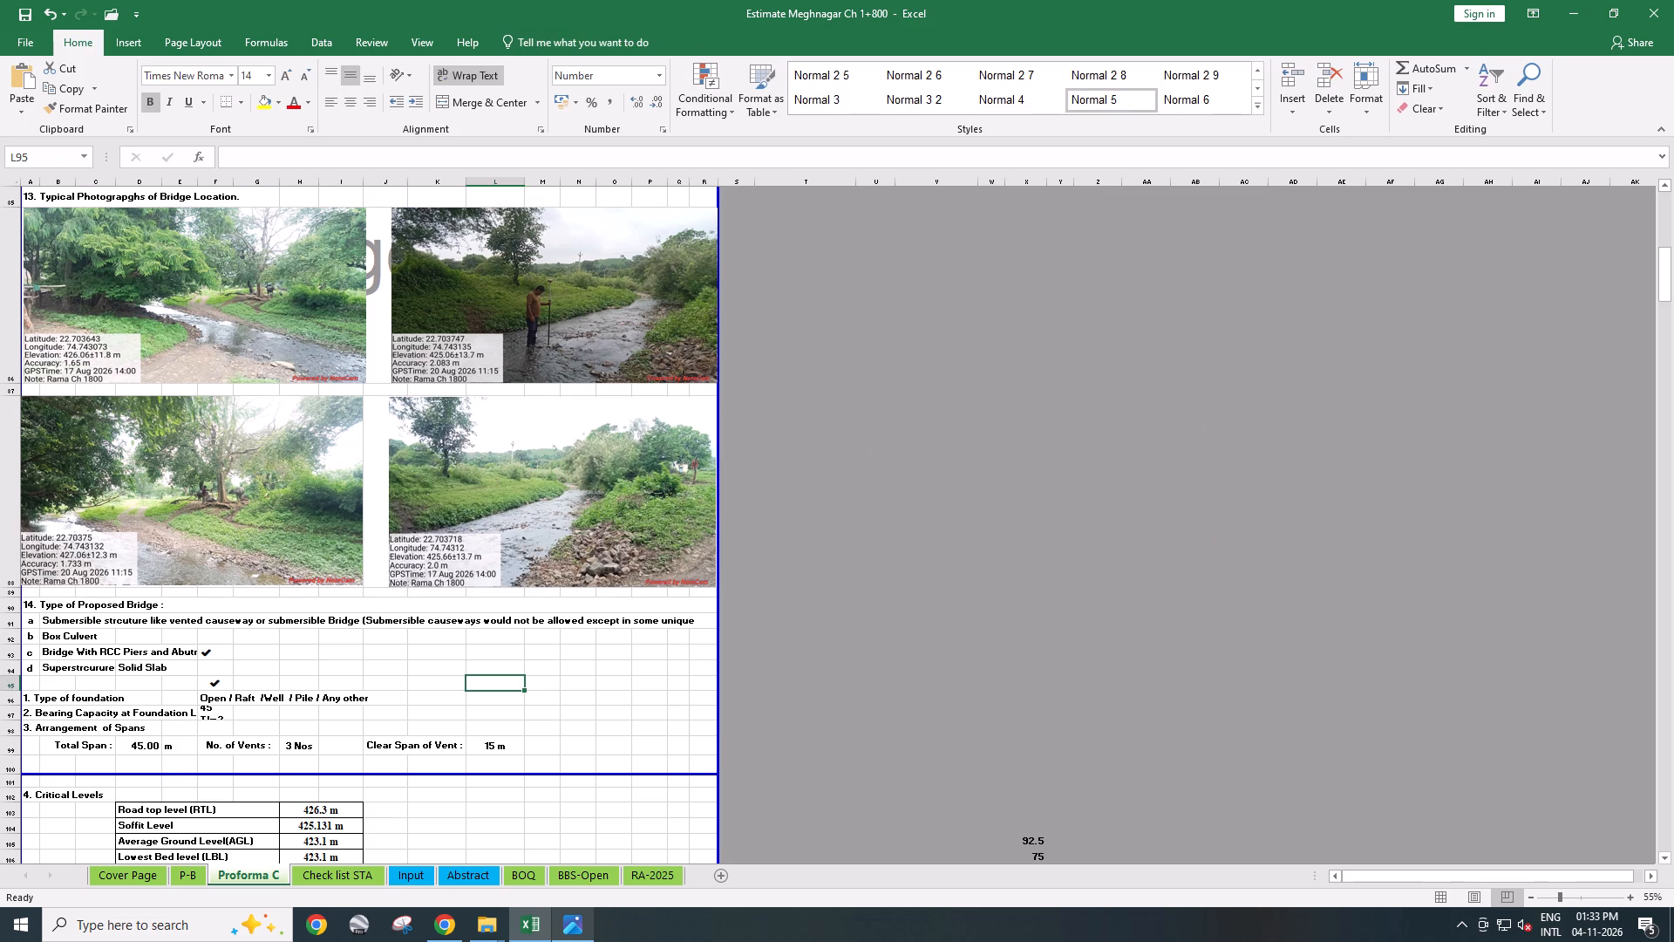
Save the Meghnagar Ch 1+800 estimate workbook.
key(ctrl+s)
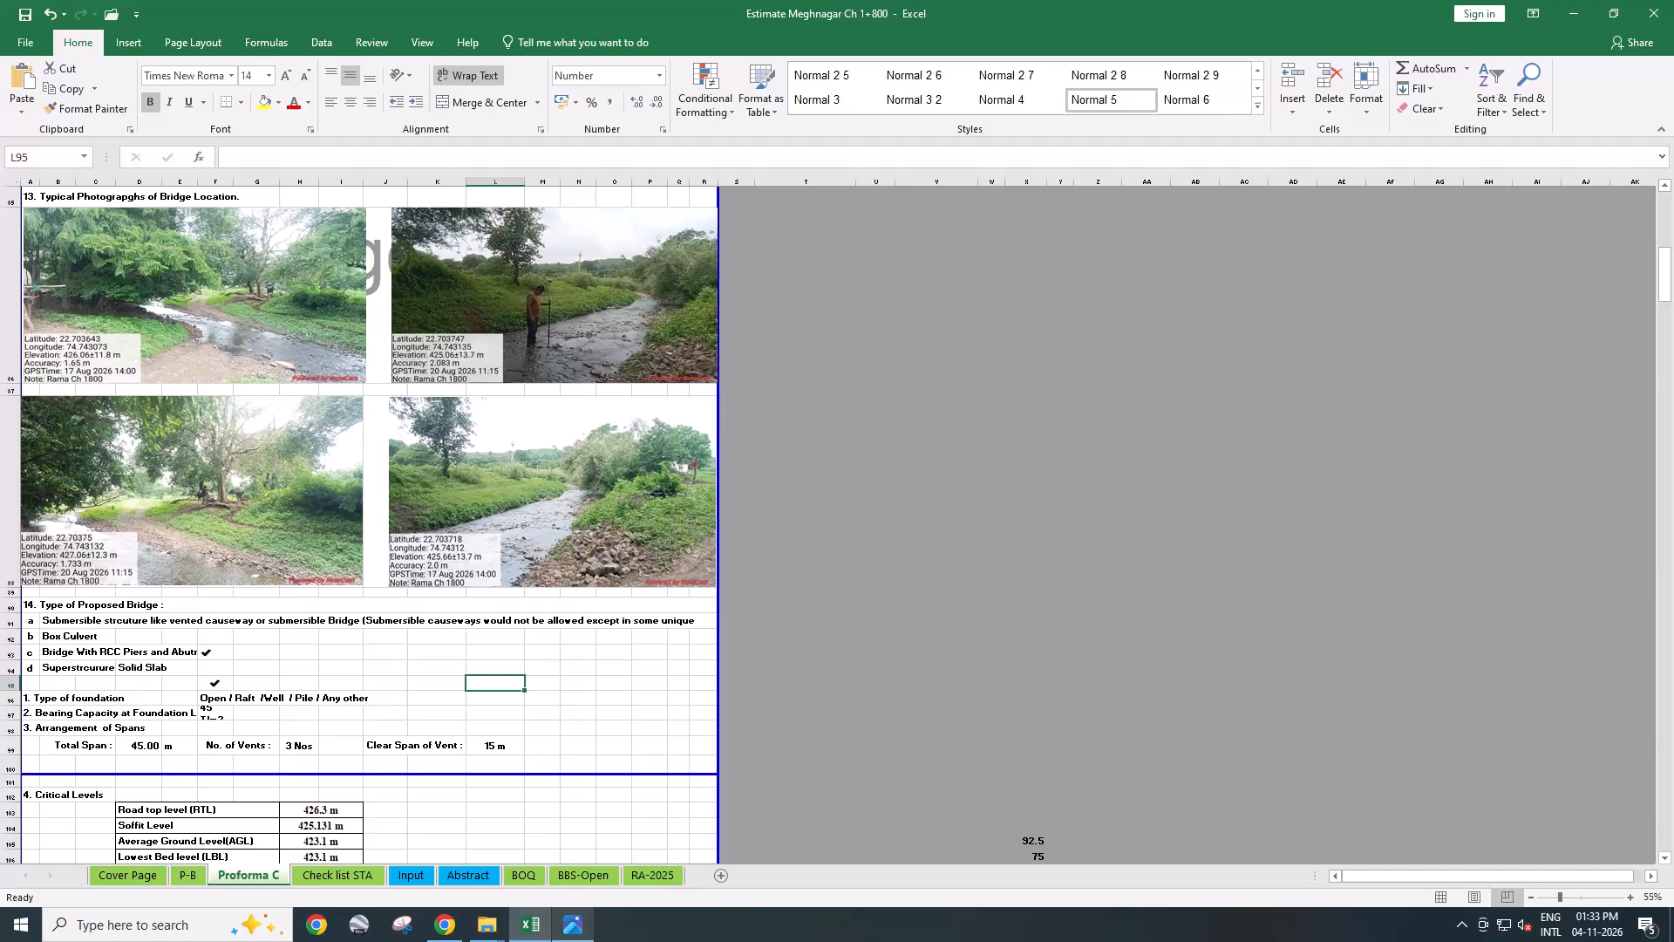
key(ctrl+s)
Export the Cover Page, P-B, Proforma C, Check list STA, BOQ and BBS-Open sheets as a PDF in the JHABUA COST ESTIMATE folder.
click(139, 874)
ctrl+click(188, 880)
ctrl+click(252, 879)
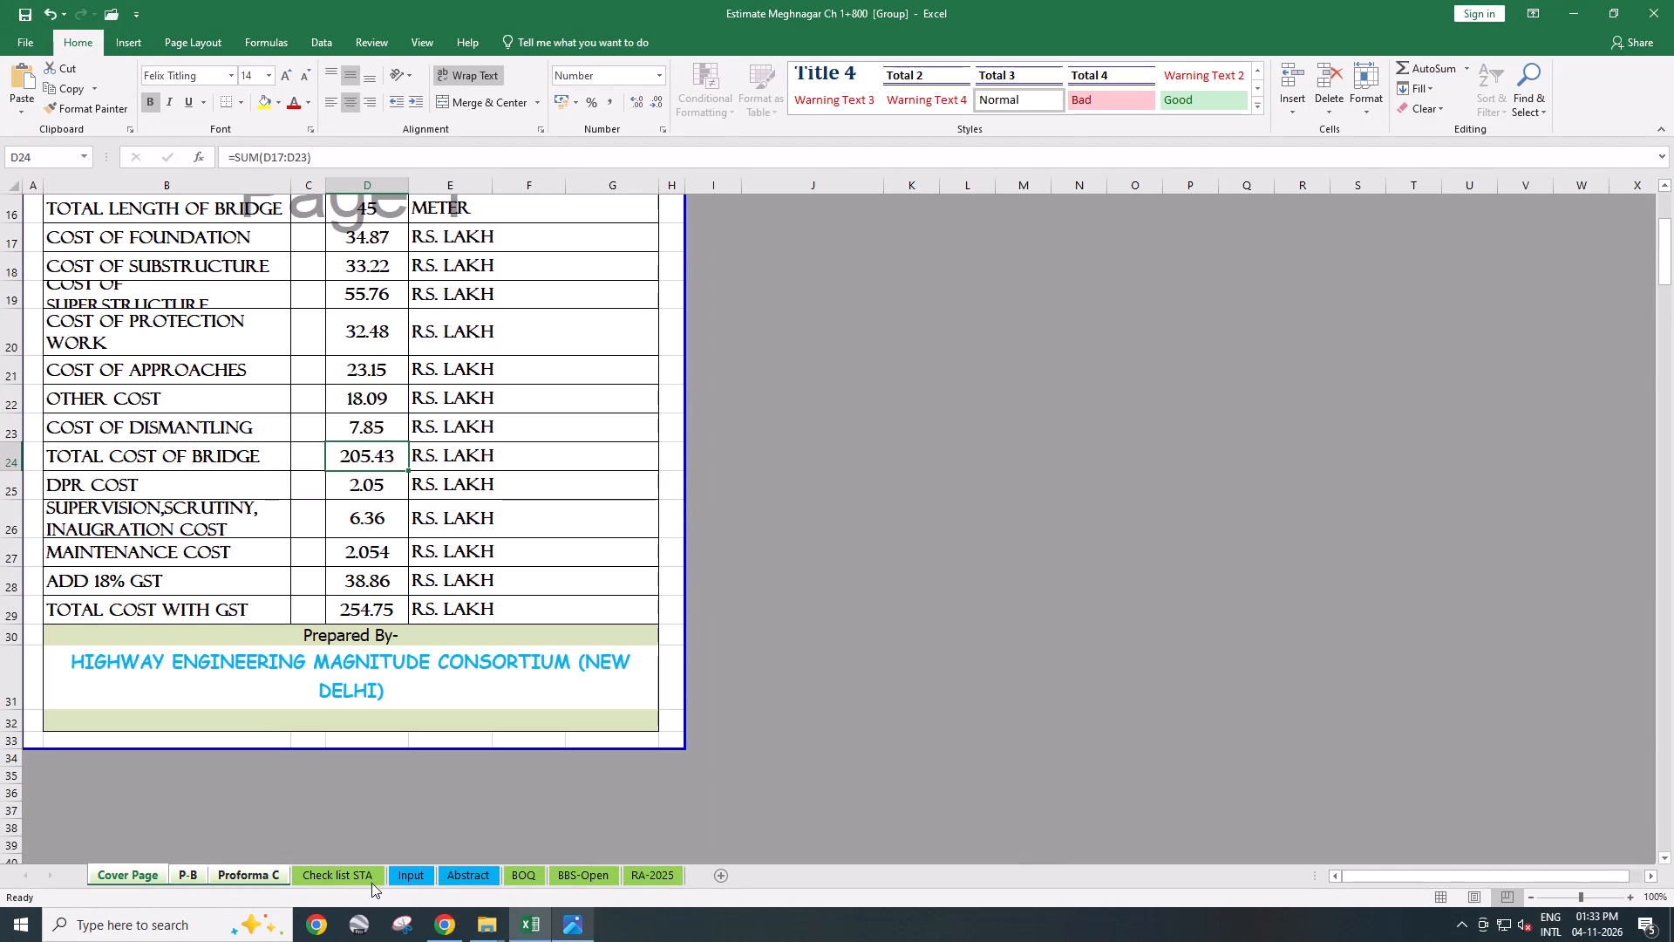
ctrl+click(356, 882)
ctrl+click(521, 886)
ctrl+click(574, 884)
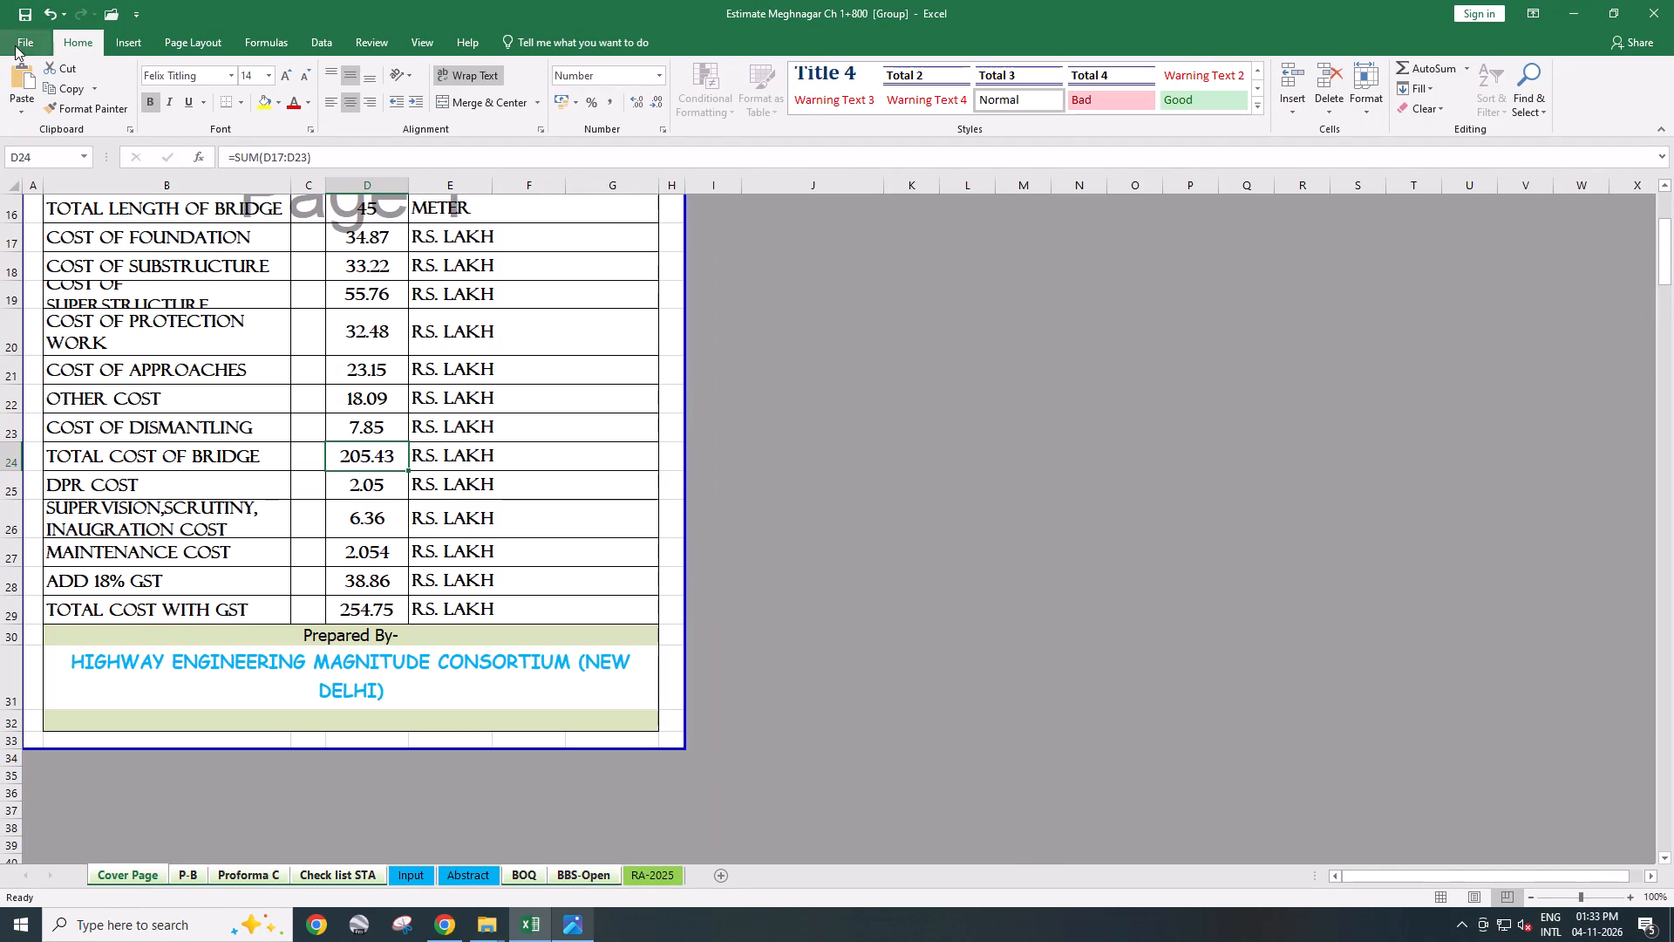
click(15, 45)
click(56, 216)
click(179, 329)
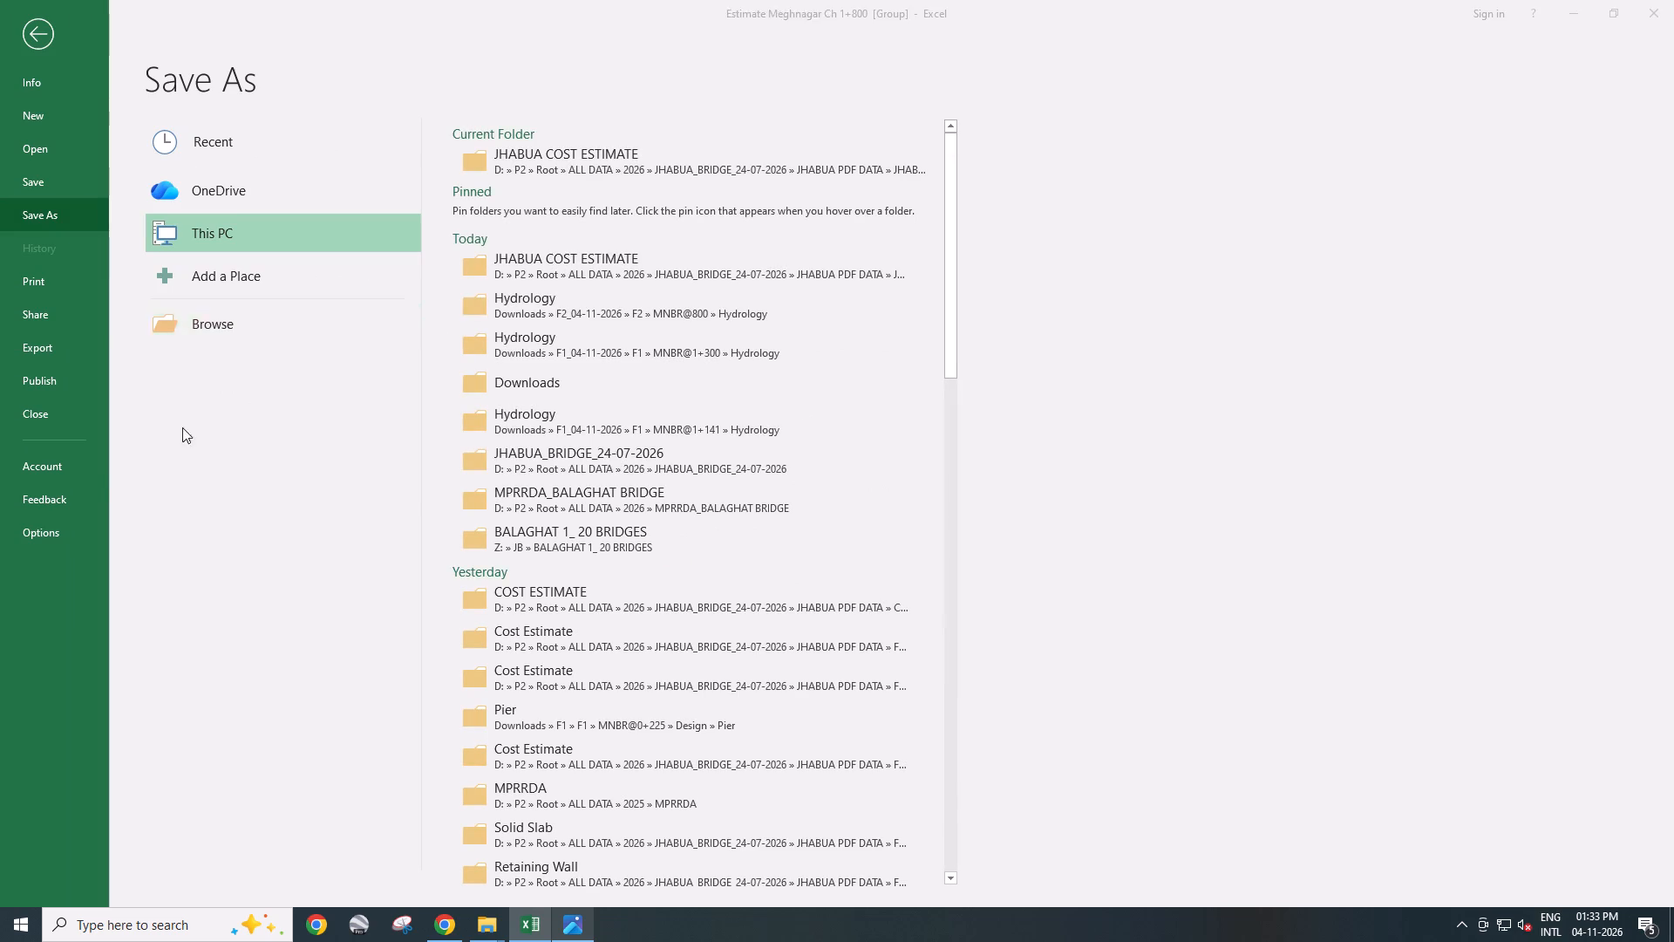
click(163, 375)
click(153, 717)
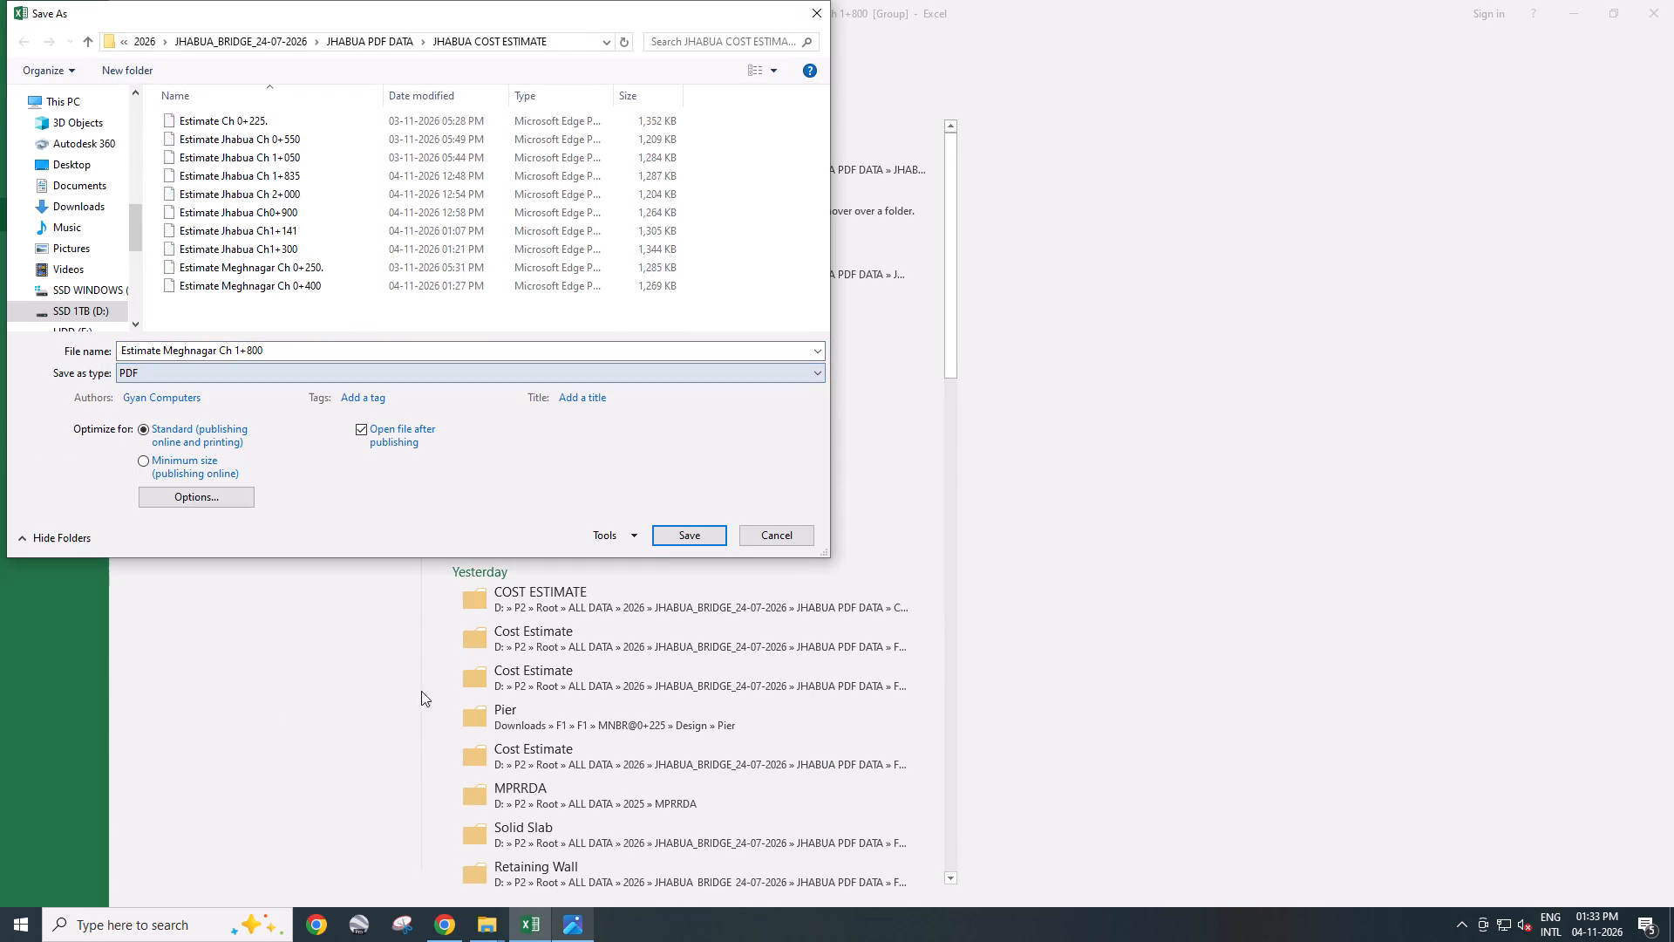
click(695, 537)
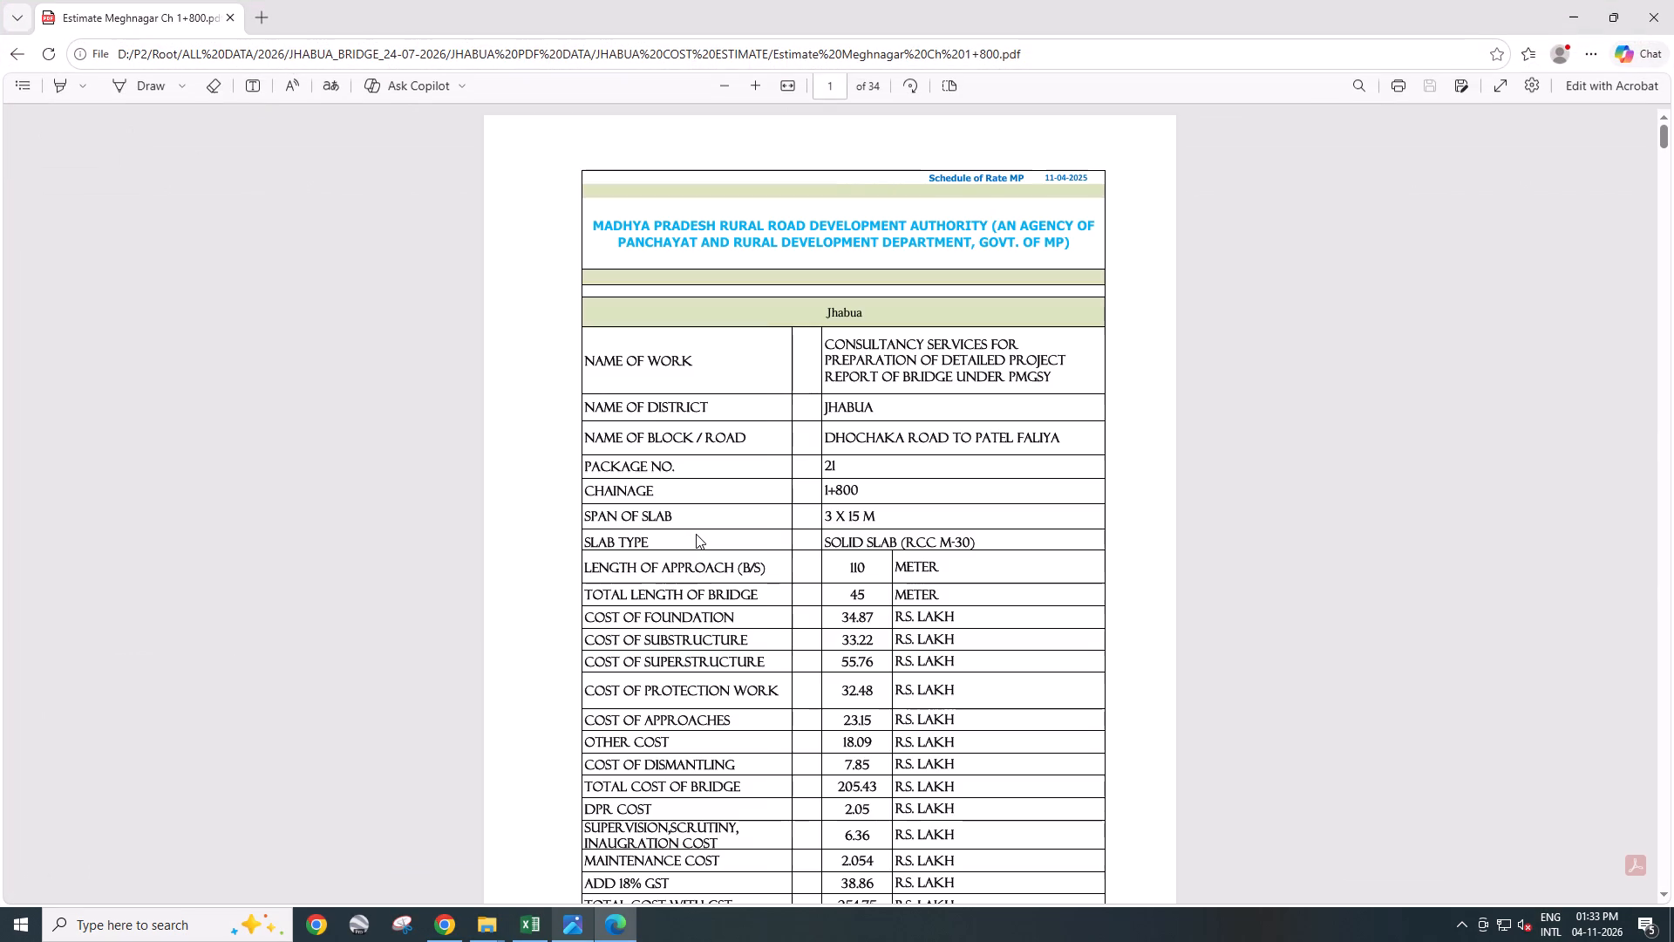
Close the exported PDF, the Meghnagar Ch 1+800 workbook and the open site photo.
click(1673, 0)
click(1669, 0)
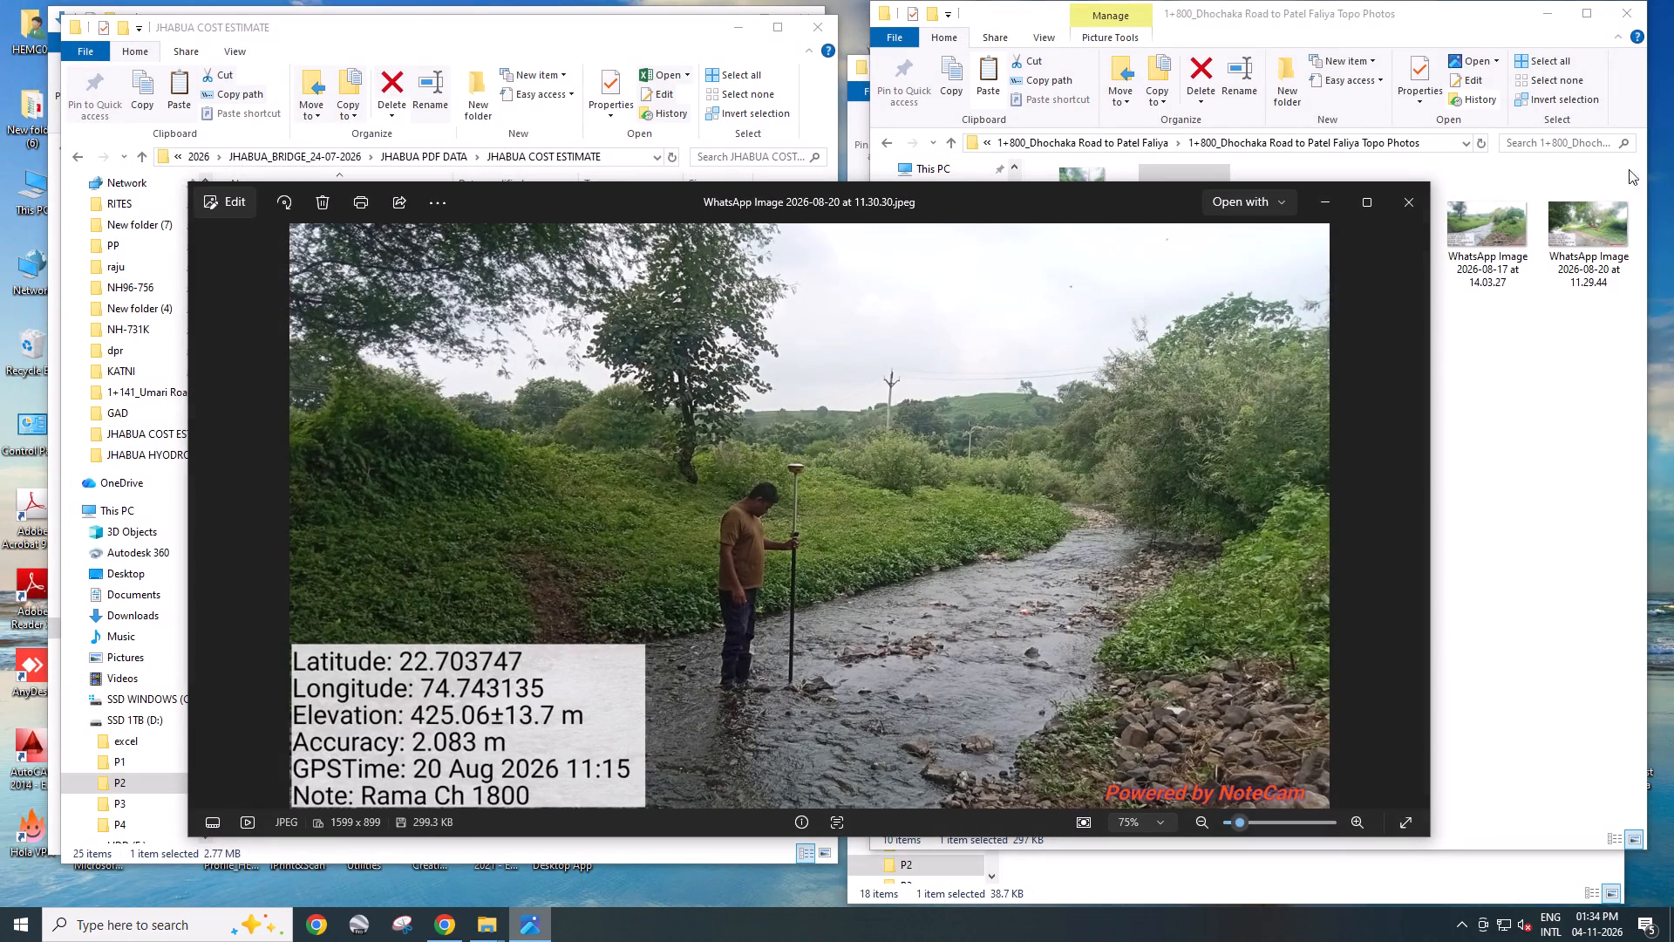
click(1419, 210)
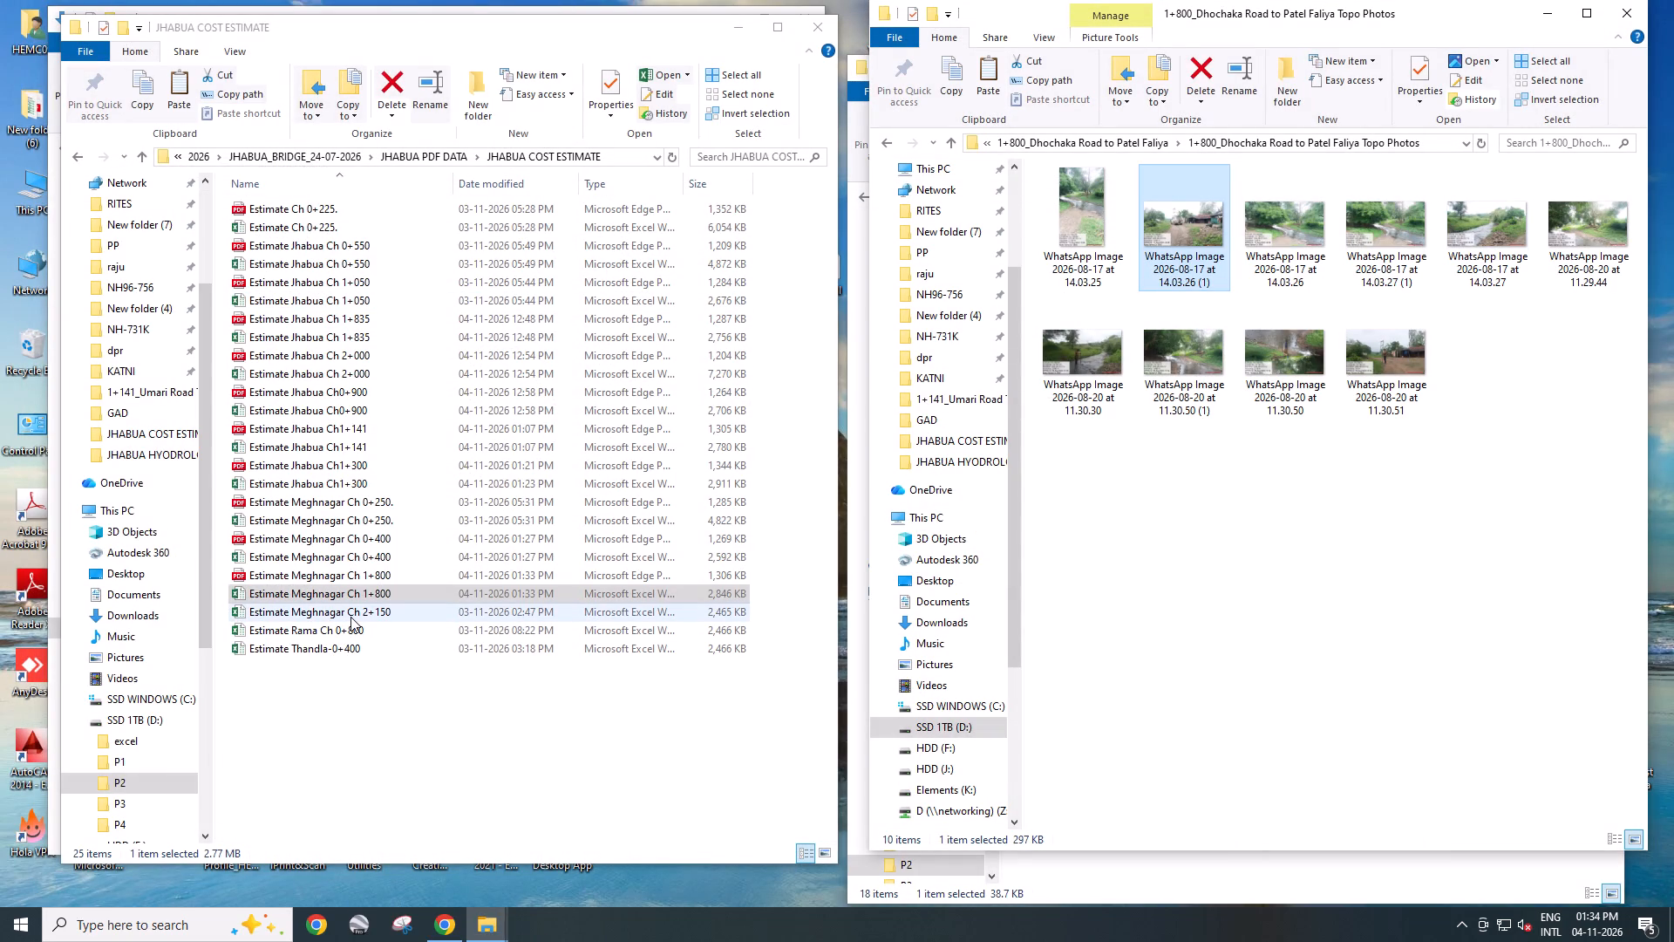
Open the Estimate Meghnagar Ch 2+150 workbook with its content enabled and dismiss the link update message.
double_click(350, 617)
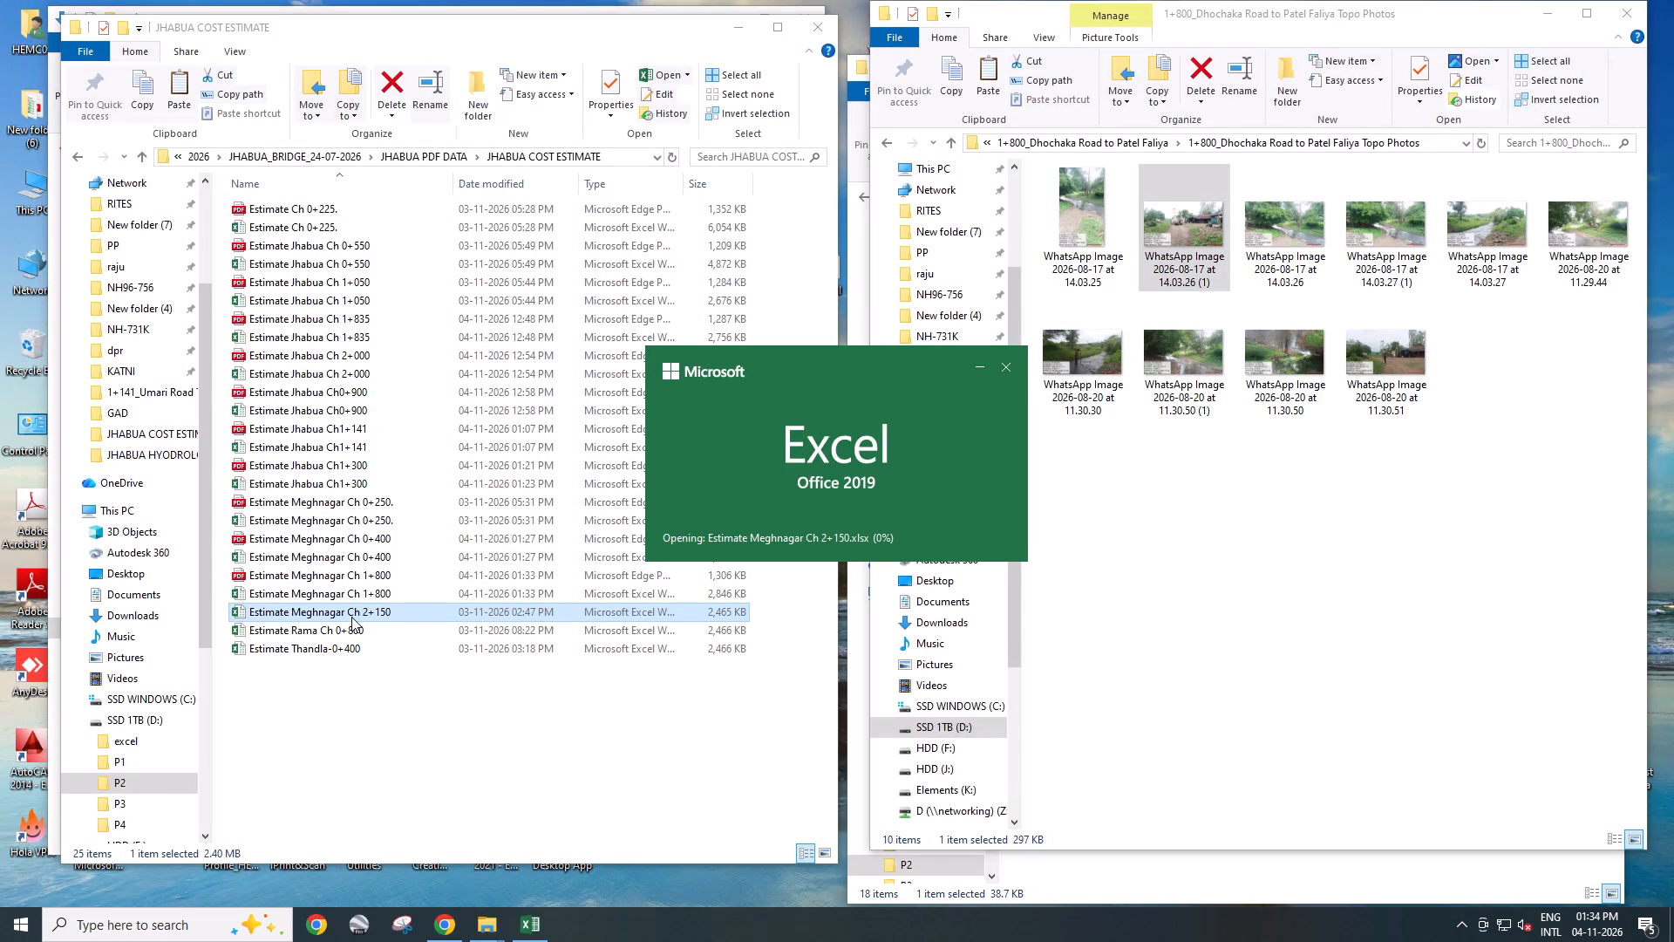
click(732, 63)
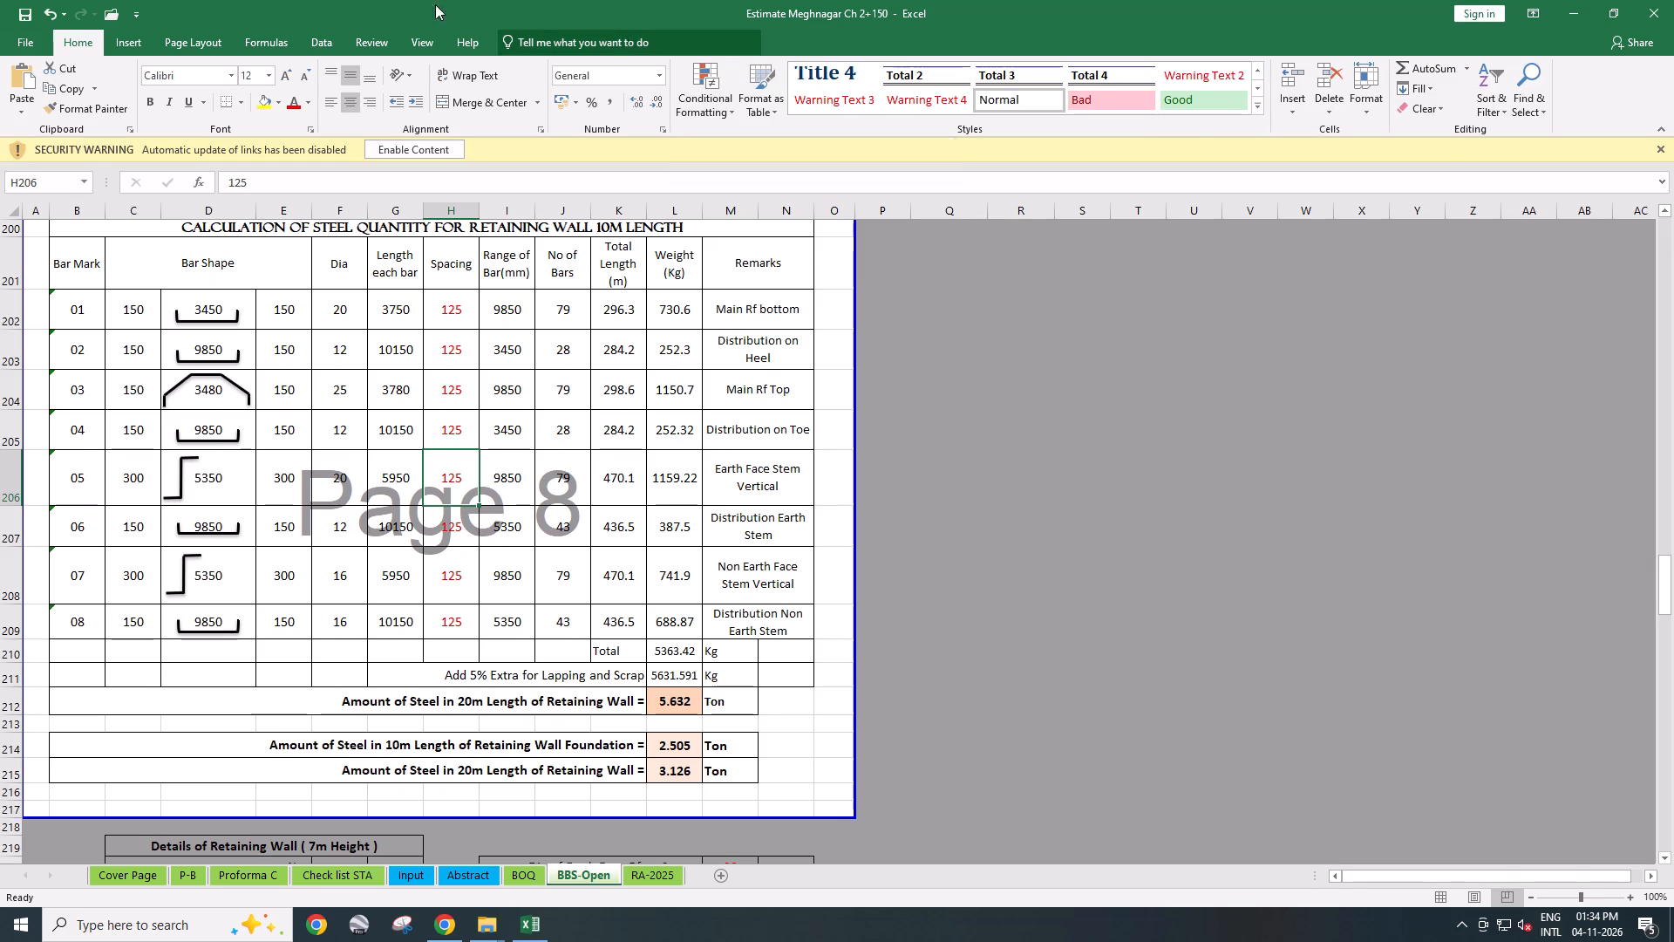
click(401, 145)
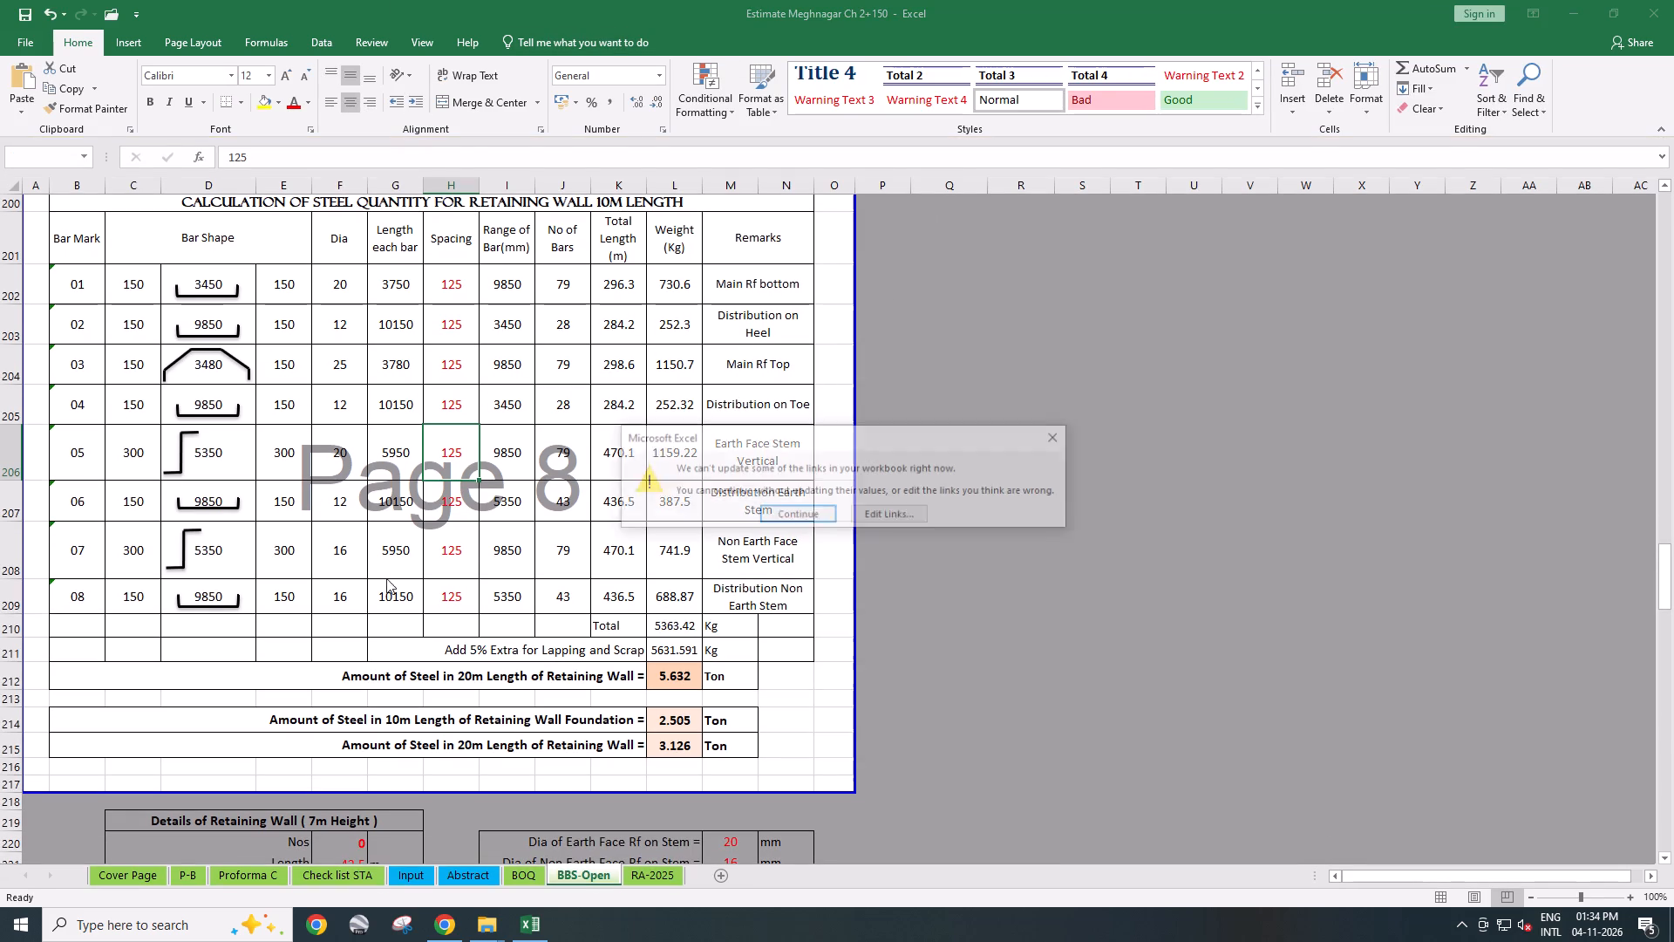
click(1046, 442)
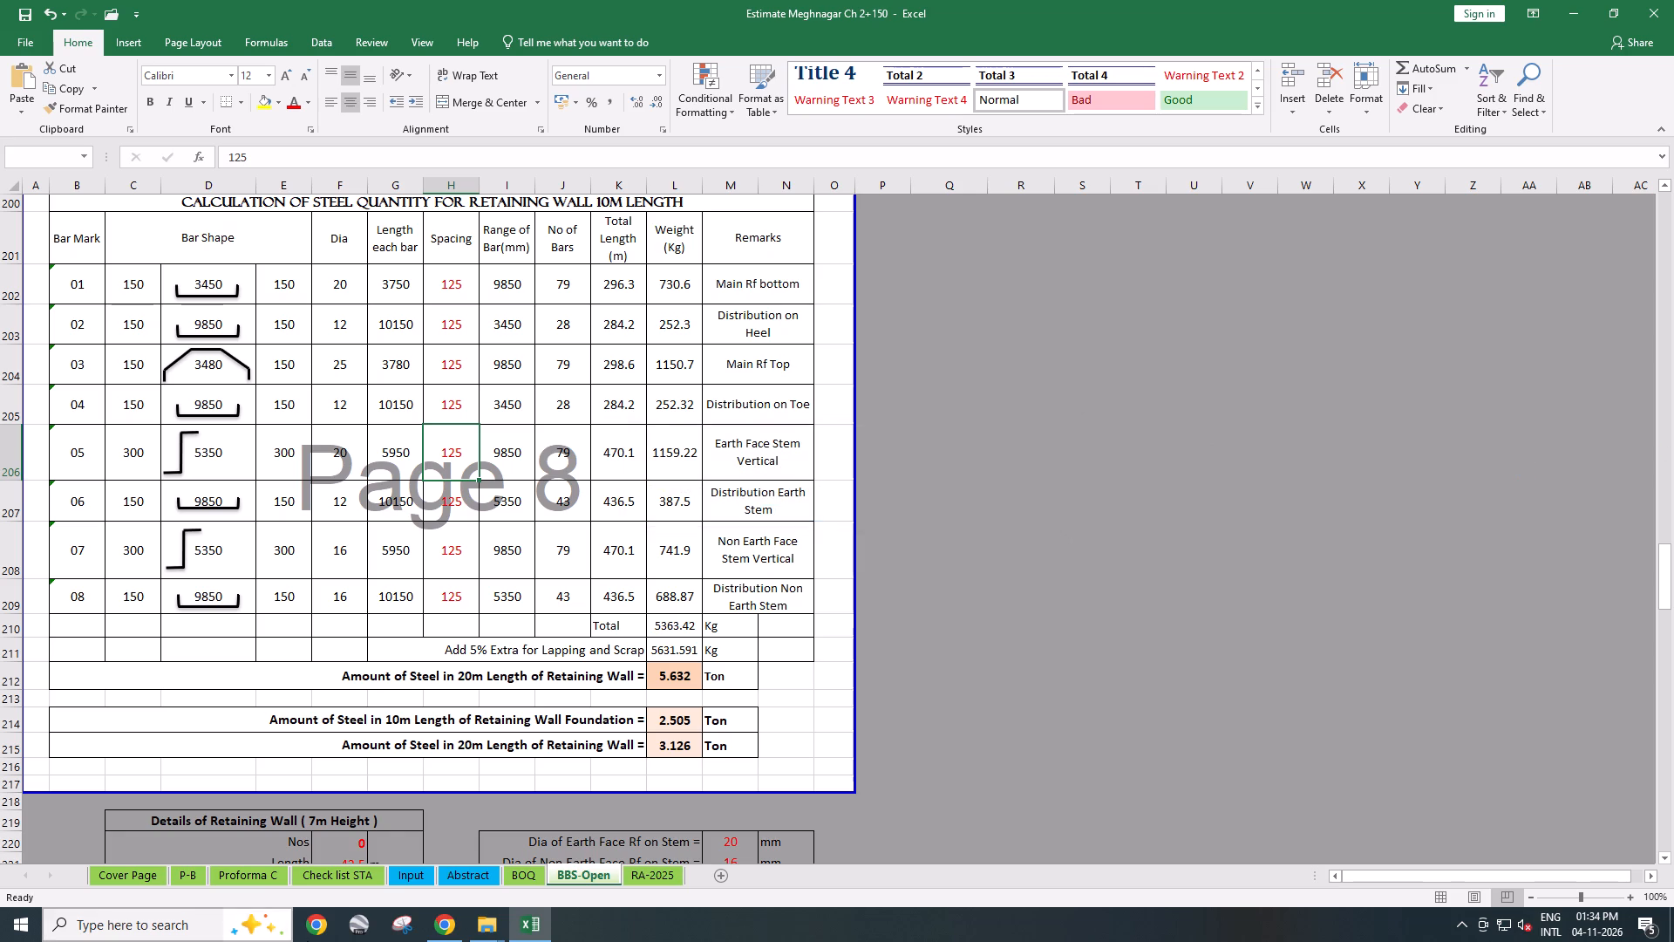
On the Proforma C sheet, delete the existing picture under the section 11 typical sketch heading.
click(257, 876)
scroll(362, 665, up, 6)
scroll(362, 665, down, 1)
scroll(362, 665, up, 5)
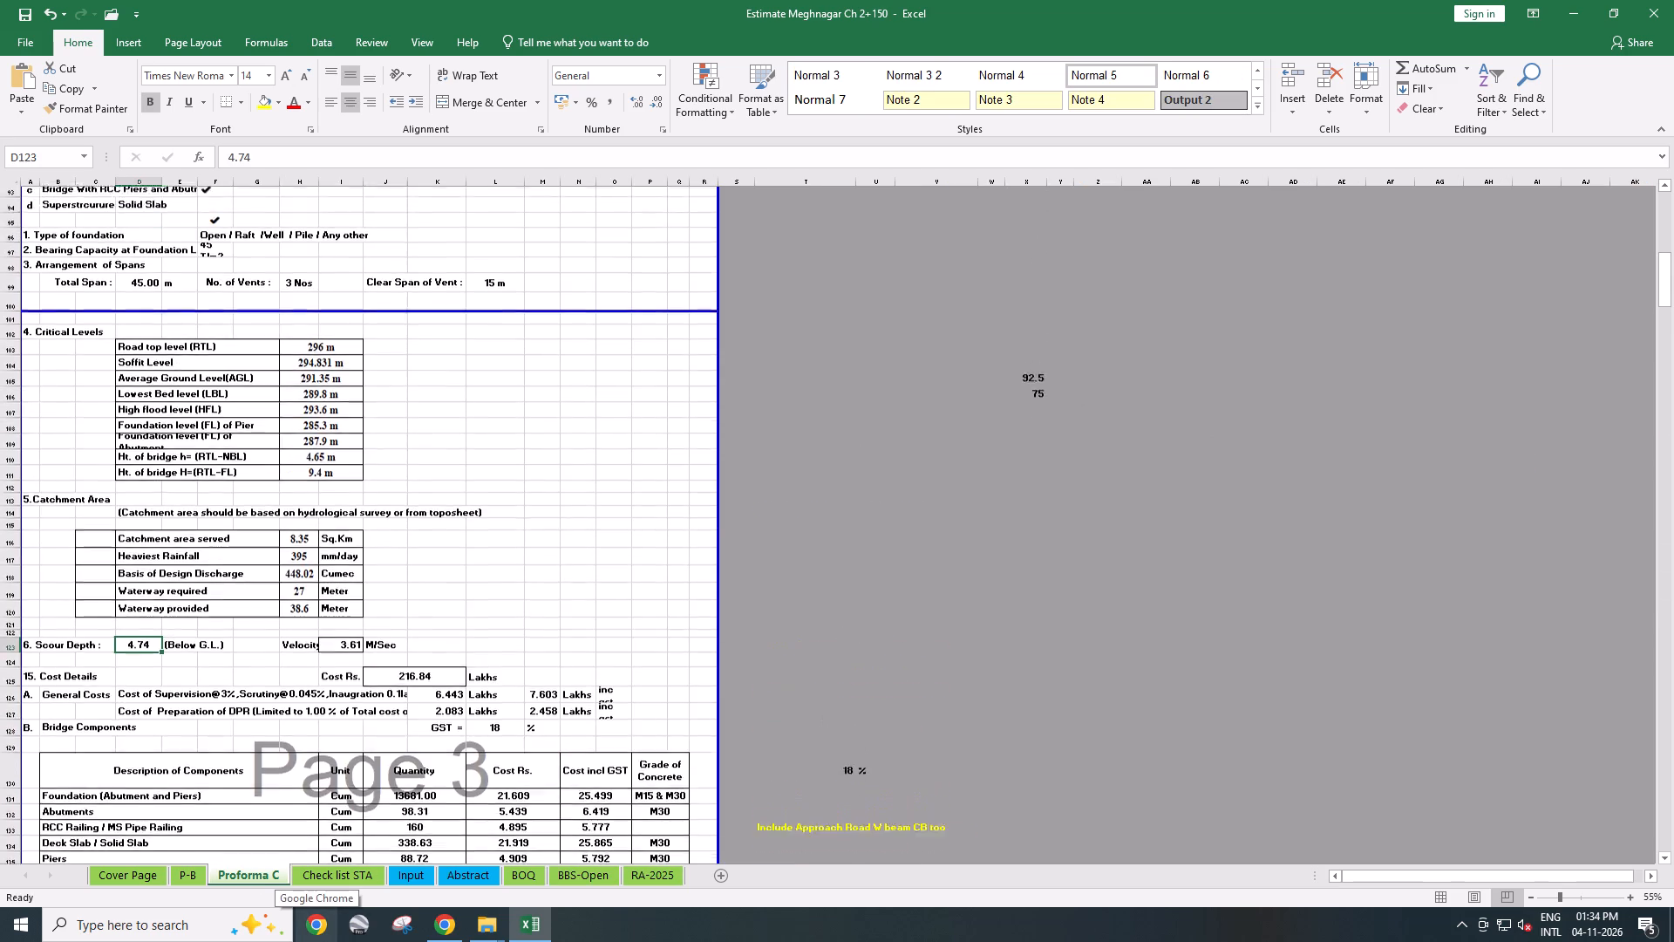
scroll(352, 646, up, 5)
click(331, 555)
key(Delete)
Delete the four old site photos under the section 13 heading.
click(237, 768)
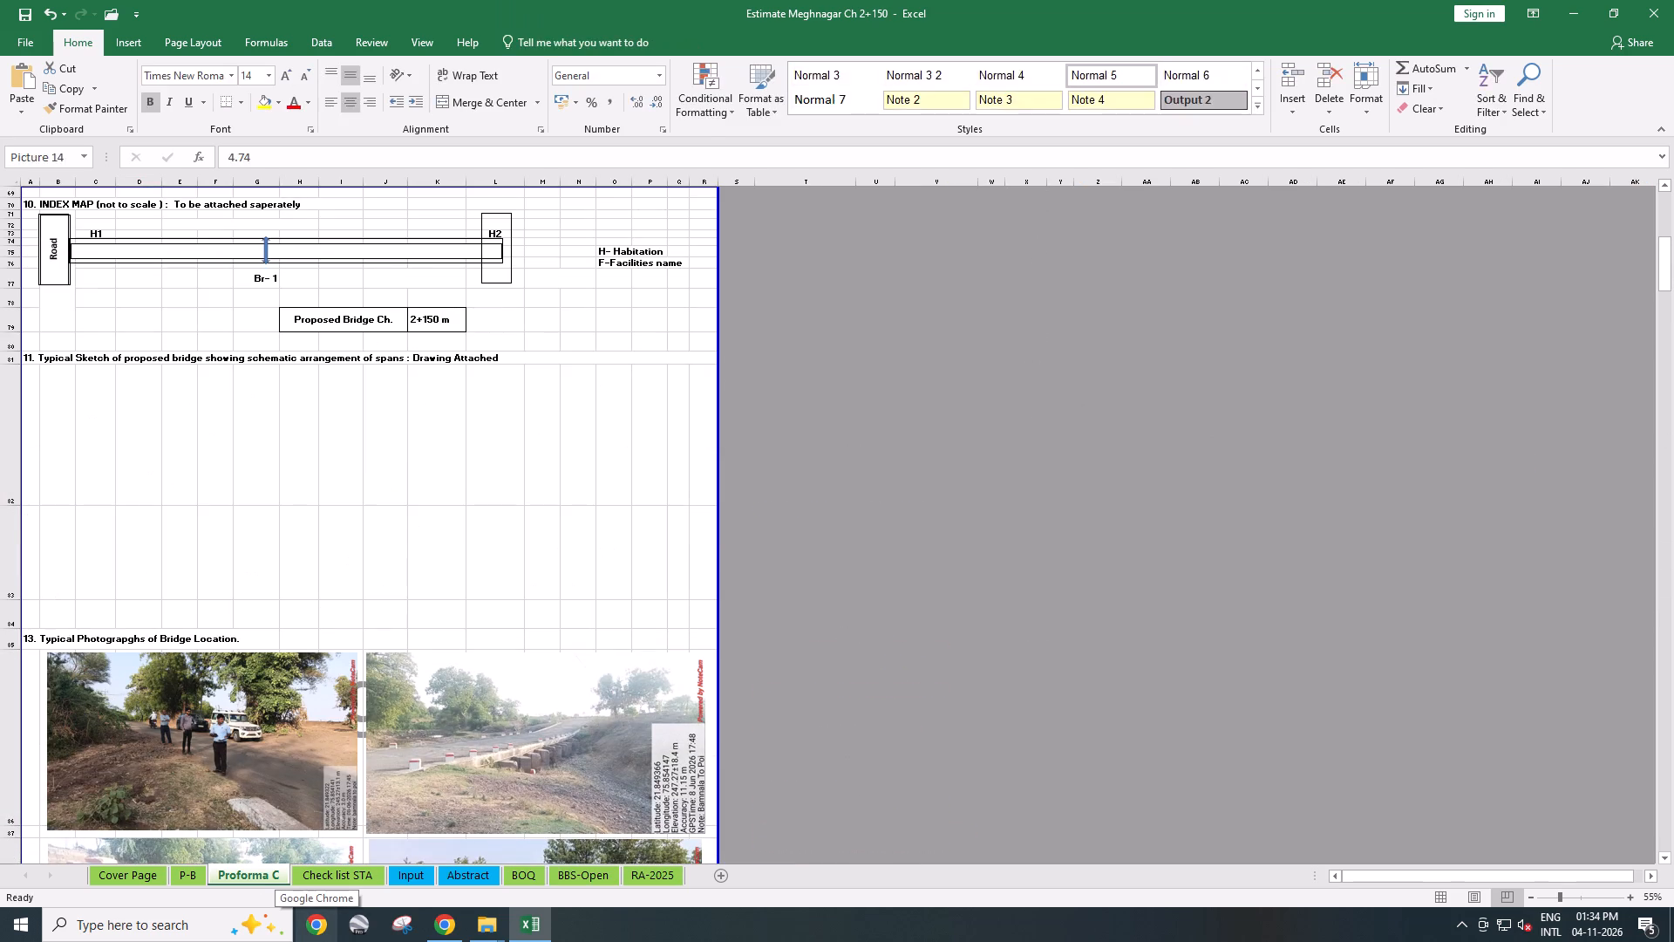
key(Delete)
click(404, 729)
key(Delete)
click(303, 853)
key(Delete)
click(412, 850)
key(Delete)
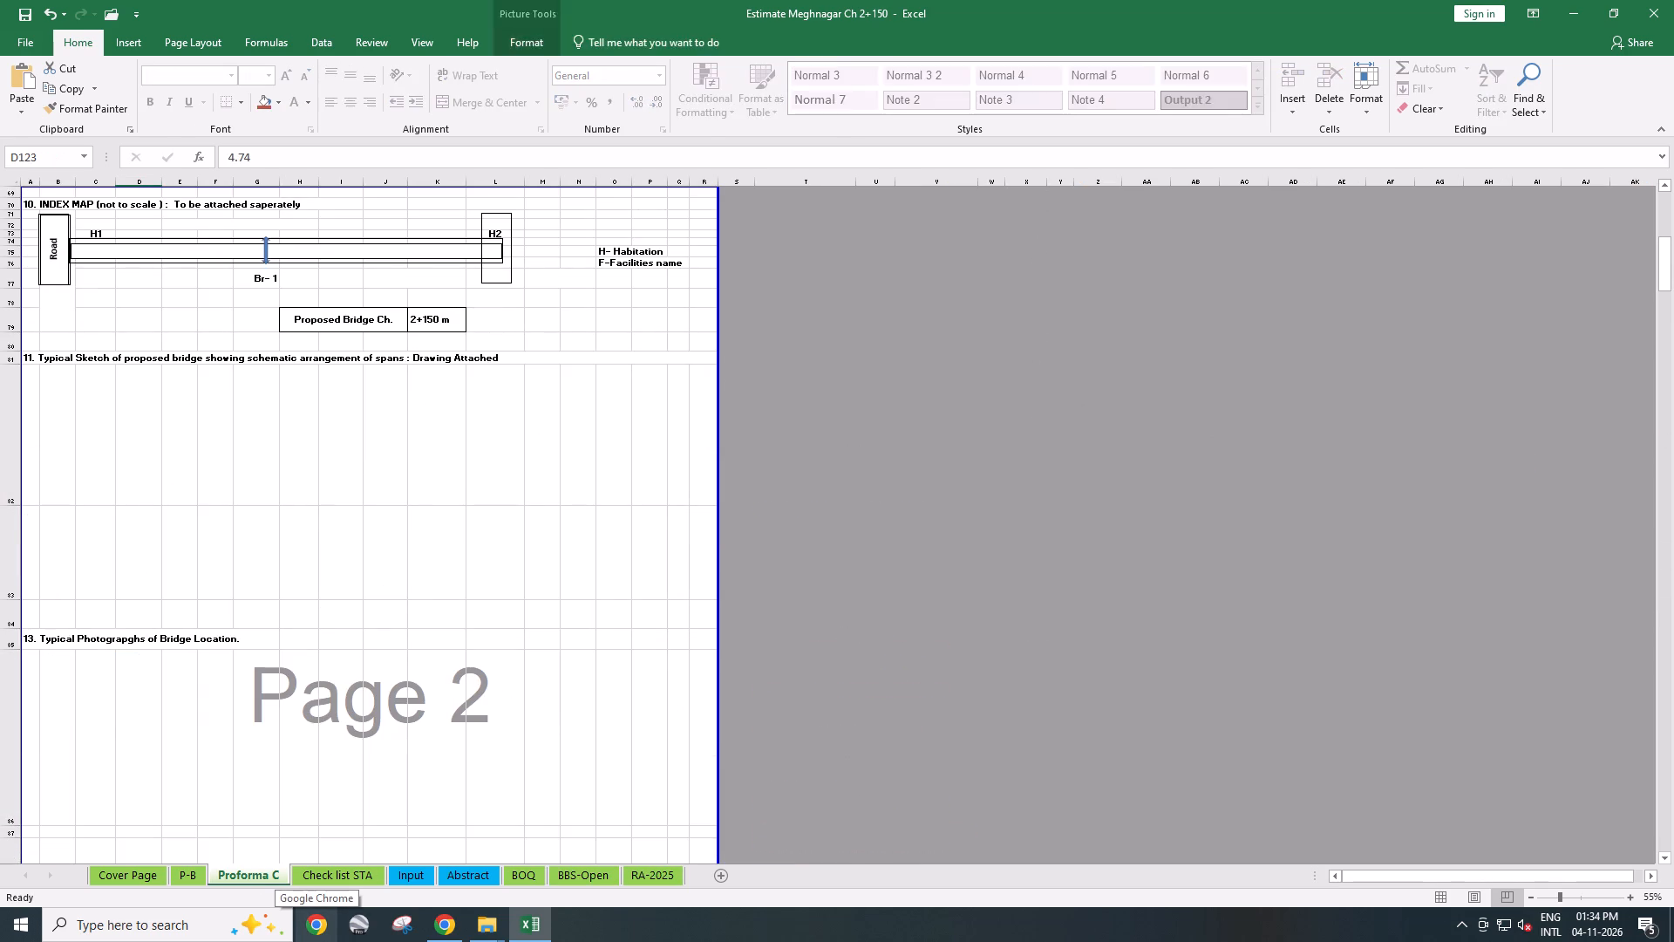
Switch to File Explorer and go from the 1+800 photo folder to the JHABUA 24 BRIDGES folder in JHABUA TOPO DATA.
click(480, 918)
click(661, 868)
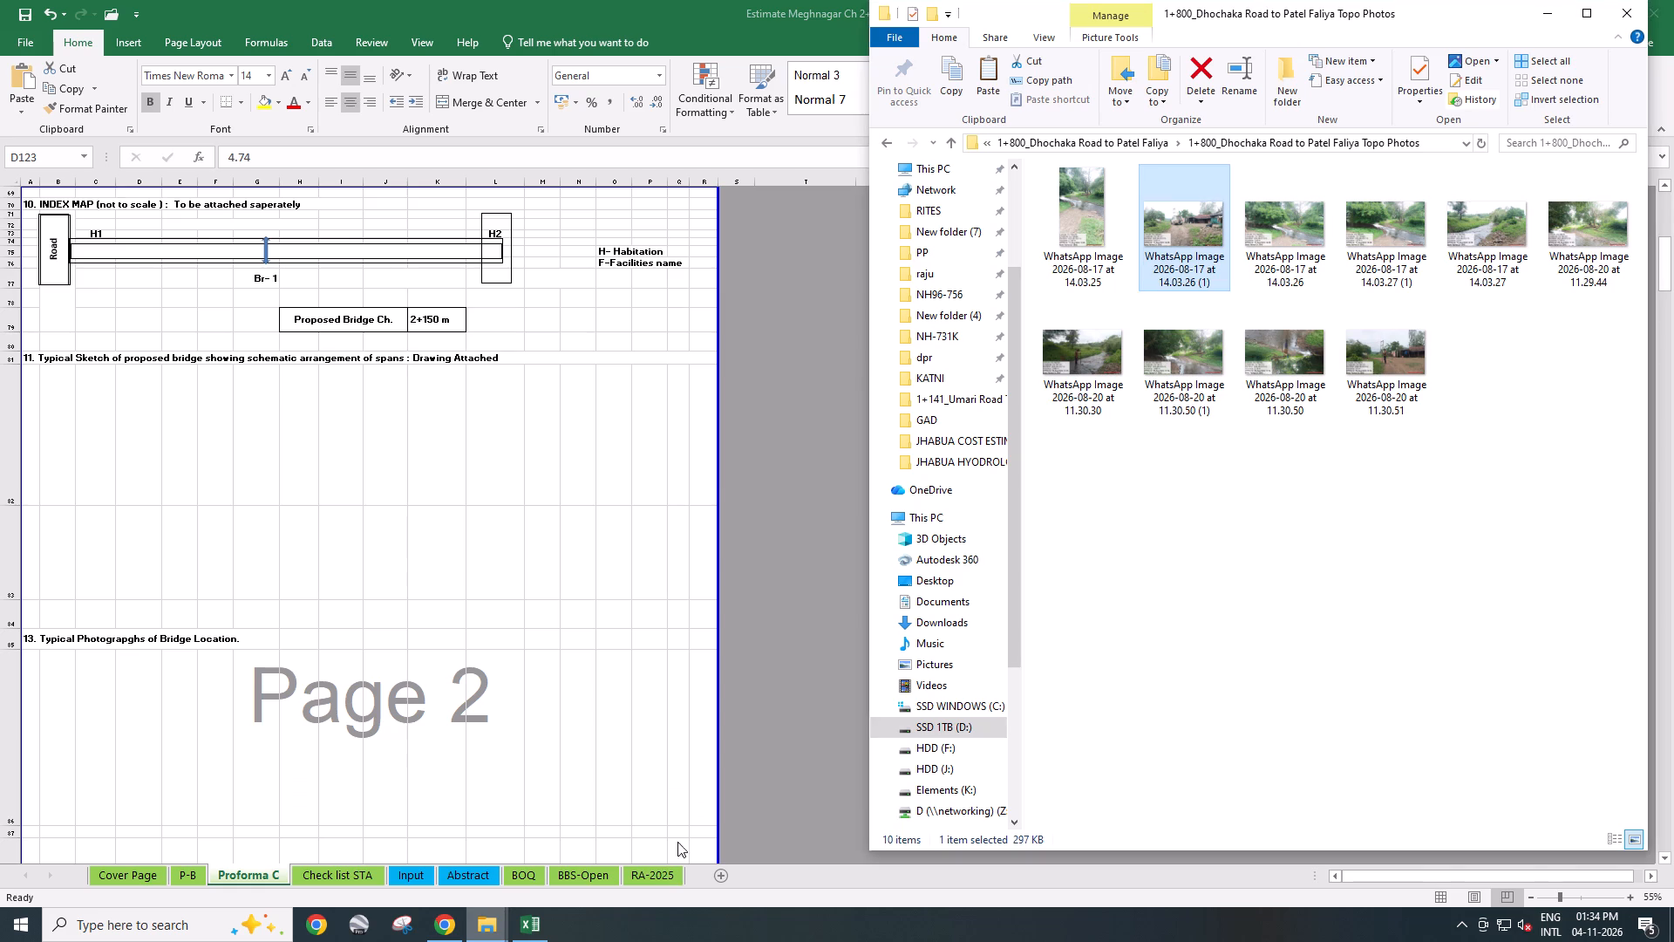
click(1115, 140)
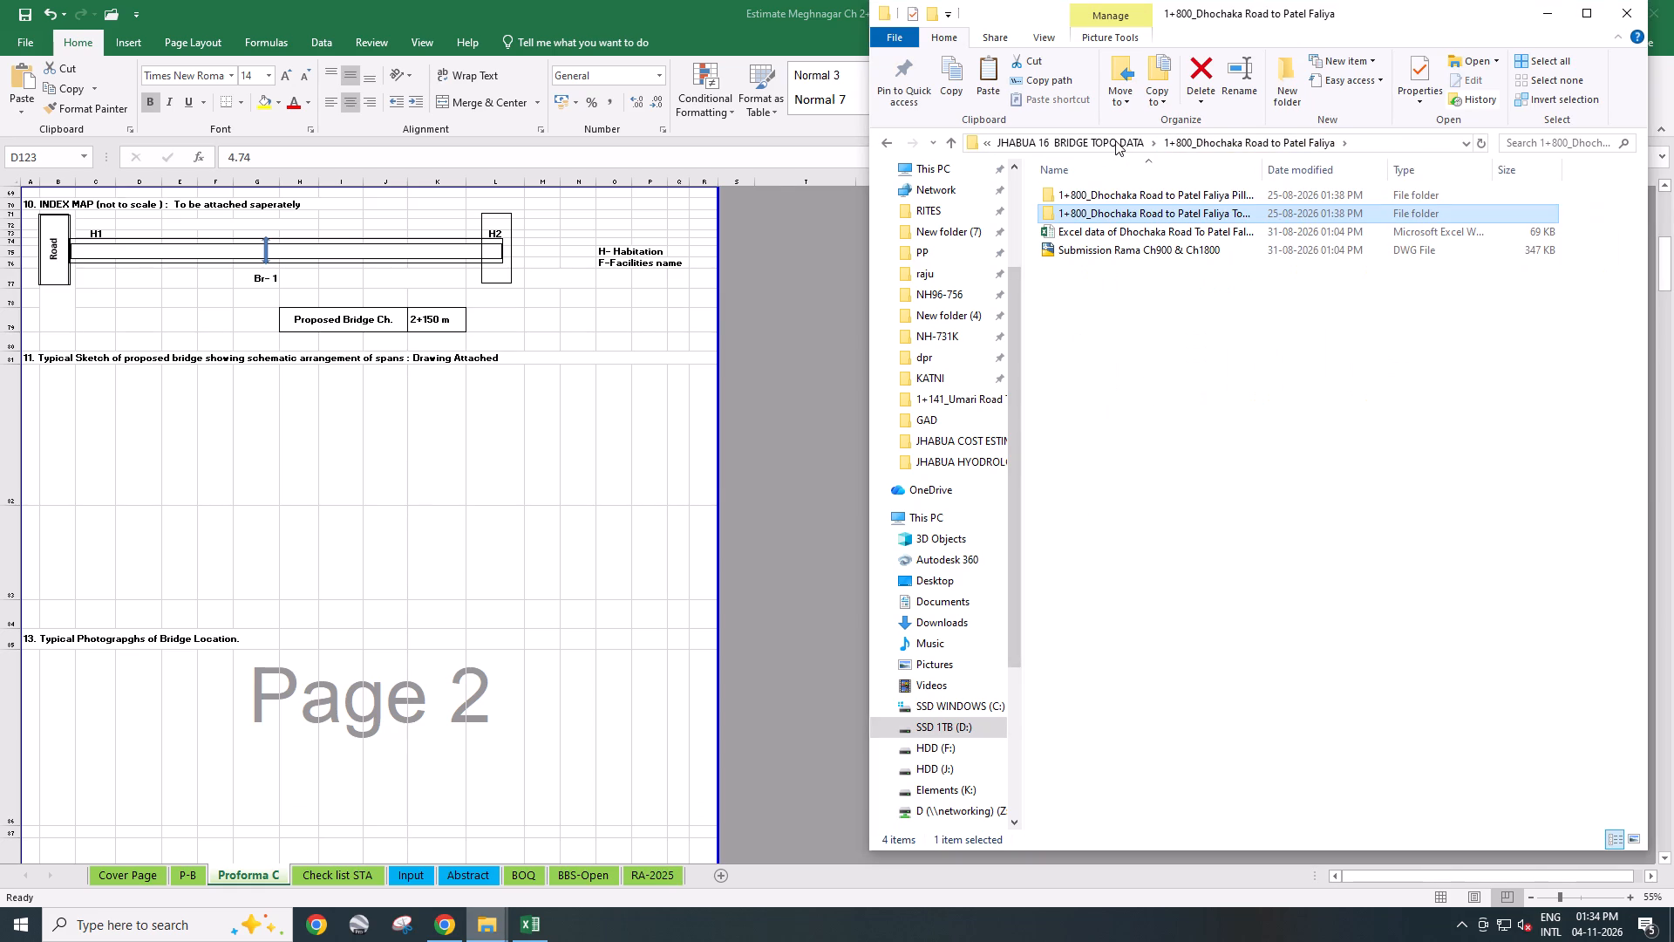
click(1113, 147)
drag(1244, 11, 1252, 33)
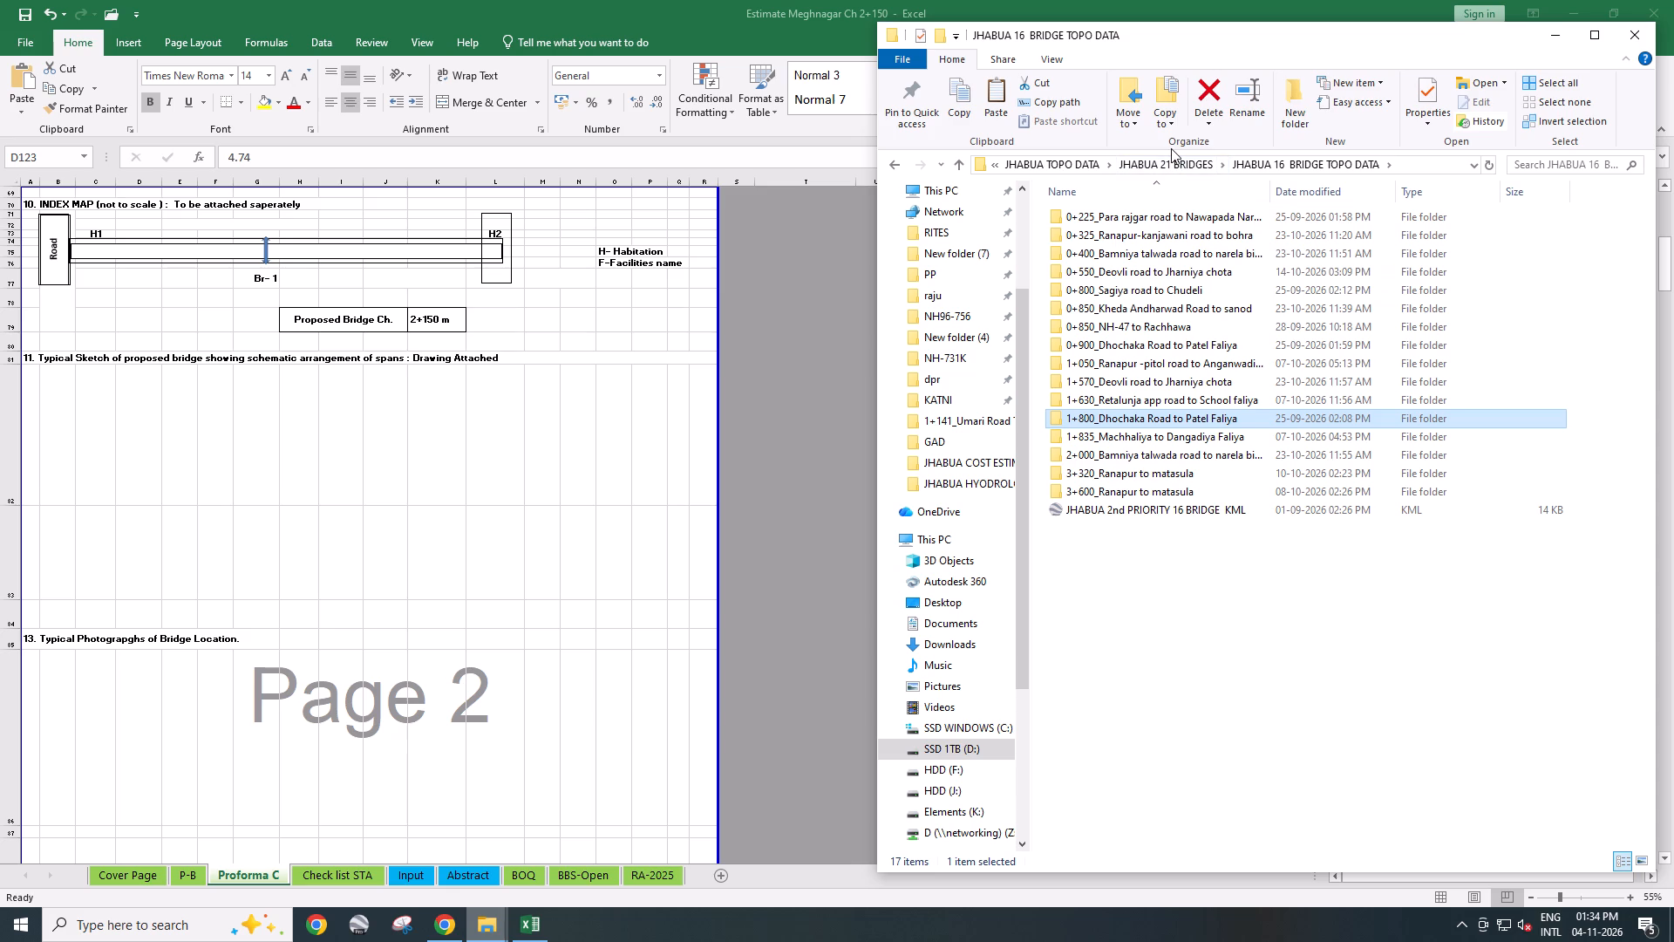
click(1207, 158)
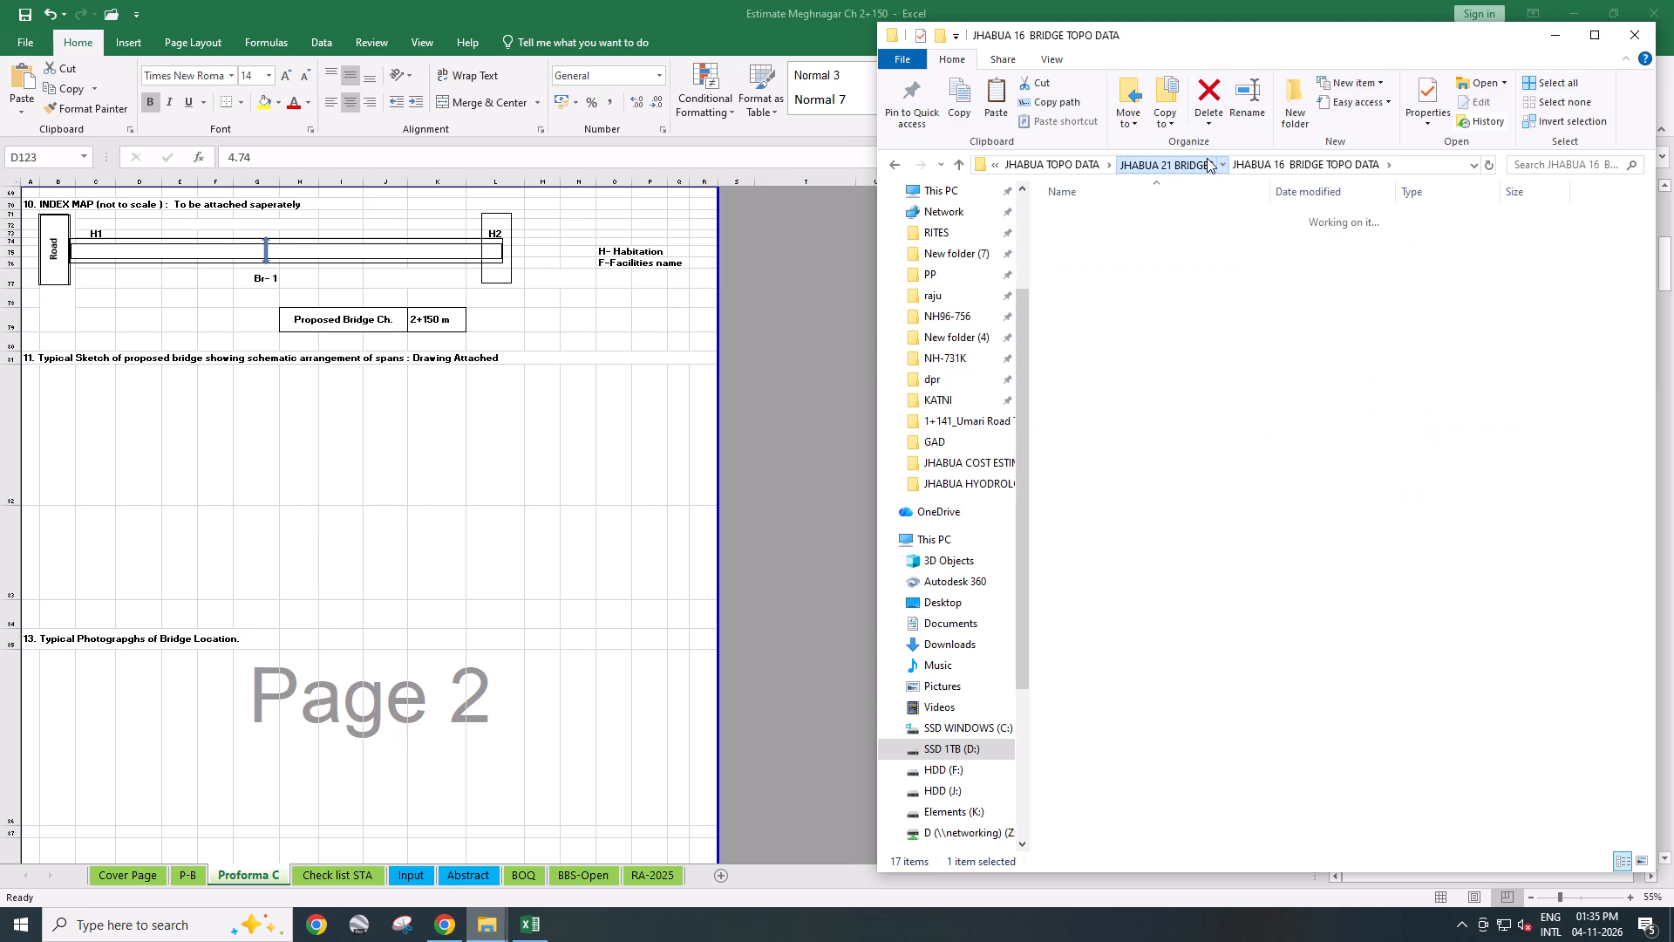
click(1225, 163)
double_click(1116, 231)
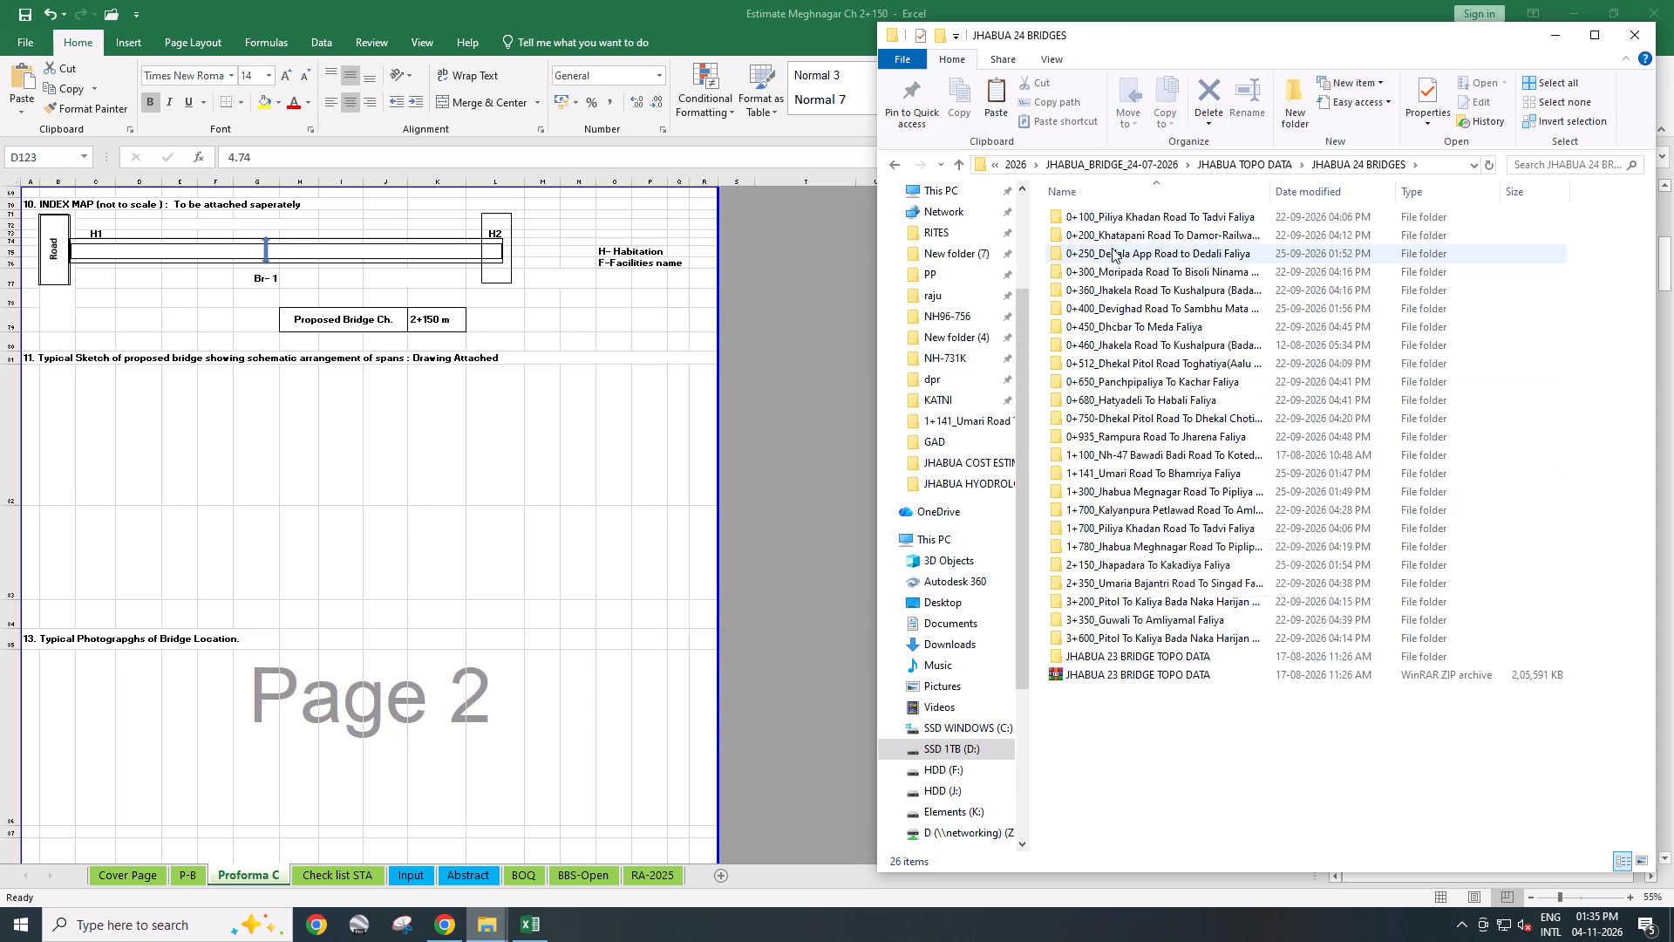
Look through the bridge subfolders of JHABUA 23 BRIDGE TOPO DATA and JHABUA 24 BRIDGES for the 2+150 site photos.
double_click(1201, 655)
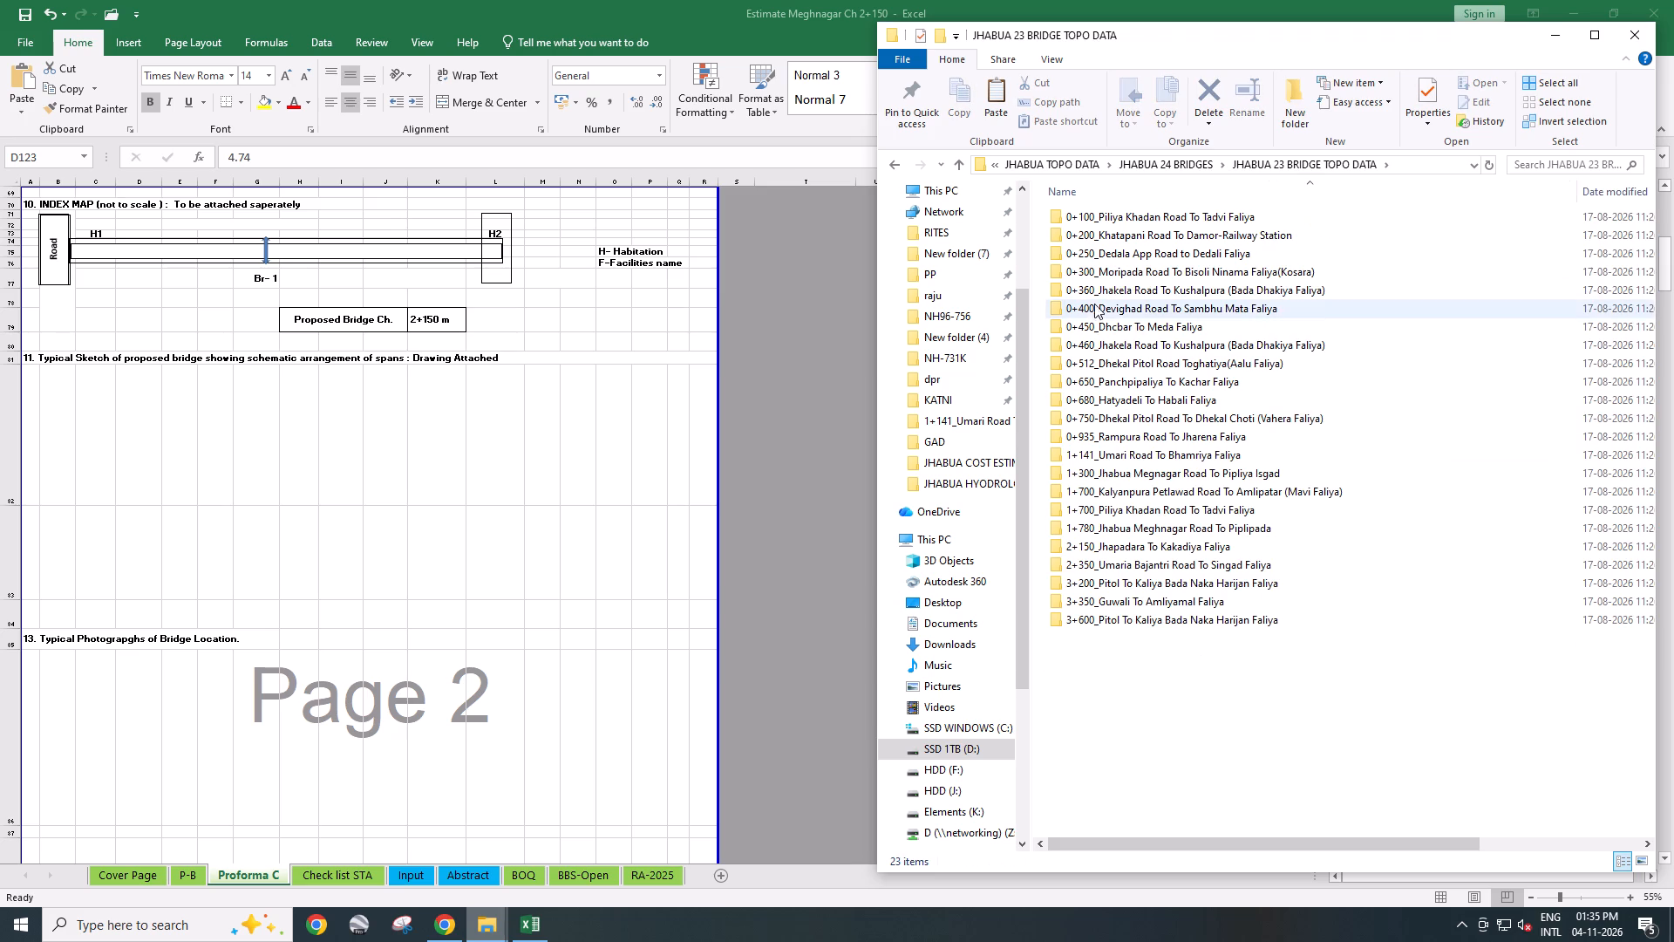
double_click(1134, 222)
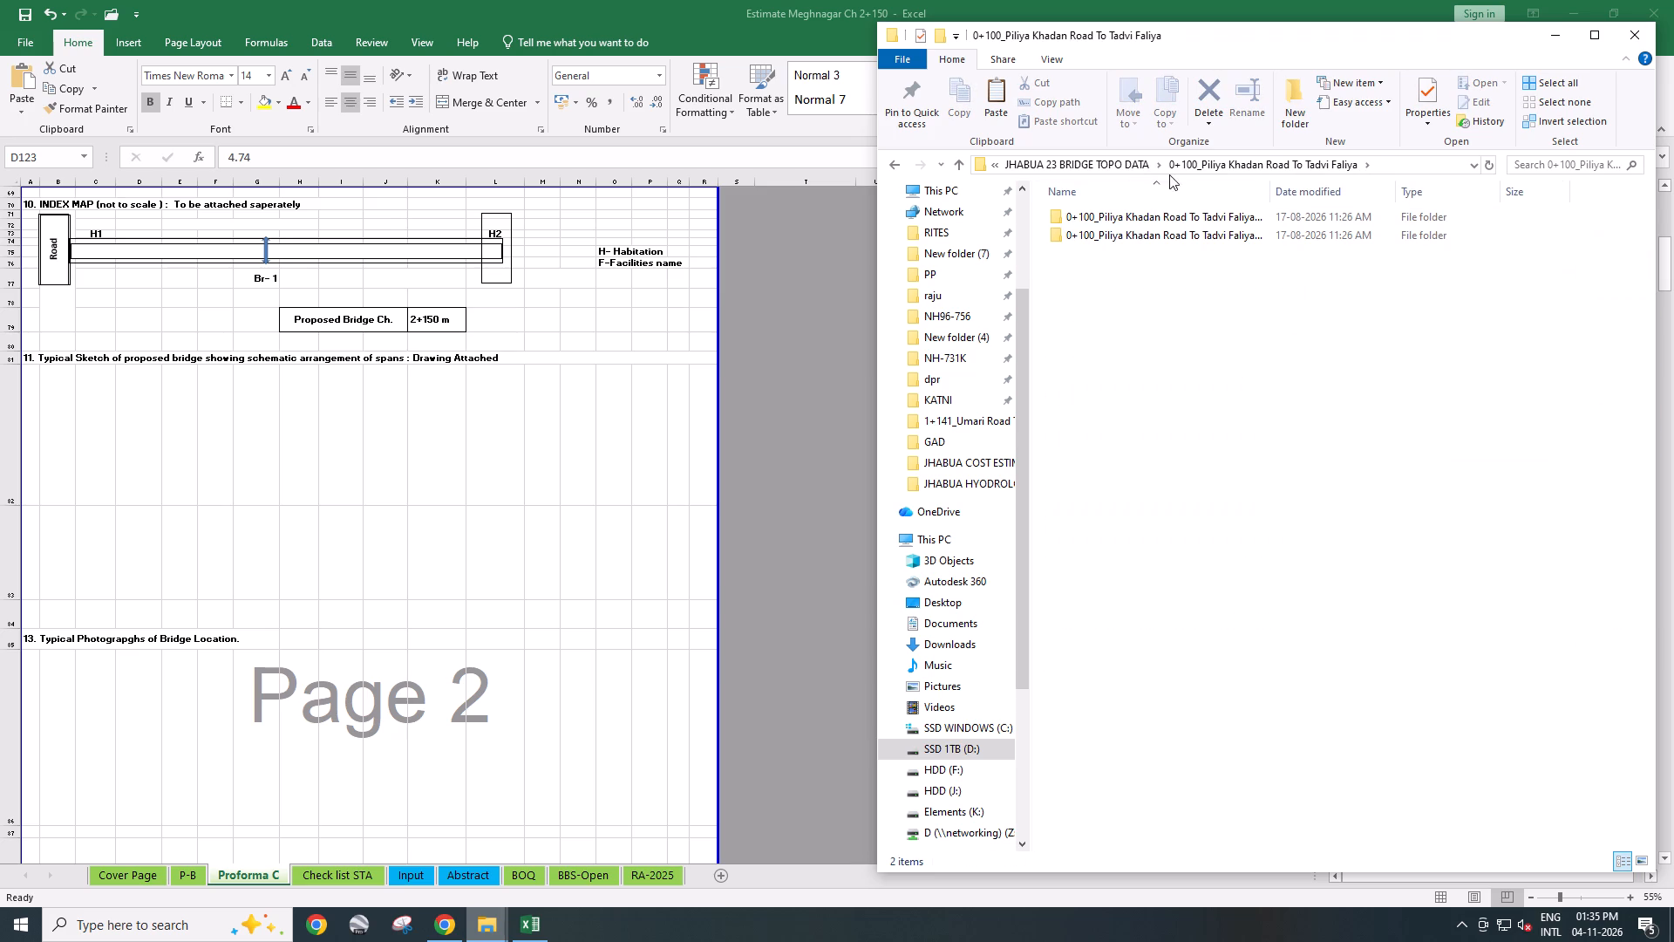
click(1131, 162)
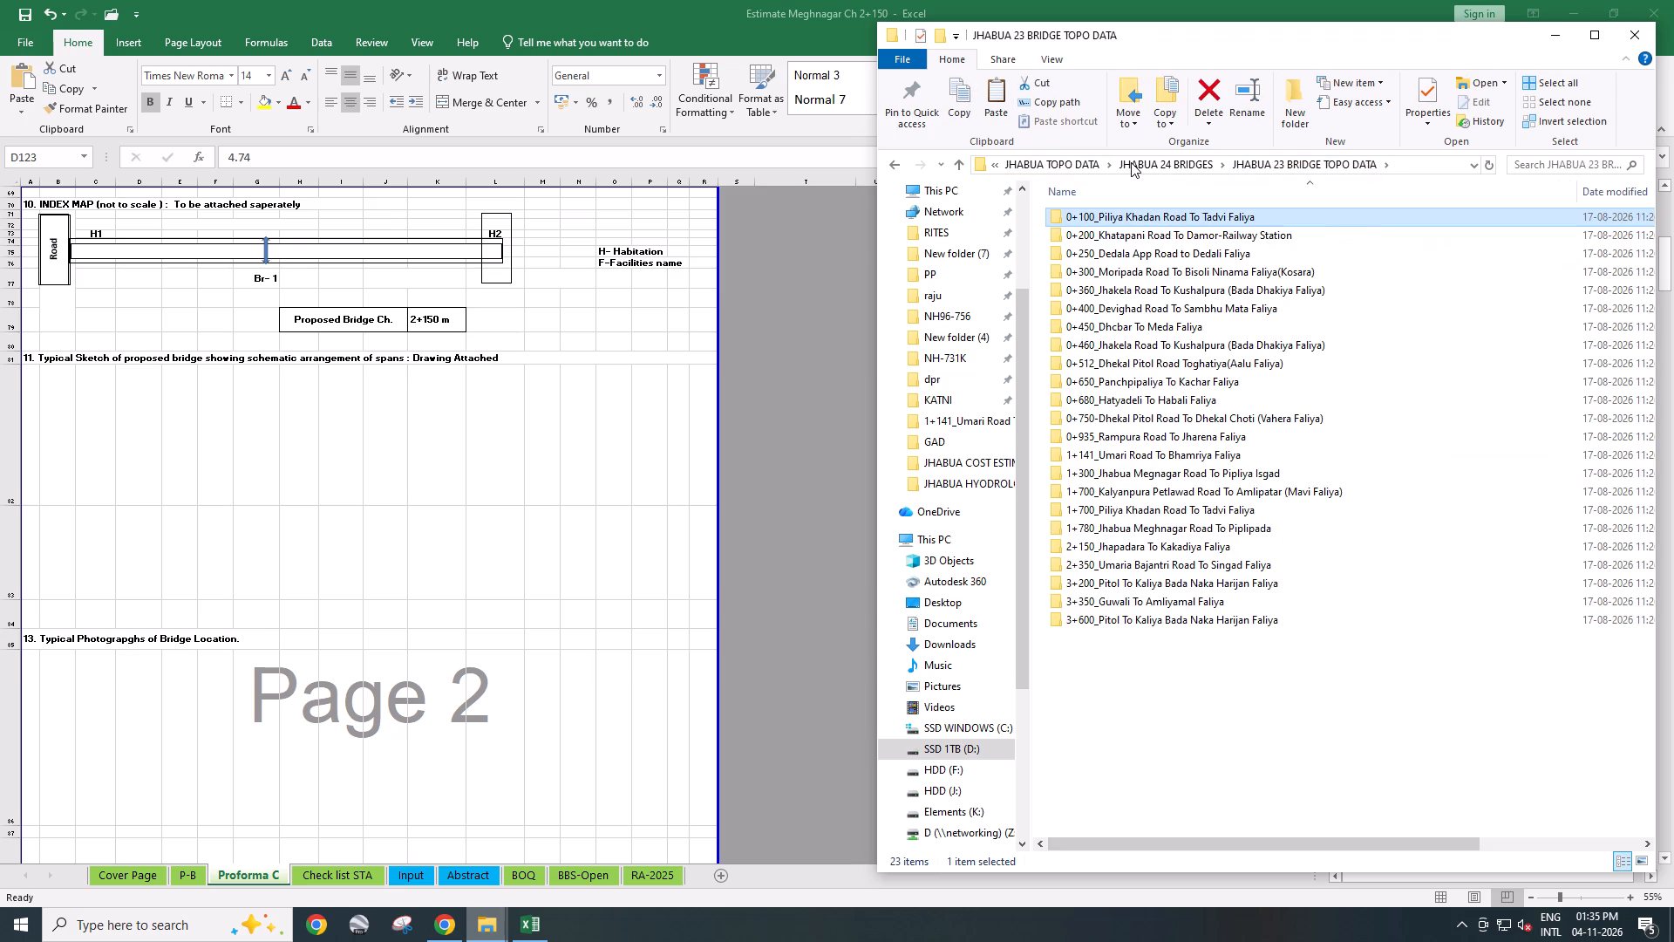
click(1131, 162)
double_click(1129, 225)
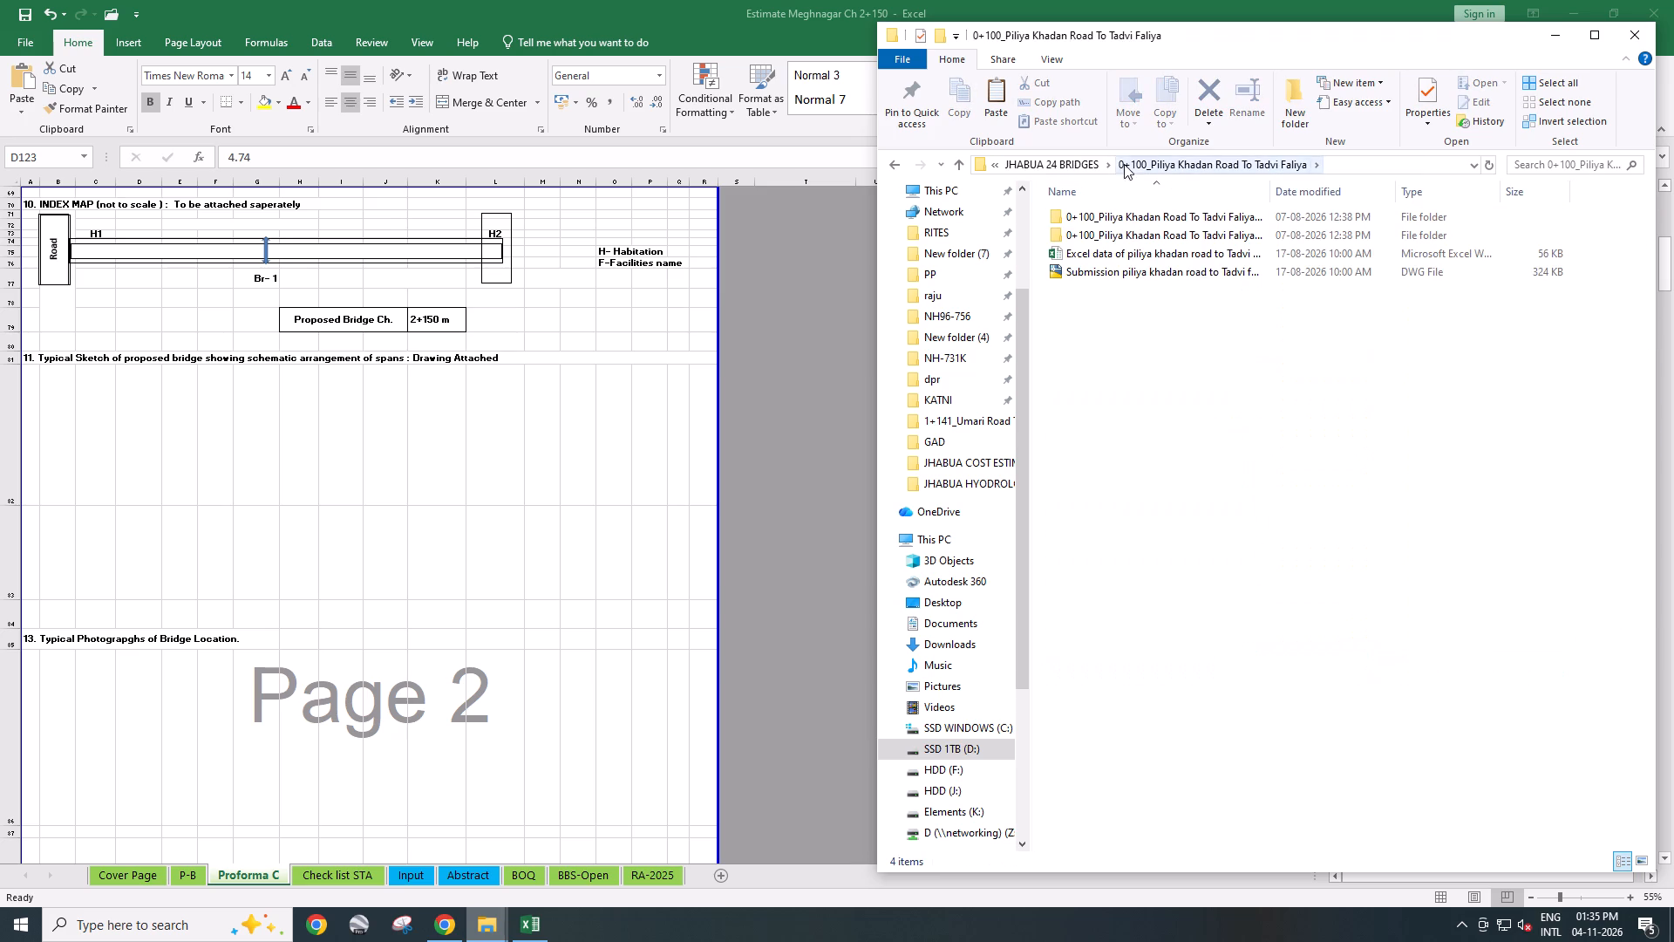
click(1077, 164)
double_click(1129, 653)
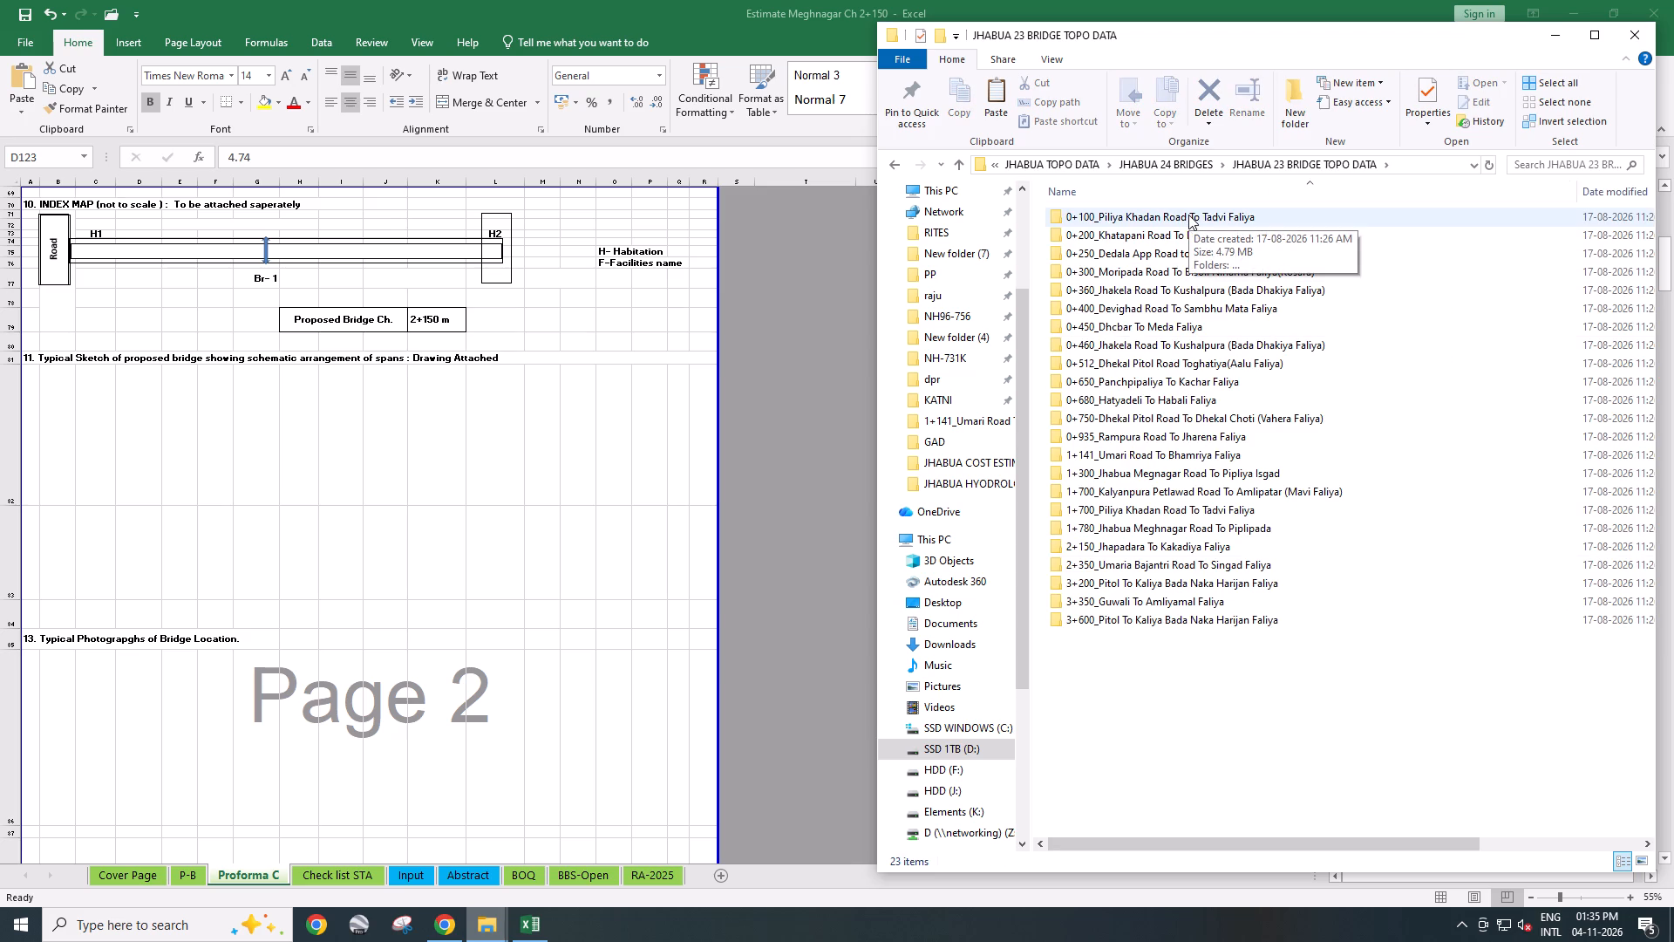
double_click(1135, 236)
click(1144, 163)
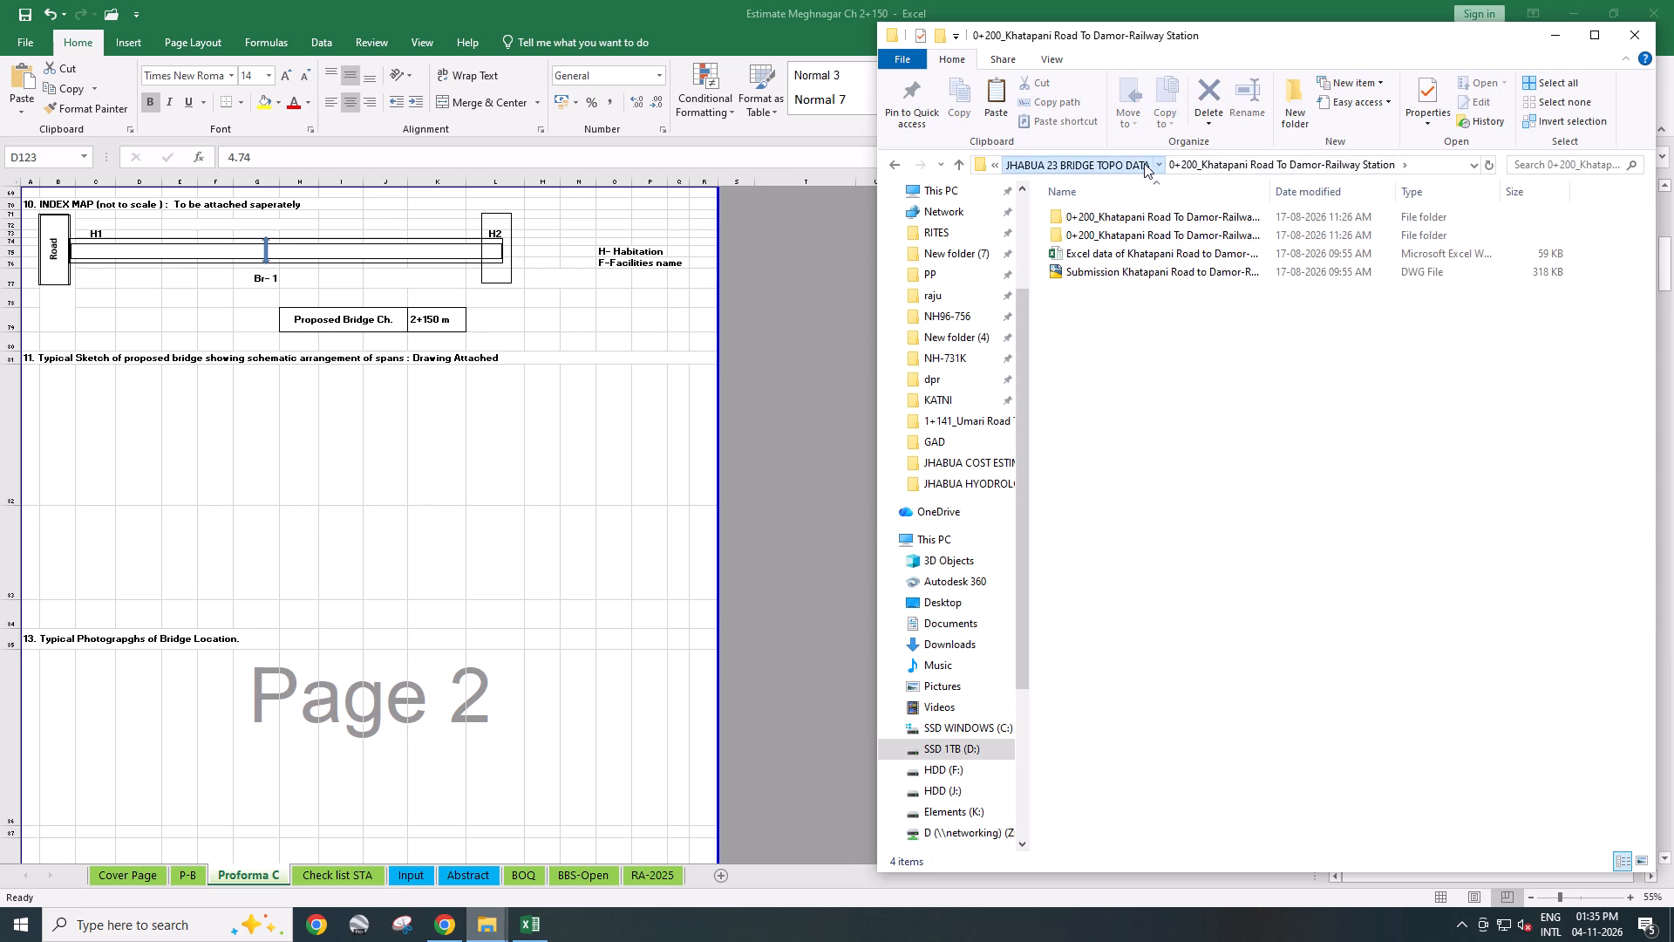
double_click(1155, 277)
click(1113, 158)
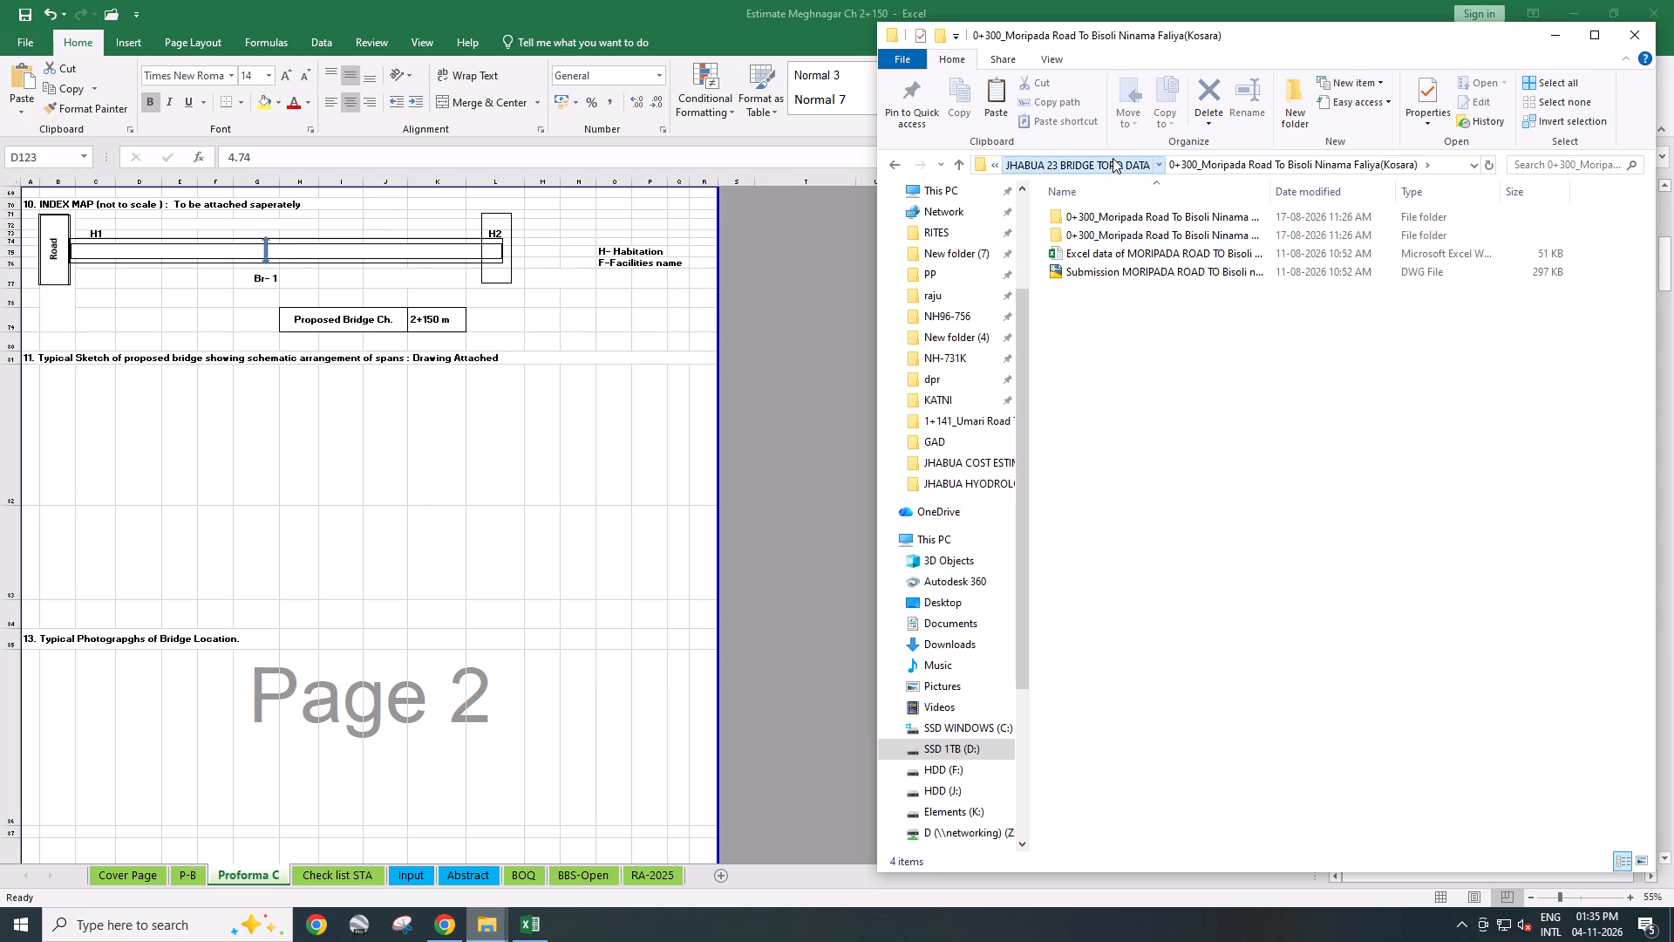
click(1148, 158)
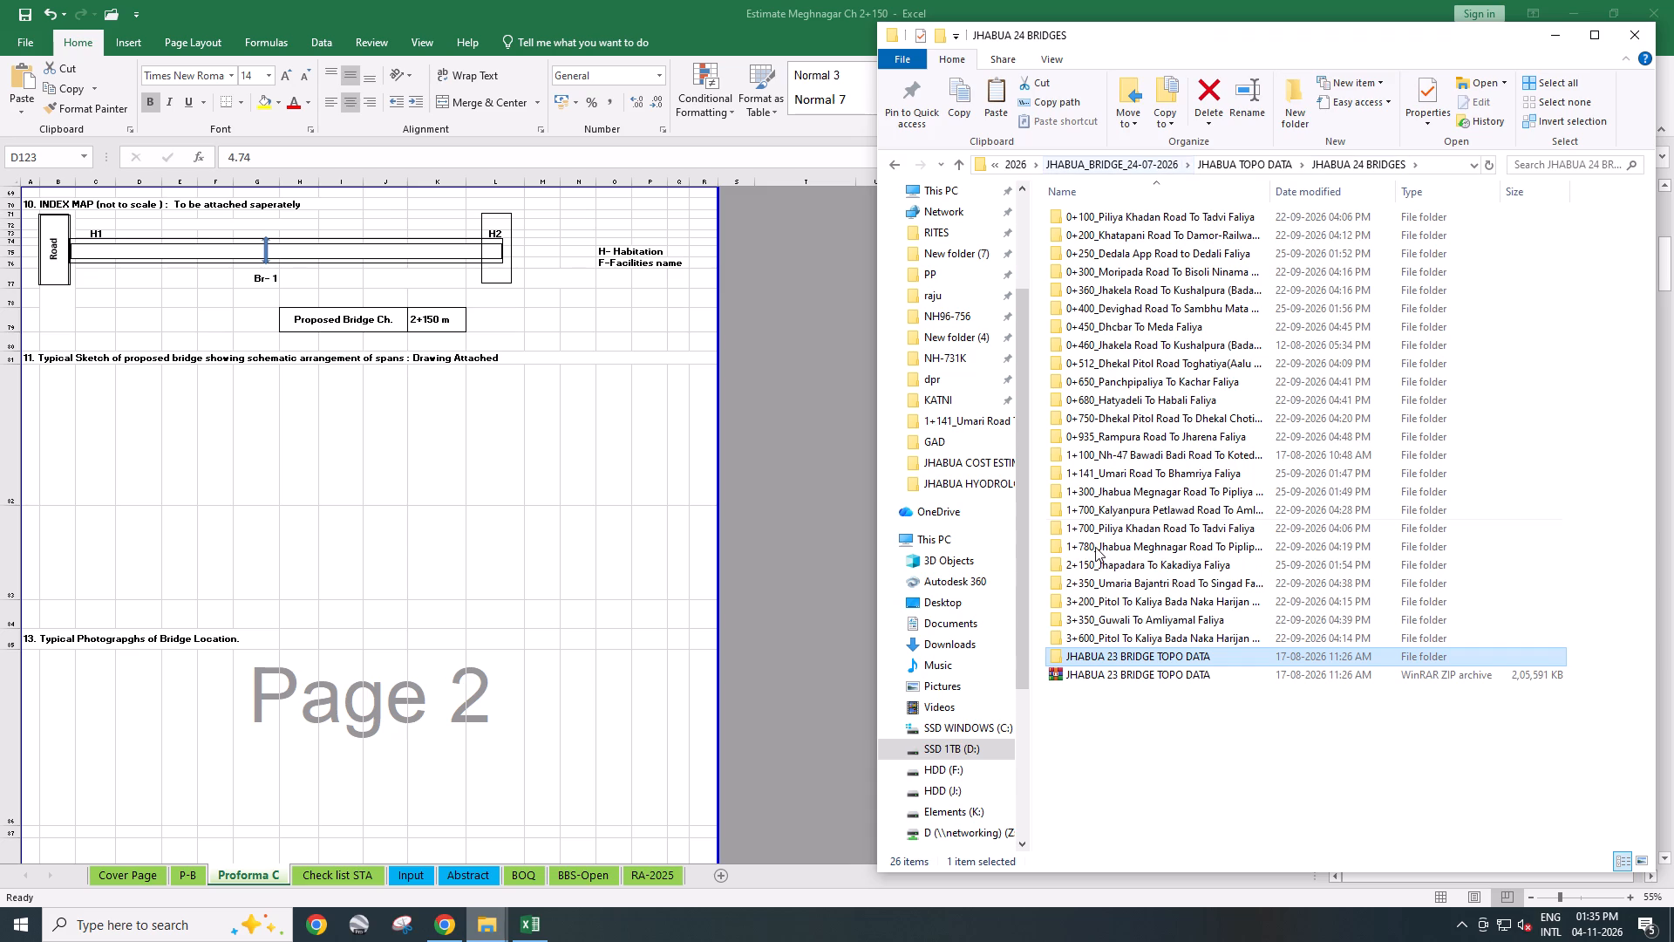
double_click(1095, 652)
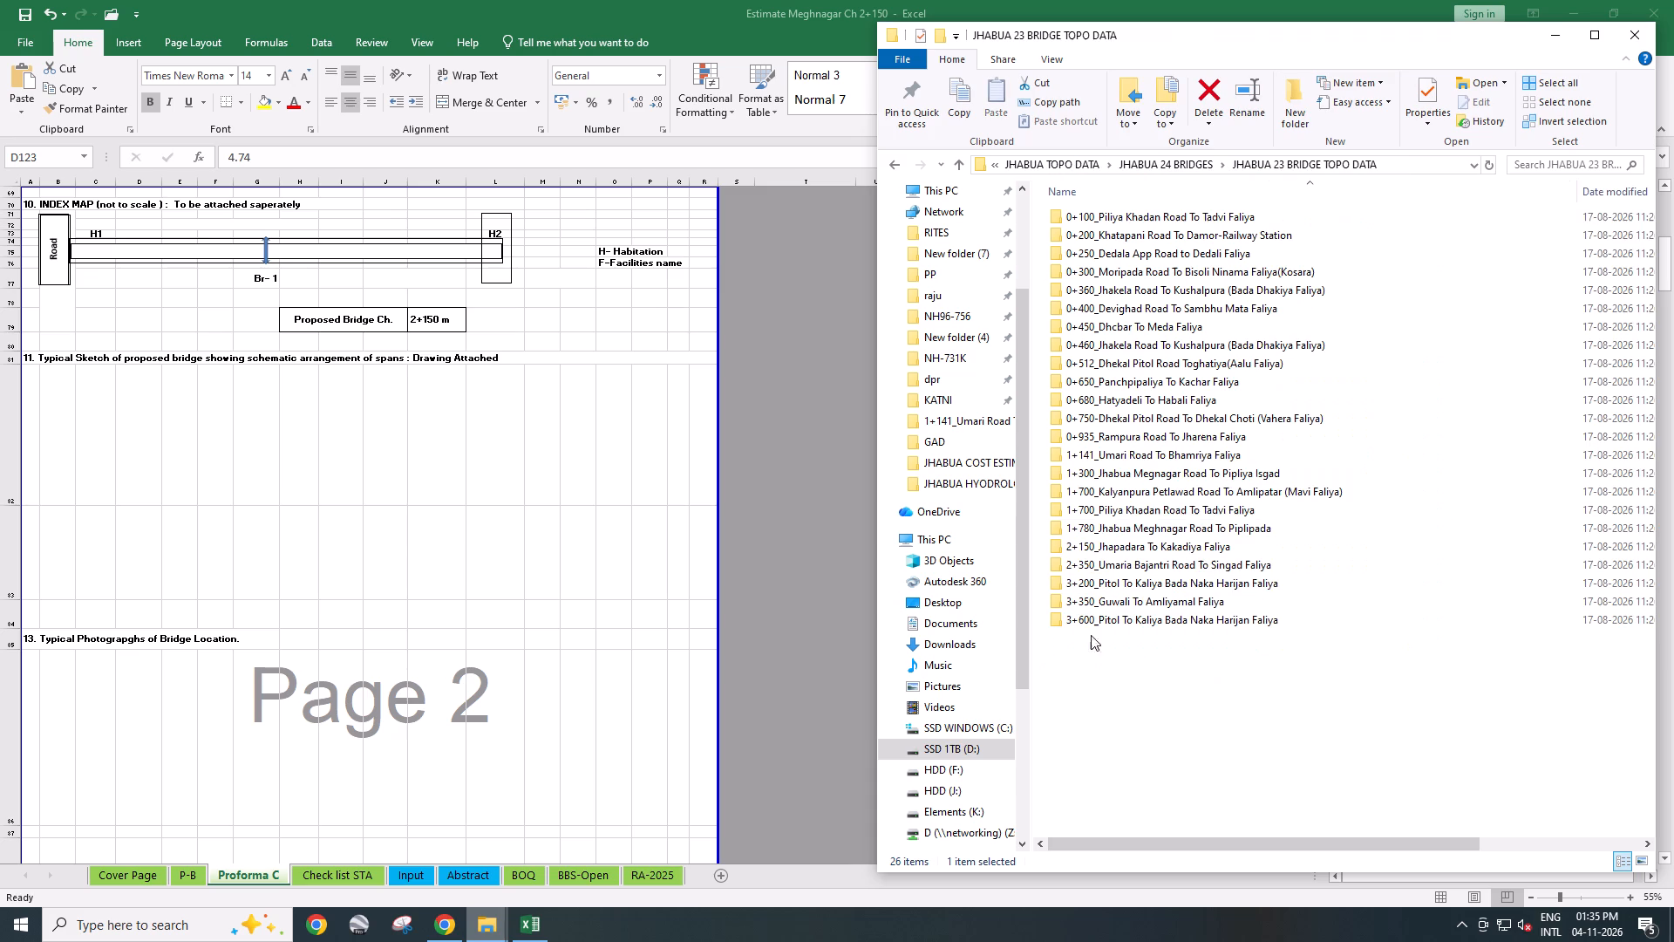
click(1187, 166)
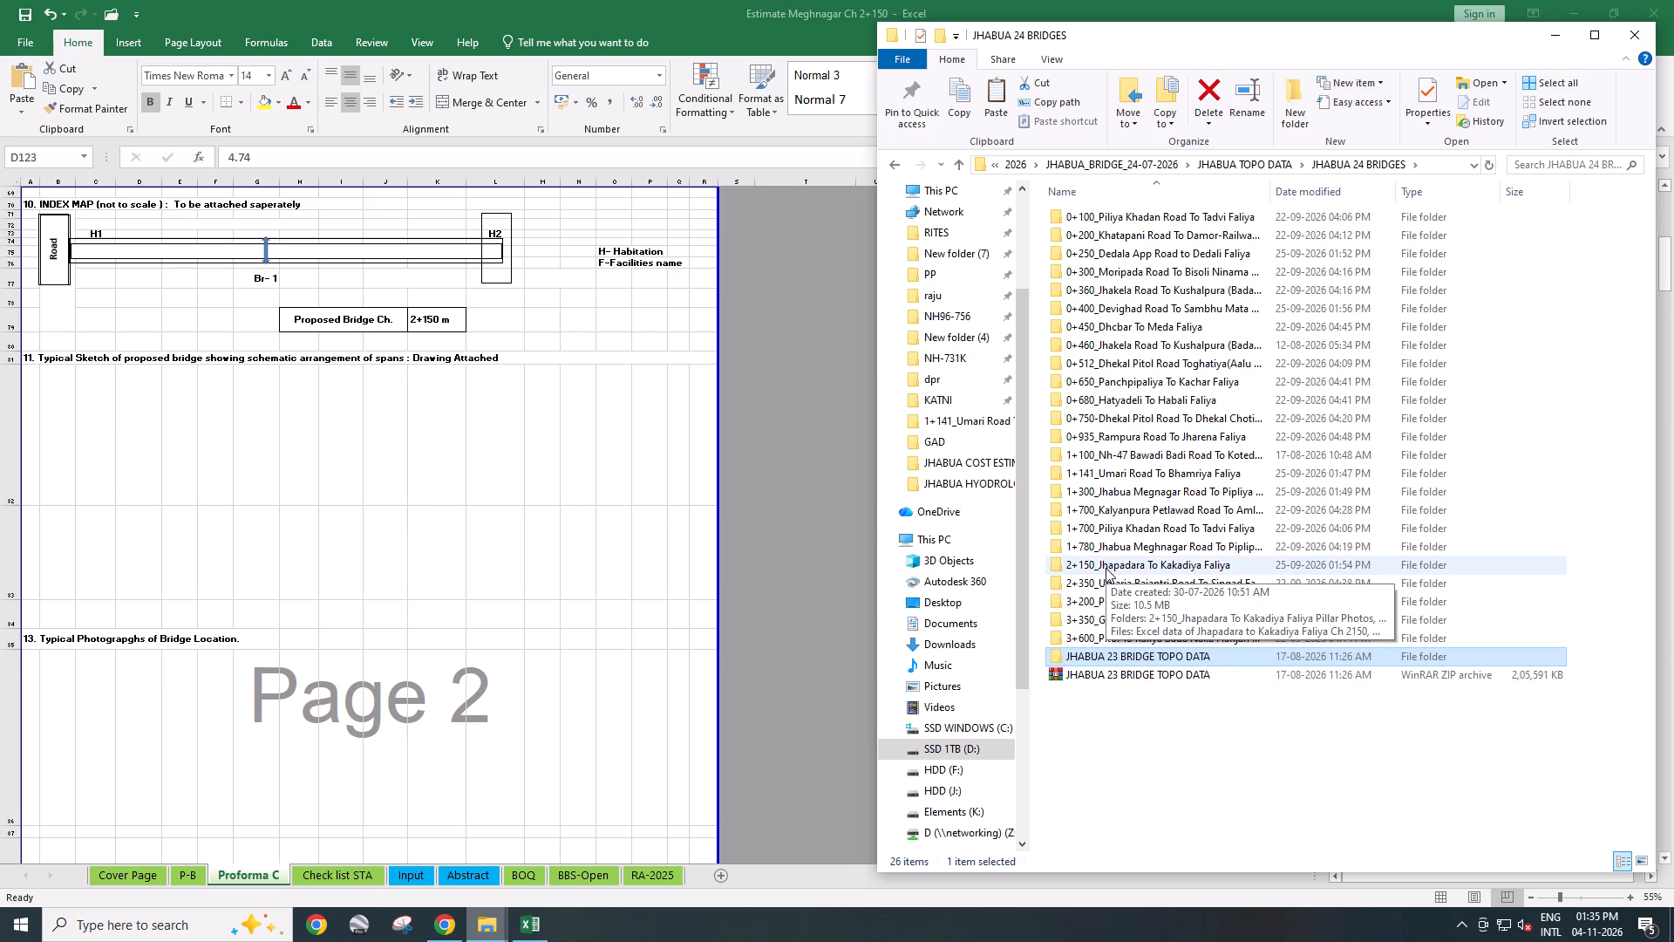
Check the road name on the Proforma C sheet and open the 2+150_Jhapadara To Kakadiya Faliya Topo Photos folder.
scroll(458, 512, up, 10)
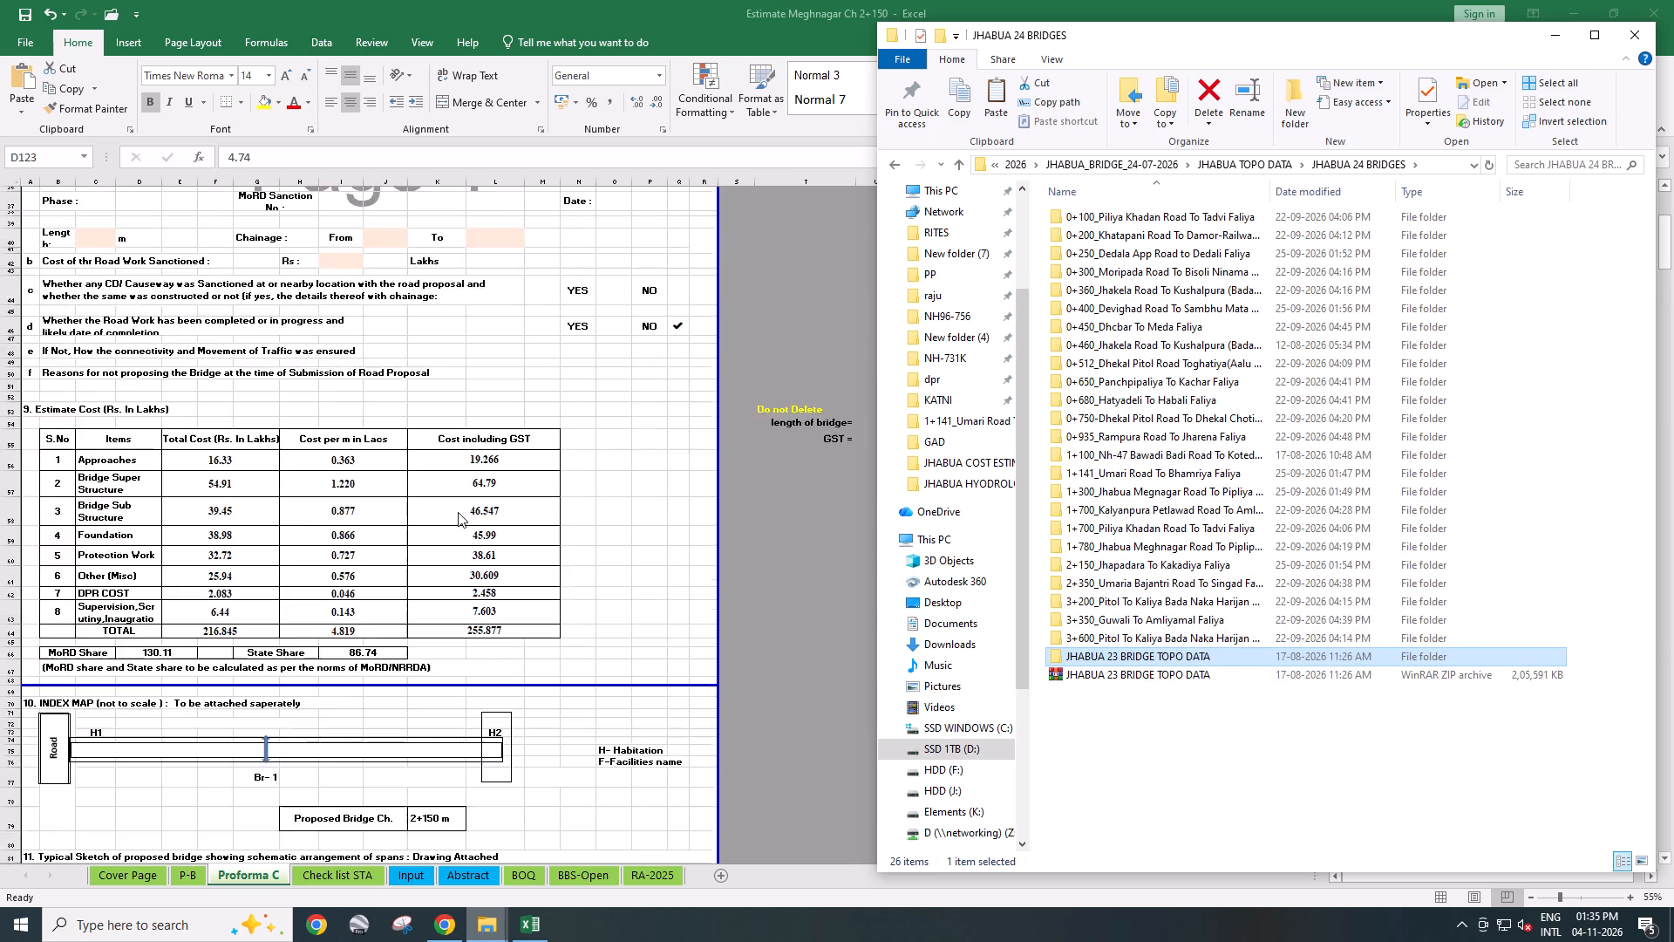
scroll(458, 512, up, 11)
scroll(458, 512, down, 1)
scroll(458, 512, up, 2)
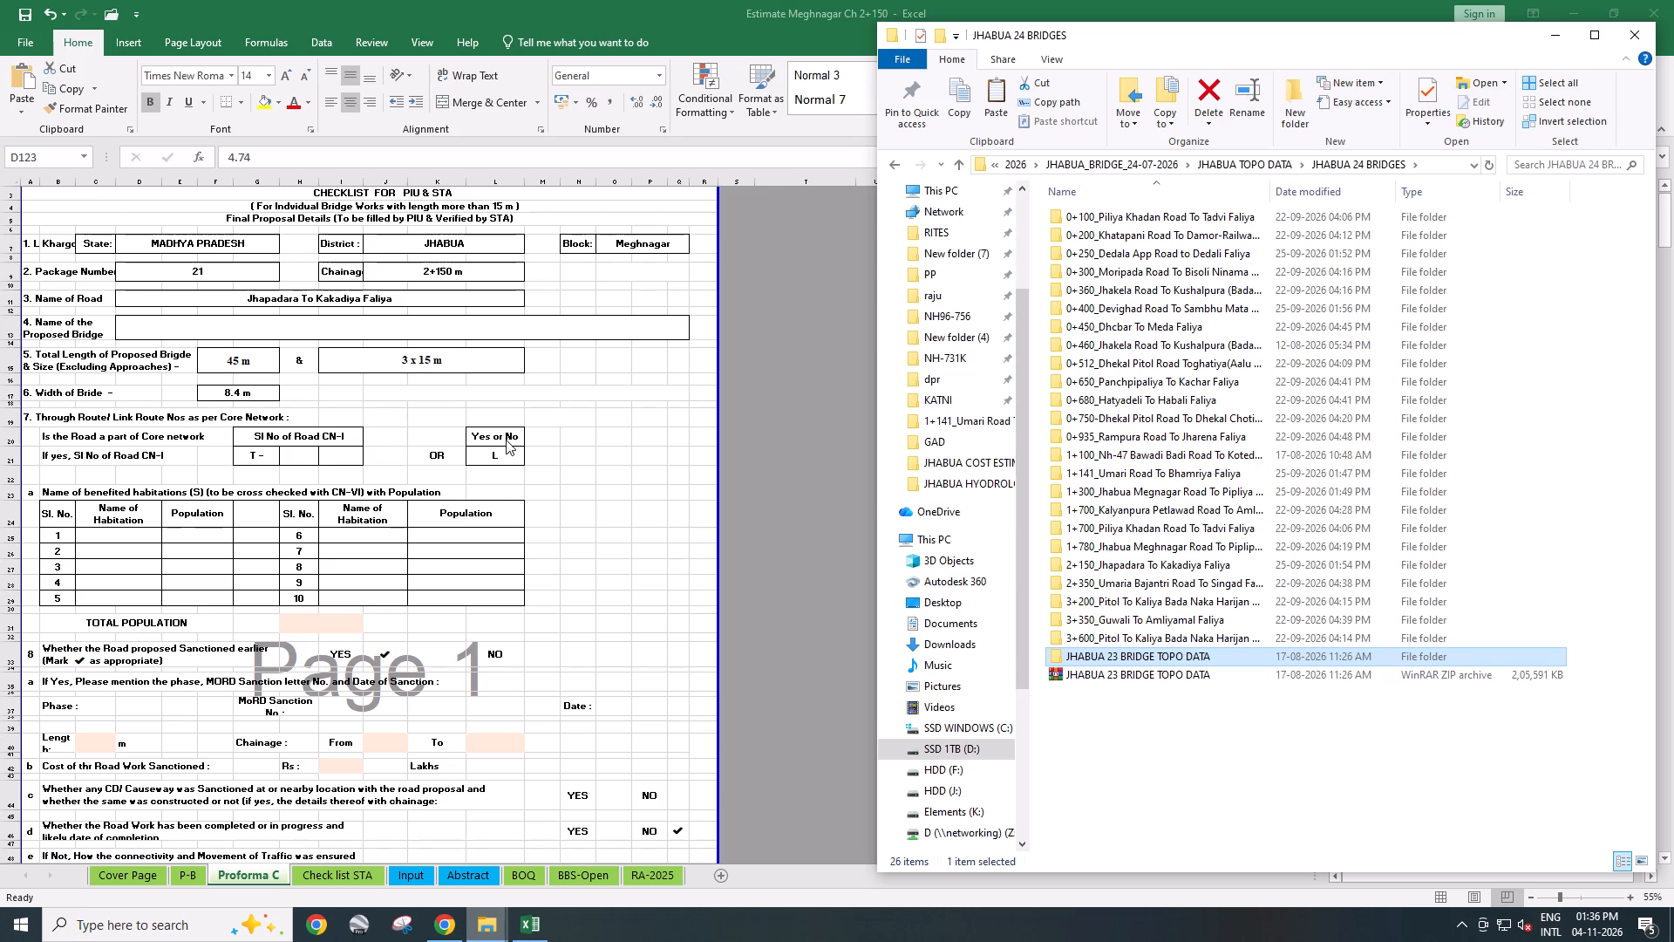
double_click(1108, 566)
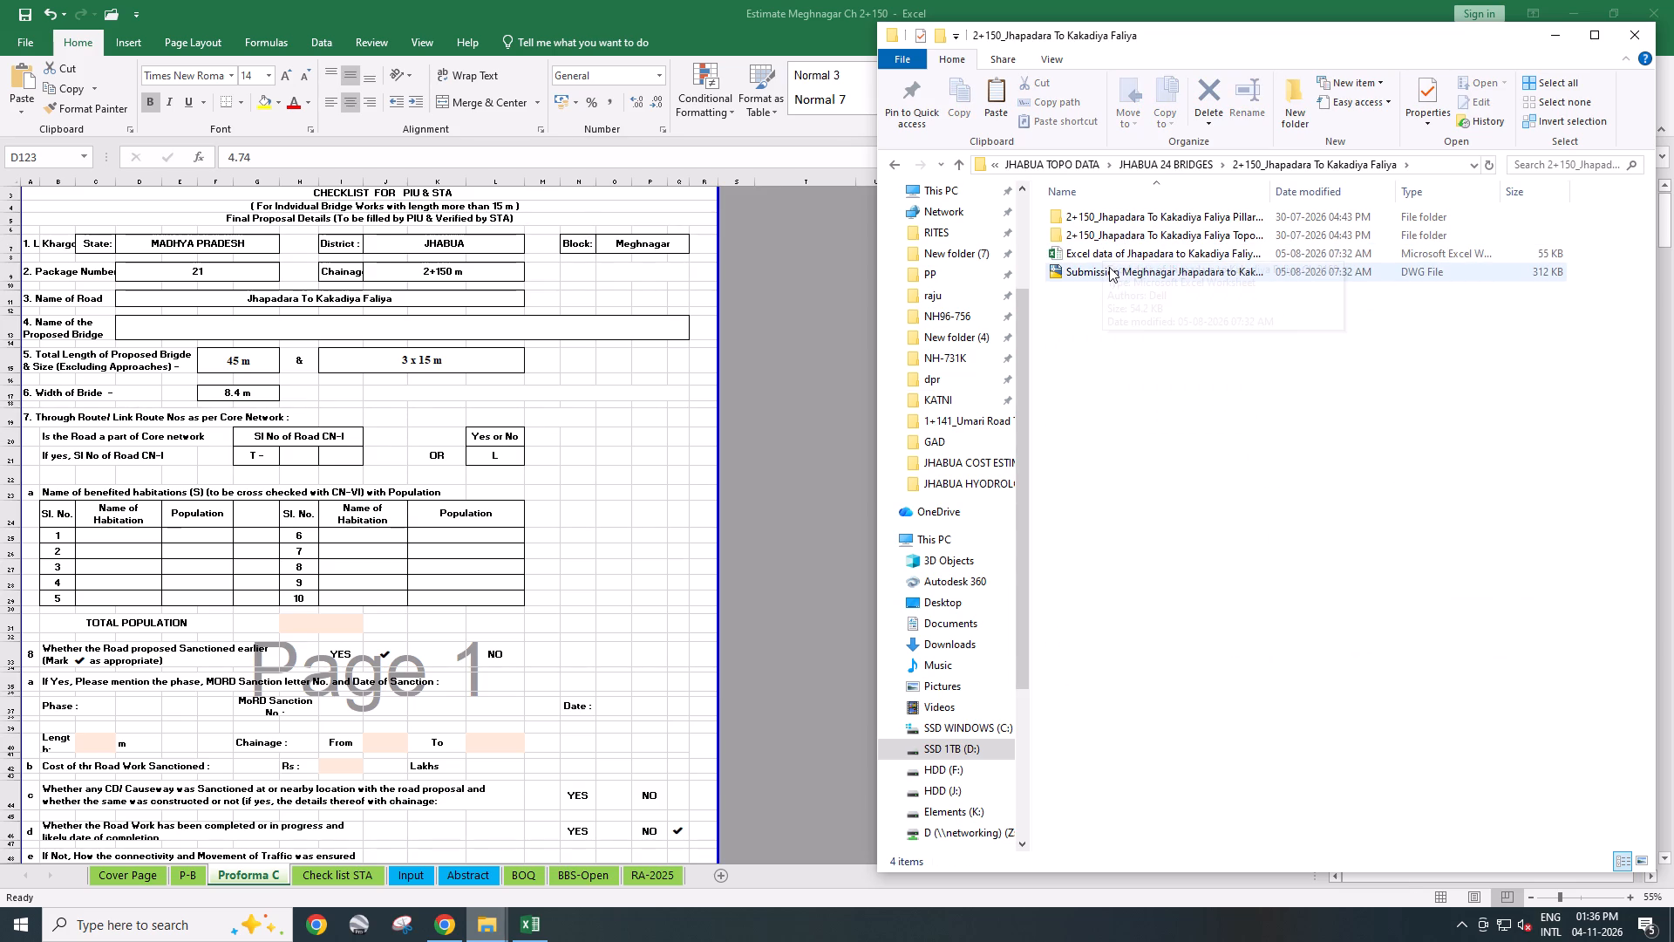
double_click(1129, 242)
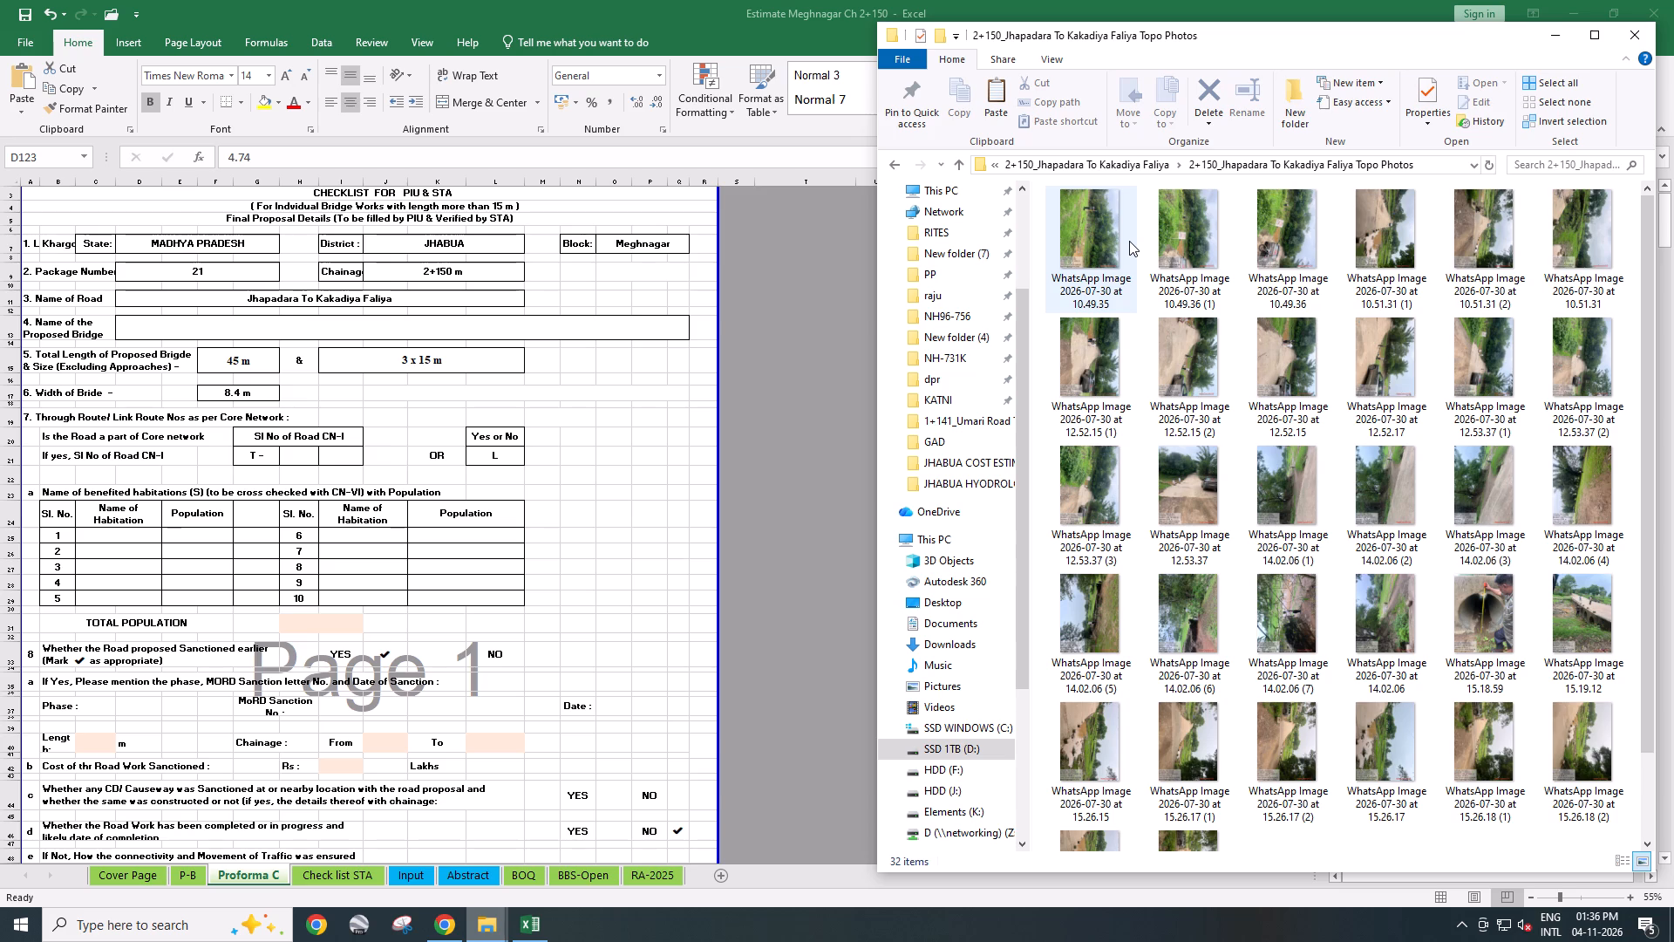
Copy the 2+150 drawing image from the GAD folder and select the space under Proforma C's section 11 sketch heading.
click(483, 623)
scroll(483, 623, down, 3)
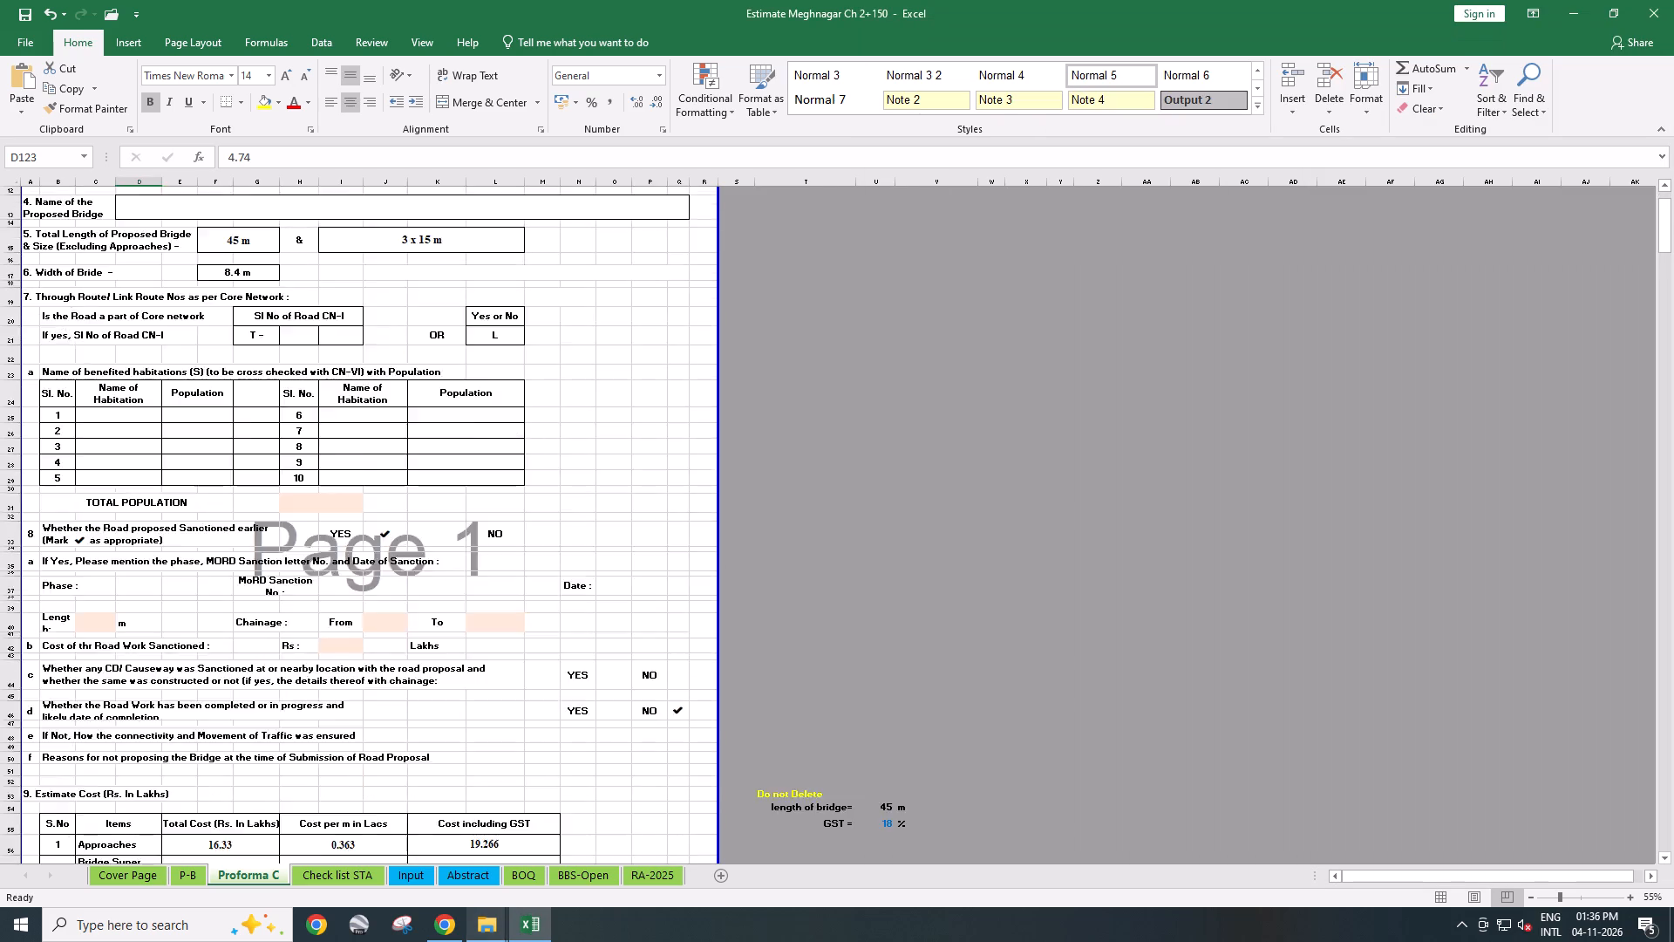
scroll(483, 623, down, 4)
scroll(483, 623, up, 1)
scroll(483, 622, down, 5)
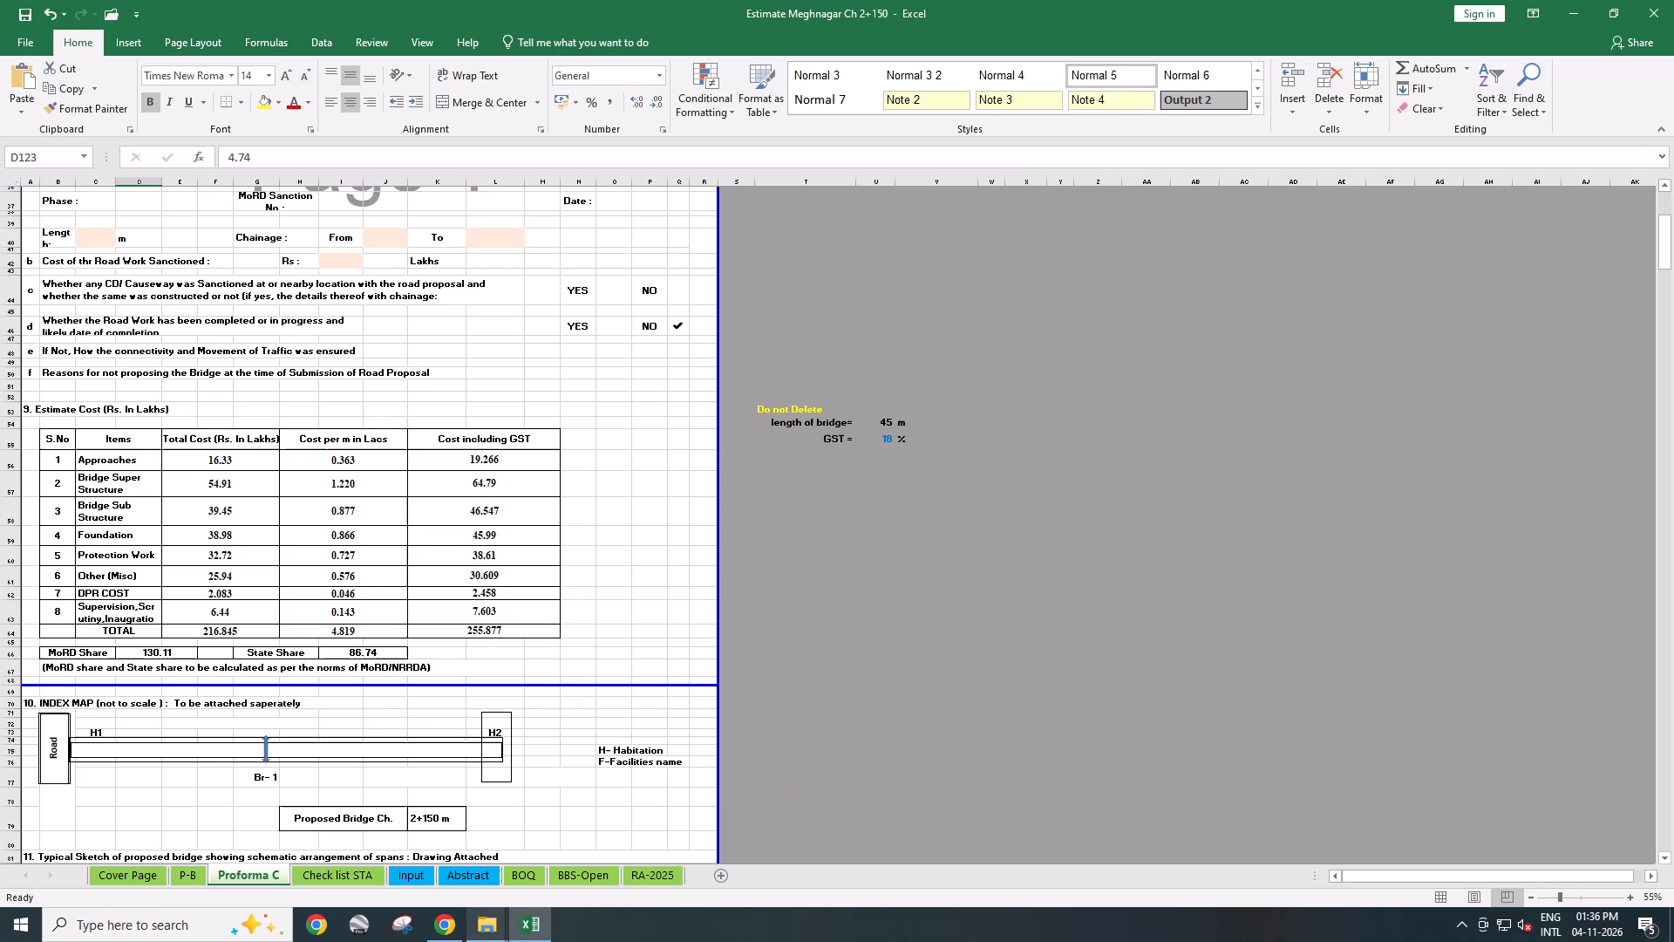
scroll(395, 739, down, 4)
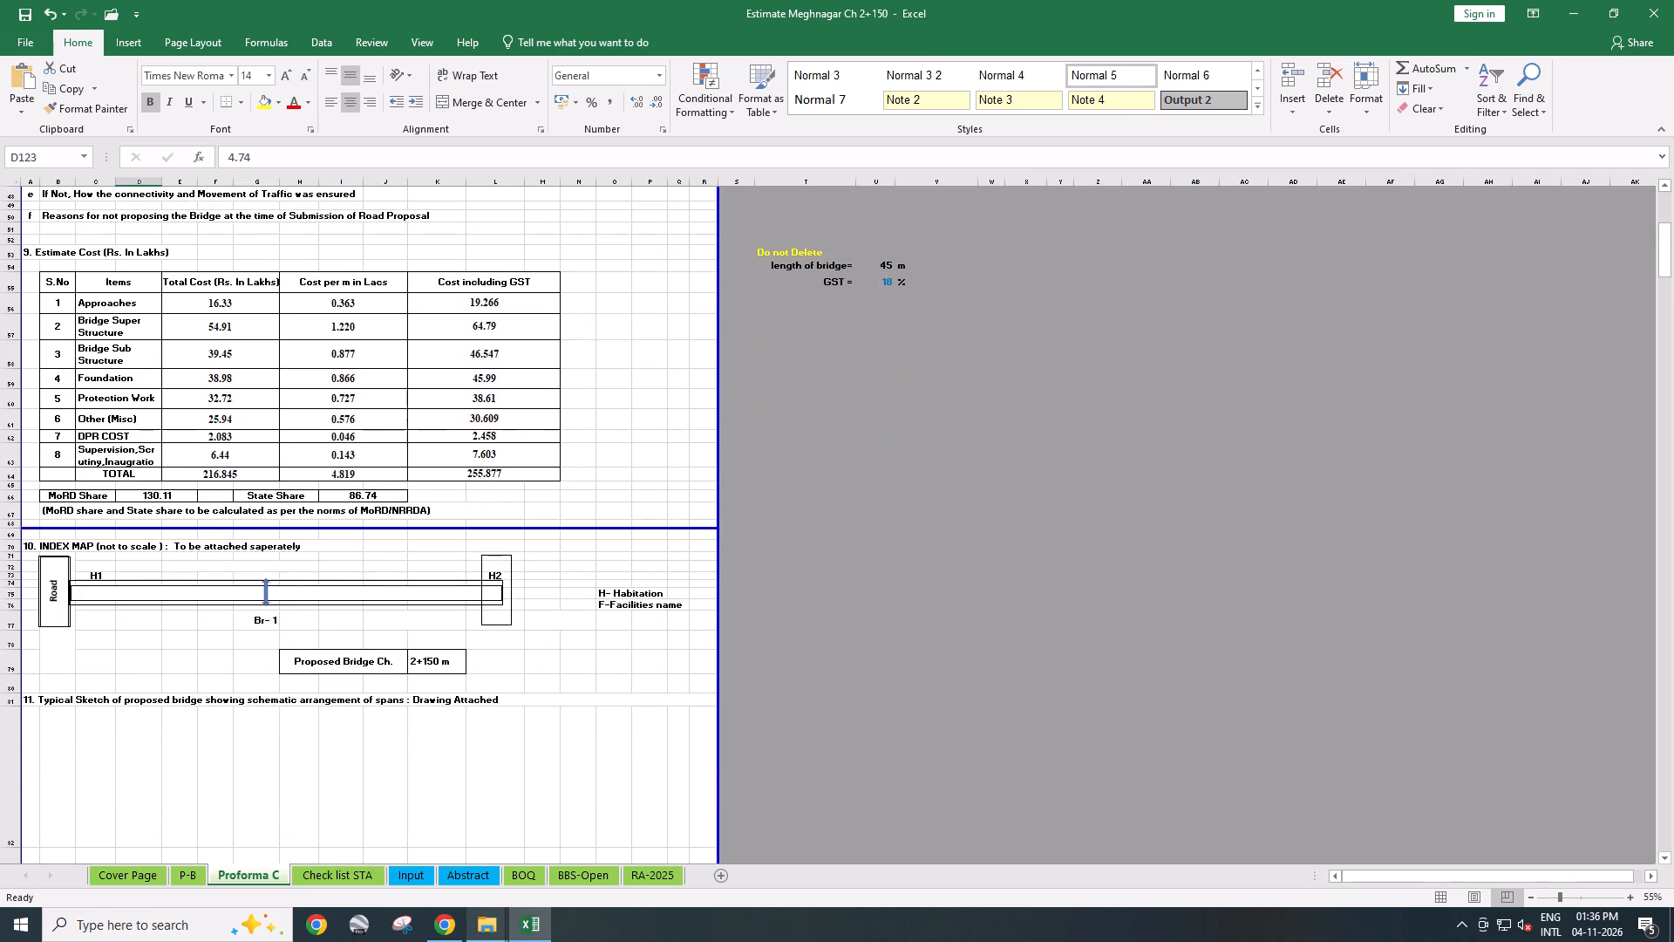
scroll(391, 719, up, 1)
scroll(391, 719, down, 5)
scroll(362, 646, down, 2)
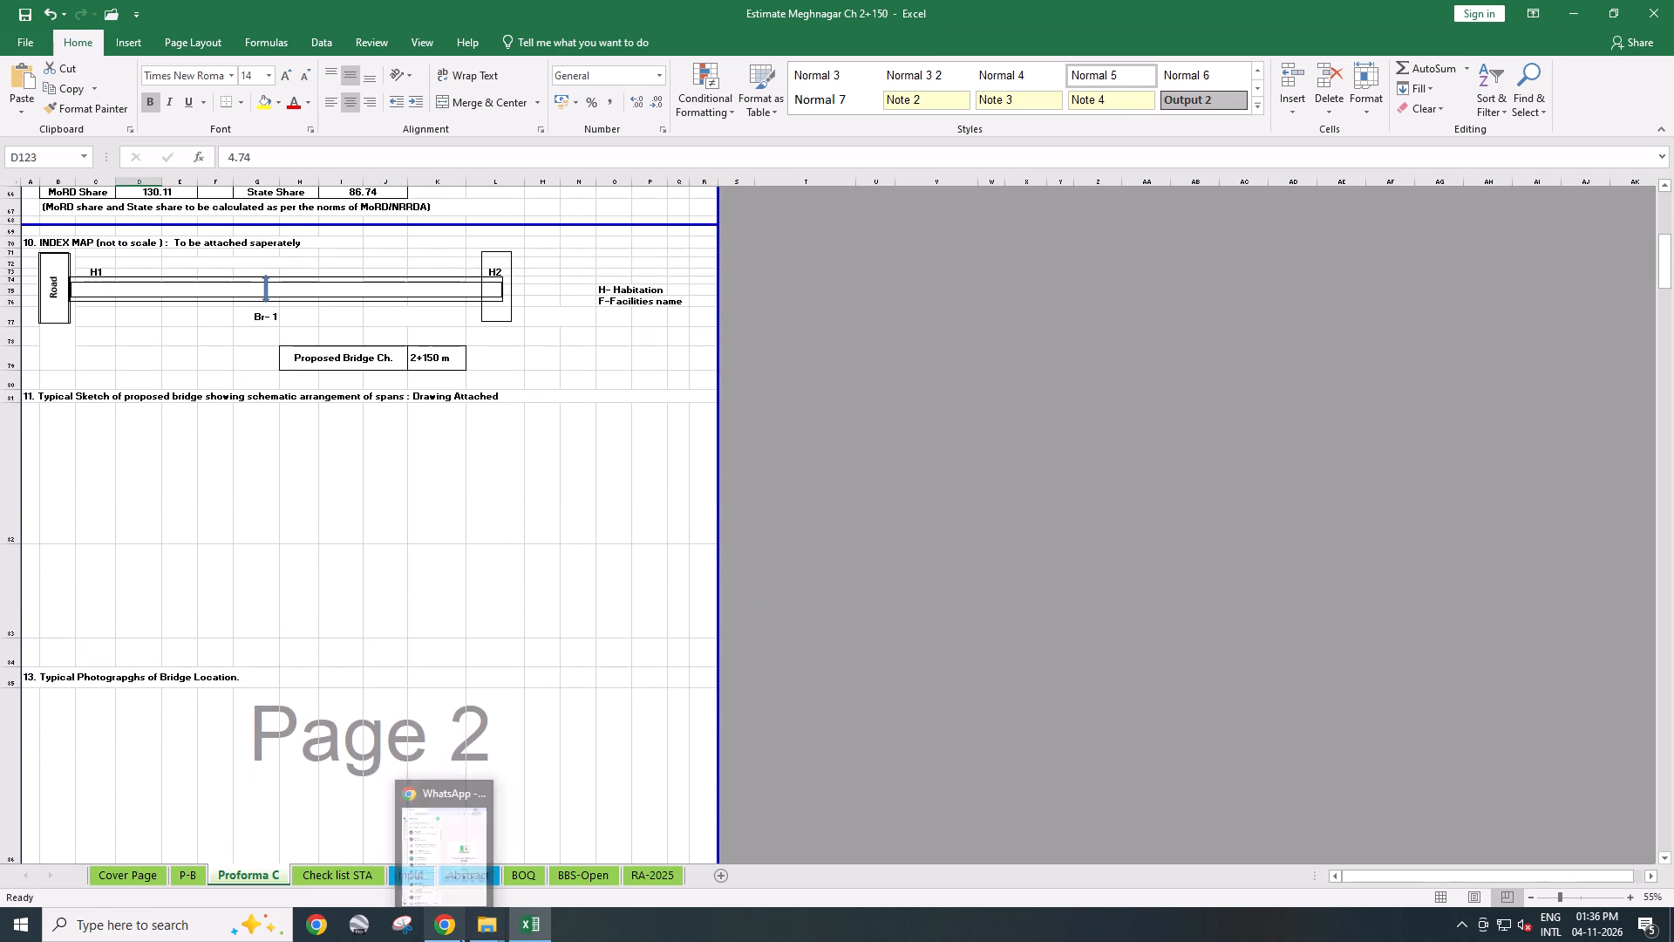
click(486, 925)
click(425, 833)
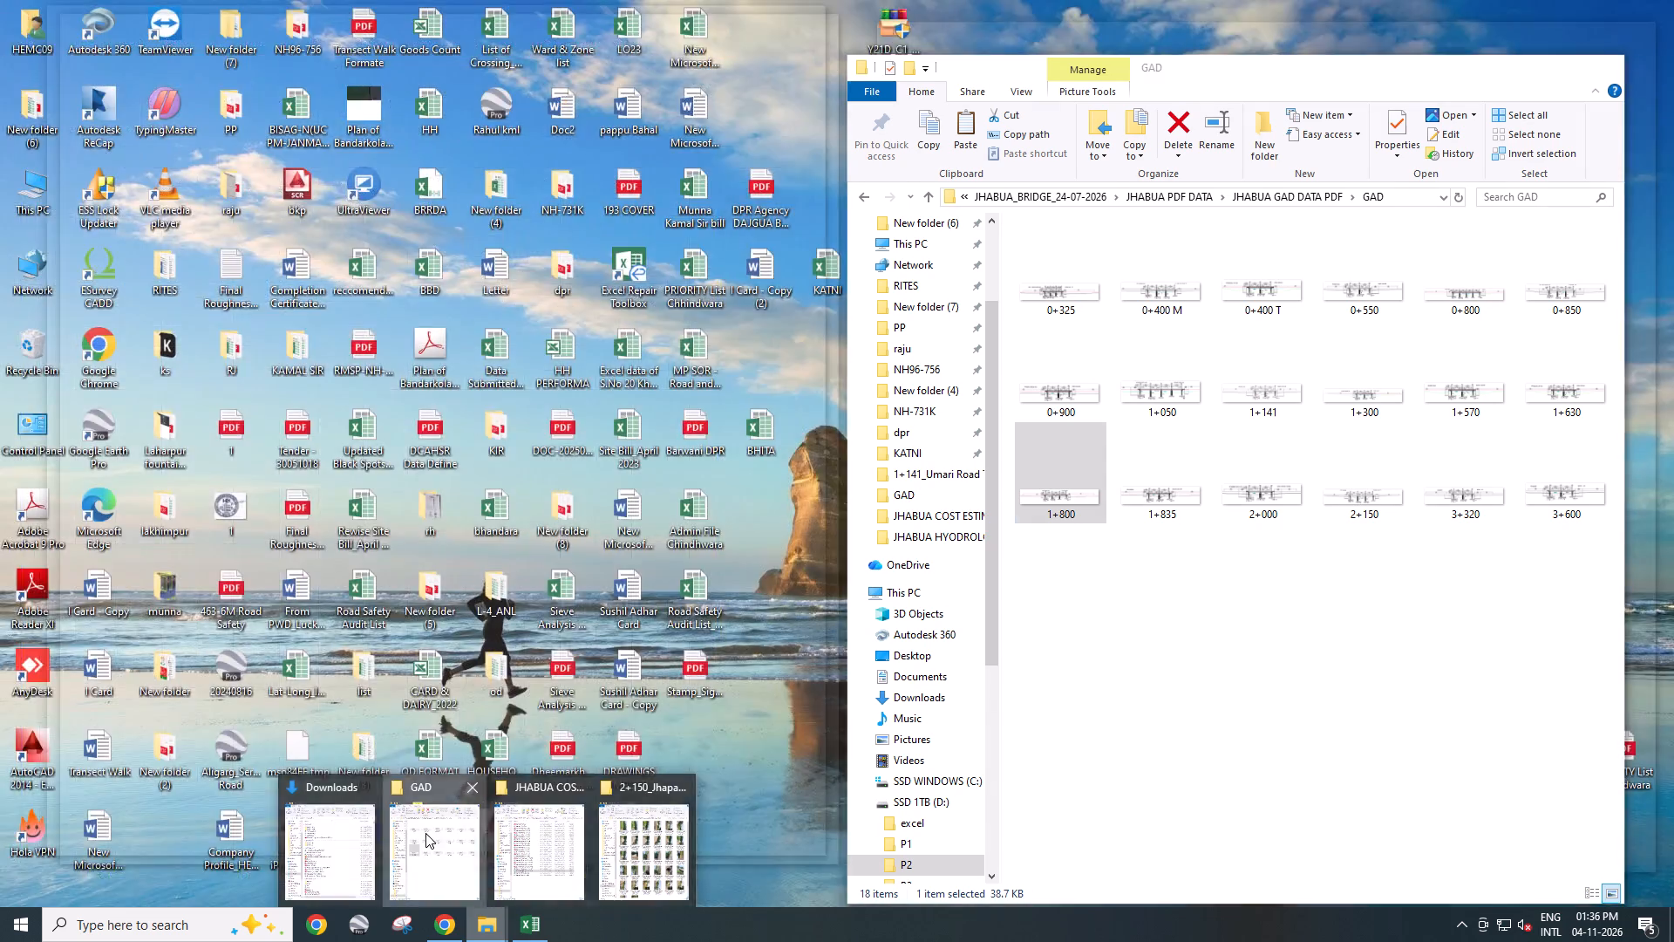
double_click(1387, 504)
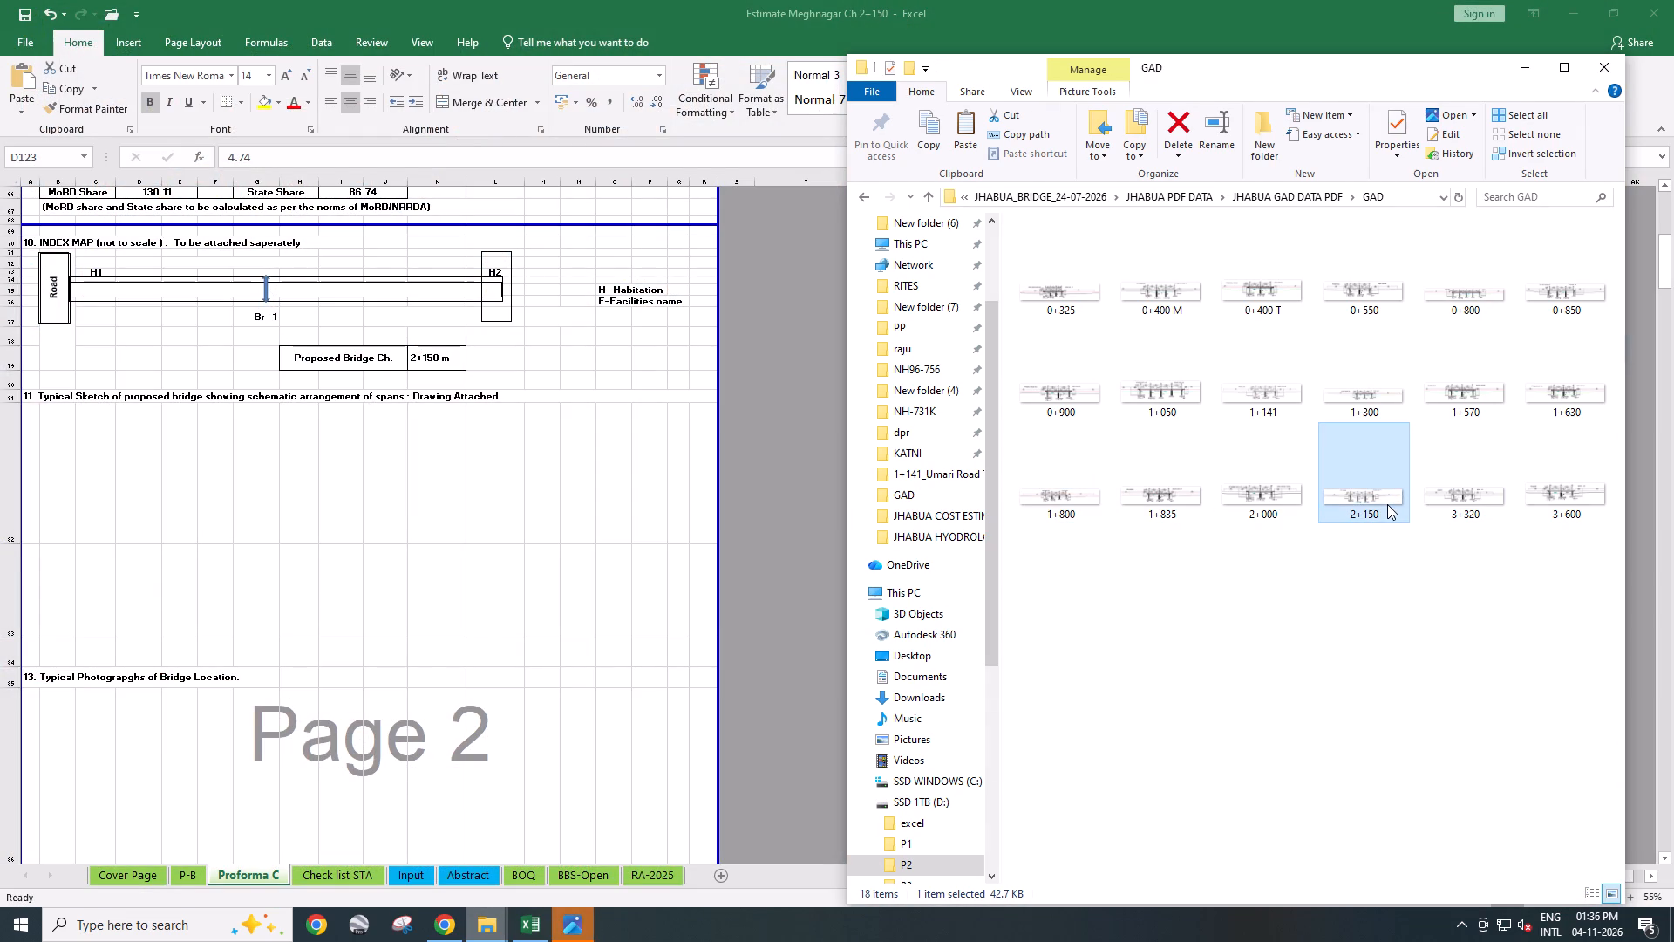
click(593, 940)
right_click(902, 577)
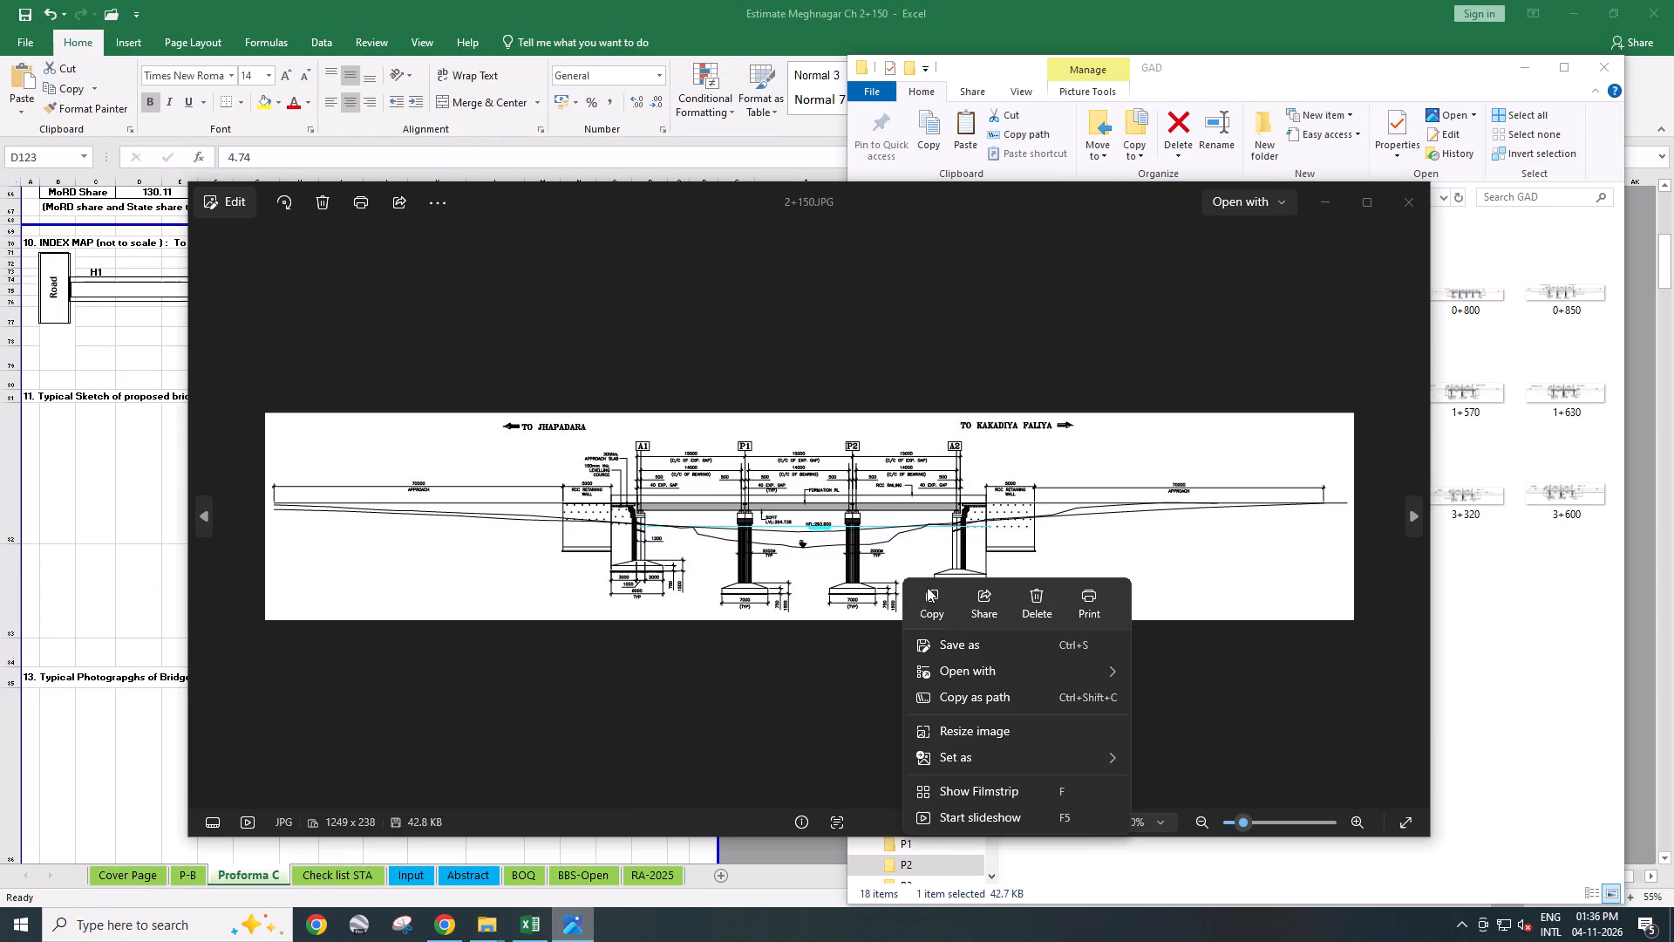
click(934, 604)
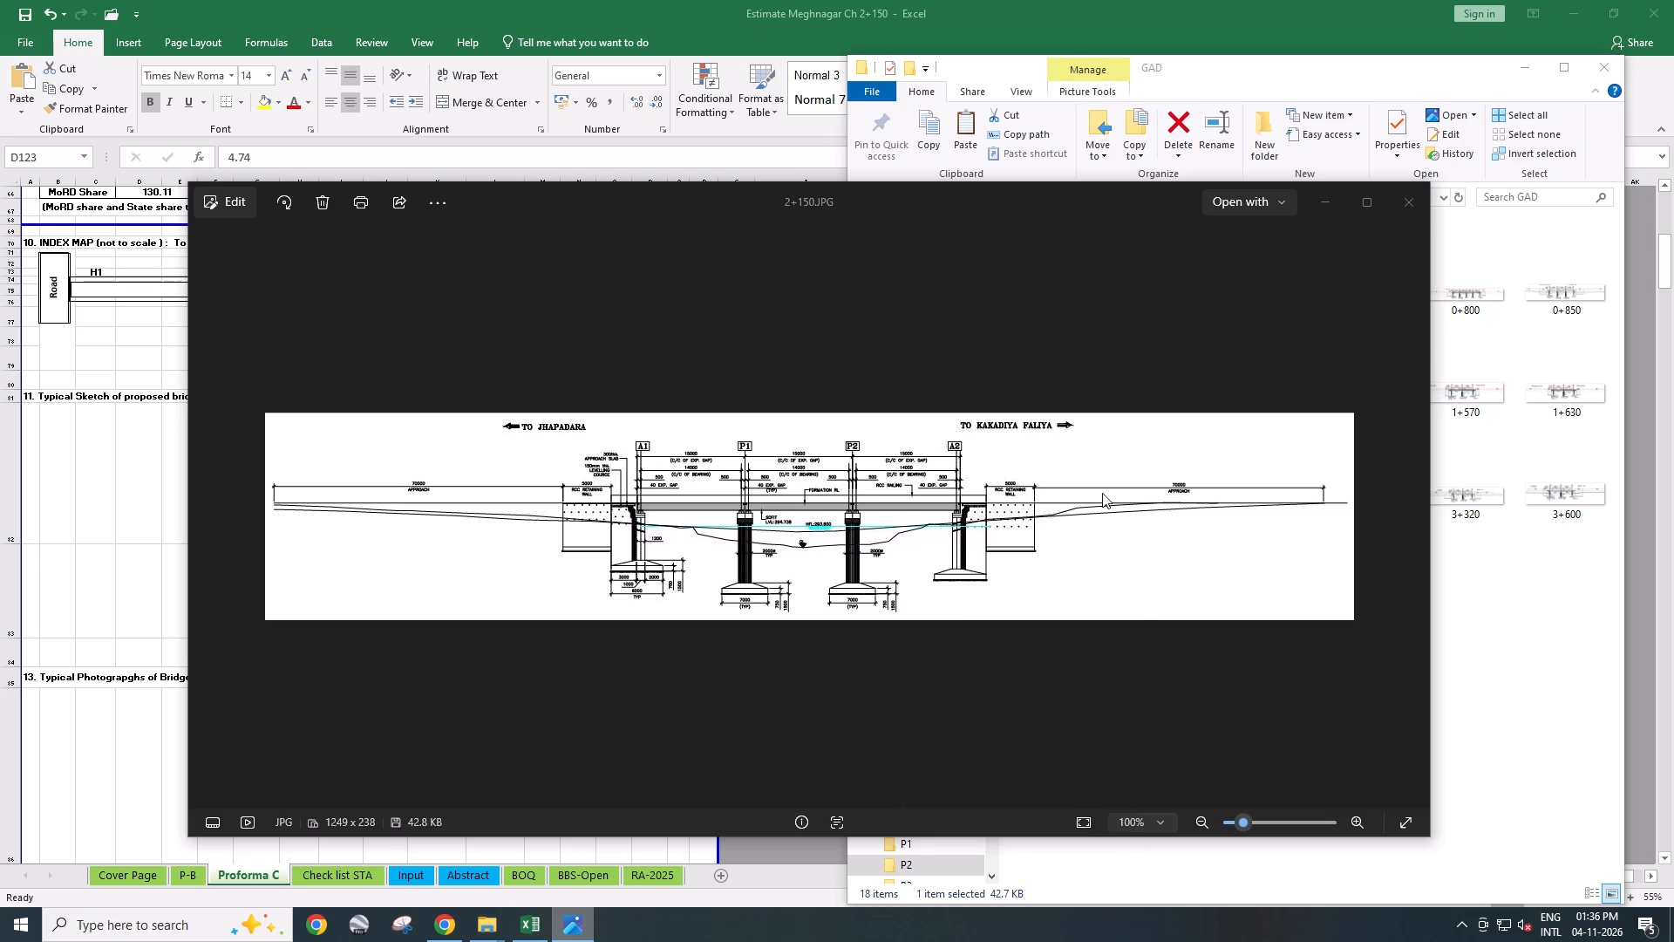
click(1413, 212)
click(254, 463)
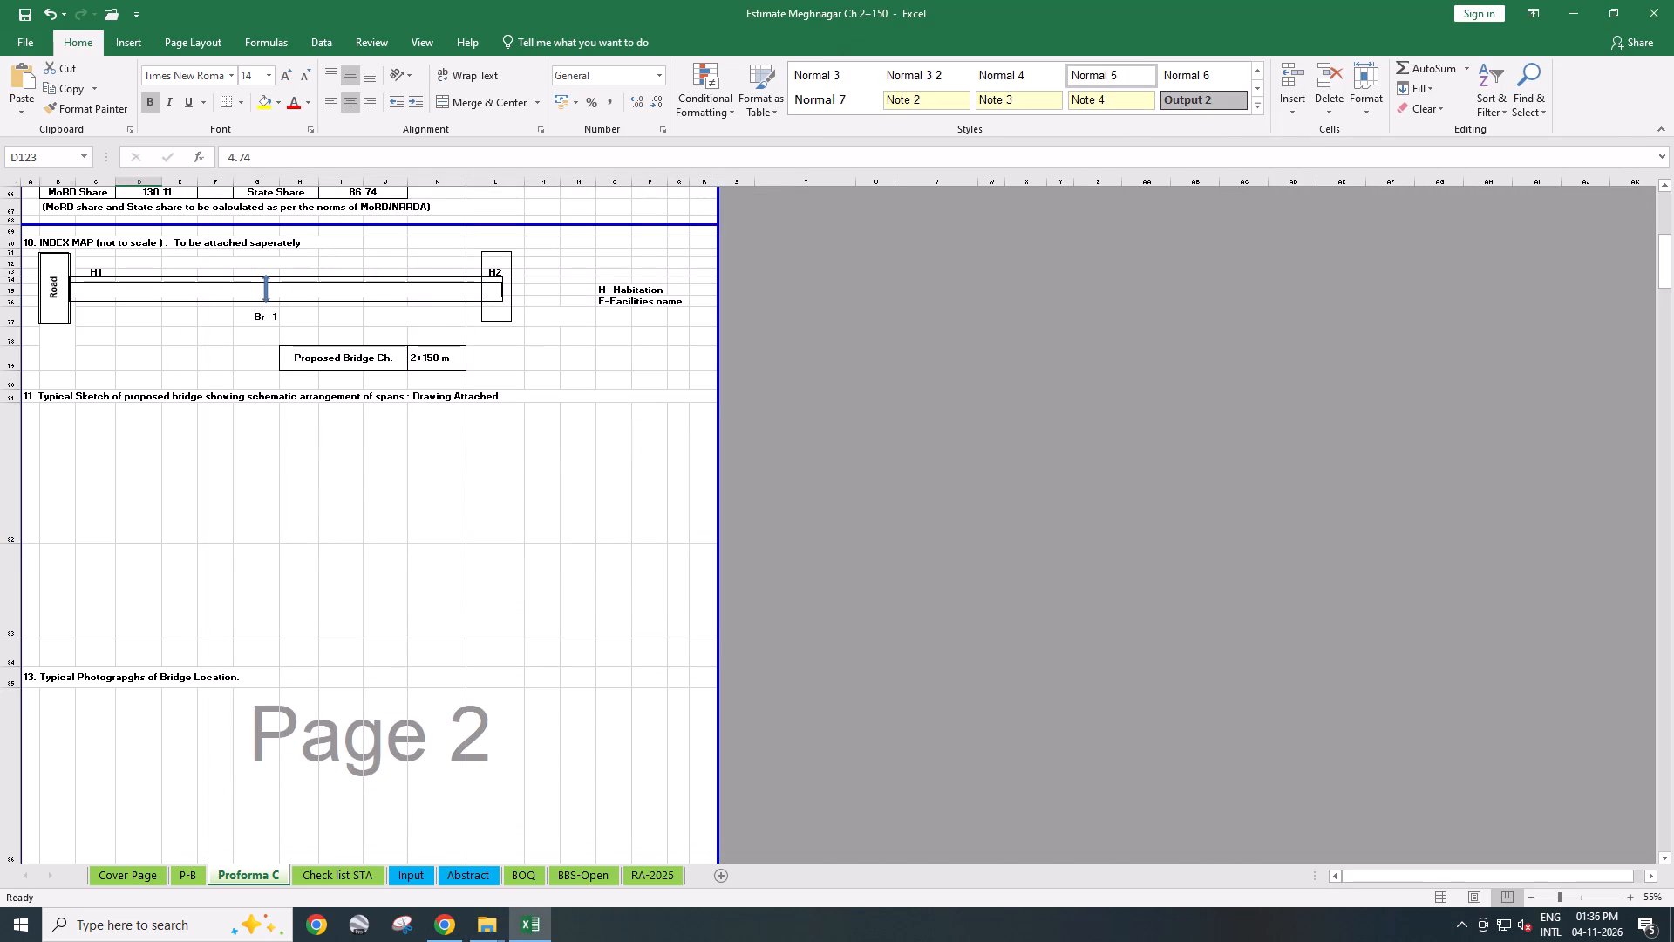
Paste the 2+150 bridge drawing under section 11 and stretch it across the page to about 37.5 cm wide and 12.8 cm high.
click(52, 452)
key(ctrl+v)
click(262, 462)
drag(262, 462, 261, 469)
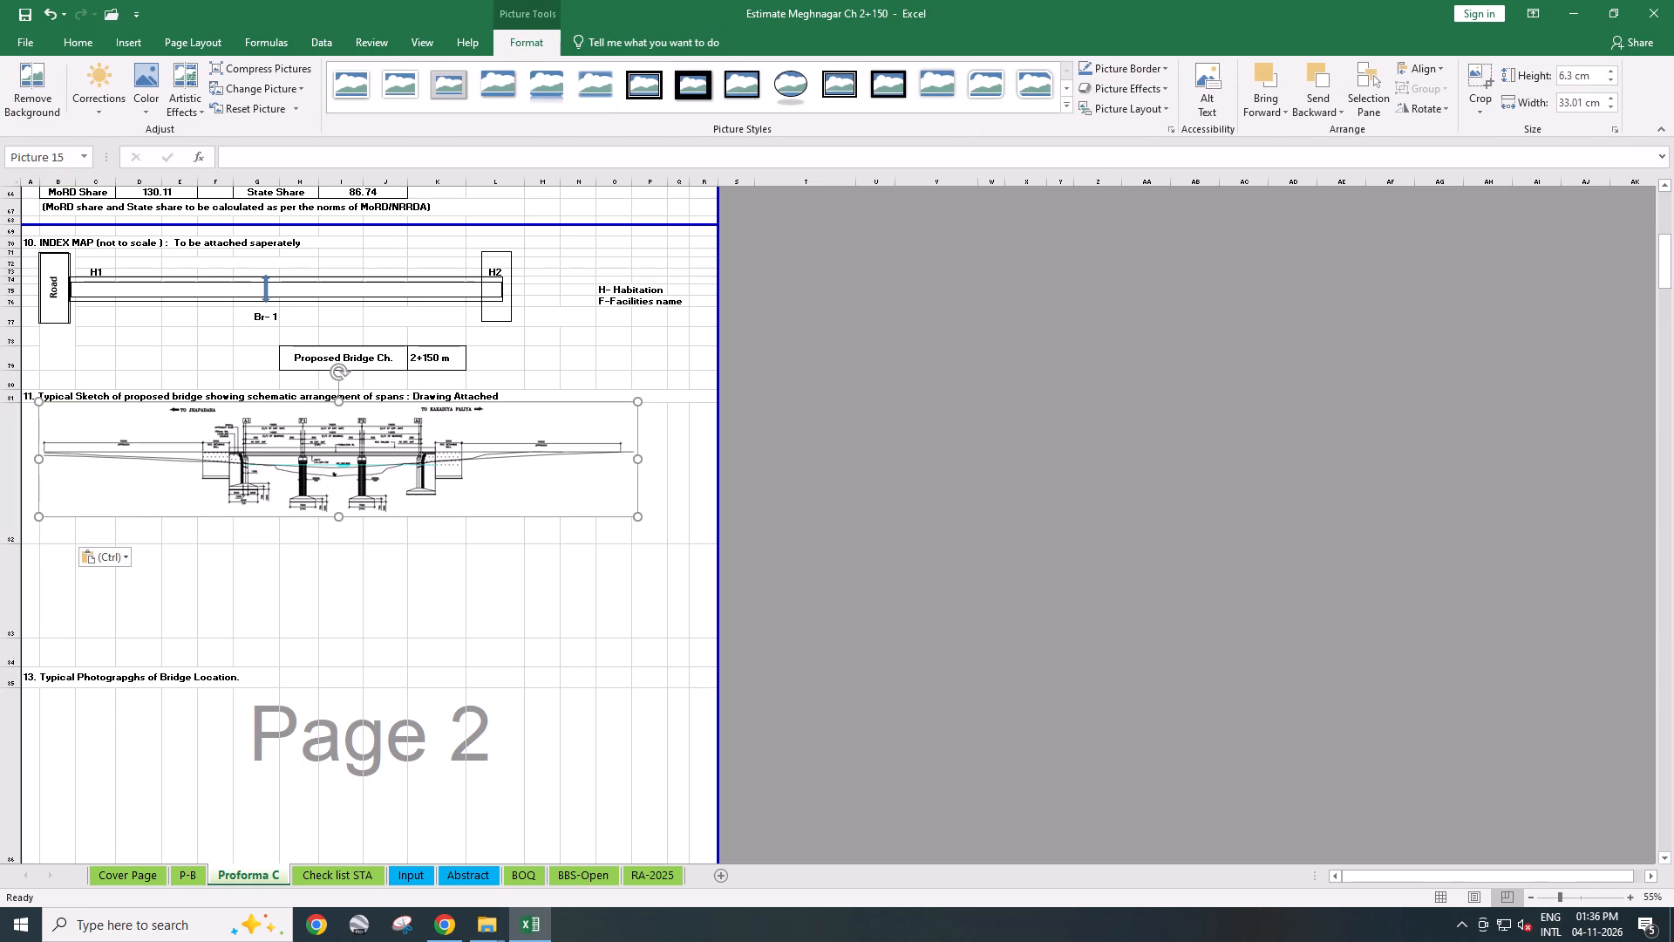
drag(261, 469, 248, 475)
drag(263, 454, 252, 456)
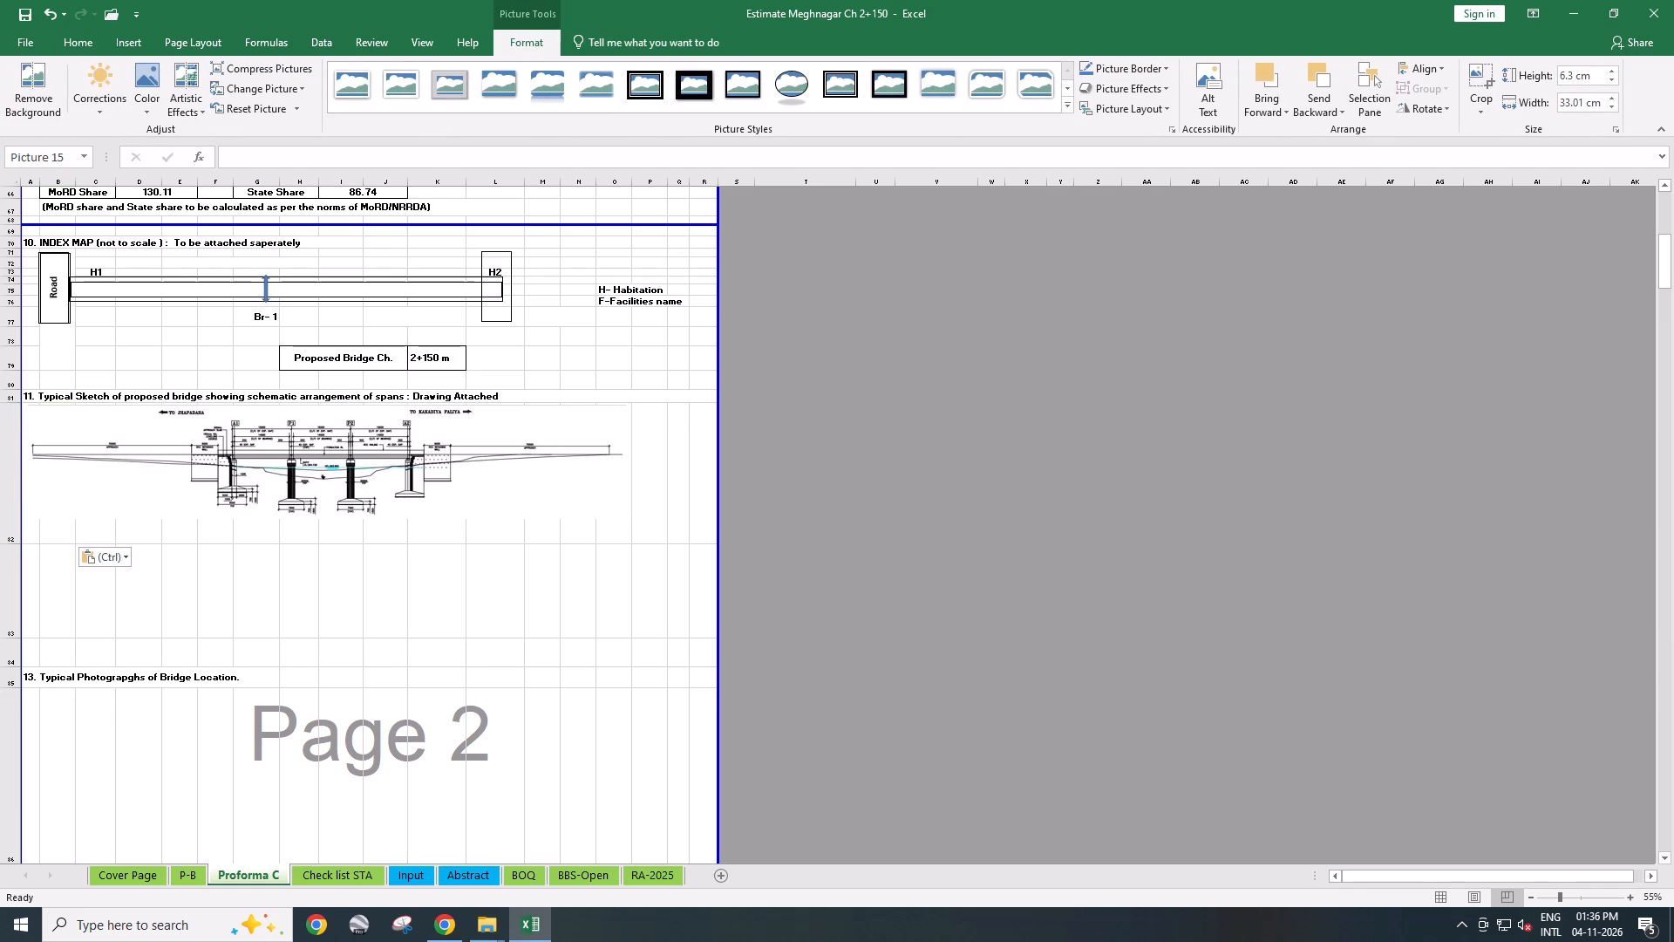
drag(252, 456, 252, 459)
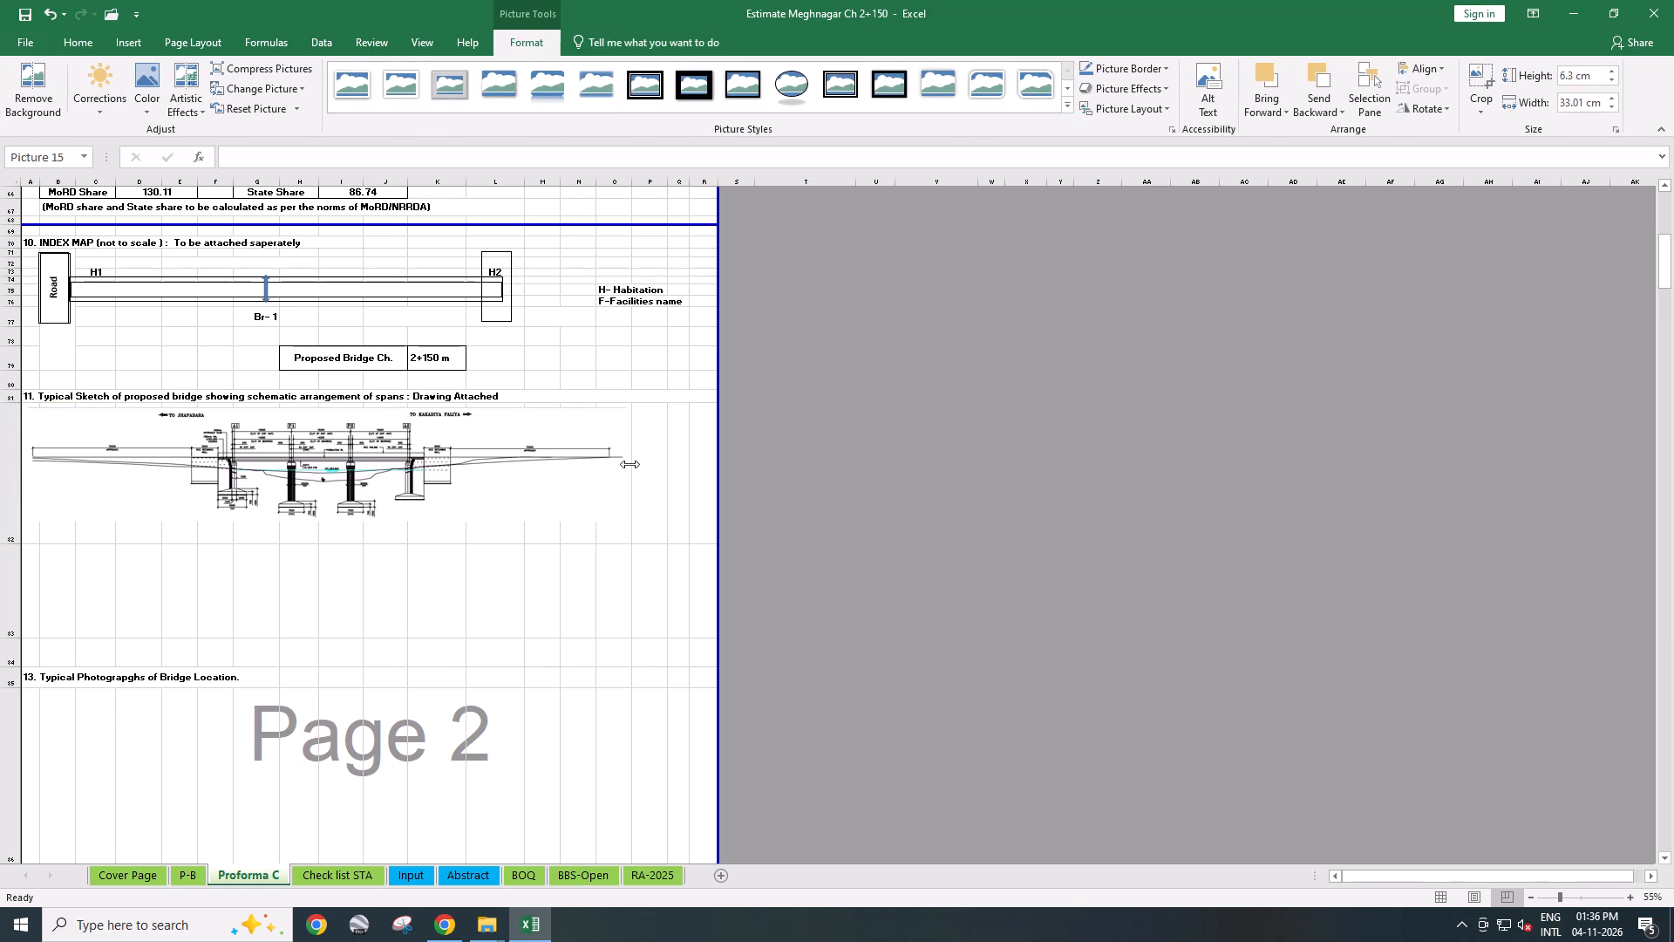
drag(629, 464, 708, 472)
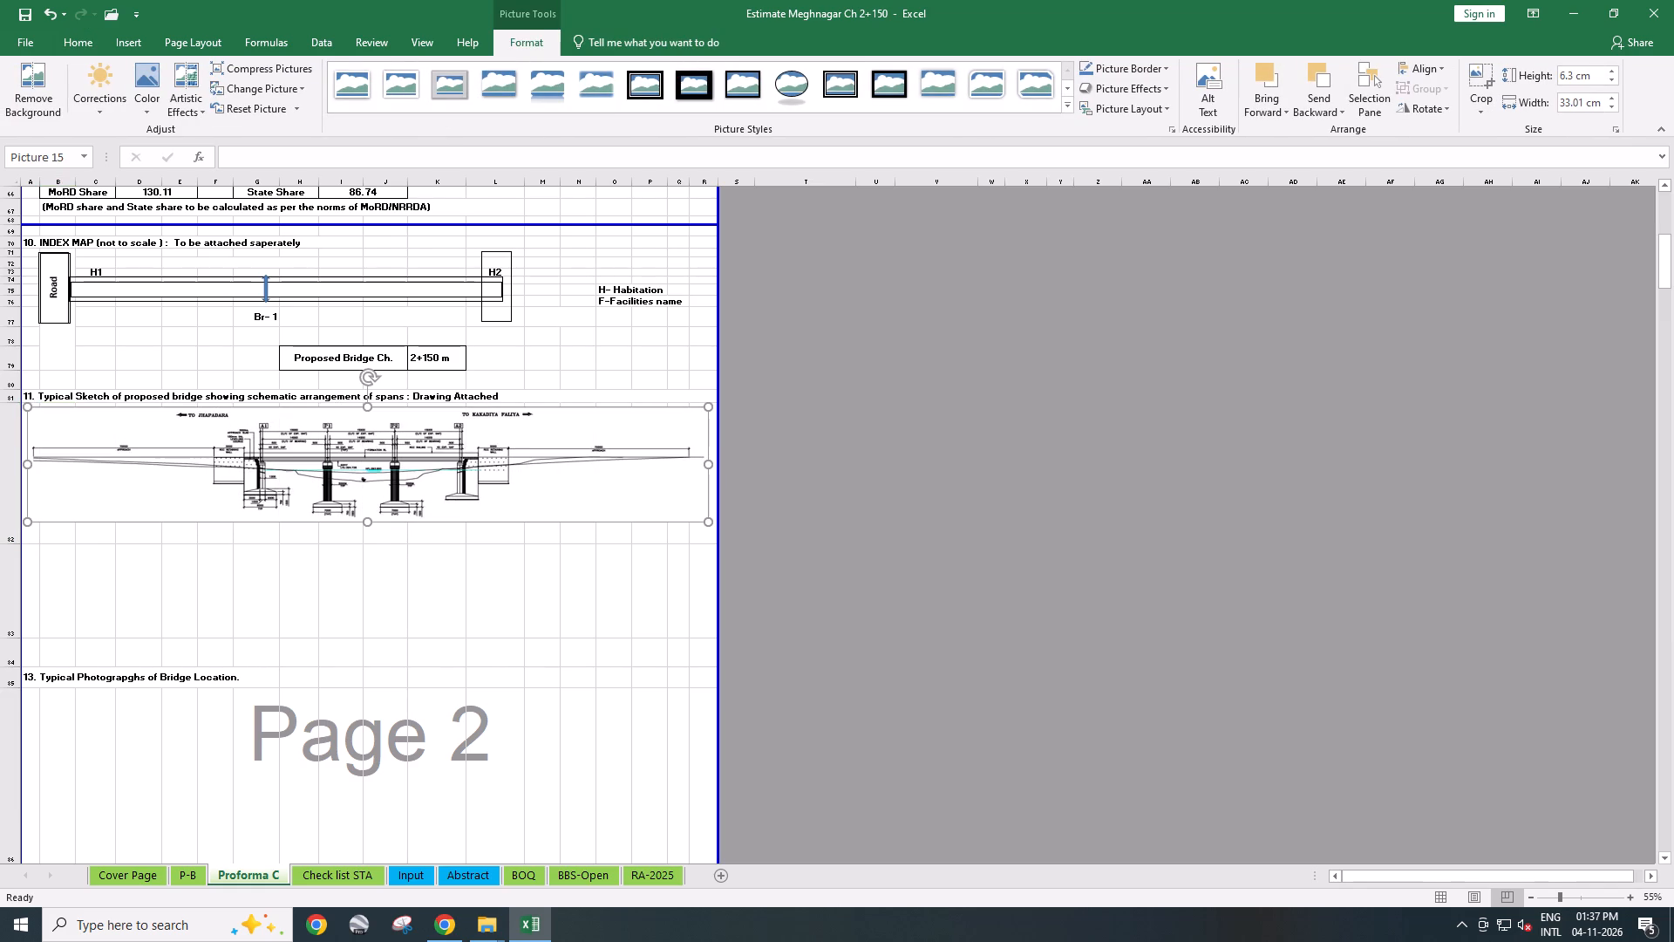
drag(369, 524, 373, 640)
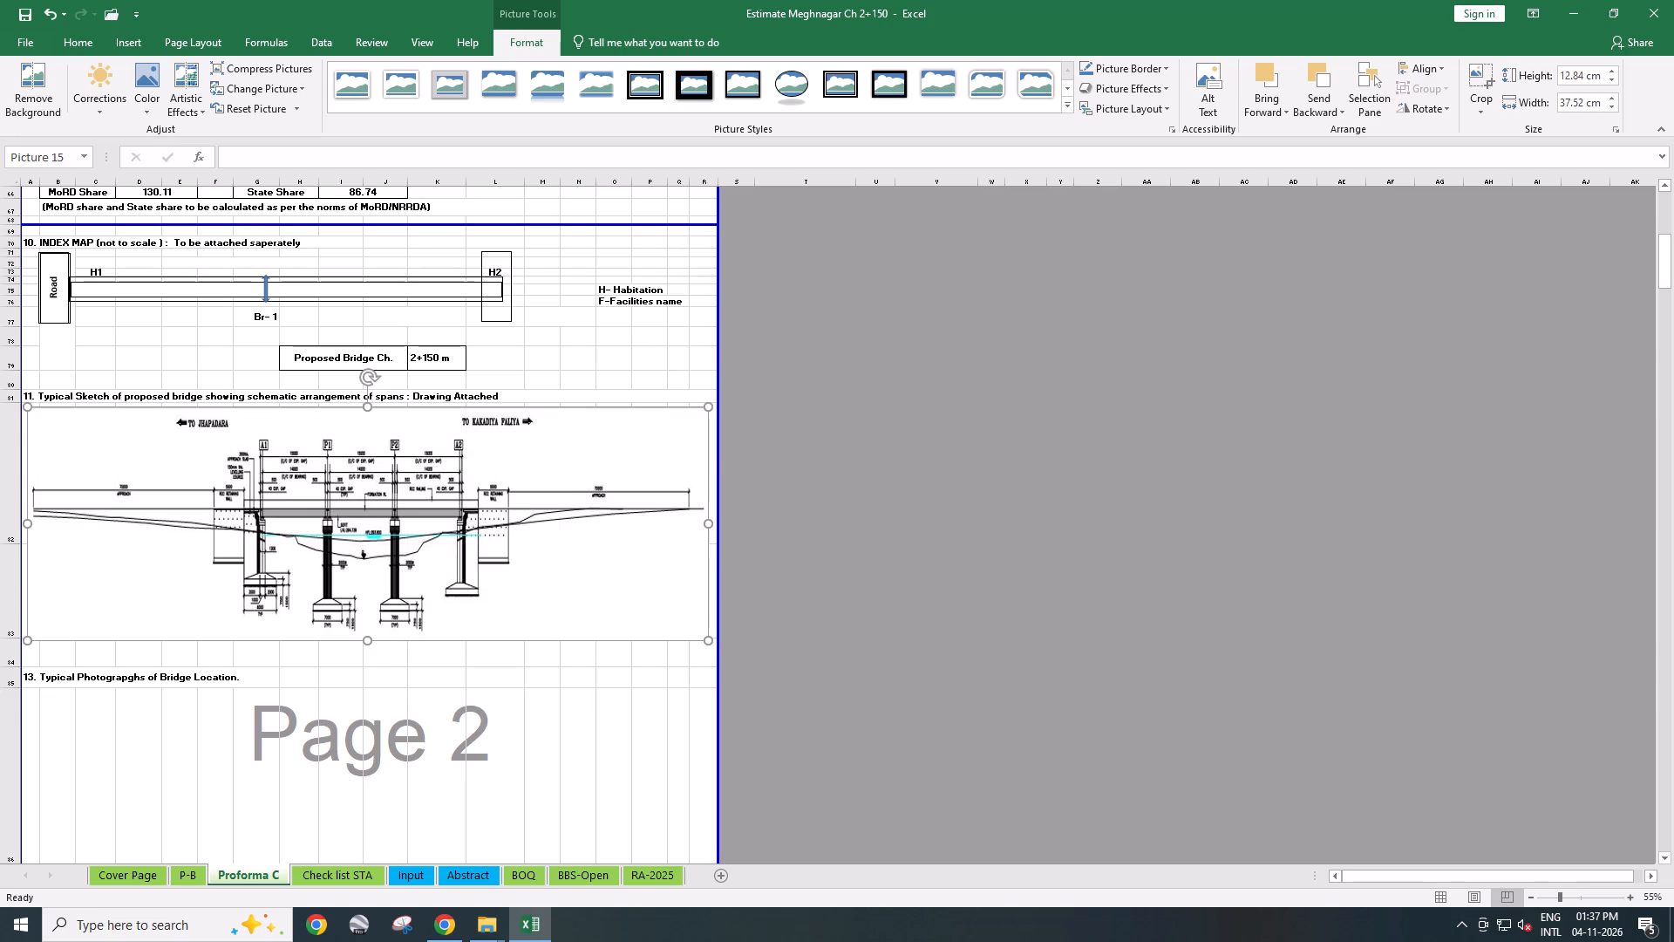
click(442, 709)
Switch to the 2+150_Jhapadara To Kakadiya Faliya Topo Photos folder and copy the photo WhatsApp Image 2026-07-30 at 10.49.36.
scroll(502, 573, down, 5)
key(alt+Tab)
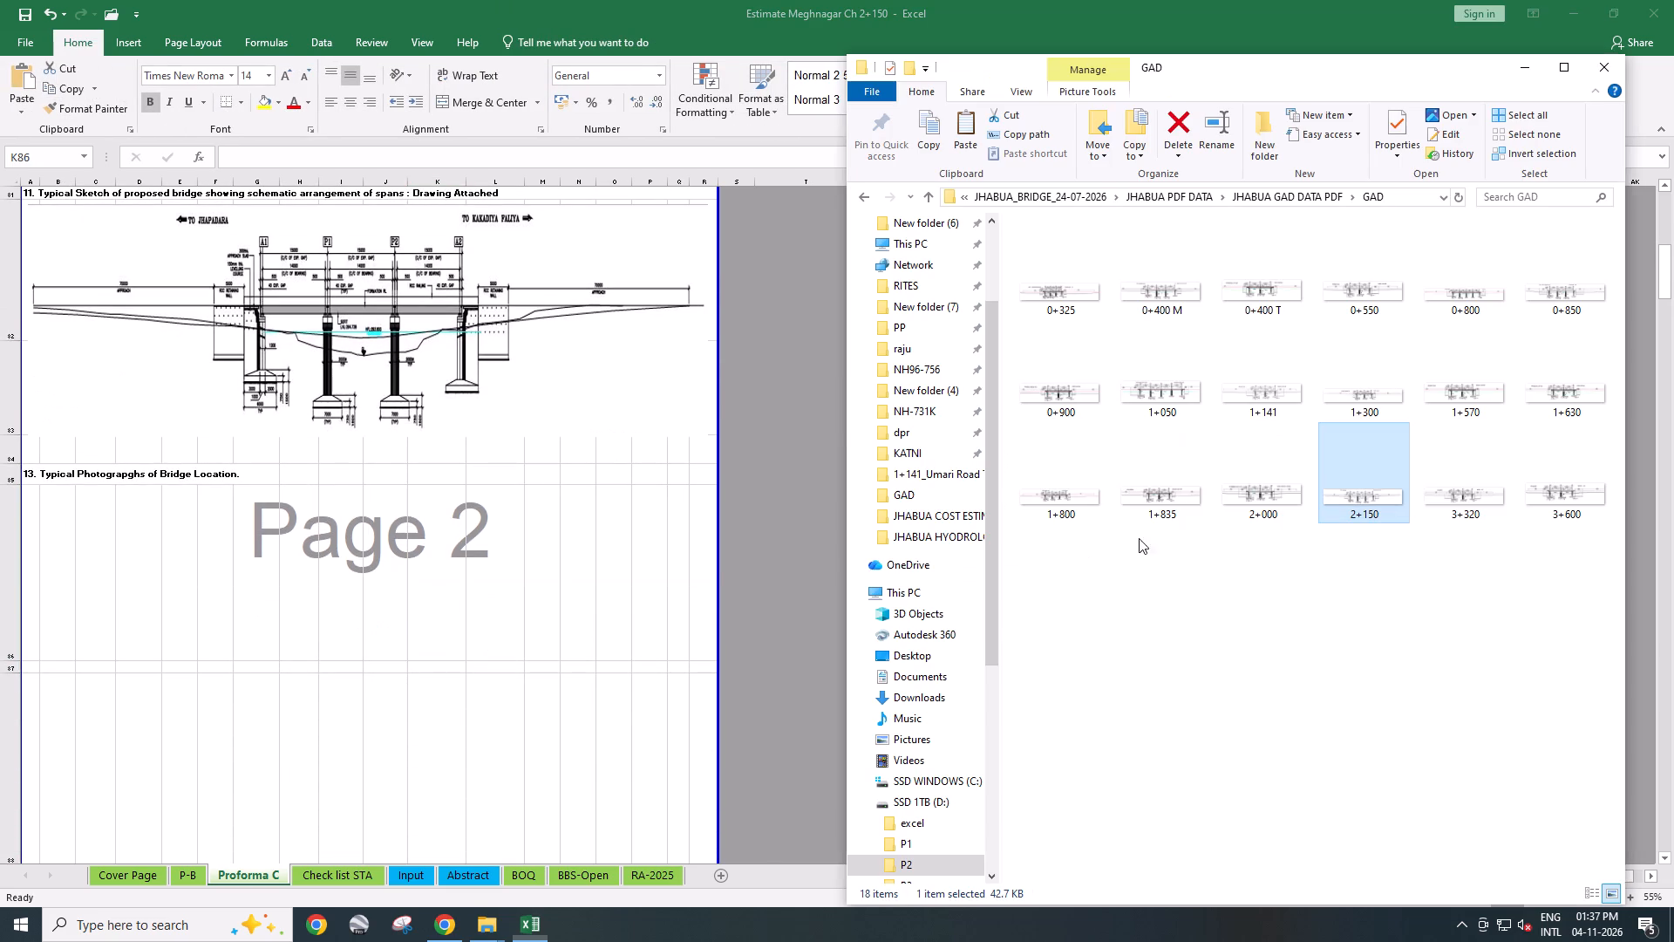
click(490, 926)
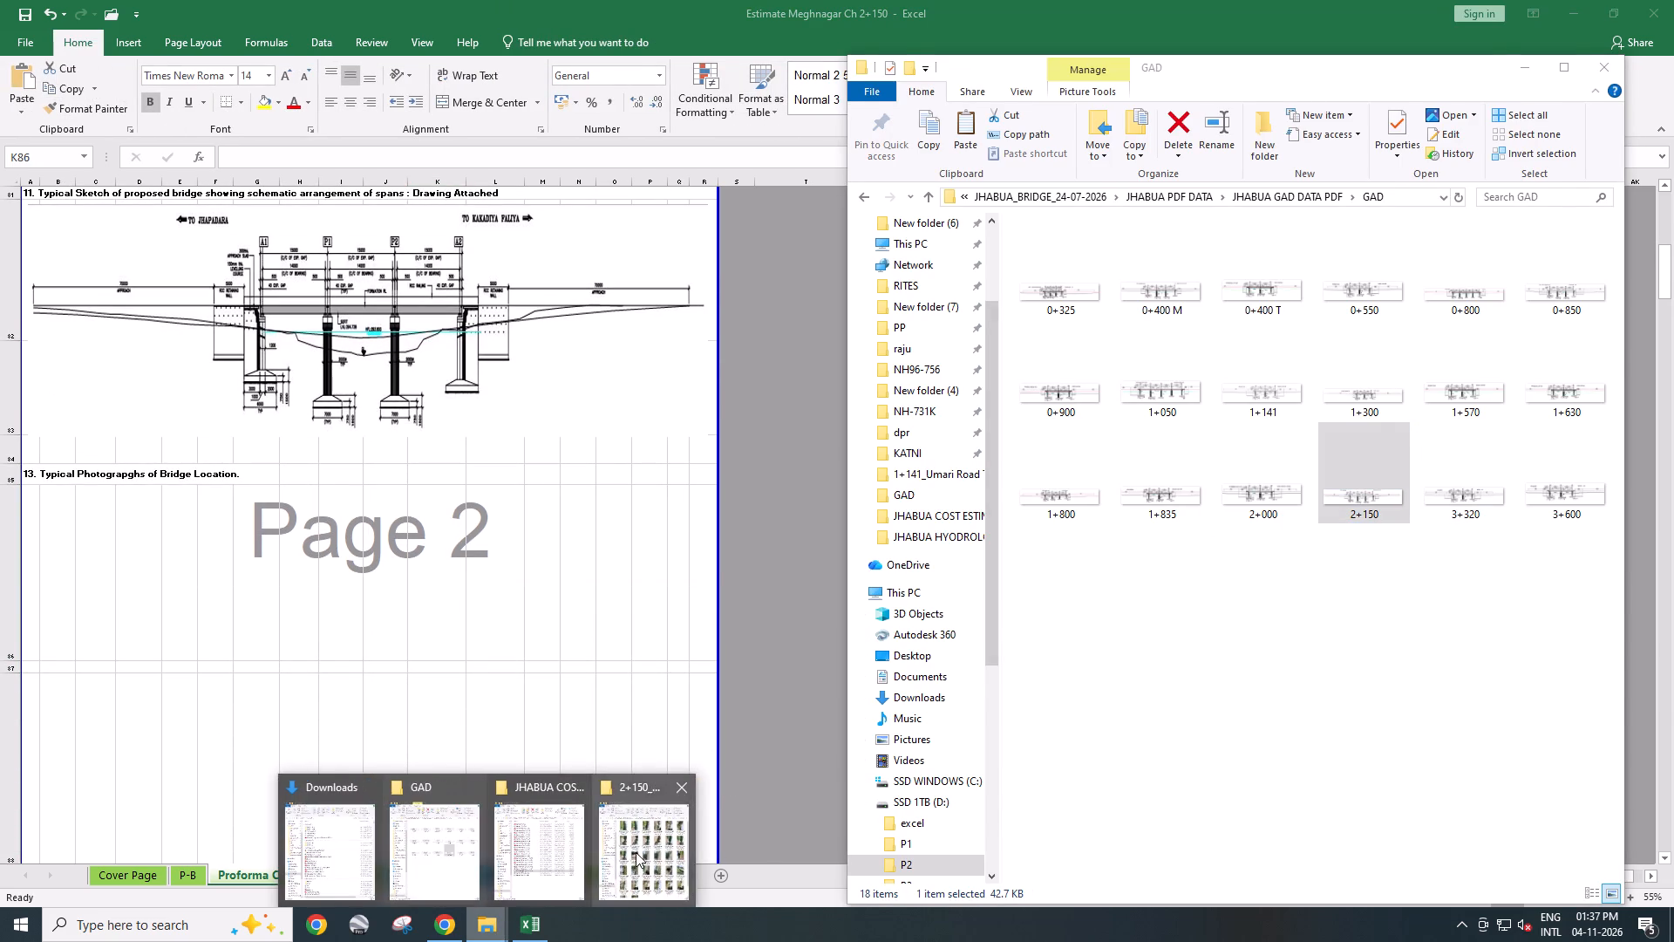
click(636, 852)
double_click(1105, 239)
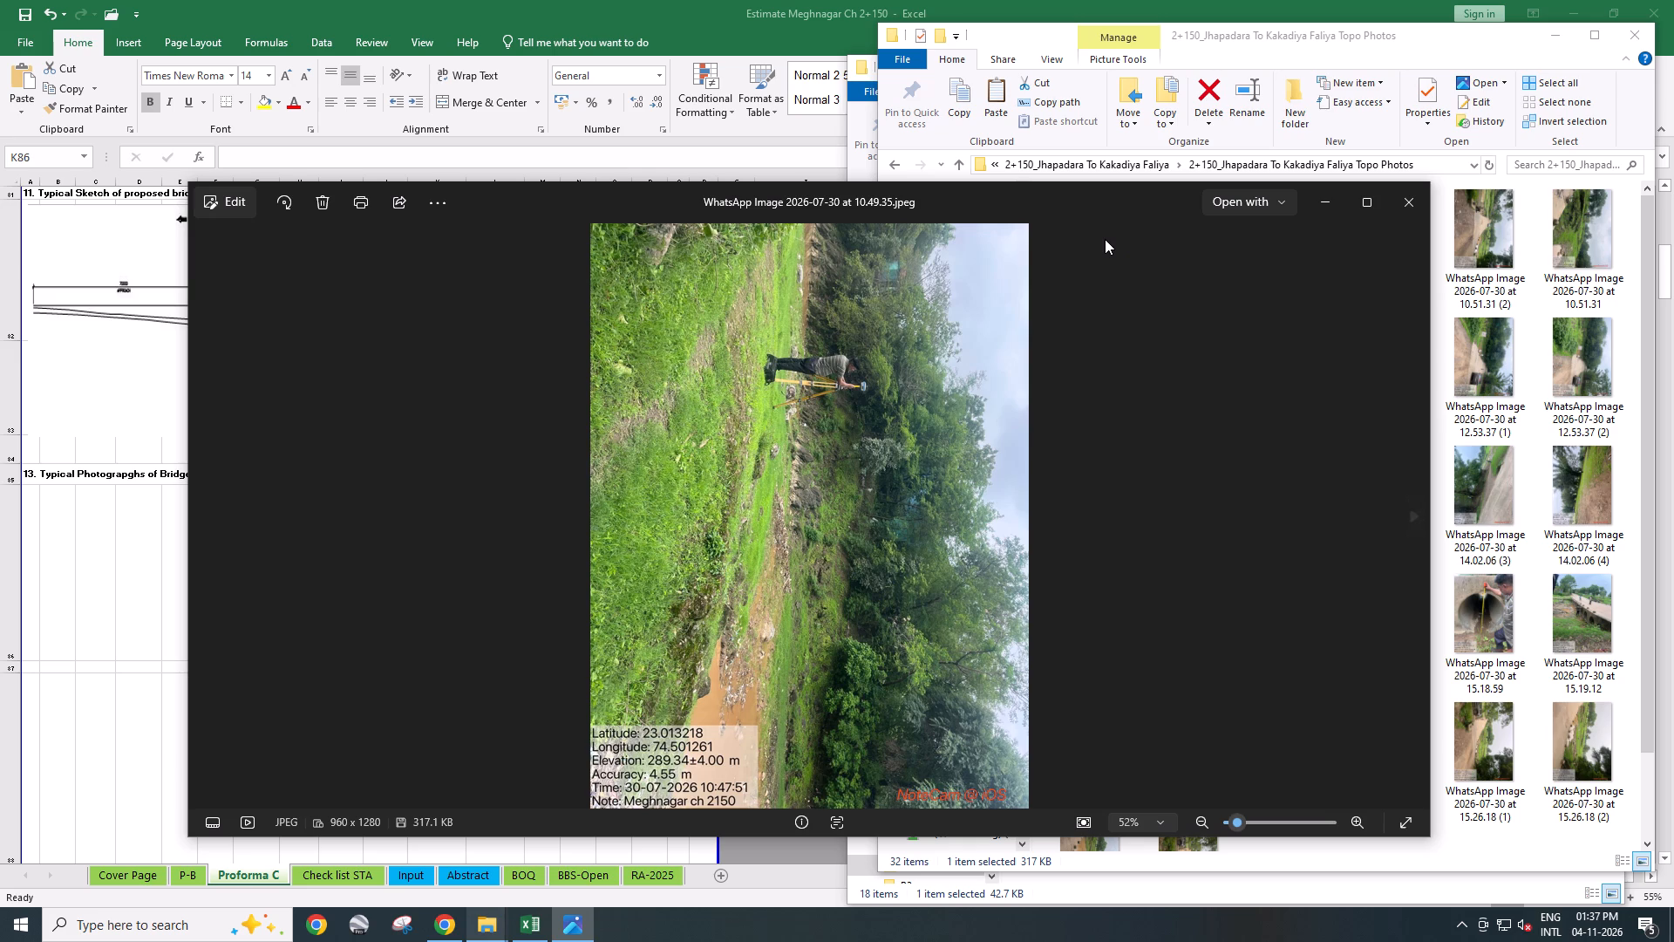
click(1410, 527)
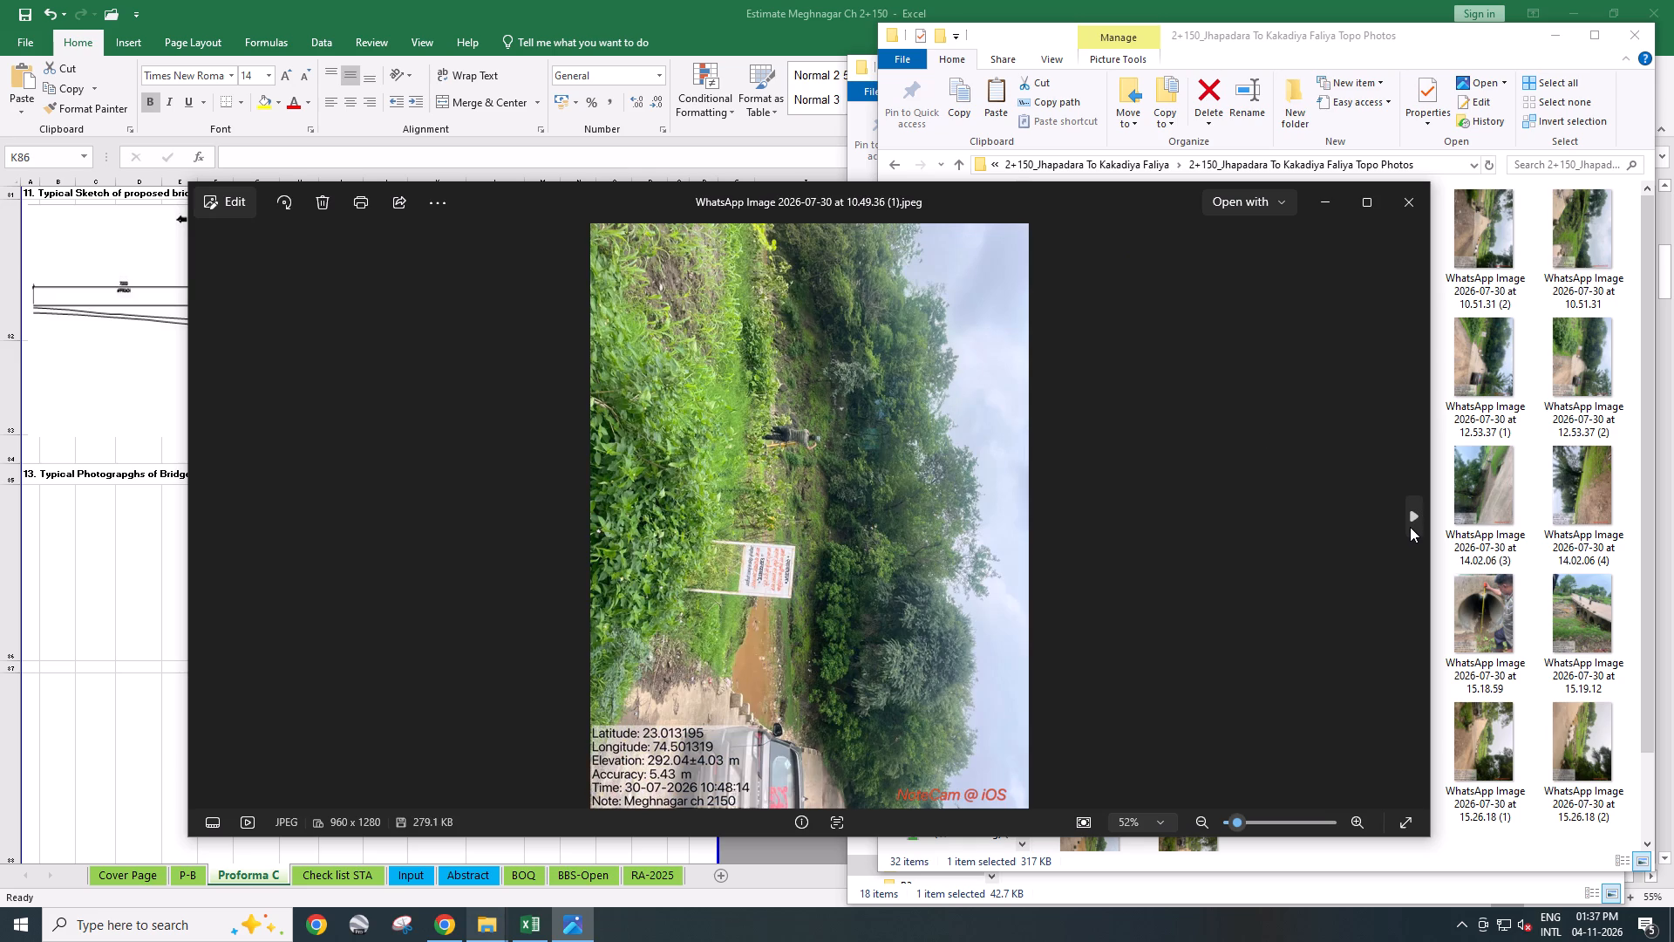
click(1410, 527)
right_click(731, 535)
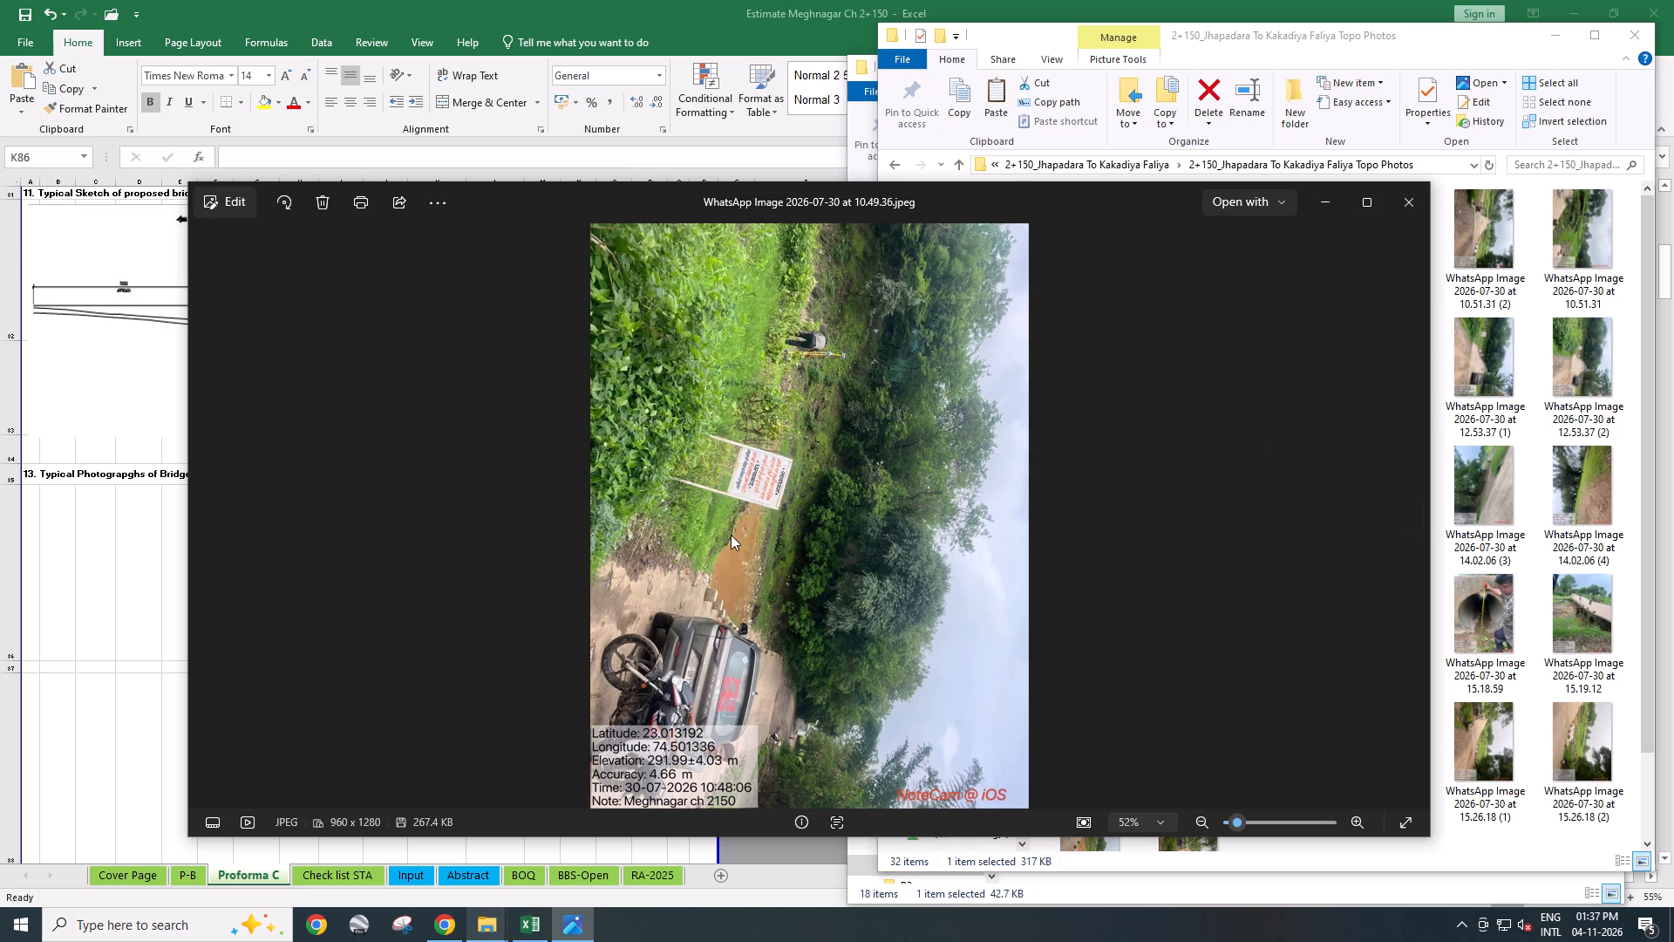
click(756, 552)
Paste the copied photo at cell B86 under section 13 of Proforma C and set its height to 10 cm.
click(126, 506)
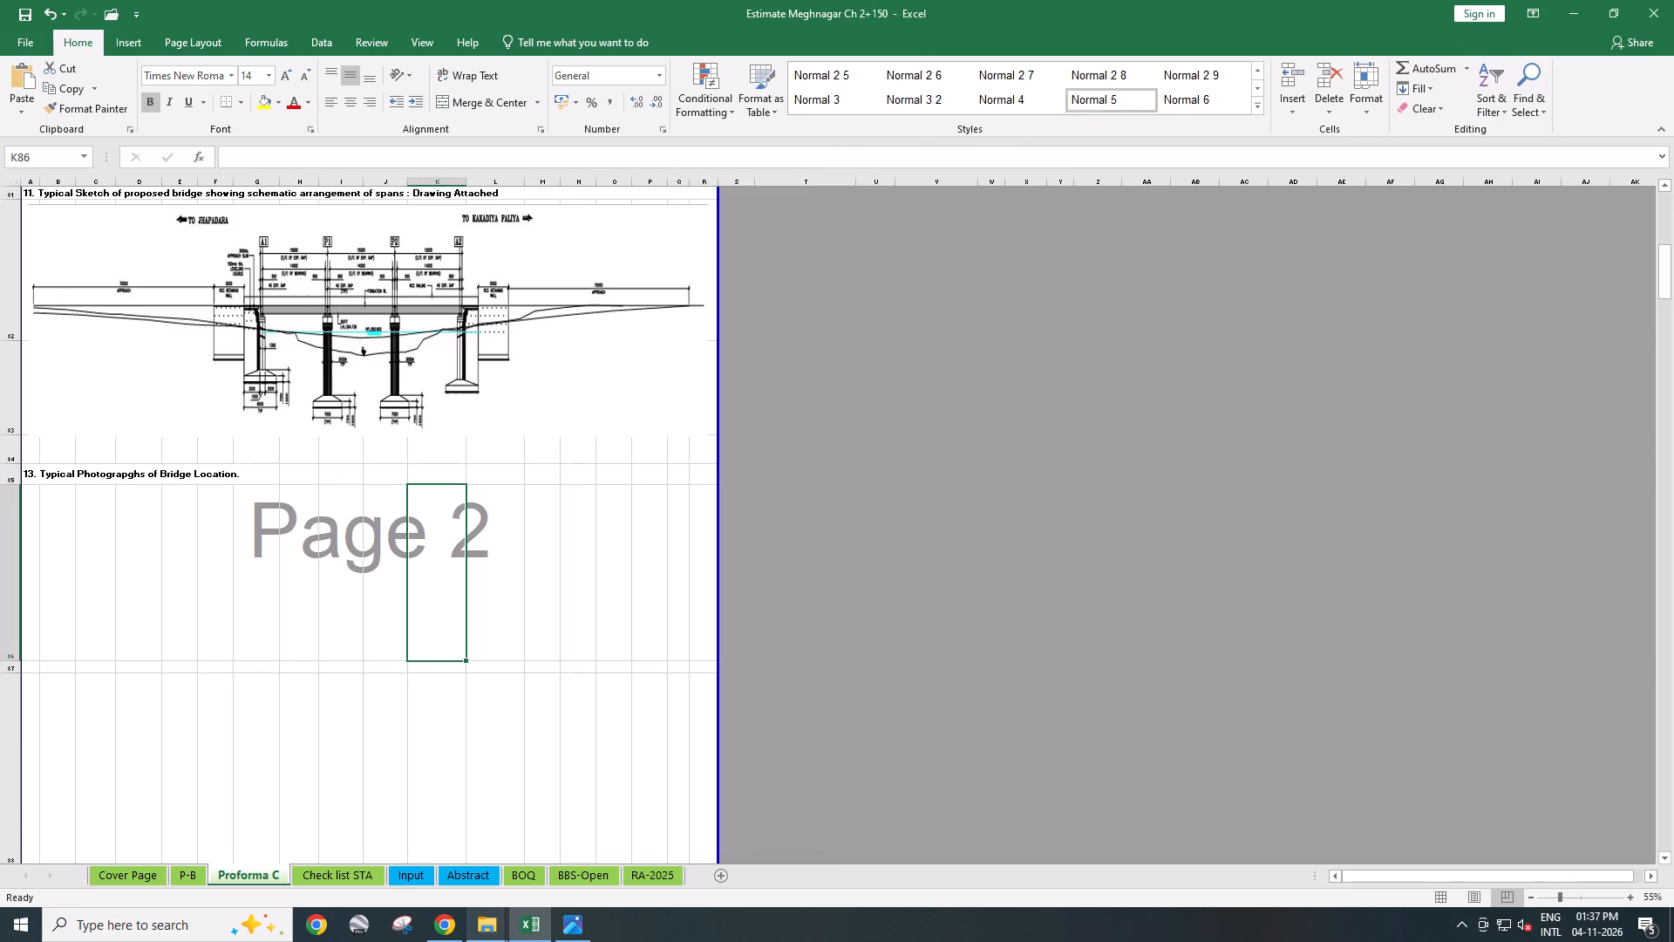
click(63, 531)
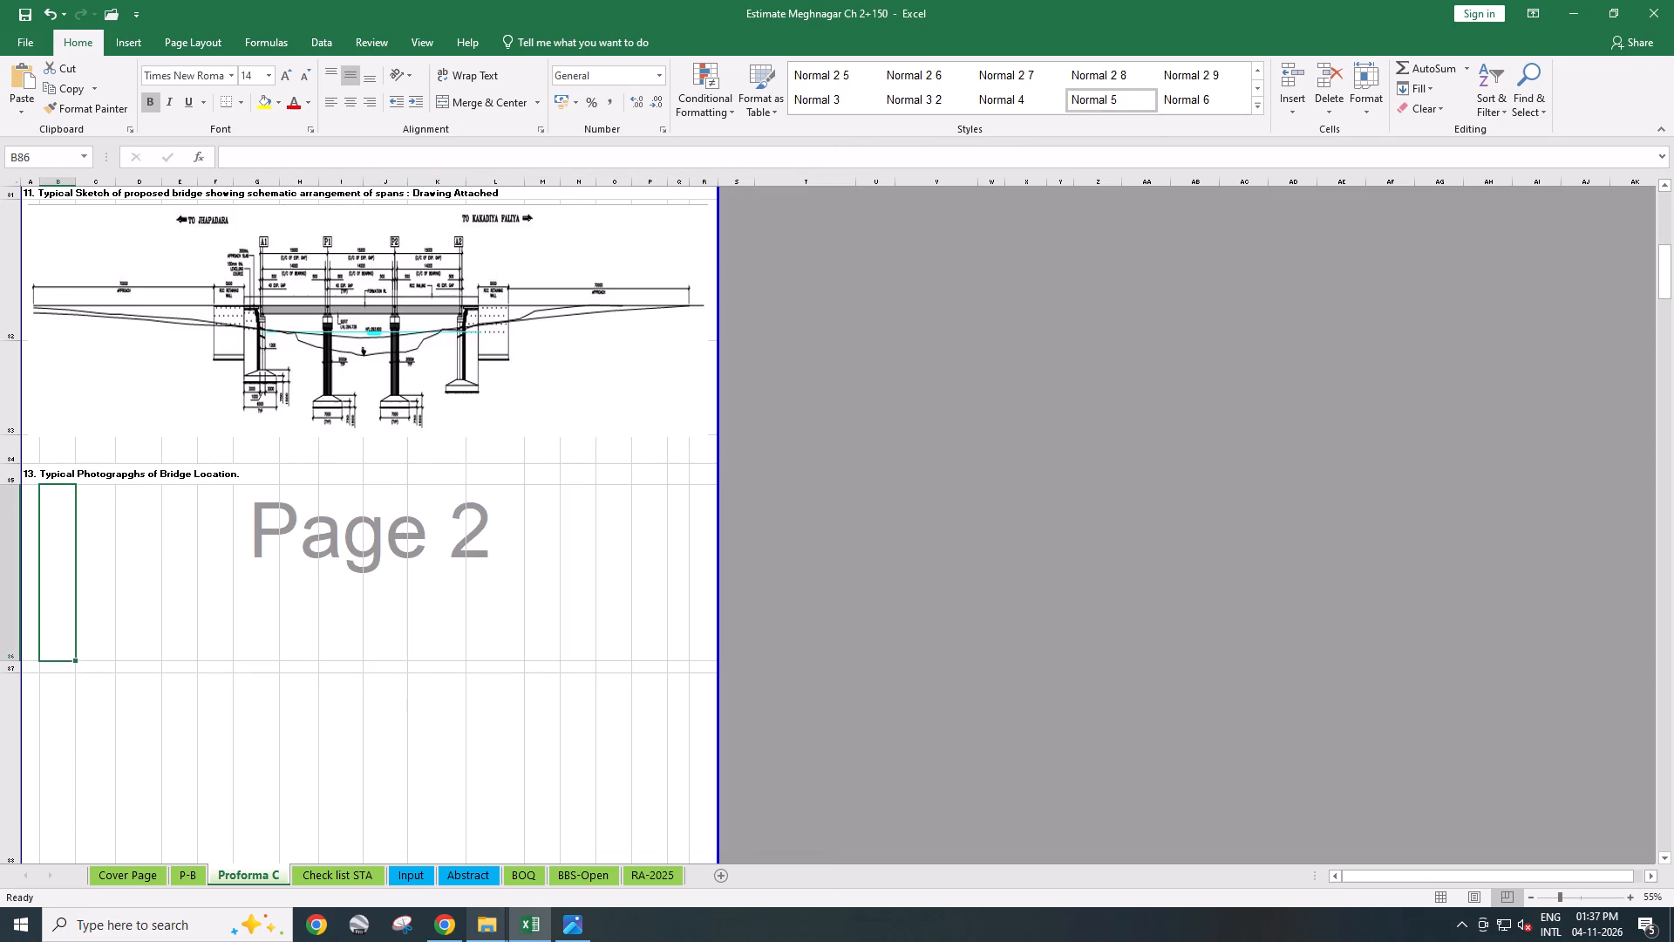
key(ctrl+v)
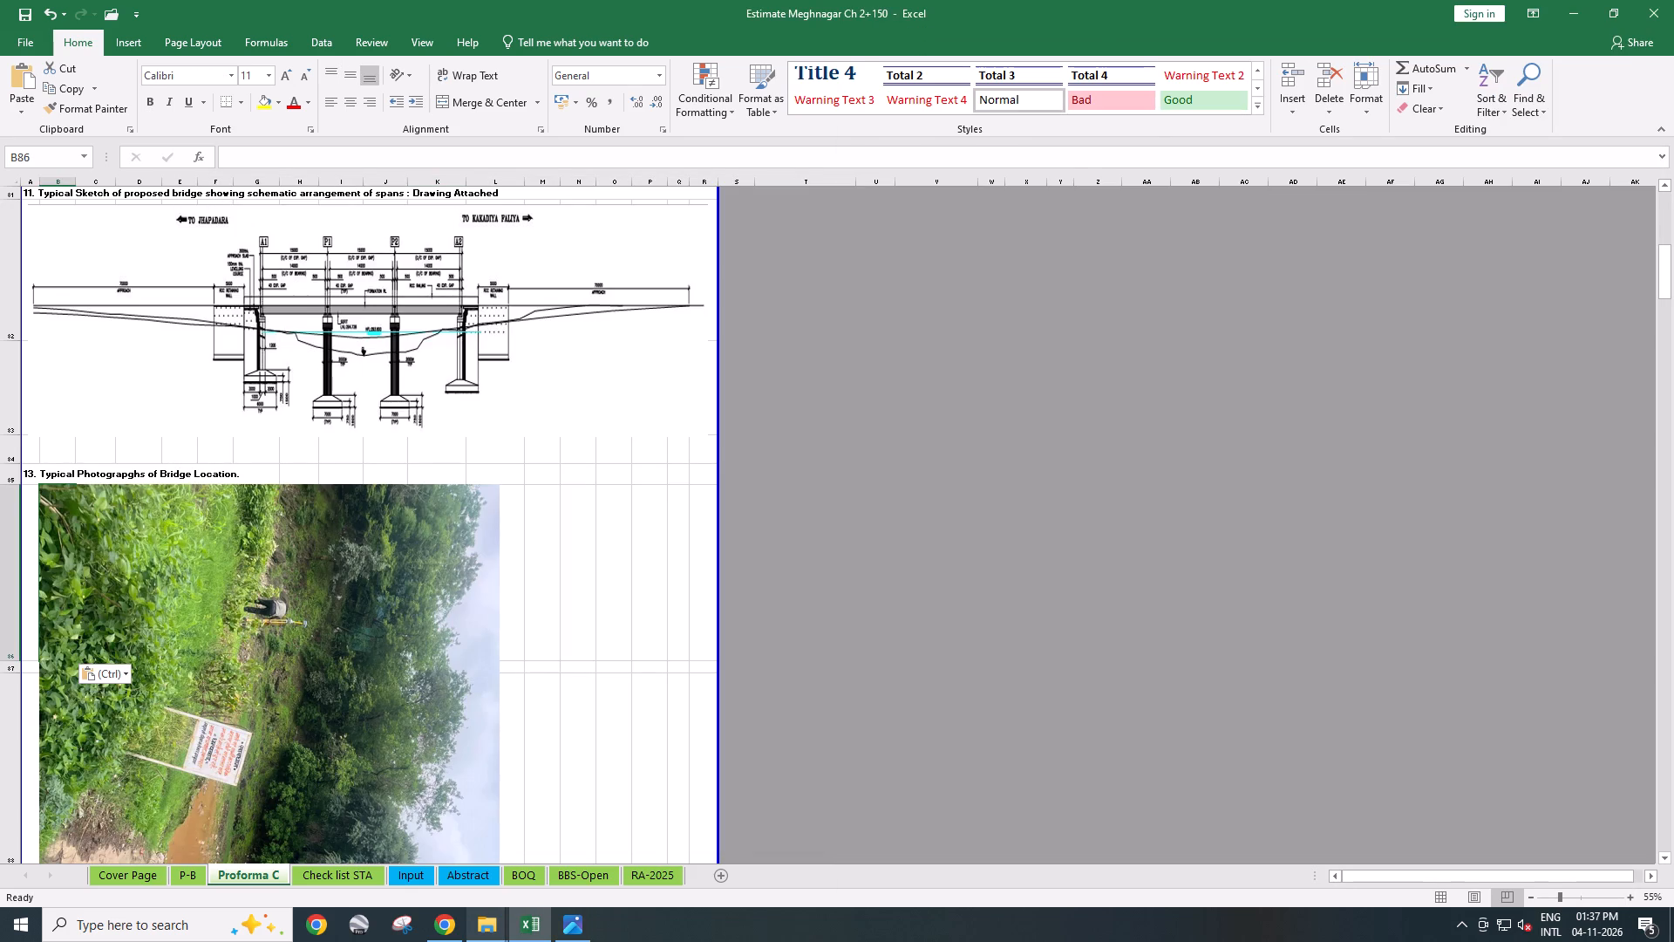
double_click(237, 612)
click(1575, 75)
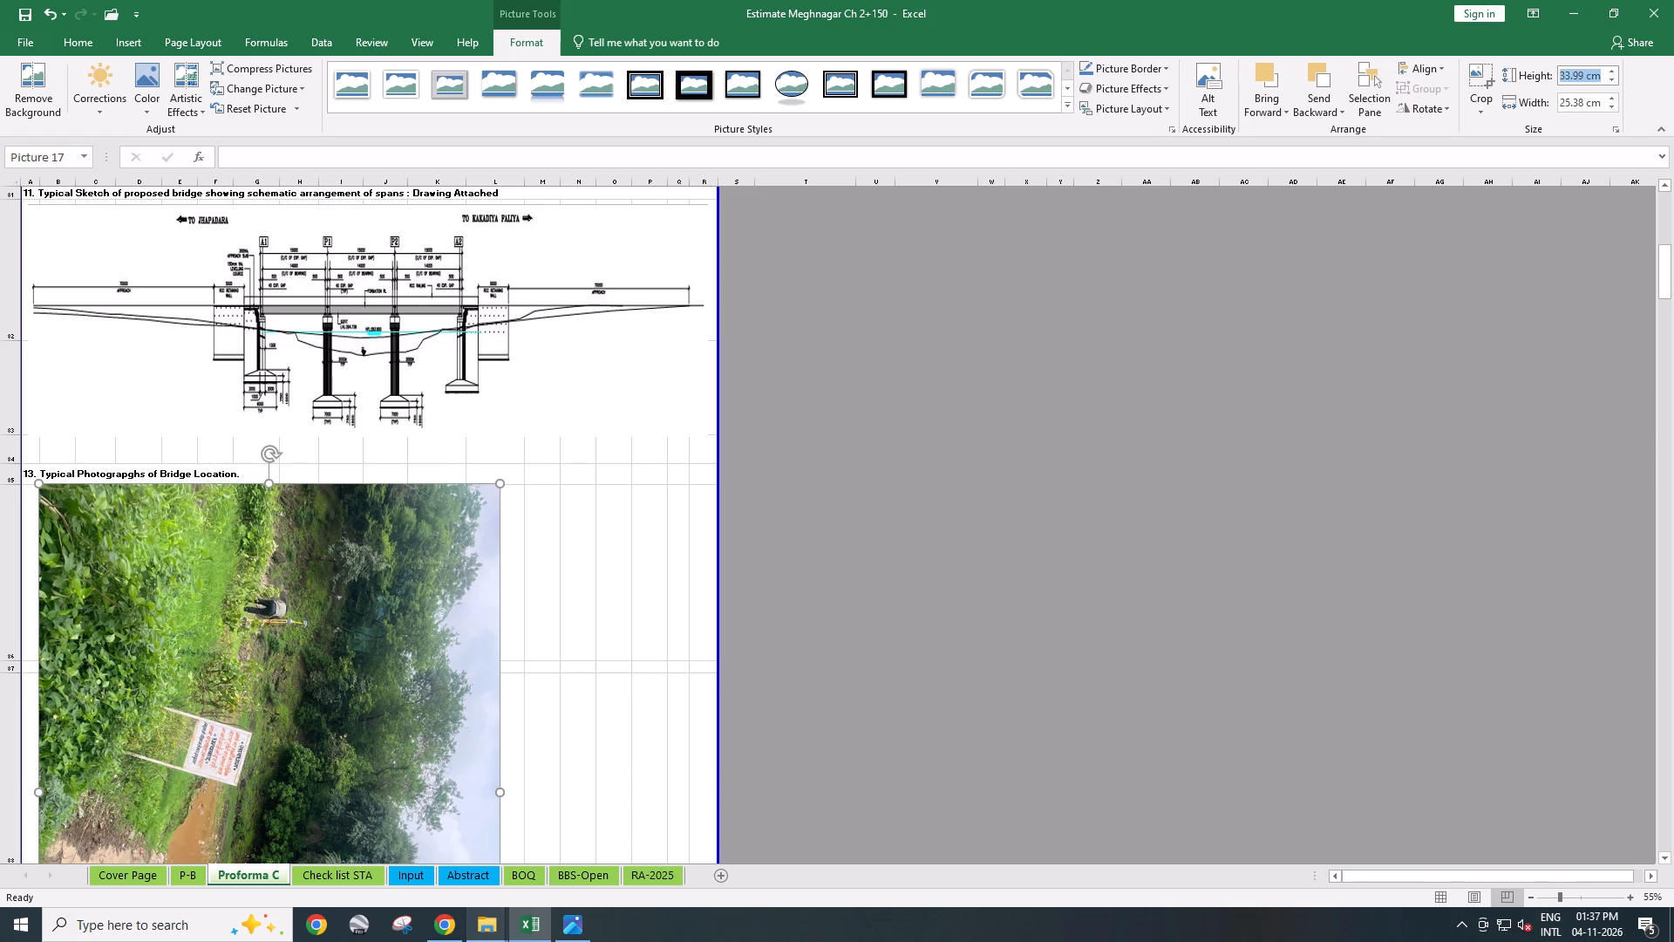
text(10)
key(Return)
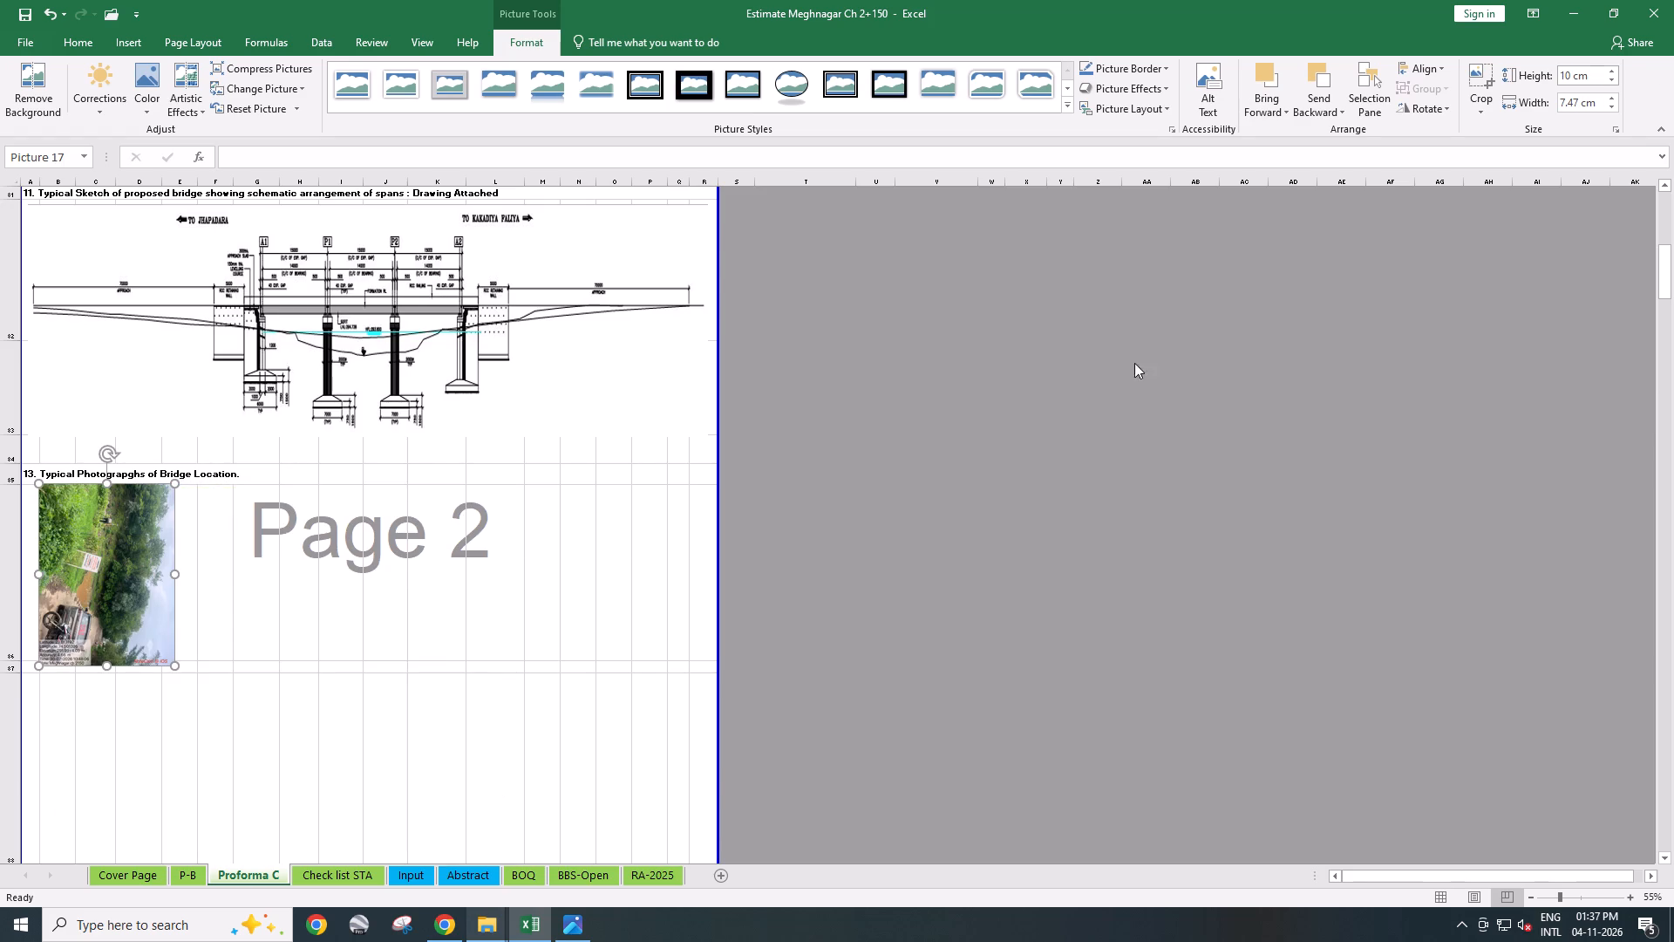
Copy the photo WhatsApp Image 2026-07-30 at 10.51.31 (1), paste it beside the first photo and set its height to 10 cm.
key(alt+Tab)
click(1409, 509)
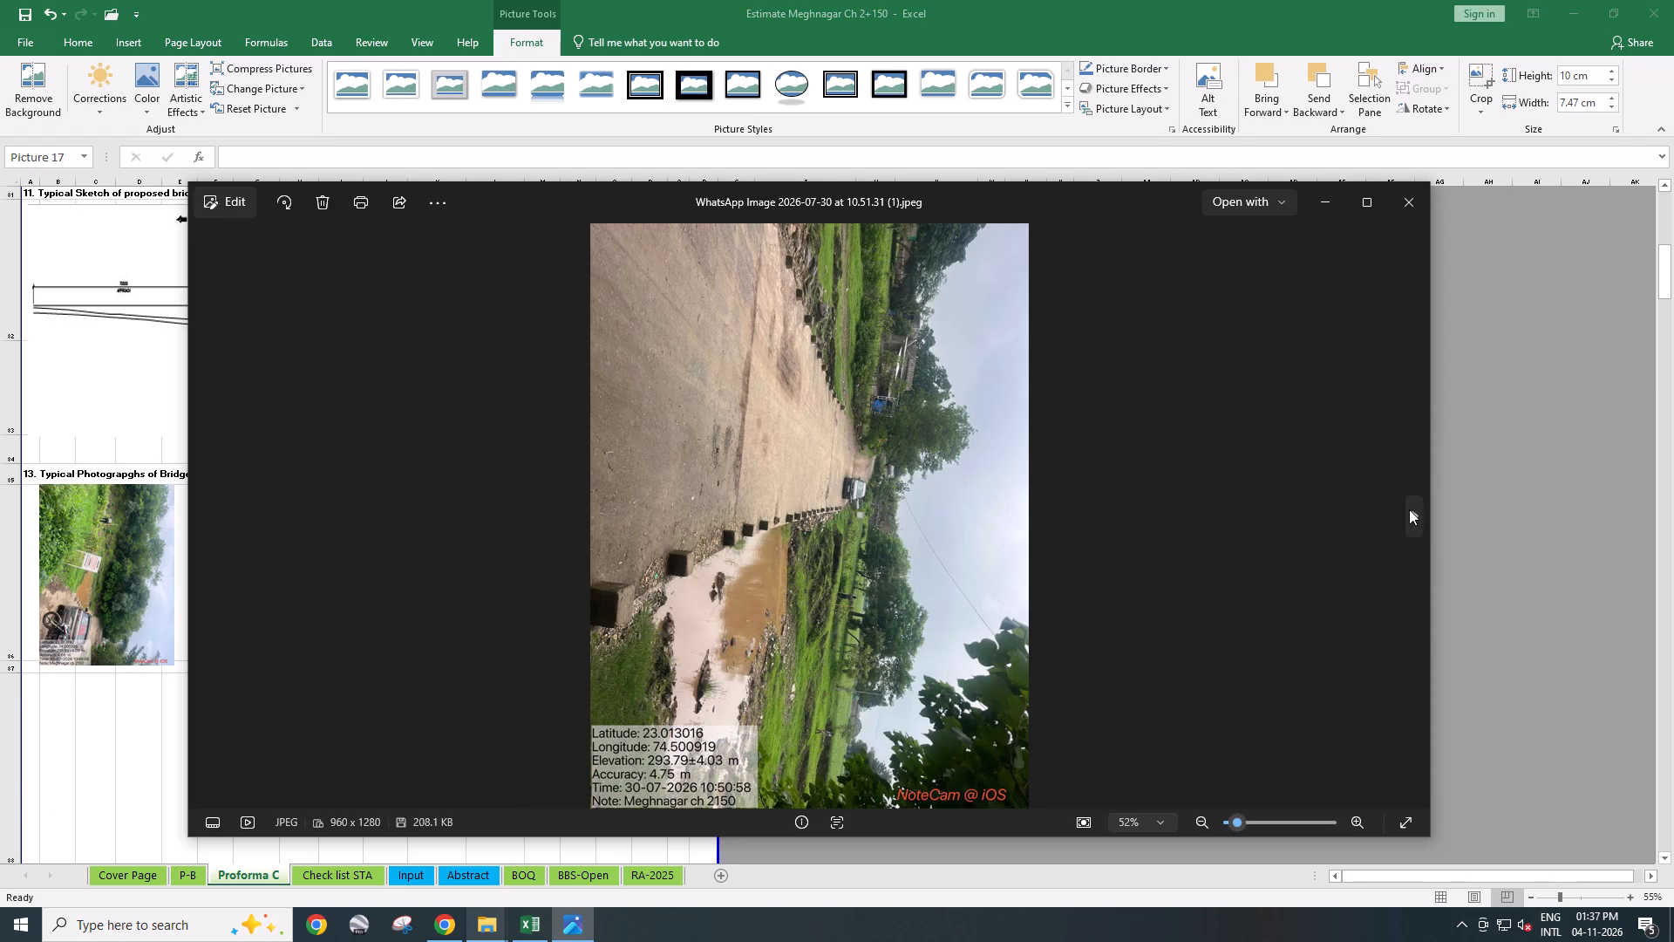
right_click(905, 552)
click(927, 569)
click(141, 564)
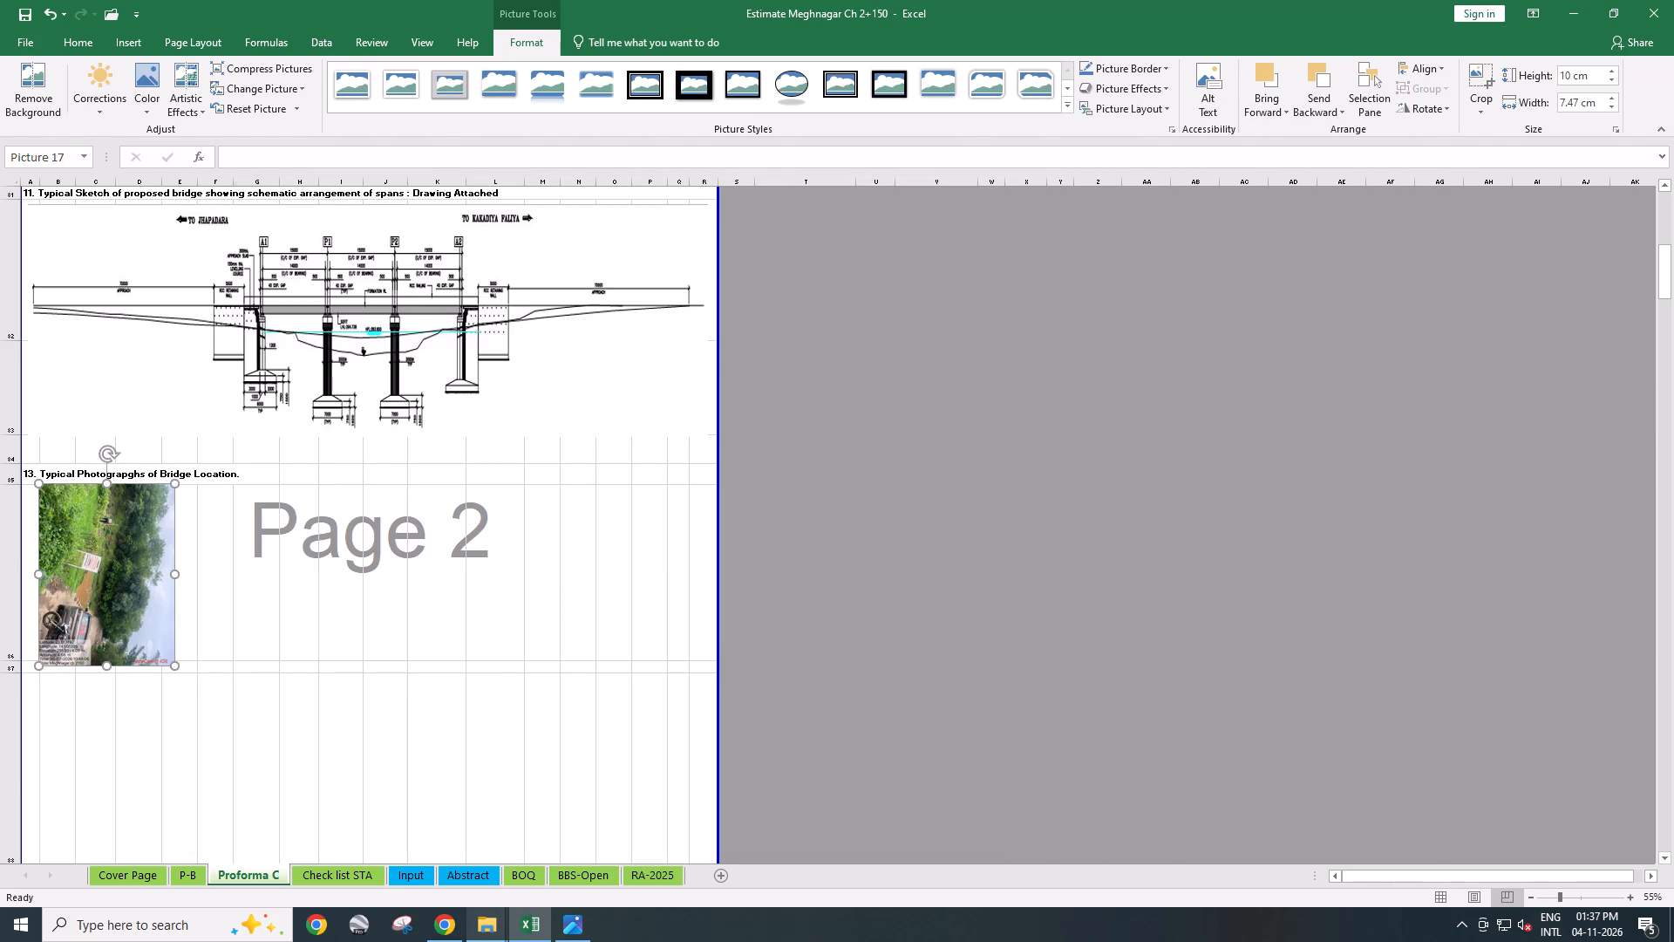
click(255, 561)
key(ctrl+v)
double_click(287, 558)
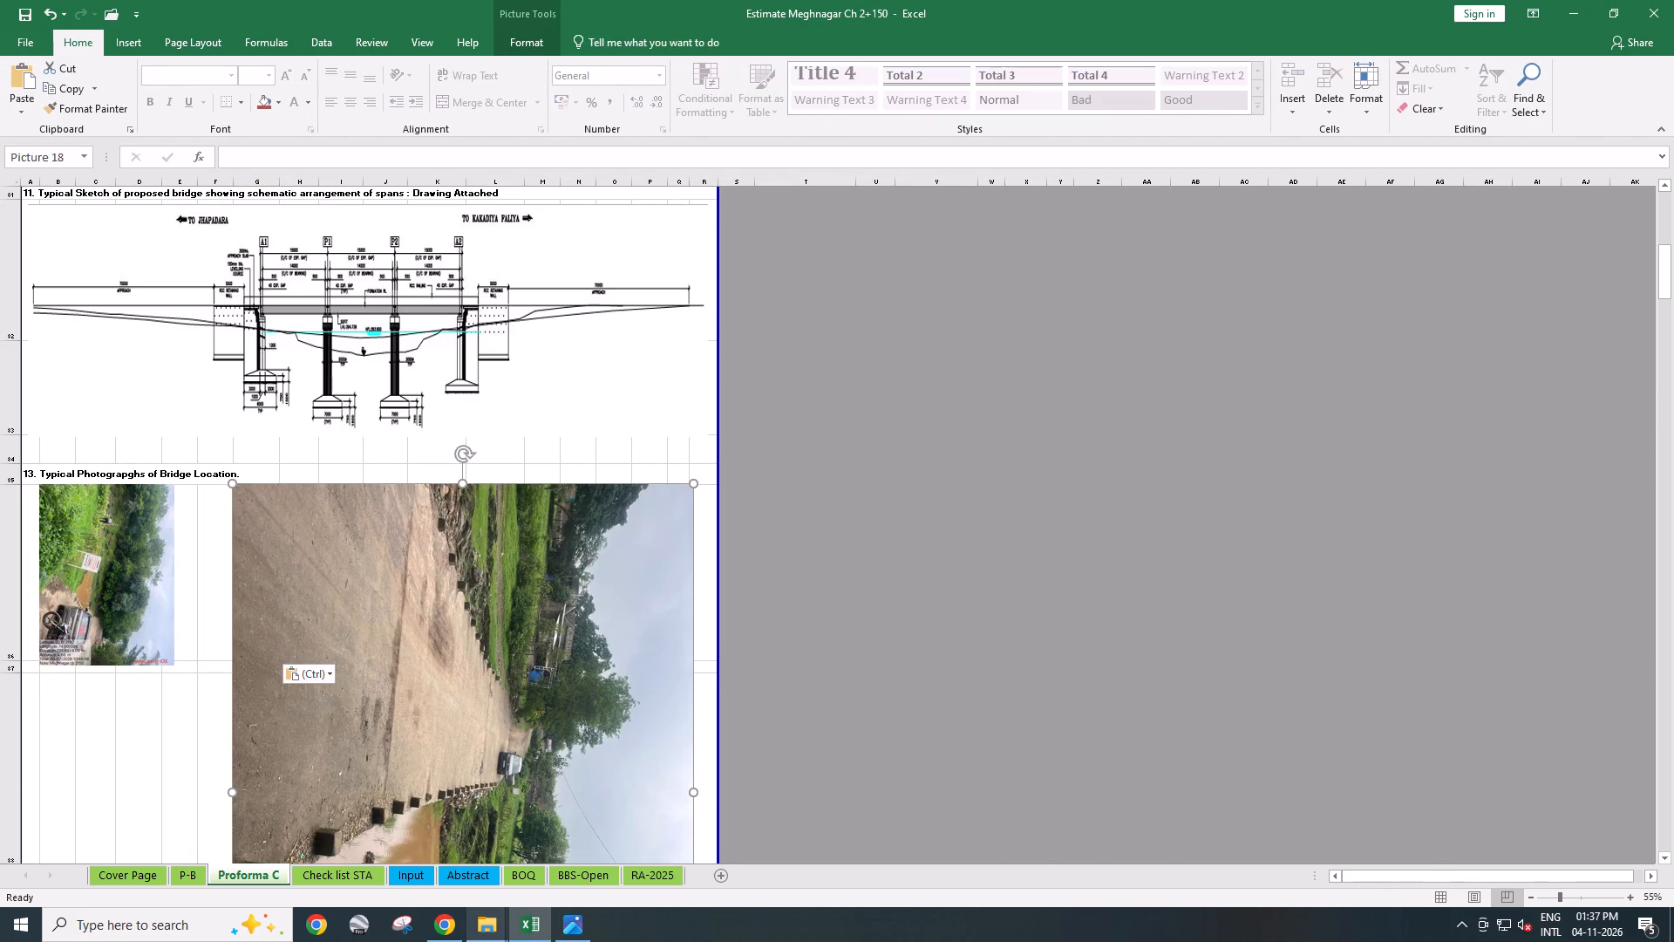
double_click(473, 548)
click(1581, 74)
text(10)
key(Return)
Copy the photo WhatsApp Image 2026-07-30 at 10.51.31, paste it at cell K86 and set its height to 10 cm.
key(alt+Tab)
click(1415, 509)
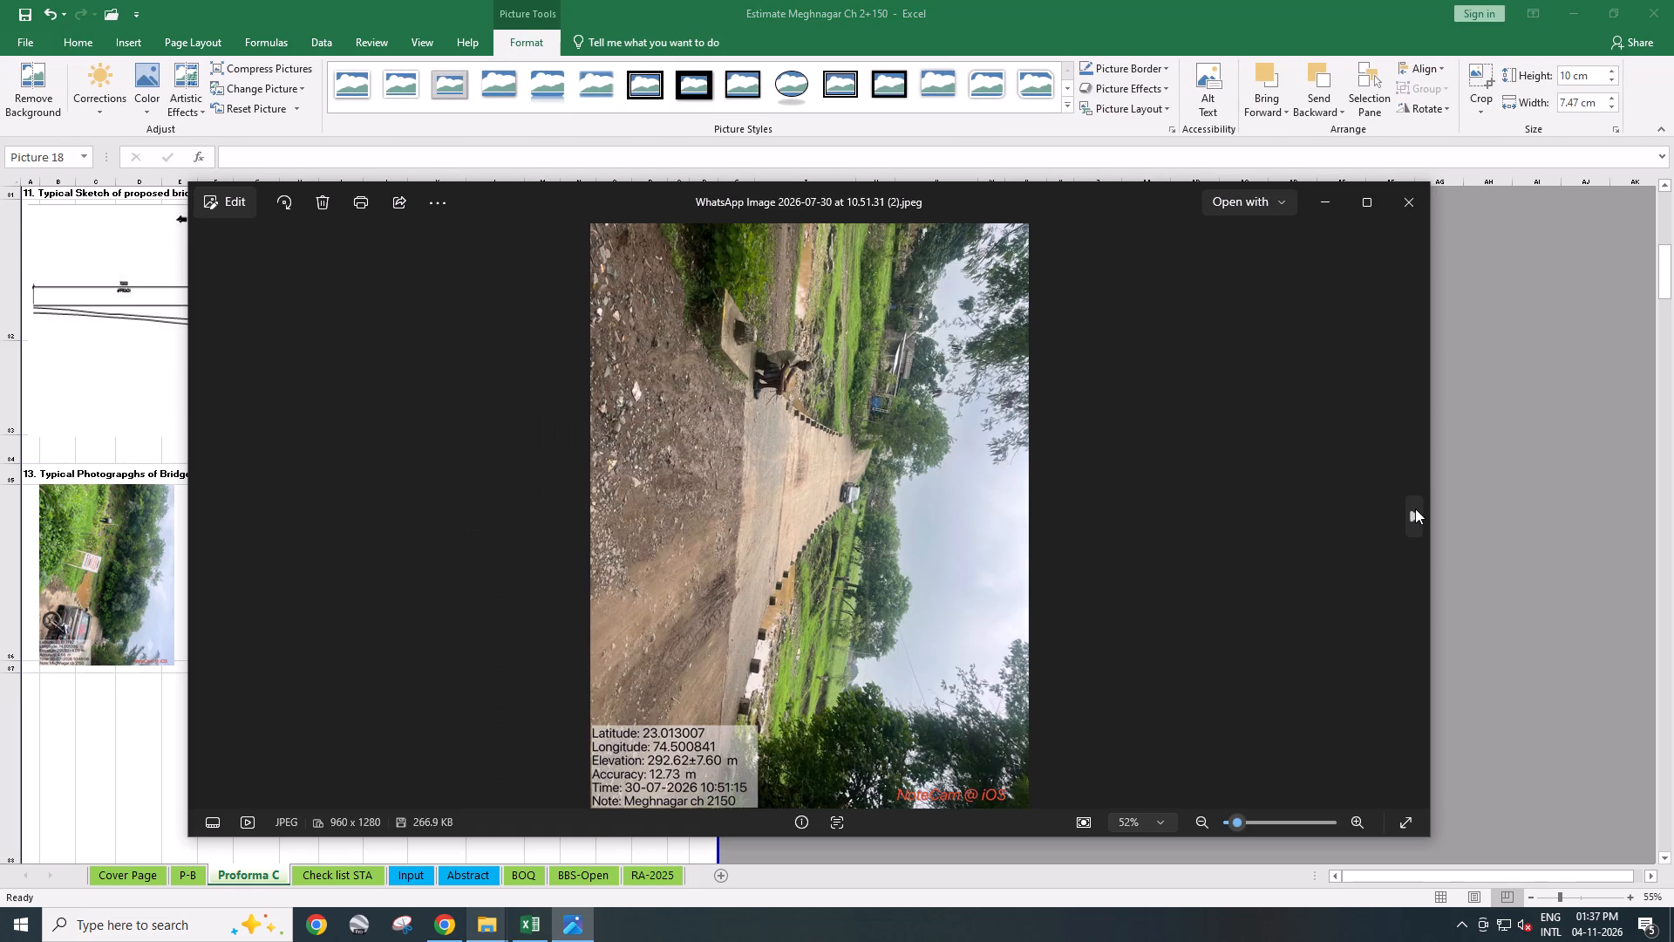
click(1415, 509)
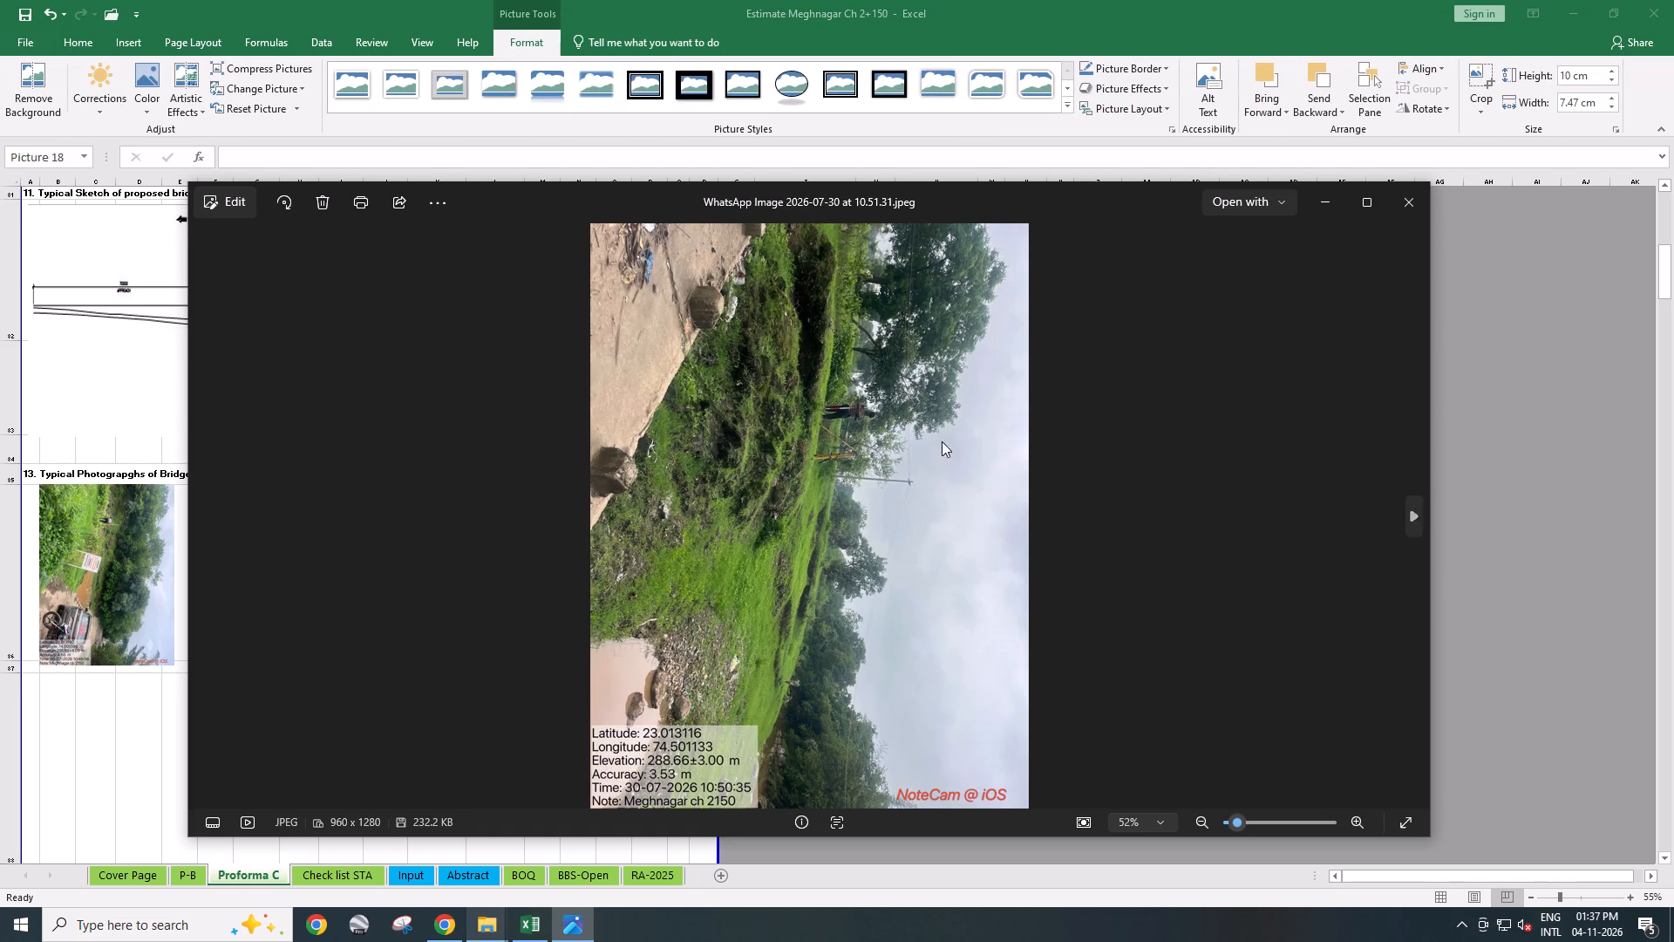
right_click(826, 431)
click(859, 457)
click(69, 562)
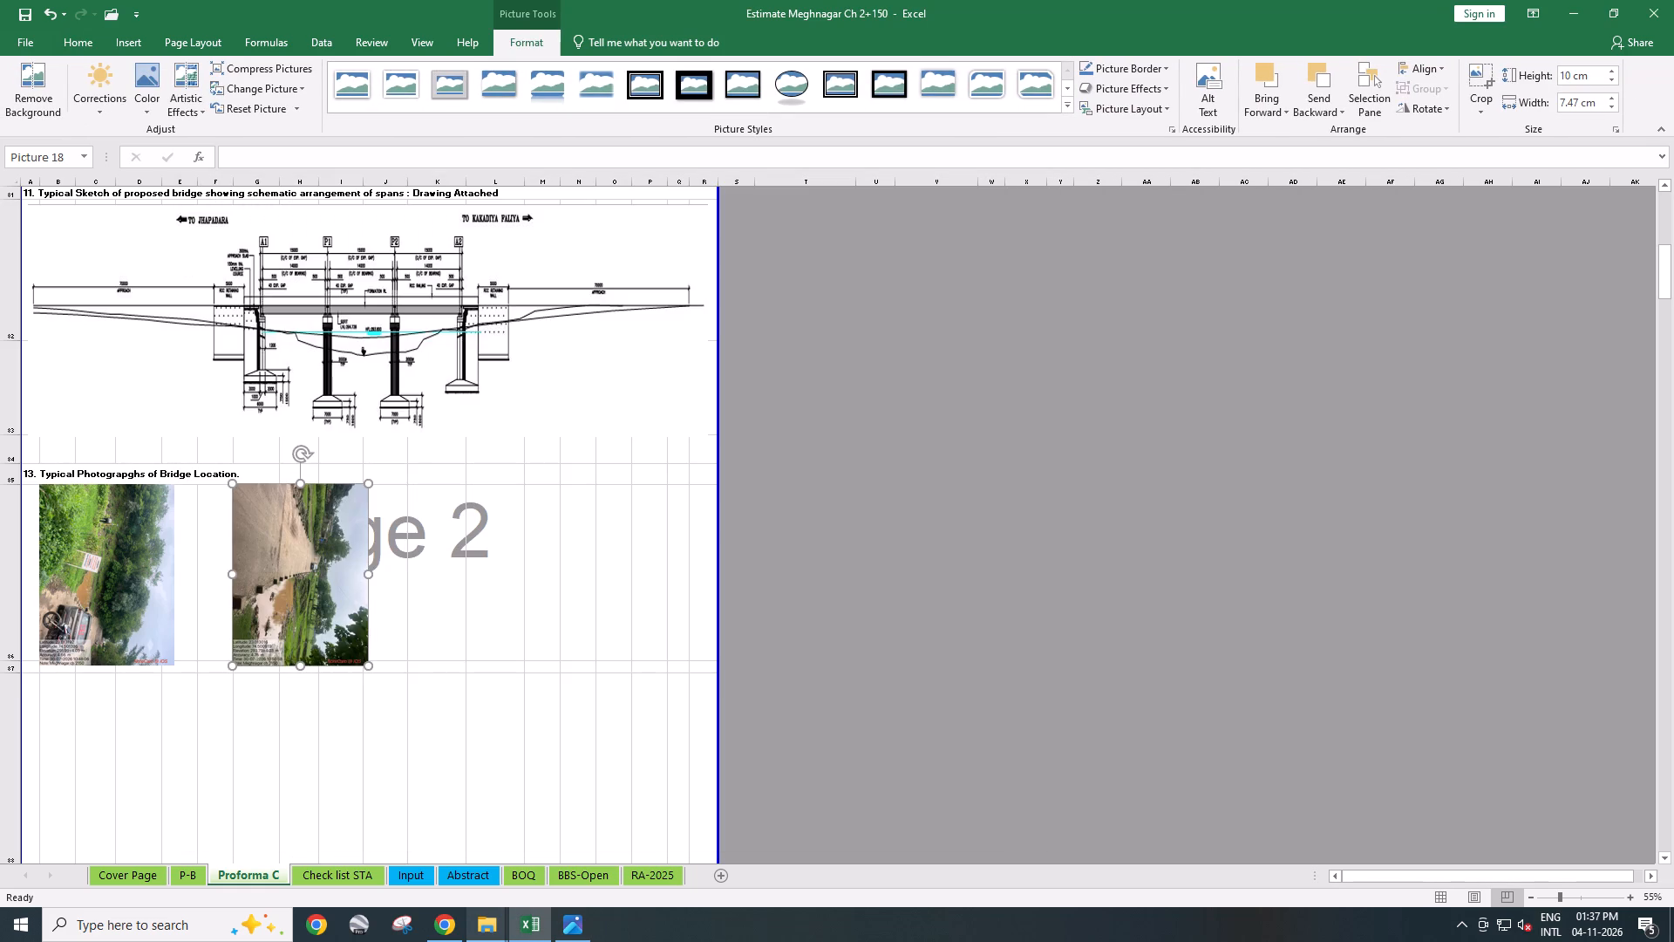
click(464, 521)
key(ctrl+v)
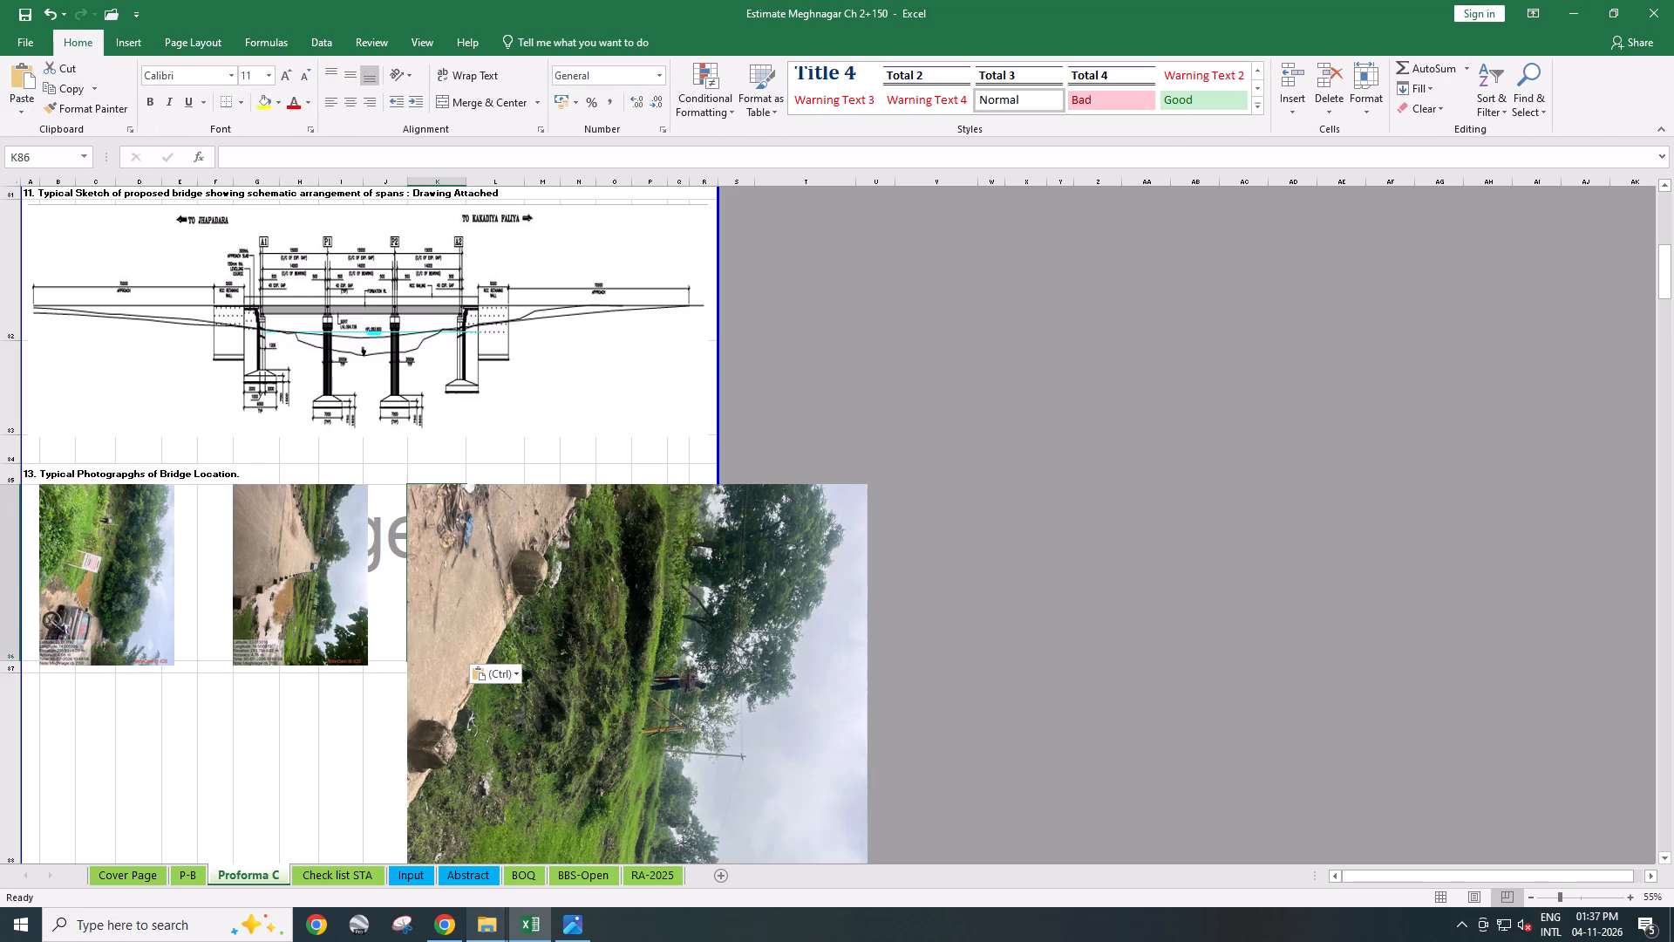
double_click(501, 575)
click(1581, 80)
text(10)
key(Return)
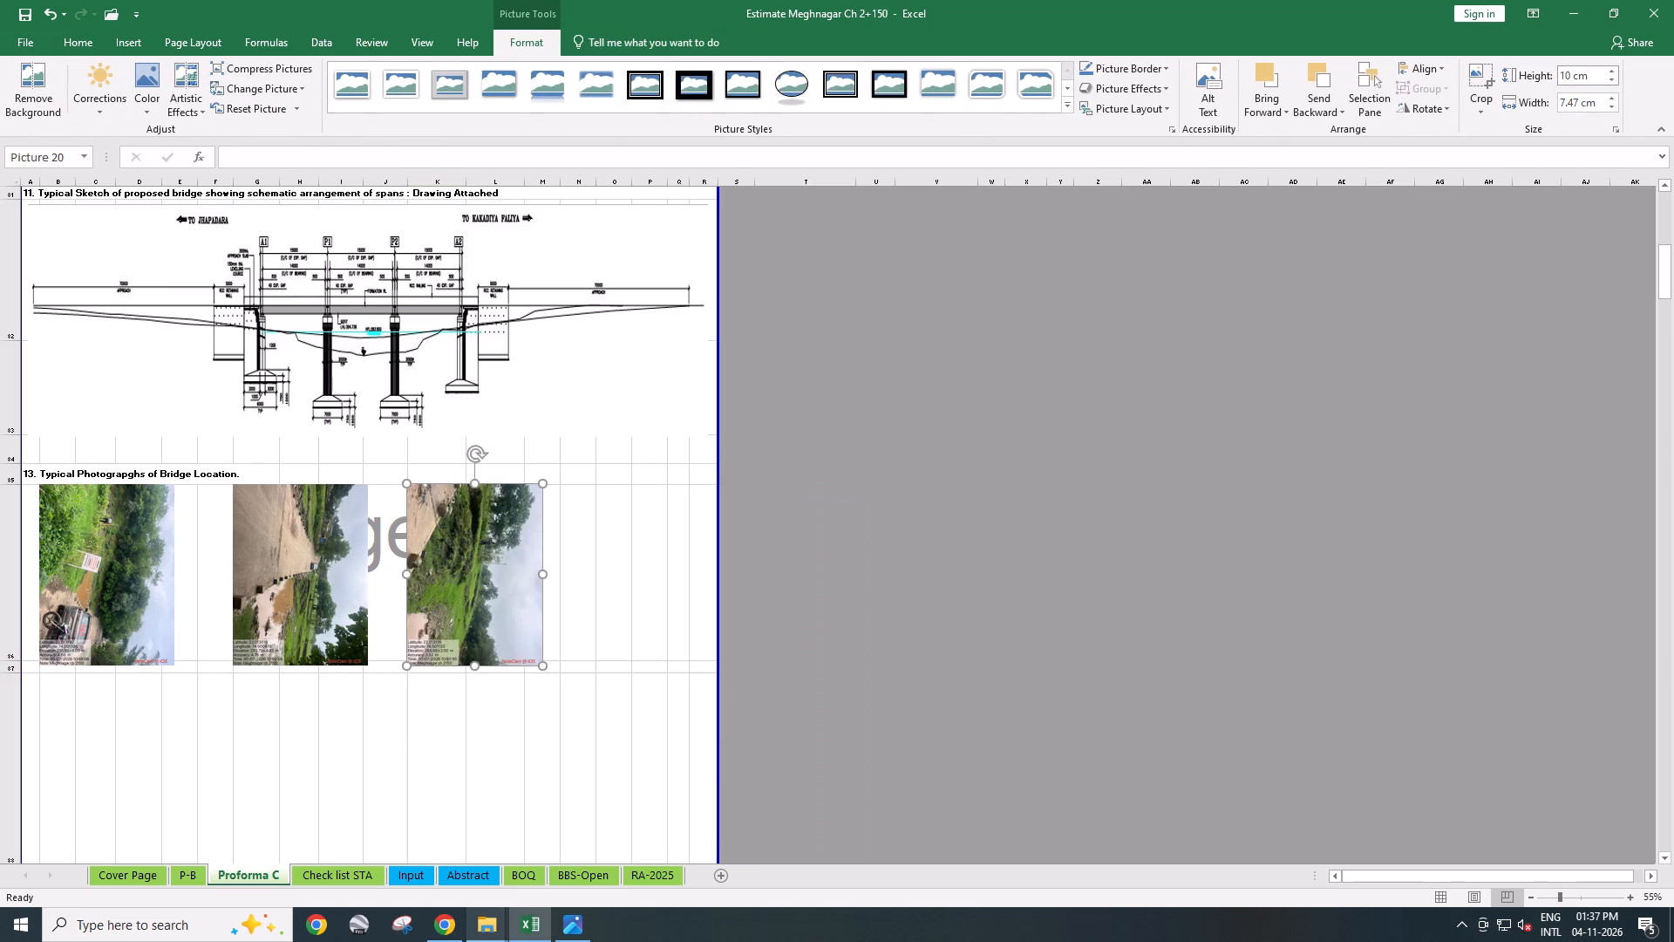
Look through the remaining 2+150 site photos for a fourth picture of the bridge location.
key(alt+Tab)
click(1404, 516)
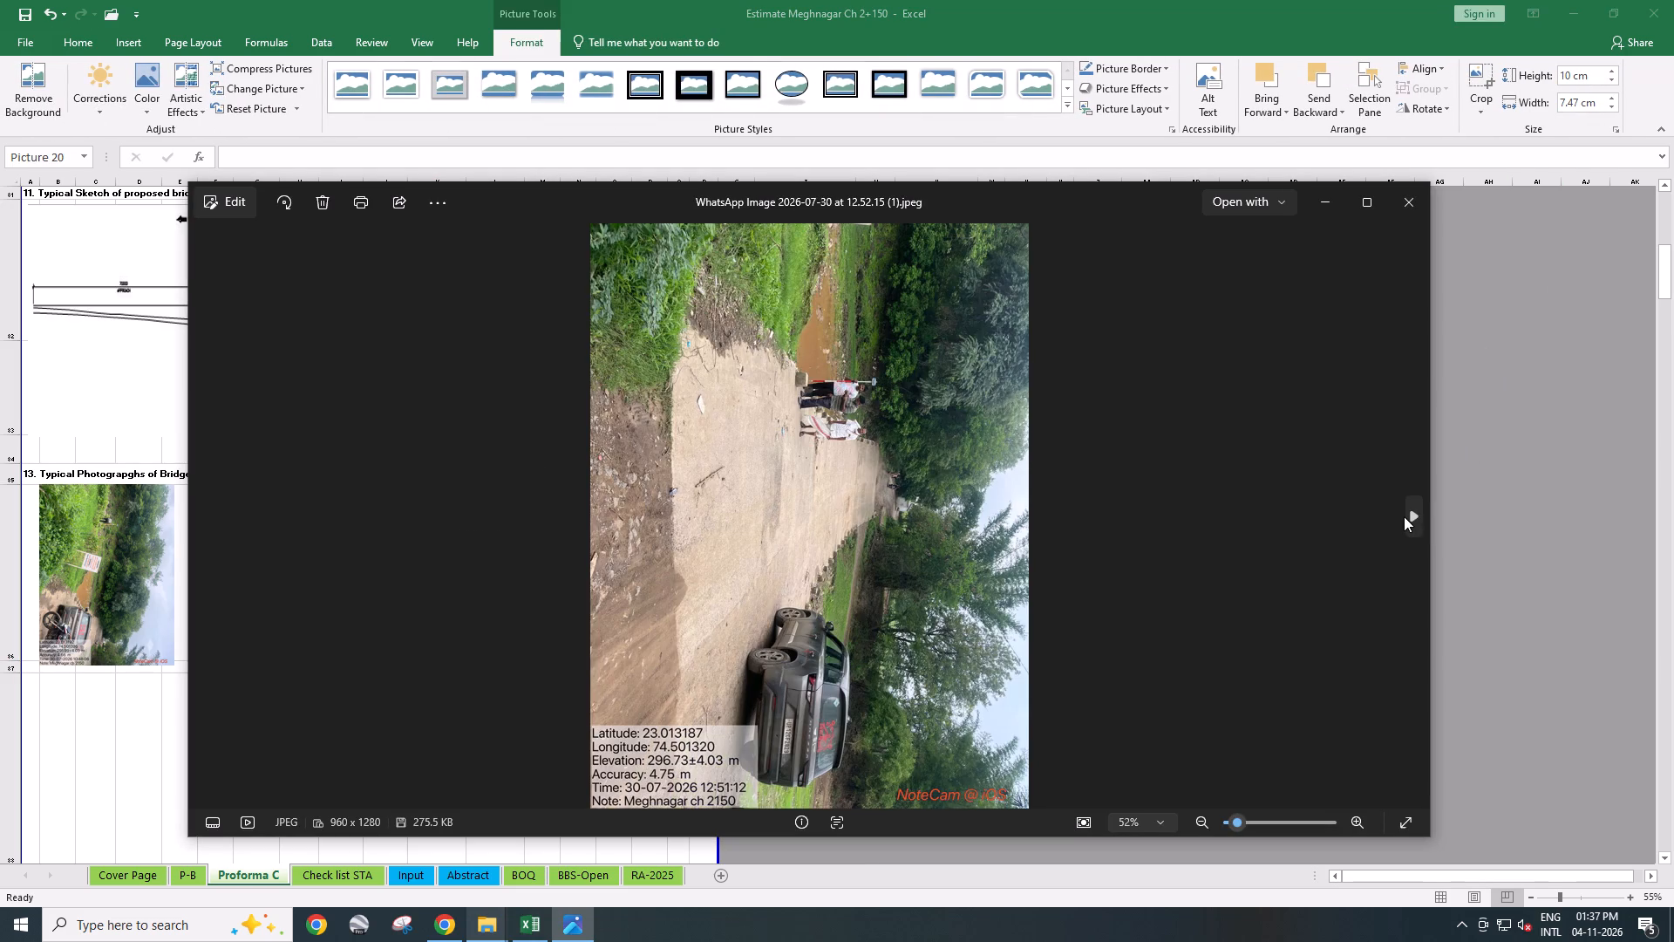
click(1404, 516)
double_click(1404, 516)
click(1404, 516)
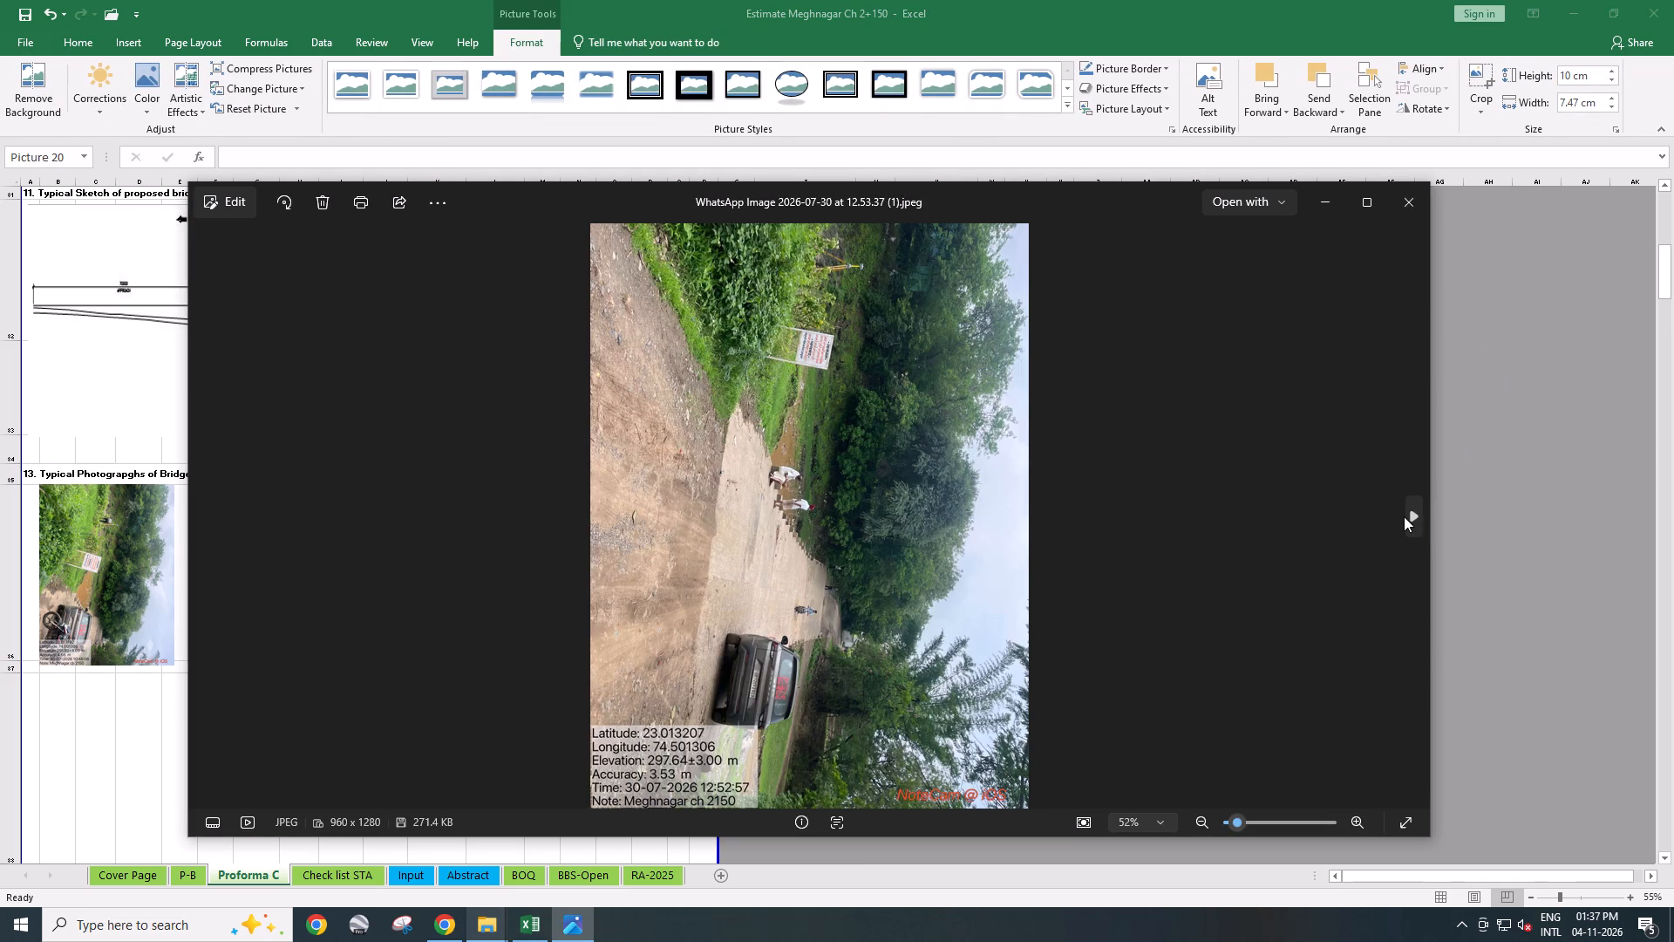
click(1404, 516)
click(1404, 516)
click(1404, 516)
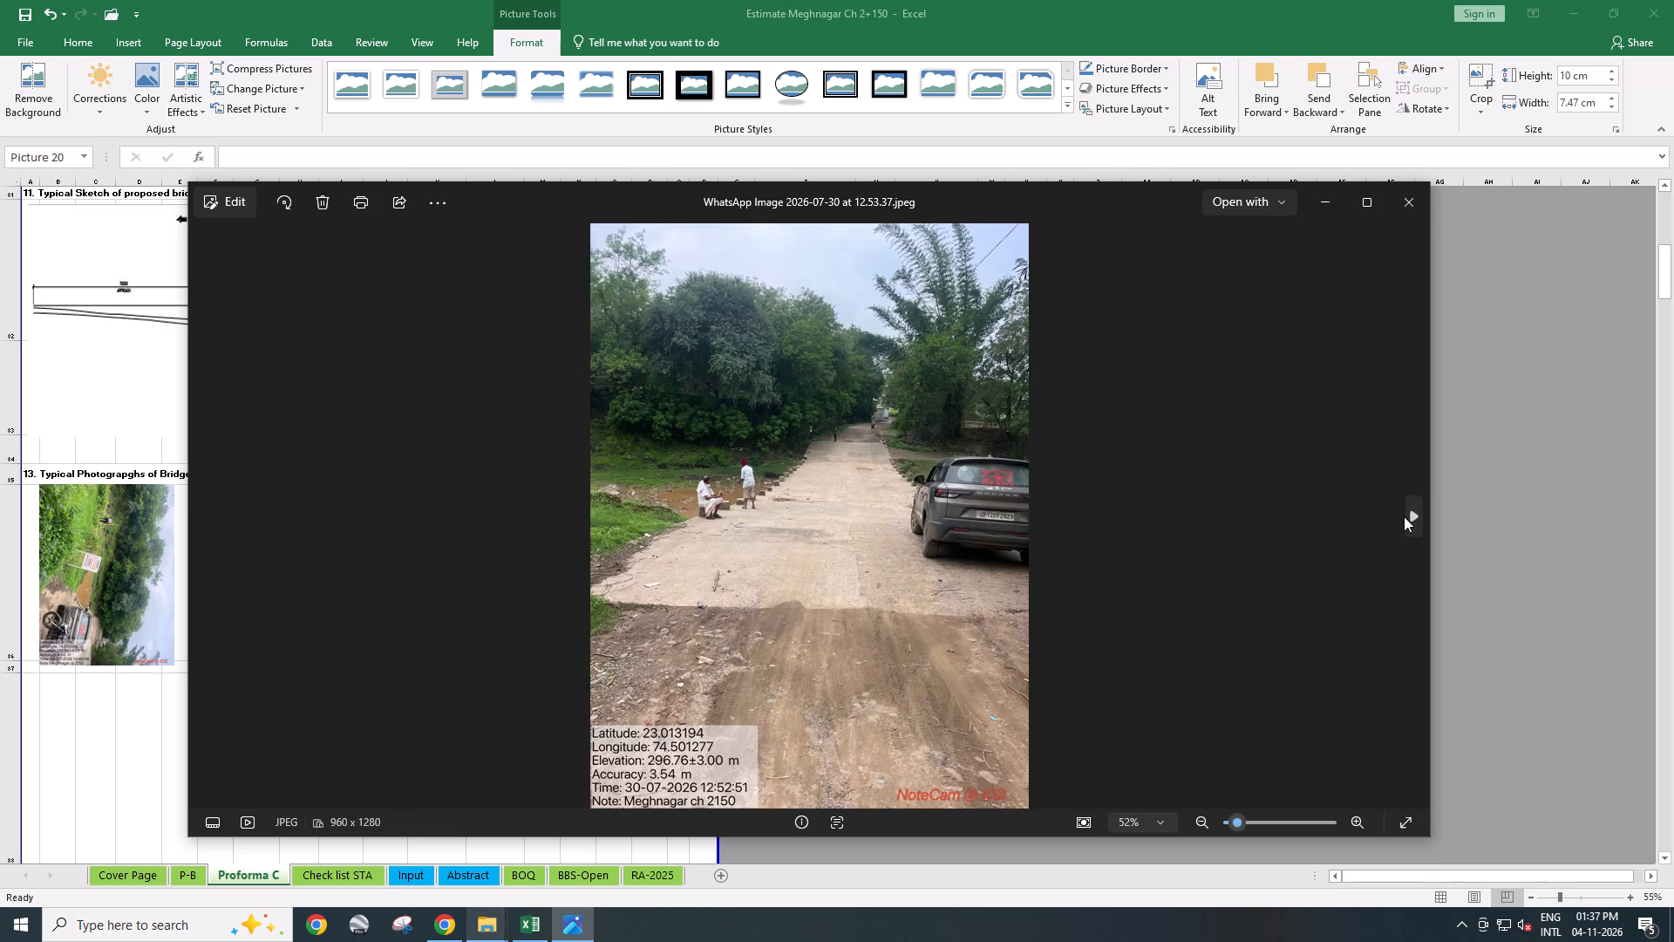
click(1404, 516)
click(1404, 516)
double_click(1404, 516)
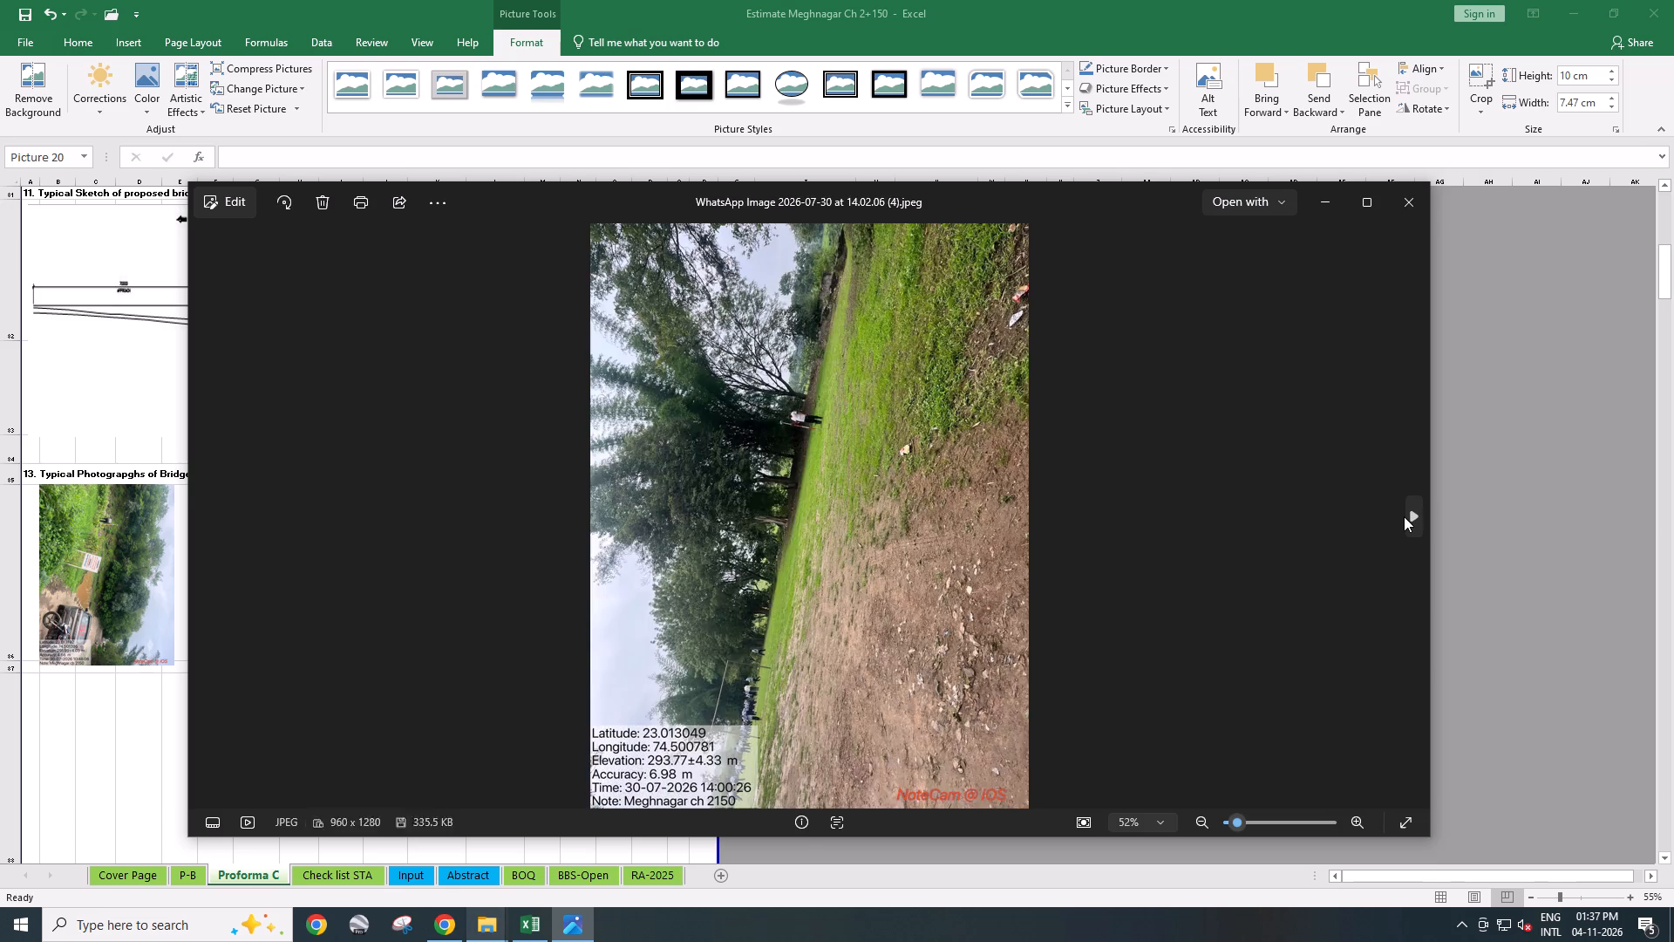
click(1404, 516)
click(1404, 516)
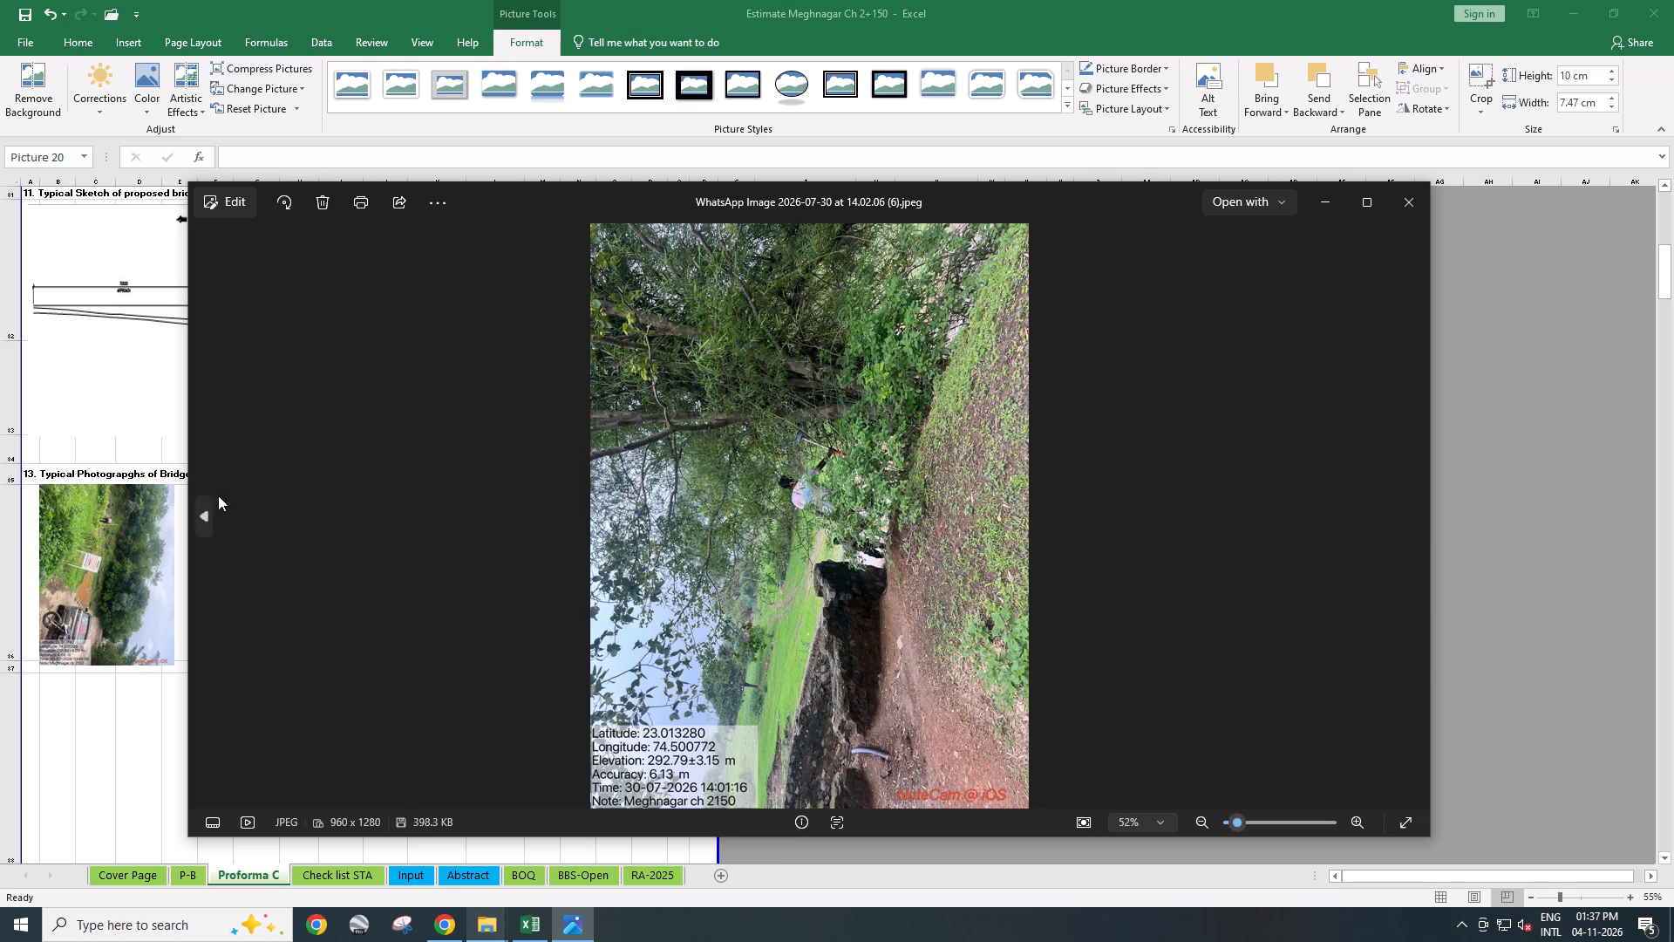
click(214, 505)
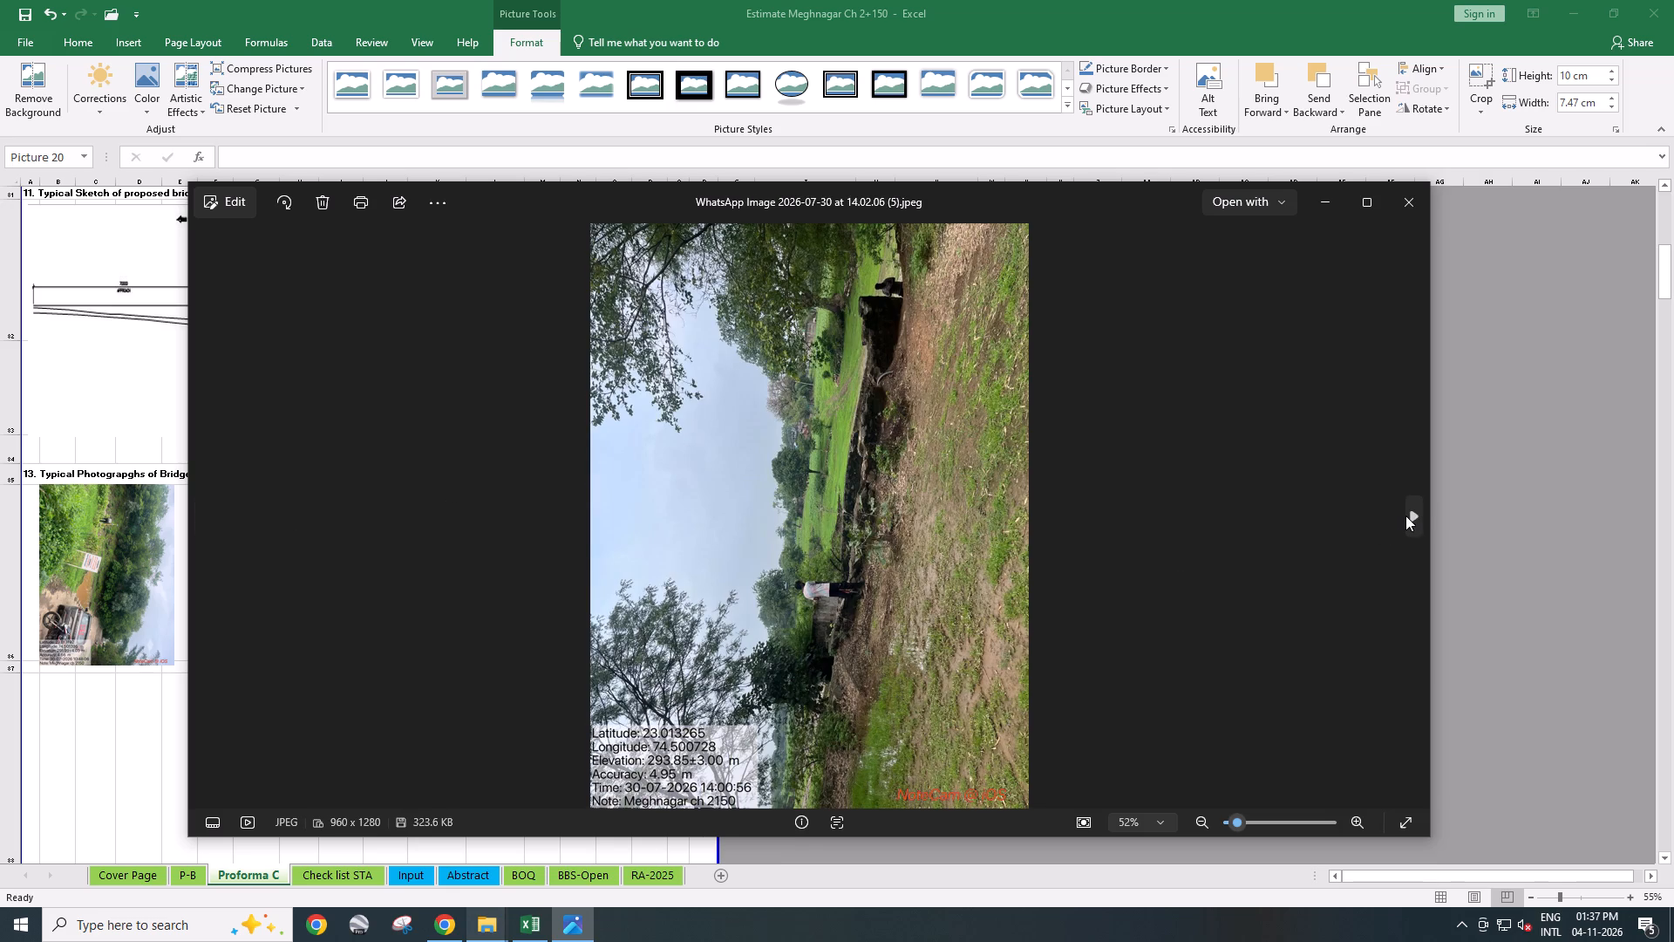
double_click(1405, 515)
click(1404, 515)
click(1404, 515)
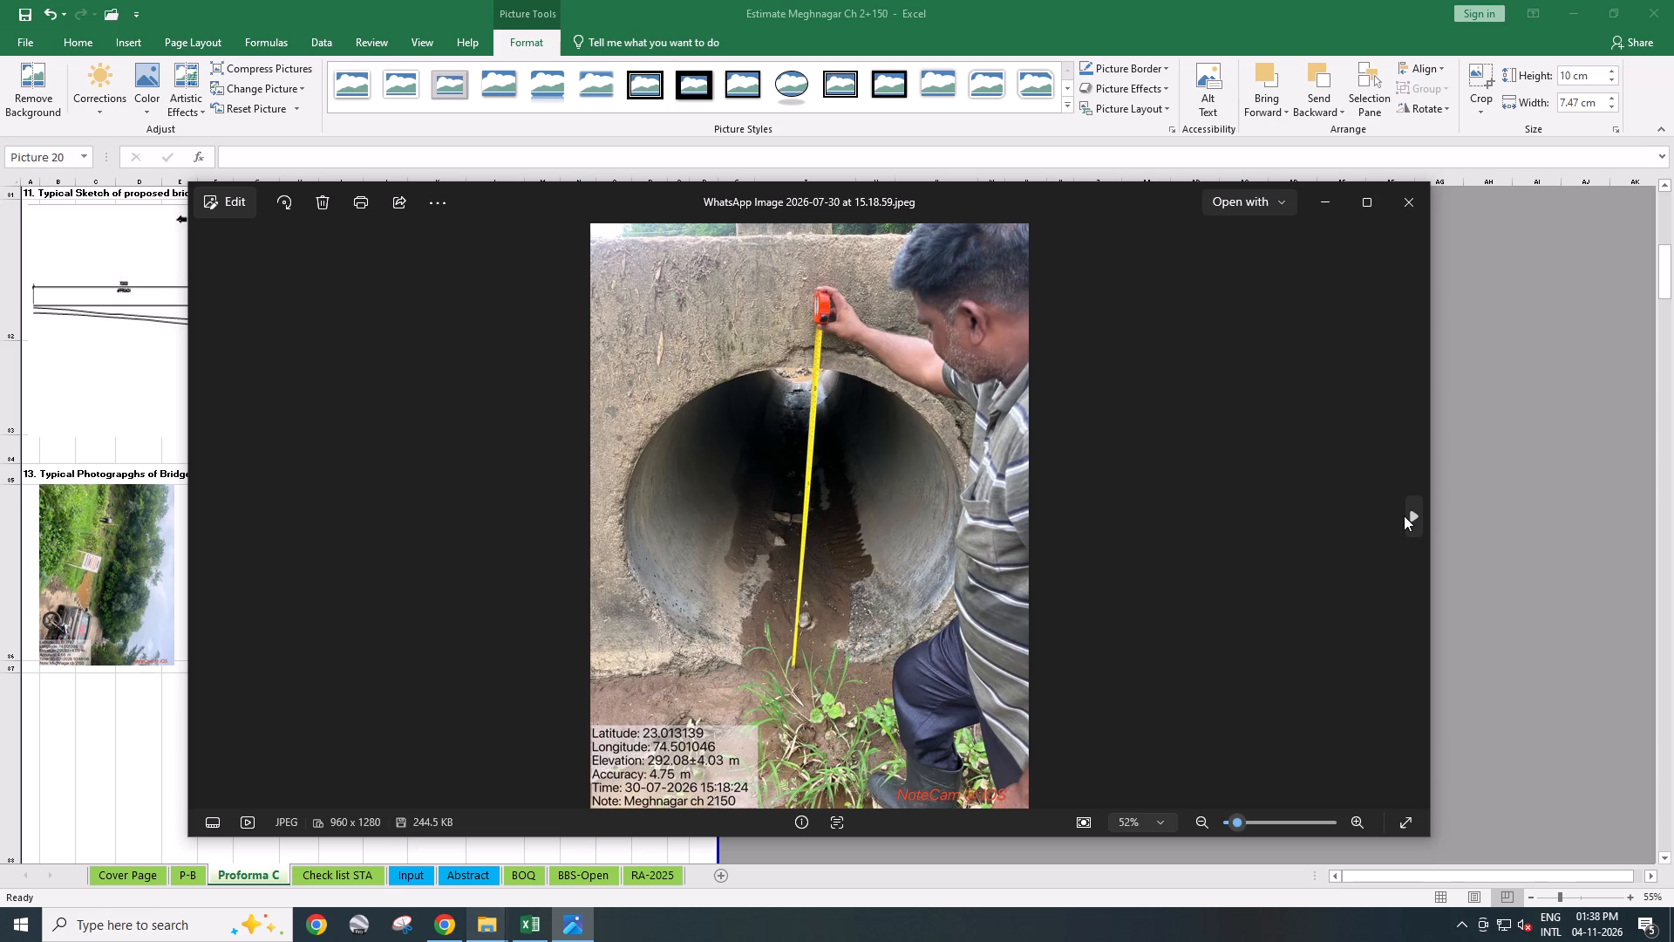
click(1404, 515)
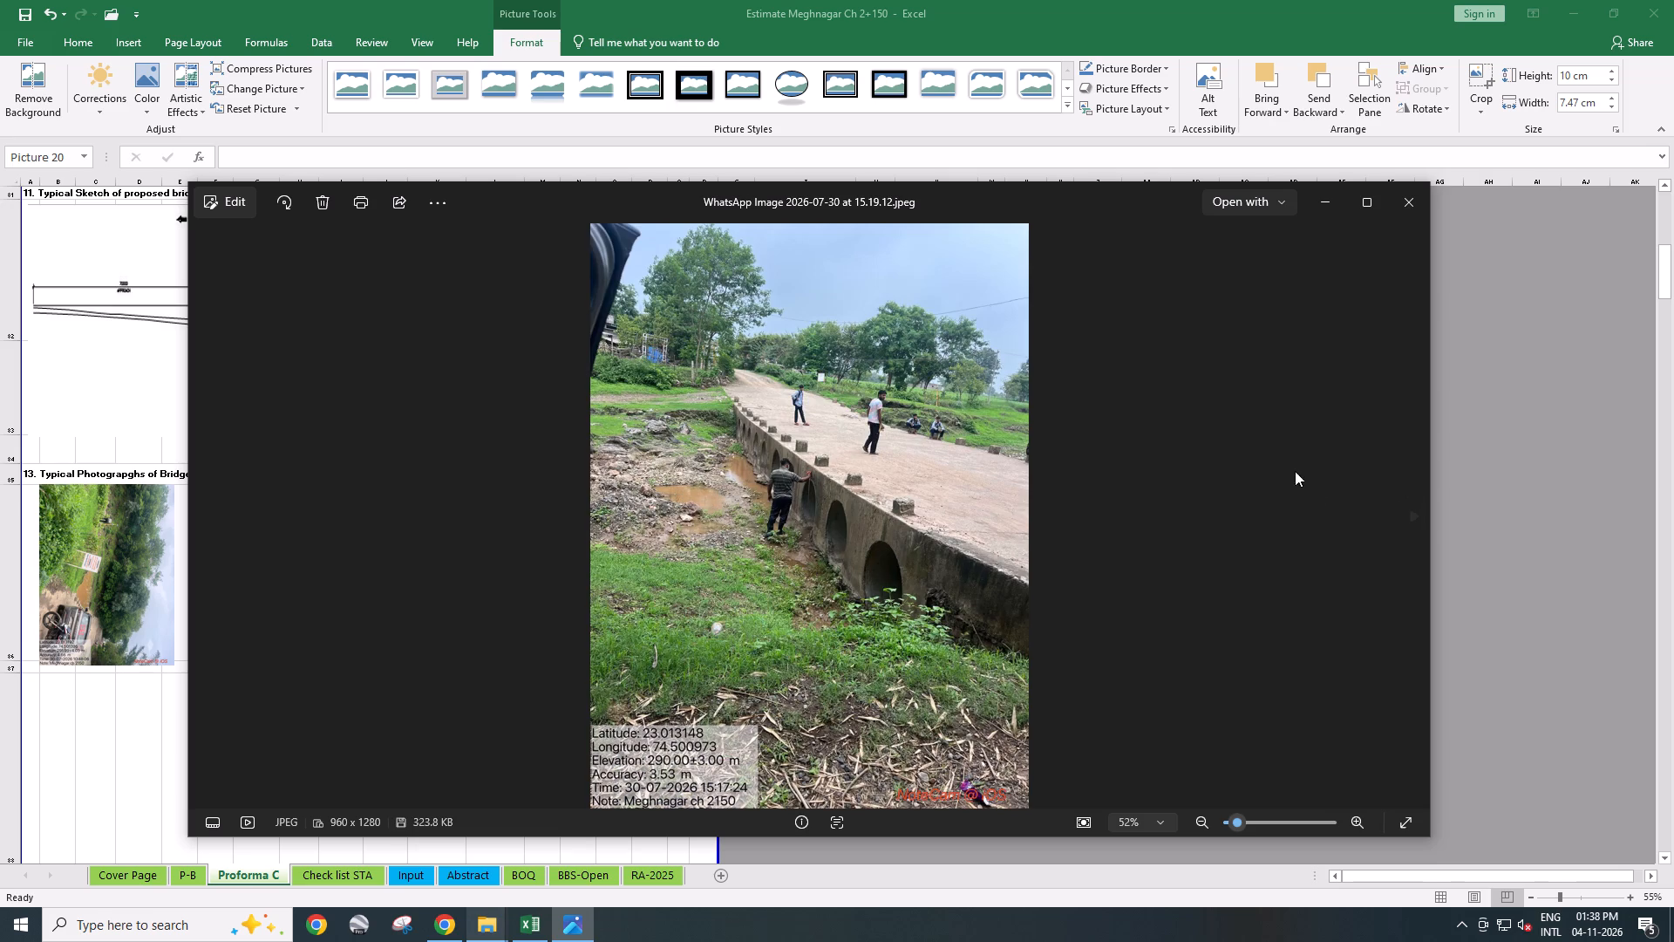
click(1412, 502)
click(1412, 502)
triple_click(1412, 502)
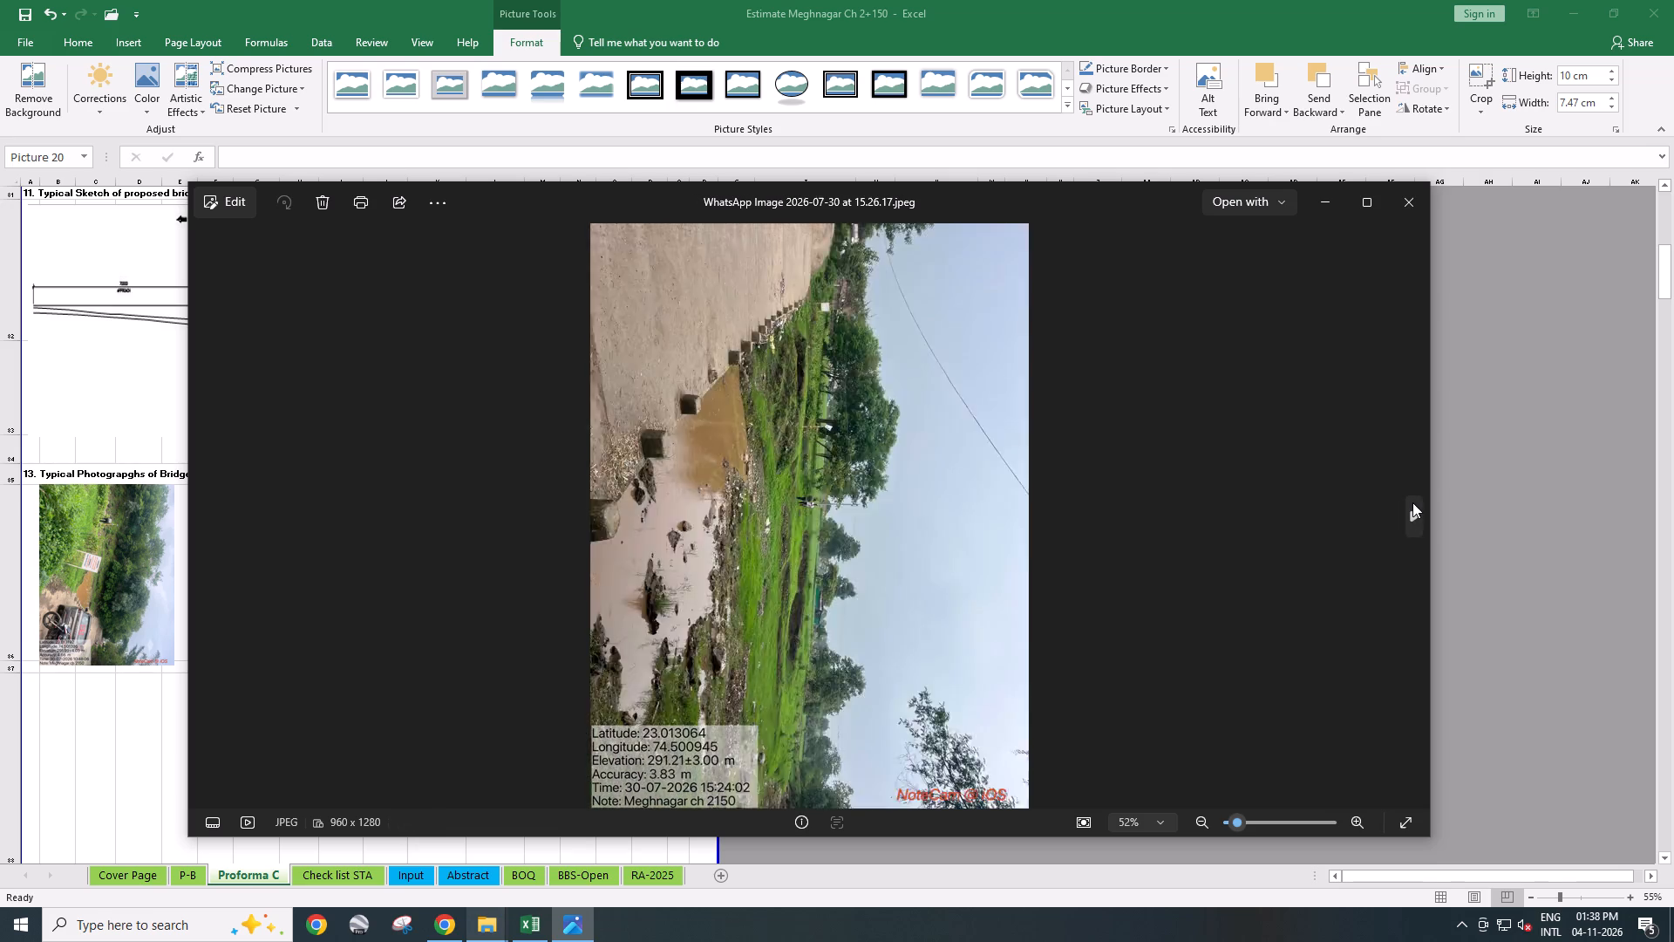
click(1412, 502)
triple_click(1412, 502)
double_click(1412, 502)
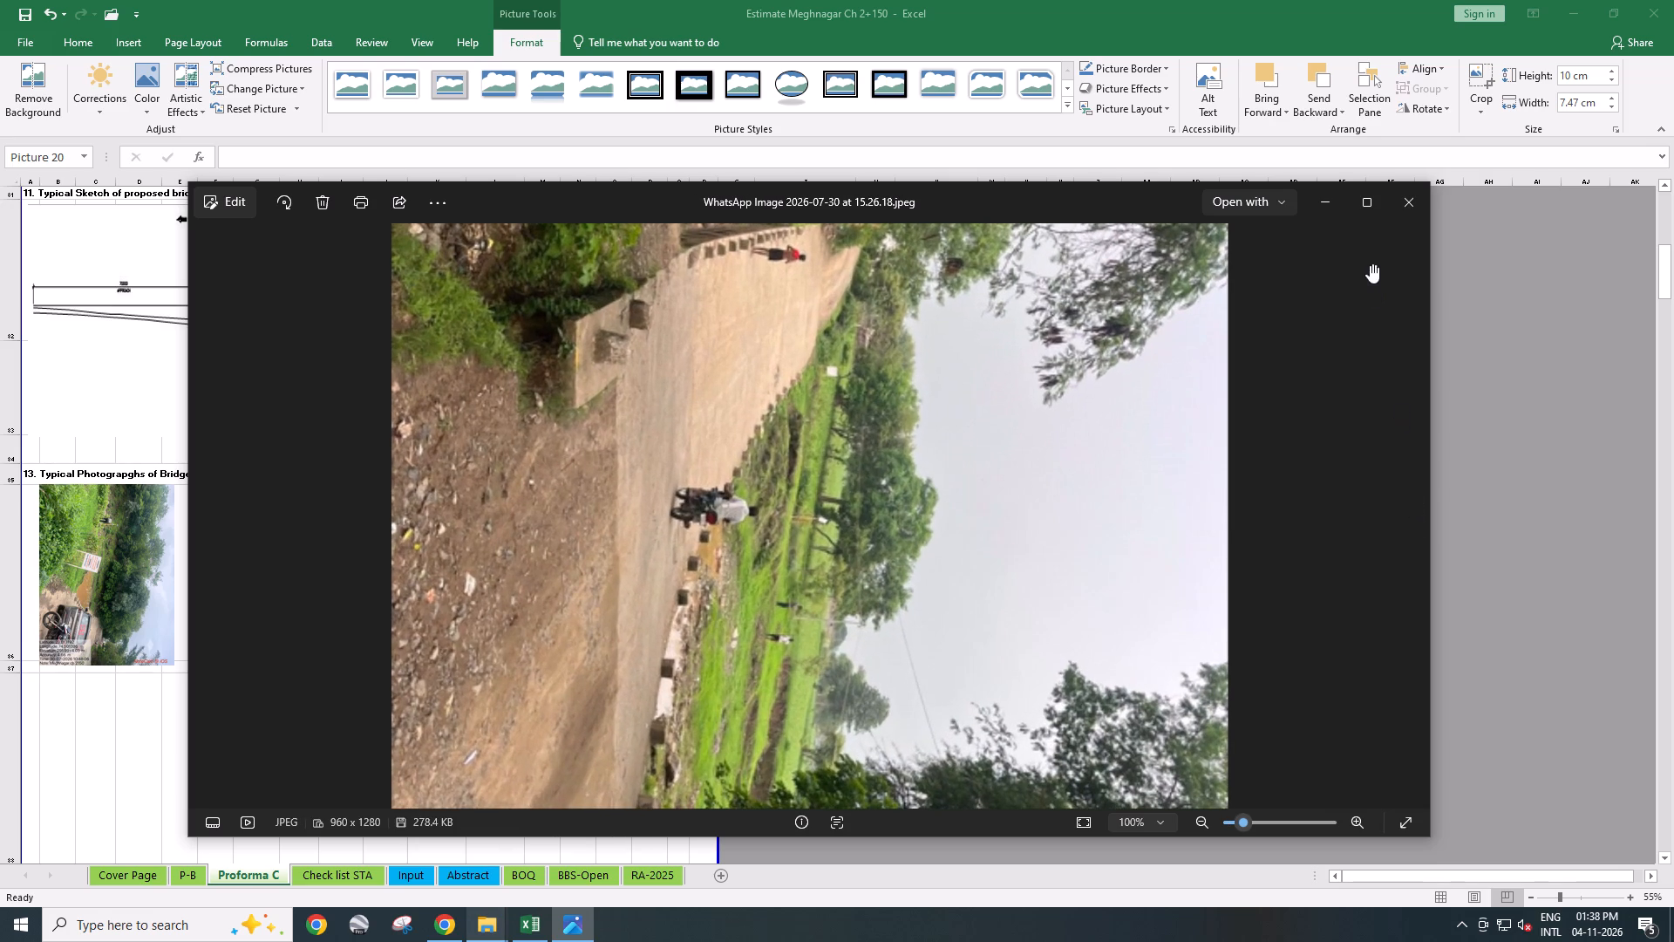
triple_click(202, 515)
triple_click(202, 515)
triple_click(202, 515)
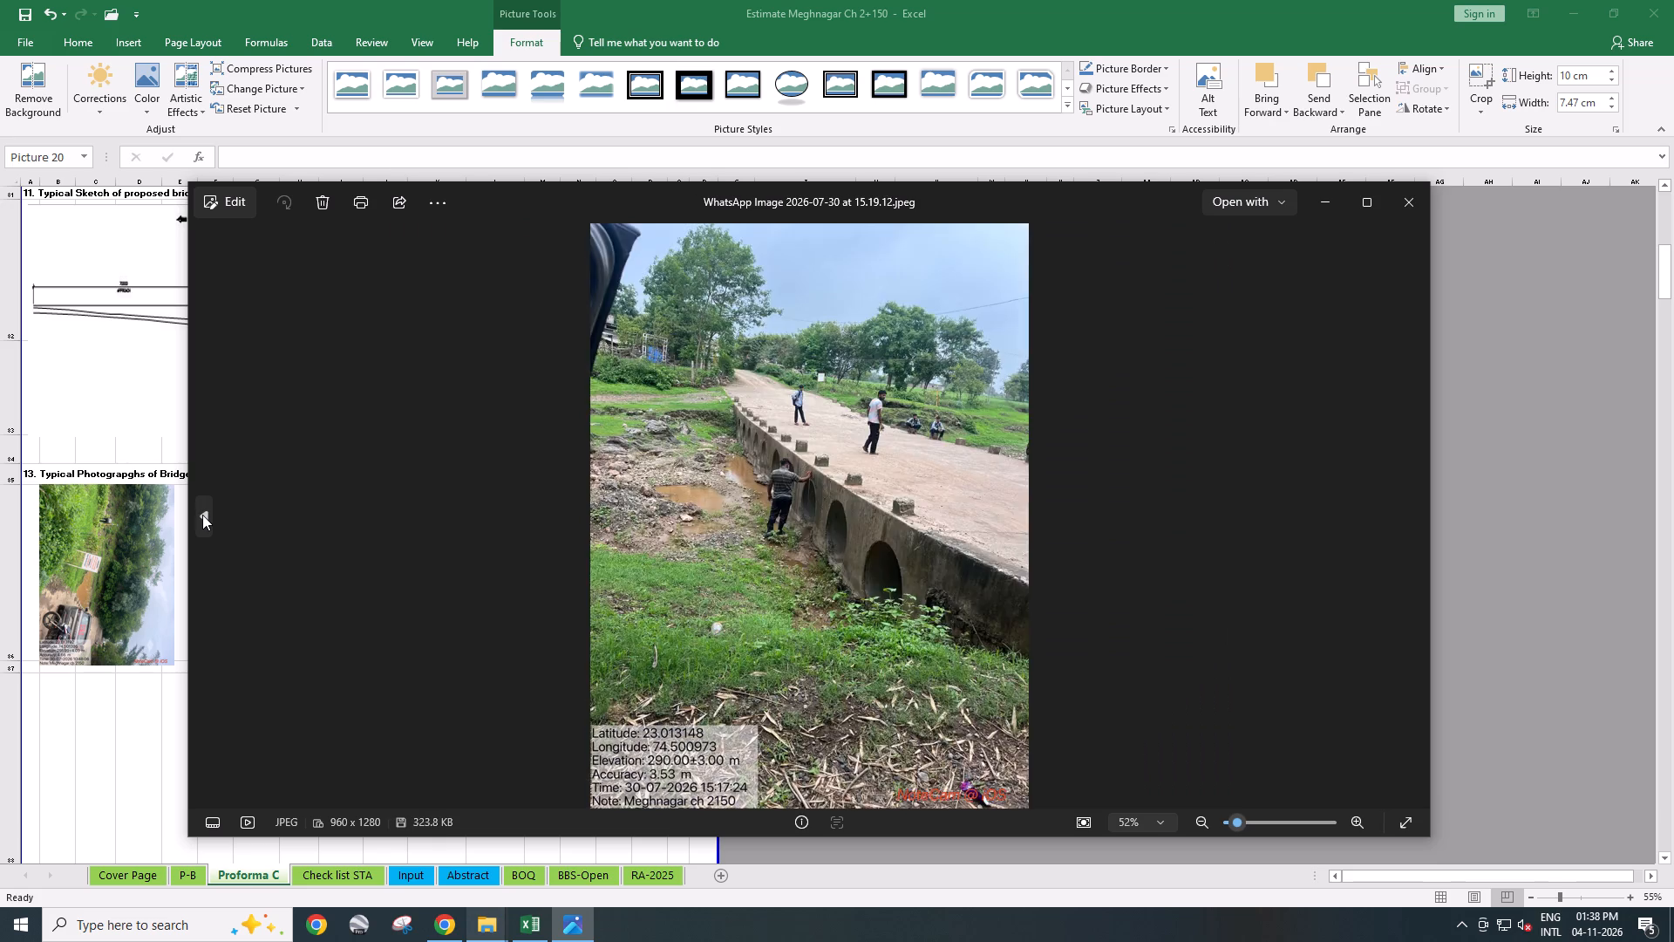
click(1414, 517)
Copy the photo WhatsApp Image 2026-07-30 at 15.19.12, close the photo viewer and select cell N86 beside the third photo.
right_click(816, 482)
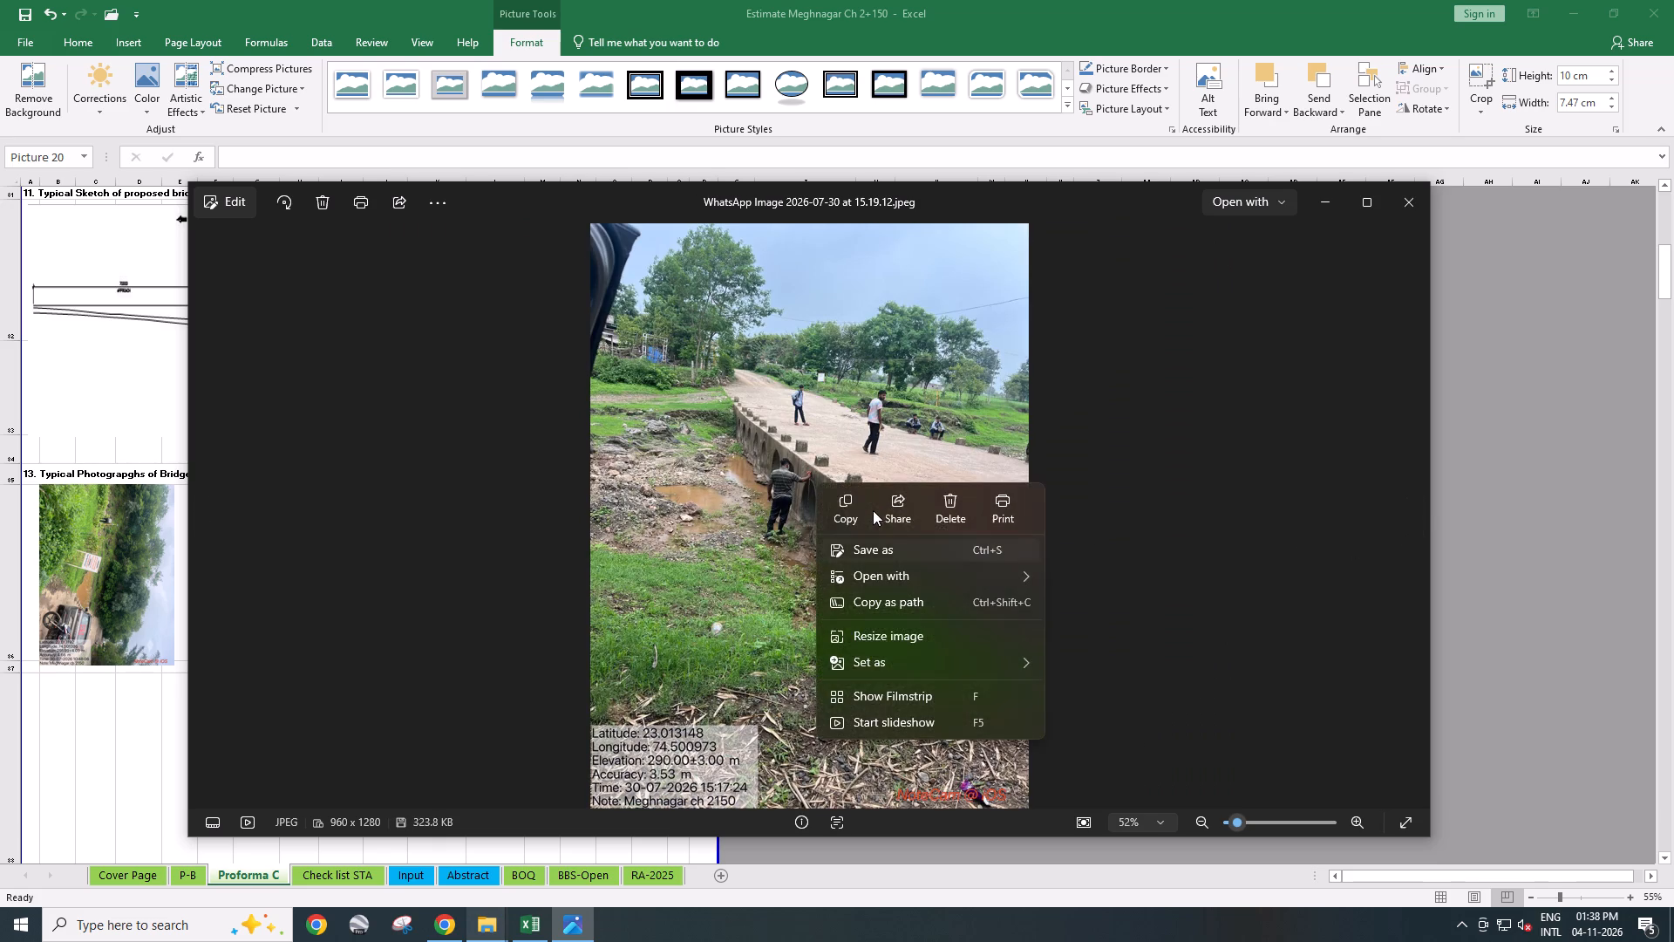
click(840, 499)
click(1405, 203)
click(588, 577)
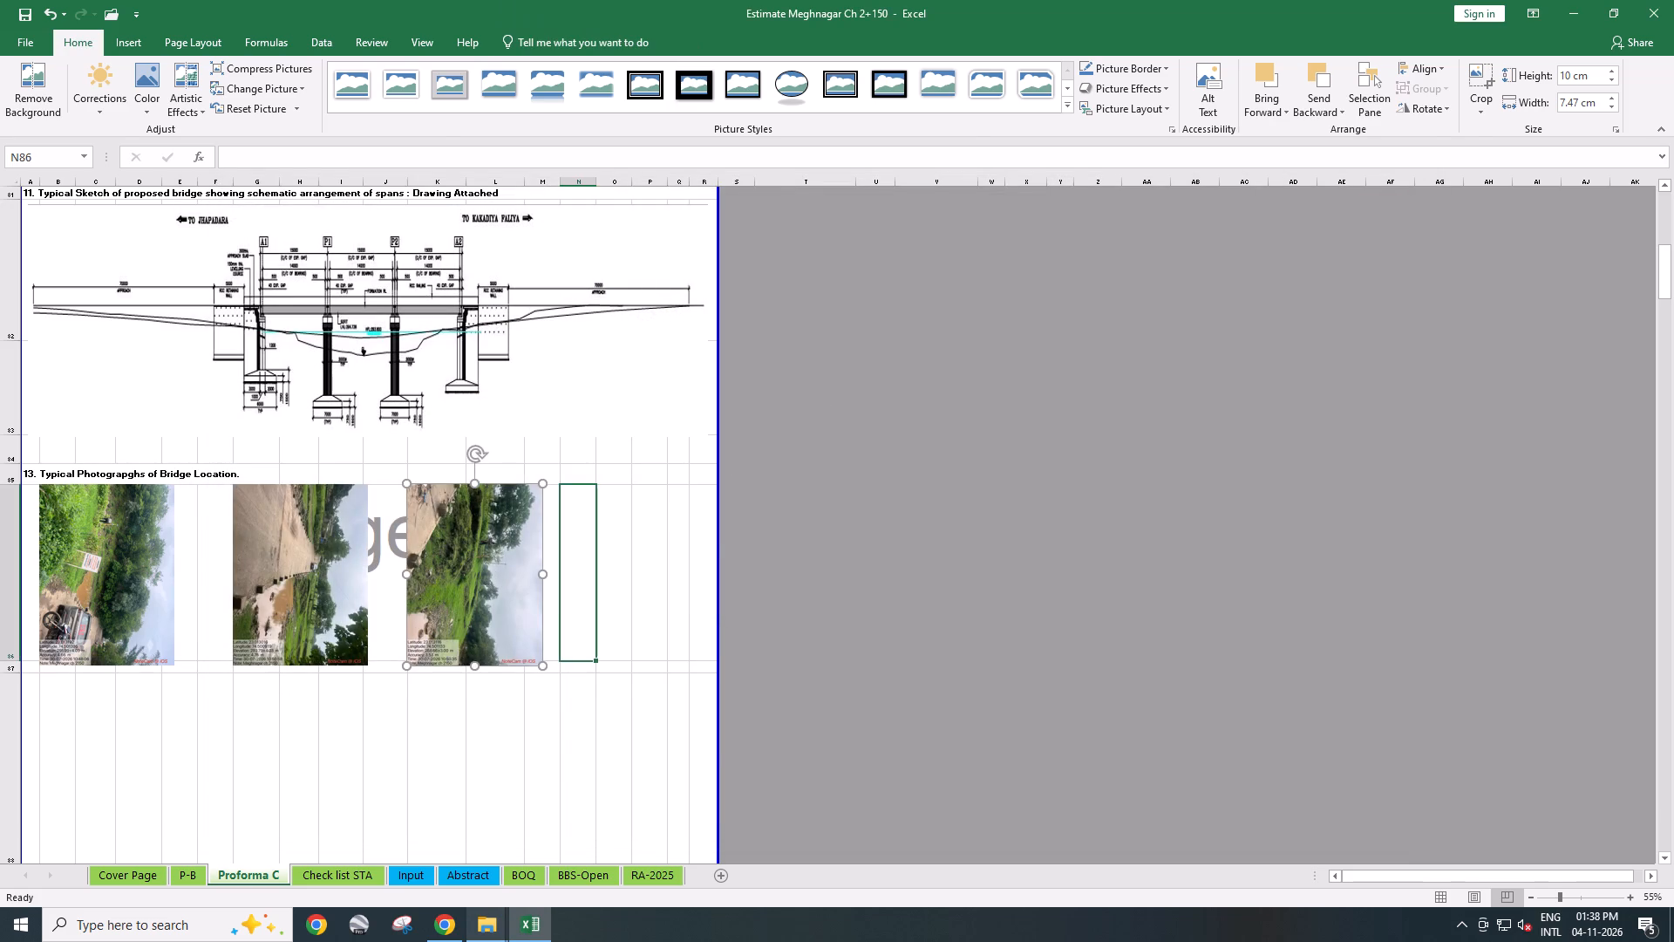
Paste the copied bridge photo as the fourth picture in the section 13 row and set its height to 10 cm.
key(ctrl+v)
scroll(686, 494, down, 1)
double_click(778, 500)
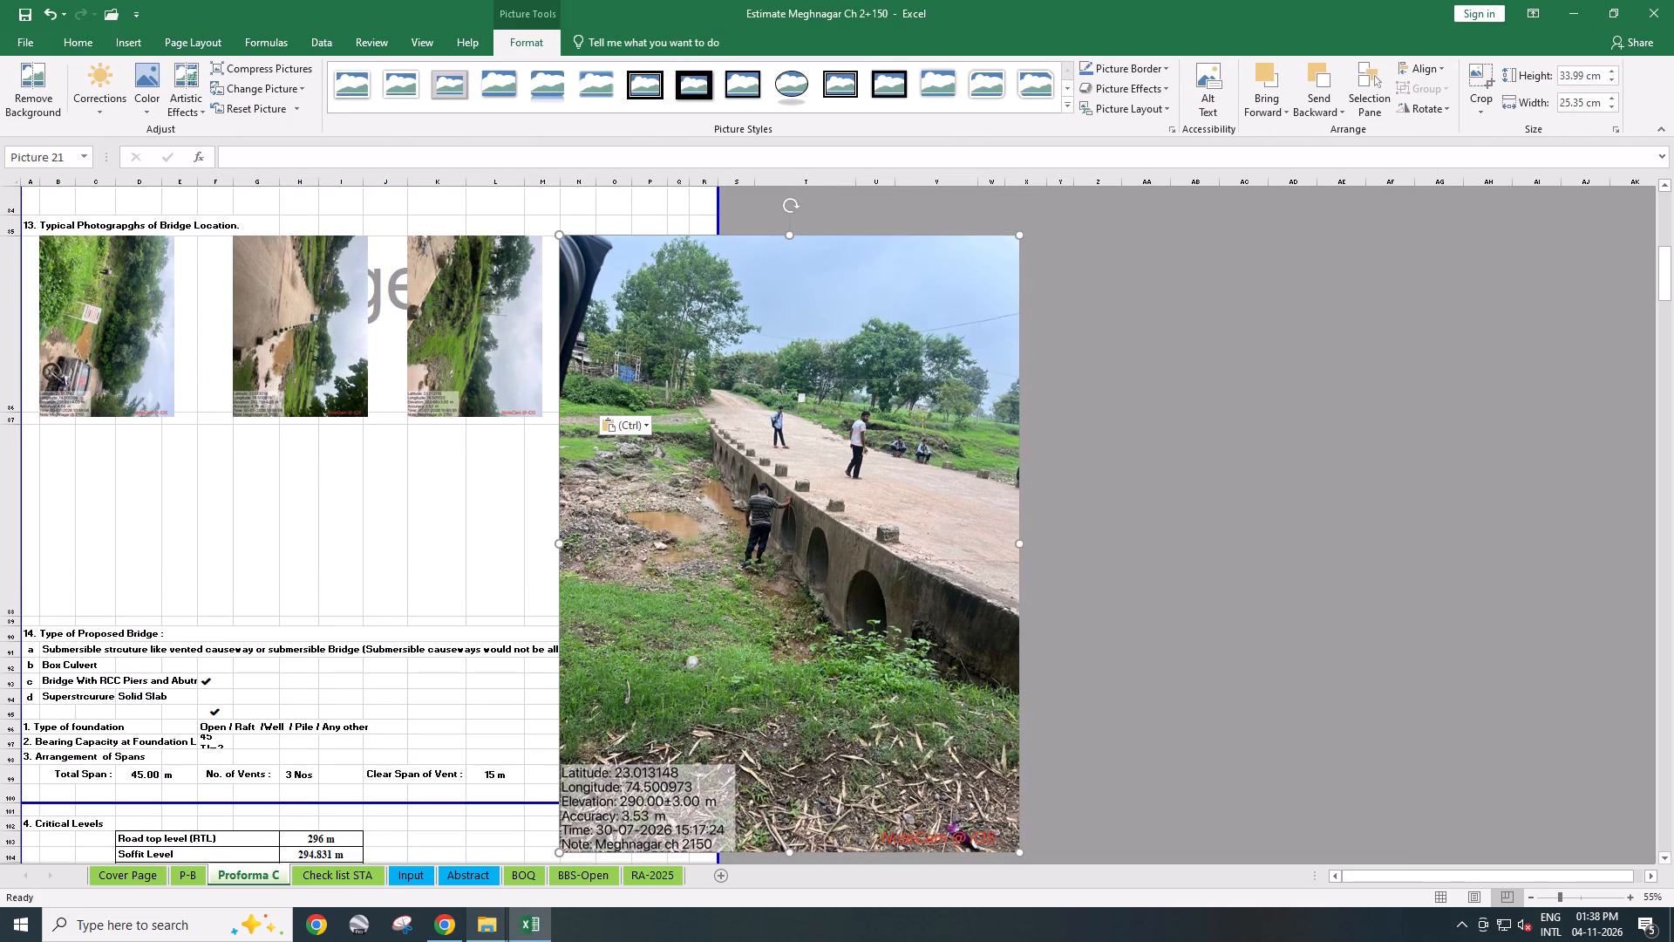
click(1583, 79)
text(10)
key(Return)
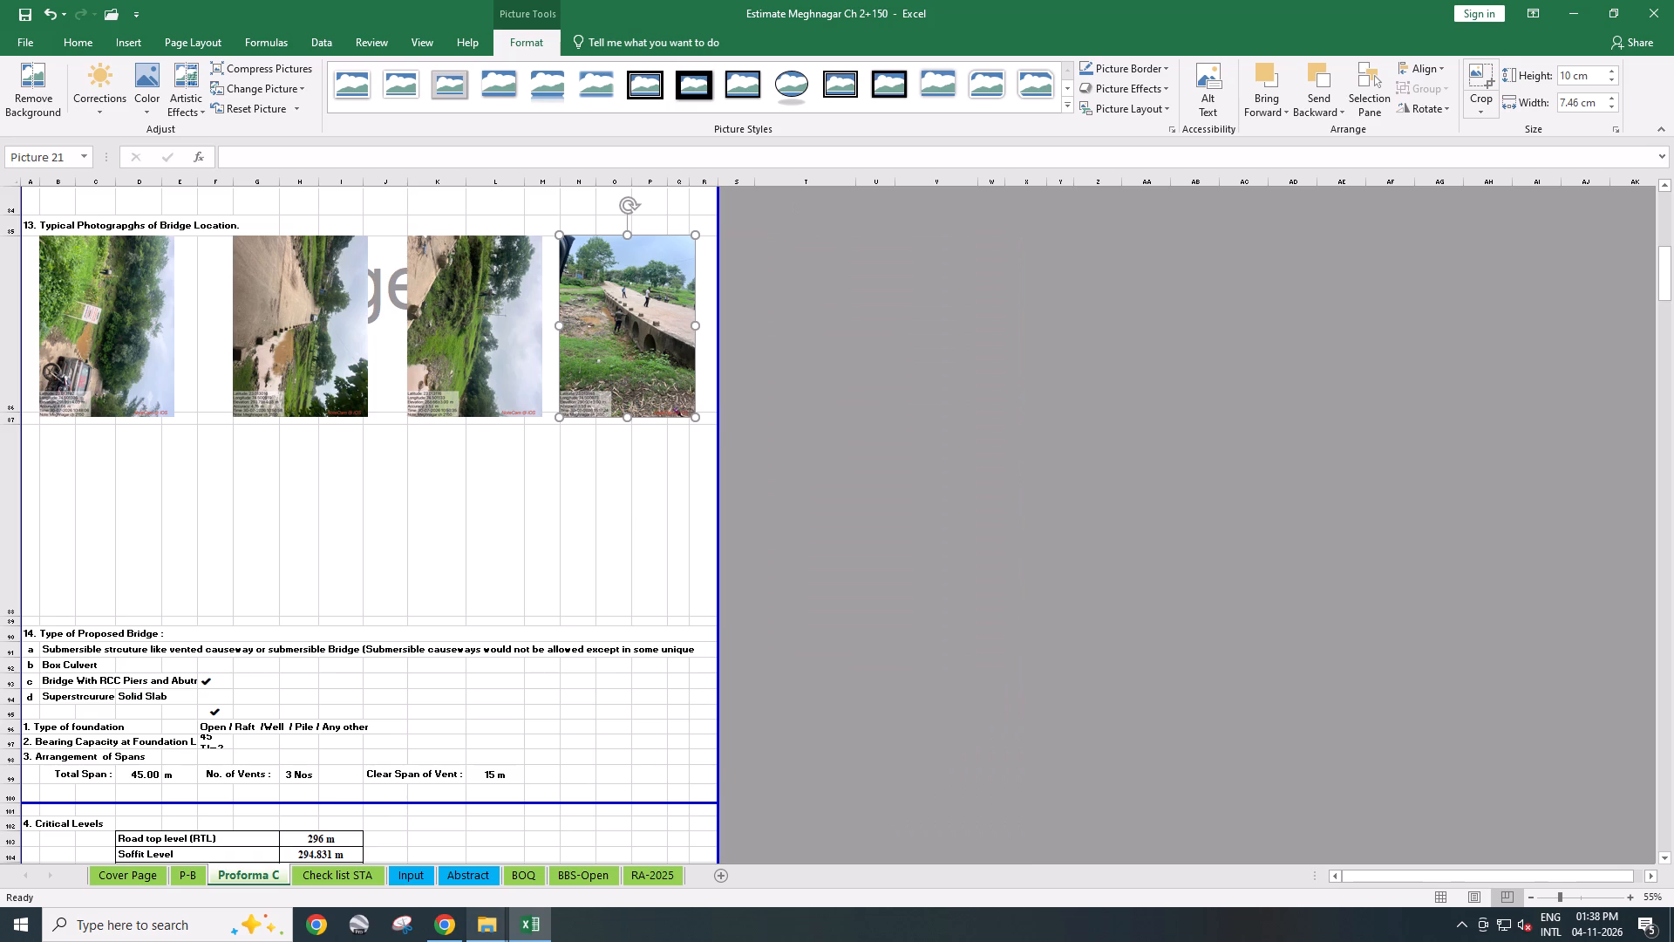
Rotate each of the four section 13 site photos a quarter turn counterclockwise.
scroll(211, 454, up, 1)
scroll(363, 406, down, 1)
scroll(303, 433, up, 1)
click(125, 586)
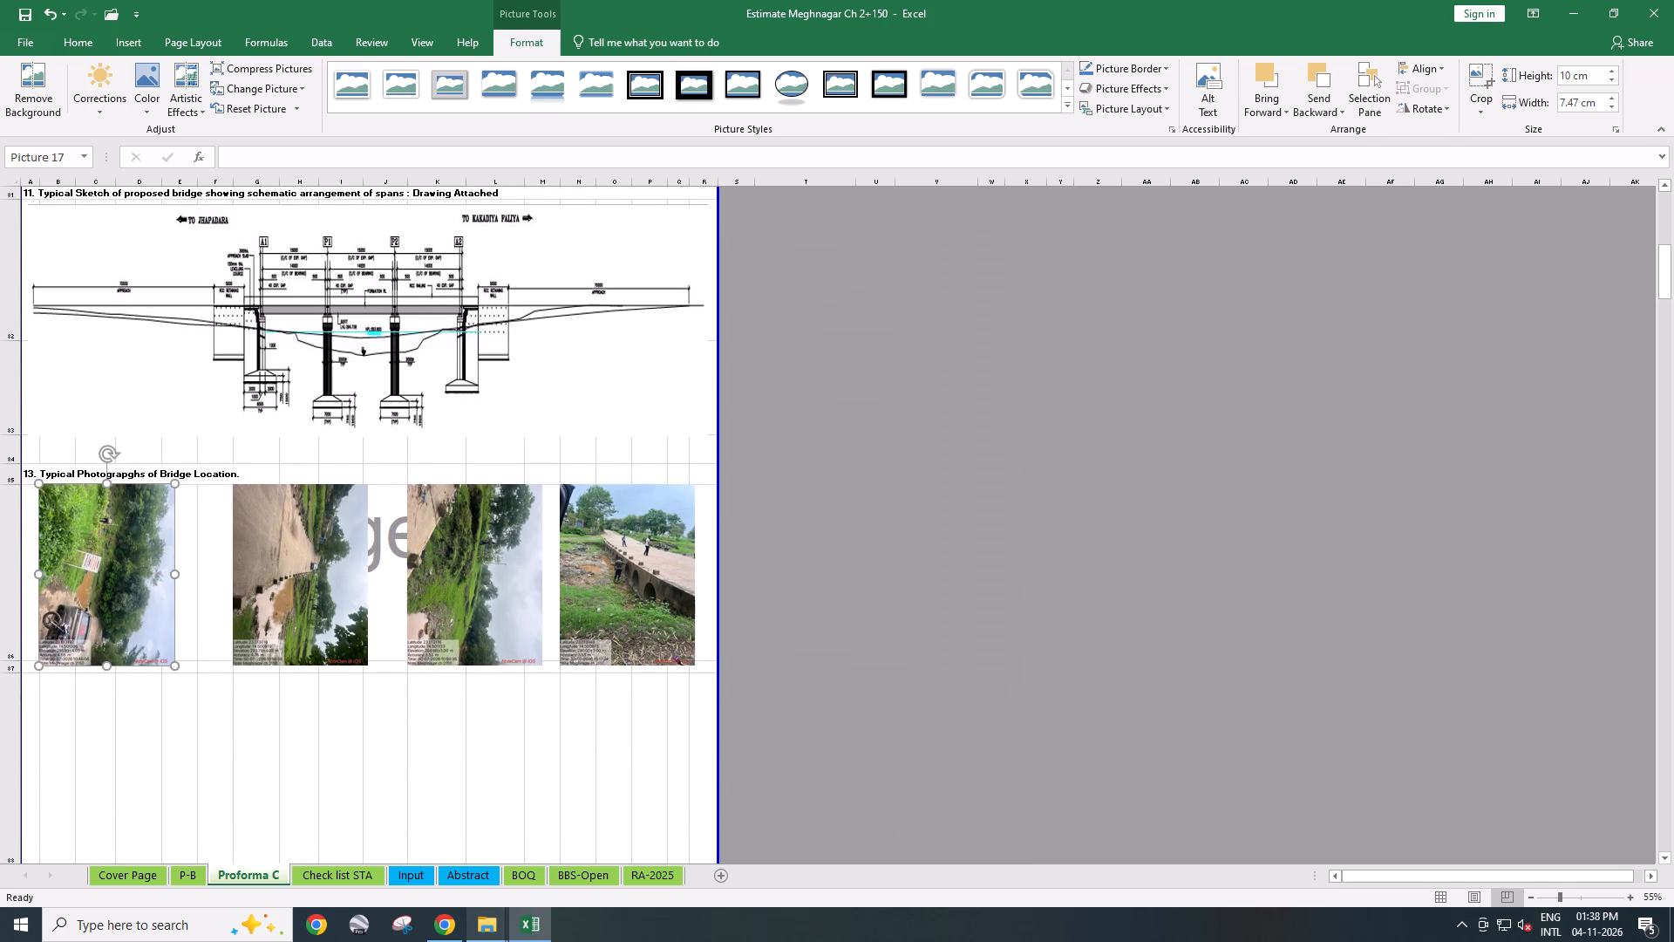
drag(107, 453, 64, 573)
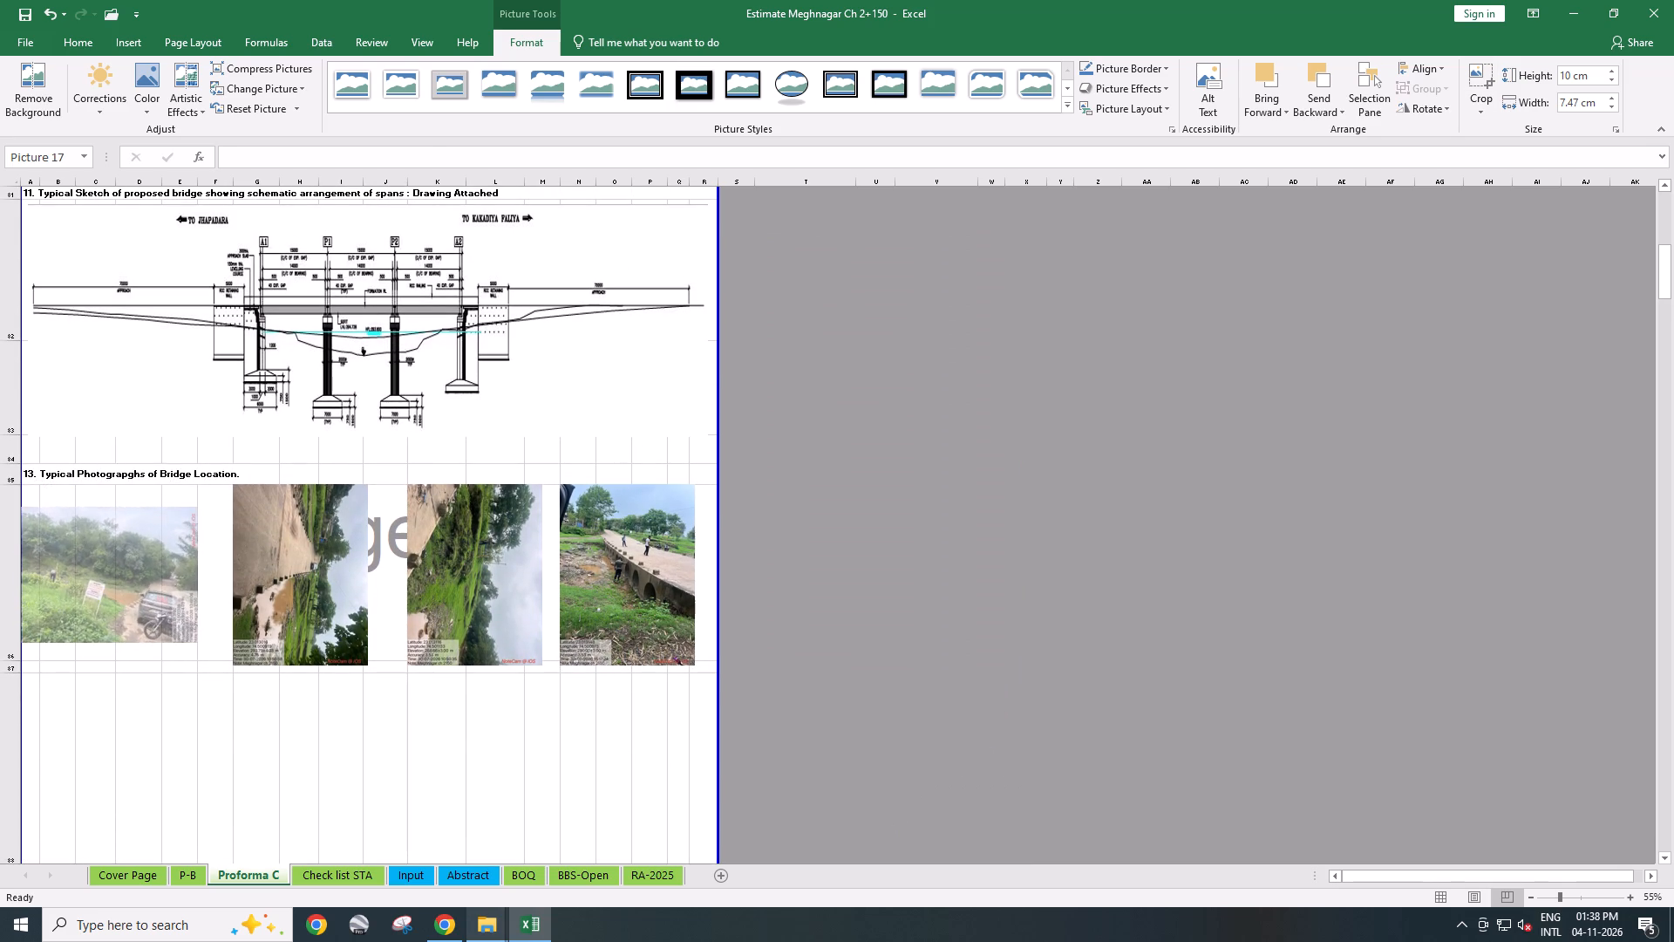
drag(64, 573, 62, 576)
click(295, 533)
drag(300, 455, 220, 584)
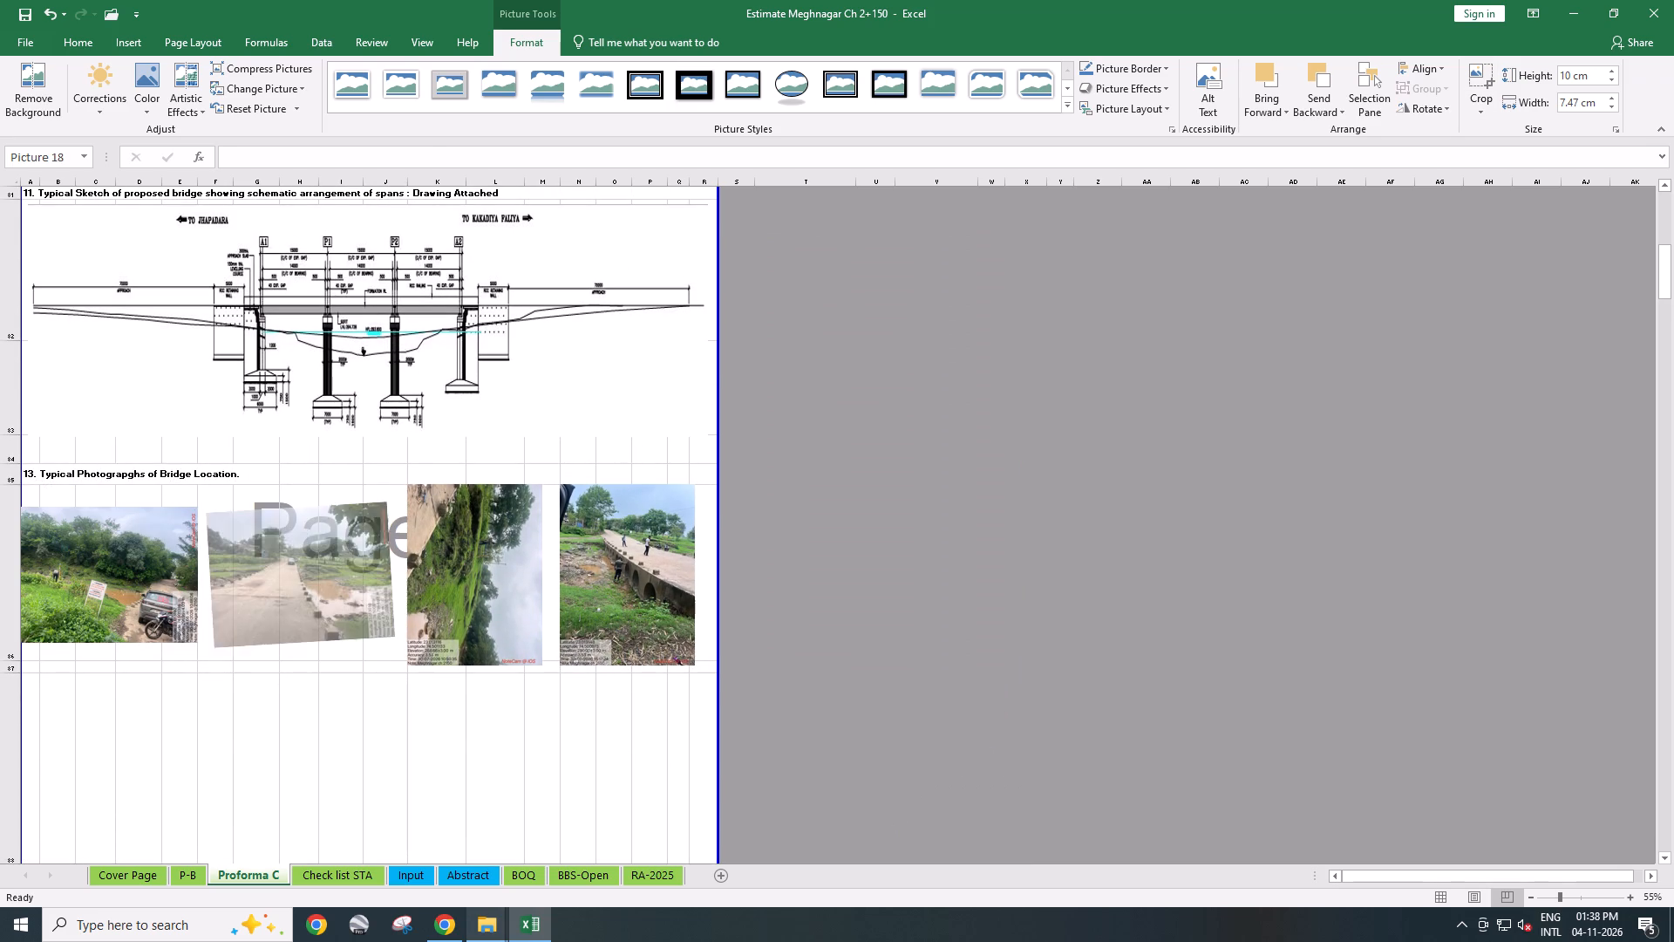
drag(220, 584, 220, 576)
click(442, 578)
drag(474, 453, 381, 575)
click(646, 586)
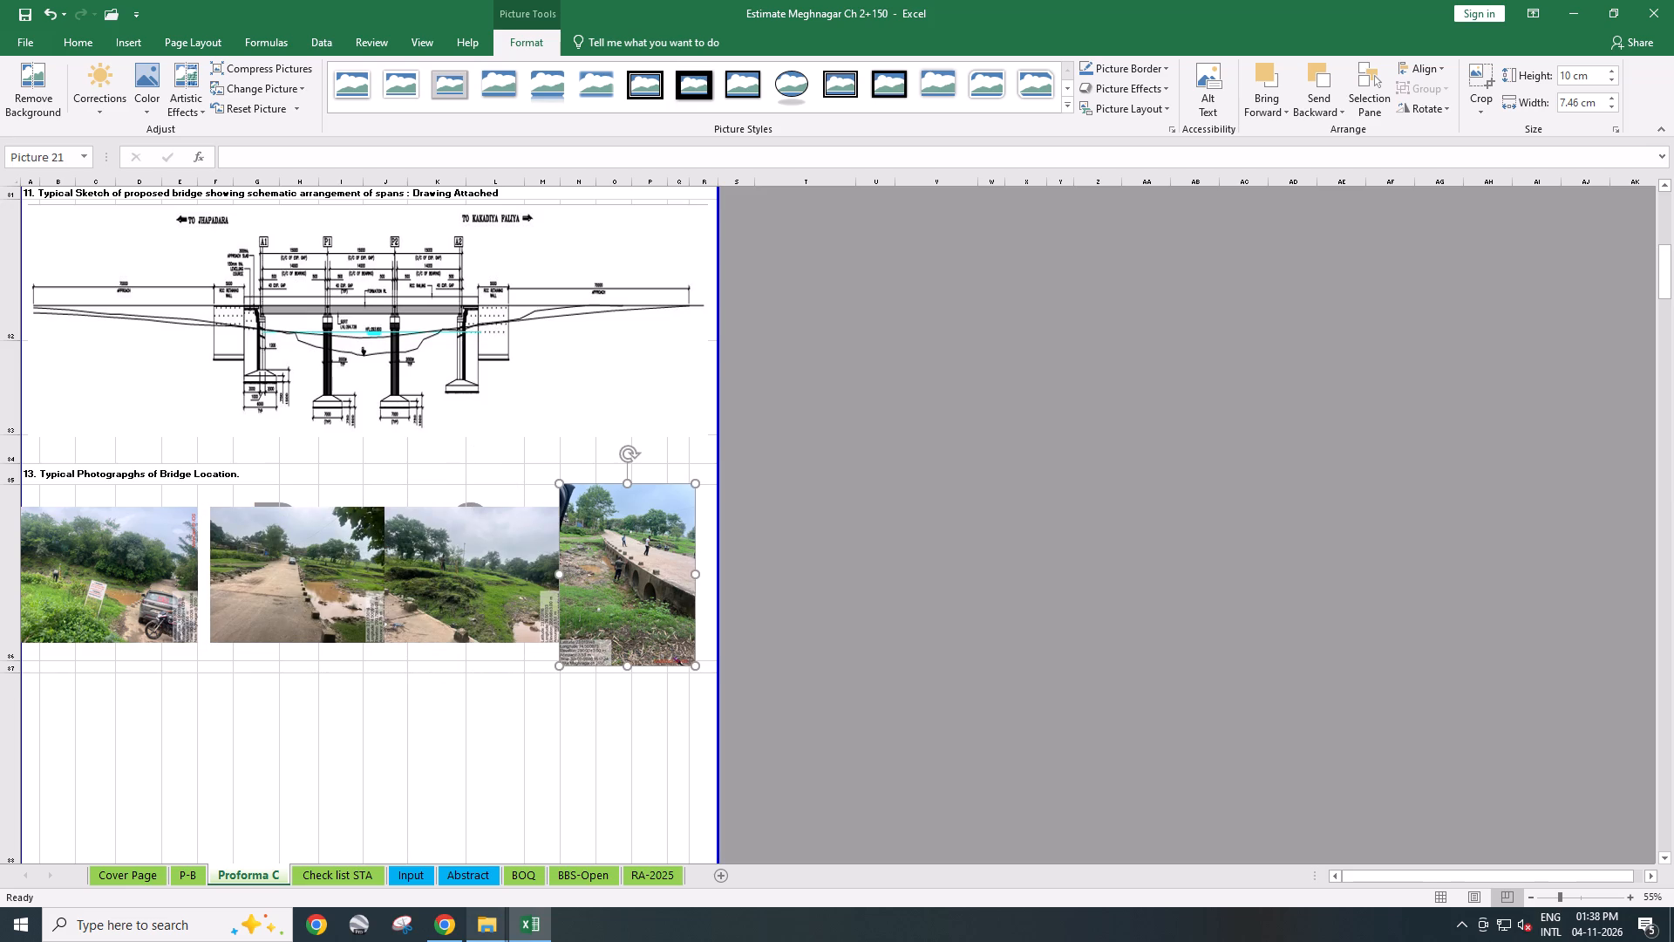
drag(627, 453, 530, 578)
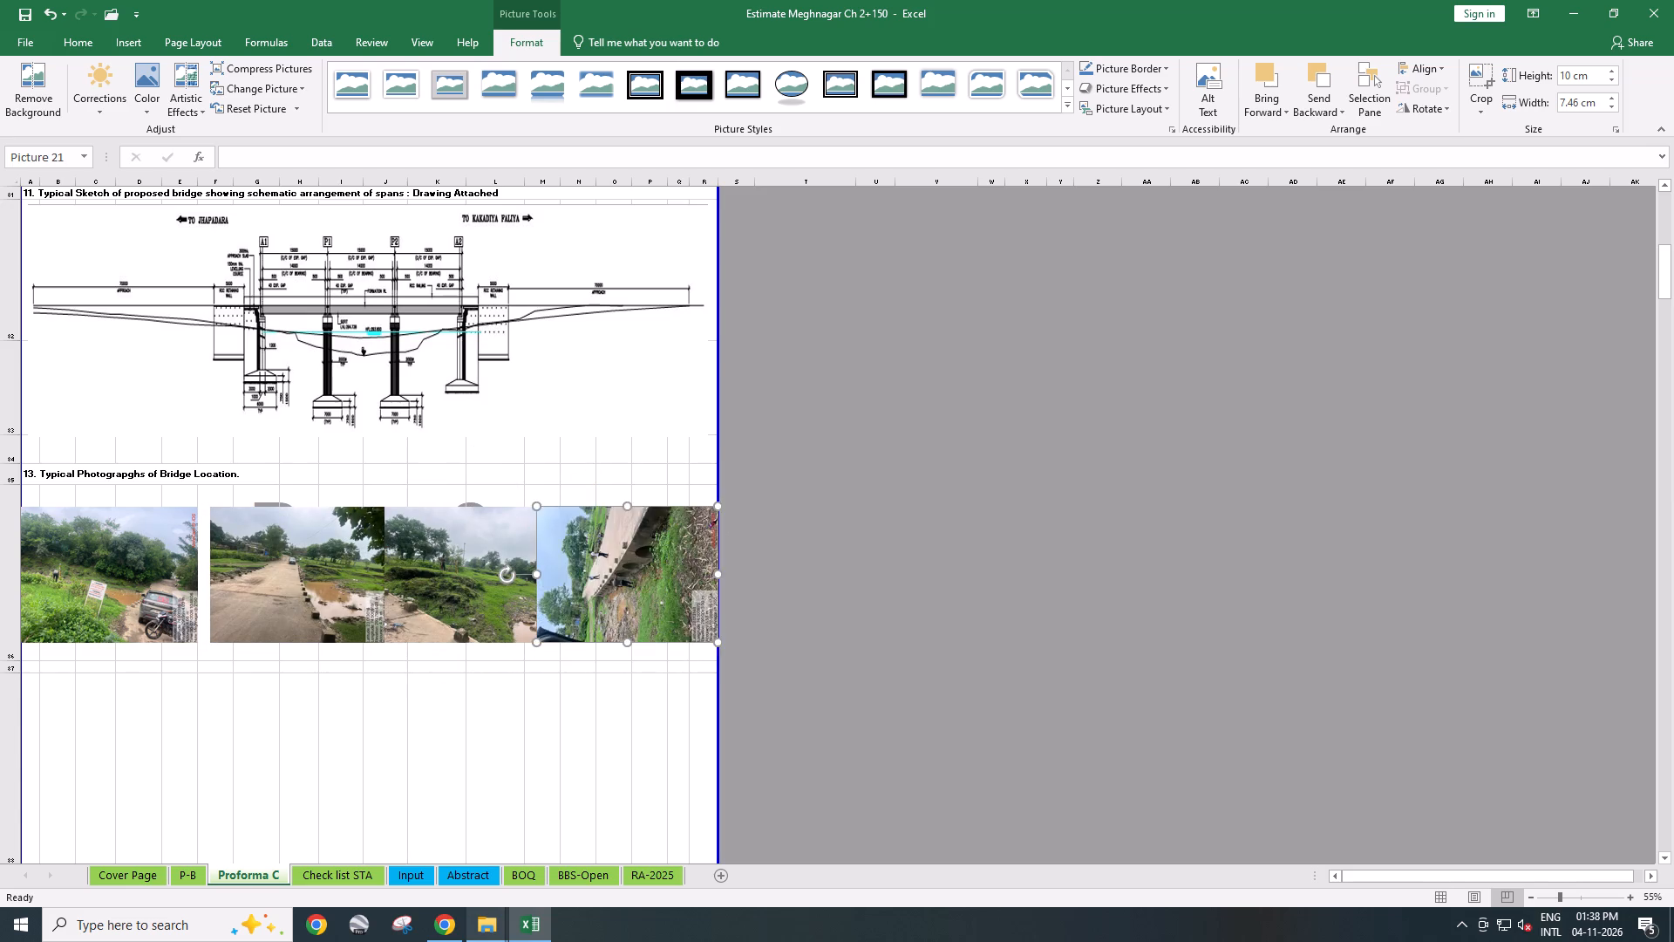
Arrange the four site photos in two rows of two under the section 13 heading.
scroll(672, 491, down, 2)
scroll(239, 452, up, 2)
drag(111, 564, 120, 543)
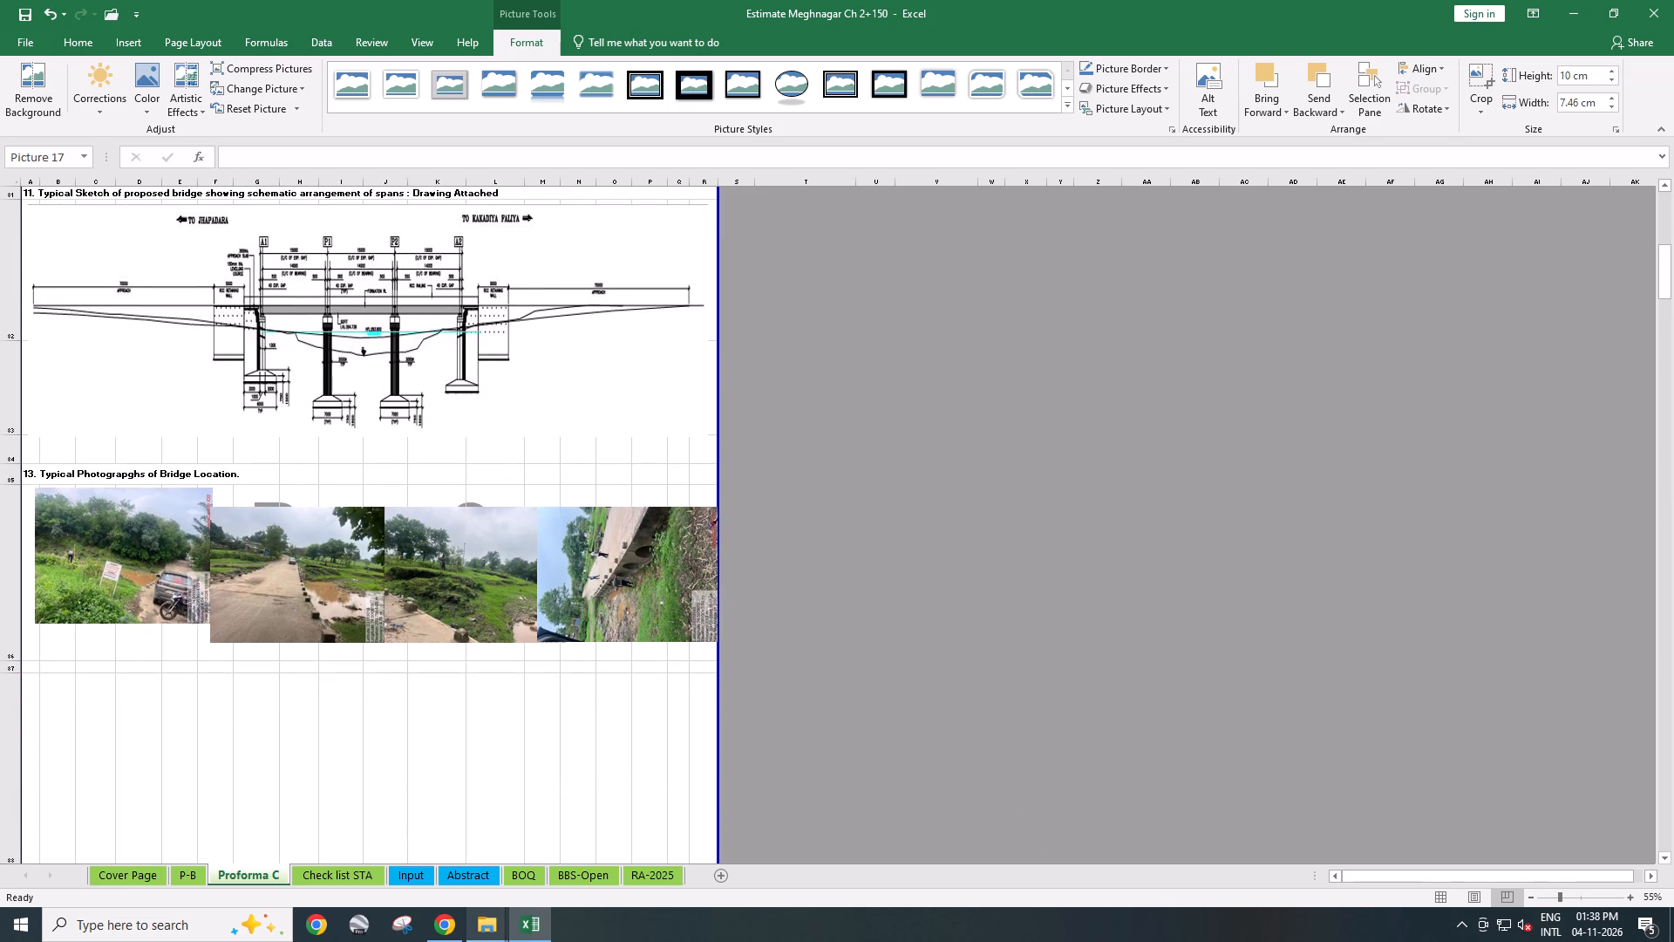
drag(120, 543, 119, 543)
drag(308, 580, 139, 764)
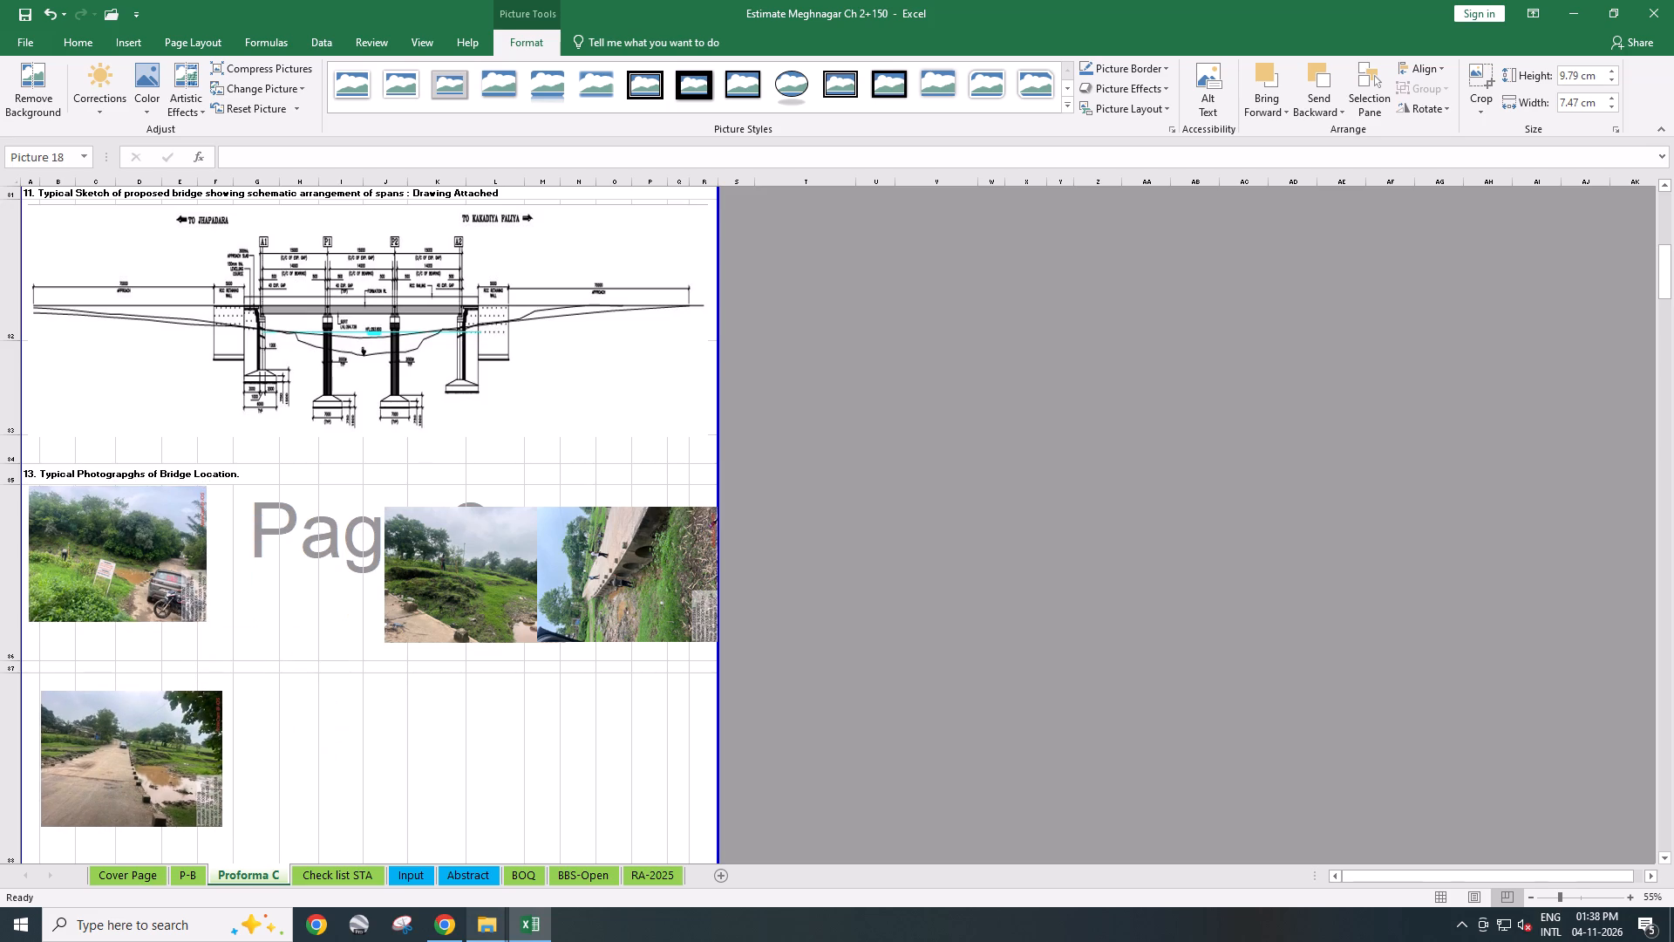
drag(139, 764, 394, 549)
drag(458, 603, 62, 715)
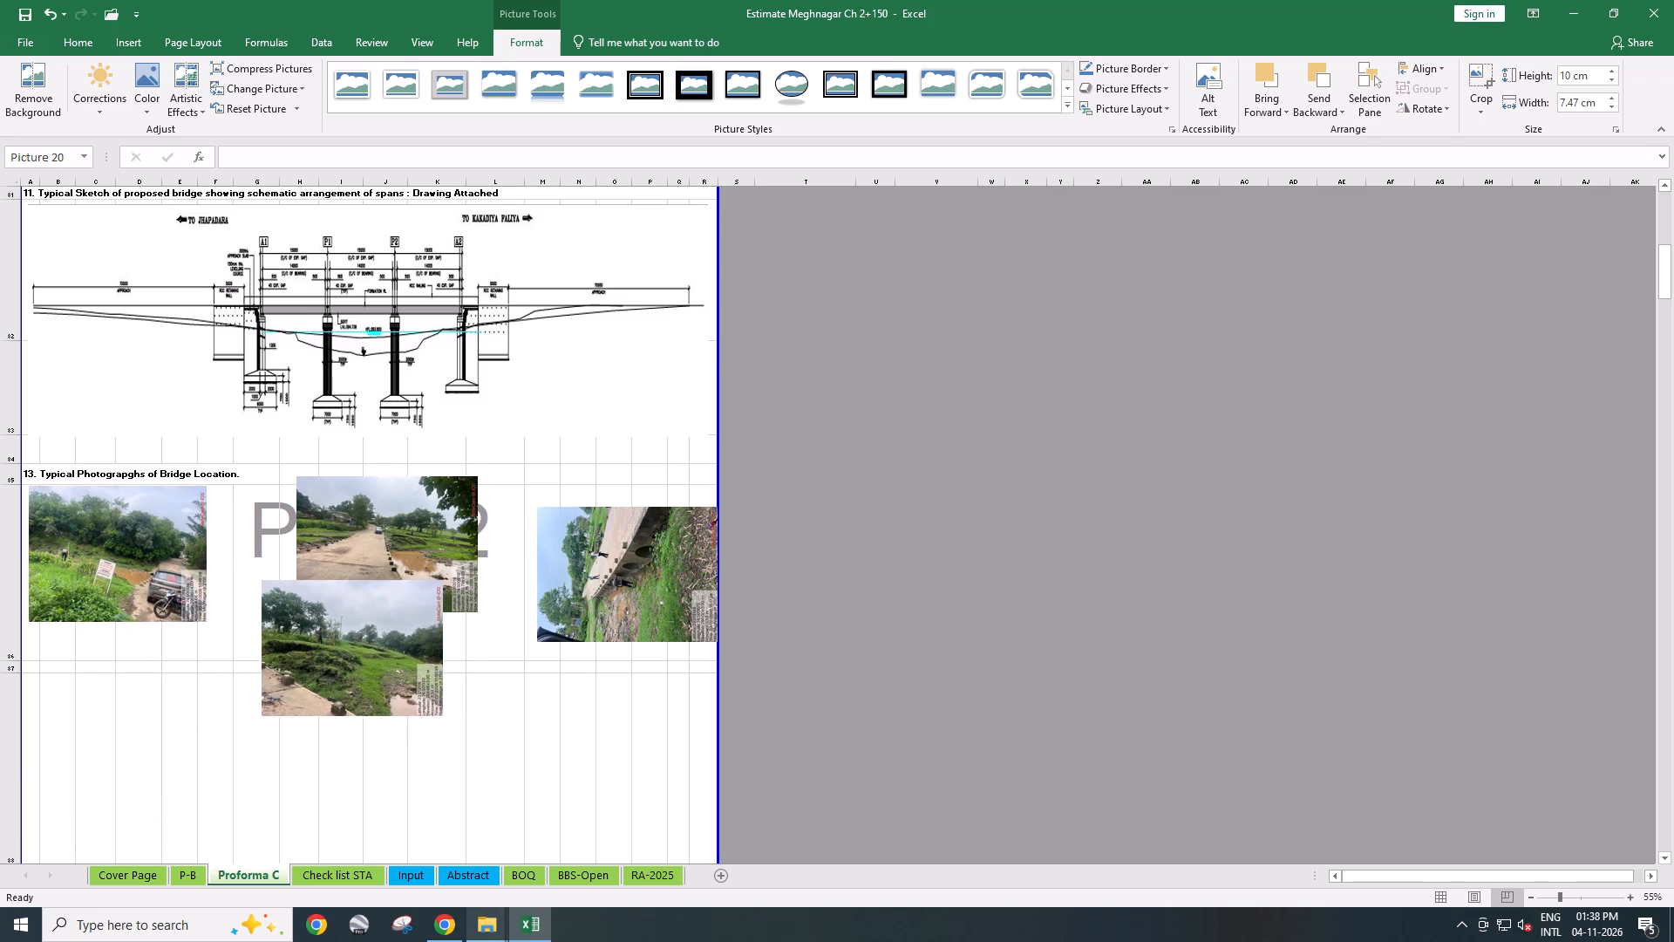
drag(62, 715, 78, 780)
drag(584, 611, 327, 778)
scroll(685, 611, down, 1)
scroll(291, 461, up, 1)
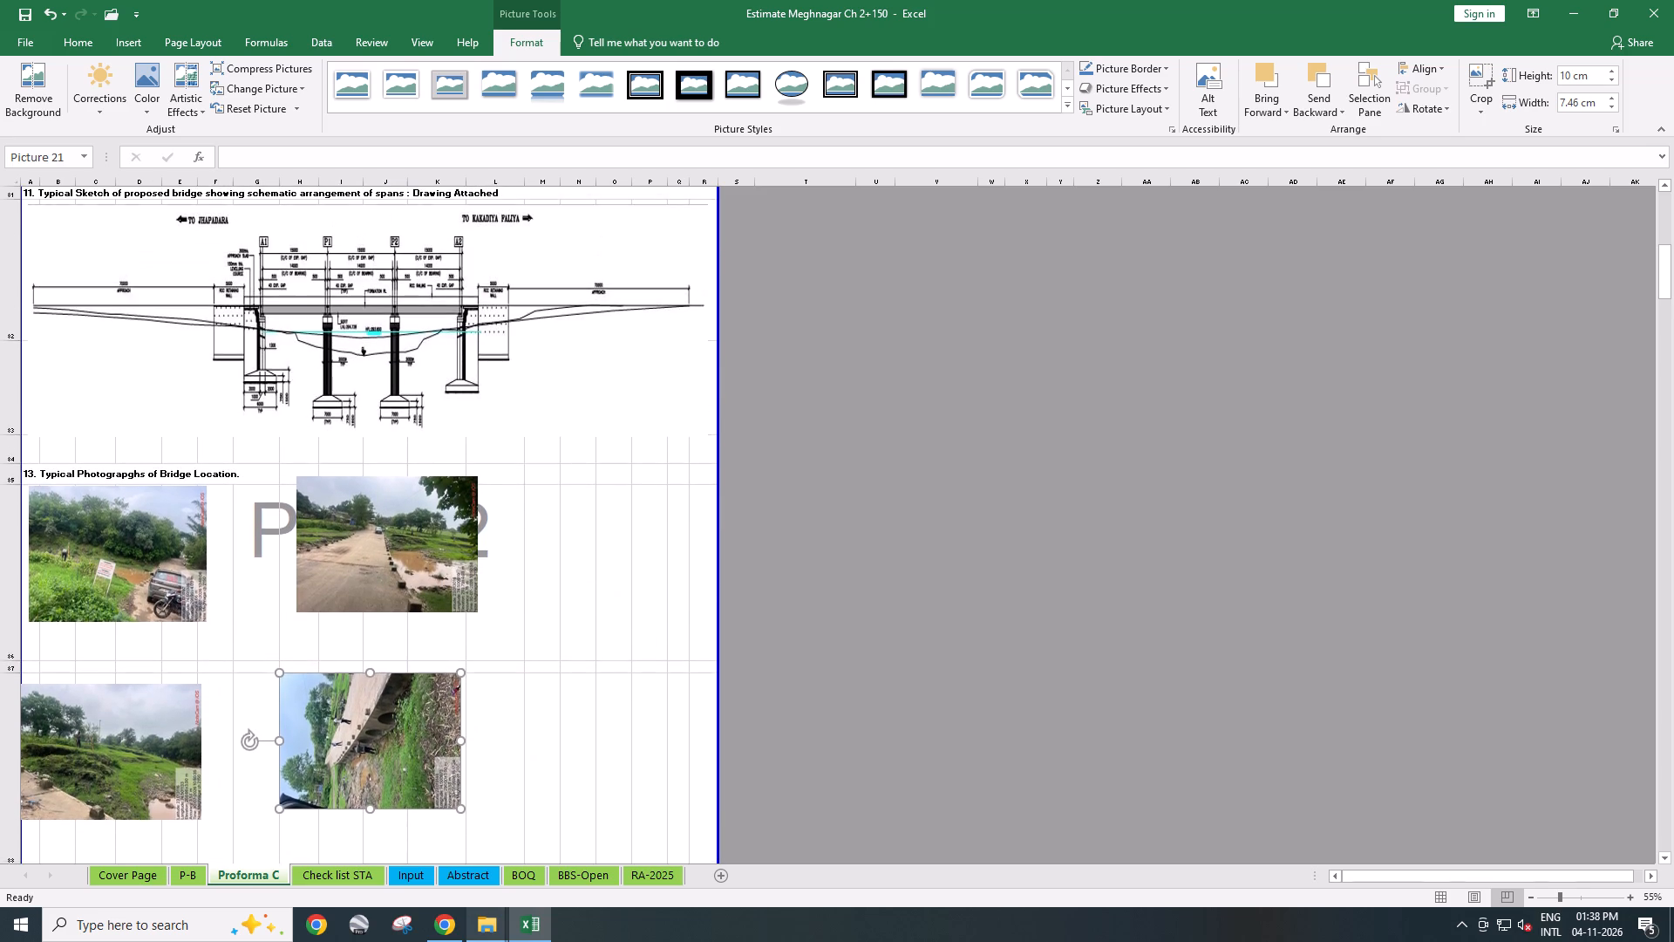
Enlarge the two upper section 13 photos side by side to fill the row, each about 18.5 by 9.6 cm.
drag(403, 532, 525, 563)
click(133, 542)
drag(209, 623, 364, 659)
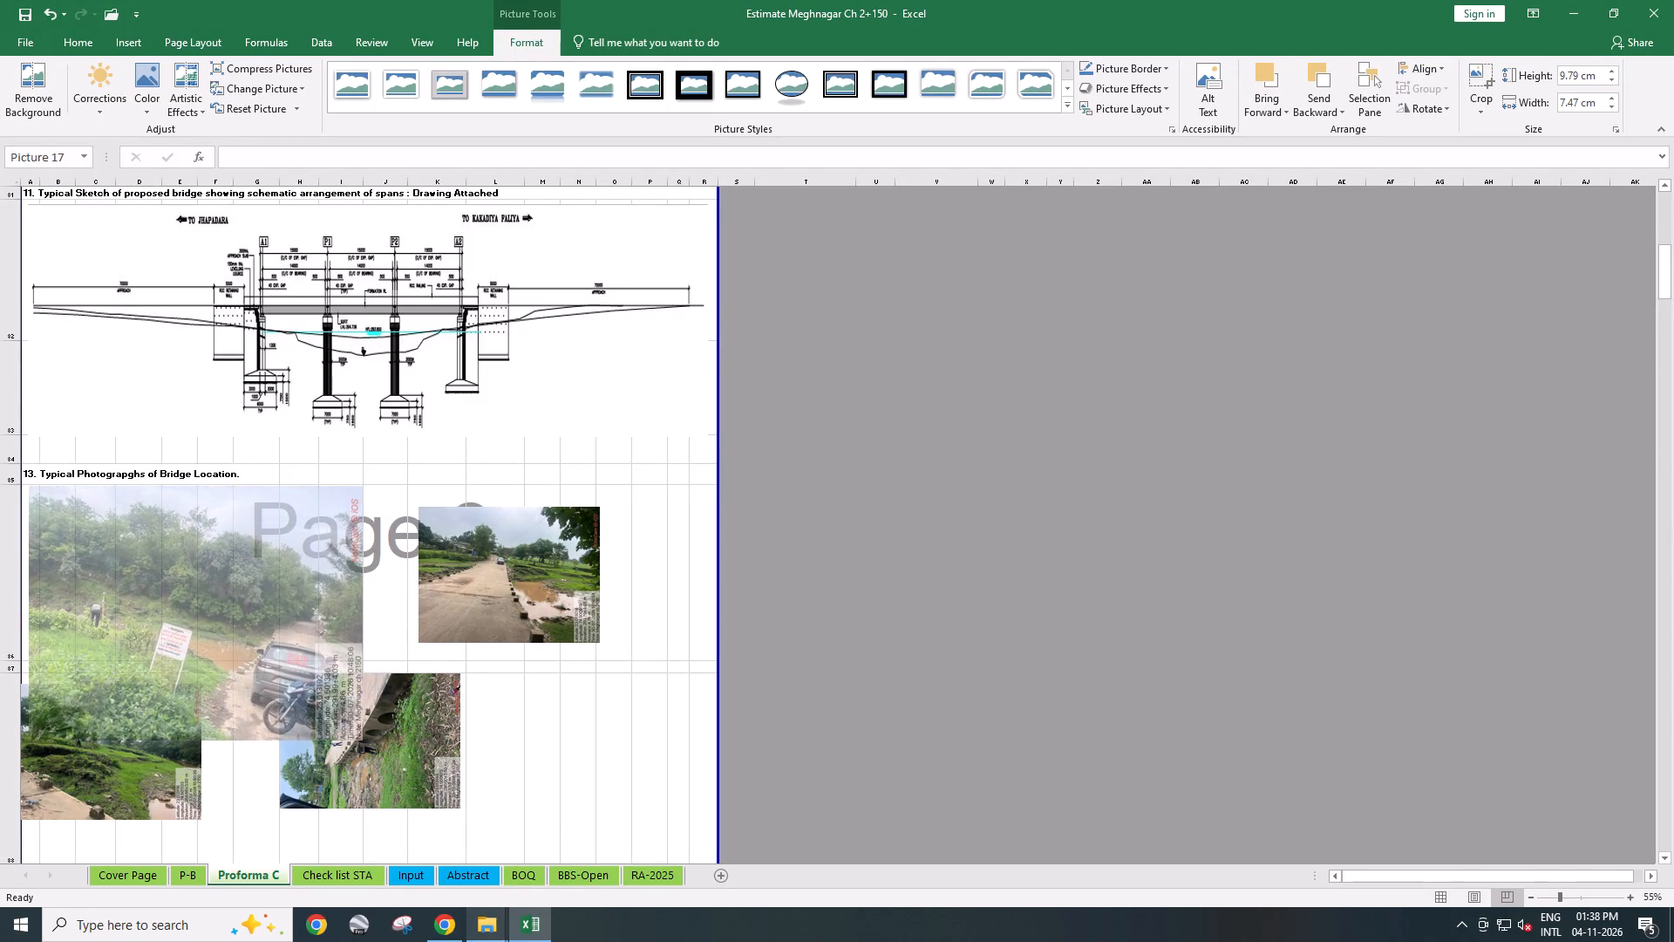
drag(364, 659, 364, 656)
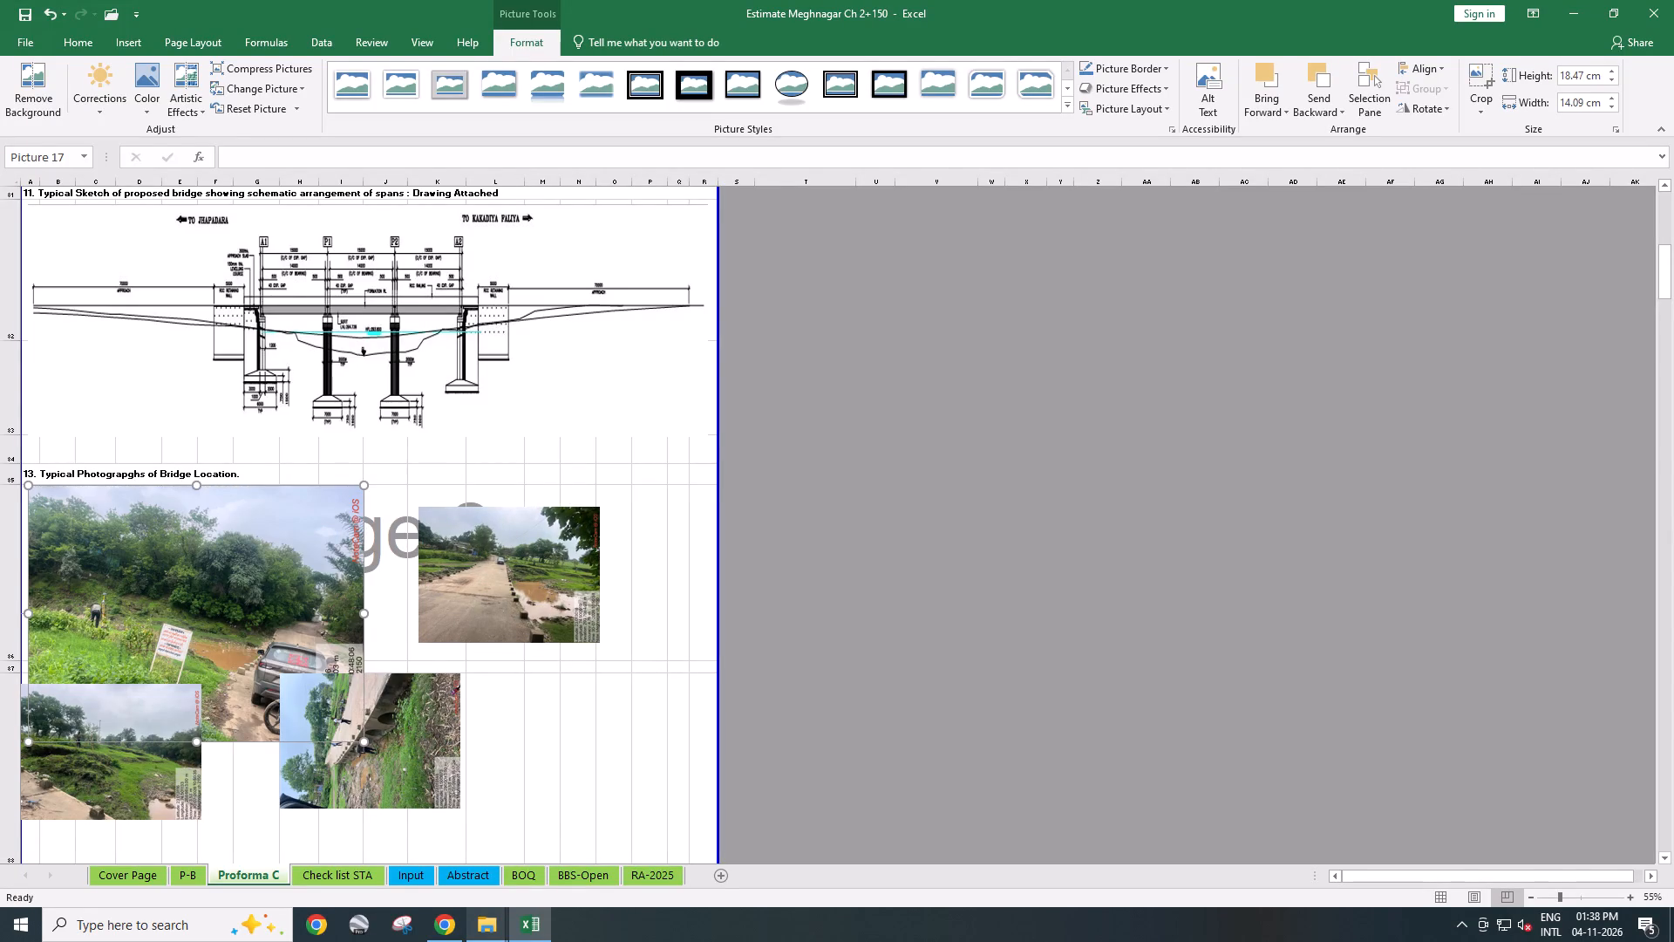
drag(201, 744, 232, 659)
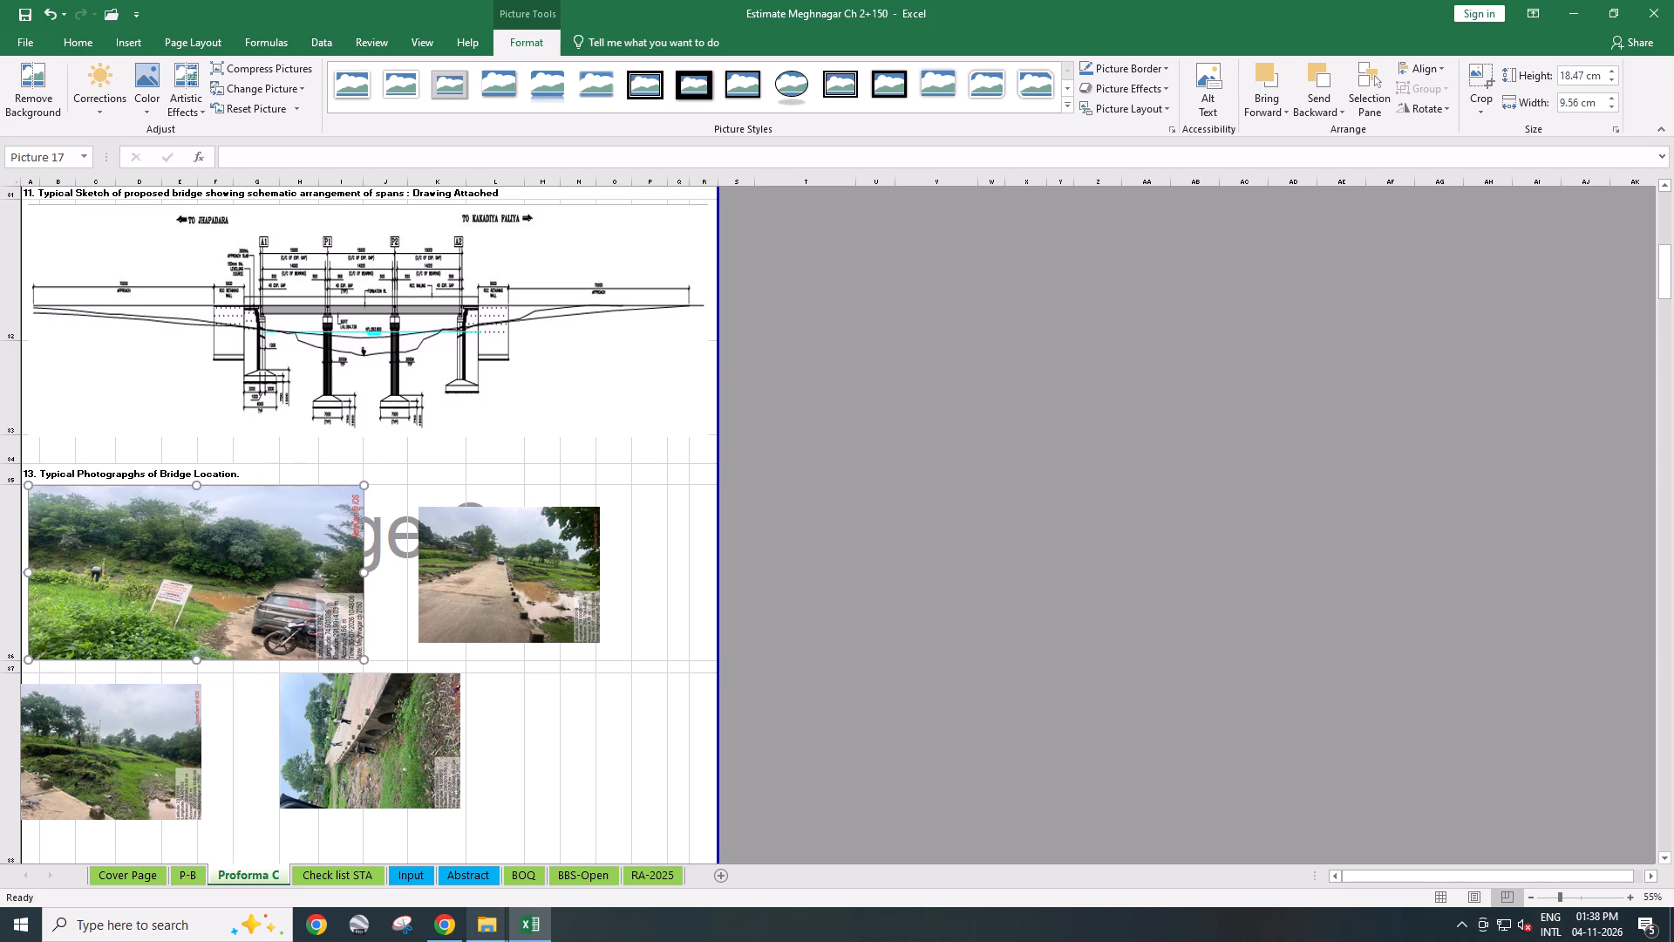
drag(522, 571, 485, 550)
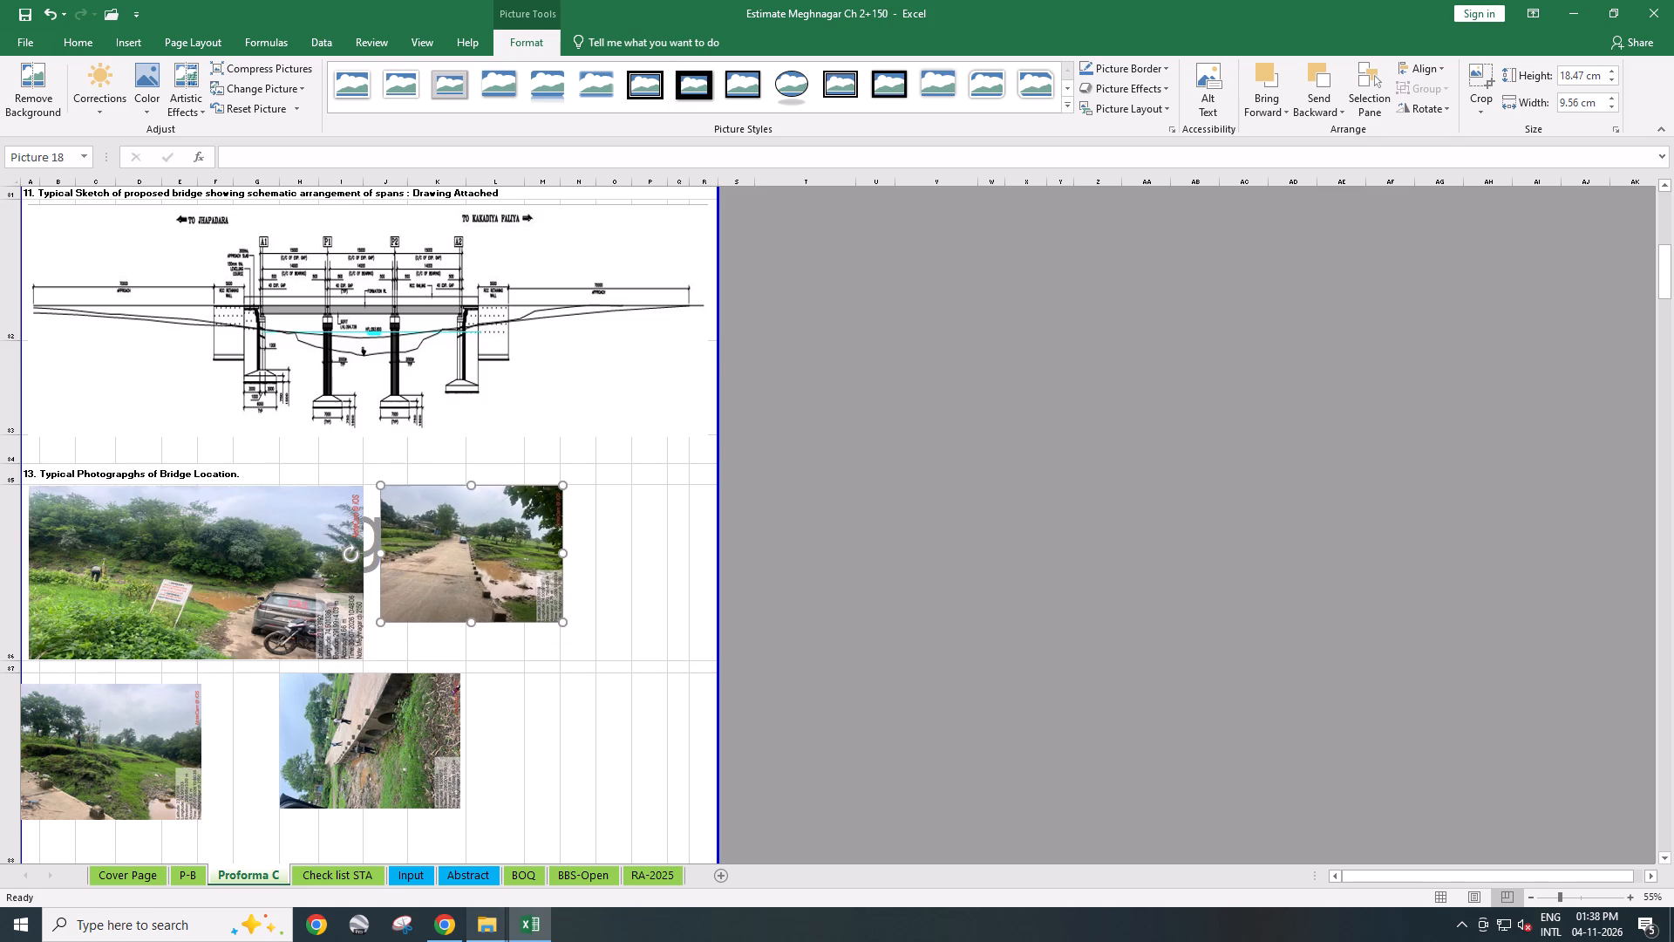
drag(561, 623, 717, 667)
drag(548, 738, 551, 658)
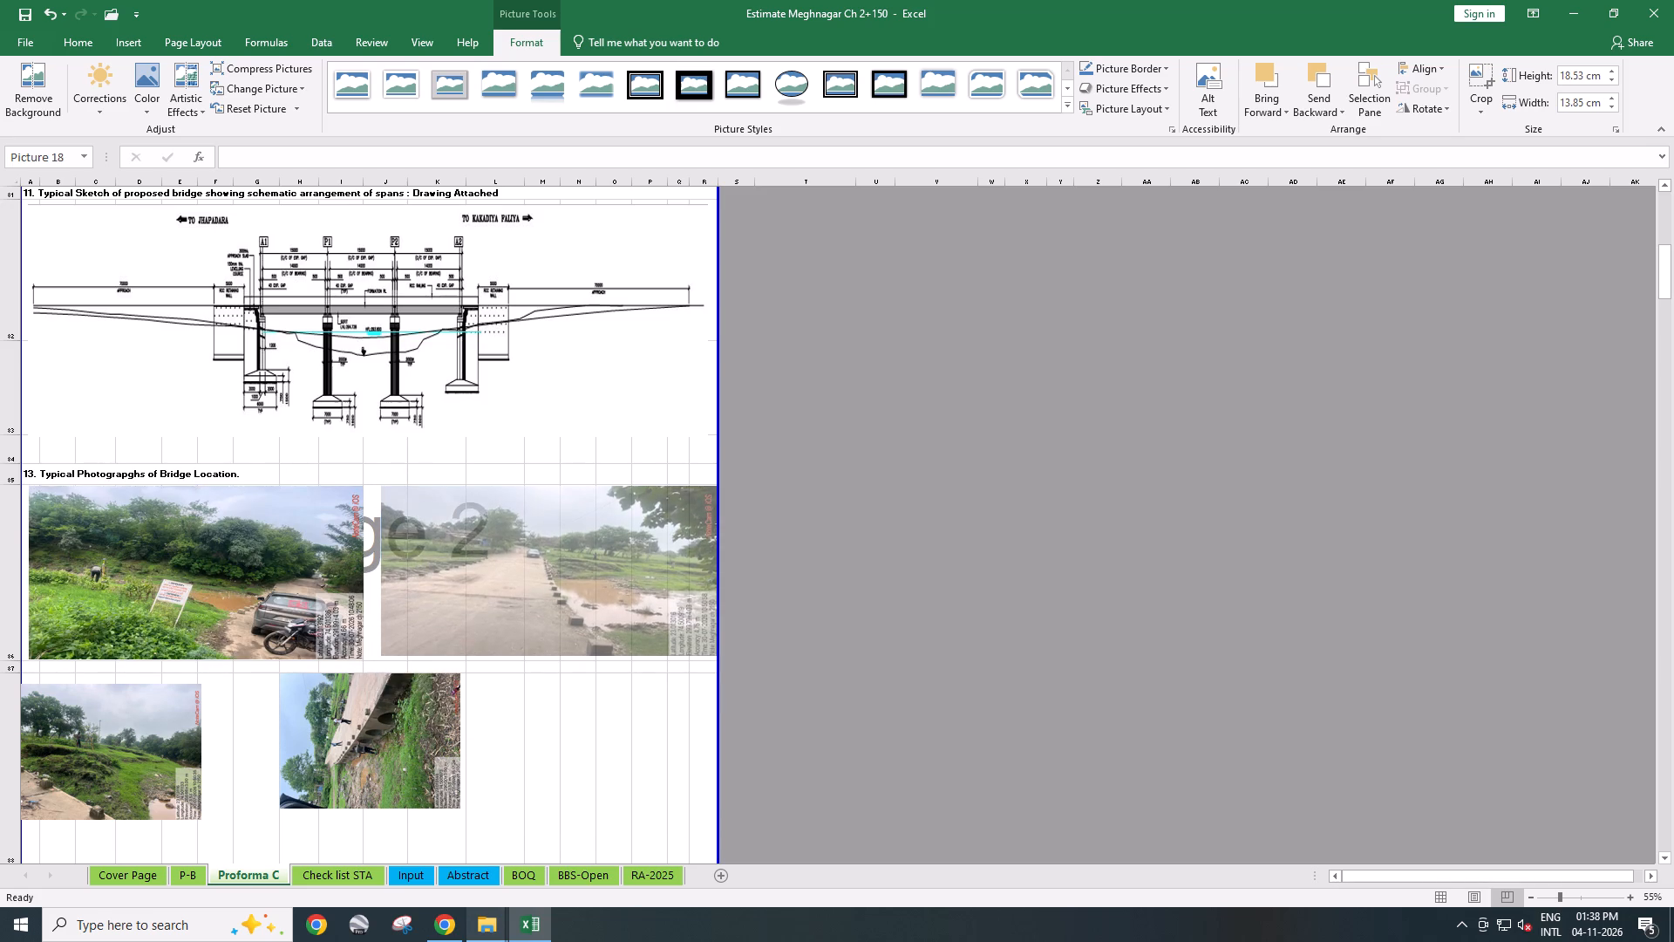
drag(551, 658, 551, 660)
Align the two lower site photos directly beneath the corresponding photos of the upper row.
scroll(598, 584, down, 1)
drag(151, 502, 158, 491)
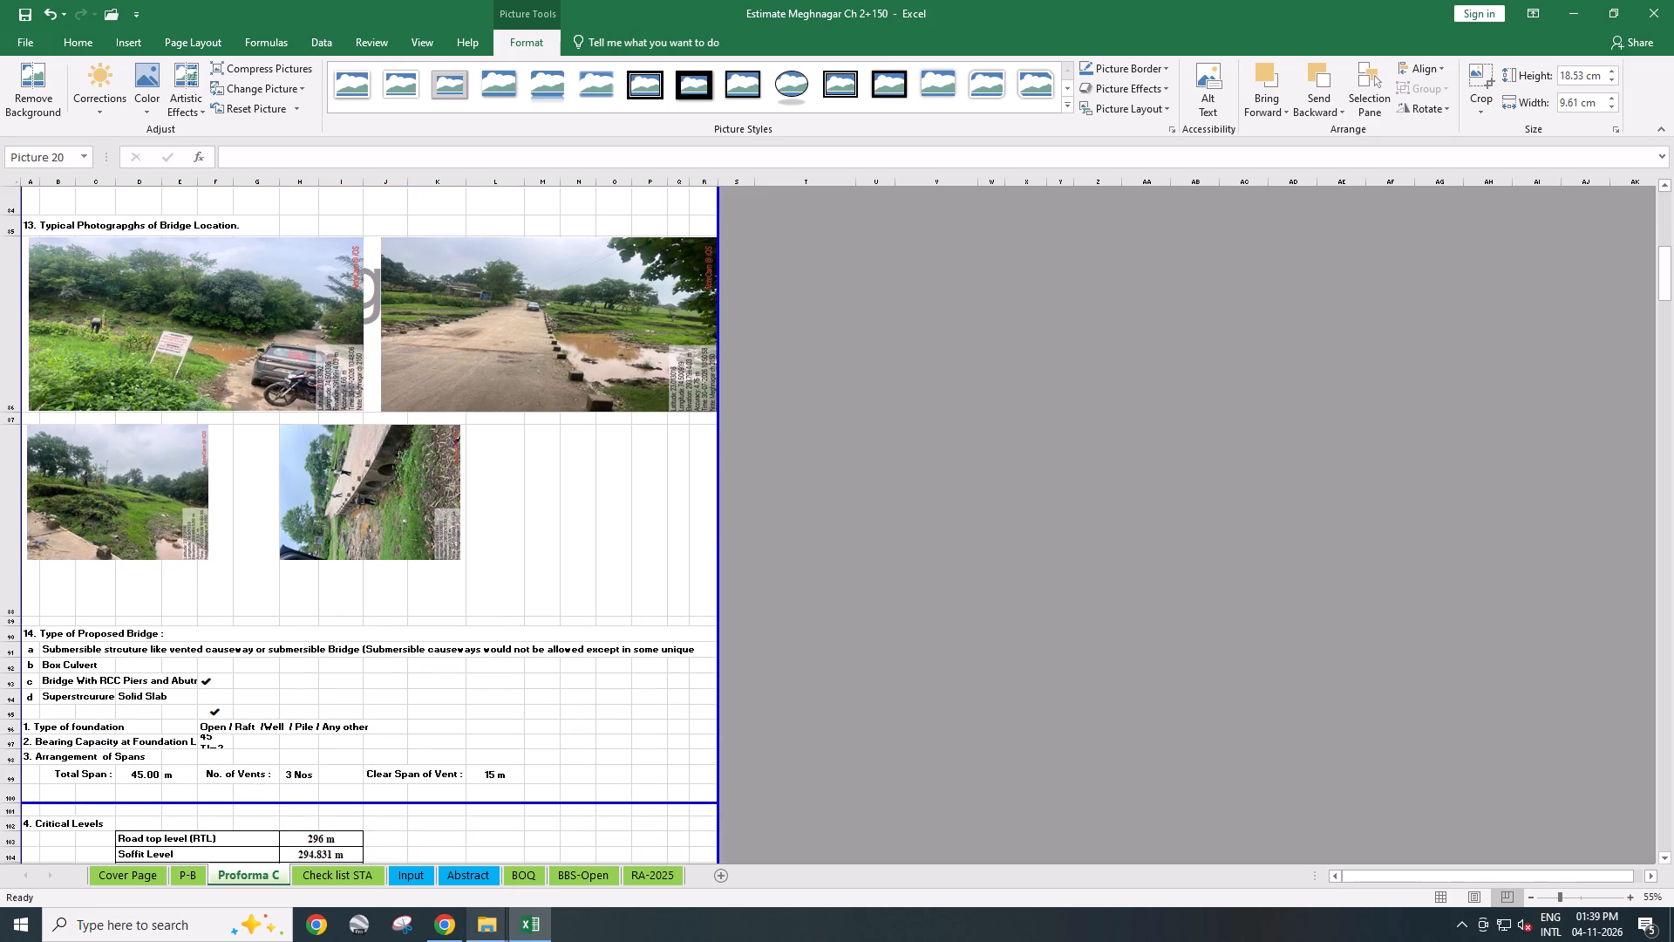
drag(158, 491, 160, 493)
drag(373, 508, 467, 509)
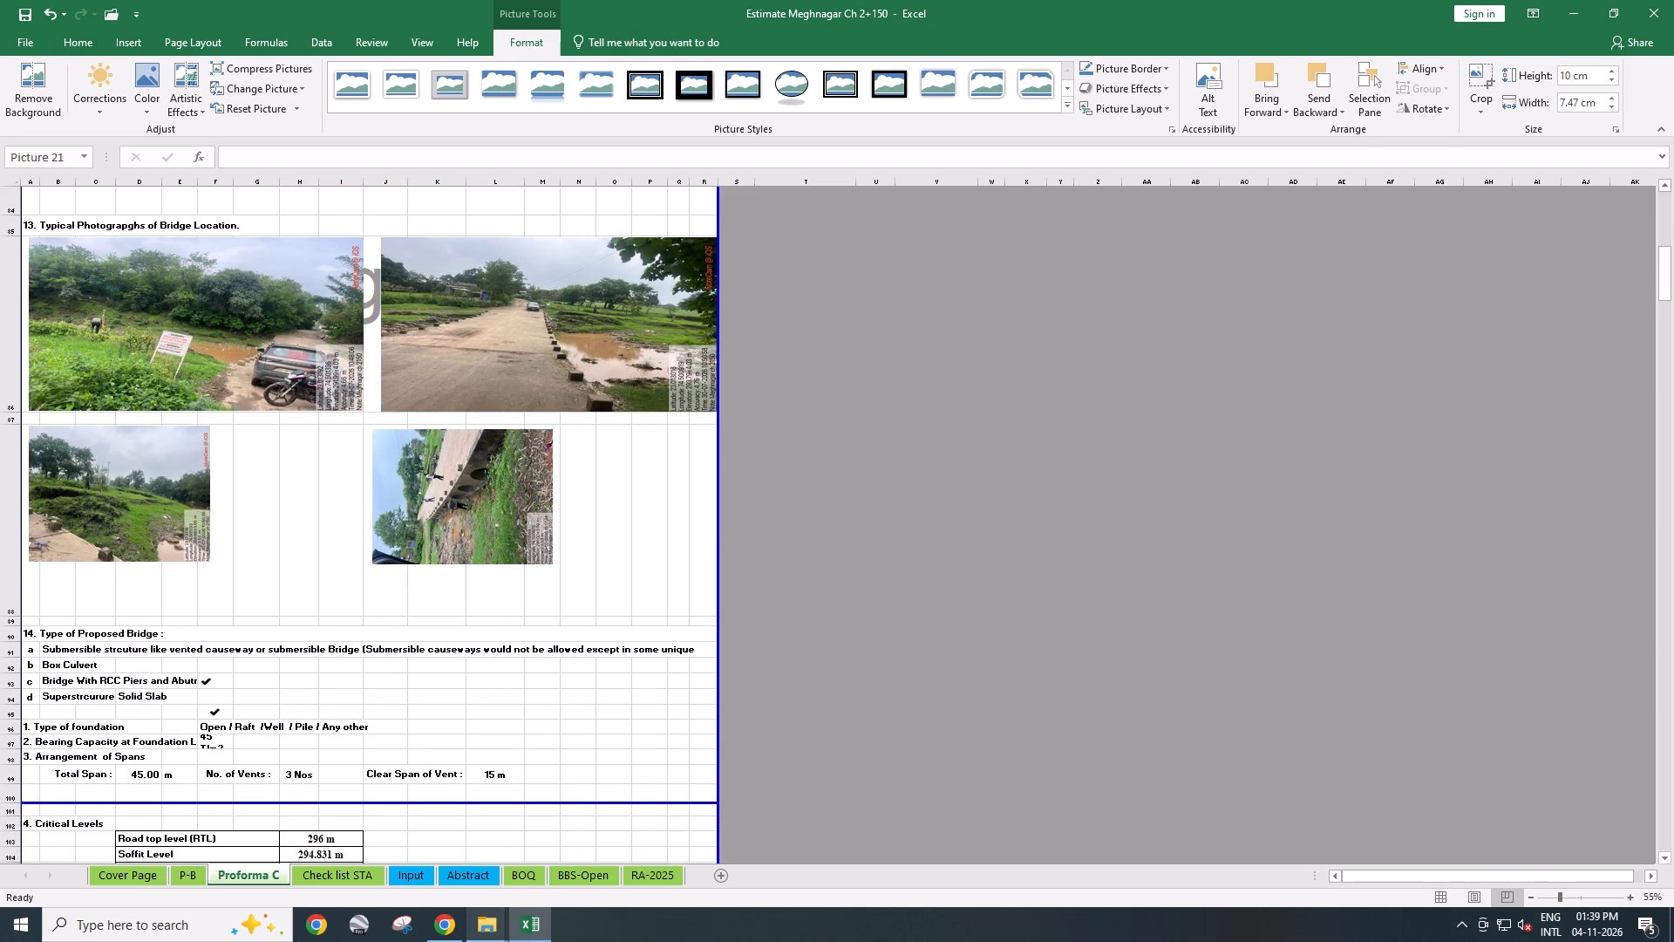
drag(467, 509, 475, 509)
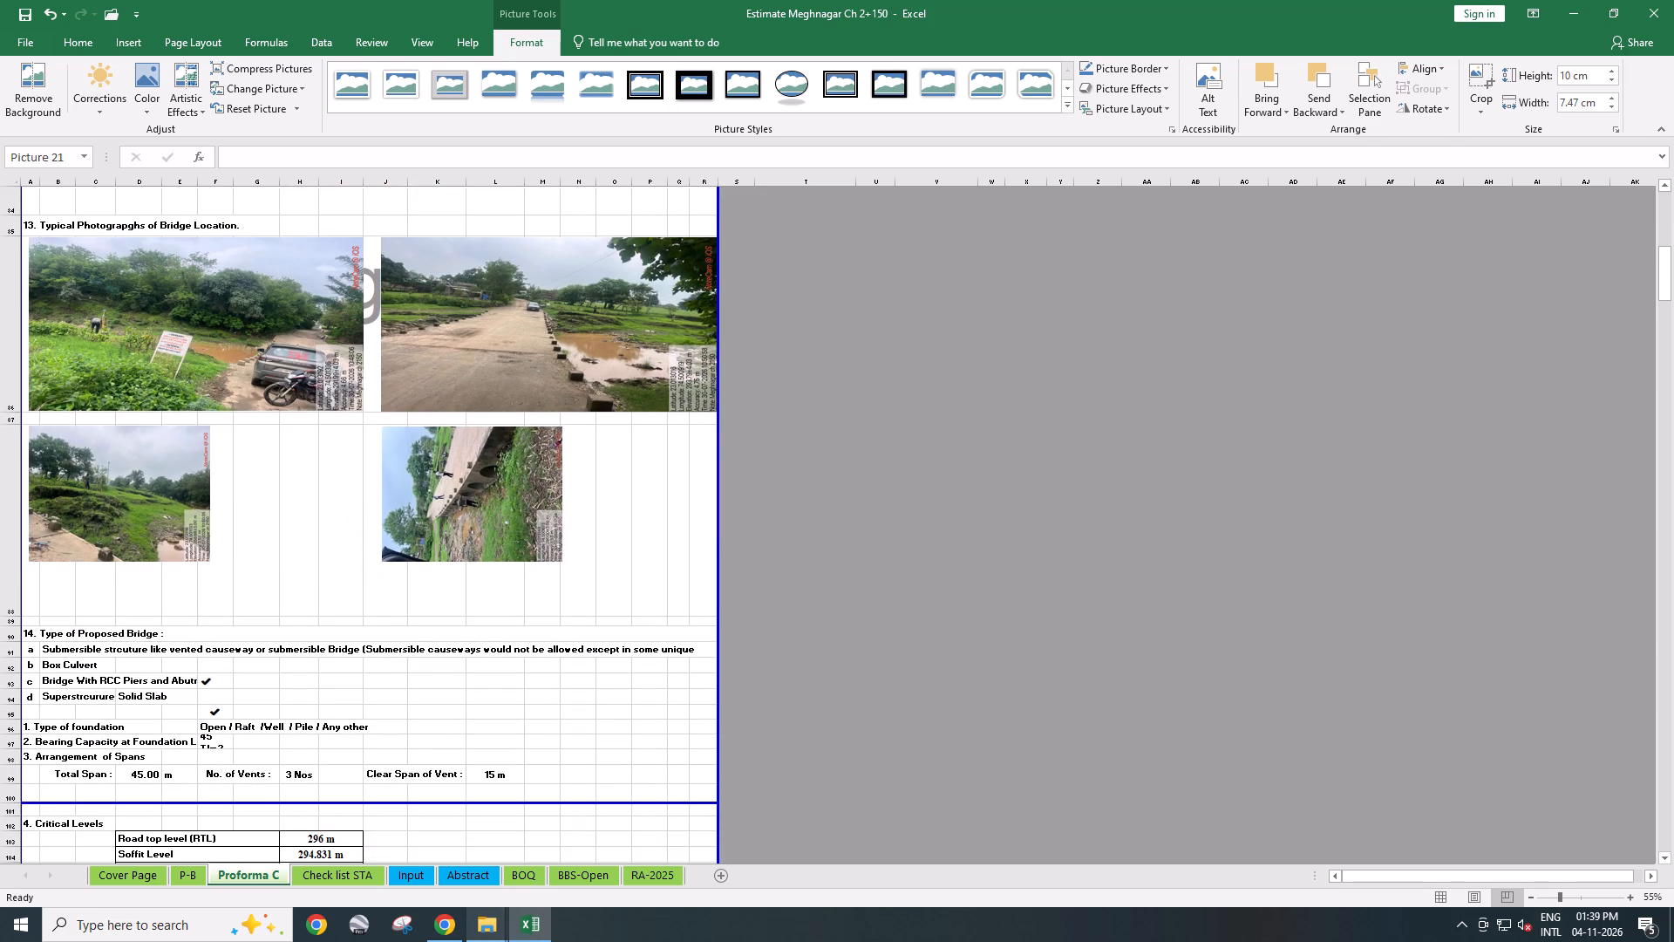
drag(475, 509, 475, 508)
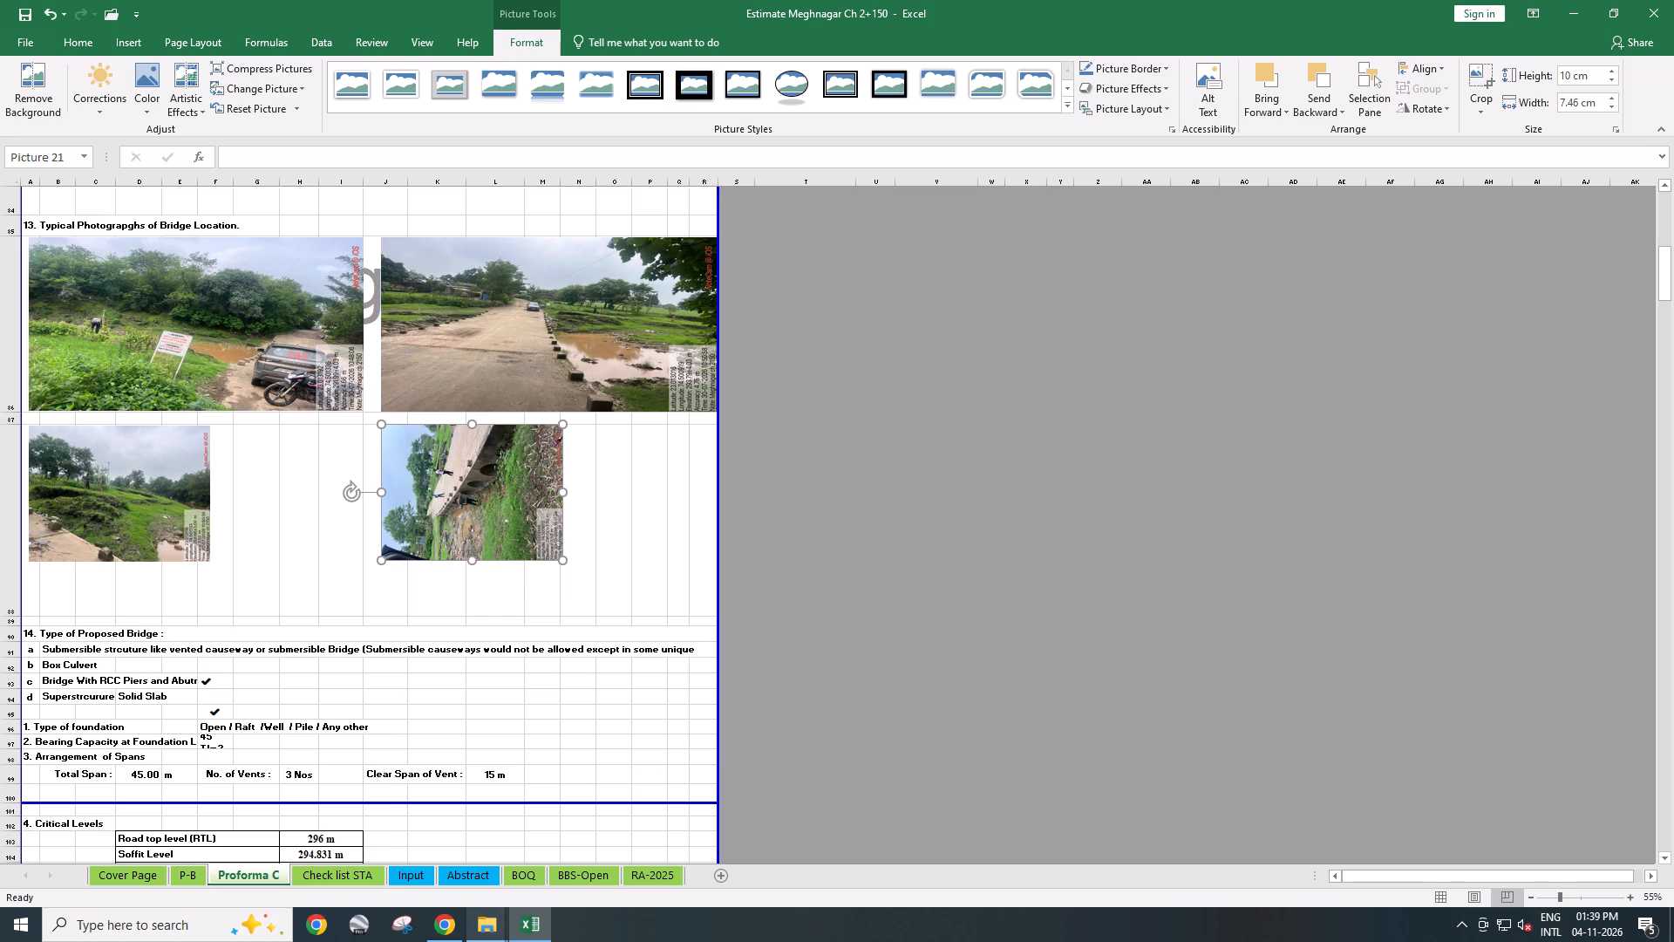
Enlarge the two lower site photos to about 18.5 cm across and fit them above the section 14 heading.
click(178, 507)
drag(211, 562, 298, 611)
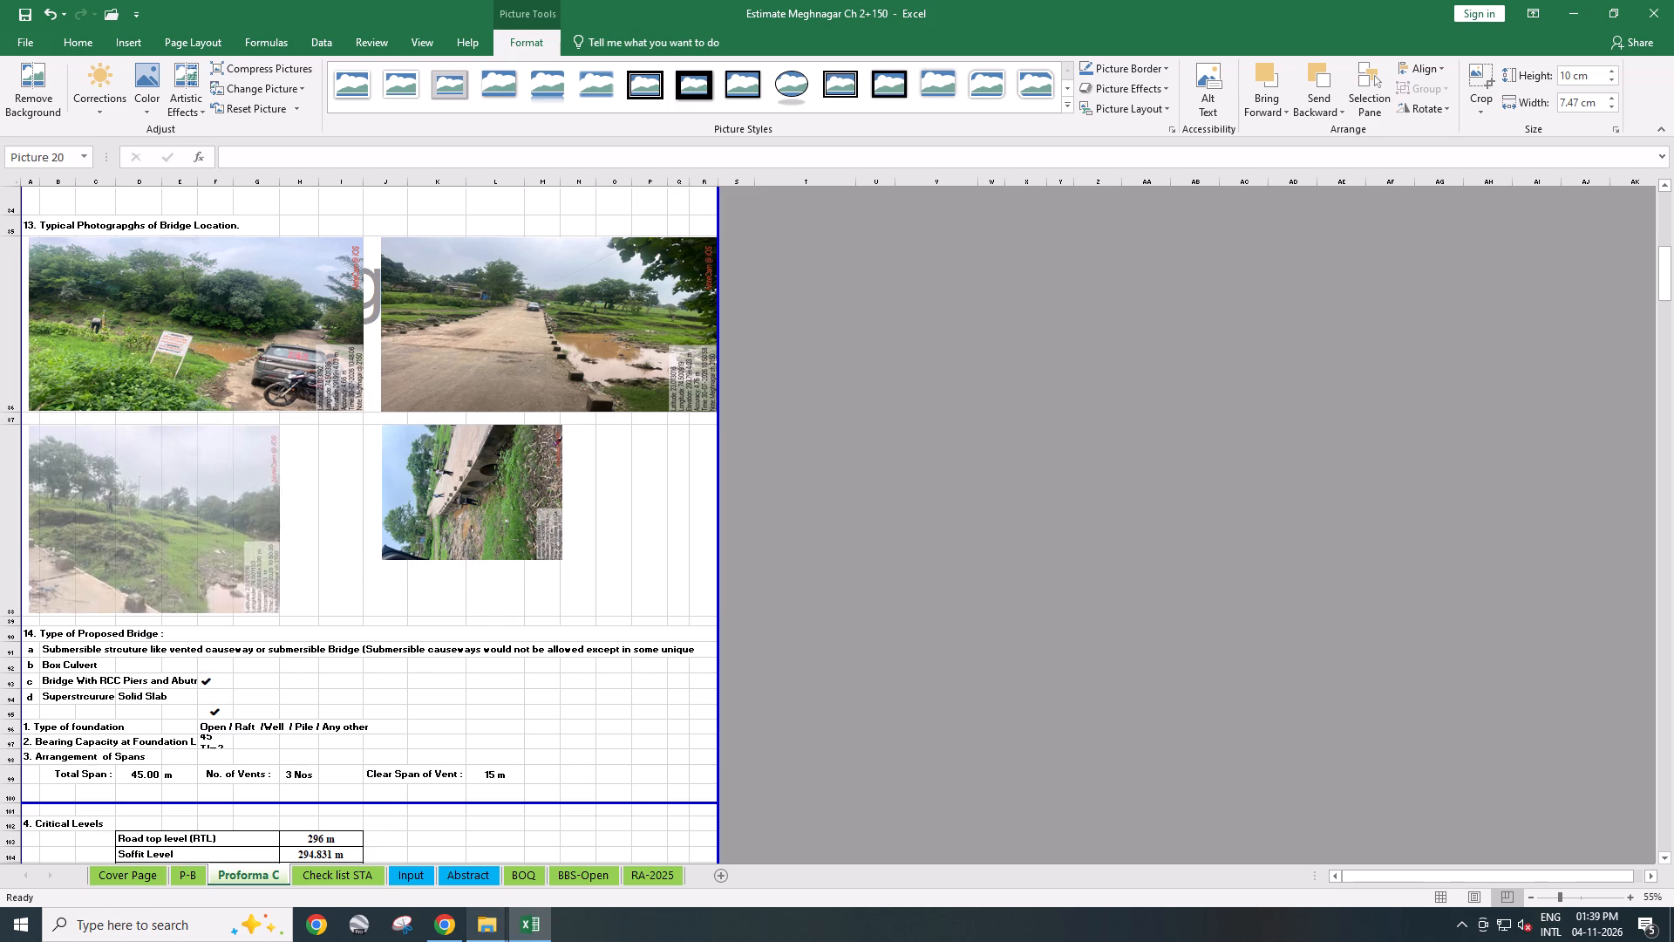
drag(298, 611, 364, 633)
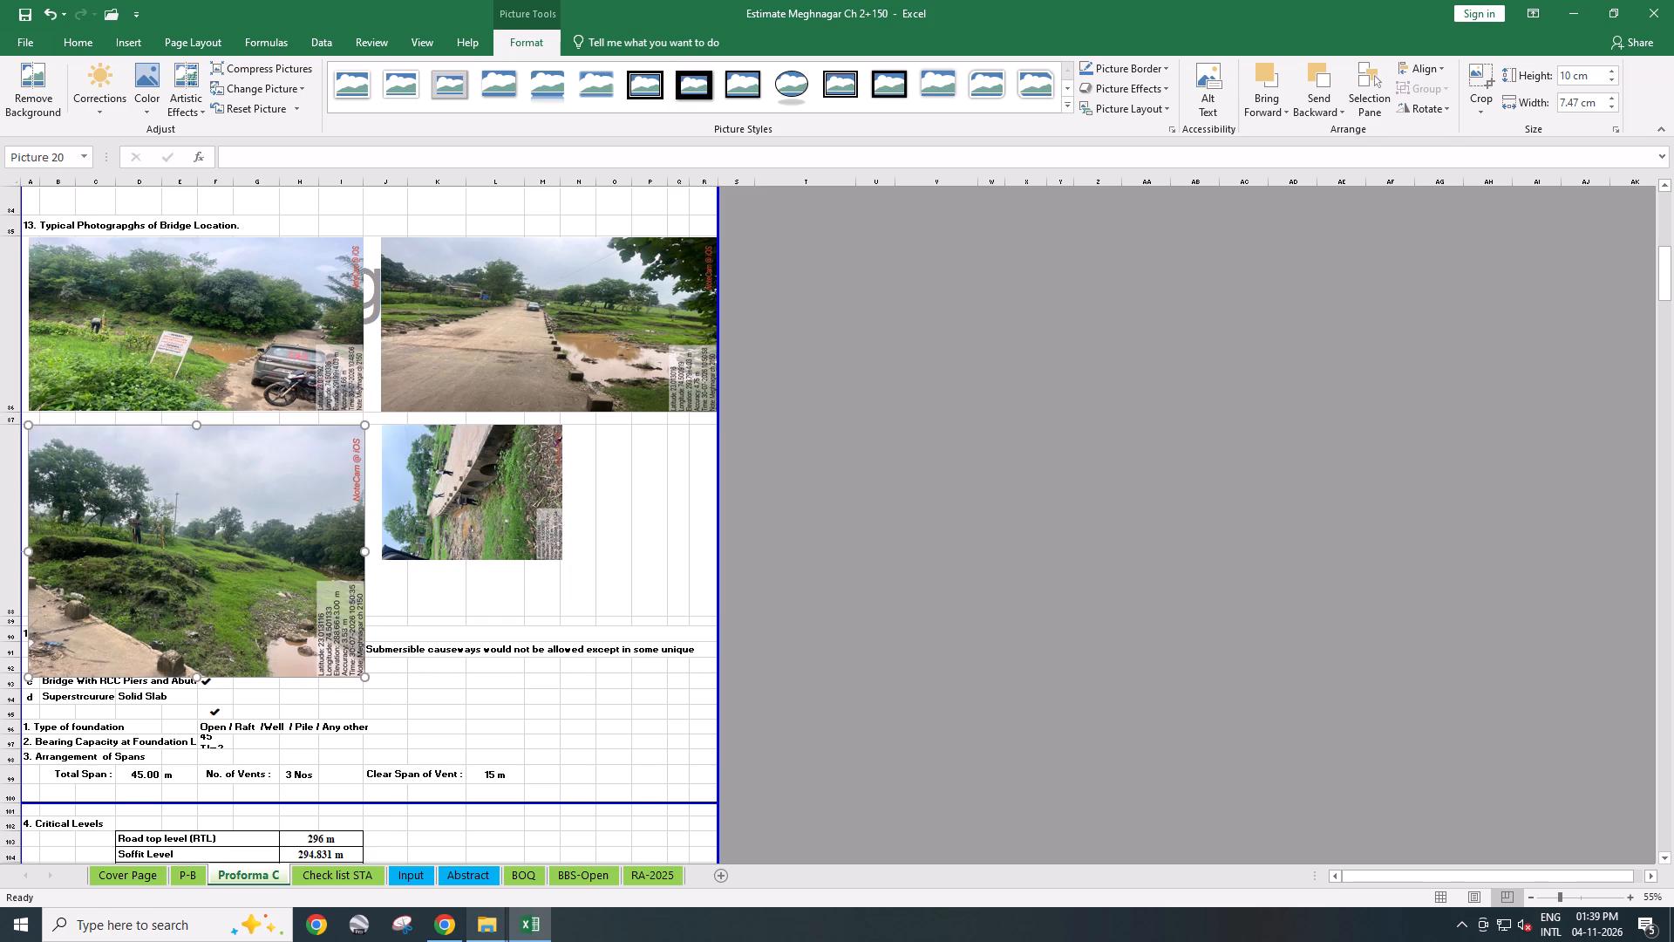
drag(196, 676, 227, 617)
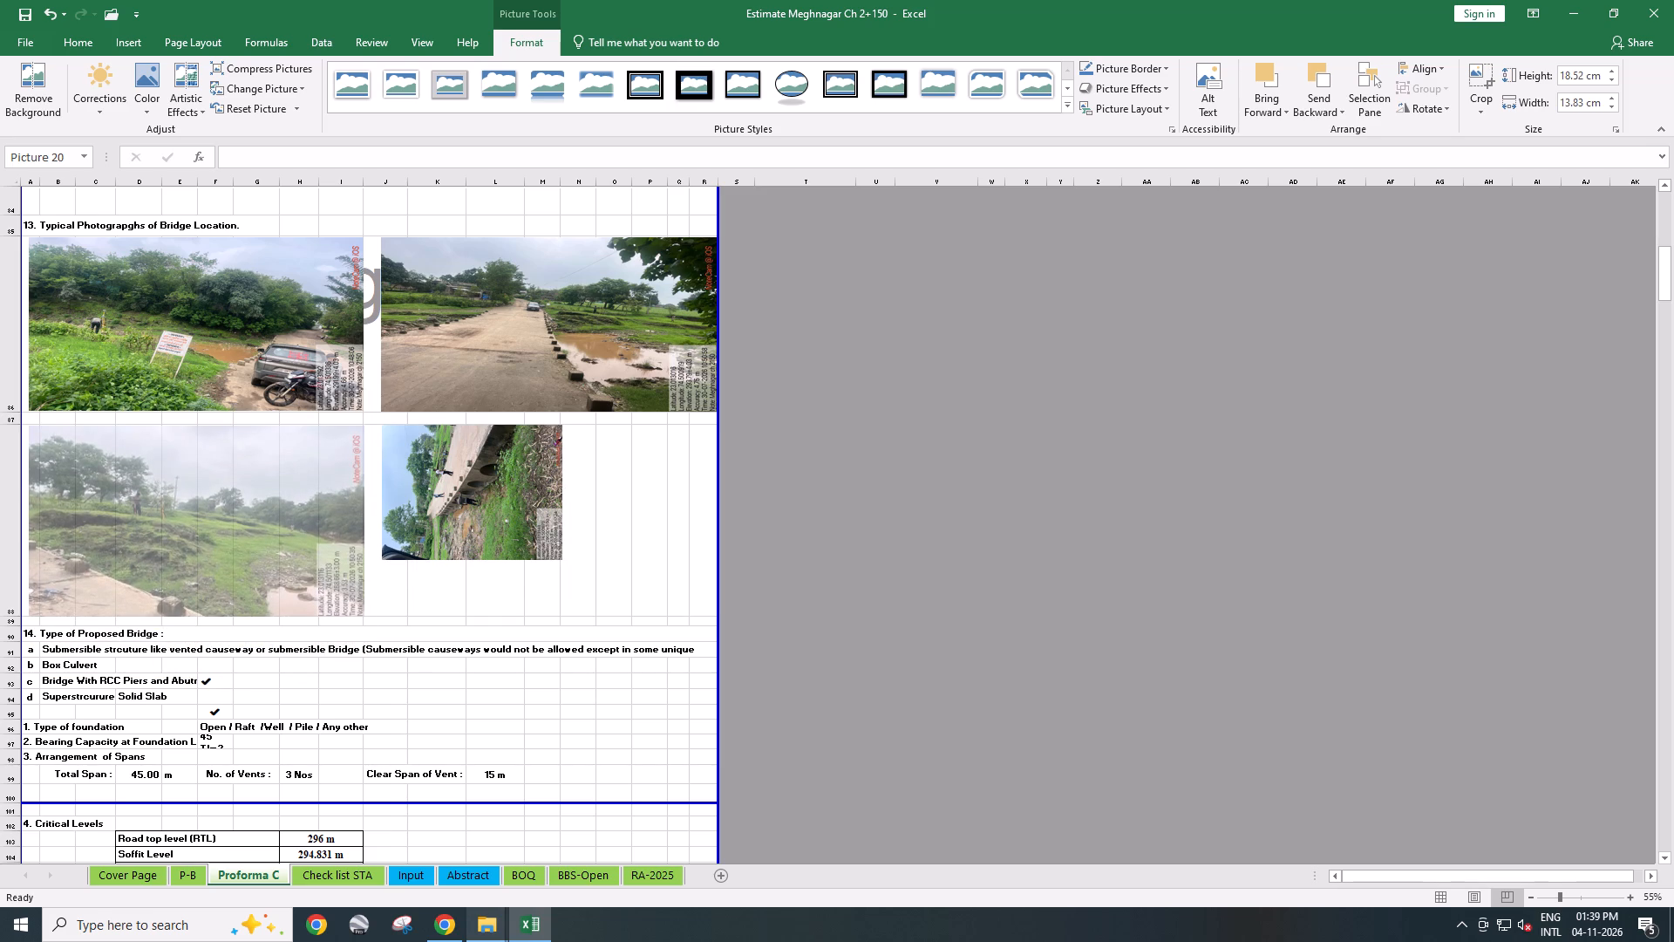
drag(227, 617, 228, 617)
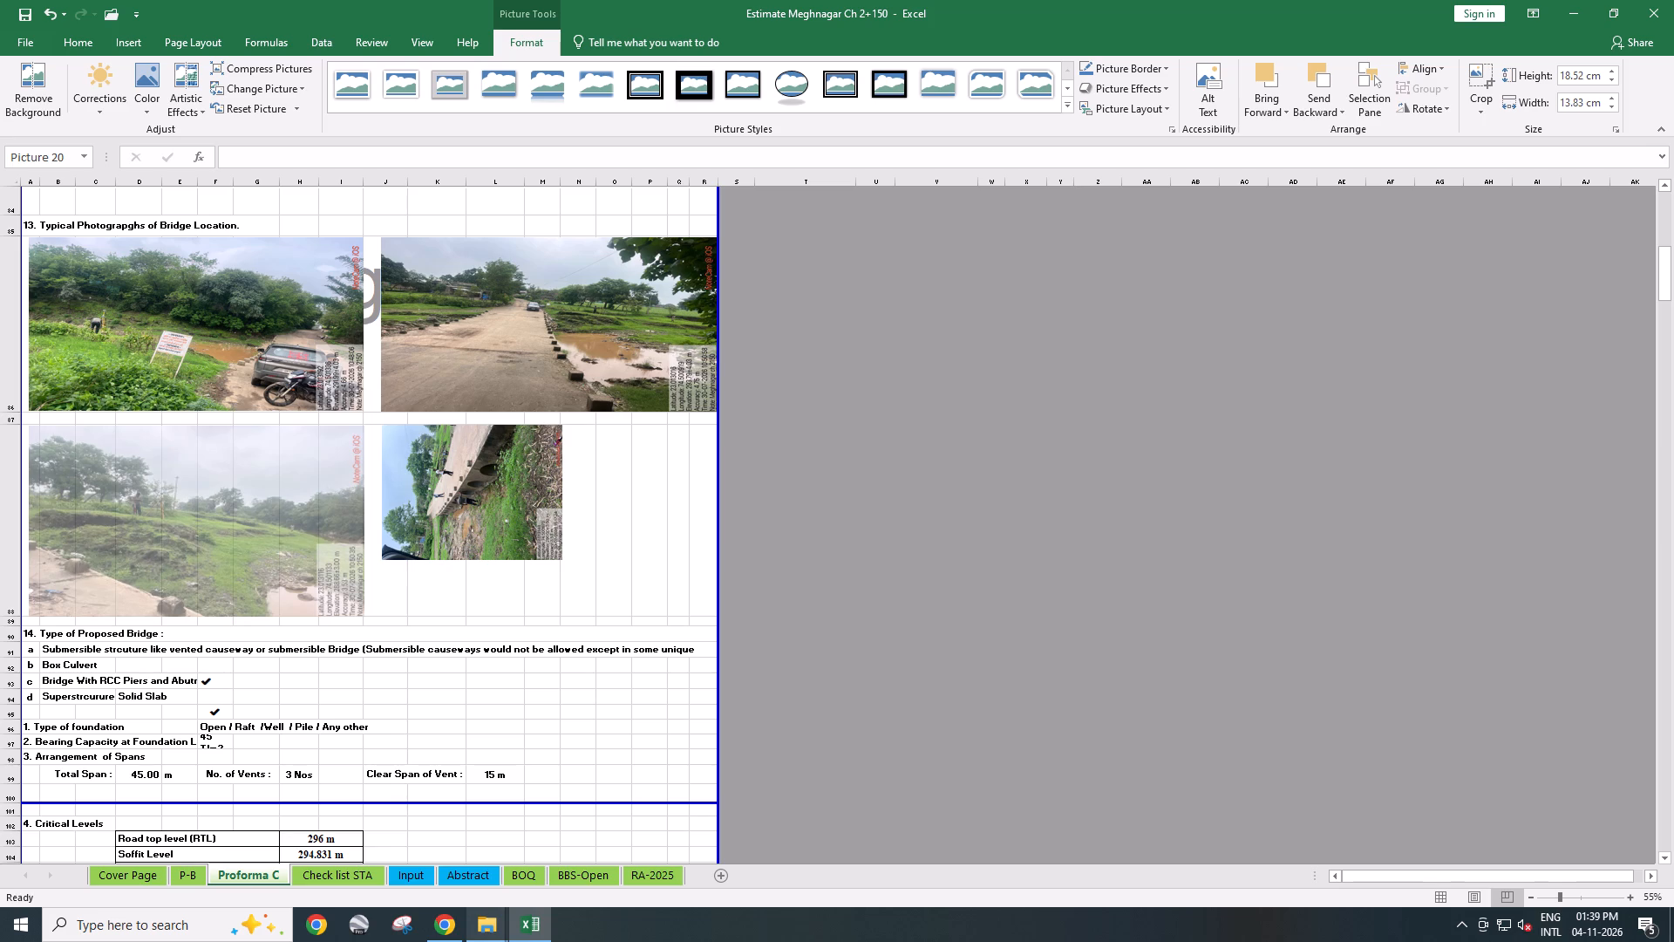
click(547, 549)
drag(564, 561, 704, 628)
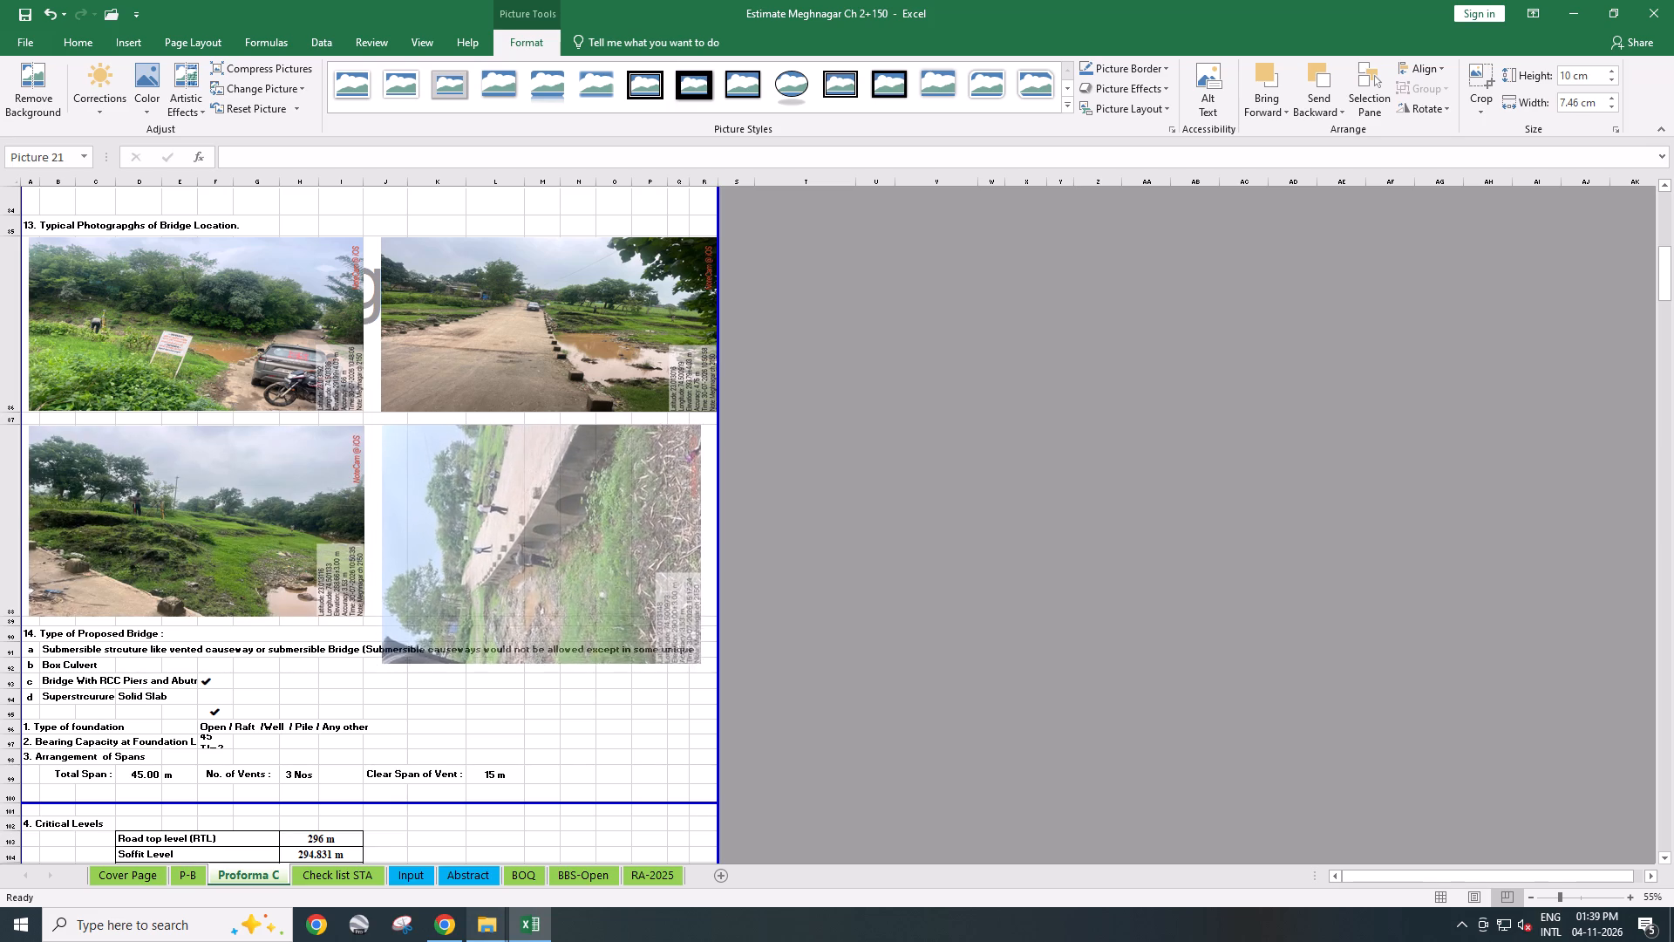
drag(704, 628, 718, 628)
drag(553, 679, 567, 617)
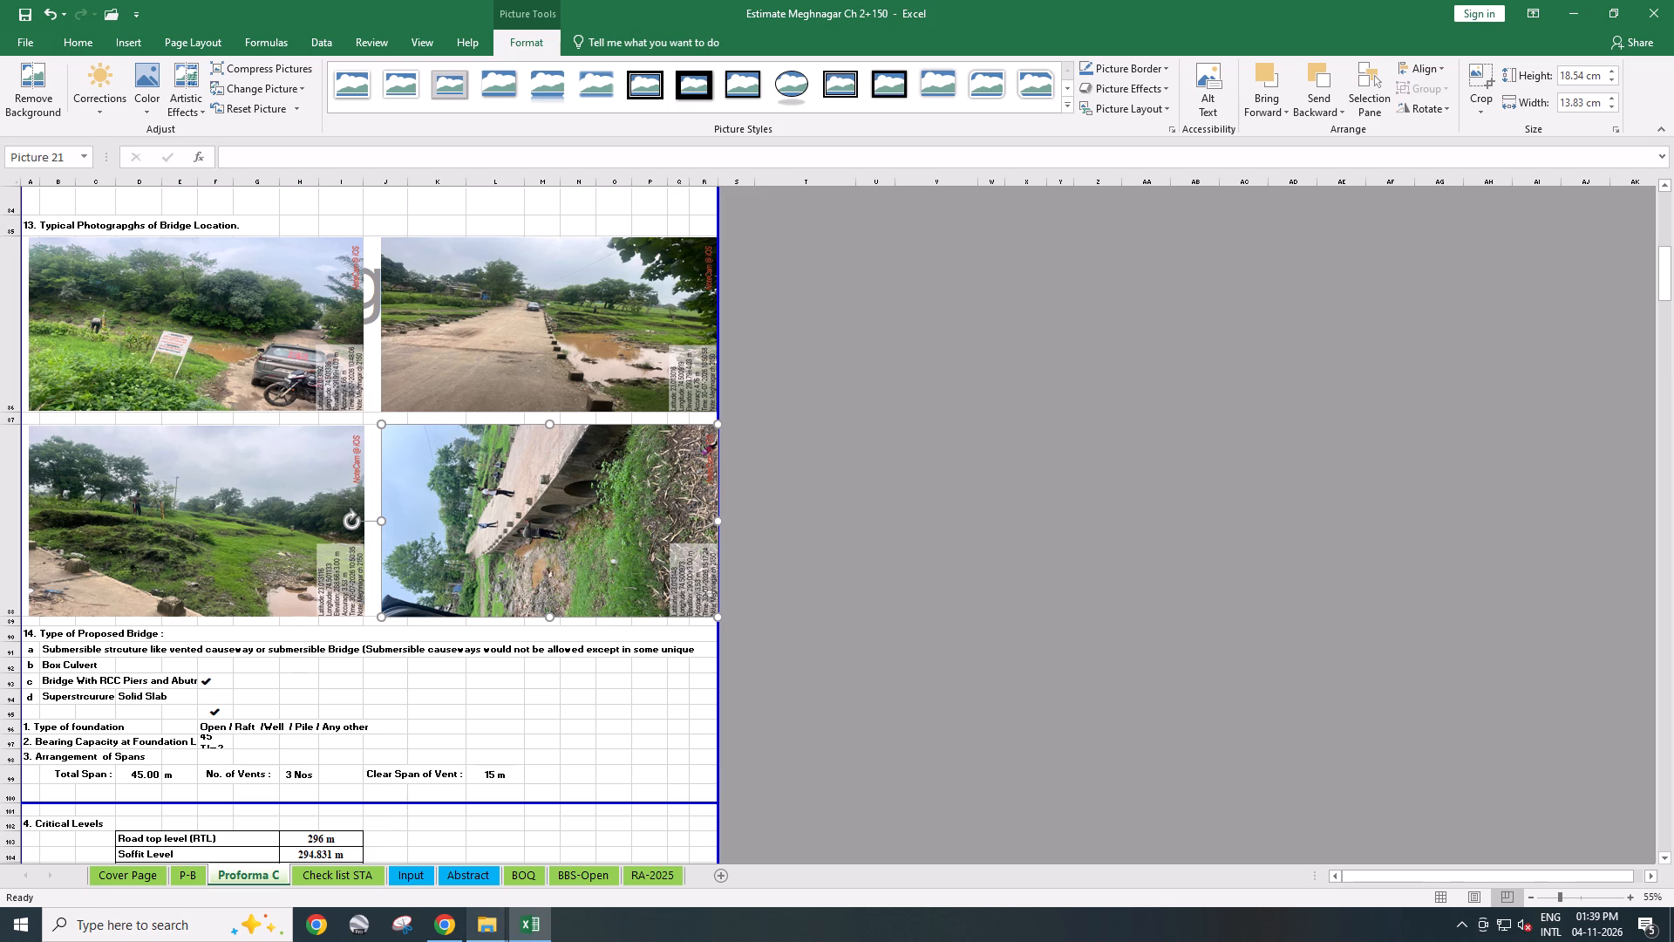
Rotate the arched causeway photo a quarter turn clockwise and align its top corner beneath the upper road photo.
click(573, 531)
drag(348, 523, 363, 481)
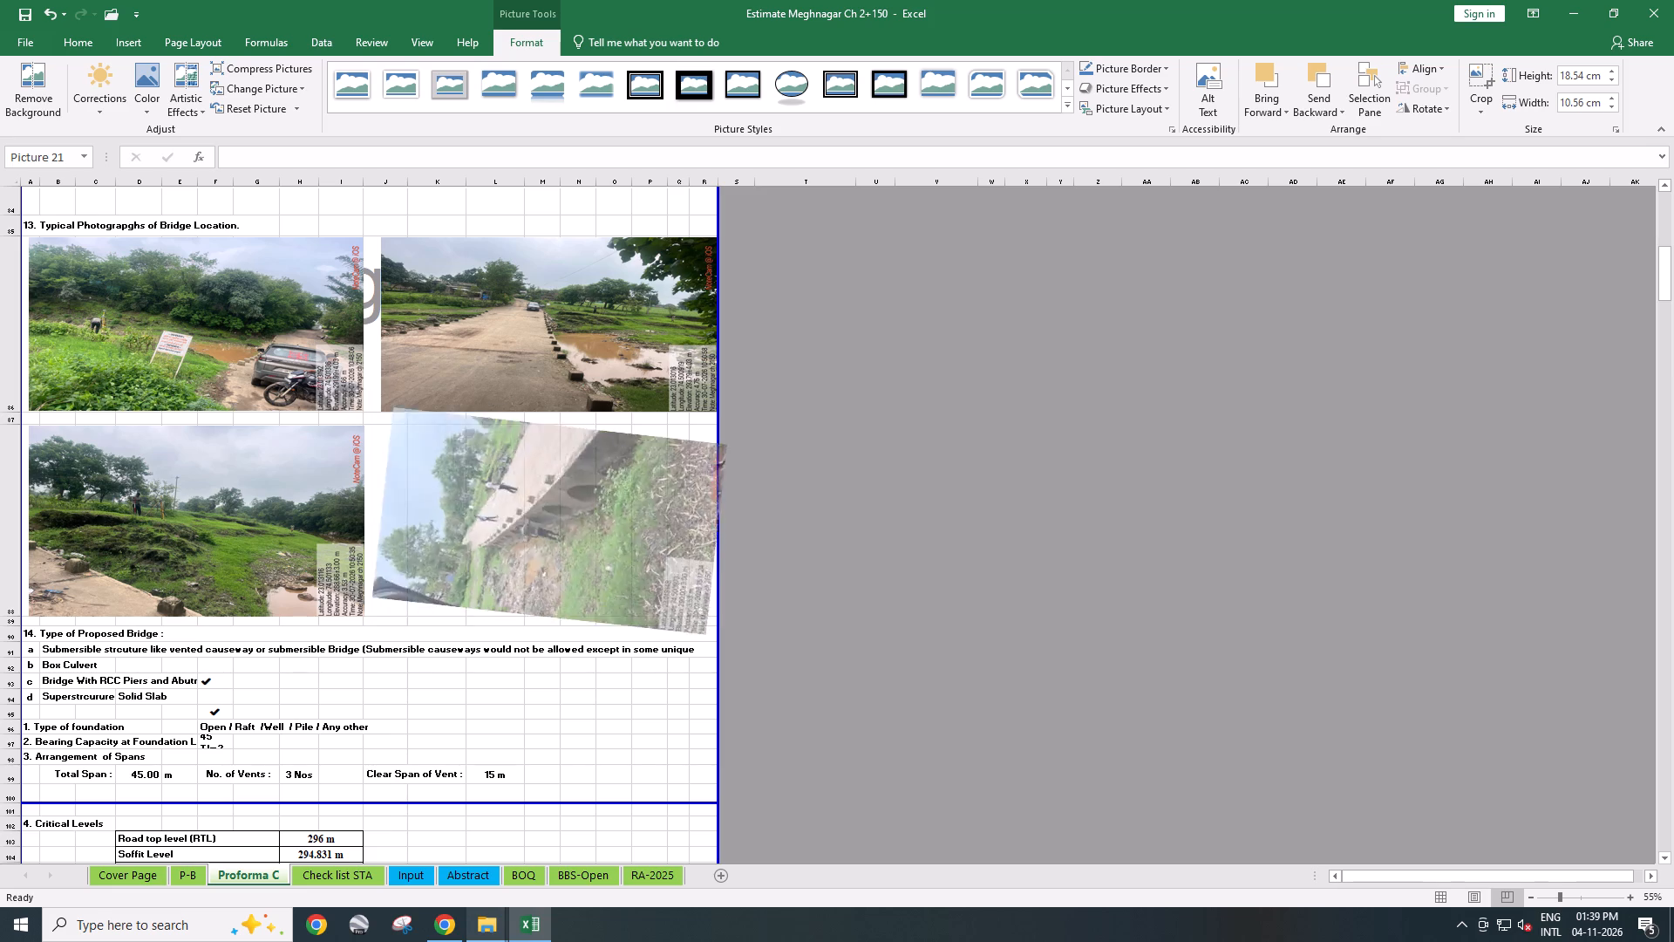
drag(363, 481, 547, 435)
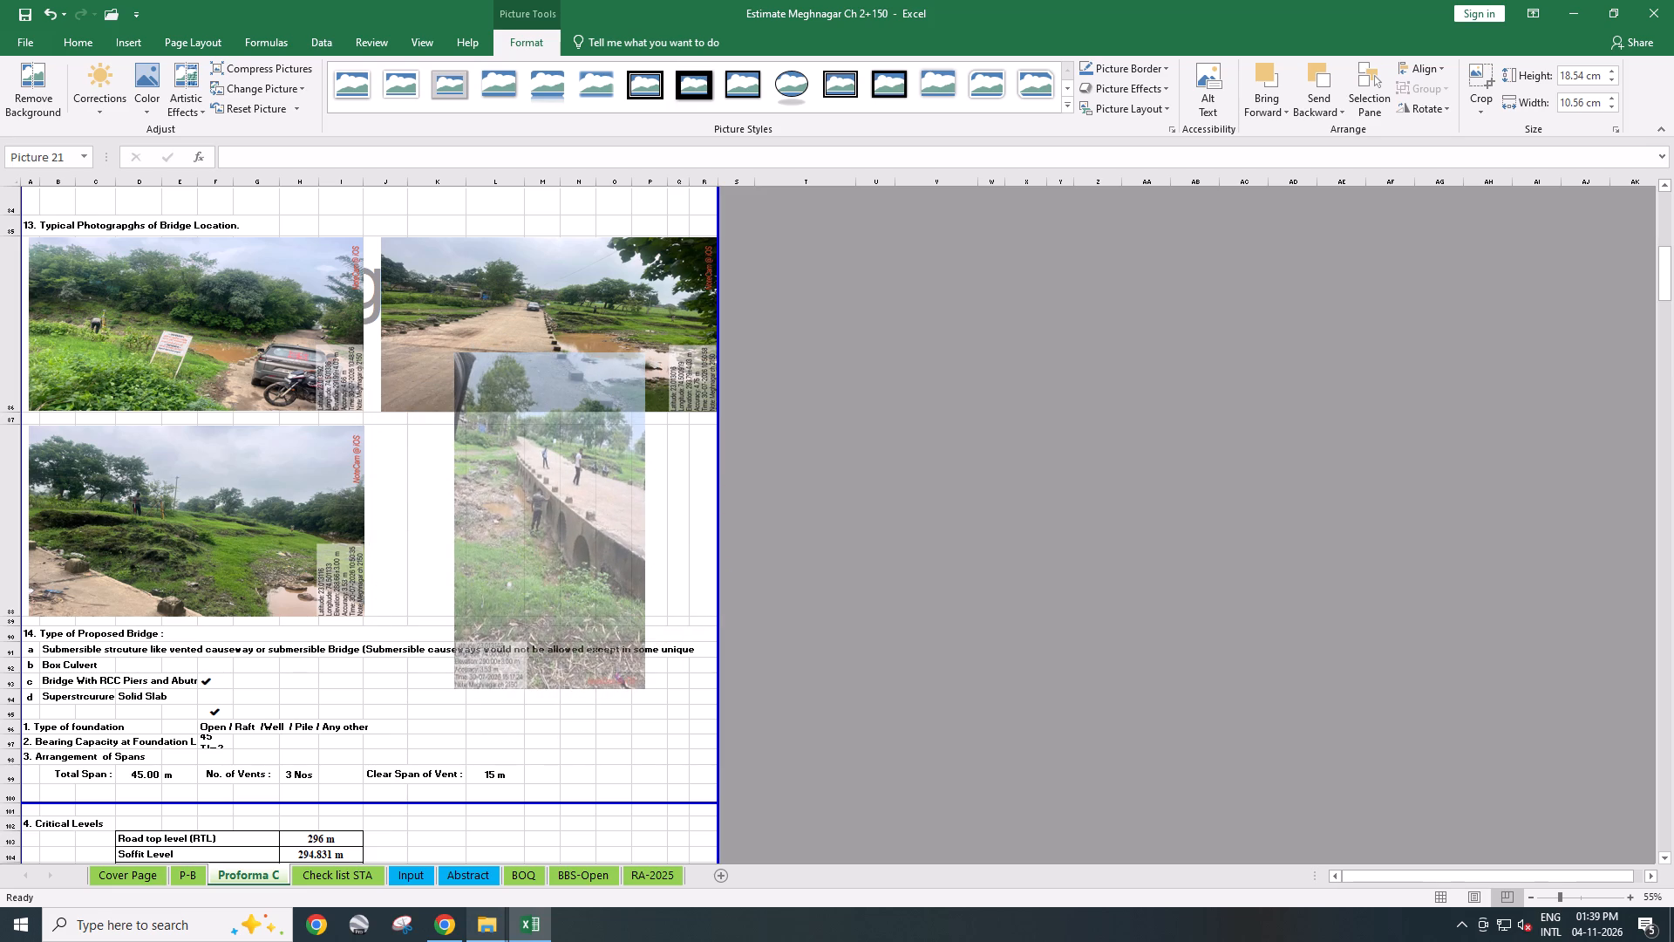
drag(547, 435, 546, 435)
drag(554, 499, 480, 570)
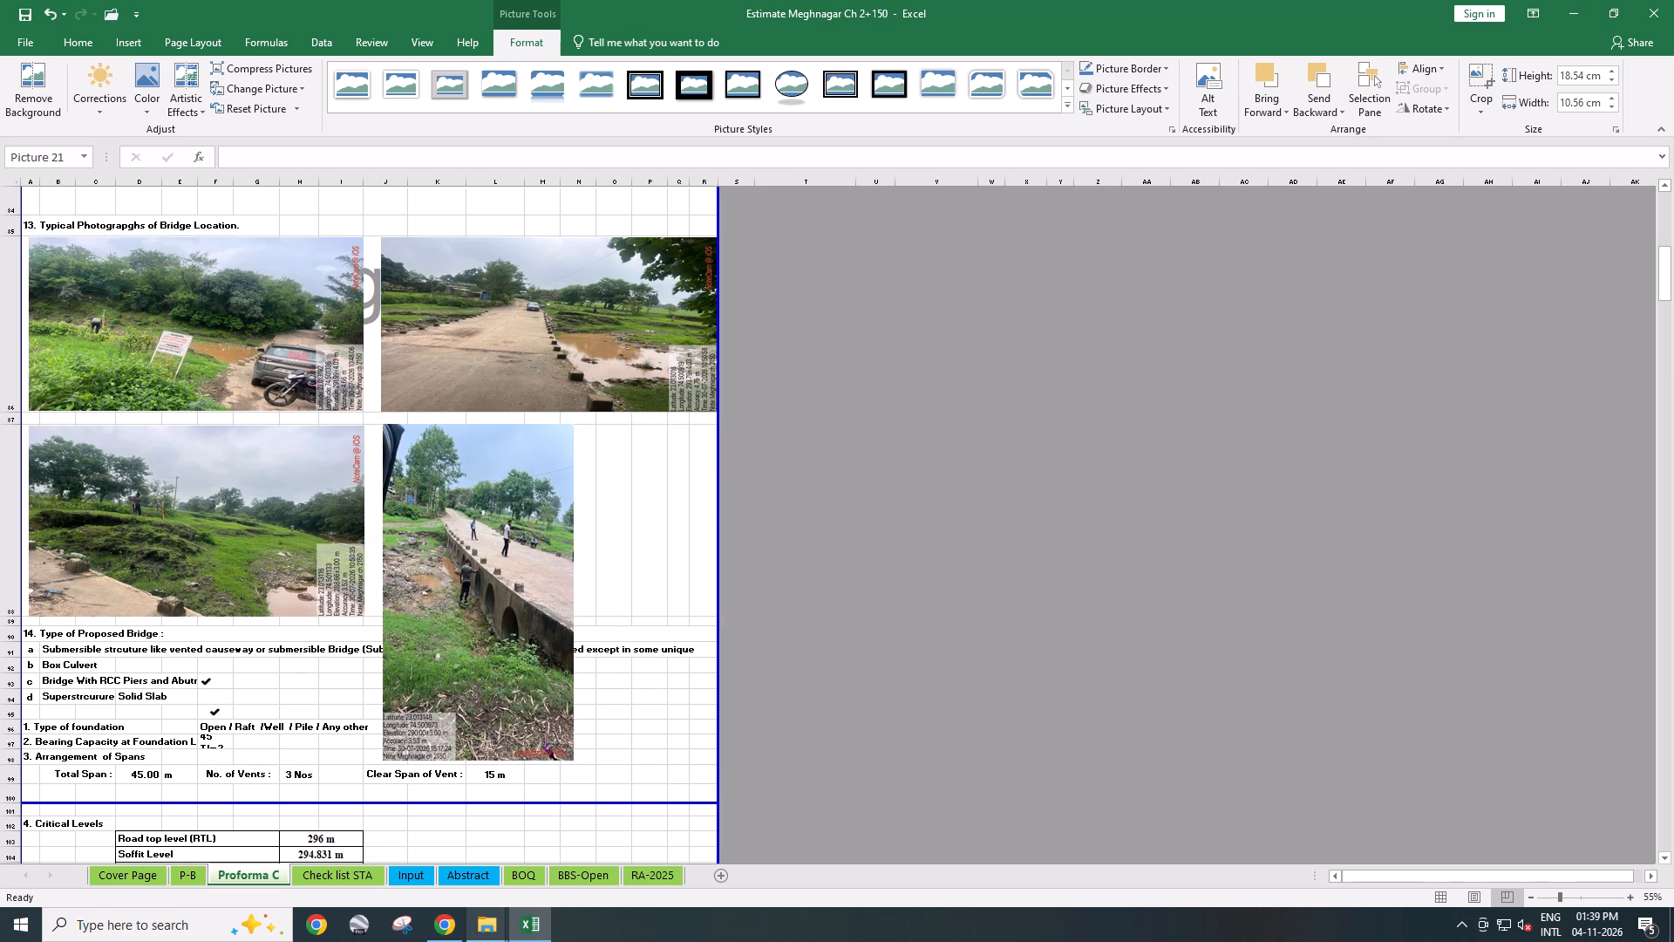
drag(480, 570, 484, 570)
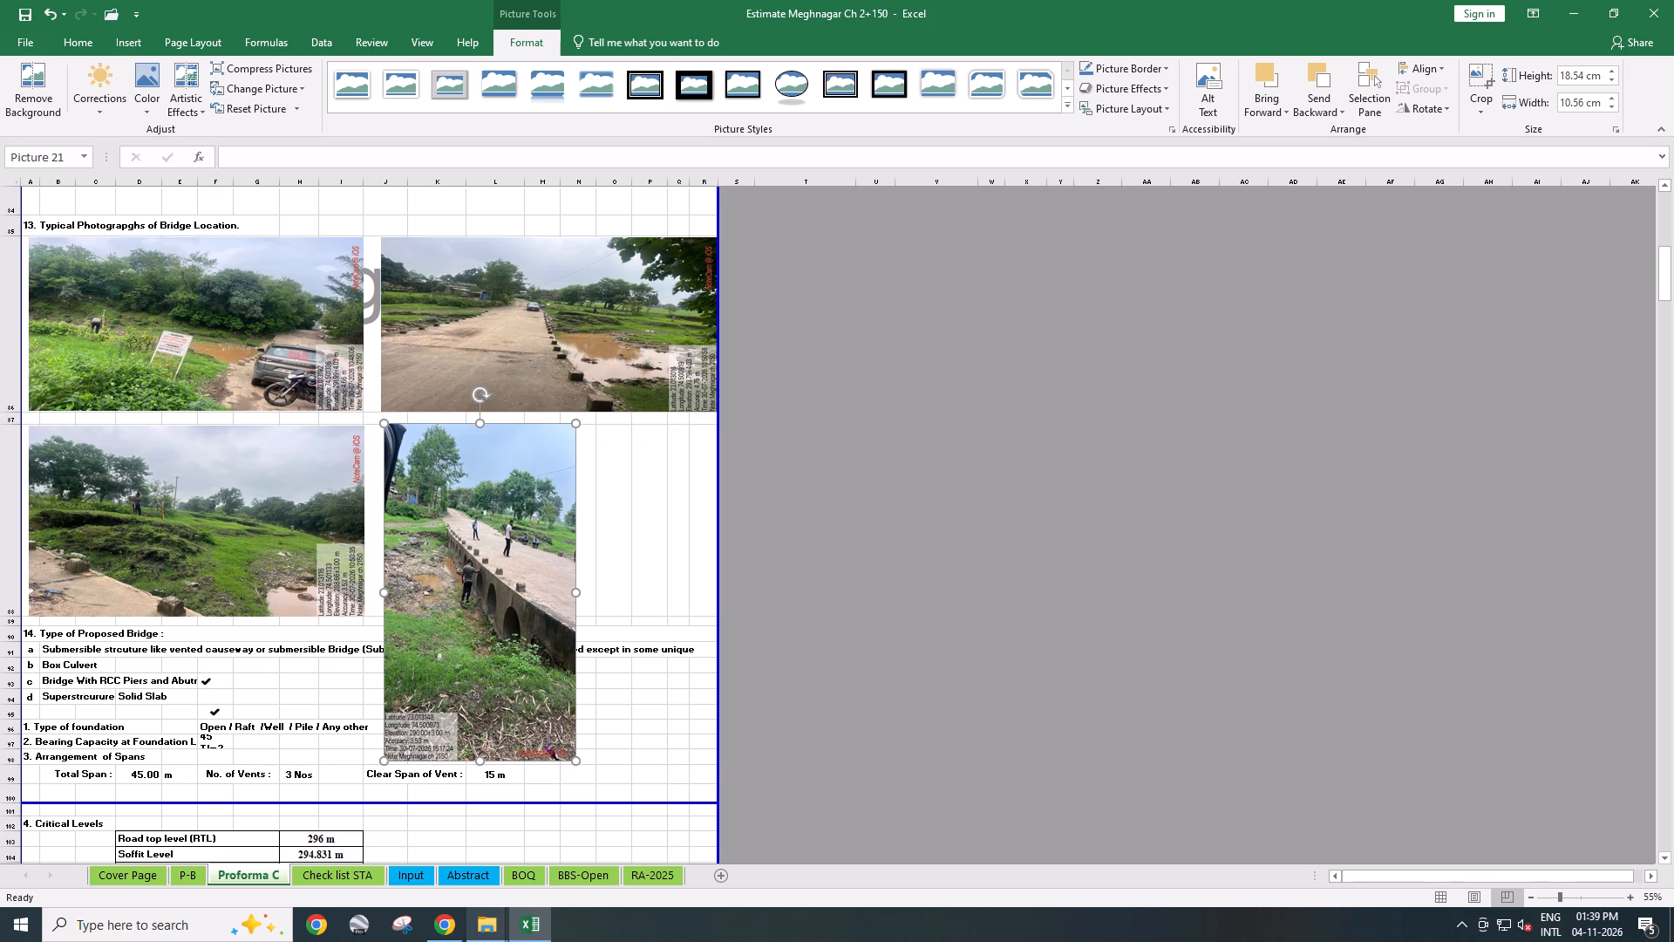
Stretch the arched causeway photo to the page edge and shorten it to end above the section 14 heading.
drag(574, 594, 715, 612)
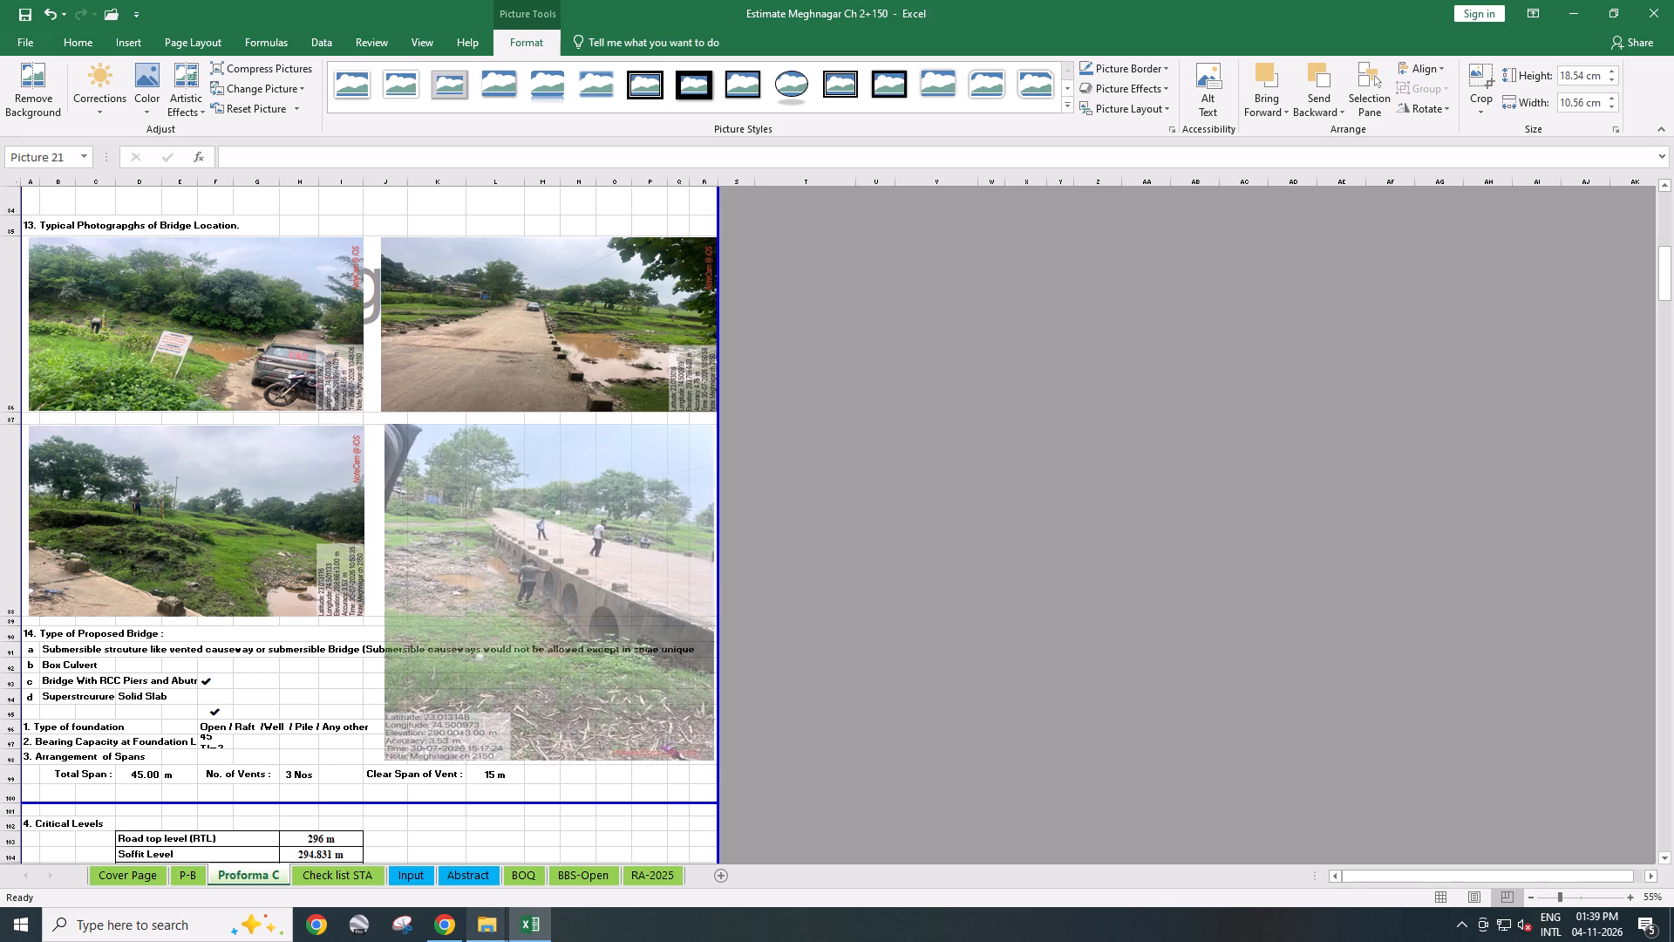
drag(715, 612, 718, 613)
drag(551, 761, 573, 680)
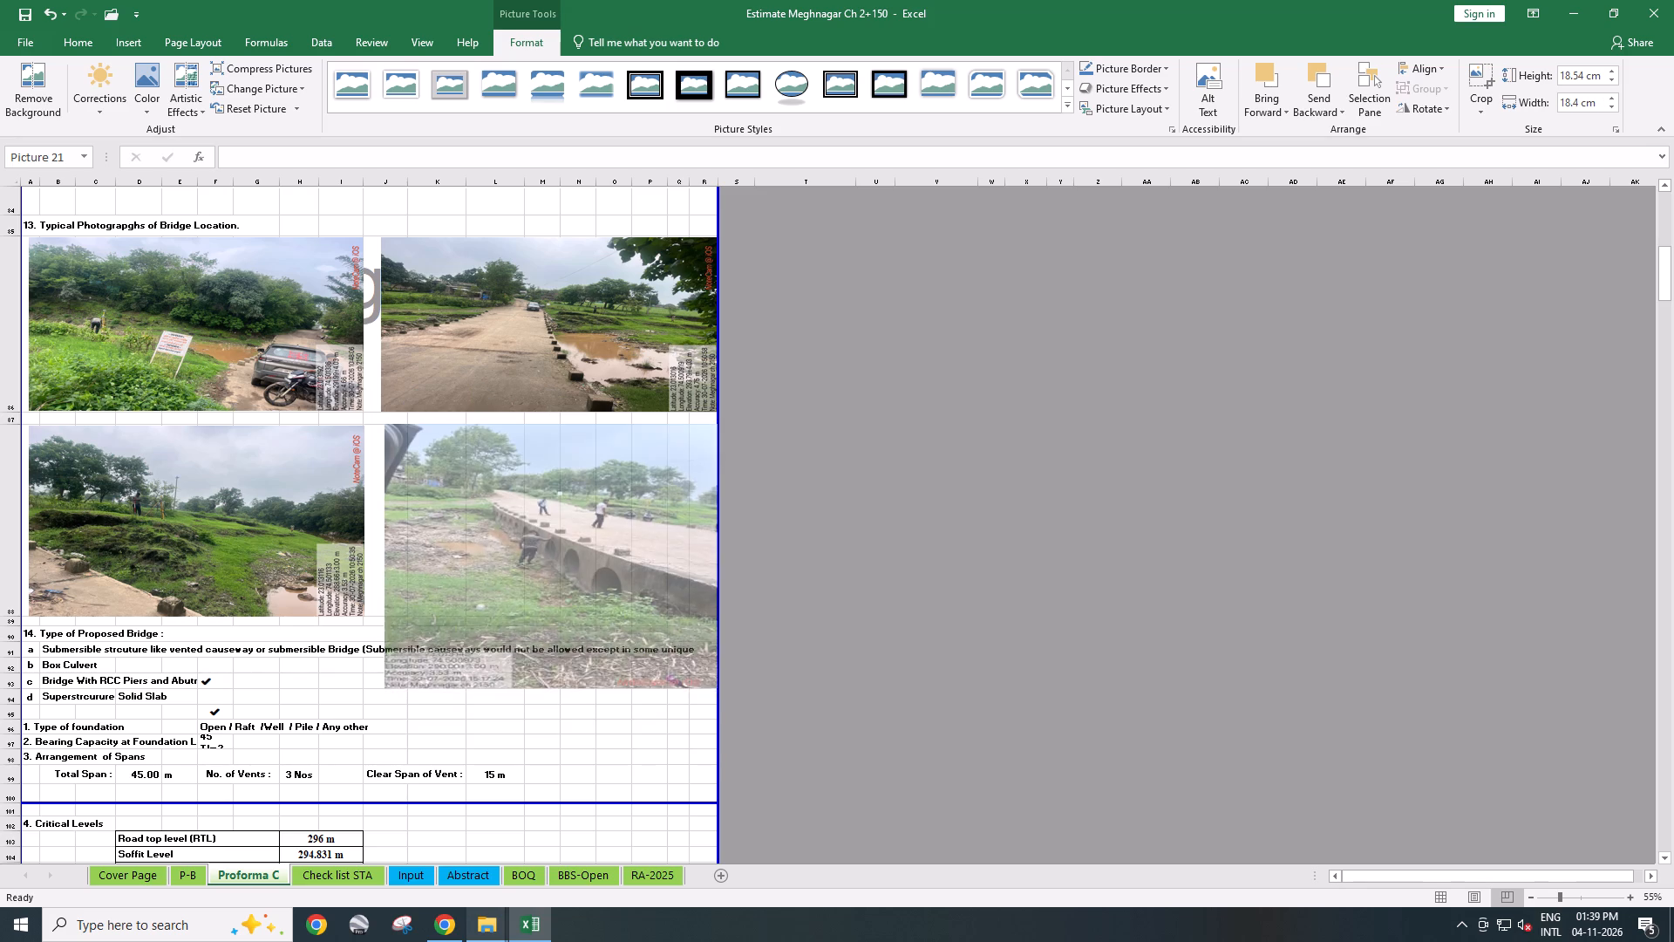
drag(573, 680, 573, 616)
click(381, 700)
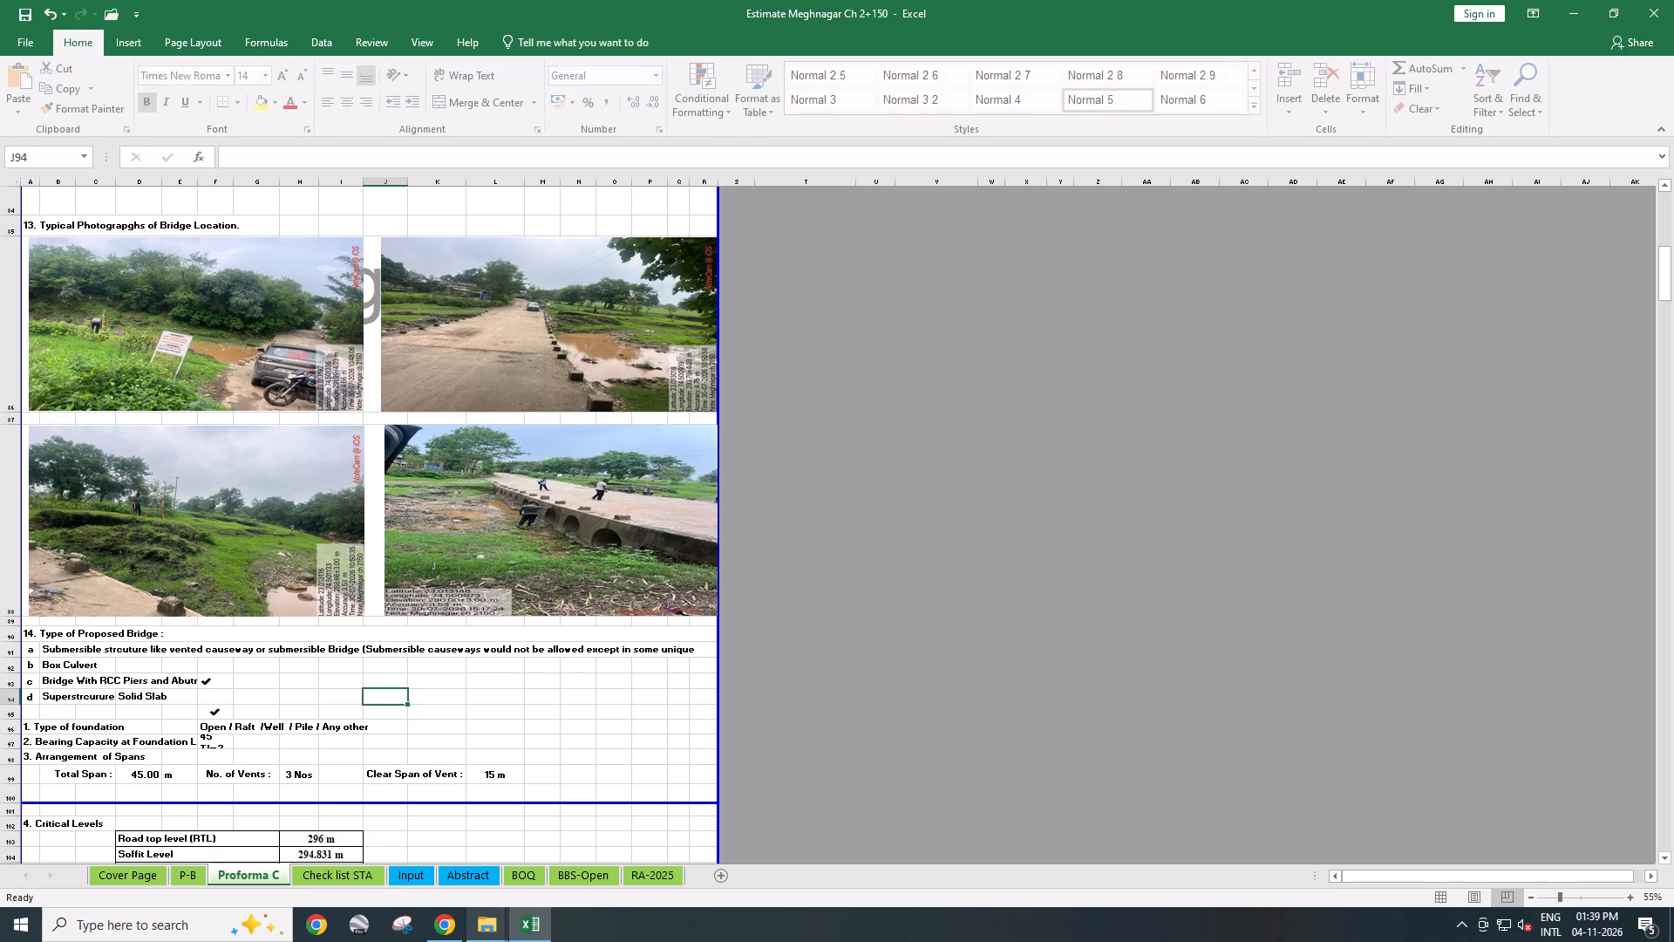
Widen the upper vehicle photo to about 18.7 cm, and align the road photo with the one below, within the page edge.
click(337, 330)
click(363, 324)
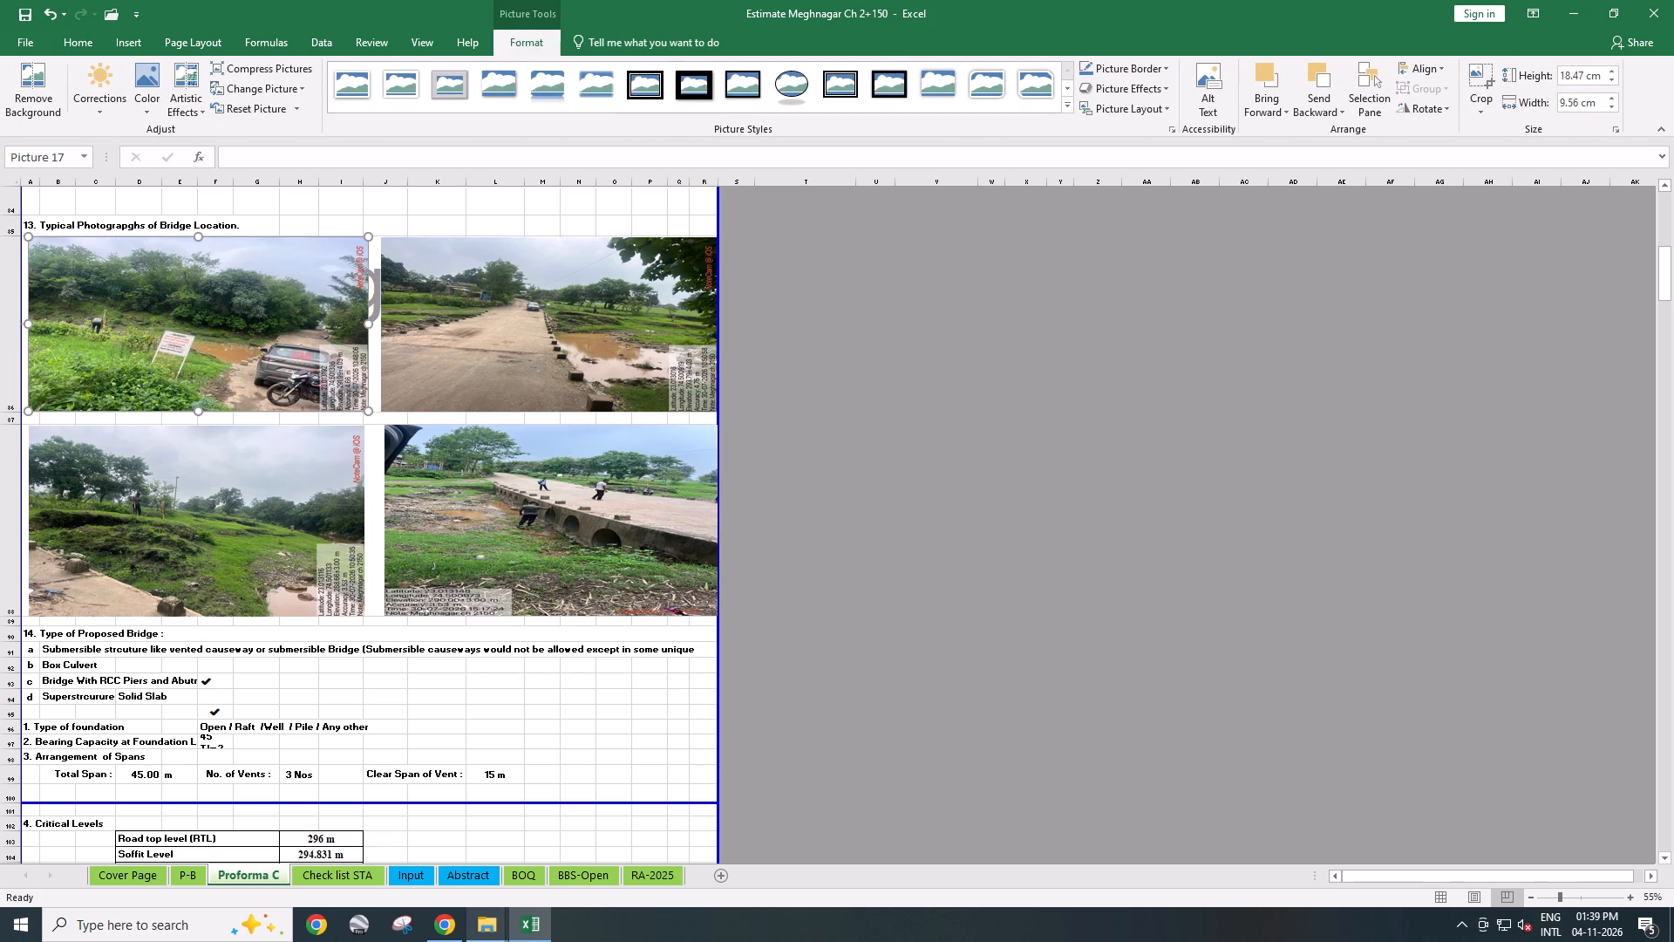
click(493, 340)
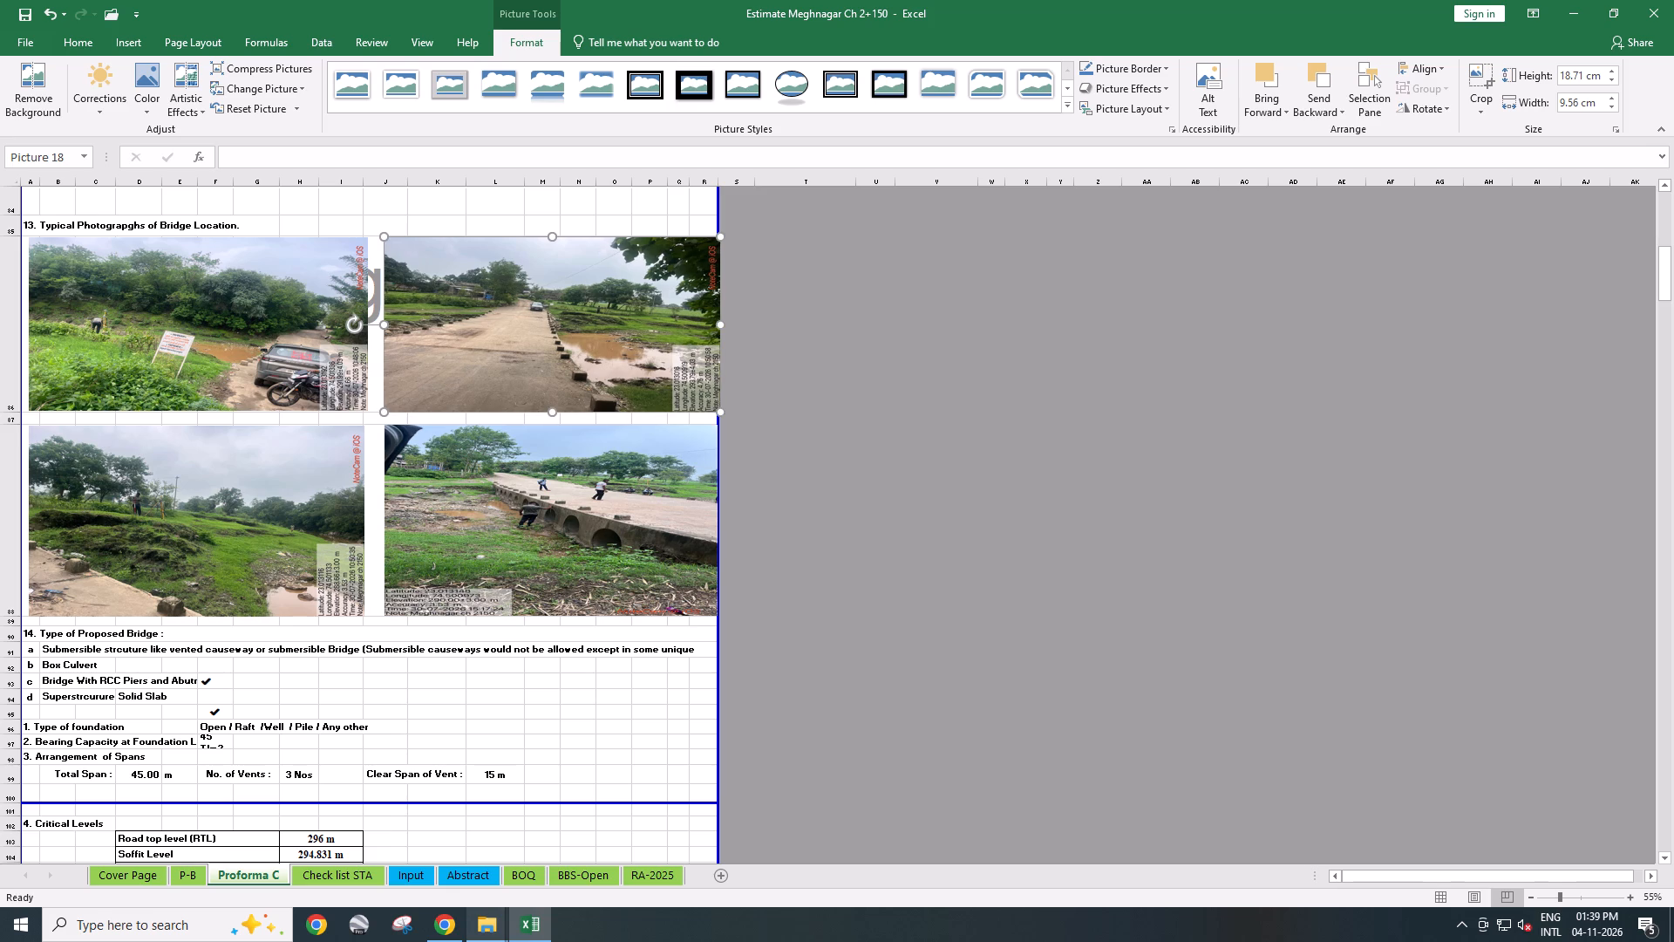
click(719, 324)
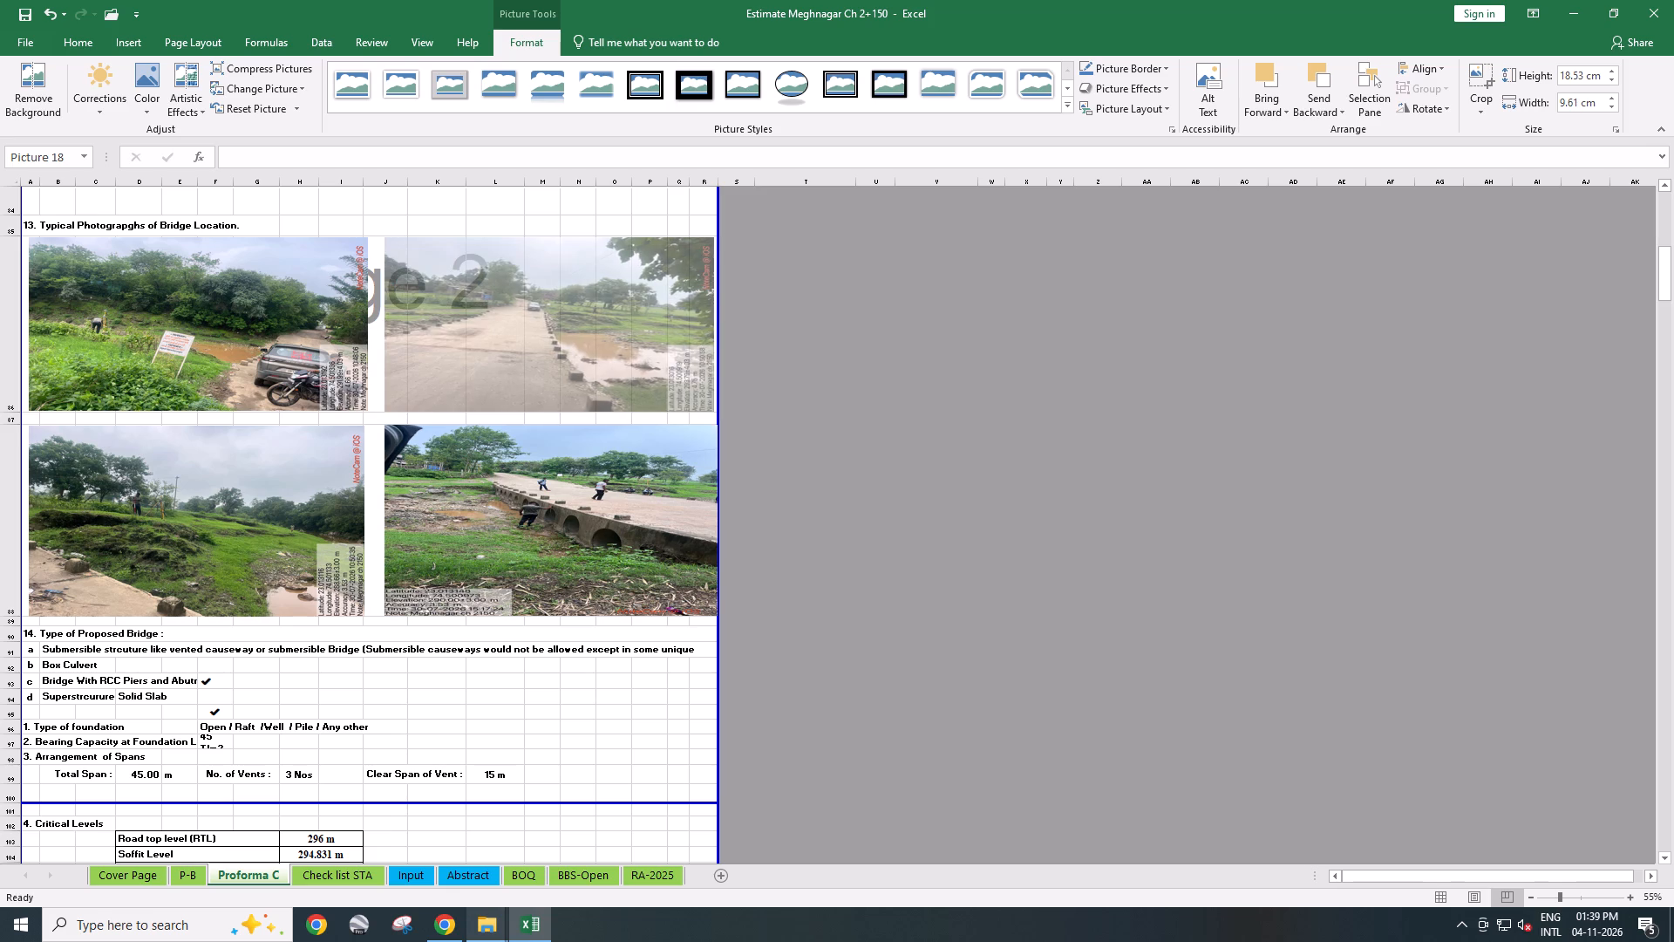
click(533, 739)
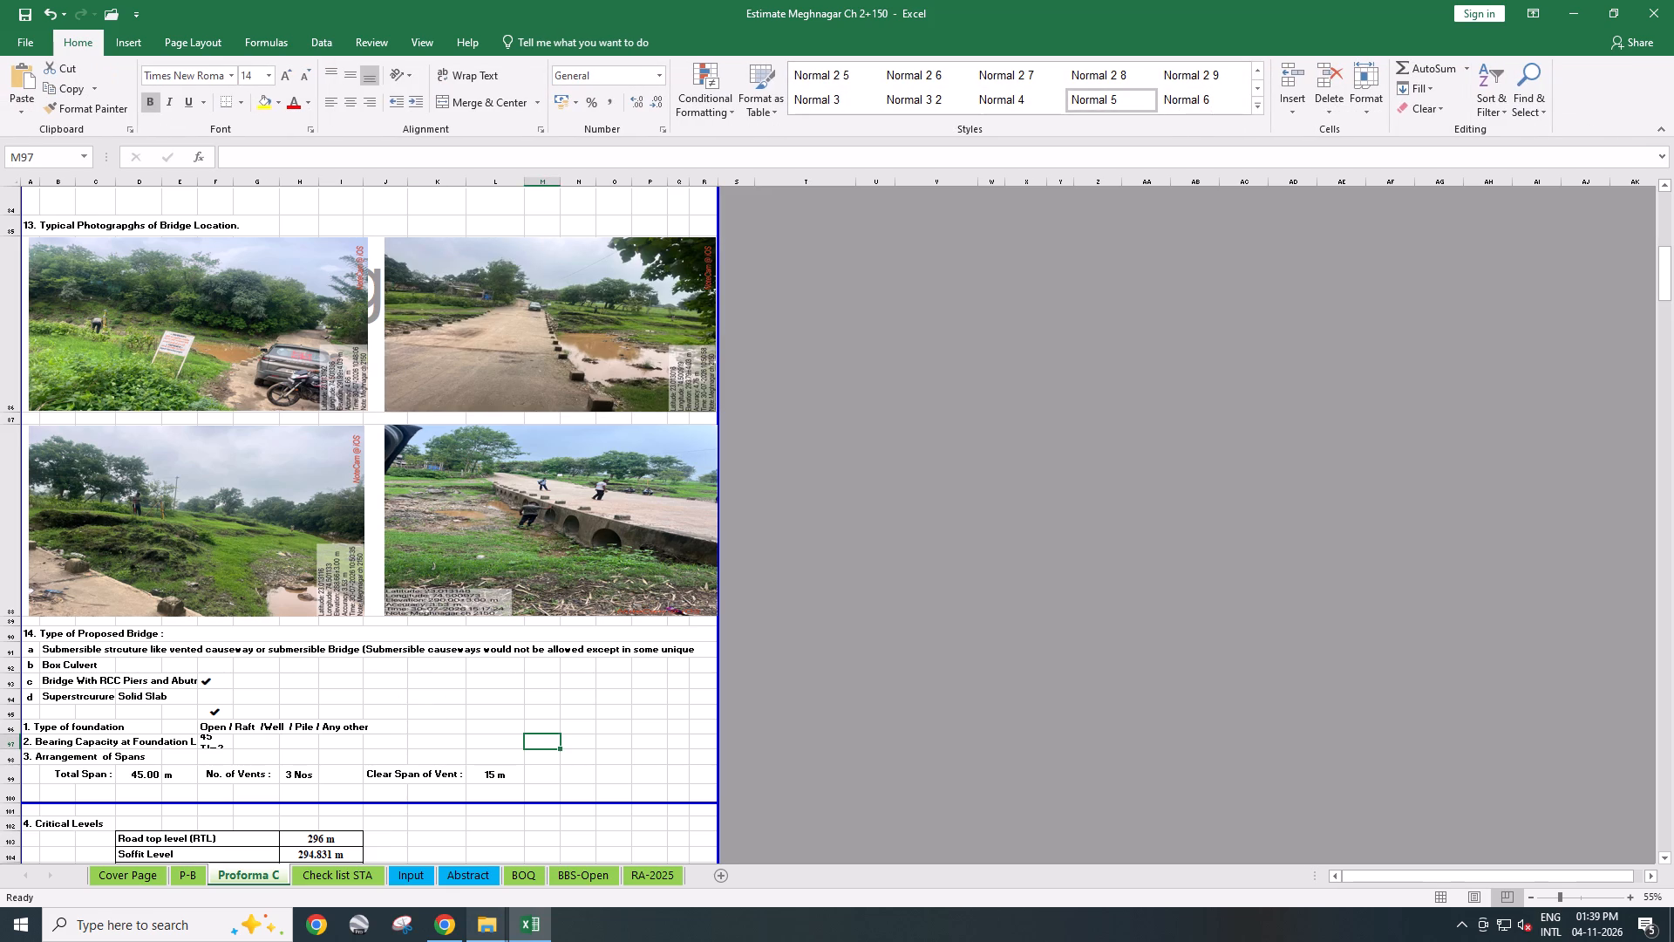
Save the Estimate Meghnagar Ch 2+150 workbook.
scroll(218, 506, up, 2)
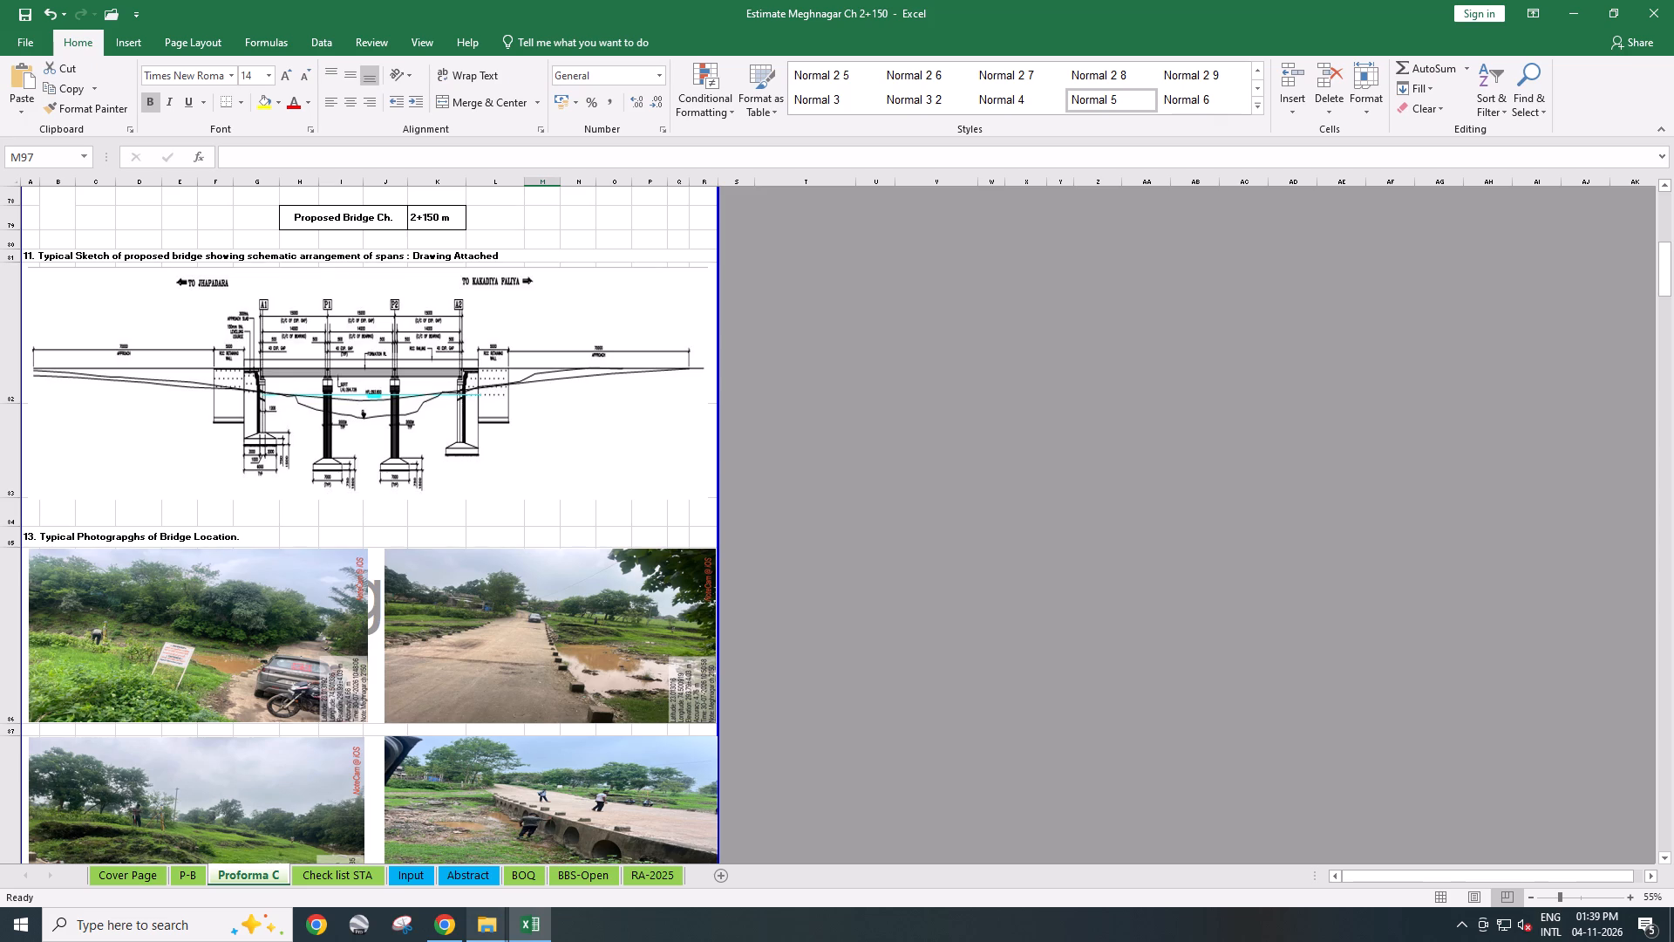
key(ctrl+s)
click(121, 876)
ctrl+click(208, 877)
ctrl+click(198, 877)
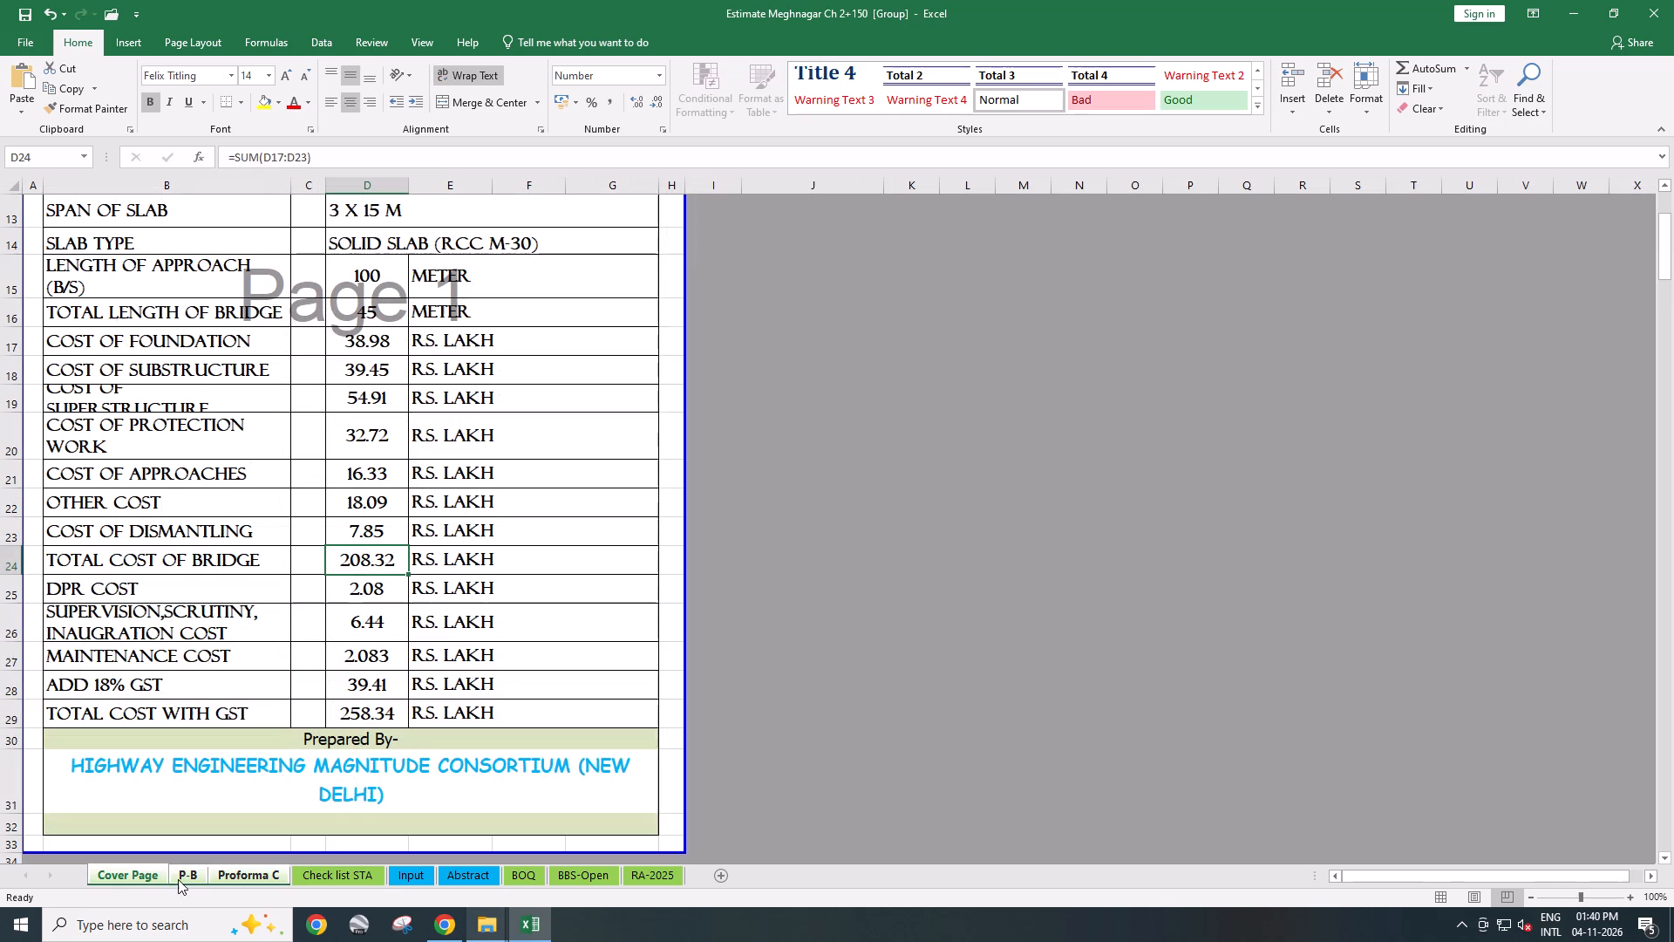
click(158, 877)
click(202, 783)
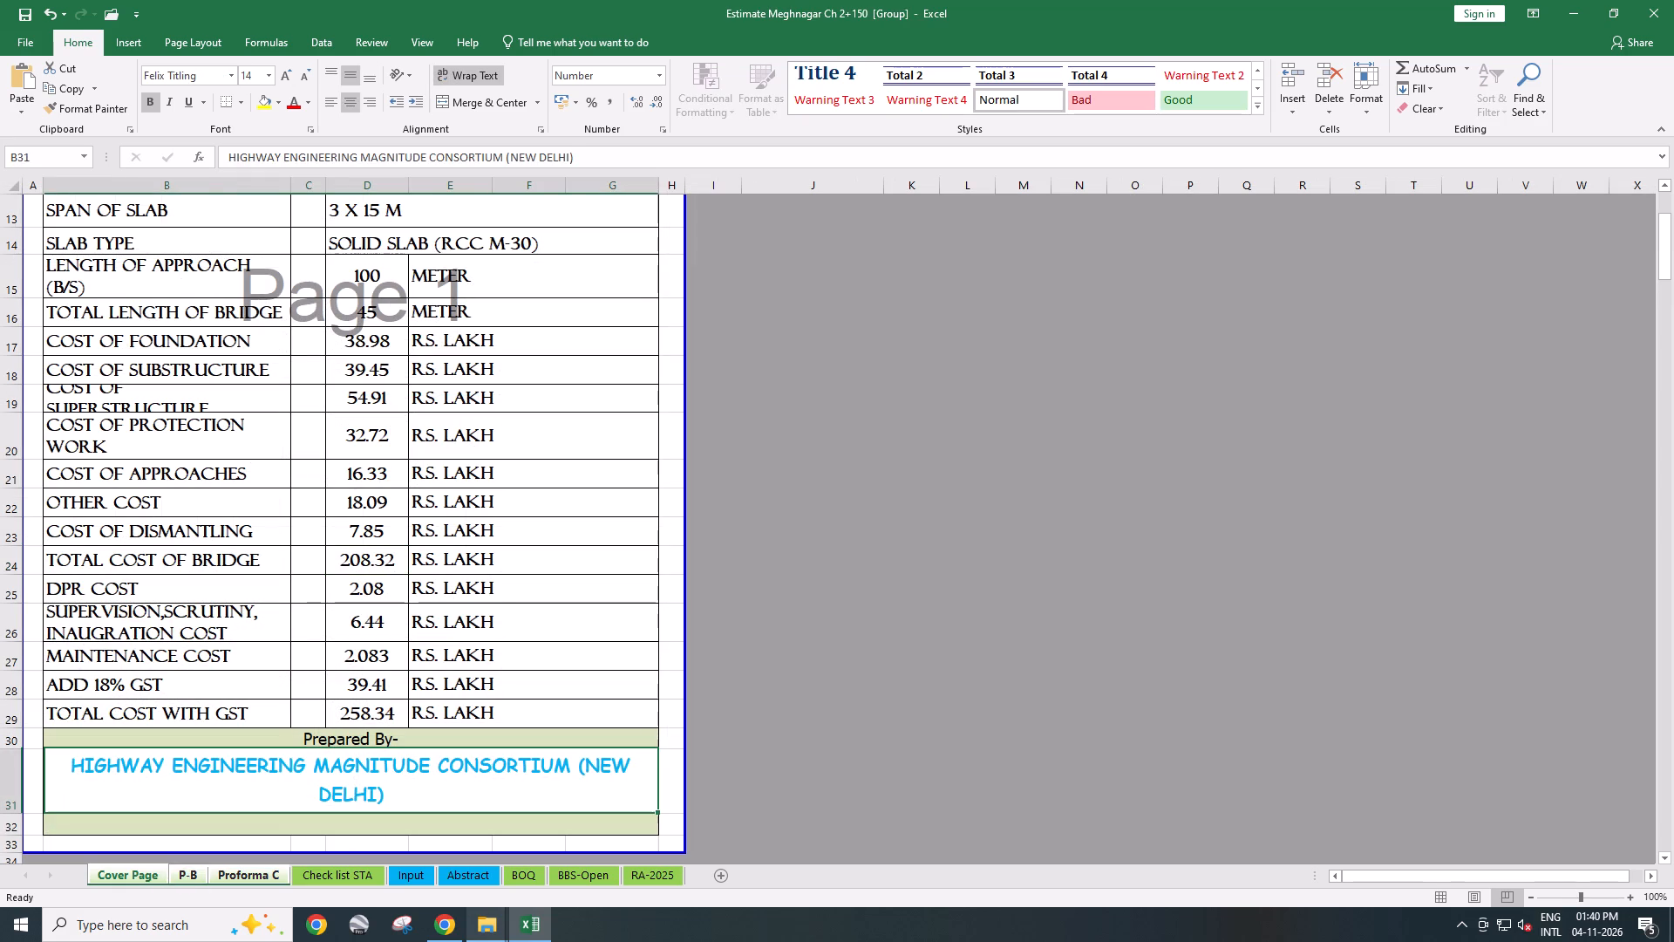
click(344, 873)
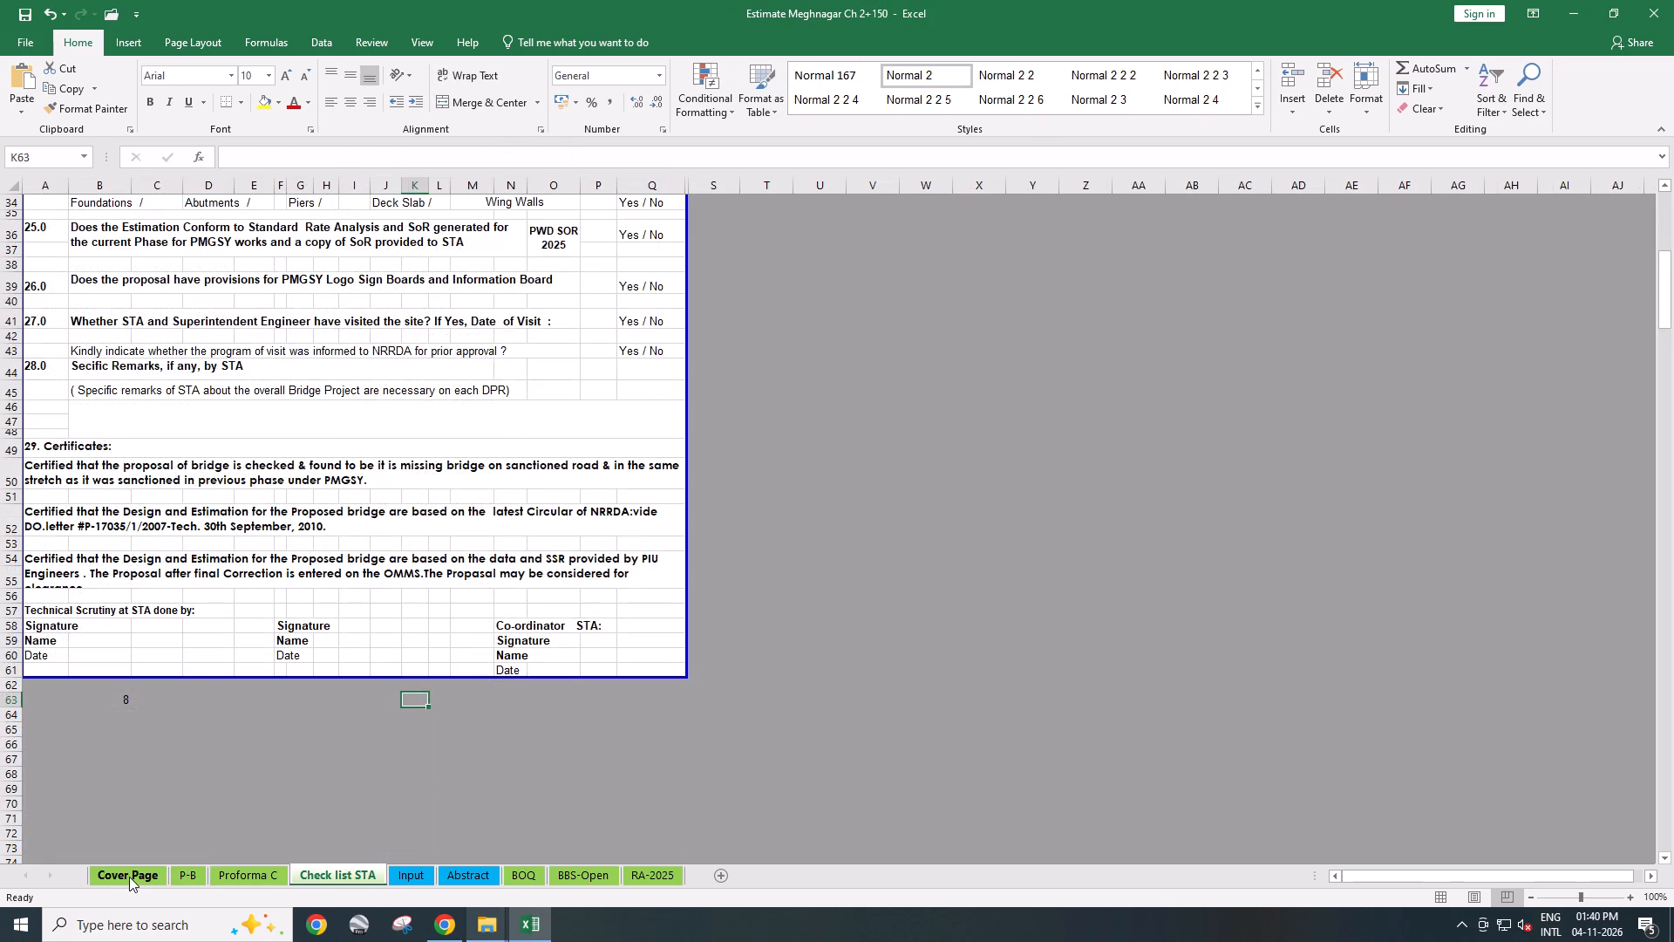
Group the Cover Page, P-B, Proforma C, Check list STA, BOQ and BBS-Open sheets.
click(129, 877)
ctrl+click(171, 877)
ctrl+click(240, 874)
ctrl+click(345, 874)
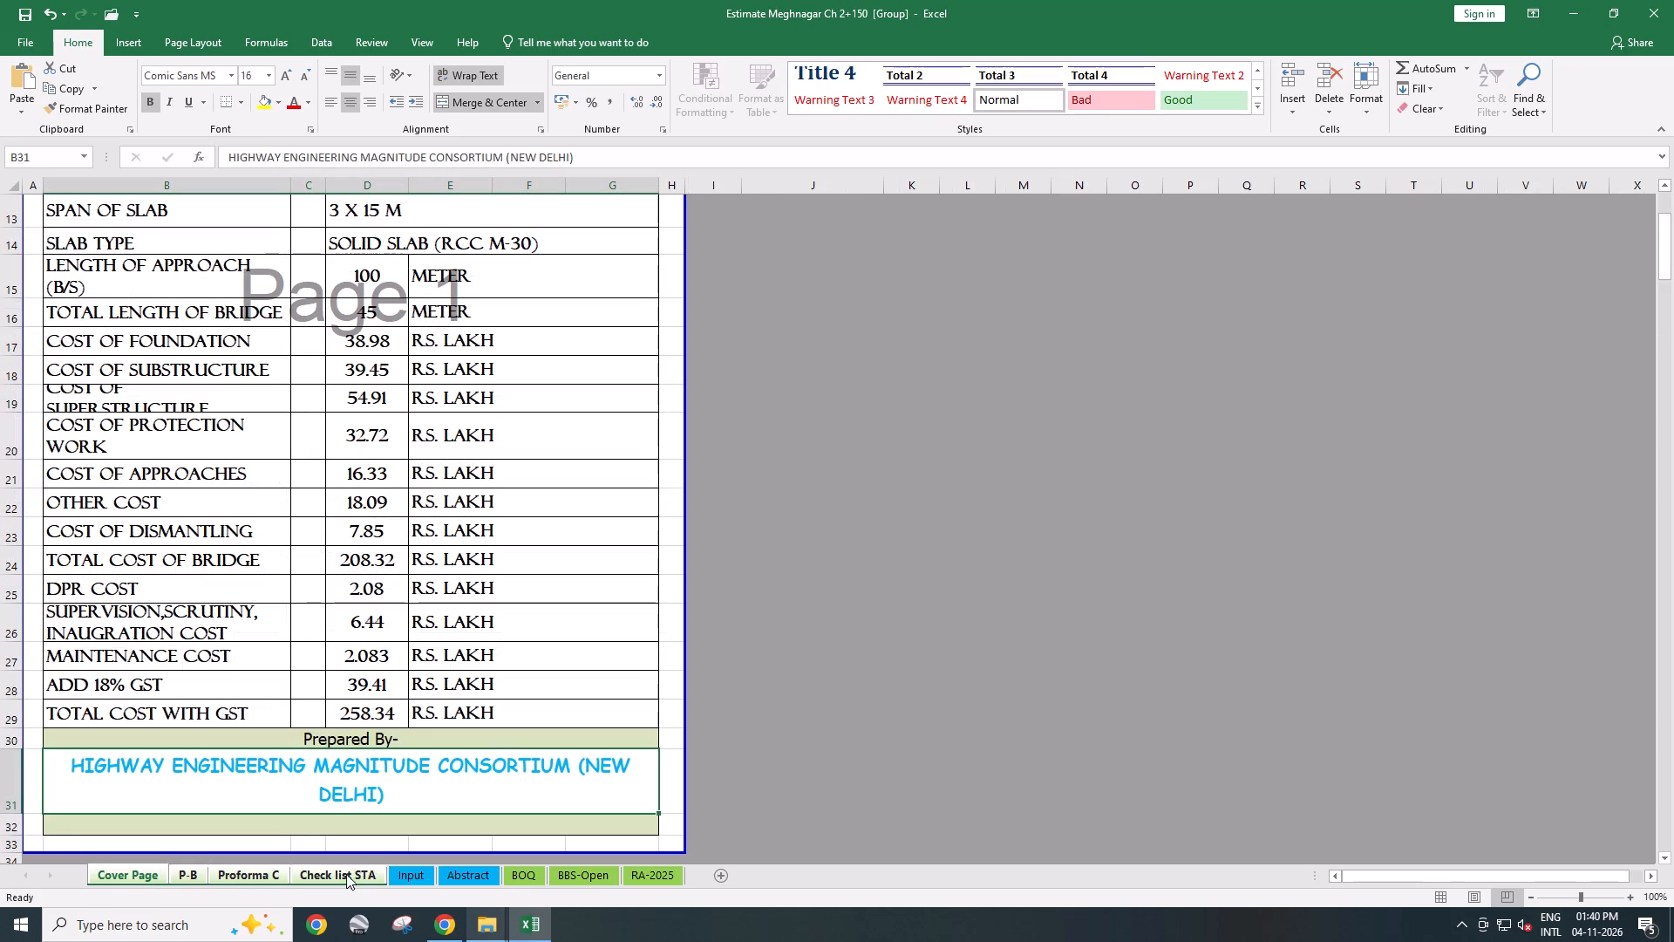
ctrl+click(521, 877)
ctrl+click(554, 877)
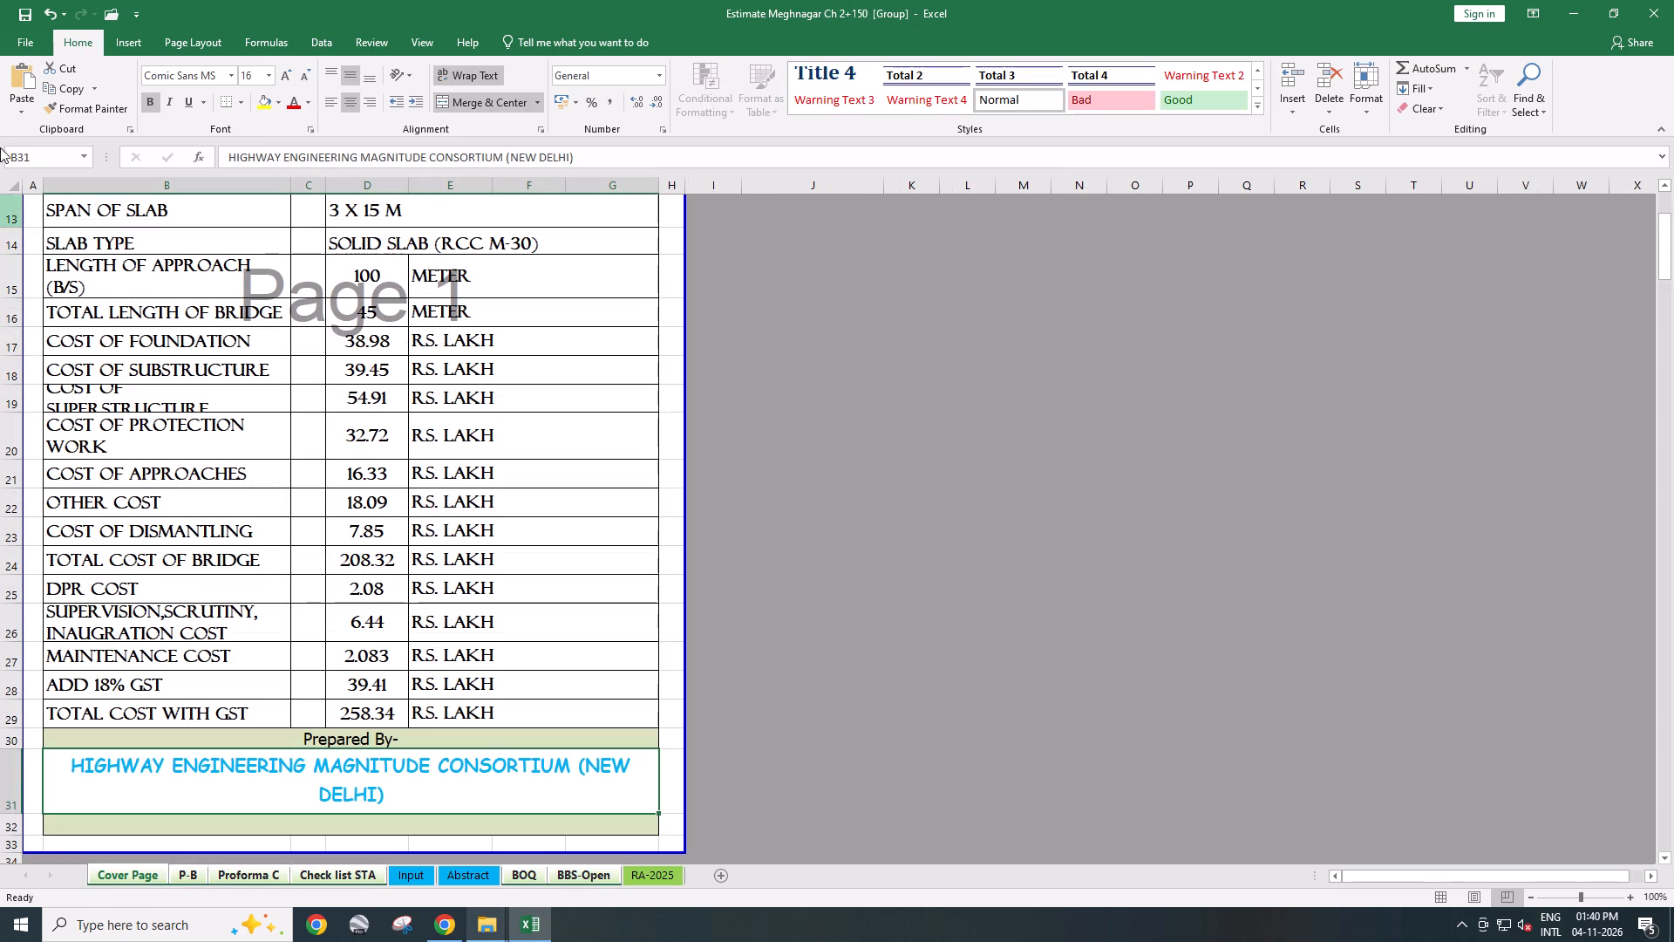
Export the grouped sheets as a PDF named Estimate Meghnagar Ch 2+150 in the JHABUA COST ESTIMATE folder.
click(30, 41)
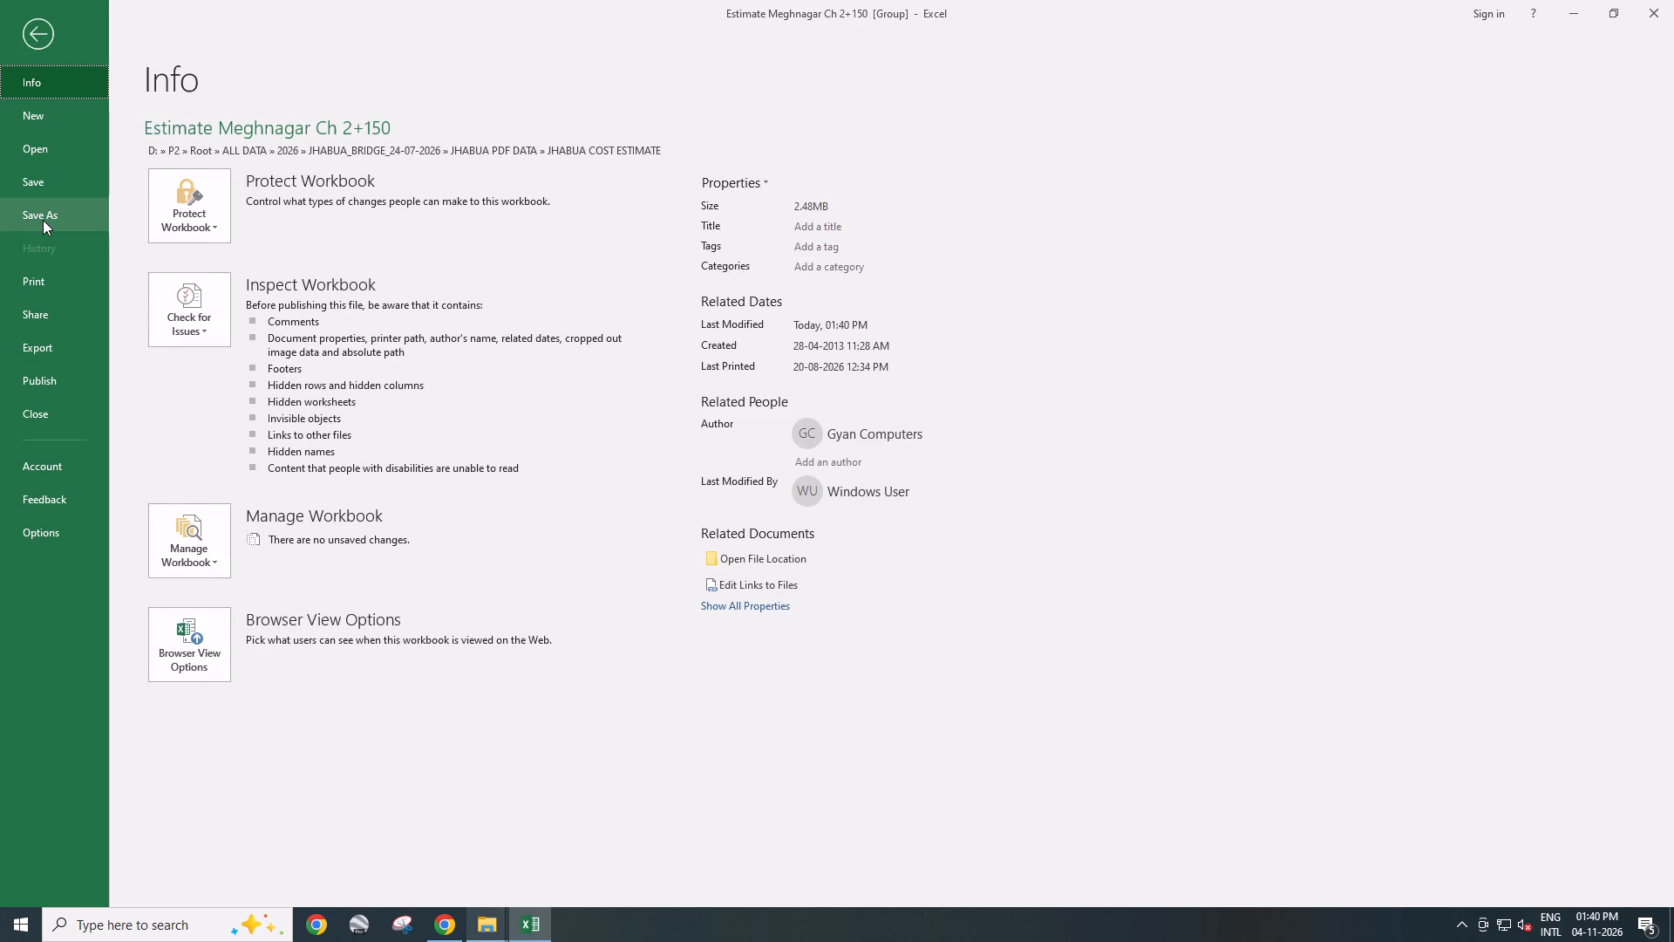
click(43, 220)
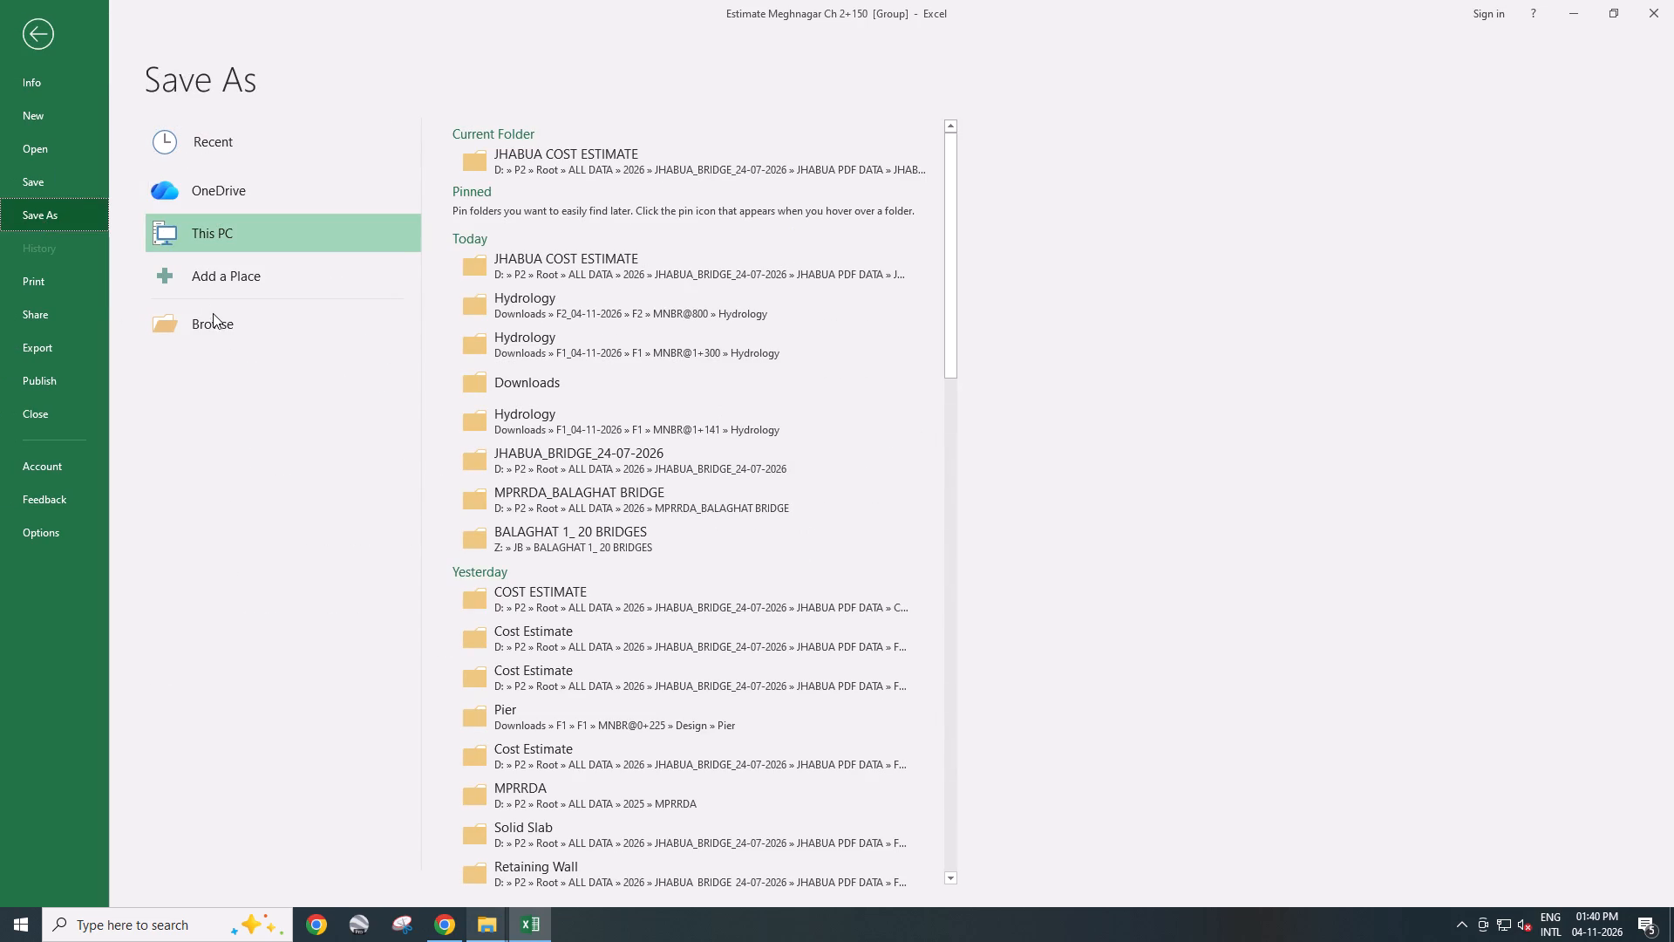
click(214, 317)
click(200, 365)
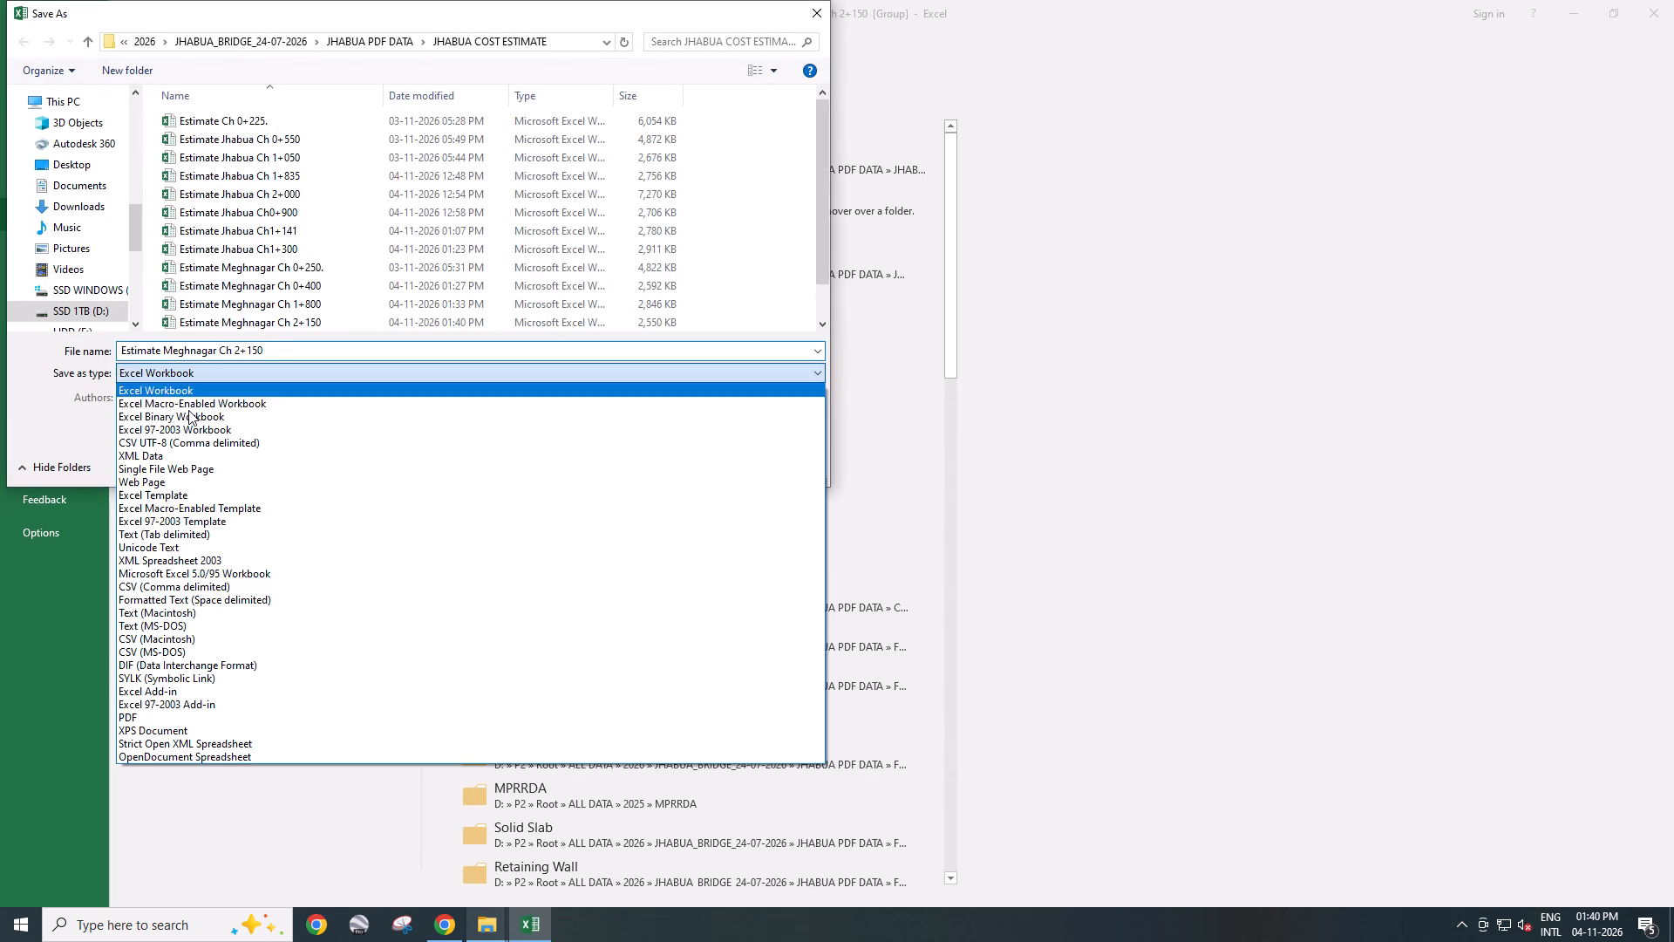
click(138, 720)
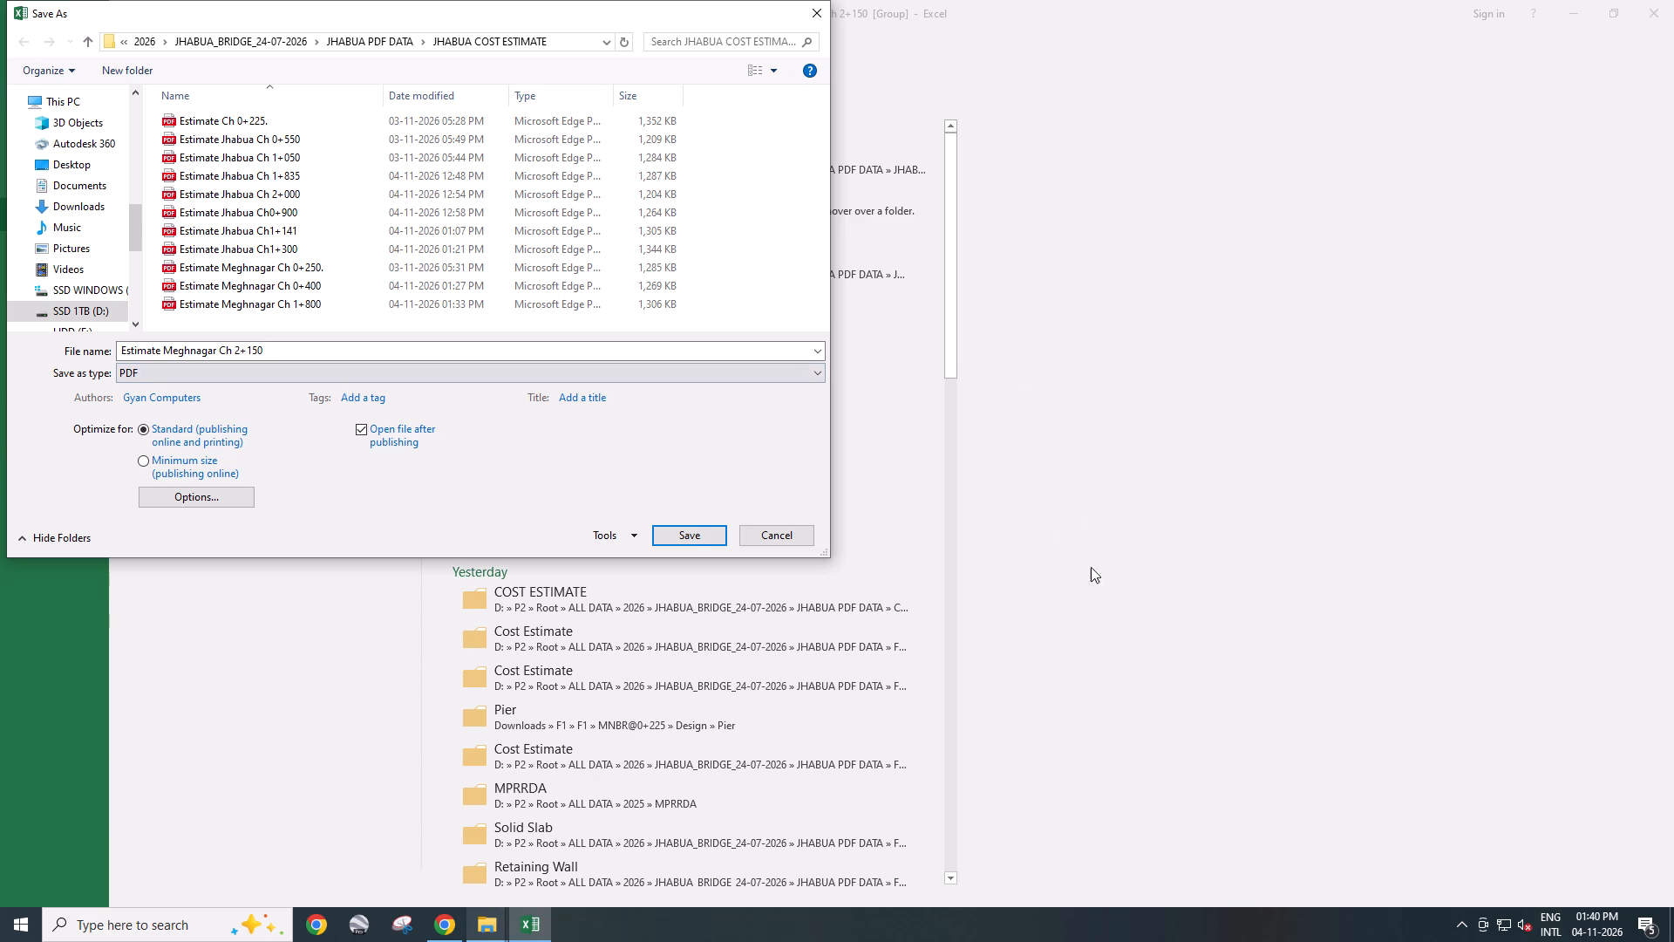
click(688, 540)
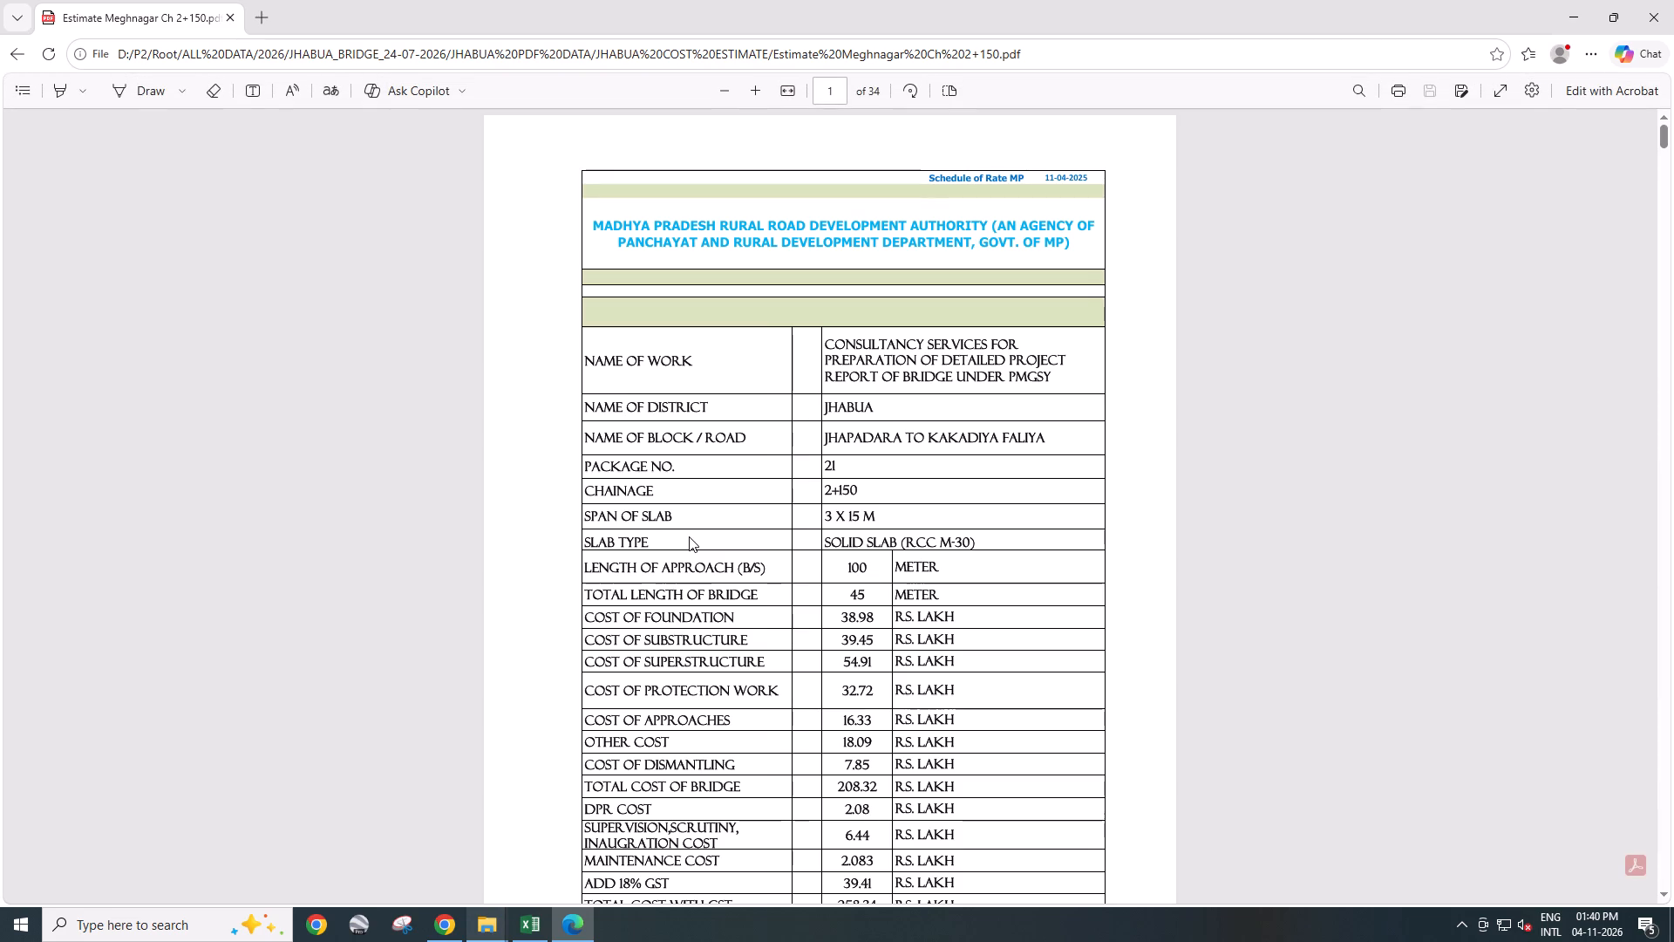
Check the cover page, bridge sketch and site photos in the exported PDF, and close it along with the workbook.
scroll(973, 529, down, 3)
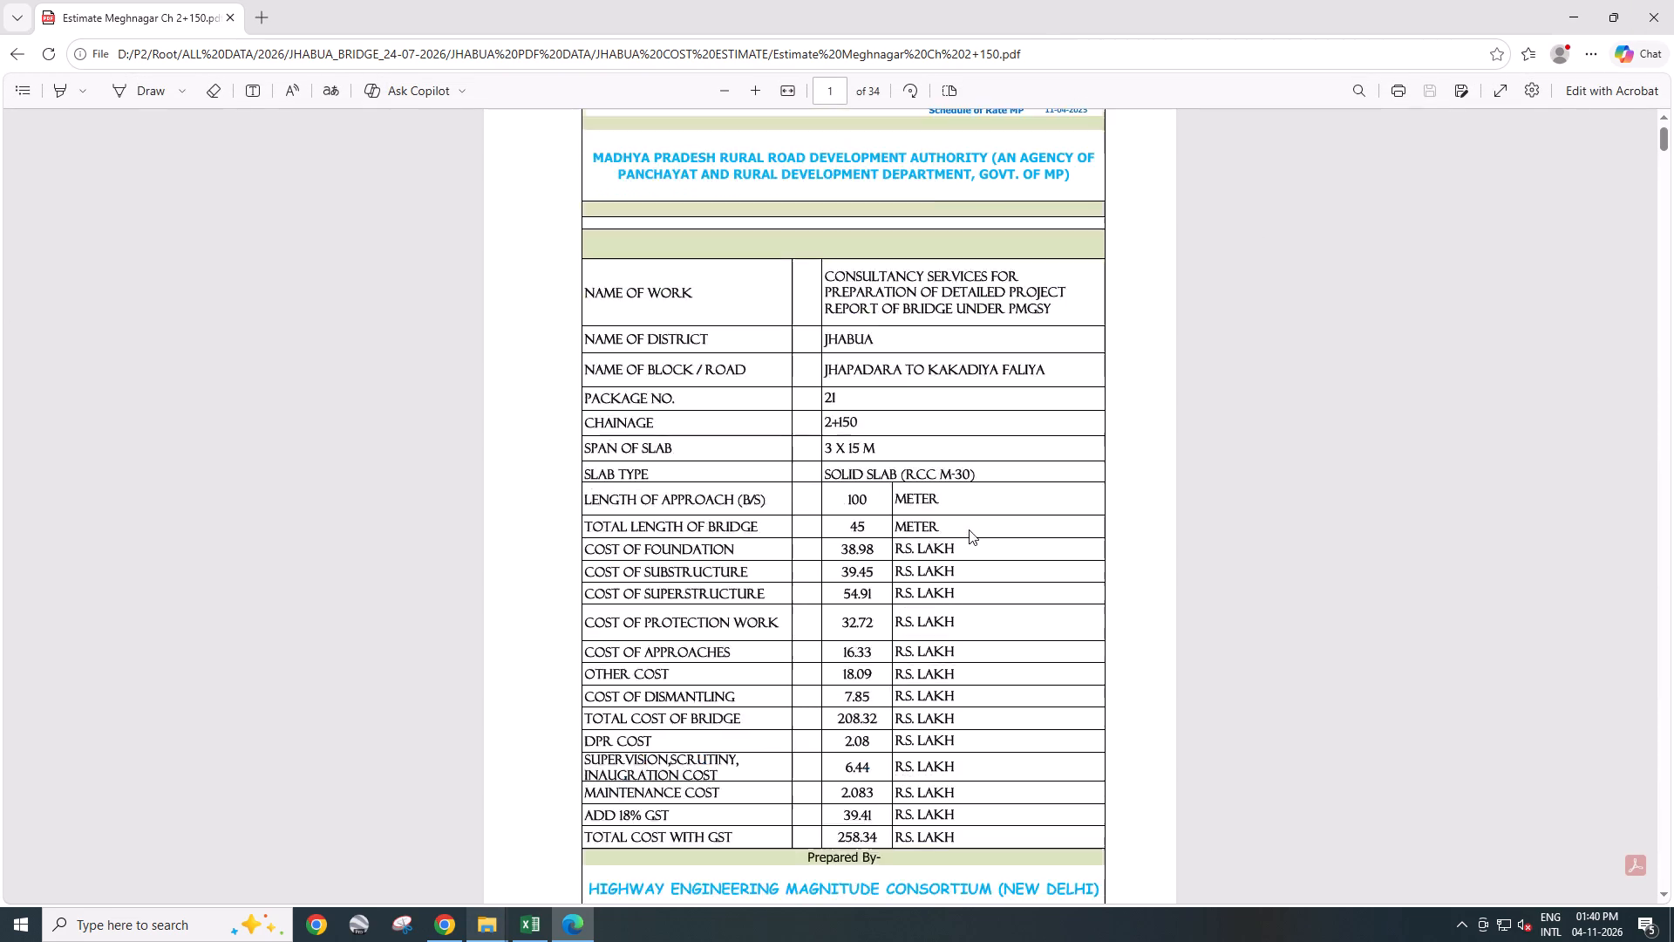
scroll(969, 529, down, 14)
scroll(792, 590, down, 12)
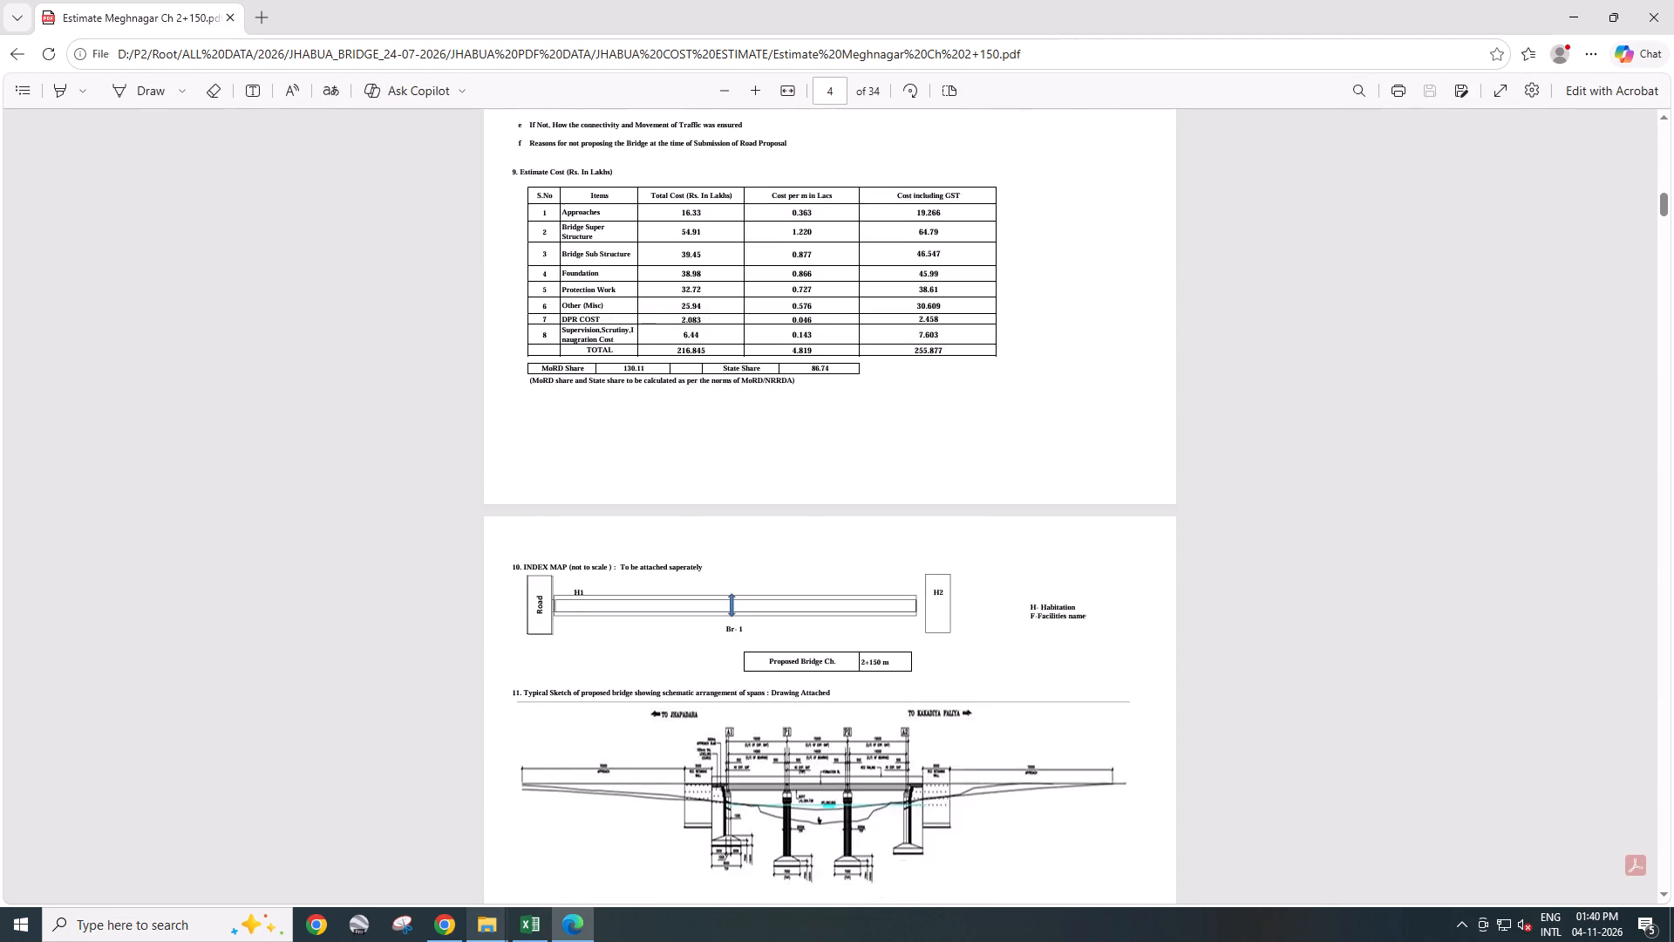
scroll(792, 589, down, 5)
scroll(793, 590, up, 2)
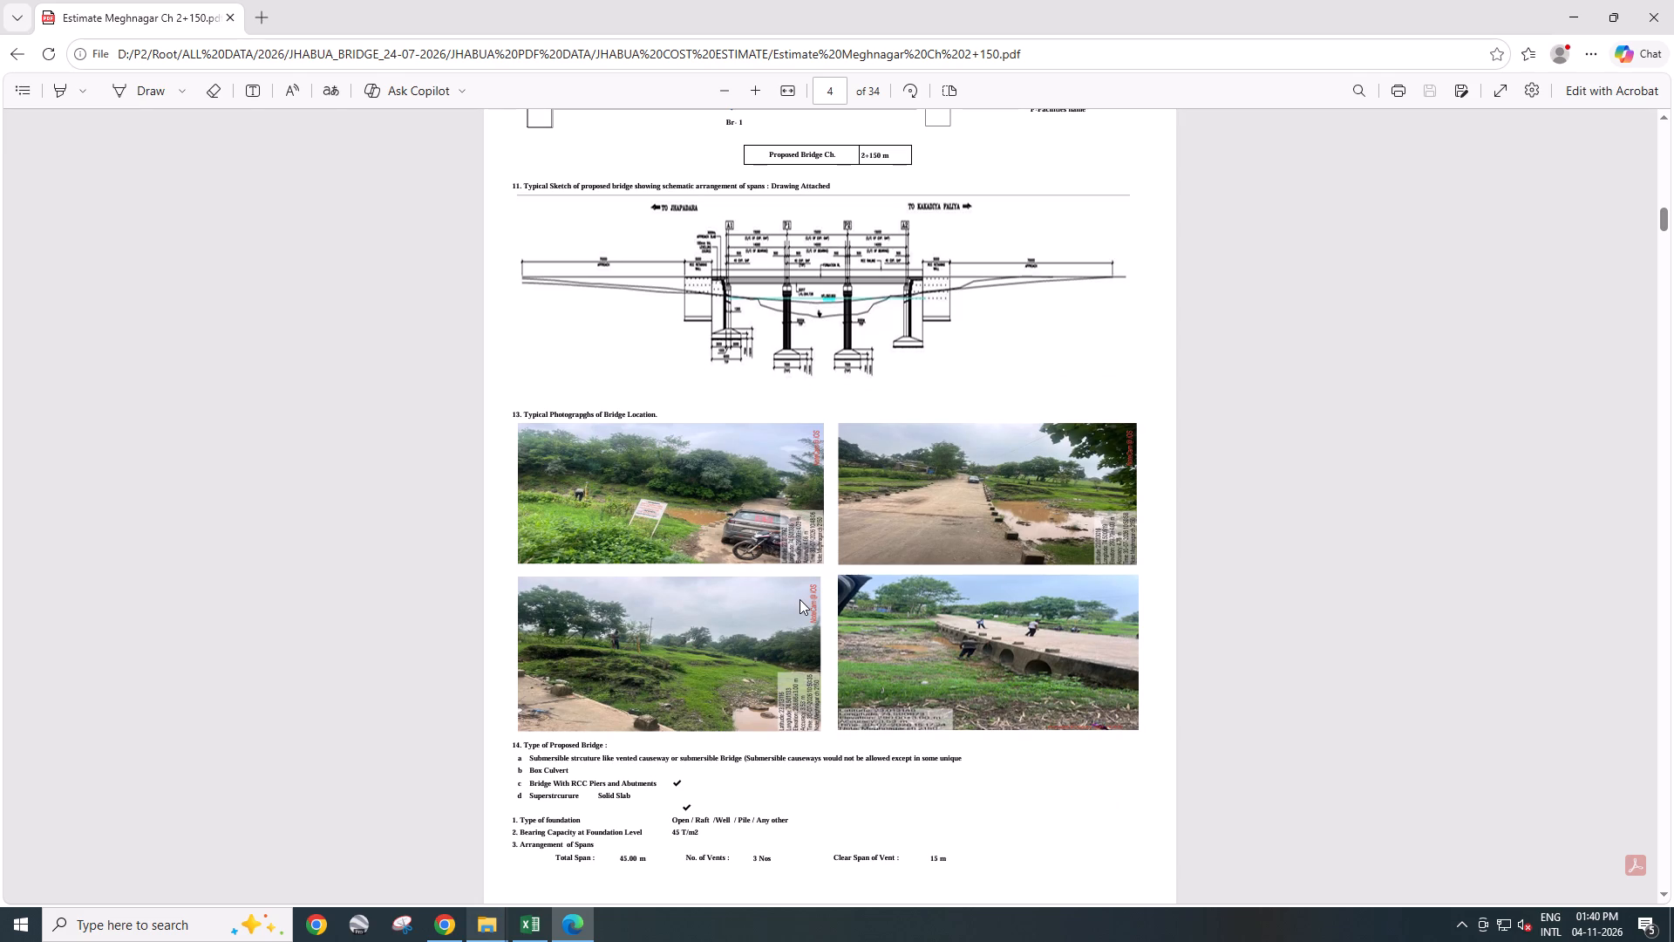
click(1659, 0)
click(1673, 0)
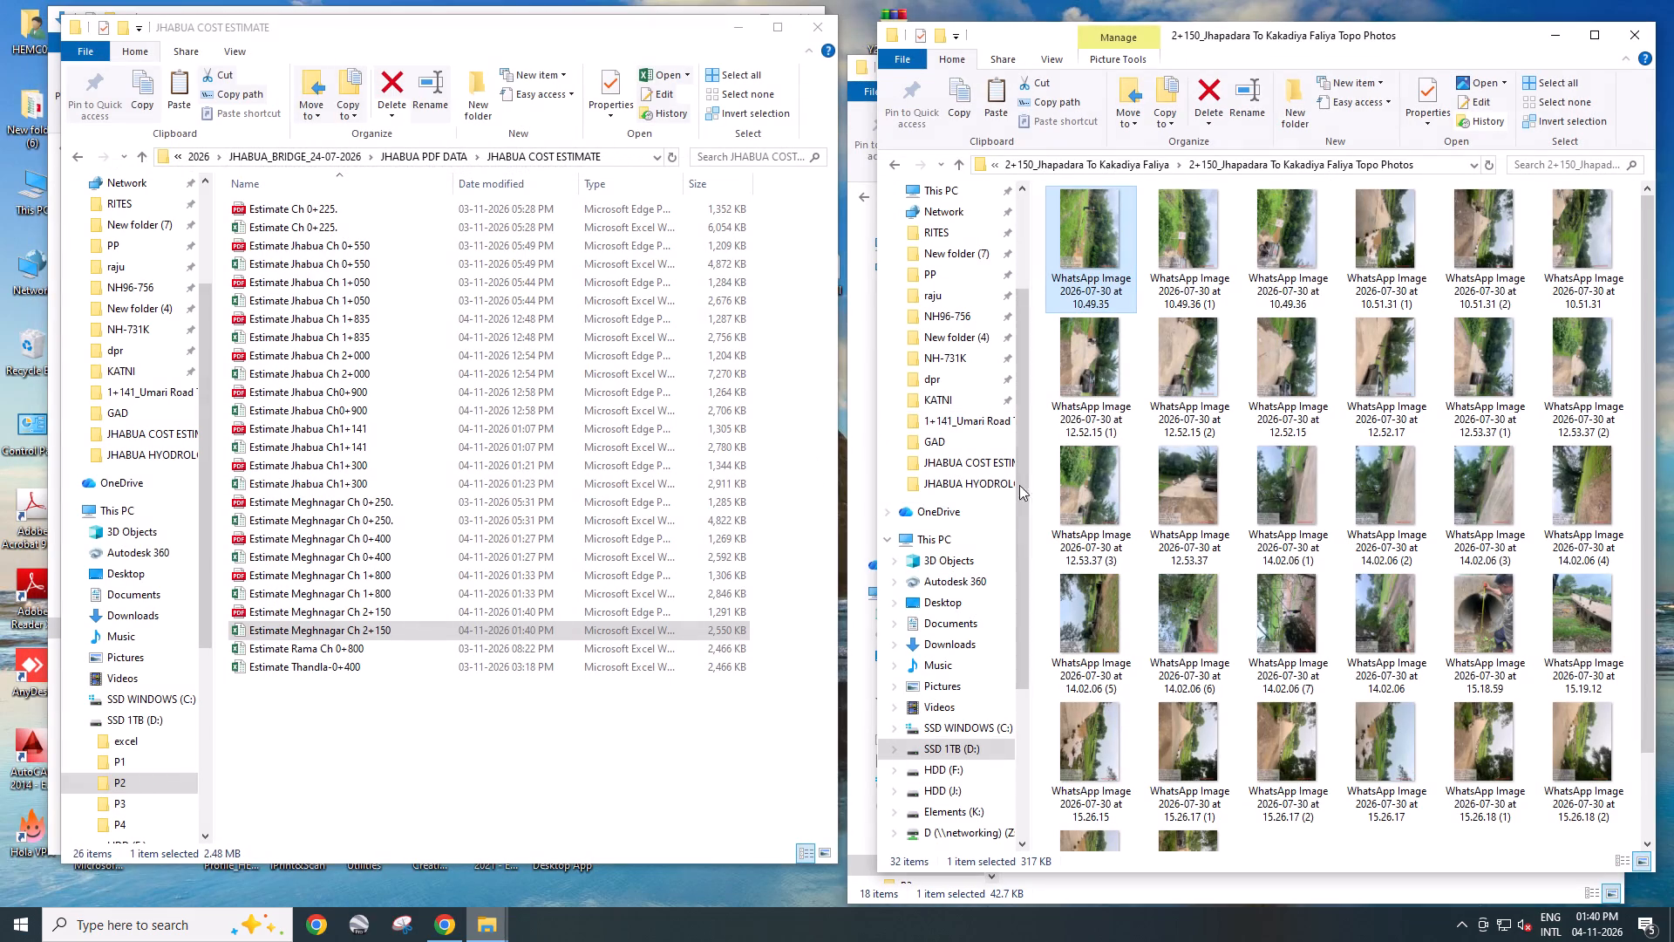
Open the Estimate Rama Ch 0+800 workbook with editing and content enabled, and return the topo photo window to the JHABUA 24 BRIDGES folder.
double_click(344, 652)
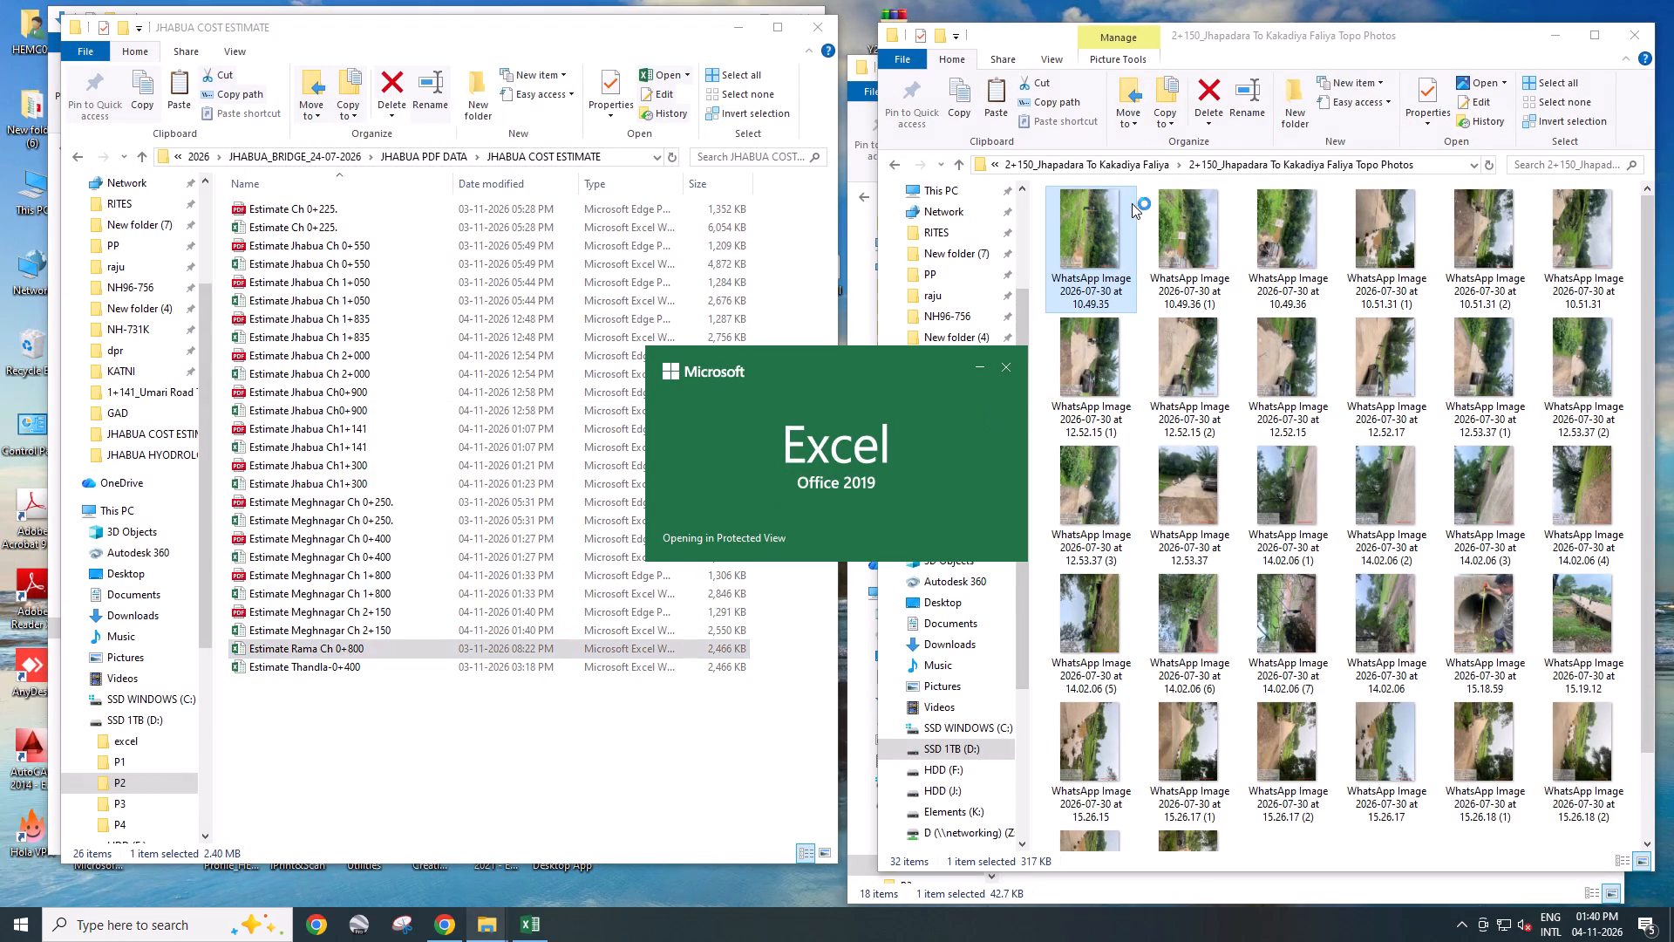
click(1135, 162)
click(1206, 166)
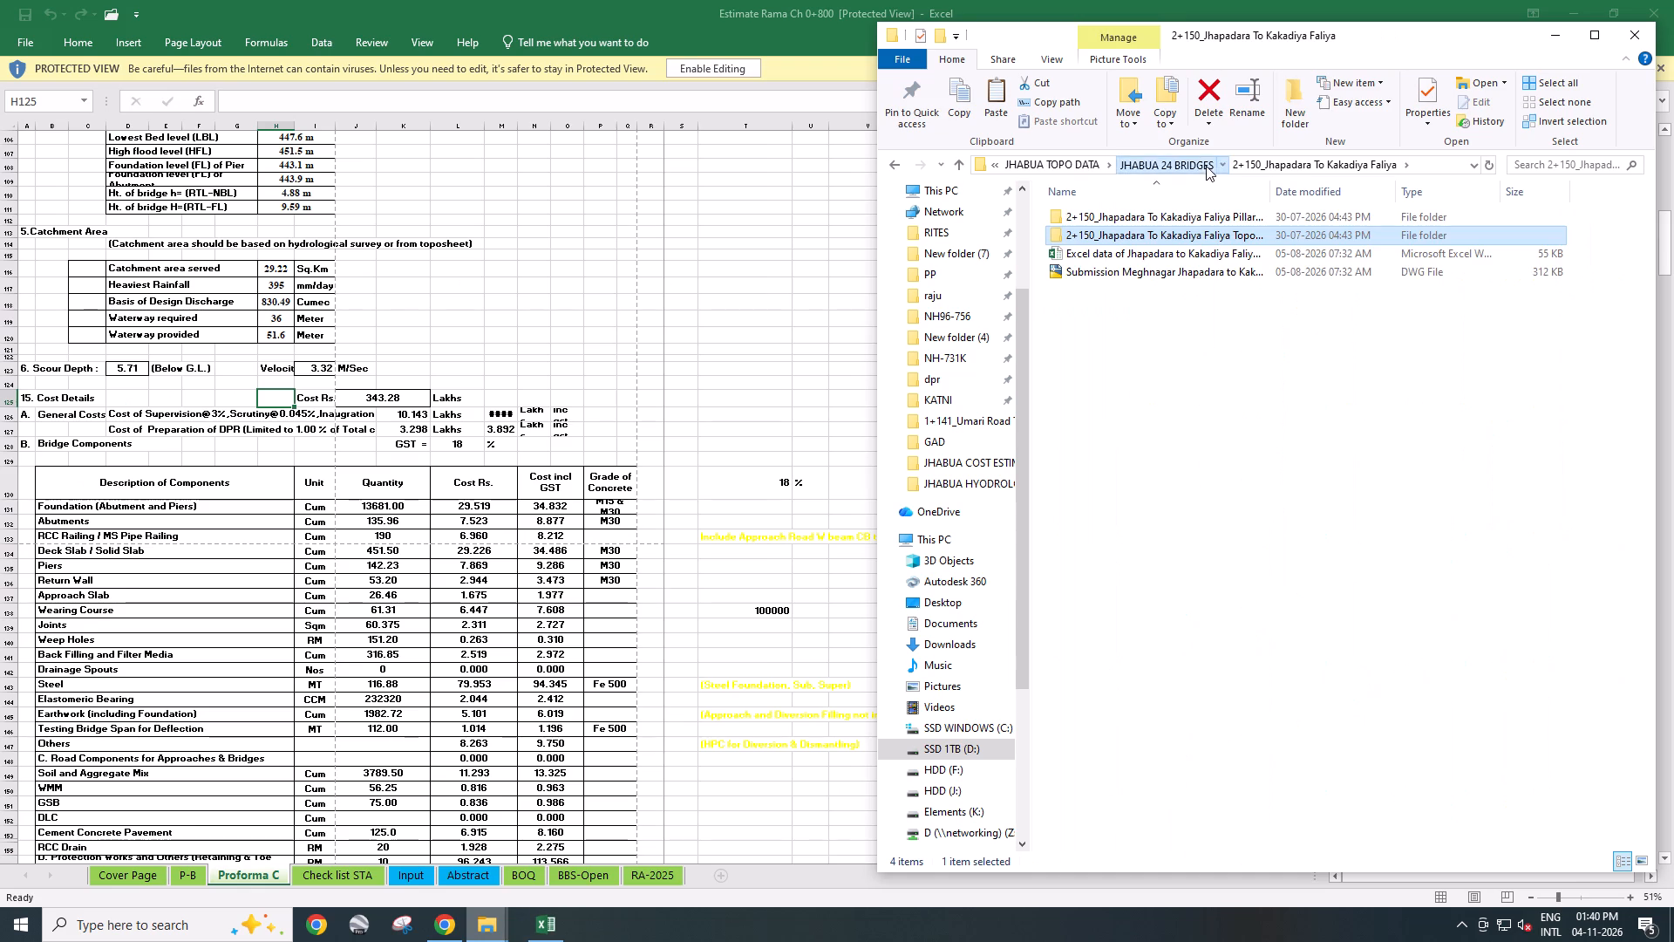
click(408, 408)
scroll(425, 420, up, 4)
scroll(425, 420, down, 1)
scroll(425, 420, up, 8)
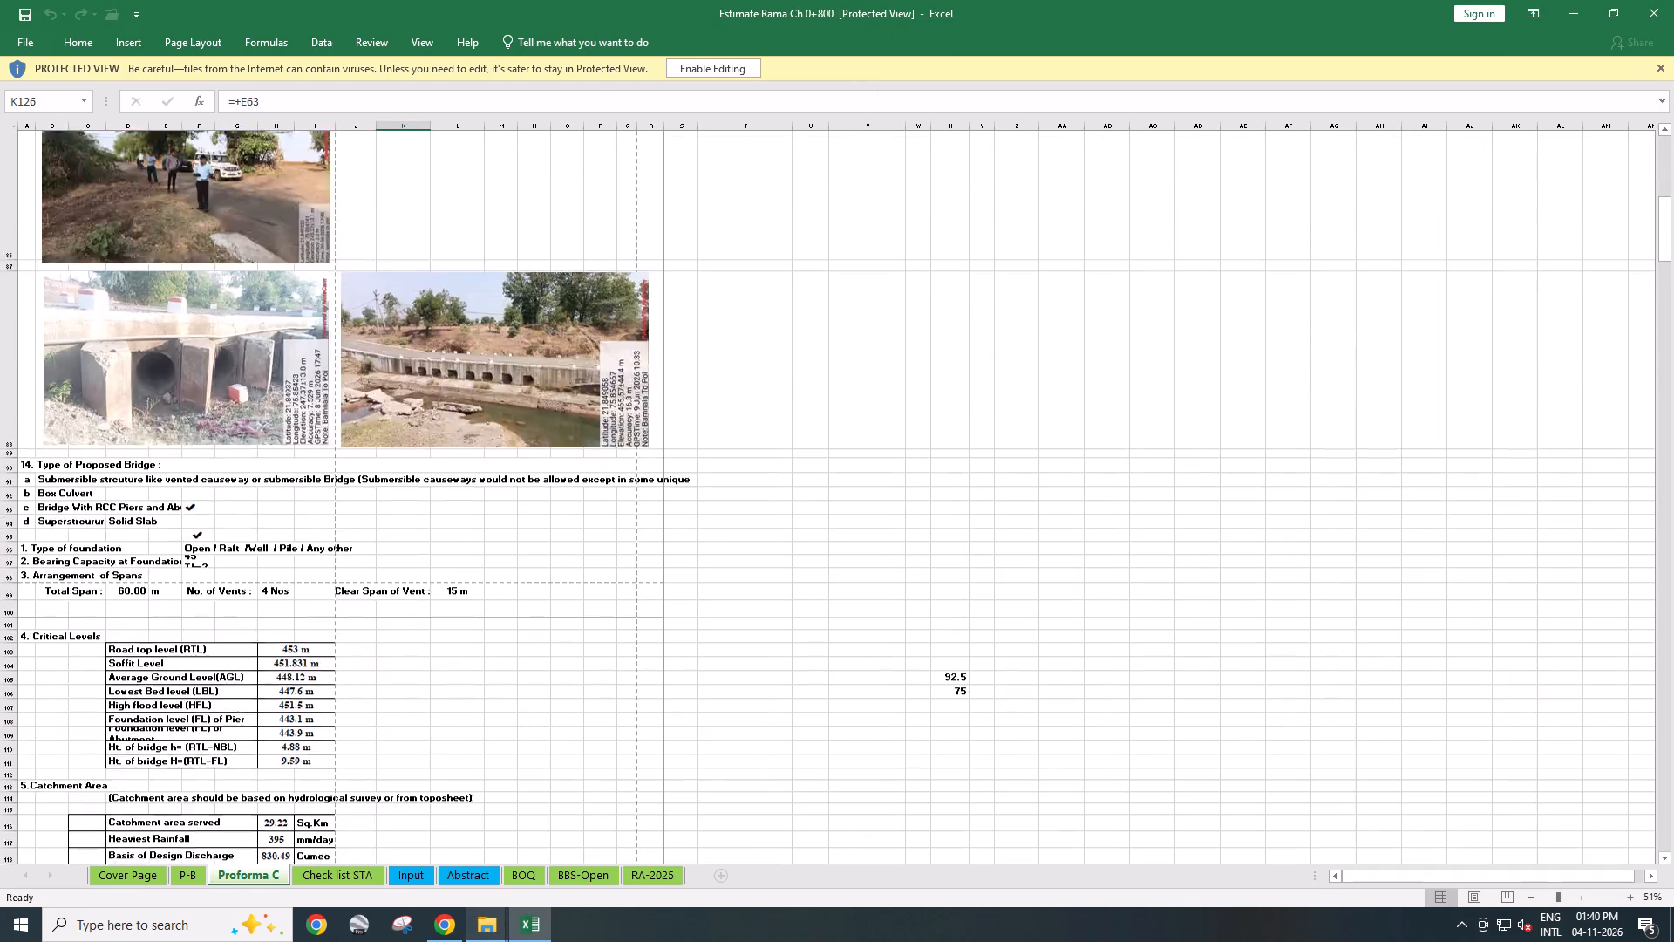
click(123, 645)
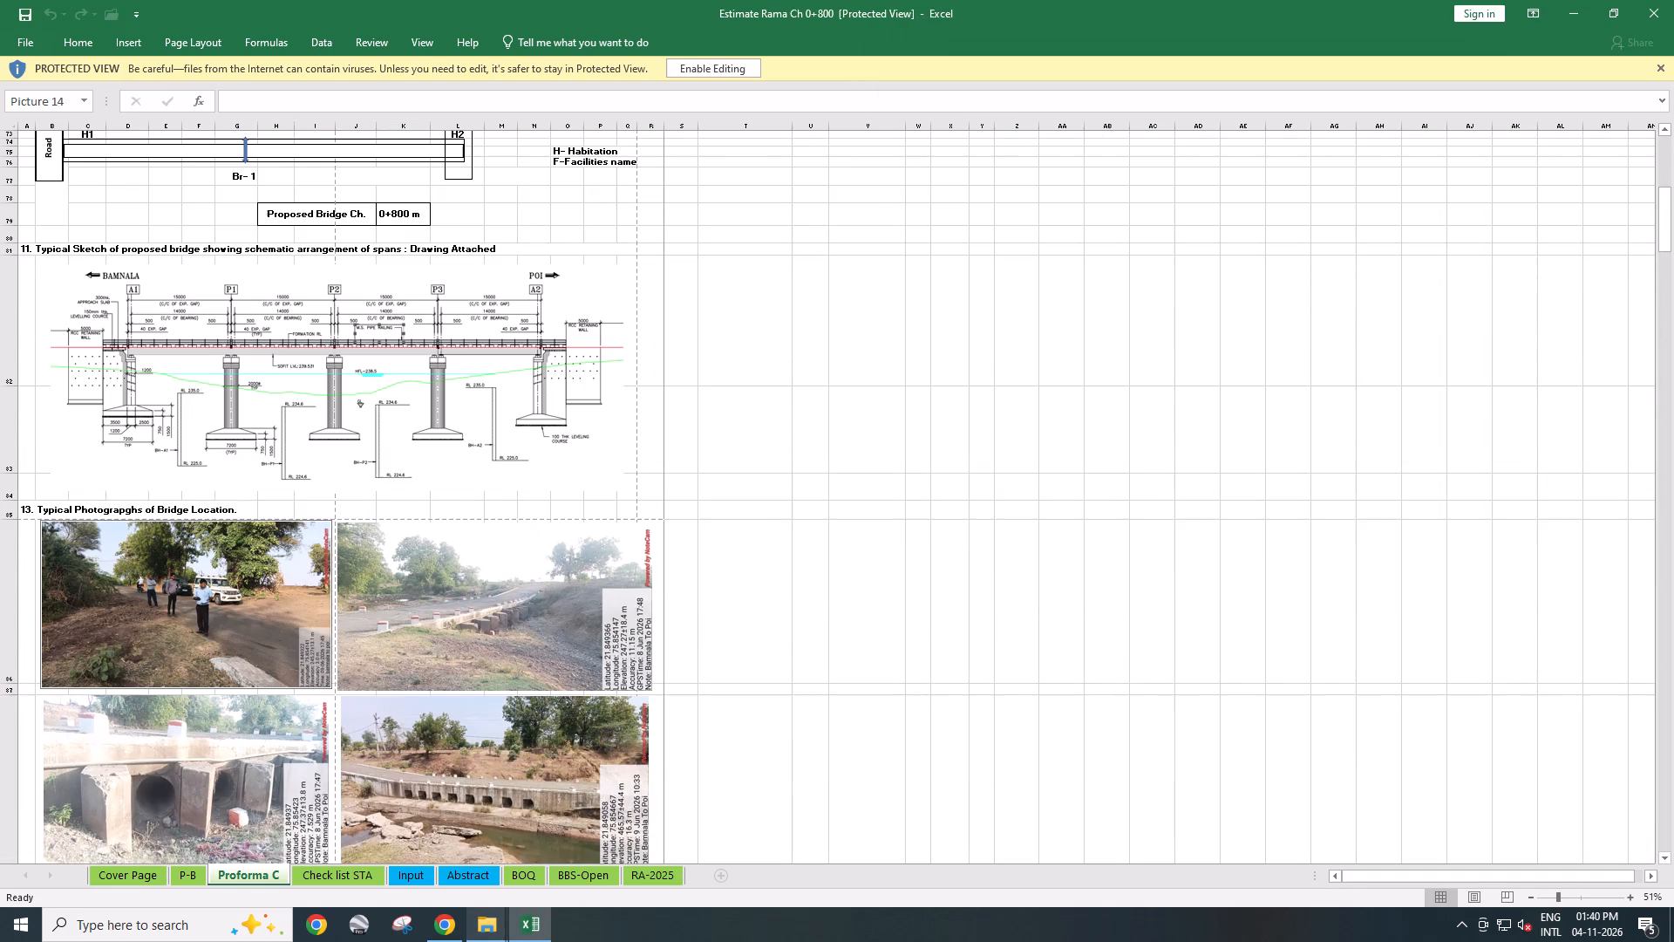
click(730, 67)
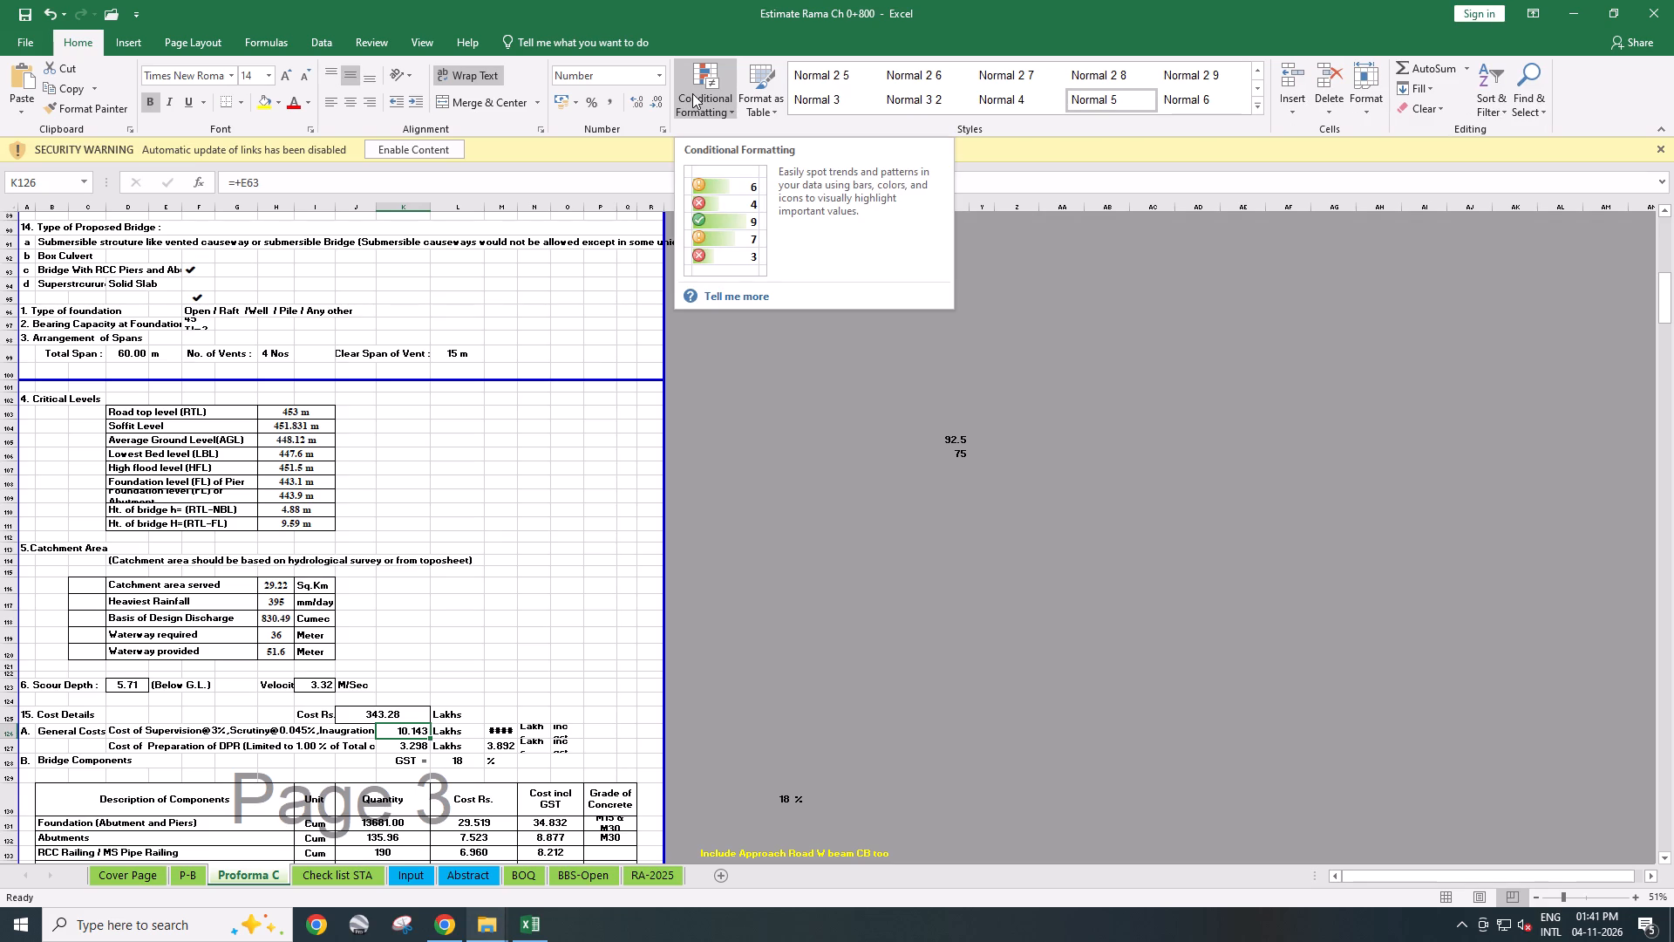
click(384, 145)
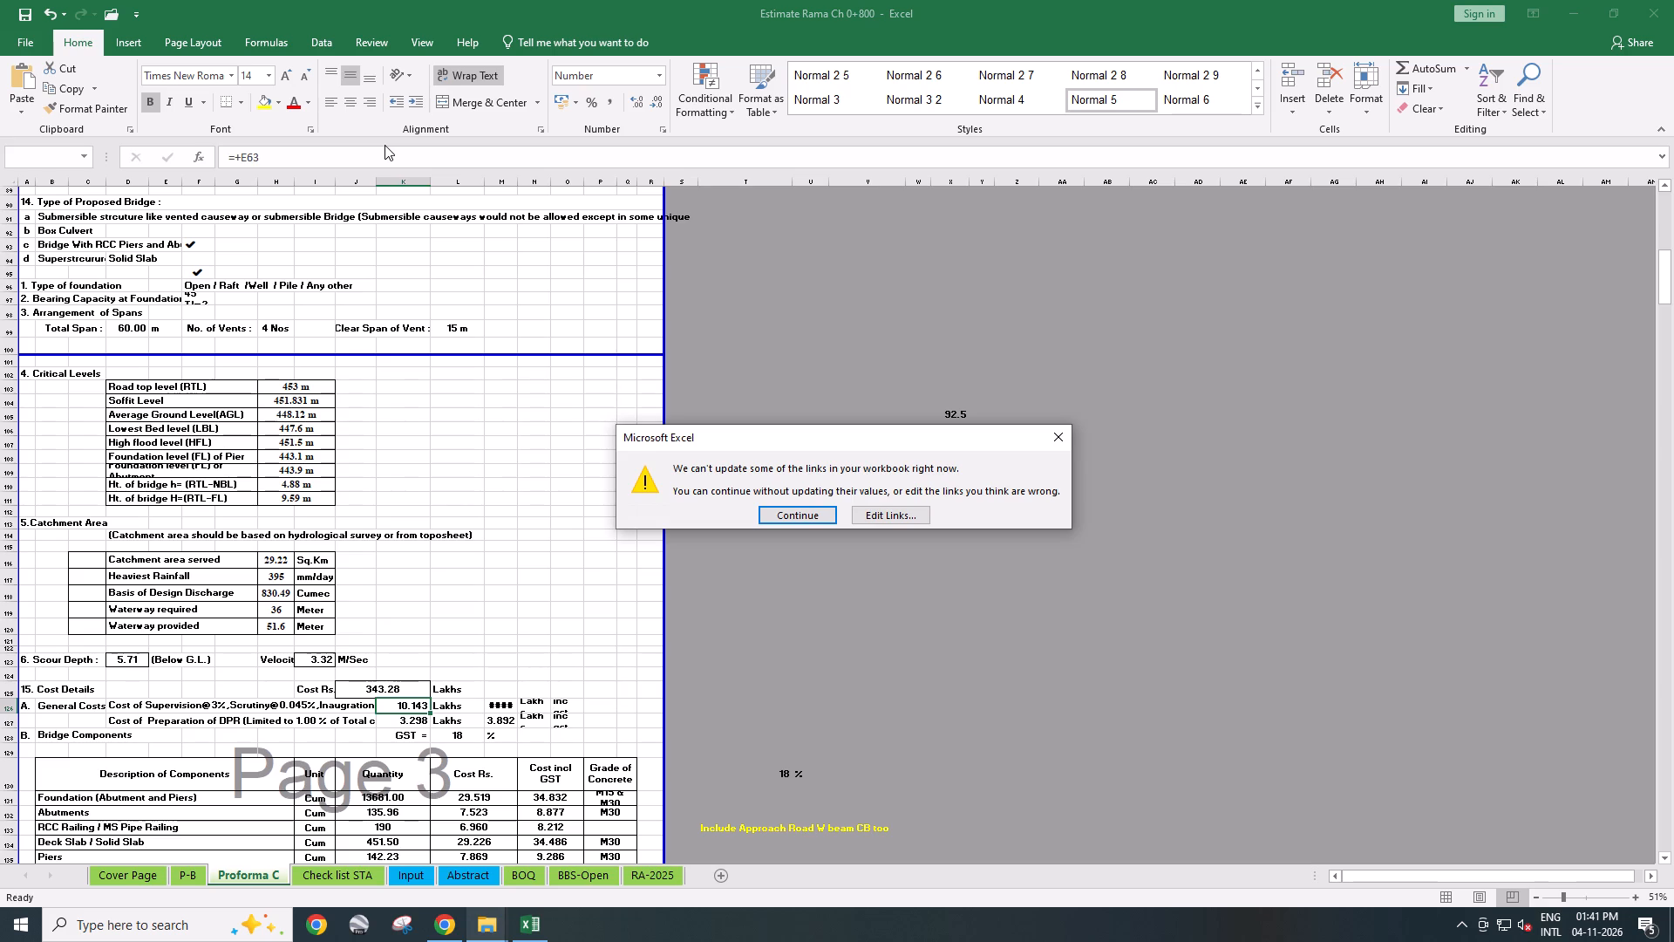
click(1051, 445)
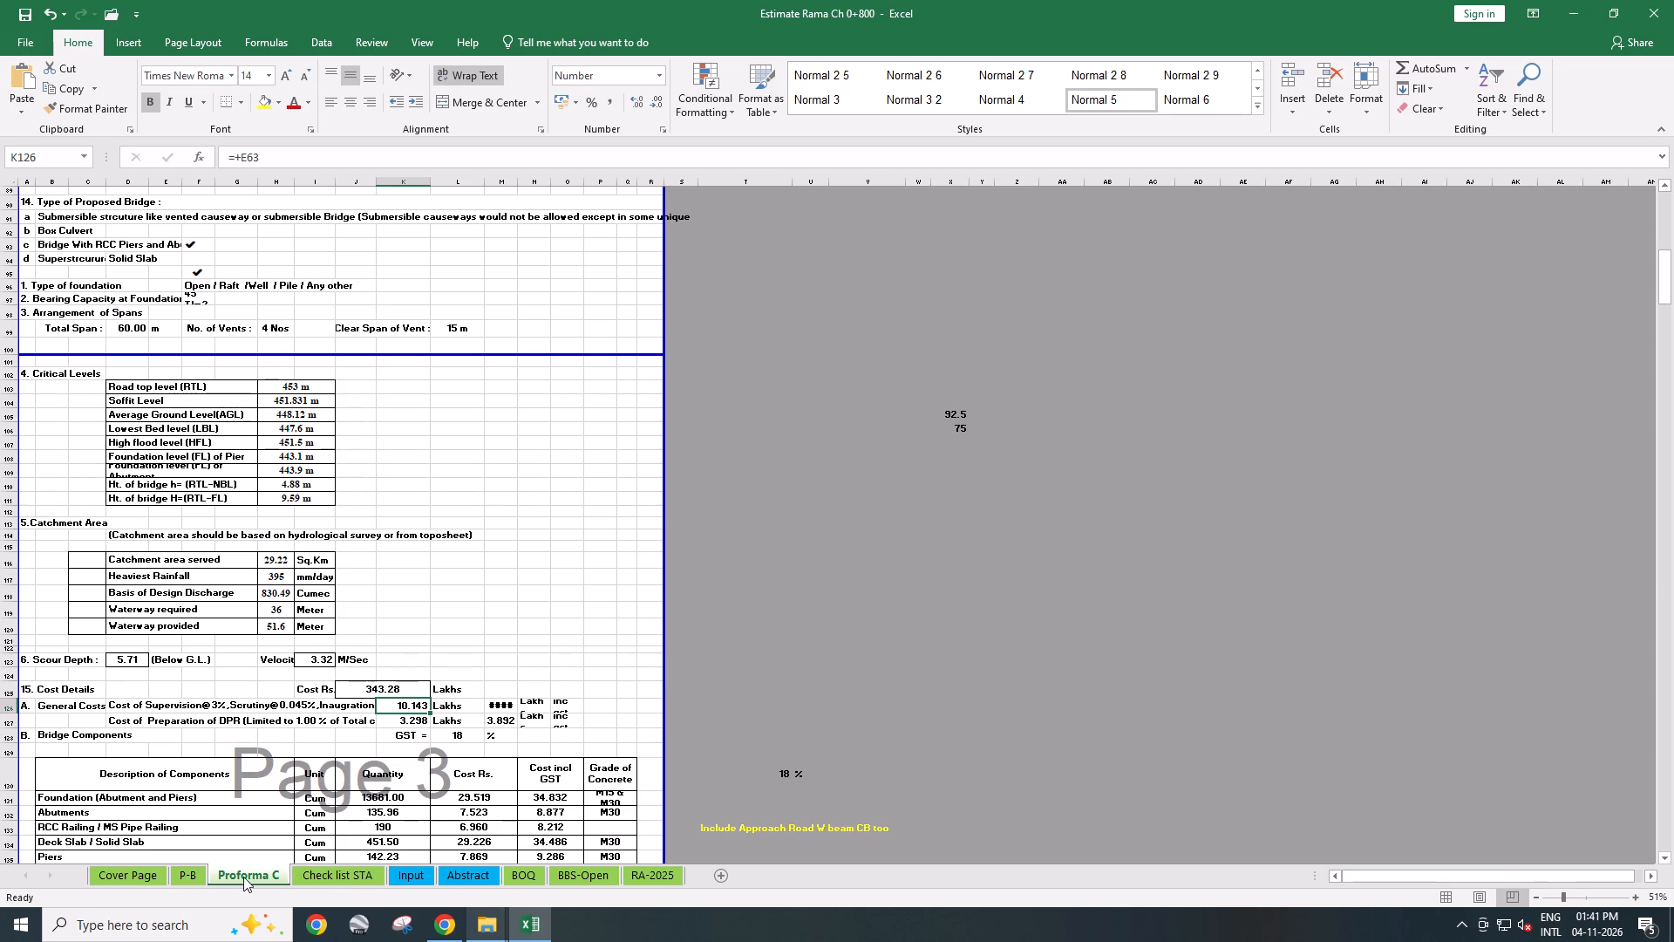
Delete the four old site photos in section 13 and the old bridge sketch in section 11 of the Proforma C sheet.
scroll(280, 752, up, 8)
scroll(276, 702, down, 2)
click(259, 626)
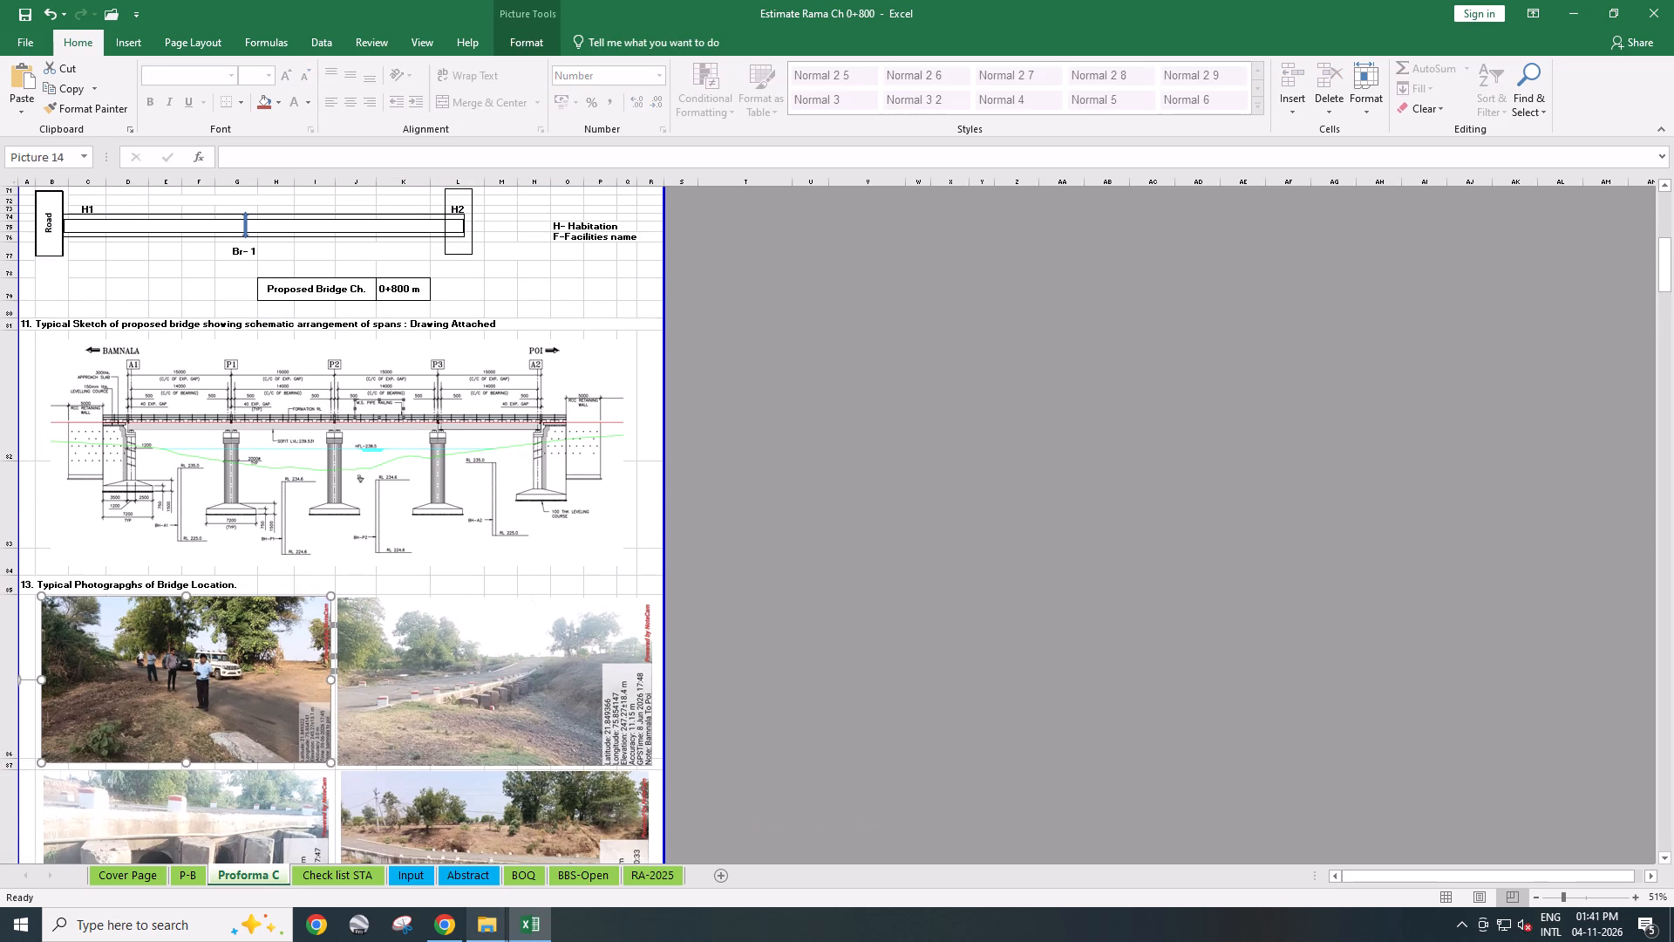
key(Delete)
click(435, 631)
key(Delete)
click(303, 783)
key(Delete)
click(441, 793)
key(Delete)
click(368, 478)
key(Delete)
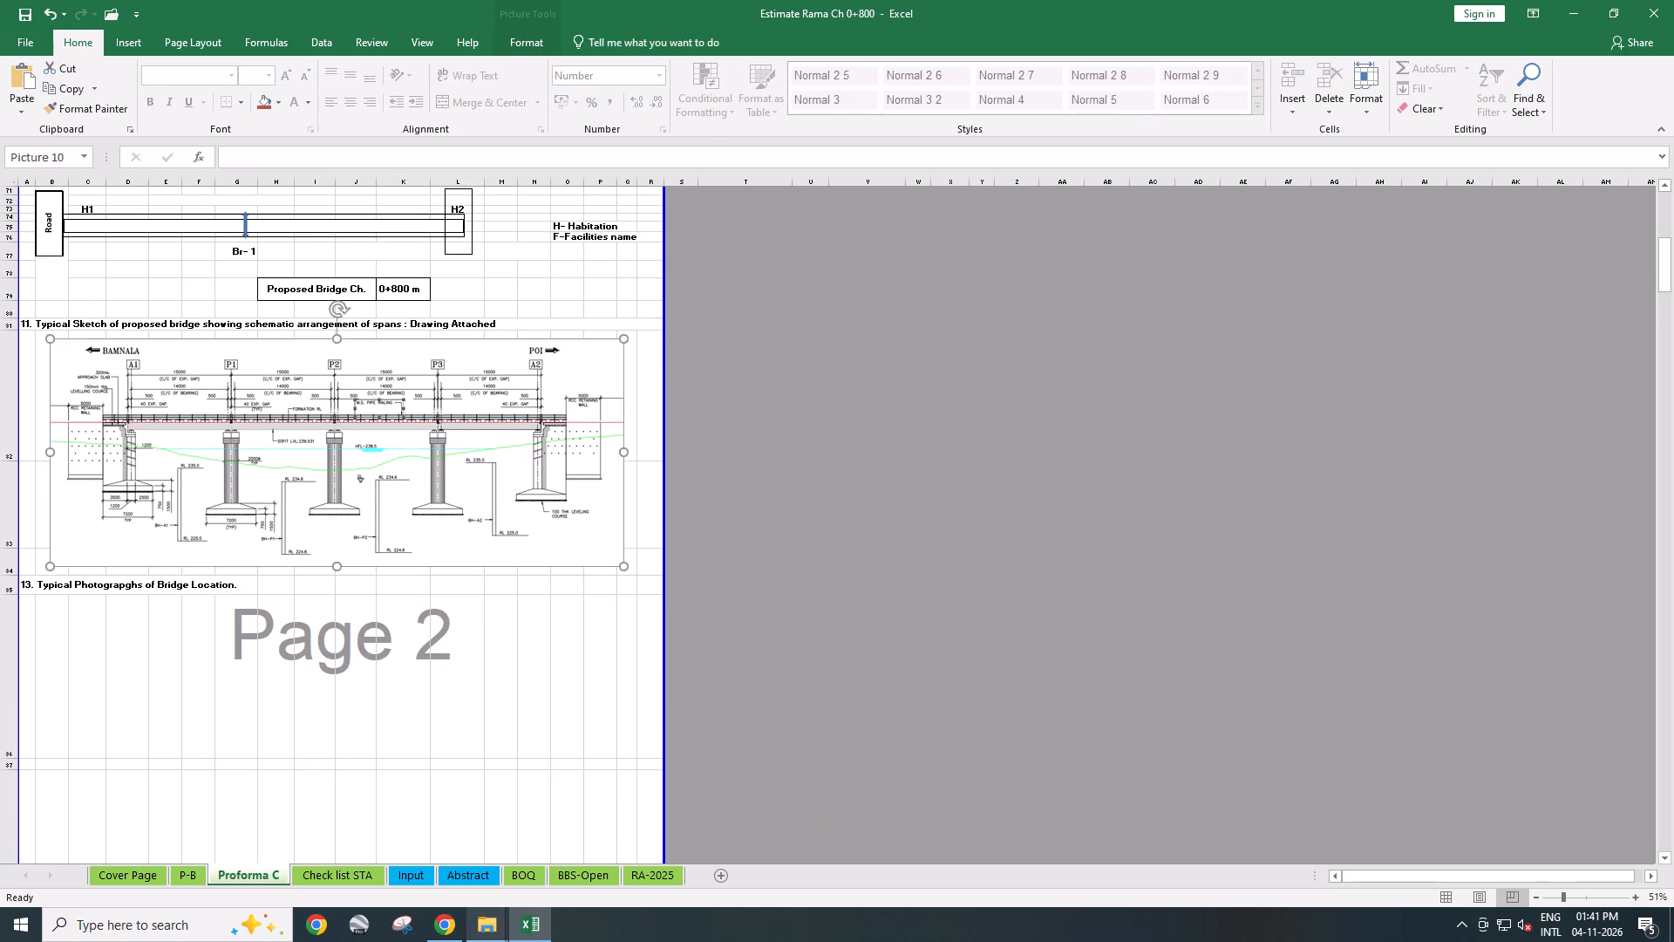
Open the 0+800_Sagiya road to Chudeli Topo Photos folder within JHABUA 21 BRIDGES, JHABUA 16 BRIDGE TOPO DATA, matching the road named in Proforma C.
scroll(437, 619, up, 20)
scroll(437, 619, up, 1)
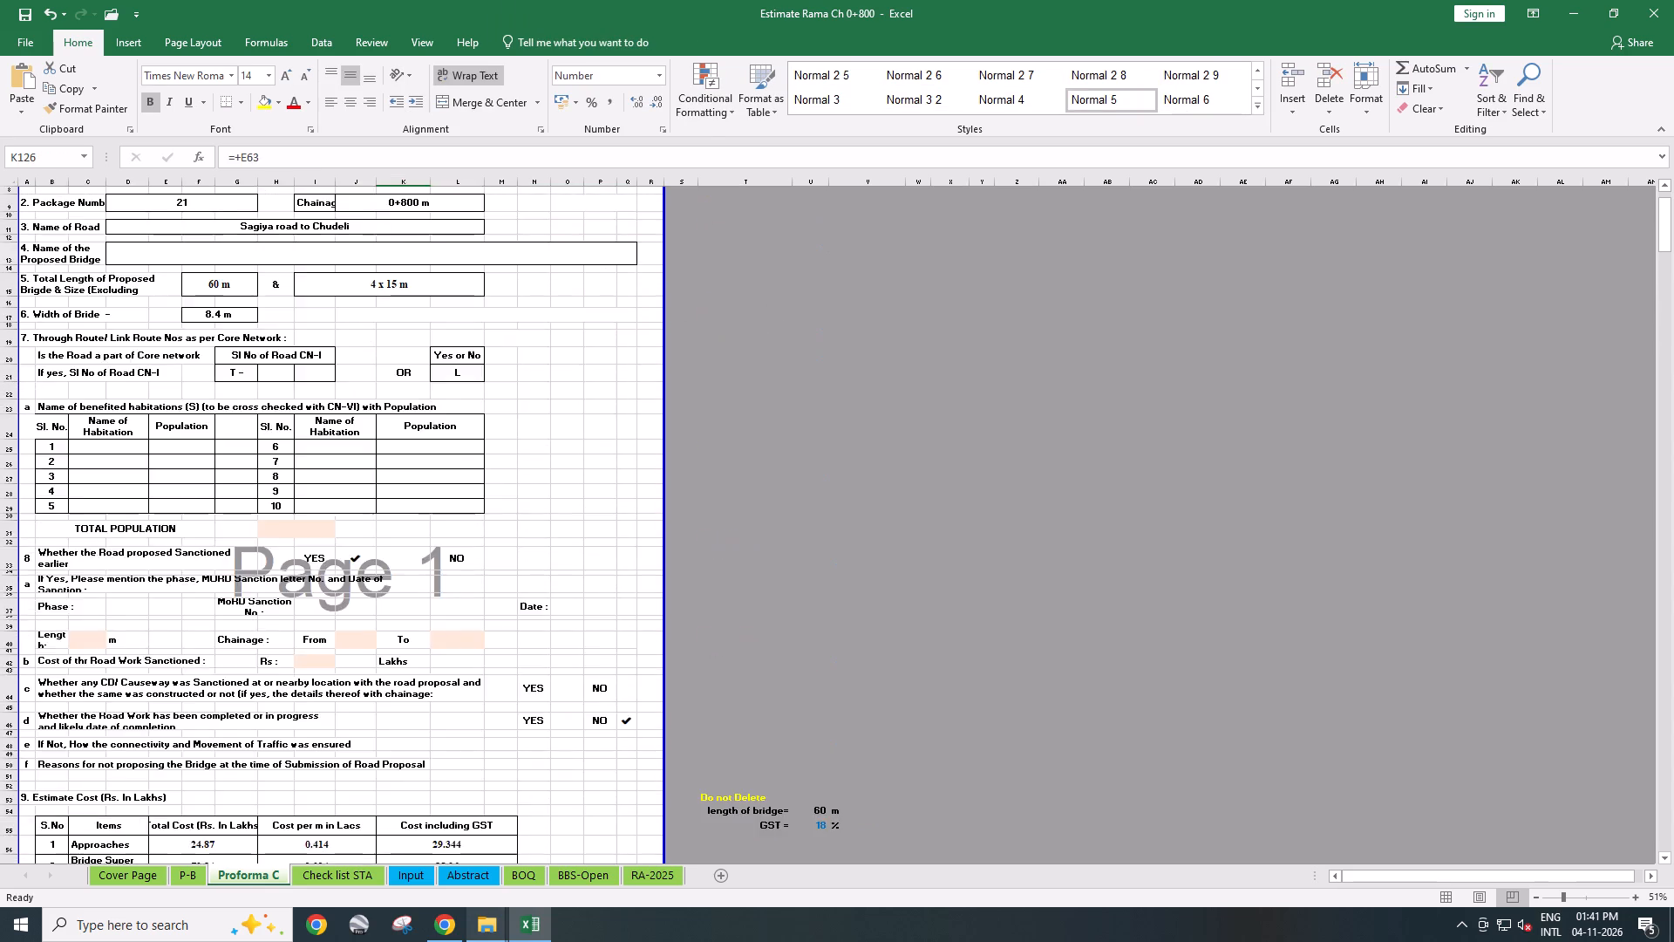
scroll(437, 619, up, 6)
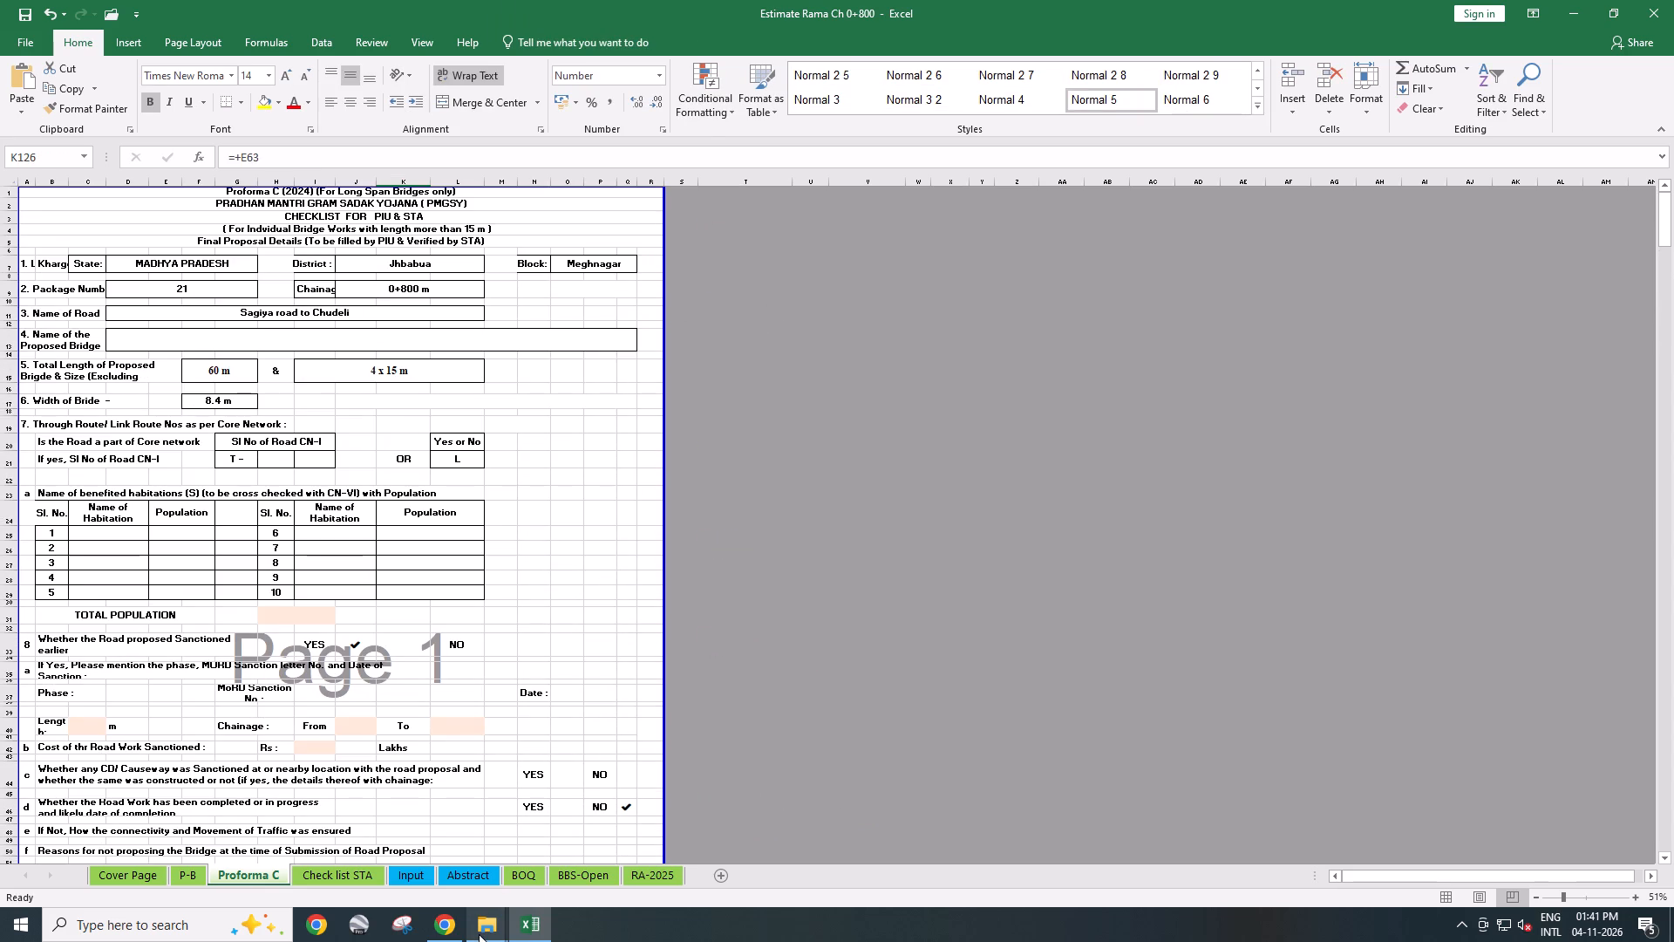
click(480, 935)
click(636, 850)
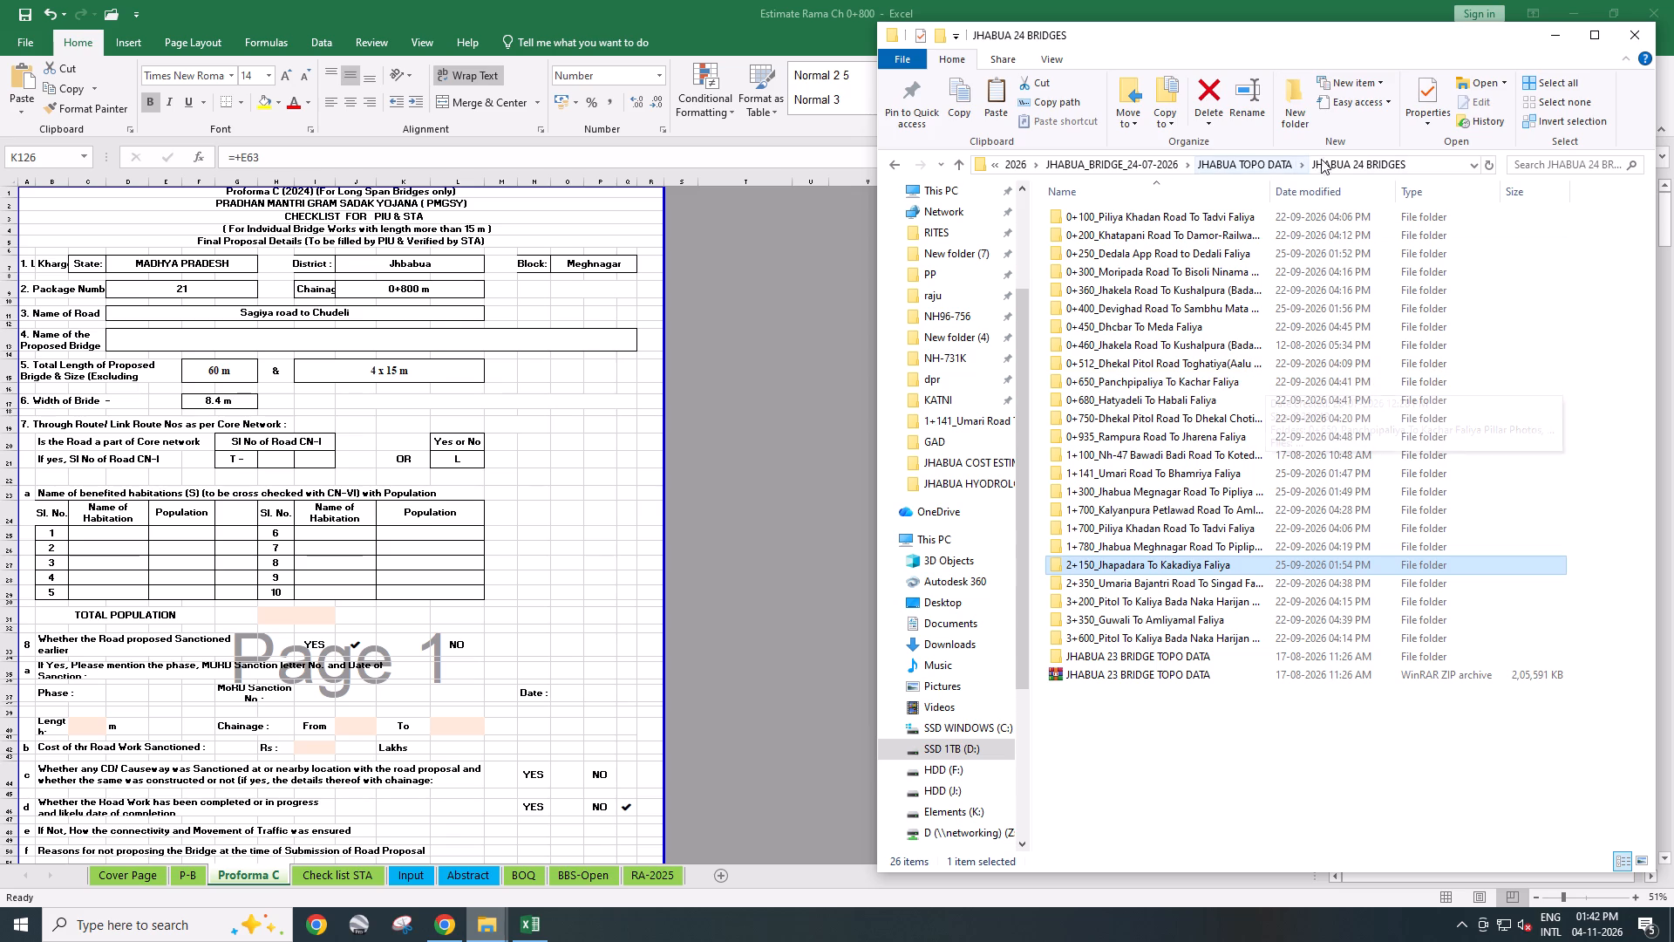
click(1249, 167)
double_click(1153, 220)
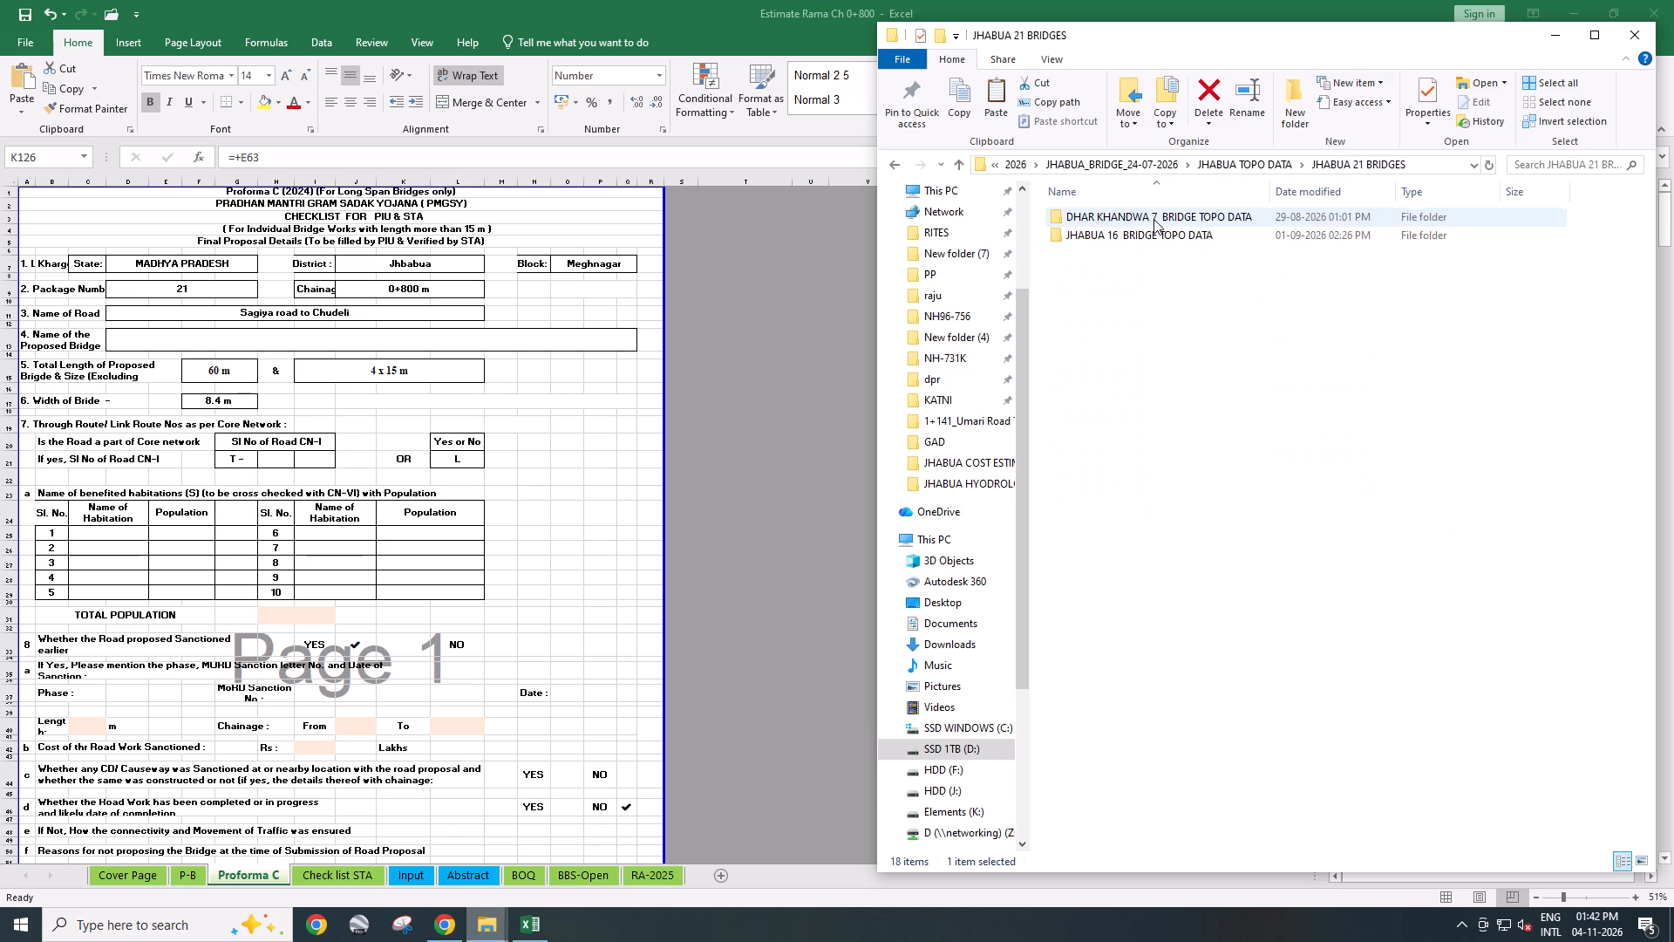
double_click(1148, 229)
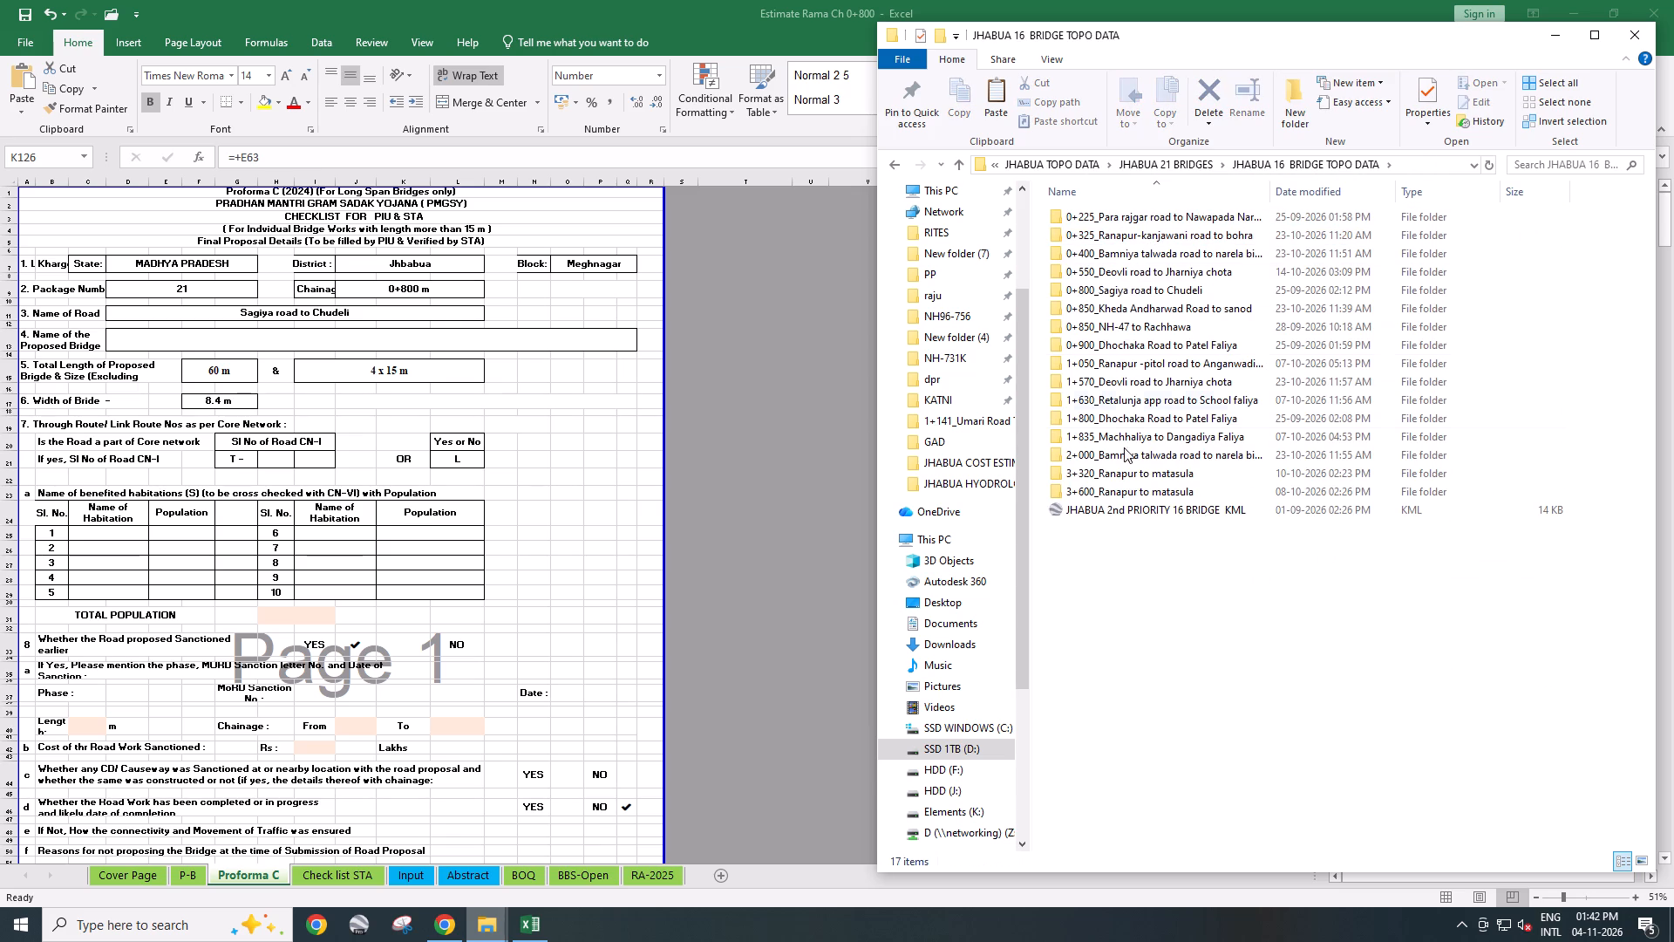
double_click(1145, 292)
double_click(1169, 232)
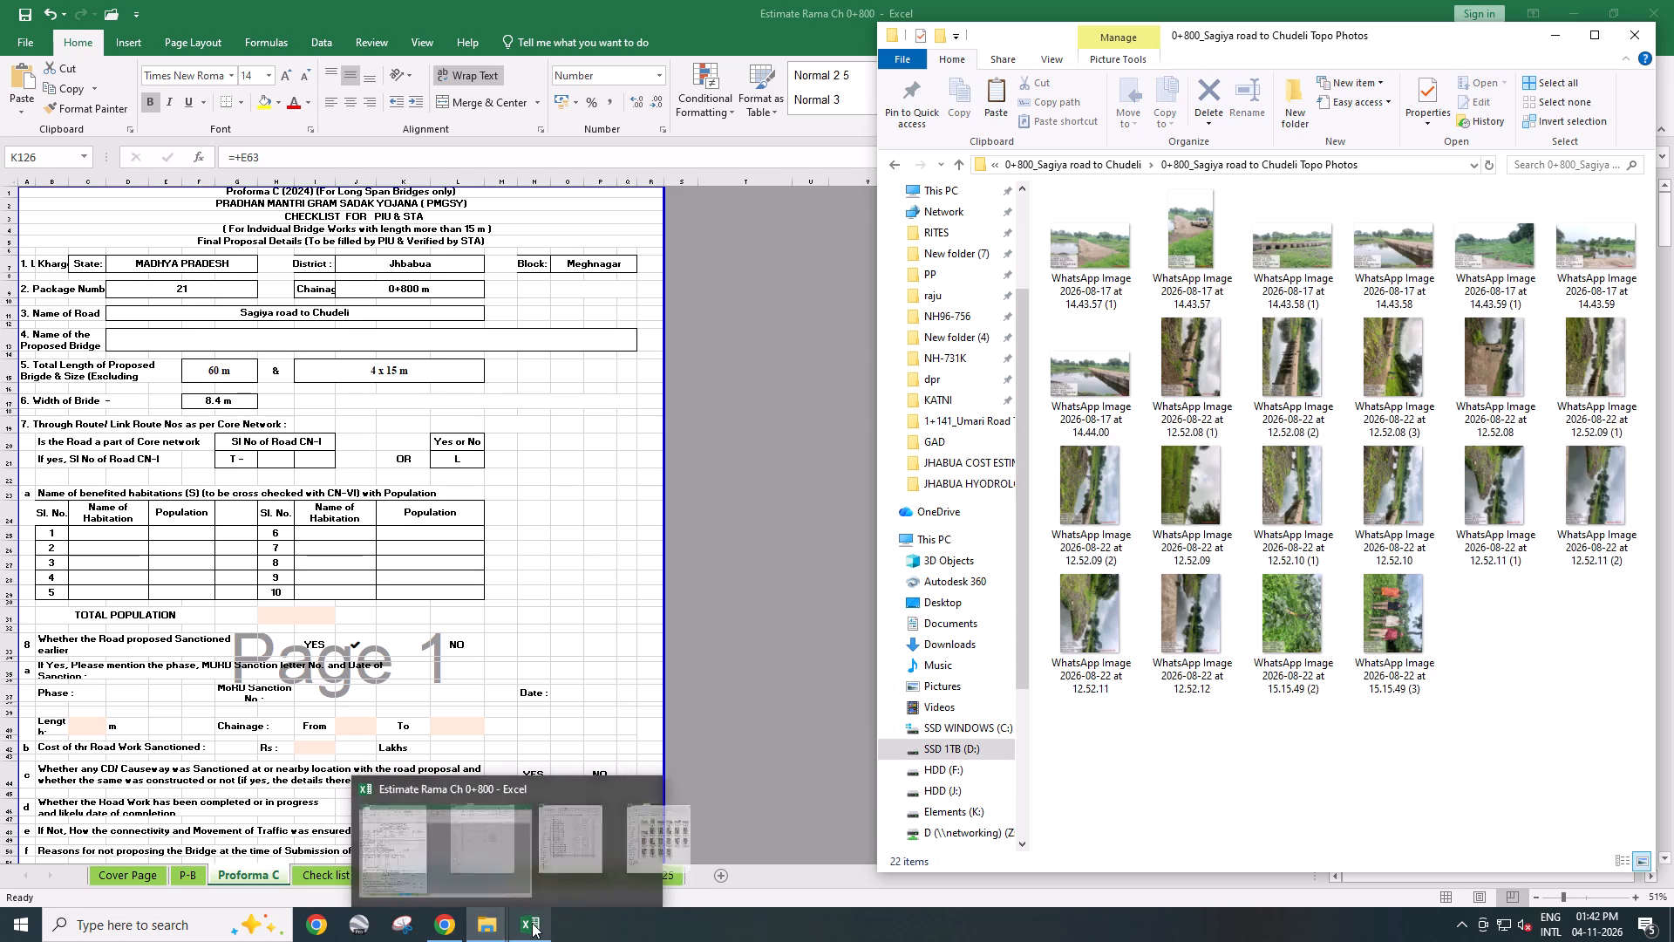
Bring up the GAD folder containing the bridge sketch images.
click(487, 926)
click(439, 852)
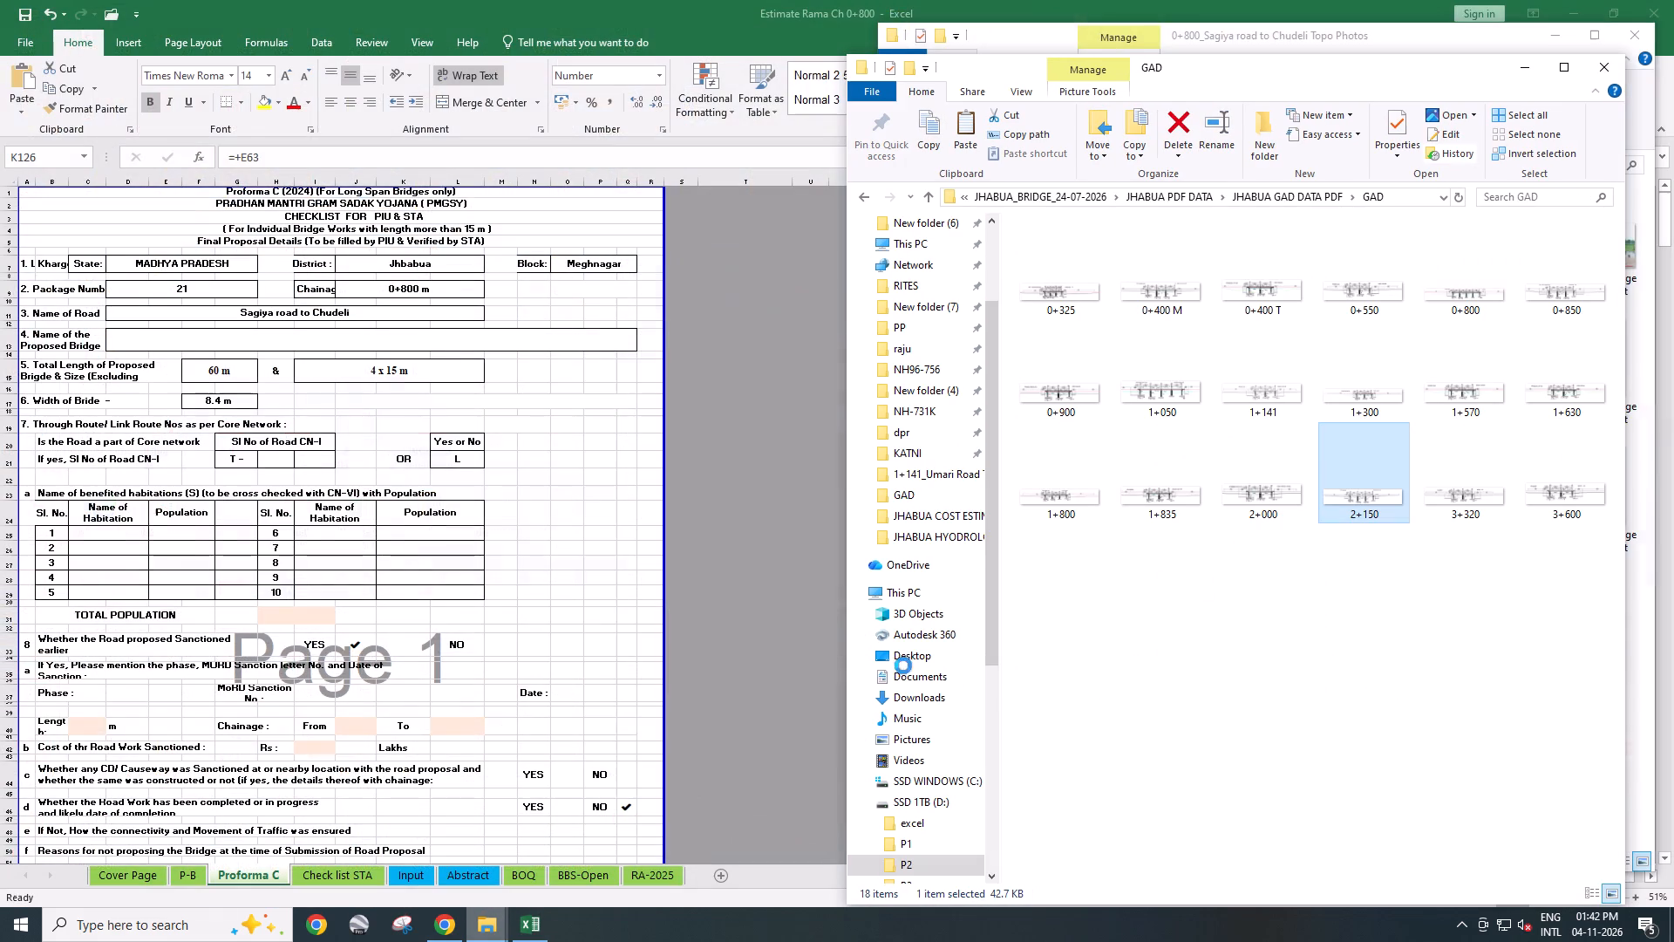
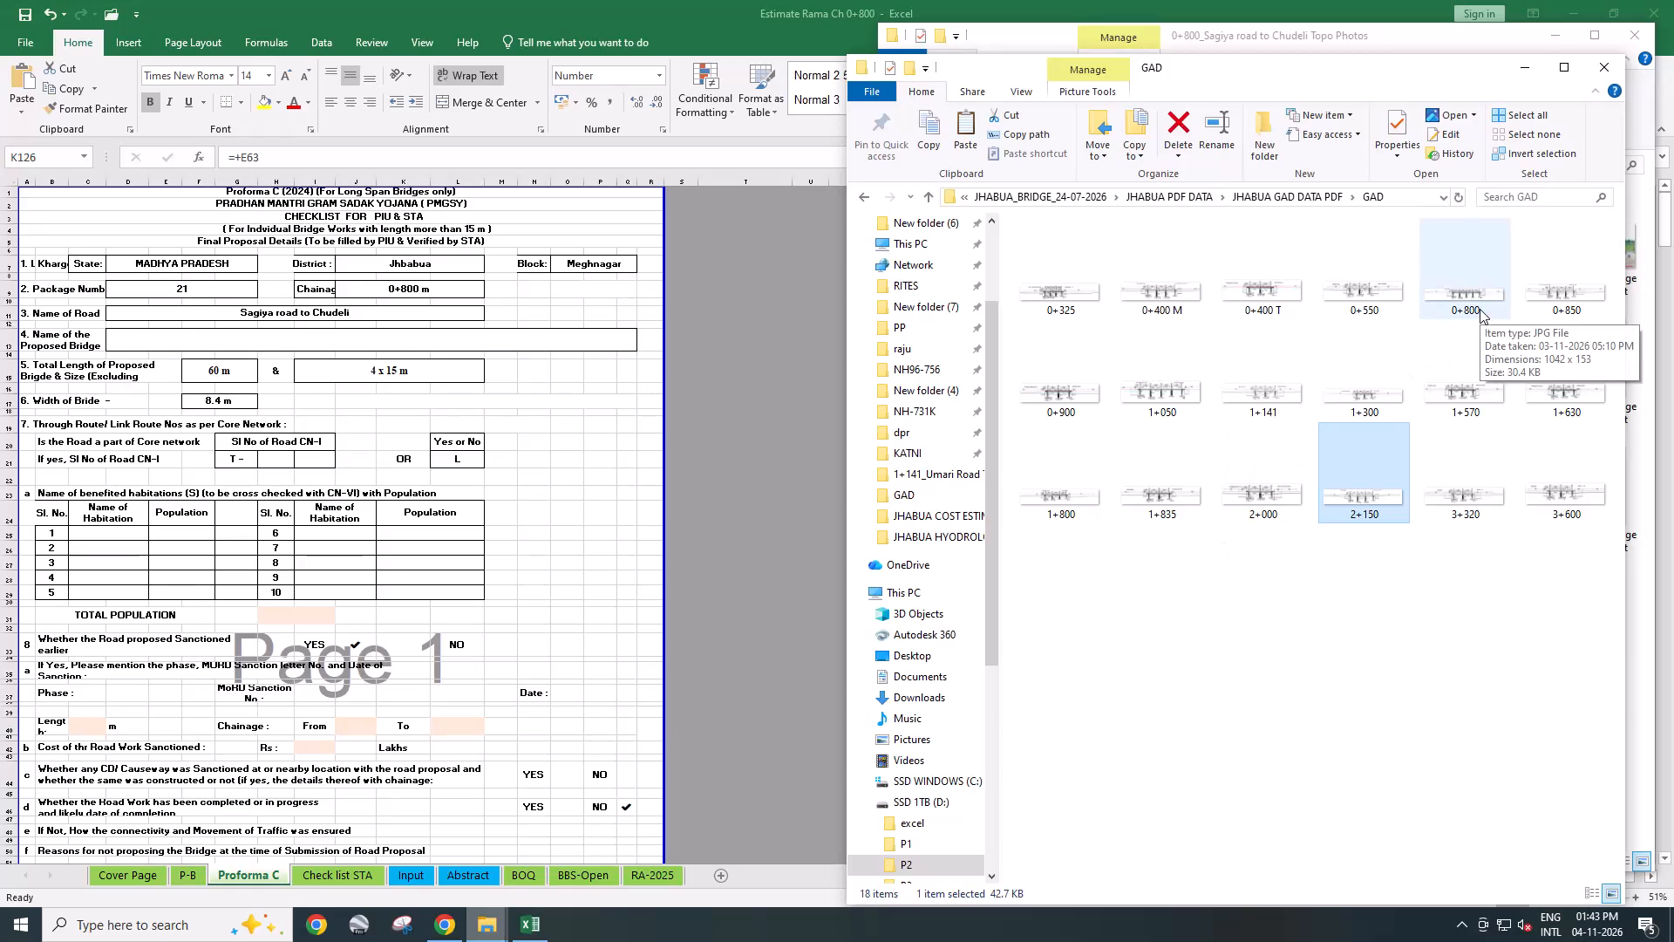
Copy the 0+800 bridge sketch from the GAD folder and paste it under section 11 of Proforma C, at cell B82.
double_click(1480, 309)
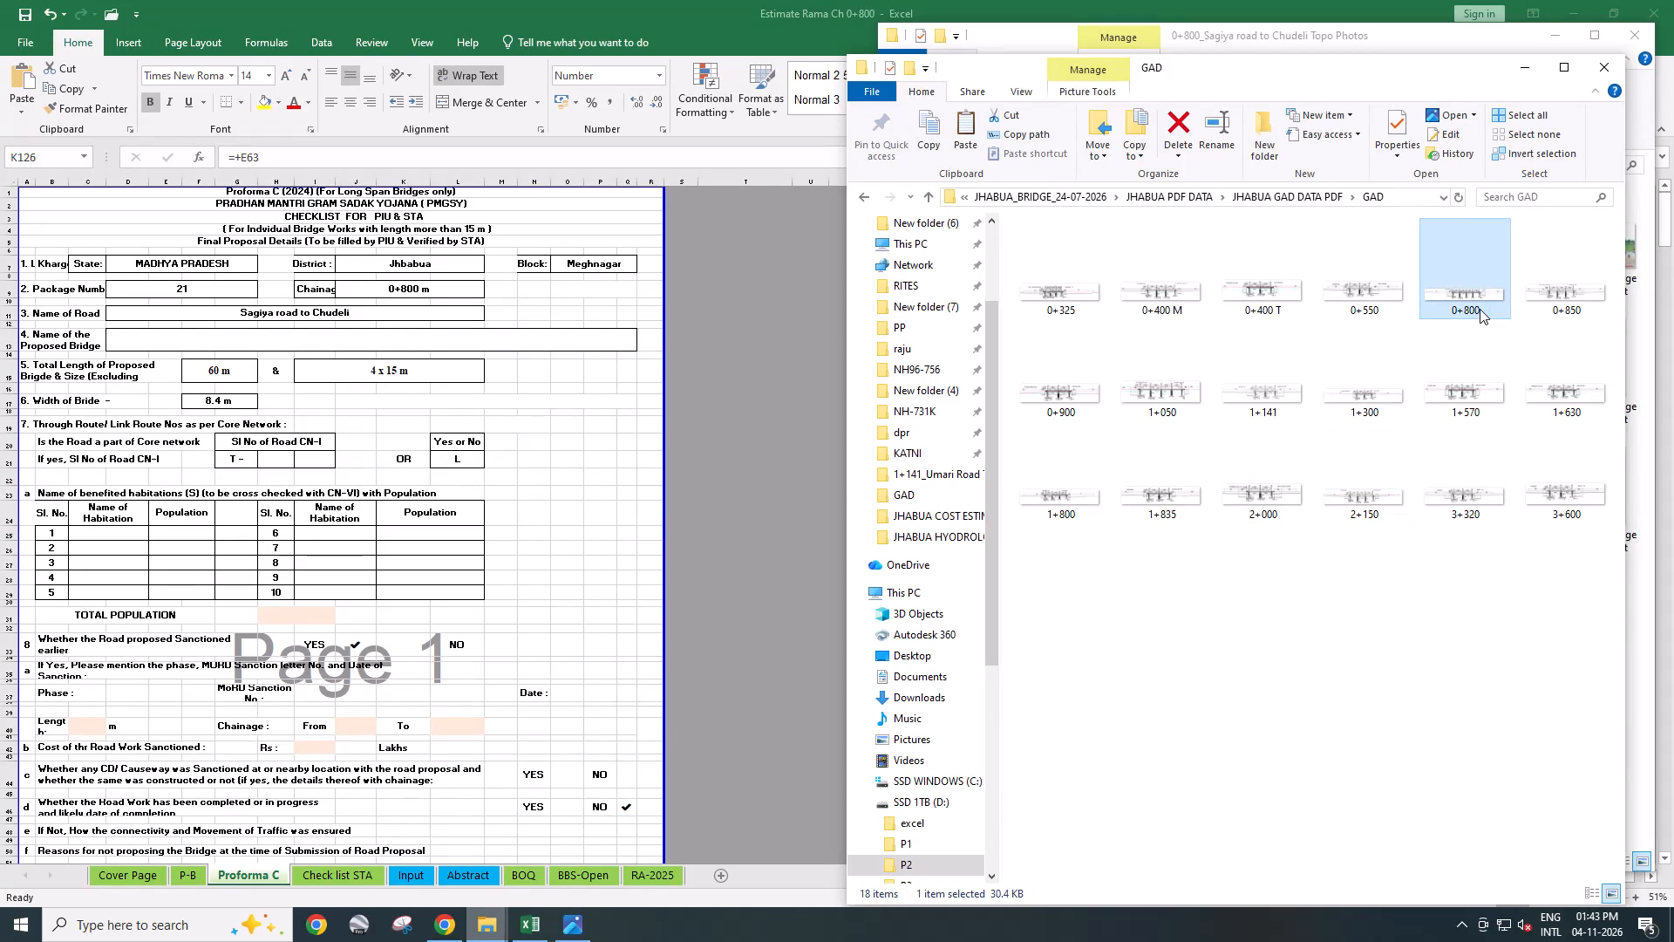
click(587, 928)
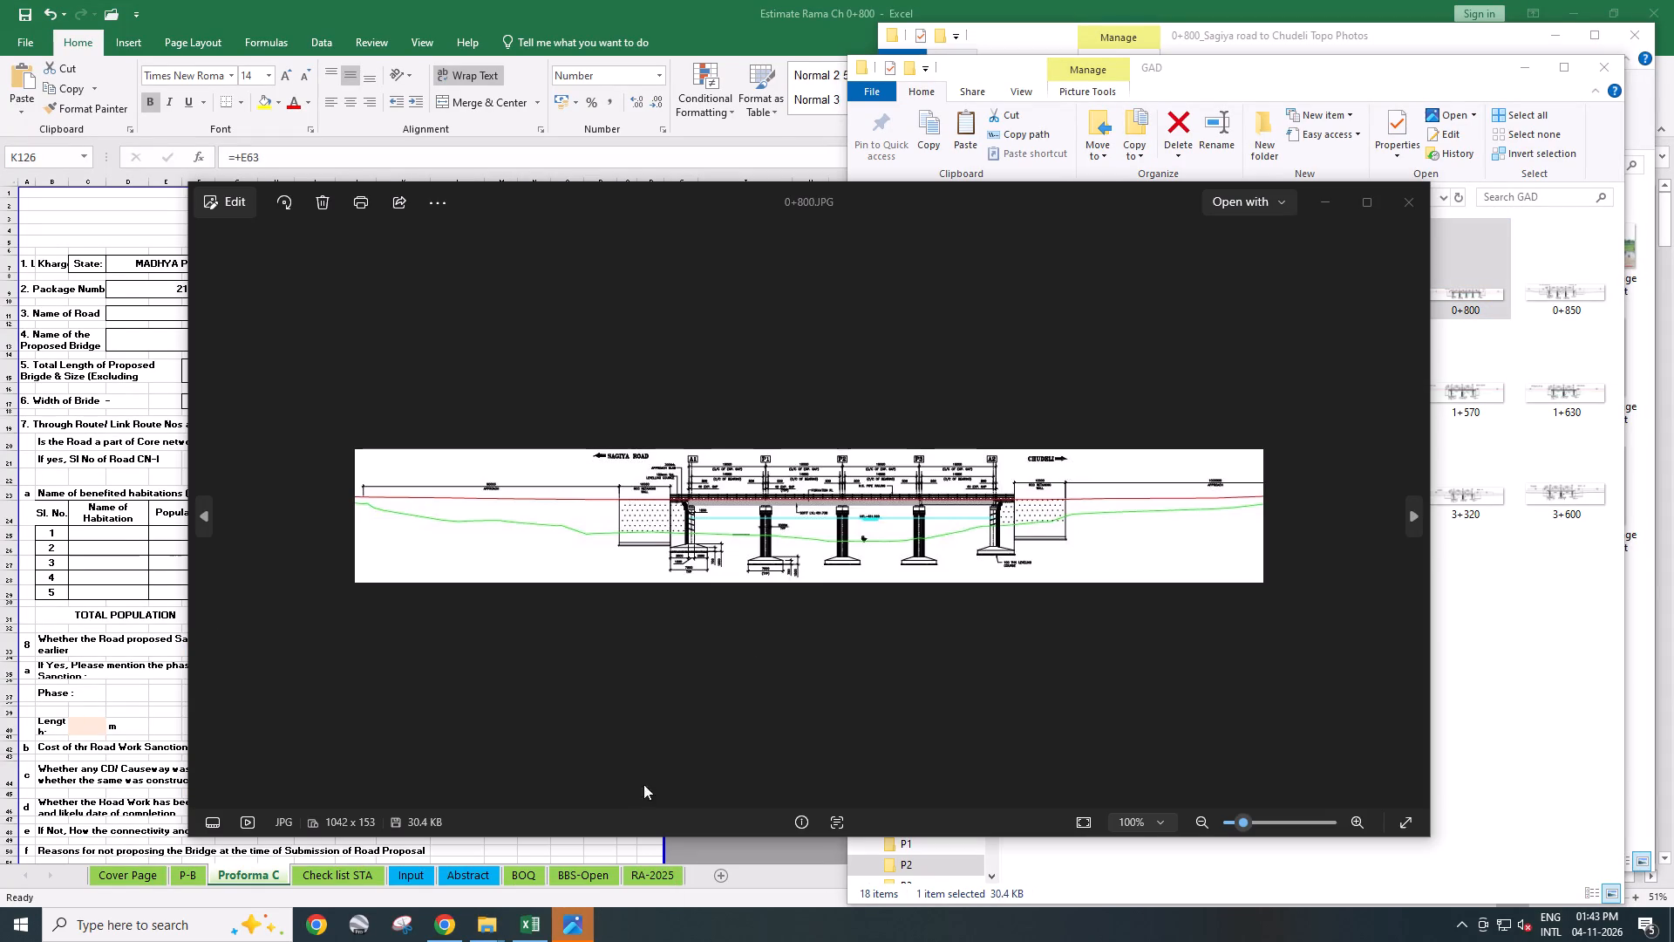
right_click(823, 527)
click(847, 543)
click(82, 672)
scroll(231, 700, down, 2)
scroll(231, 700, up, 1)
scroll(231, 700, down, 2)
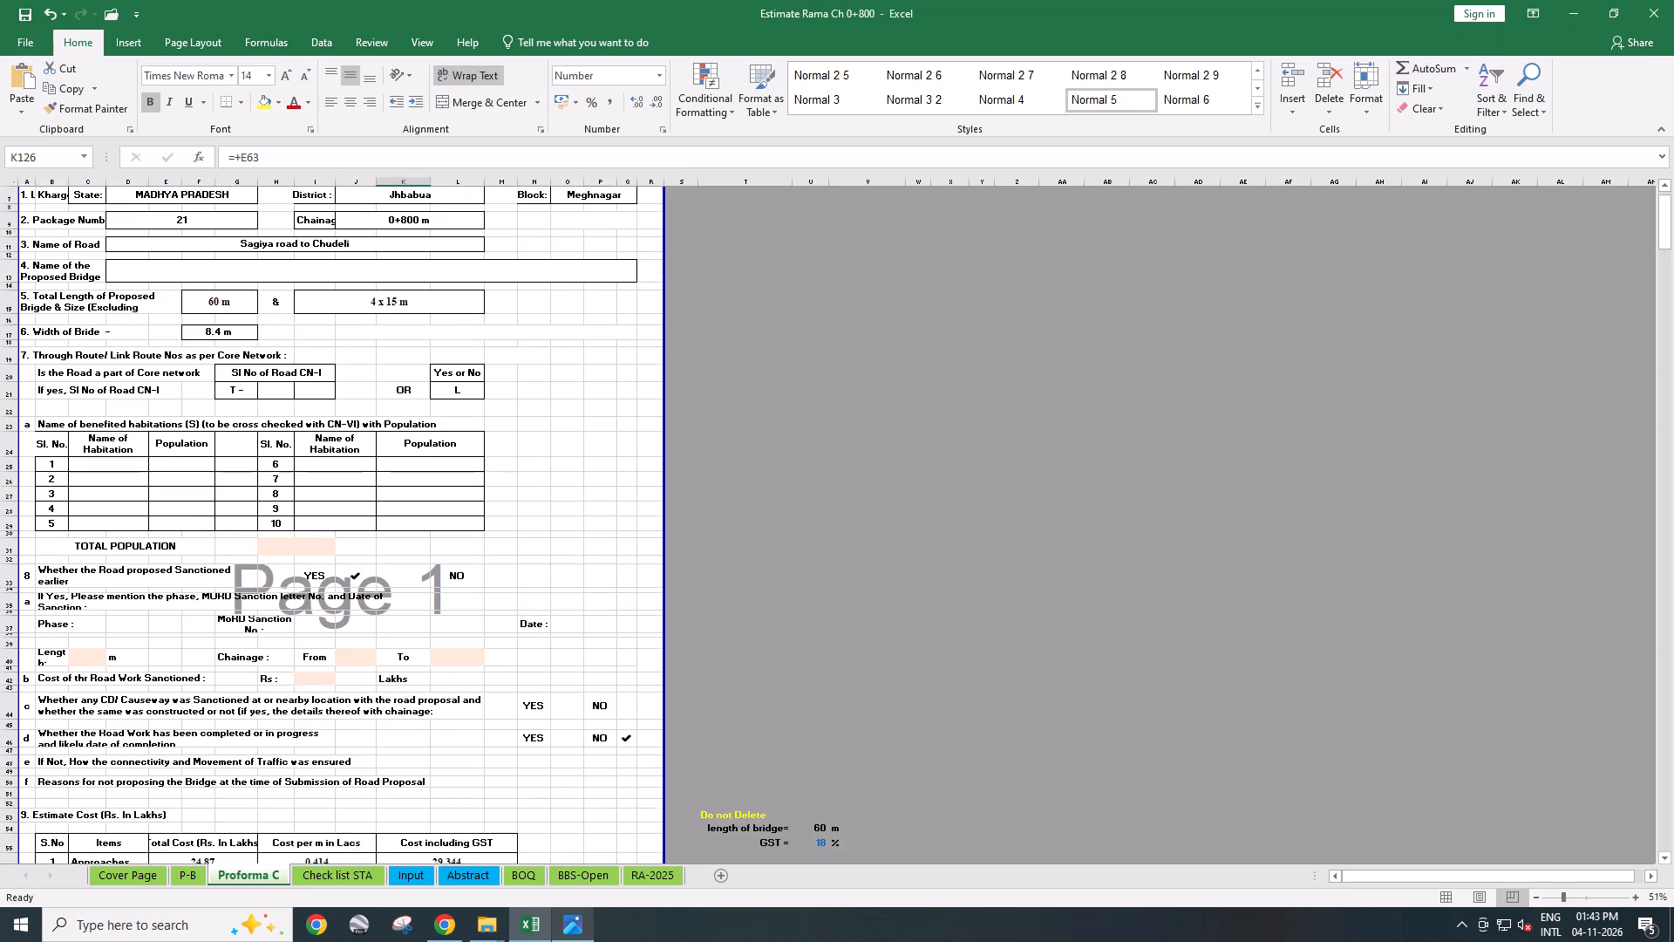
scroll(231, 700, down, 1)
scroll(231, 700, up, 1)
scroll(230, 700, down, 5)
scroll(229, 700, up, 1)
scroll(229, 700, down, 8)
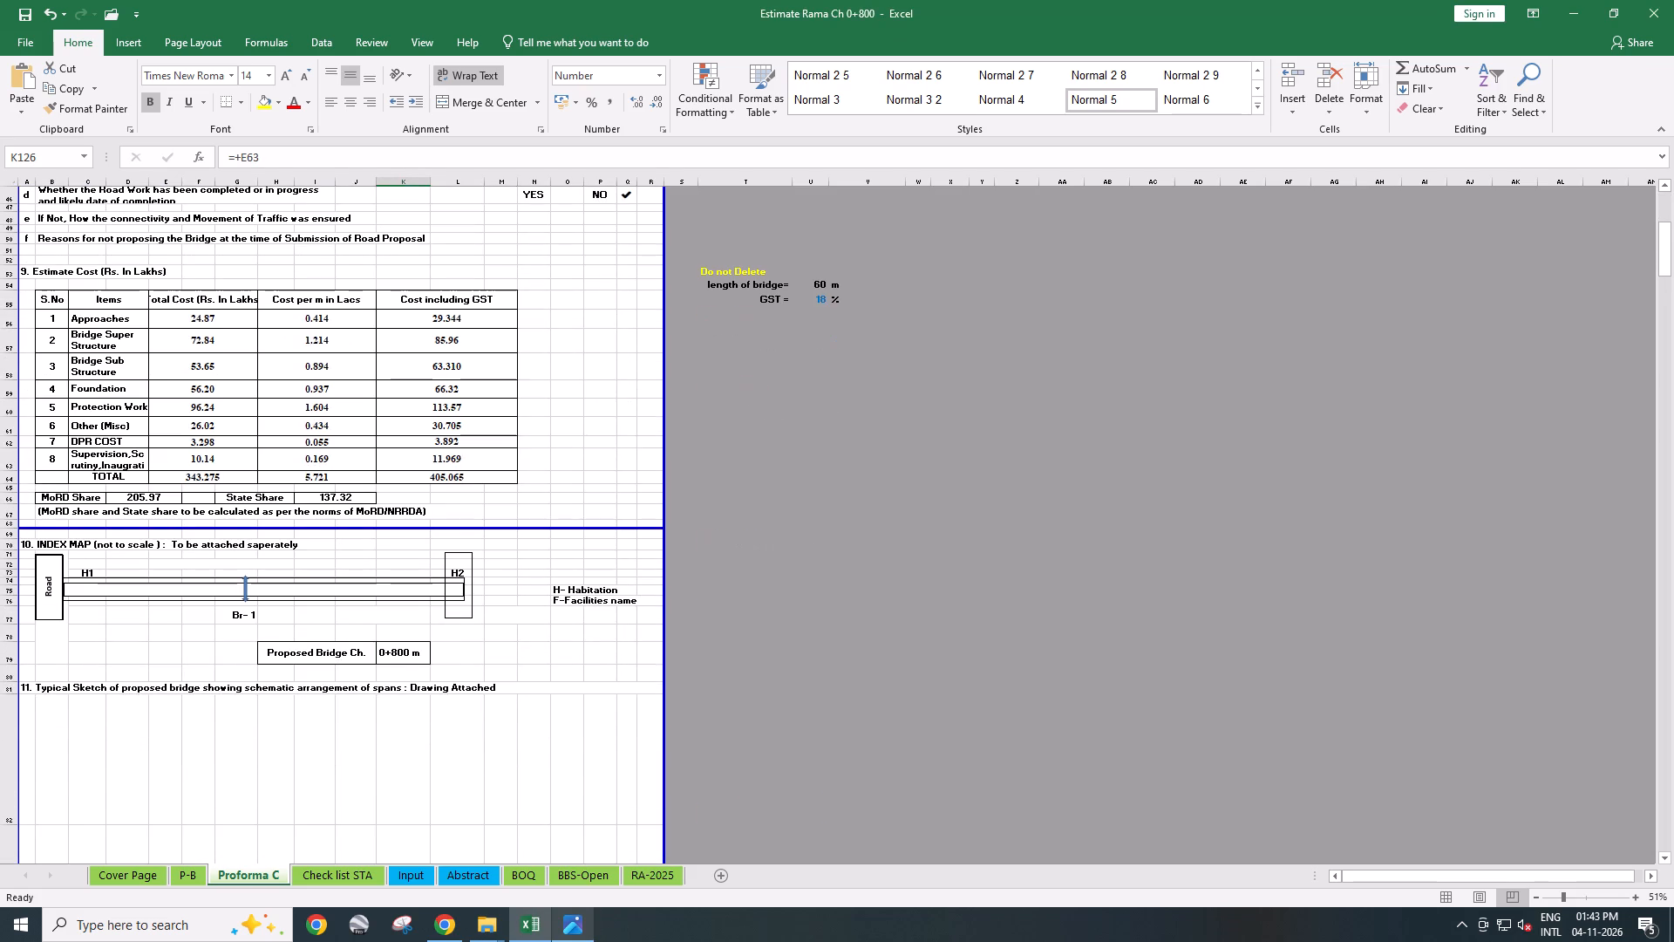
scroll(228, 699, down, 3)
click(45, 660)
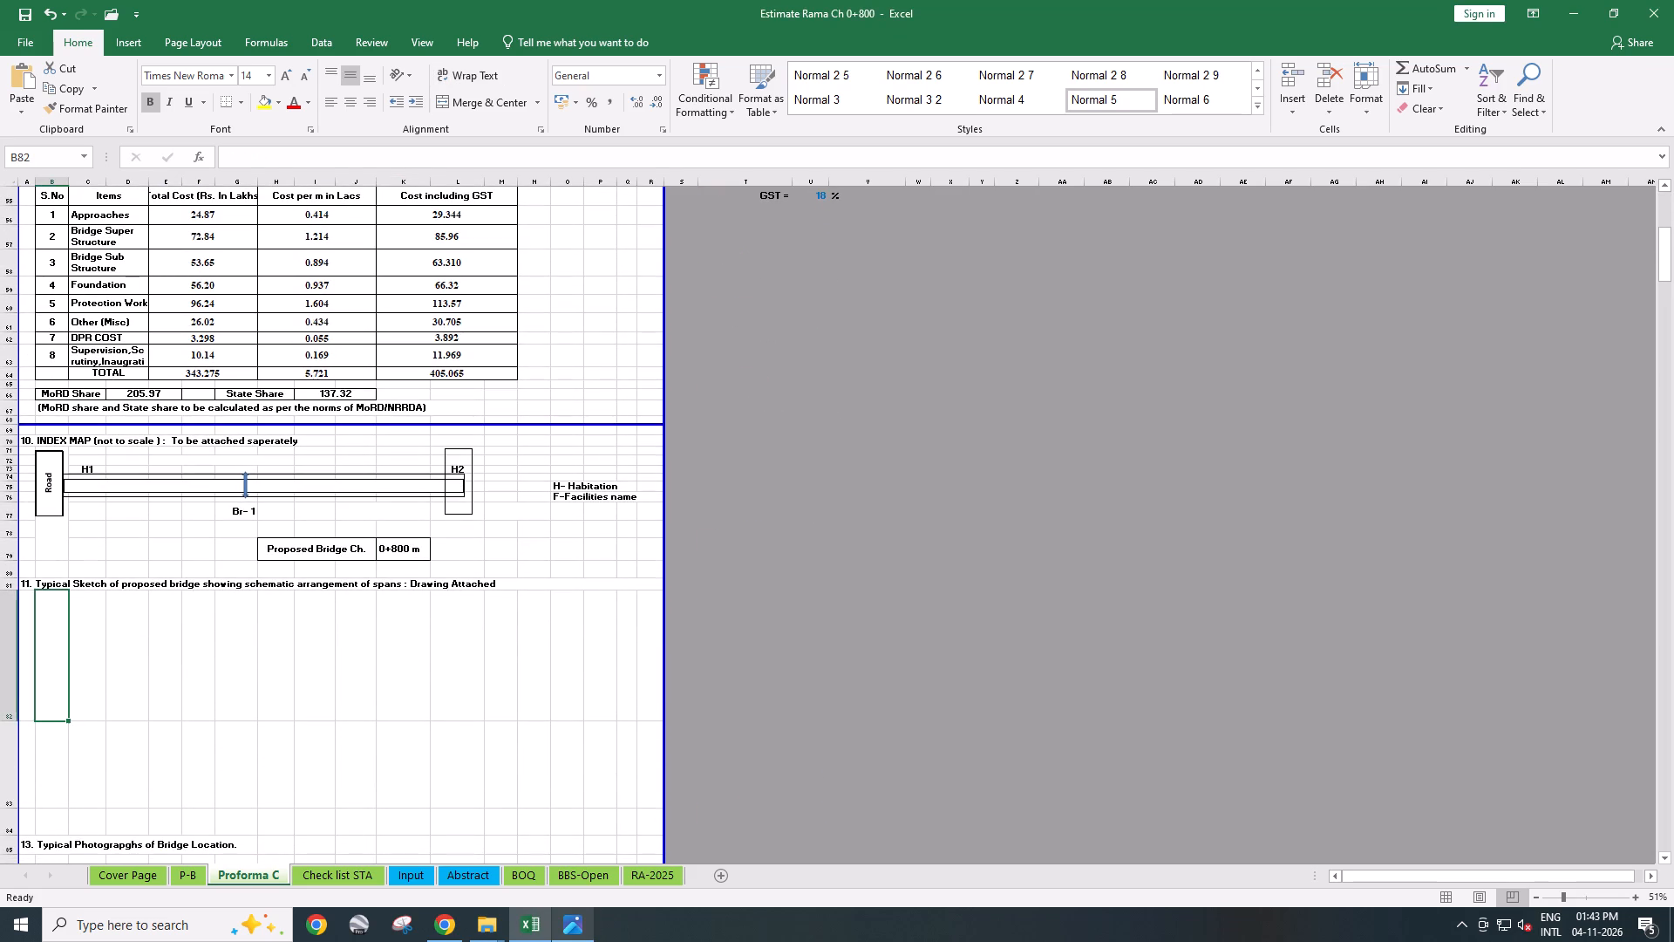
key(ctrl+v)
Stretch the pasted sketch across the page width and down to just above the section 13 heading, and save the workbook.
scroll(297, 550, down, 2)
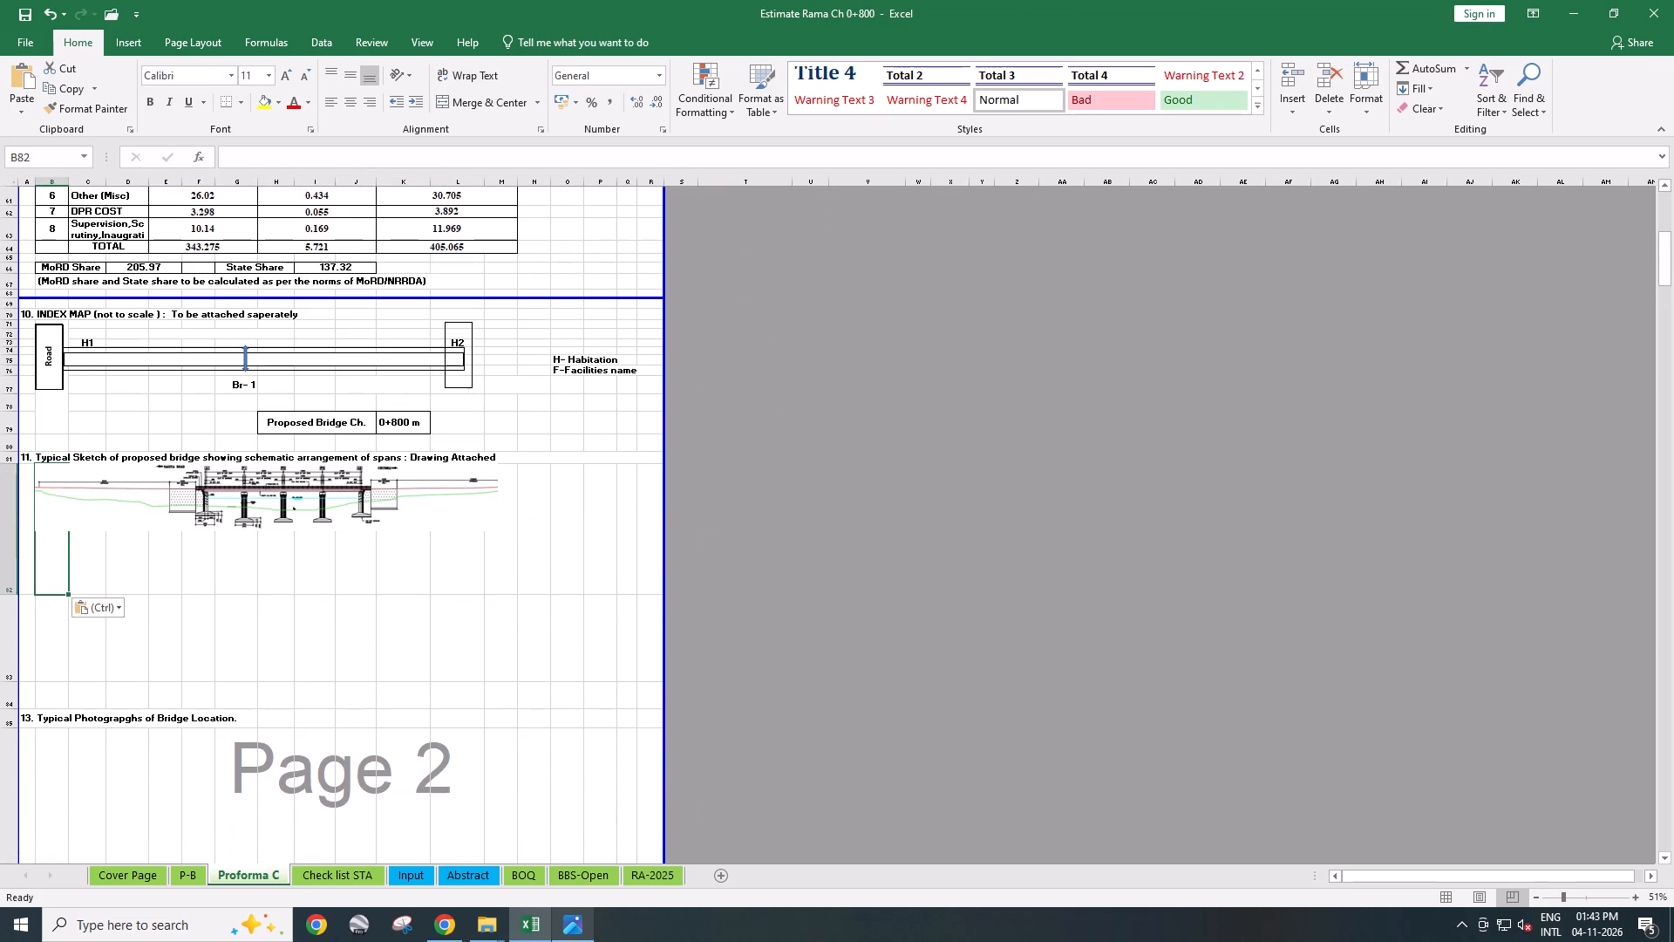
drag(282, 493, 276, 505)
click(394, 502)
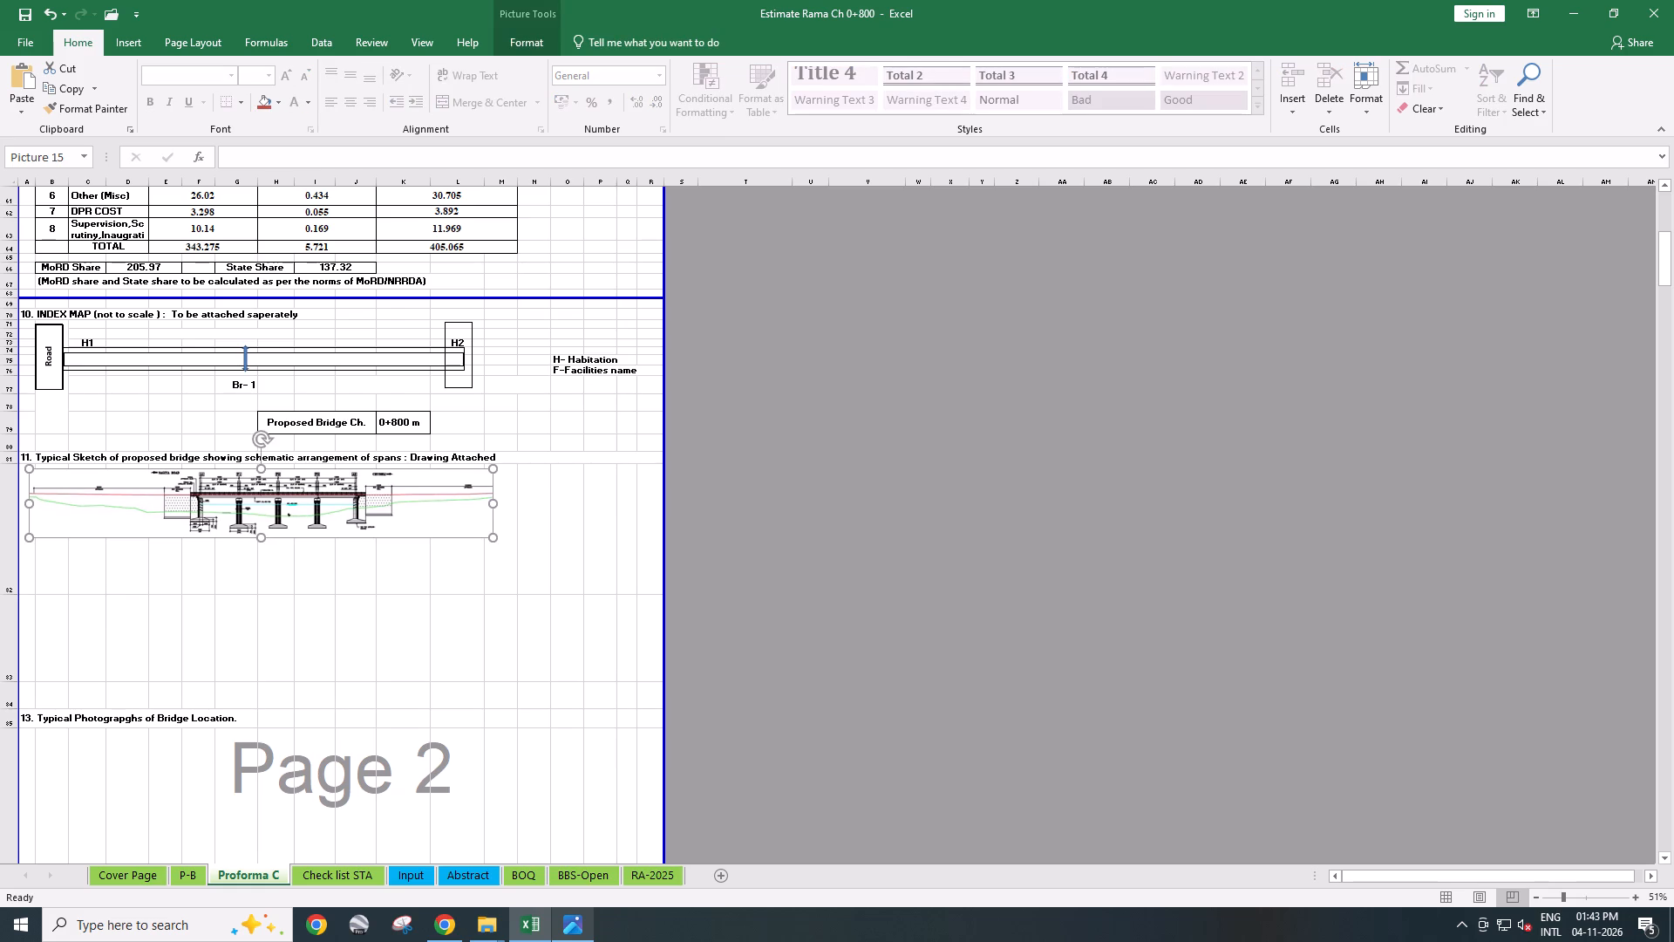
drag(495, 502, 657, 524)
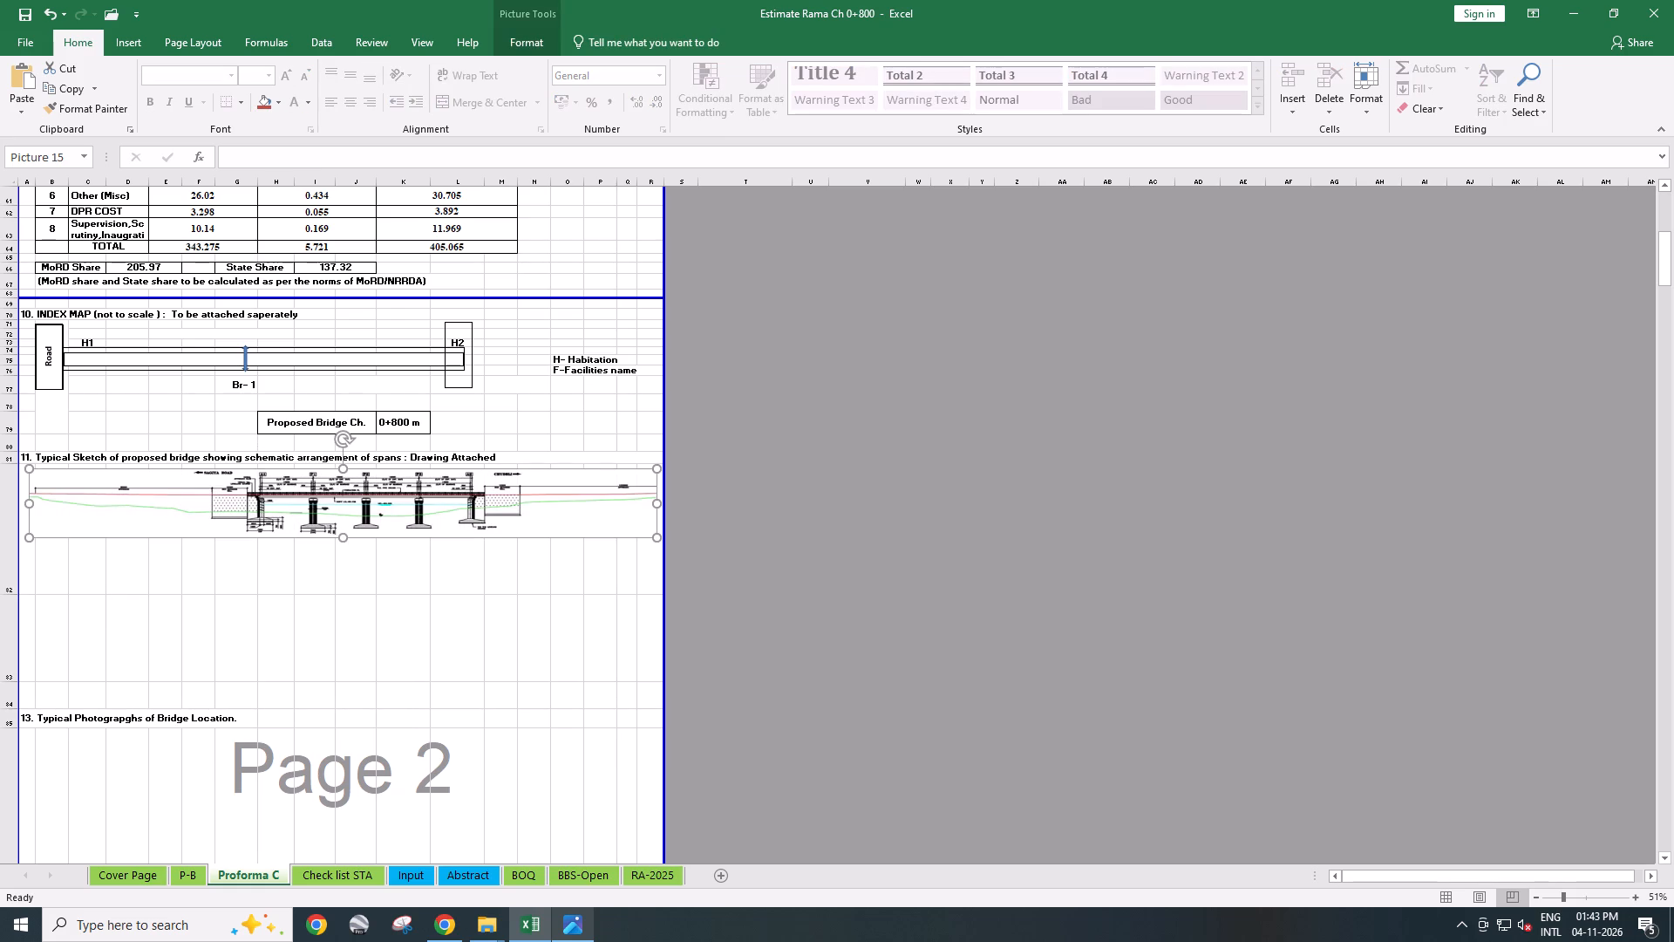
drag(341, 534, 355, 664)
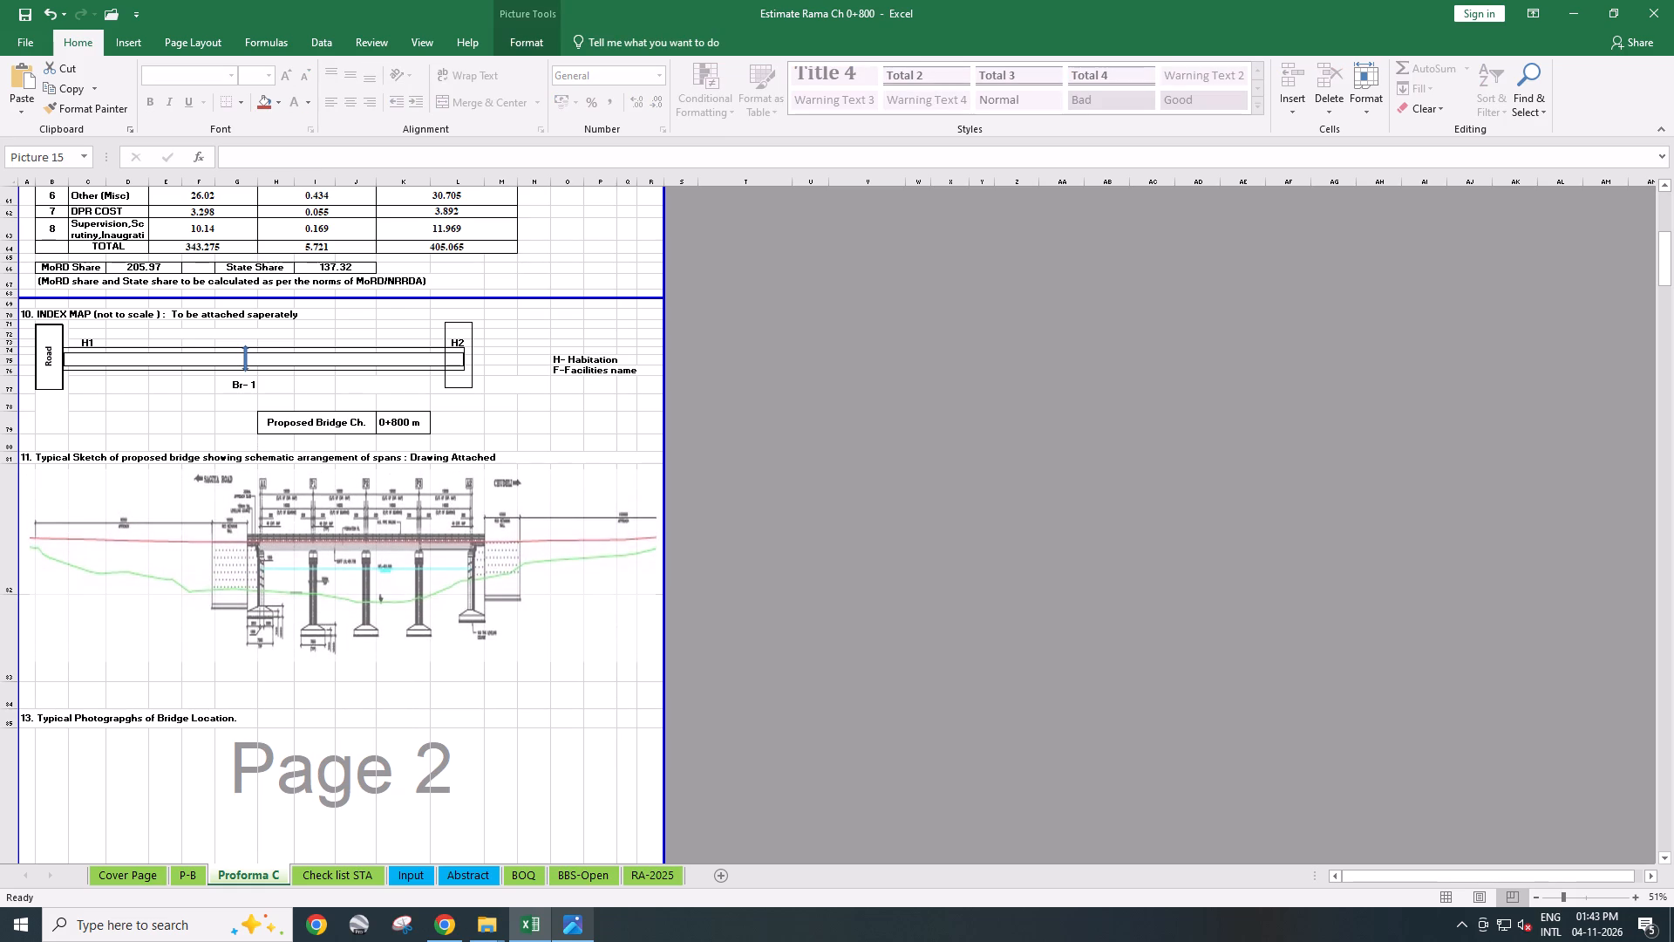
drag(355, 664, 355, 666)
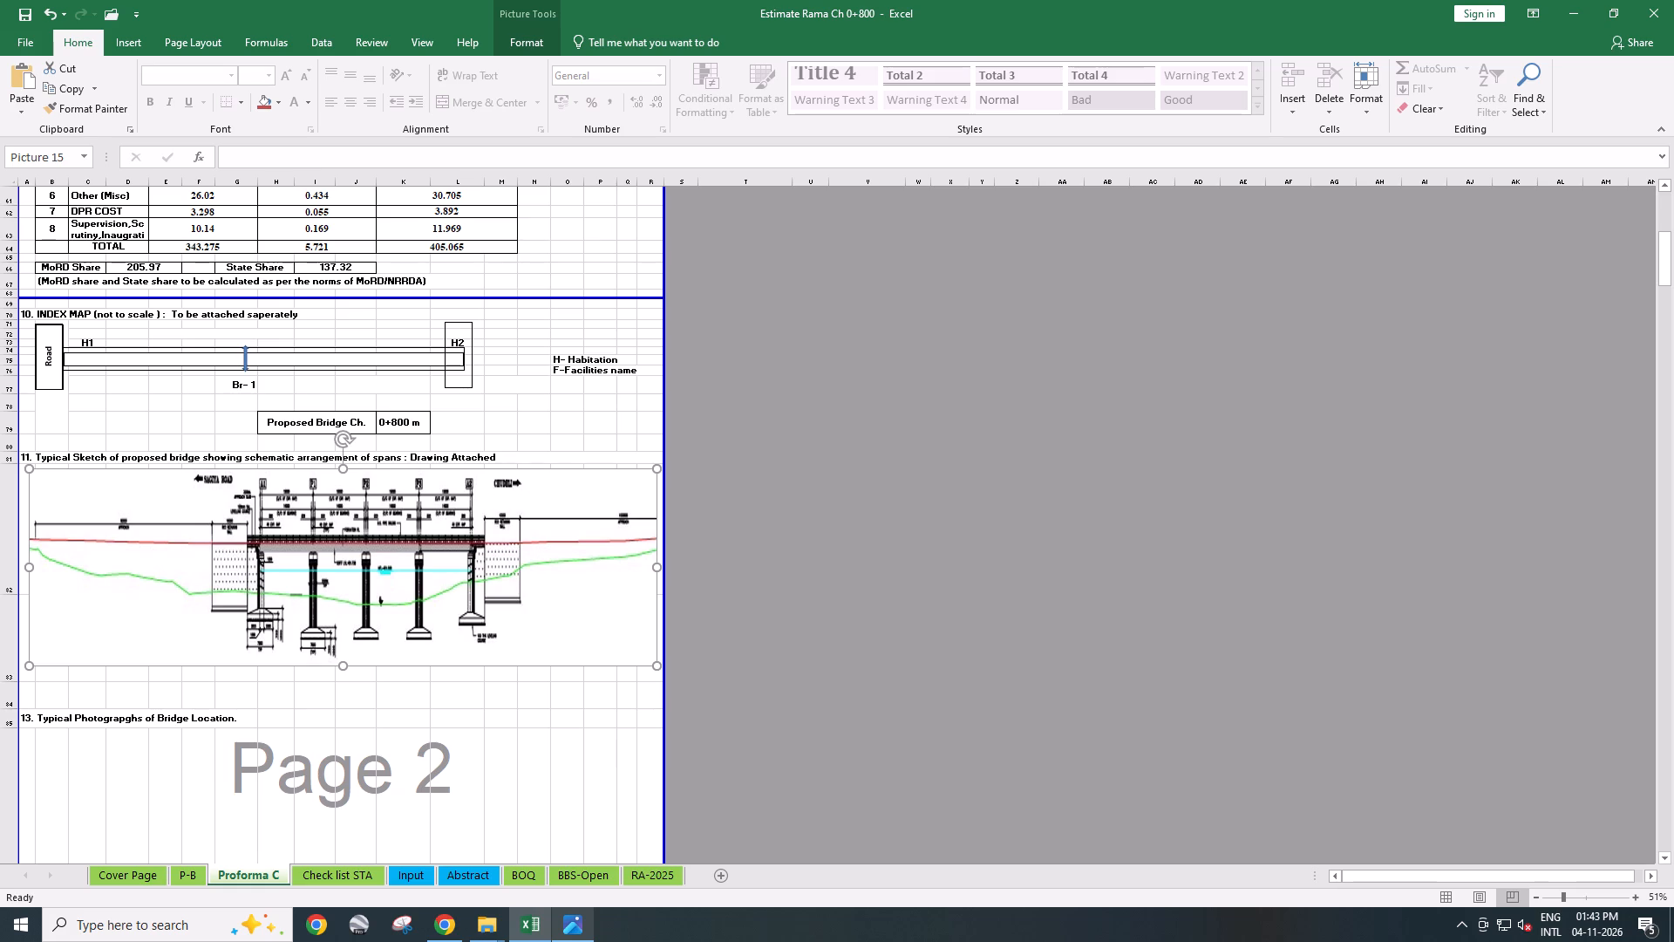
drag(343, 662, 344, 658)
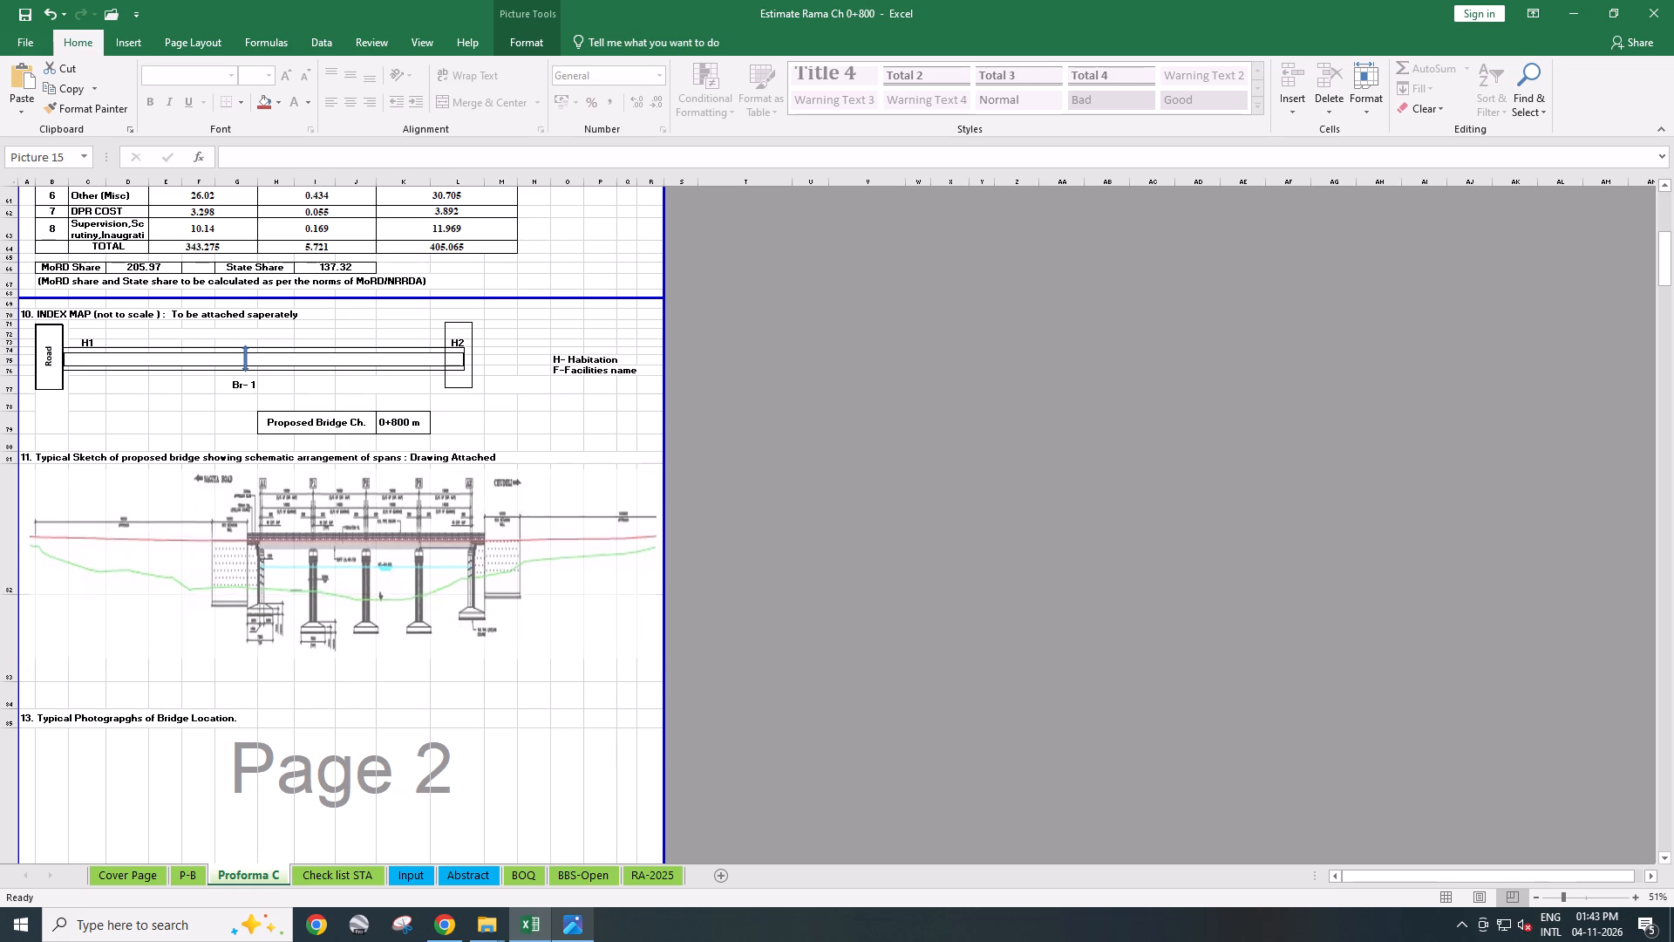
drag(344, 658, 345, 652)
click(378, 702)
key(ctrl+s)
Copy site photo WhatsApp Image 2026-08-17 at 14.43.58 (1) from the 0+800 topo folder and paste it under section 13 at cell B86.
scroll(412, 668, down, 1)
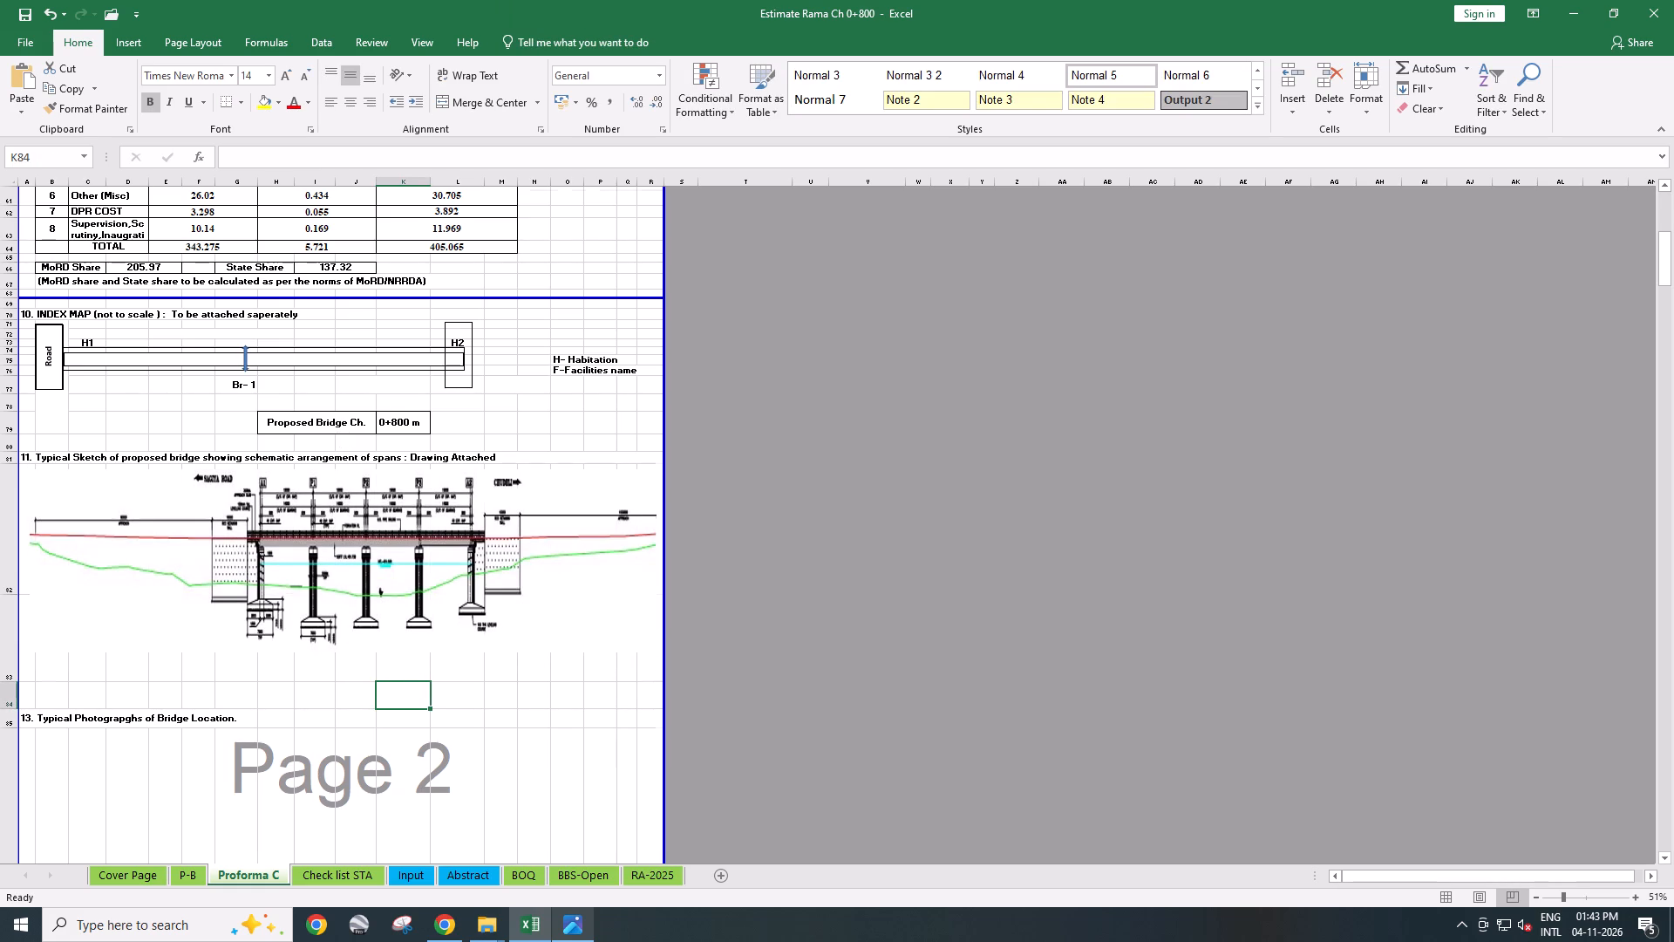
scroll(412, 668, down, 6)
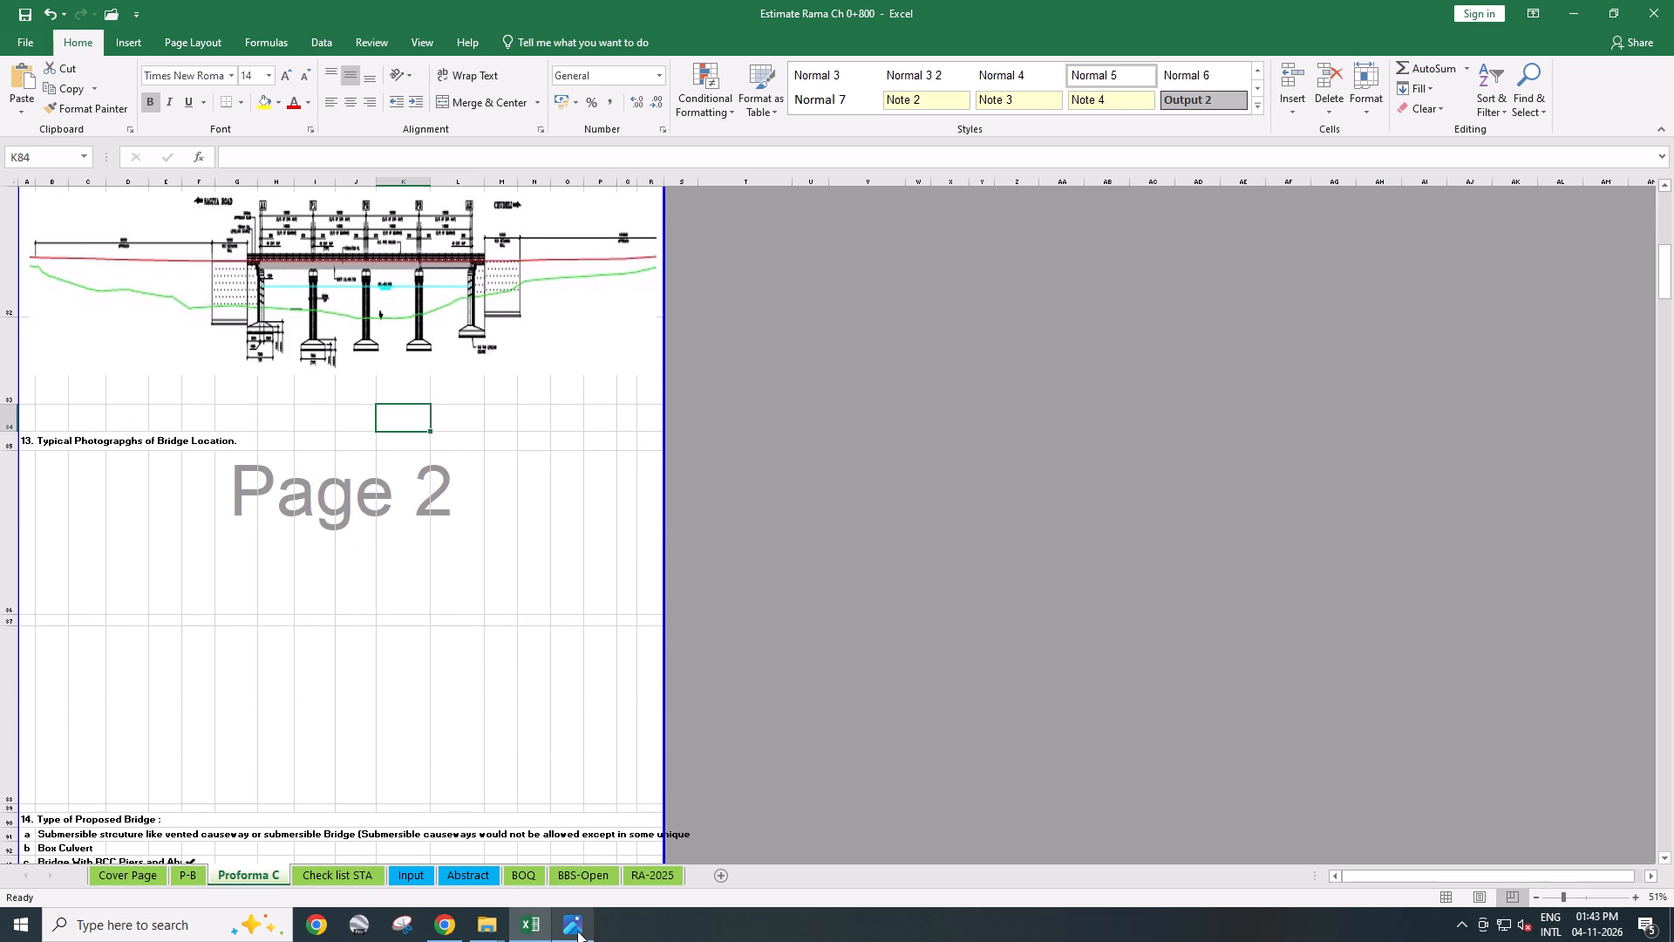
click(578, 931)
click(1408, 208)
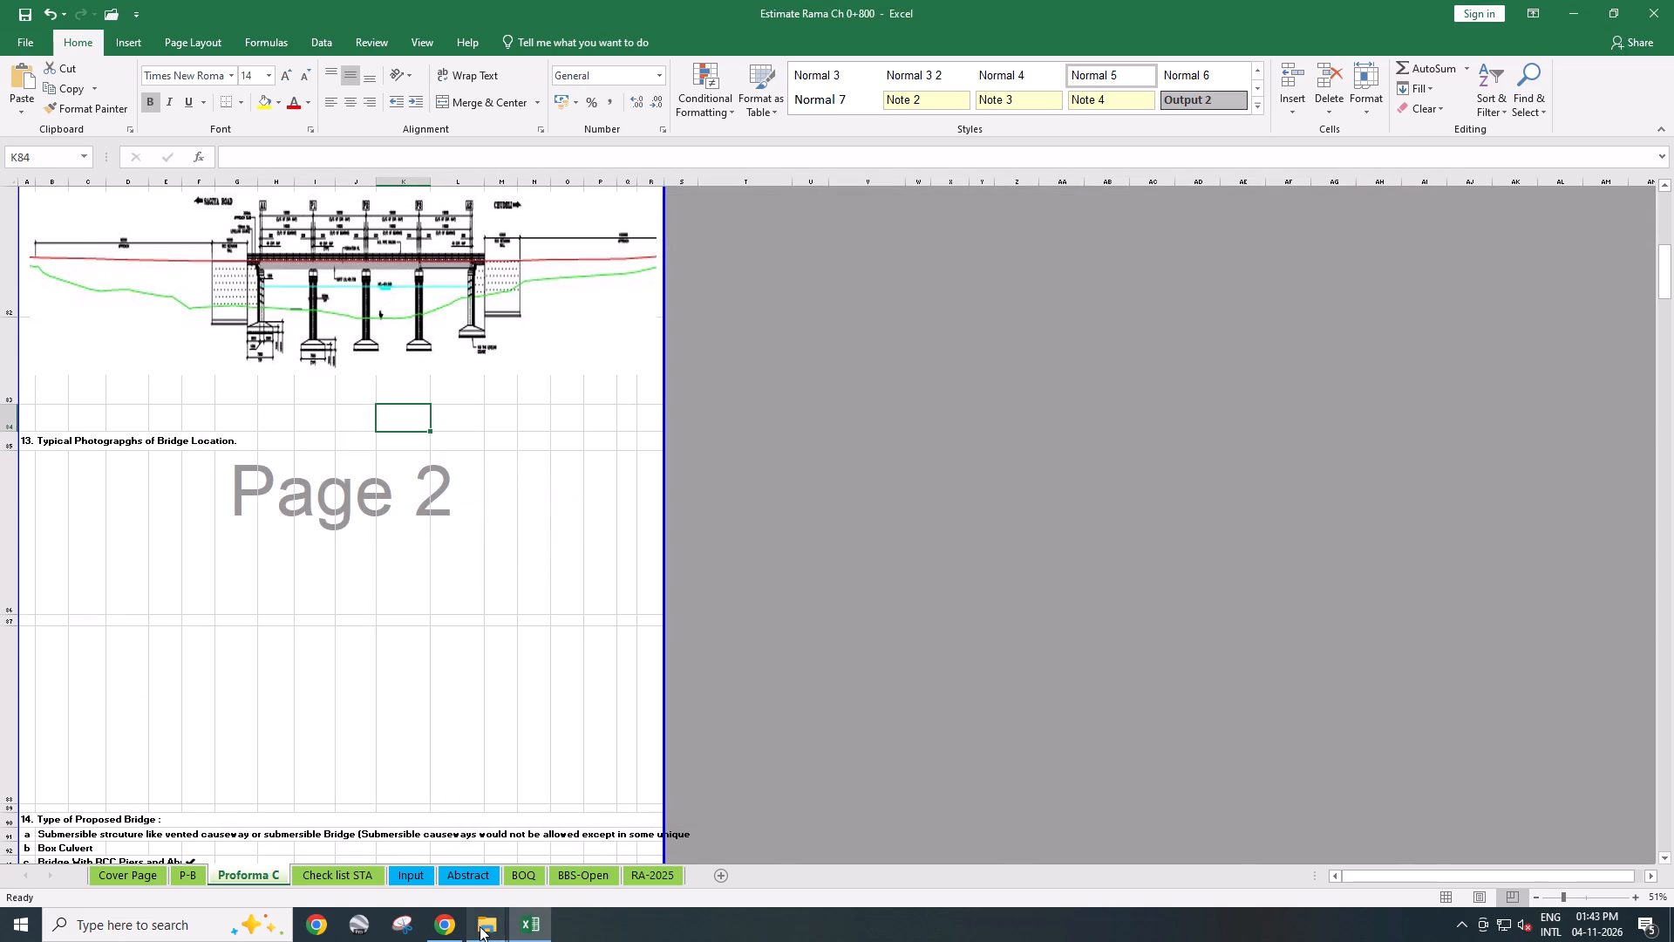
click(480, 926)
click(636, 850)
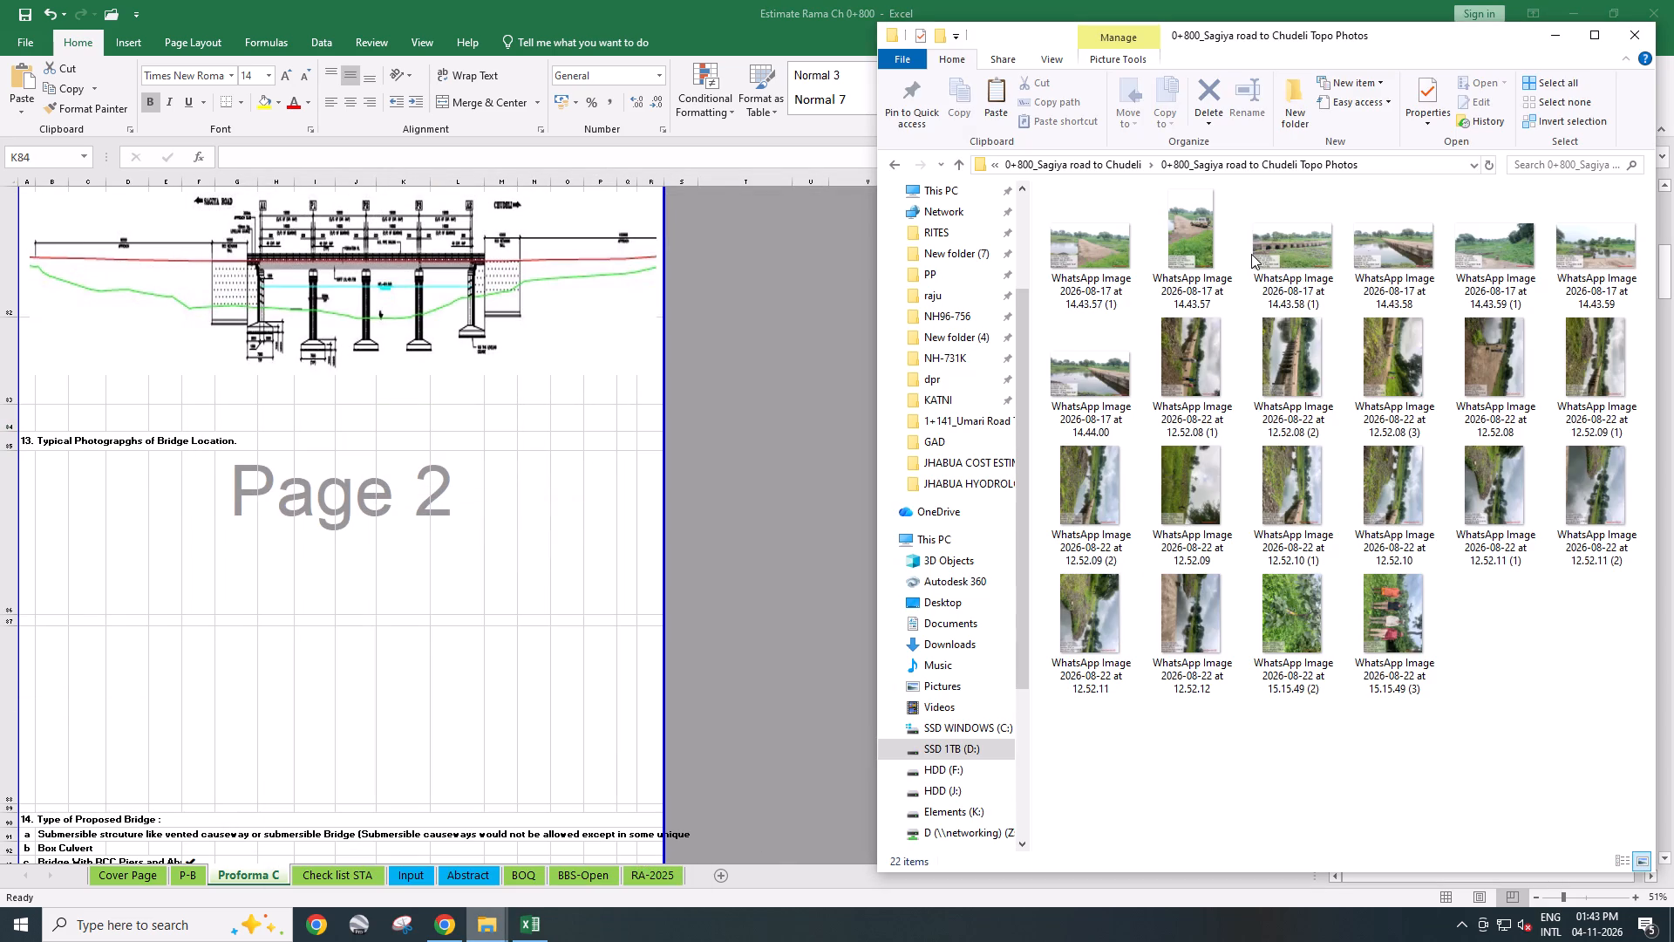
double_click(1252, 255)
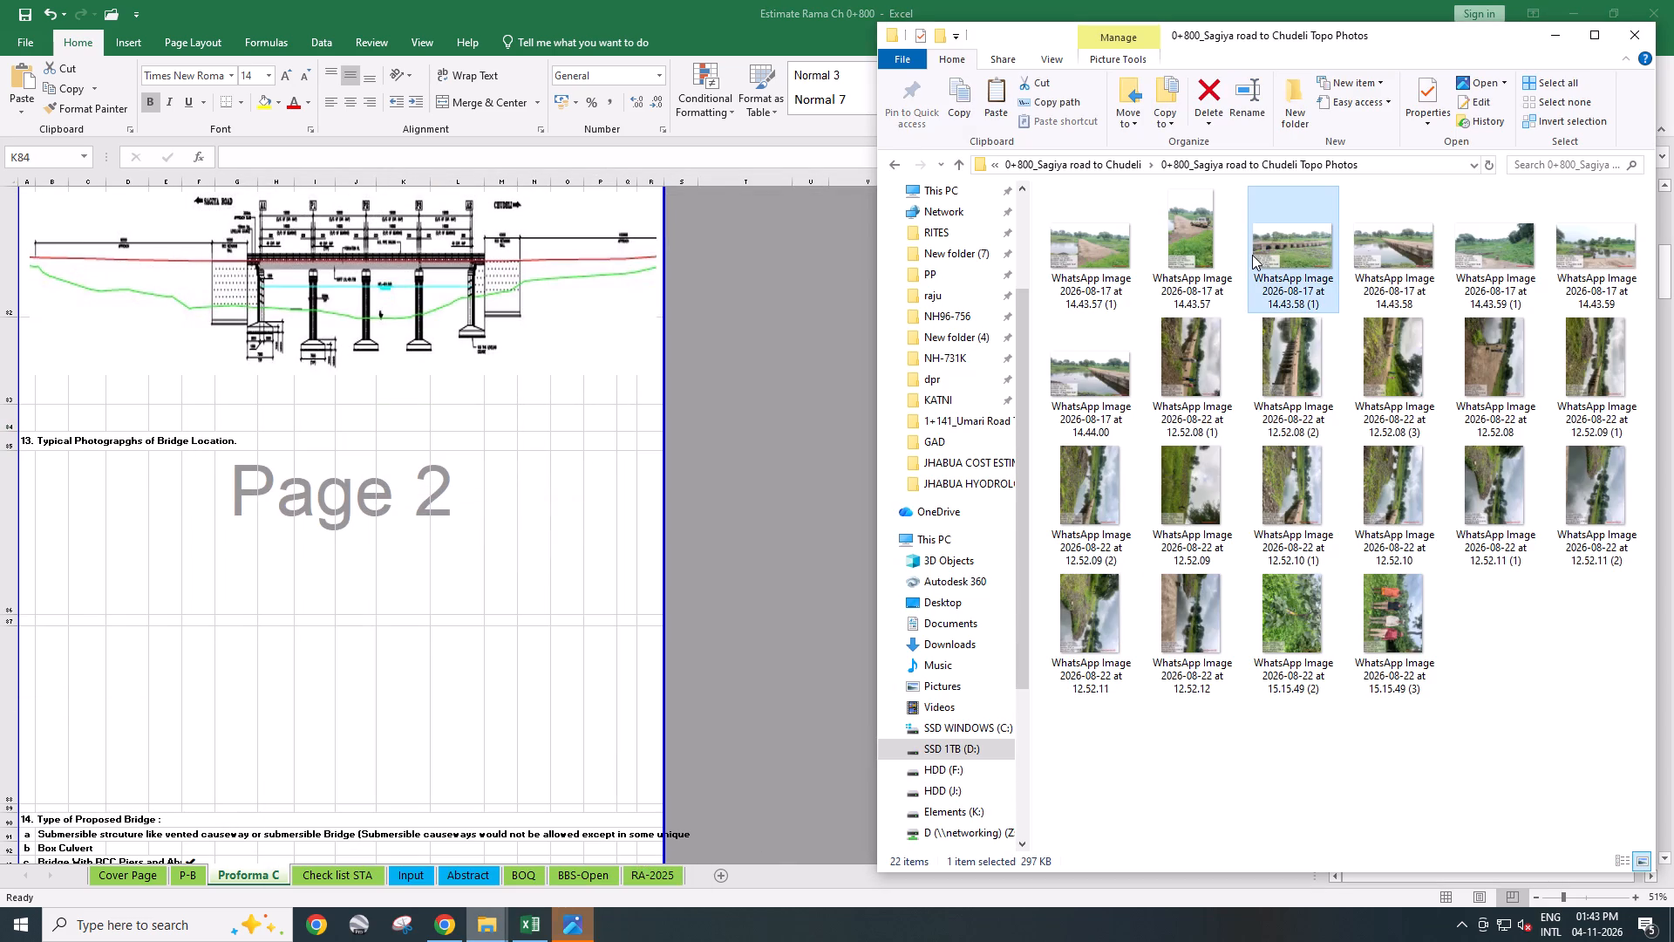
click(584, 928)
right_click(1005, 550)
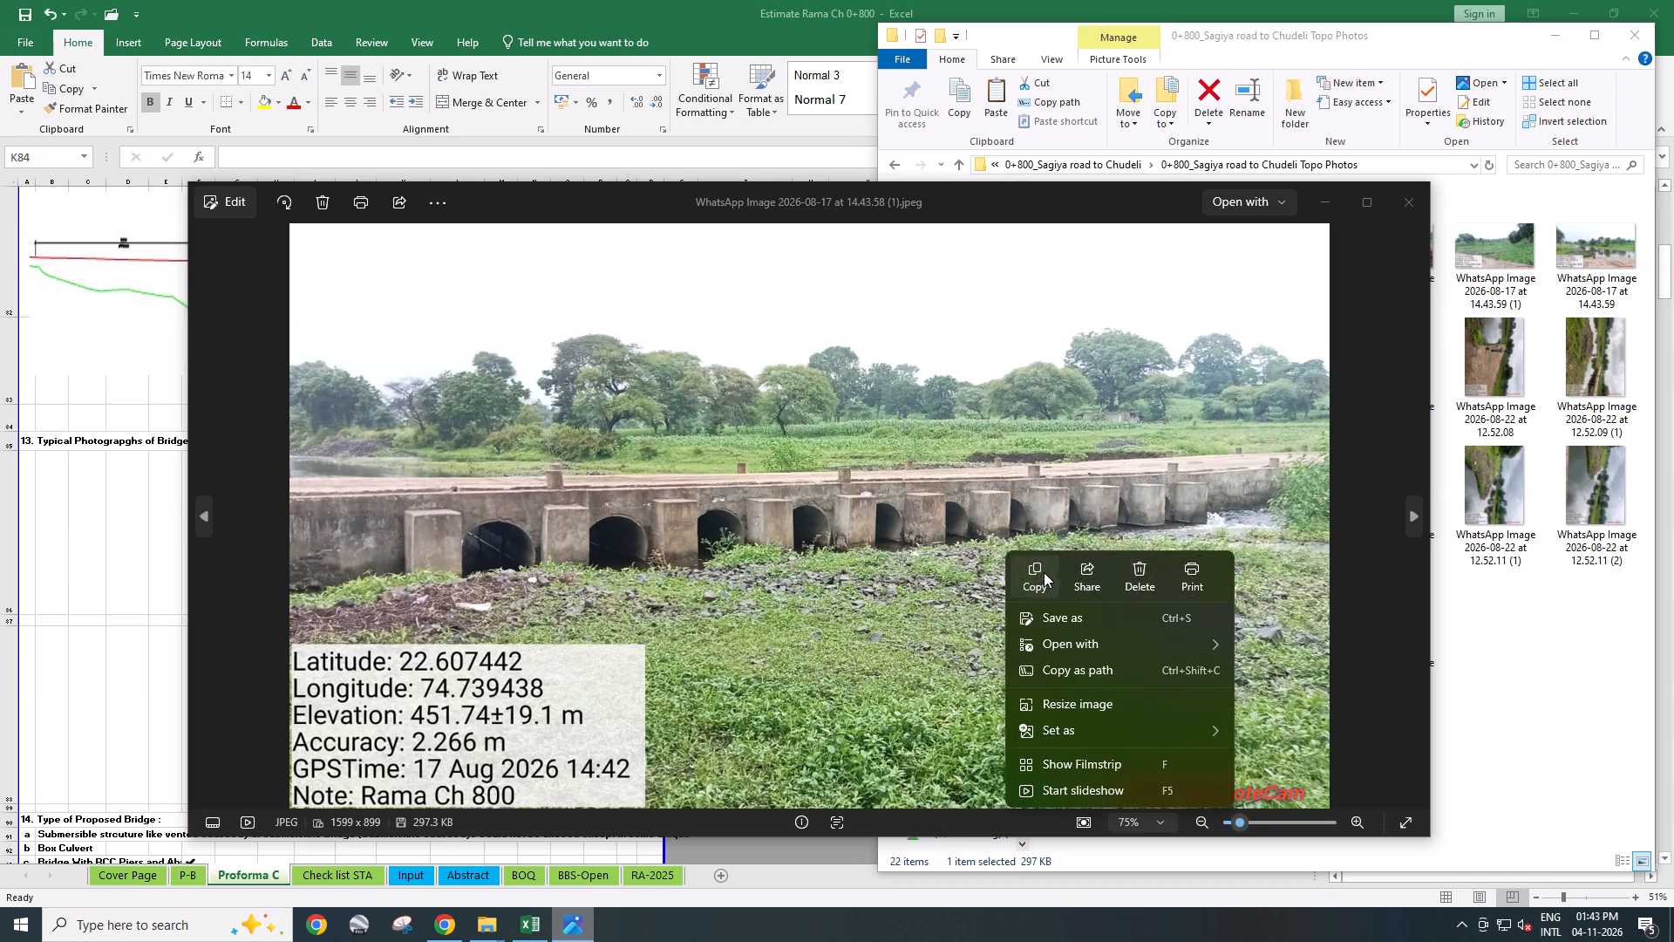
click(1035, 567)
click(109, 535)
click(51, 499)
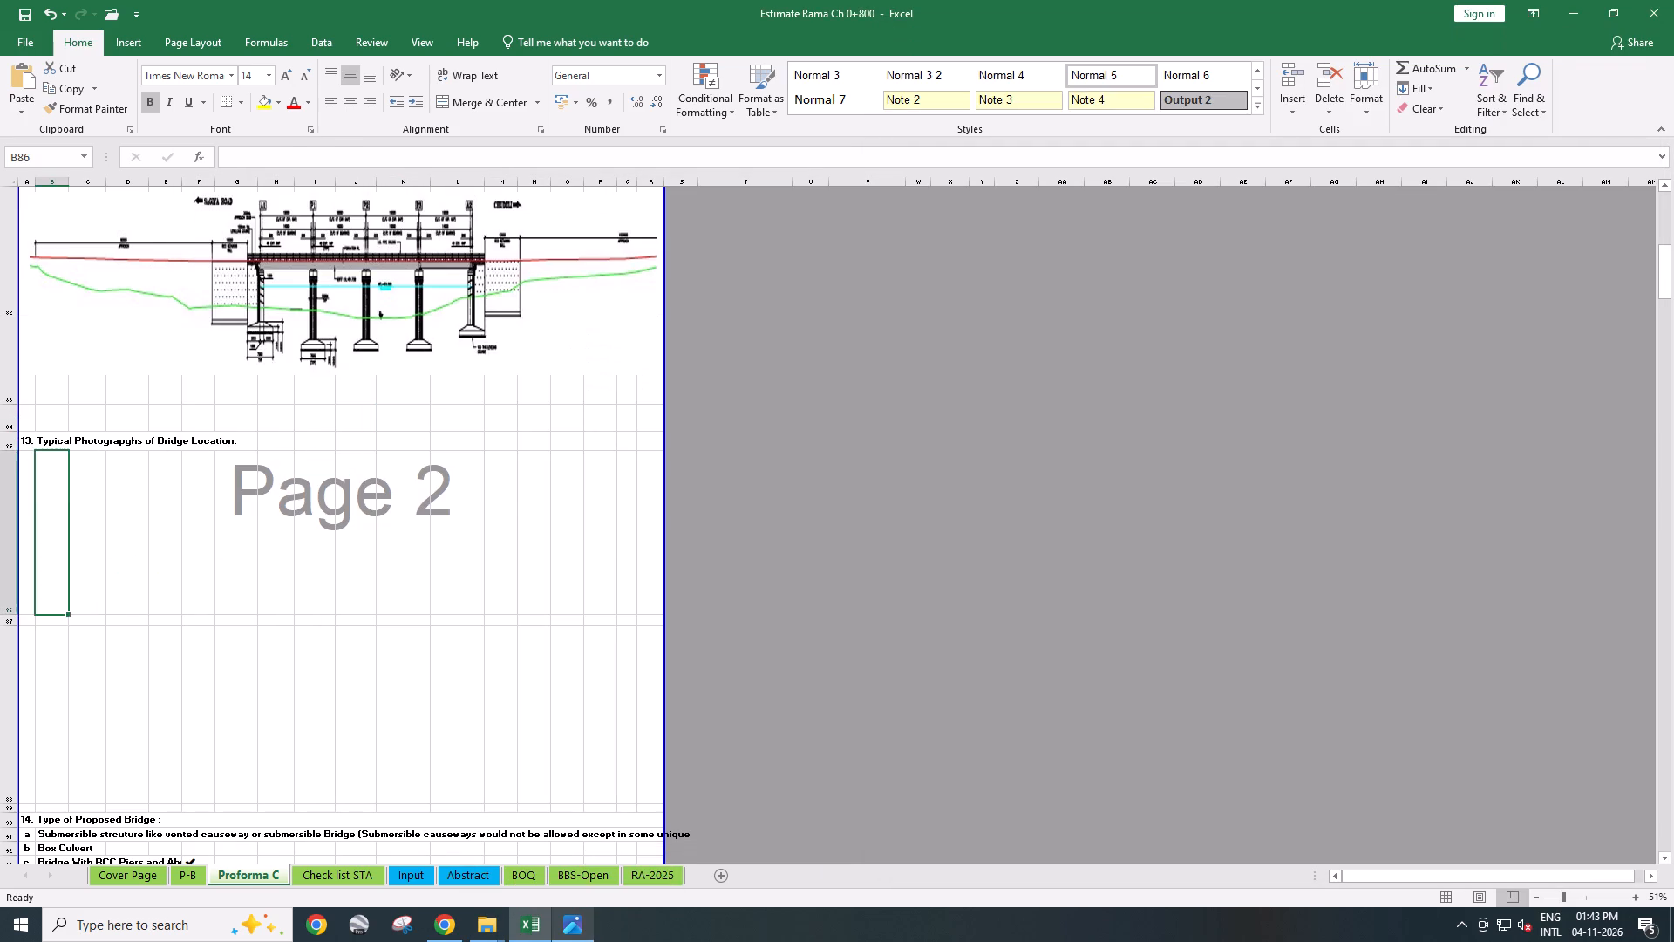
key(ctrl+v)
Set the height of the pasted culvert photo to 10 cm.
double_click(310, 616)
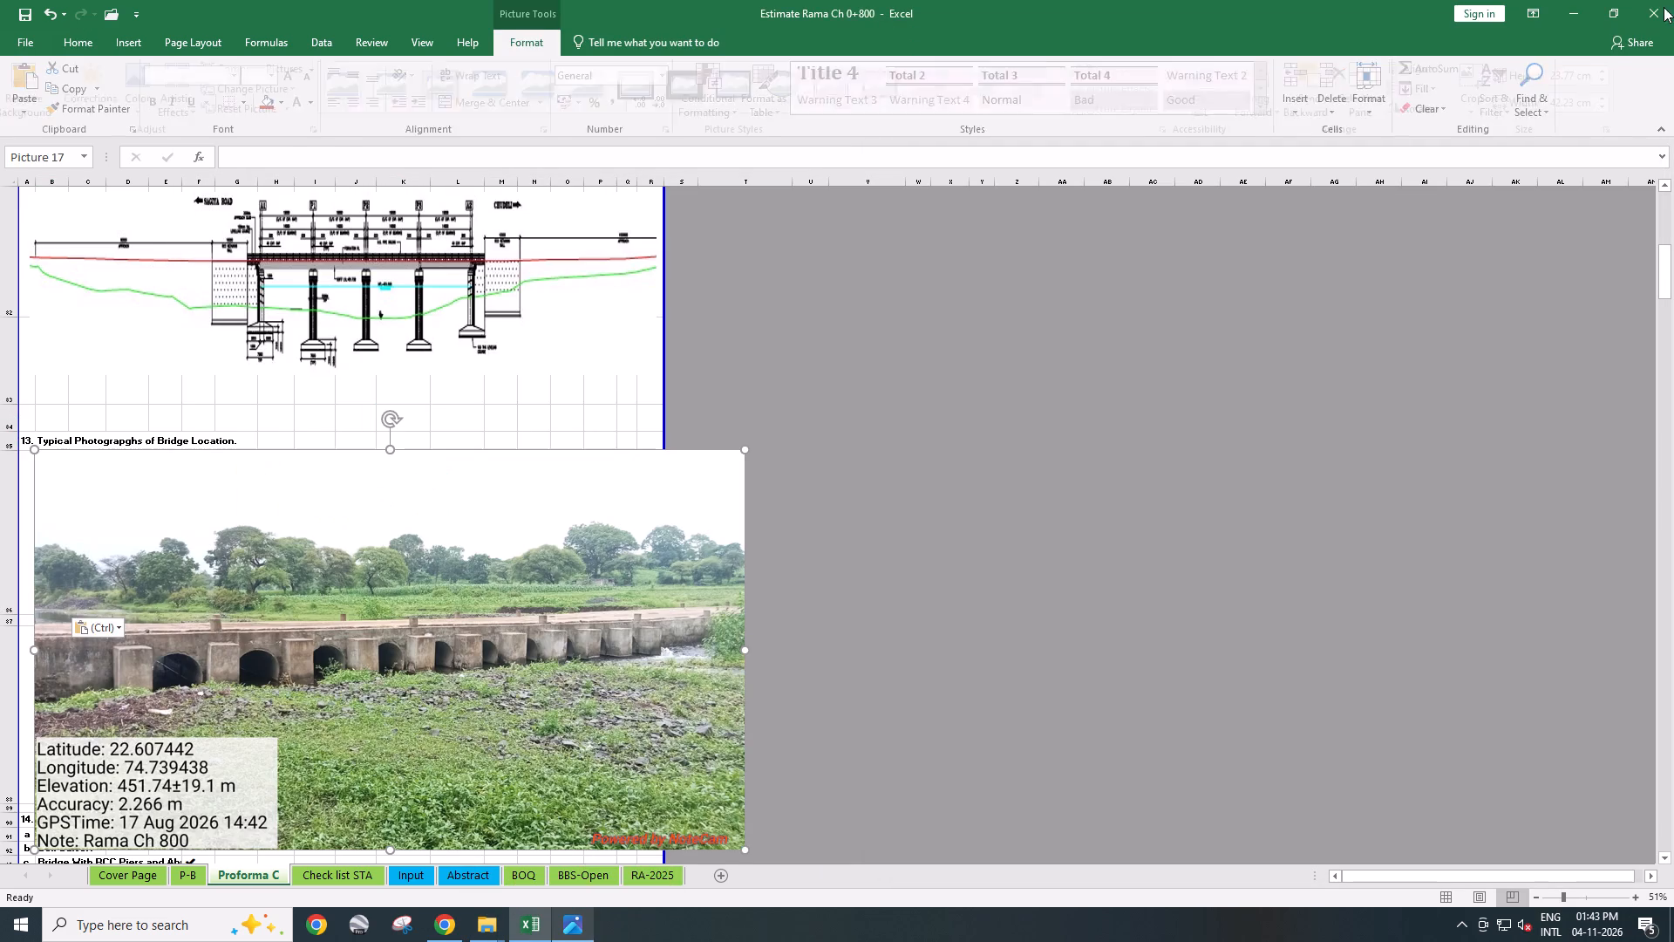
click(1572, 75)
text(10)
key(Return)
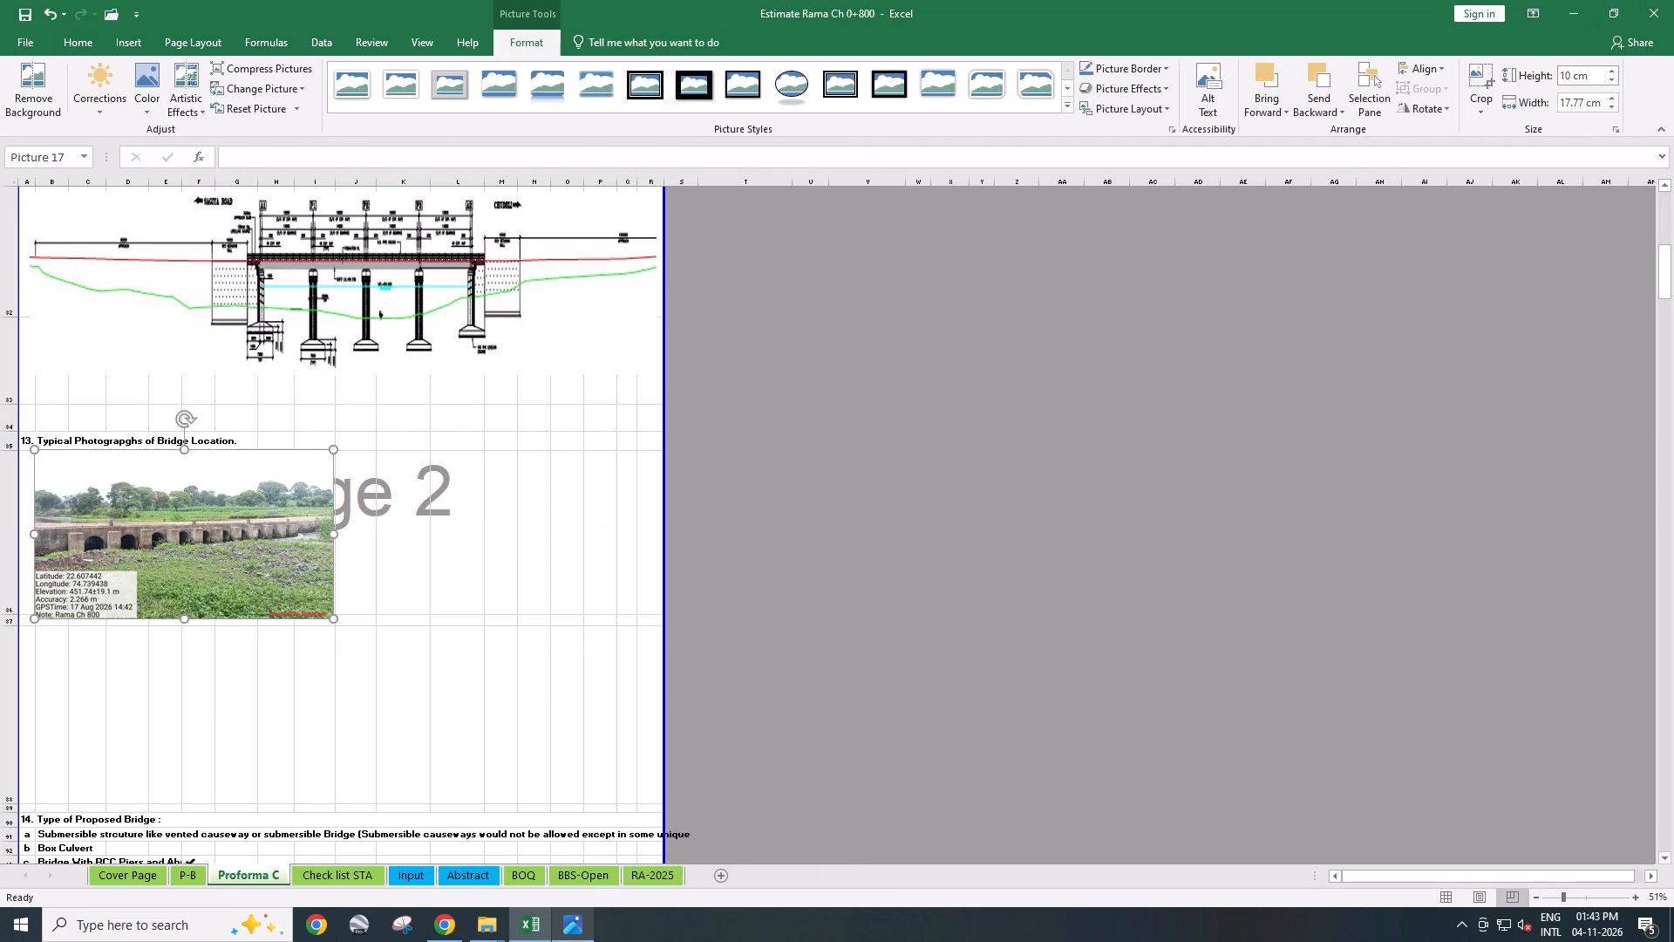
Advance to the next site photo in the image viewer and bring up its copy options.
key(alt+Tab)
click(1402, 520)
right_click(787, 541)
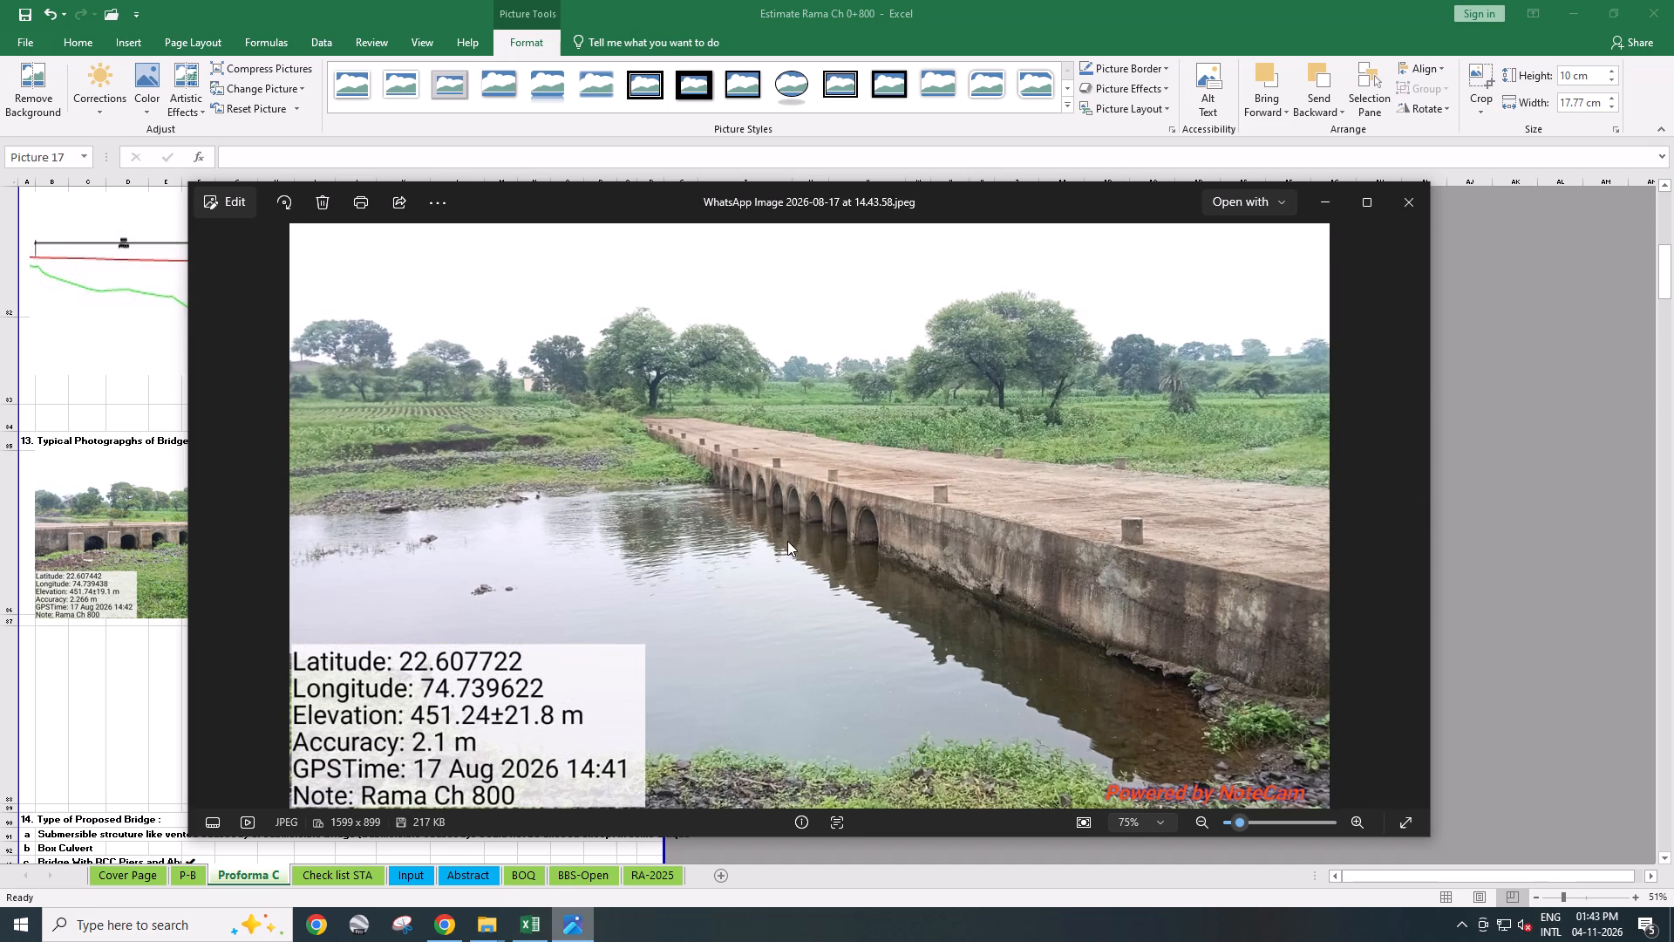
Copy site photo WhatsApp Image 2026-08-17 at 14.43.58, paste it at cell O86 beside the first photo, and set its height to 10 cm.
click(804, 559)
click(106, 565)
click(557, 504)
key(ctrl+v)
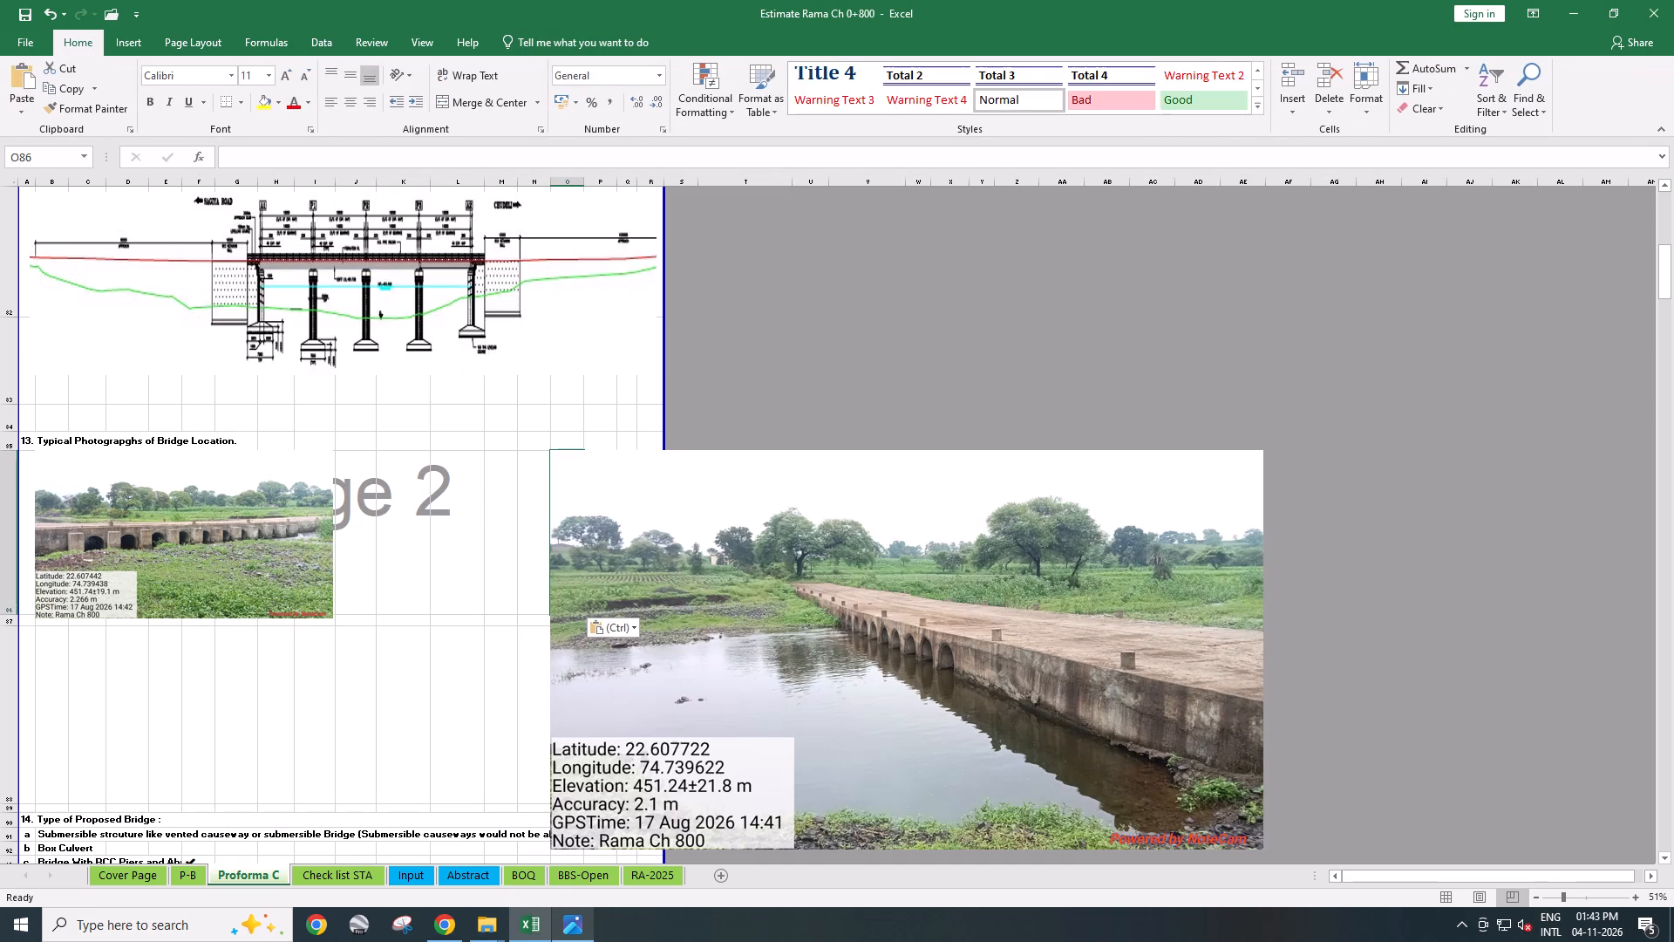
double_click(636, 525)
click(1577, 72)
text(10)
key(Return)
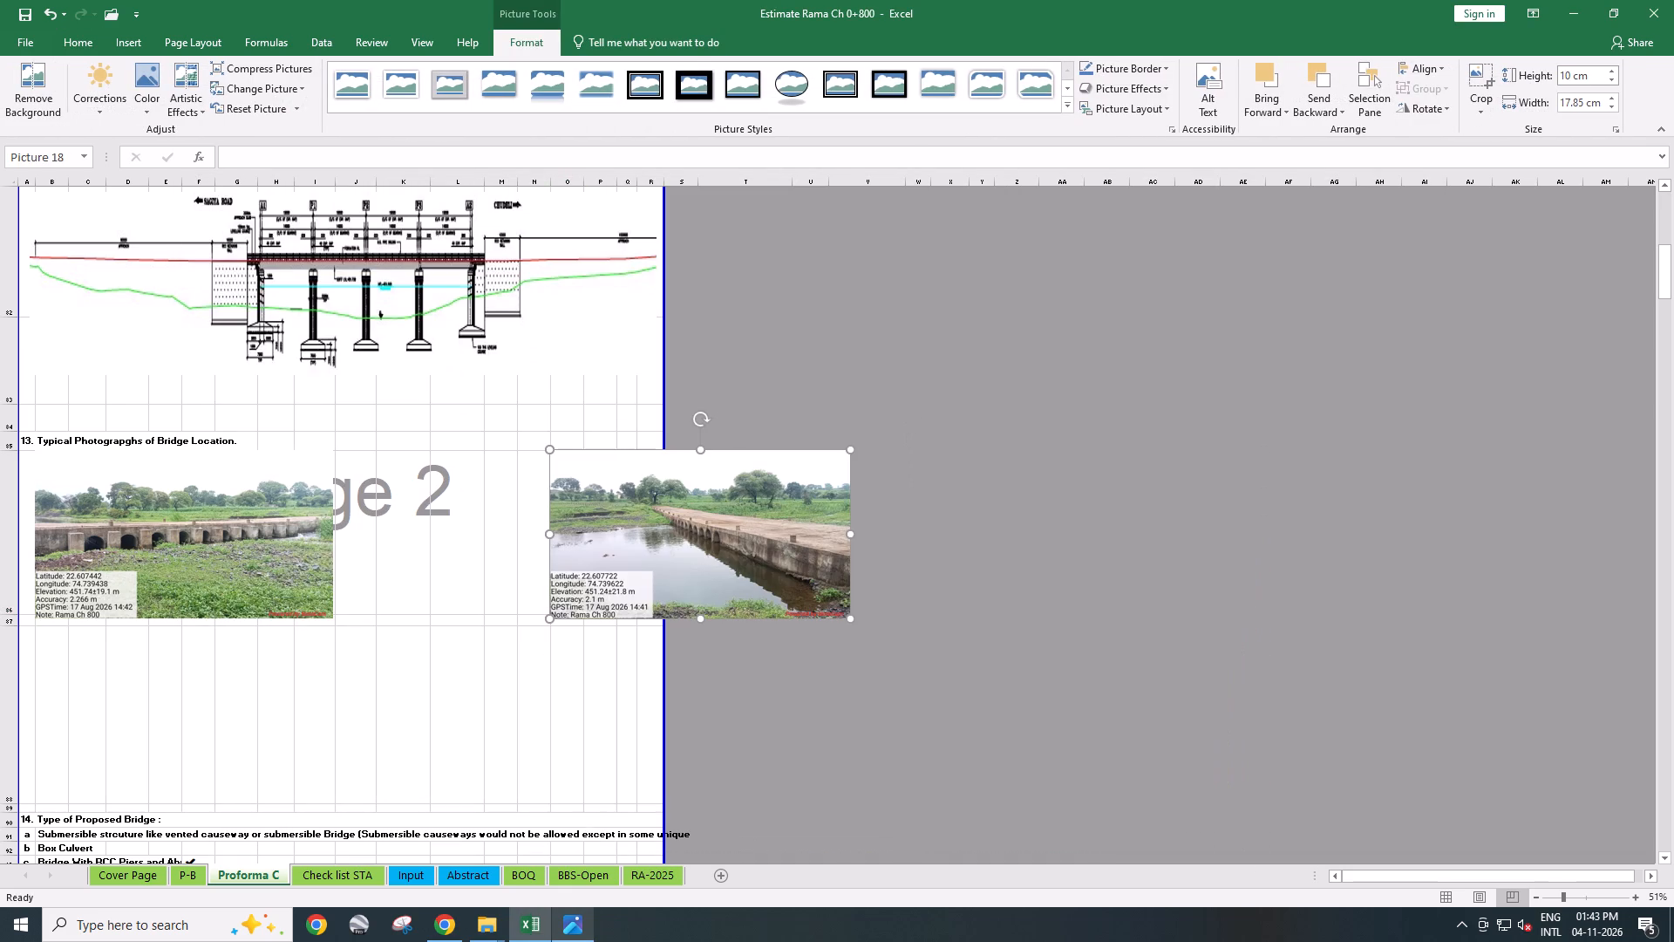
Copy site photo WhatsApp Image 2026-08-17 at 14.43.59, paste it below the second photo, and set its height to 10 cm.
click(593, 929)
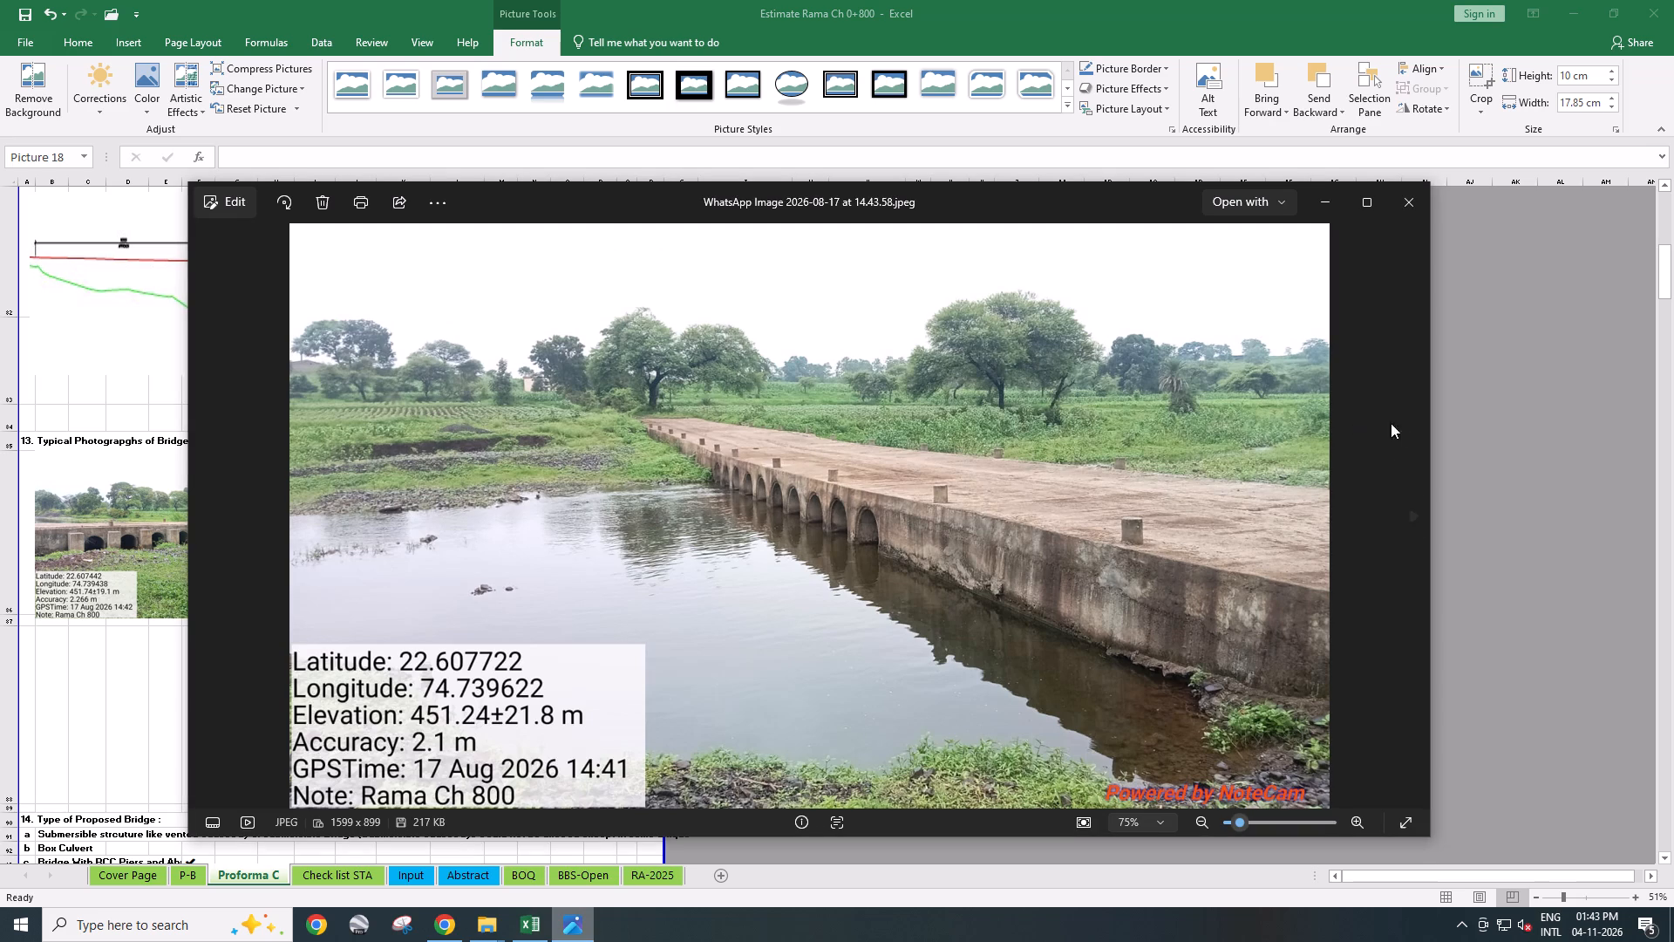
click(1409, 512)
click(1409, 512)
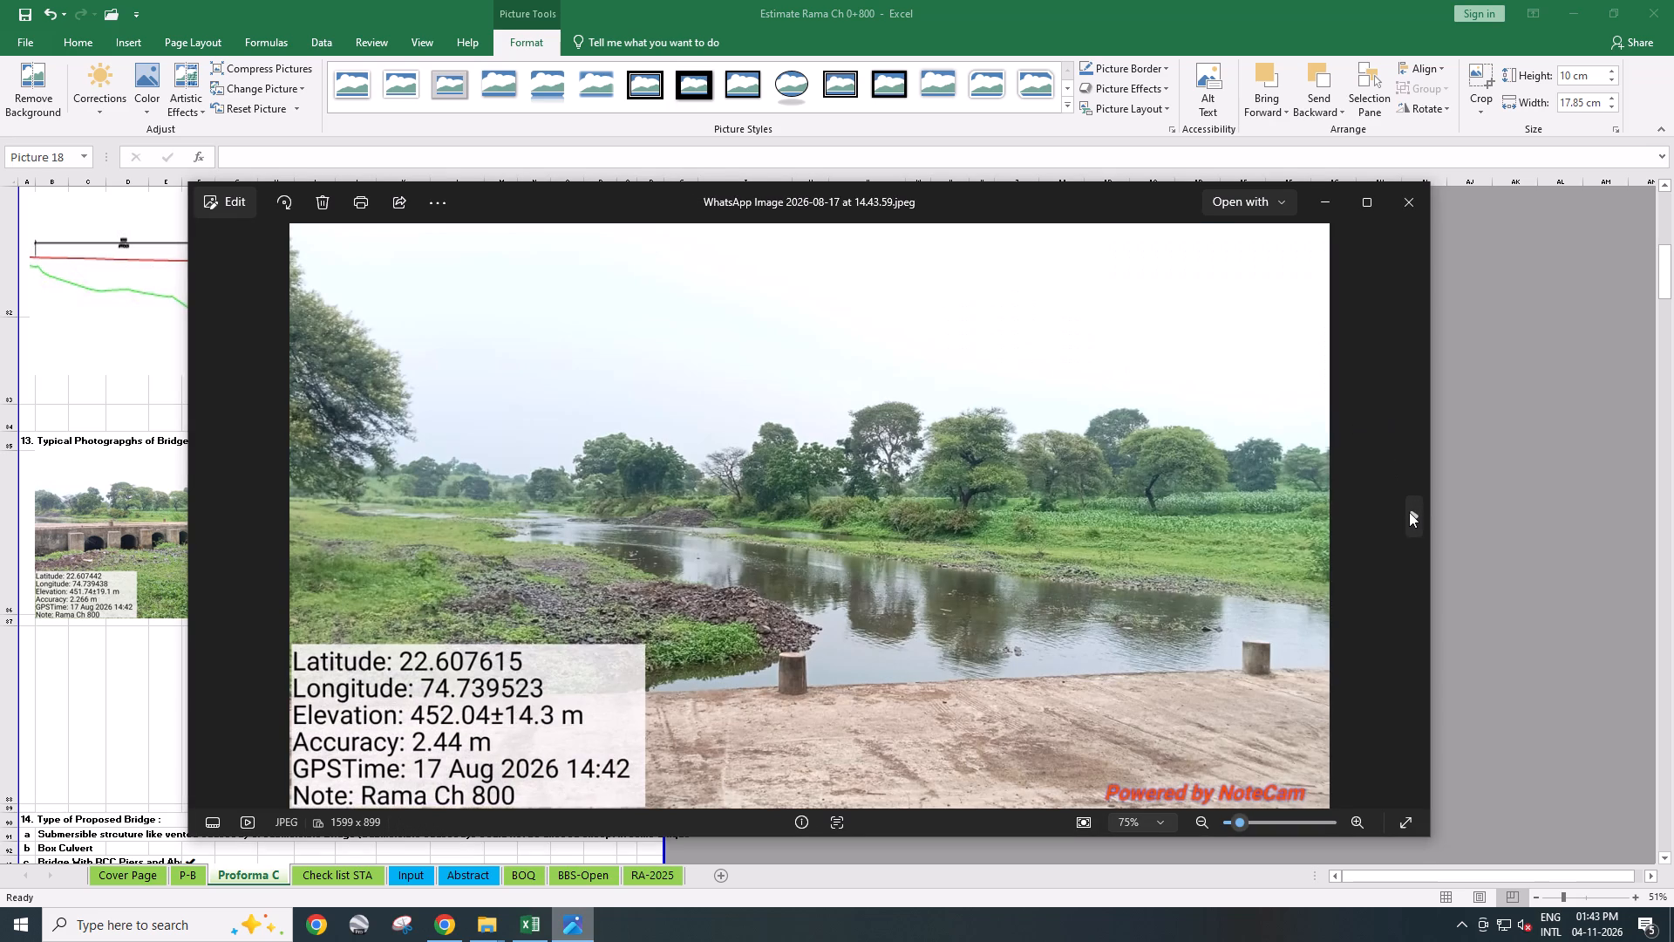
right_click(741, 560)
click(775, 584)
click(1637, 541)
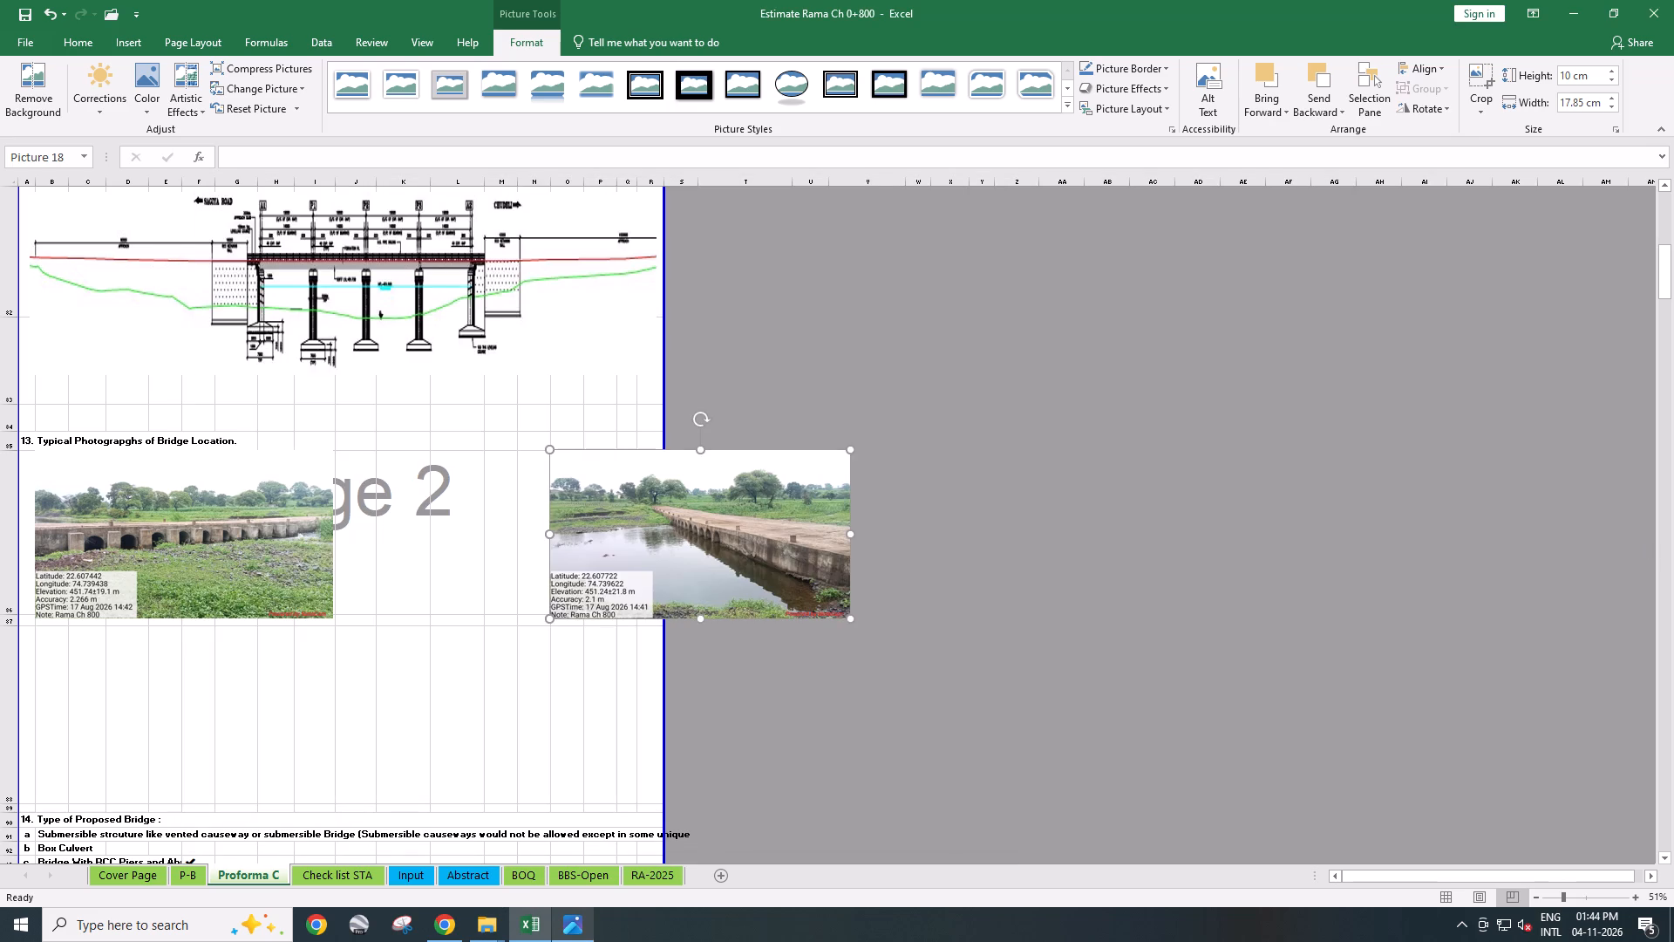
click(494, 653)
key(ctrl+v)
double_click(666, 697)
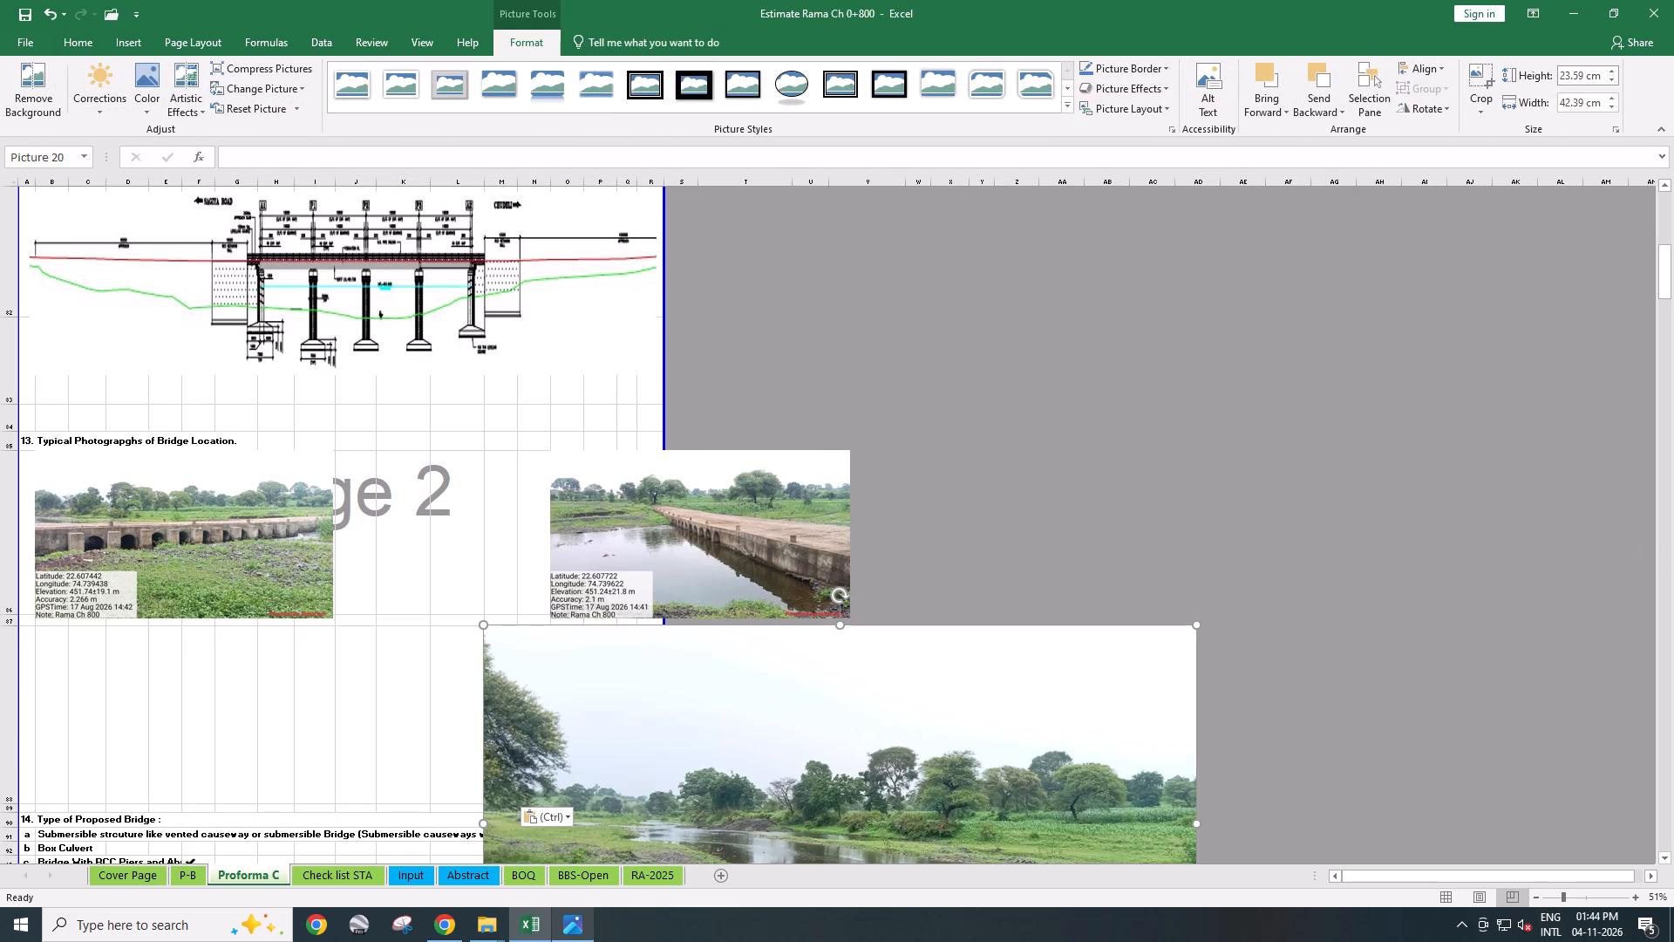
click(1583, 73)
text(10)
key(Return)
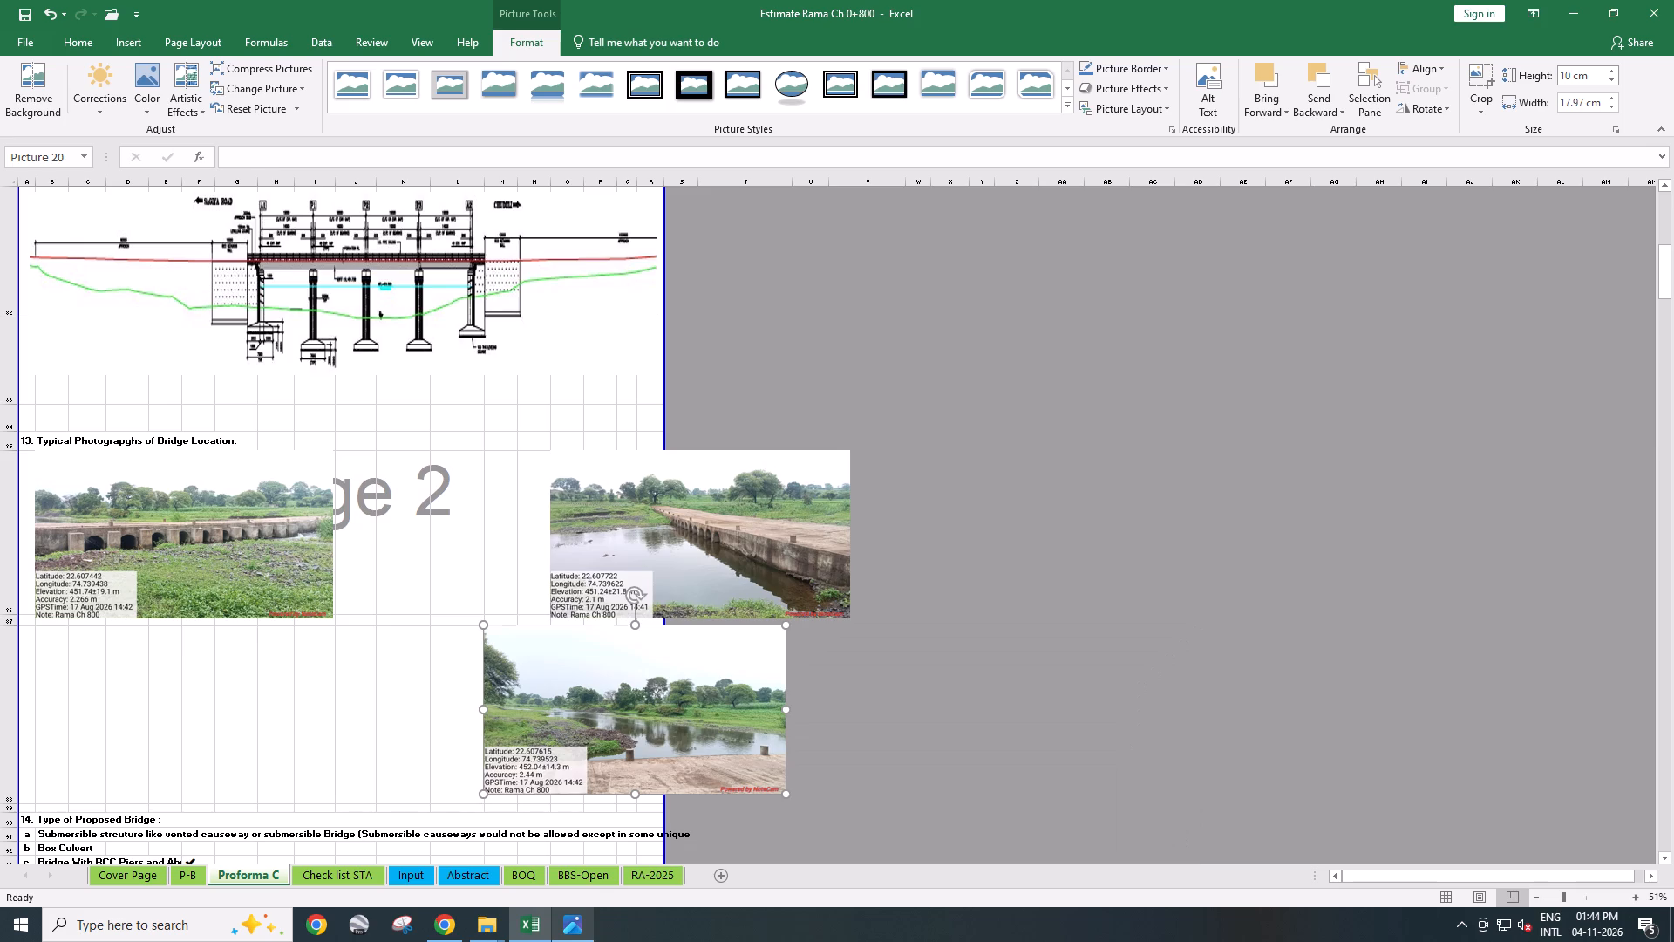
Browse the remaining Rama Ch 800 site photos to choose a fourth view for section 13.
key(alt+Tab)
click(1415, 514)
click(1415, 514)
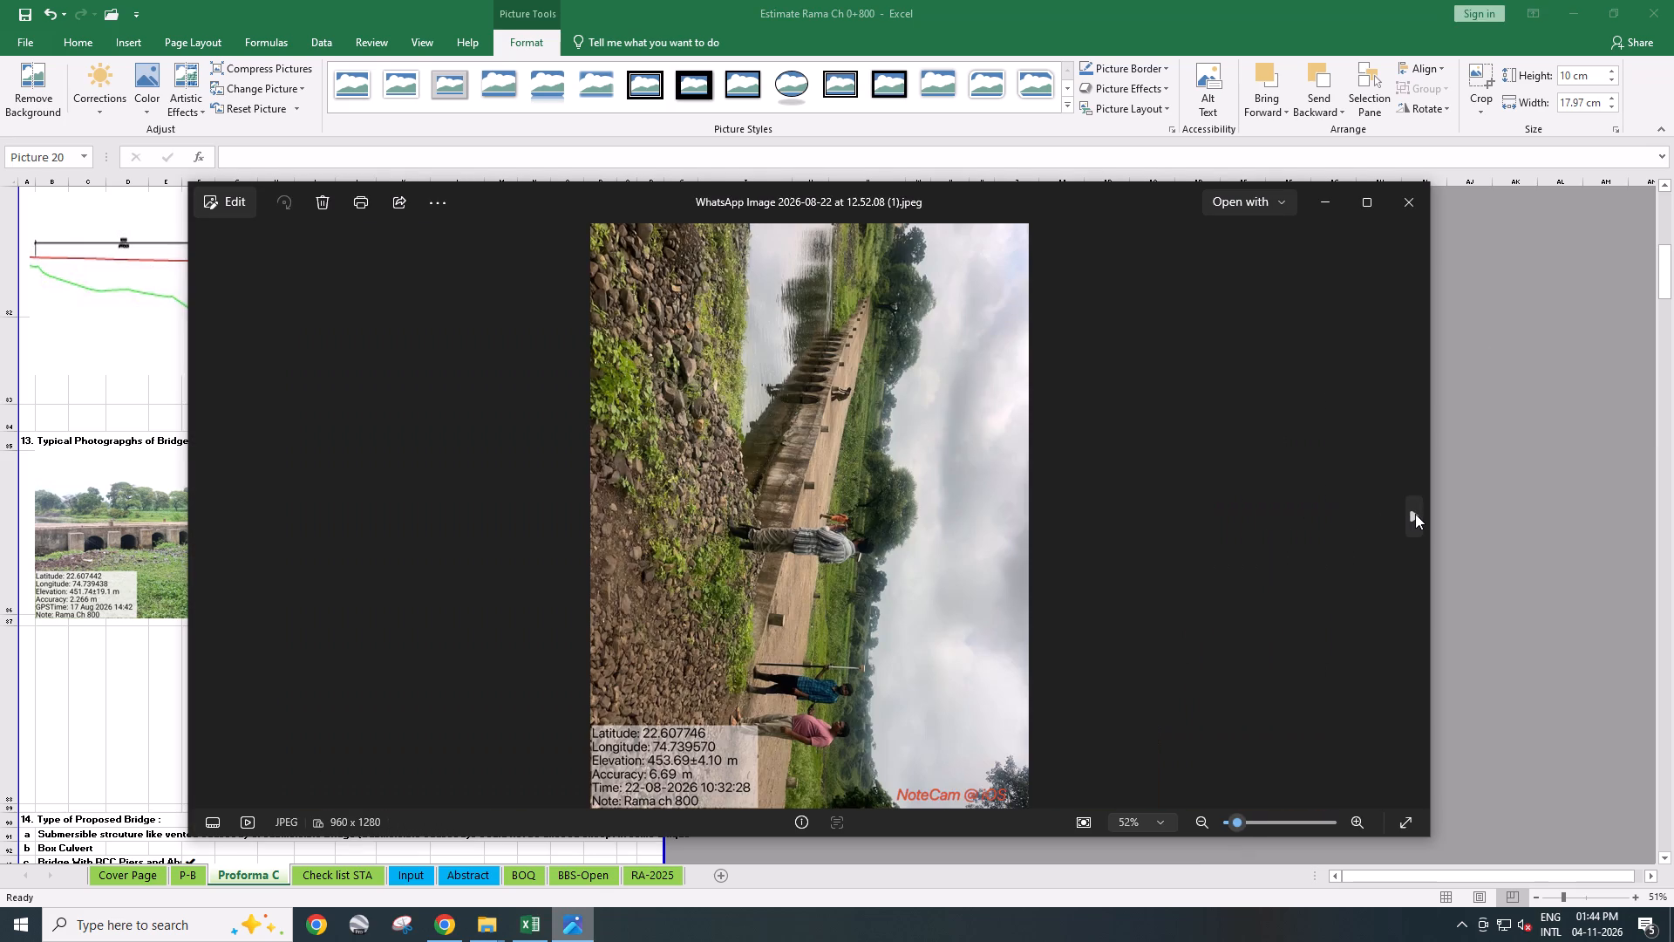
click(1415, 514)
click(1415, 514)
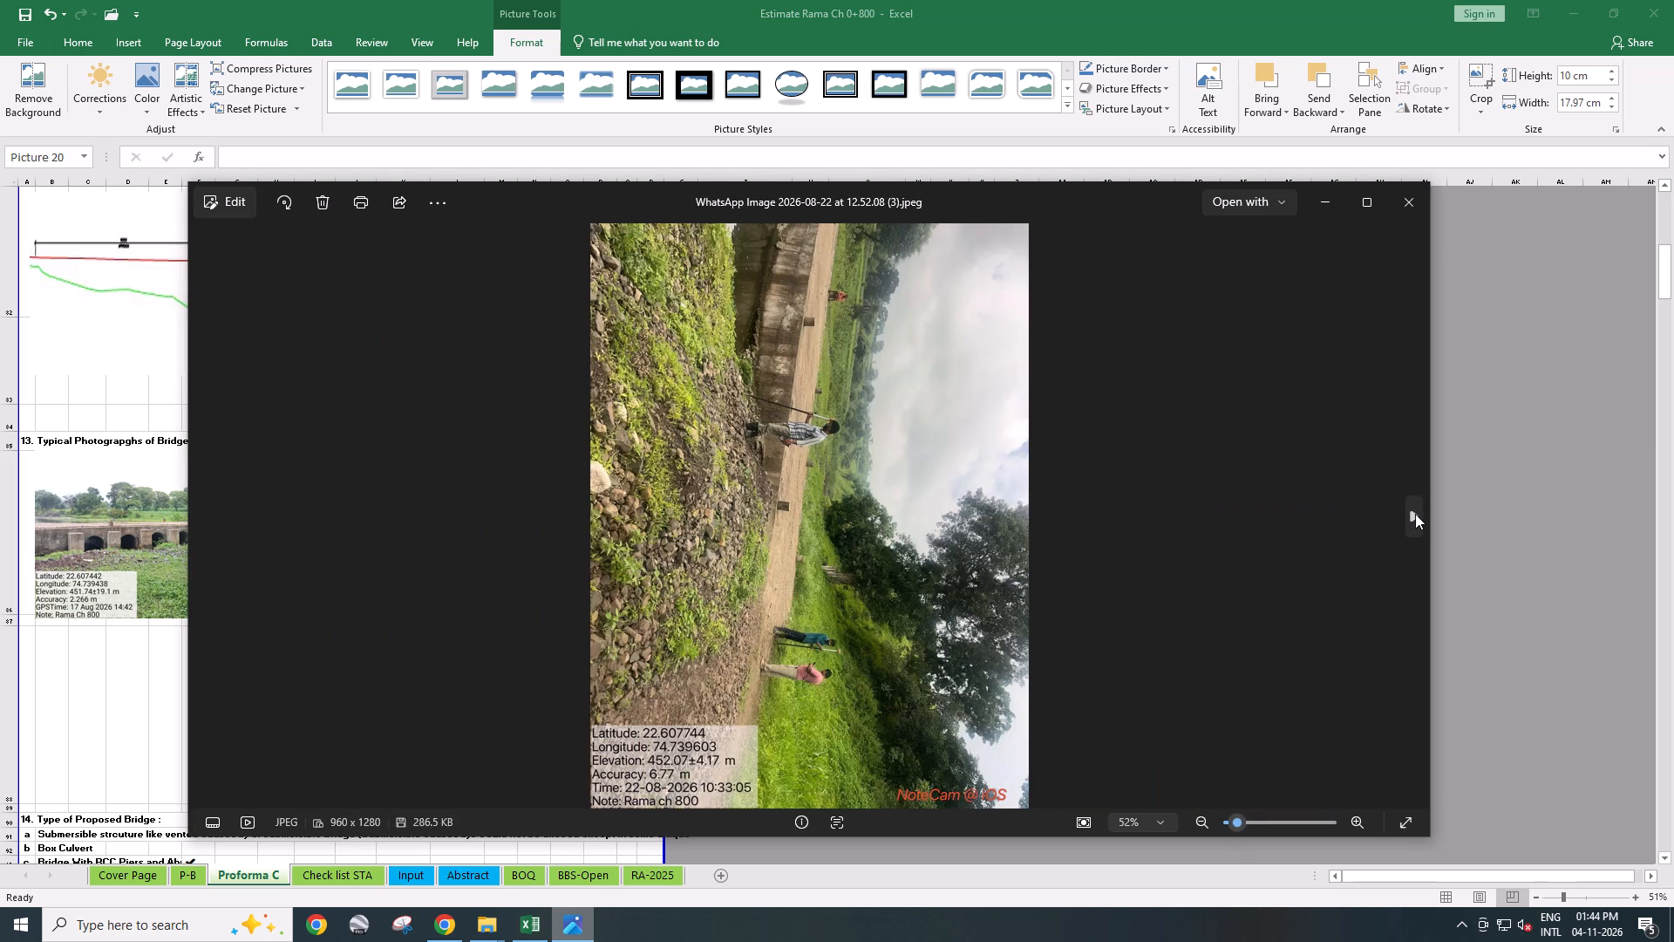
click(1415, 514)
click(1415, 514)
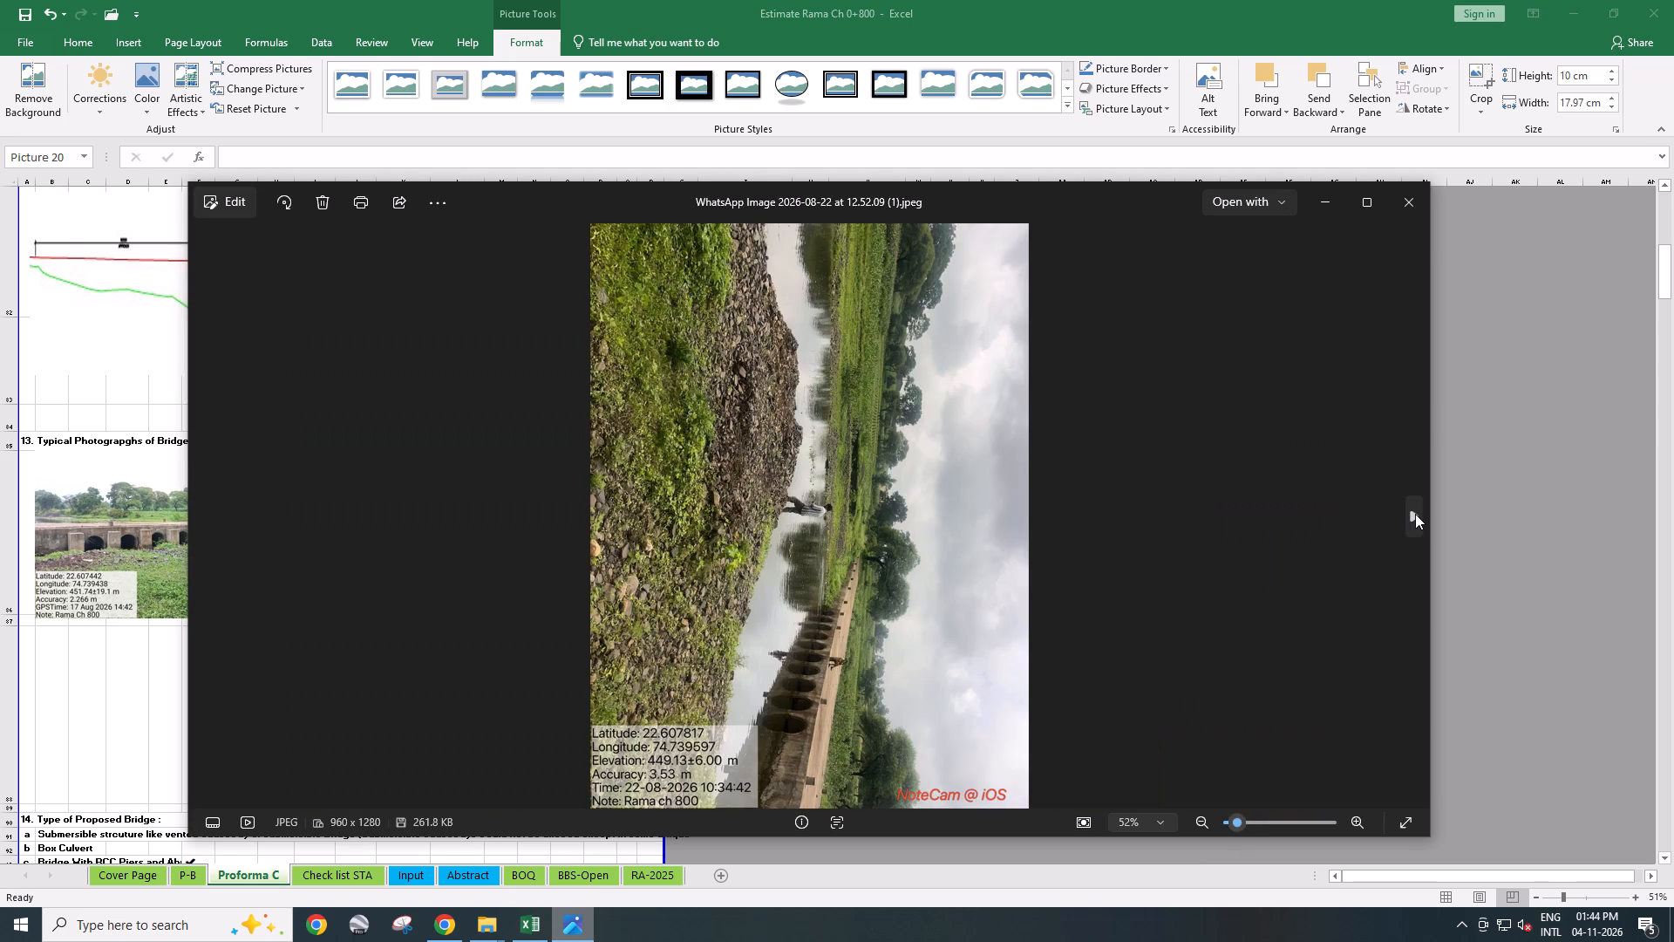
click(1415, 514)
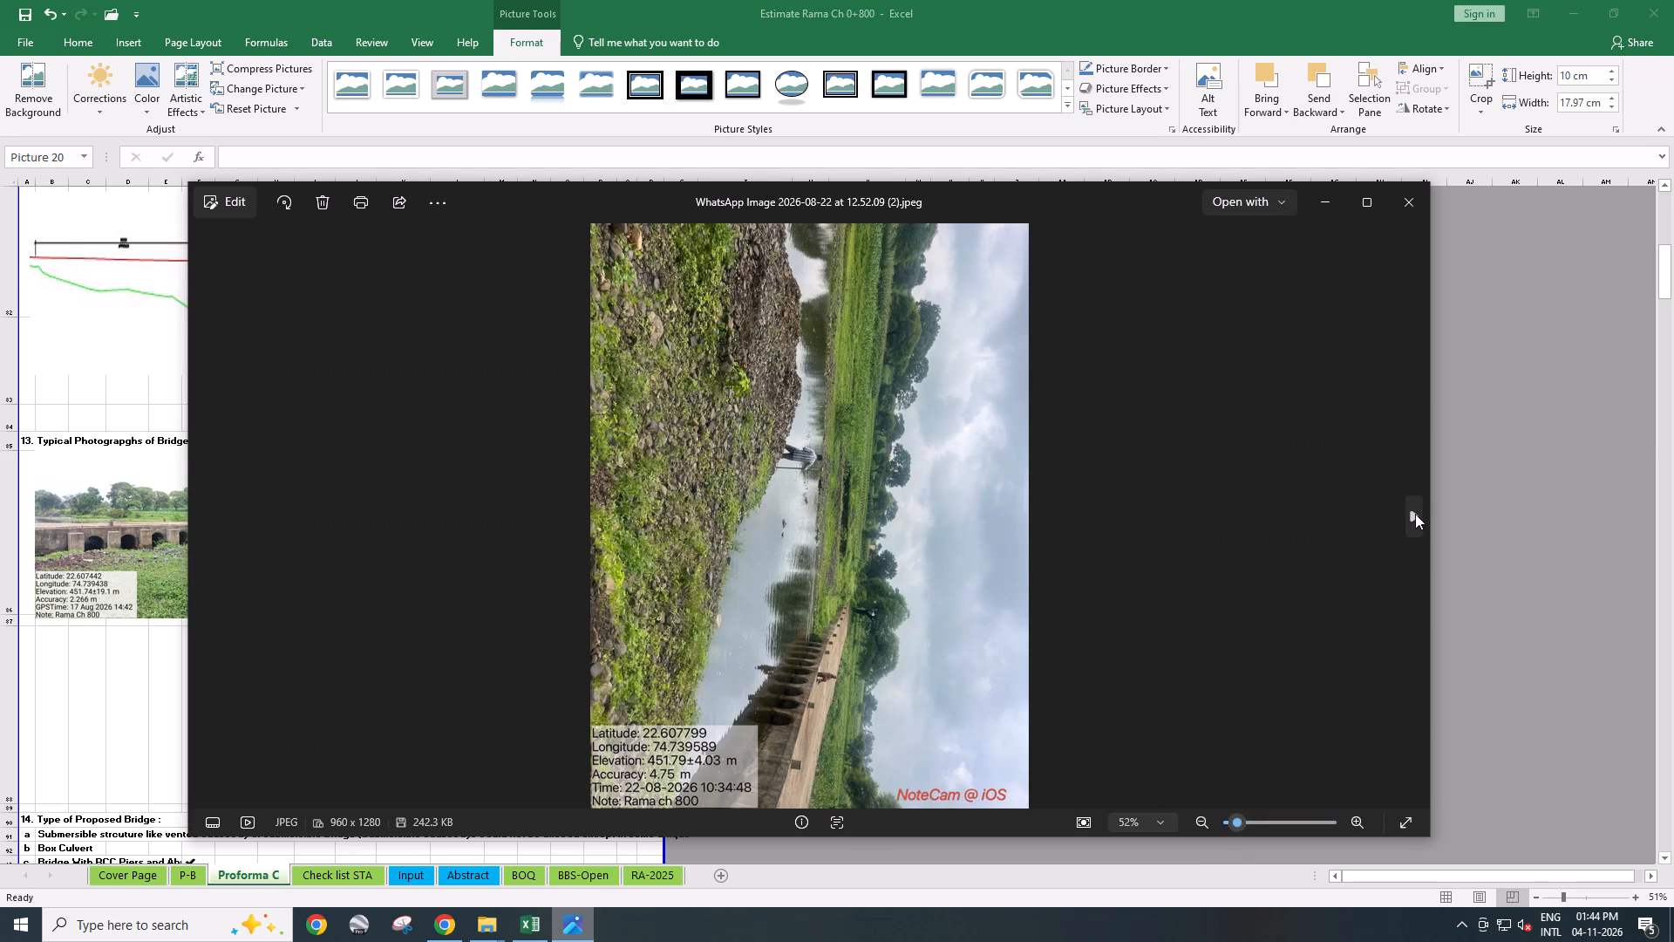
click(1415, 514)
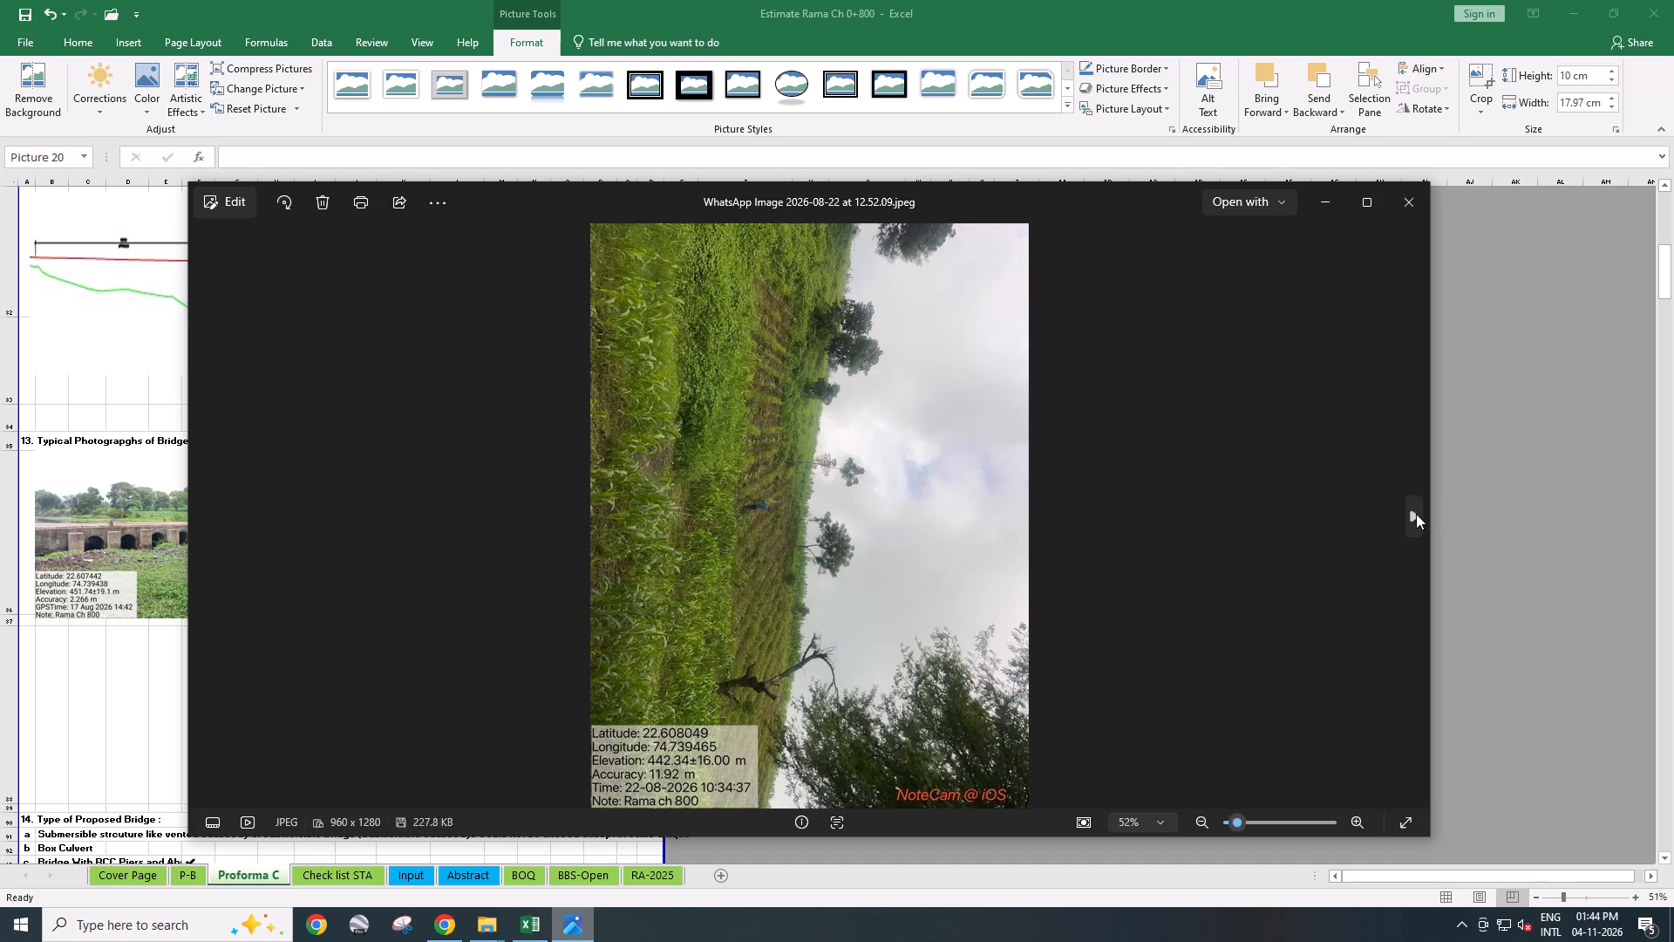
double_click(1416, 514)
click(1416, 514)
click(1416, 514)
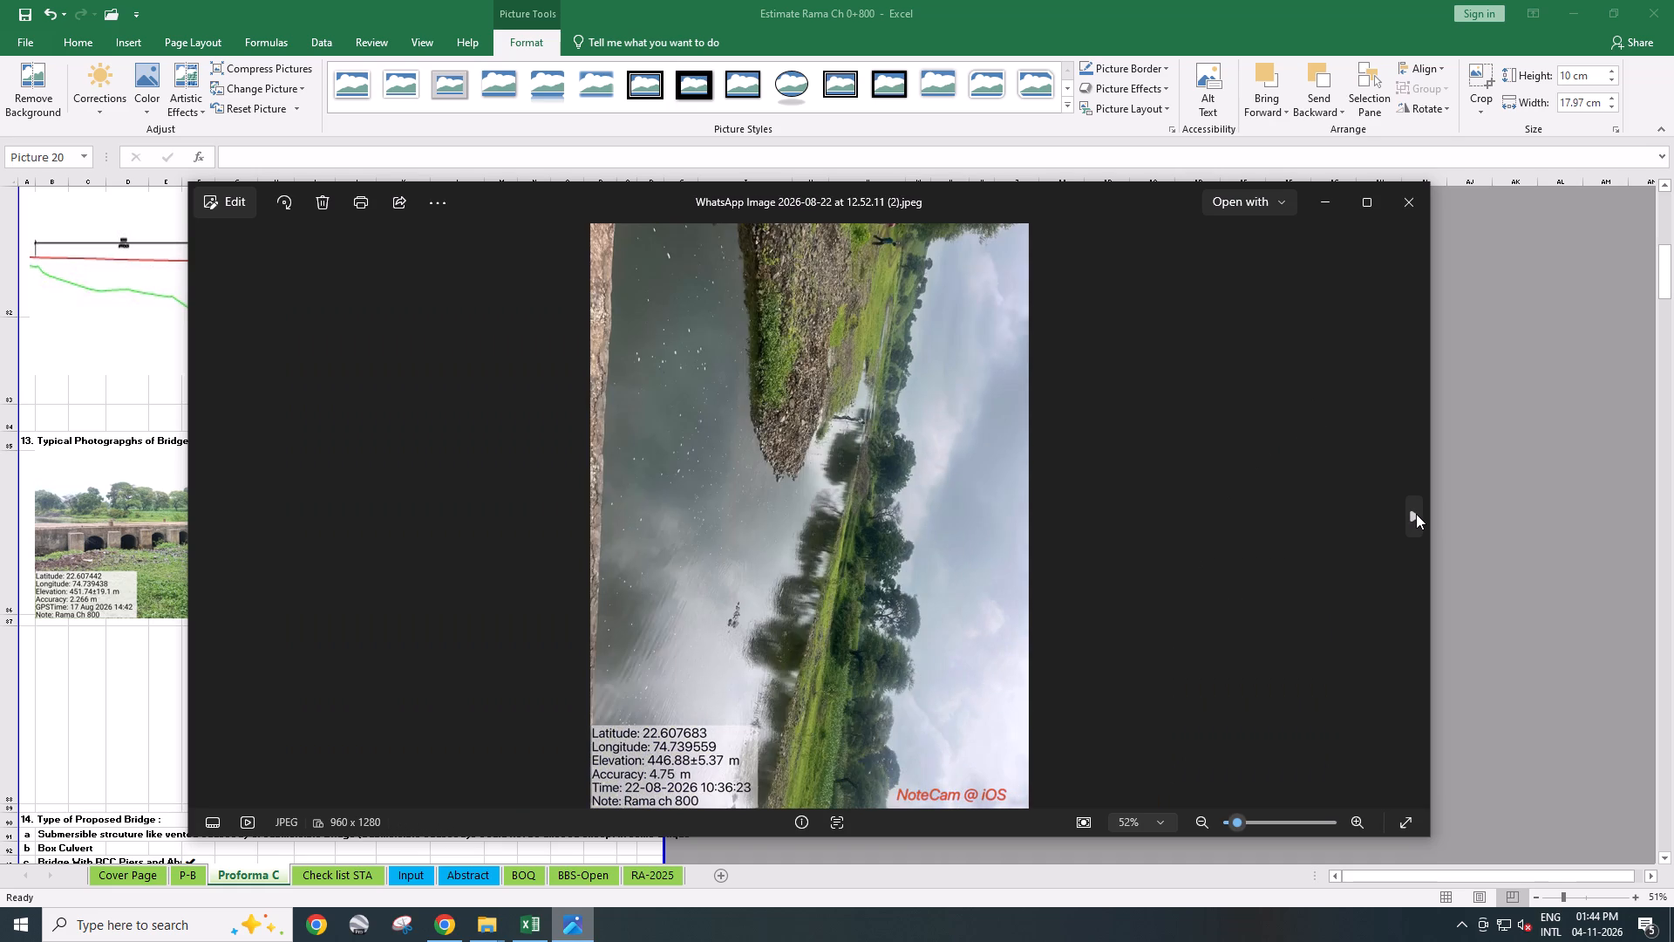
click(1416, 514)
click(1416, 514)
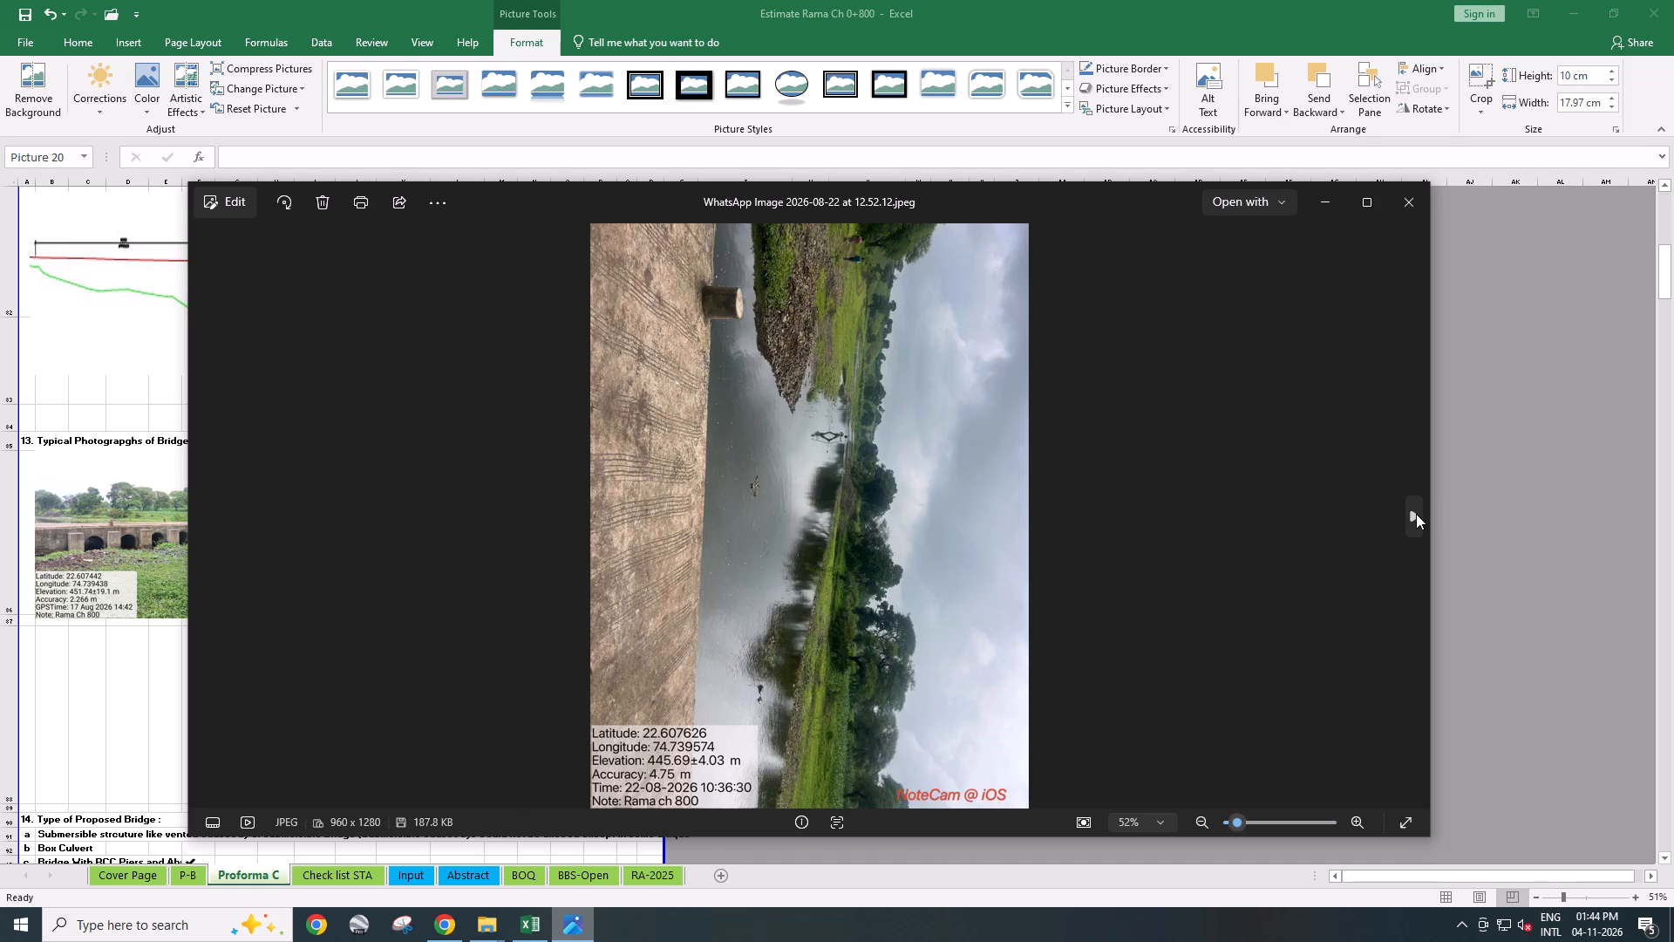
click(1416, 514)
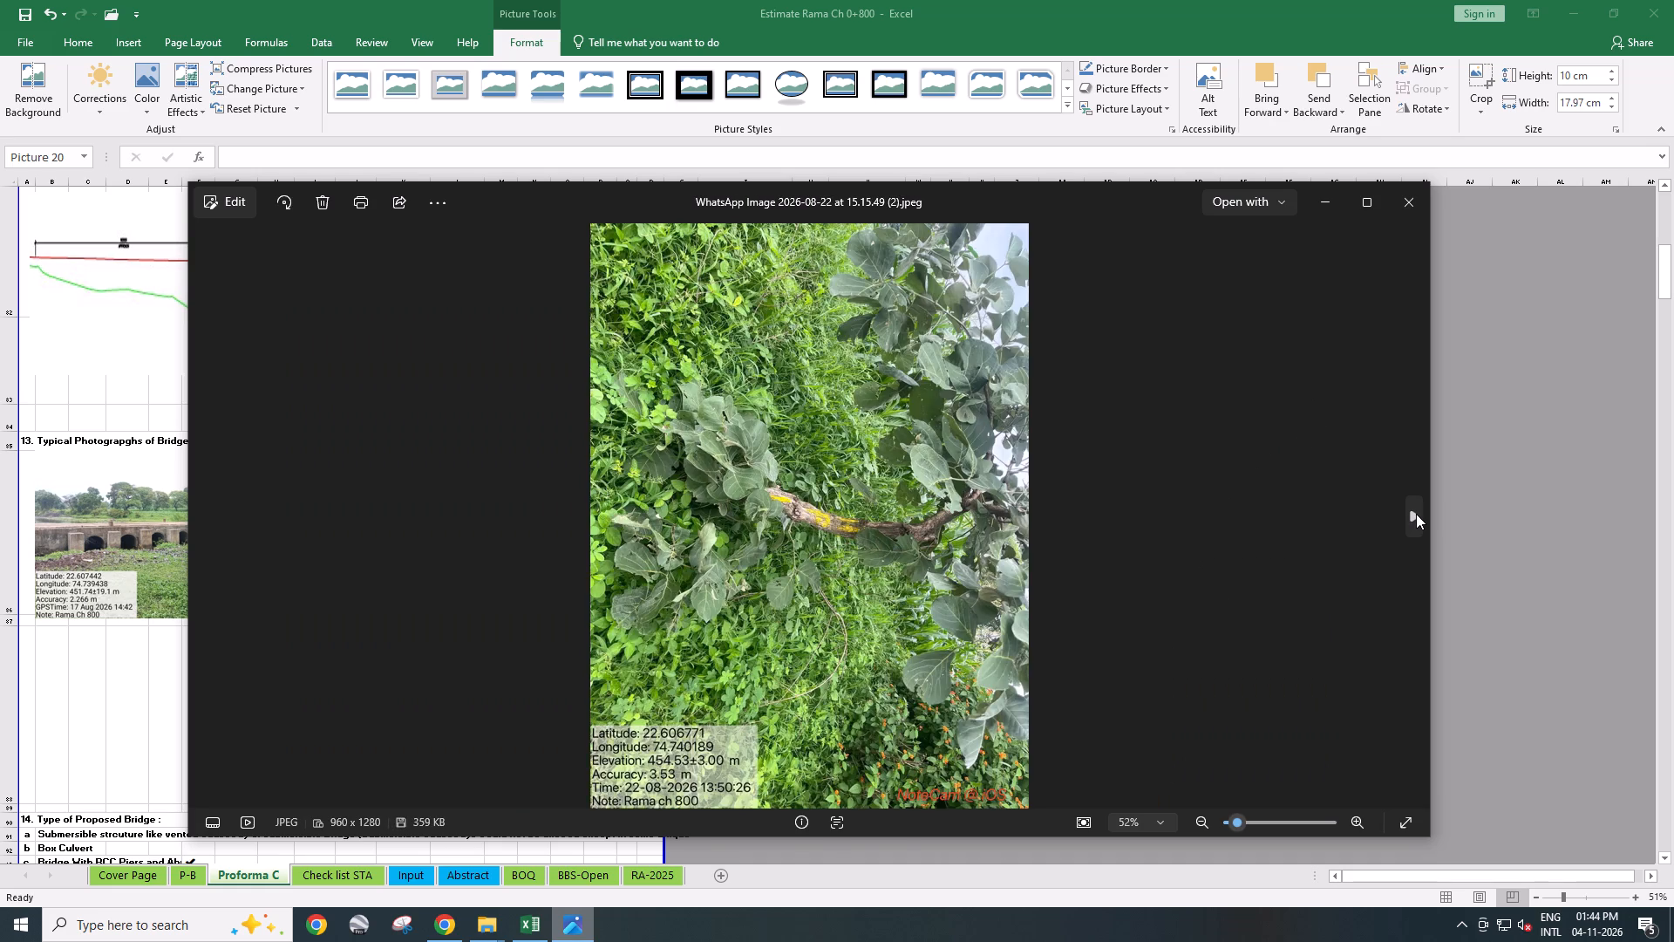
double_click(1416, 514)
Go back to site photo WhatsApp Image 2026-08-22 at 12.52.10, copy it, and paste it at cell F88 below the first photo.
triple_click(215, 505)
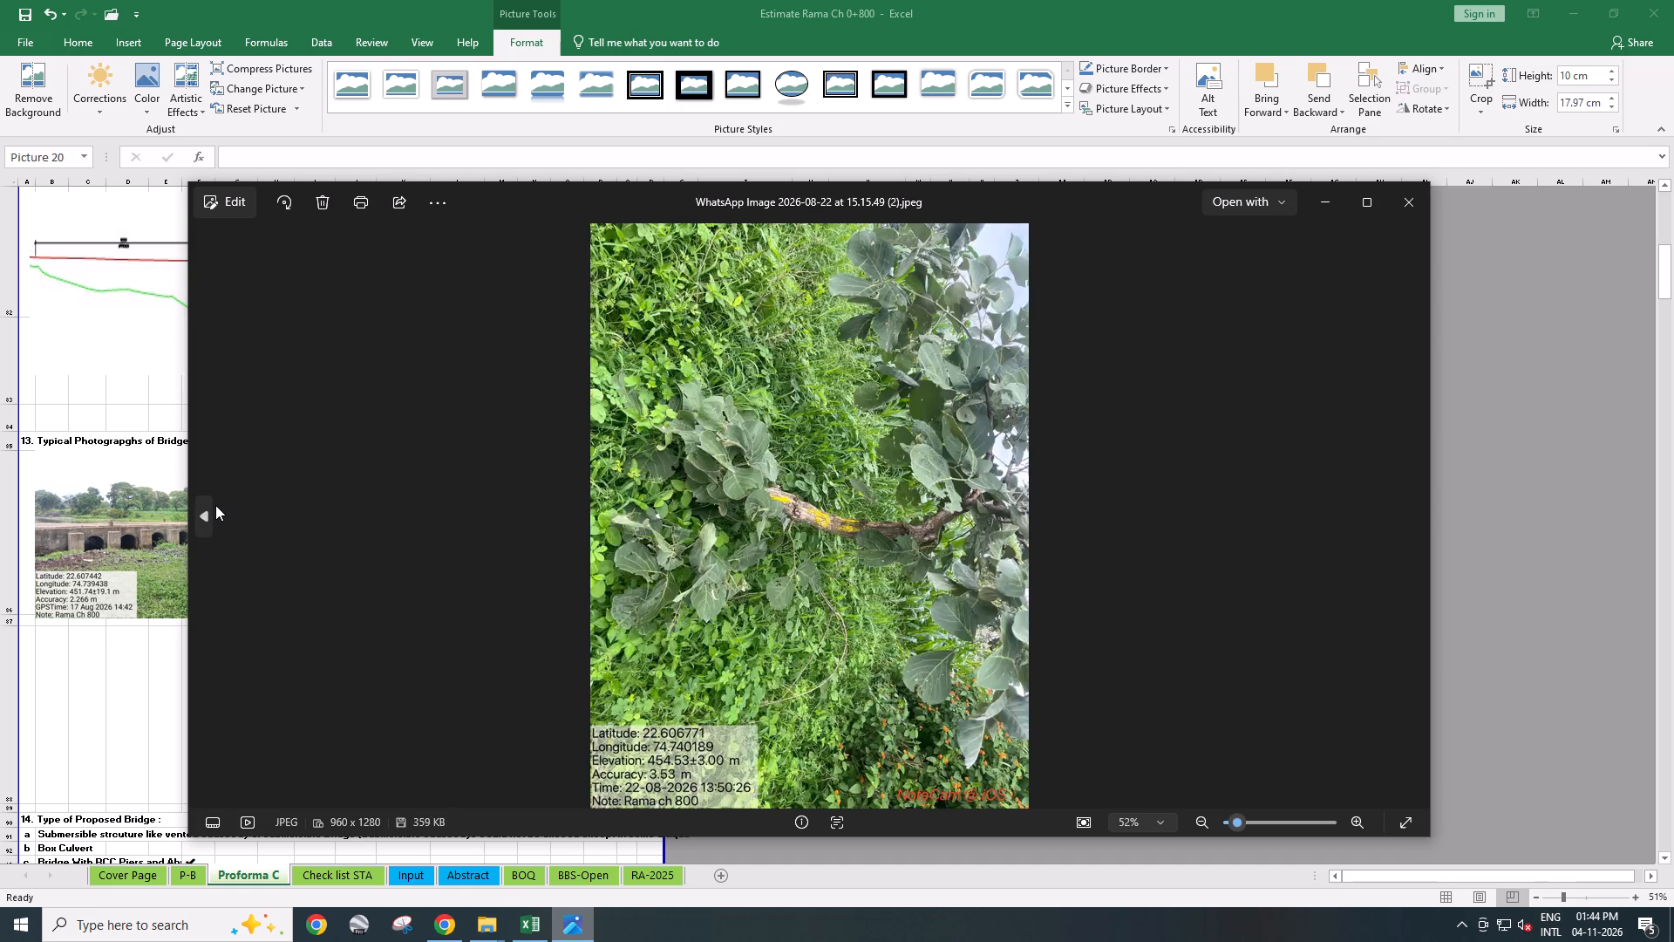
click(215, 505)
click(215, 505)
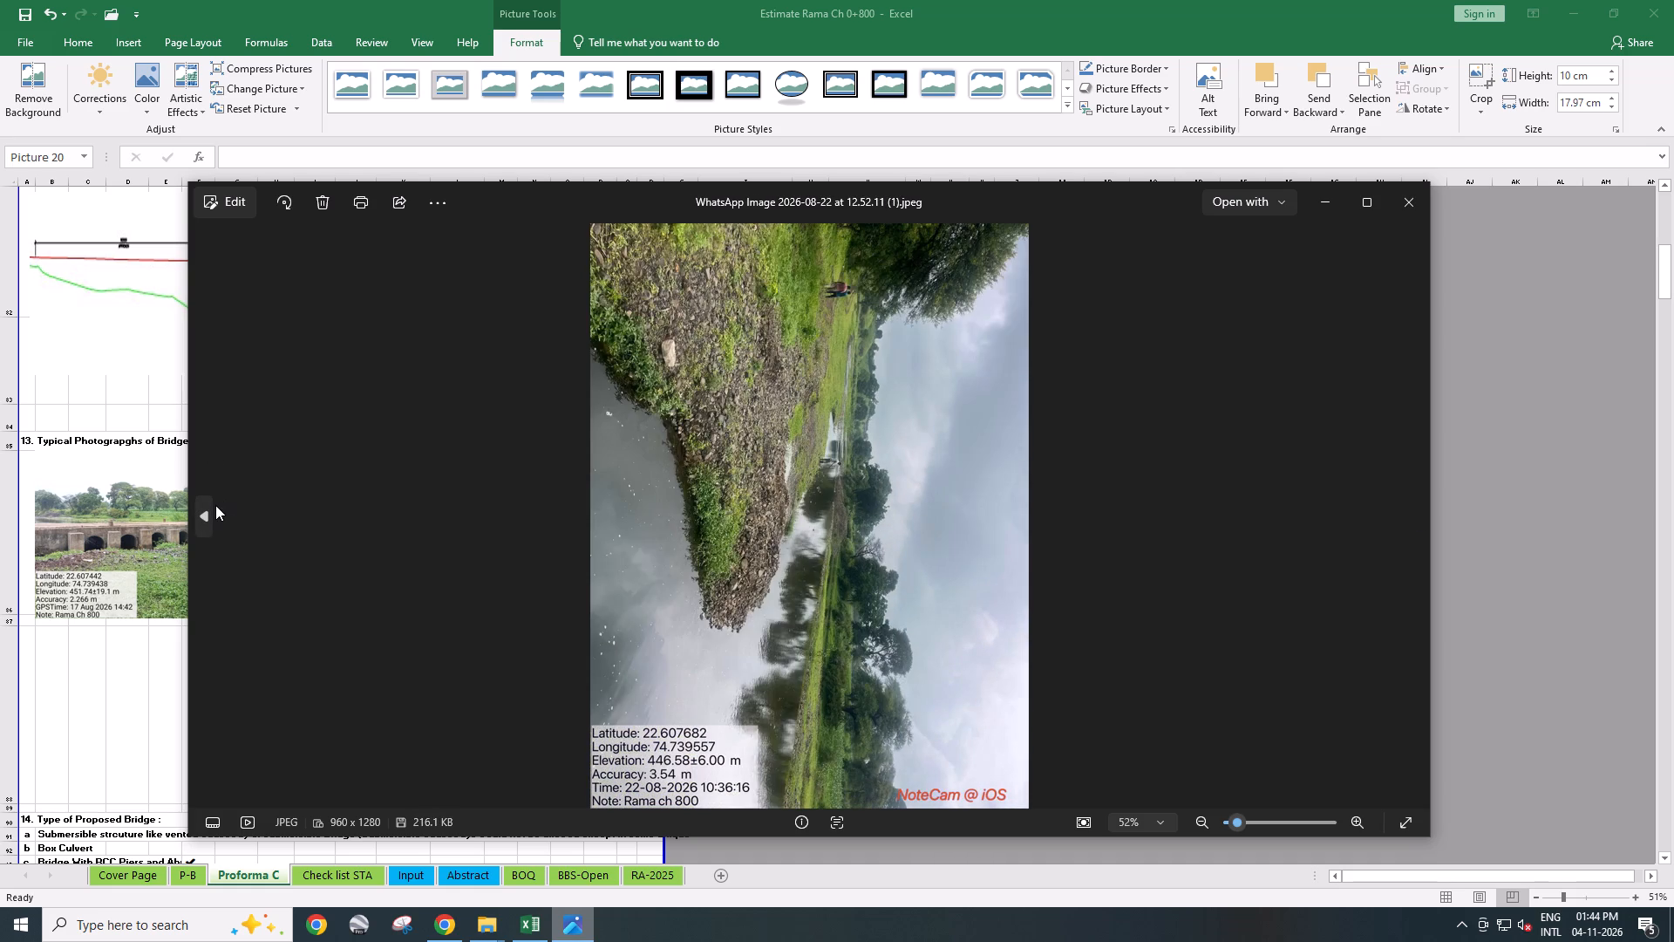
click(215, 505)
right_click(778, 549)
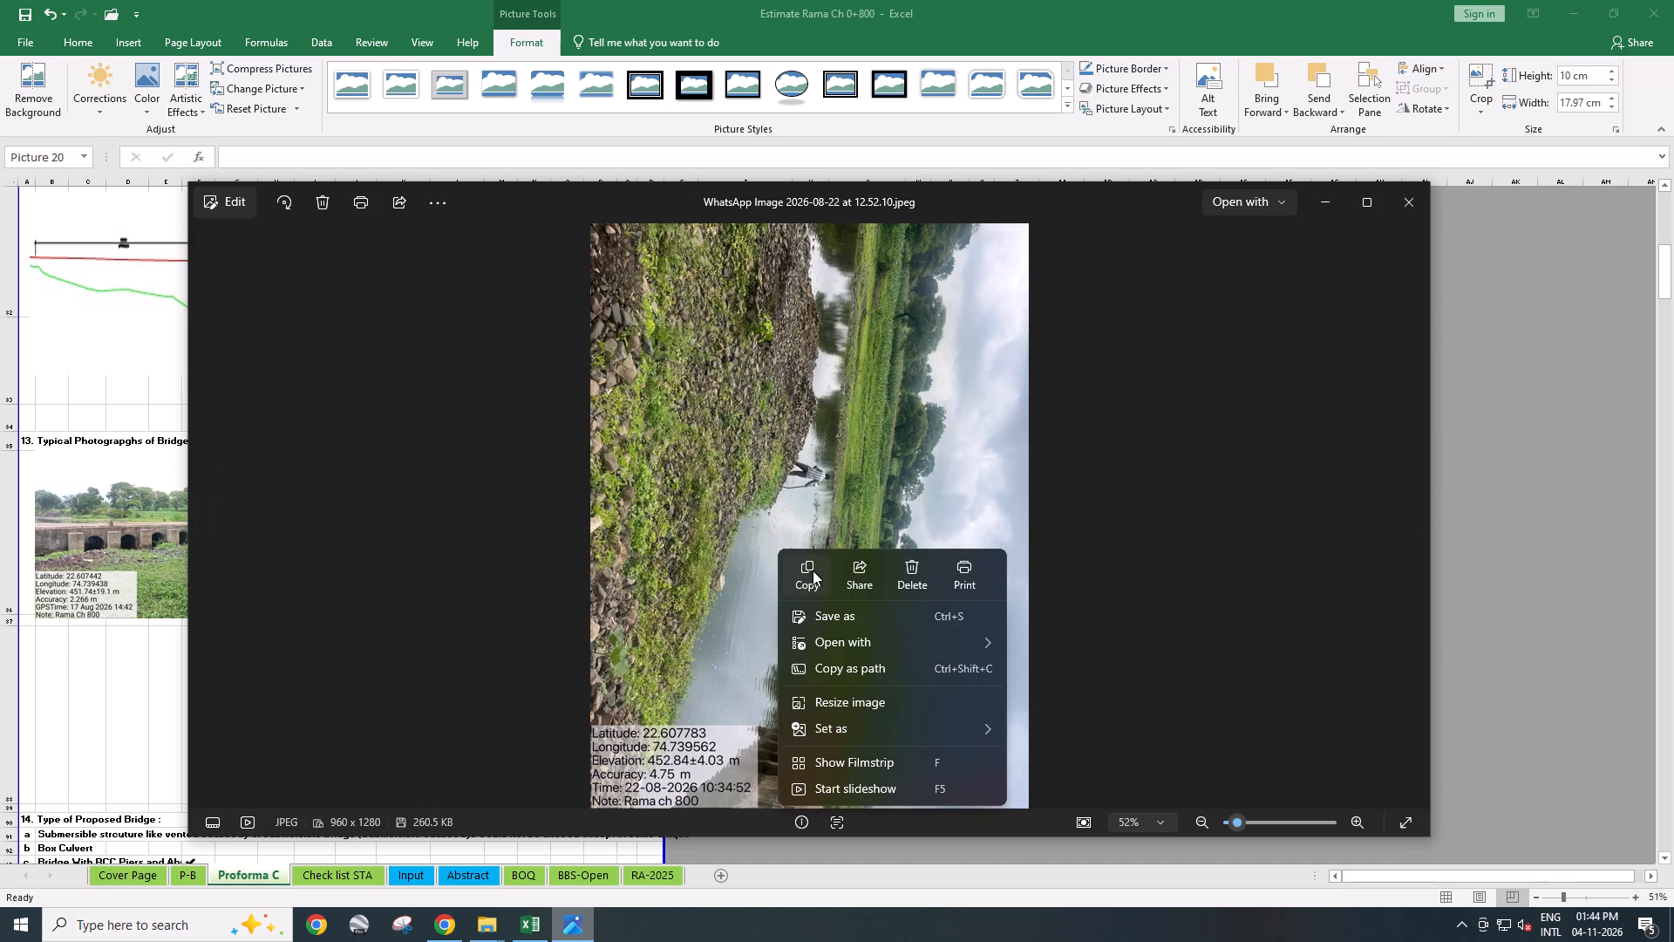
click(810, 570)
click(105, 653)
click(201, 693)
key(ctrl+v)
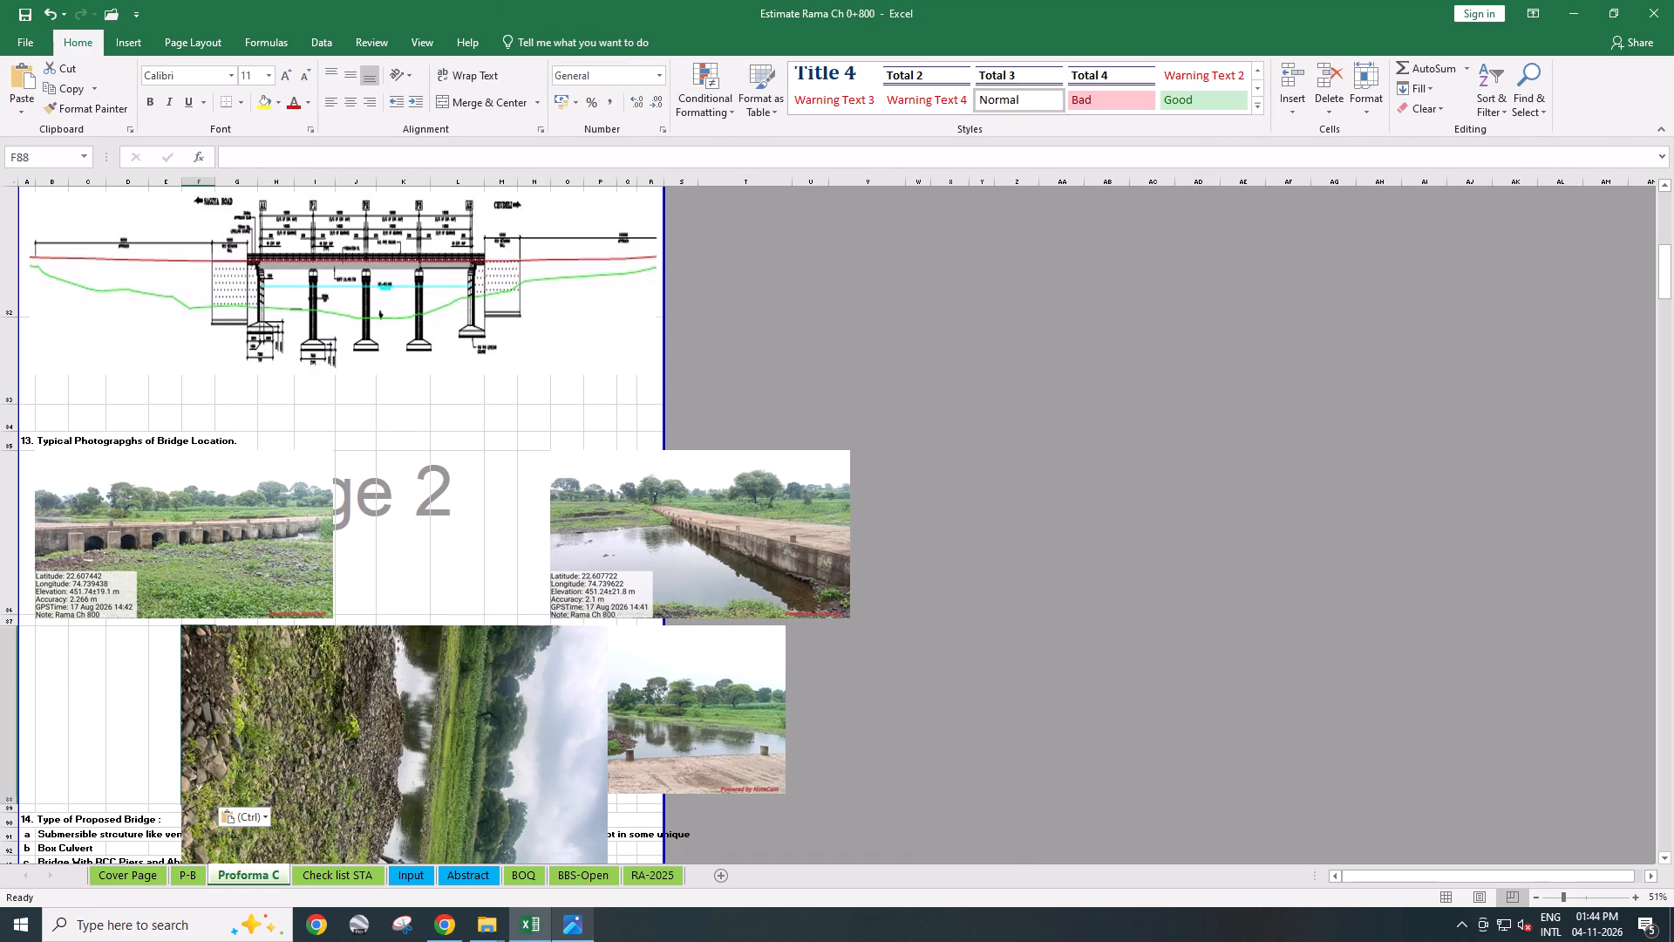
Set the height of the sideways photo pasted in the second row of section 13 to 10 cm.
double_click(327, 751)
click(1561, 72)
text(10)
key(Return)
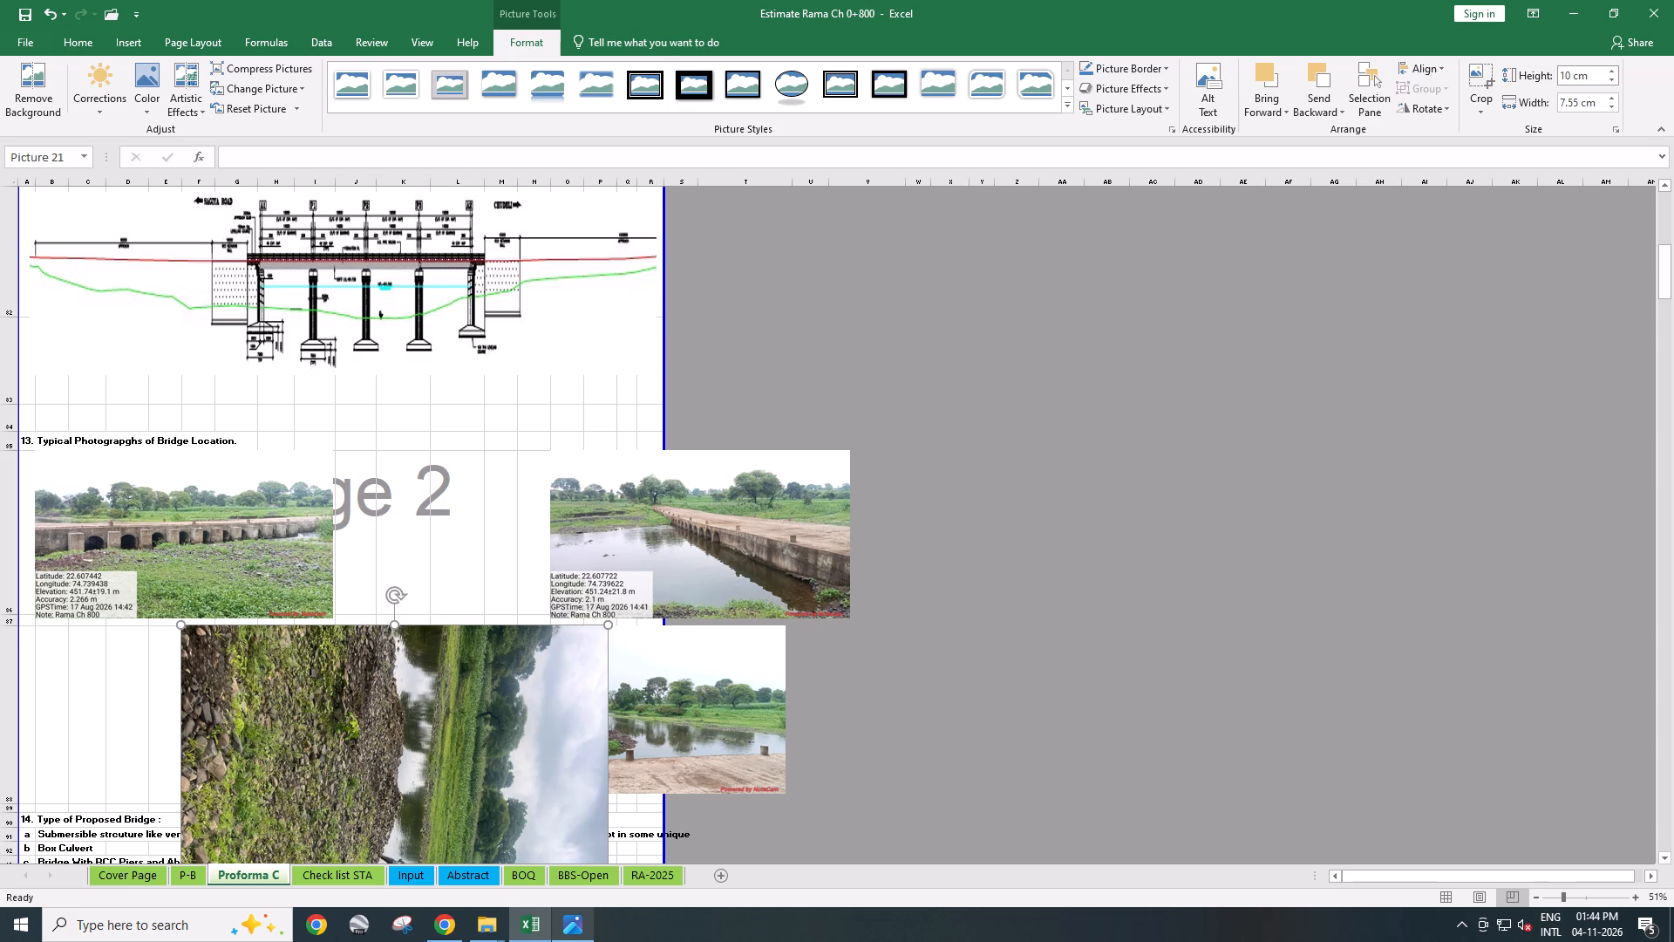
Rotate the sideways second-row photo 90° counterclockwise so that the scene is upright.
scroll(304, 353, down, 1)
click(197, 465)
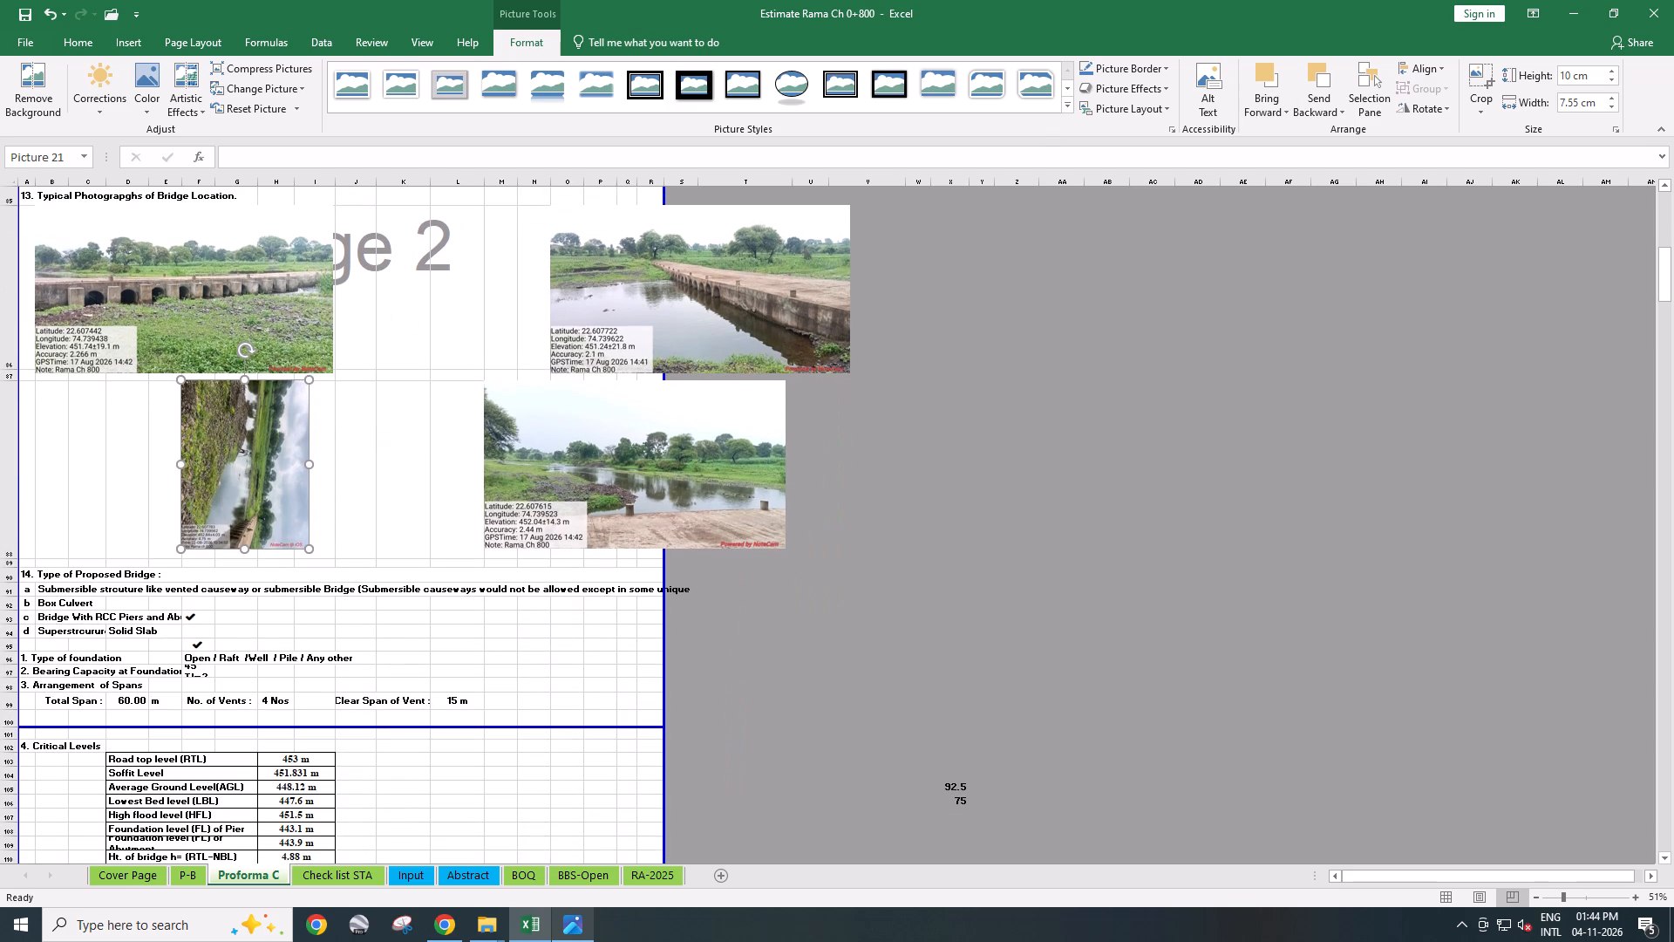
drag(244, 349, 154, 464)
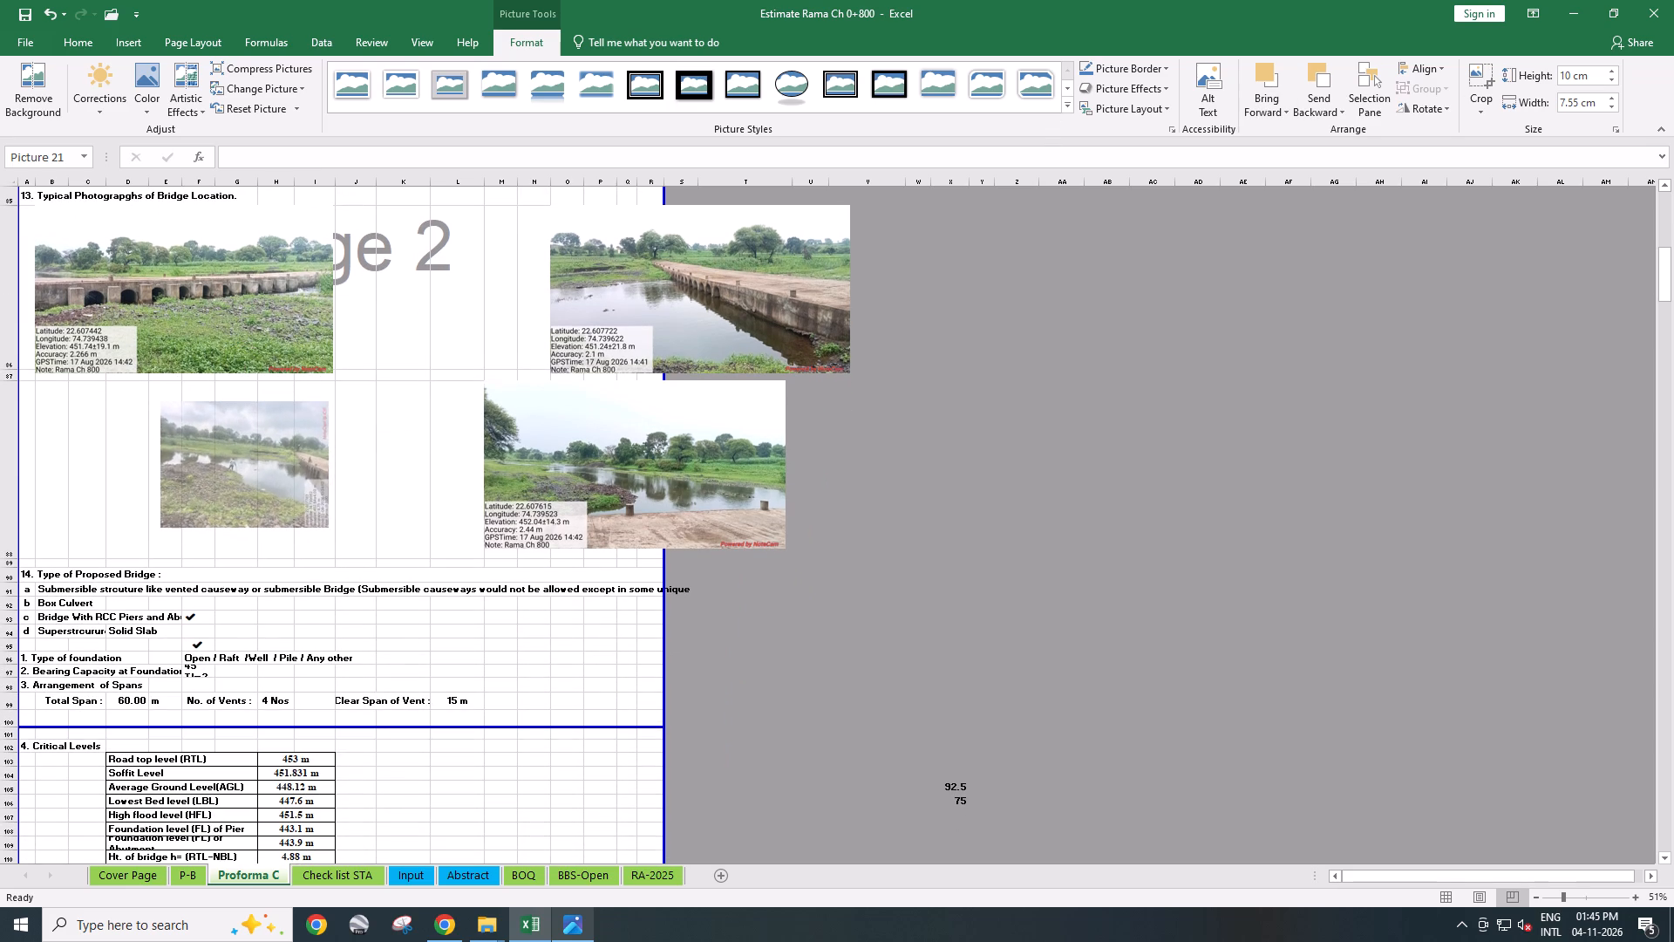
drag(154, 464, 154, 461)
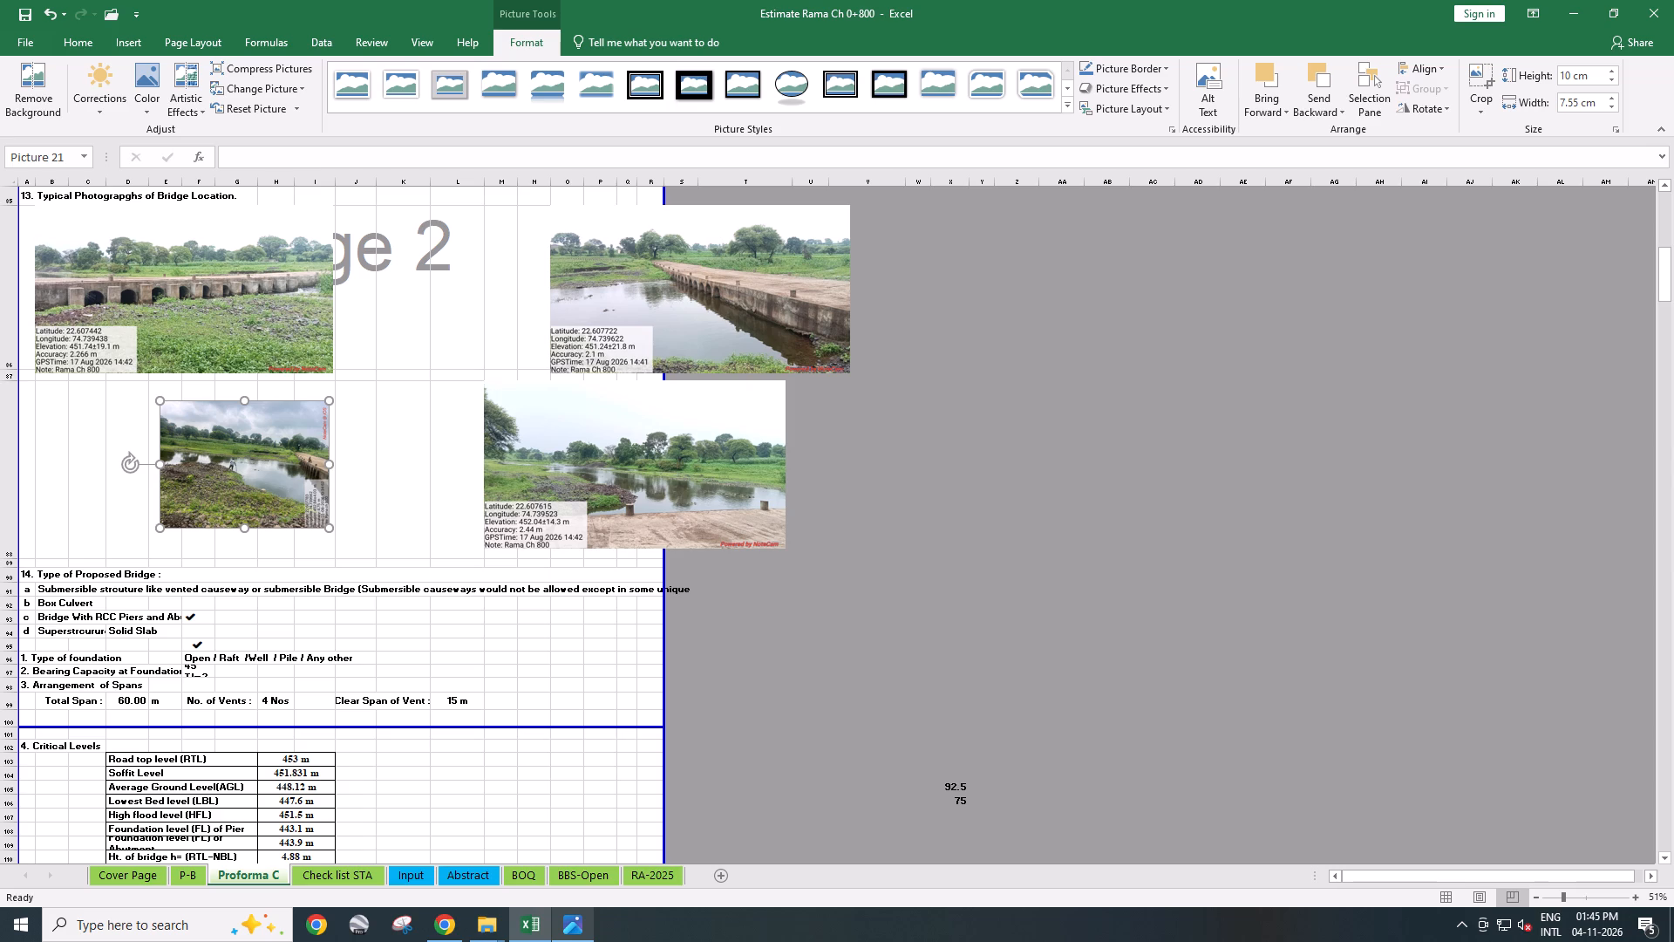
Move the first-row culvert photo to the page's left border and resize it to about 19.7 cm wide and 9.65 cm high.
scroll(207, 381, up, 1)
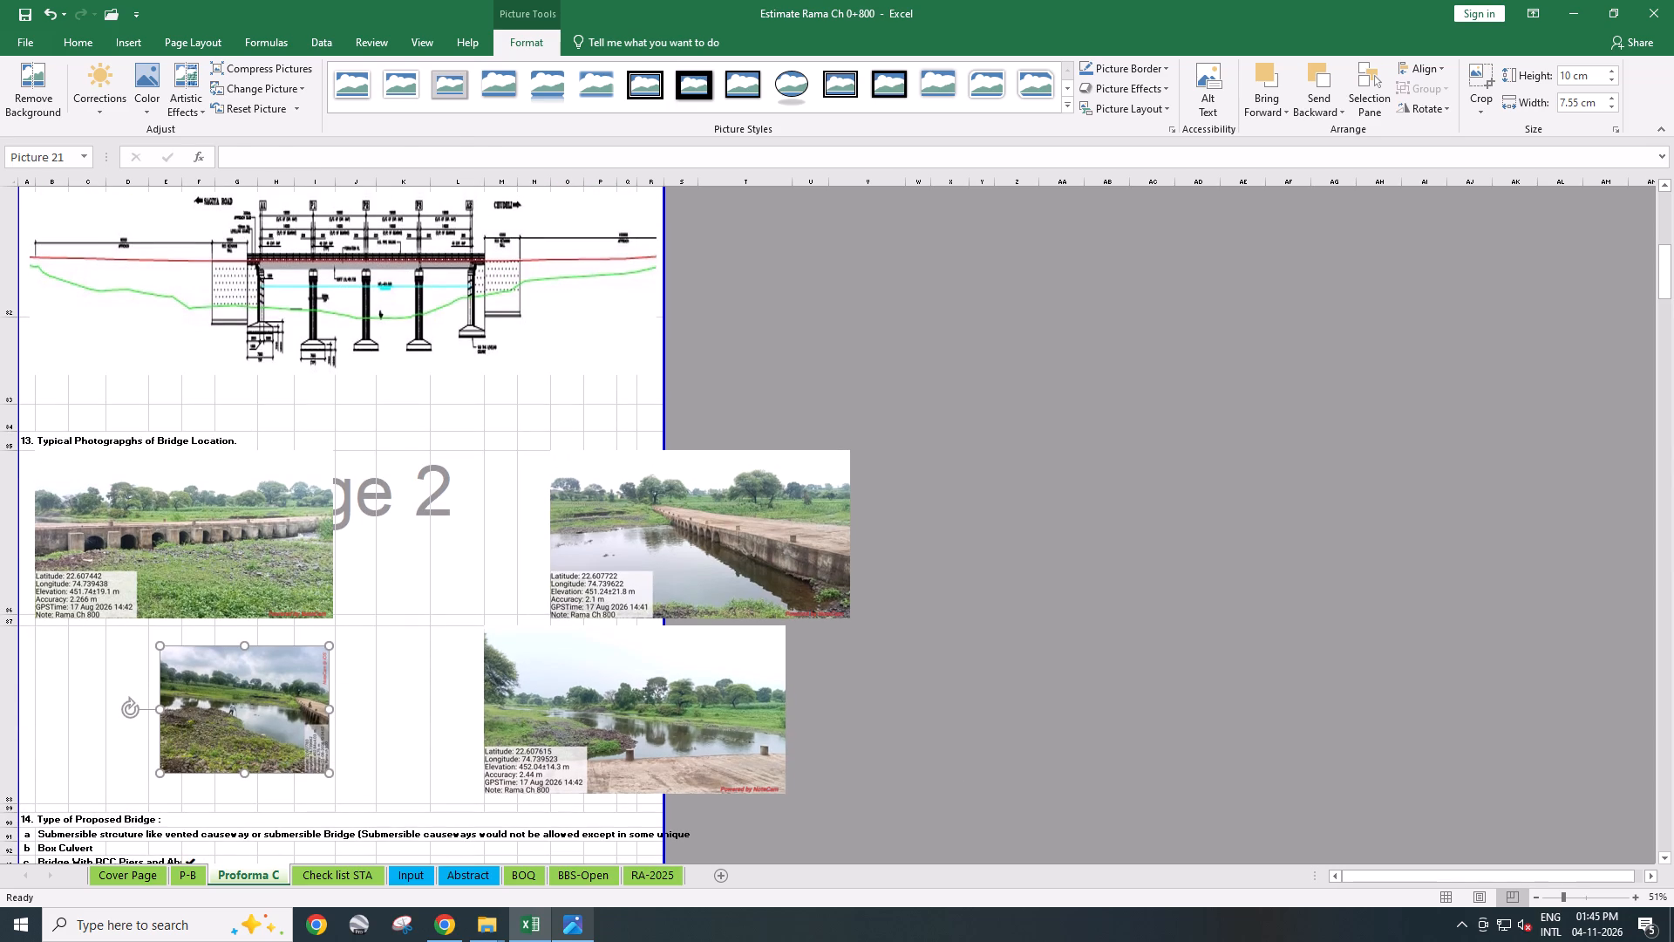
drag(187, 533, 178, 533)
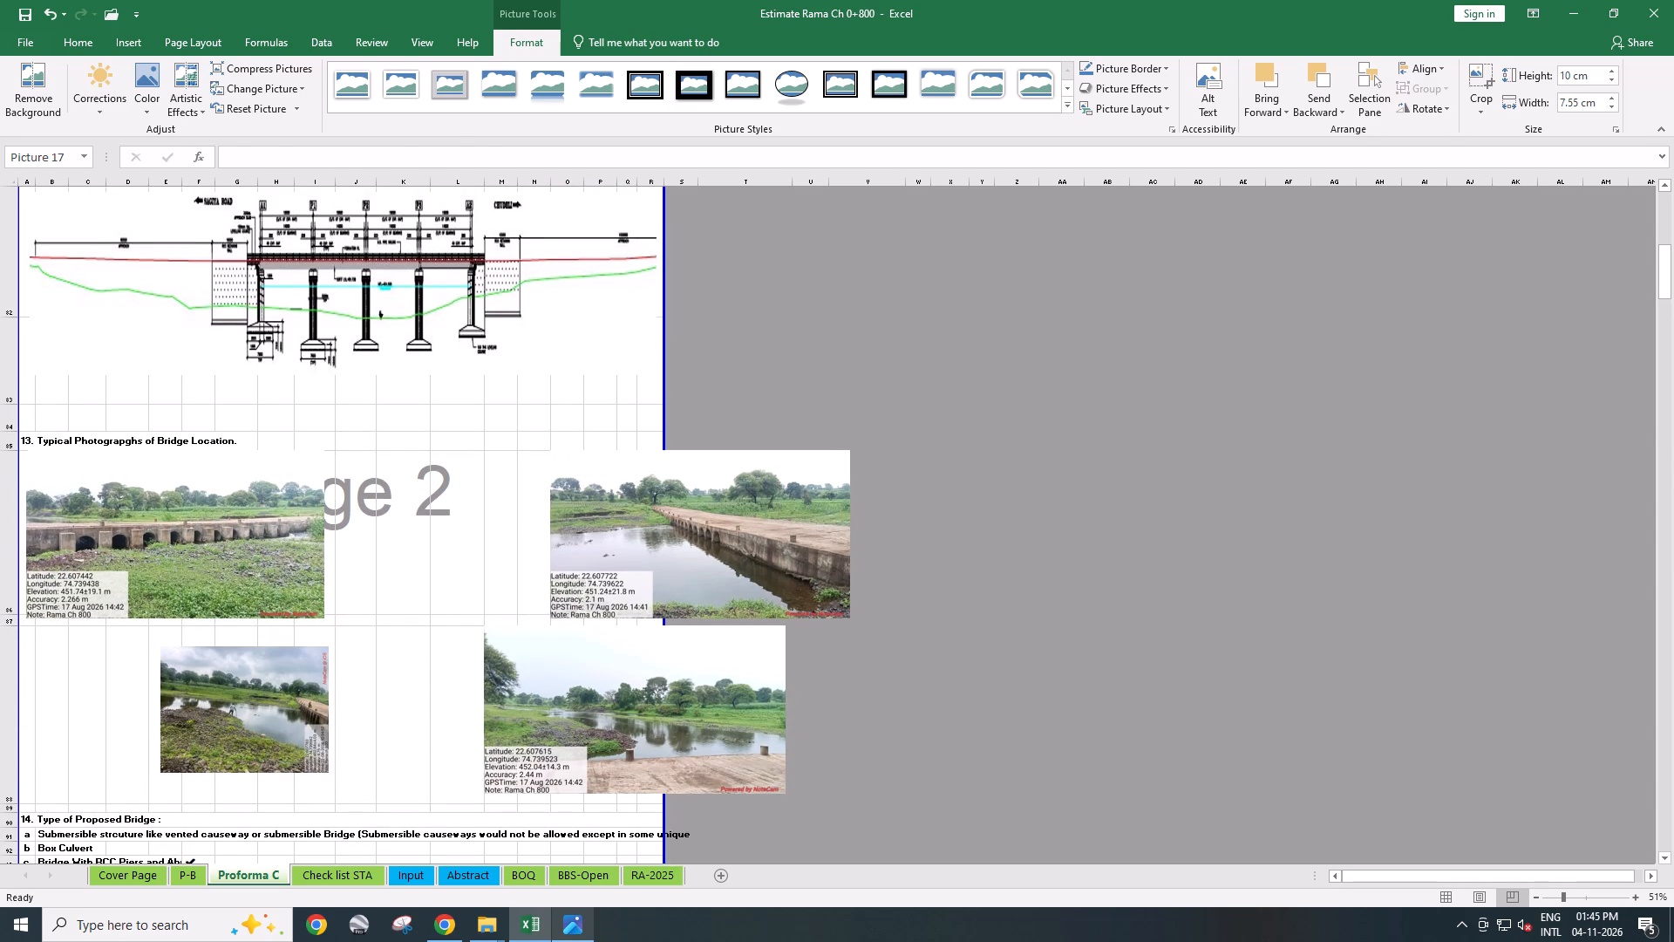
drag(178, 533, 178, 535)
click(331, 536)
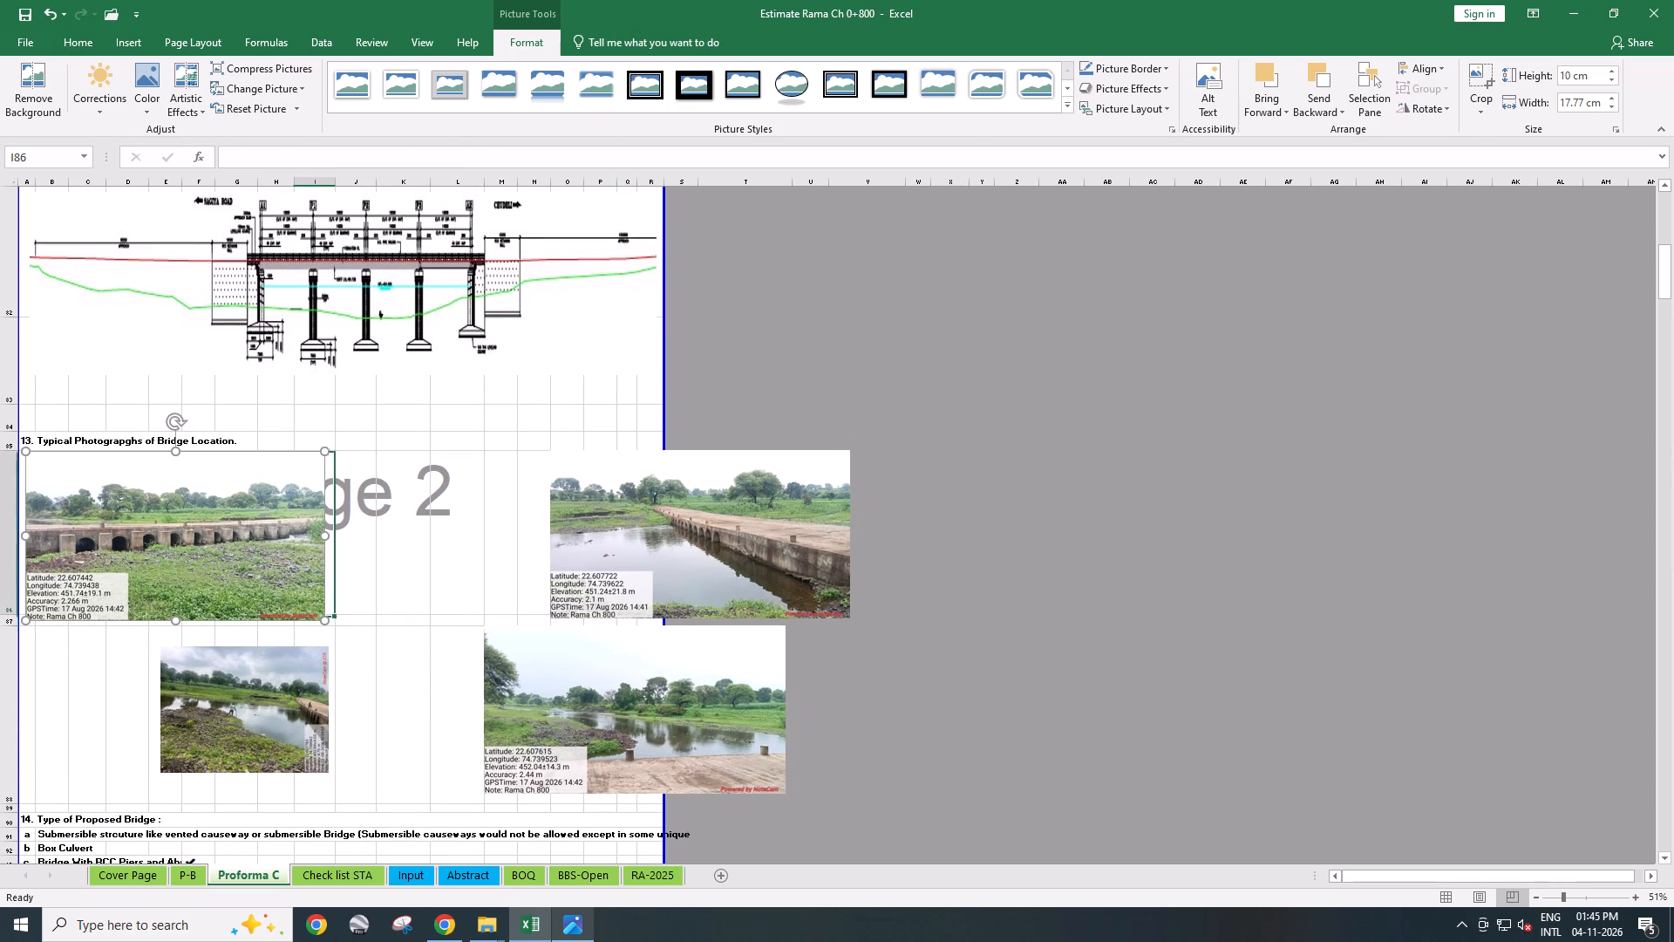
click(312, 533)
drag(322, 535, 357, 543)
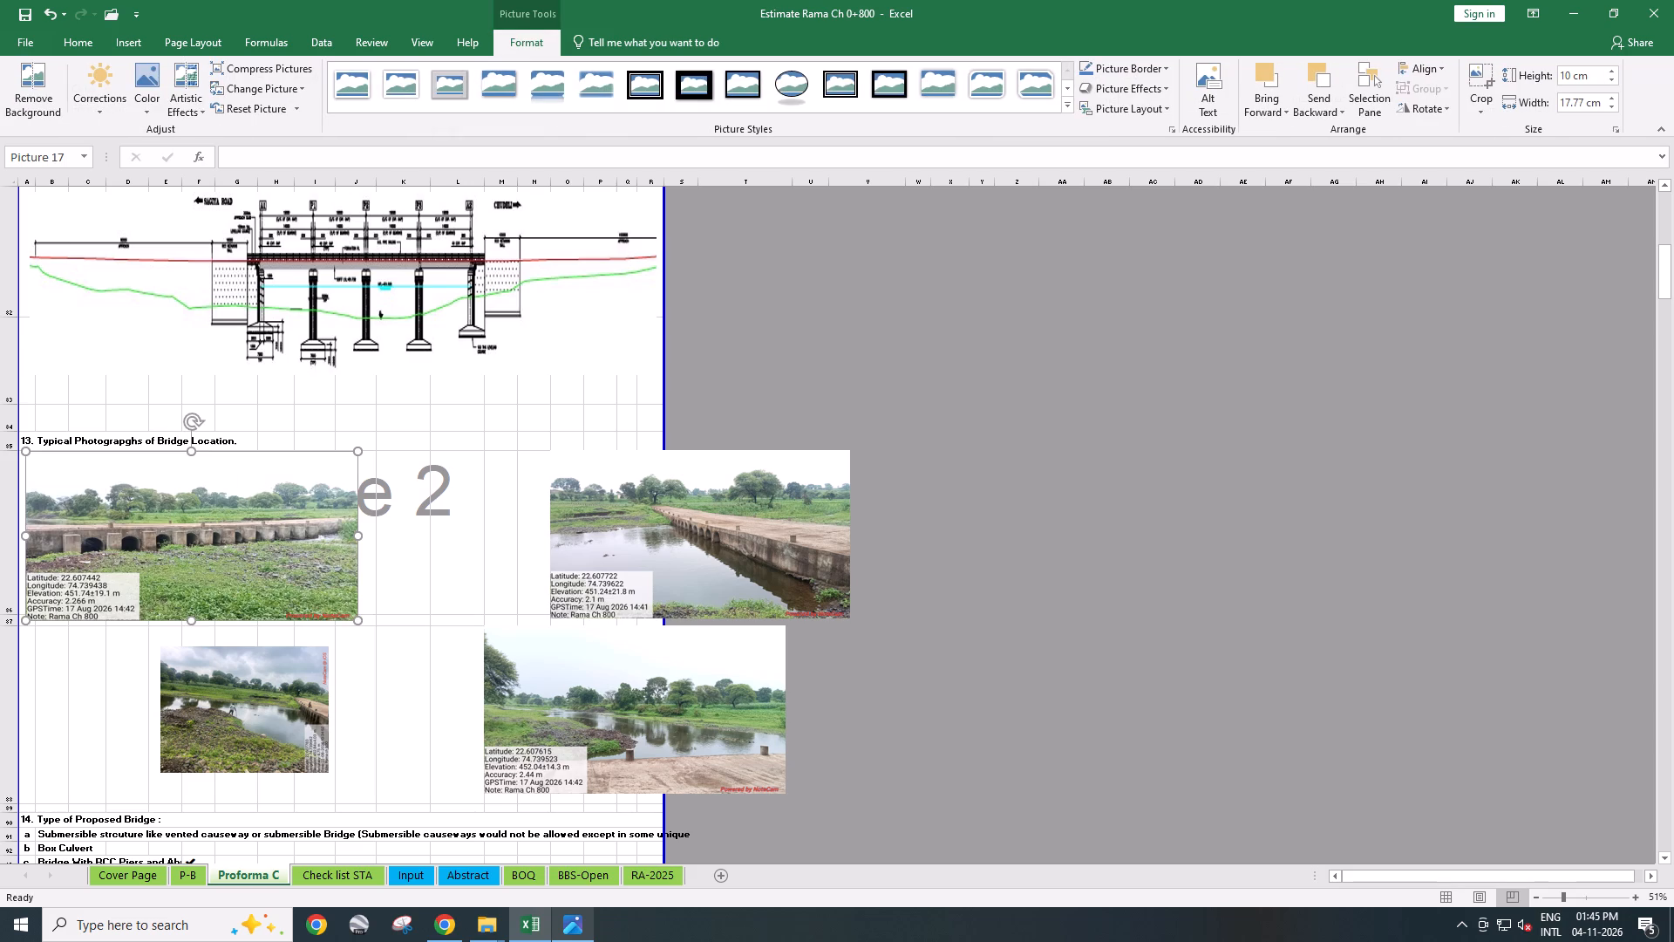
click(189, 618)
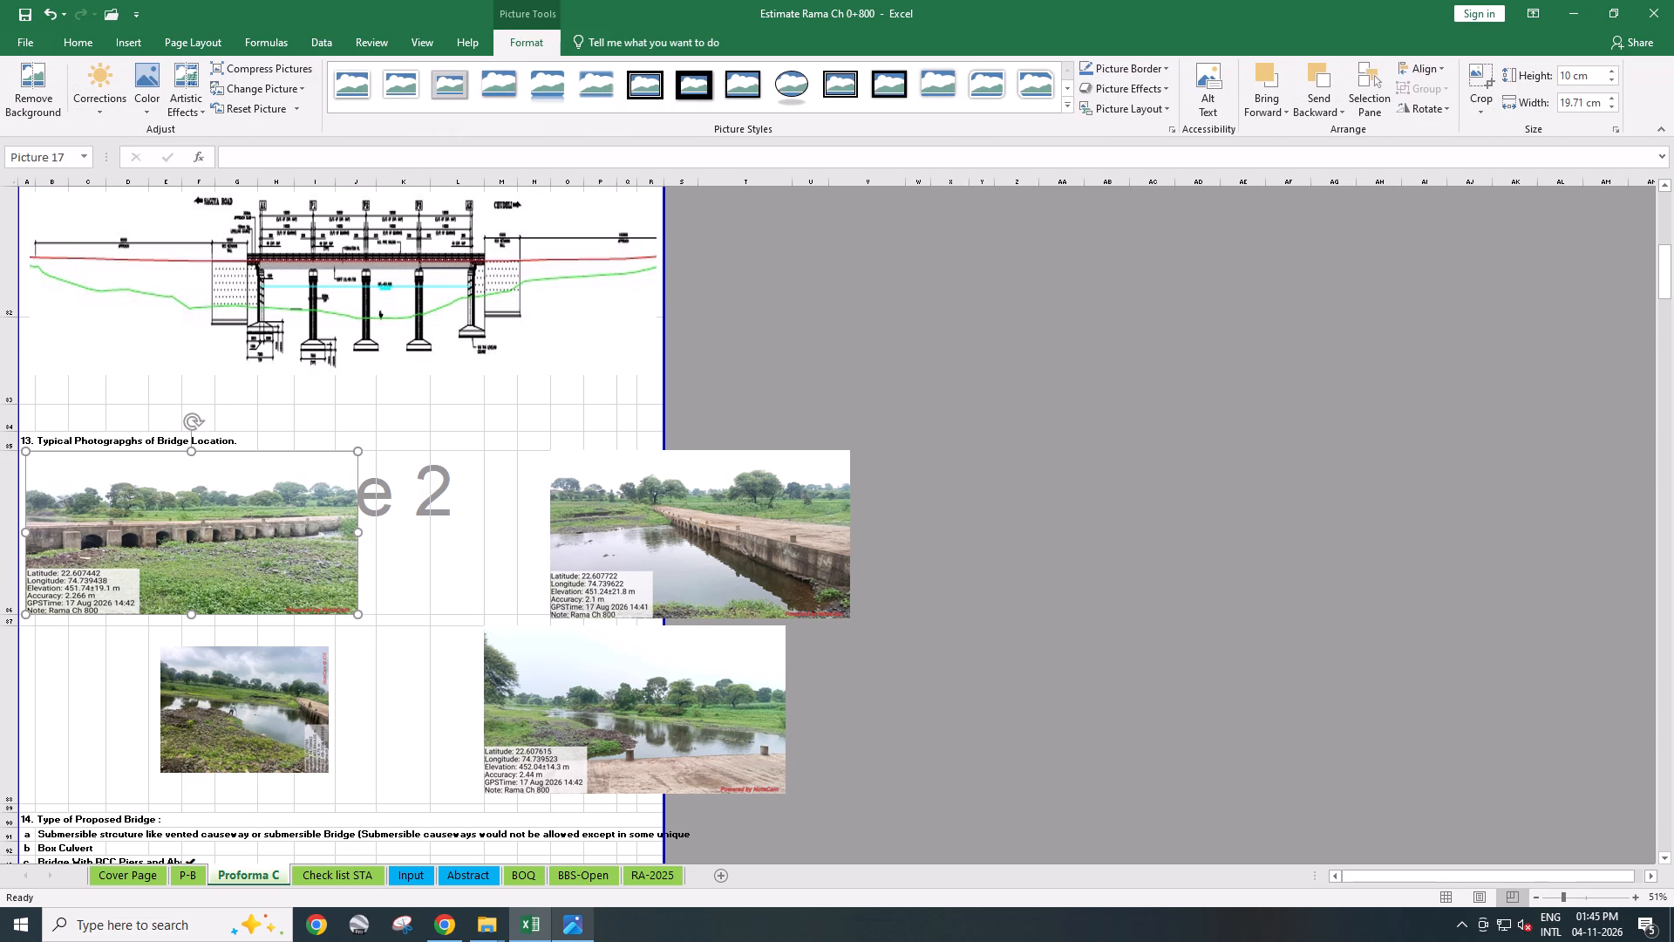
Fit the second first-row photo beside the culvert photo inside the page border, narrowing the culvert photo to about 18 cm.
drag(688, 548, 517, 547)
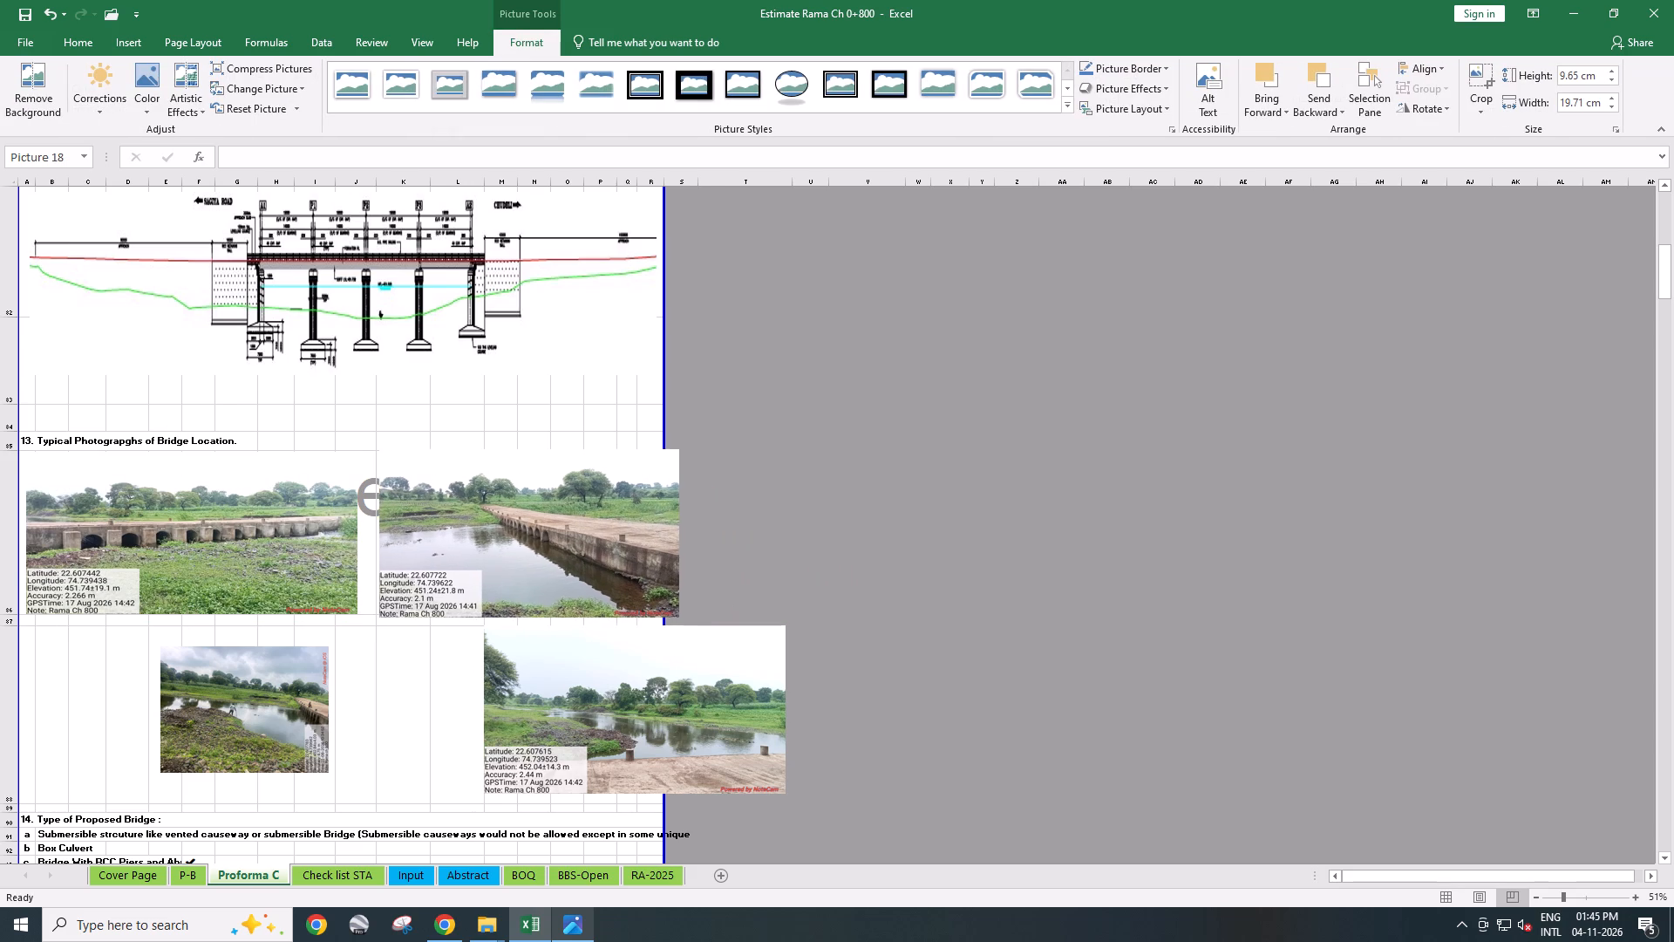
drag(517, 547, 503, 549)
click(226, 554)
drag(356, 530, 322, 536)
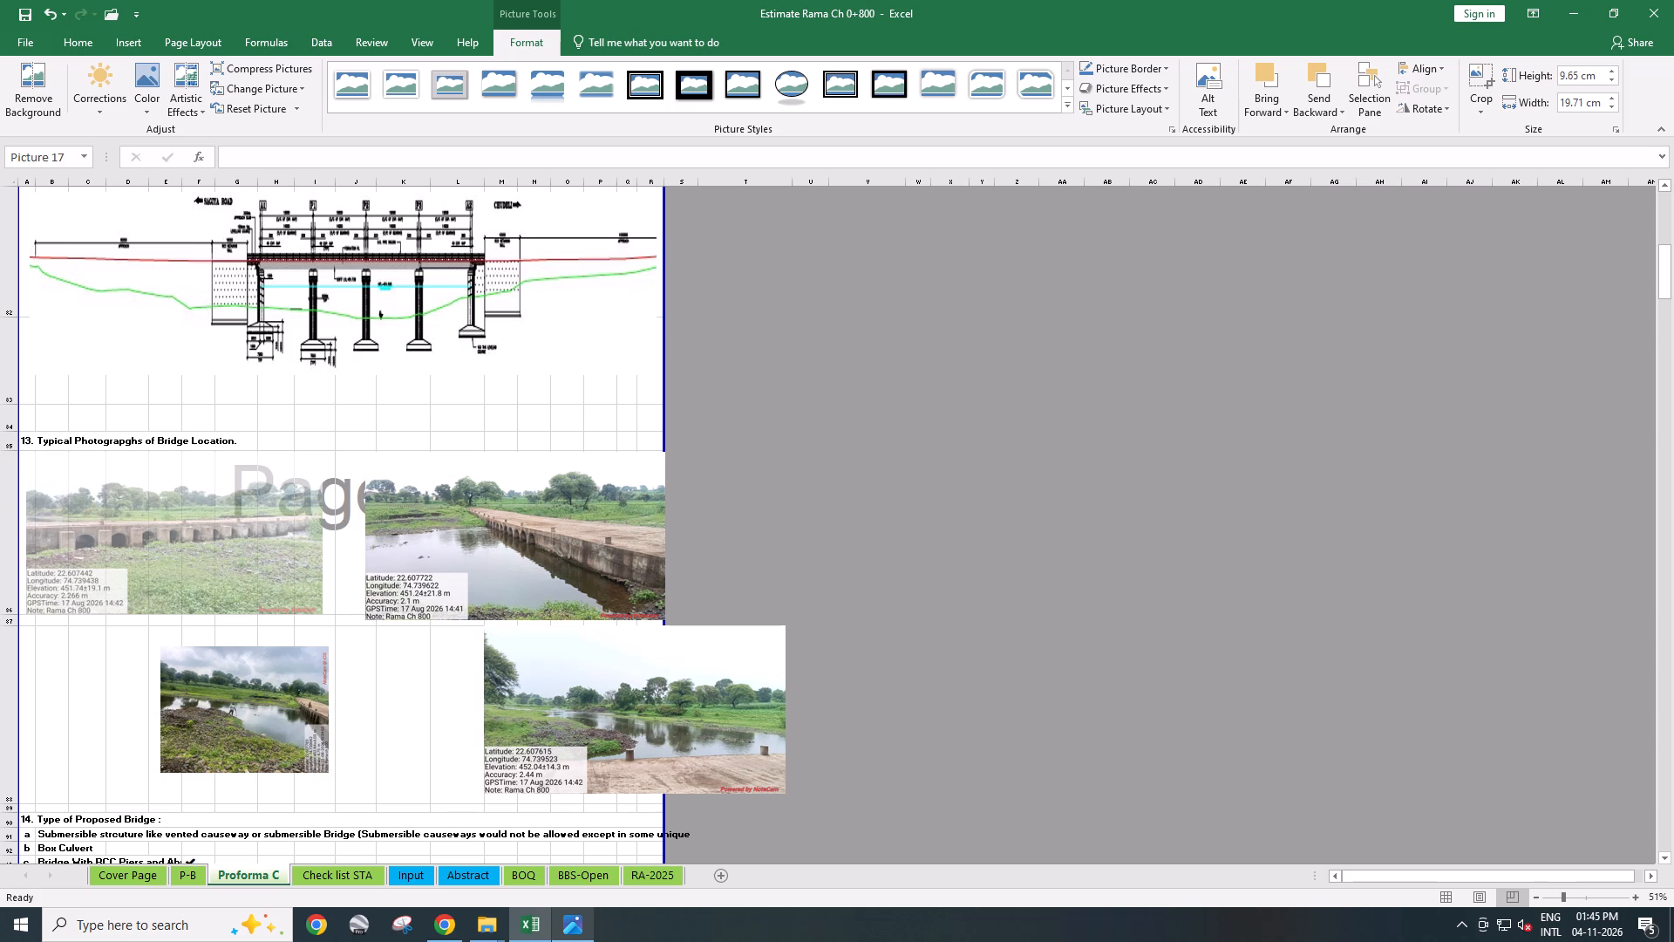
drag(322, 536, 329, 537)
drag(473, 546, 464, 543)
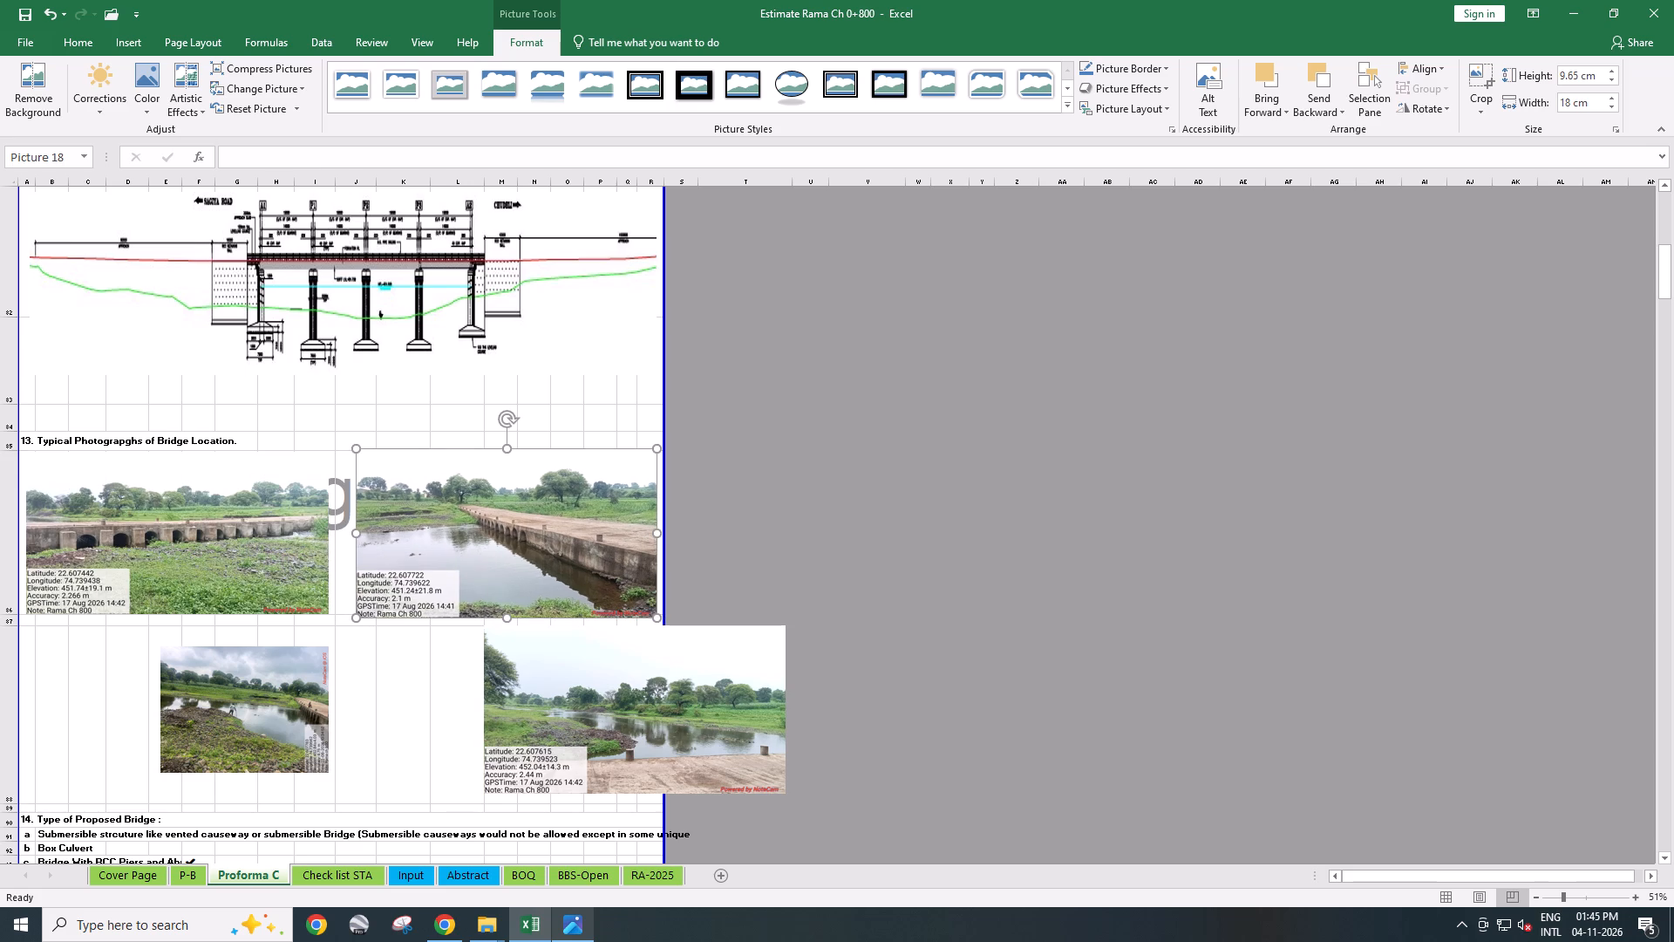
click(484, 527)
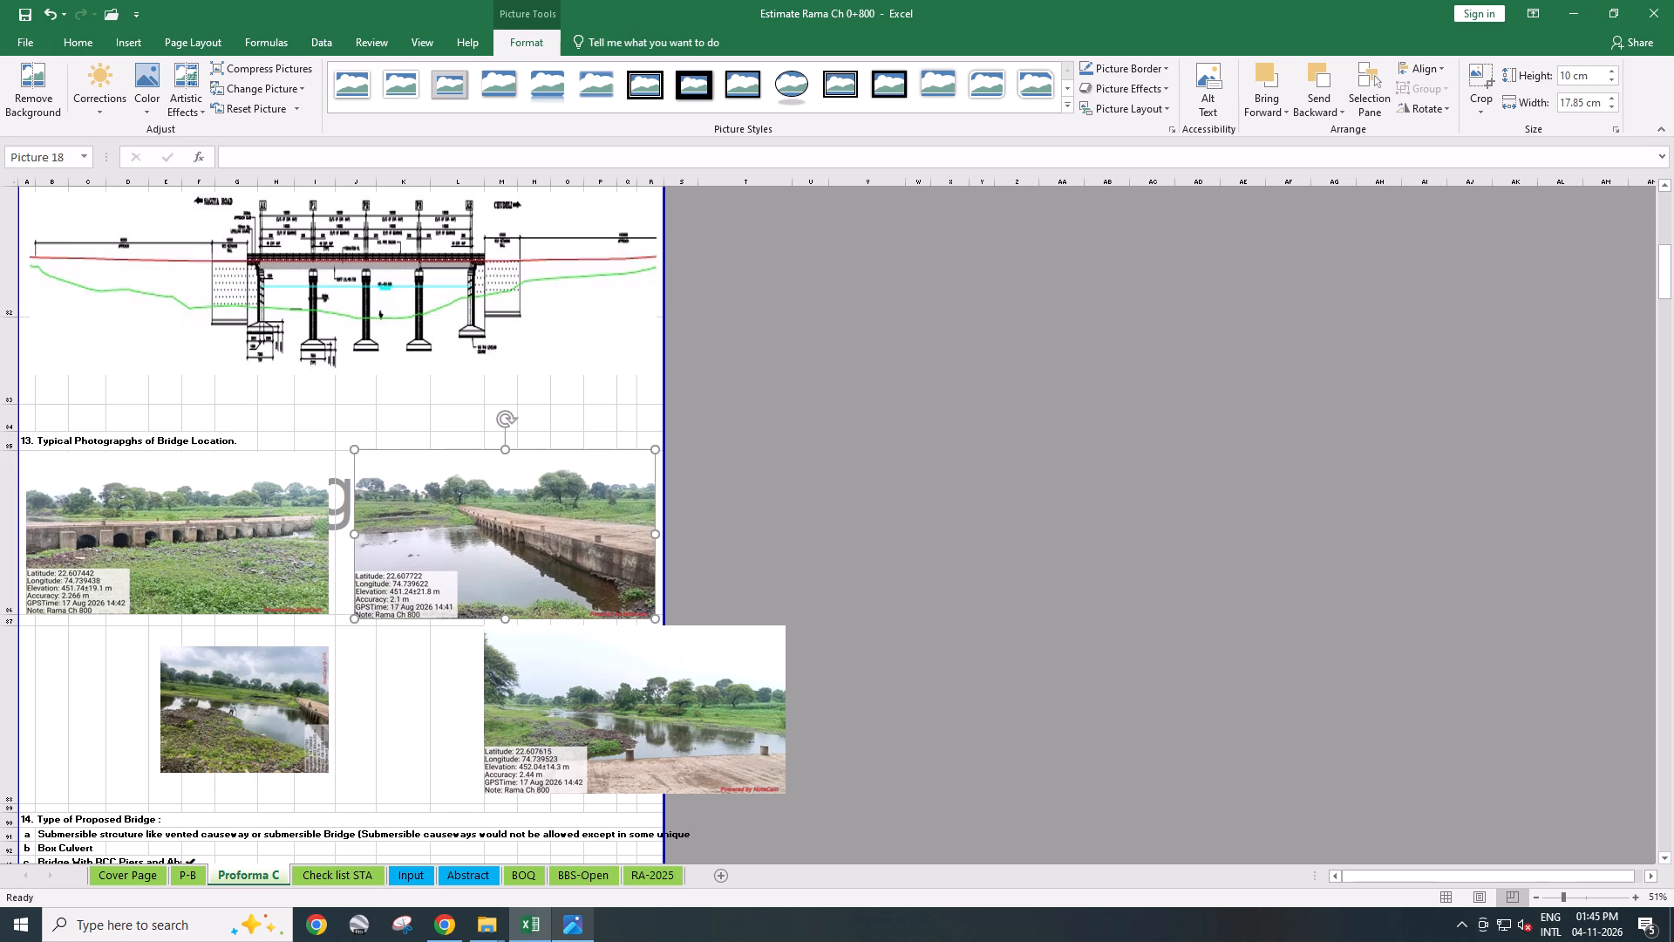
drag(654, 536, 657, 536)
Resize the second first-row photo in section 13 to about 18.3 cm wide and 9.7 cm high, reaching the page border.
drag(657, 536, 663, 536)
click(510, 618)
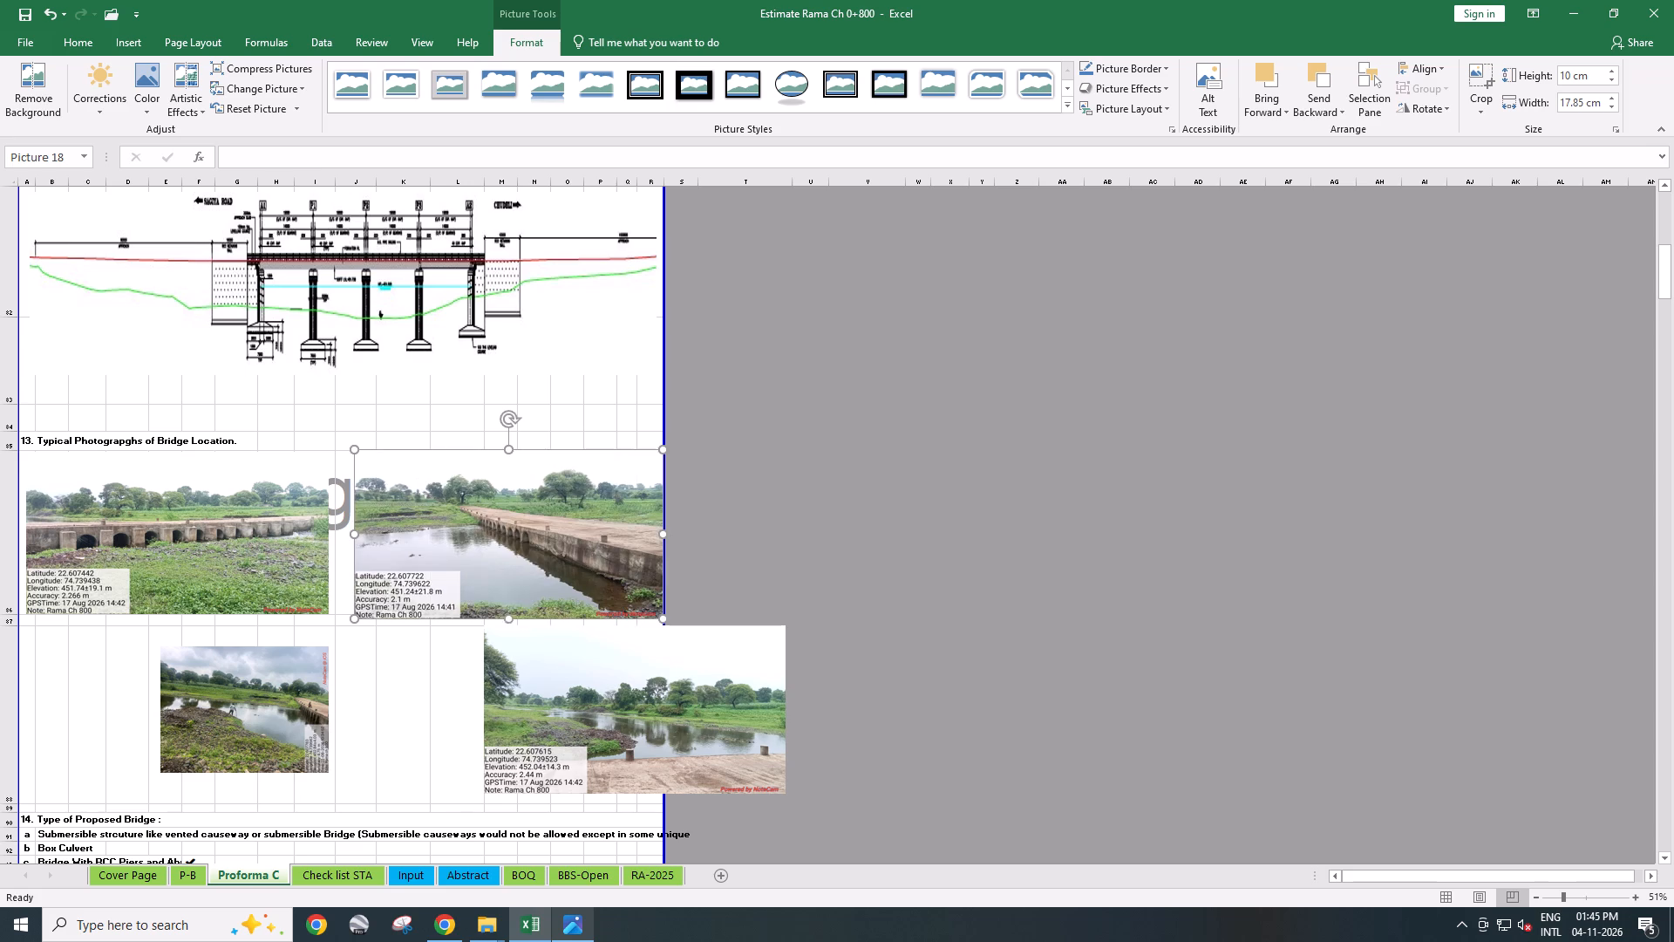
Move the rotated second-row photo to the page's left border and stretch it to about 18.2 cm wide, filling the row height.
scroll(501, 542, down, 1)
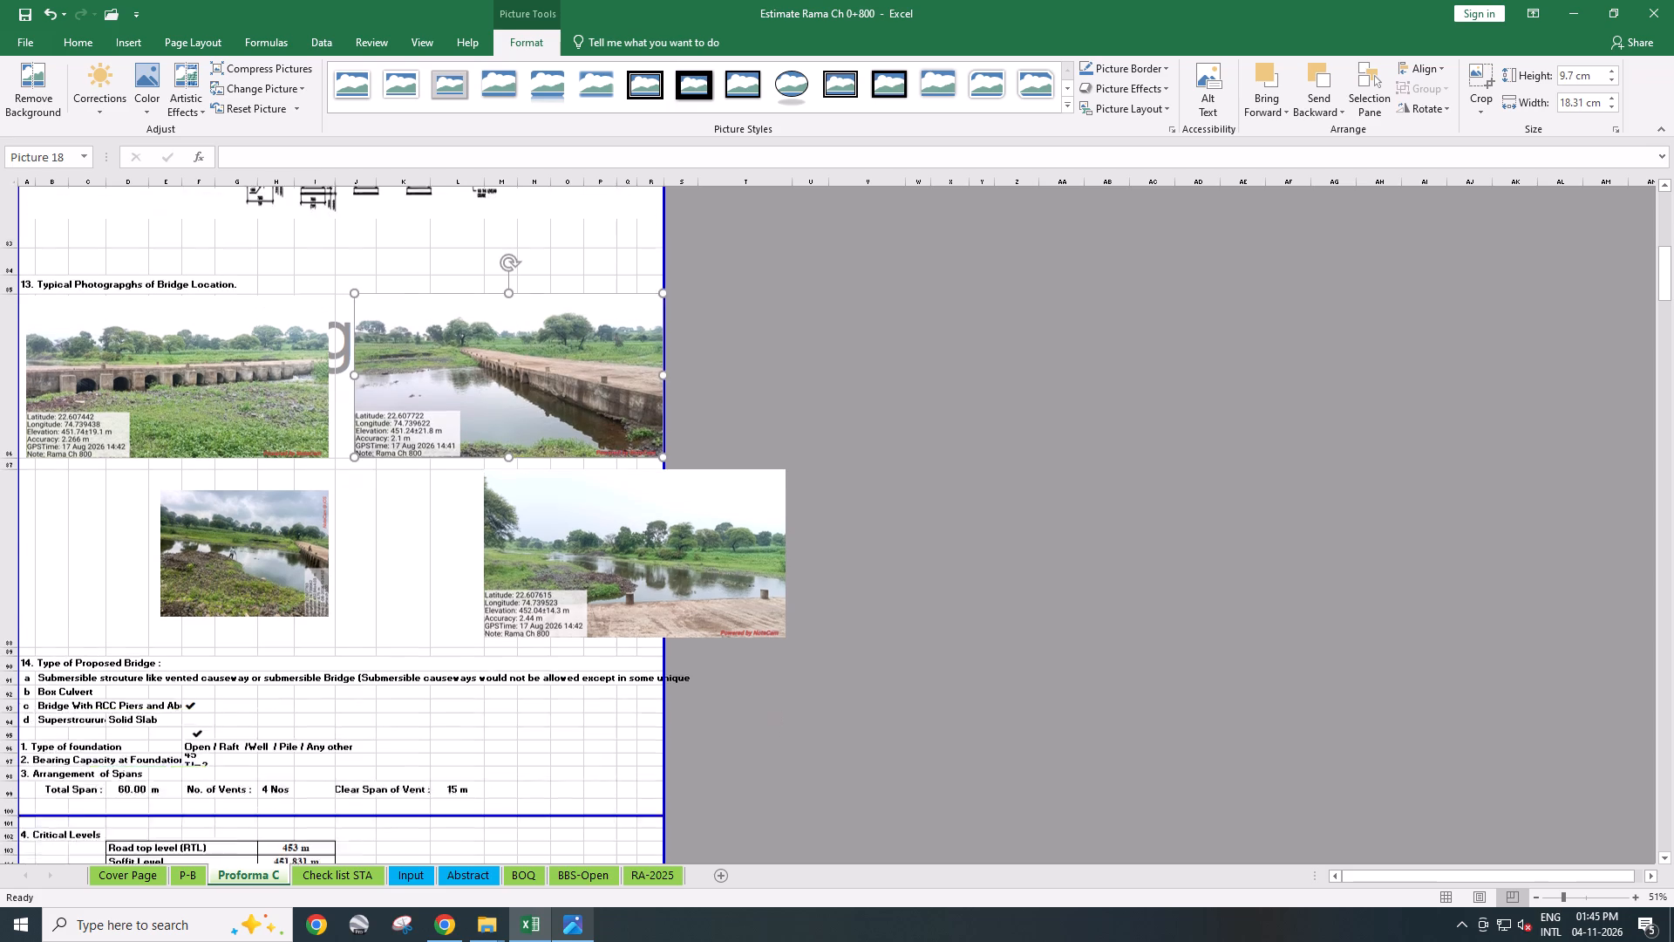
drag(228, 460, 90, 441)
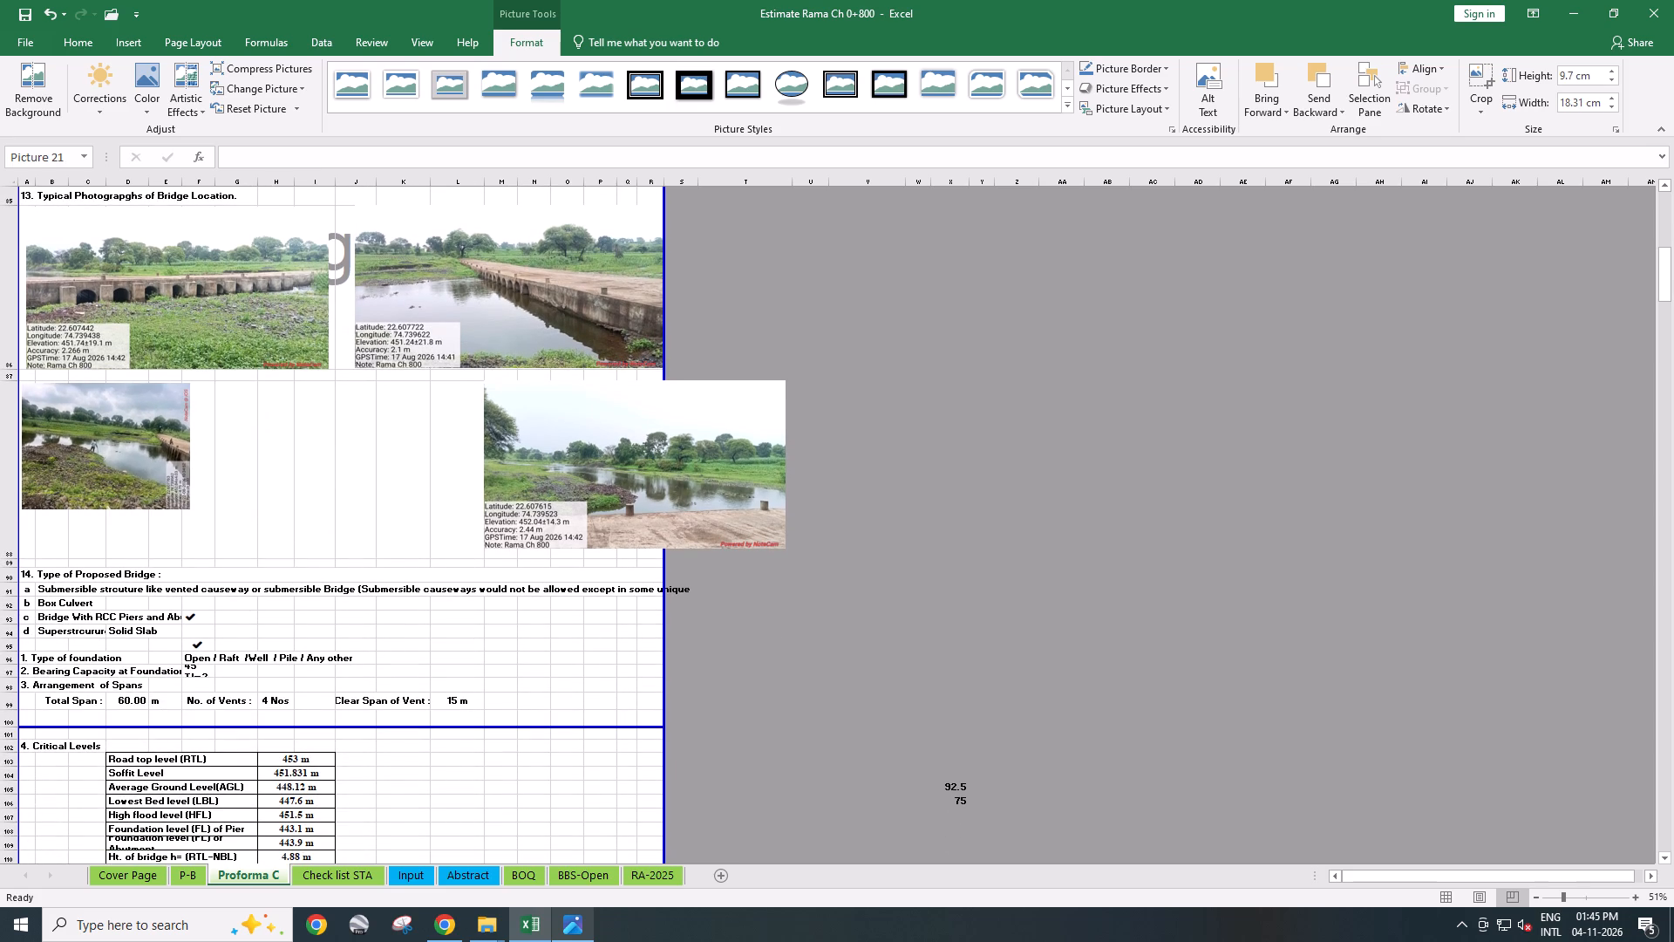
drag(90, 441, 90, 440)
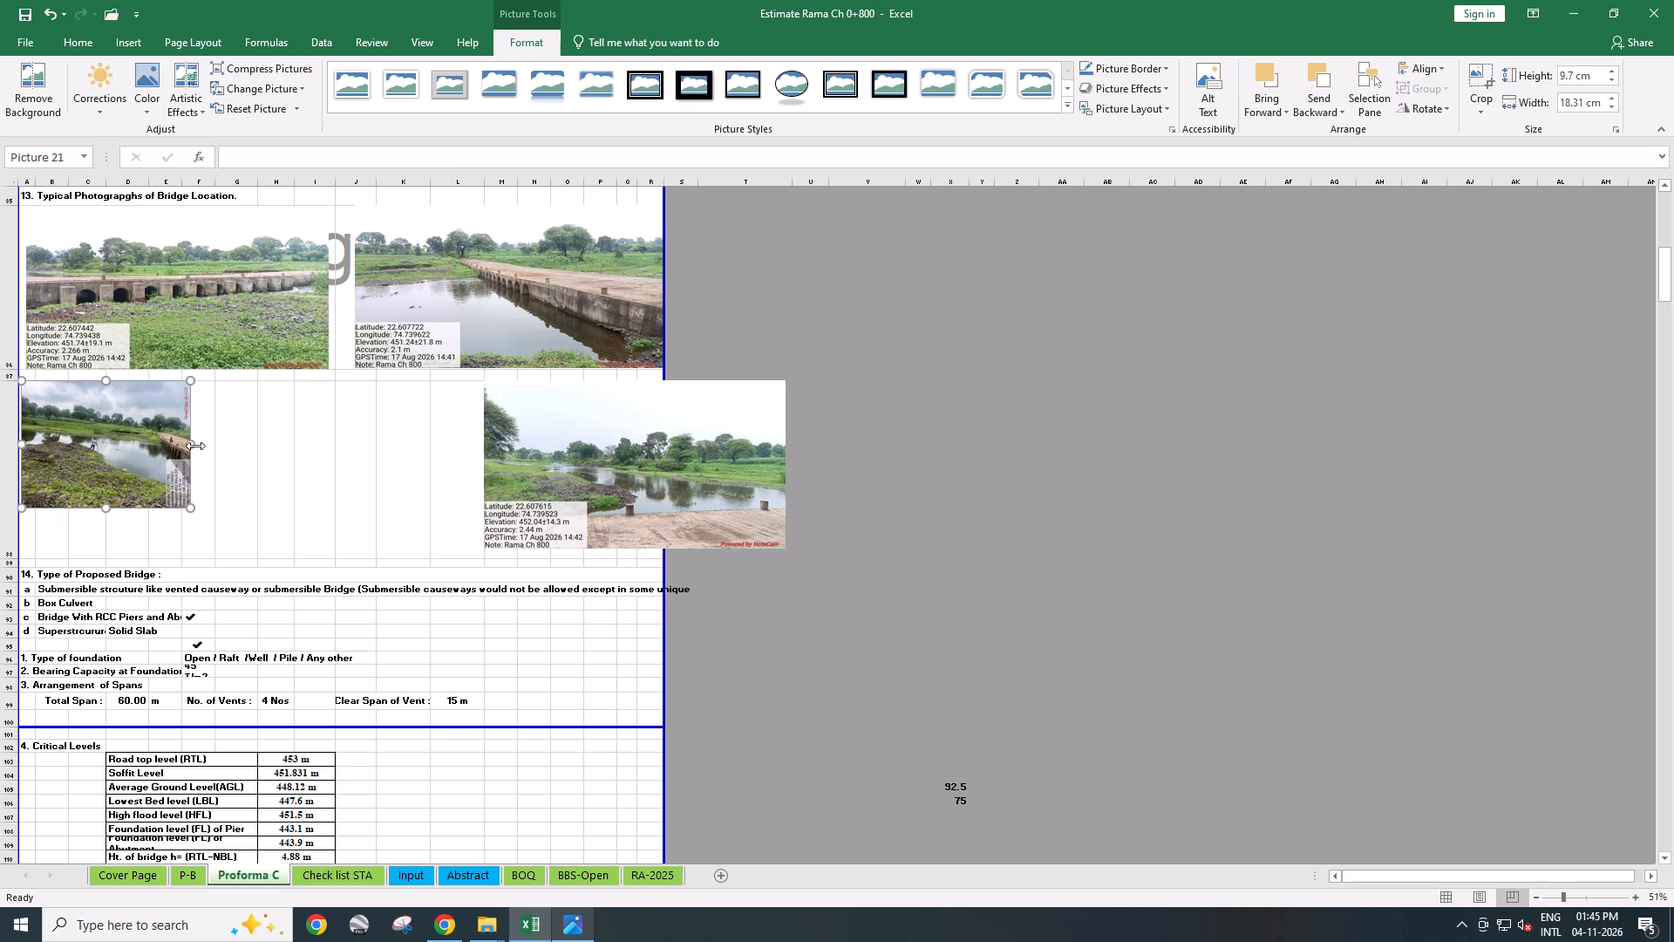
drag(195, 446, 330, 452)
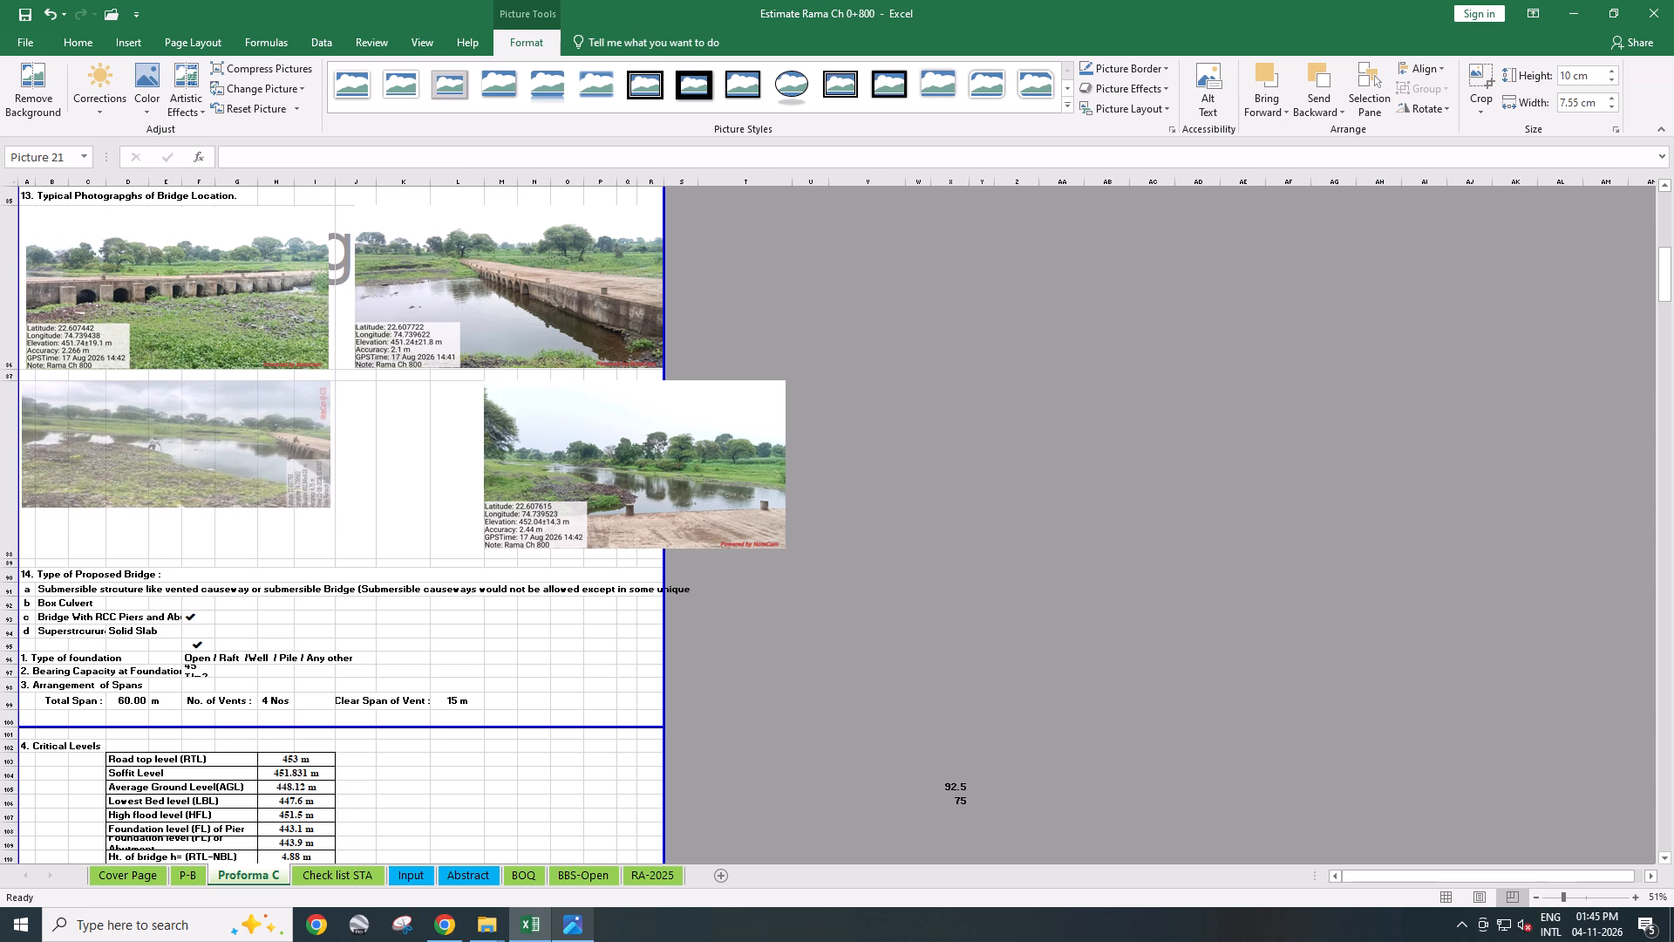
drag(330, 452, 328, 452)
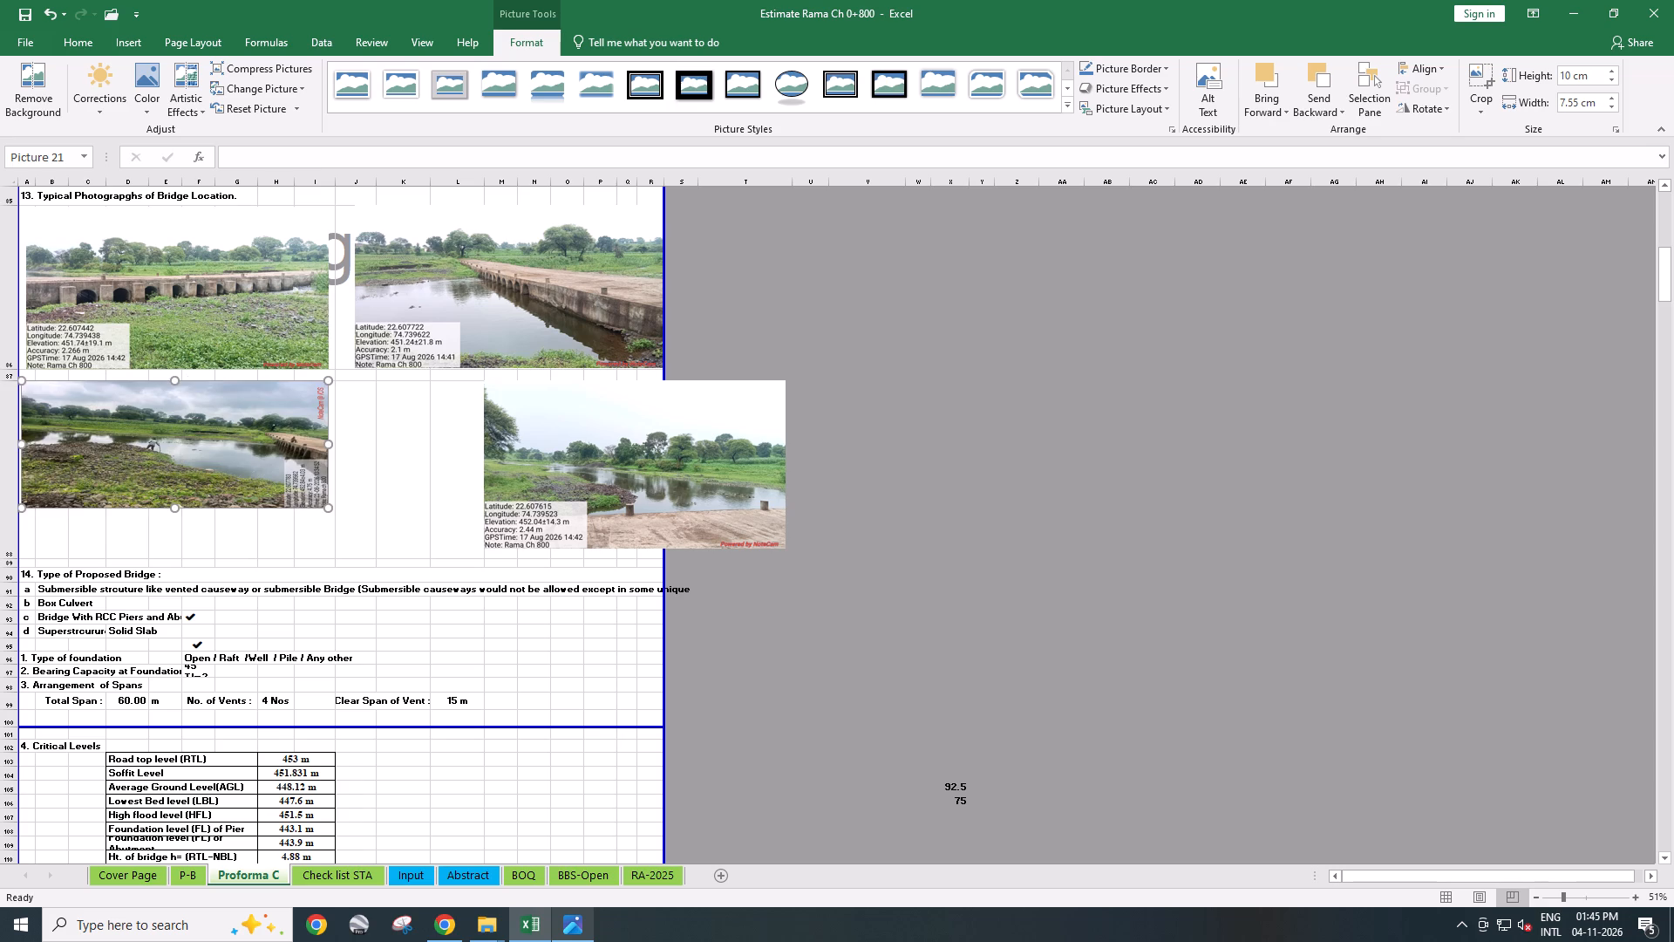
drag(174, 511, 181, 559)
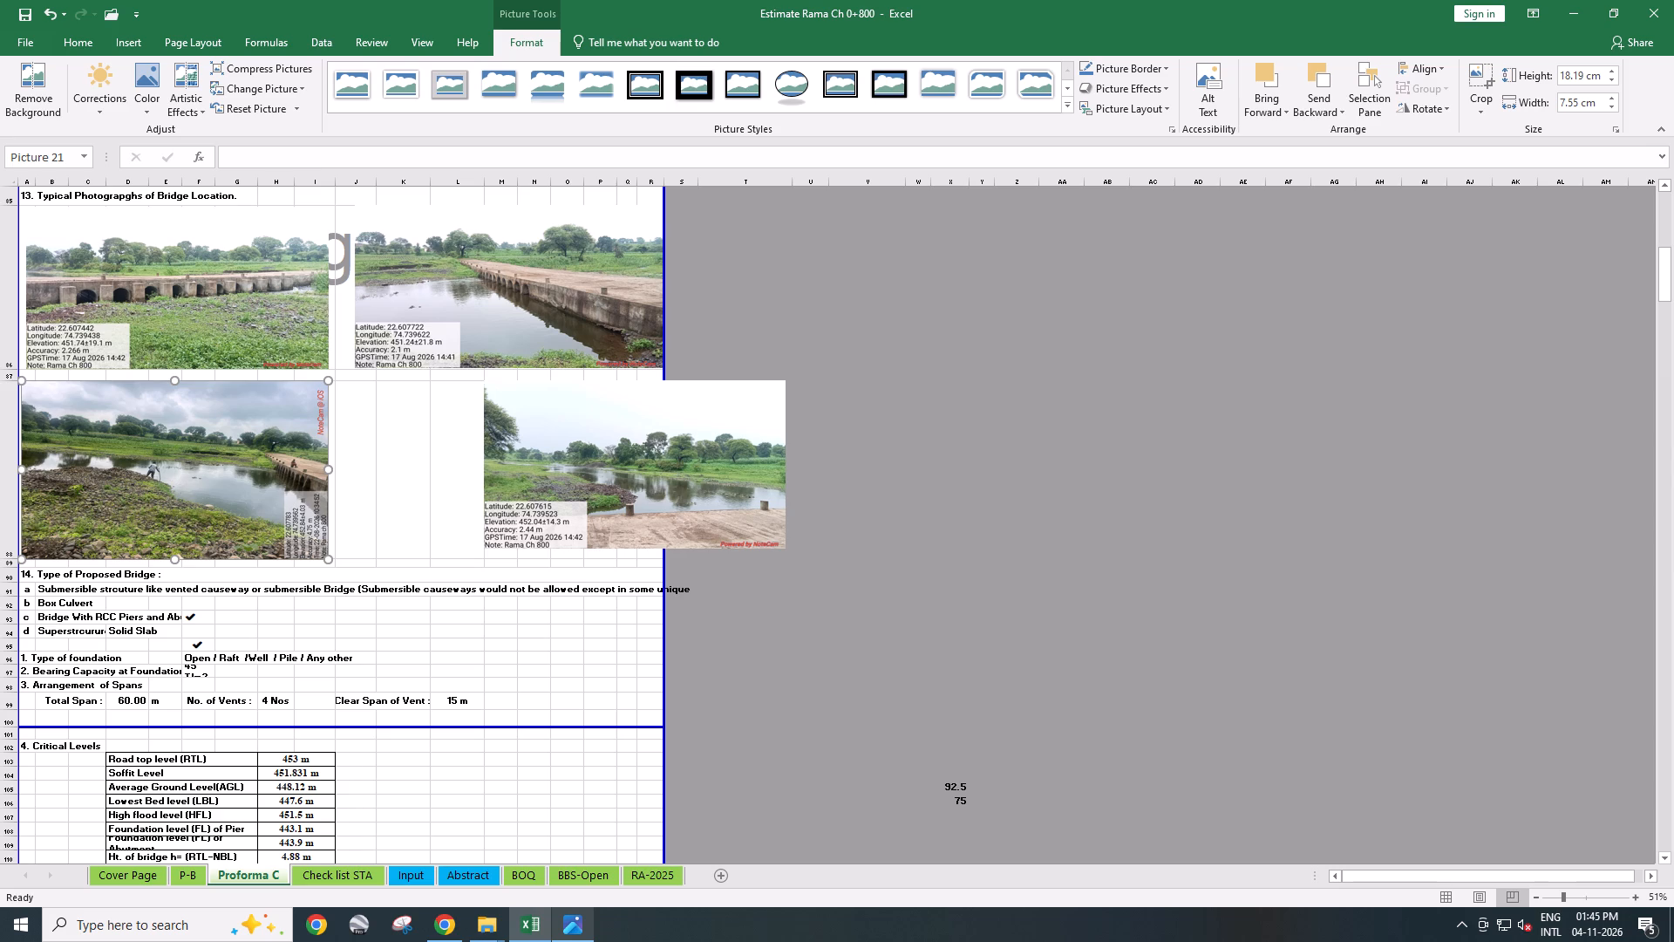
Fit the other second-row photo beside the rotated one inside the page border, matching its height, and save the workbook.
drag(593, 472, 461, 473)
click(657, 469)
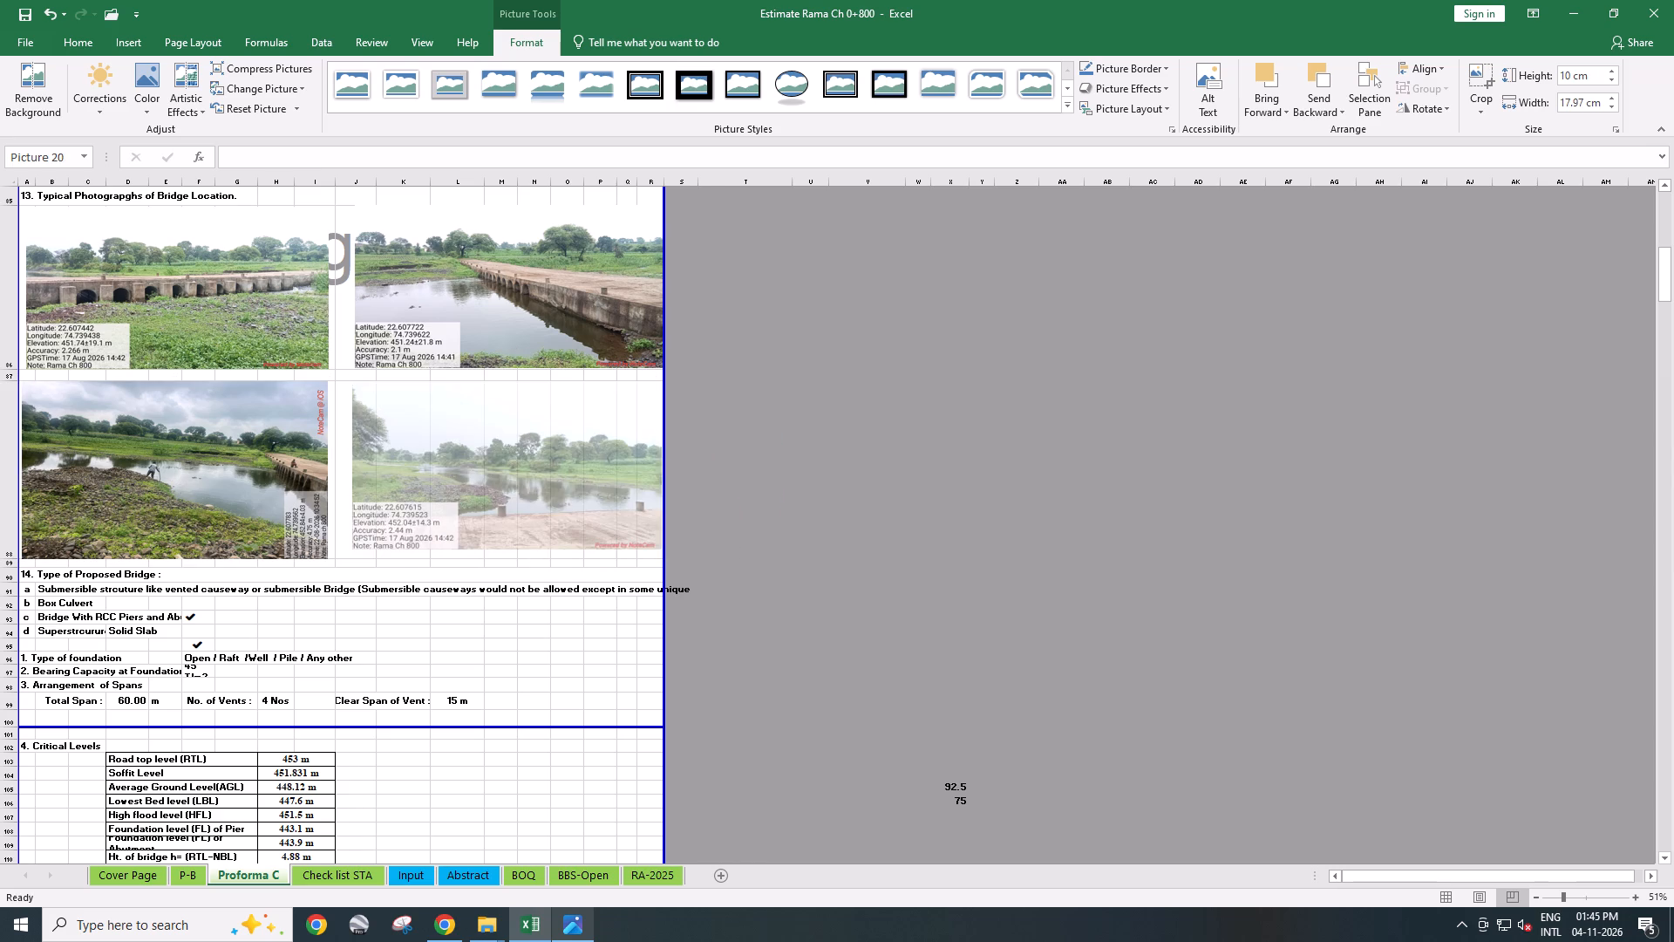
drag(507, 549, 507, 557)
click(505, 634)
key(ctrl+s)
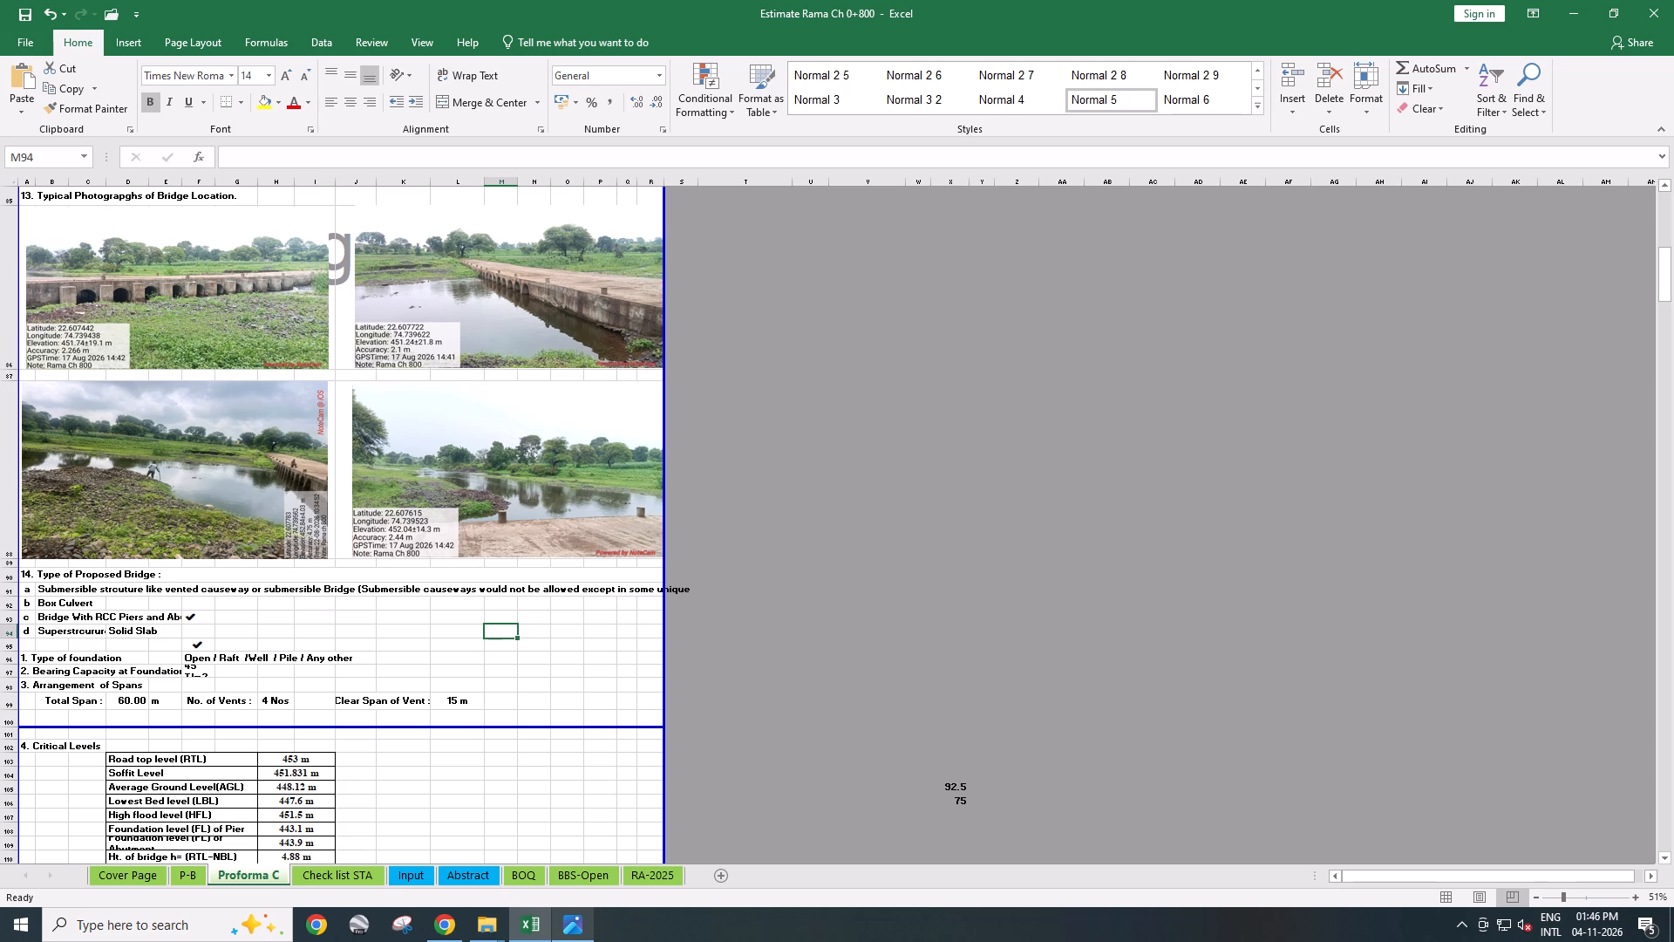
click(514, 499)
click(506, 559)
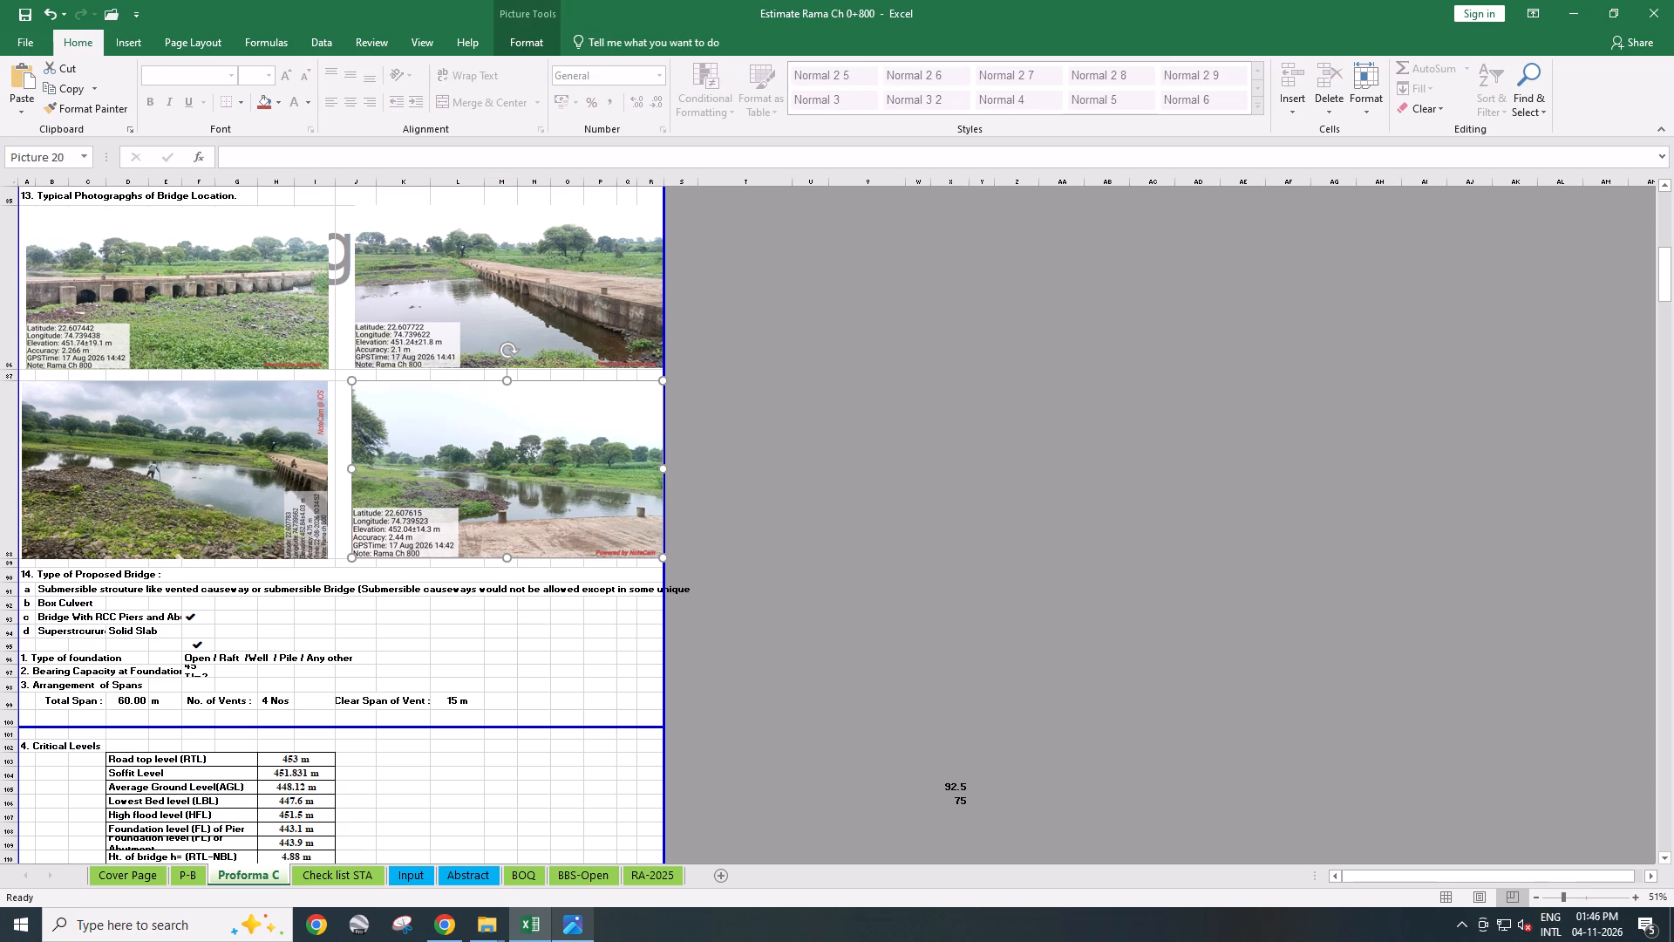
click(470, 642)
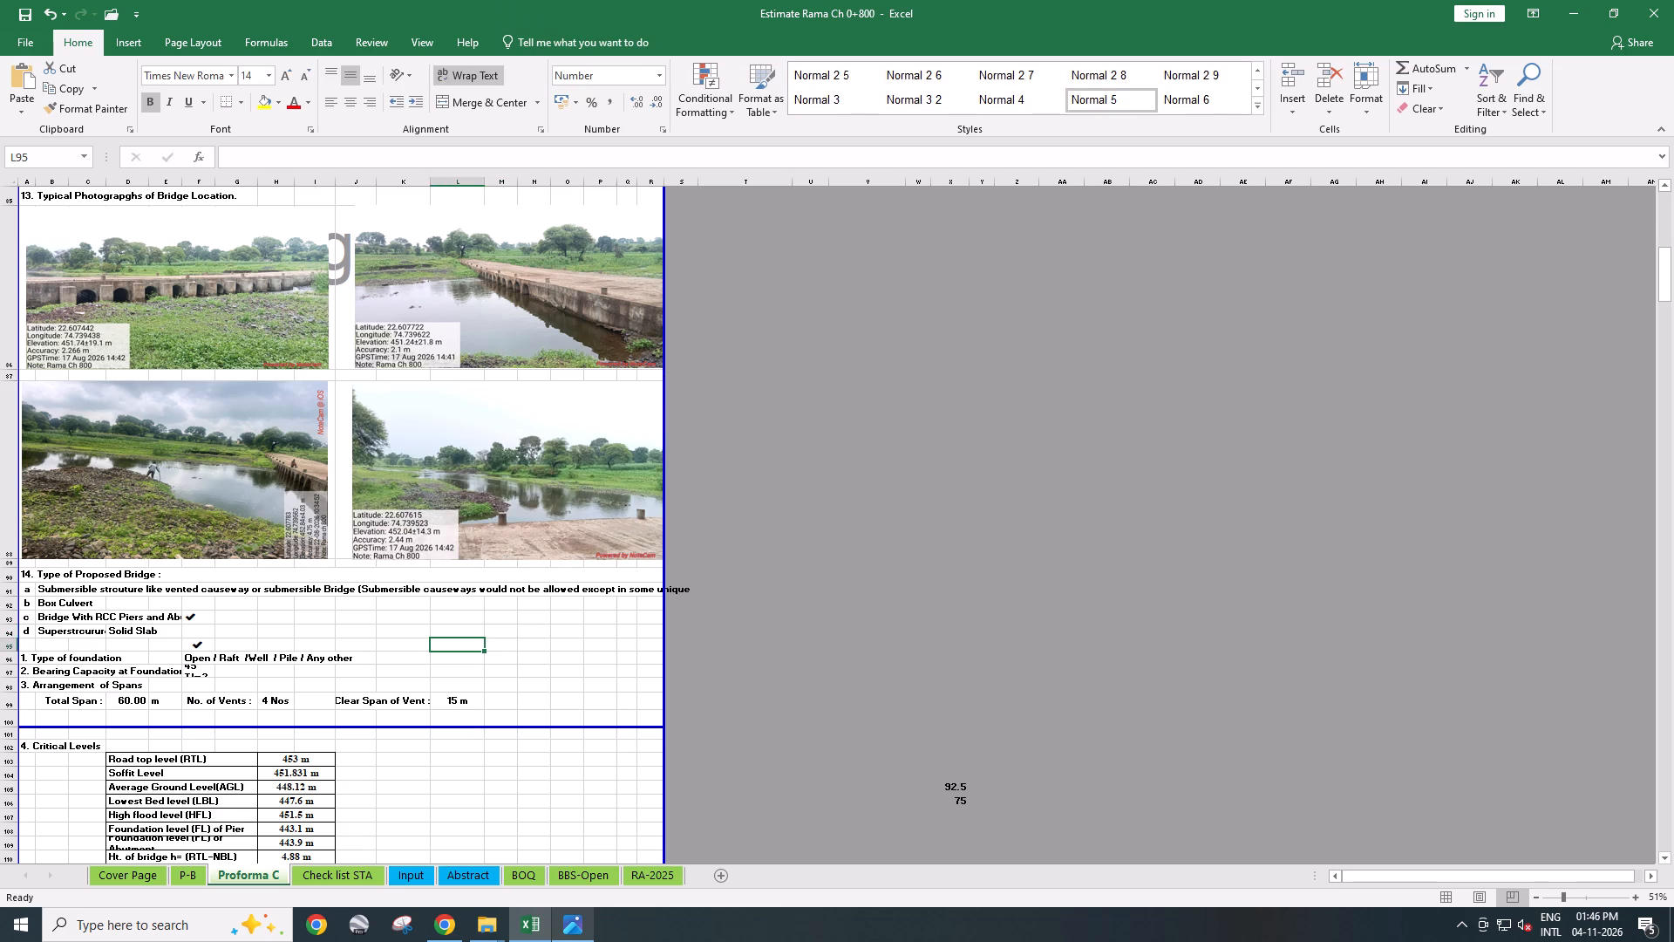
scroll(320, 575, up, 1)
key(ctrl+s)
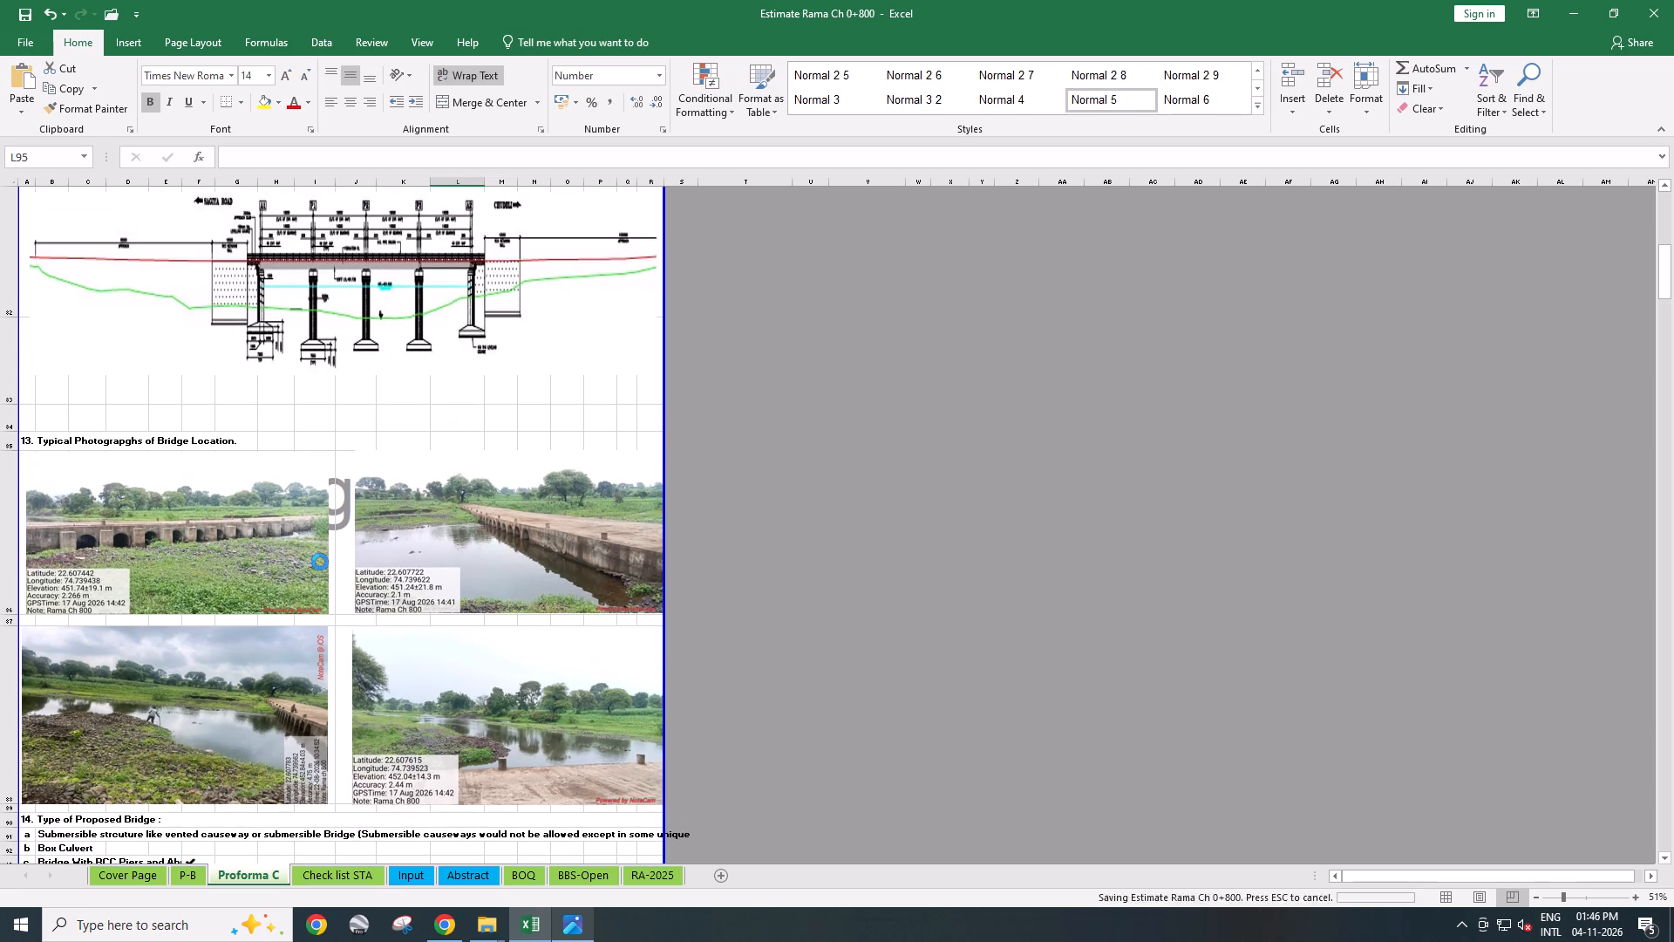
Export the Cover Page, P-B, Proforma C, Check list STA, BOQ and BBS-Open sheets as PDF Estimate Rama Ch 0+800 in JHABUA COST ESTIMATE.
click(142, 872)
ctrl+click(180, 877)
ctrl+click(238, 877)
ctrl+click(331, 877)
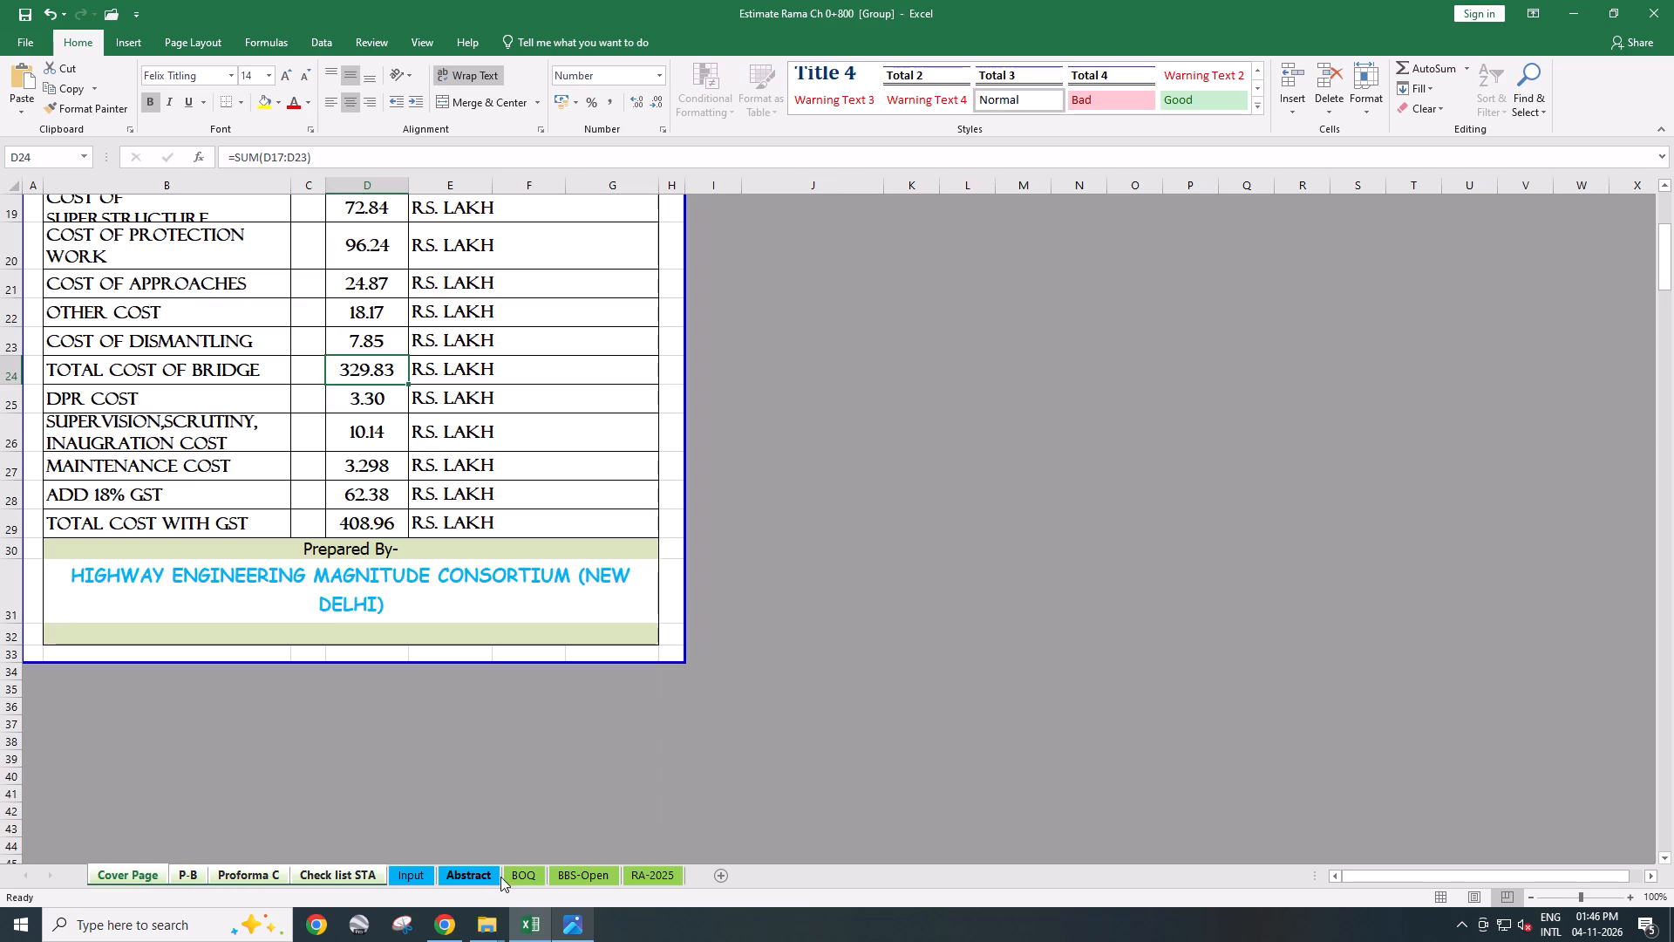
ctrl+click(528, 877)
ctrl+click(584, 880)
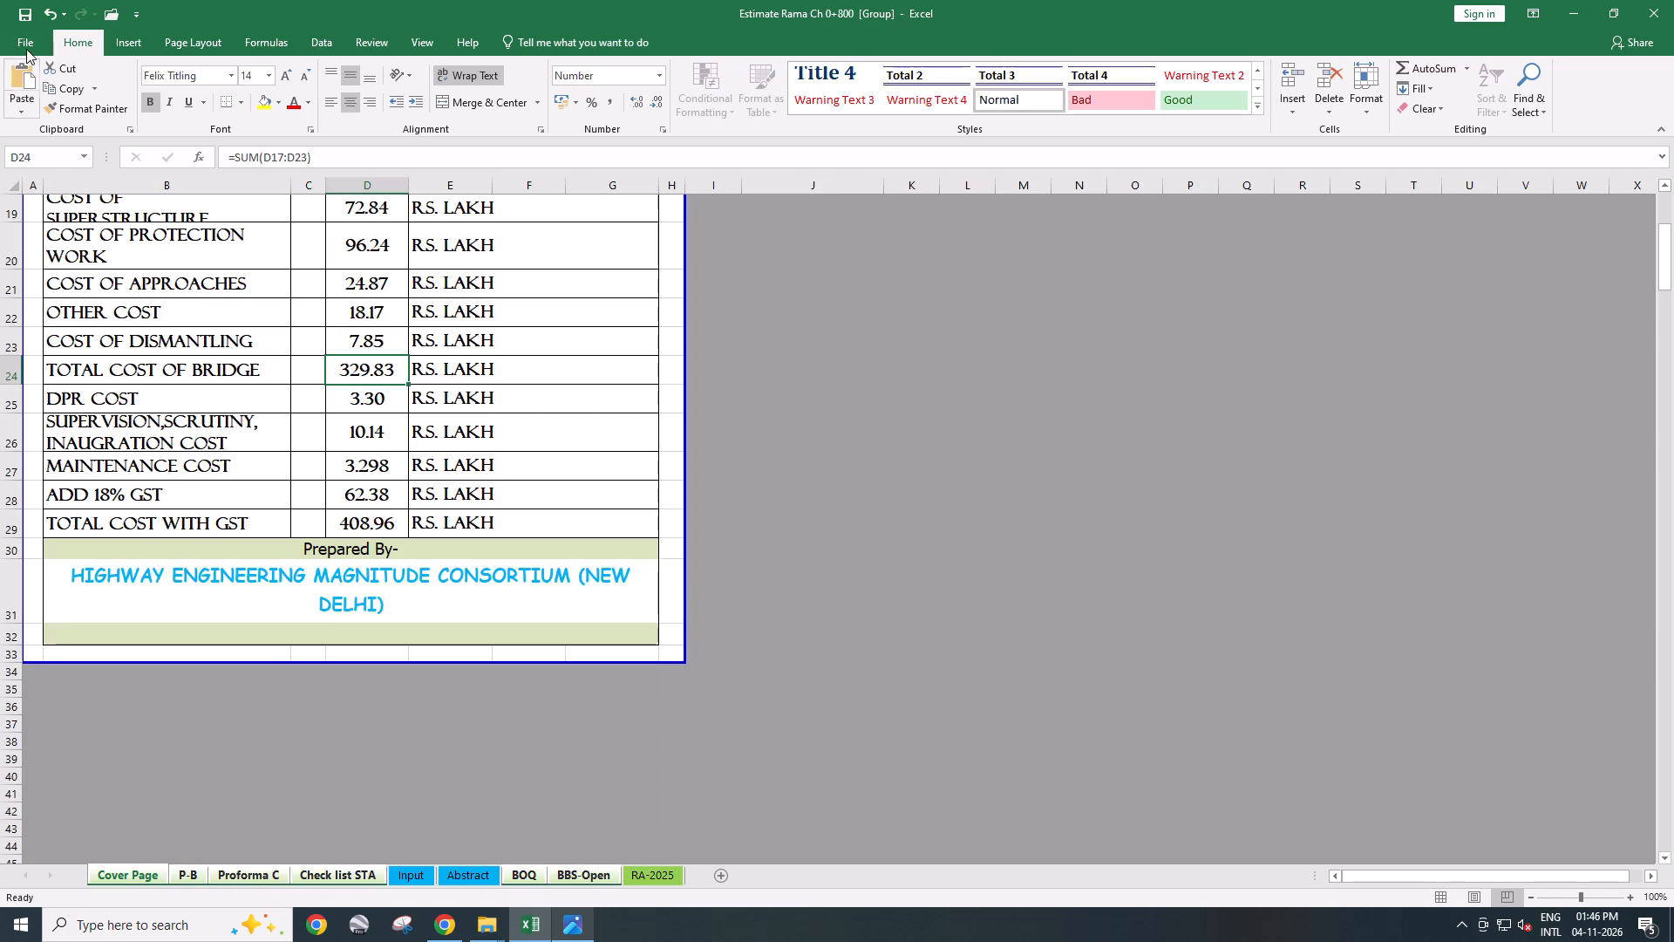
click(26, 49)
click(60, 222)
click(237, 336)
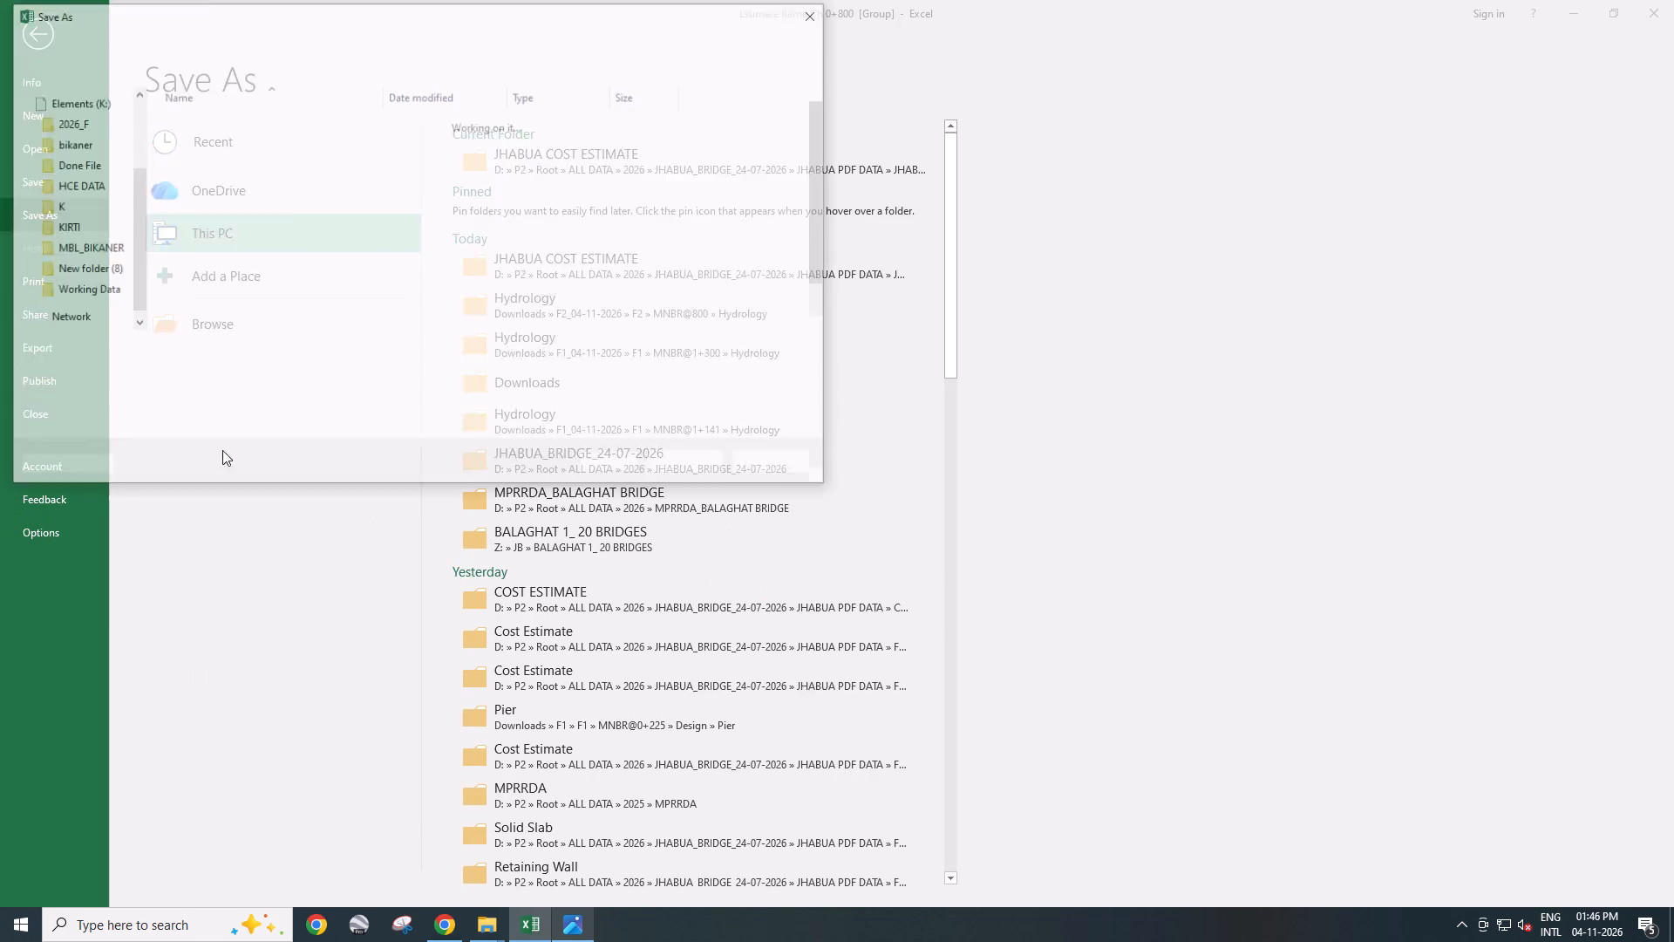
click(205, 371)
click(150, 716)
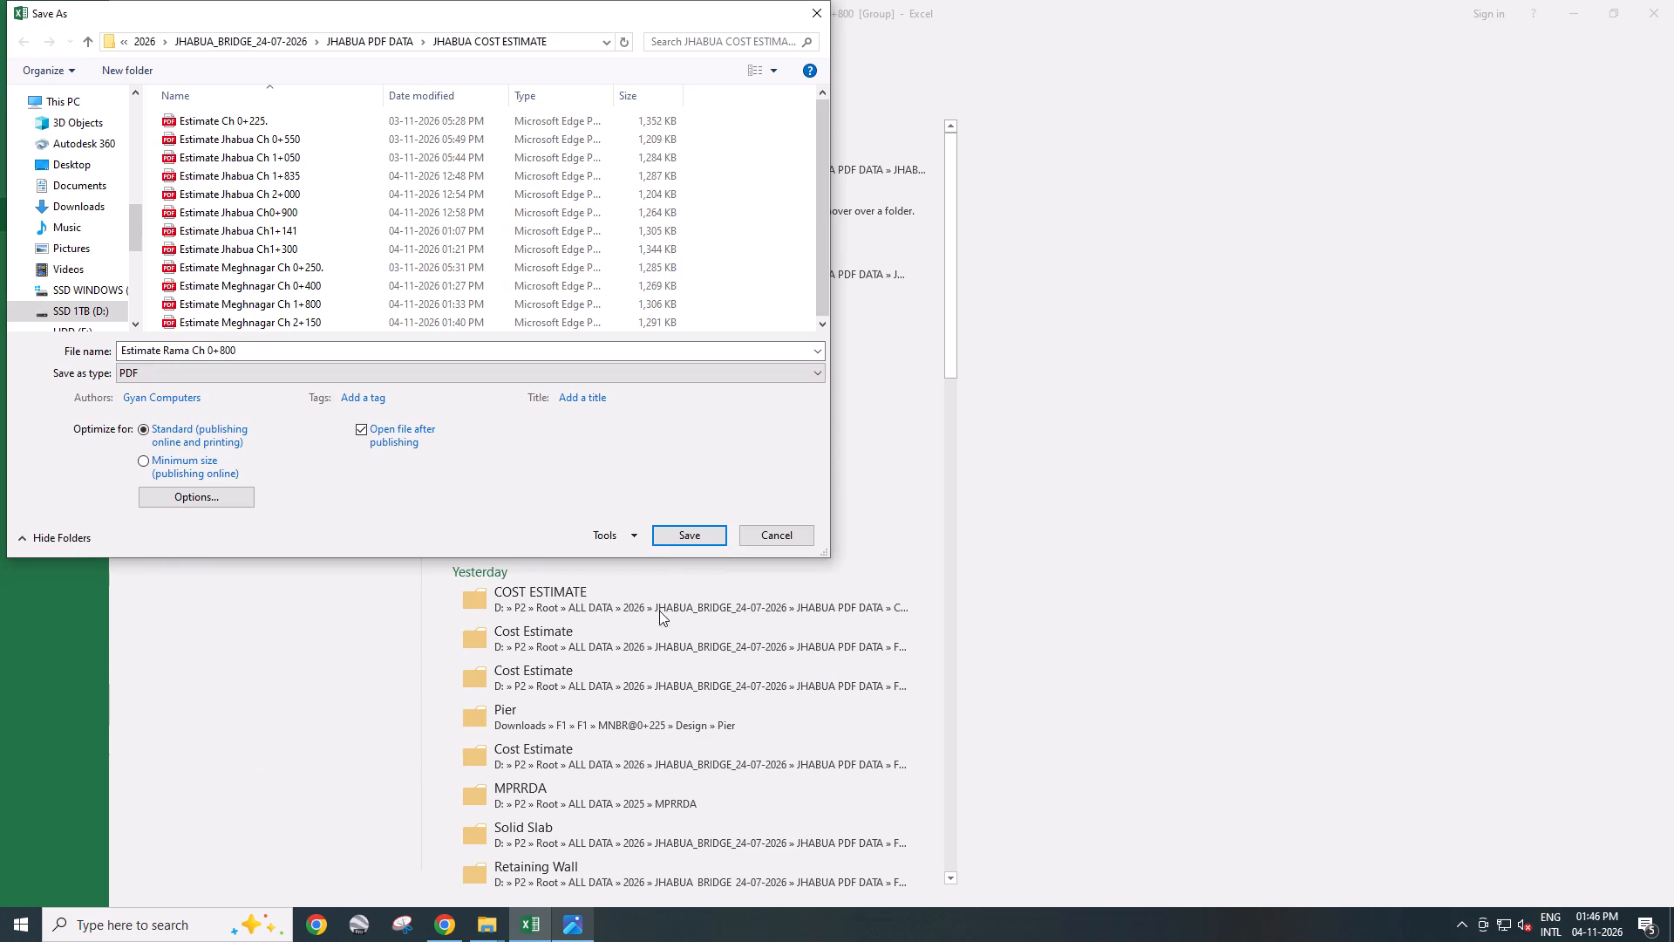
click(684, 536)
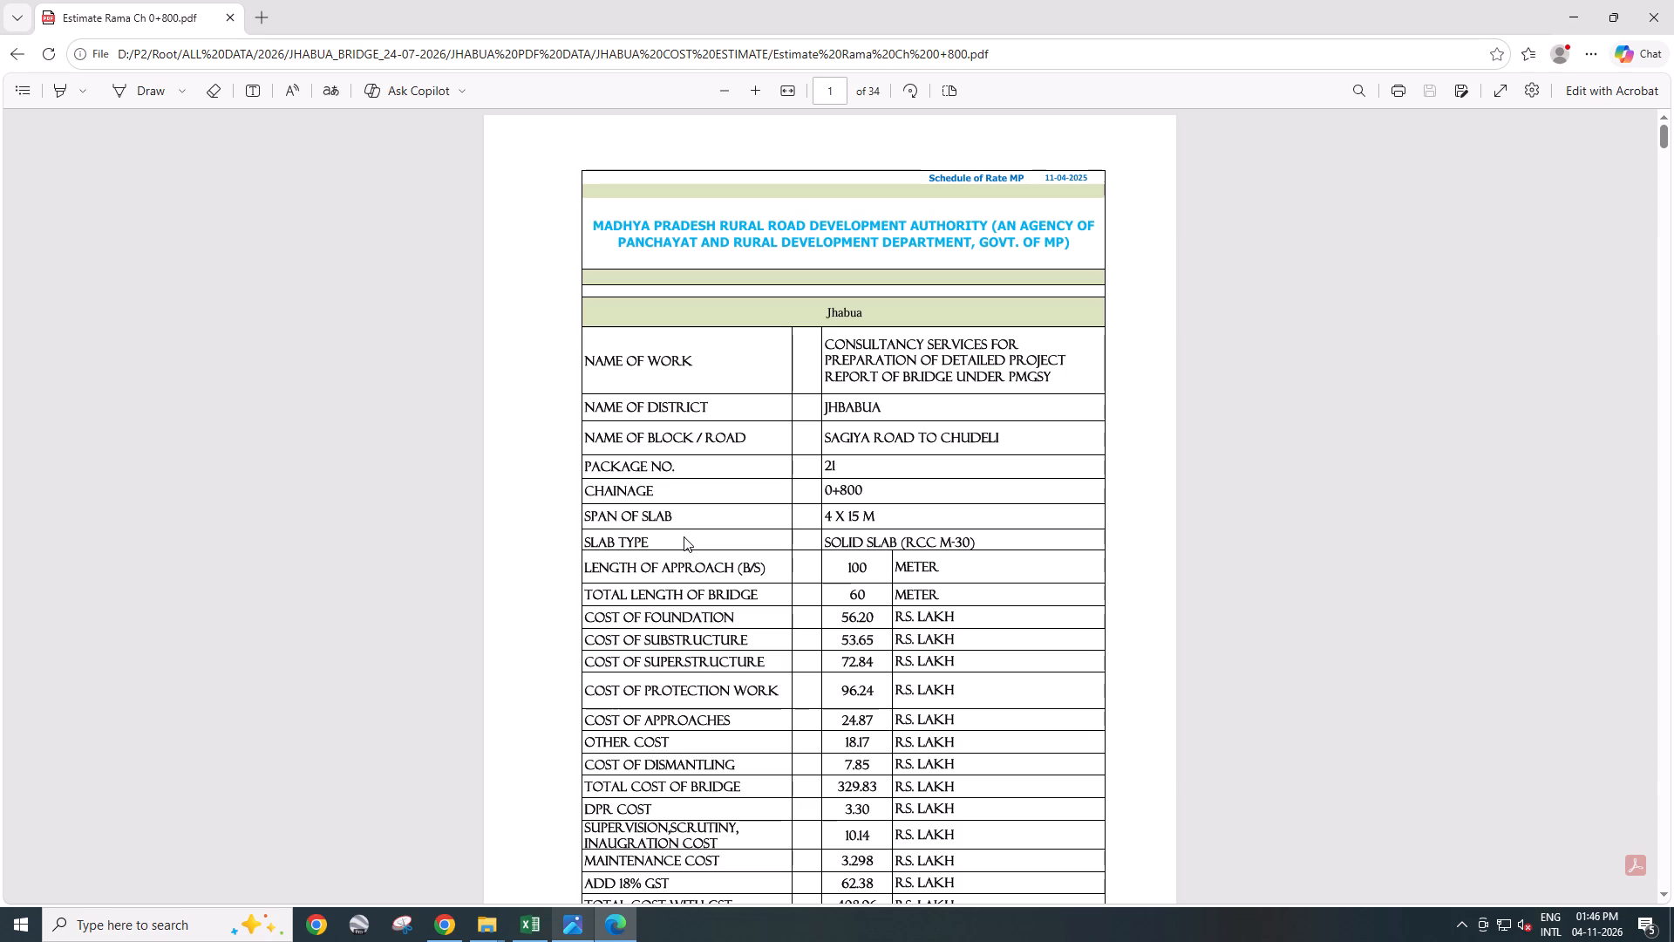
Close the exported PDF, the Estimate Rama Ch 0+800 workbook and the photo viewer.
click(1673, 0)
click(1672, 0)
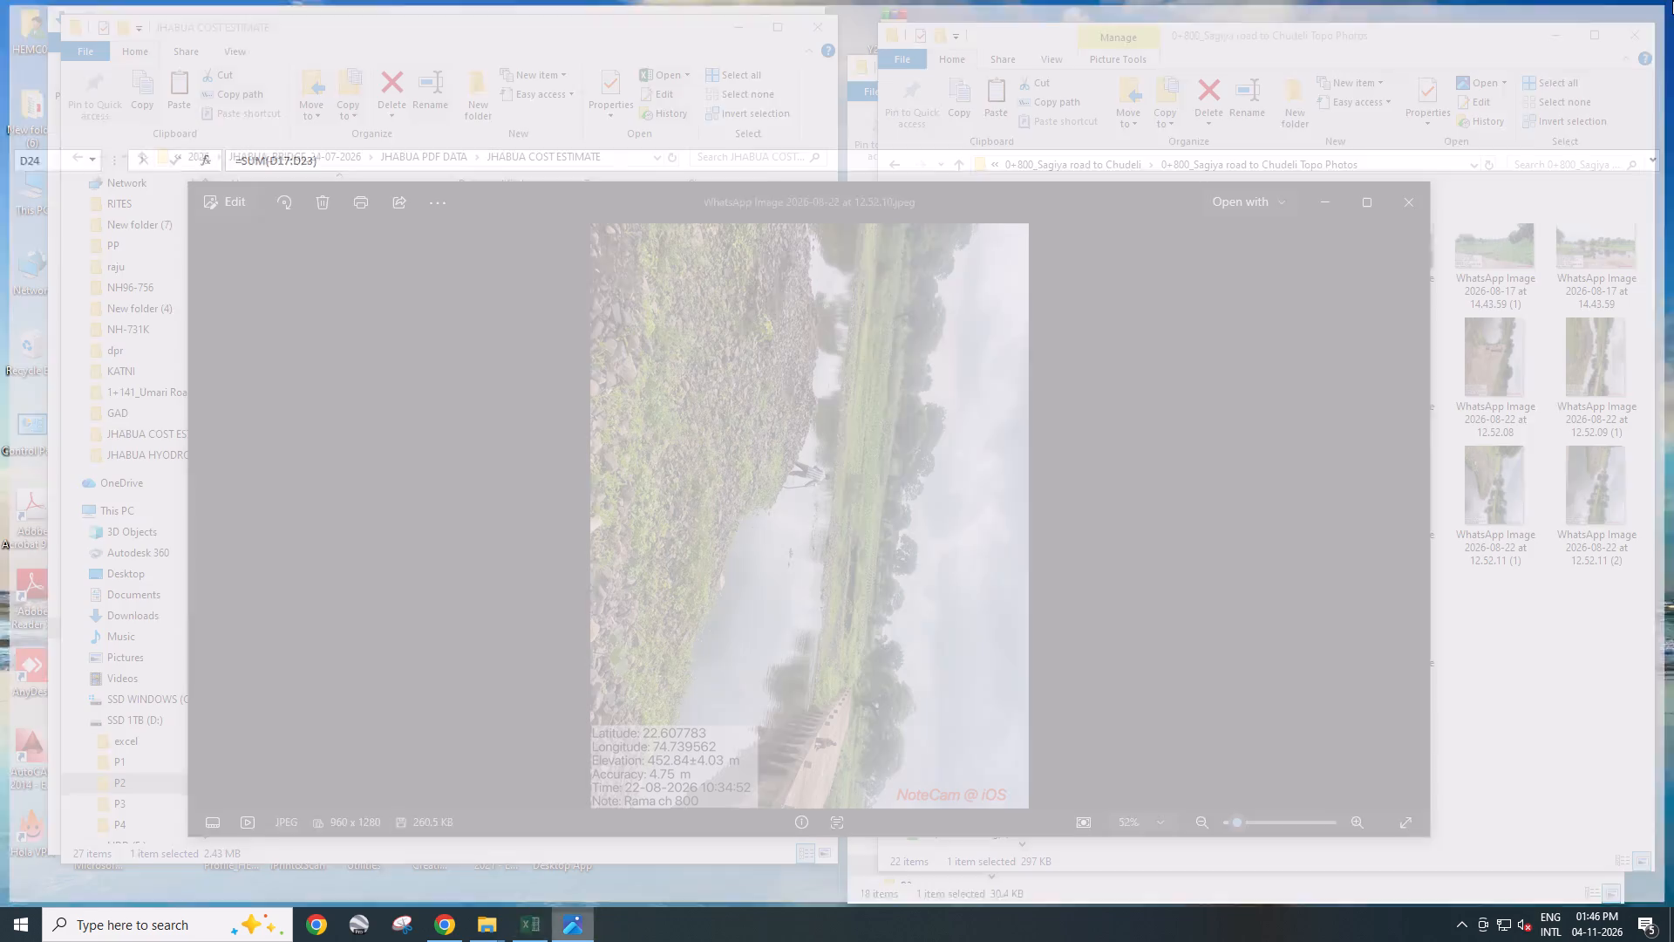
click(1399, 215)
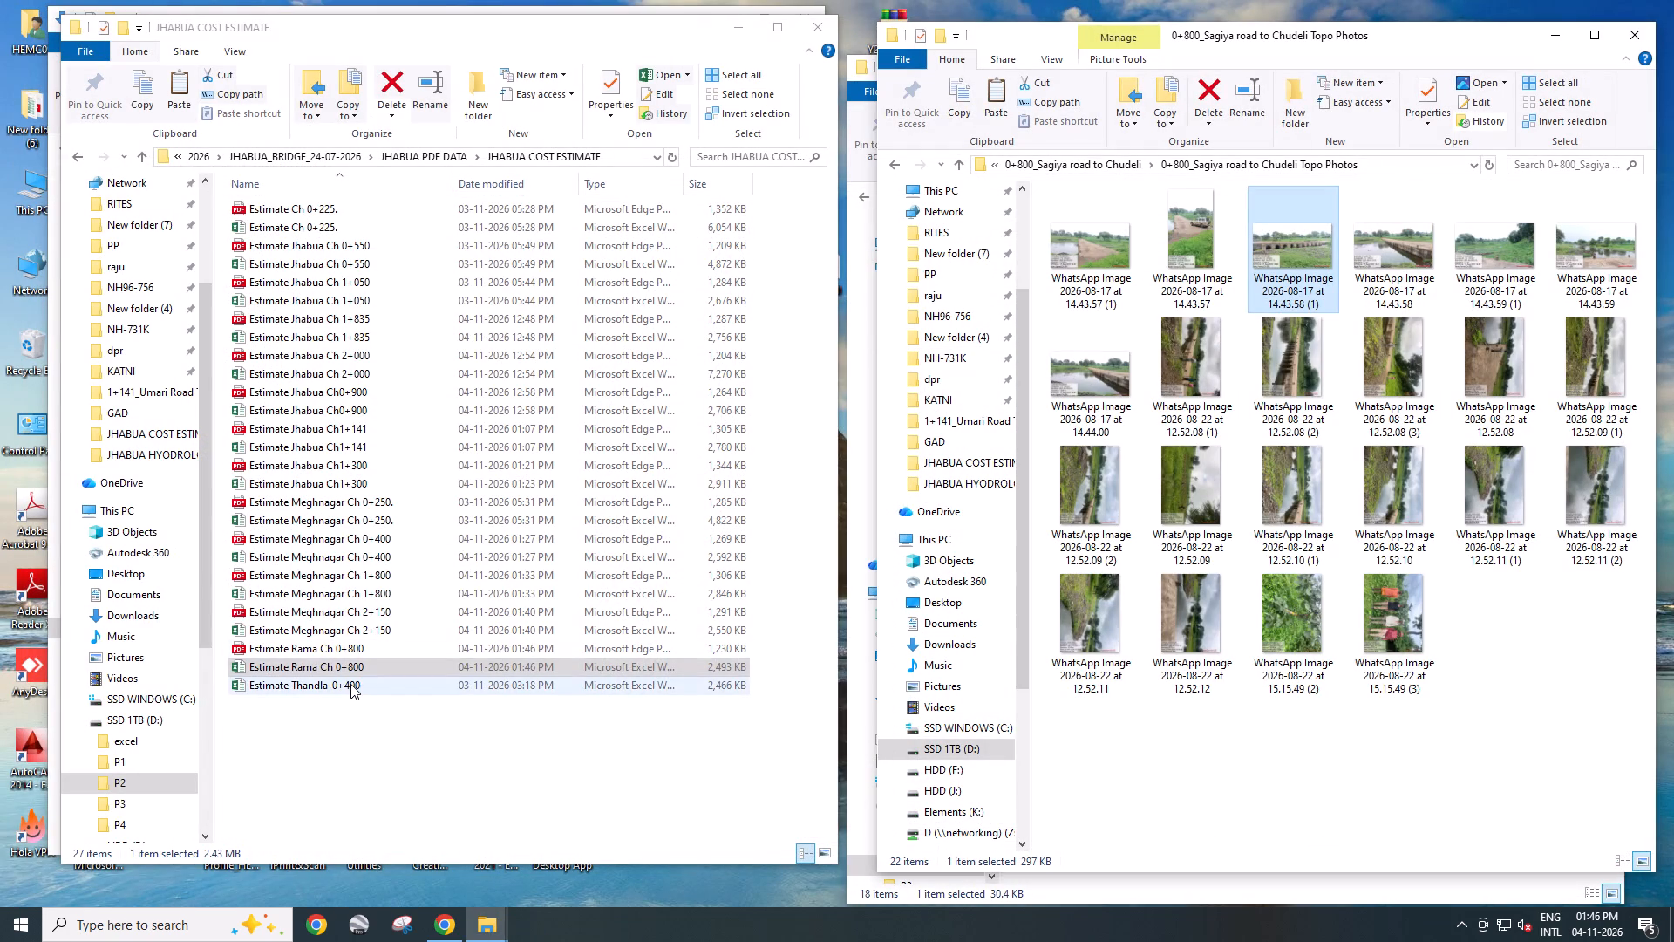
Open the Estimate Thandla-0+400 workbook with editing and content enabled, leaving its external links unchanged.
double_click(350, 684)
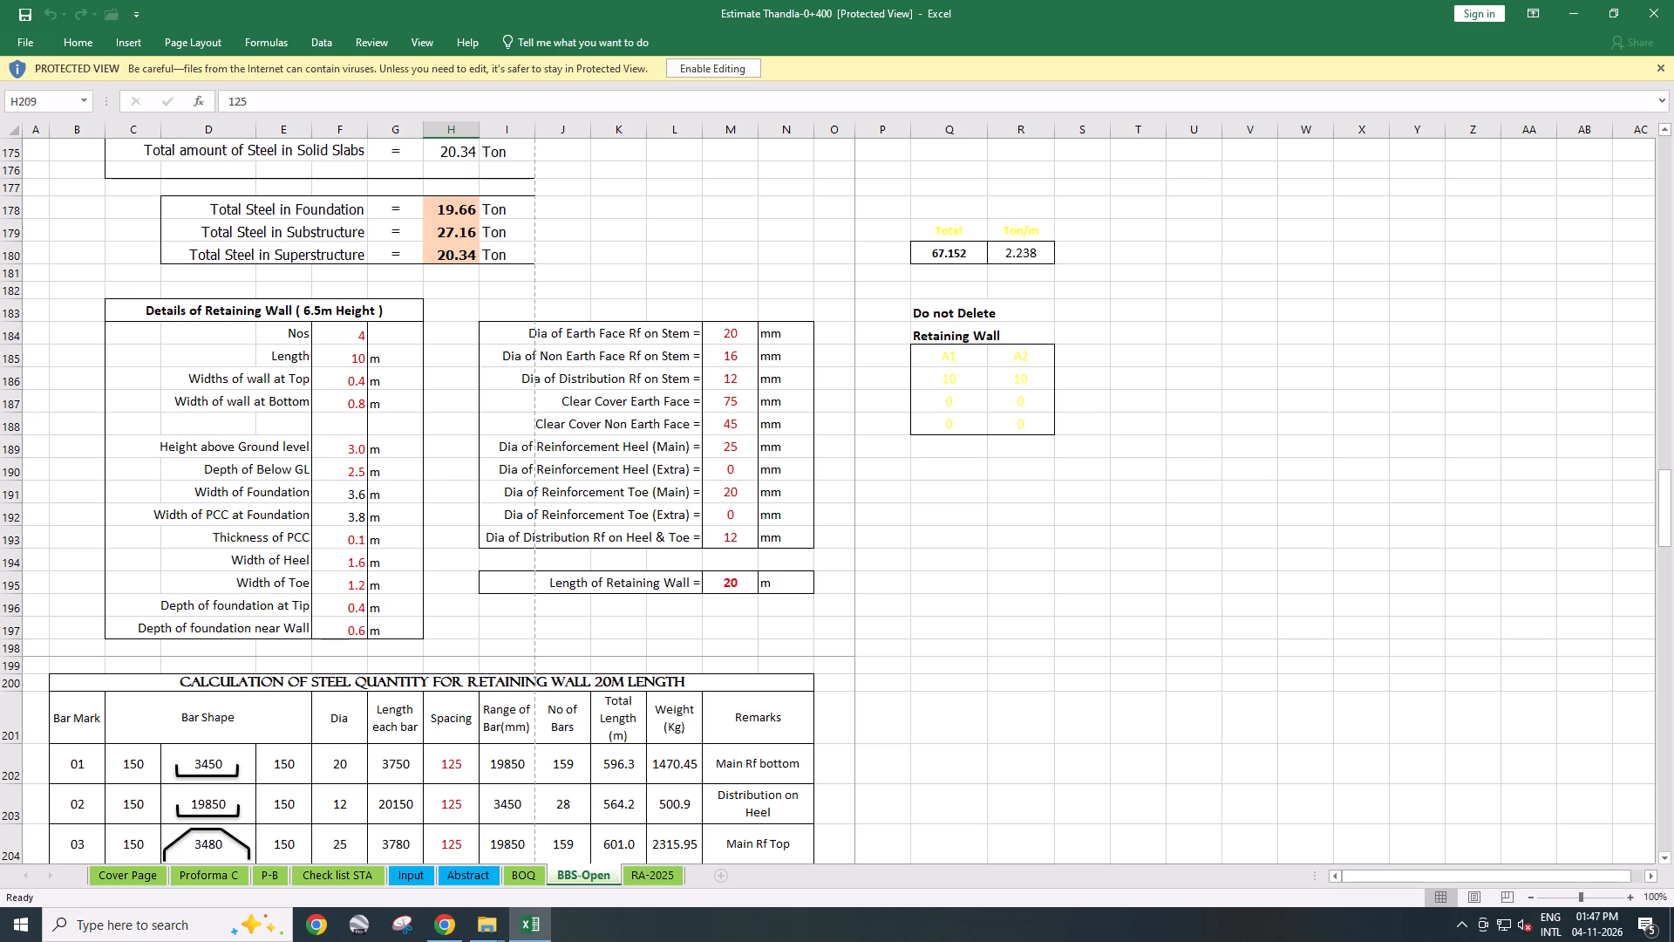
click(714, 69)
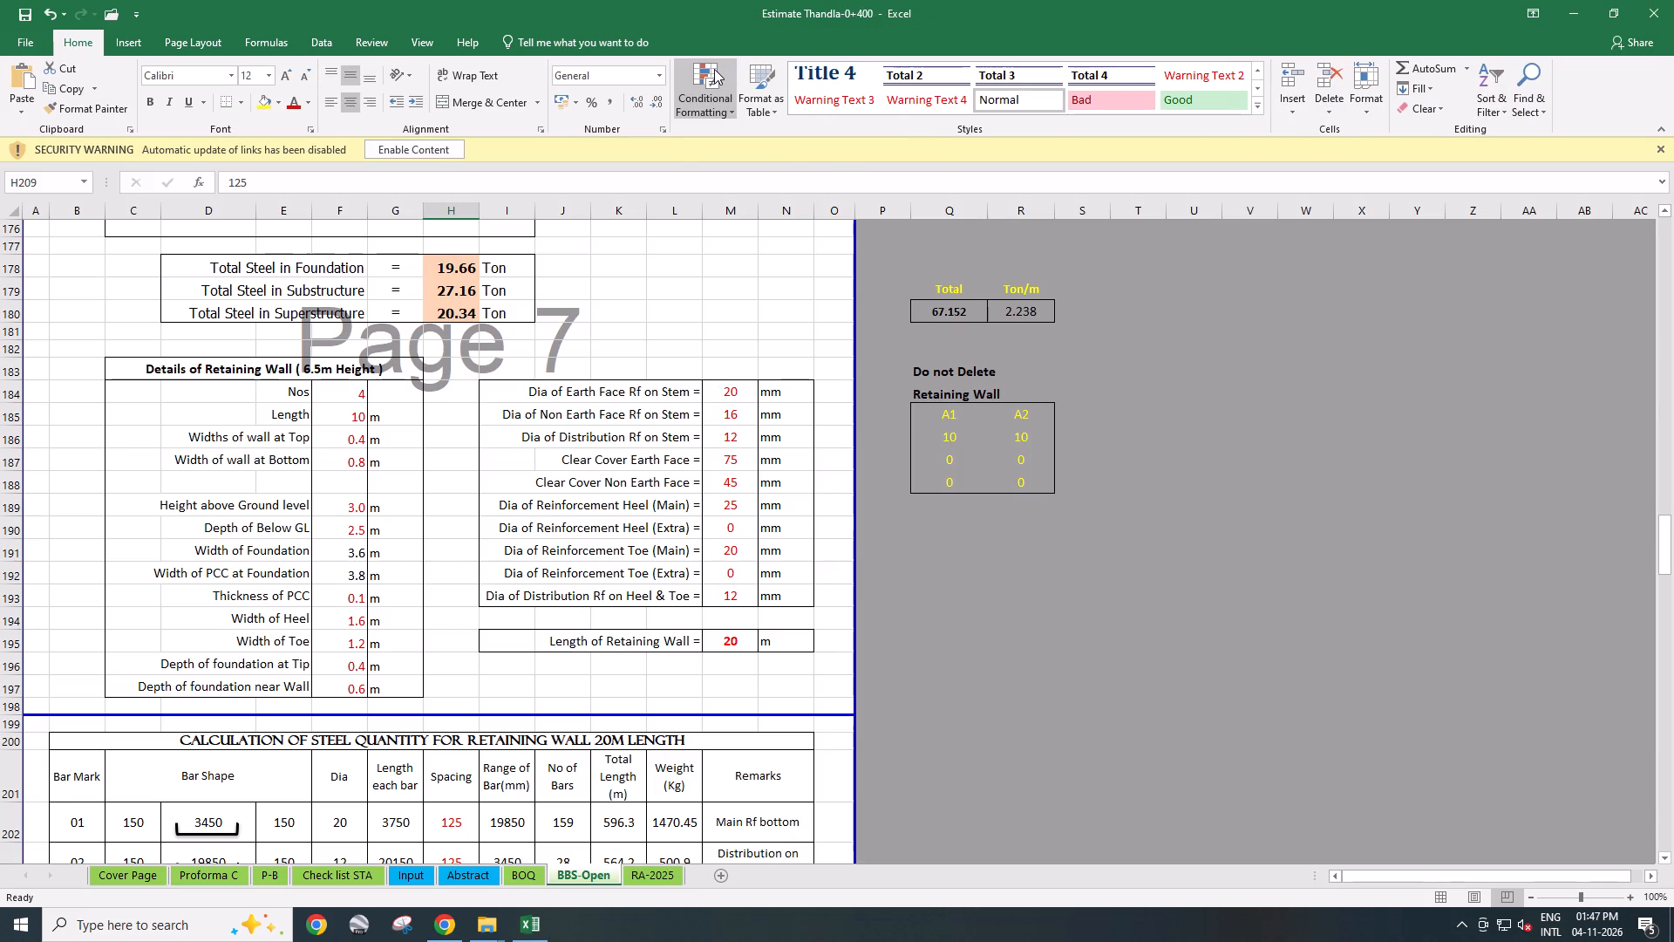
click(423, 149)
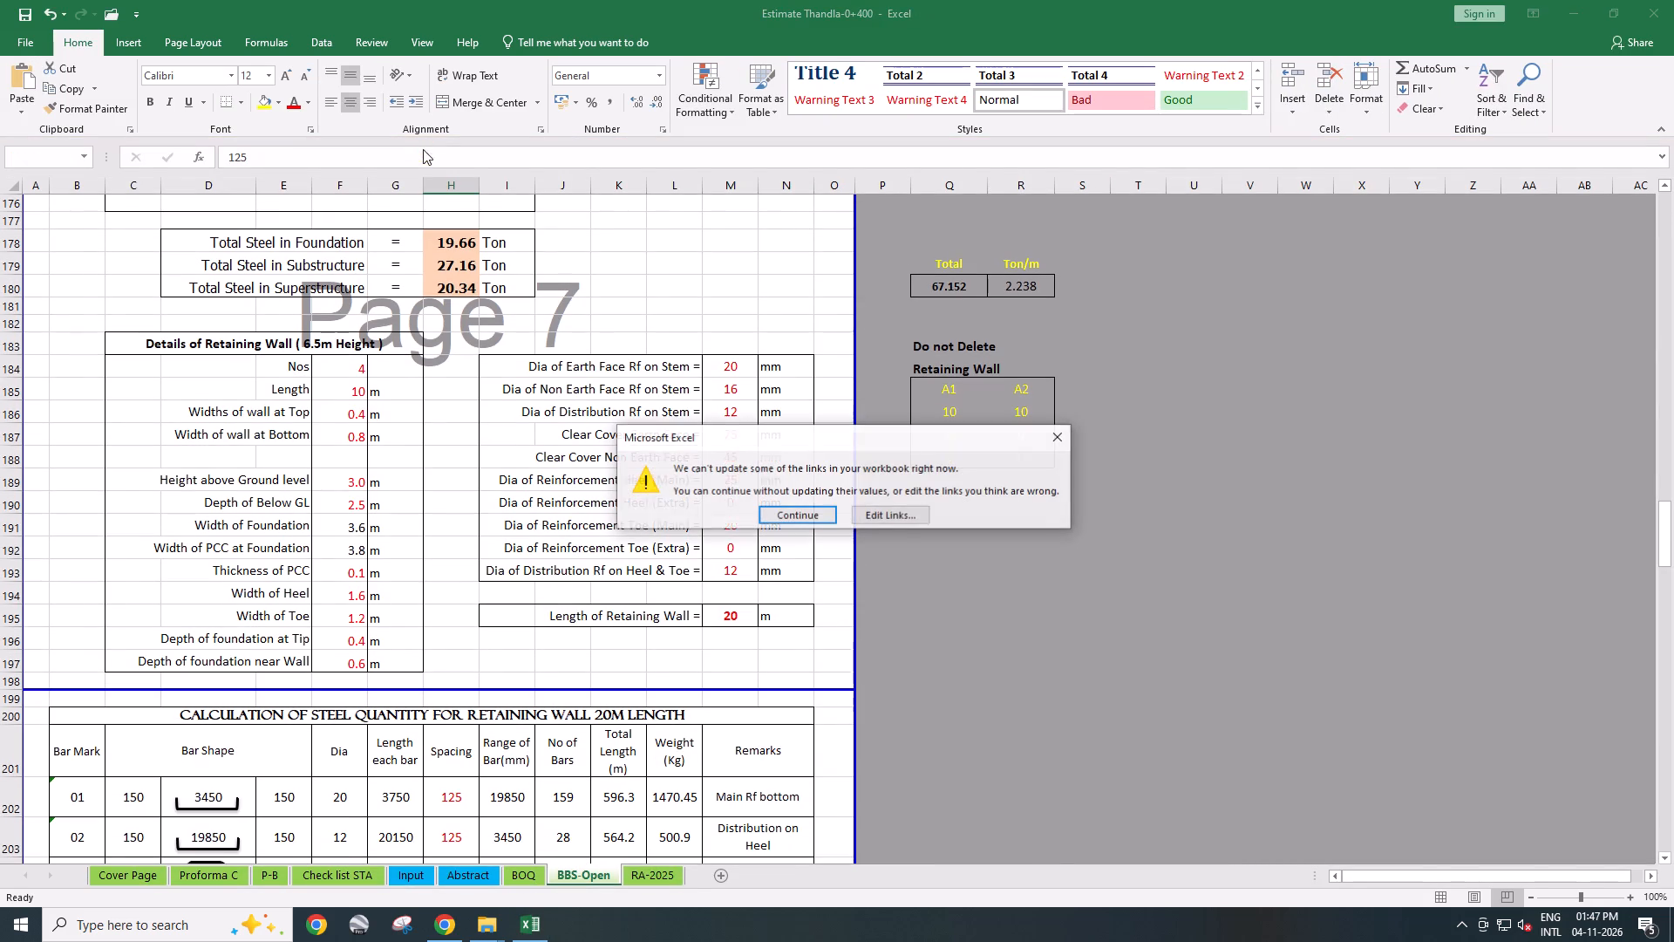
click(1049, 442)
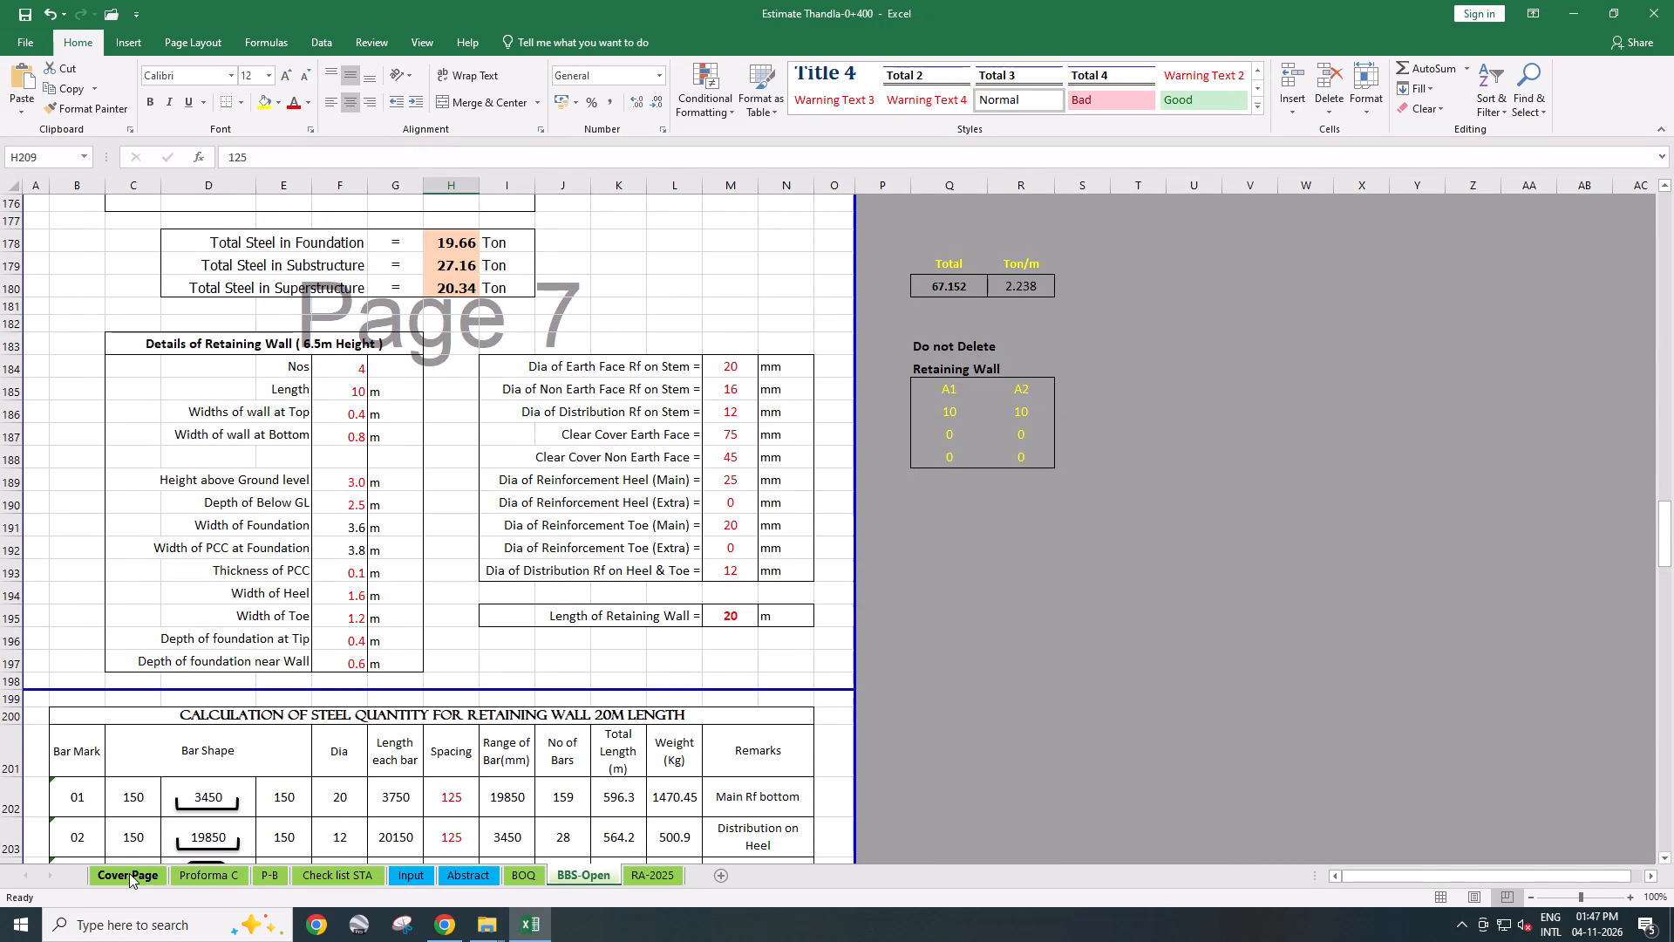
Delete the four old site photos in section 13 and the old bridge sketch in section 11 of Proforma C.
click(219, 871)
scroll(492, 649, up, 10)
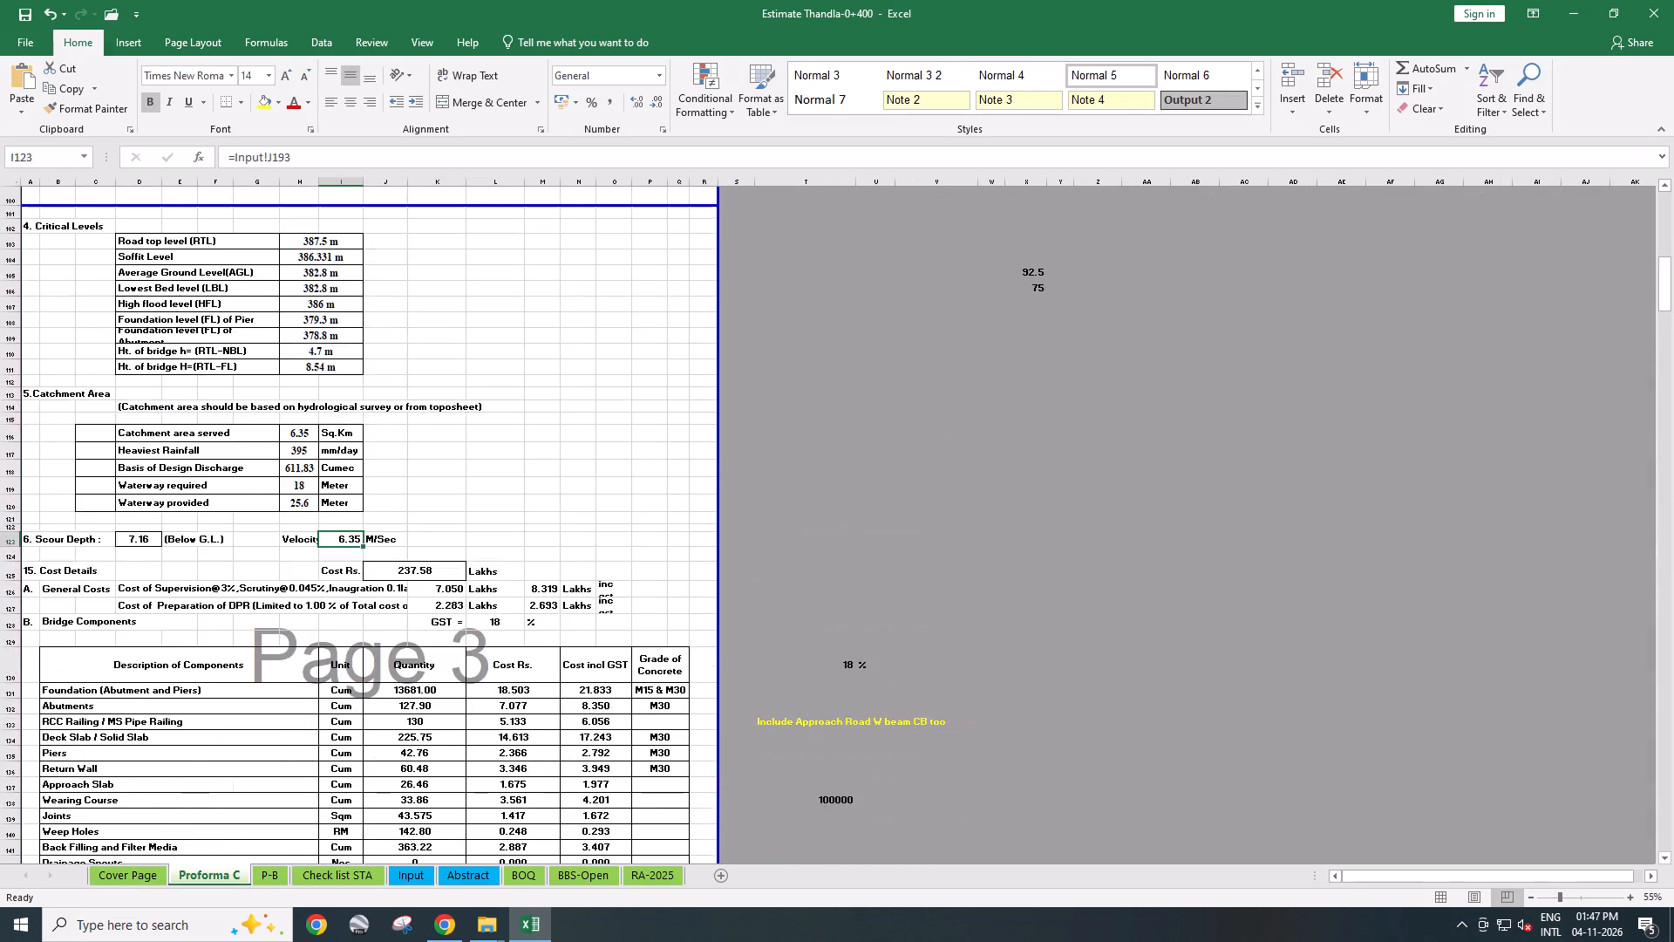
scroll(493, 648, up, 6)
click(331, 724)
key(Delete)
click(453, 734)
key(Delete)
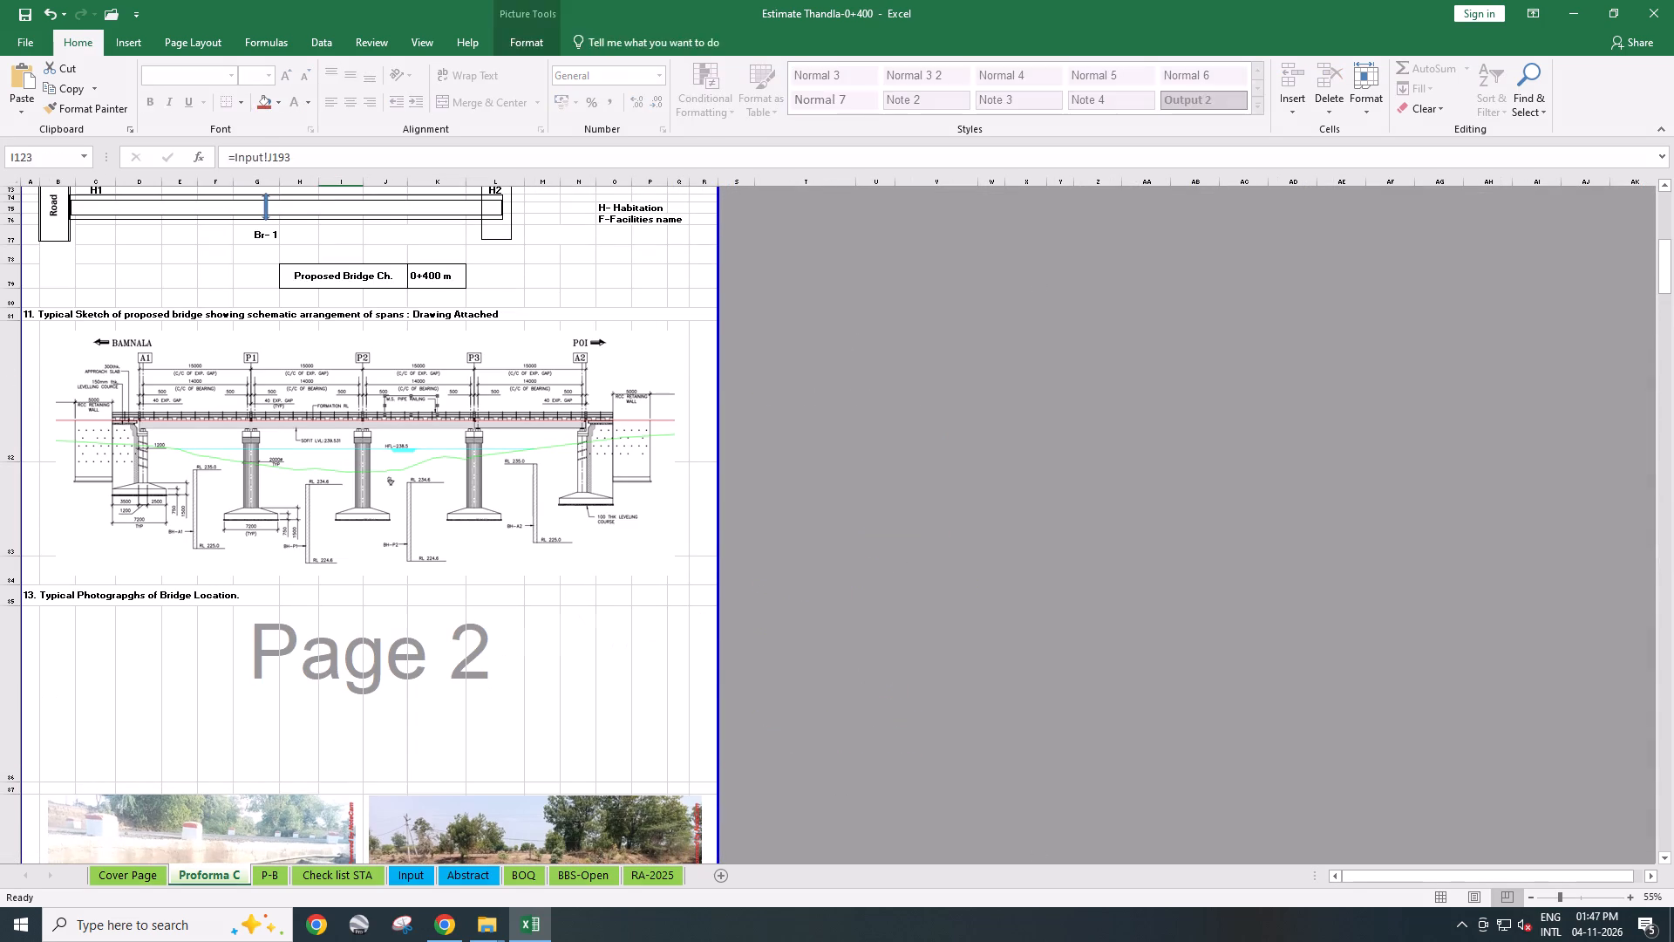
click(218, 845)
key(Delete)
click(420, 819)
key(Delete)
click(442, 477)
key(Delete)
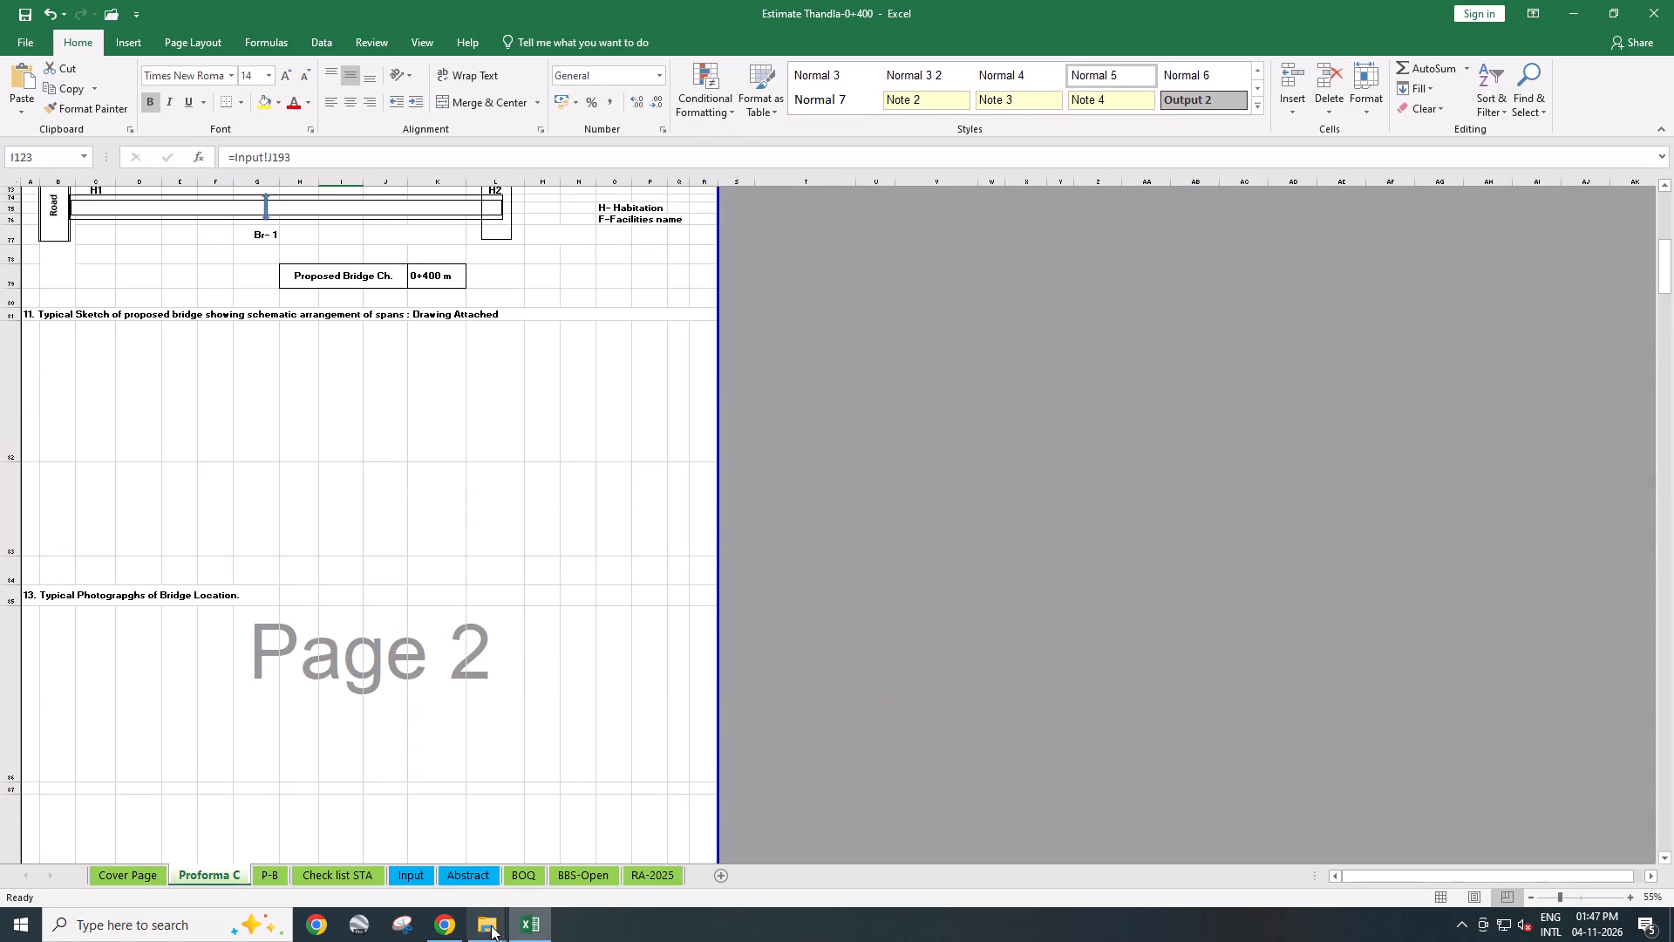
Bring up the GAD image folder and examine the chainage and road name at the start of Proforma C.
click(491, 925)
click(444, 837)
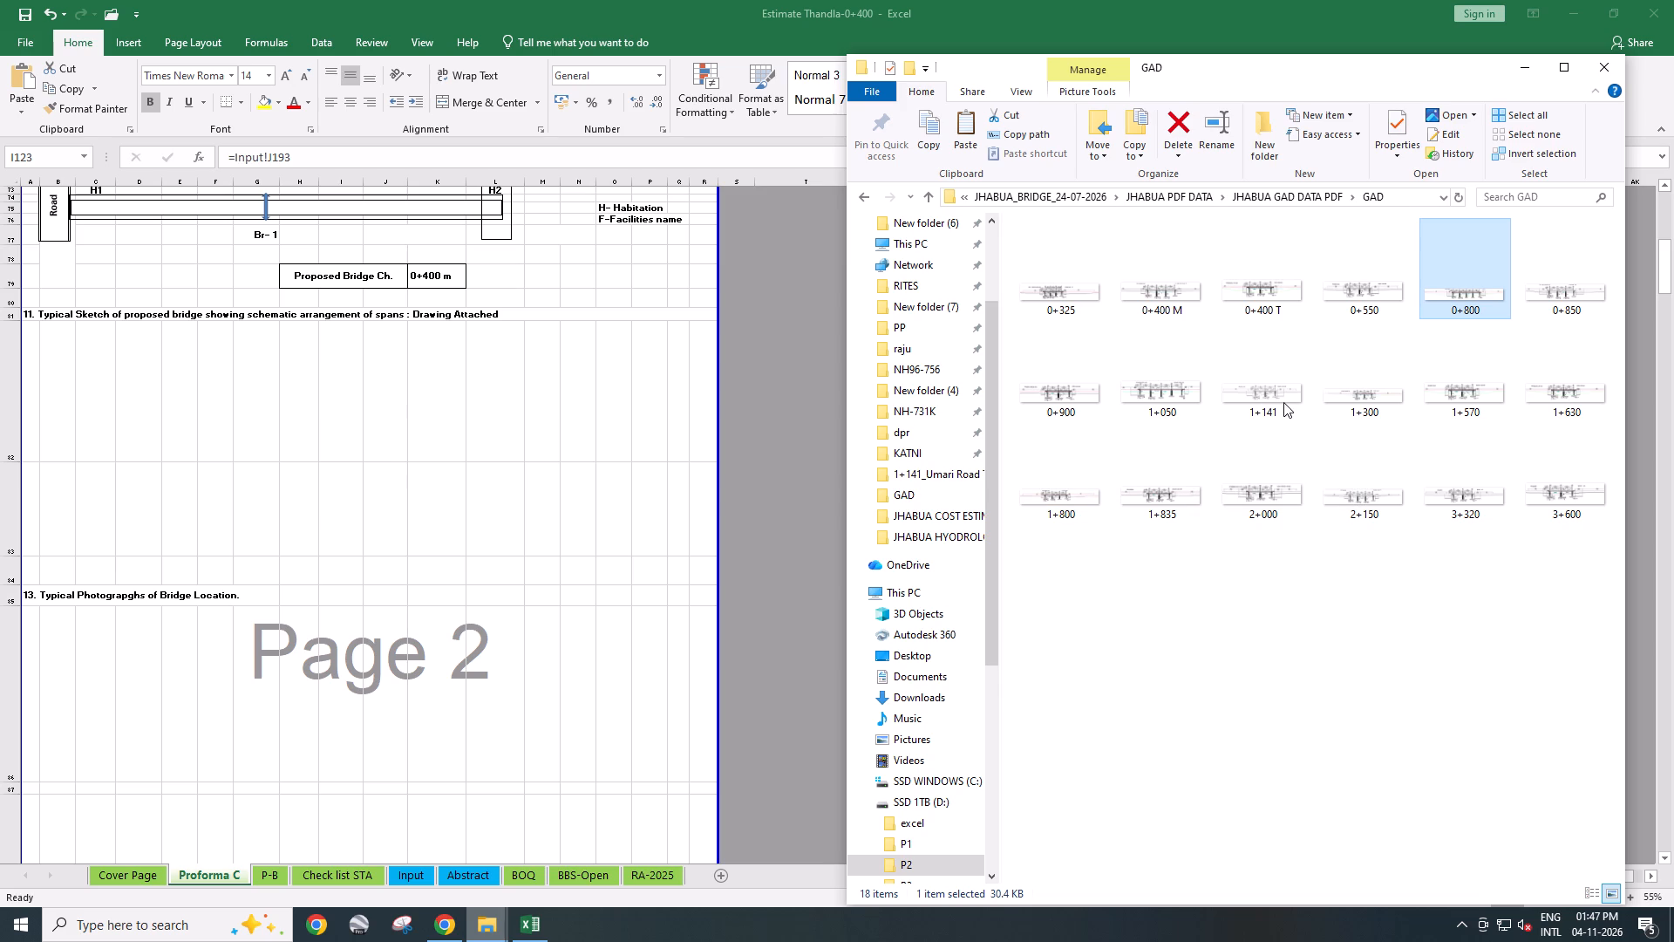
scroll(558, 510, up, 9)
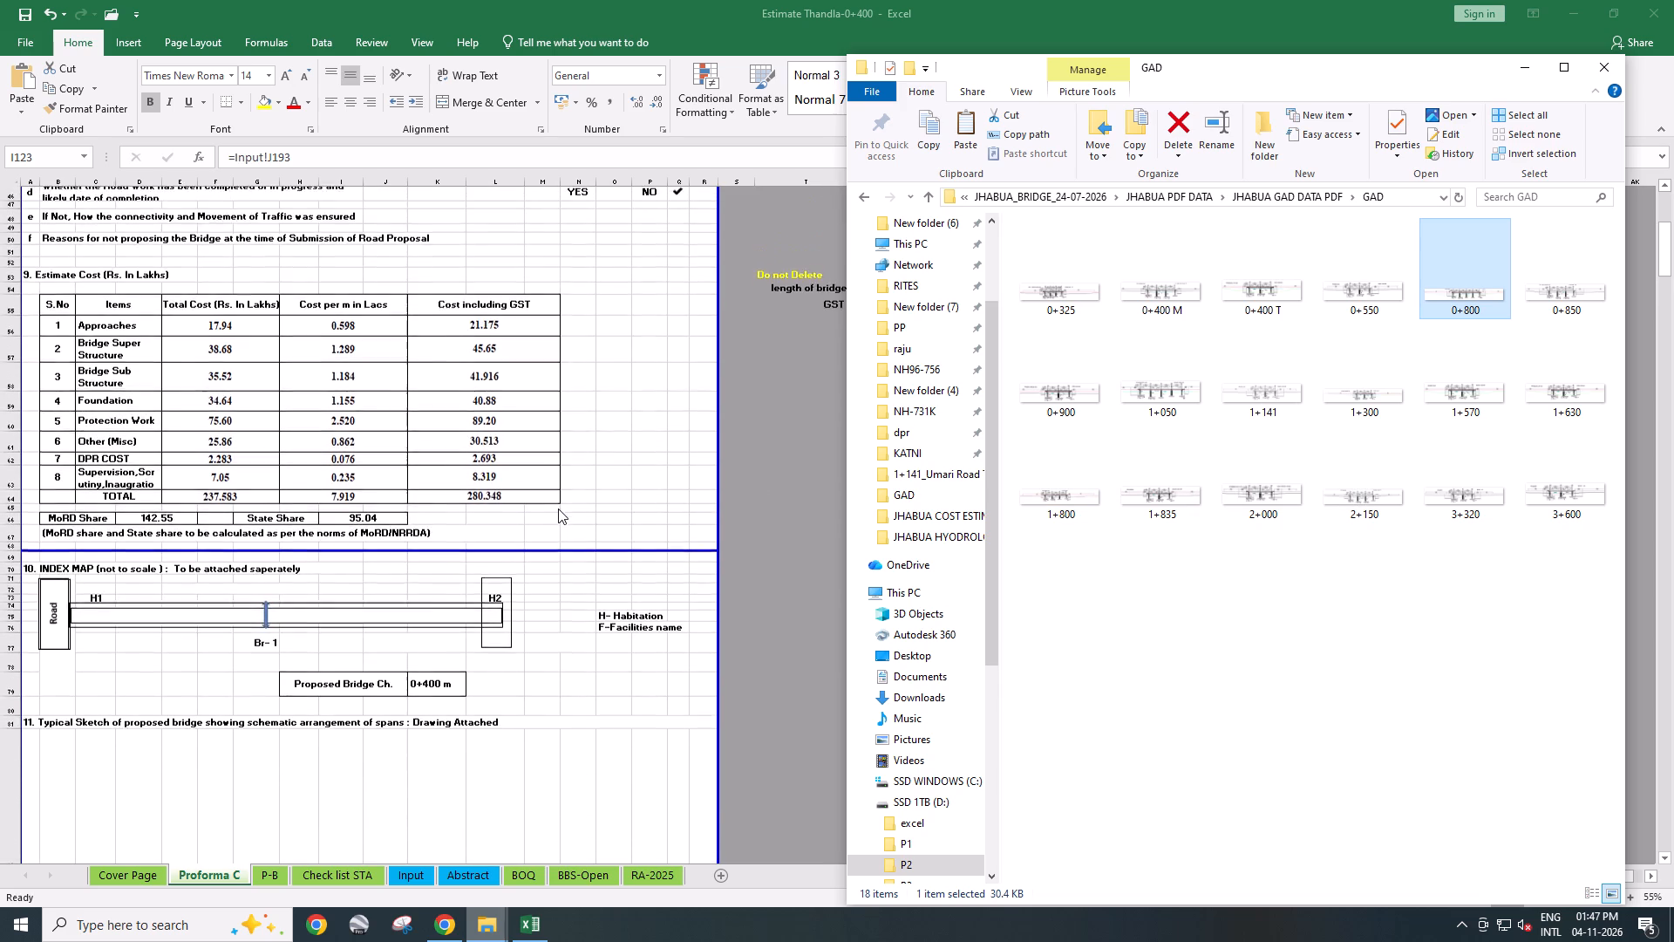
scroll(558, 509, up, 7)
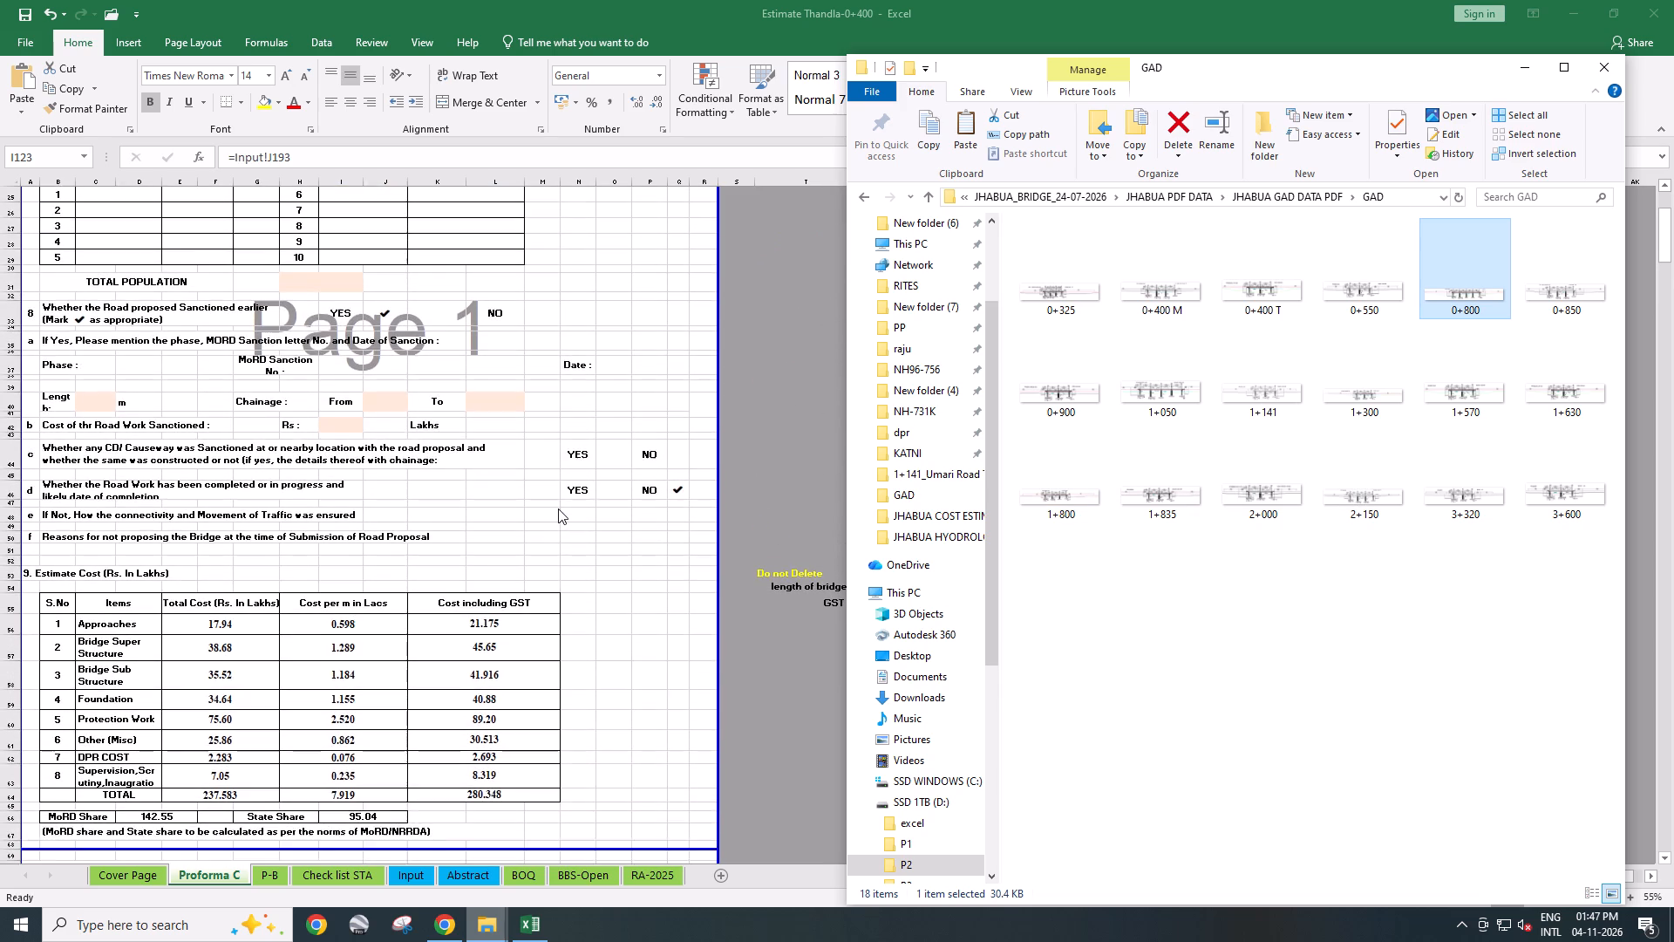
scroll(558, 509, up, 7)
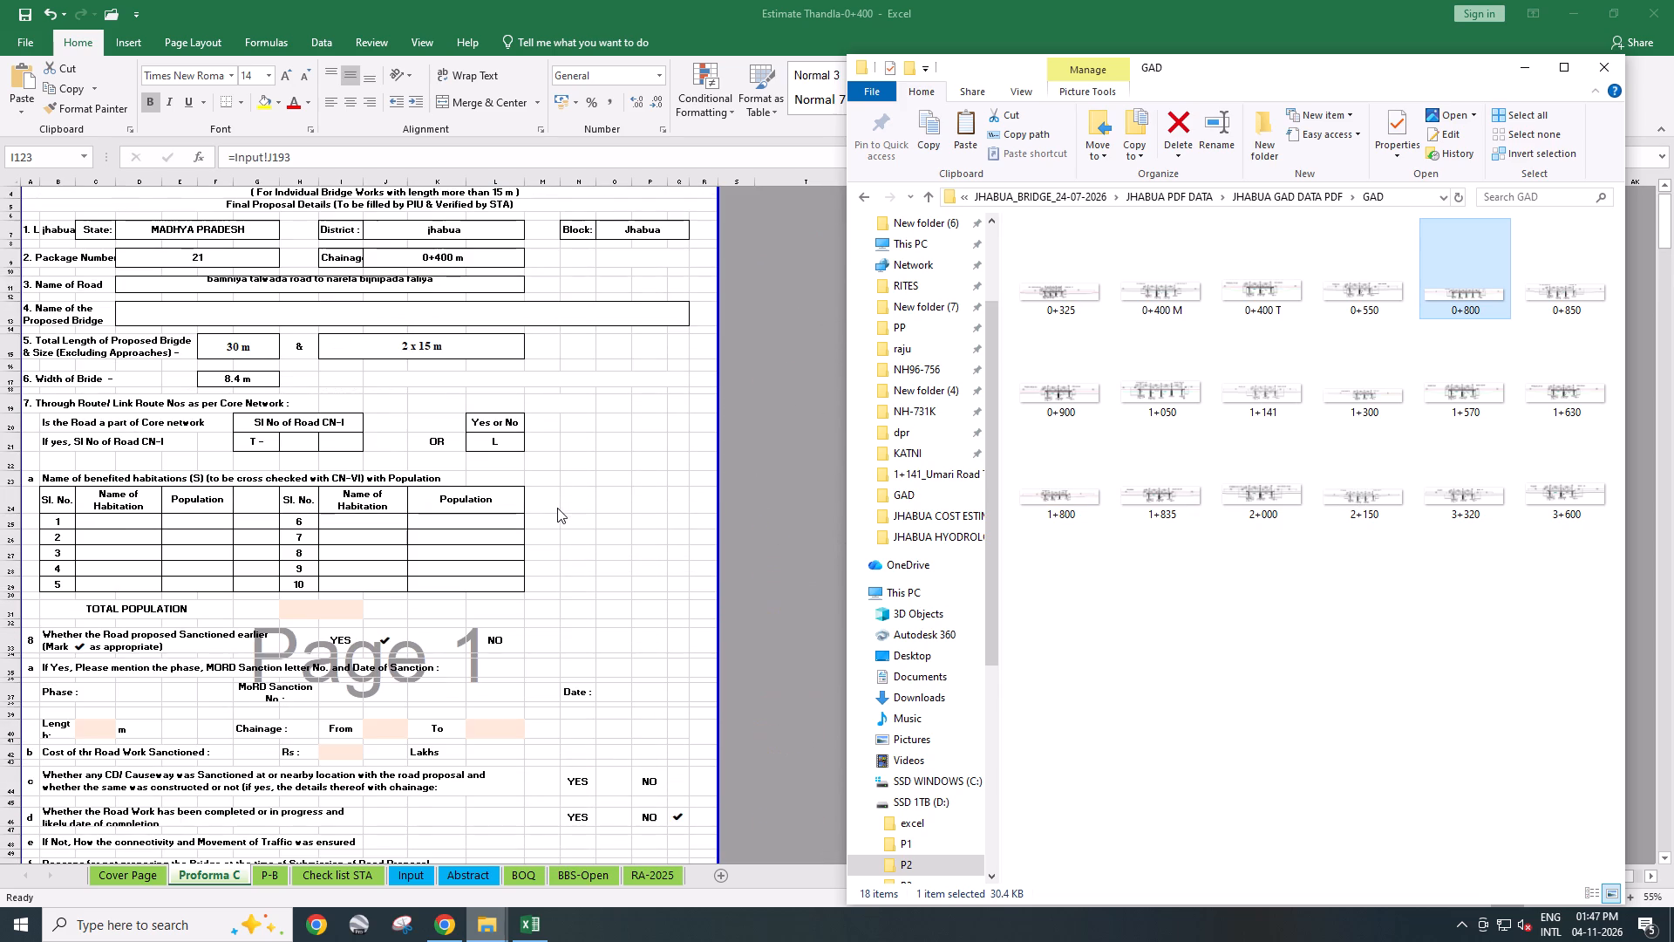
scroll(559, 485, up, 2)
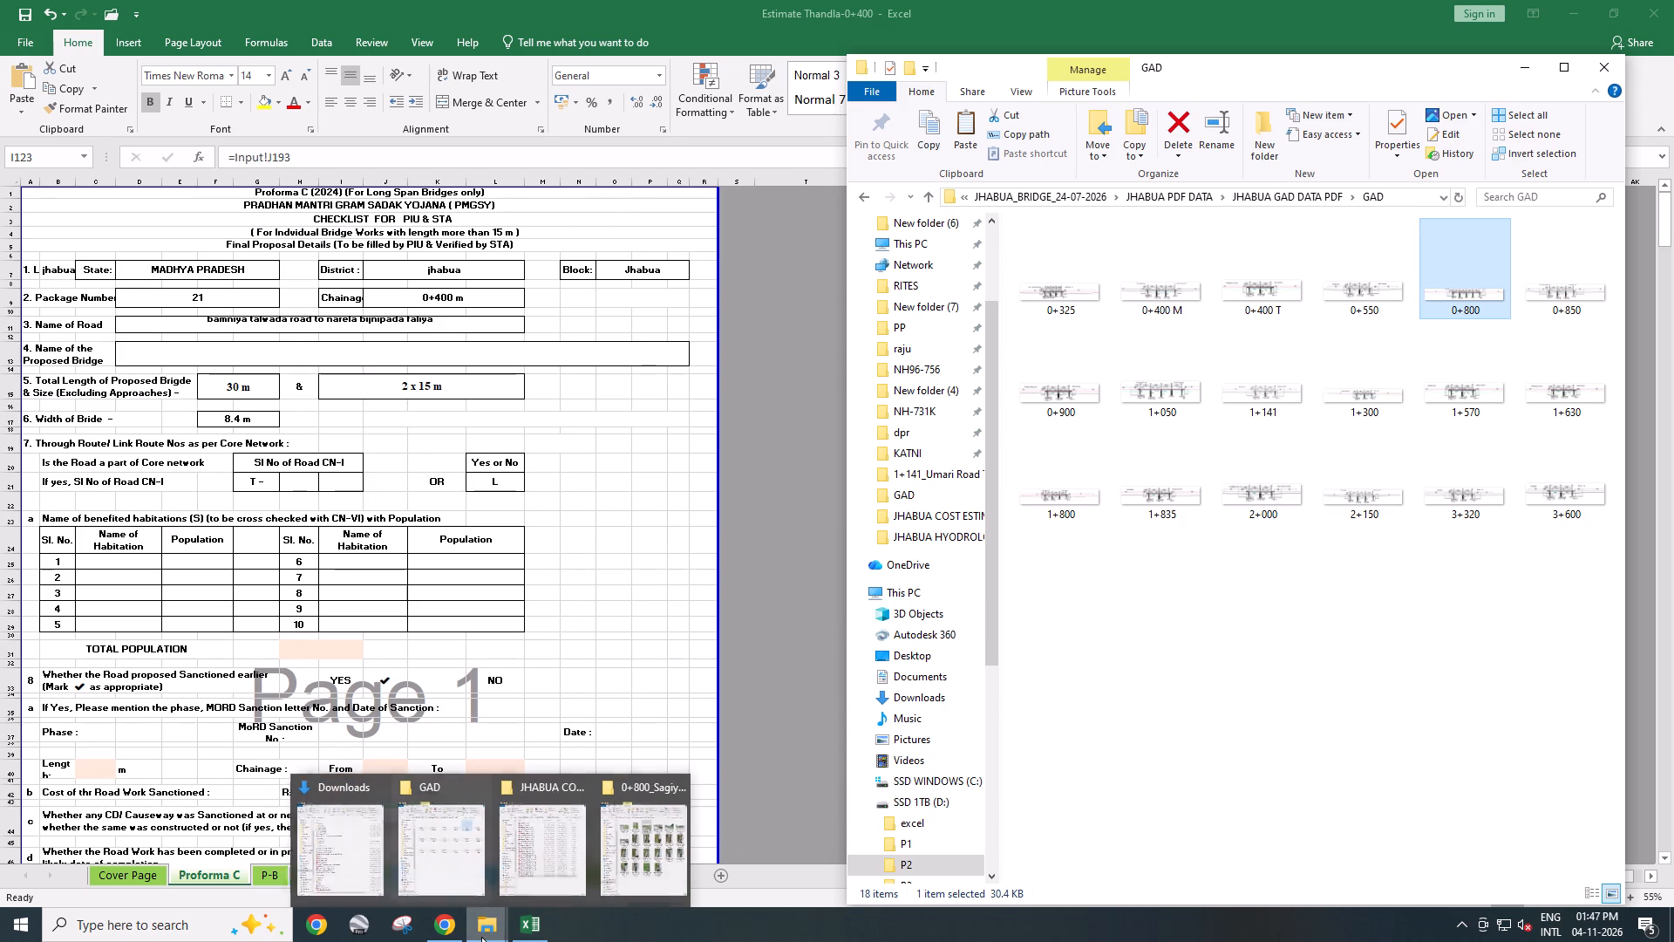
Open the Topo Photos folder of 0+400_Bamniya talwada road to narela bijnipada faliya, then return to the GAD image folder.
click(650, 861)
click(1120, 167)
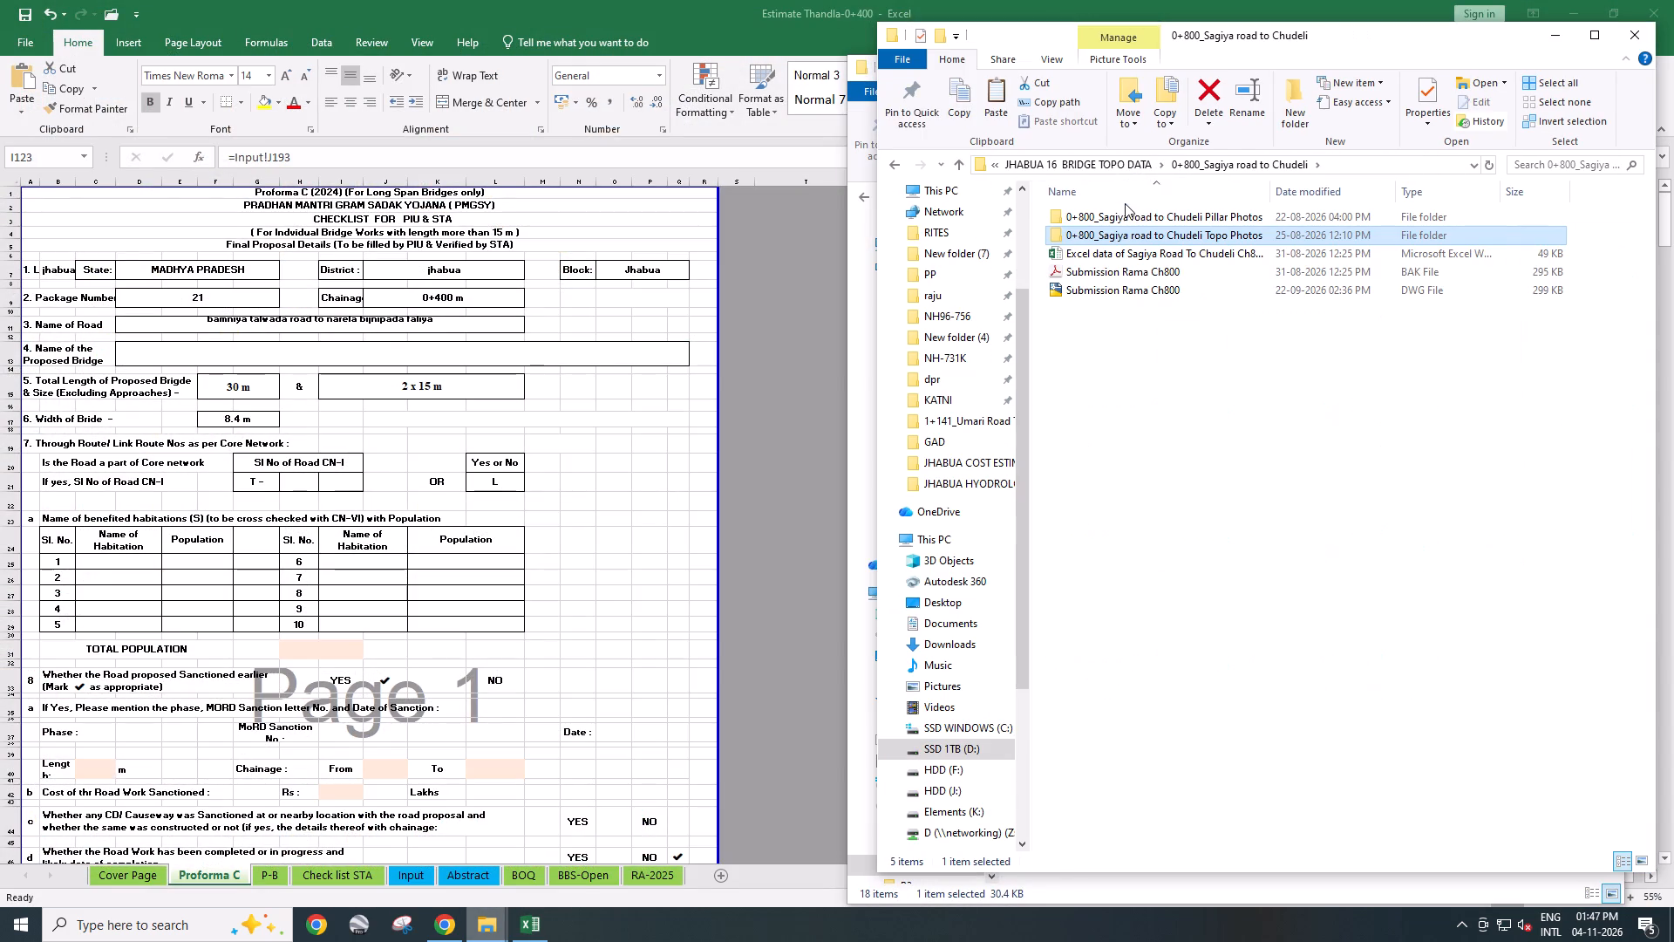
click(1115, 163)
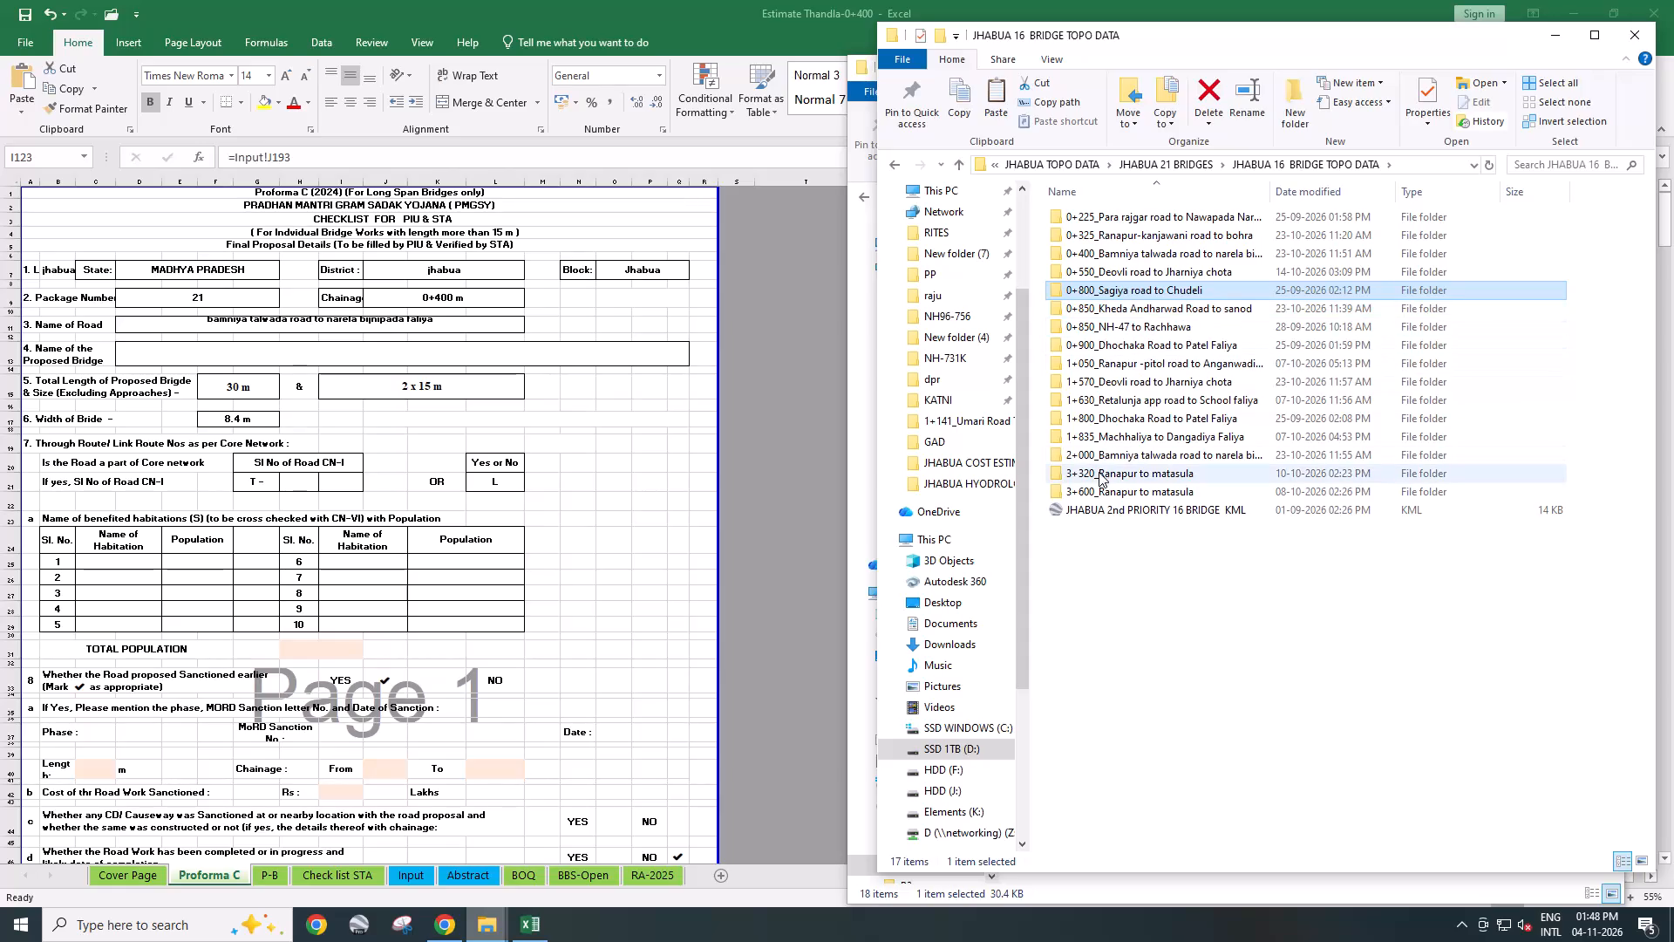
double_click(1146, 256)
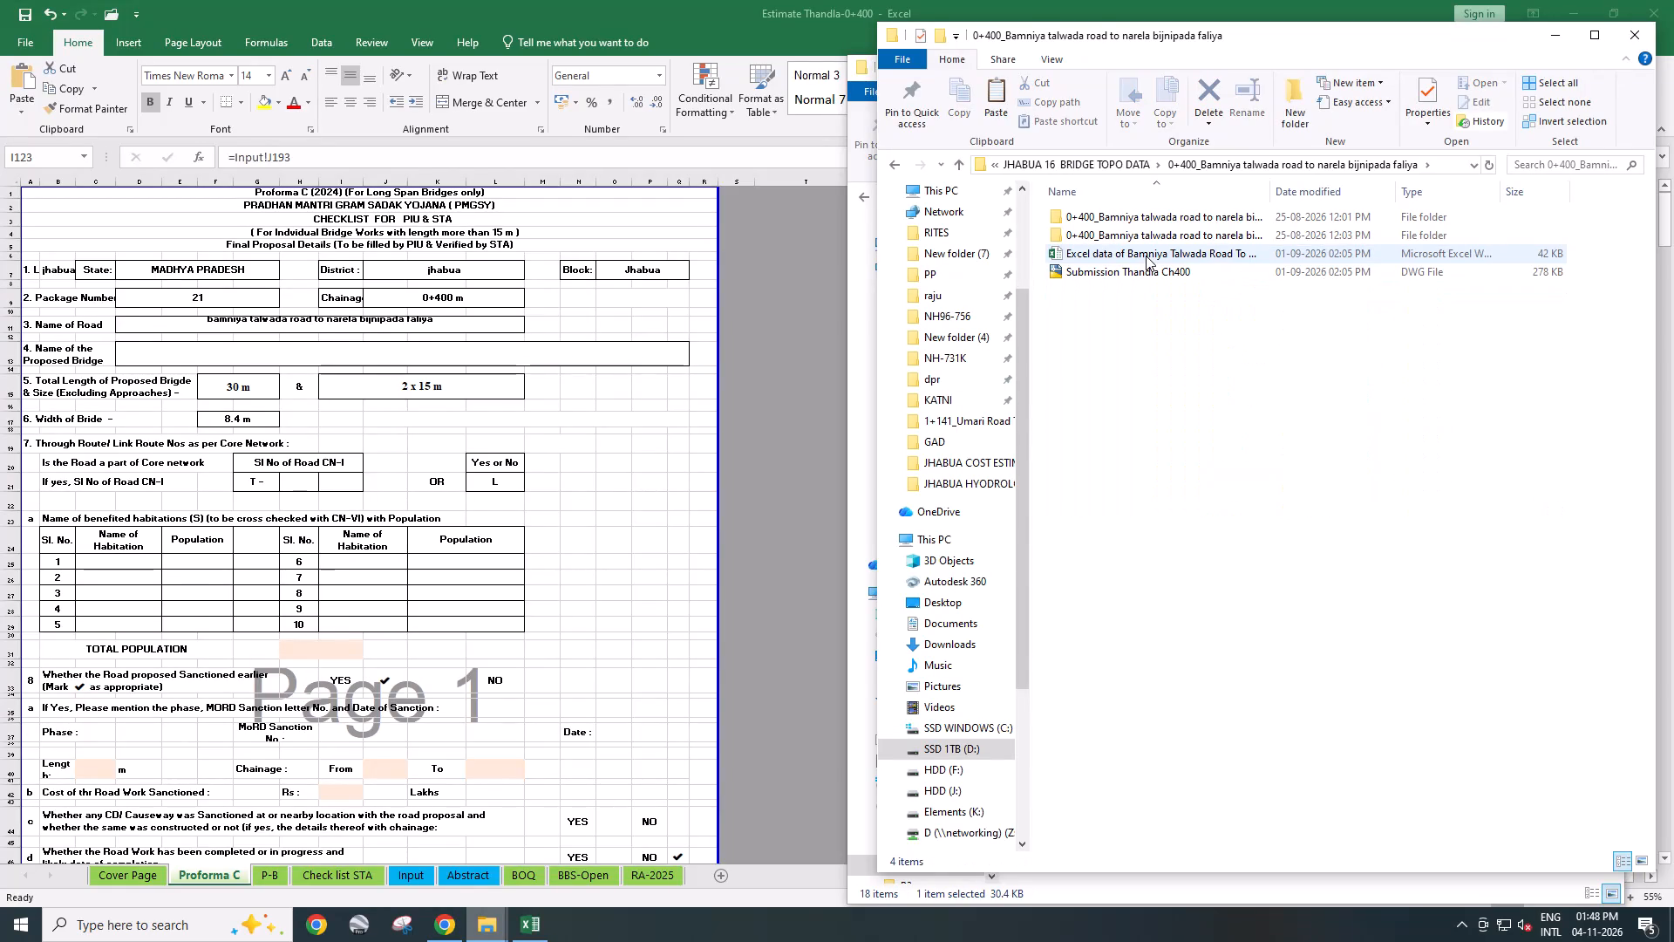
drag(1274, 197, 1290, 200)
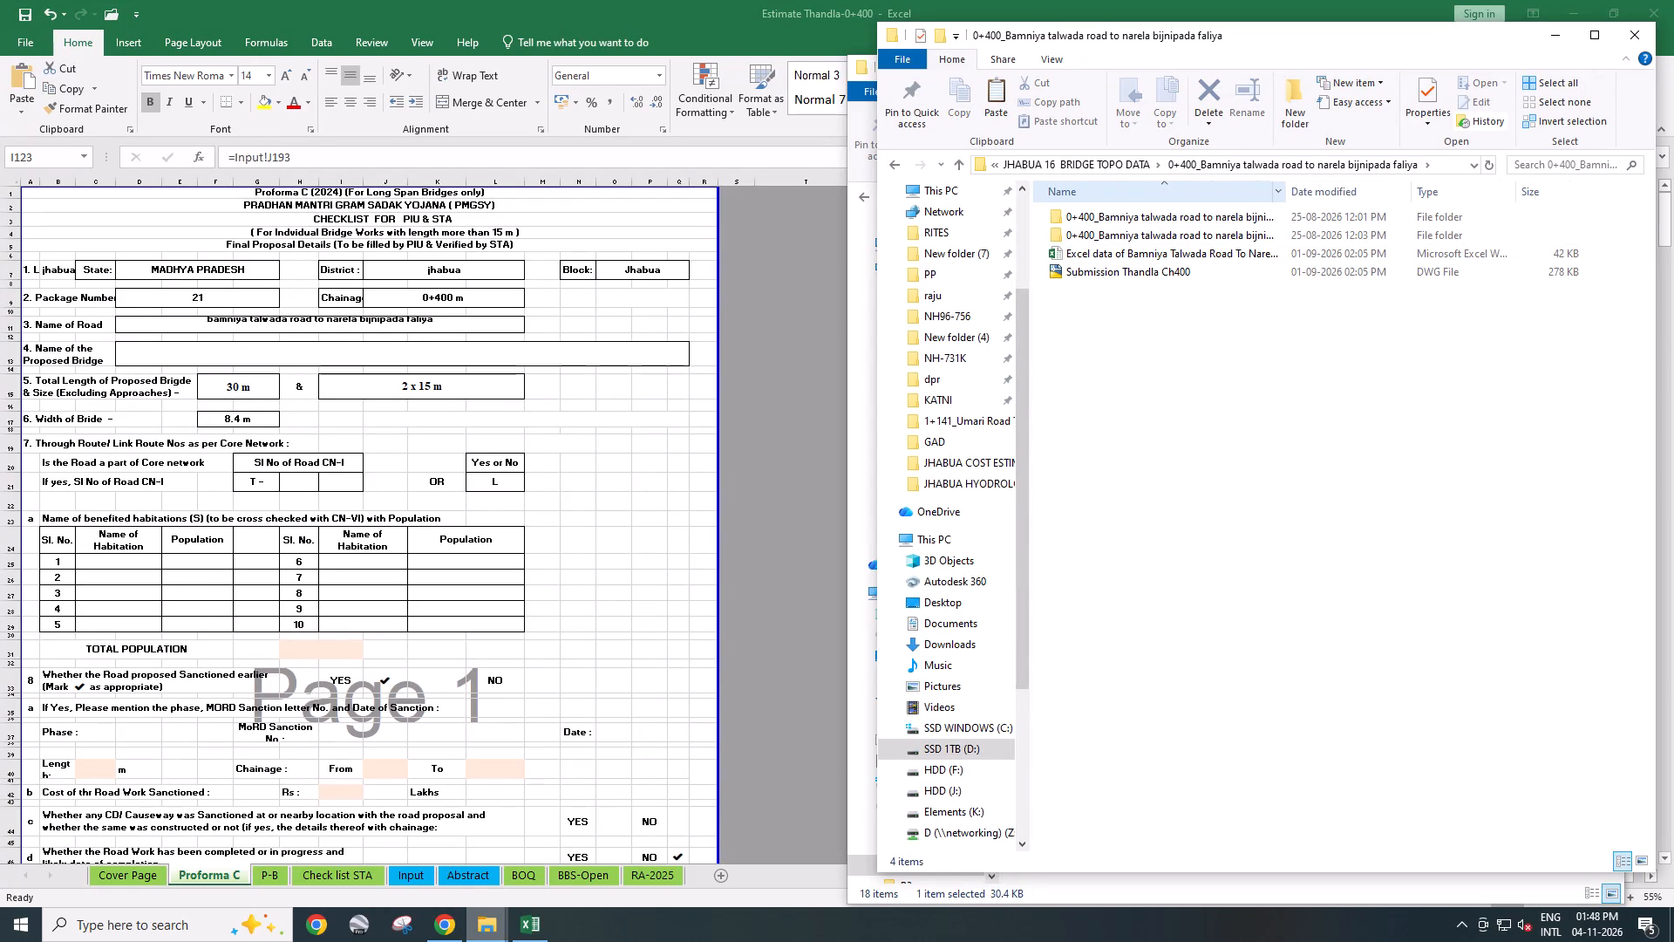
drag(1290, 200, 1431, 222)
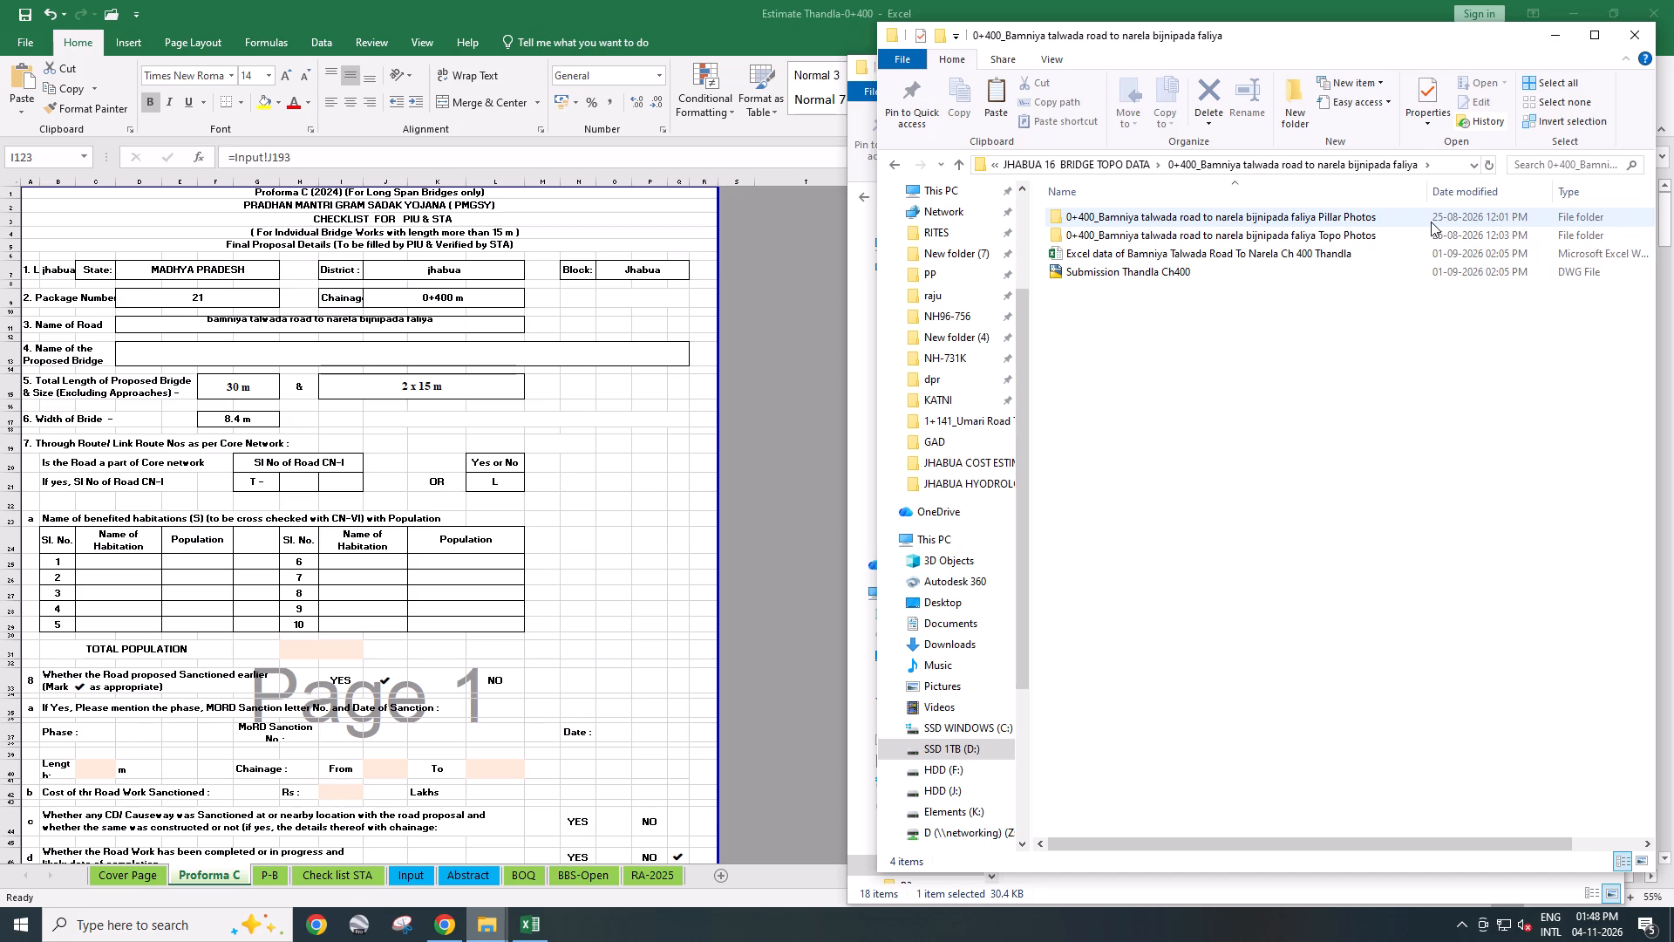
double_click(1201, 242)
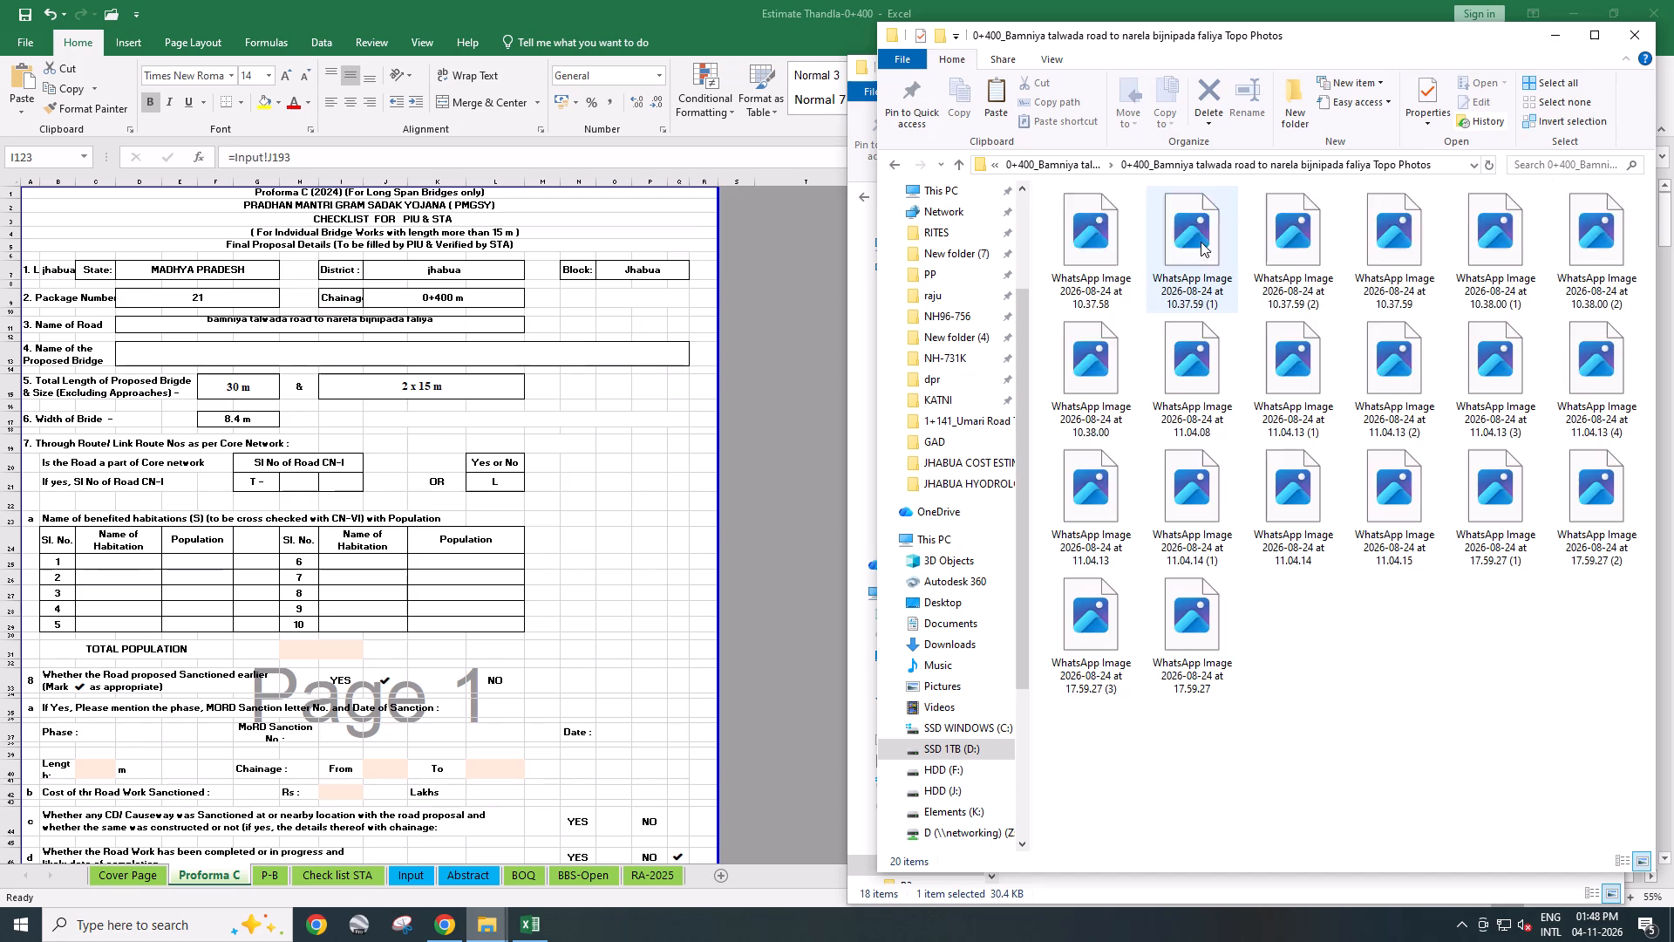
click(1549, 28)
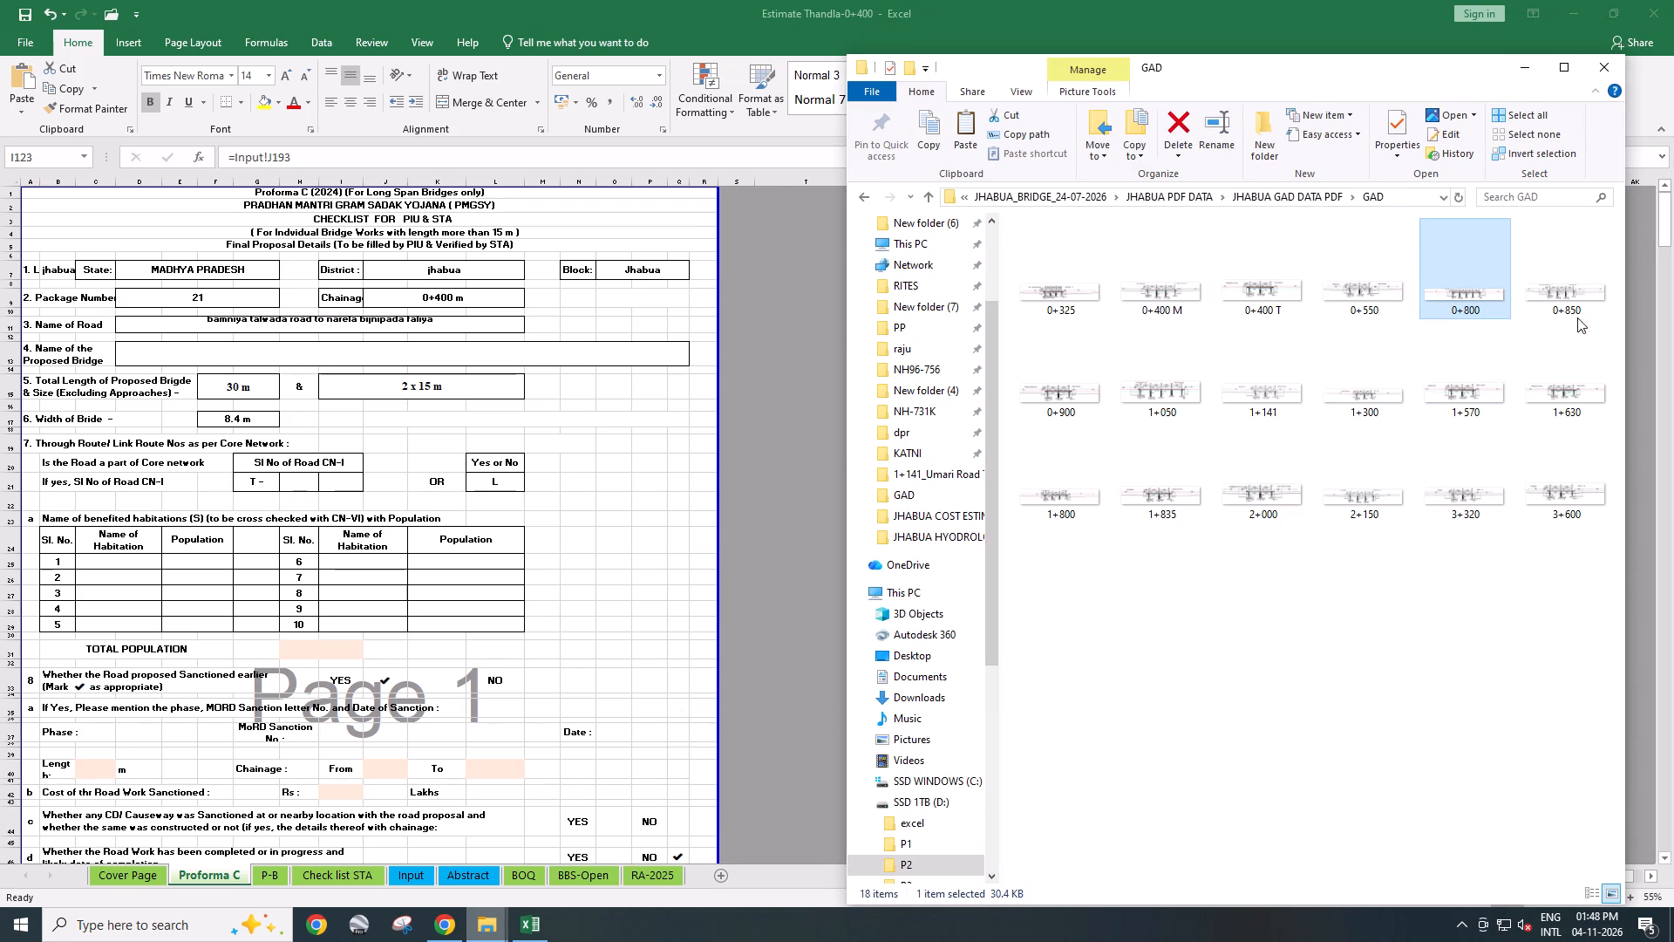
Open the 0+400 T bridge drawing from the GAD folder and copy the image.
double_click(1283, 302)
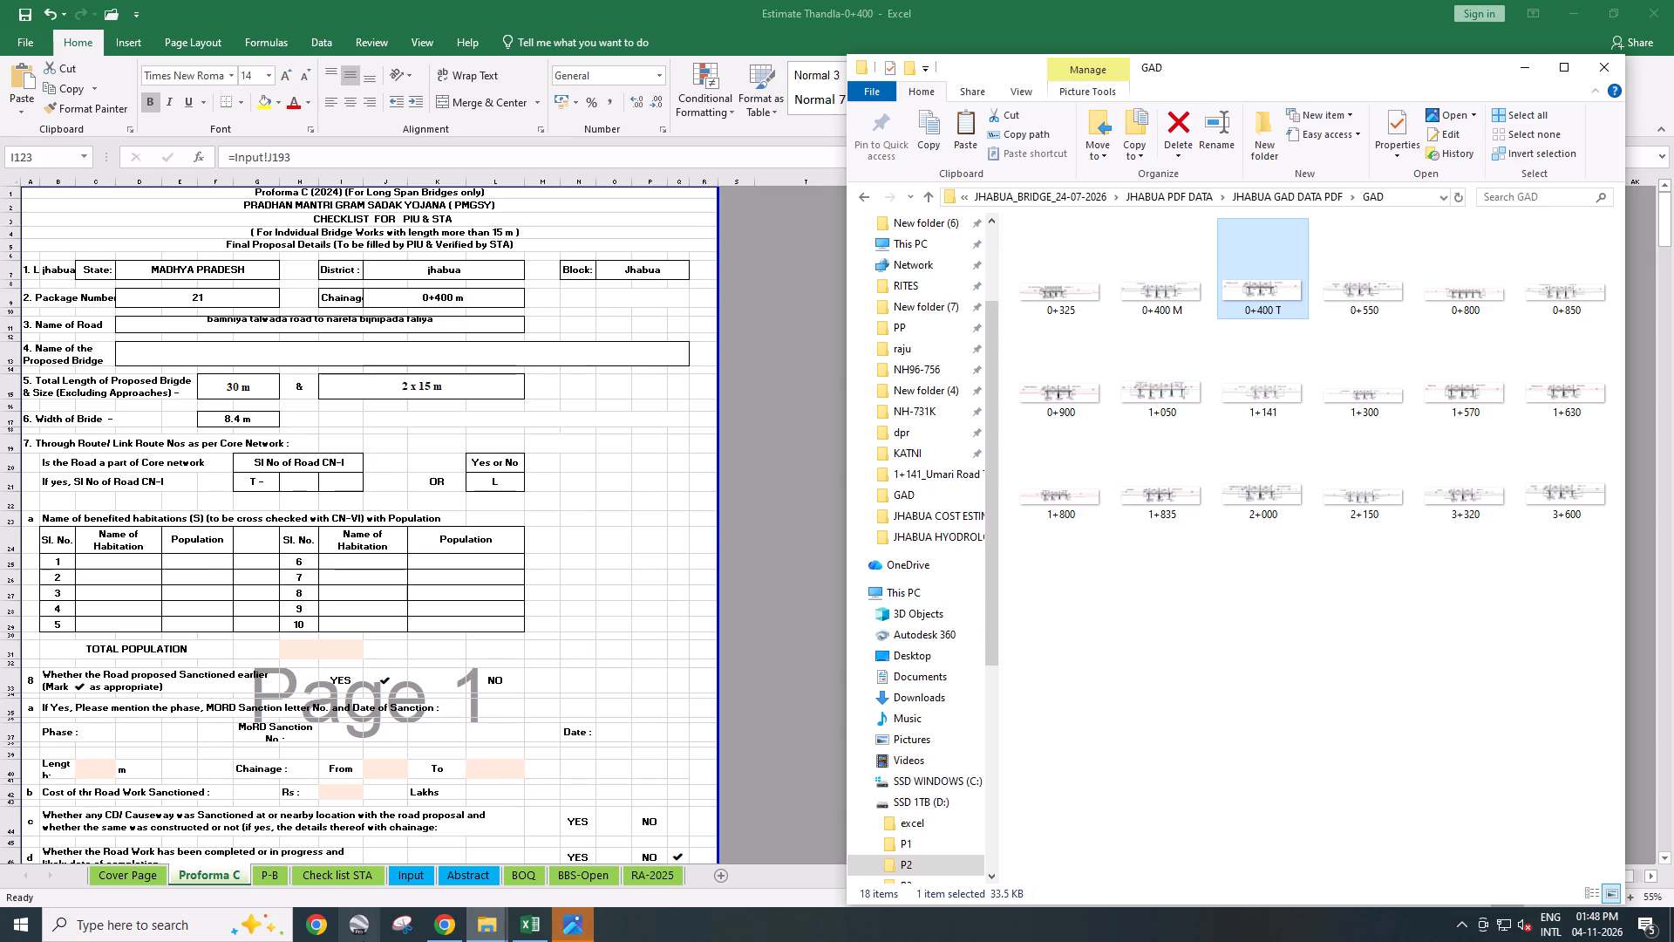
click(576, 925)
right_click(771, 547)
click(793, 571)
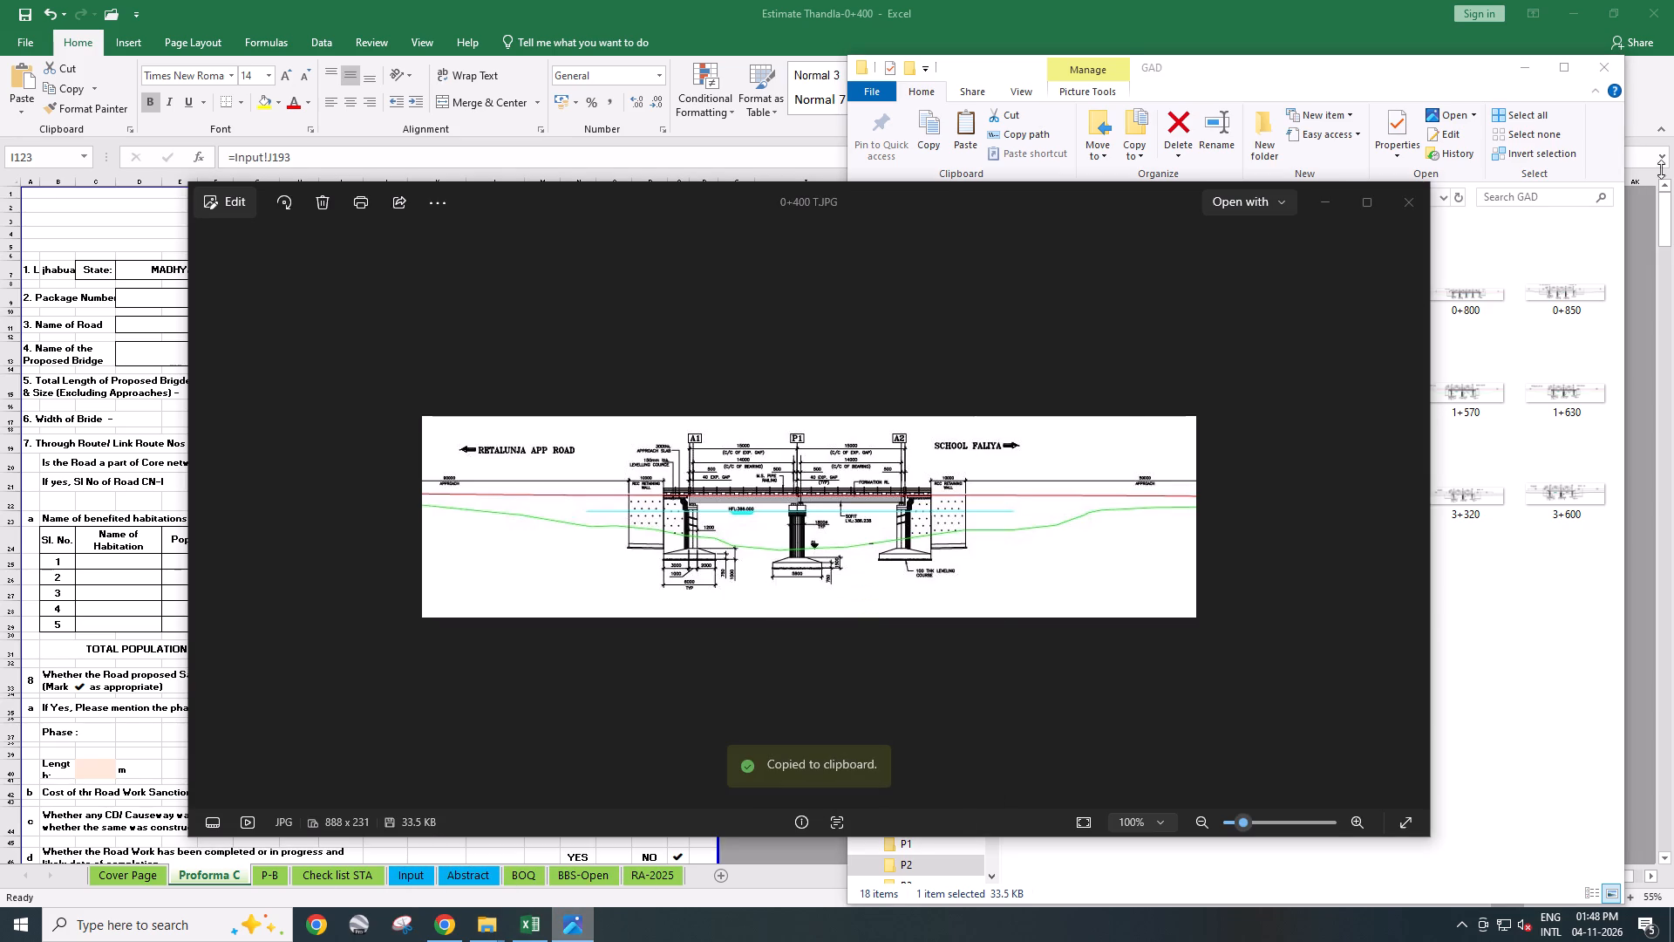
Paste the copied 0+400 T bridge drawing under the section 11 typical sketch heading in Proforma C.
click(1409, 201)
scroll(264, 618, up, 6)
scroll(256, 605, down, 1)
scroll(256, 605, up, 1)
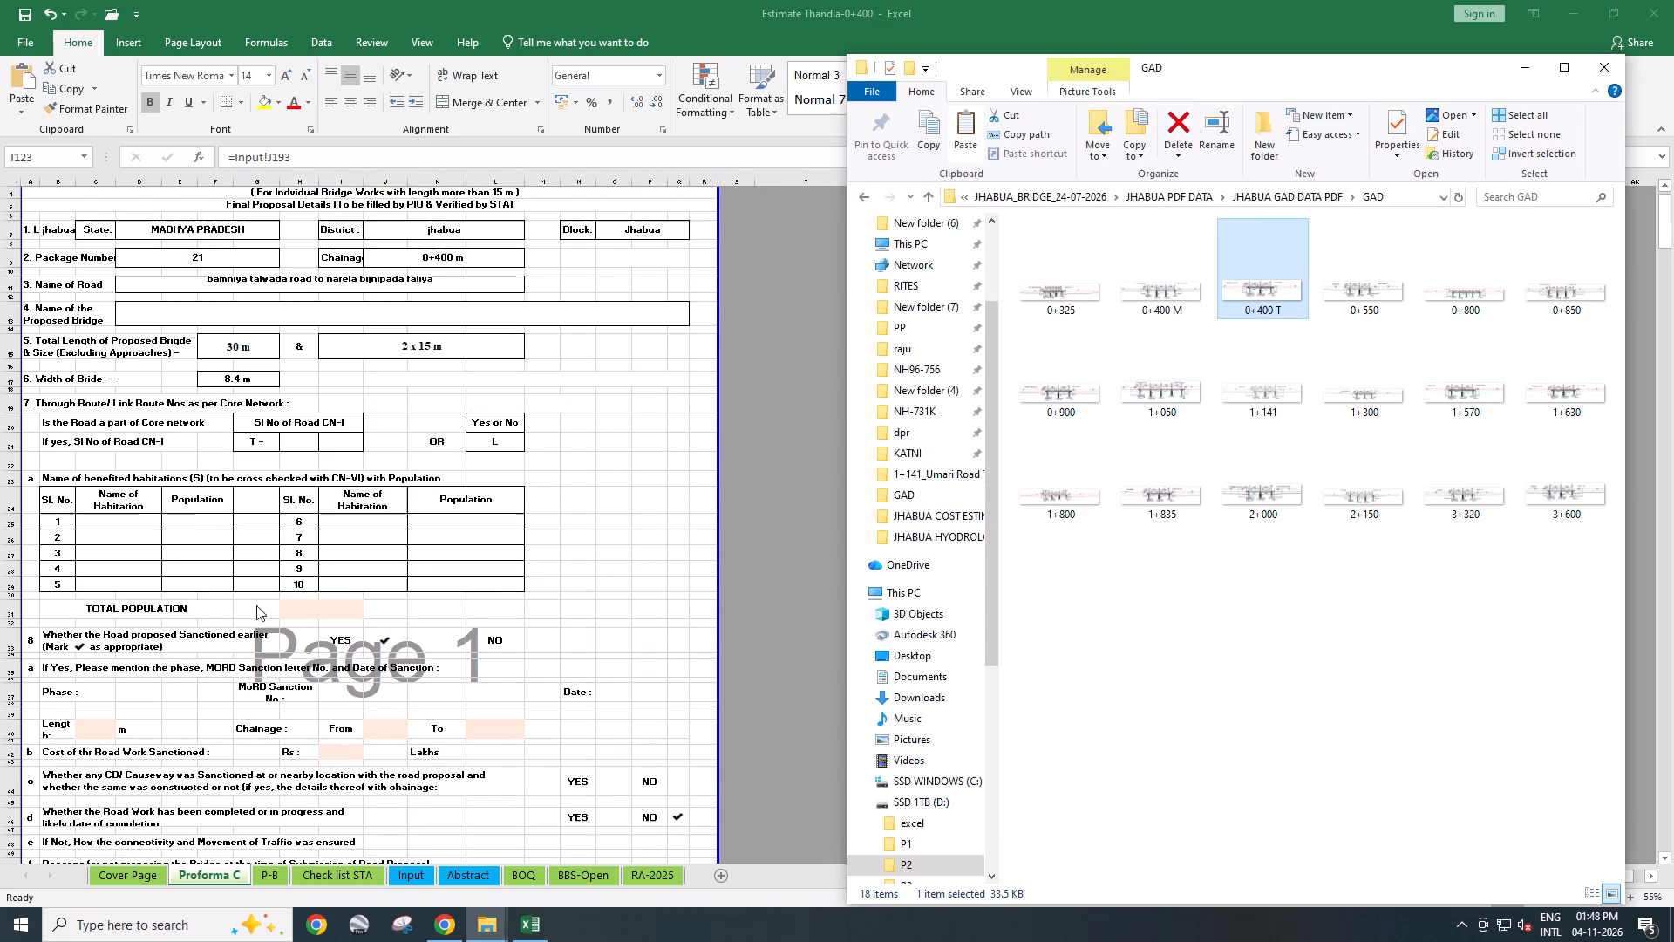
click(282, 582)
scroll(293, 588, down, 15)
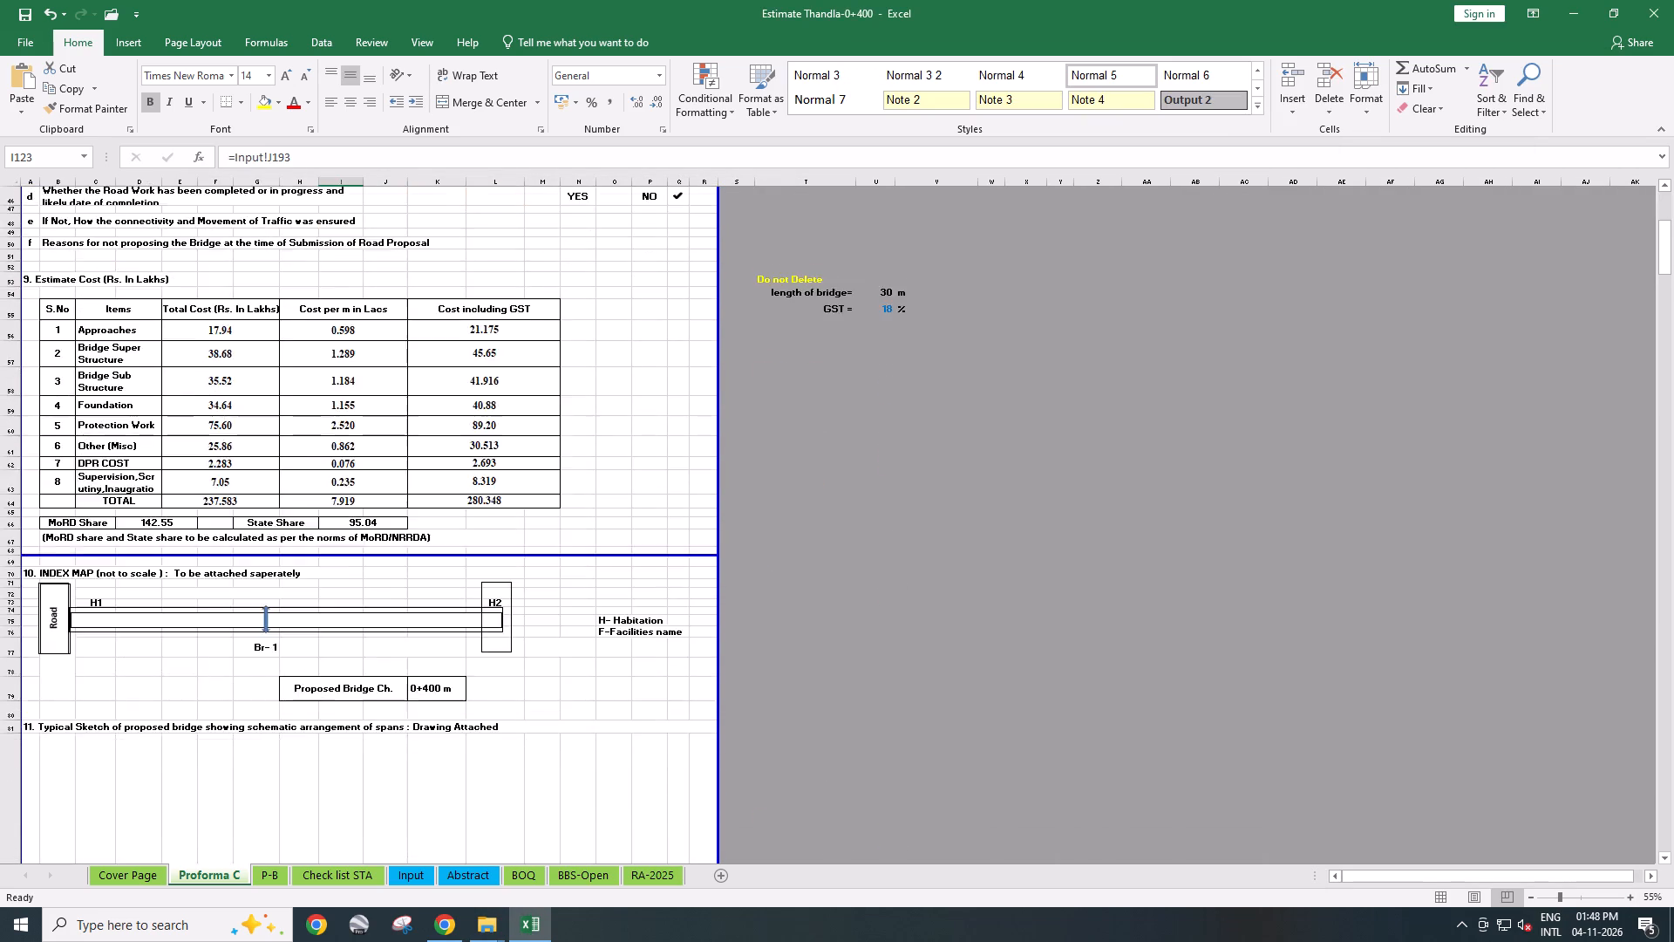
scroll(293, 588, down, 6)
click(49, 505)
key(ctrl+v)
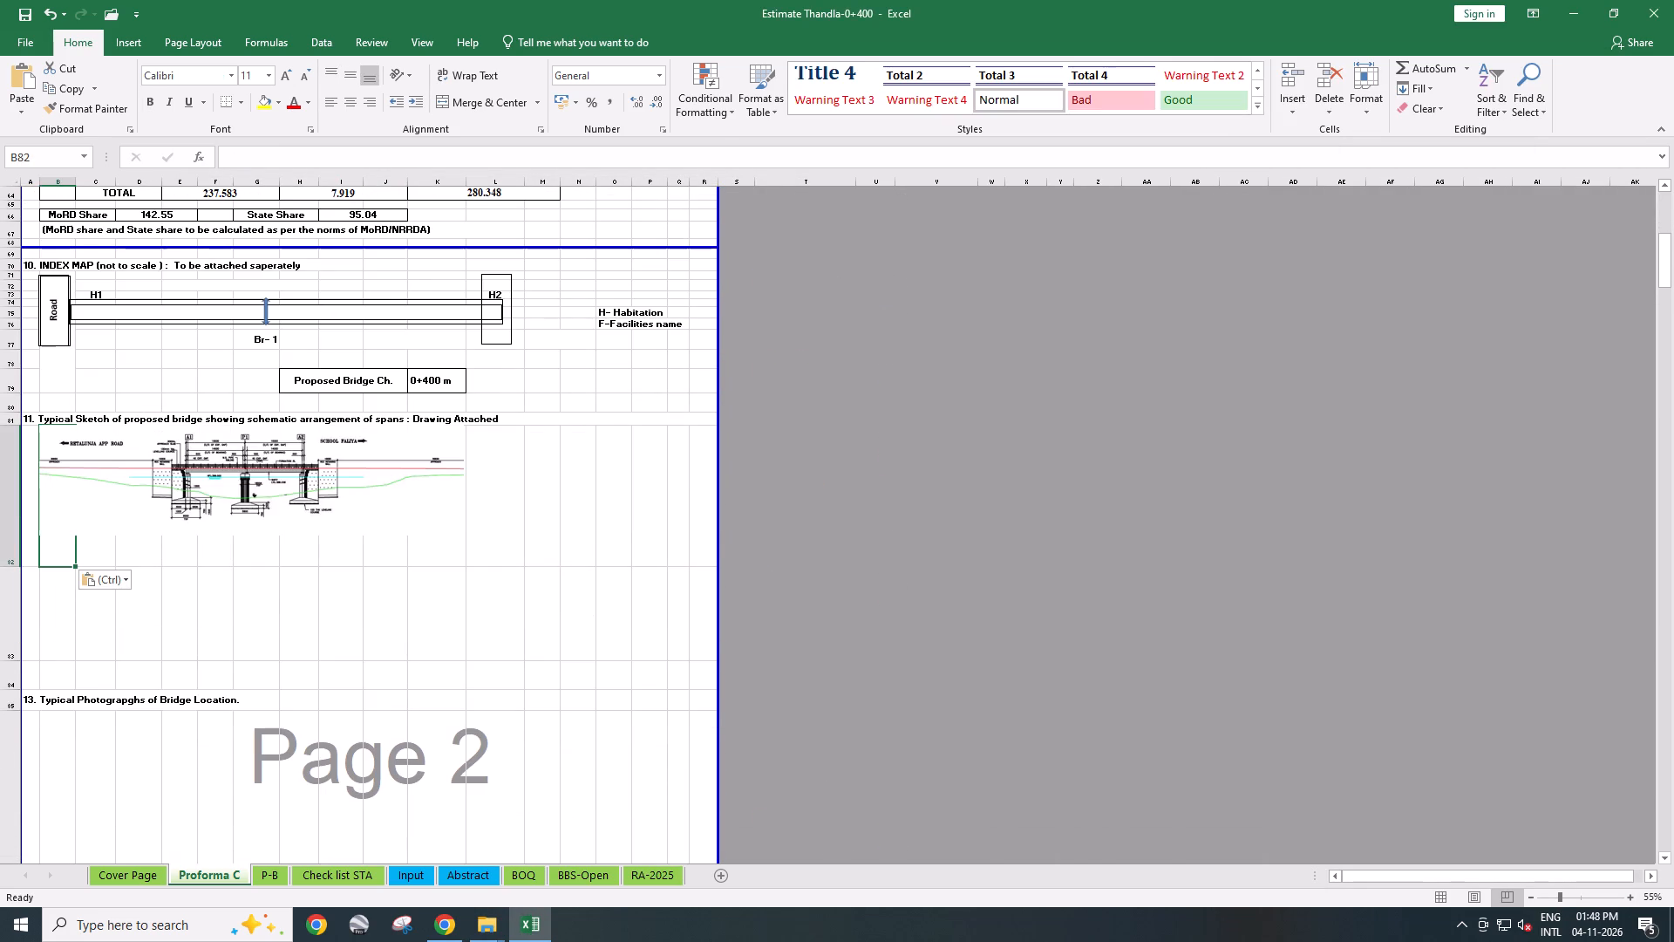
Move the pasted bridge drawing to the page's left edge and stretch it to fill the width and height of section 11.
click(210, 480)
drag(276, 481, 262, 492)
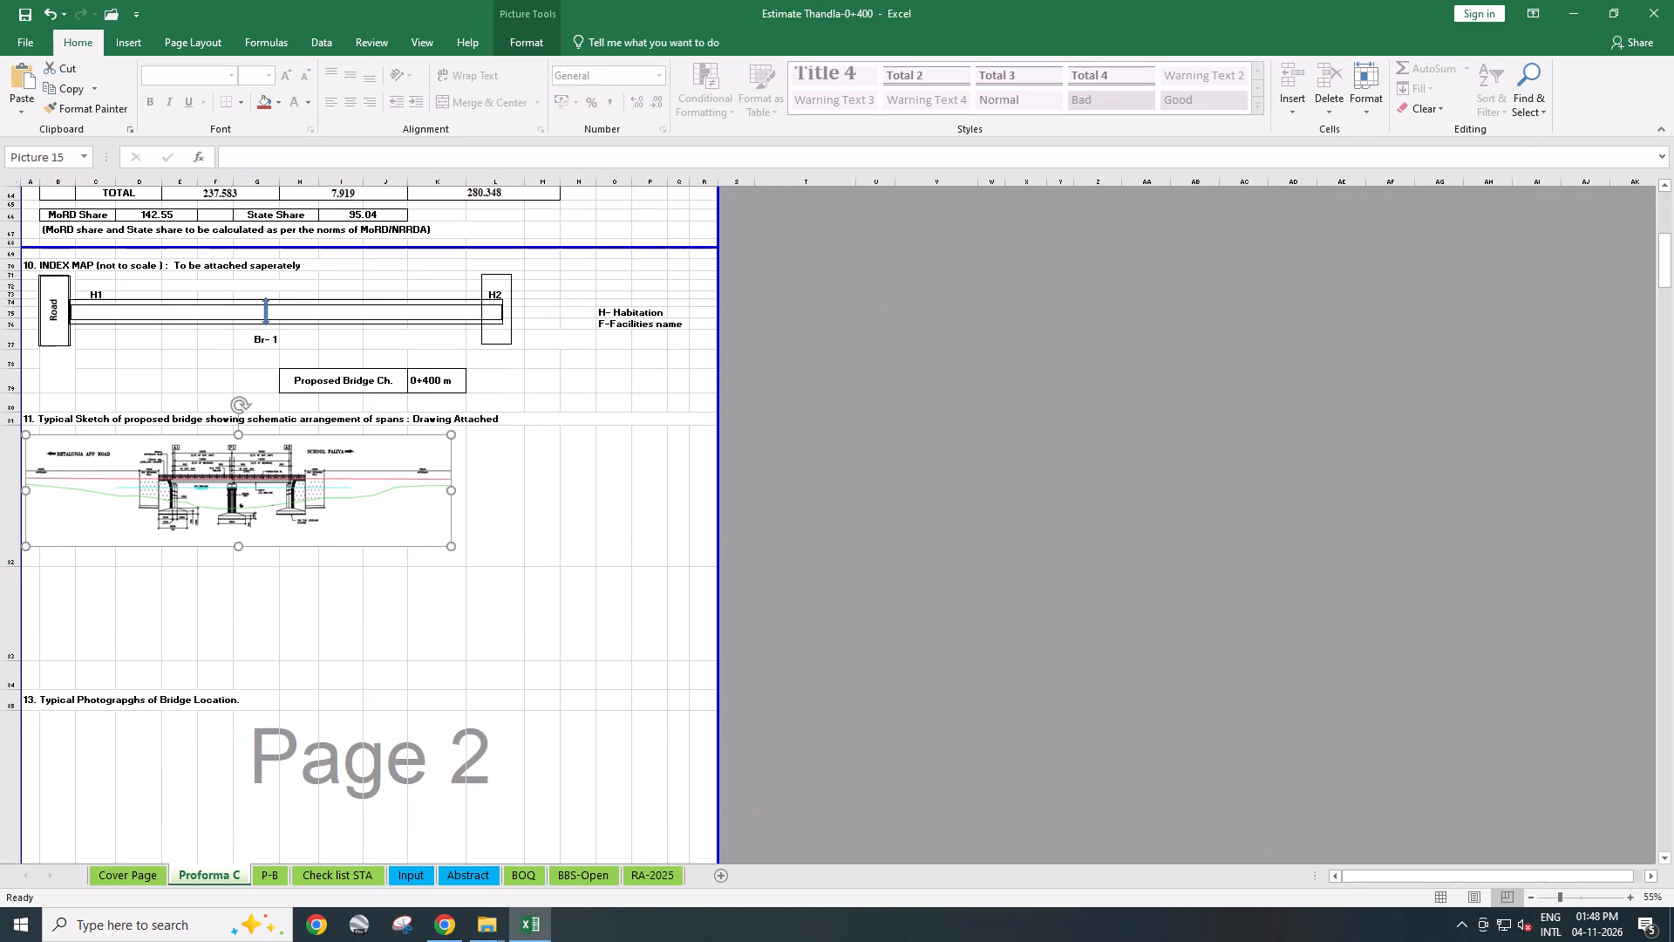
drag(452, 488, 709, 527)
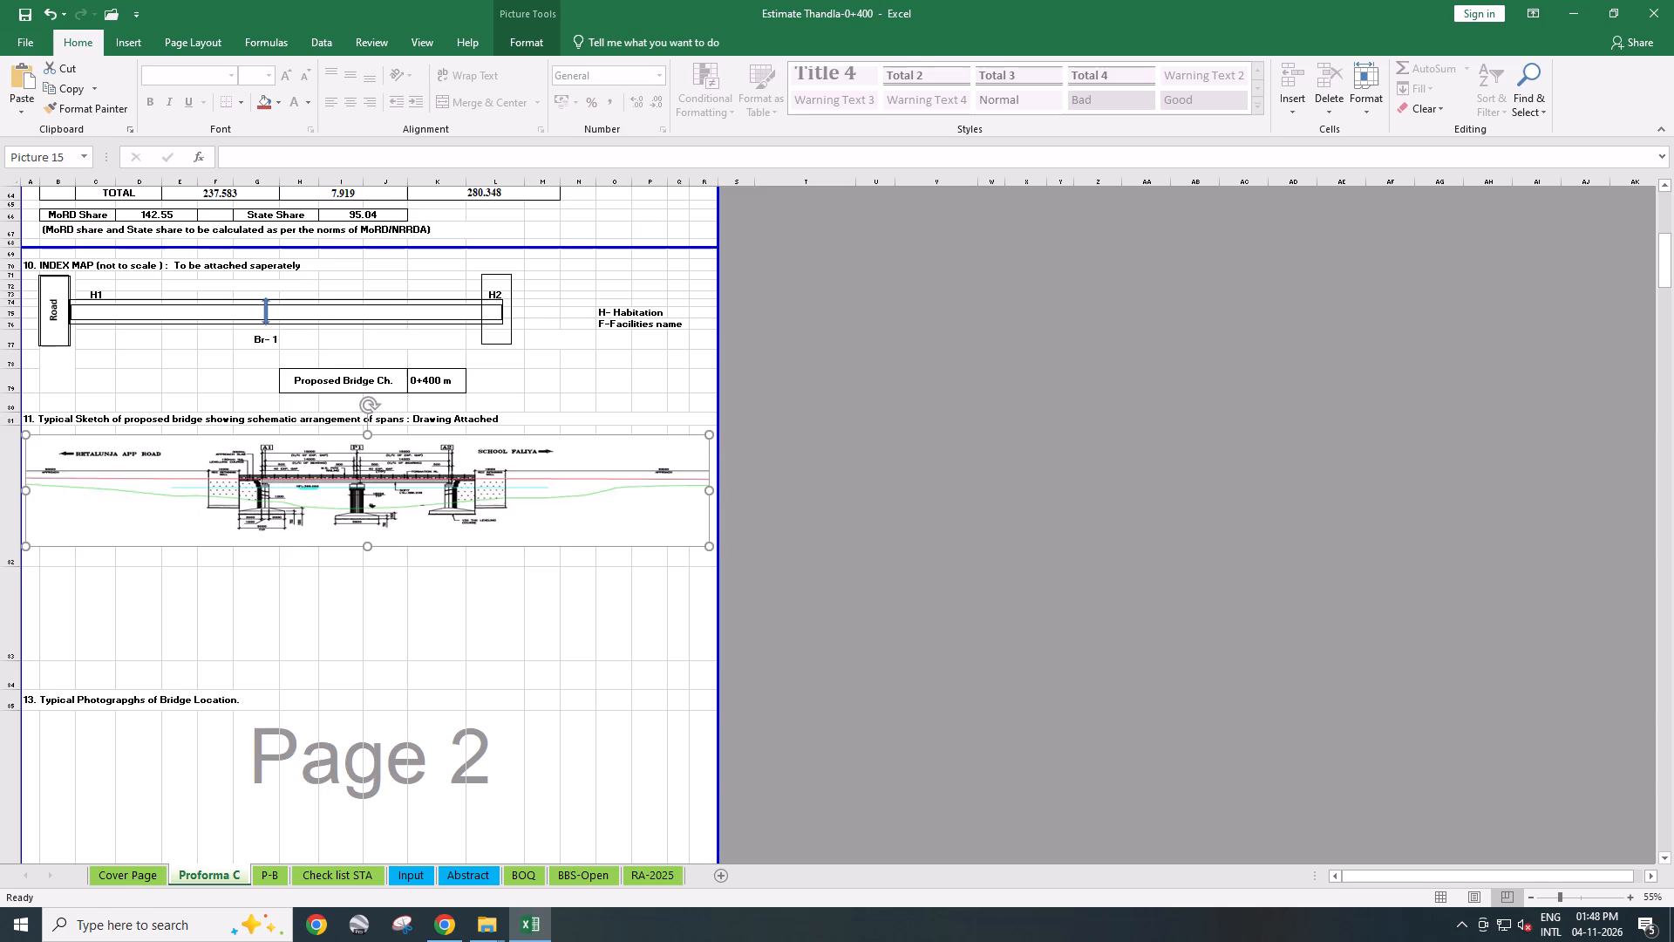
drag(364, 546, 380, 659)
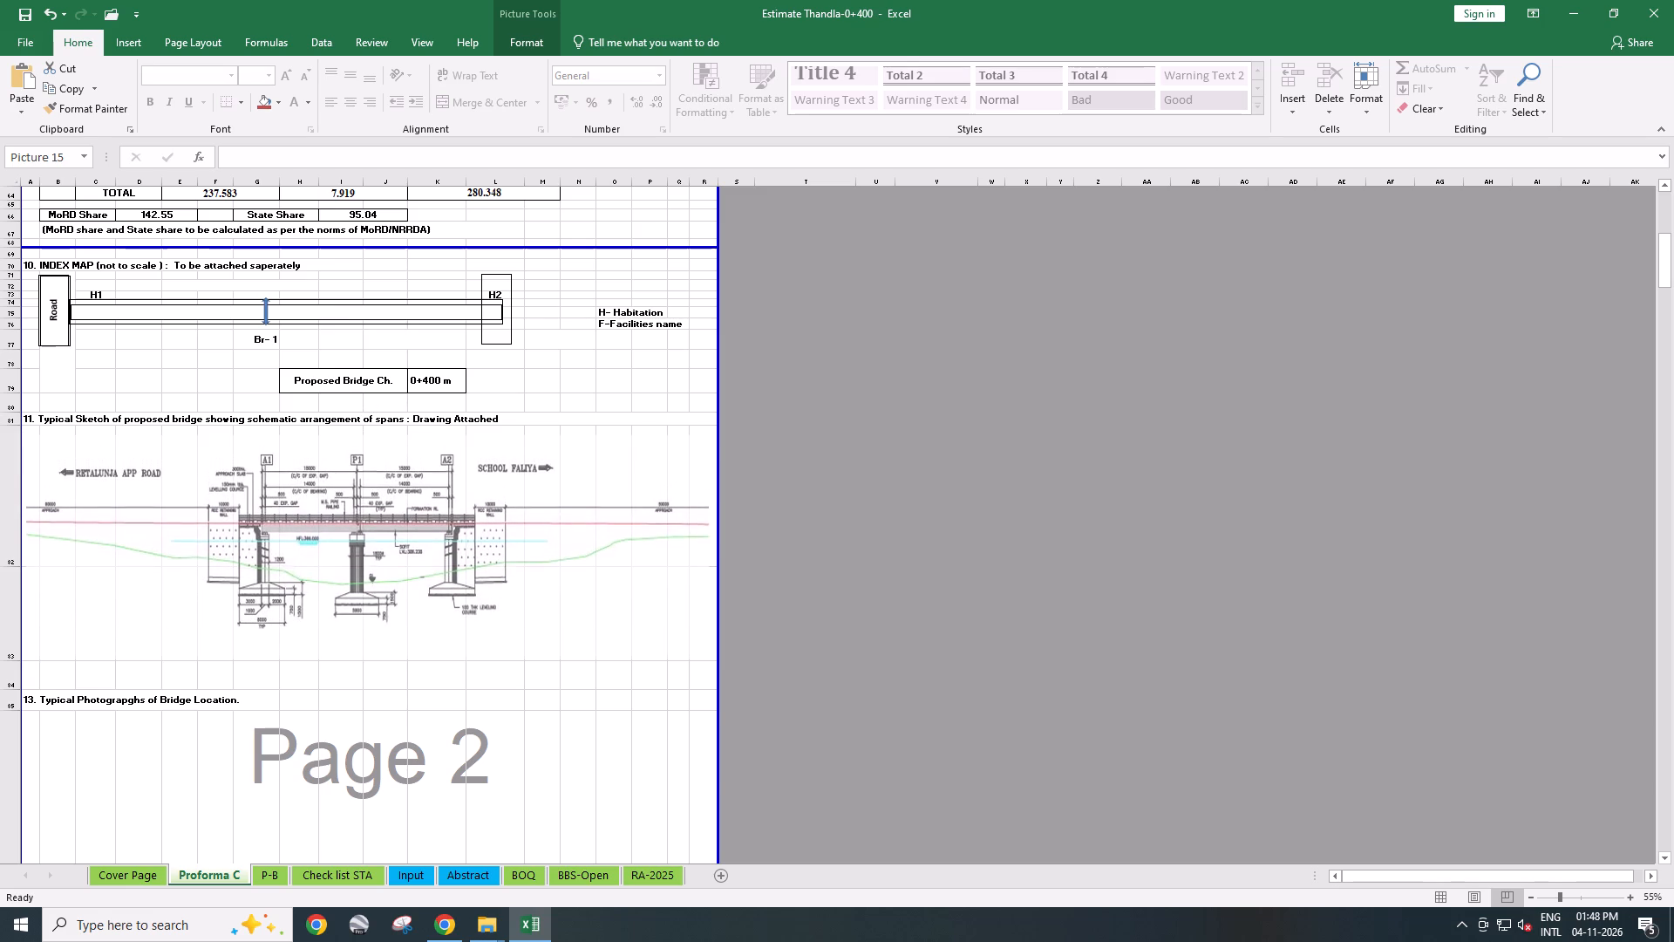
drag(380, 659, 380, 668)
click(487, 708)
Copy the culvert photo WhatsApp Image 2026-08-24 at 10.38.00 (1) from the 0+400 Bamniya Topo Photos folder and return to section 13.
scroll(448, 685, down, 4)
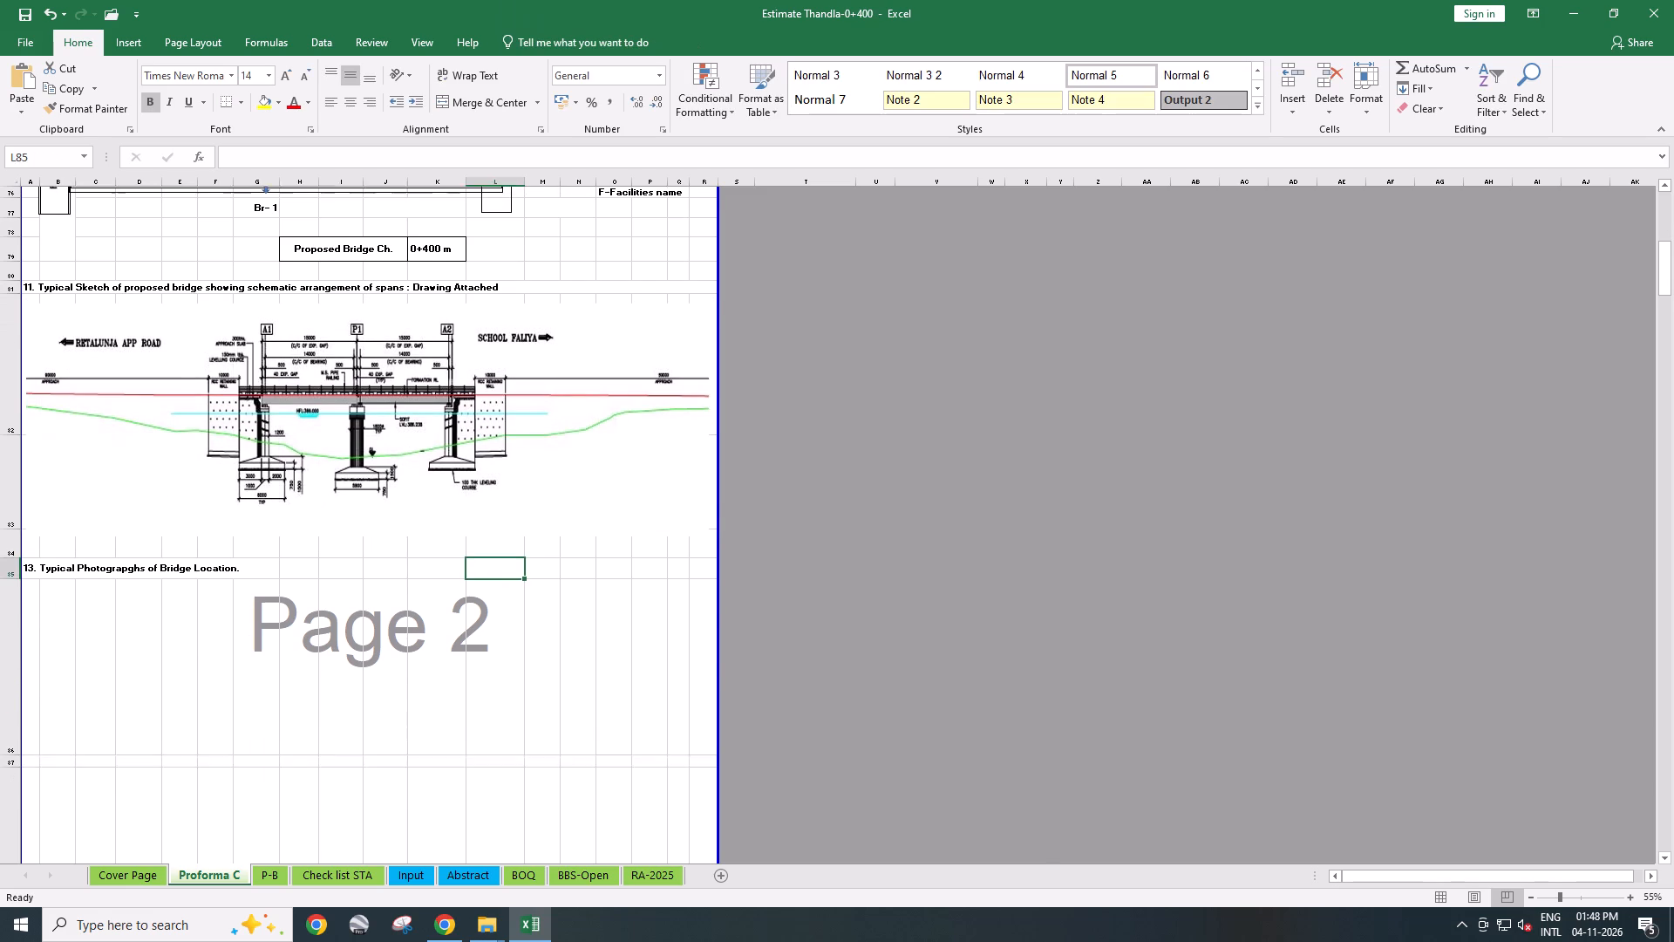
scroll(457, 669, down, 3)
key(alt+Tab)
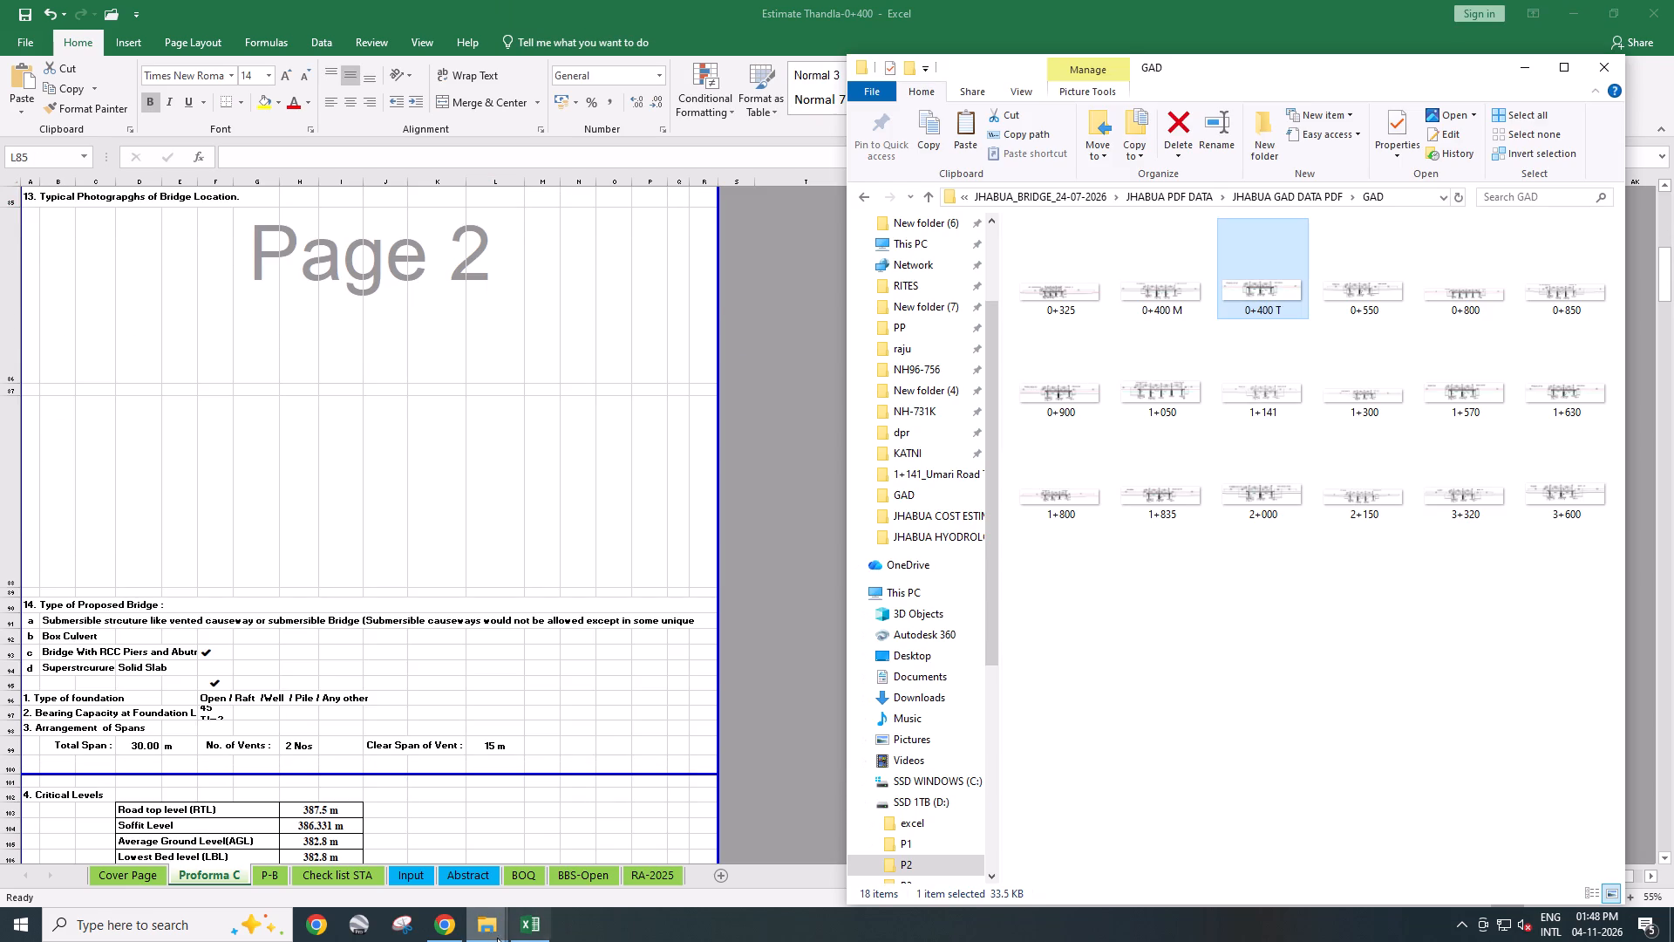
click(493, 937)
click(649, 875)
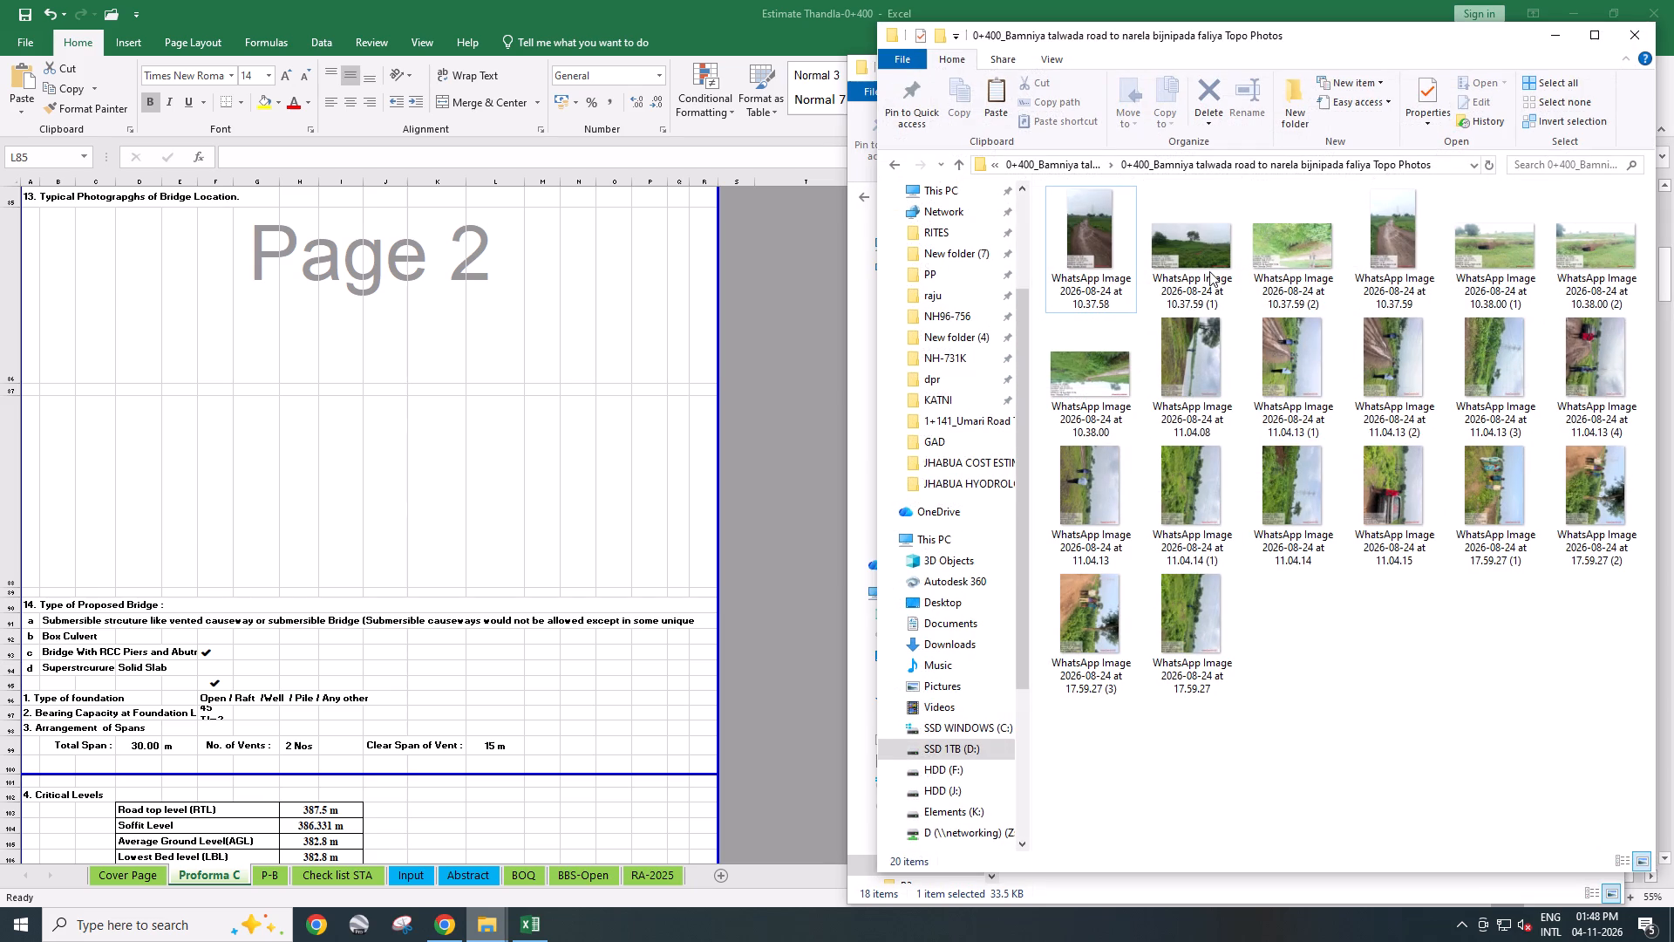
double_click(1208, 271)
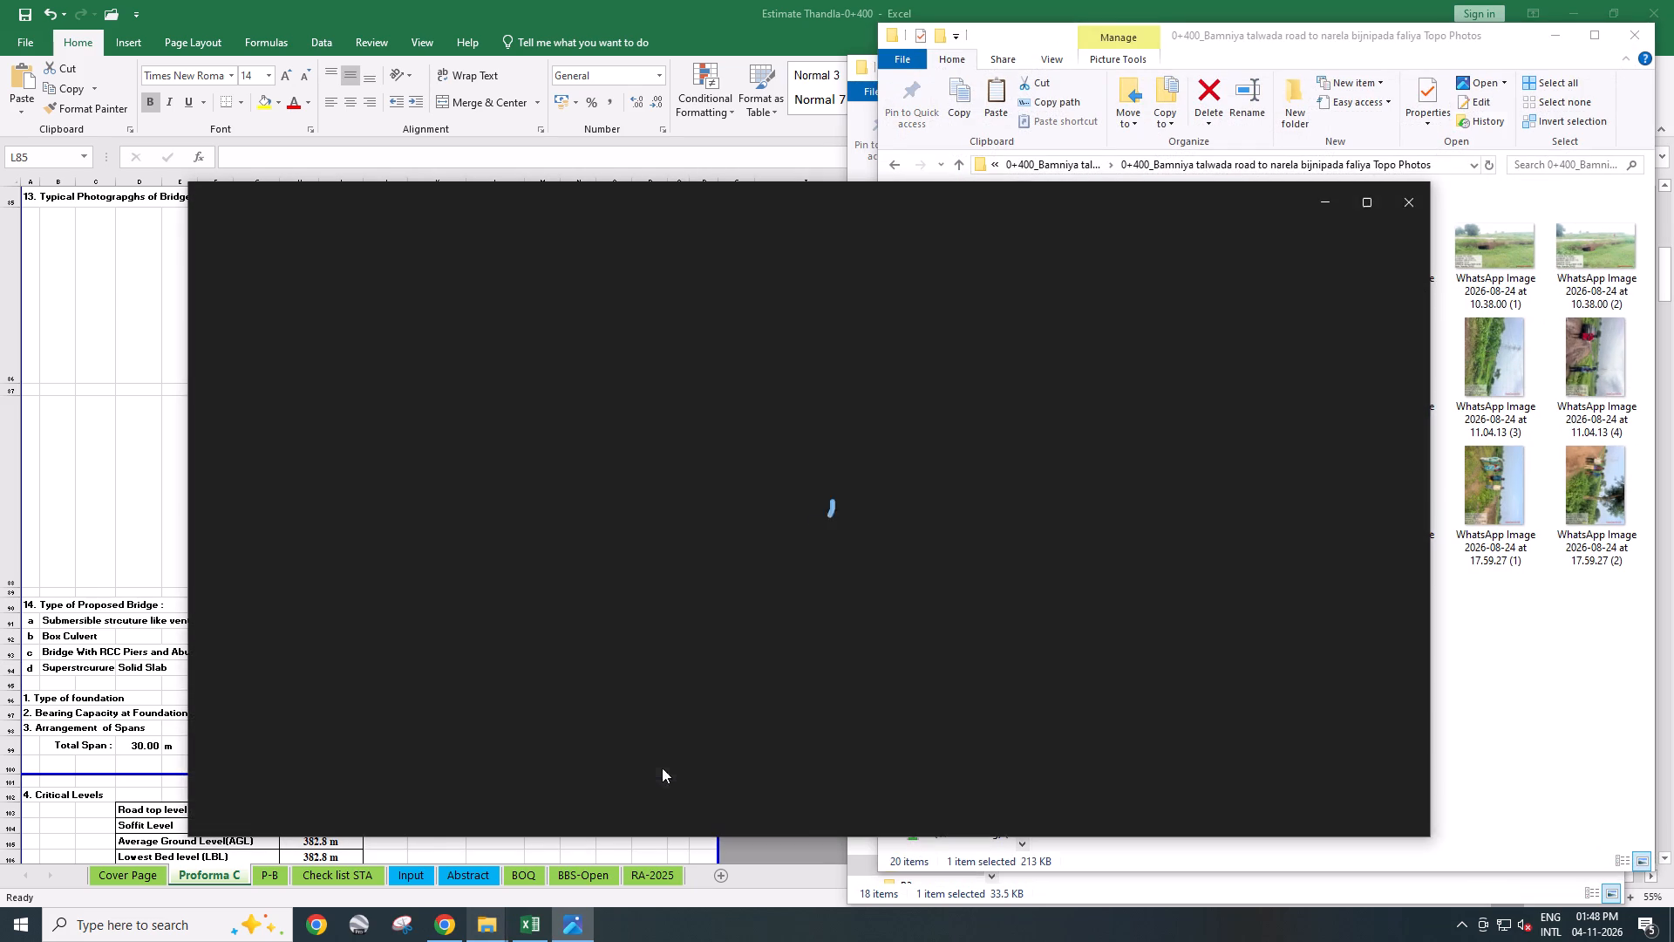
click(1421, 526)
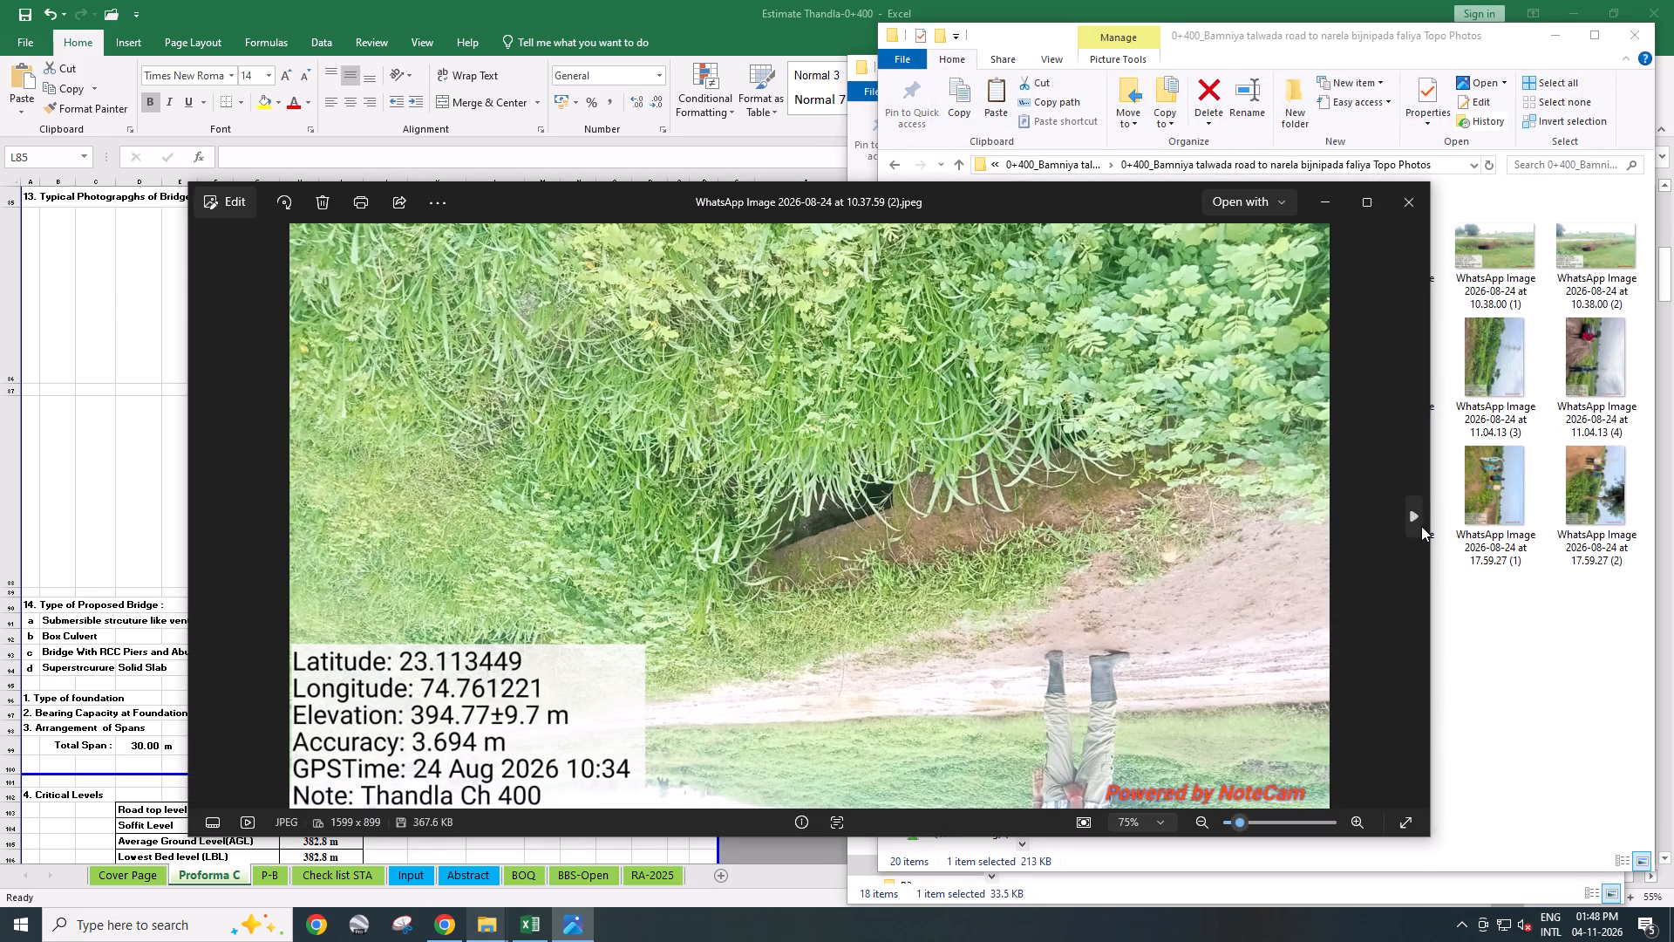
click(1421, 526)
click(1421, 526)
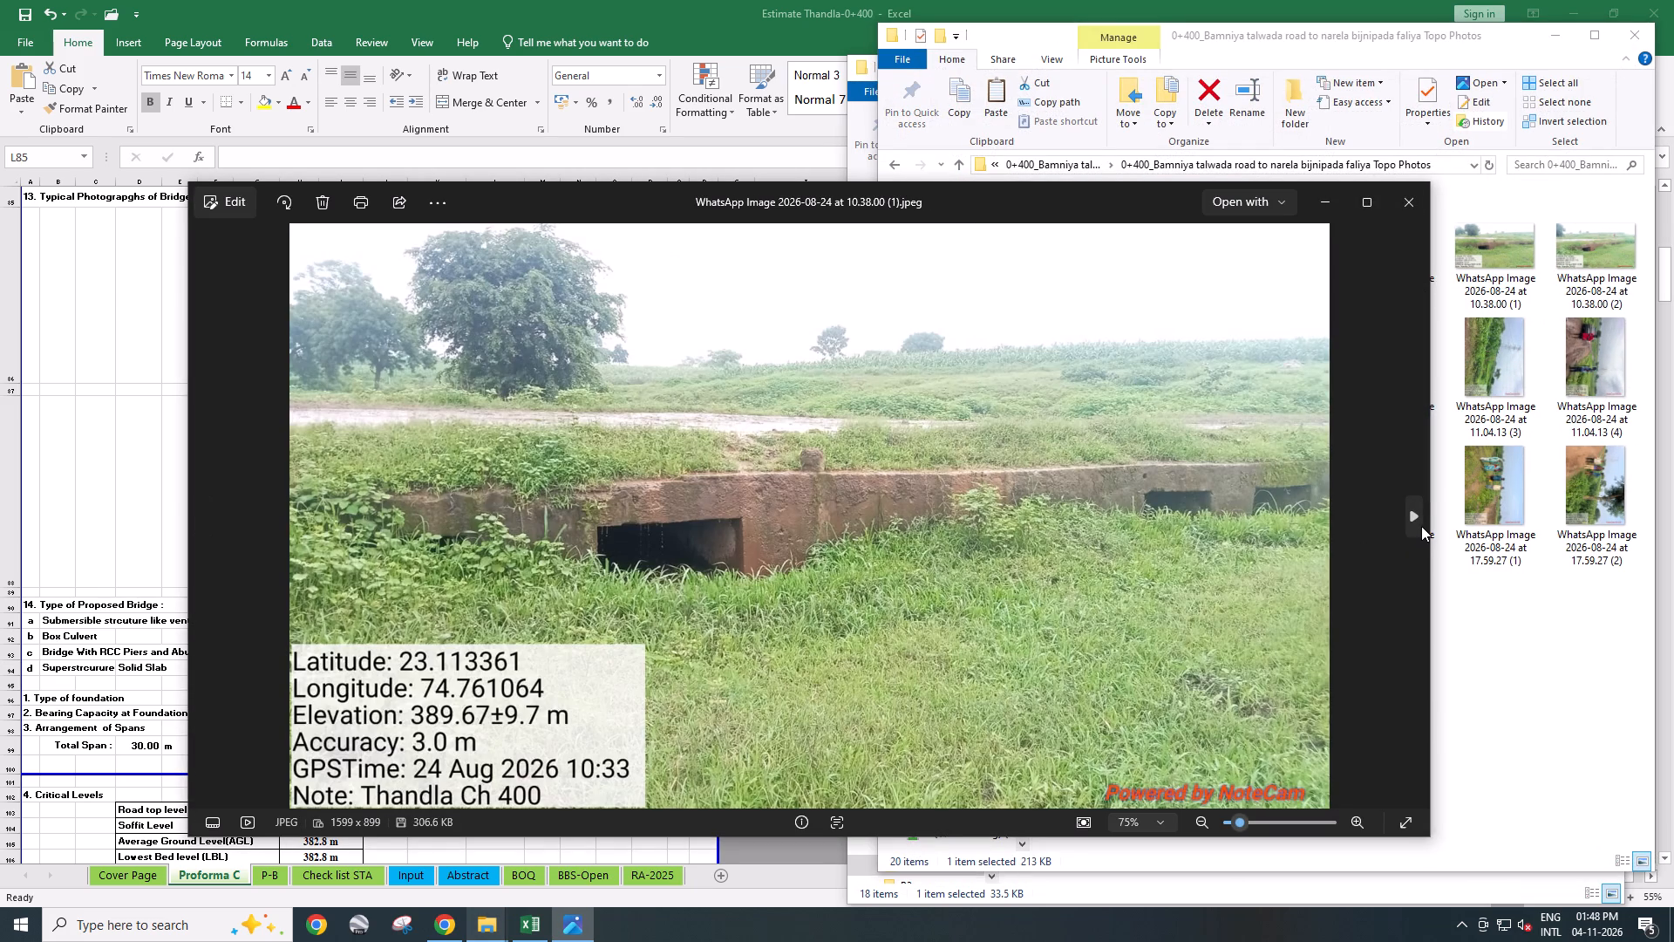
right_click(892, 563)
click(931, 578)
click(89, 498)
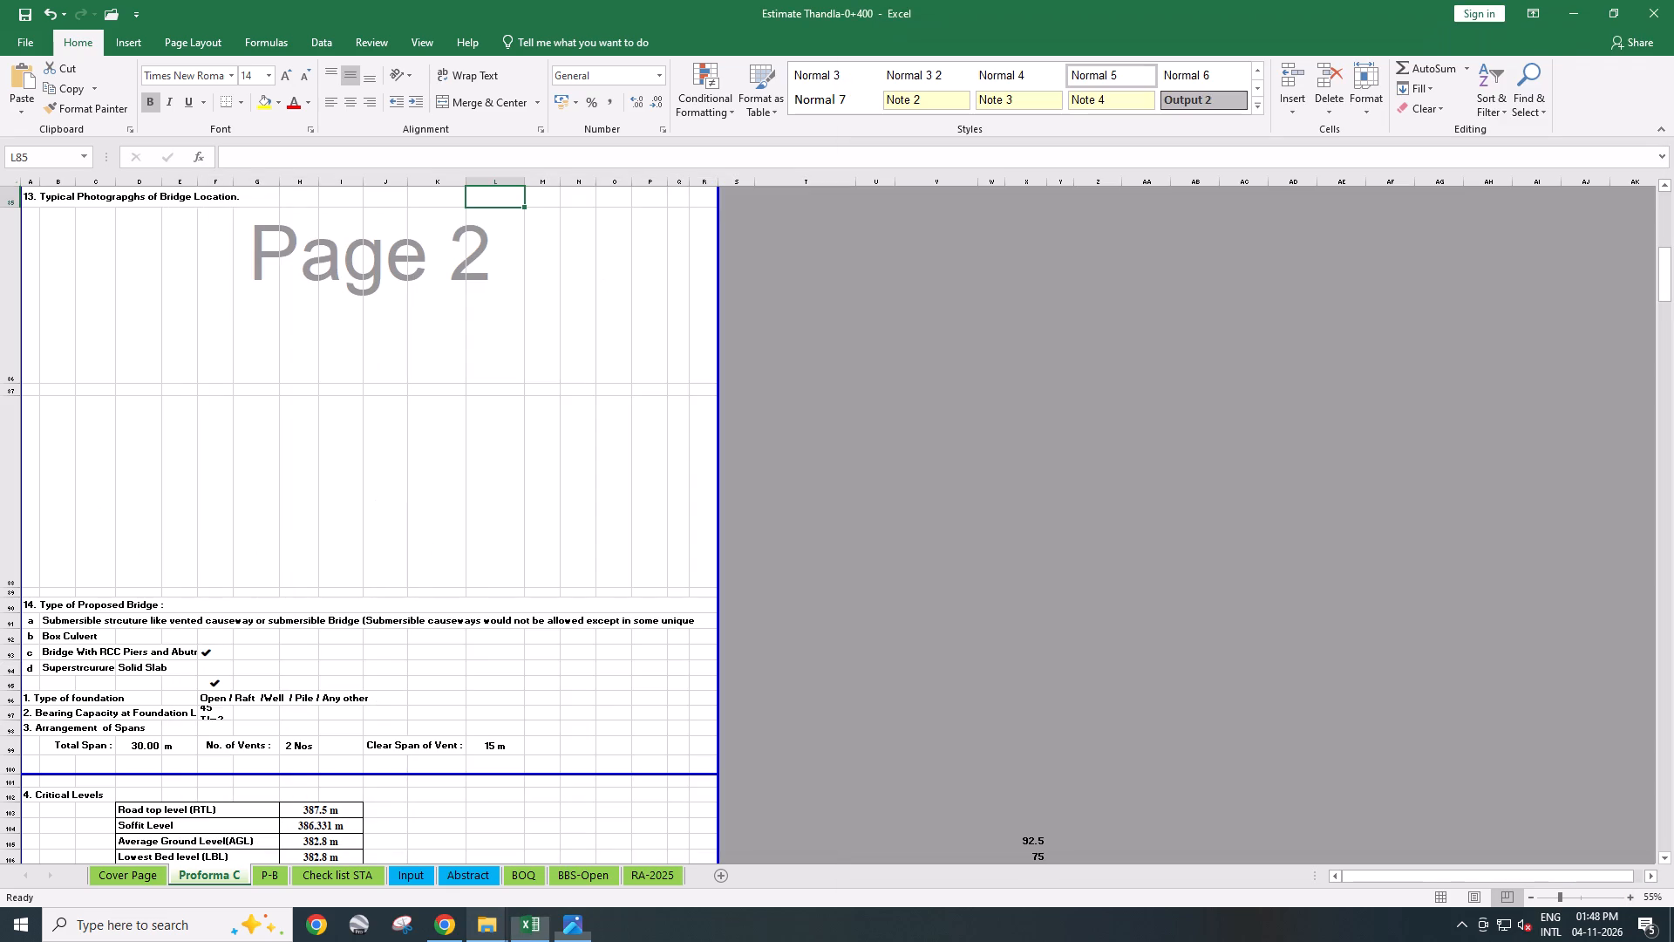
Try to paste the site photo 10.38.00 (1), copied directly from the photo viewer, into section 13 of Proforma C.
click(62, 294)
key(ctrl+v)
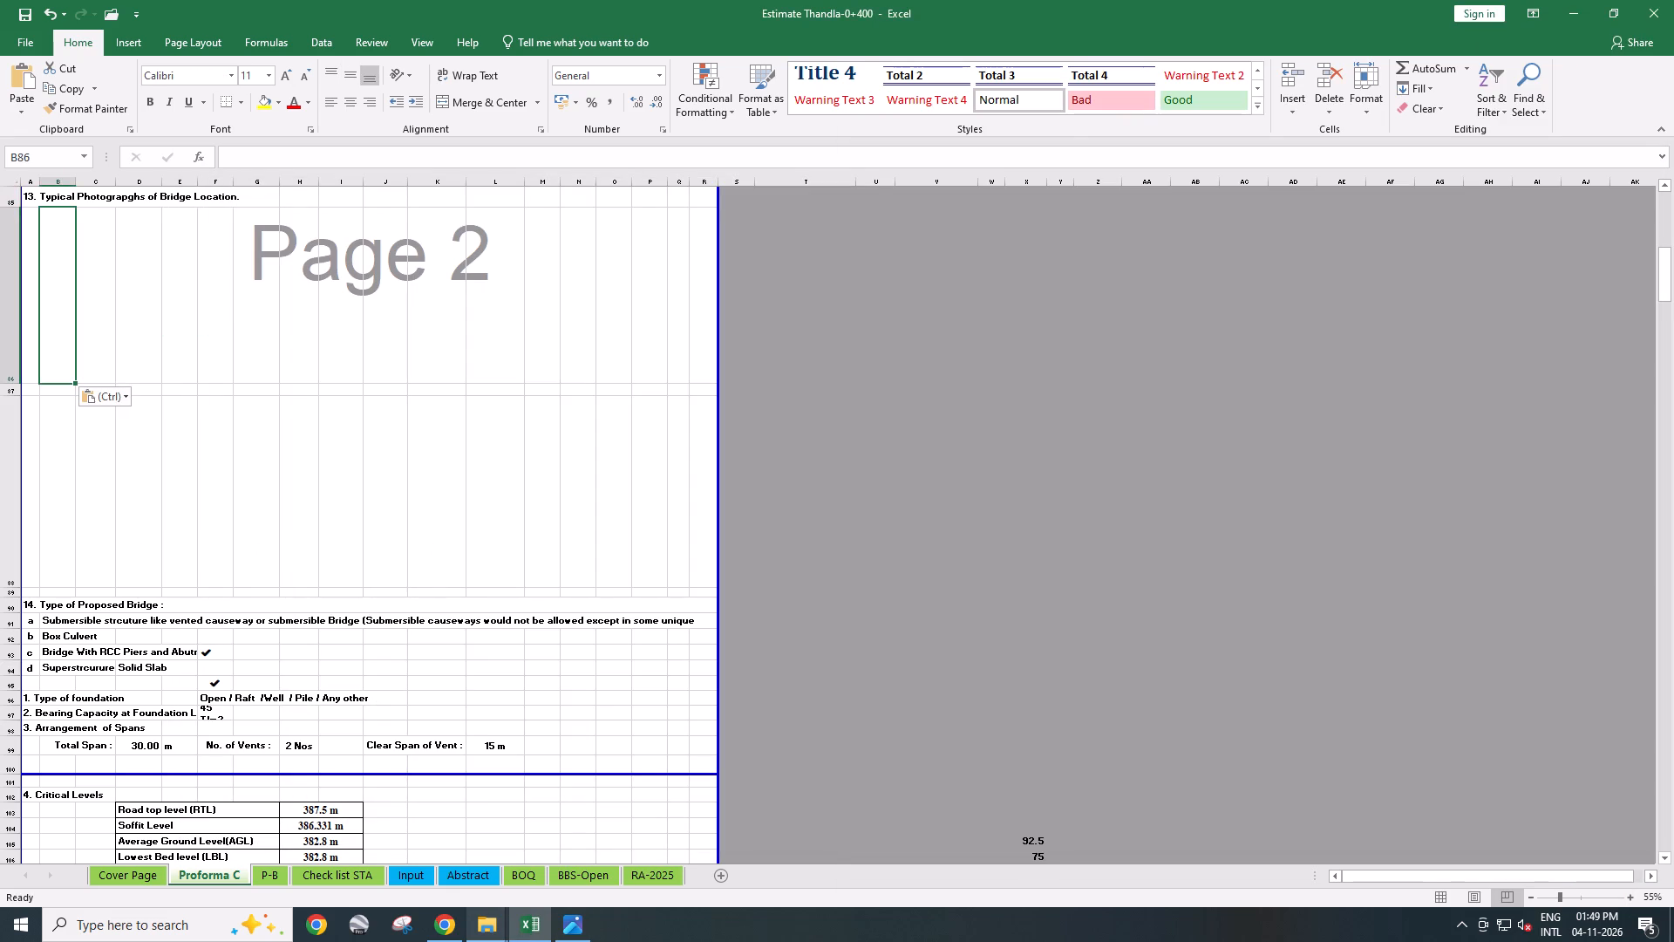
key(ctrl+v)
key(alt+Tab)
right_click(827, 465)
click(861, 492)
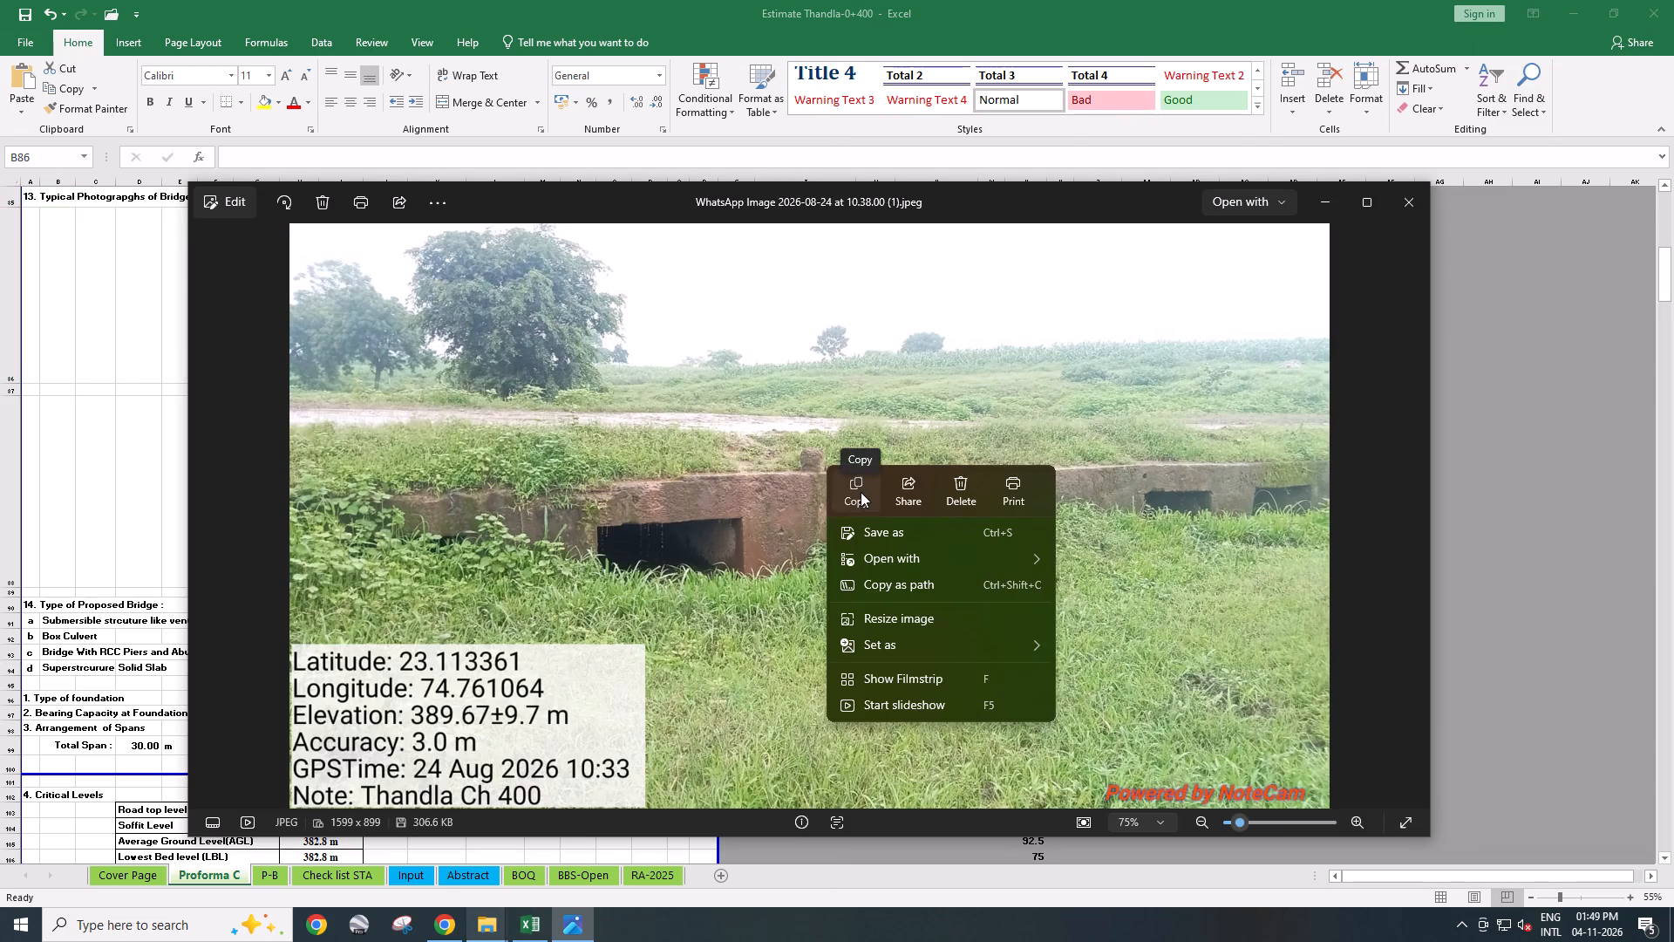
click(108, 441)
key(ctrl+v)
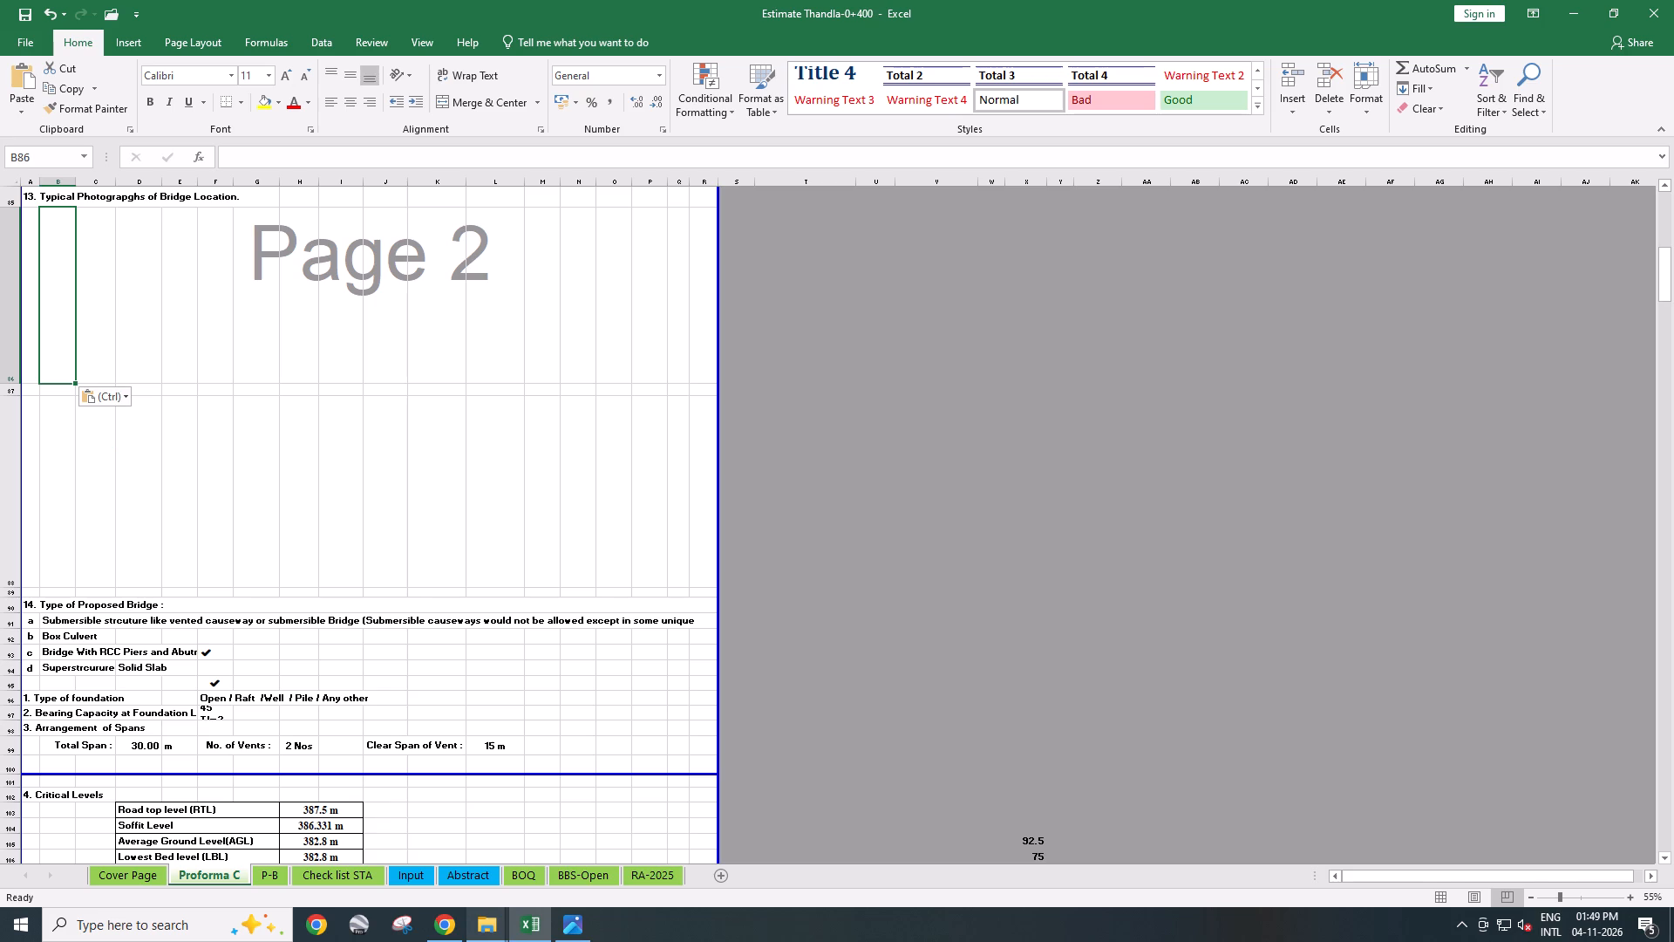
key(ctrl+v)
Capture site photo 10.38.00 (1) with the Snipping Tool and paste it at cell B86 in section 13.
key(alt+Tab)
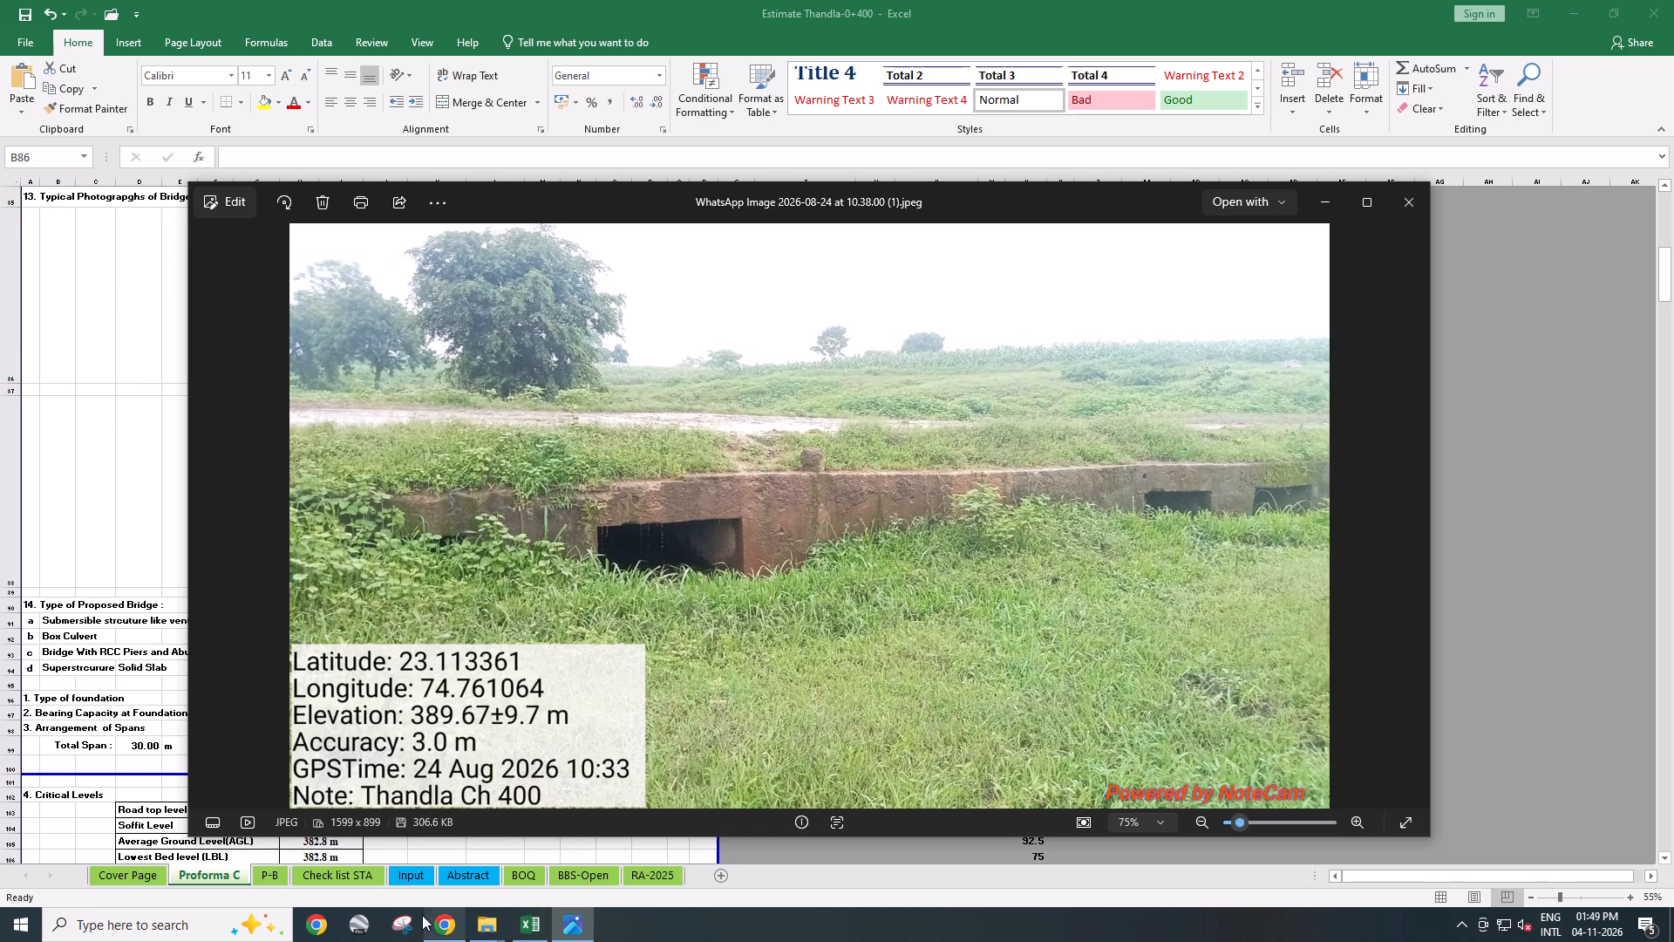
click(403, 920)
click(524, 450)
drag(293, 224, 653, 439)
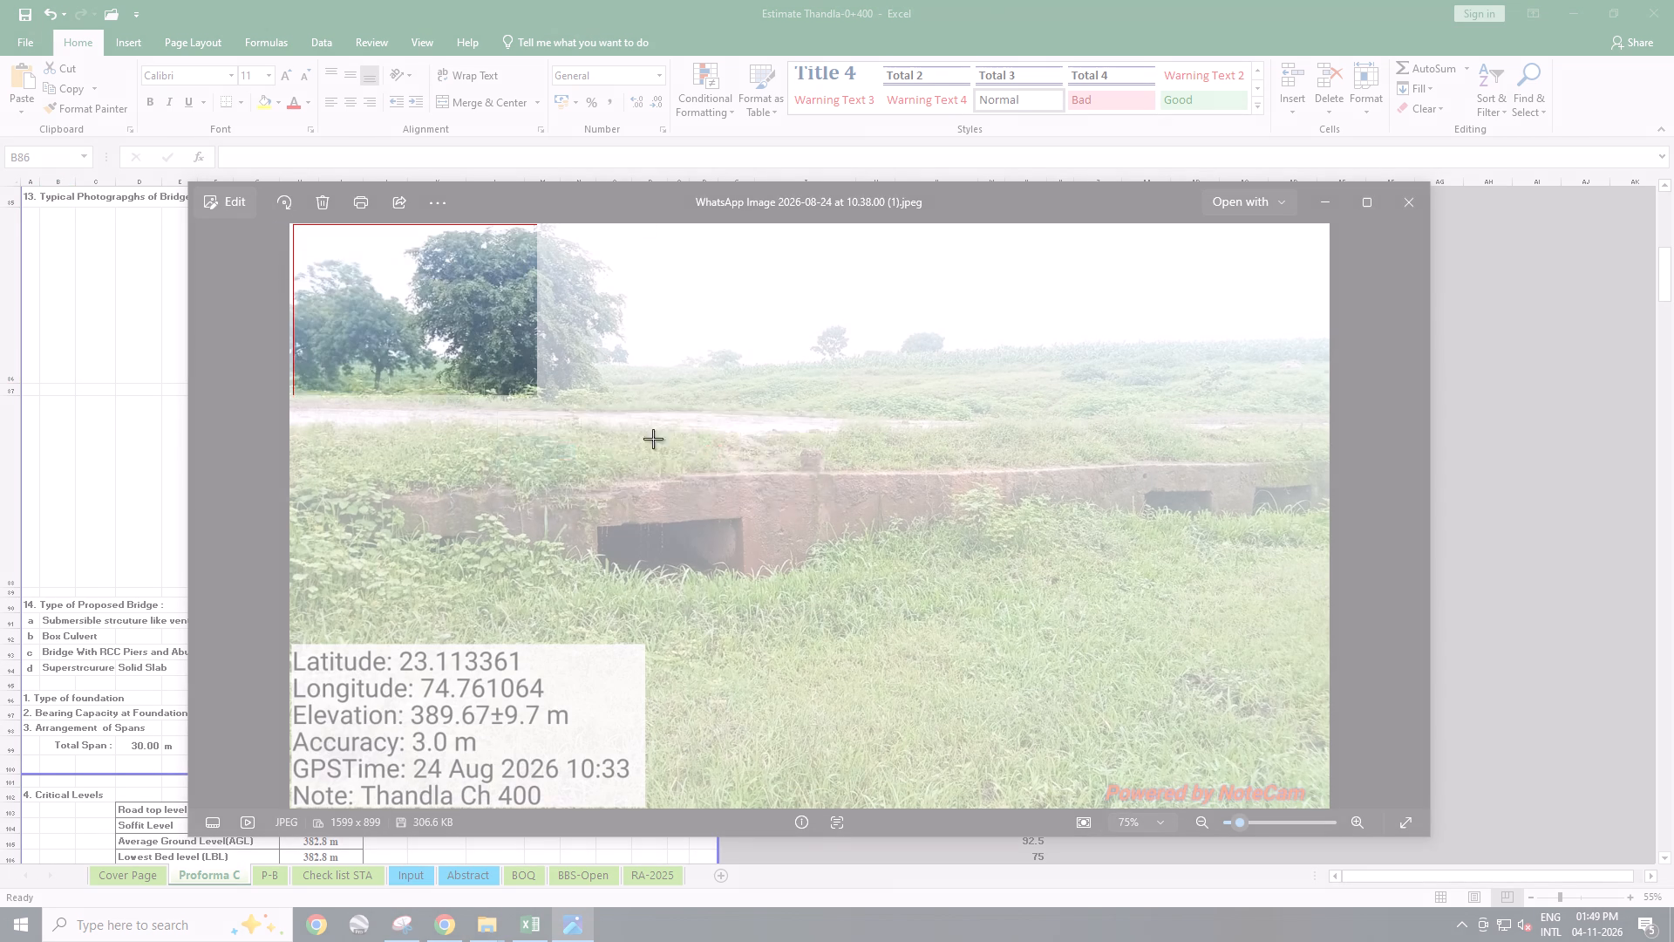
drag(653, 439, 1373, 804)
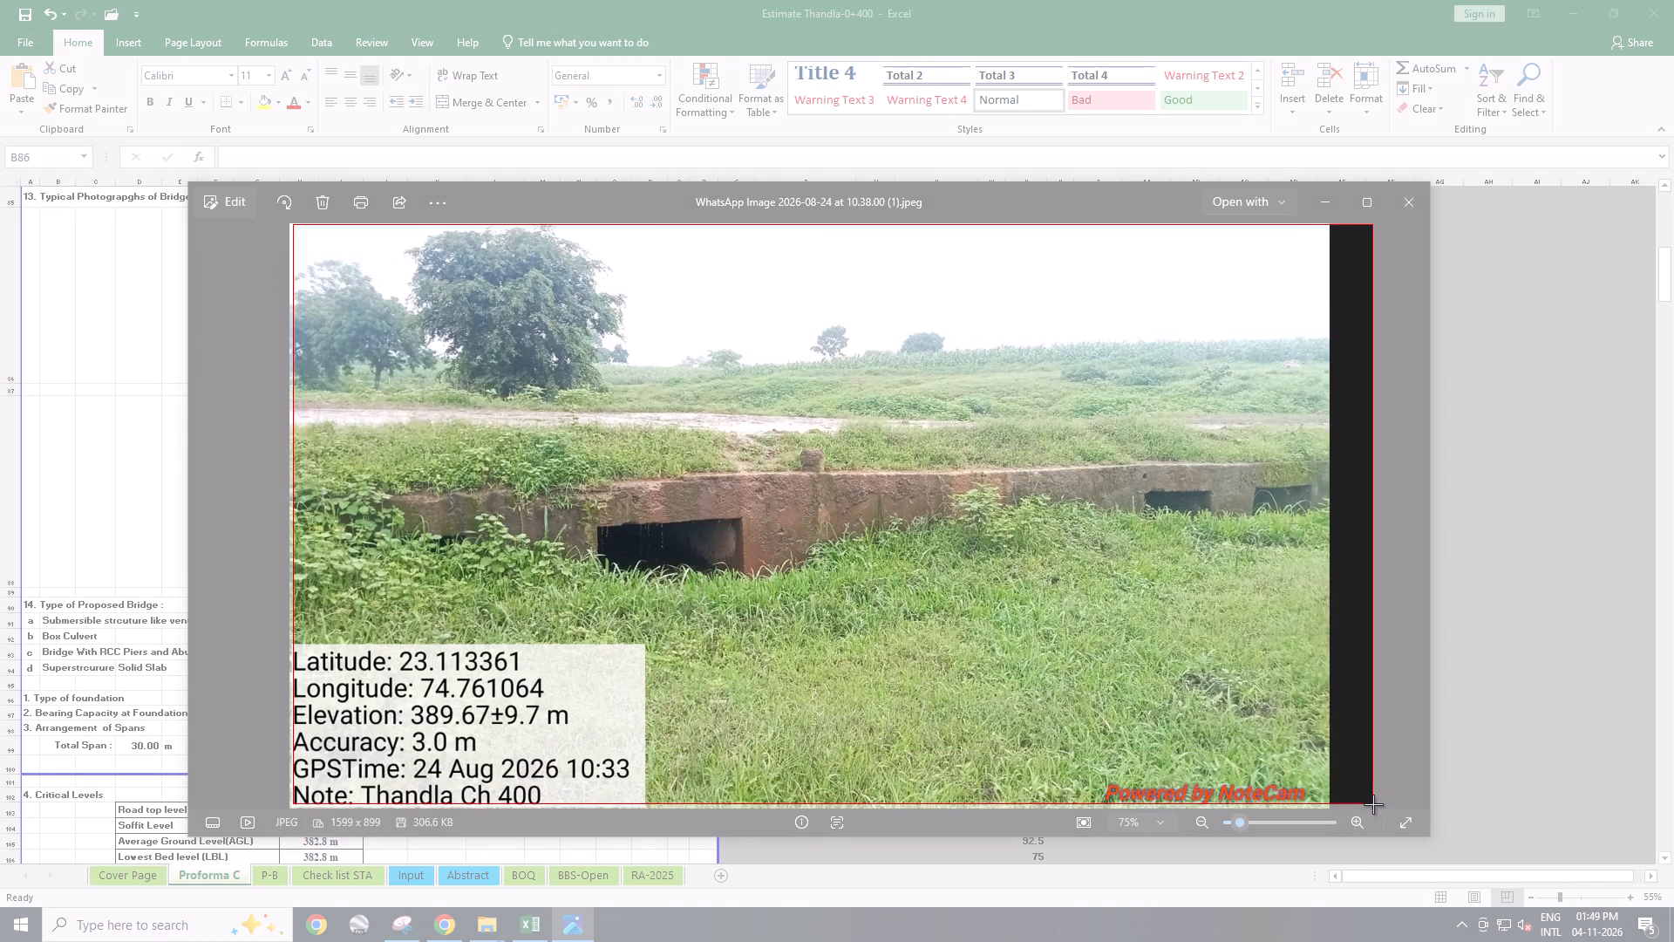
drag(1373, 804, 1319, 805)
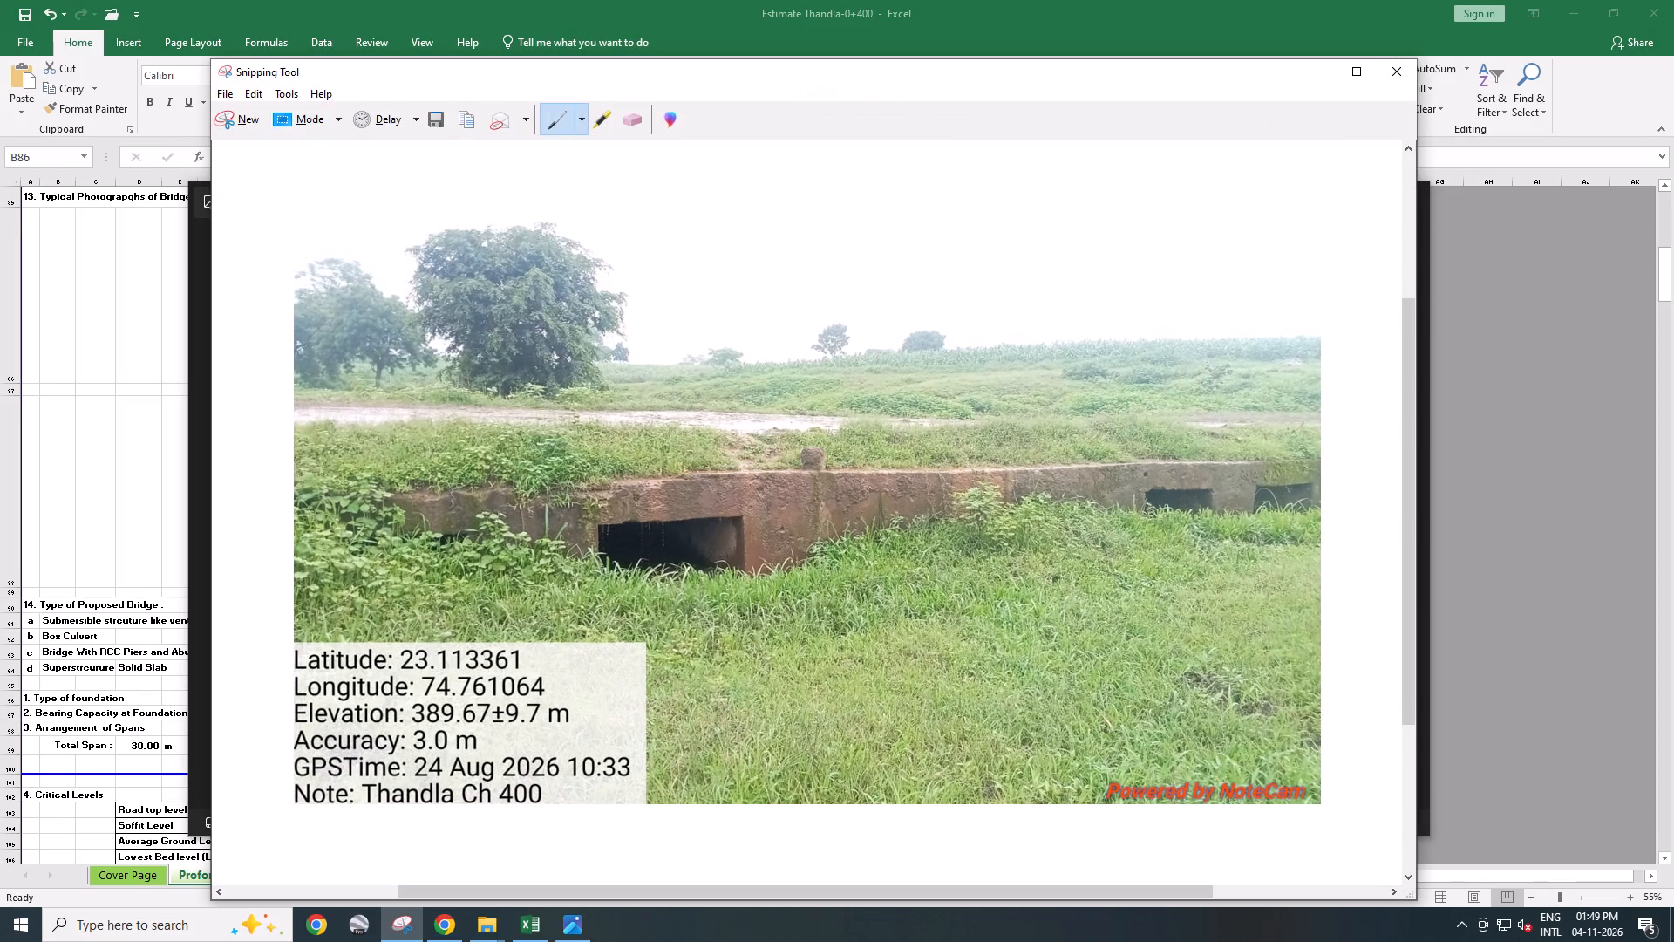
key(ctrl+c)
click(95, 420)
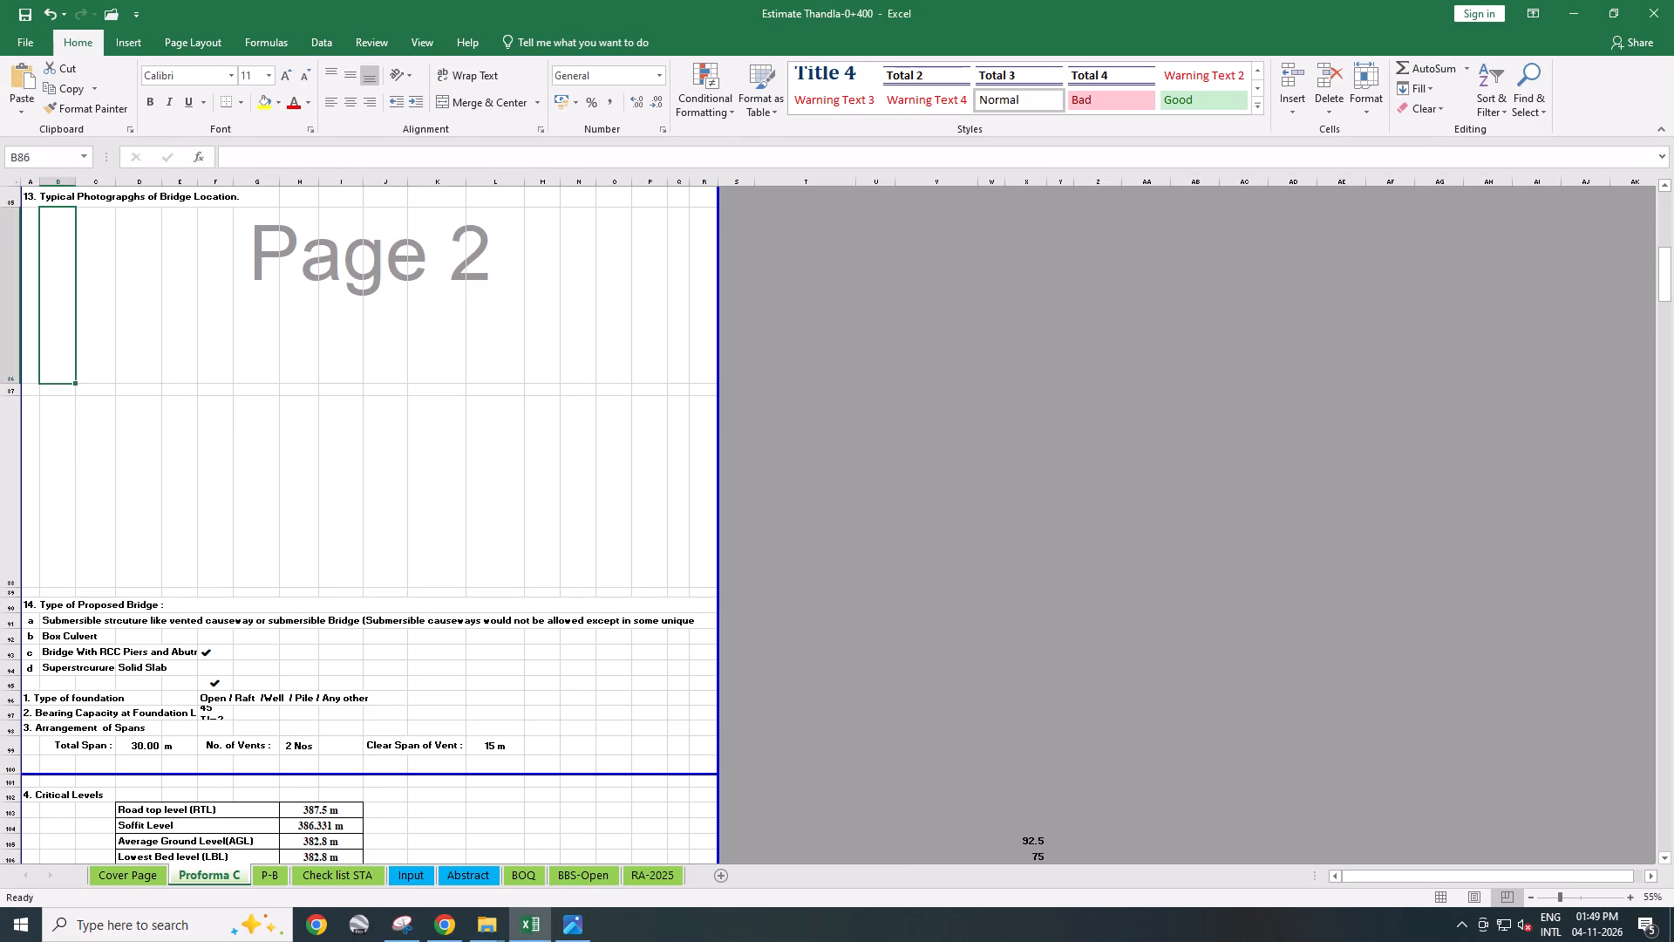
key(ctrl+v)
Find site photo 11.04.08 in the photo viewer, capture it with the Snipping Tool and copy the capture.
key(alt+Tab)
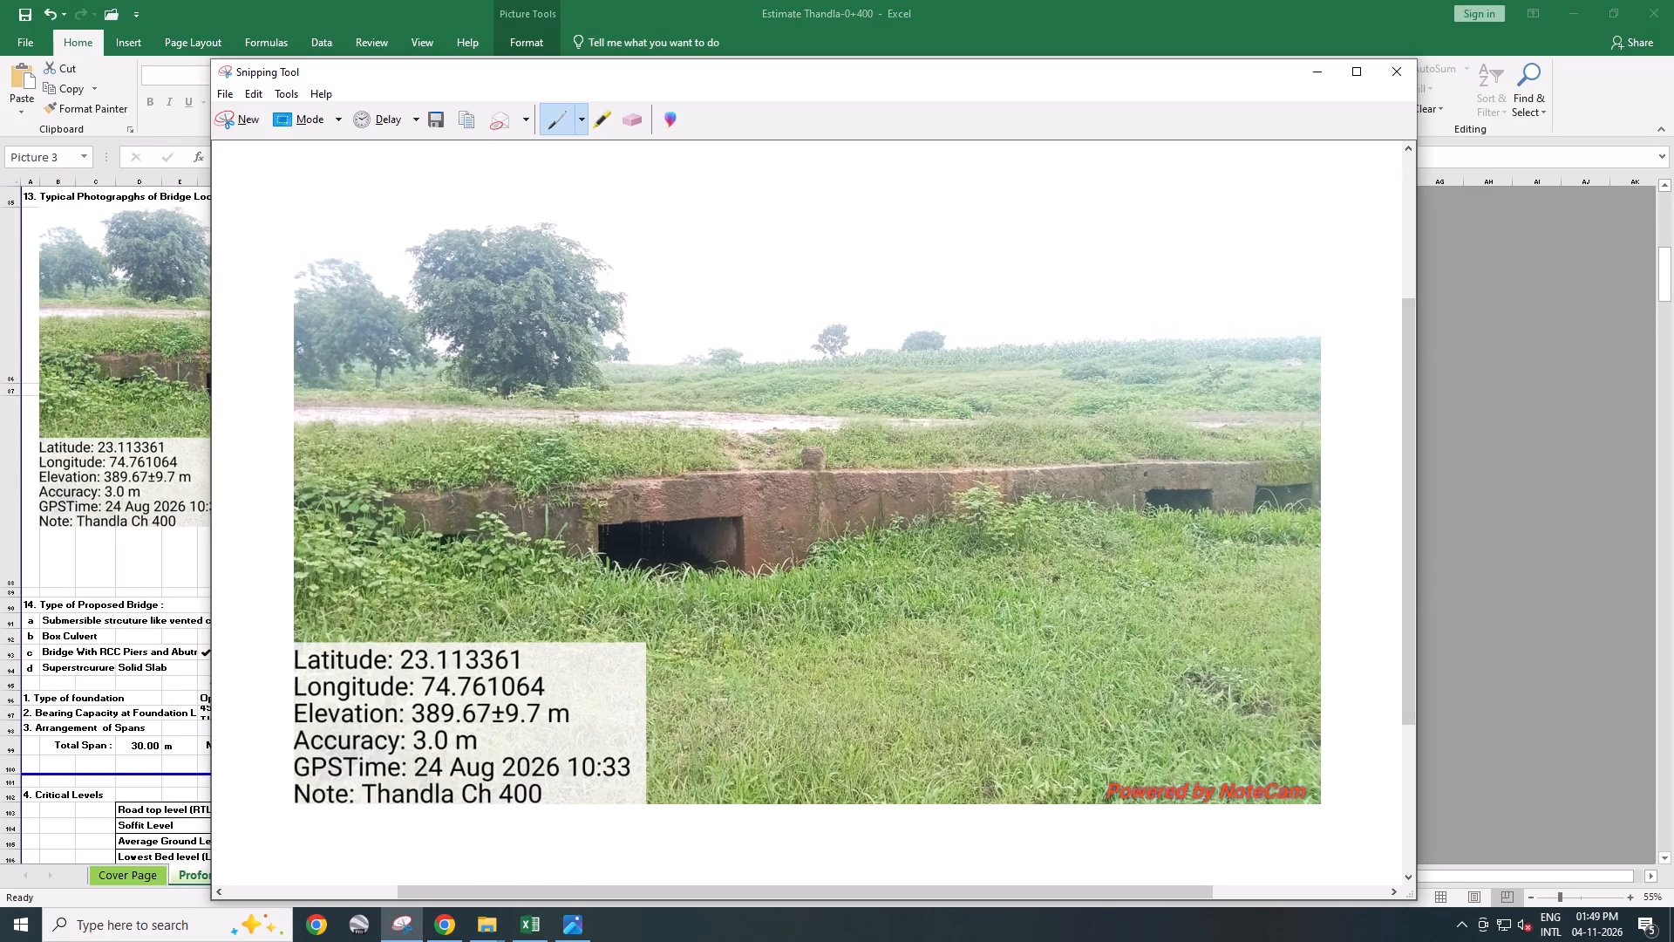
click(586, 939)
click(1415, 514)
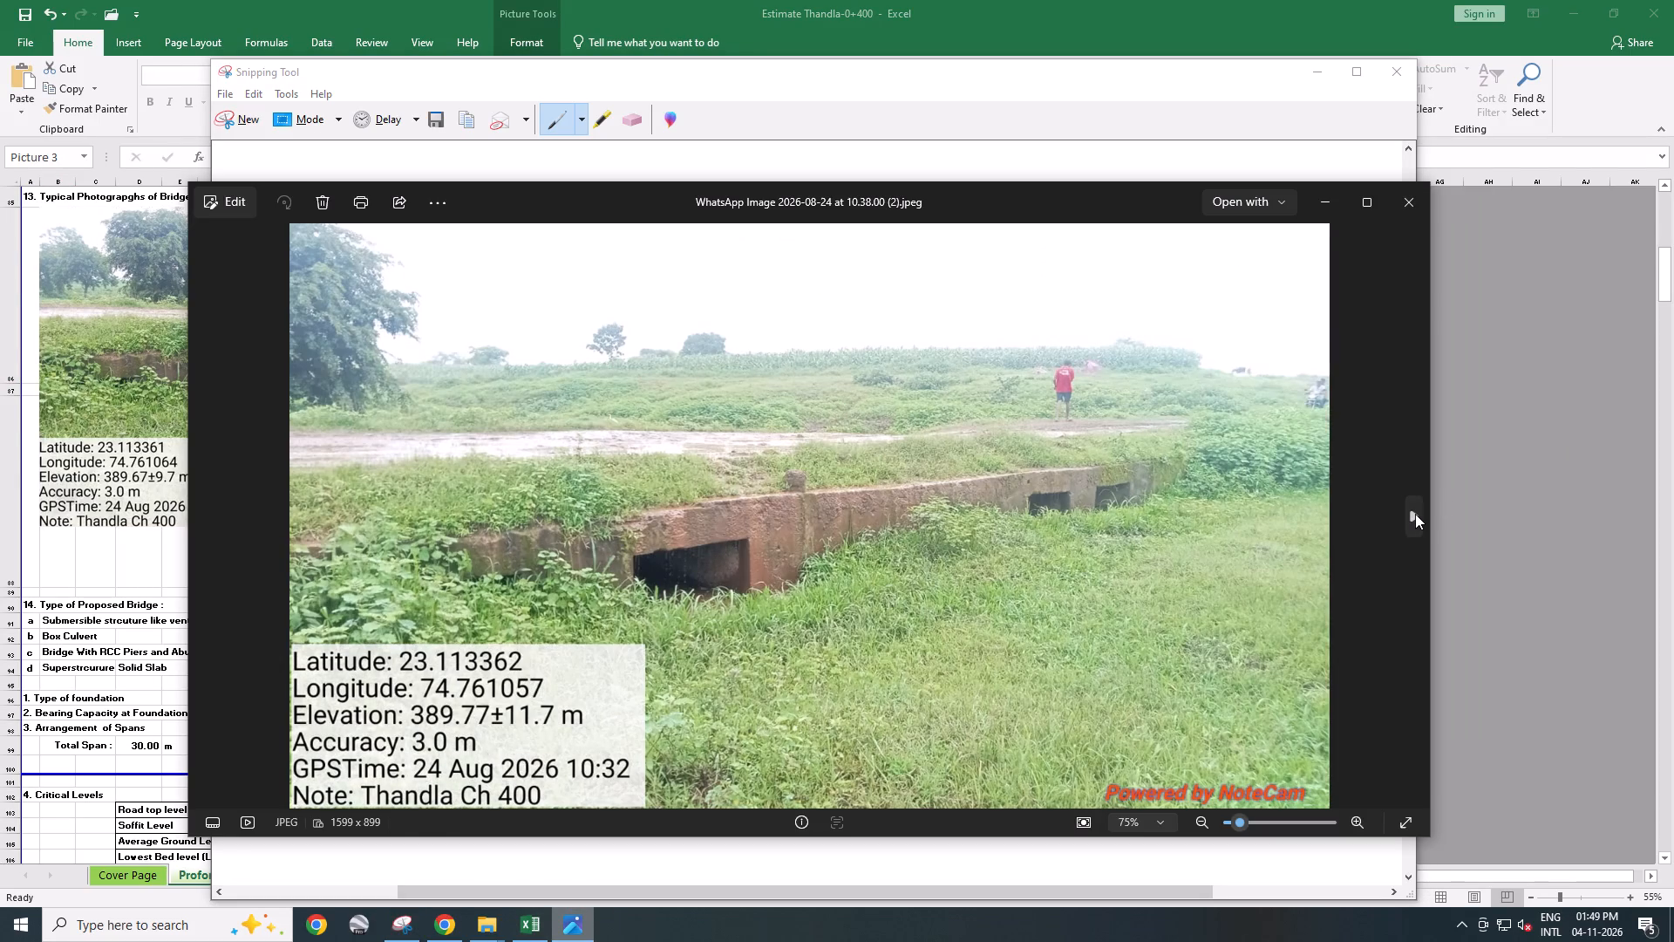
click(1414, 514)
click(1414, 514)
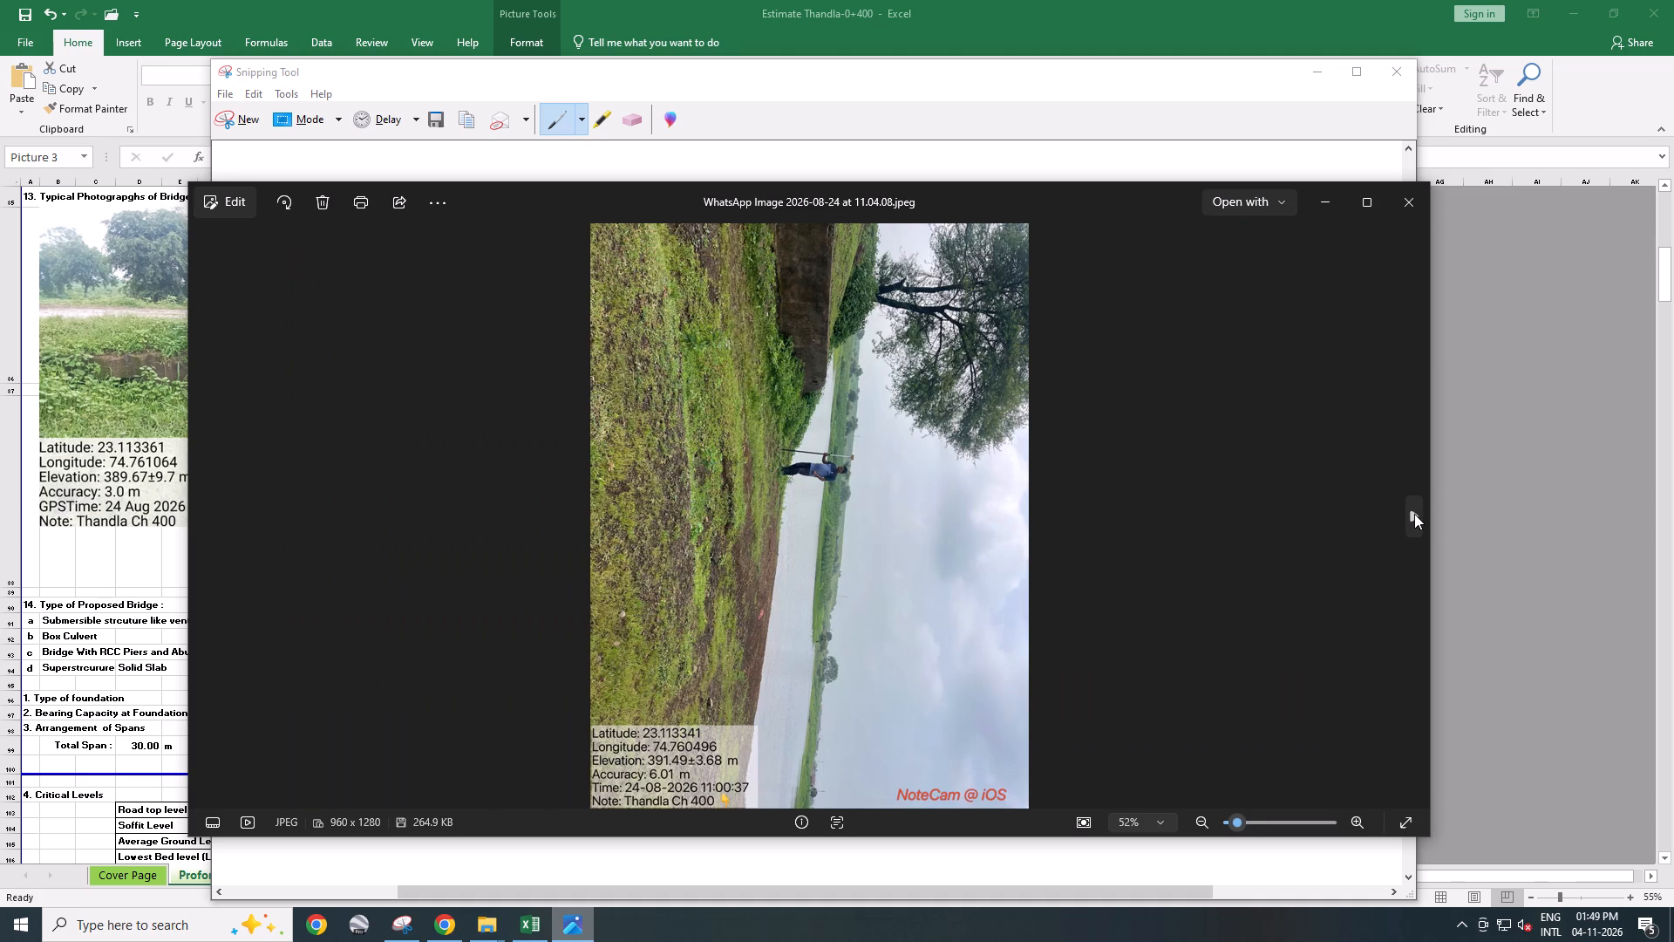
right_click(749, 495)
click(769, 519)
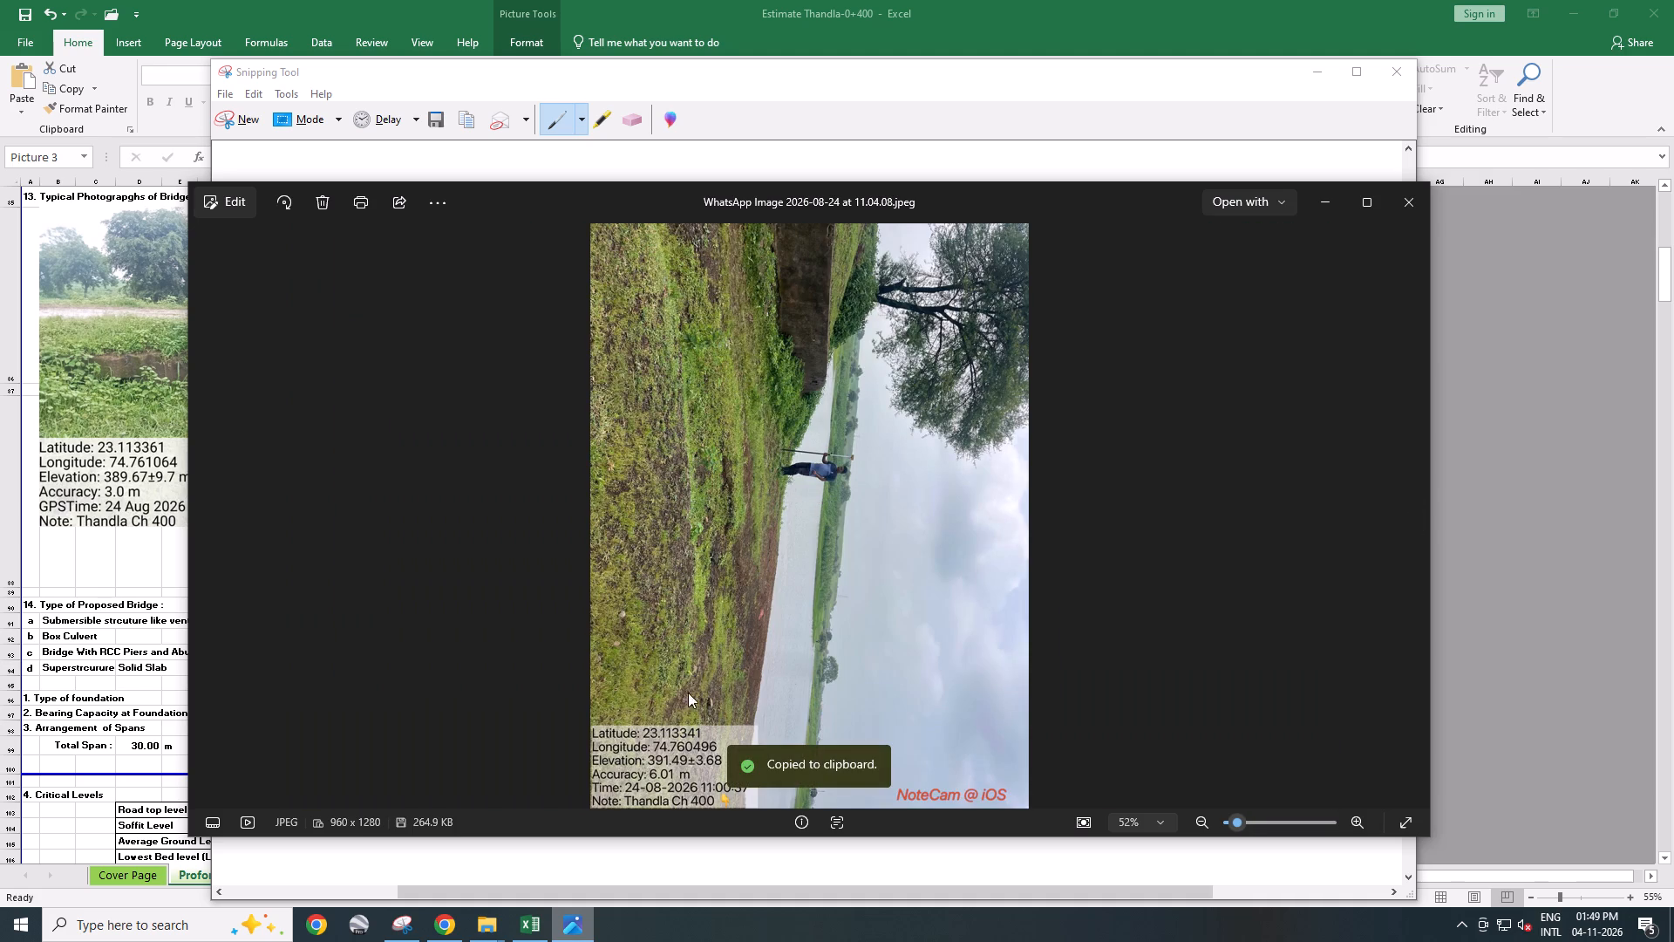
click(401, 932)
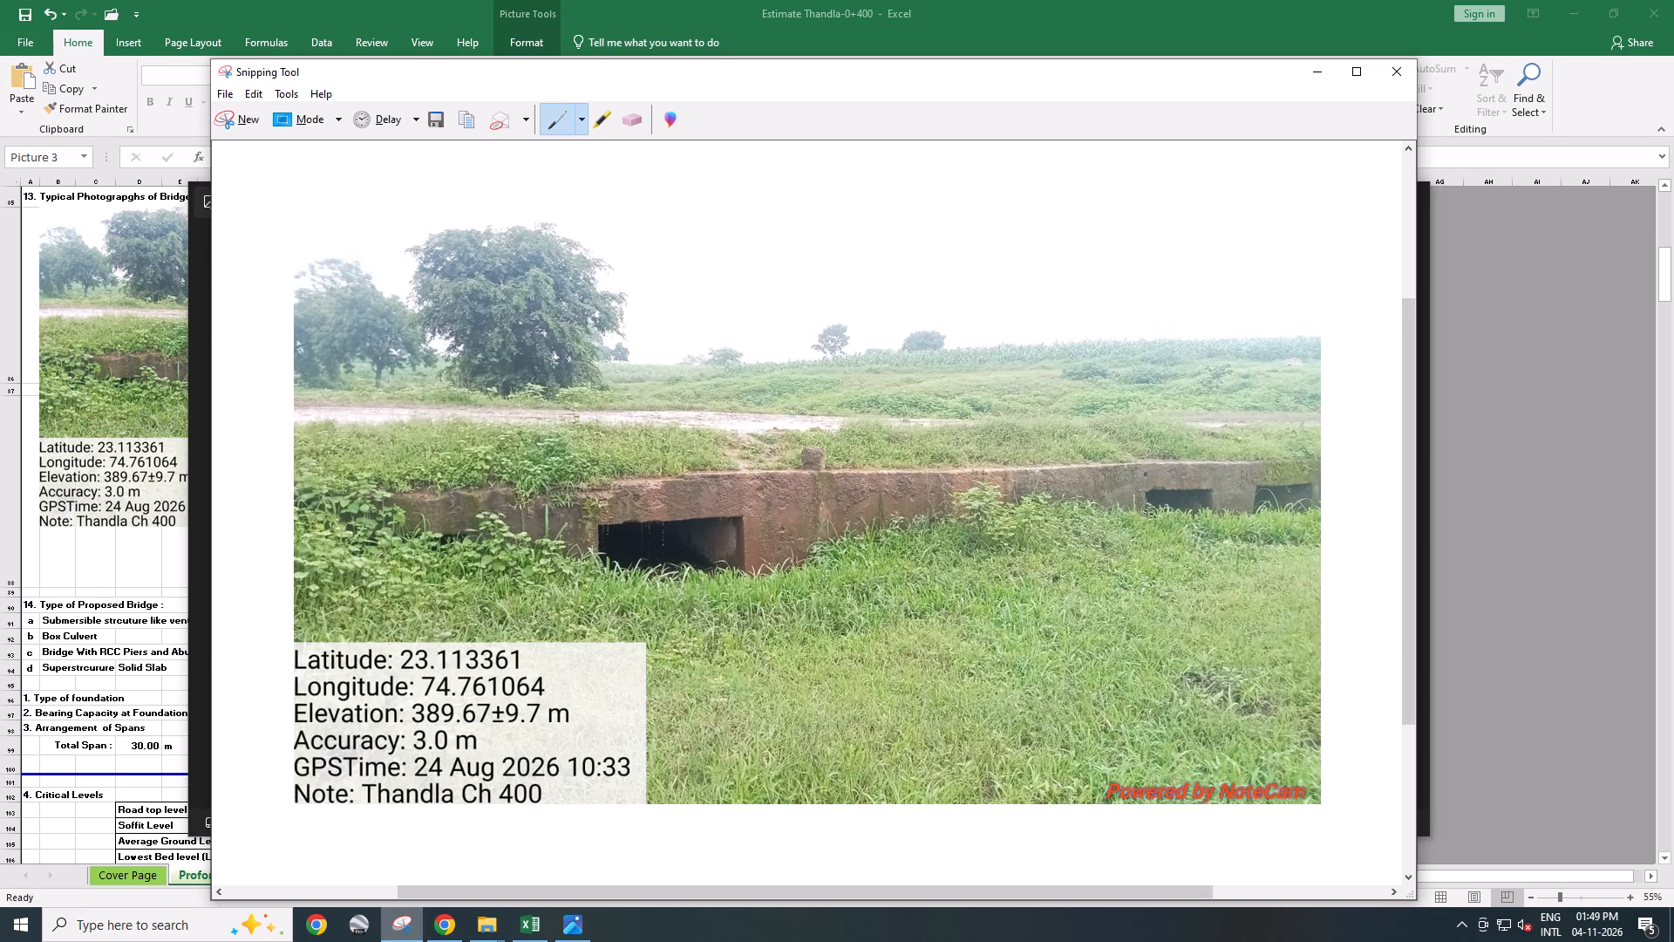
click(237, 115)
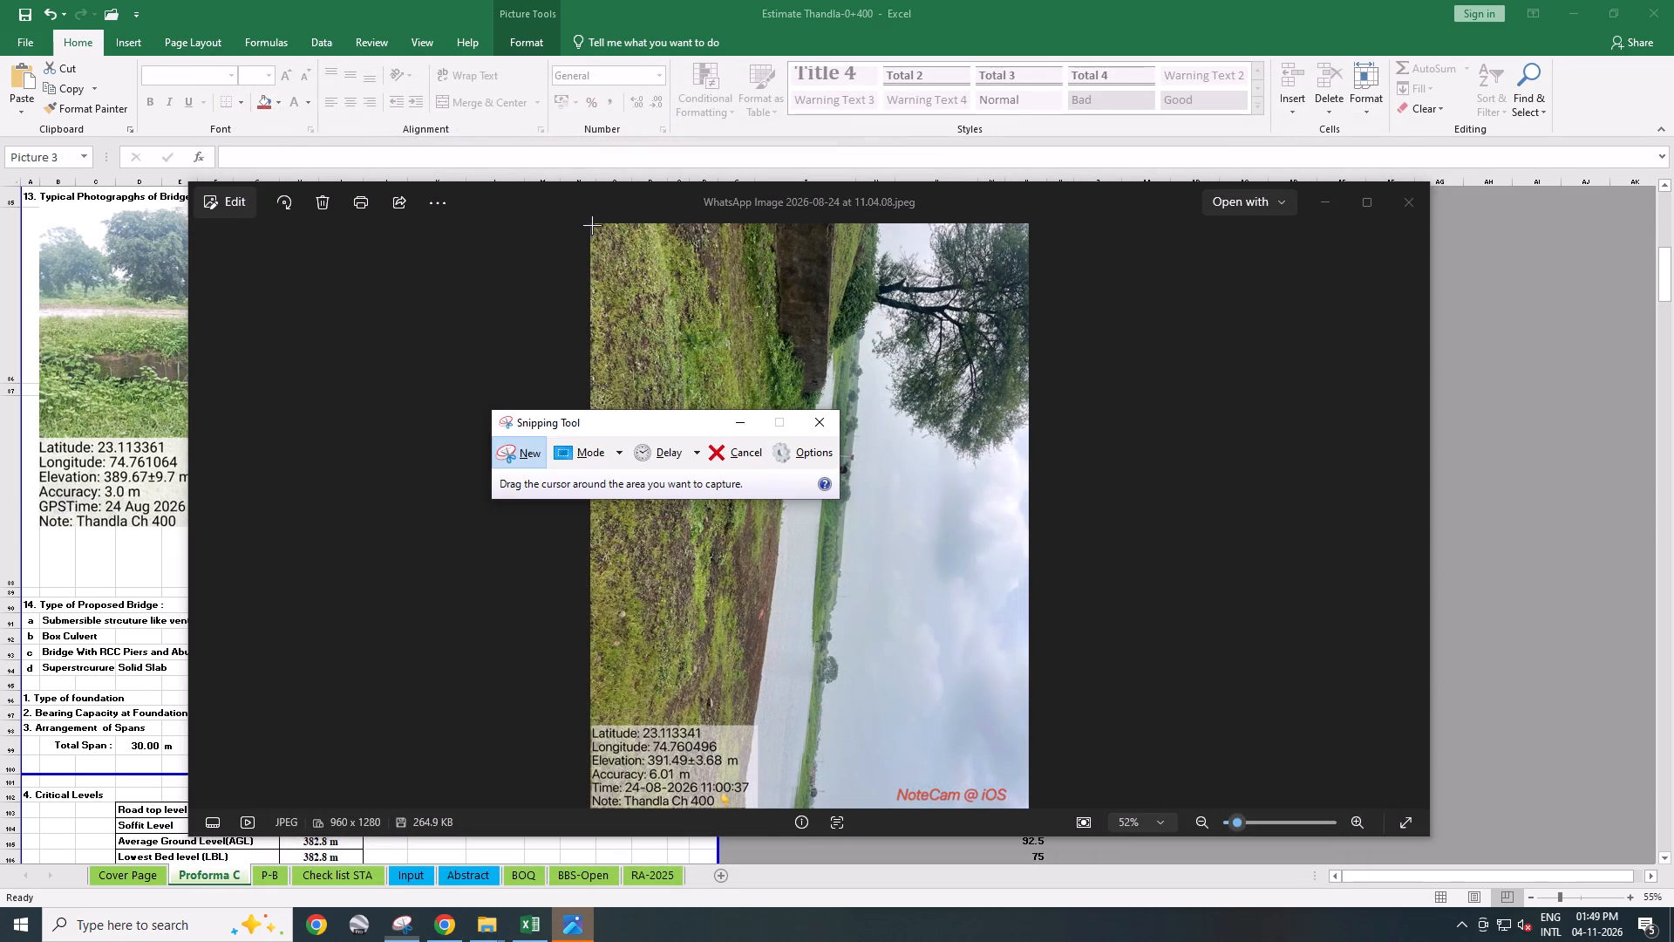
drag(592, 225, 1038, 812)
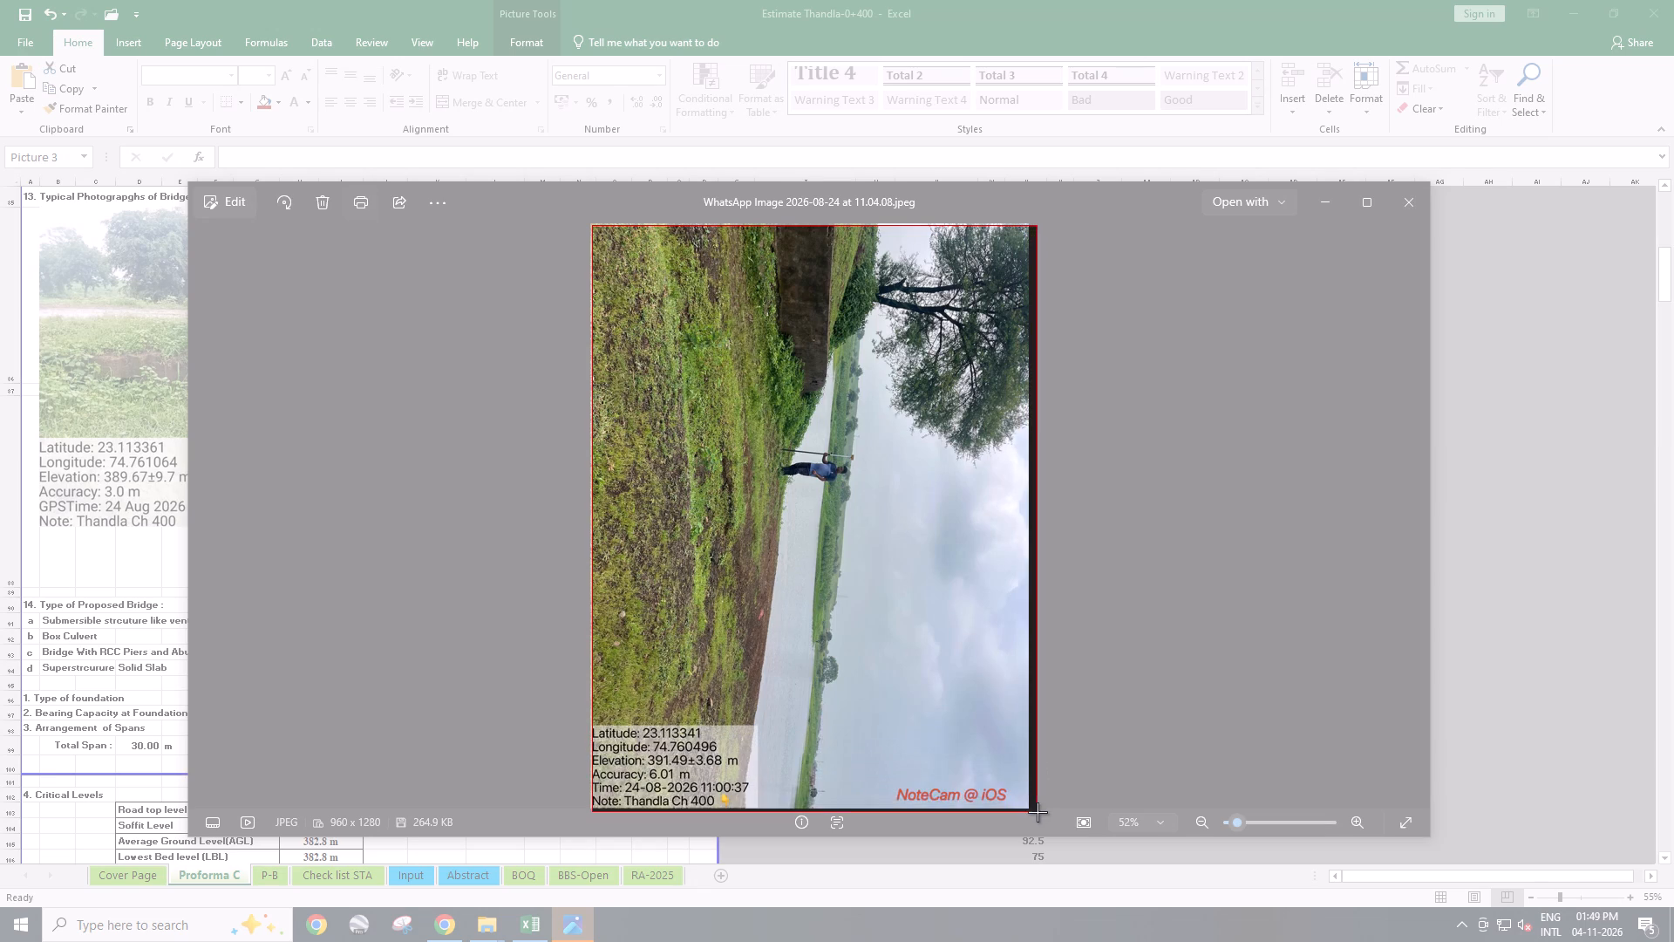
drag(1038, 812, 1035, 807)
key(ctrl+c)
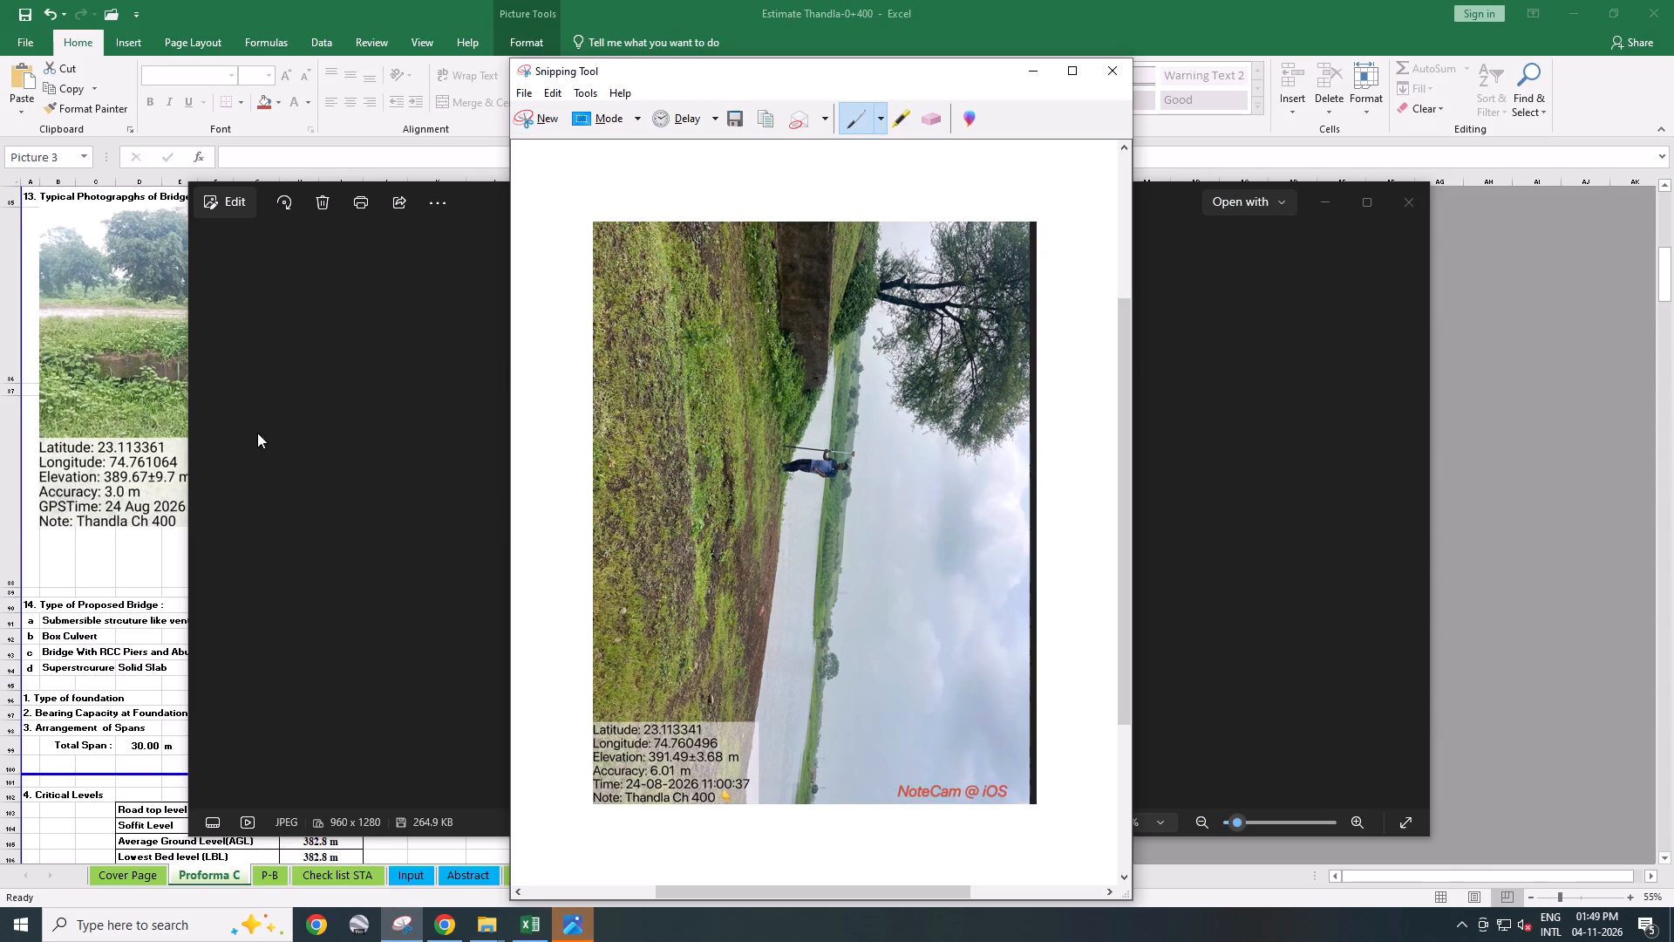
Paste the captured site photo 11.04.08 into section 13 of Proforma C, beside the existing bridge photo.
click(182, 499)
click(140, 527)
click(753, 509)
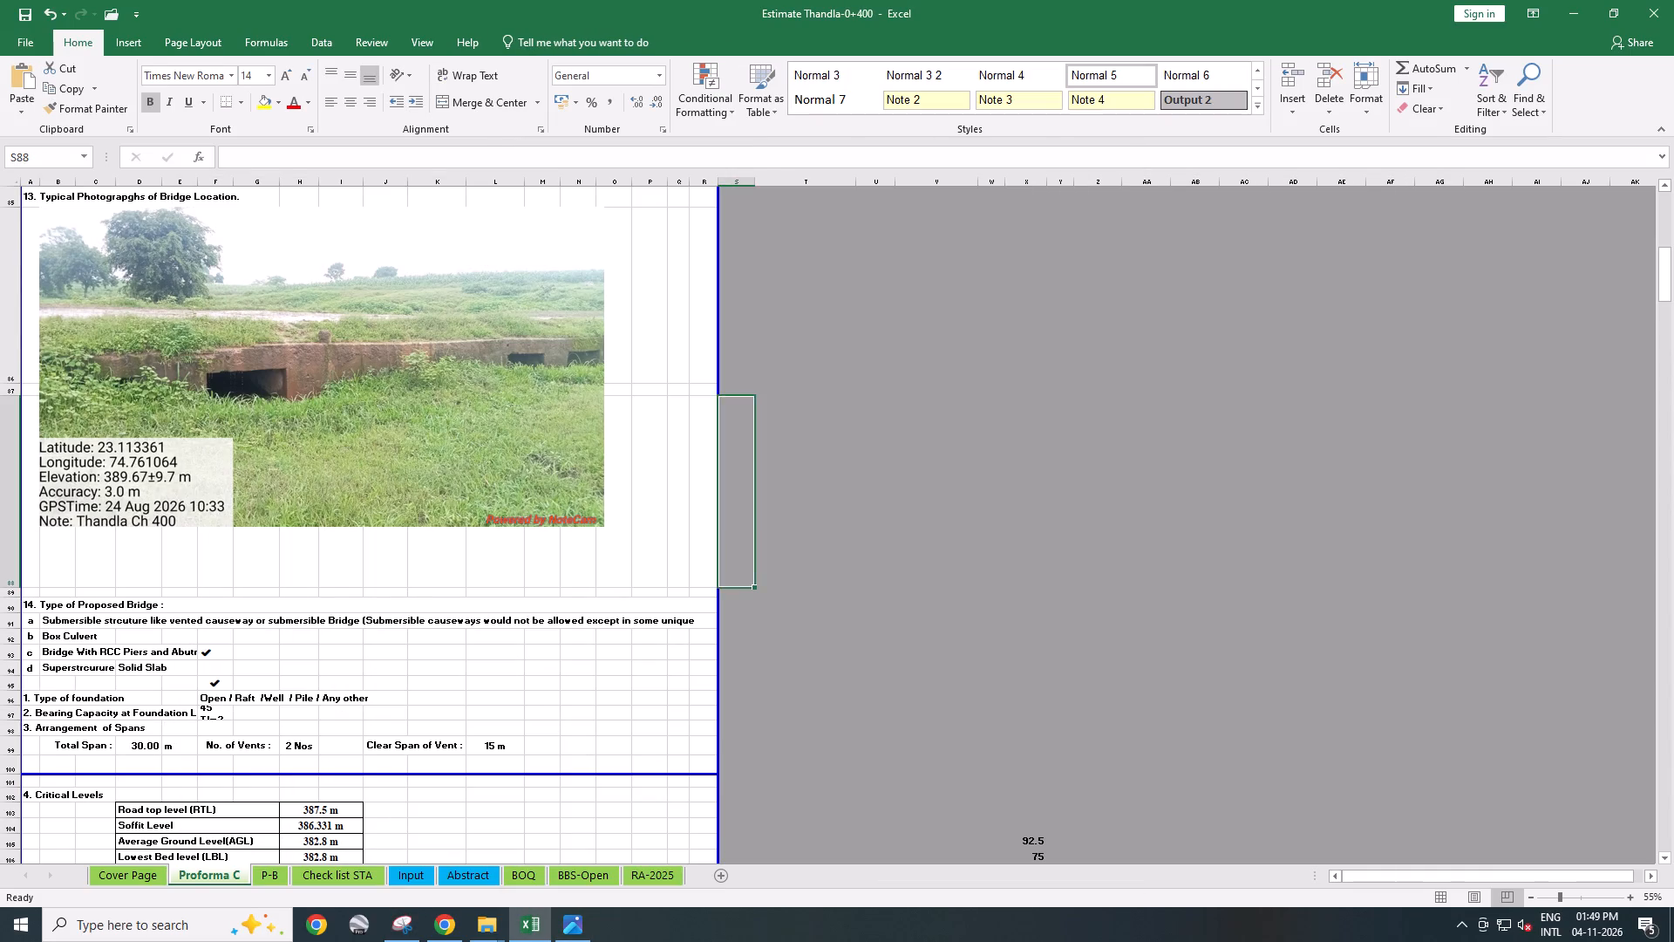
click(658, 502)
key(ctrl+v)
Bring up site photo 11.04.13 (4) in the photo viewer.
click(567, 923)
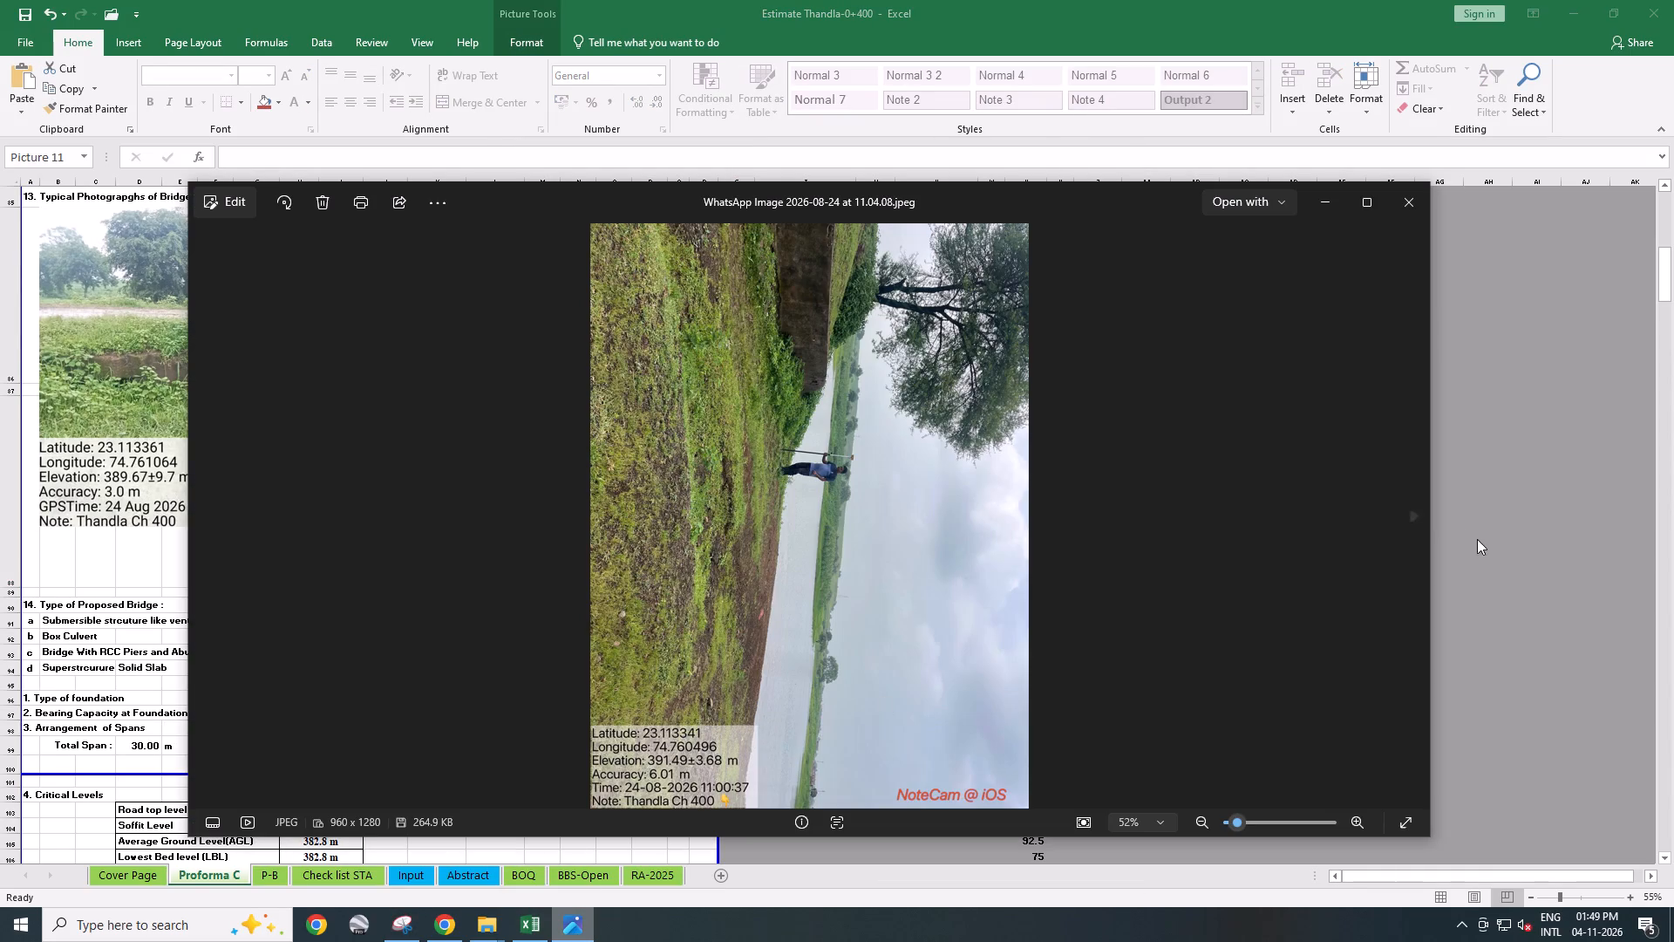
click(1425, 520)
click(1425, 520)
click(1426, 521)
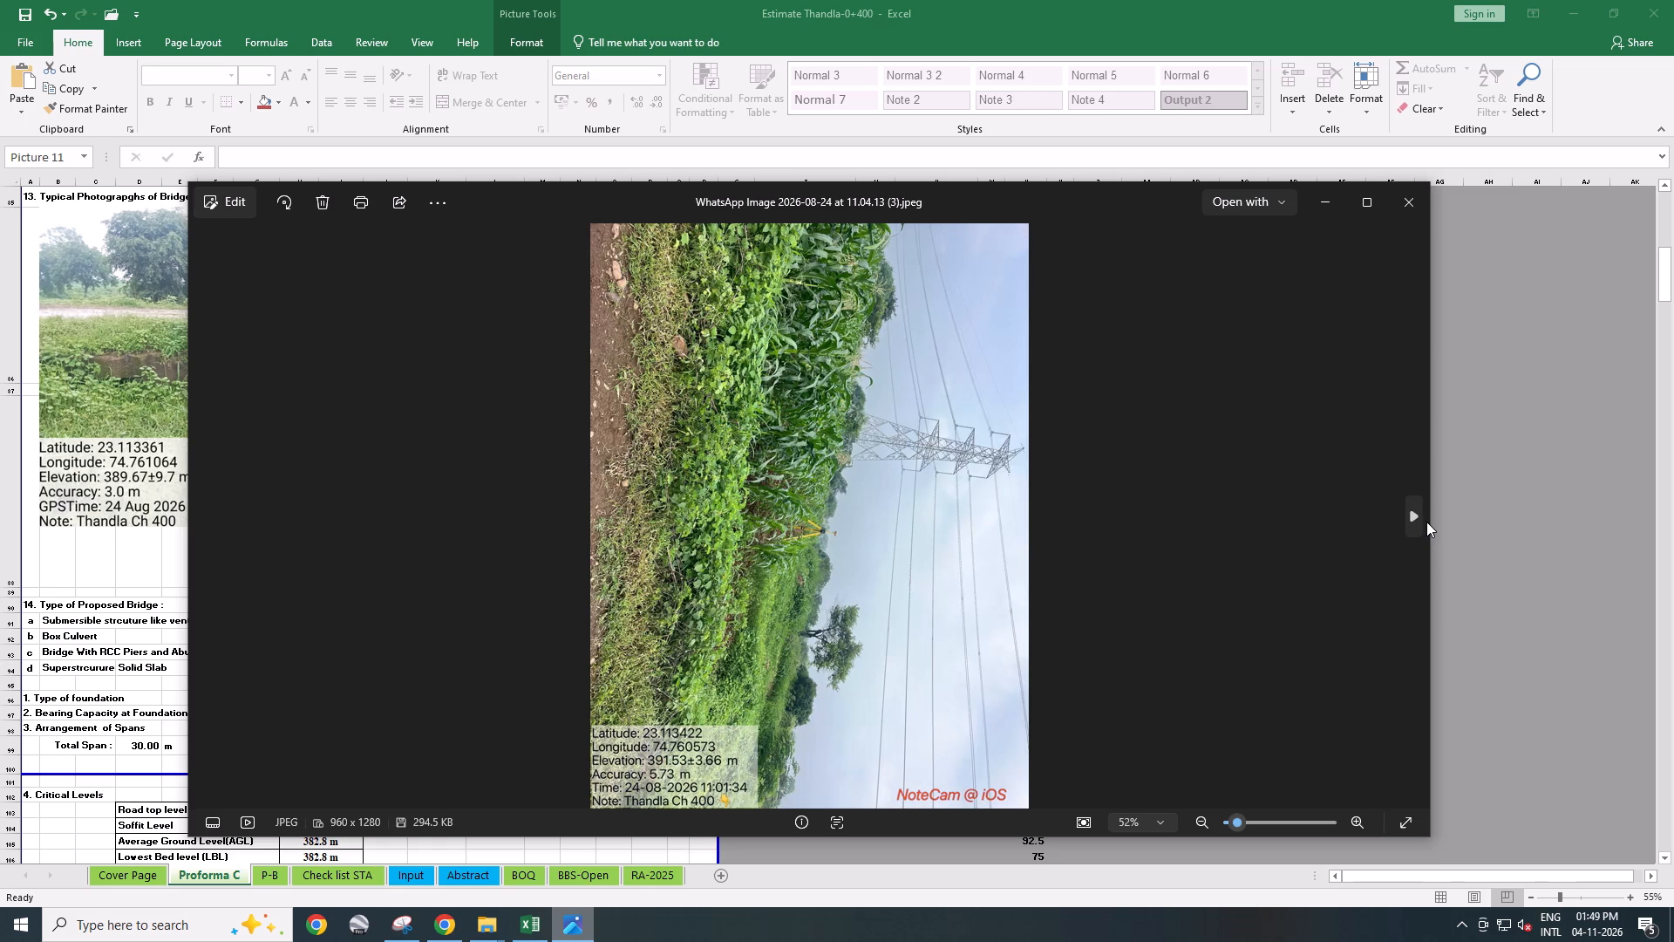
click(1426, 522)
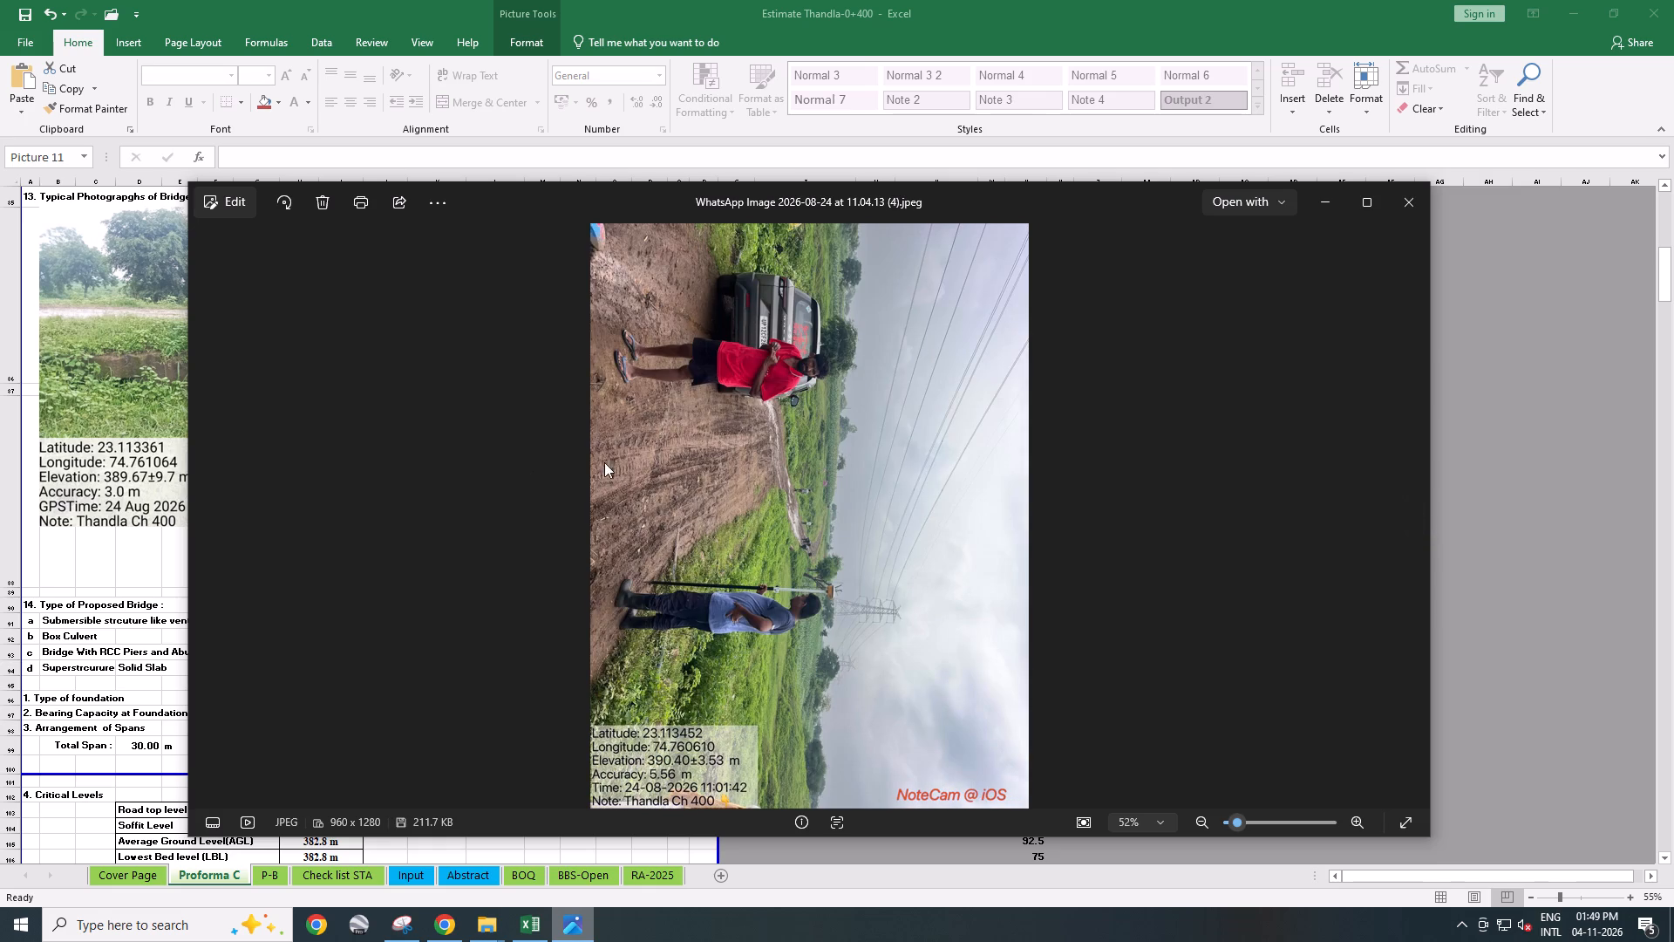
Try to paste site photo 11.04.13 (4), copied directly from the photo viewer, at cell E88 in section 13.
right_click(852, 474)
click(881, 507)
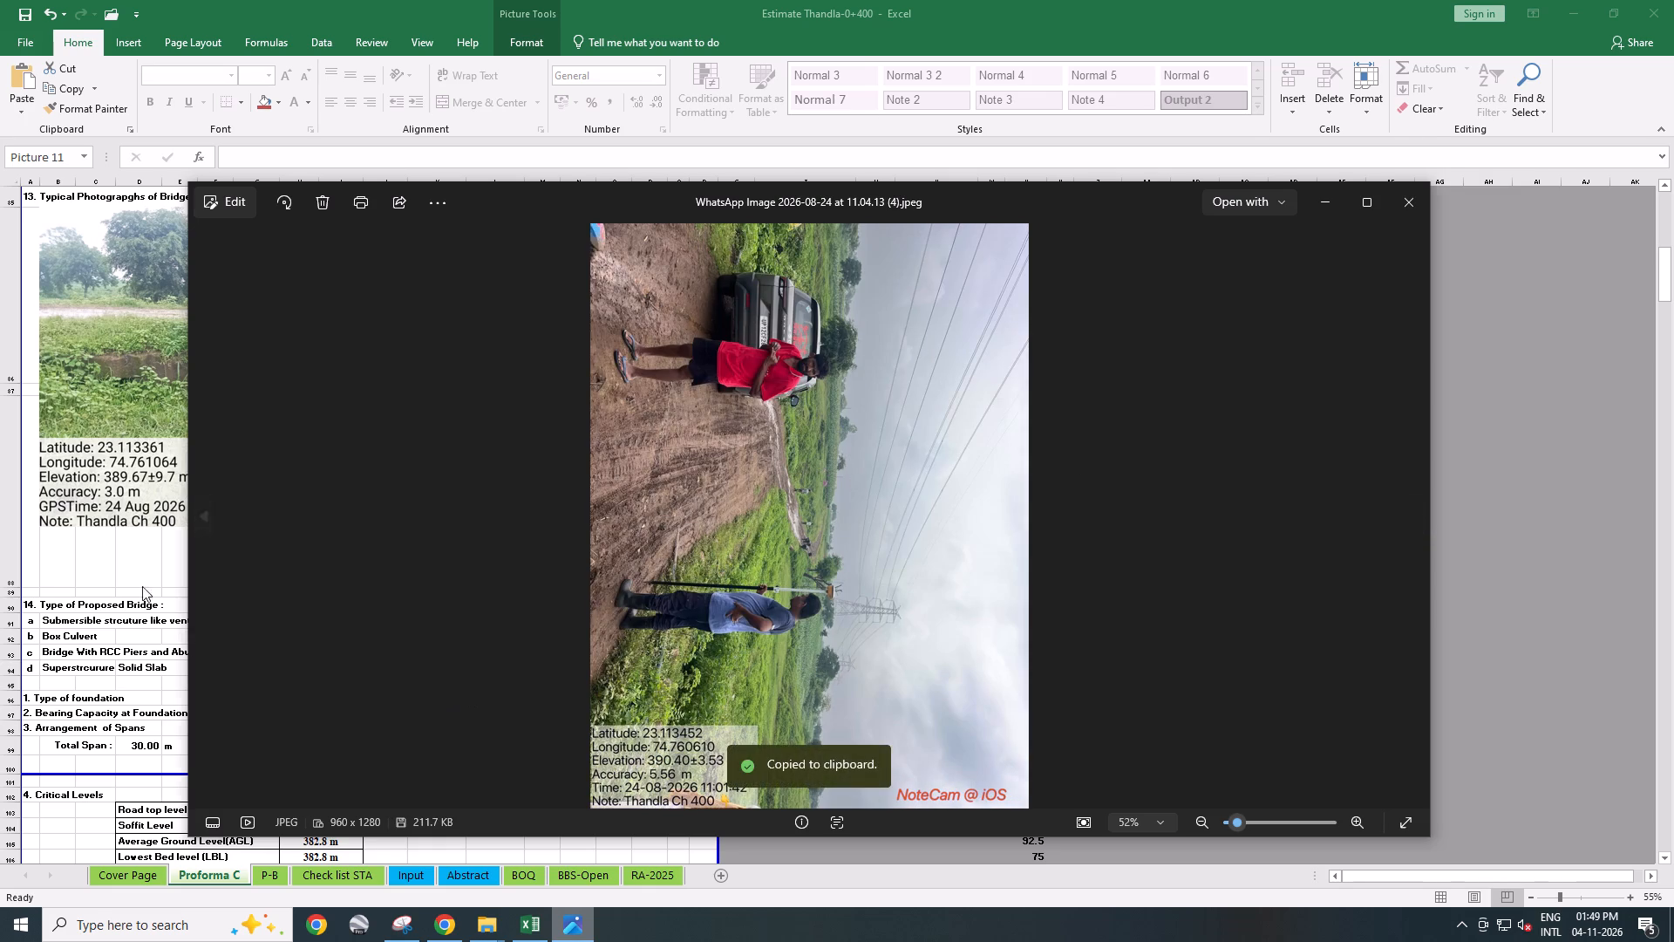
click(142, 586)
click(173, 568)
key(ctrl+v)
Capture site photo 11.04.13 (4) from the photo viewer with the Snipping Tool.
key(alt+Tab)
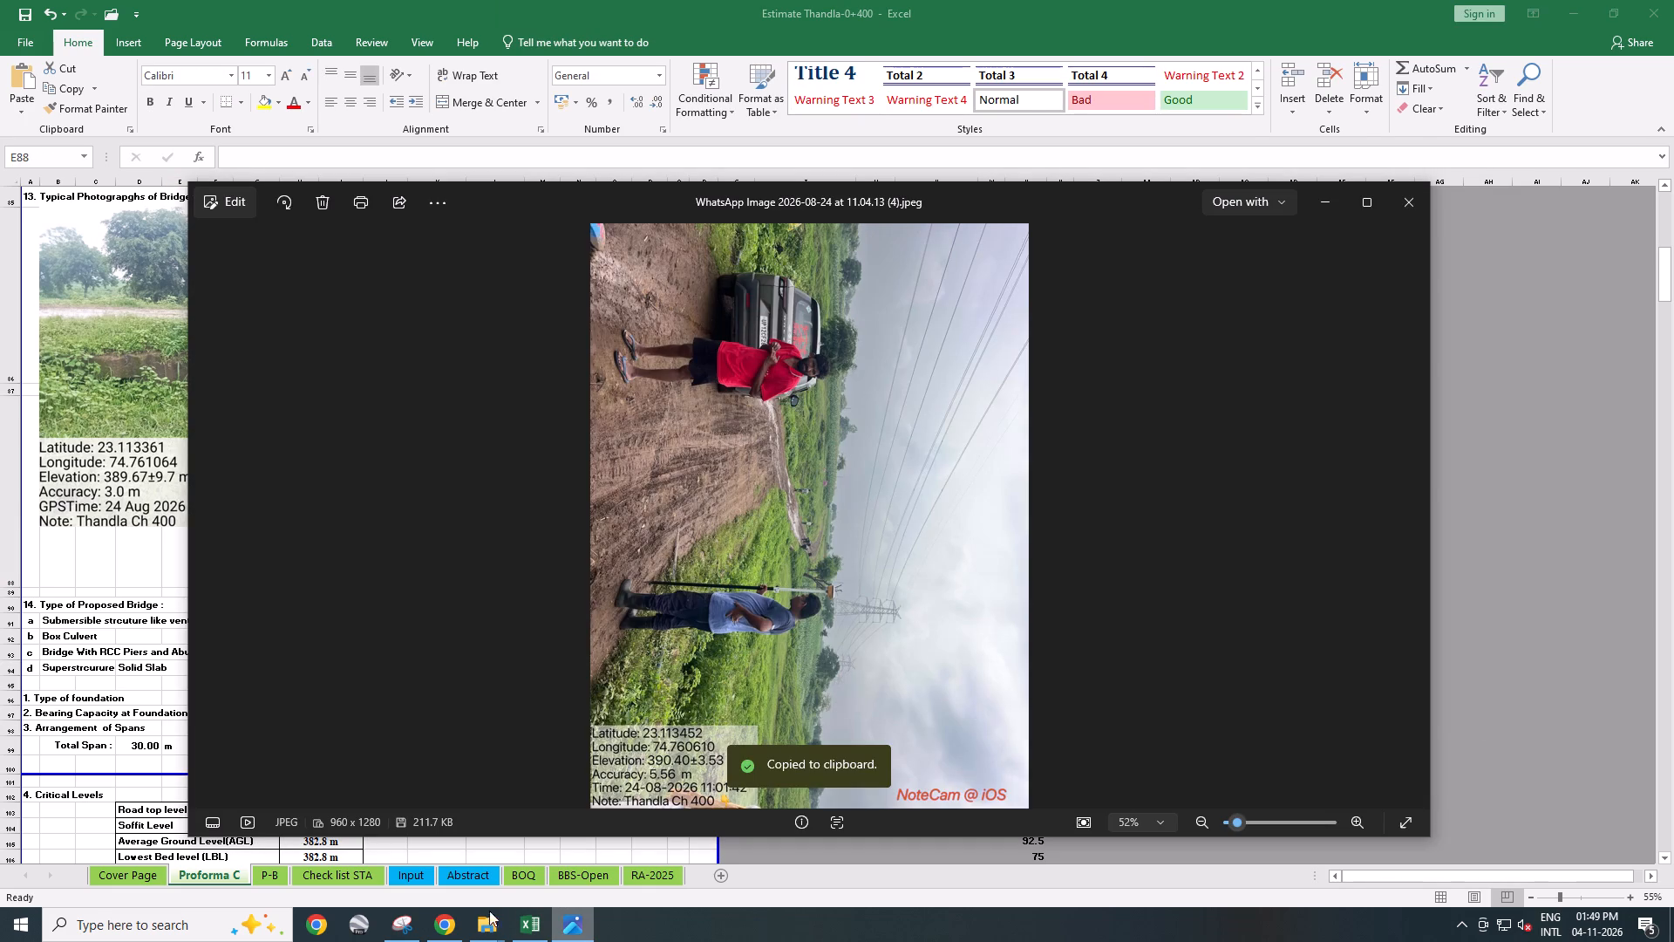
click(392, 923)
click(530, 122)
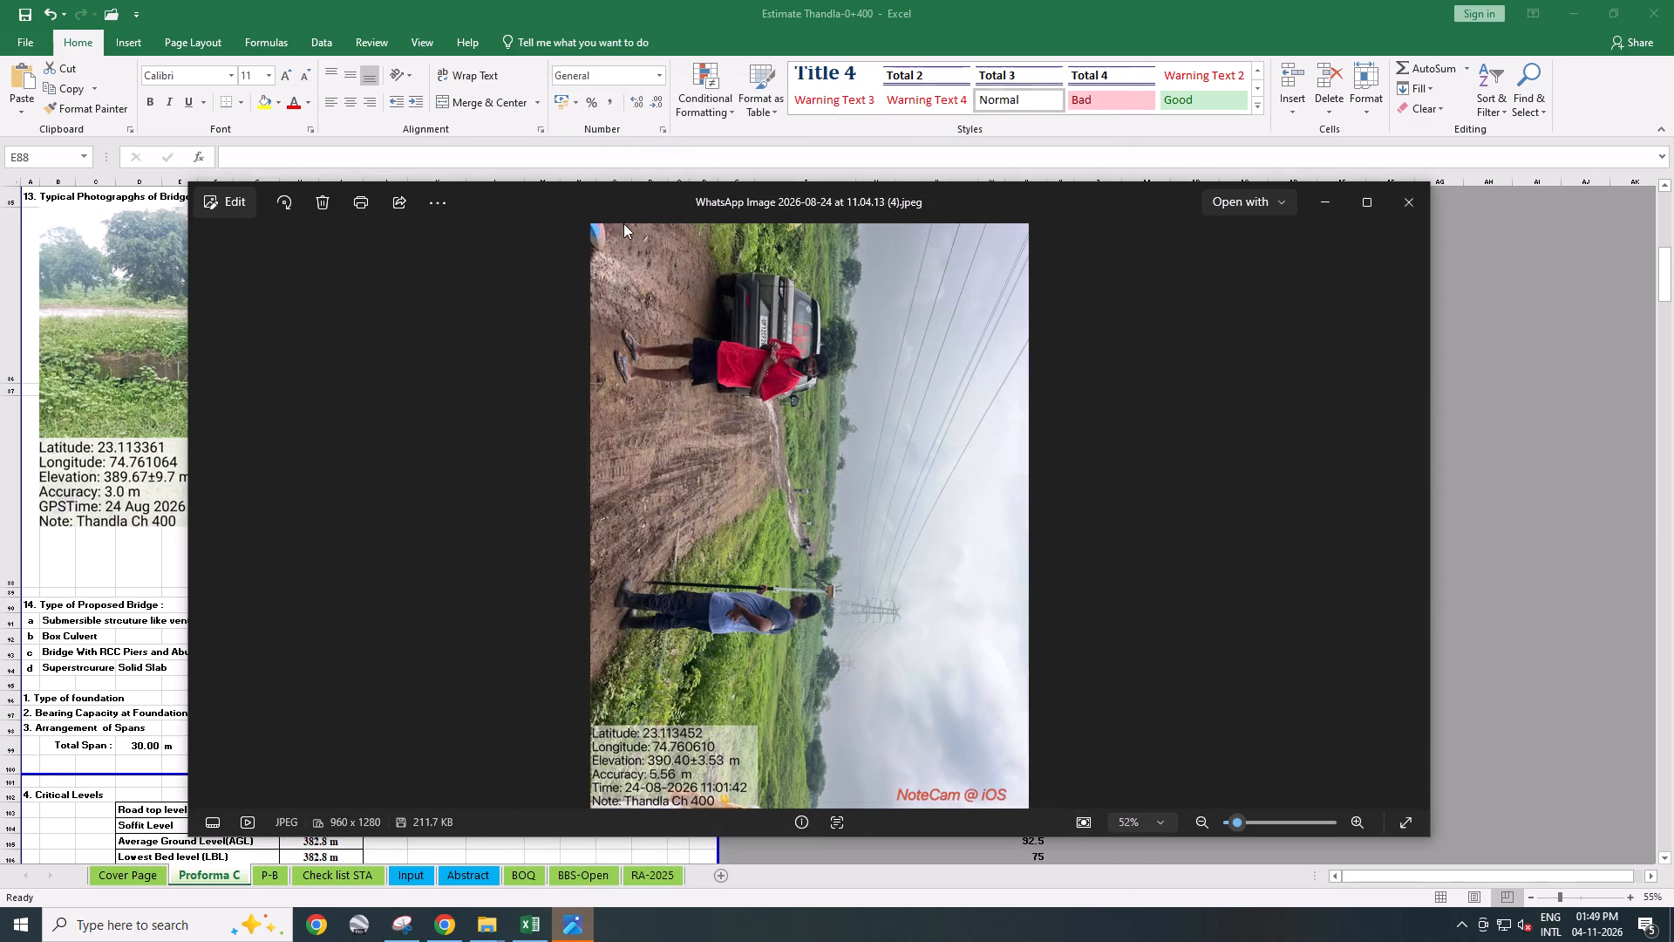
drag(592, 225, 992, 792)
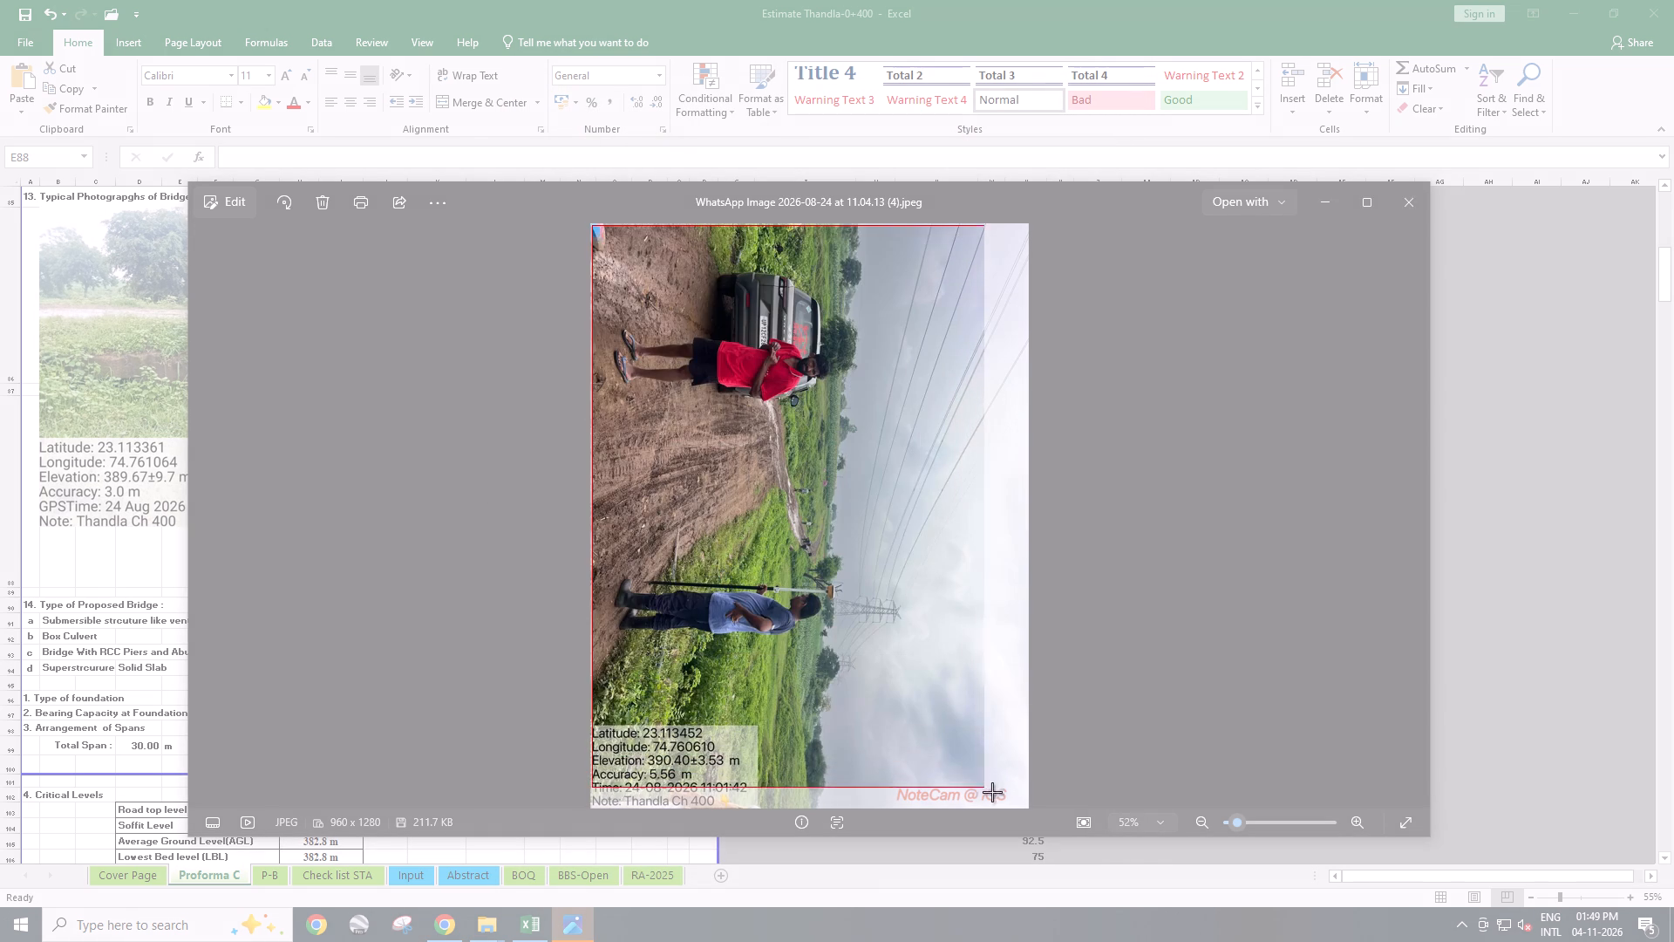
Capture site photo 11.04.13 (4) with the Snipping Tool and paste it in section 13, in the lower photo row.
drag(992, 792, 1025, 805)
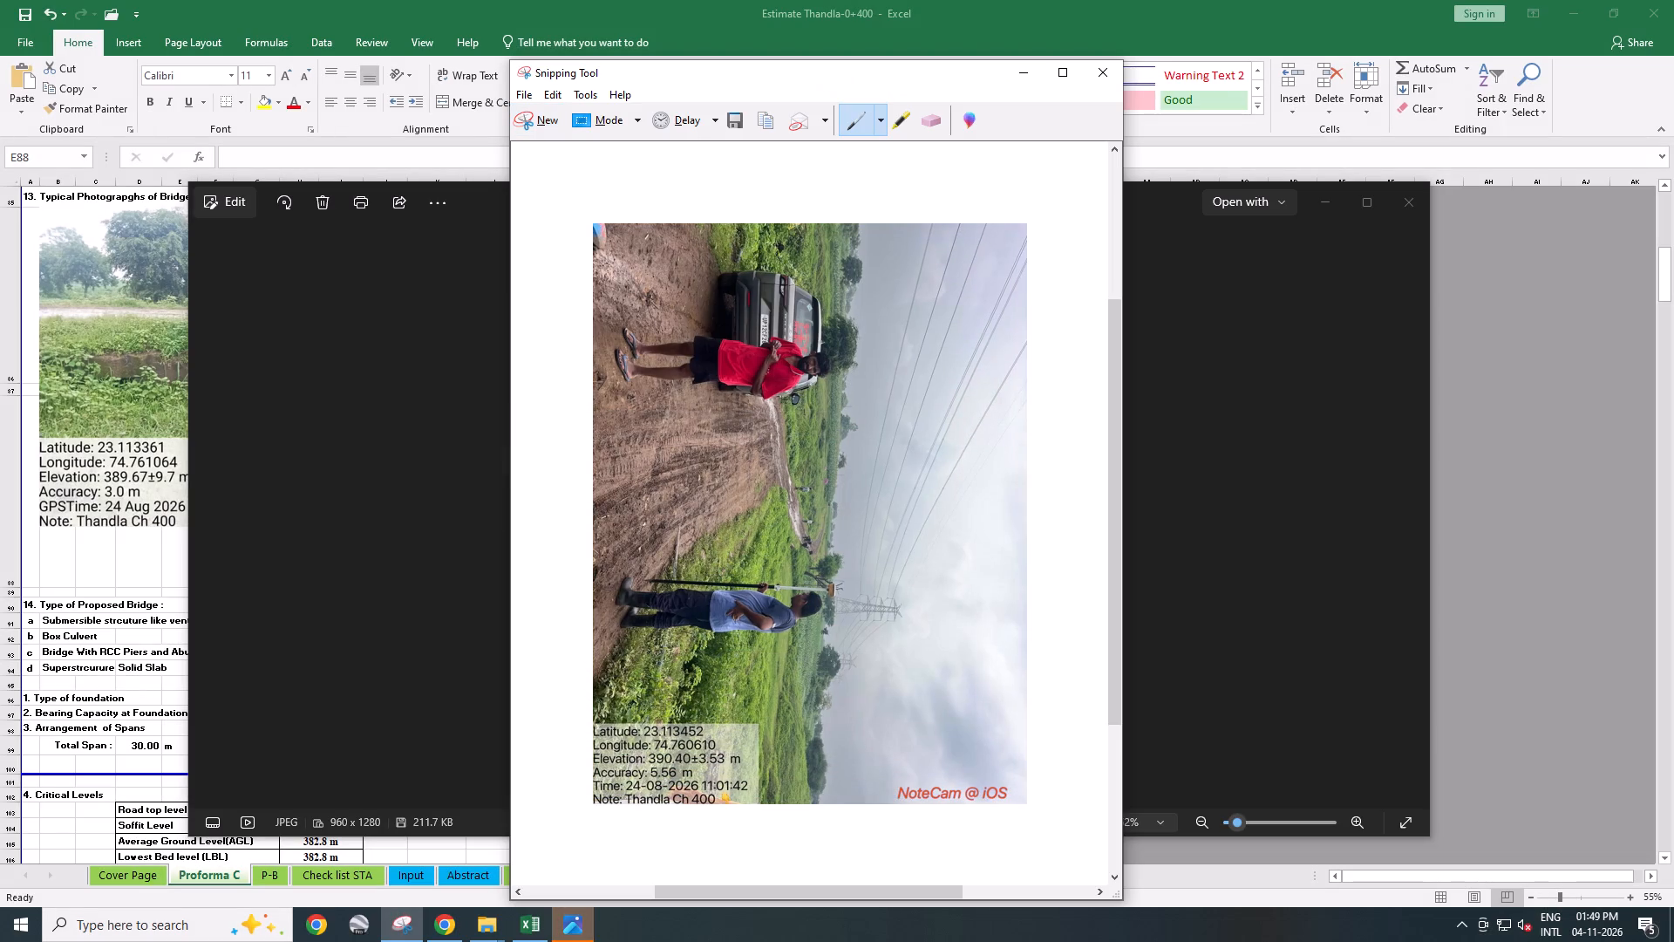
key(ctrl+c)
click(126, 679)
click(219, 582)
key(ctrl+v)
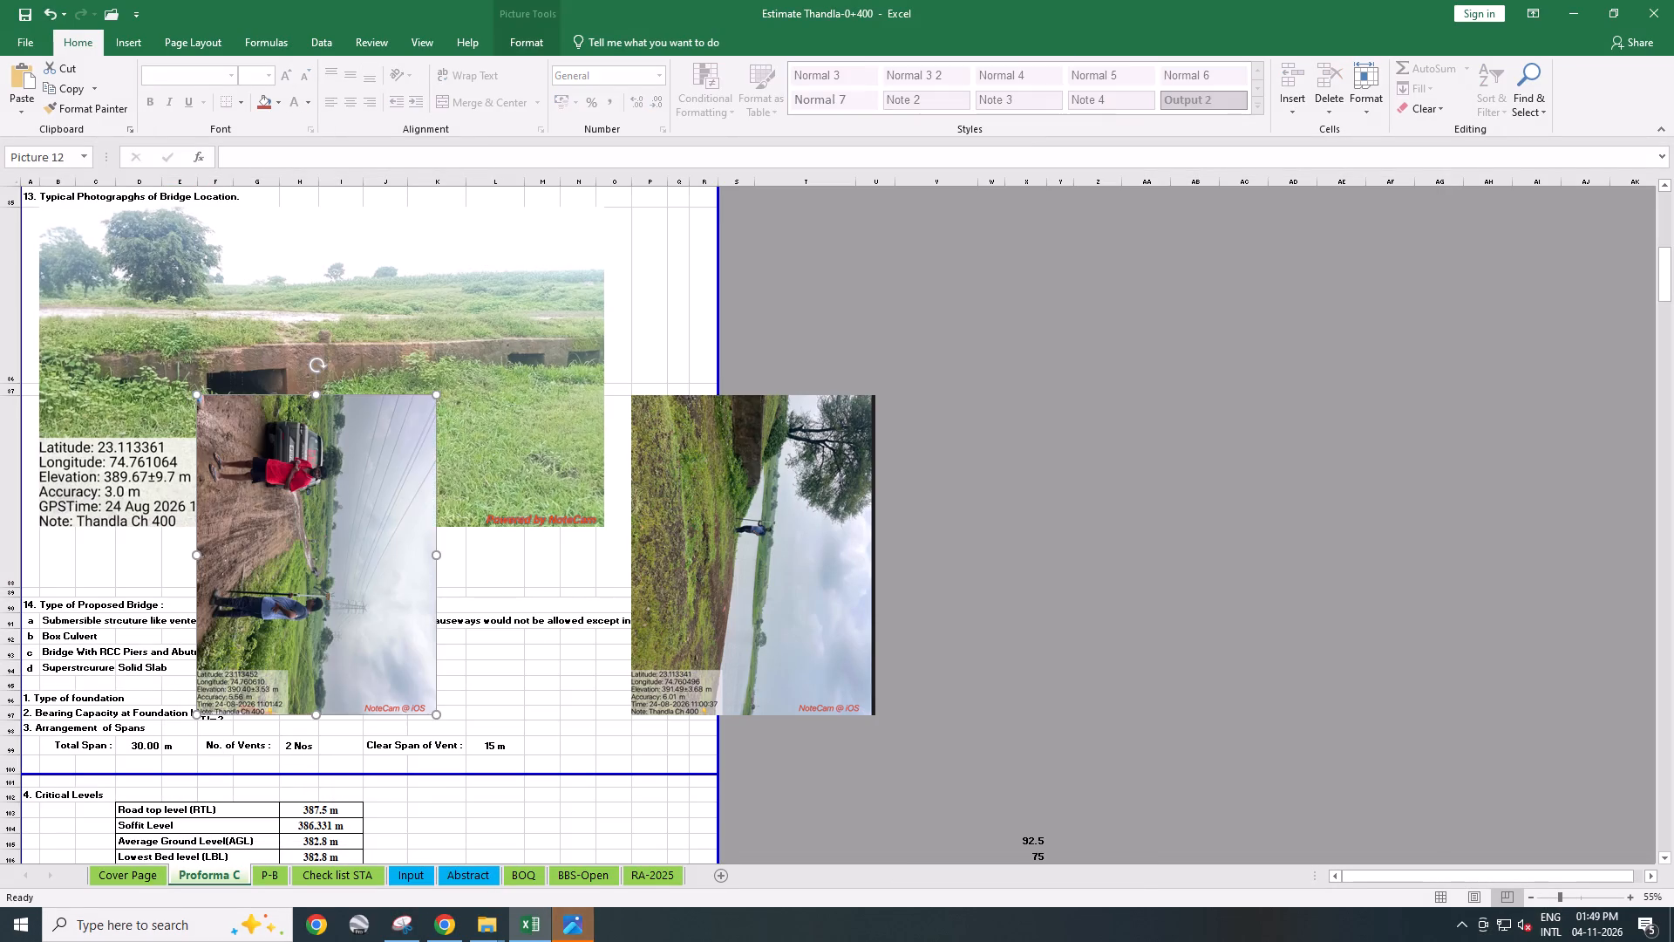
Browse the site photos in the photo viewer to choose another Thandla Ch 400 bridge location photo.
key(alt+Tab)
click(575, 933)
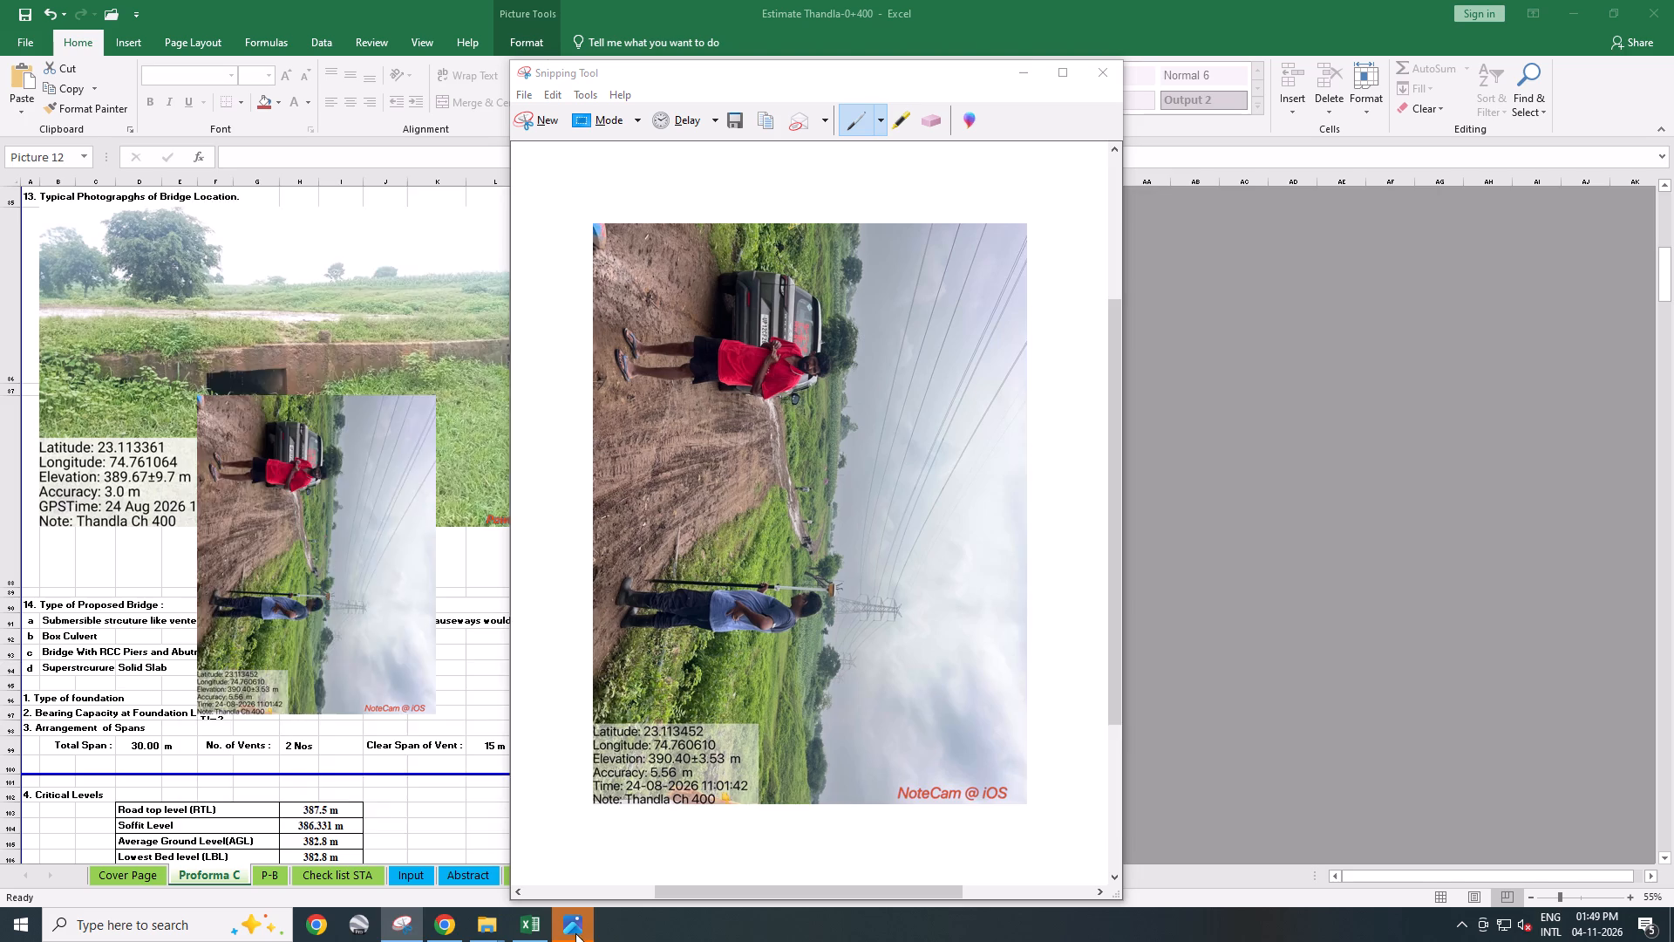
click(1414, 514)
click(1415, 514)
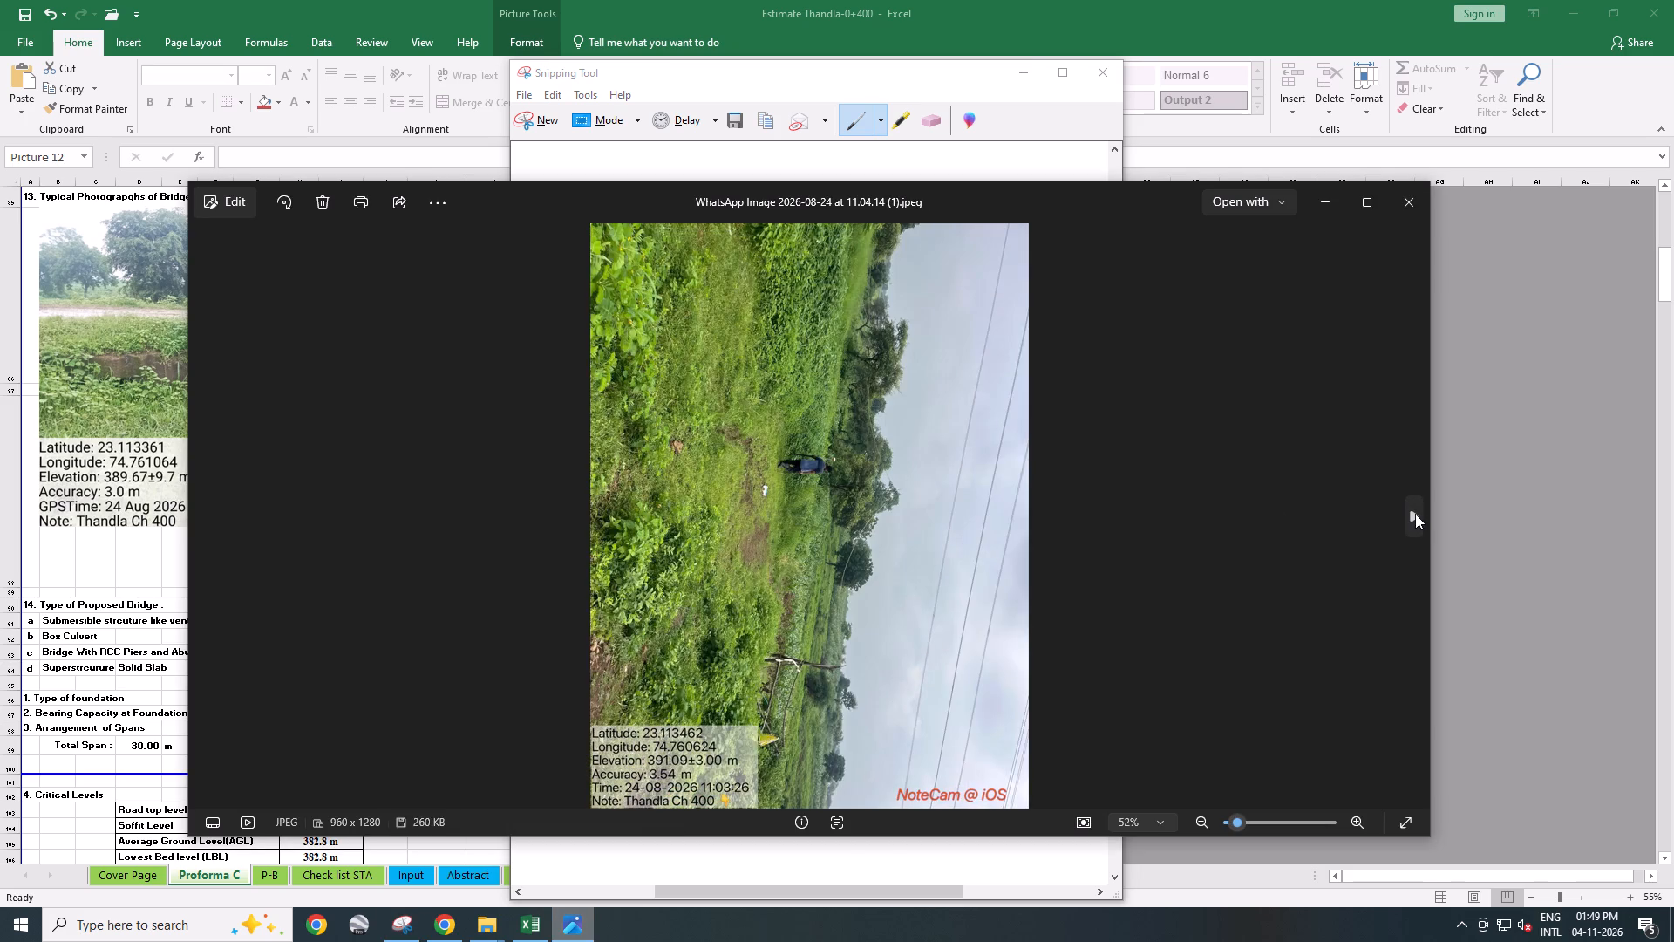
click(1419, 515)
click(1419, 515)
click(1419, 515)
click(1419, 515)
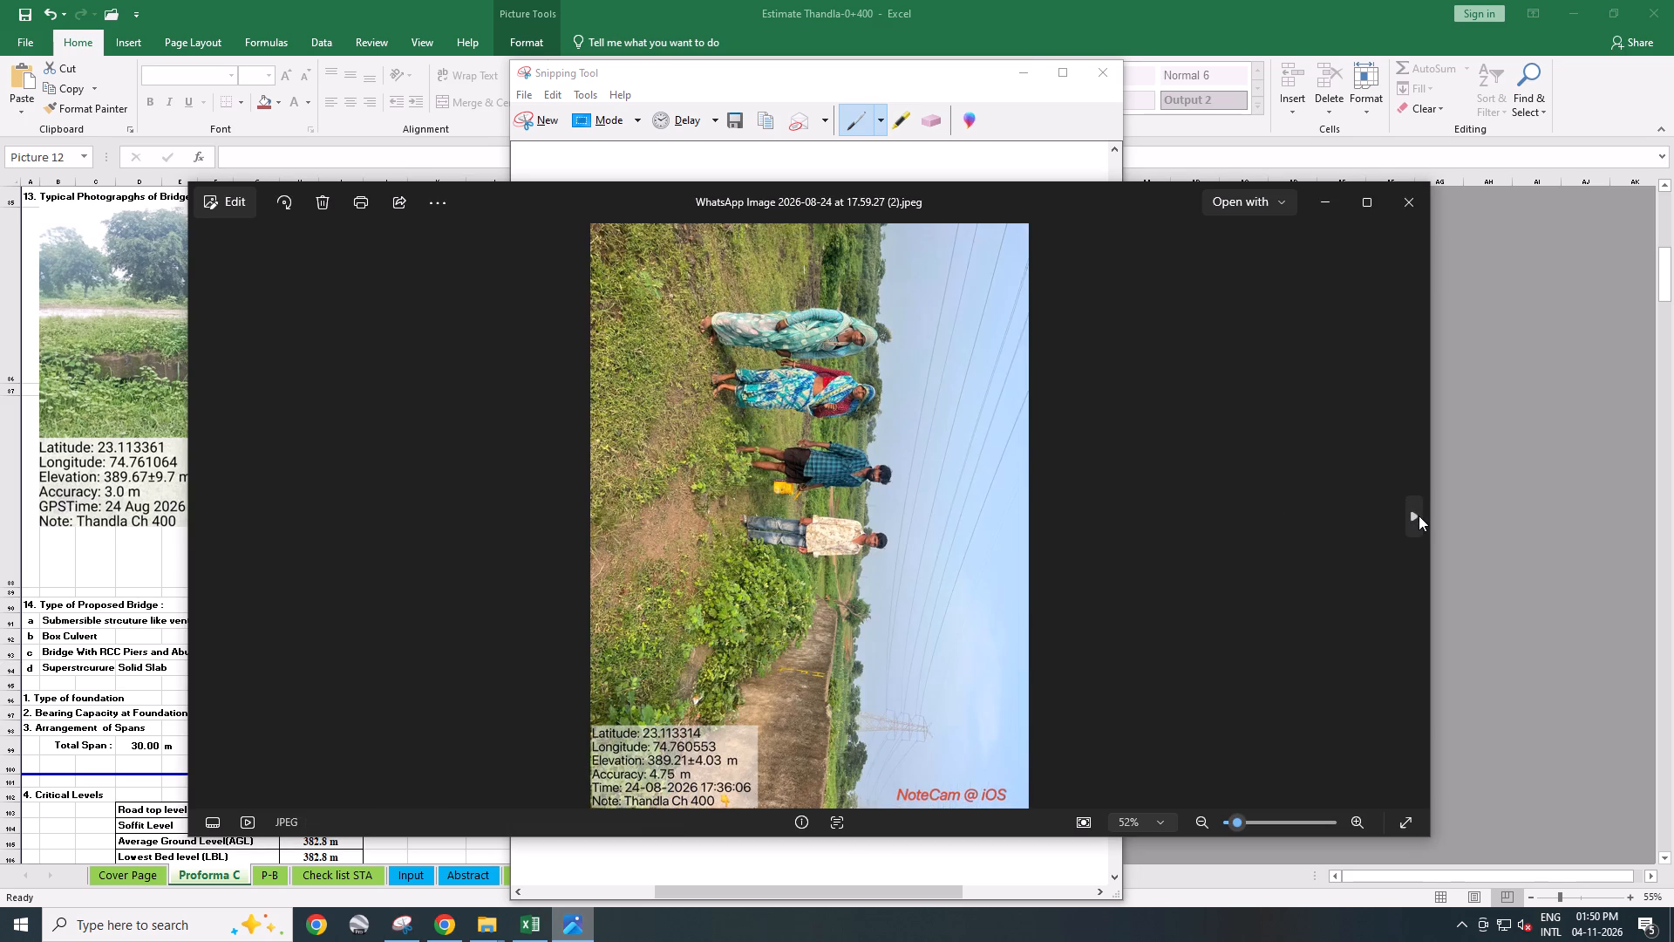
click(1419, 516)
click(1419, 516)
click(1419, 516)
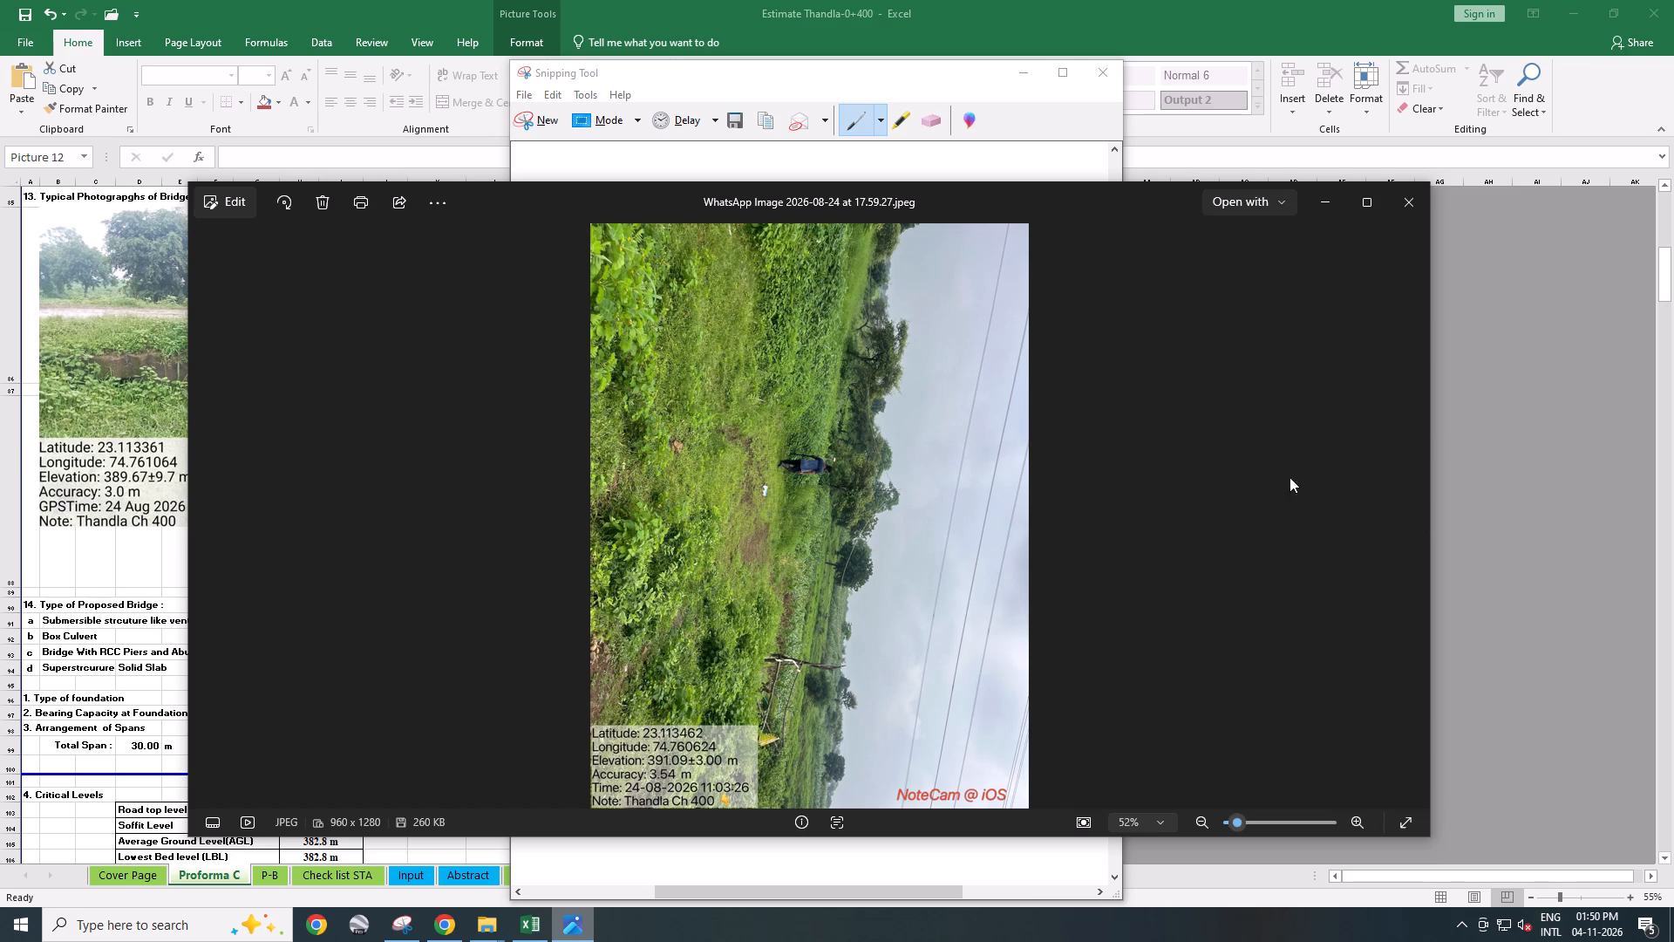
click(204, 521)
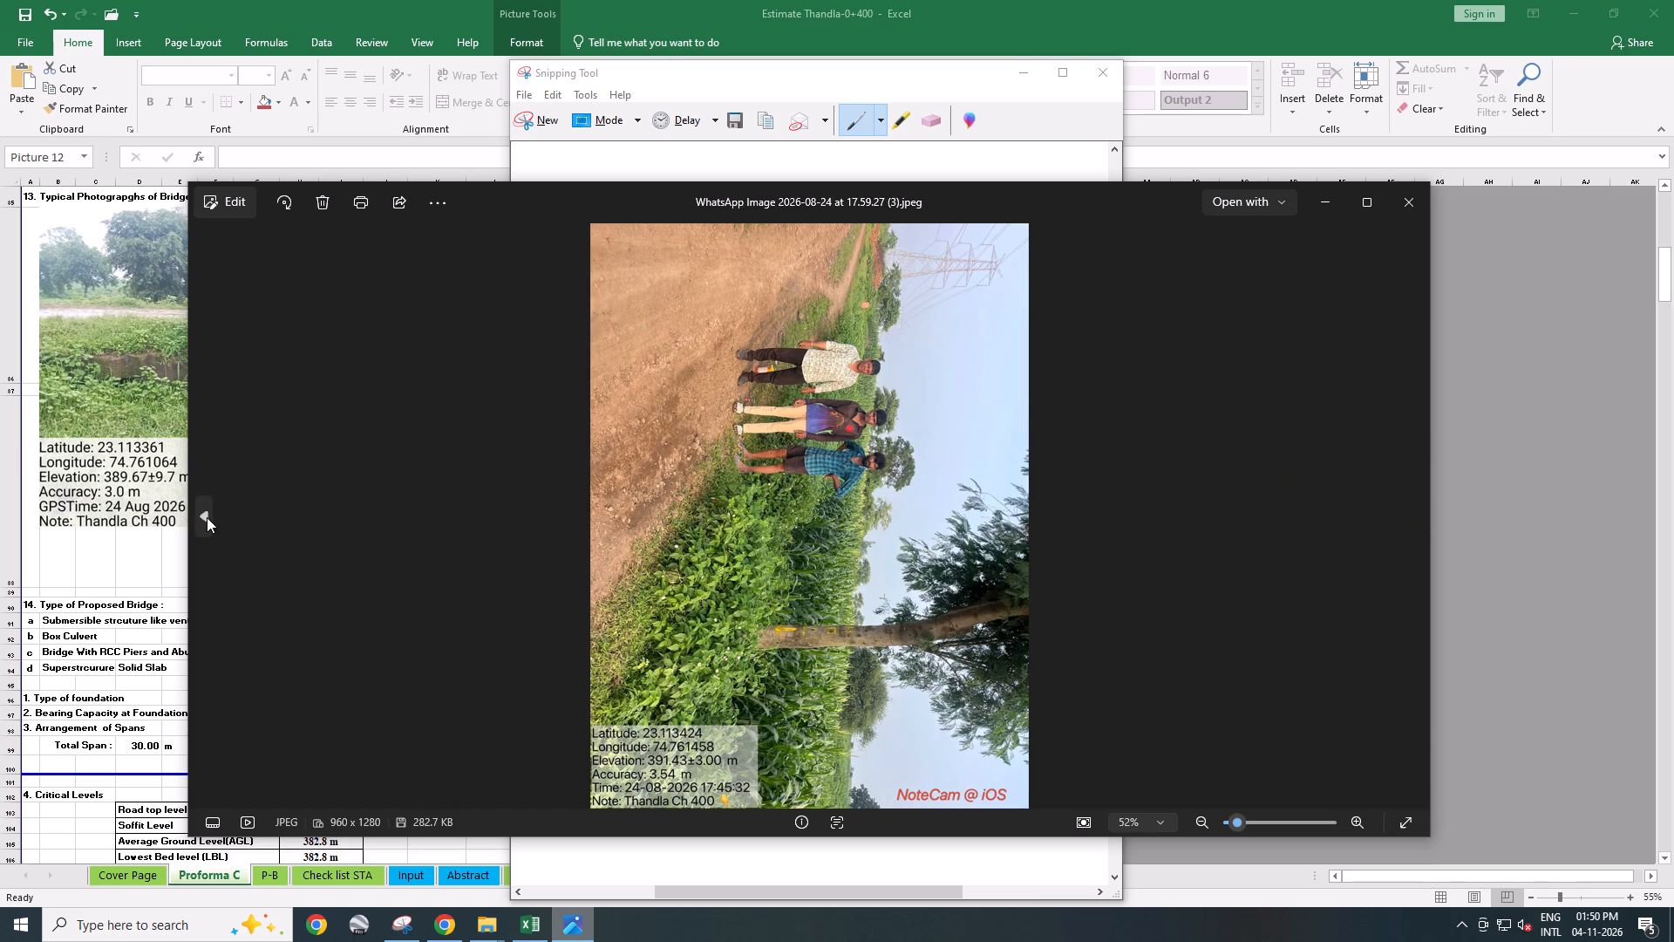
click(207, 517)
click(207, 517)
click(207, 517)
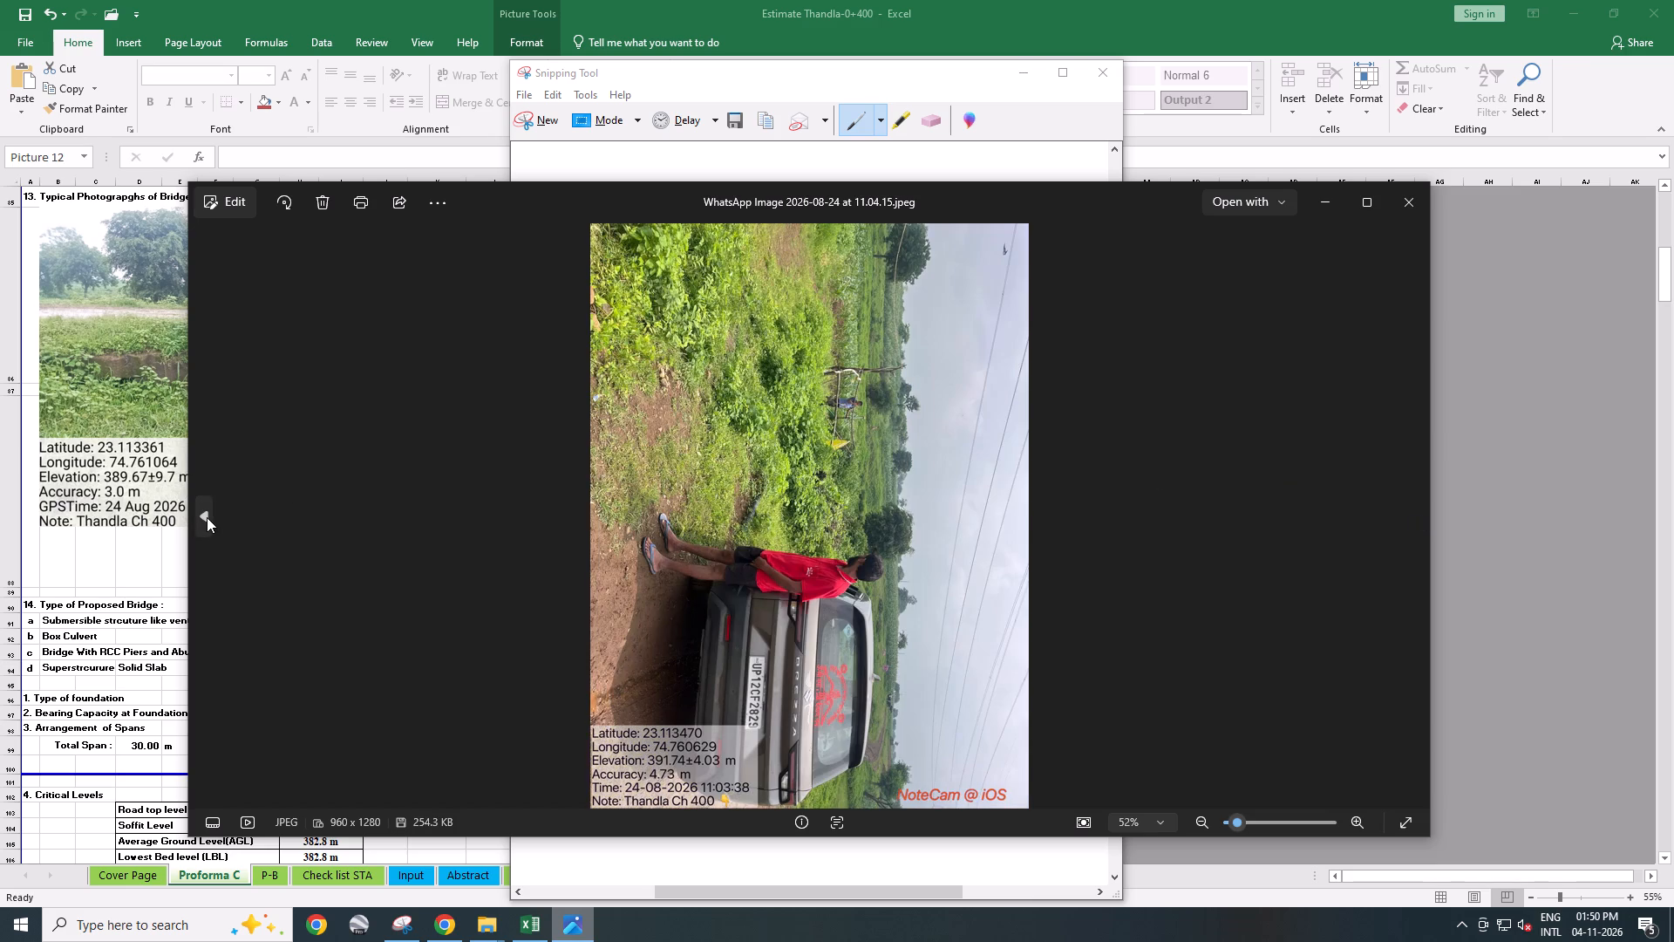
click(212, 512)
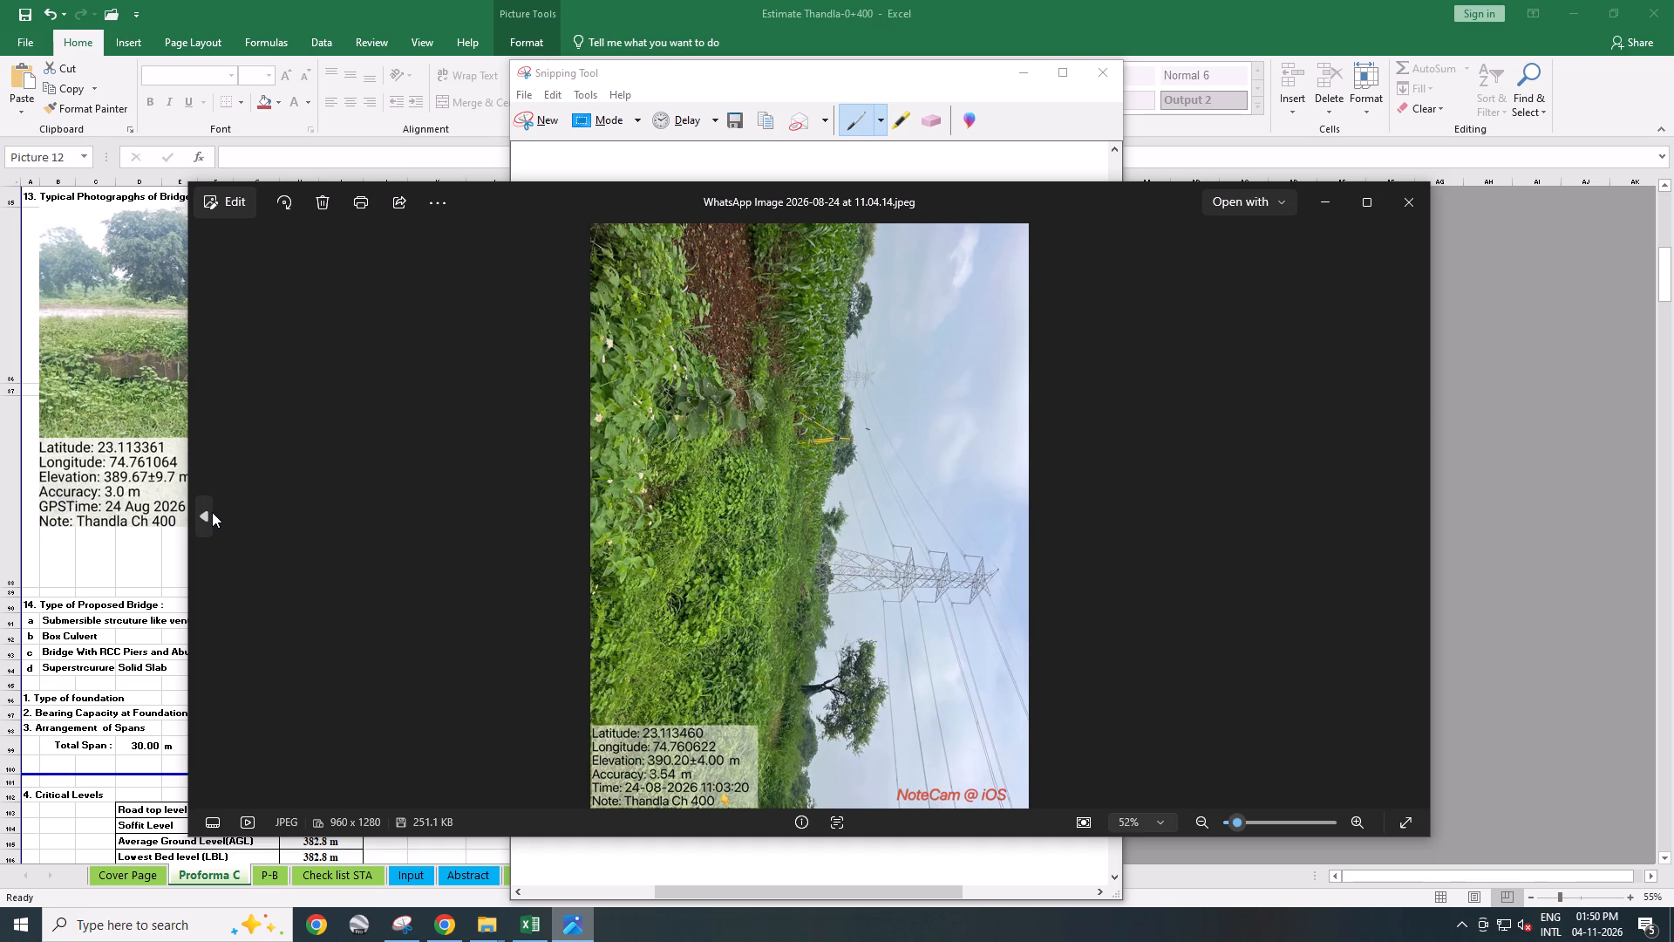
click(212, 512)
click(212, 512)
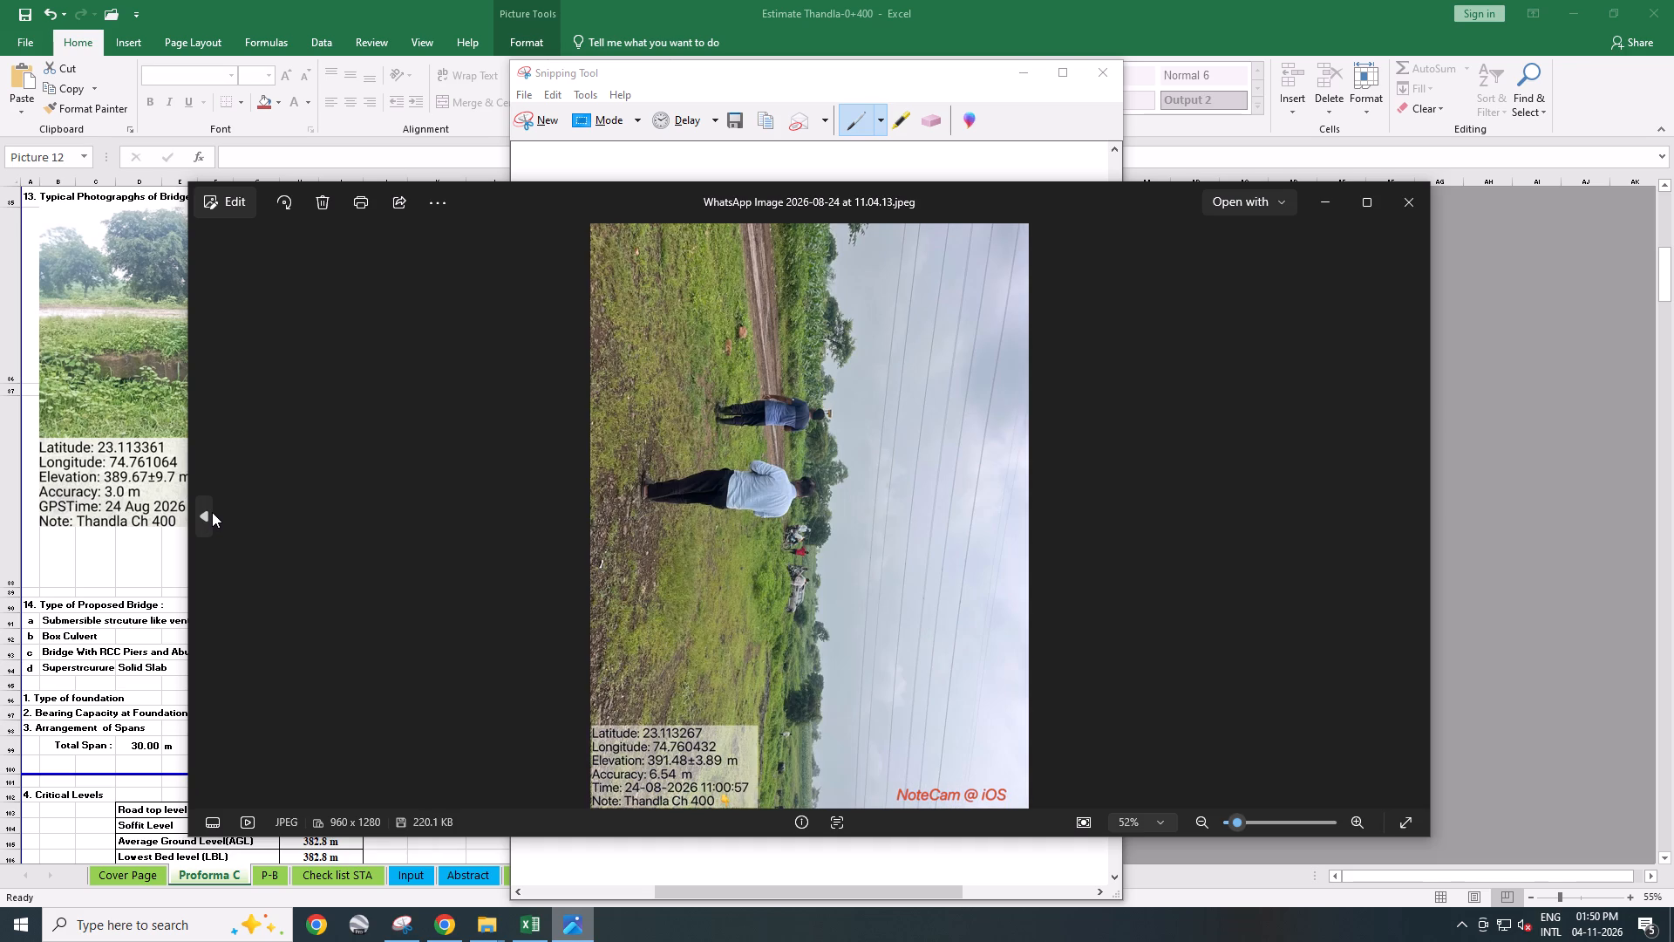
click(212, 512)
click(212, 512)
click(212, 512)
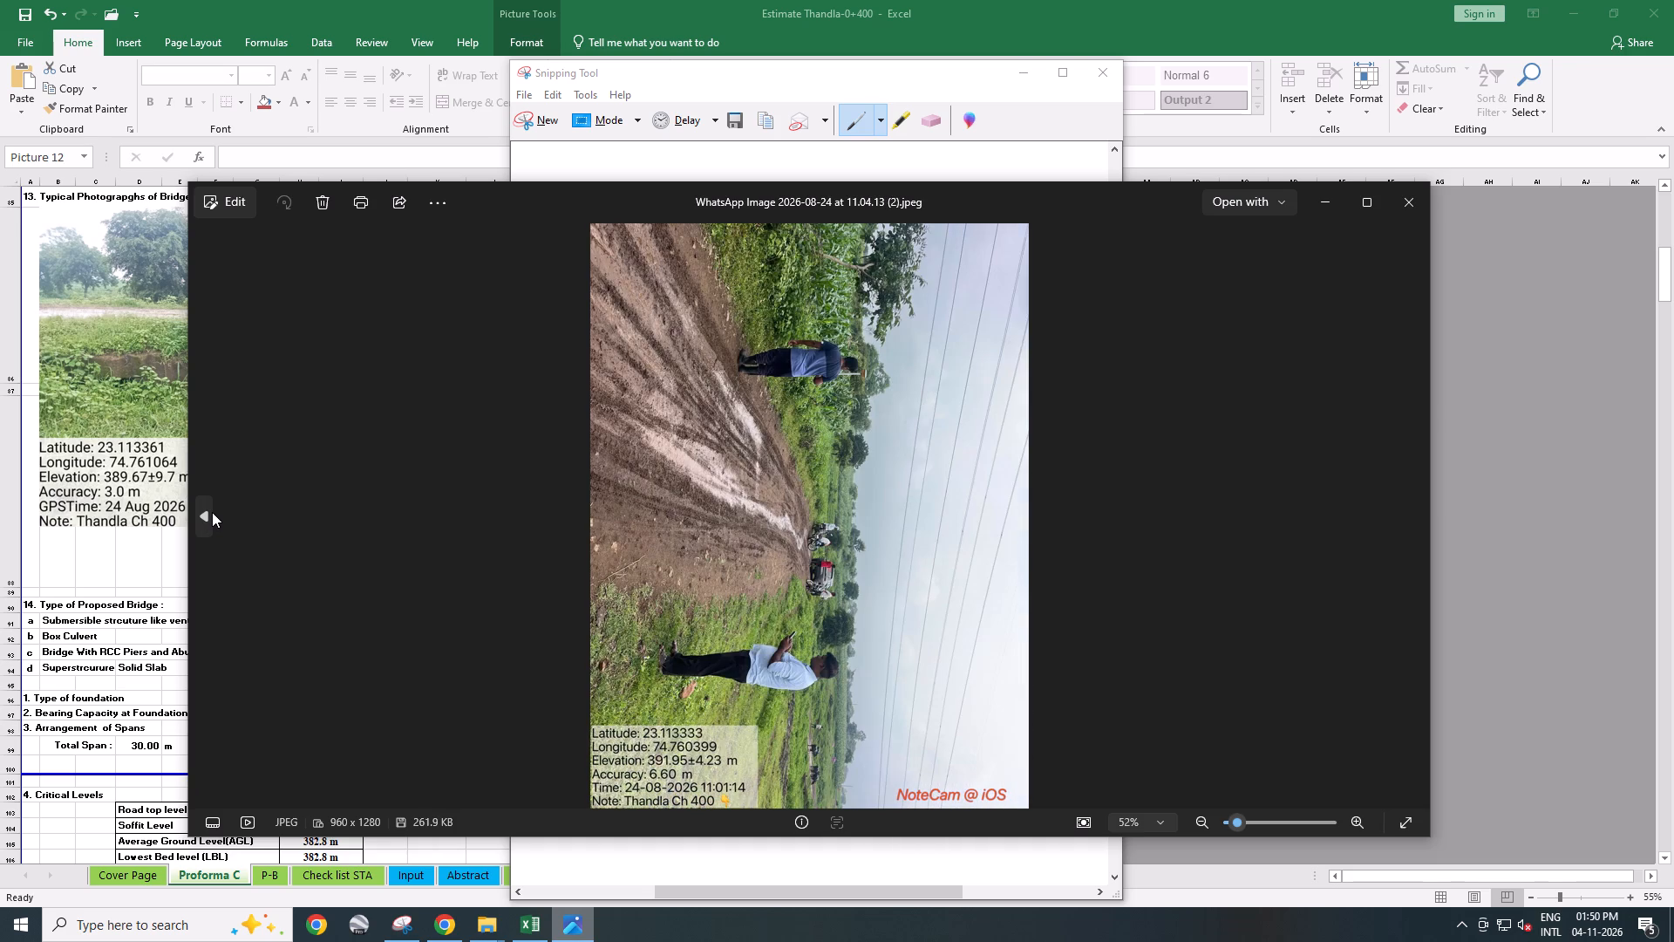
click(1412, 527)
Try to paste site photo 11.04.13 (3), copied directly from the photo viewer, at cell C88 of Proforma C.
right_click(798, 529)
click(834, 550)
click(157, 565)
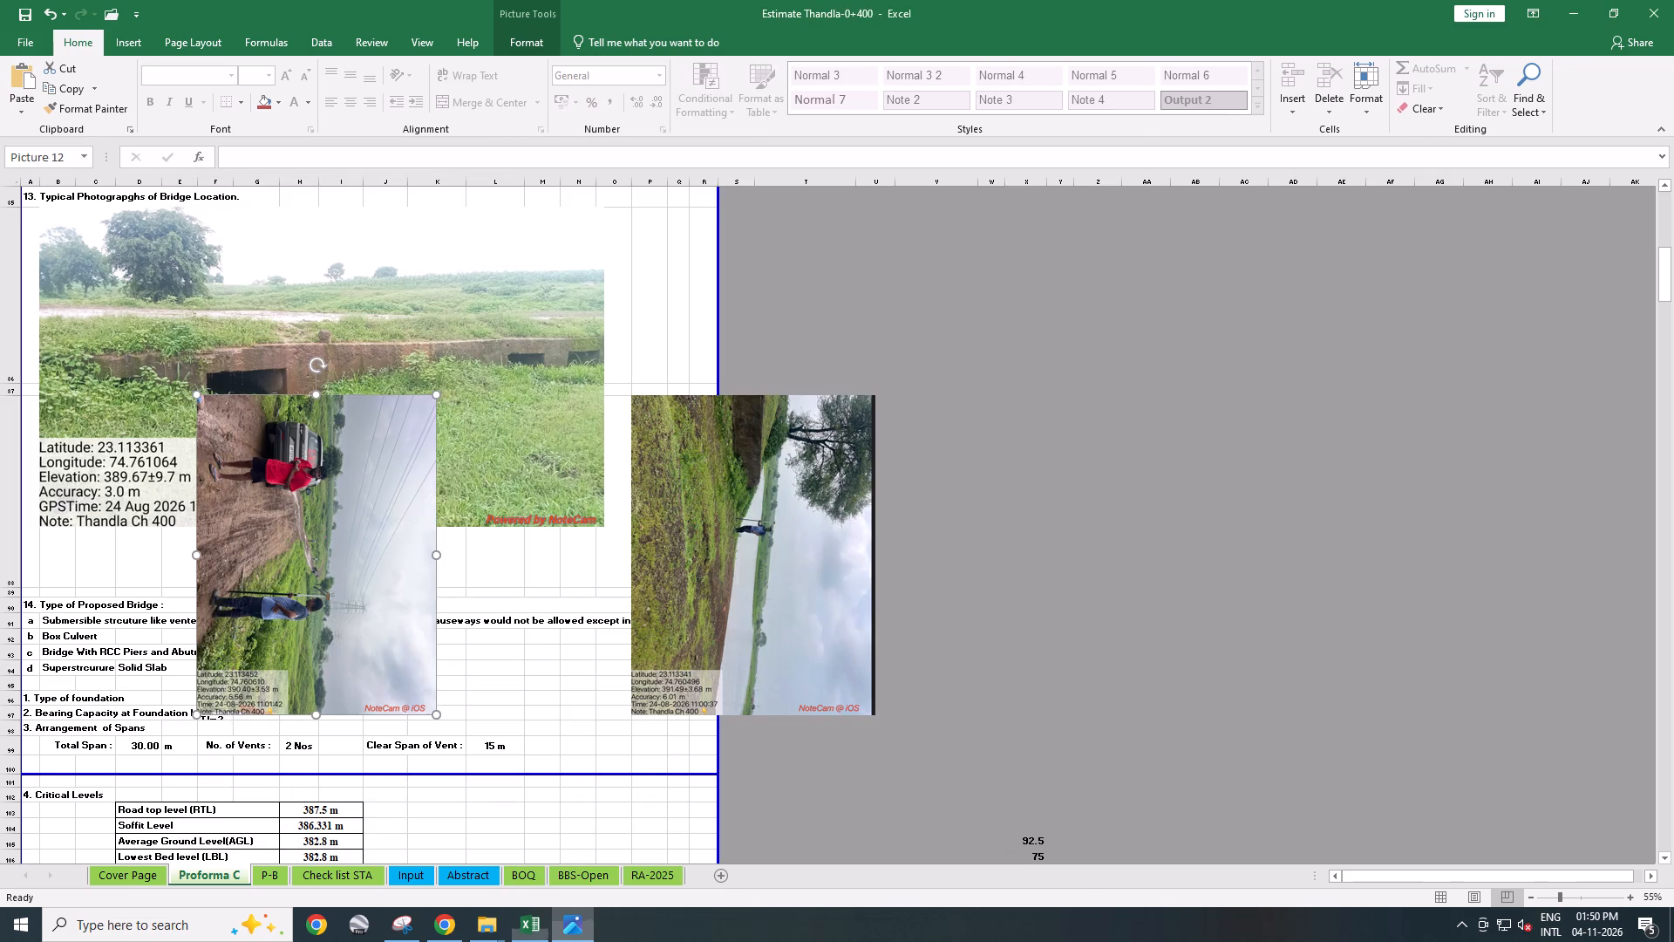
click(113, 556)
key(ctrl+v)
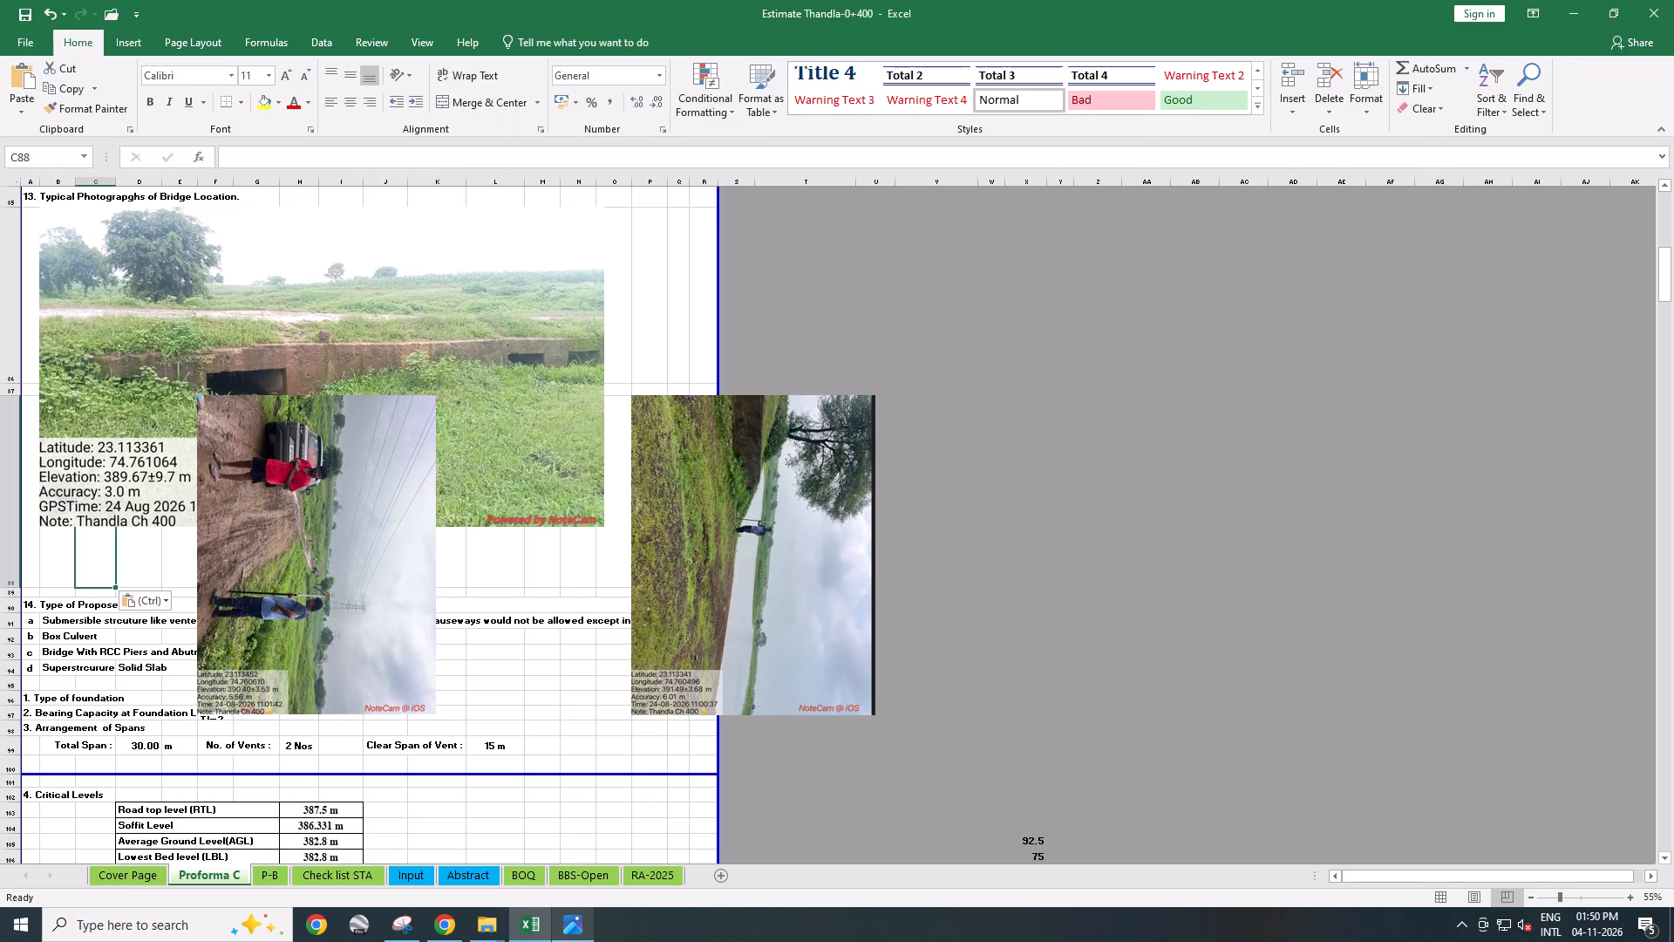
Capture site photo 11.04.13 (3) with the Snipping Tool and paste it in section 13, below the culvert photo.
key(alt+Tab)
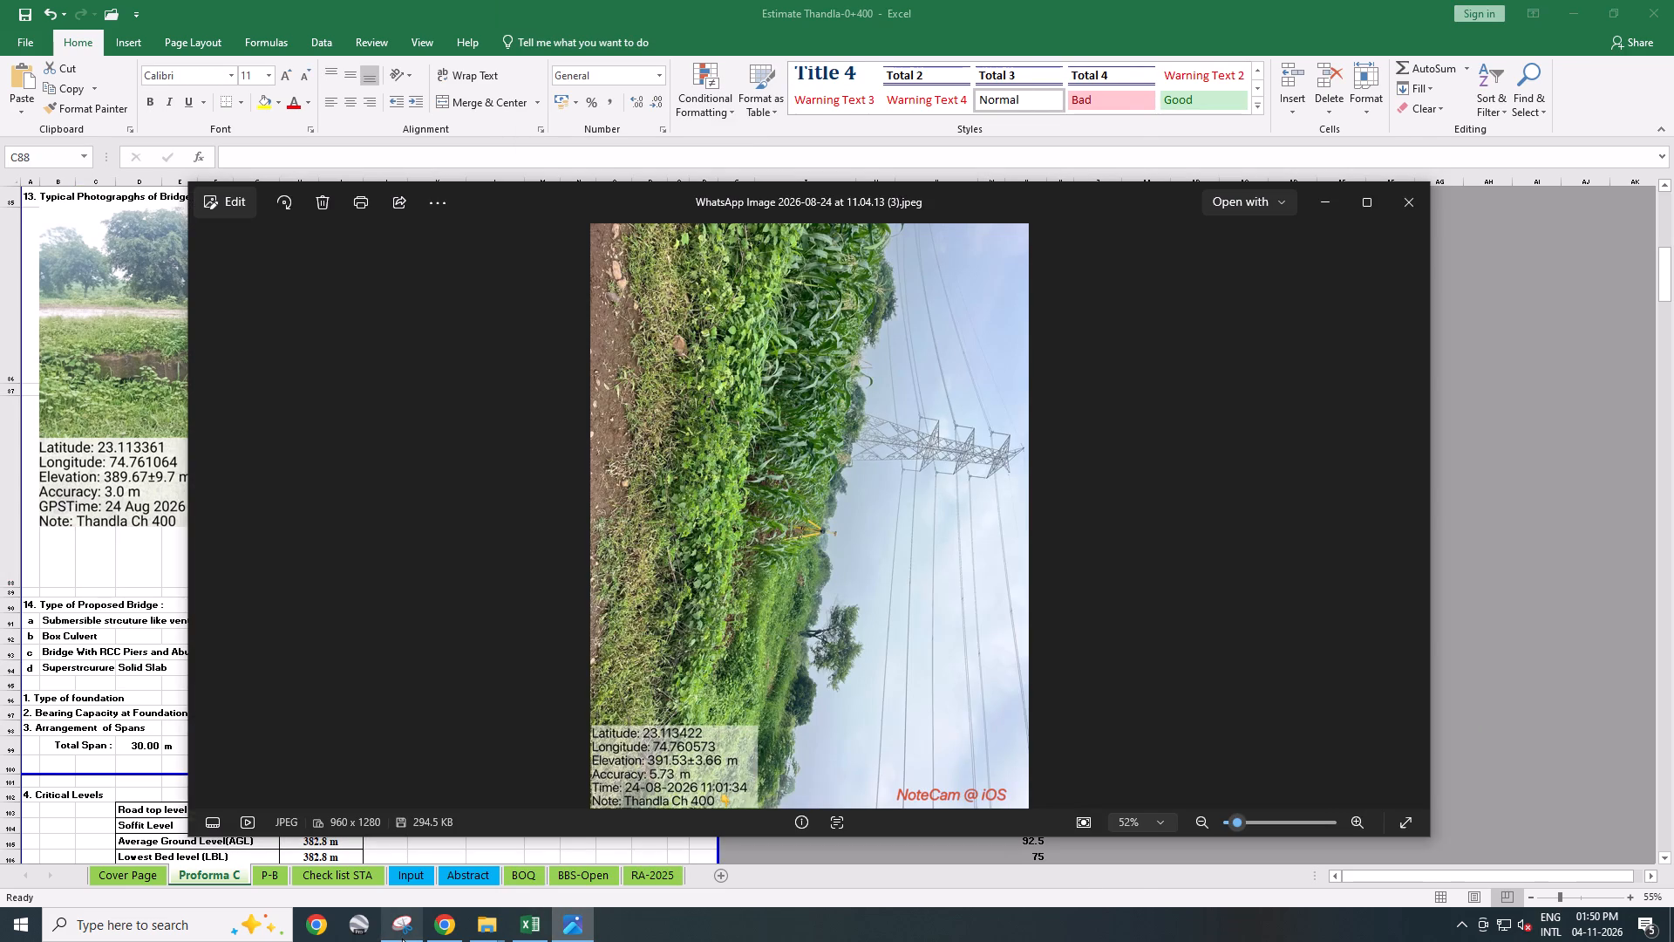
click(402, 939)
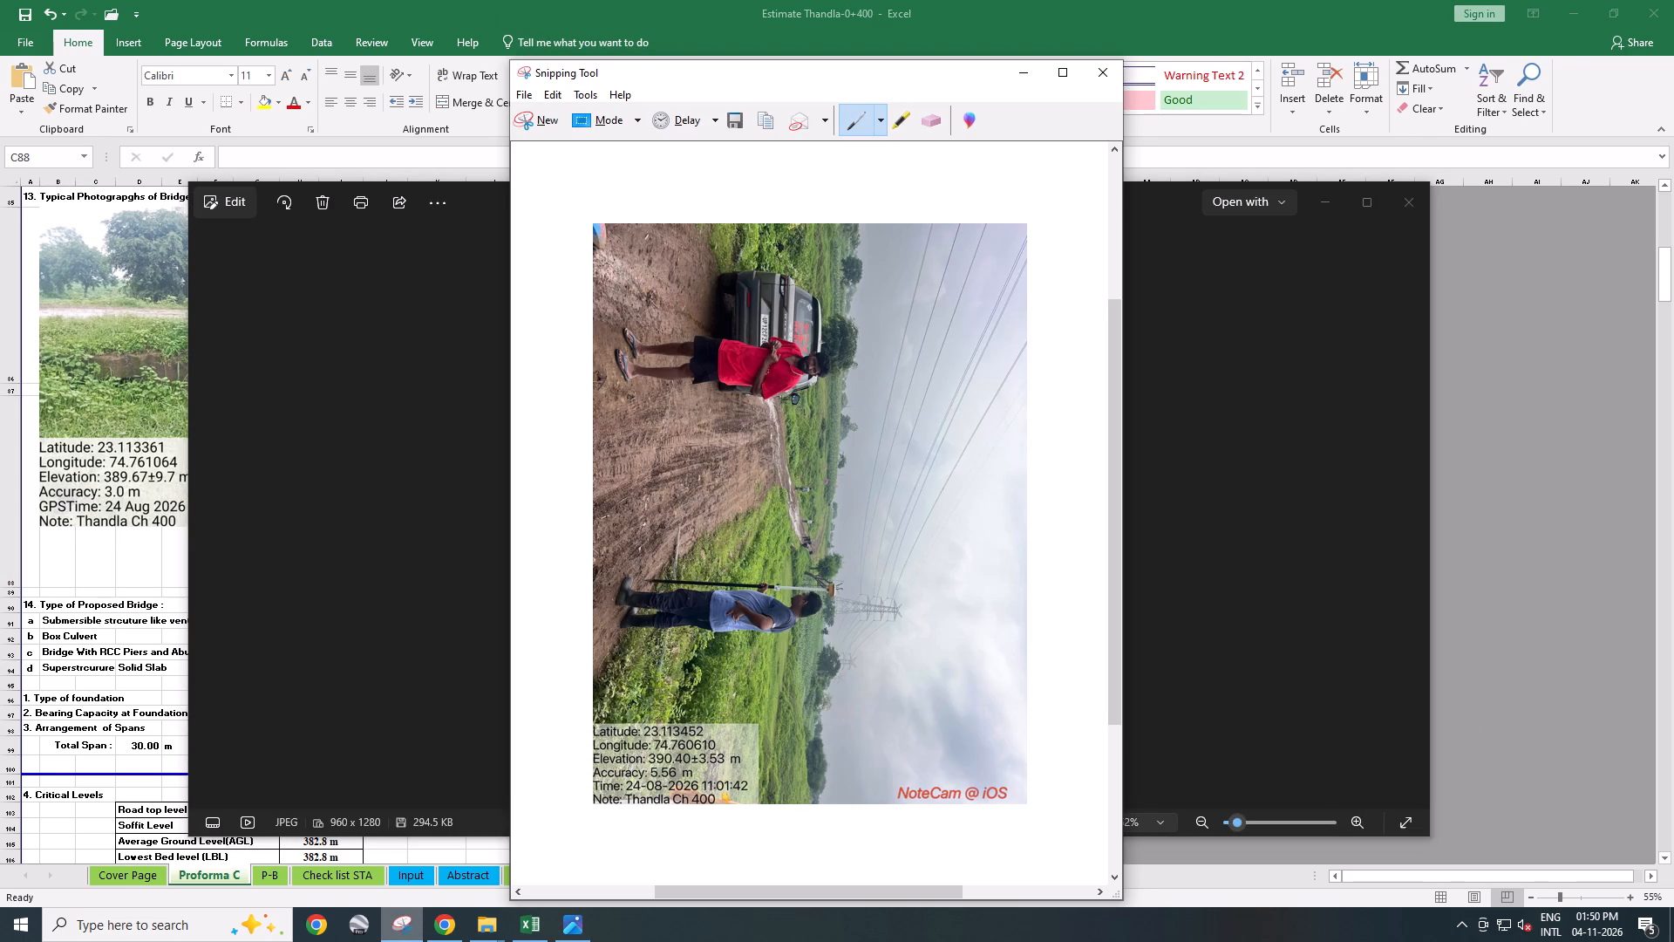
click(545, 123)
drag(589, 224, 768, 411)
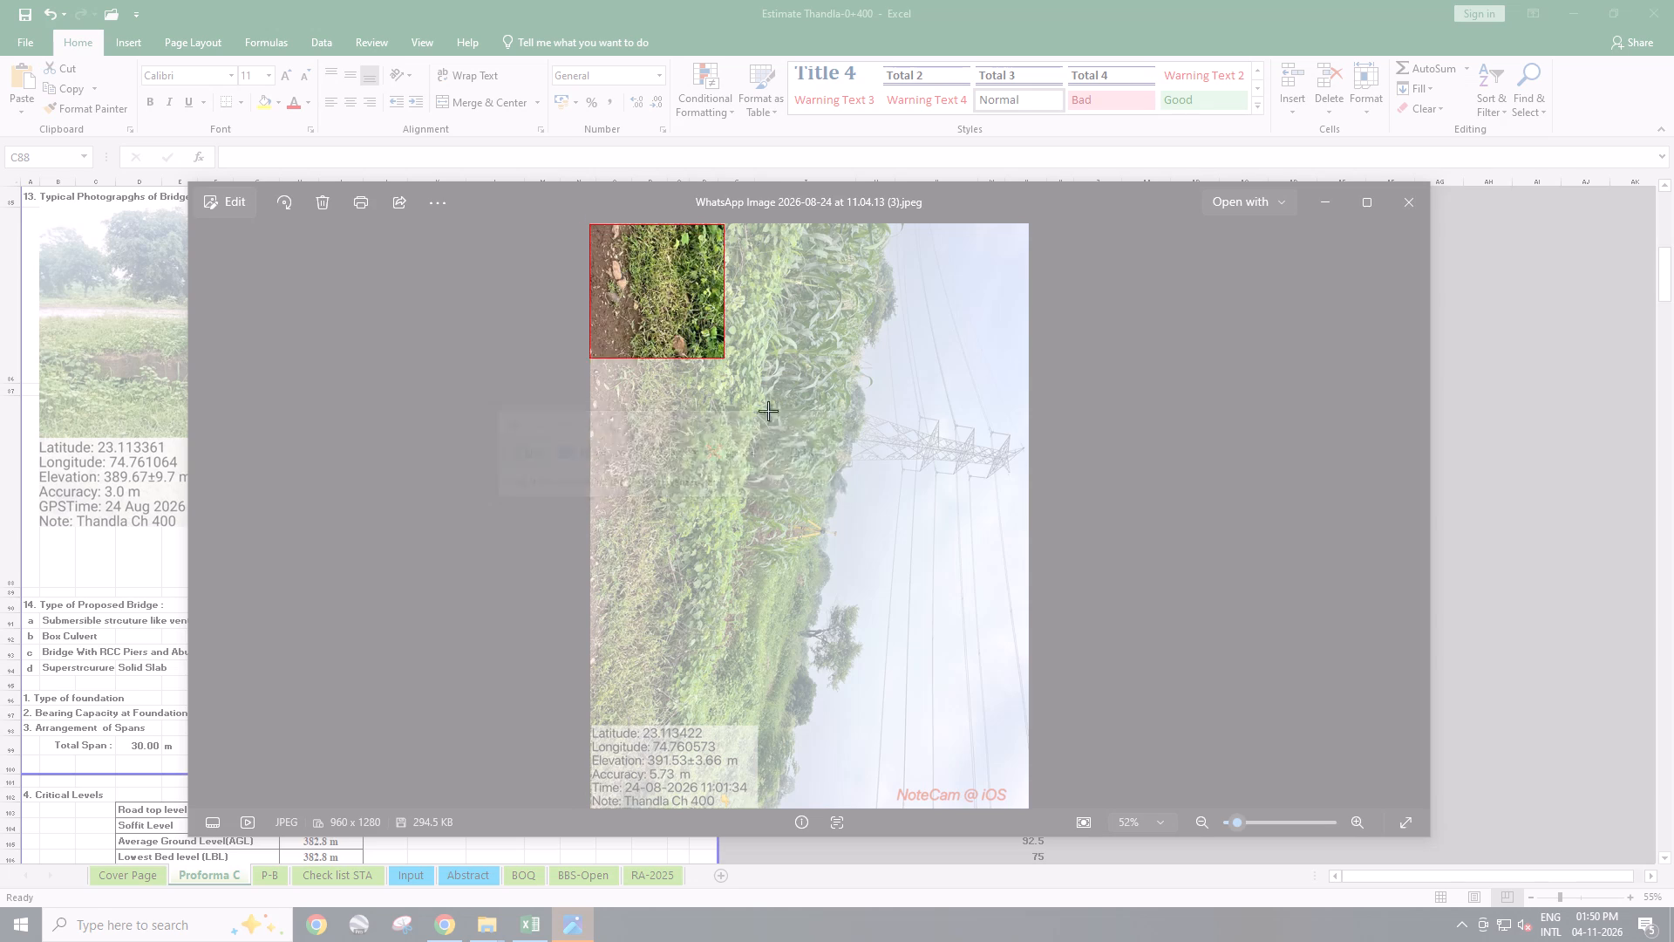
drag(768, 411, 1025, 809)
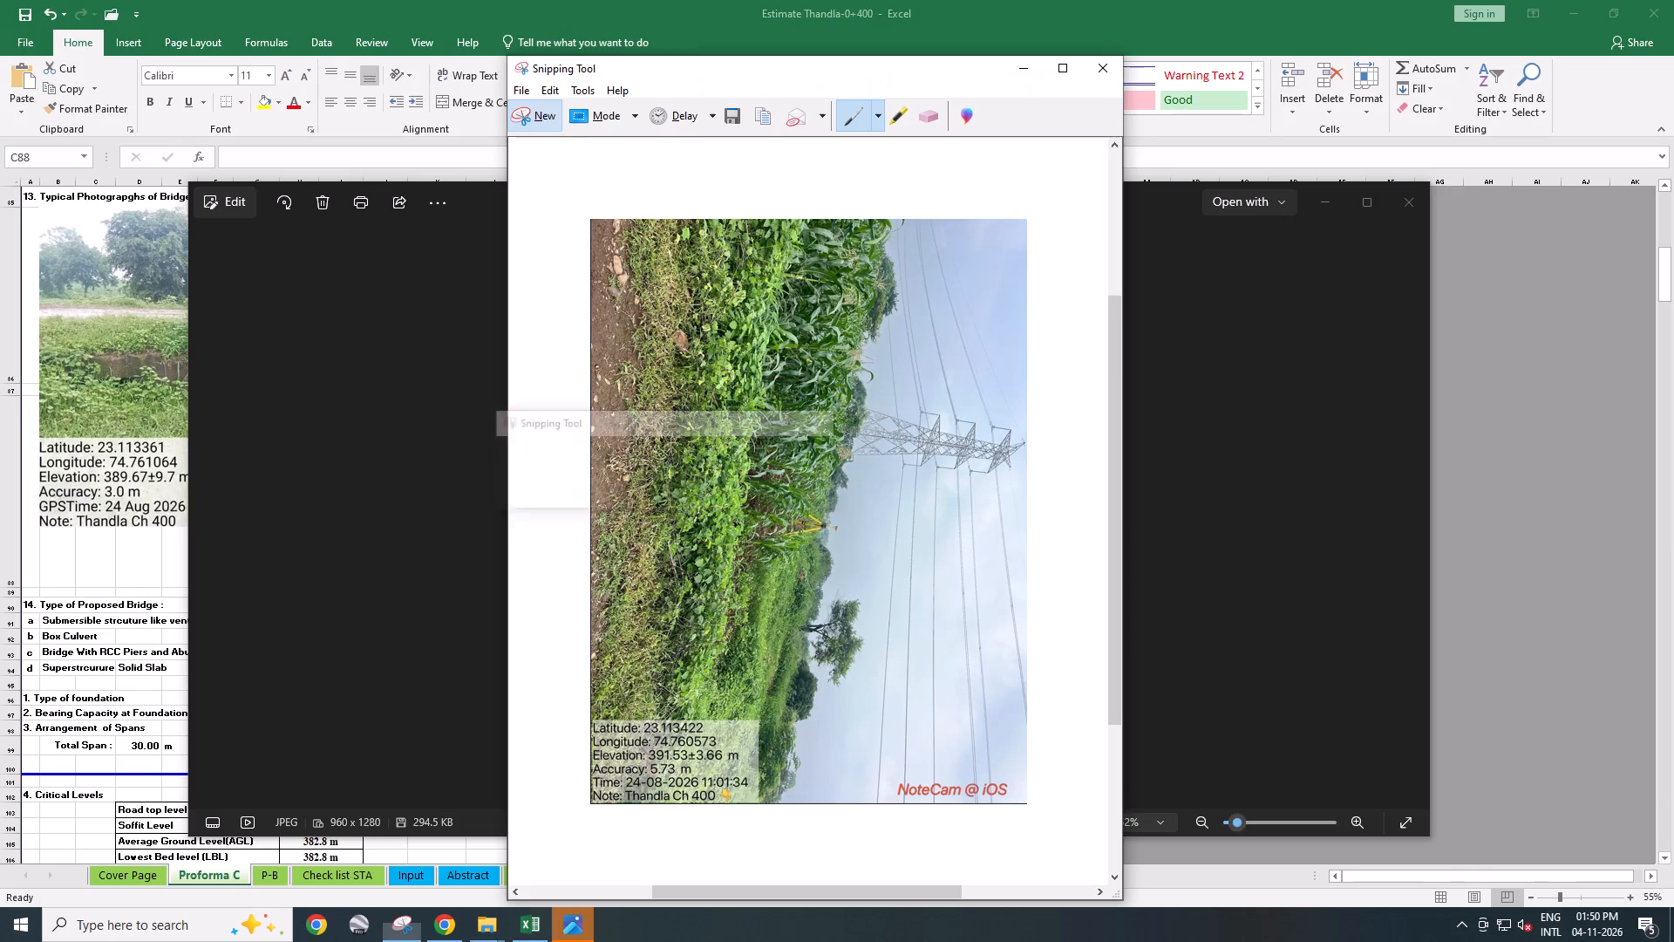
key(ctrl+c)
click(108, 634)
click(121, 569)
key(ctrl+v)
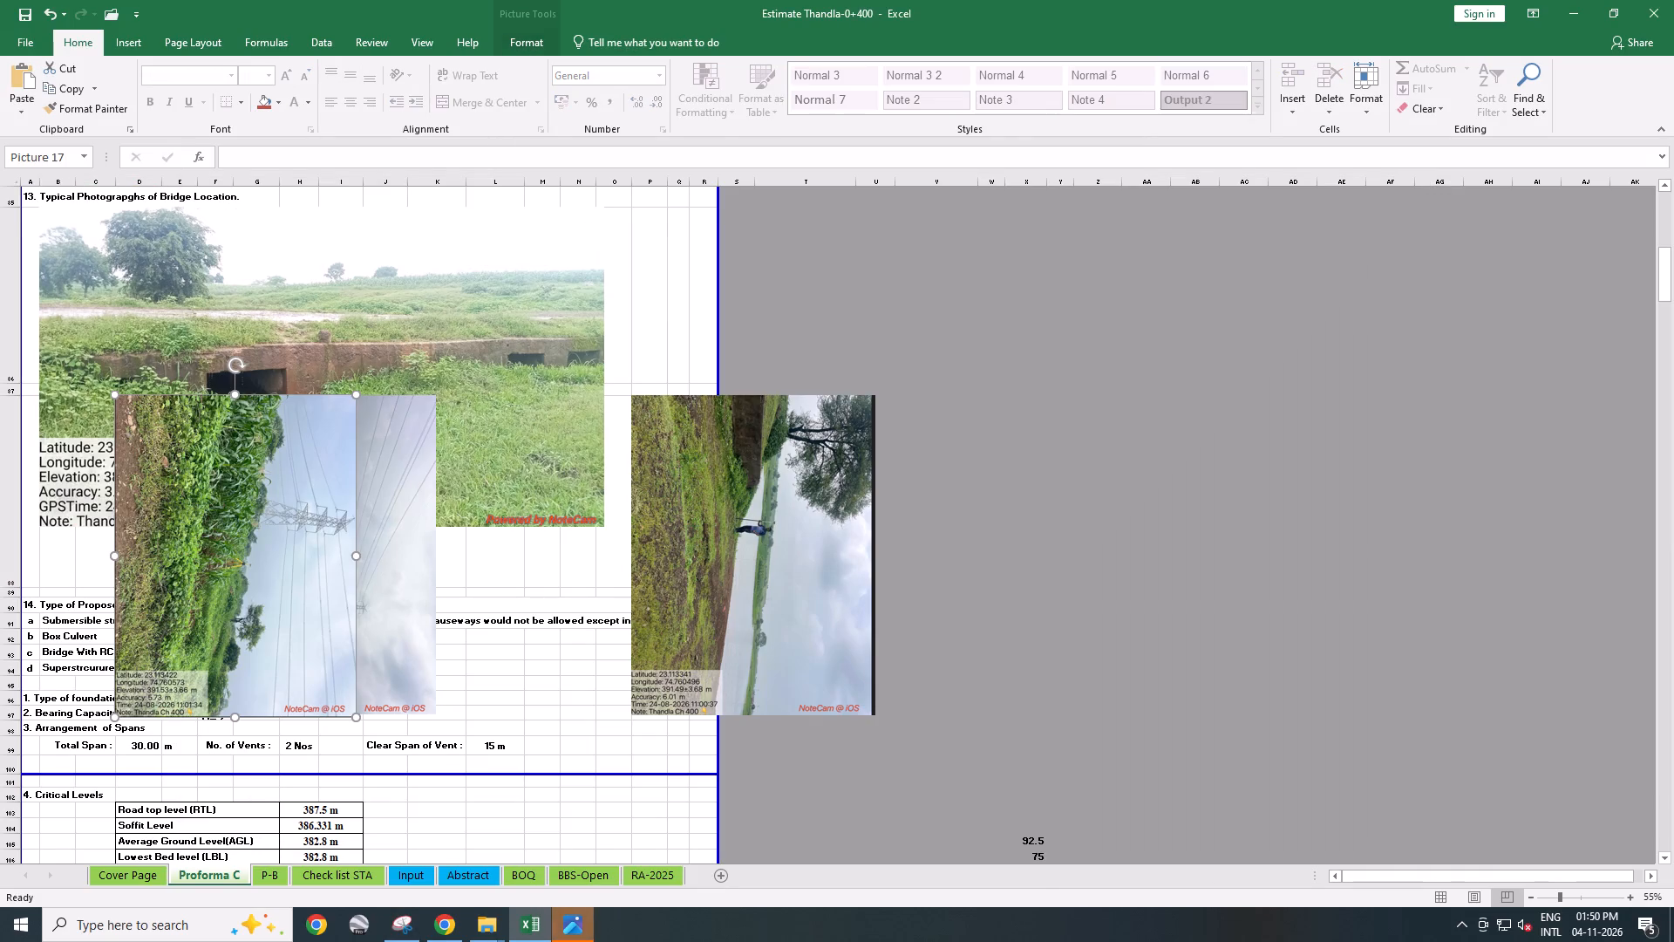
Set the height of the large culvert photo in section 13 to 10 cm.
double_click(244, 300)
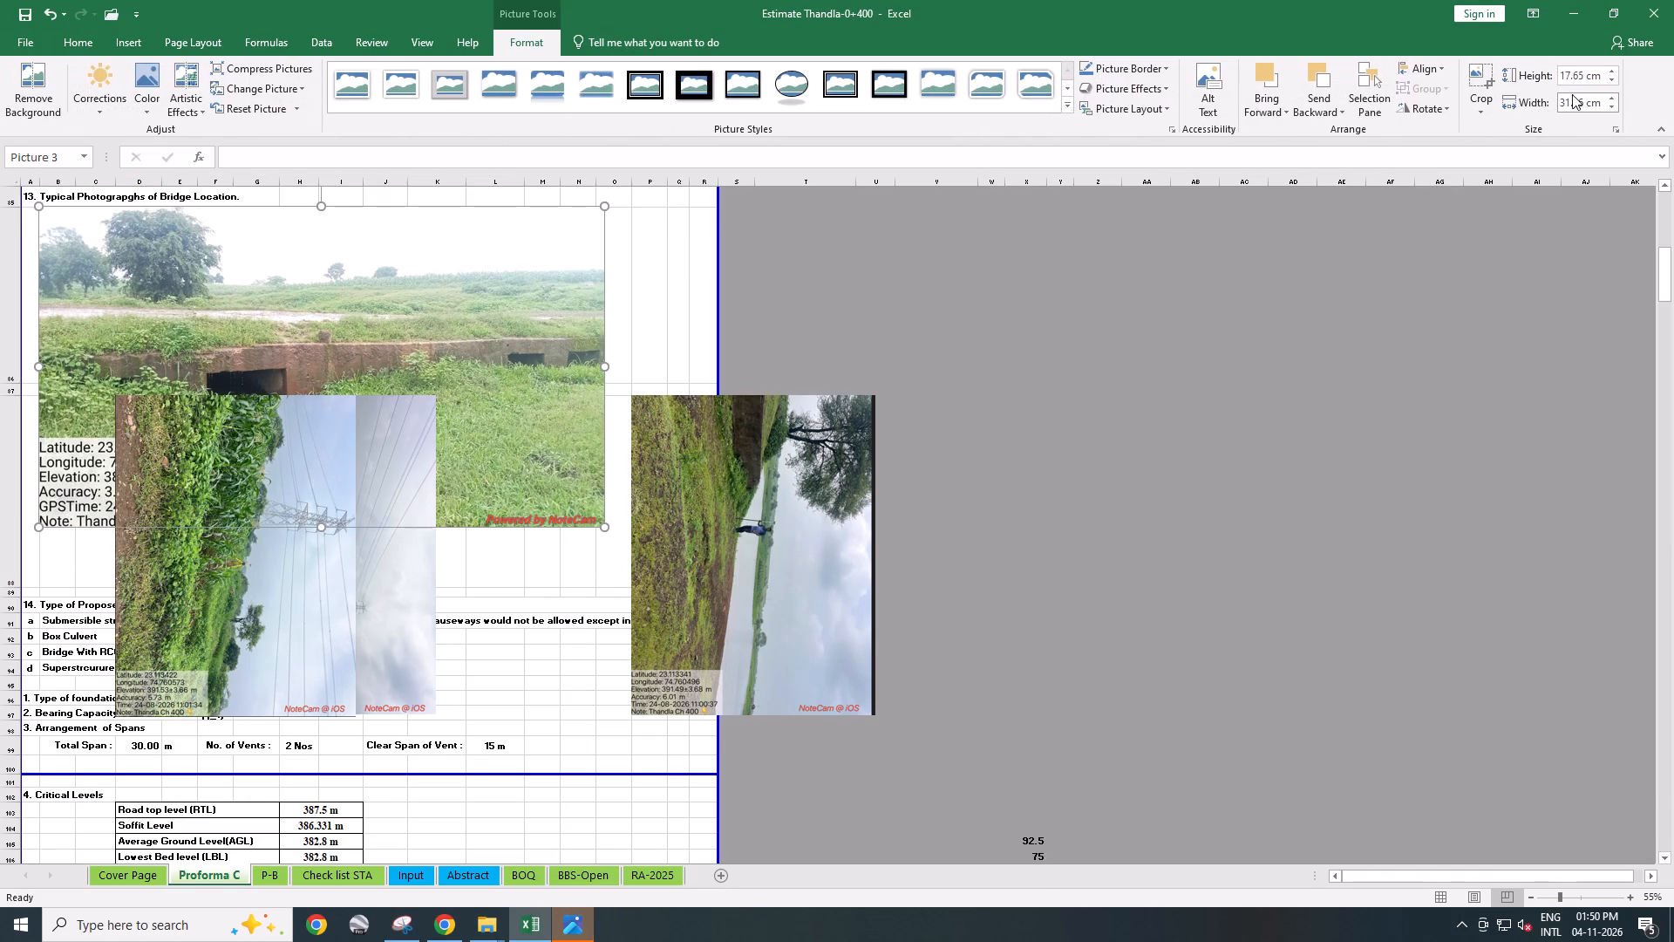
click(1576, 81)
text(10)
key(Return)
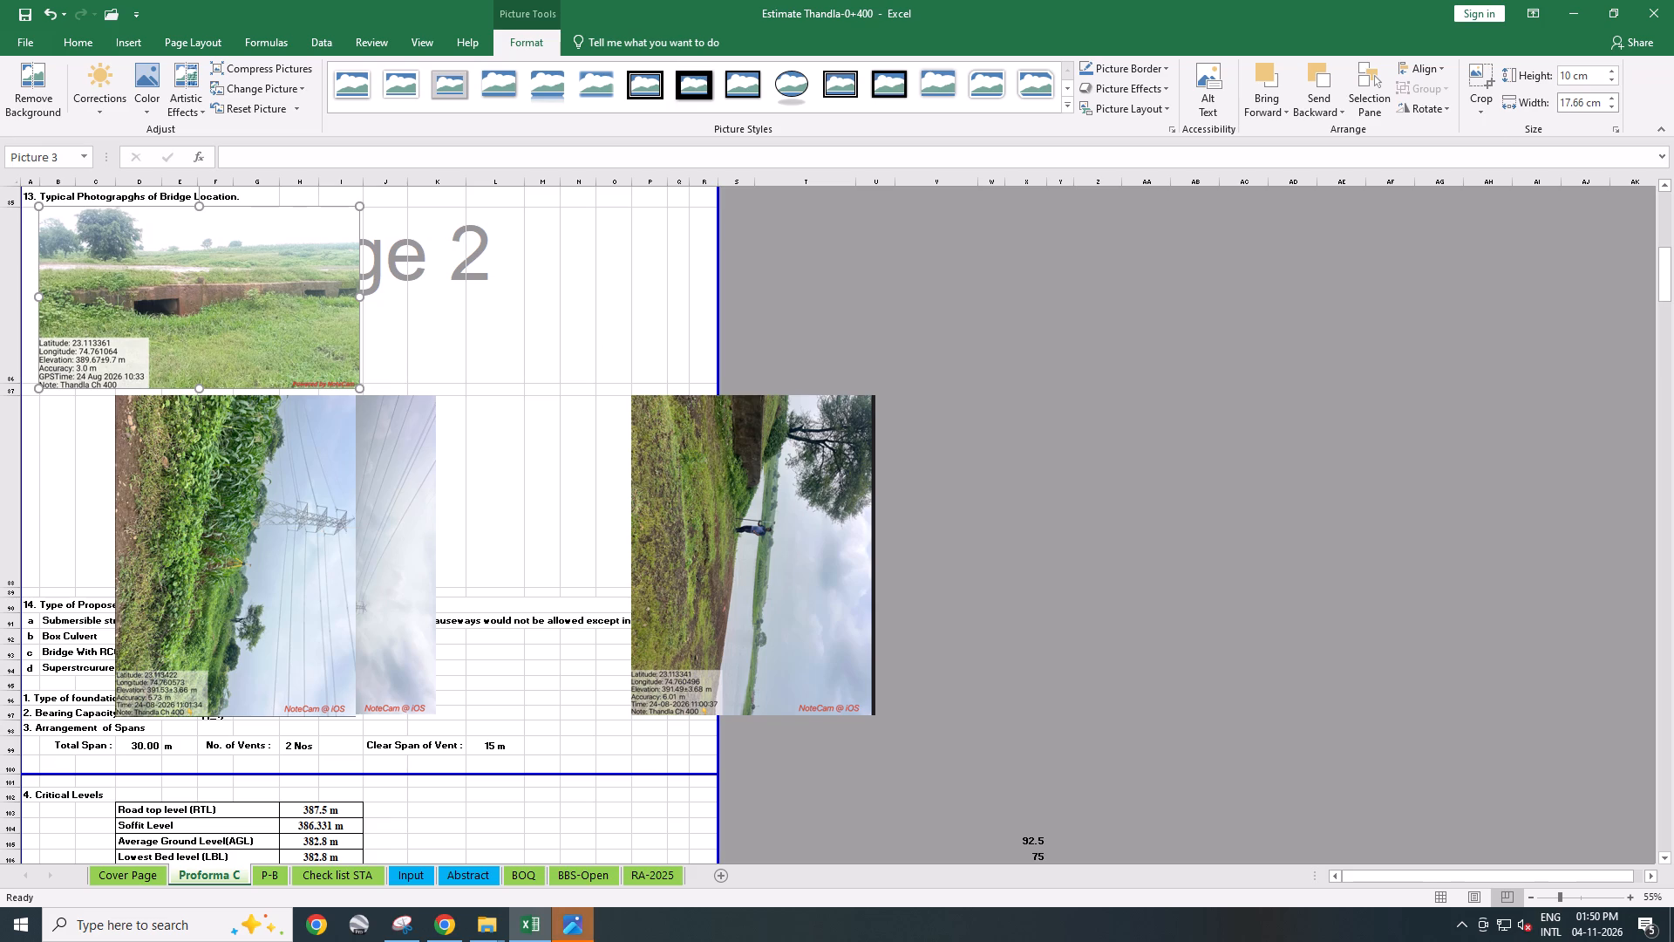
scroll(197, 418, up, 1)
scroll(421, 346, down, 1)
Move the culvert photo to the sheet's left border and stretch it to about 20.1 cm wide and 9.7 cm high.
drag(209, 306, 198, 308)
drag(348, 297, 395, 301)
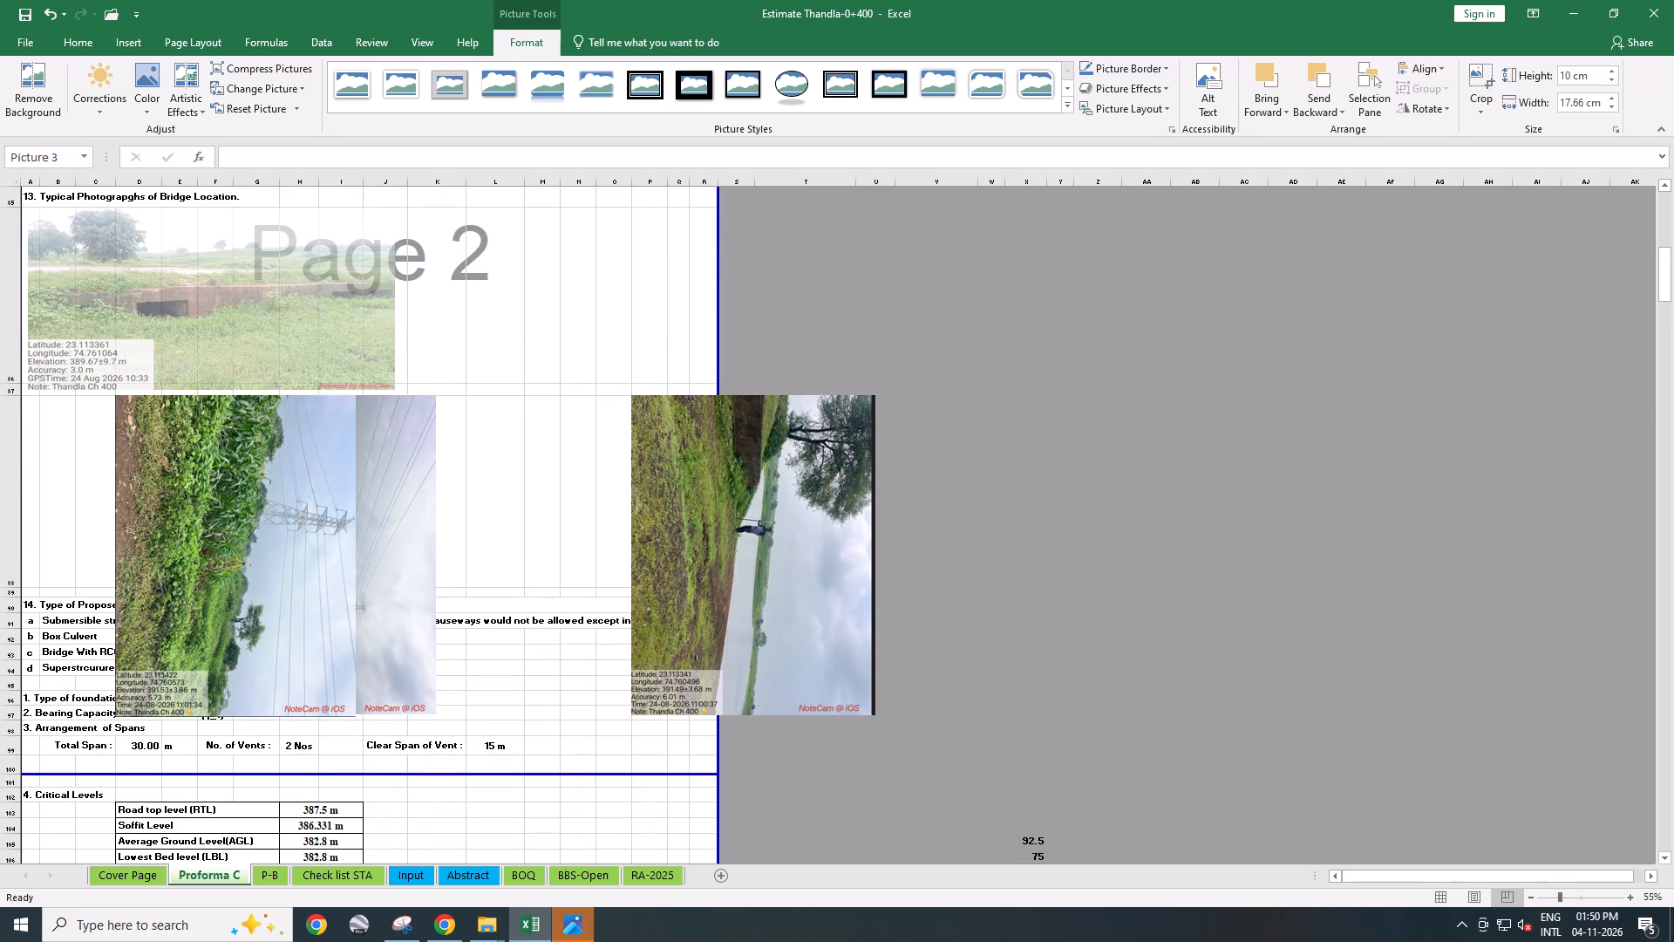
drag(395, 301, 392, 301)
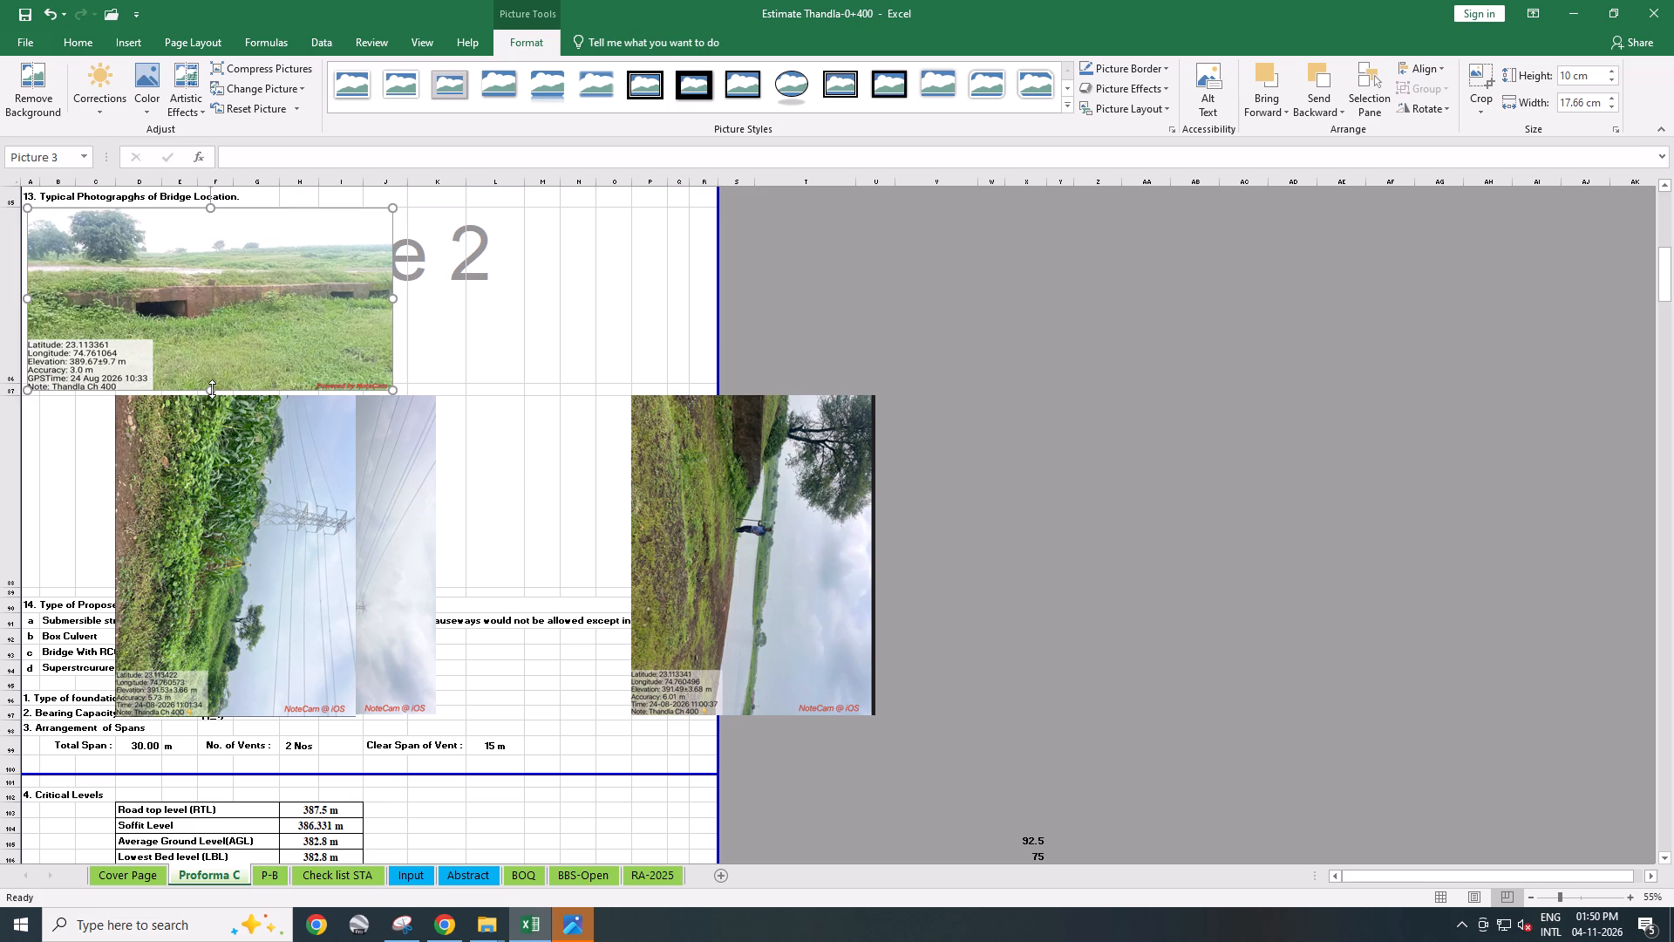
click(212, 389)
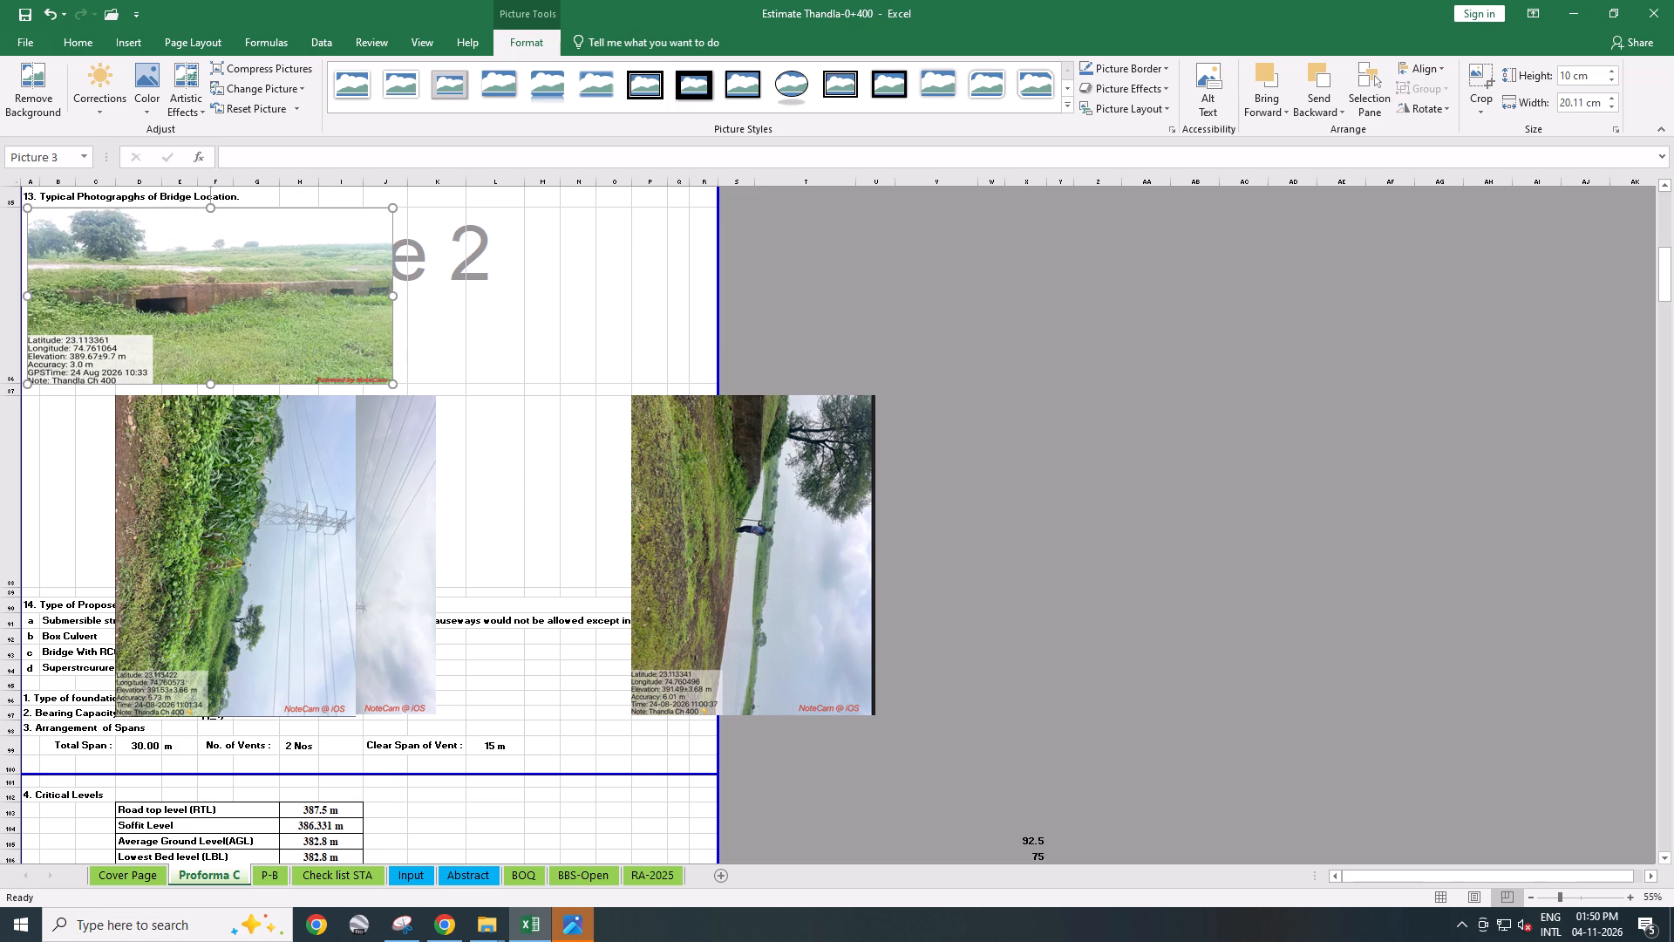
Rotate the waterside photo 90° counterclockwise so it stands upright and move it beside the culvert photo in the upper row.
click(700, 472)
drag(753, 366, 626, 561)
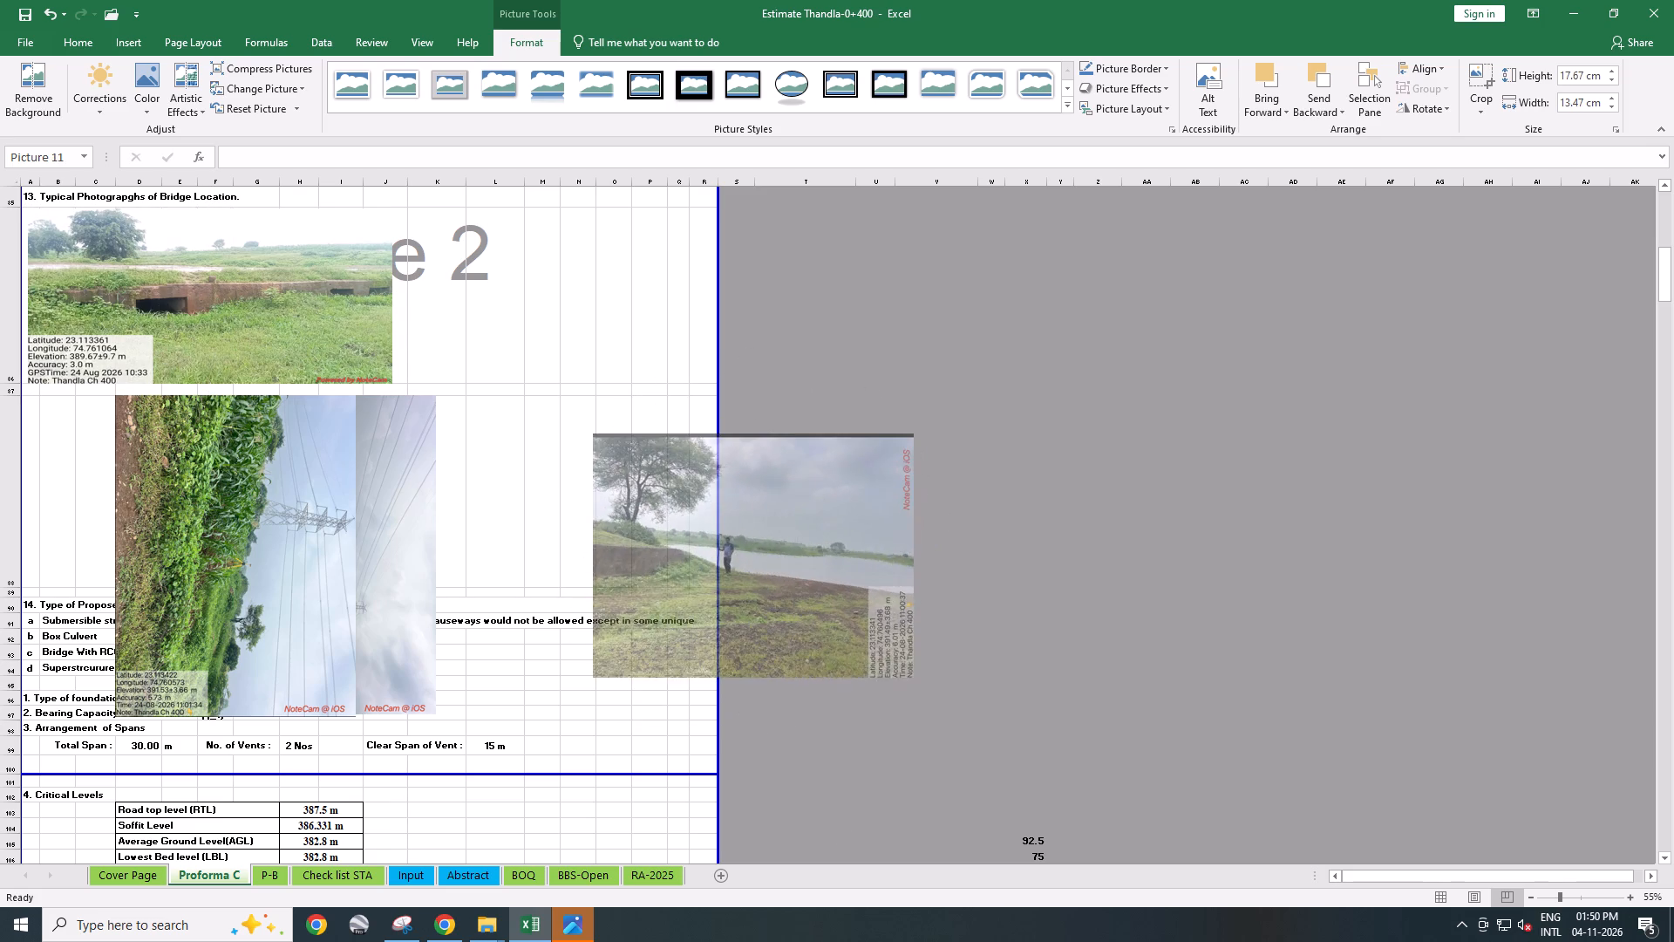
drag(626, 561, 626, 555)
drag(774, 569, 597, 335)
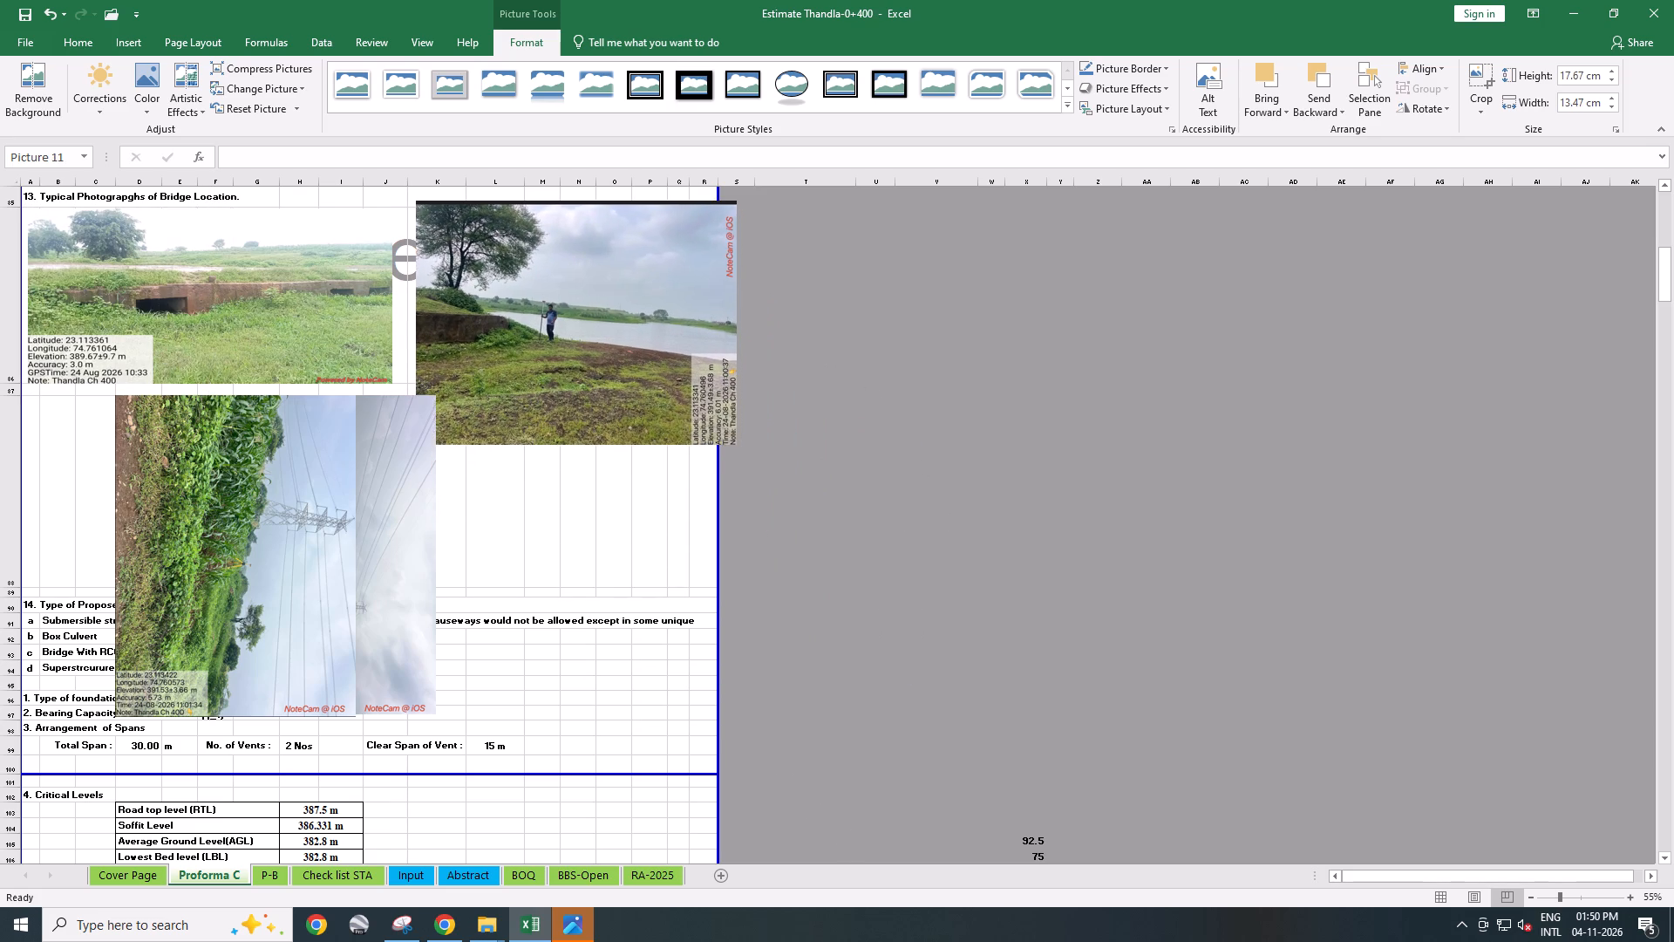
drag(597, 335, 588, 341)
Narrow the culvert photo to about 19.2 cm wide.
click(337, 322)
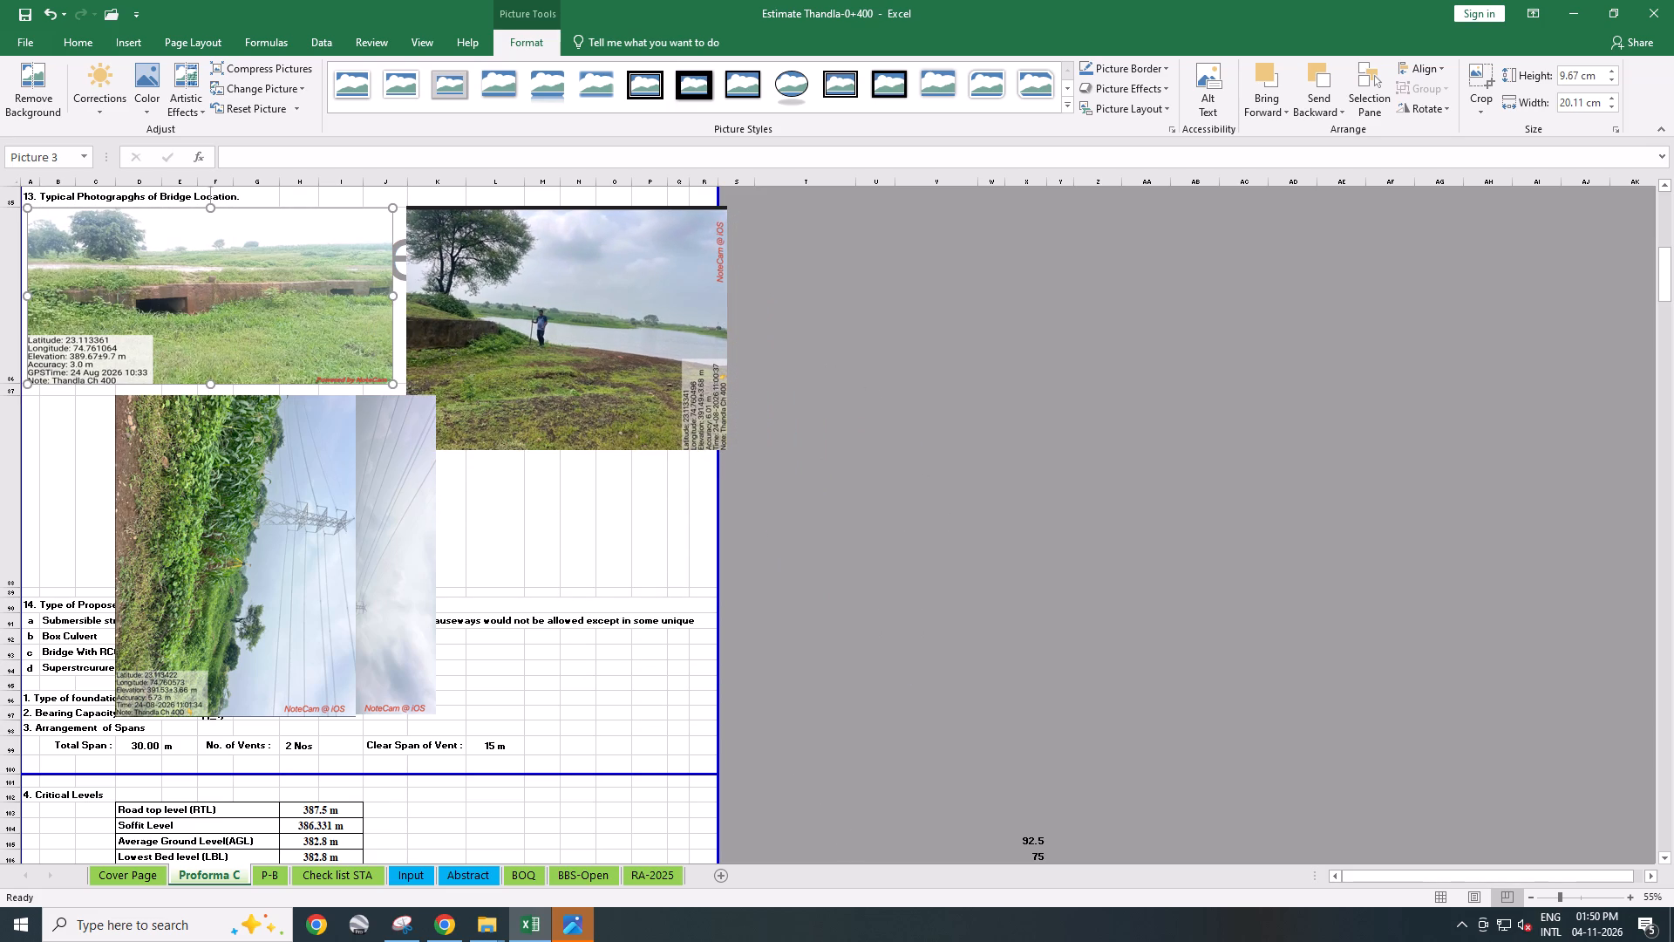
drag(393, 295, 376, 296)
Shift the waterside photo inside the blue page border and reduce its upright height to about 9.7 cm, matching the culvert photo.
scroll(399, 314, up, 1)
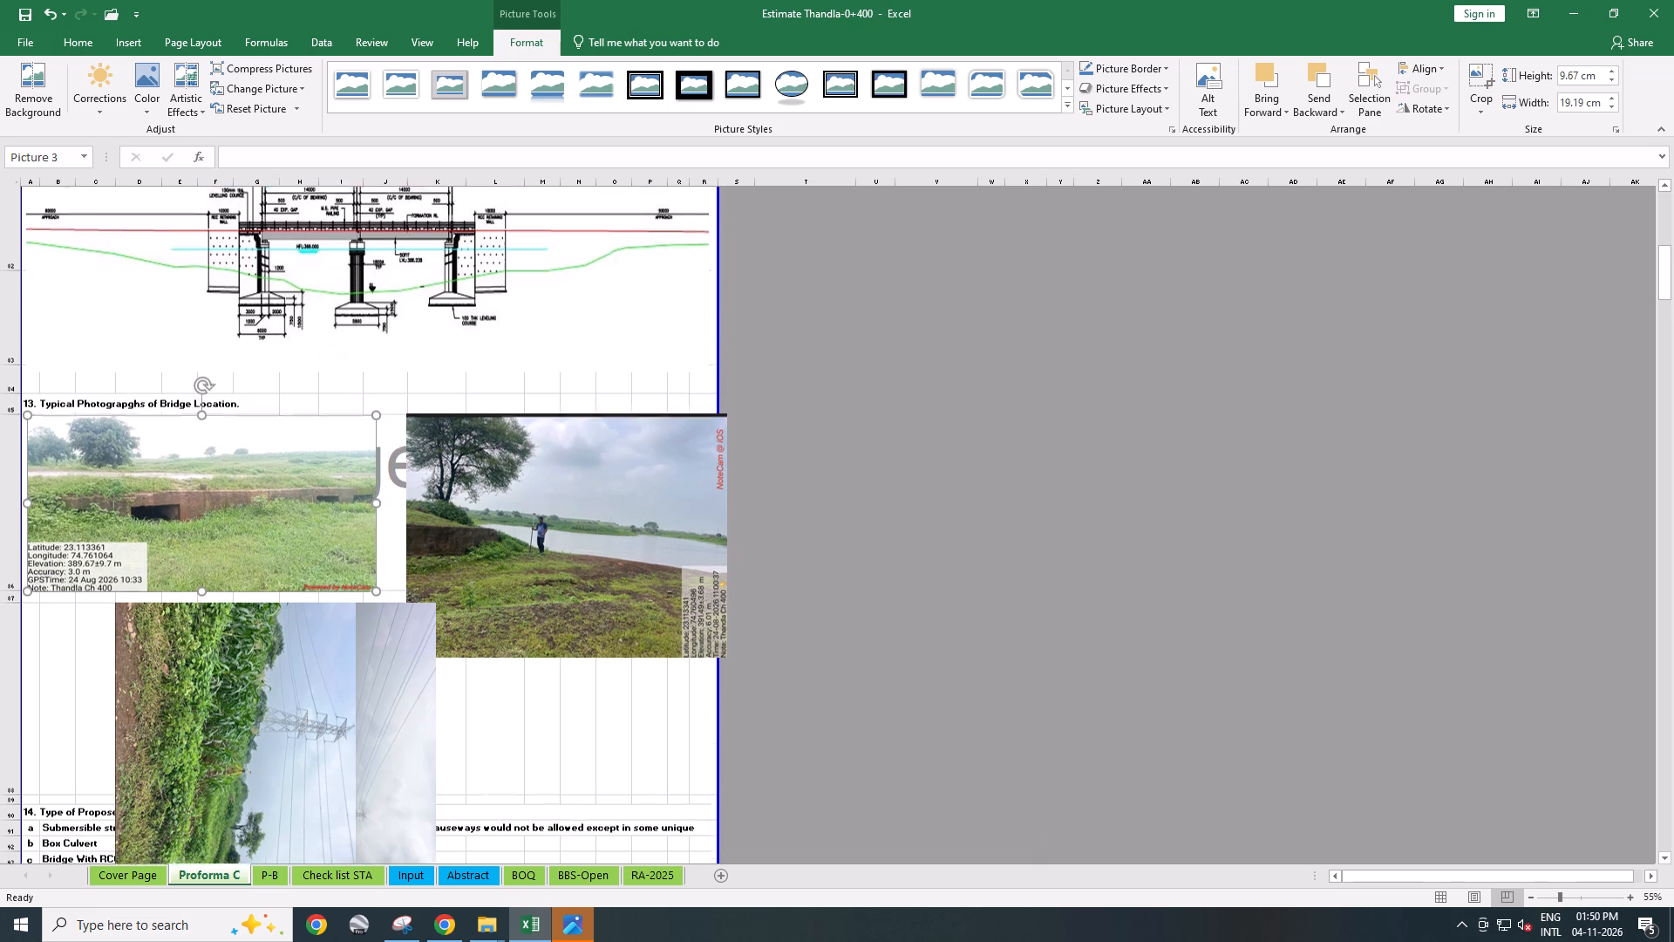
drag(601, 590, 588, 591)
click(715, 592)
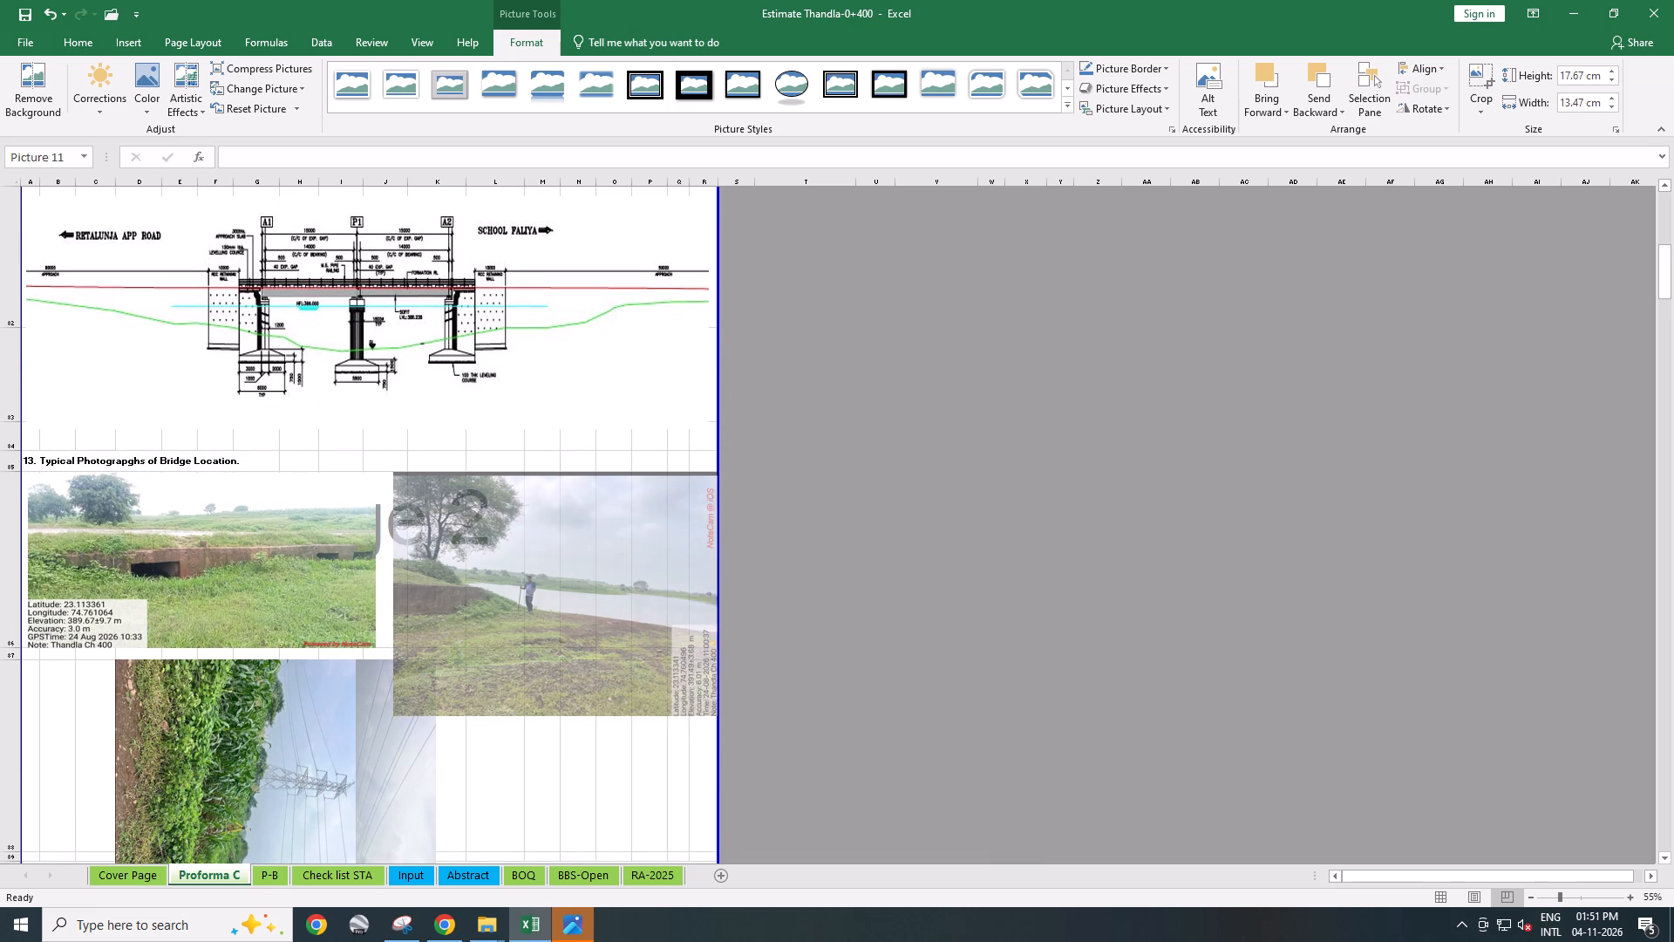
drag(556, 720, 561, 674)
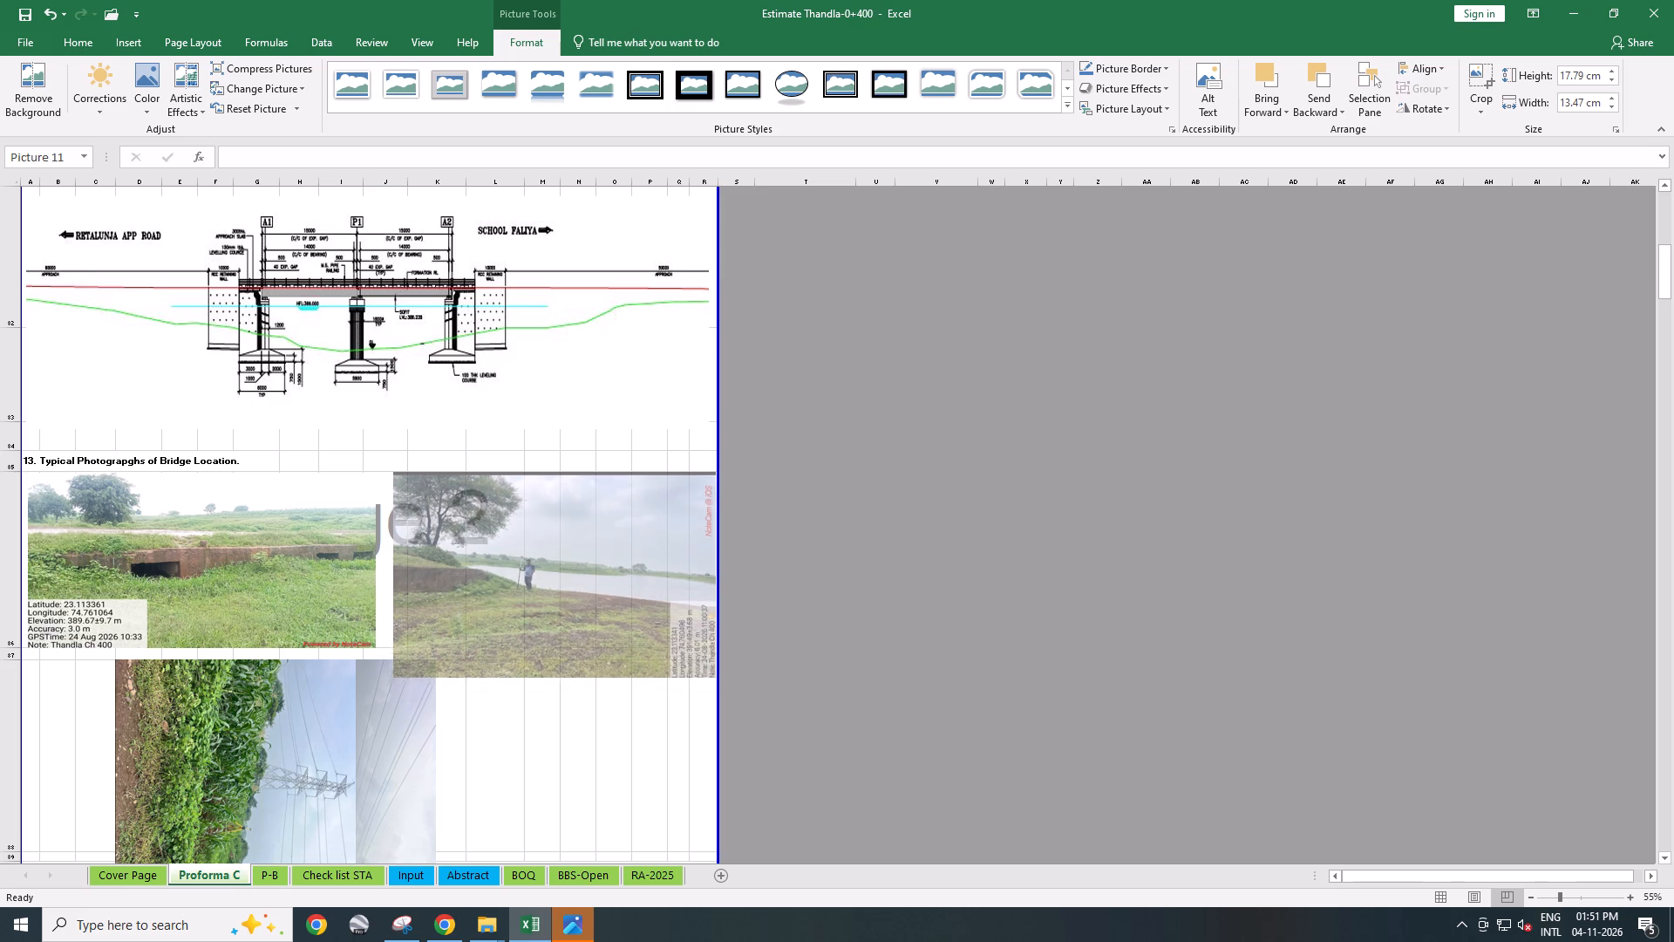
drag(561, 674, 572, 647)
Rotate the transmission-tower photo 90° counterclockwise so it stands upright.
scroll(576, 595, down, 1)
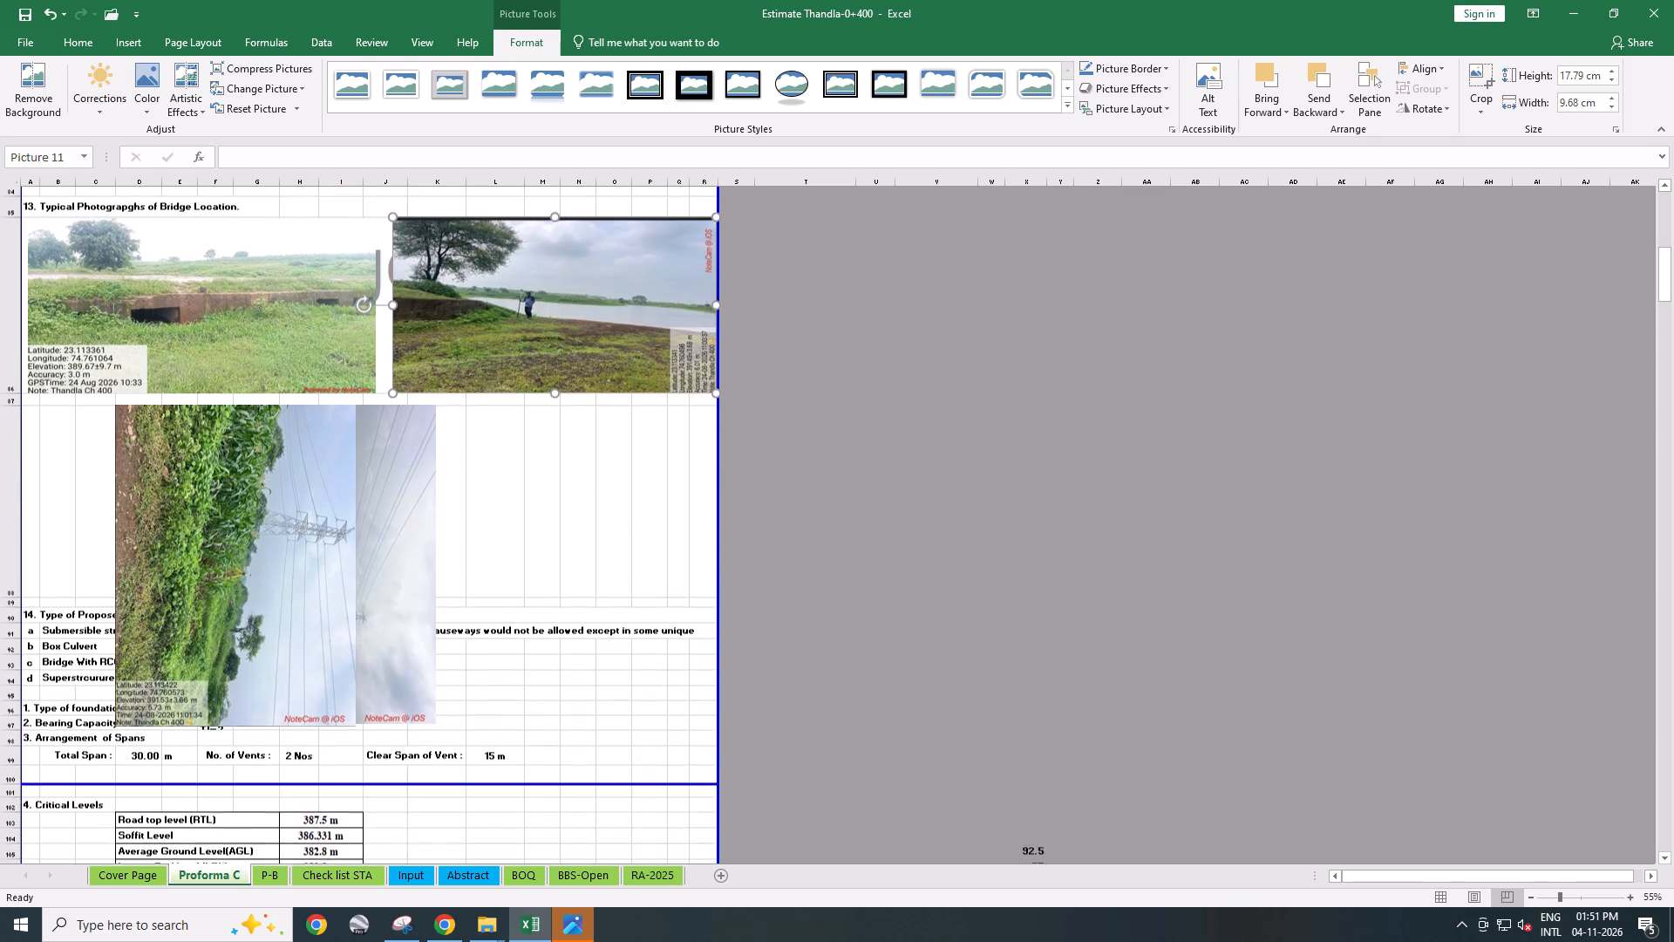
click(303, 498)
drag(232, 363, 140, 522)
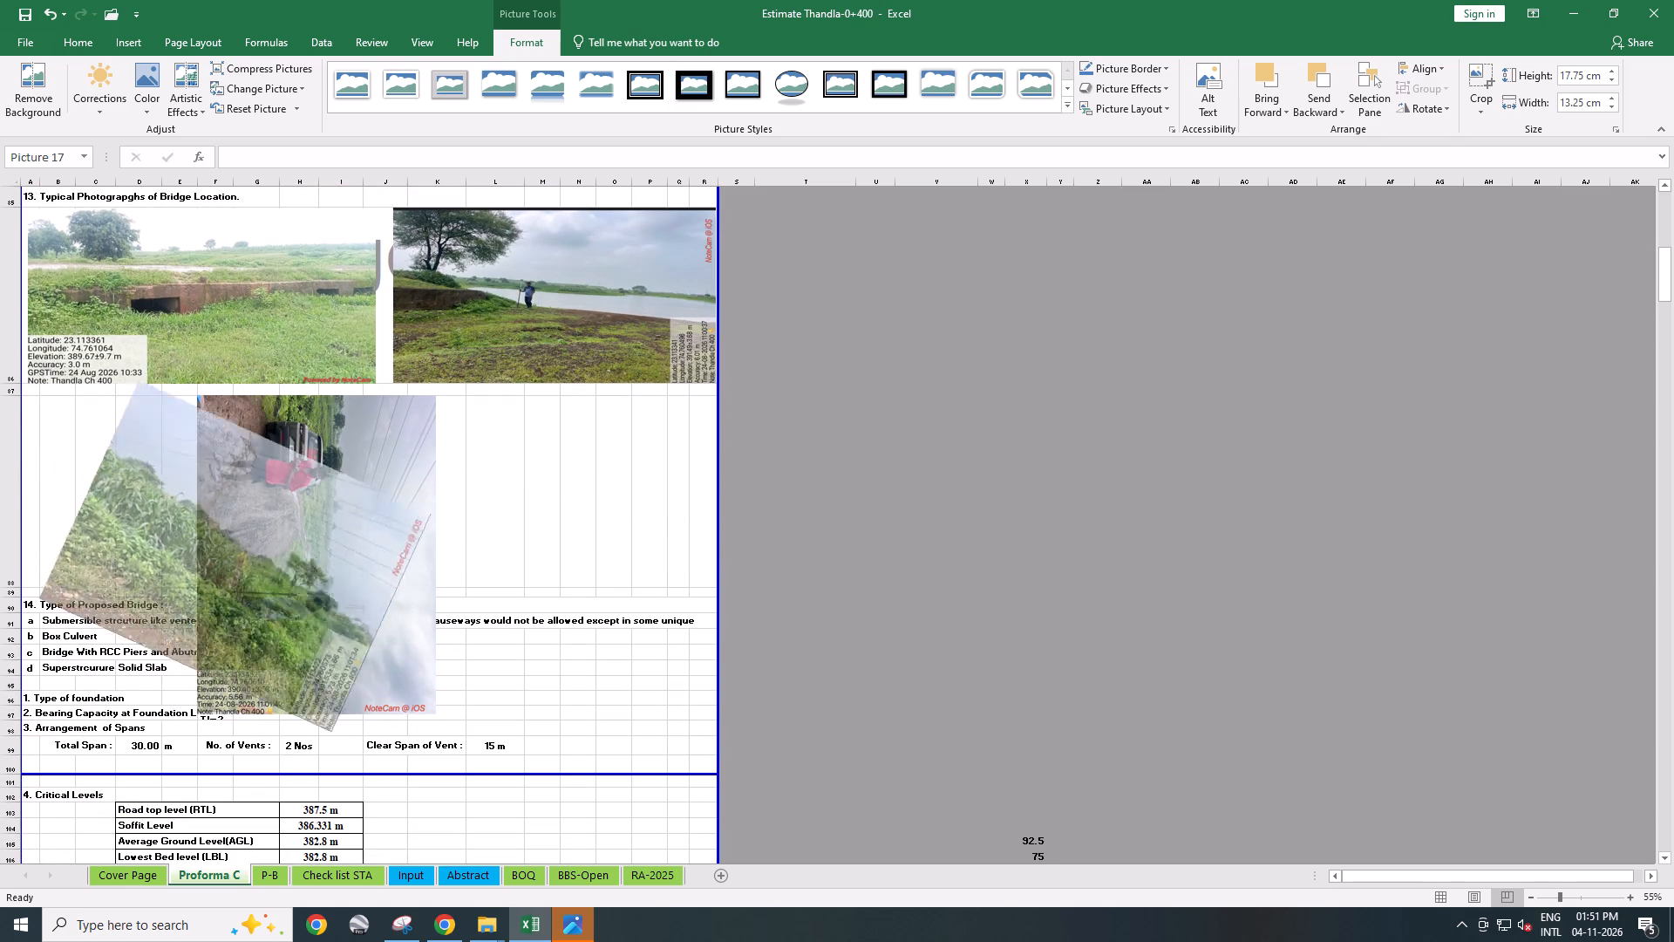
drag(140, 522, 145, 556)
Move the photo with the parked car to the right of the transmission-tower photo and rotate it 90° counterclockwise to stand upright.
drag(418, 488, 738, 500)
drag(636, 382, 519, 541)
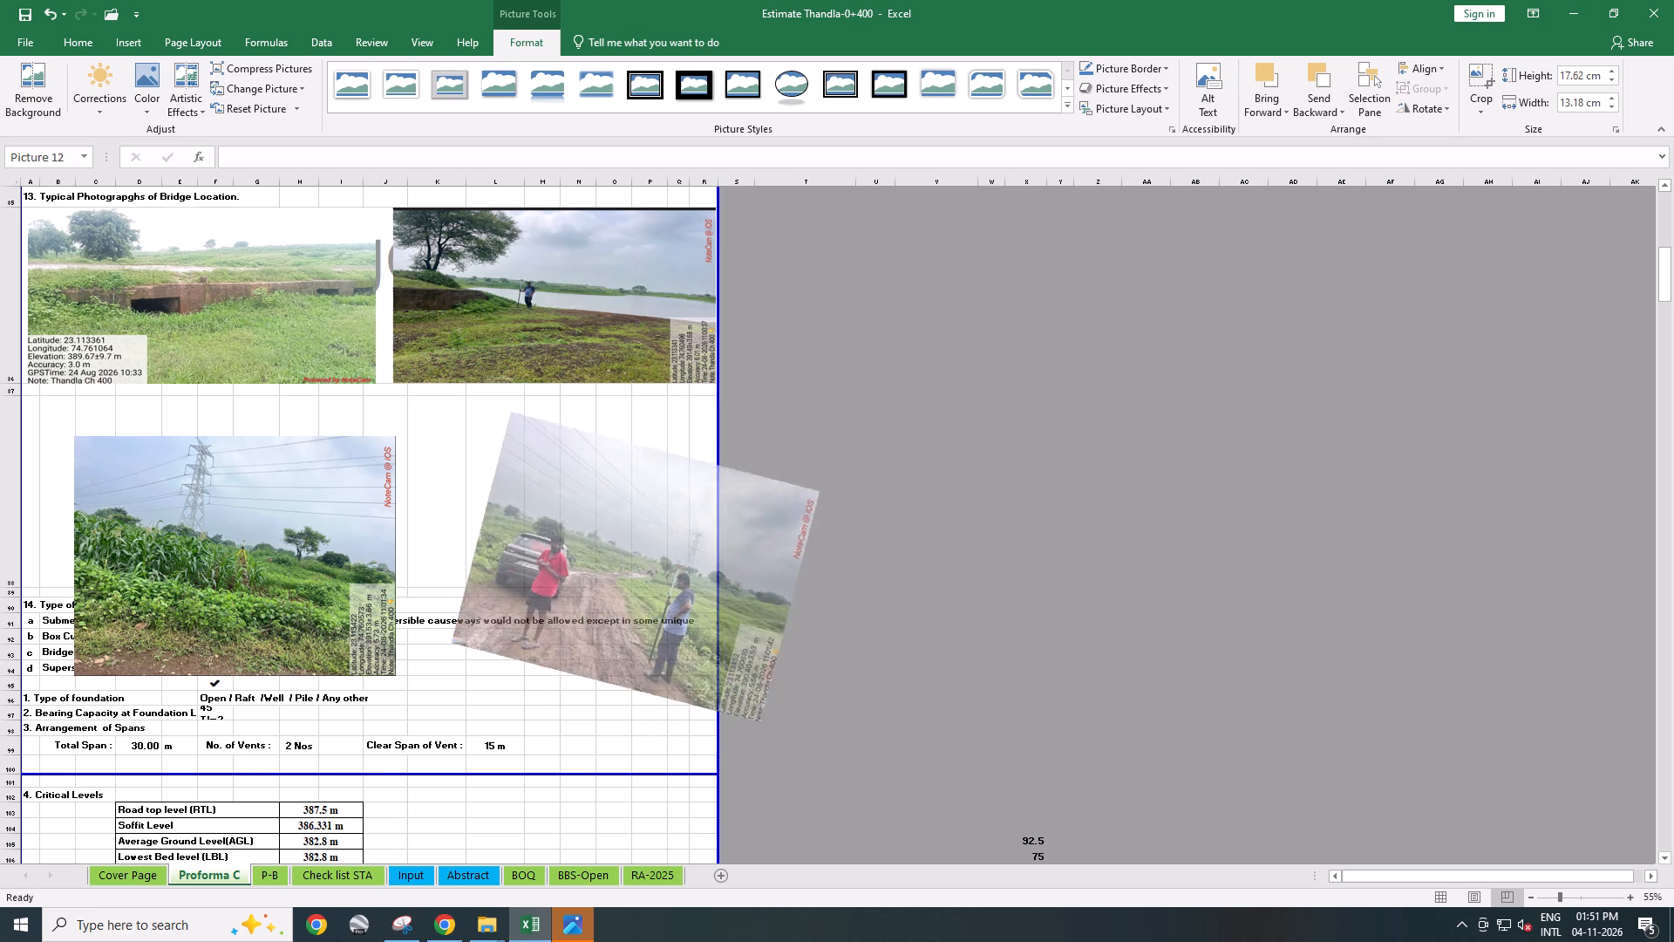
drag(519, 541, 508, 564)
Place the transmission-tower photo at the left border directly below the culvert photo and widen it slightly.
drag(298, 540, 261, 501)
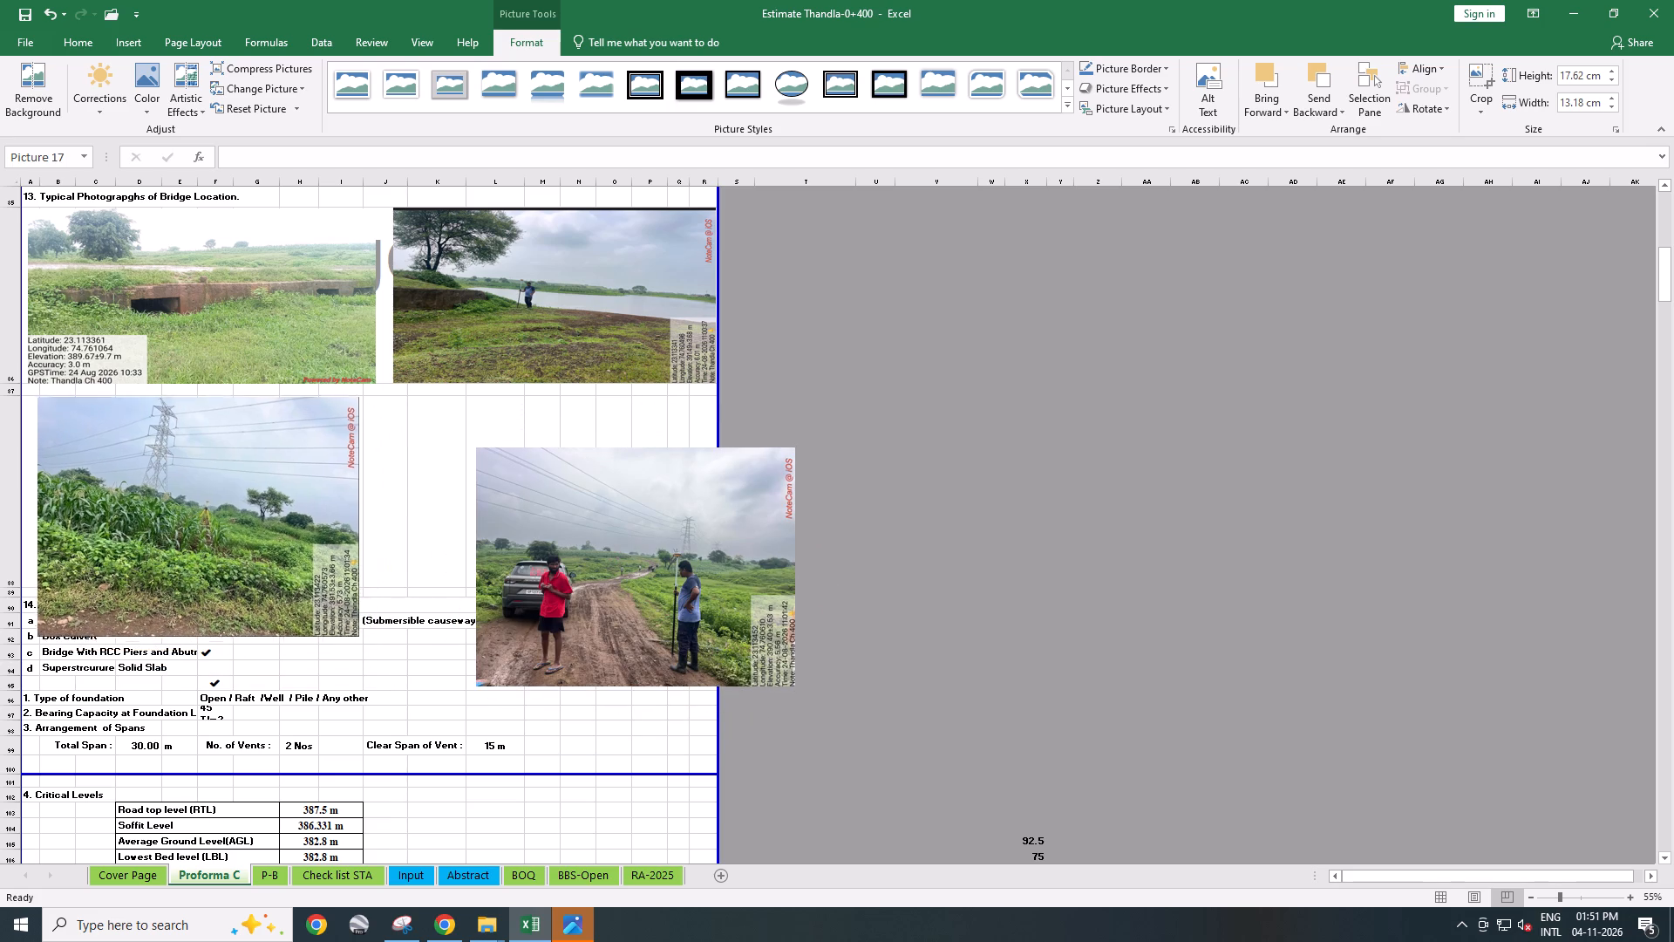
drag(261, 501, 249, 499)
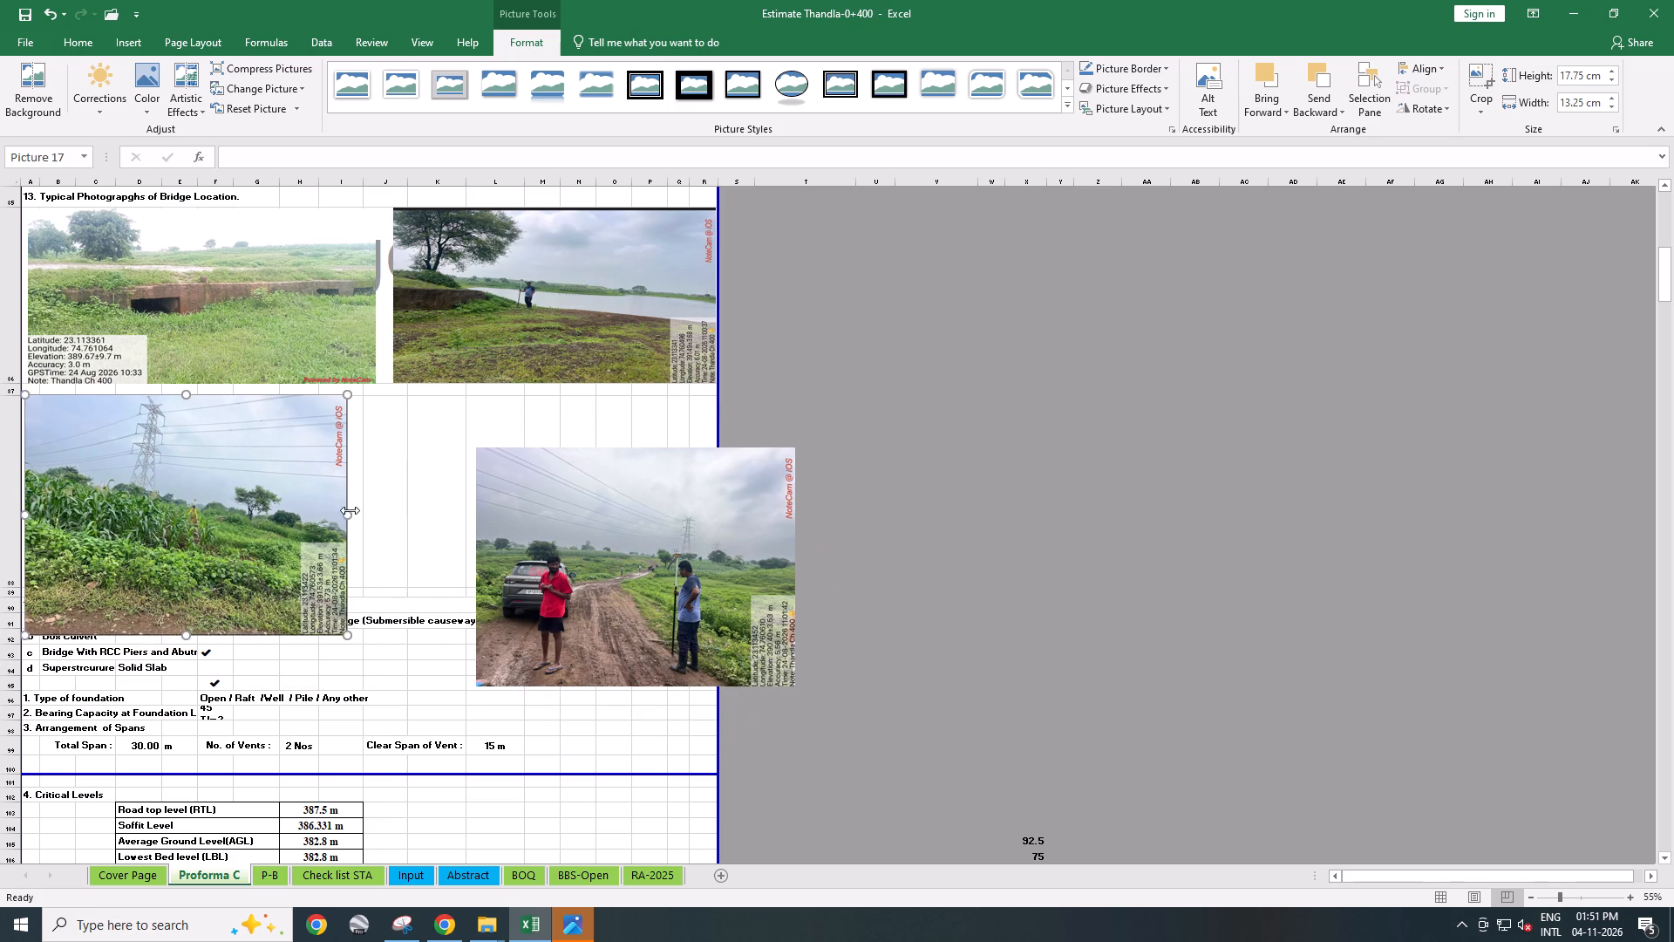
drag(349, 515, 362, 515)
Narrow the culvert photo slightly at its right edge and widen the waterside photo slightly toward it.
click(329, 294)
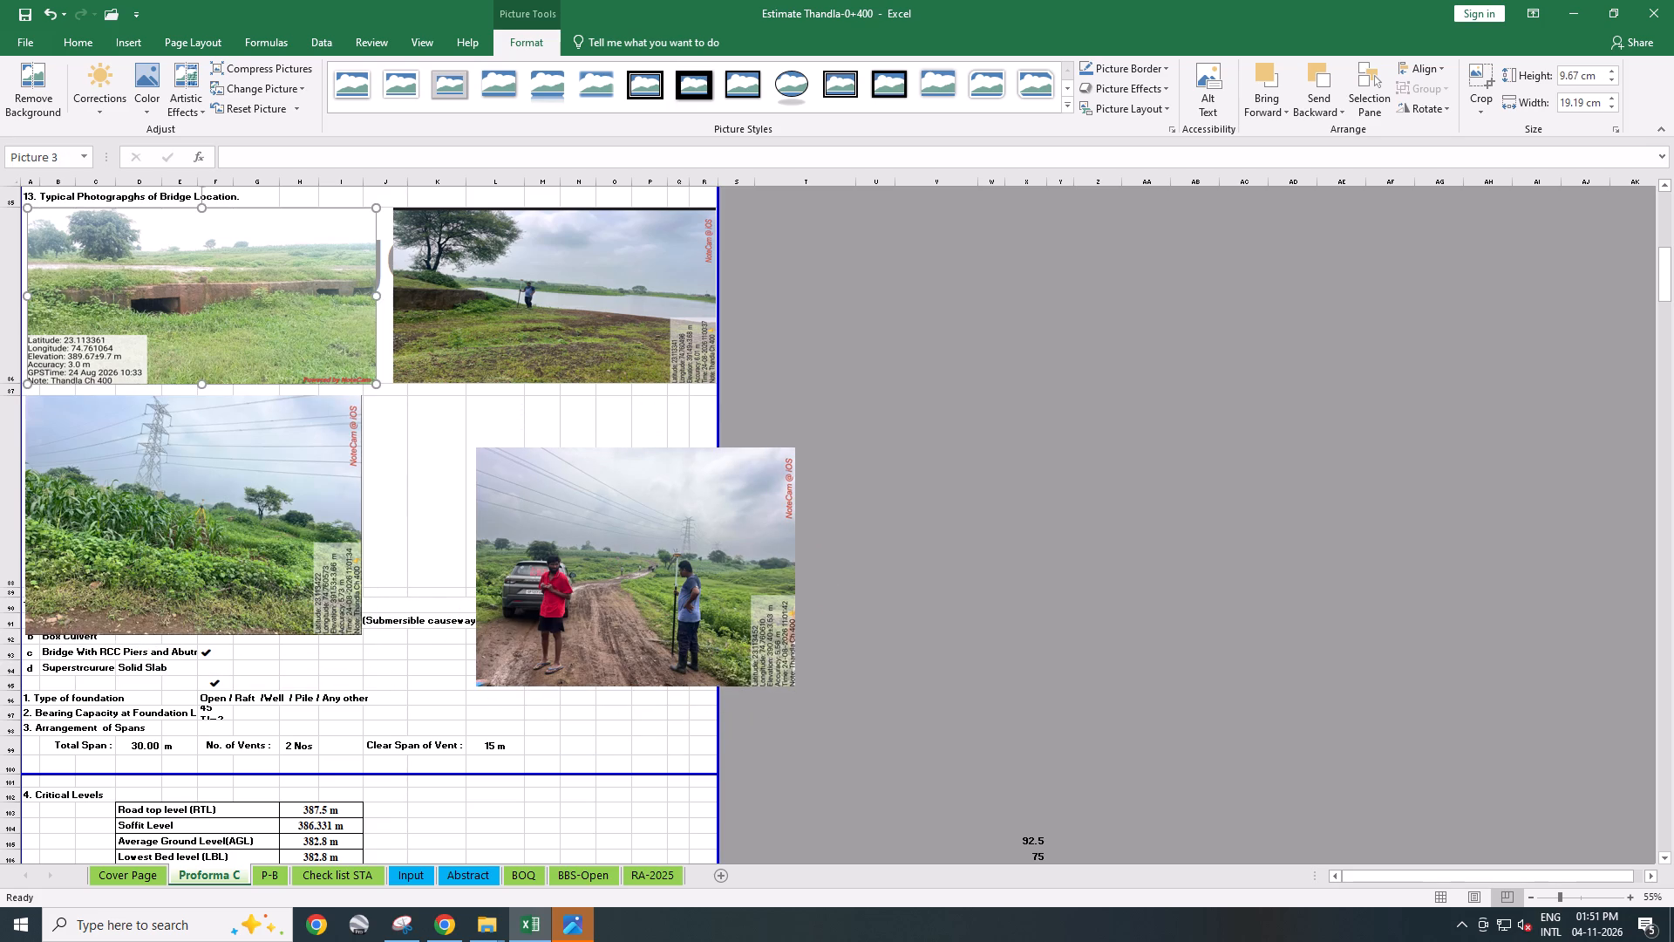
click(376, 296)
click(413, 295)
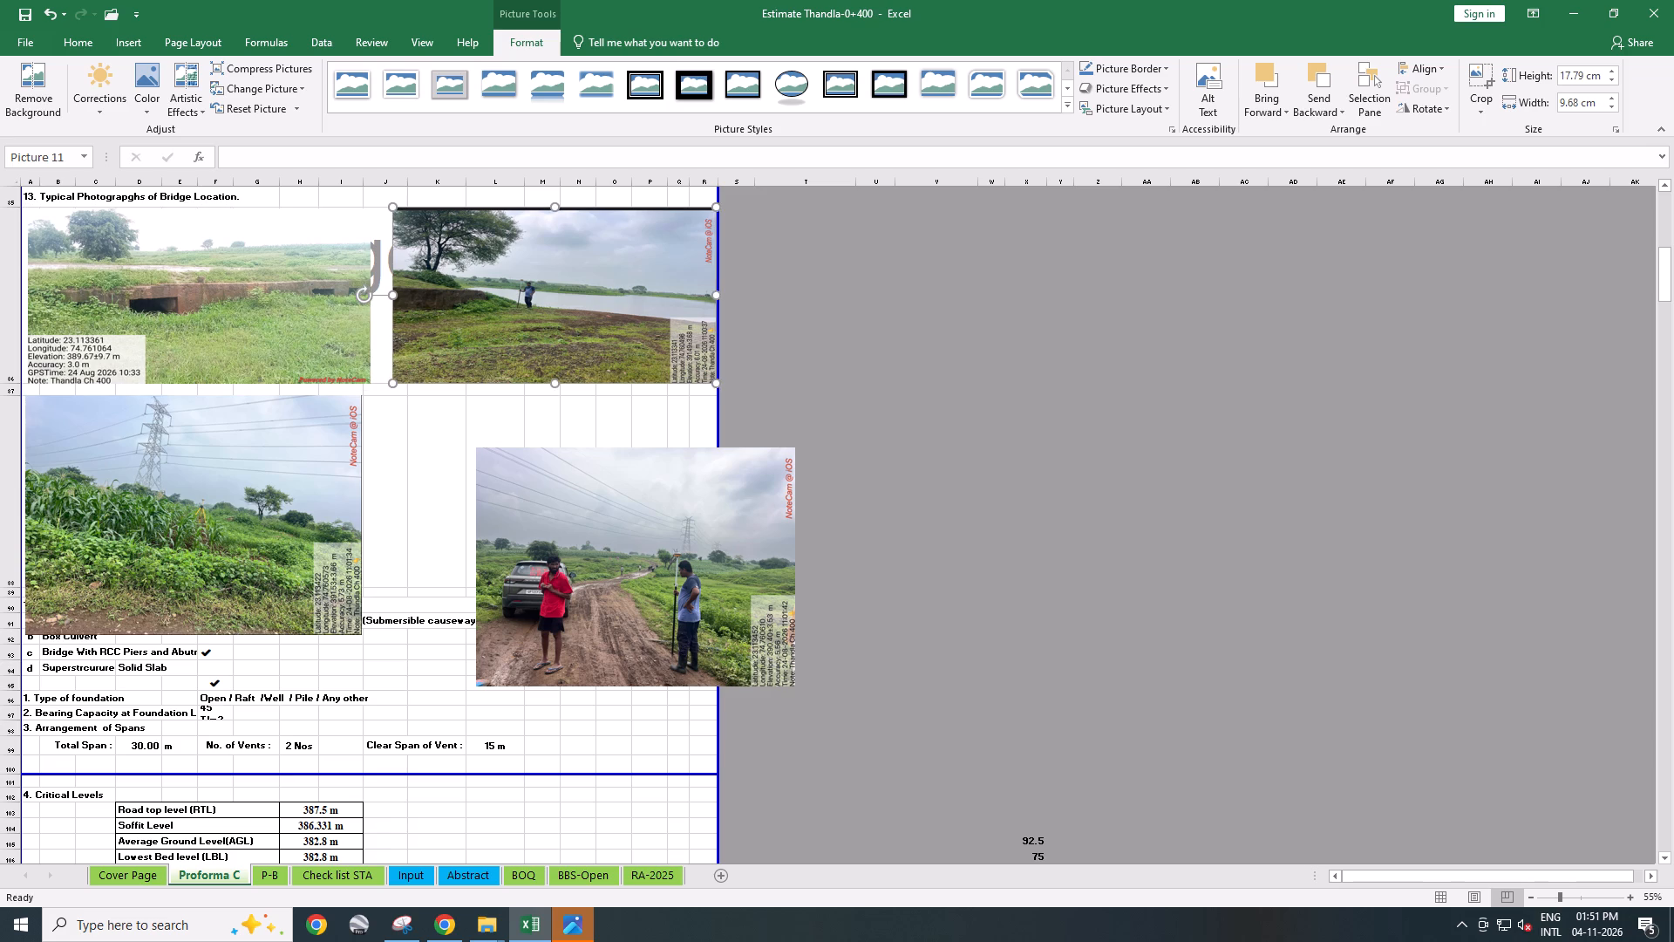
click(392, 295)
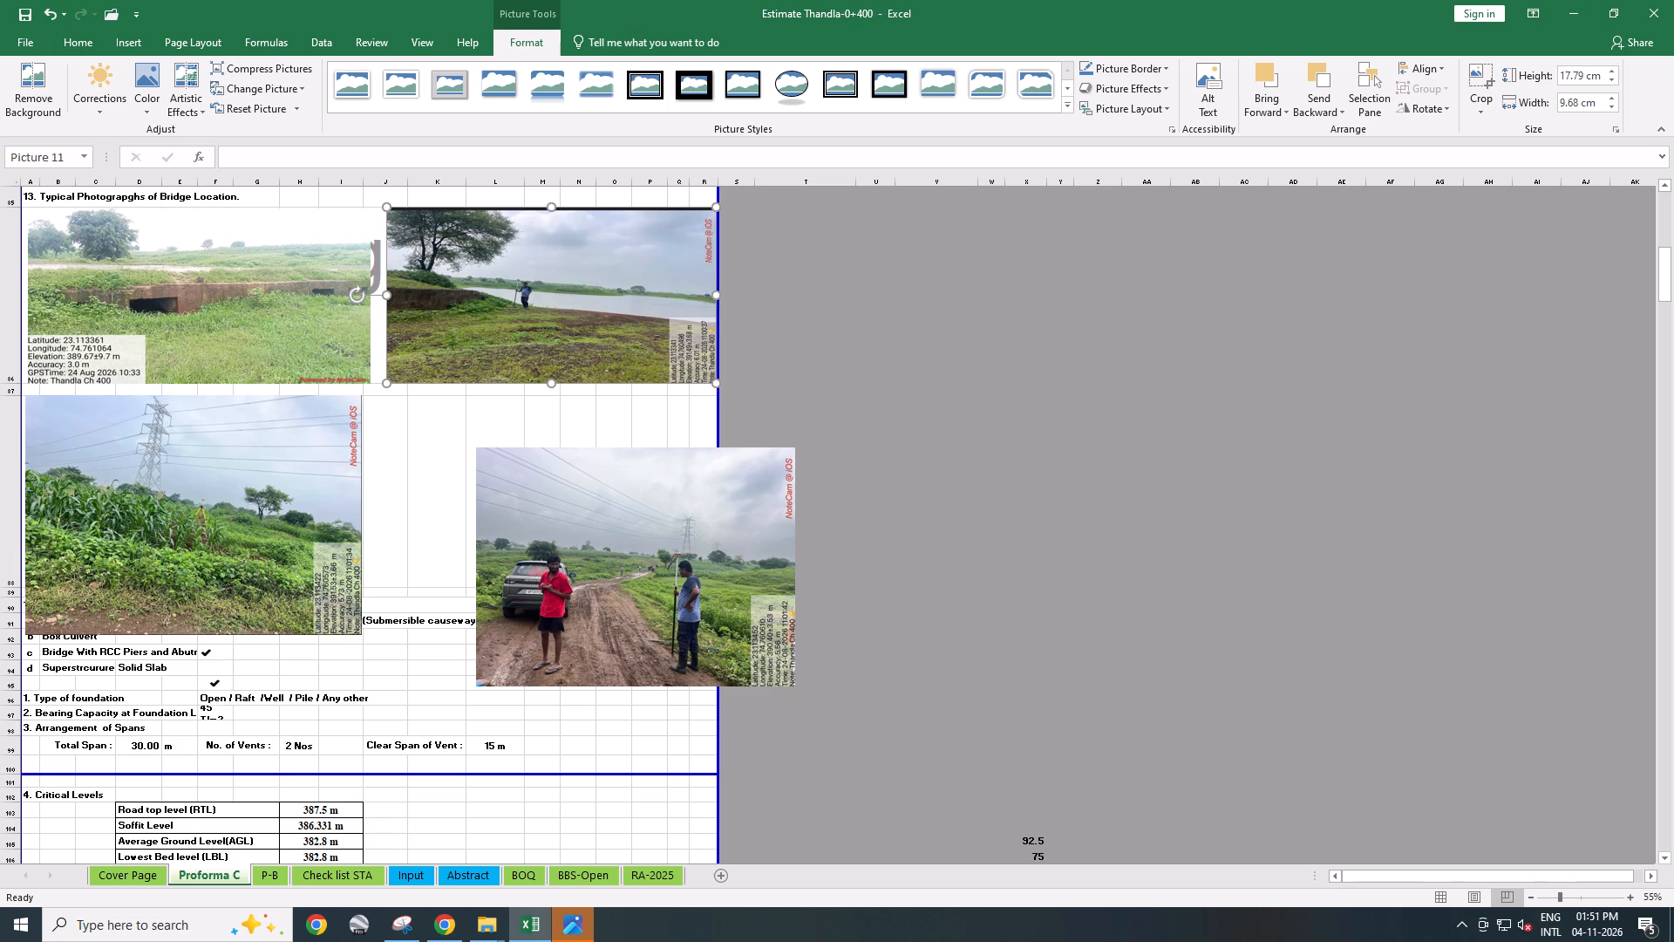
Shorten the transmission-tower photo from its bottom edge so it ends just above the section 14 heading.
click(196, 618)
drag(195, 637, 197, 629)
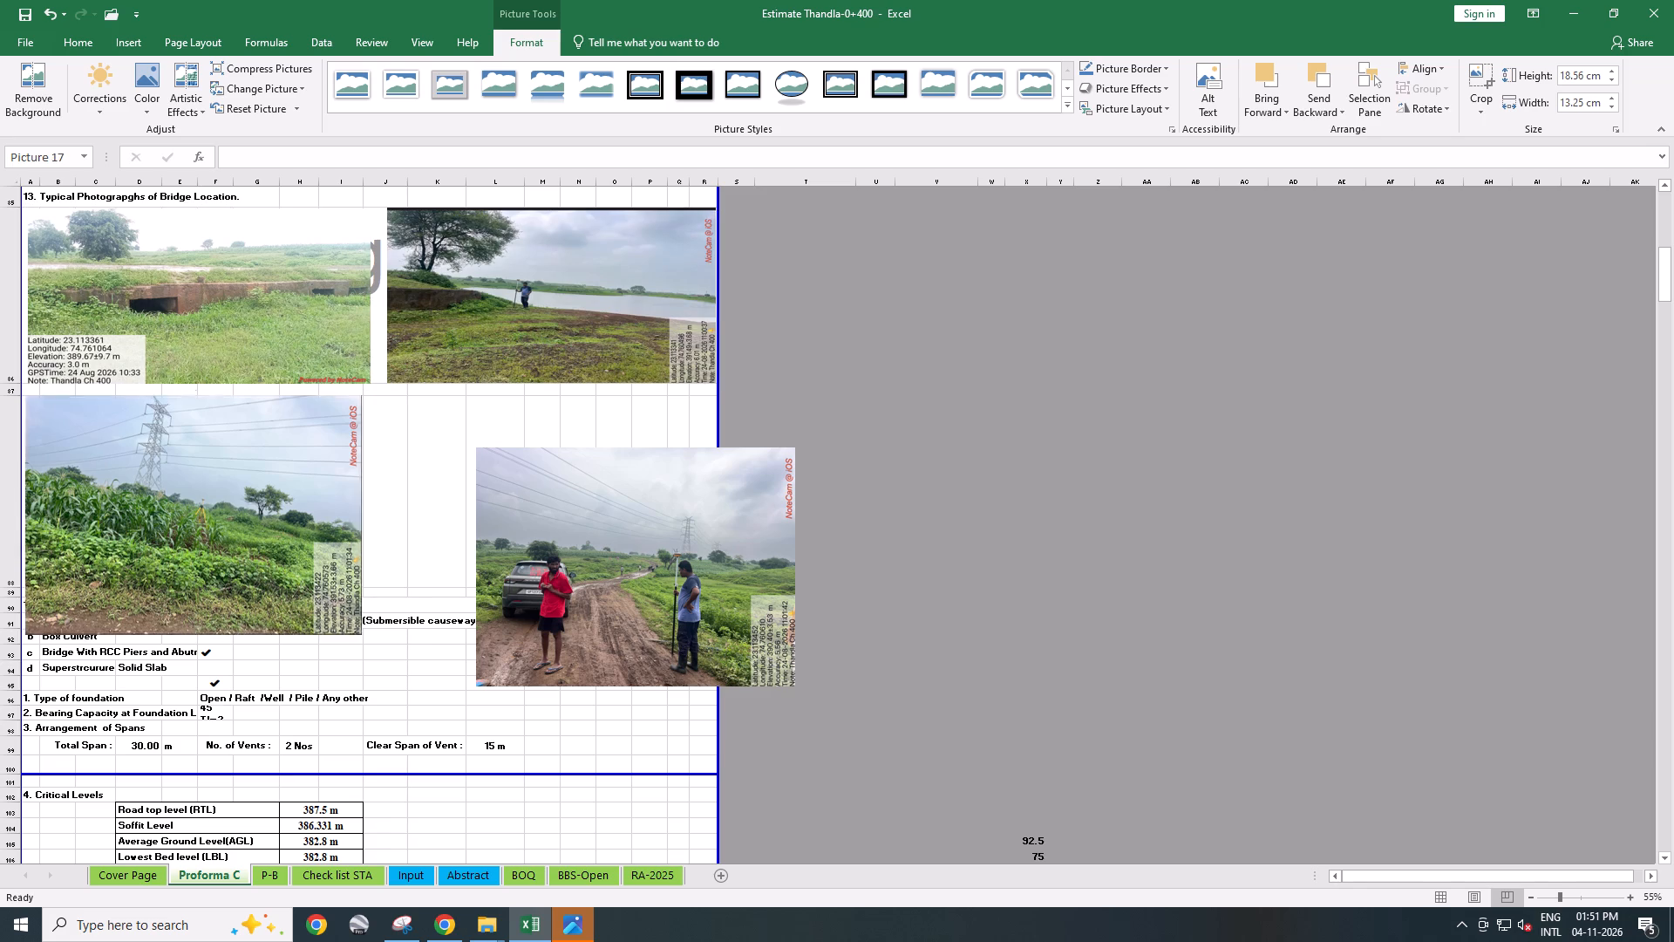
drag(197, 629, 208, 587)
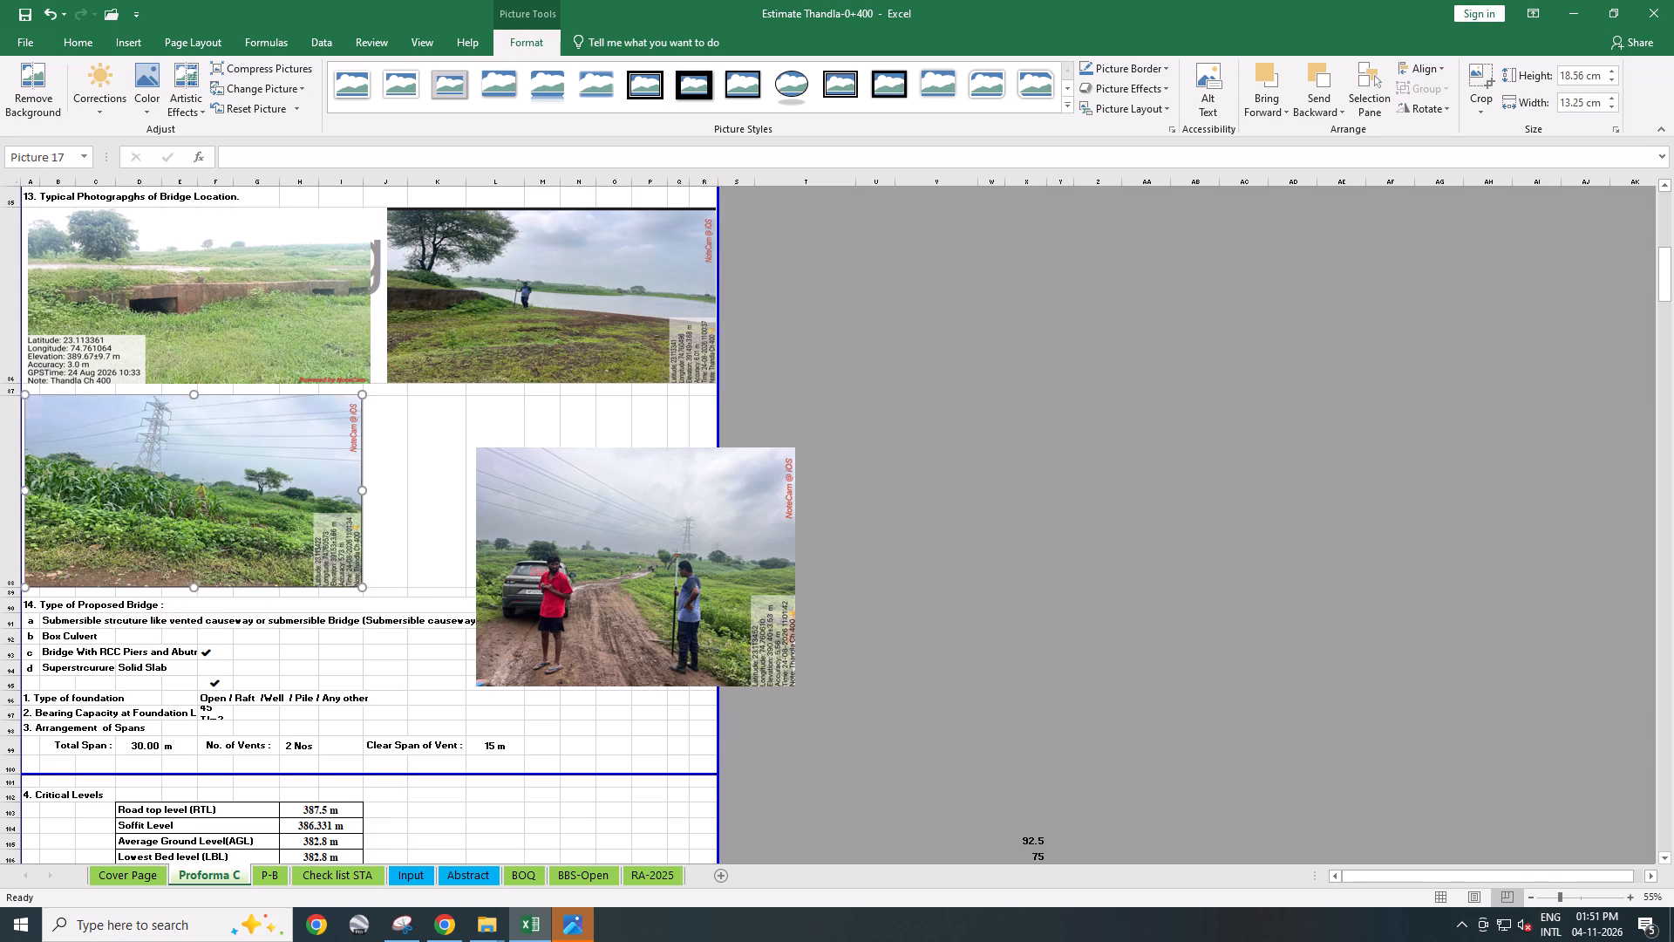
Fit the parked-car photo directly below the waterside photo, widened to the blue border and shortened to match the transmission-tower photo's height.
drag(534, 568, 444, 517)
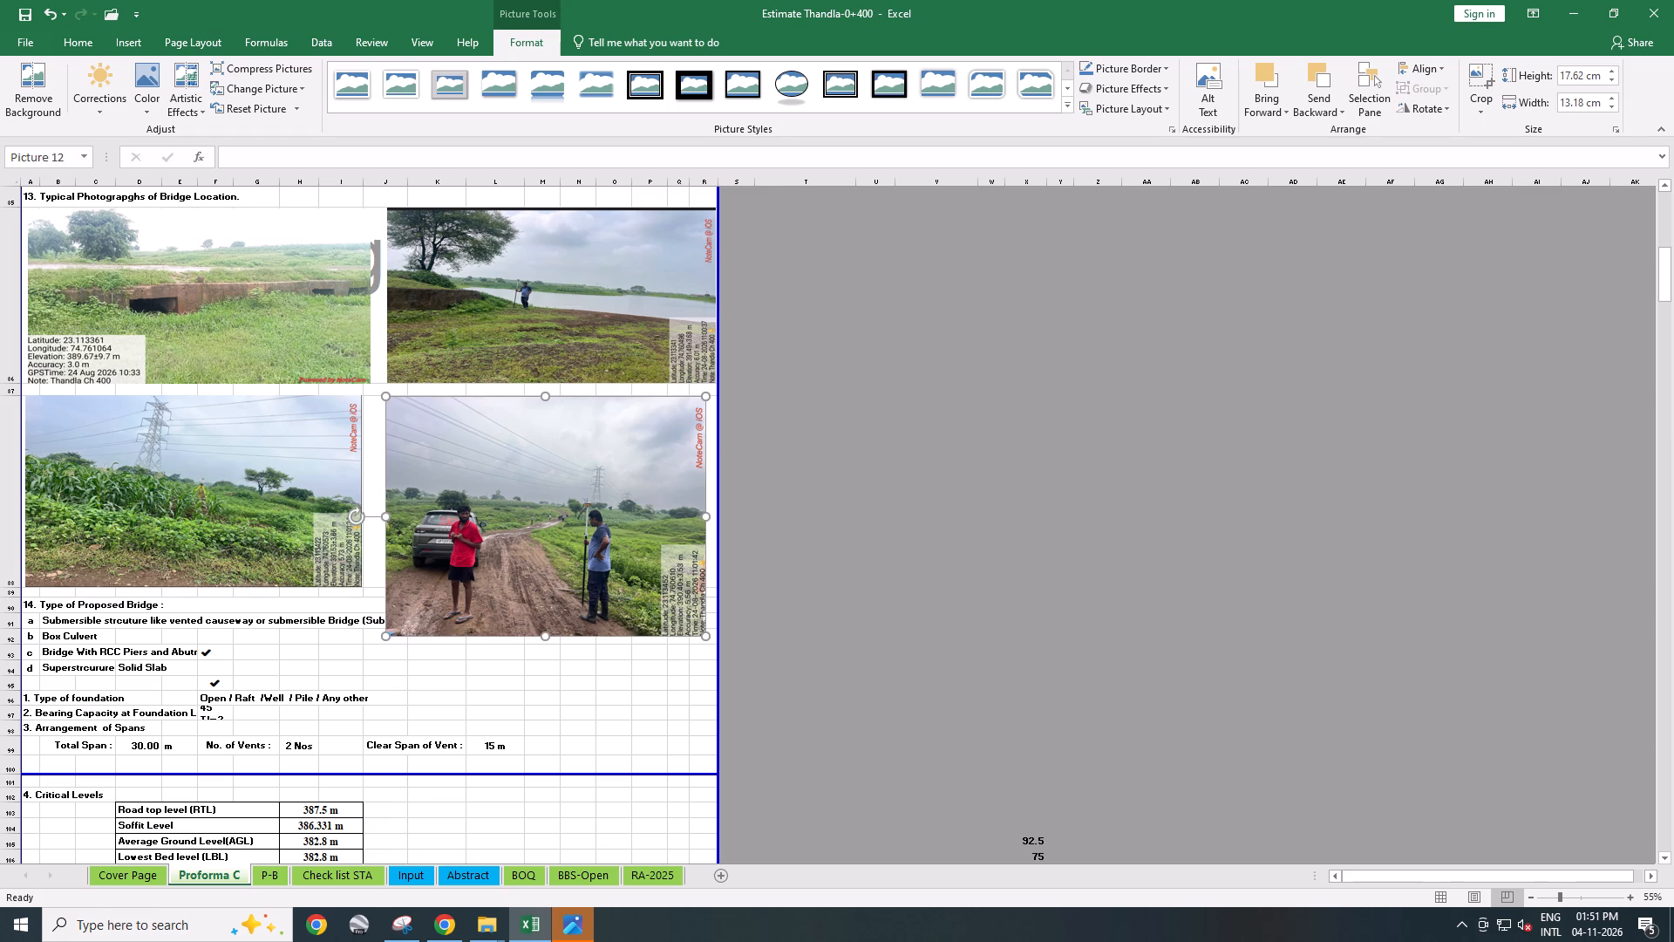
drag(709, 519, 718, 522)
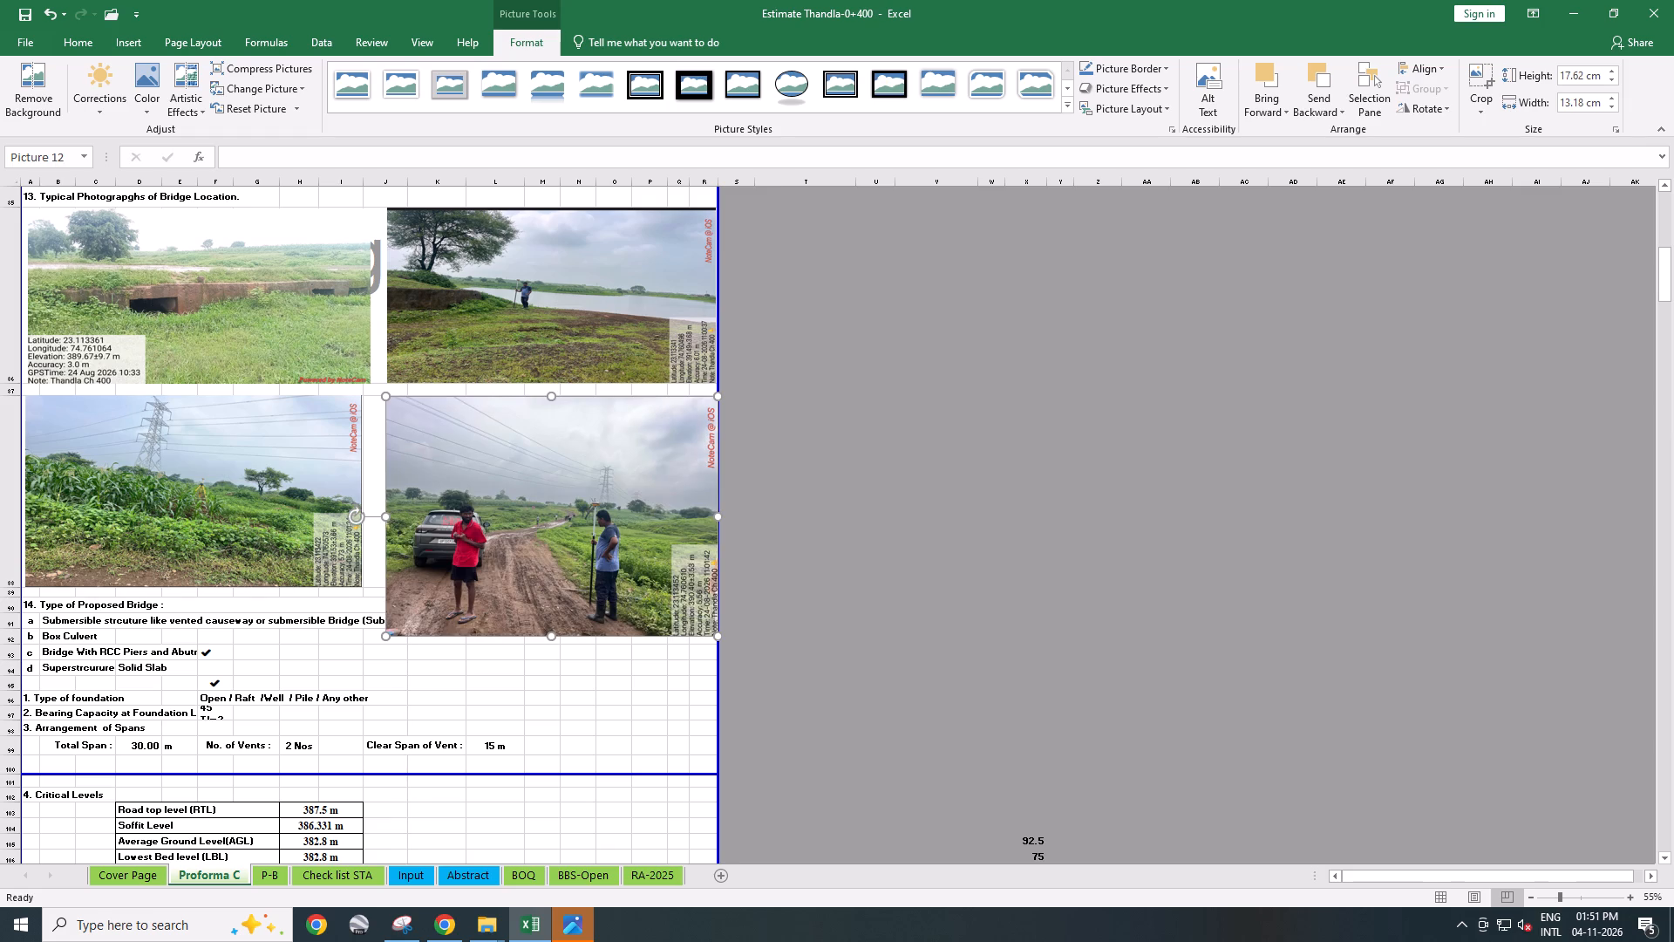
drag(553, 638, 566, 588)
click(434, 657)
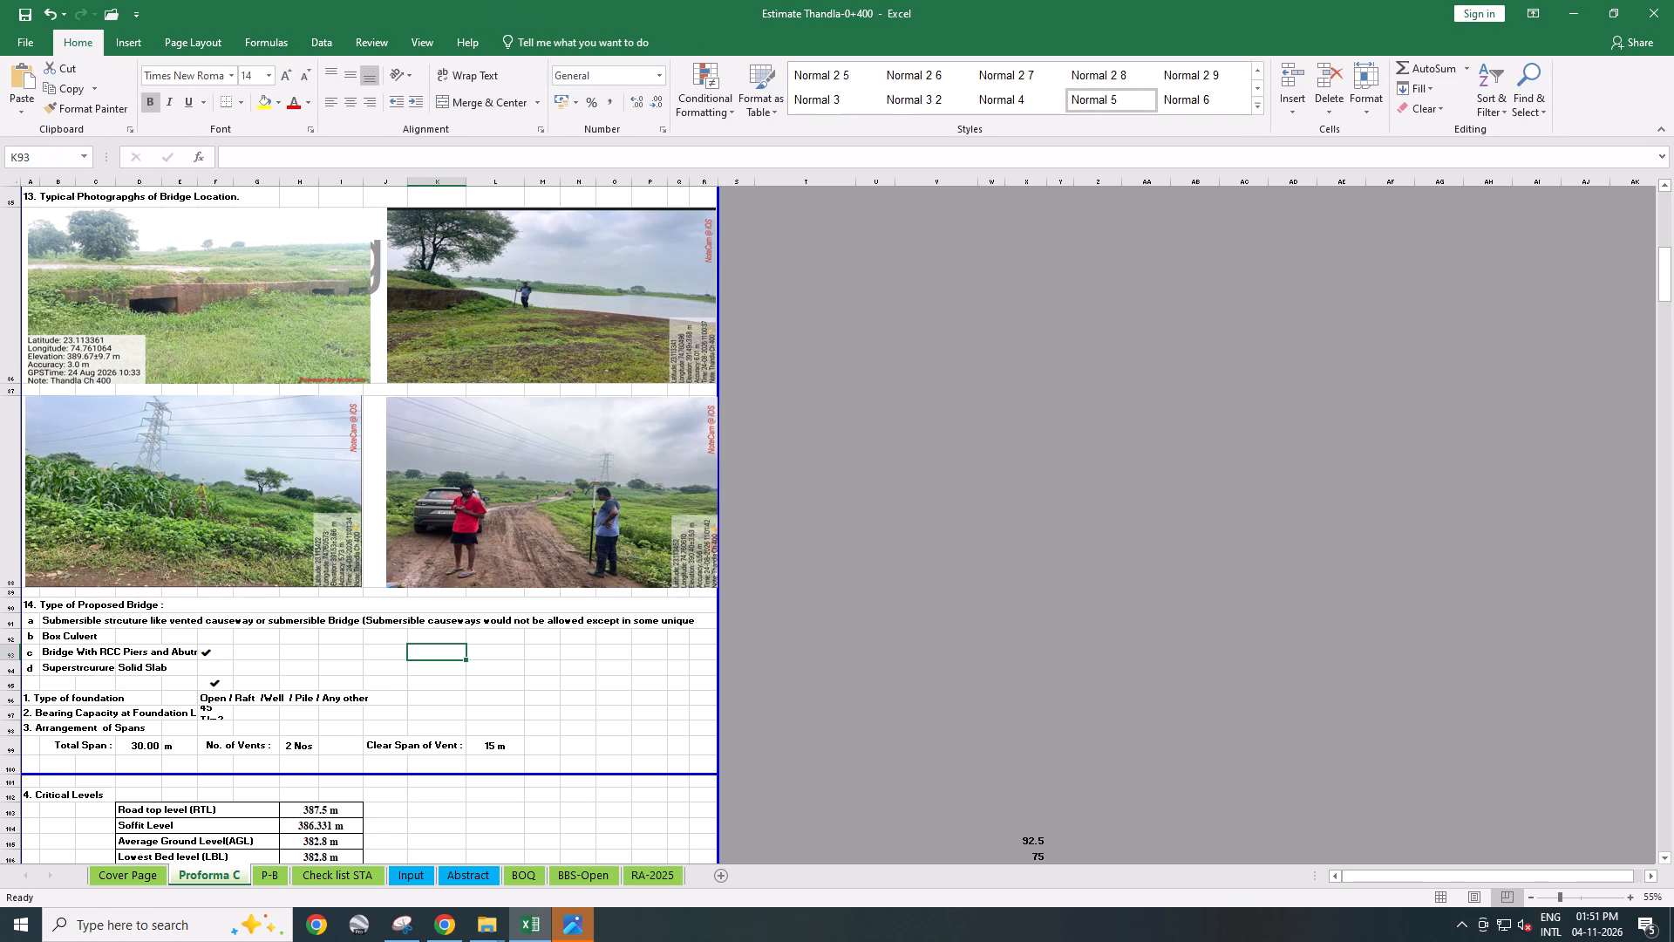
Save the workbook.
key(ctrl+s)
Nudge the transmission-tower photo slightly right and widen it so both sides line up with the culvert photo above.
scroll(356, 524, up, 6)
scroll(354, 523, down, 7)
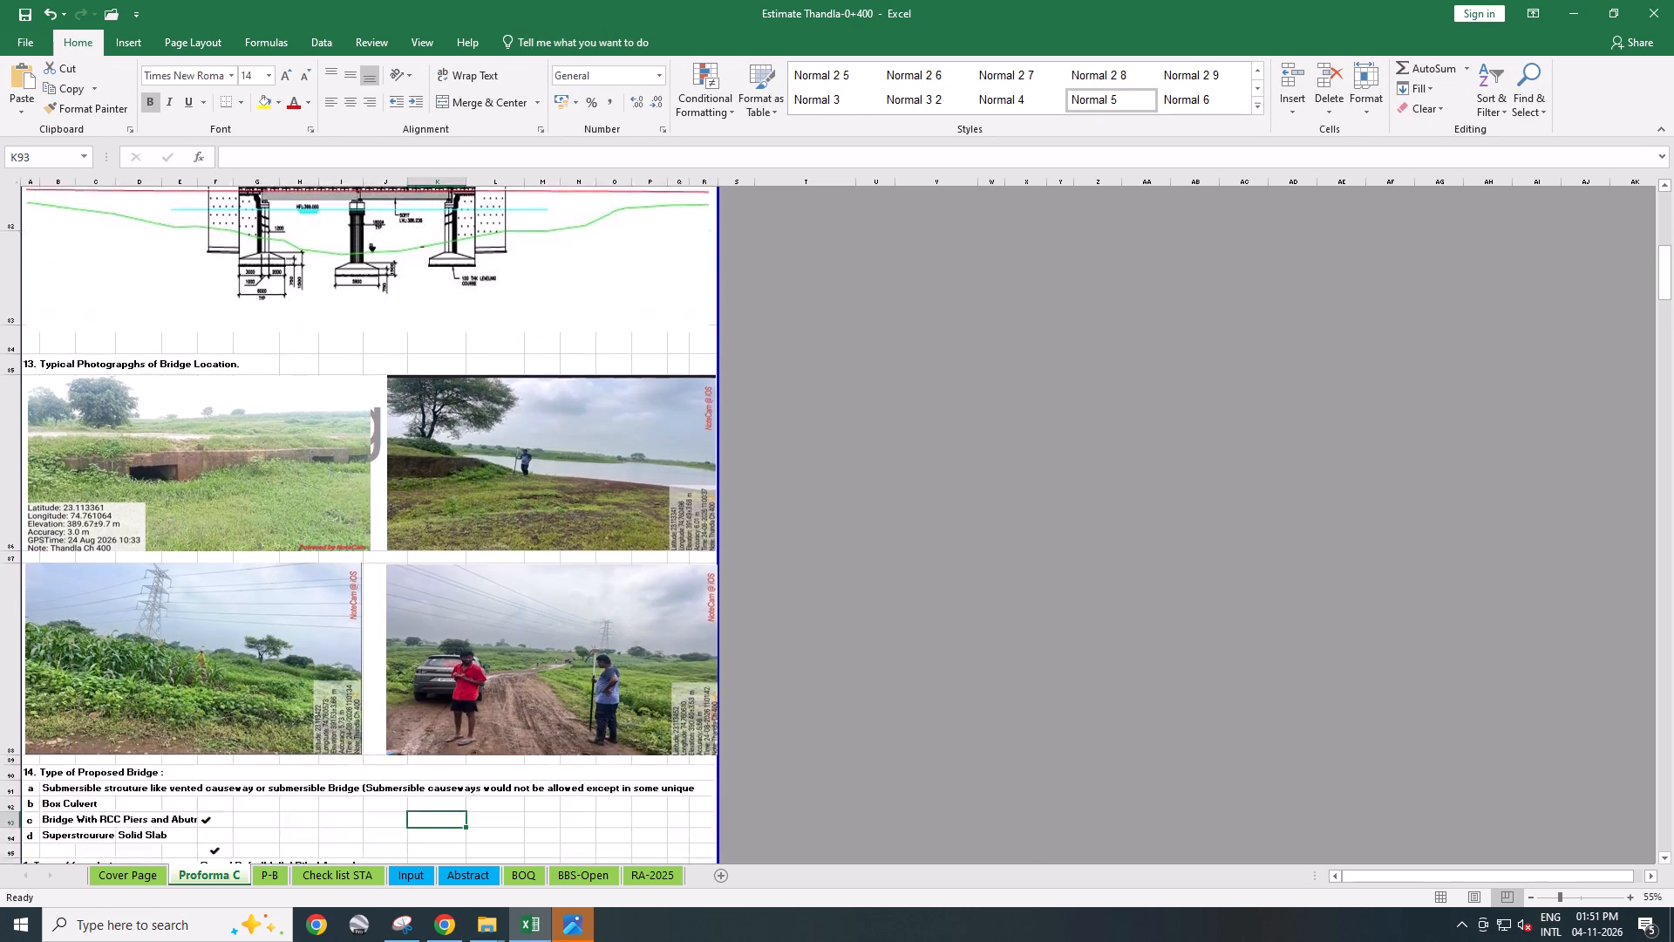
scroll(350, 406, up, 1)
click(335, 478)
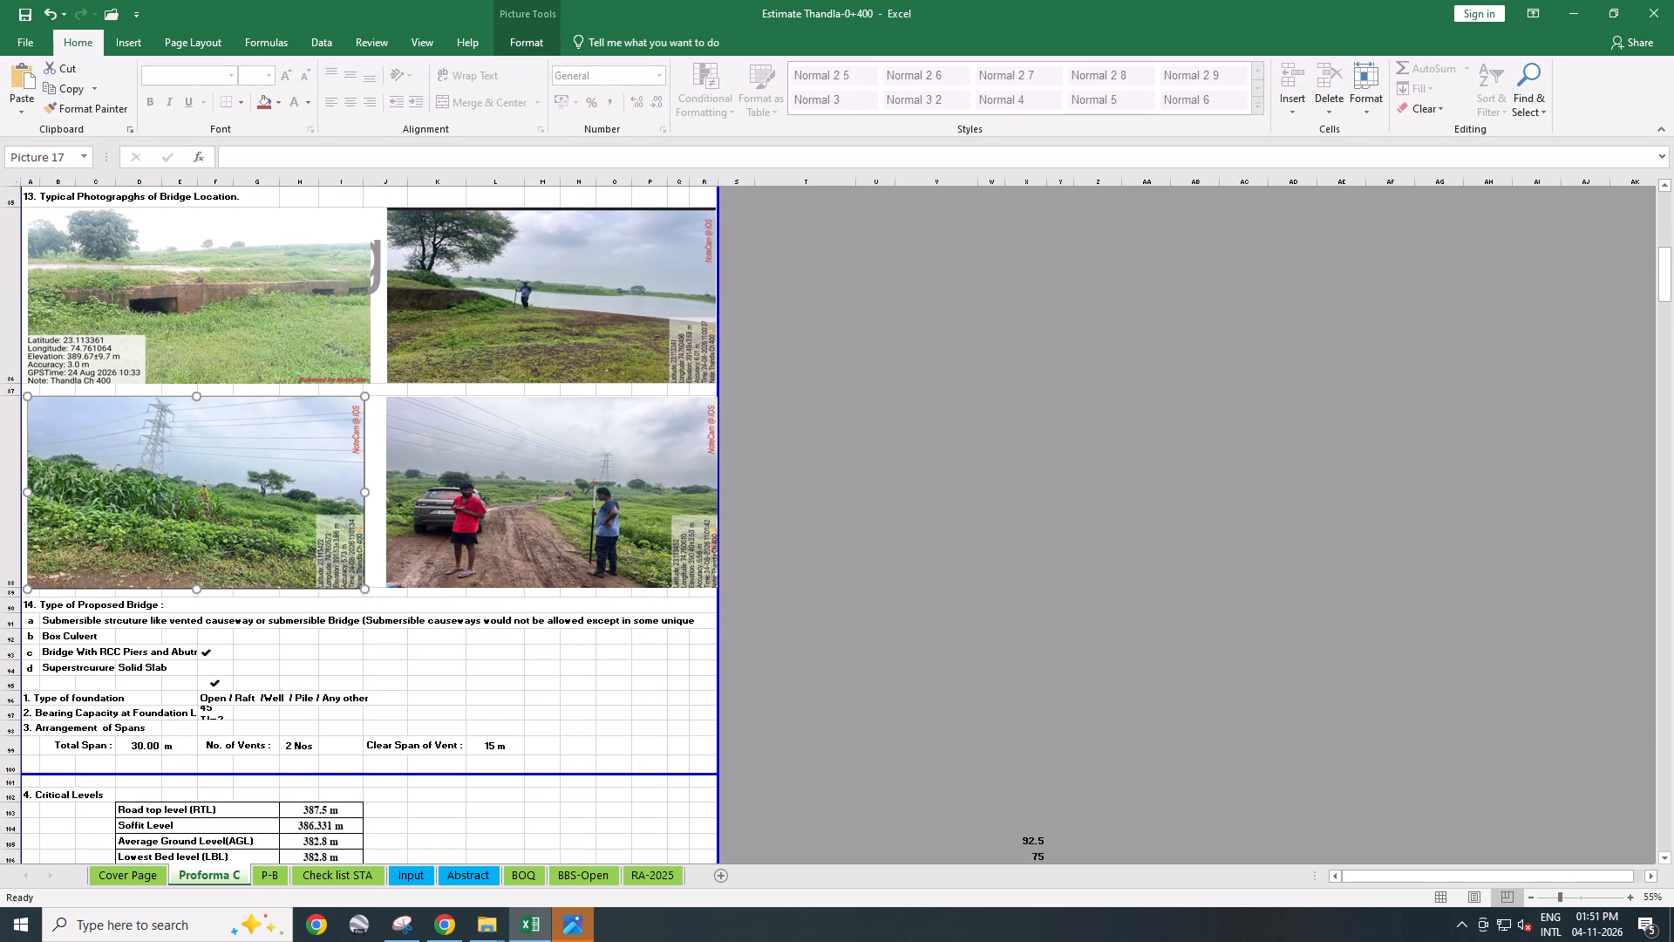
click(289, 479)
click(367, 489)
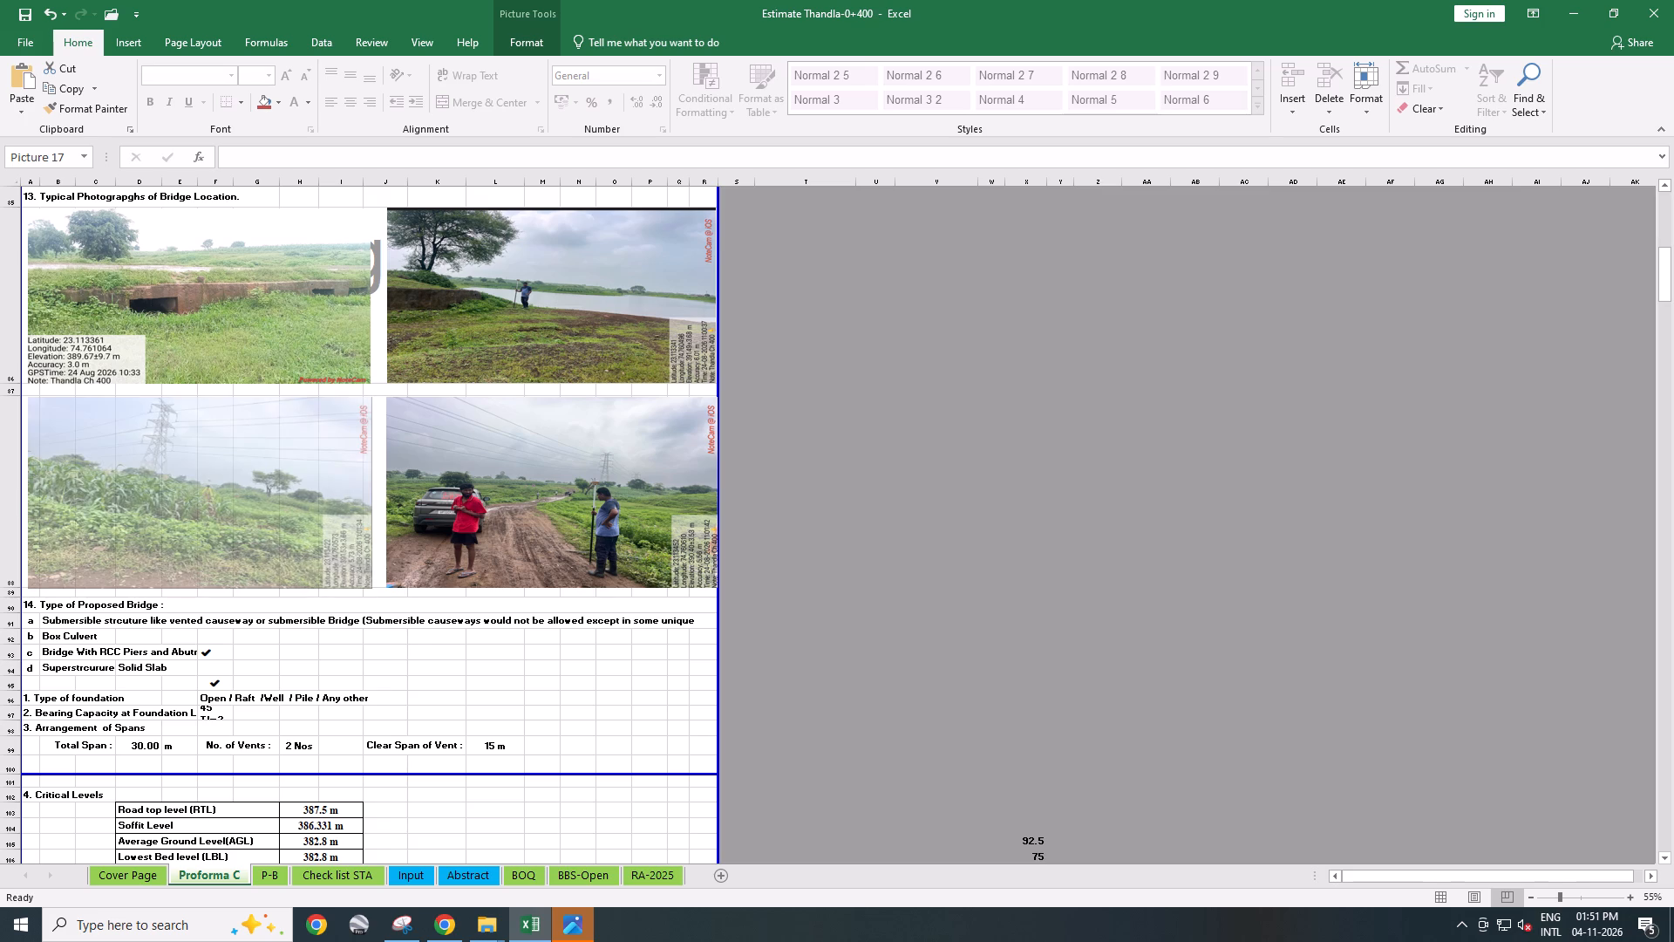
click(419, 656)
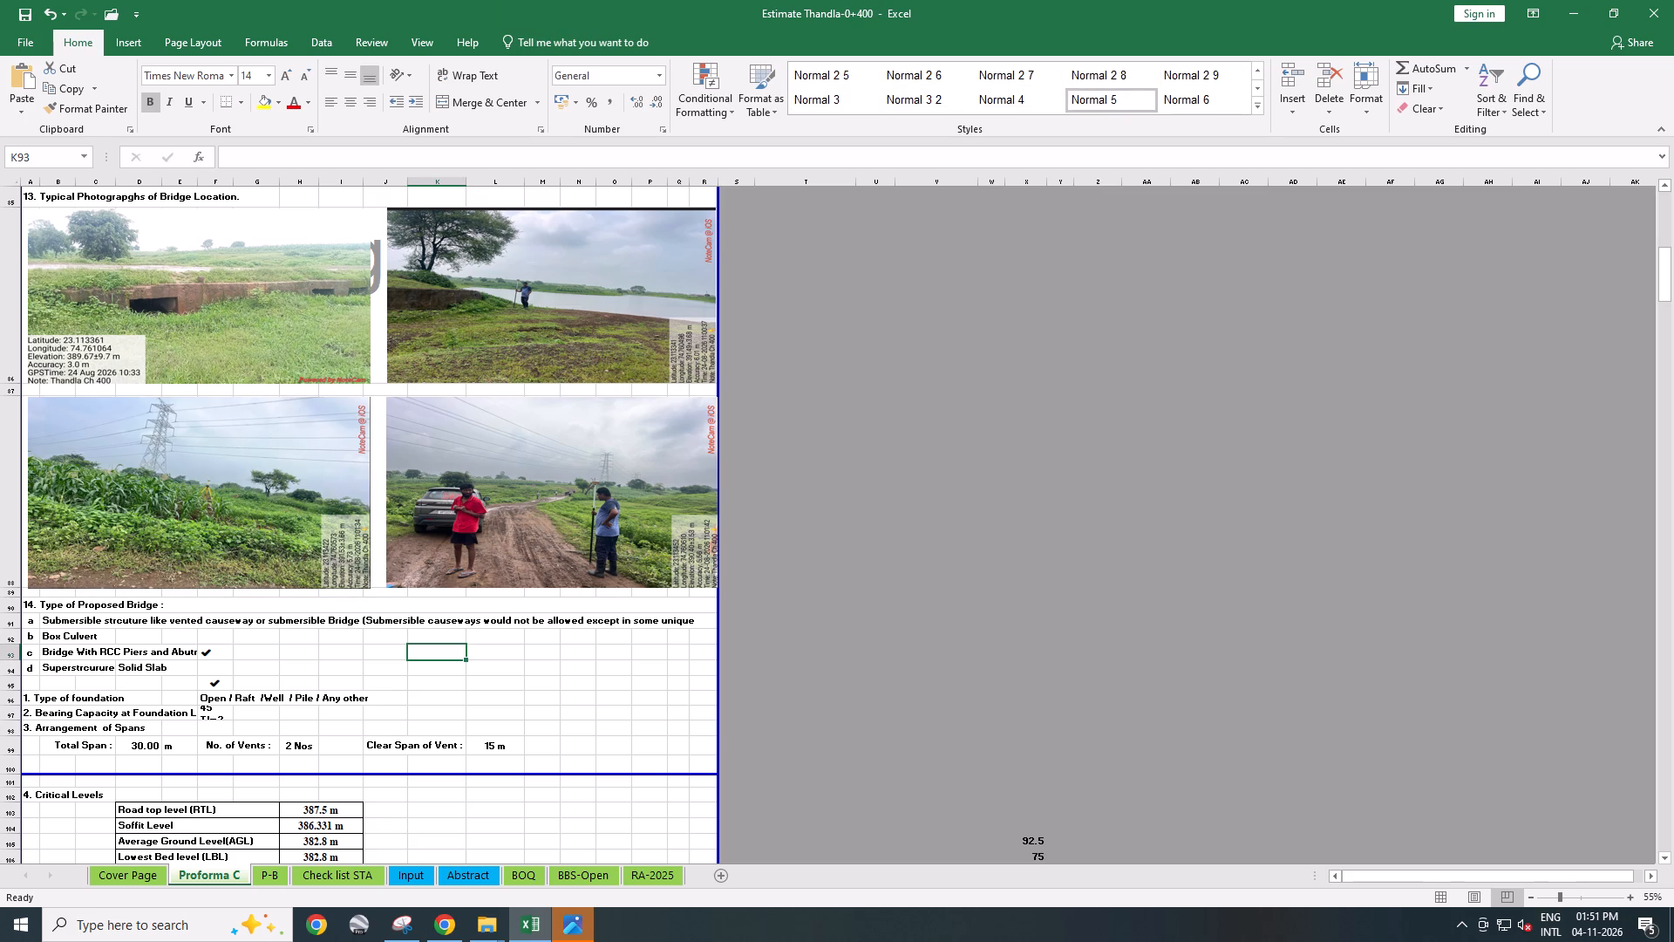
Export the Cover Page, Proforma C, P-B, Check list STA, BOQ and BBS-Open sheets together as PDF Estimate Thandla-0+400 in JHABUA COST ESTIMATE.
click(134, 879)
ctrl+click(201, 881)
ctrl+click(272, 881)
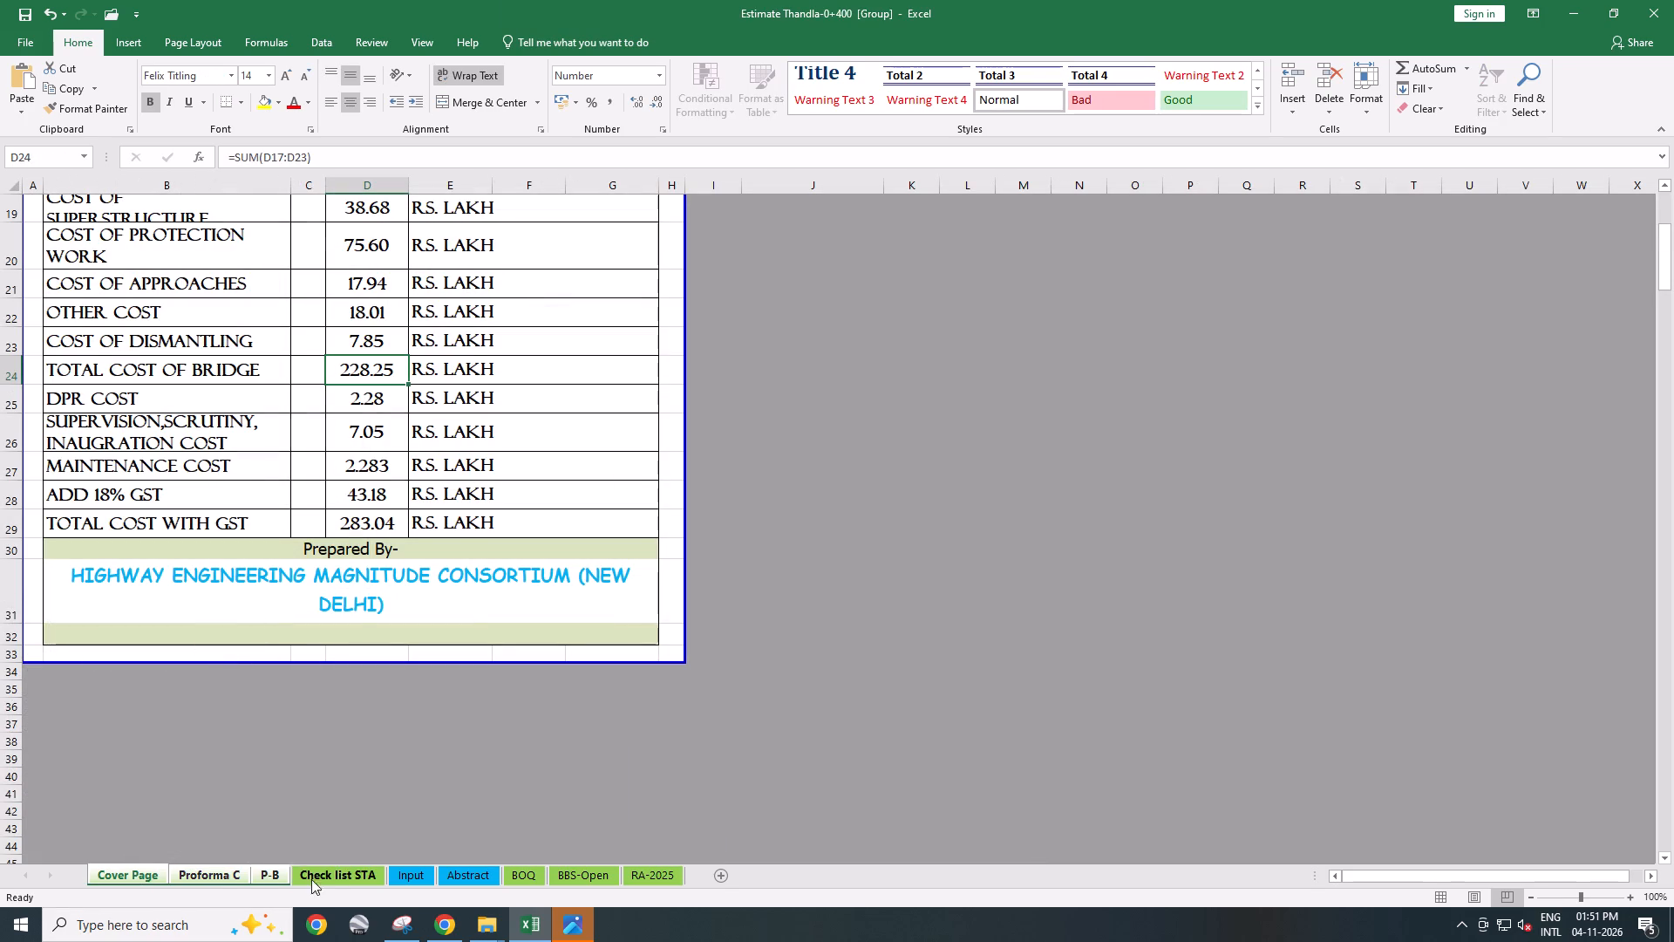
ctrl+click(324, 877)
ctrl+click(527, 877)
ctrl+click(577, 878)
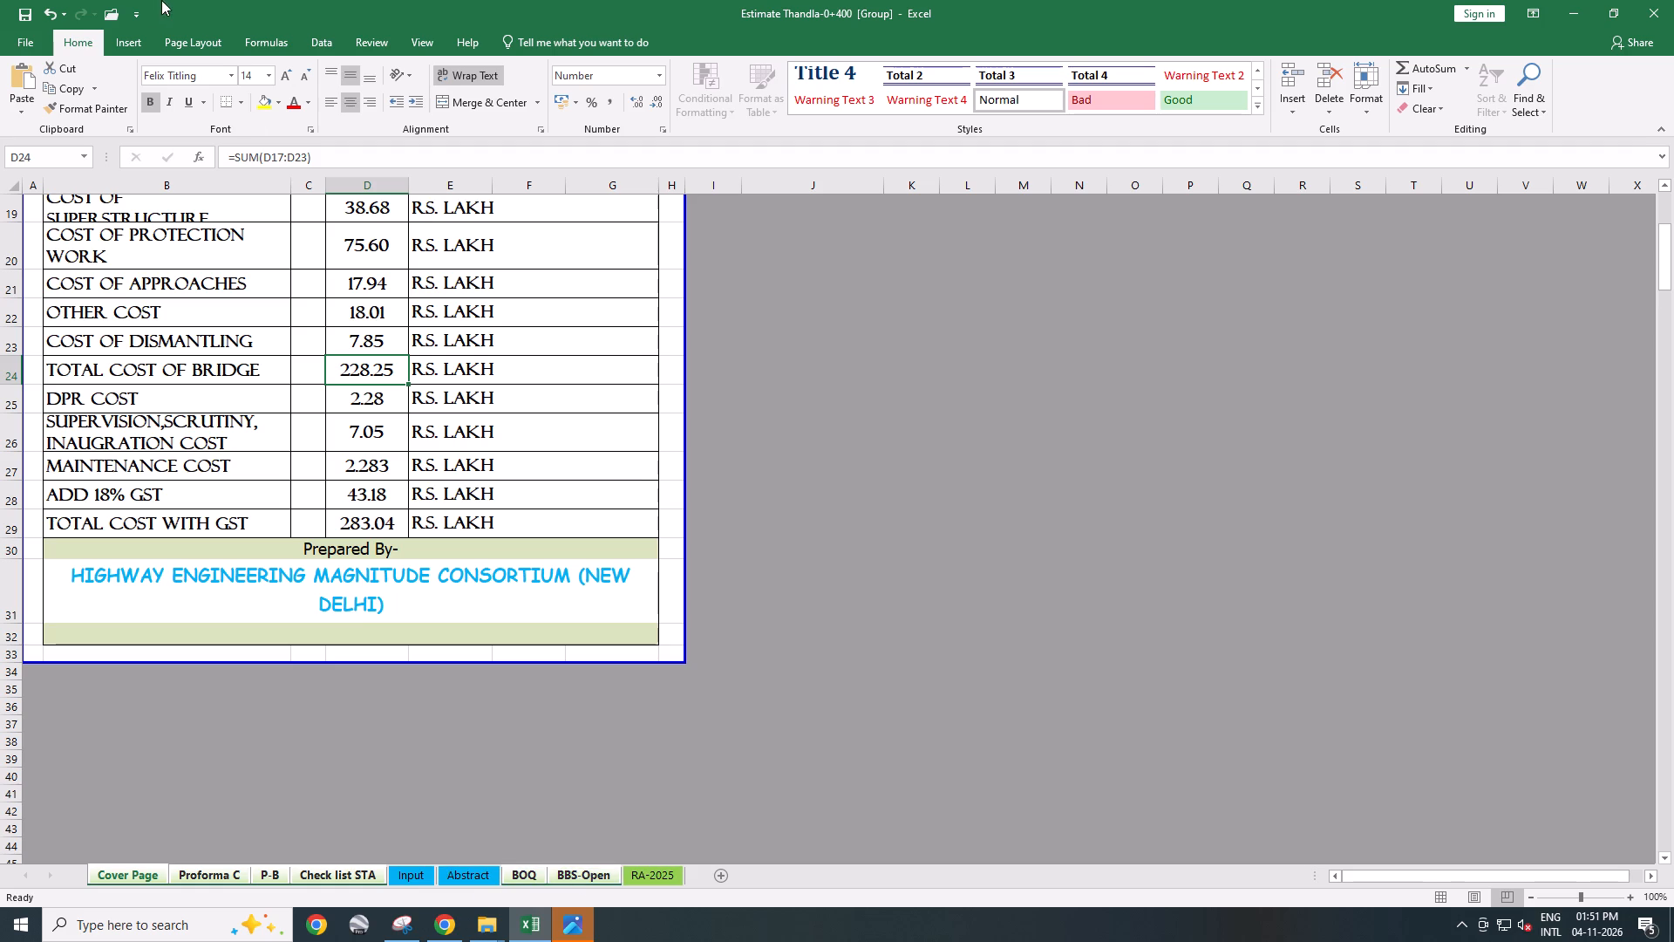
click(21, 40)
click(67, 216)
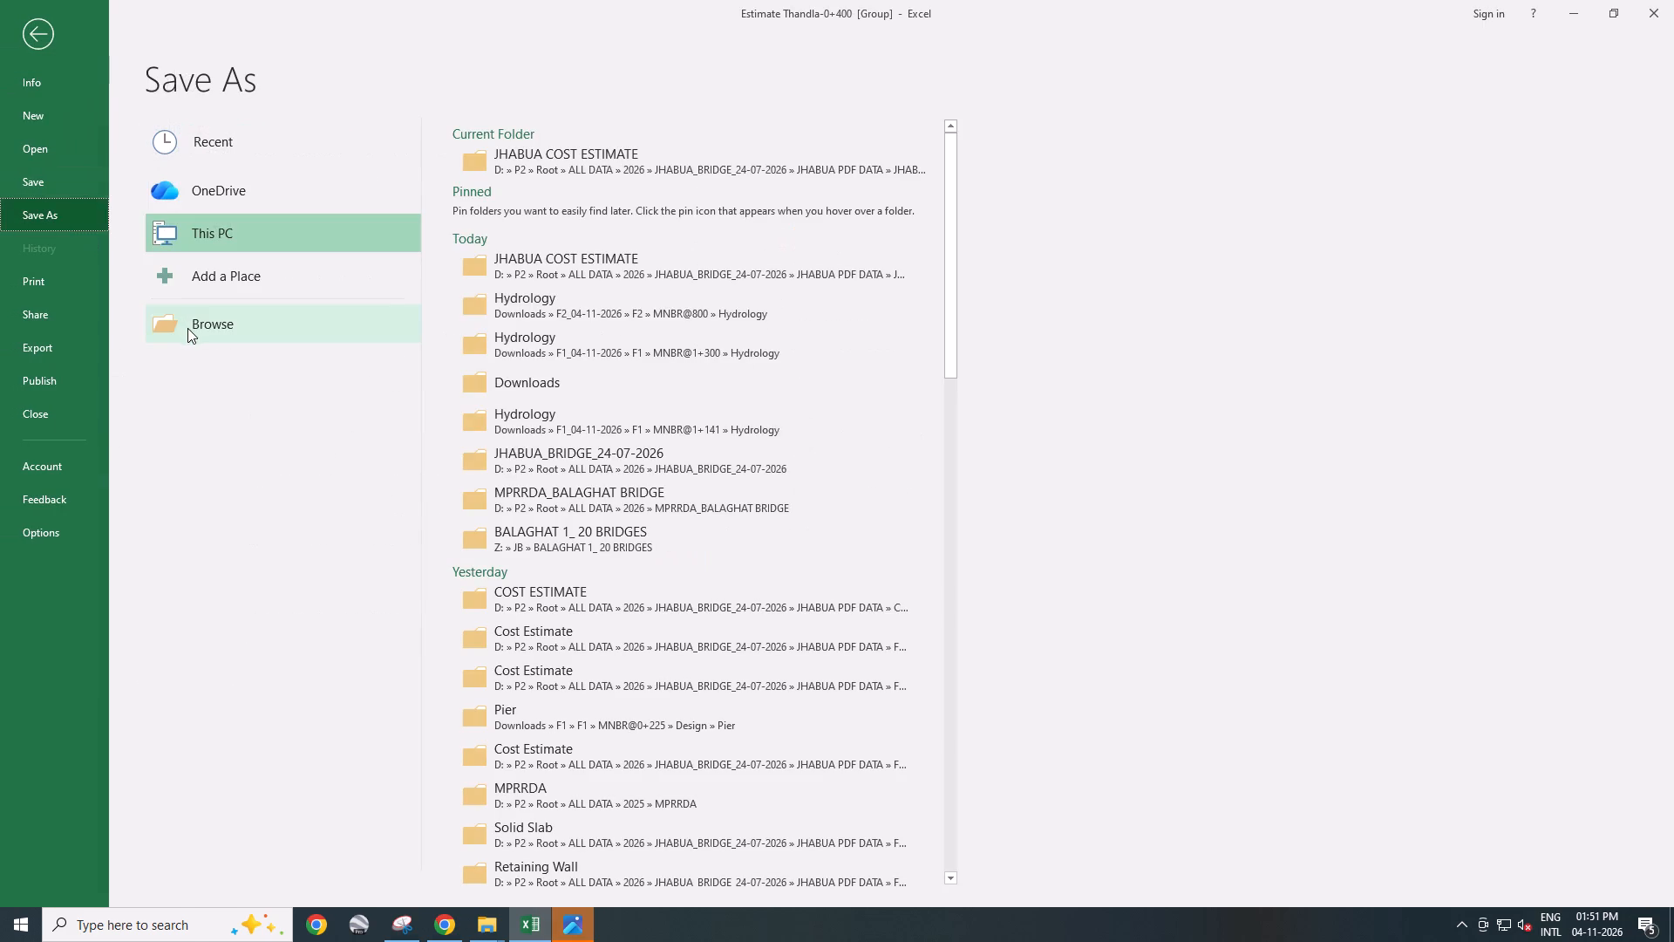
click(187, 328)
click(162, 373)
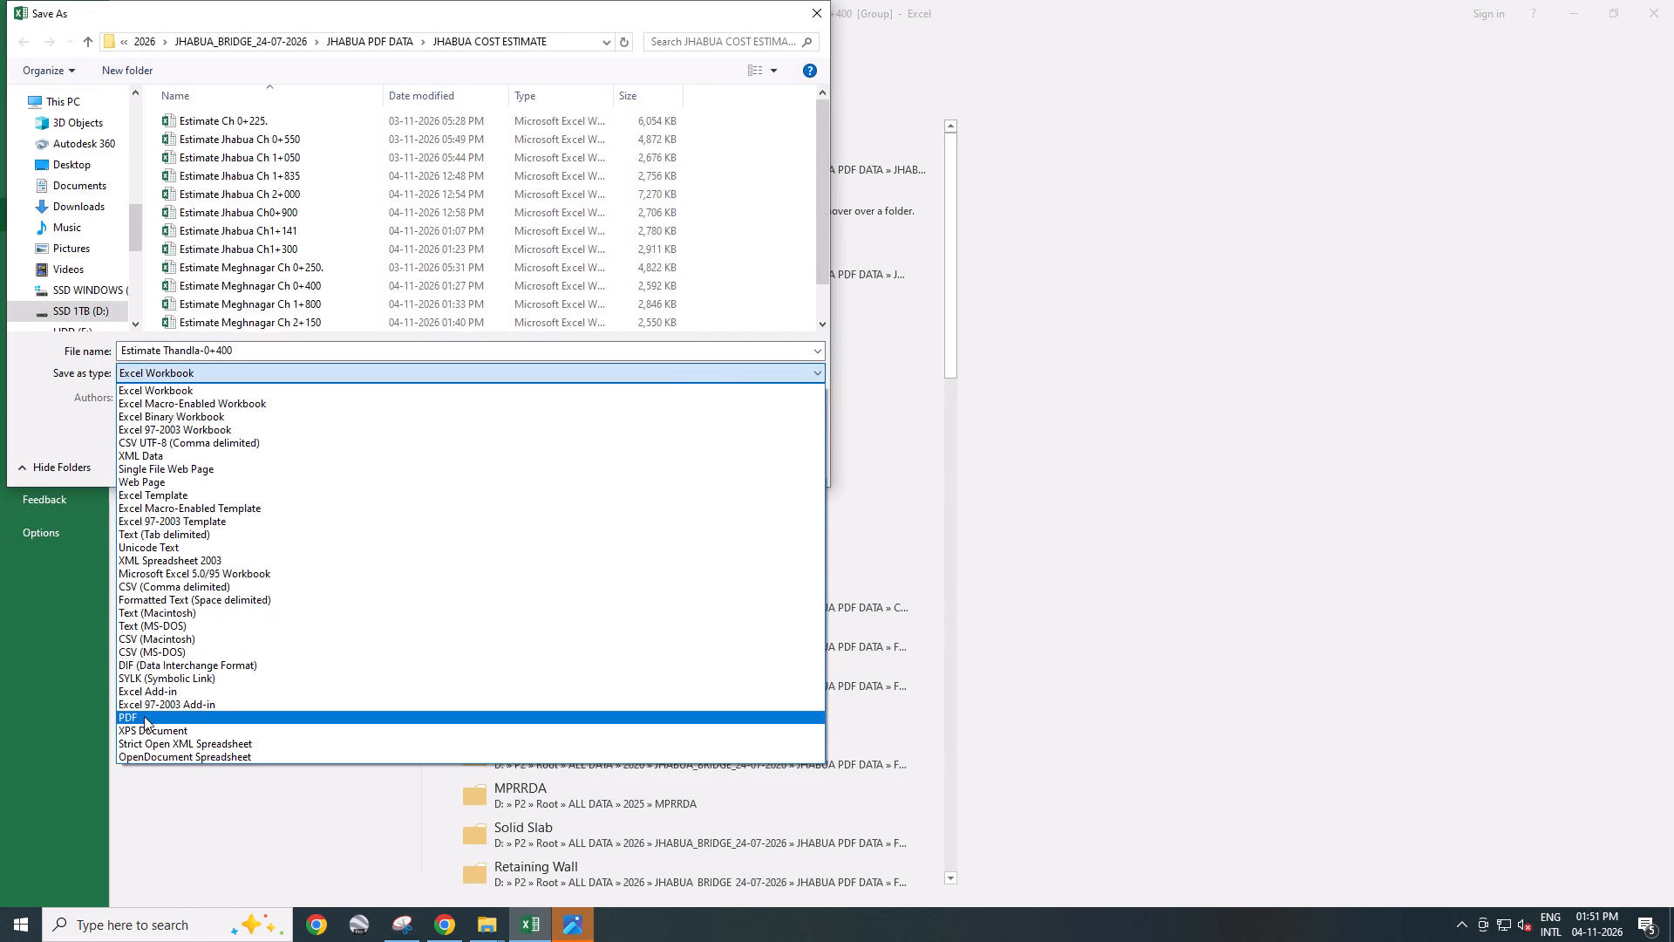
click(144, 716)
click(691, 533)
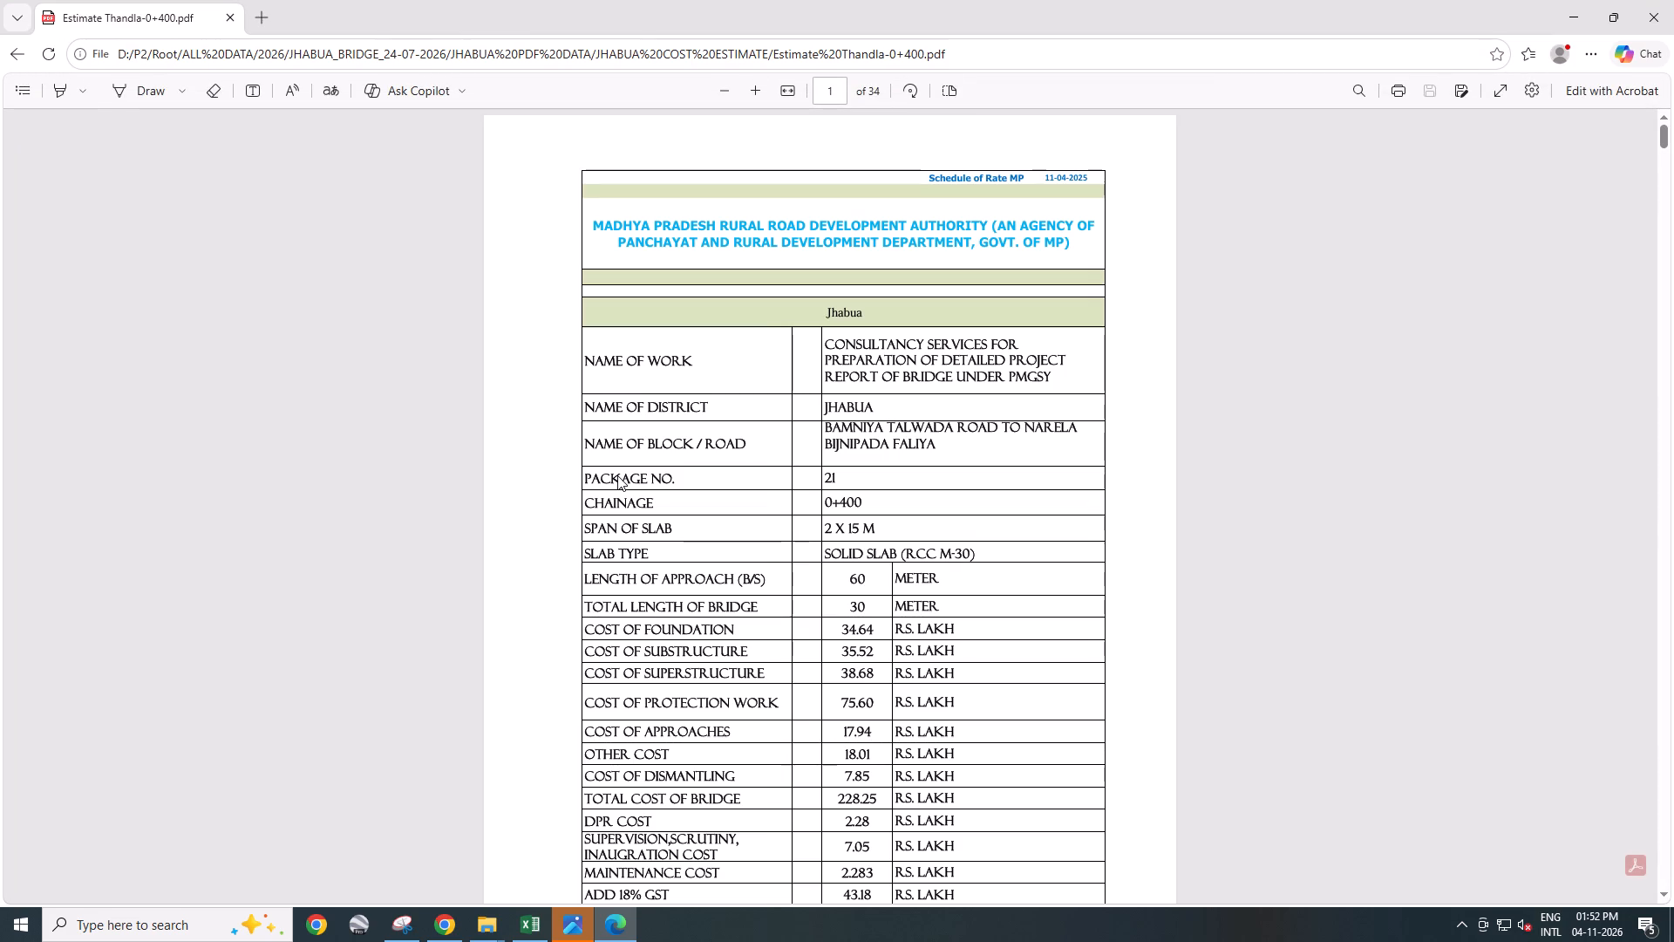
Review the exported PDF's cover page, proforma, bridge drawing and section 13 photographs, and close it.
scroll(617, 475, down, 6)
scroll(626, 525, up, 1)
scroll(626, 525, down, 8)
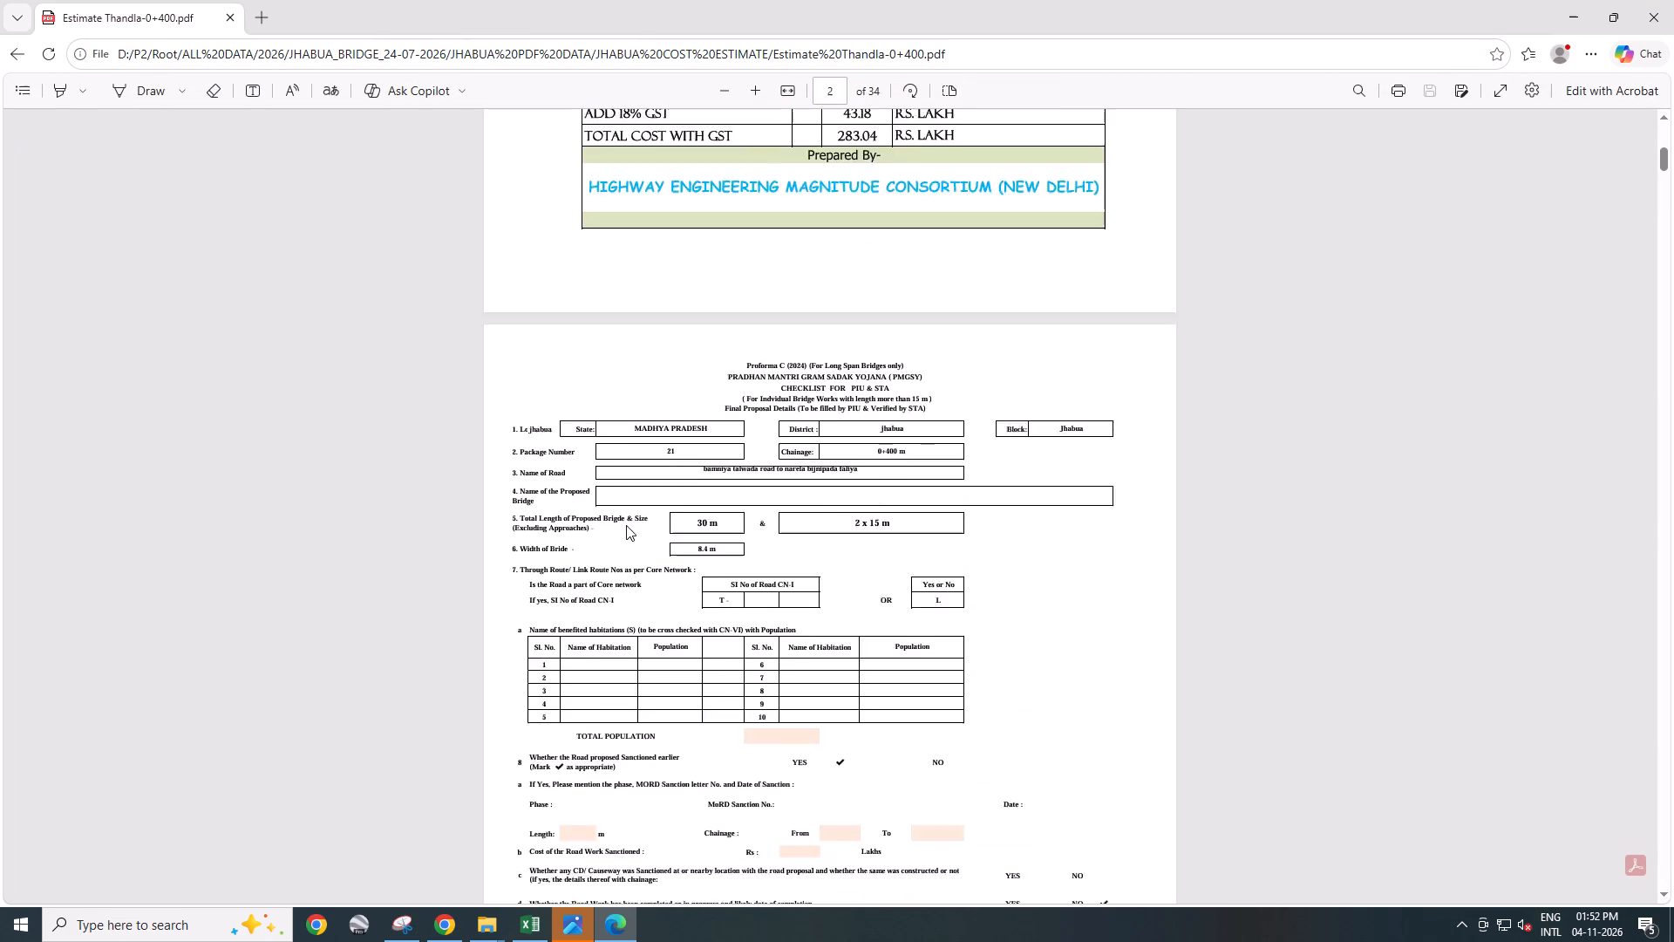
scroll(626, 525, down, 11)
scroll(626, 525, up, 1)
scroll(626, 525, down, 2)
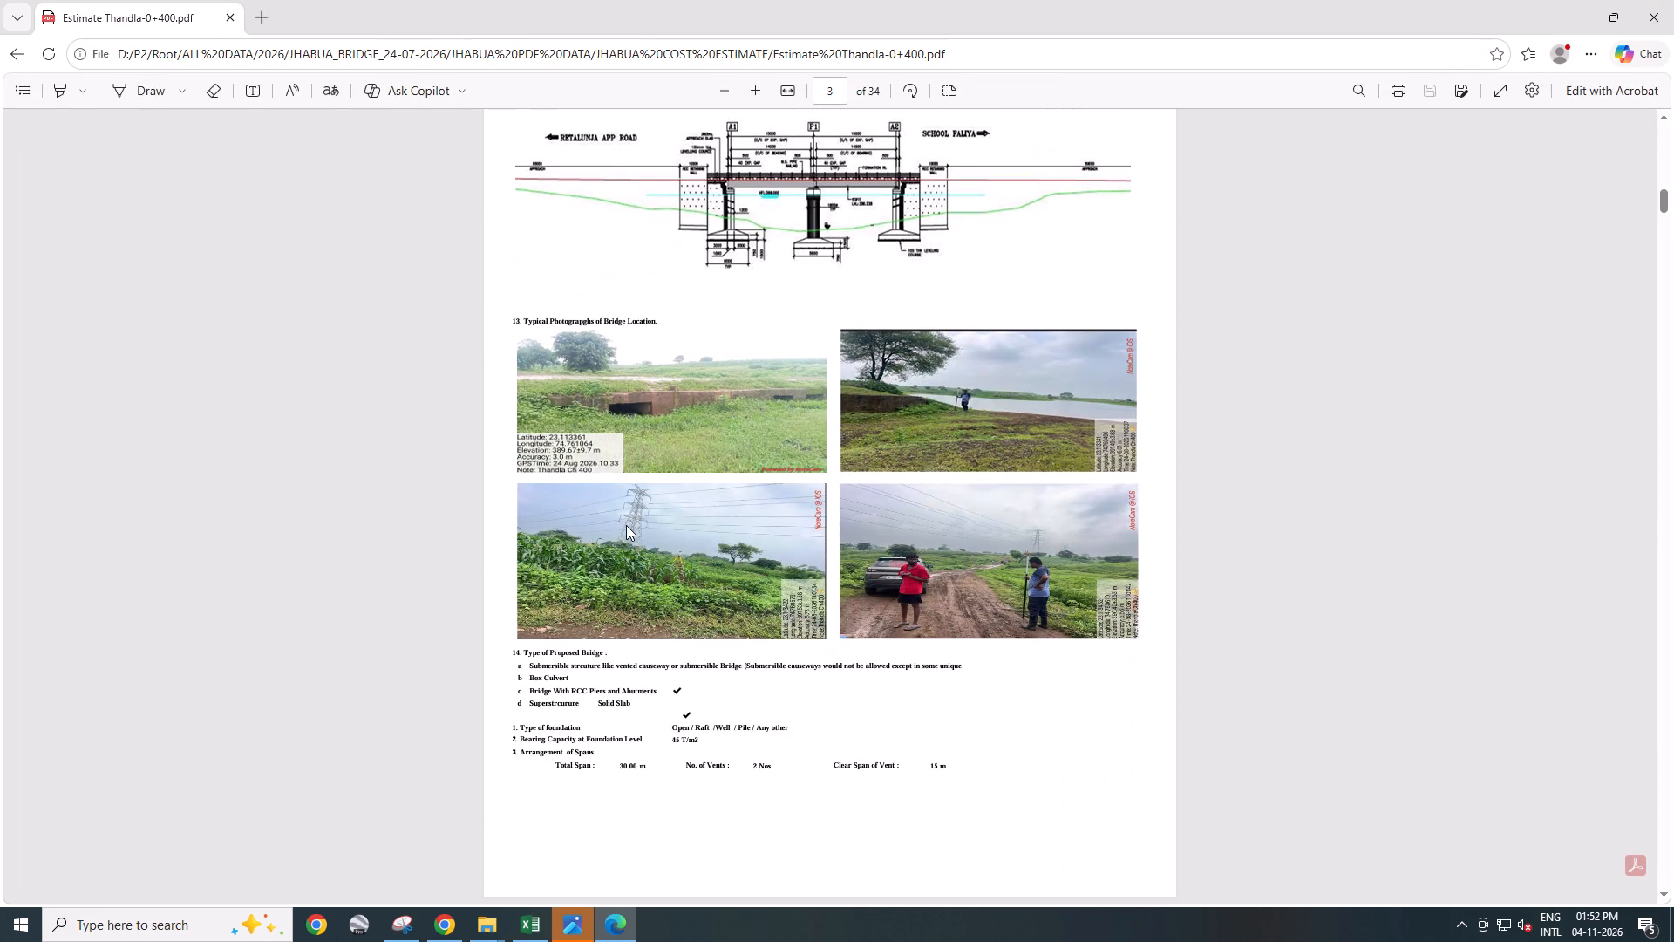
scroll(626, 525, up, 2)
click(1663, 0)
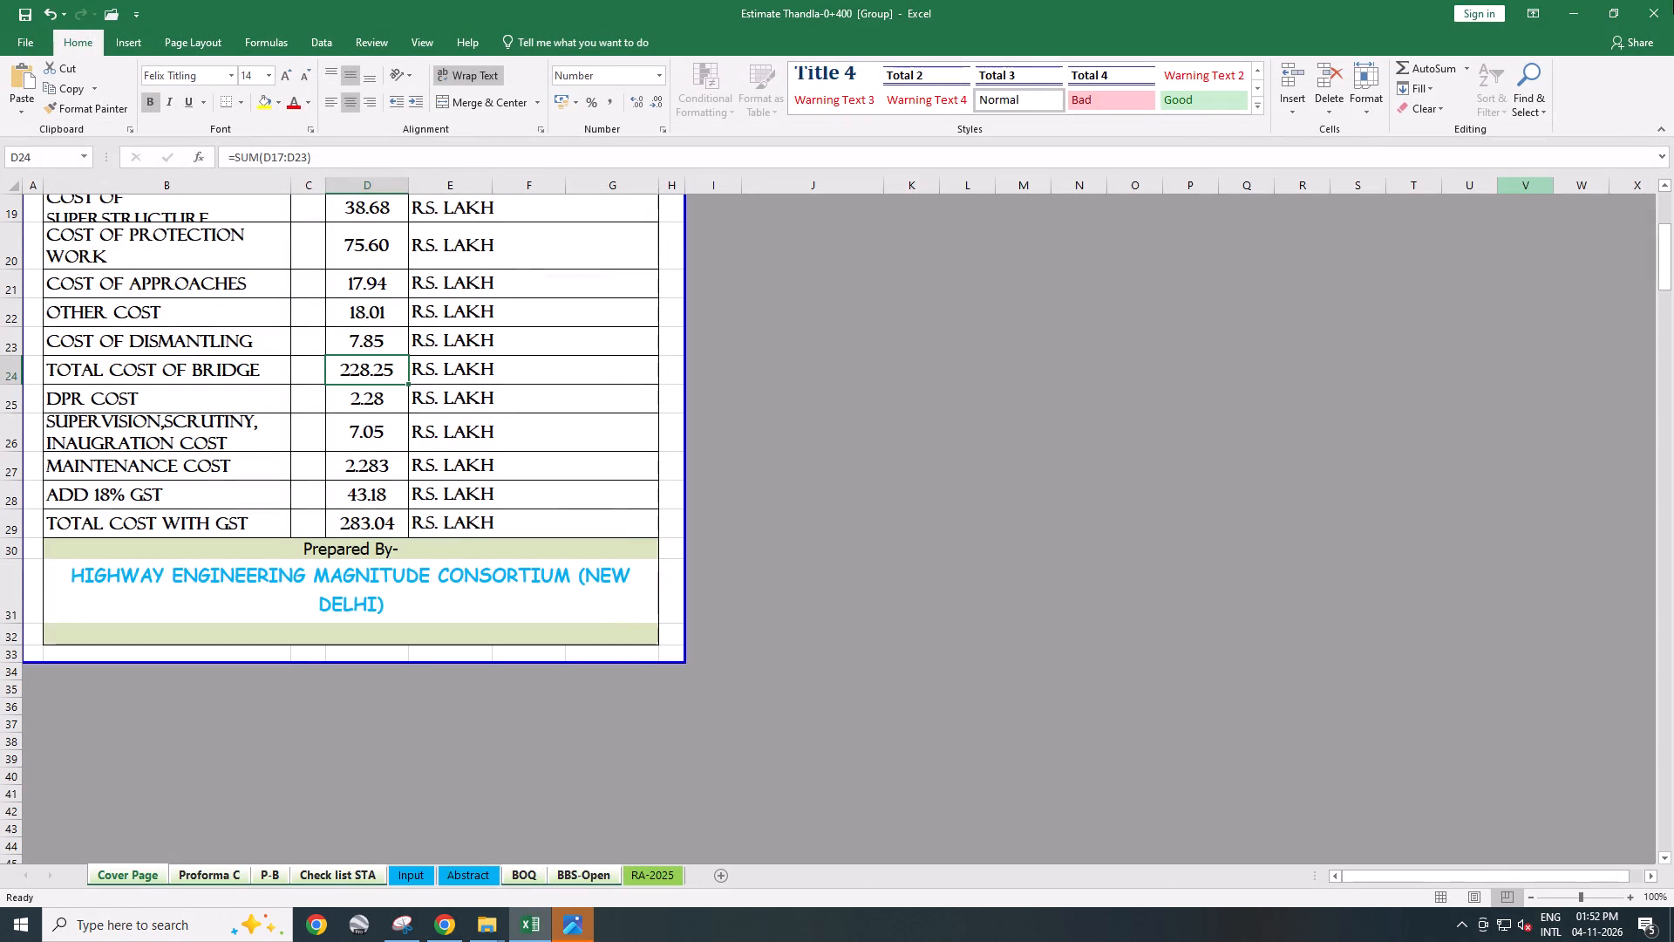
Close the Estimate Thandla-0+400 workbook, saving its changes.
click(1673, 0)
click(766, 487)
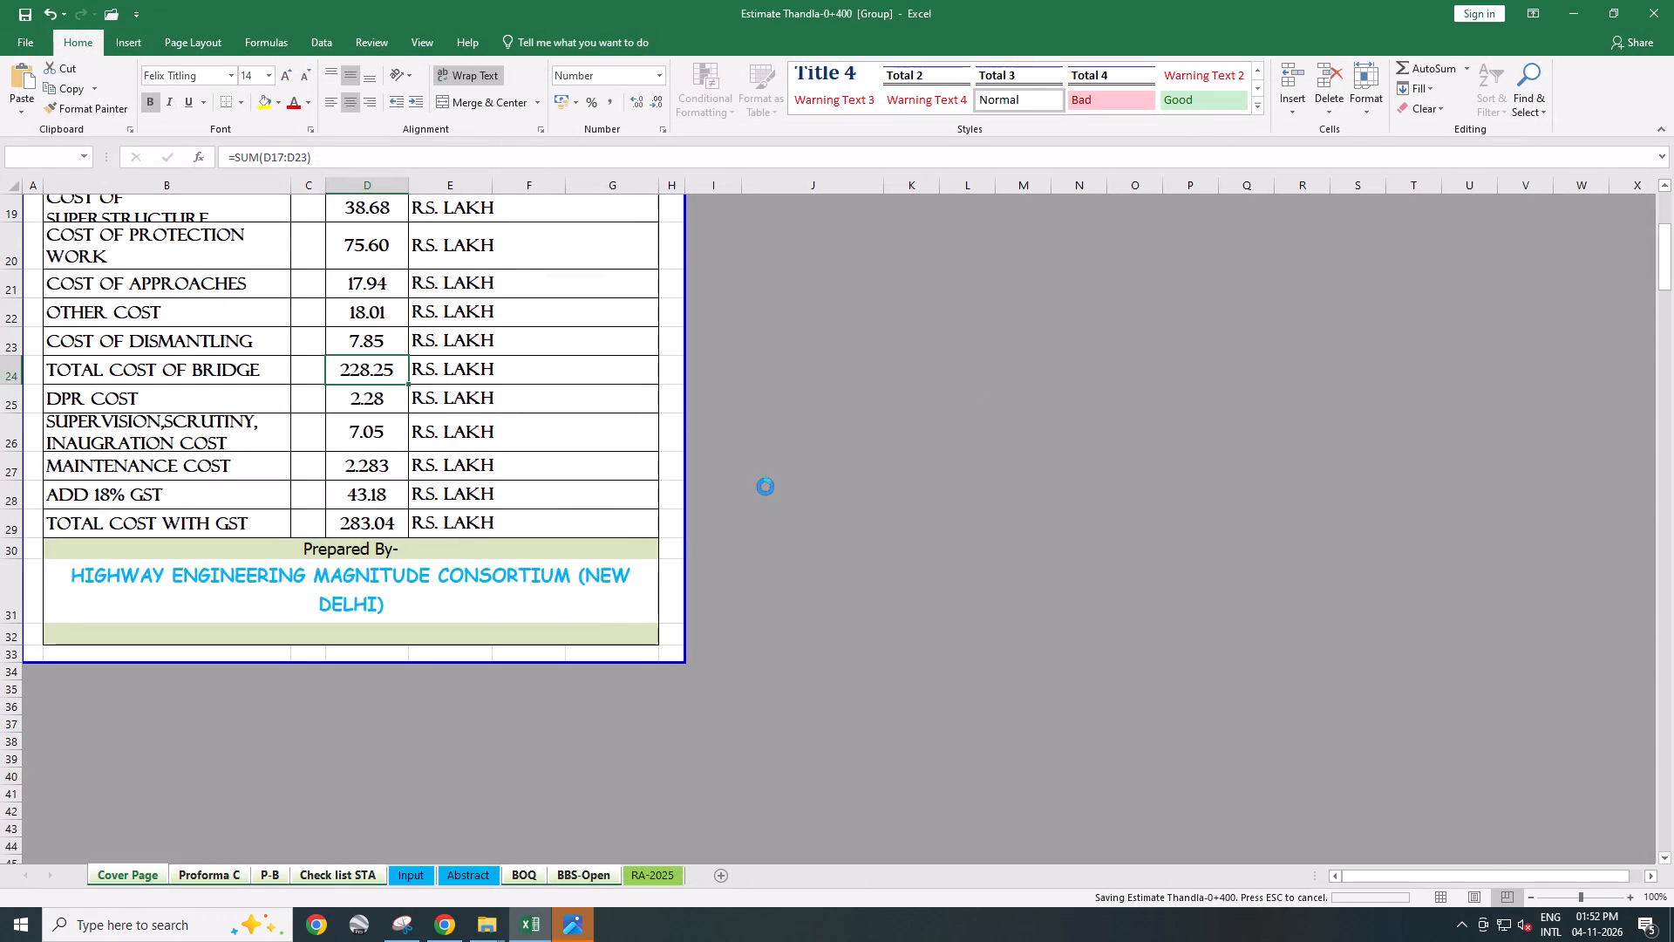
Close the transmission-tower snip without saving it, close the site photo viewer, and return to the JHABUA COST ESTIMATE folder.
click(1109, 75)
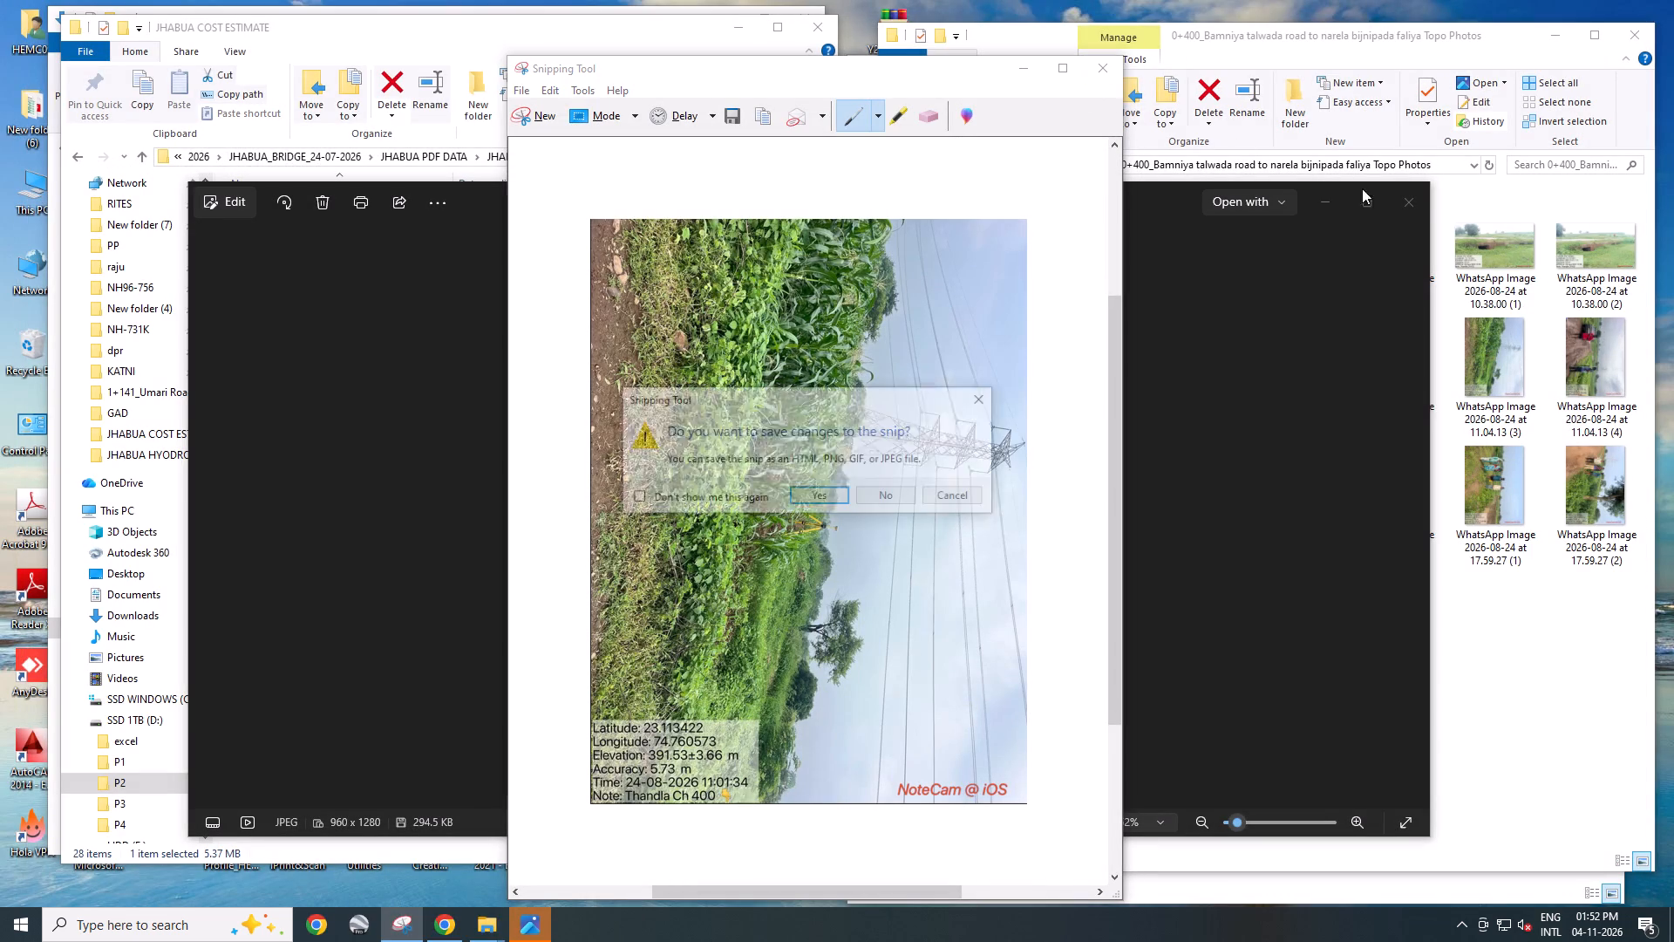
click(886, 499)
click(1409, 195)
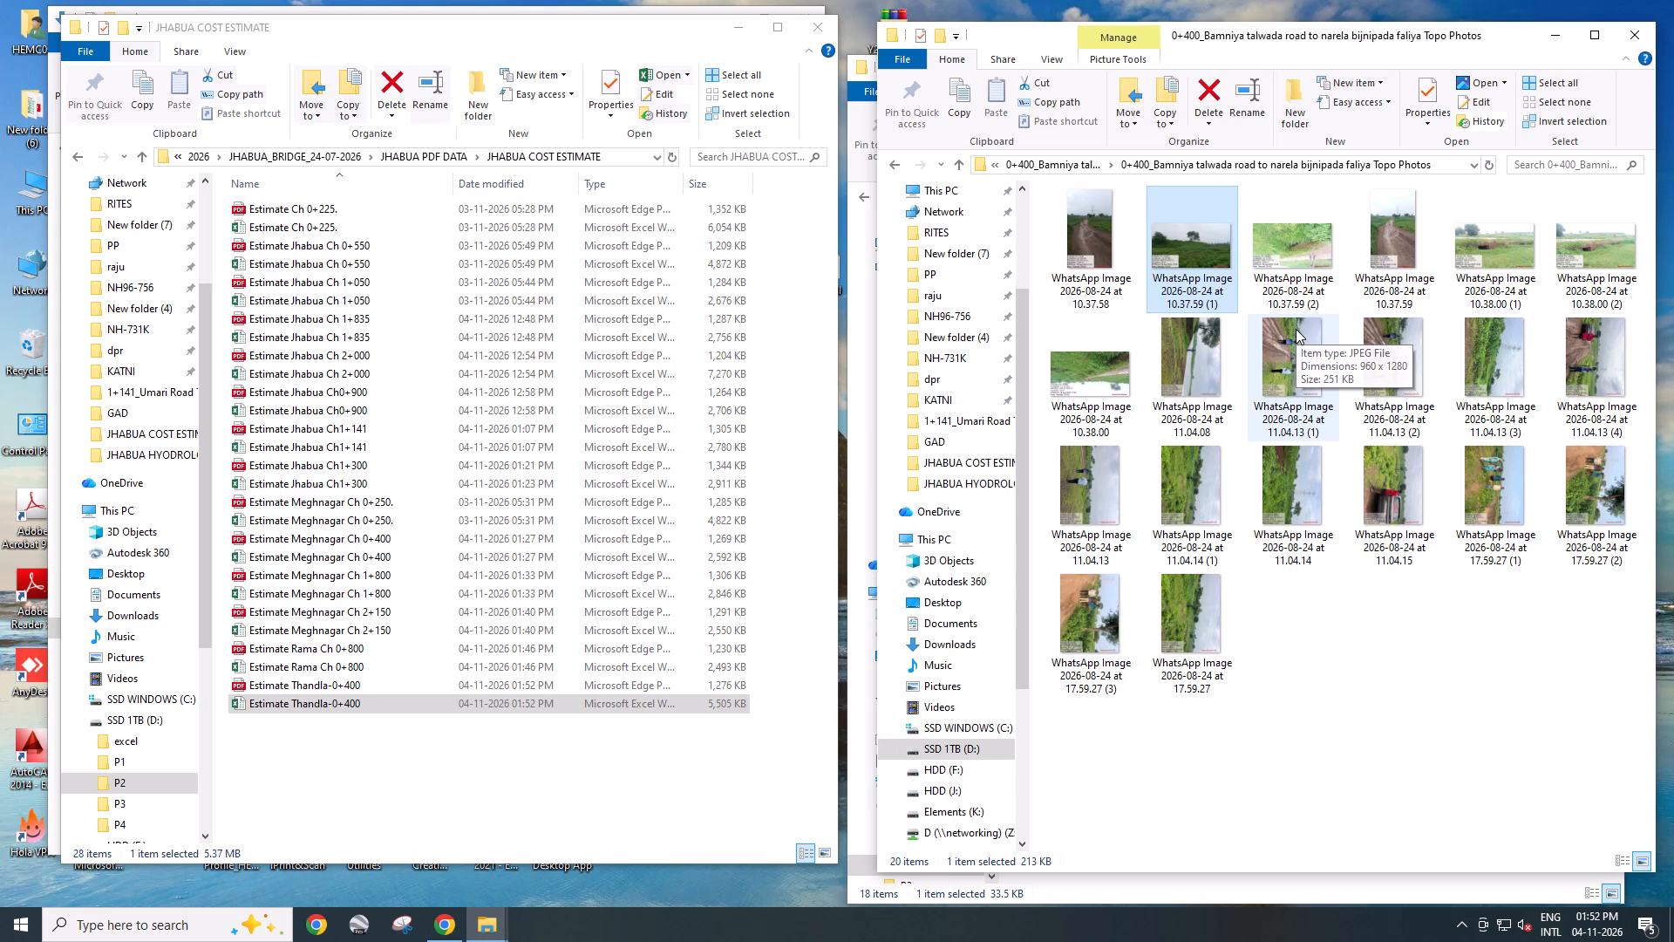
click(354, 752)
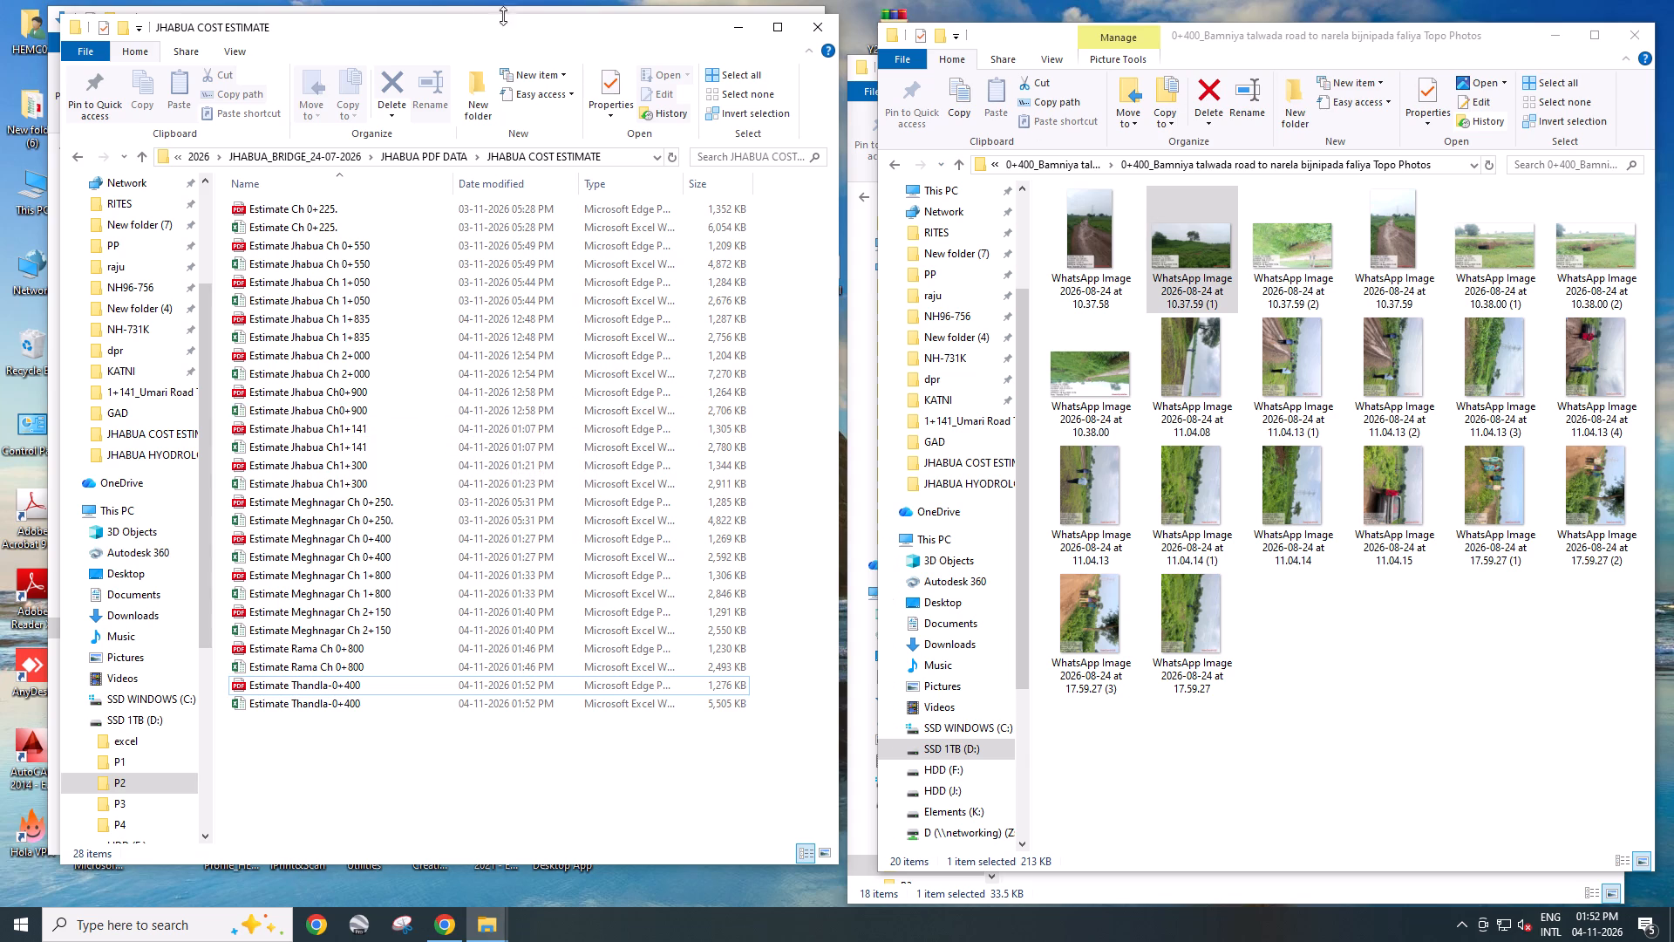
Select the estimate PDFs together in the JHABUA COST ESTIMATE folder, starting with Ch 0+225 and Jhabua Ch 0+550, 1+050, 1+835 and 2+000.
drag(512, 28, 1290, 28)
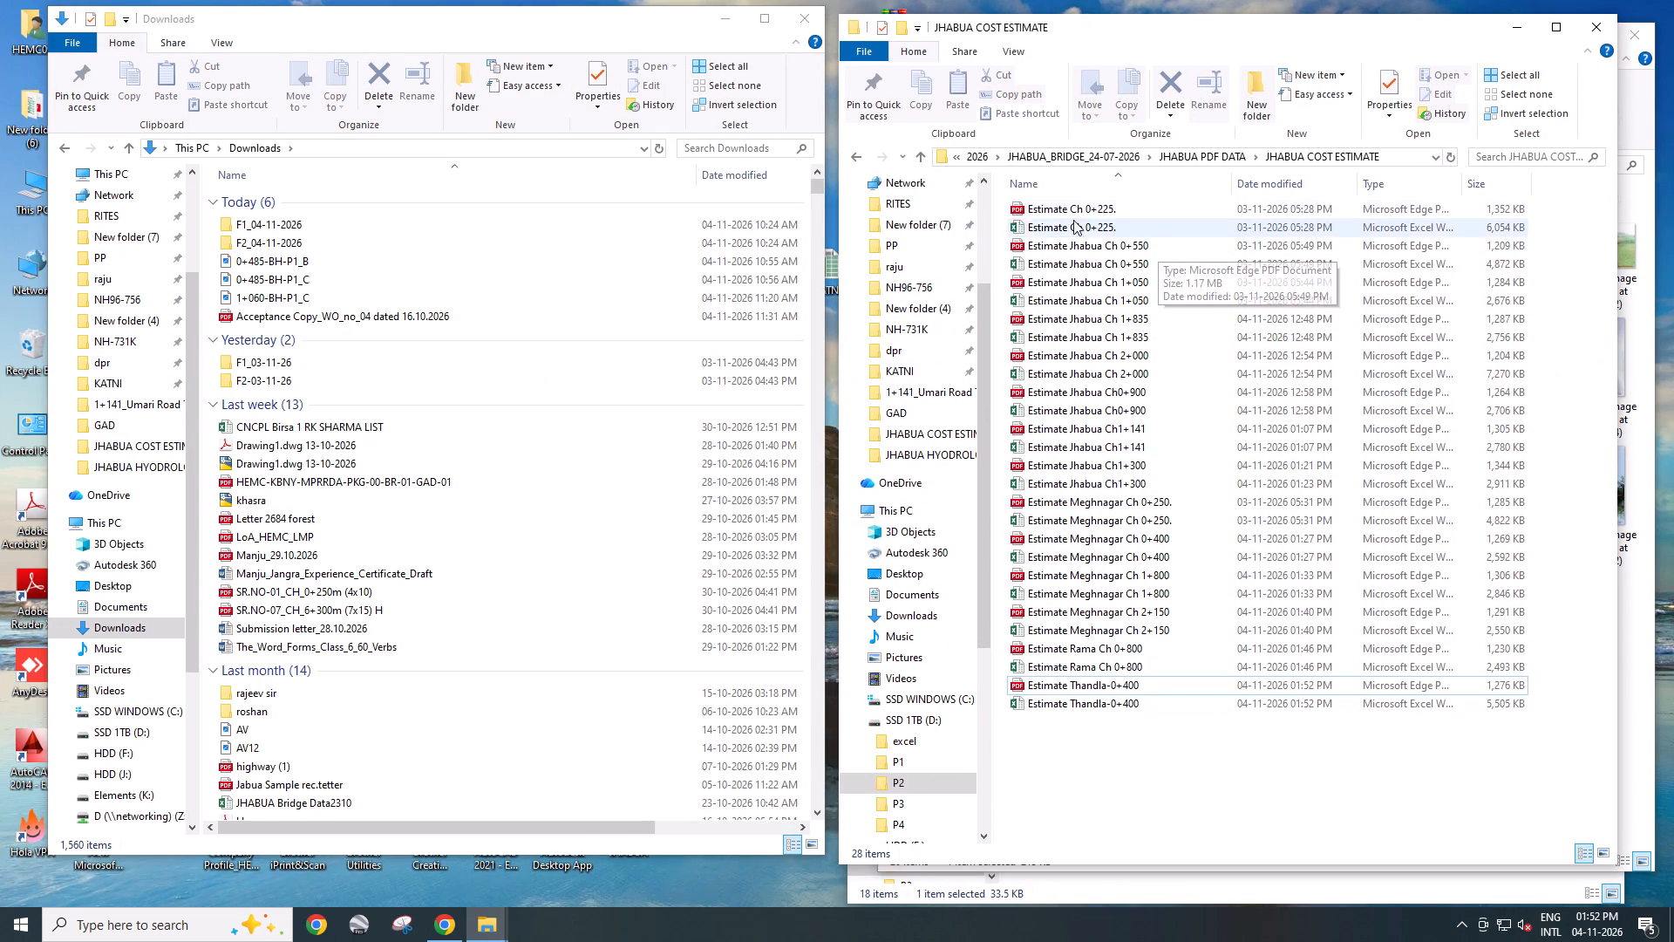
click(1069, 214)
ctrl+click(1075, 245)
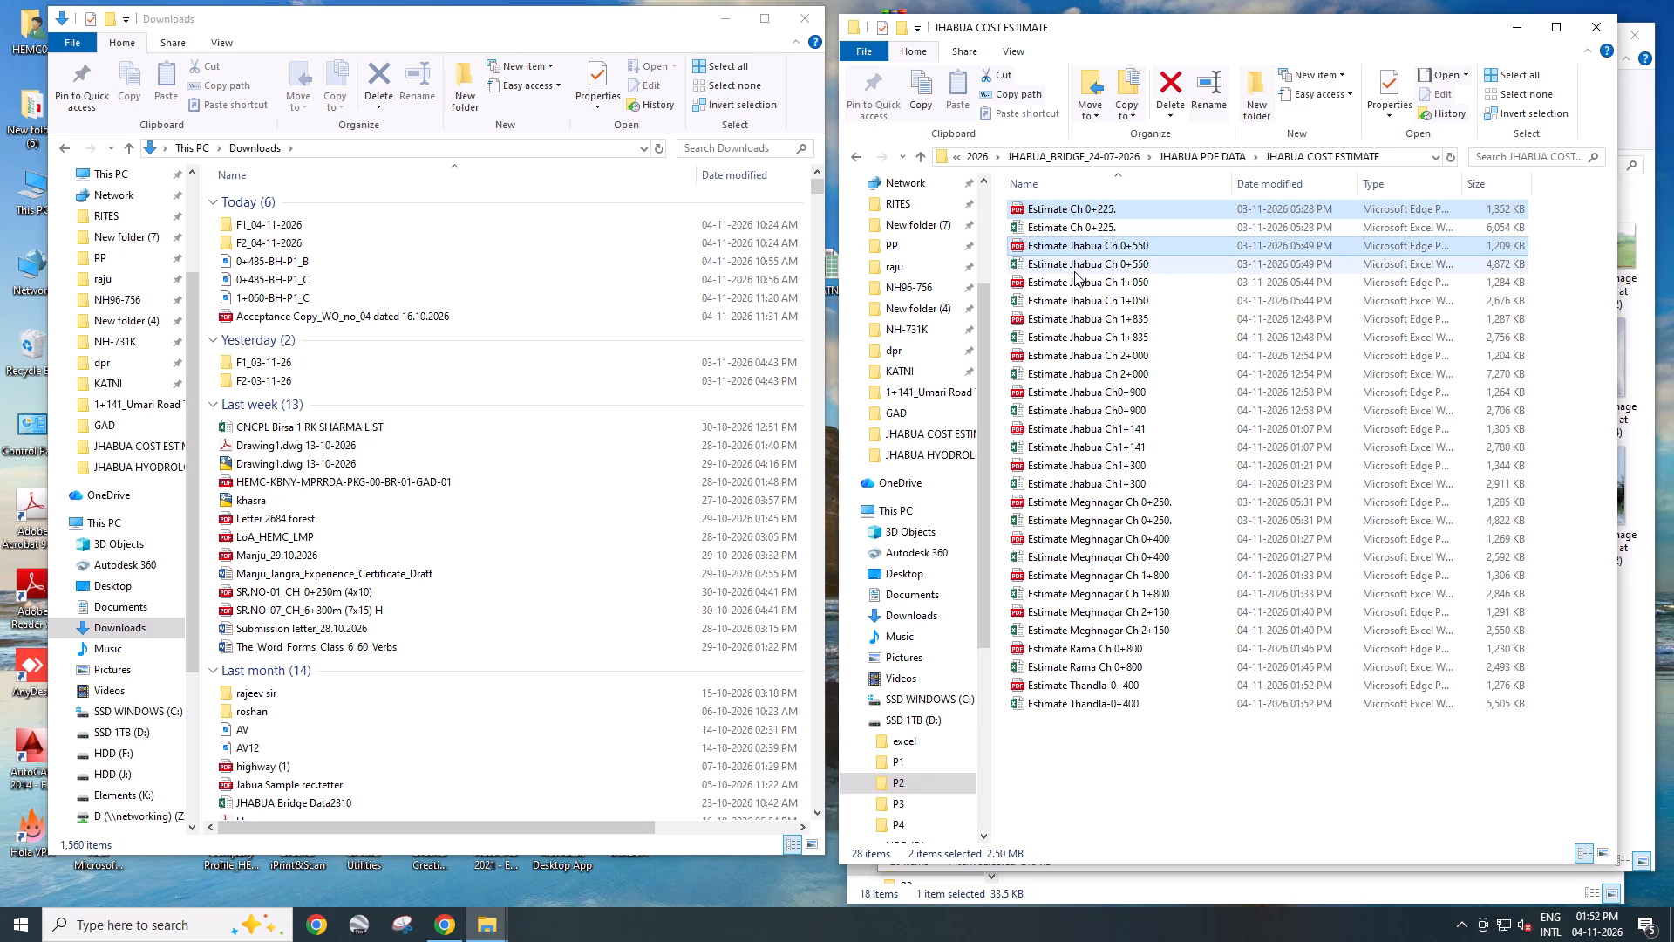
ctrl+click(1065, 286)
ctrl+click(1066, 320)
ctrl+click(1060, 358)
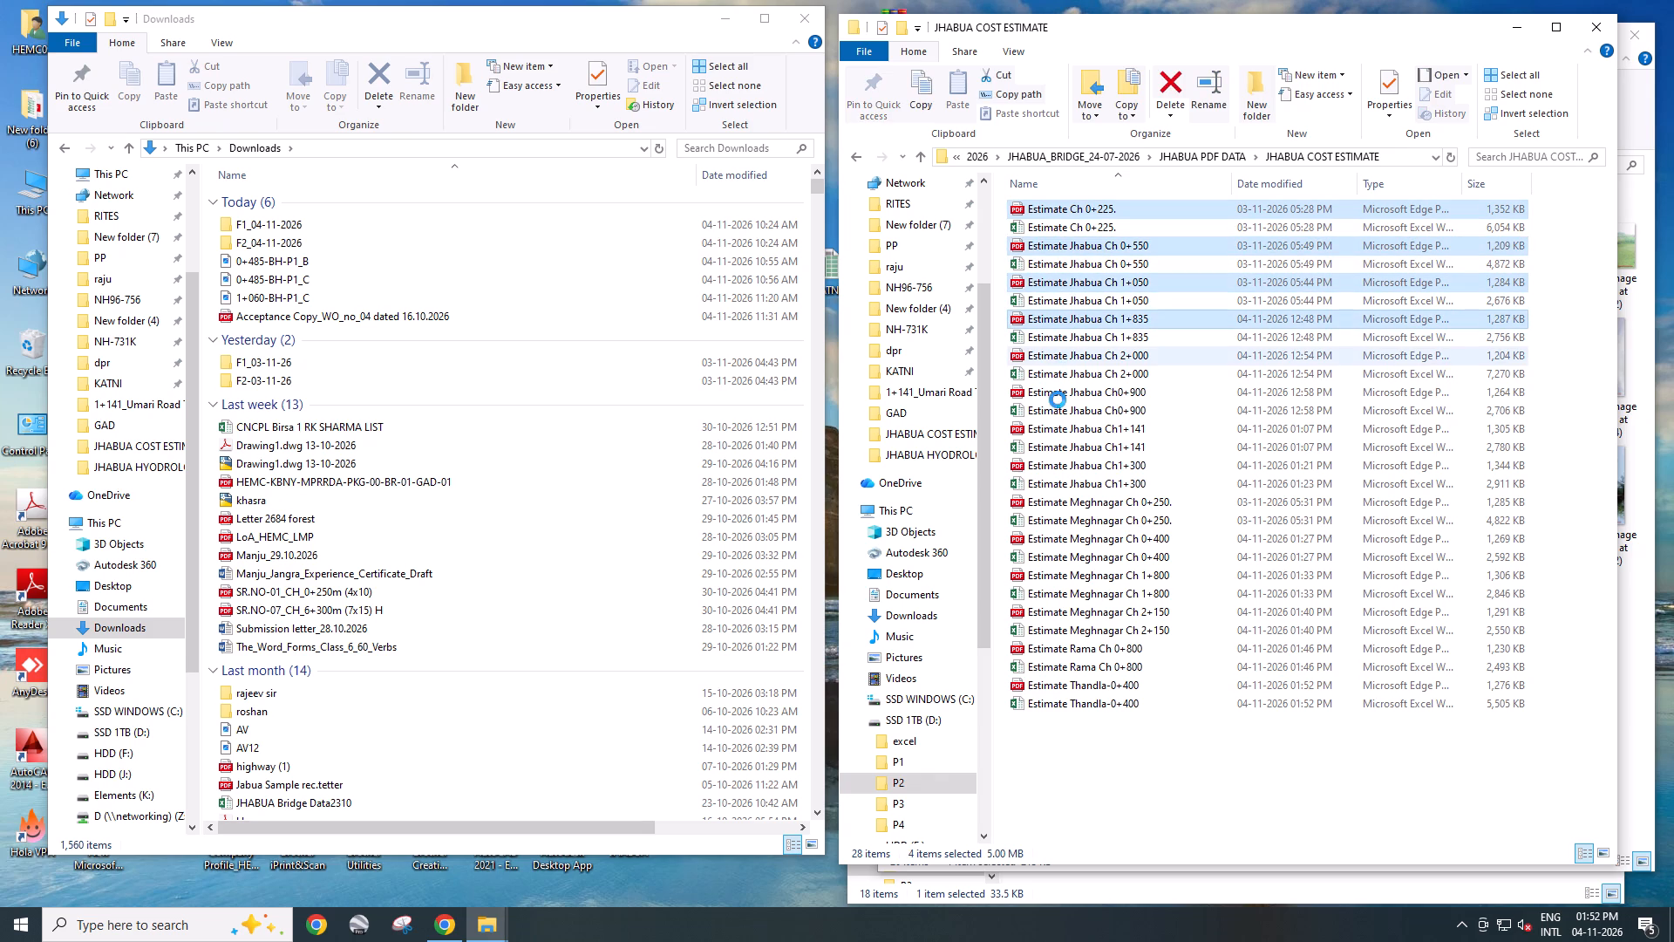
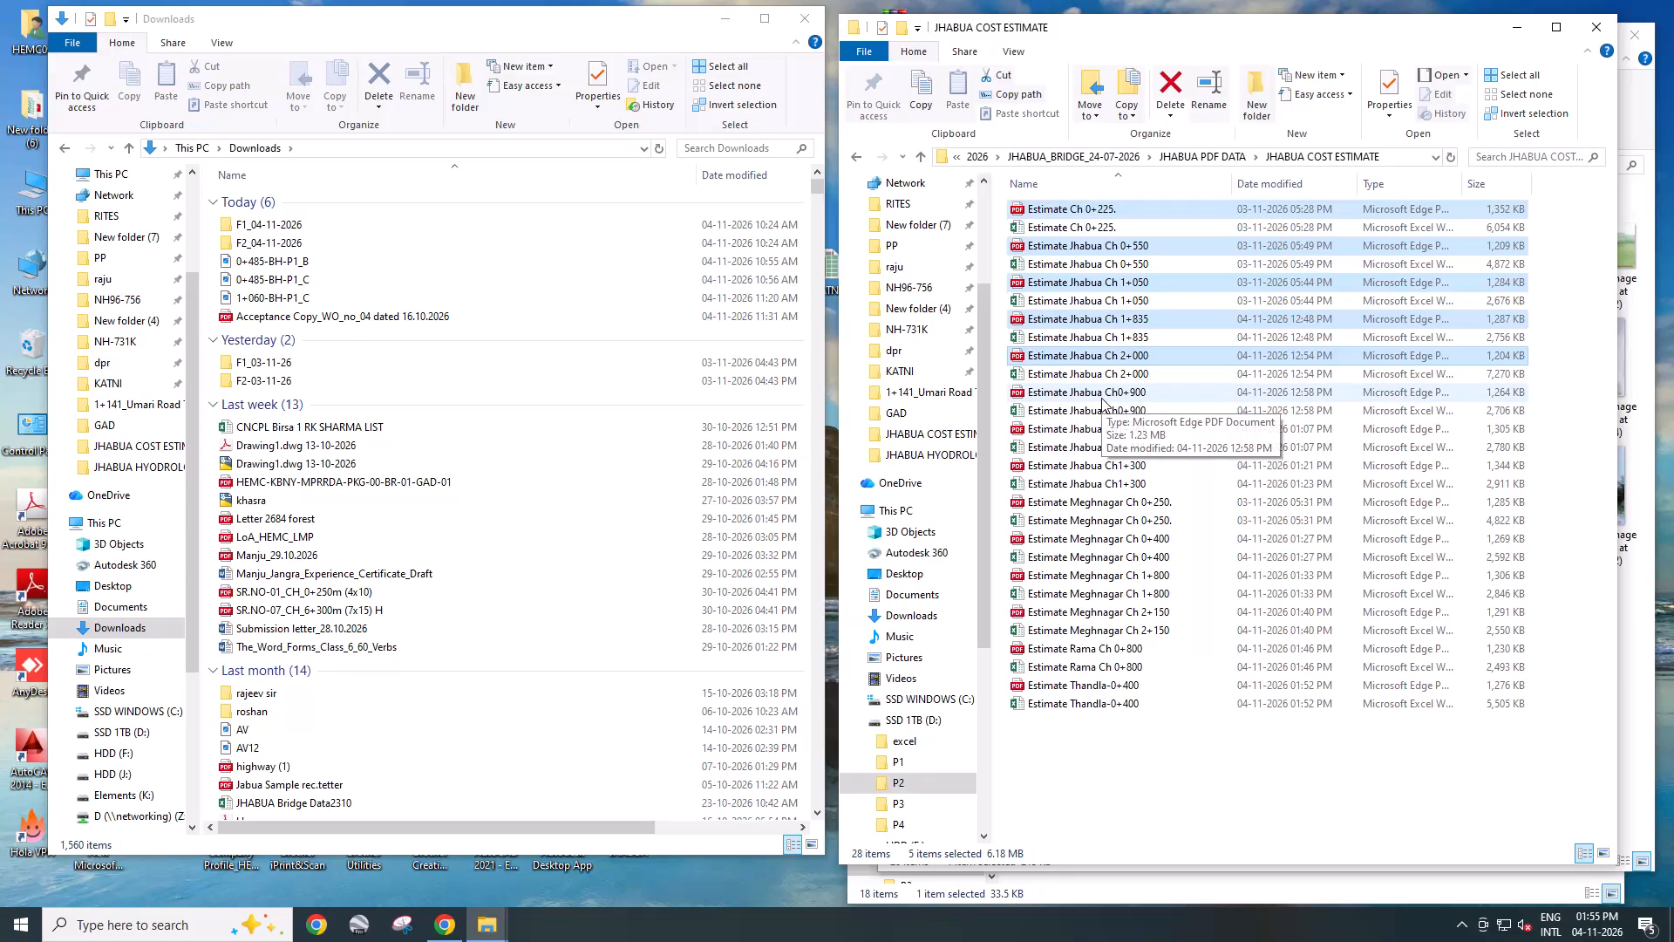
Move all the PDF estimates in JHABUA COST ESTIMATE into a new subfolder there, leaving the Excel files in place.
ctrl+click(1101, 398)
ctrl+click(1084, 430)
ctrl+click(1067, 466)
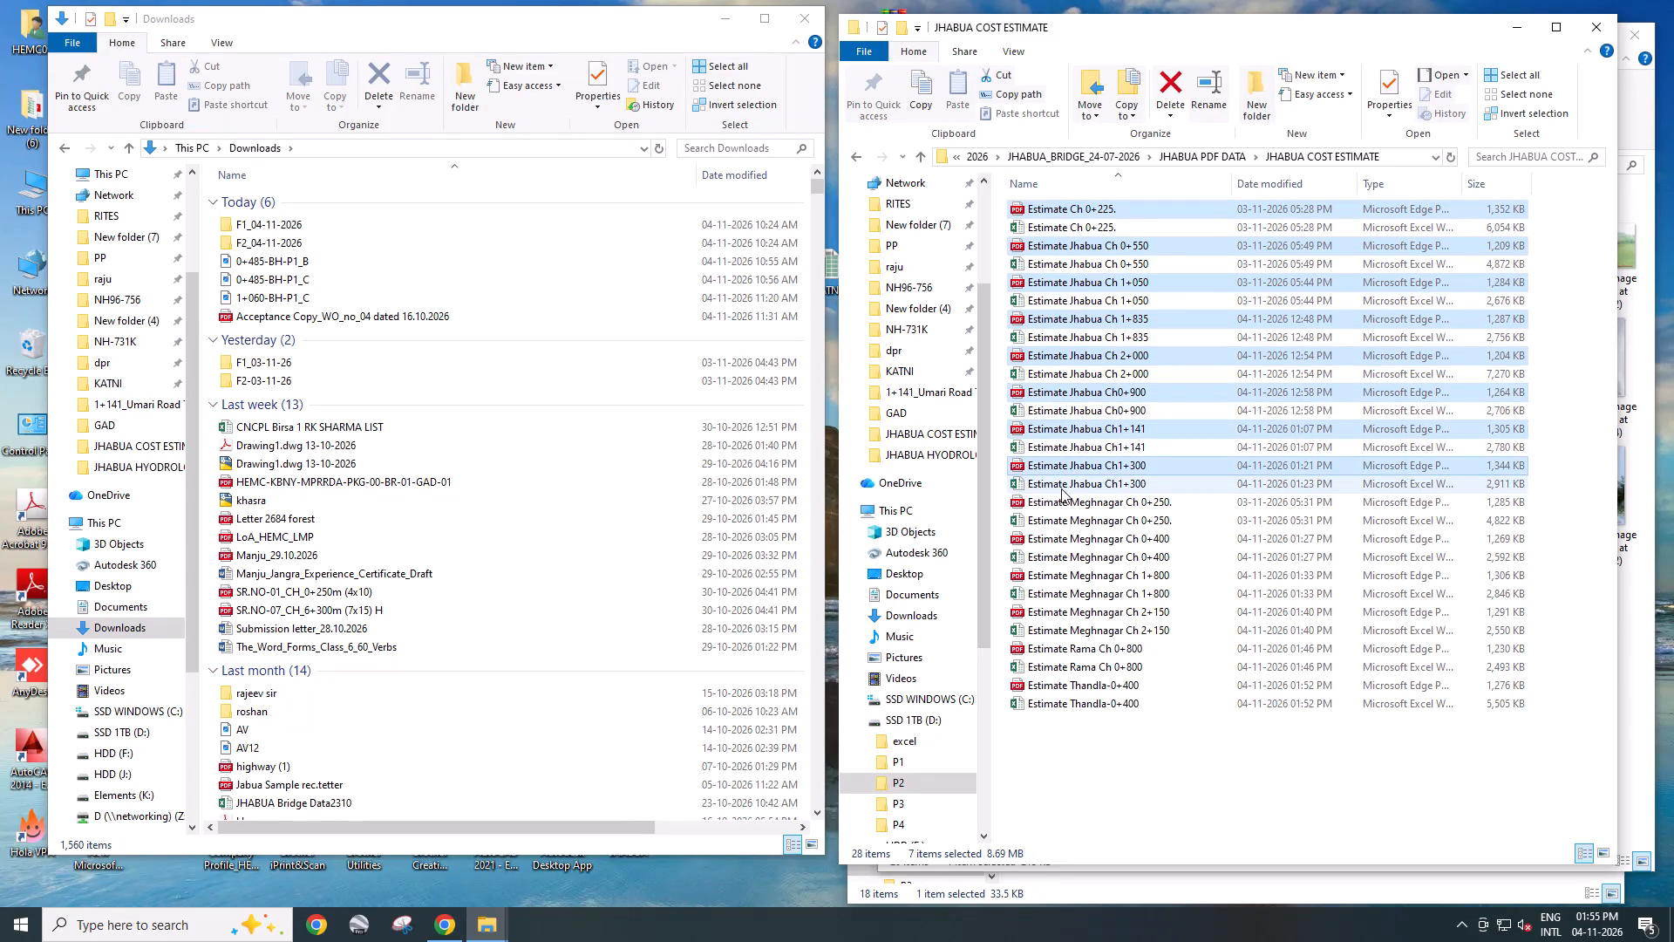
ctrl+click(1064, 499)
ctrl+click(1066, 538)
ctrl+click(1057, 577)
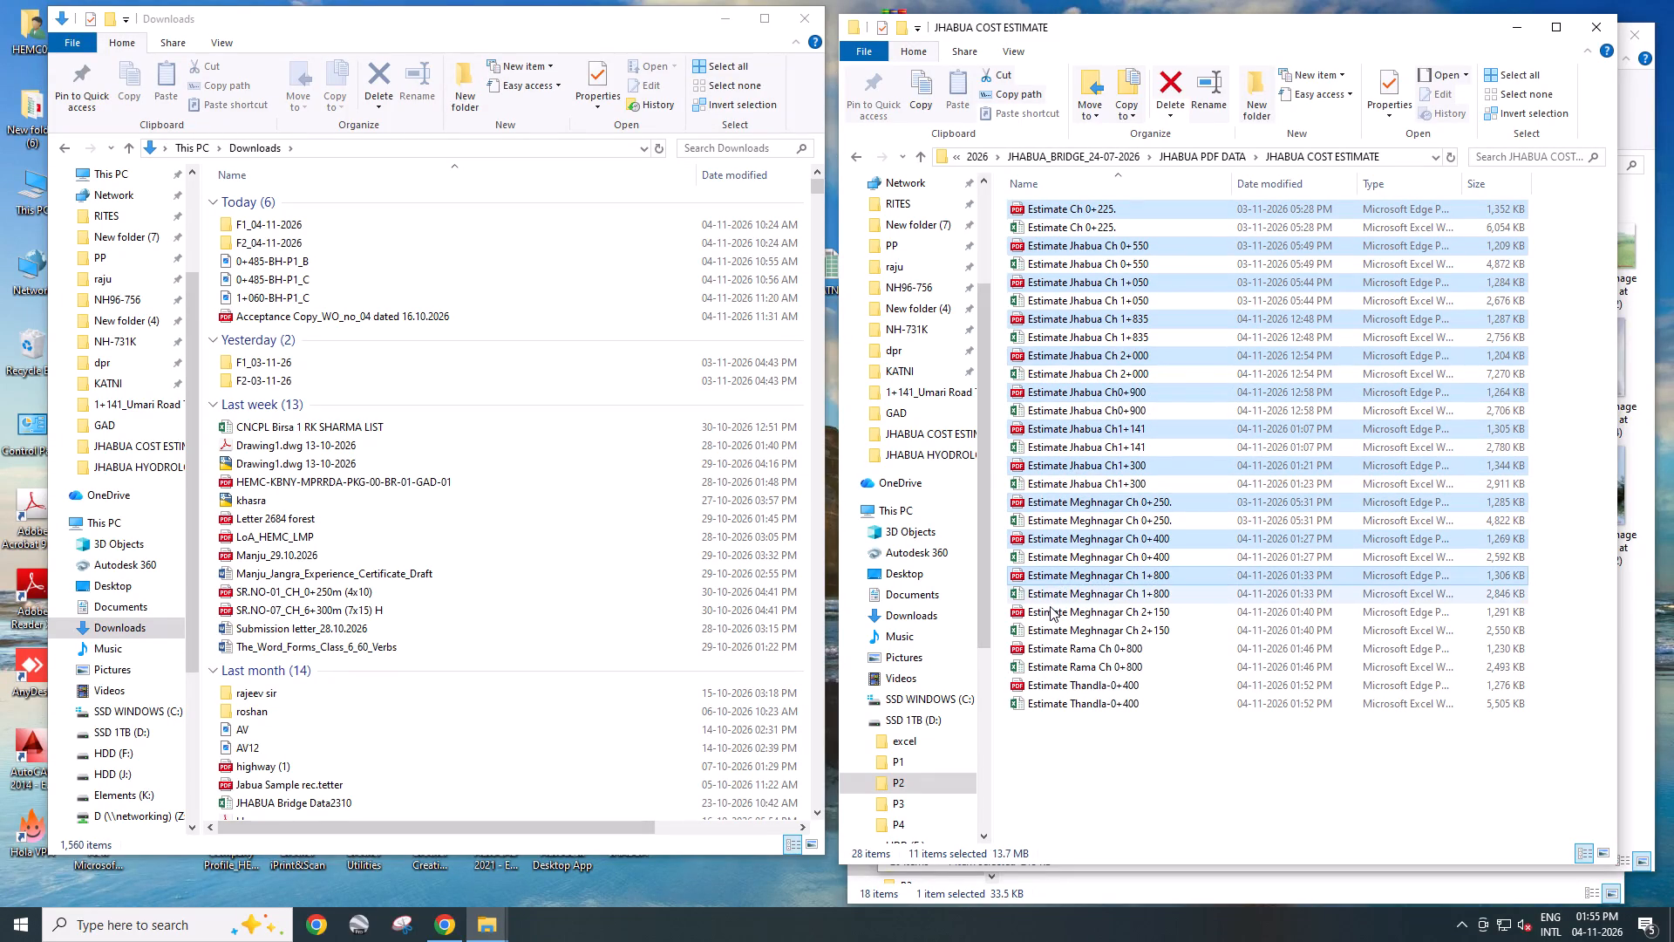
ctrl+click(1052, 610)
ctrl+click(1042, 651)
ctrl+click(1045, 682)
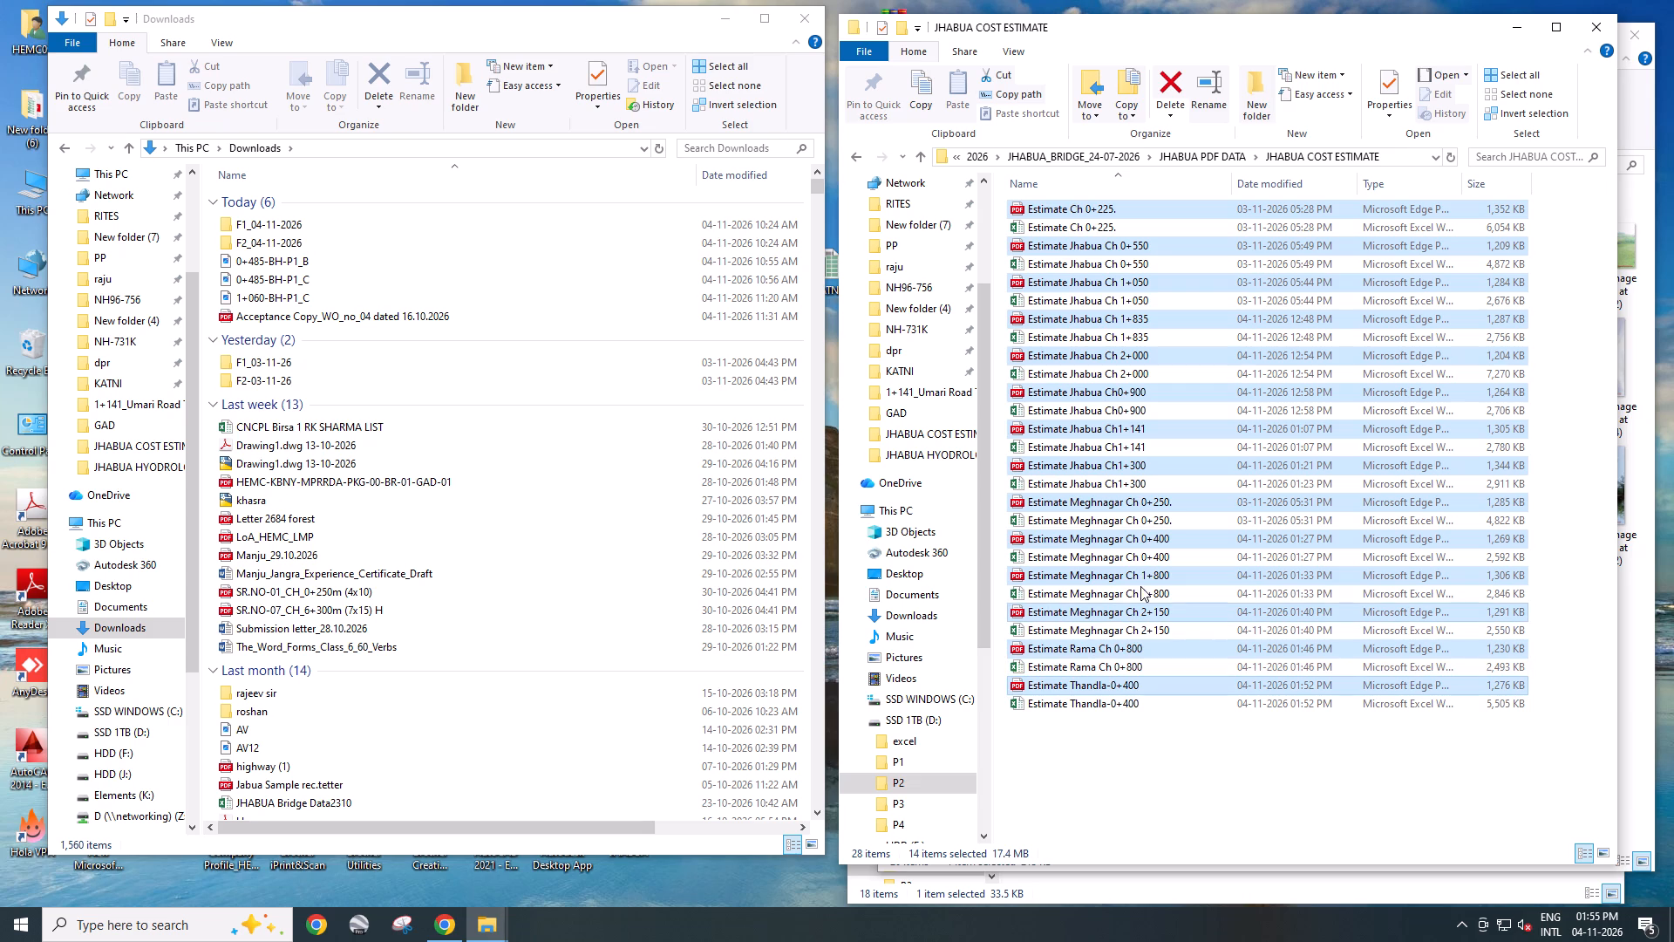
key(ctrl+x)
right_click(1051, 767)
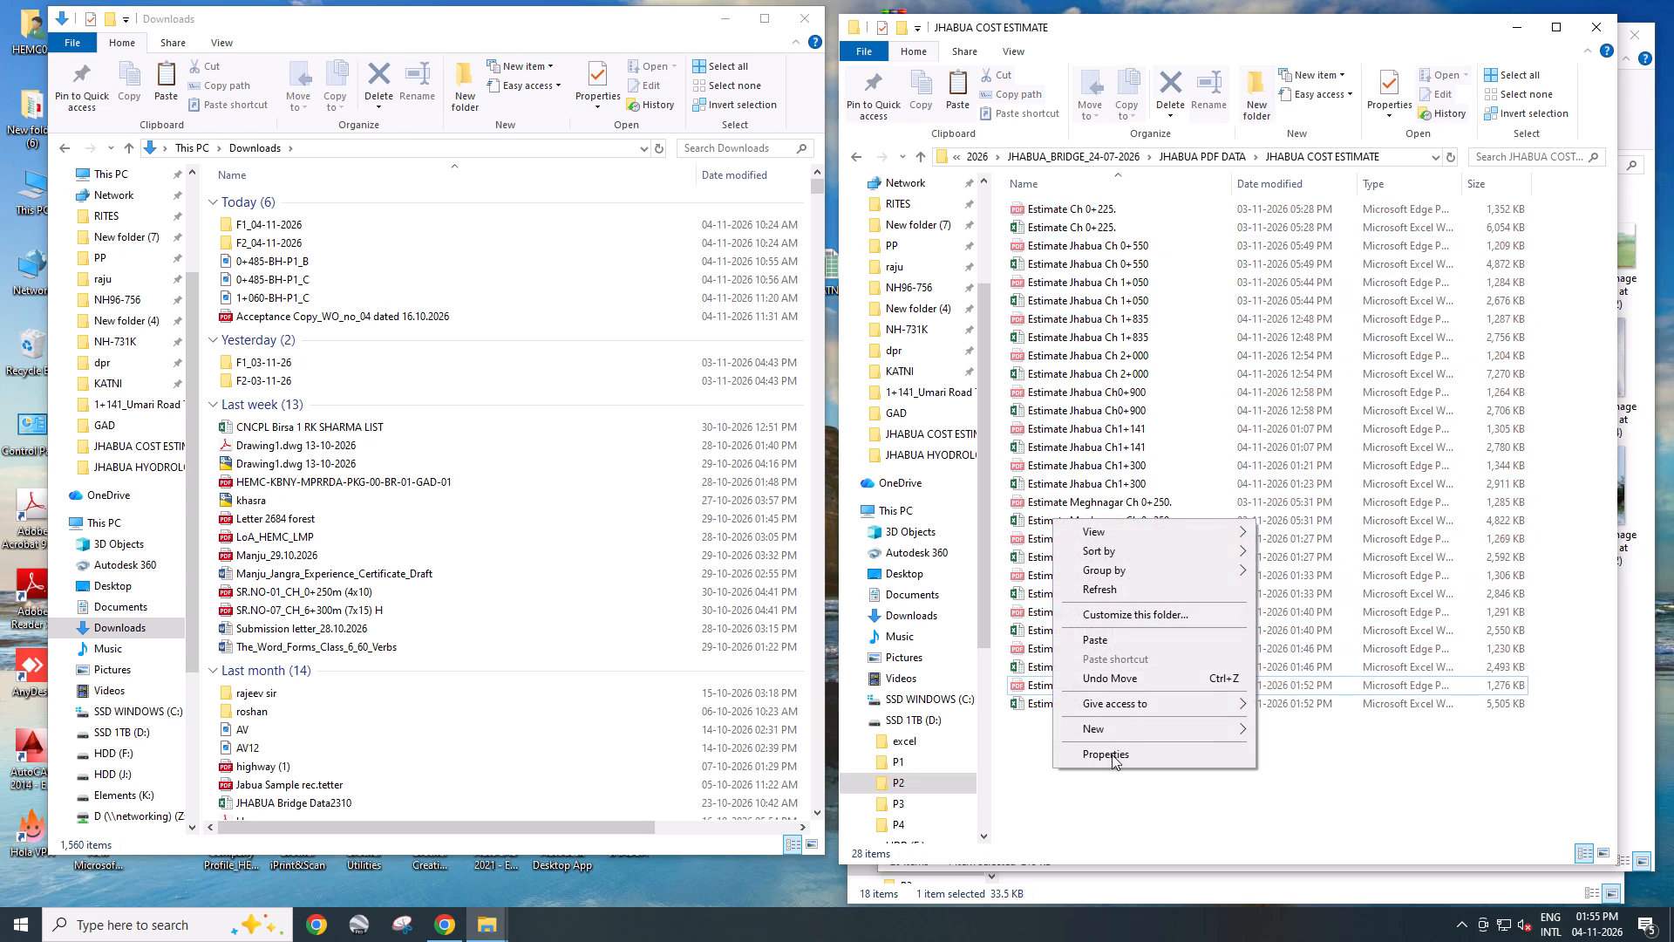
click(1119, 732)
click(1287, 512)
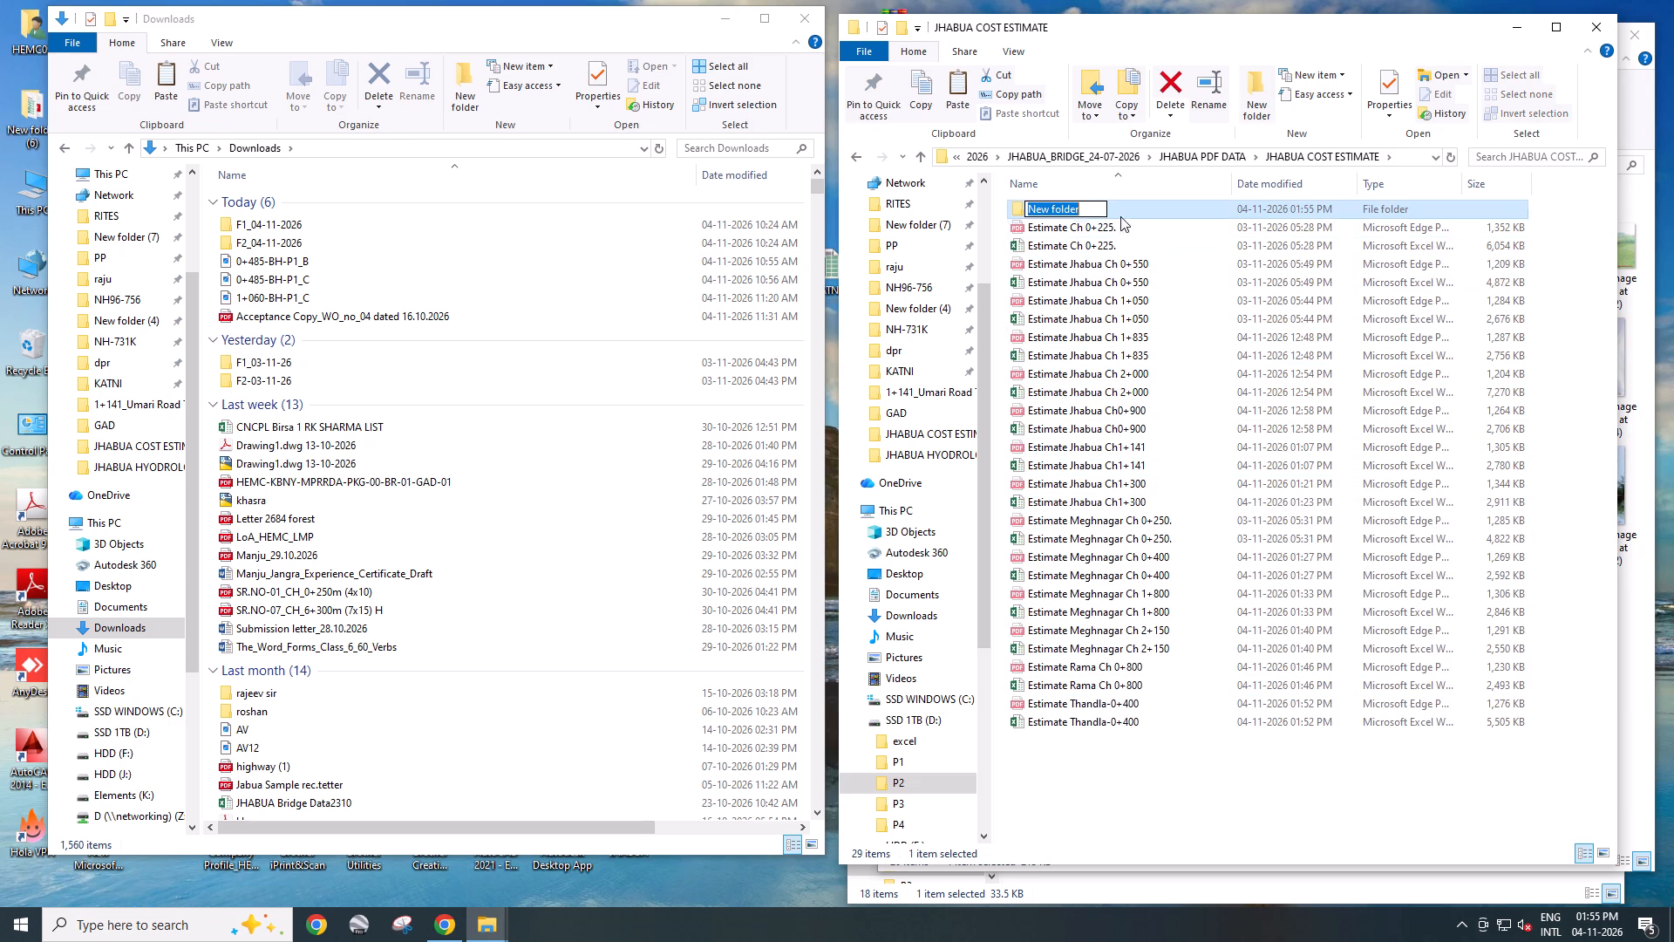
double_click(1133, 206)
key(ctrl+v)
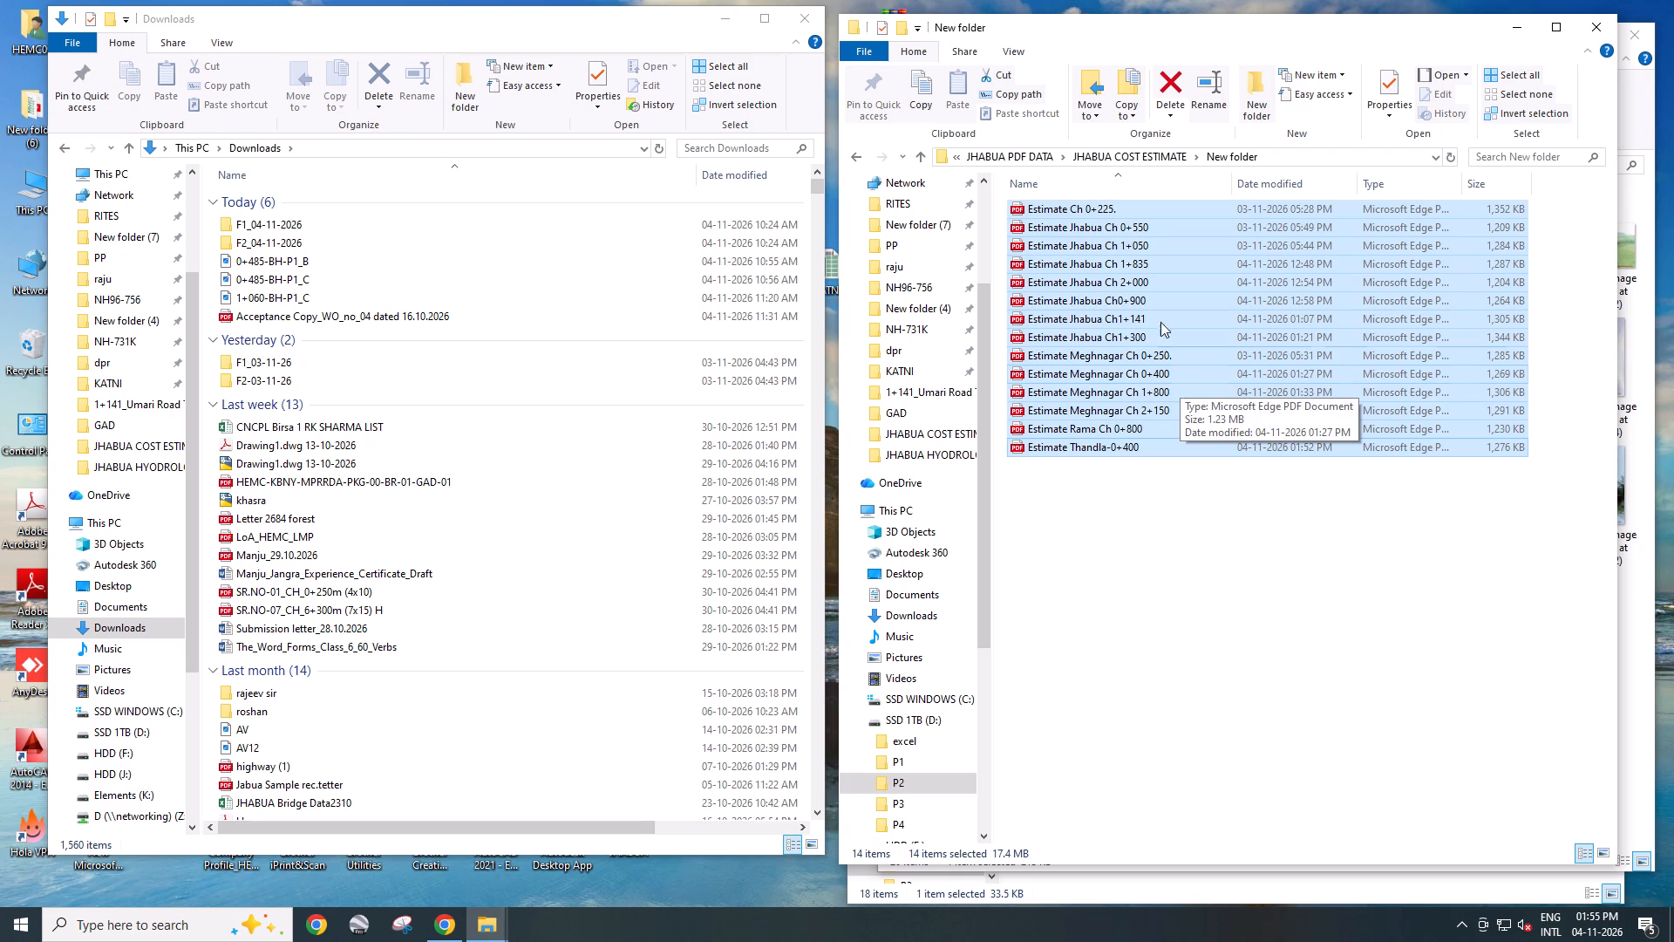
click(1119, 157)
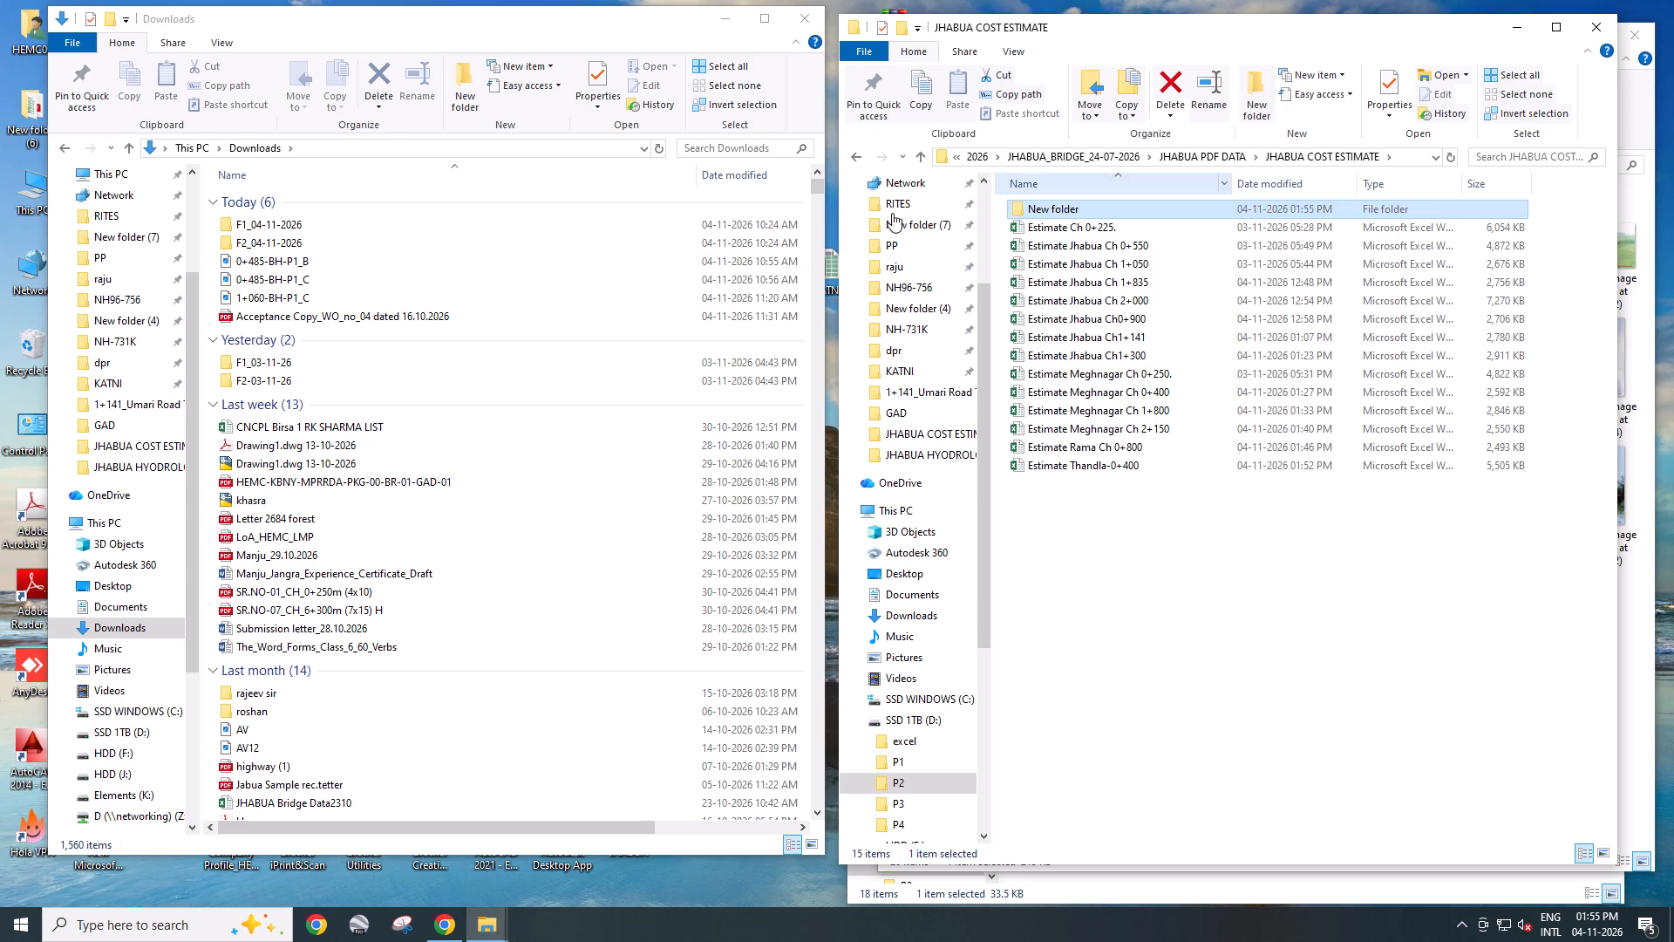
Examine the bridge folders in F1 of F1_04-11-2026, checking the contents of MNBR@0+325 and MNBR@0+850.
double_click(298, 227)
double_click(286, 193)
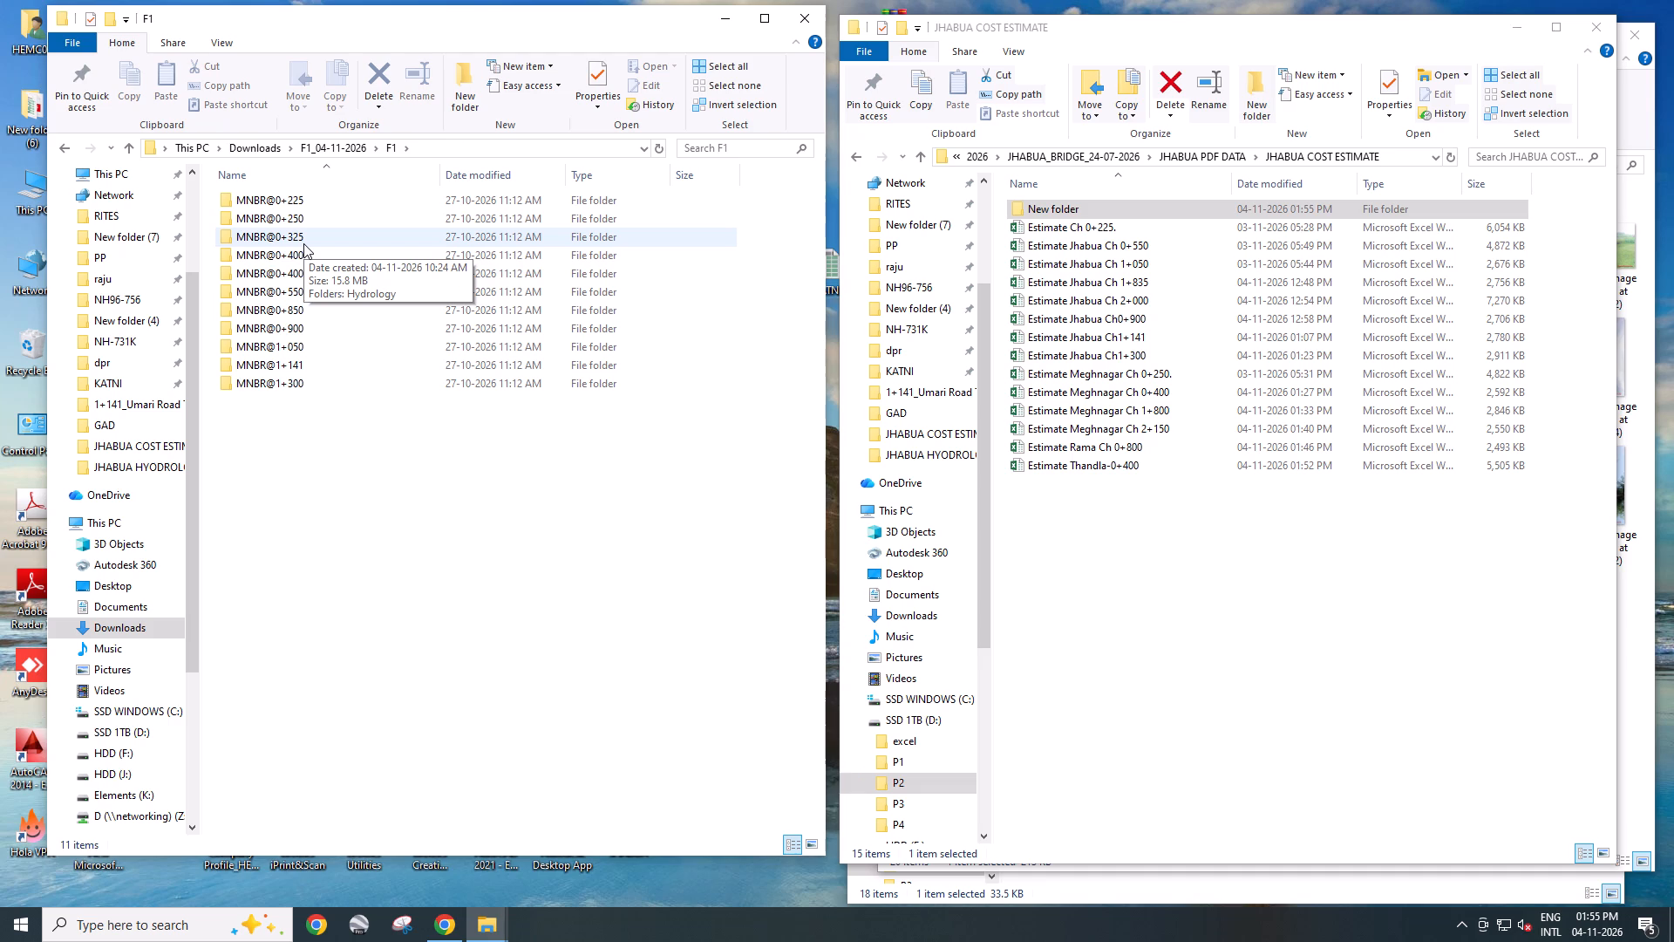
double_click(303, 243)
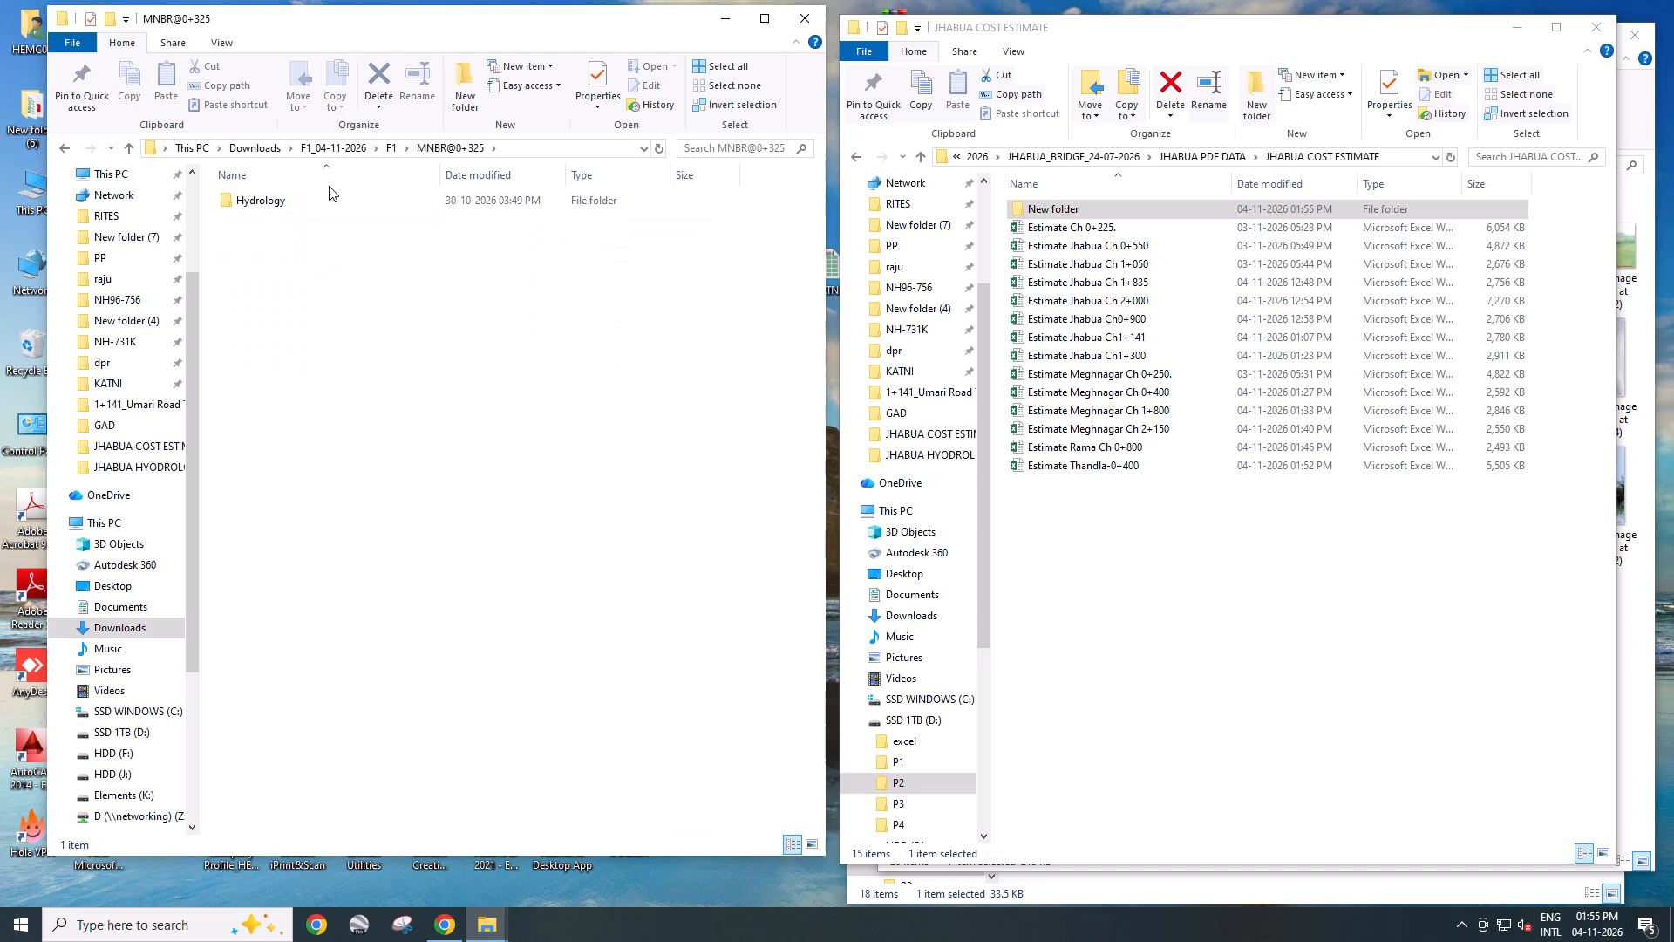
double_click(391, 147)
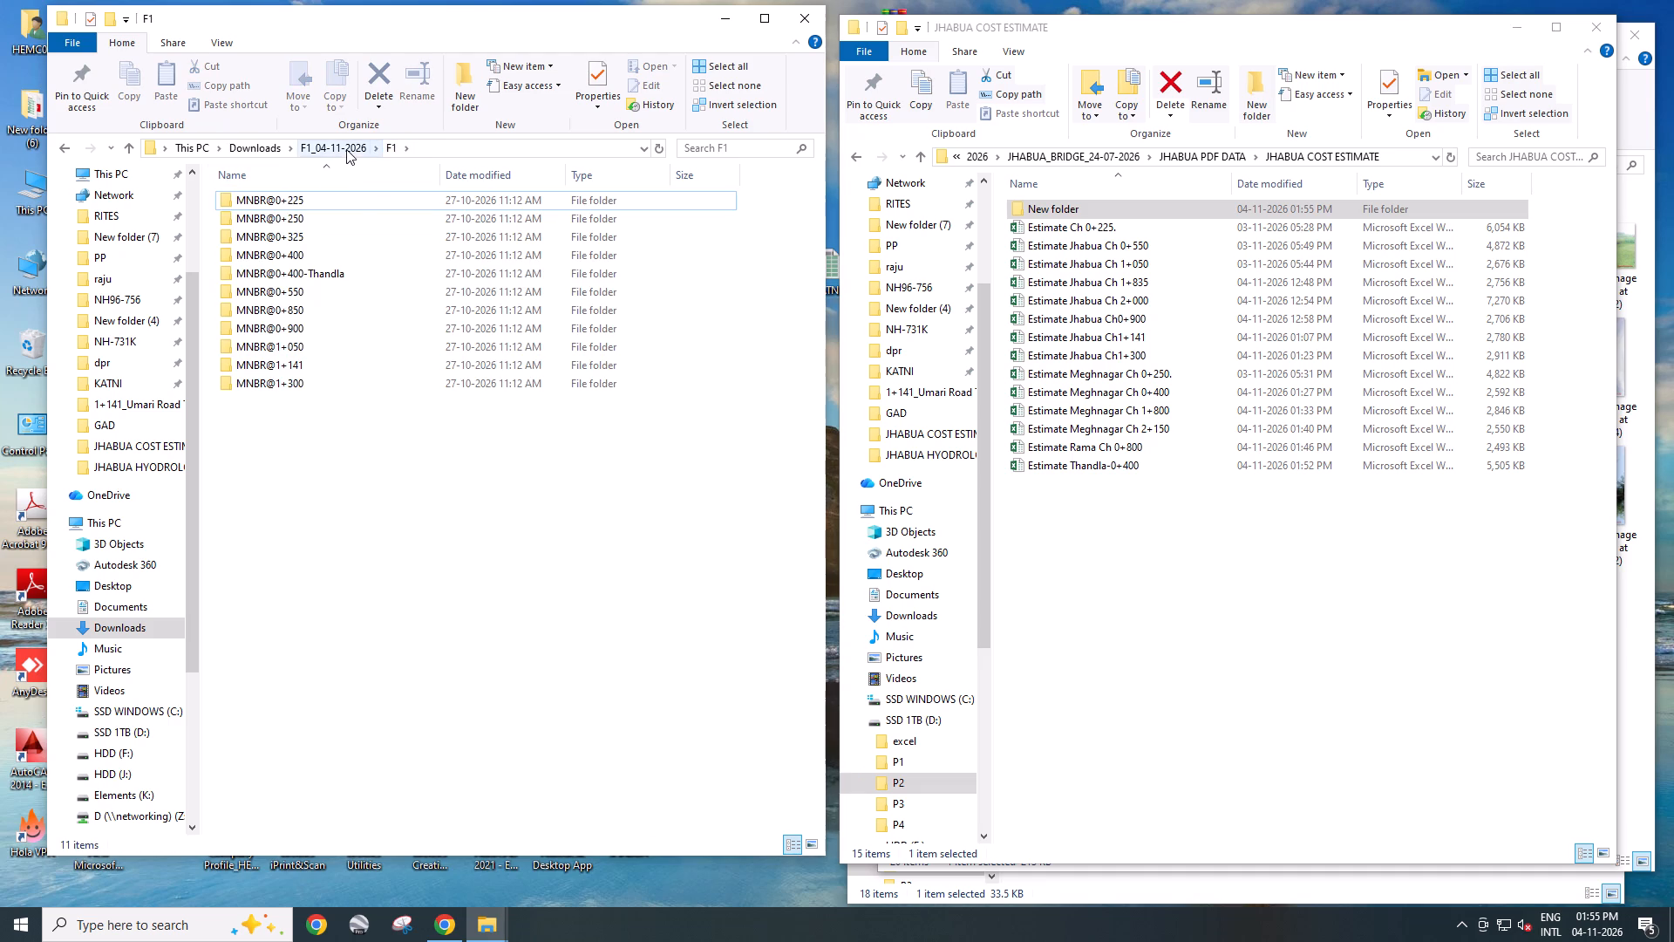
double_click(308, 238)
double_click(304, 198)
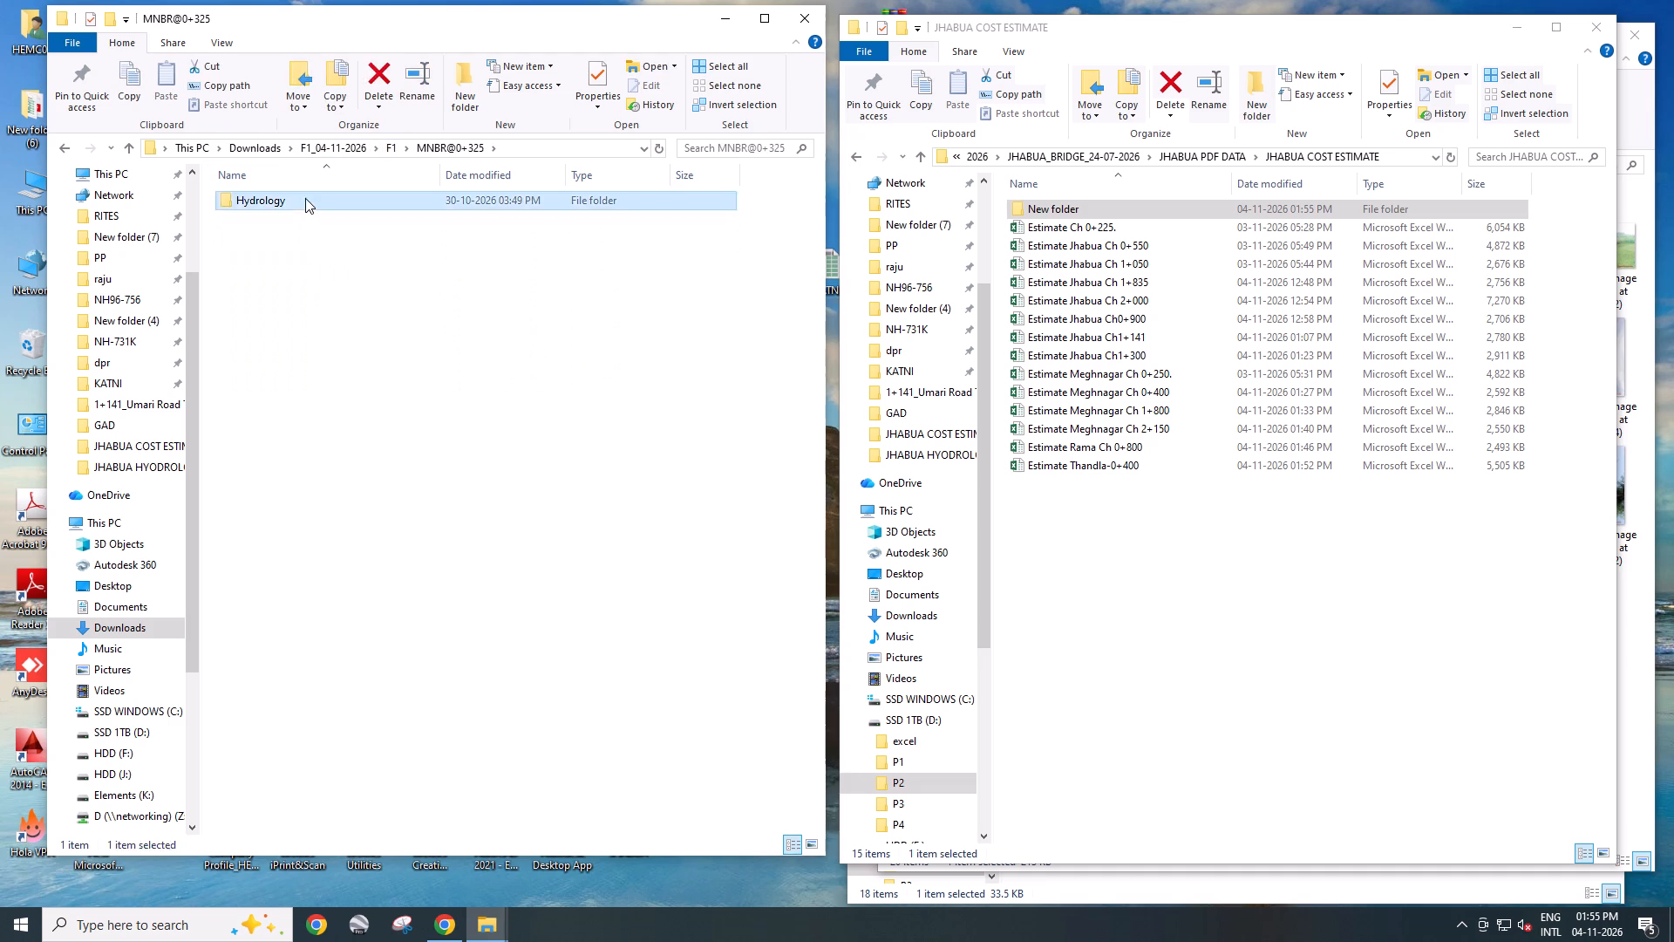
click(448, 147)
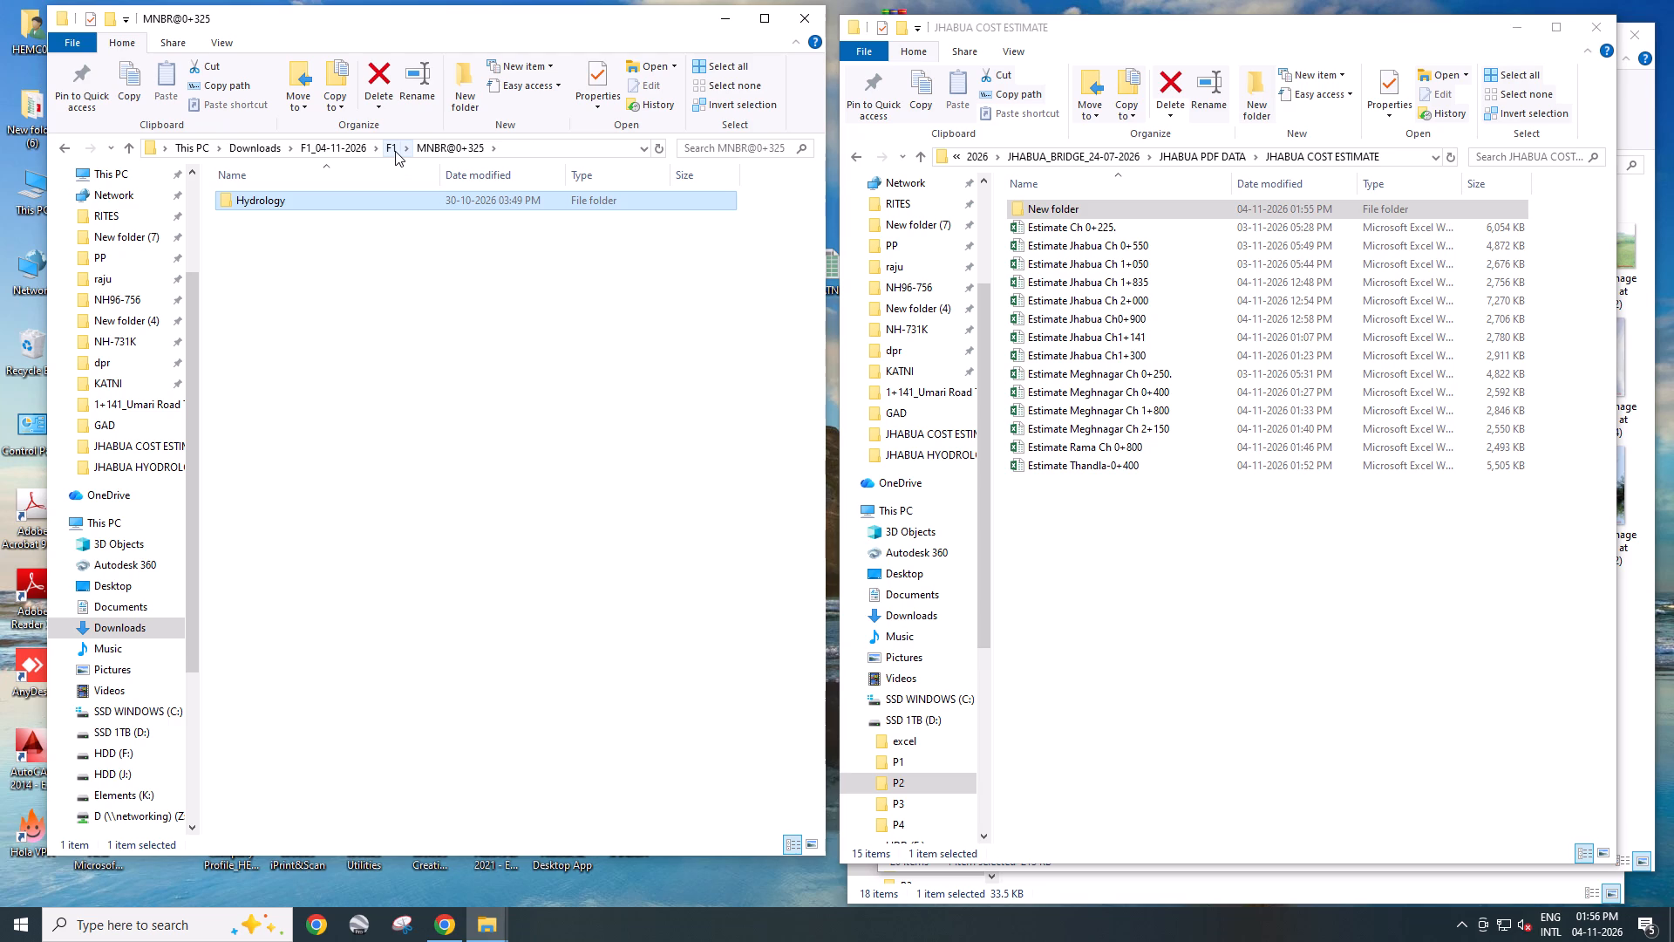
click(385, 143)
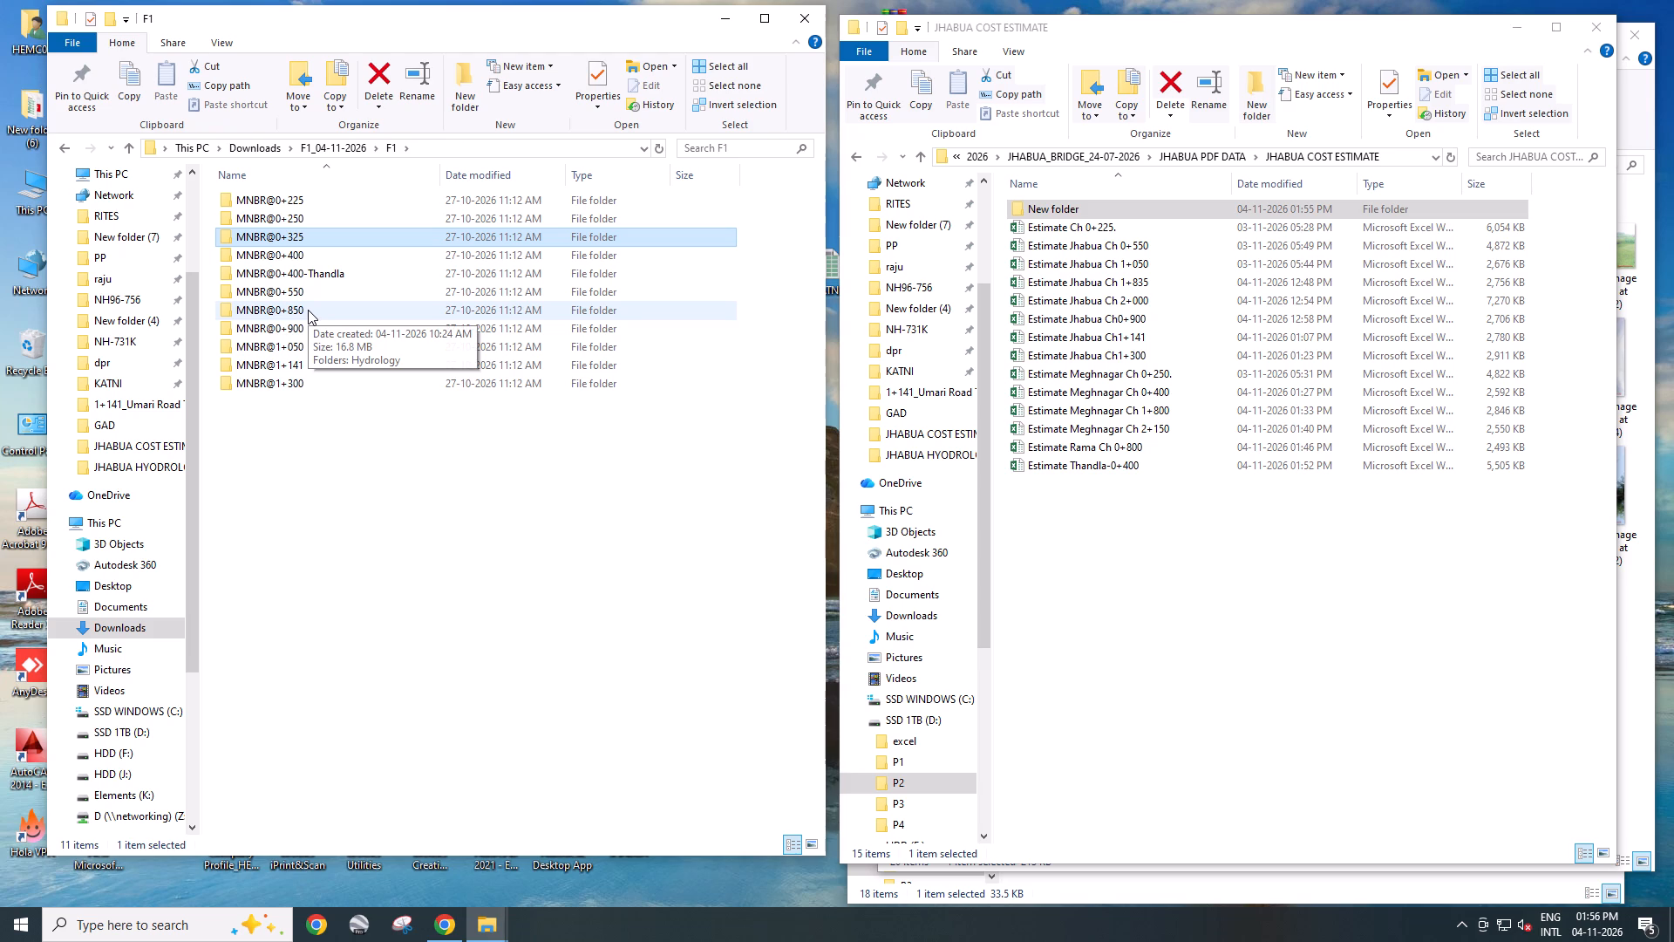
double_click(293, 307)
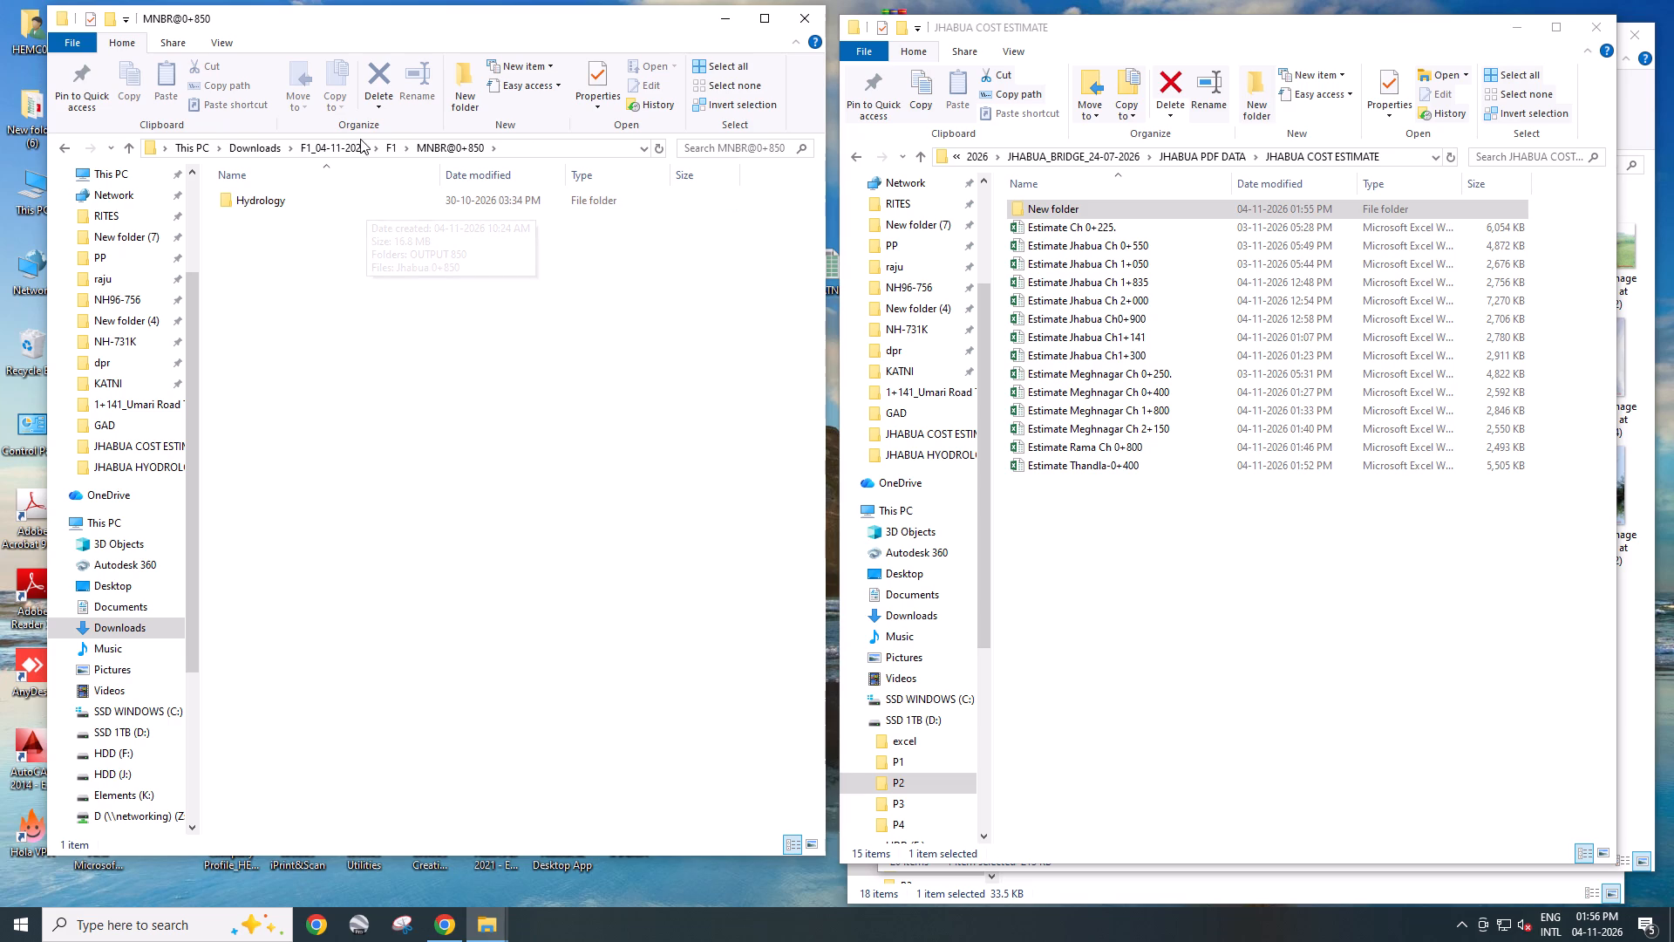
click(394, 152)
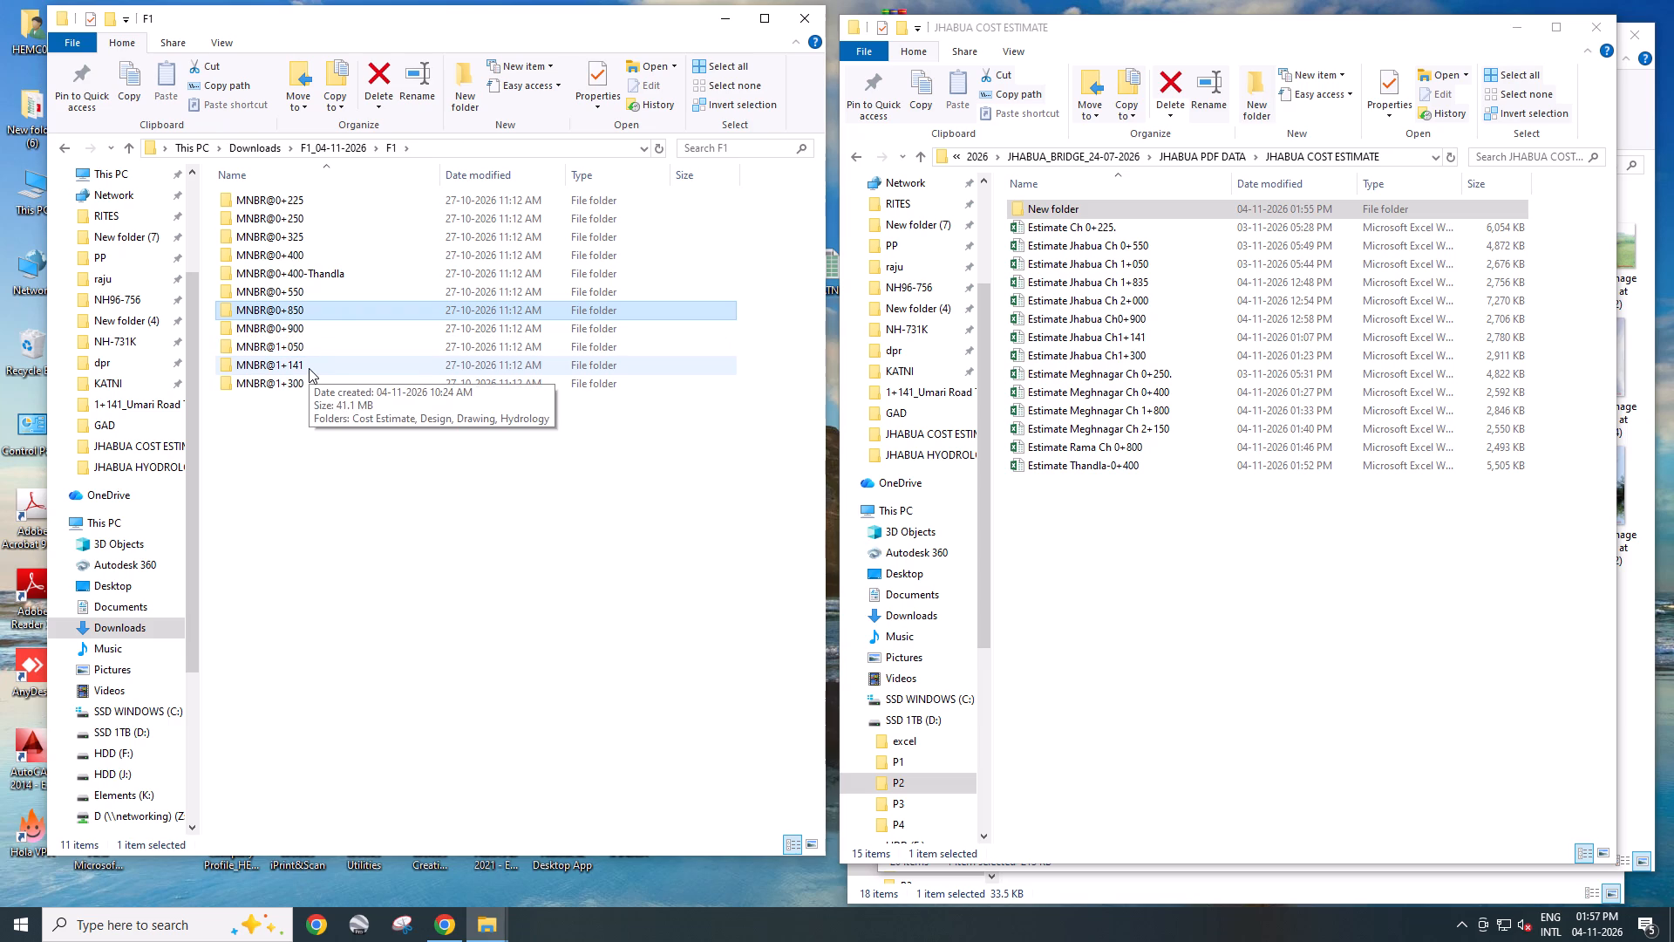
Examine the bridge folders in F2 of F2_04-11-2026, checking the contents of MNBR@1+570, MNBR@1+630 and MNBR@3+320.
click(350, 147)
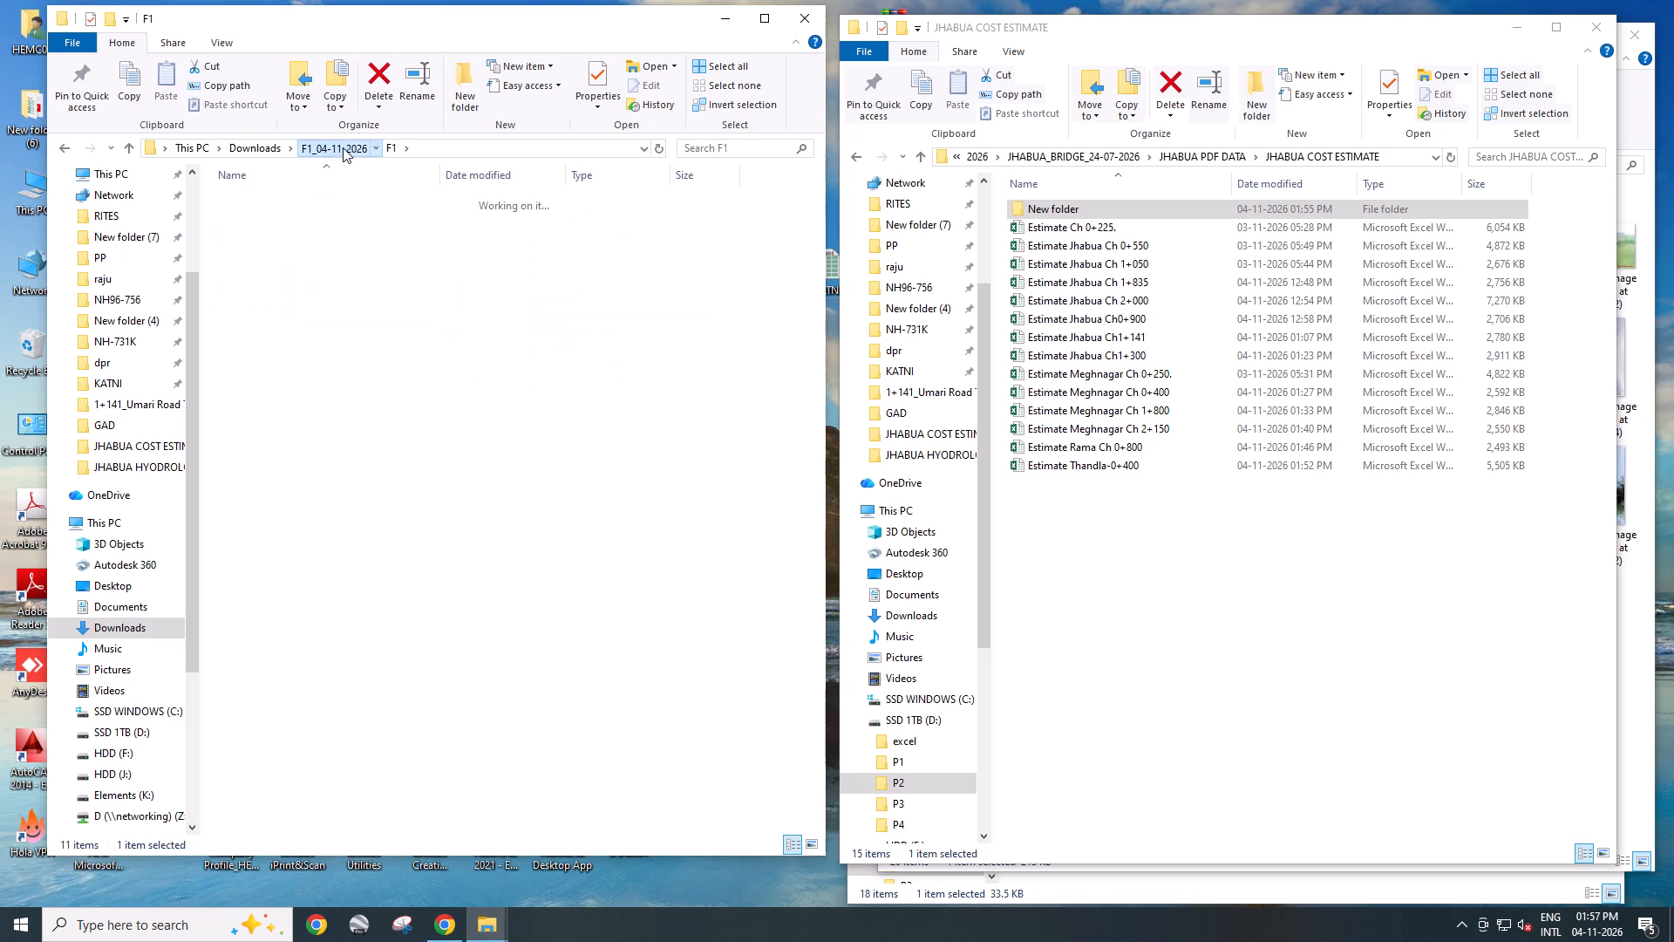
click(279, 149)
double_click(265, 240)
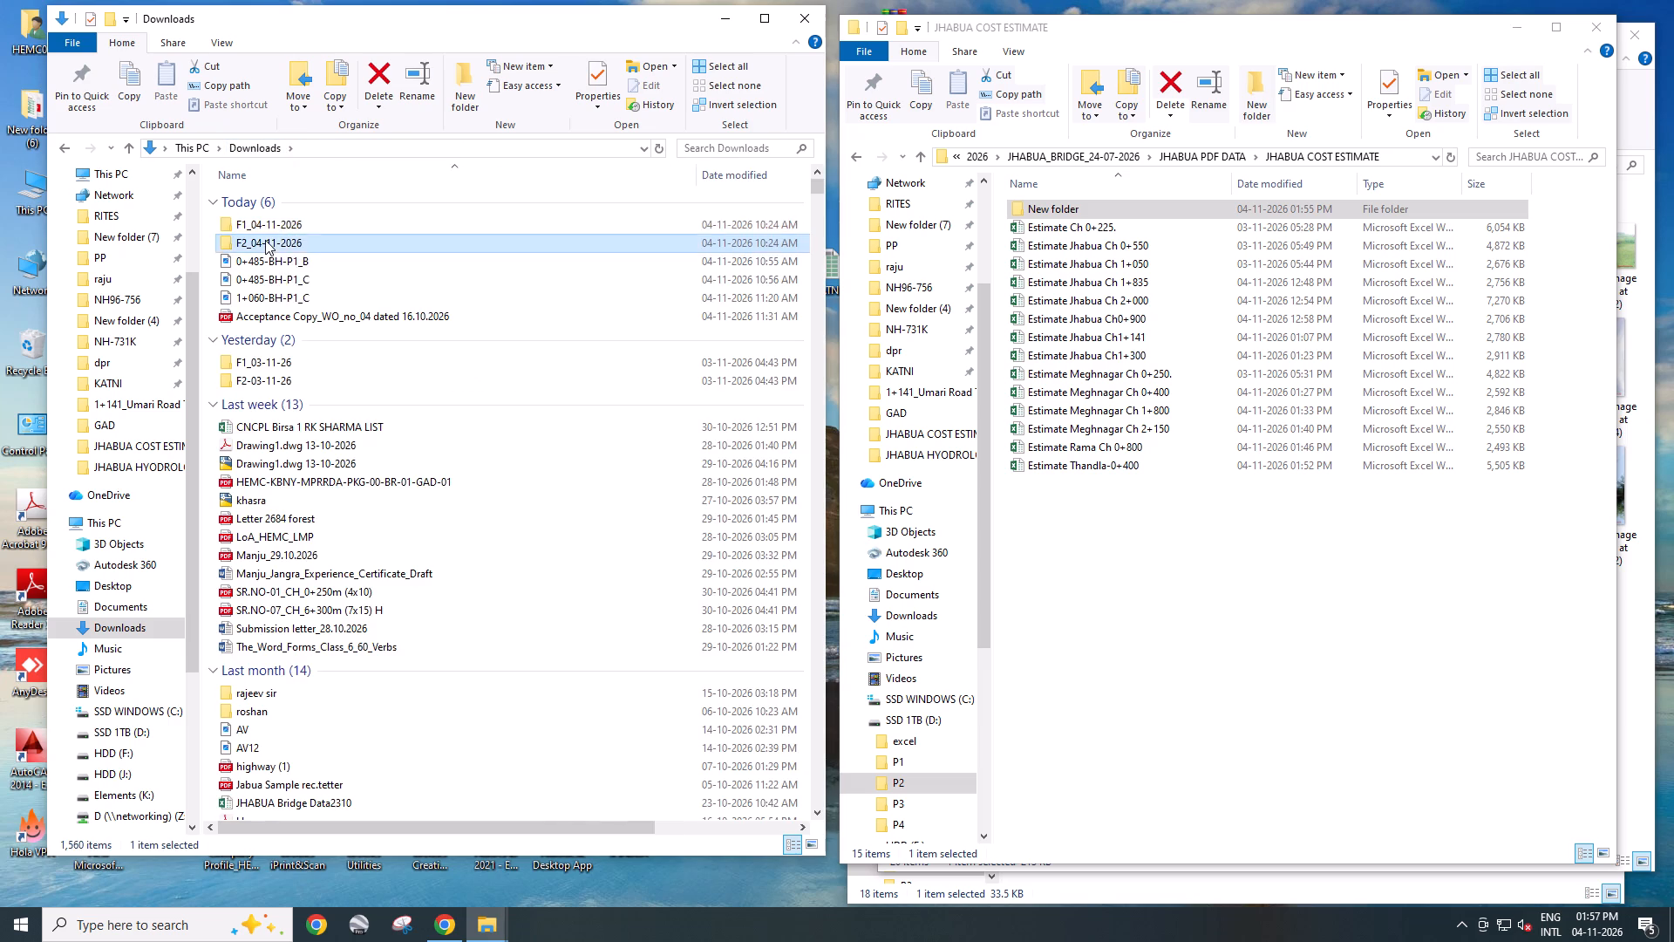
double_click(276, 201)
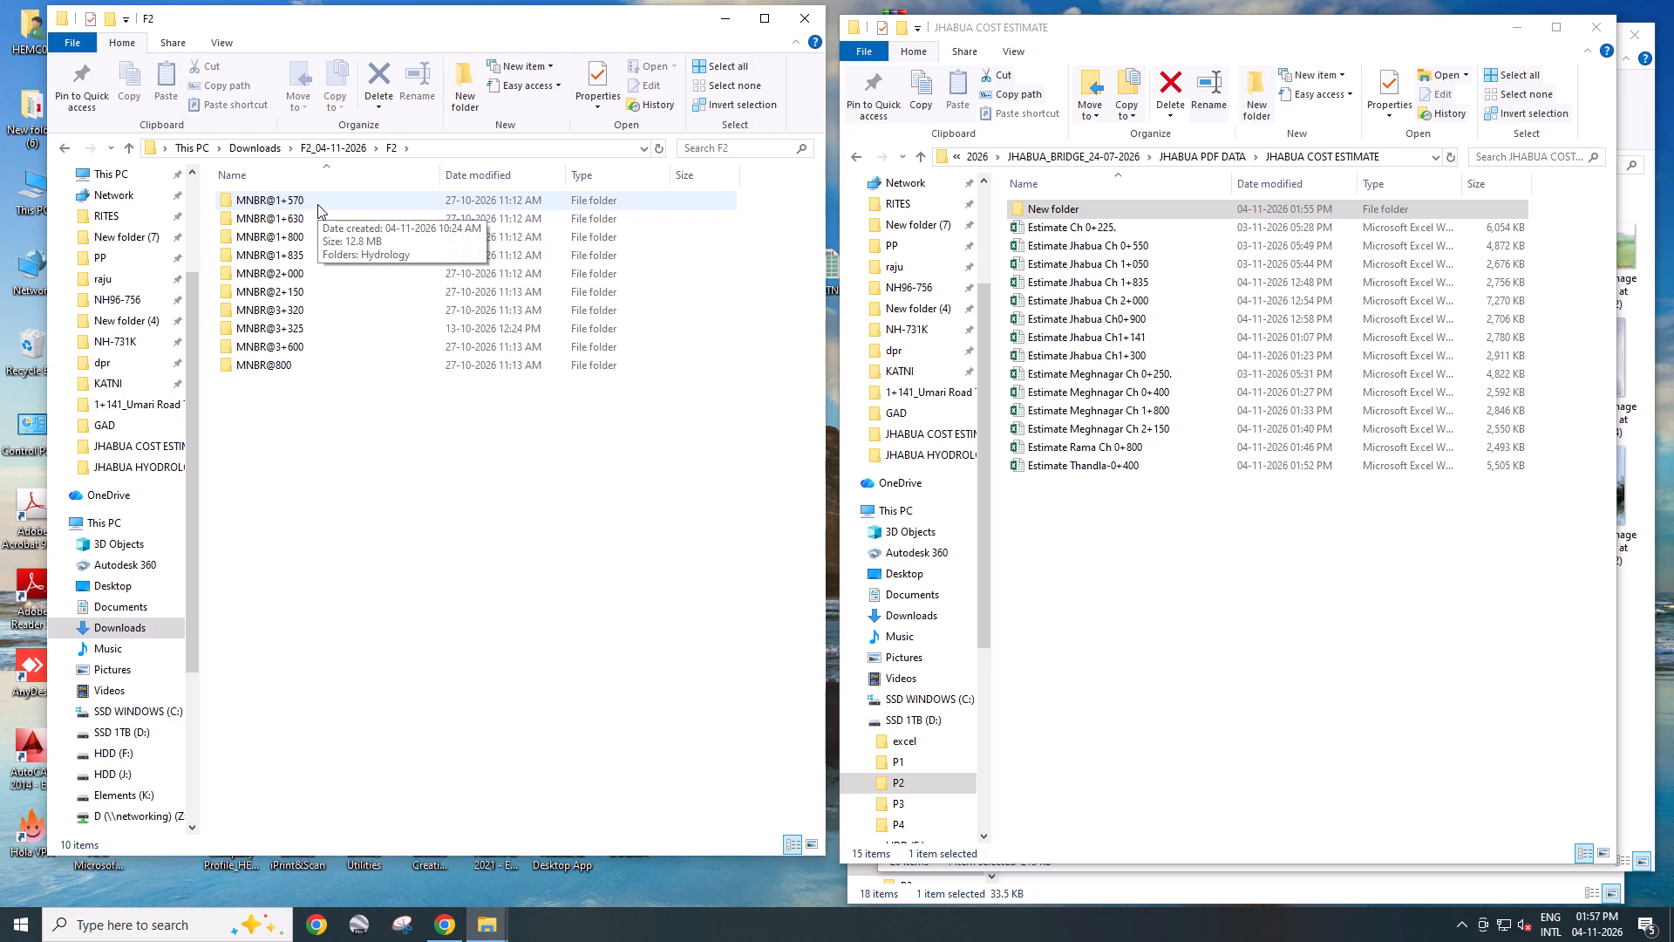
double_click(317, 204)
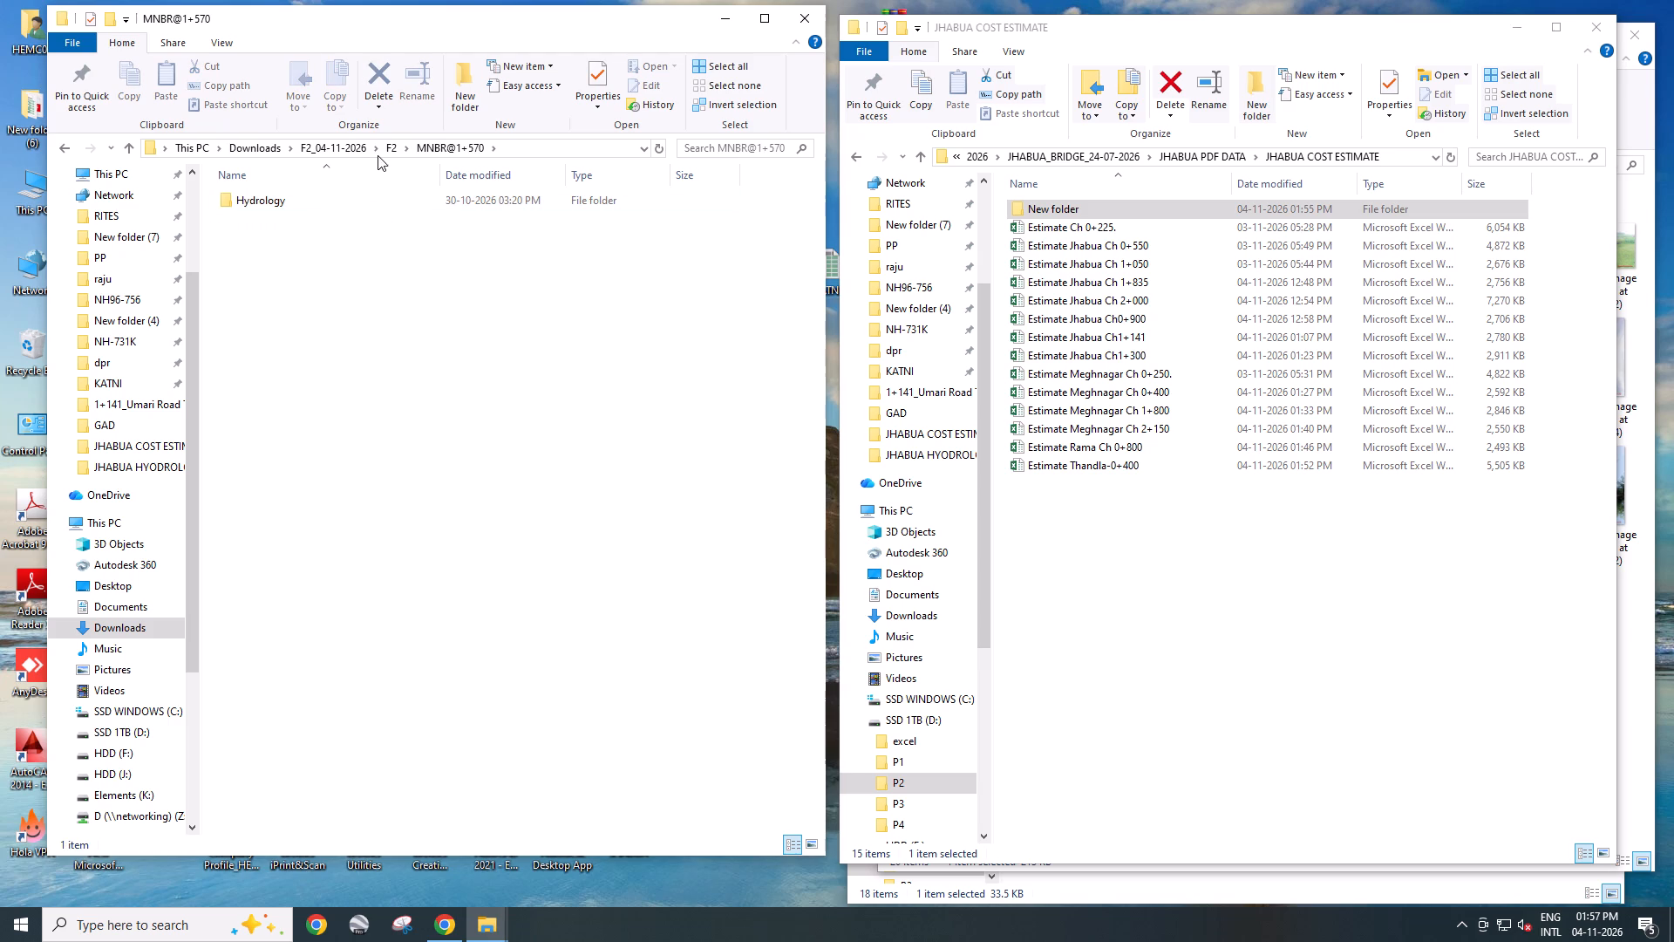
double_click(396, 146)
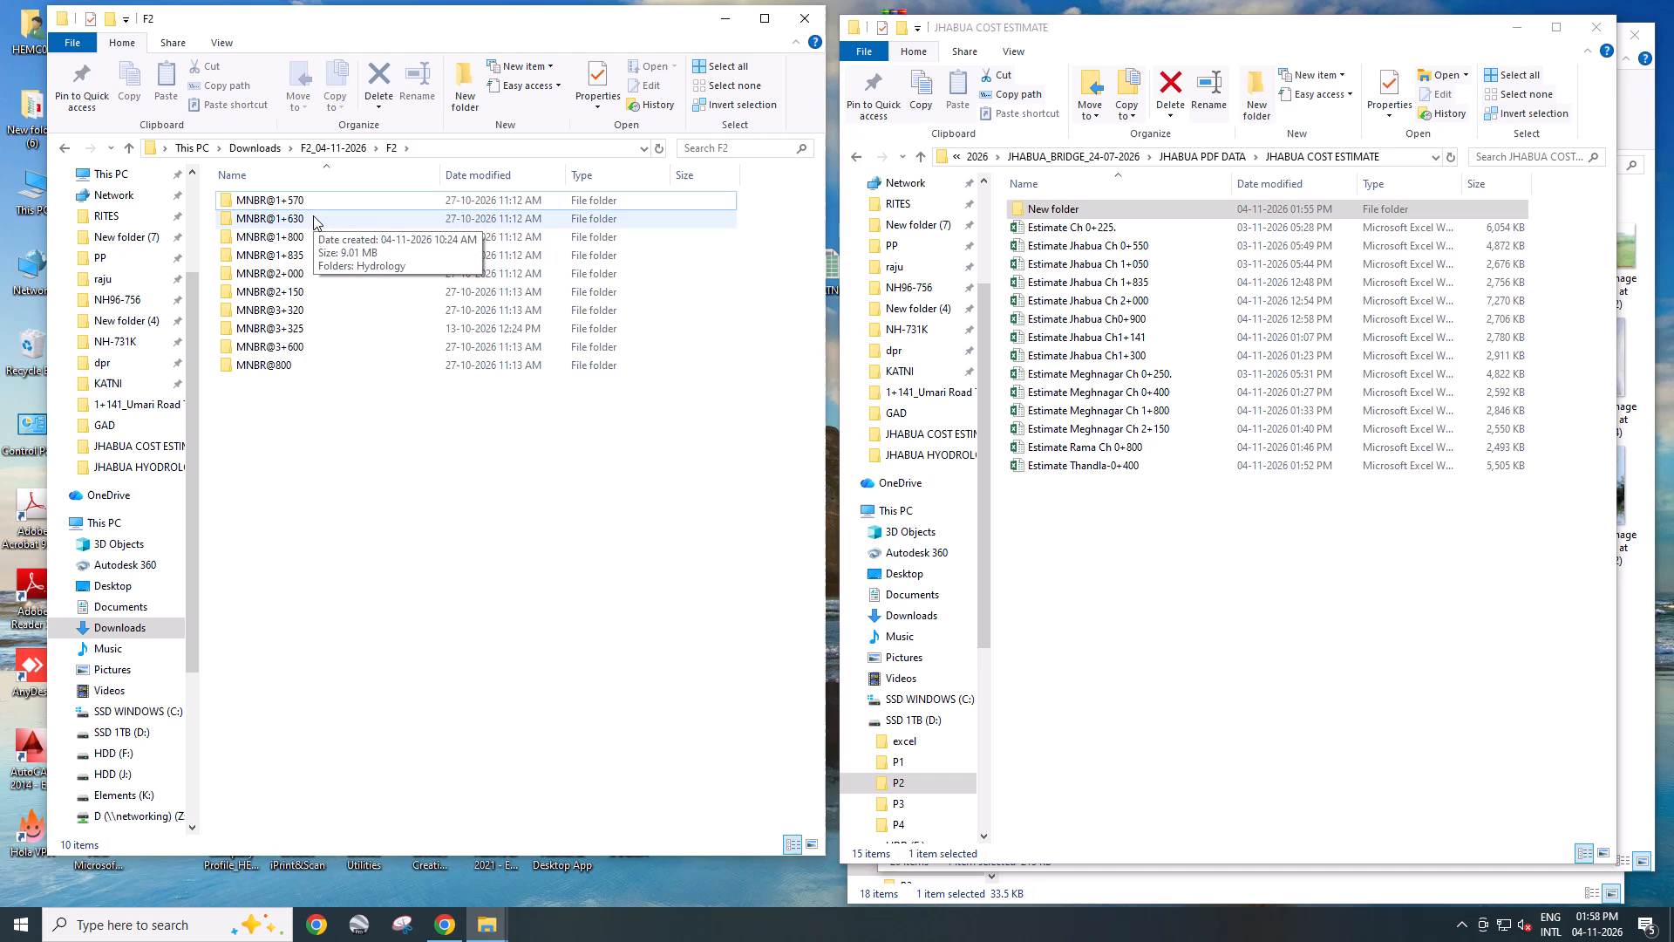
double_click(313, 215)
double_click(323, 201)
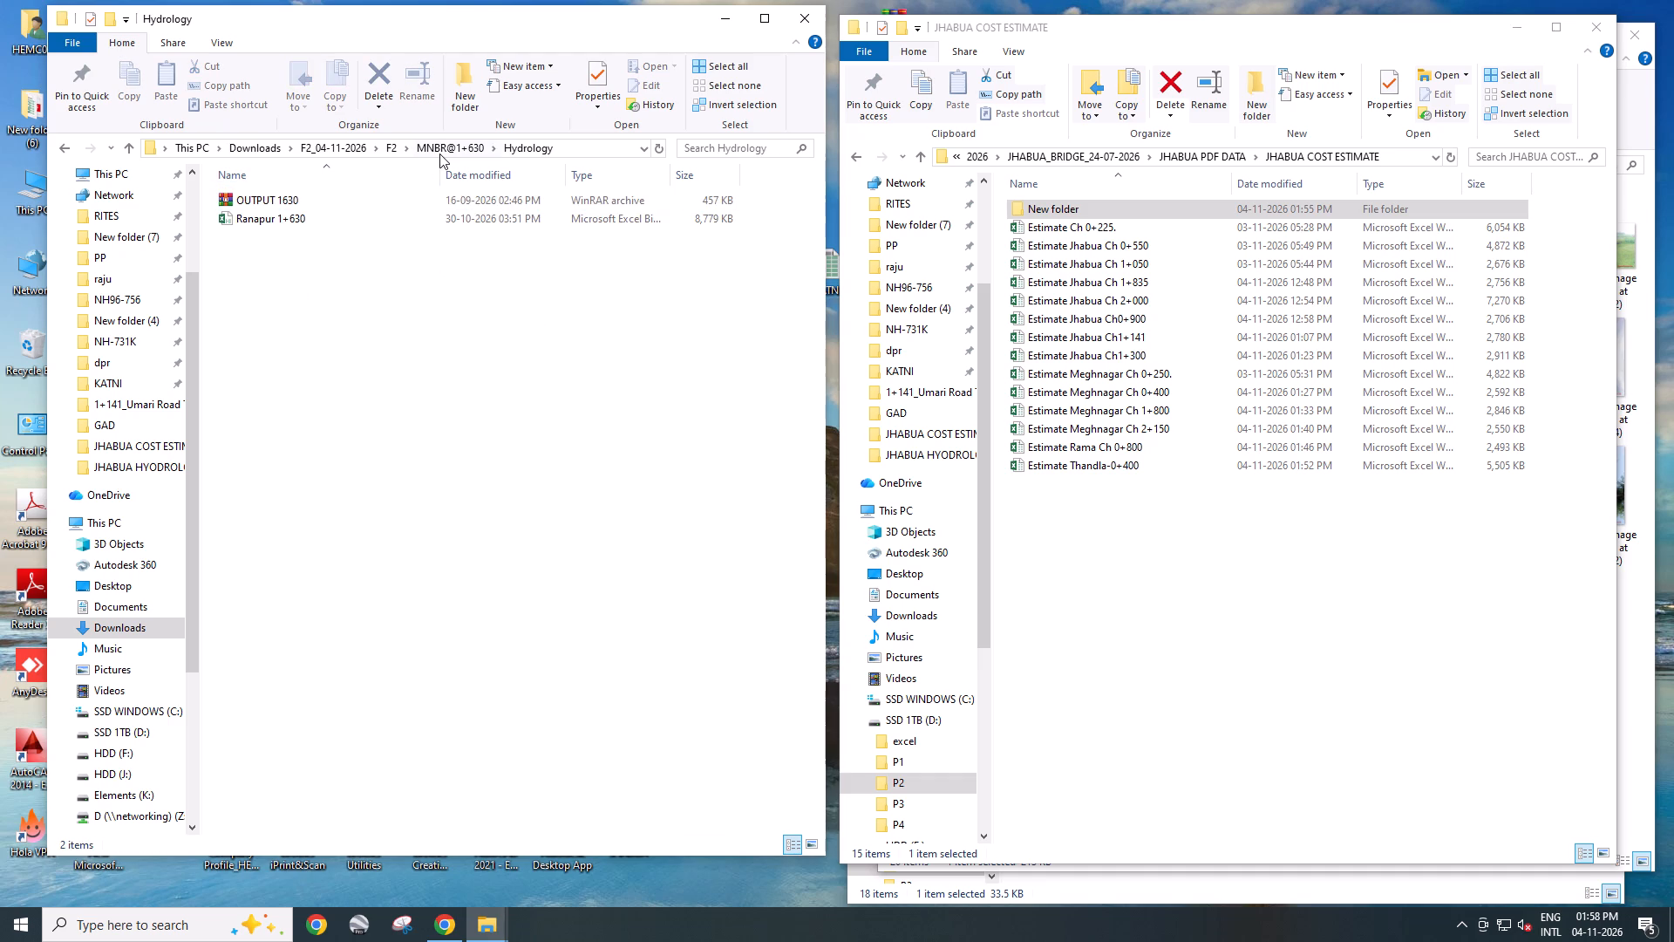
click(440, 154)
click(393, 152)
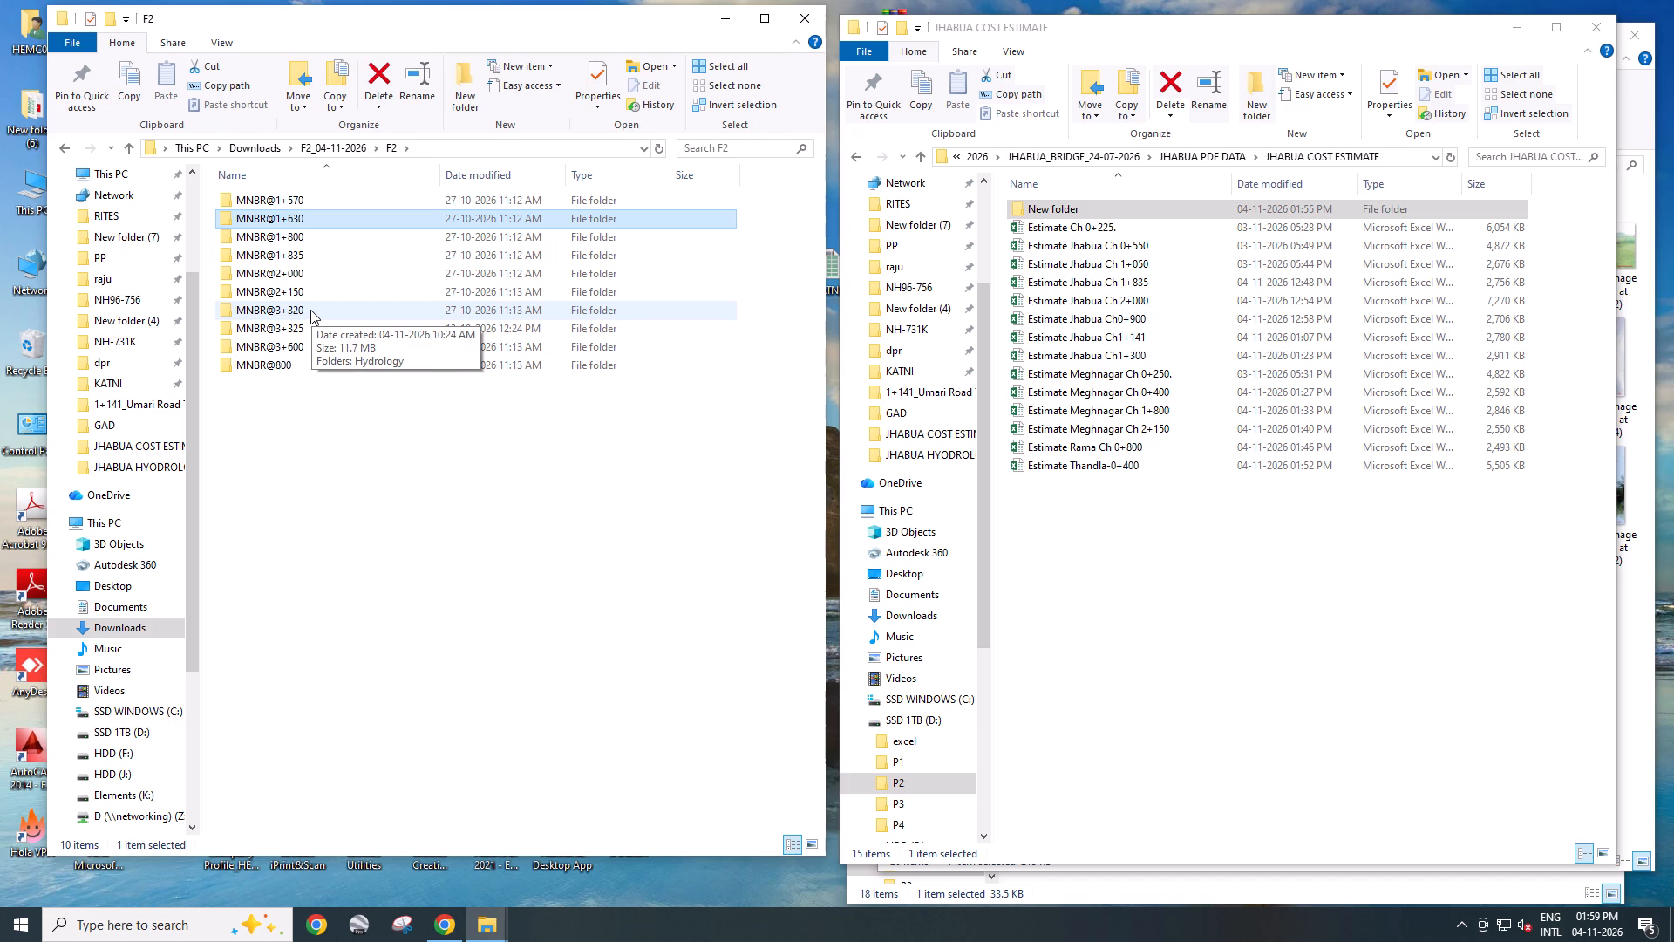
double_click(307, 307)
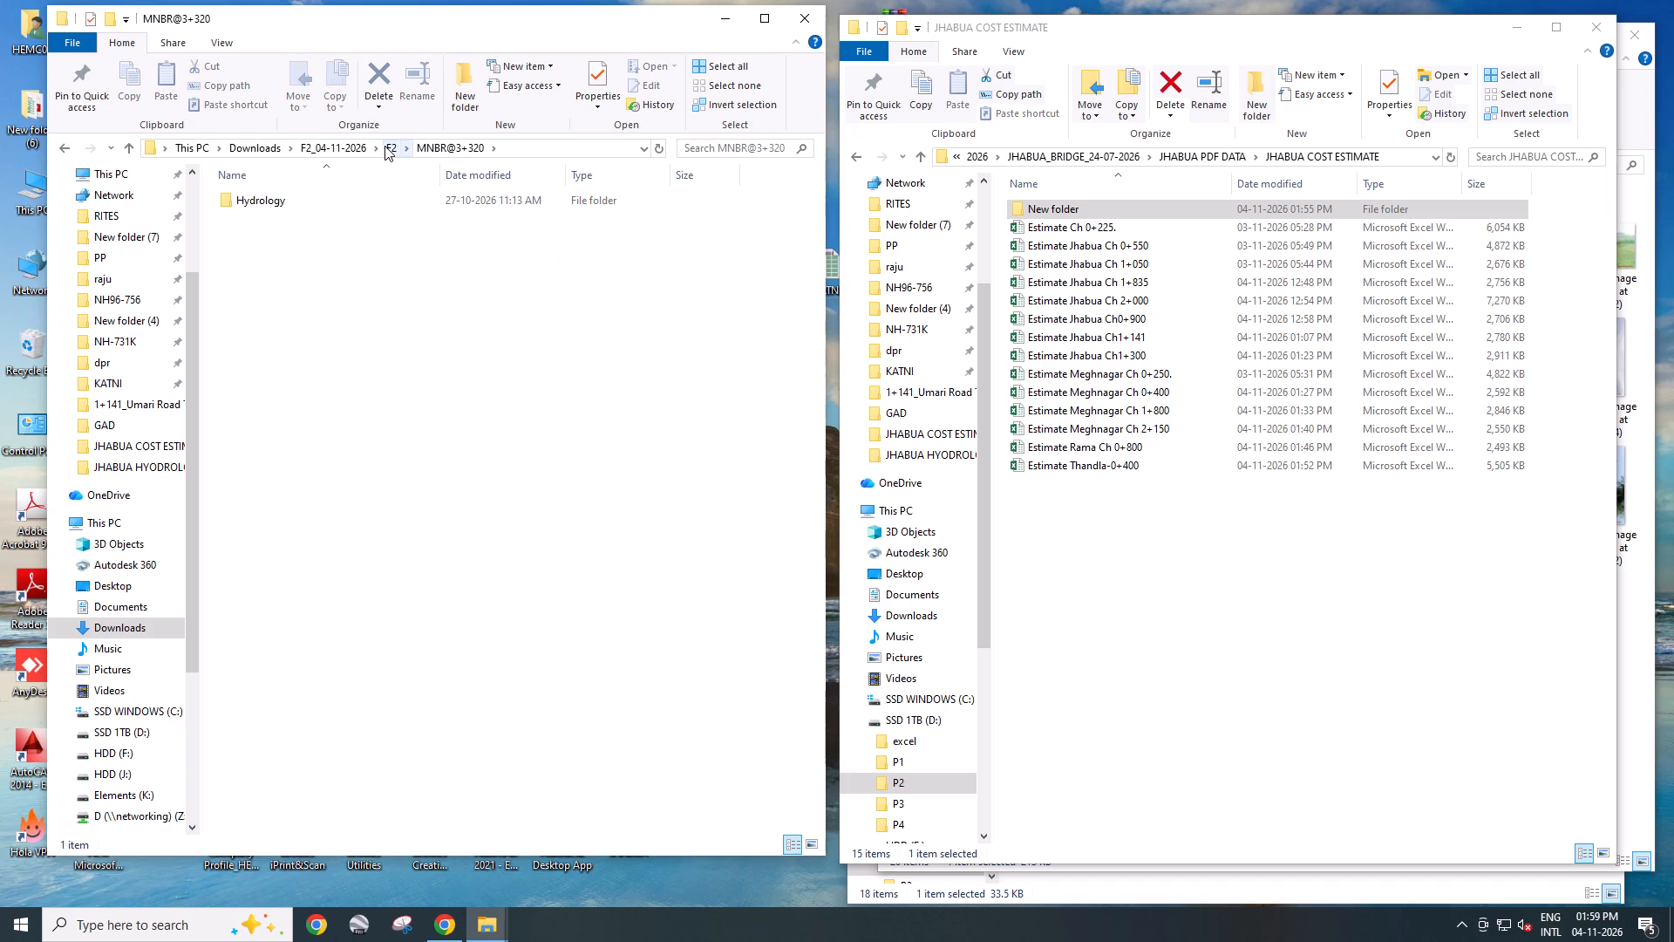
click(385, 147)
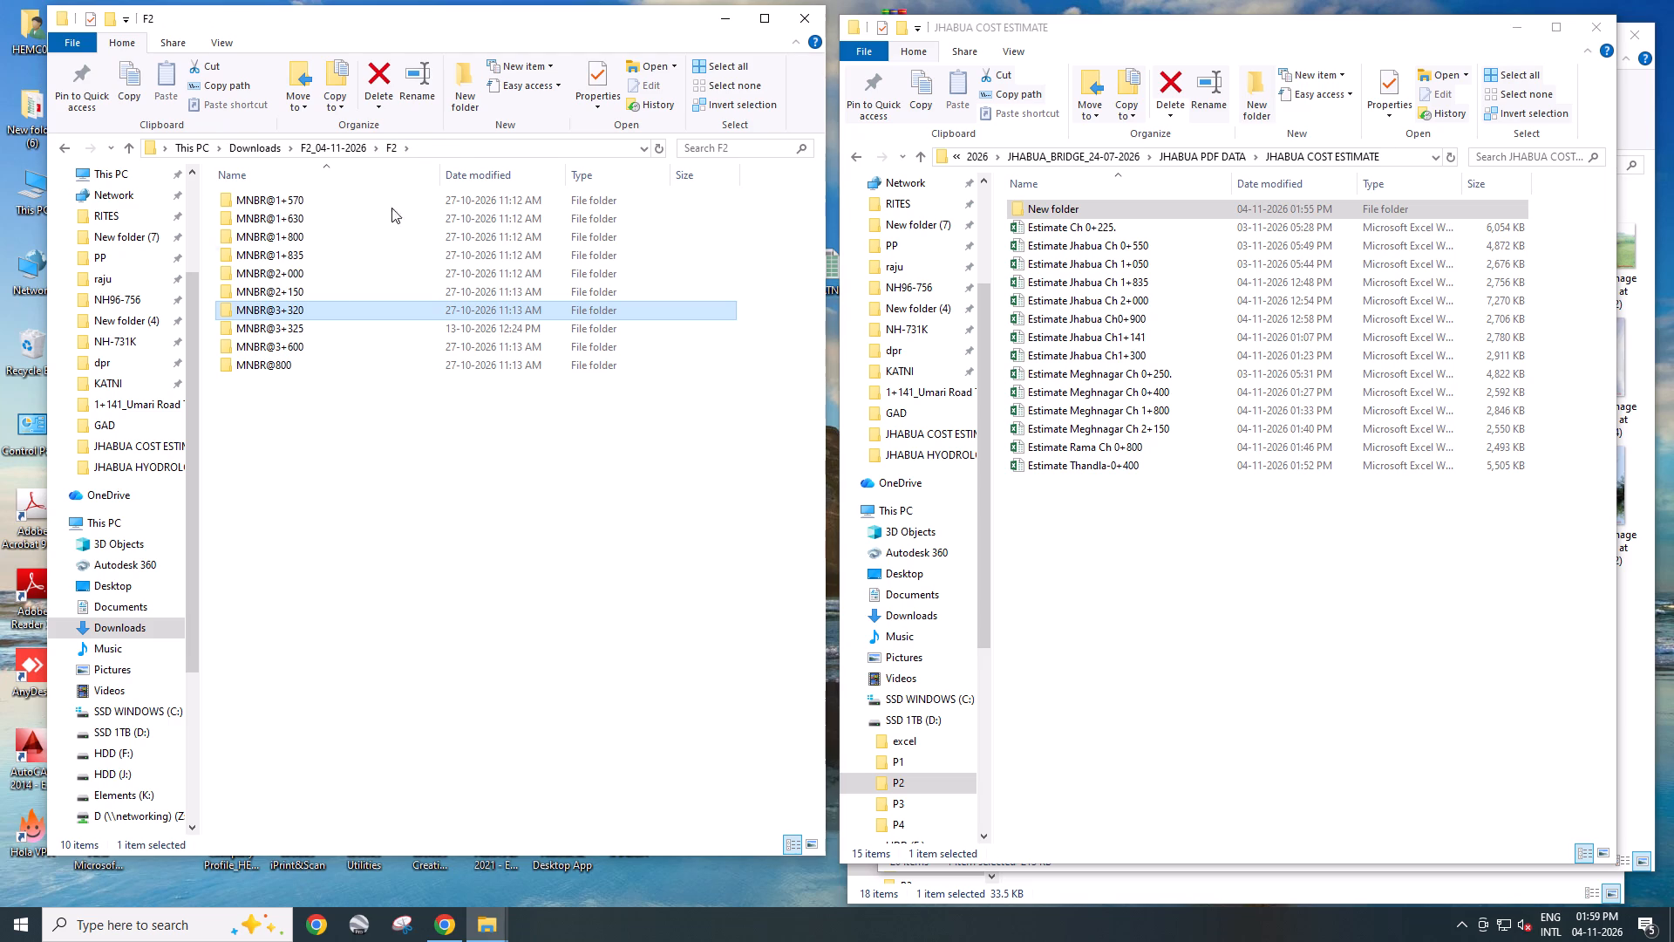
Open the Estimate Jhabua Ch1+141 workbook from the Cost Estimate folder of MNBR@3+600.
double_click(305, 349)
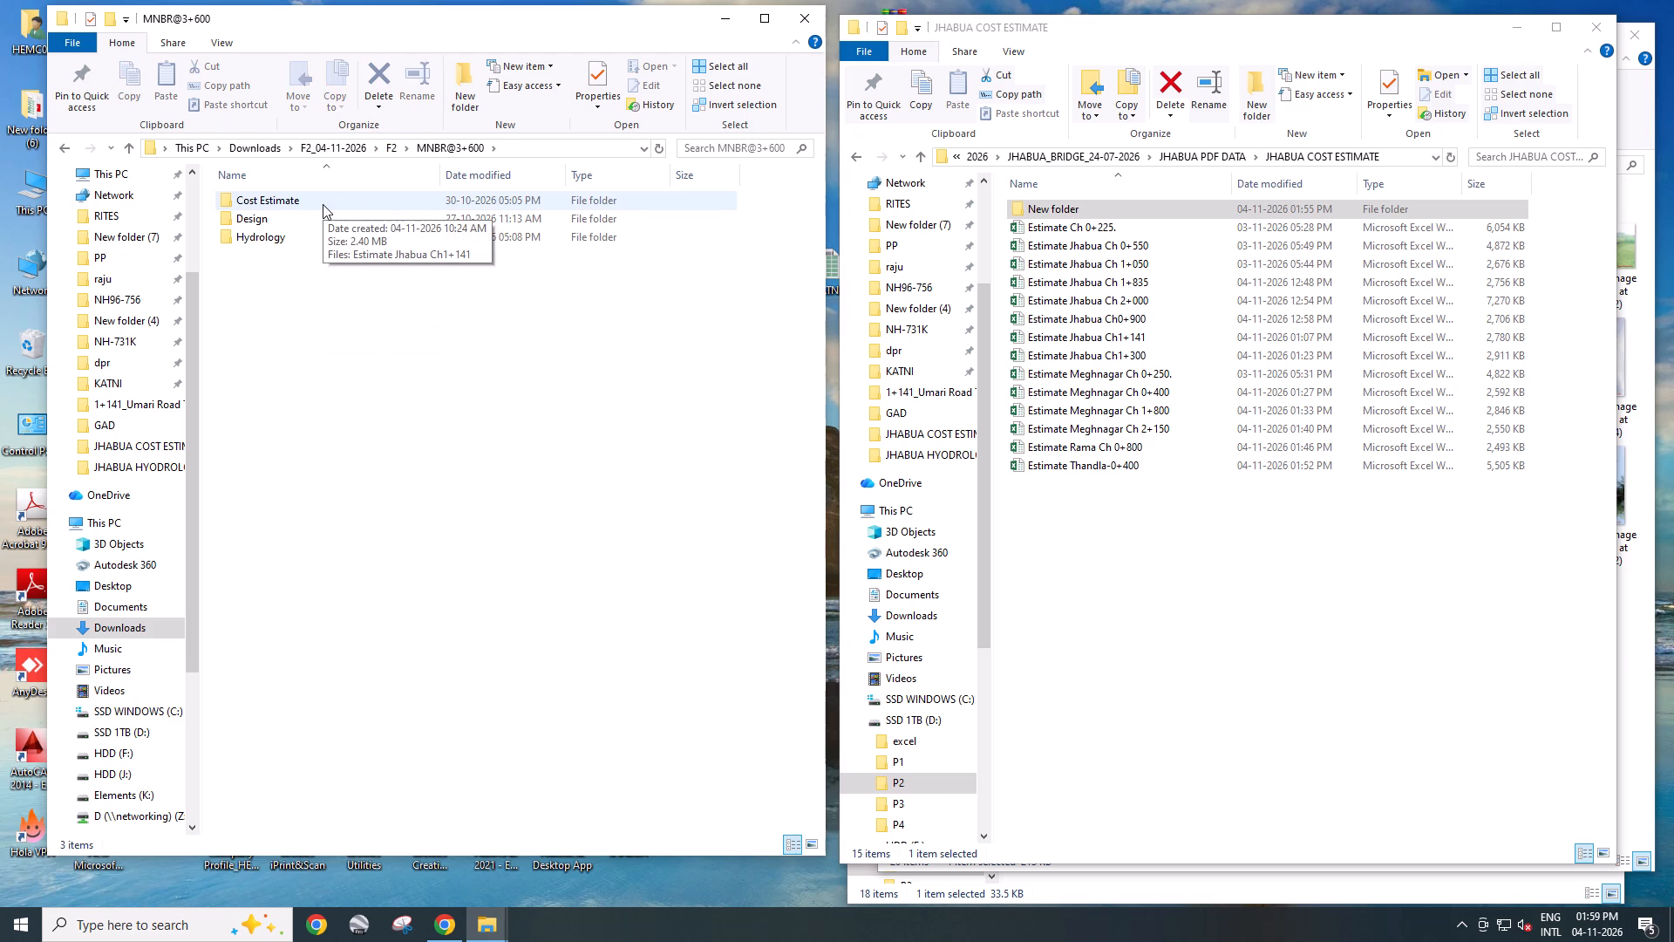
double_click(324, 204)
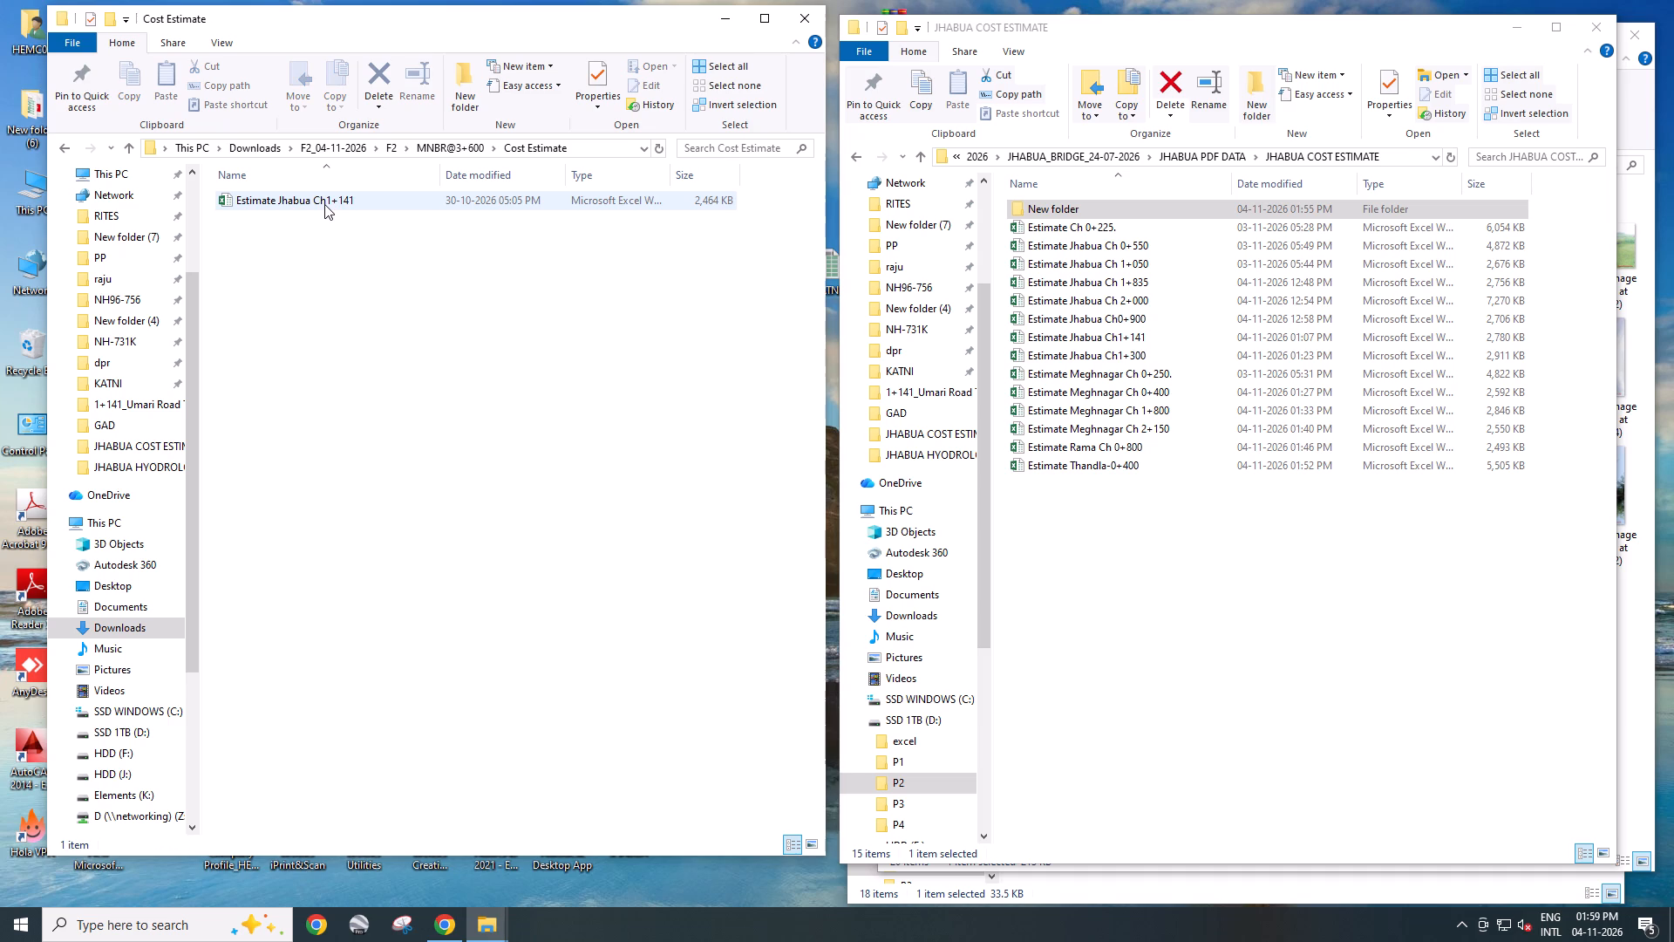
click(324, 204)
click(324, 204)
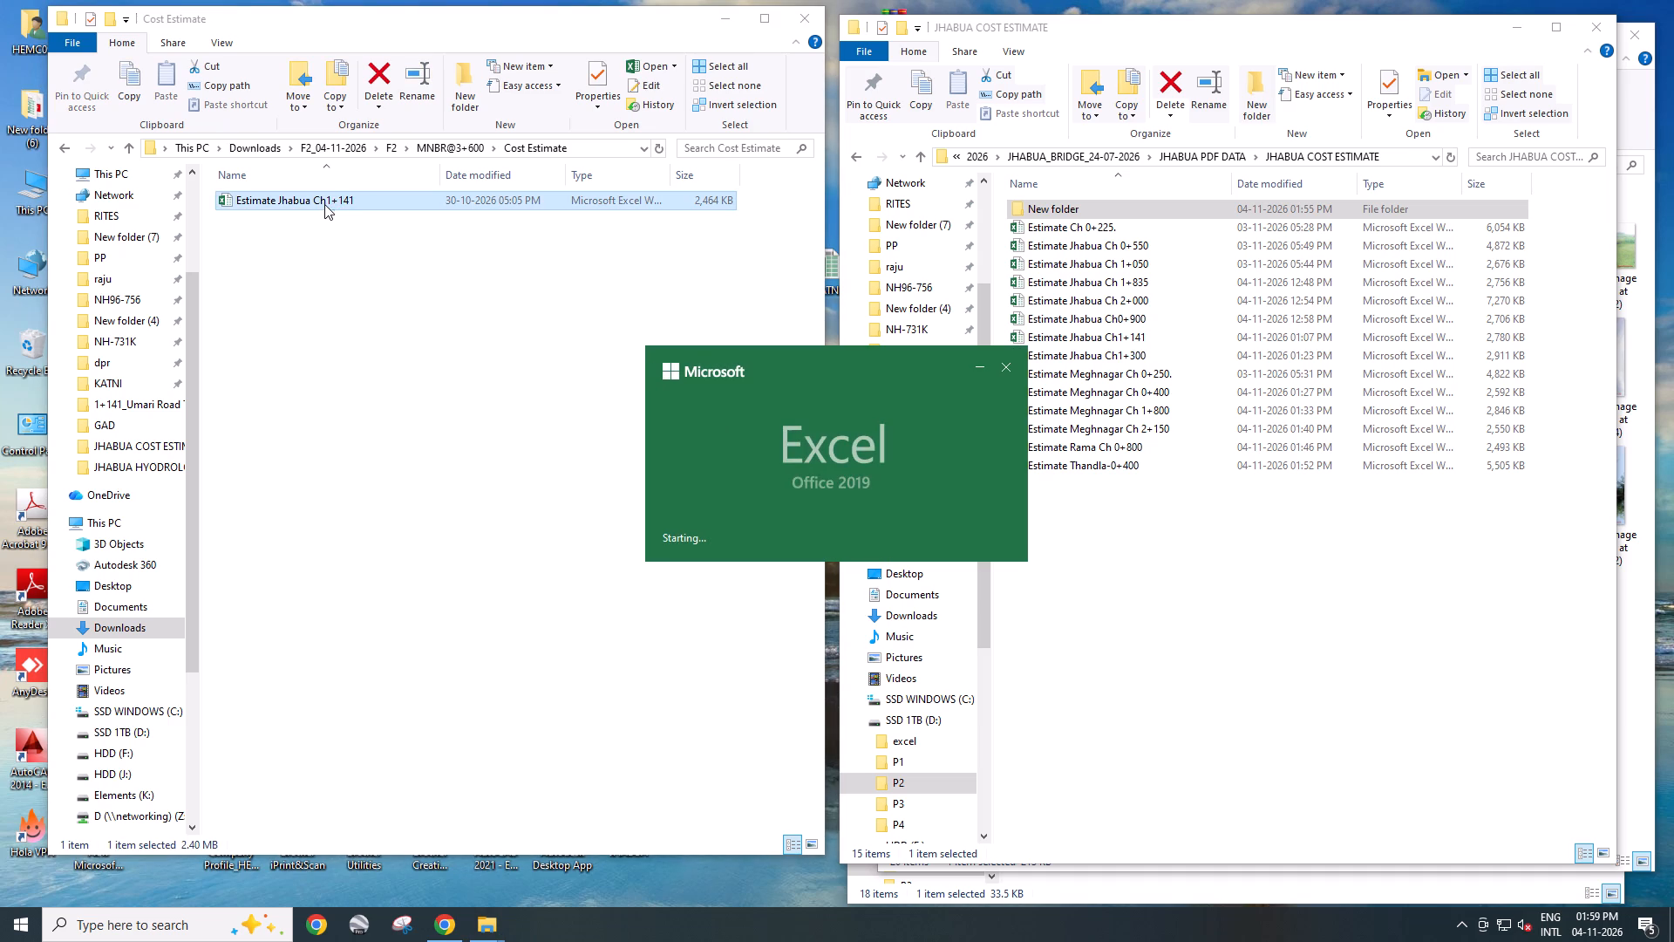
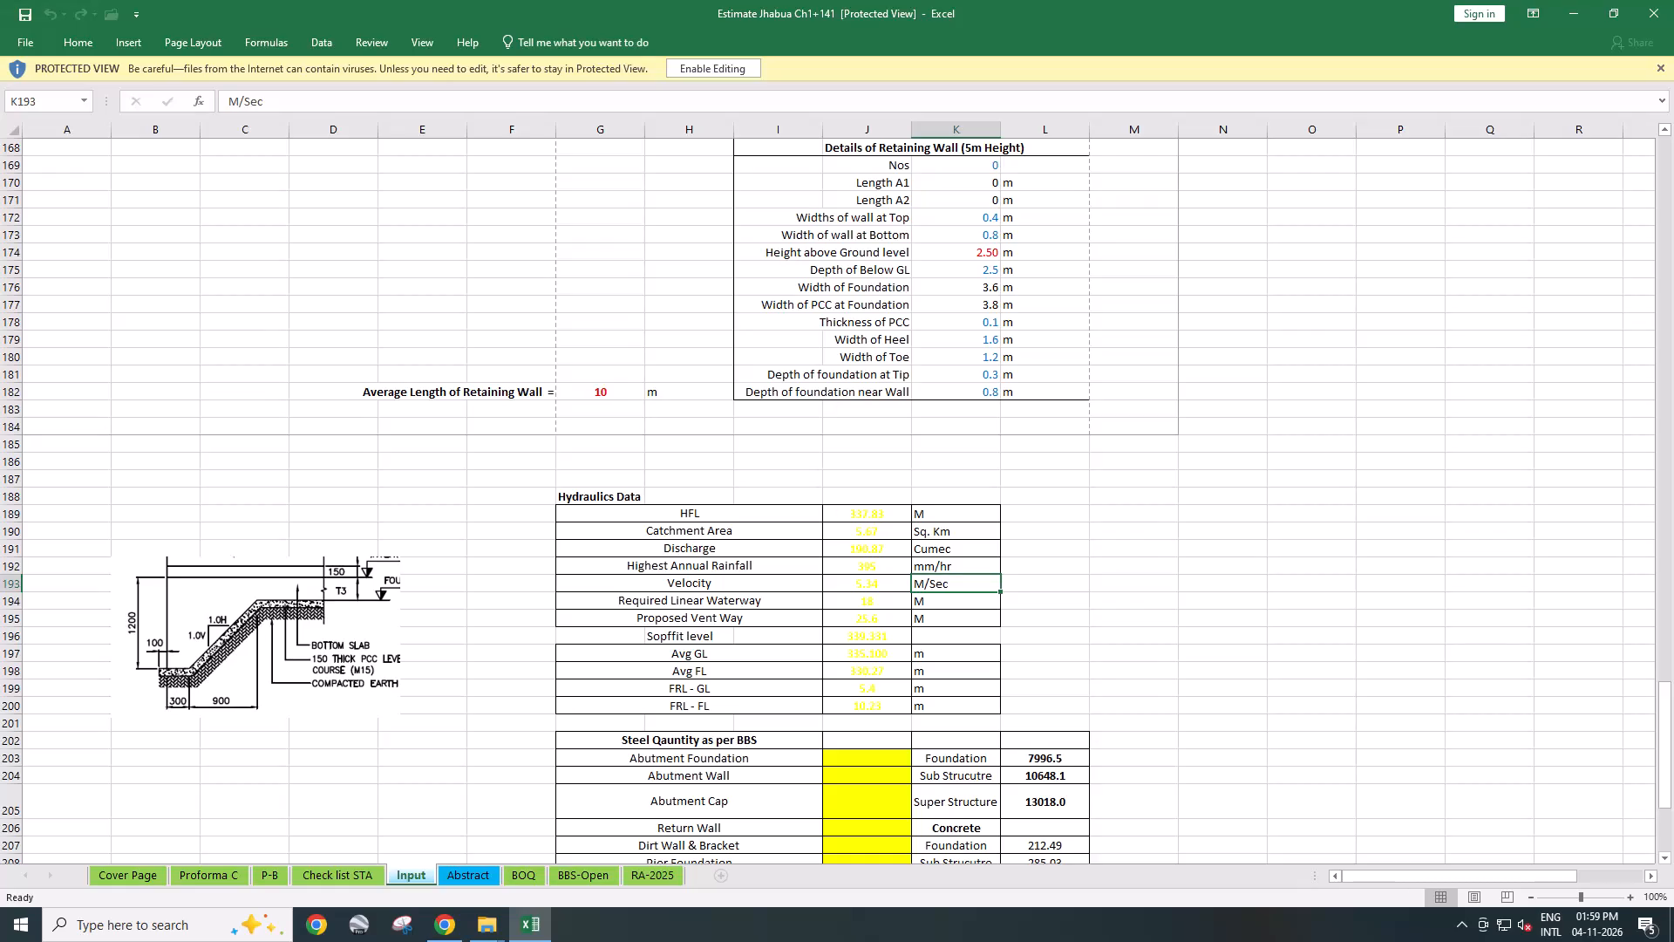
Enable editing and content in the Estimate Jhabua Ch1+141 workbook without updating its unavailable links.
click(724, 65)
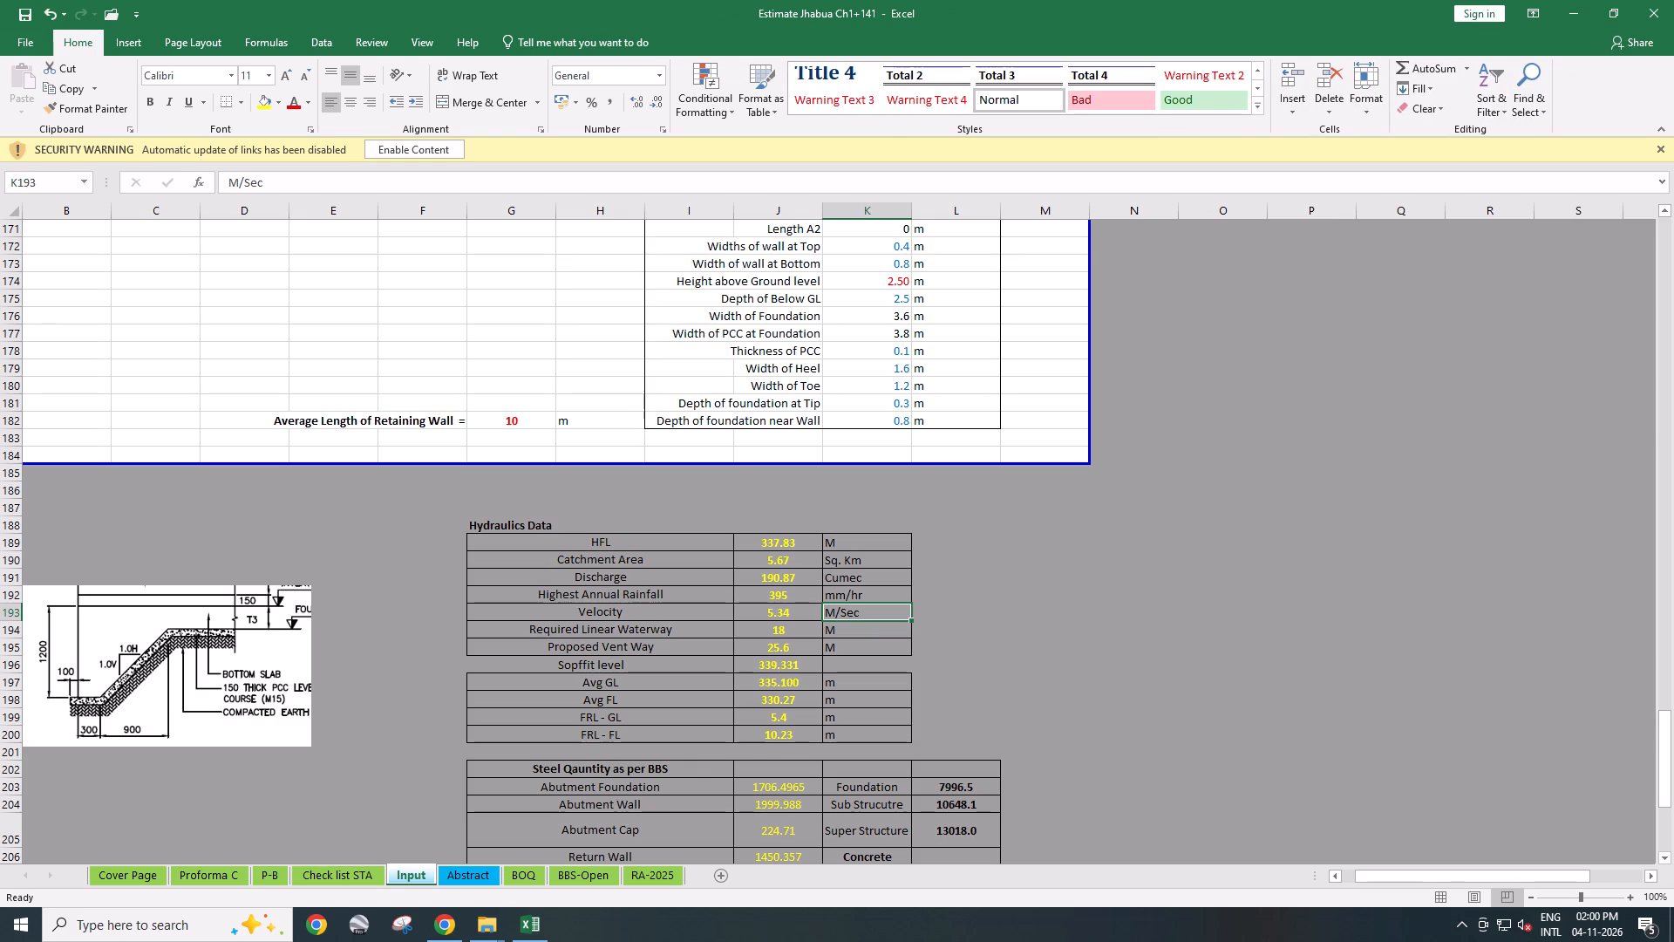
click(434, 158)
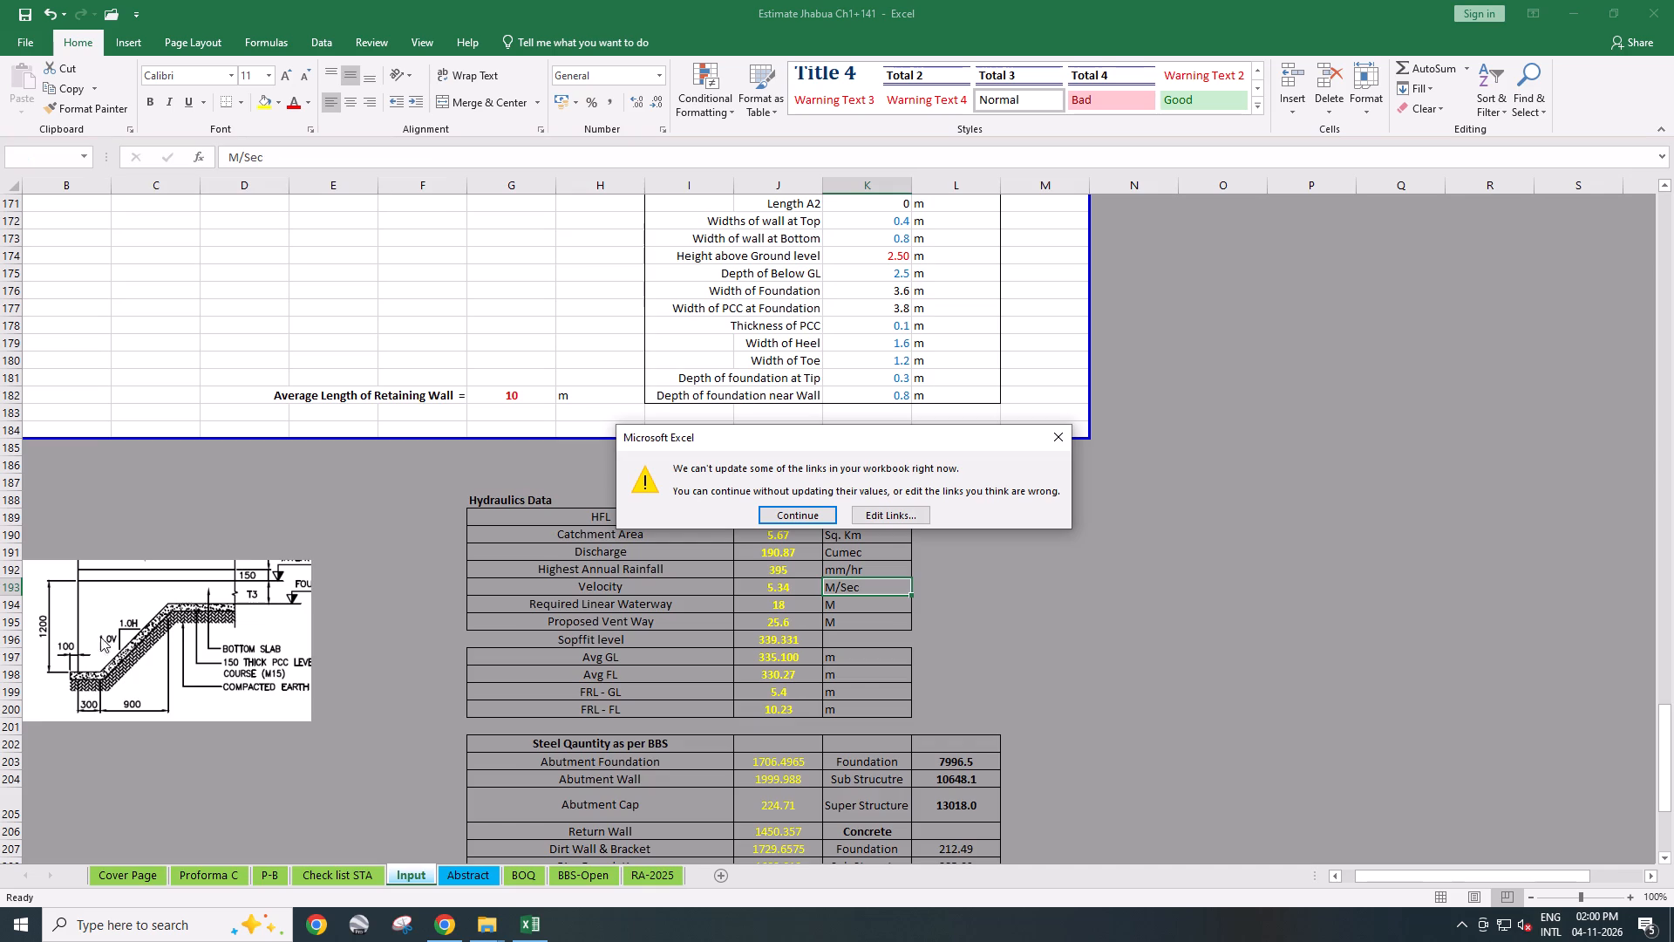
click(1057, 437)
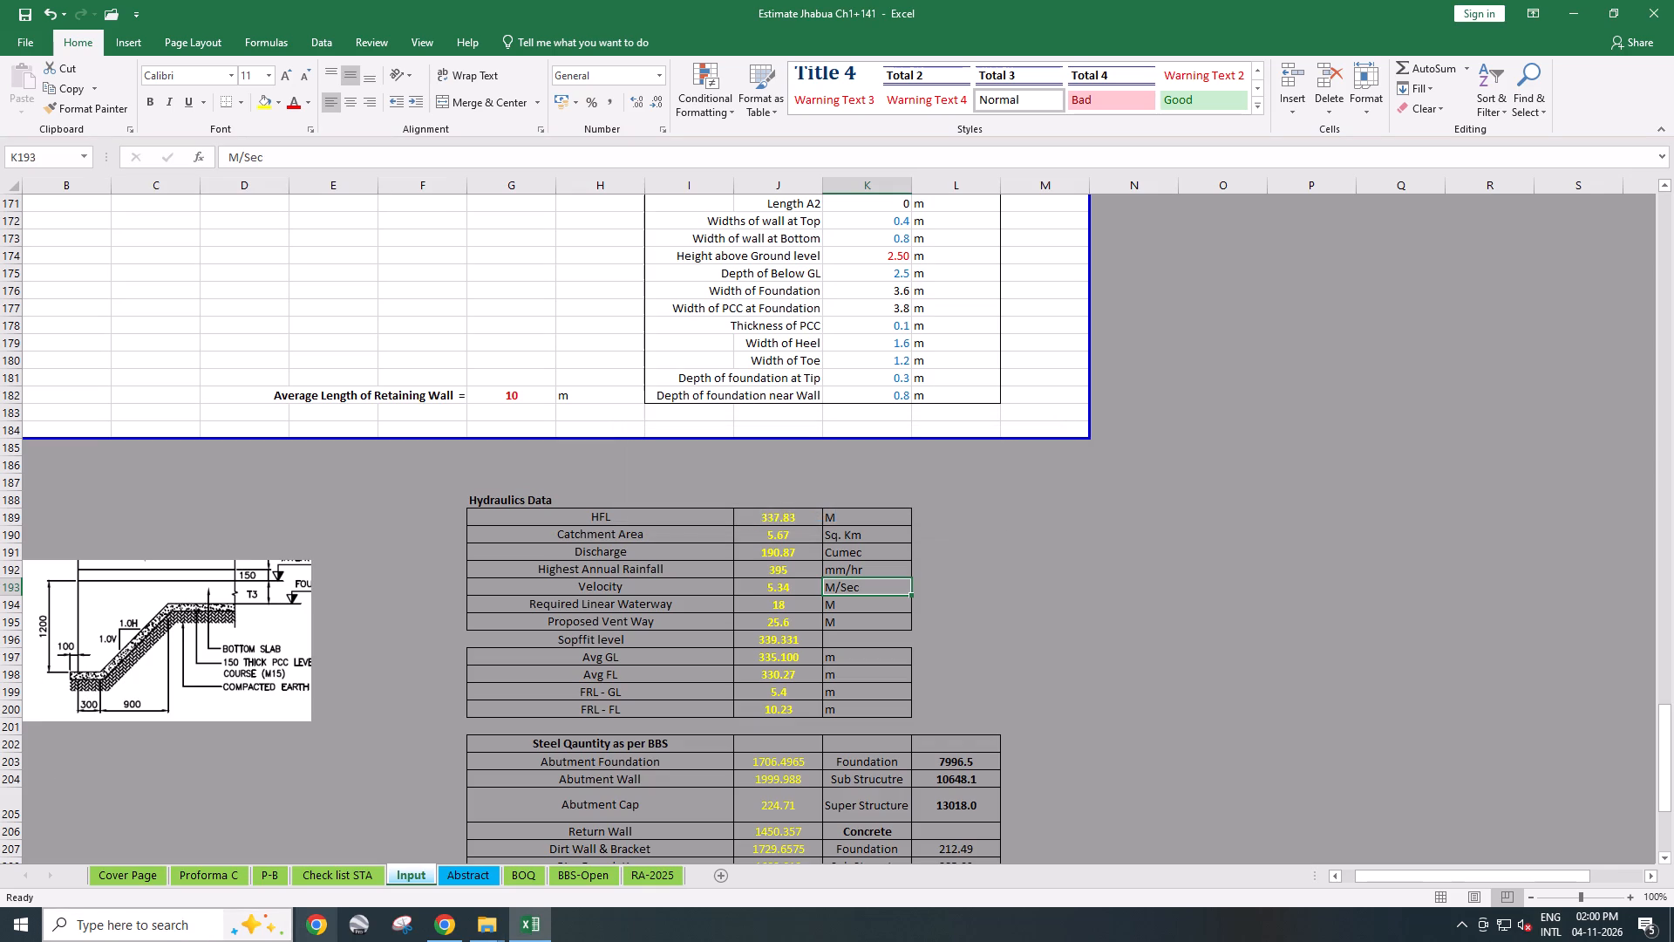
Compare the workbook's Cover Page costs with the Estimate Jhabua Ch1+141 PDF in the JHABUA COST ESTIMATE subfolder.
click(153, 875)
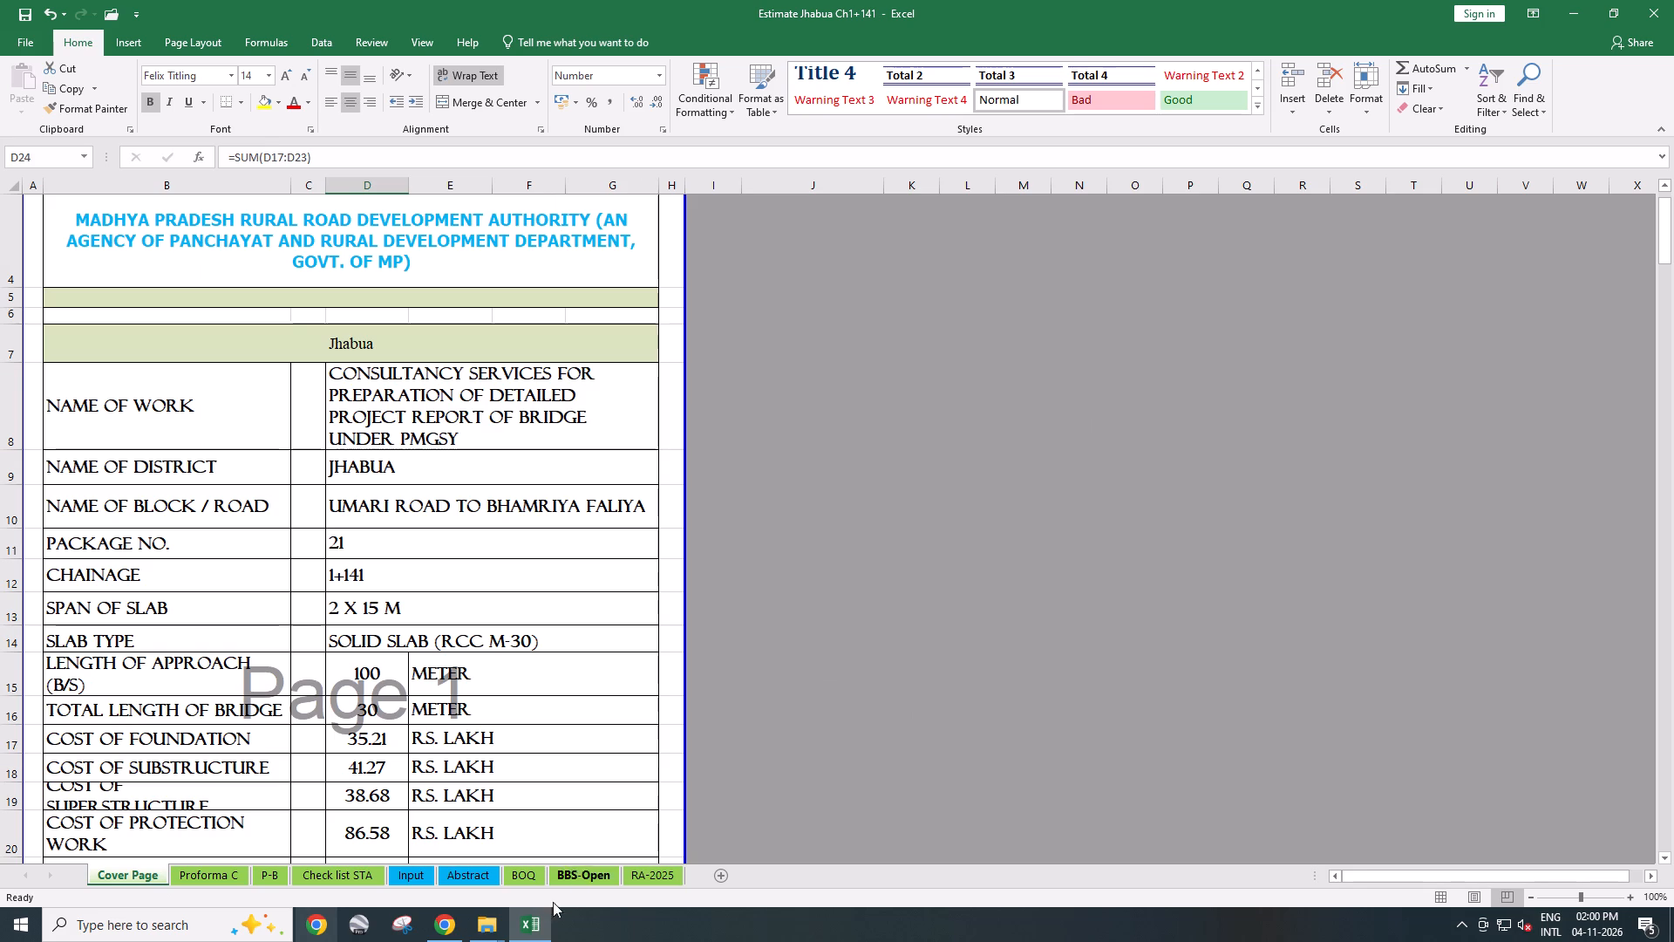
click(498, 926)
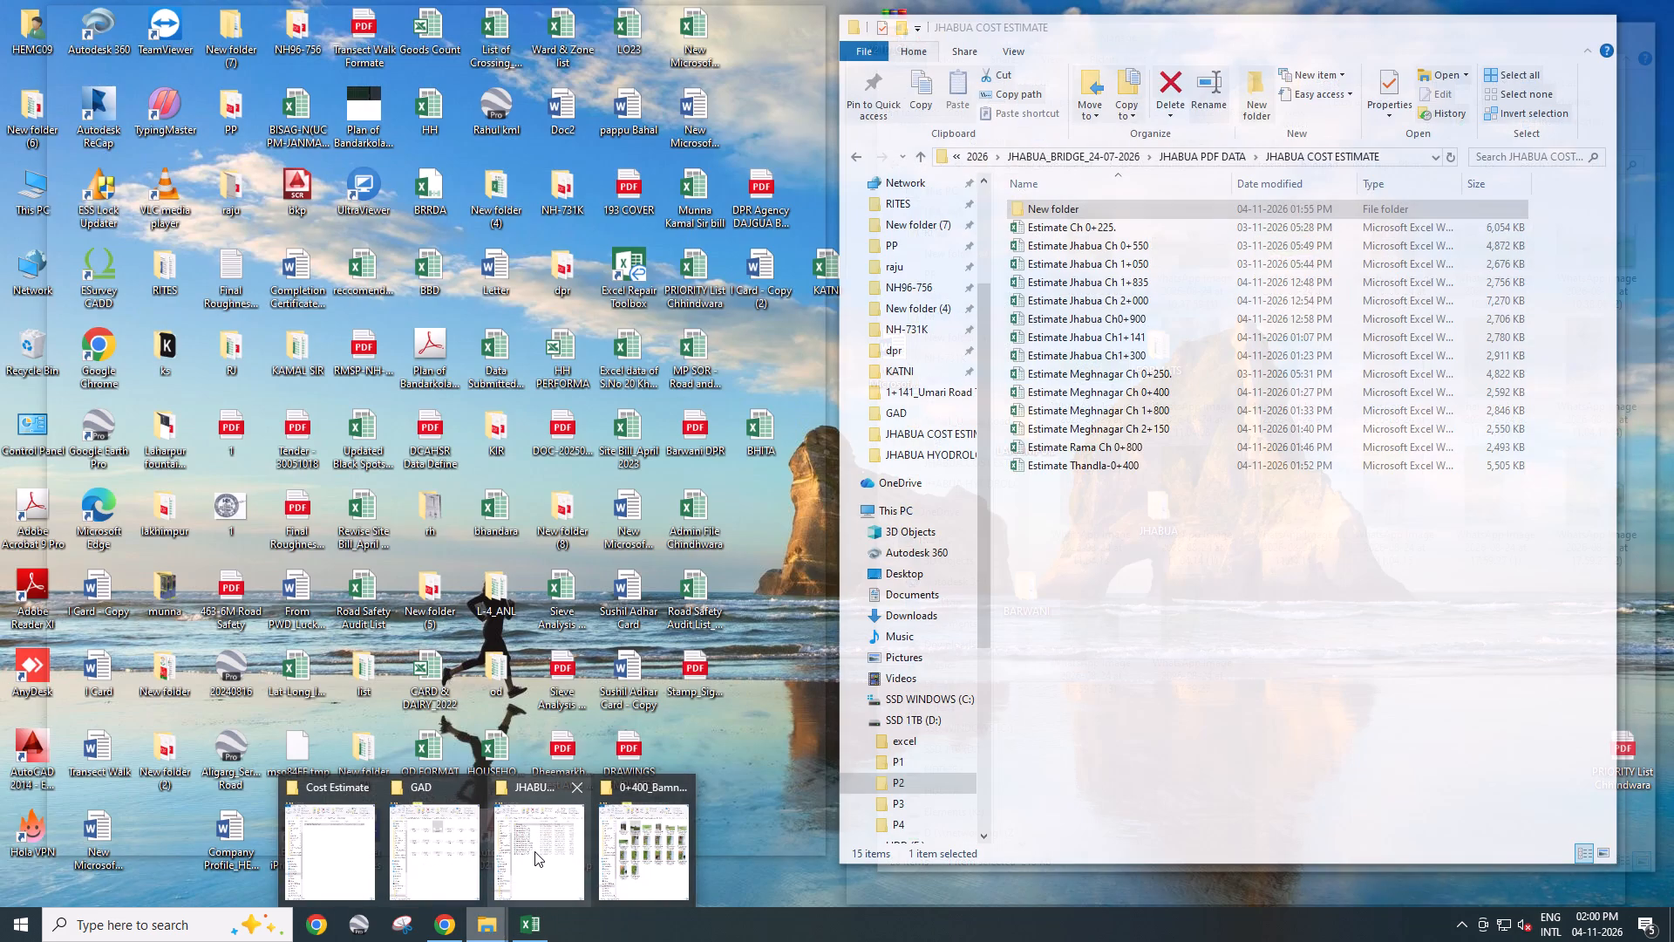
click(534, 851)
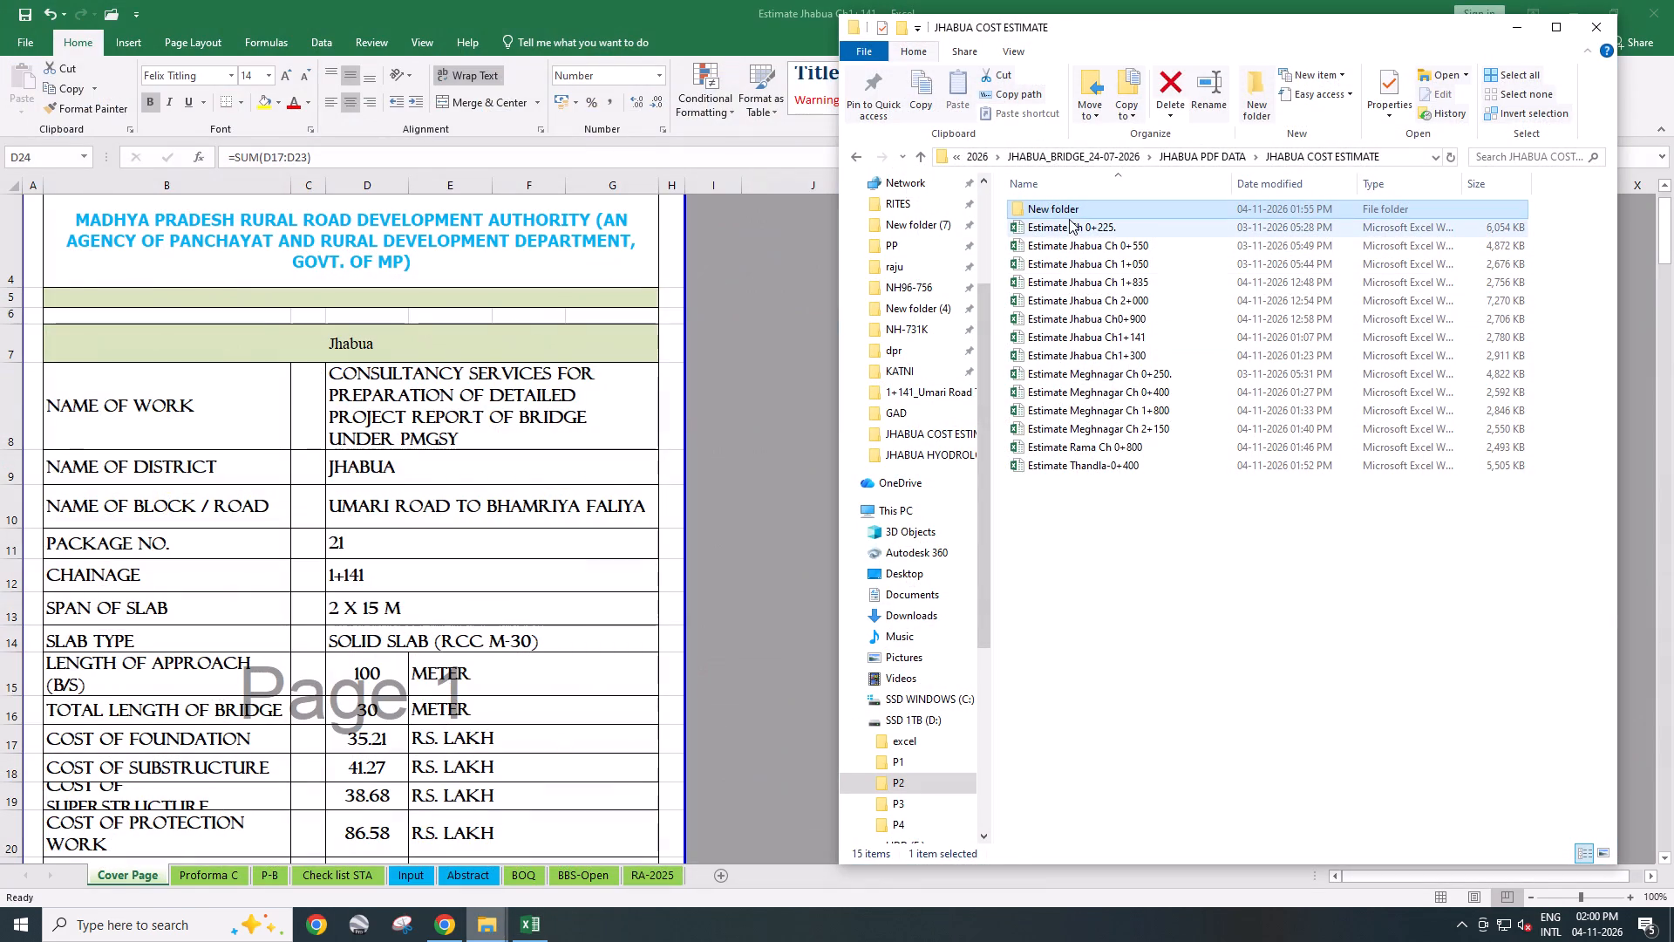
click(1069, 219)
double_click(1070, 215)
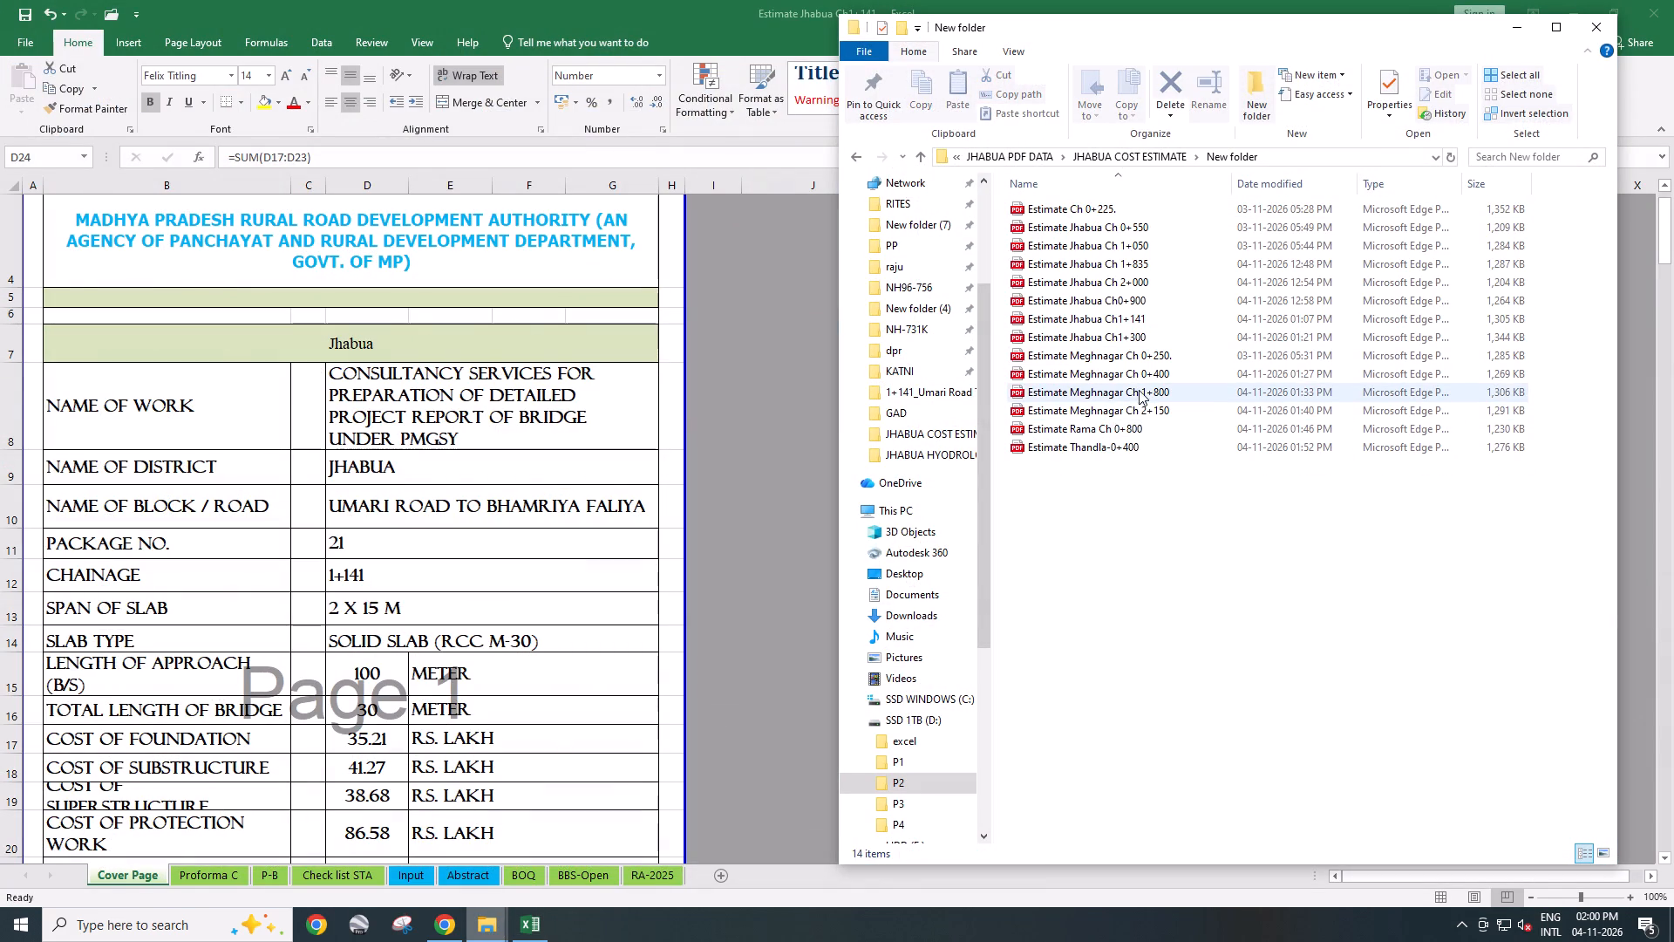
double_click(1138, 317)
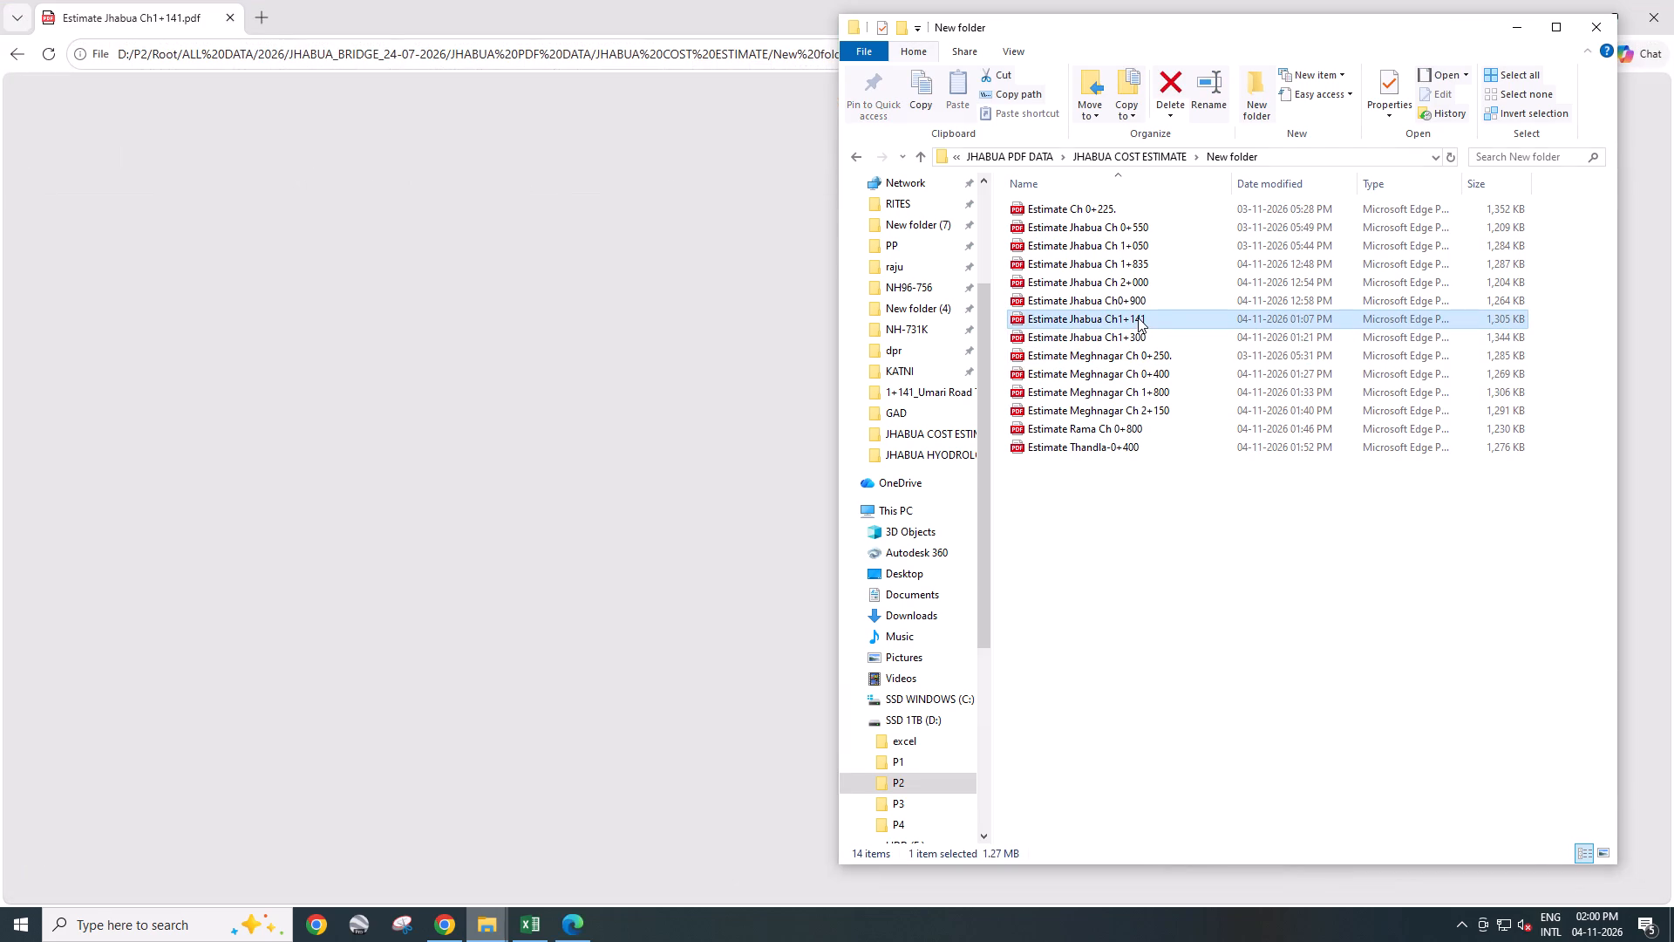
click(766, 229)
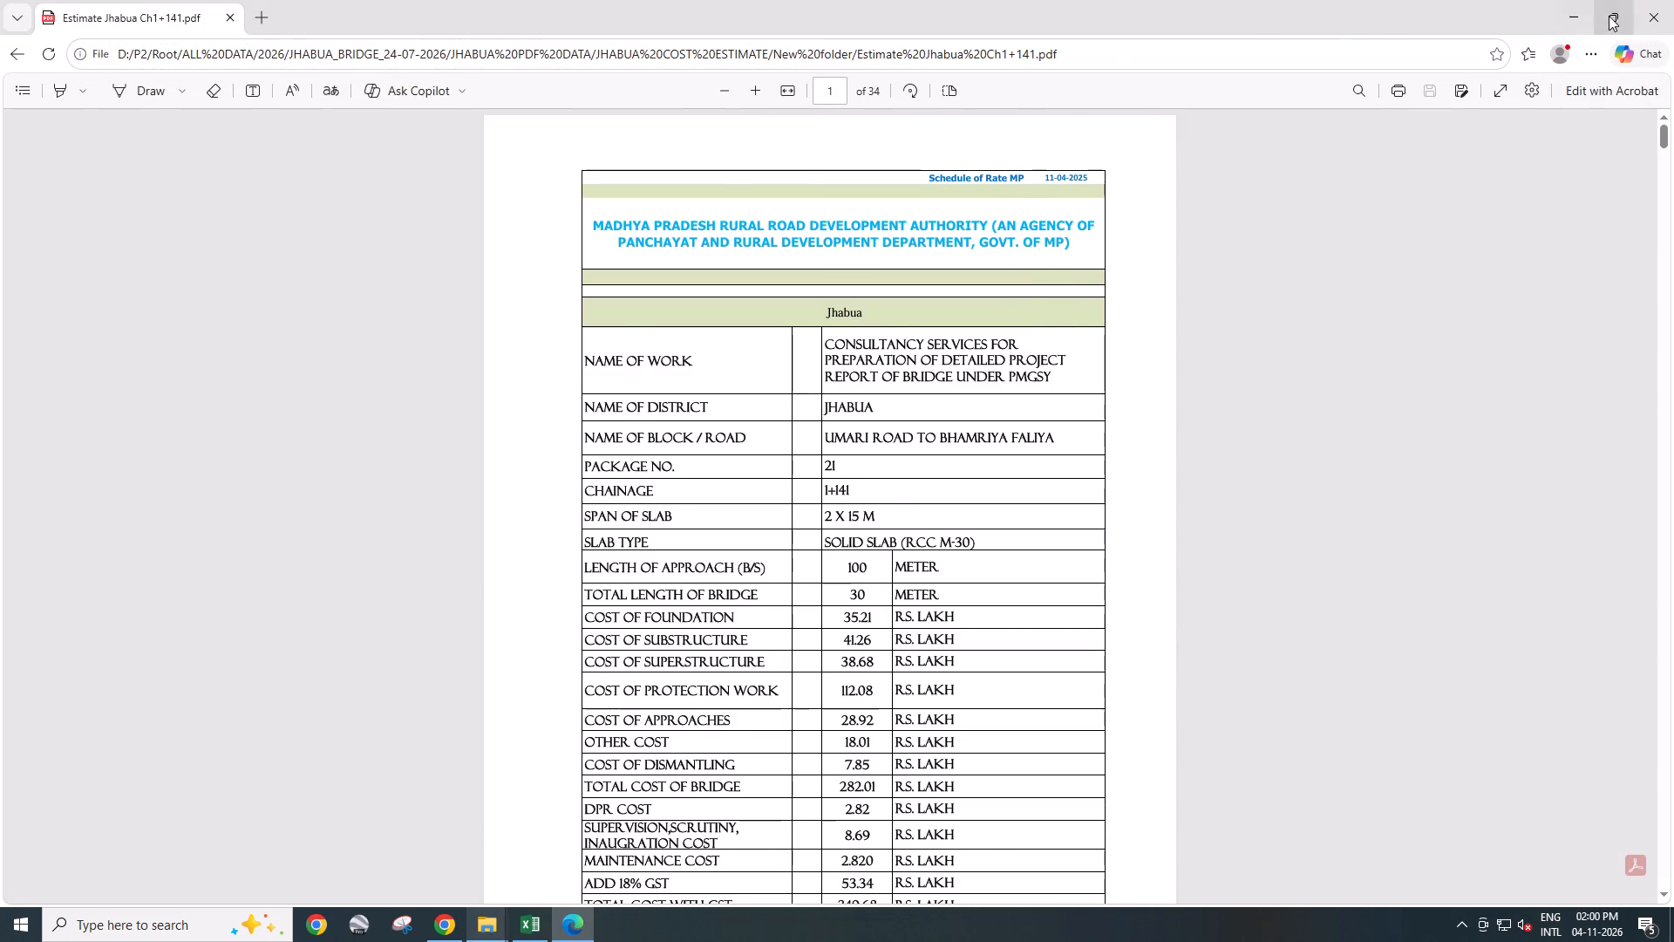
click(1611, 17)
drag(627, 24, 1392, 84)
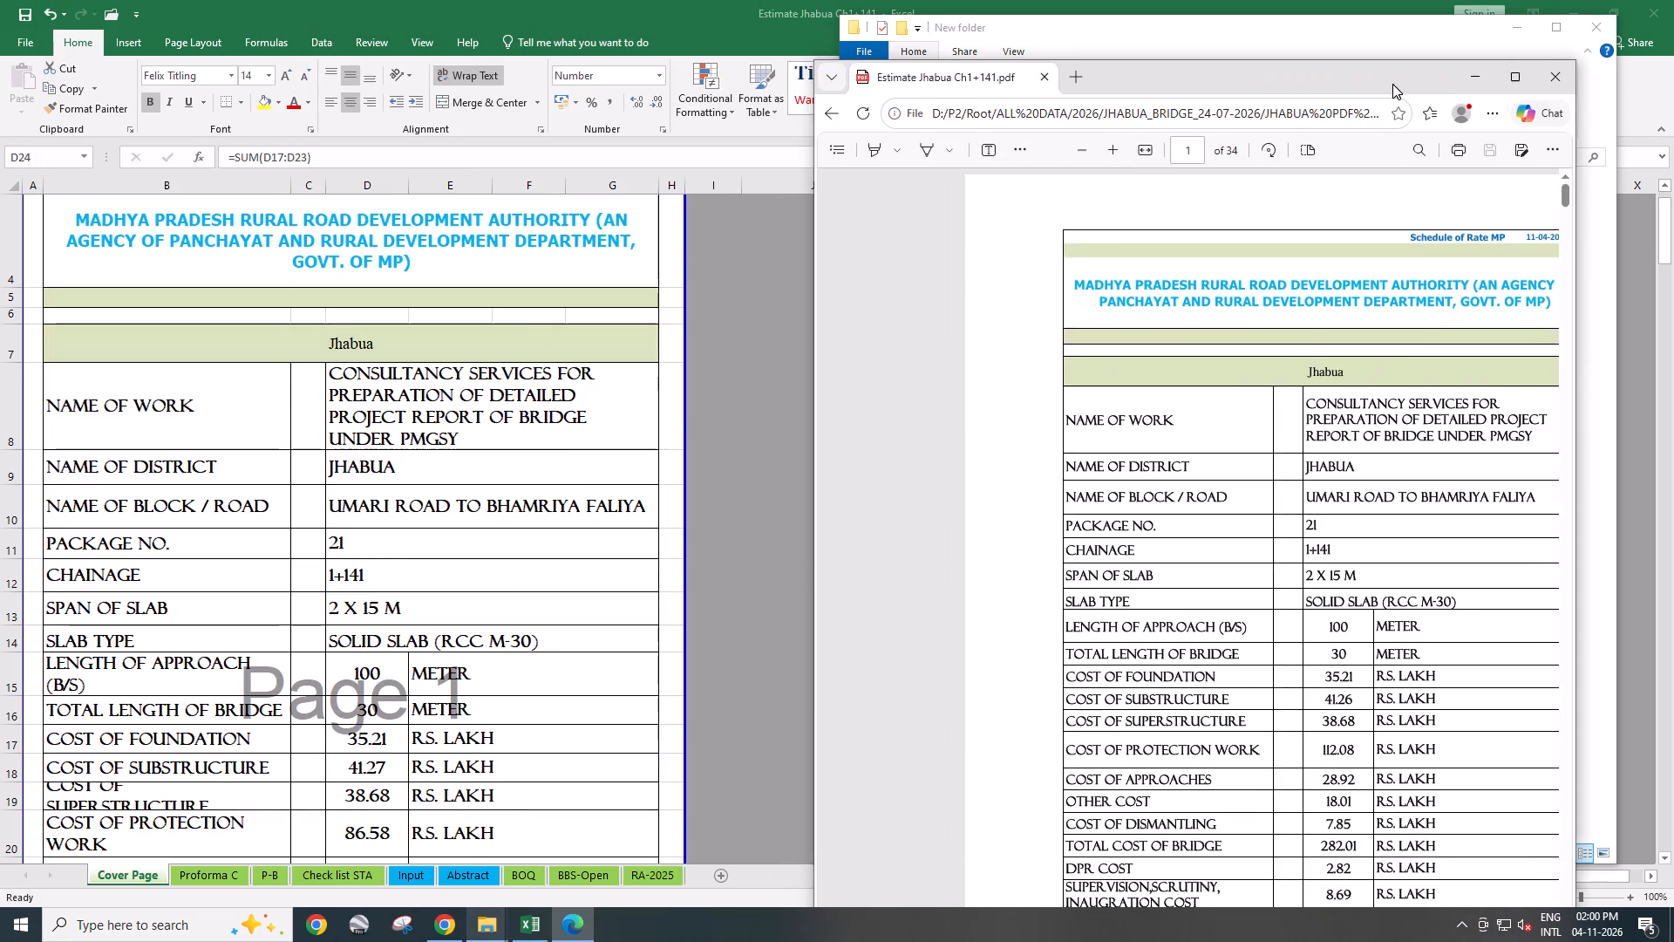
drag(1392, 84, 1294, 72)
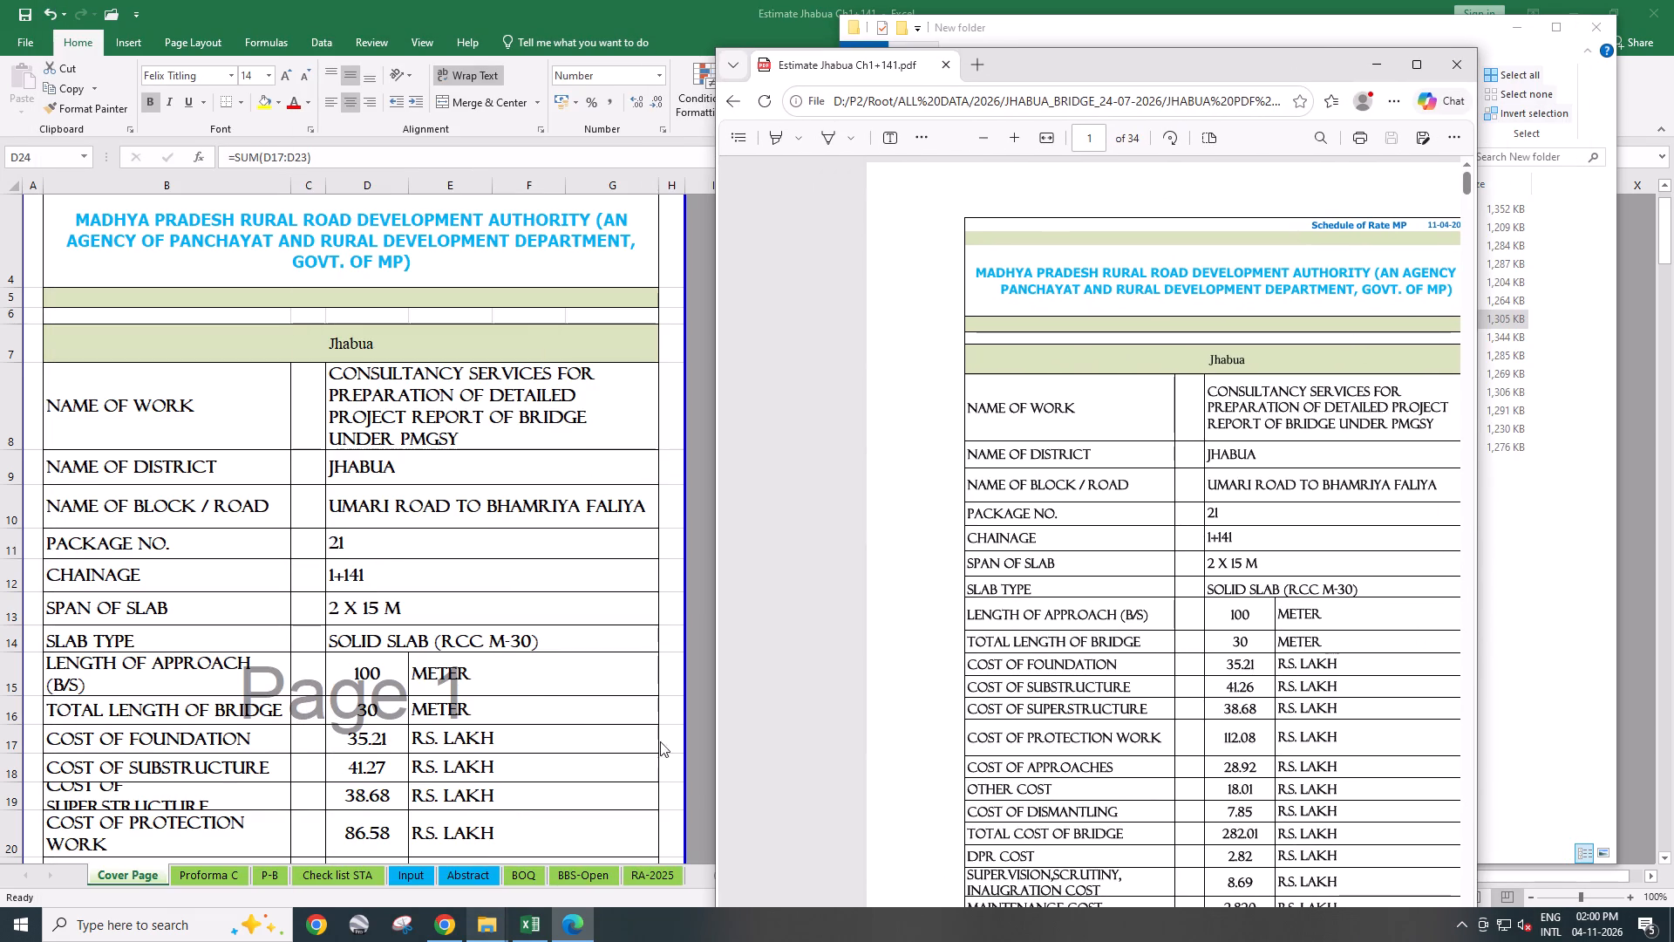
scroll(538, 672, down, 4)
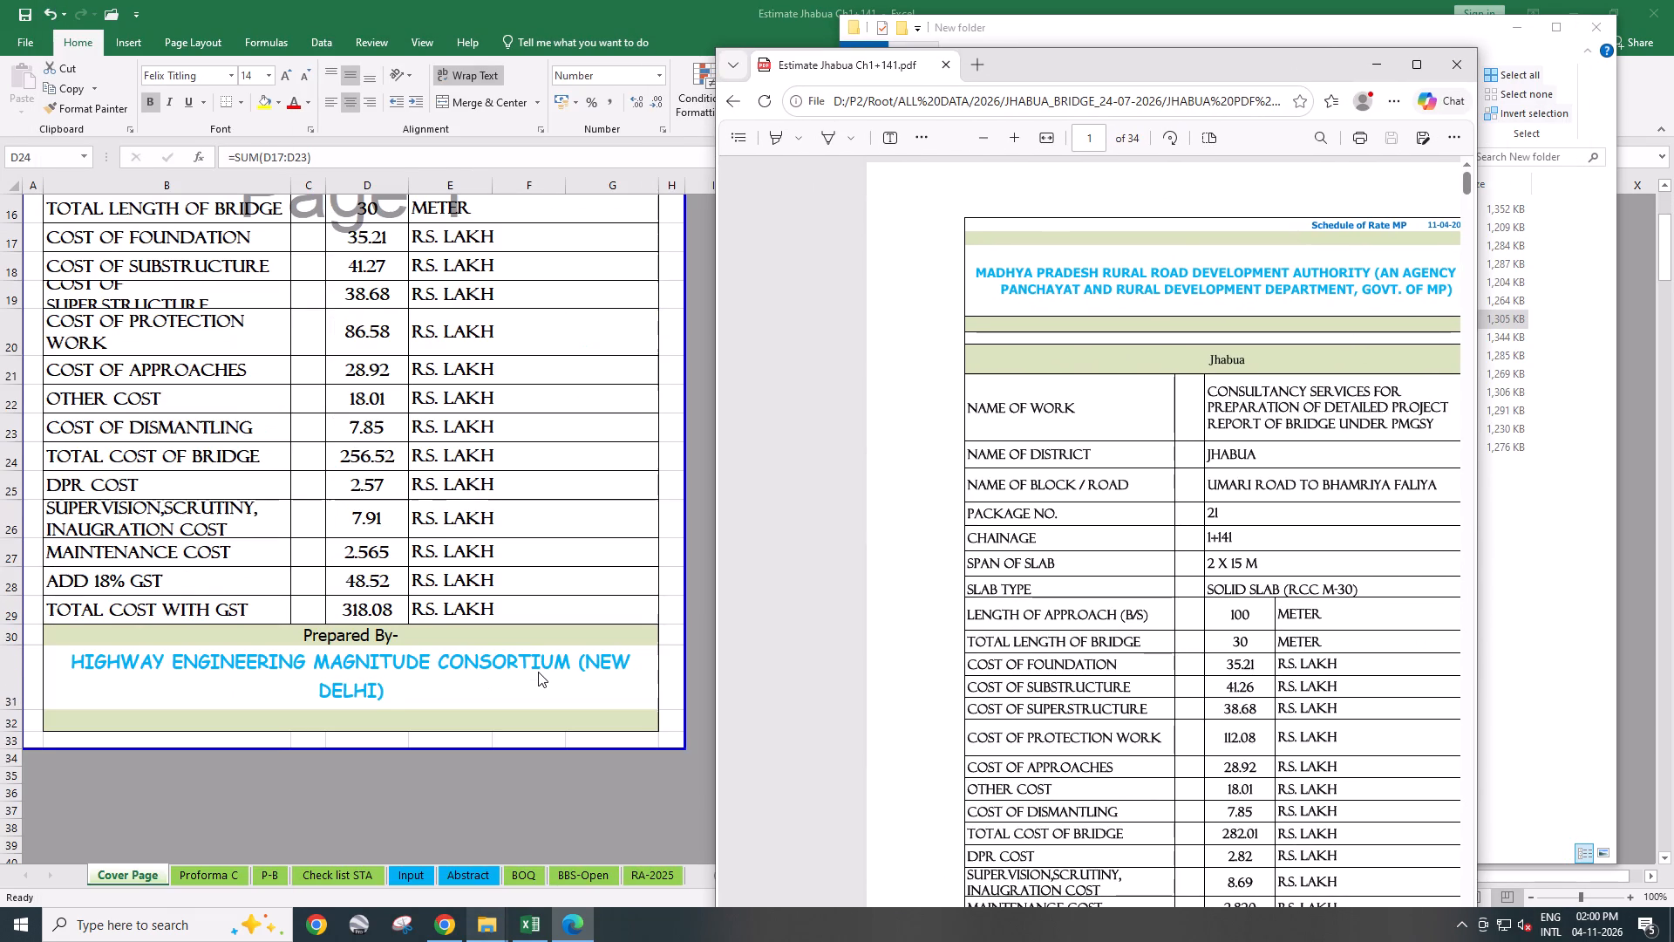
scroll(1304, 704, down, 3)
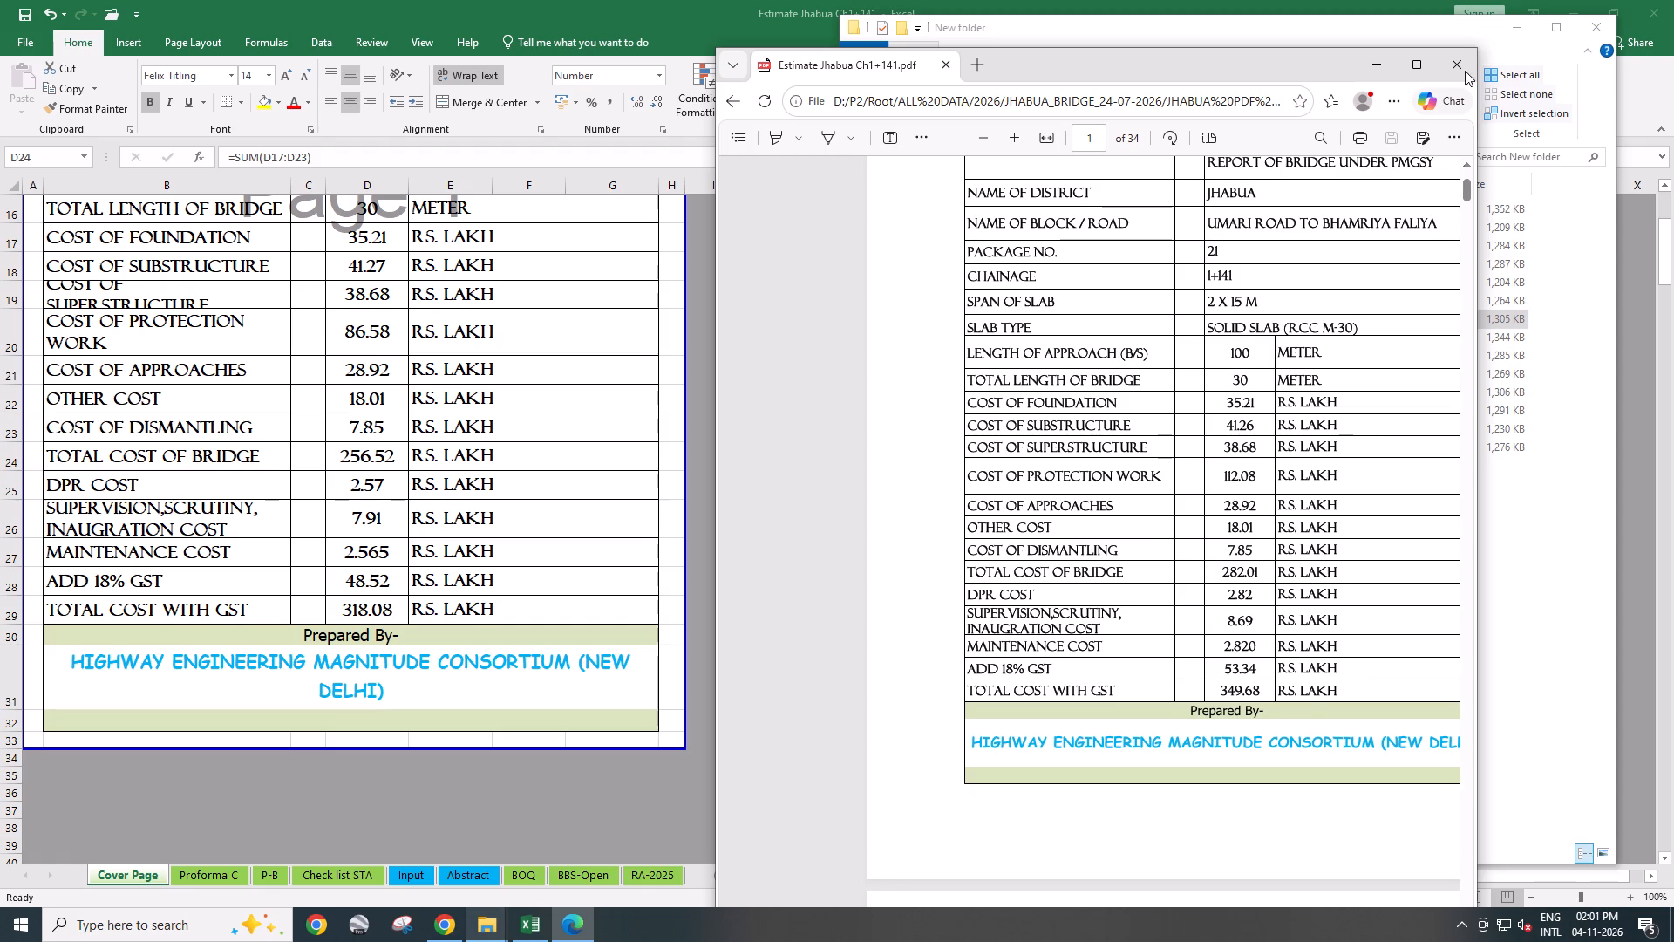
click(1463, 64)
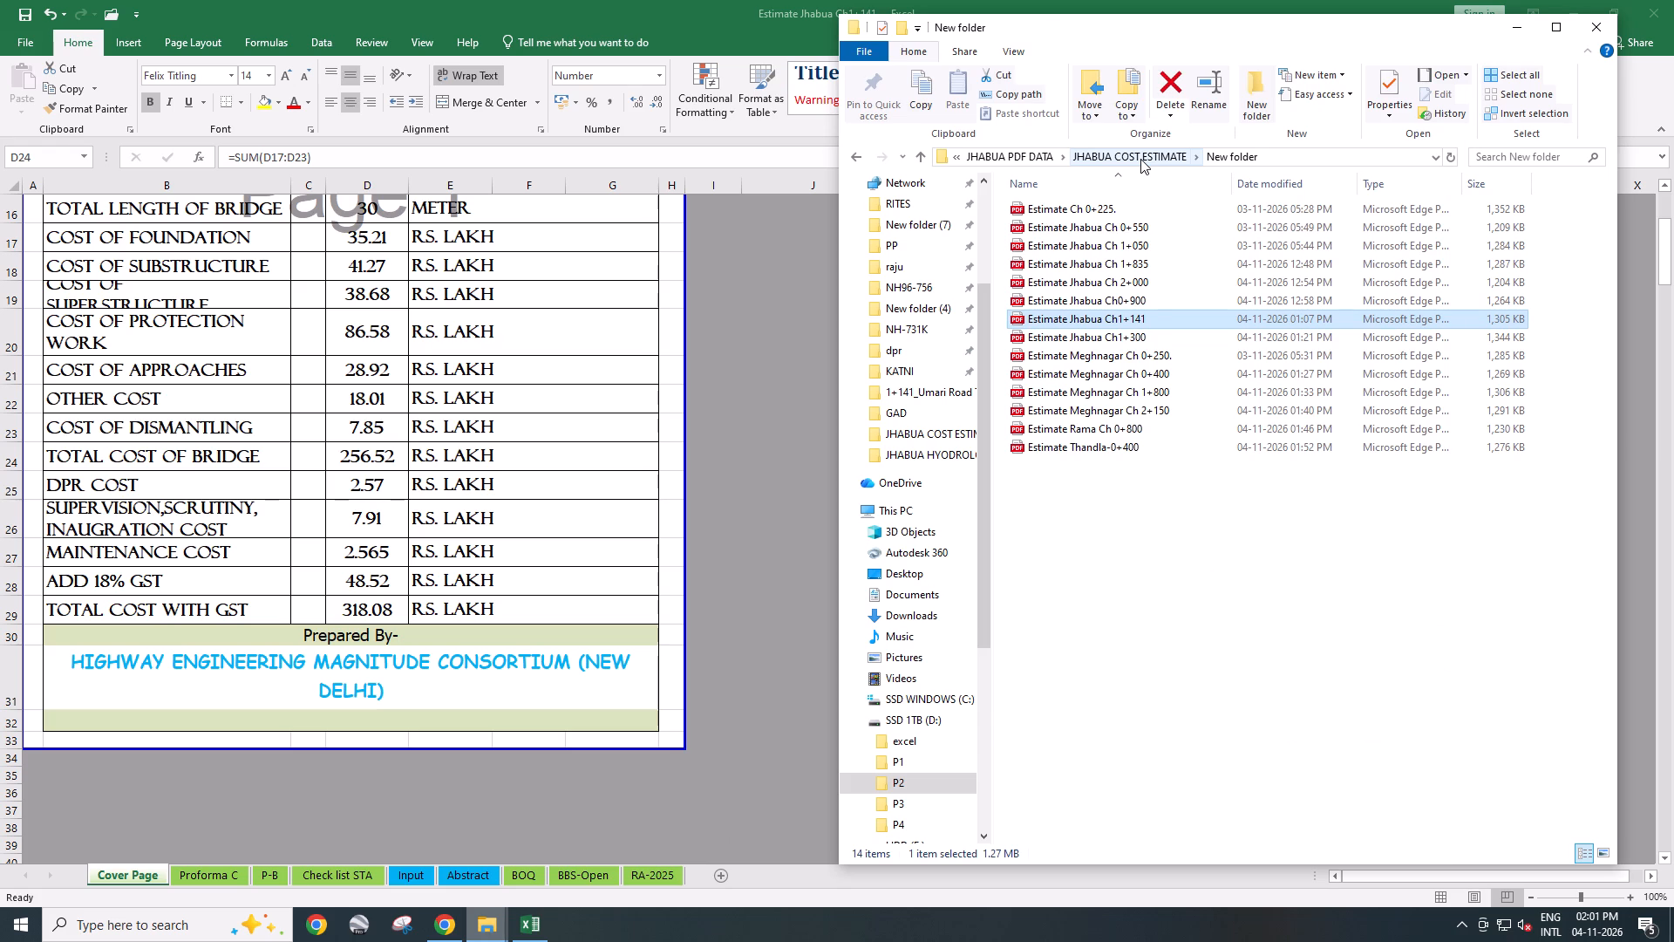
click(1140, 159)
click(749, 468)
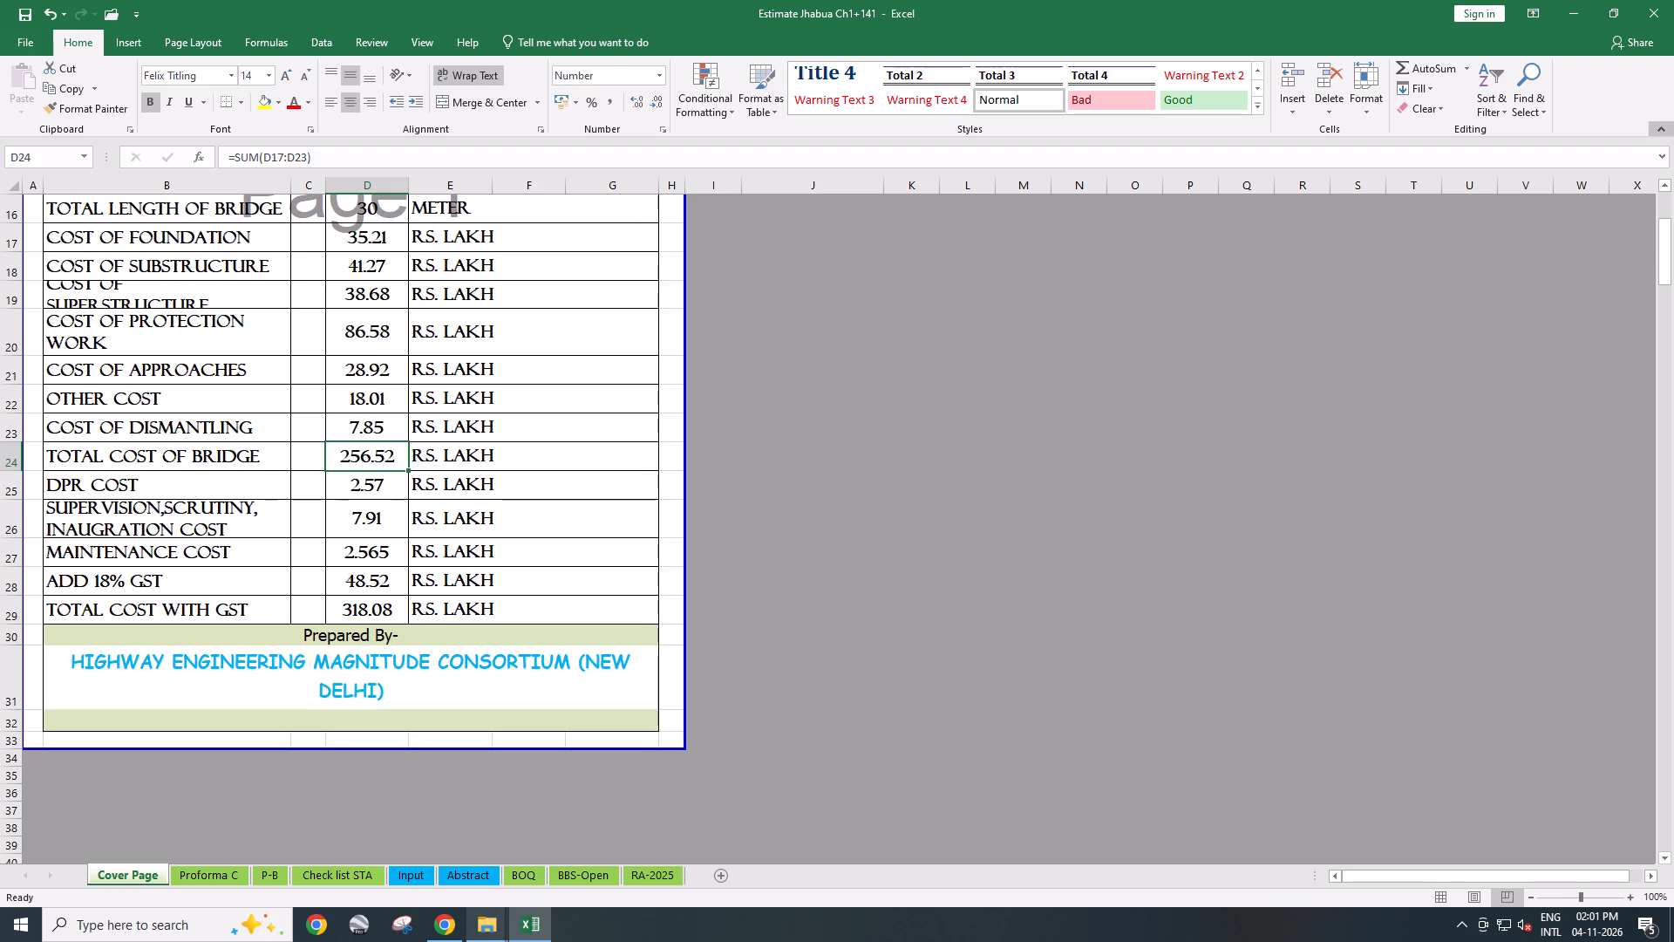
Delete the old span arrangement drawing and the four old bridge location photographs from the Proforma C sheet.
click(240, 876)
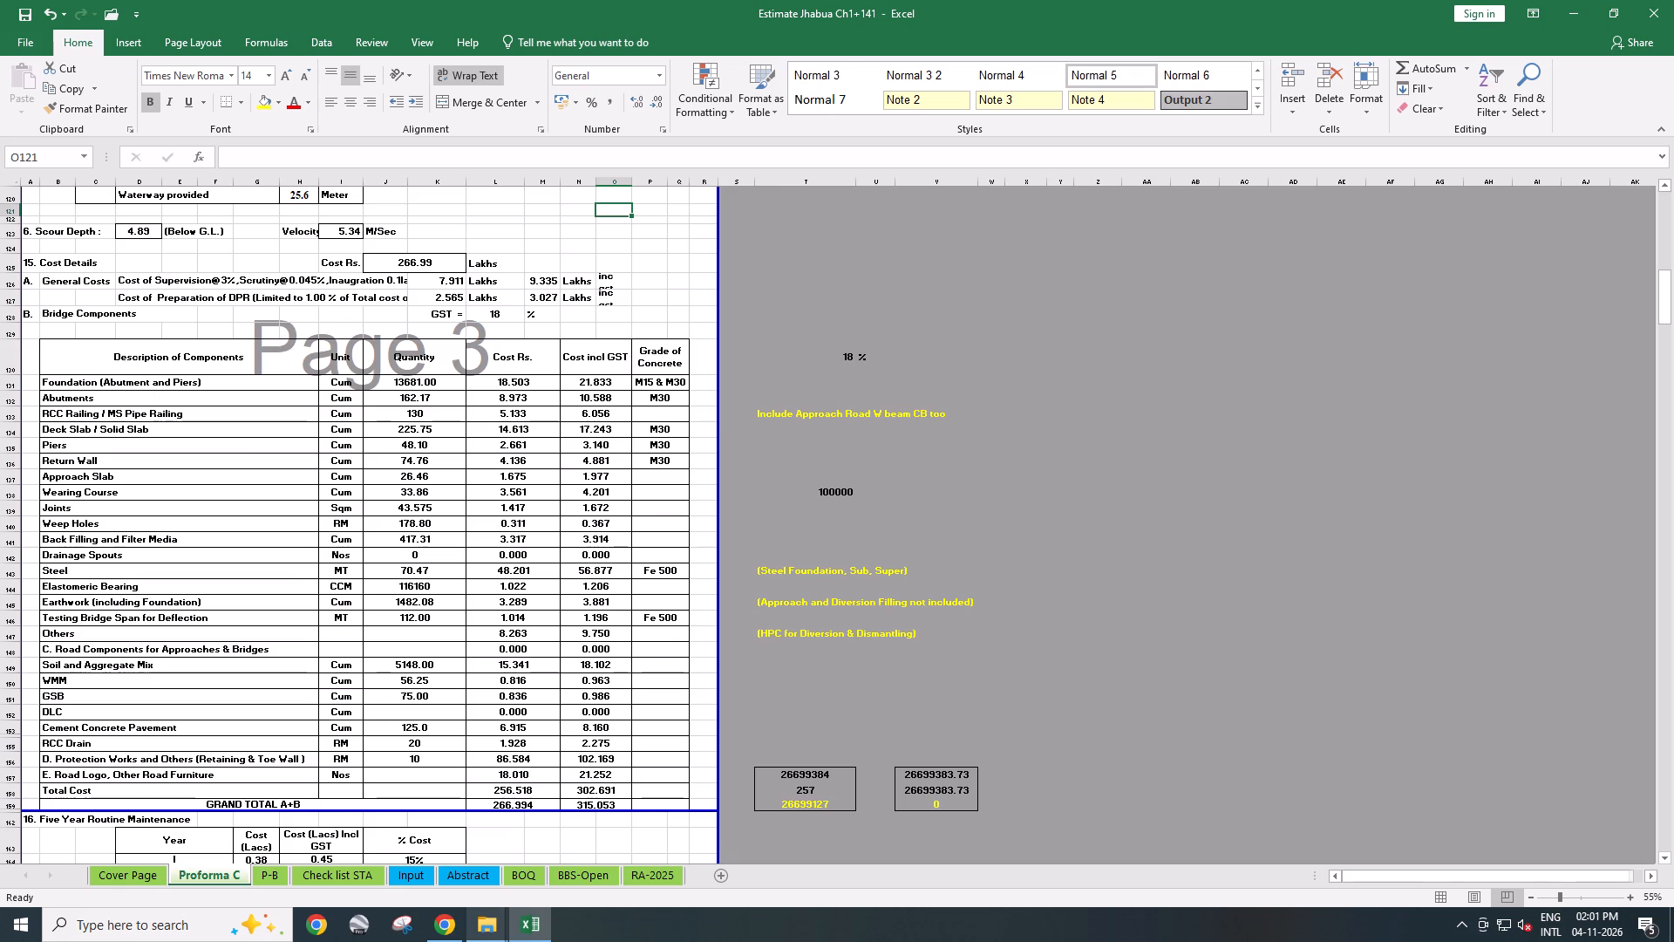
scroll(459, 685, down, 1)
scroll(459, 685, up, 16)
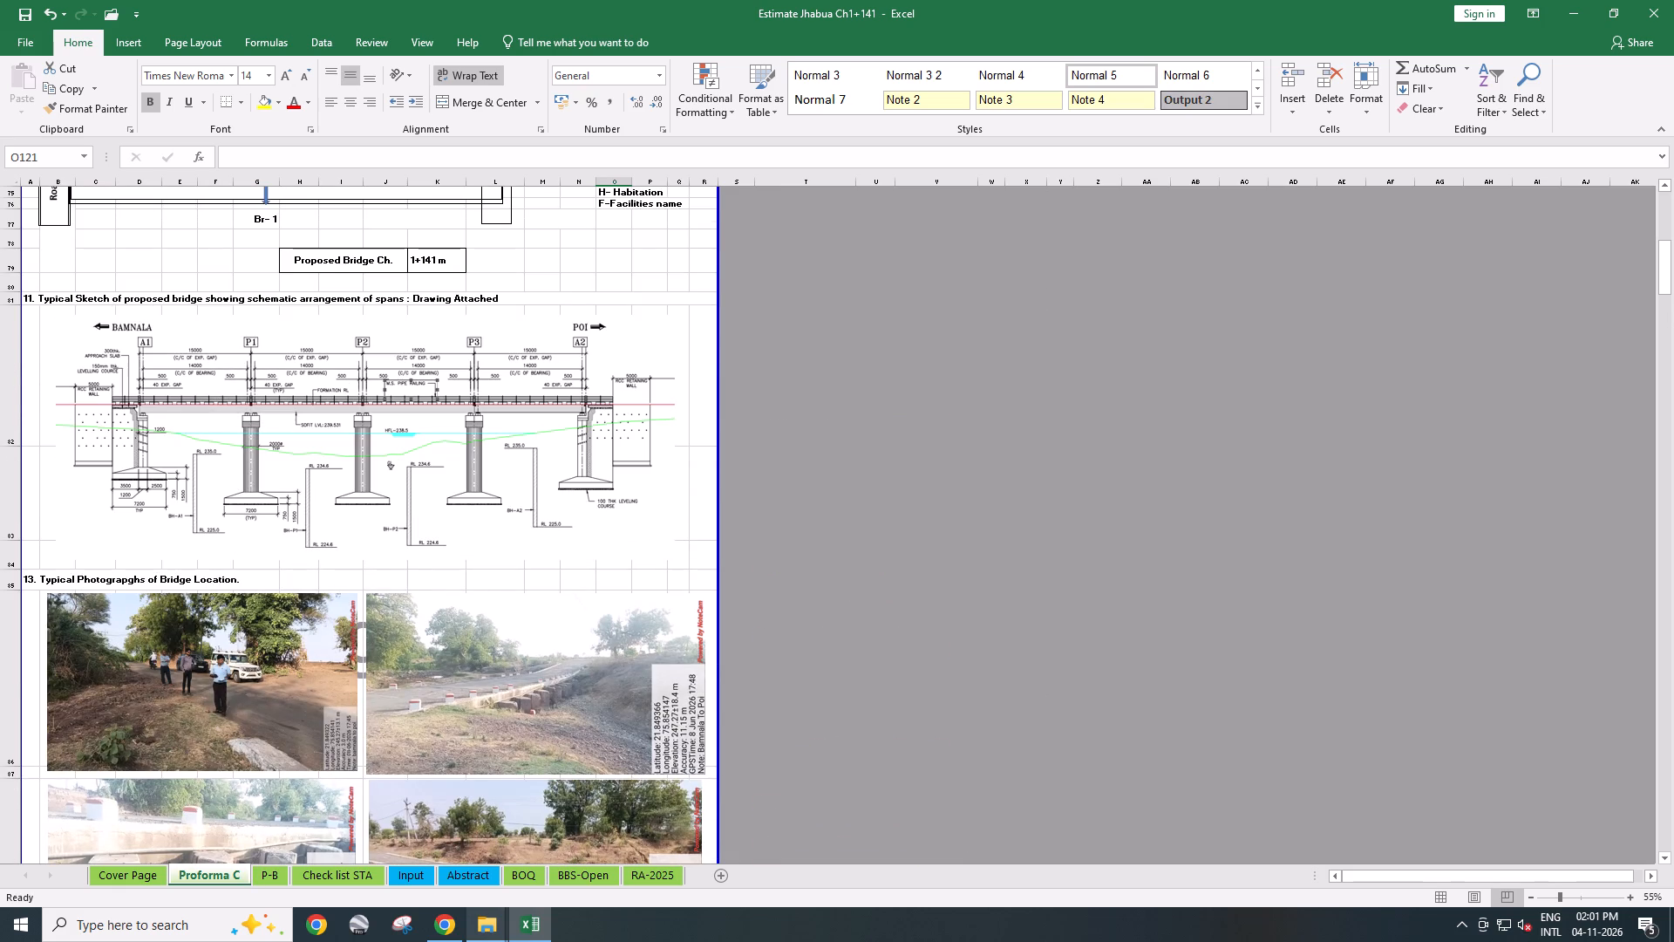
click(382, 488)
key(Delete)
click(329, 702)
key(Delete)
click(453, 689)
key(Delete)
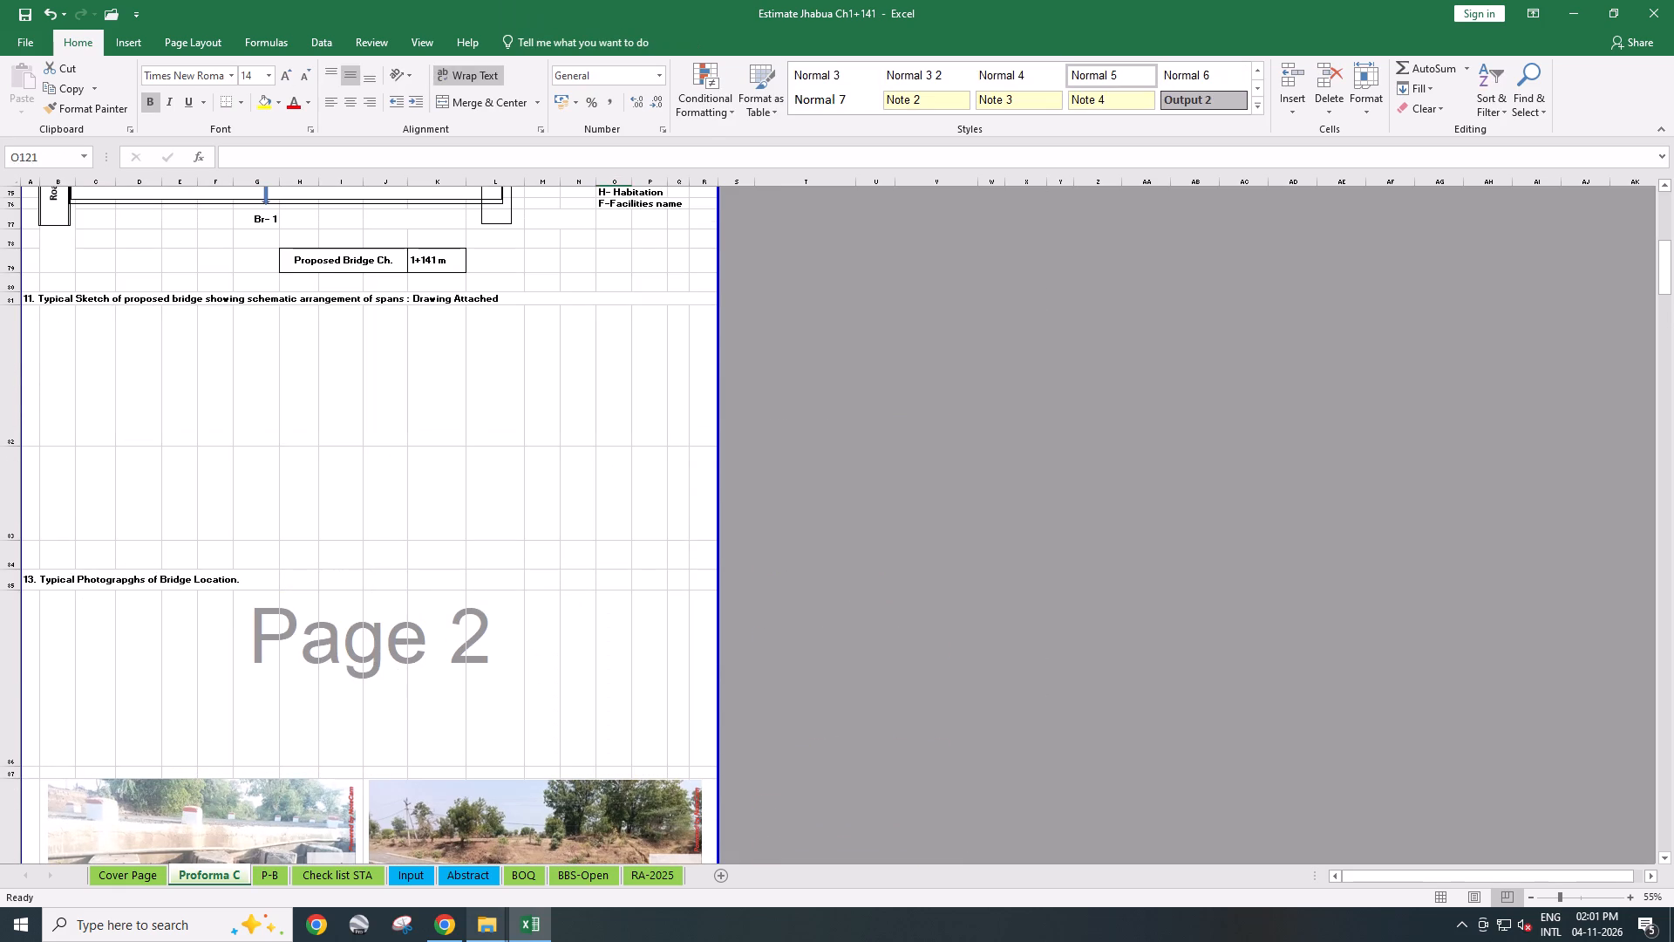
click(306, 764)
click(308, 788)
key(Delete)
click(476, 812)
key(Delete)
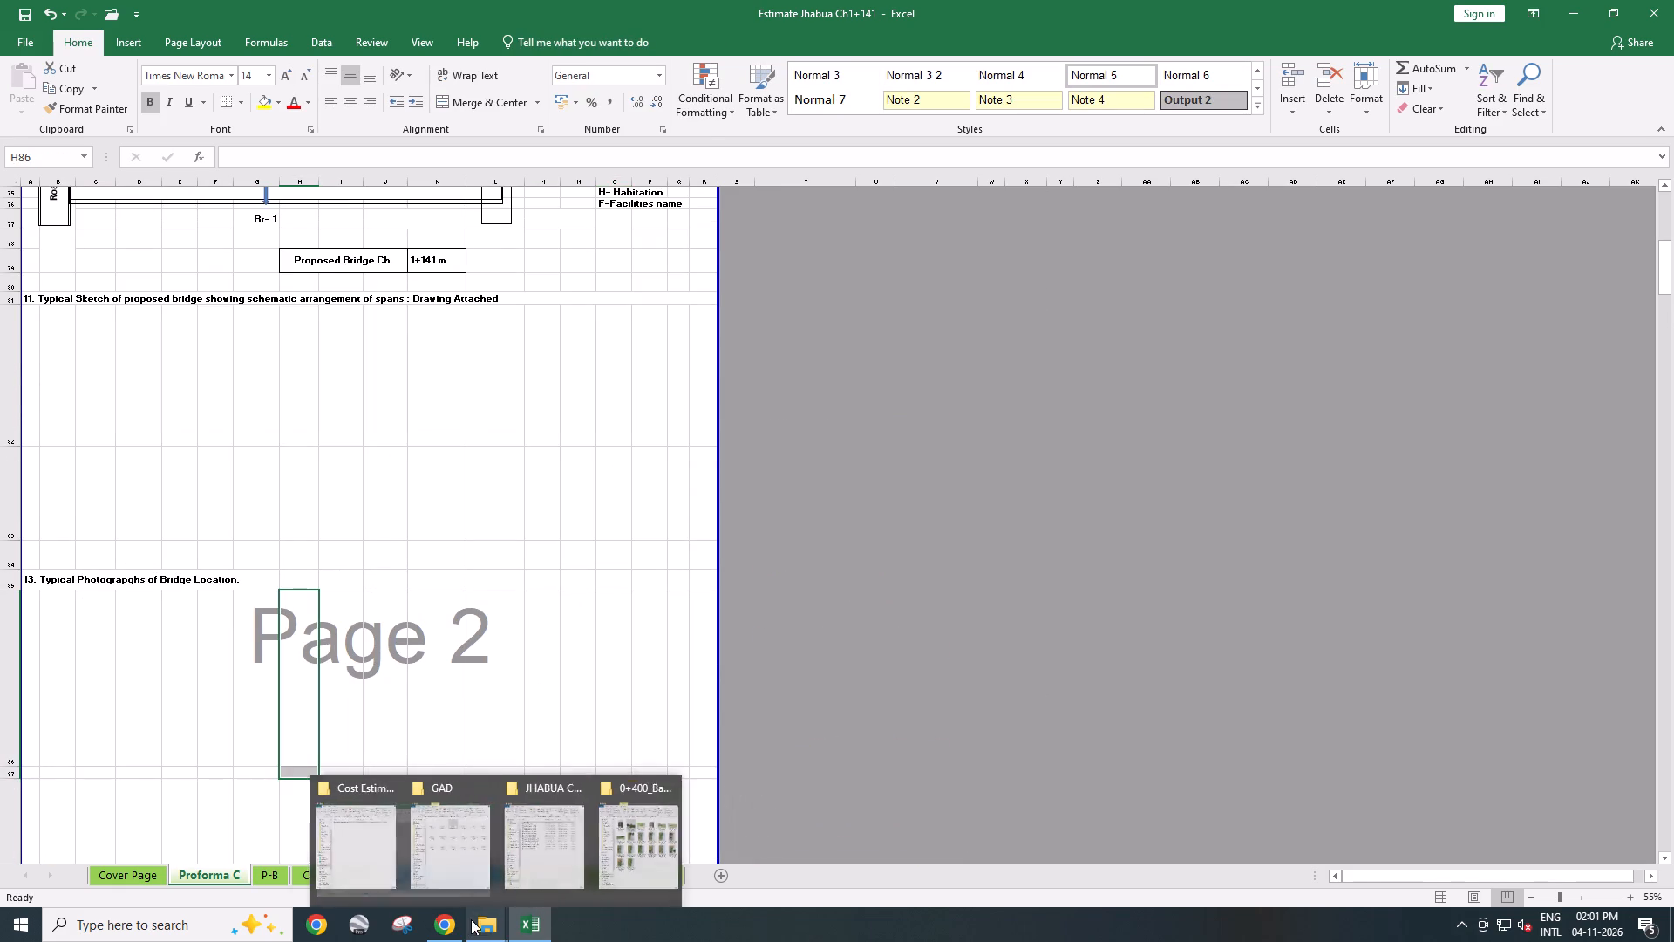
From the 3+600_Ranapur to matasula Topo Photos folder, copy the 2026-08-14 13.15.15 photo into Proforma C under Typical Photographs of Bridge Location.
click(474, 923)
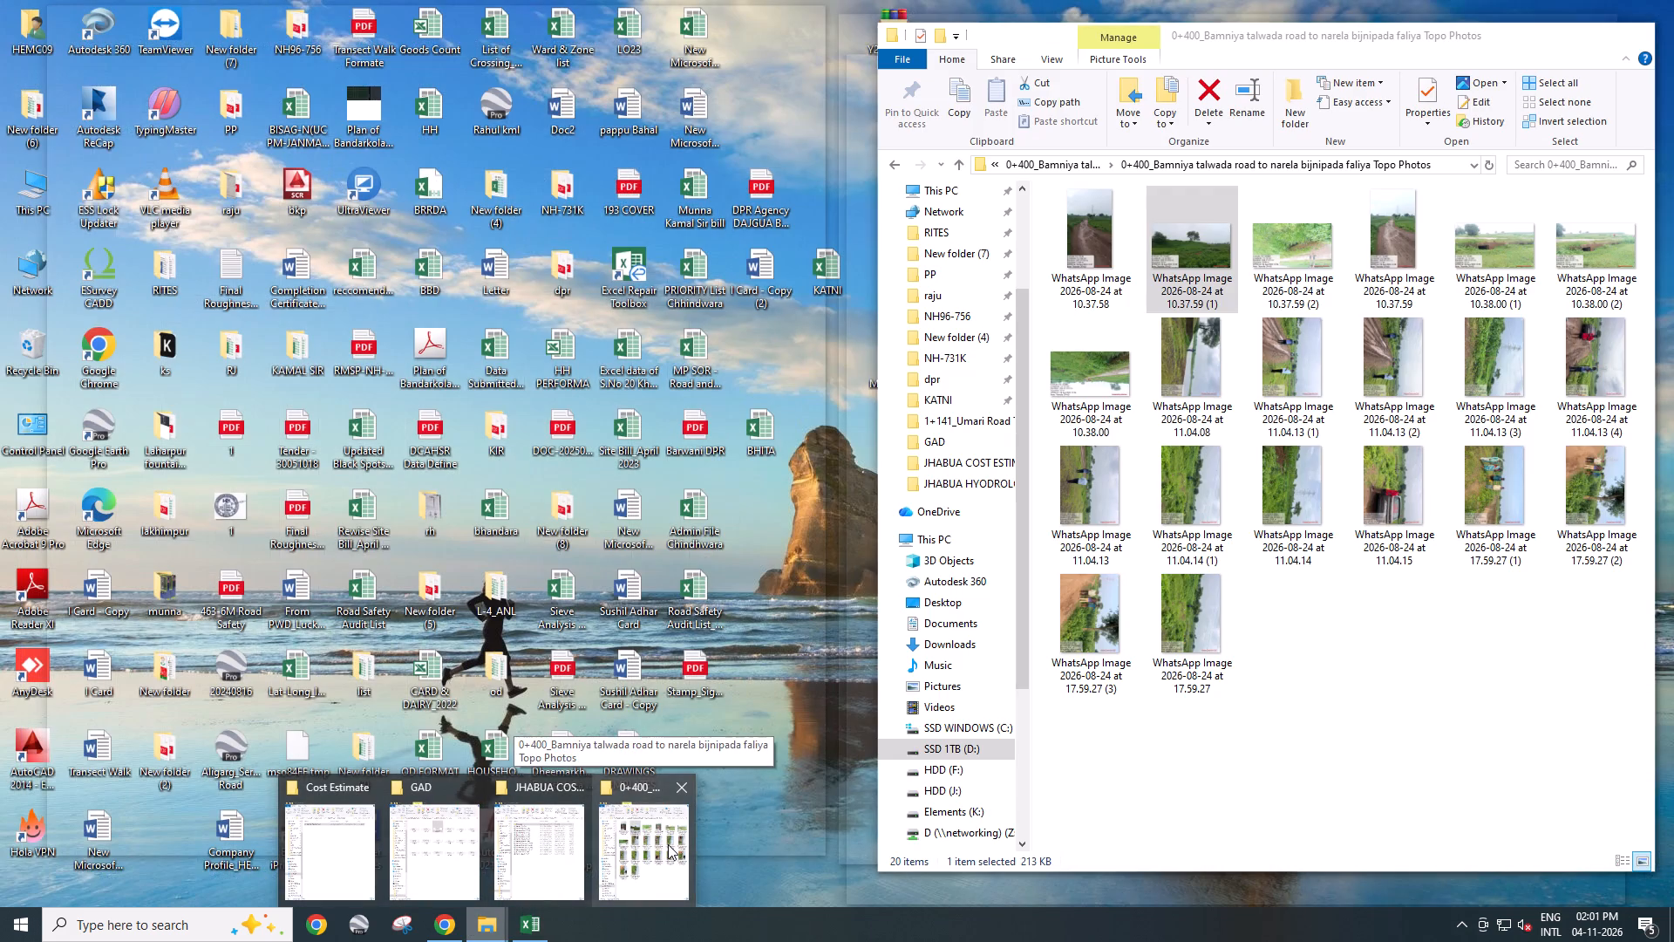
click(671, 845)
click(1099, 160)
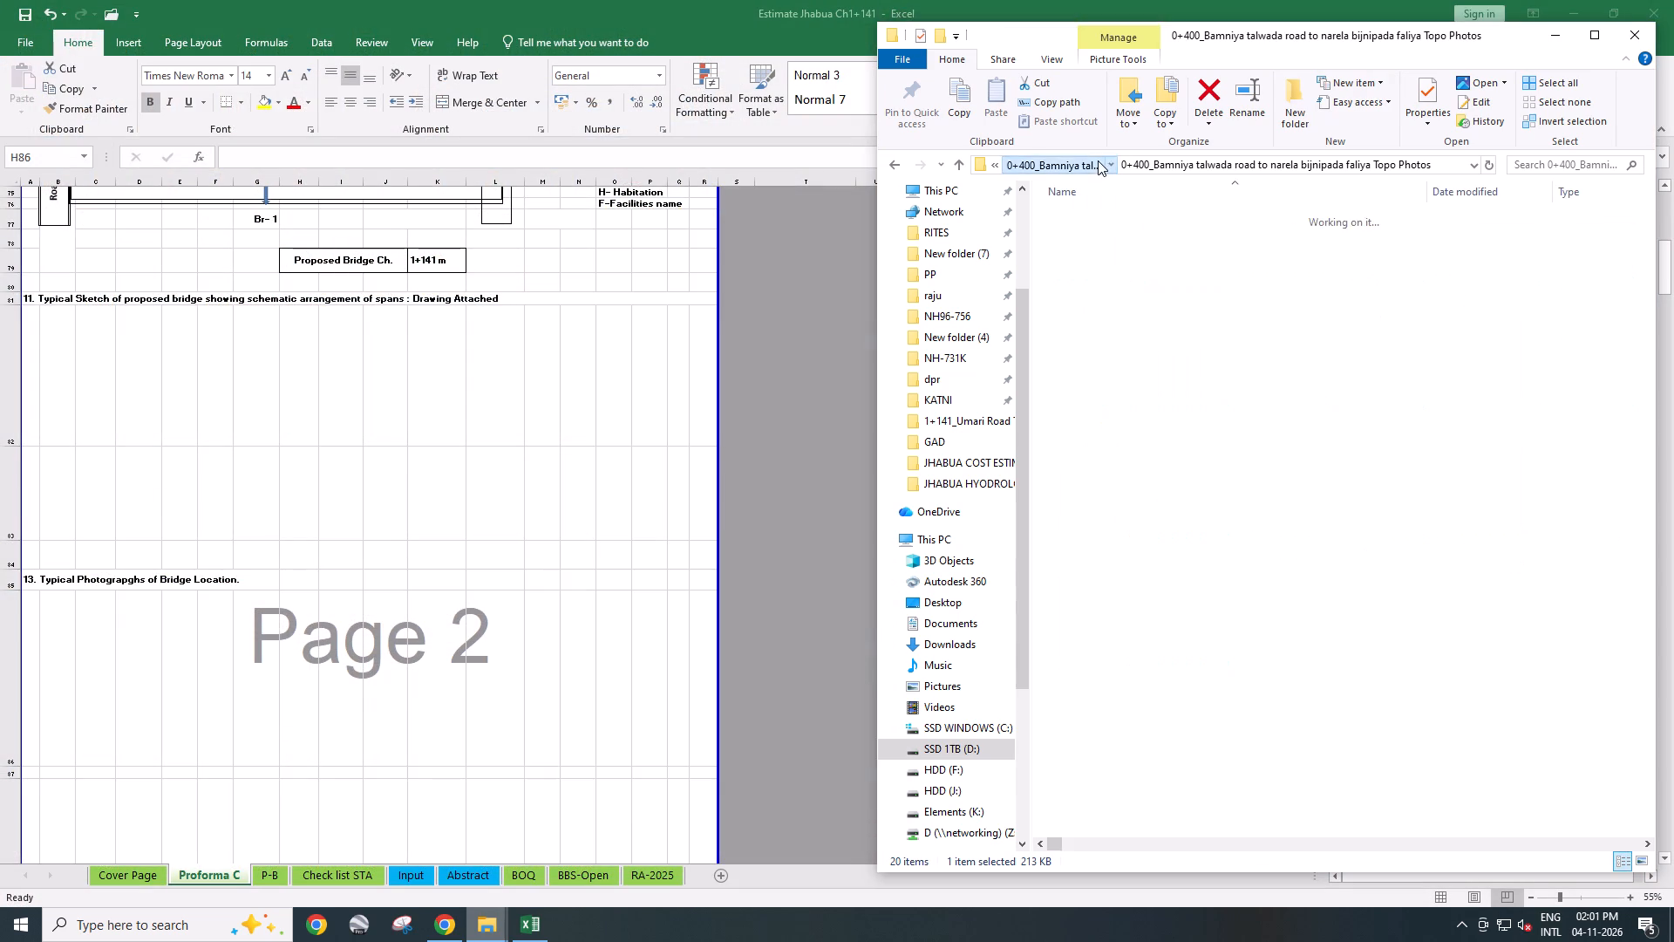
click(1113, 169)
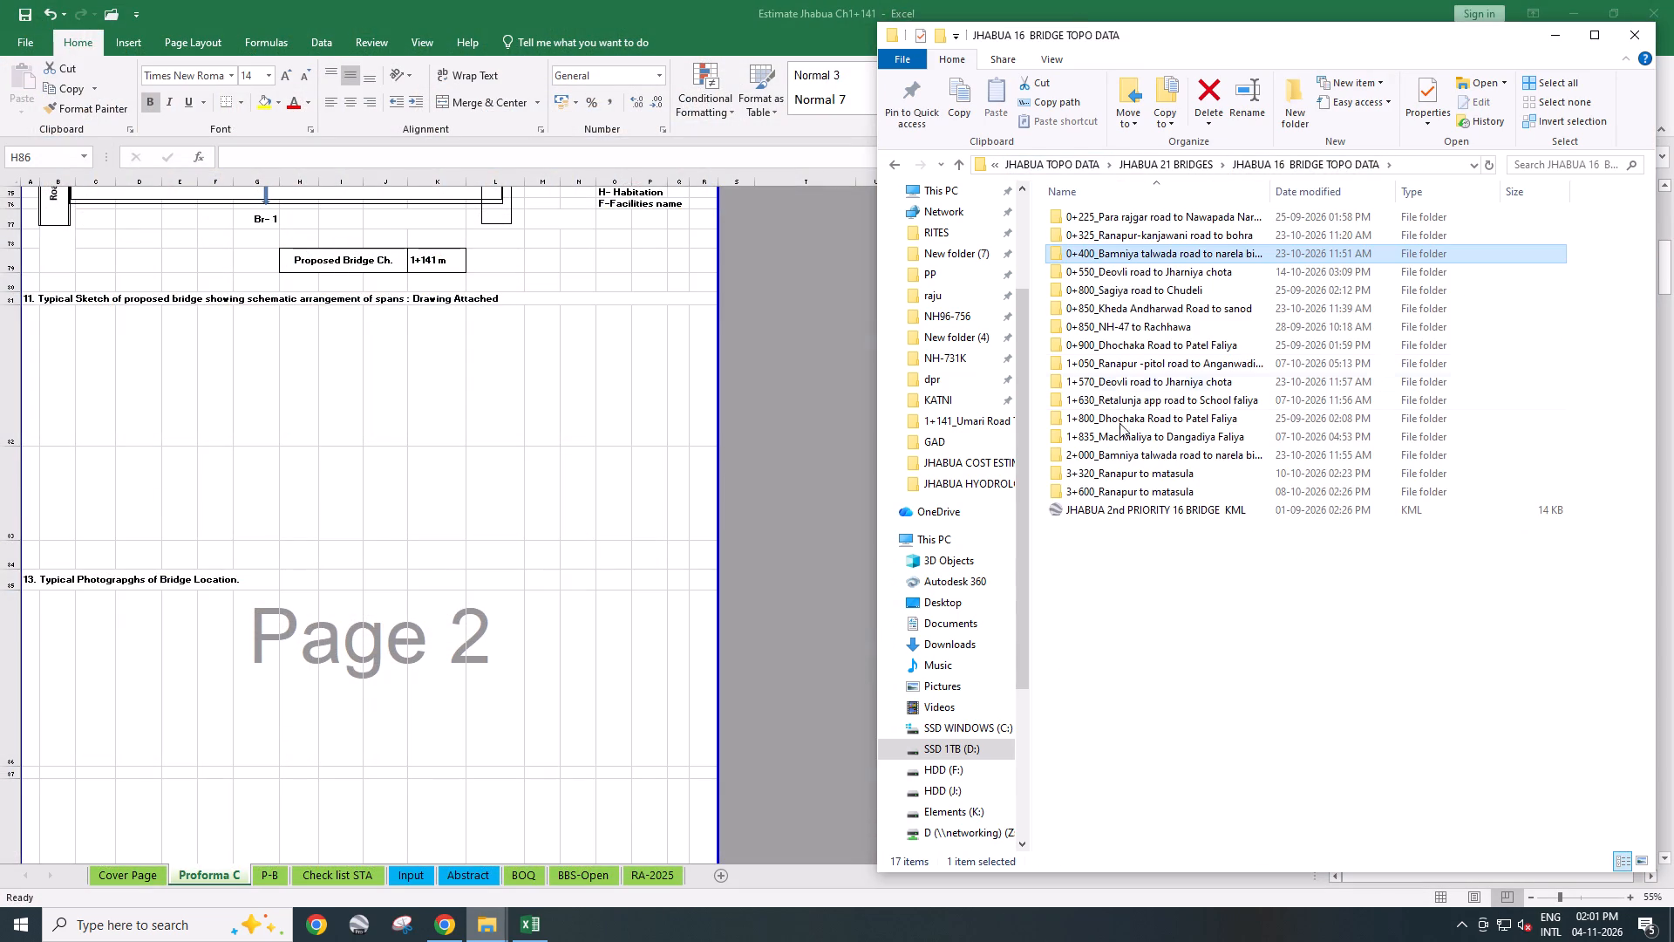
double_click(1122, 490)
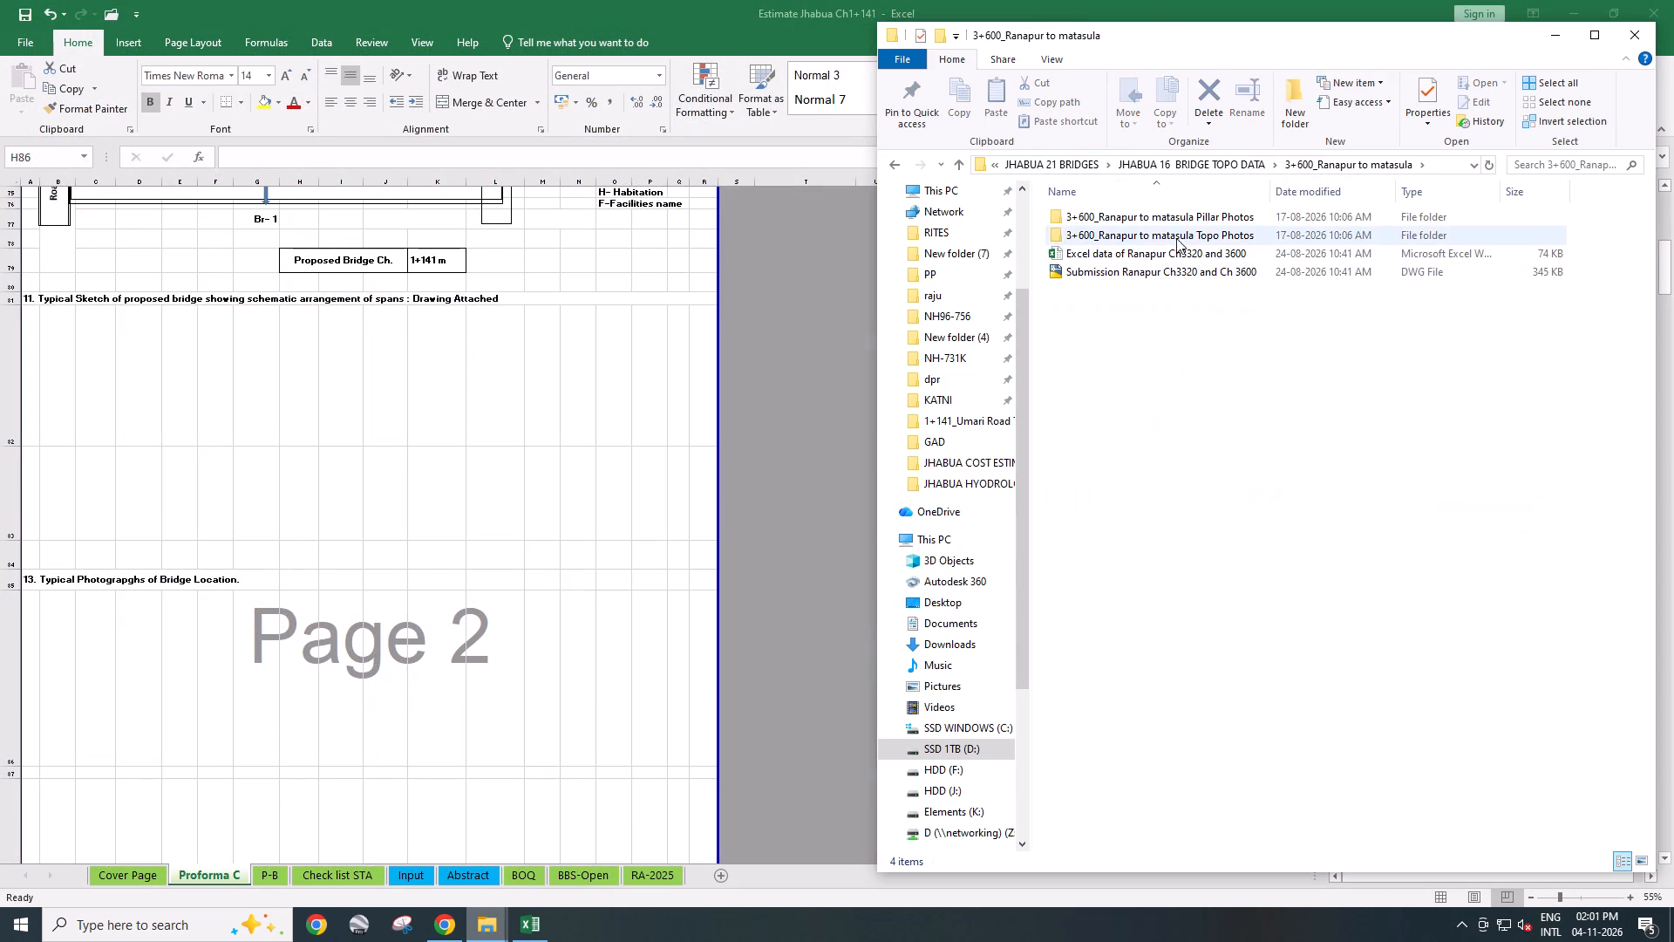
double_click(1177, 238)
double_click(1105, 255)
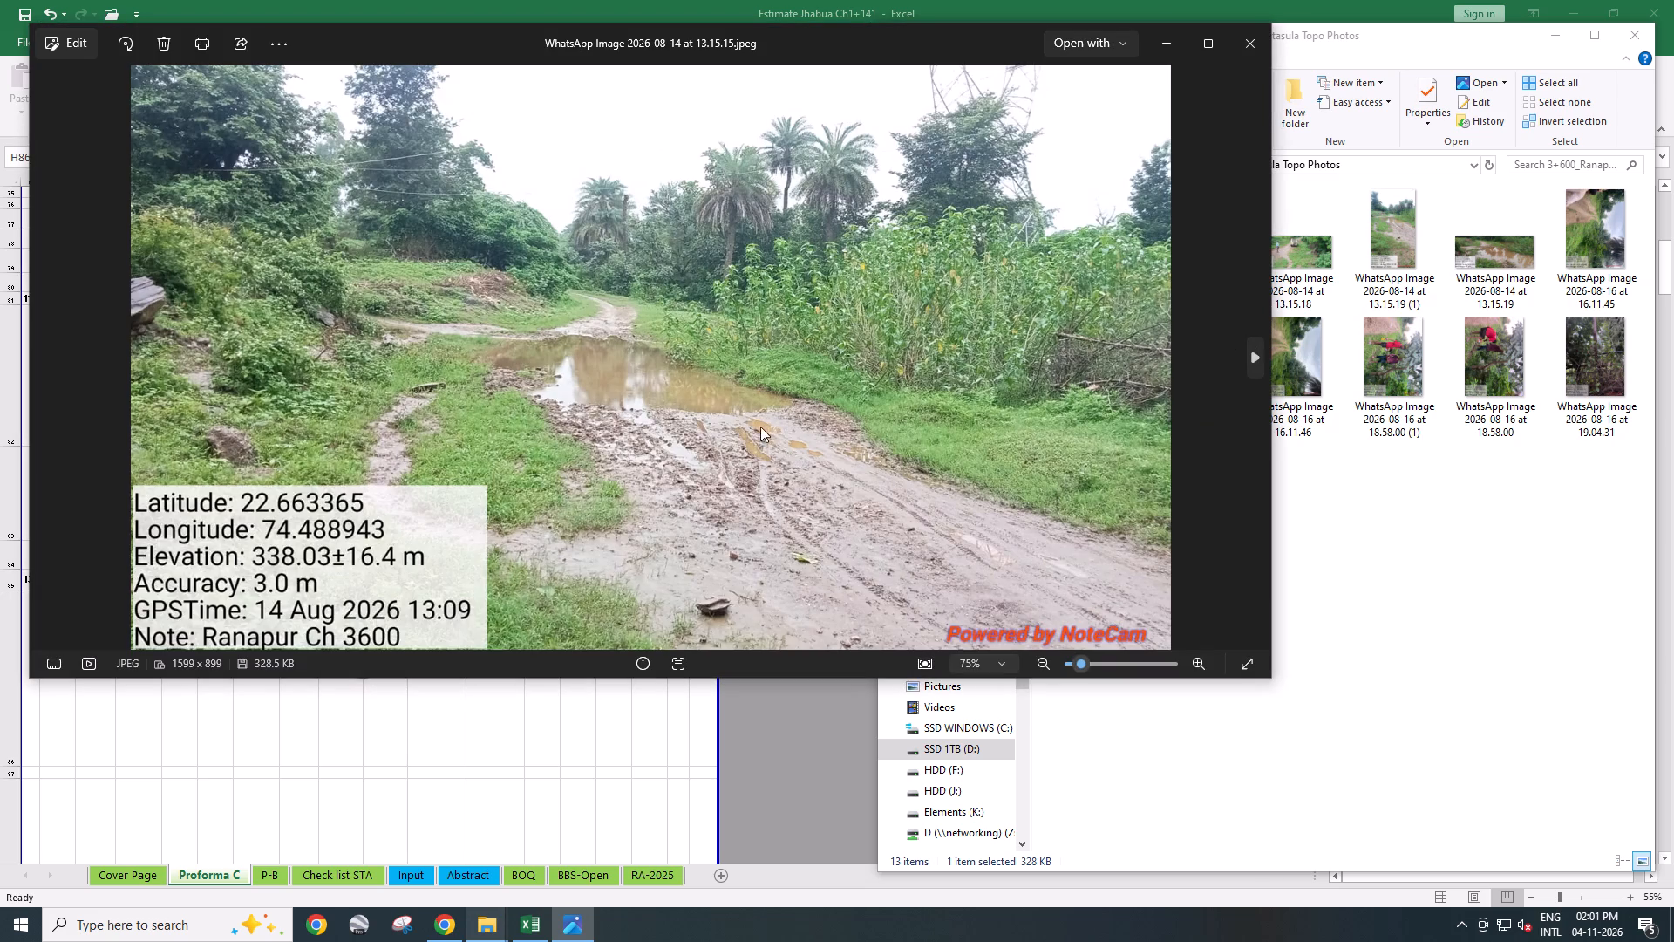
key(ctrl+c)
click(481, 745)
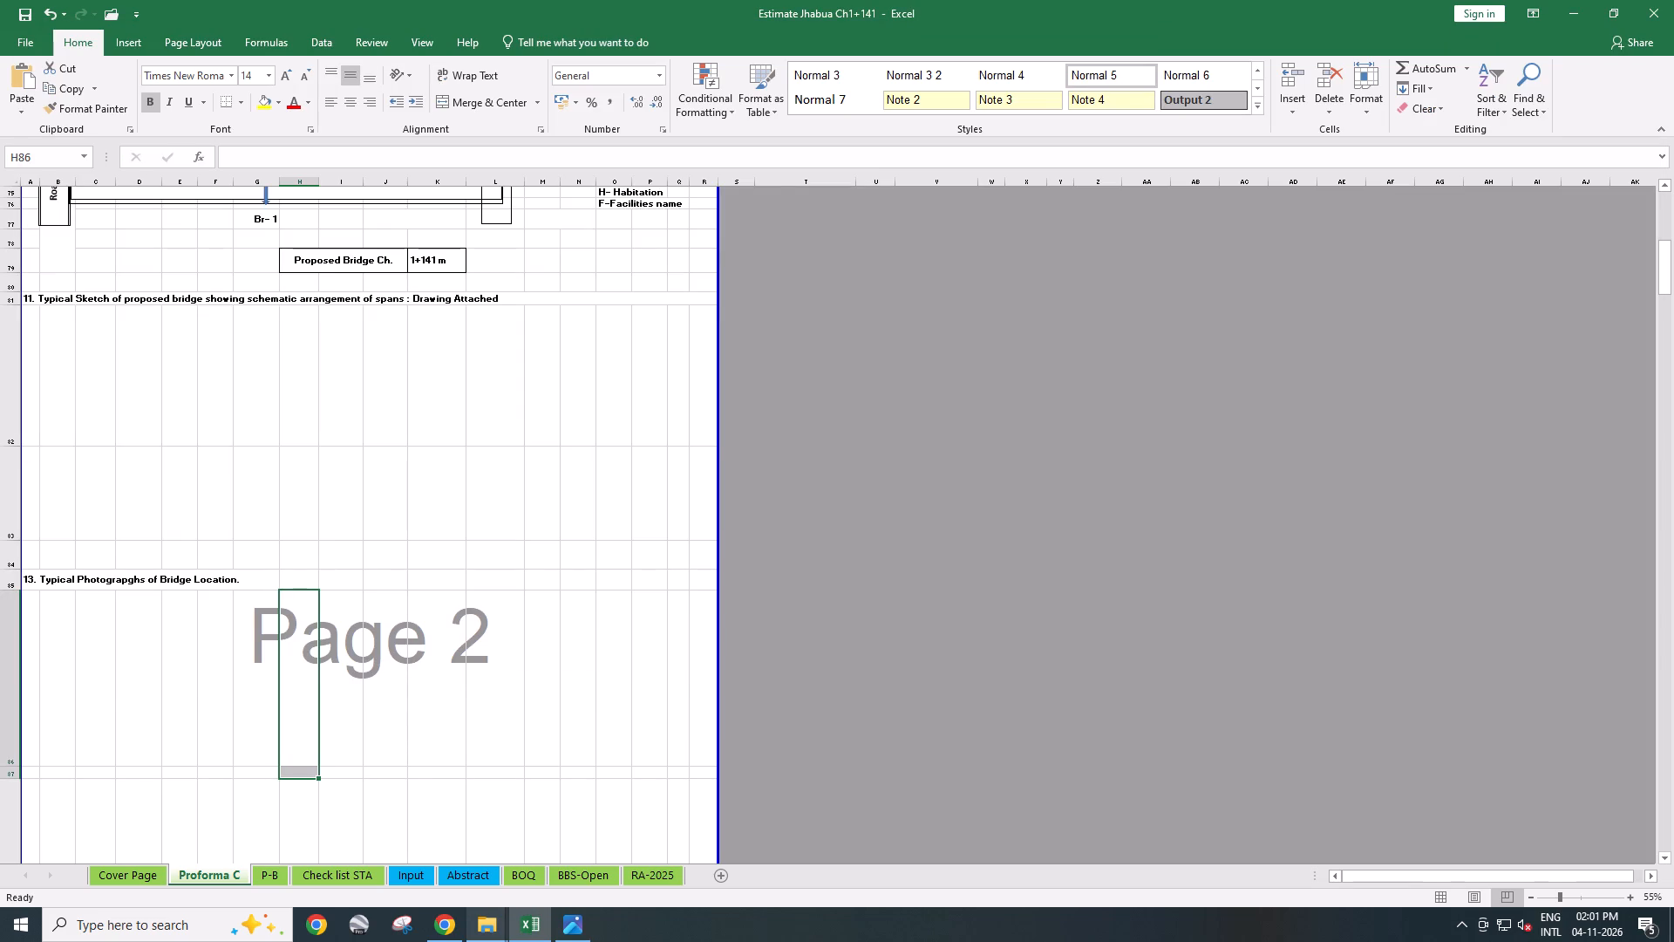
click(67, 630)
key(ctrl+v)
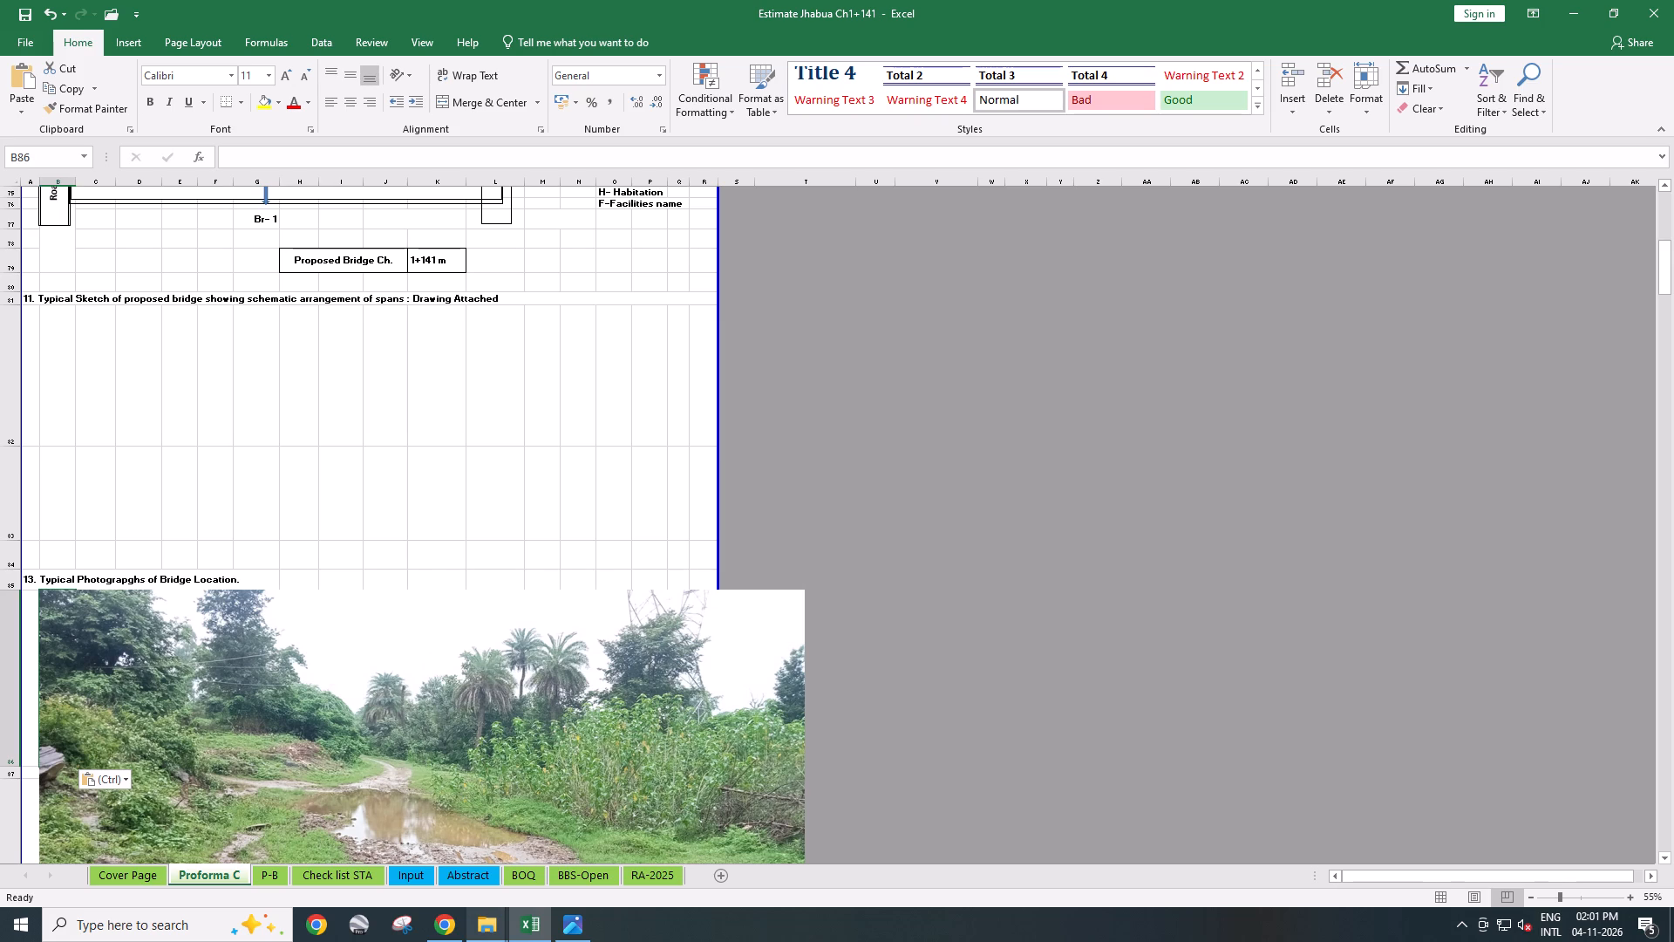
Browse the Ranapur Ch 3600 photos and copy the 2026-08-16 16.11.46 image into Proforma C beside the first photo.
key(alt+Tab)
click(1247, 360)
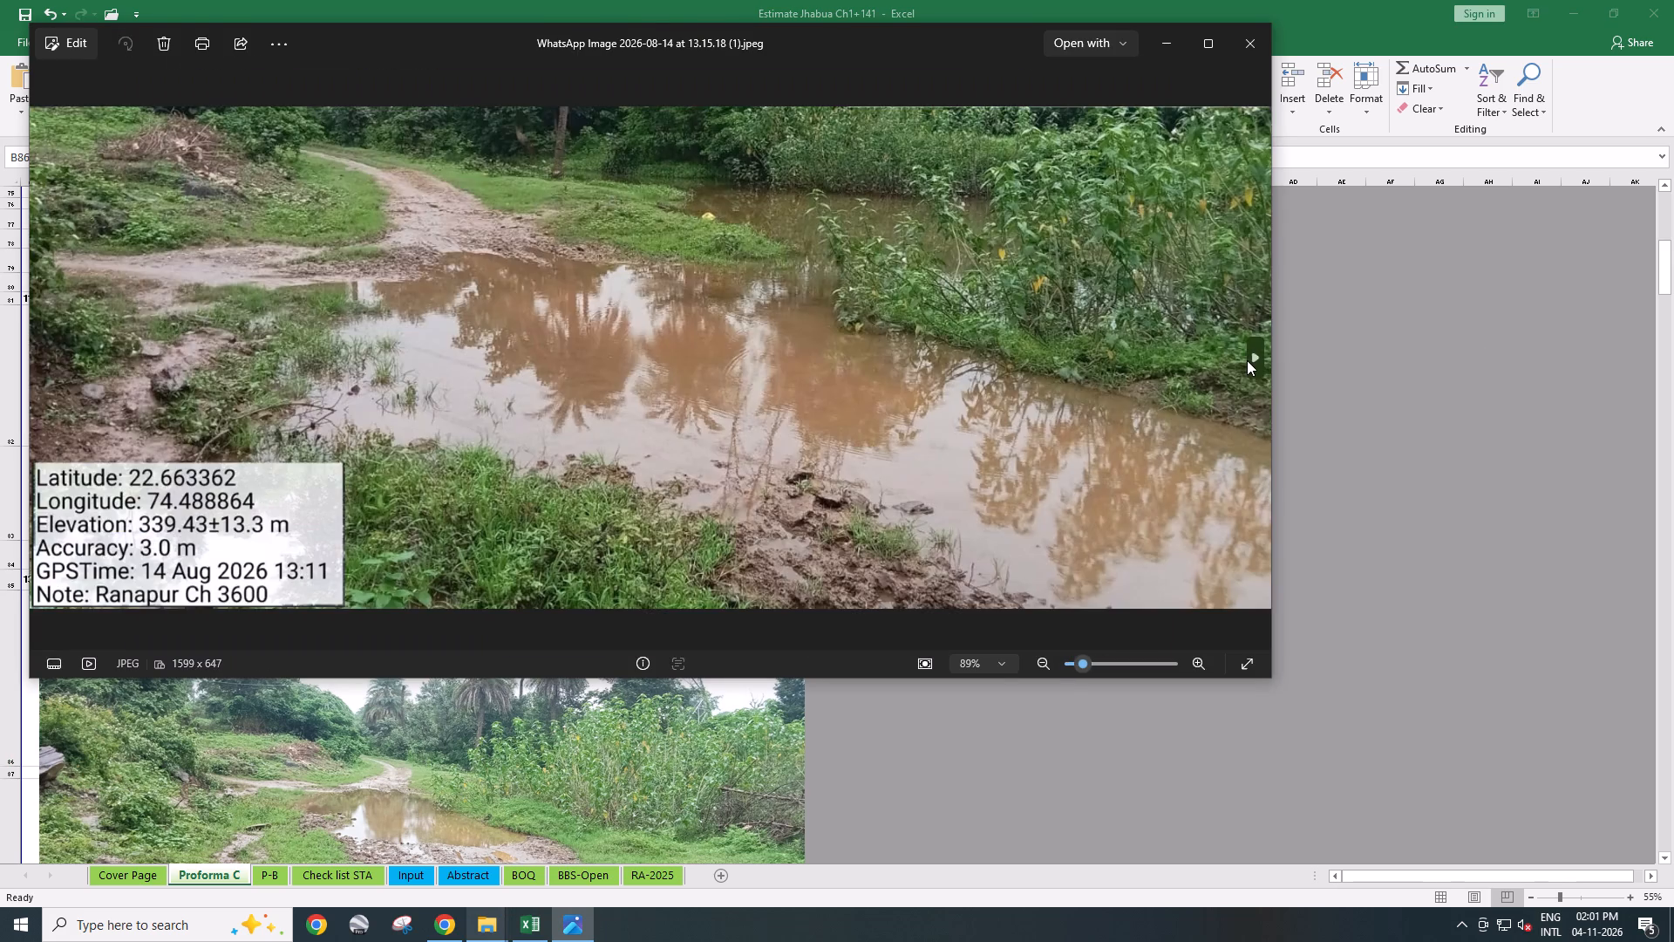
click(1247, 360)
click(1247, 360)
click(1247, 360)
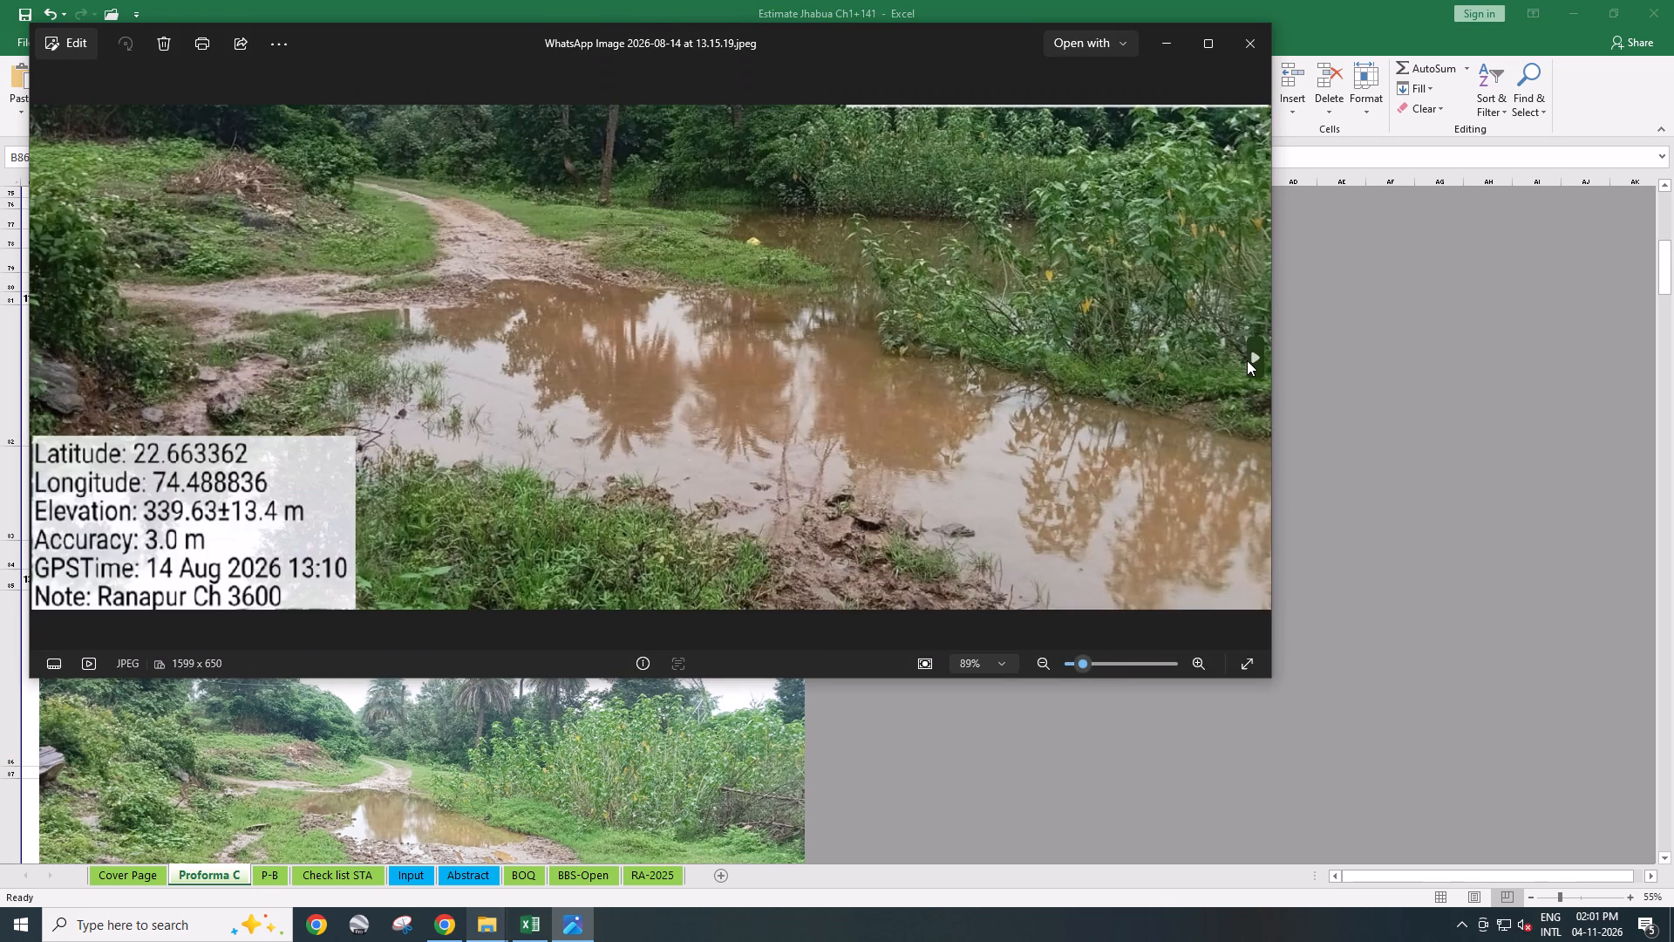
click(1247, 360)
double_click(1249, 360)
click(1249, 360)
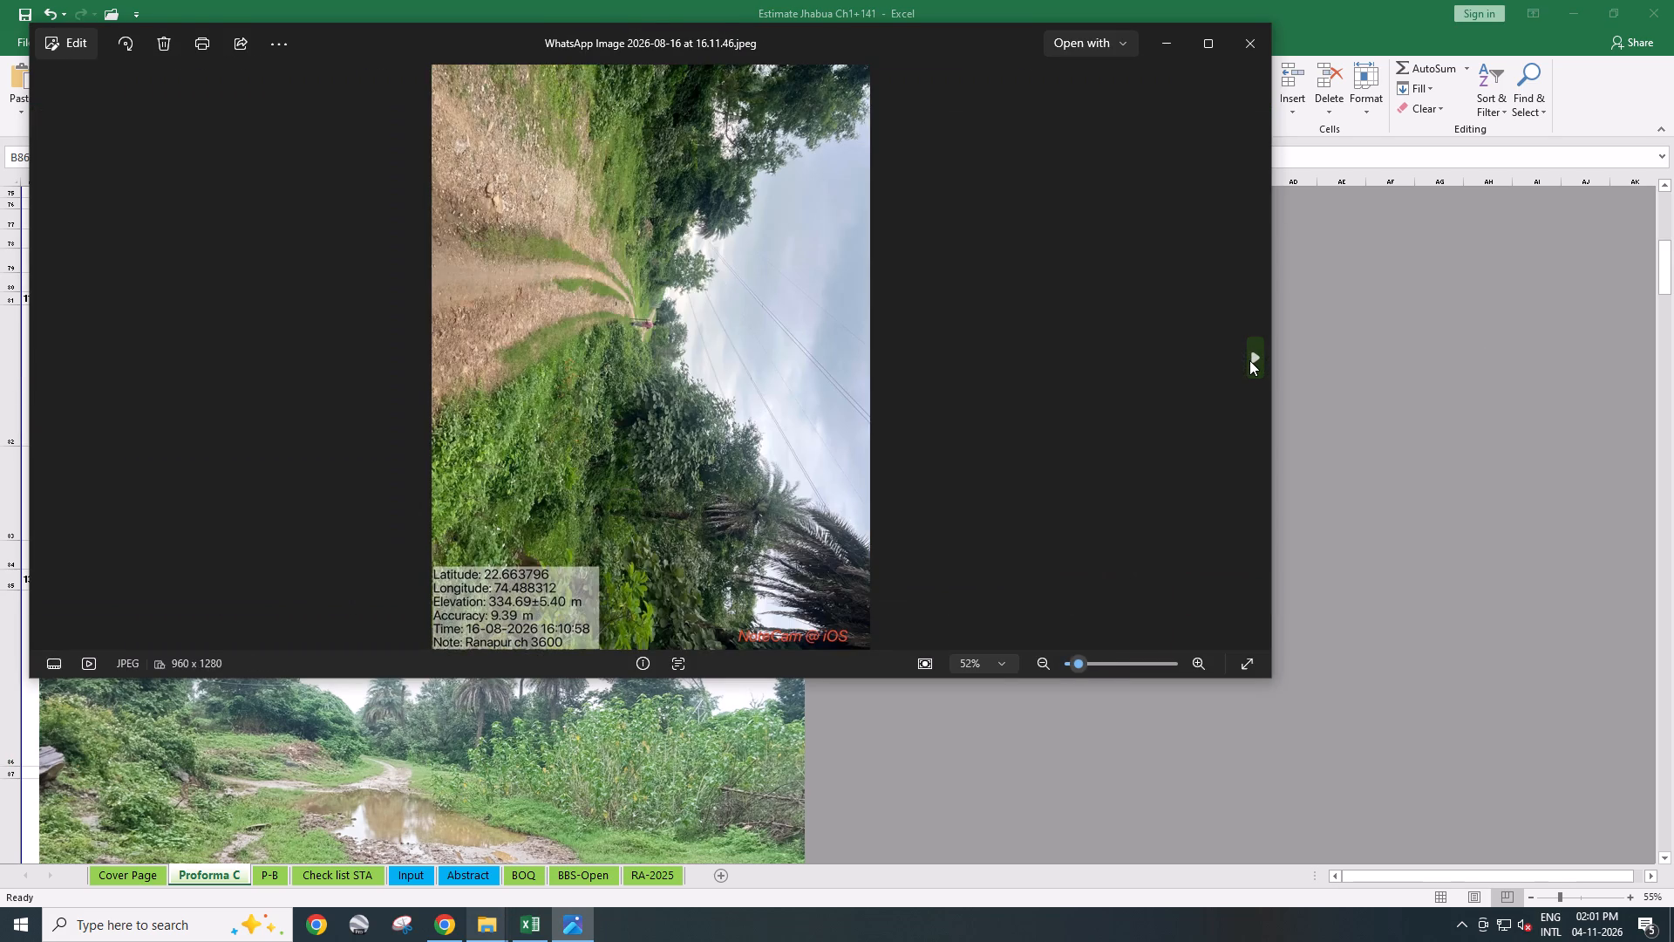
click(1249, 360)
click(50, 348)
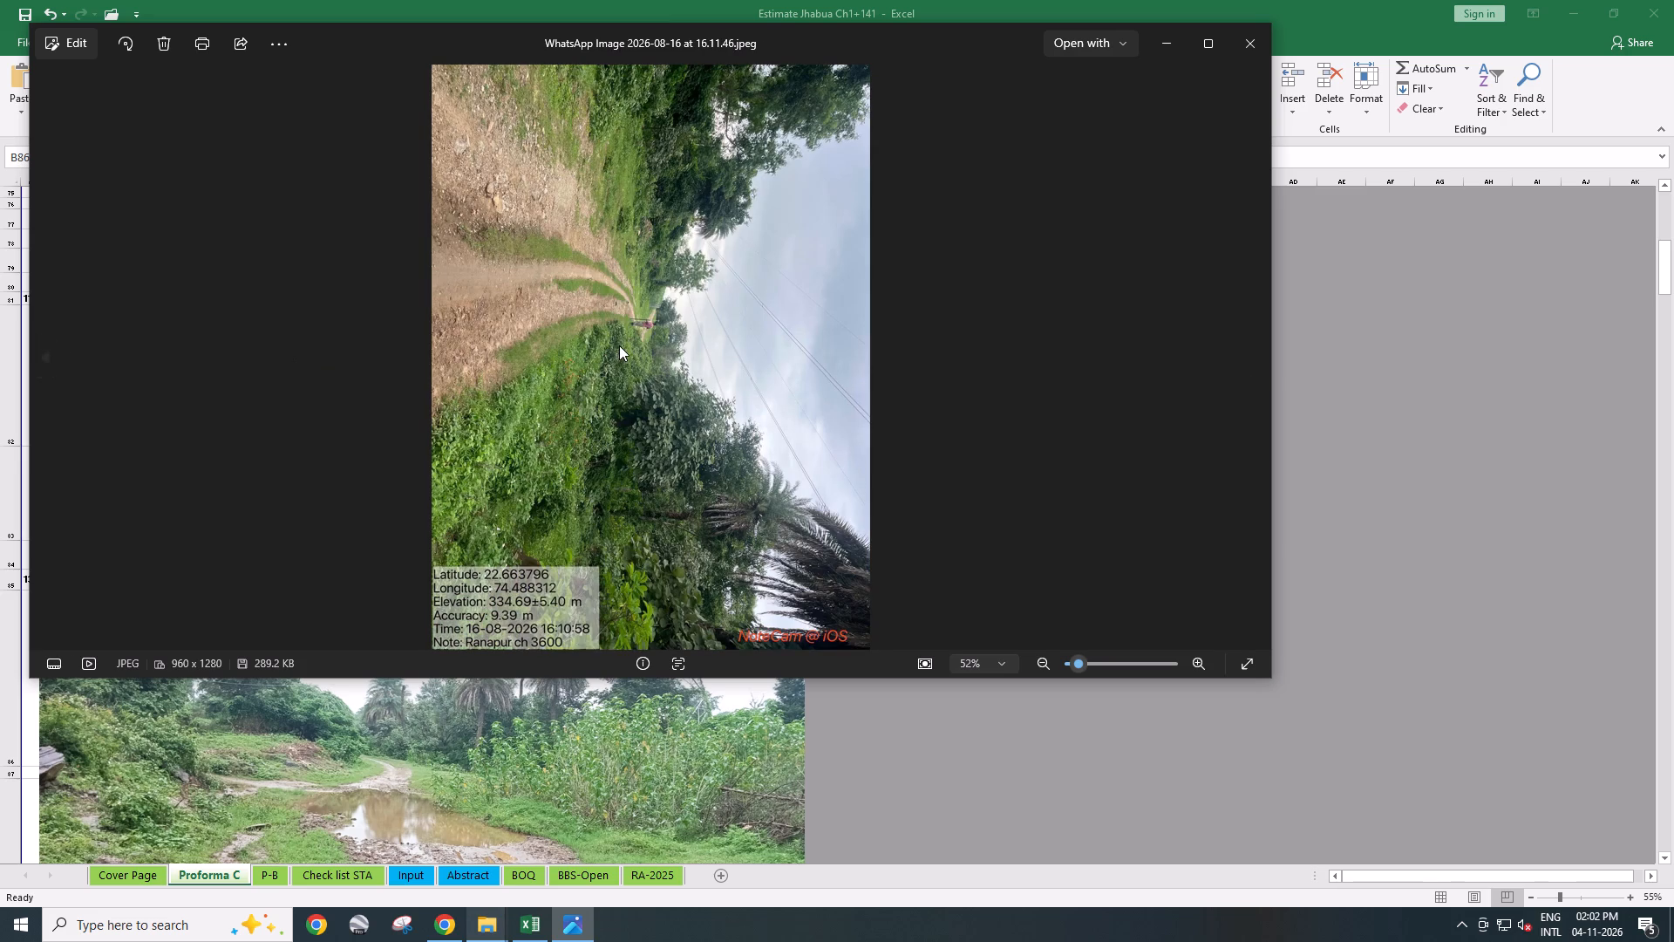
click(619, 345)
right_click(620, 345)
click(643, 358)
click(925, 735)
click(889, 630)
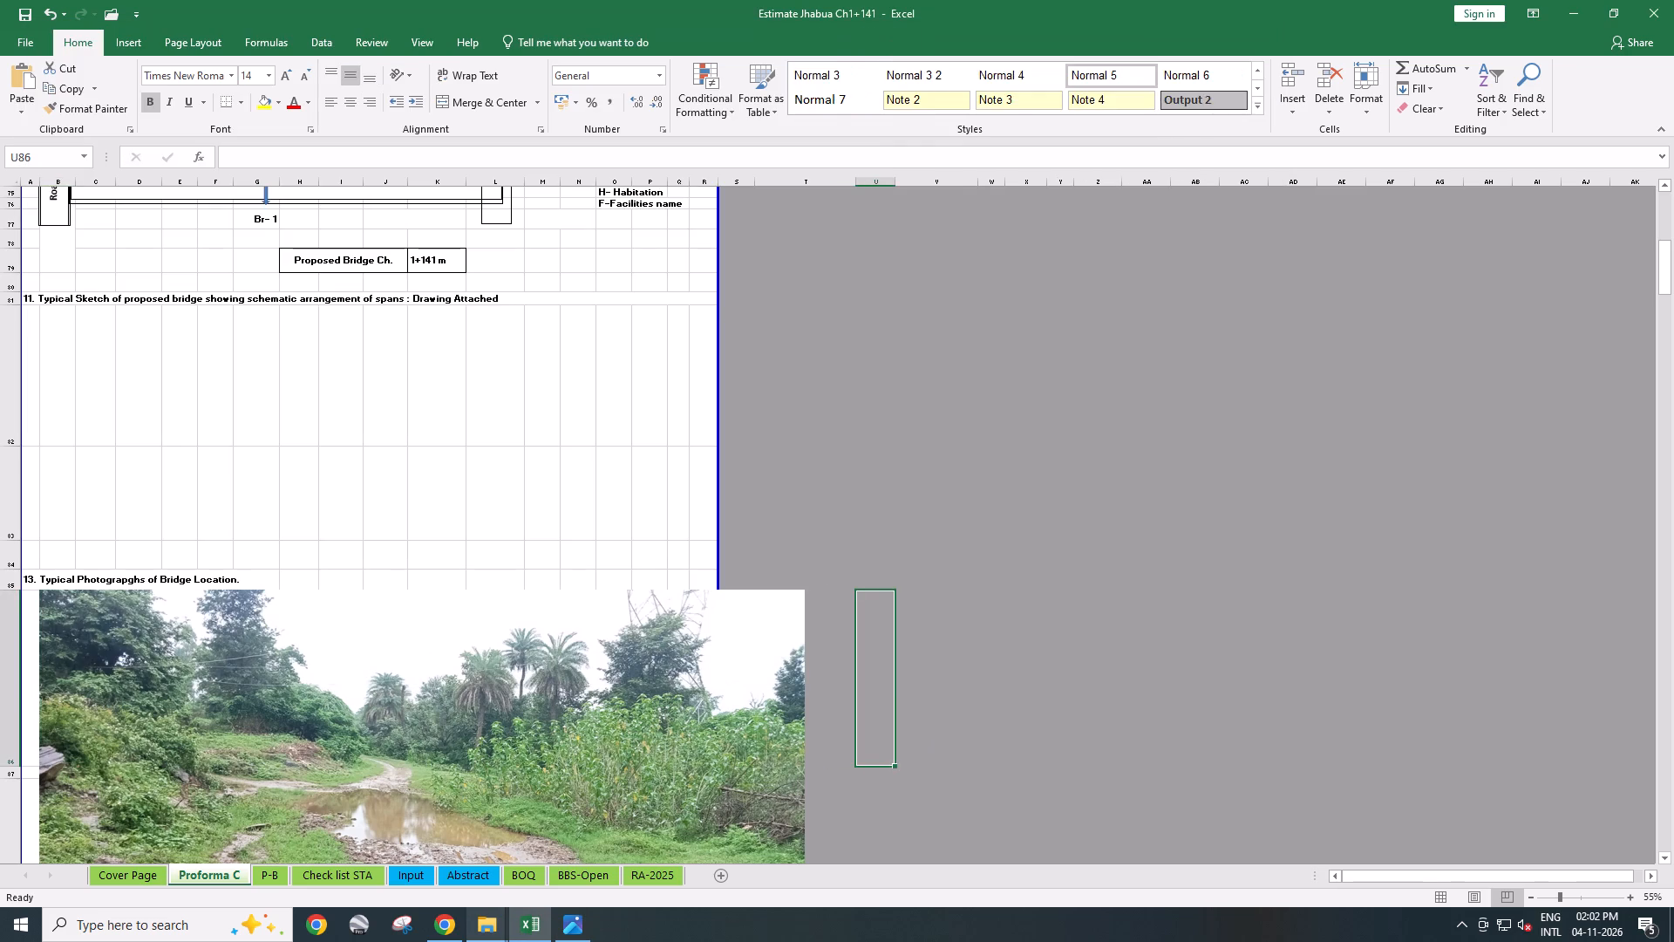
key(ctrl+v)
Browse the remaining Ranapur Ch 3600 photos and copy the 2026-08-14 13.15.19 image into the blank area beside the Proforma C page.
key(alt+Tab)
click(45, 352)
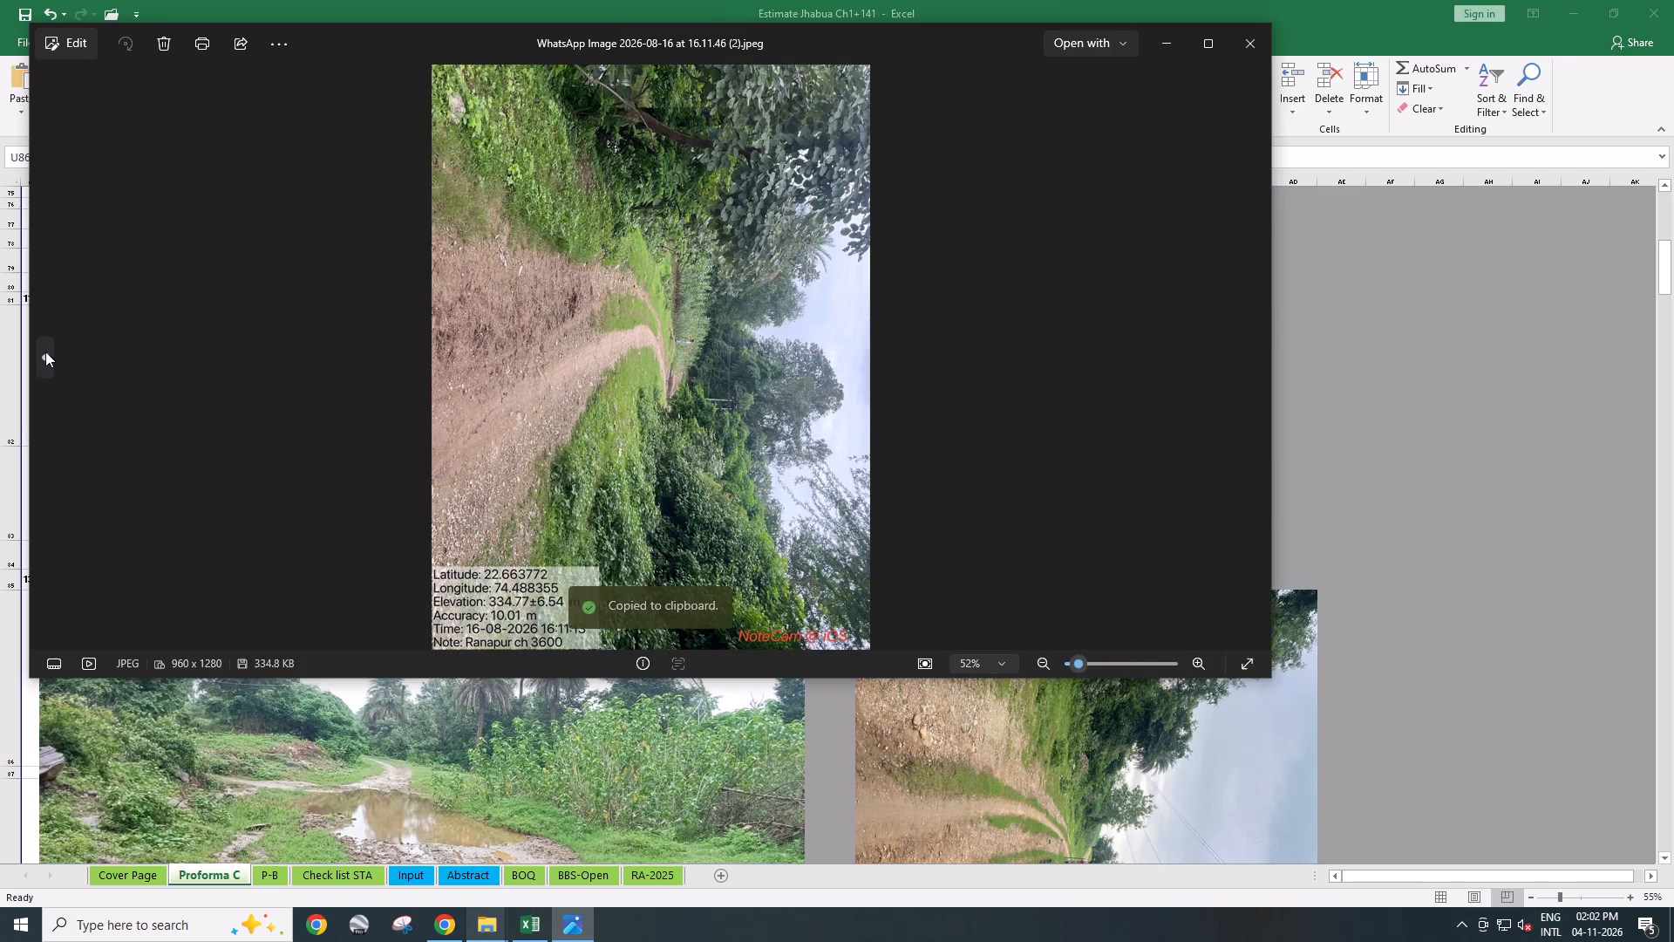
click(44, 352)
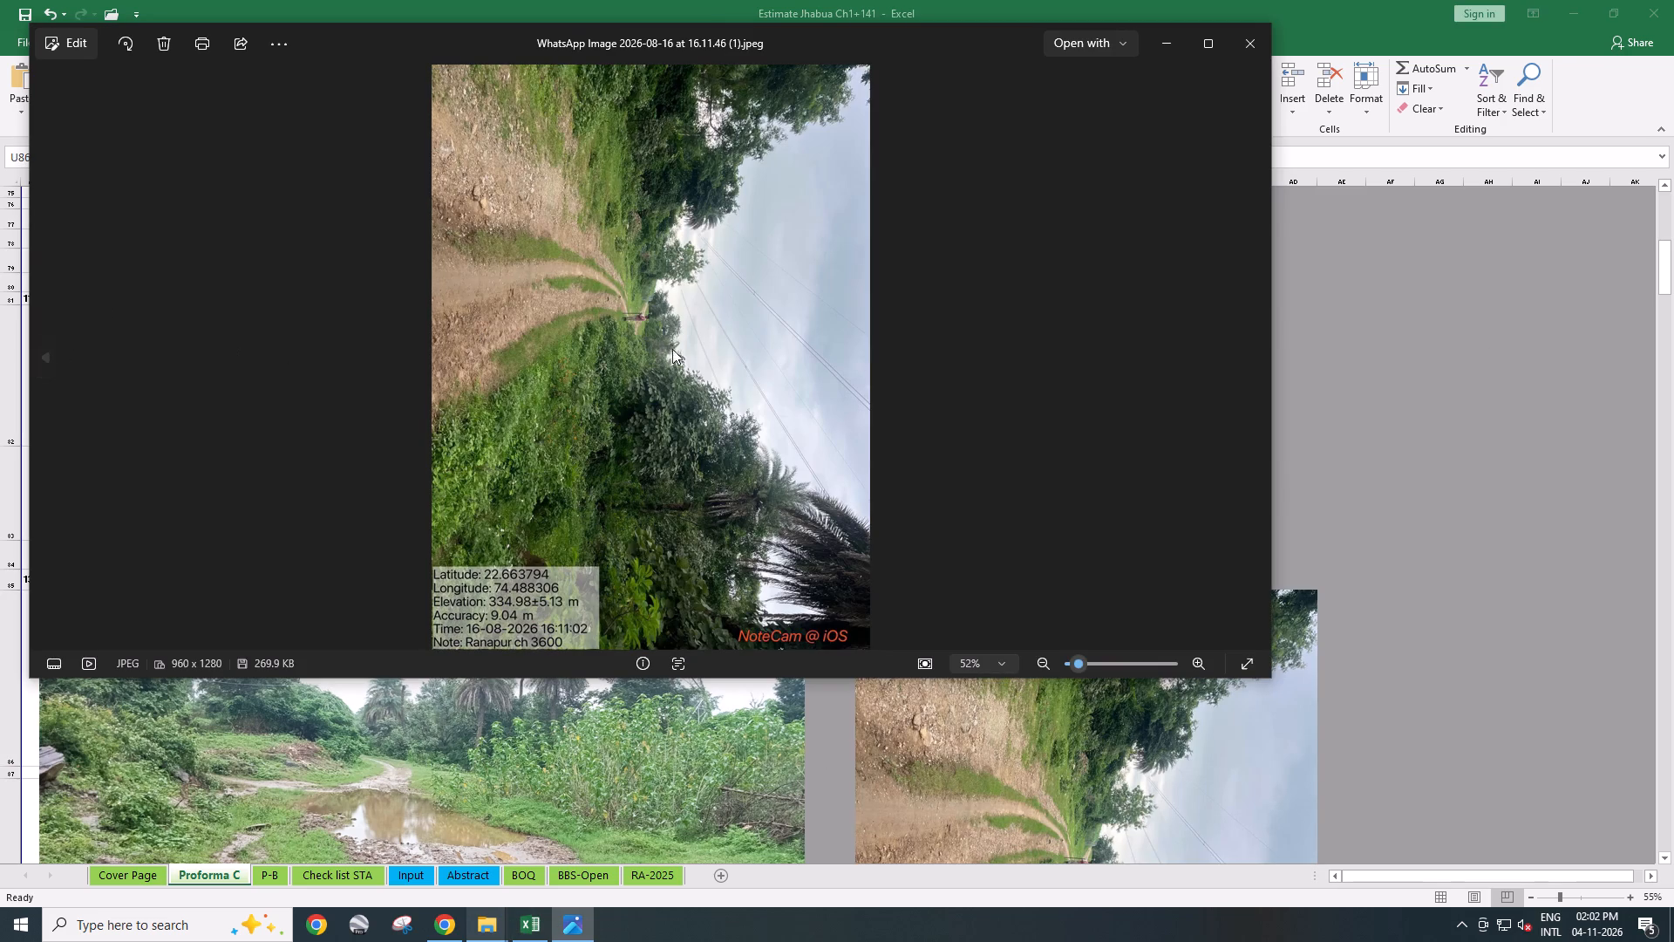
triple_click(1242, 356)
click(1242, 355)
click(1242, 355)
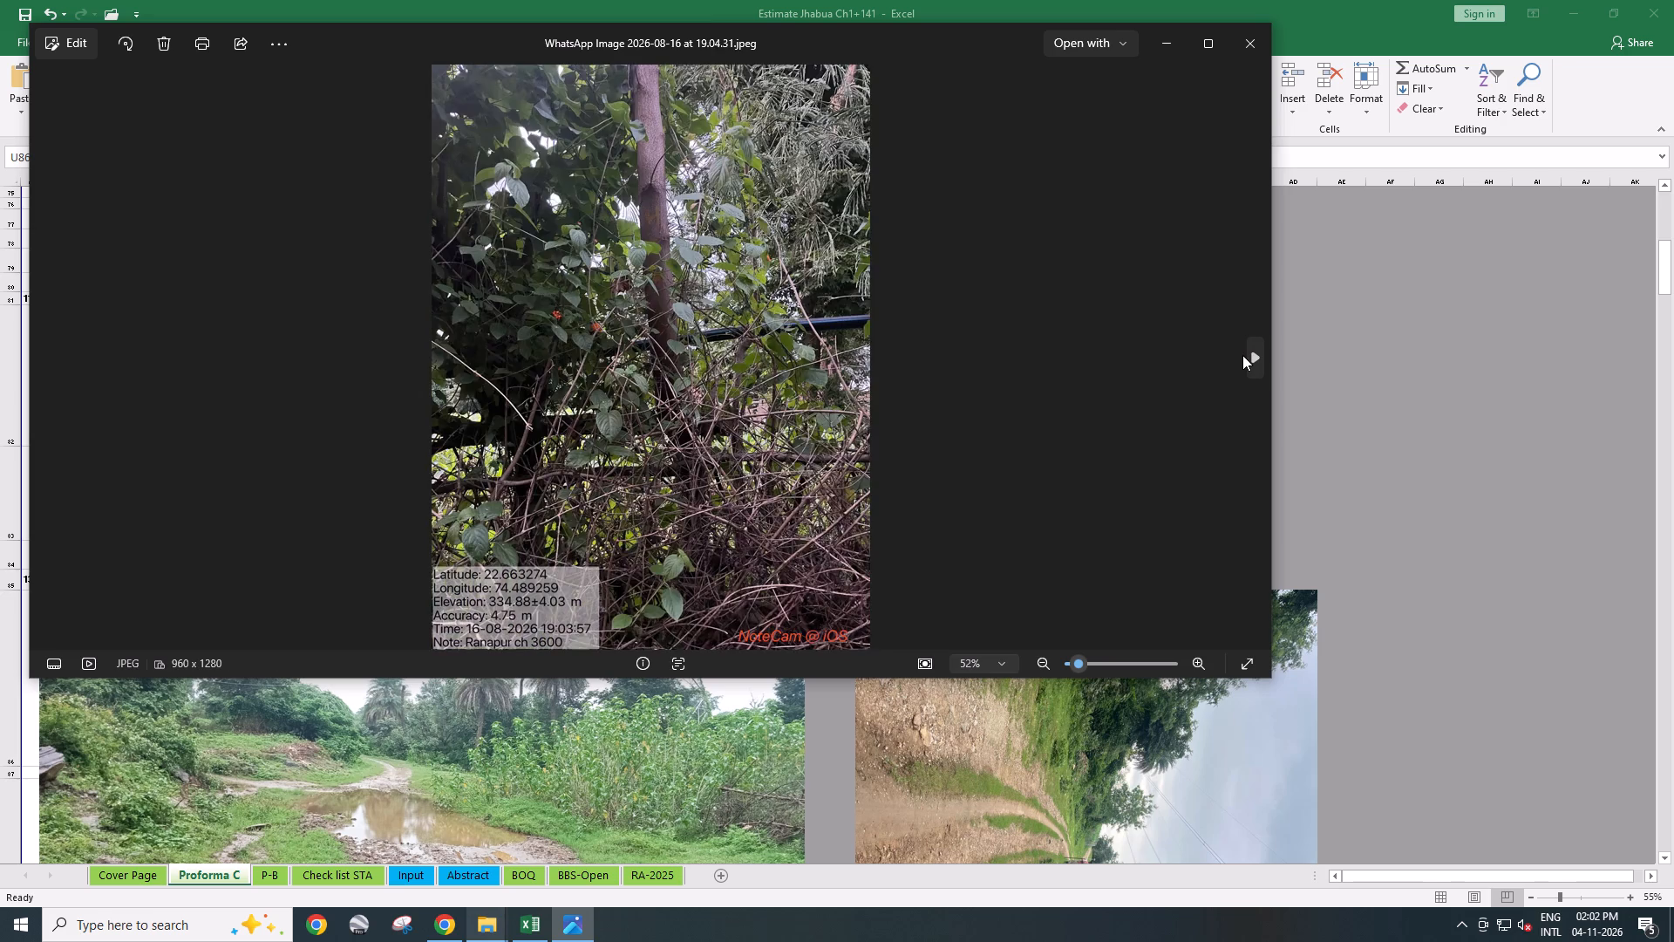
double_click(1242, 355)
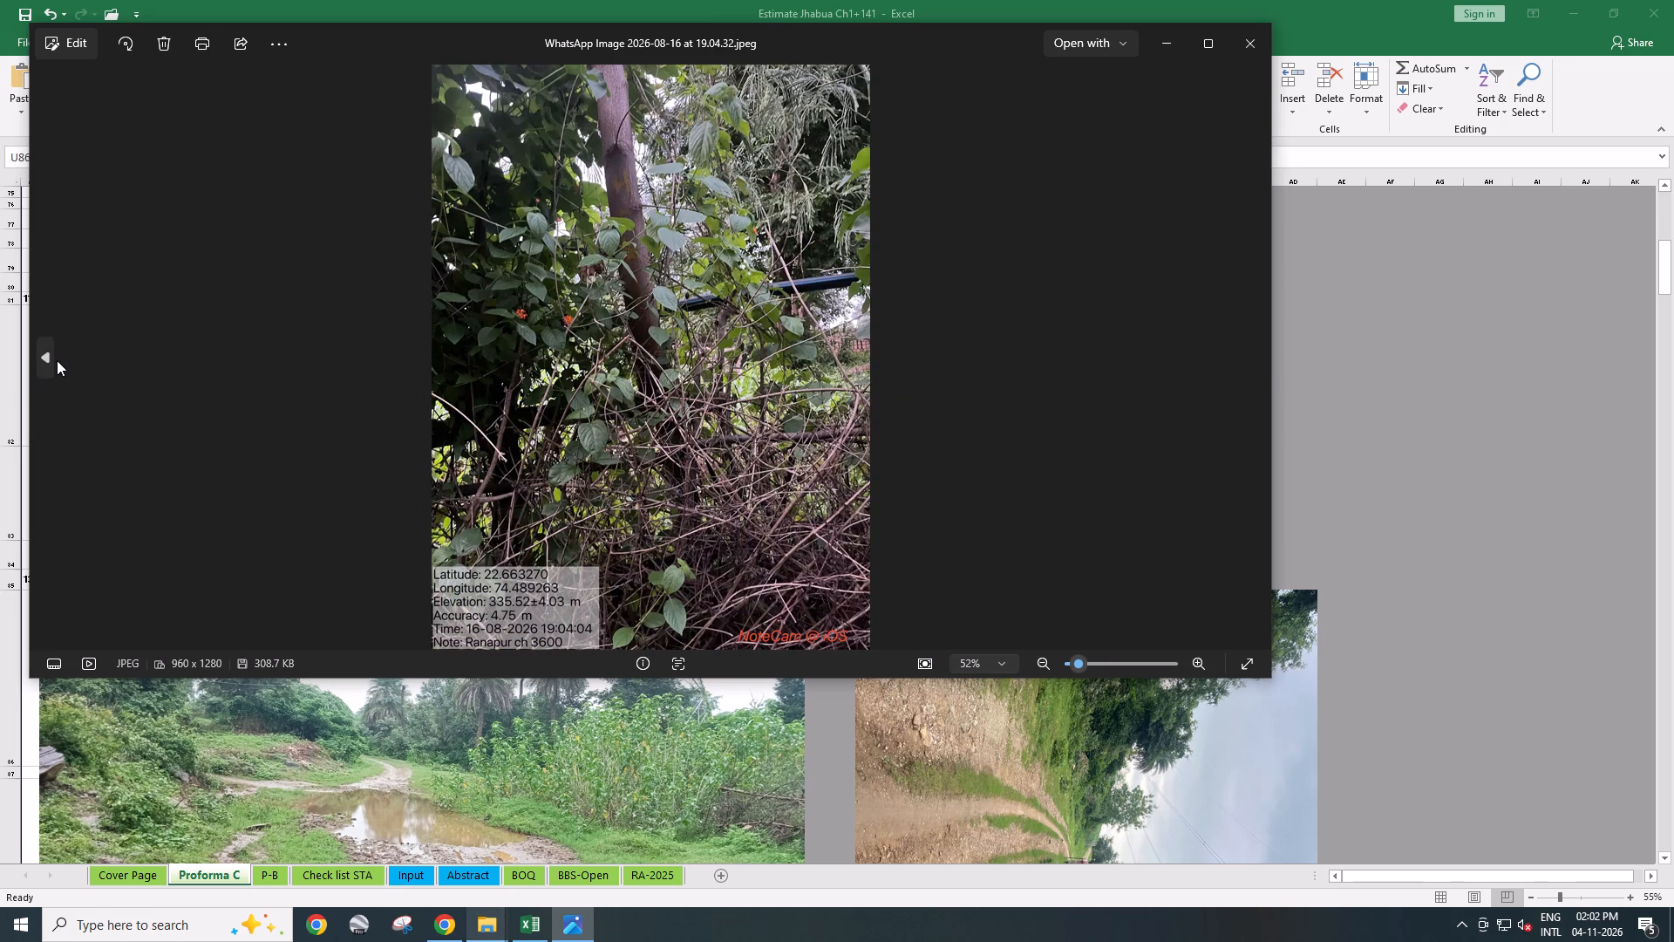
triple_click(51, 358)
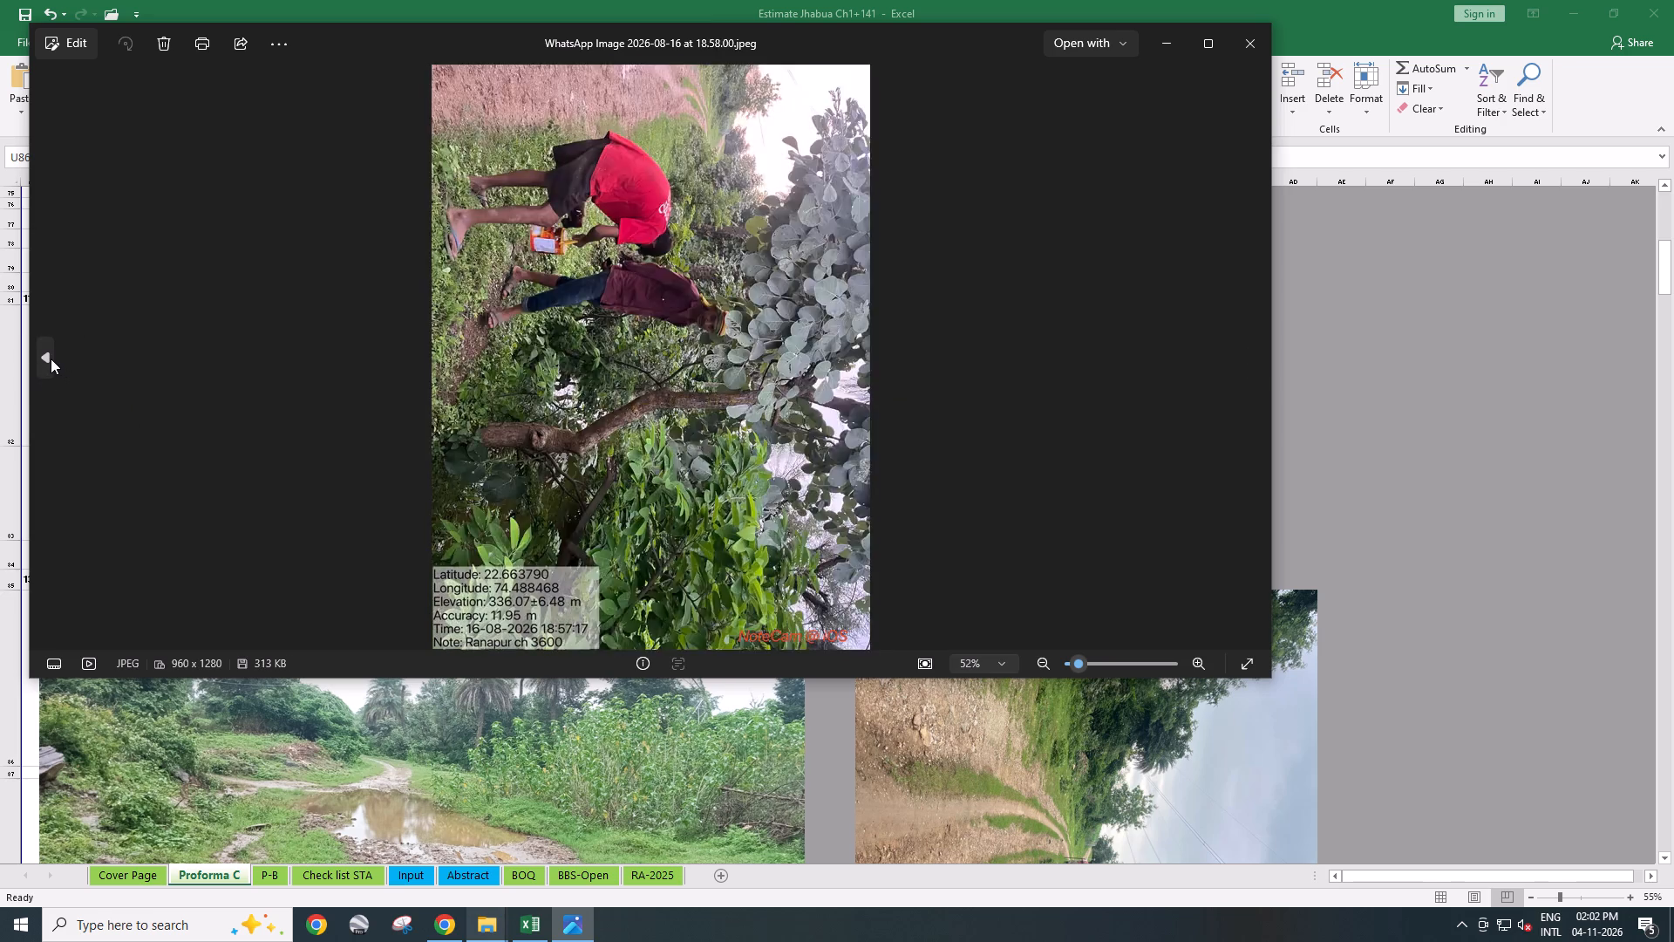
triple_click(51, 358)
double_click(51, 358)
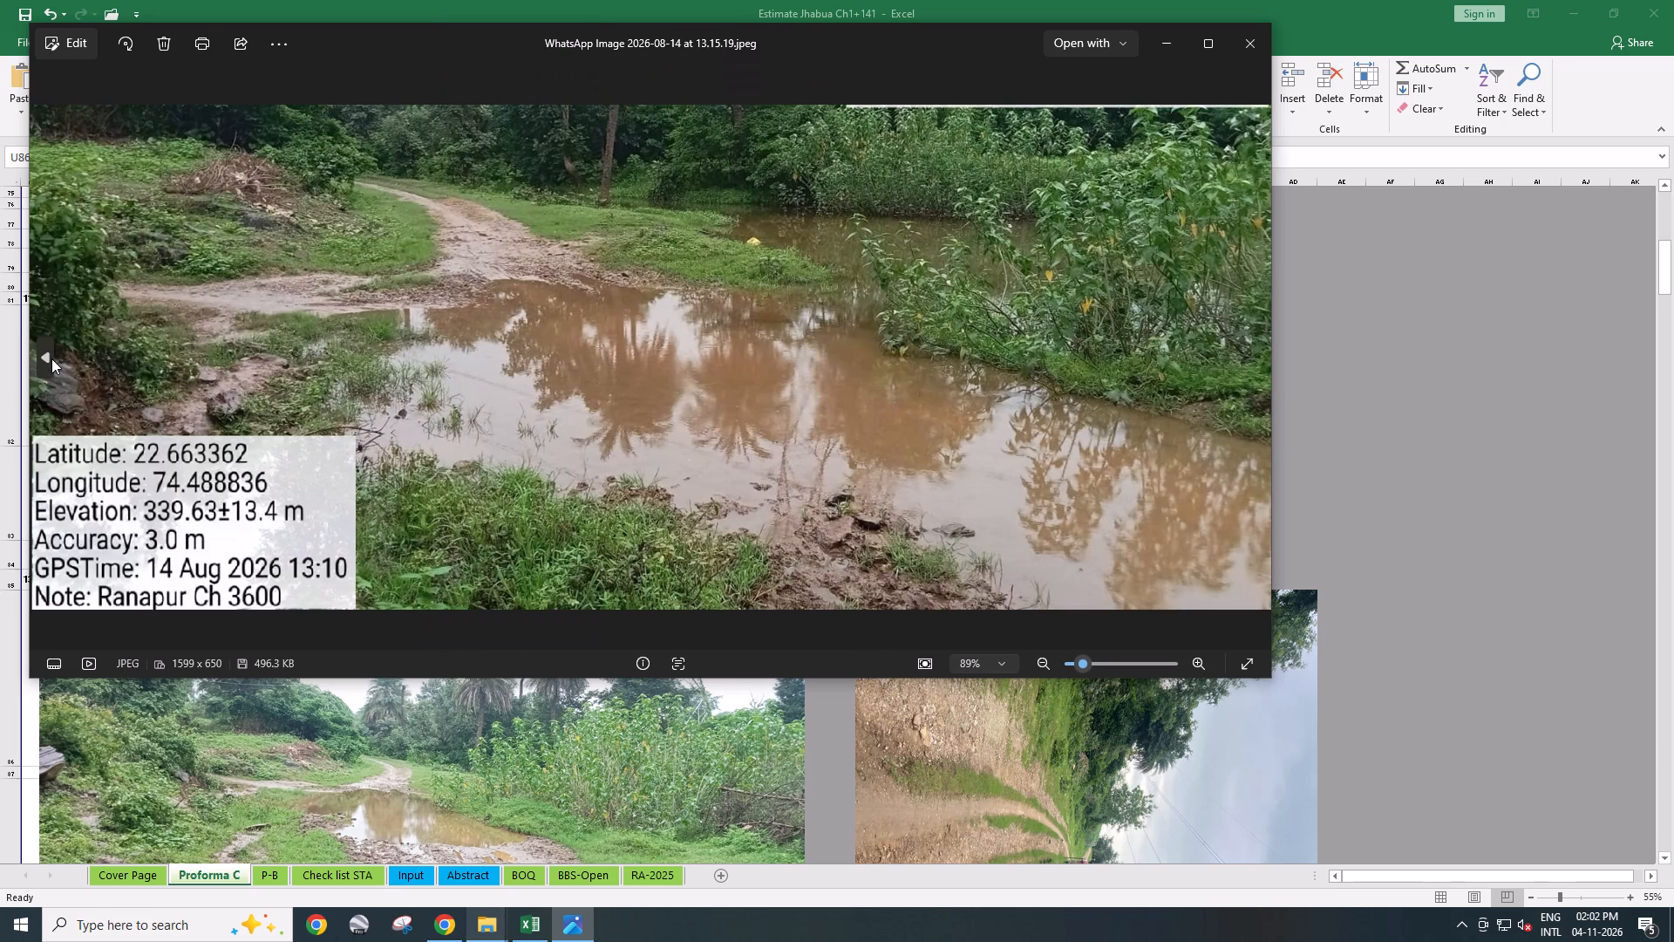
right_click(595, 379)
click(623, 396)
click(1408, 485)
click(1351, 435)
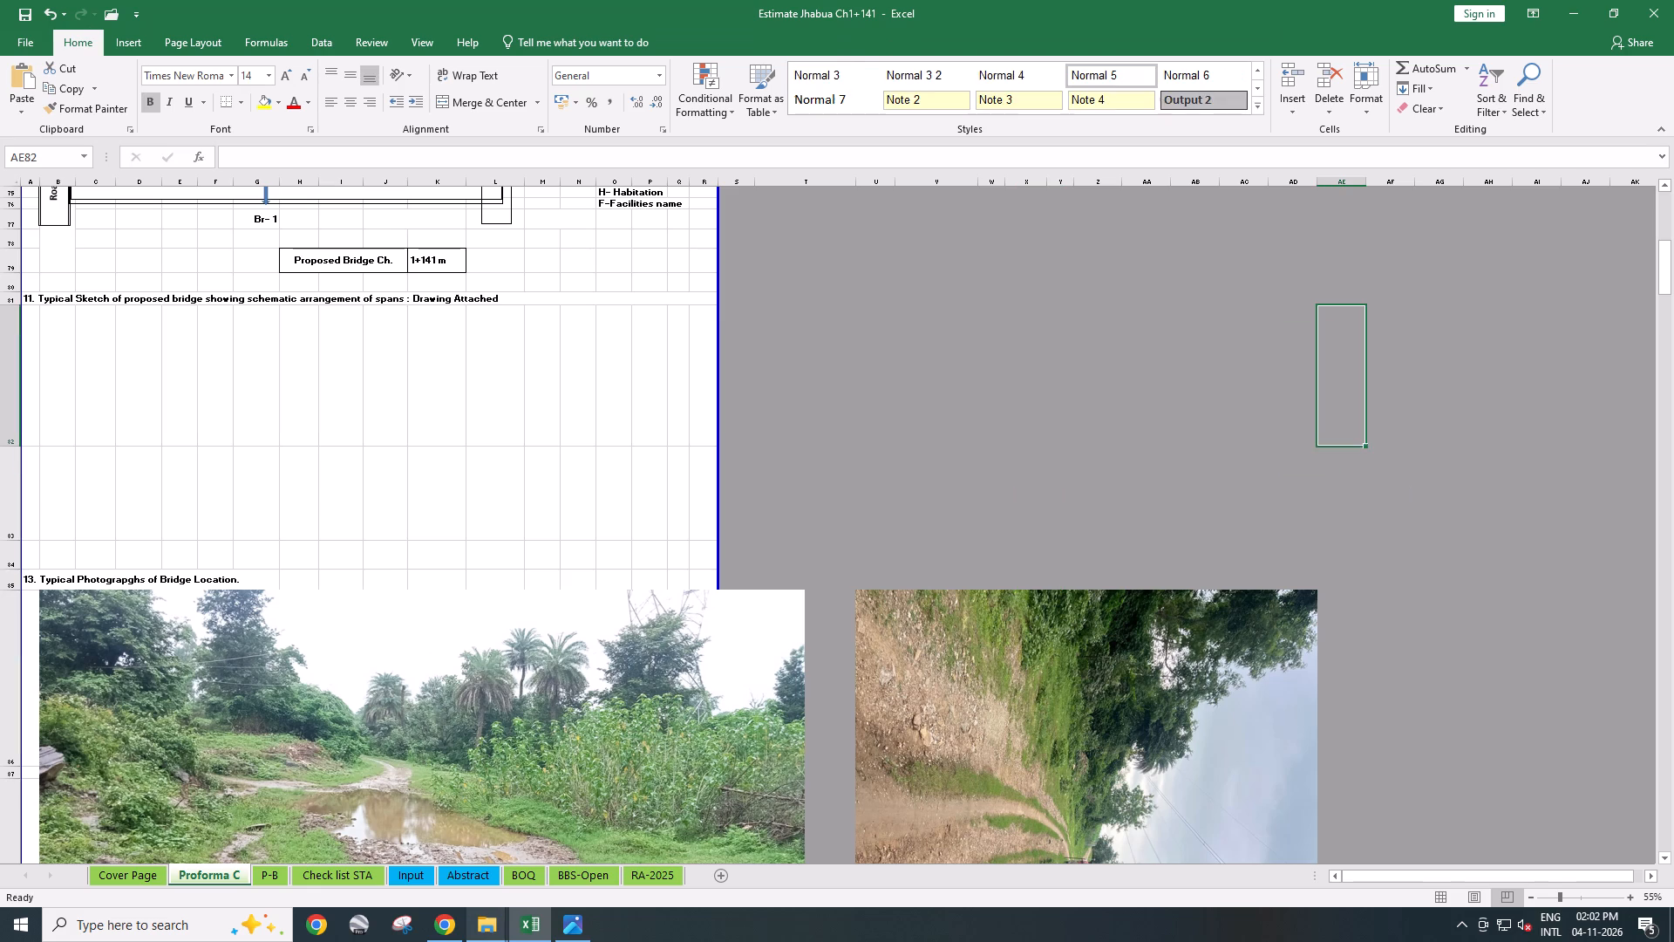
key(ctrl+v)
Copy the 2026-08-16 16.11.45 photo into the blank area beside the Proforma C page as the fourth site photograph.
key(alt+Tab)
click(1255, 371)
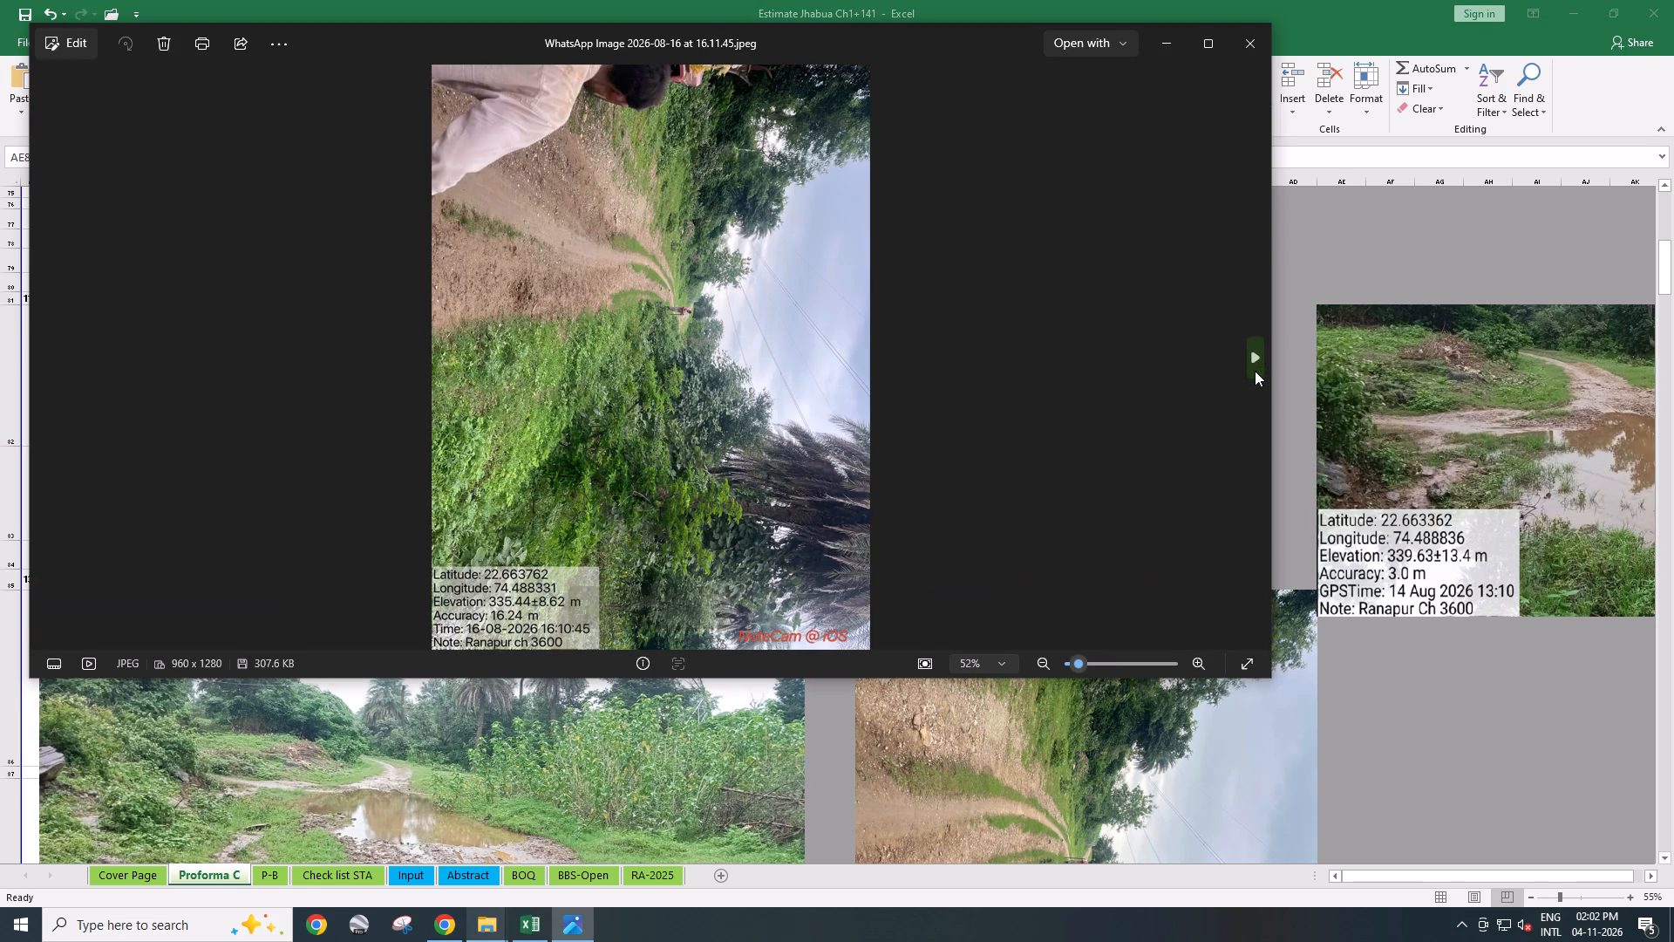
right_click(495, 395)
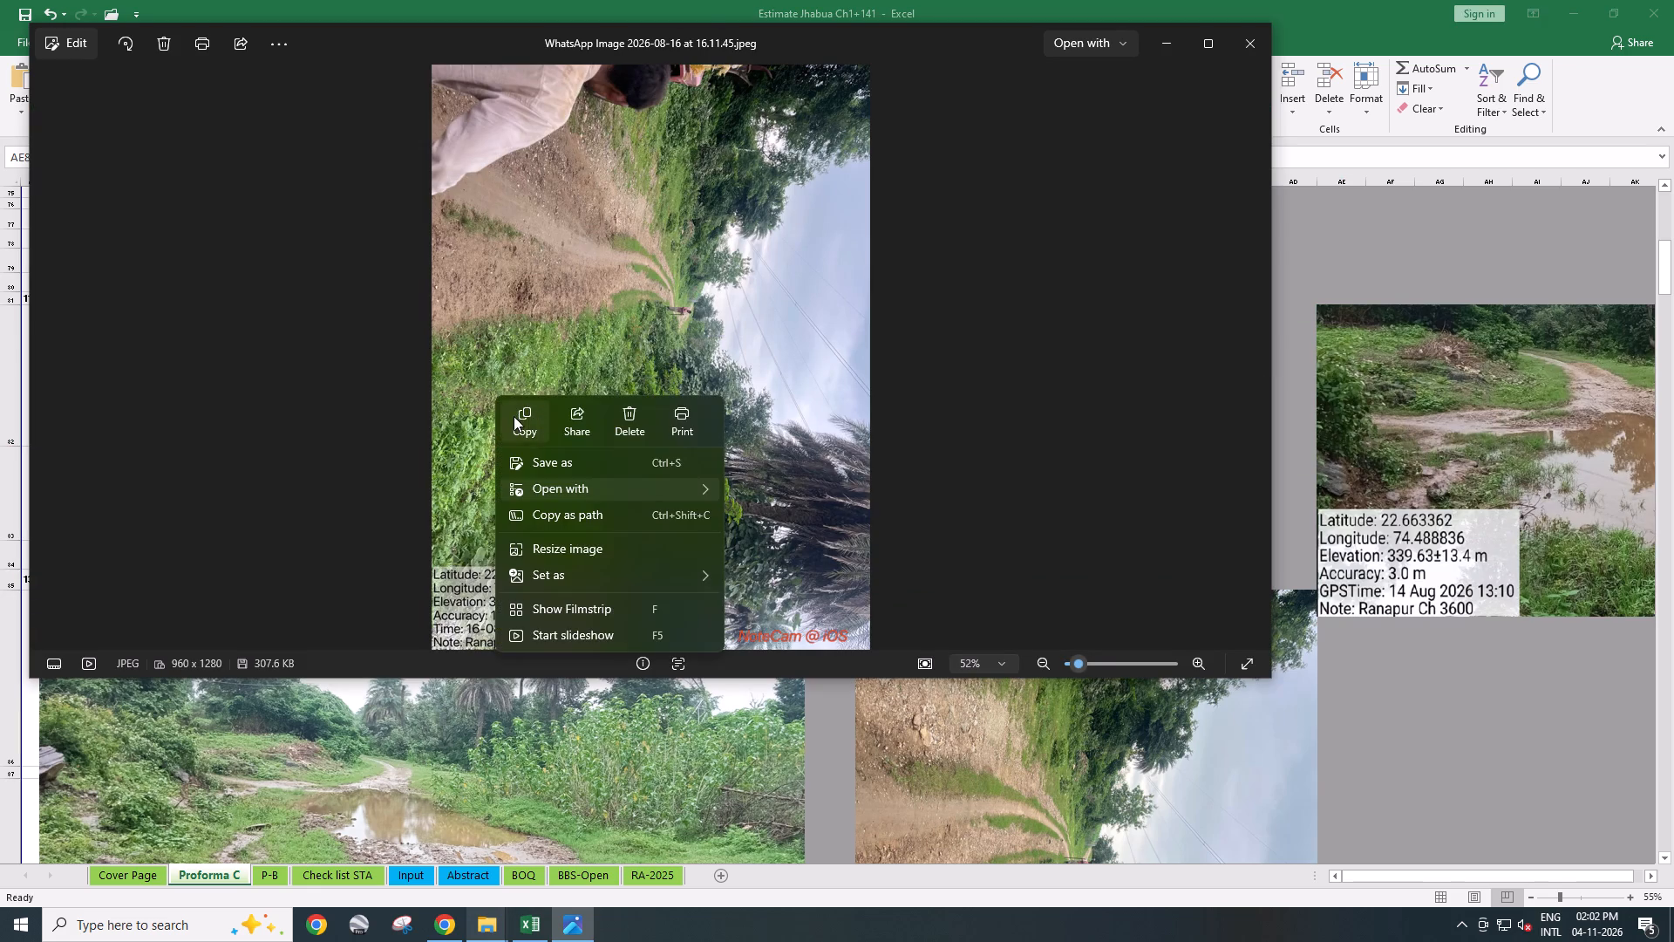
click(513, 416)
click(1493, 734)
click(1113, 502)
key(ctrl+v)
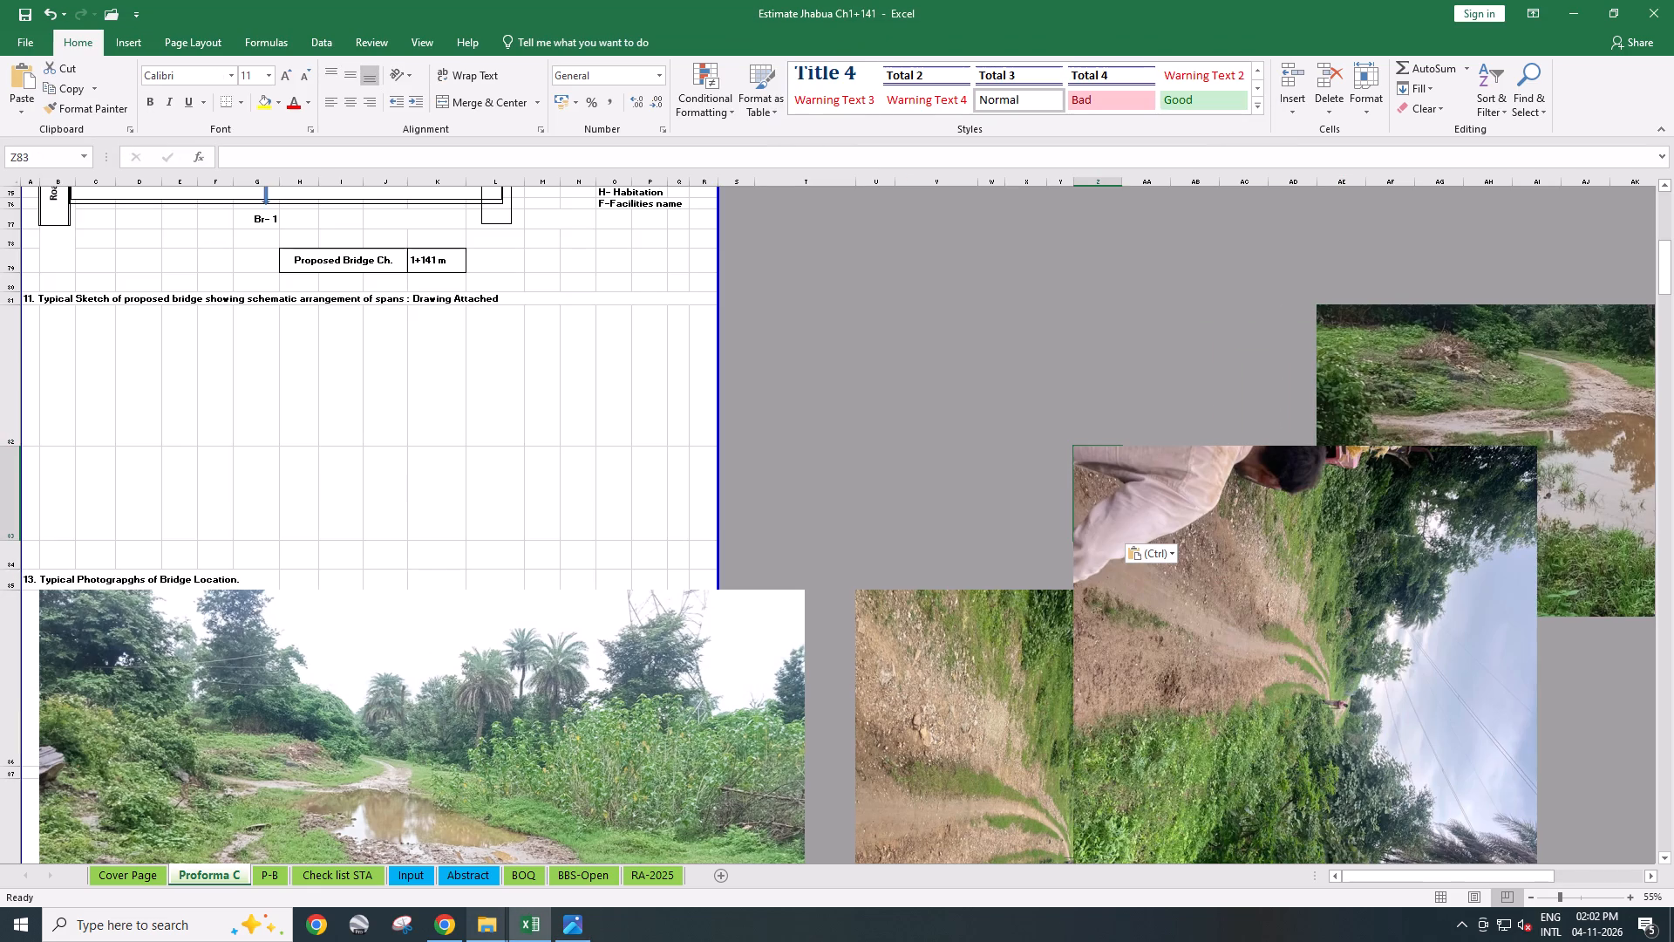
Set the height of the site photo under Typical Photographs of Bridge Location to 10 cm.
double_click(390, 717)
click(1584, 77)
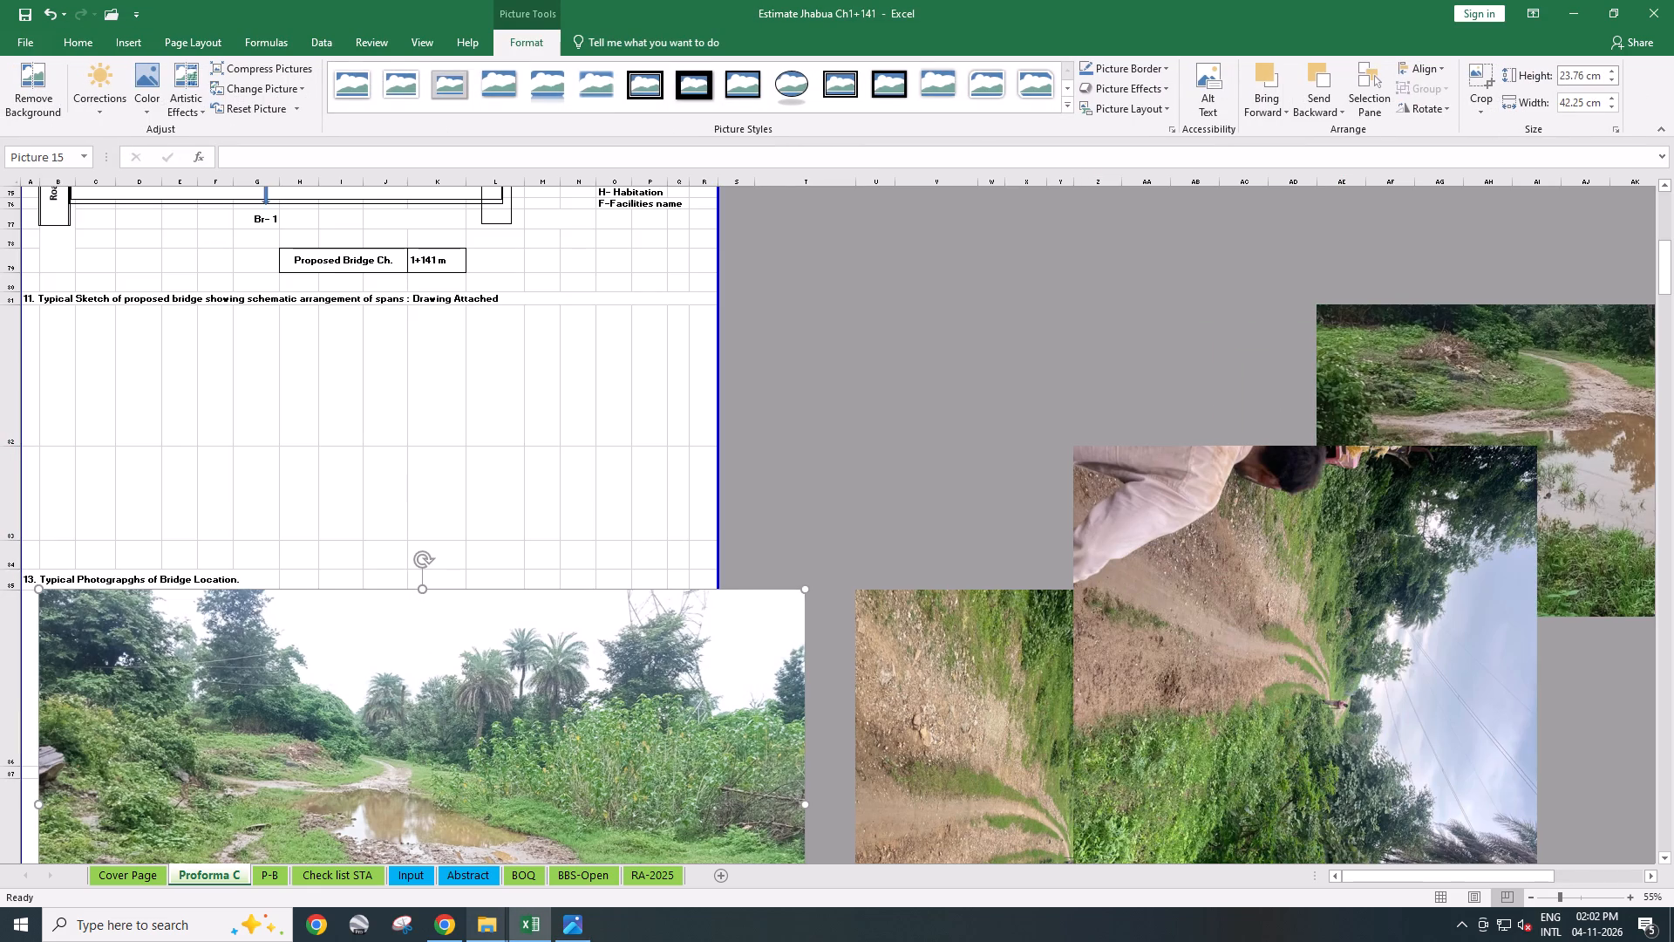
text(10)
key(Return)
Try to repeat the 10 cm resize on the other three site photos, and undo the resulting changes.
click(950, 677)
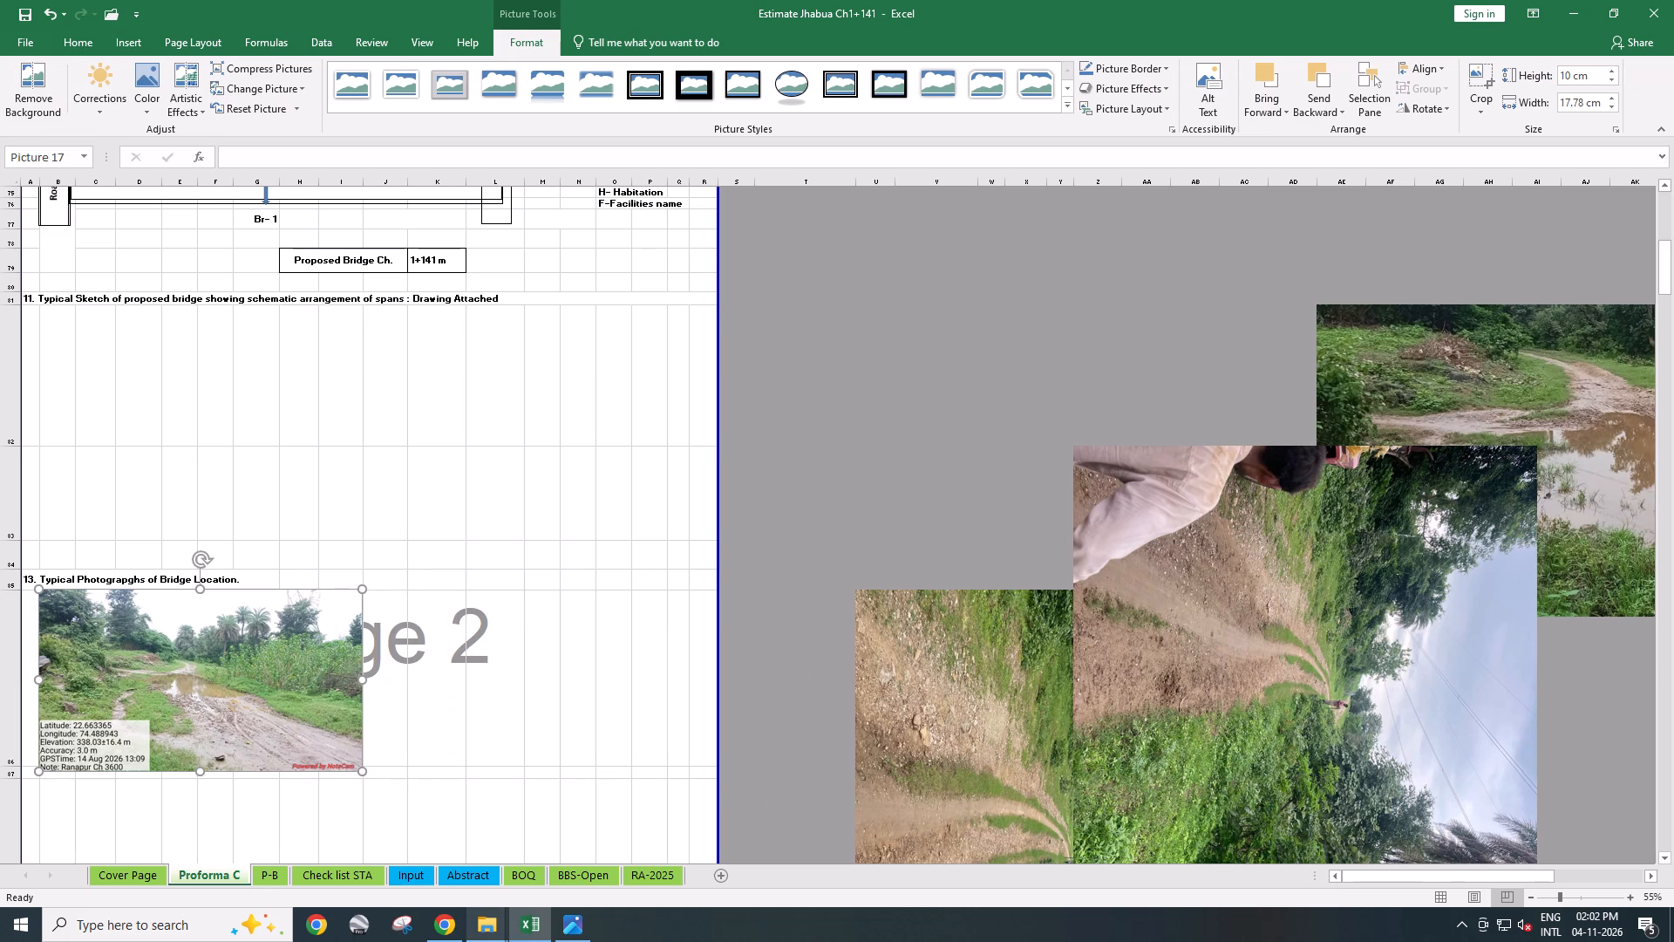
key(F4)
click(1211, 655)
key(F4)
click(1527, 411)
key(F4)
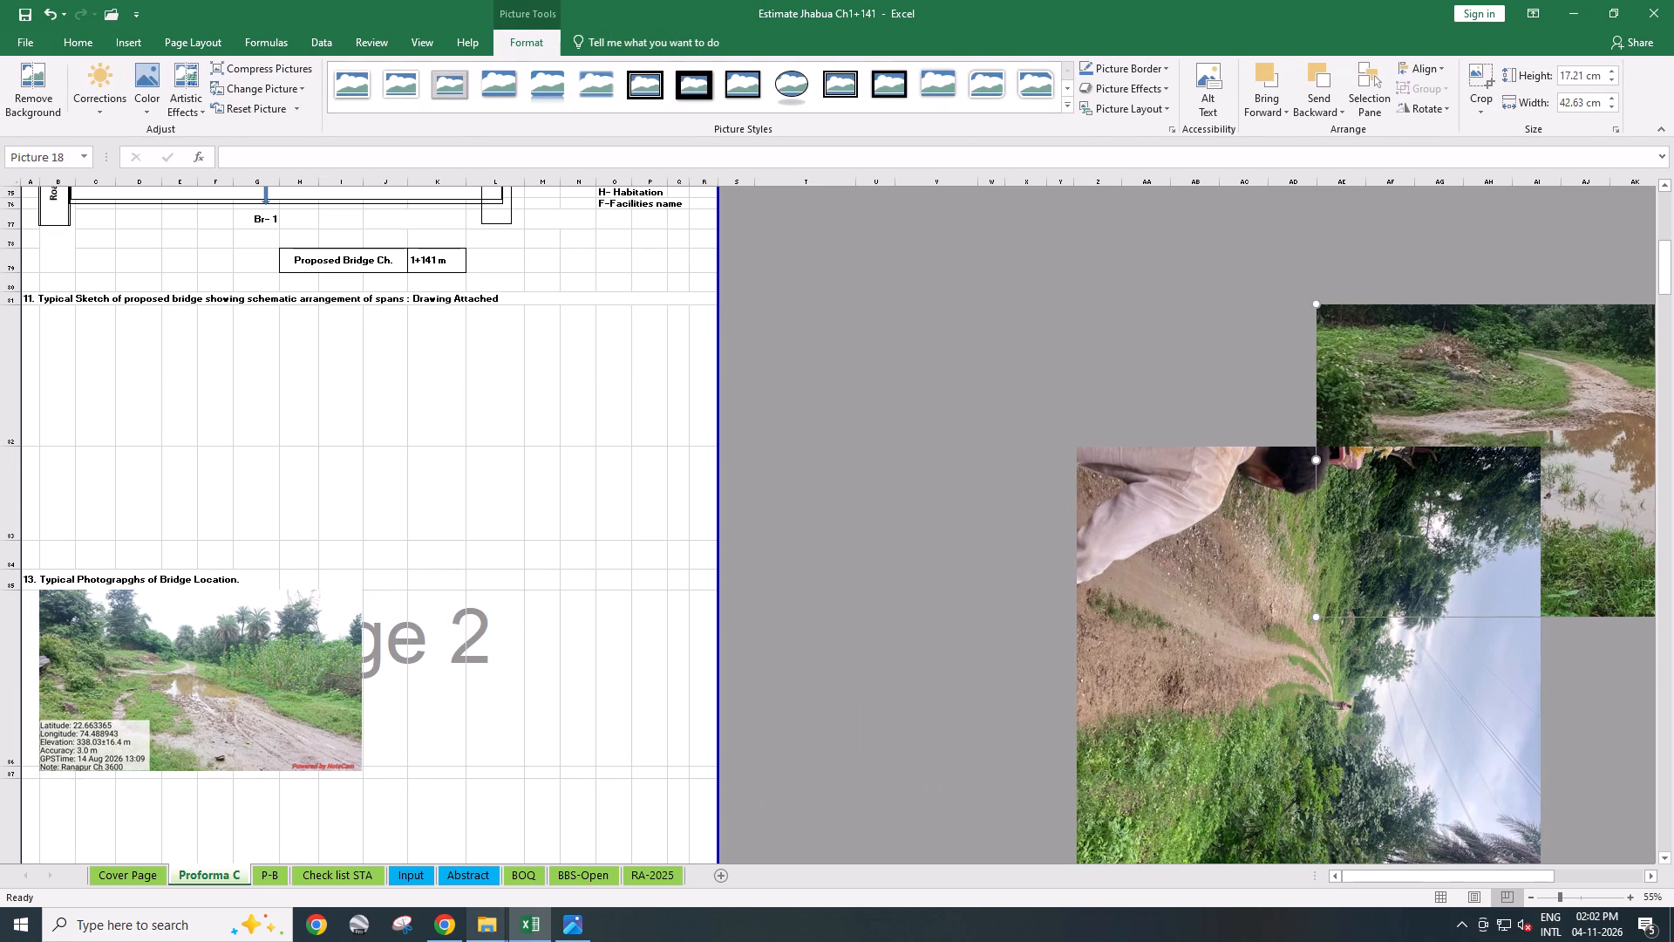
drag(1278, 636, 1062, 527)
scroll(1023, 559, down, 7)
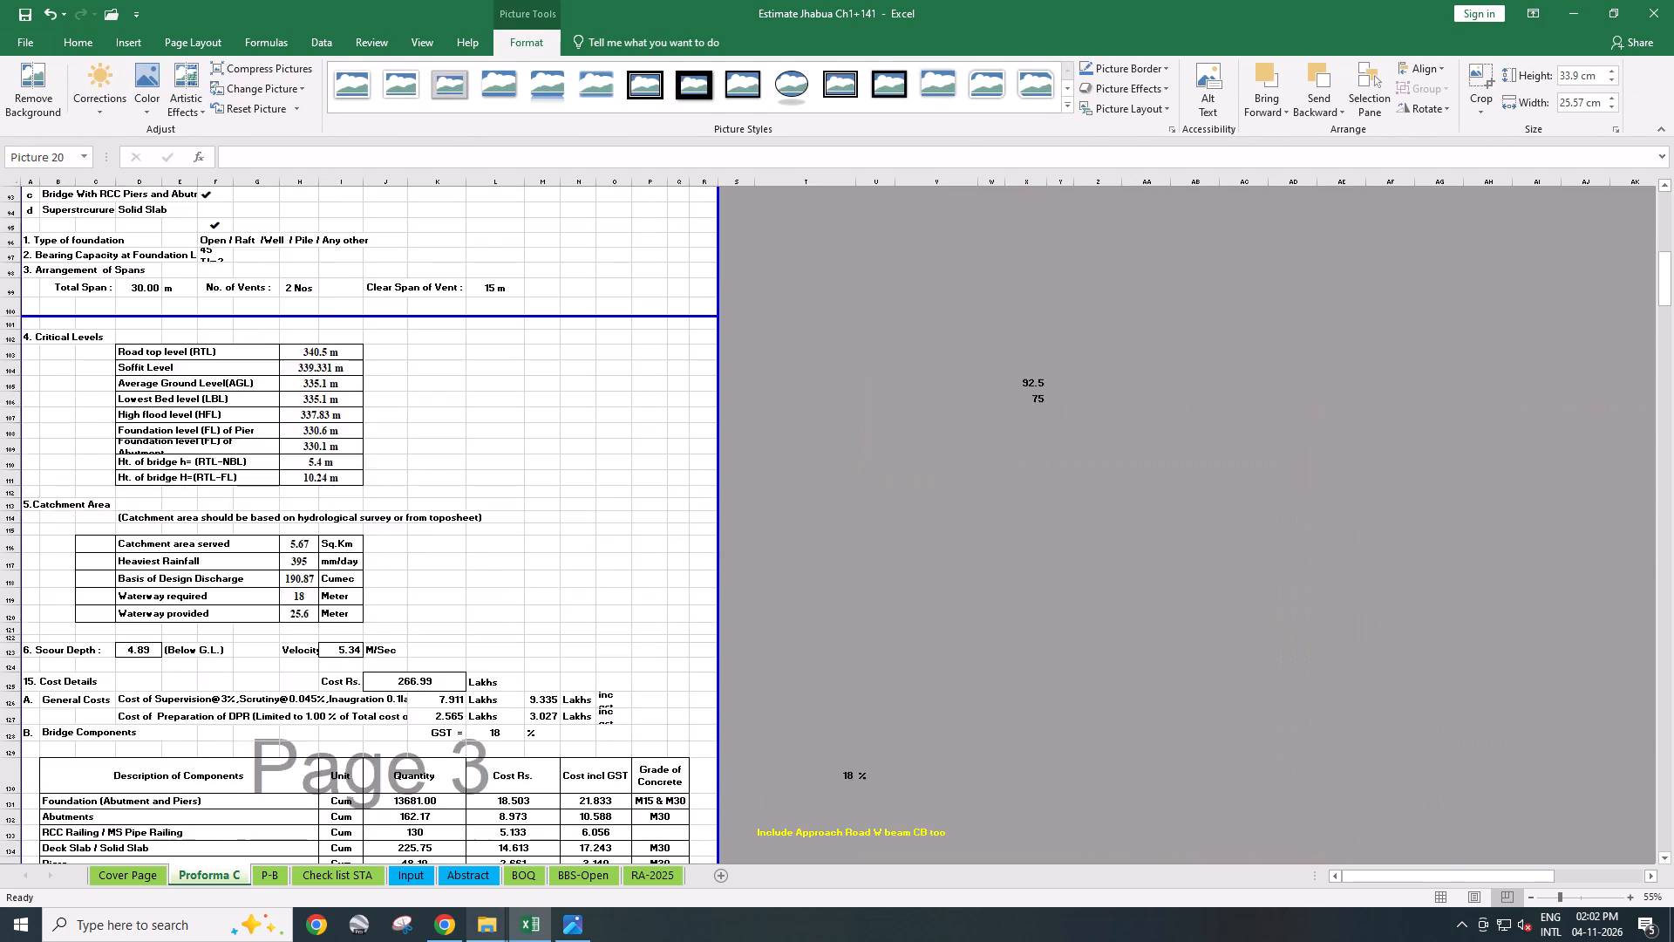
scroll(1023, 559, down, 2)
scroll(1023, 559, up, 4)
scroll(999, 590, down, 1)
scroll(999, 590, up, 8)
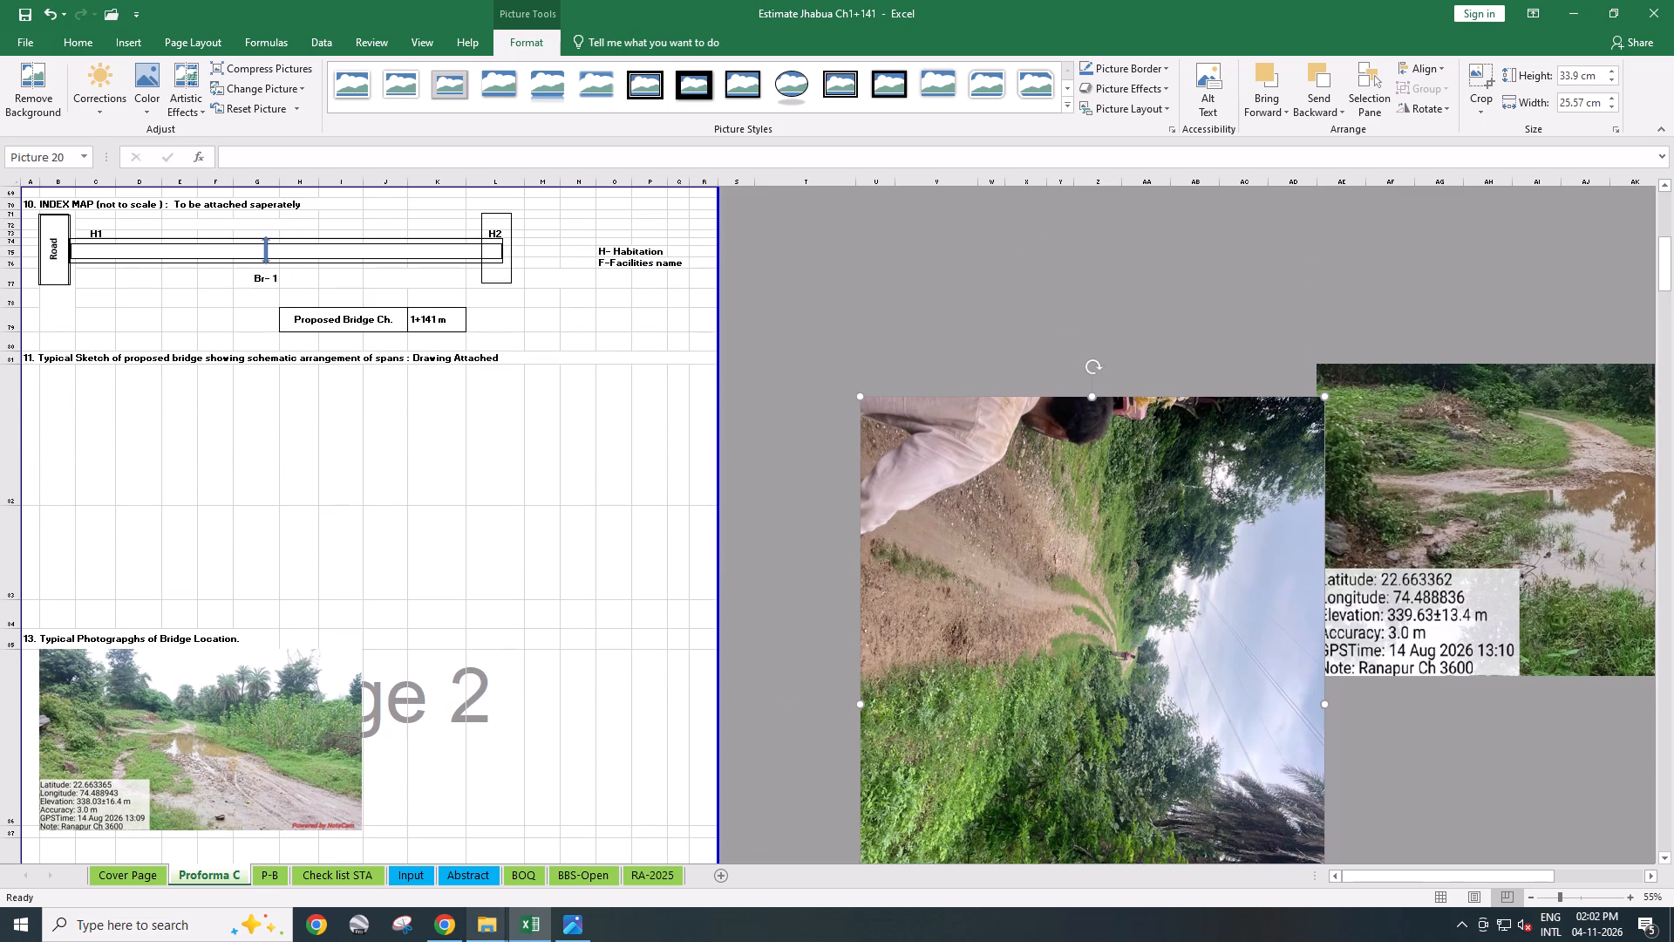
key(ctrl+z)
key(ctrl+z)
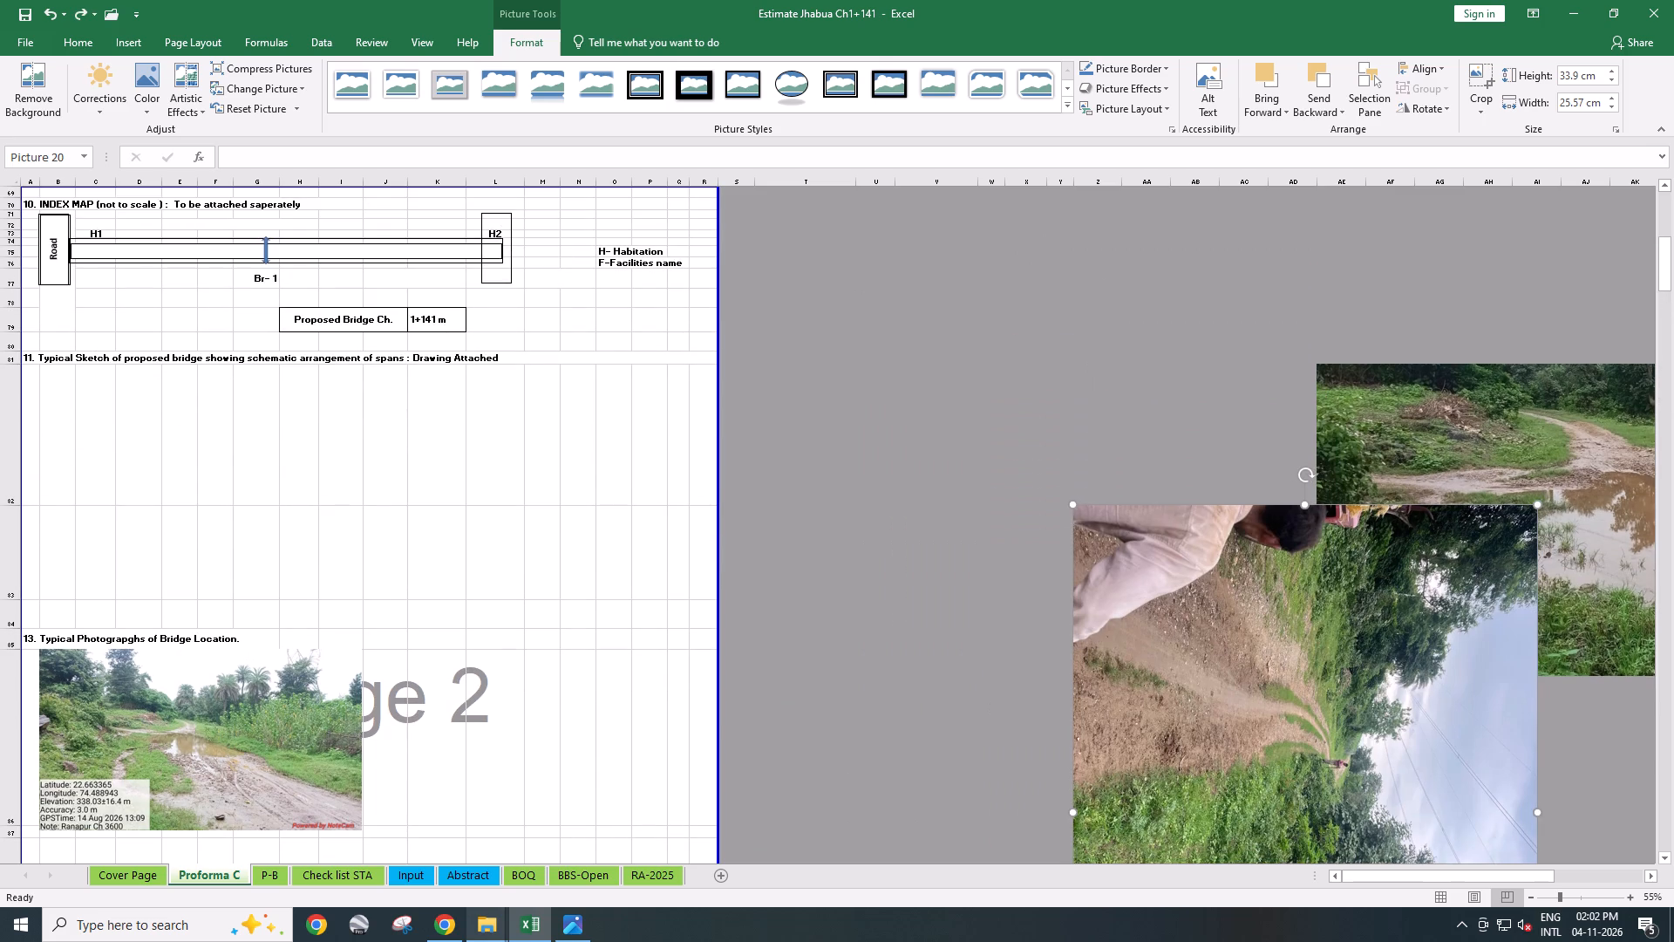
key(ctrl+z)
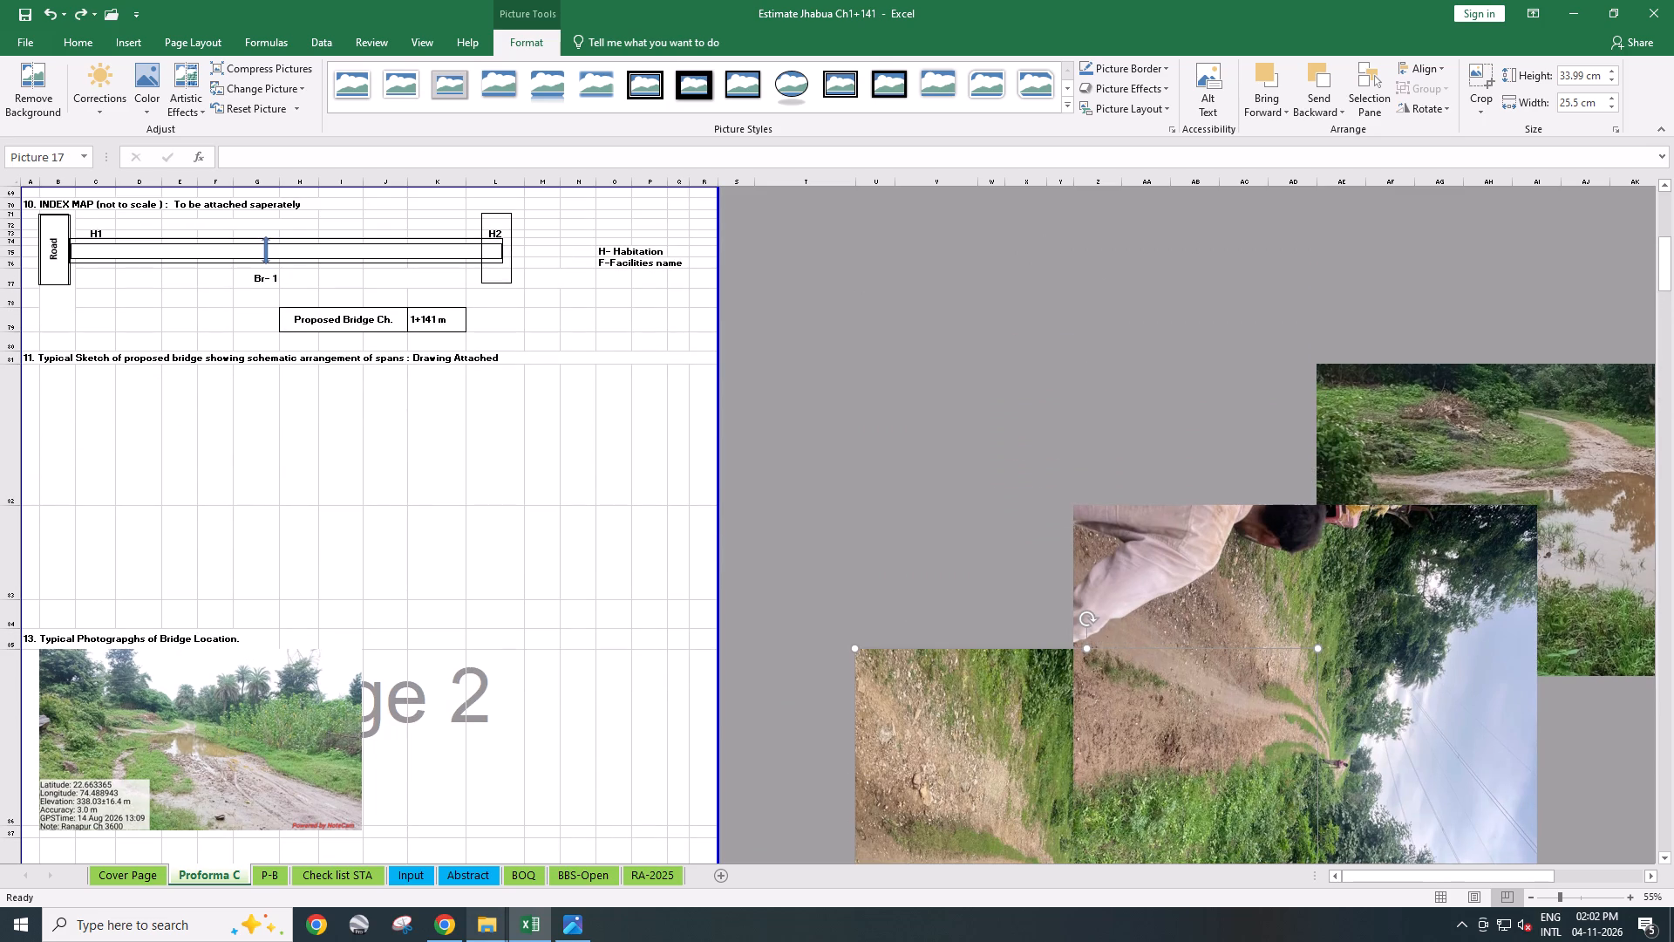
Set the height of each of the three site photos outside the print area to 10 cm.
scroll(954, 583, down, 4)
double_click(954, 583)
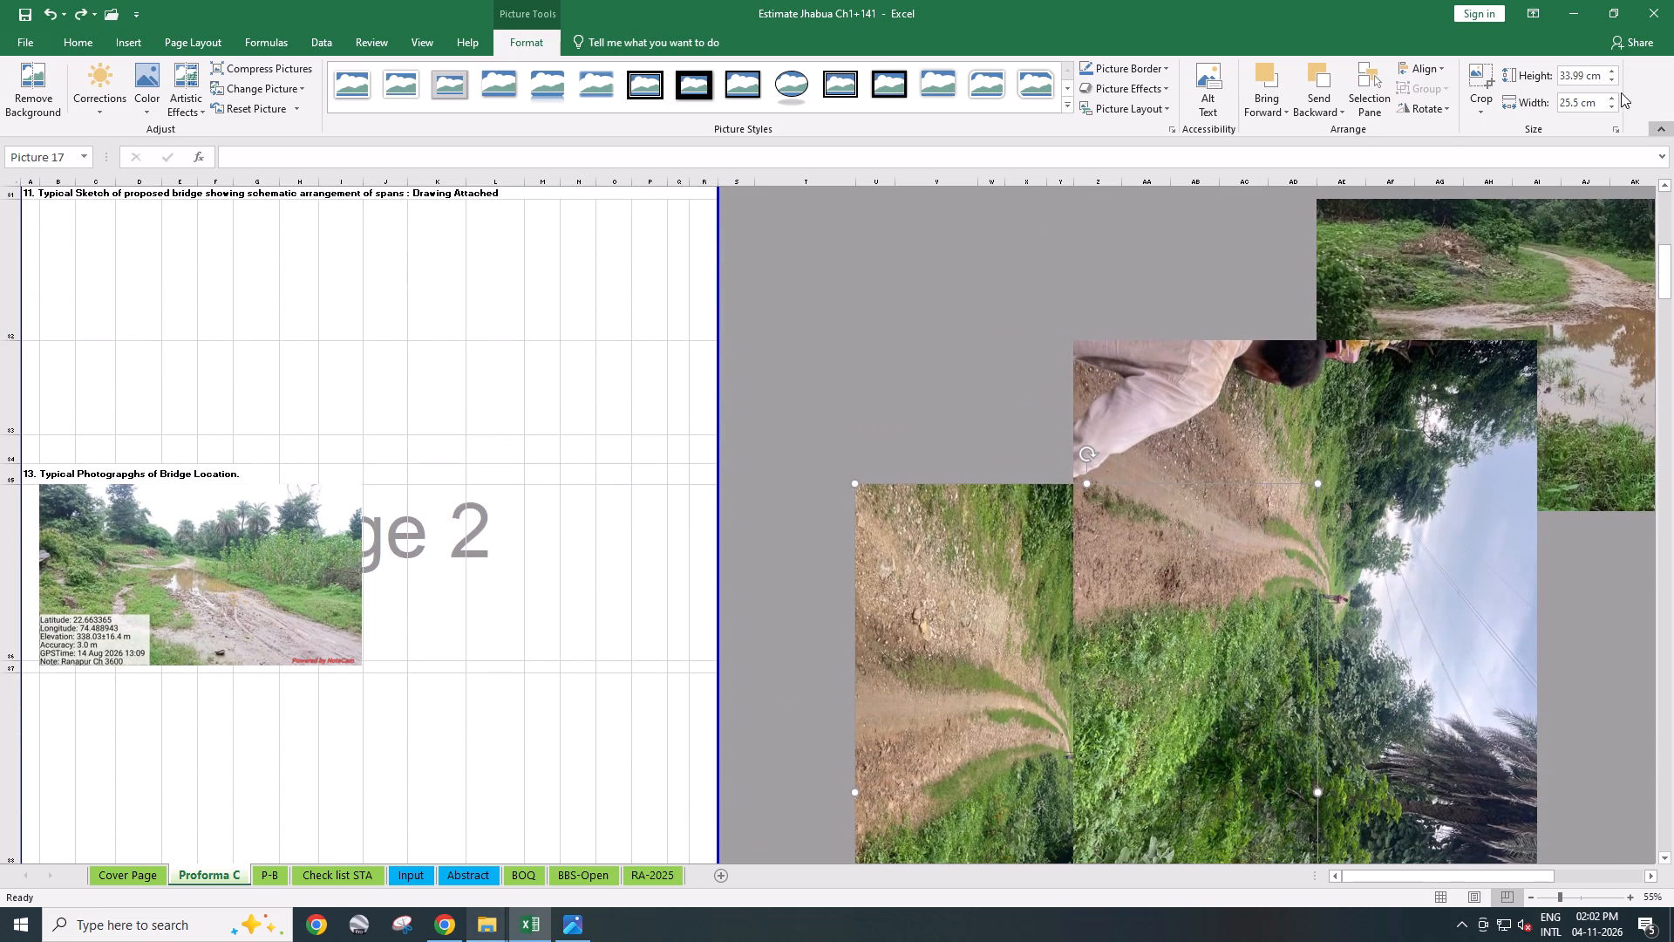
click(1583, 74)
text(10)
key(Return)
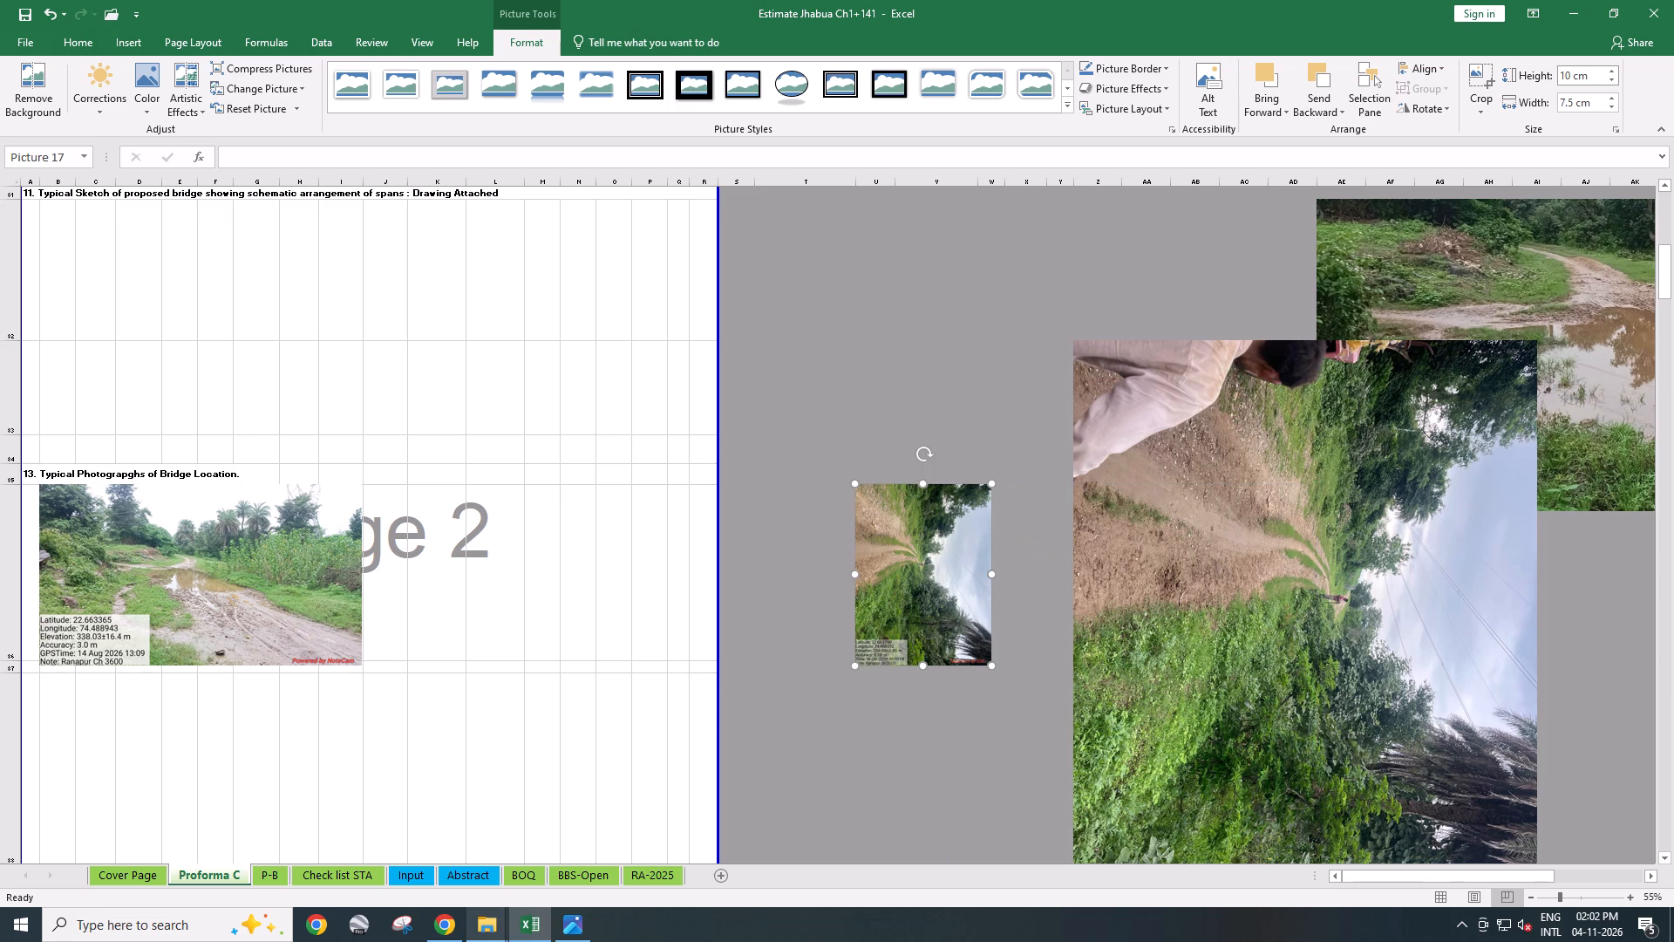
click(1174, 516)
click(1556, 76)
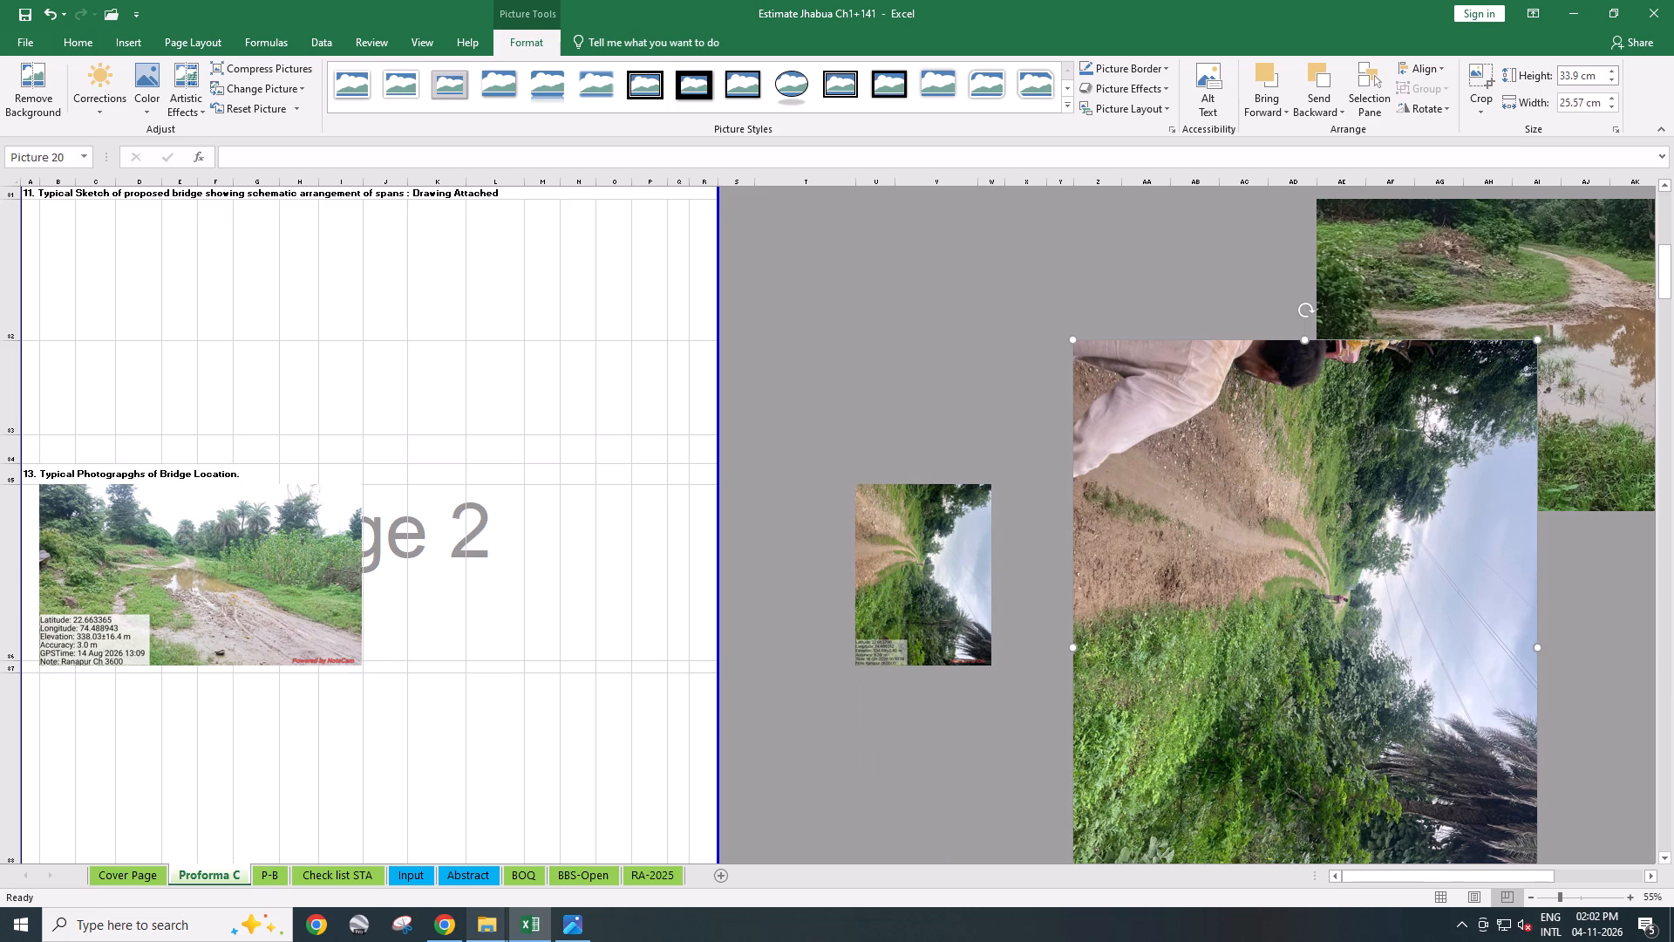
click(1575, 73)
text(10)
key(Return)
click(1437, 393)
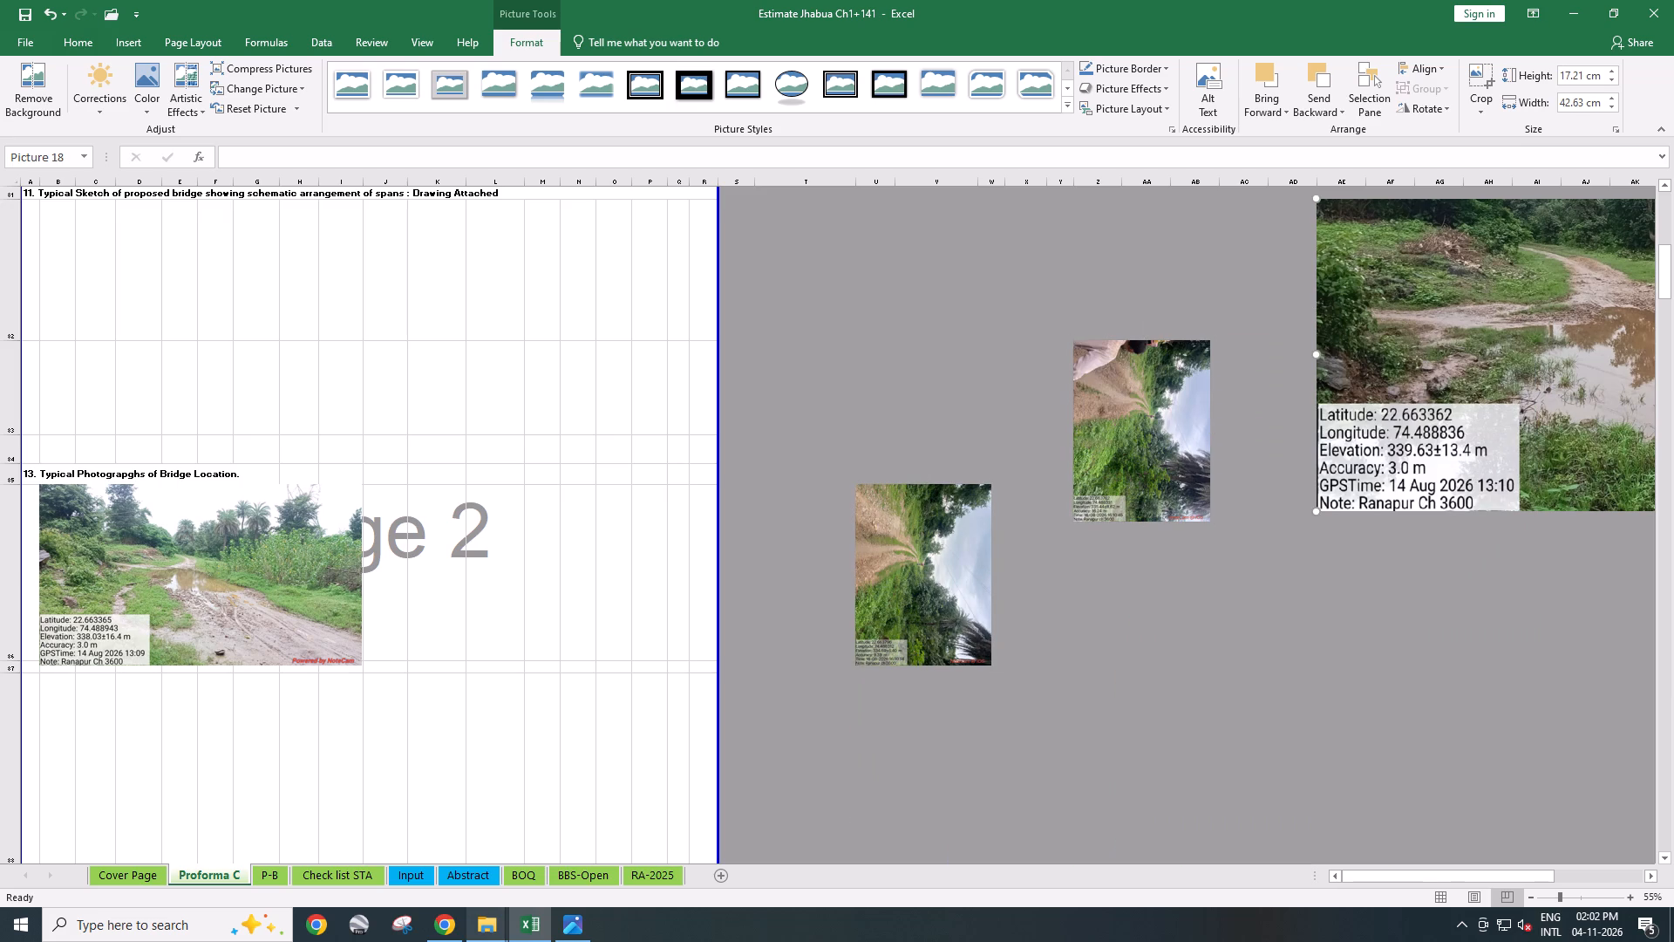
click(1582, 80)
text(10)
key(Return)
Move the three site photos from outside the print area into the Typical Photographs of Bridge Location section of Proforma C.
scroll(819, 500, up, 2)
scroll(783, 601, up, 1)
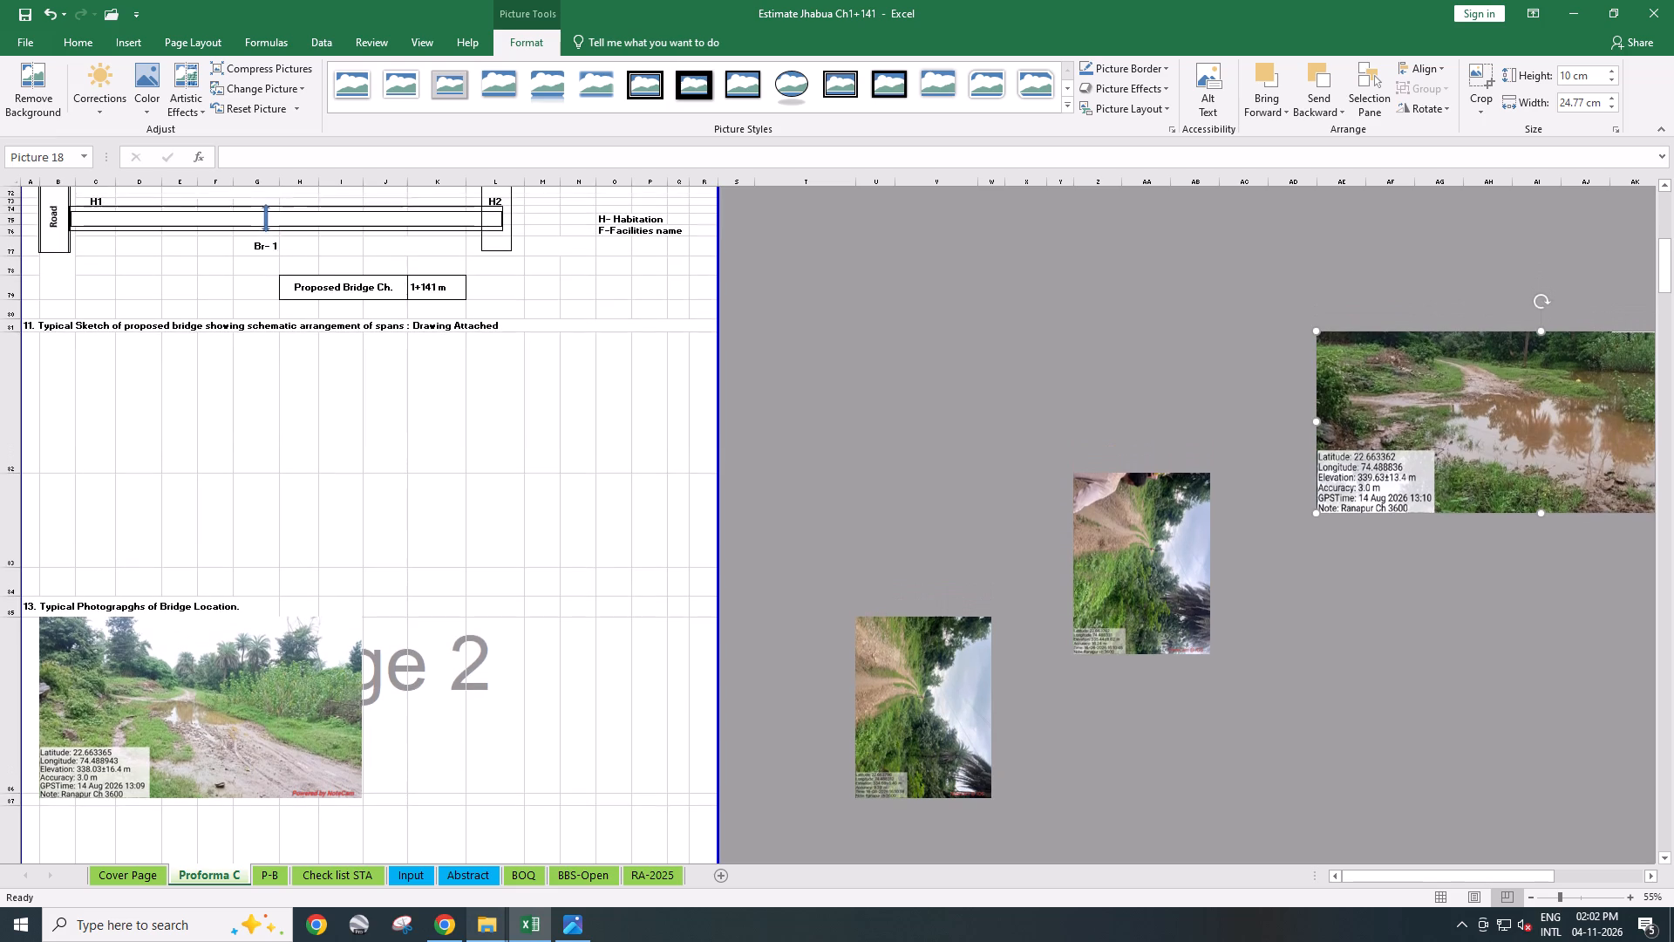
scroll(736, 590, down, 2)
drag(895, 626, 529, 633)
drag(1119, 494, 385, 687)
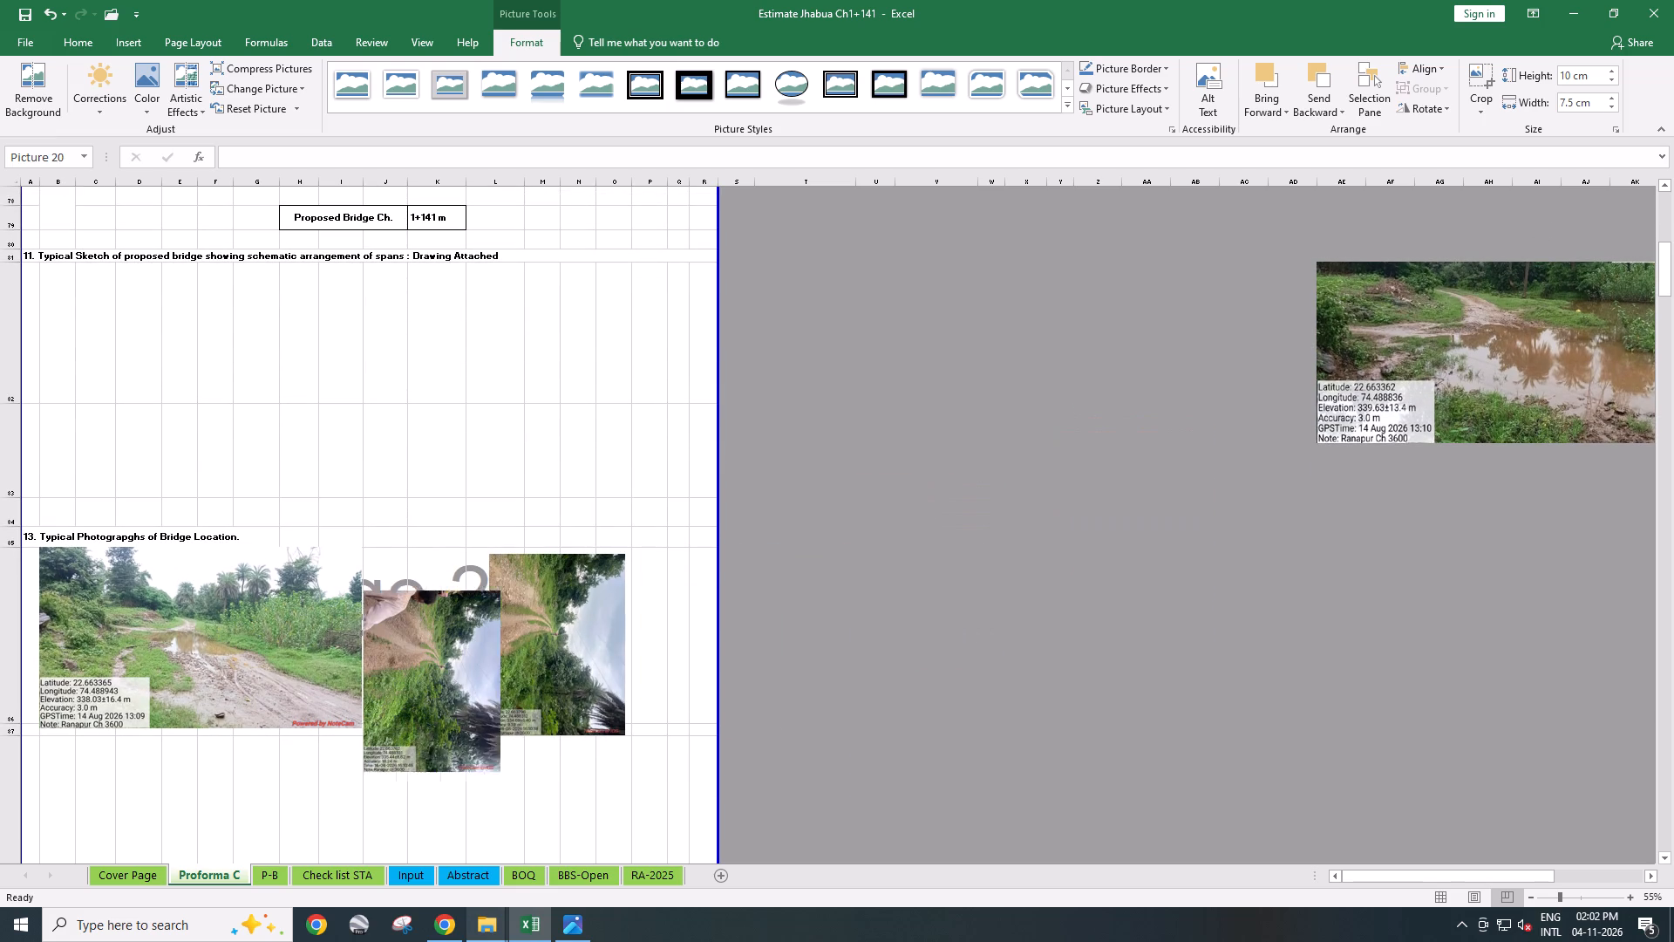
drag(385, 687, 352, 700)
drag(1413, 372, 473, 708)
scroll(636, 486, down, 2)
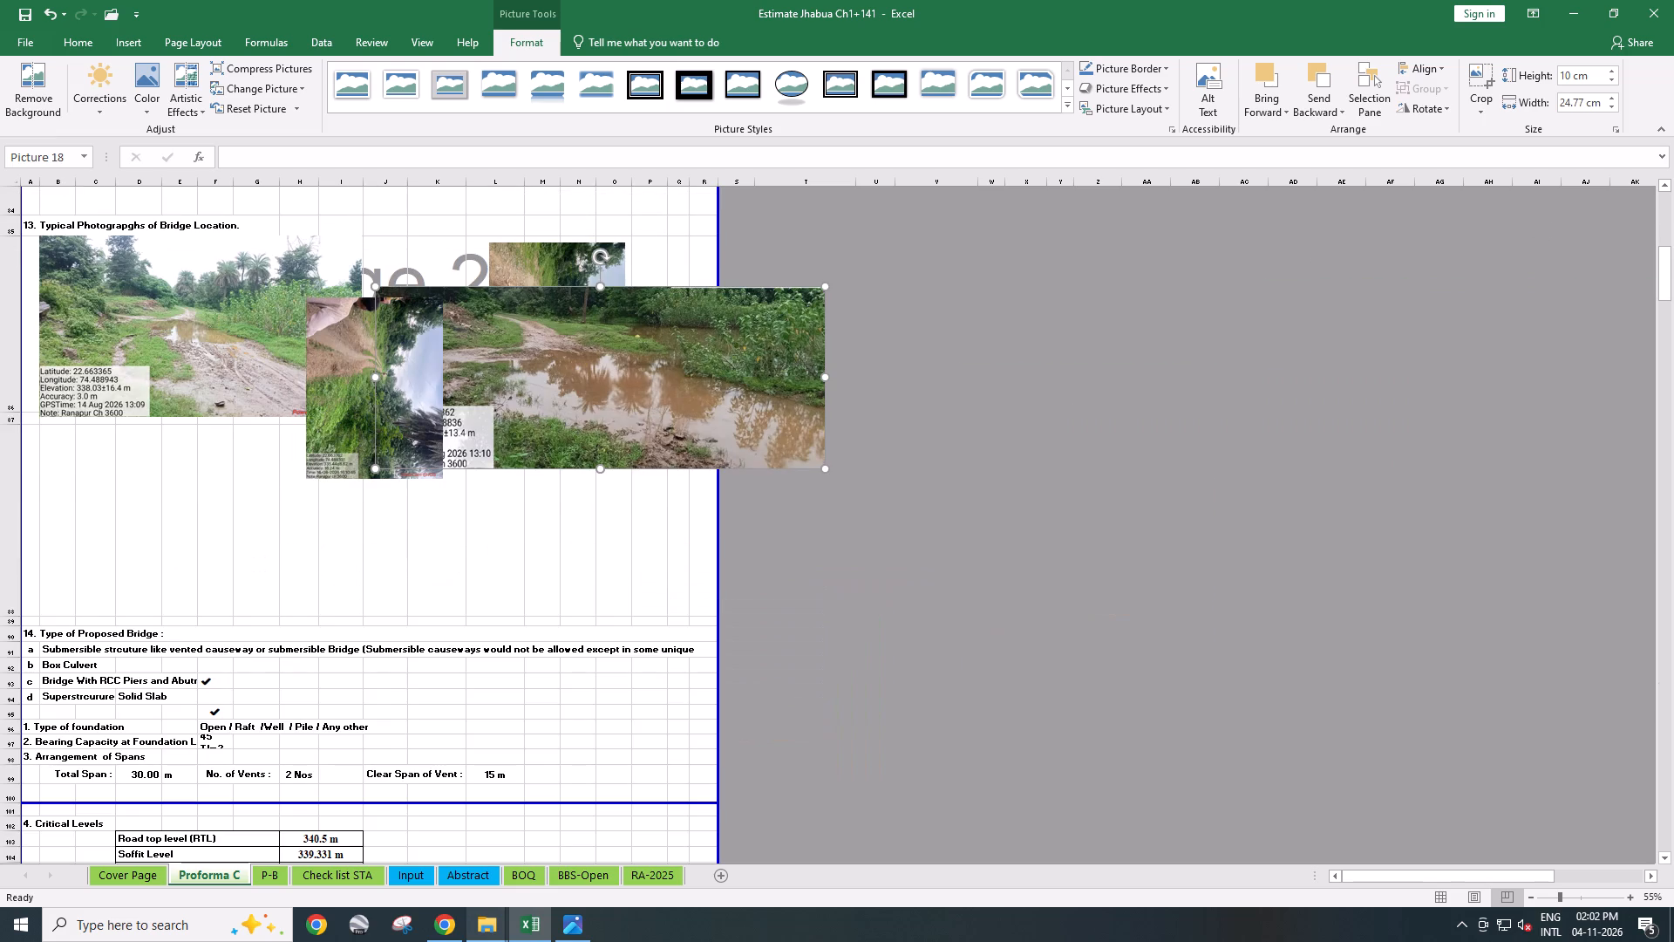
Place the flooded-track photo in the lower right of the photograph section and narrow it to about 16.3 cm, ending at the page edge.
drag(615, 400, 657, 539)
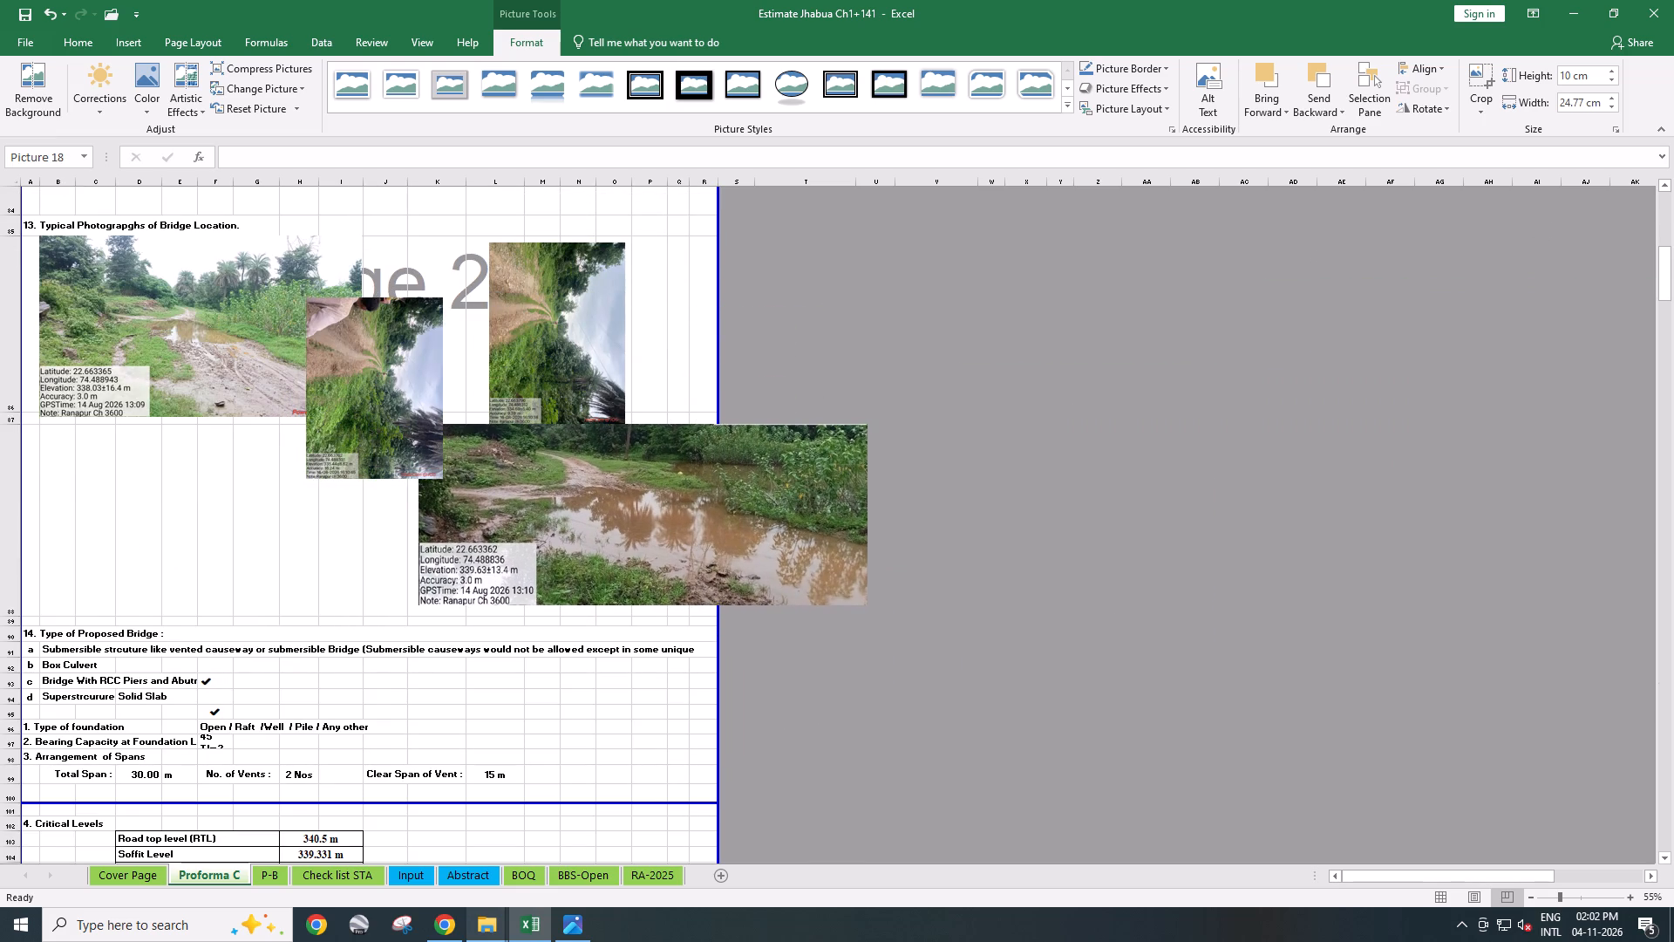
drag(865, 514, 713, 559)
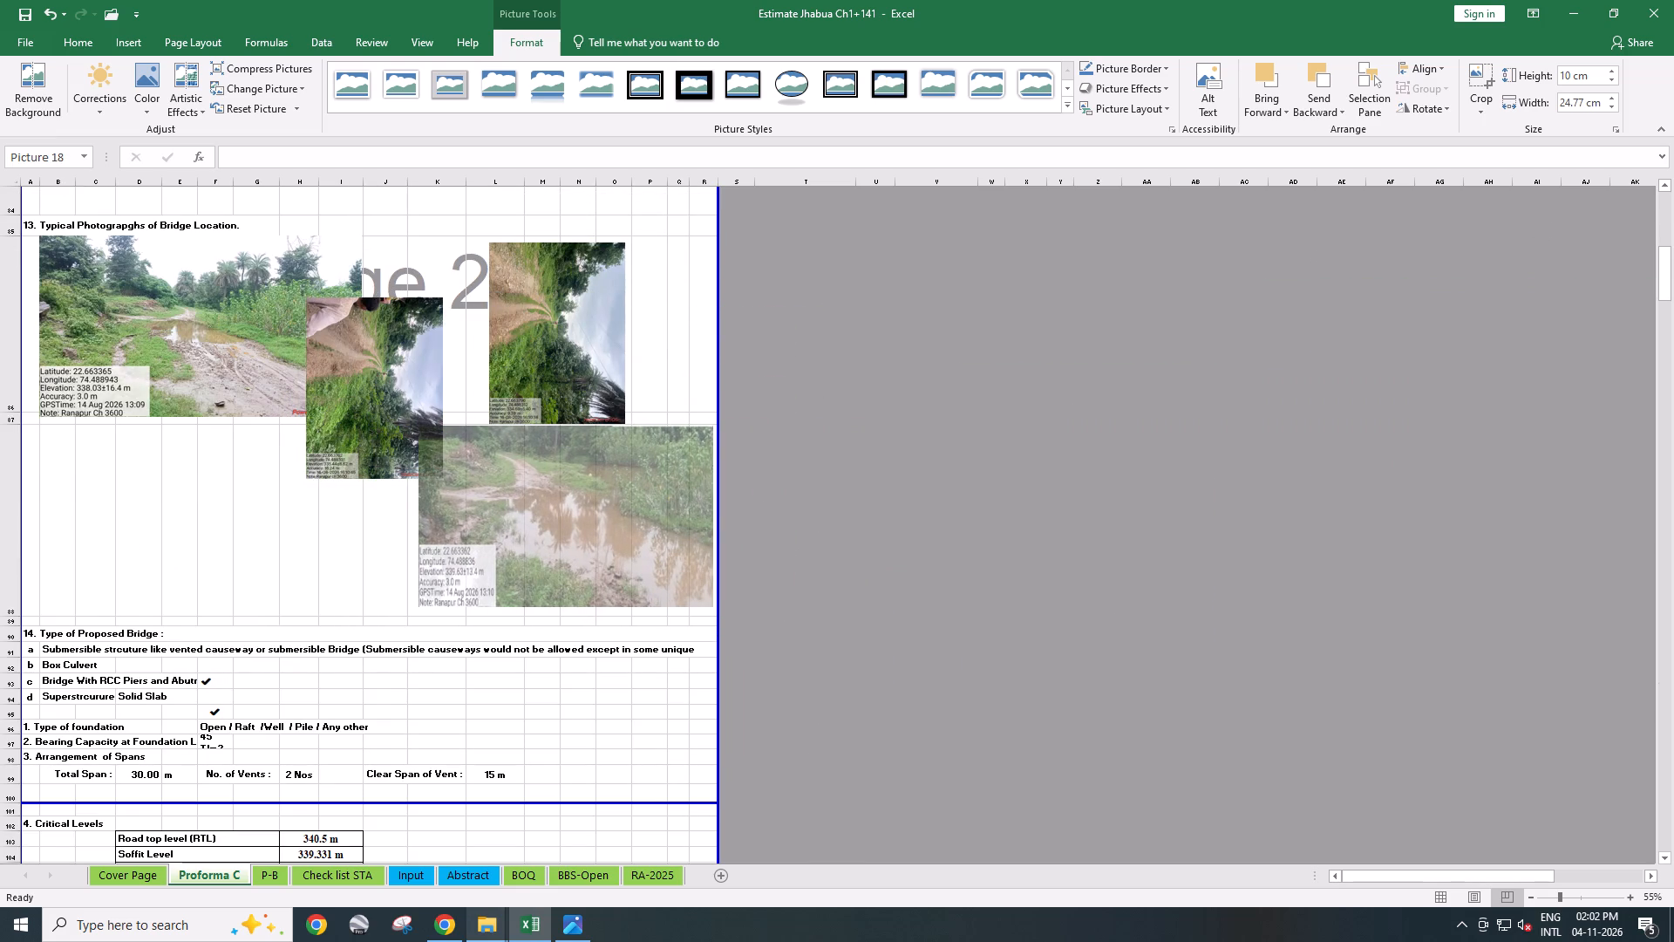
drag(713, 559, 714, 559)
click(643, 554)
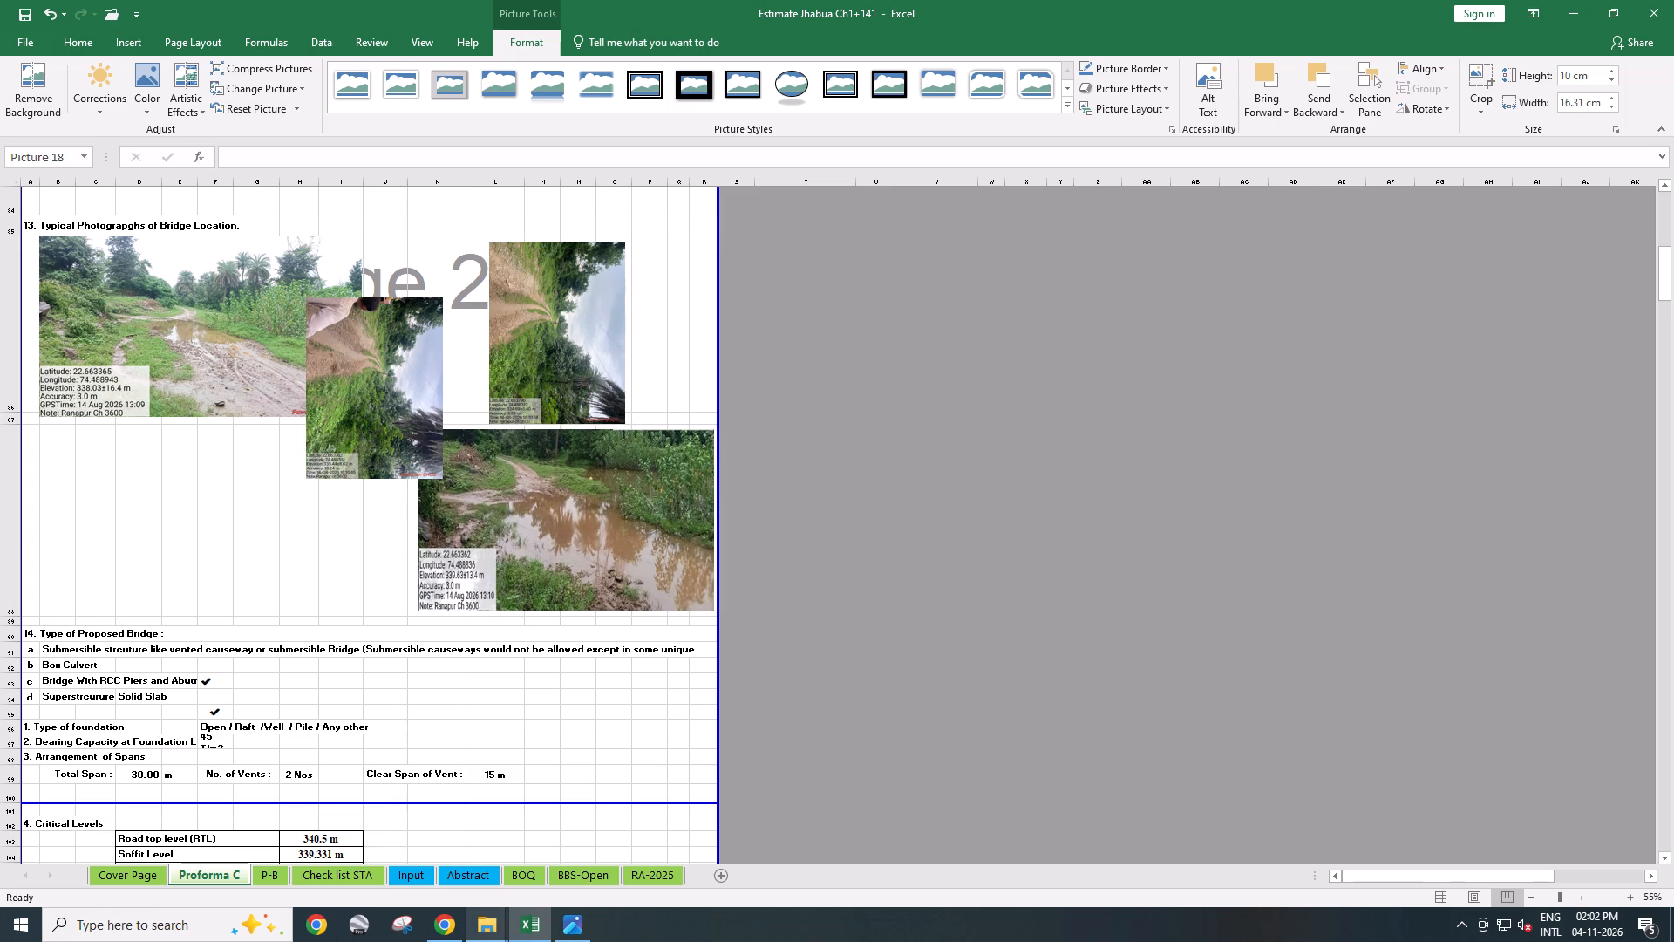
Rotate the sideways photo showing a person 90° counter-clockwise, place it below the first photo, and stretch it to about 17.8 by 10.6 cm.
drag(378, 346, 249, 470)
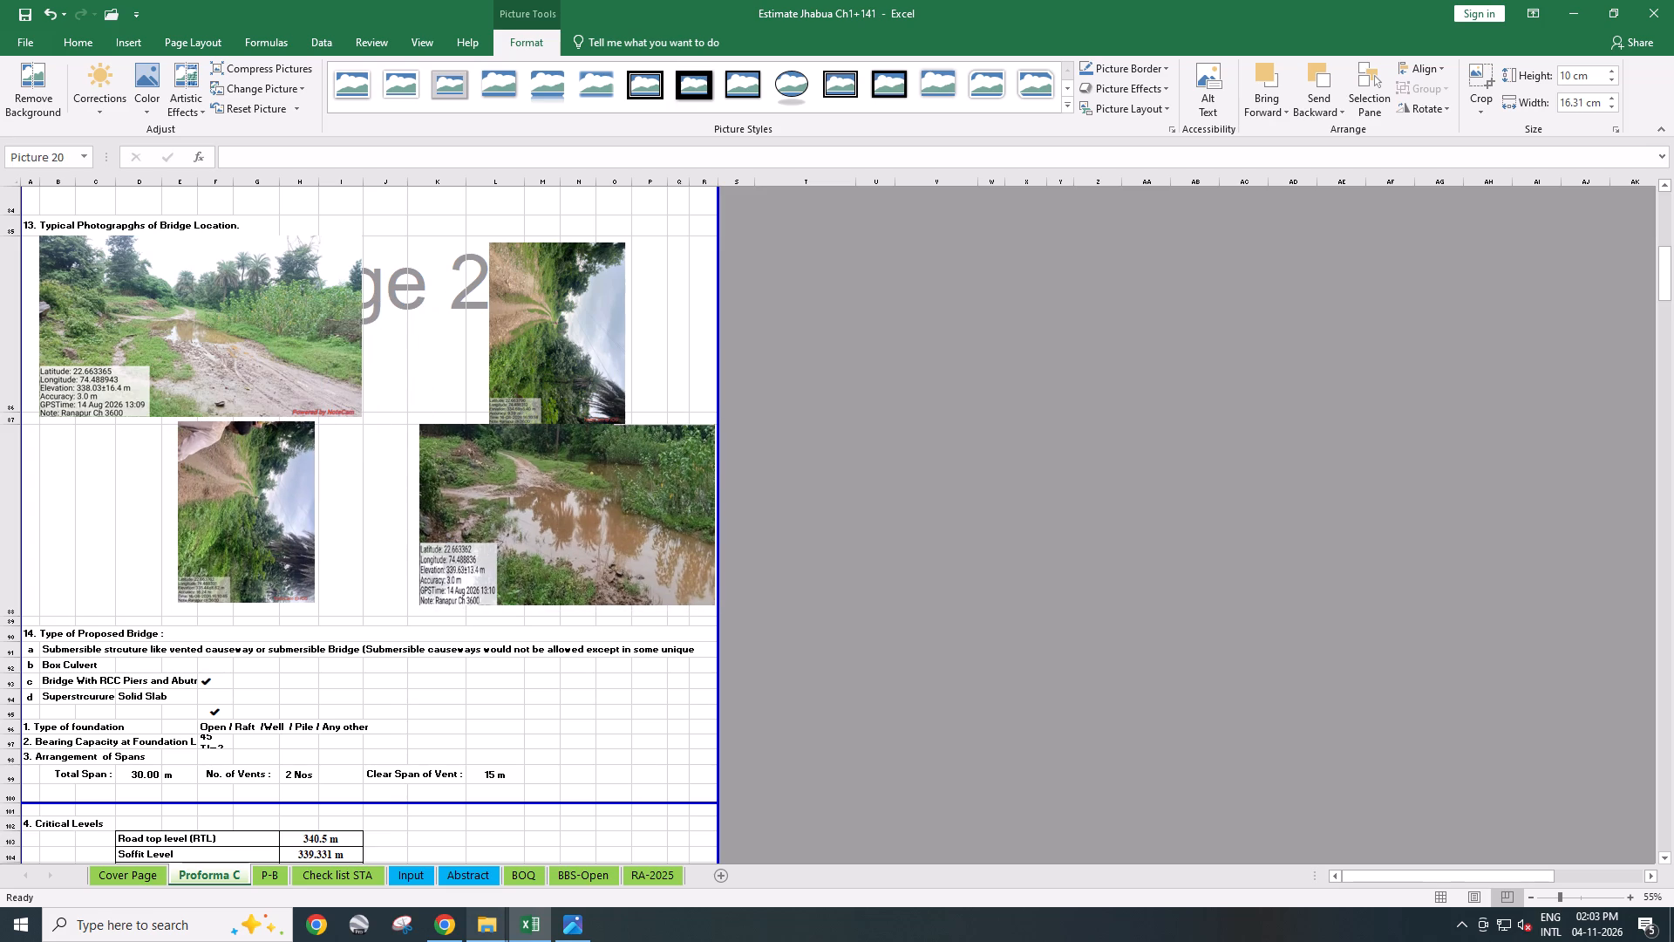
drag(248, 390, 168, 513)
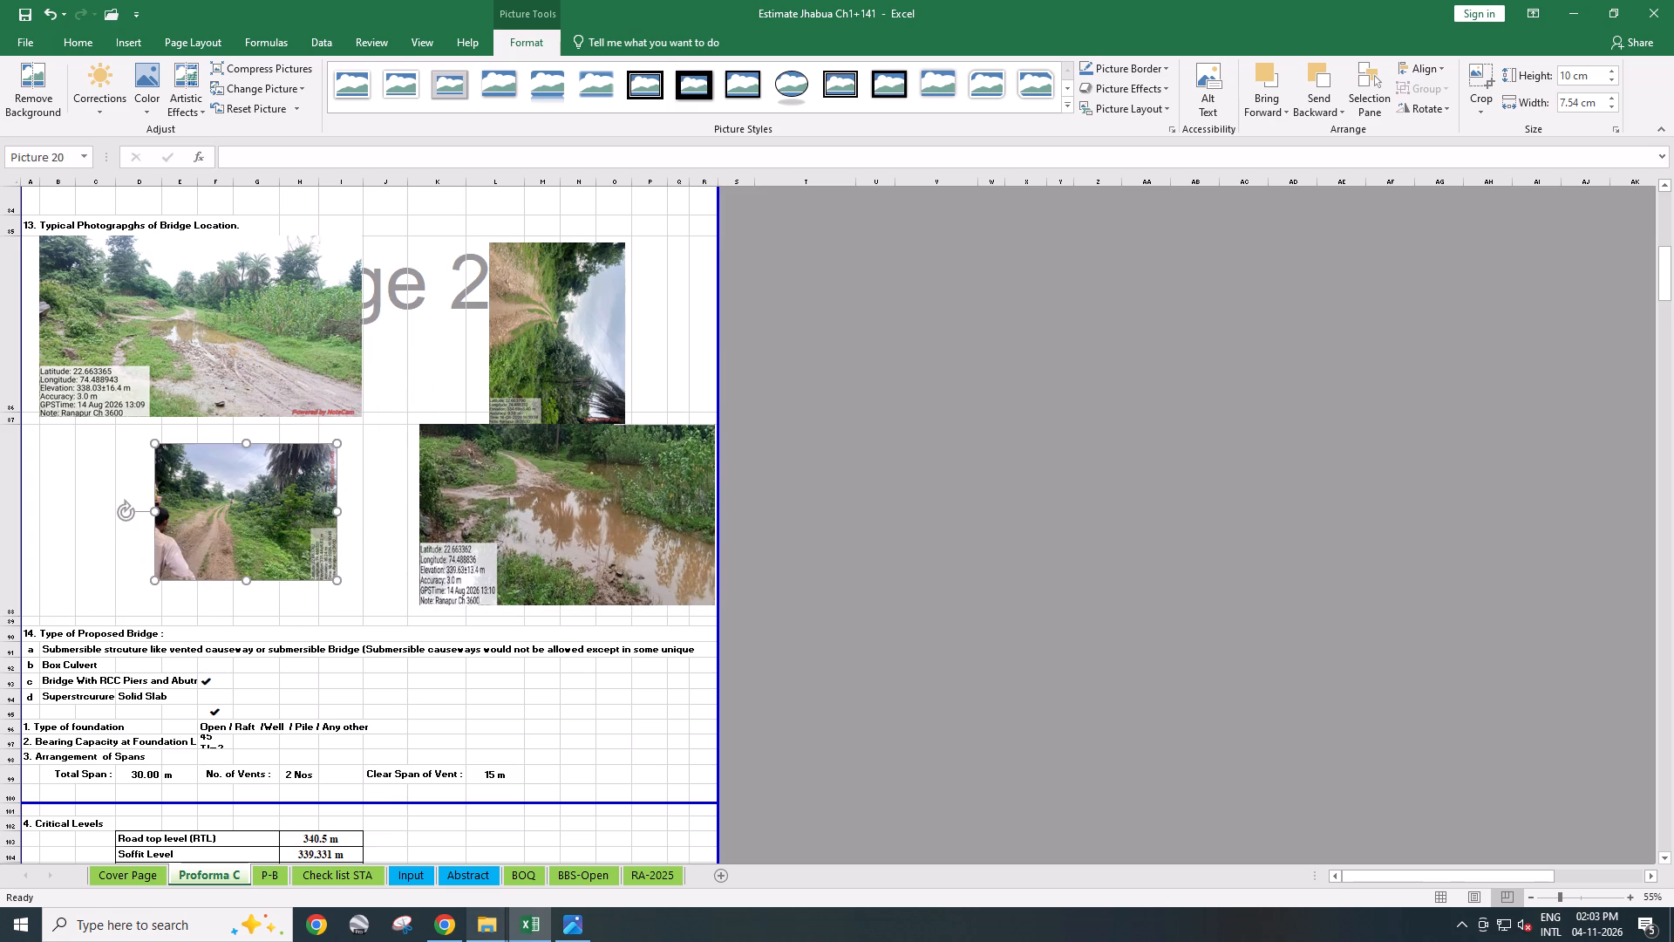
drag(269, 513, 153, 495)
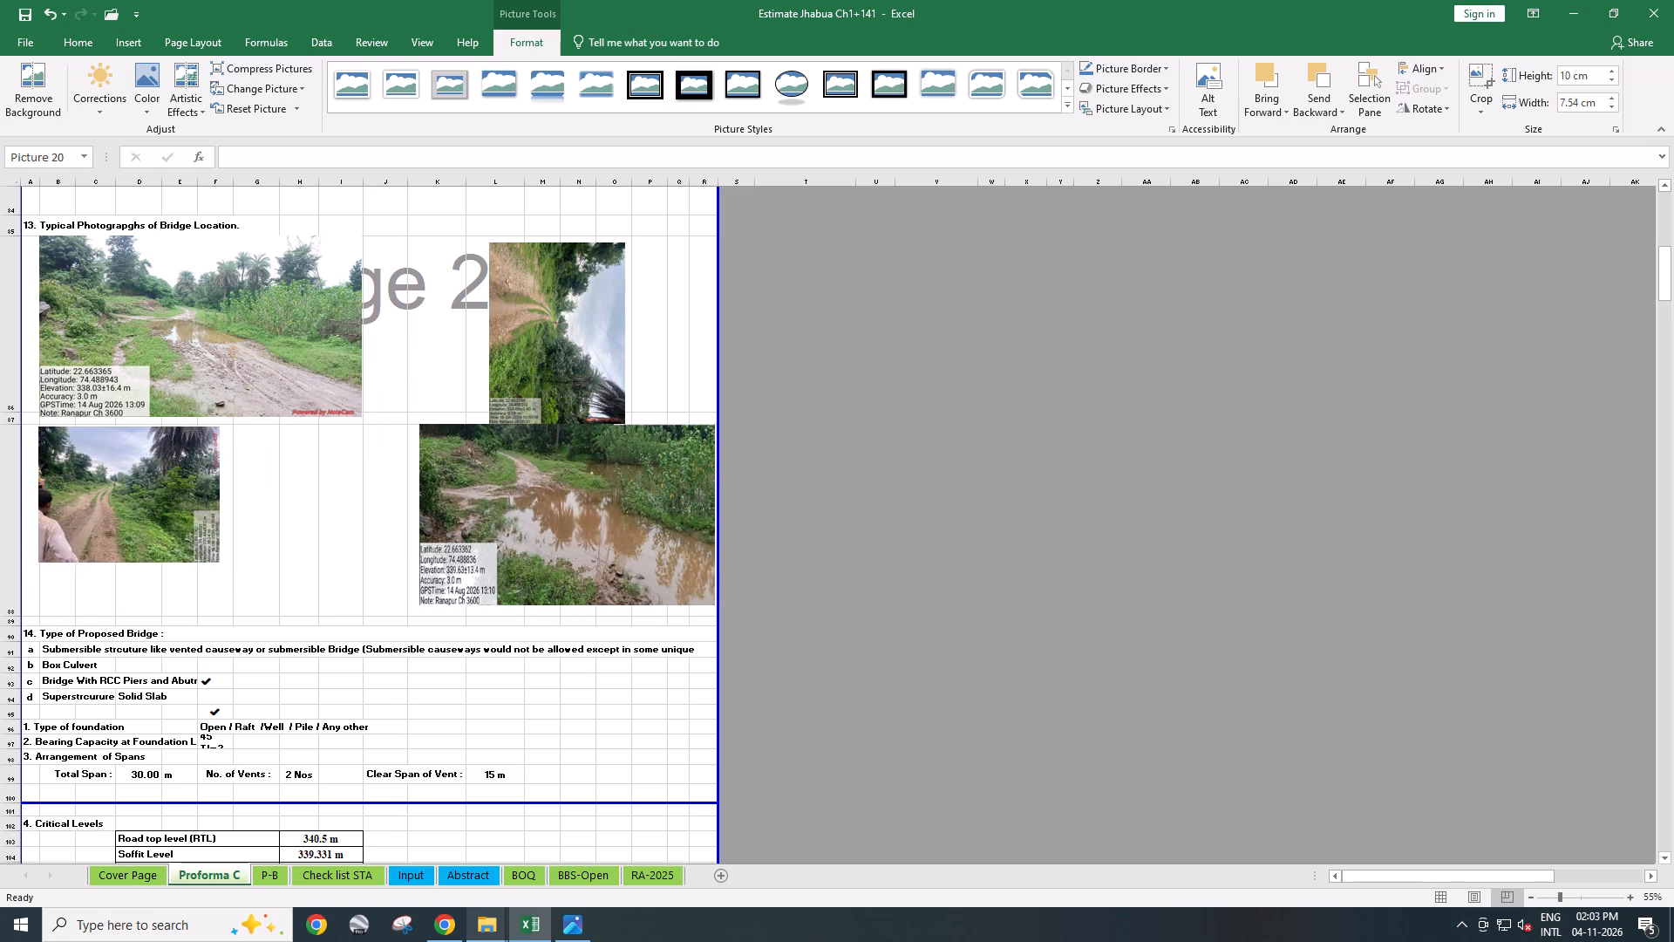
drag(153, 495, 152, 494)
drag(218, 489, 358, 508)
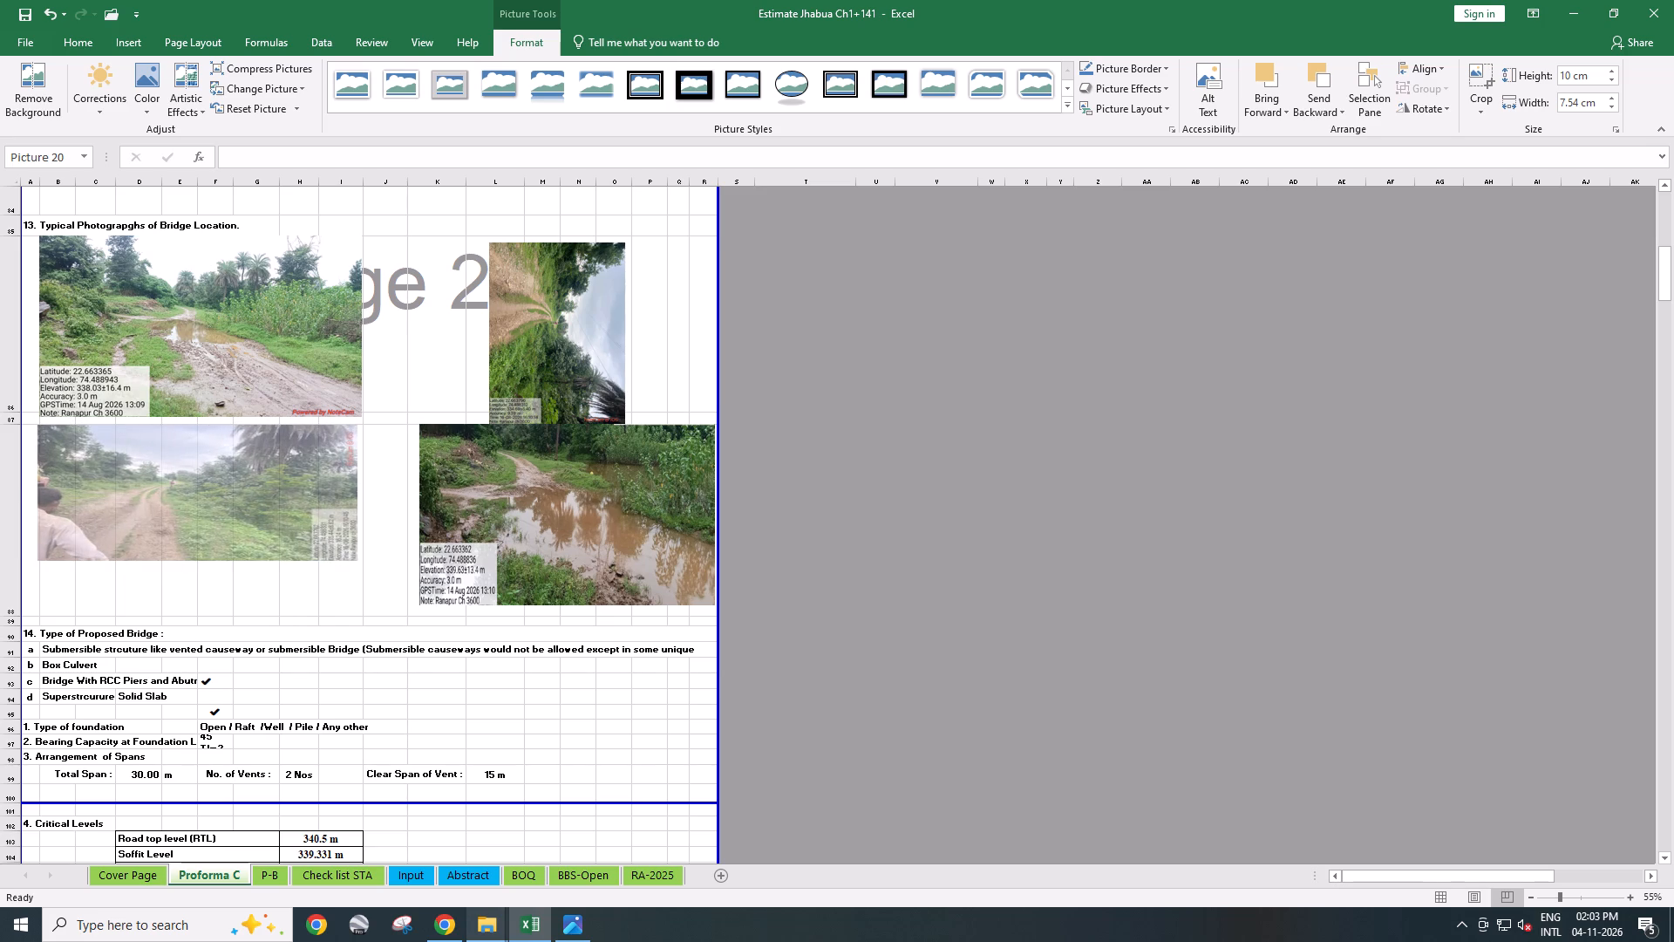
drag(358, 508, 360, 508)
click(193, 557)
drag(194, 559, 202, 616)
Rotate the other sideways track photo 90° counter-clockwise, place it beside the first photo, and stretch it about 17.8 cm wide within the upper row.
click(552, 338)
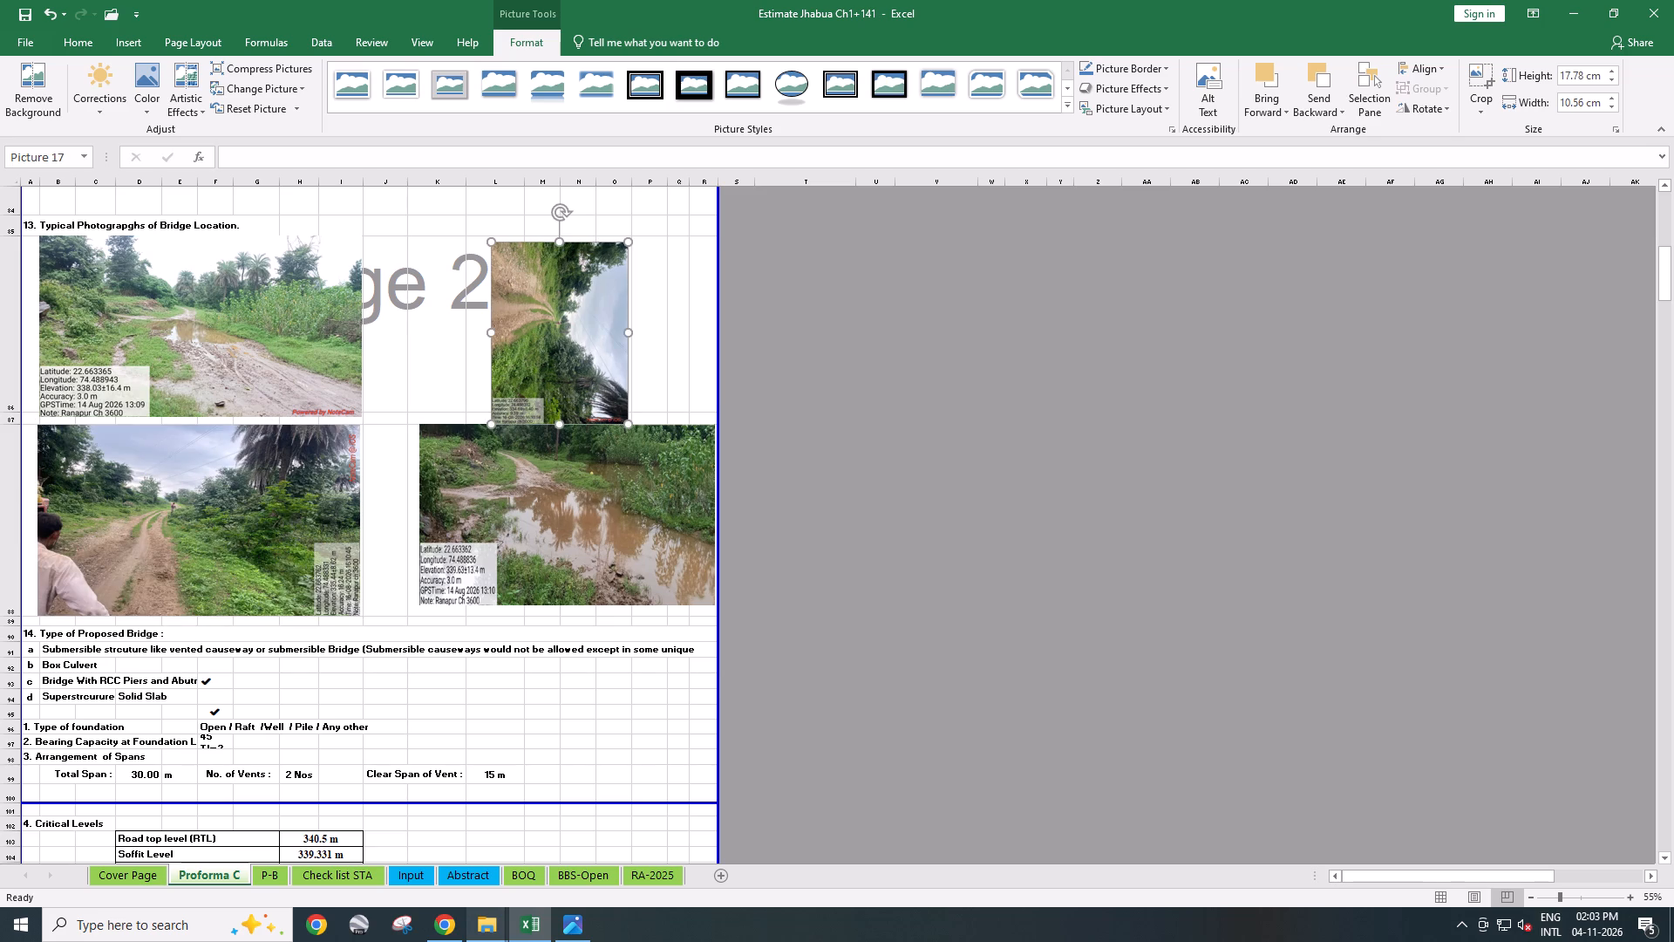
drag(561, 215, 422, 331)
drag(562, 328, 496, 314)
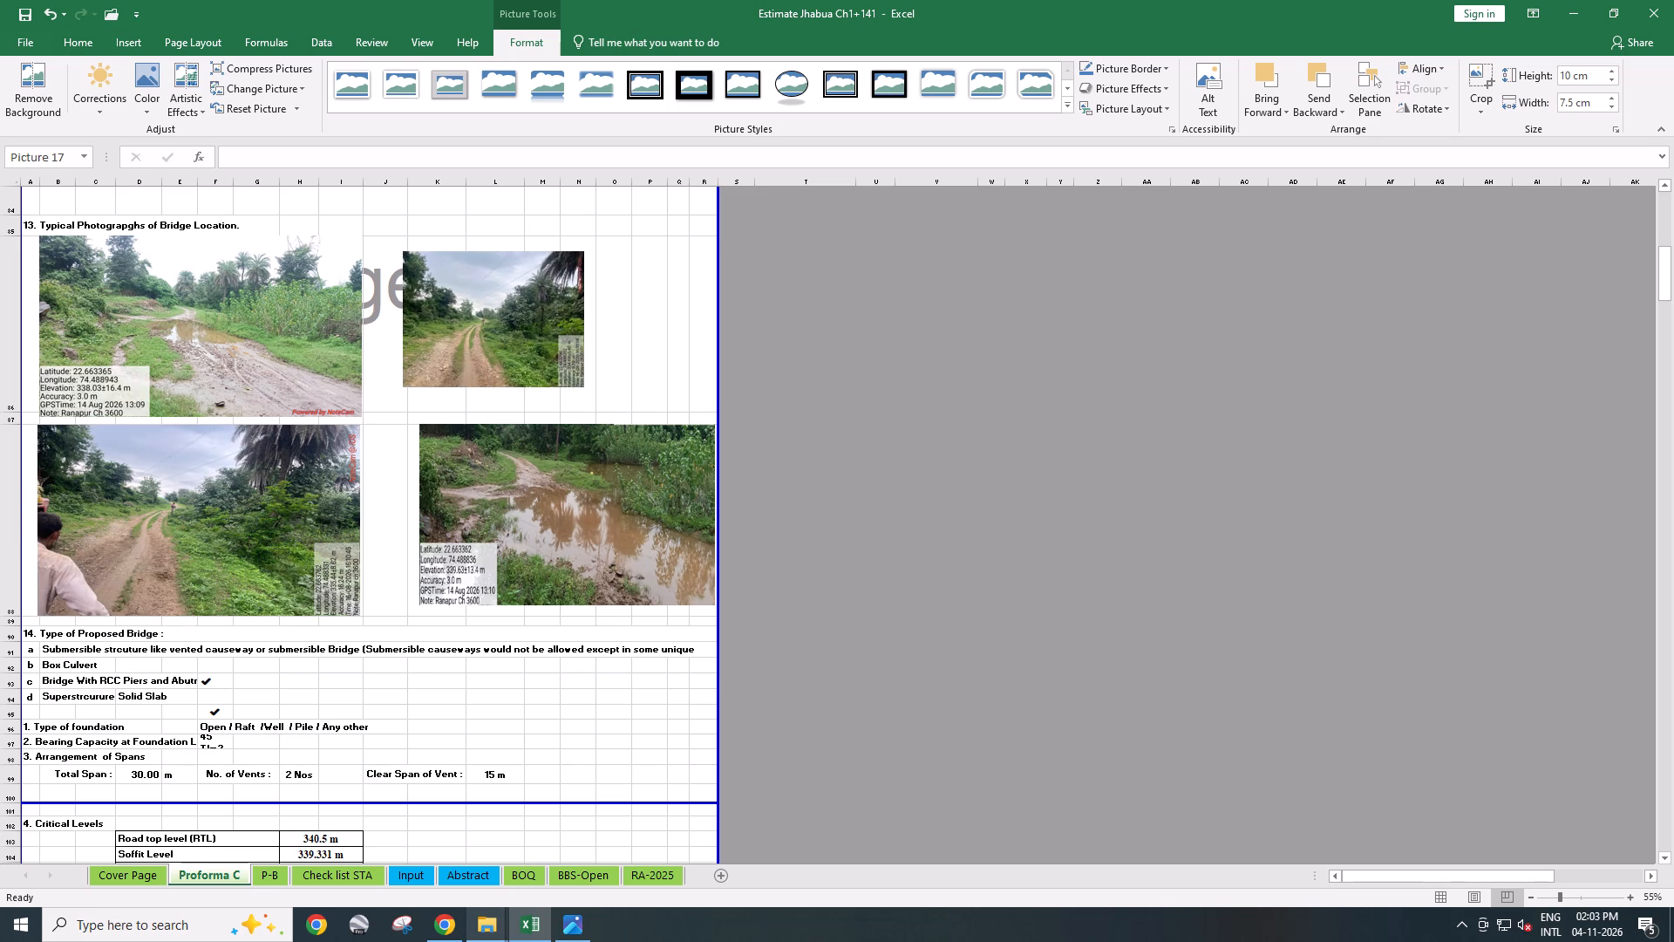
drag(496, 314, 487, 299)
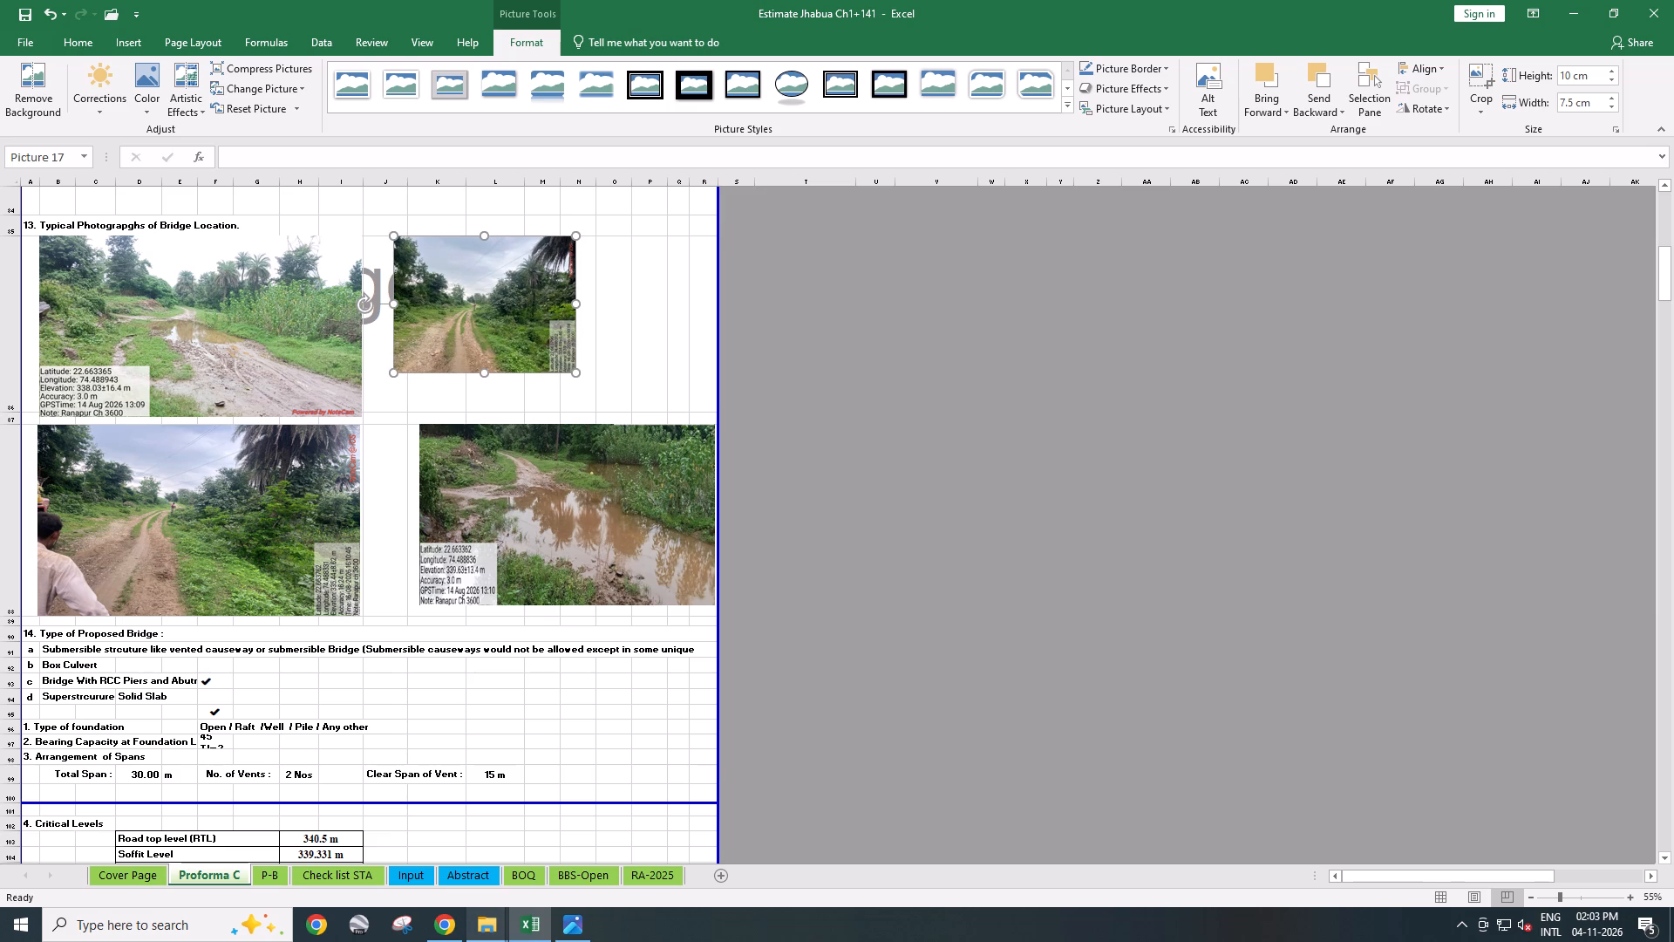
drag(575, 373, 714, 416)
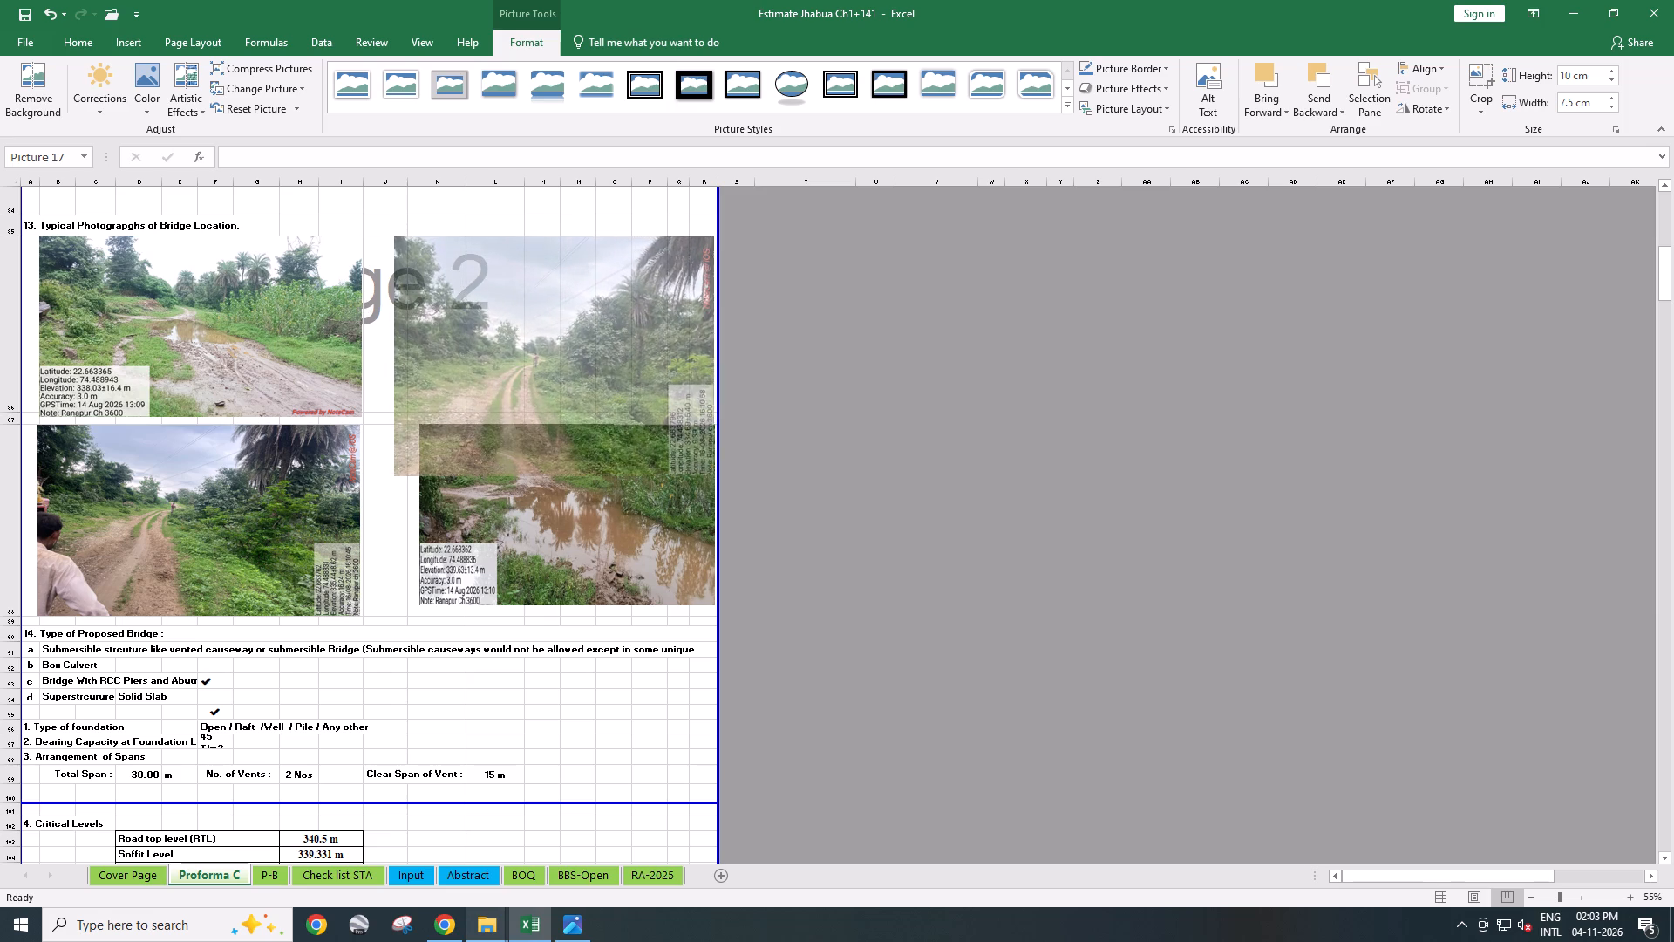
drag(714, 416, 716, 417)
drag(559, 478, 566, 410)
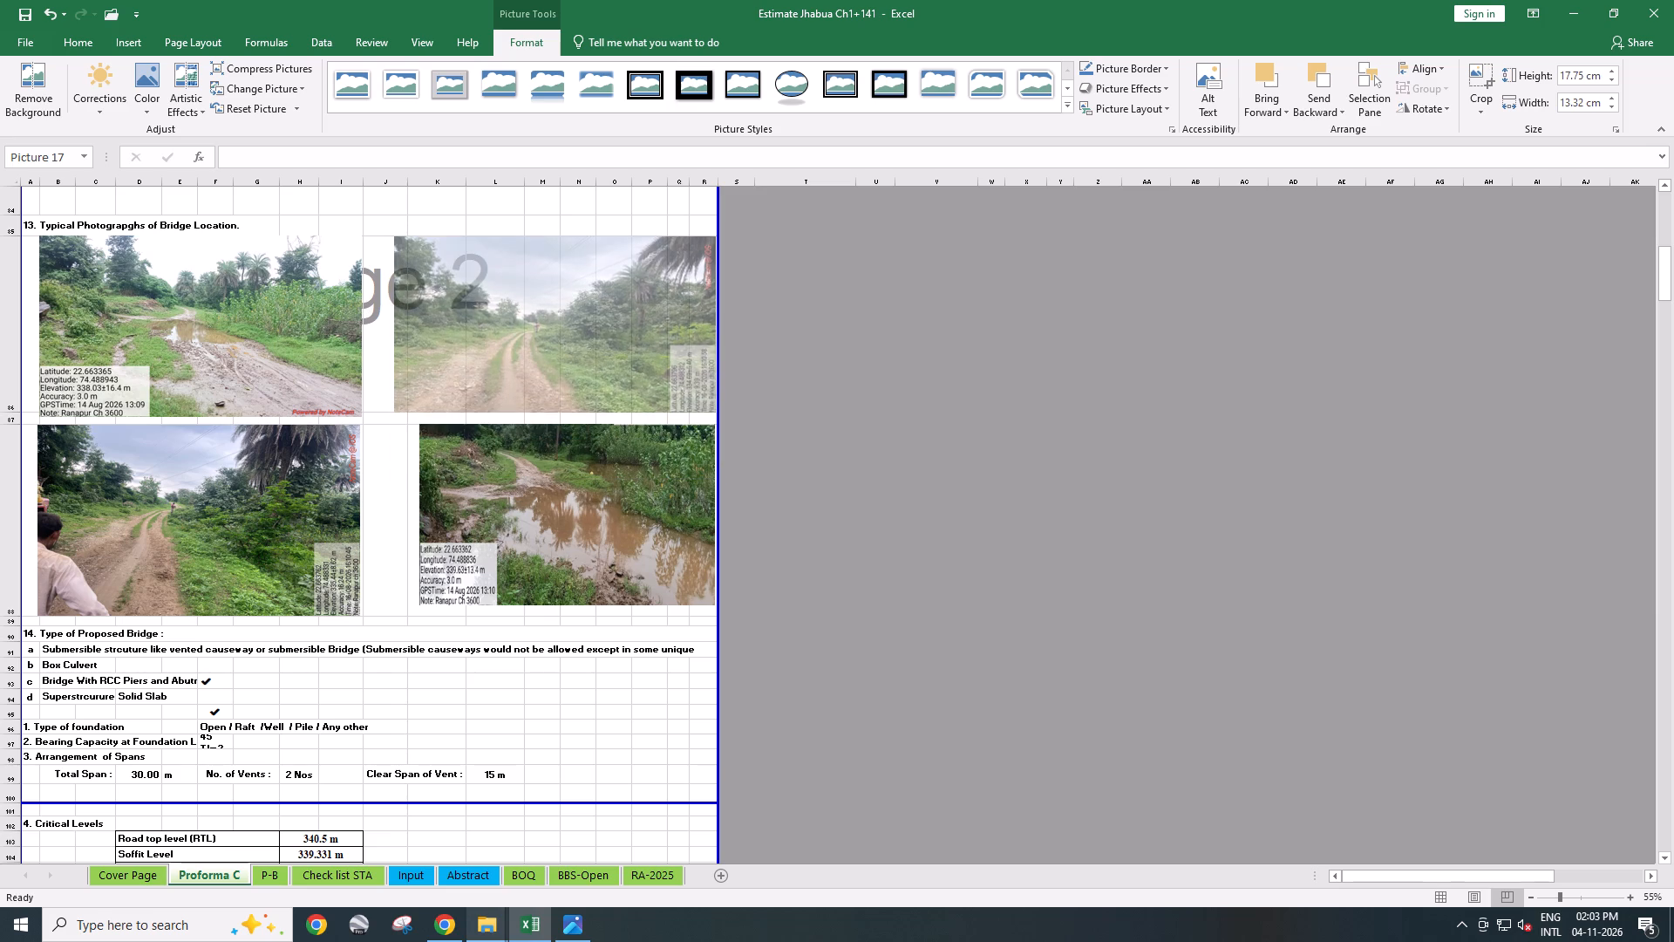
drag(566, 410, 568, 412)
Resize the first site photo to about 18.8 by 9.8 cm and shift it towards the page's left edge.
click(310, 348)
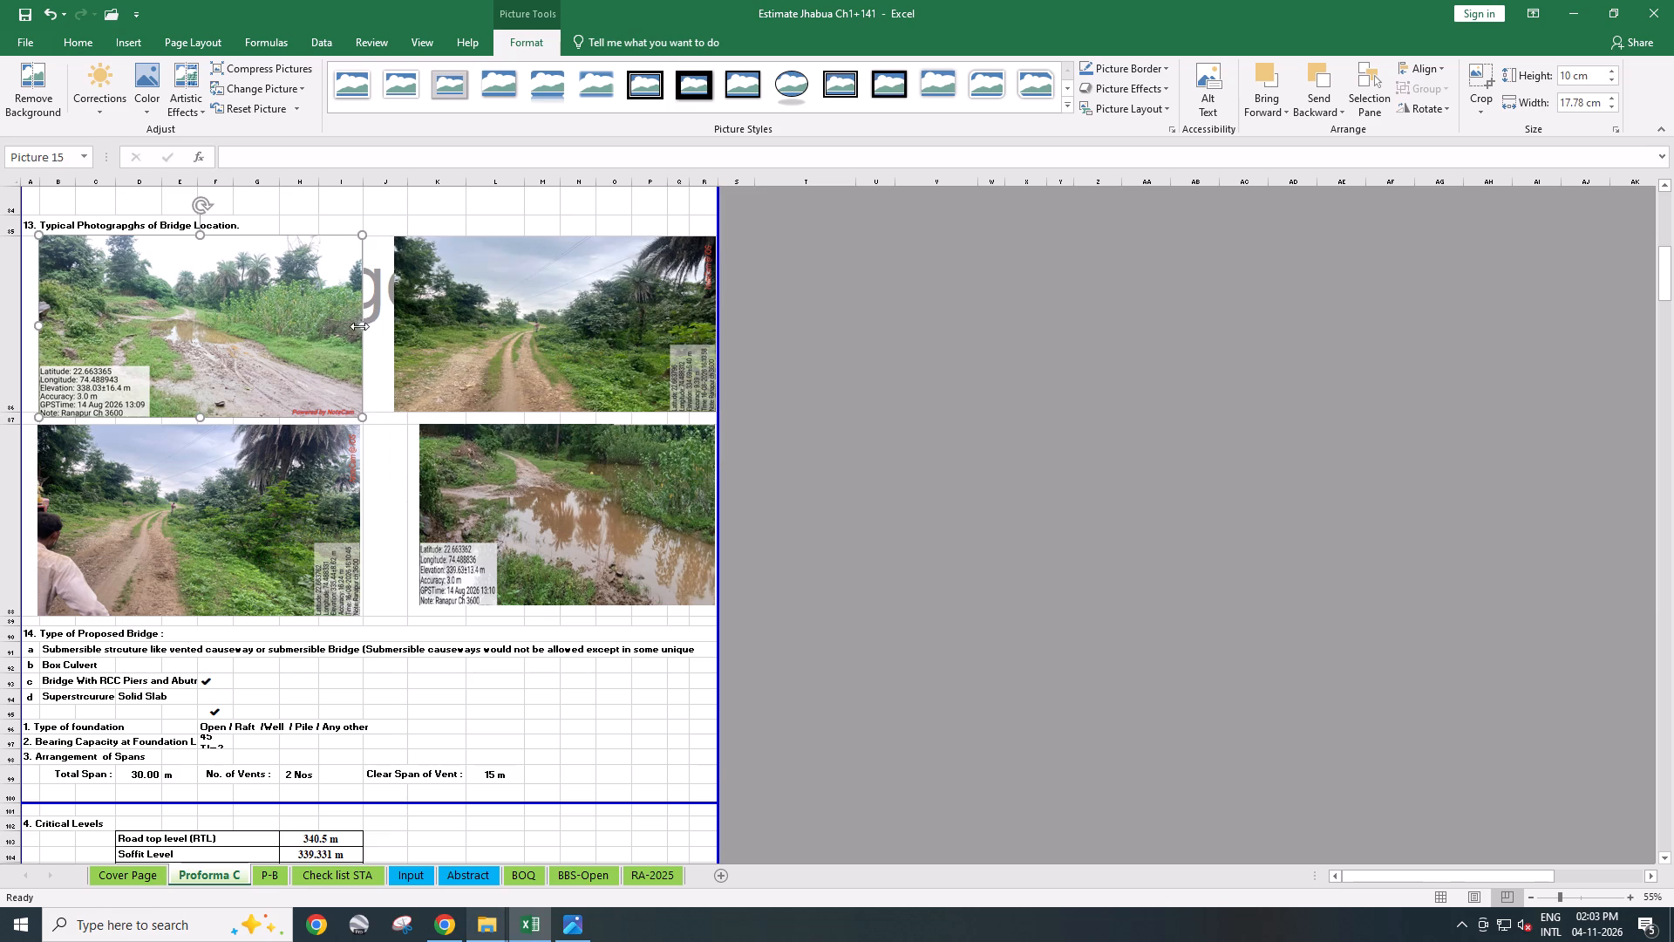
drag(358, 325, 380, 331)
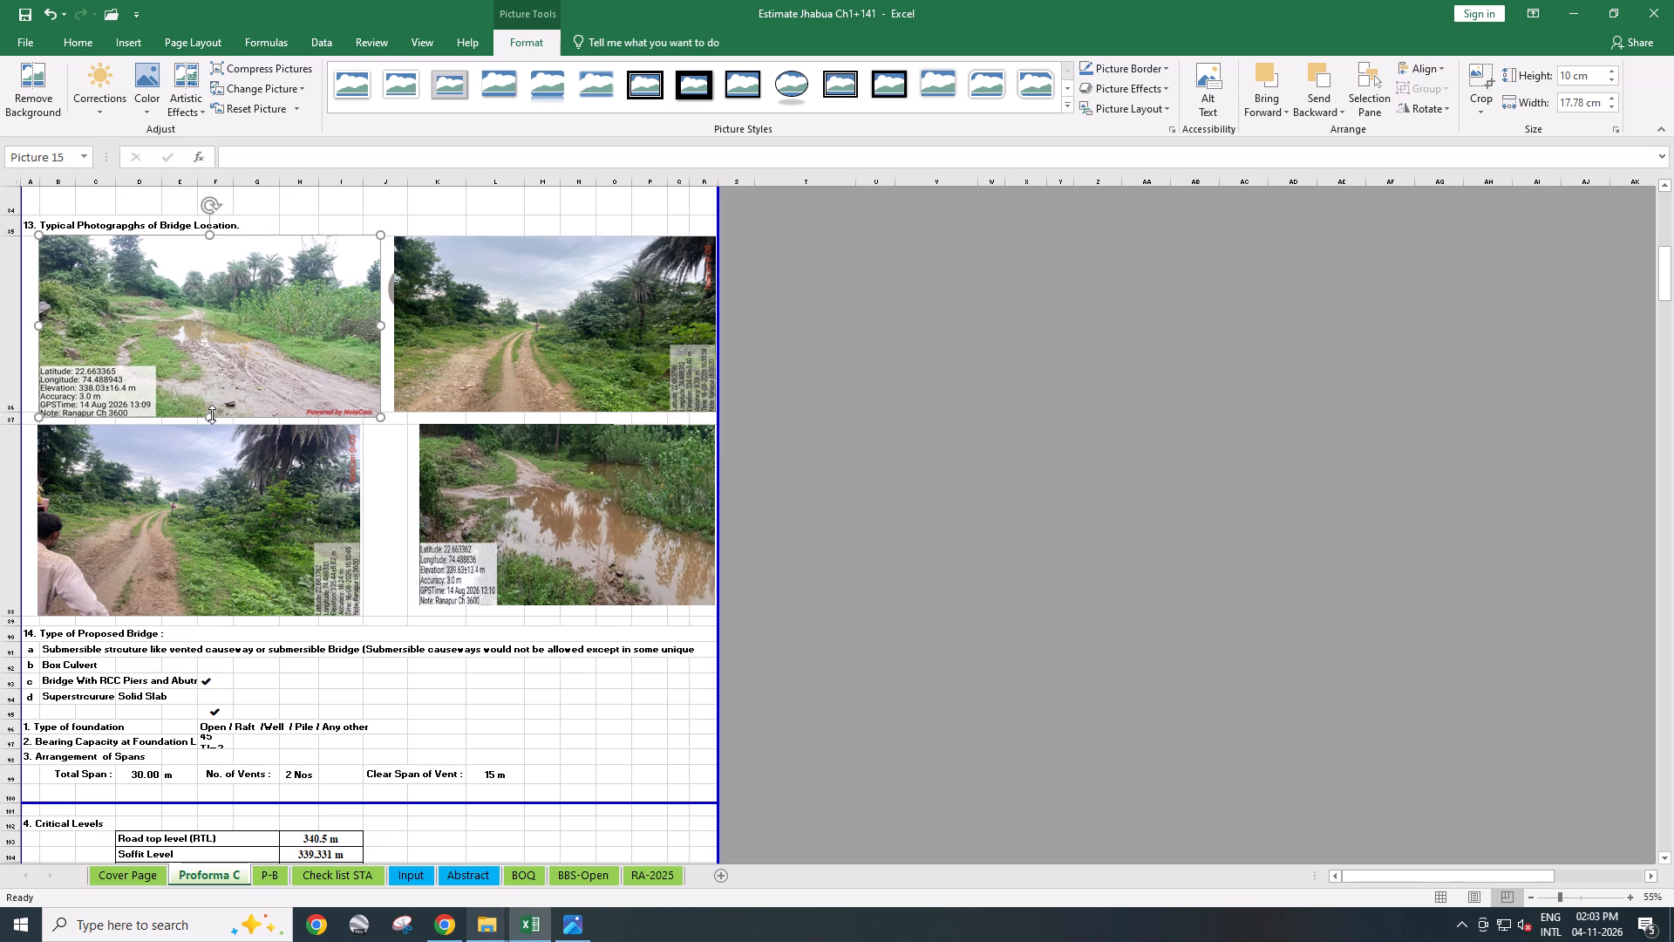
click(212, 414)
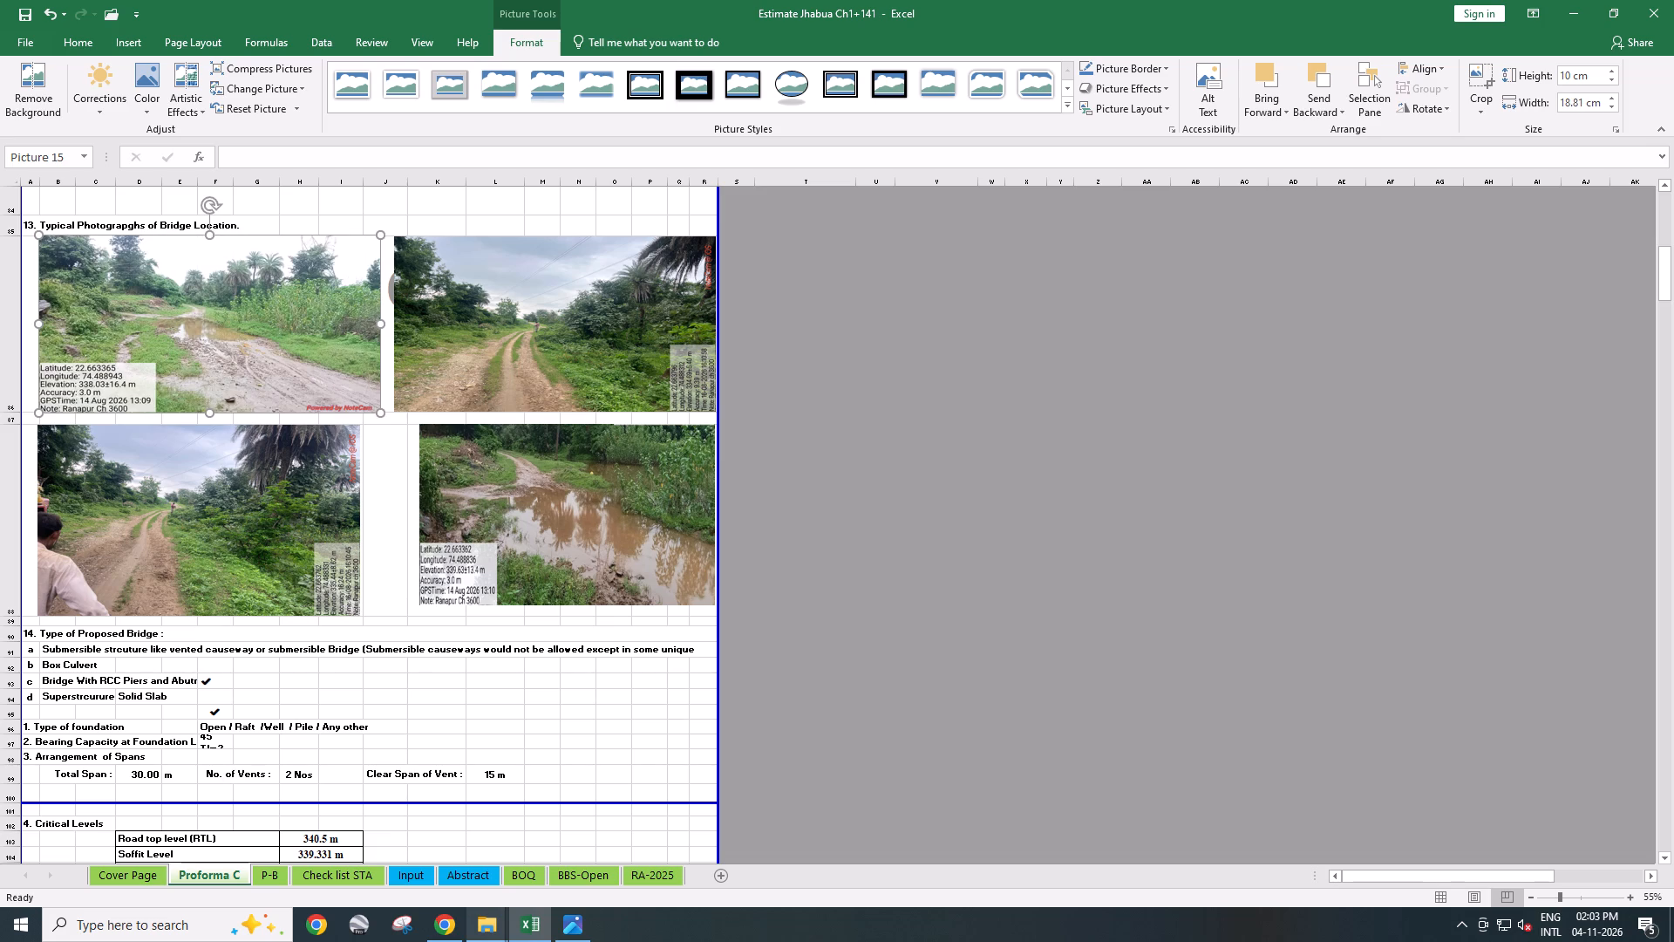
drag(273, 310, 262, 310)
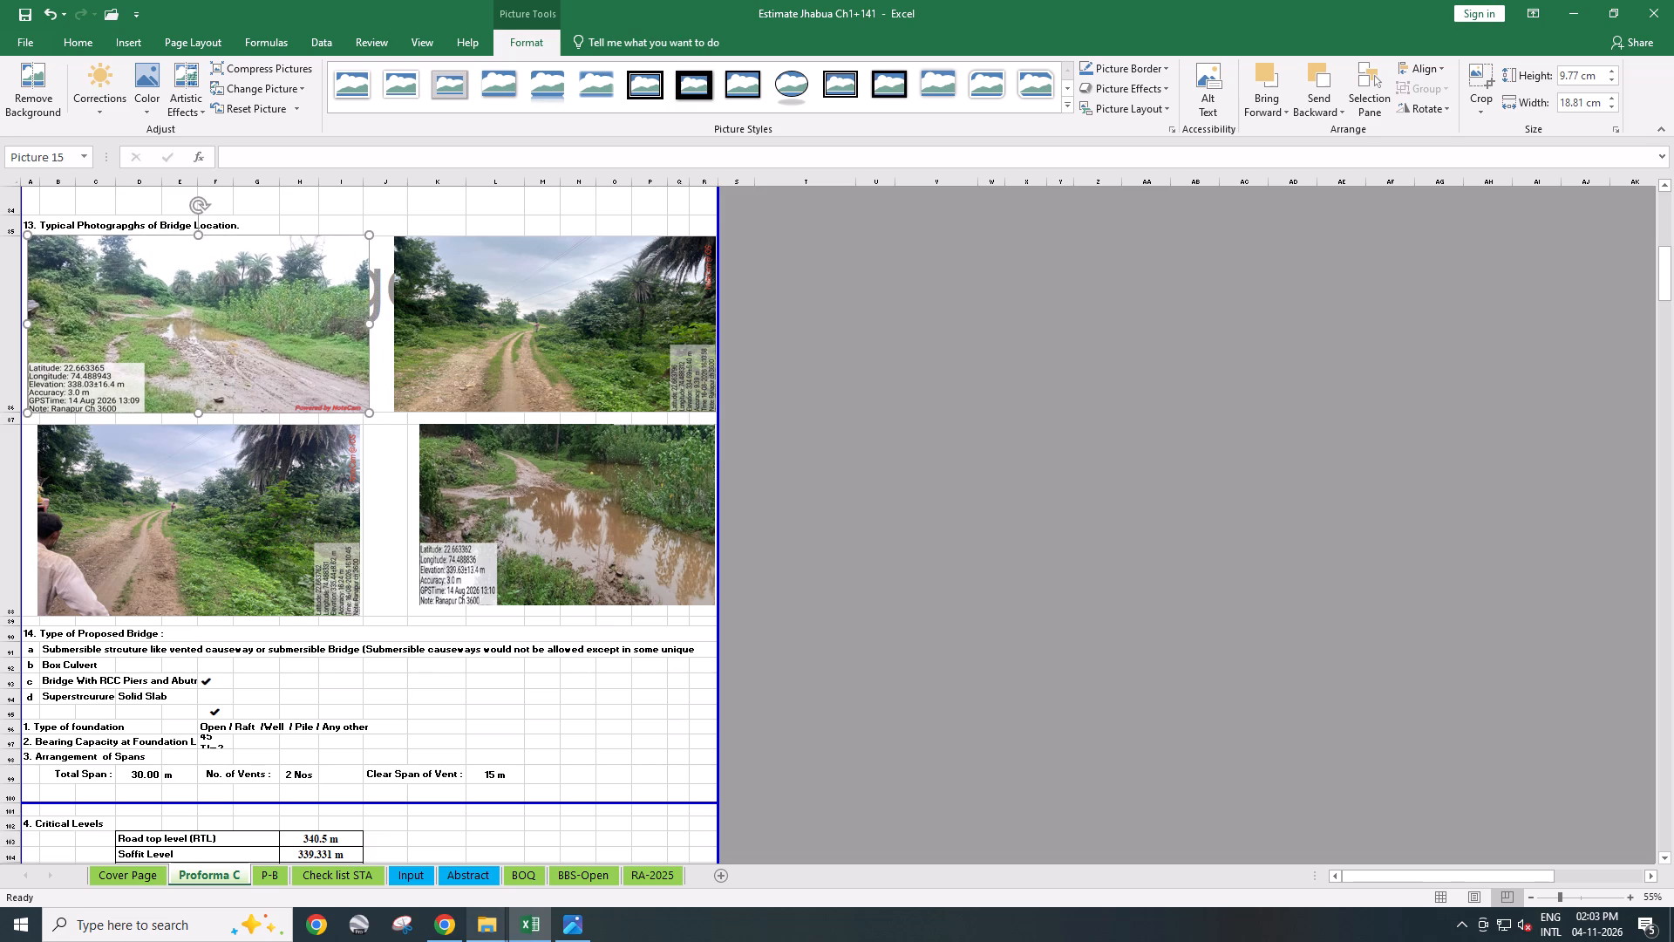
click(369, 325)
Align the lower-left track photo with the left edge of the photo above and widen it to about 18.7 cm.
drag(248, 469, 245, 470)
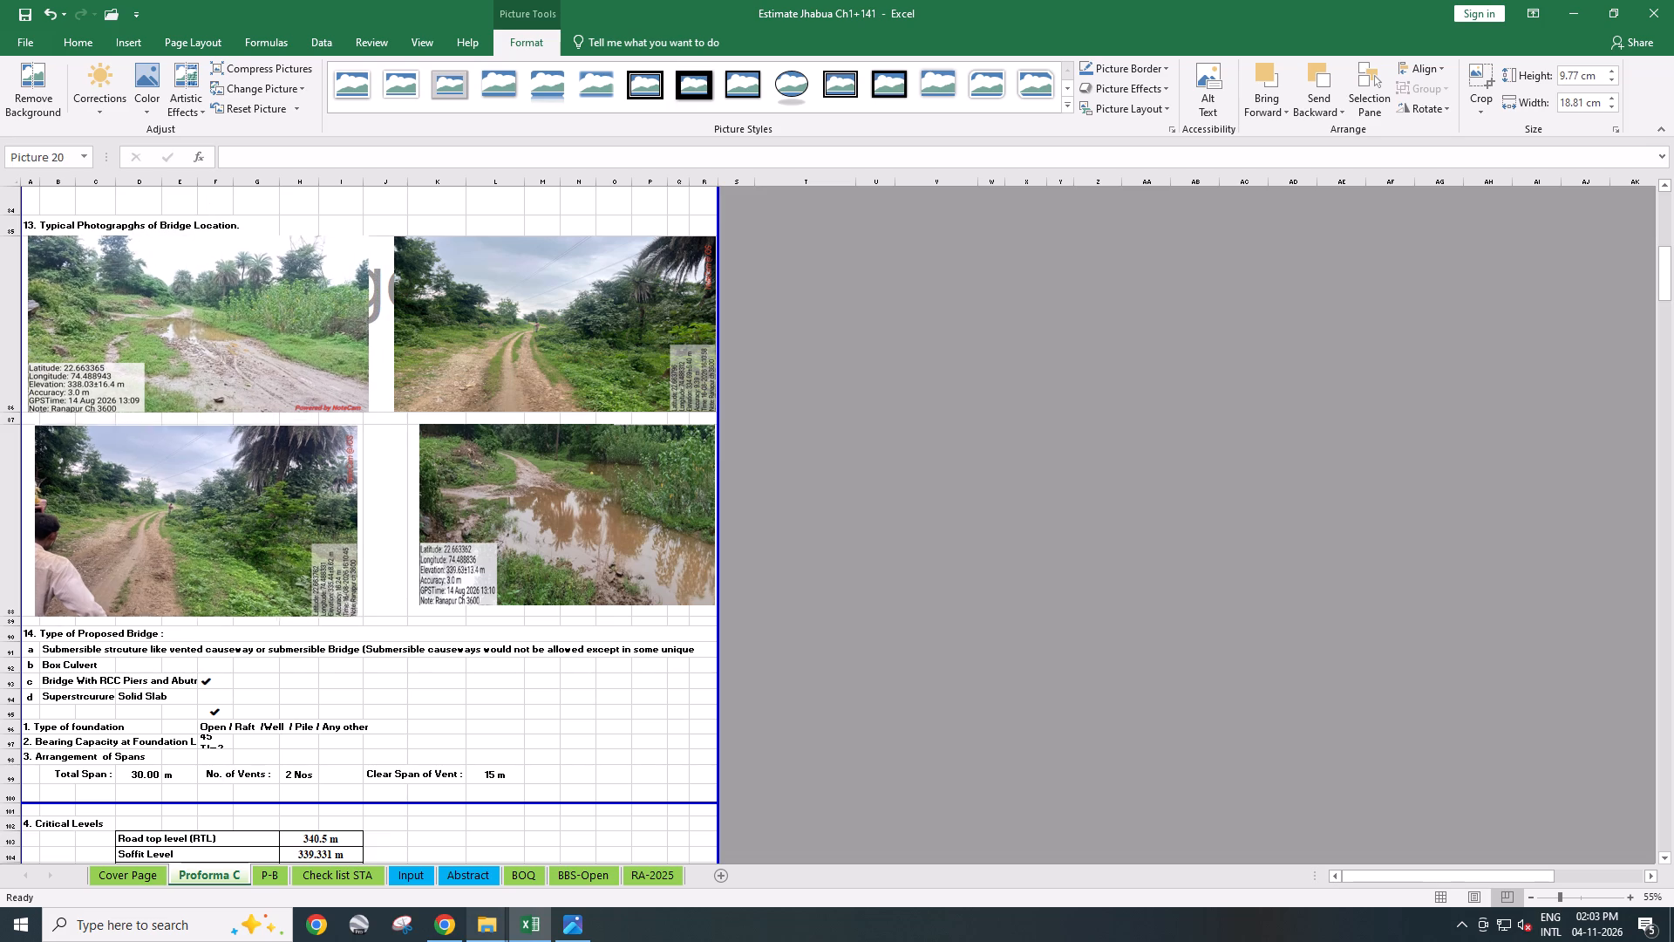
drag(245, 470, 238, 468)
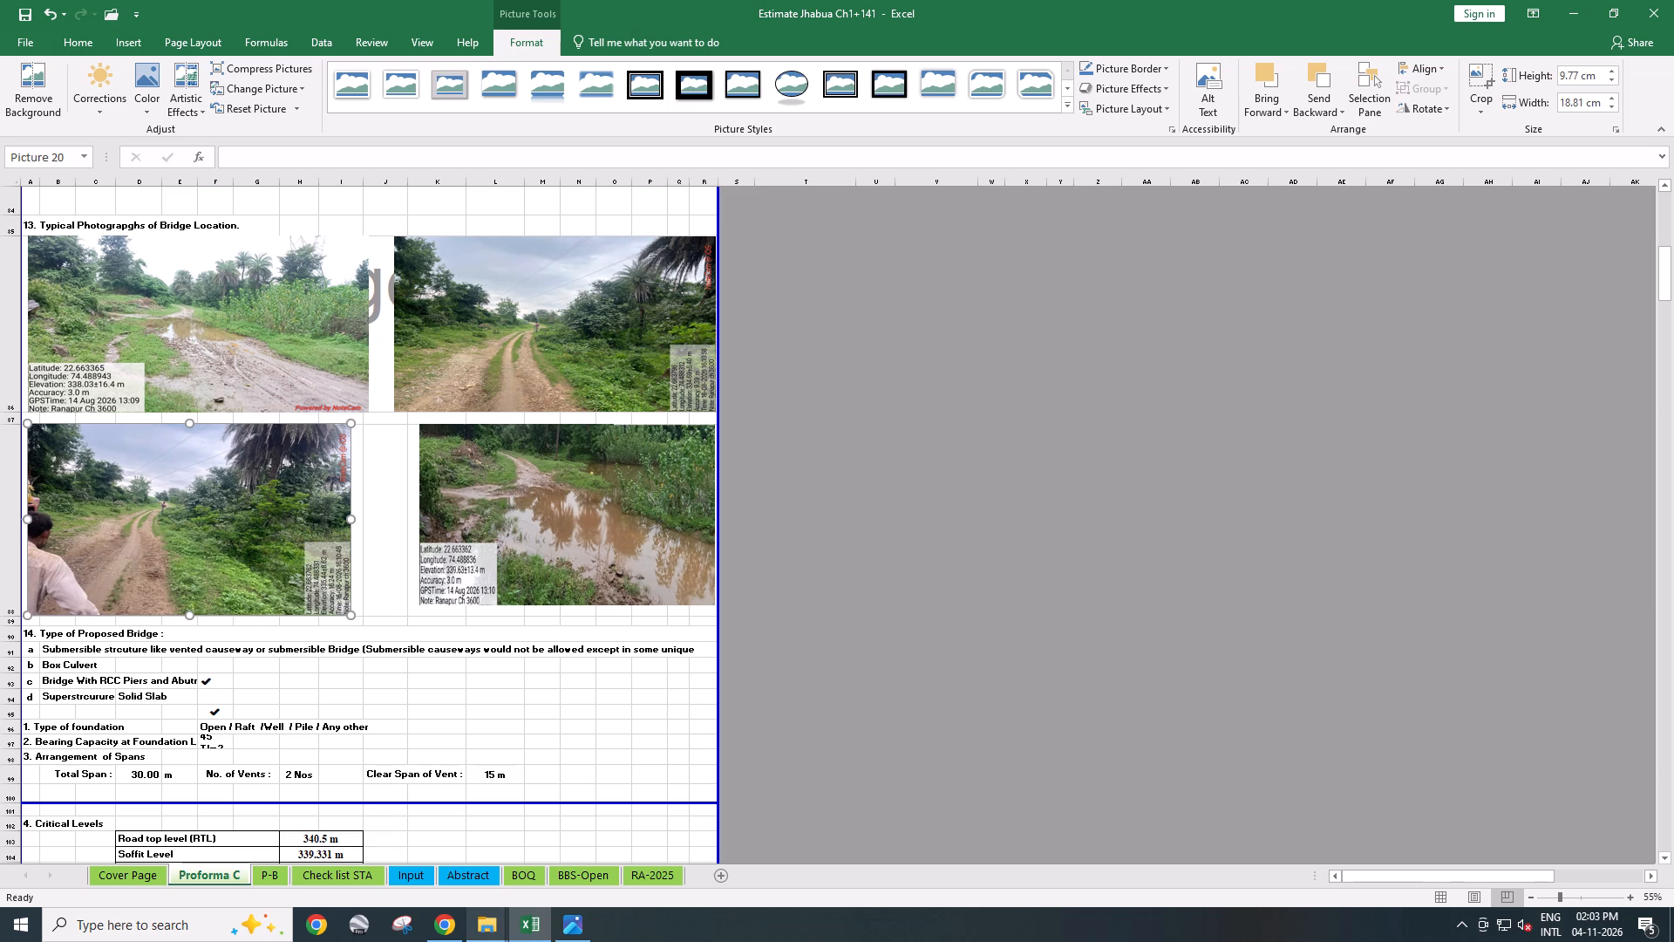
drag(350, 520, 368, 521)
Move the flooded-track photo beneath the upper-right photo, widen it to about 17.9 cm, and match its bottom edge to the neighbouring photo.
drag(519, 515, 492, 516)
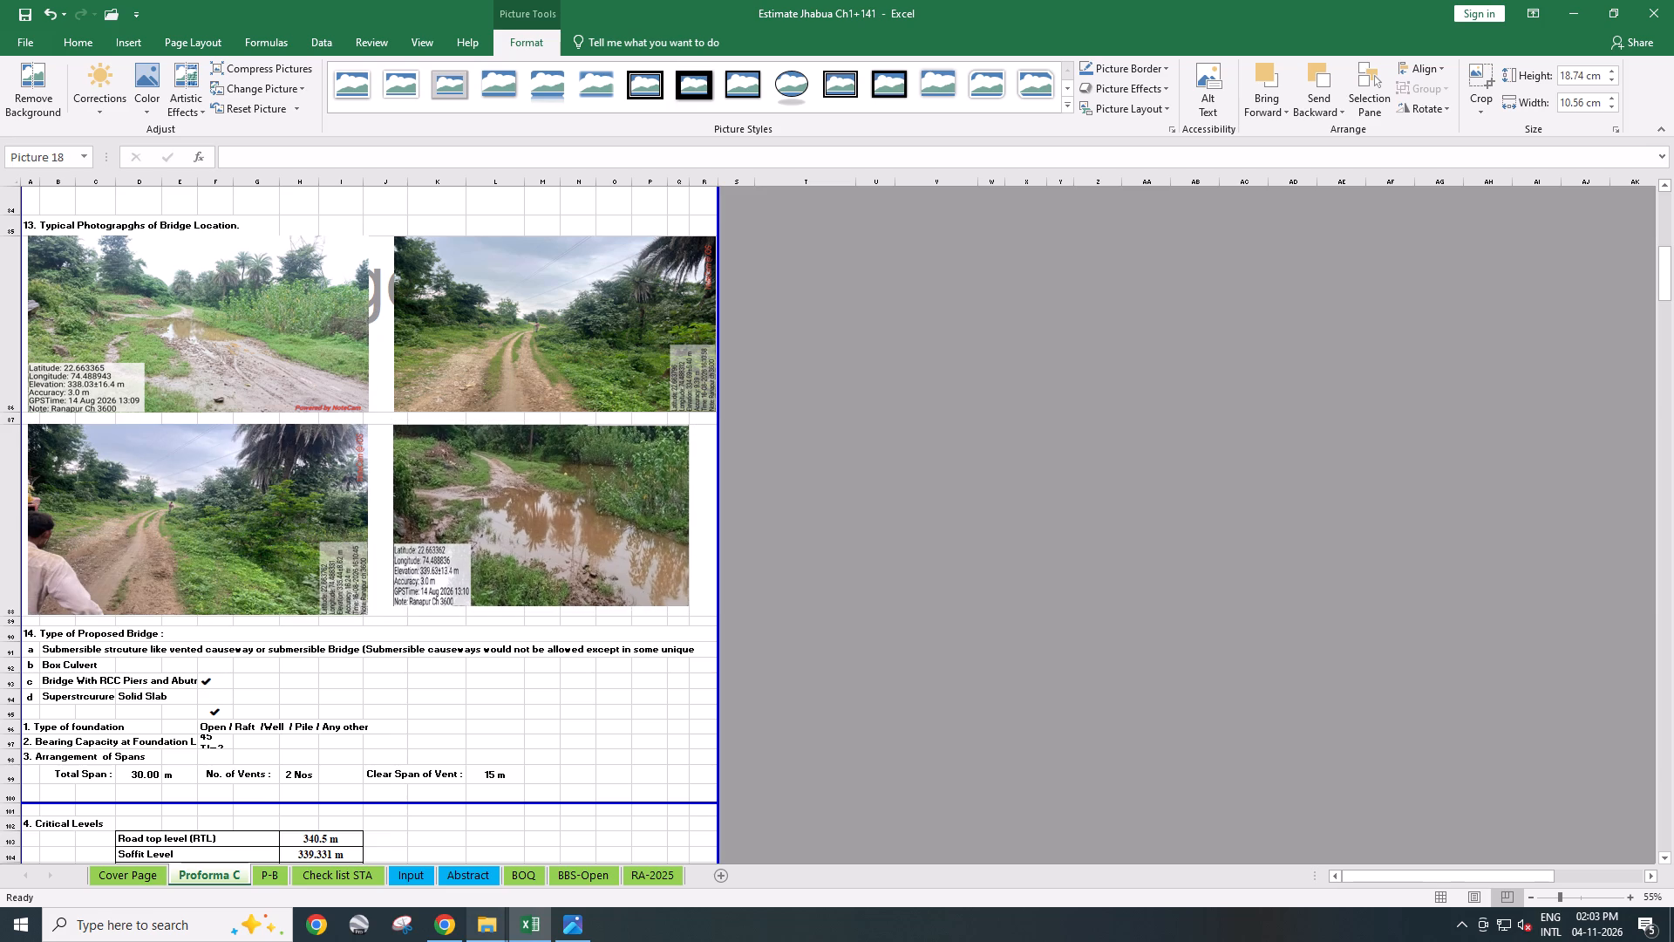
drag(492, 516, 489, 518)
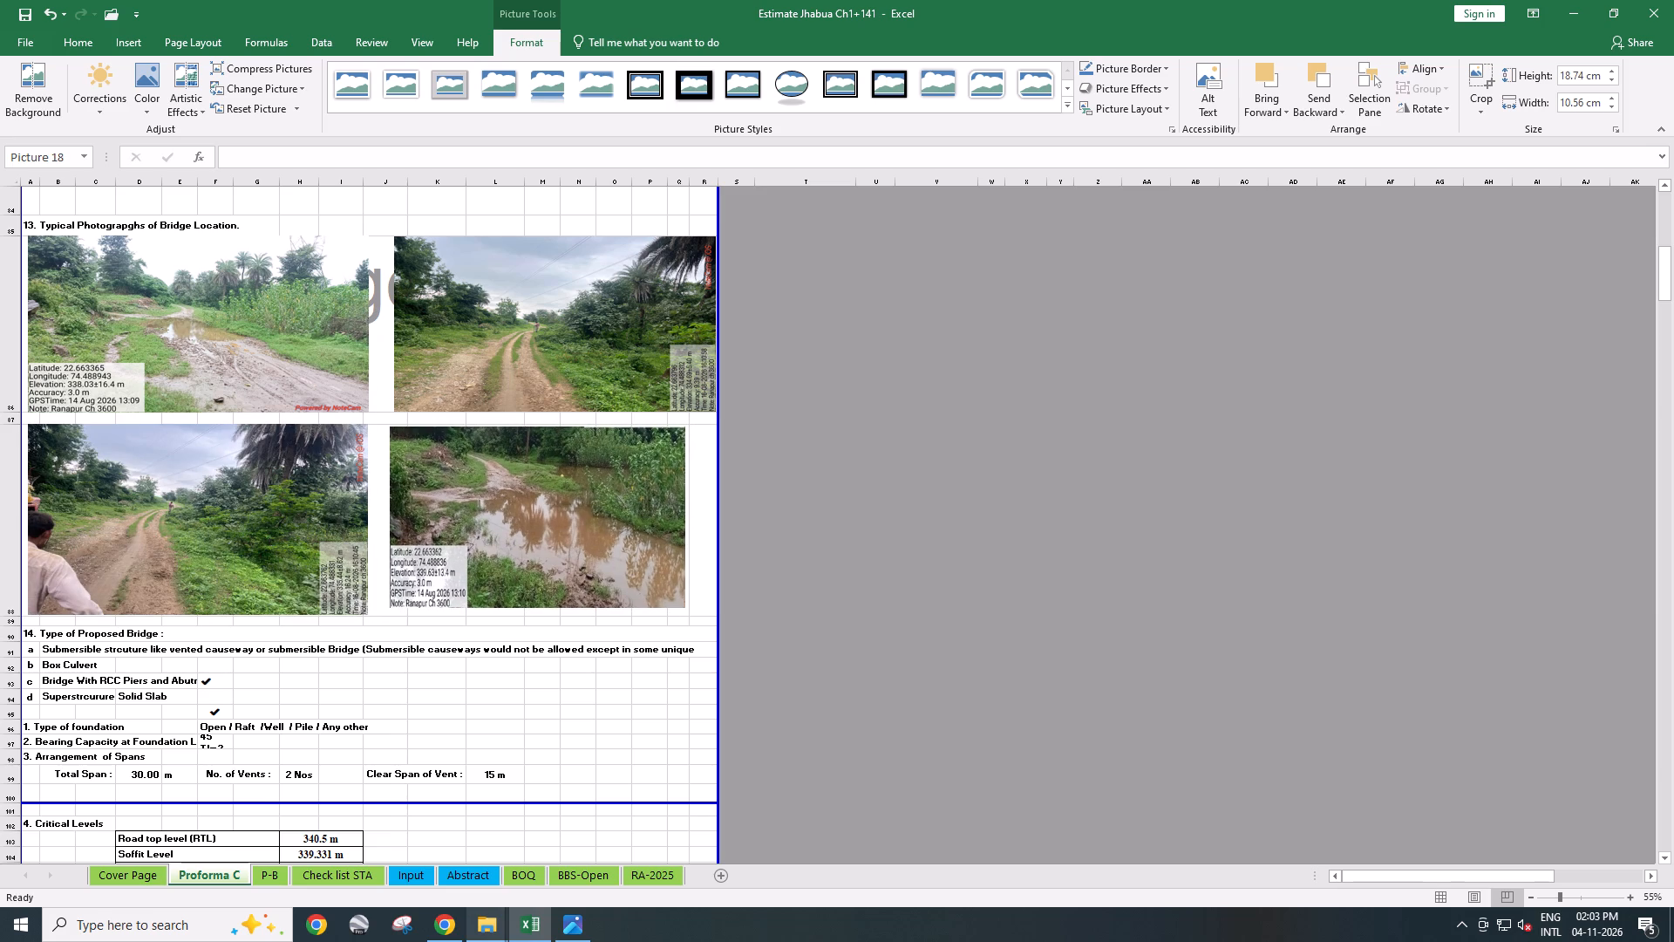
drag(489, 518, 491, 516)
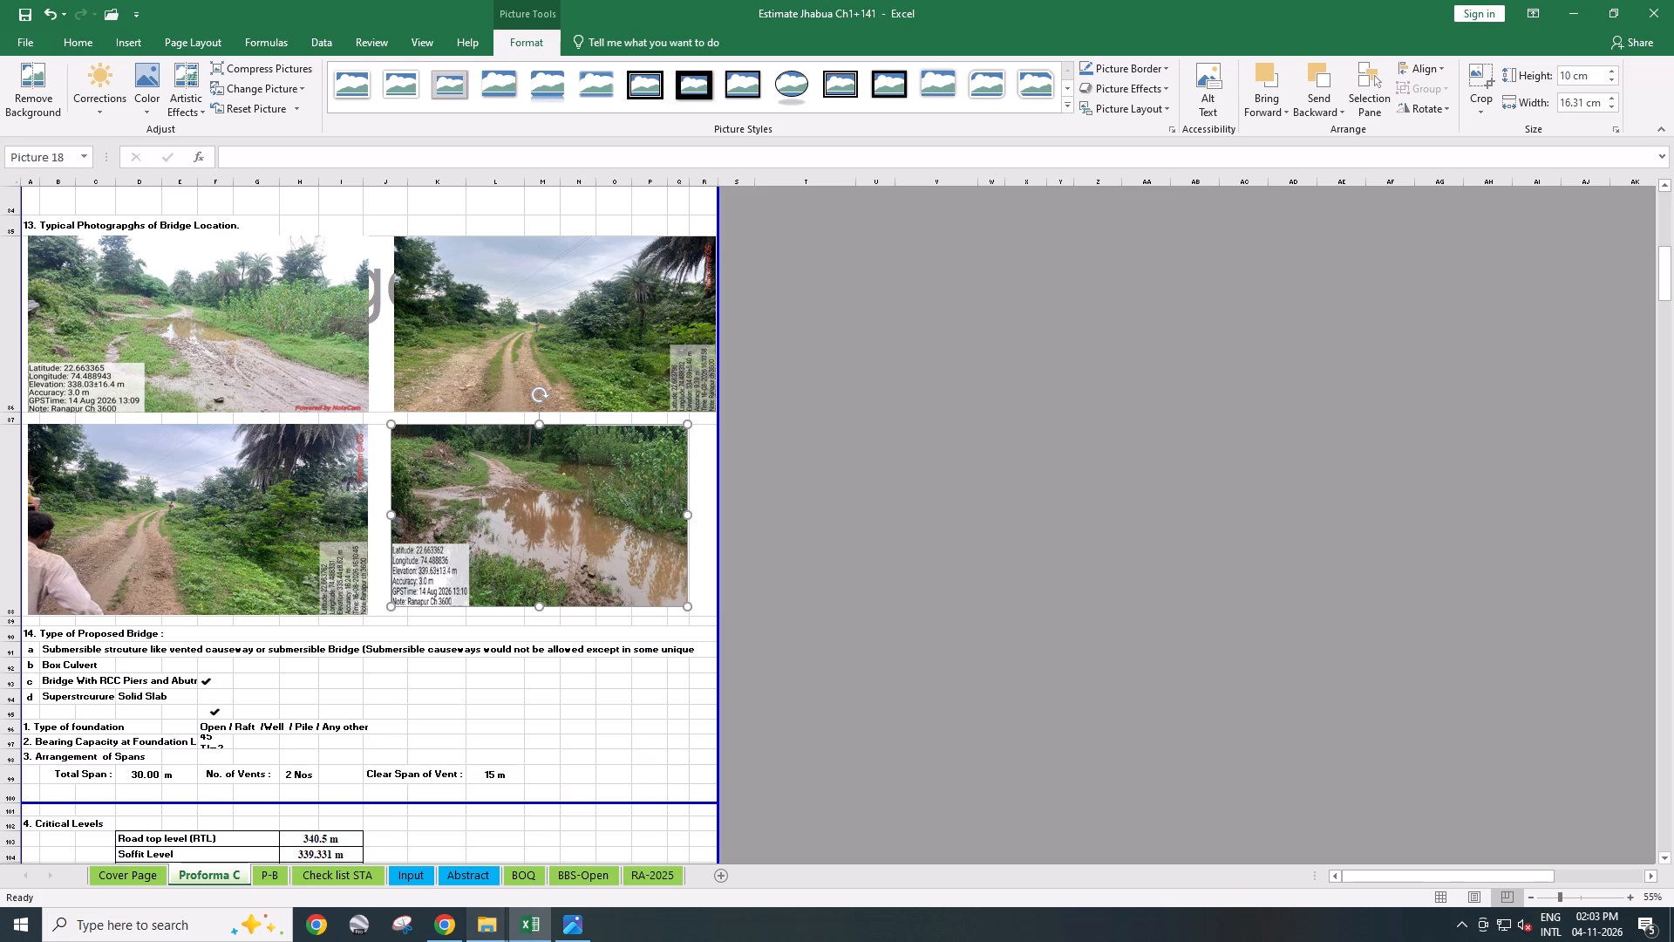
drag(688, 609, 717, 622)
drag(550, 625, 549, 612)
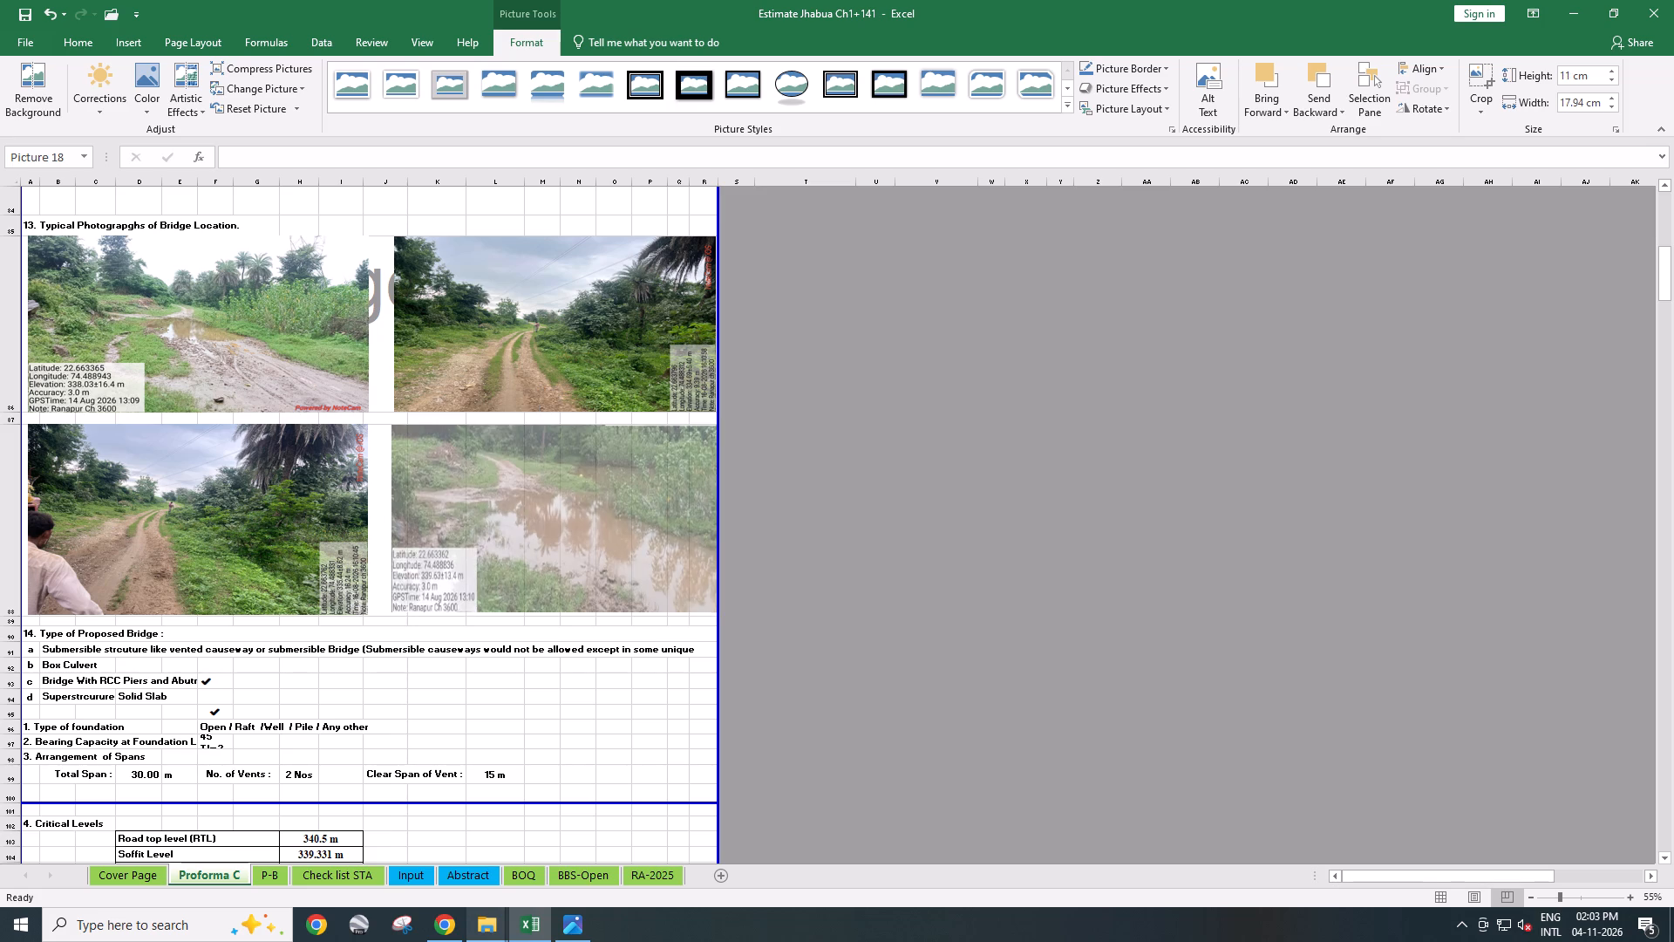
drag(549, 612, 549, 617)
Check the edges of the arranged photos and save the estimate workbook.
click(521, 693)
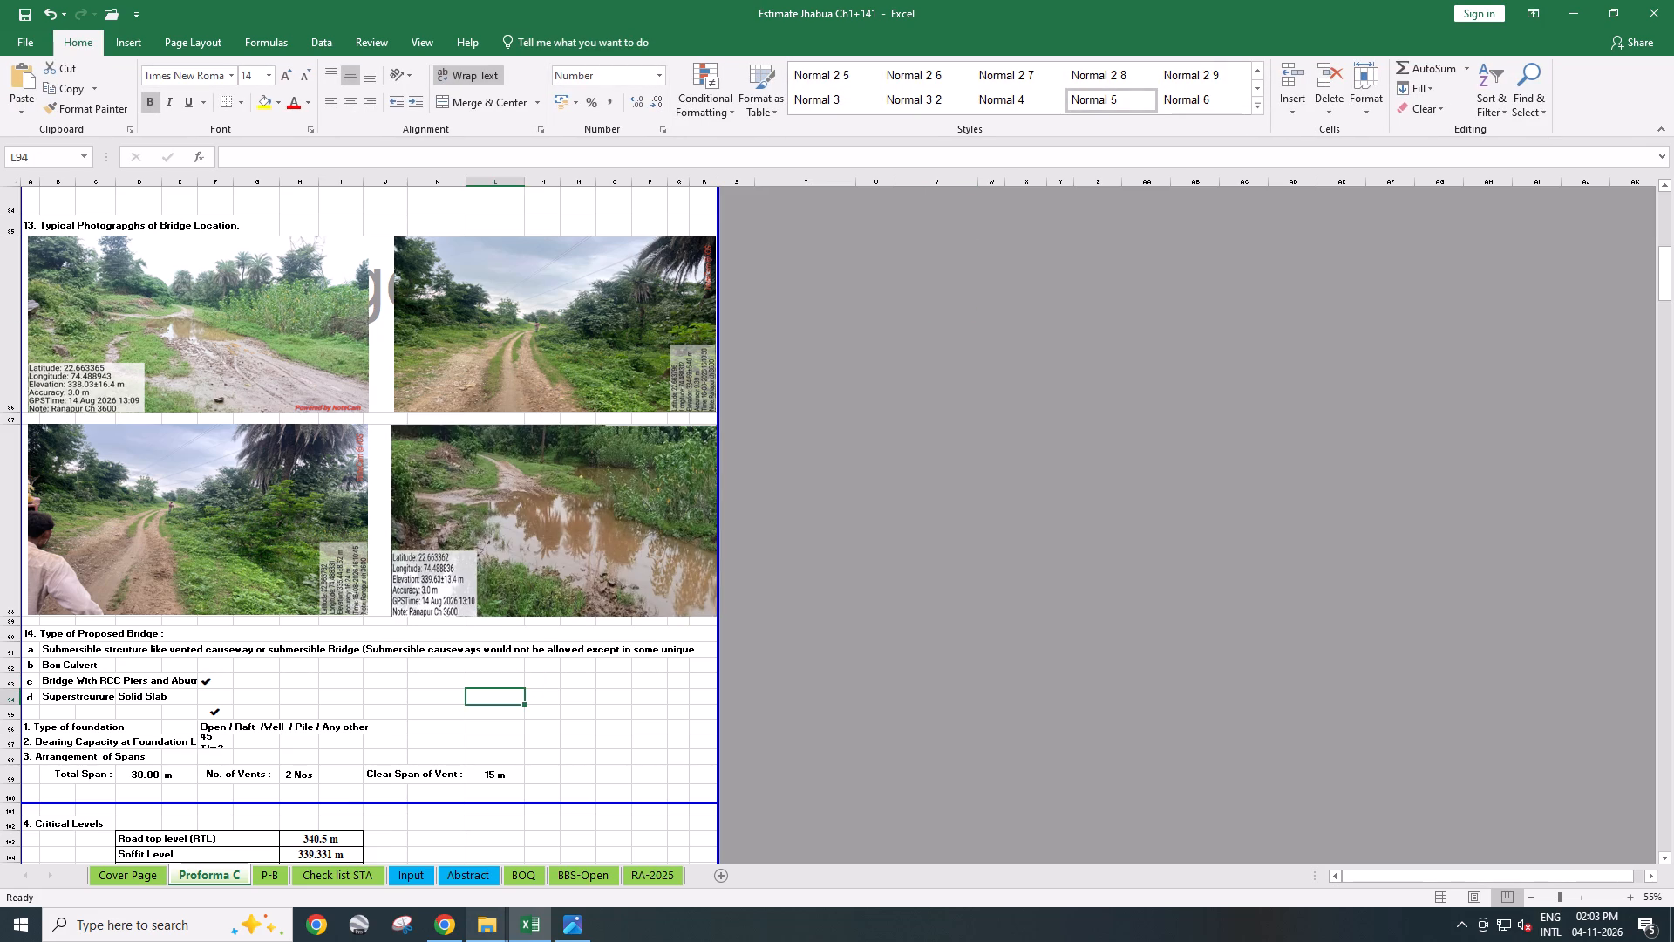
click(461, 343)
click(395, 326)
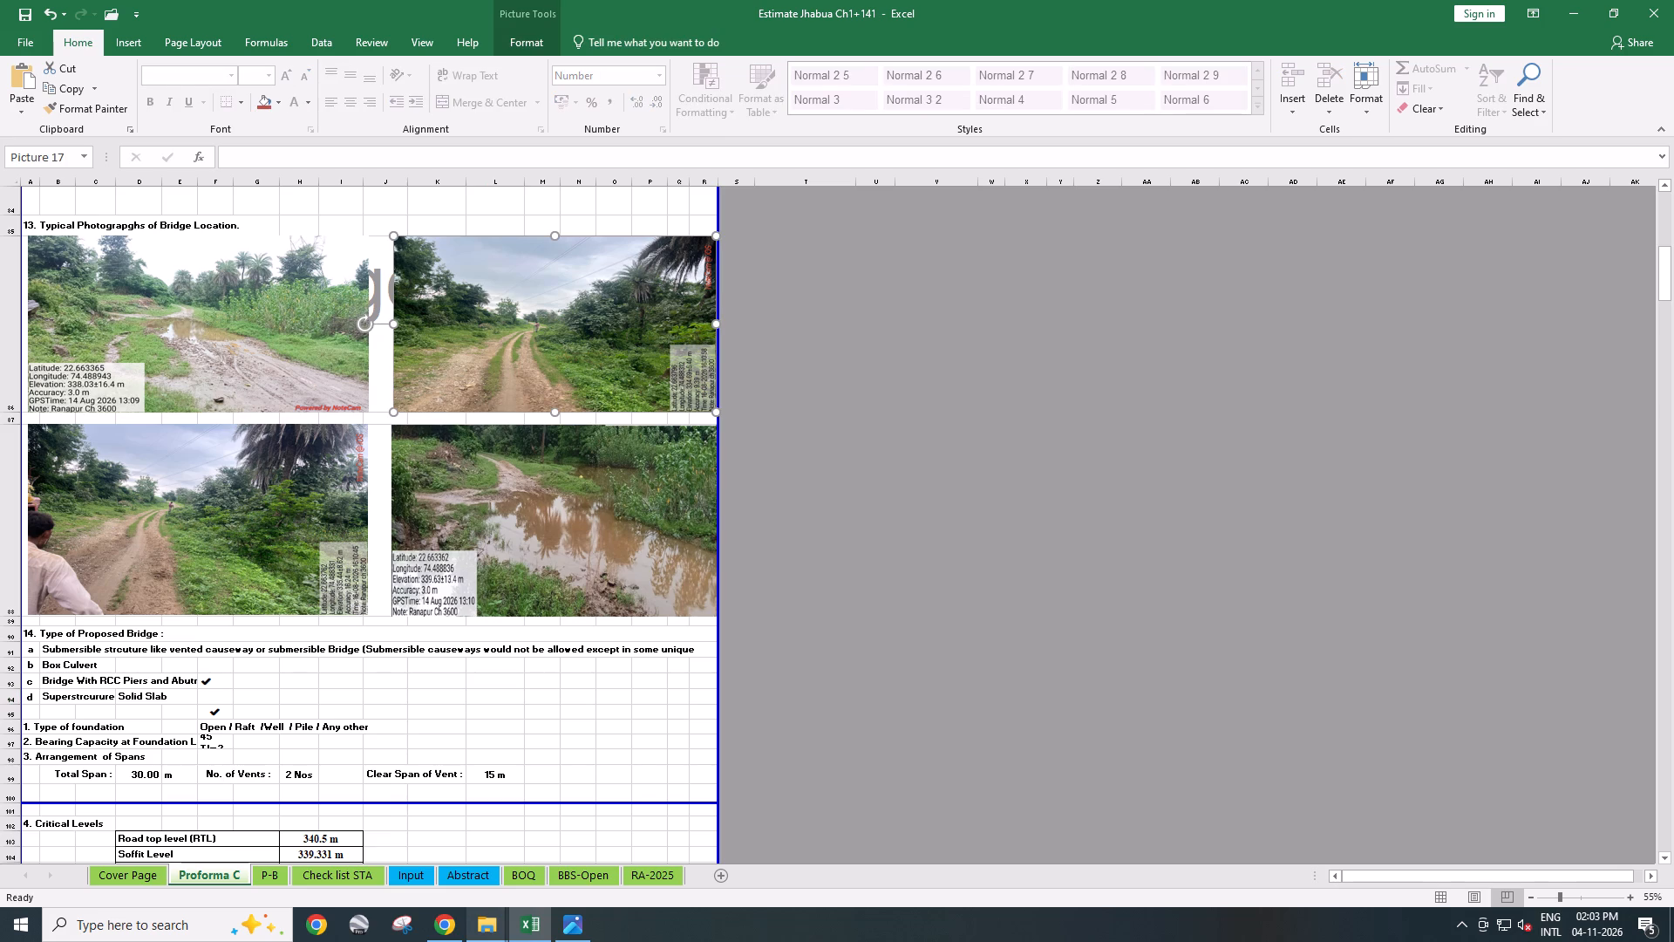
click(386, 618)
click(438, 719)
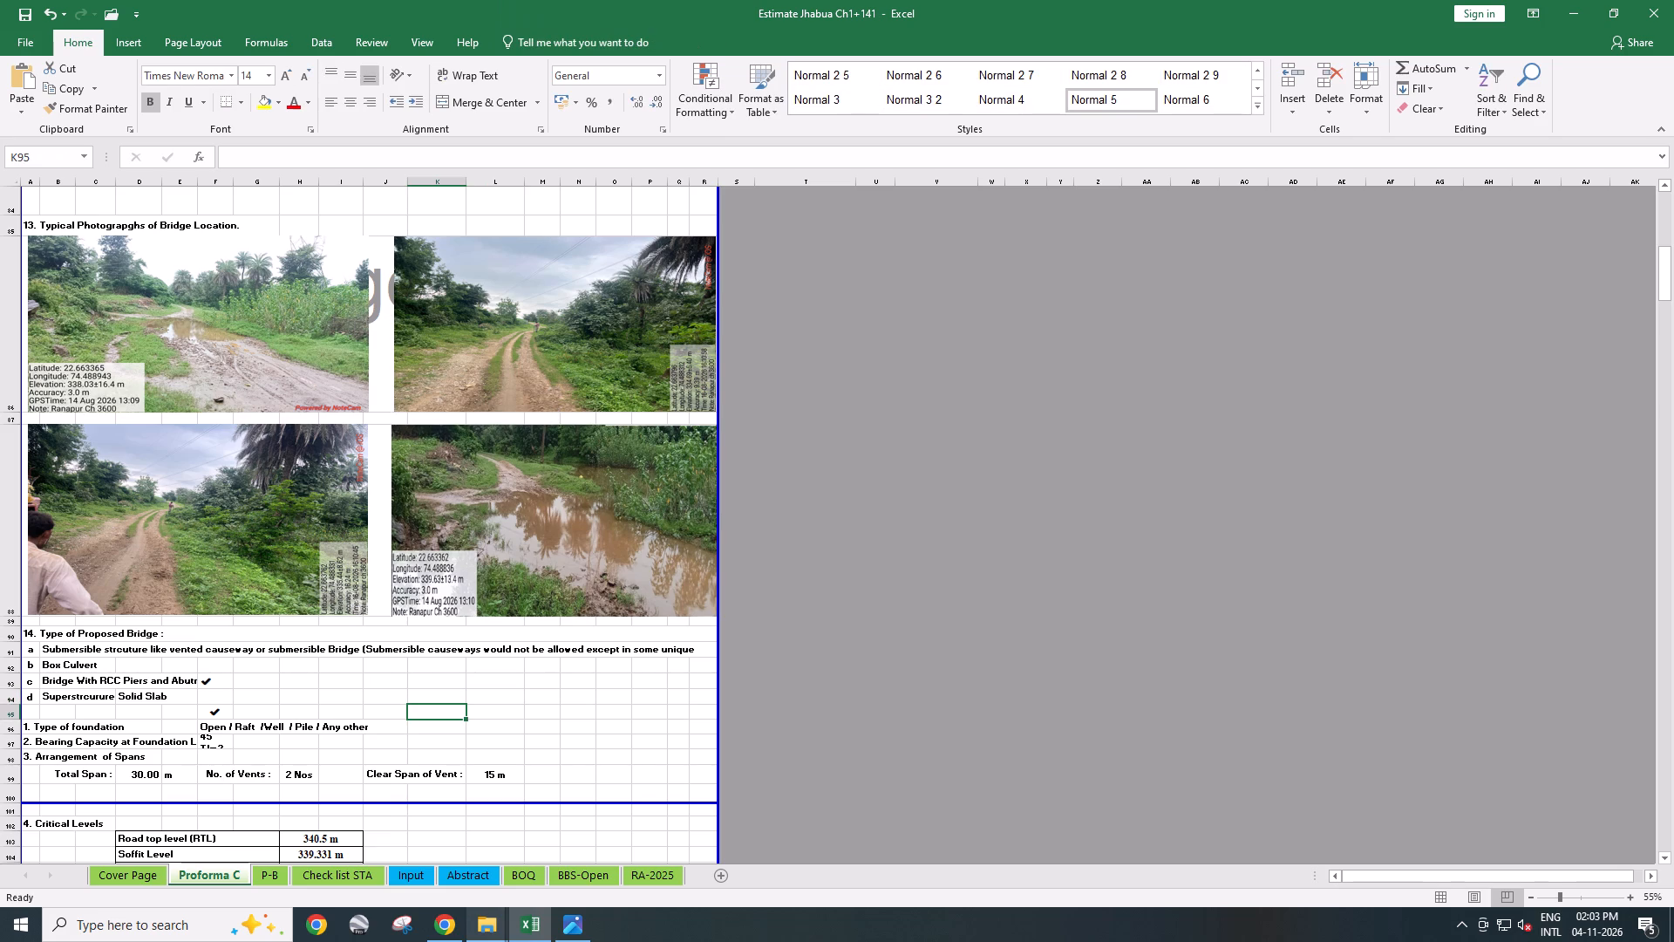
key(ctrl+s)
Open the 3+600 bridge drawing from the JHABUA GAD folder and copy the image.
scroll(348, 718, up, 5)
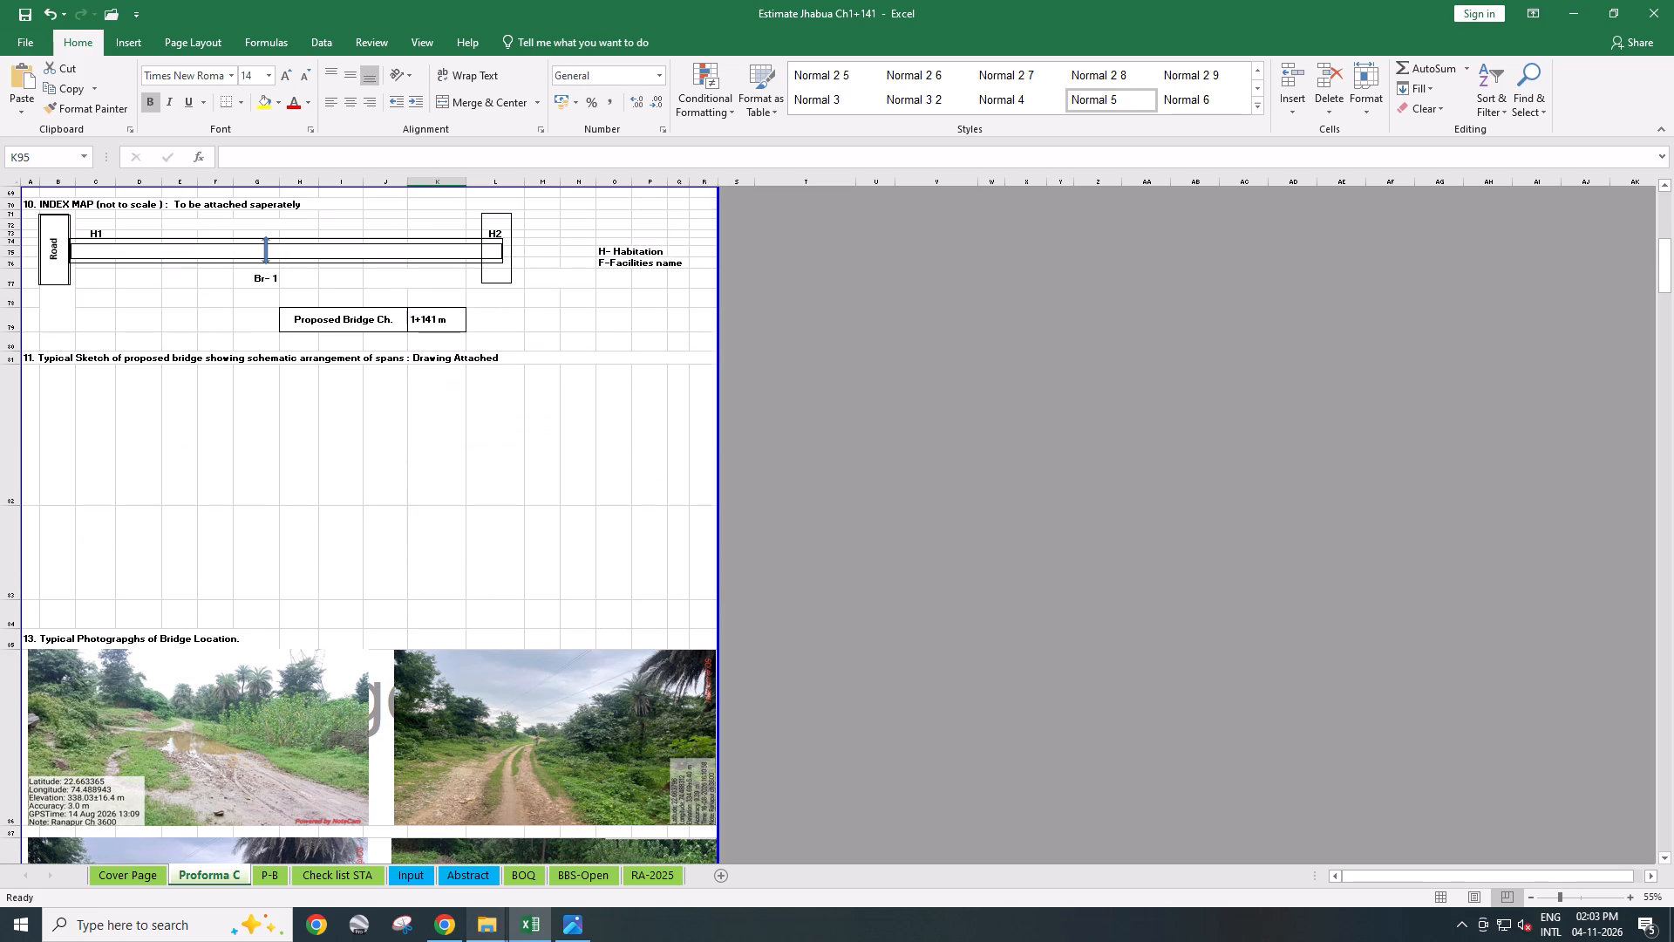
click(478, 930)
click(439, 851)
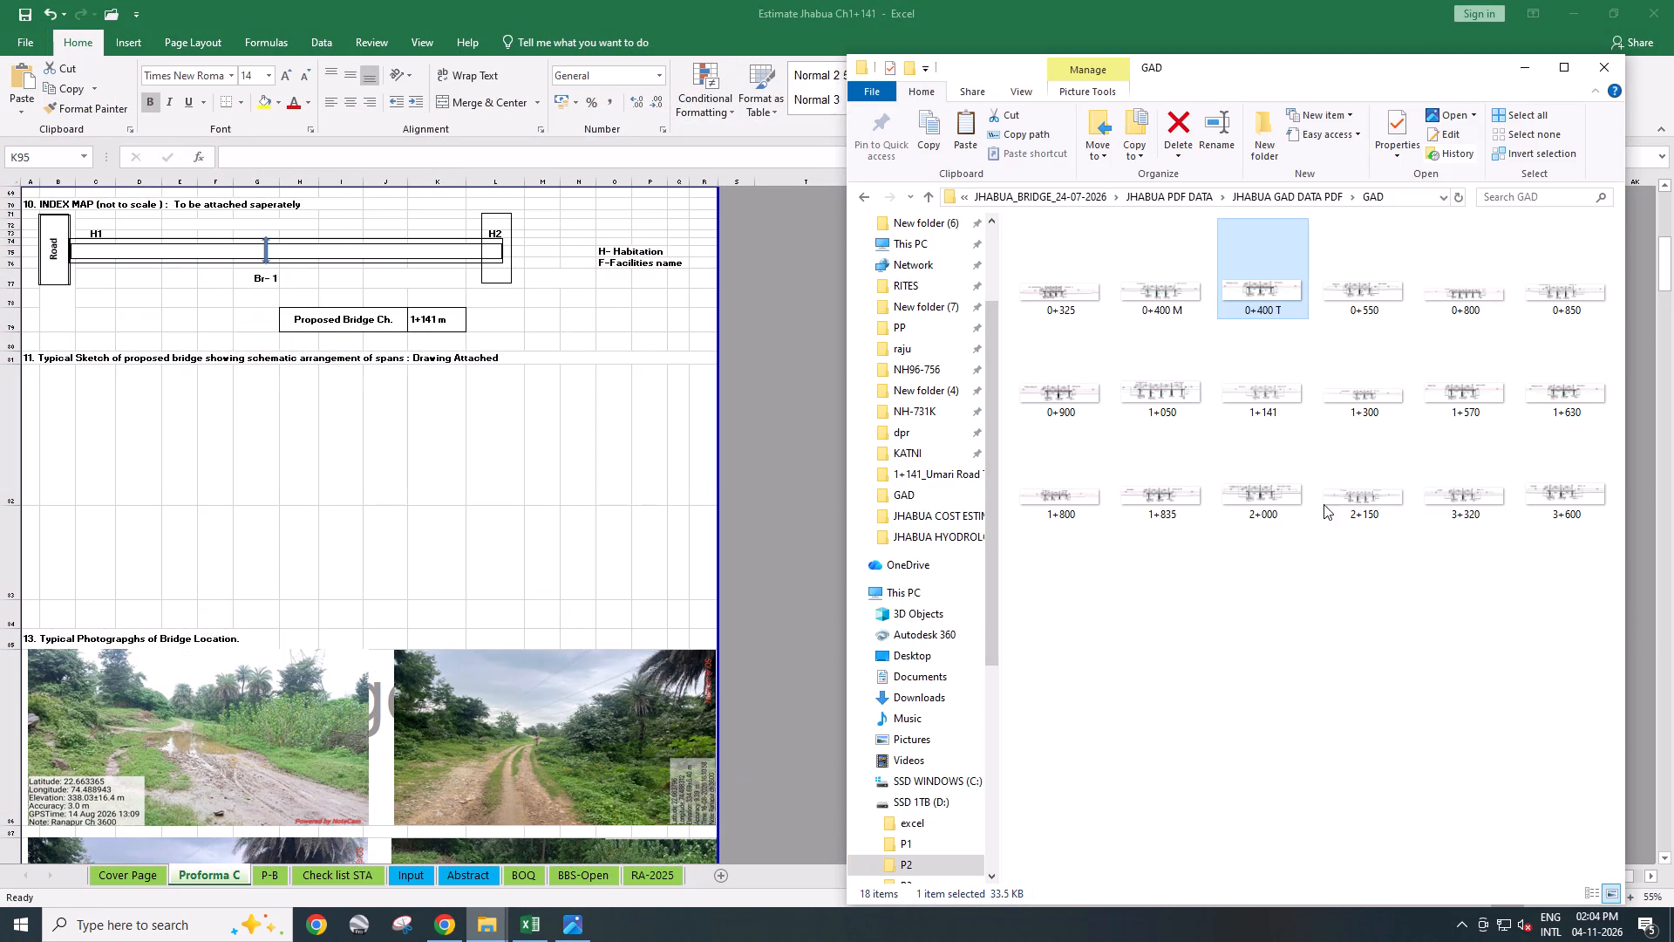
double_click(1569, 510)
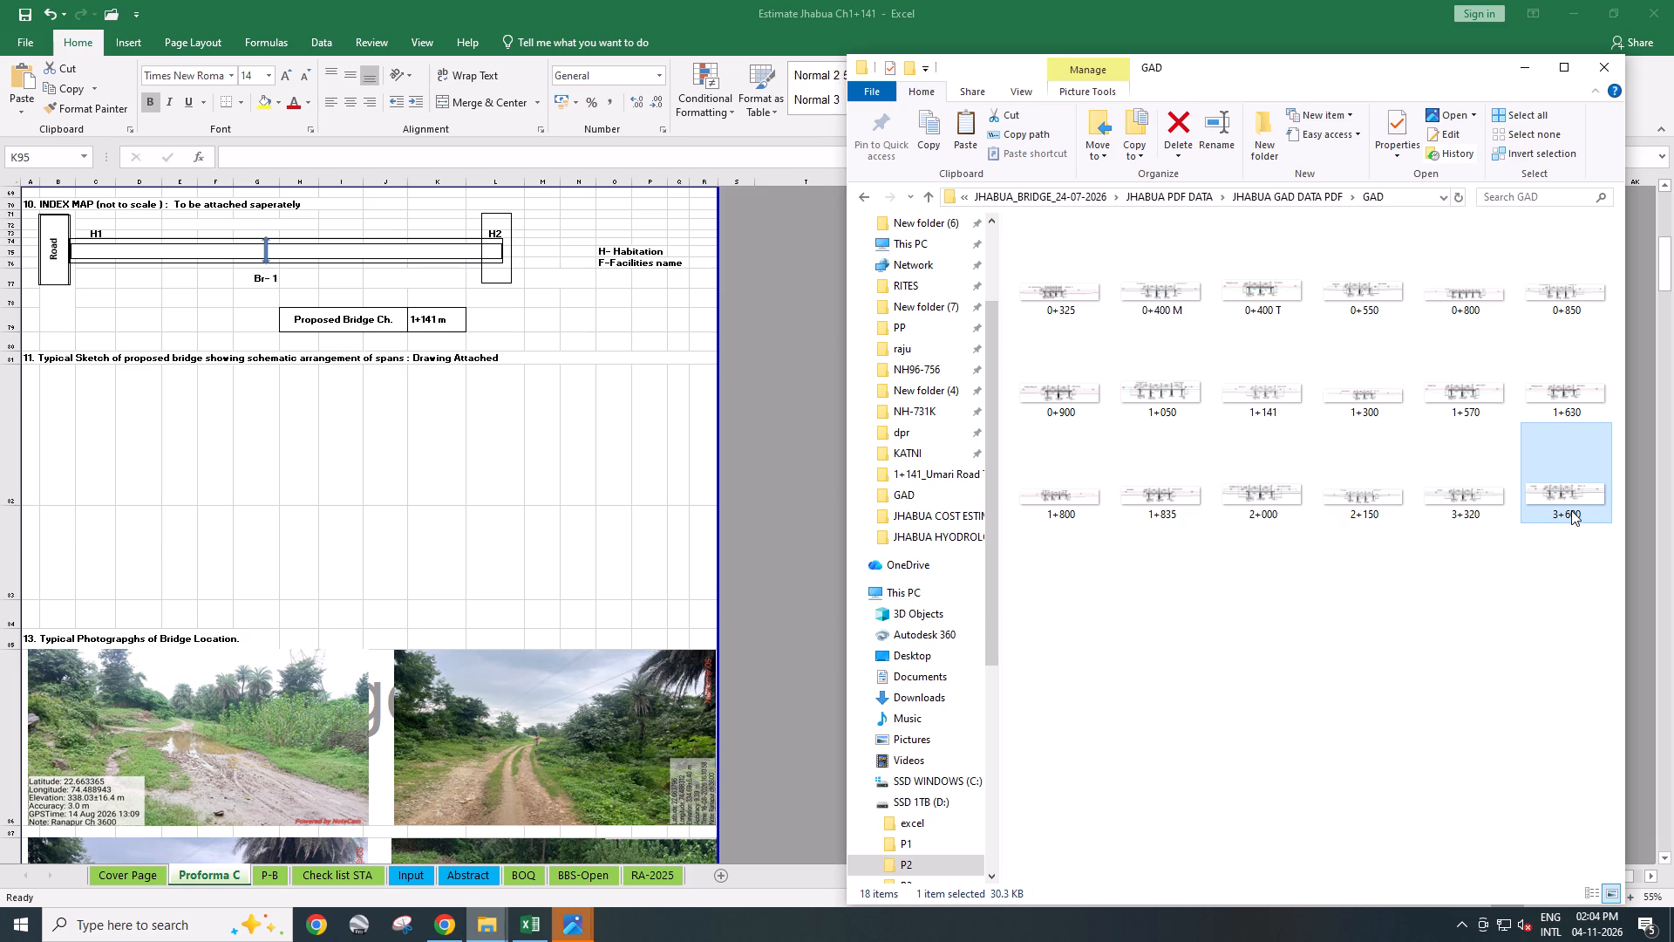
click(577, 930)
click(691, 843)
right_click(624, 409)
click(661, 433)
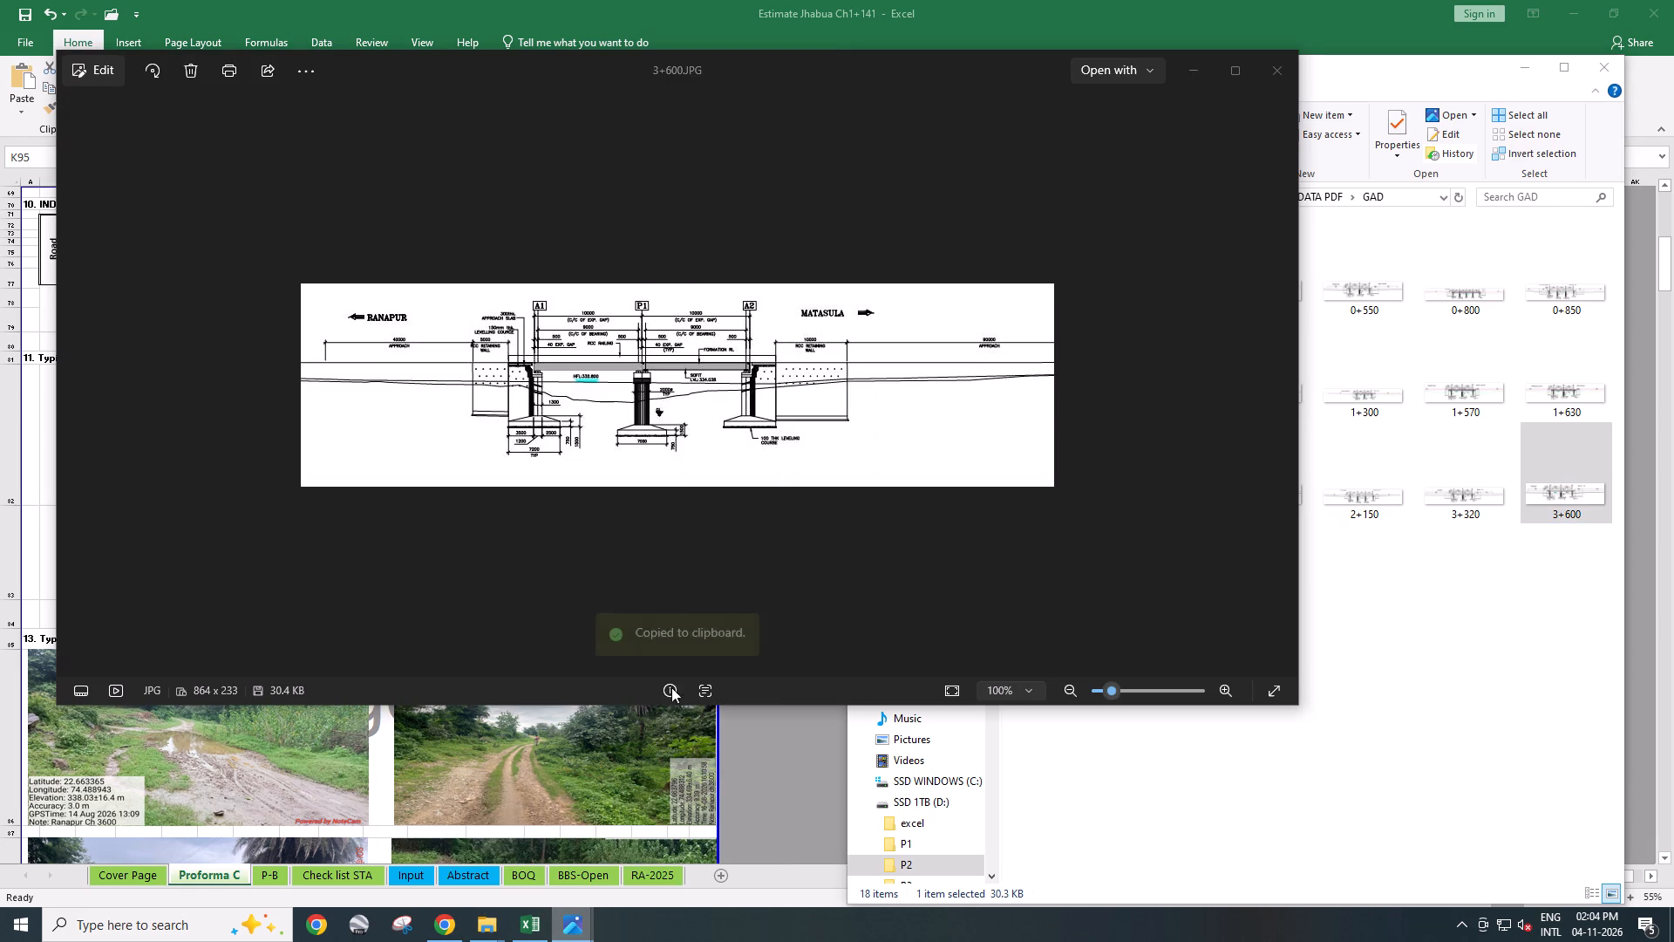
Paste the 3+600 drawing into Proforma C under item 11, Typical Sketch of proposed bridge, and position it near the left edge.
click(680, 740)
click(53, 420)
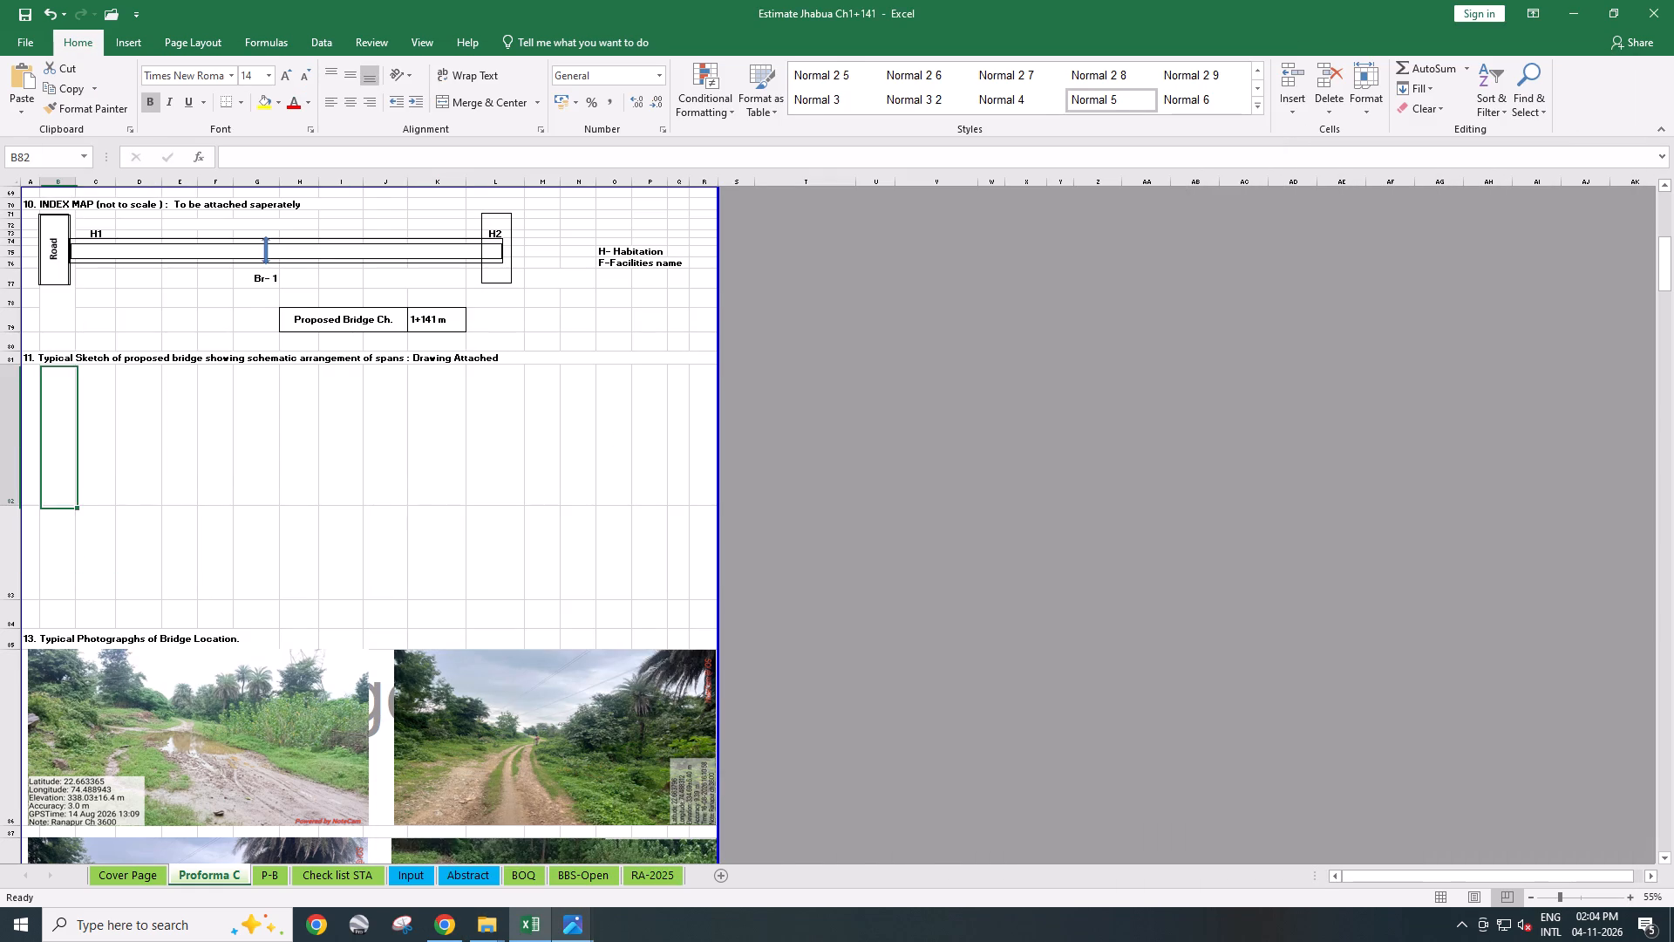
key(ctrl+v)
click(256, 434)
drag(255, 432, 242, 443)
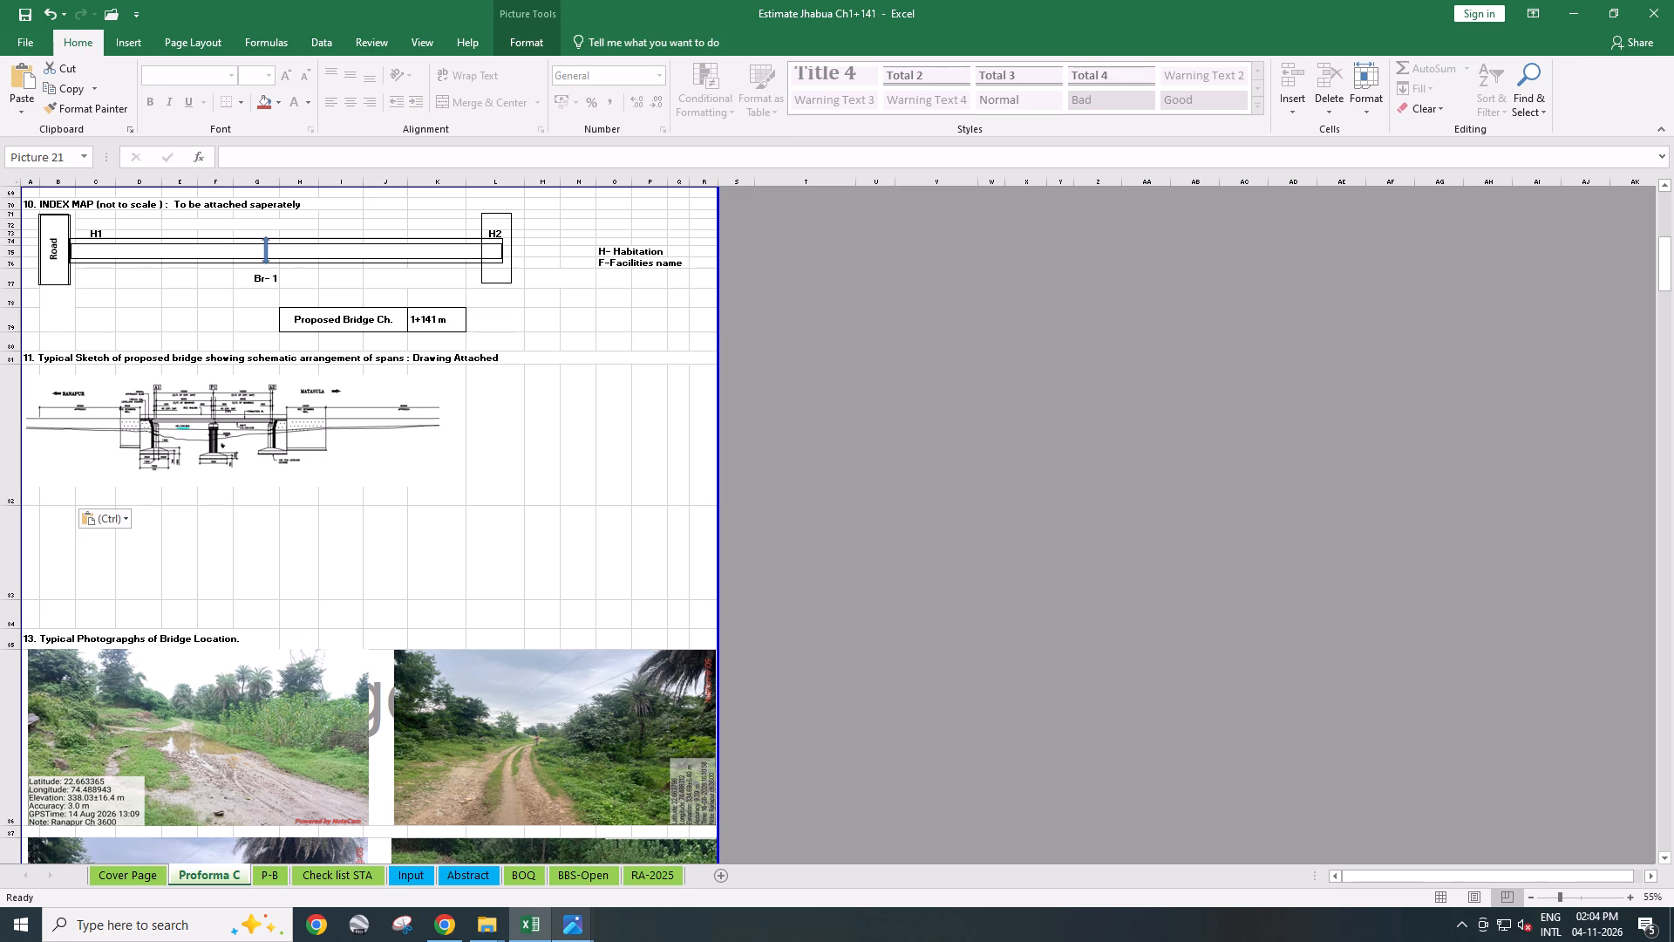
Stretch the bridge sketch under item 11 to the page's right border and down to just above item 13, and save the workbook.
drag(242, 443, 245, 441)
drag(447, 431, 702, 461)
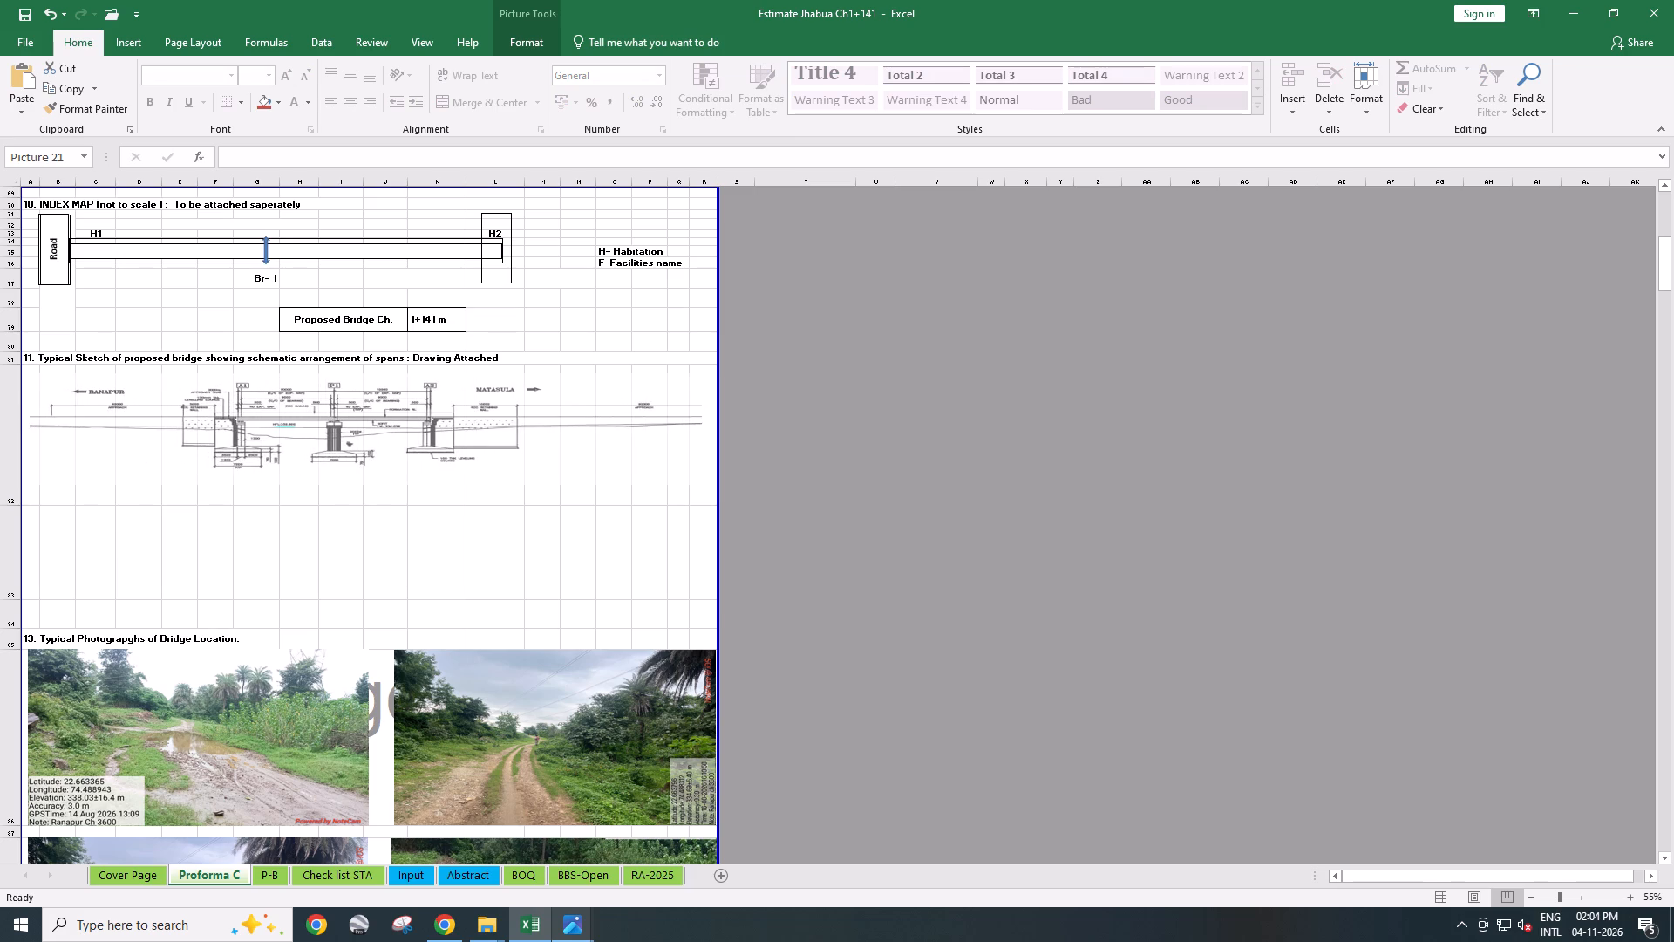
drag(702, 461, 711, 461)
drag(371, 485, 362, 517)
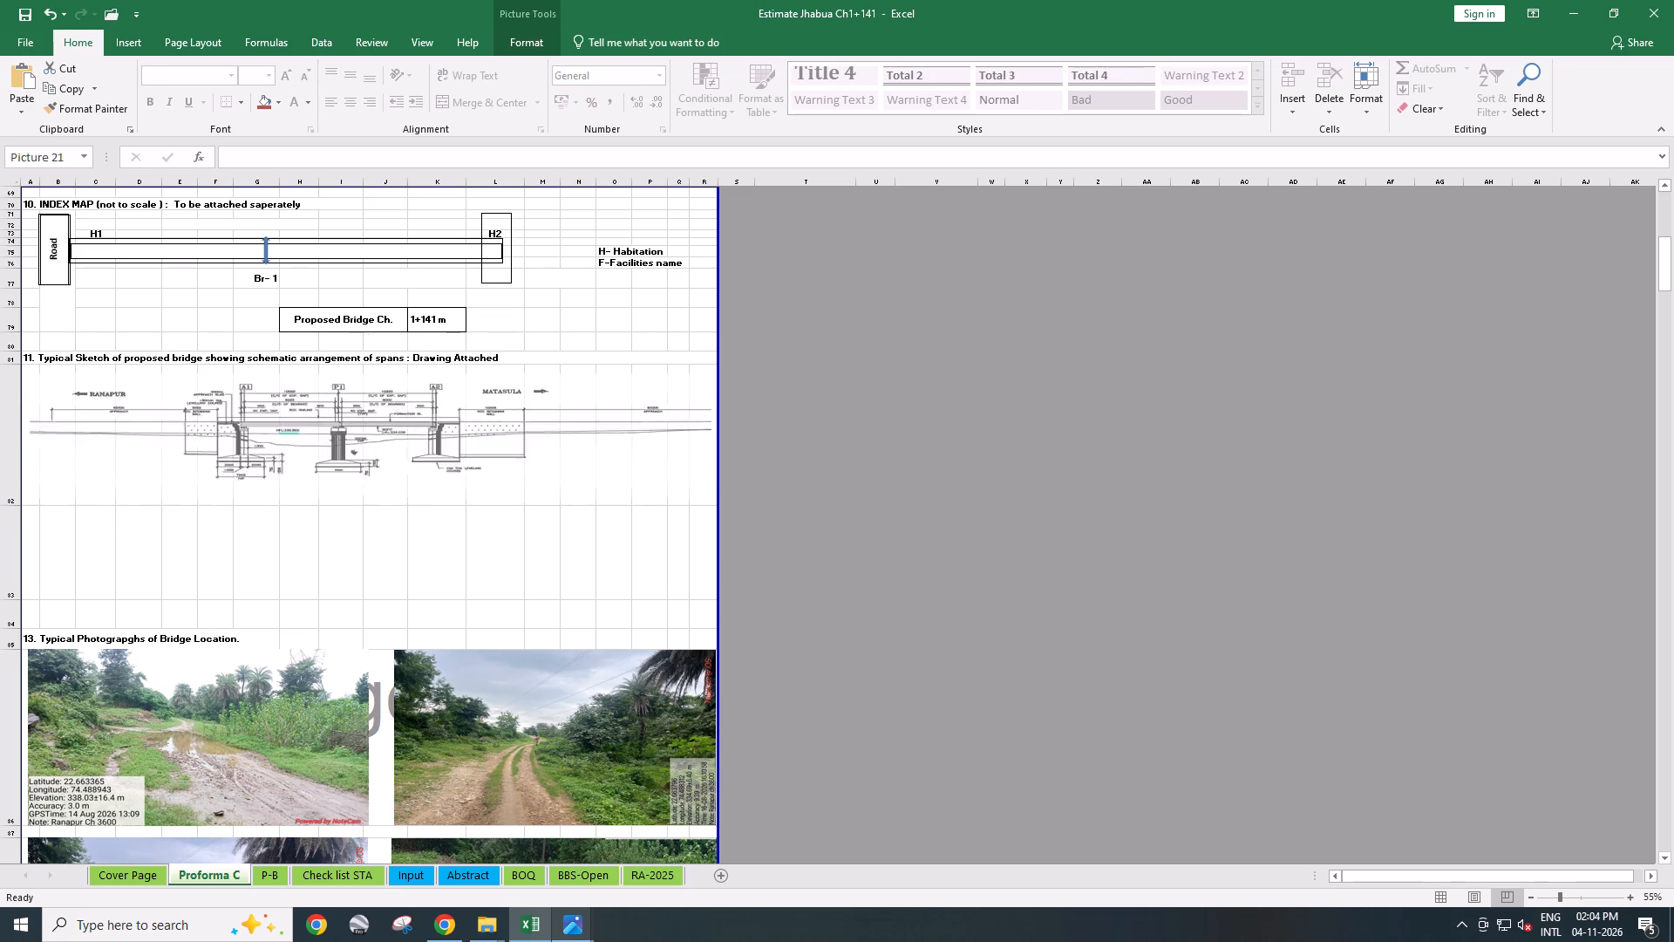
drag(362, 517, 361, 614)
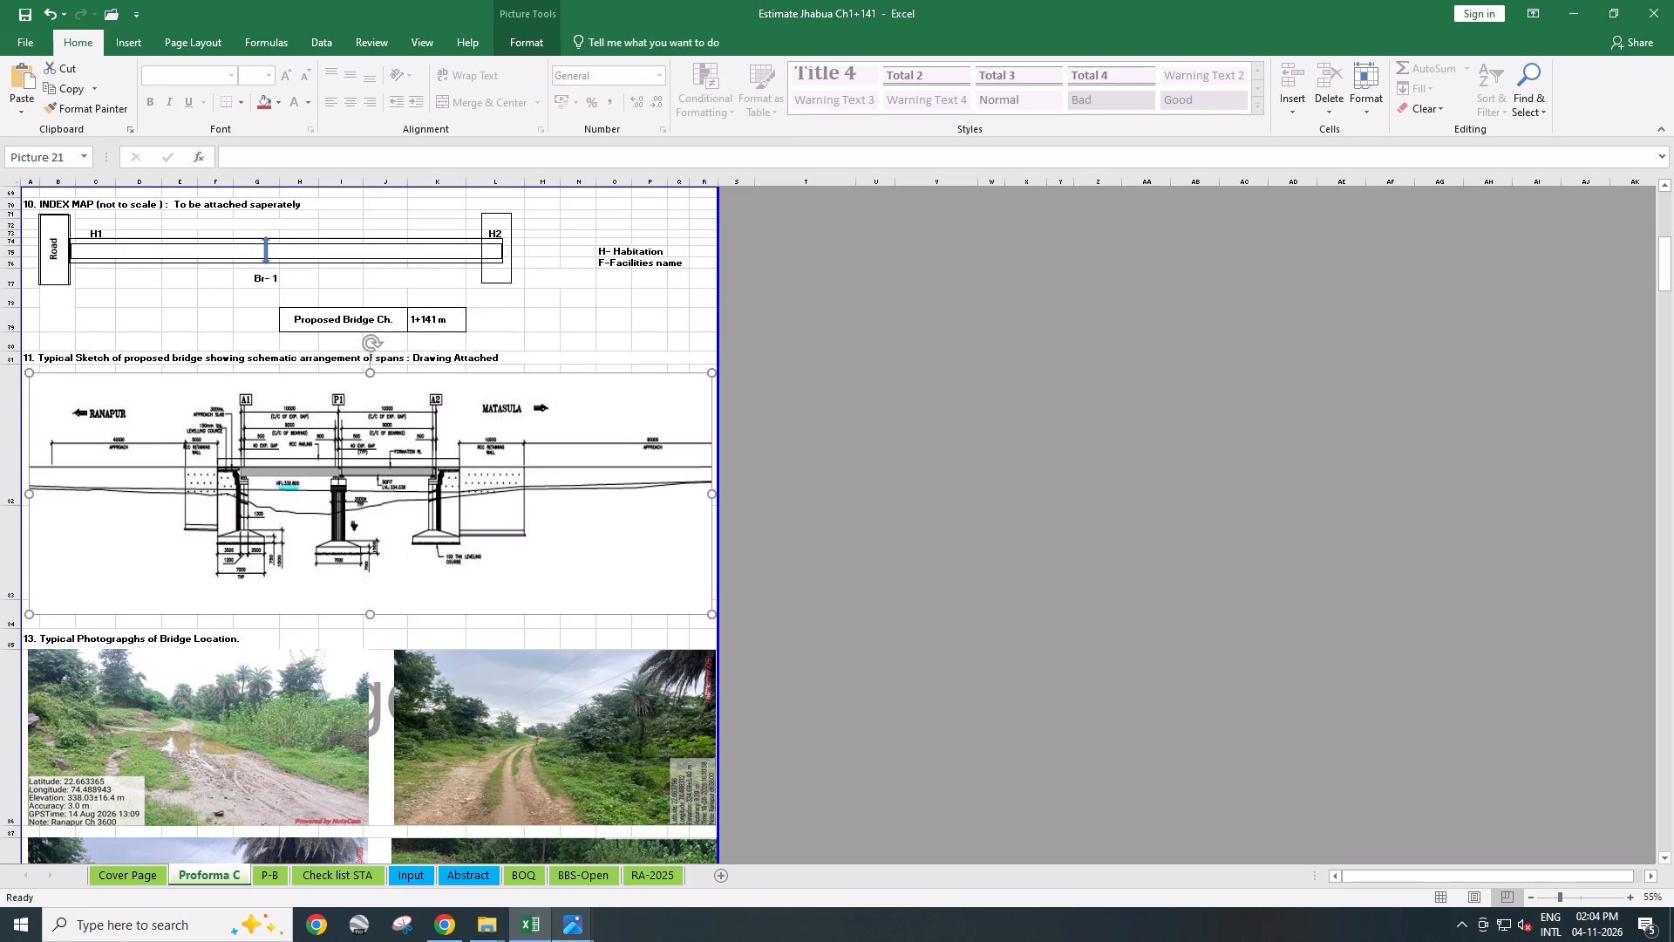
click(779, 572)
key(ctrl+s)
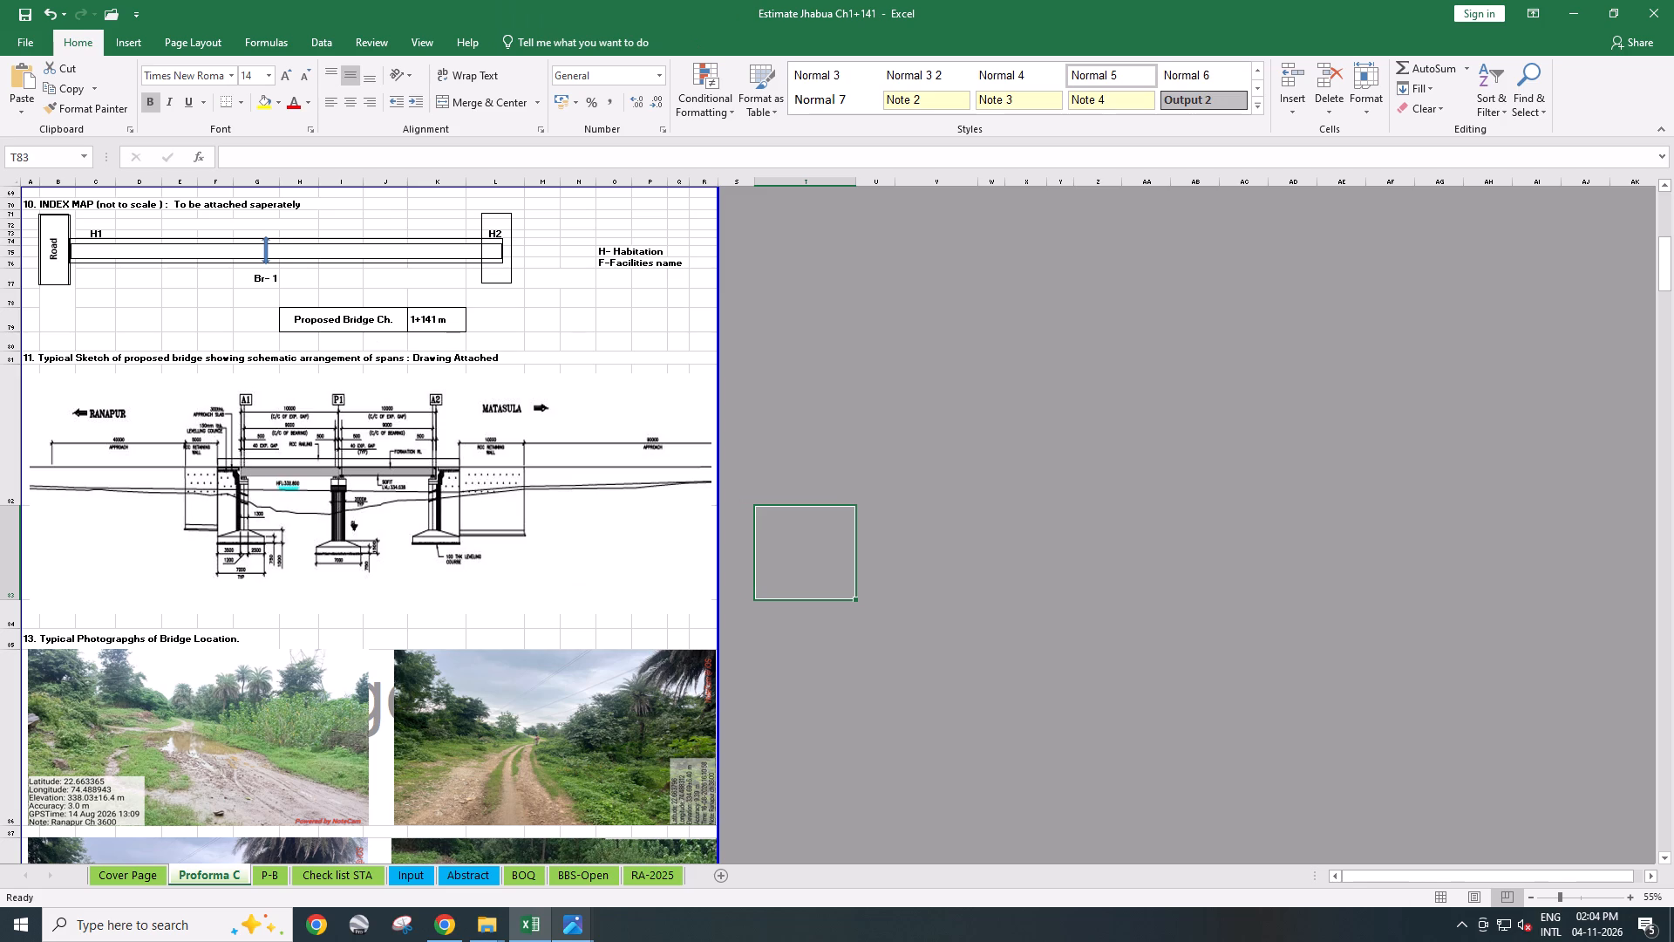
Export the Cover Page, Proforma C, P-B, Check list STA, BOQ and BBS-Open sheets together as a PDF named Estimate Jhabua Ch1+141 (3+600).
click(126, 879)
ctrl+click(201, 878)
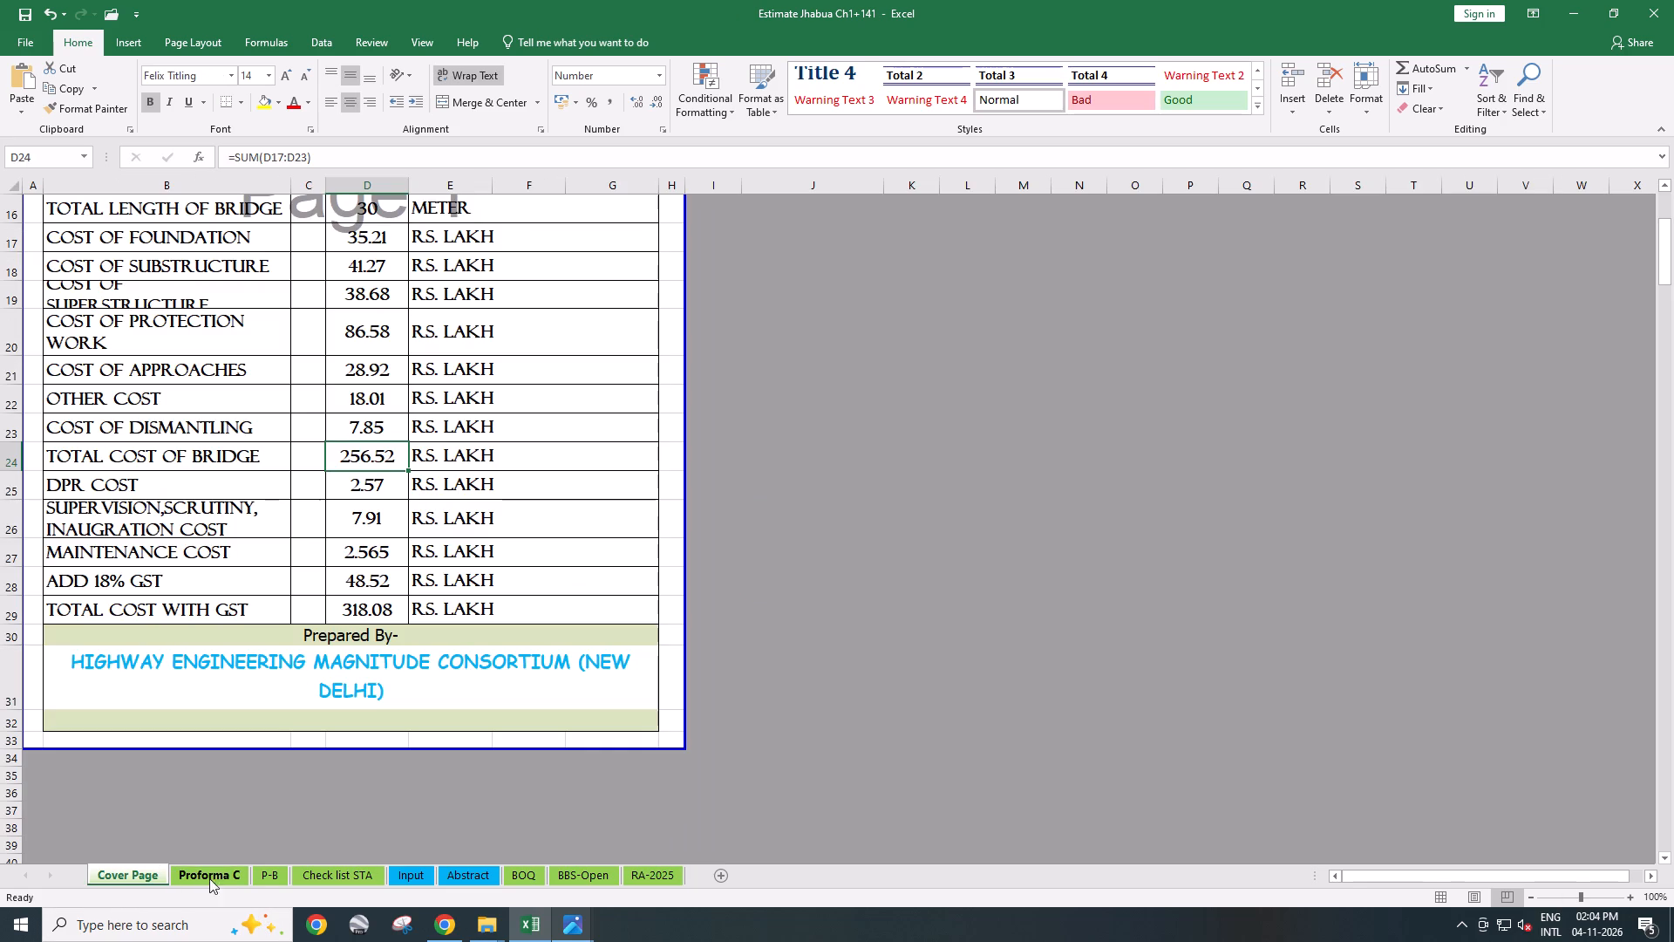
ctrl+click(264, 875)
ctrl+click(310, 872)
ctrl+click(527, 871)
ctrl+click(575, 872)
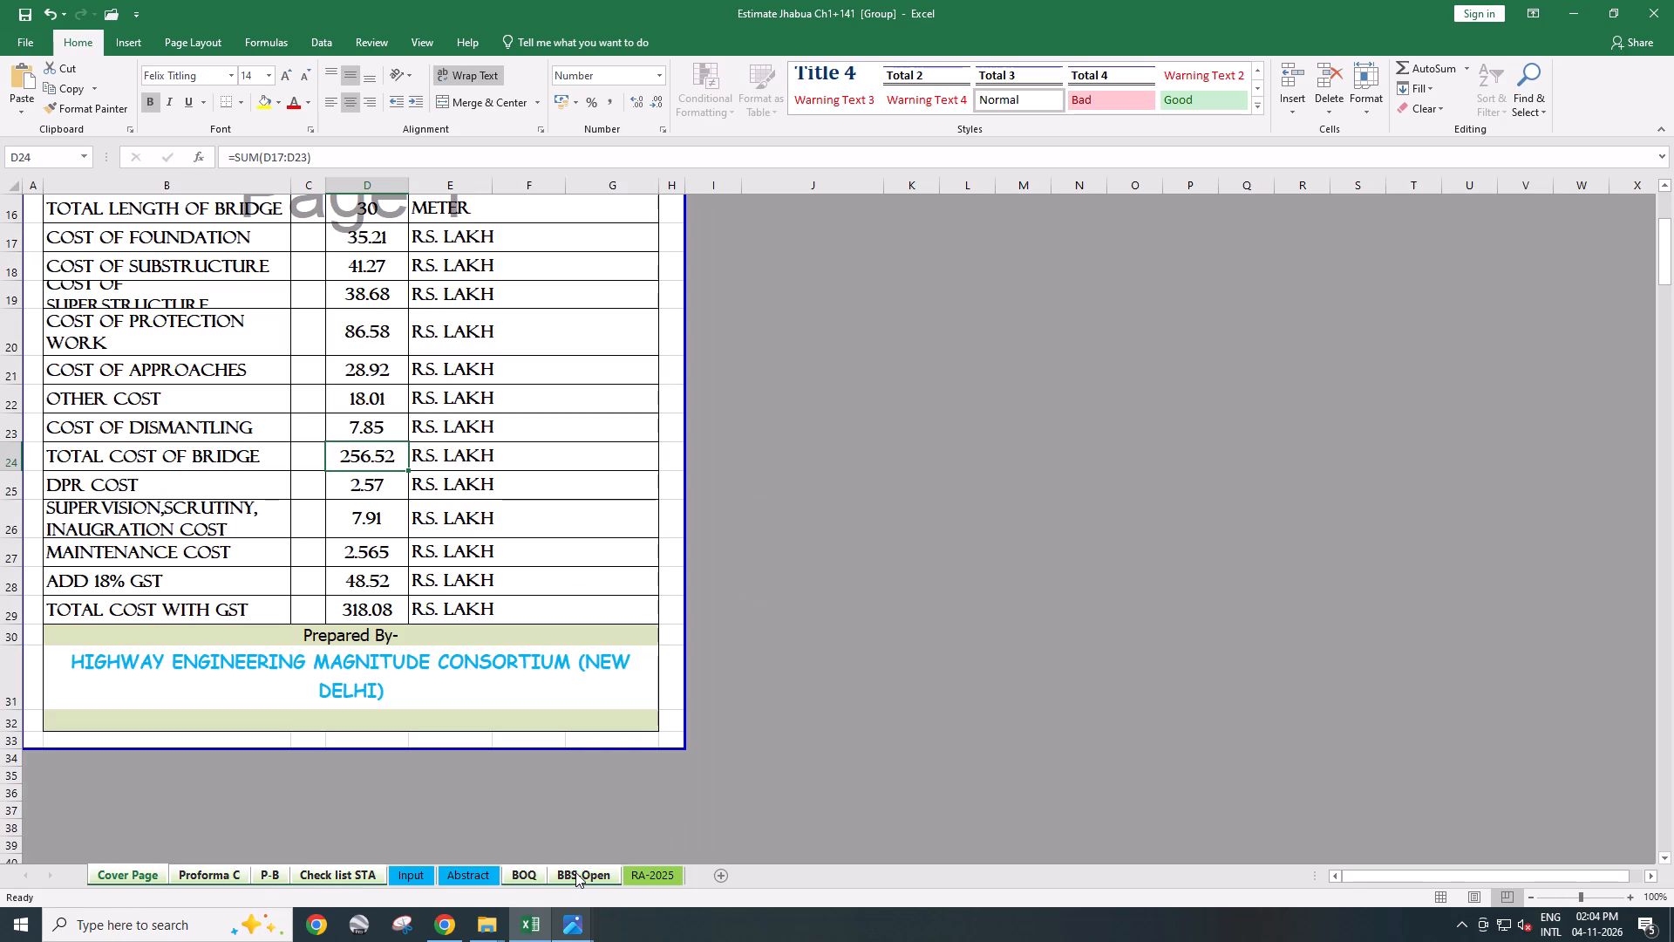
click(26, 38)
click(78, 222)
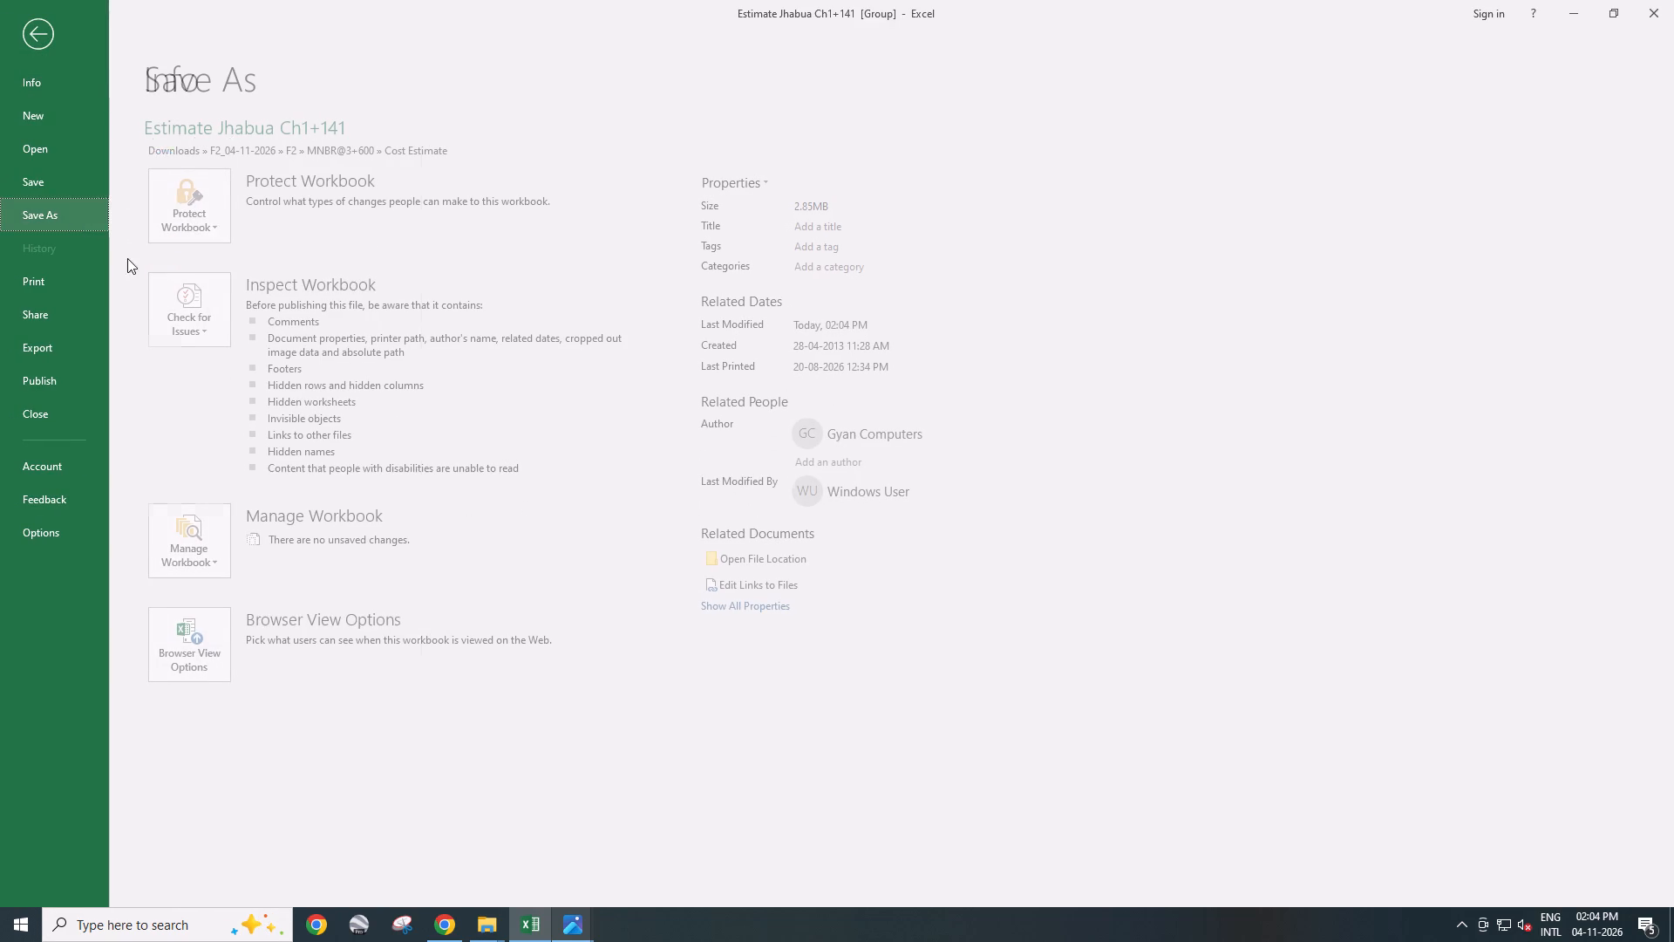
click(228, 328)
click(218, 376)
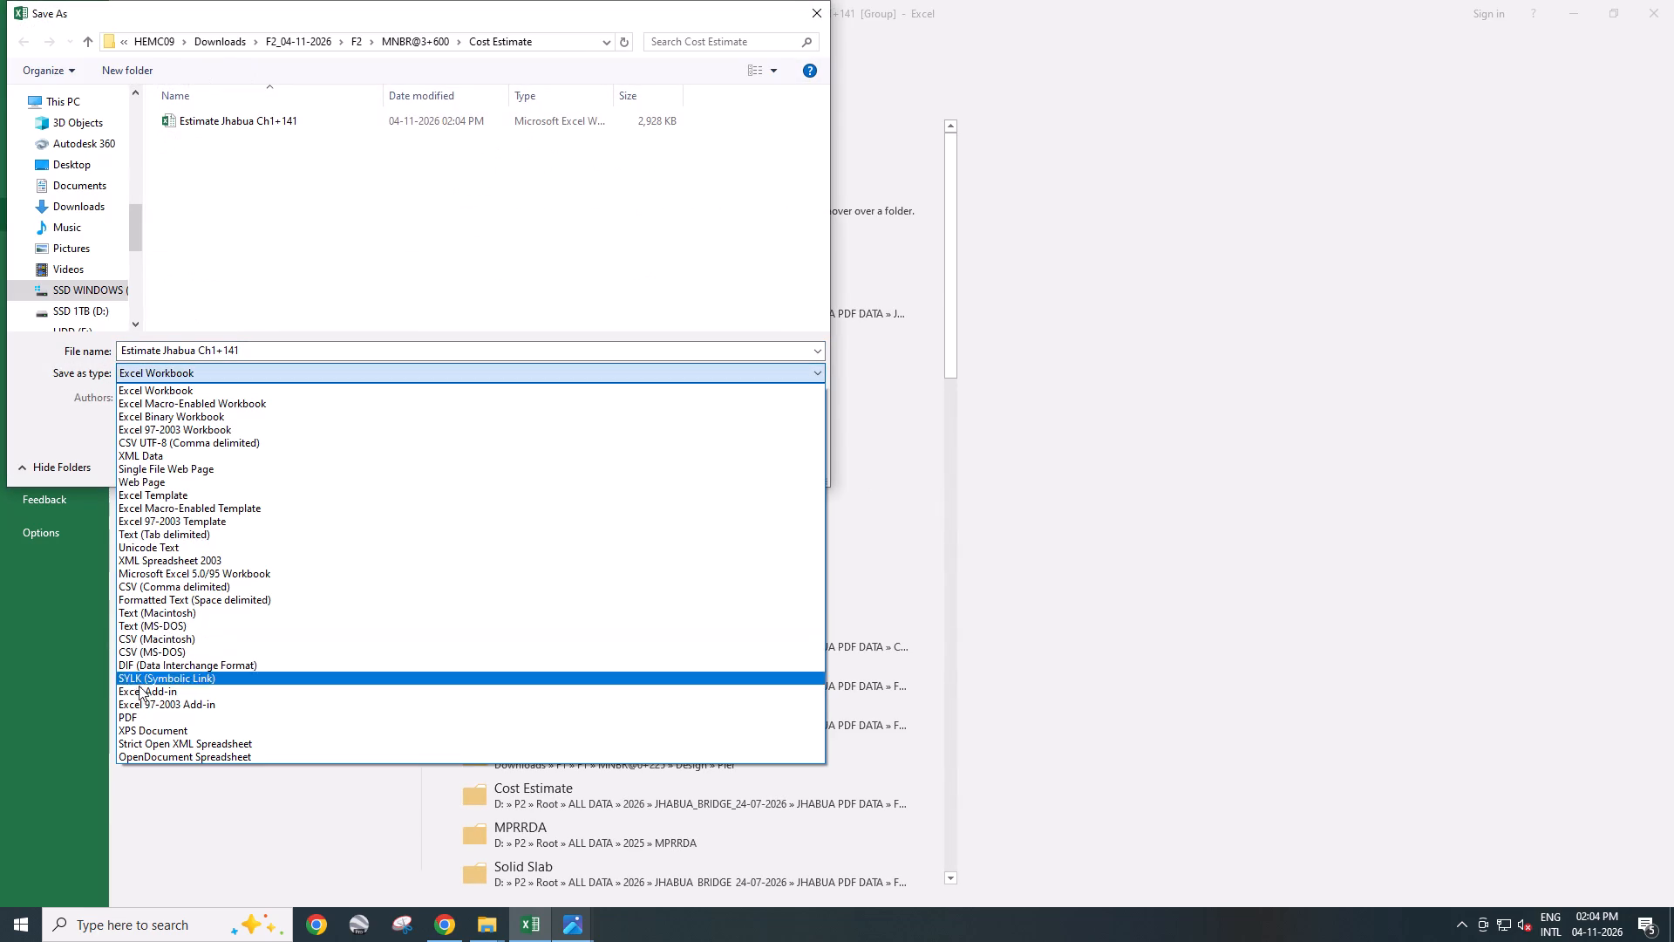
click(137, 713)
double_click(269, 347)
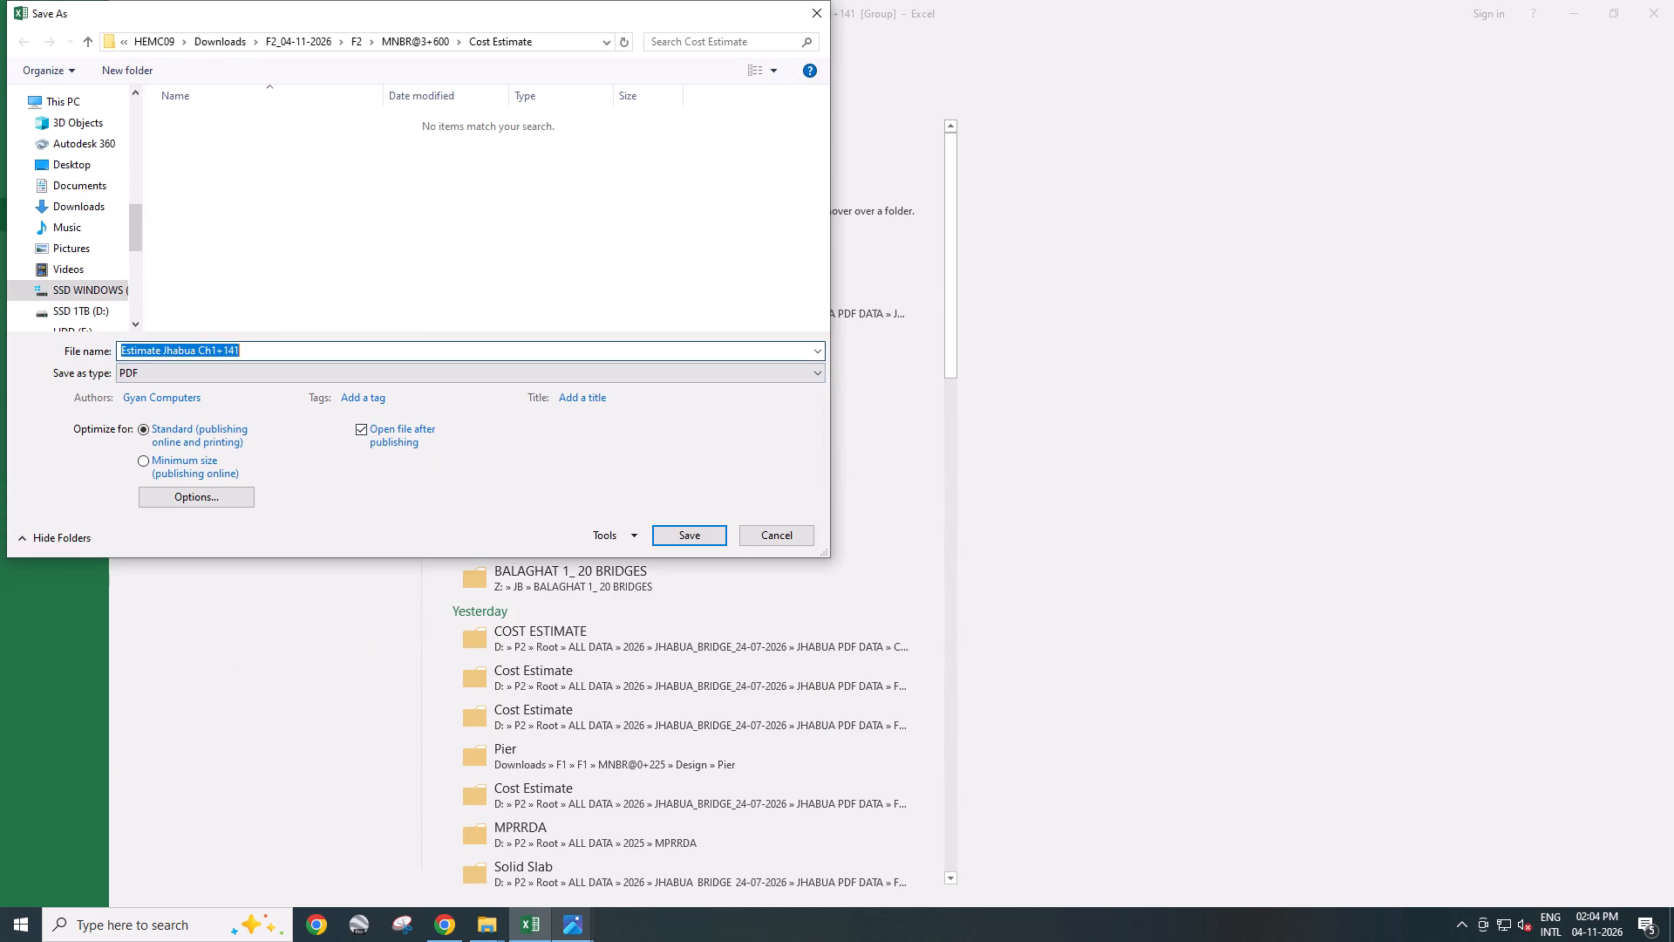
click(273, 351)
key(space)
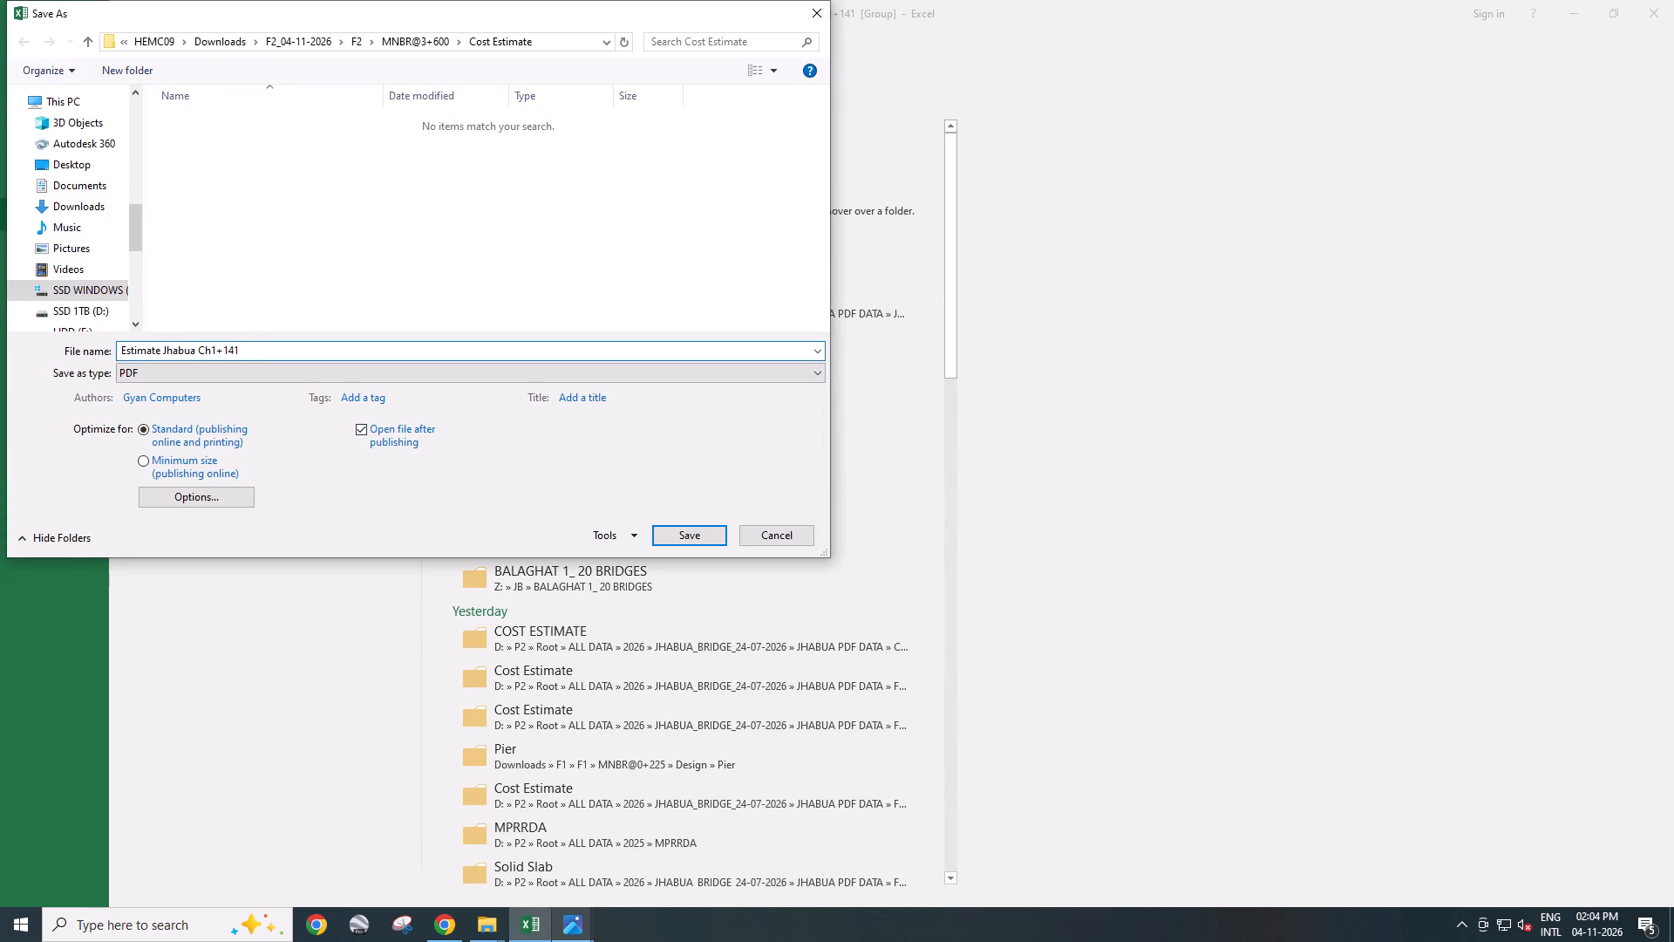
key(shift+parenleft)
text(3+600)
key(shift+parenright)
key(Return)
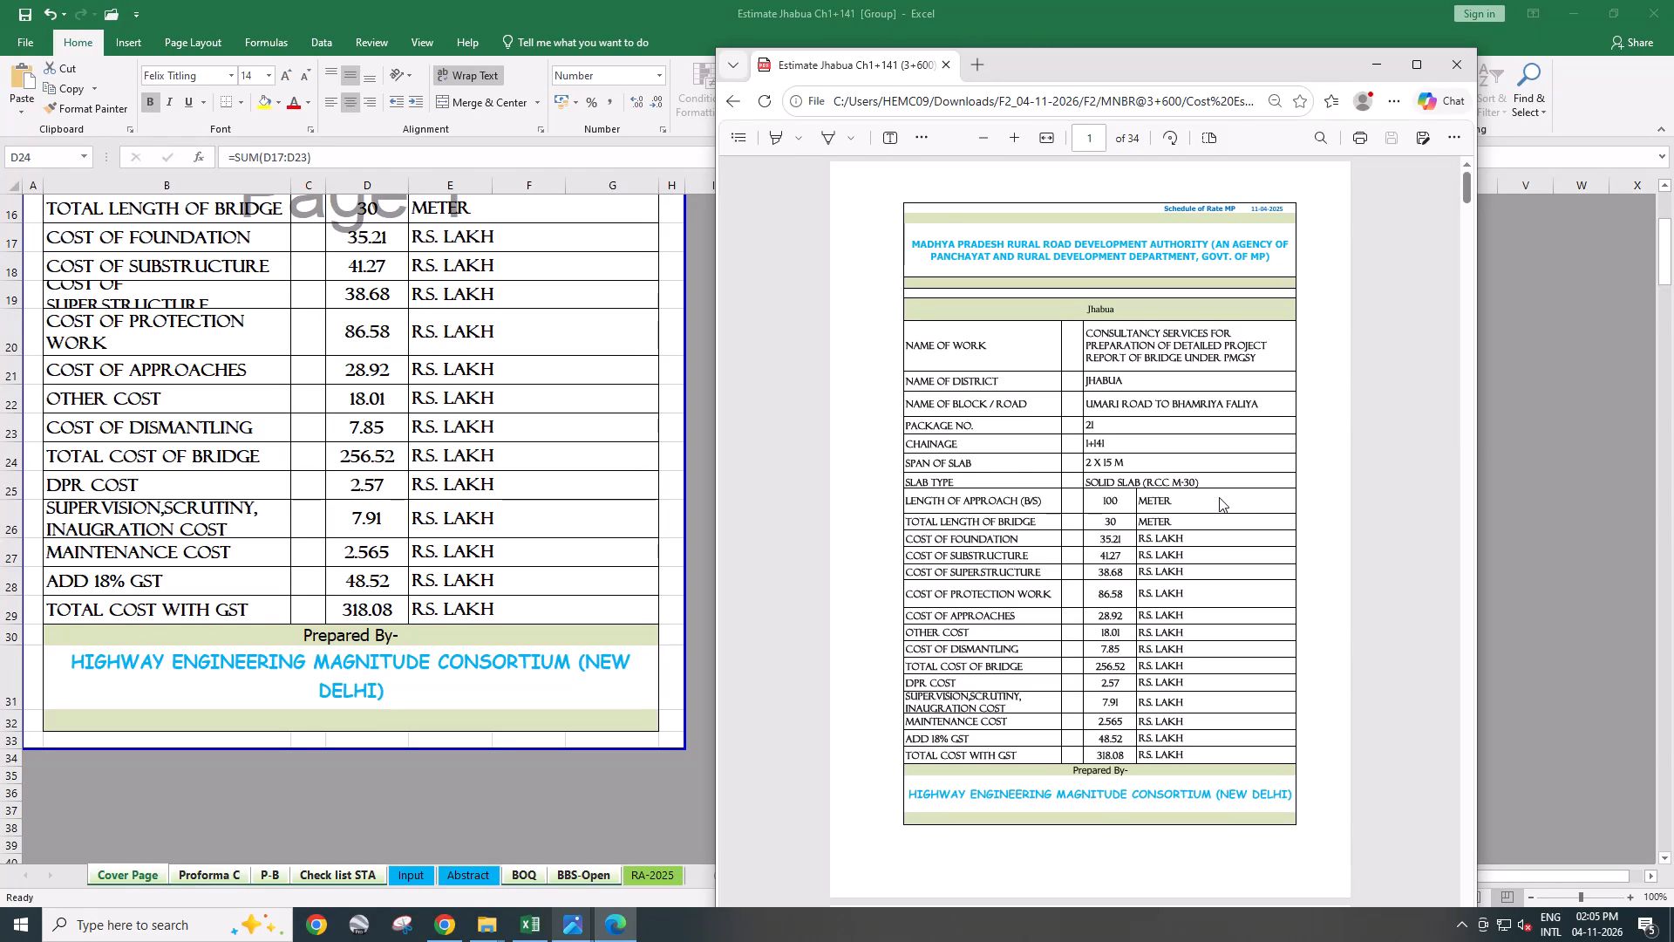
Close the exported PDF, the estimate workbook and both open images, and minimise the GAD folder window.
click(1464, 70)
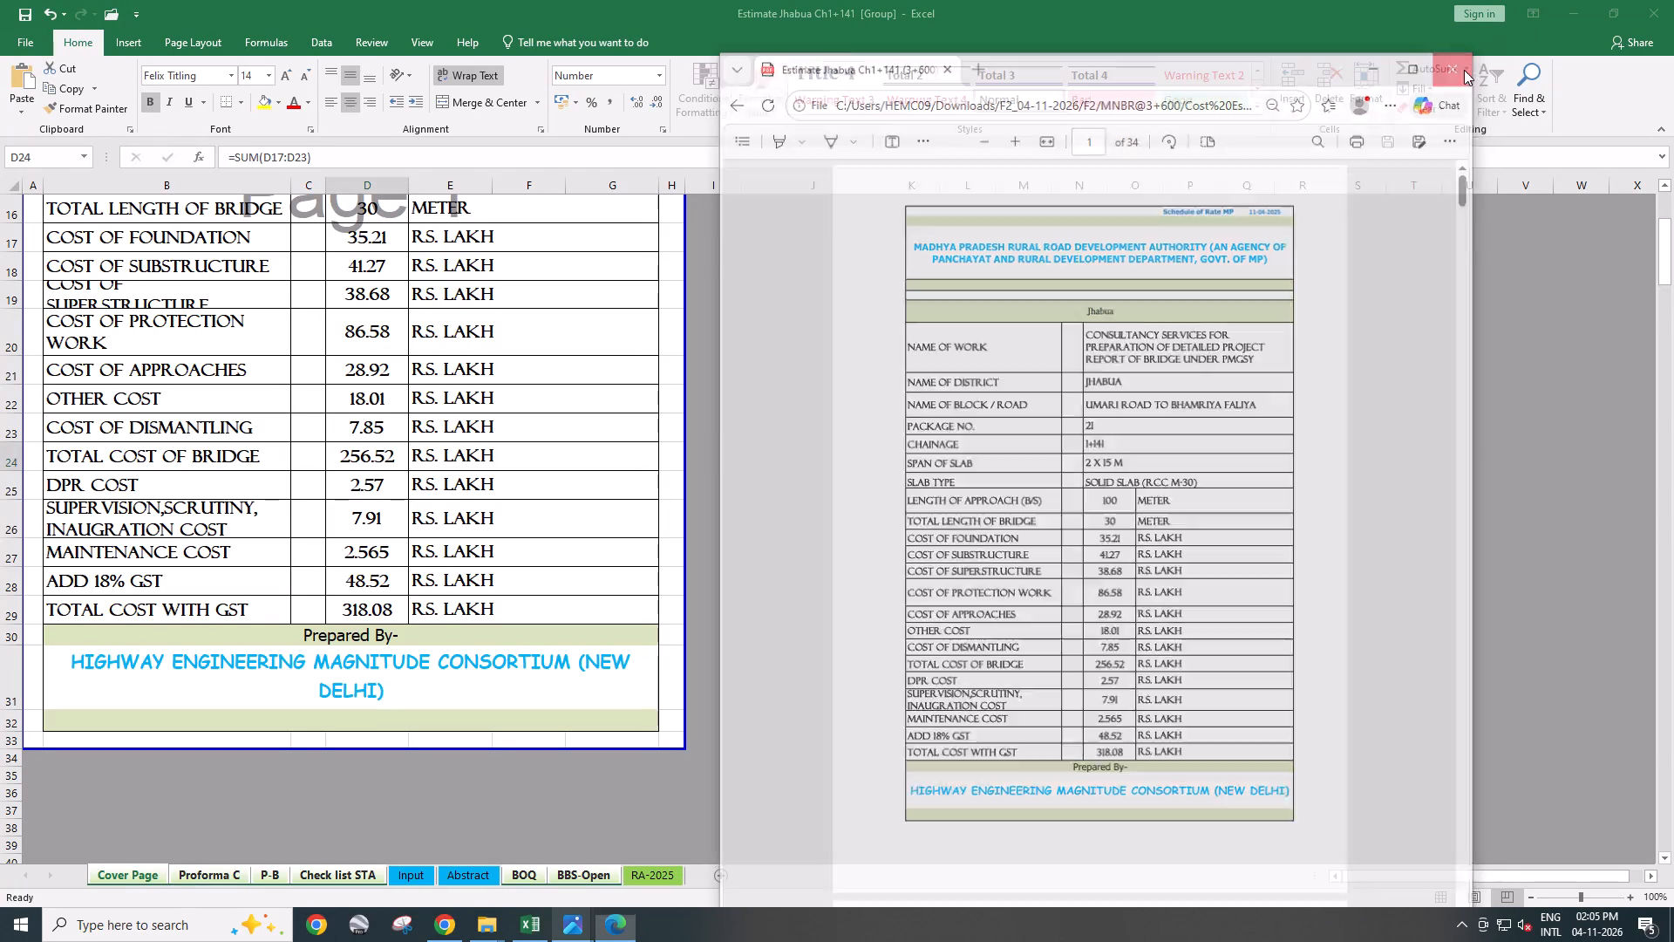
click(1660, 0)
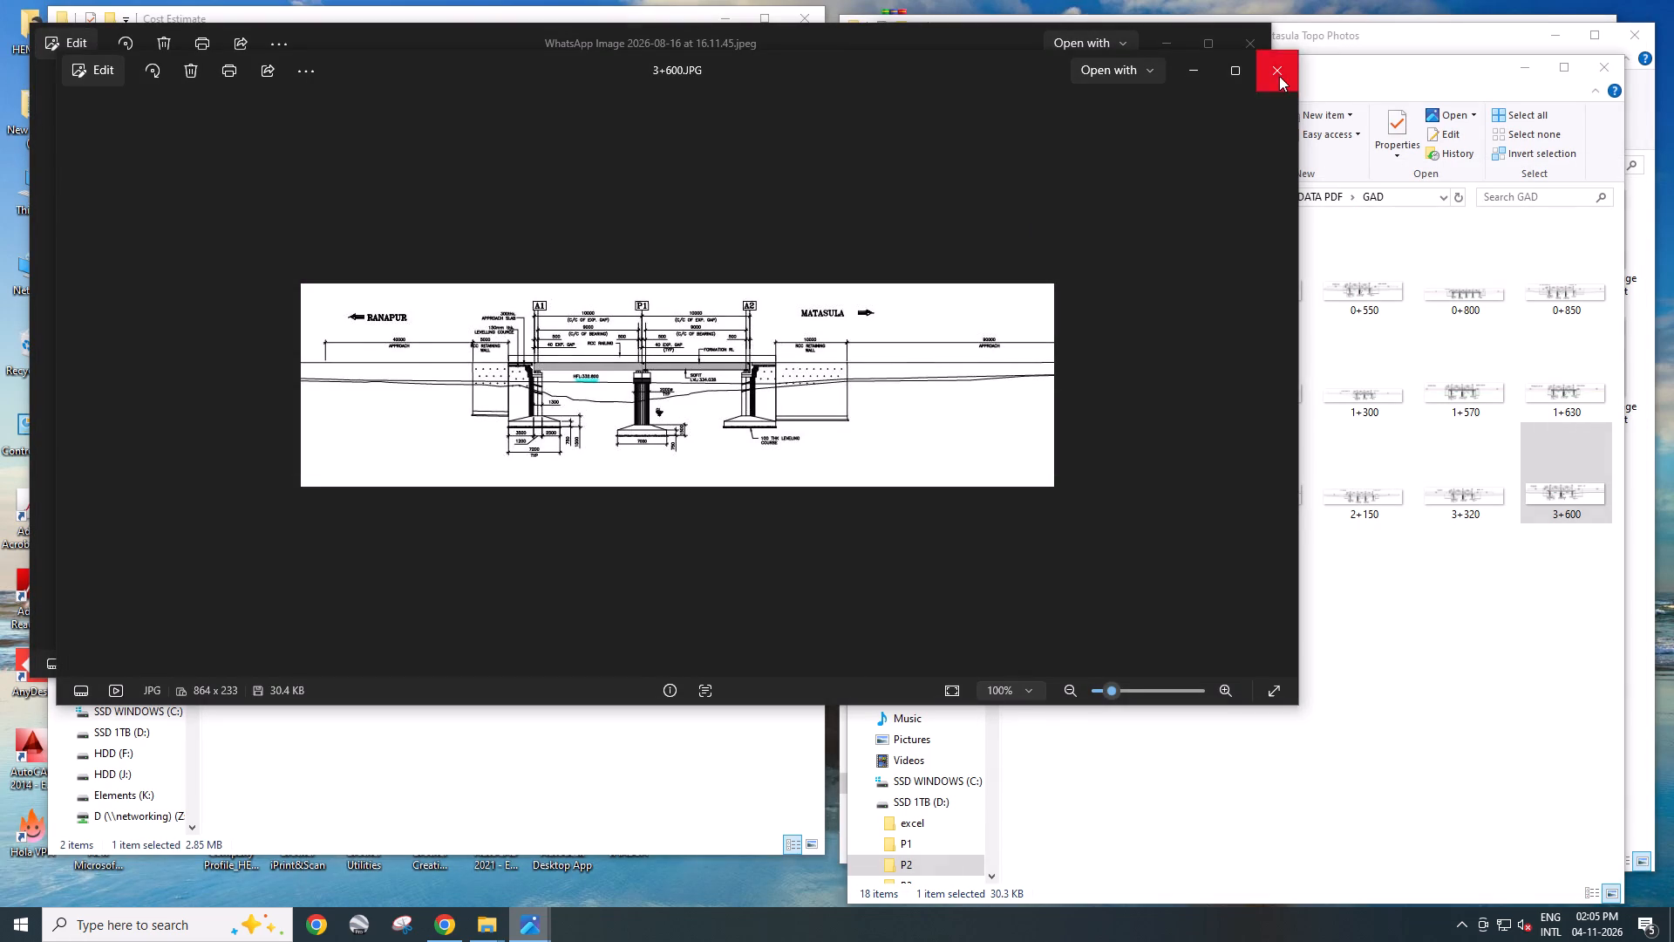
click(1279, 76)
click(626, 204)
click(1257, 50)
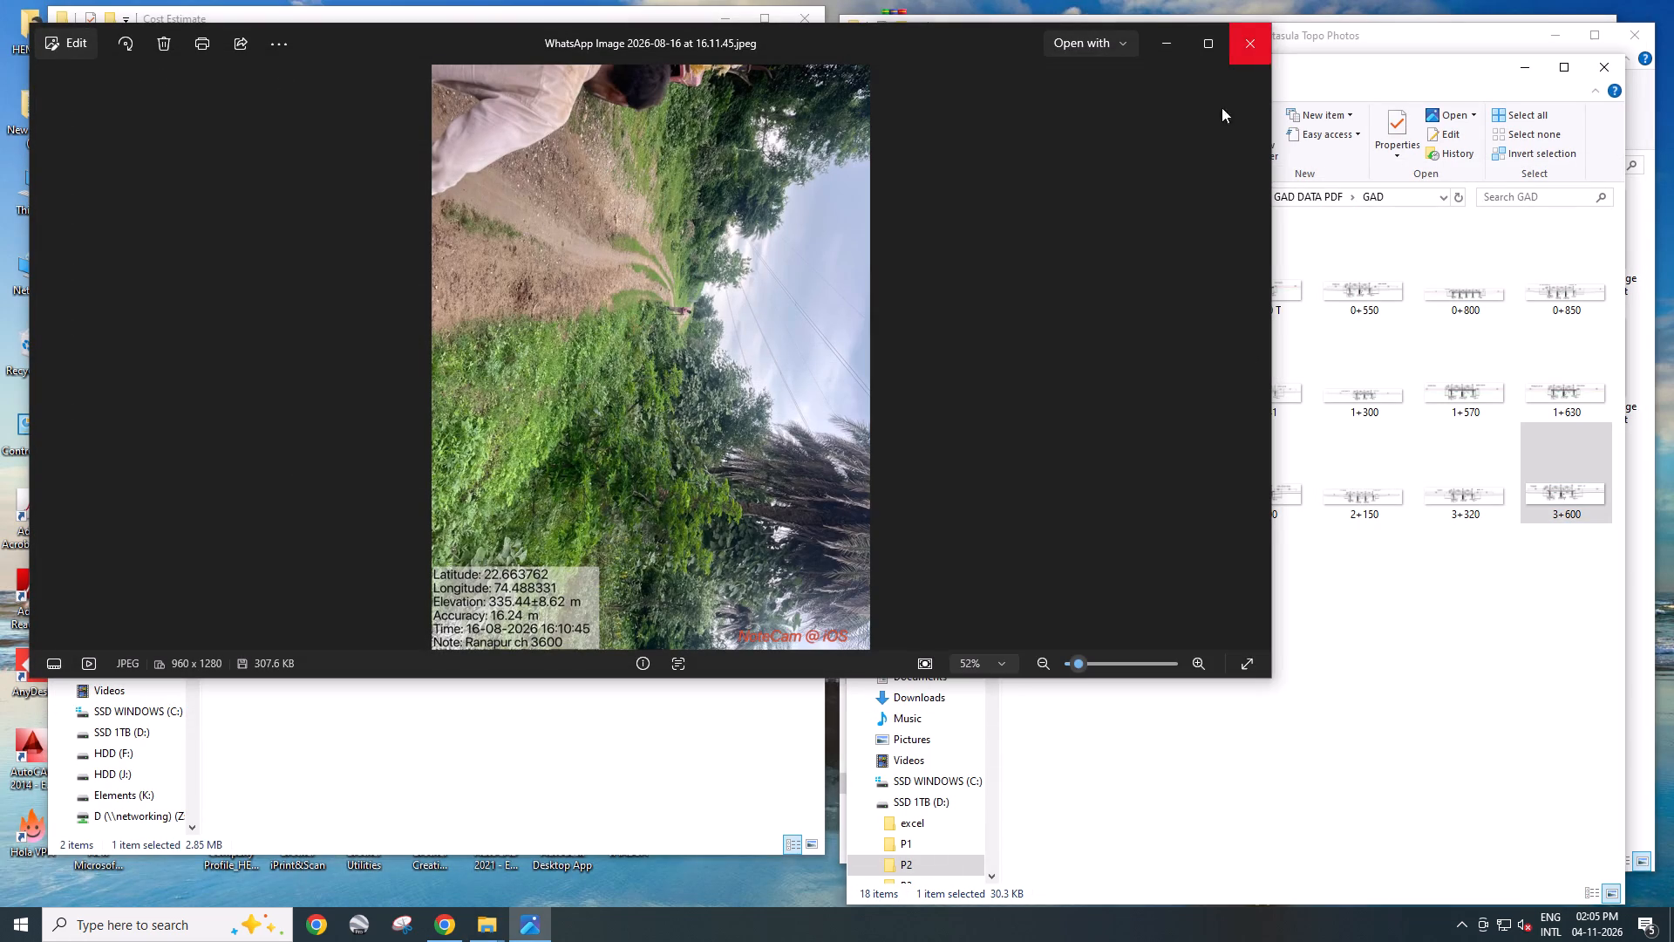
click(1518, 72)
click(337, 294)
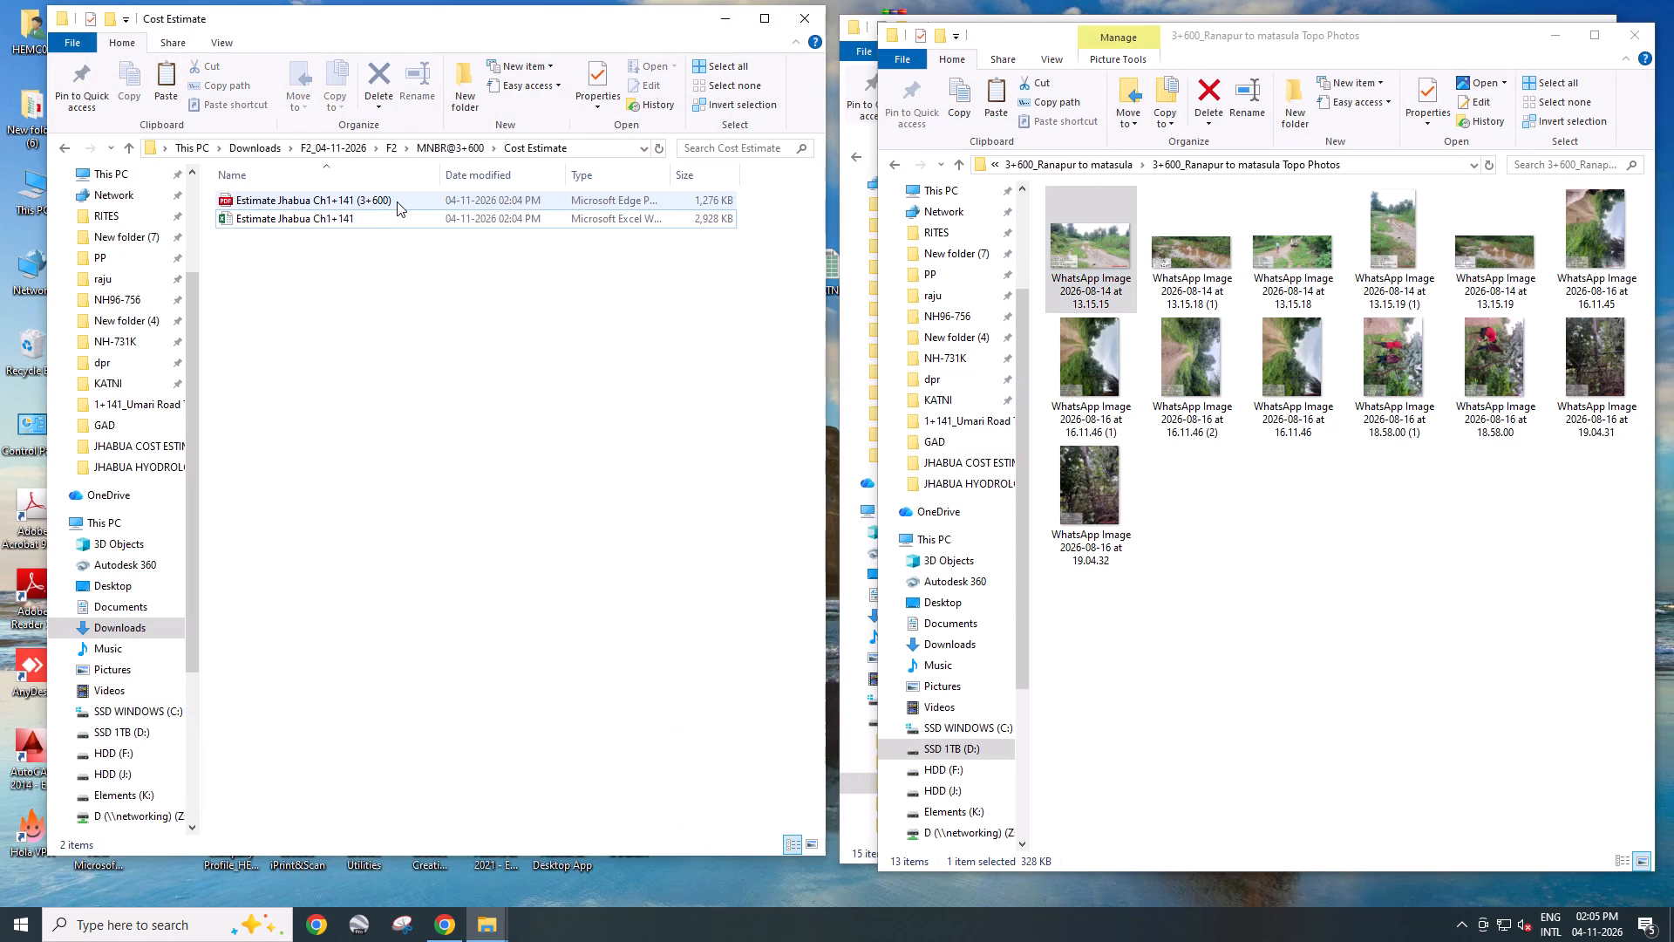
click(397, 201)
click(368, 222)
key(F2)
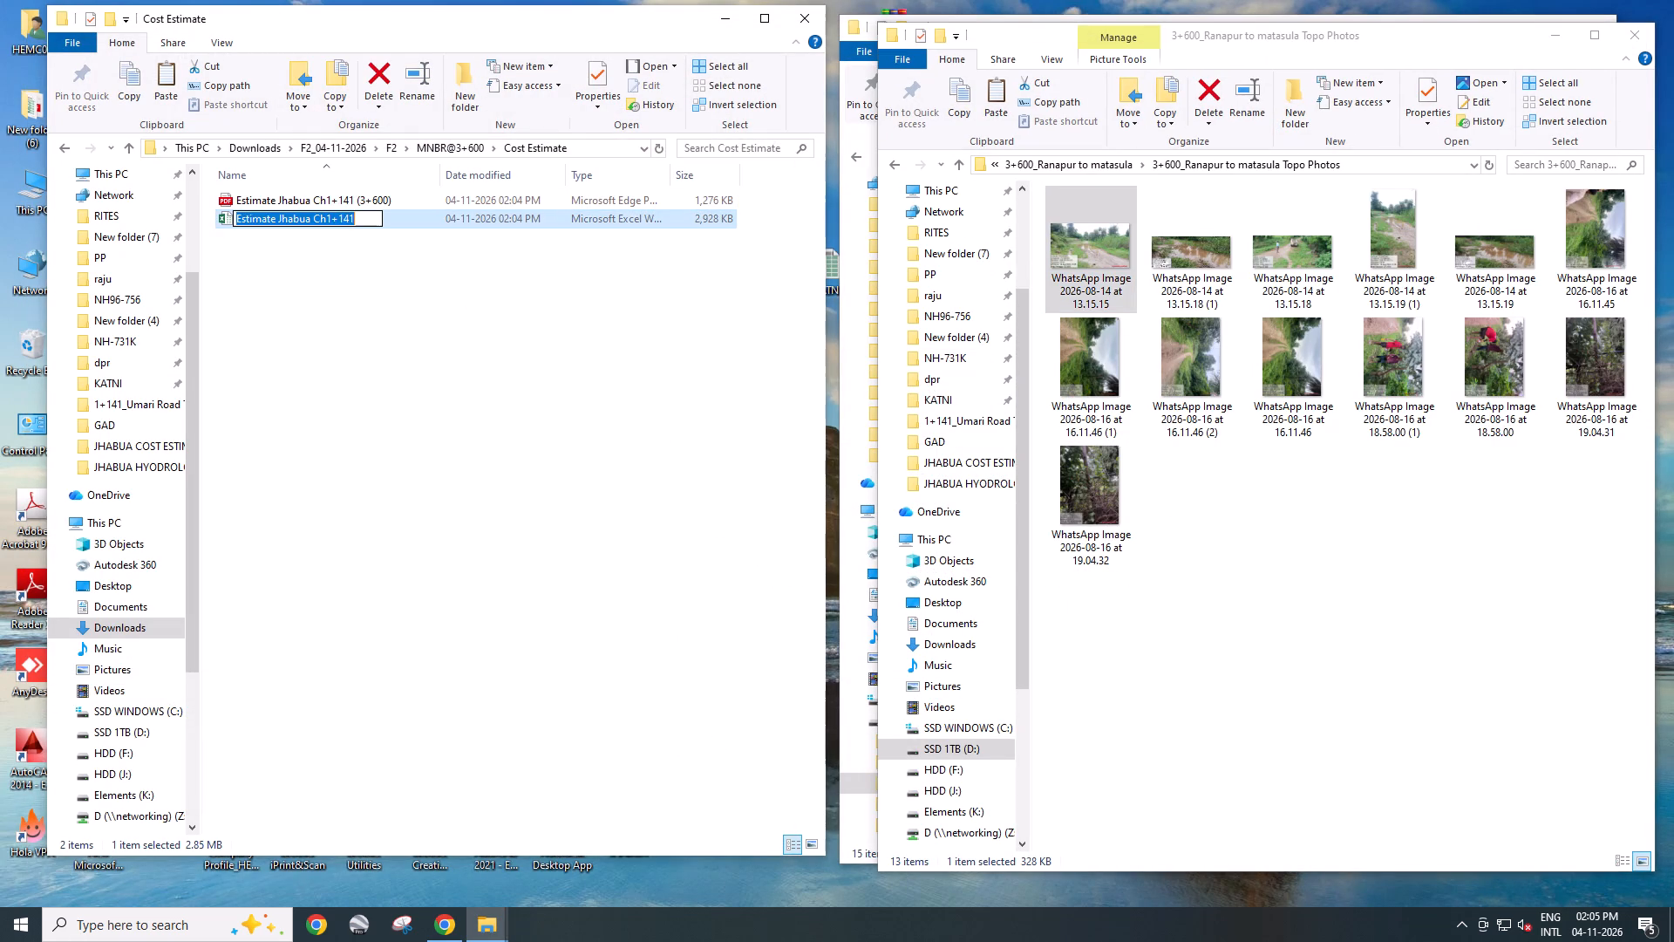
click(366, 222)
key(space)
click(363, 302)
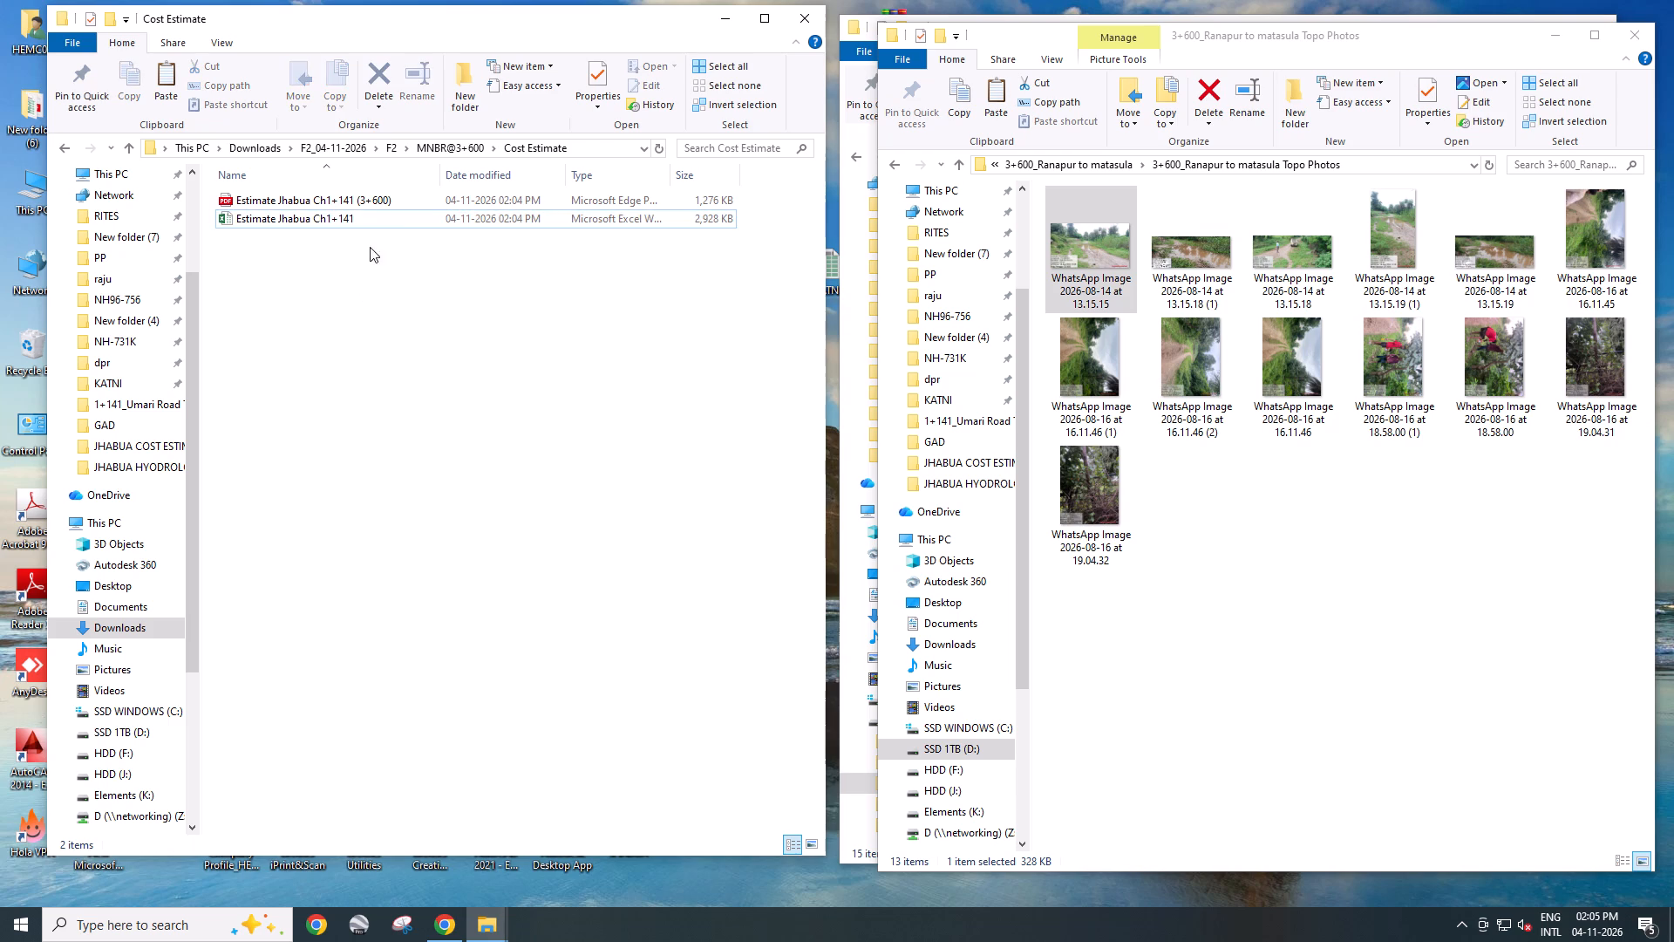
Copy the Estimate Jhabua Ch1+141 (3+600) PDF from Cost Estimate into the New folder inside JHABUA COST ESTIMATE.
click(439, 195)
key(ctrl+c)
click(1111, 166)
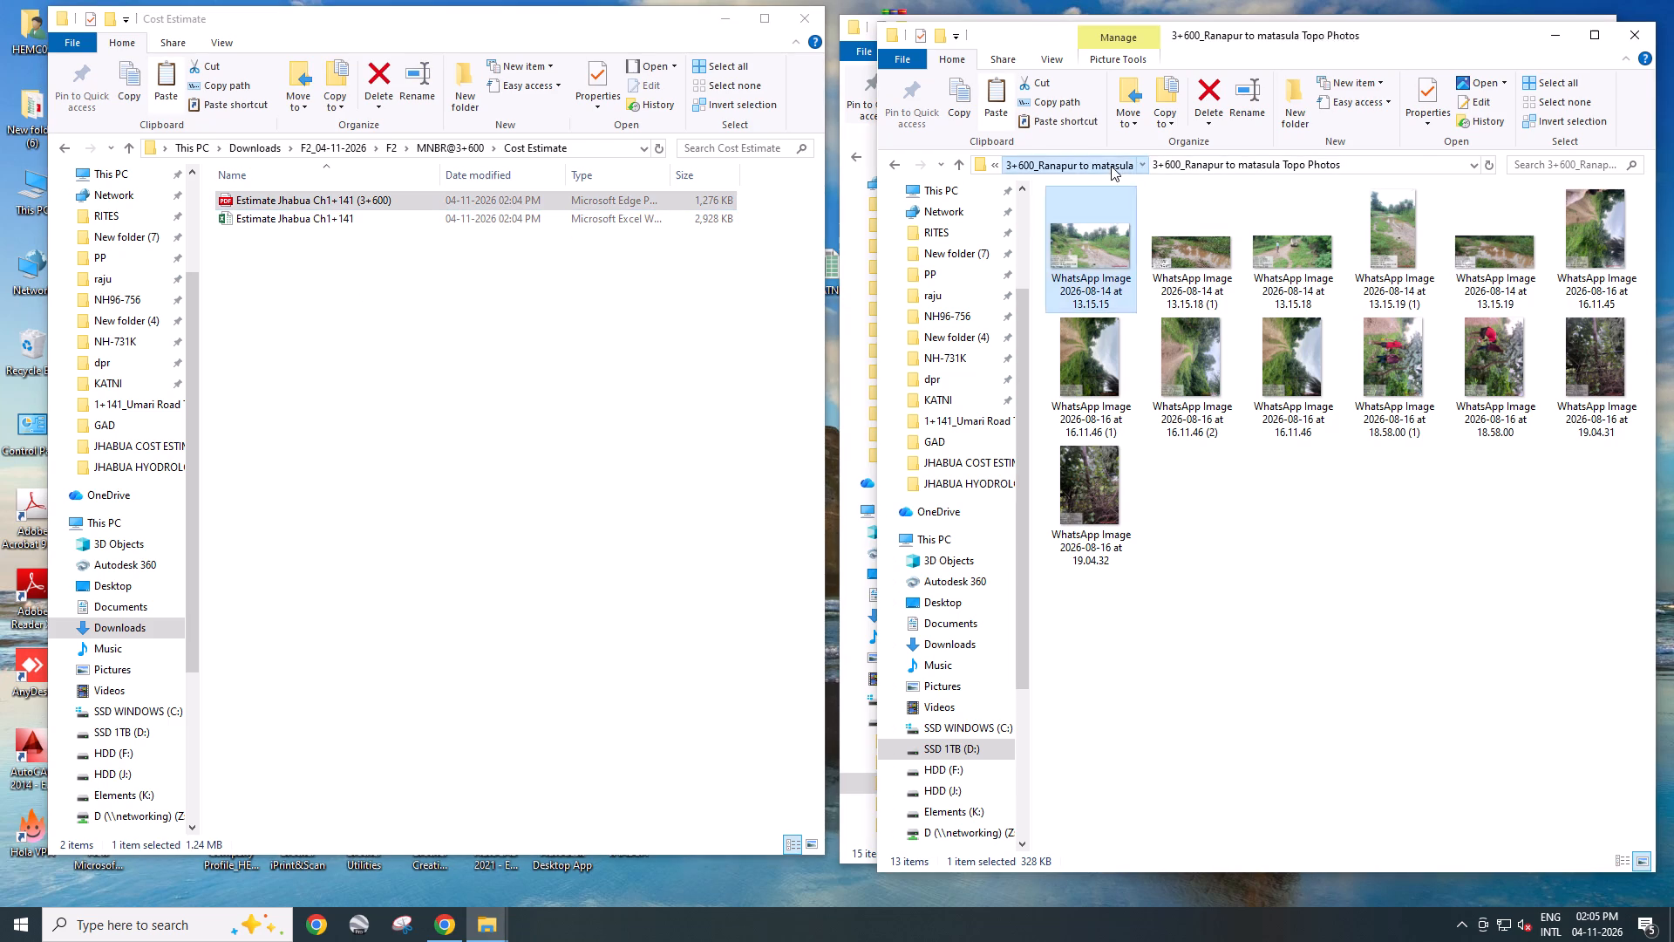
click(1176, 168)
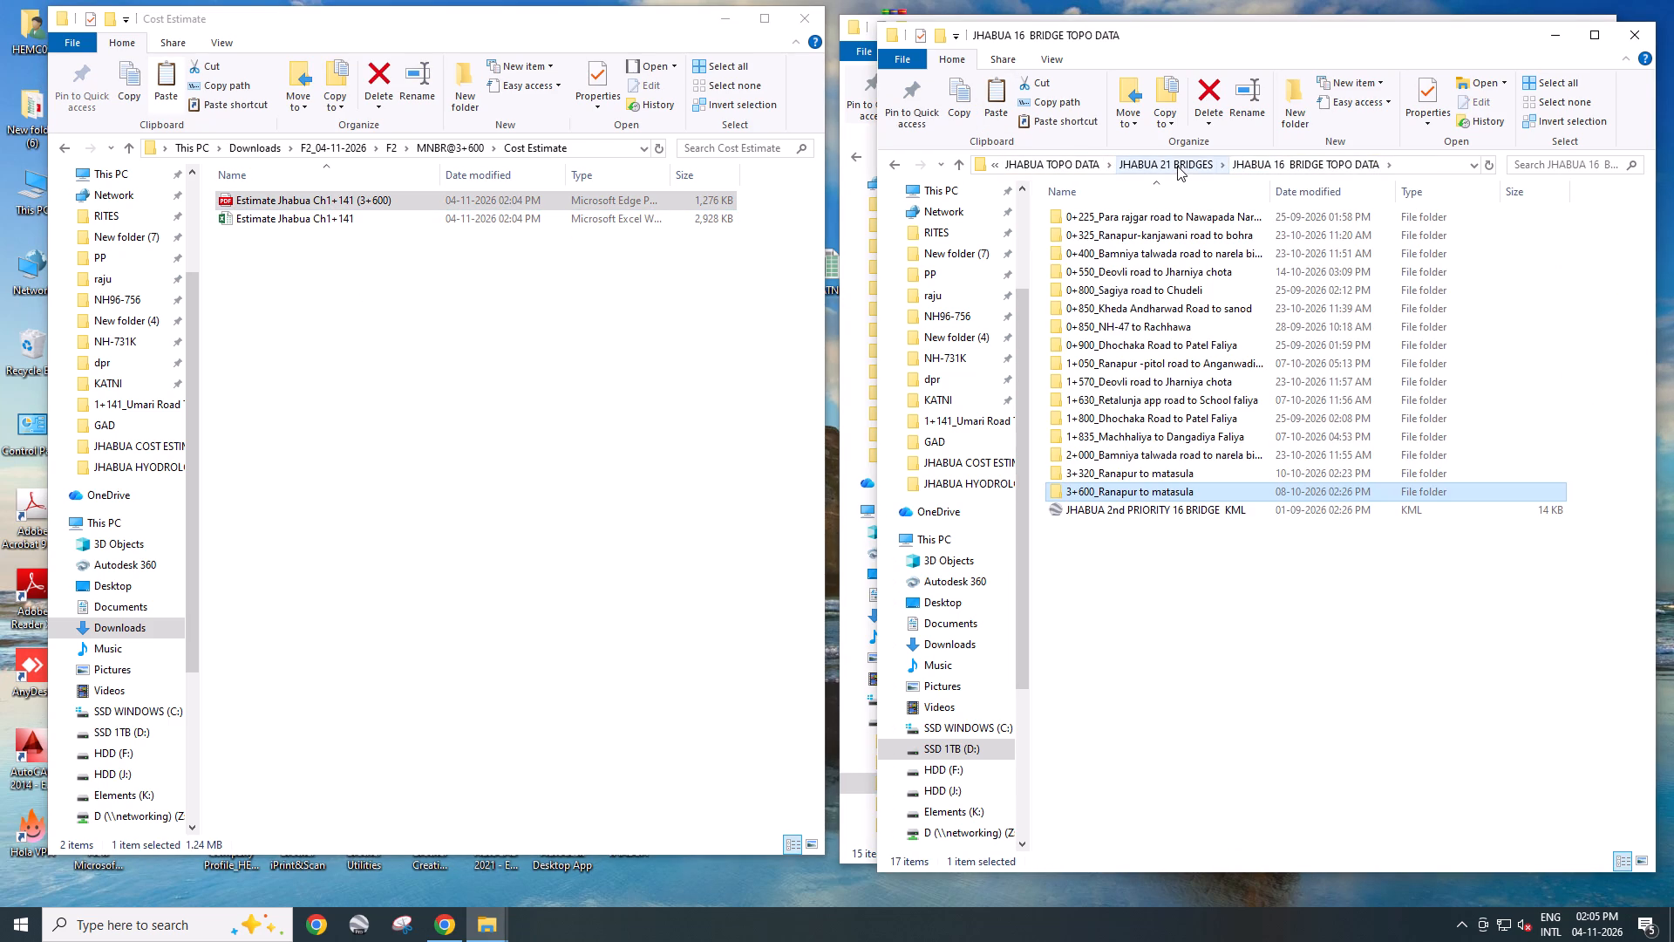
click(1557, 39)
click(1175, 556)
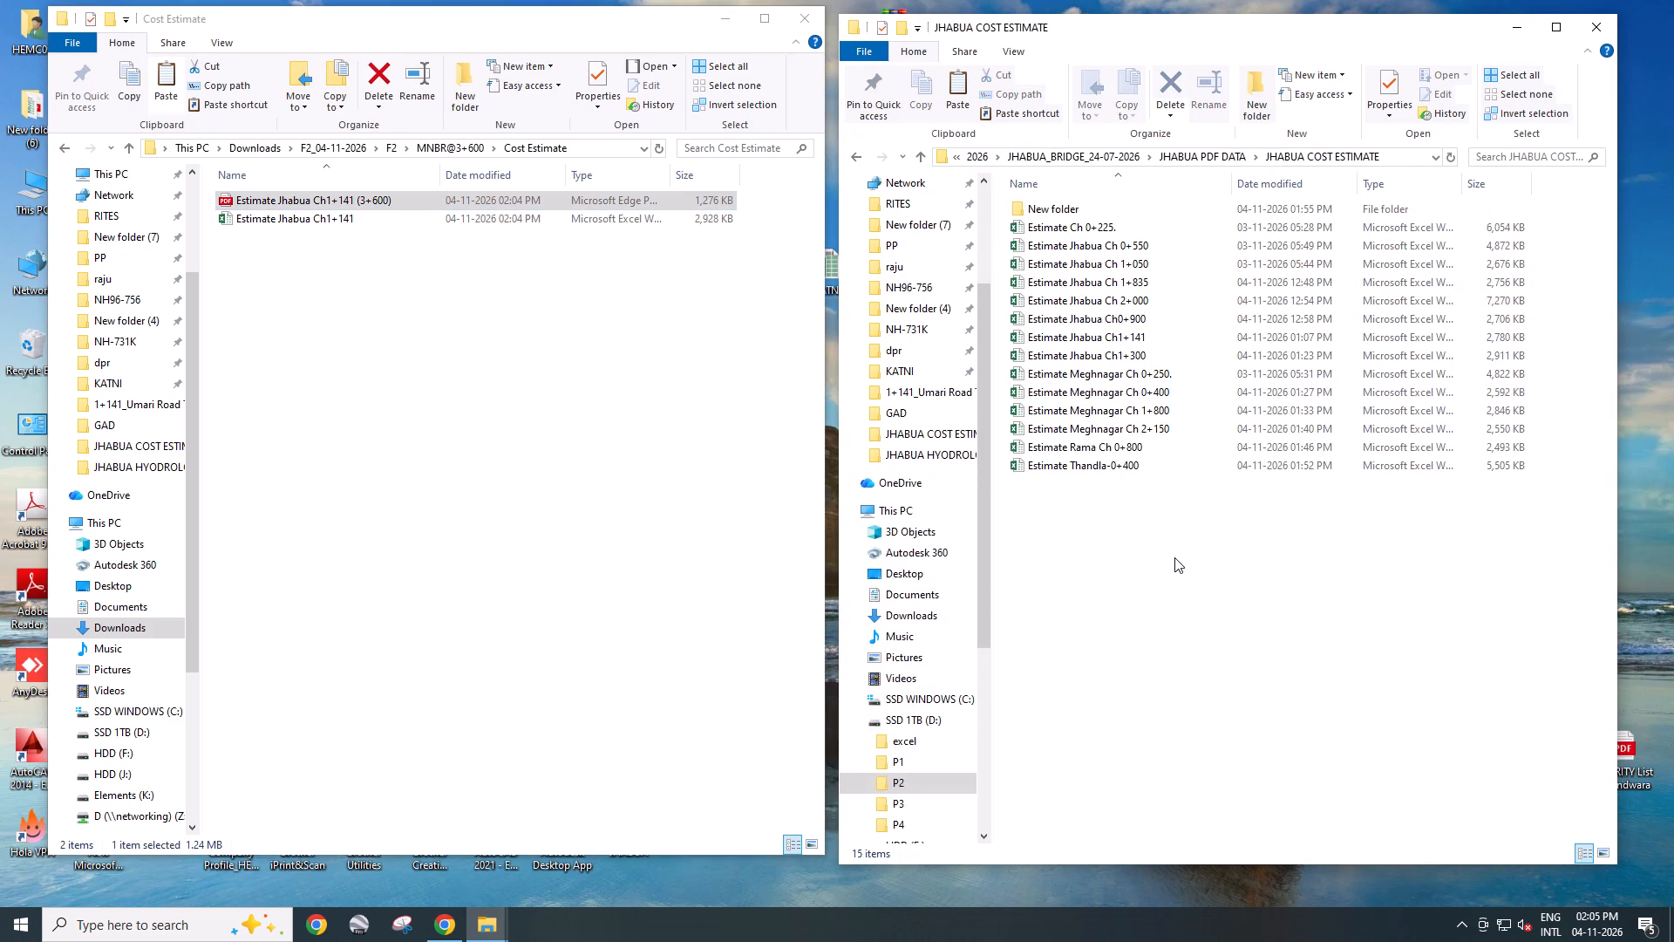
double_click(1091, 209)
key(ctrl+v)
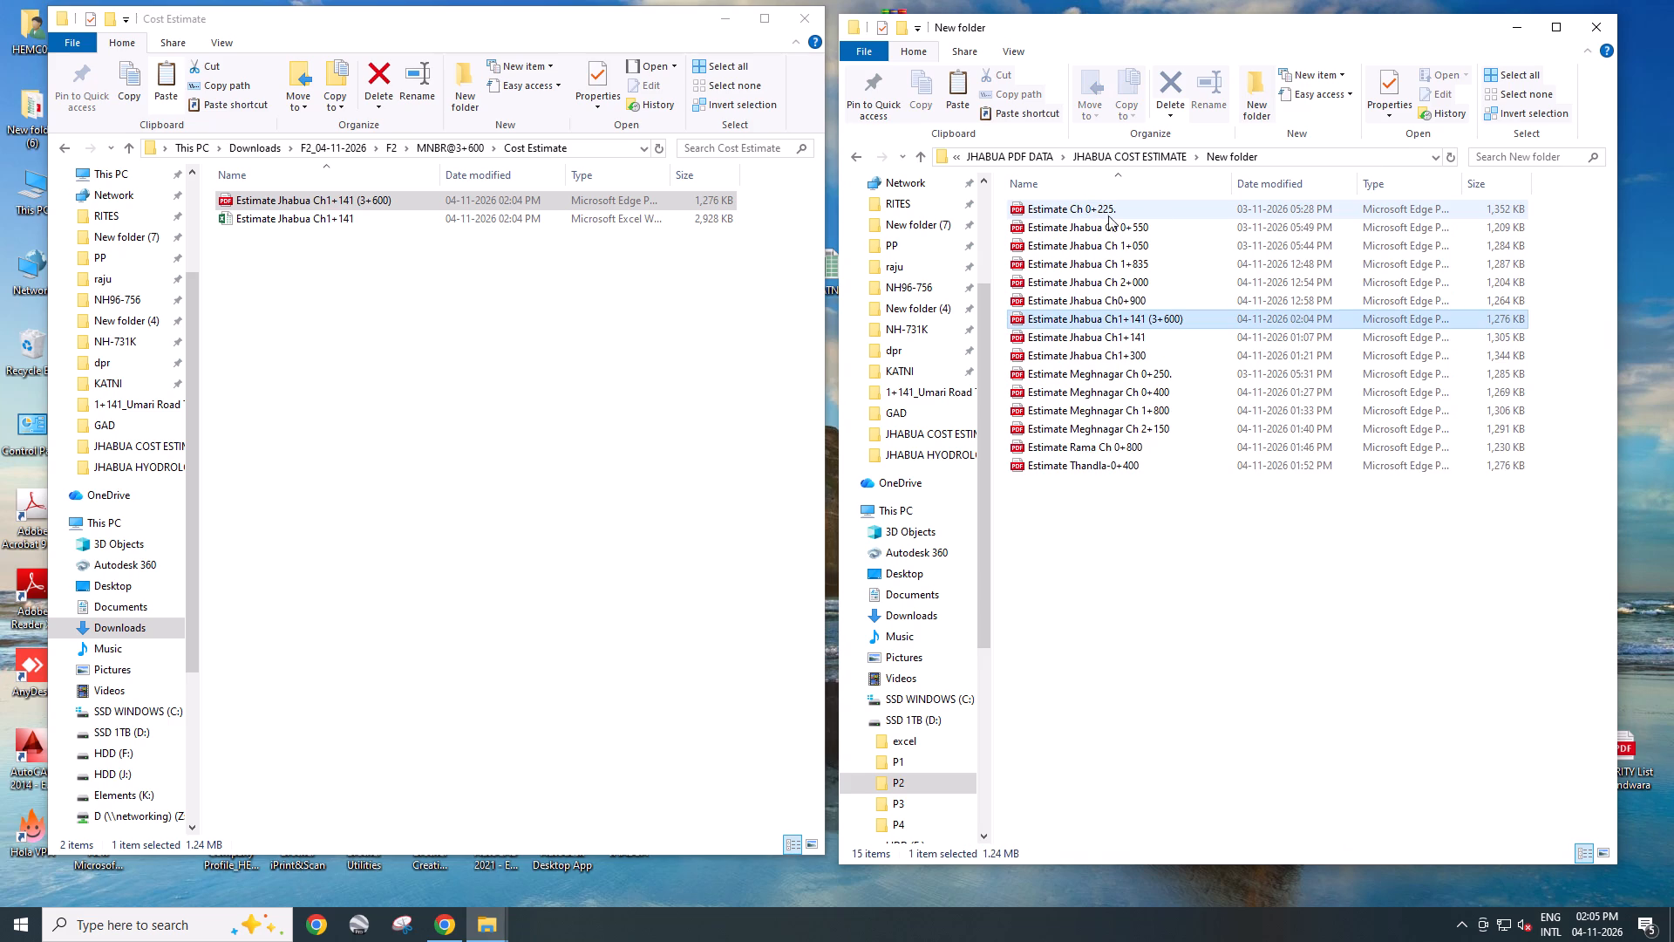
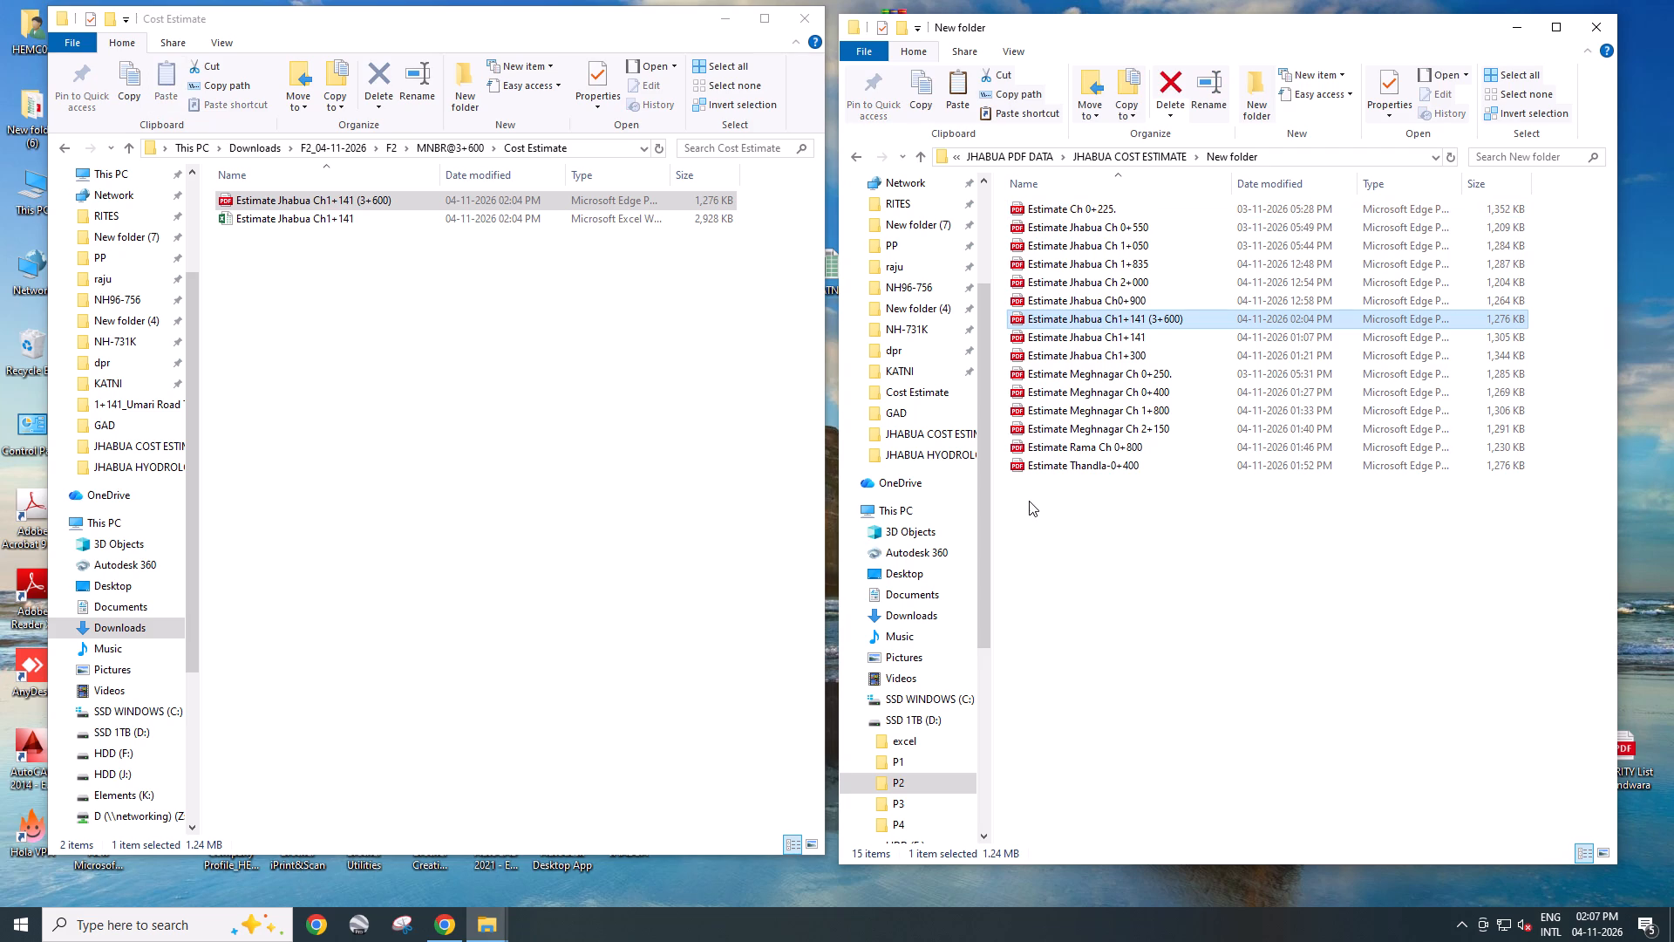
Rename the Estimate Jhabua Ch1+141 workbook in Cost Estimate as Estimate Jhabua Ch1+141 (3+600).
click(367, 227)
key(F2)
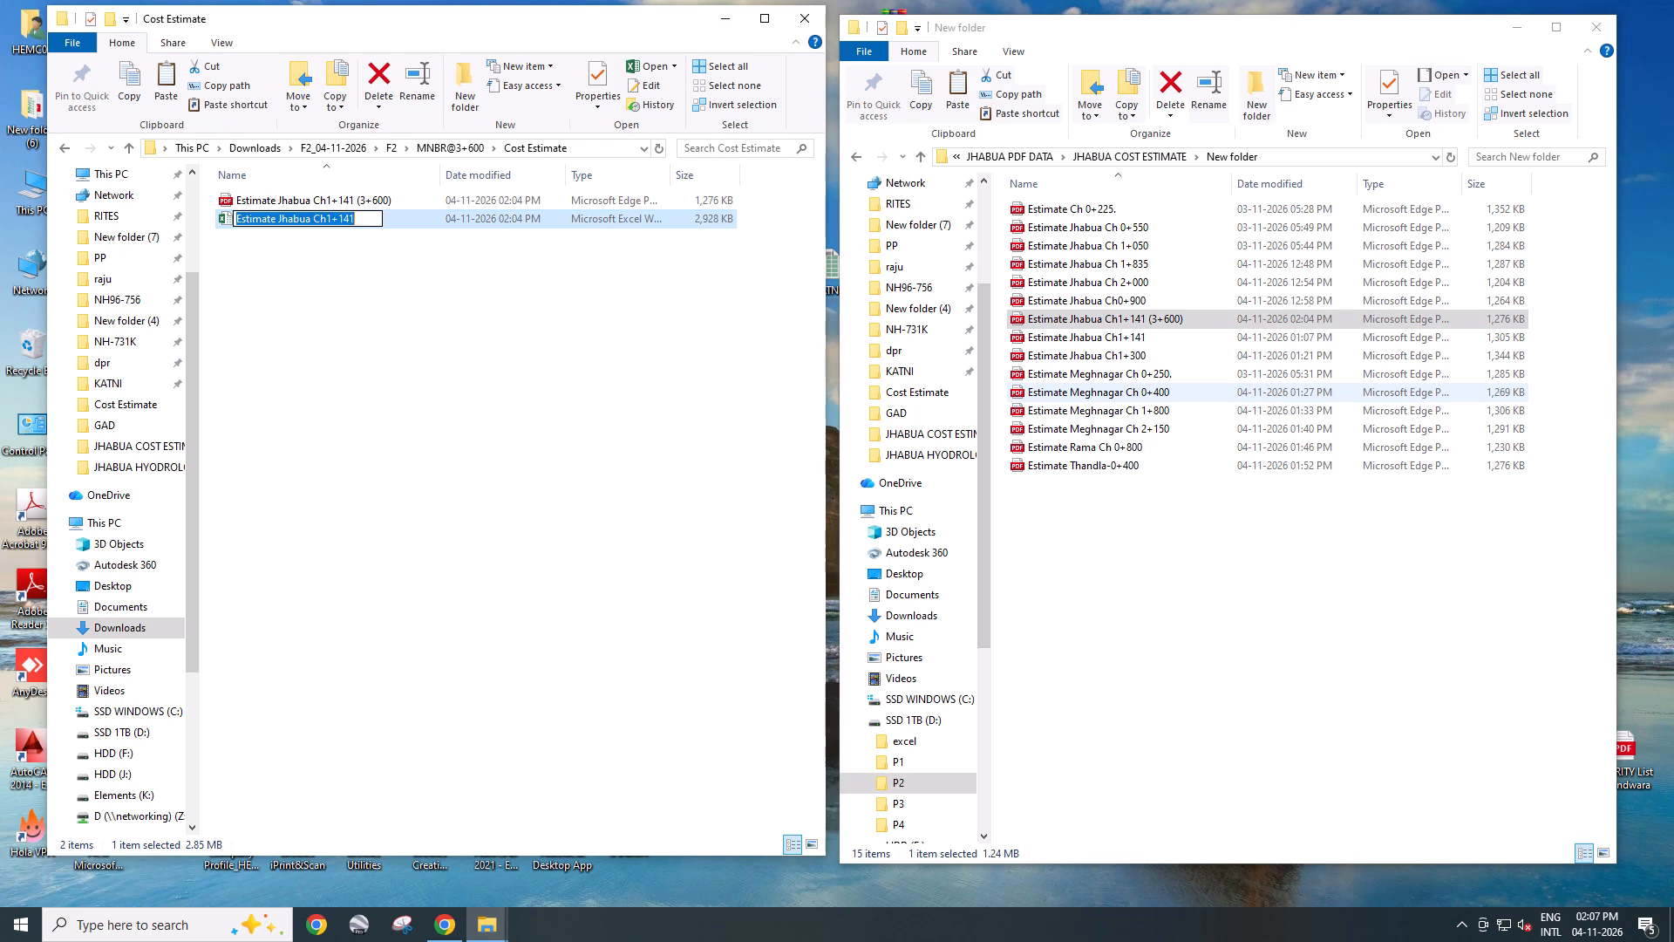
click(370, 222)
key(space)
text((3+600))
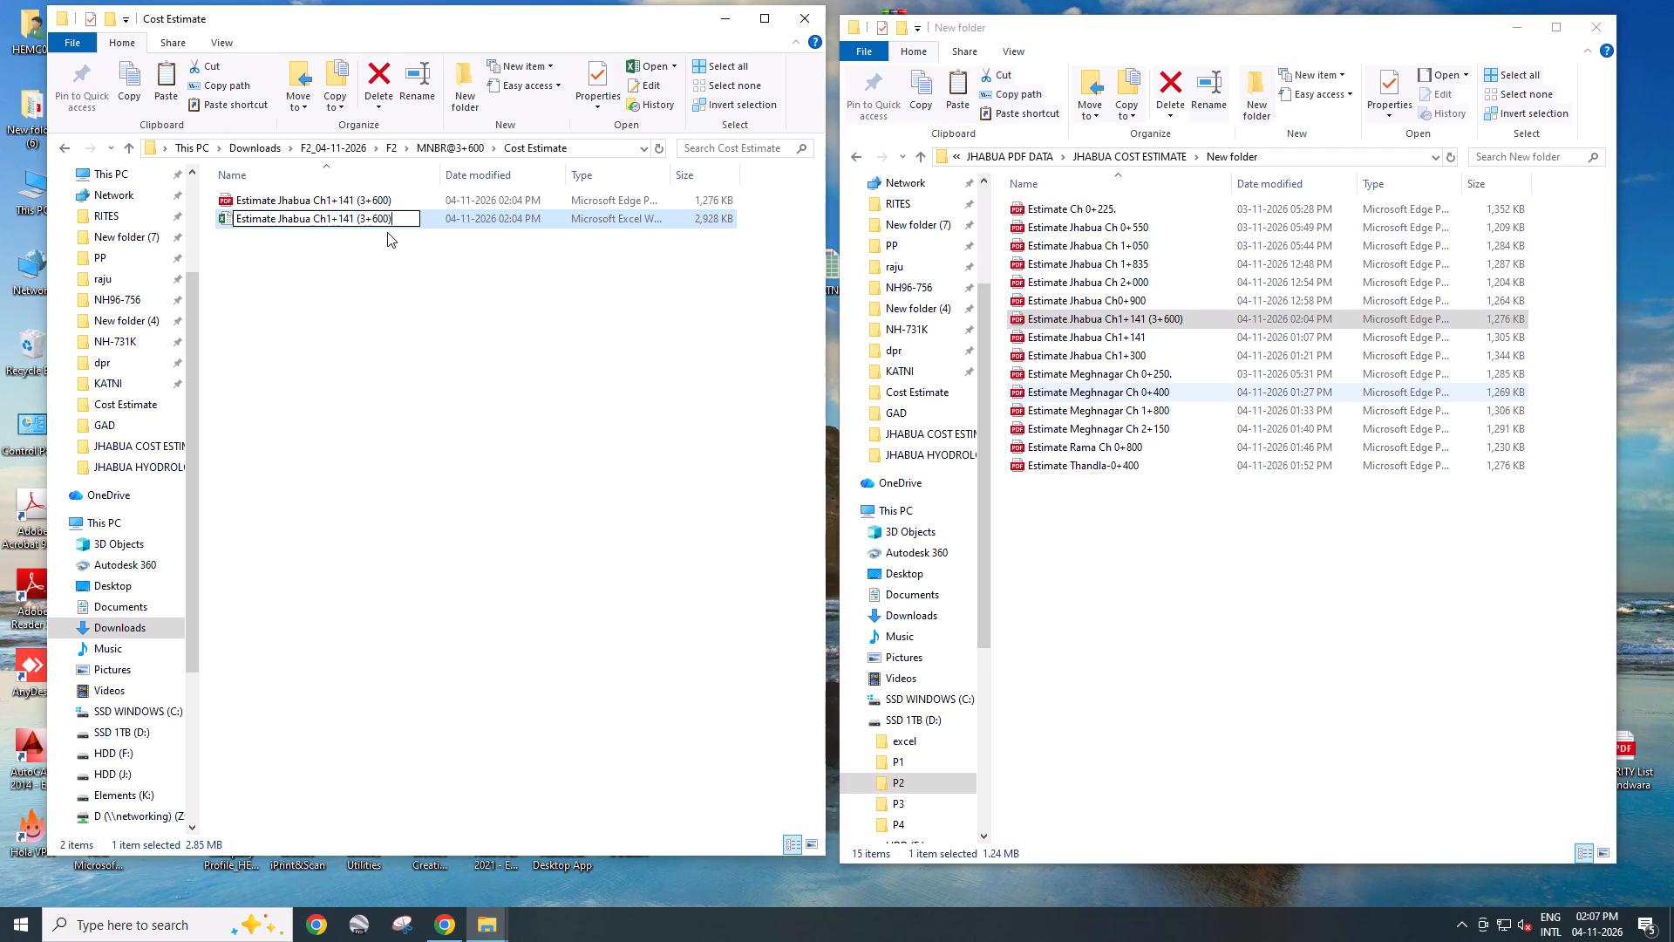
click(365, 296)
Copy the Estimate Jhabua Ch1+141 (3+600) workbook from Cost Estimate into the JHABUA COST ESTIMATE folder.
click(1163, 156)
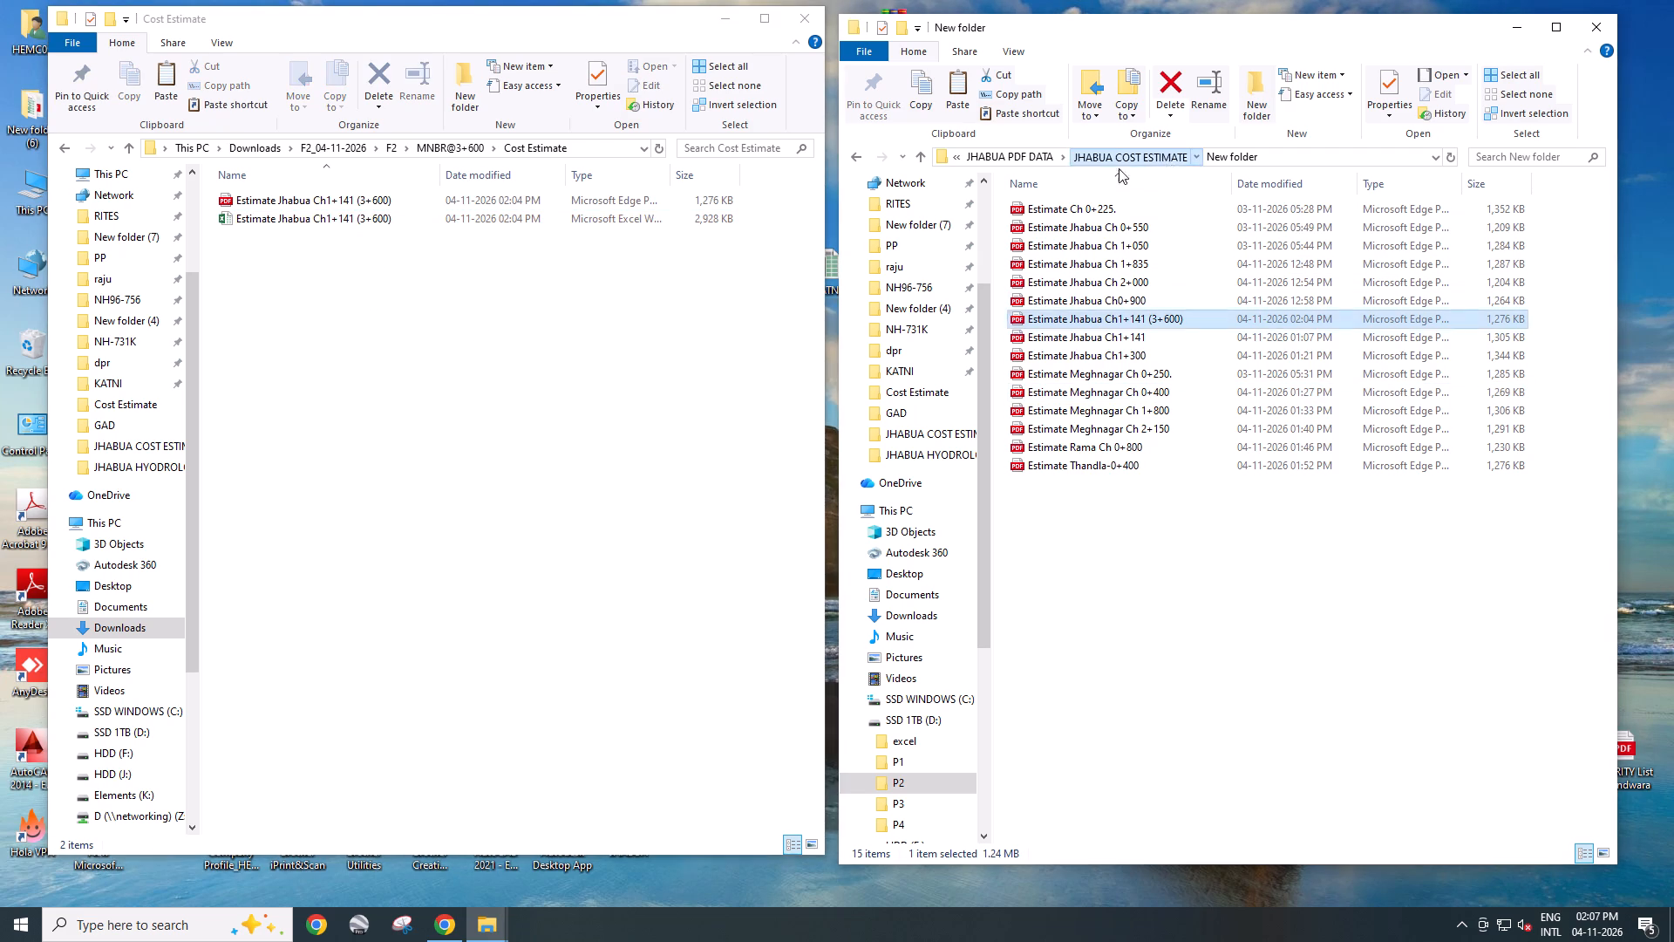
click(365, 223)
key(ctrl+c)
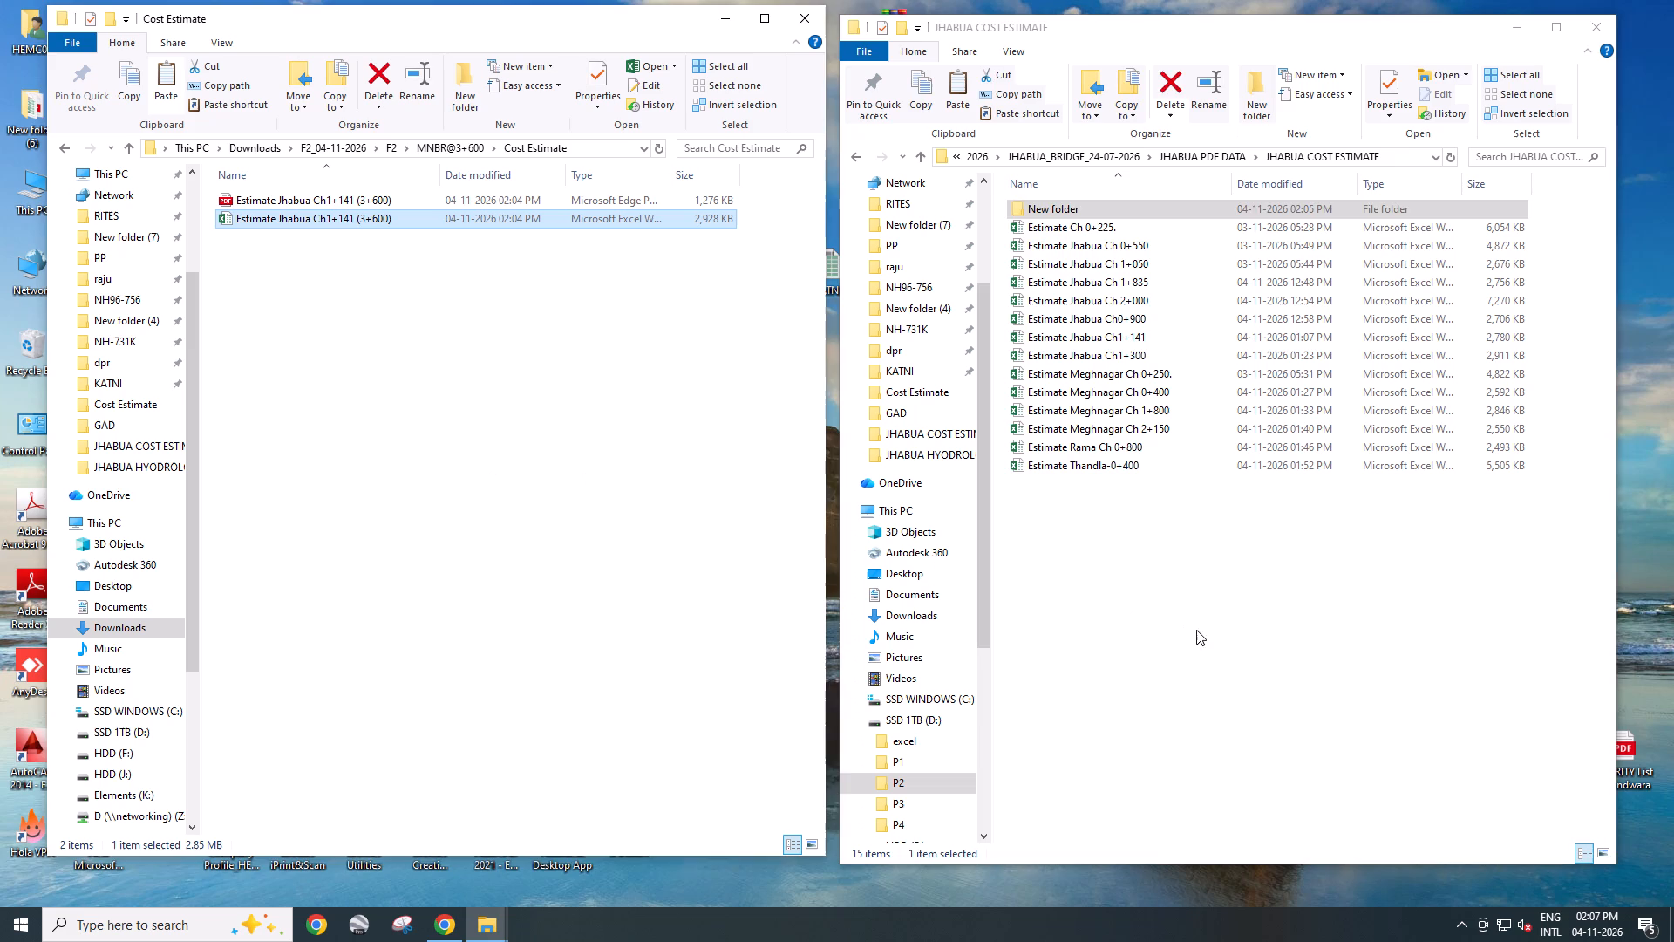
click(1213, 629)
key(ctrl+v)
click(1201, 586)
Check the Cost Estimate folder of MNBR@800 for its estimate files, and return to the F2 folder.
click(456, 143)
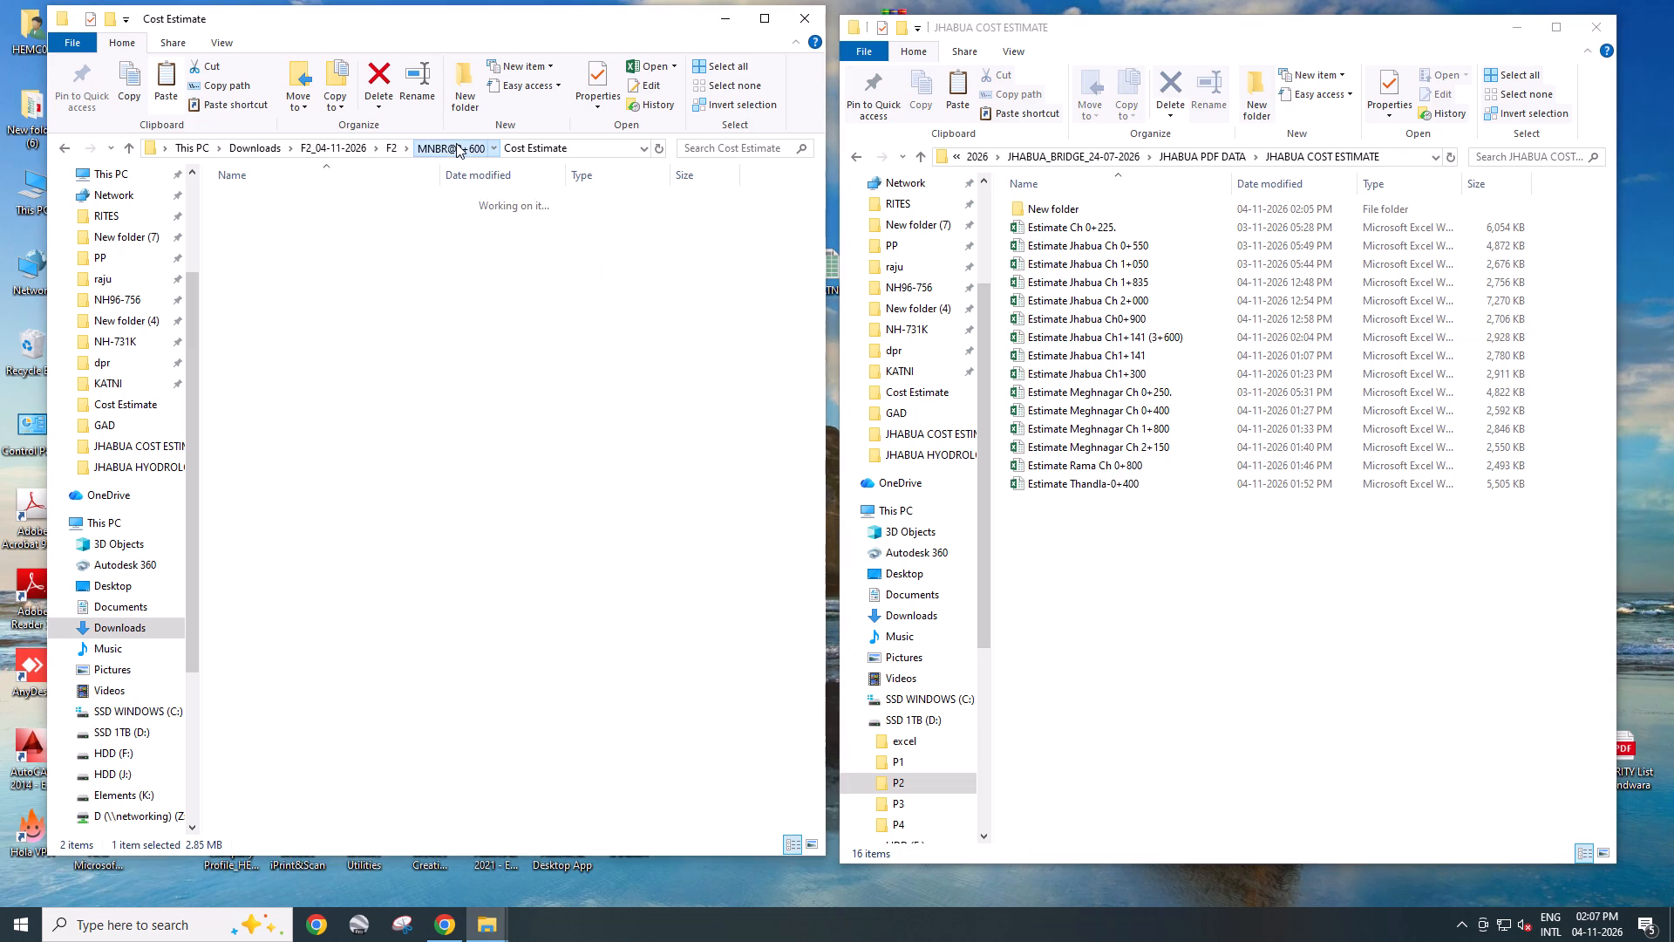
click(393, 147)
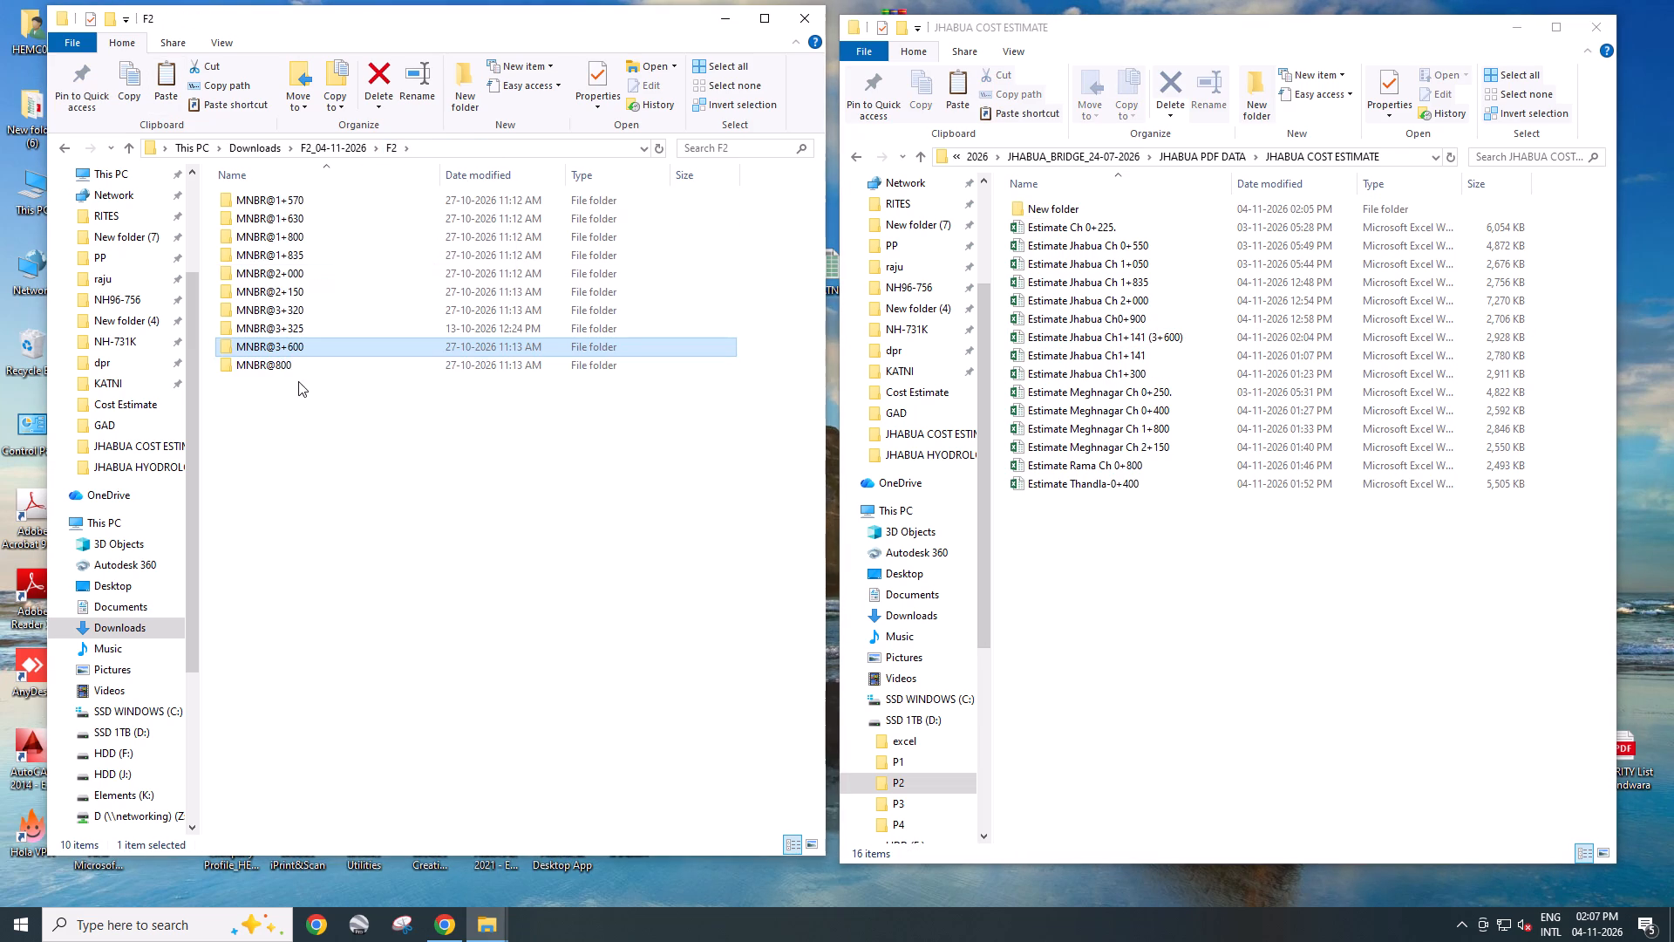
double_click(295, 360)
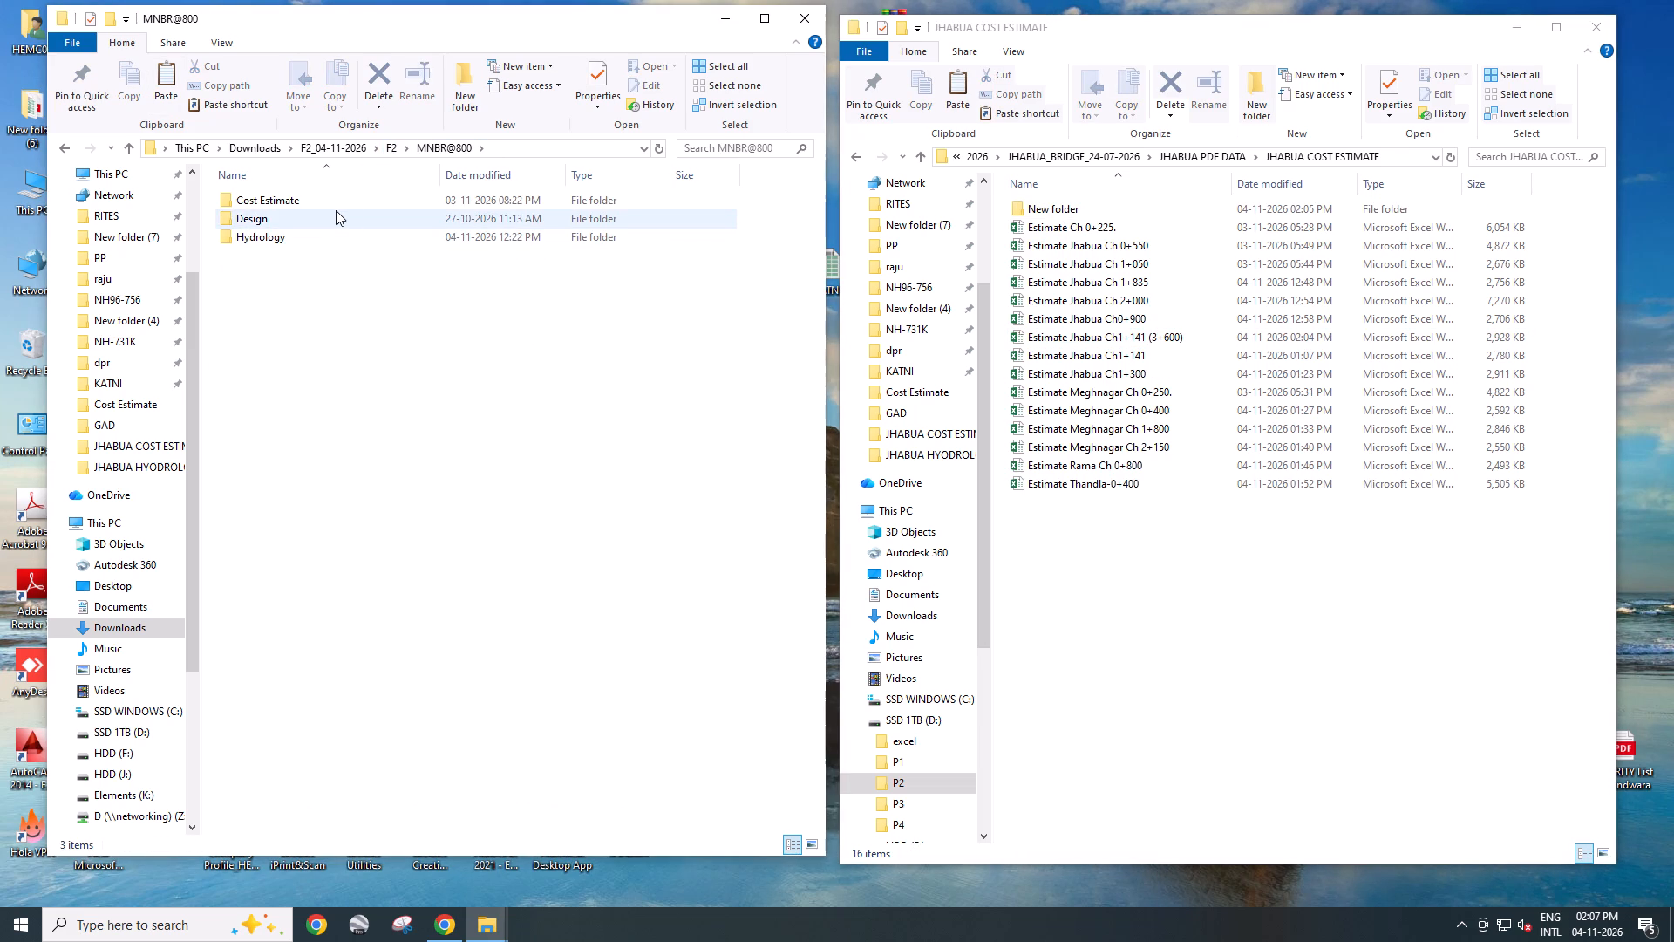
double_click(300, 201)
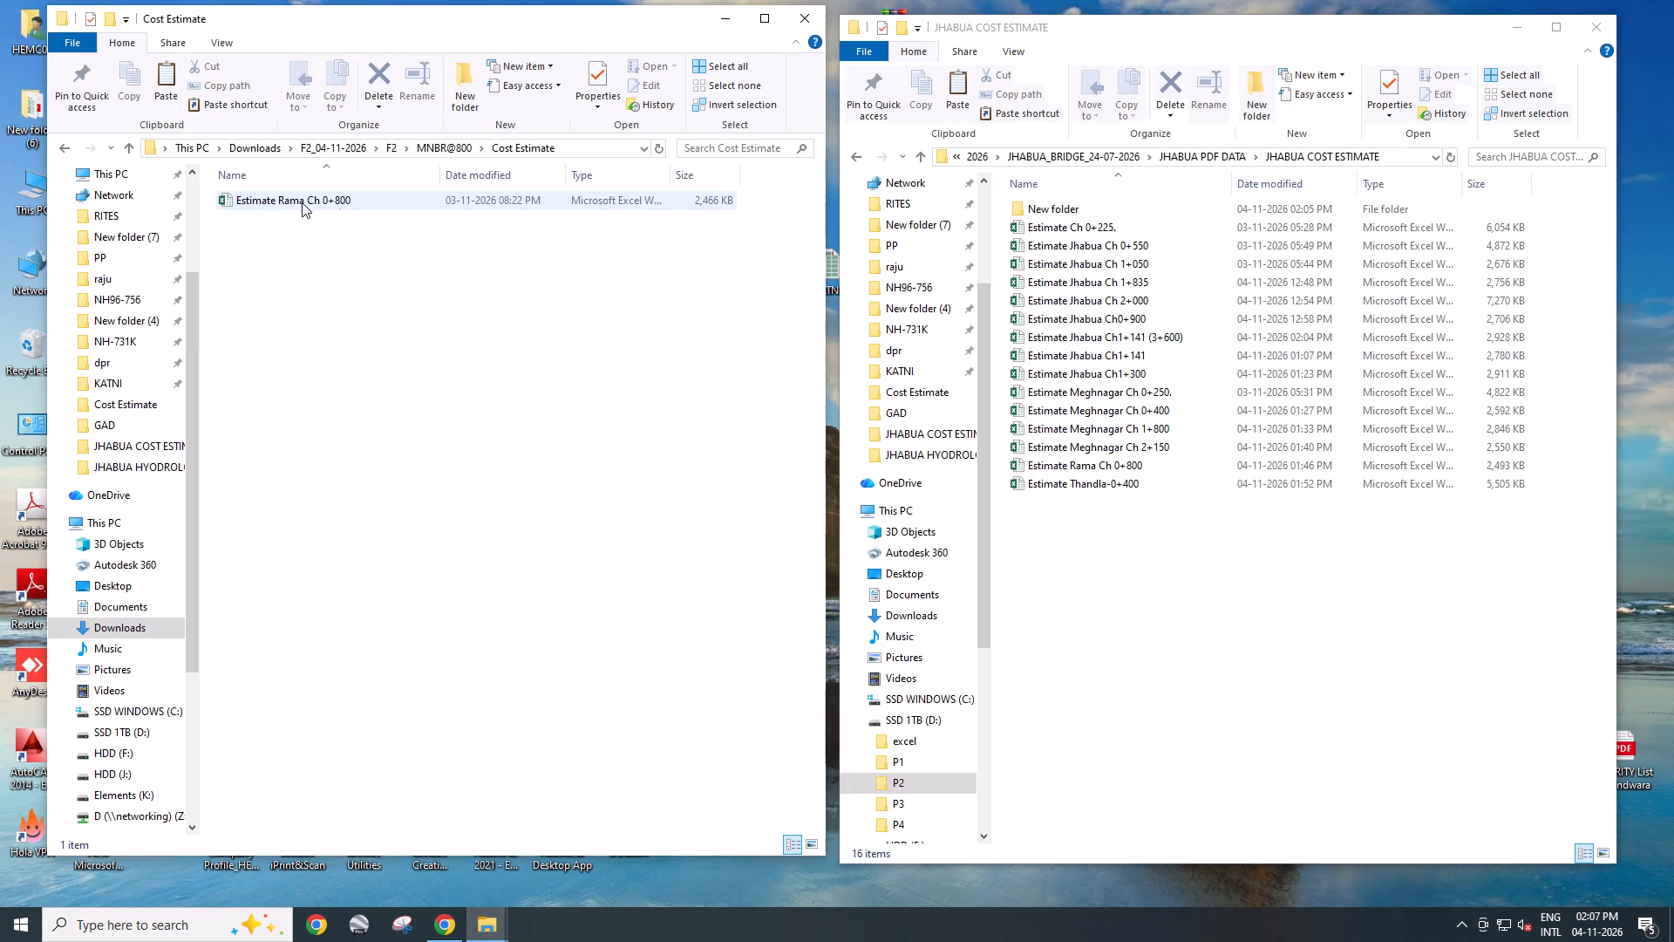
click(451, 149)
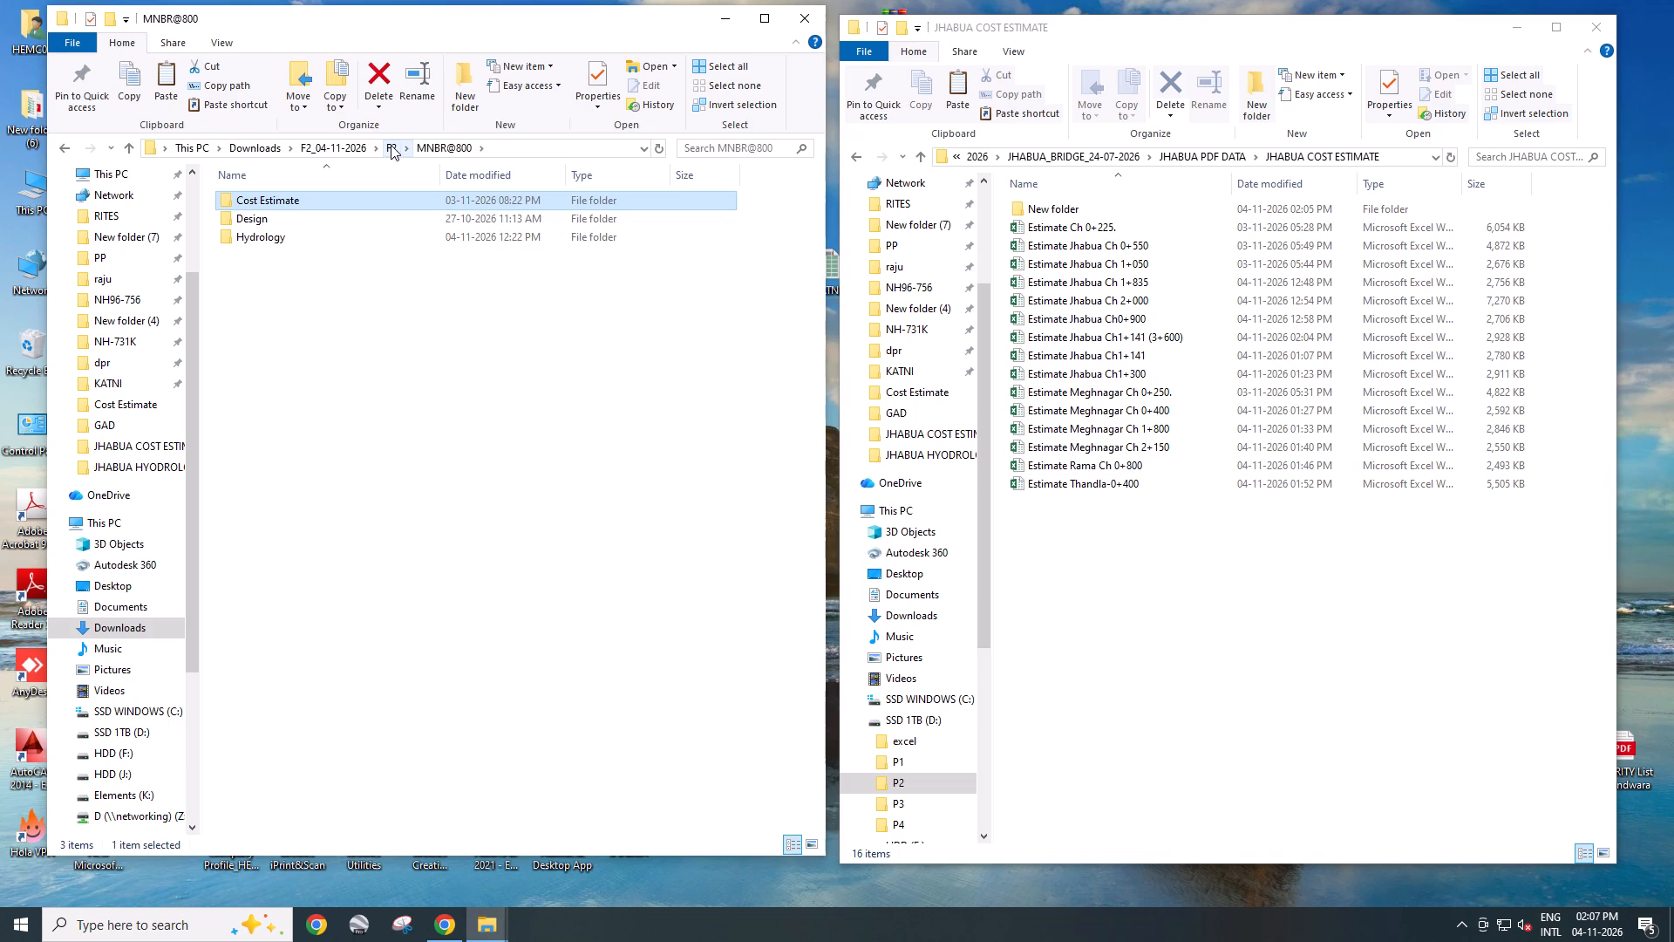
click(391, 146)
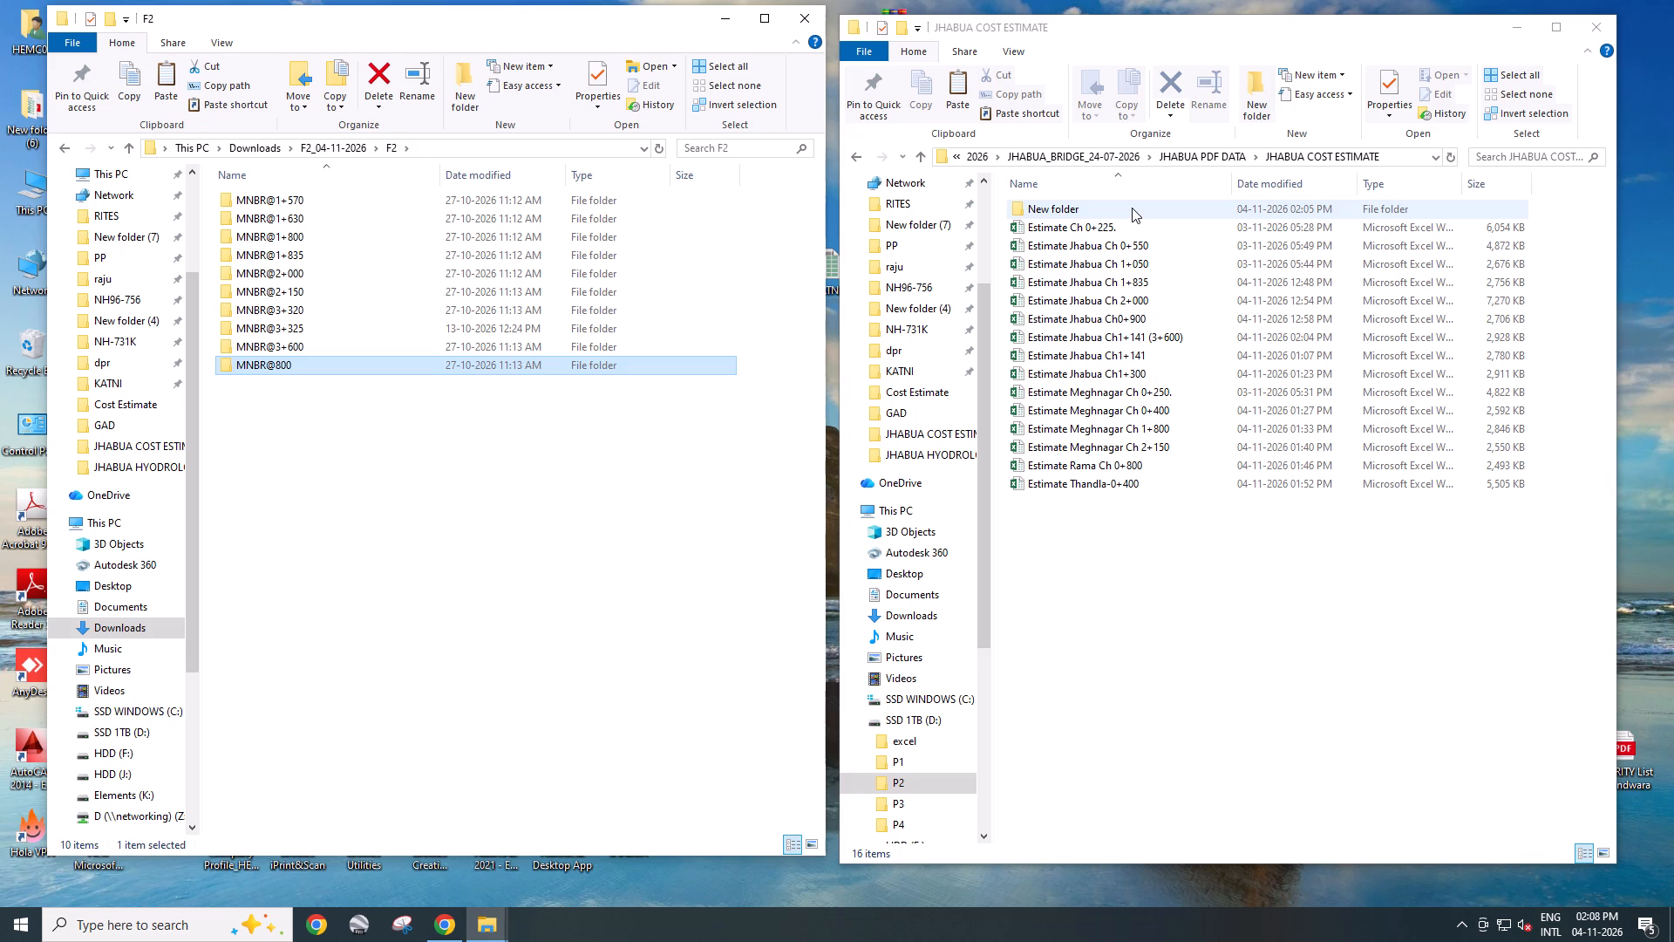
Rename the New folder inside JHABUA COST ESTIMATE as JHABUA COST ESTIMATE PDF and check its files.
click(1052, 206)
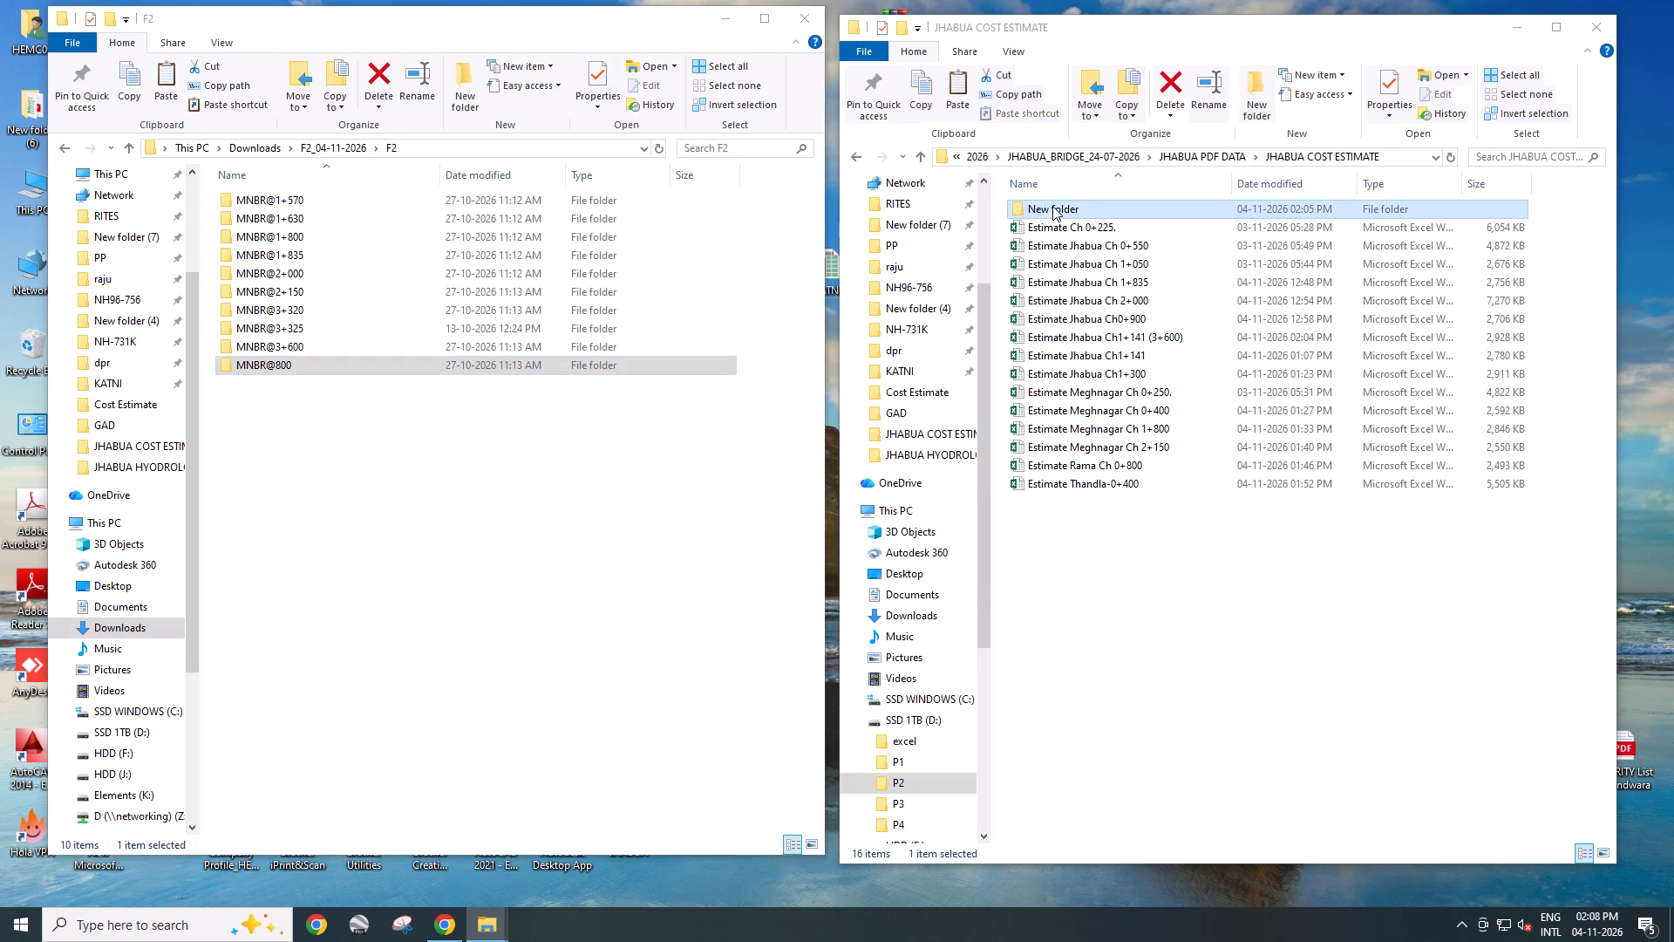
key(F2)
text(COS)
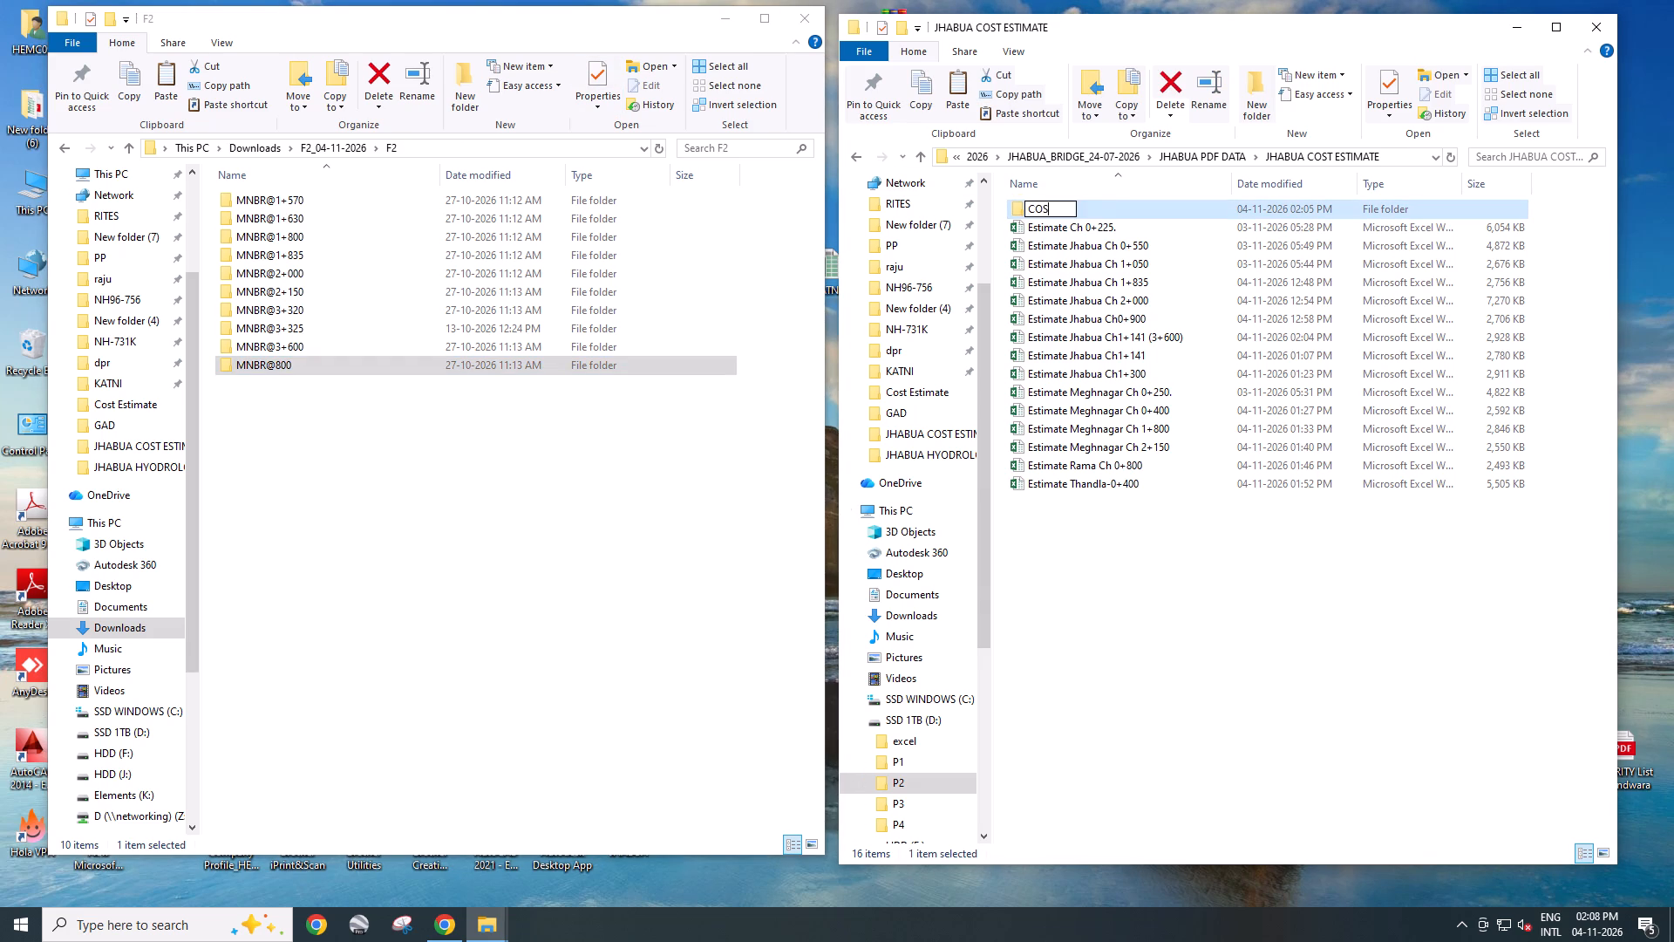
key(BackSpace)
key(BackSpace)
key(BackSpace)
key(BackSpace)
key(j)
key(h)
text(AB)
key(u)
text(A)
key(space)
key(c)
key(o)
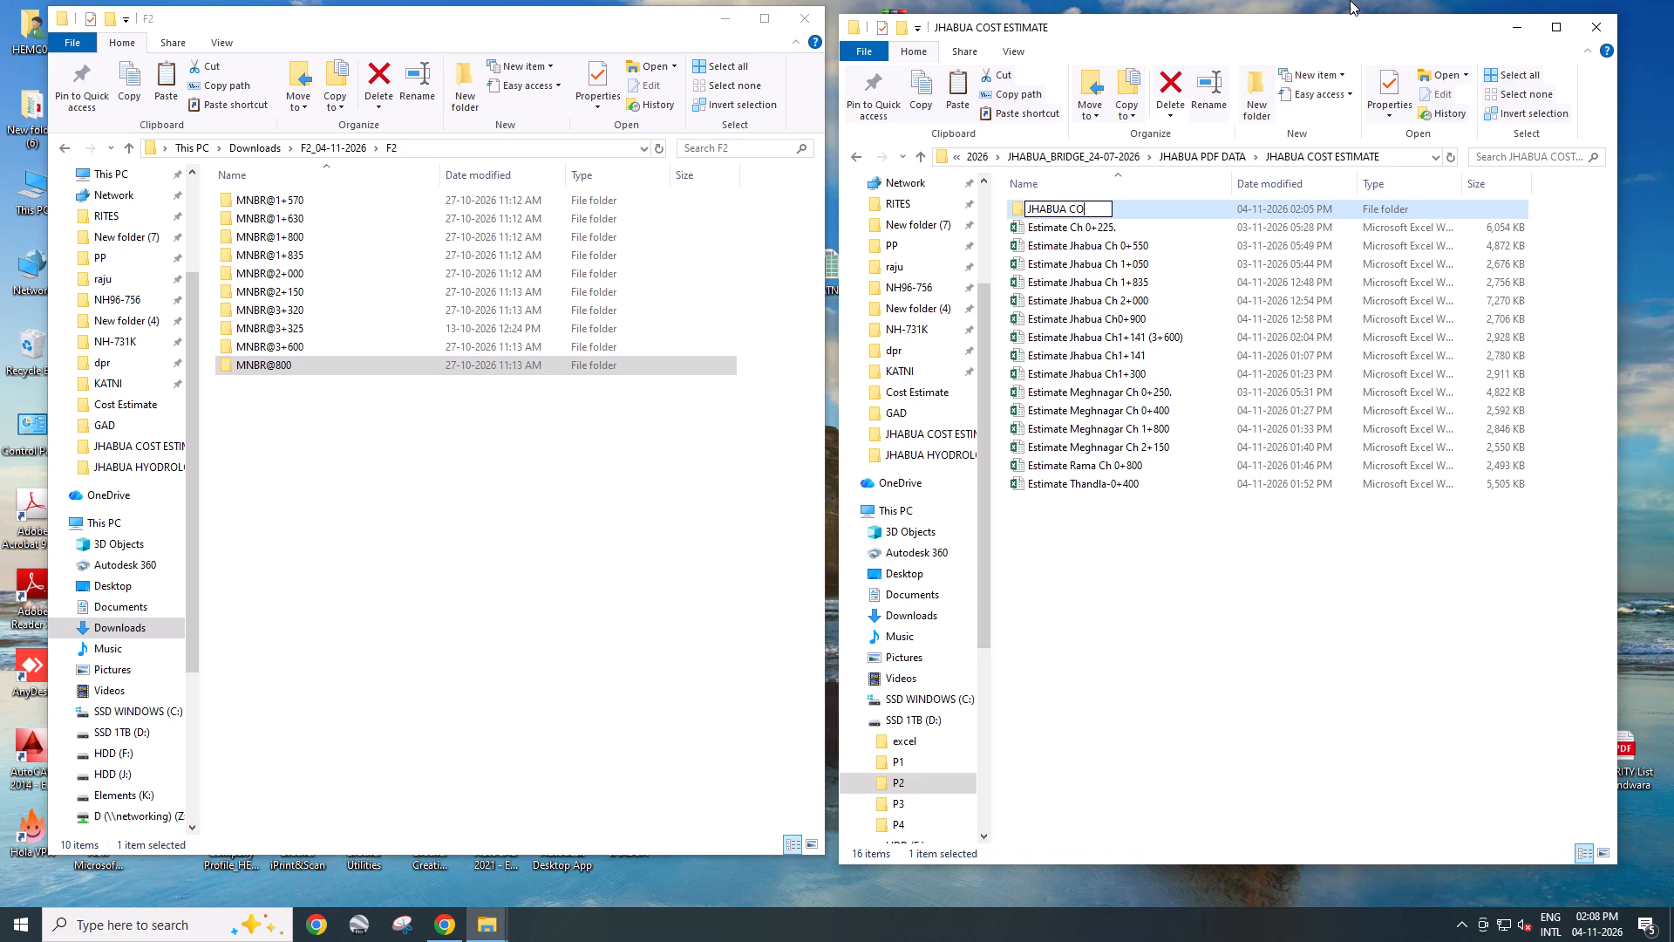
key(s)
key(t)
key(space)
text(ESTIMATE)
key(space)
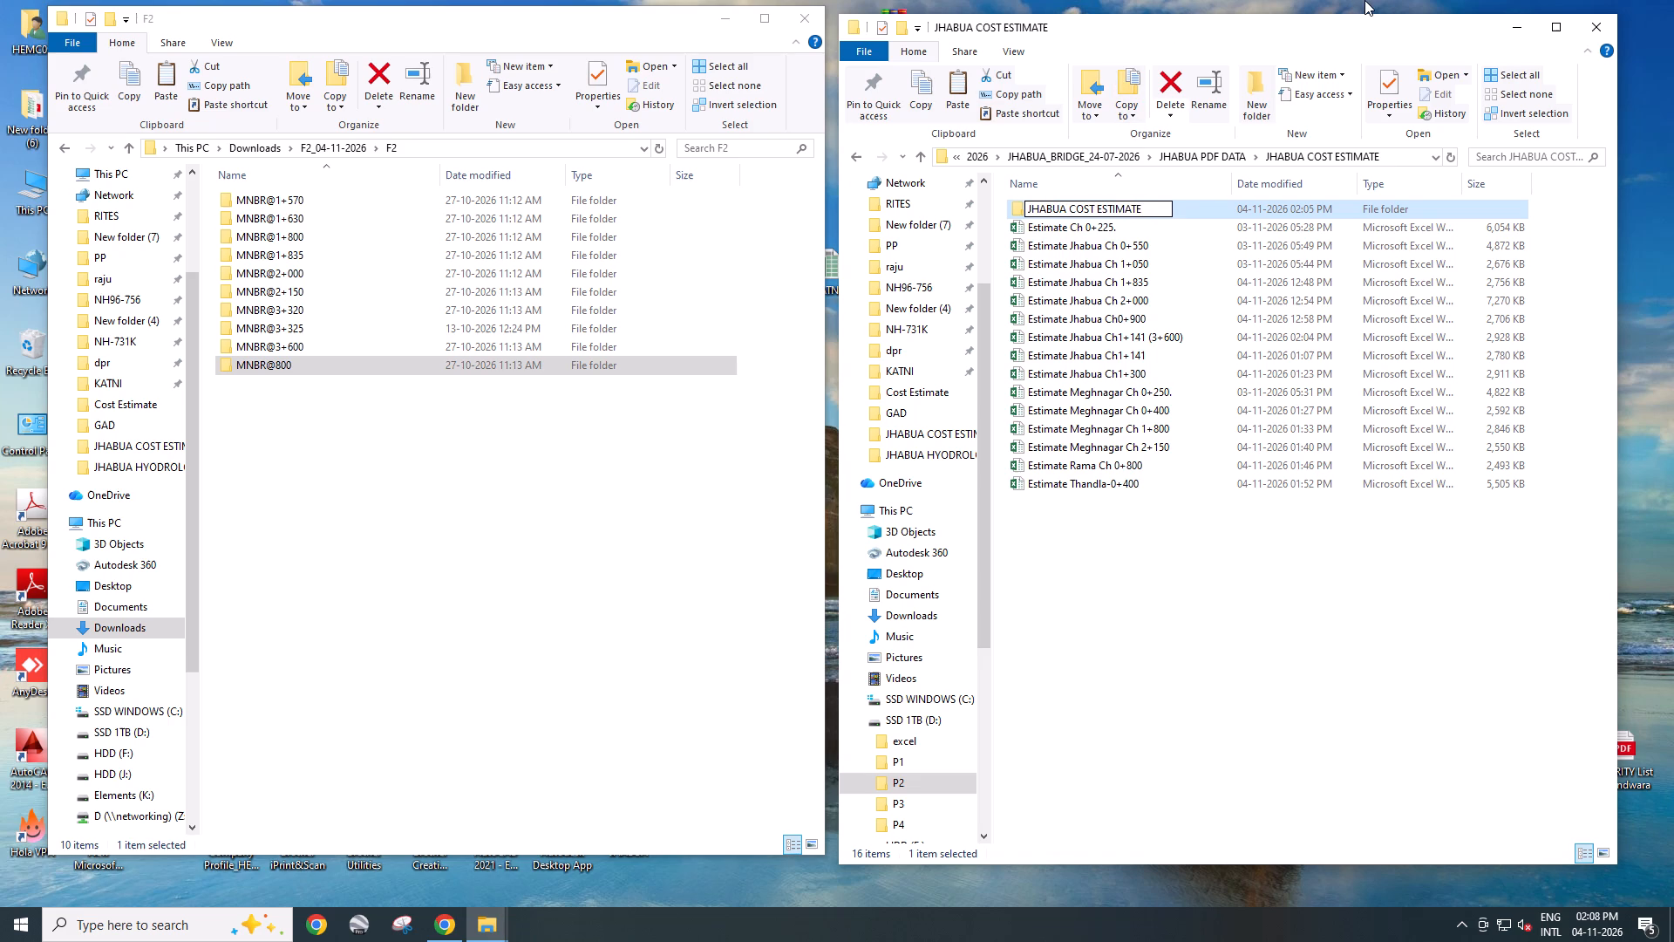
text(PDF)
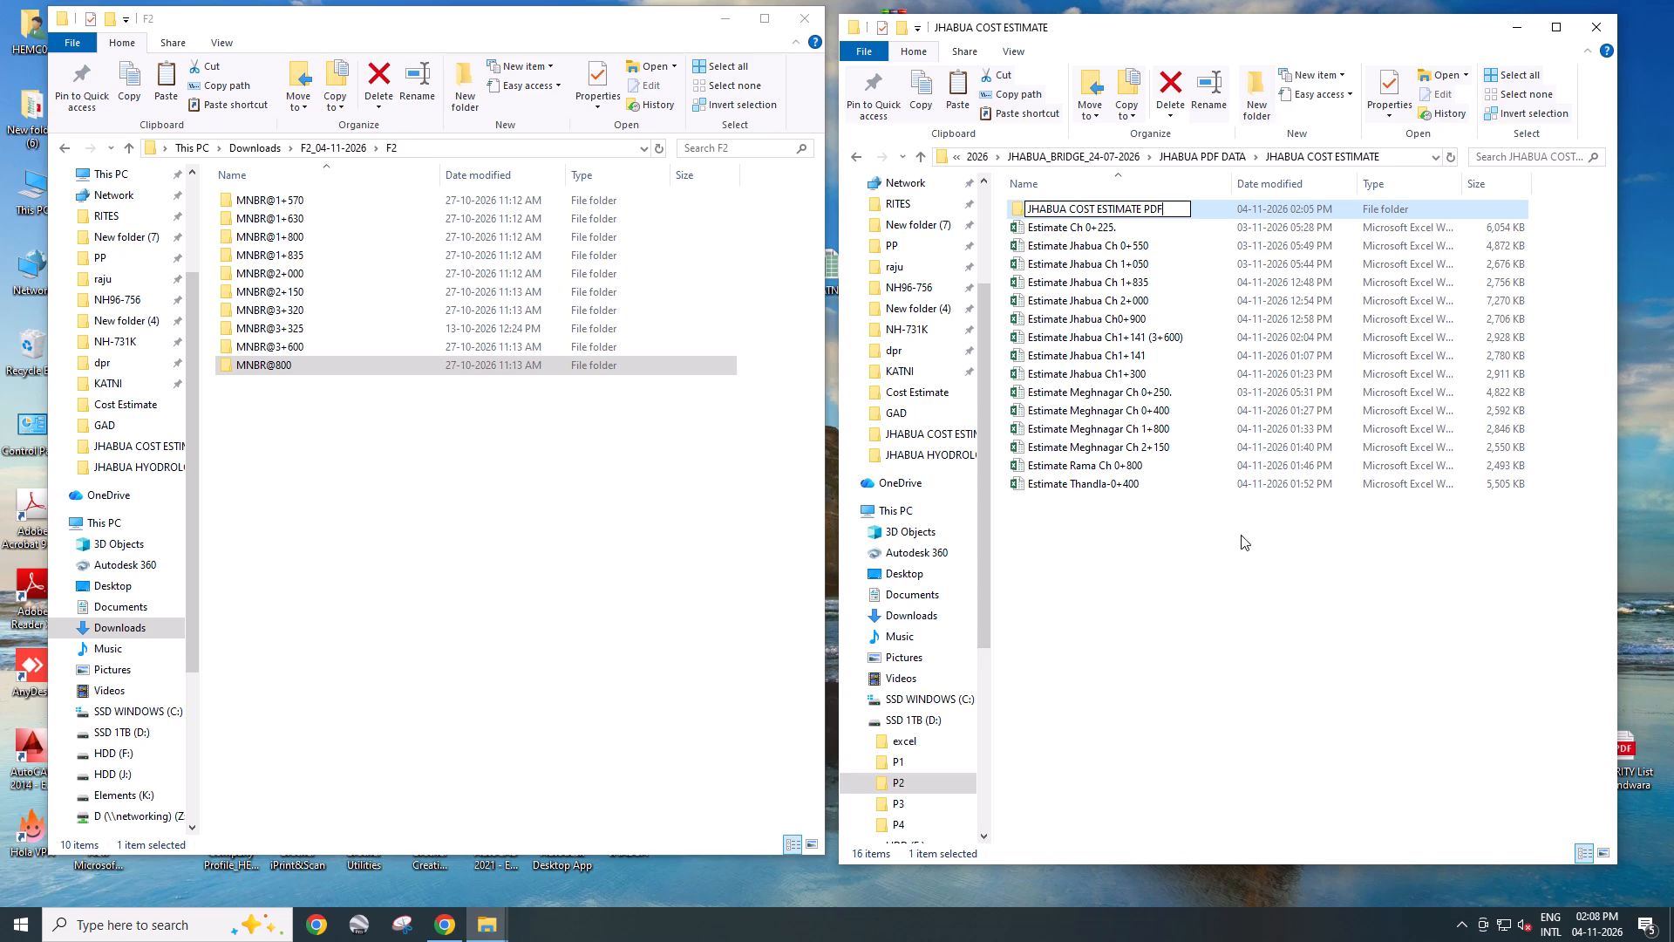
click(1227, 553)
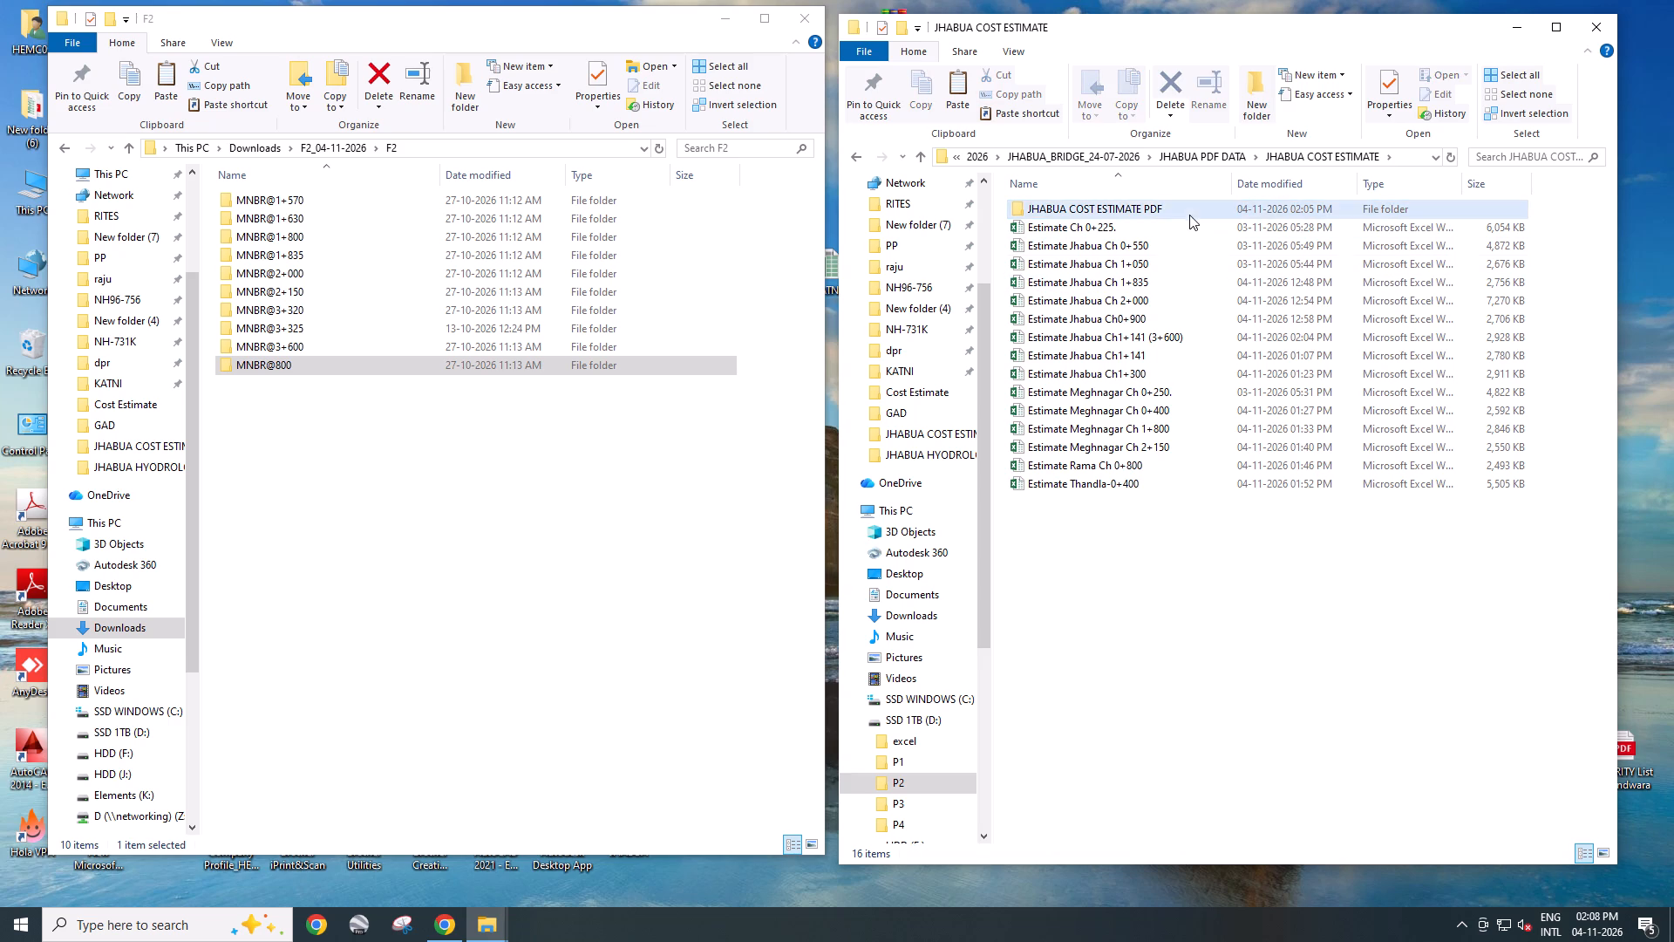
double_click(1188, 206)
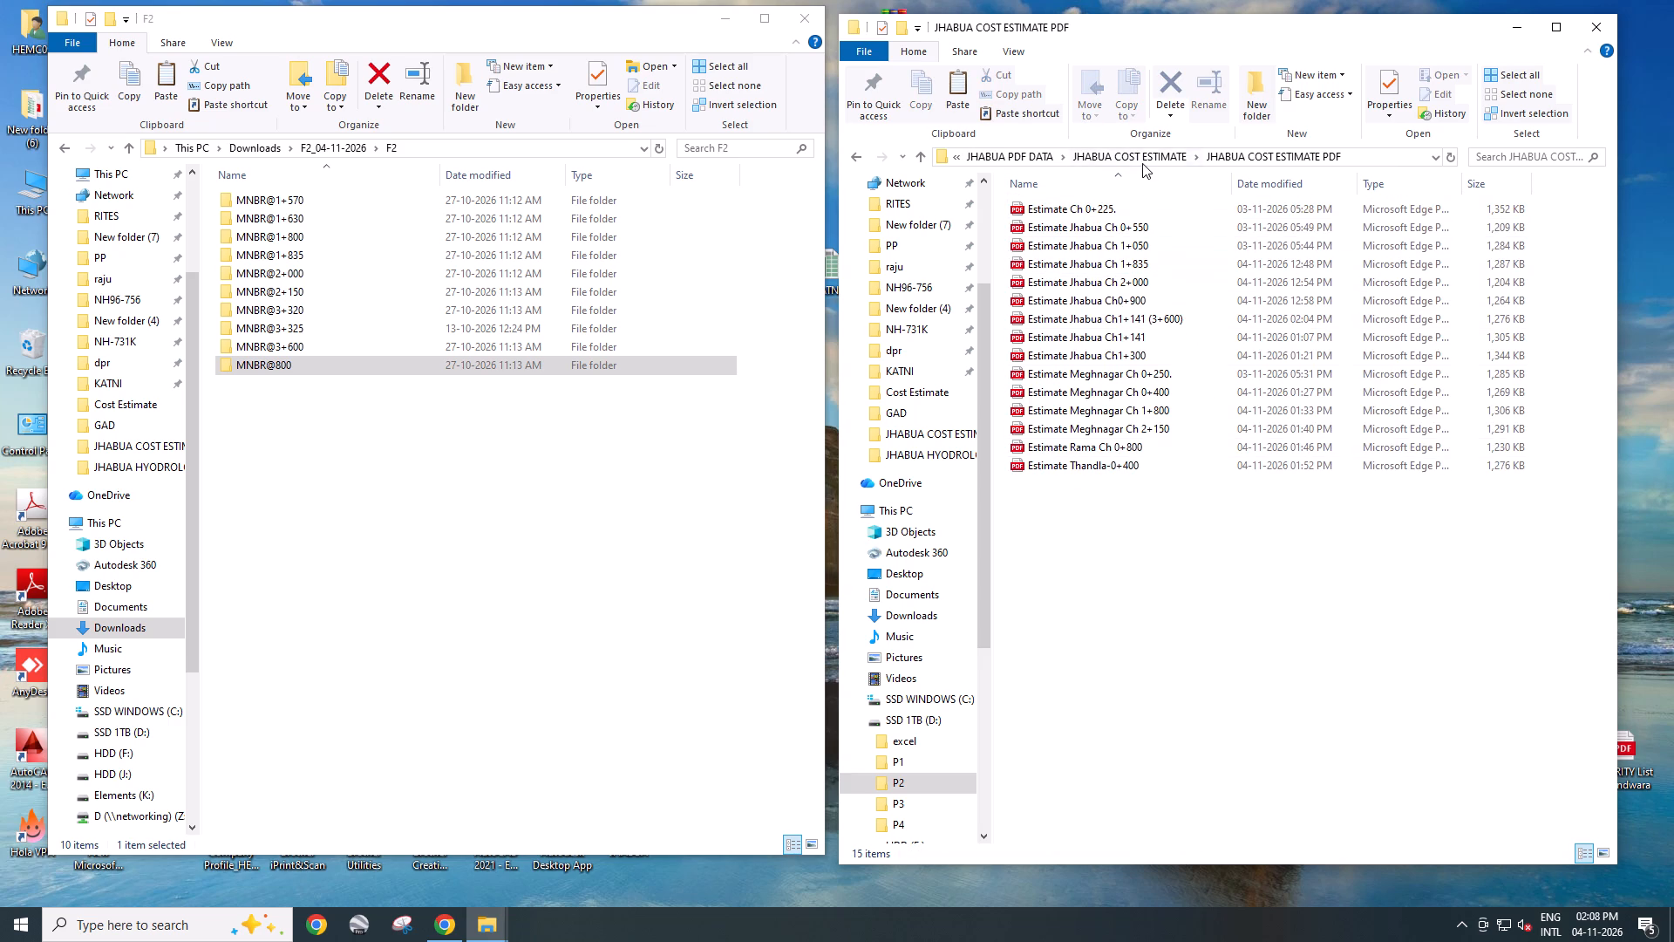
click(1140, 159)
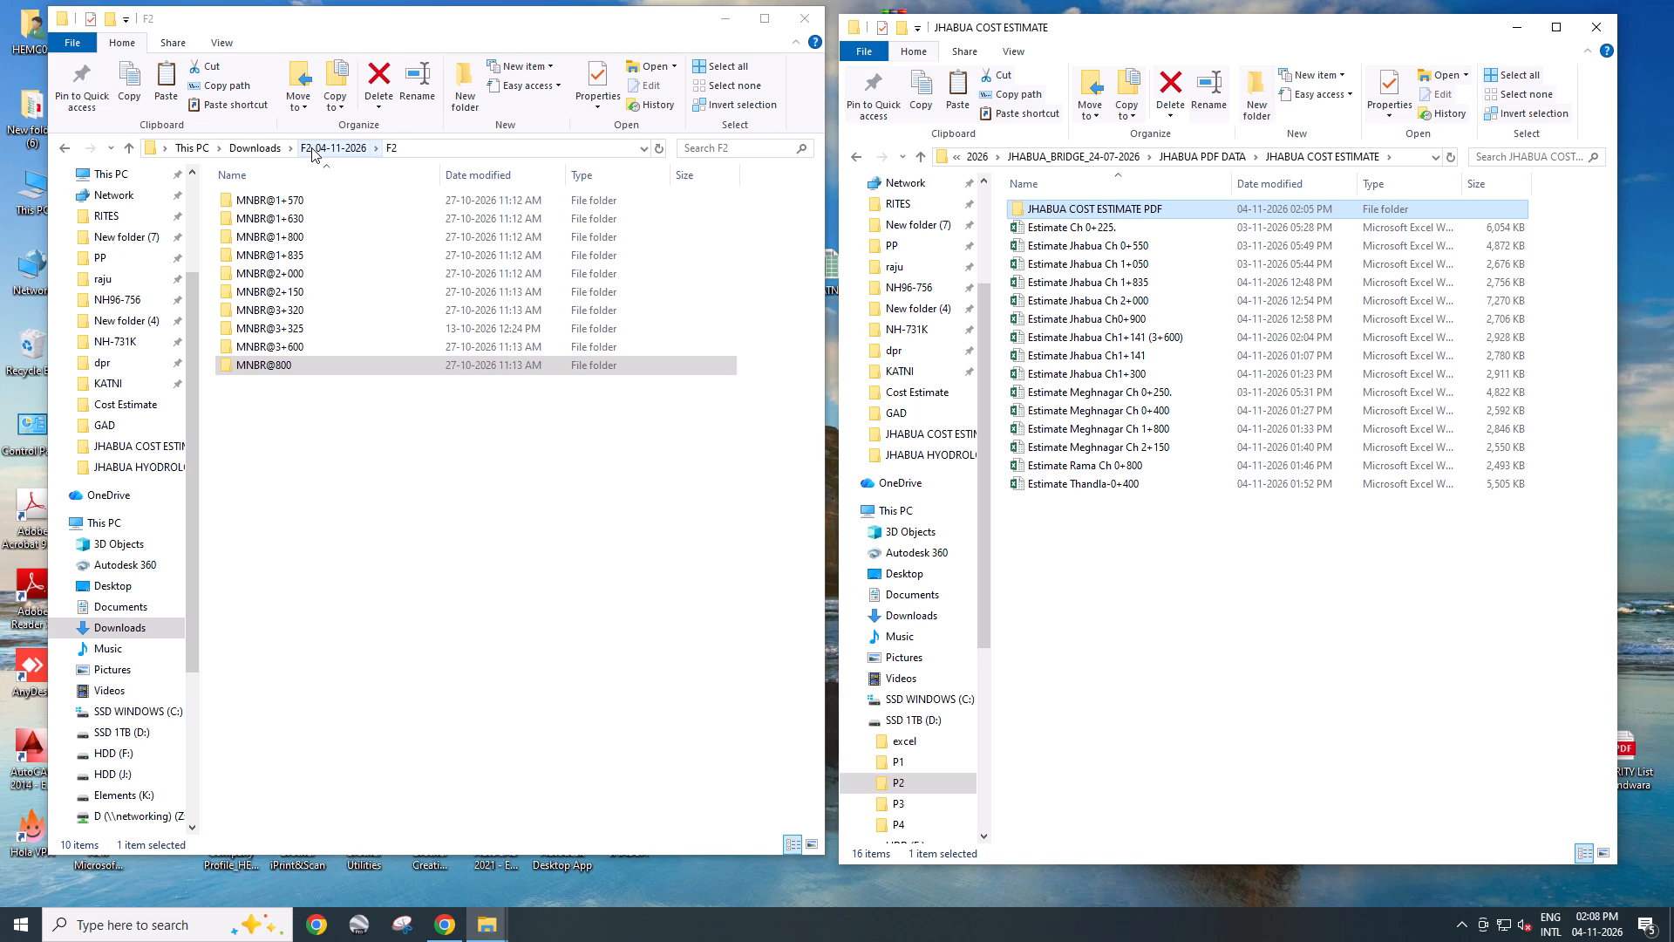
Select the F1_04-11-2026 and F2_04-11-2026 folders in Downloads and open the D (\\networking) (Z:) drive in a separate window.
click(273, 147)
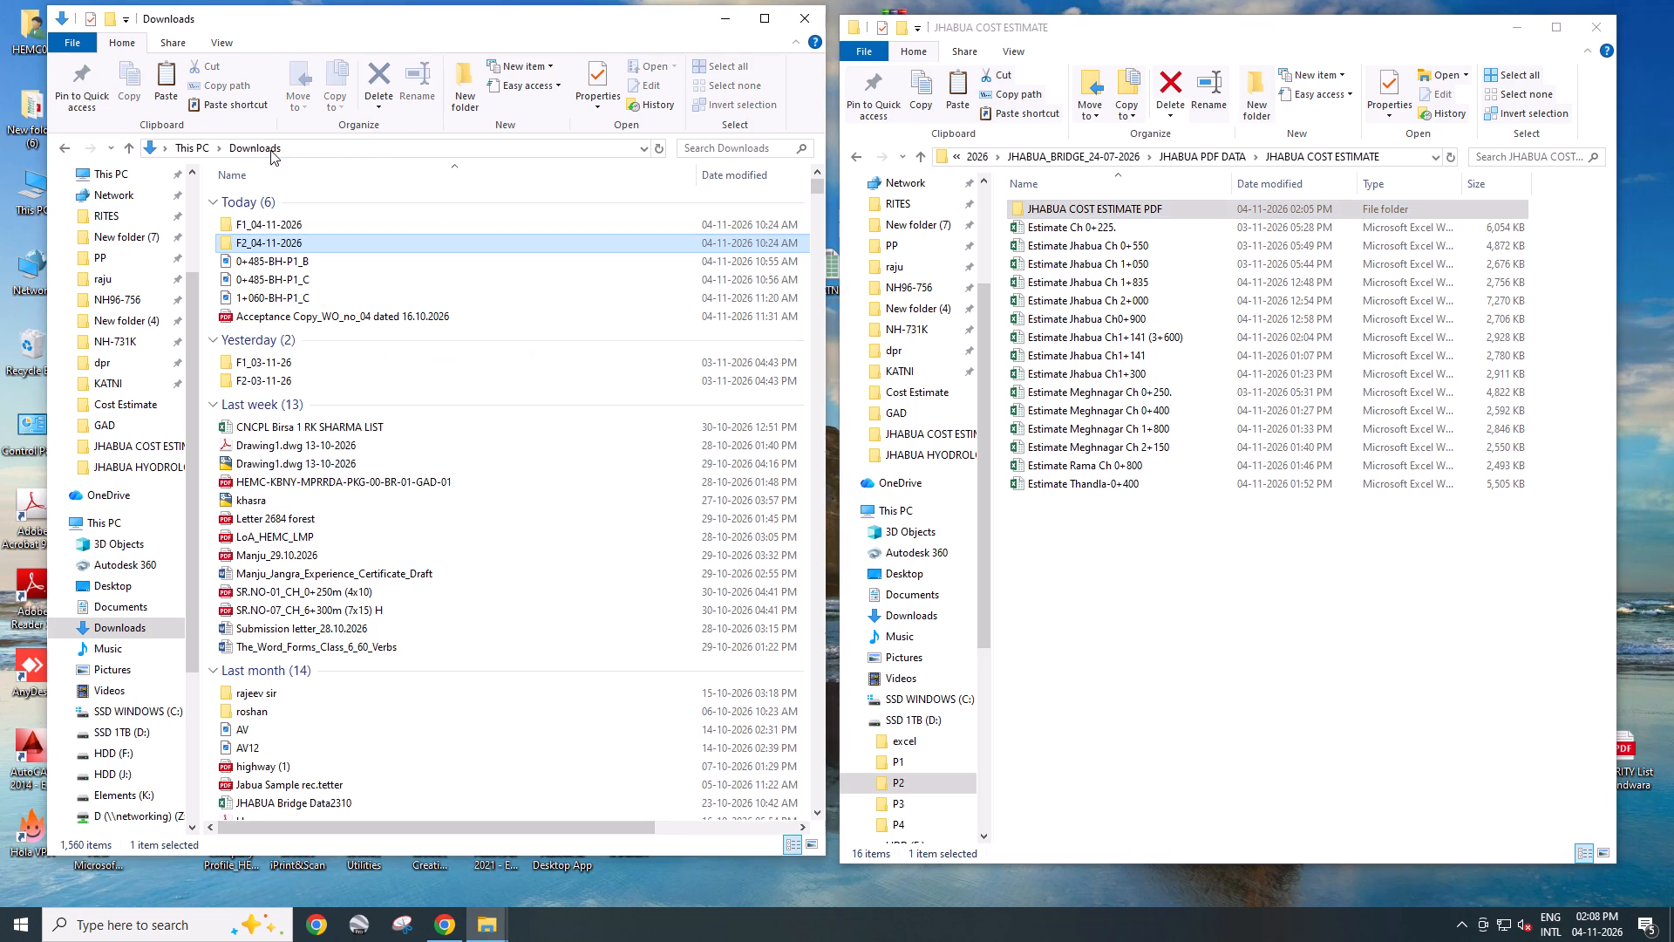
click(285, 222)
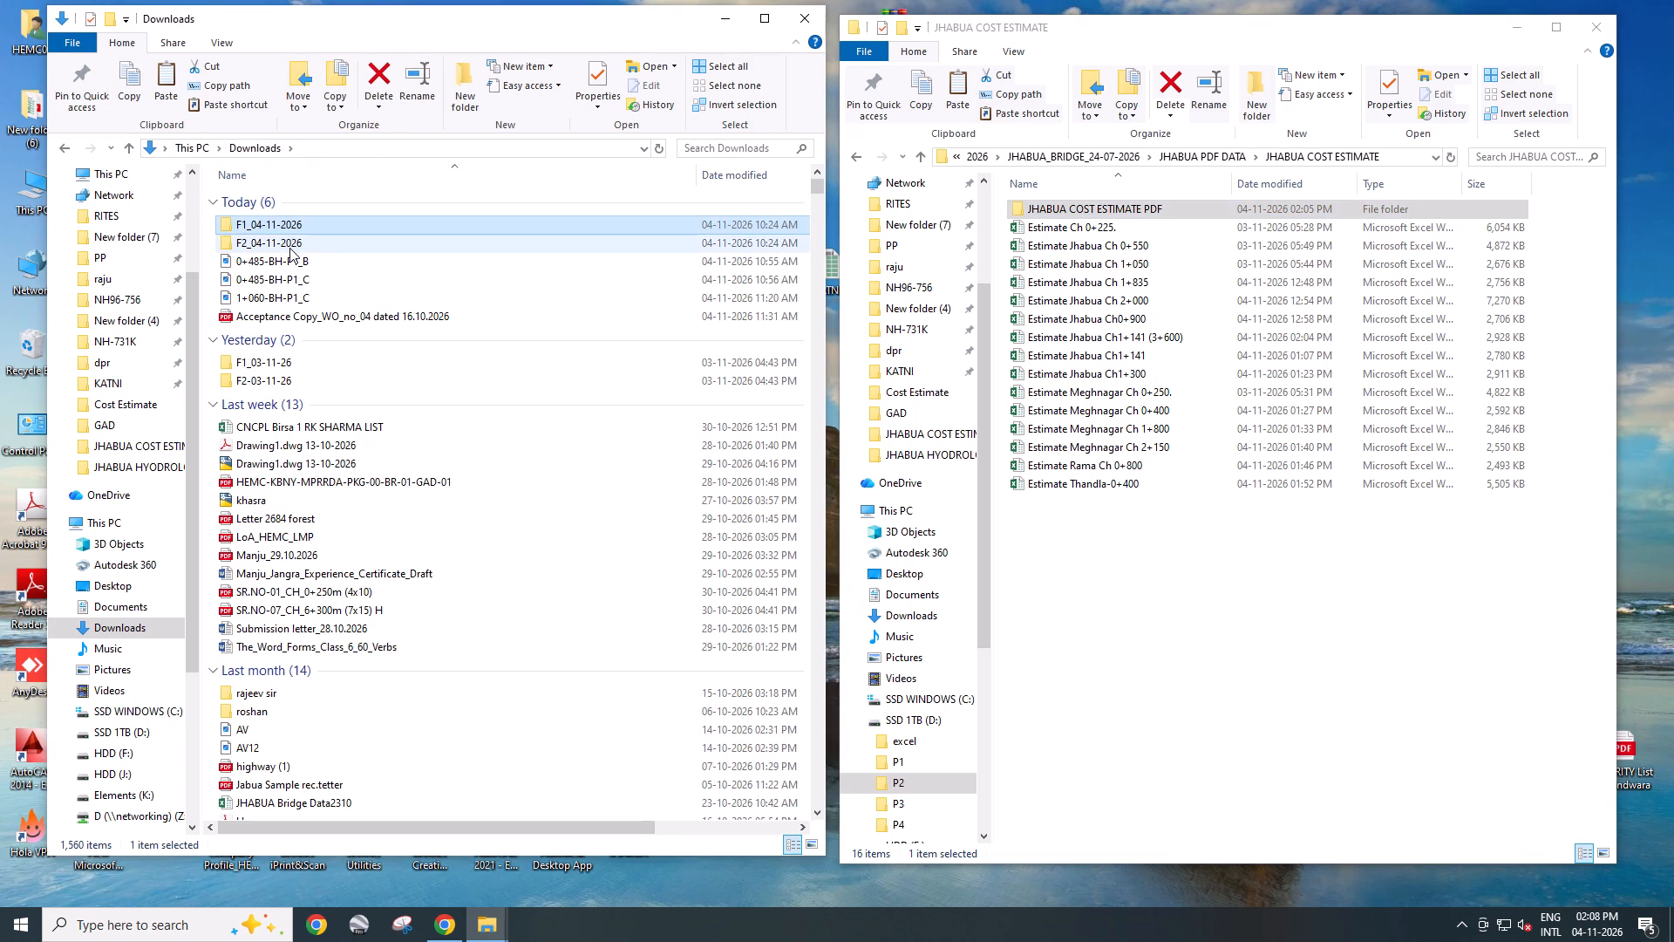
ctrl+click(289, 248)
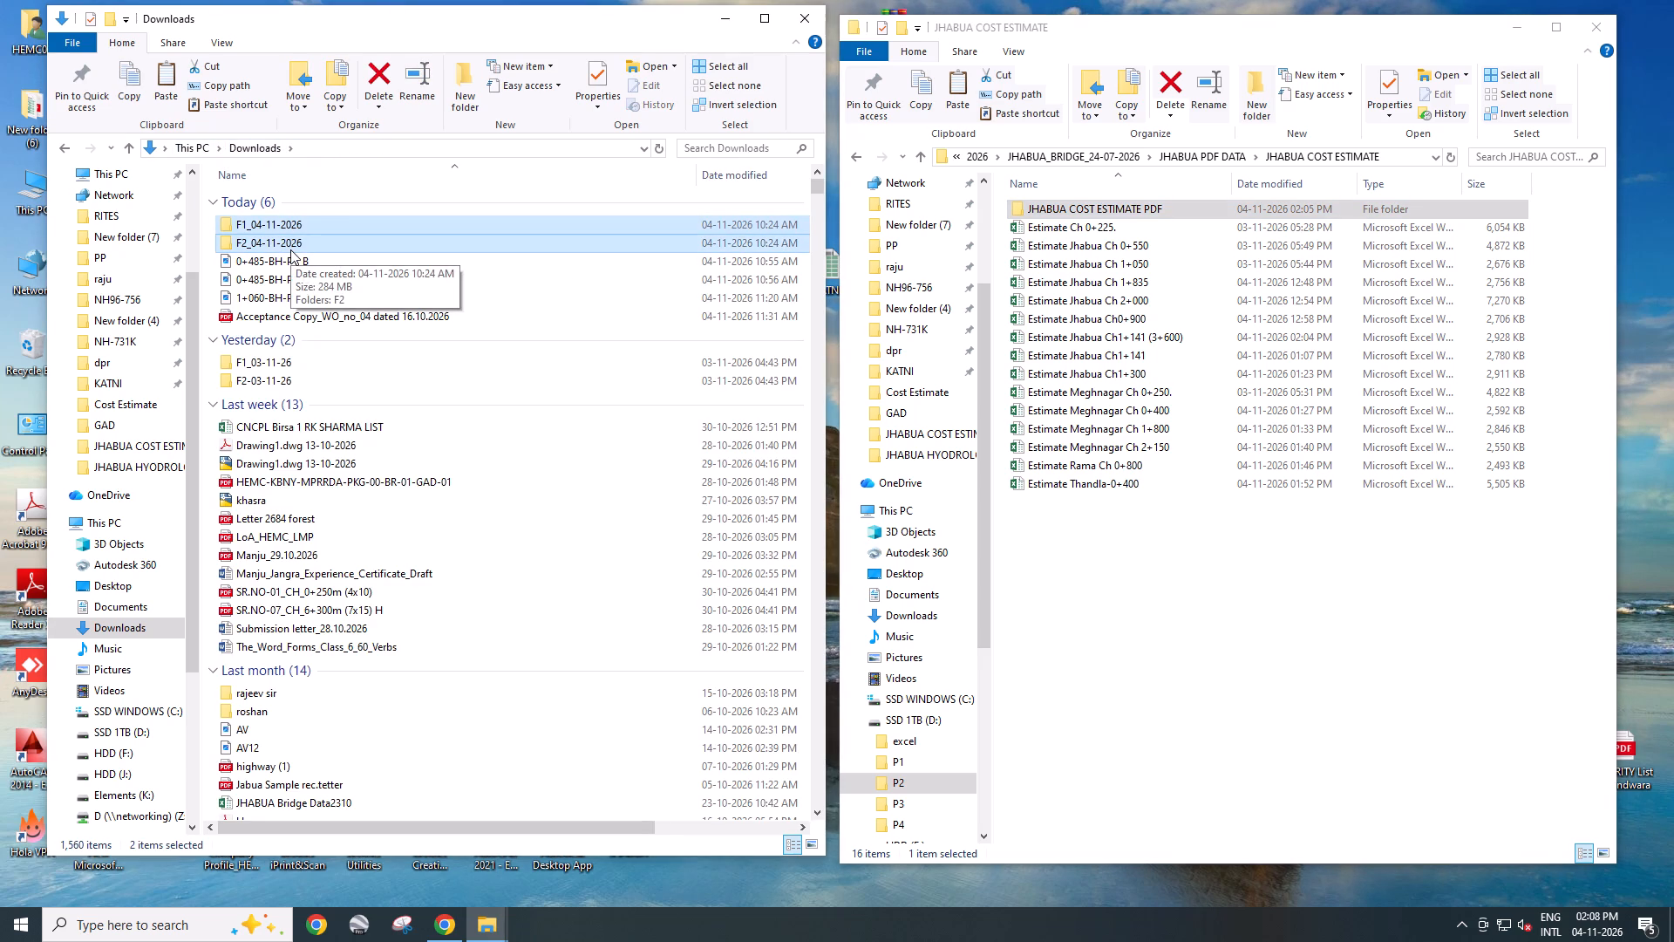
double_click(30, 196)
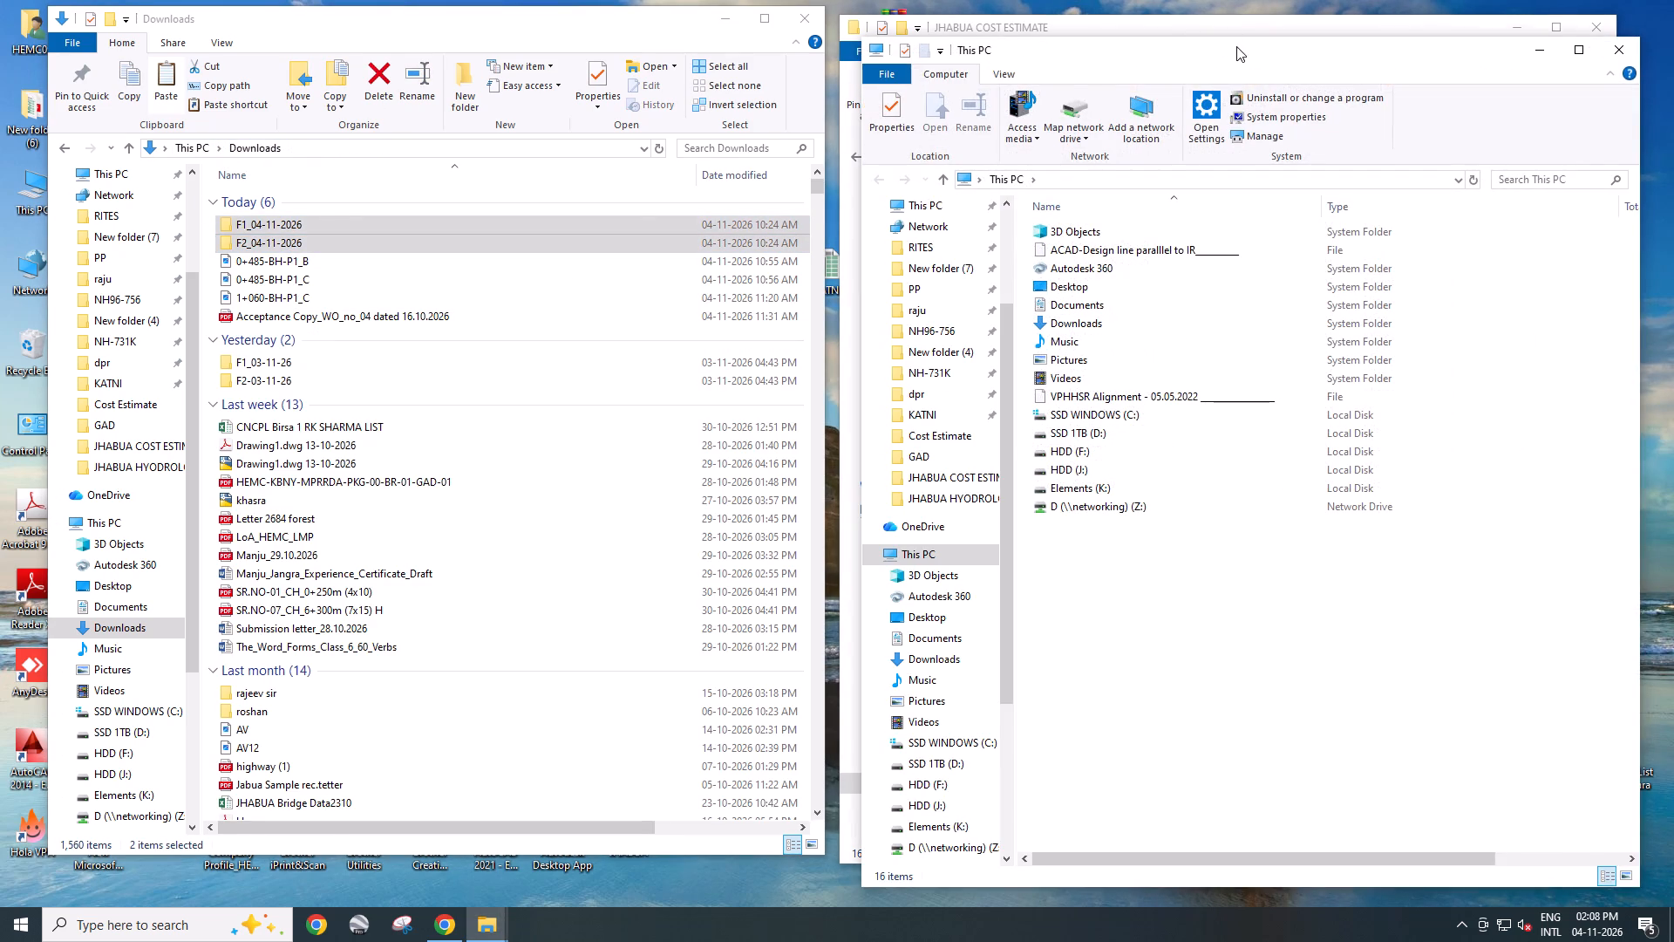
drag(1249, 54, 428, 20)
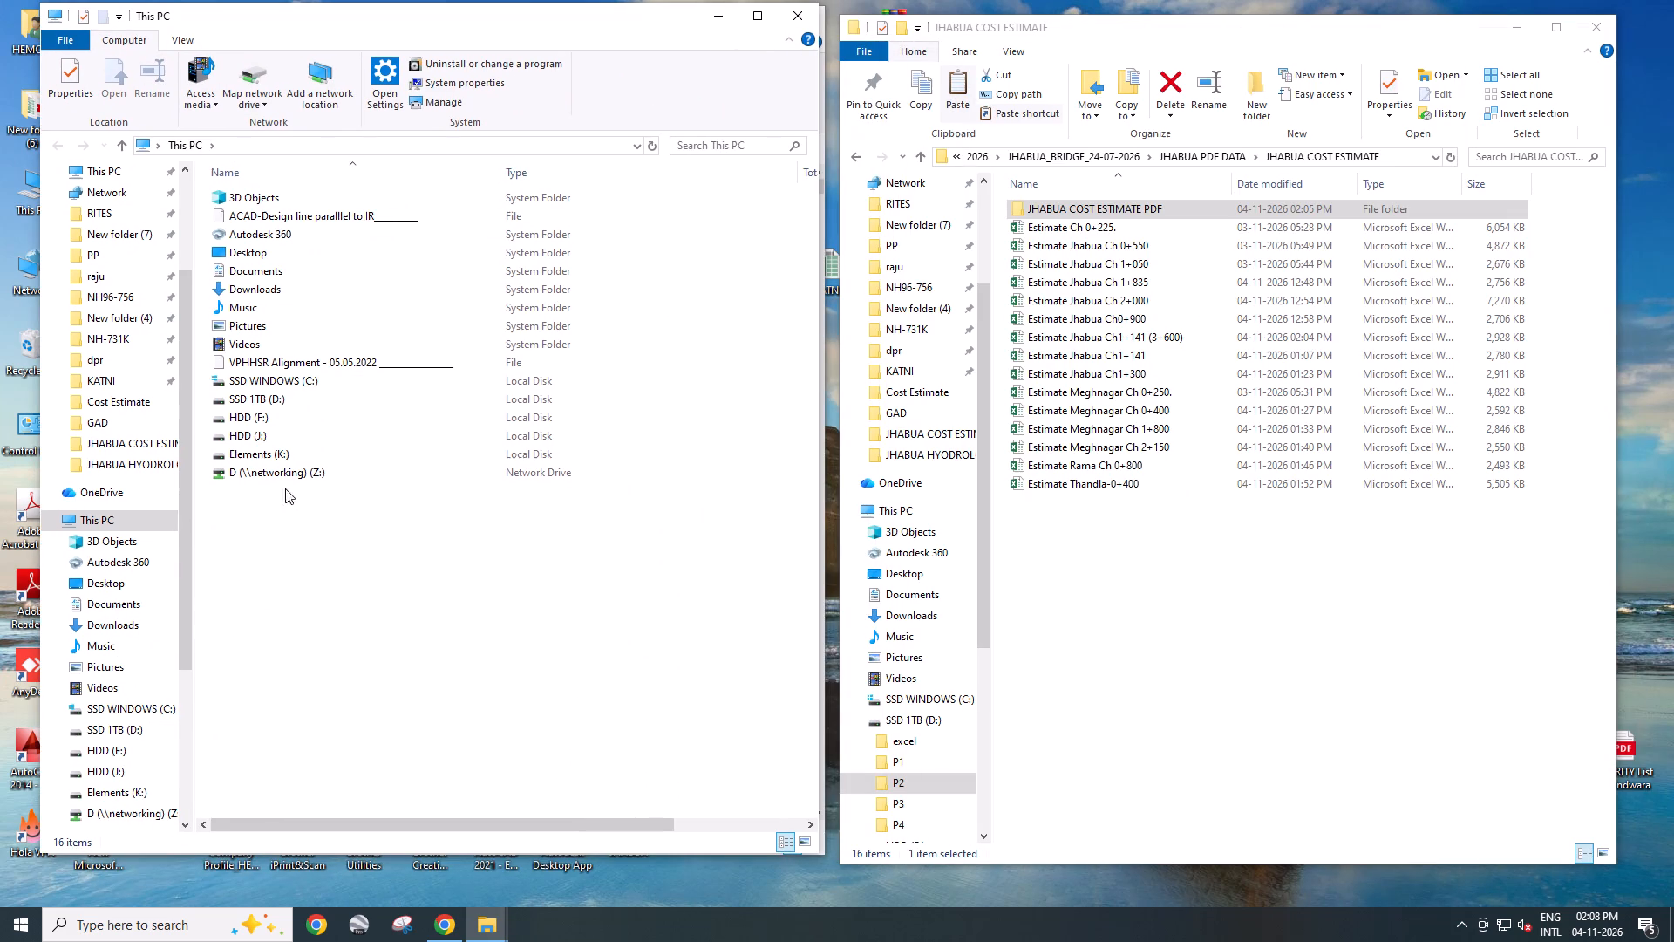
double_click(289, 480)
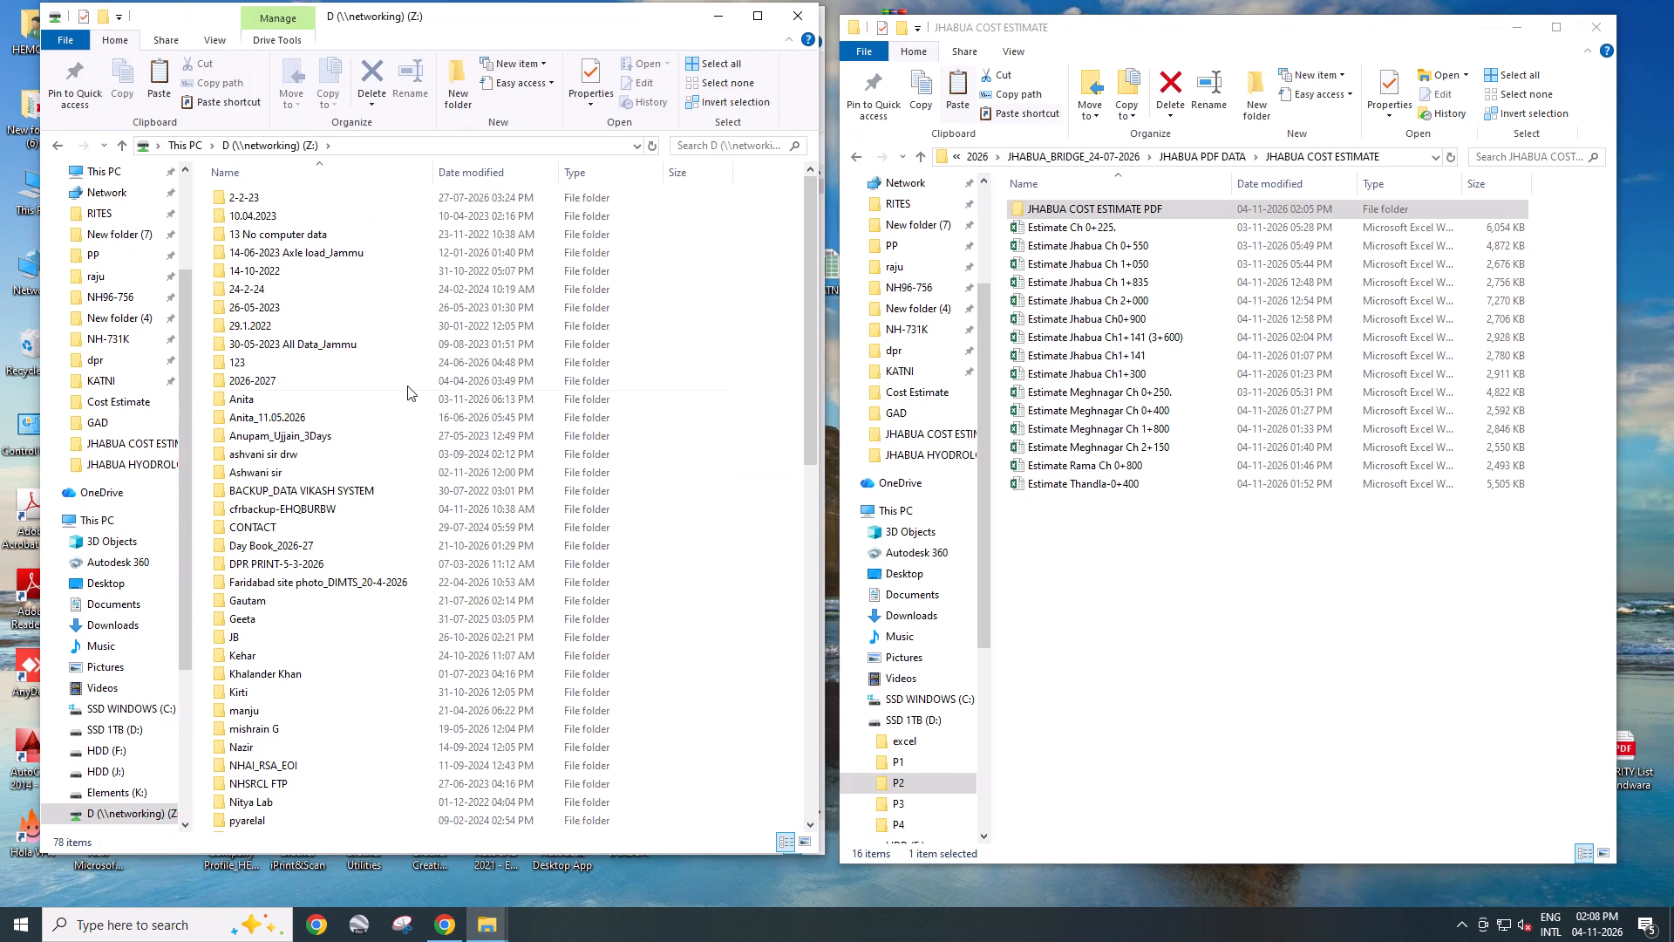